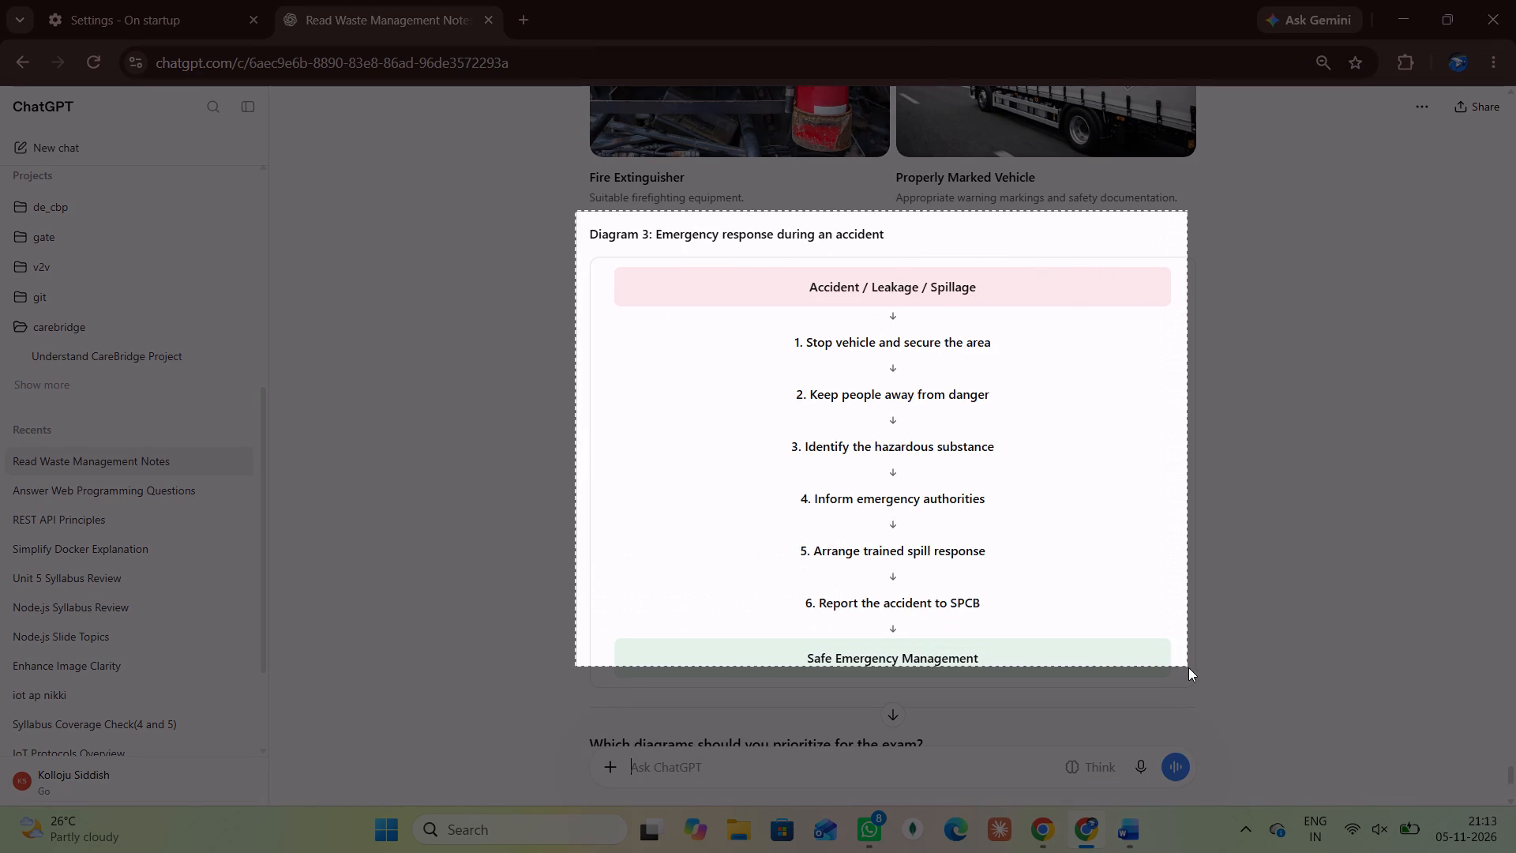
left_click_drag(1188, 667, 1185, 688)
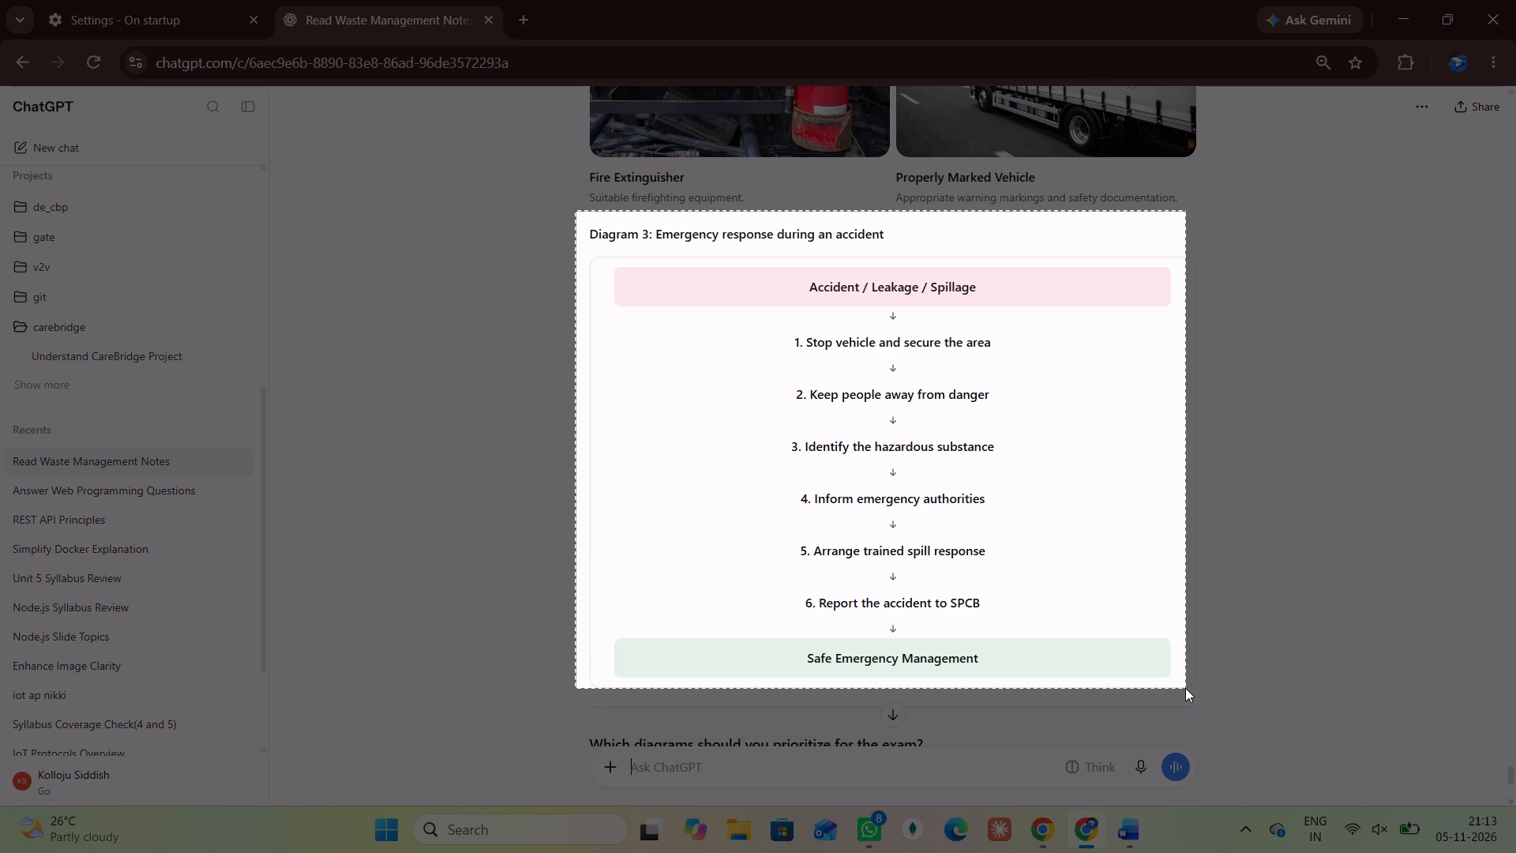
left_click_drag(1185, 688, 1181, 686)
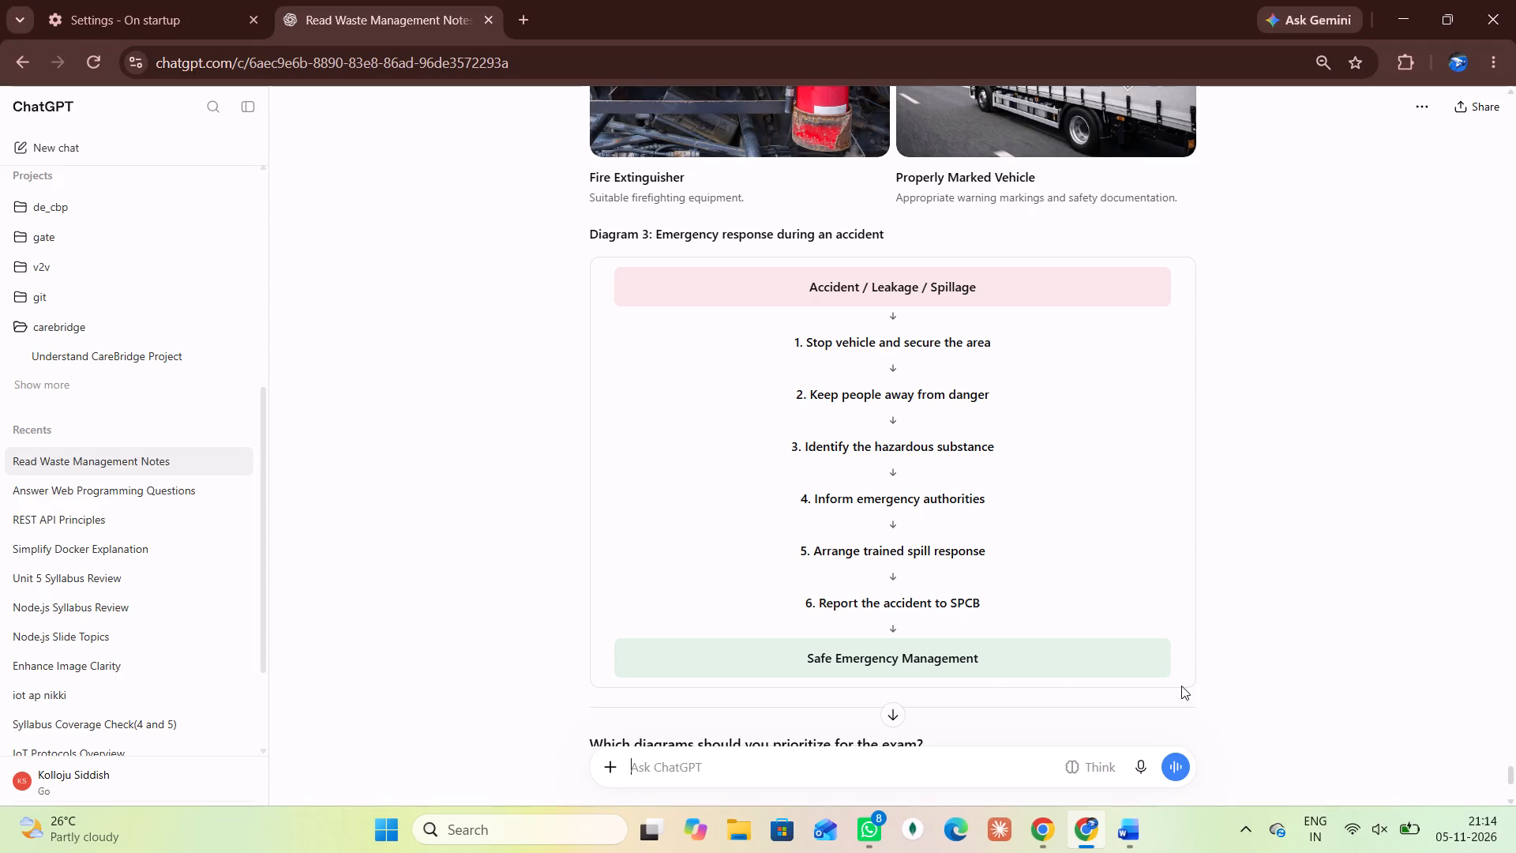
Switch to Word and delete the list of topic titles 7 to 13 at the end of the document.
key("super+Tab")
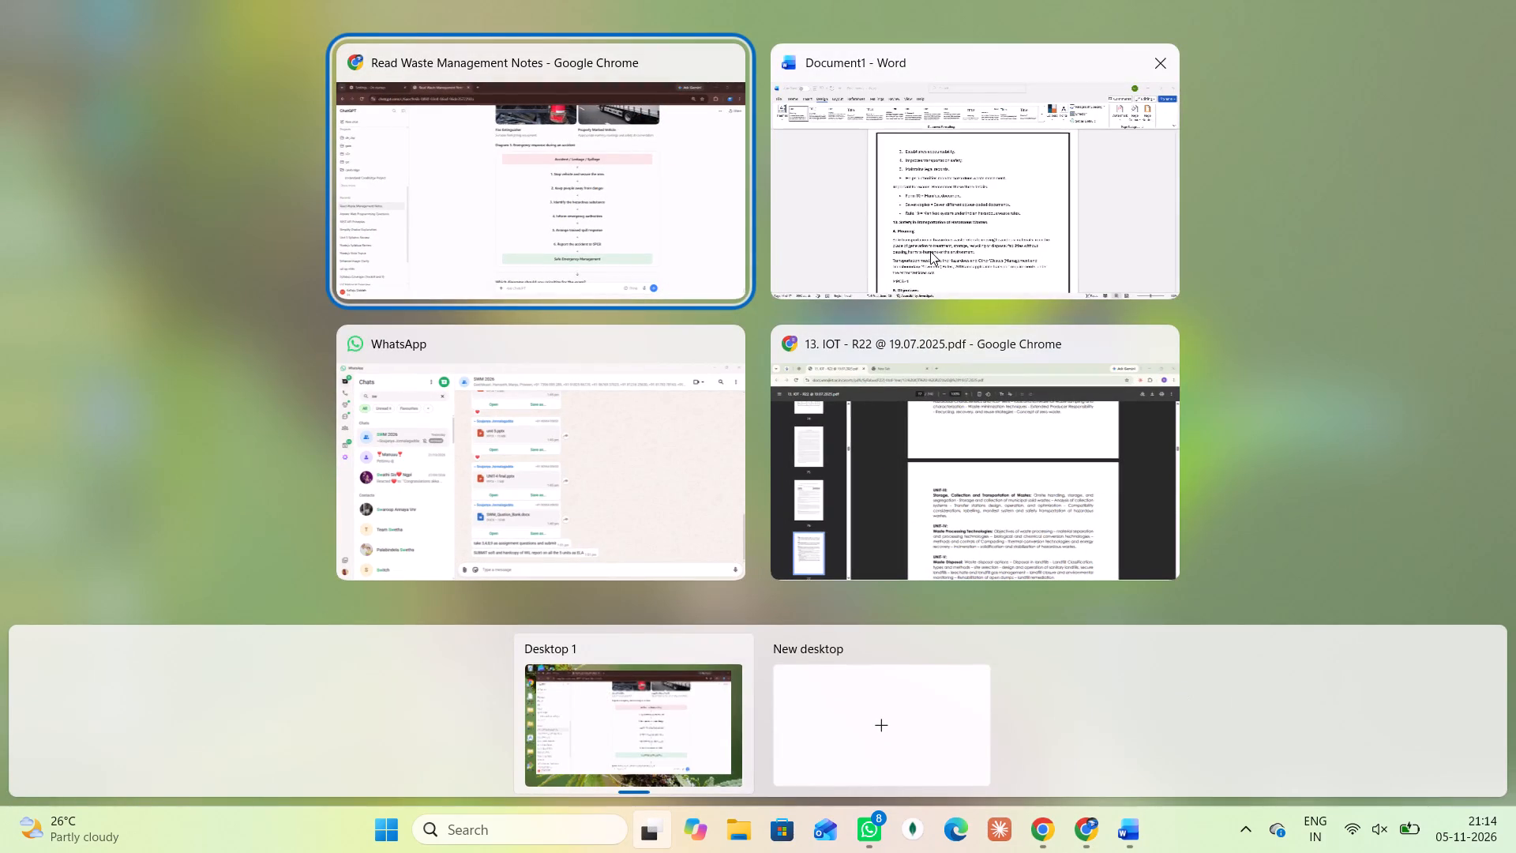
left_click(930, 251)
scroll(791, 551, "down", 16)
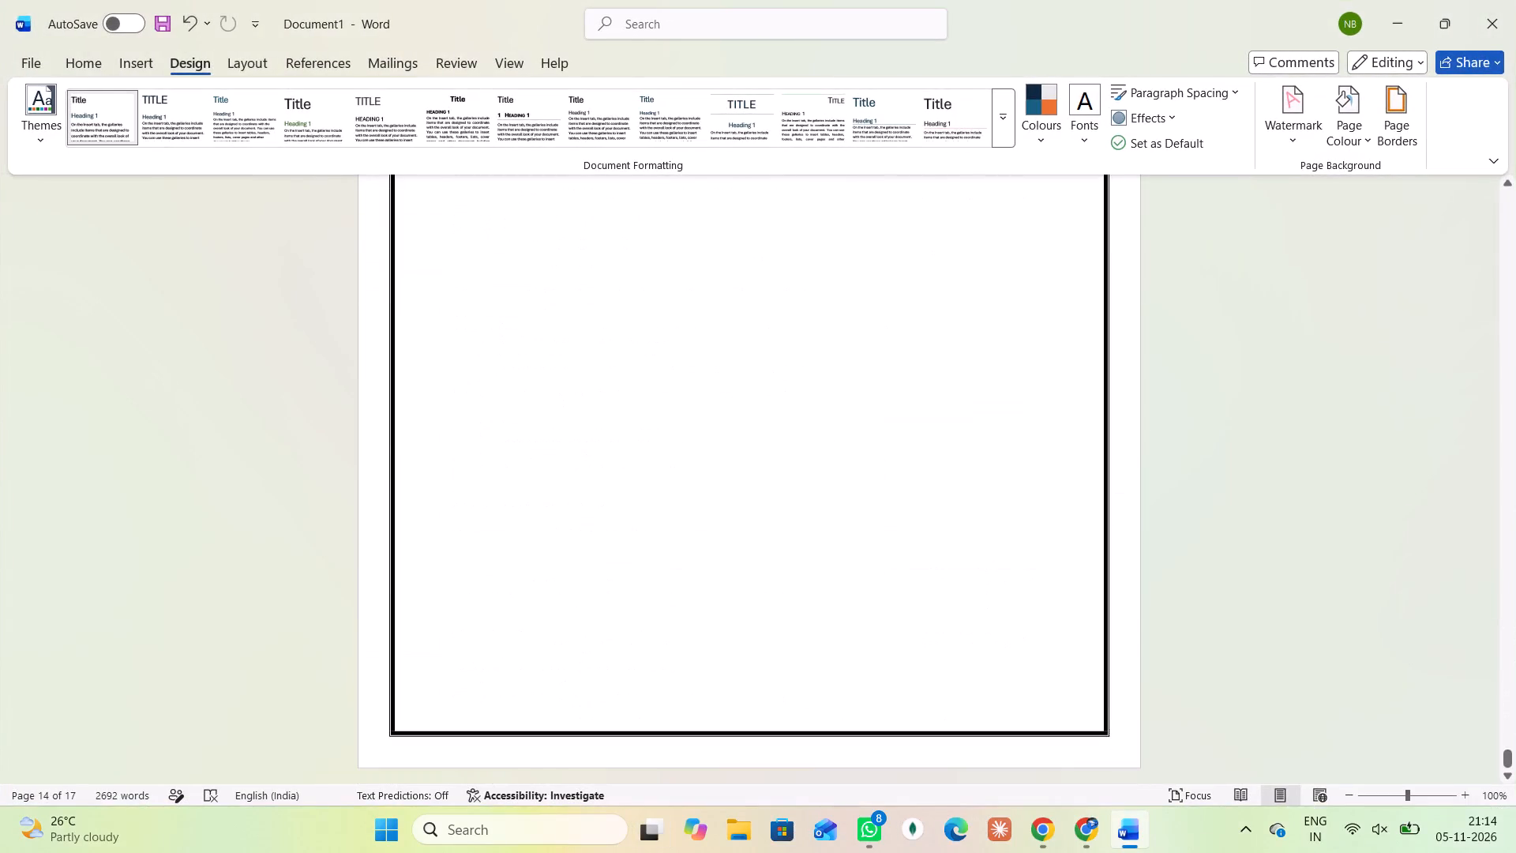
scroll(791, 551, "up", 3)
scroll(791, 551, "down", 1)
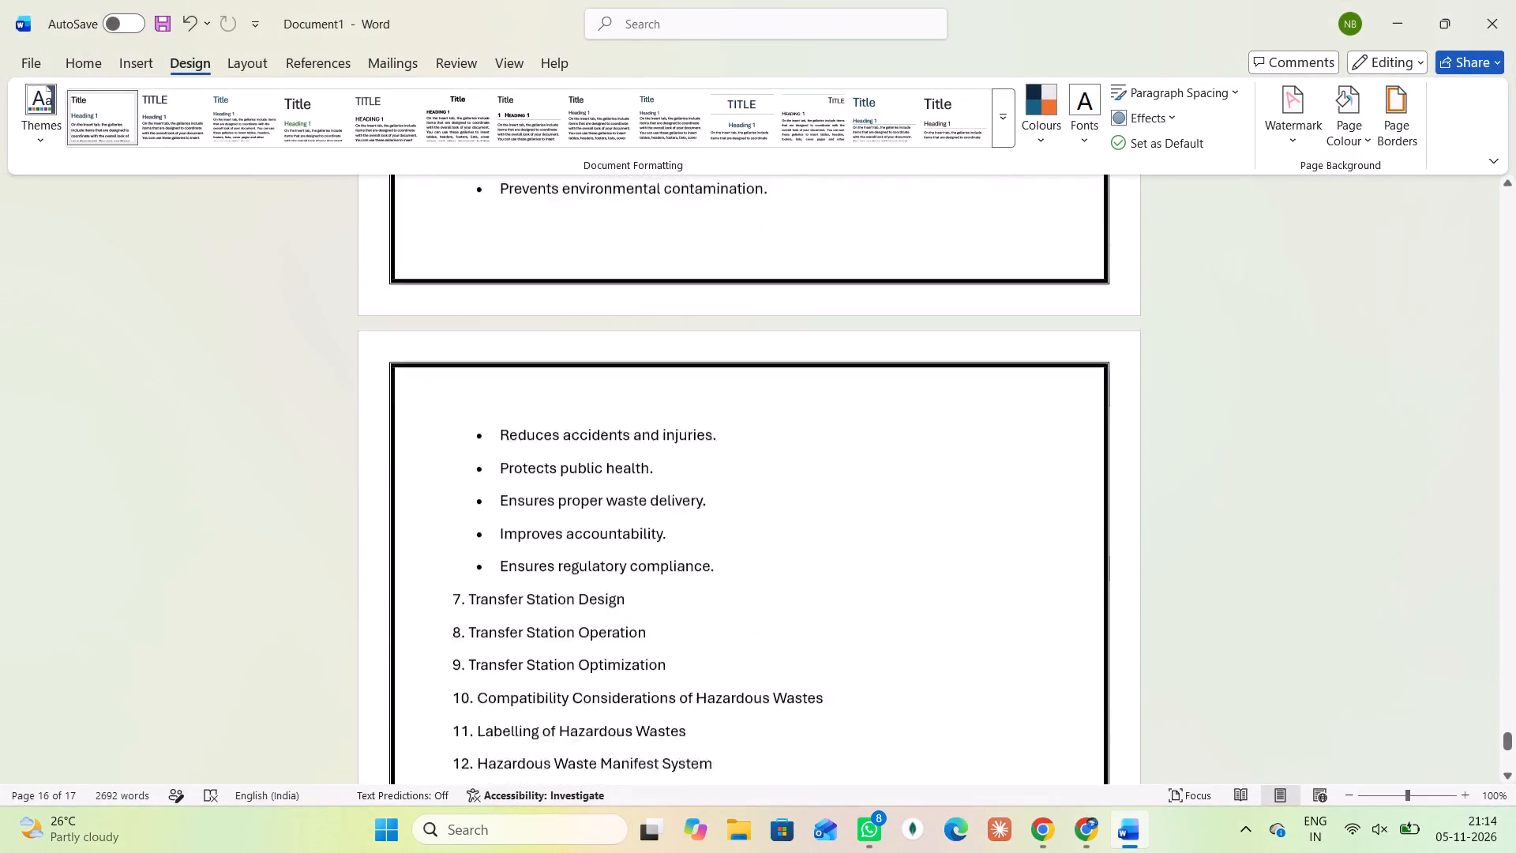
scroll(791, 551, "down", 1)
left_click_drag(791, 580, 500, 393)
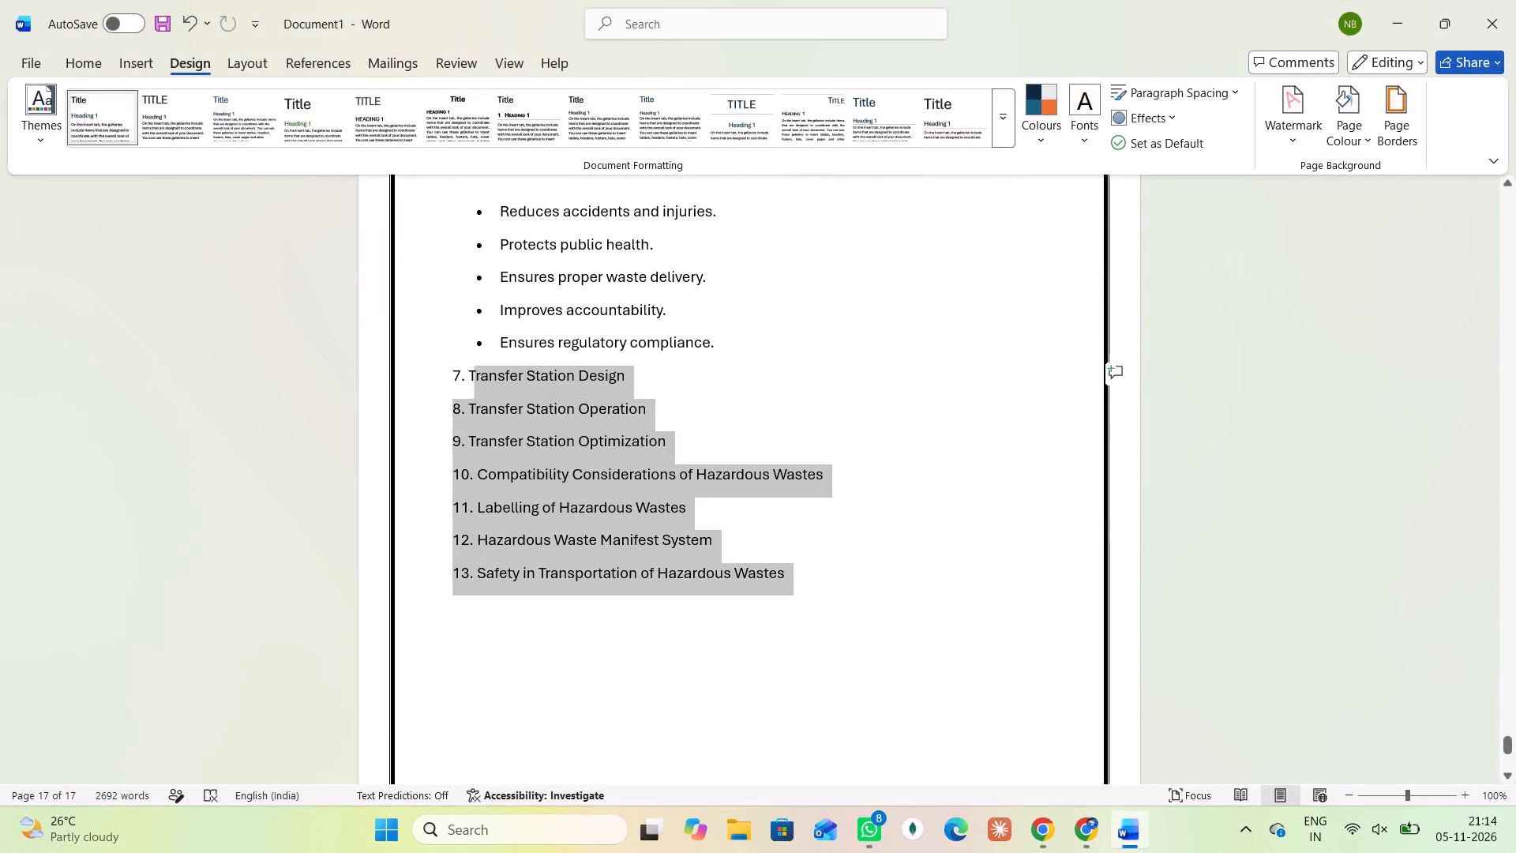
left_click_drag(500, 393, 452, 383)
key("BackSpace")
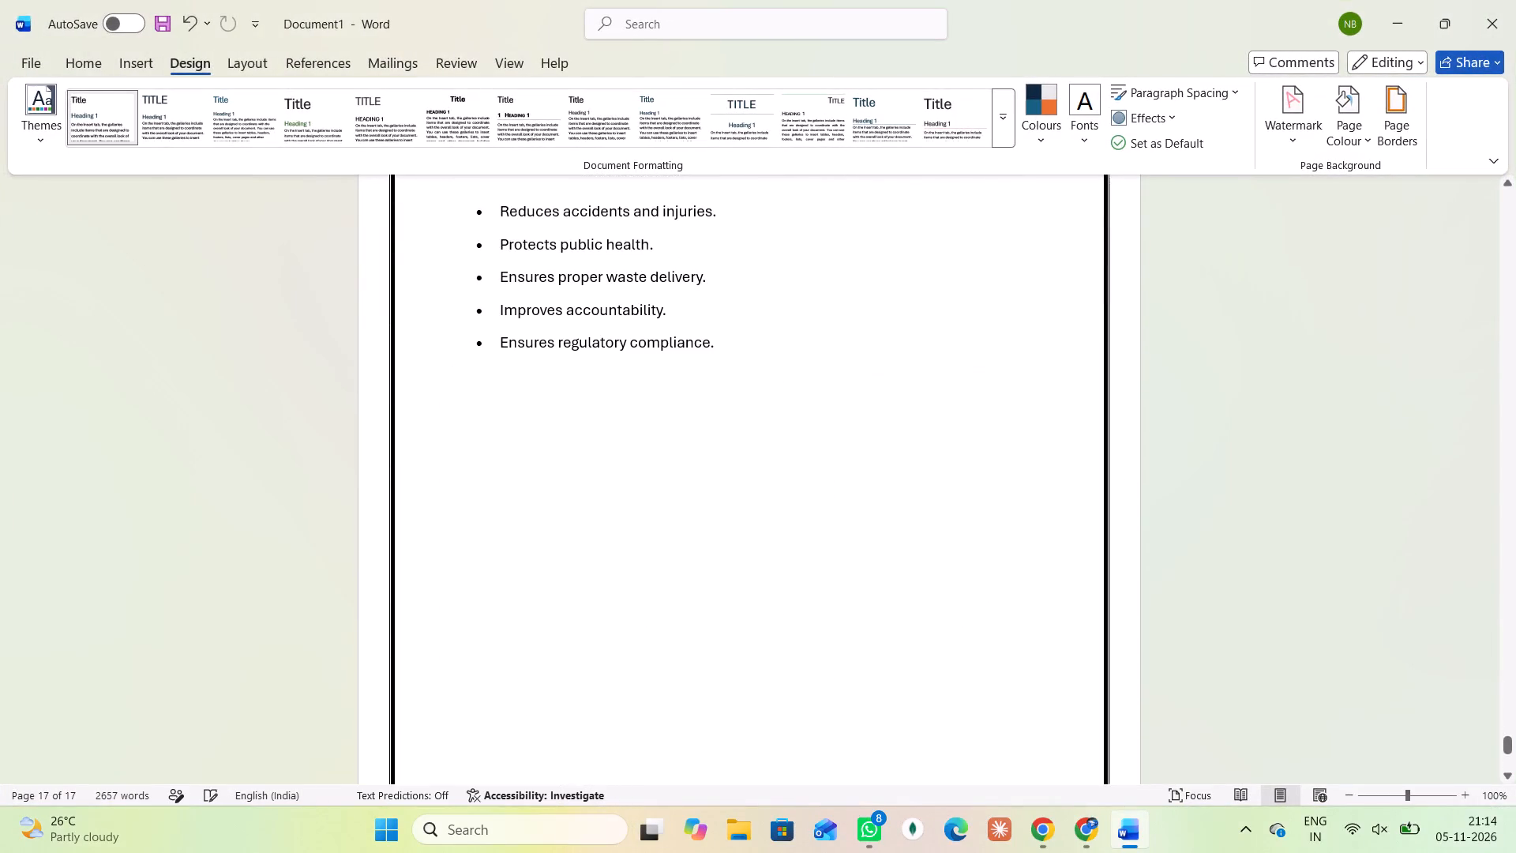
Insert the captured emergency response flowchart after the safe transportation advantages list and shrink it proportionally.
key("ctrl+v")
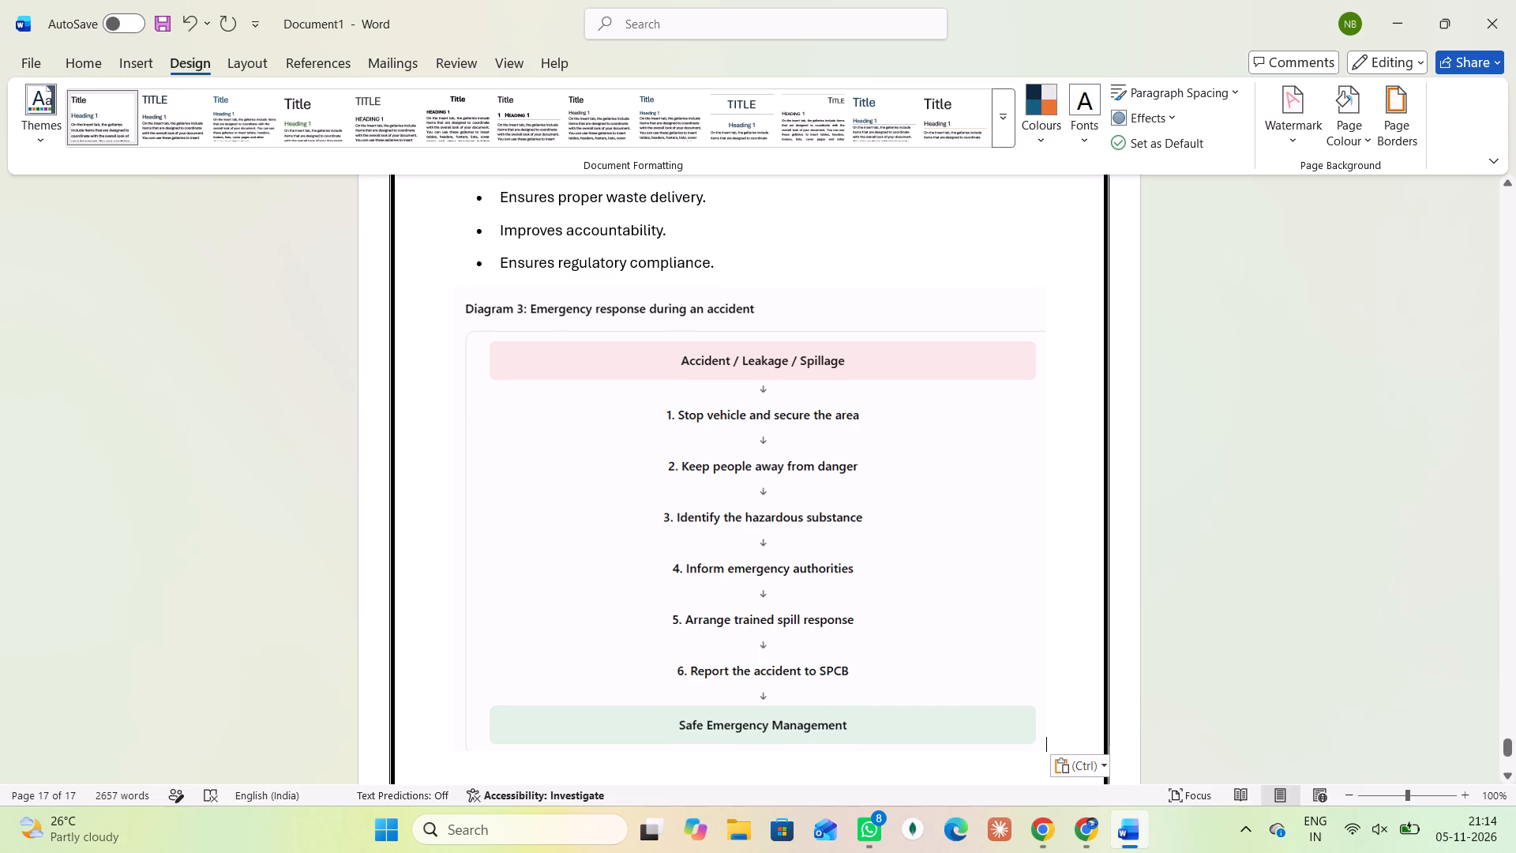
left_click(757, 591)
left_click_drag(1046, 748, 807, 614)
Switch to ChatGPT in Chrome and review the diagrams back to section 12, Hazardous Waste Manifest System.
scroll(807, 614, "up", 3)
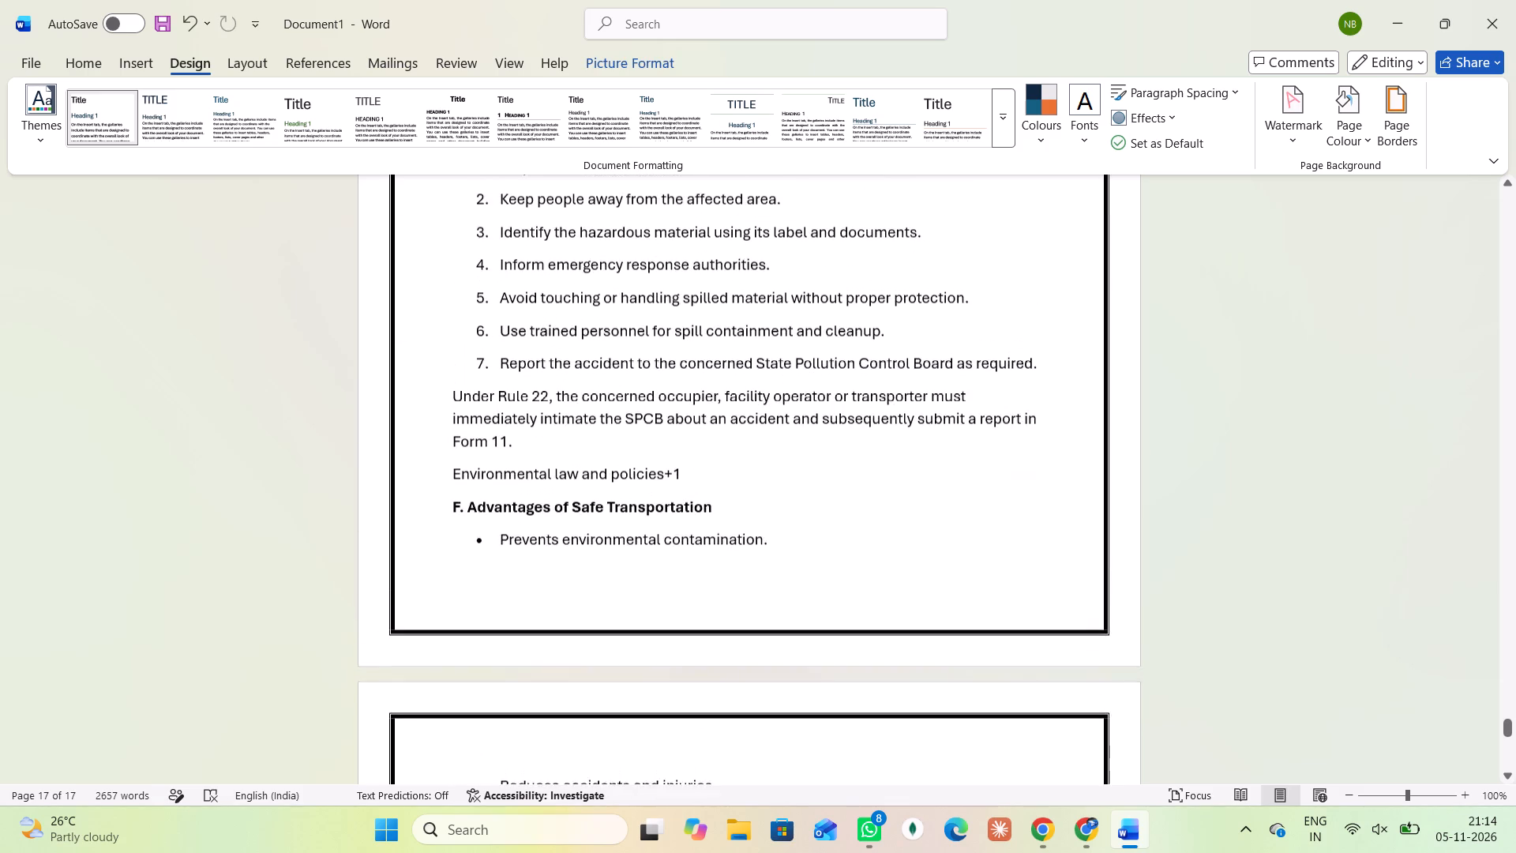
scroll(807, 614, "up", 2)
key("alt+Tab")
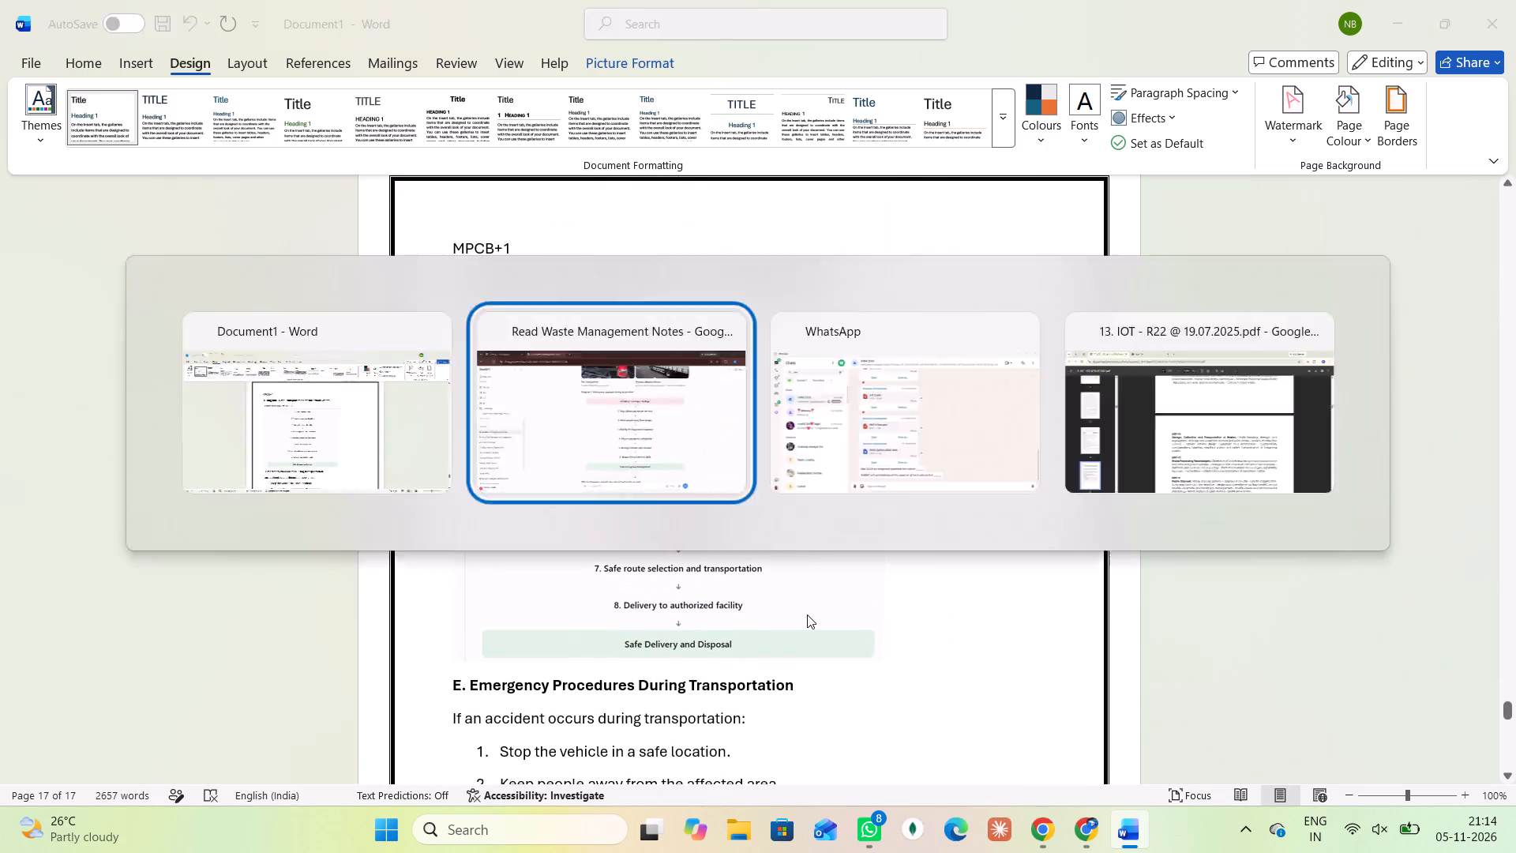
scroll(807, 614, "up", 1)
scroll(807, 482, "up", 2)
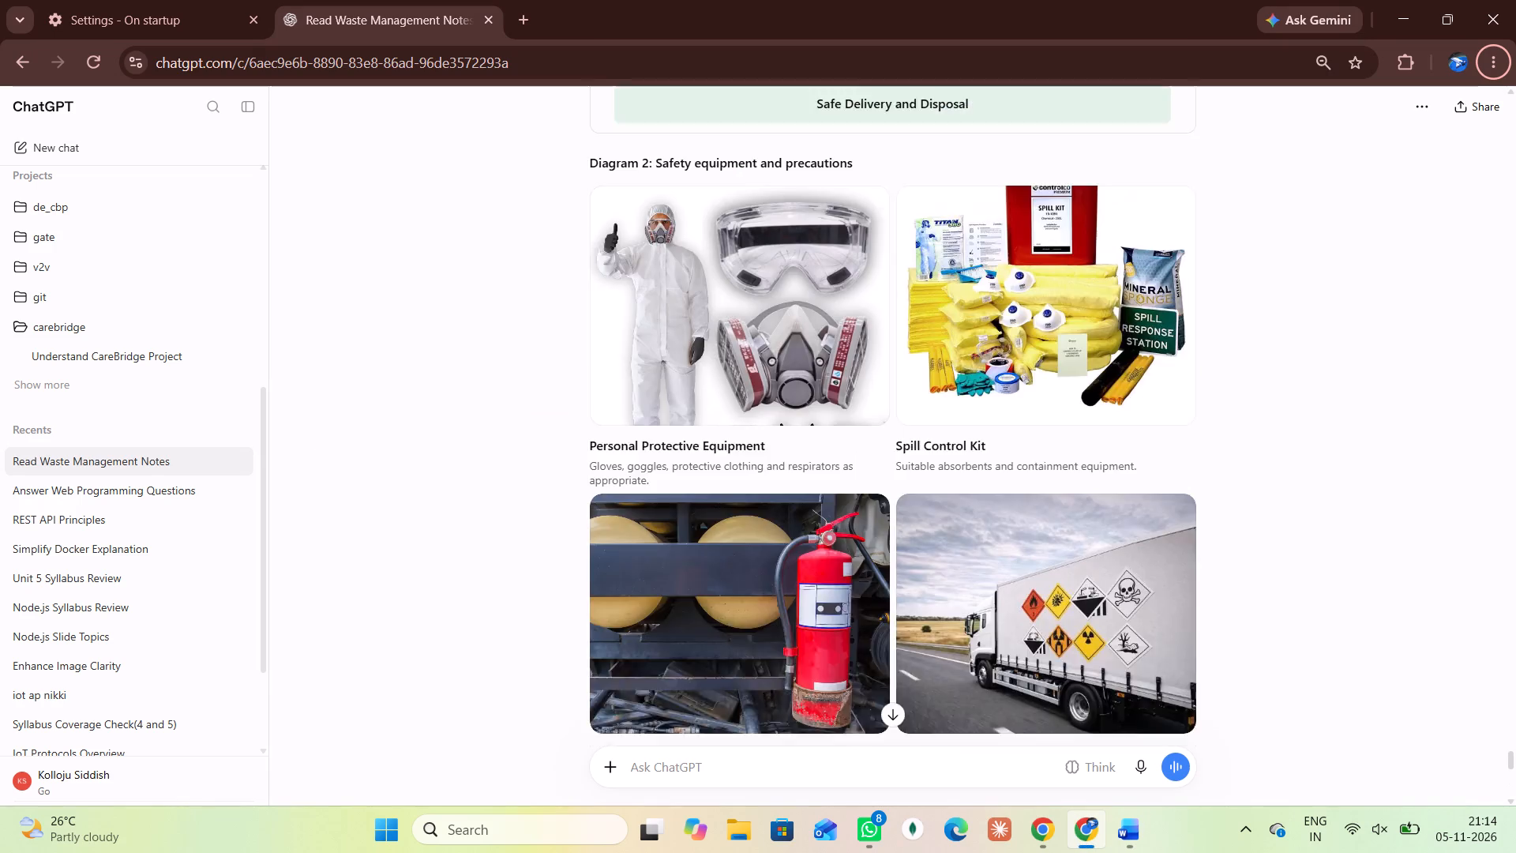
scroll(807, 482, "up", 2)
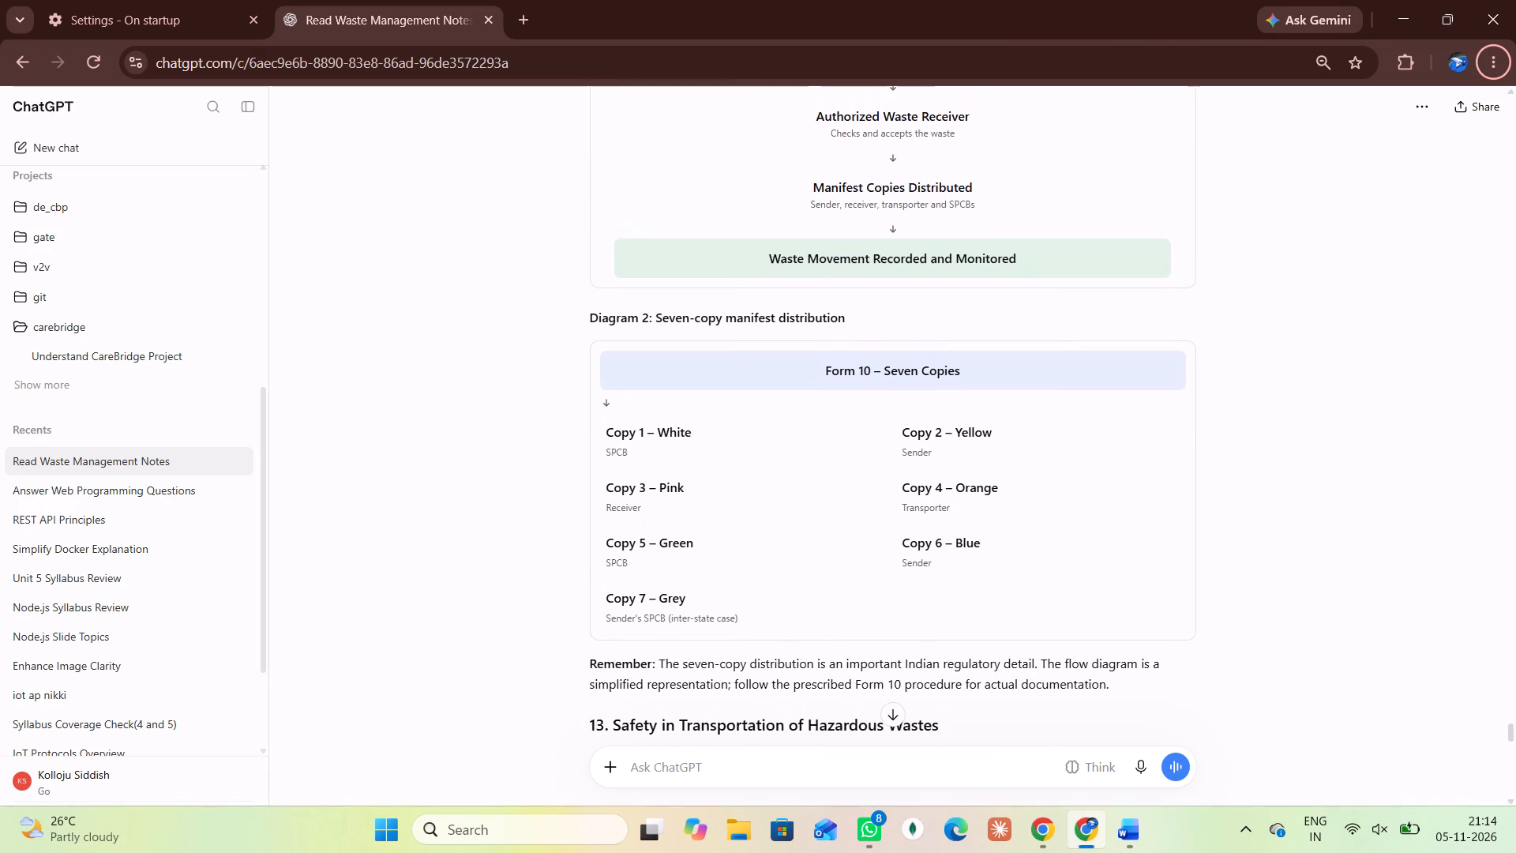
scroll(807, 482, "up", 1)
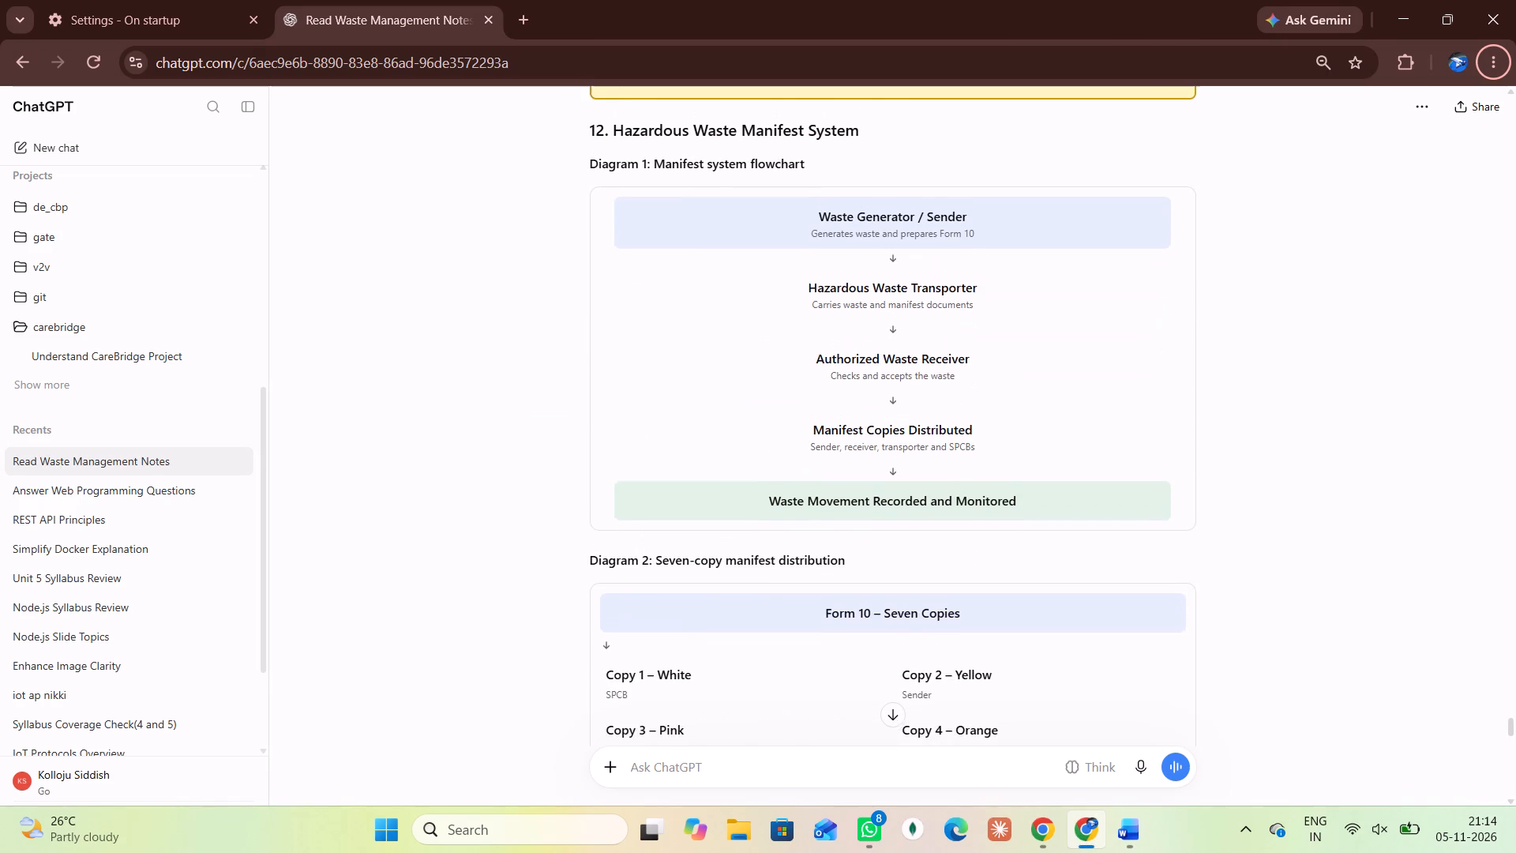
scroll(807, 482, "up", 2)
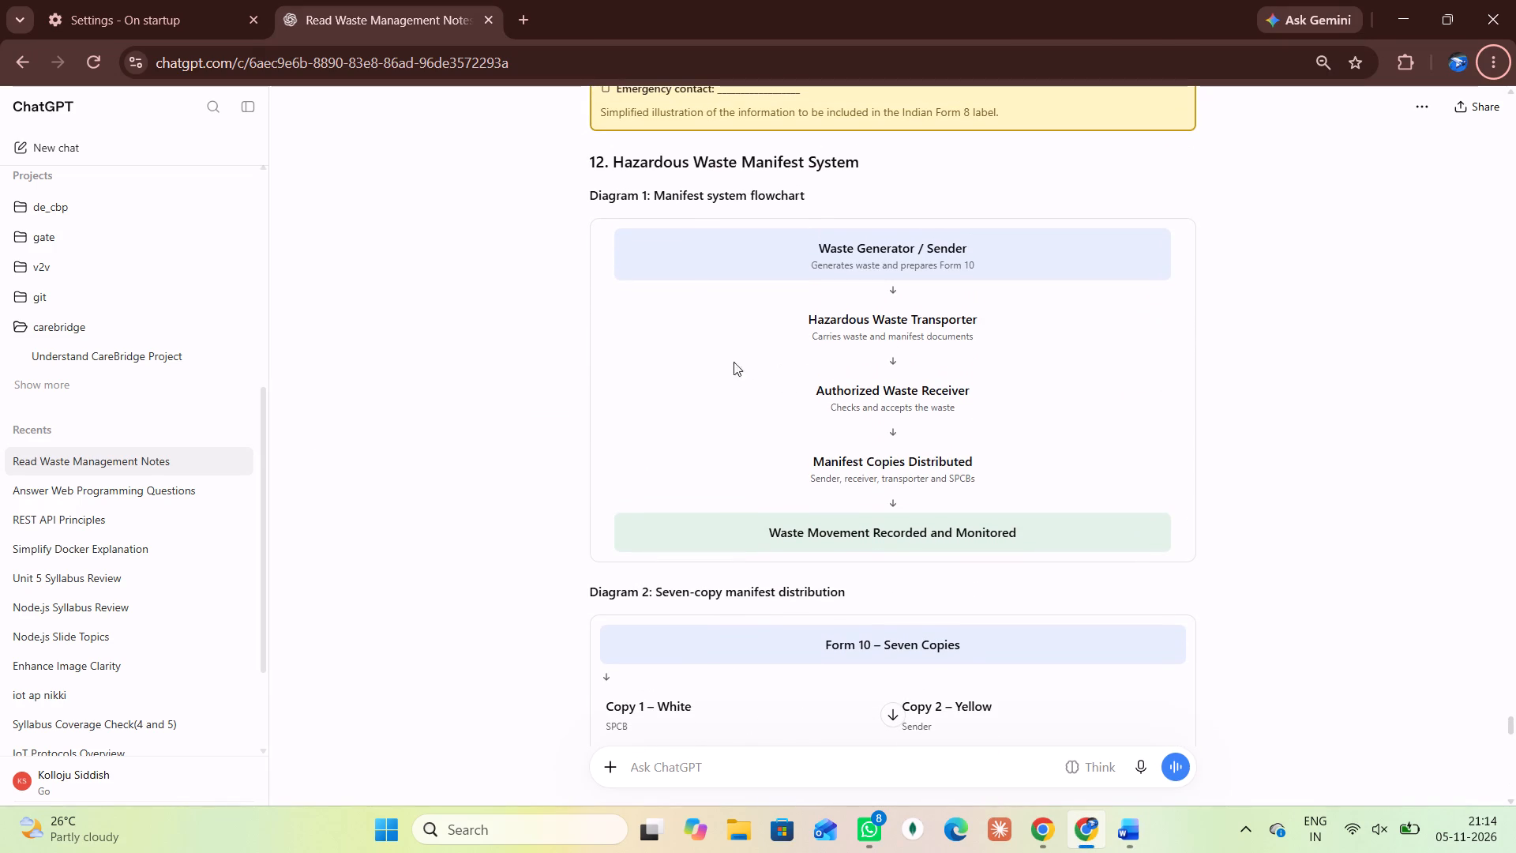
Switch to Word and delete the "Important for exams: Remember these three details:" line and its three bullets above heading 13.
key("alt+Tab")
scroll(705, 402, "up", 3)
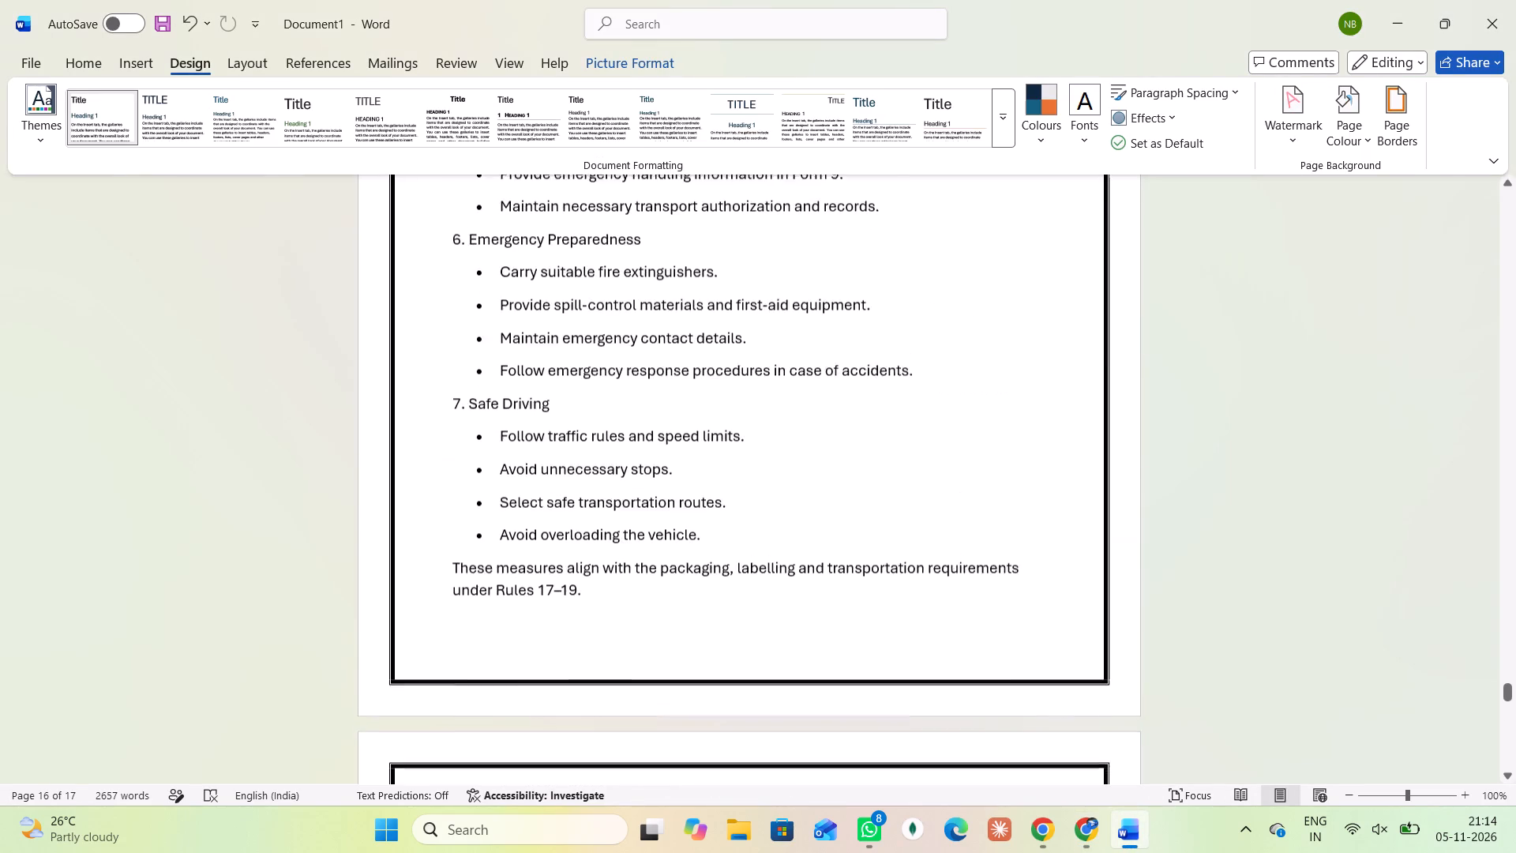
scroll(705, 402, "up", 7)
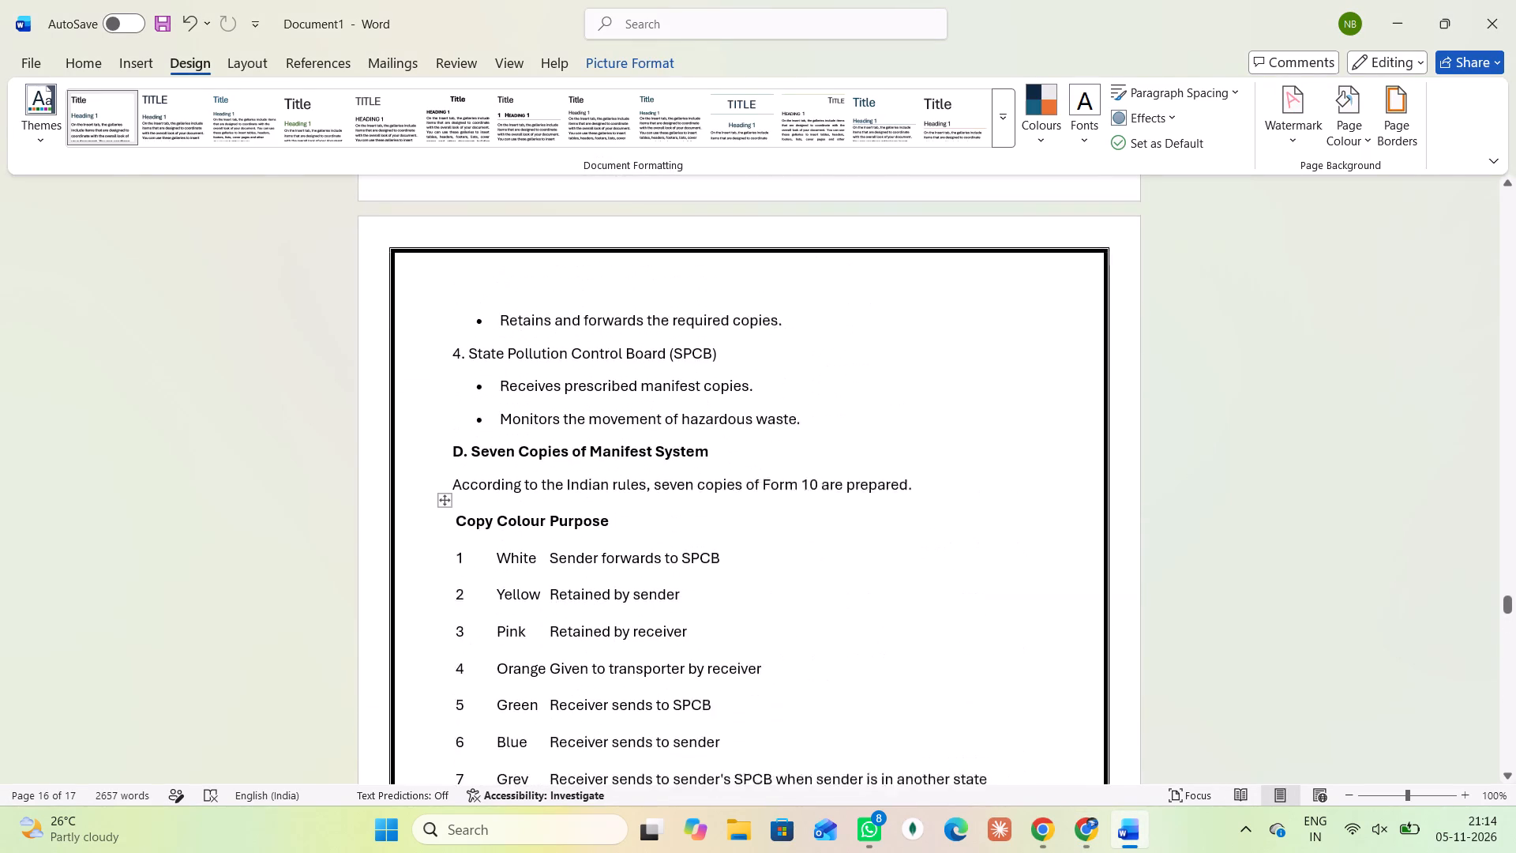
scroll(705, 402, "down", 2)
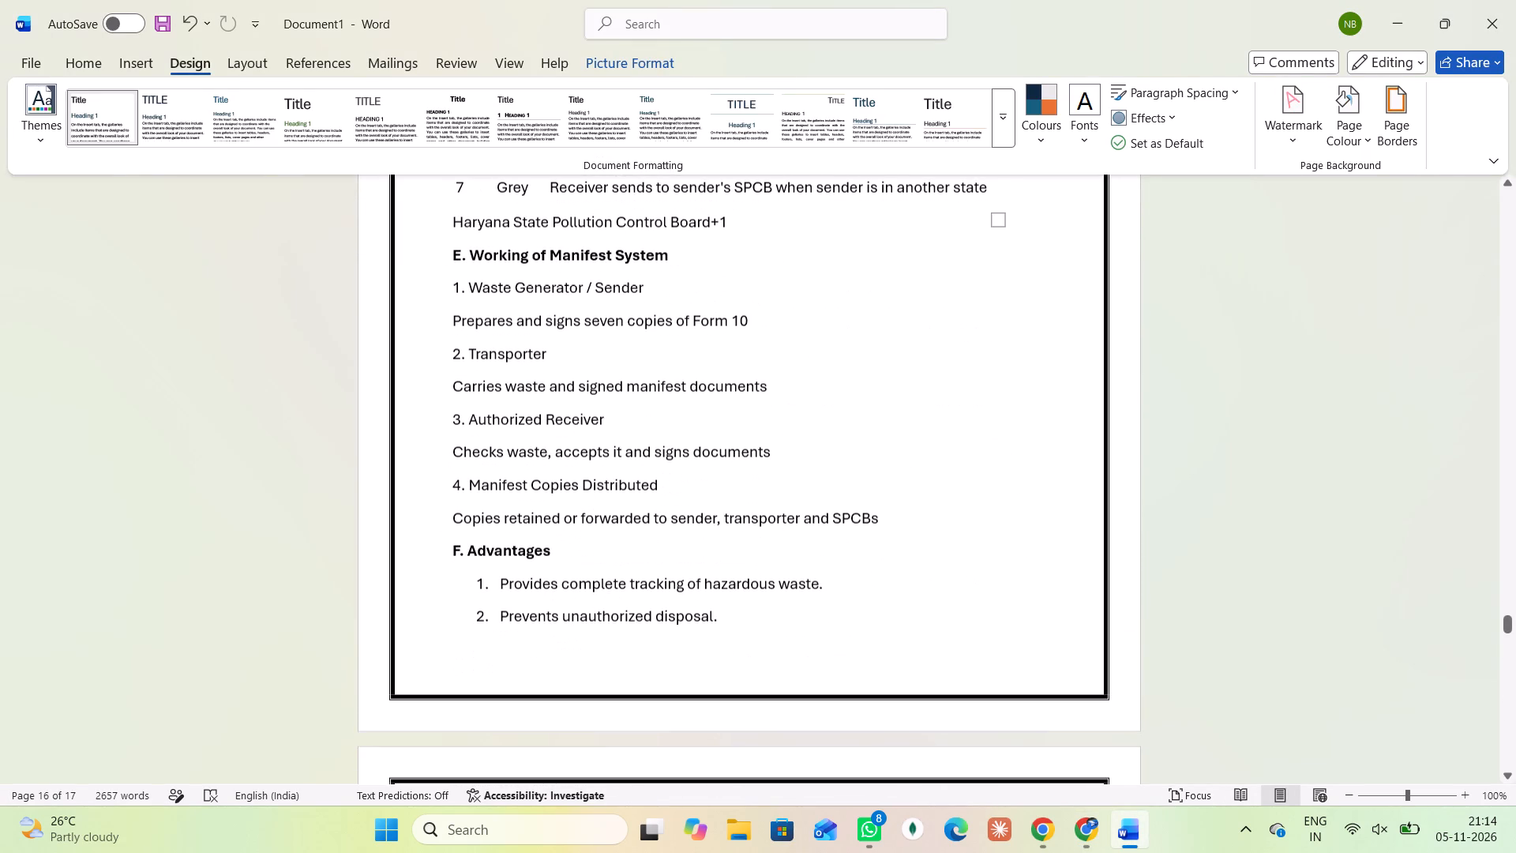
scroll(705, 402, "down", 2)
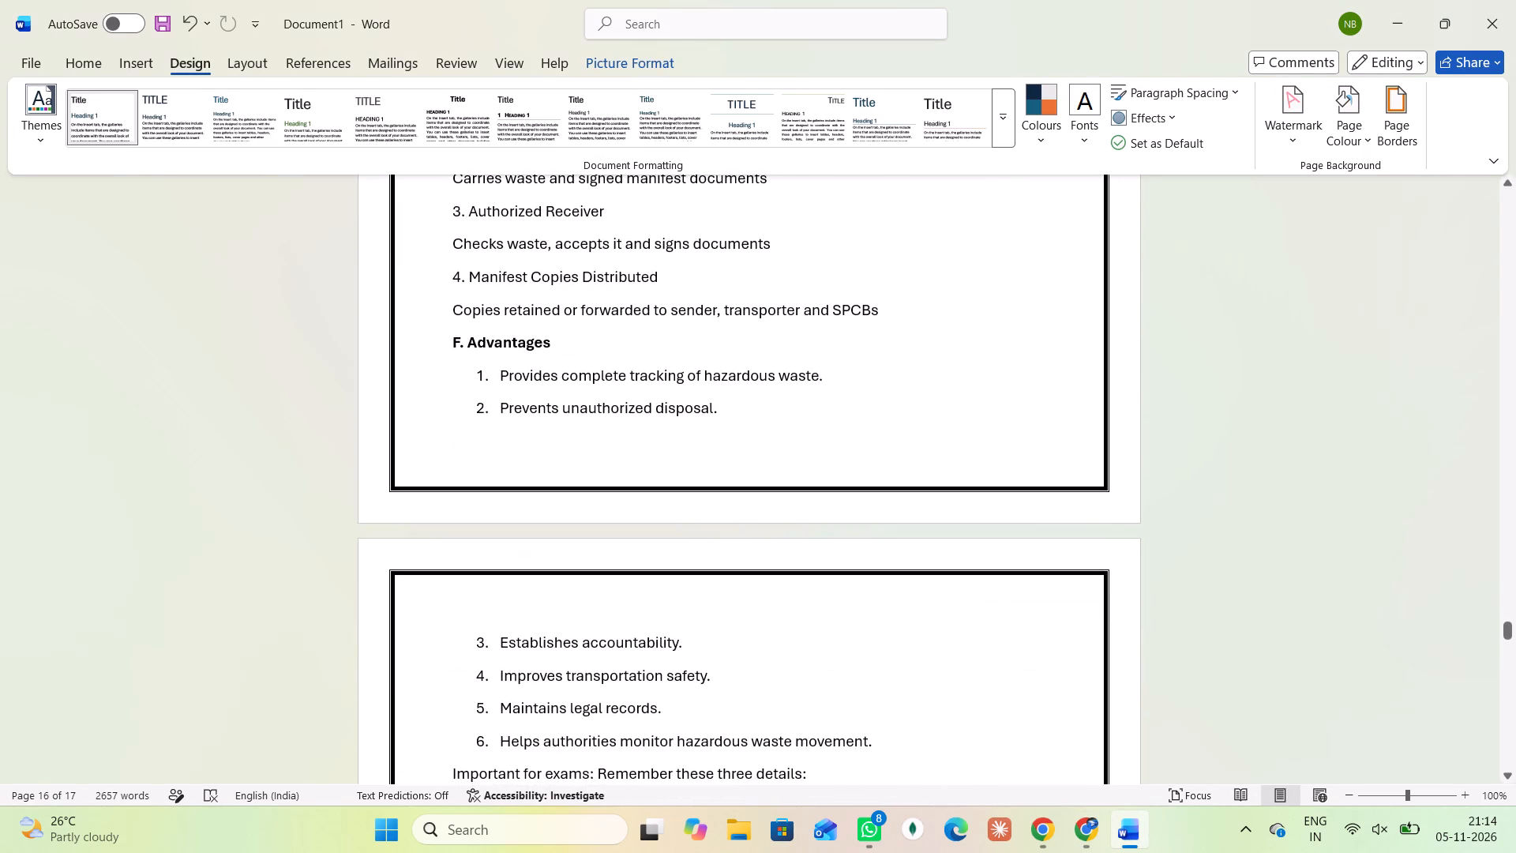
scroll(705, 402, "down", 1)
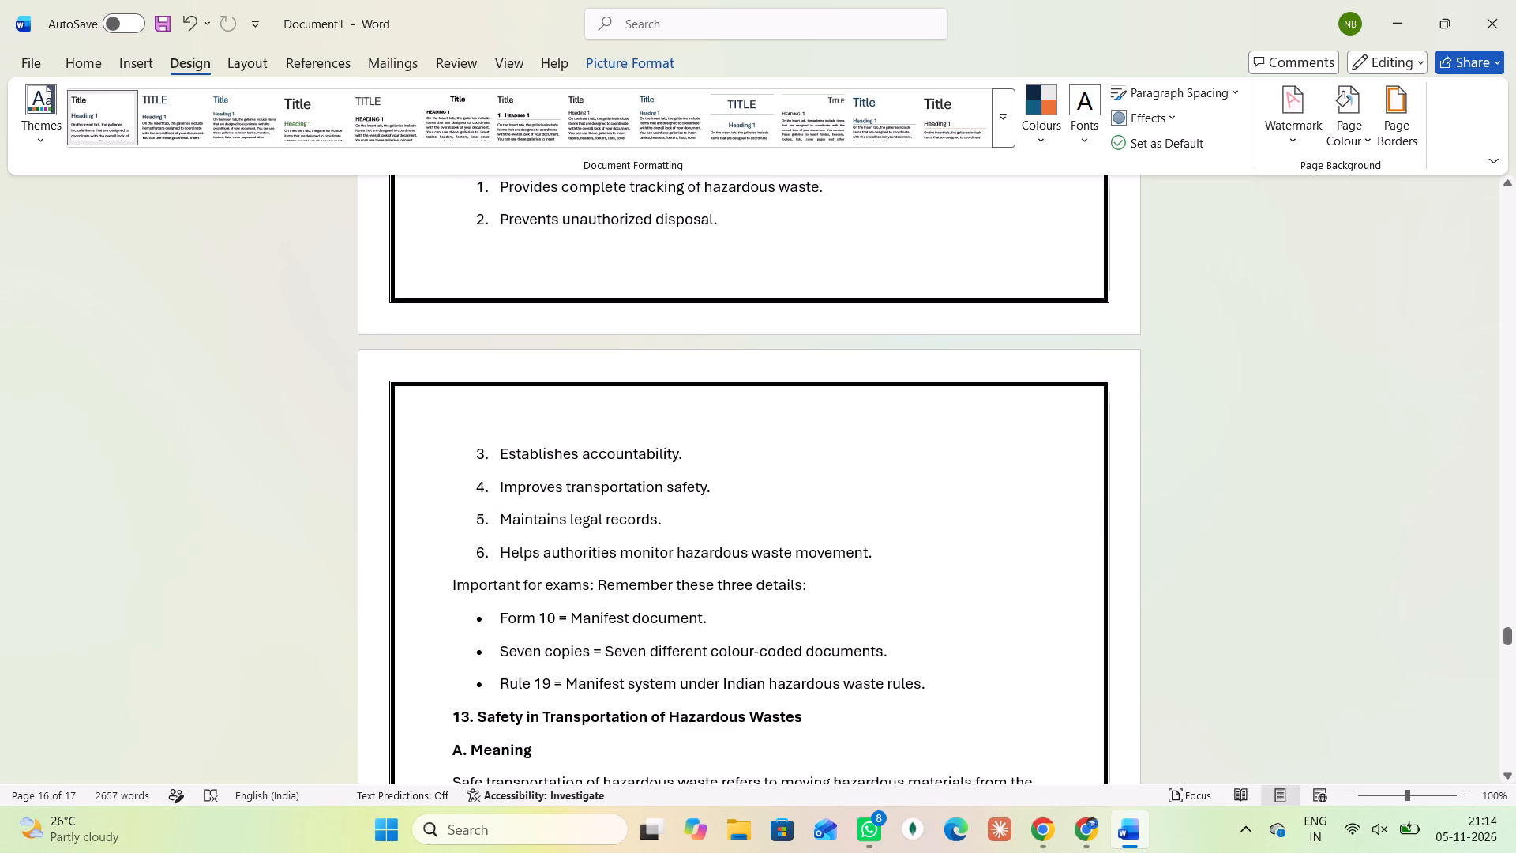
left_click_drag(947, 687, 460, 584)
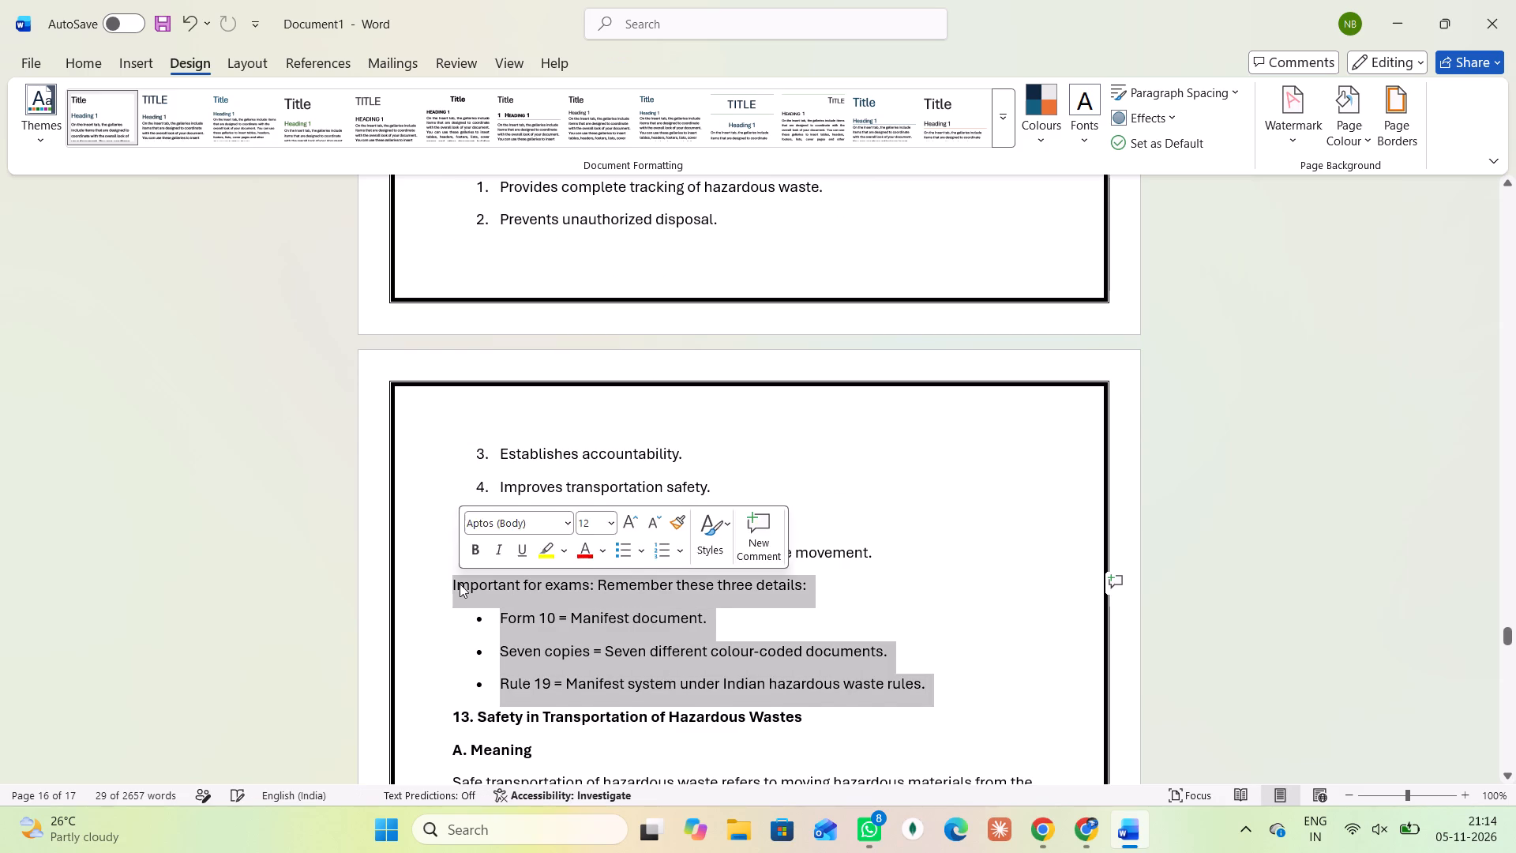
key("BackSpace")
Check the manifest system section in Word, and capture a screen snip of ChatGPT's "Diagram 1: Manifest system flowchart" in Chrome.
scroll(460, 584, "up", 1)
scroll(627, 526, "up", 1)
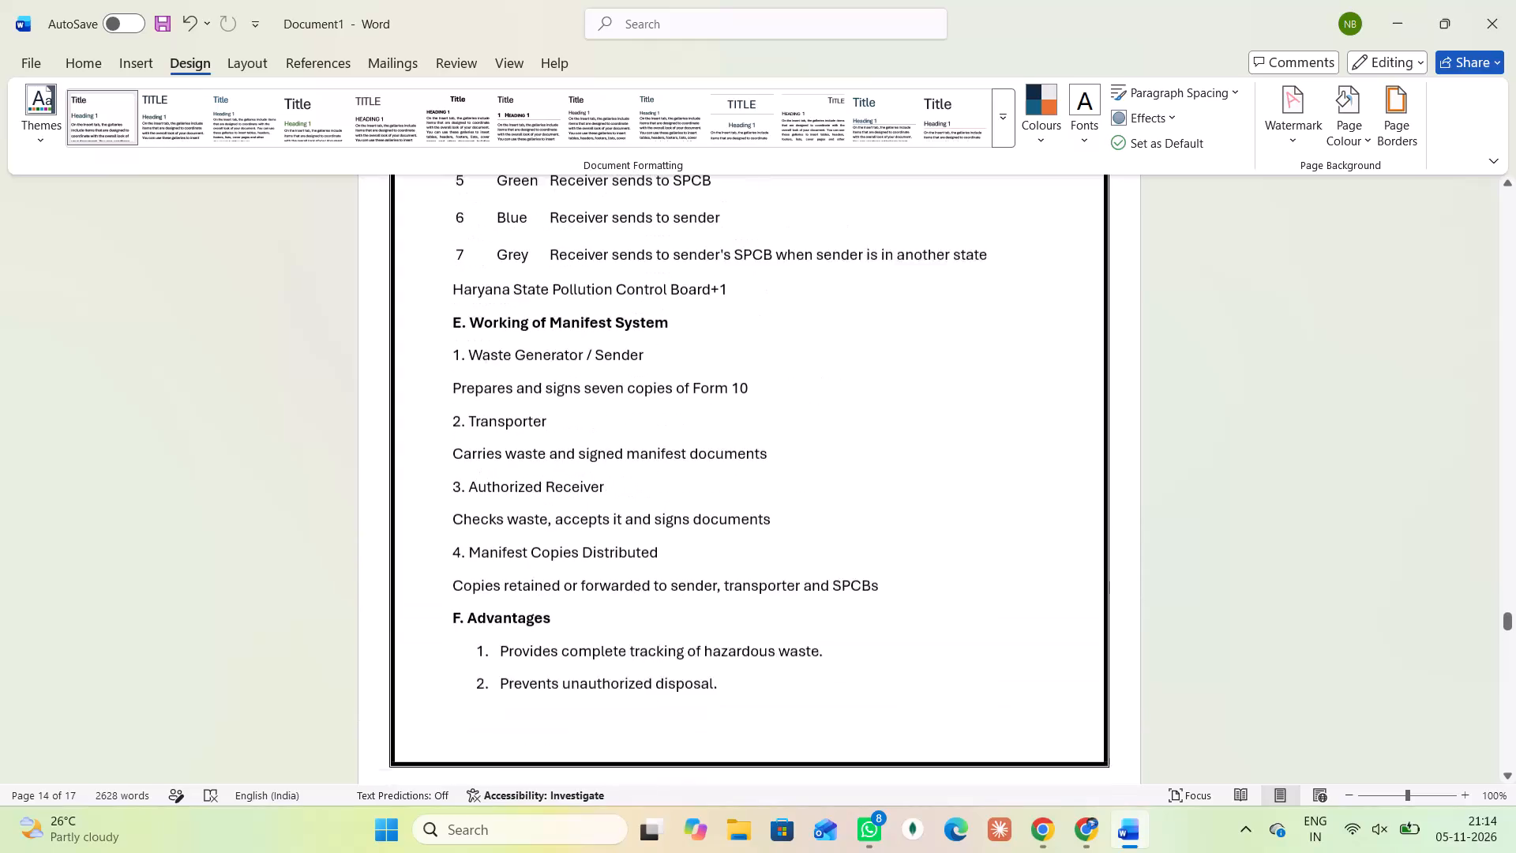
scroll(627, 526, "up", 2)
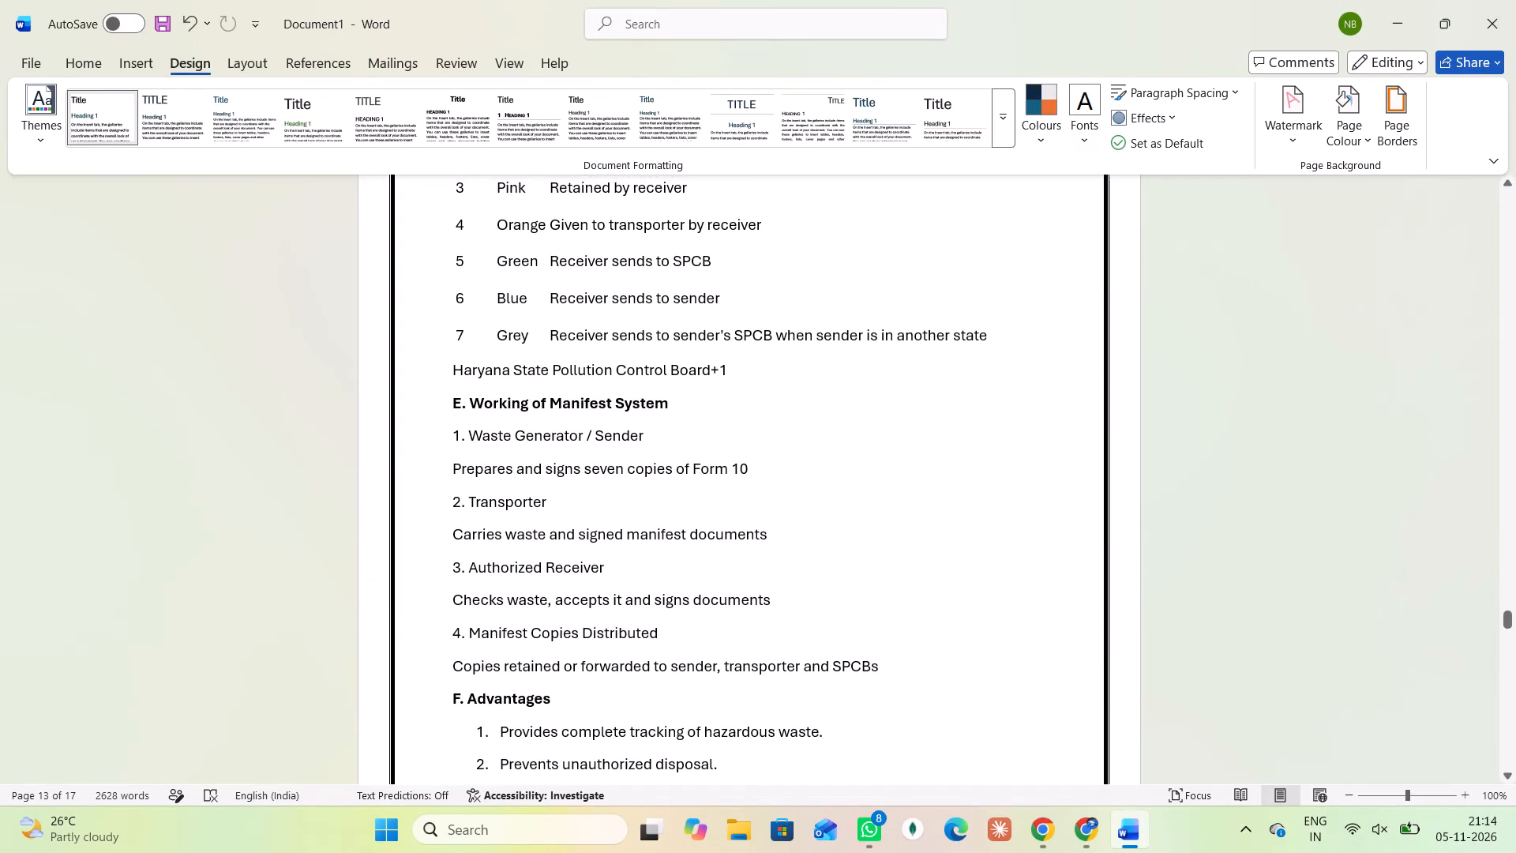
key("alt+Tab")
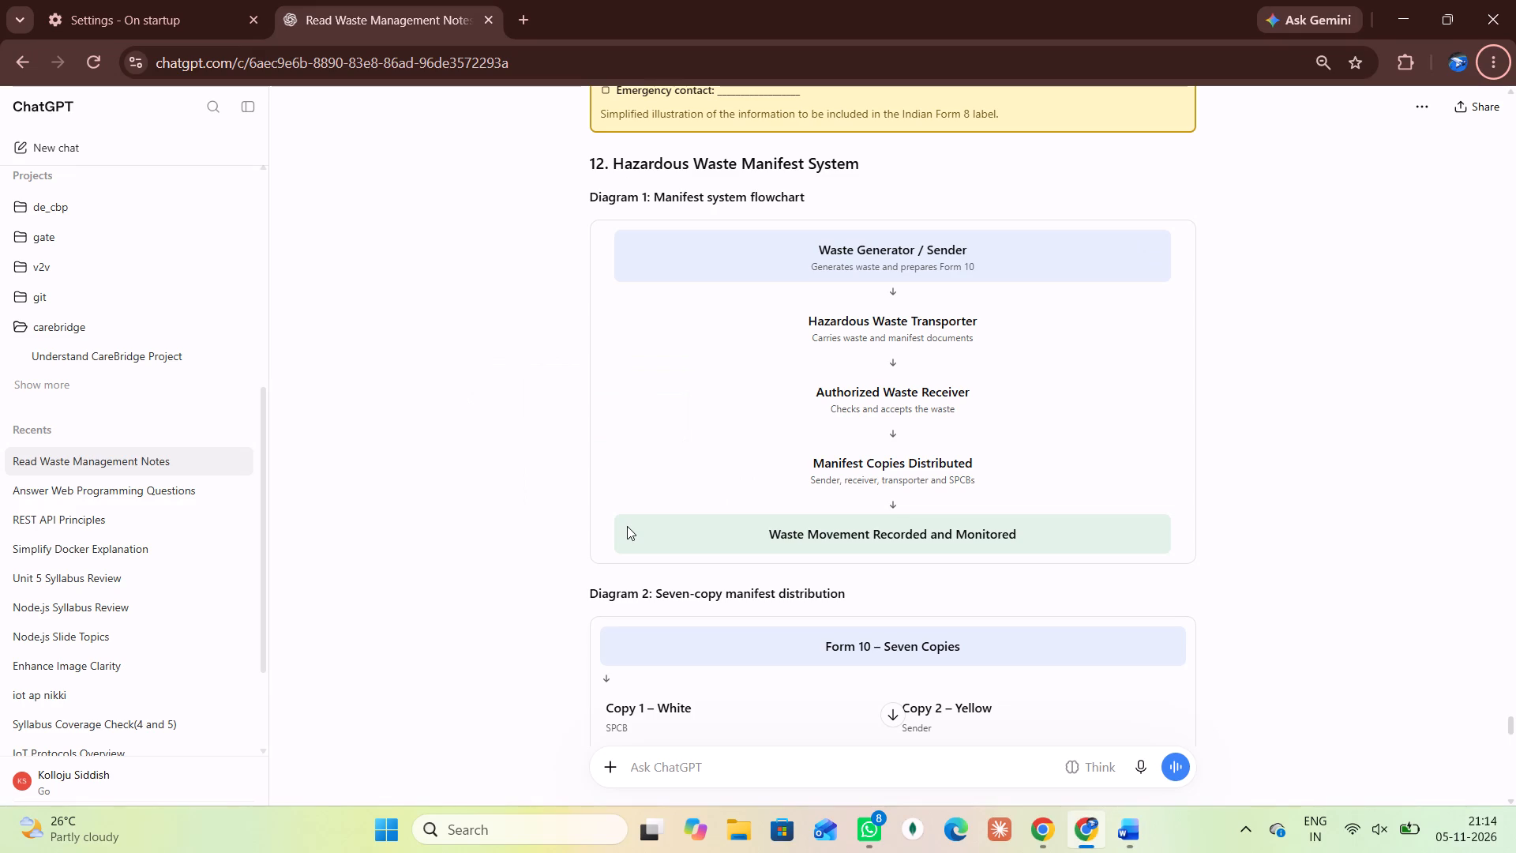
key("shift+super+s")
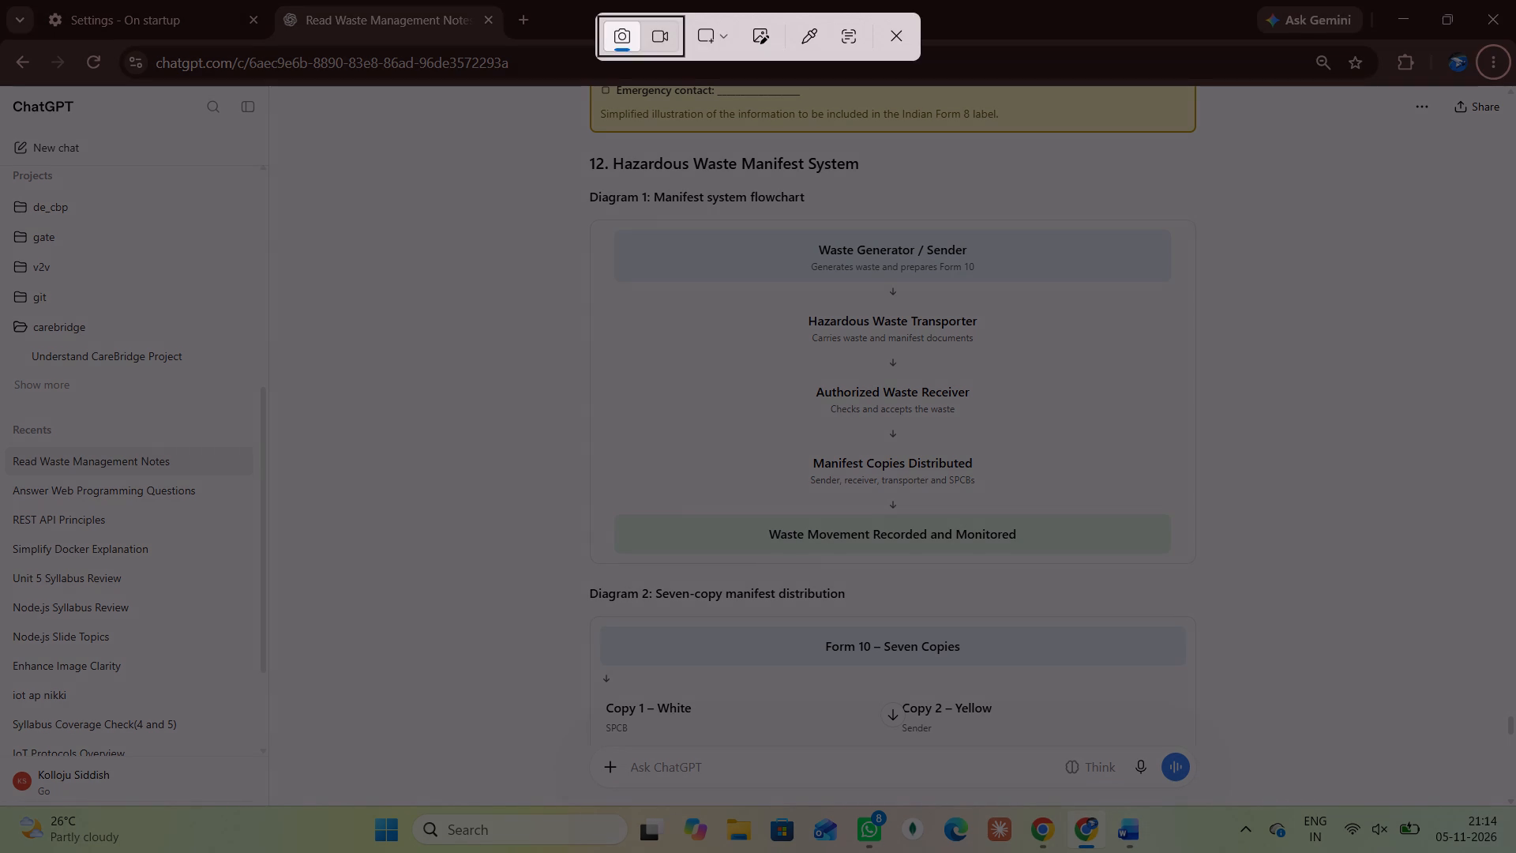
left_click_drag(574, 185, 1165, 565)
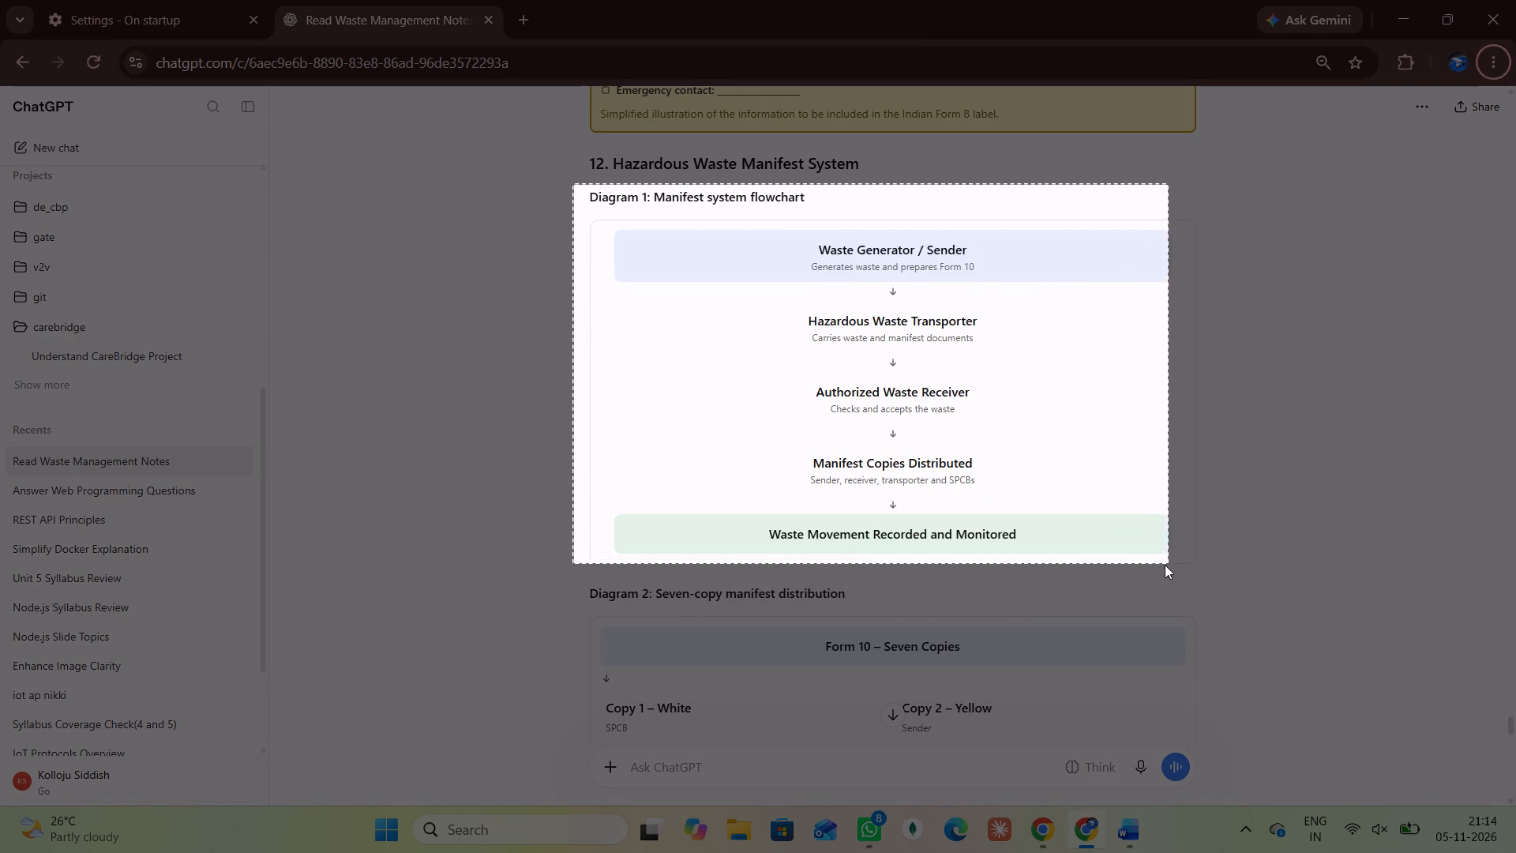
Finish the screen snip so it covers the whole "Diagram 1: Manifest system flowchart".
left_click_drag(1165, 565, 1186, 554)
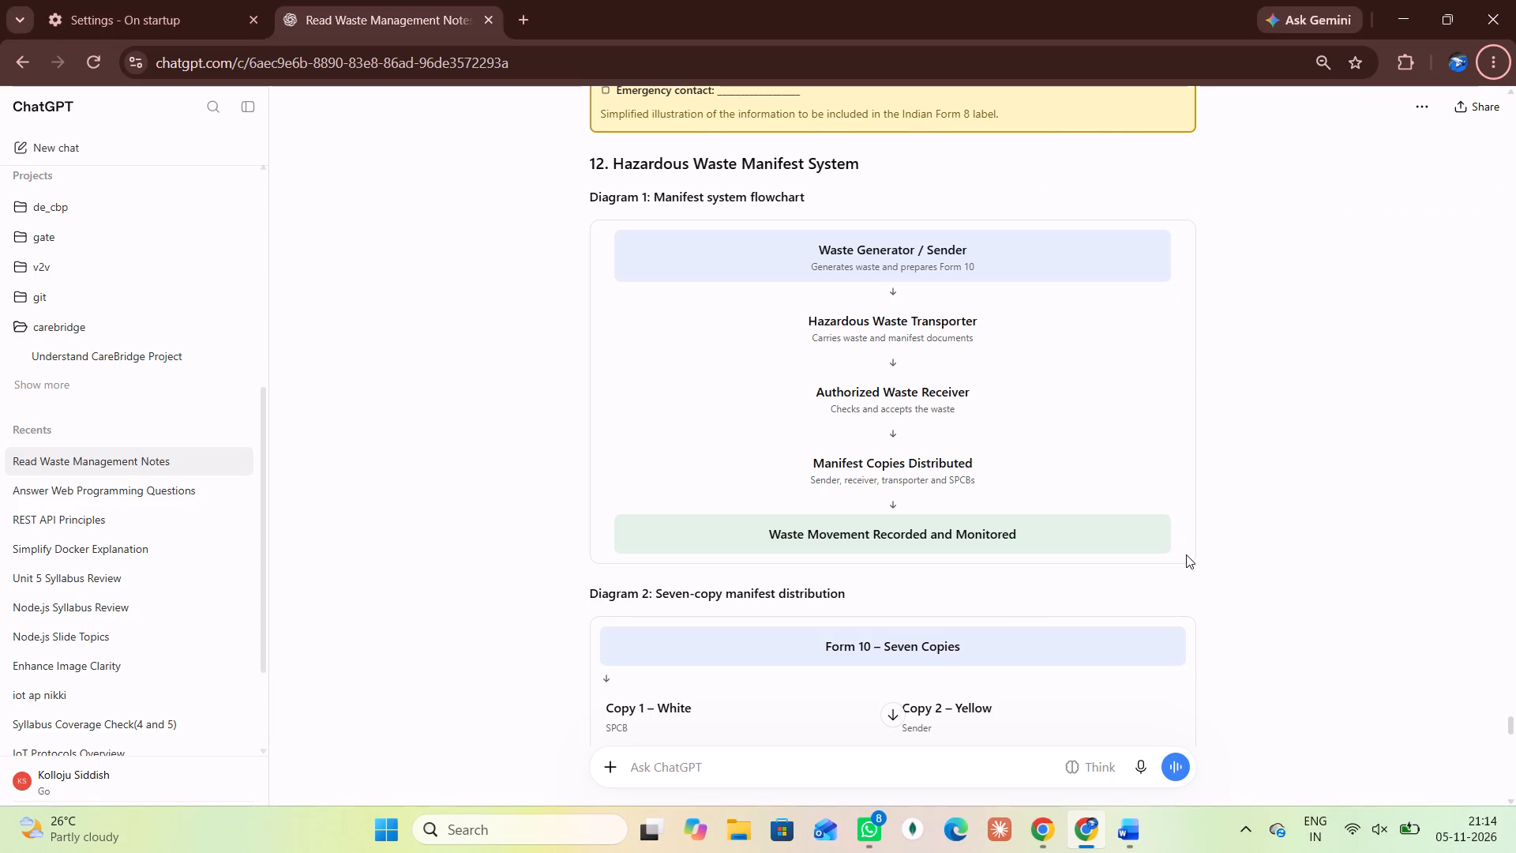
Switch to Word and look through the Hazardous Waste Manifest System section for a place to insert the captured flowchart.
key("alt+Tab")
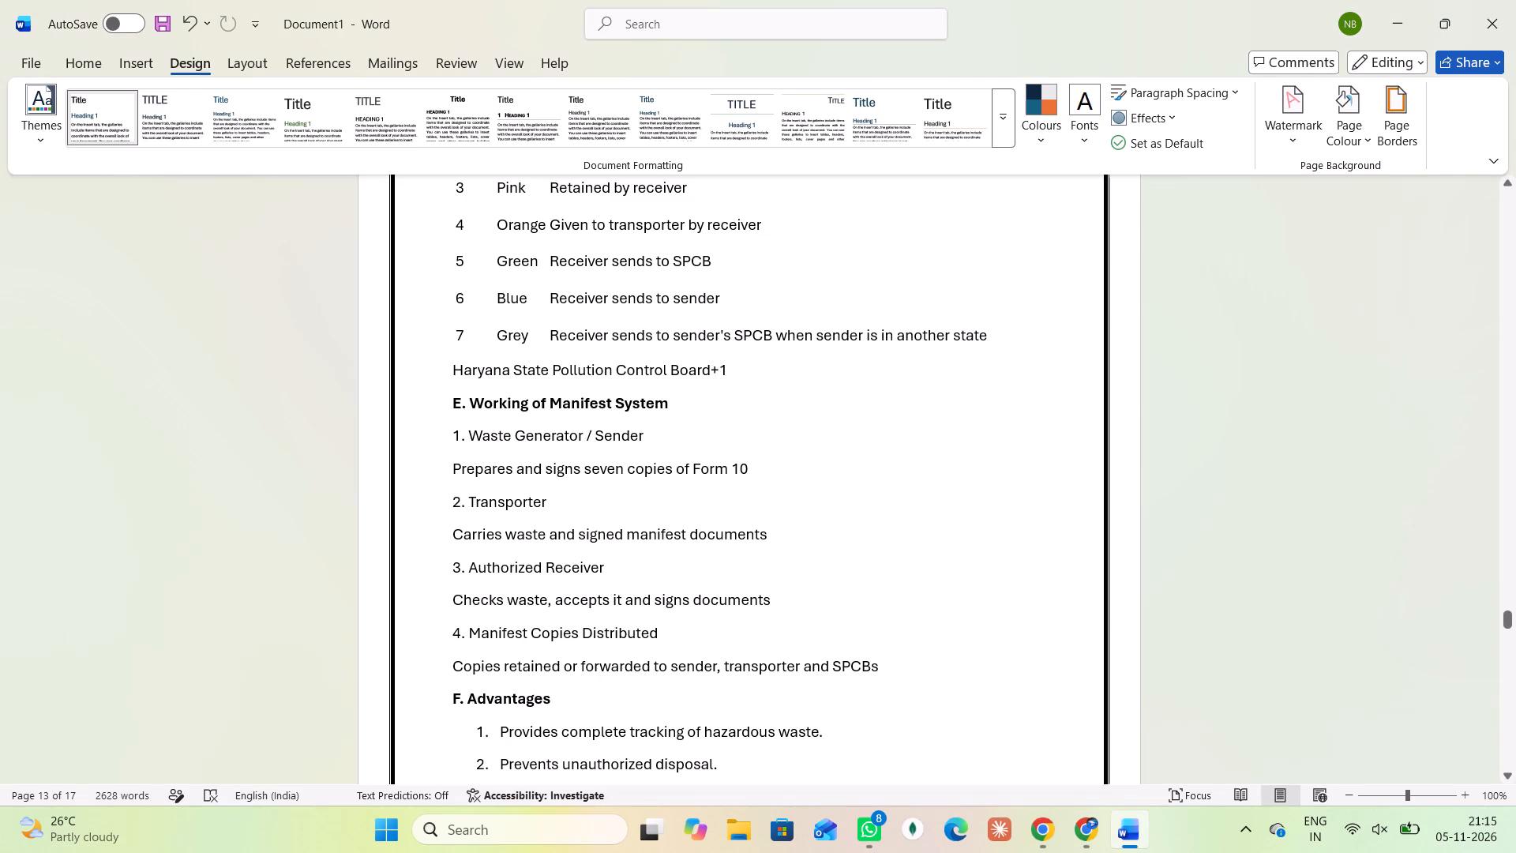
scroll(895, 668, "up", 1)
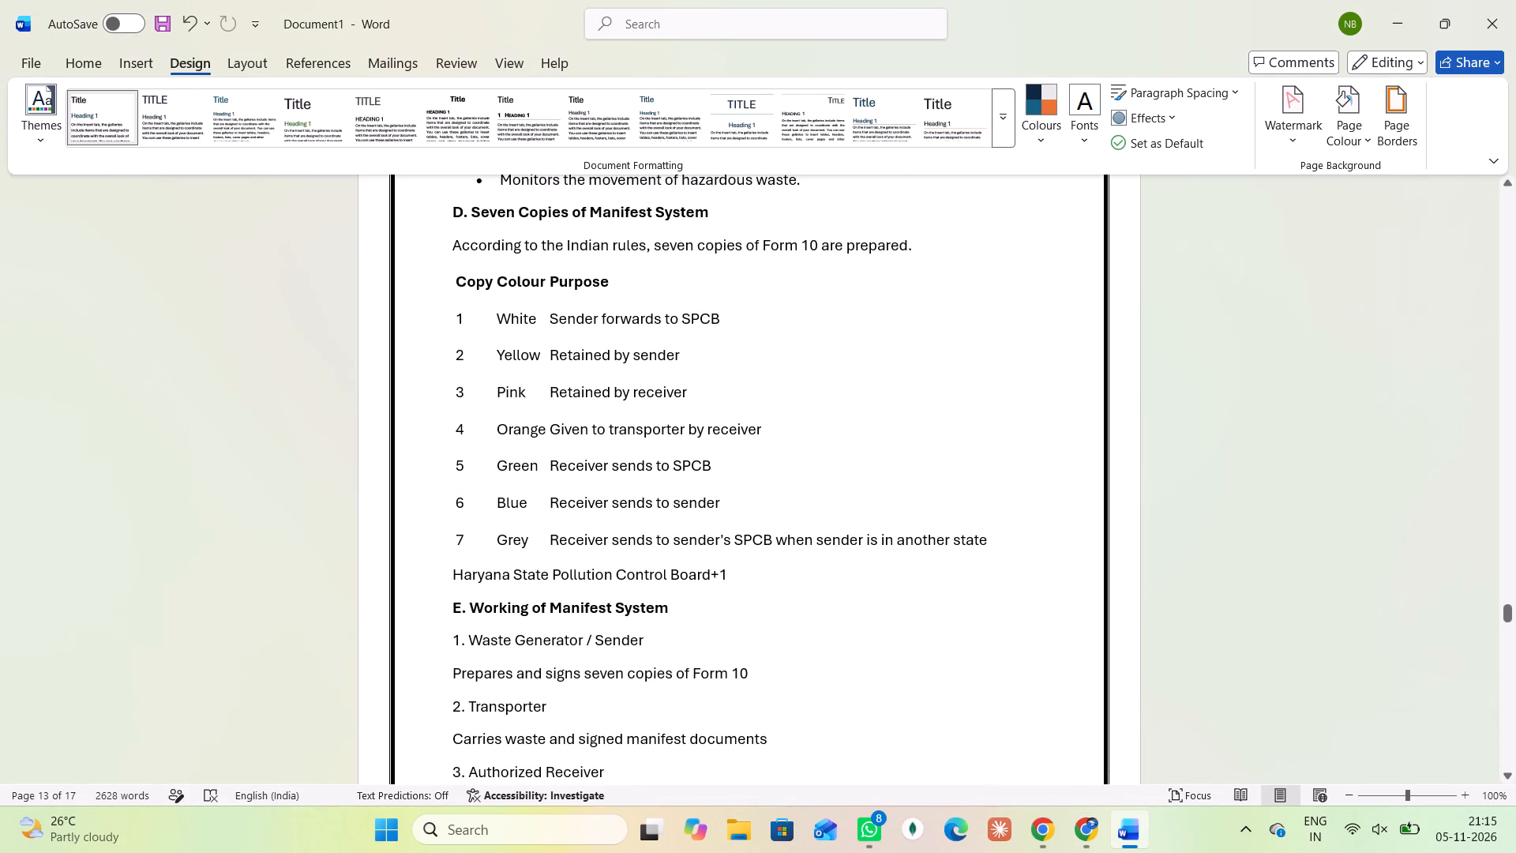
scroll(895, 668, "up", 5)
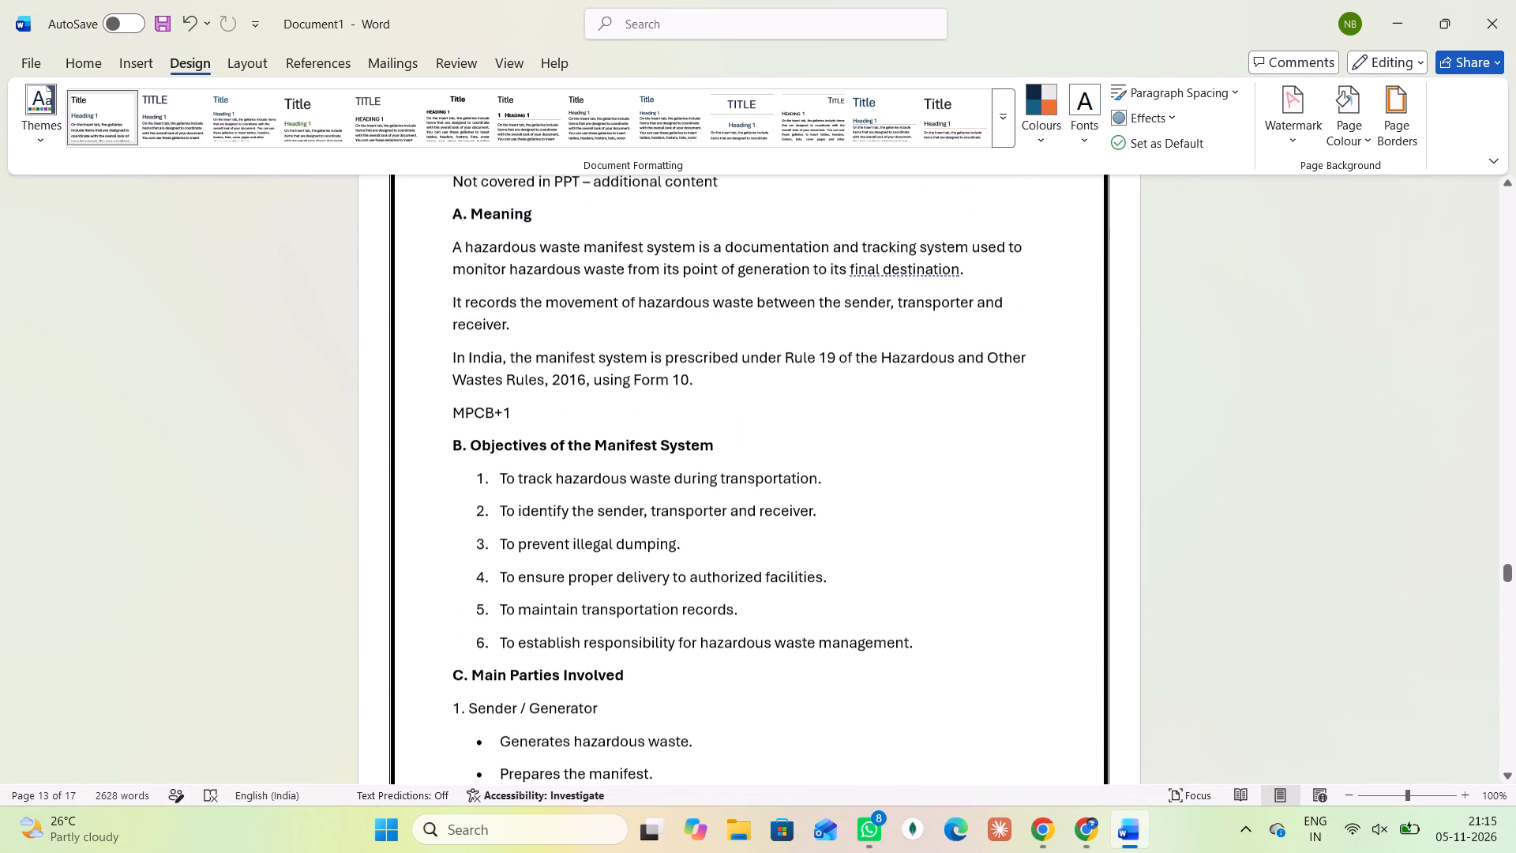
scroll(895, 668, "up", 1)
scroll(674, 643, "down", 1)
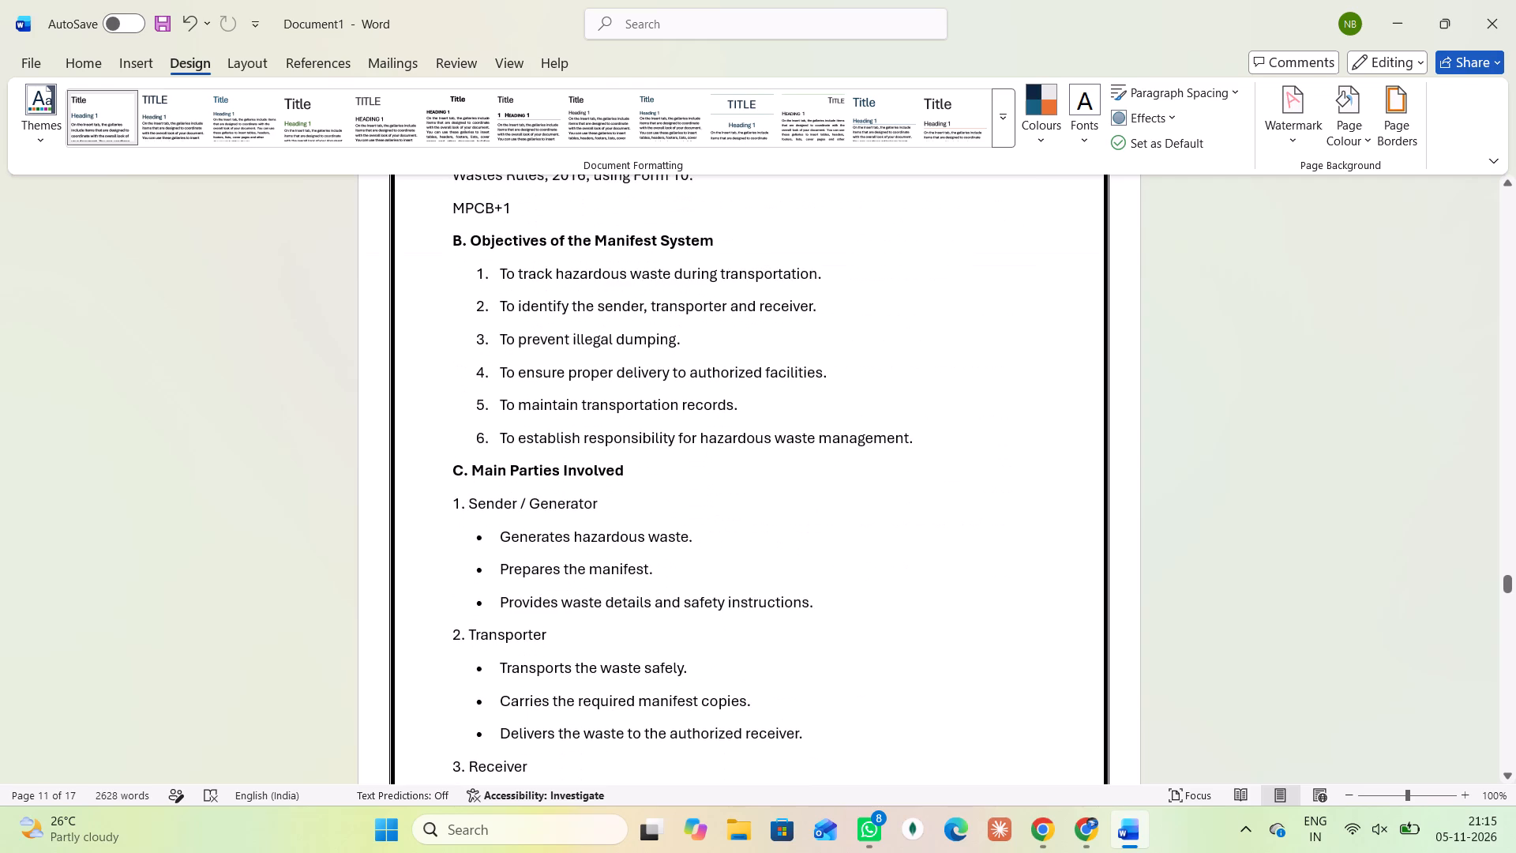
scroll(674, 643, "down", 3)
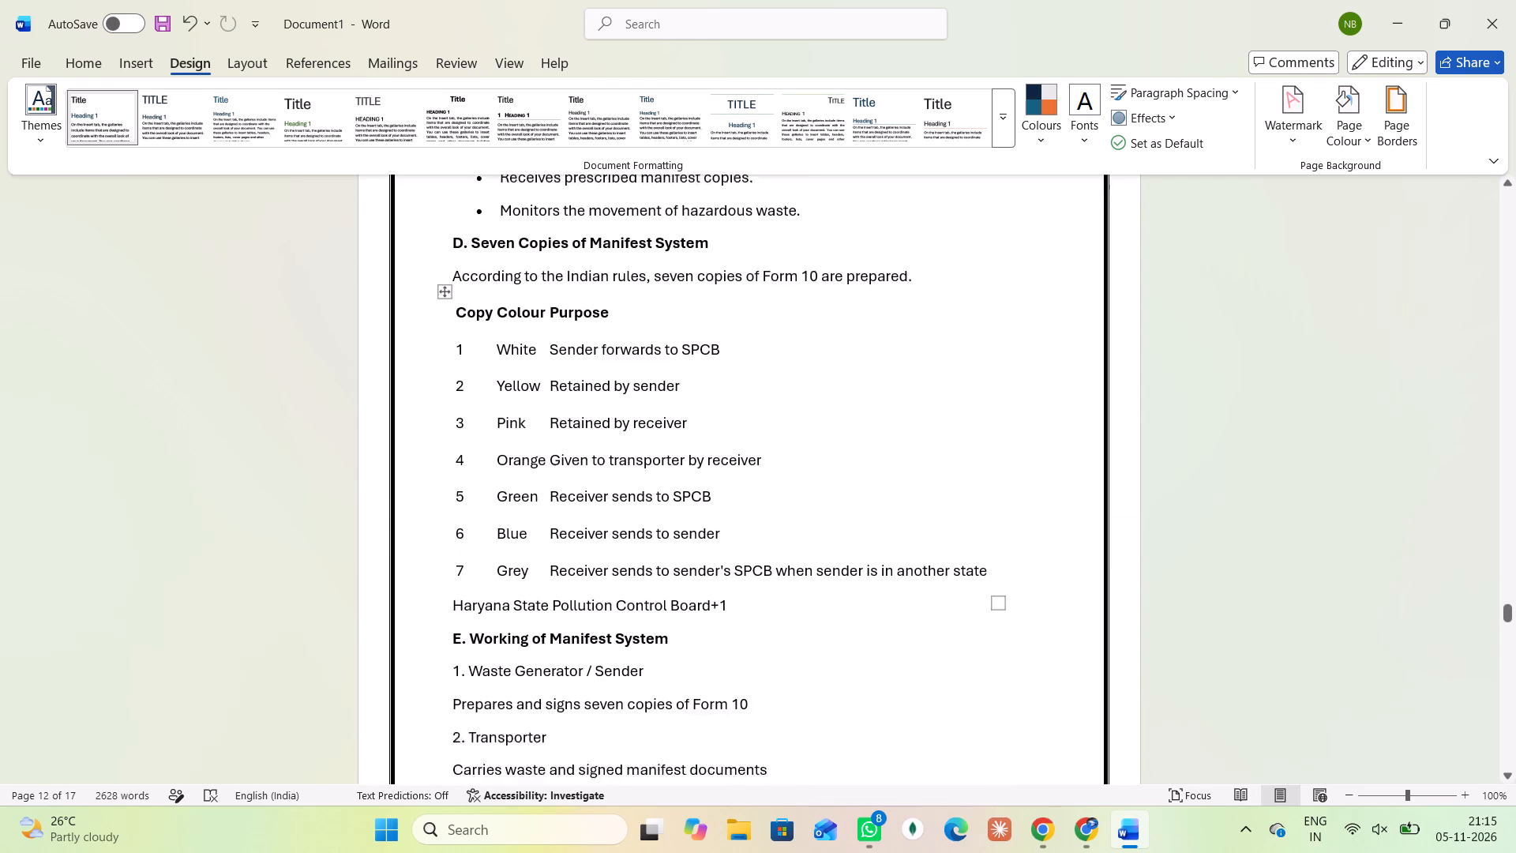
scroll(674, 643, "down", 2)
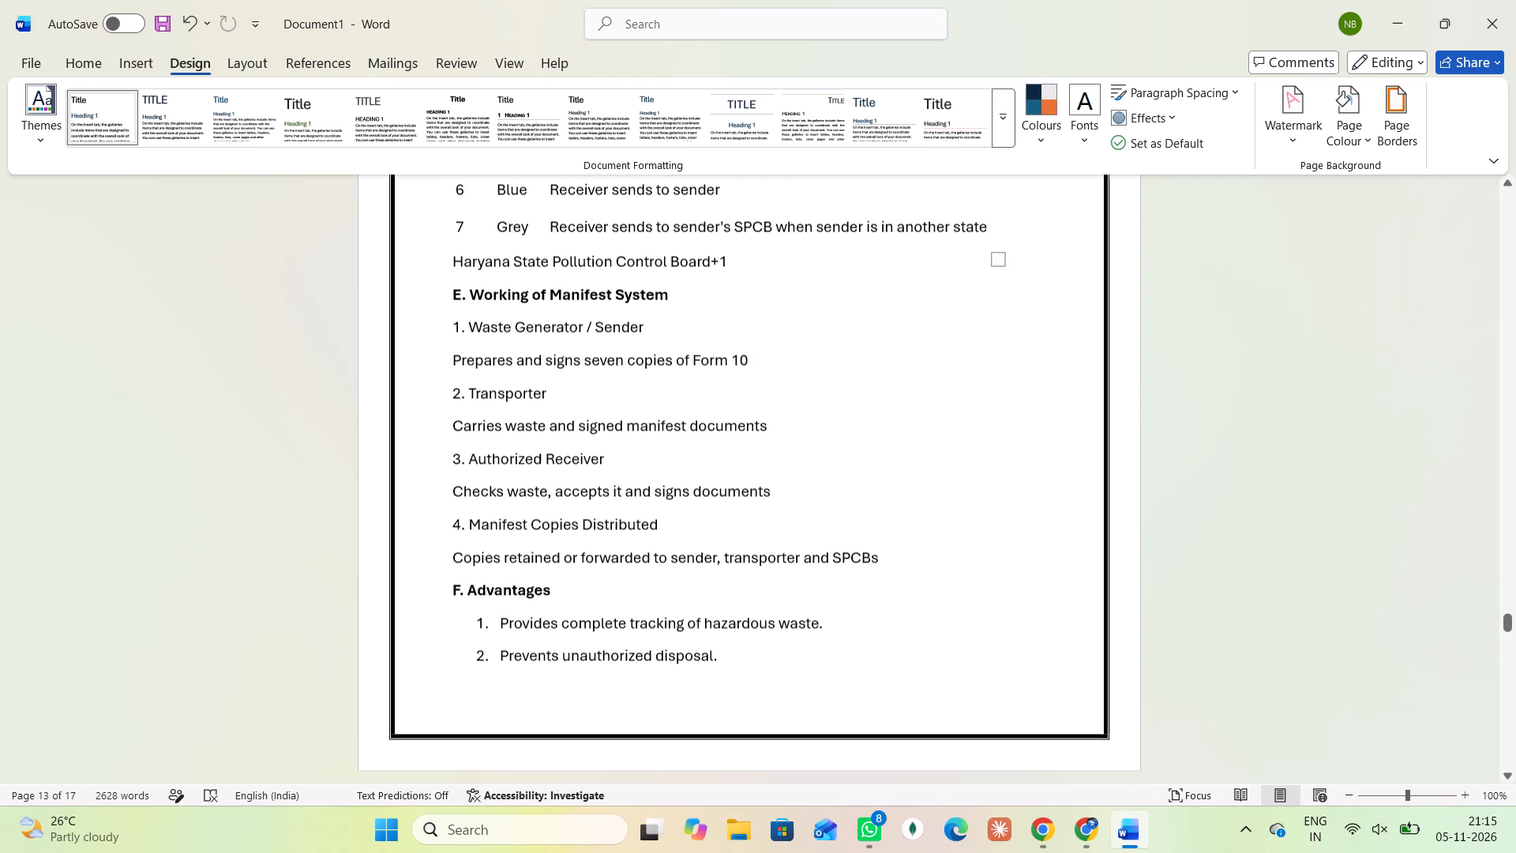
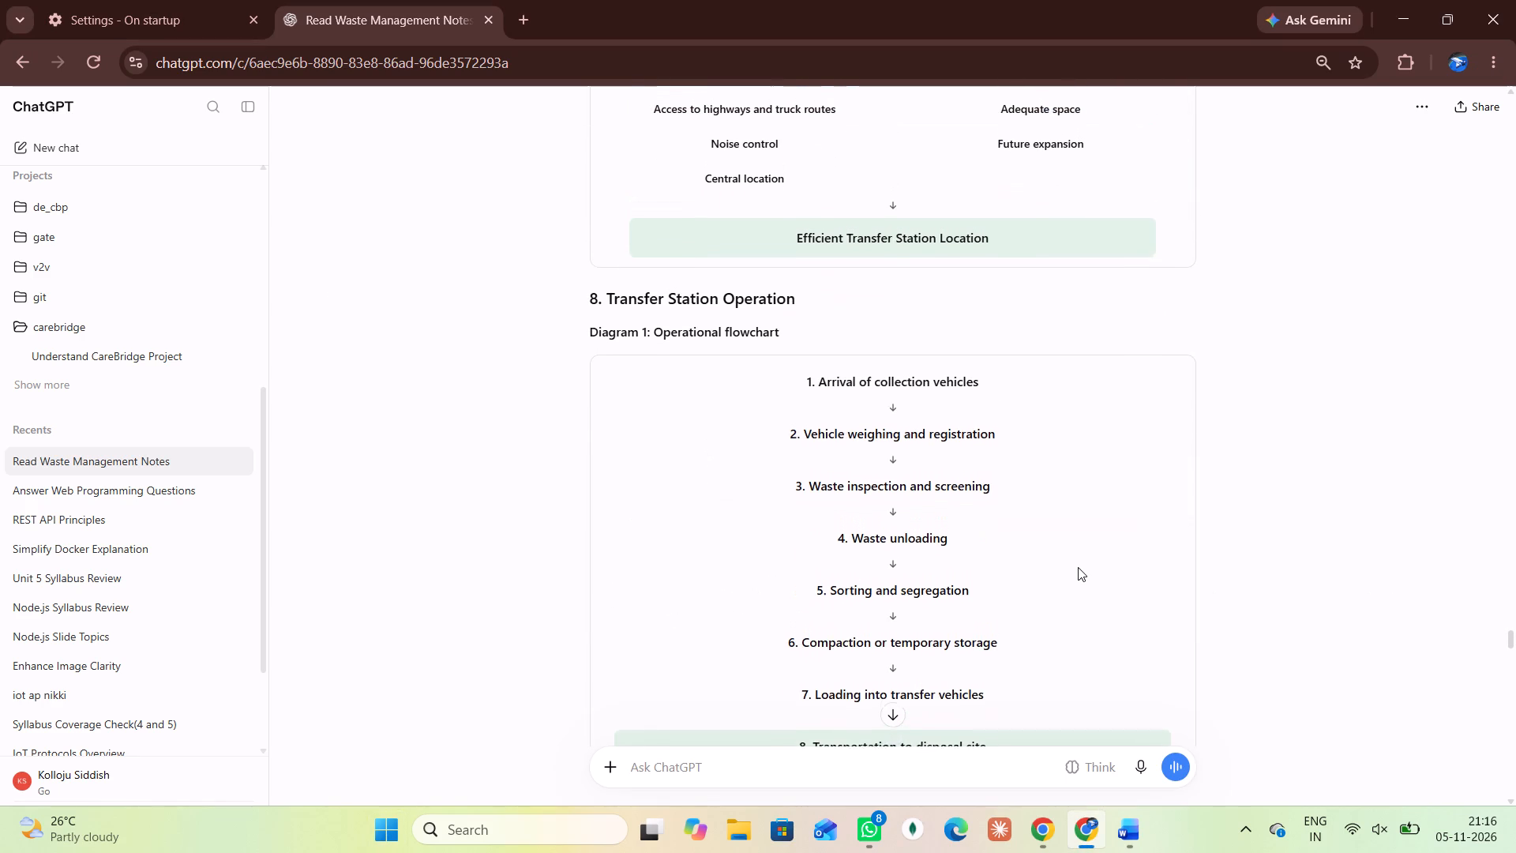
scroll(1078, 567, "down", 1)
Check the Transfer Station Layout part in Word, and go over ChatGPT's section 7 diagrams and section 8 operational flowchart in Chrome again.
key("alt+Tab")
right_click(924, 545)
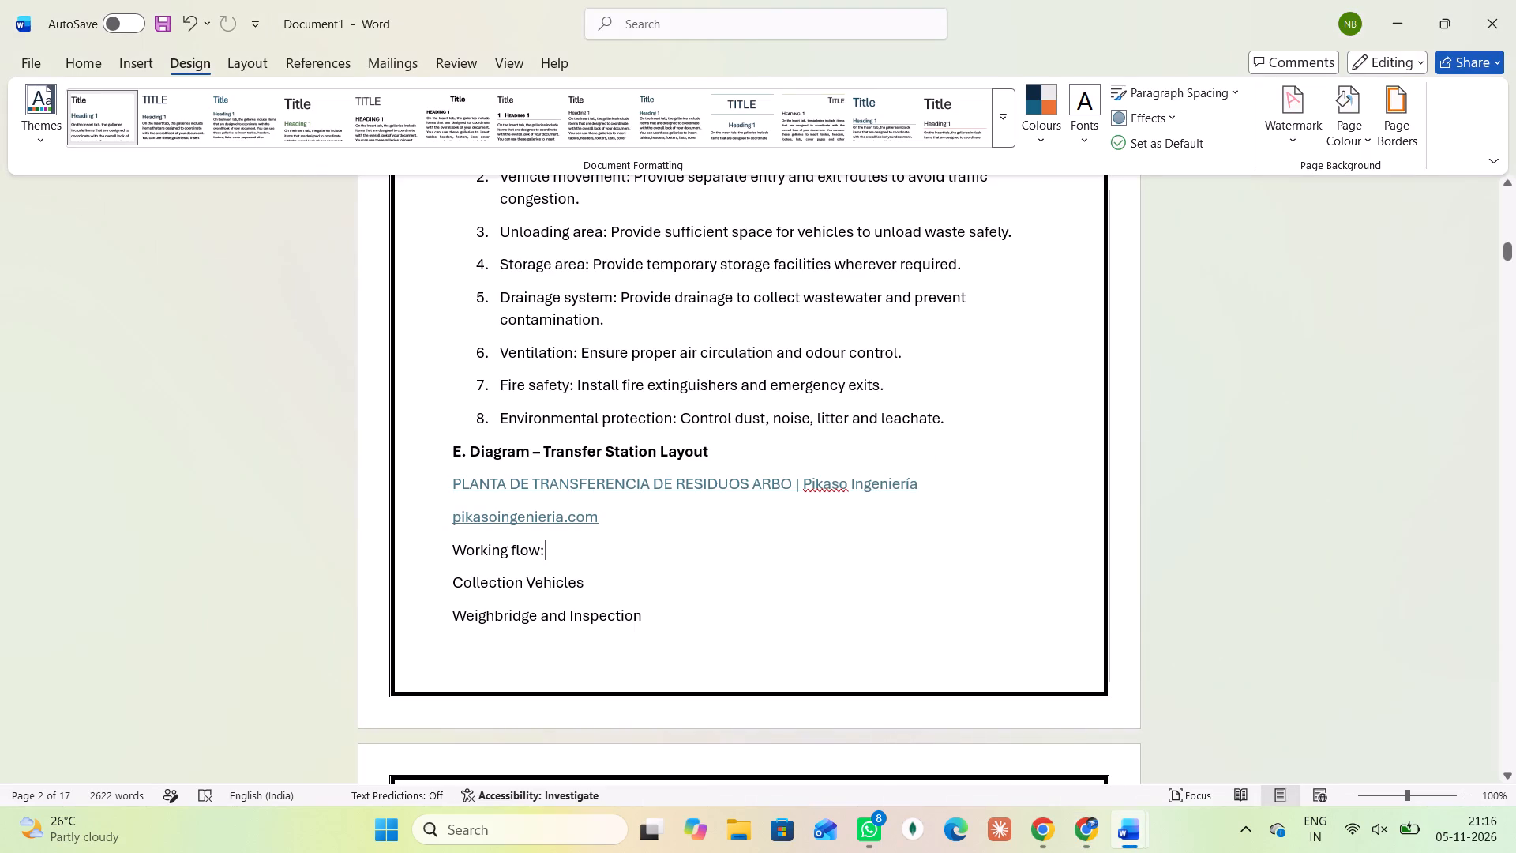
key("alt+Tab")
scroll(891, 490, "up", 2)
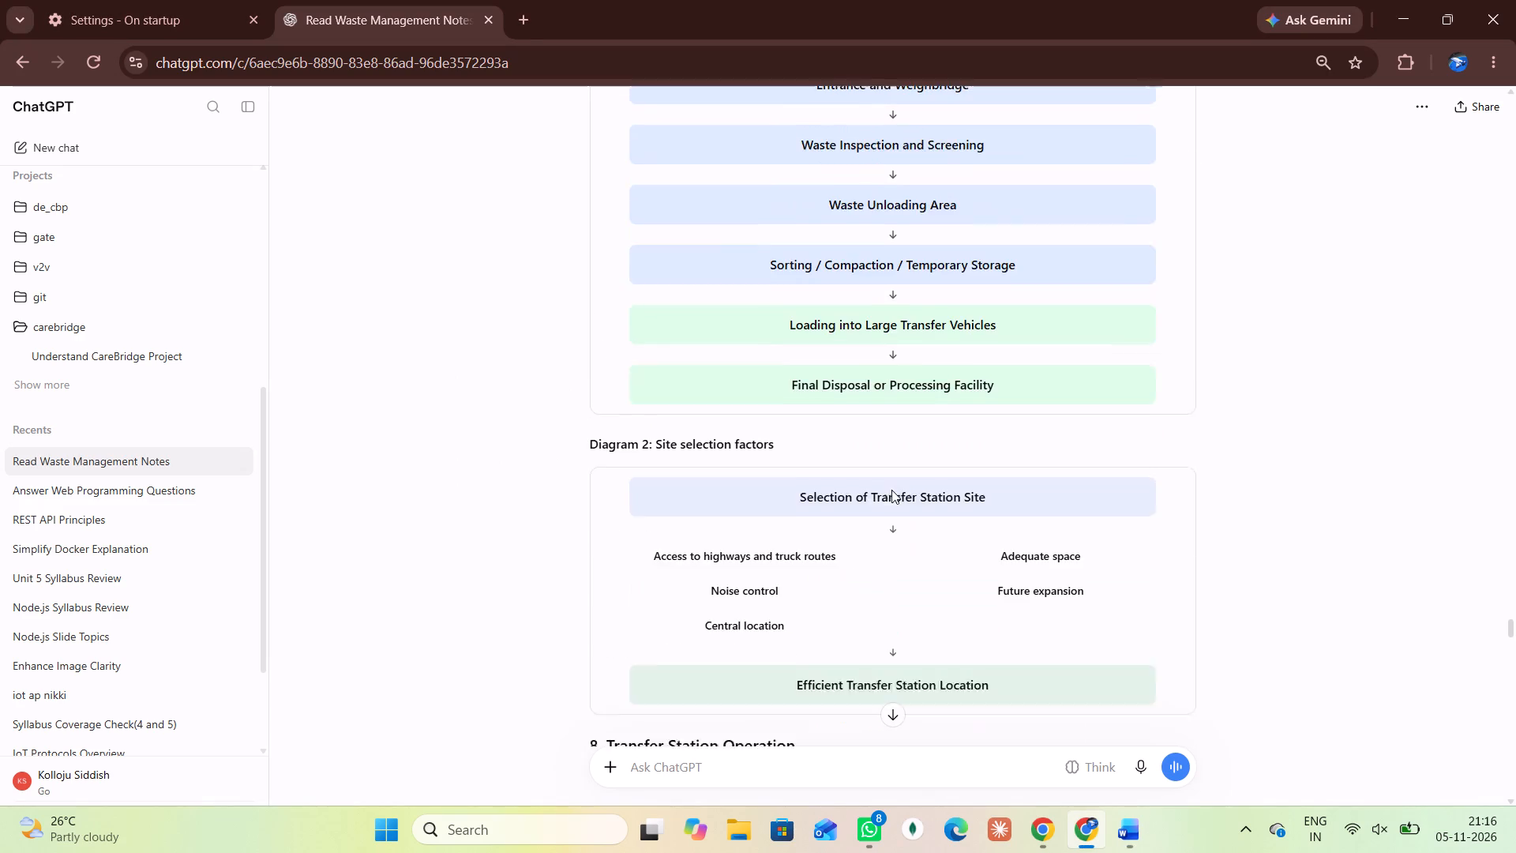
scroll(891, 490, "up", 4)
scroll(891, 490, "down", 1)
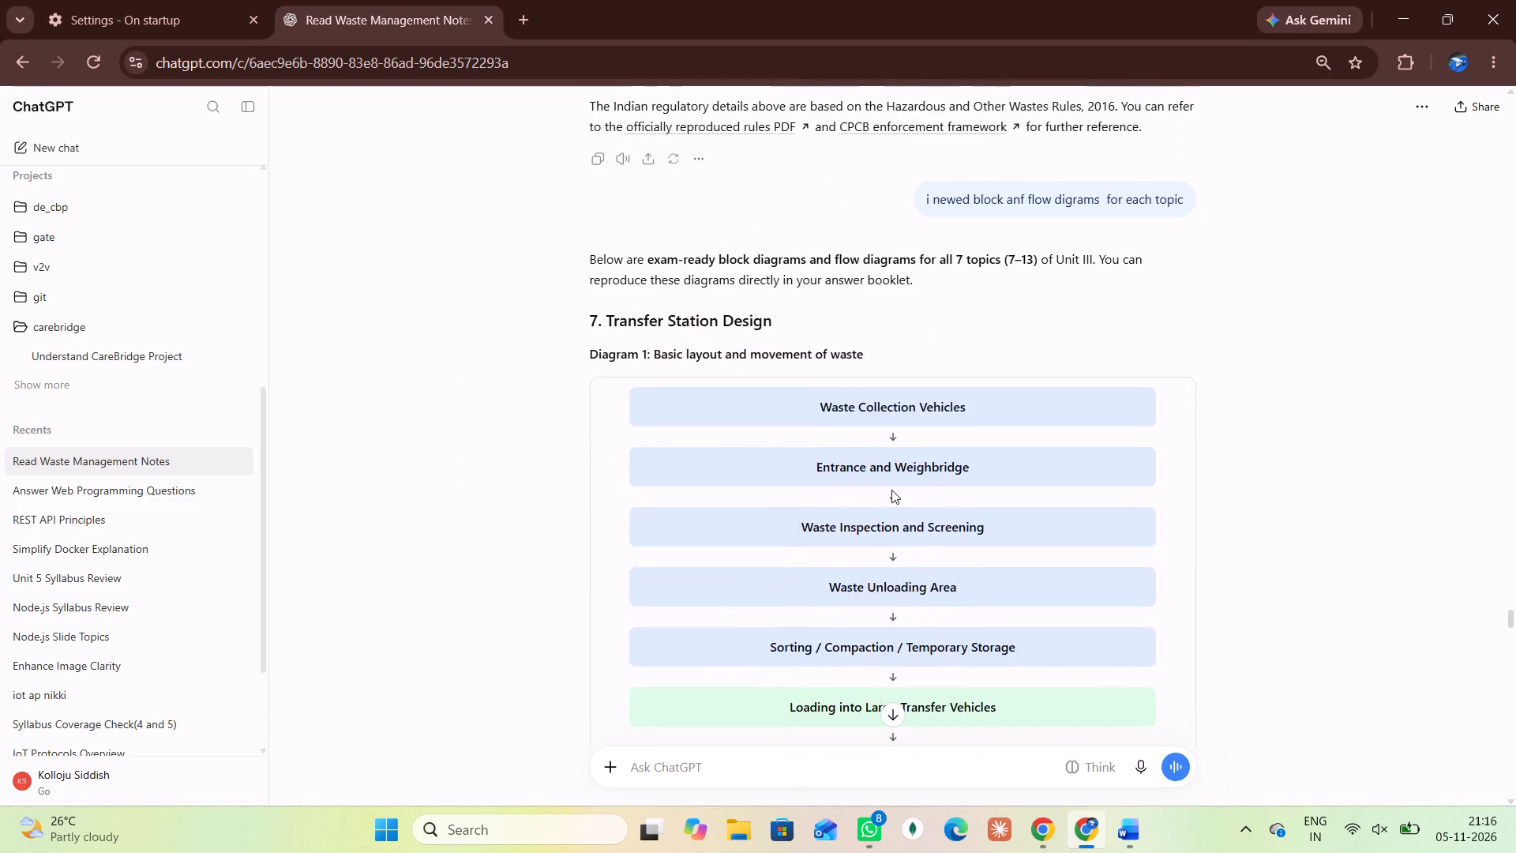
scroll(891, 490, "down", 4)
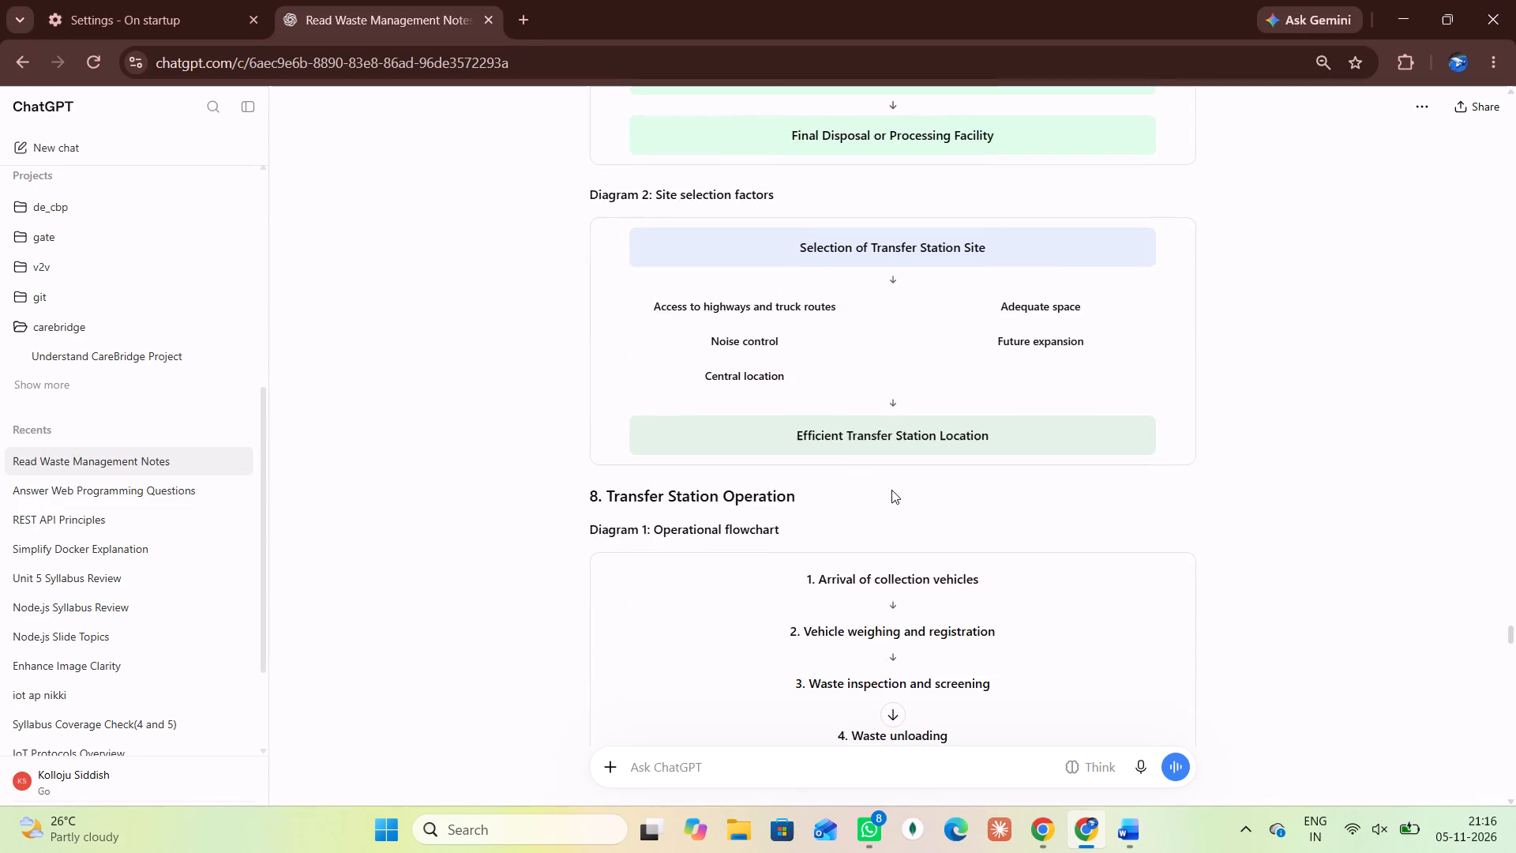
scroll(891, 490, "down", 3)
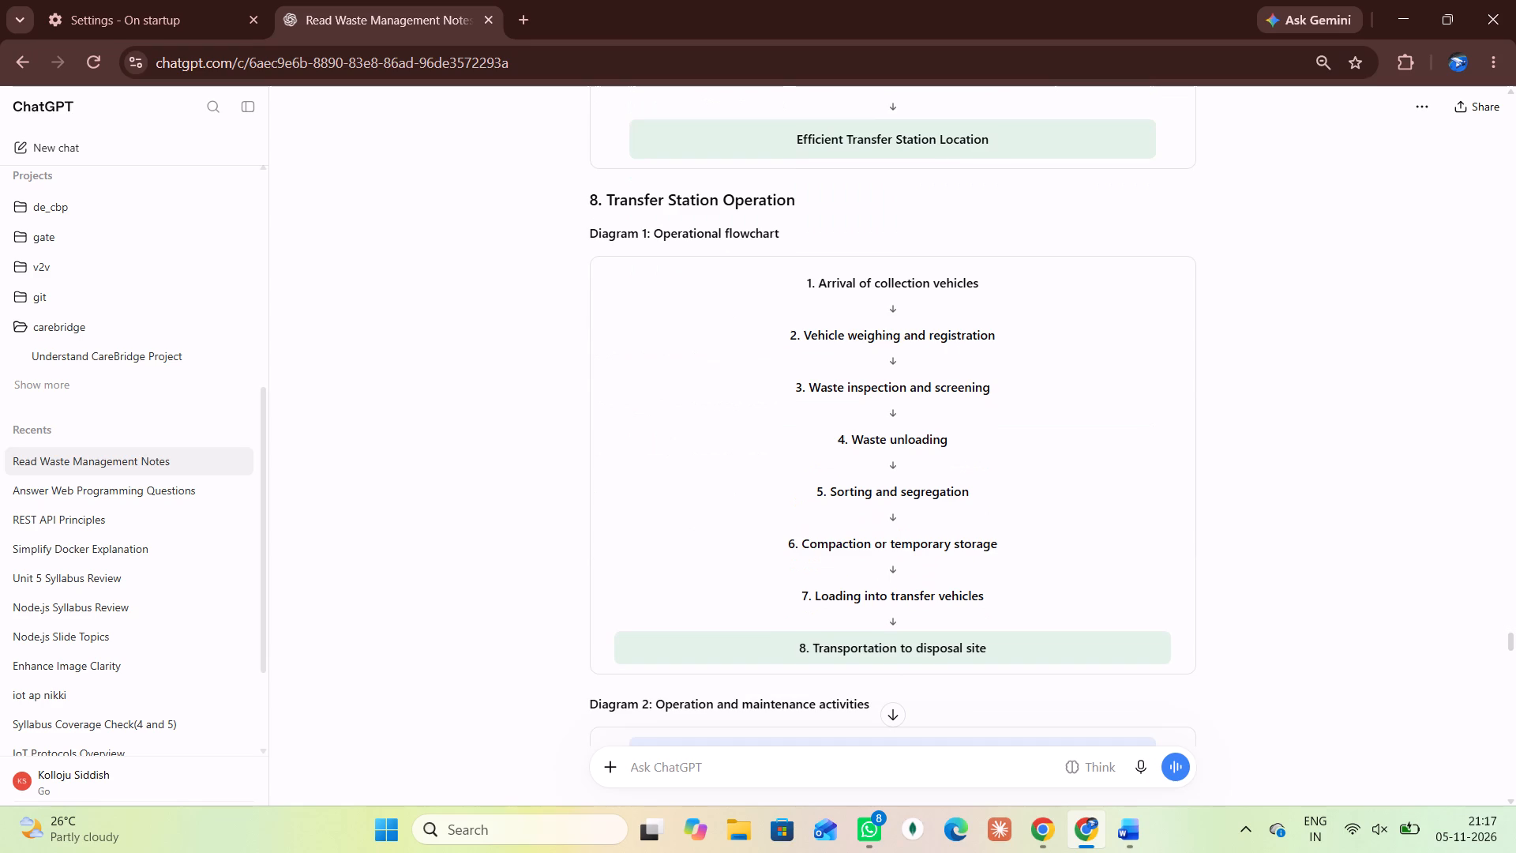
Compare Word's sections 7 and 8 with ChatGPT's Transfer Station Design diagrams, ending at Word's "E. Diagram – Transfer Station Layout" heading.
key("alt+Tab")
scroll(814, 434, "down", 1)
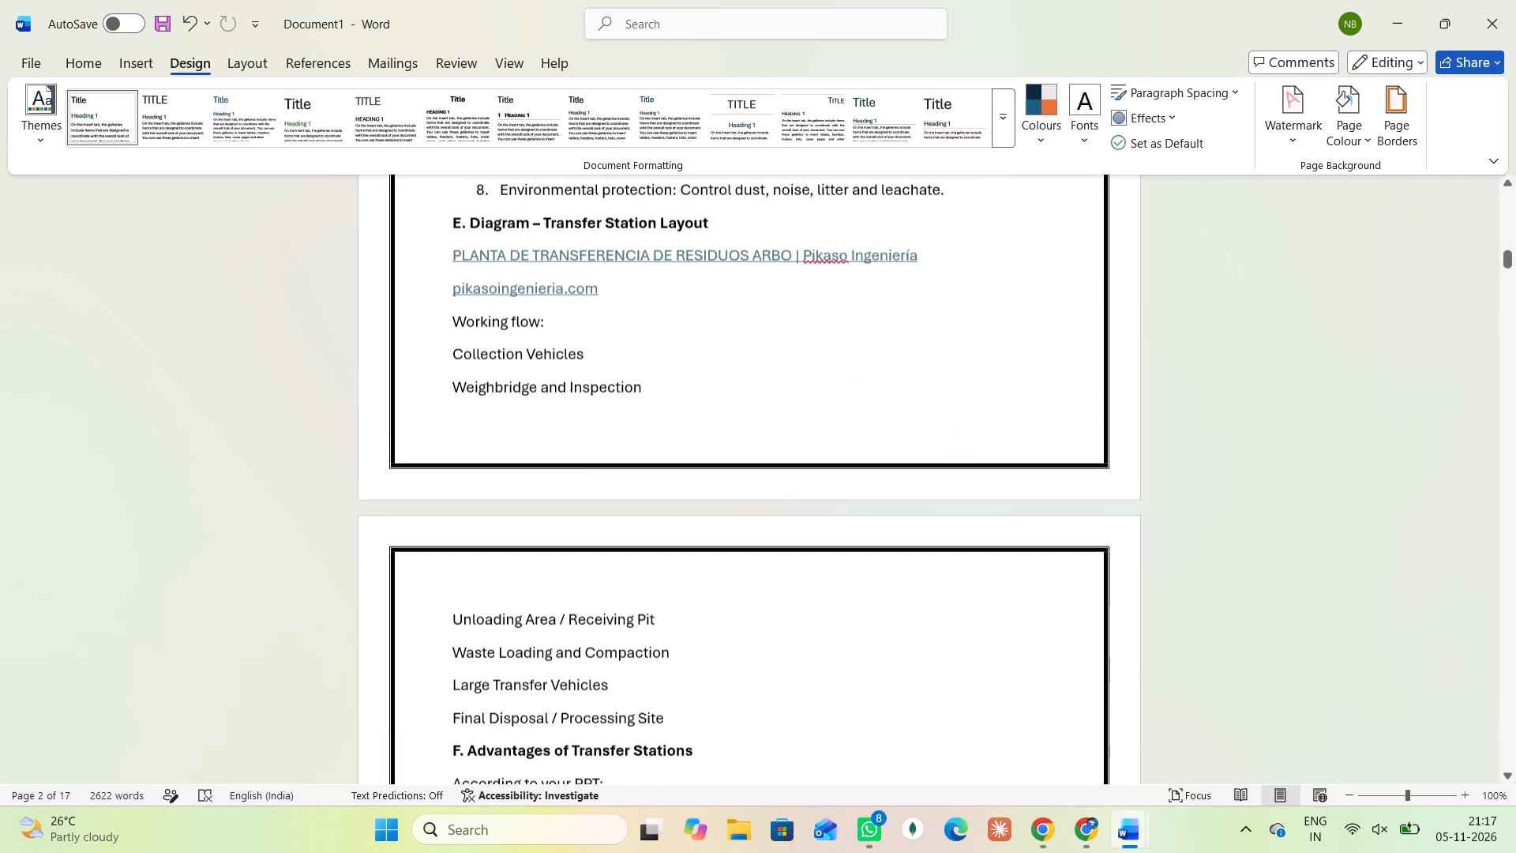
scroll(814, 434, "down", 2)
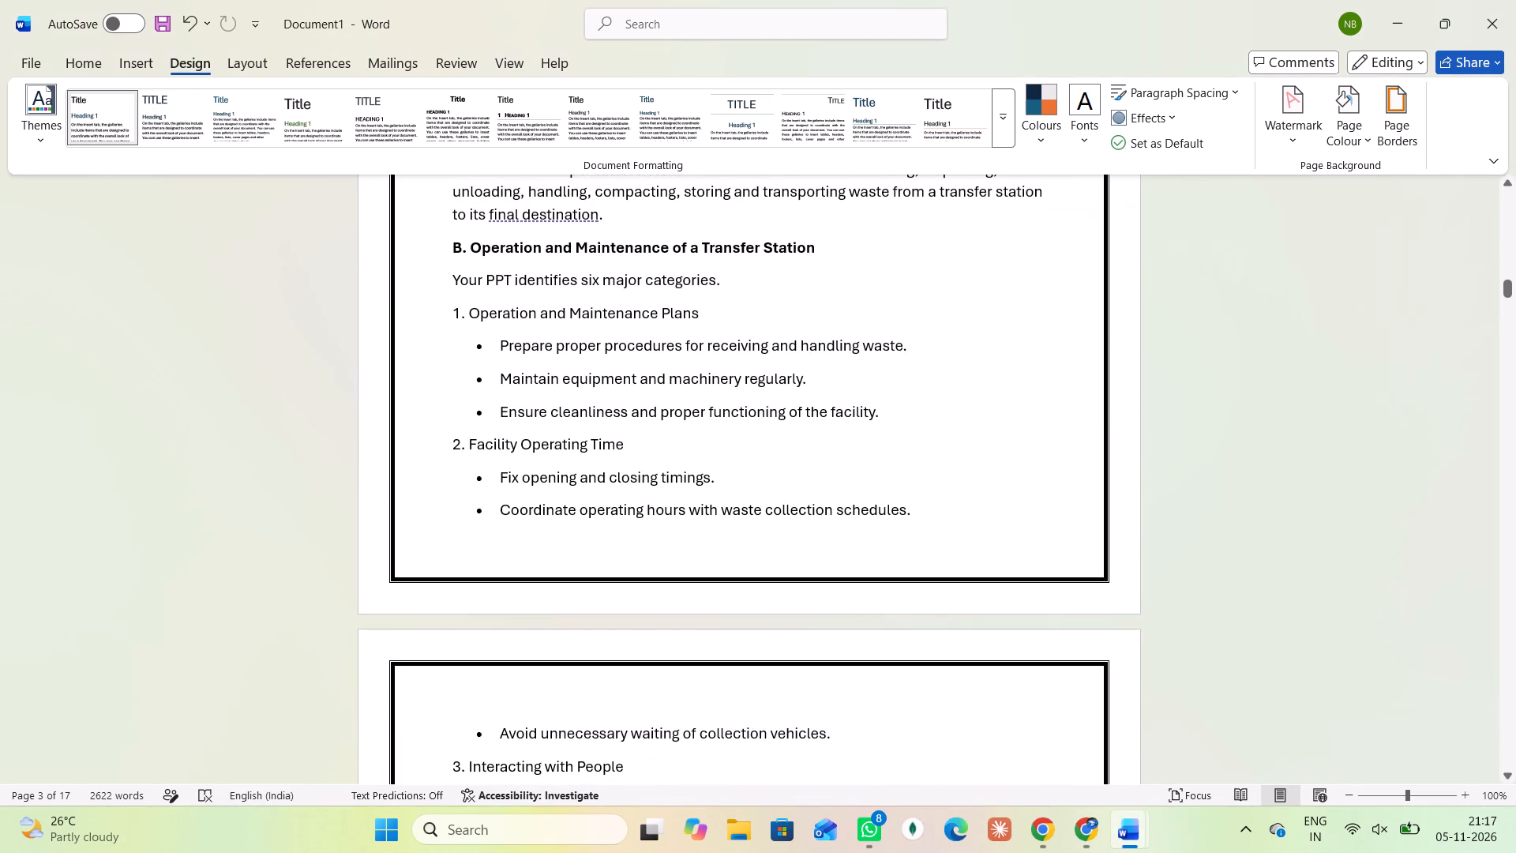
scroll(814, 396, "up", 1)
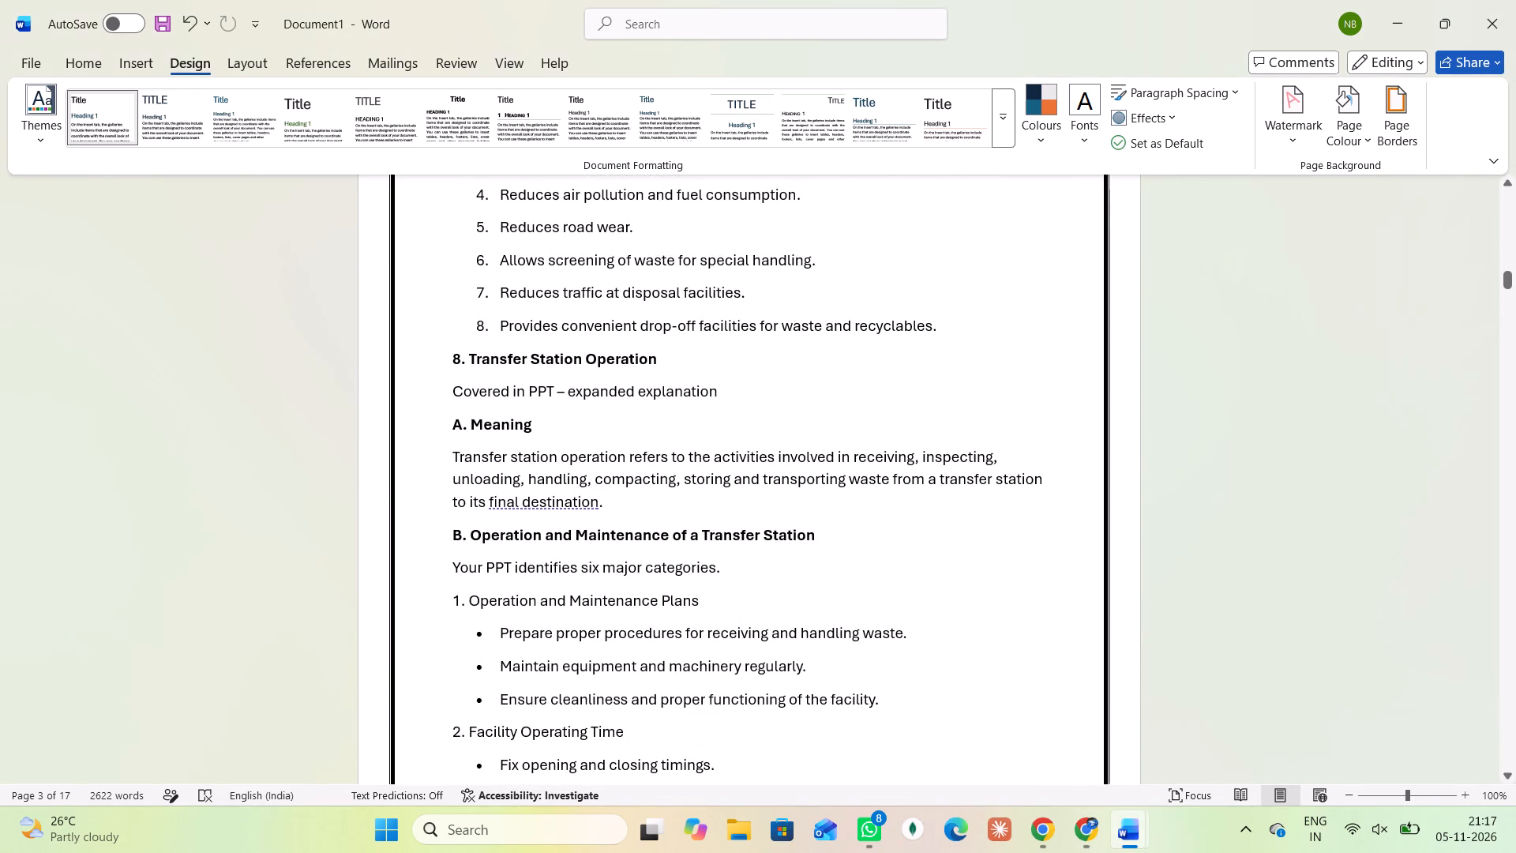
key("alt+Tab")
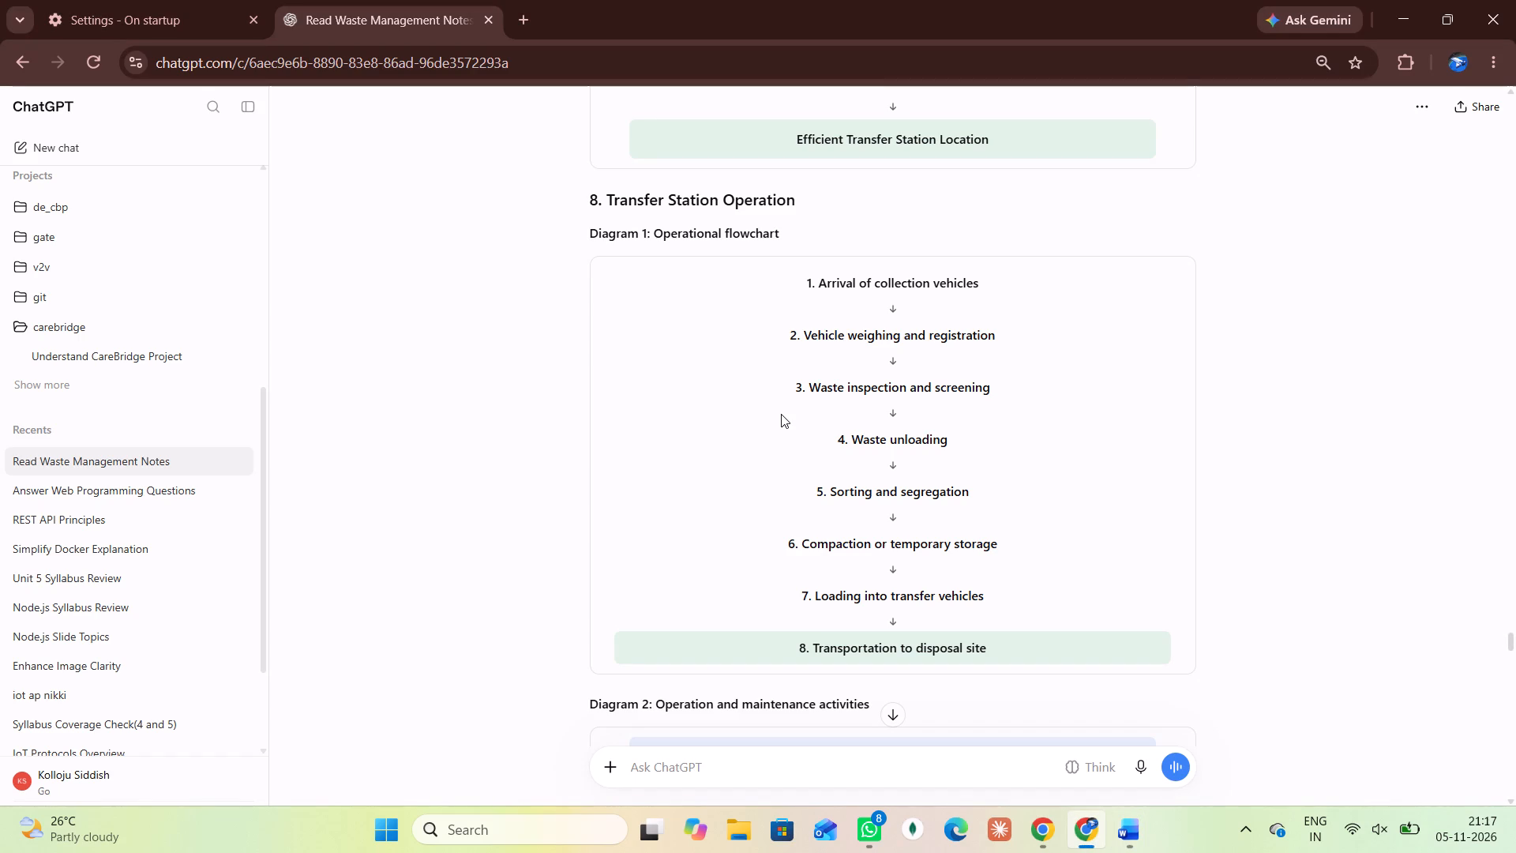
scroll(781, 414, "up", 5)
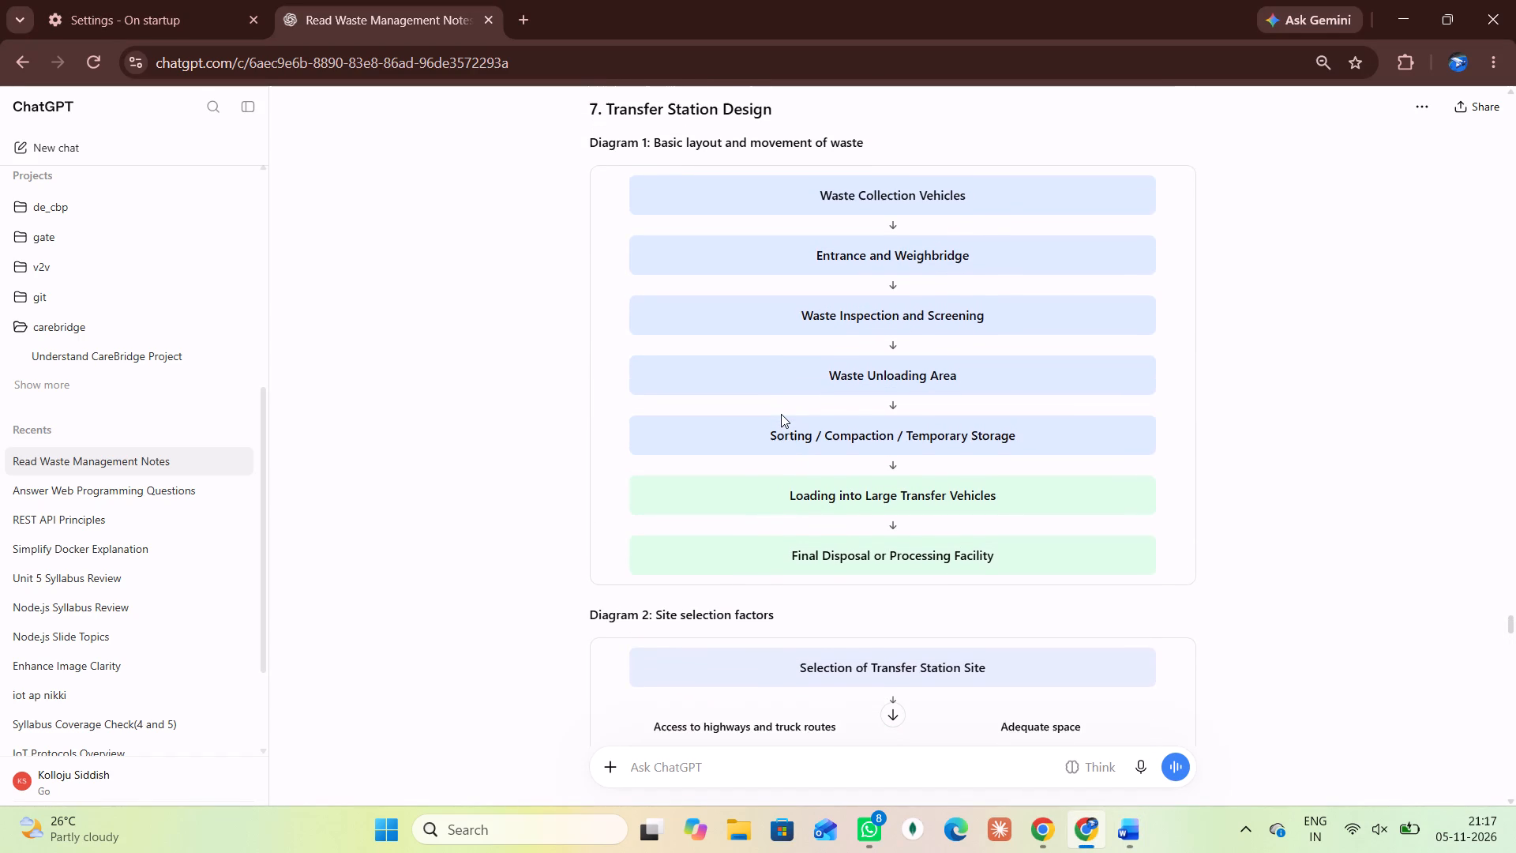
scroll(781, 414, "up", 1)
key("alt+Tab")
scroll(781, 414, "up", 1)
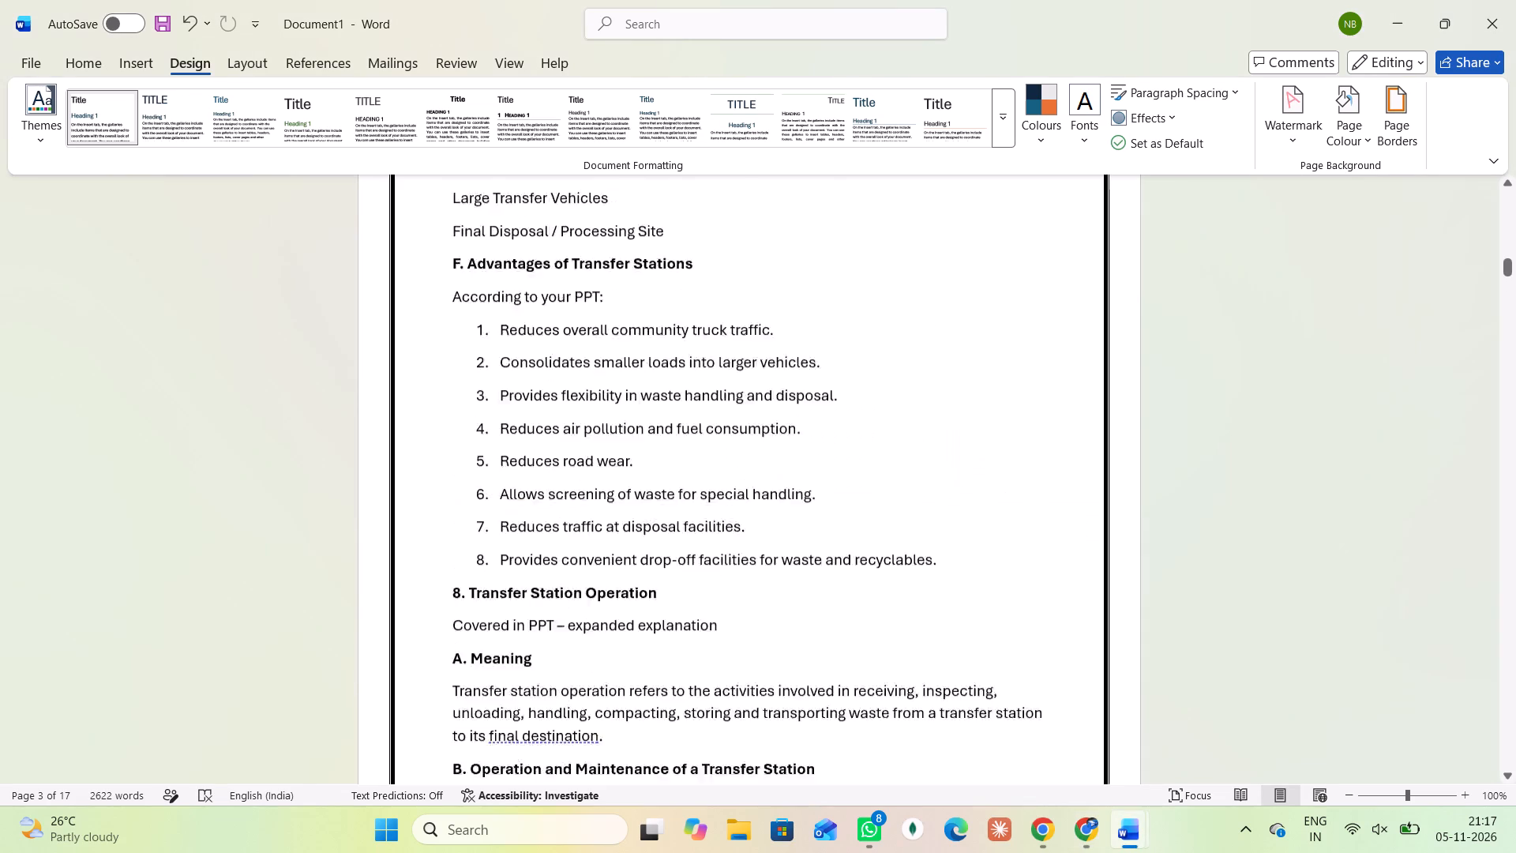
scroll(781, 414, "up", 3)
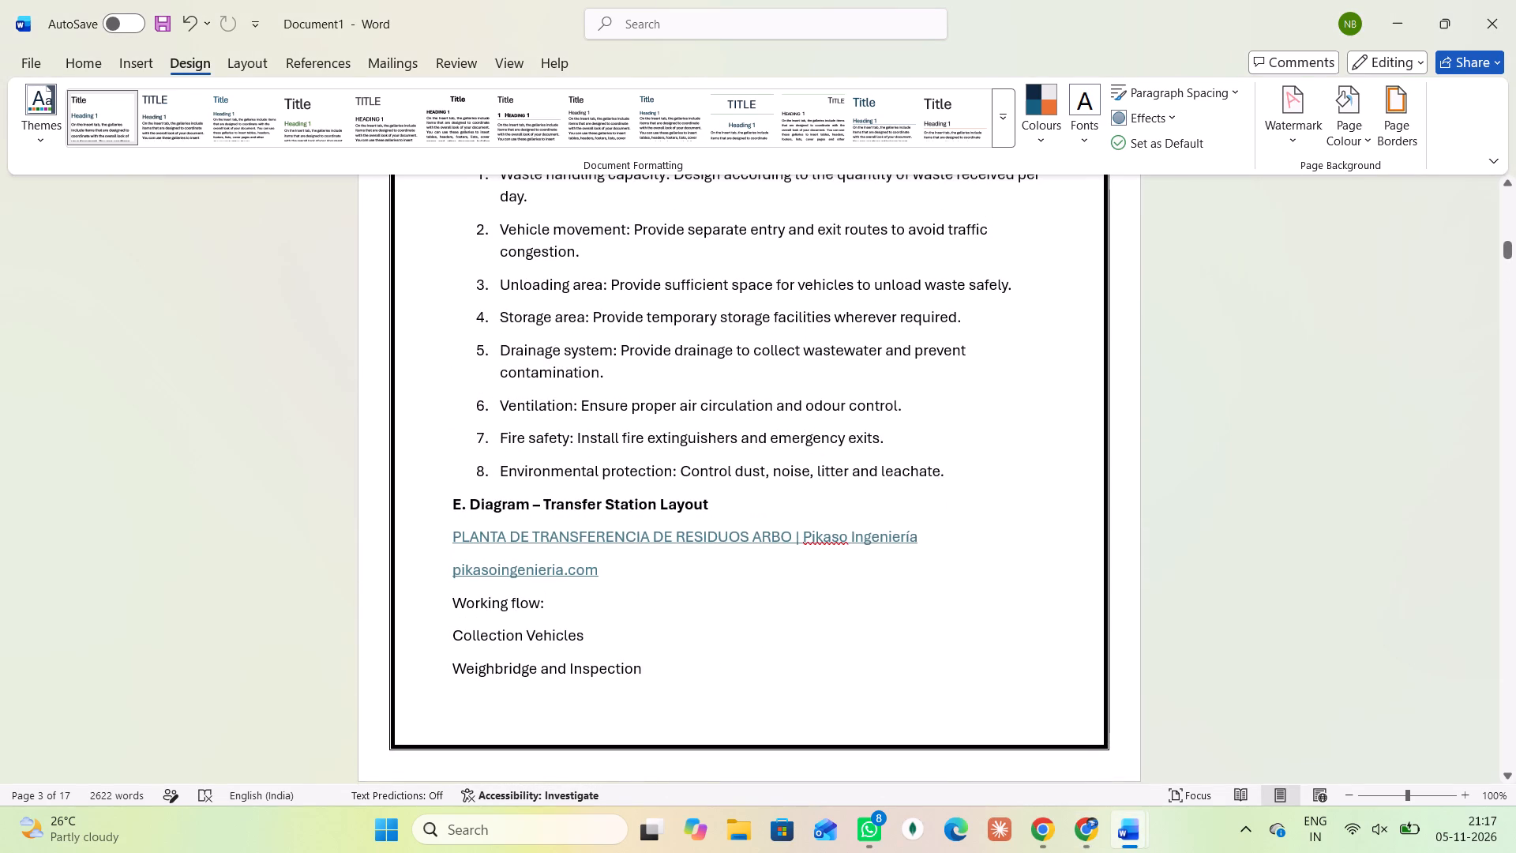
Replace the two pikasoingenieria link lines under "E. Diagram – Transfer Station Layout" with the captured Diagram 1 image.
left_click(932, 548)
right_click_drag(602, 577, 482, 548)
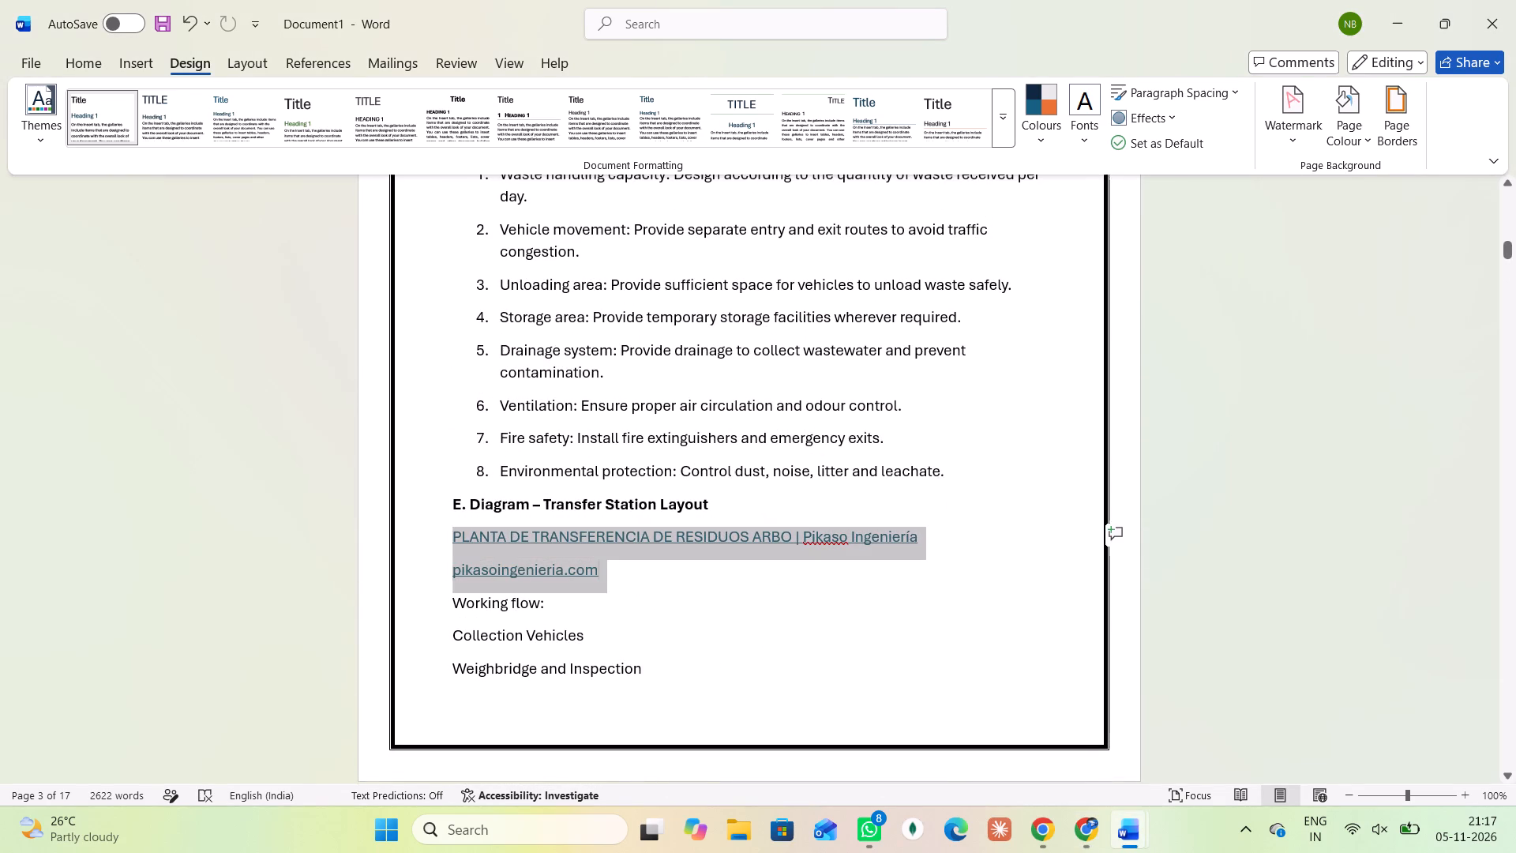
right_click_drag(482, 548, 475, 546)
key("ctrl+v")
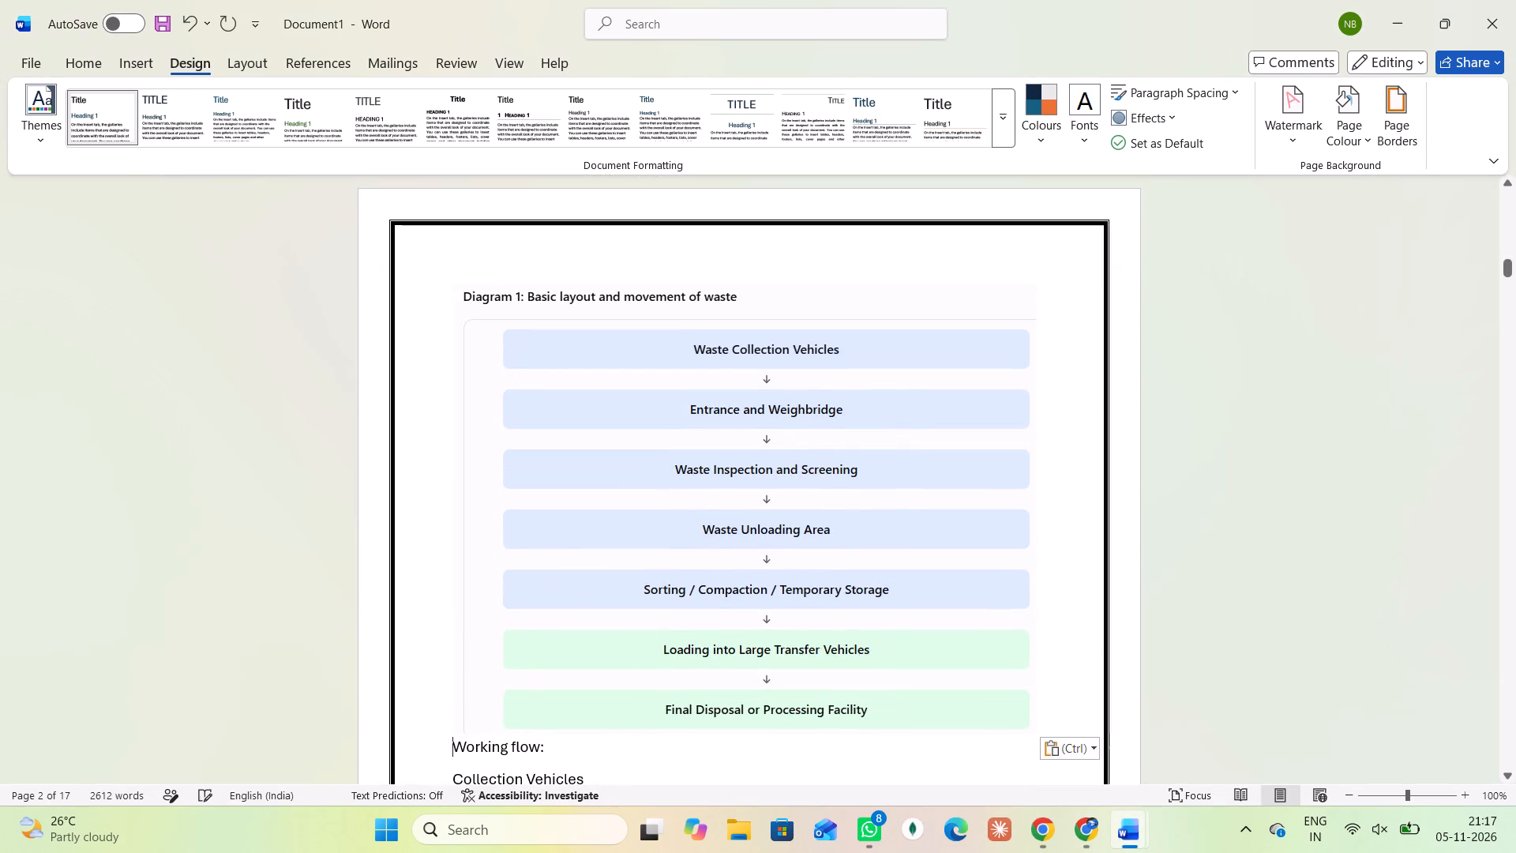
Delete the "Working flow:" line and its list, from Collection Vehicles to Final Disposal / Processing Site, below the diagram.
scroll(745, 610, "down", 1)
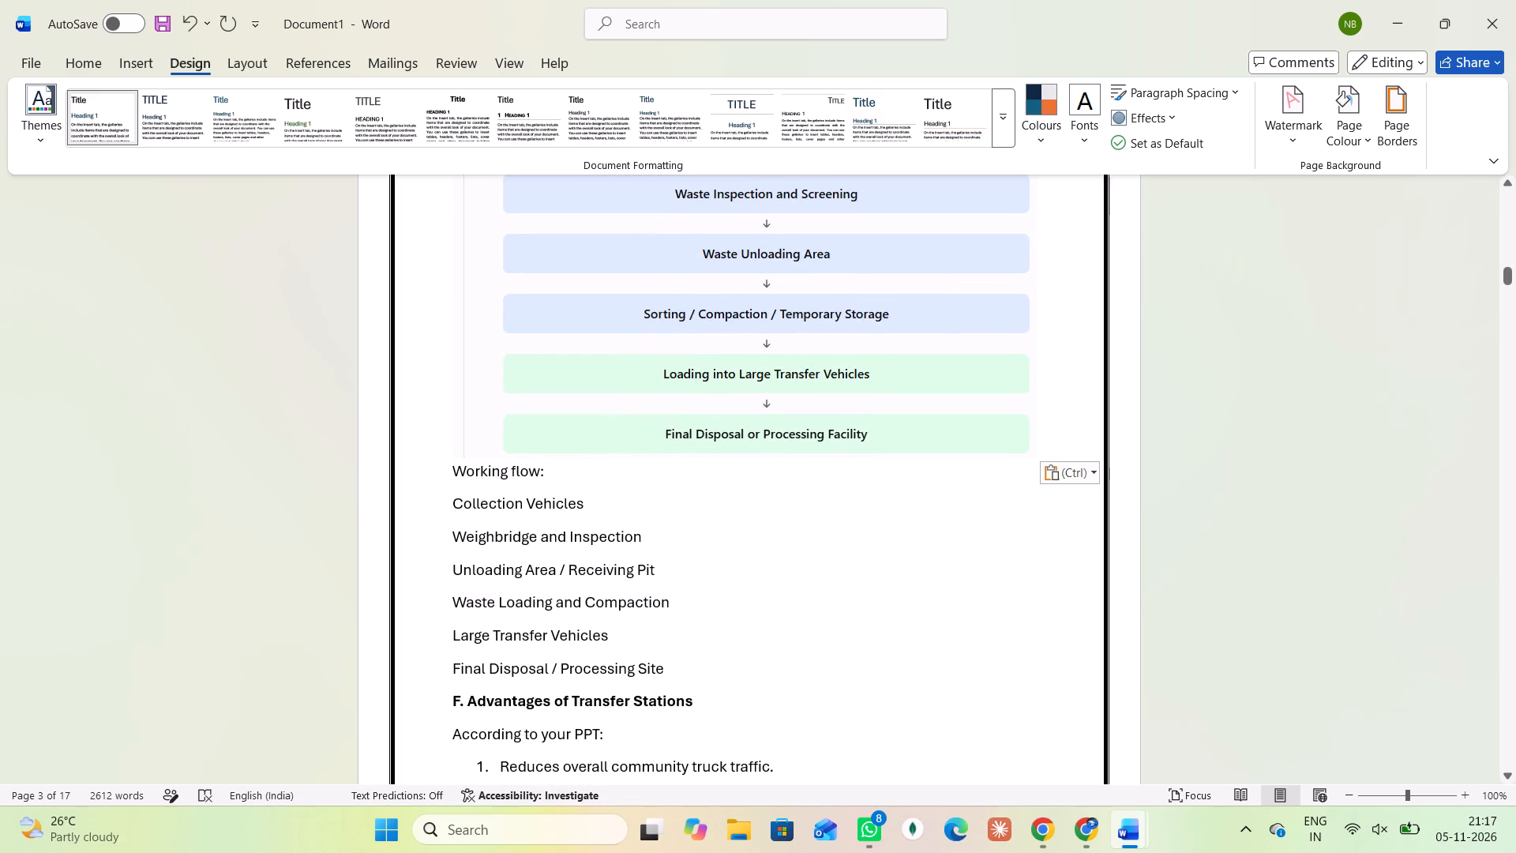
left_click_drag(676, 678, 468, 508)
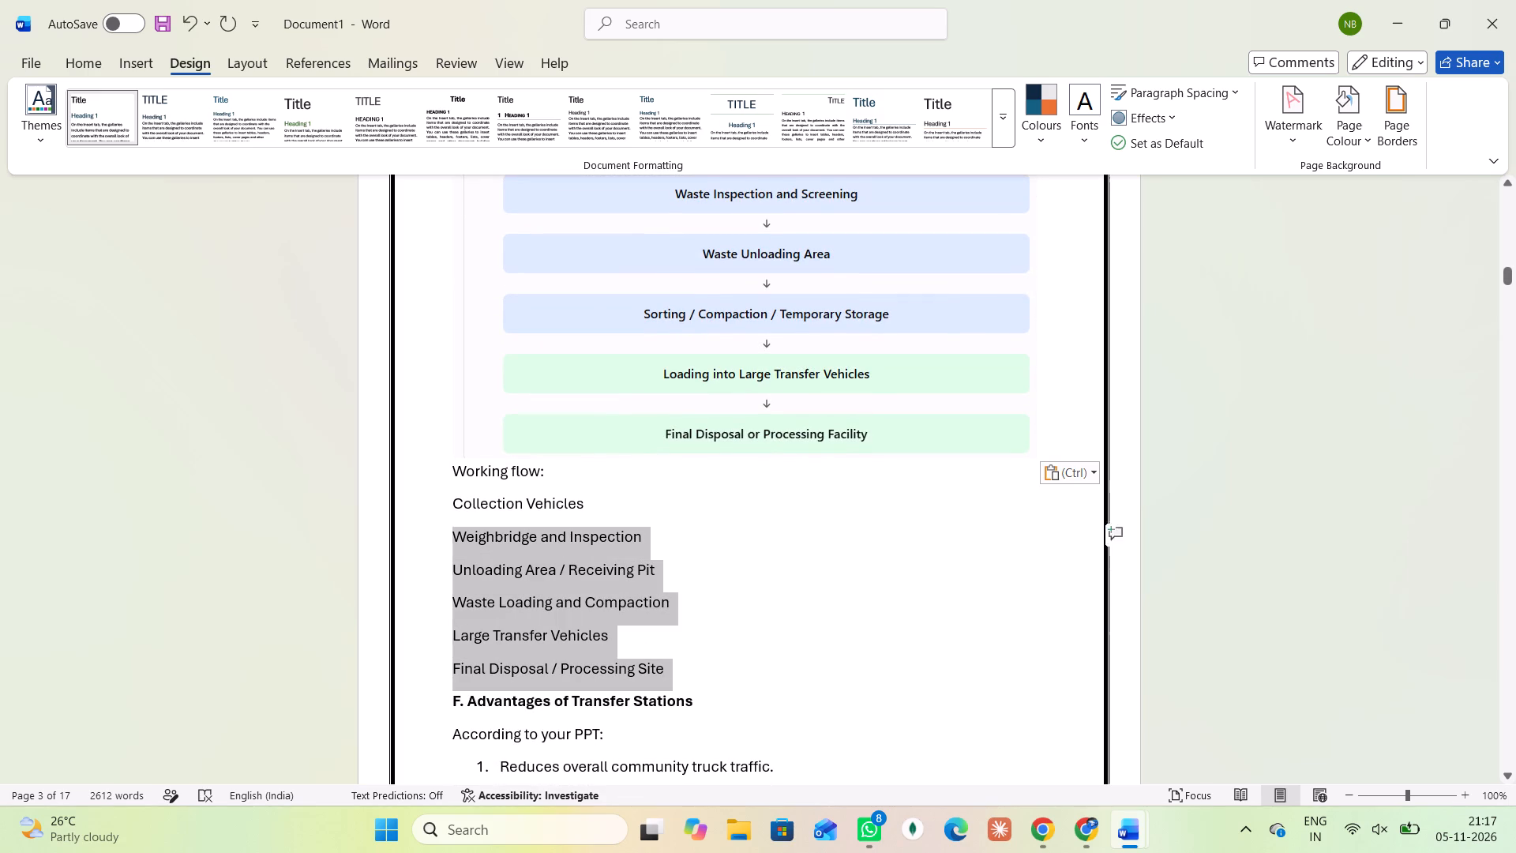
left_click_drag(468, 508, 446, 479)
key("BackSpace")
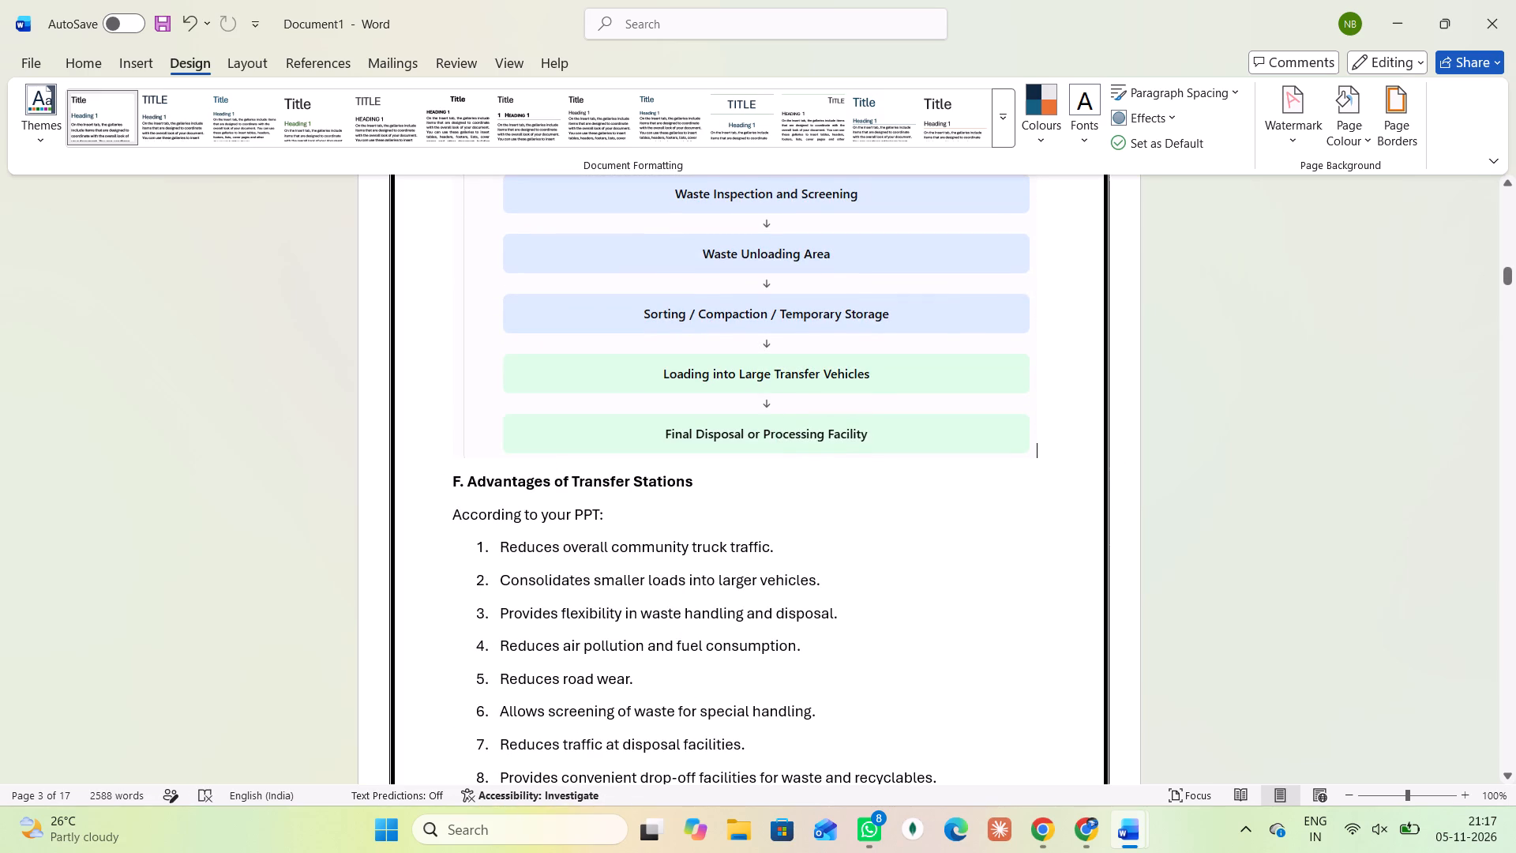
Switch to ChatGPT in Chrome and capture a screen snip of section 7's "Diagram 2: Site selection factors".
left_click(812, 588)
scroll(812, 588, "down", 2)
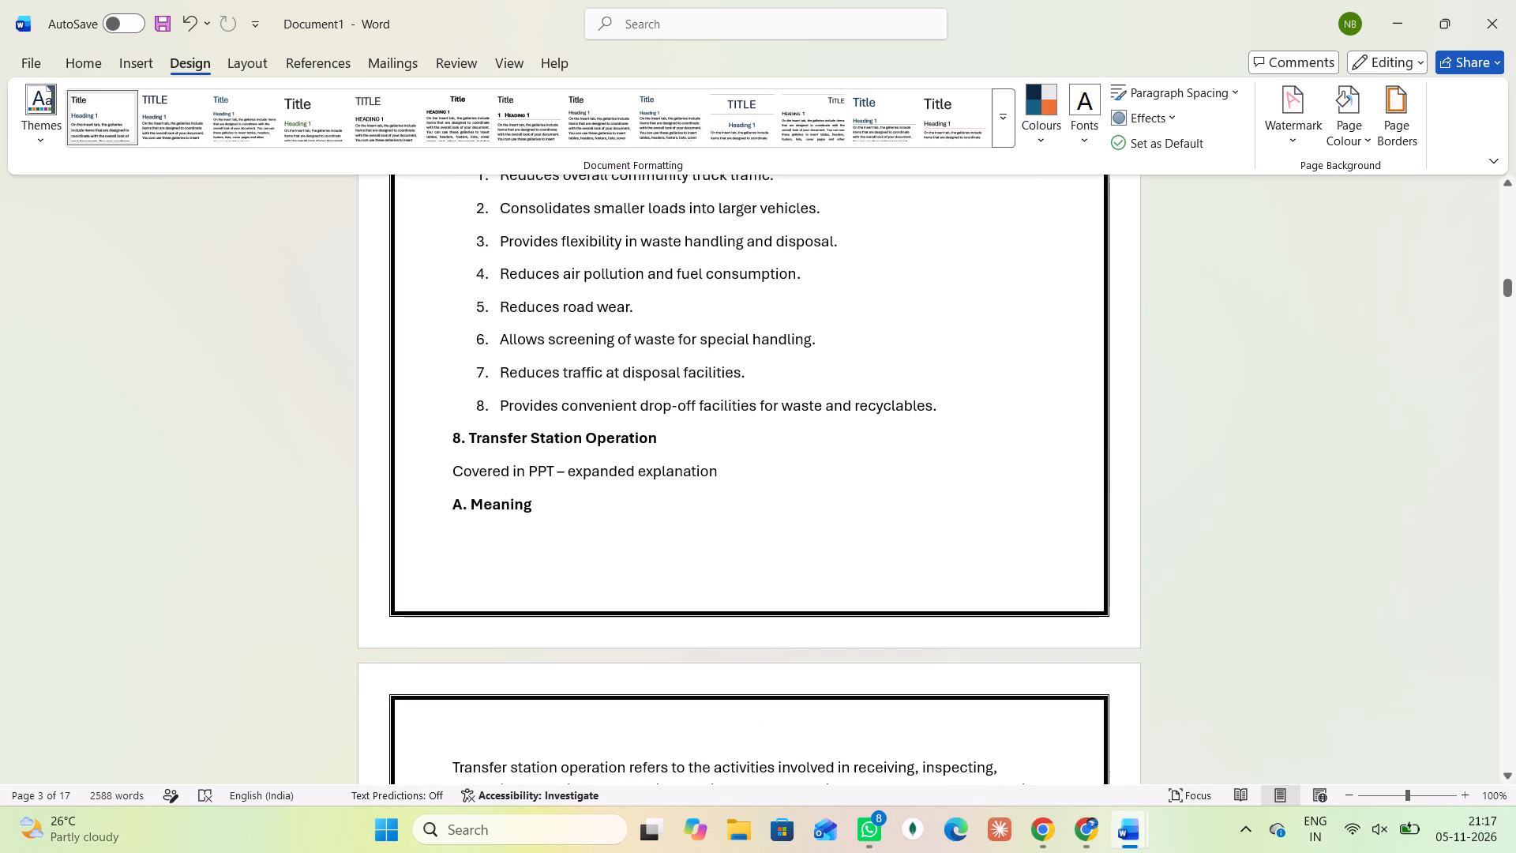
key("alt+Tab")
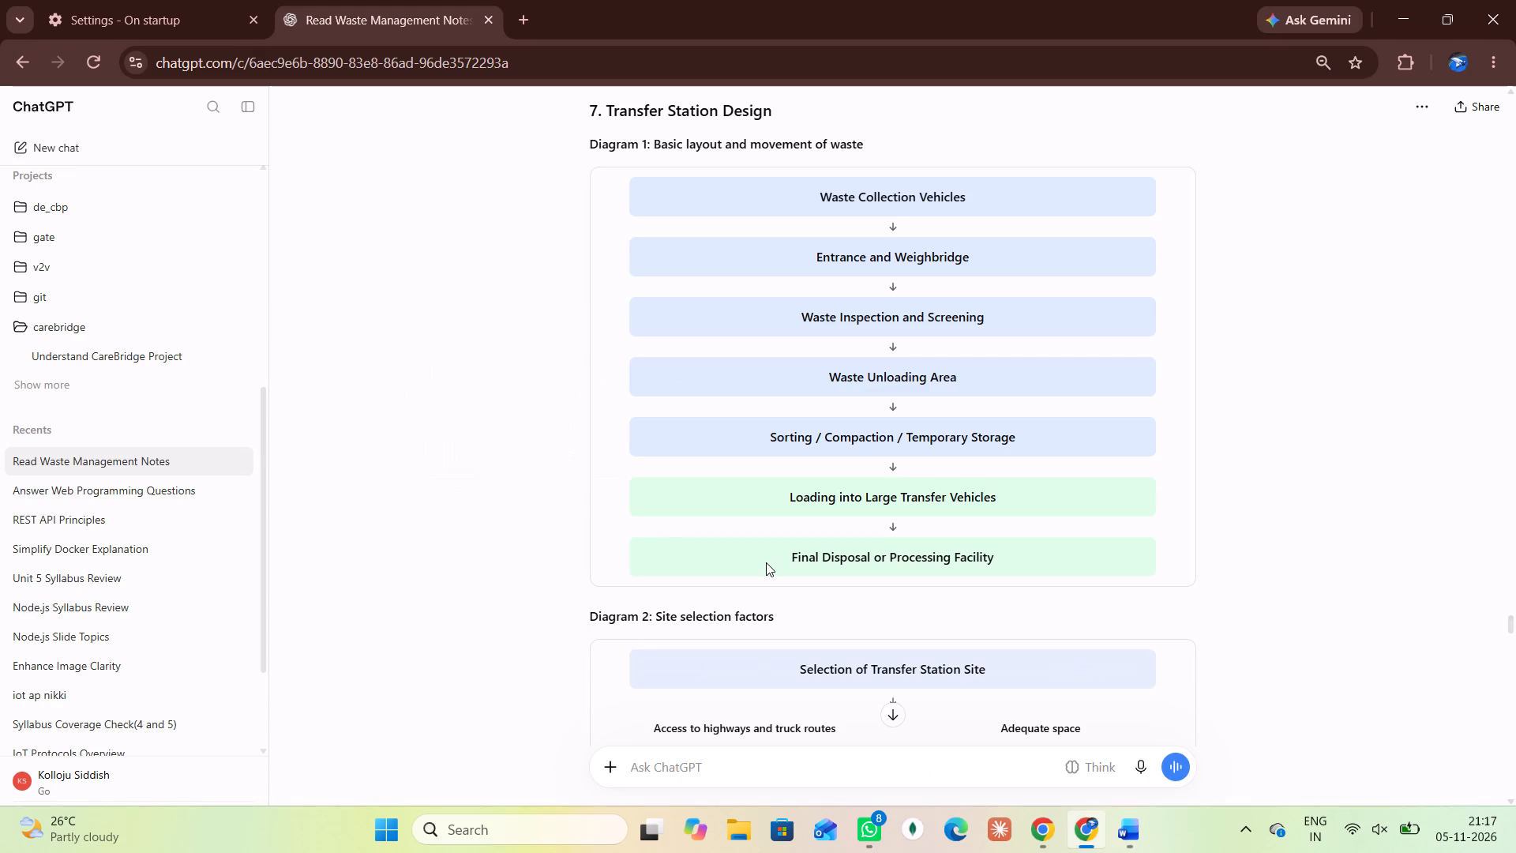
scroll(787, 374, "down", 2)
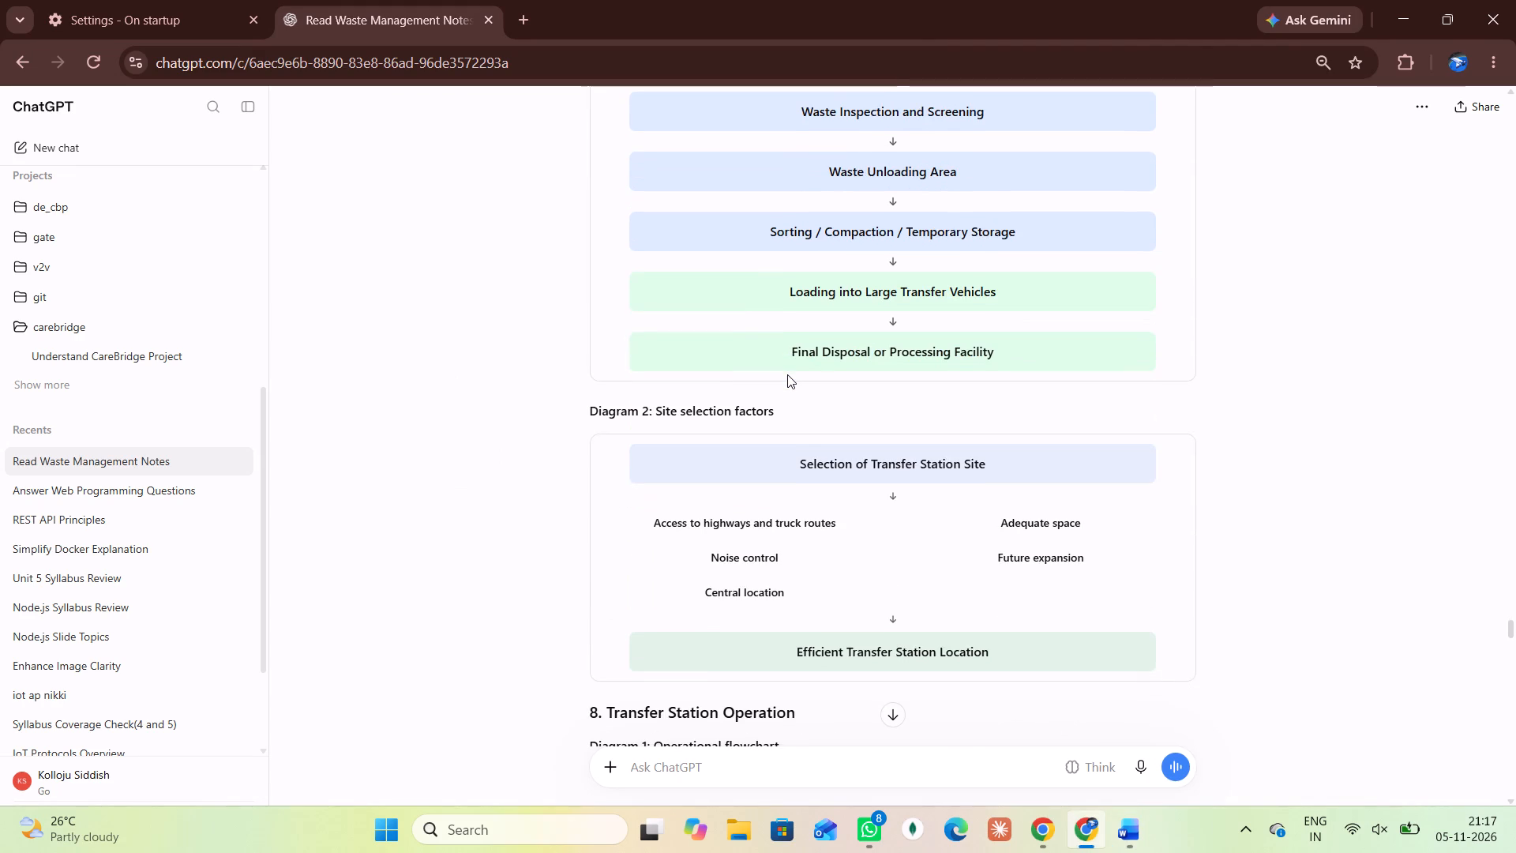
scroll(787, 374, "down", 2)
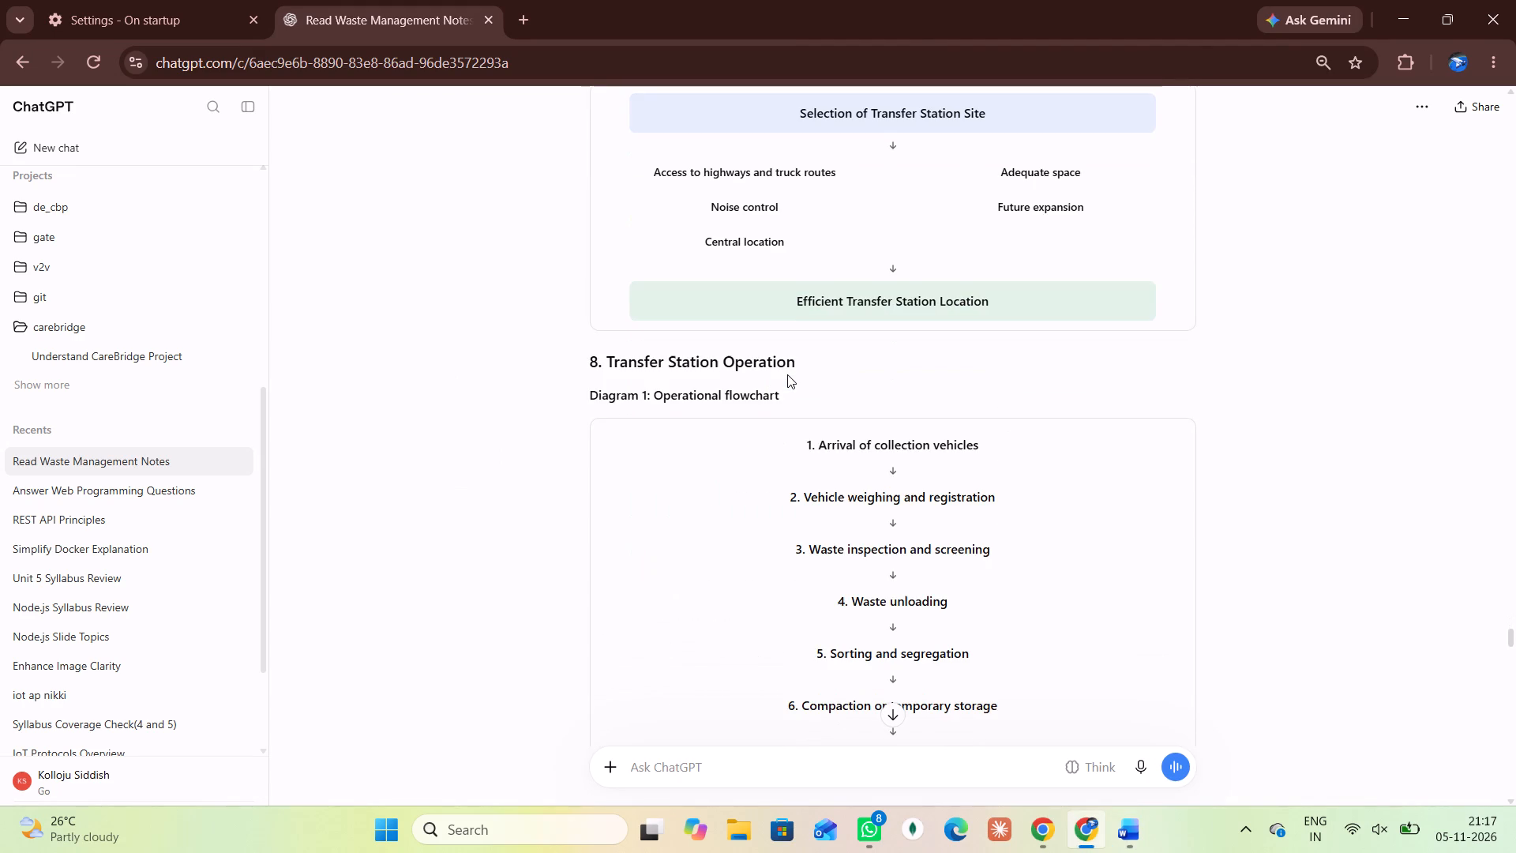
scroll(787, 374, "up", 3)
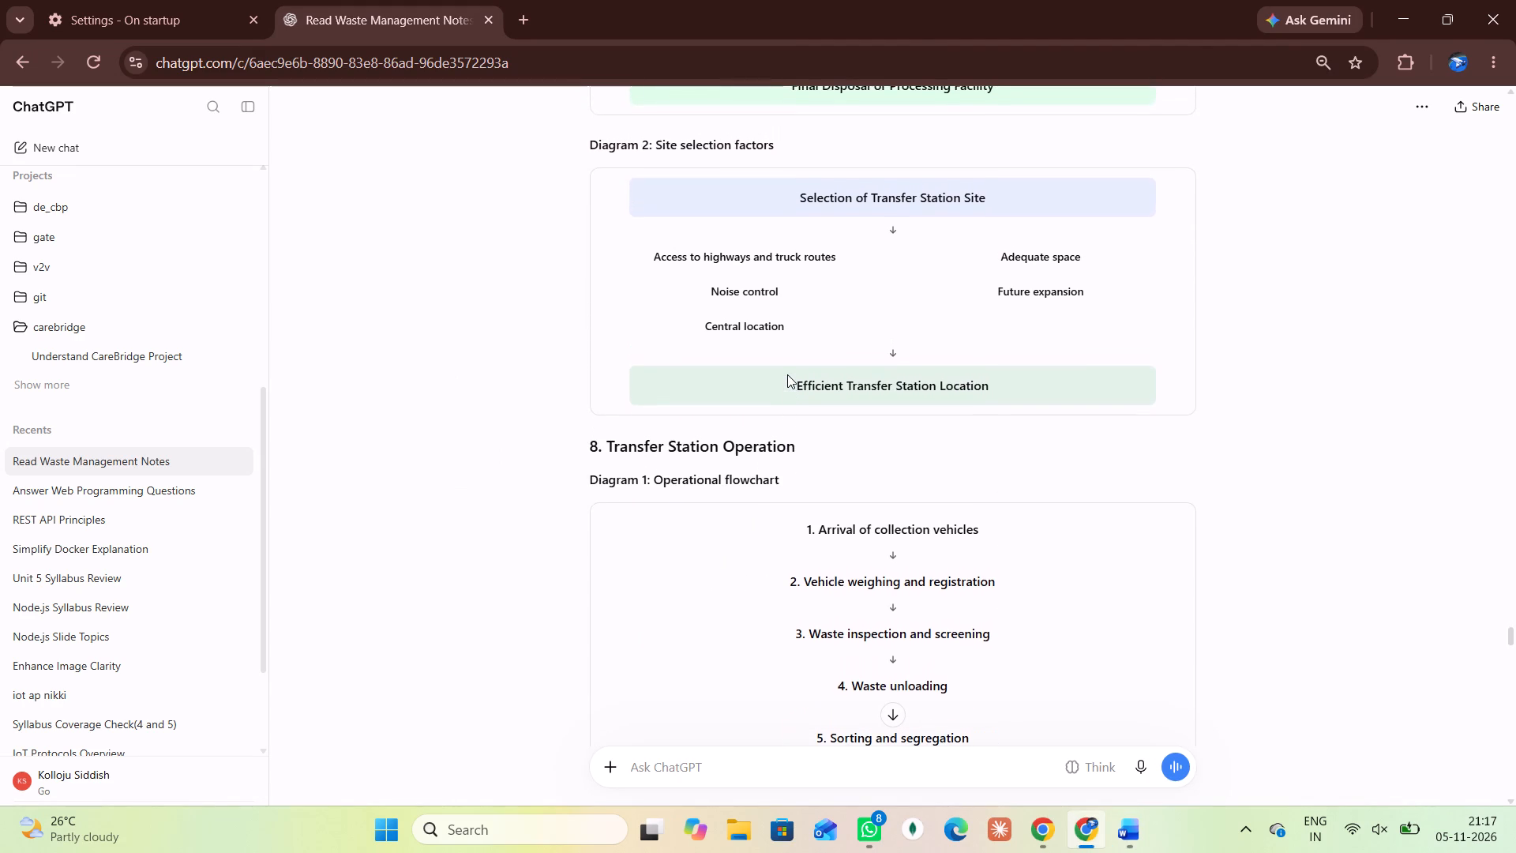
scroll(787, 374, "up", 1)
key("shift+super+s")
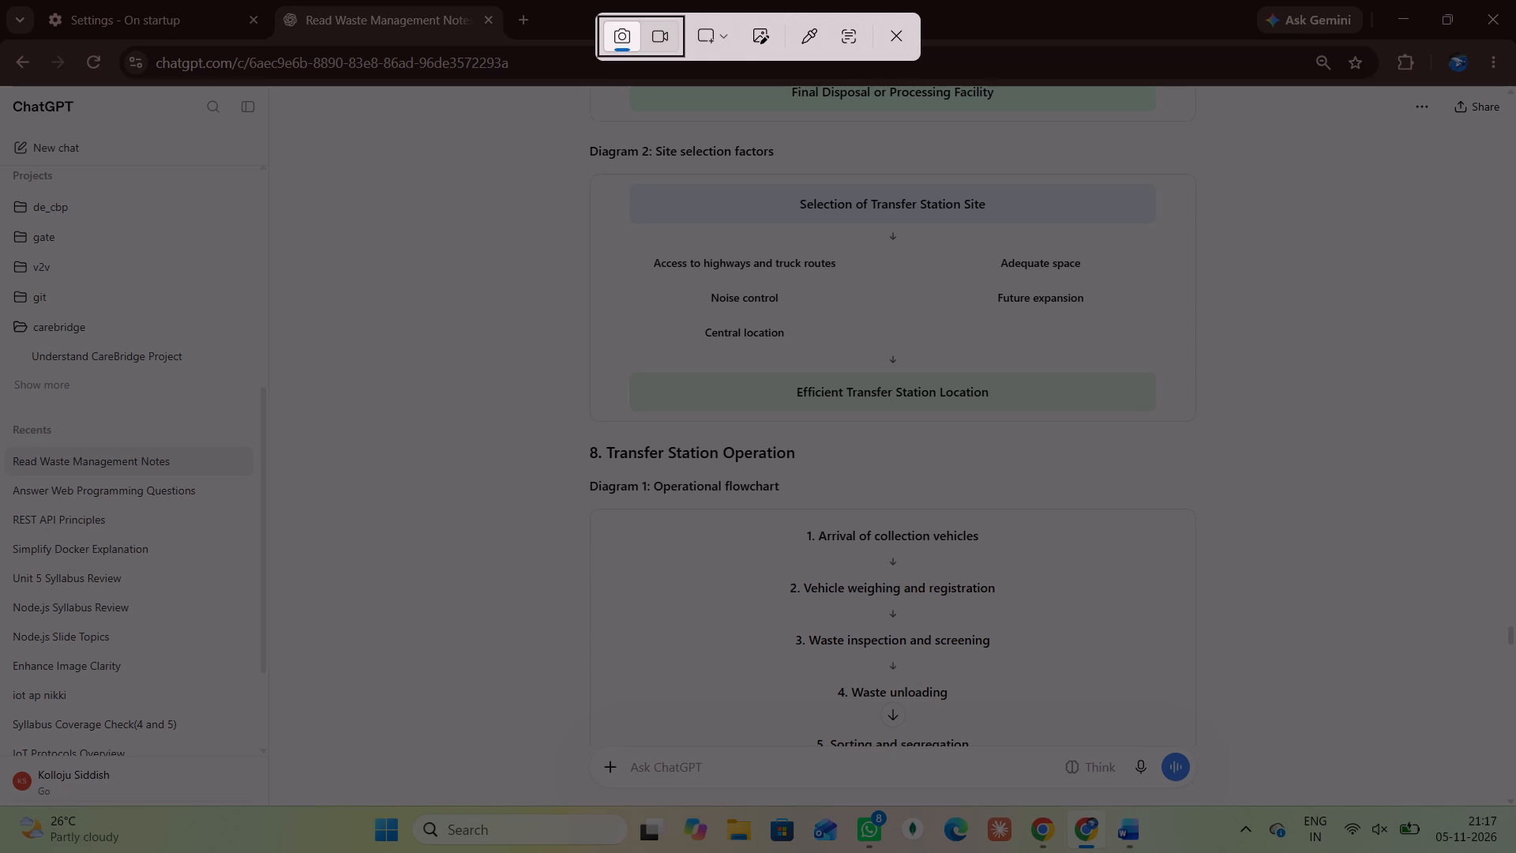
left_click_drag(582, 132, 1194, 421)
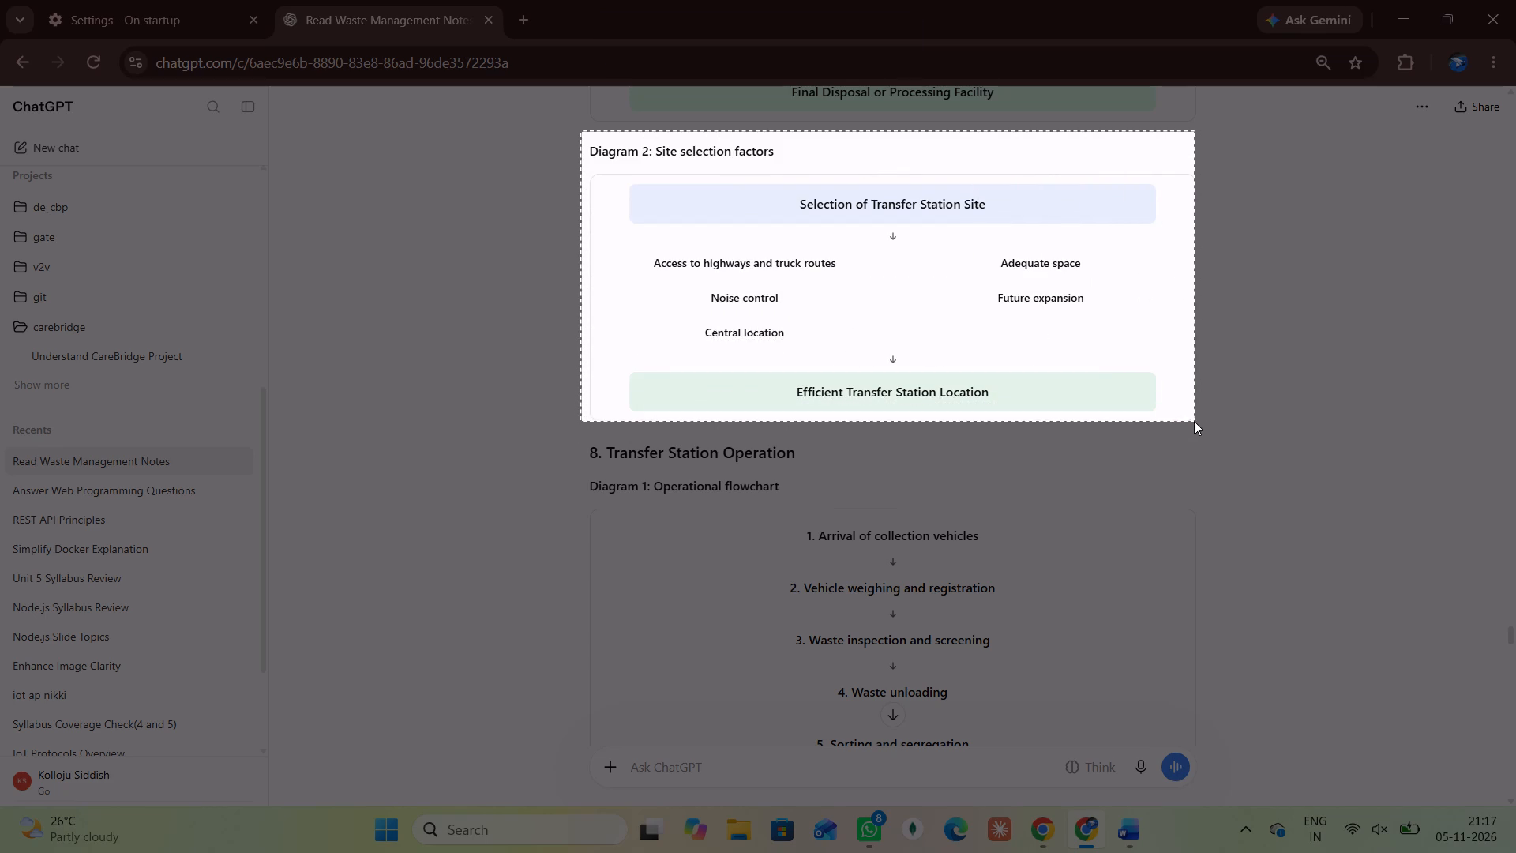
left_click_drag(1194, 421, 1175, 417)
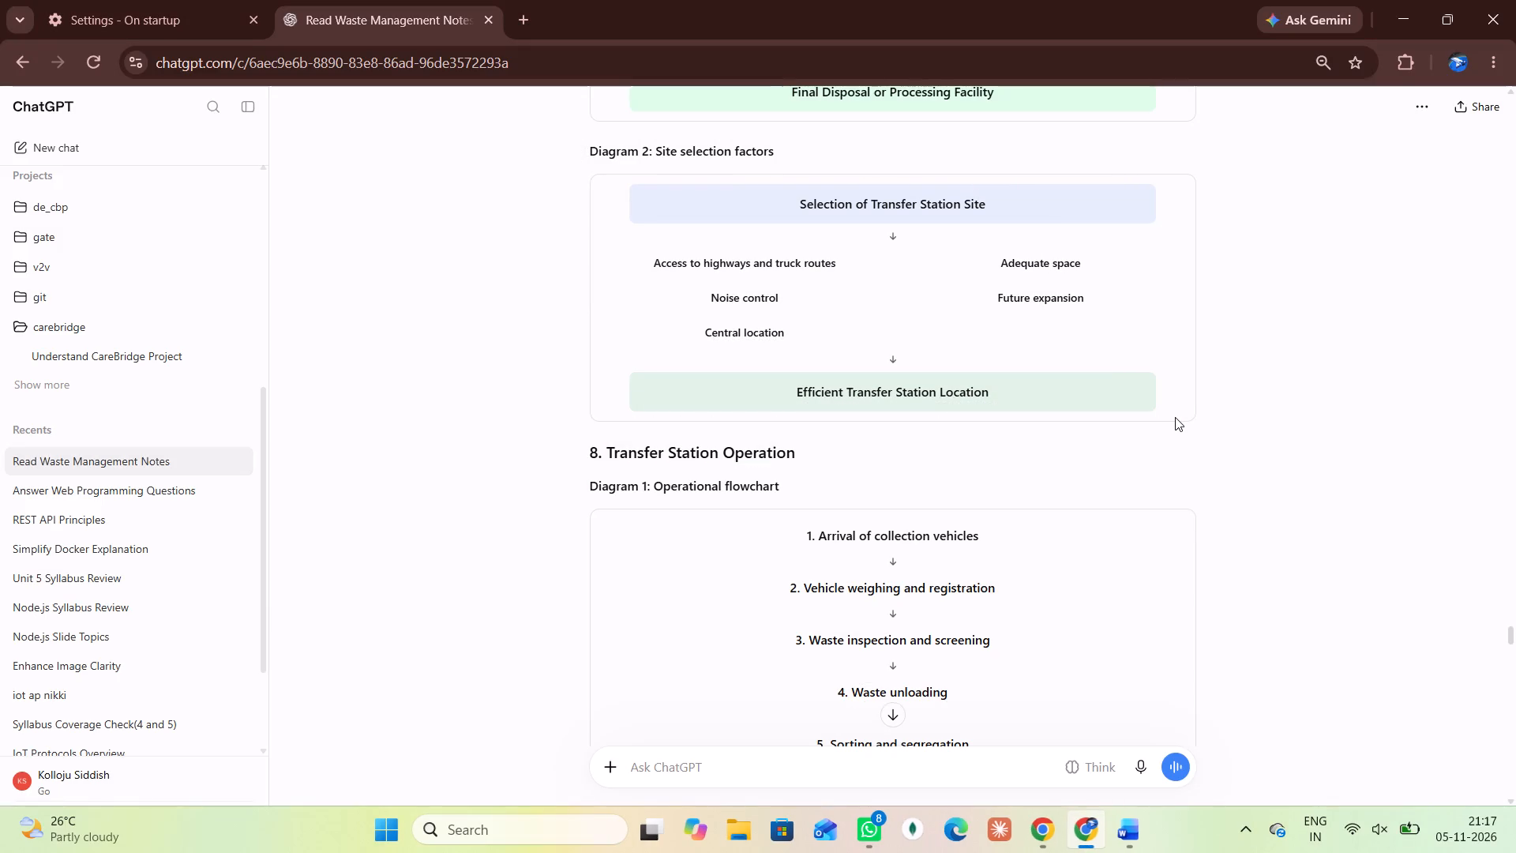
Switch to Word and insert the captured site selection diagram on a new line between Diagram 1 and "F. Advantages of Transfer Stations".
key("alt+Tab")
scroll(1033, 375, "up", 2)
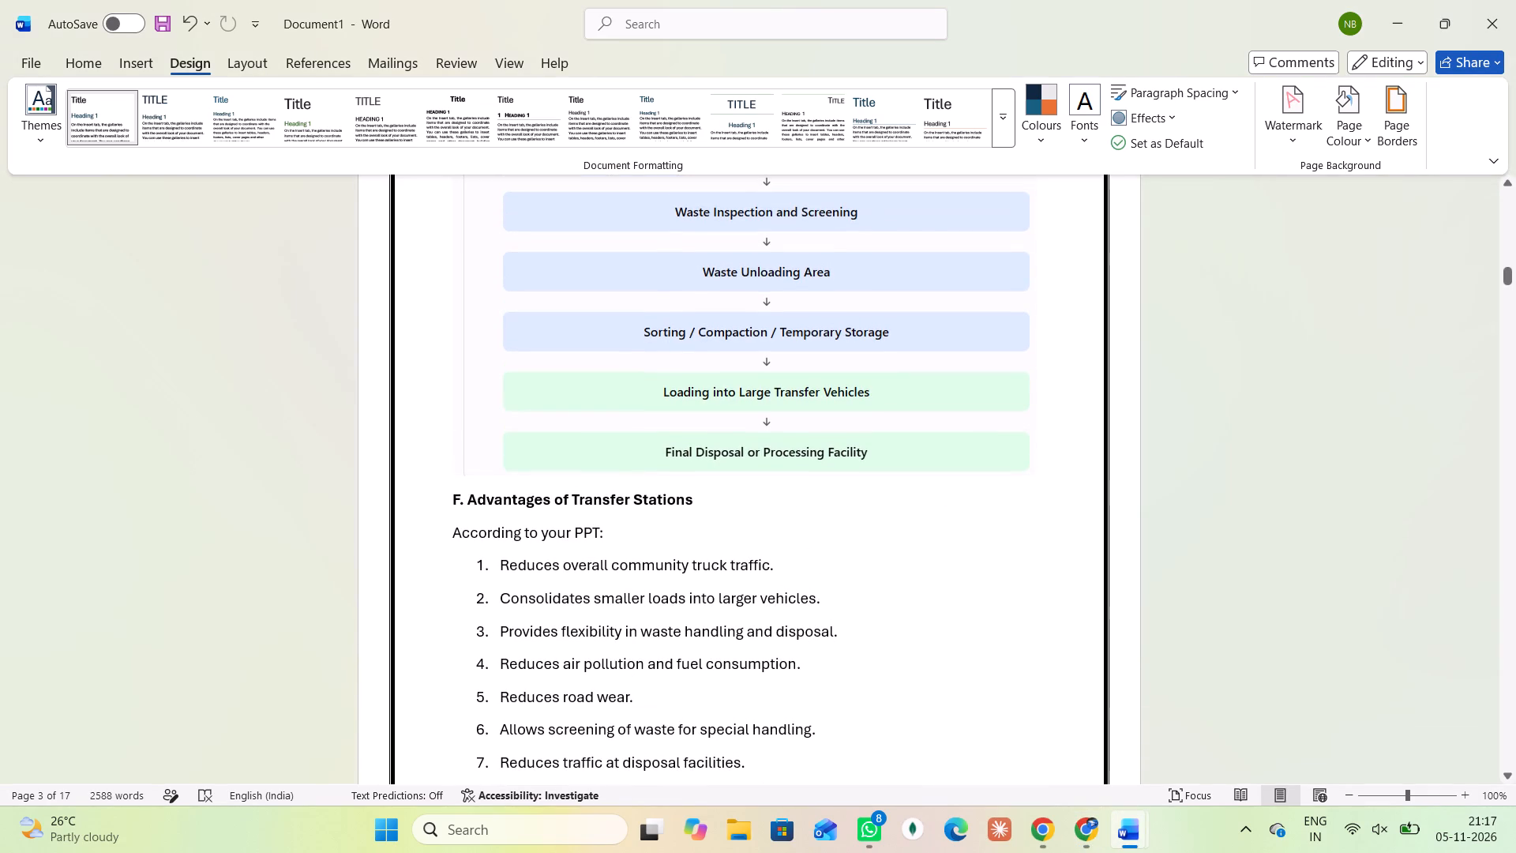
left_click(1065, 449)
key("Return")
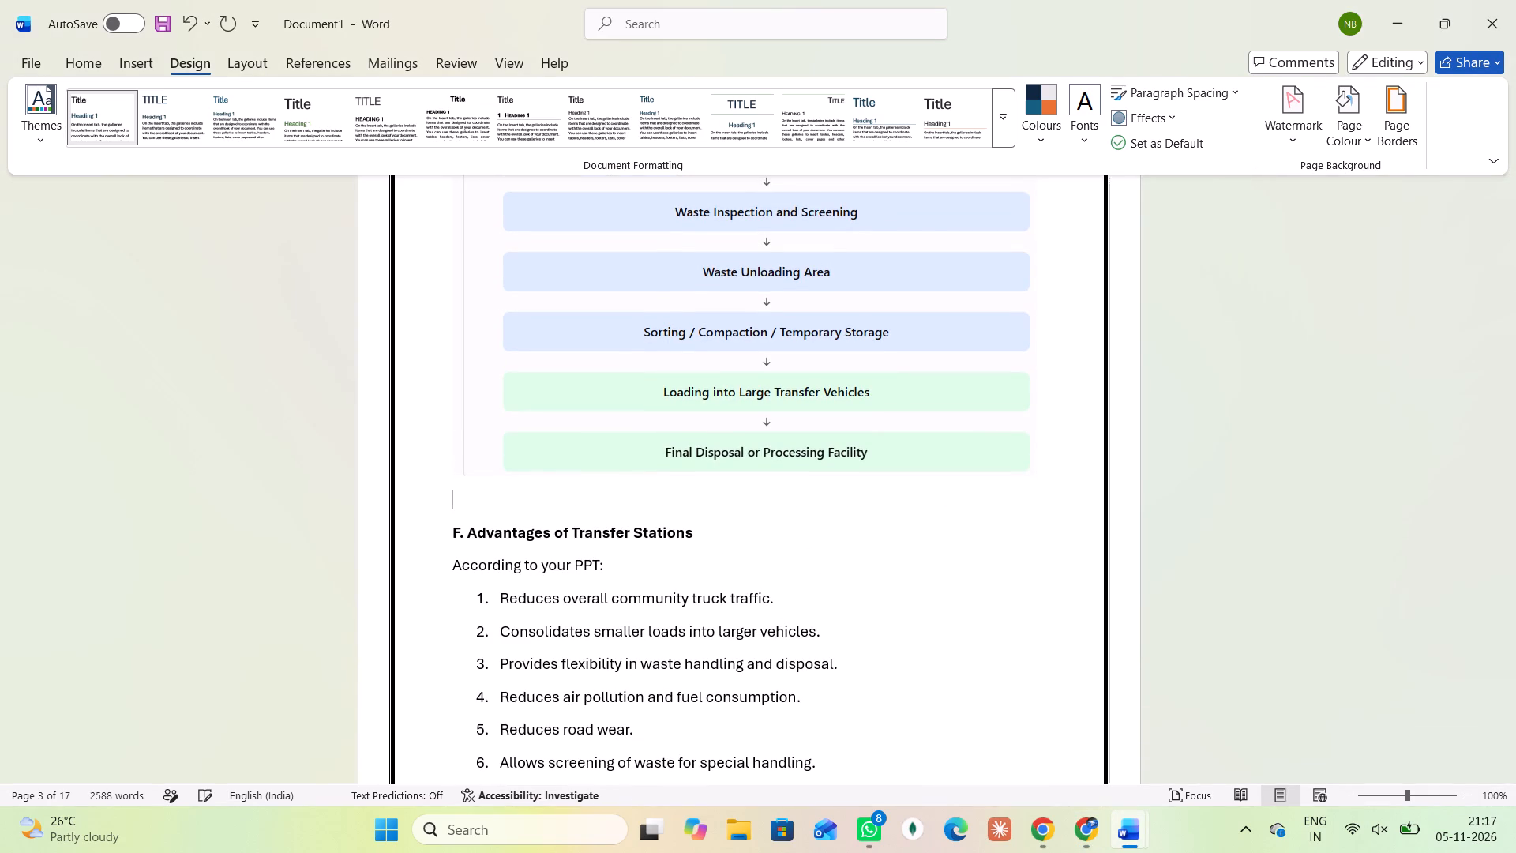
key("ctrl+v")
scroll(978, 403, "down", 1)
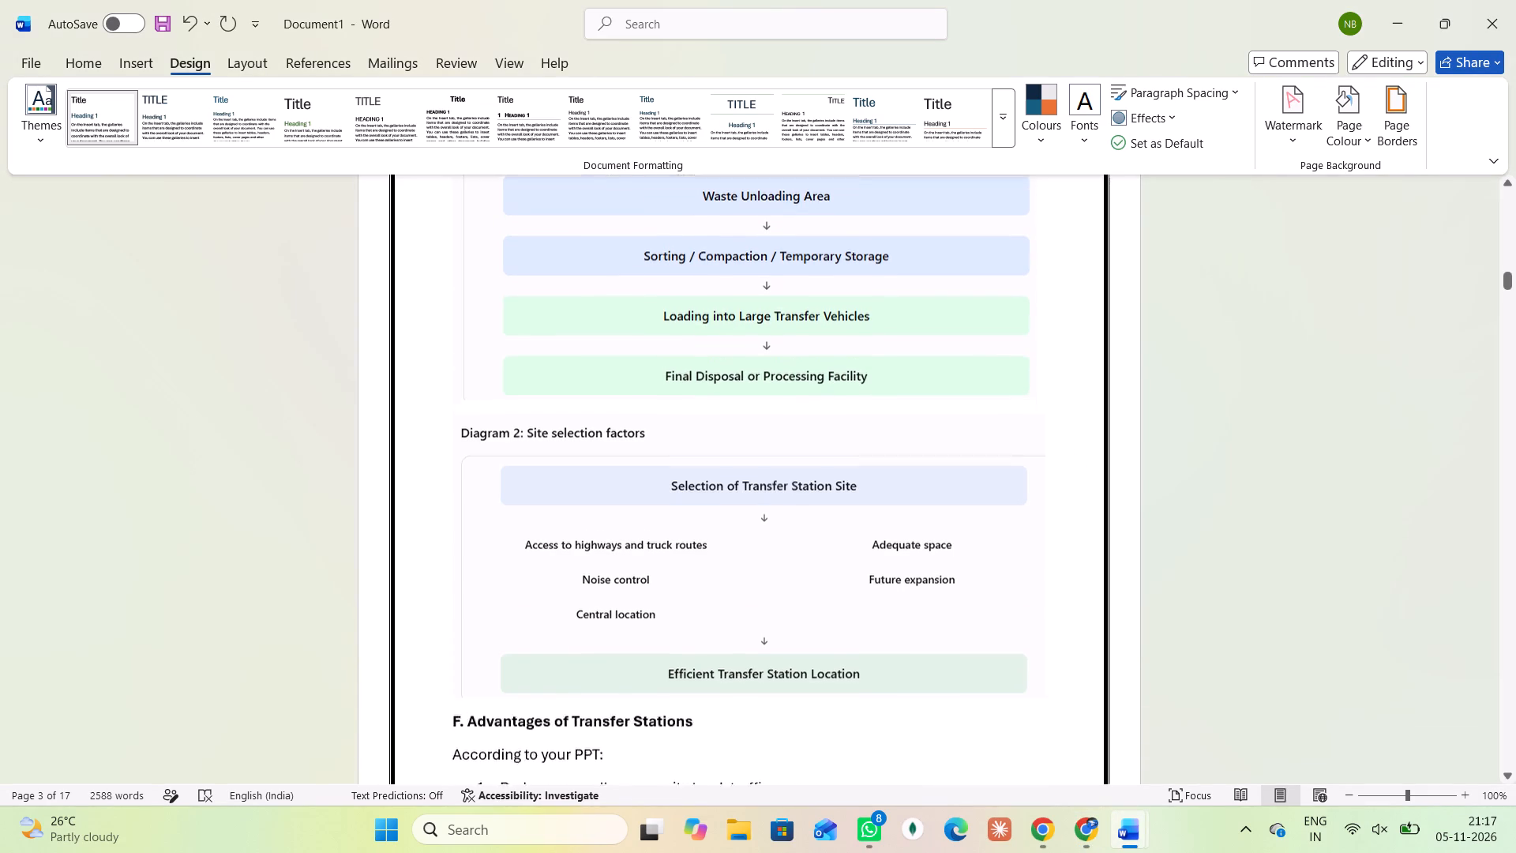
scroll(978, 403, "down", 1)
Switch to ChatGPT in Chrome and capture a screen snip of section 8's "Diagram 1: Operational flowchart".
key("alt+Tab")
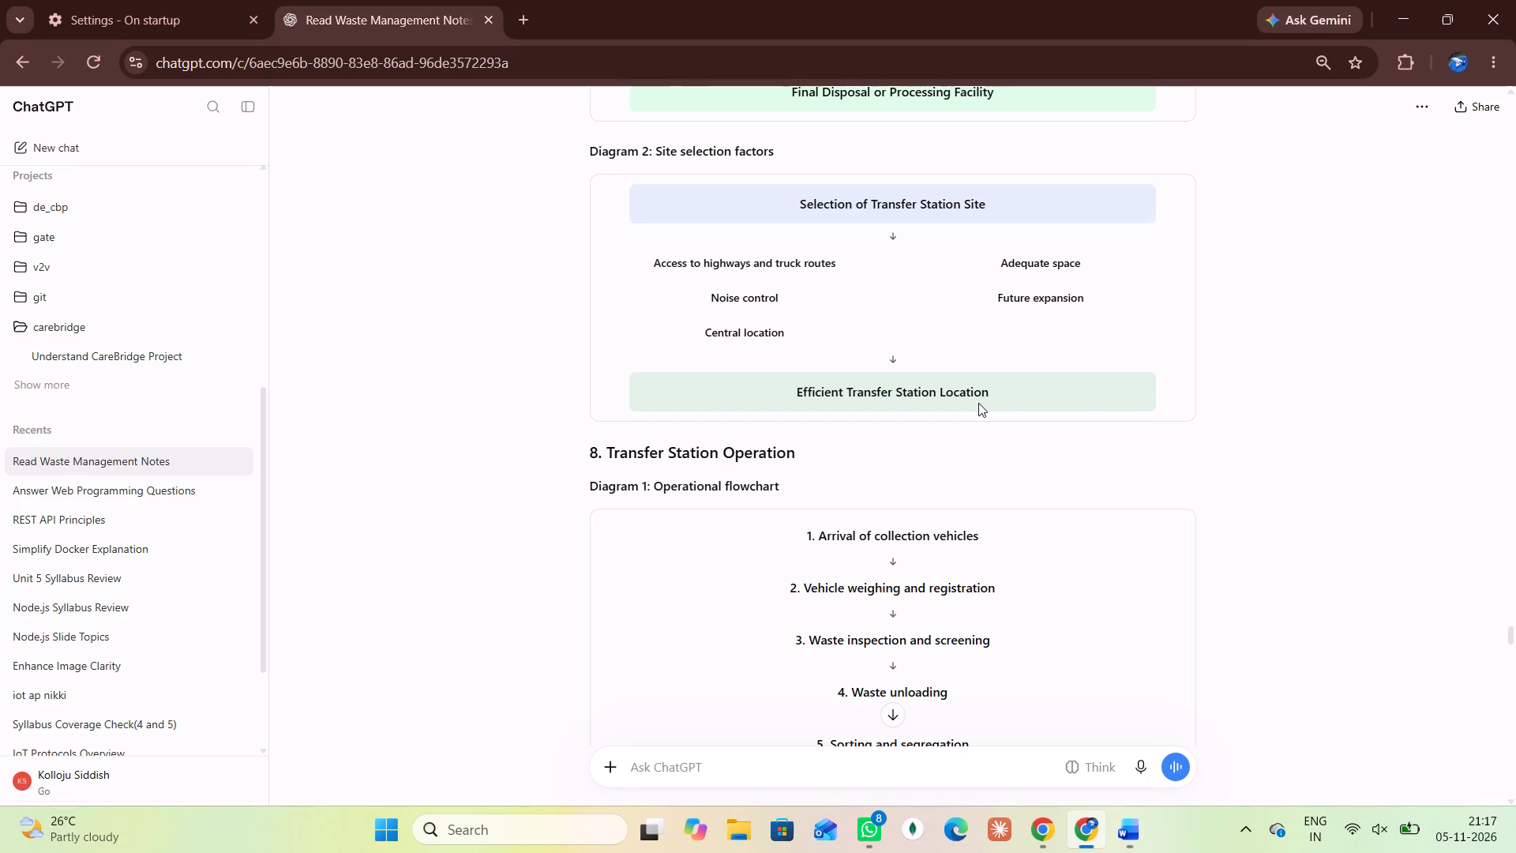
scroll(797, 483, "down", 2)
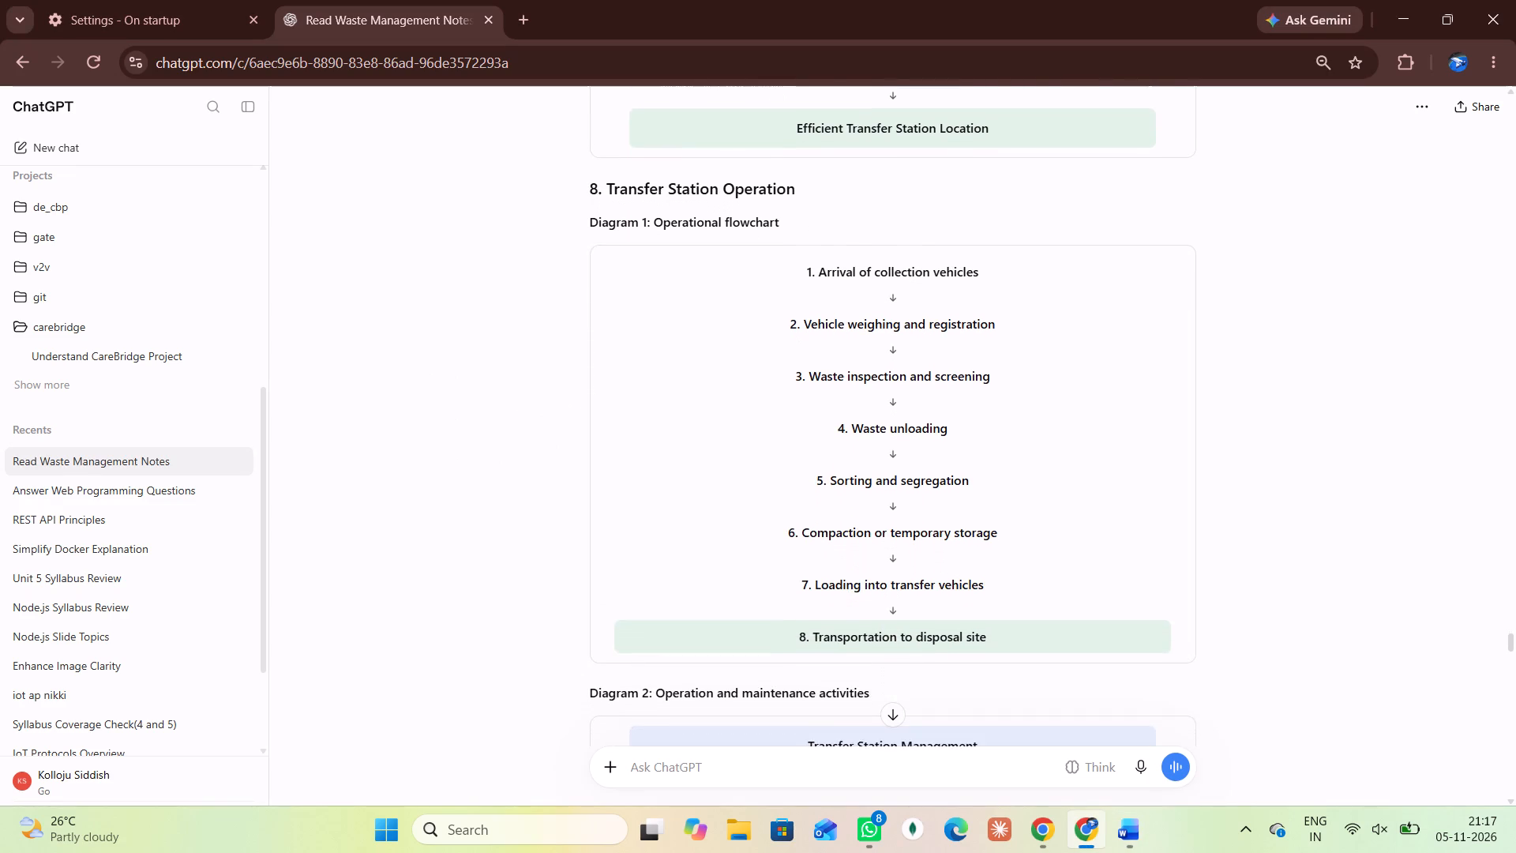
scroll(797, 483, "down", 1)
key("shift+super+s")
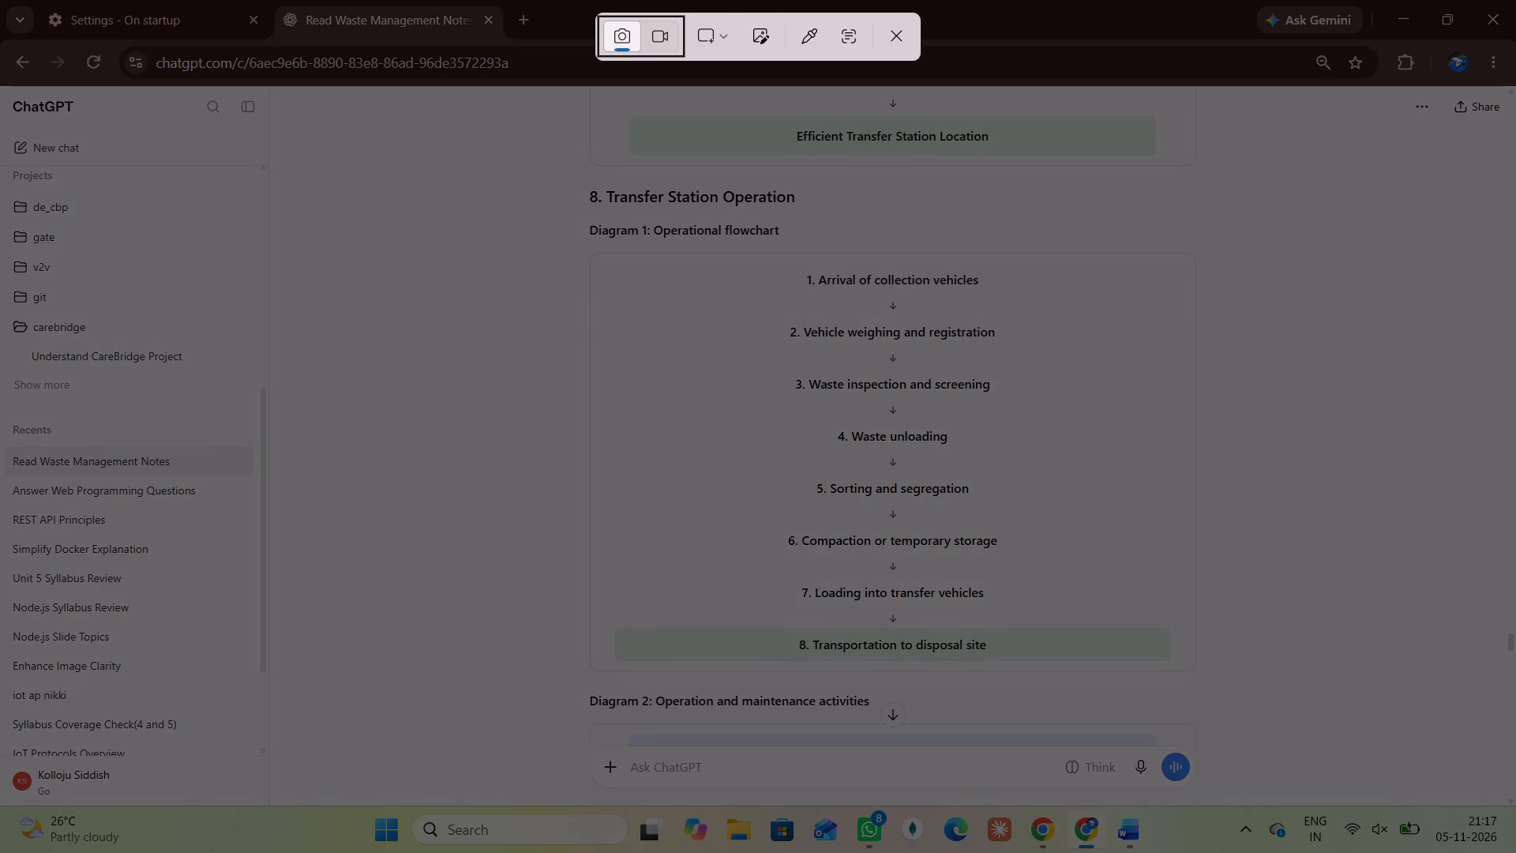
left_click_drag(573, 216, 1167, 659)
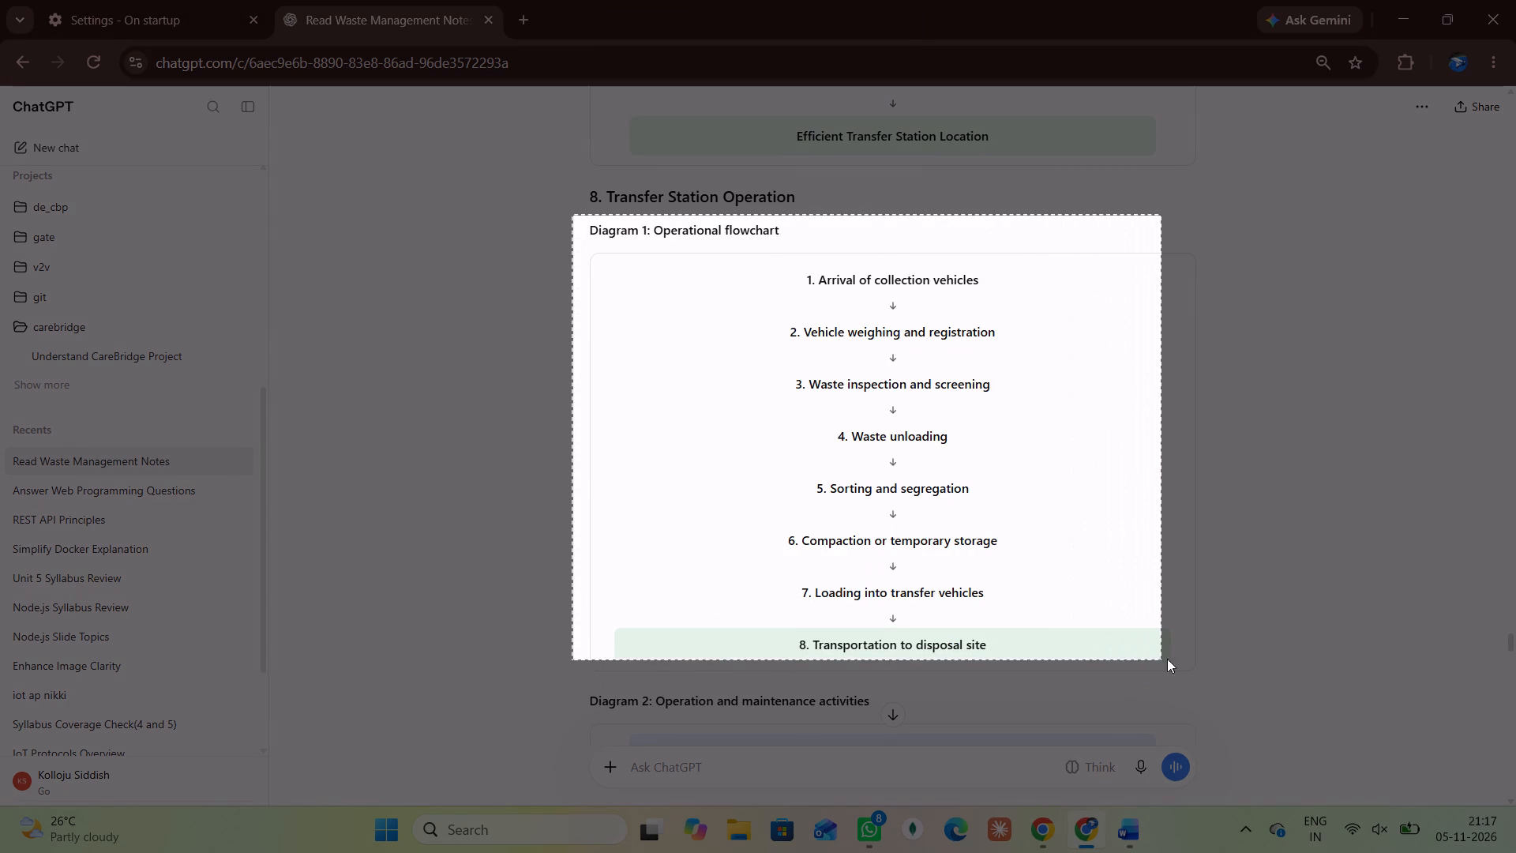
left_click_drag(1167, 659, 1144, 671)
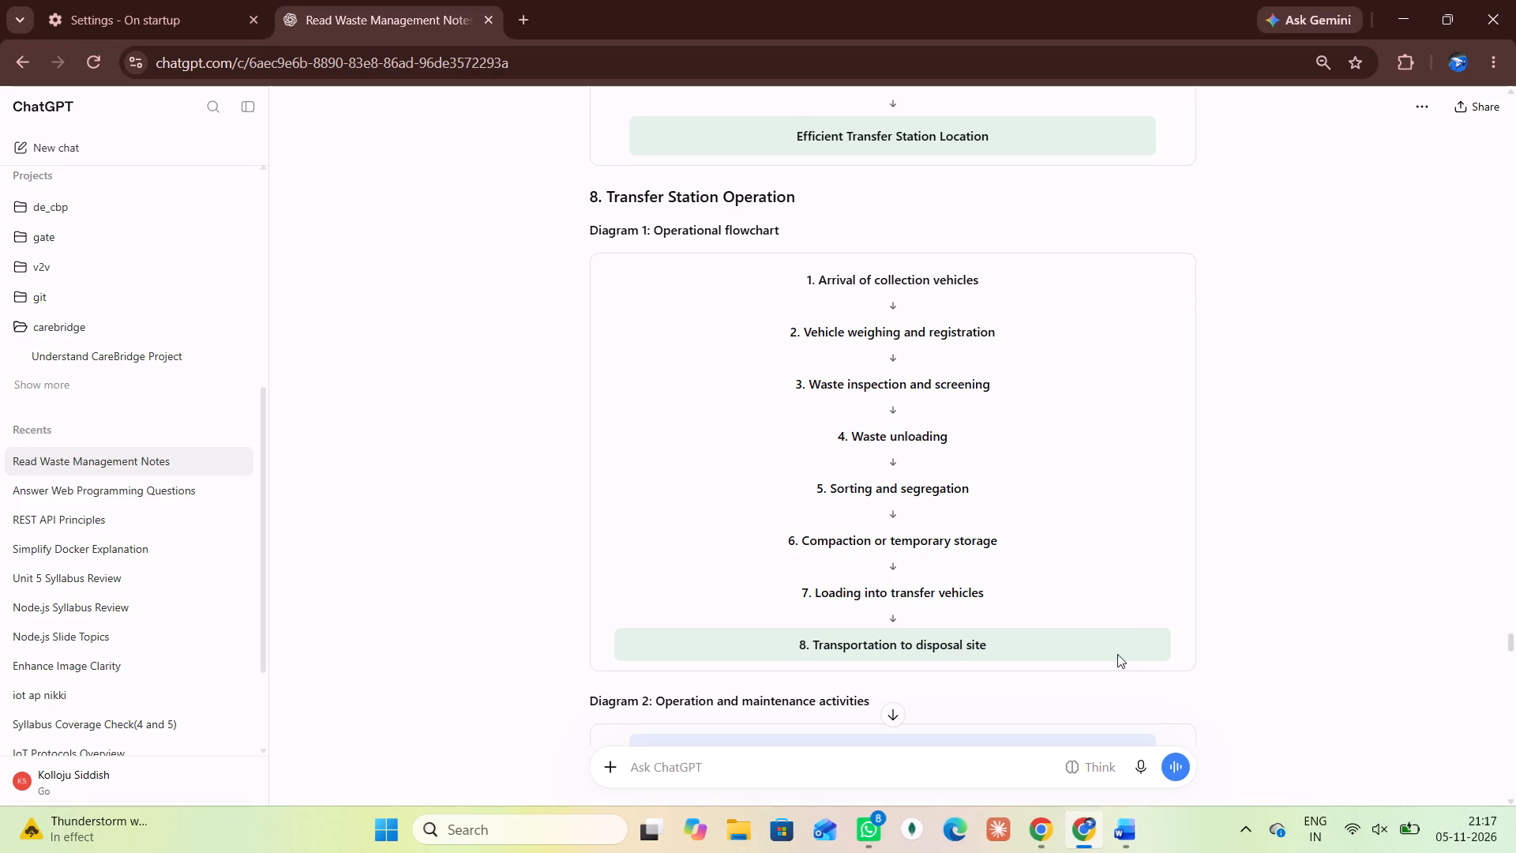
scroll(827, 584, "down", 1)
Switch to Word and delete the line "Covered in PPT – expanded explanation" under "8. Transfer Station Operation".
key("alt+Tab")
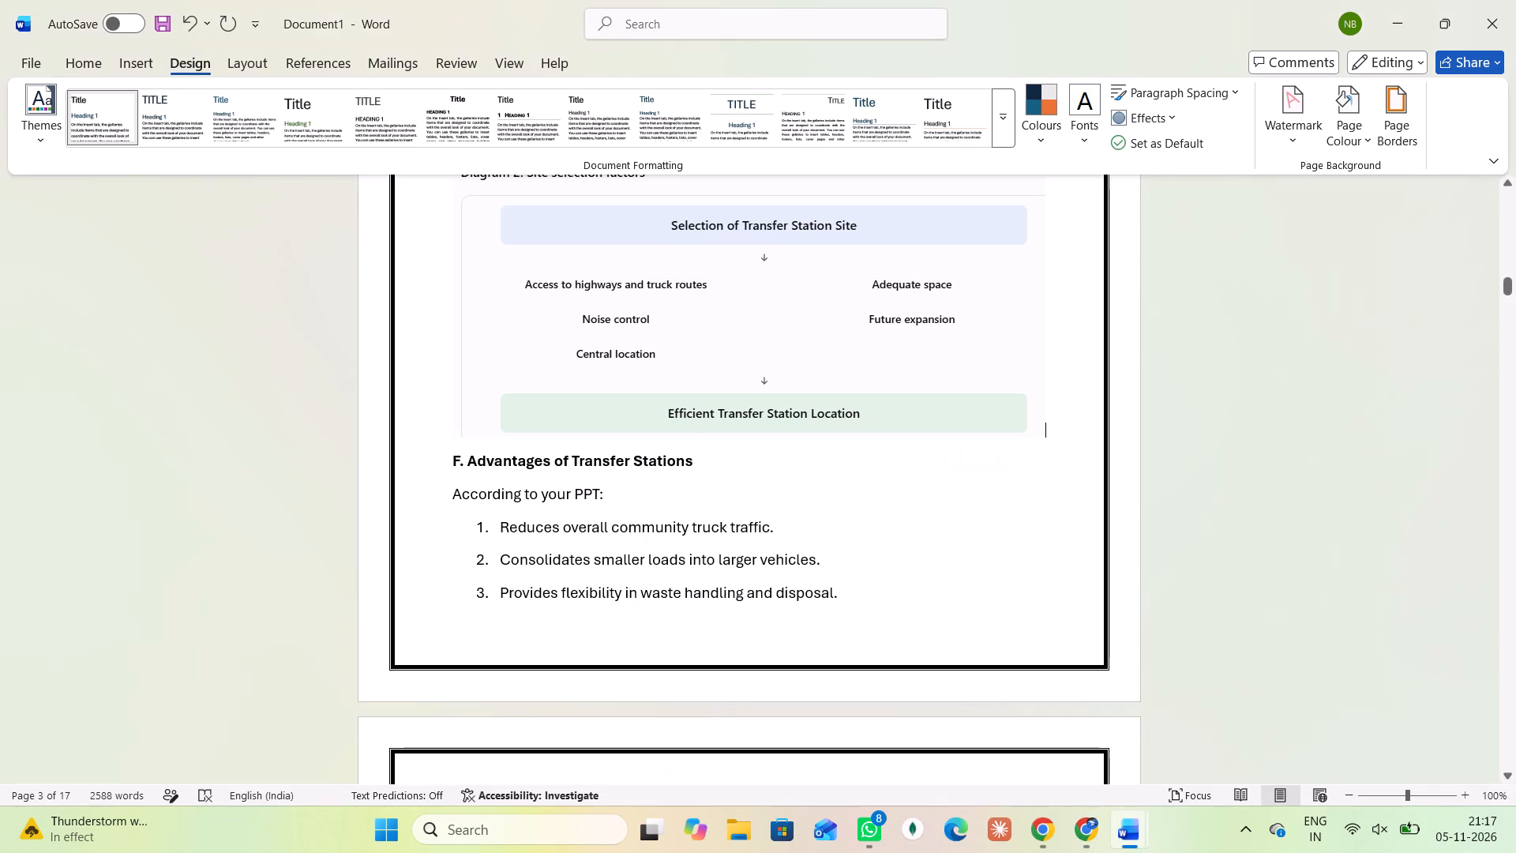
scroll(827, 584, "down", 2)
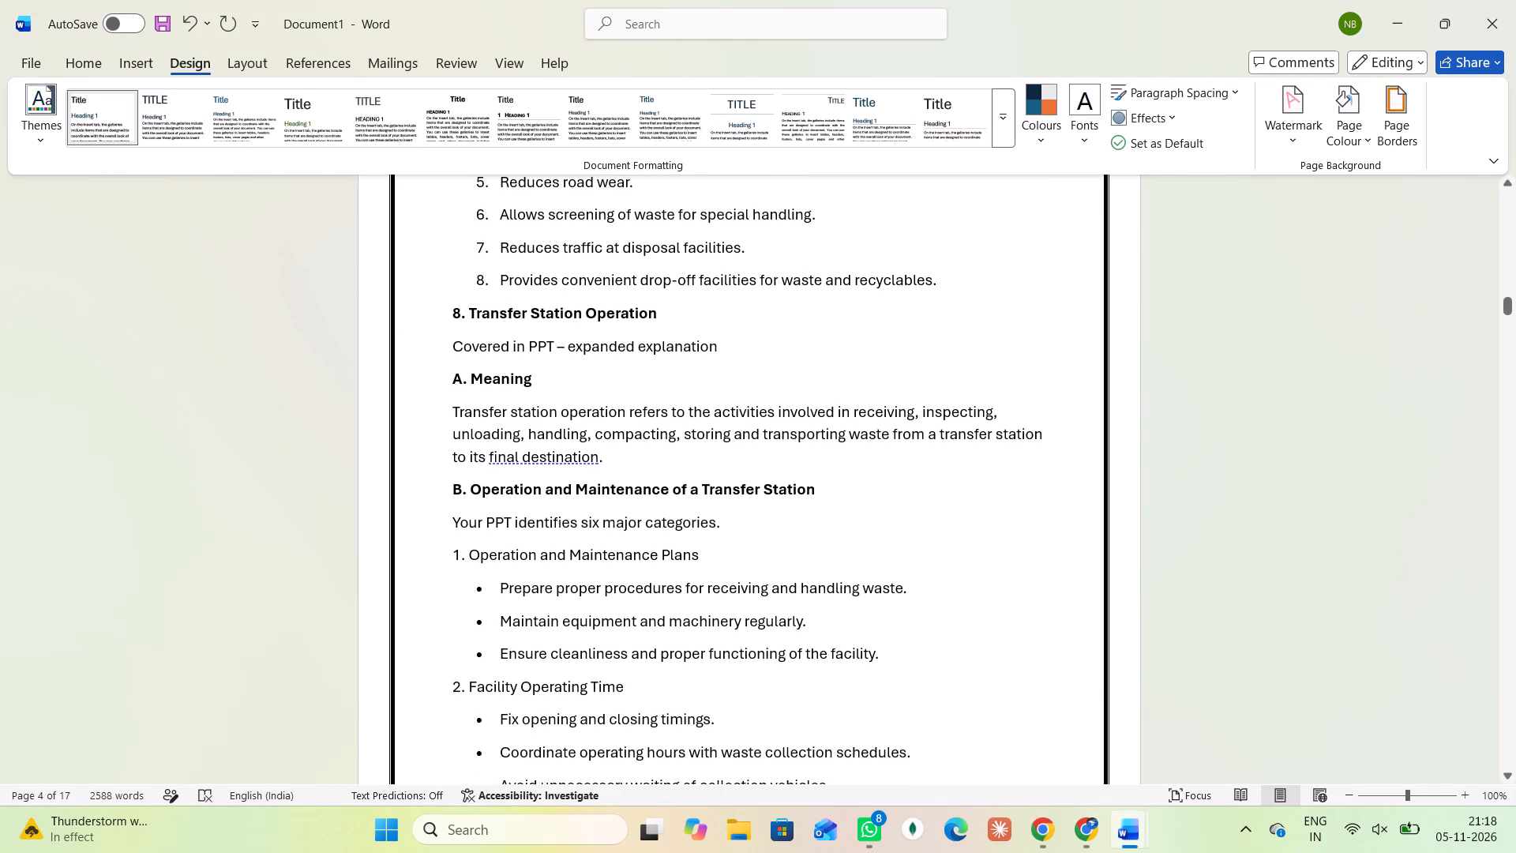
left_click_drag(741, 355, 448, 343)
key("BackSpace")
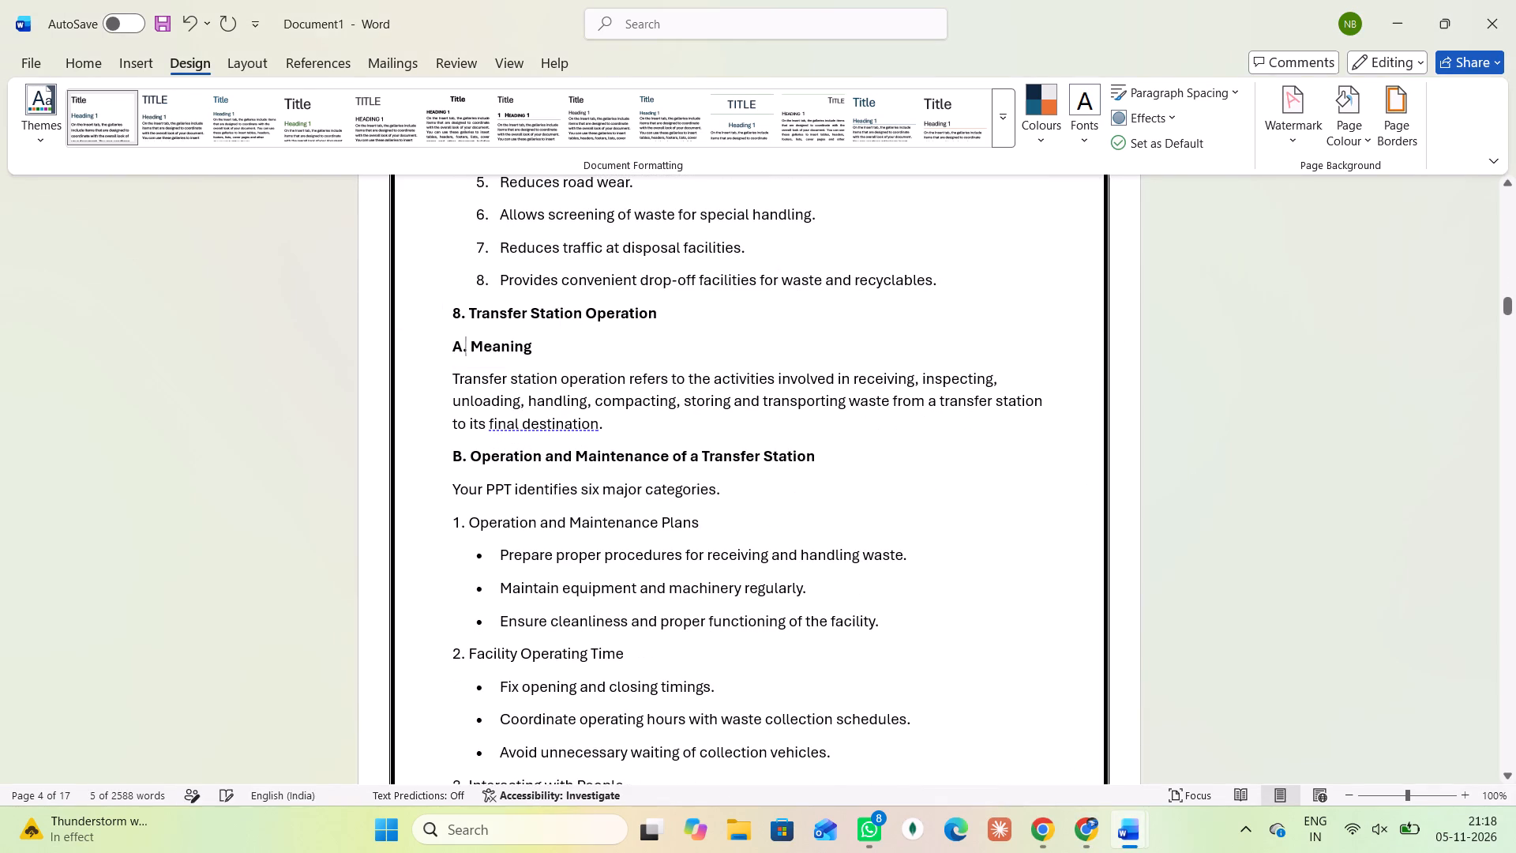
Apply the Heading 1 style to the title "8. Transfer Station Operation".
left_click_drag(677, 307, 419, 303)
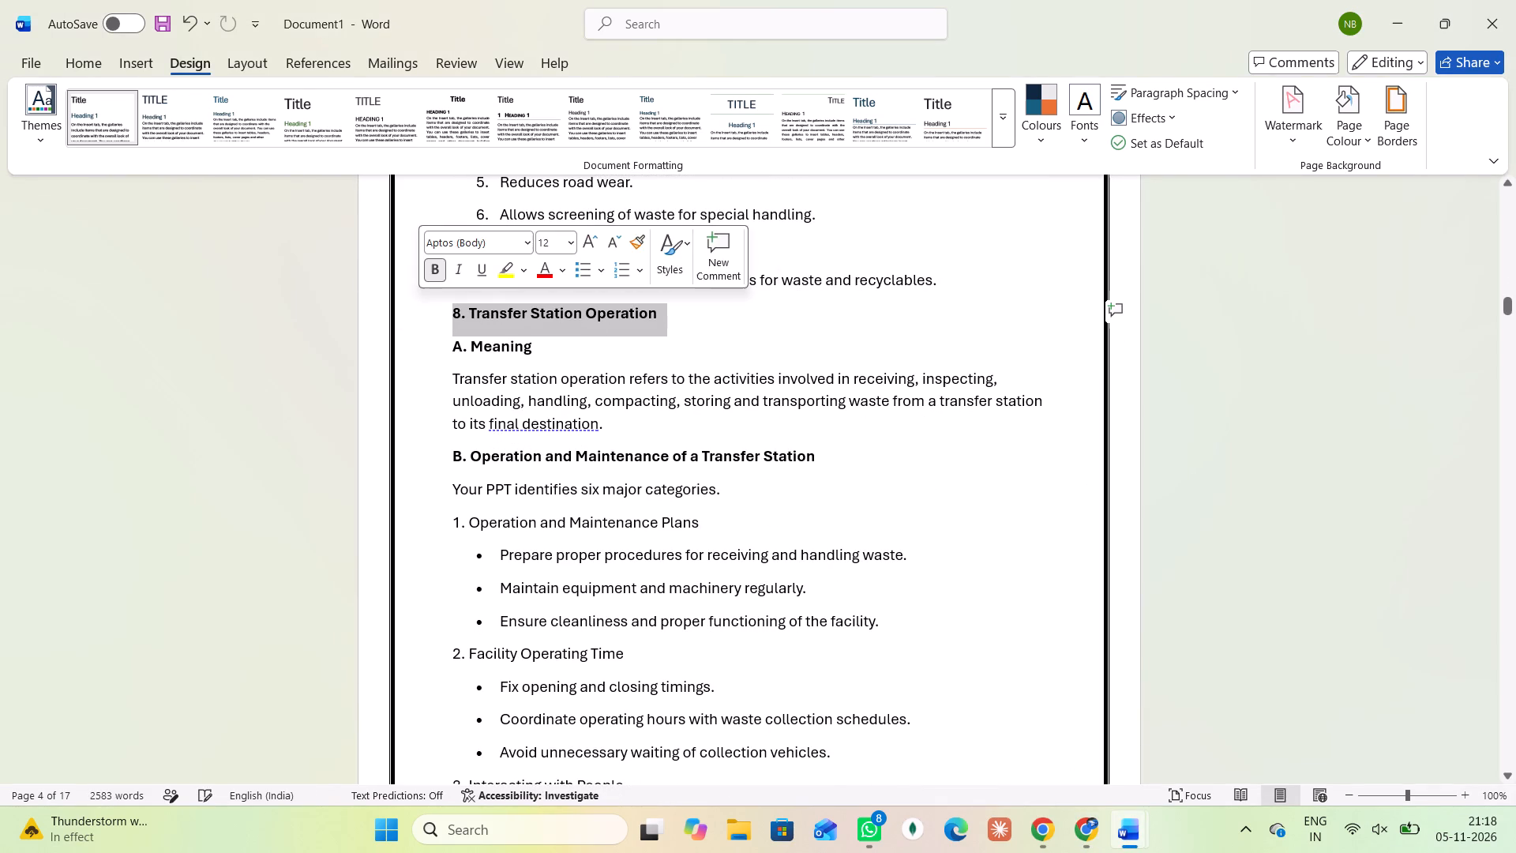
left_click(92, 68)
left_click(955, 137)
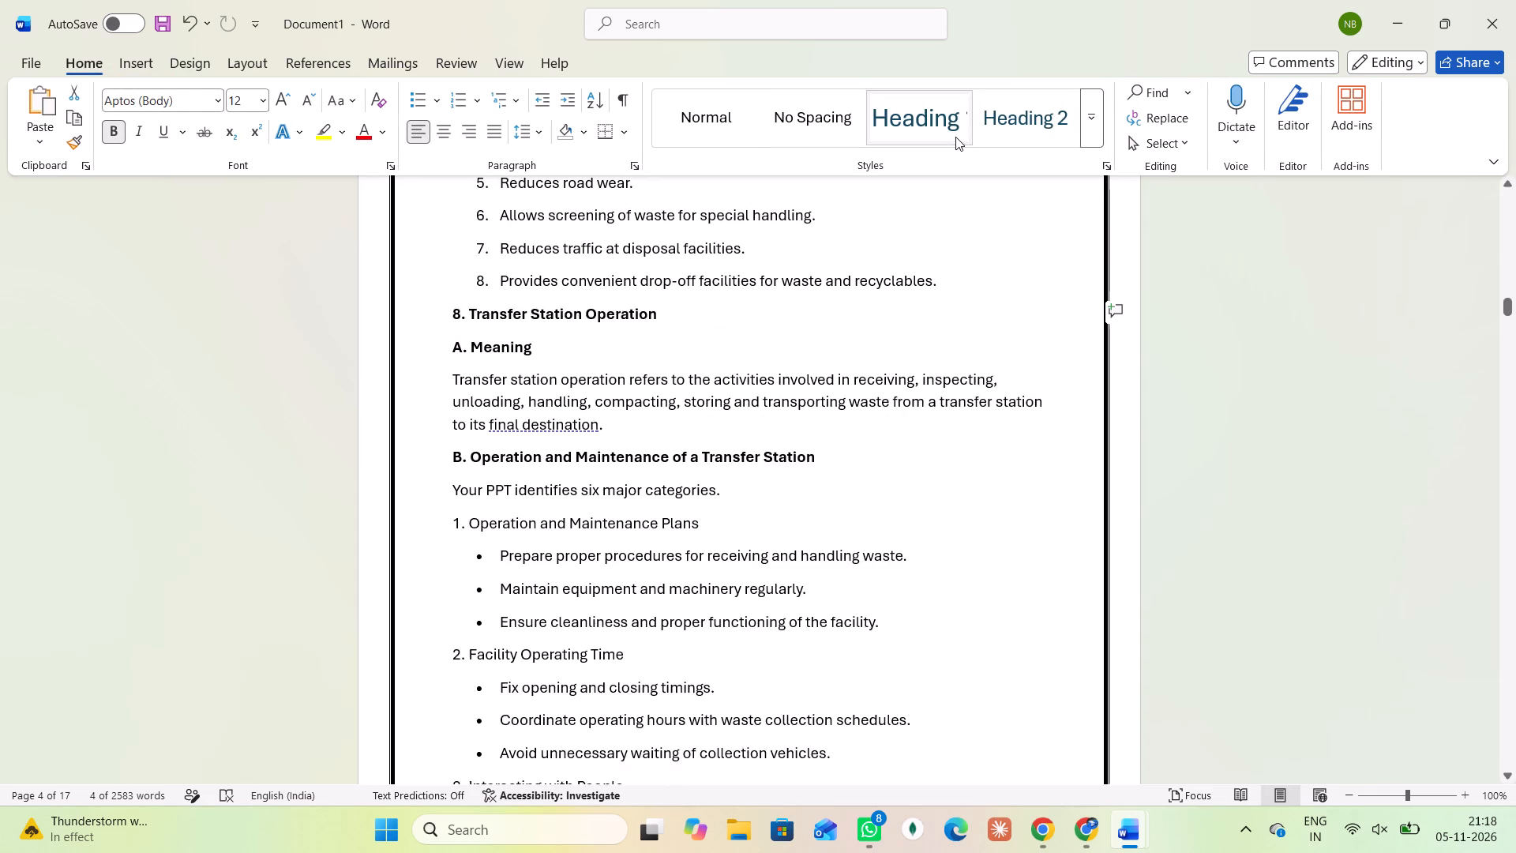
left_click(584, 440)
Delete the line "Partially covered in PPT – additional content required" under "9. Transfer Station Optimization".
scroll(584, 440, "down", 2)
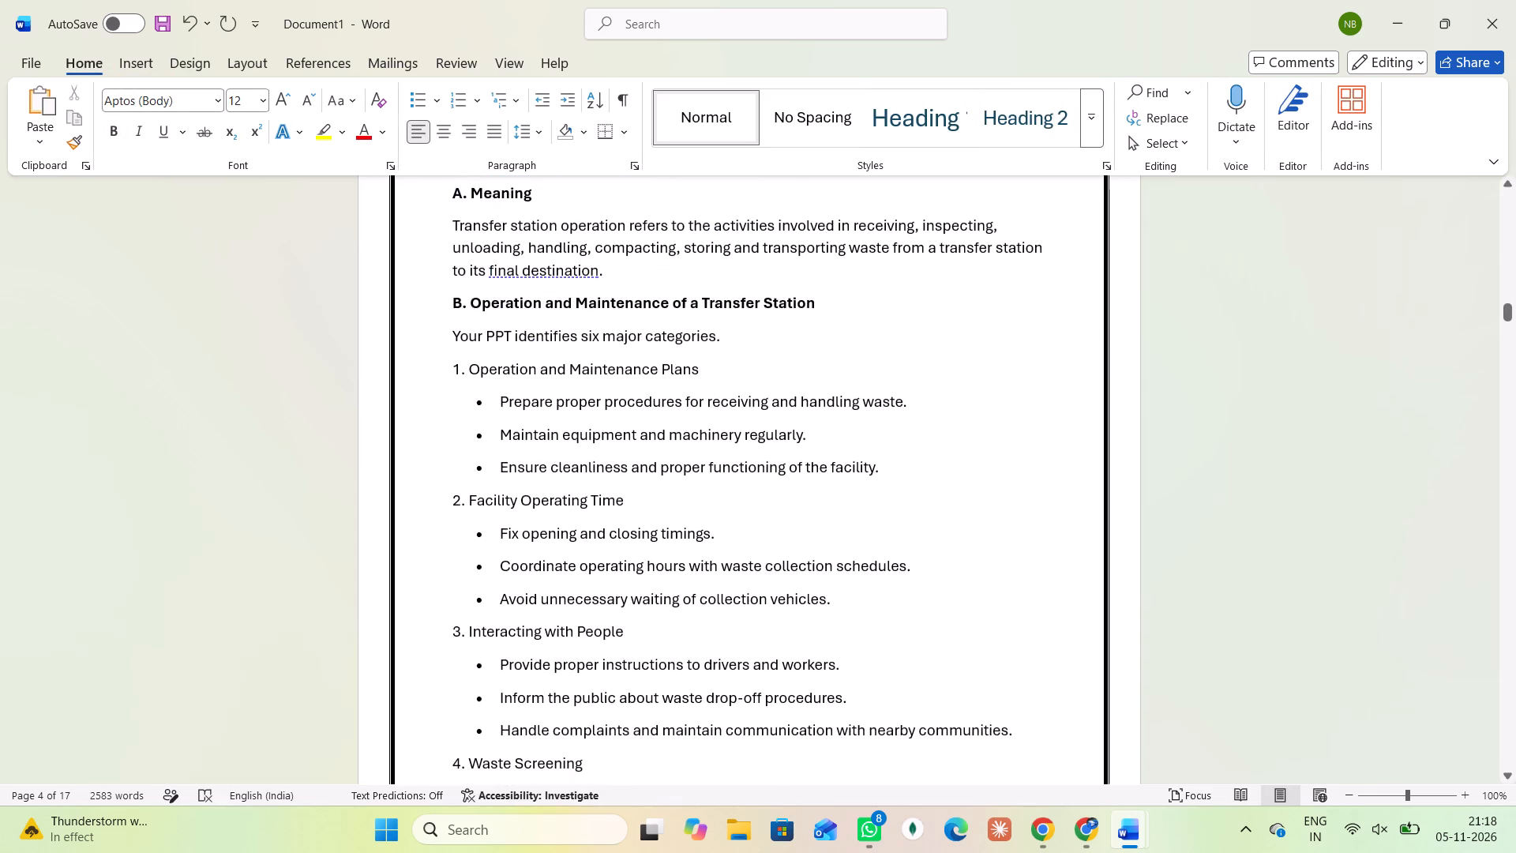
scroll(613, 534, "down", 4)
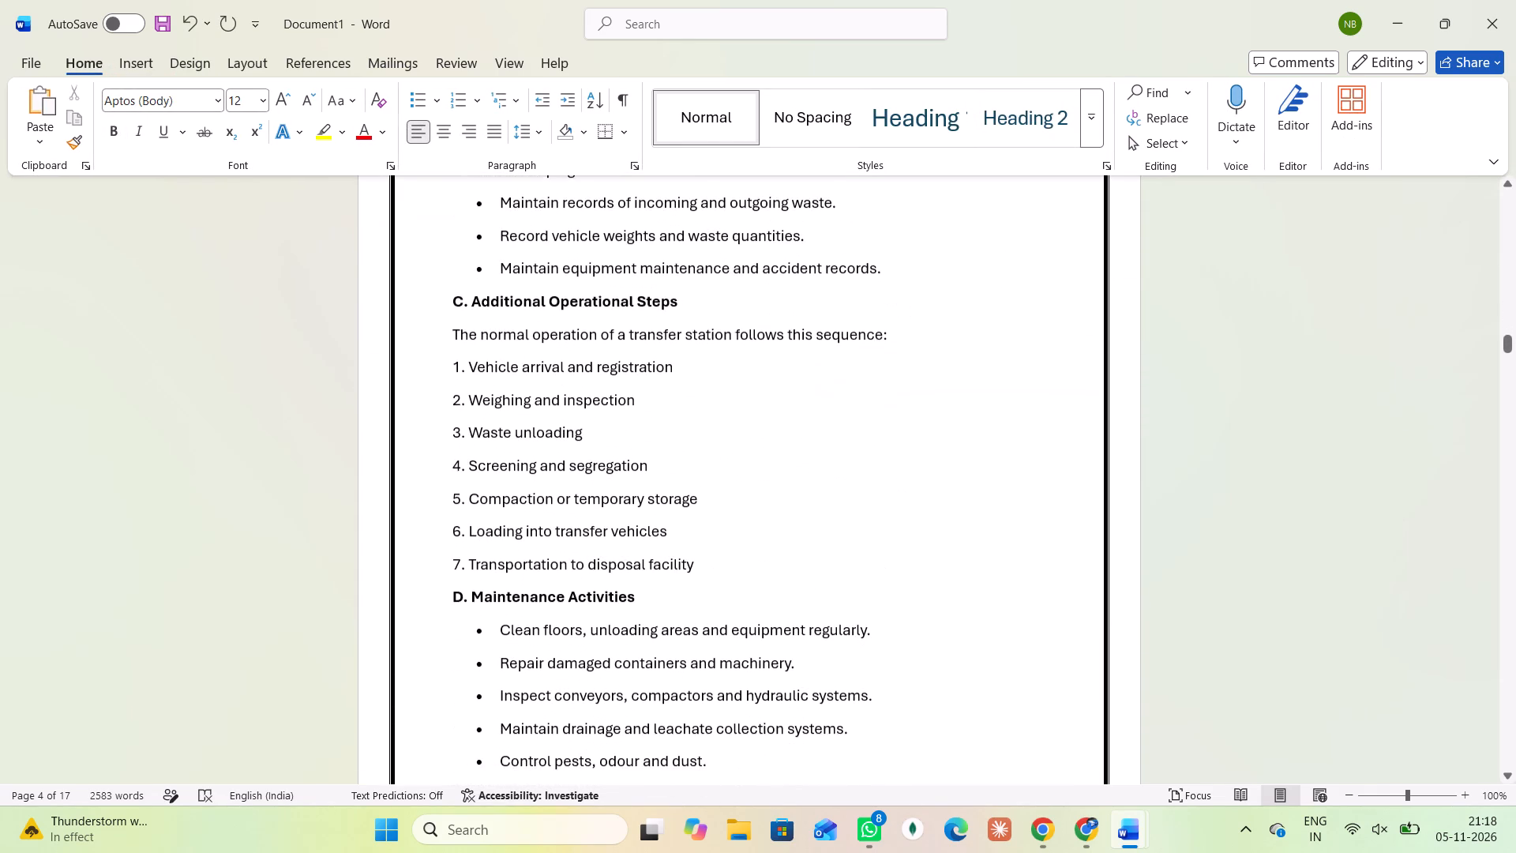
scroll(645, 569, "down", 2)
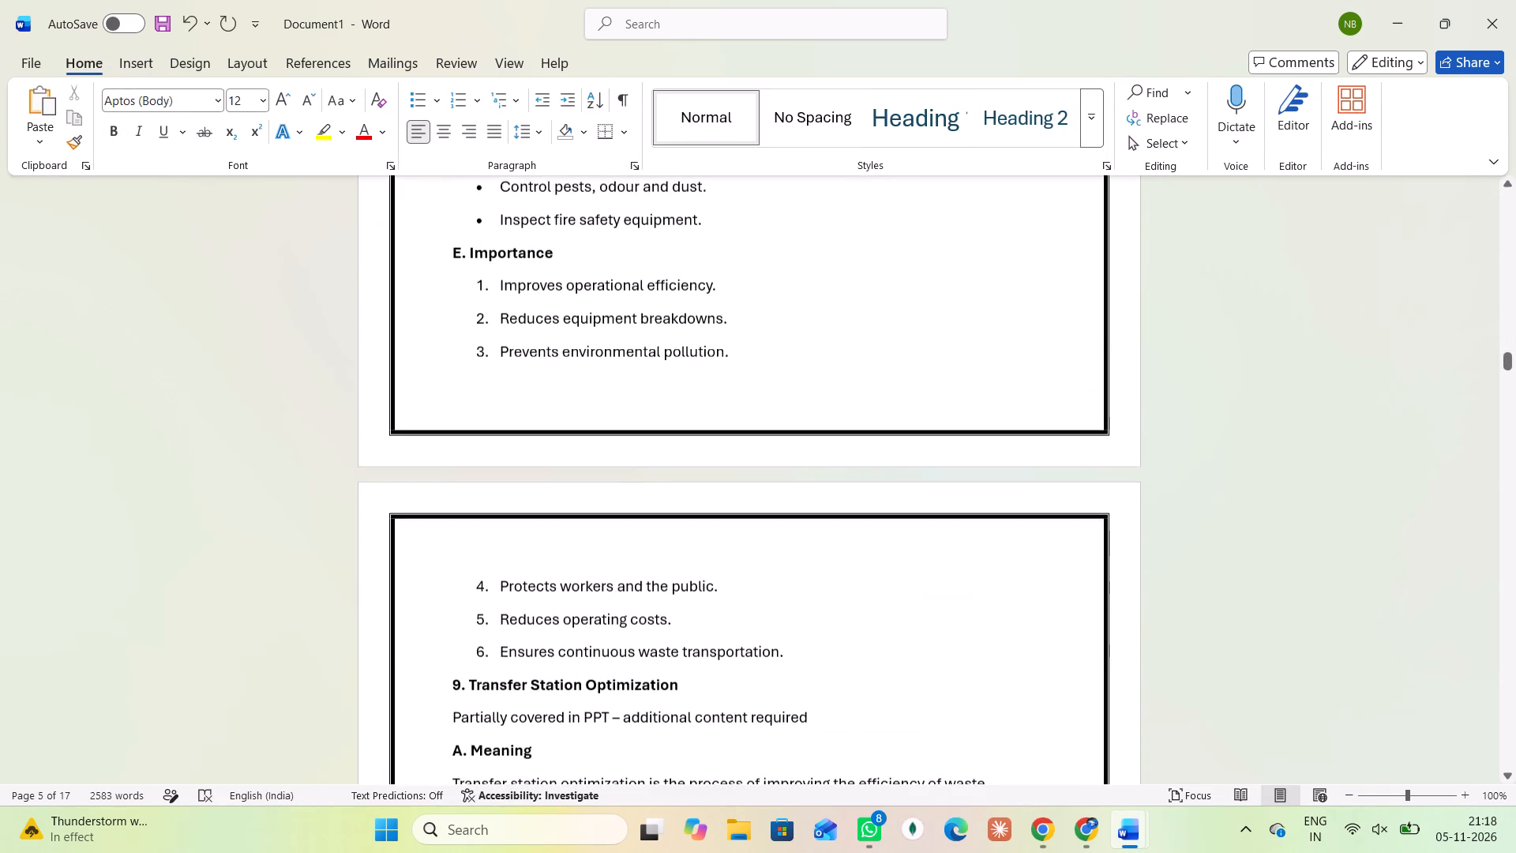
scroll(645, 569, "down", 1)
scroll(645, 569, "up", 1)
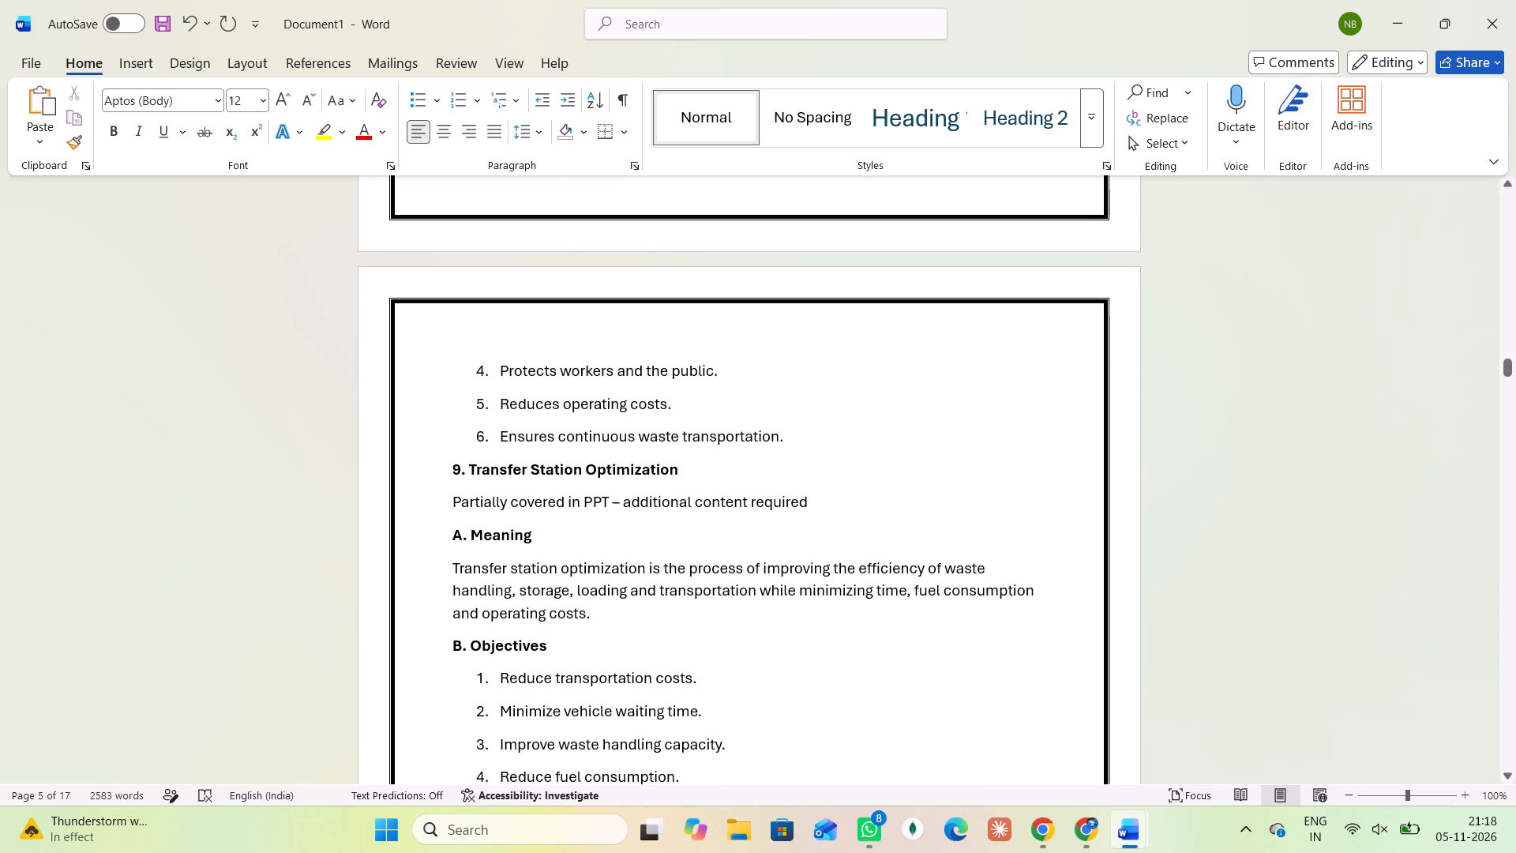
left_click_drag(842, 506, 454, 501)
key("BackSpace")
Insert the captured operational flowchart on a new unbulleted line after the Record Keeping bullets, before "C. Additional Operational Steps".
scroll(607, 538, "up", 4)
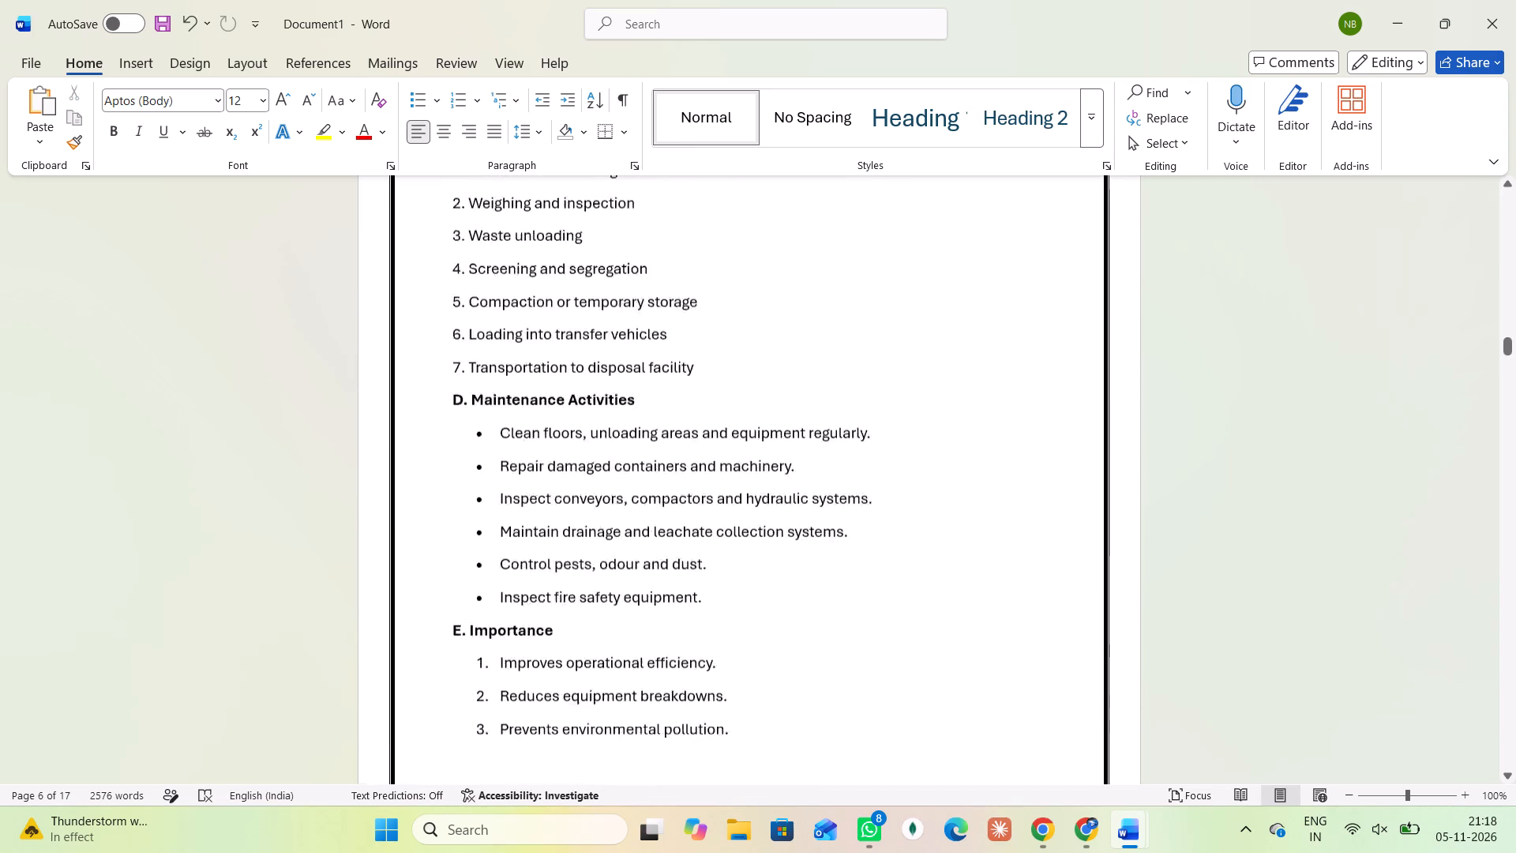
scroll(607, 538, "up", 3)
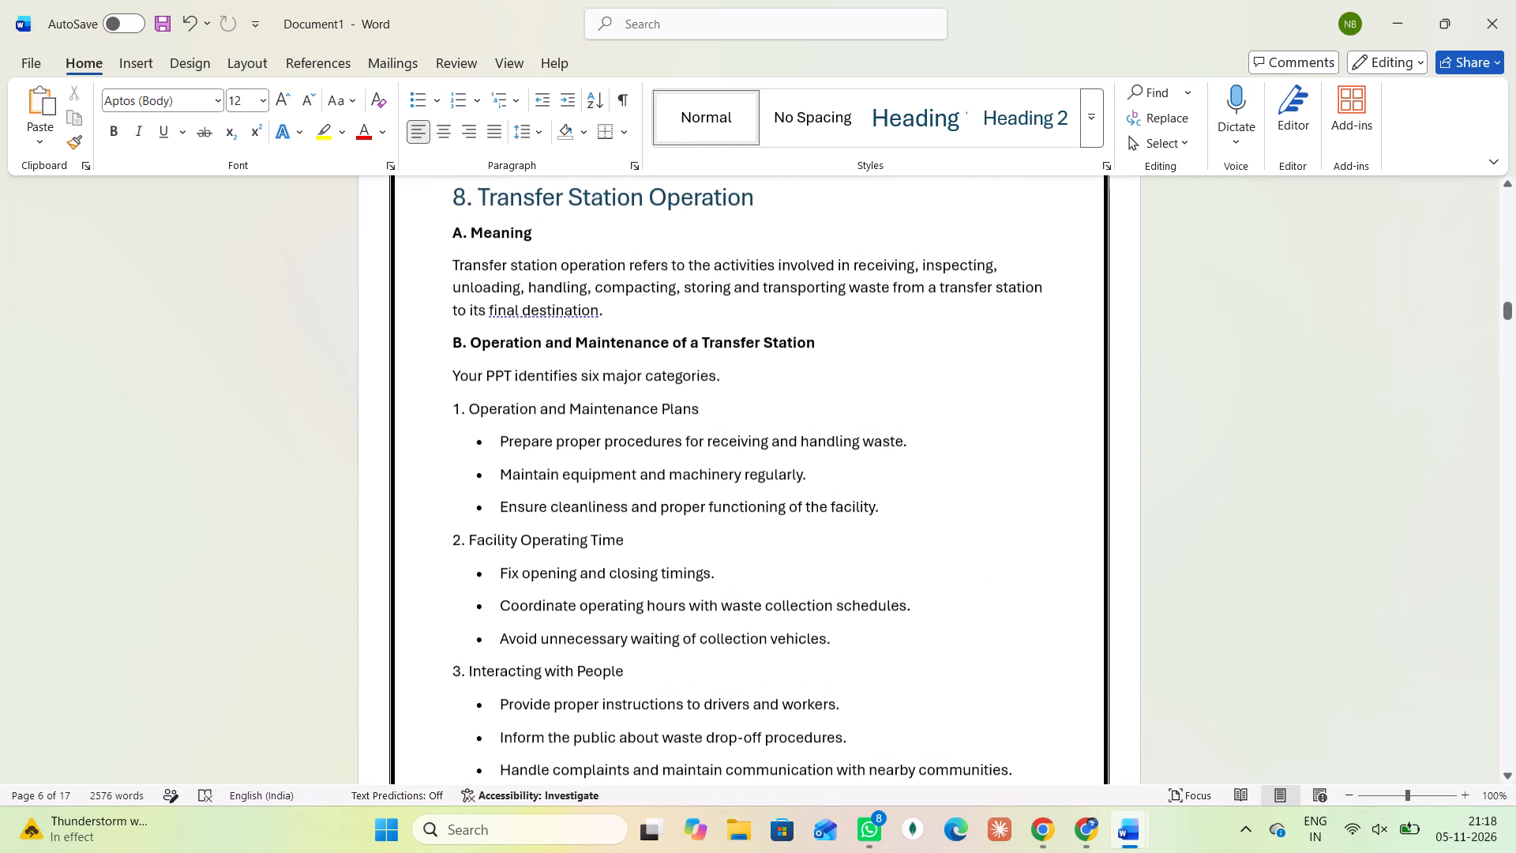
scroll(698, 469, "down", 1)
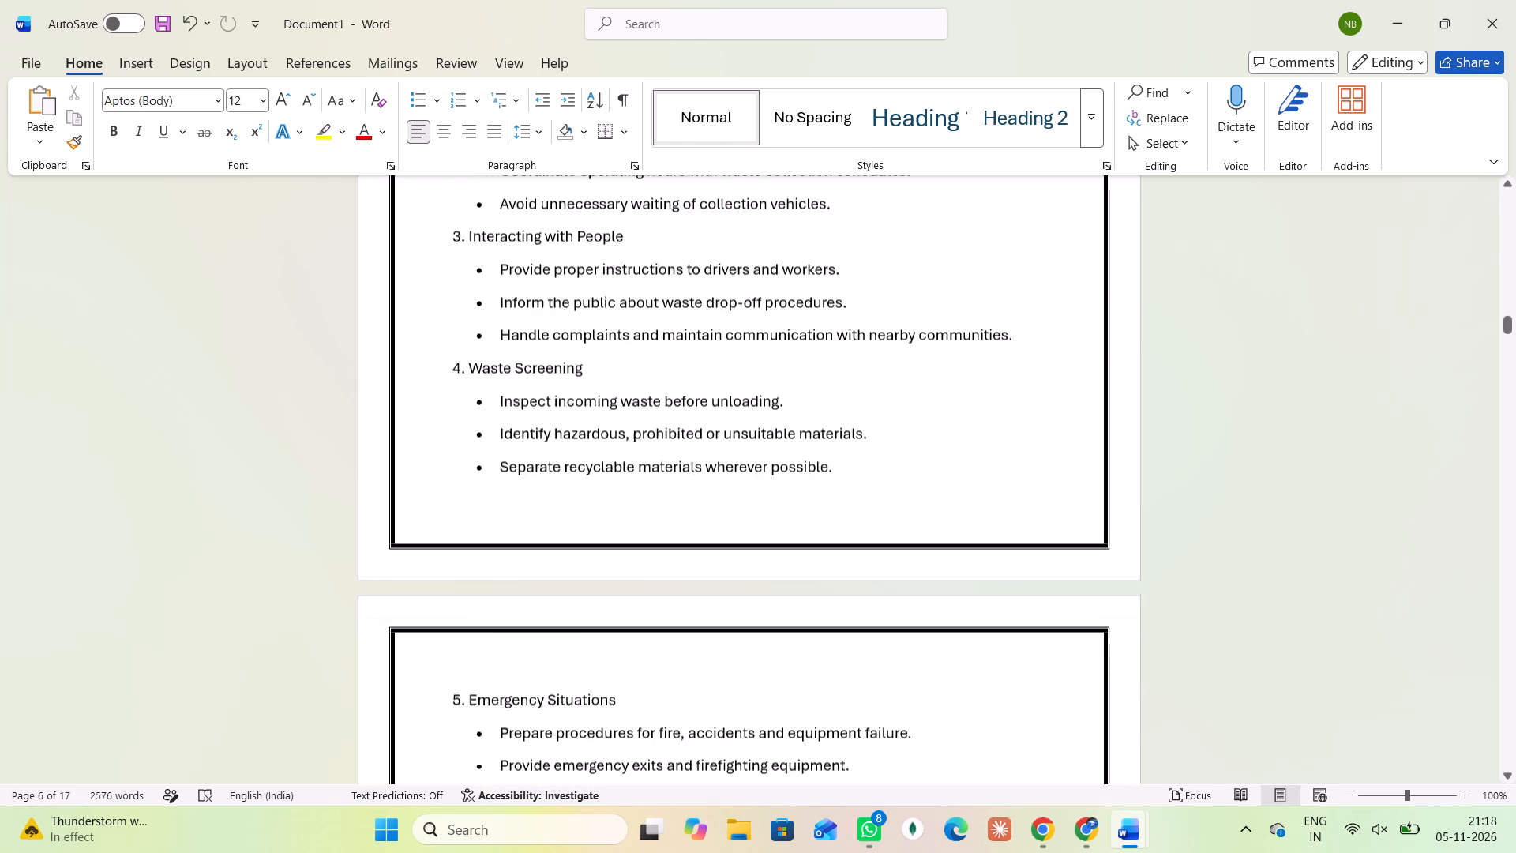
scroll(698, 469, "down", 2)
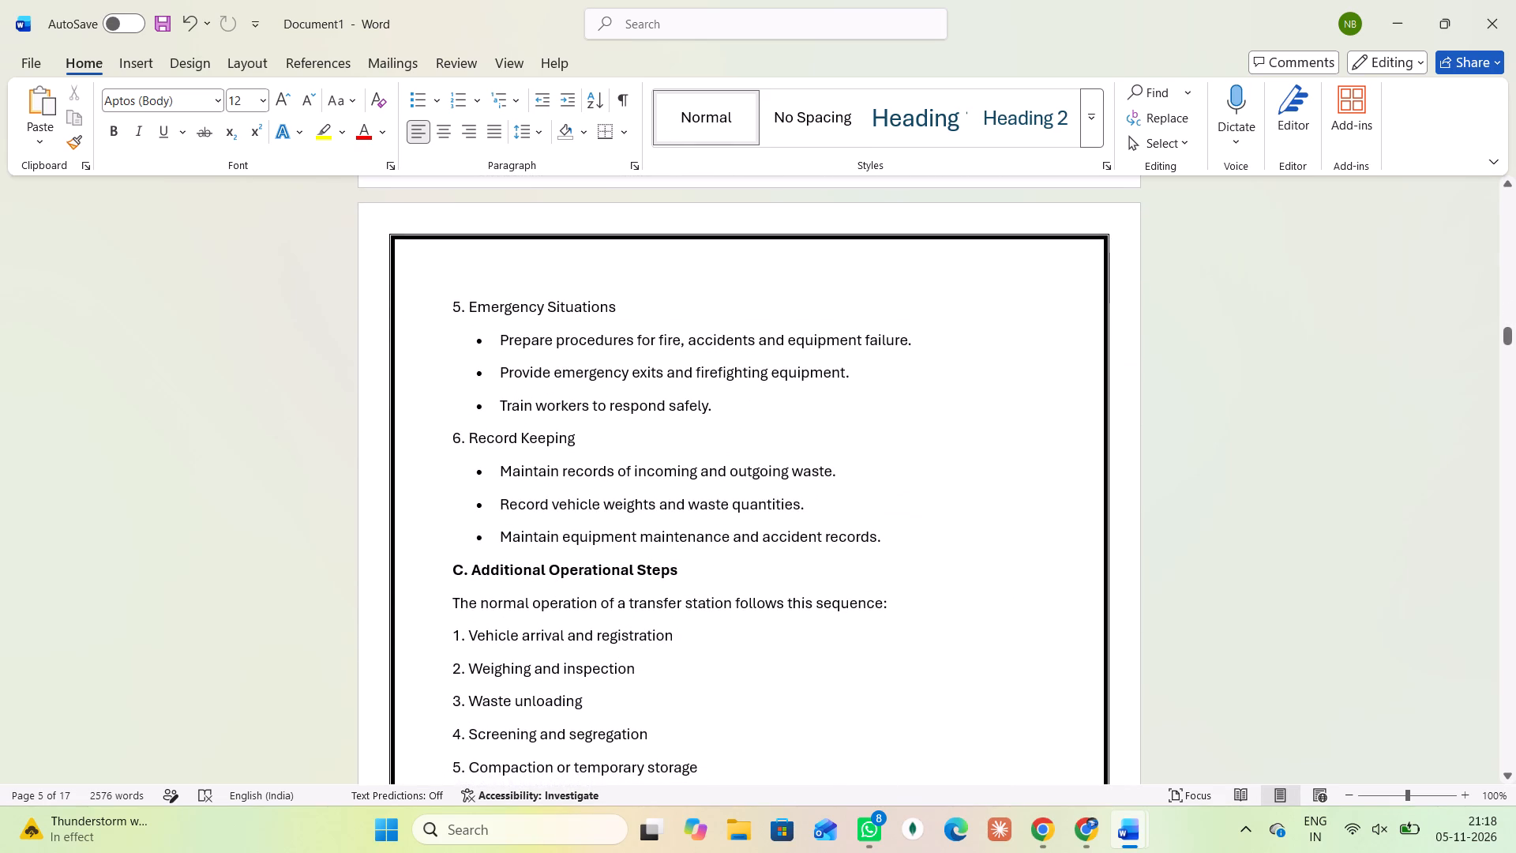
left_click(893, 537)
key("Return")
key("Return")
key("ctrl+v")
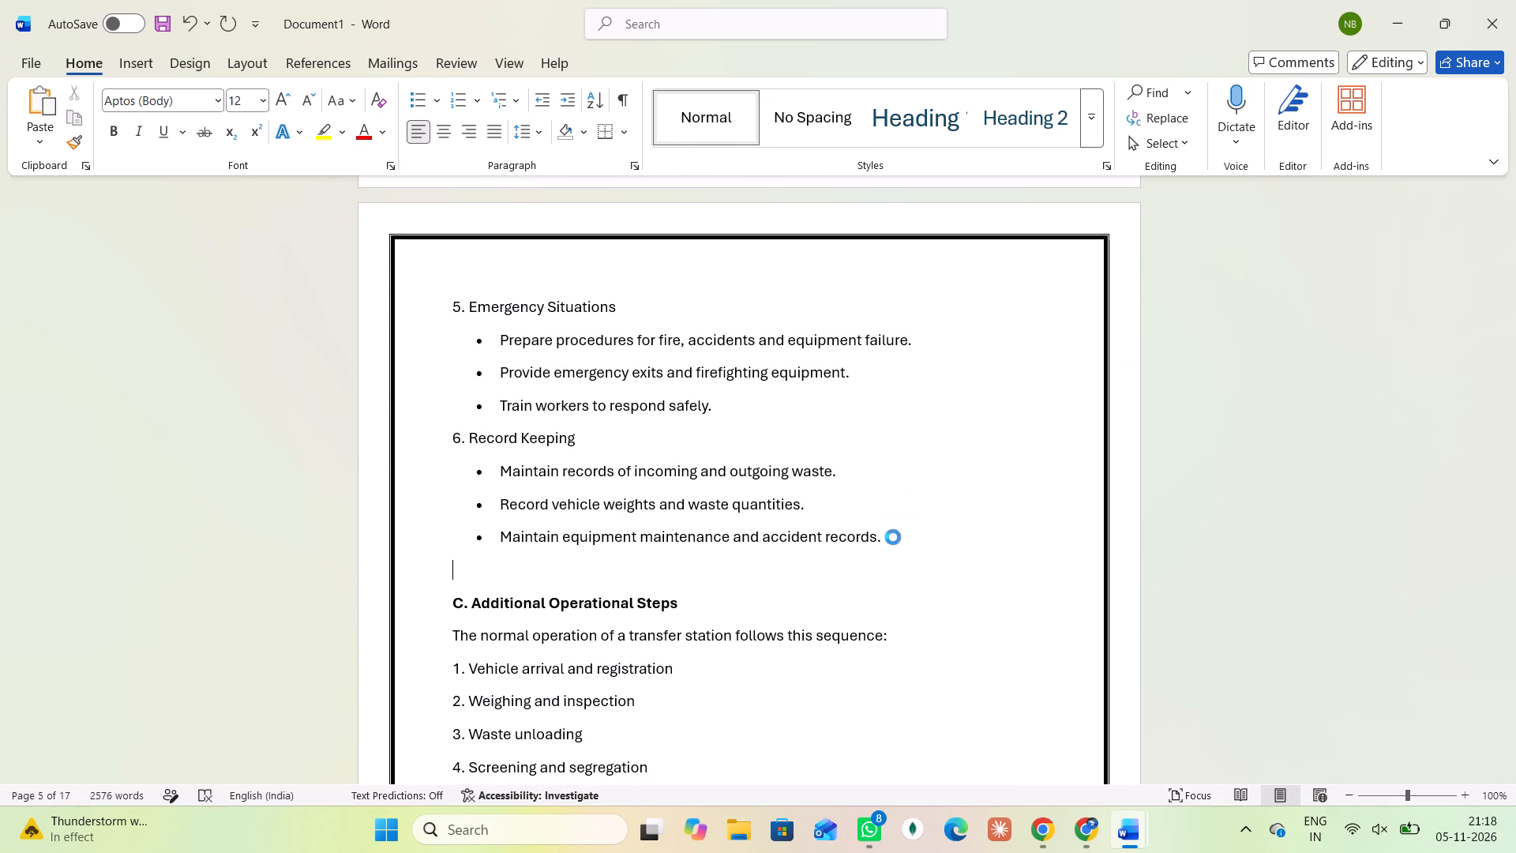
Shrink the operational flowchart picture proportionally to about three-quarters of its inserted size.
left_click(872, 551)
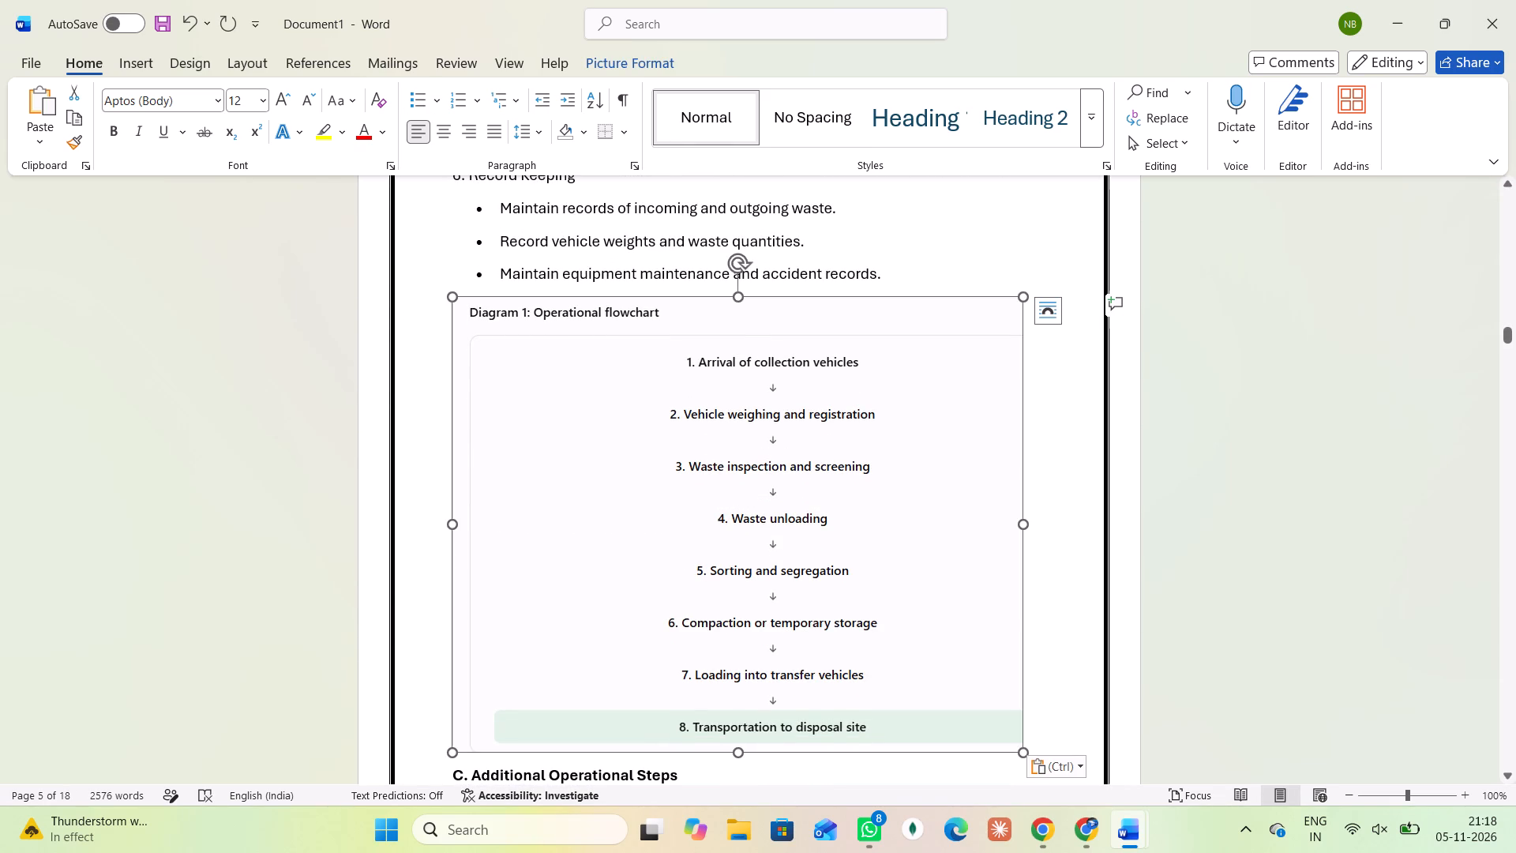
left_click_drag(1020, 753, 873, 647)
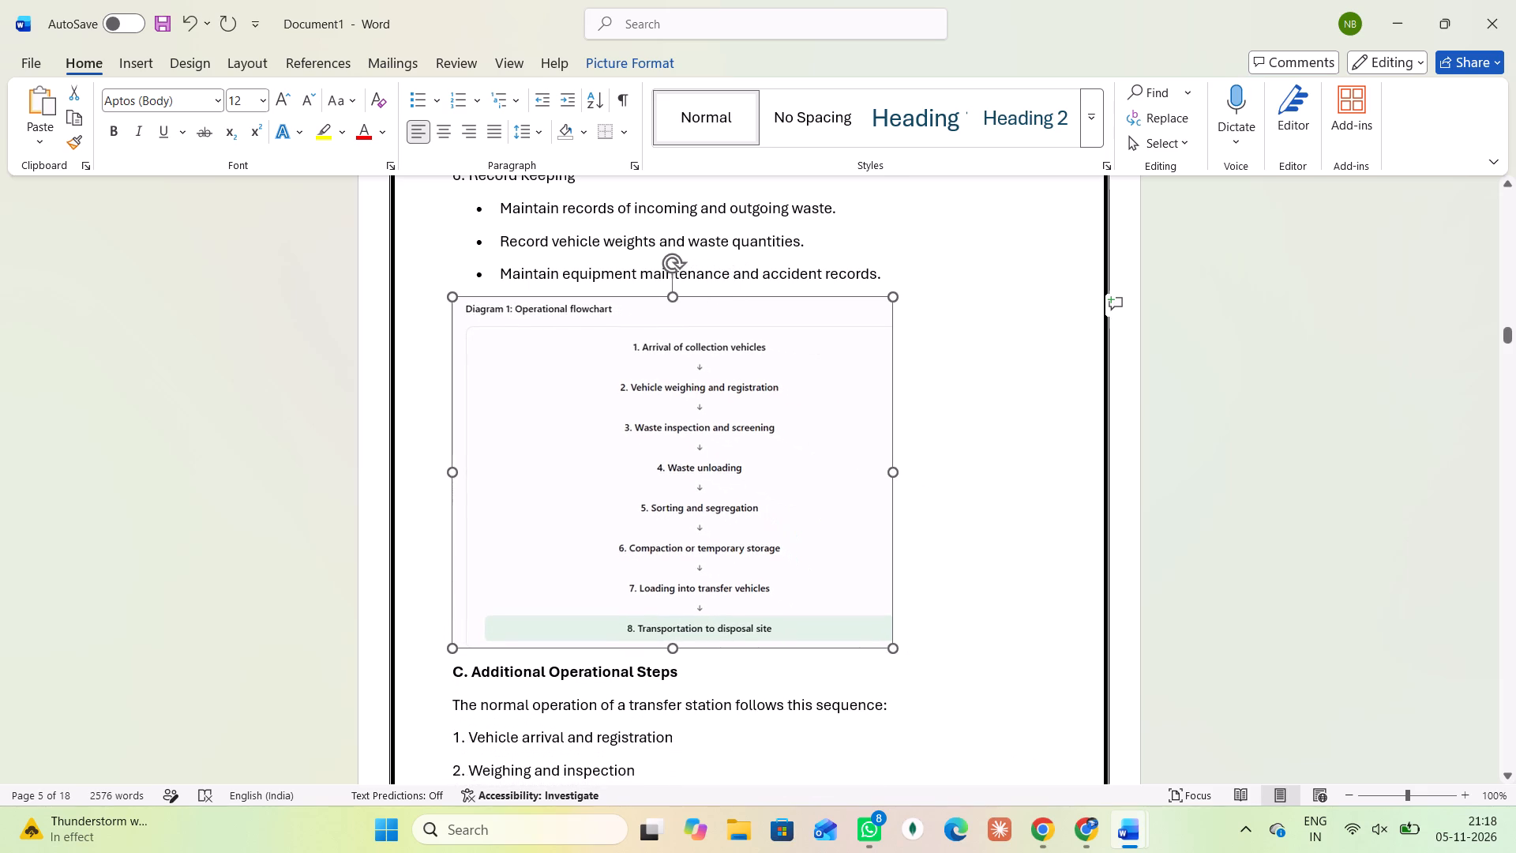
left_click_drag(873, 647, 854, 636)
Switch to ChatGPT and capture "Diagram 2: Operation and maintenance activities" with its heading as a screen snip.
key("alt+Tab")
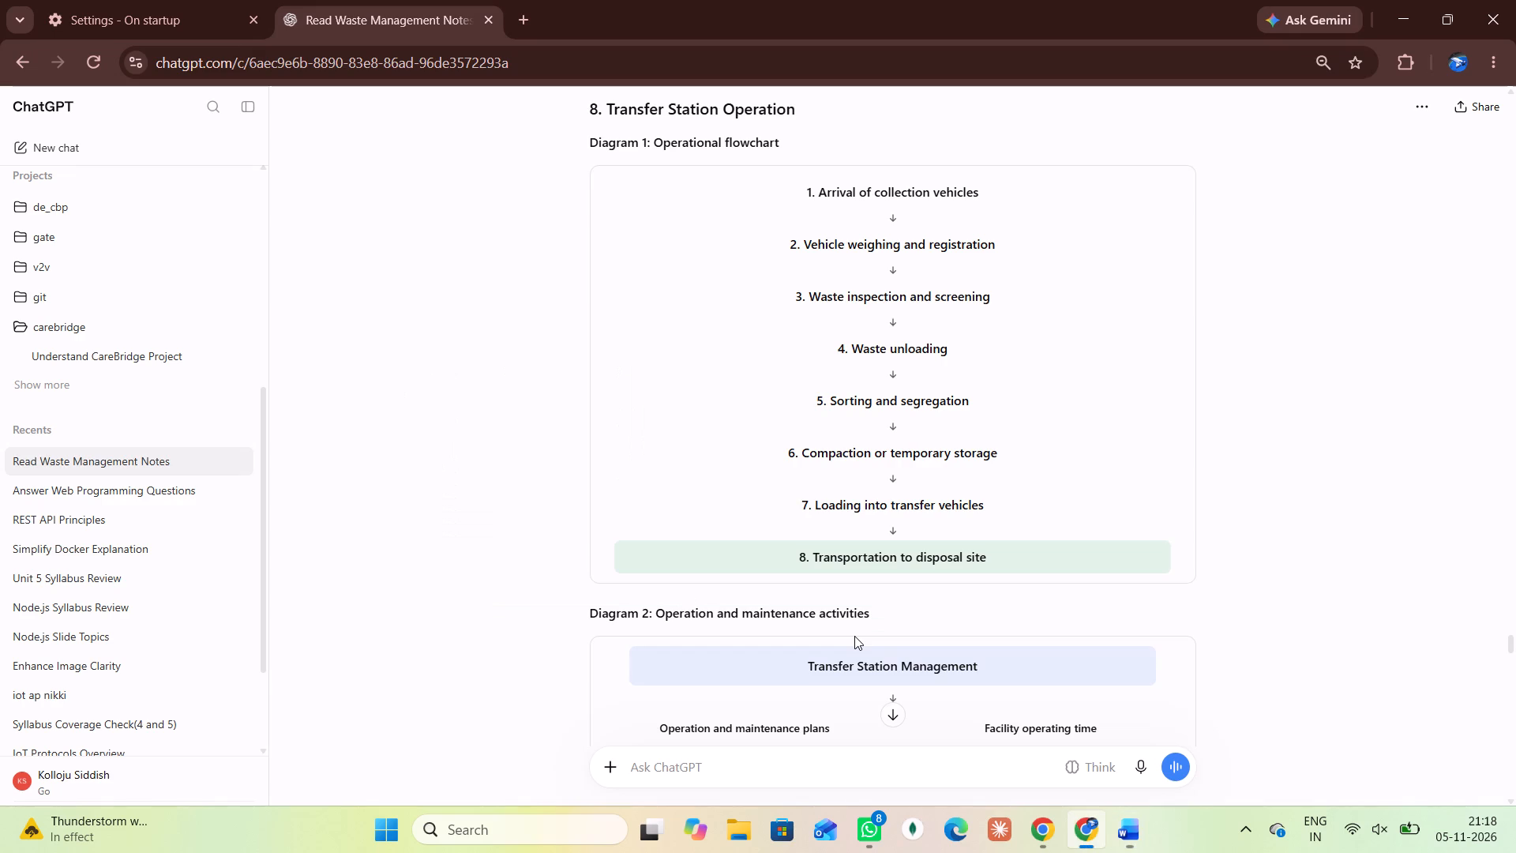
scroll(854, 636, "down", 2)
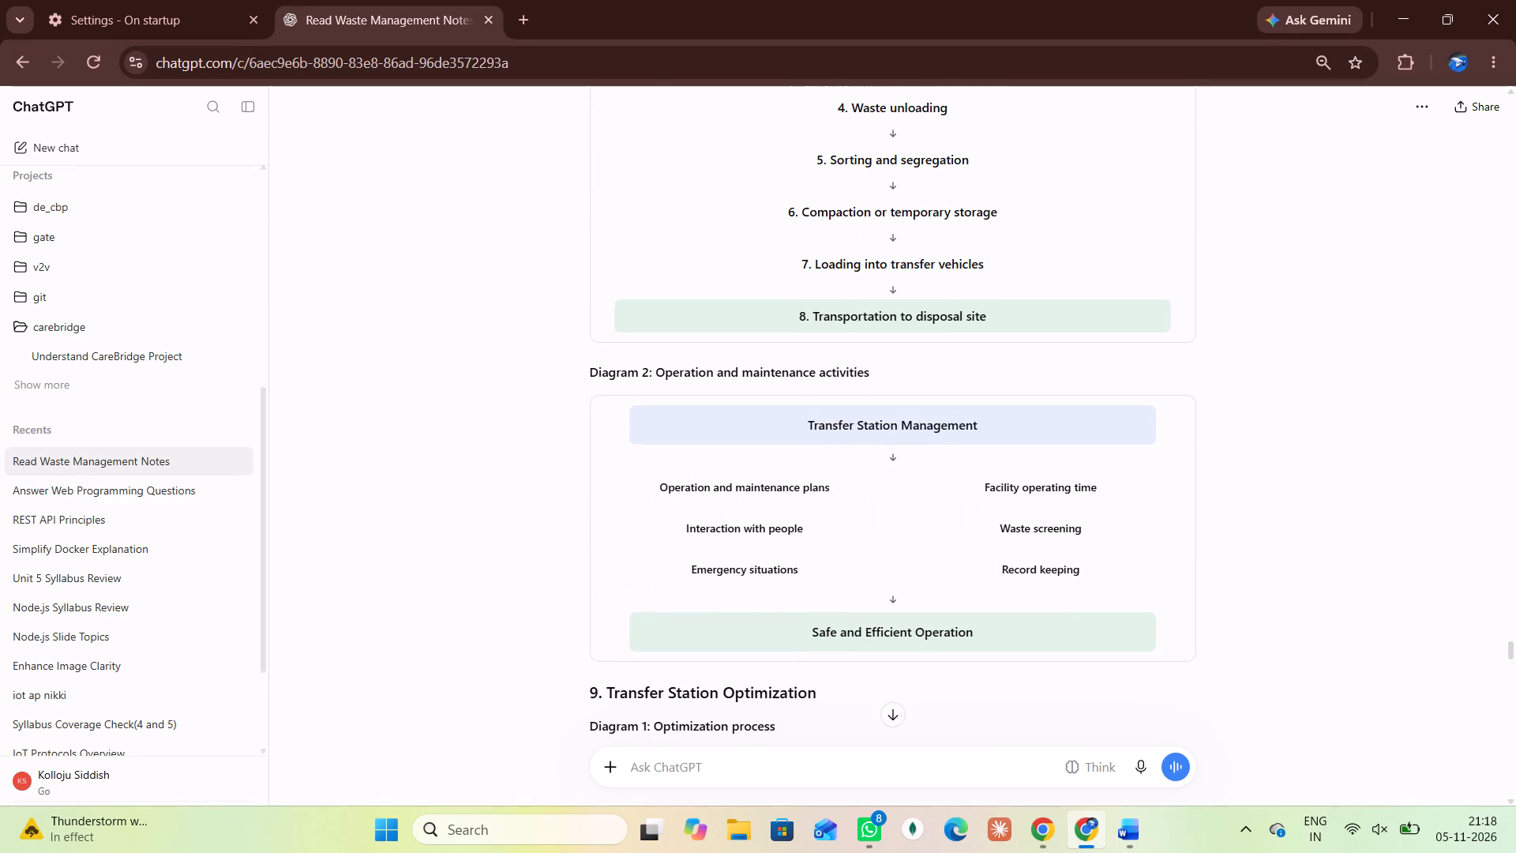
key("shift+super+s")
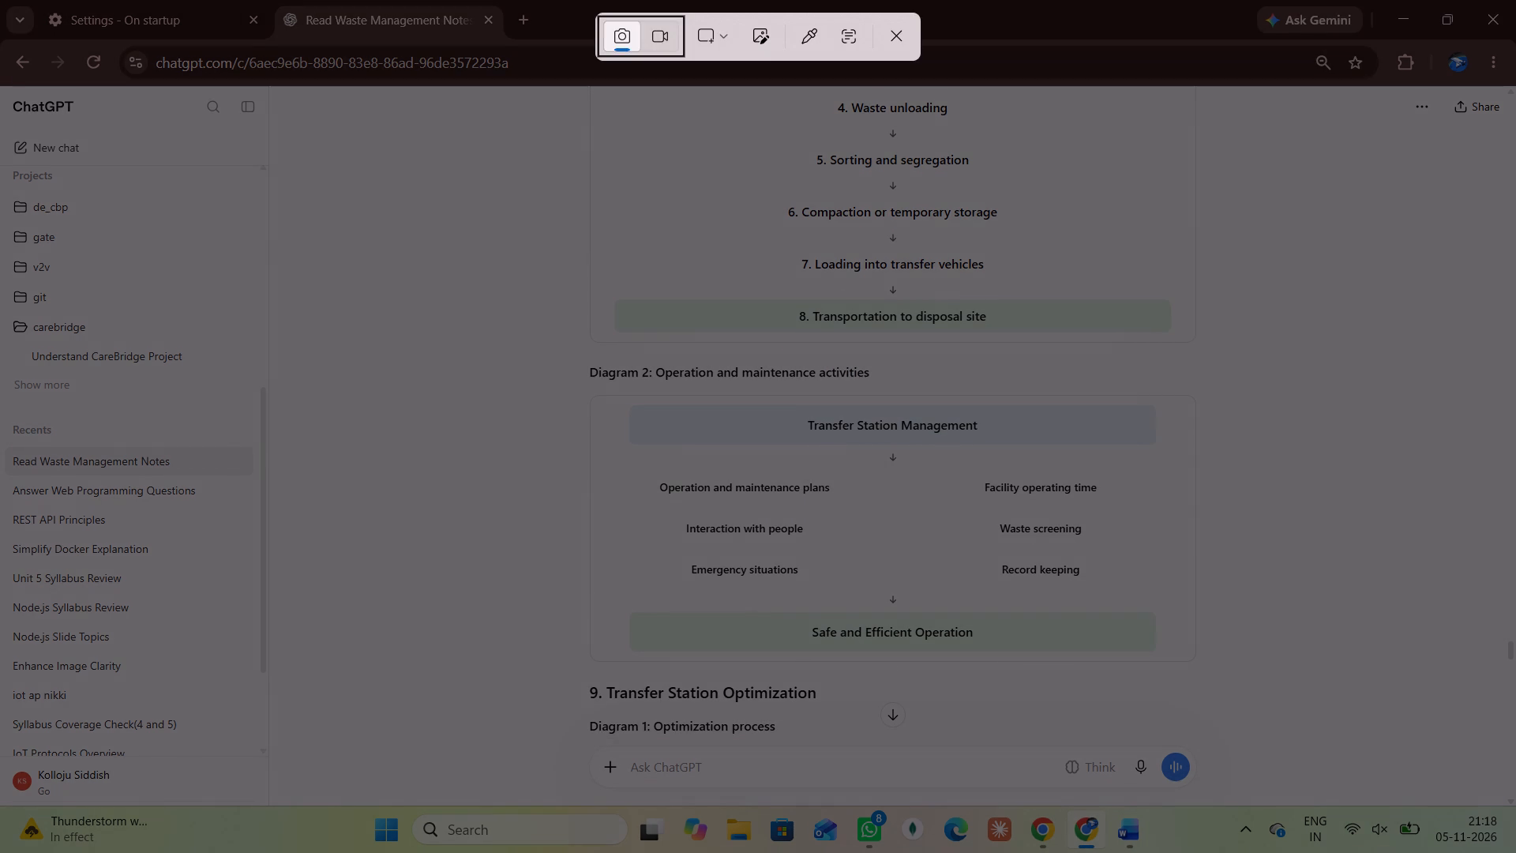
left_click_drag(580, 361, 1158, 652)
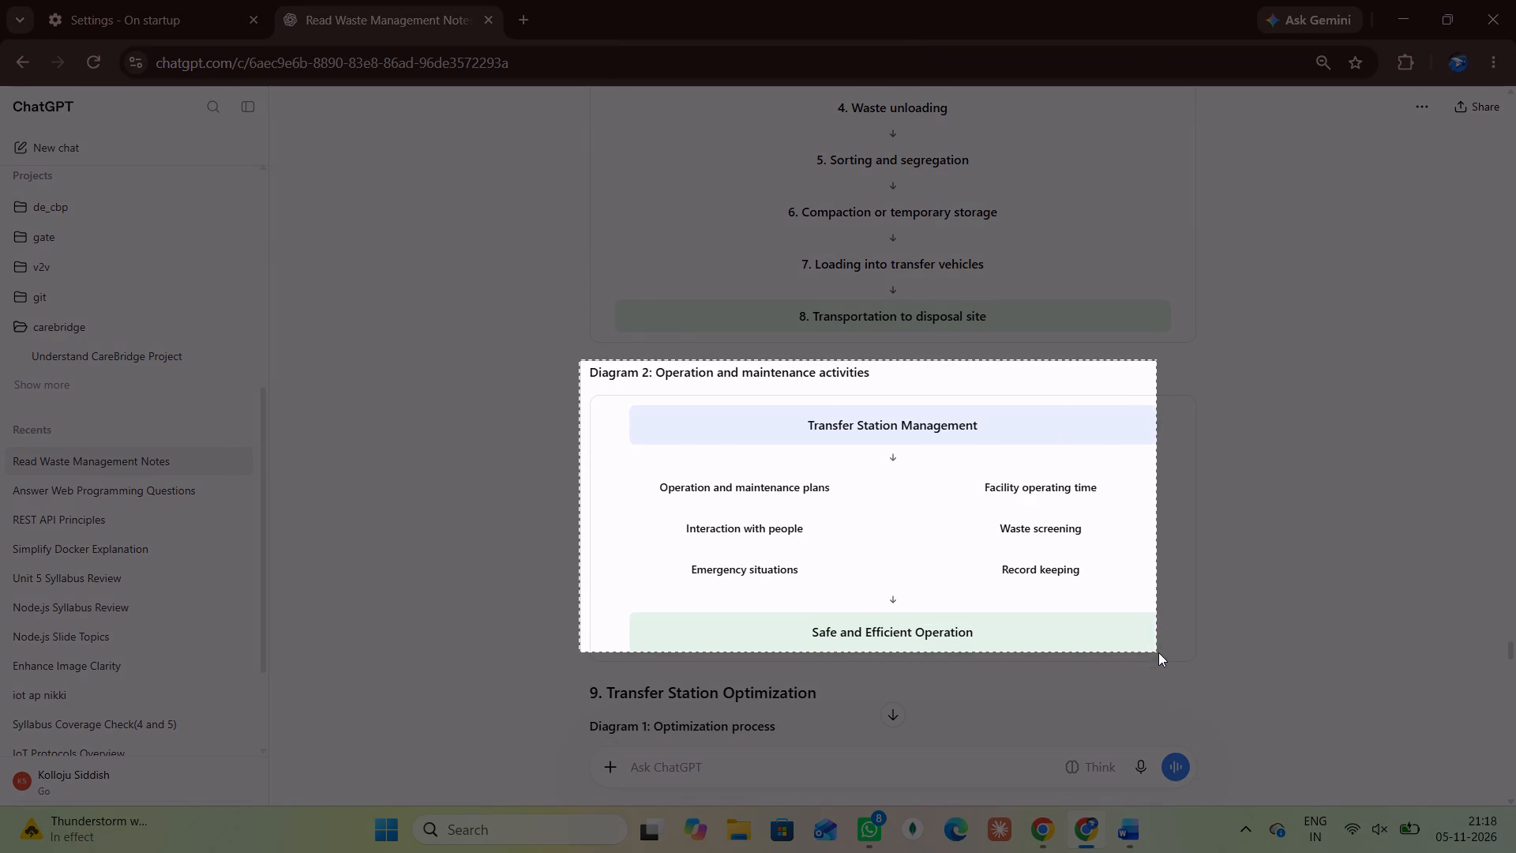
left_click_drag(1158, 652, 1168, 661)
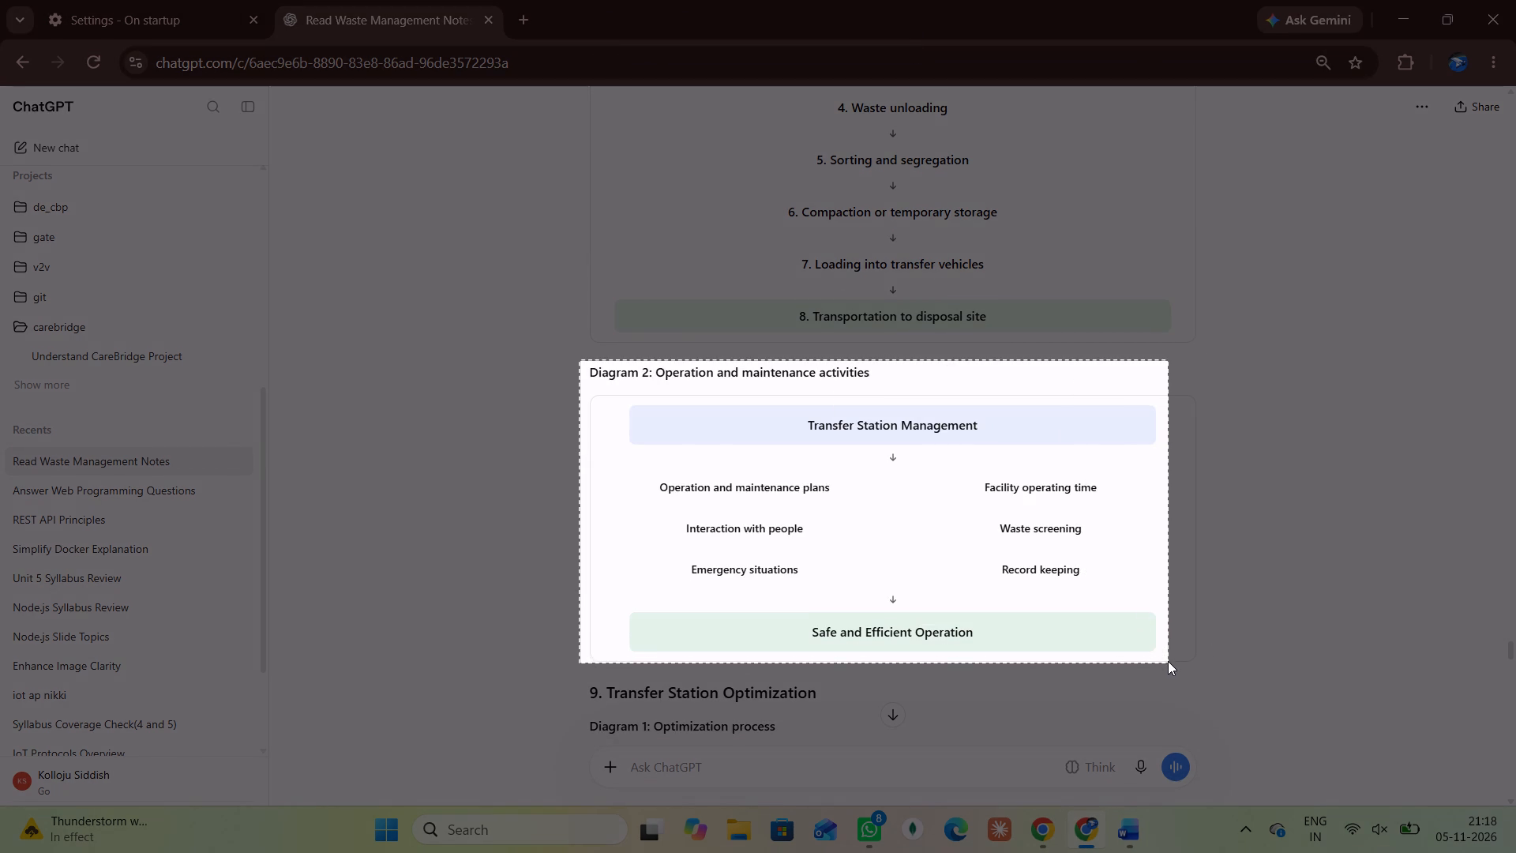
left_click_drag(1168, 661, 1168, 660)
Insert the captured operation and maintenance diagram in Word on a new line below the operational flowchart, before "C. Additional Operational Steps".
key("alt+Tab")
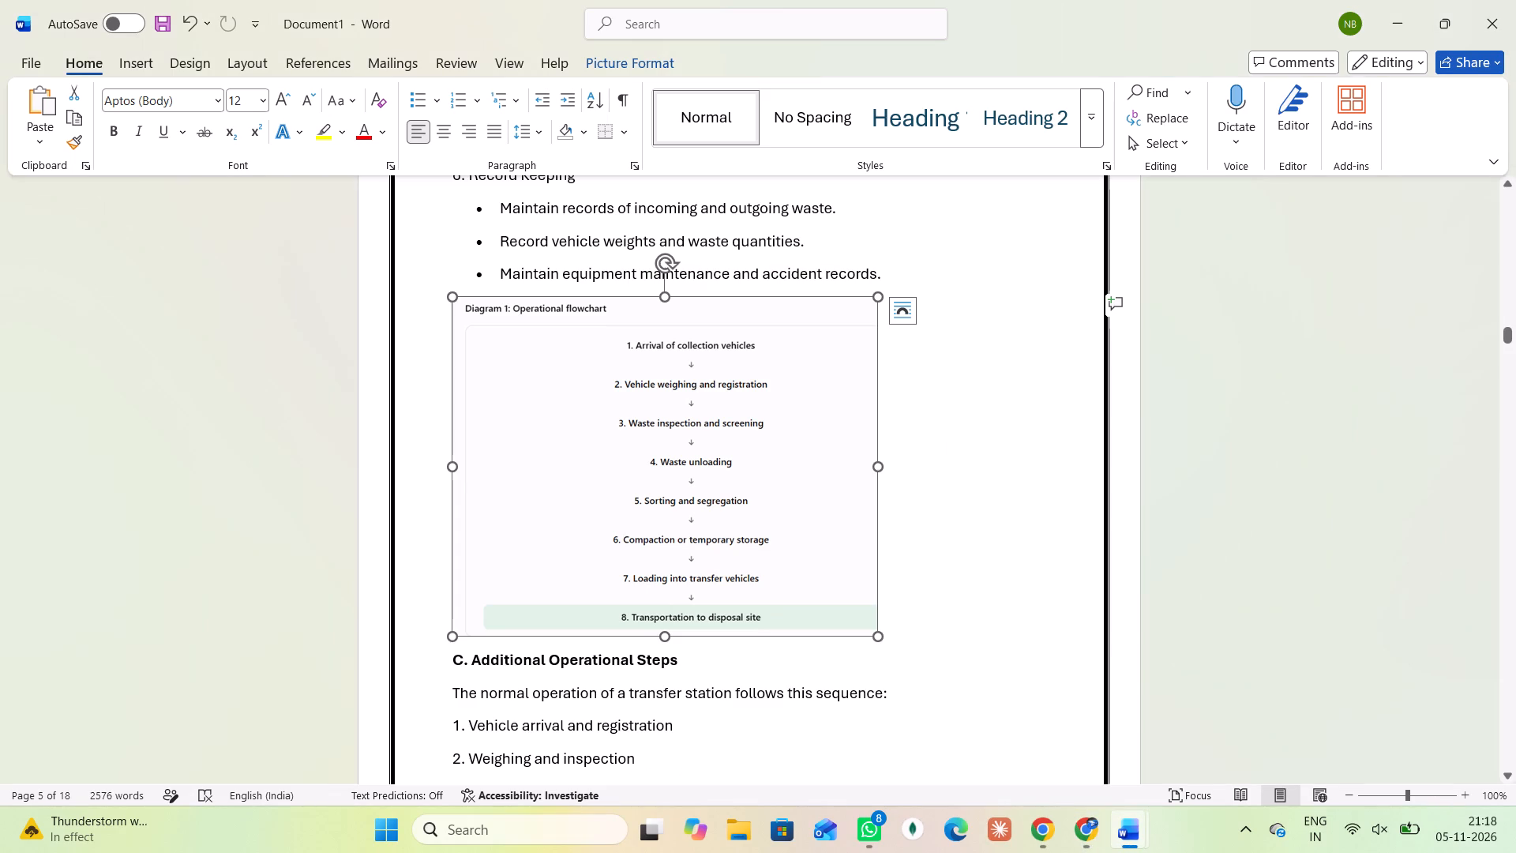
left_click(955, 592)
key("Return")
key("ctrl+z")
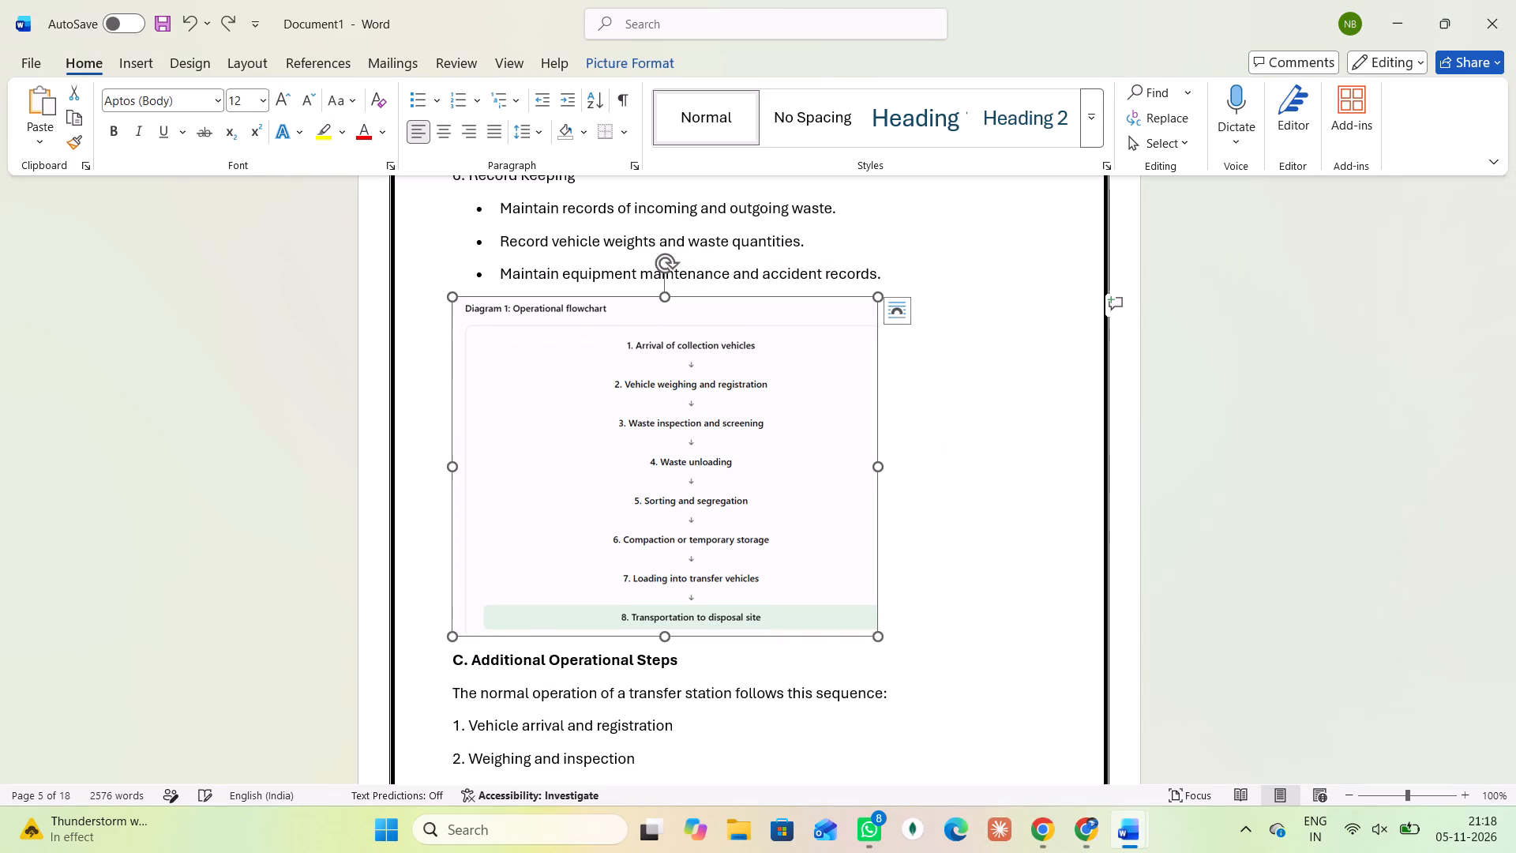
key("Right")
key("Return")
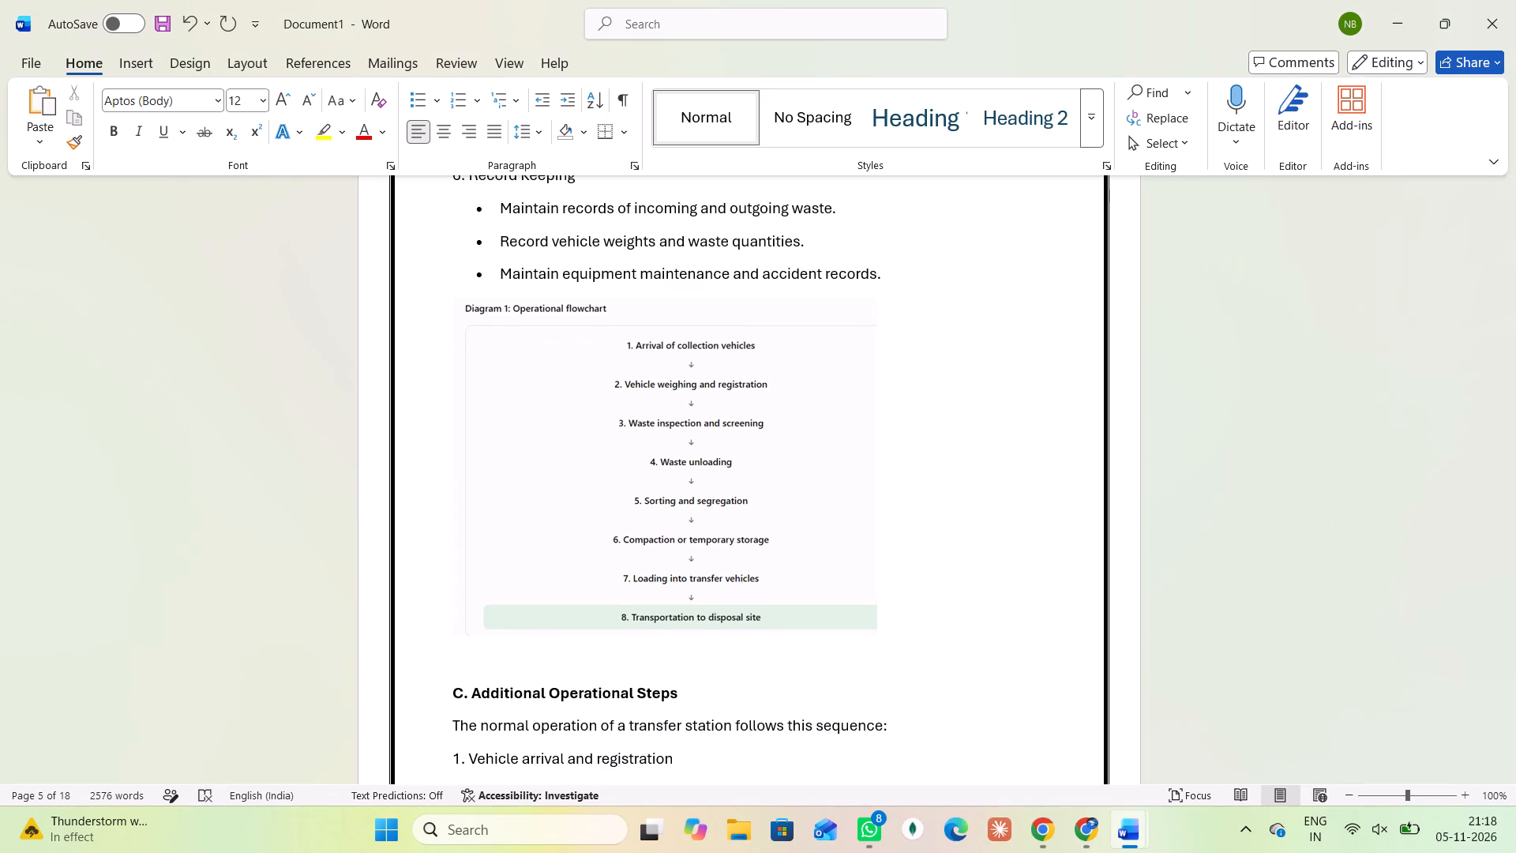
key("ctrl+v")
Compare ChatGPT's "9. Transfer Station Optimization" diagrams with that section in Word to find suitable places for them.
key("alt+Tab")
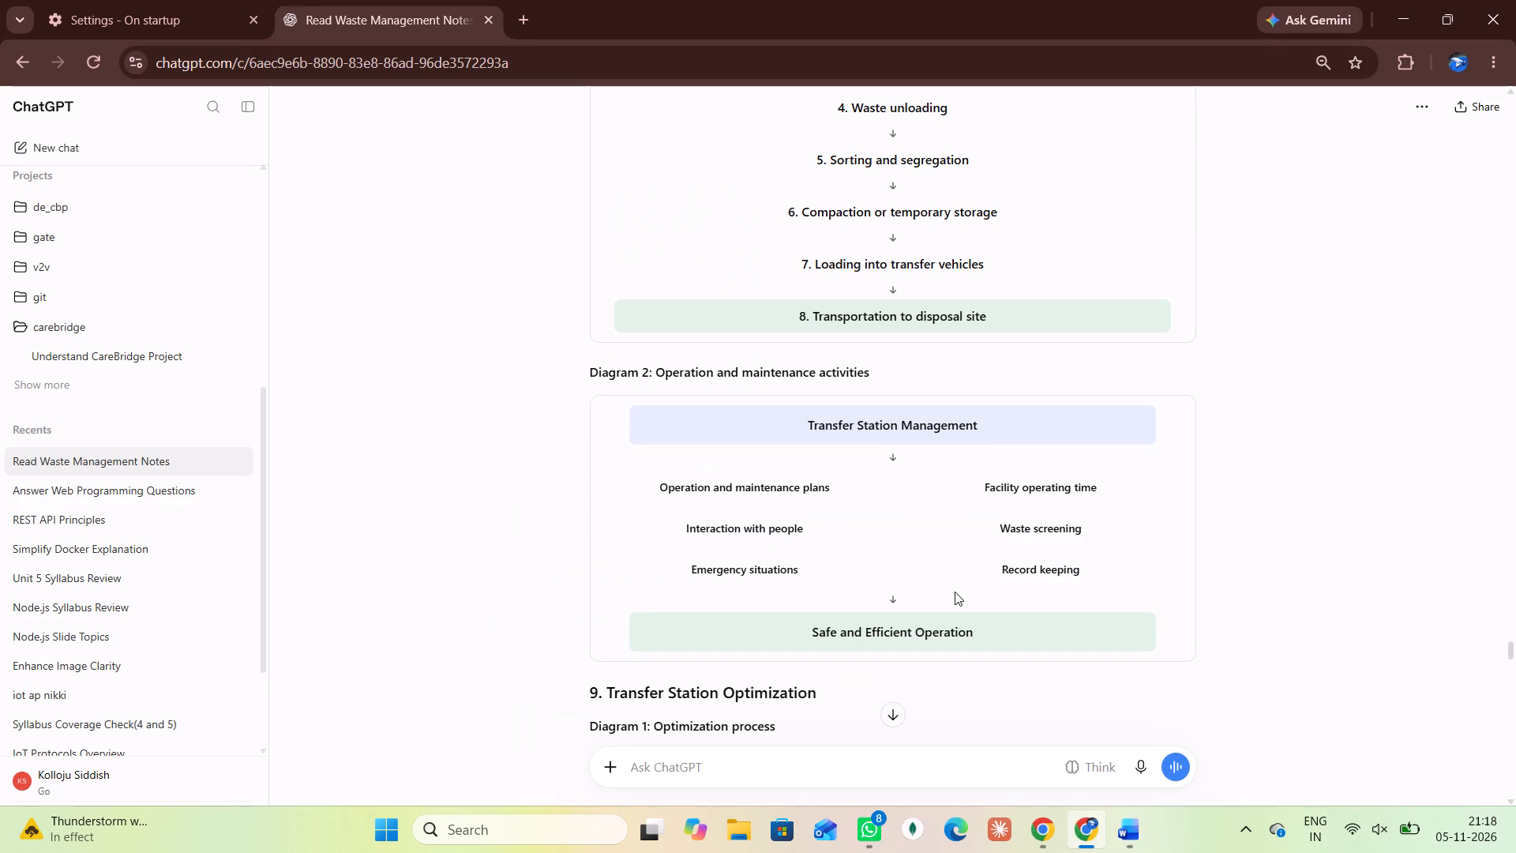
scroll(881, 524, "down", 3)
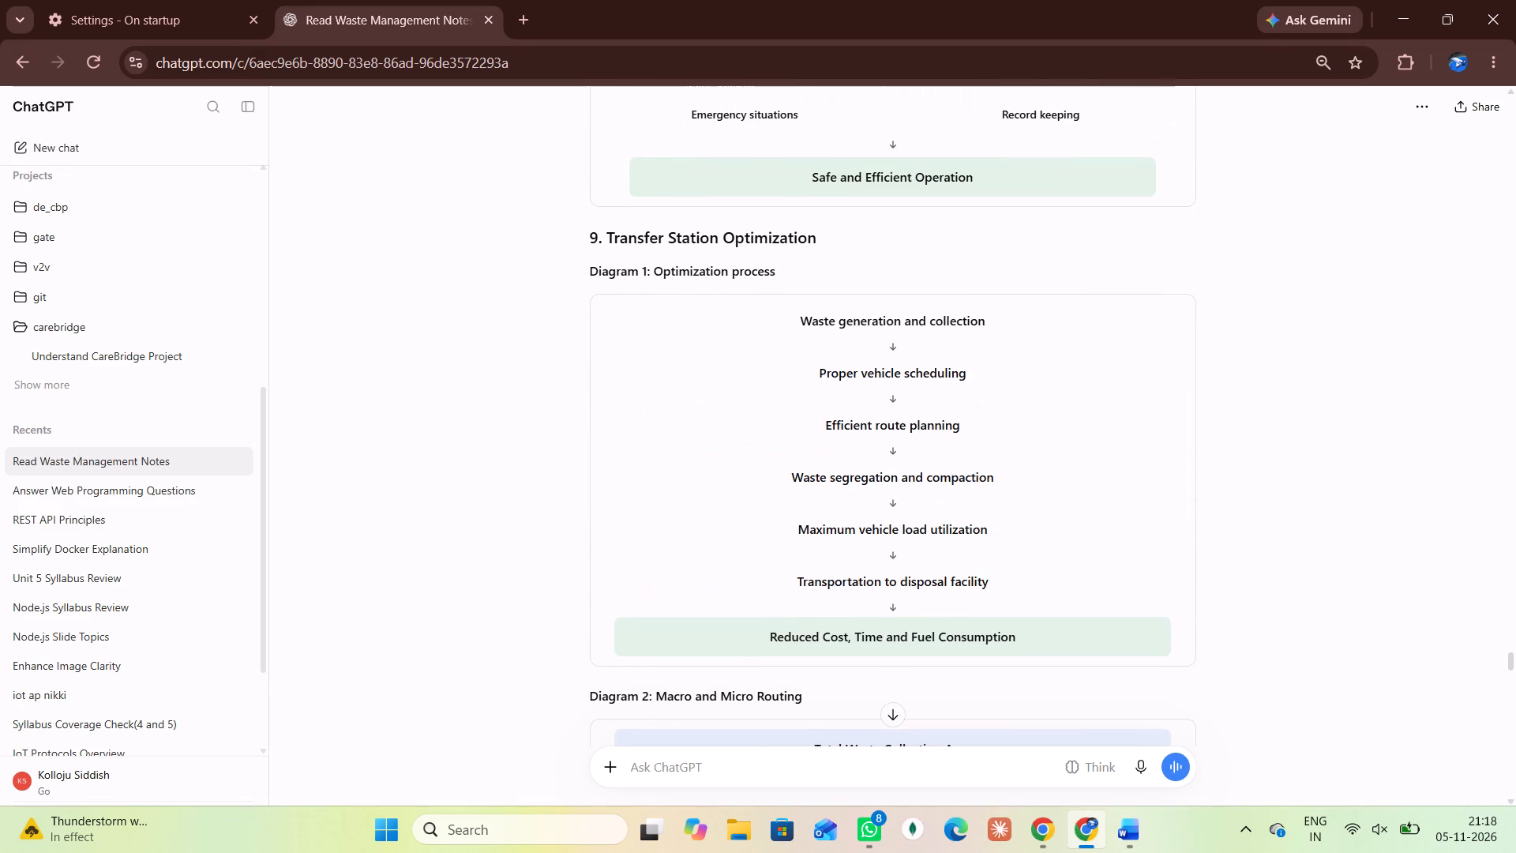
key("alt+Tab")
scroll(636, 467, "down", 1)
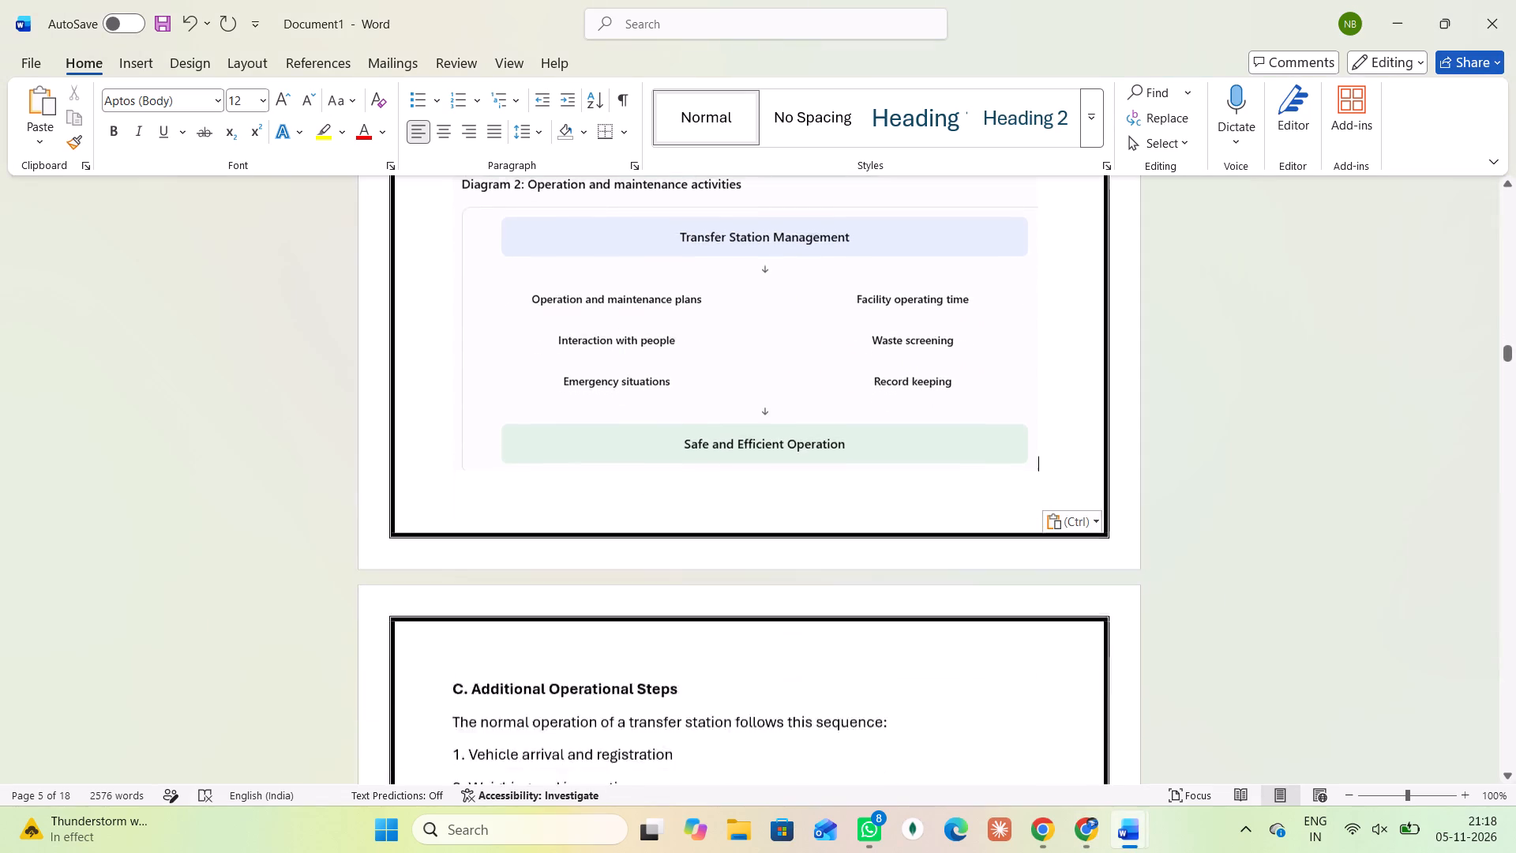
scroll(636, 467, "down", 4)
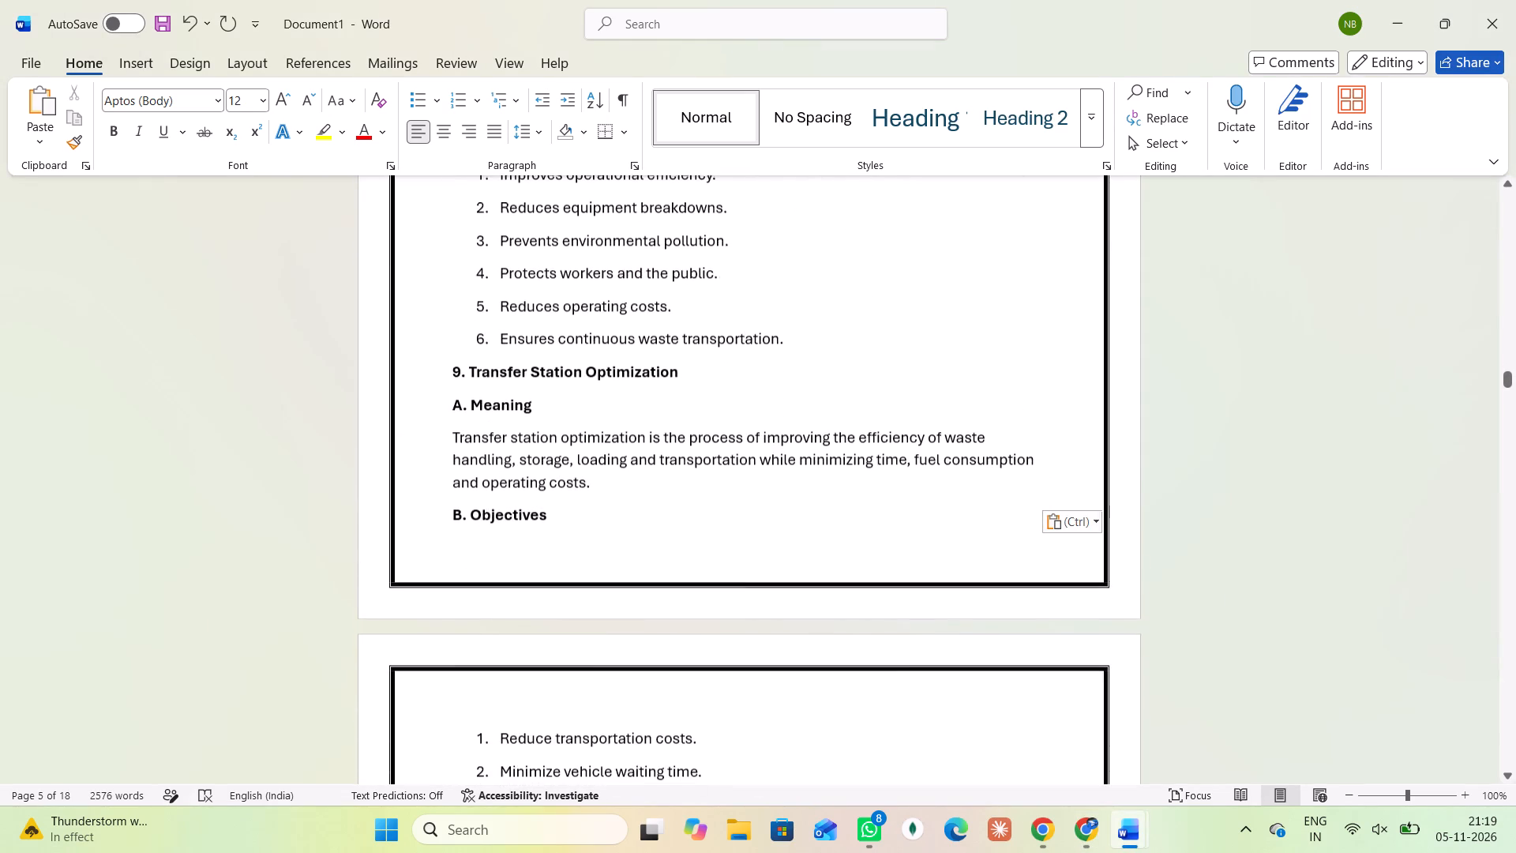
scroll(636, 467, "down", 3)
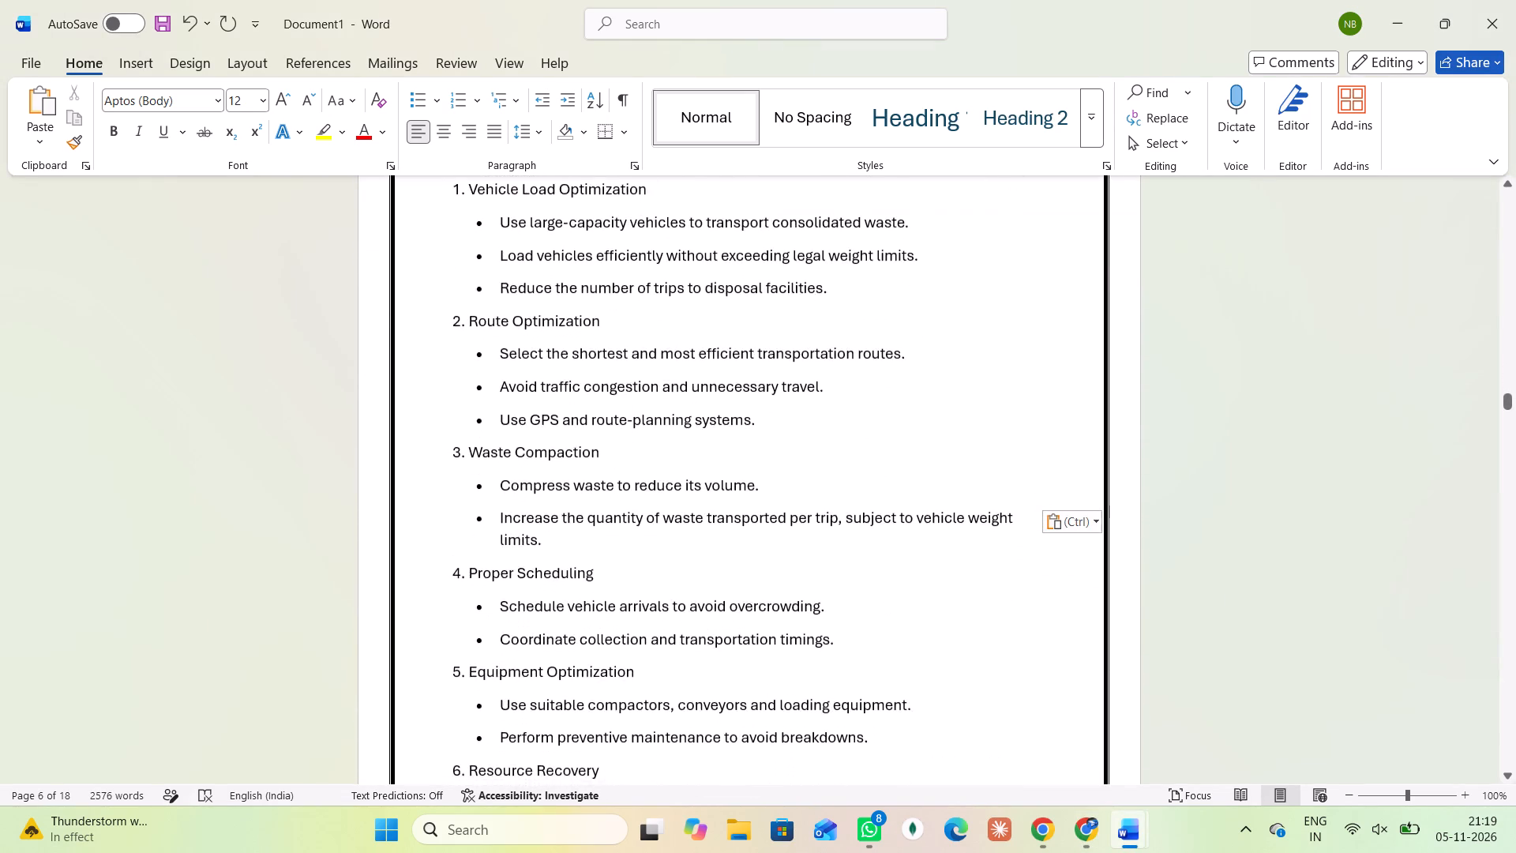
scroll(636, 467, "down", 2)
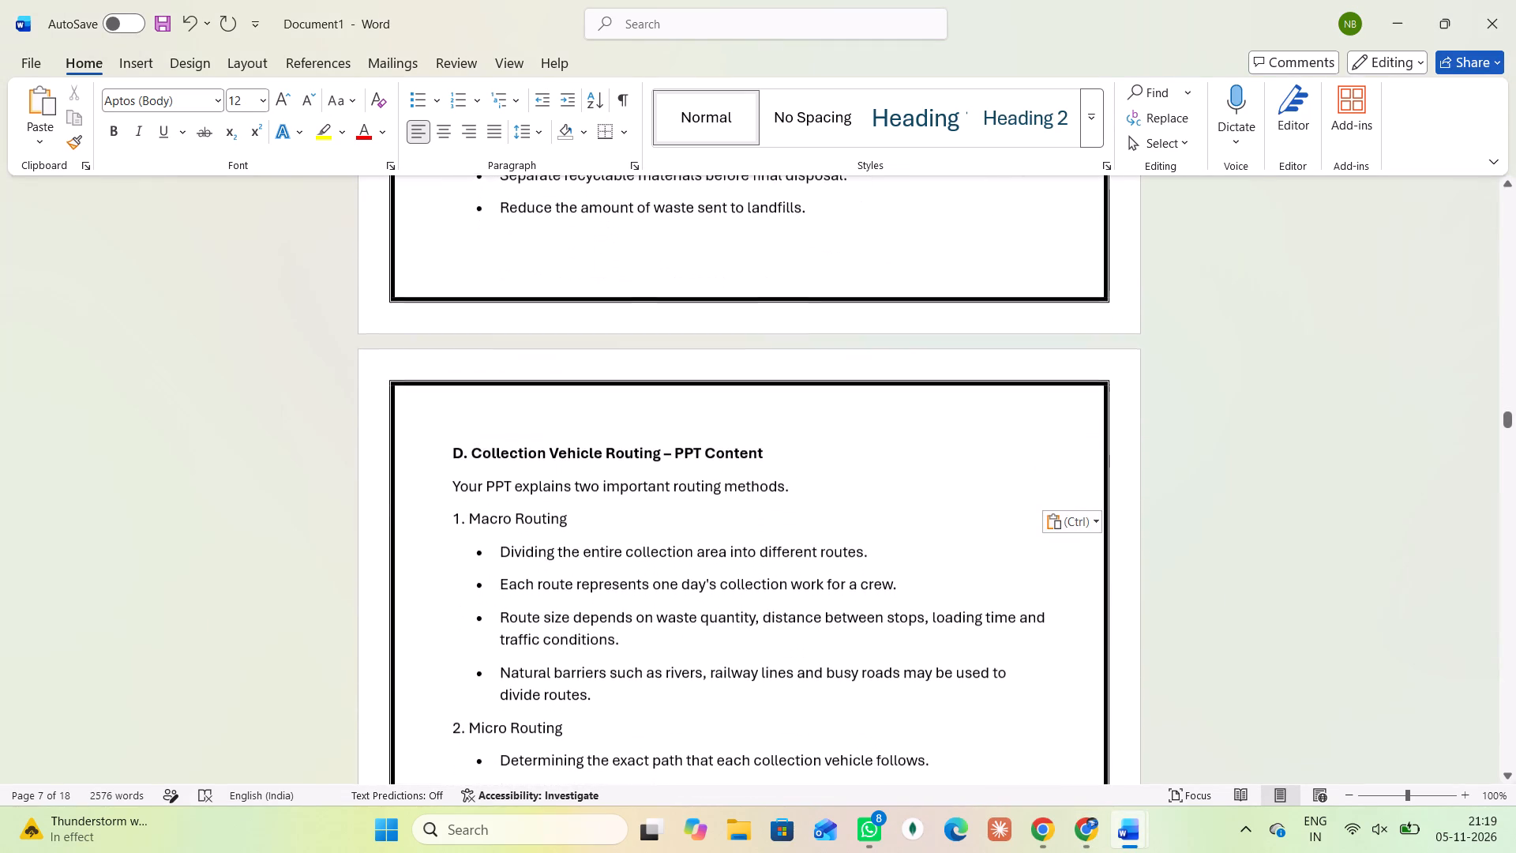
scroll(636, 467, "down", 2)
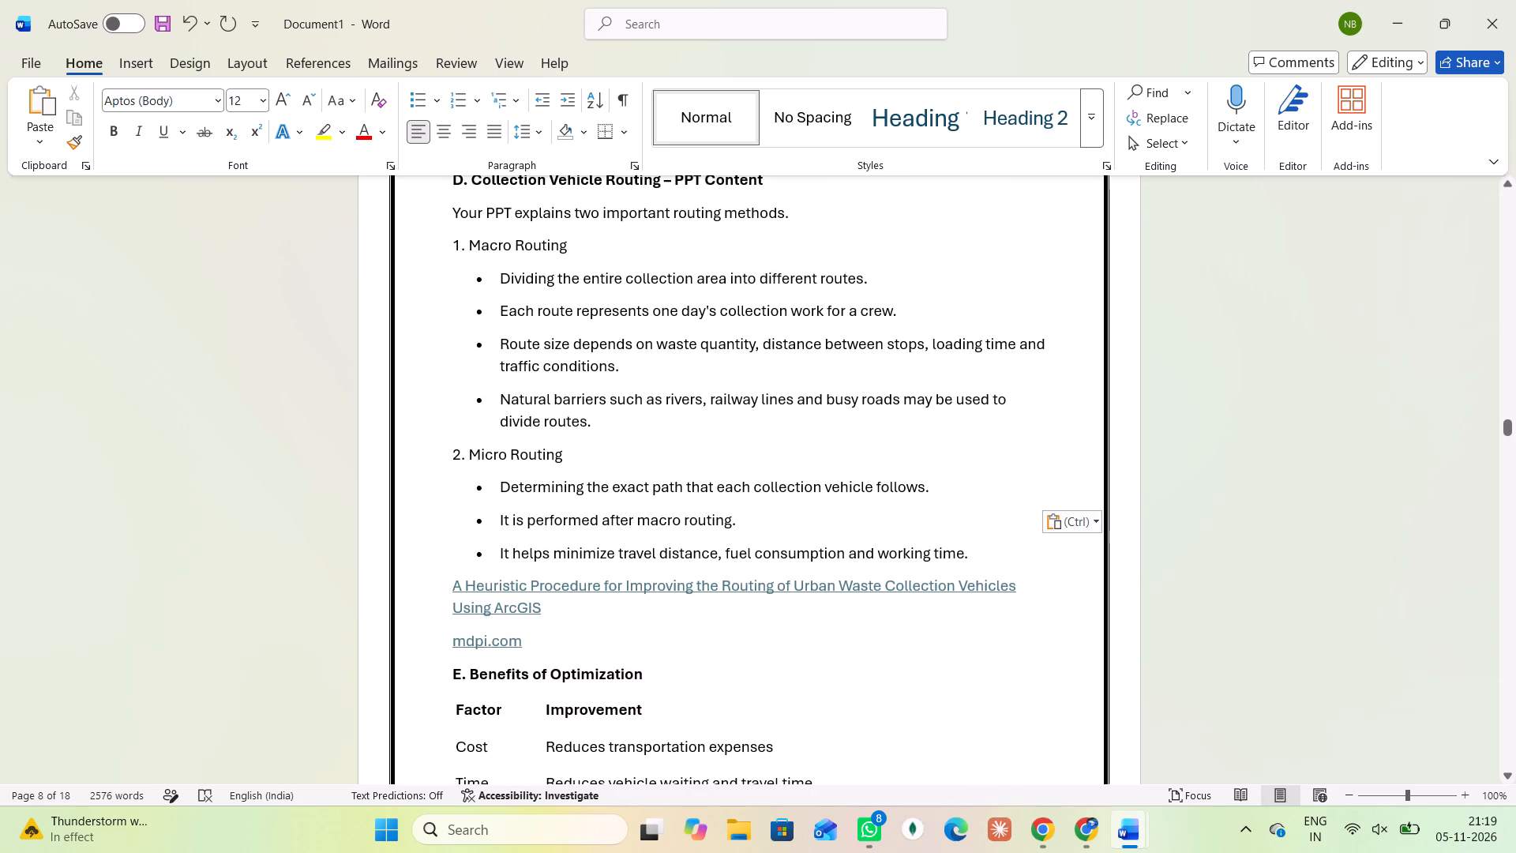
Switch to ChatGPT and capture "Diagram 1: Optimization process" with its heading as a screen snip.
key("alt+Tab")
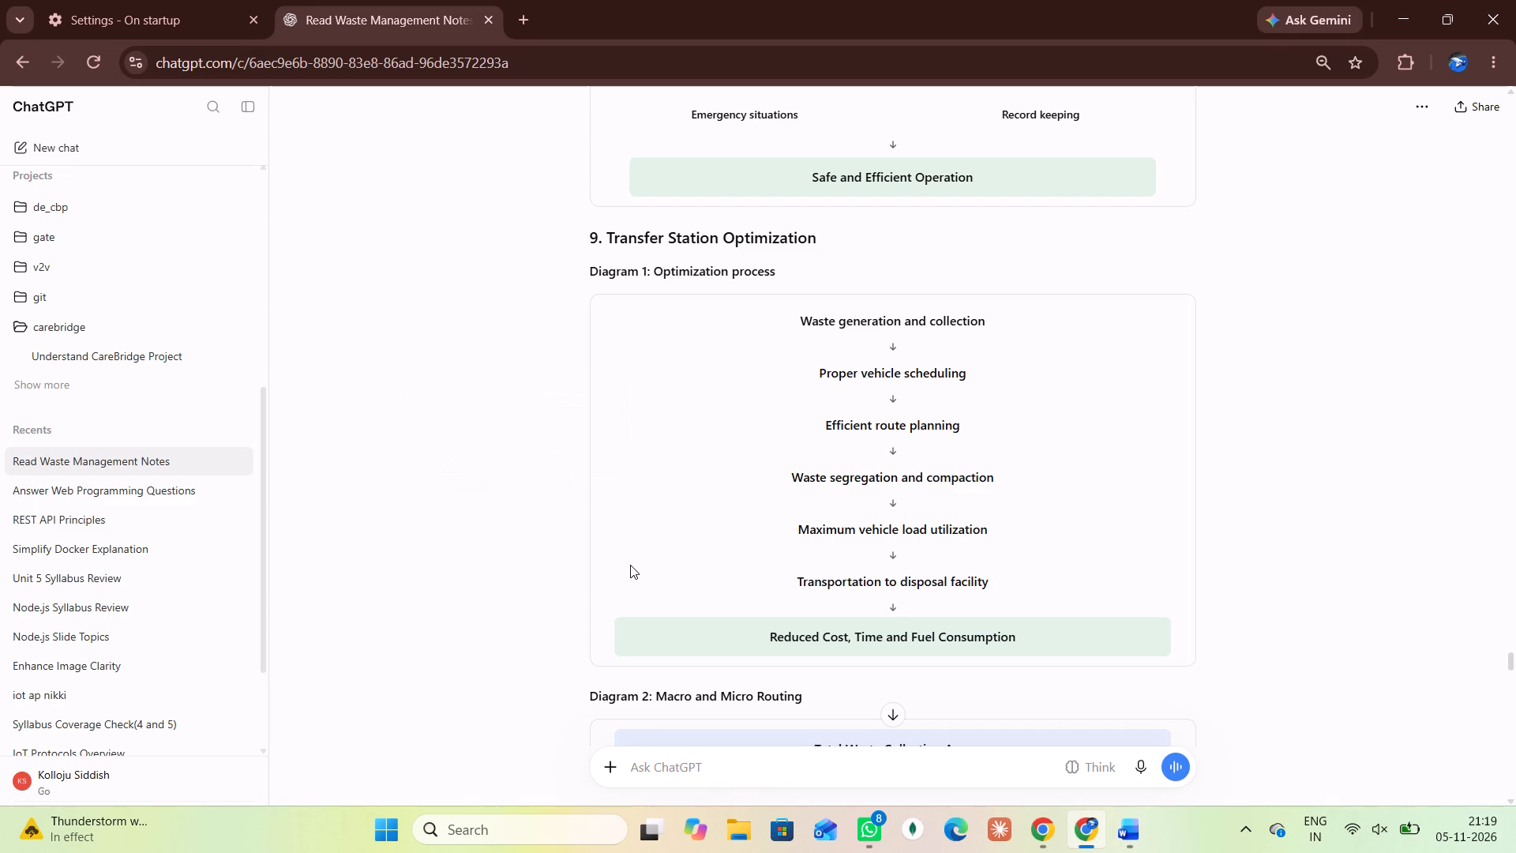
left_click(630, 565)
key("shift+super+s")
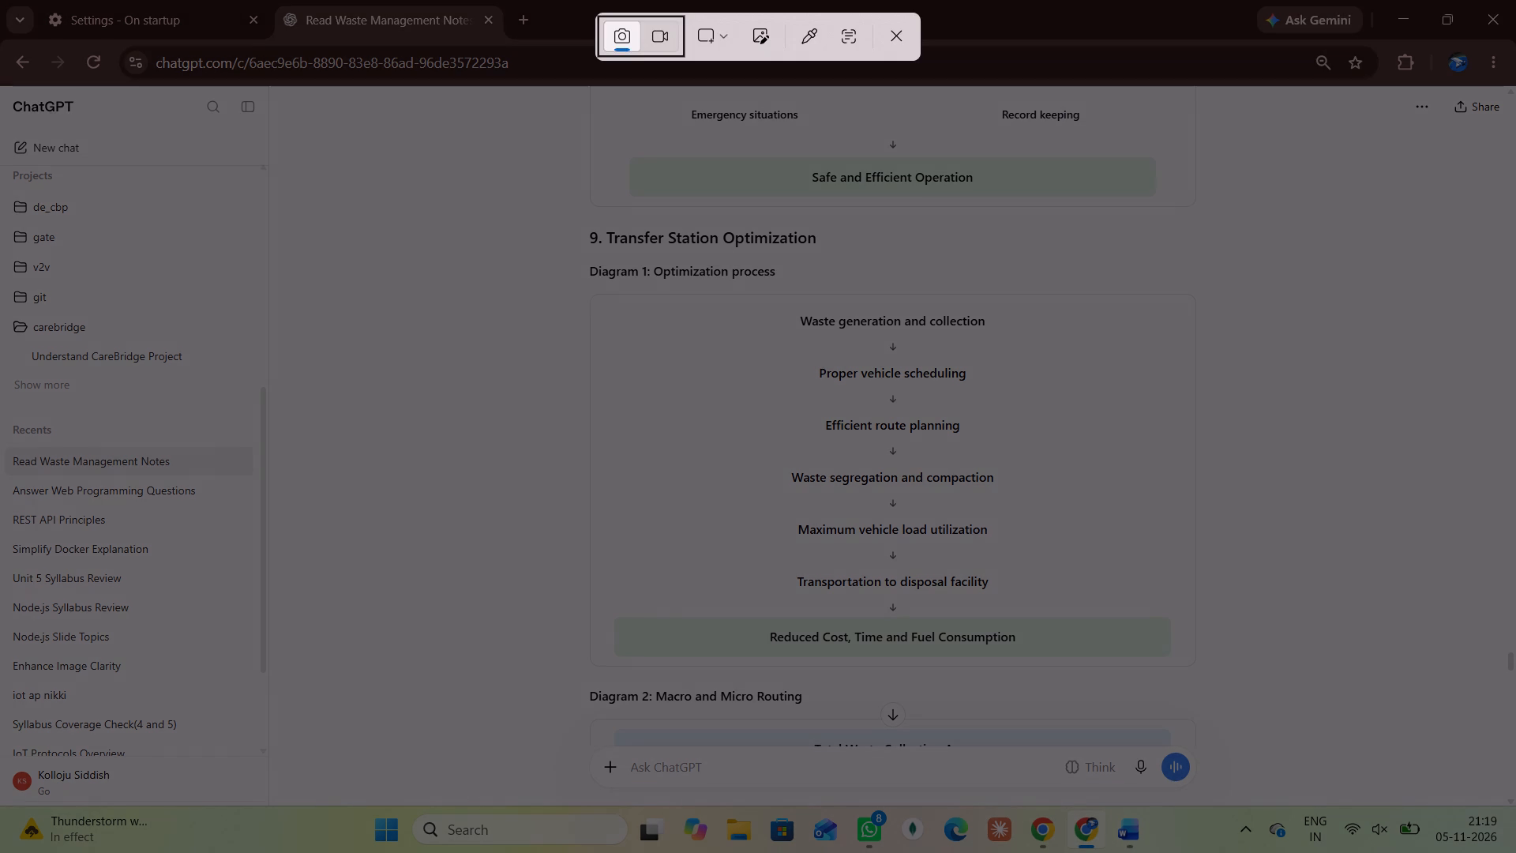
left_click_drag(580, 260, 1295, 727)
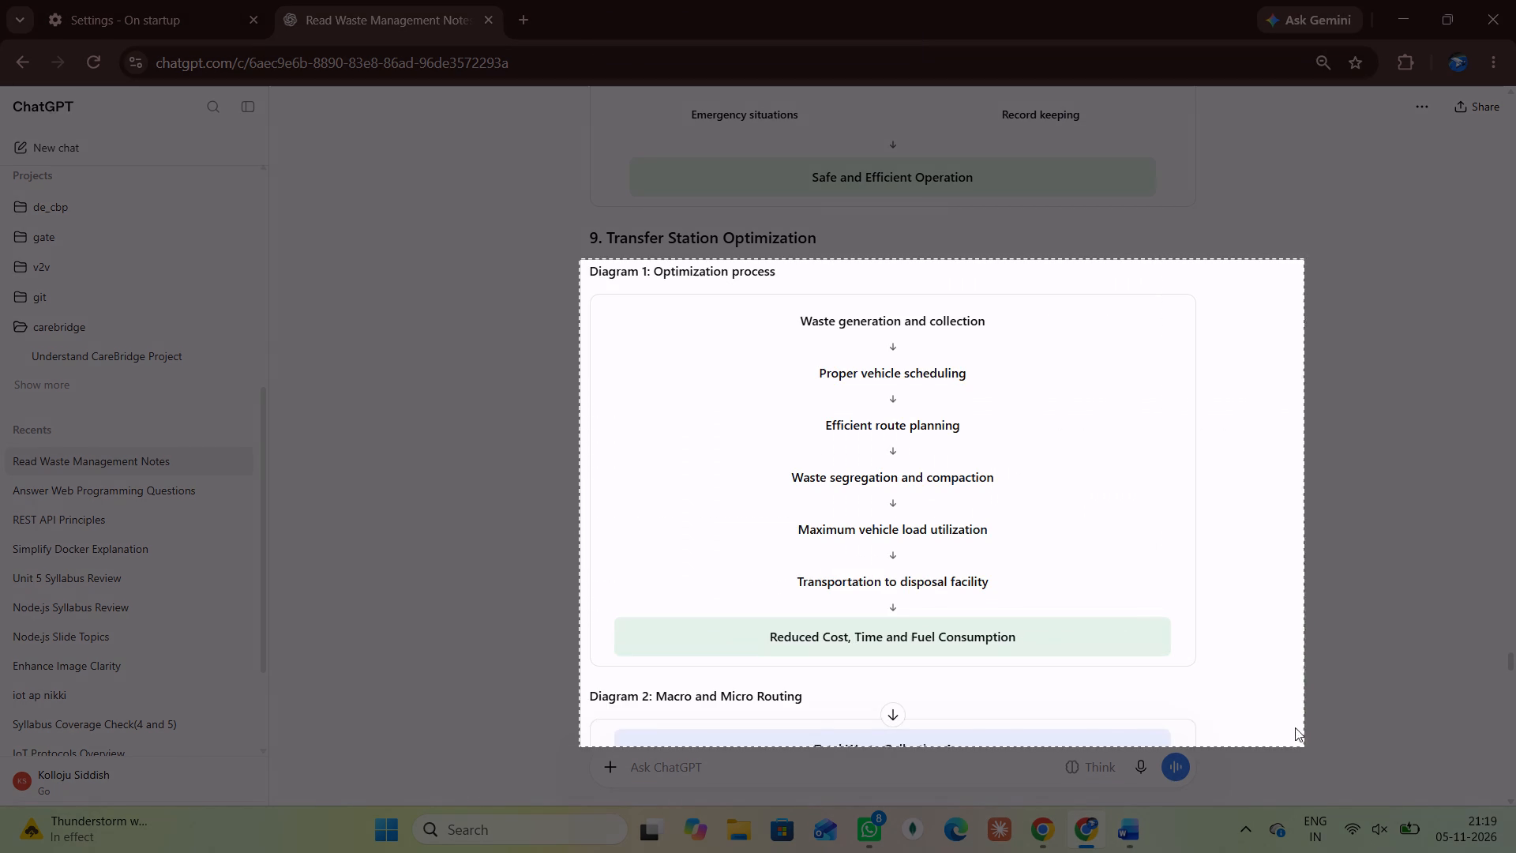
left_click_drag(1295, 727, 1188, 664)
Insert the captured optimization process diagram in Word on a new unnumbered line after the Objectives list, before "C. Methods of Optimization".
key("alt+Tab")
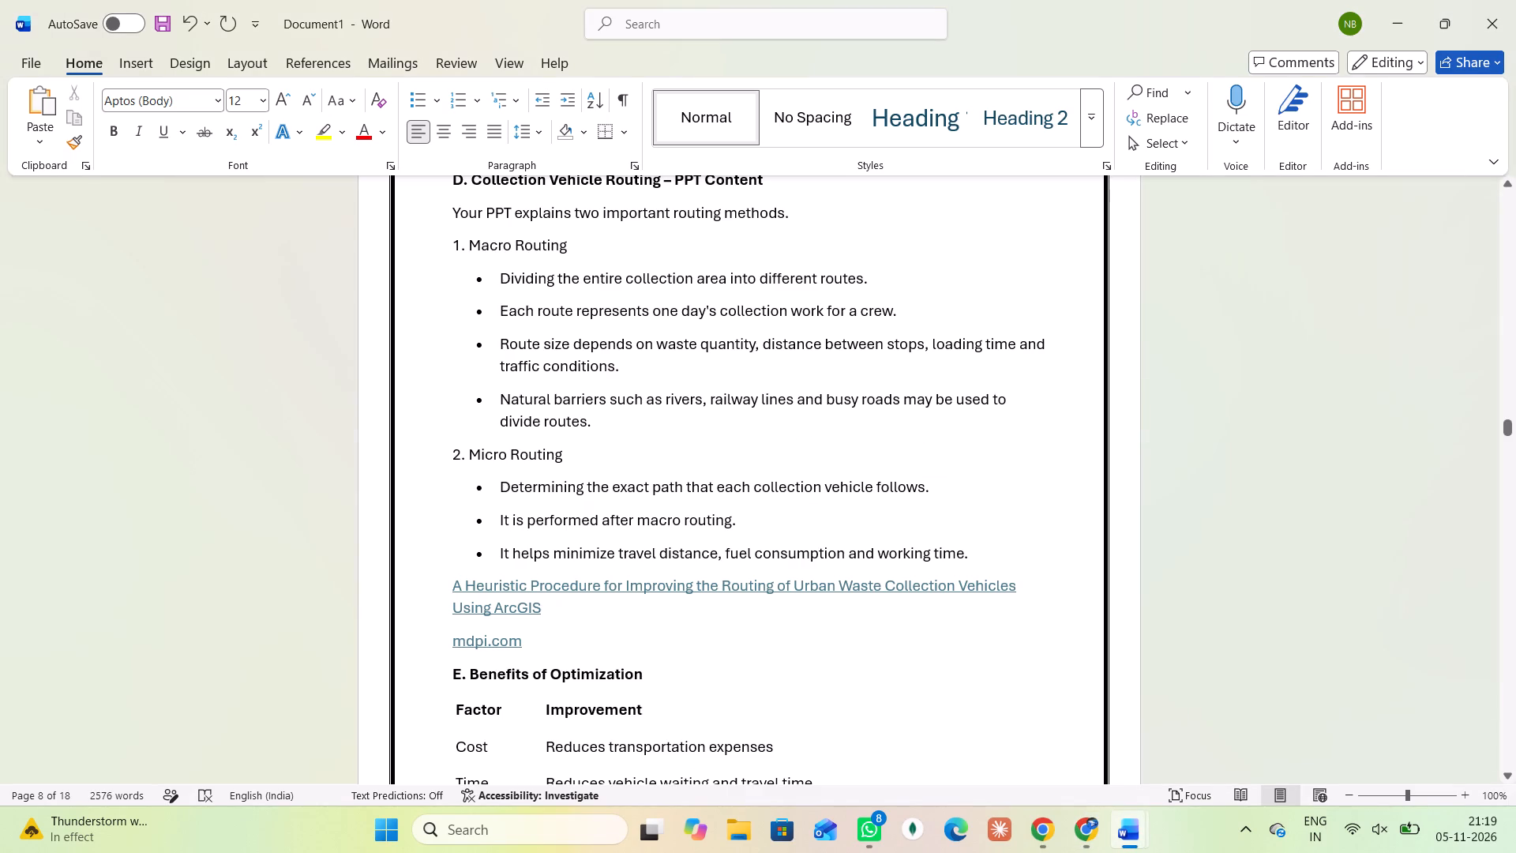
scroll(938, 617, "up", 5)
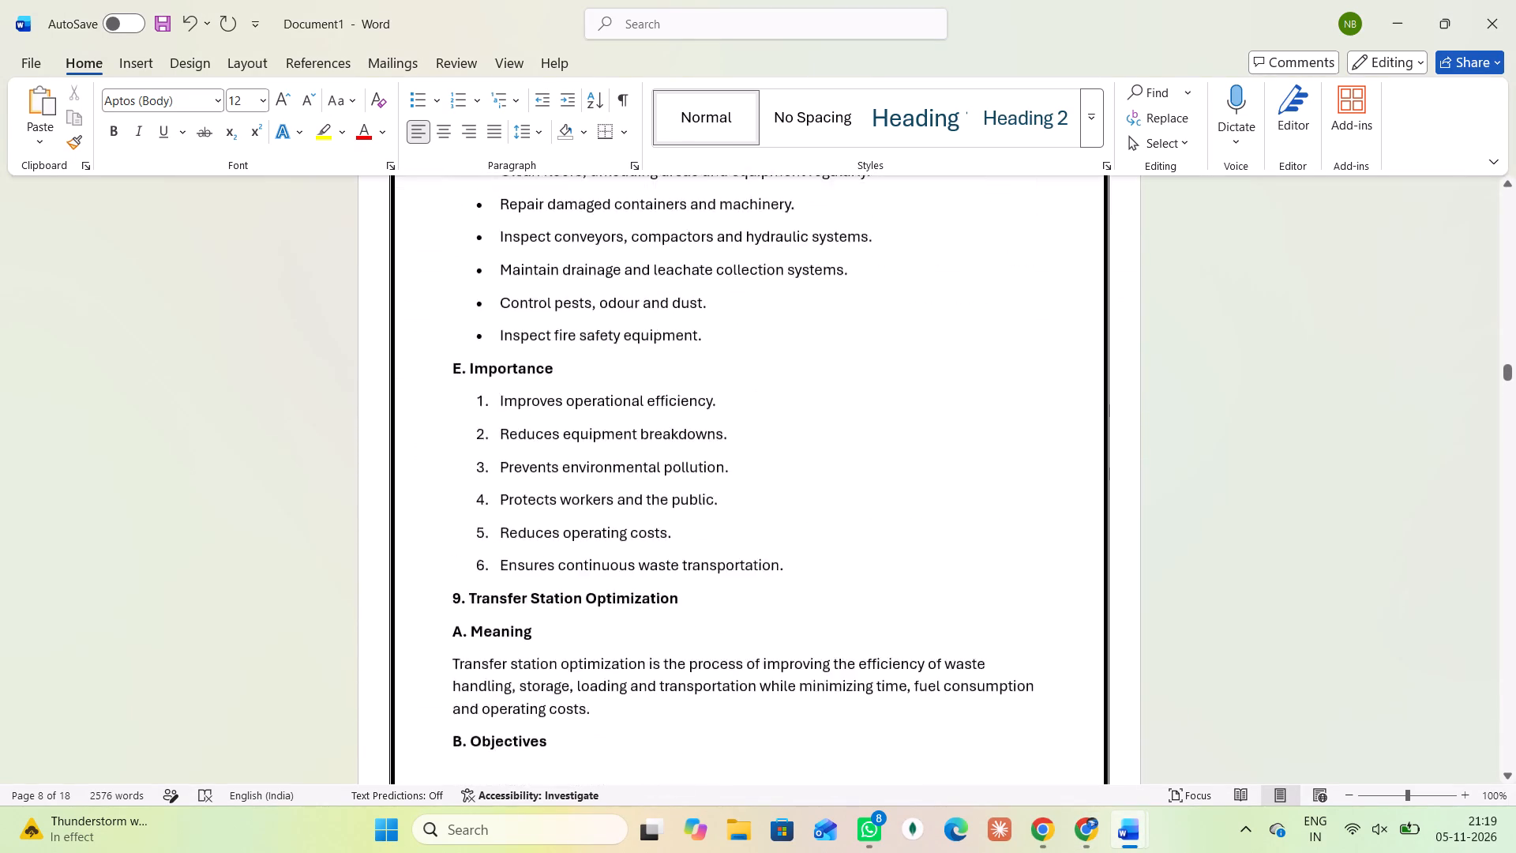
scroll(938, 617, "down", 1)
scroll(833, 673, "down", 1)
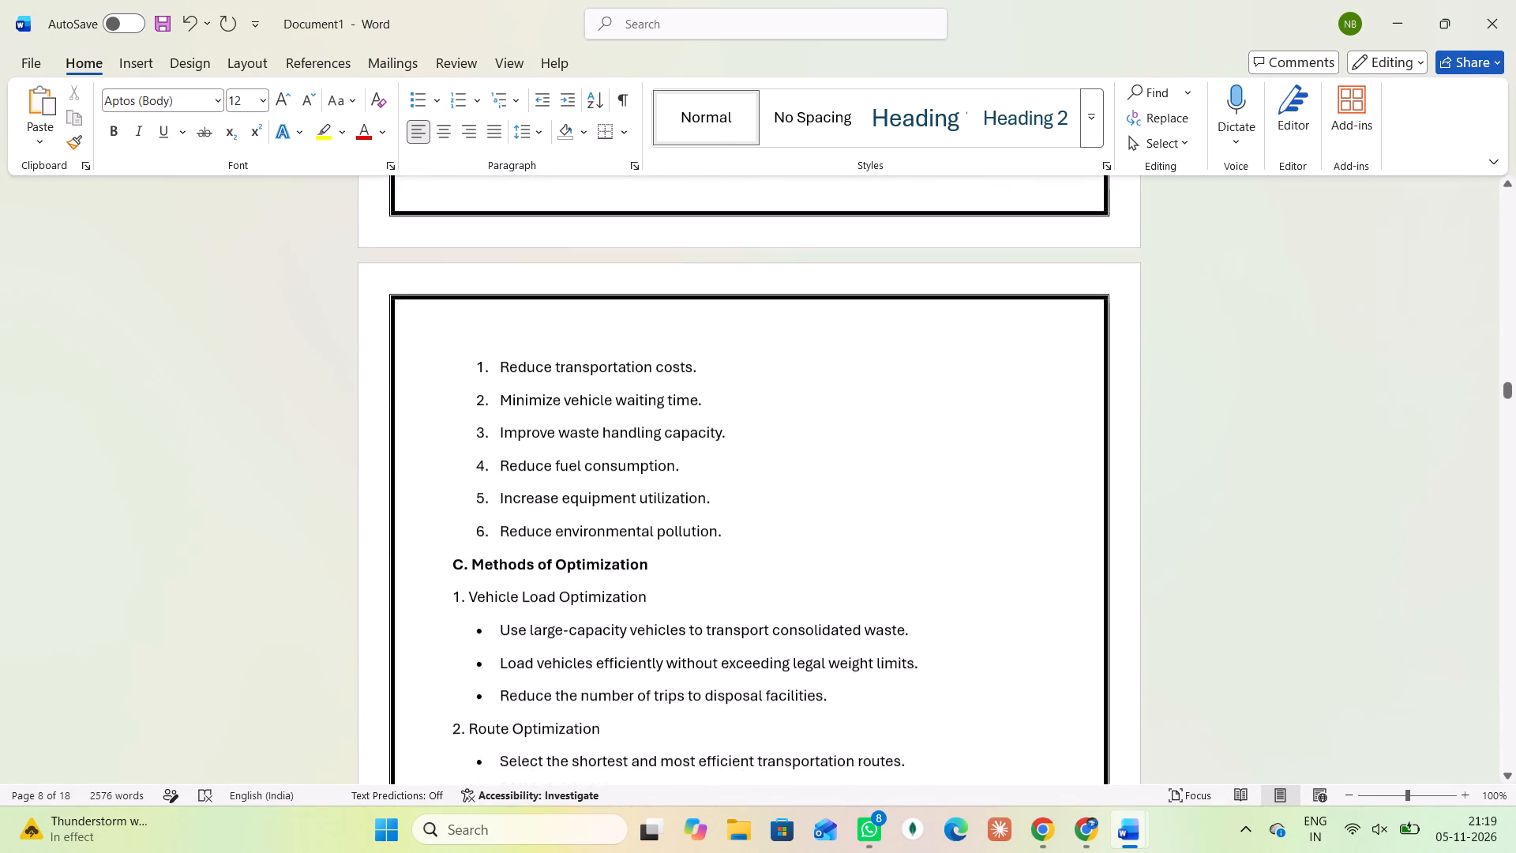
scroll(833, 673, "down", 1)
left_click(749, 524)
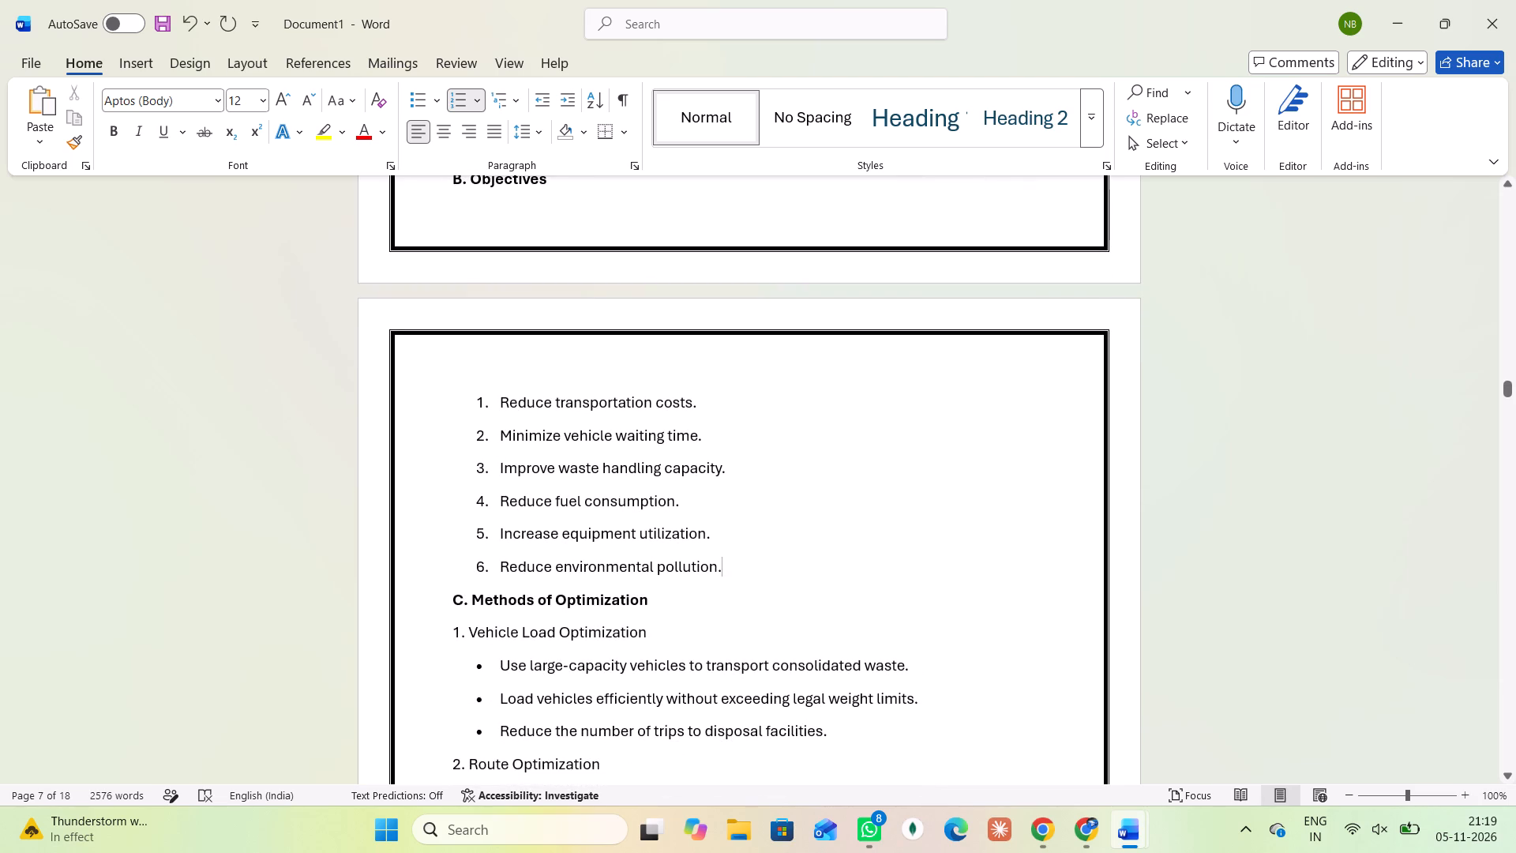
key("Return")
key("Return")
key("ctrl+v")
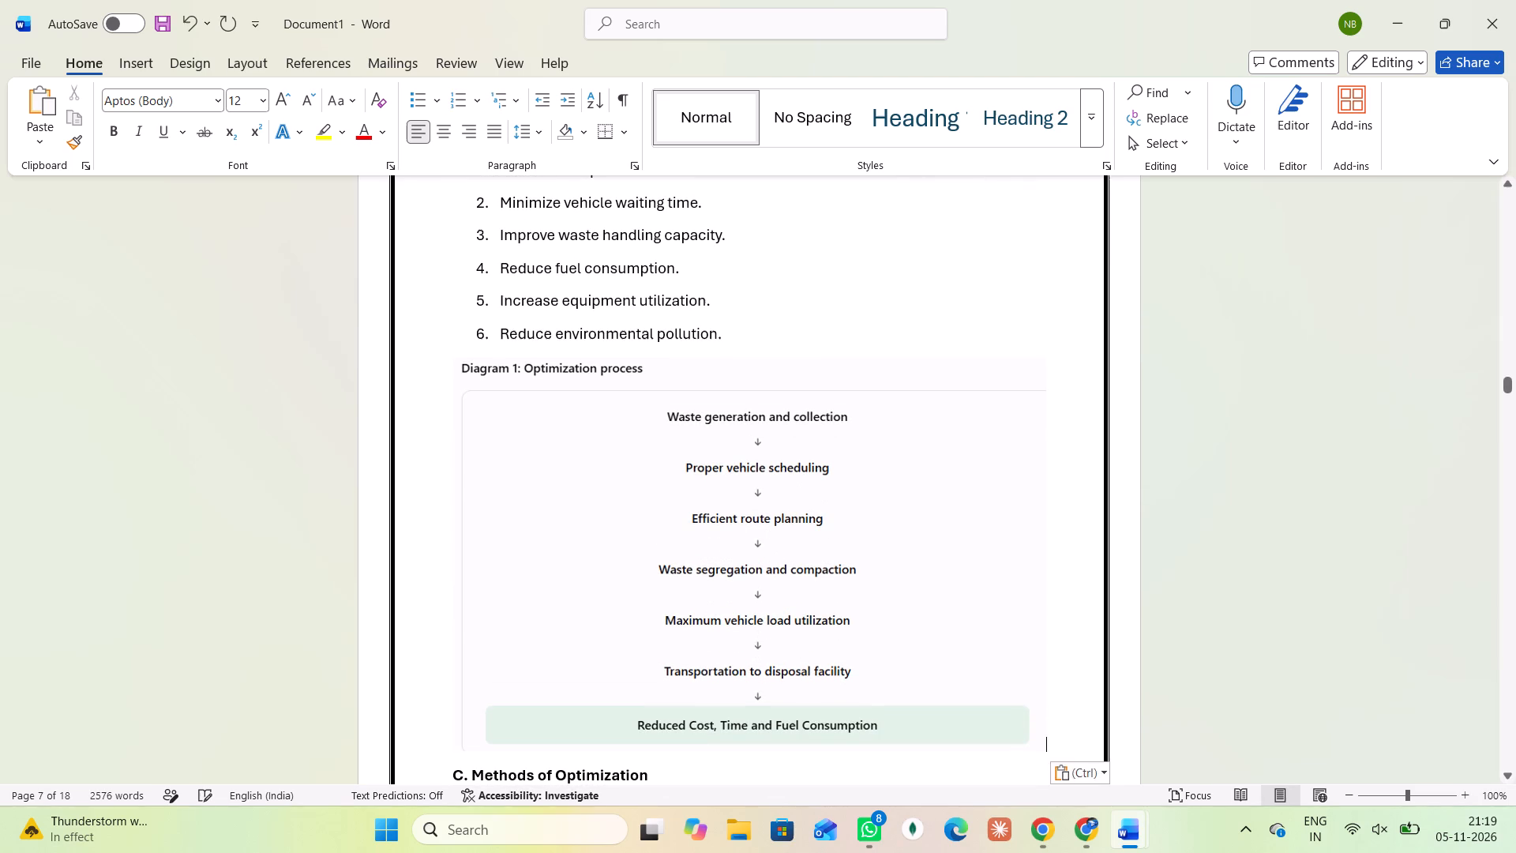
Shrink the optimization process picture proportionally to about three-quarters of its inserted size.
left_click(981, 656)
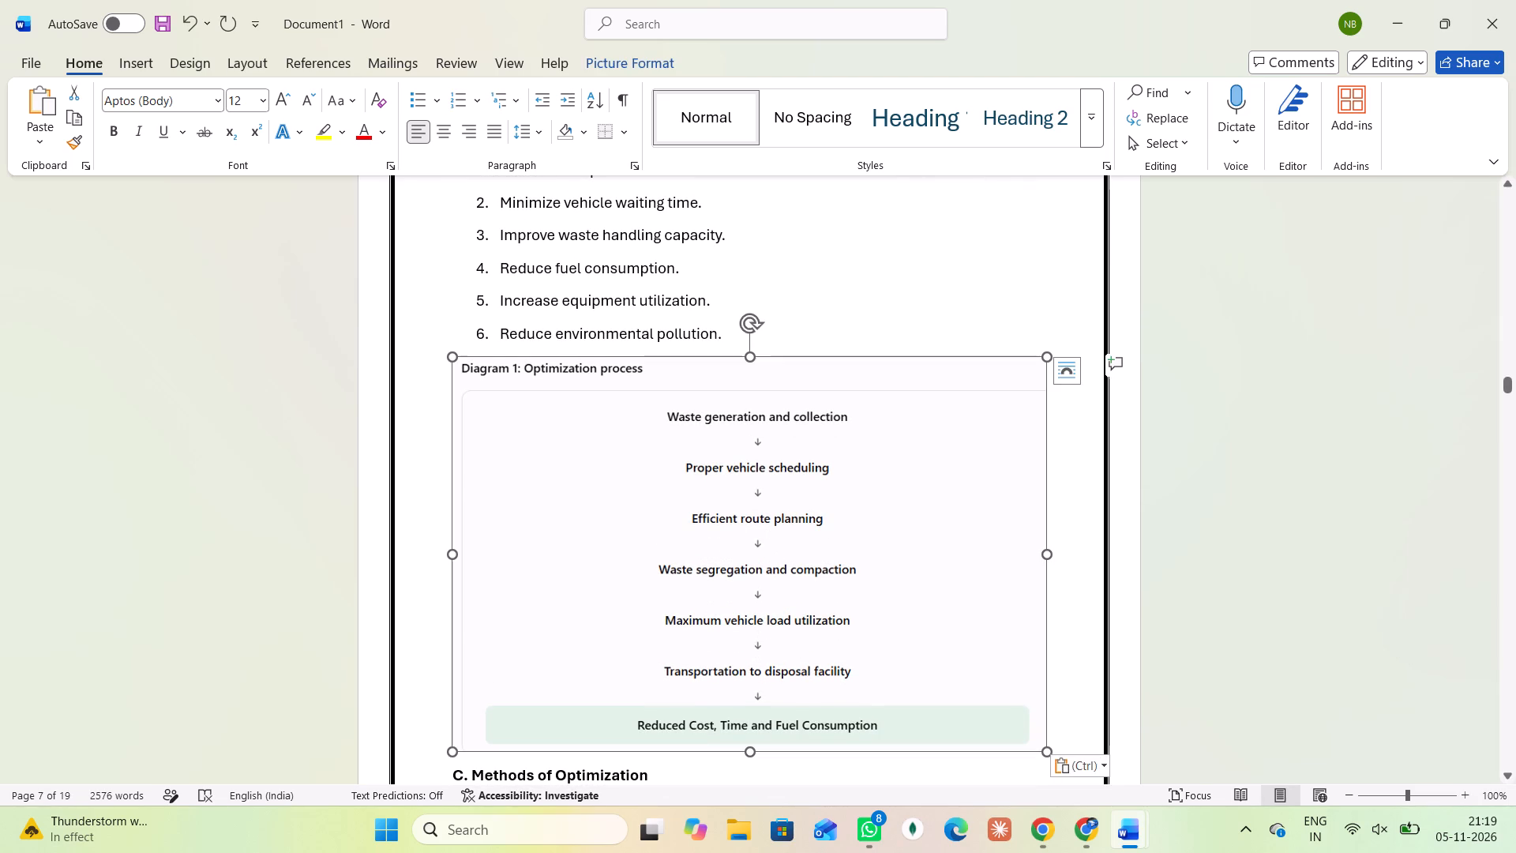
left_click_drag(1049, 752, 925, 646)
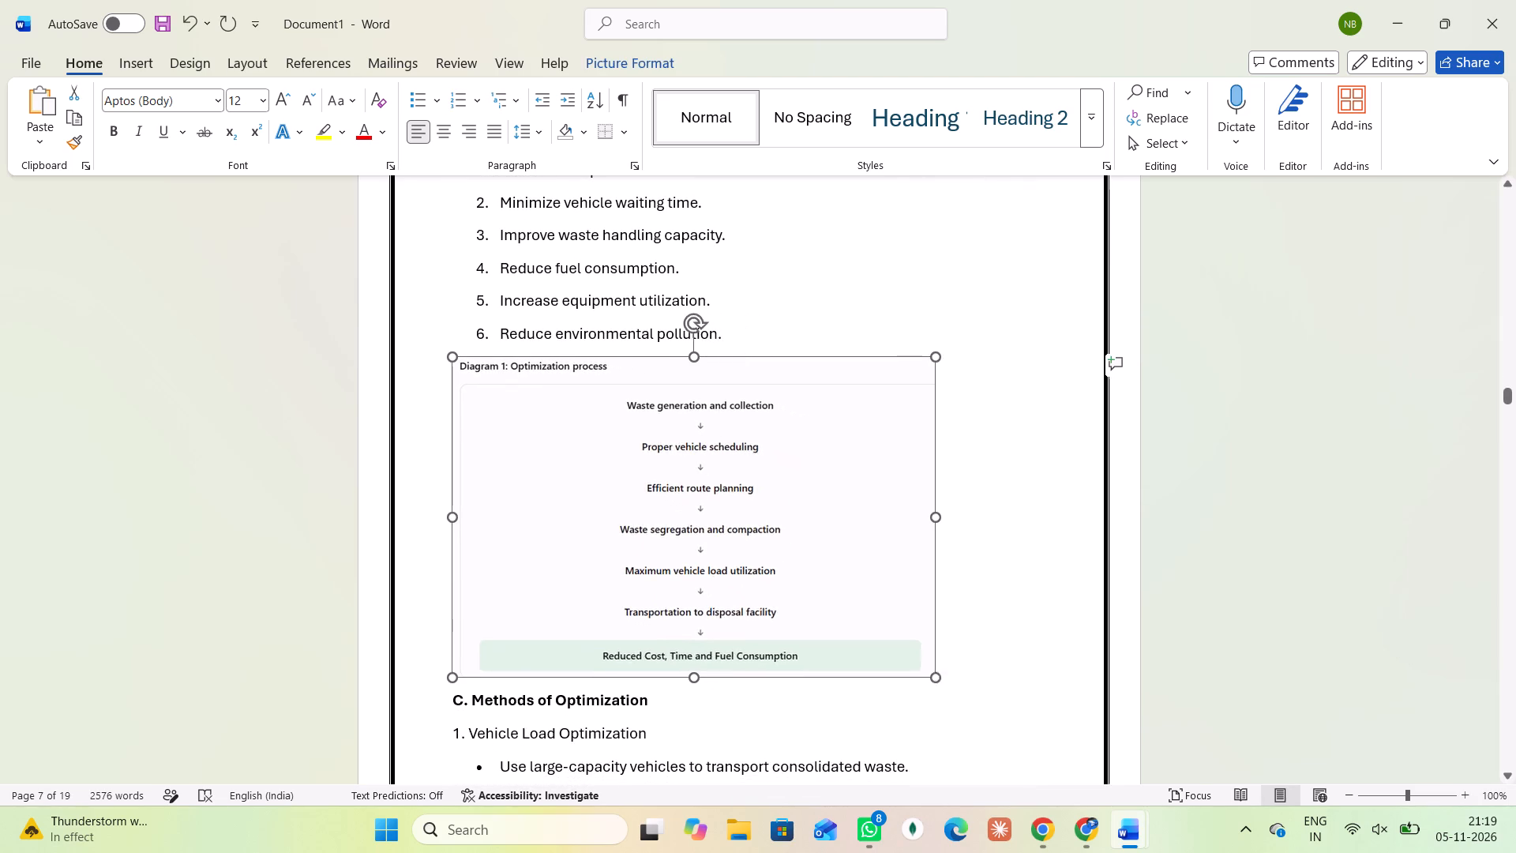
left_click_drag(925, 646, 887, 631)
Capture "Diagram 2: Macro and Micro Routing" from ChatGPT as a screen snip and return to the Collection Vehicle Routing section in Word.
scroll(887, 631, "down", 3)
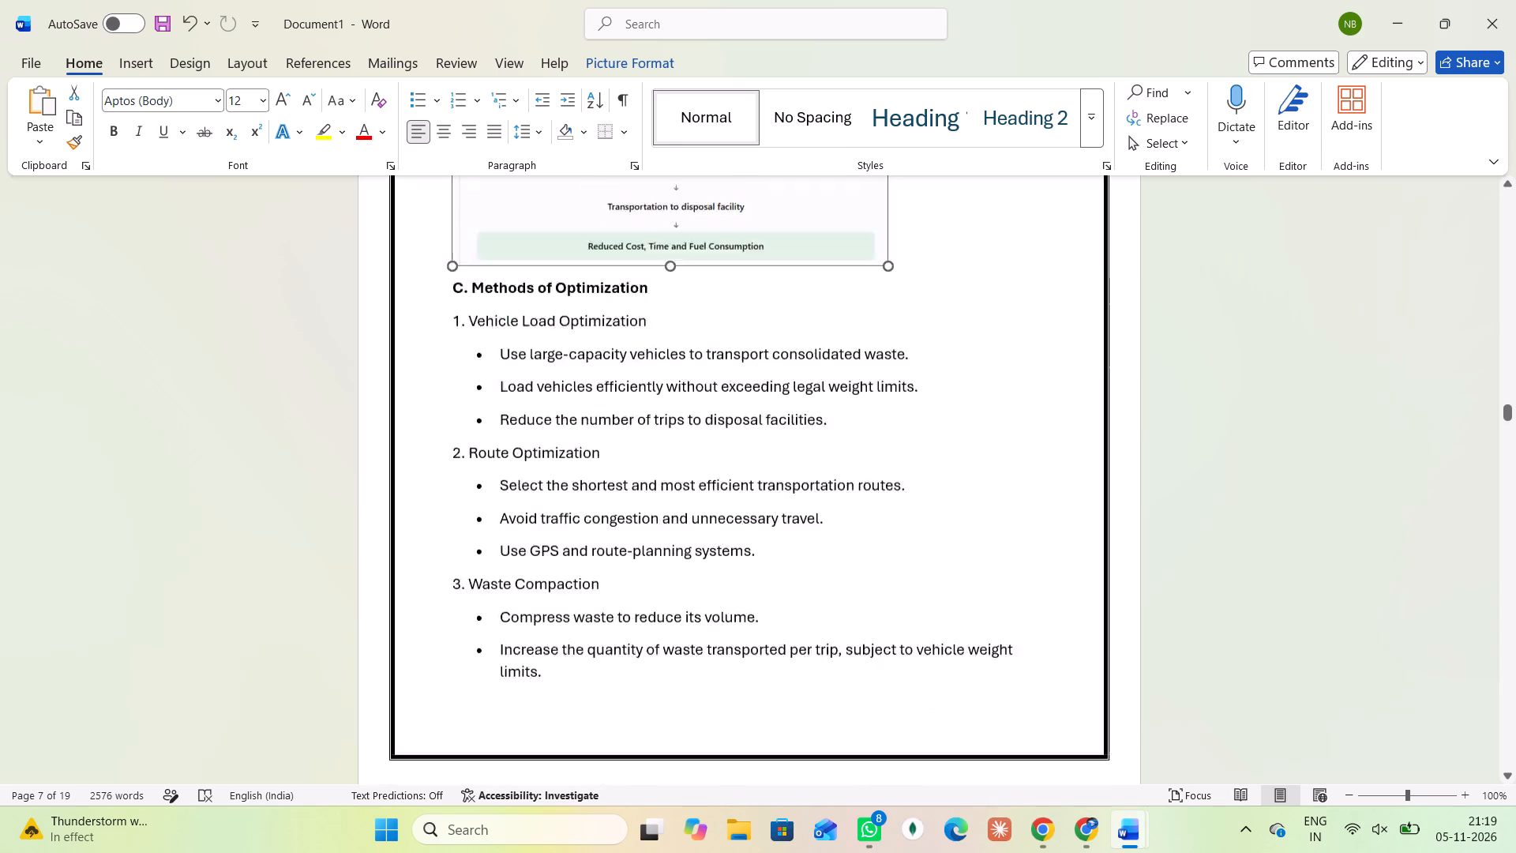
scroll(887, 631, "down", 3)
key("alt+Tab")
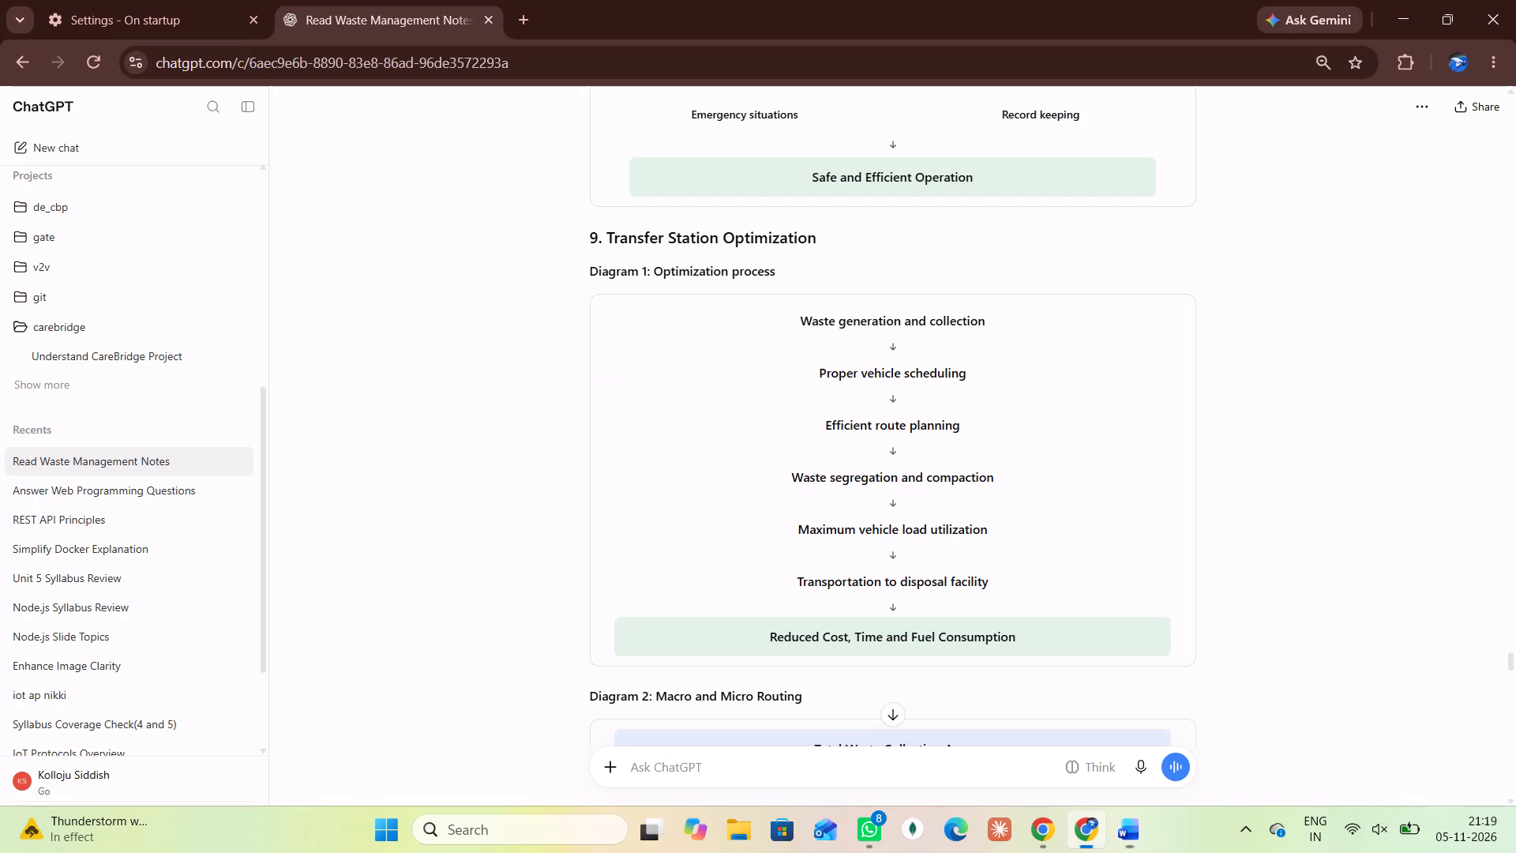
scroll(818, 573, "down", 2)
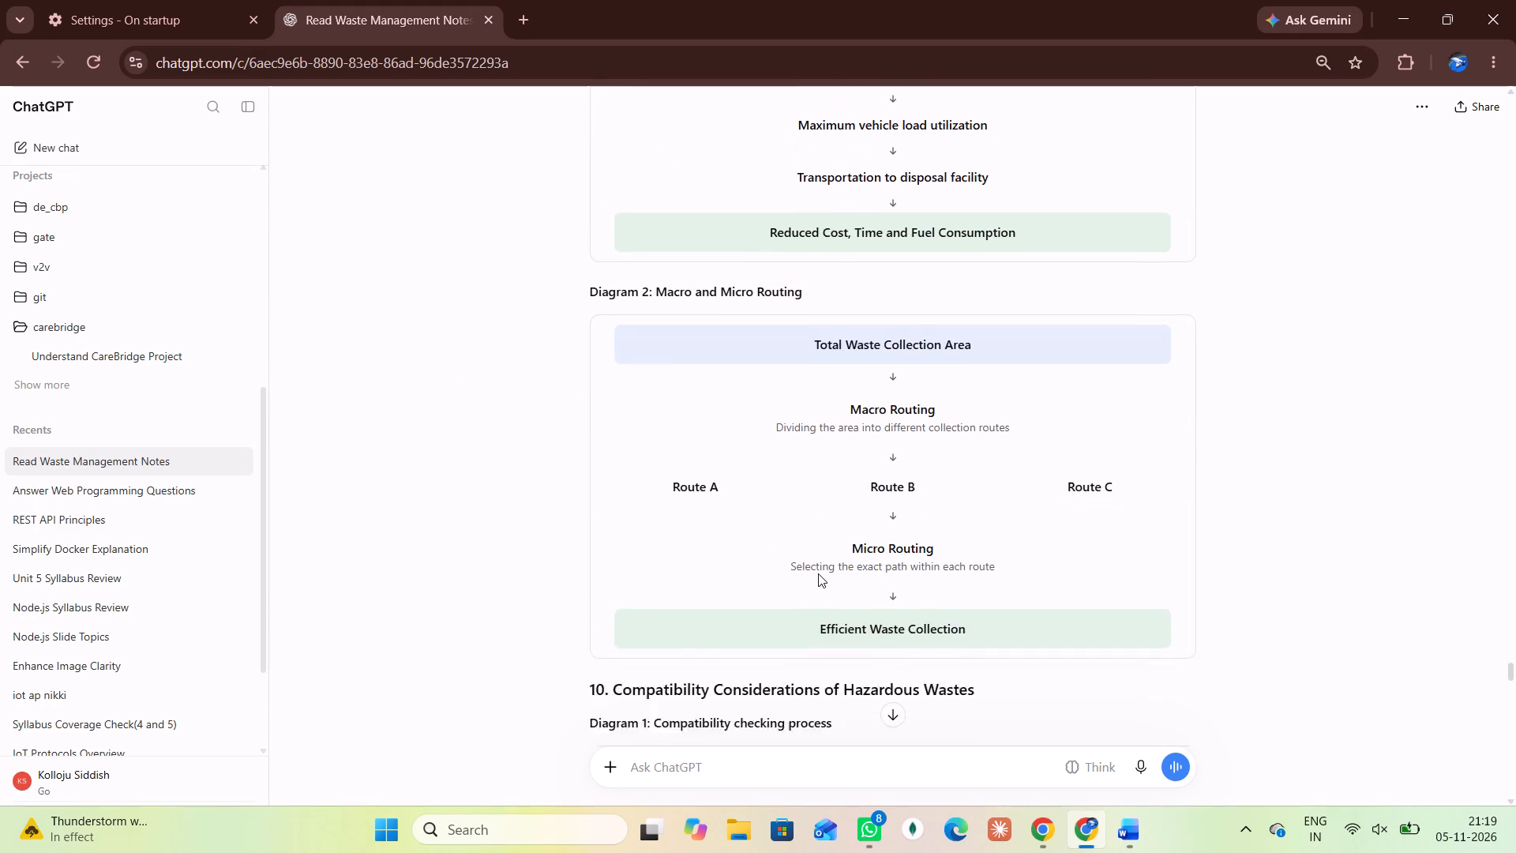
scroll(818, 573, "down", 2)
key("shift+super+s")
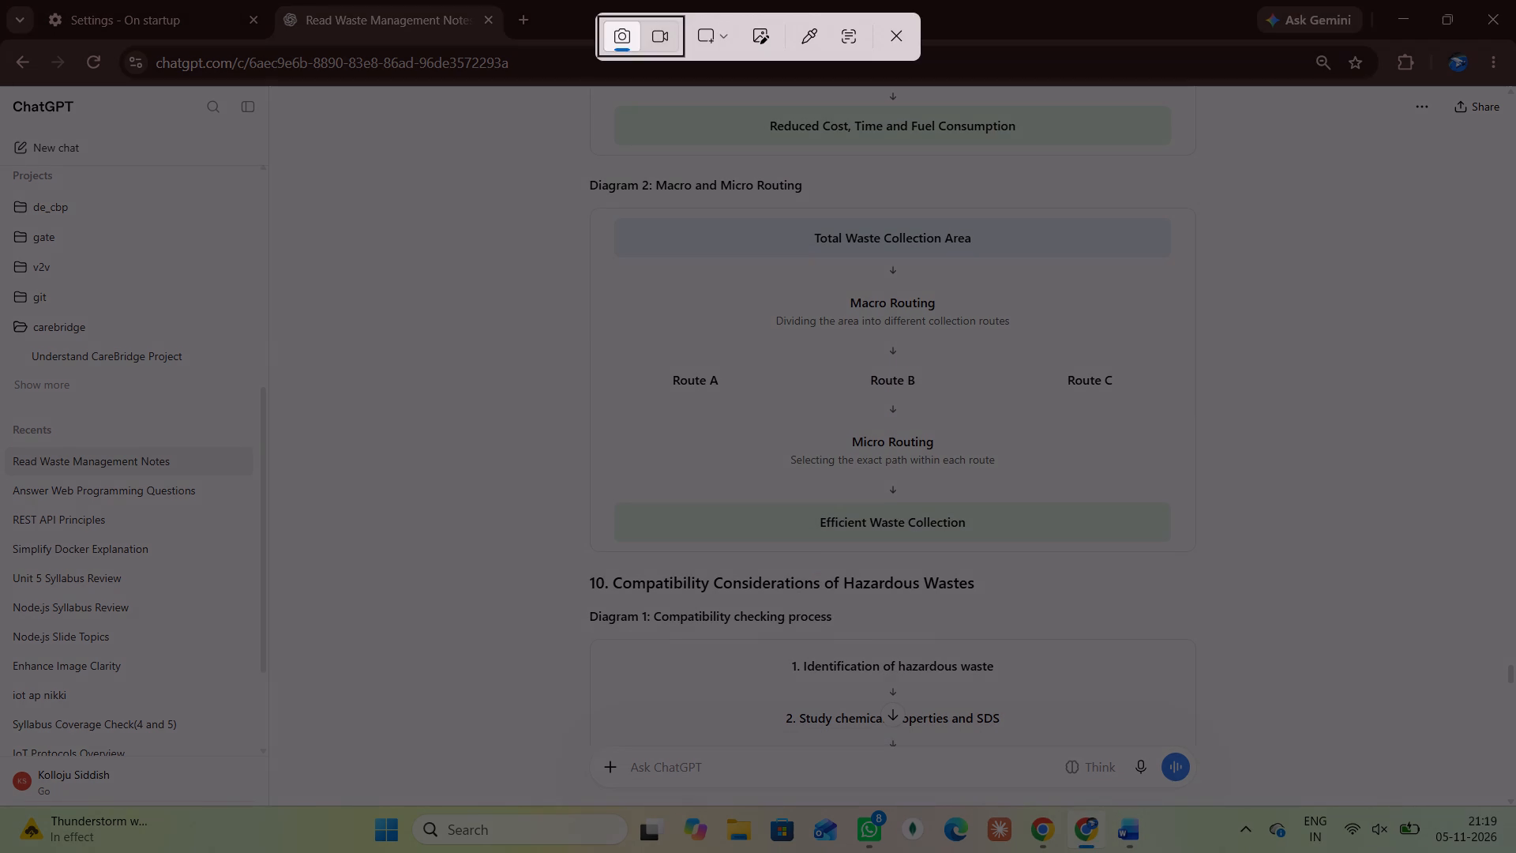
left_click_drag(584, 171, 1075, 403)
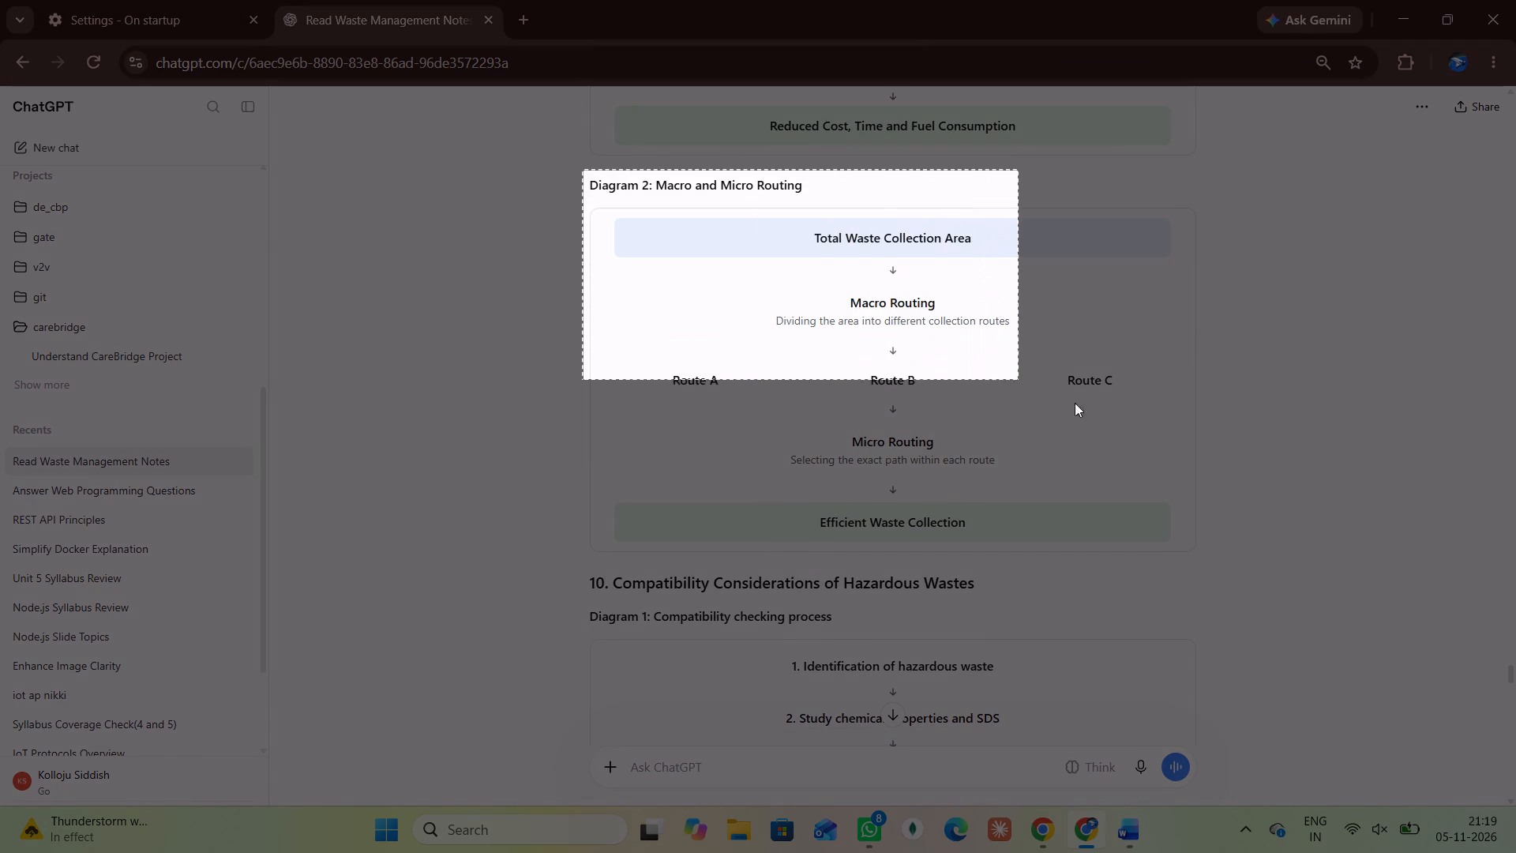
left_click_drag(1075, 403, 1199, 557)
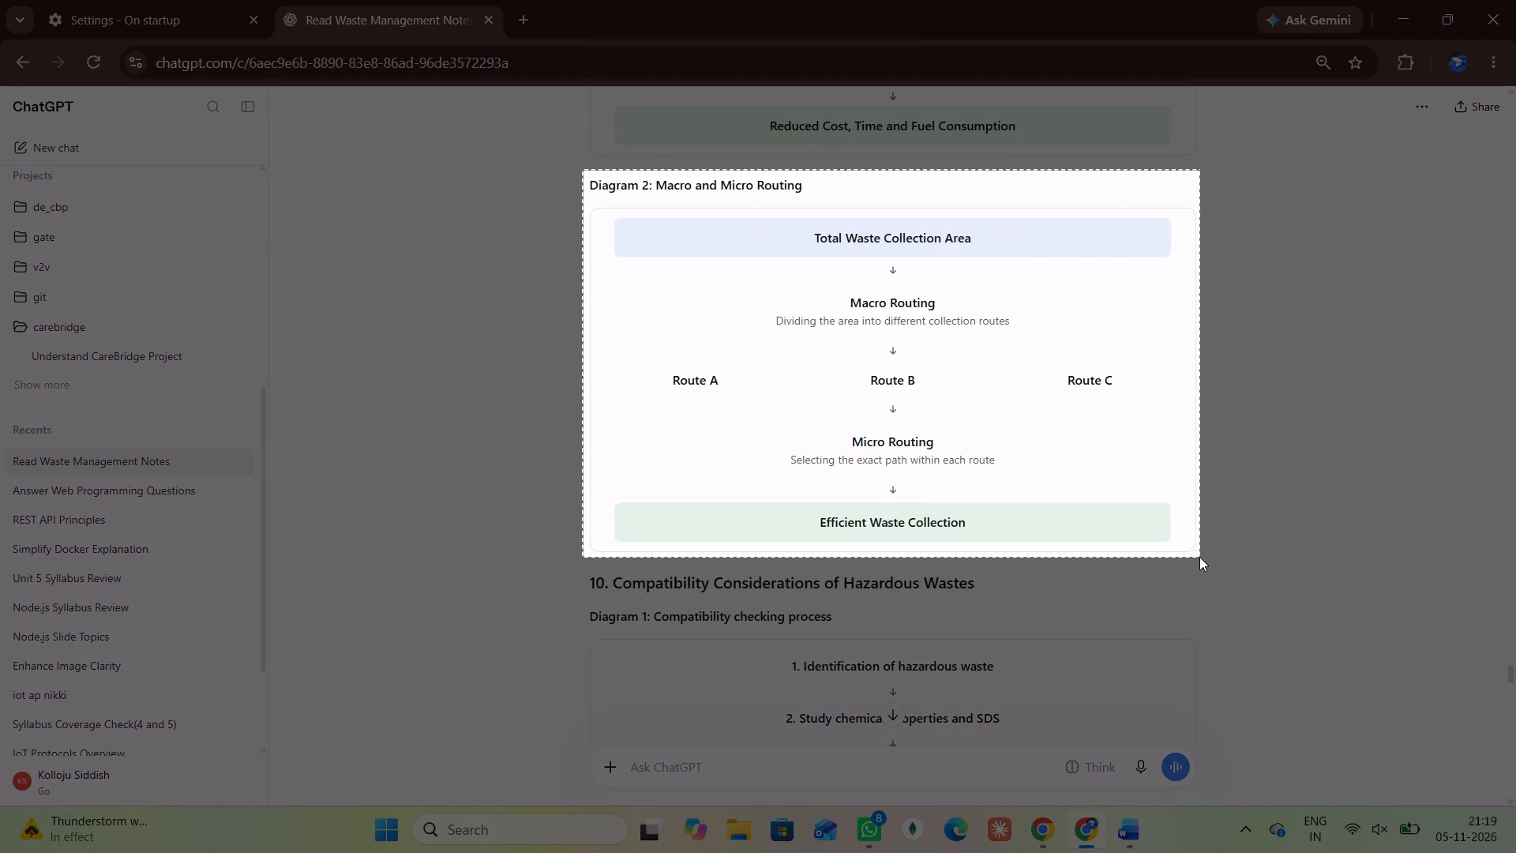
left_click_drag(1199, 557, 1198, 557)
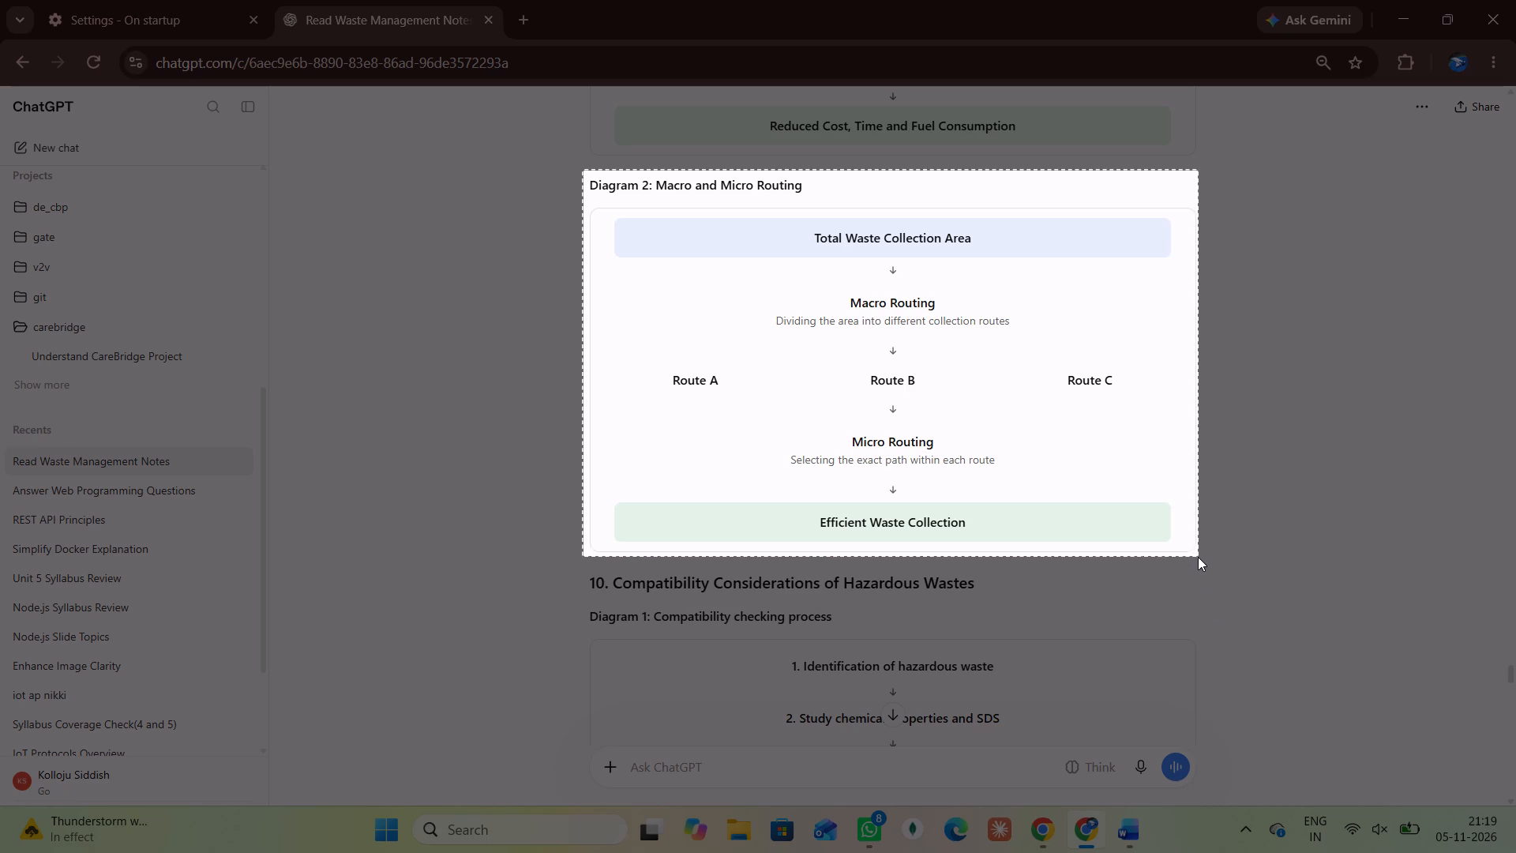
left_click_drag(1198, 557, 1191, 546)
key("alt+Tab")
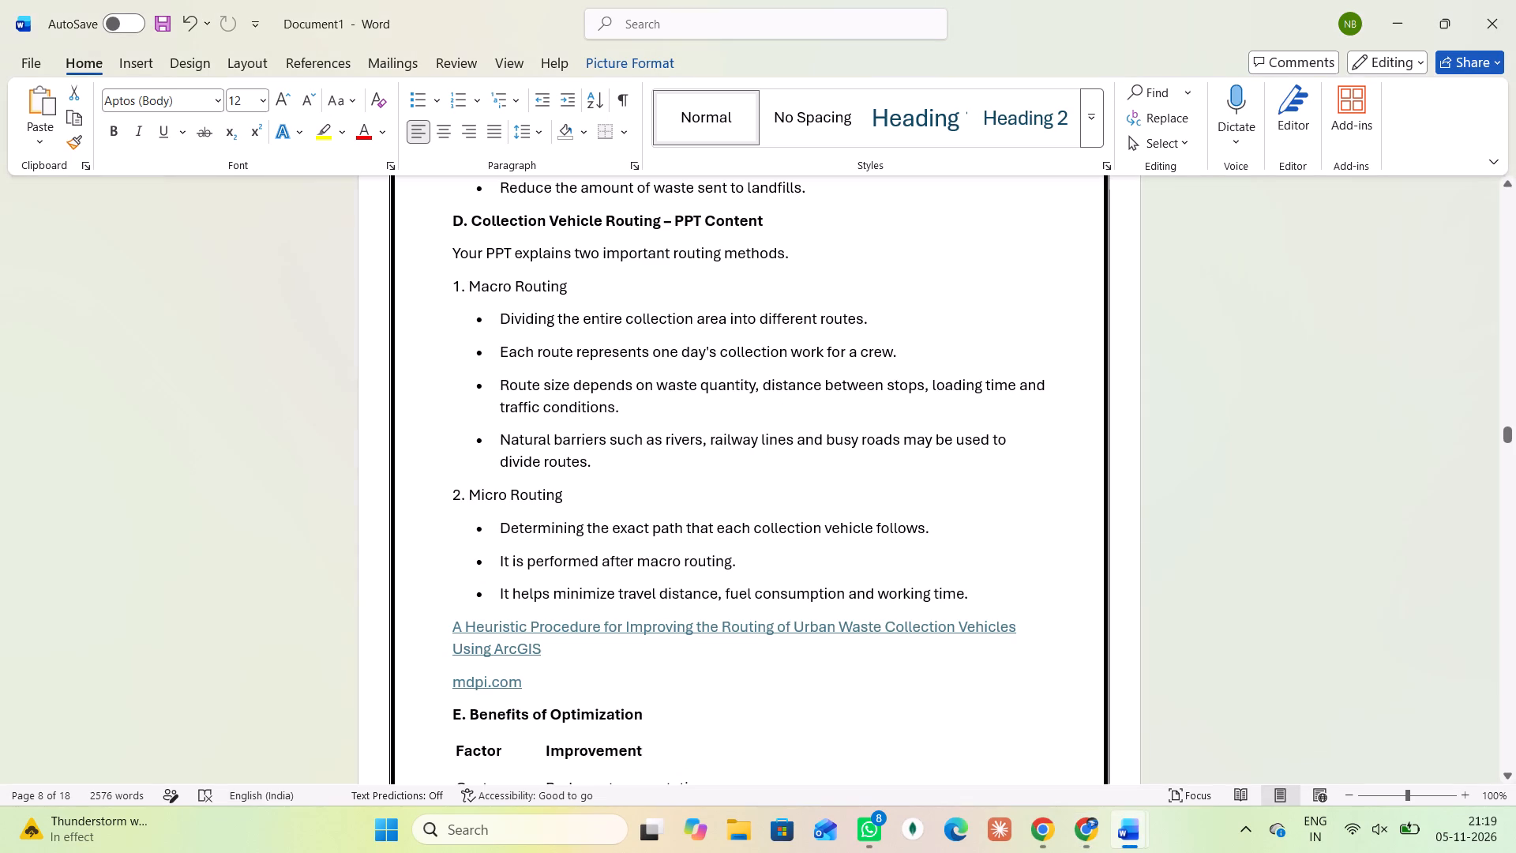
Replace the ArcGIS article link and mdpi.com lines after the Micro Routing list with the captured Macro and Micro Routing diagram.
left_click_drag(536, 687, 456, 632)
key("ctrl+v")
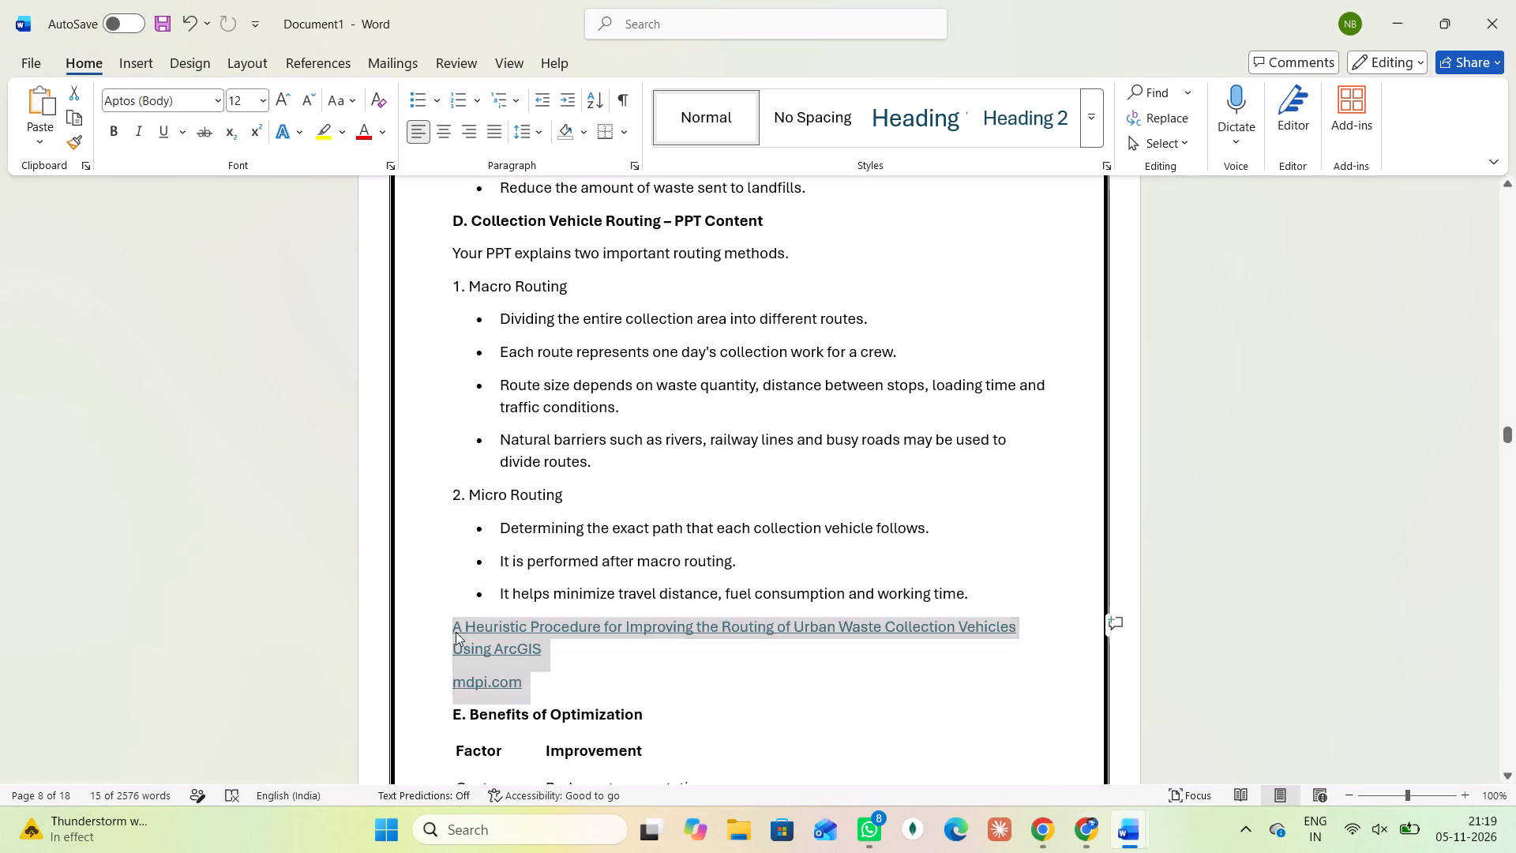
left_click(644, 663)
Shrink the "Diagram 1: Operational flowchart" picture in the Transfer Station Operation section slightly, to about 93% of its width.
scroll(763, 613, "up", 1)
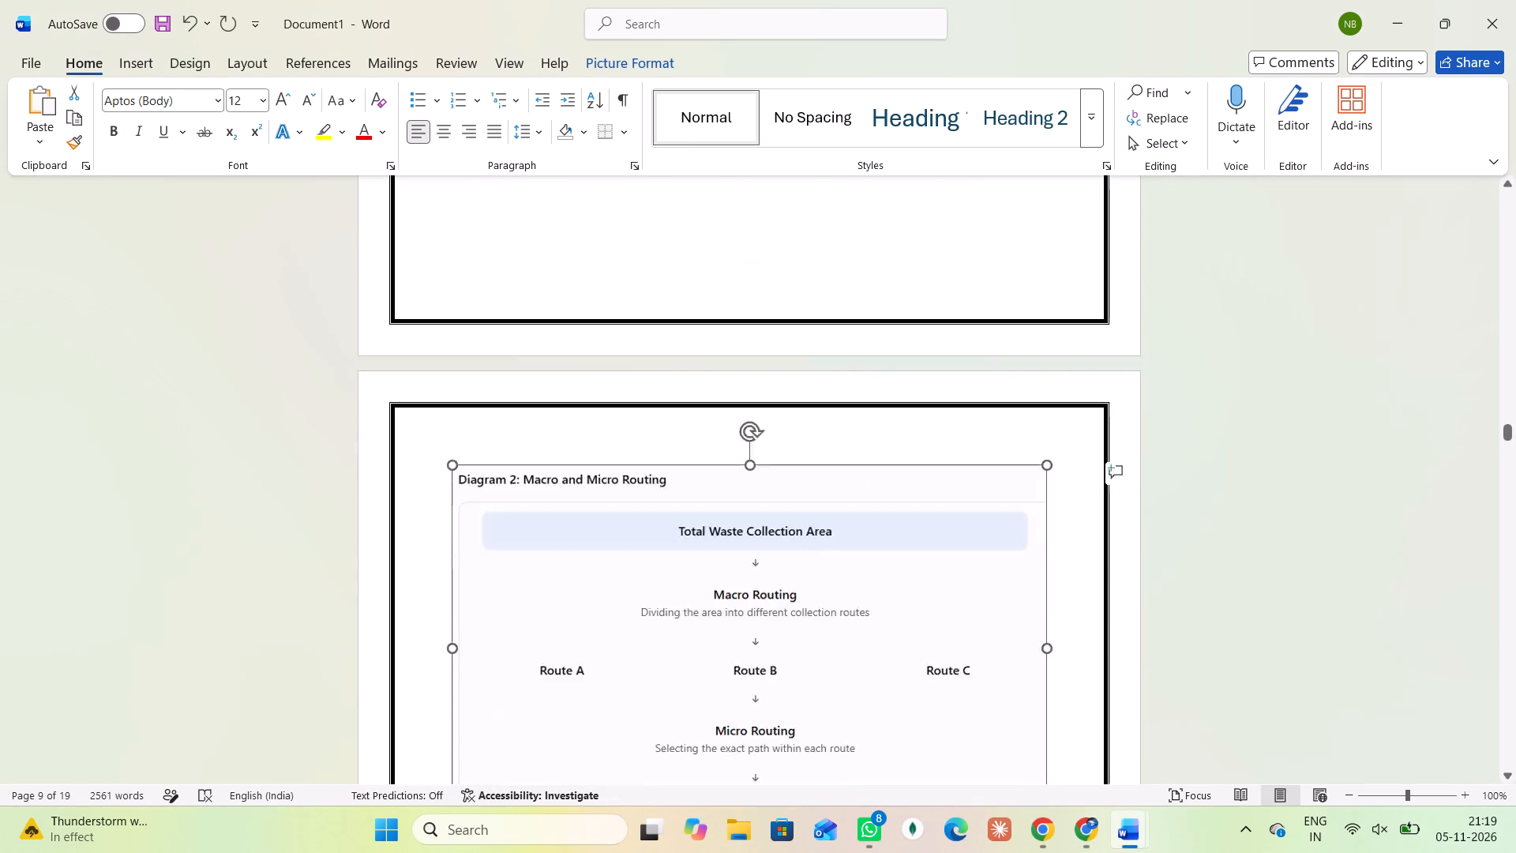
scroll(763, 613, "up", 6)
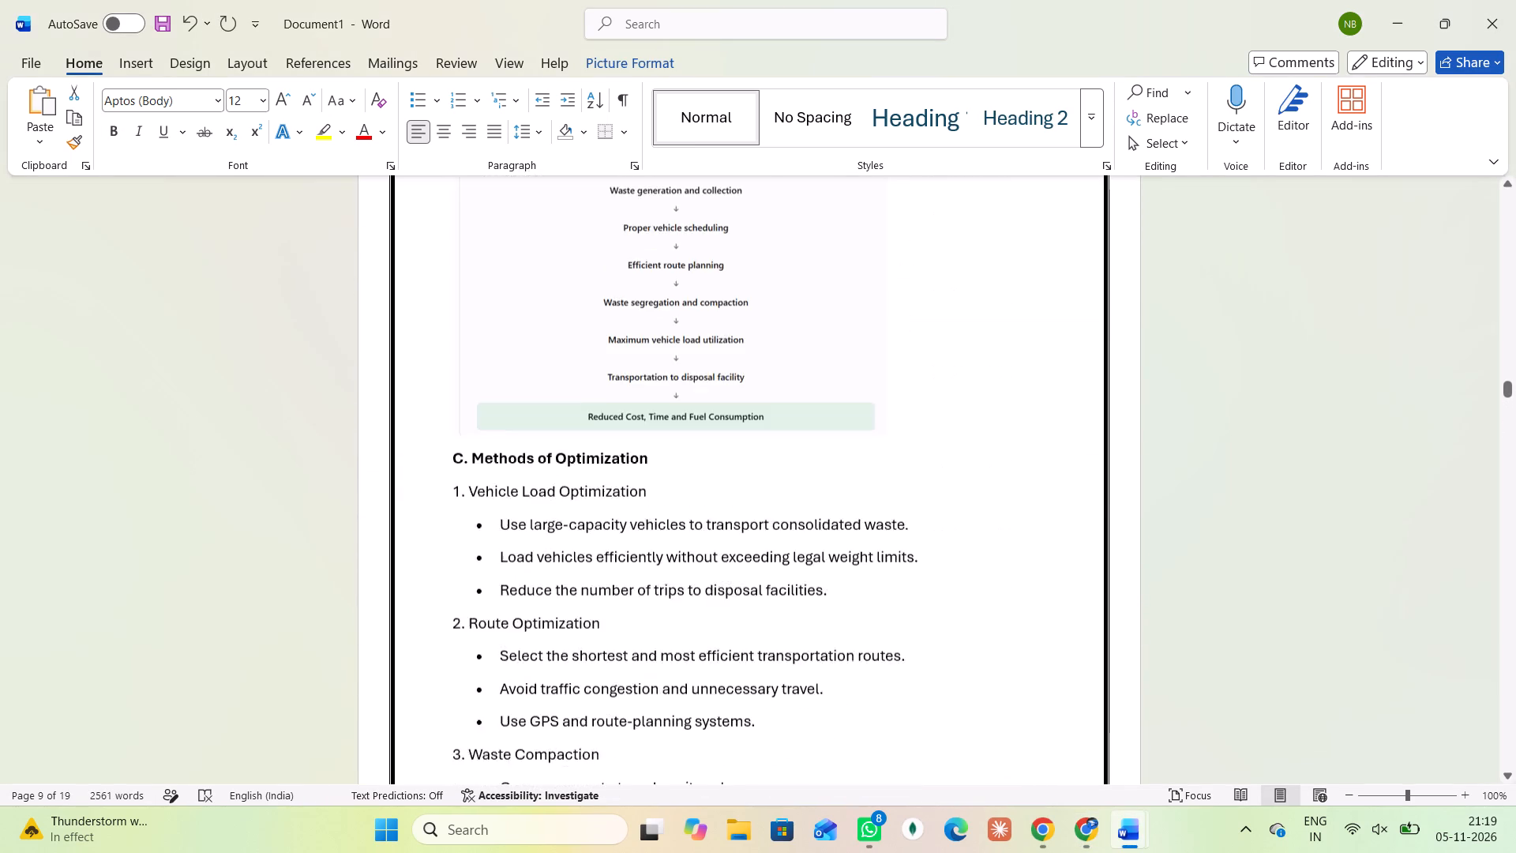
left_click(743, 384)
scroll(743, 384, "up", 5)
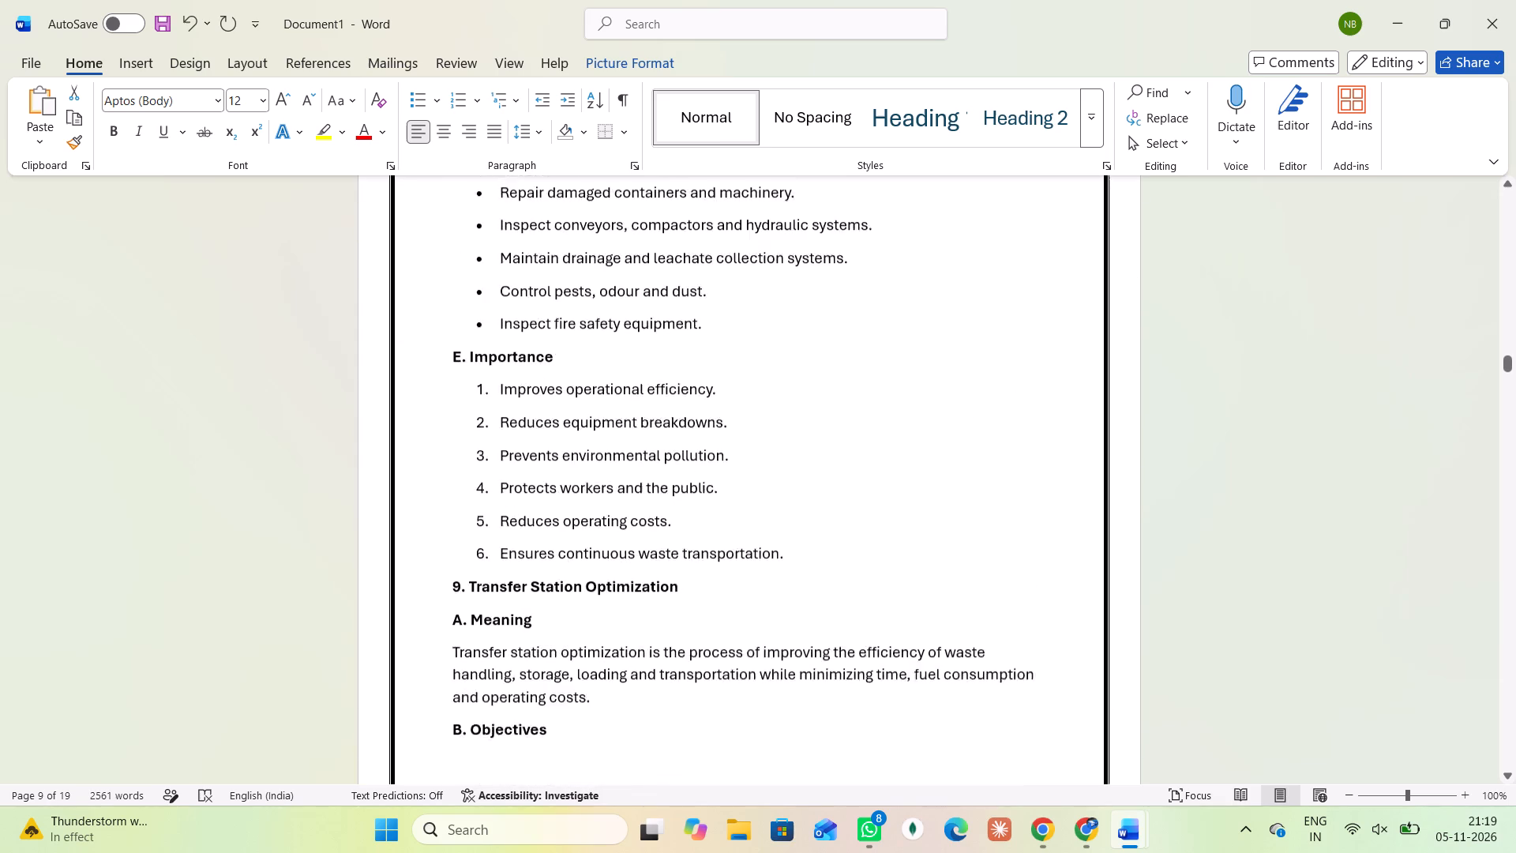
scroll(743, 384, "up", 2)
left_click(736, 384)
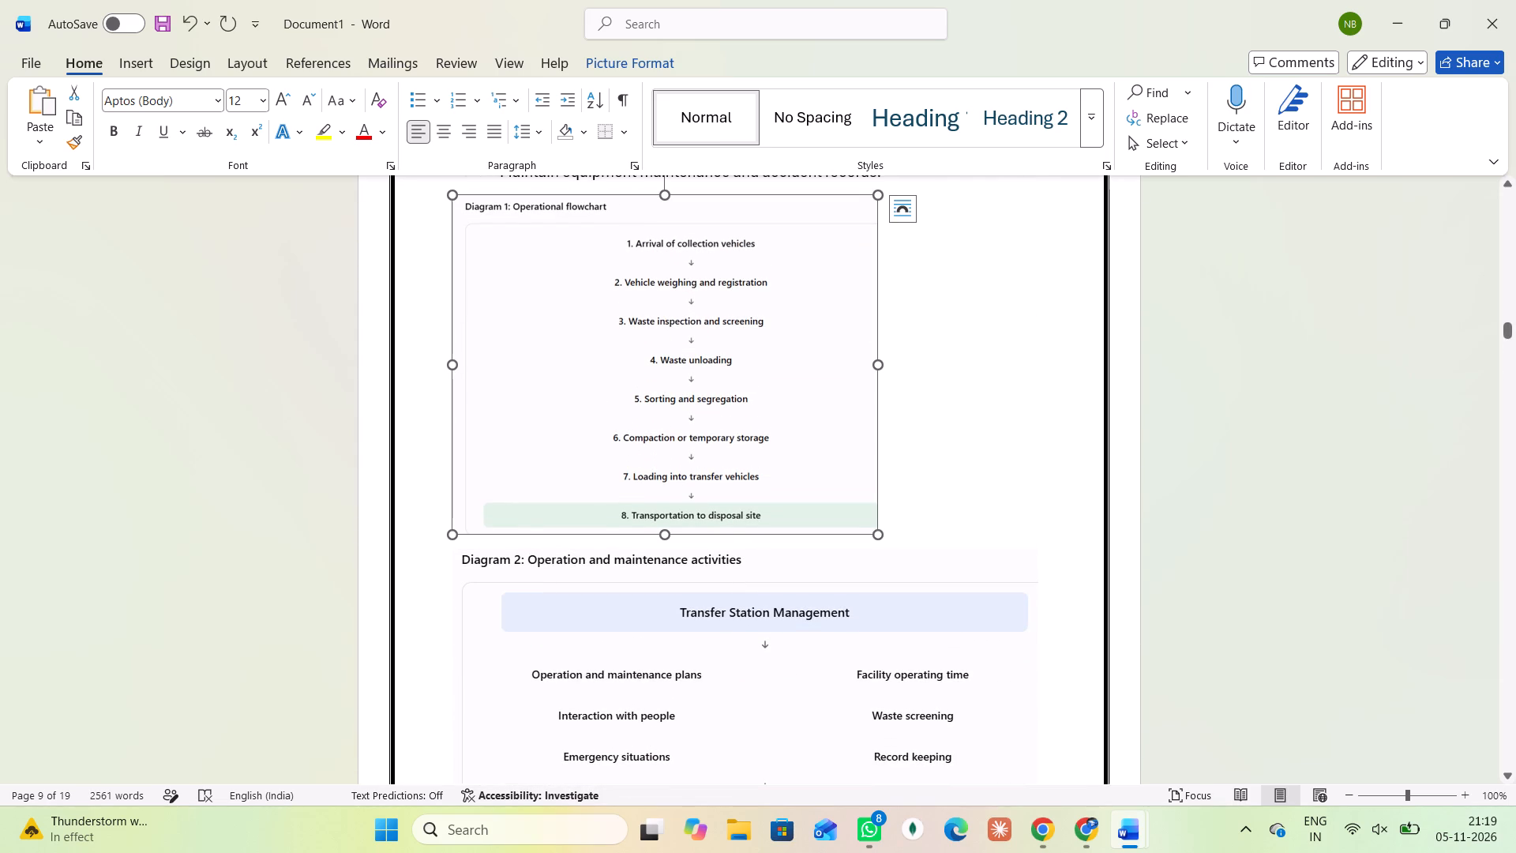
left_click_drag(883, 536, 840, 509)
Shrink the "Diagram 2: Operation and maintenance activities" picture proportionally to about three-quarters of its width.
scroll(840, 509, "down", 1)
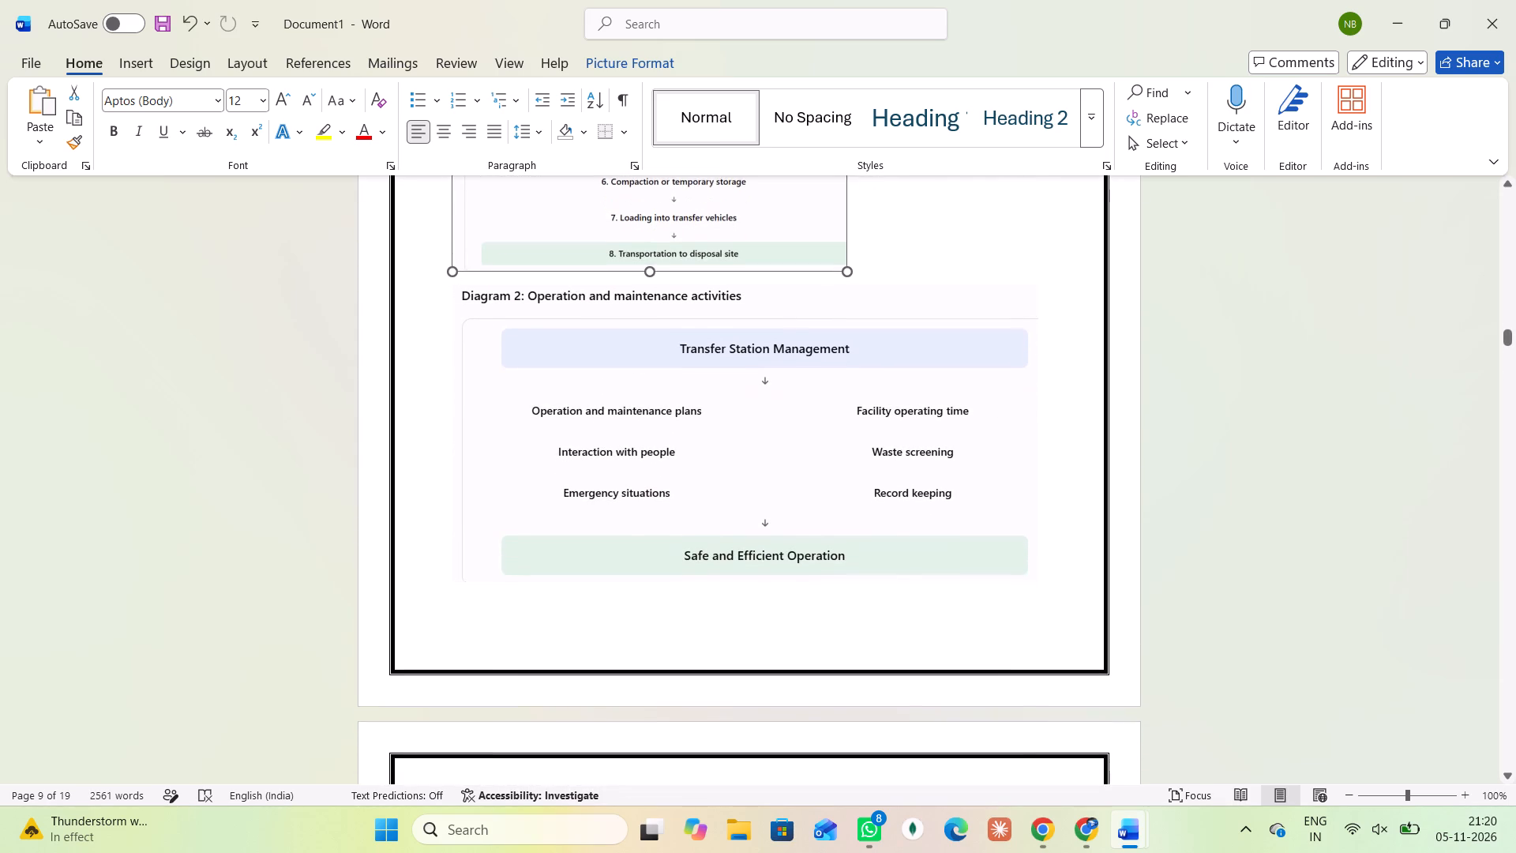
left_click(867, 483)
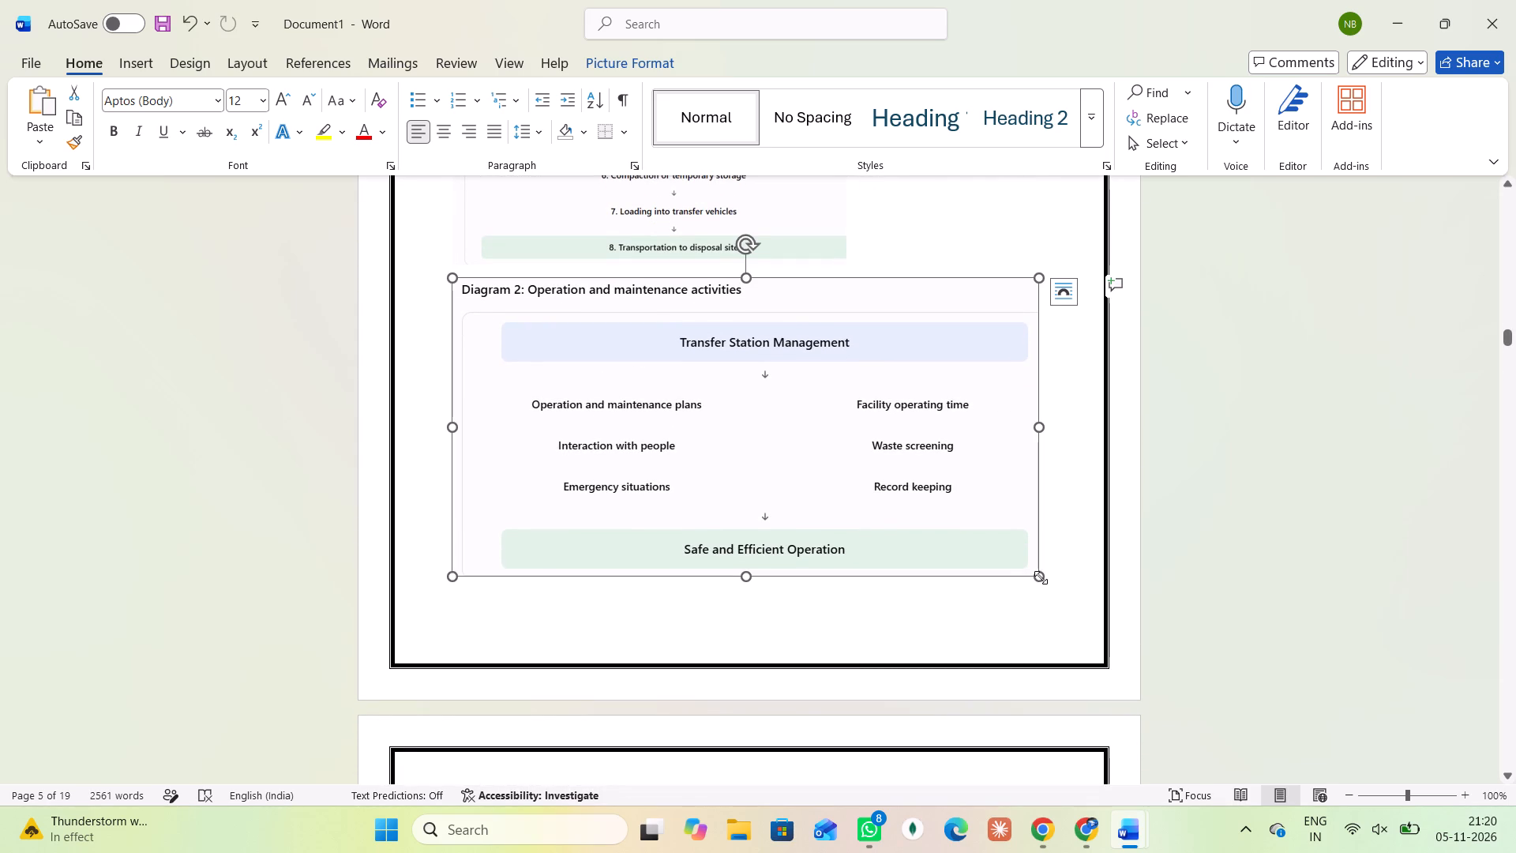
left_click_drag(1041, 577, 833, 504)
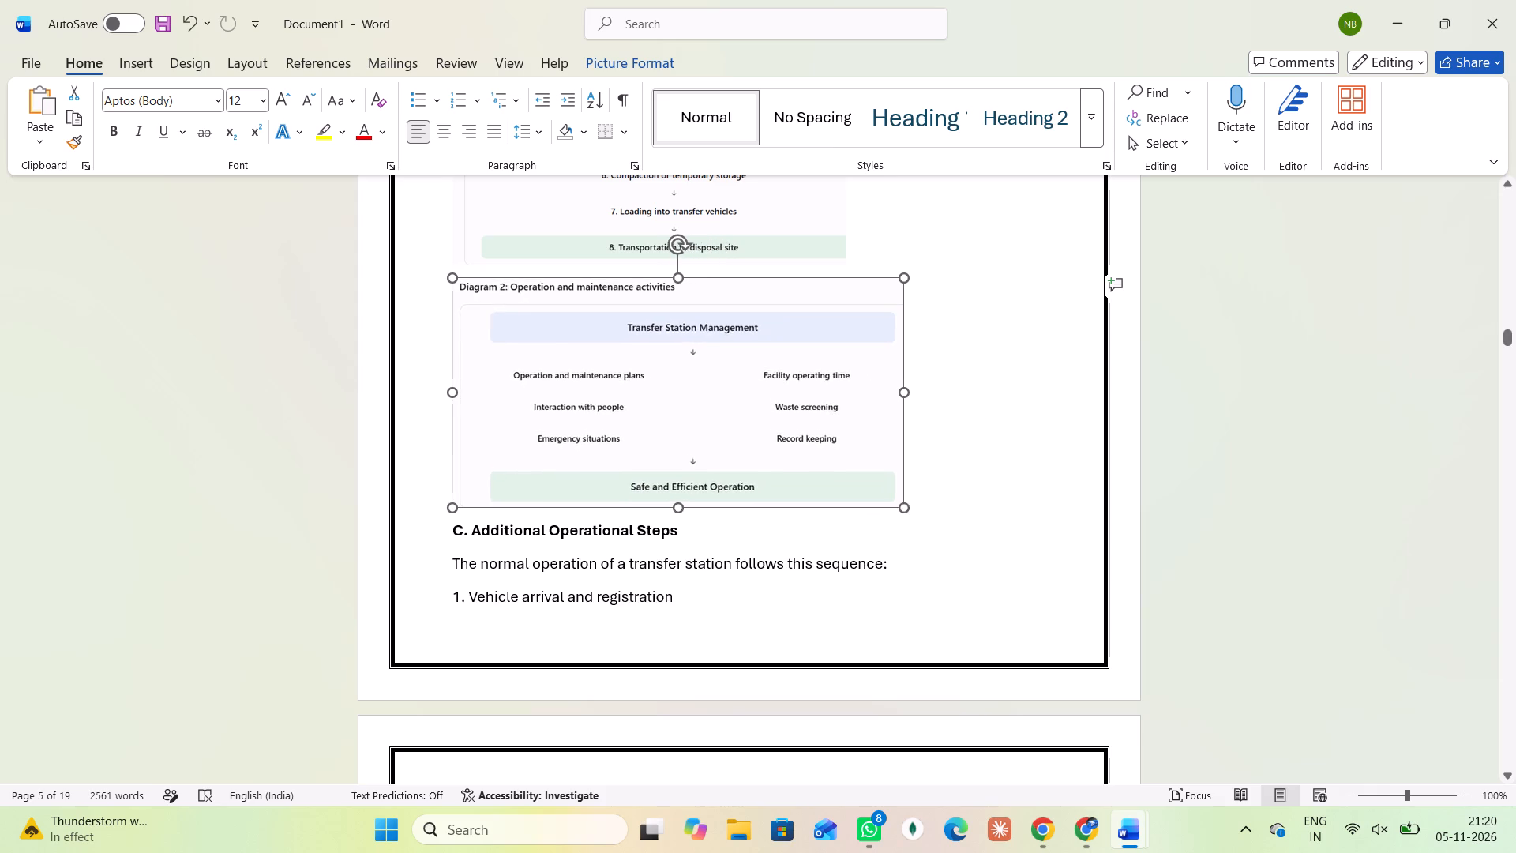
left_click_drag(833, 504, 813, 495)
Delete the introductory text between the UNIT III title and "7. Transfer Station Design", keeping the title.
scroll(813, 495, "up", 5)
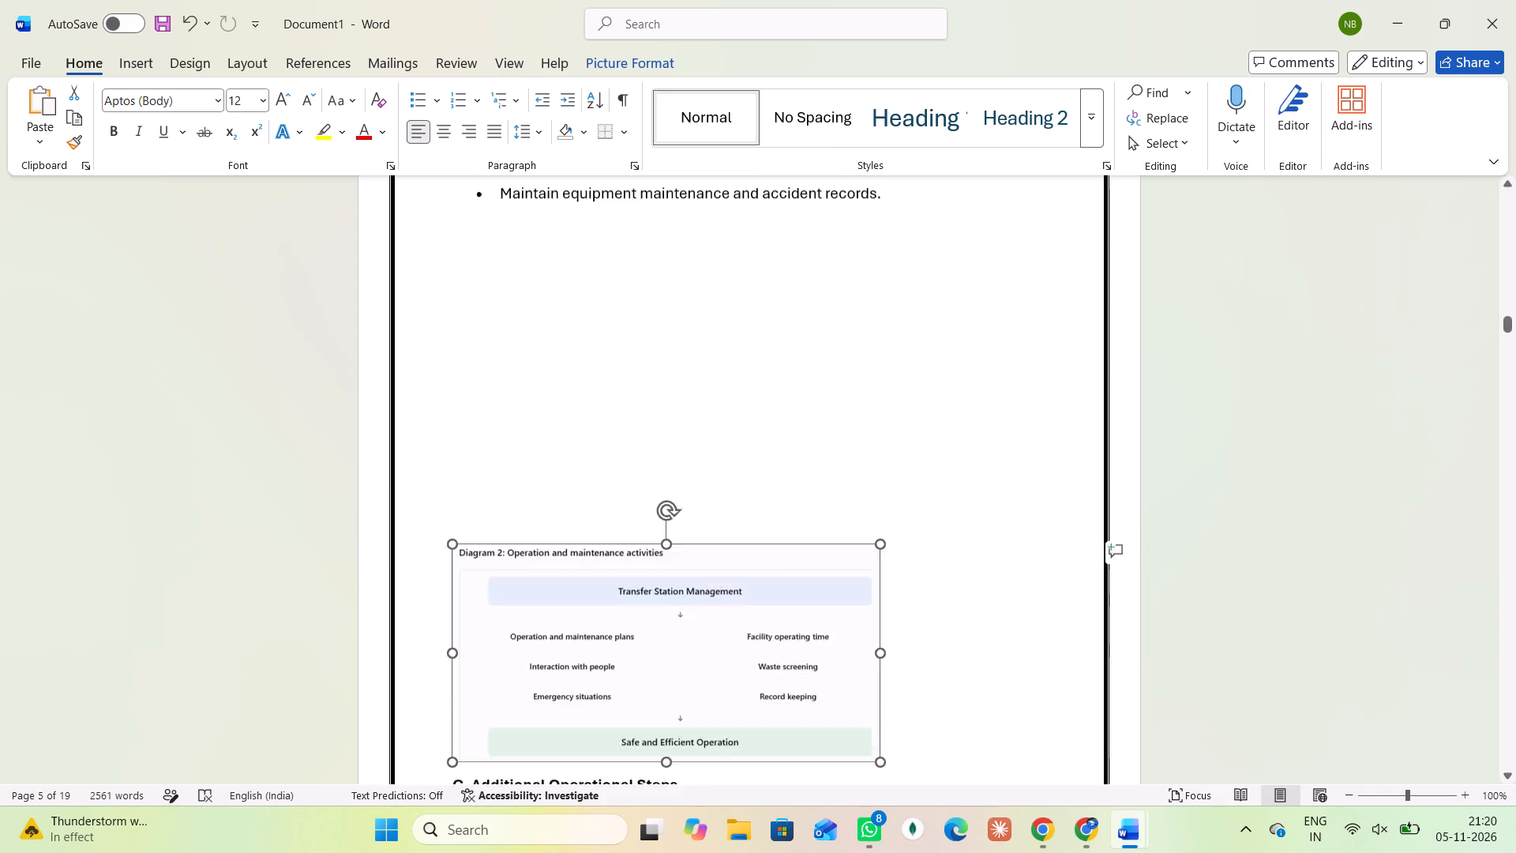
scroll(813, 495, "up", 7)
scroll(813, 495, "down", 3)
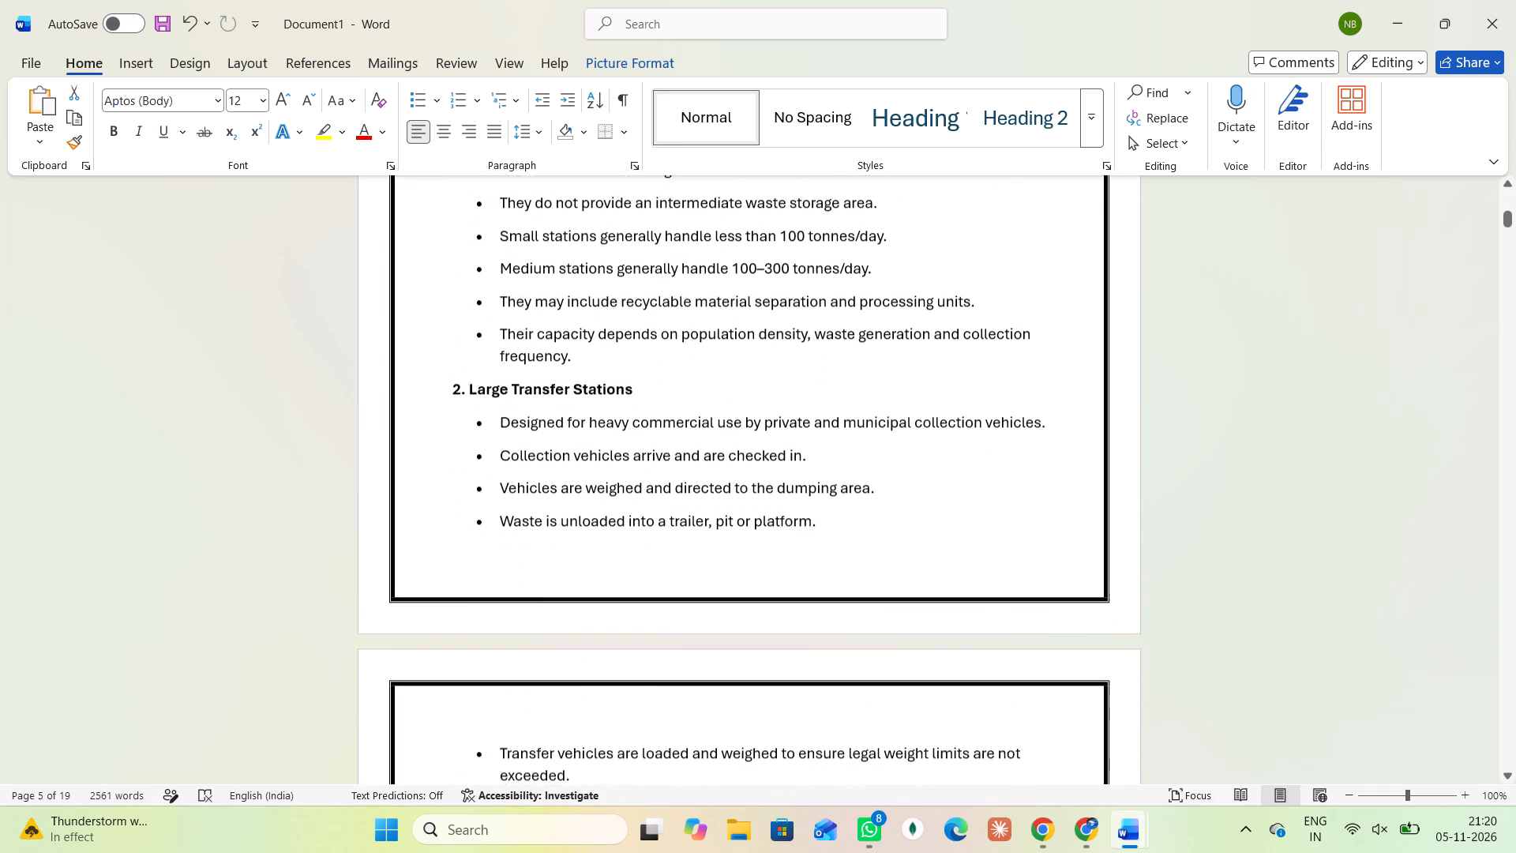
scroll(813, 495, "up", 5)
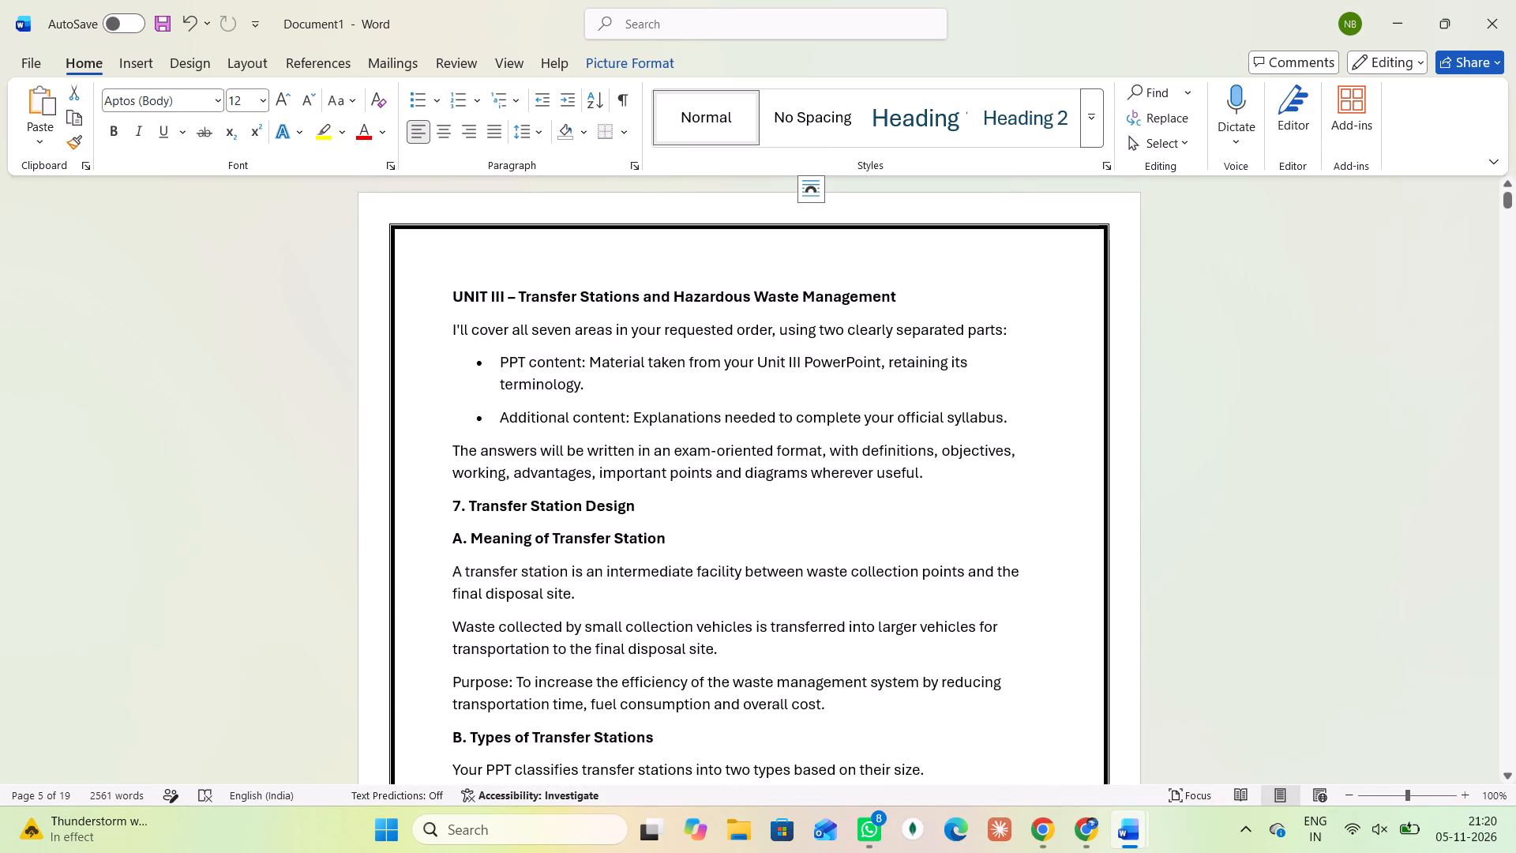
left_click_drag(932, 477, 426, 305)
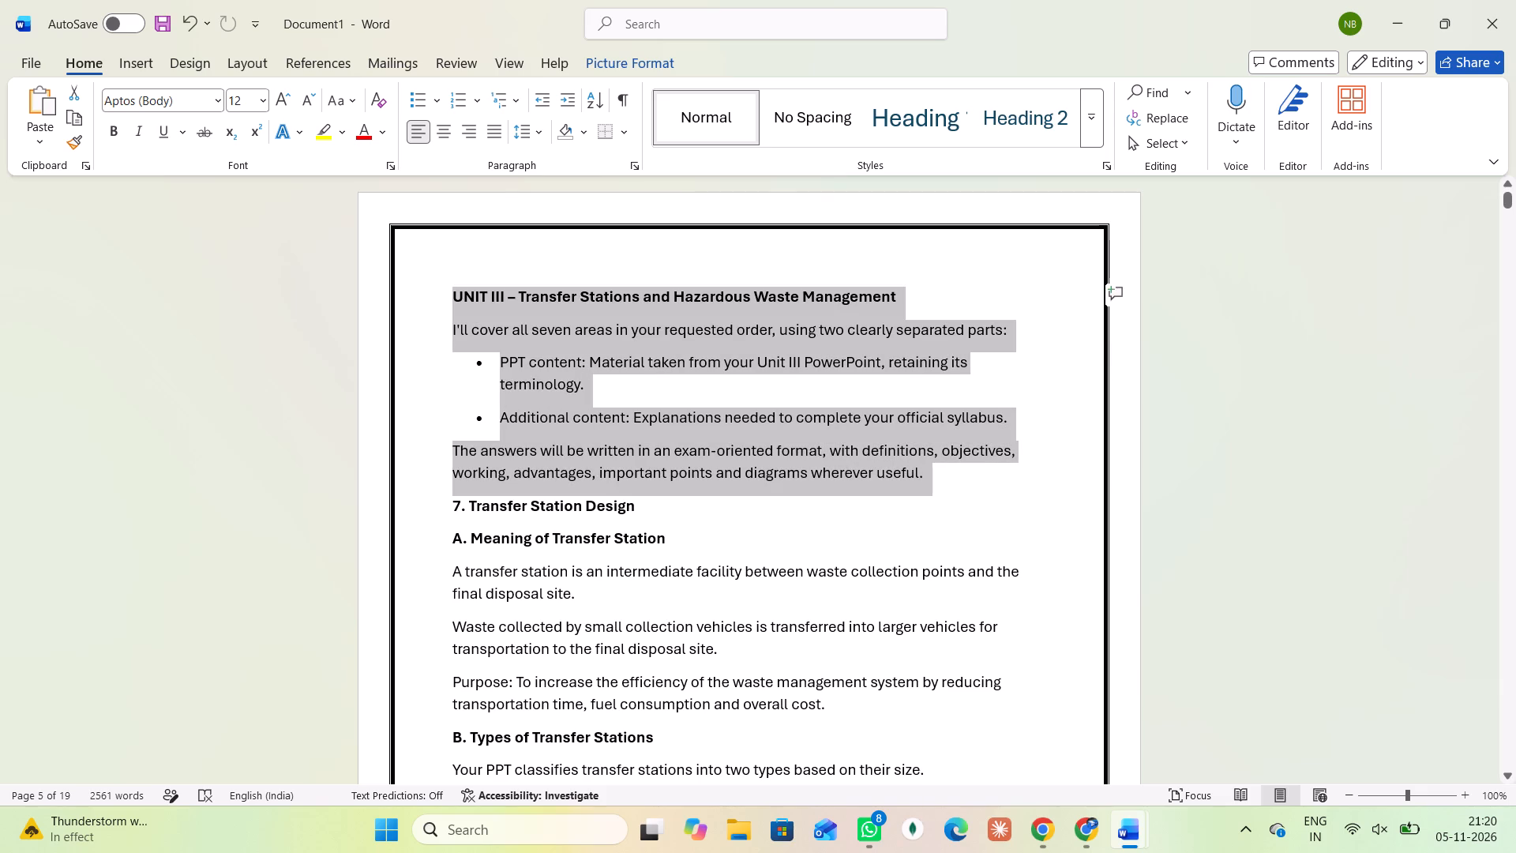
left_click_drag(426, 305, 445, 332)
key("BackSpace")
Shrink the "Diagram 1: Basic layout and movement of waste" picture proportionally to slightly under nine-tenths of its width.
scroll(666, 484, "down", 1)
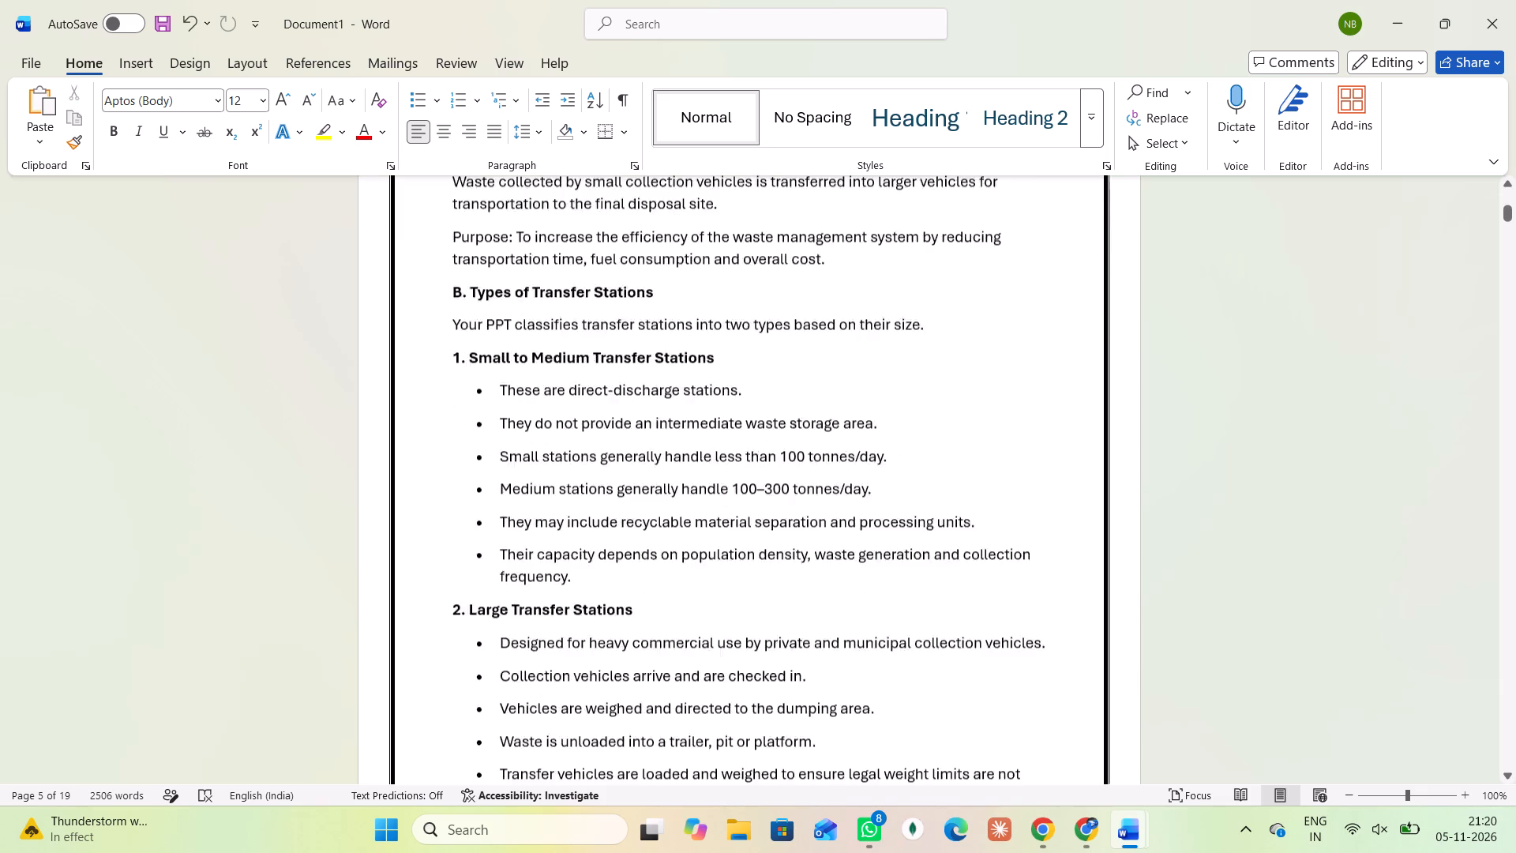
scroll(666, 484, "down", 6)
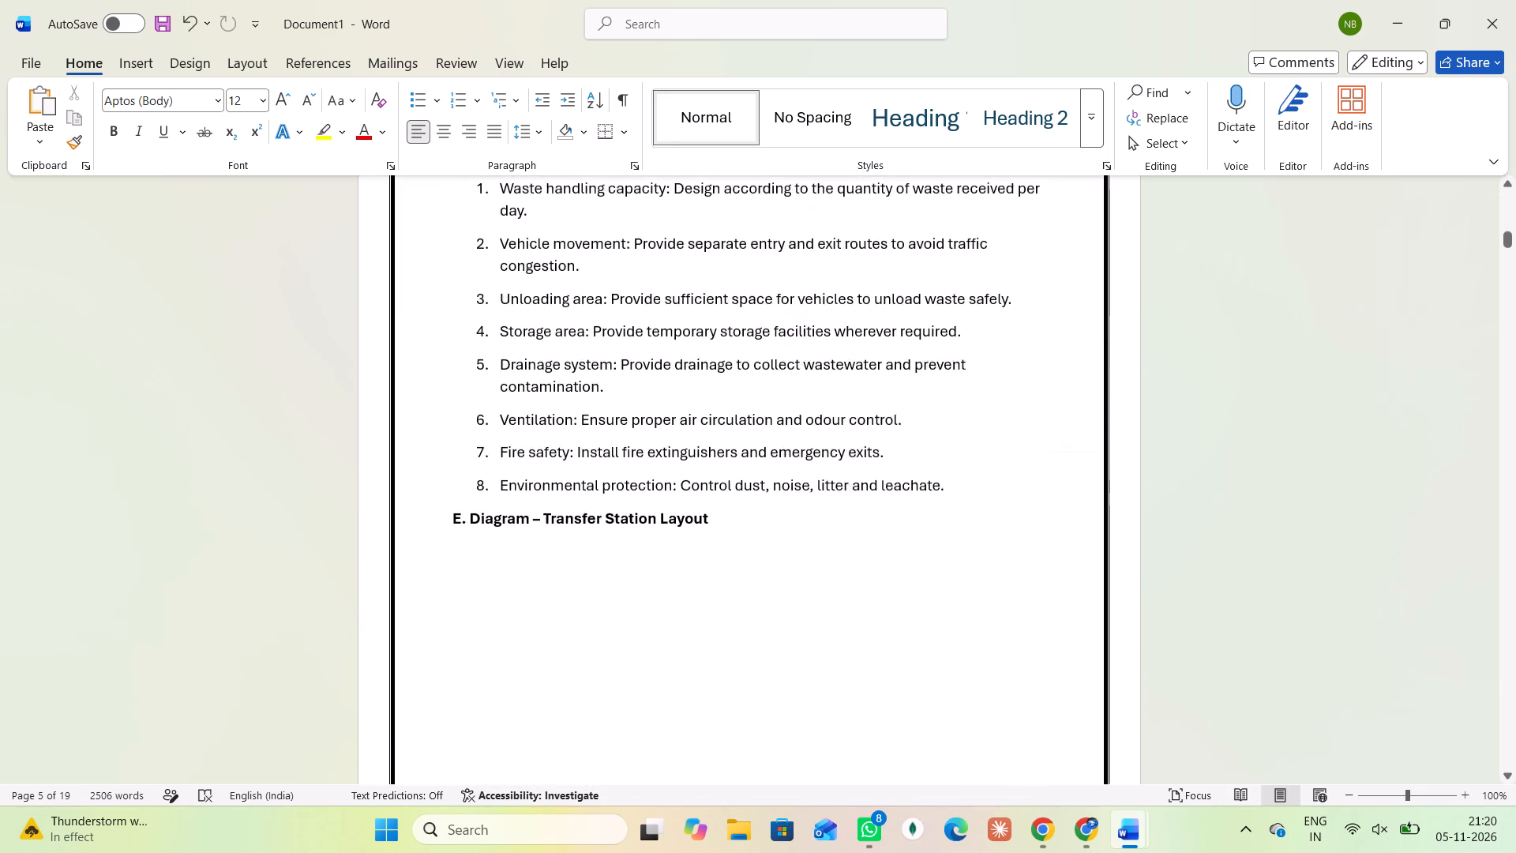
scroll(666, 484, "down", 3)
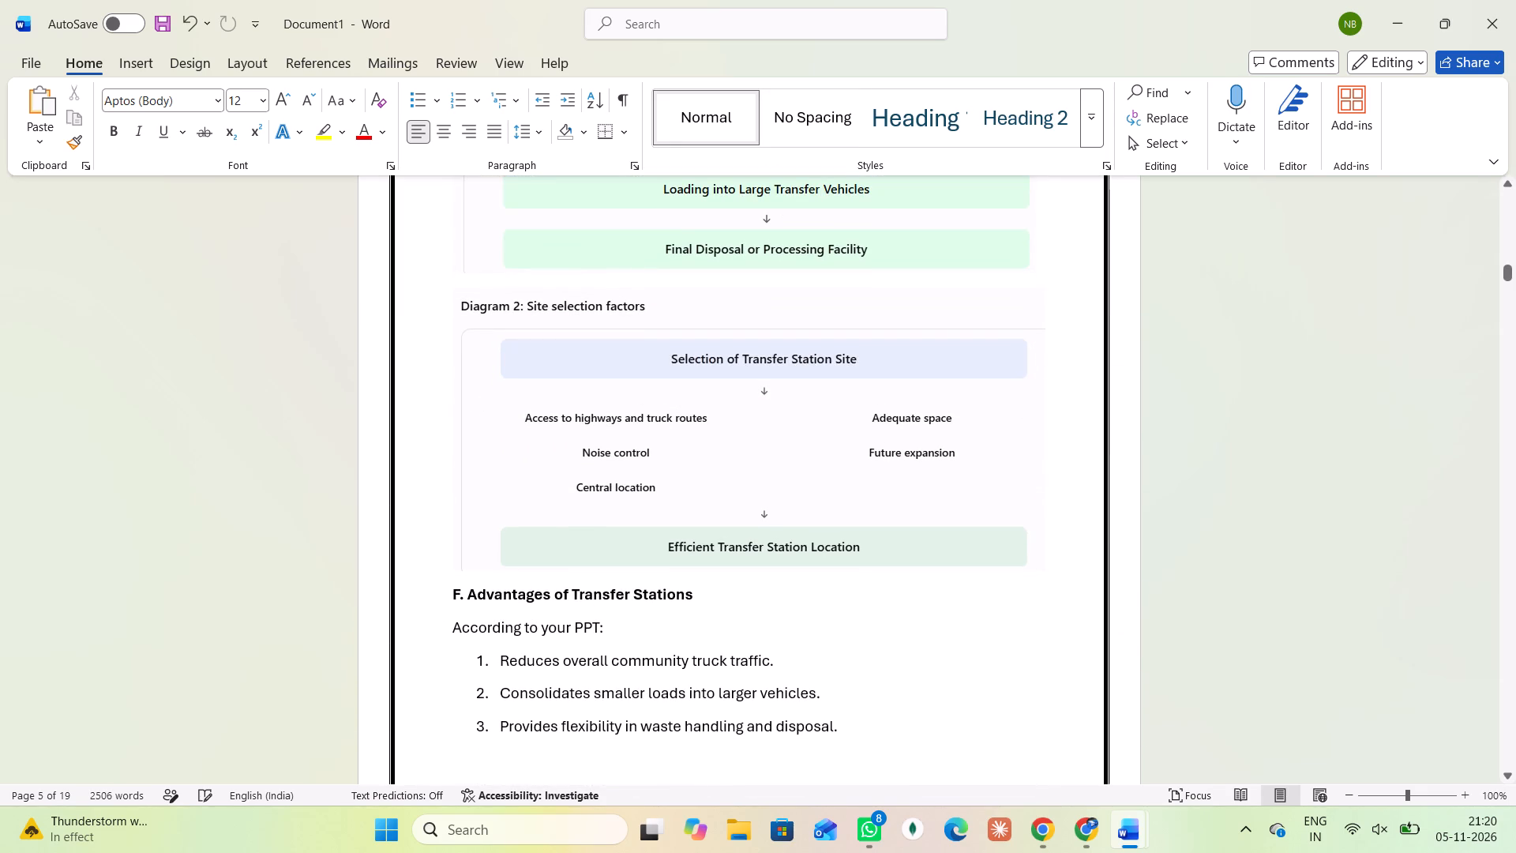
left_click(783, 258)
scroll(783, 258, "up", 1)
left_click_drag(1038, 447, 1030, 439)
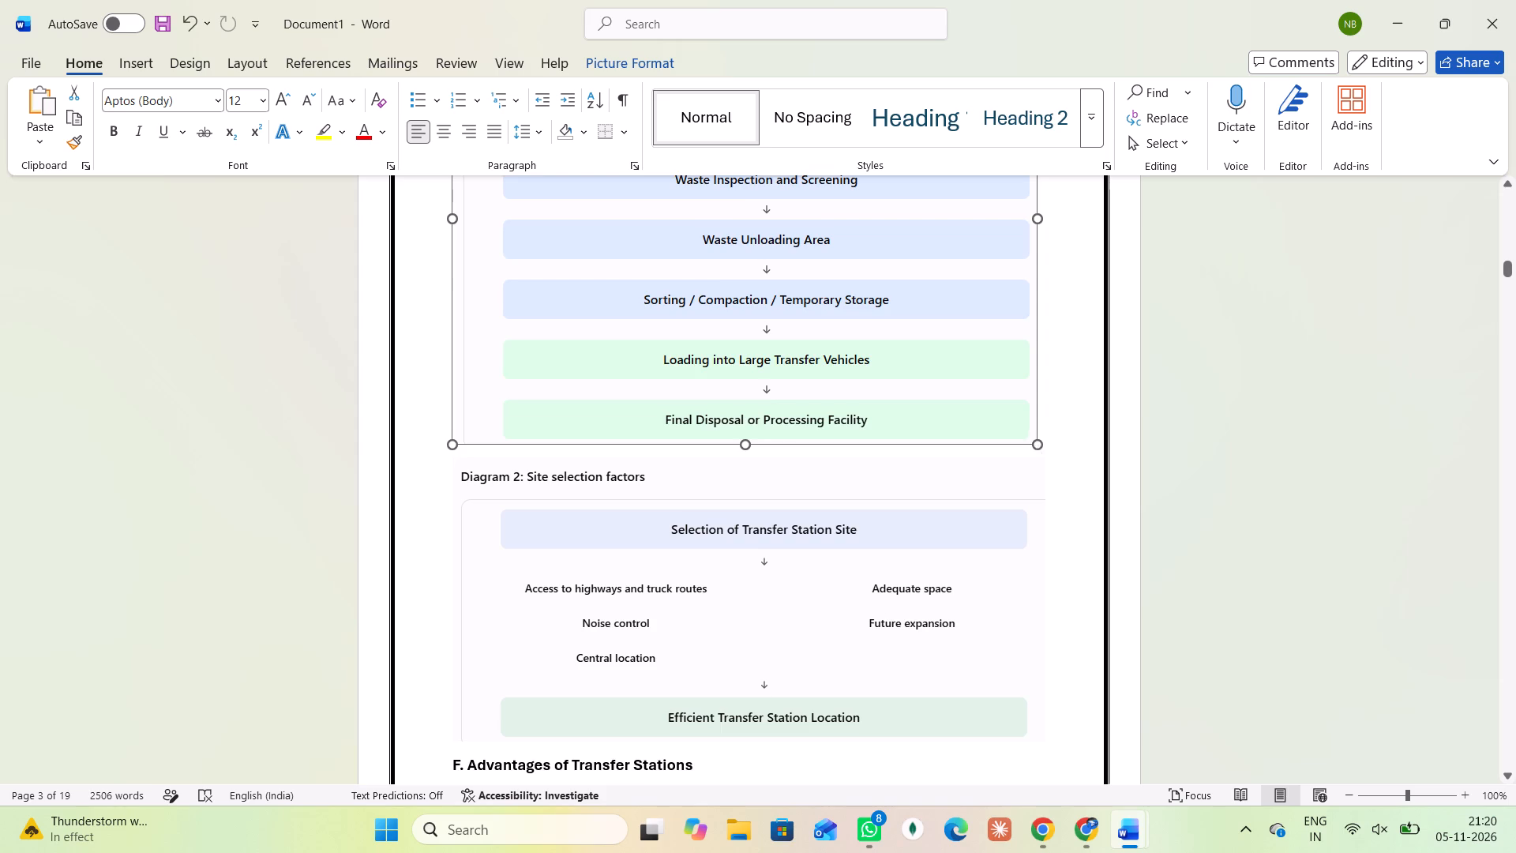
left_click_drag(1030, 439, 966, 374)
scroll(866, 396, "up", 2)
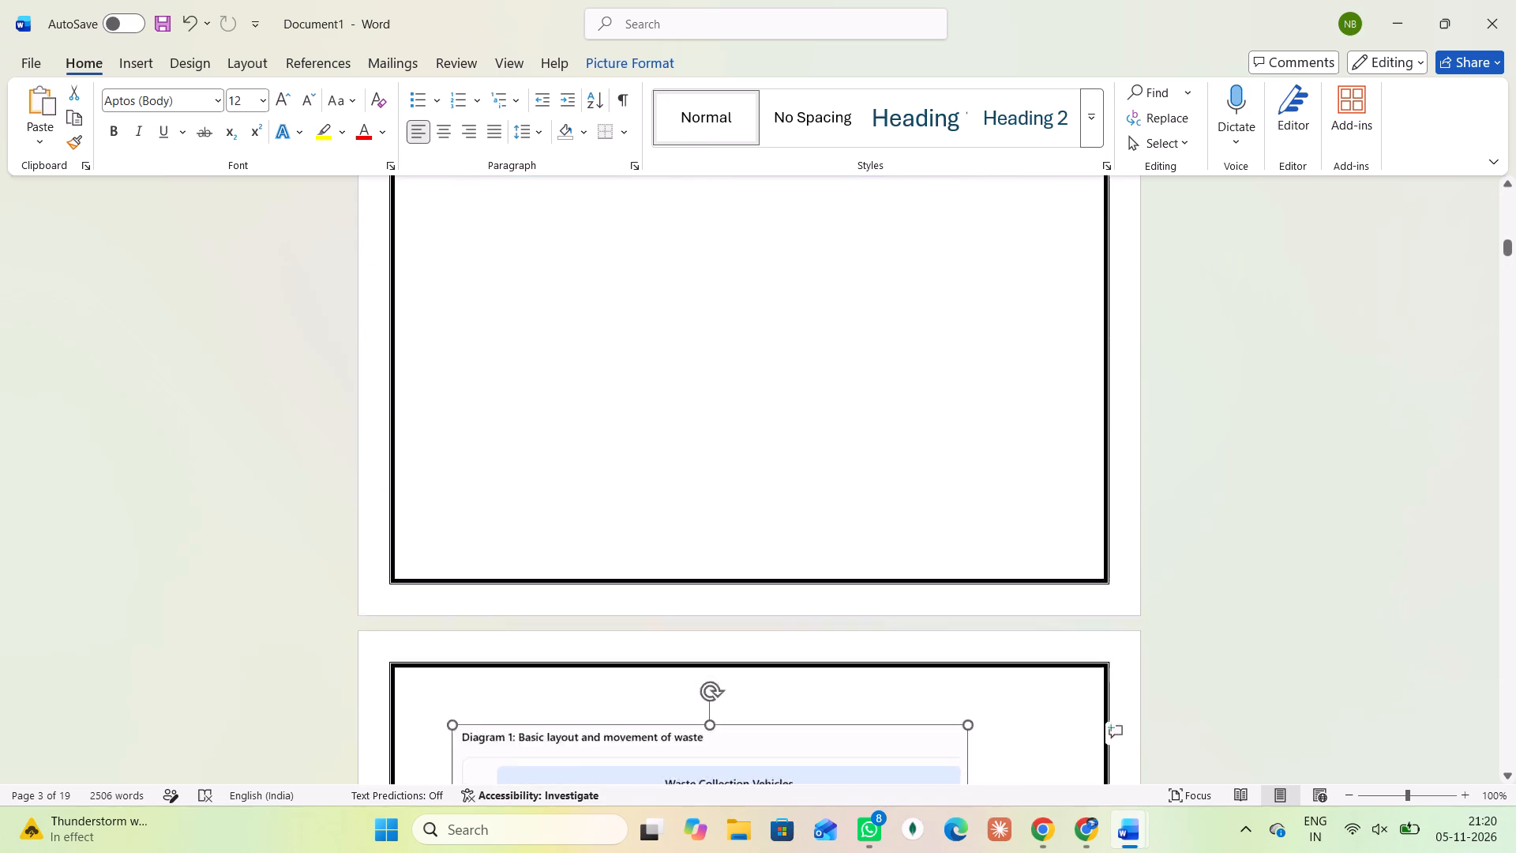
scroll(866, 396, "up", 3)
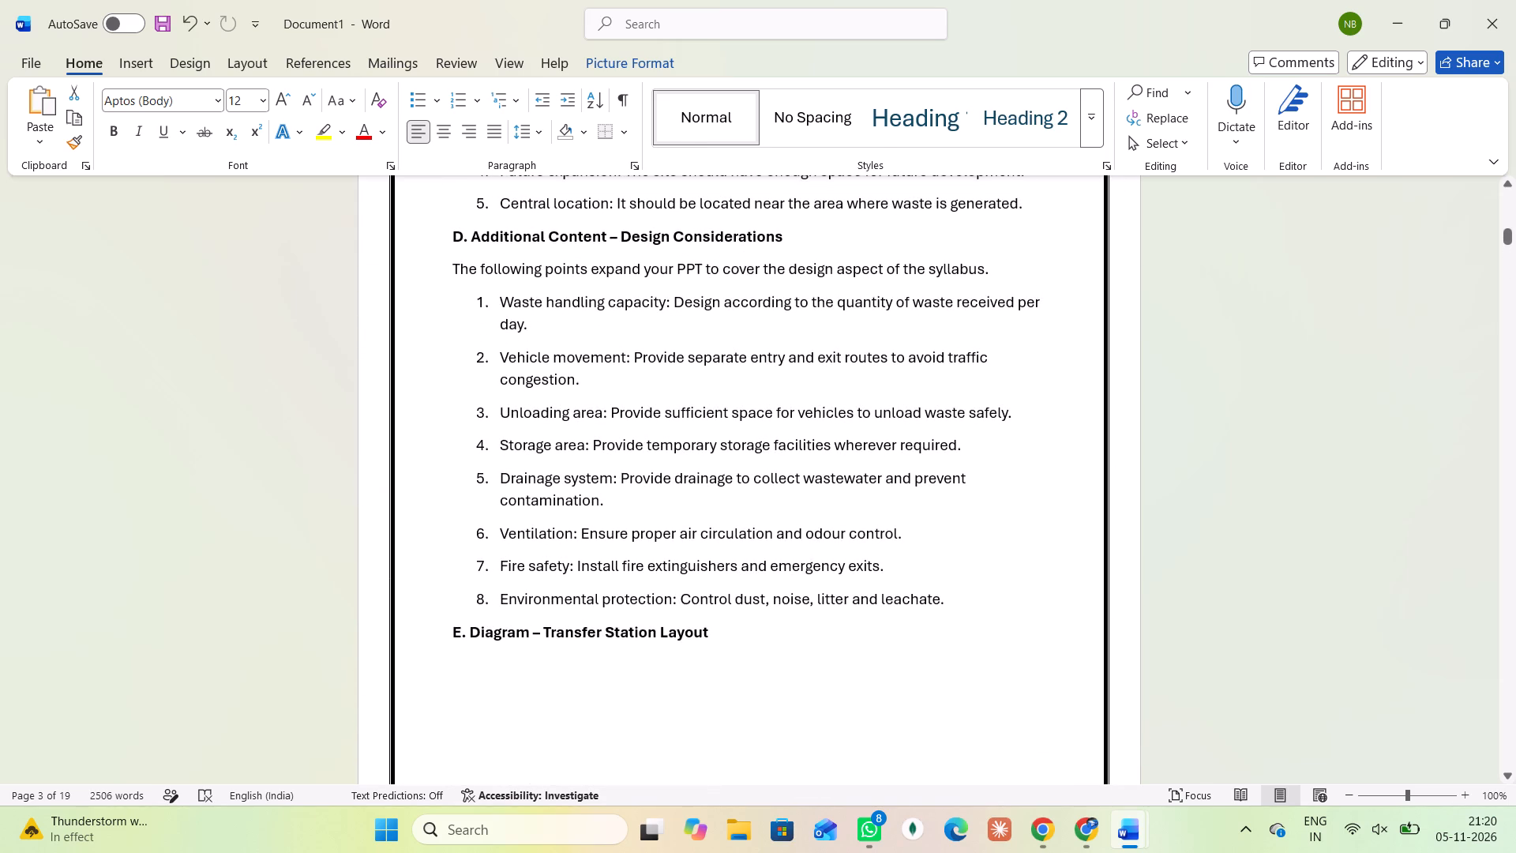
Enlarge the optimization process picture above "C. Methods of Optimization" proportionally by about 10%.
scroll(770, 403, "down", 5)
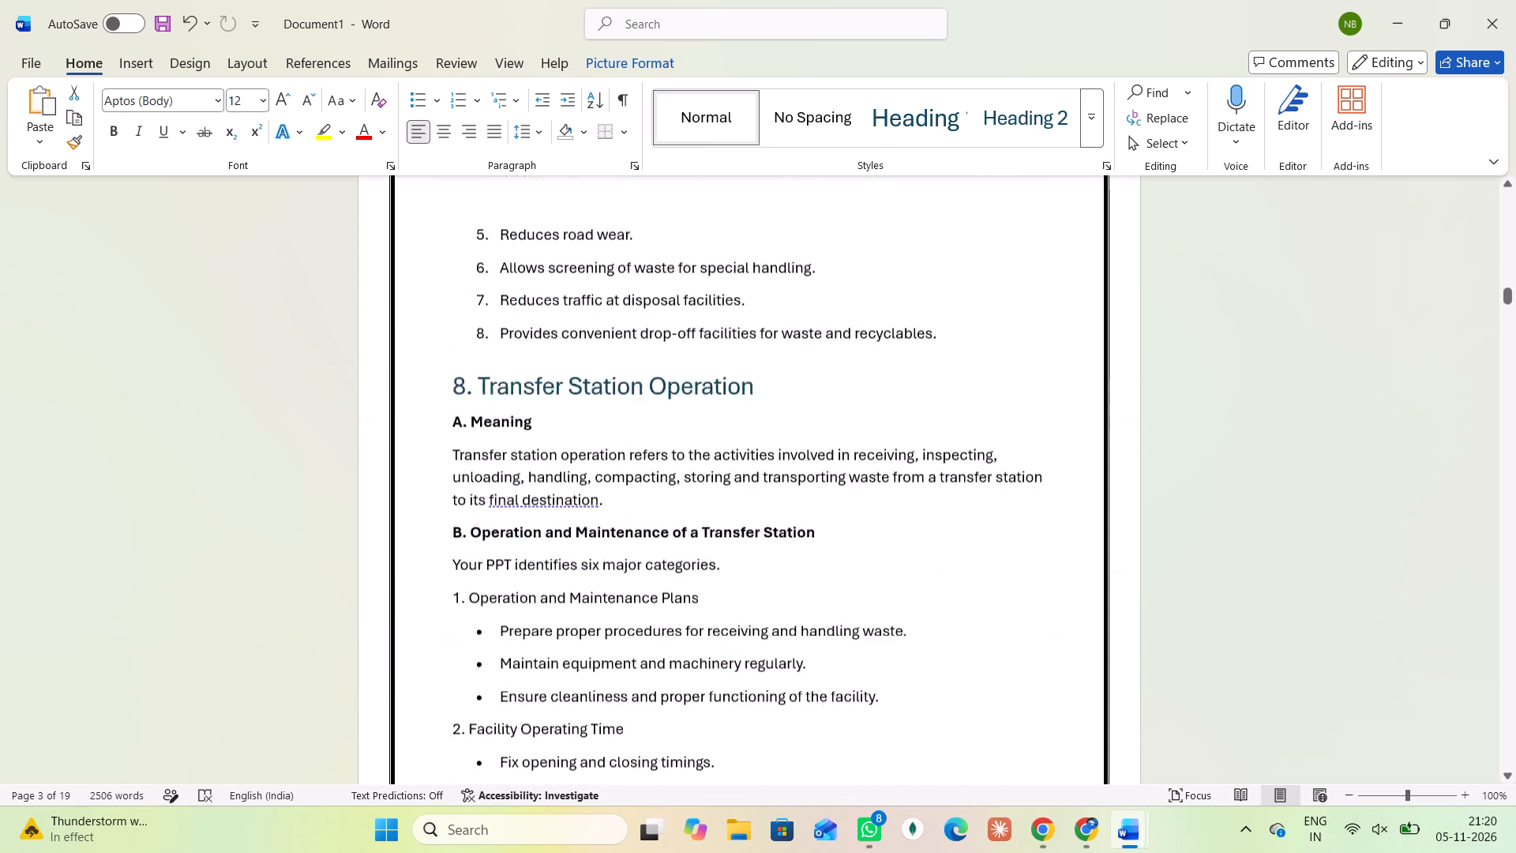
scroll(770, 403, "down", 5)
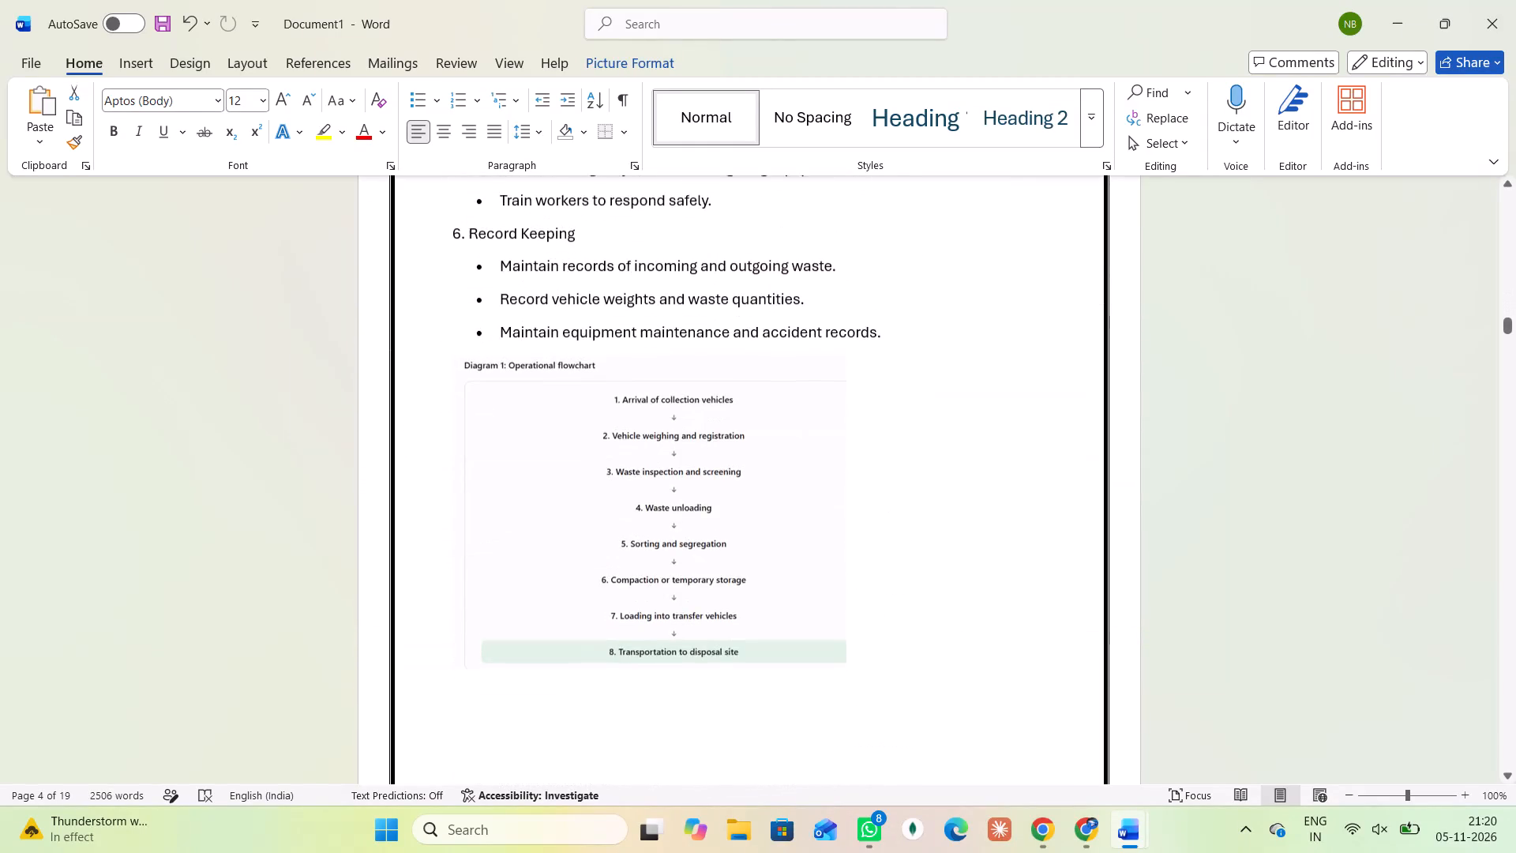
scroll(770, 403, "down", 4)
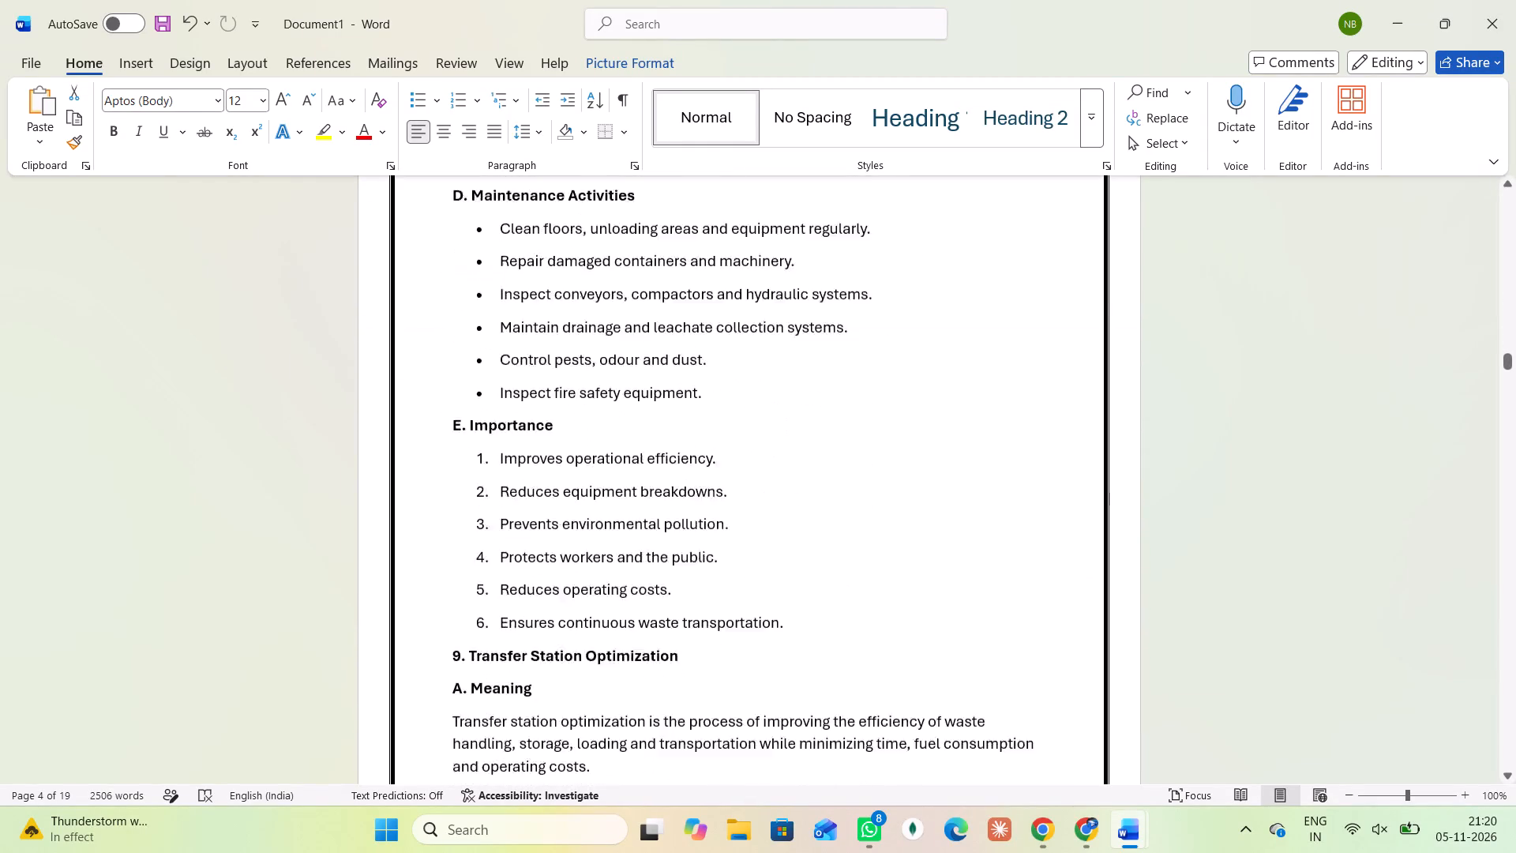
scroll(770, 403, "down", 3)
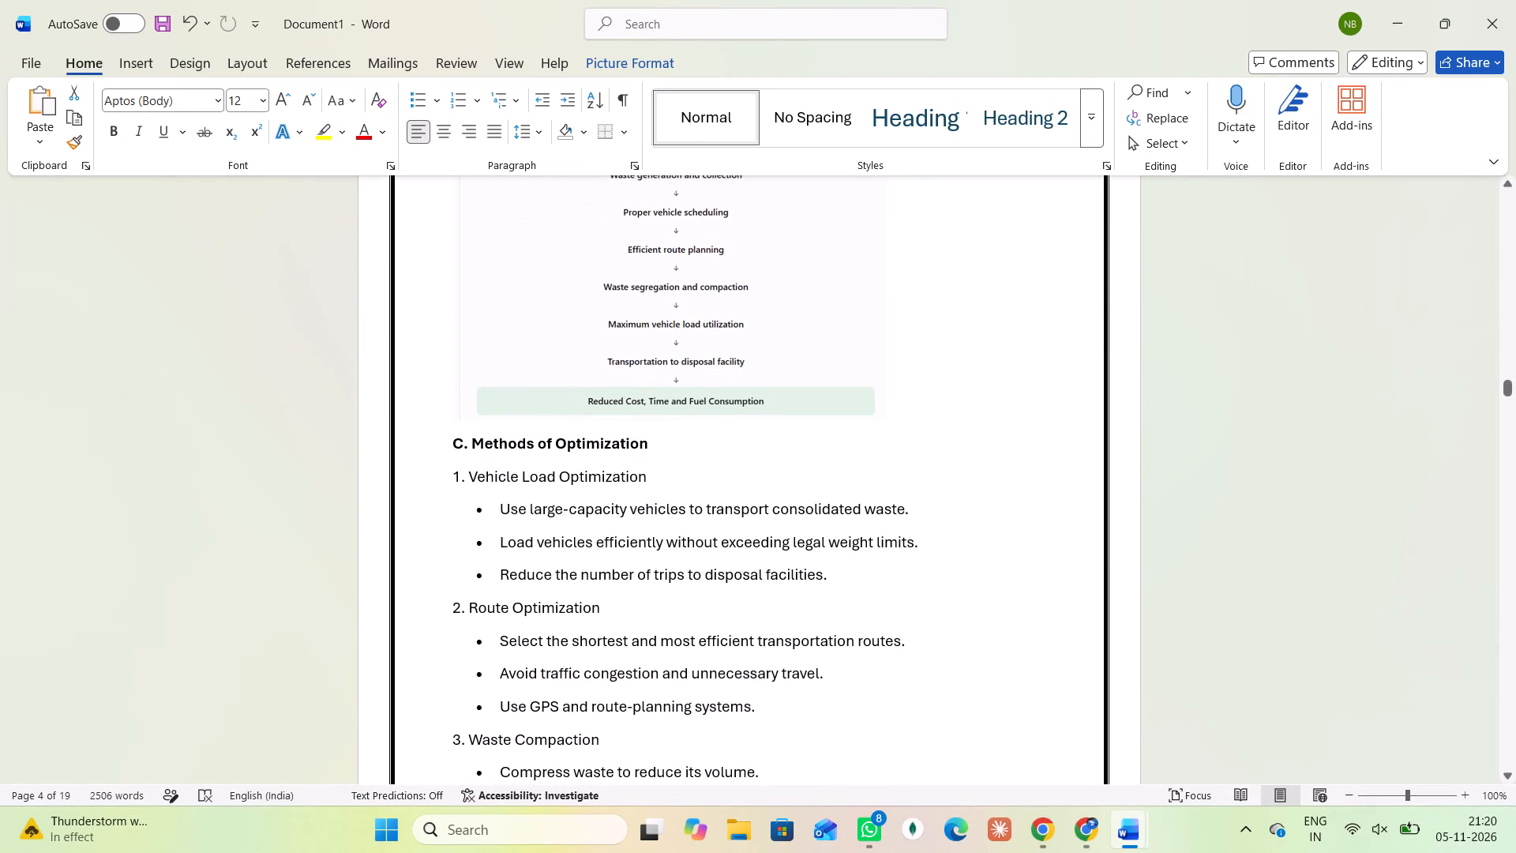
left_click(769, 382)
left_click_drag(891, 421, 914, 455)
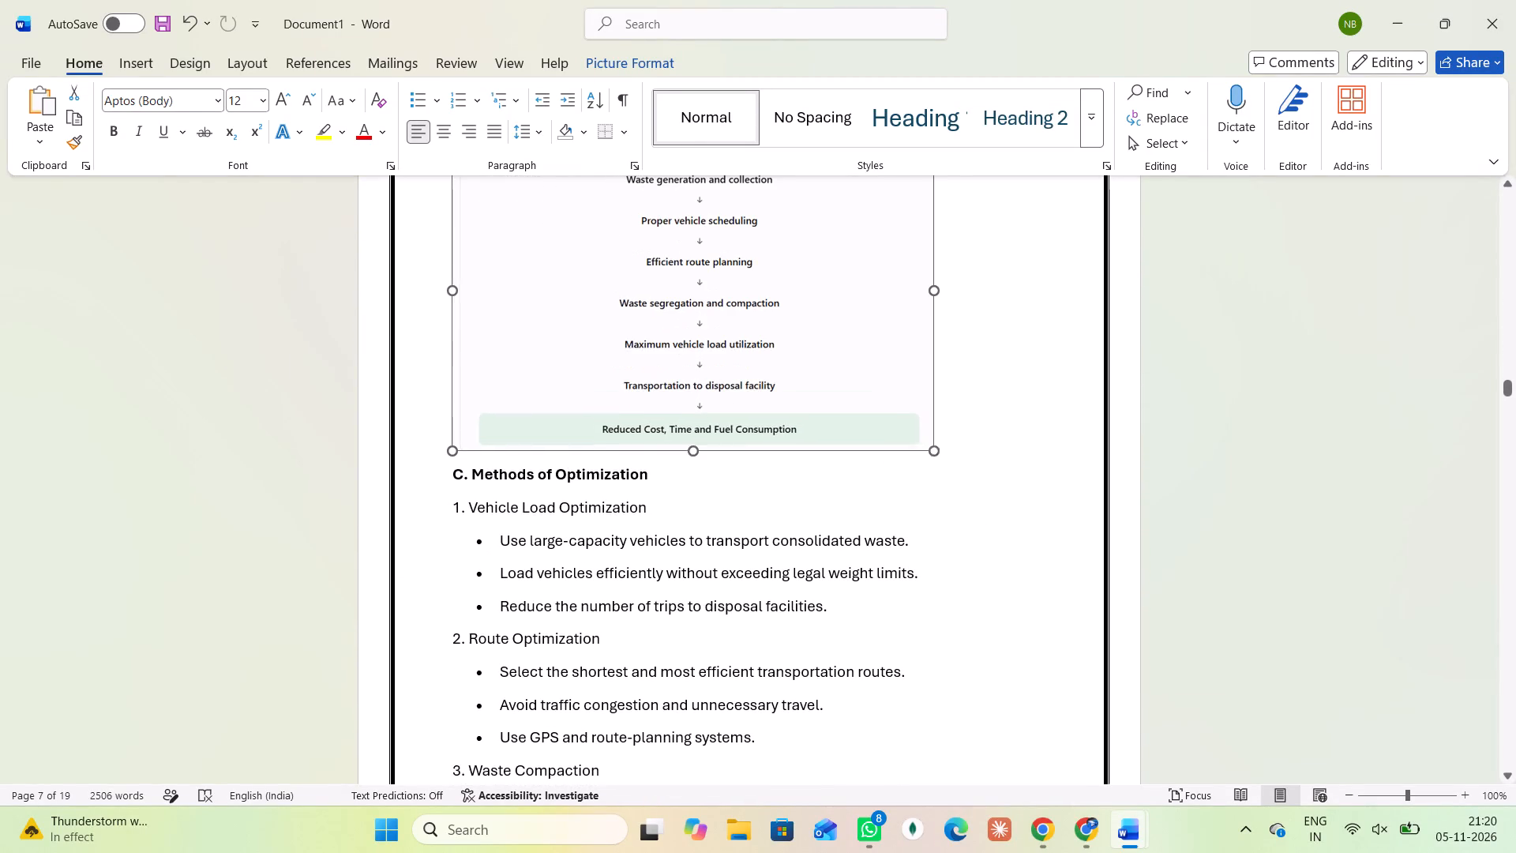
left_click_drag(914, 455, 919, 461)
Delete the "Not covered in PPT – additional content" line under "10. Compatibility Considerations of Hazardous Wastes".
scroll(772, 623, "down", 4)
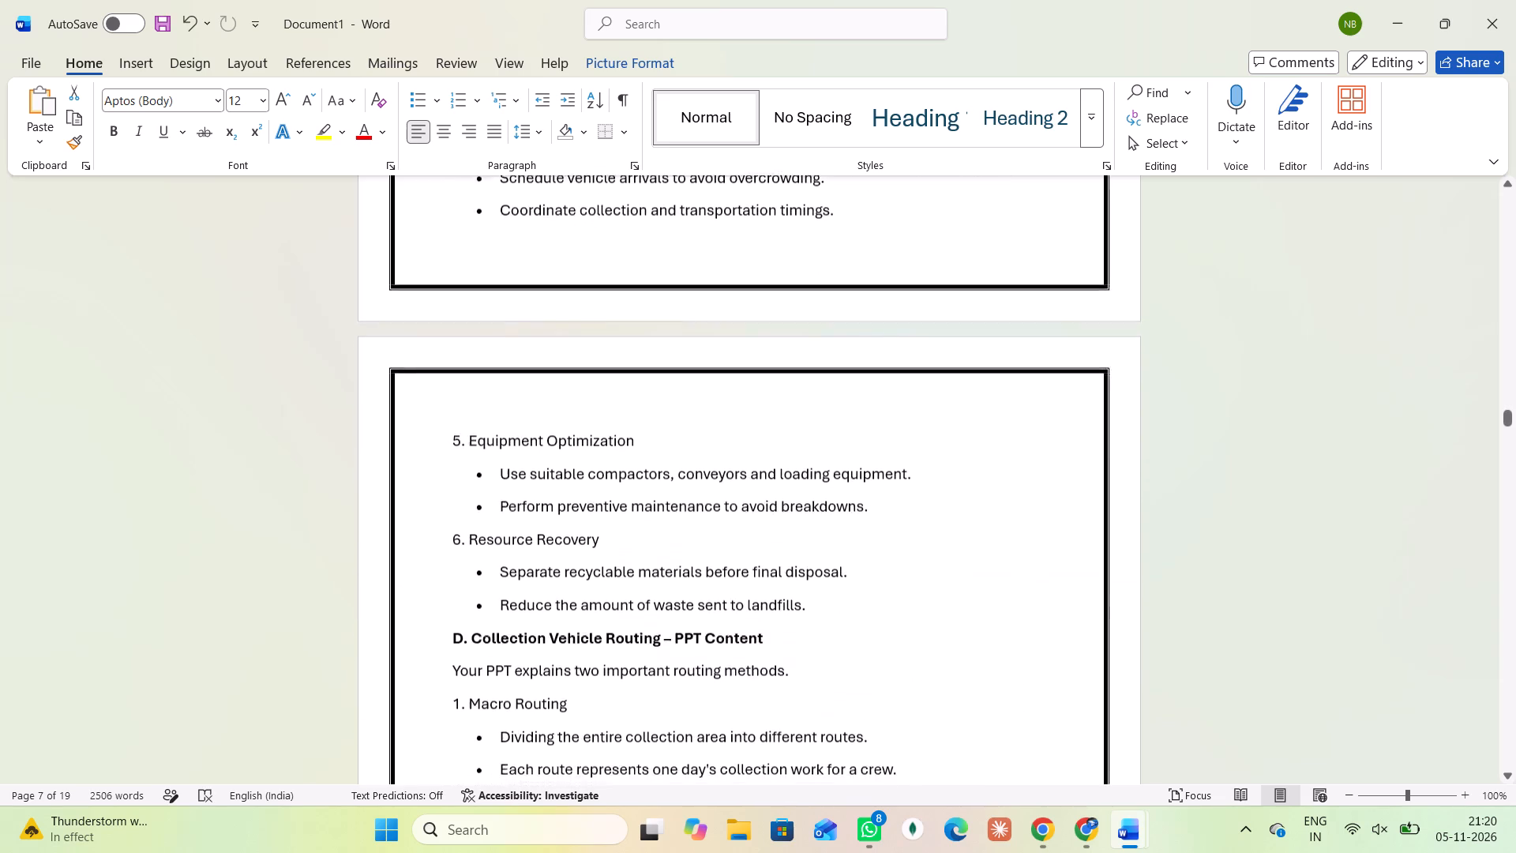
scroll(772, 613, "down", 4)
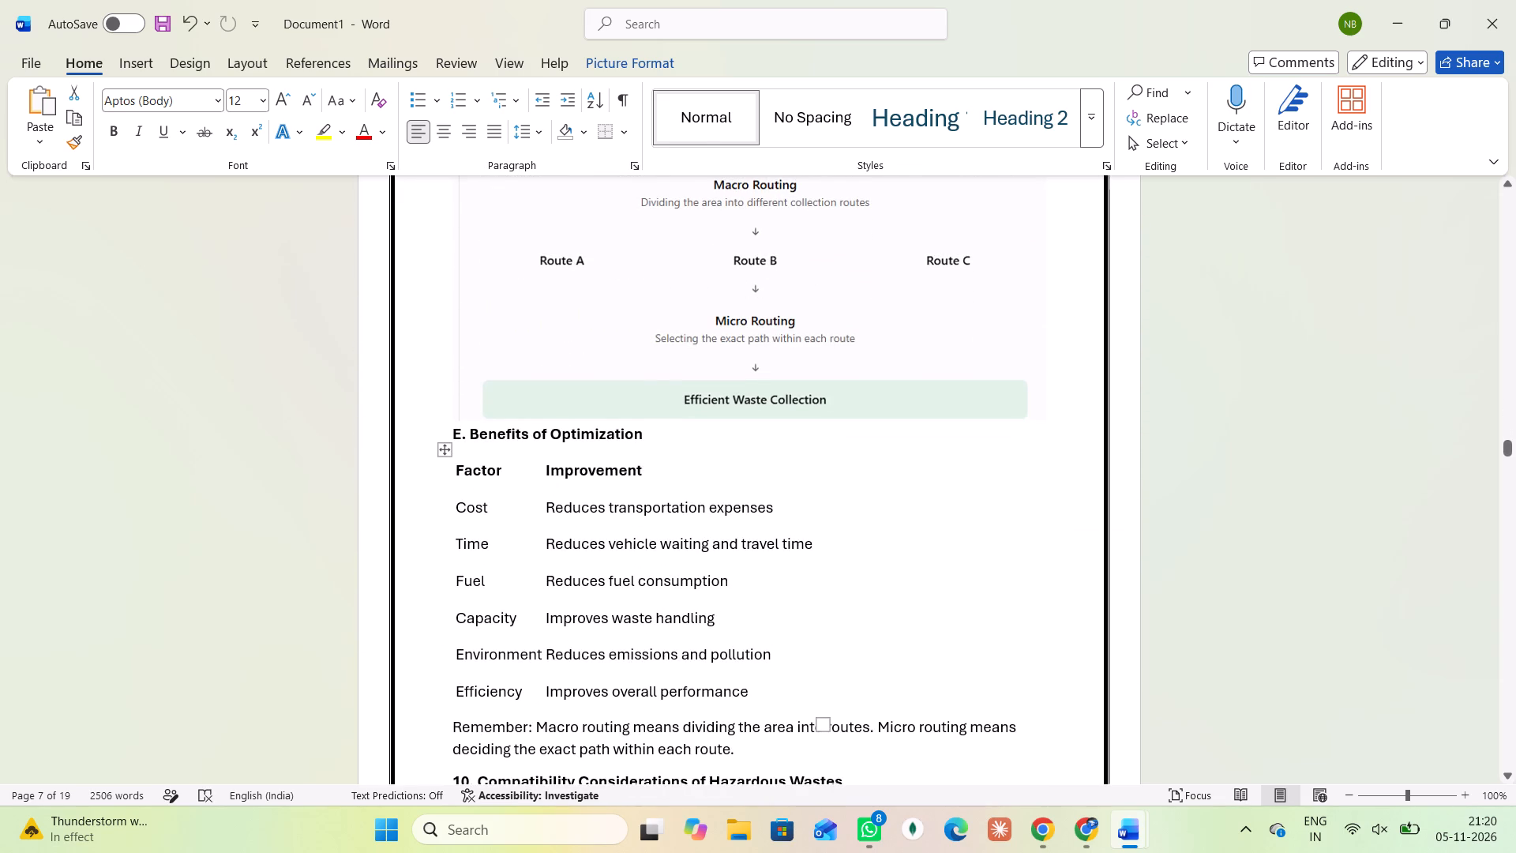
scroll(772, 613, "down", 1)
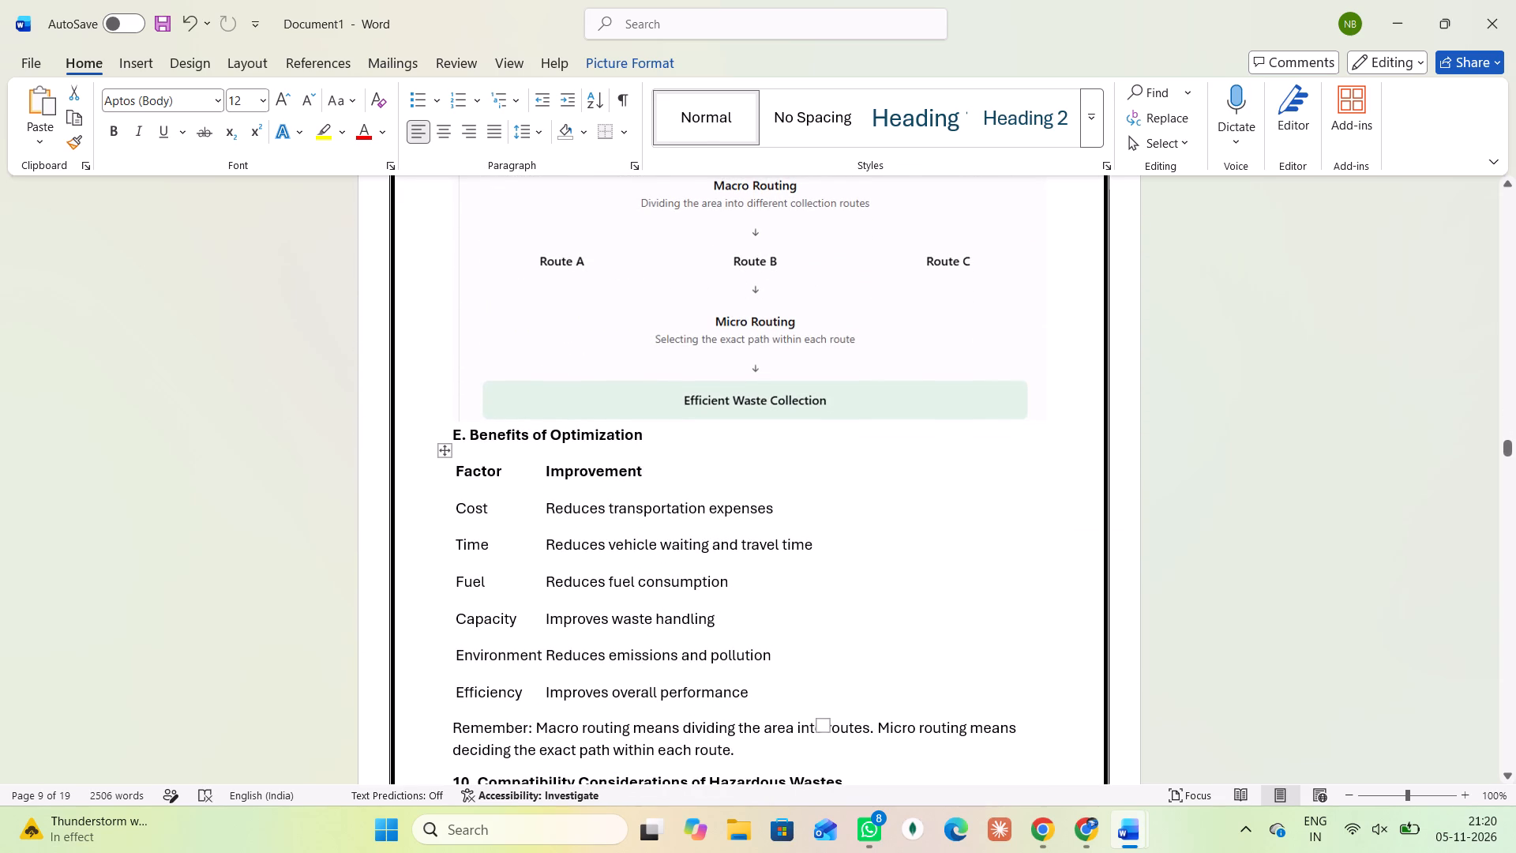
scroll(623, 583, "down", 2)
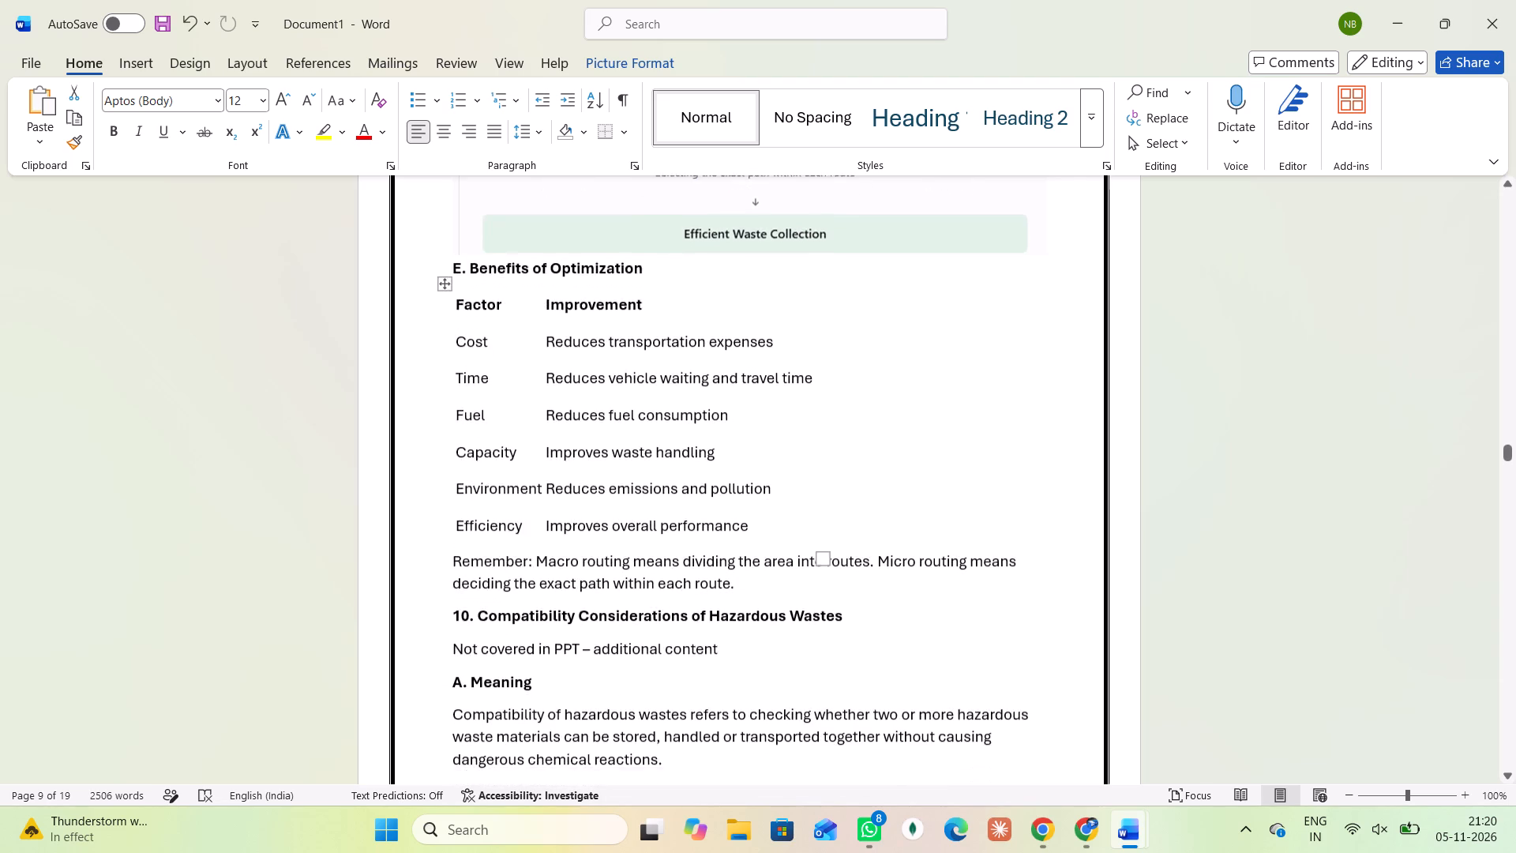
scroll(623, 583, "down", 1)
scroll(623, 583, "up", 1)
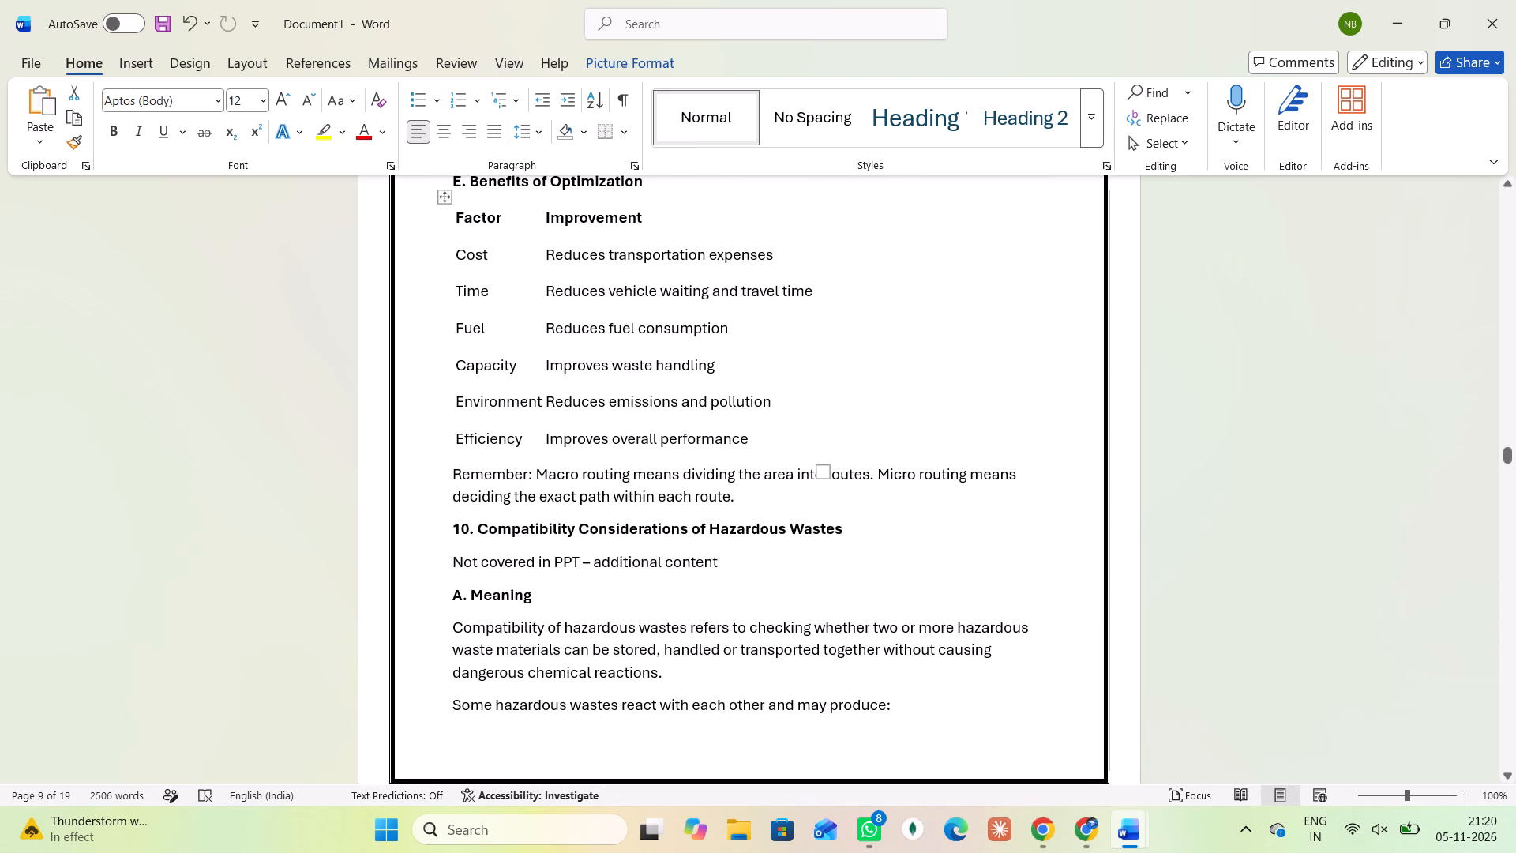
left_click_drag(731, 558, 437, 569)
key("BackSpace")
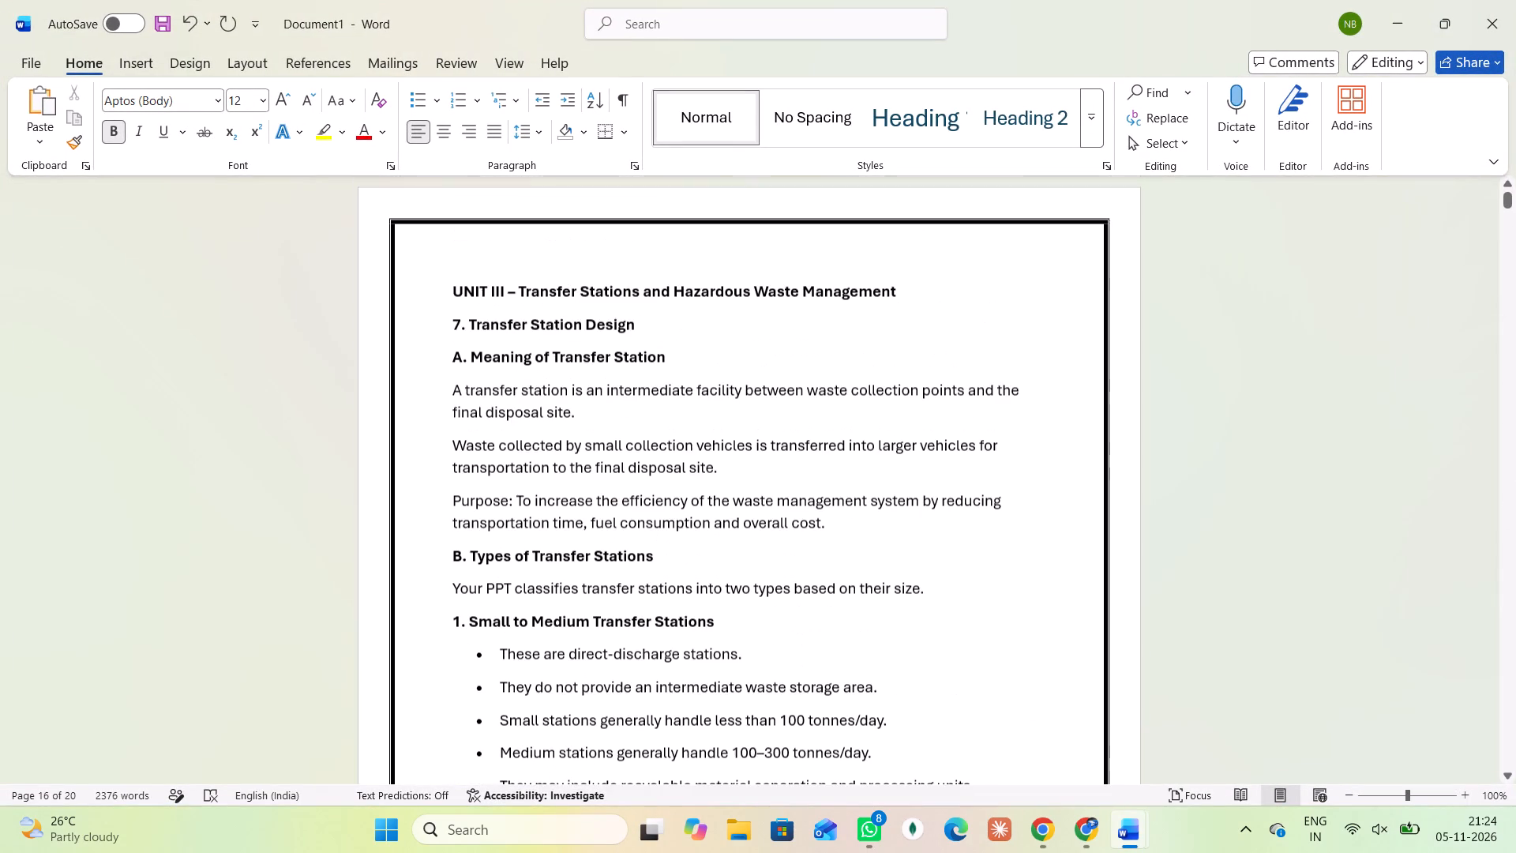
scroll(770, 385, "up", 3)
scroll(685, 442, "down", 1)
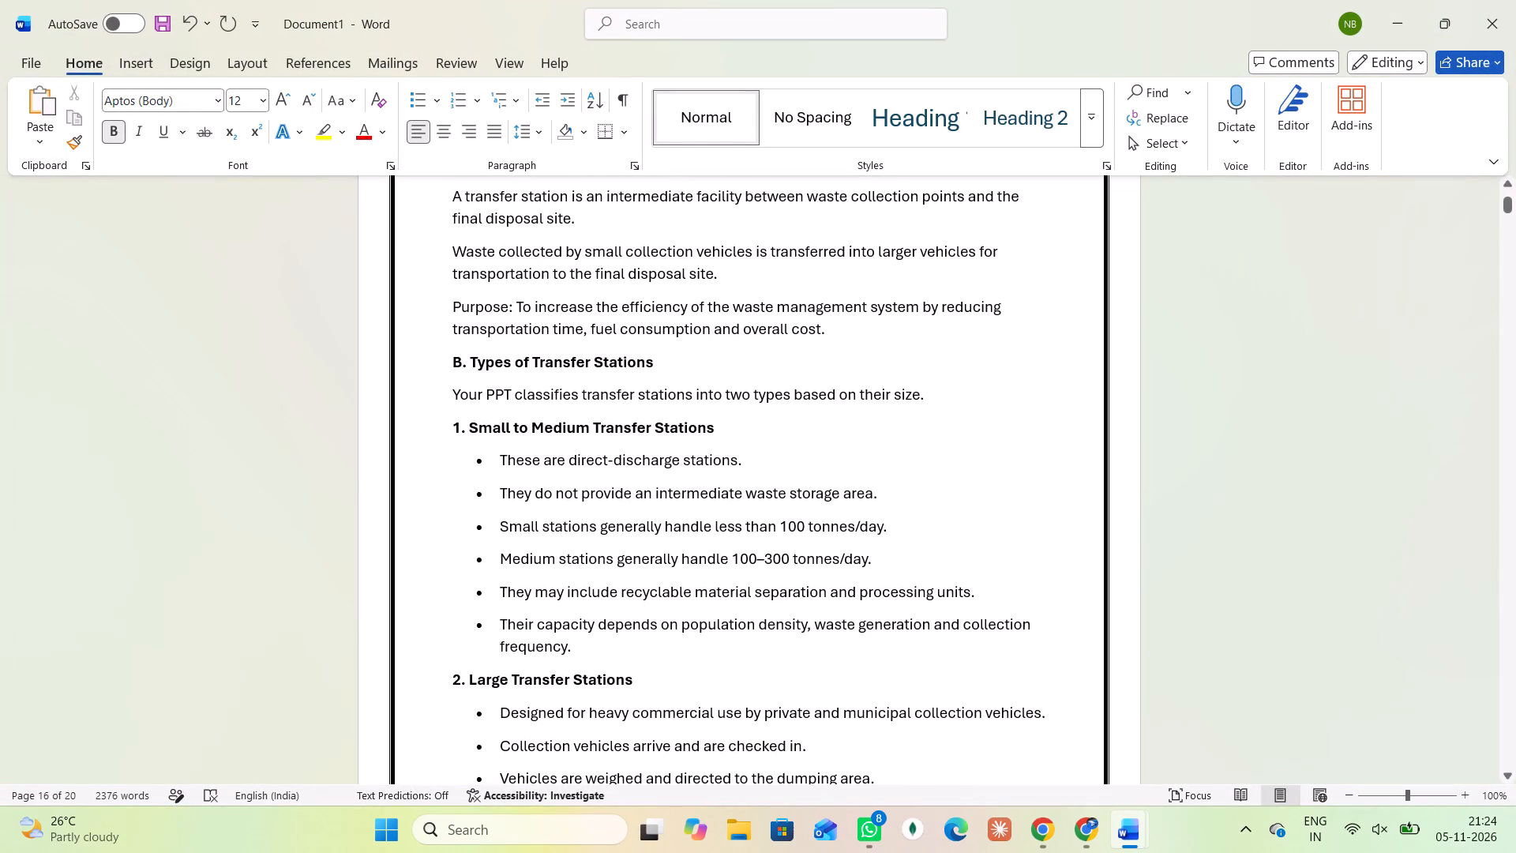
left_click_drag(942, 398, 426, 391)
key("BackSpace")
Shrink the "Diagram 1: Basic layout and movement of waste" and "Diagram 2: Site selection factors" pictures in the transfer station design answer.
scroll(629, 567, "down", 2)
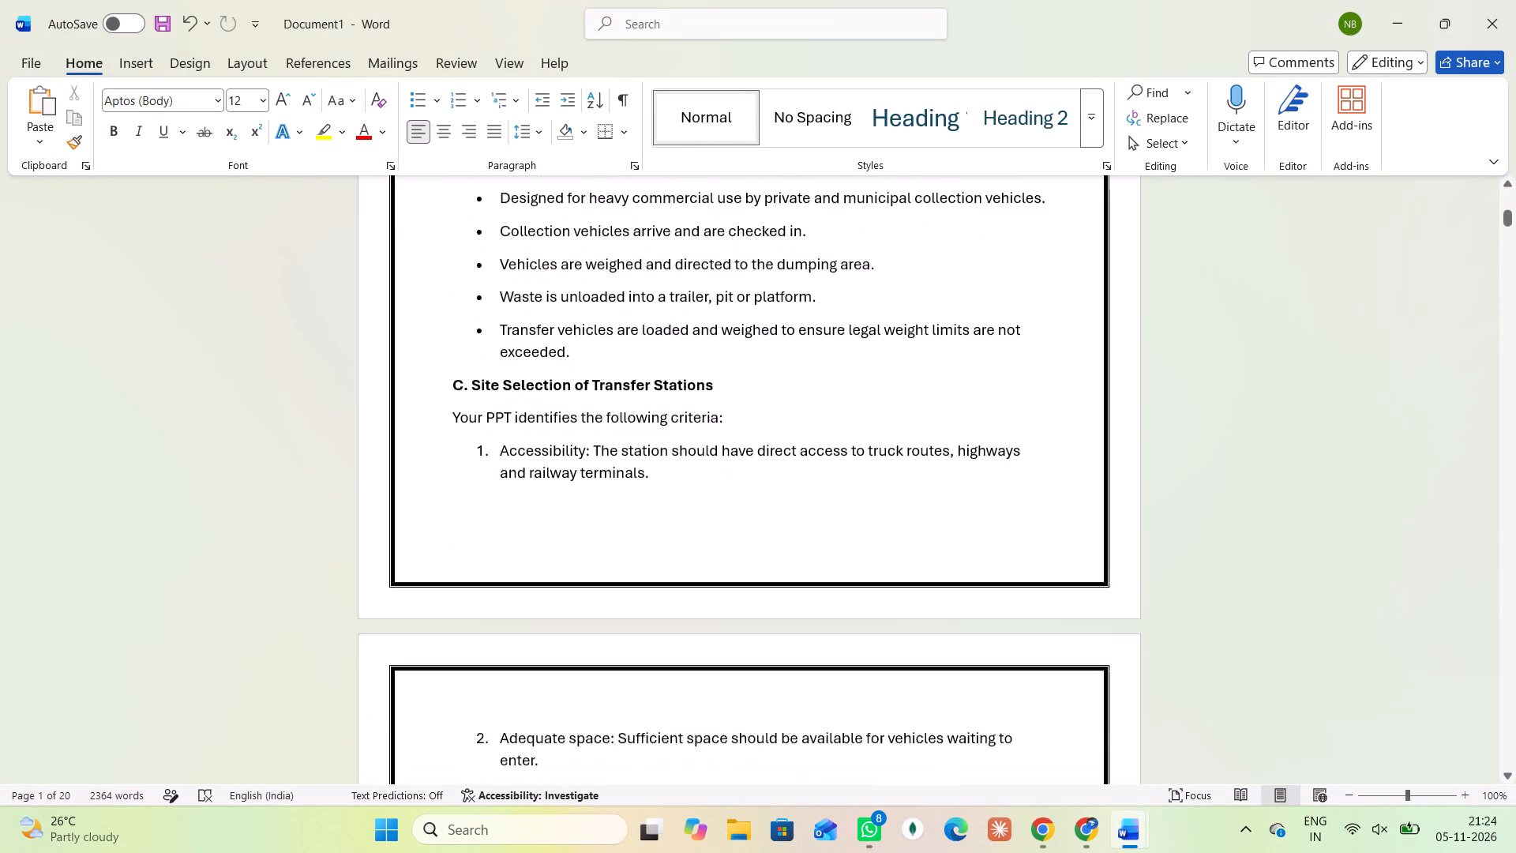
scroll(629, 567, "down", 2)
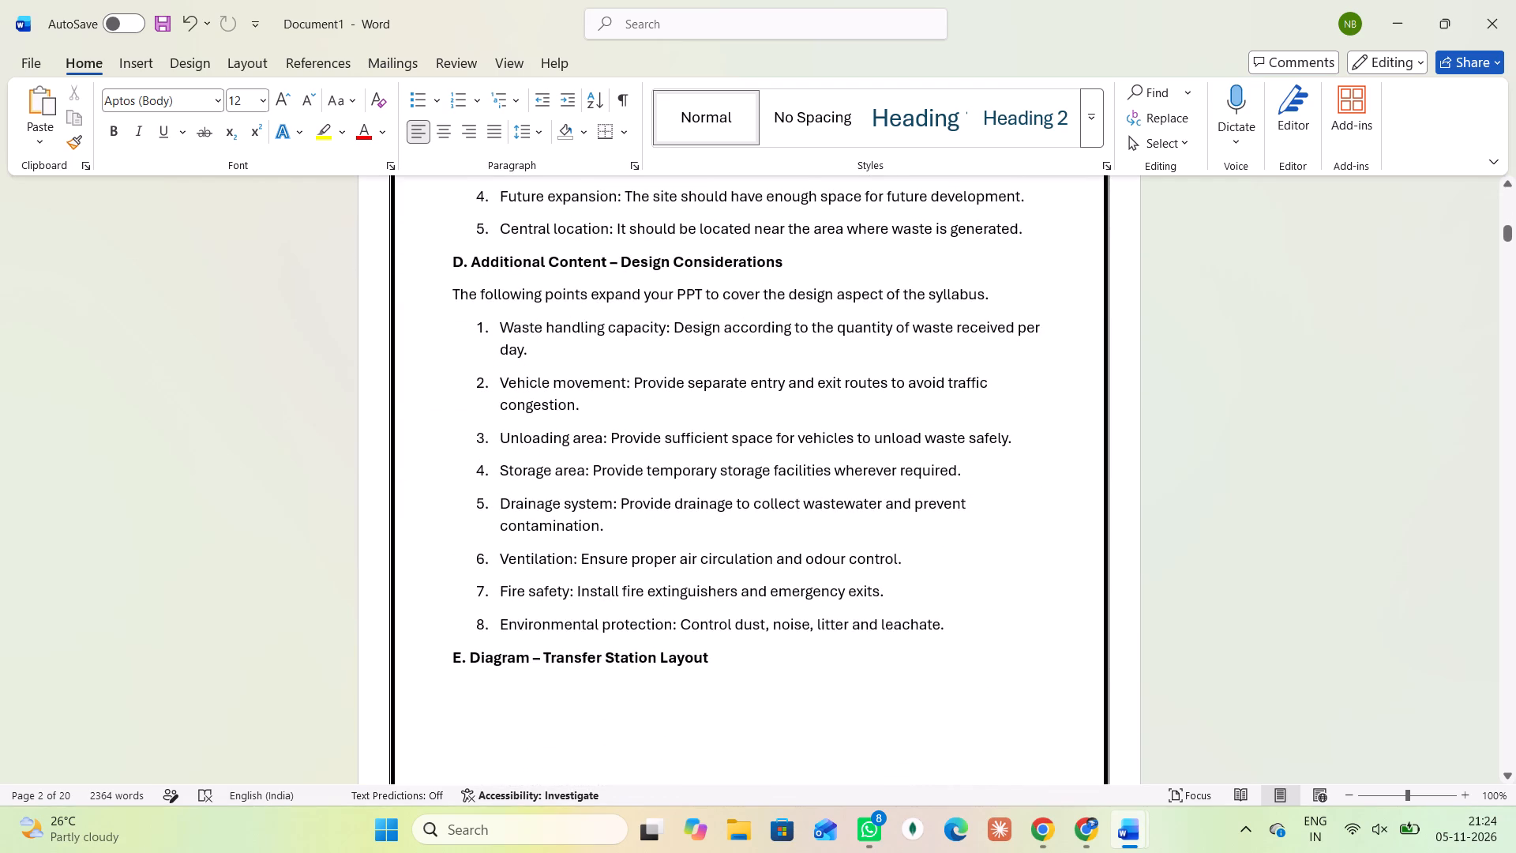
scroll(675, 522, "down", 3)
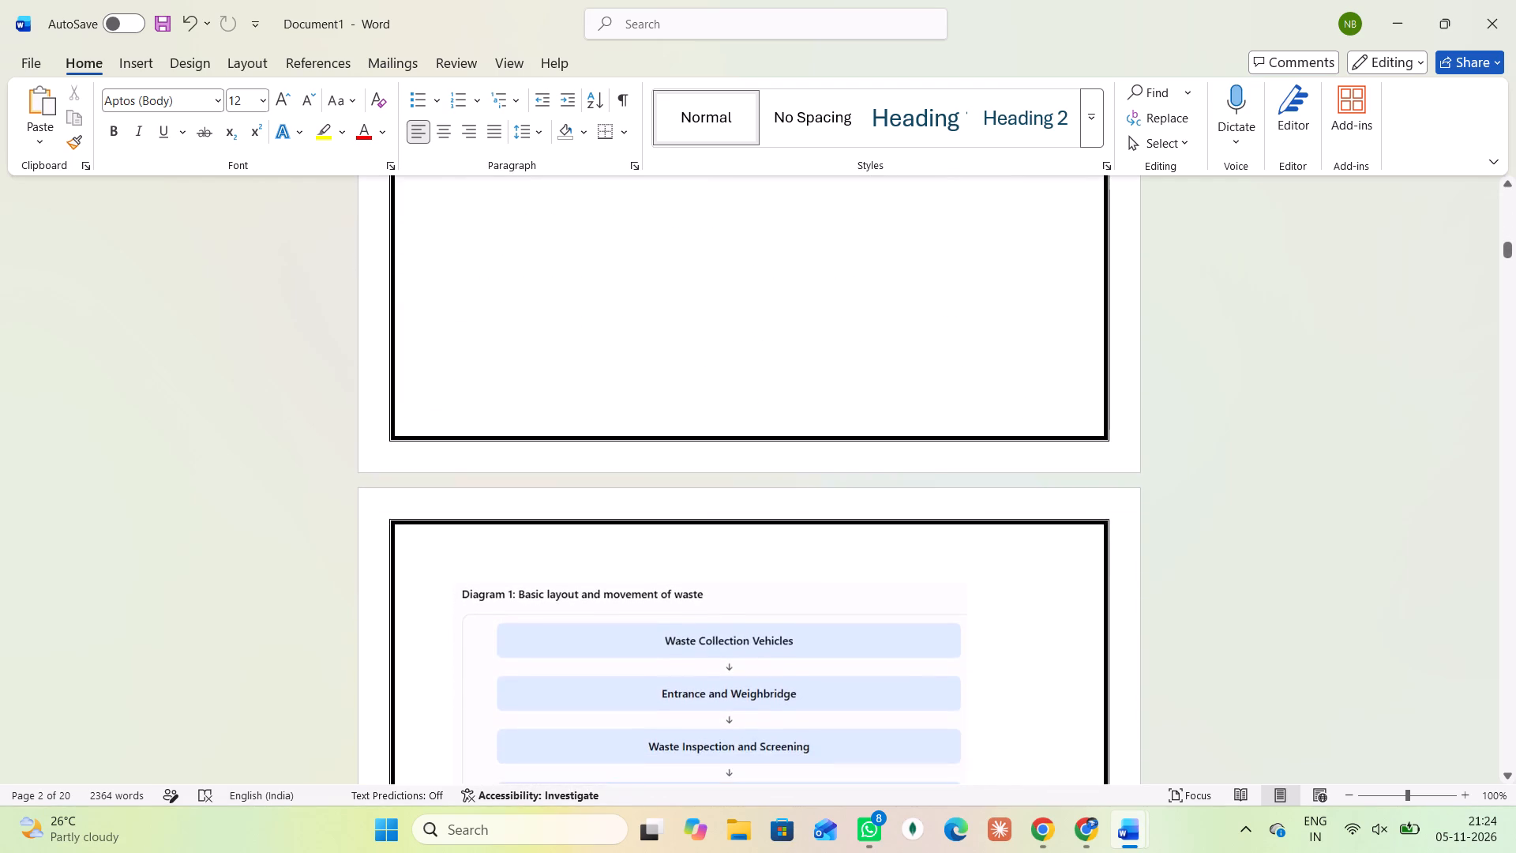
scroll(675, 522, "down", 1)
left_click(687, 490)
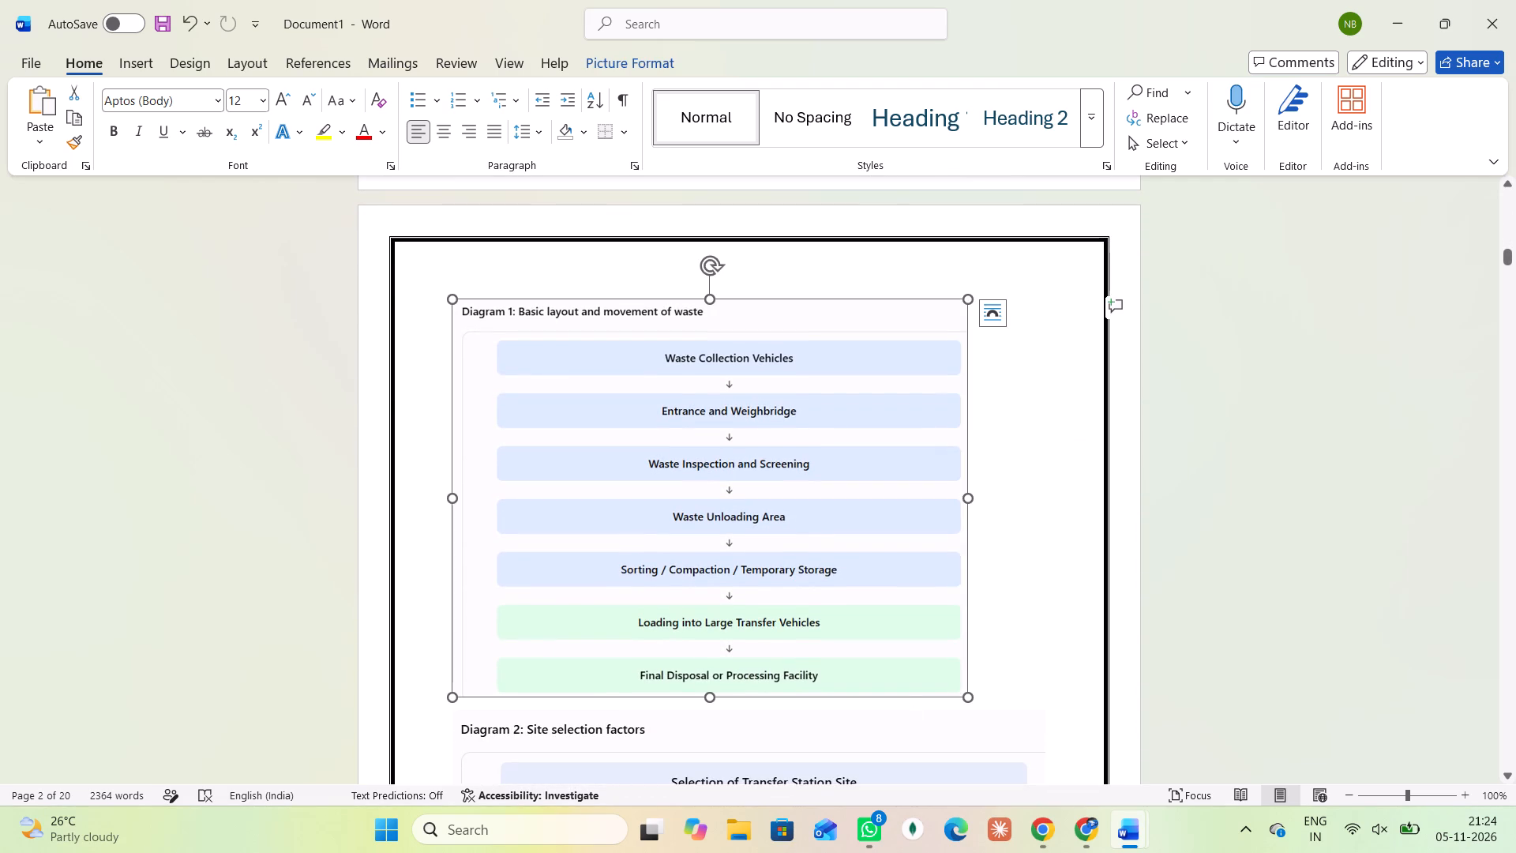
left_click_drag(966, 698, 882, 611)
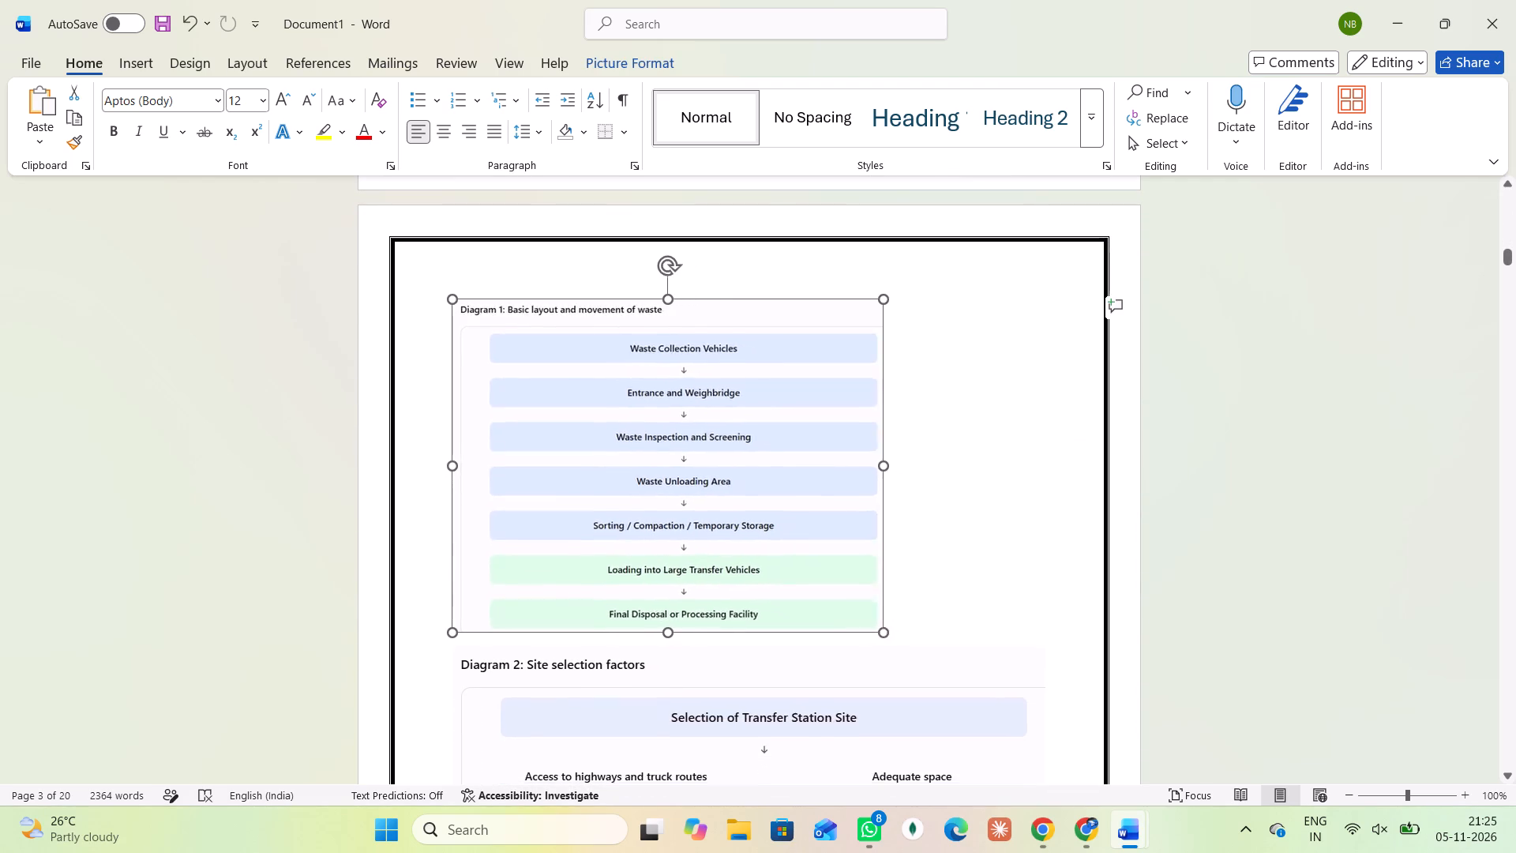
left_click_drag(882, 611, 881, 610)
scroll(826, 552, "down", 2)
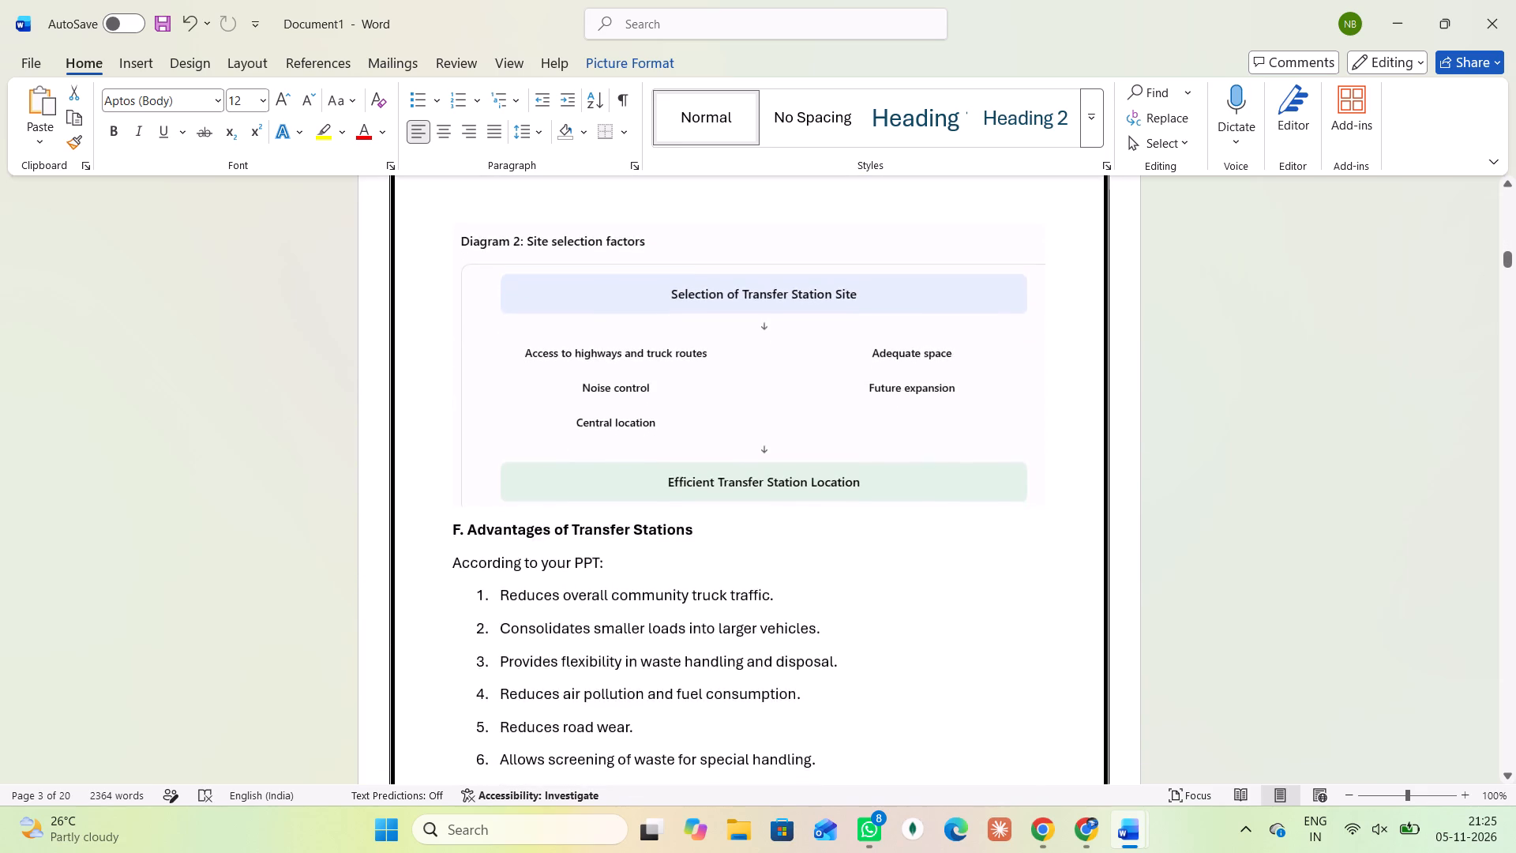
left_click(840, 455)
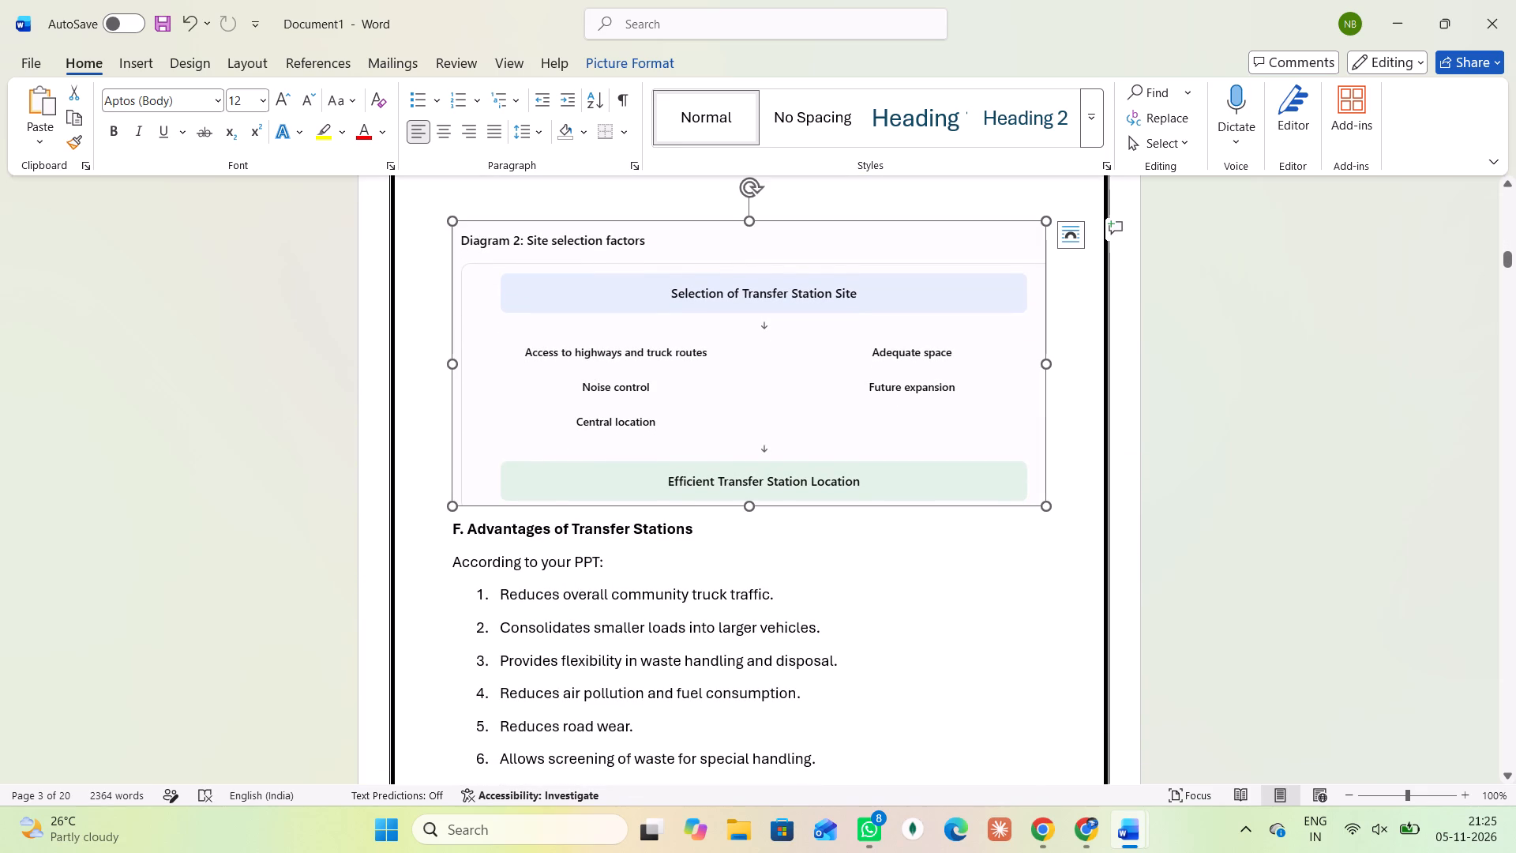
left_click_drag(1046, 506, 936, 460)
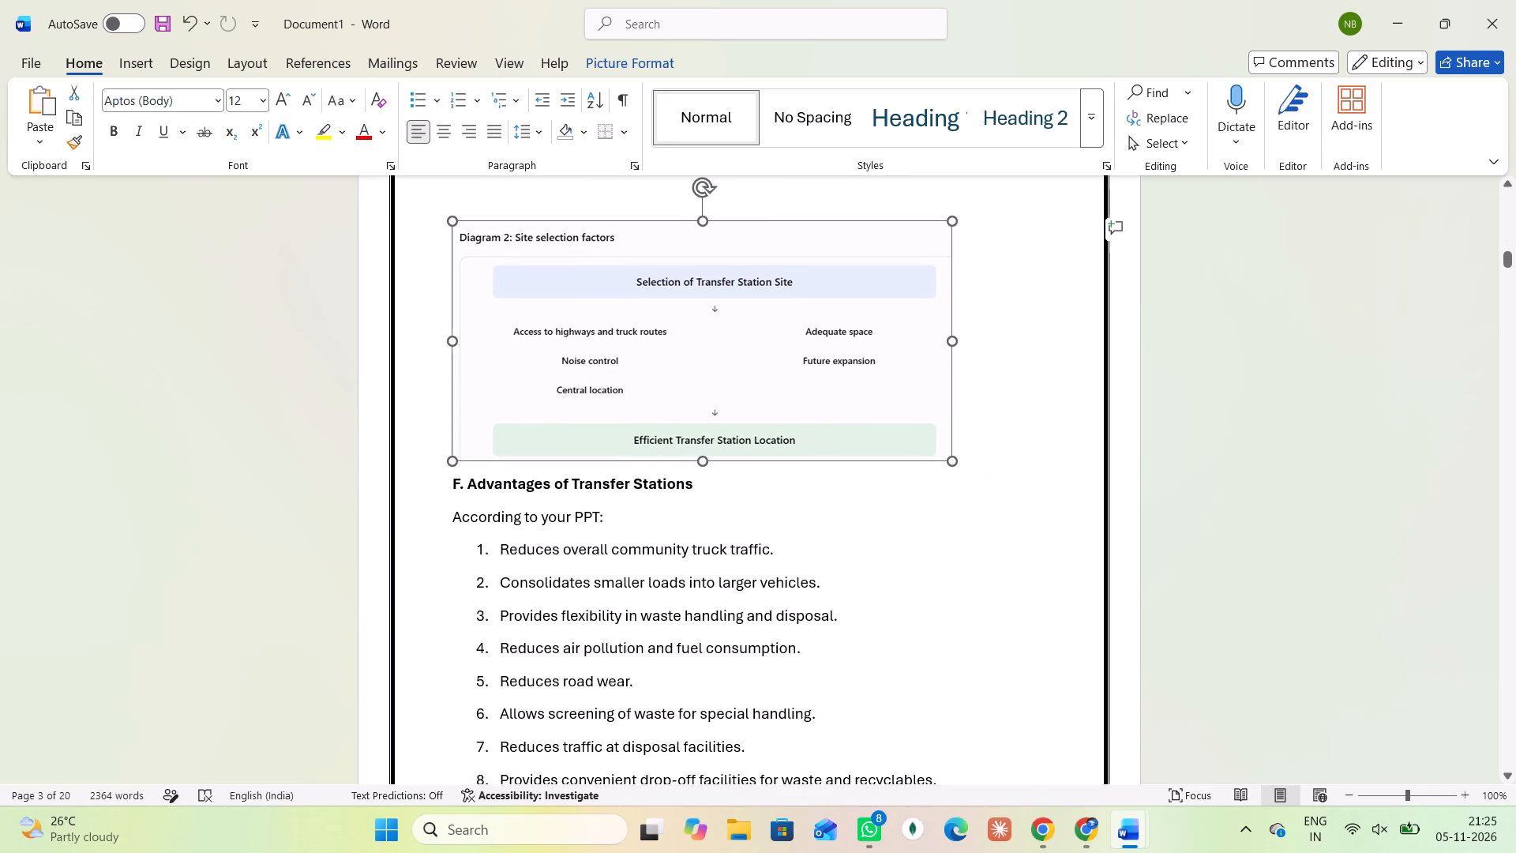
Snip the seven-point "Working" of topic 7 from ChatGPT and insert it in Word on a new line below "Diagram 2: Site selection factors".
left_click(971, 451)
key("Return")
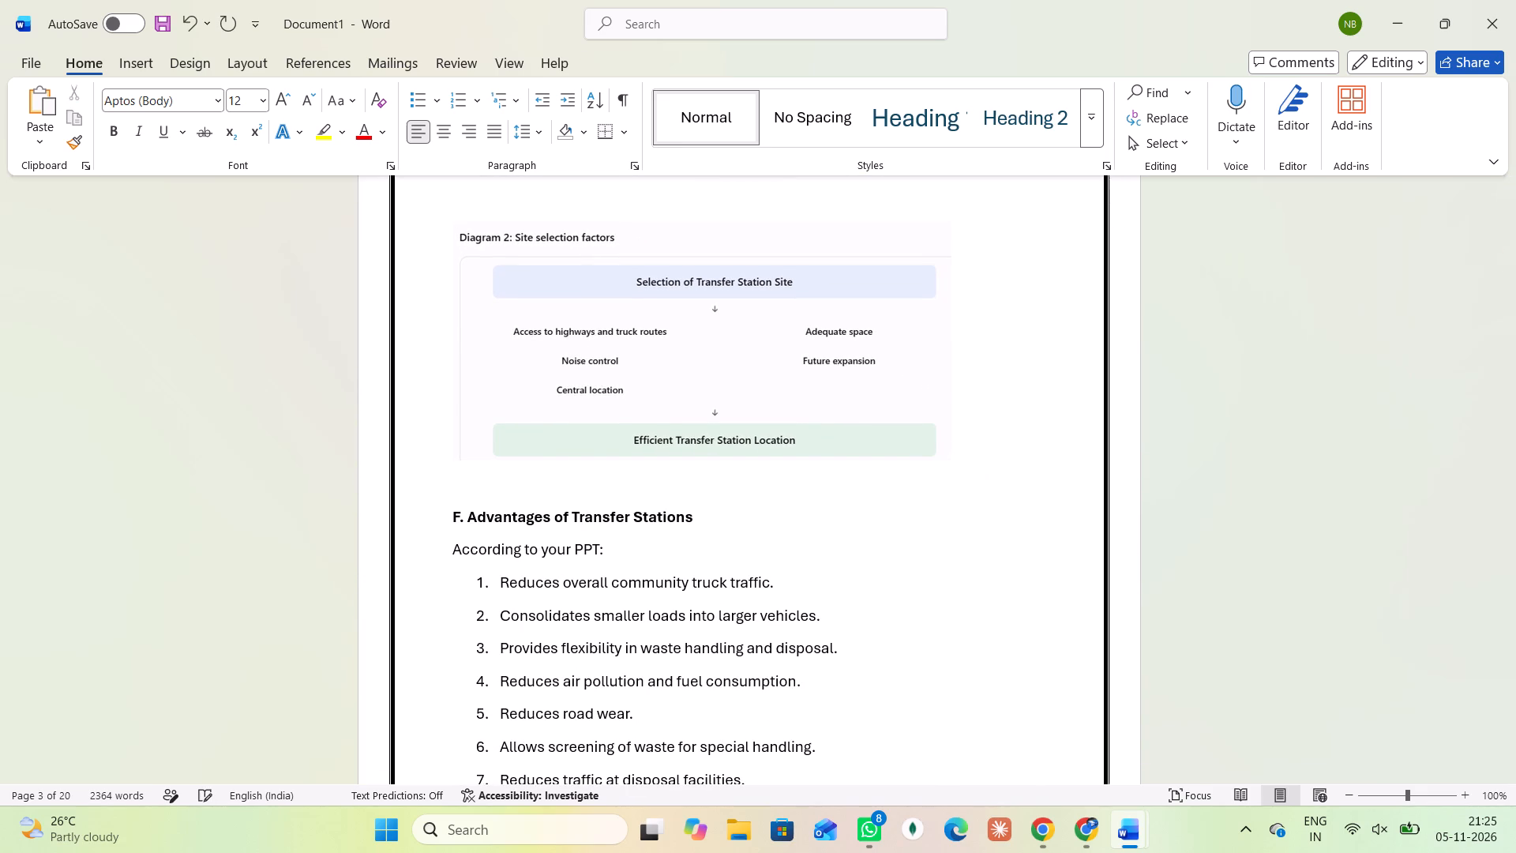
key("alt+Tab")
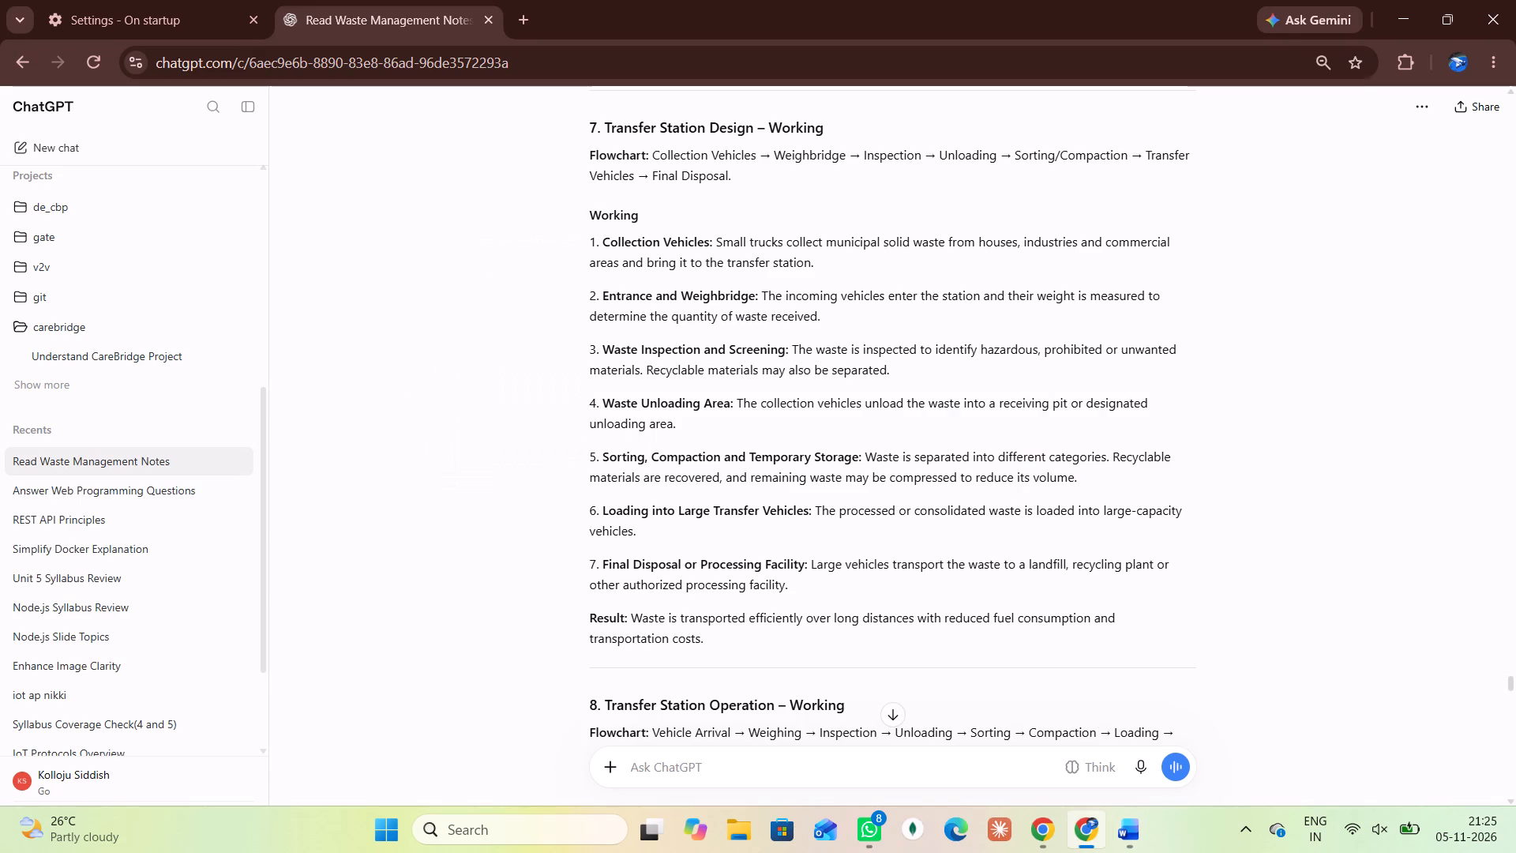
left_click(971, 451)
key("shift+super+s")
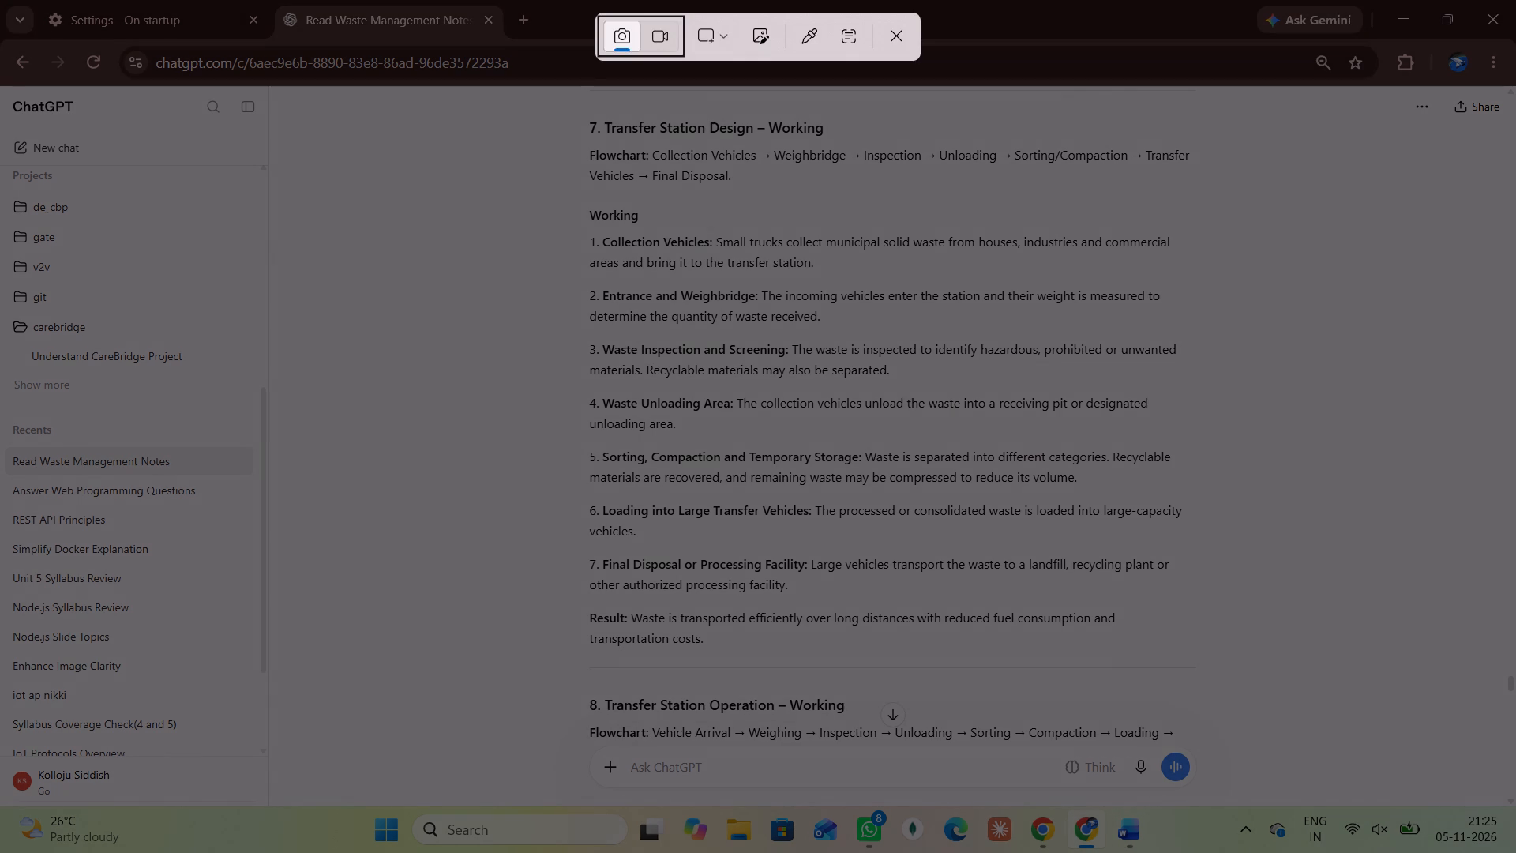
left_click_drag(568, 204, 1186, 610)
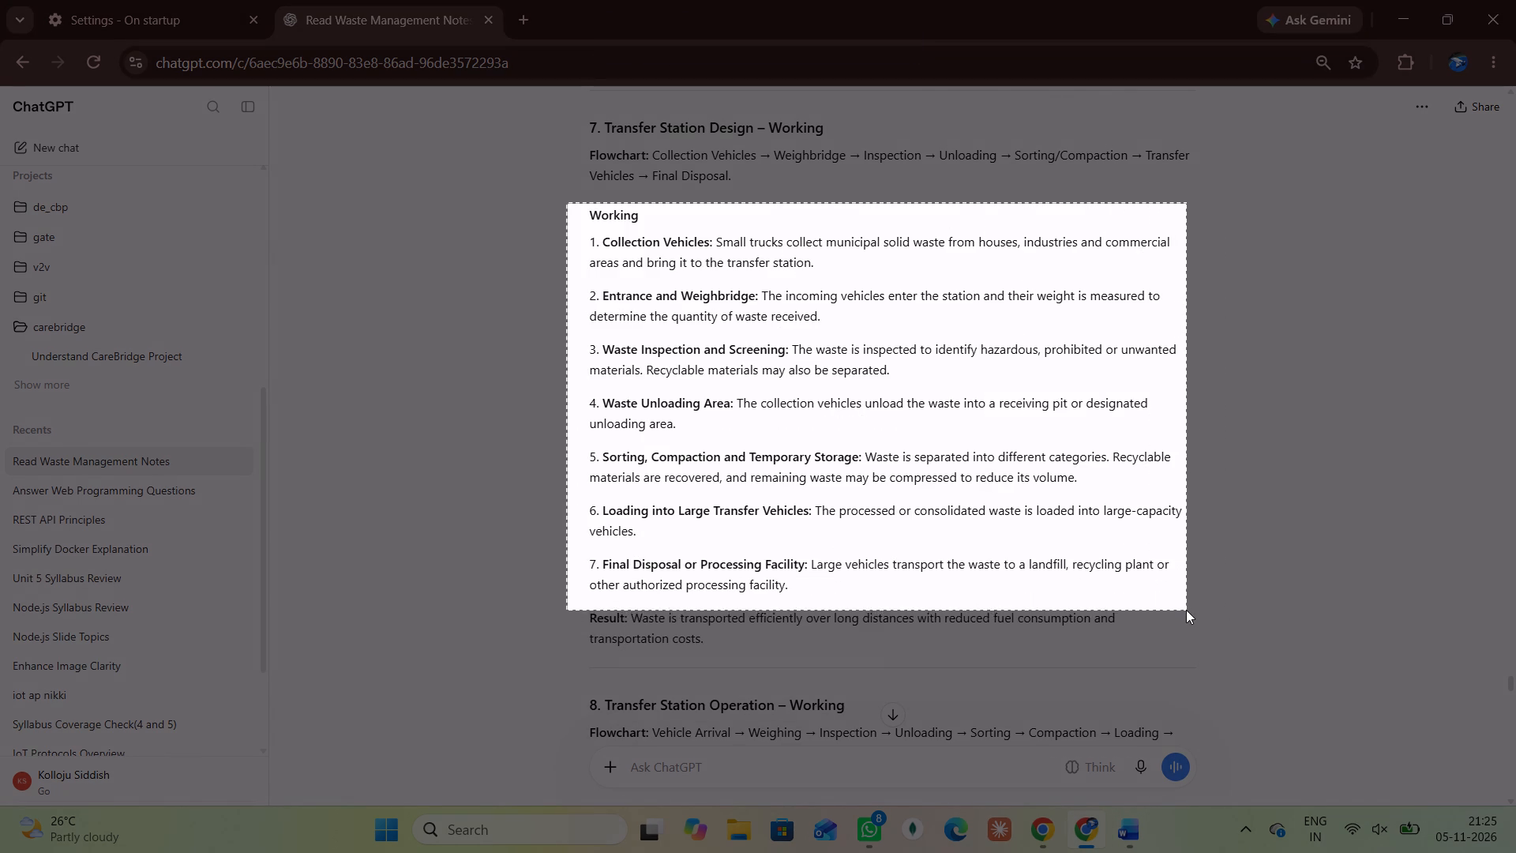
left_click_drag(1186, 610, 1189, 607)
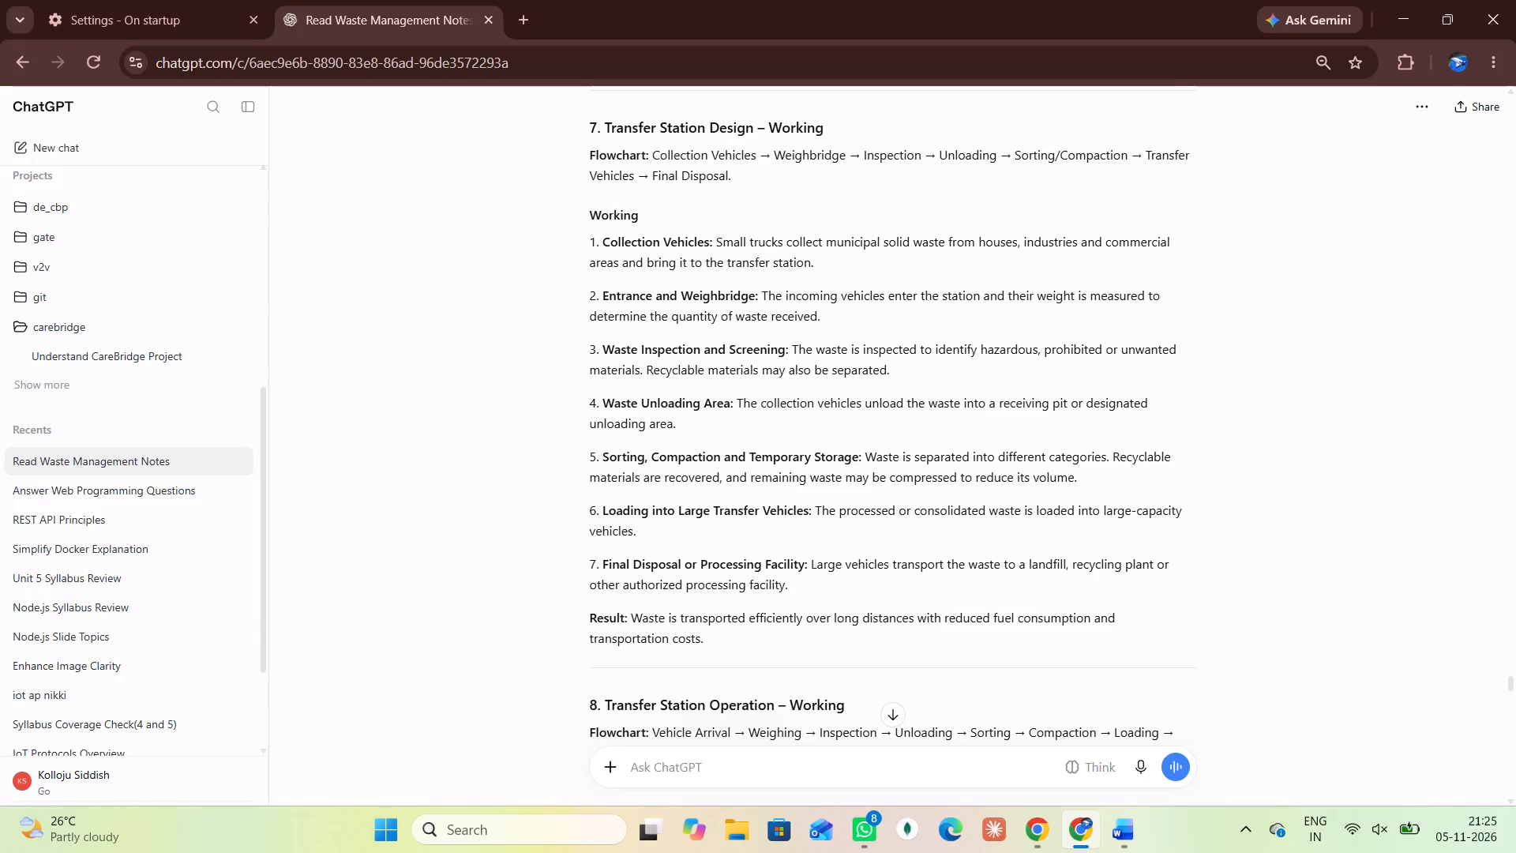
key("alt+Tab")
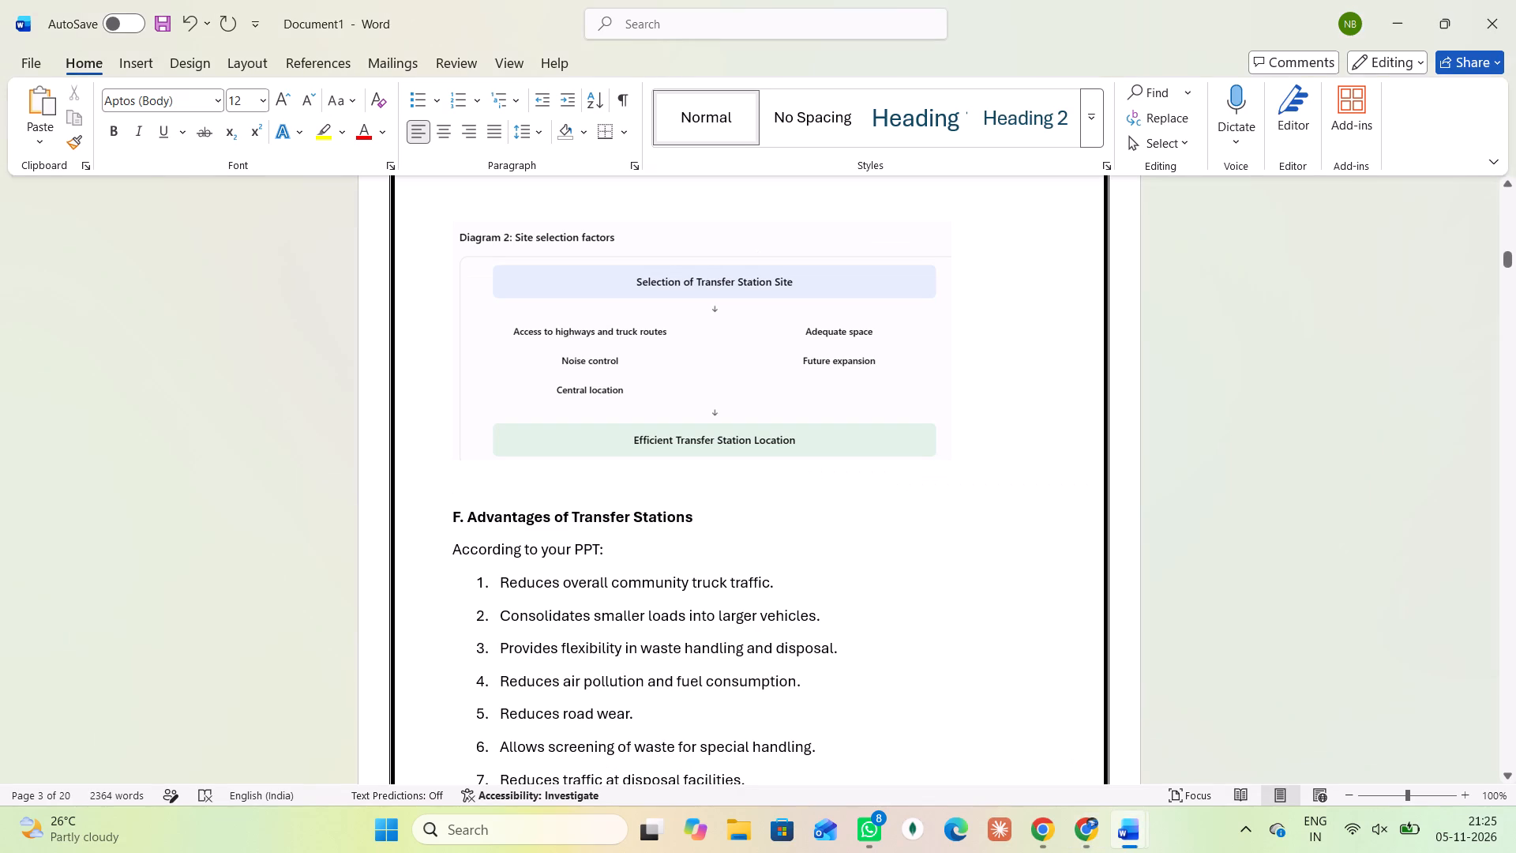
key("ctrl+v")
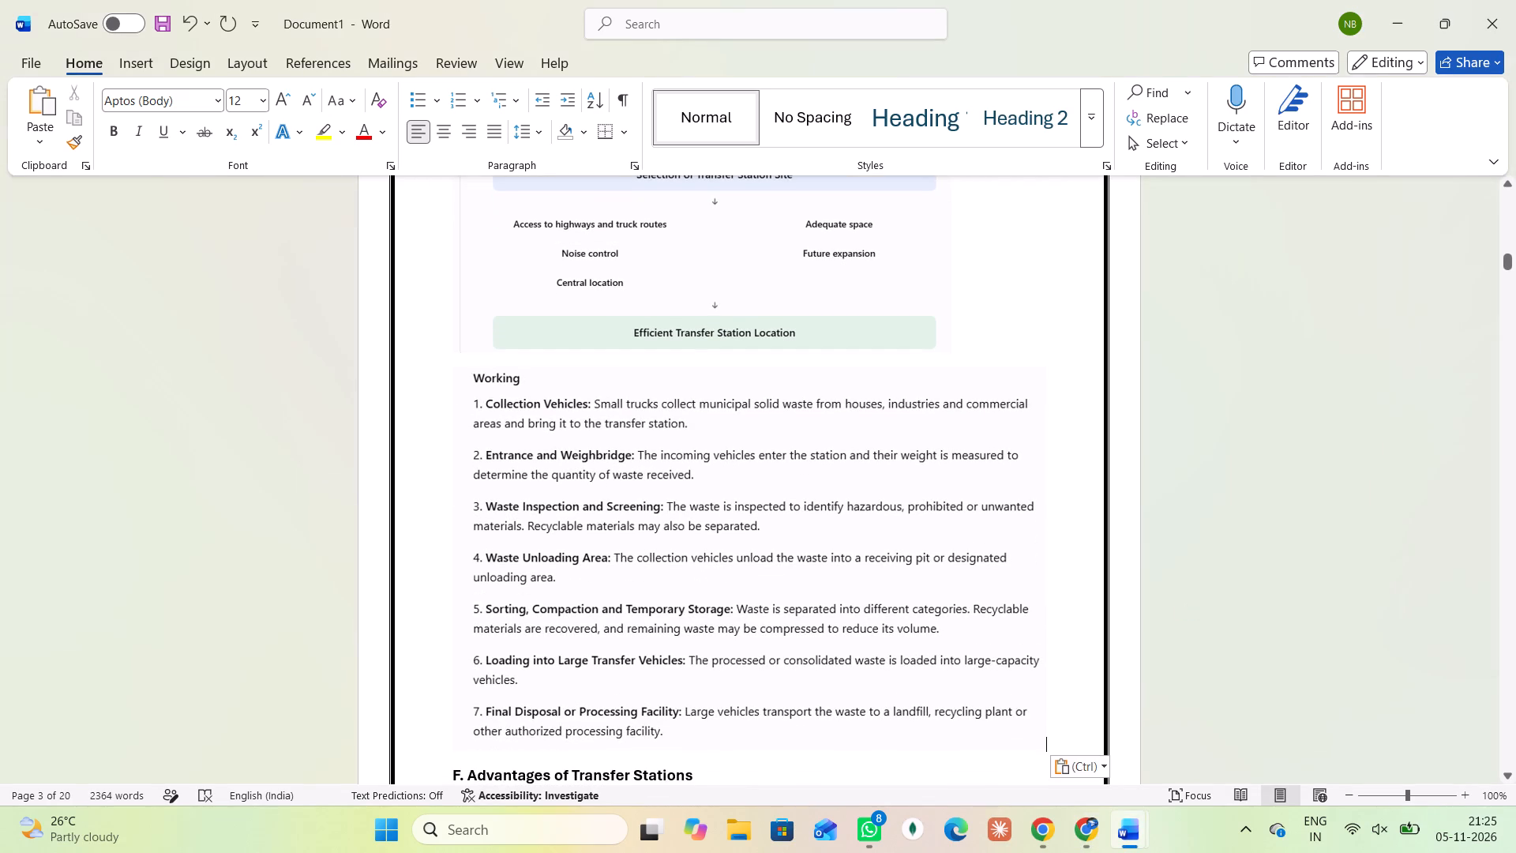
In ChatGPT, capture a screen snip of the eight-point "Working" under "8. Transfer Station Operation – Working", without the Result line.
key("alt+Tab")
scroll(797, 494, "down", 2)
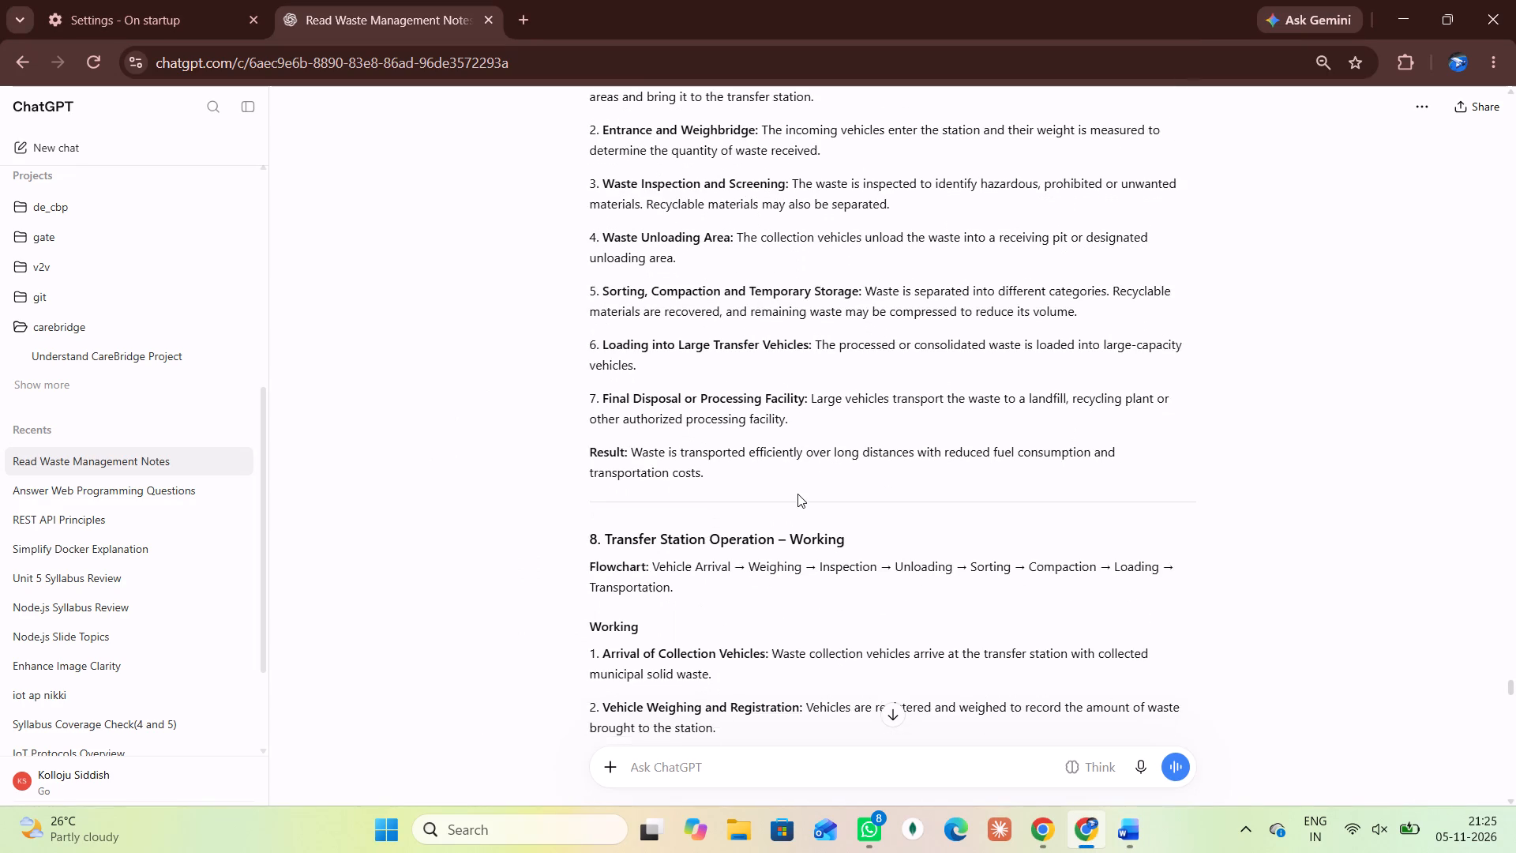
scroll(797, 494, "down", 2)
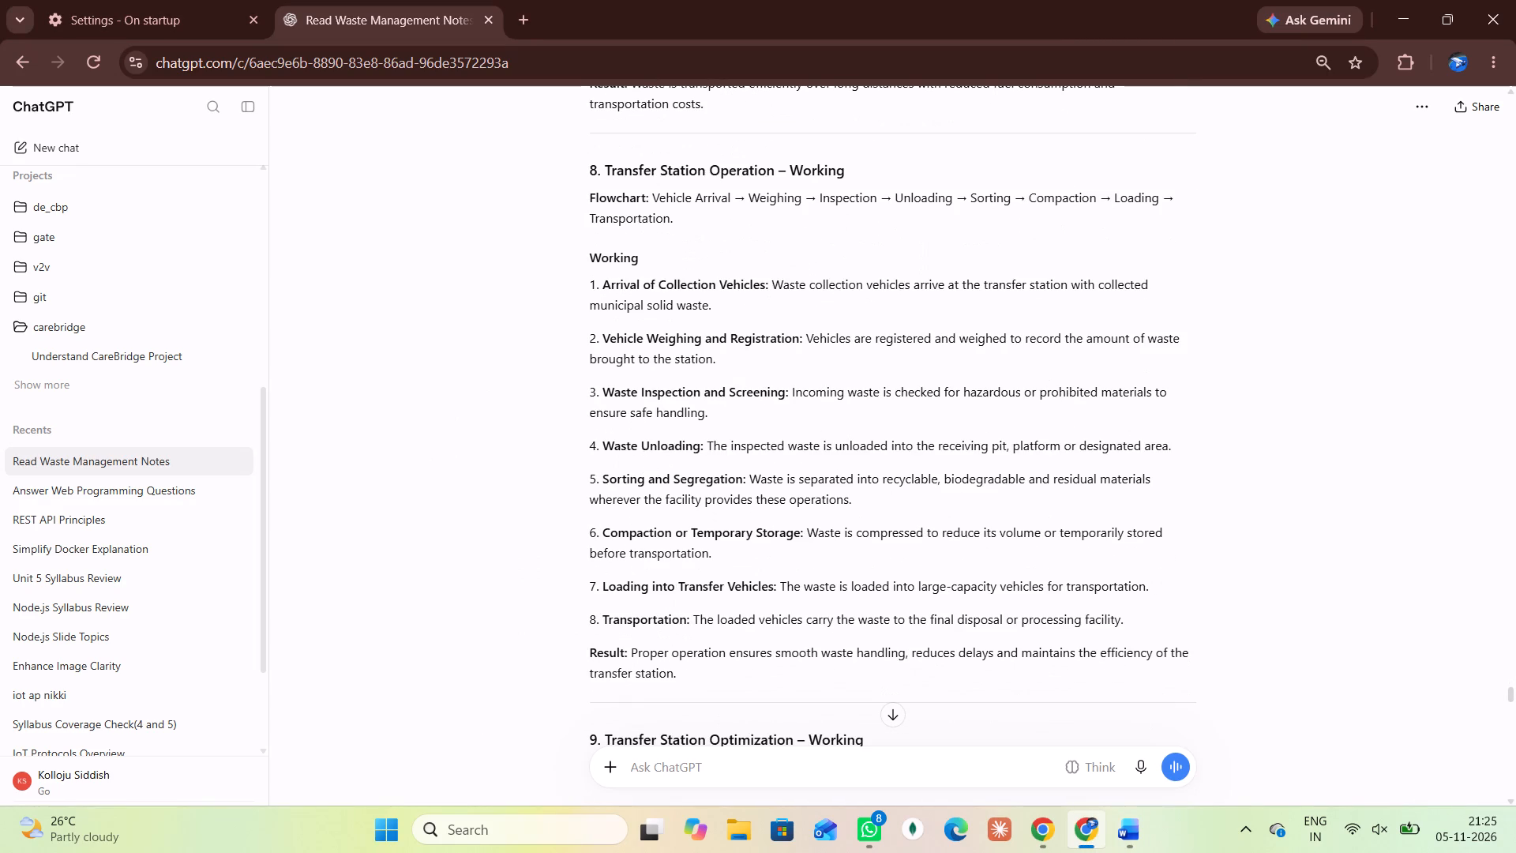
key("shift+super+s")
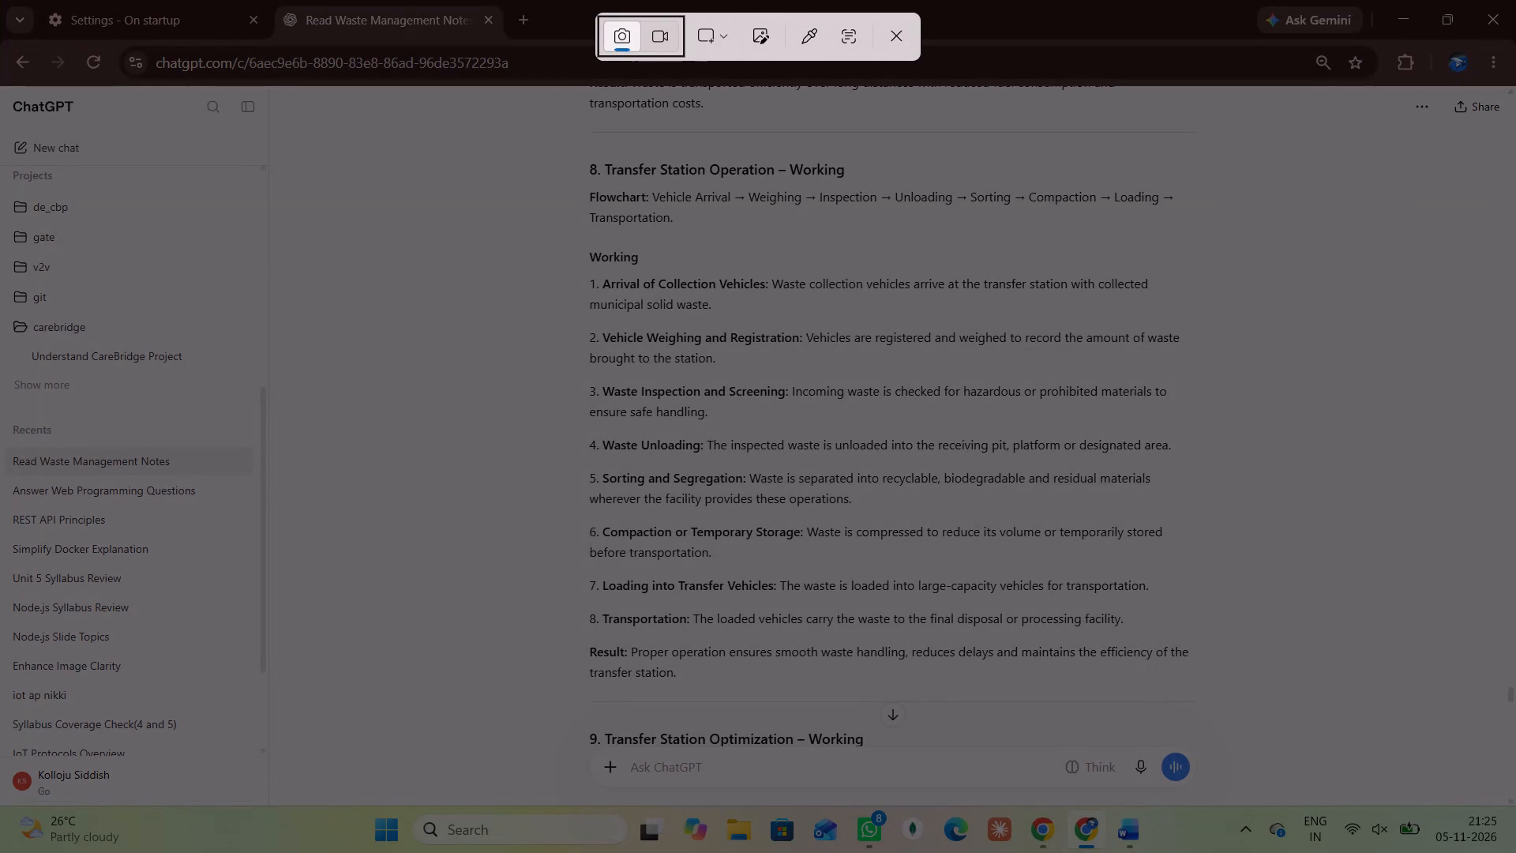
left_click_drag(584, 245, 1191, 635)
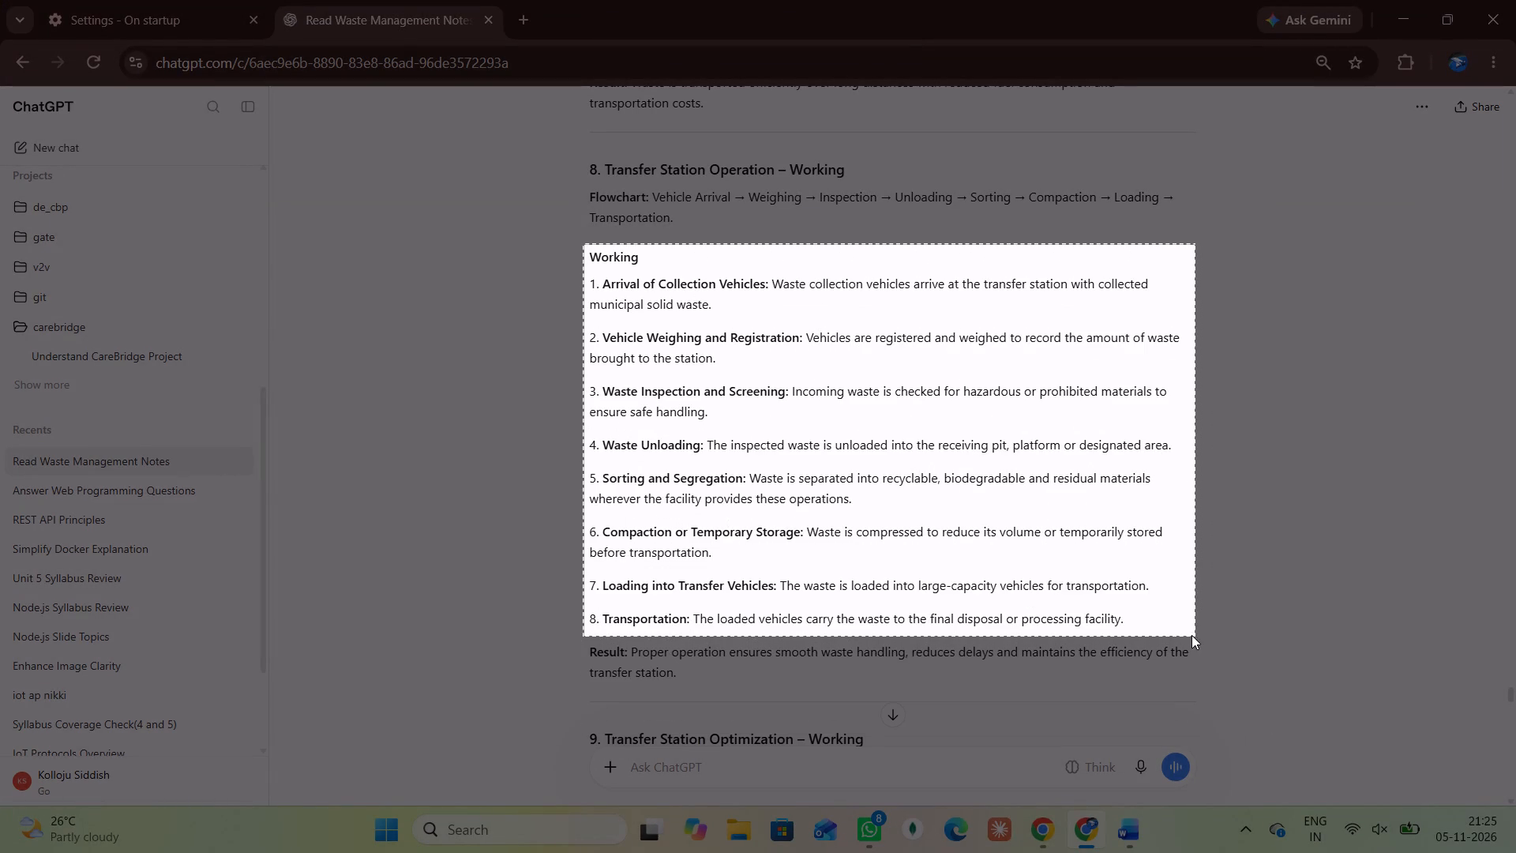
left_click_drag(1191, 635, 1199, 639)
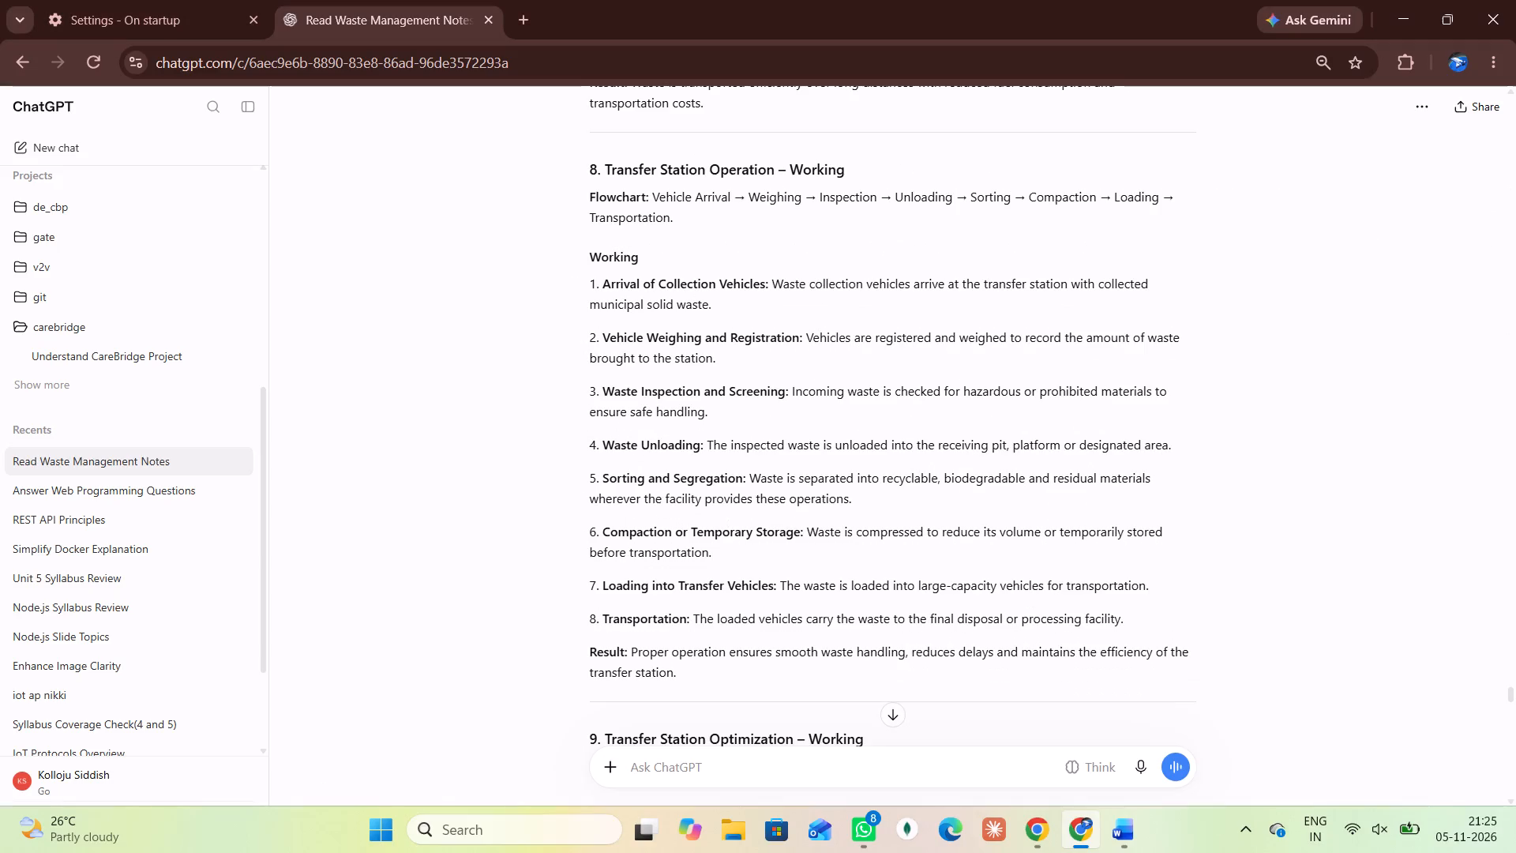
In Word, insert the topic 8 working snip on a new line below "Diagram 1: Operational flowchart".
key("alt+Tab")
scroll(989, 564, "down", 2)
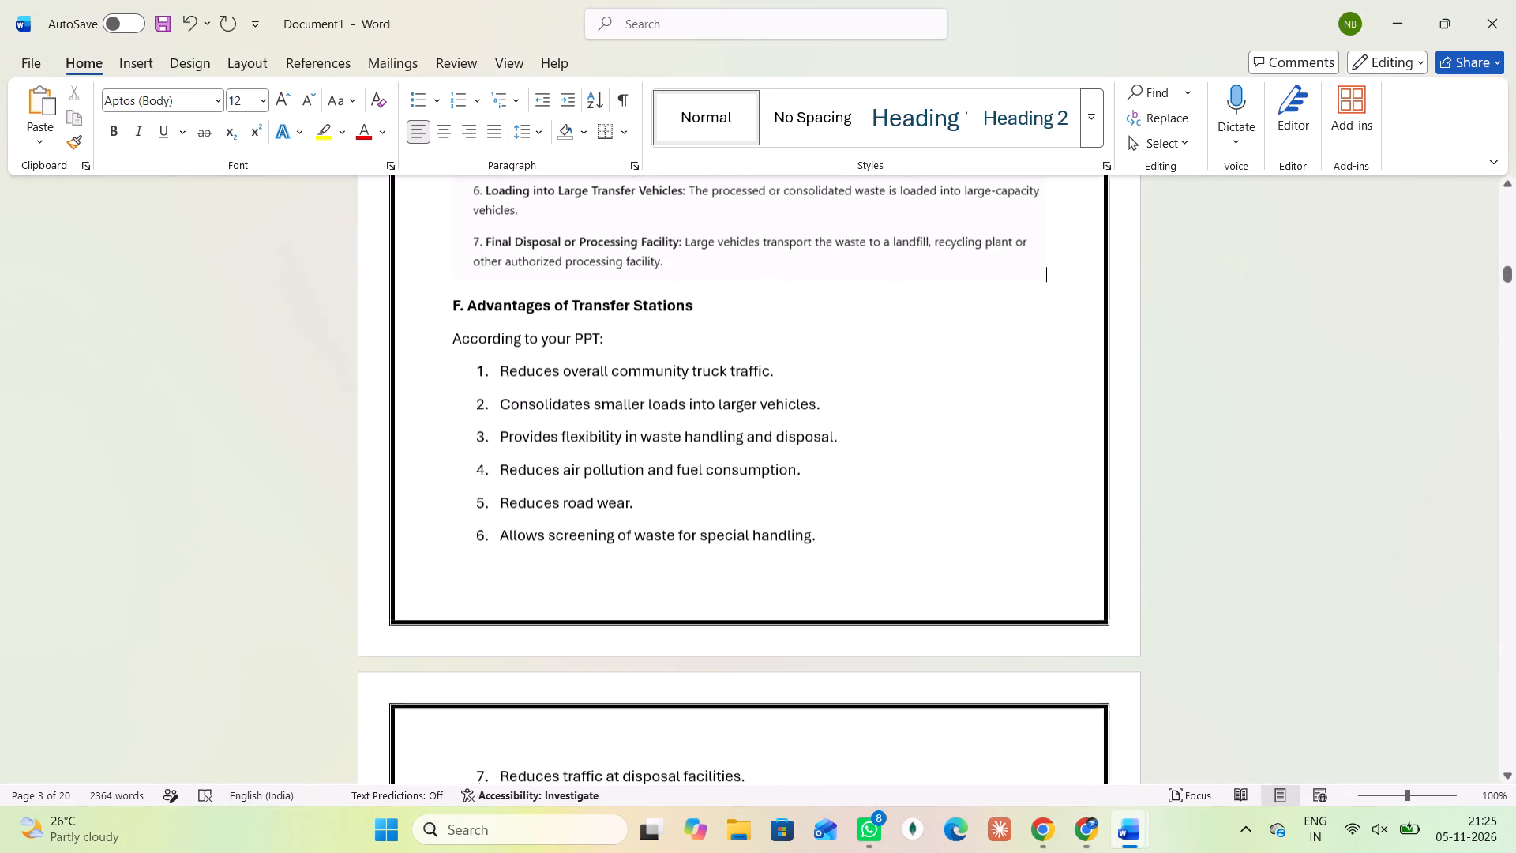
scroll(989, 564, "down", 6)
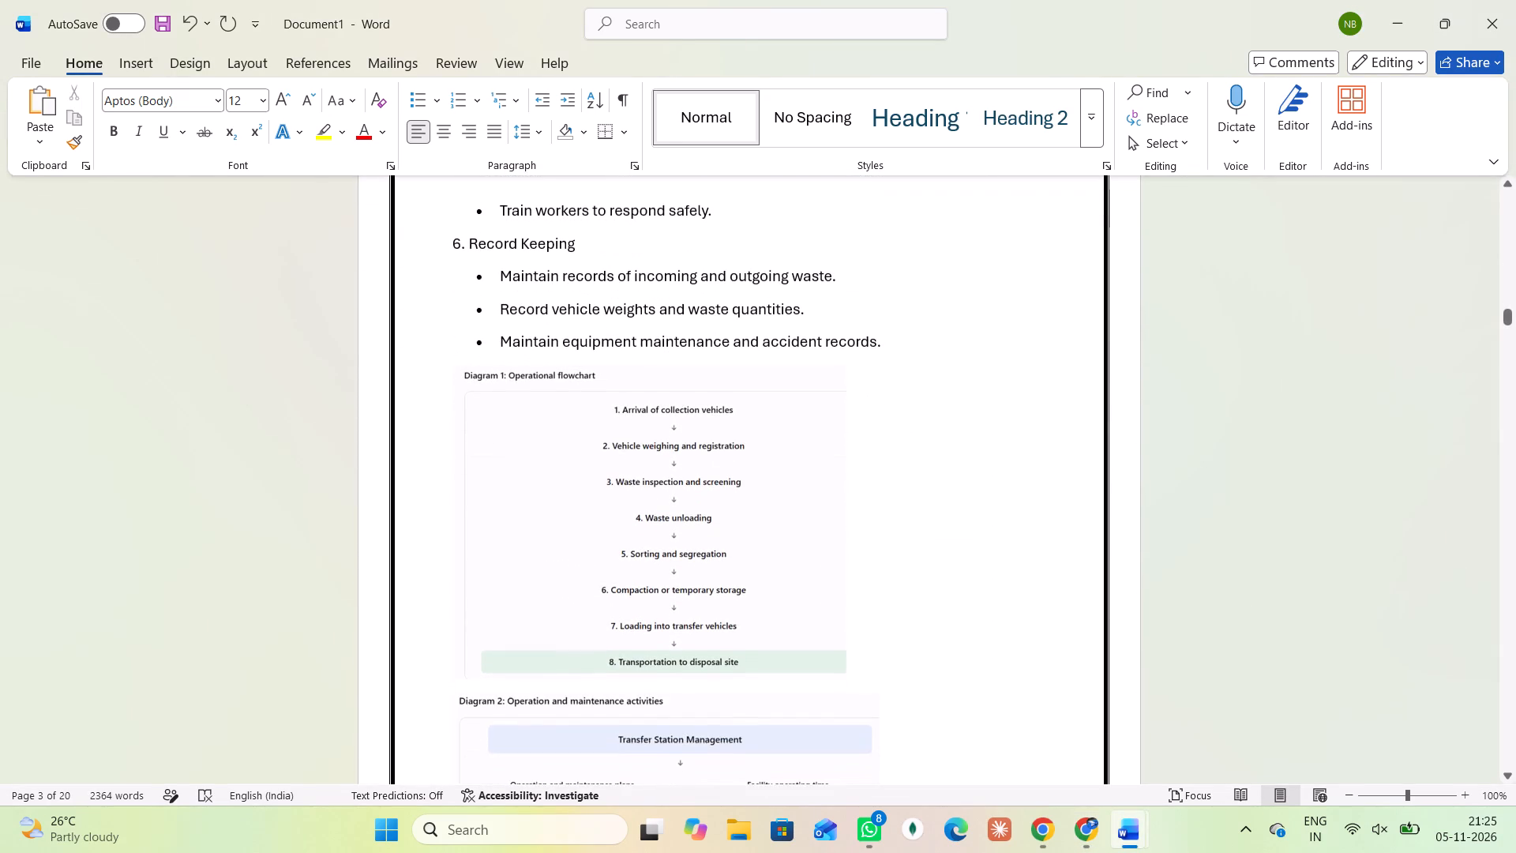
scroll(820, 573, "down", 1)
left_click(915, 540)
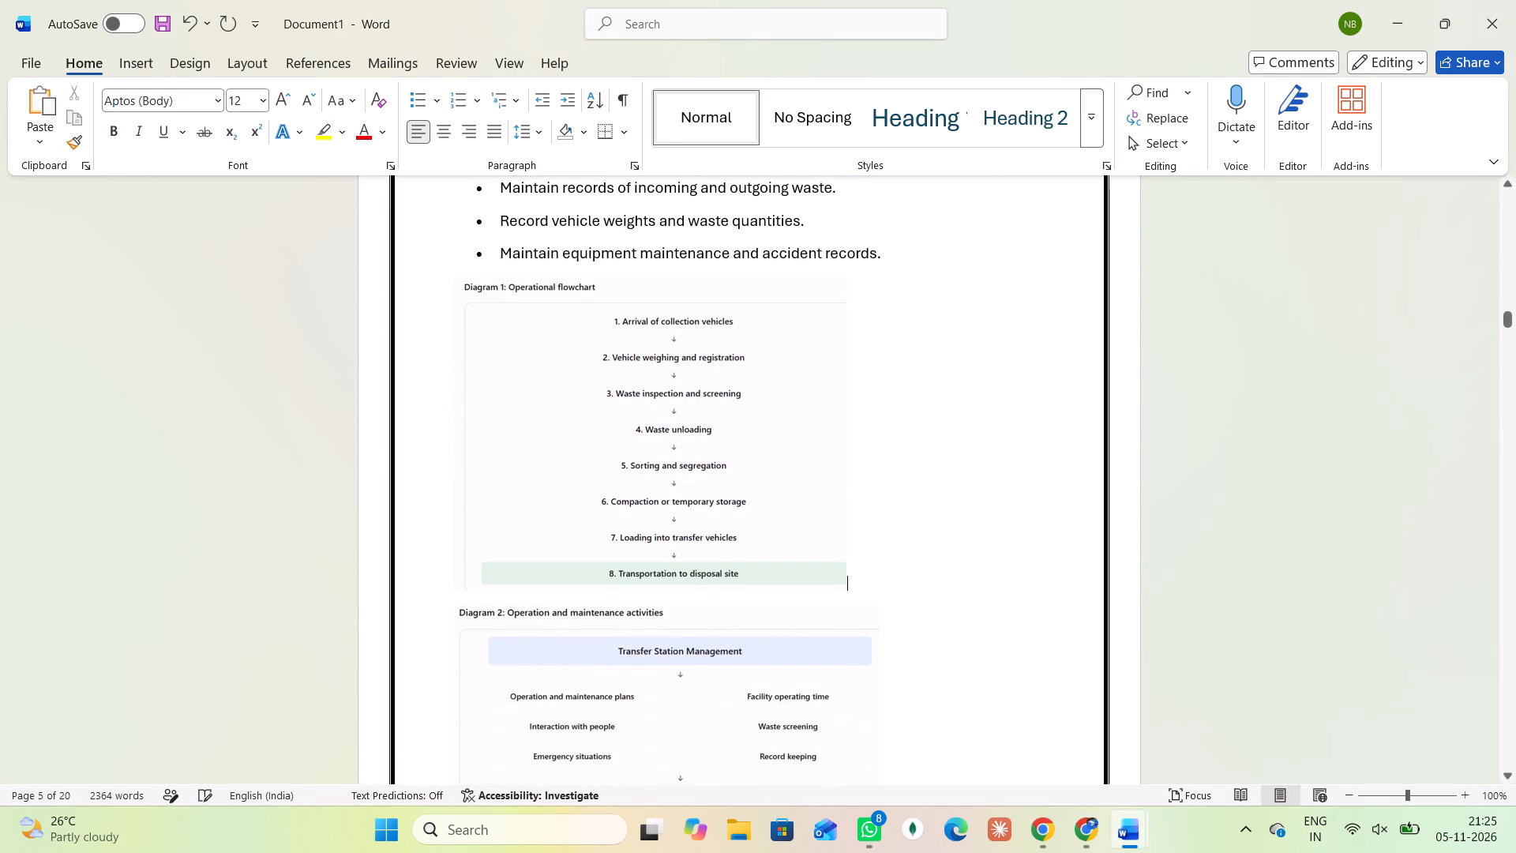
key("Return")
key("ctrl+v")
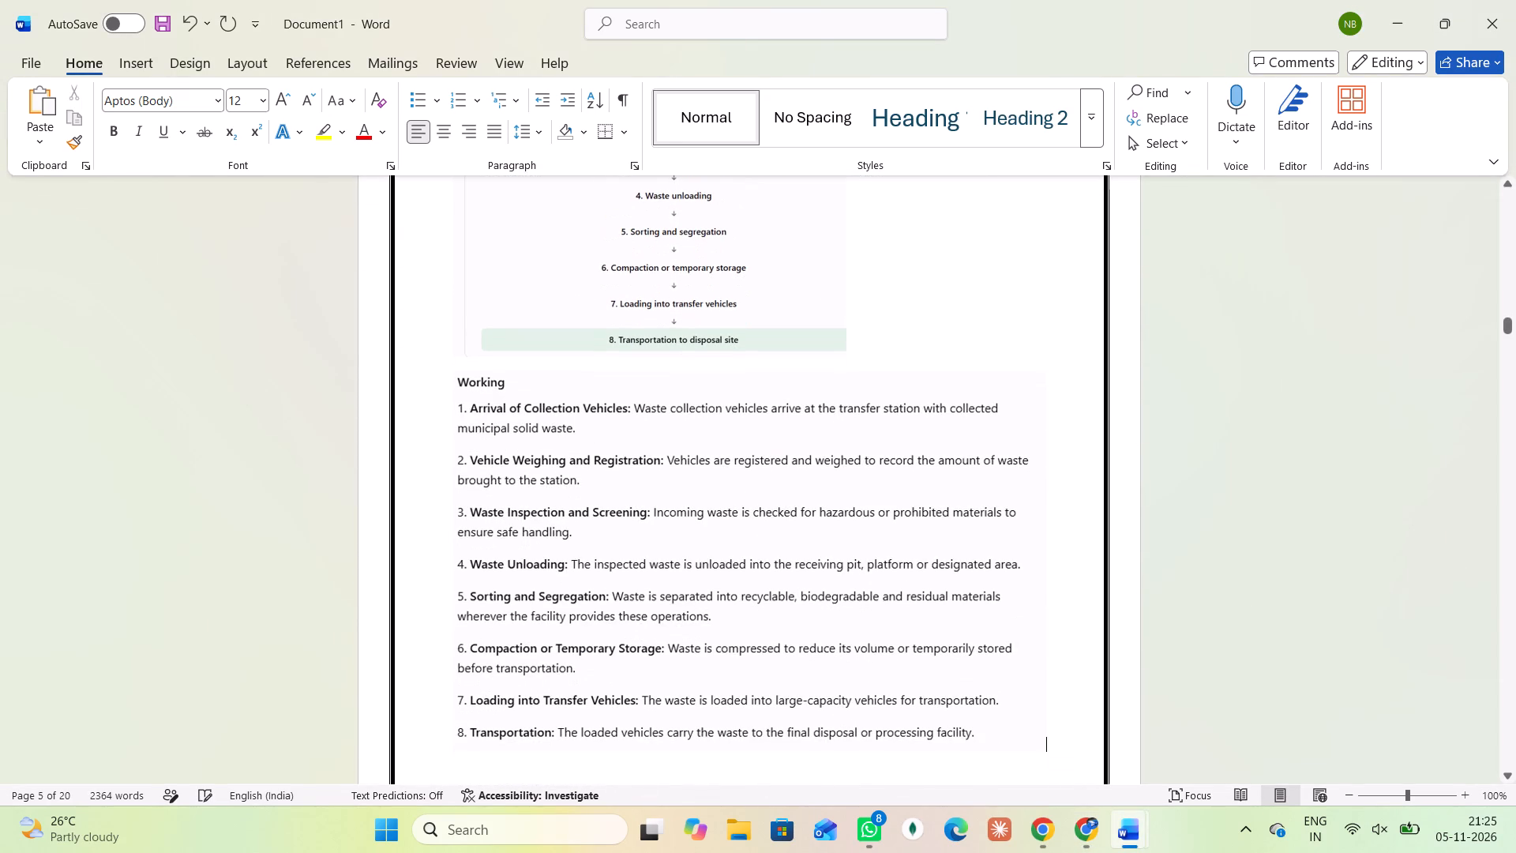
In ChatGPT, capture a screen snip of the six working points and Result under "Flowchart 1: Optimization Process" of topic 9.
key("alt+Tab")
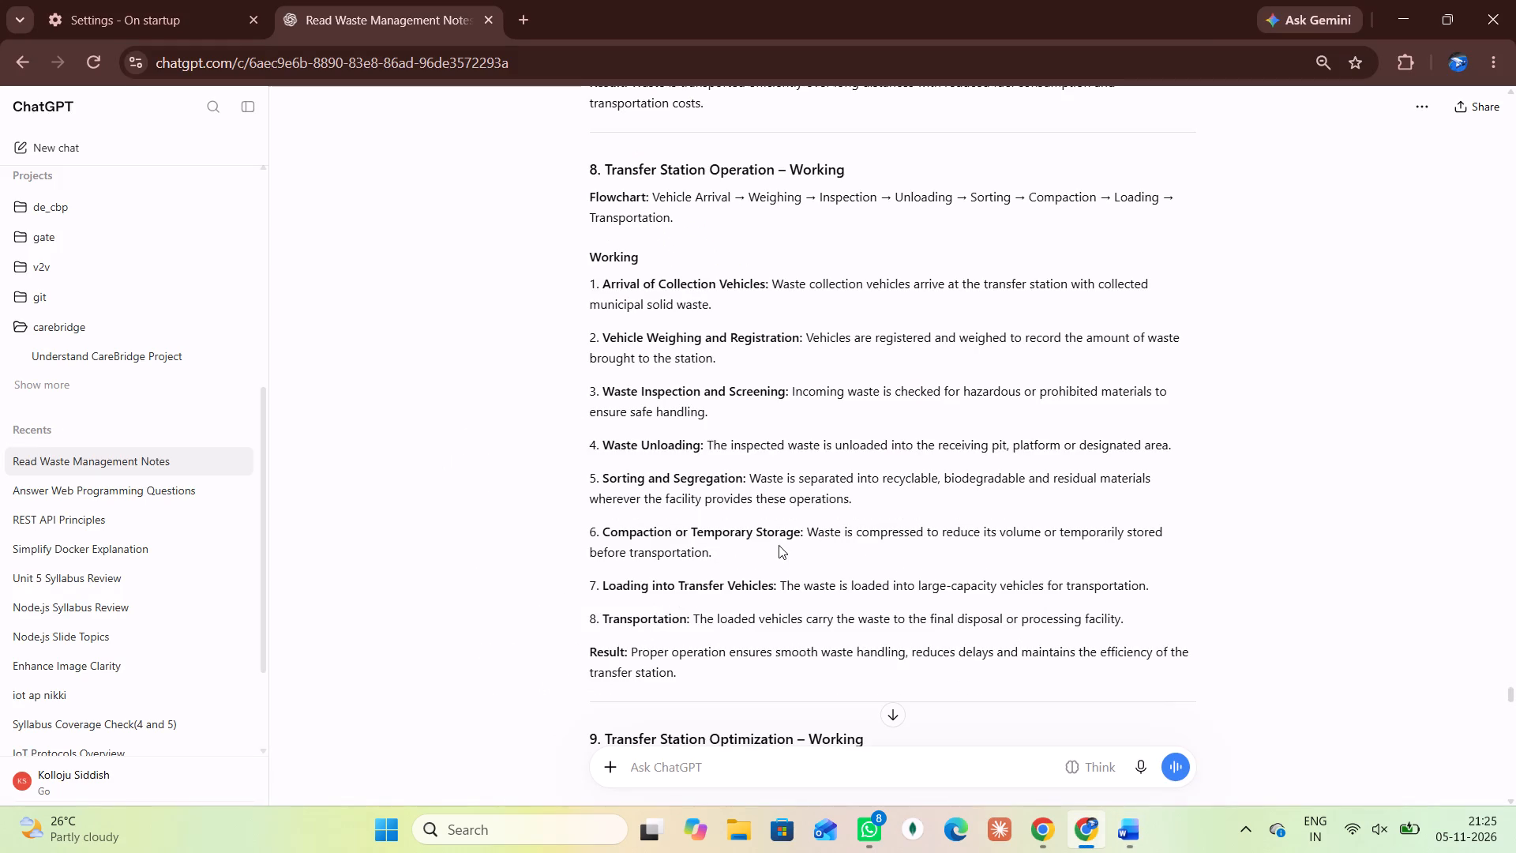
scroll(779, 545, "down", 4)
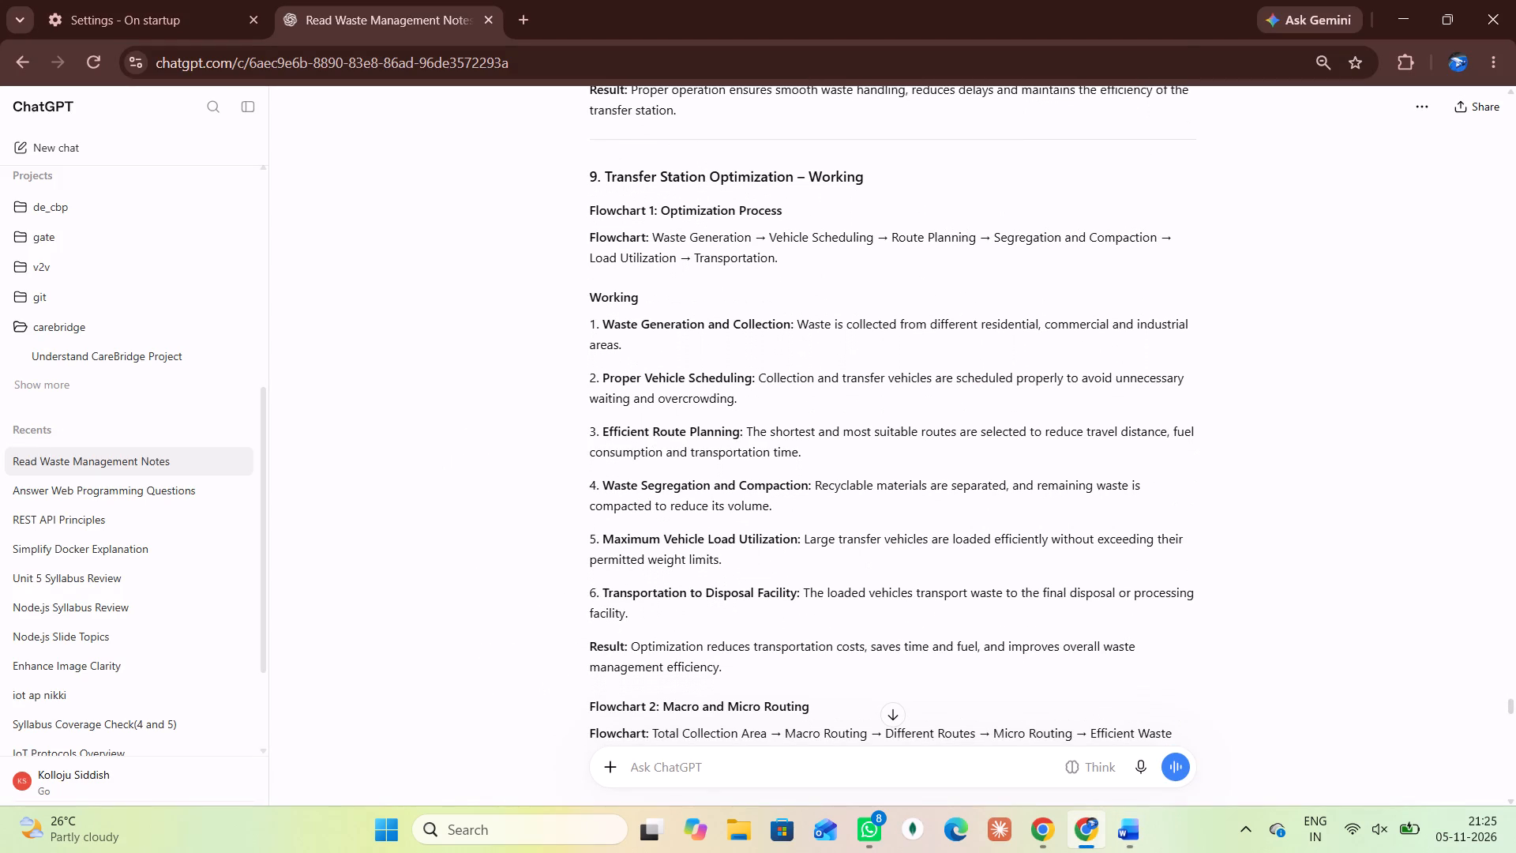
key("shift+super+s")
left_click(779, 545)
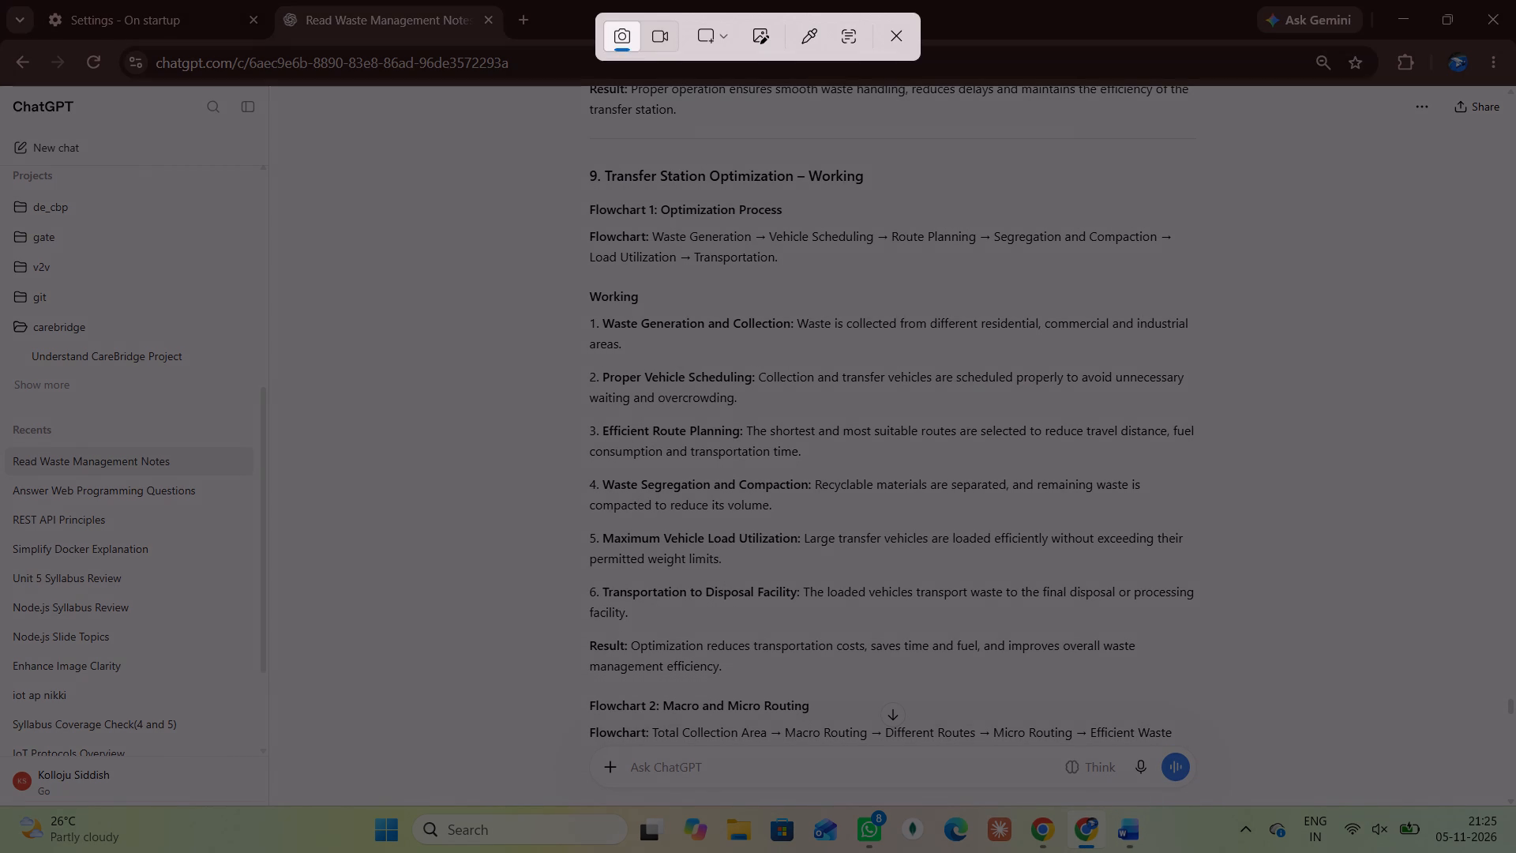
left_click_drag(579, 299, 1235, 689)
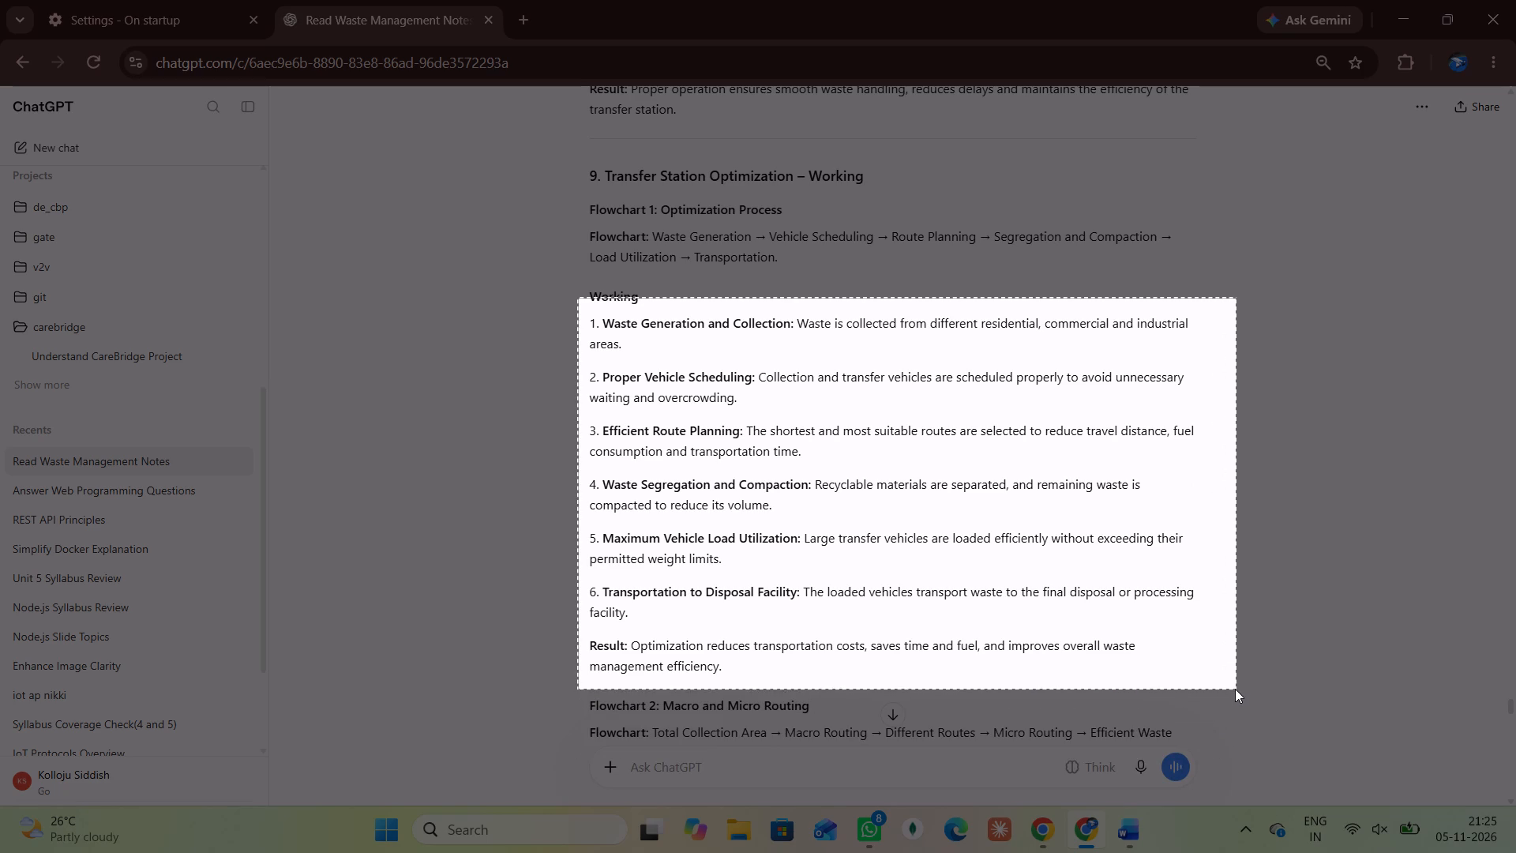
left_click_drag(1235, 689, 1231, 689)
In Word, insert the optimization working snip on a new line below "Diagram 1: Optimization process", and return to ChatGPT.
key("alt+Tab")
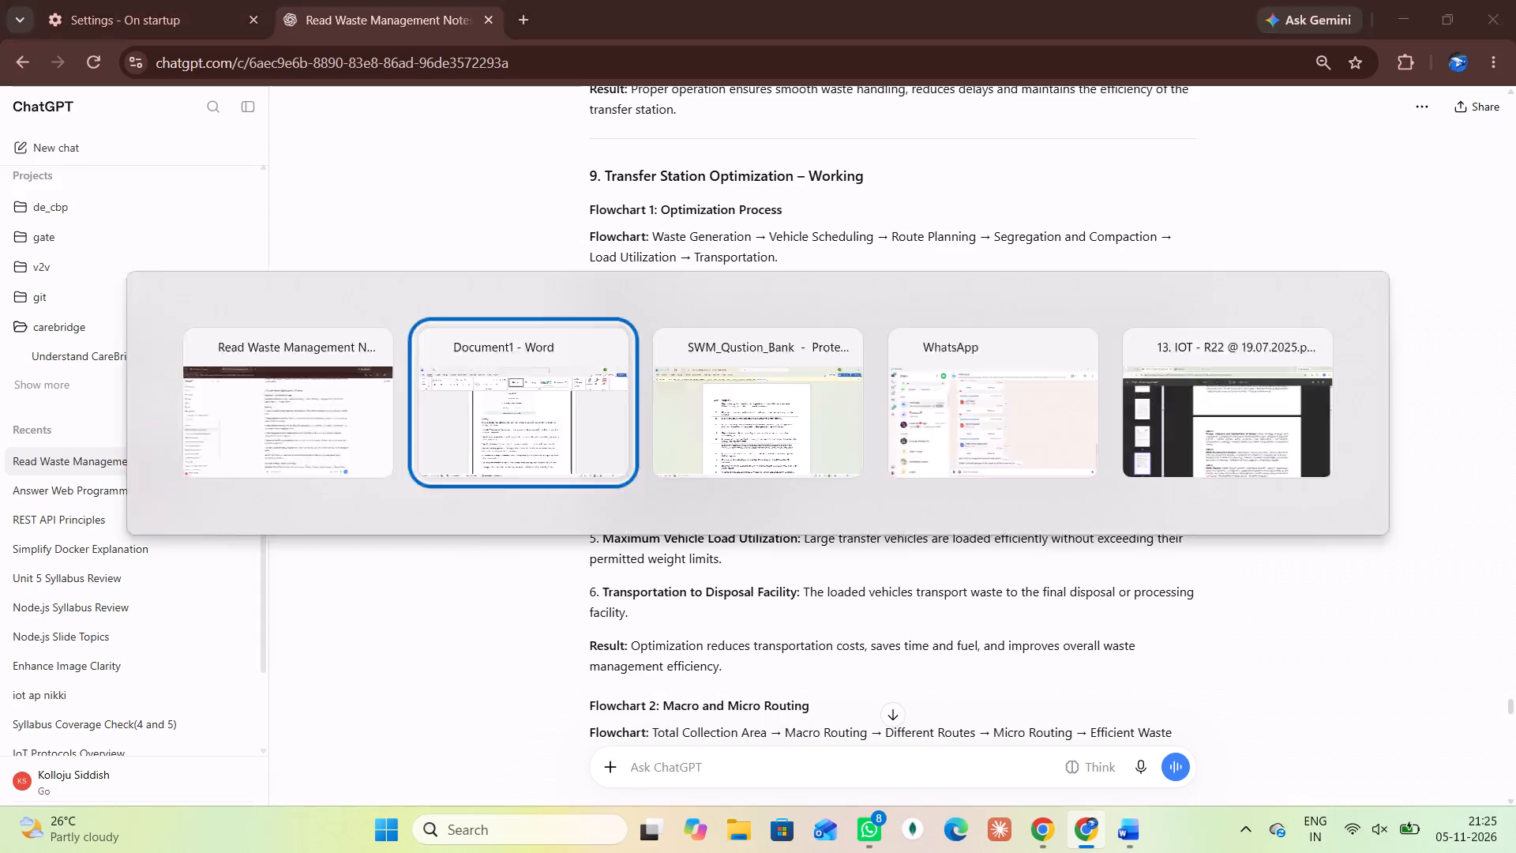
scroll(1004, 583, "down", 2)
scroll(884, 584, "down", 1)
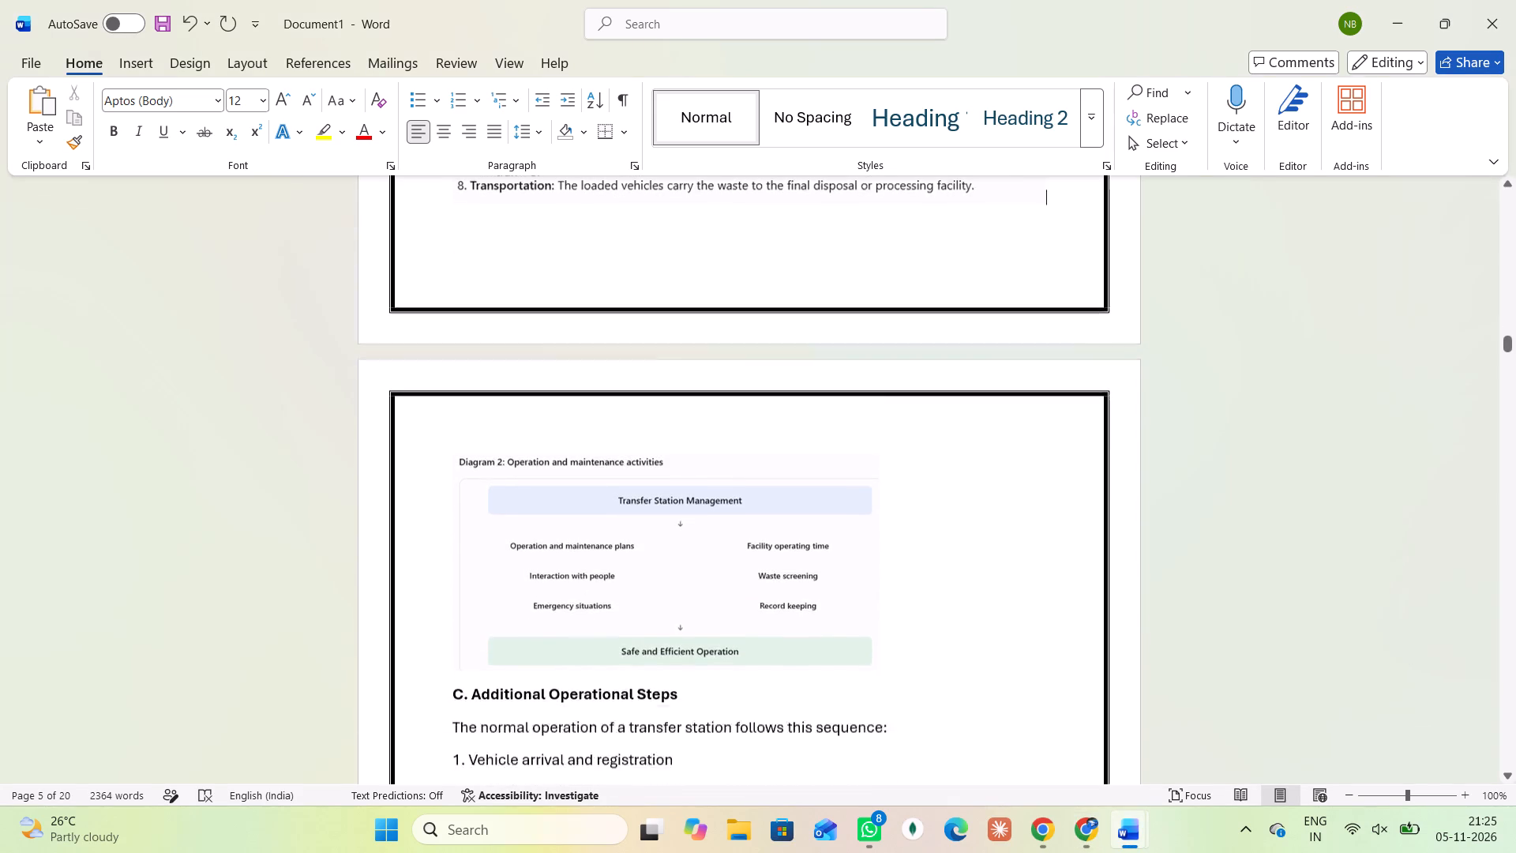
scroll(884, 584, "down", 5)
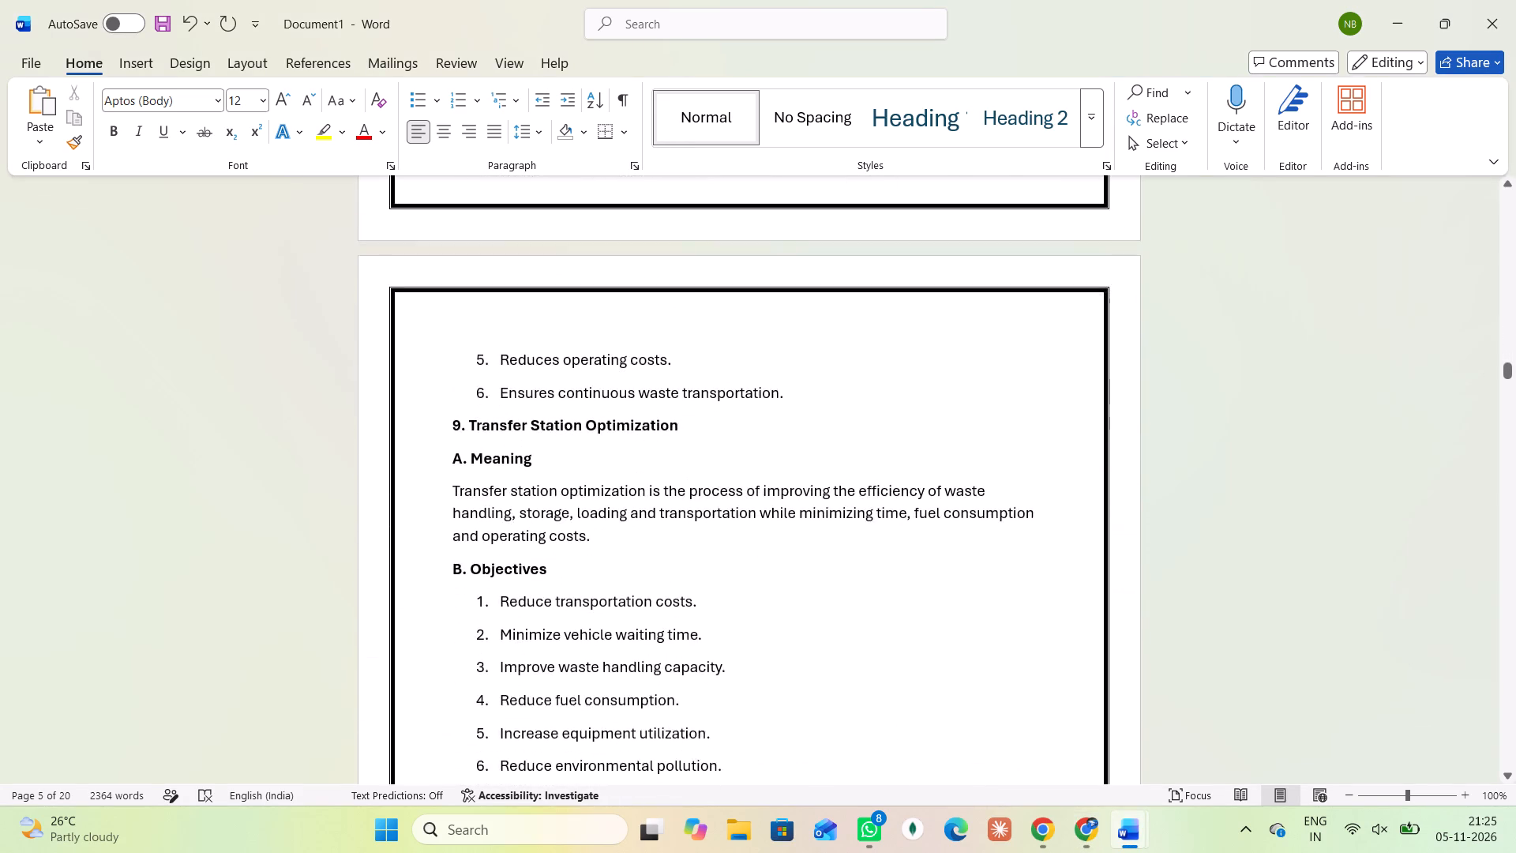
scroll(884, 584, "down", 2)
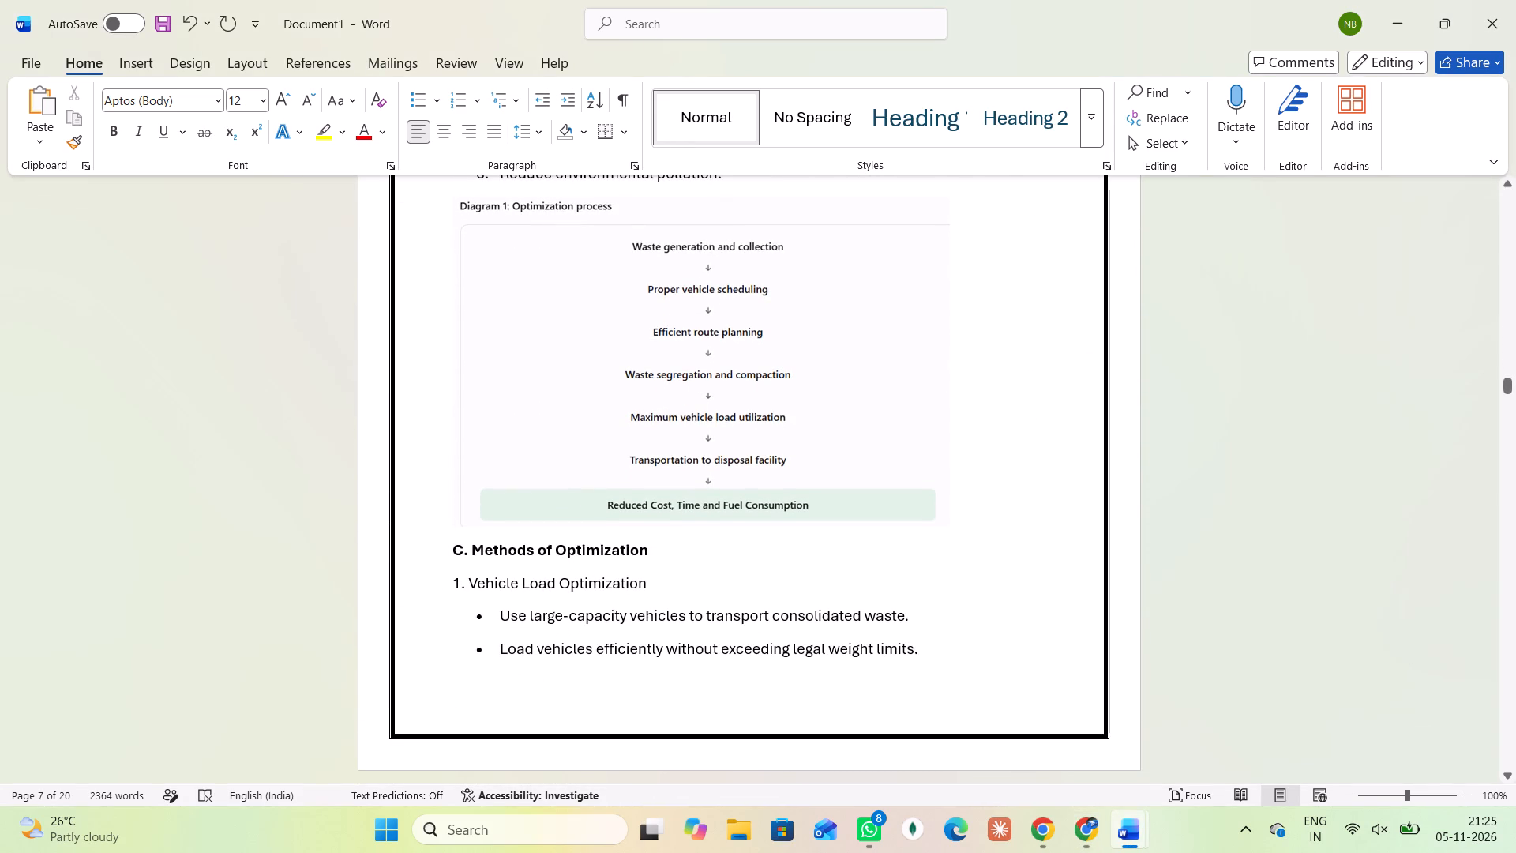
left_click(1011, 472)
key("Return")
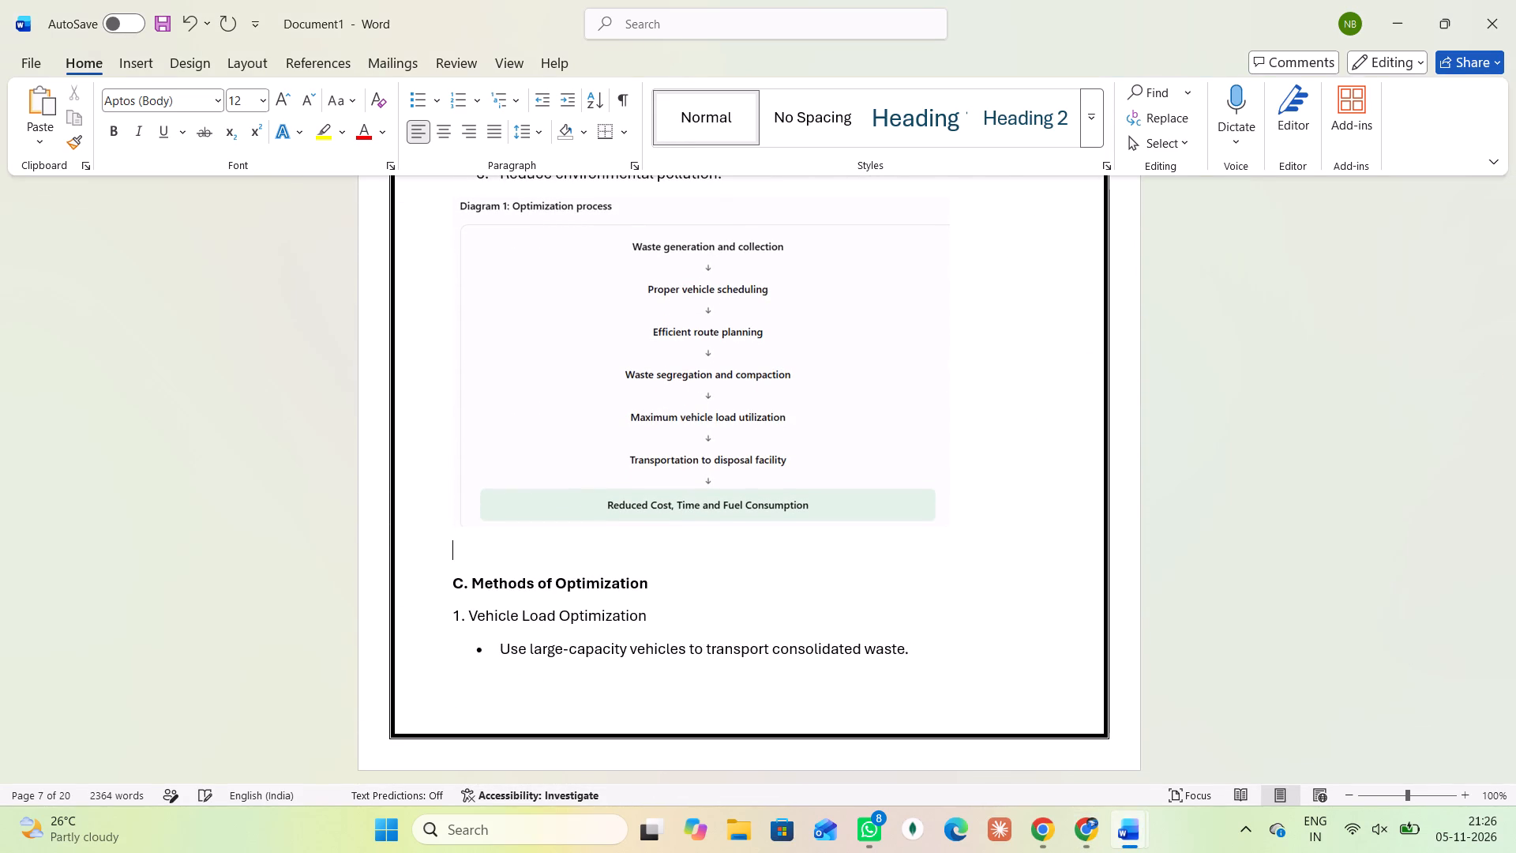
key("ctrl+v")
key("alt+Tab")
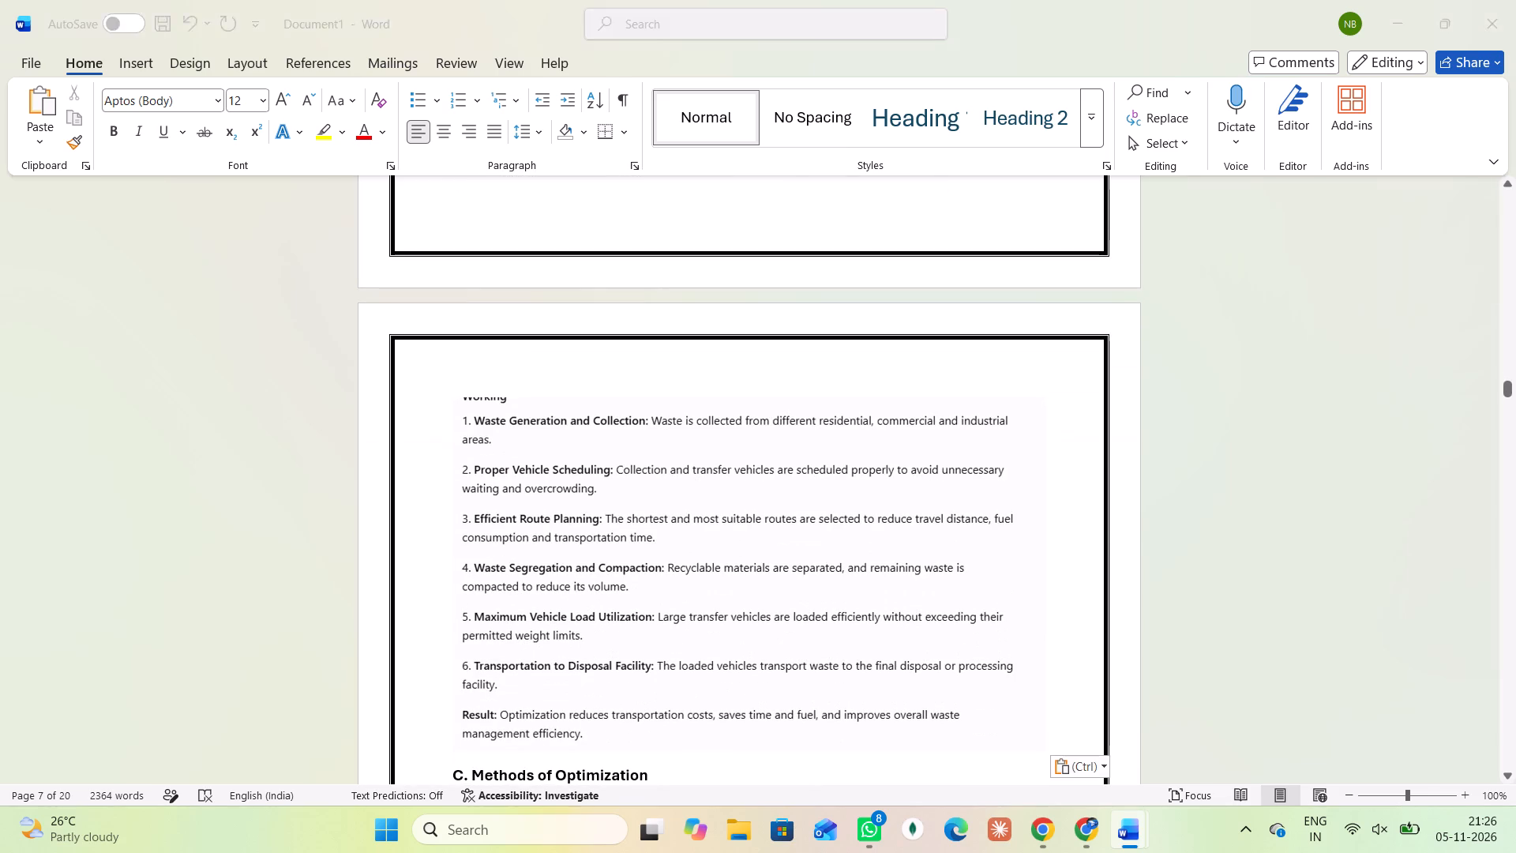
In ChatGPT, capture a screen snip of the five working points and Result under "Flowchart 2: Macro and Micro Routing" of topic 9.
scroll(557, 464, "down", 3)
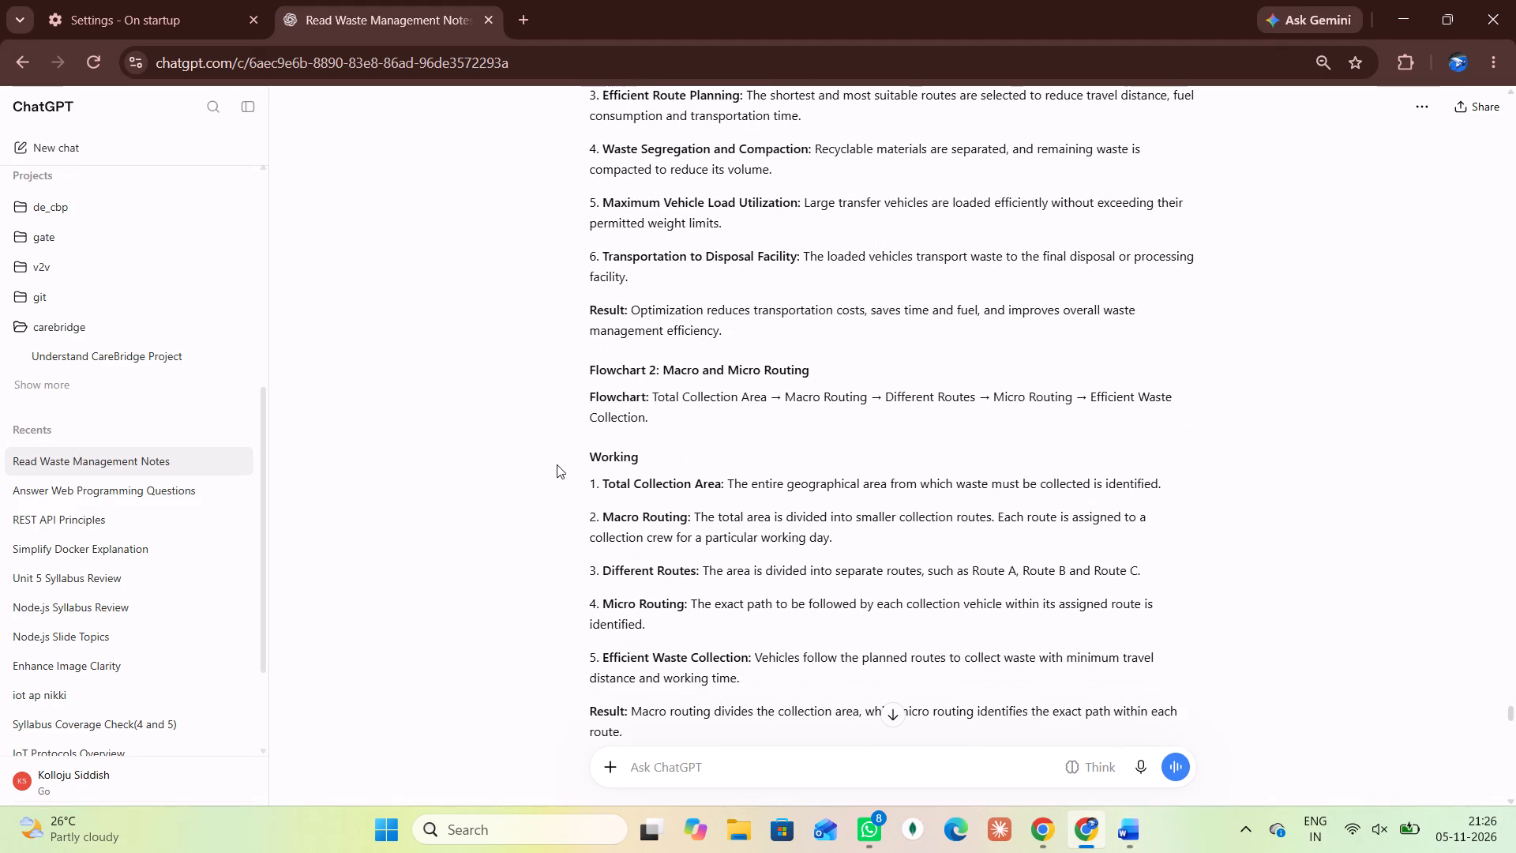
scroll(557, 464, "down", 2)
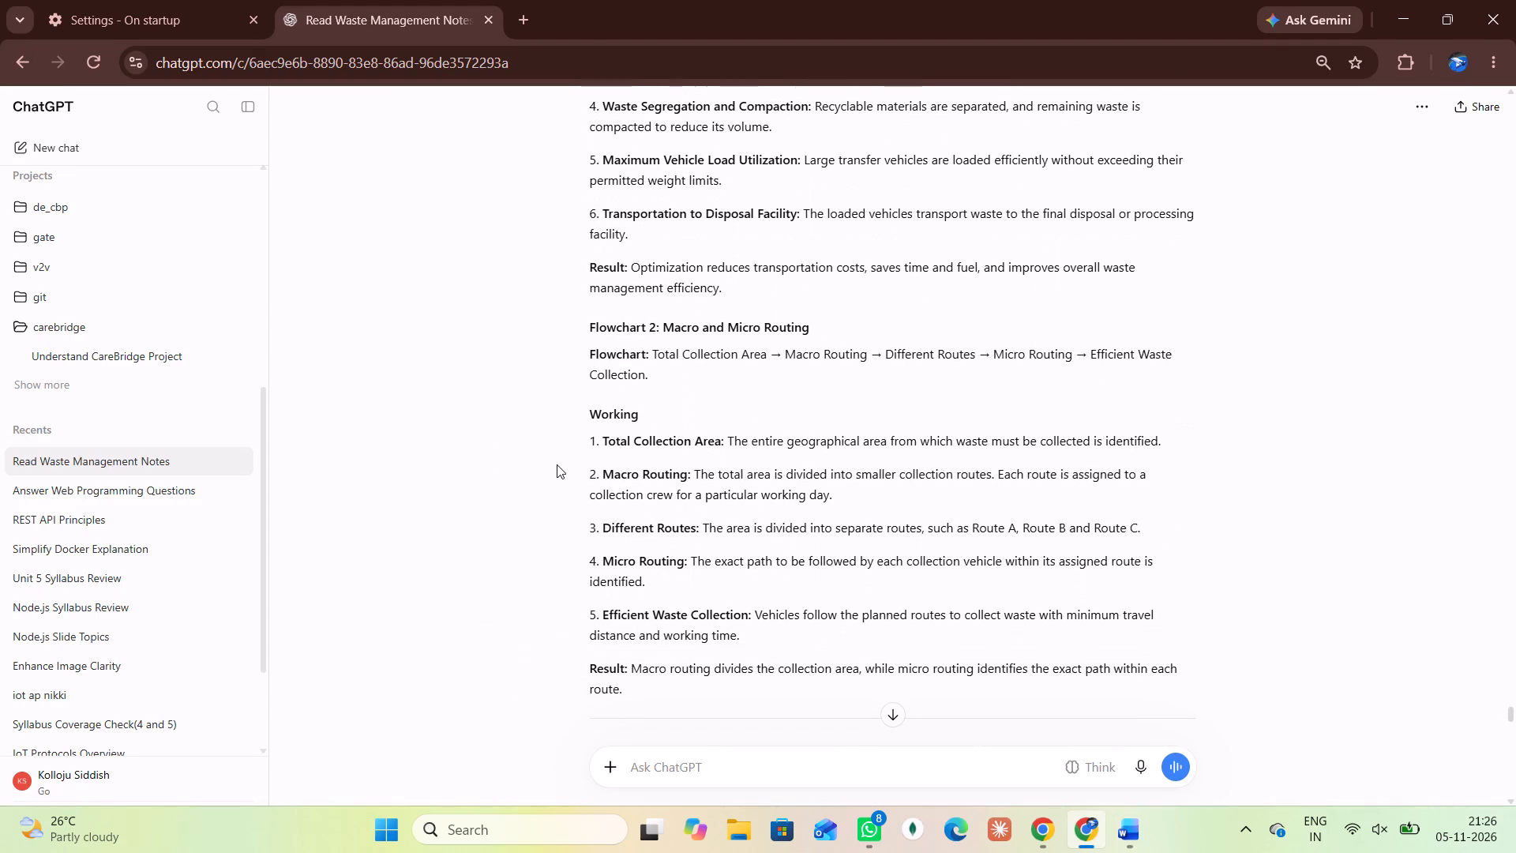
scroll(557, 464, "down", 1)
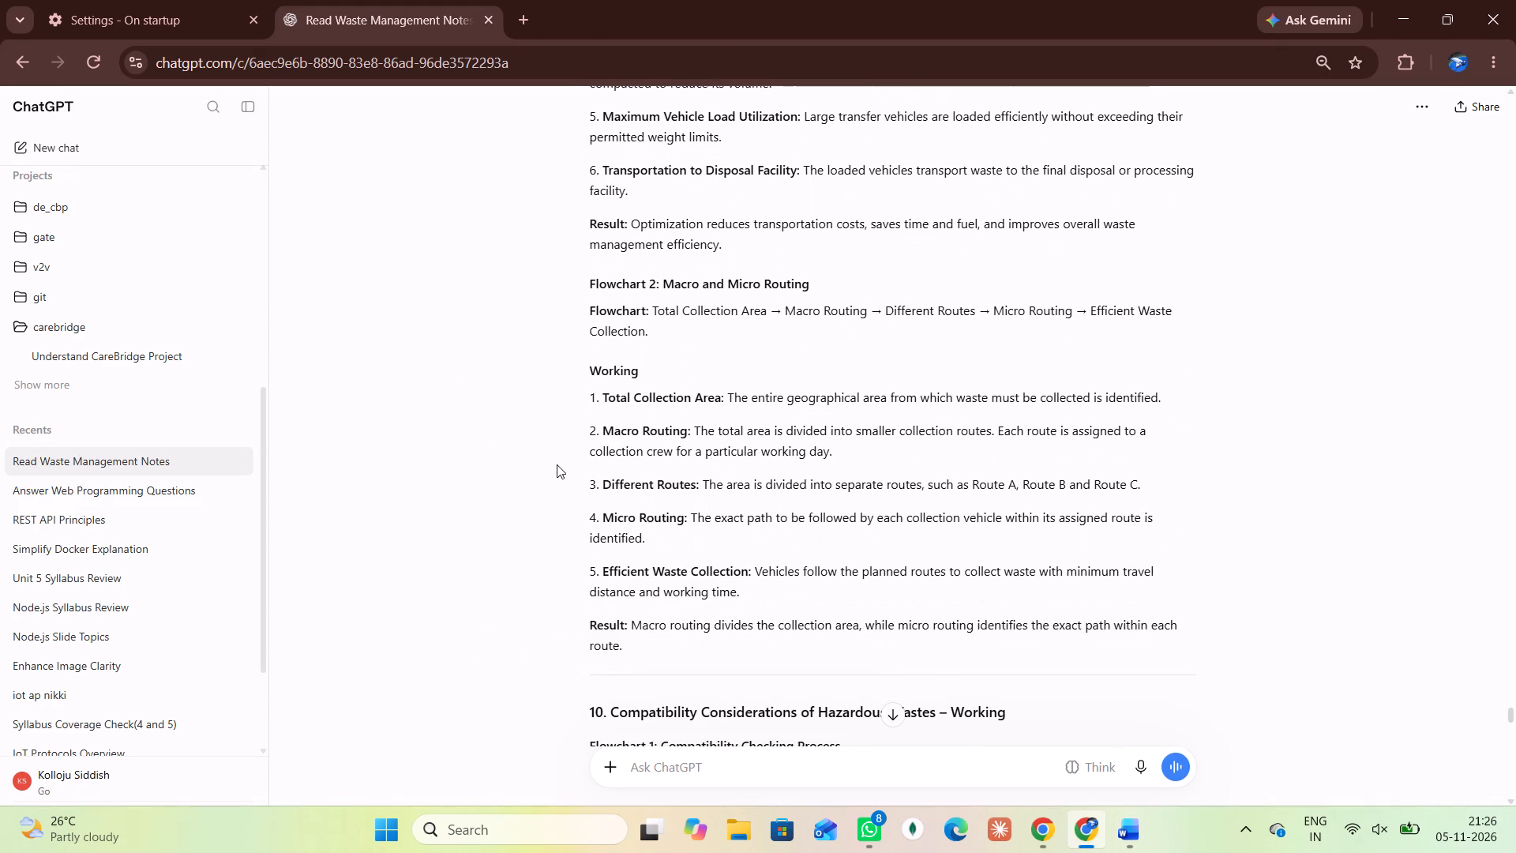
scroll(557, 464, "down", 1)
key("shift+super+s")
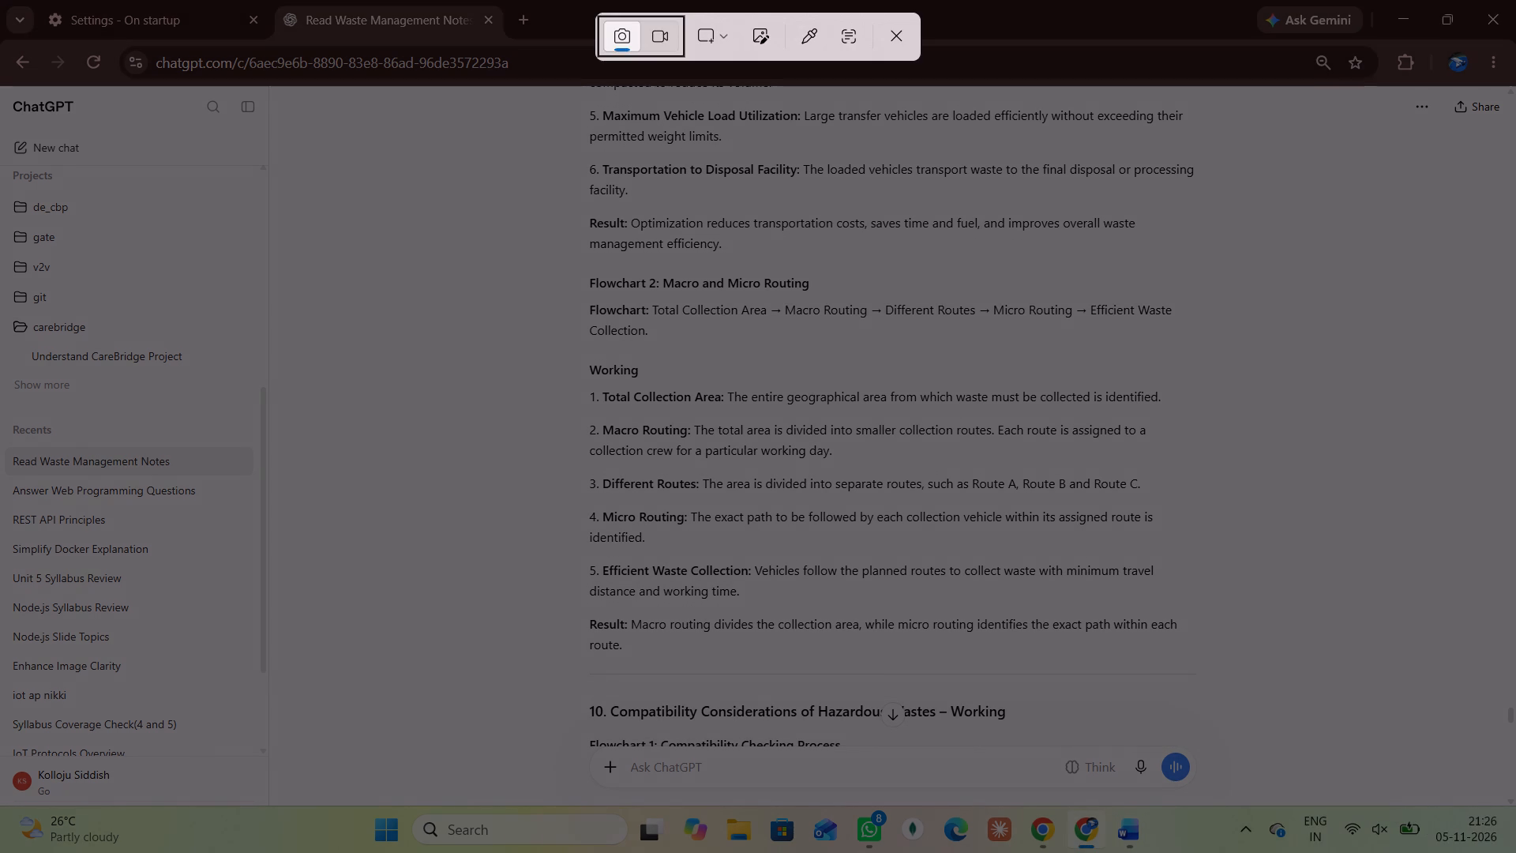
left_click_drag(566, 353, 1199, 657)
In Word, insert the macro and micro routing working snip on a new line below the routing diagram, before "E. Benefits of Optimization".
key("alt+Tab")
scroll(849, 601, "down", 1)
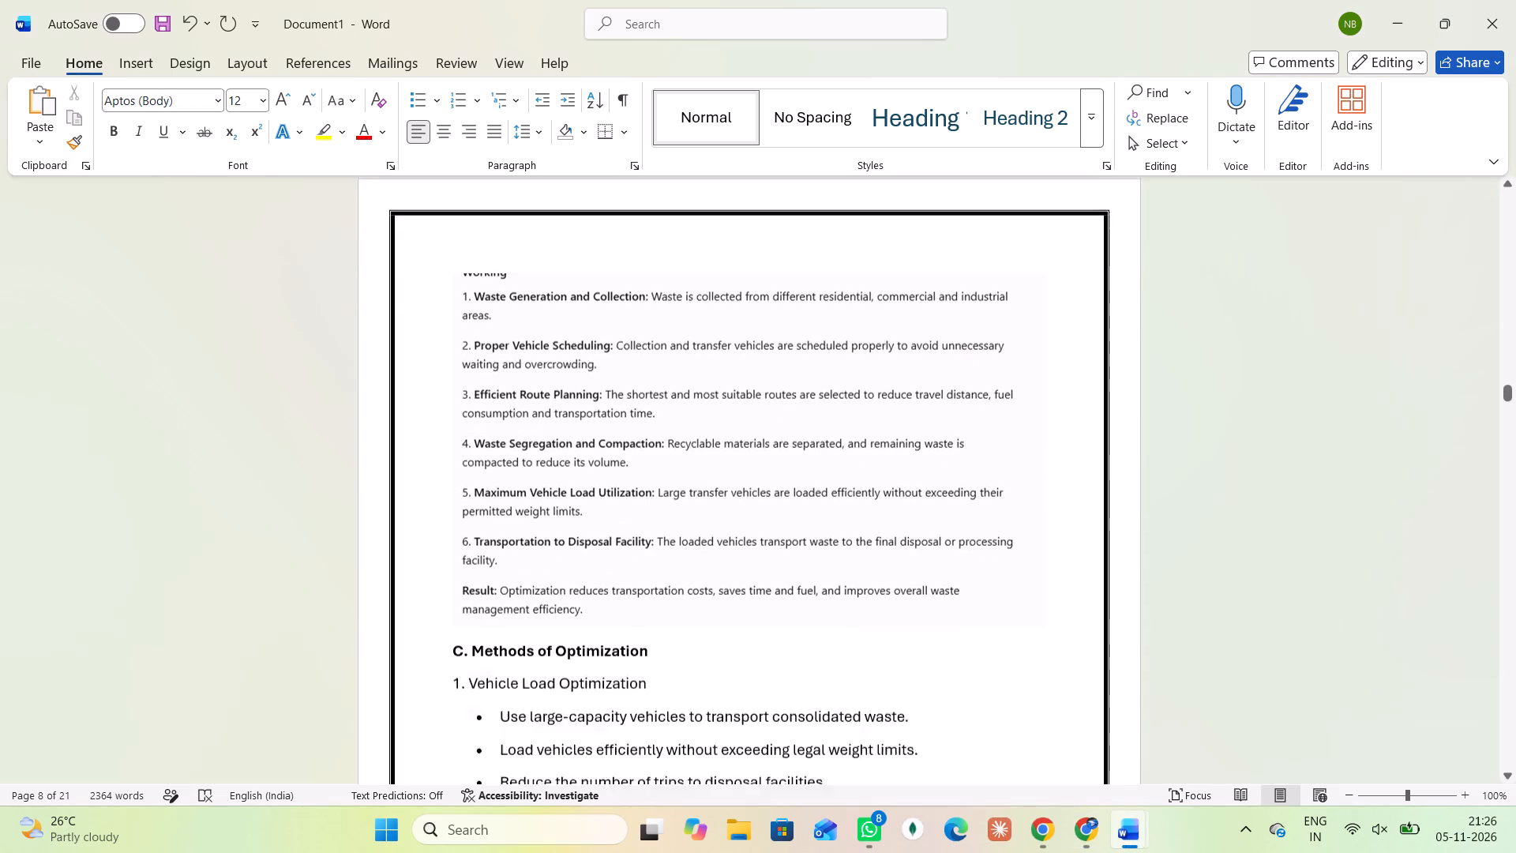
scroll(849, 601, "down", 4)
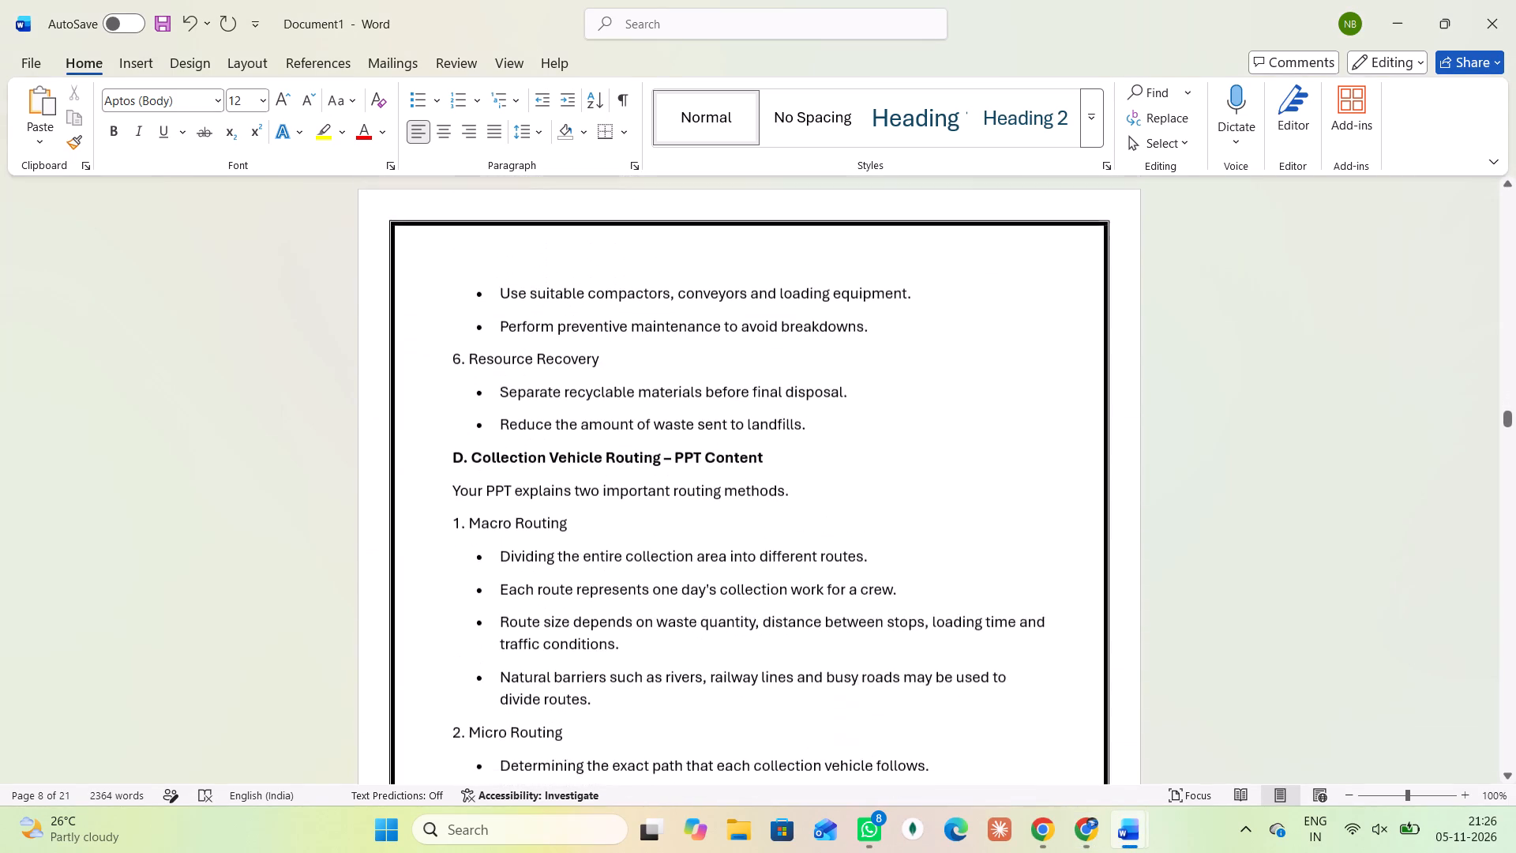
scroll(849, 601, "down", 2)
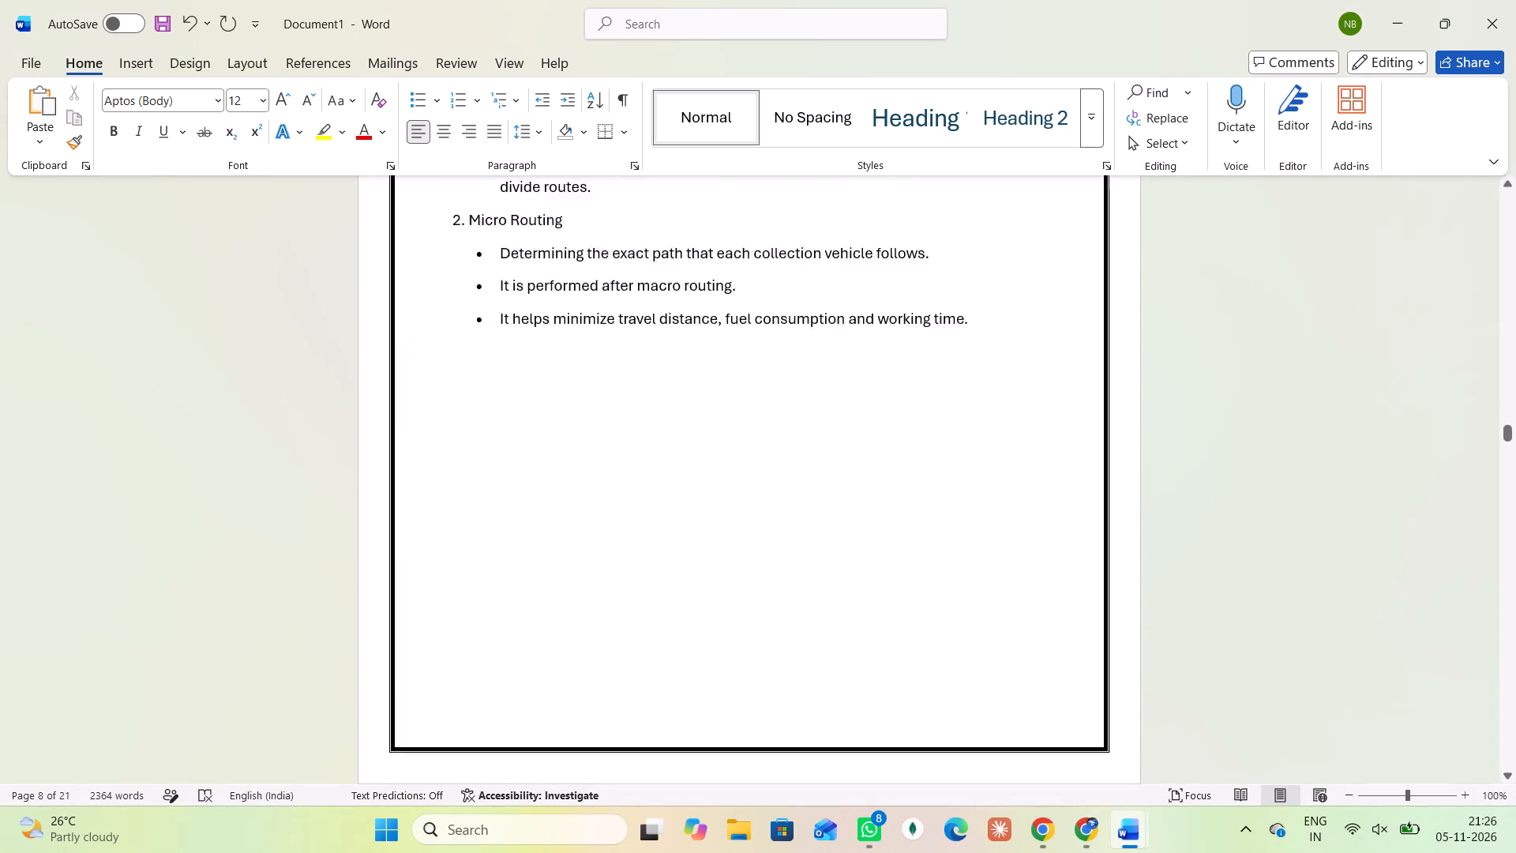
scroll(849, 601, "down", 4)
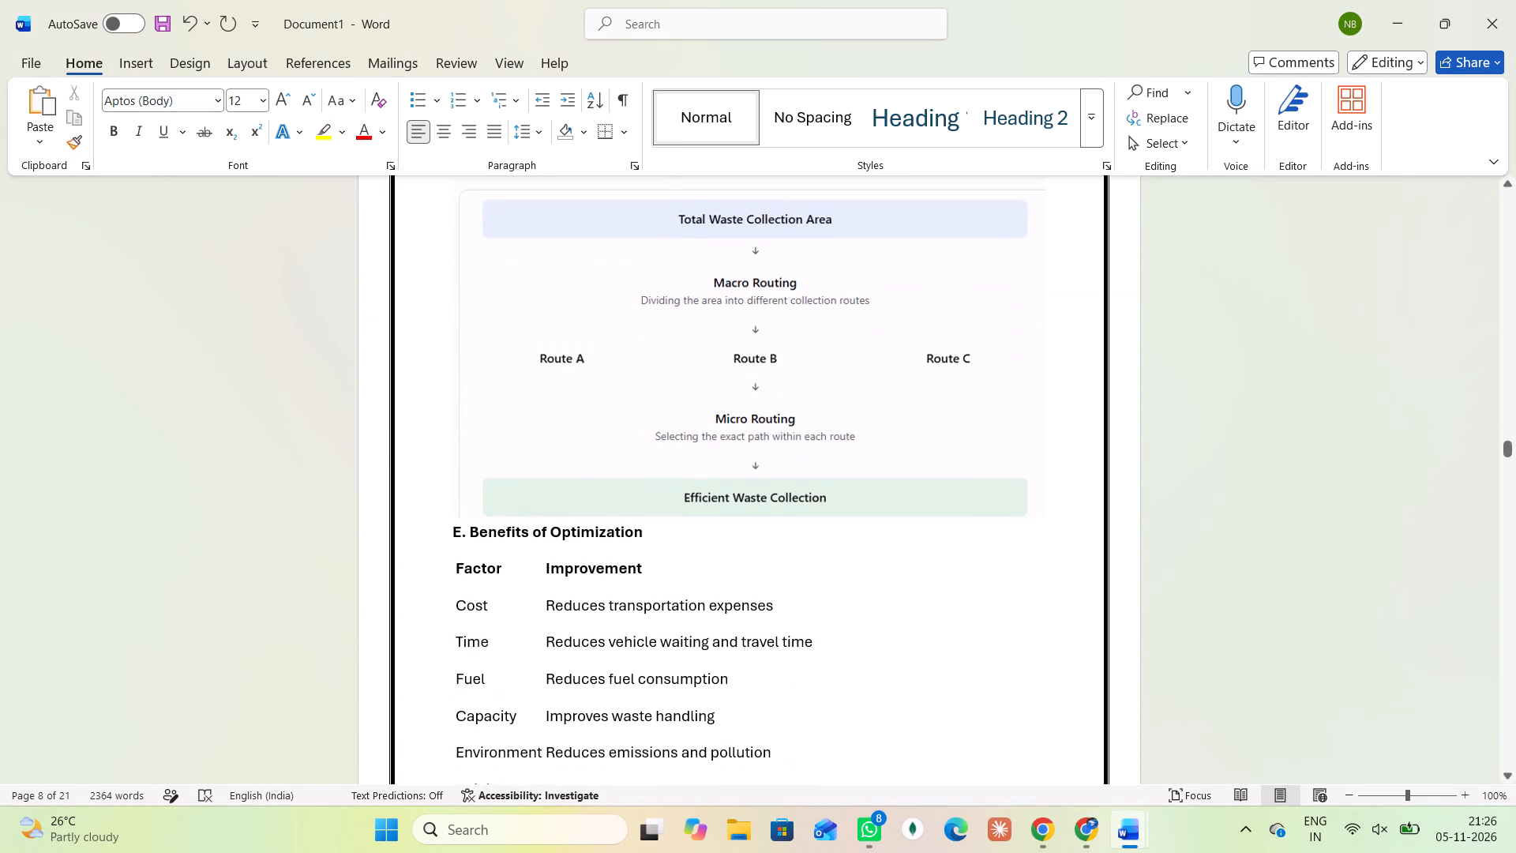
left_click(1044, 472)
left_click(1056, 477)
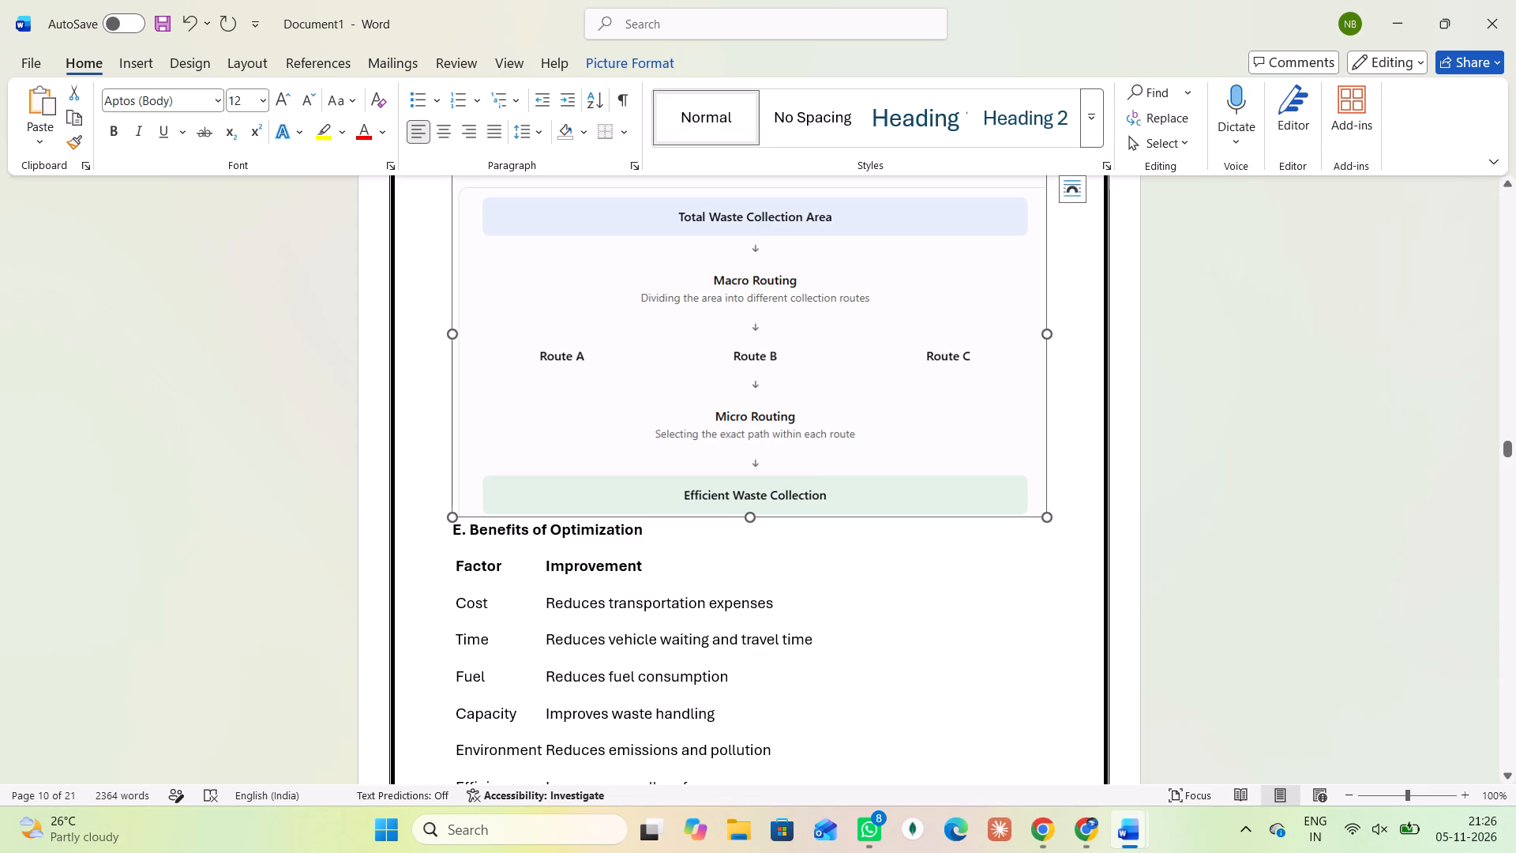
key("Return")
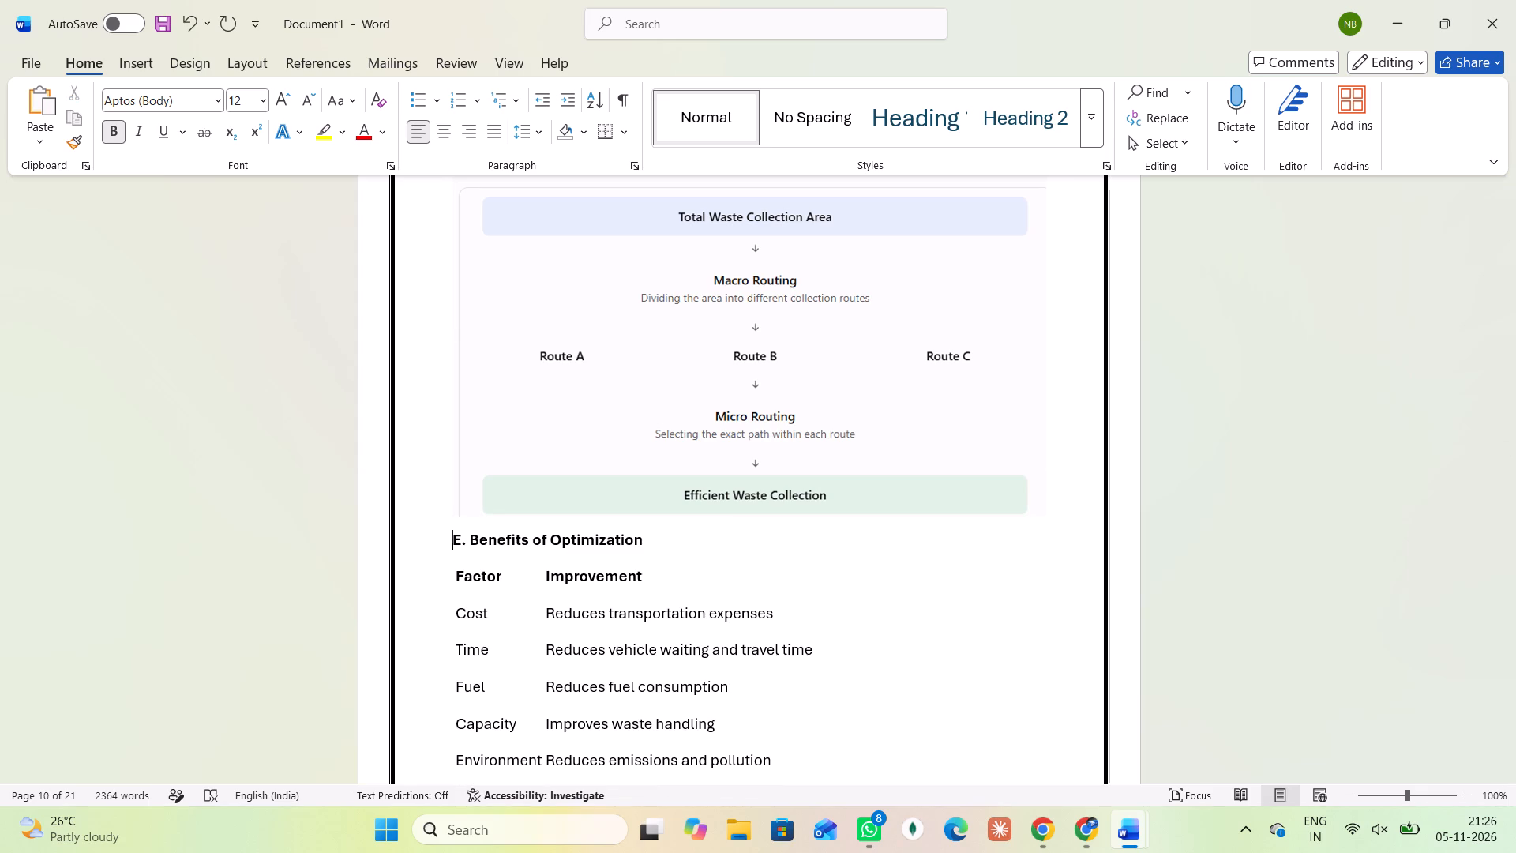
key("ctrl+v")
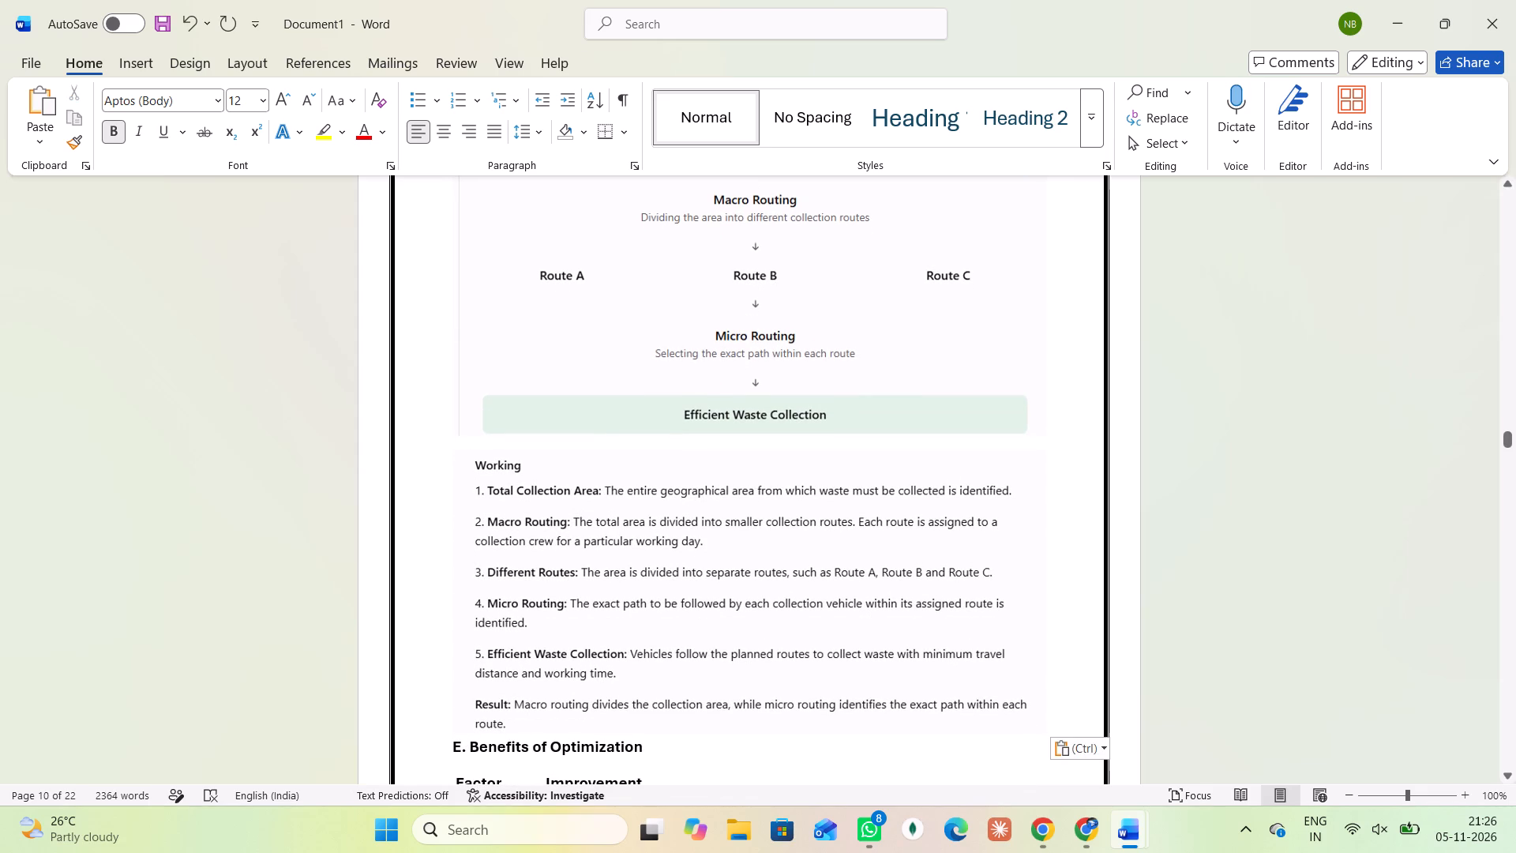
In ChatGPT, examine the working for "10. Compatibility Considerations of Hazardous Wastes", and return to Word.
key("alt+Tab")
scroll(666, 500, "down", 1)
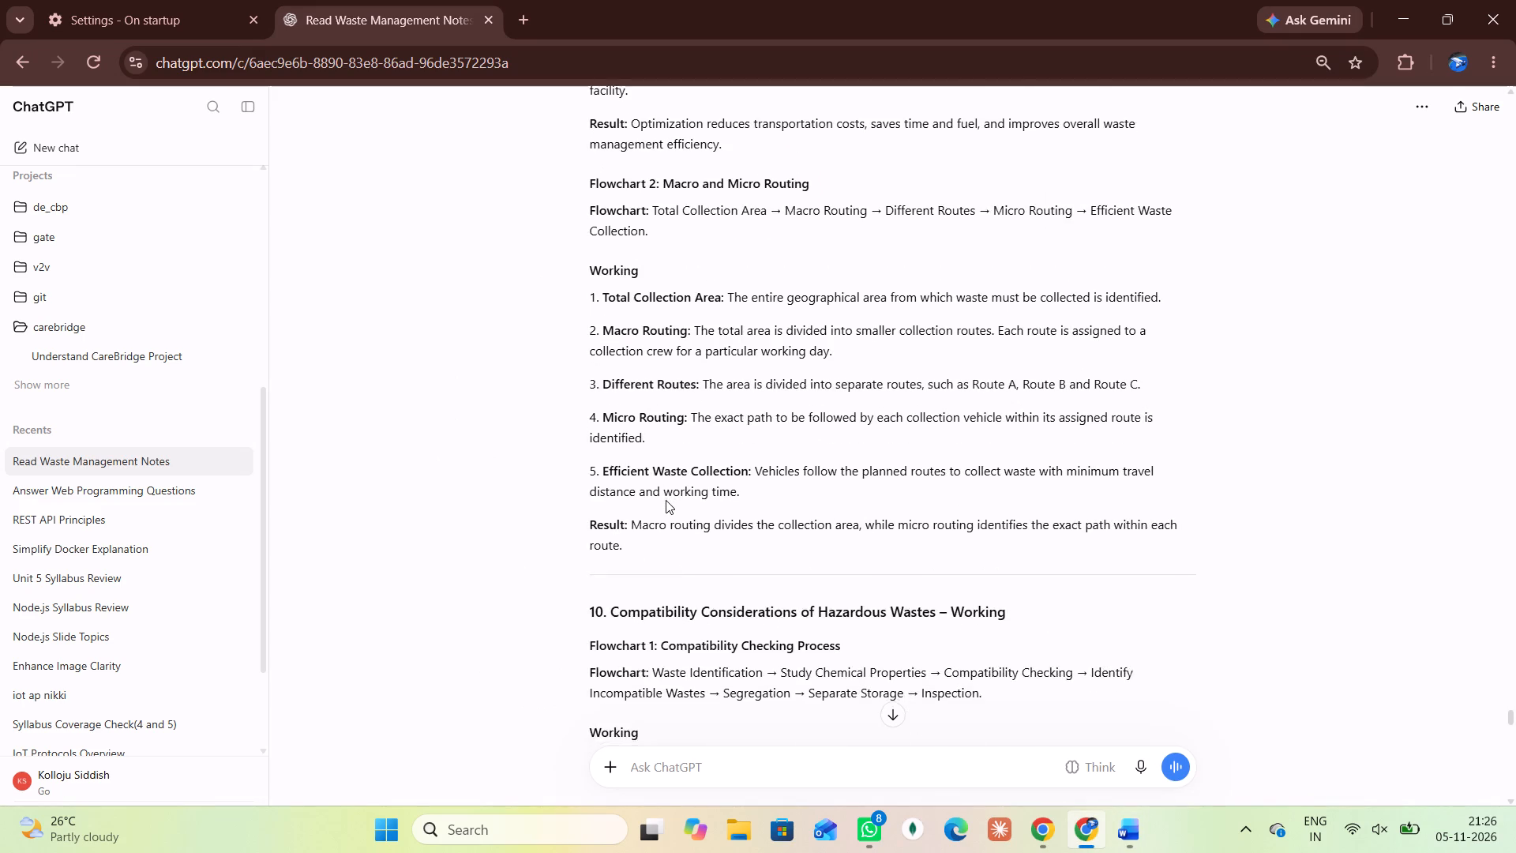
scroll(666, 500, "down", 2)
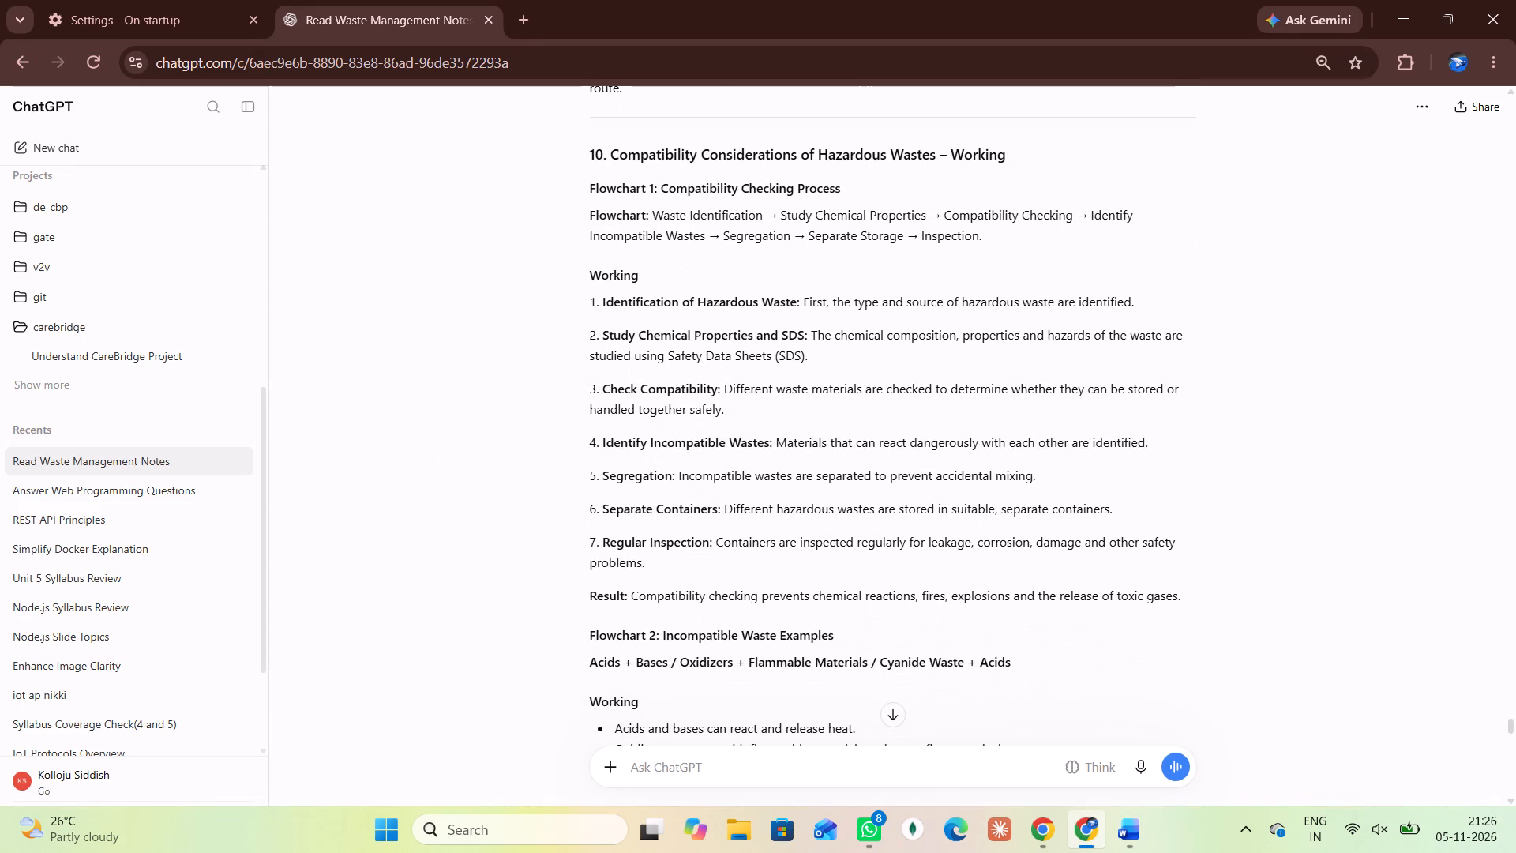
key("alt+Tab")
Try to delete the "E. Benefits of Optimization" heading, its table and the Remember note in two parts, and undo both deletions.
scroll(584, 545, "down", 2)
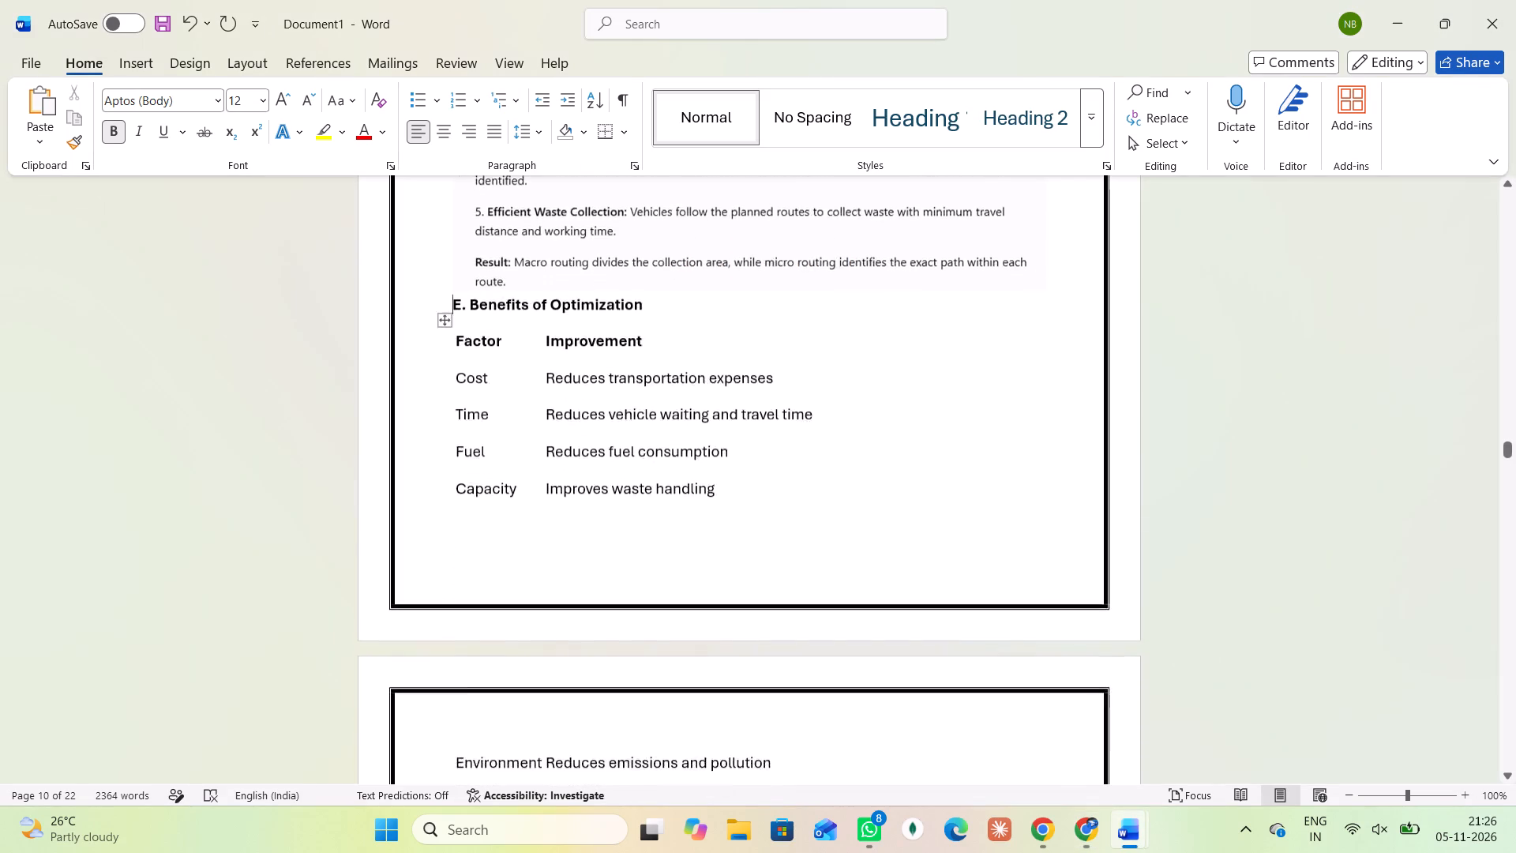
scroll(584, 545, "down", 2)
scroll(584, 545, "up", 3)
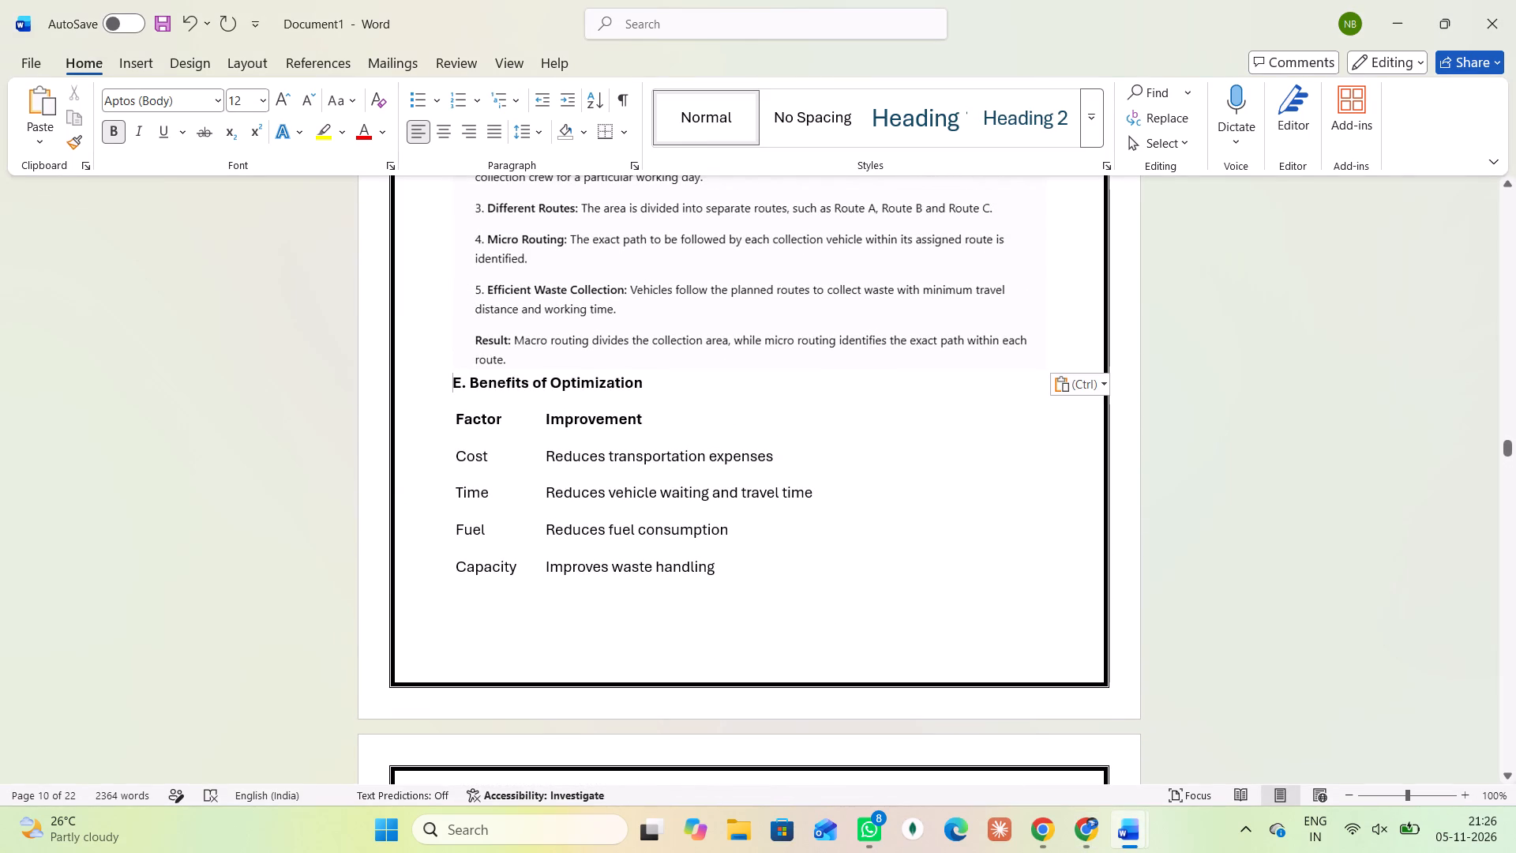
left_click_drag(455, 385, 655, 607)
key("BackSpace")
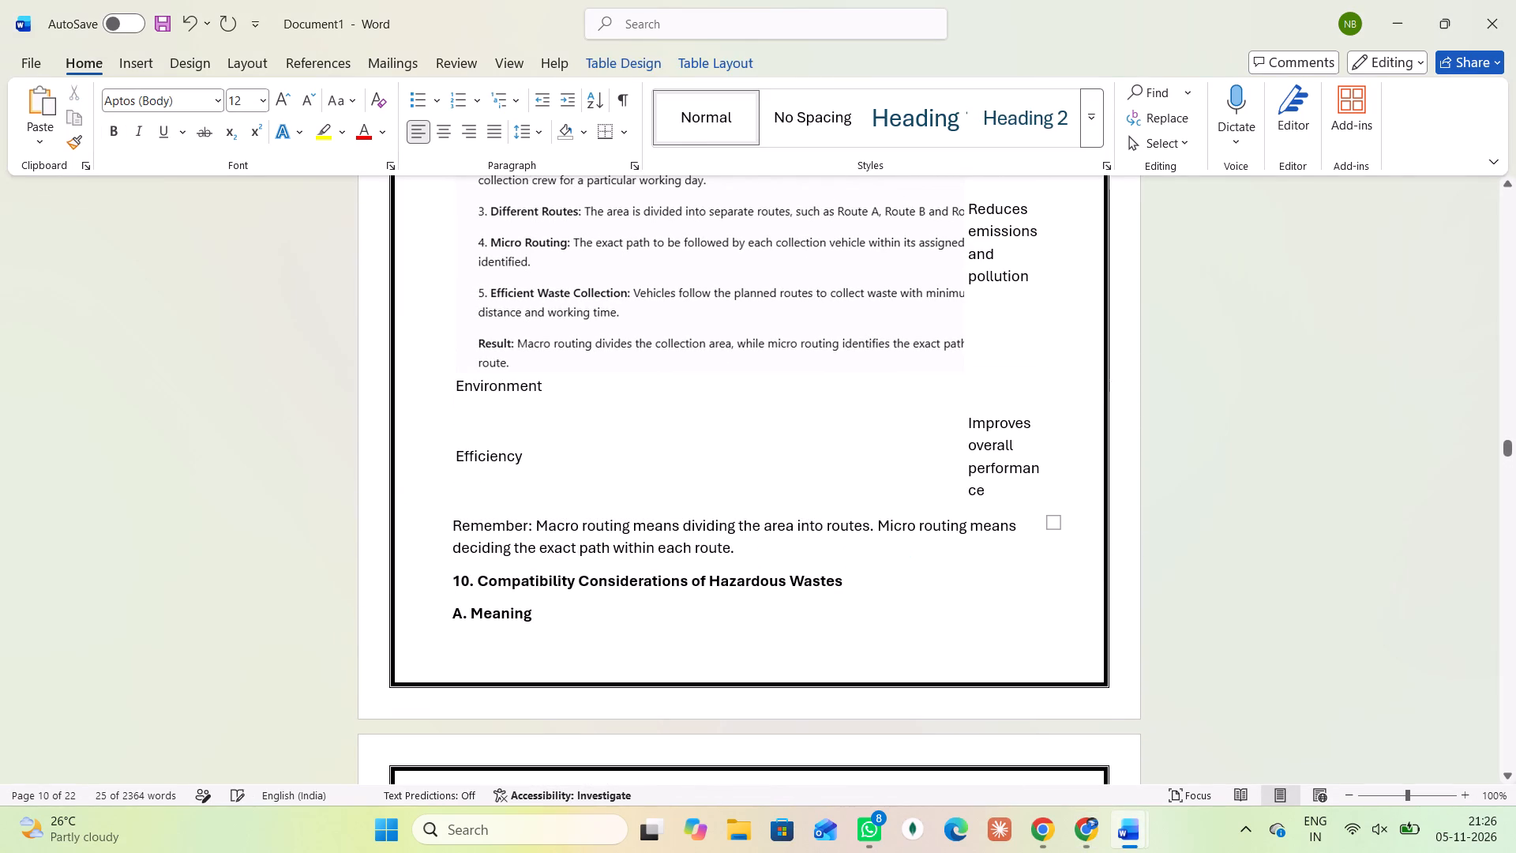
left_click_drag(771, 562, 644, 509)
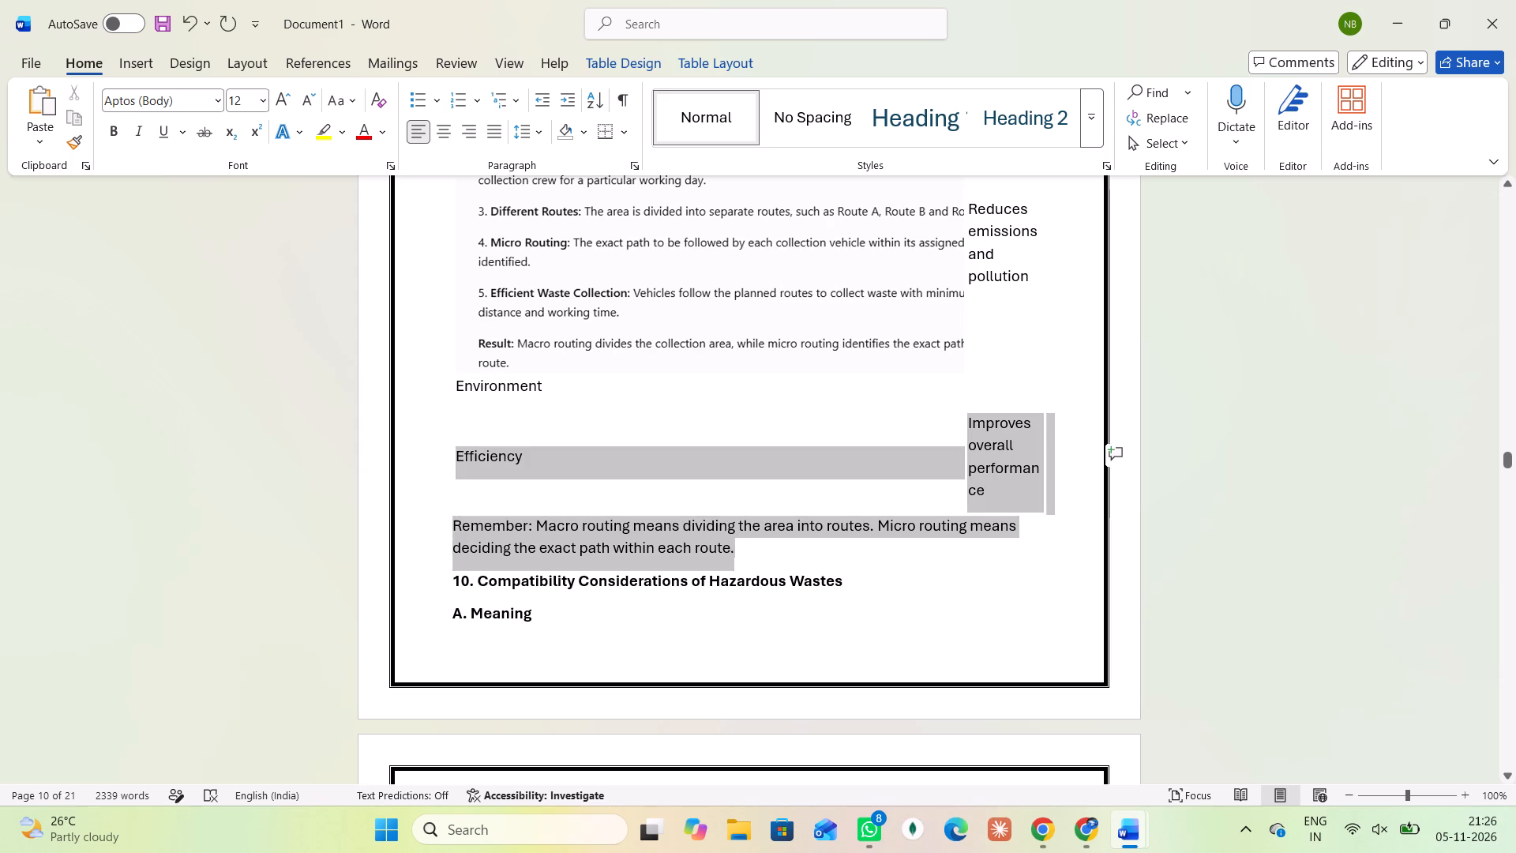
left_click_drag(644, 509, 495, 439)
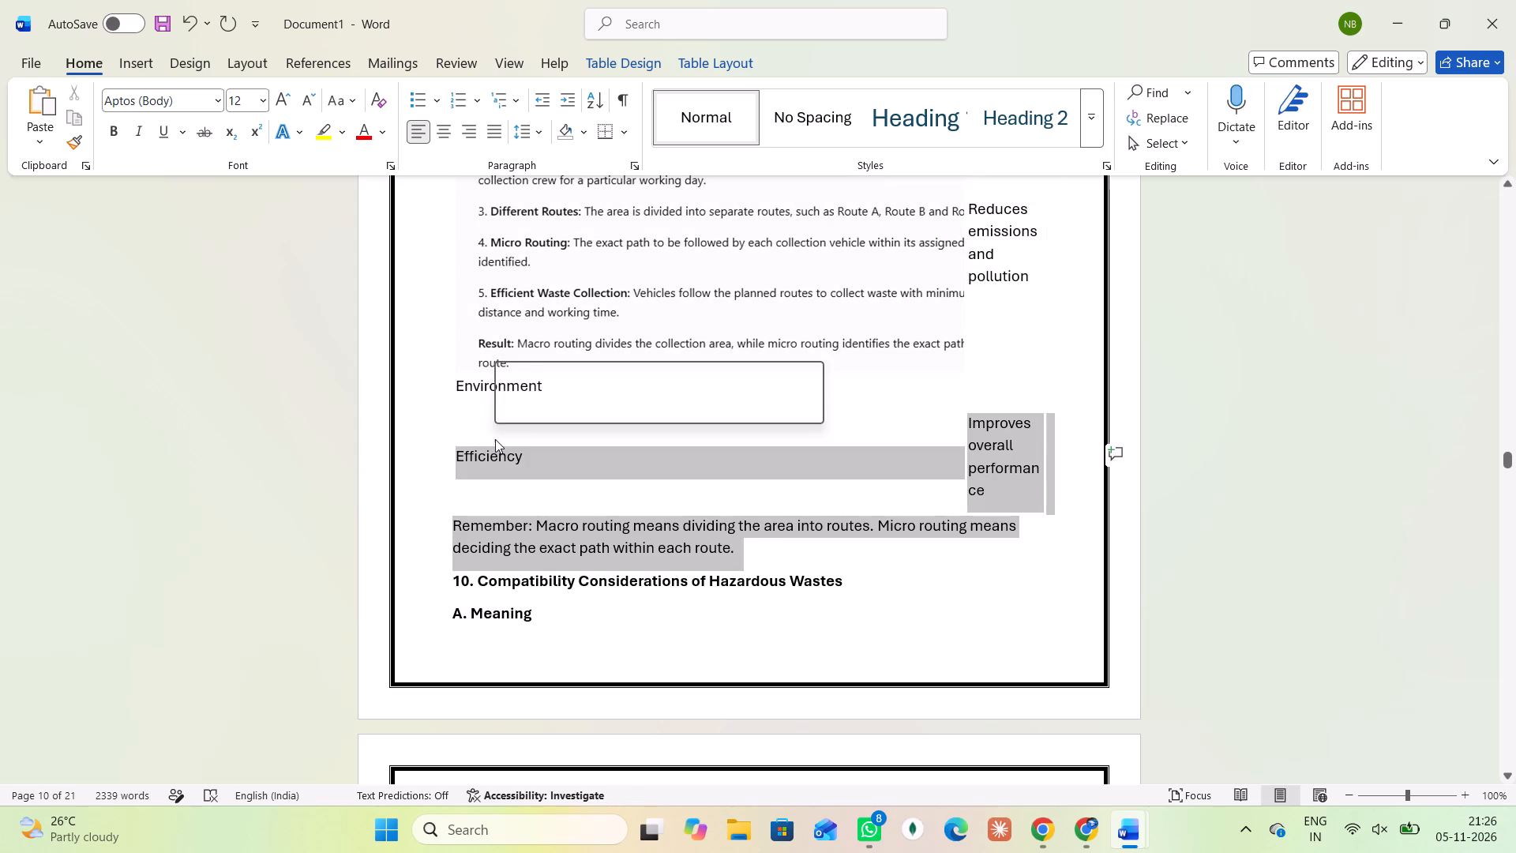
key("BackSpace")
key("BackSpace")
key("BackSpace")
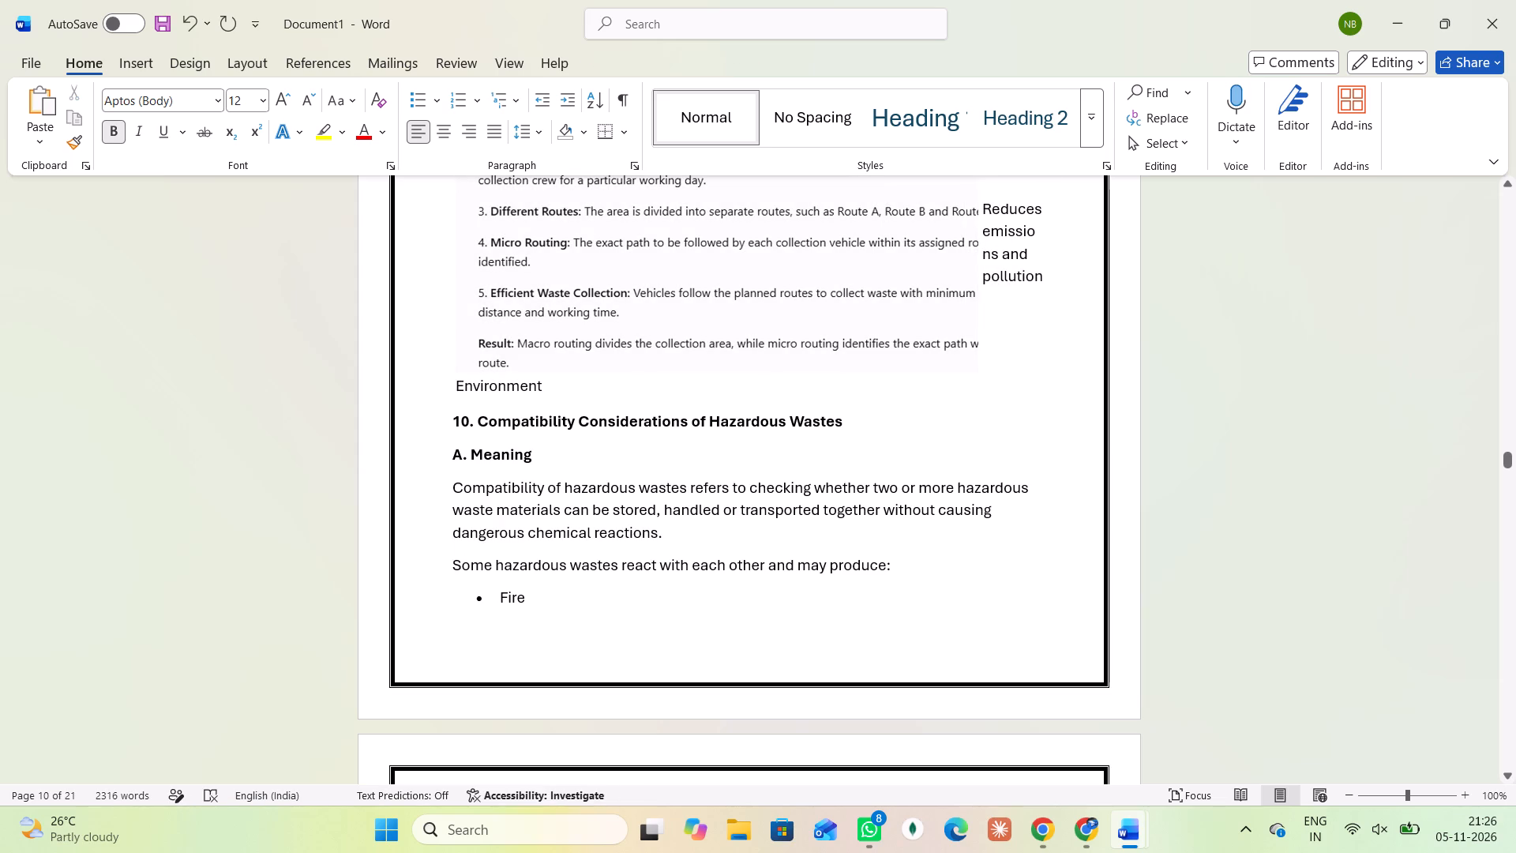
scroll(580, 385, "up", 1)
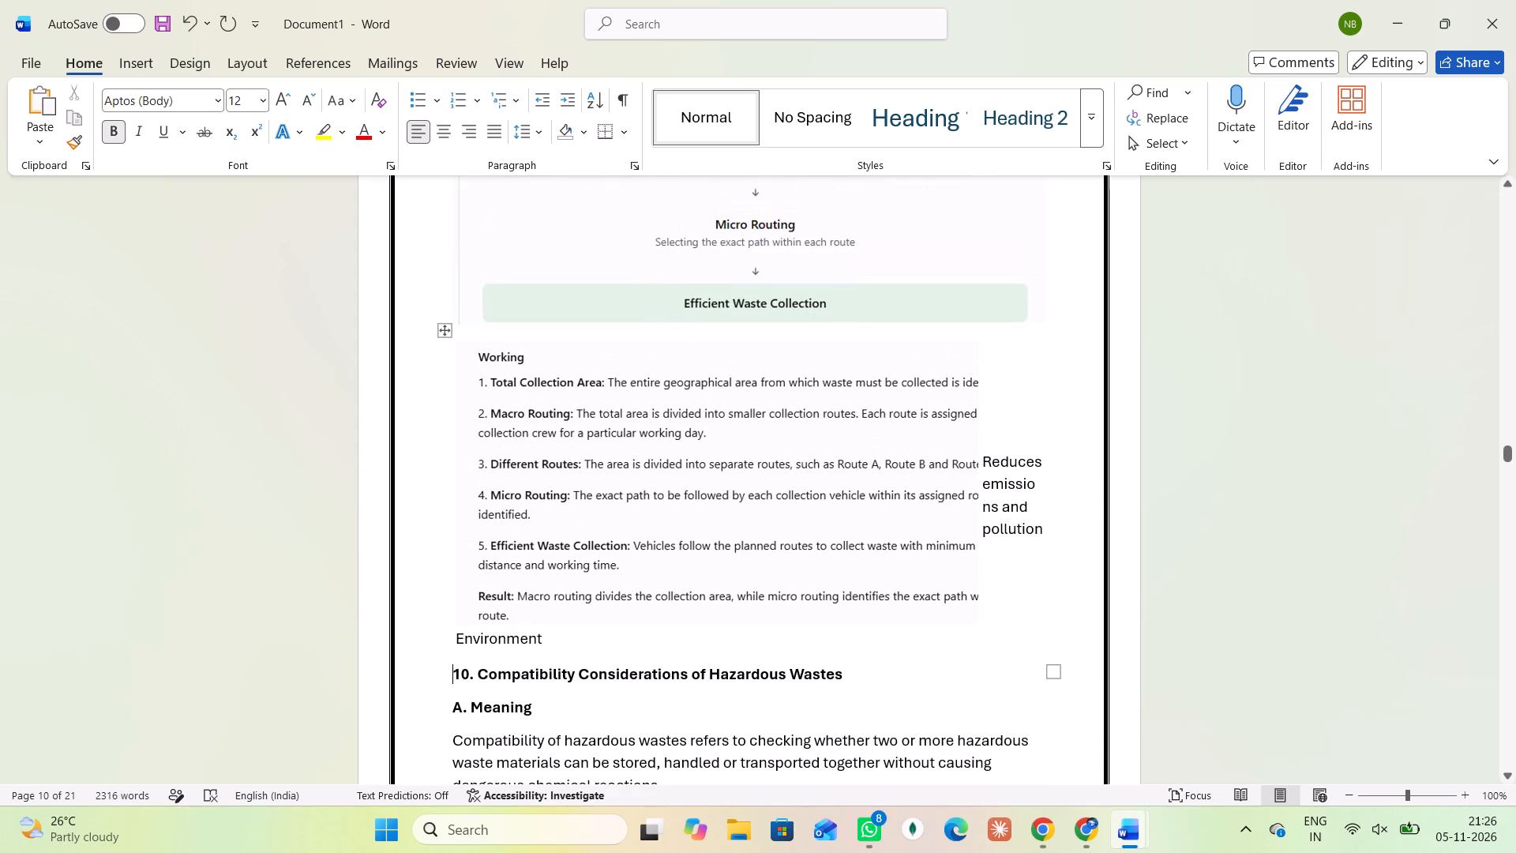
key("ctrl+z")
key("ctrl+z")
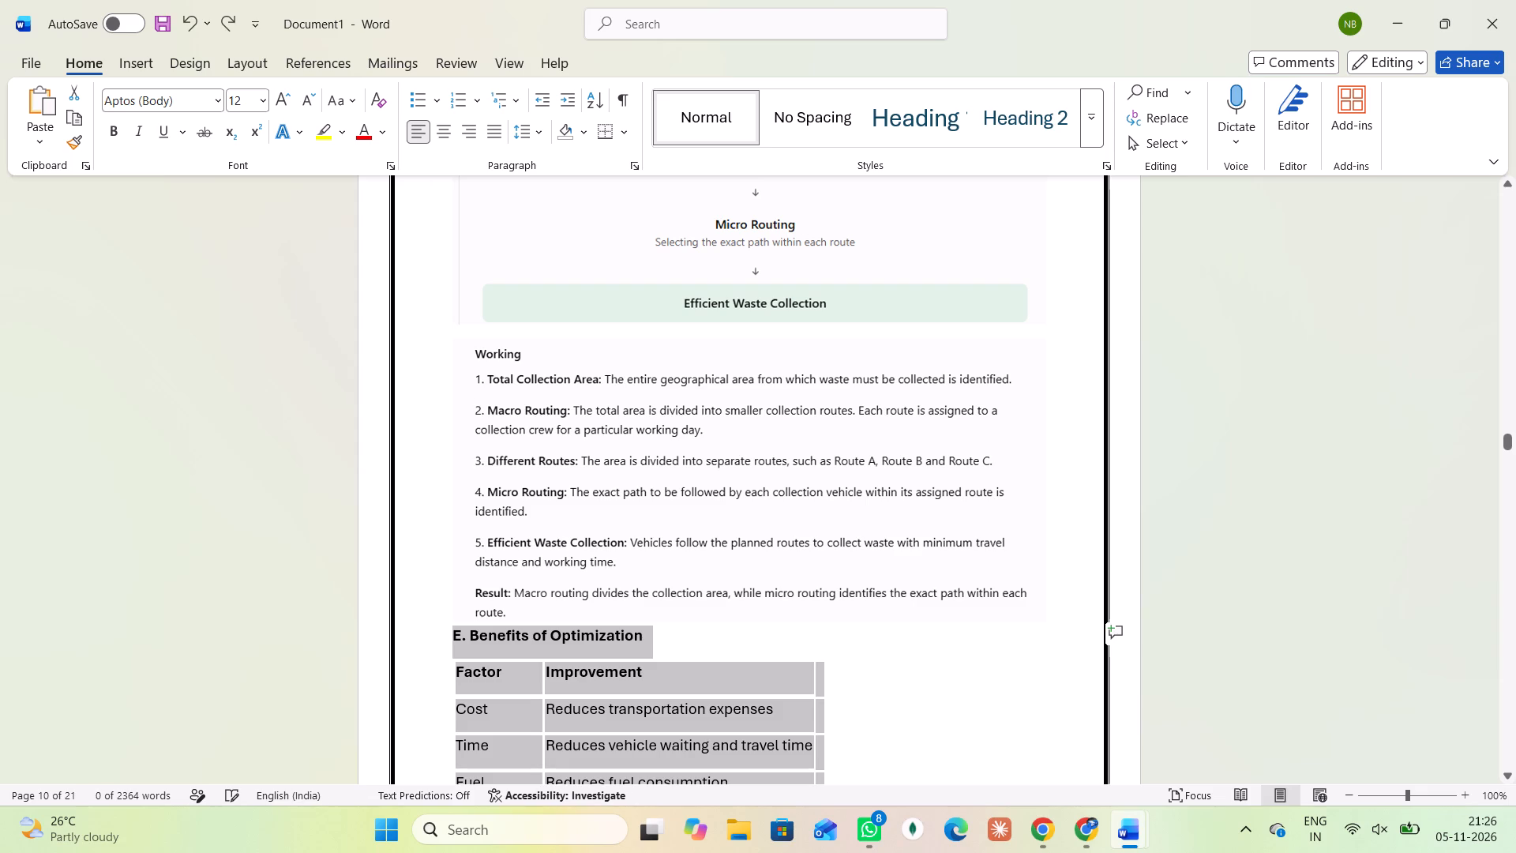
Delete the "E. Benefits of Optimization" heading, its whole Factor/Improvement table and the Remember note before topic 10.
scroll(580, 385, "up", 2)
scroll(642, 461, "down", 1)
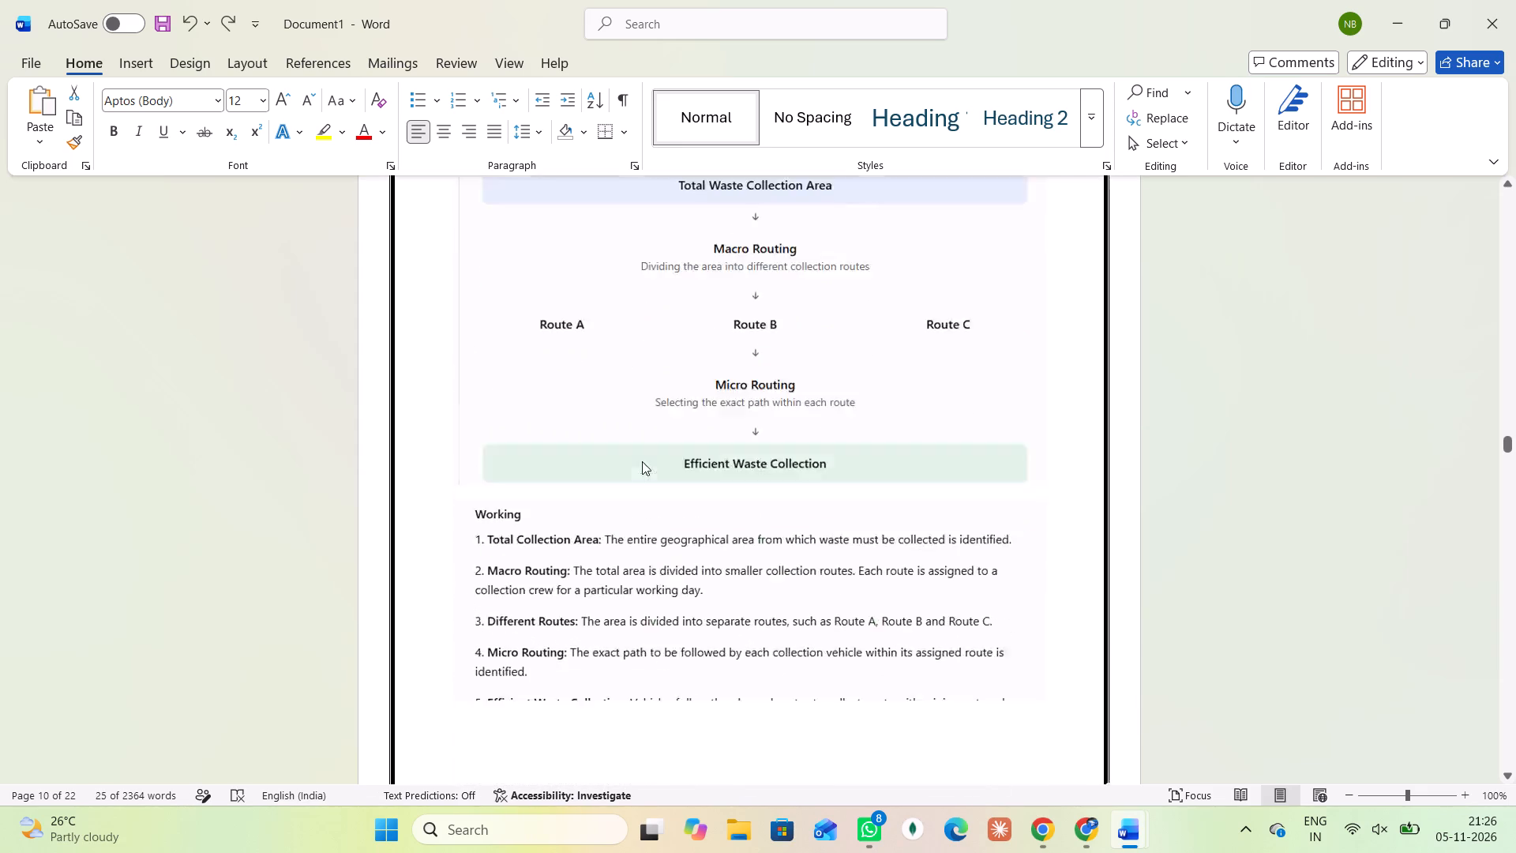
scroll(642, 461, "down", 2)
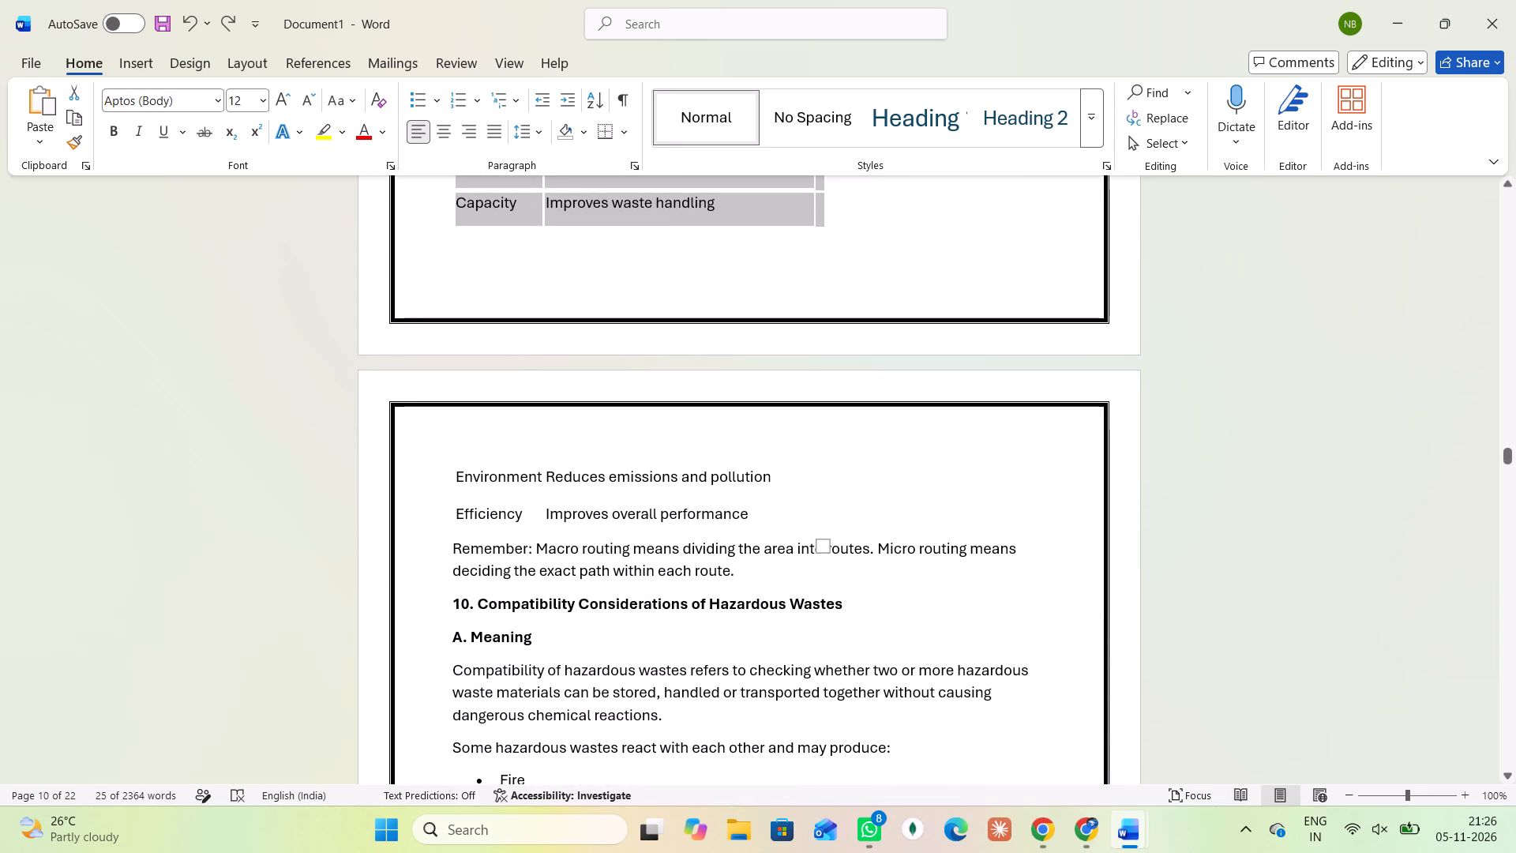
left_click_drag(758, 575, 557, 231)
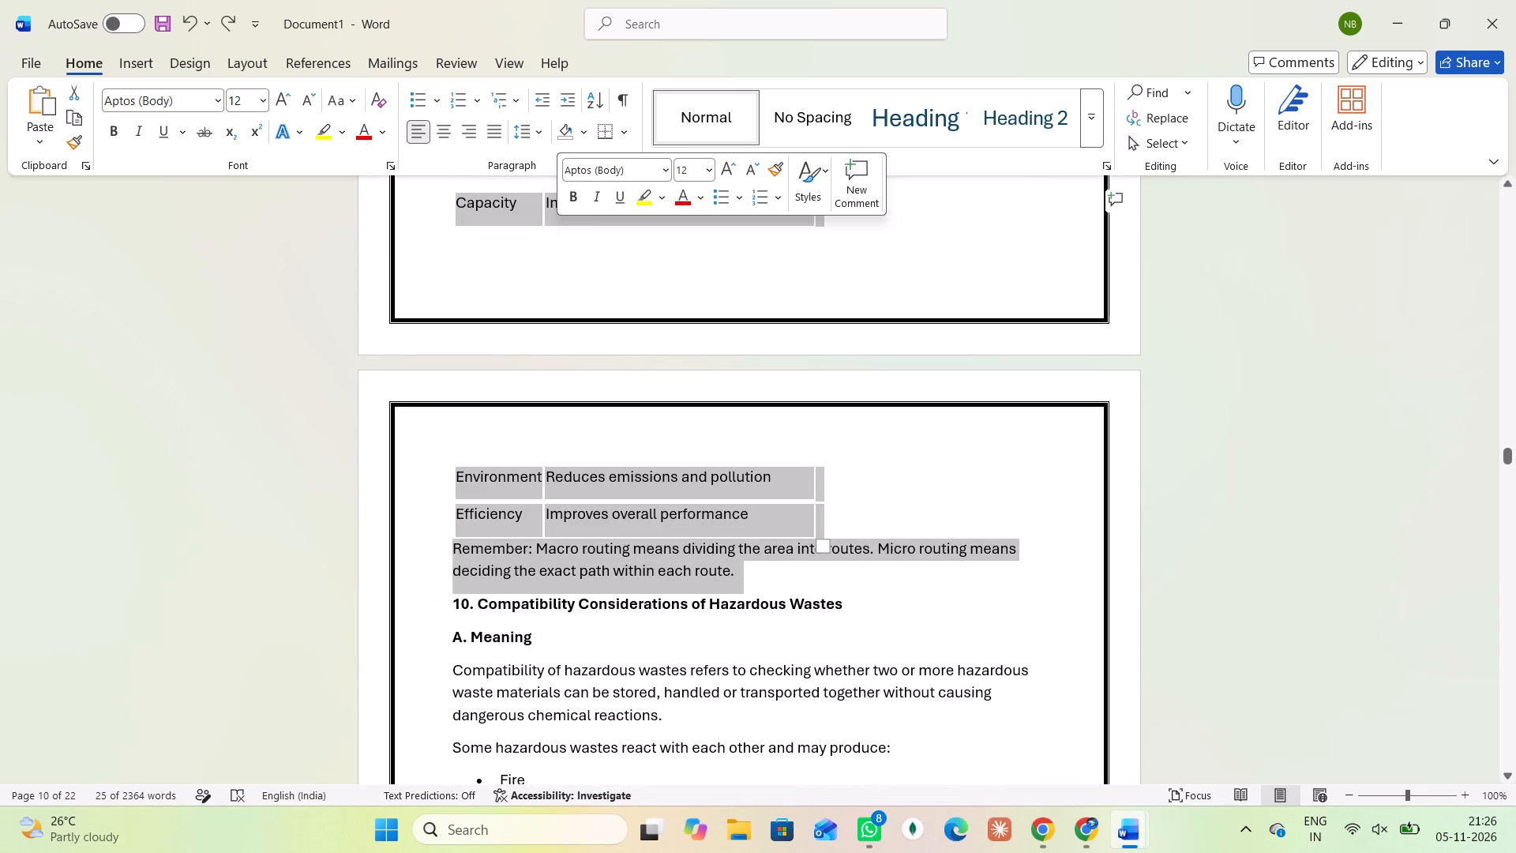
key("BackSpace")
scroll(543, 186, "up", 1)
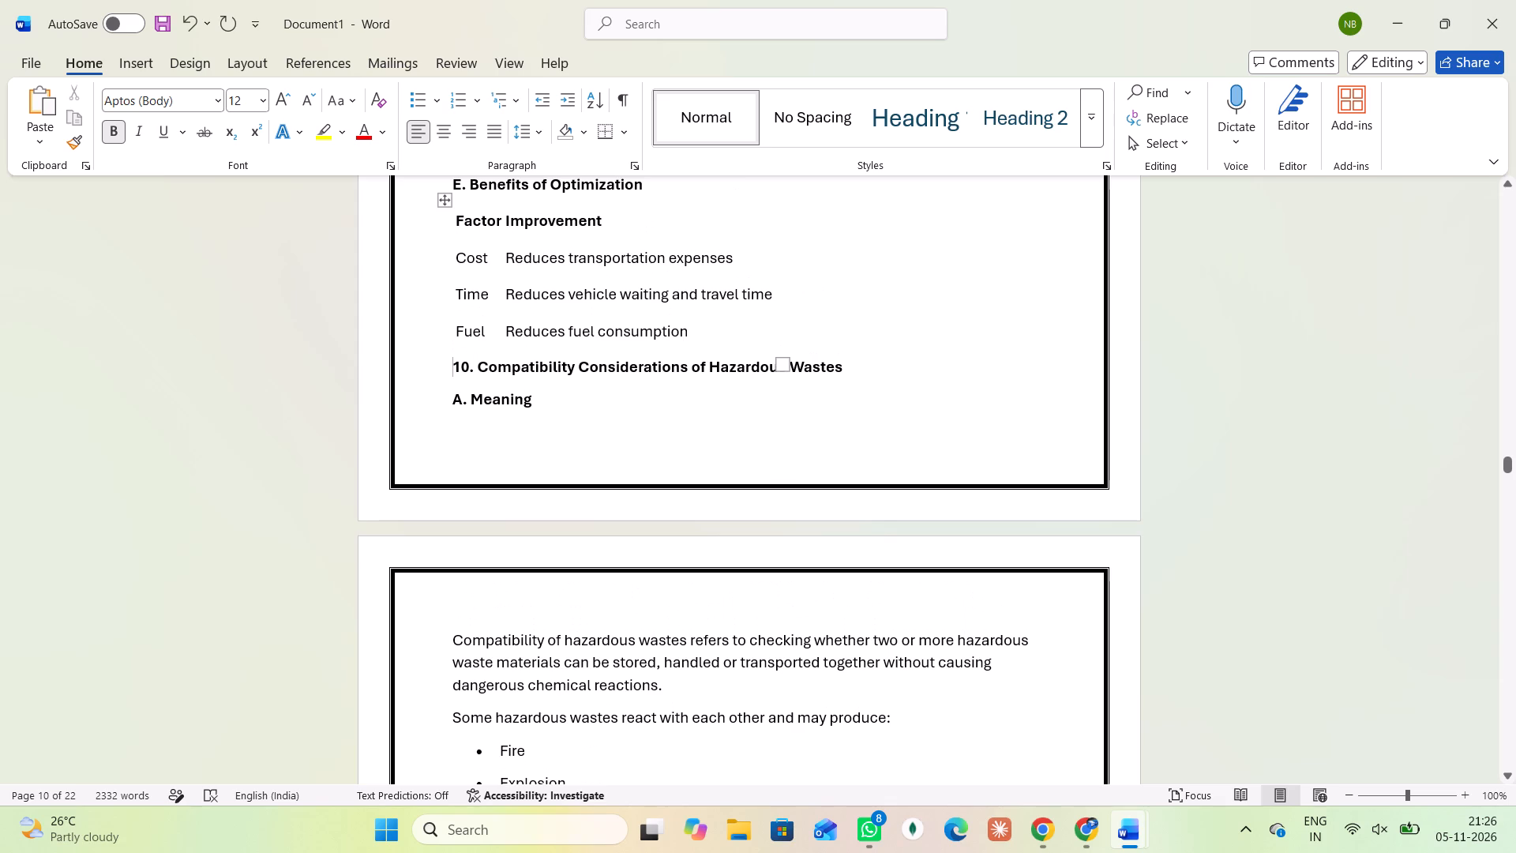
left_click_drag(693, 334, 442, 197)
key("BackSpace")
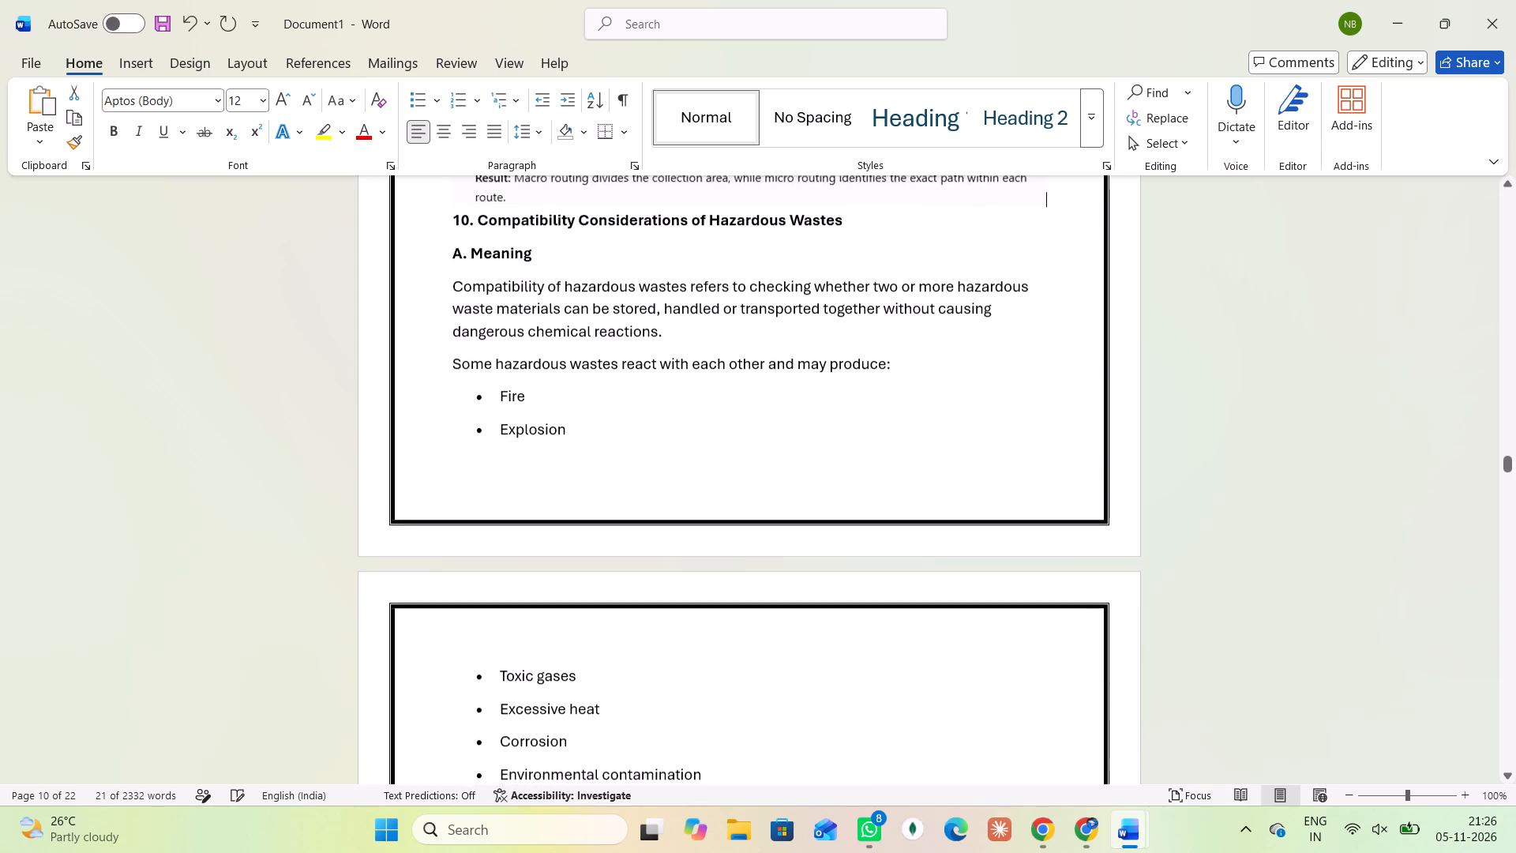
Delete the lines from "A simple representation:" to "Mixing can cause heat, toxic gas or violent reactions." below topic 10's compatibility checking diagram.
scroll(508, 286, "up", 4)
scroll(508, 286, "down", 1)
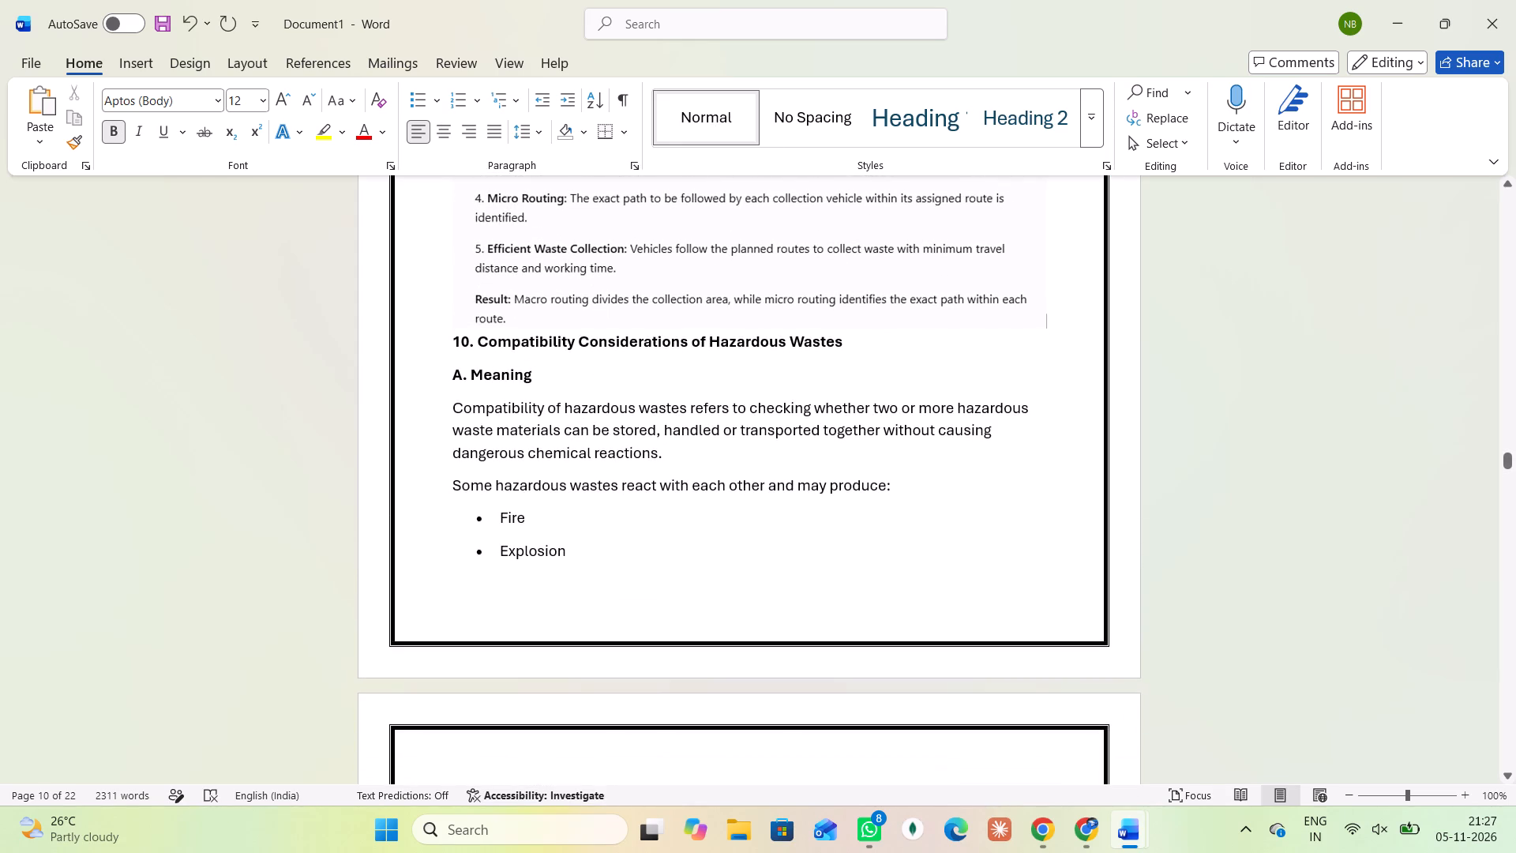
scroll(508, 286, "down", 4)
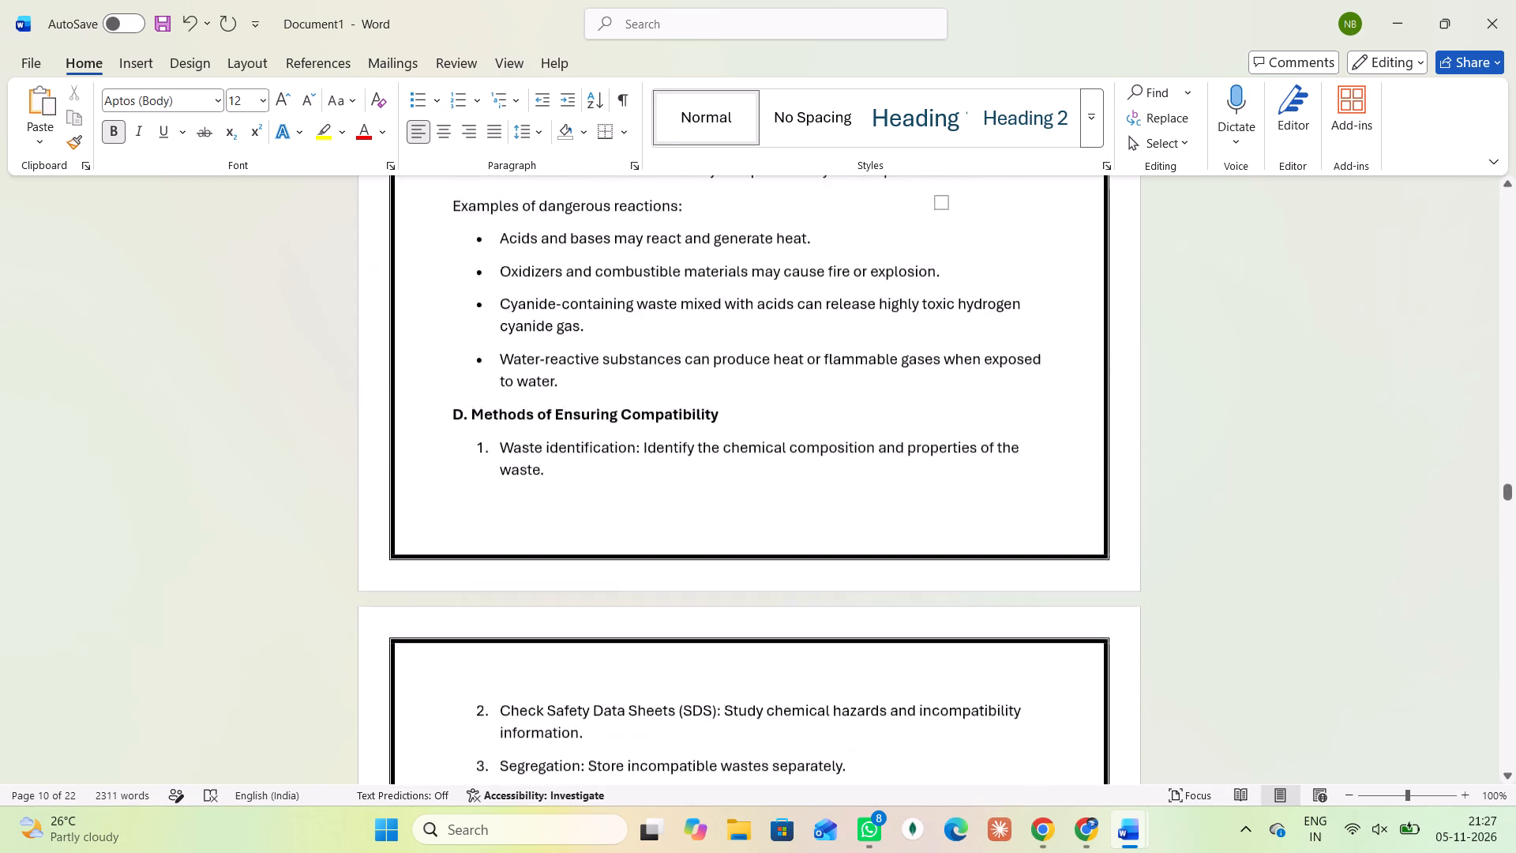
scroll(508, 286, "down", 3)
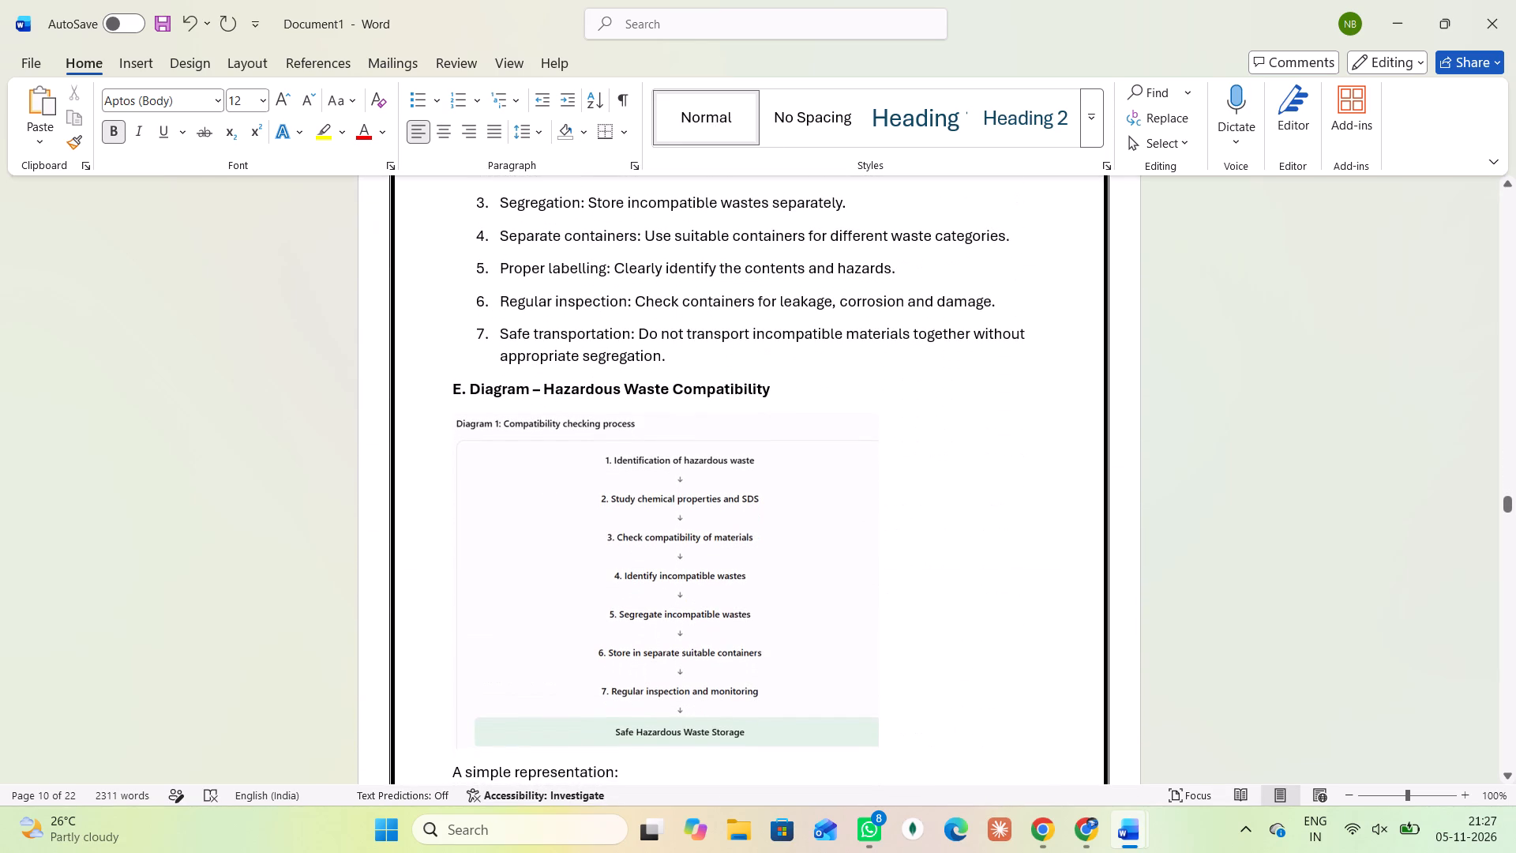
key("alt+Tab")
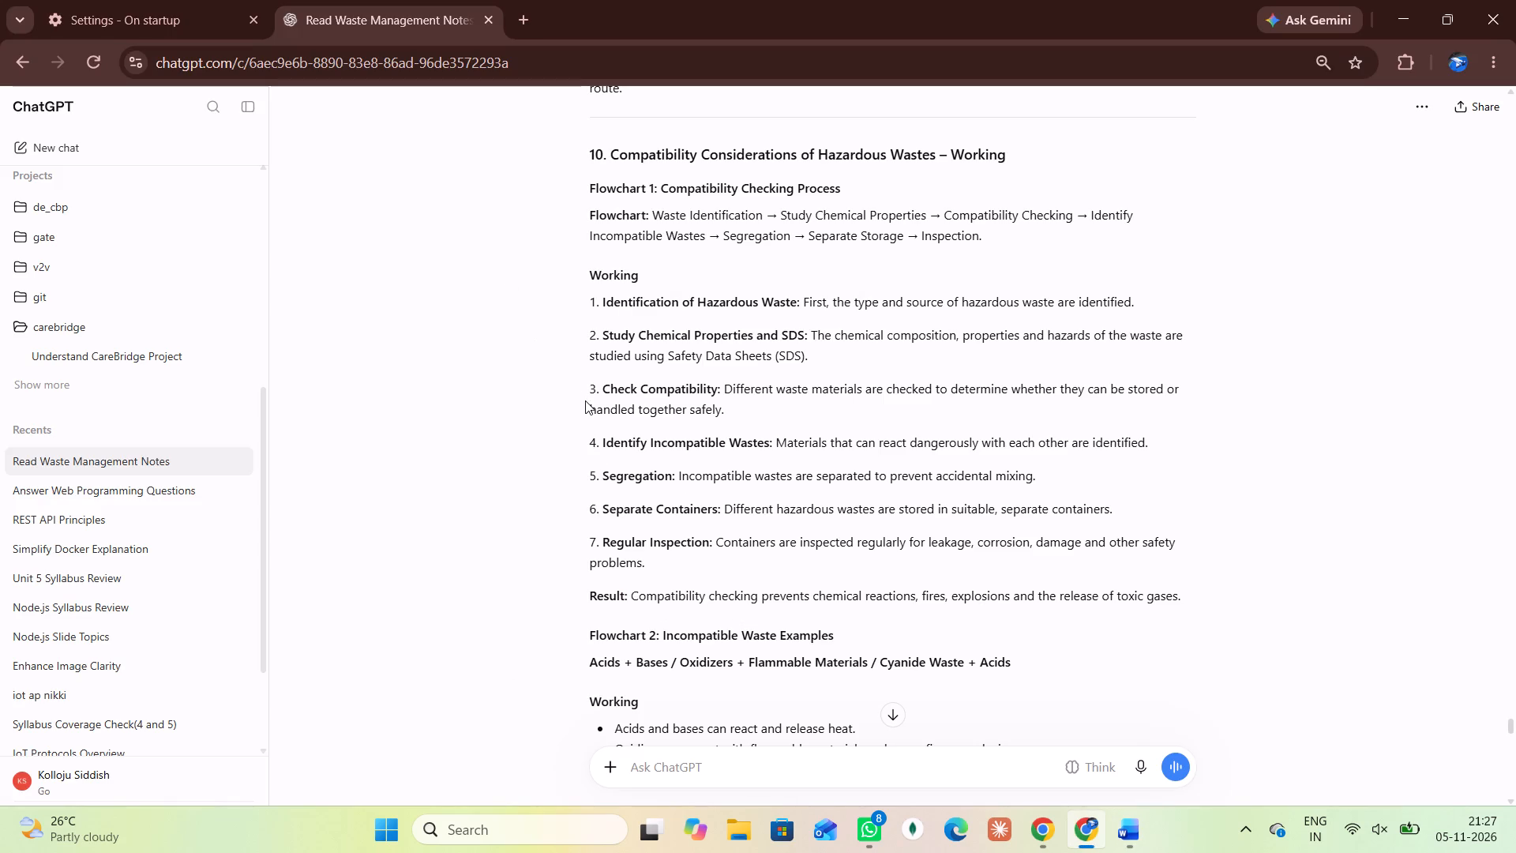
key("alt+Tab")
scroll(585, 400, "down", 1)
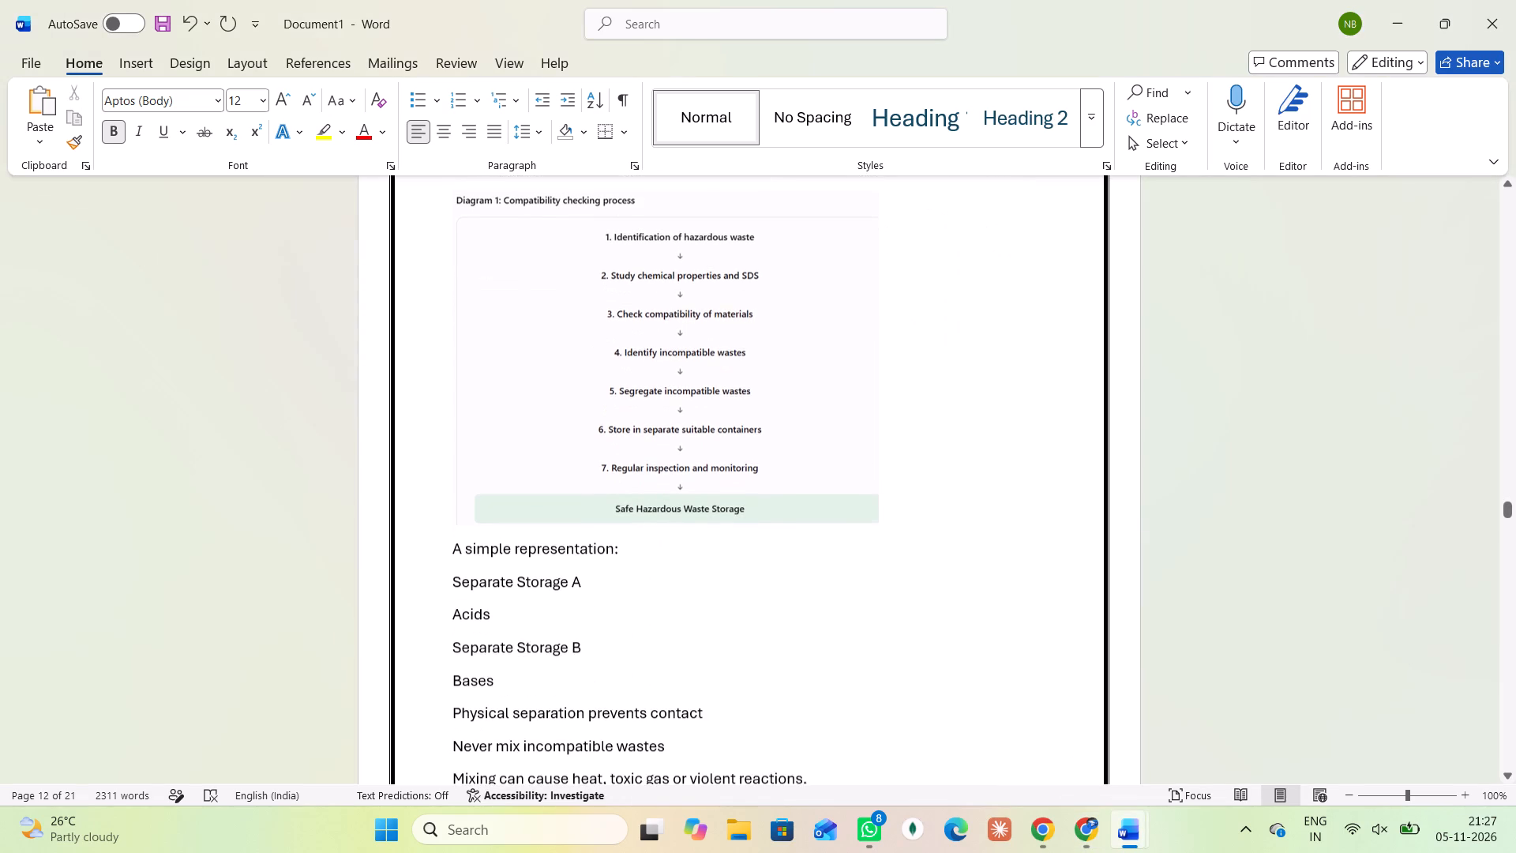
scroll(582, 652, "down", 1)
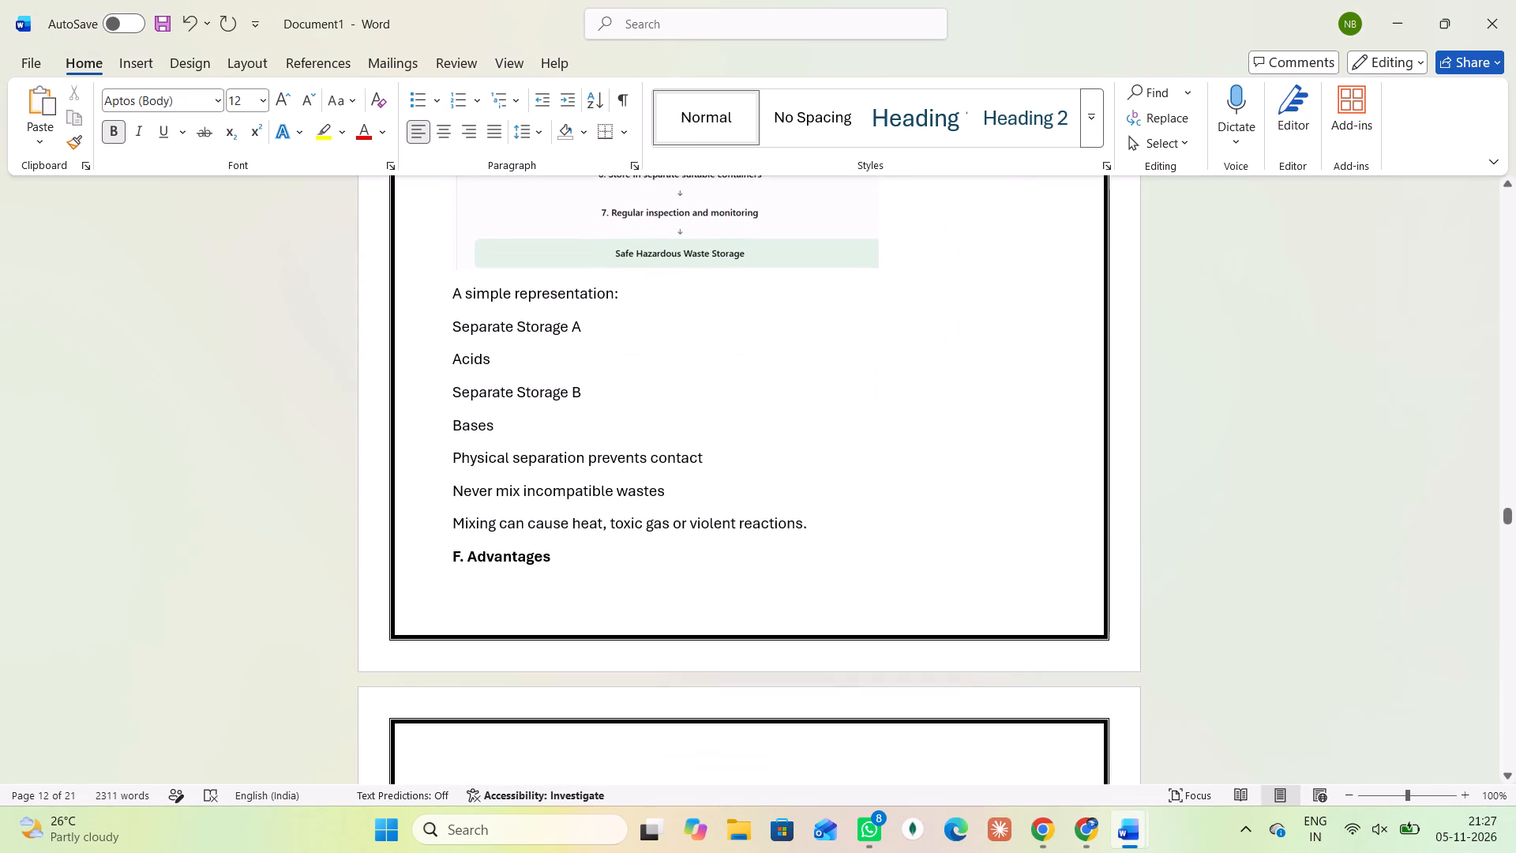
left_click_drag(822, 525, 492, 311)
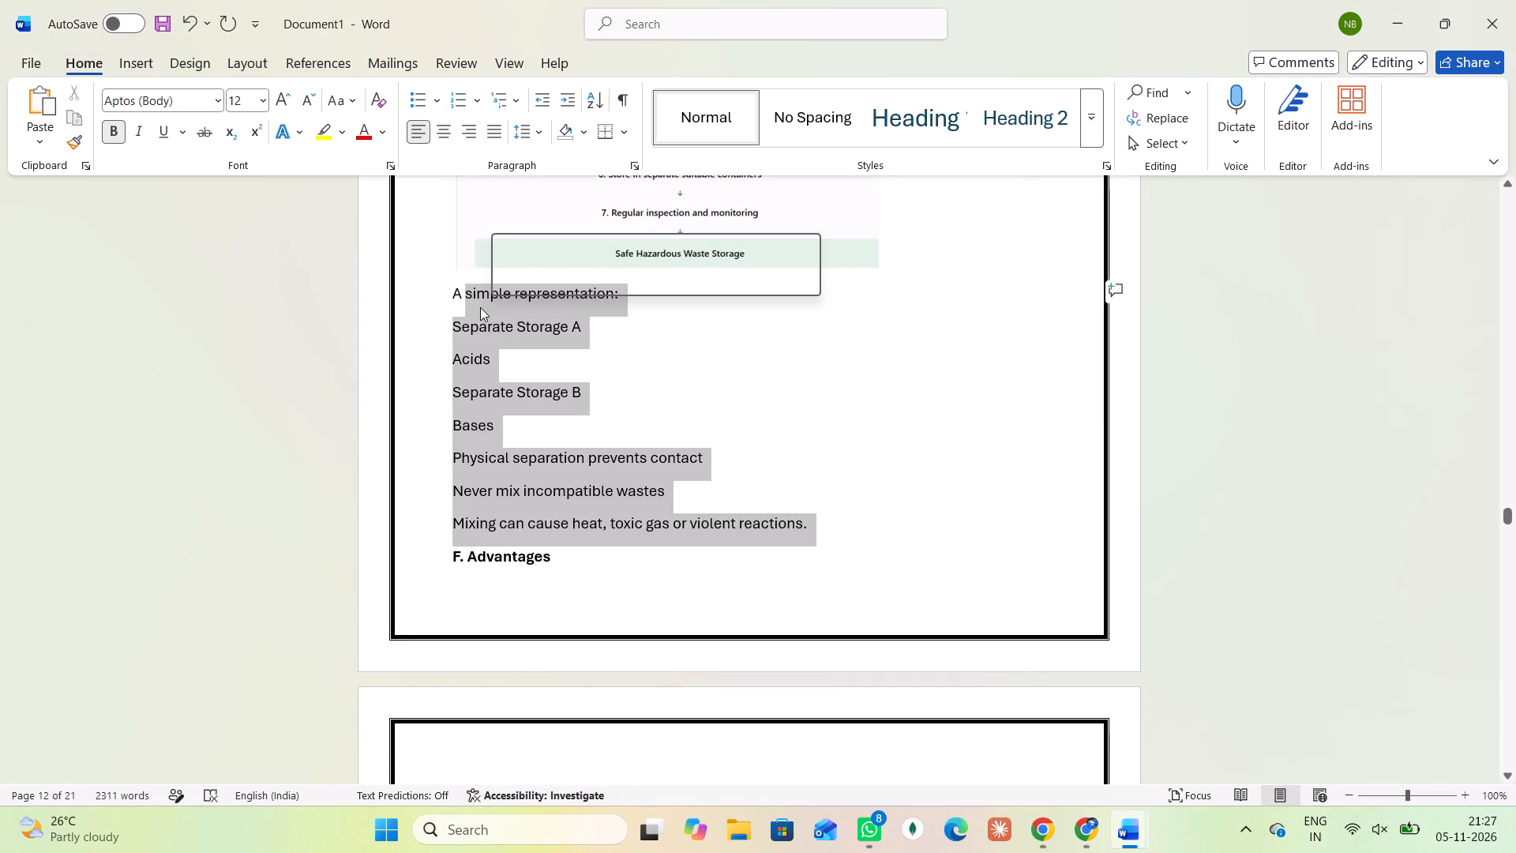
key("BackSpace")
key("BackSpace")
key("BackSpace")
Delete topic 10's "F. Advantages" heading, its bullet list and the Exam point paragraph before topic 11.
scroll(480, 307, "down", 1)
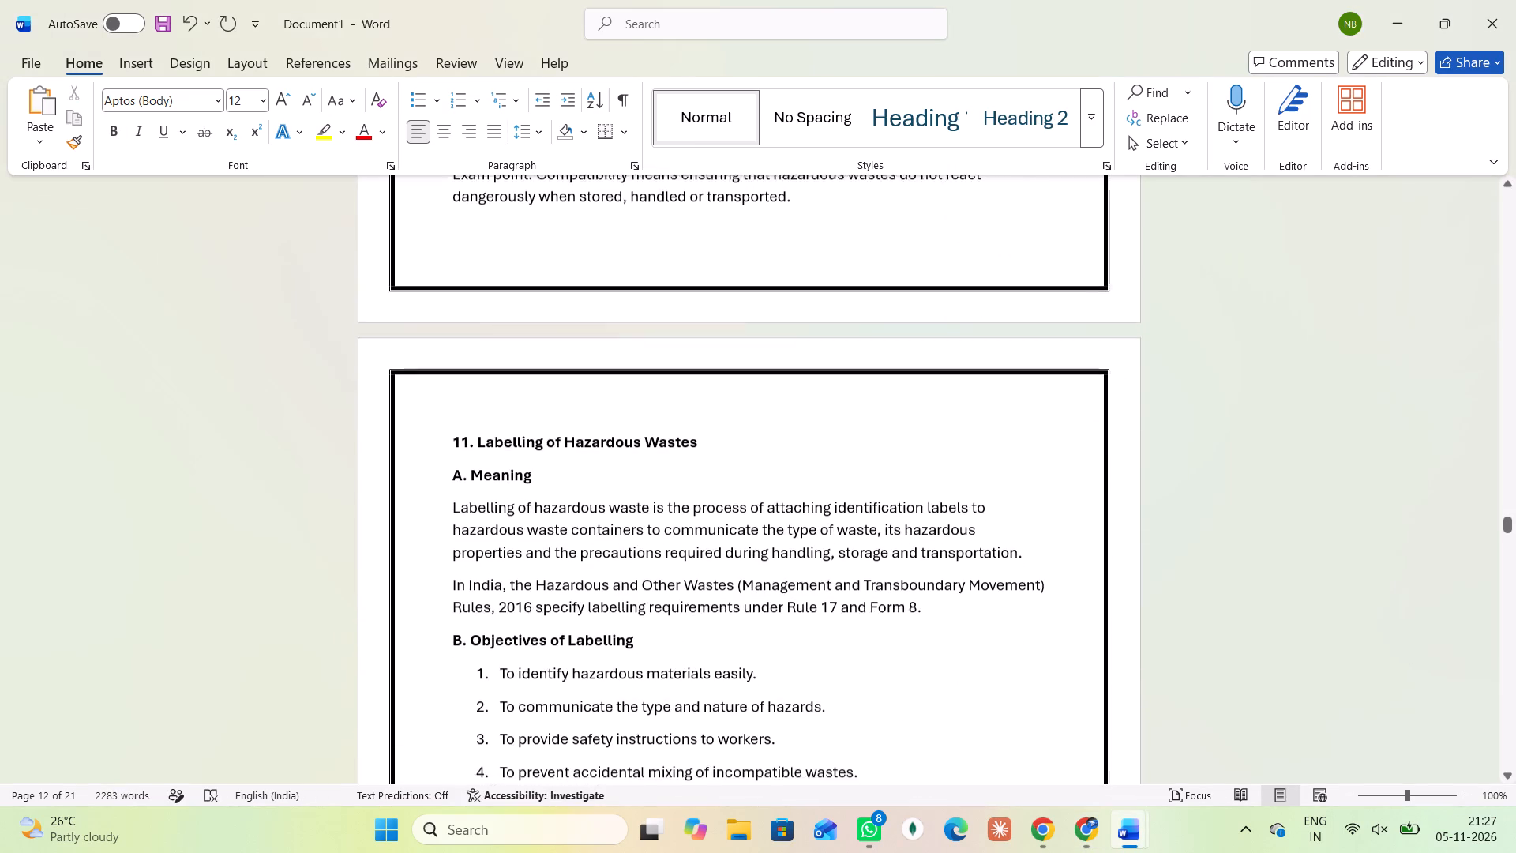
scroll(480, 307, "up", 1)
left_click_drag(820, 385, 522, 213)
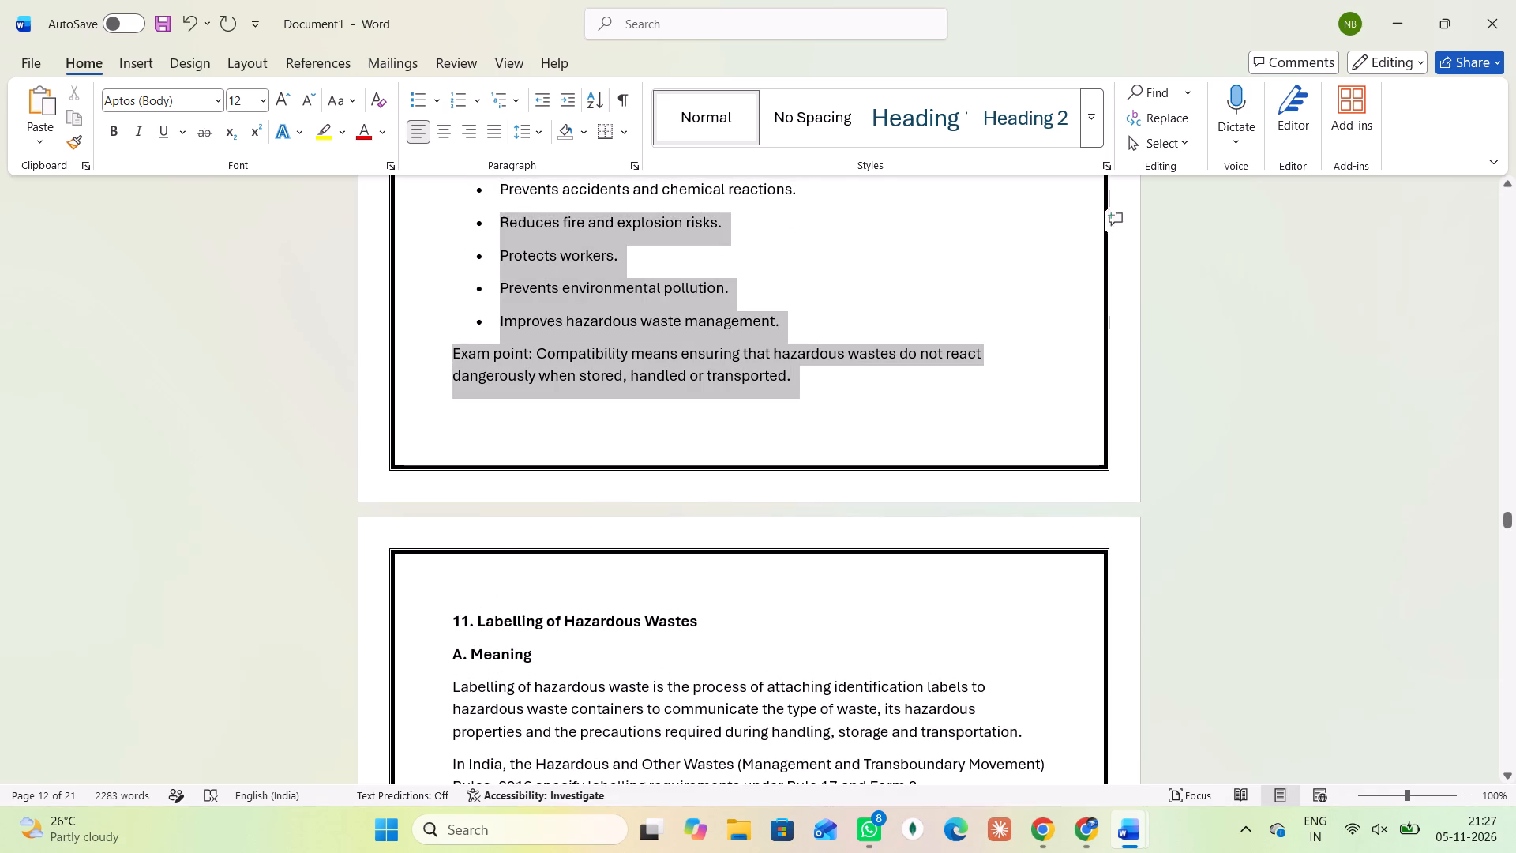
left_click_drag(522, 213, 433, 272)
key("BackSpace")
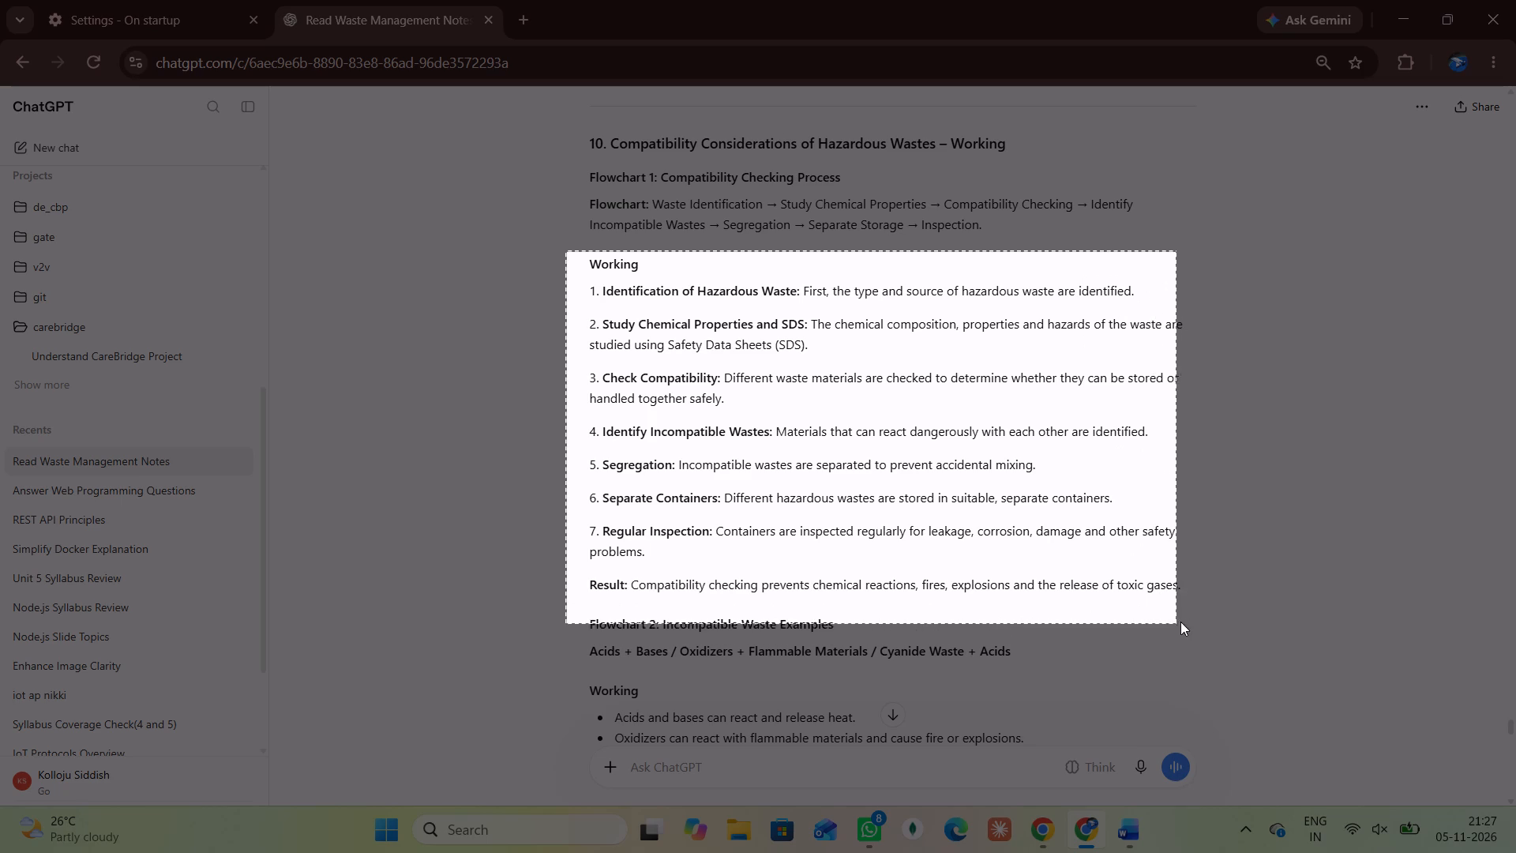
left_click_drag(1180, 622, 1195, 603)
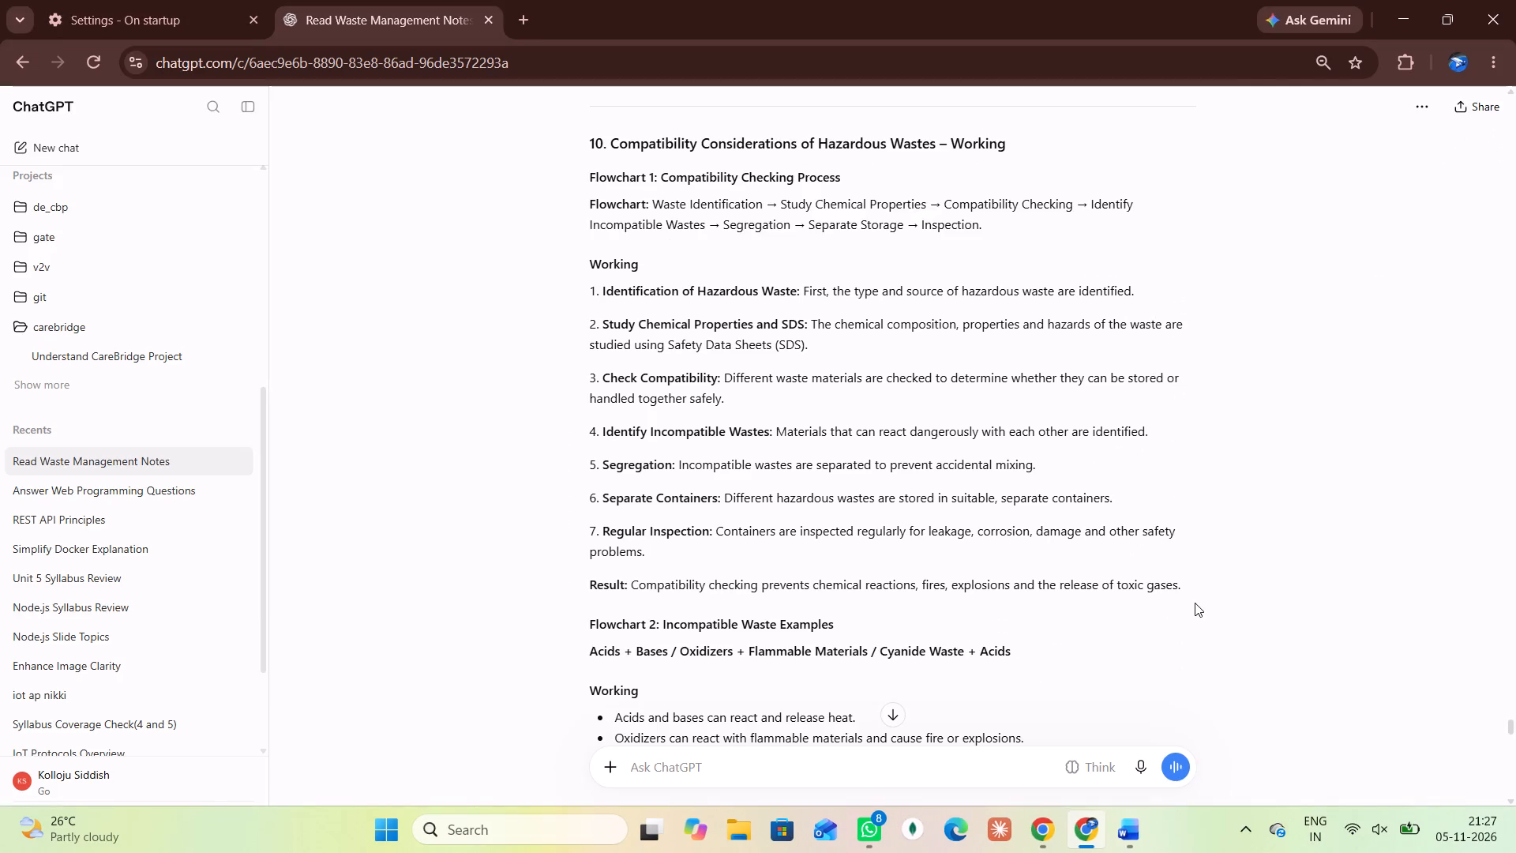
key("alt+Tab")
scroll(812, 329, "up", 1)
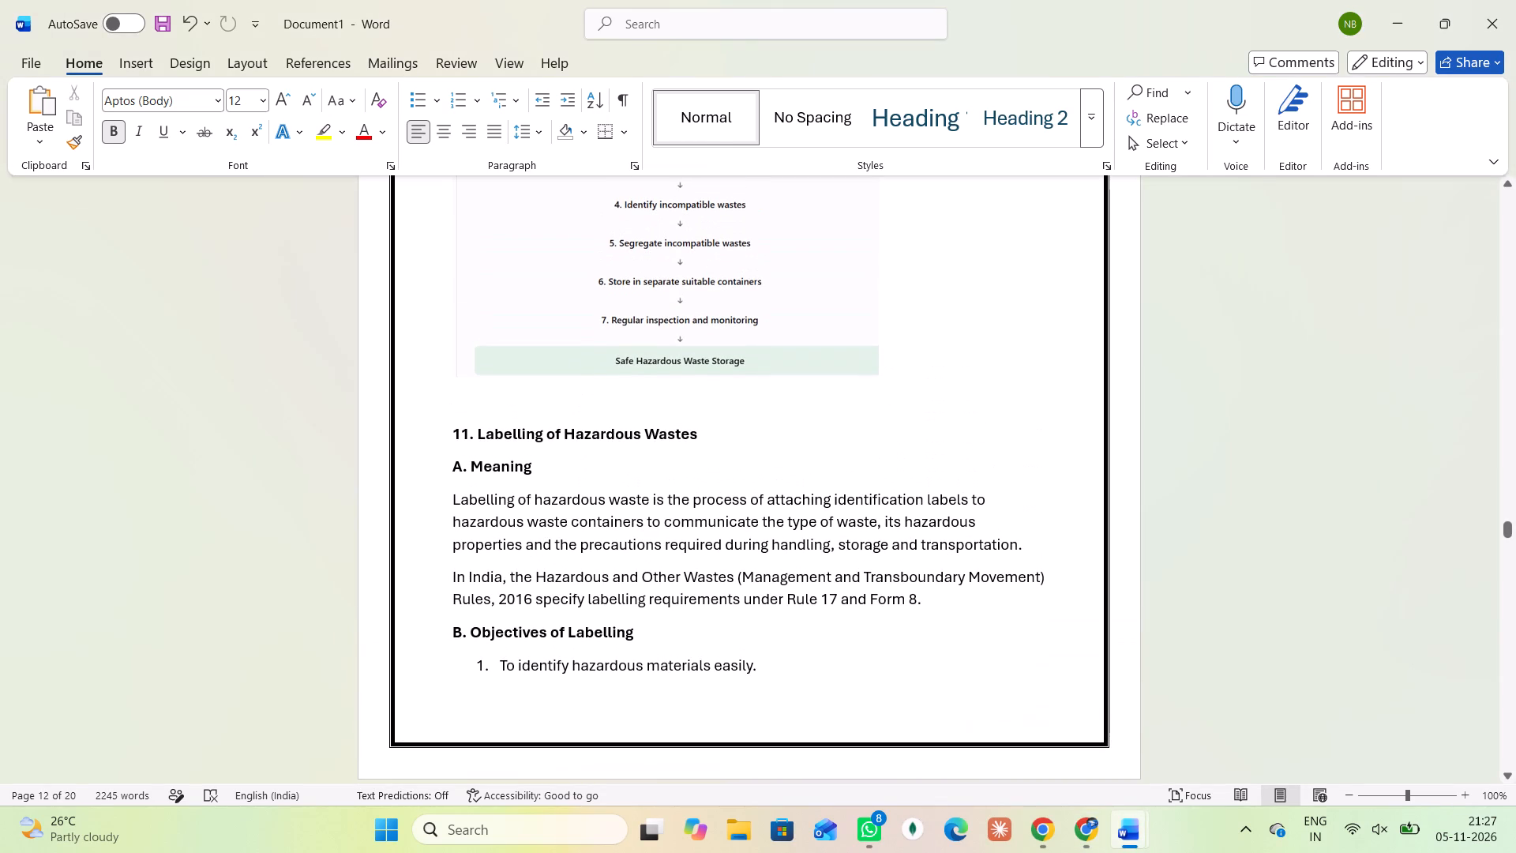
left_click(1000, 357)
key("Return")
key("ctrl+v")
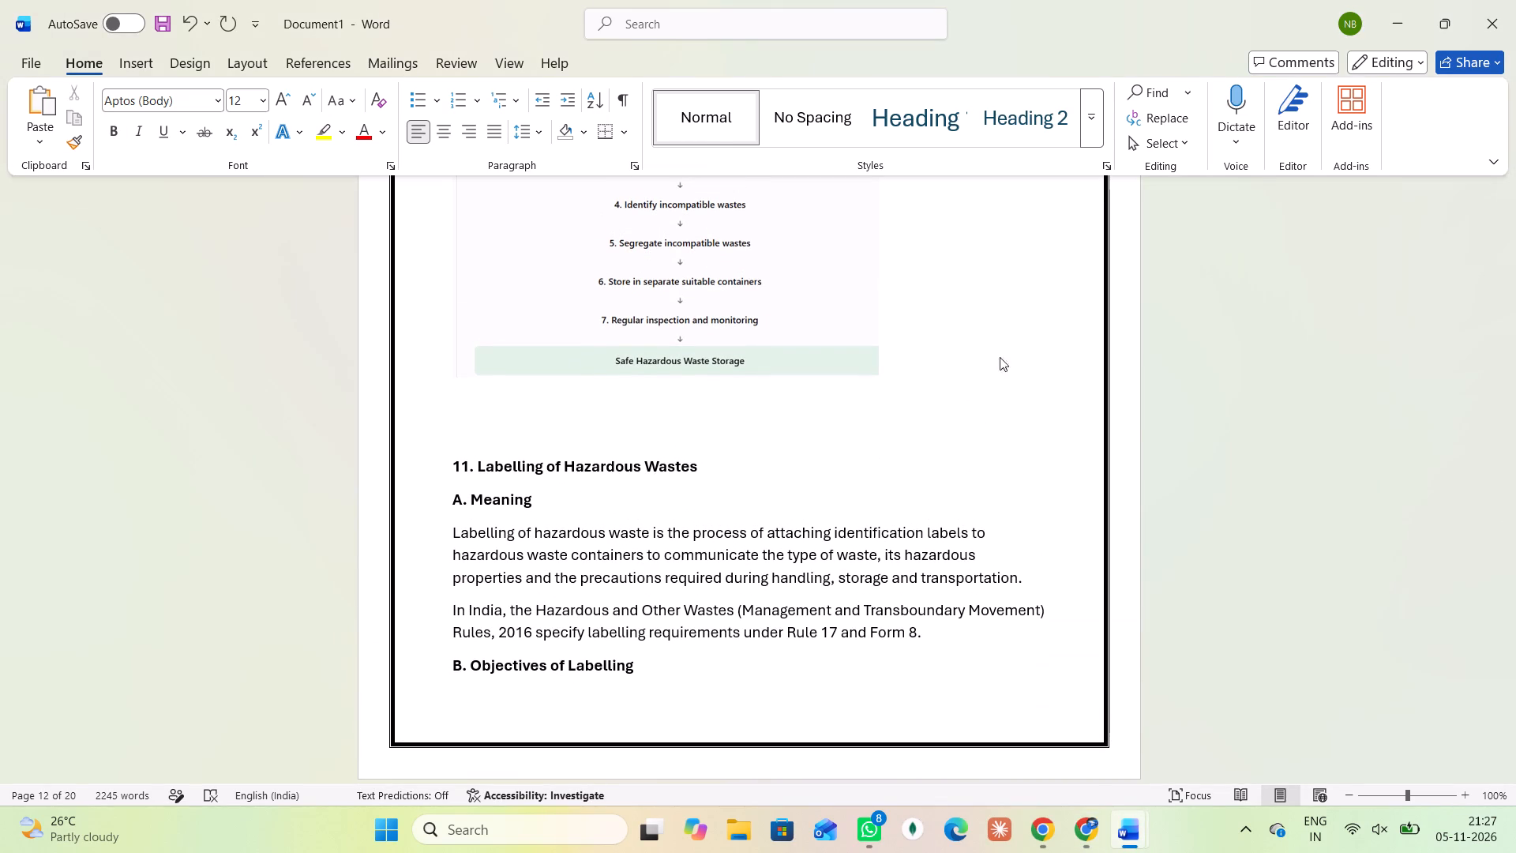
left_click(816, 476)
Review topic 10's incompatibility table, dangerous reaction examples, methods section, diagram and inserted working.
scroll(816, 476, "up", 1)
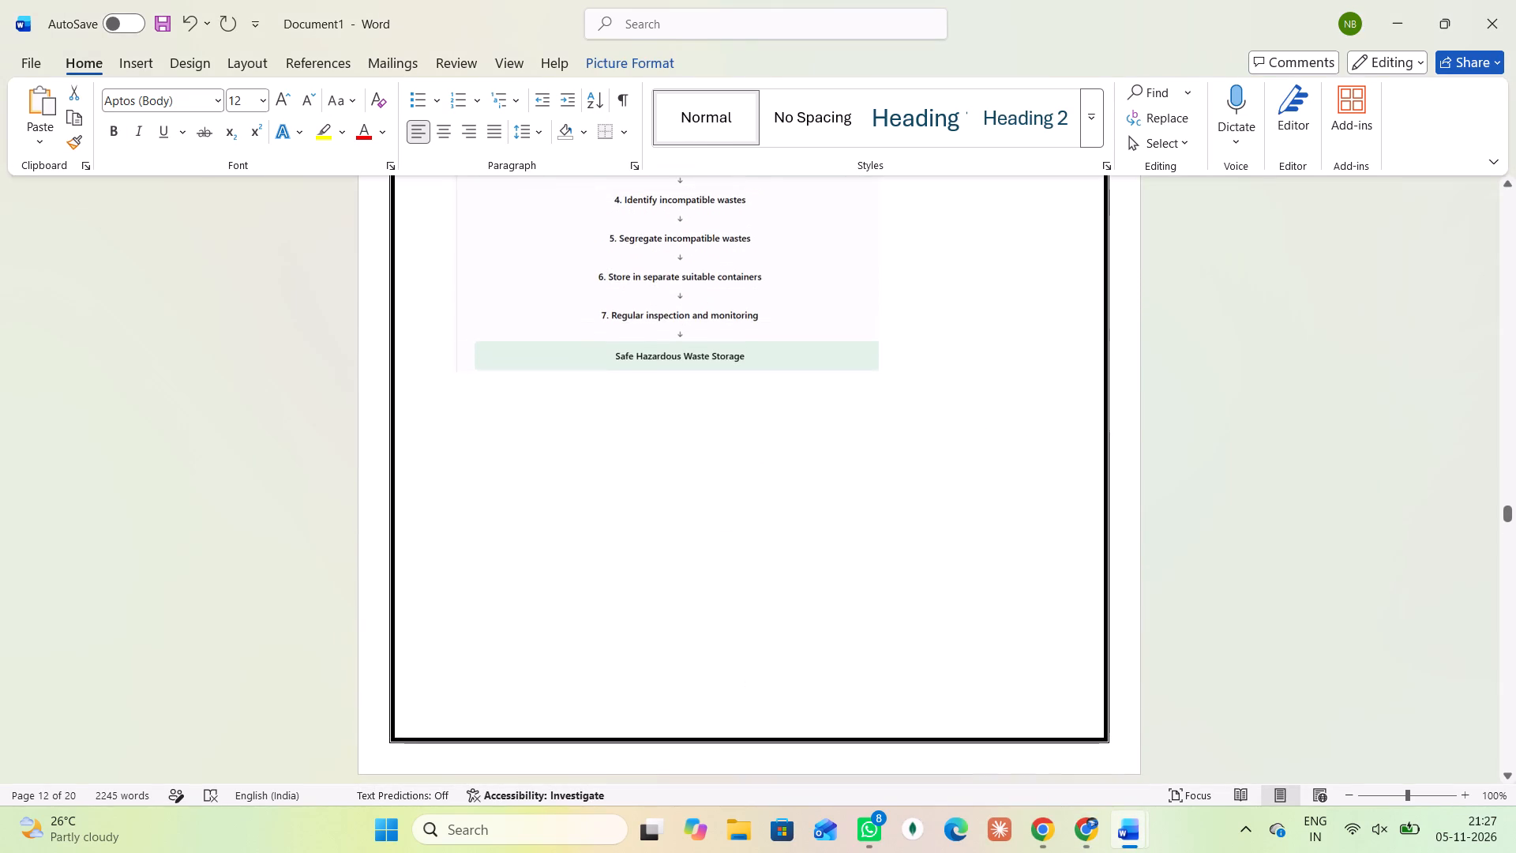
scroll(790, 250, "up", 1)
scroll(711, 567, "up", 3)
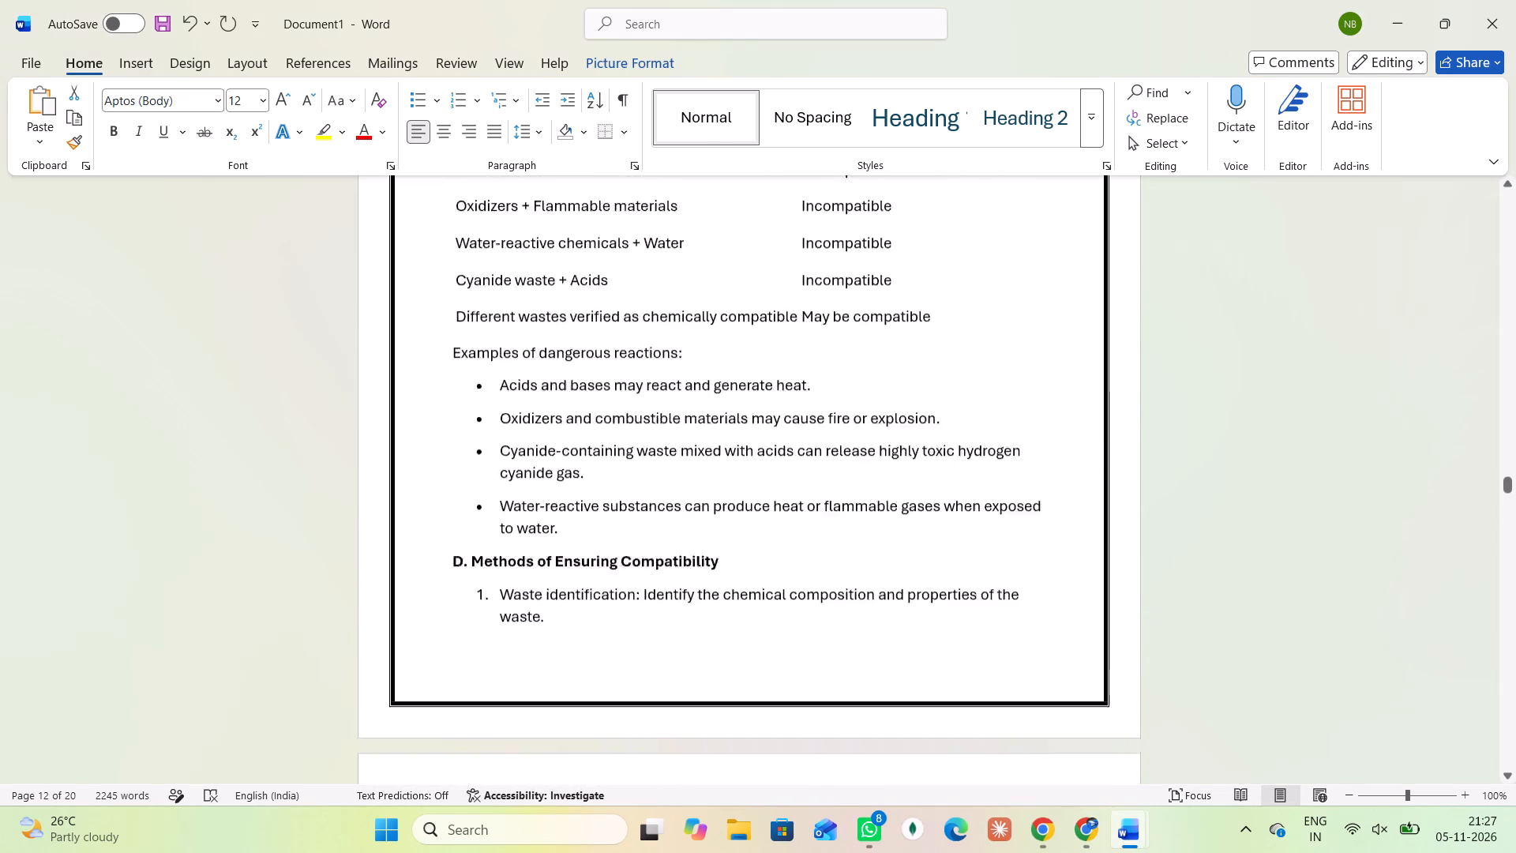
scroll(711, 567, "up", 2)
scroll(711, 567, "down", 2)
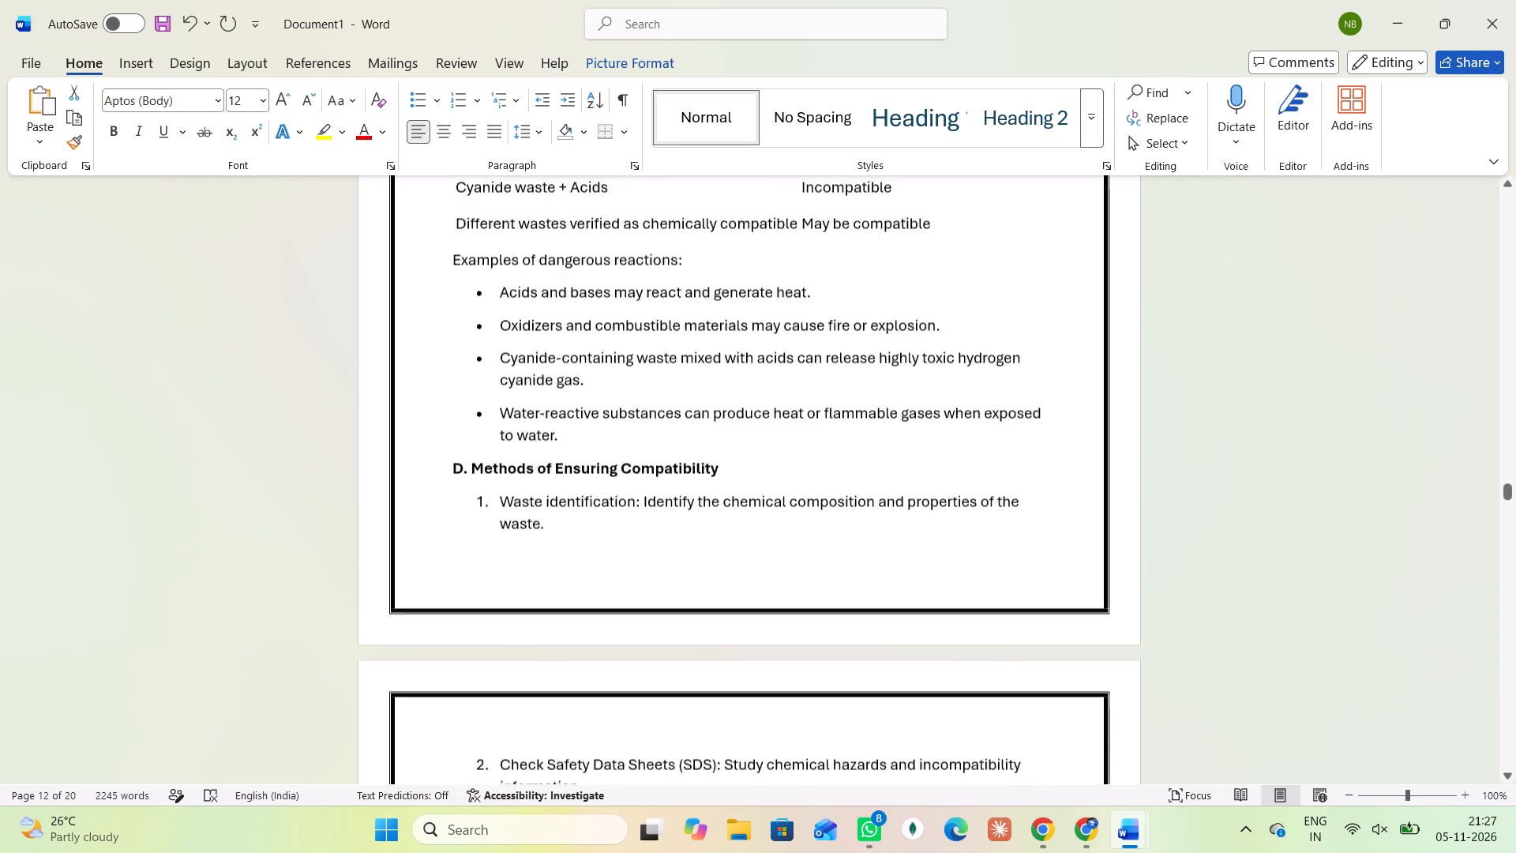
scroll(711, 567, "down", 4)
scroll(711, 567, "up", 1)
scroll(711, 567, "down", 1)
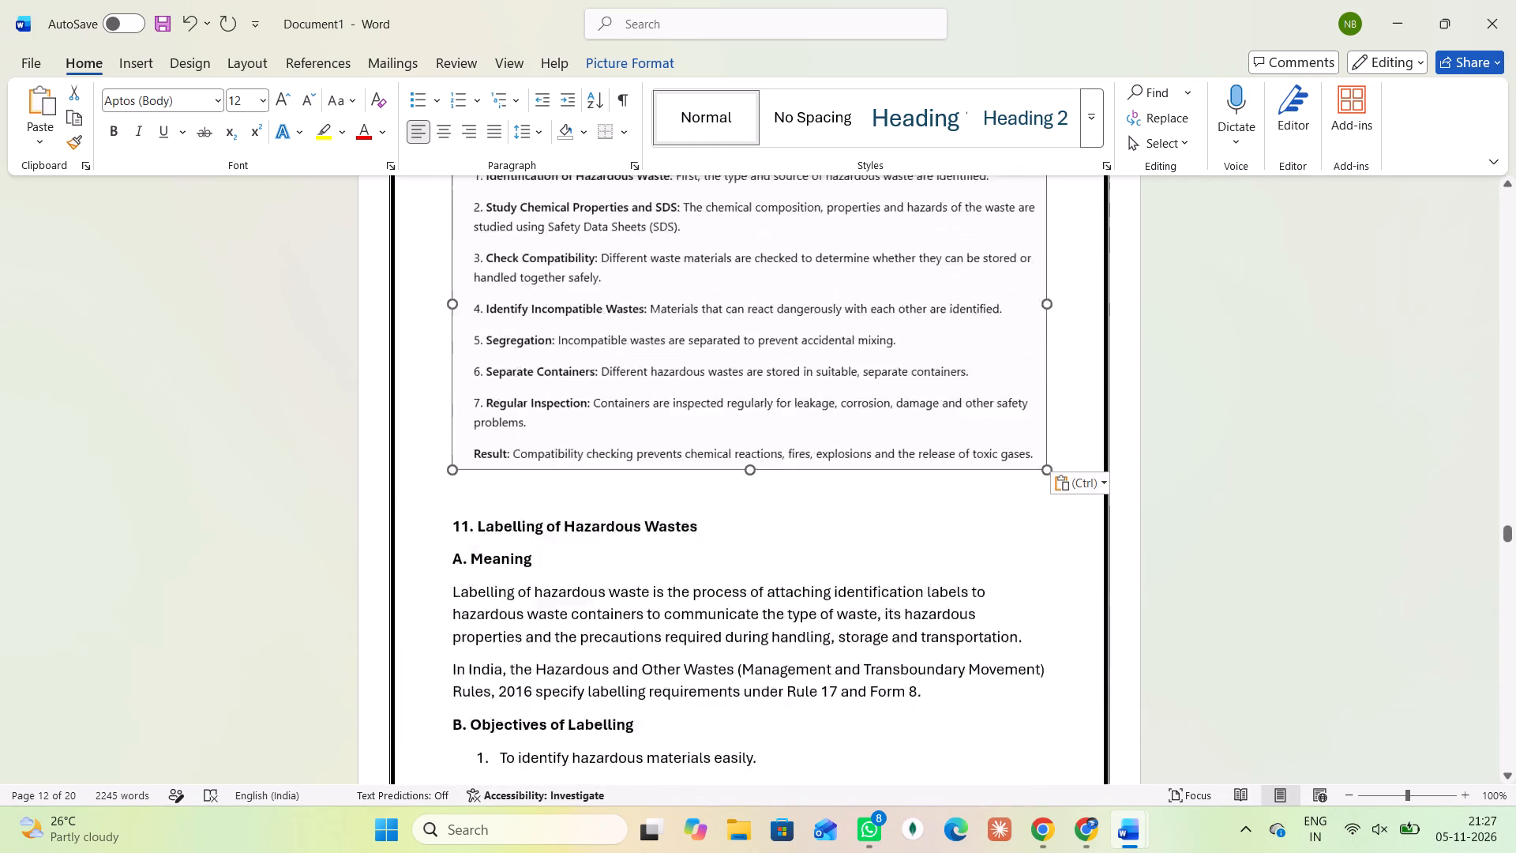
Shrink the "Diagram 1: Hazardous waste labelling process" picture in topic 11 to about four fifths of its size.
scroll(711, 567, "down", 3)
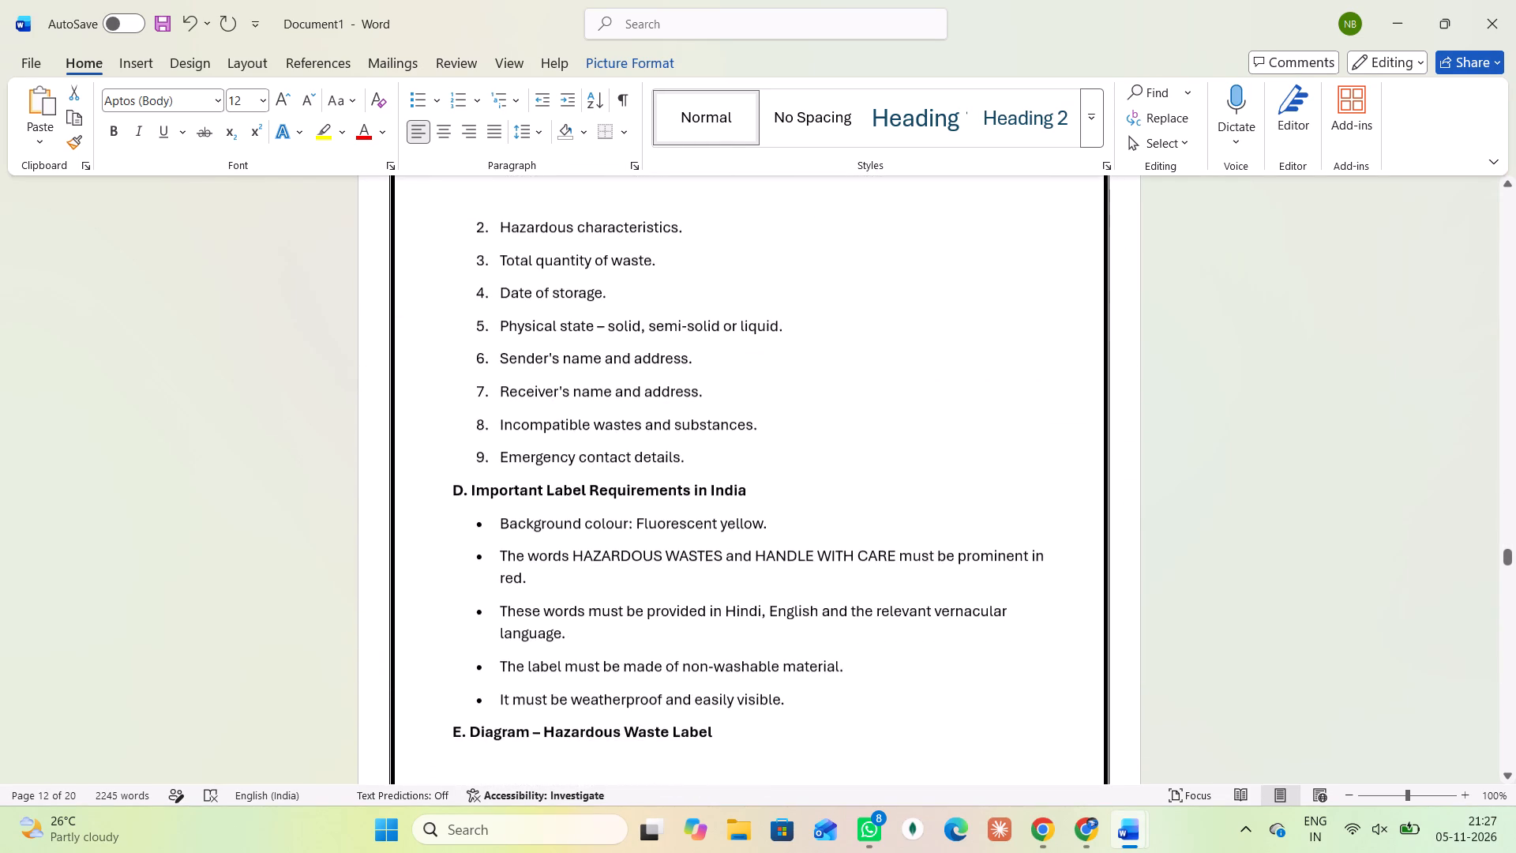
scroll(711, 567, "down", 1)
scroll(711, 567, "up", 1)
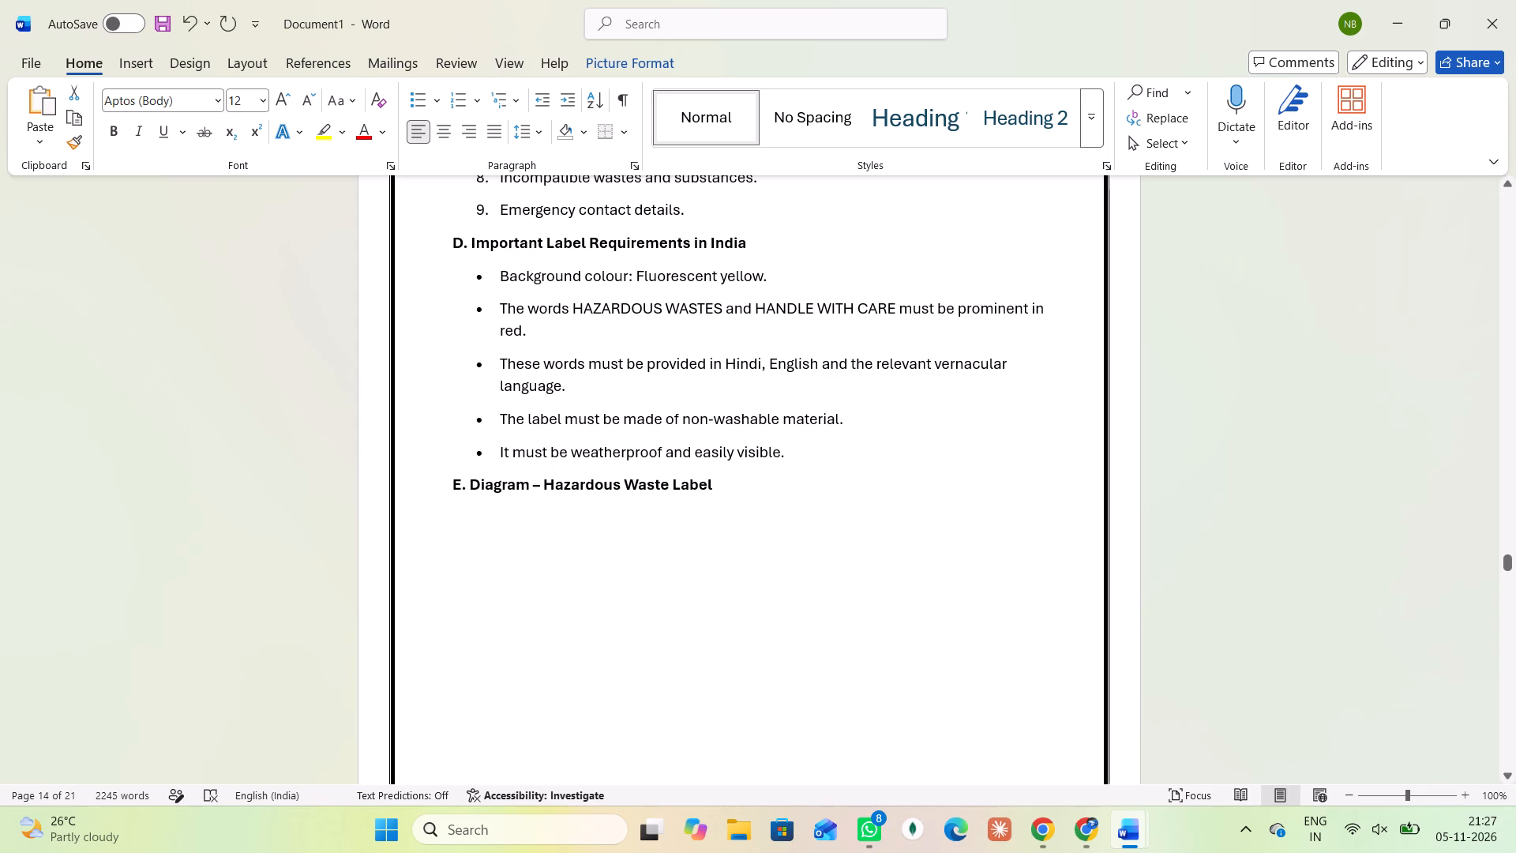
scroll(711, 567, "down", 2)
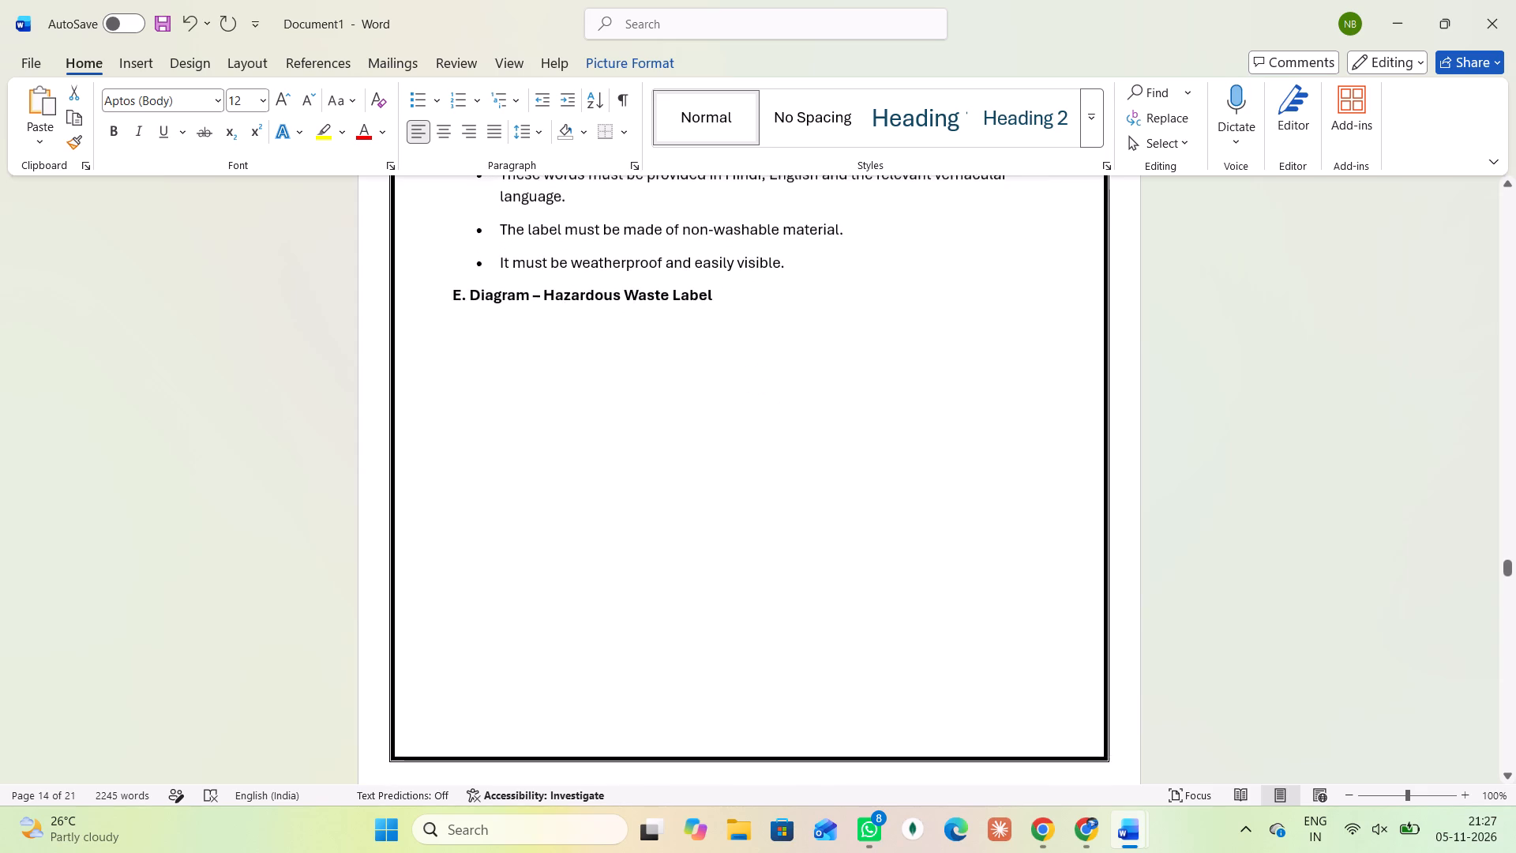
scroll(711, 567, "down", 2)
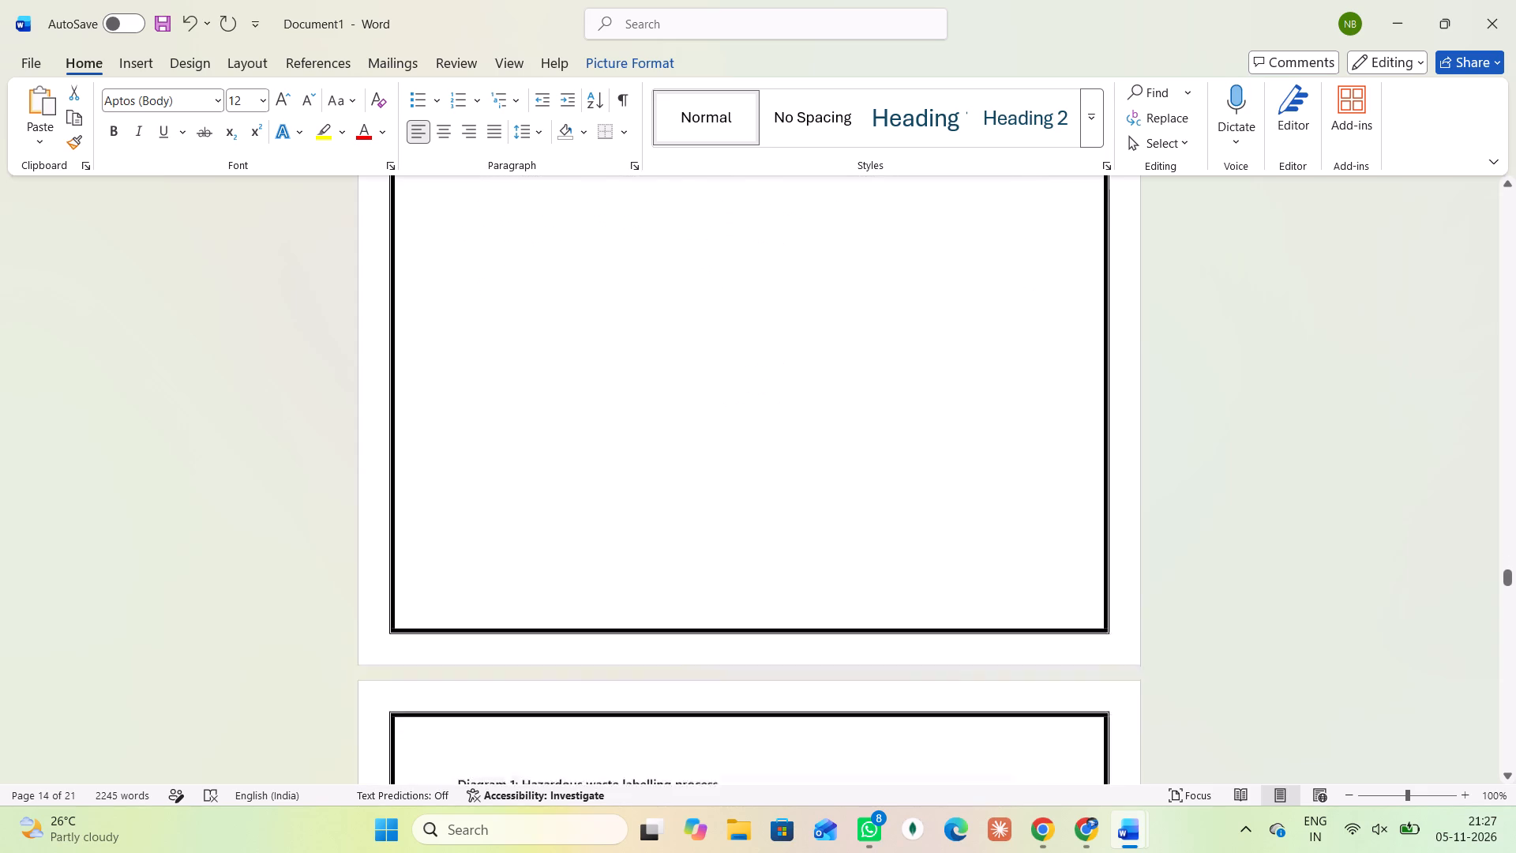
scroll(711, 567, "down", 2)
left_click(728, 549)
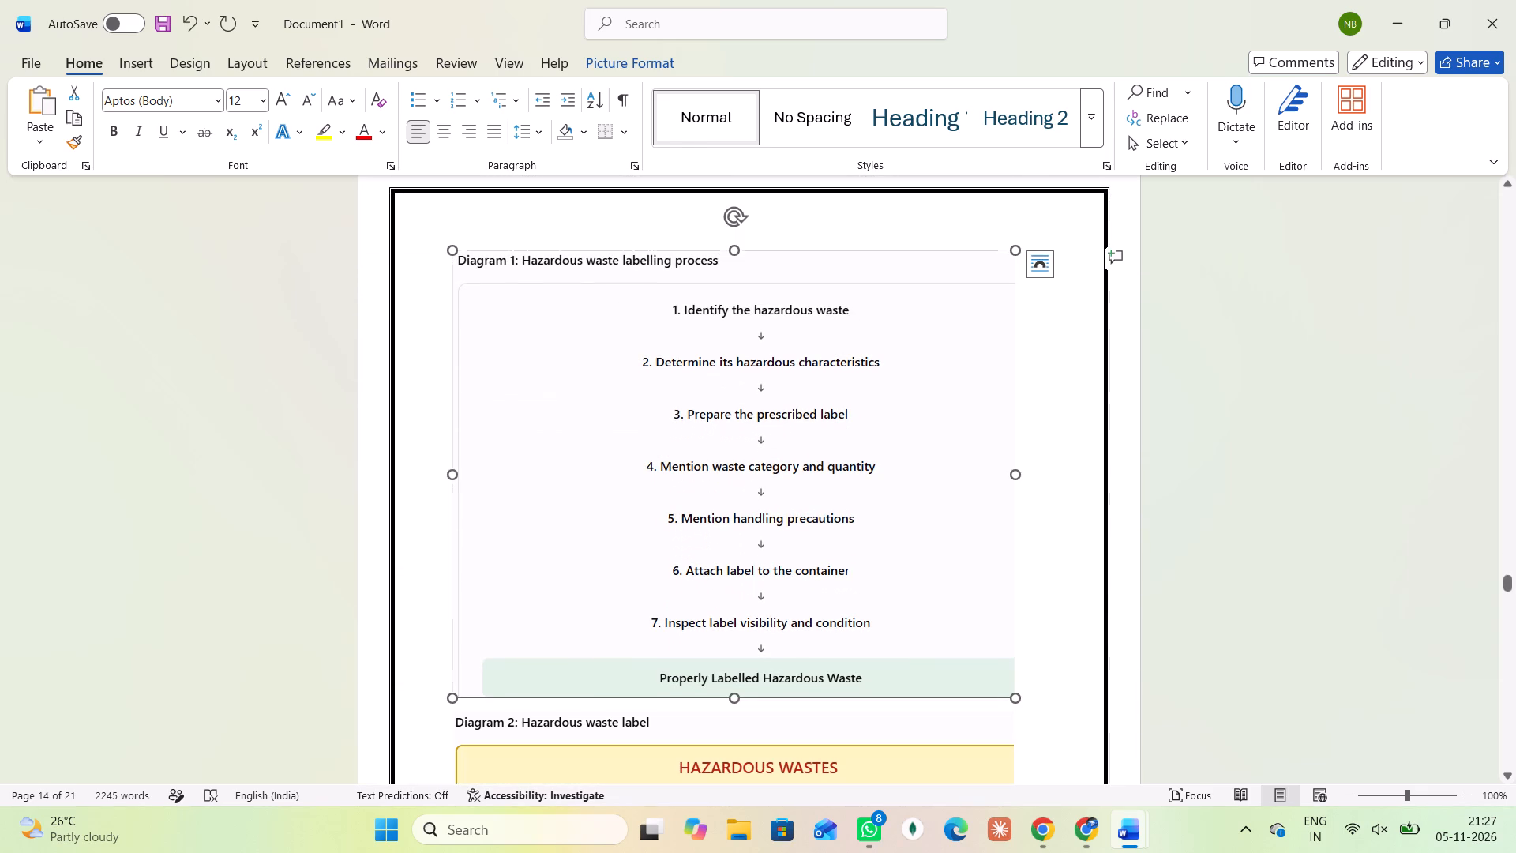
left_click_drag(450, 697, 565, 507)
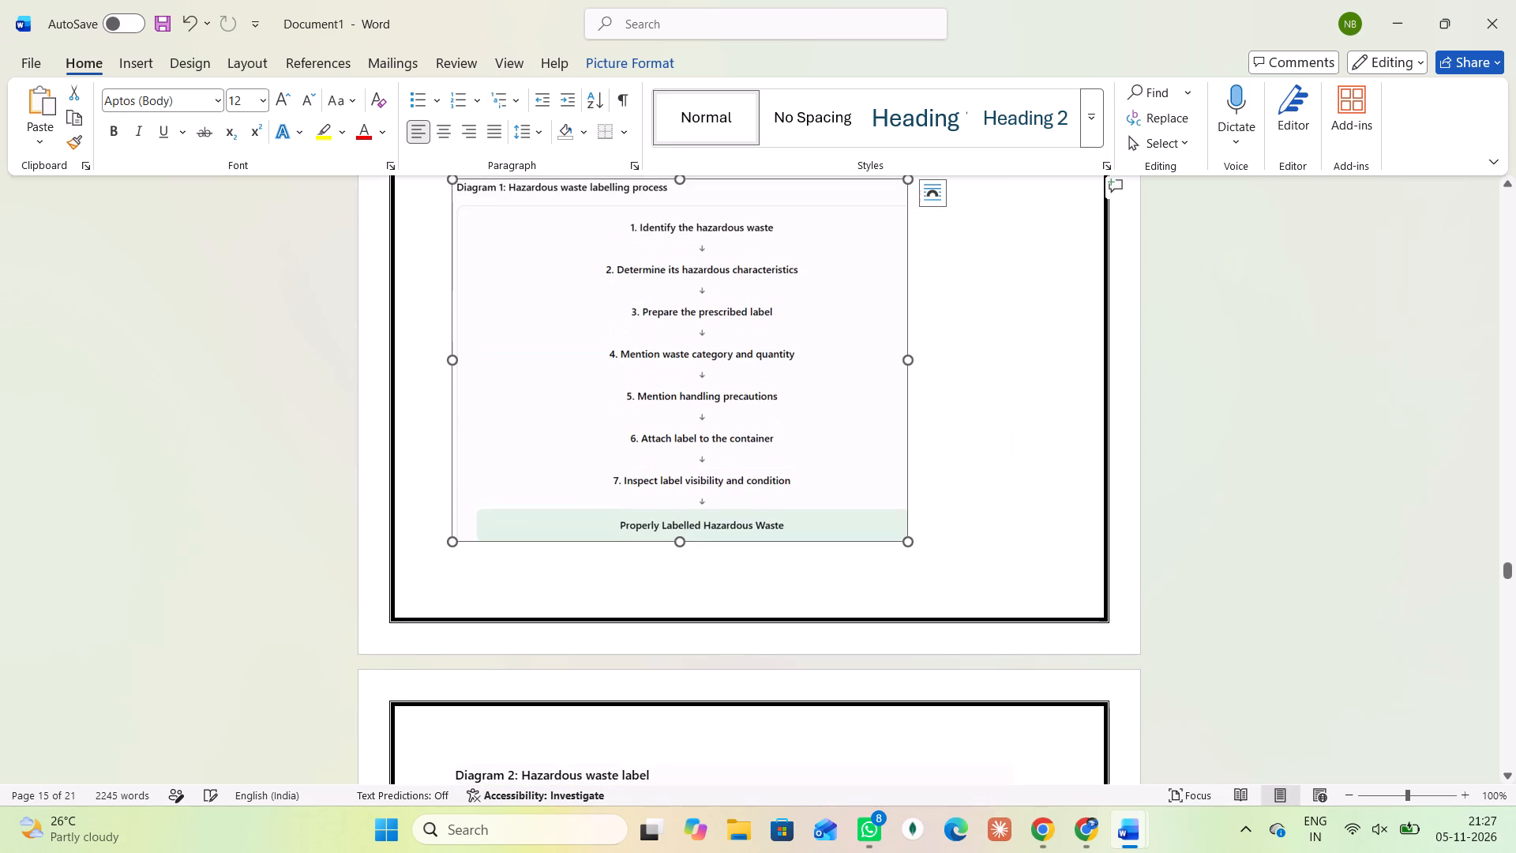
Examine the "Diagram 2: Hazardous waste label" picture, the Advantages list and the start of topic 12.
scroll(565, 507, "down", 3)
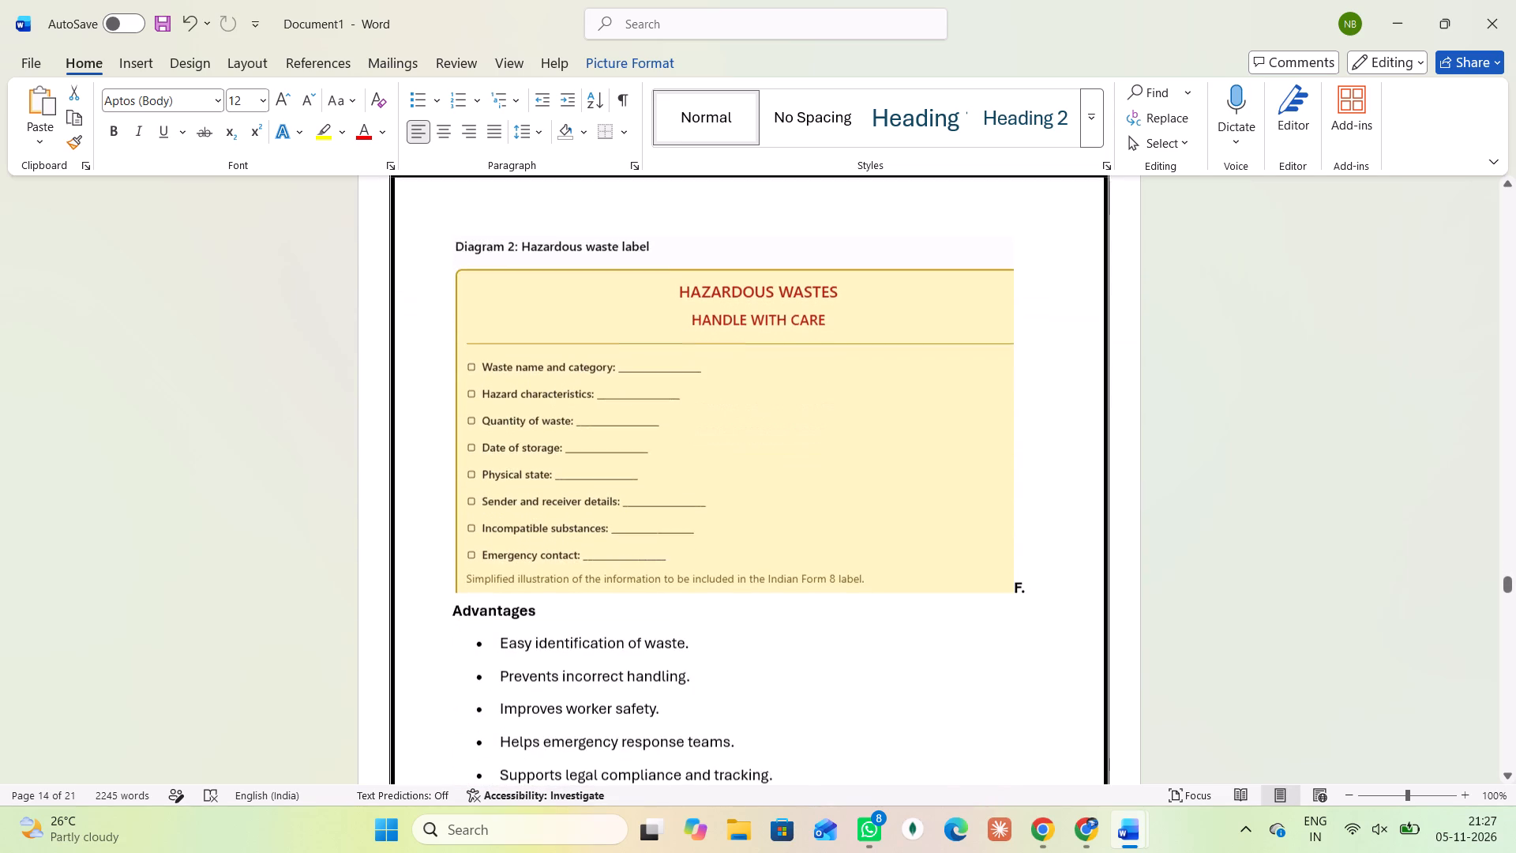
scroll(565, 507, "down", 3)
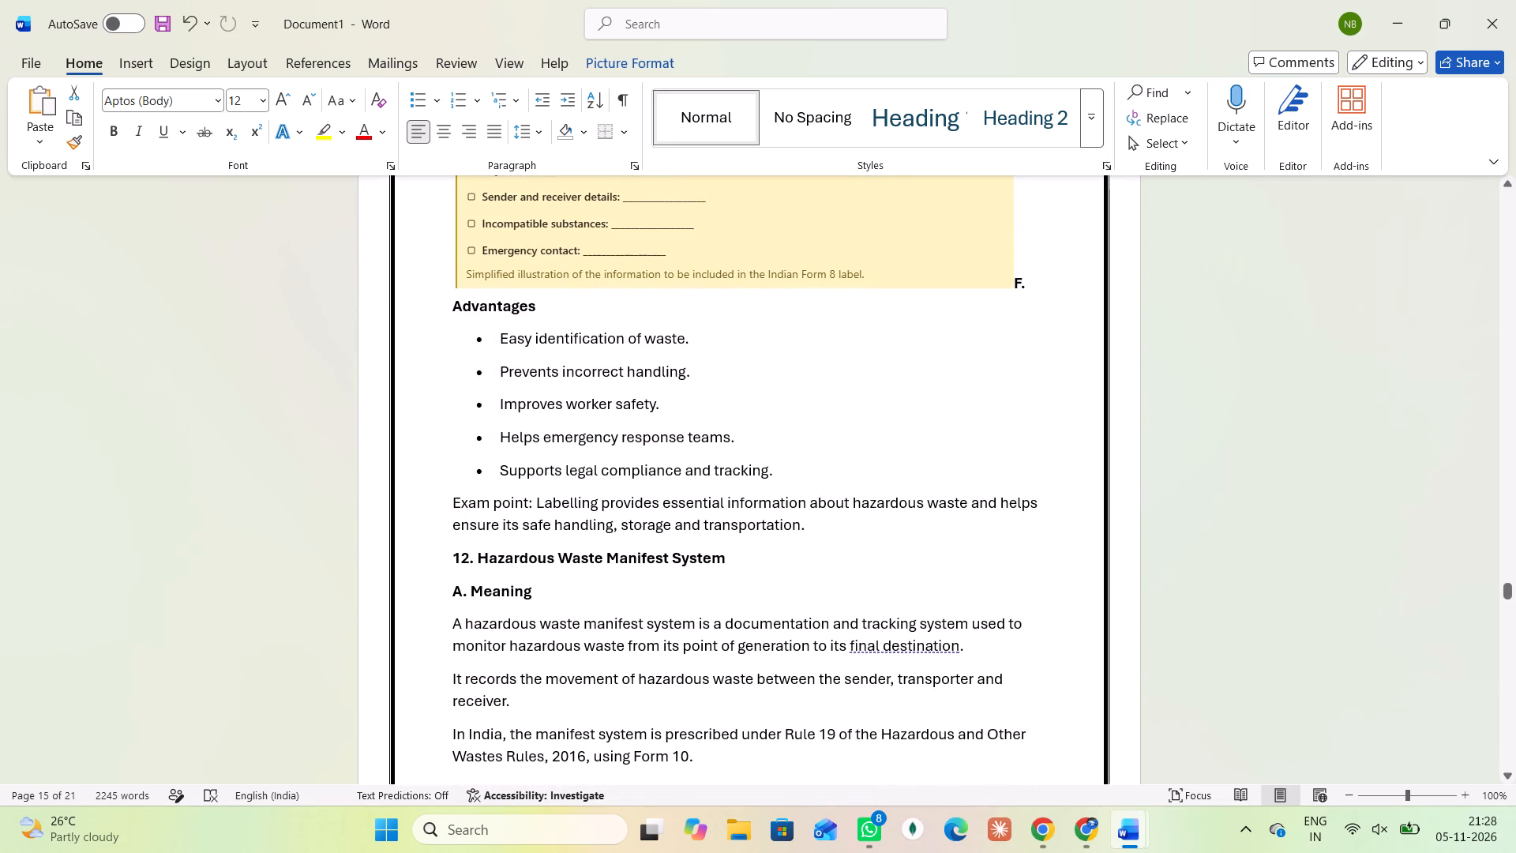
scroll(600, 555, "up", 1)
scroll(705, 582, "up", 2)
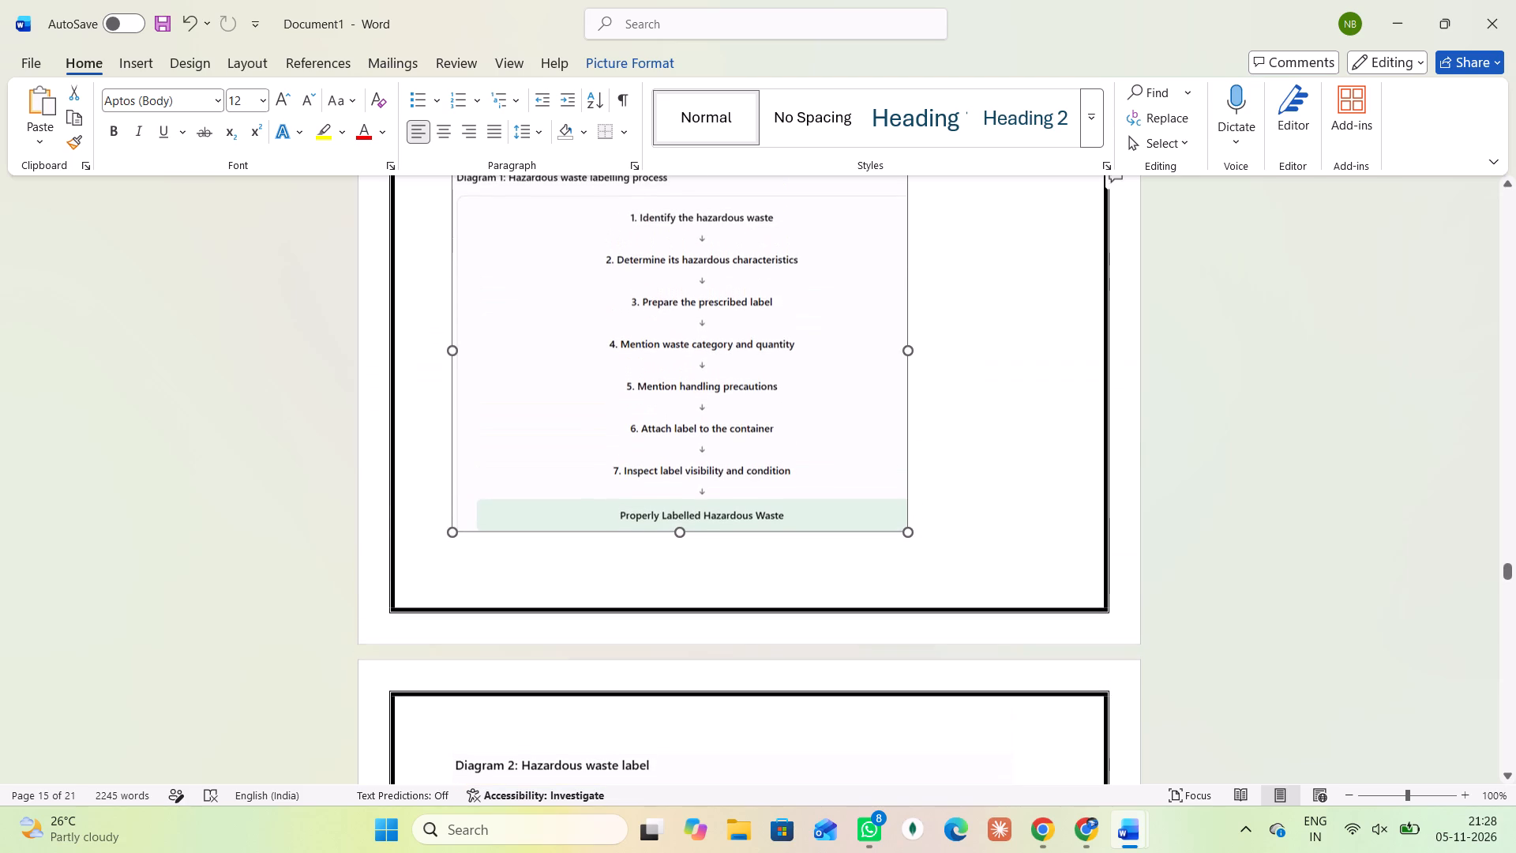
Snip the compatibility checking Working text from ChatGPT and insert it in Word between topic 11's Diagram 1 and Diagram 2.
left_click(949, 508)
key("alt+Tab")
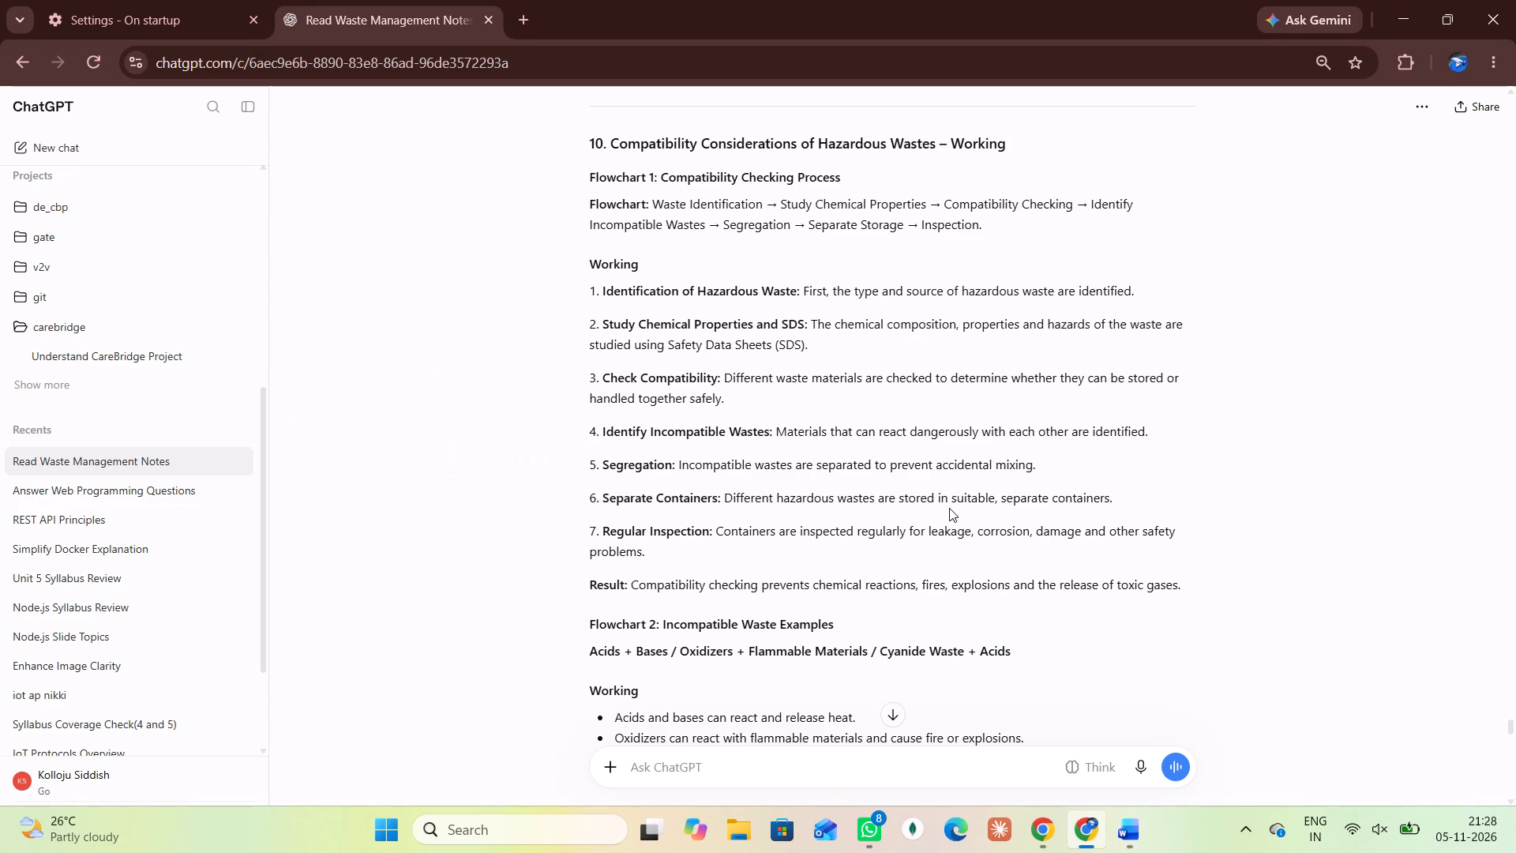
key("shift+super+s")
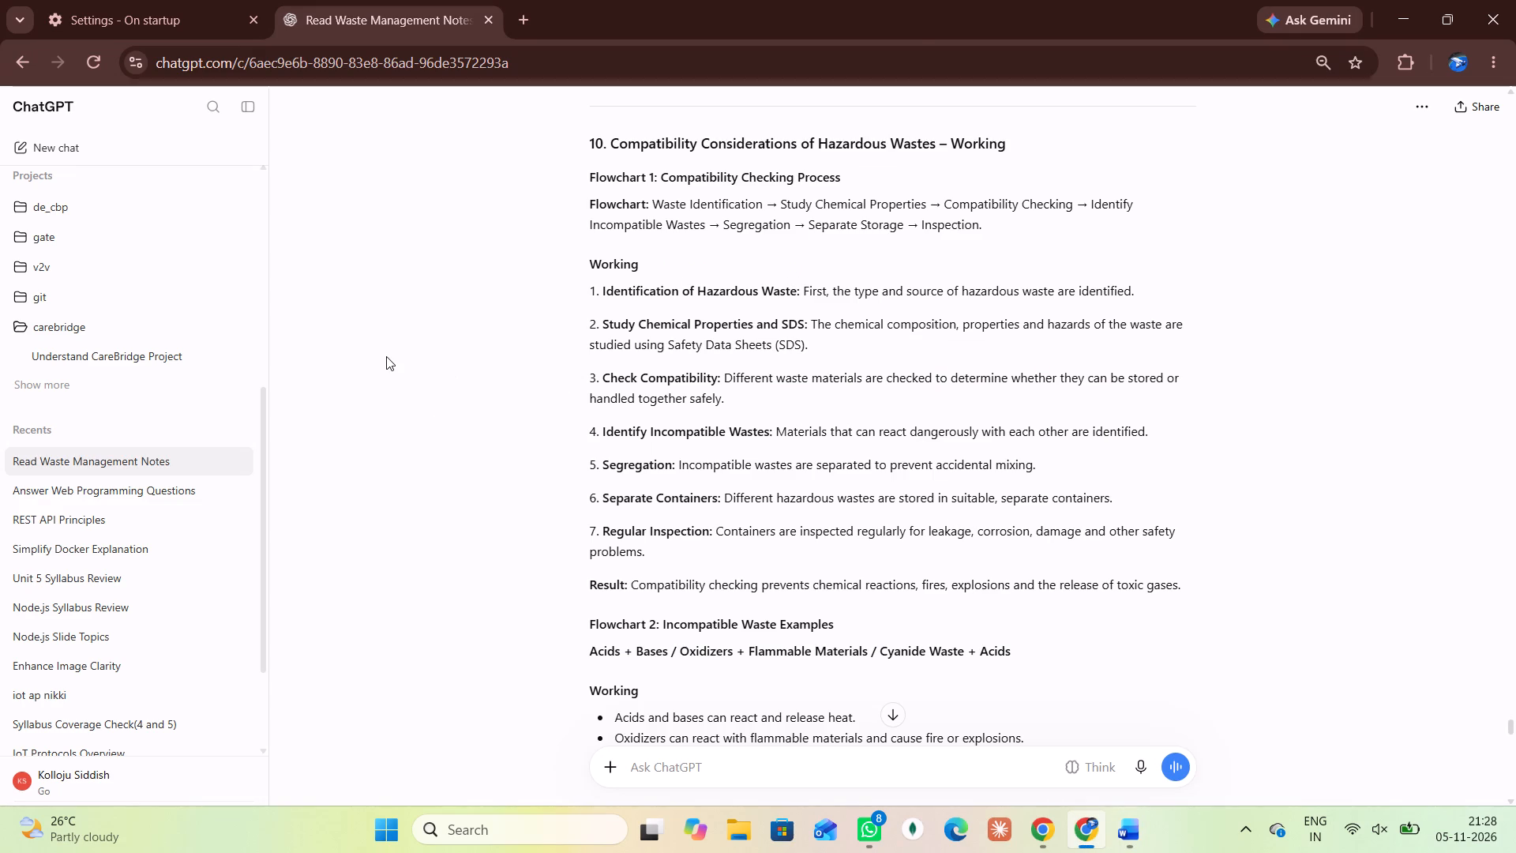
left_click(386, 356)
left_click_drag(577, 248, 606, 279)
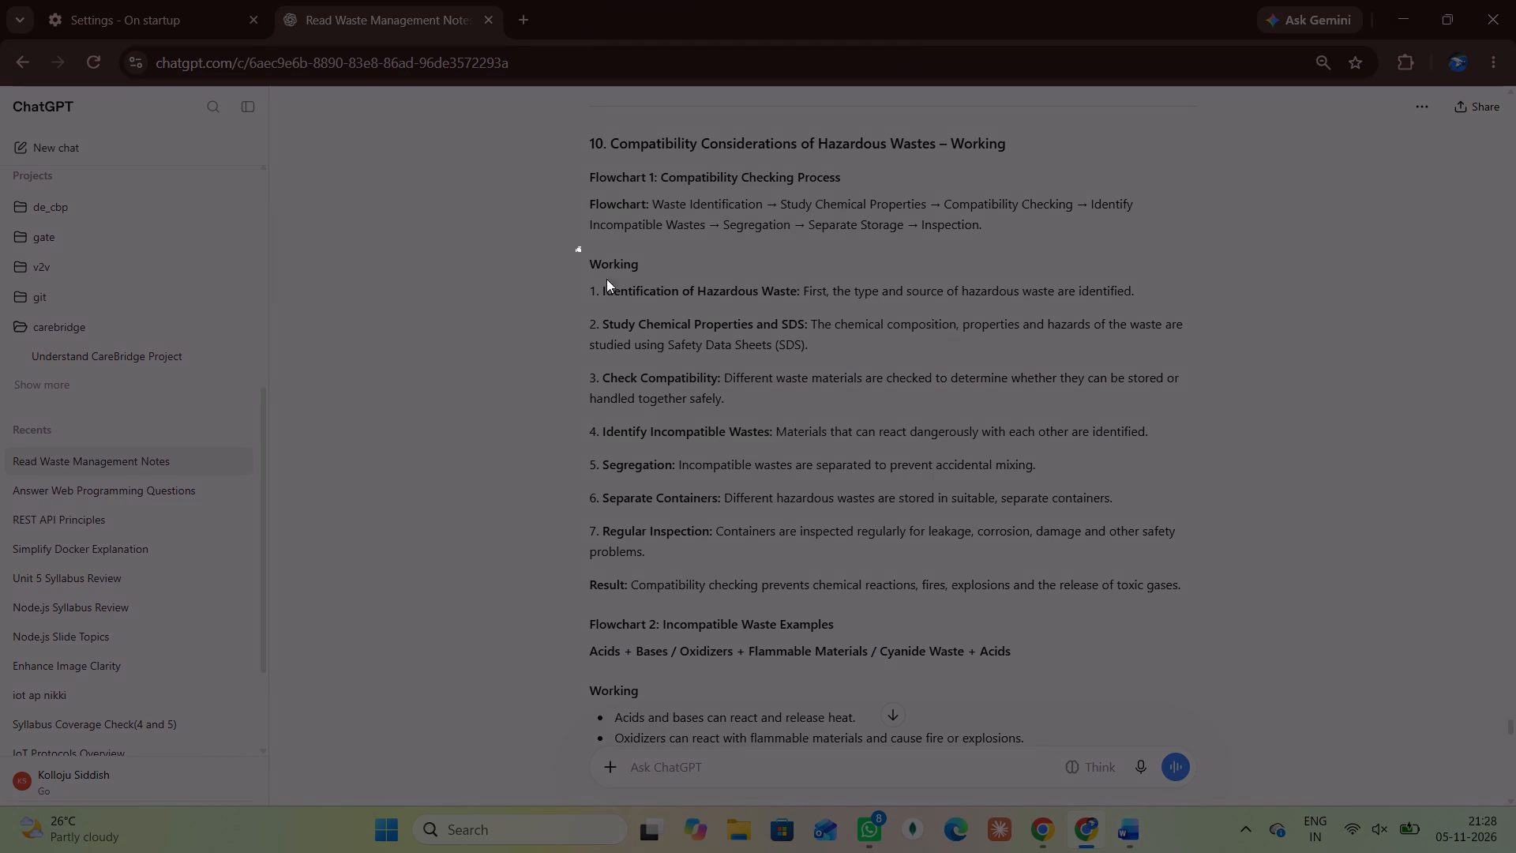
left_click_drag(606, 279, 1202, 599)
key("alt+Tab")
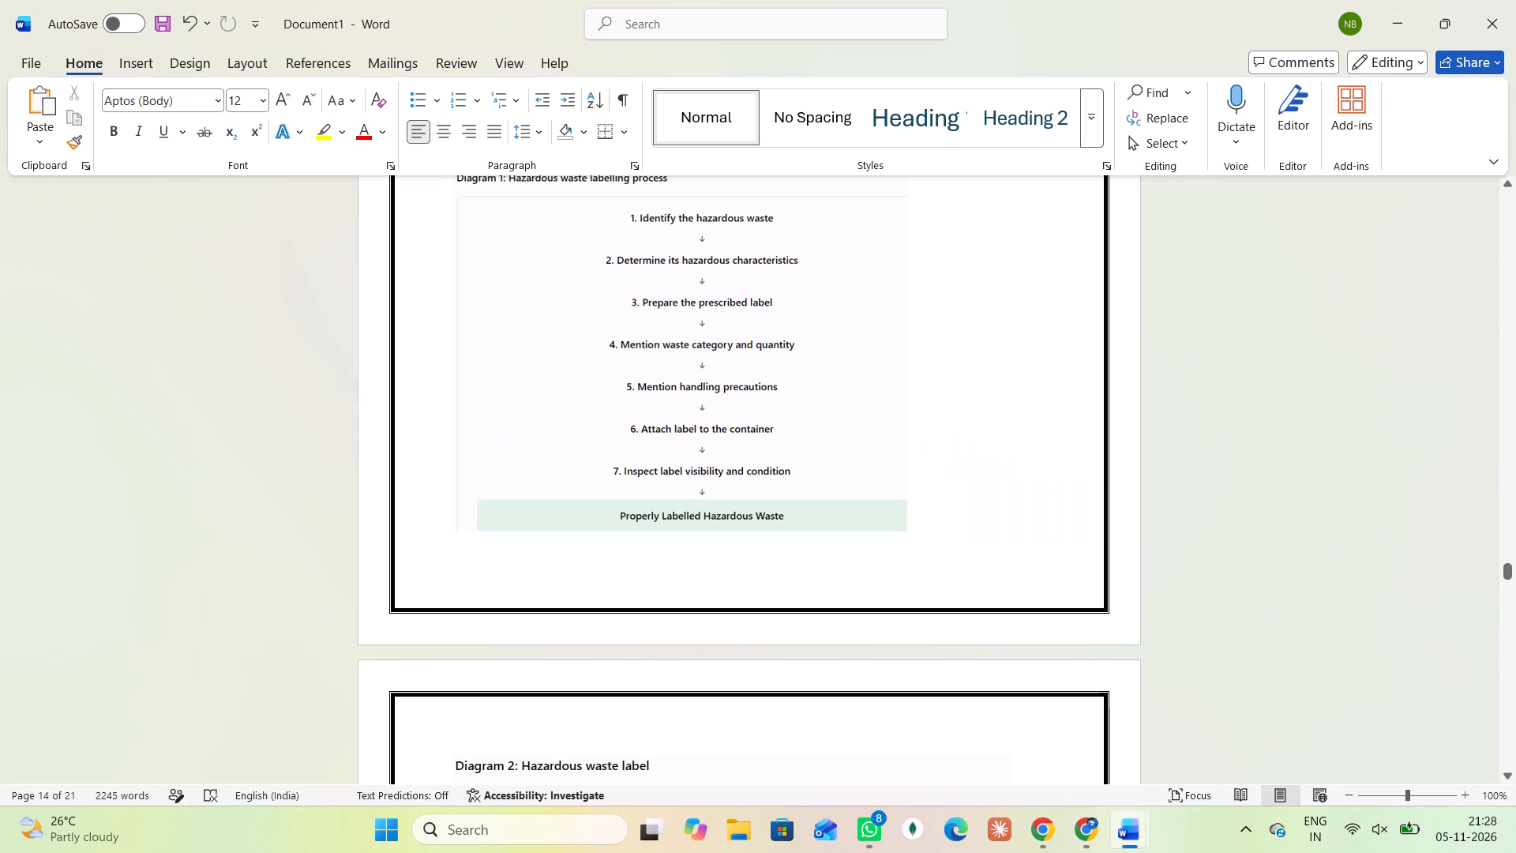
key("Return")
key("ctrl+v")
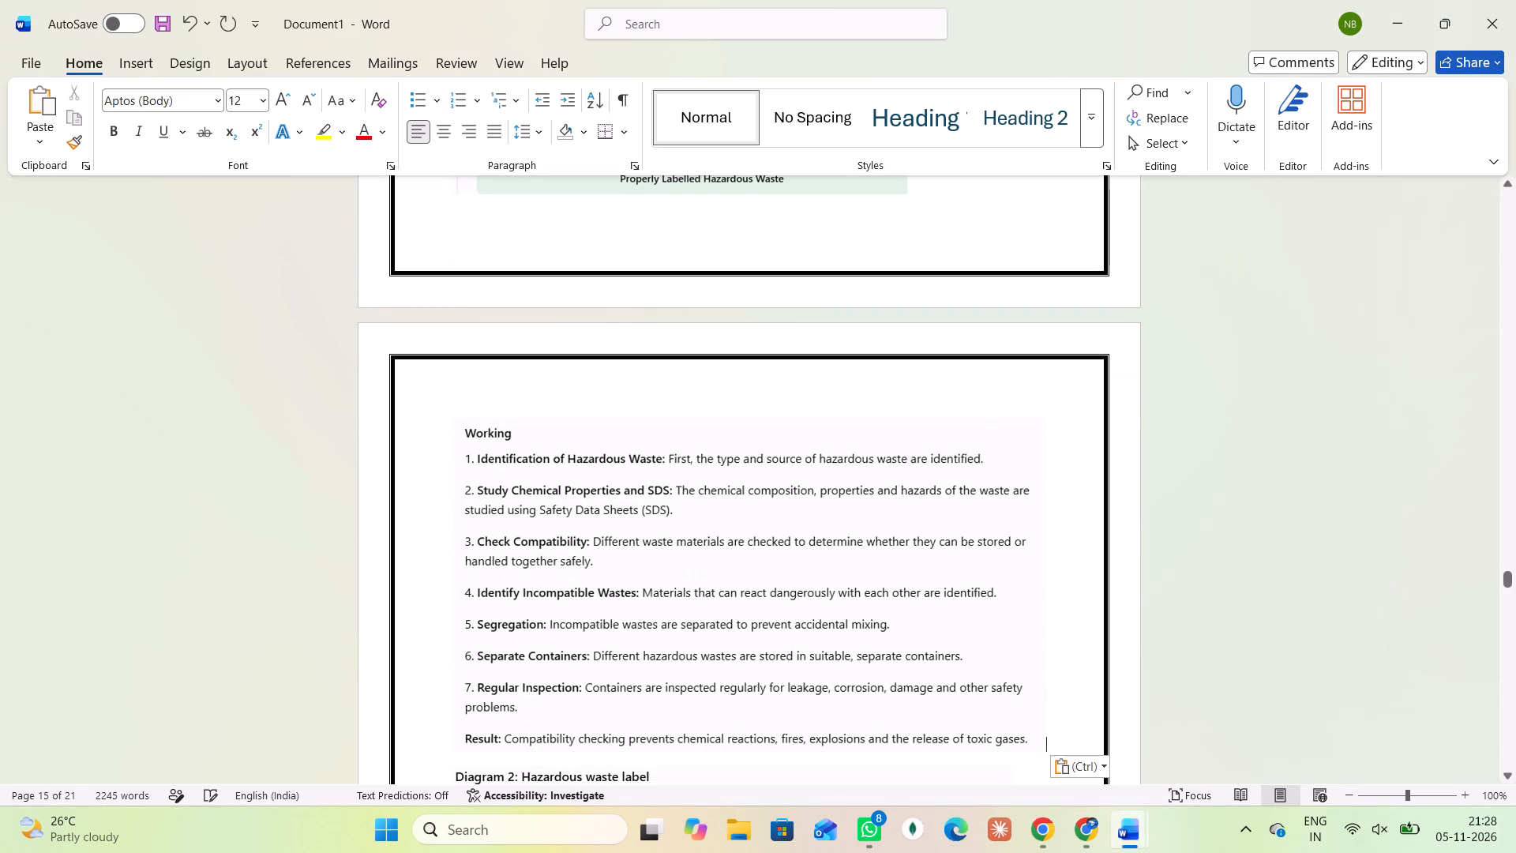
Look through the rest of topic 11 in Word, and find the "11. Labelling of Hazardous Wastes – Working" section in ChatGPT.
scroll(672, 611, "down", 1)
scroll(615, 659, "down", 3)
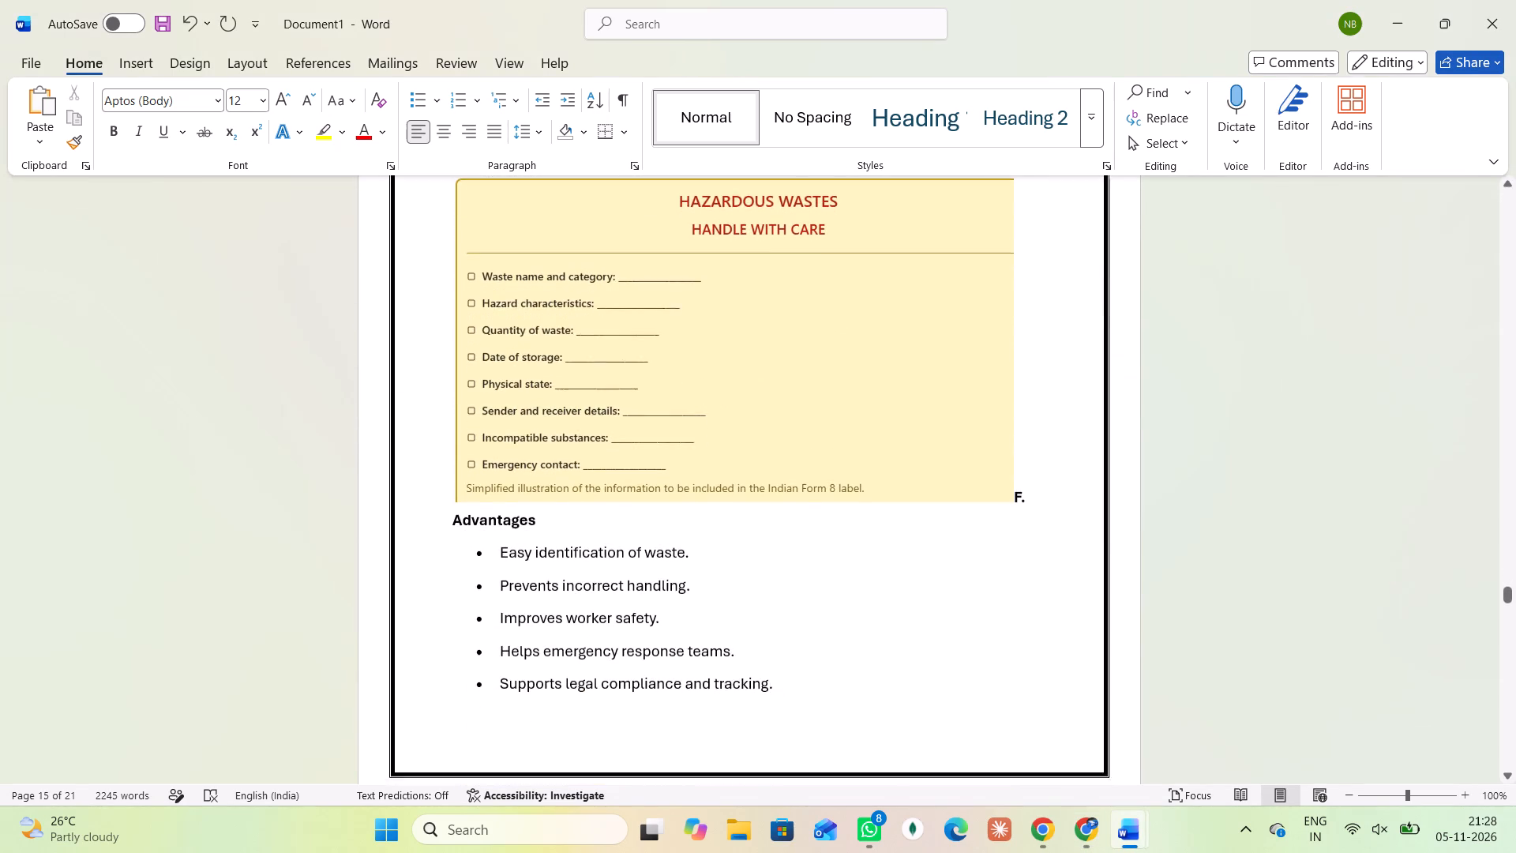
scroll(615, 659, "down", 1)
key("alt+Tab")
scroll(615, 659, "down", 1)
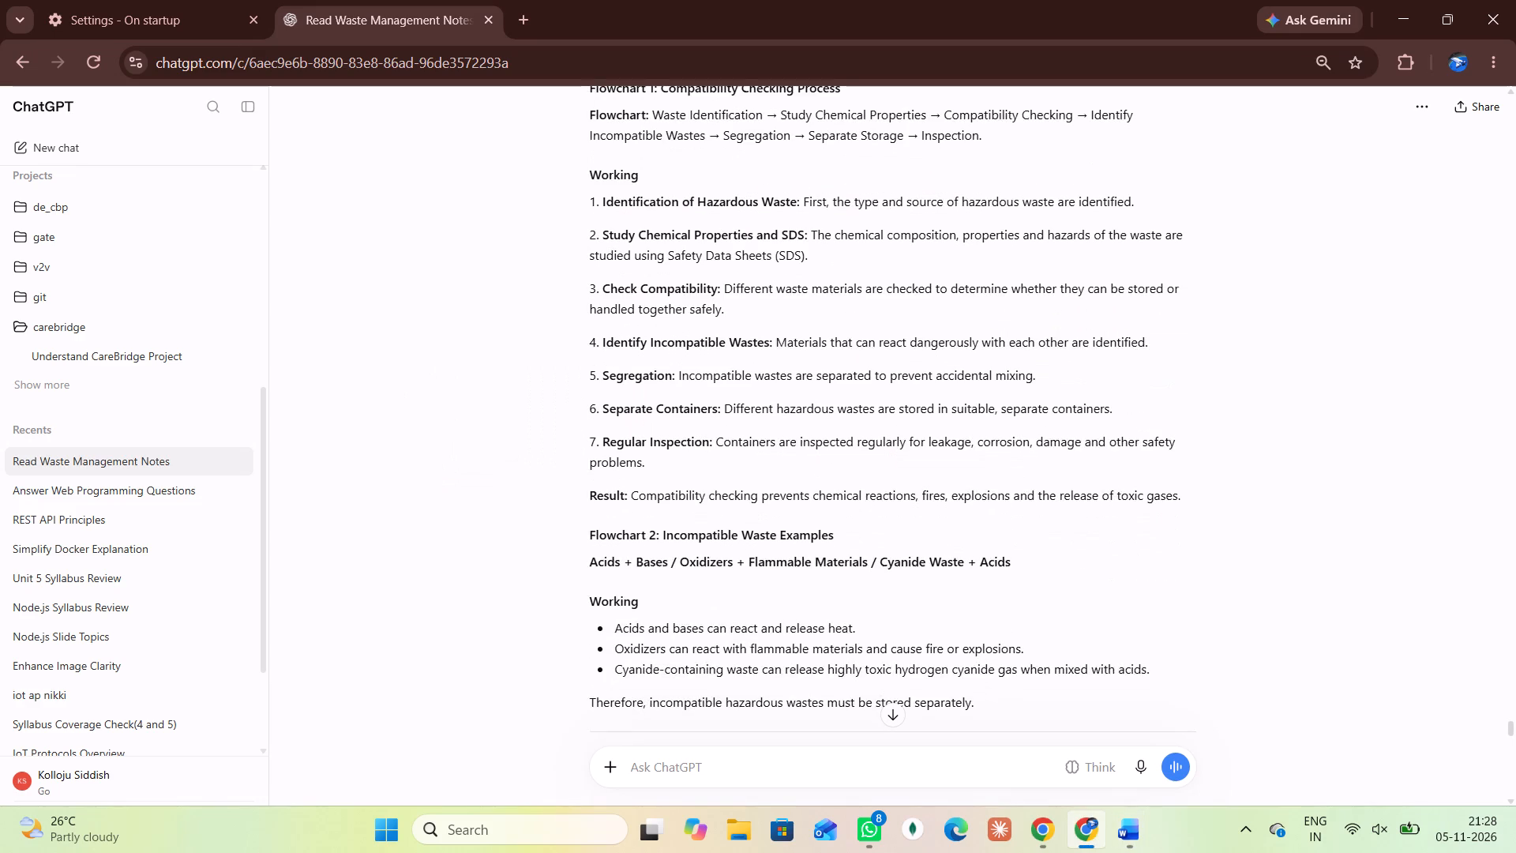
scroll(615, 659, "down", 3)
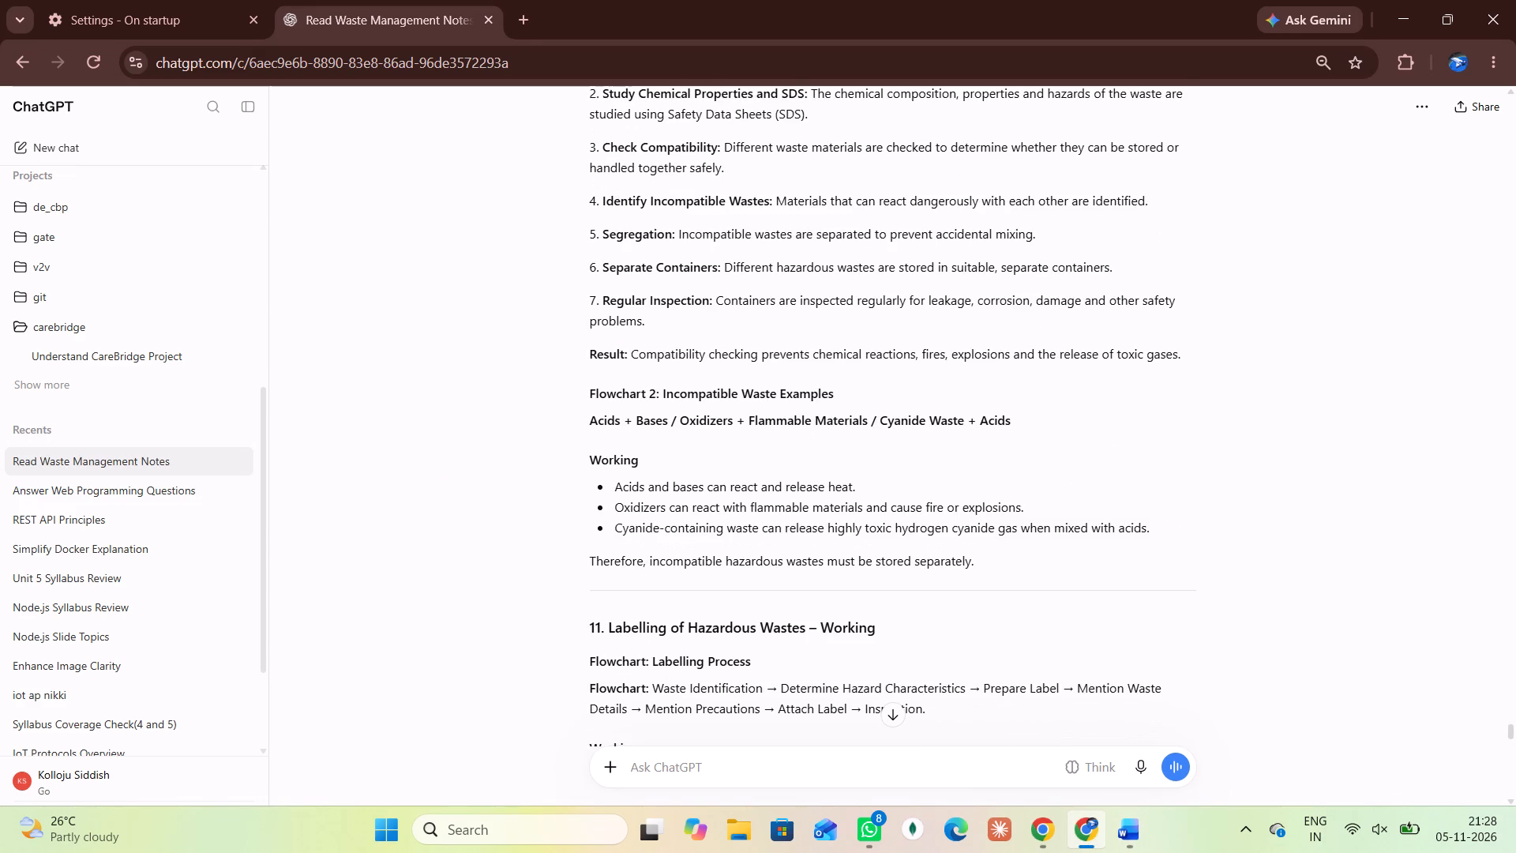
scroll(615, 659, "down", 3)
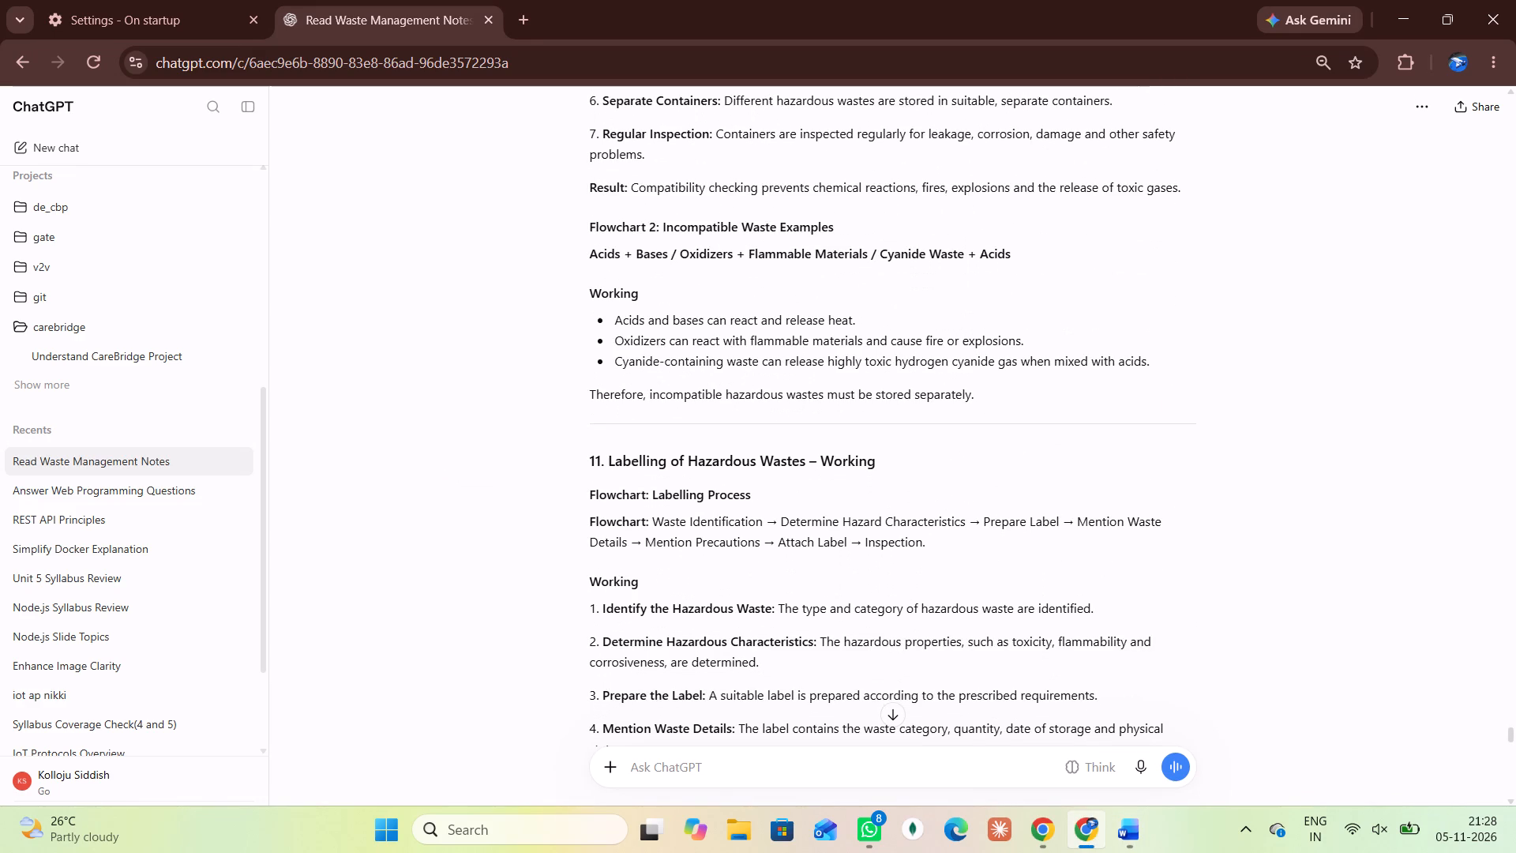
scroll(615, 659, "down", 1)
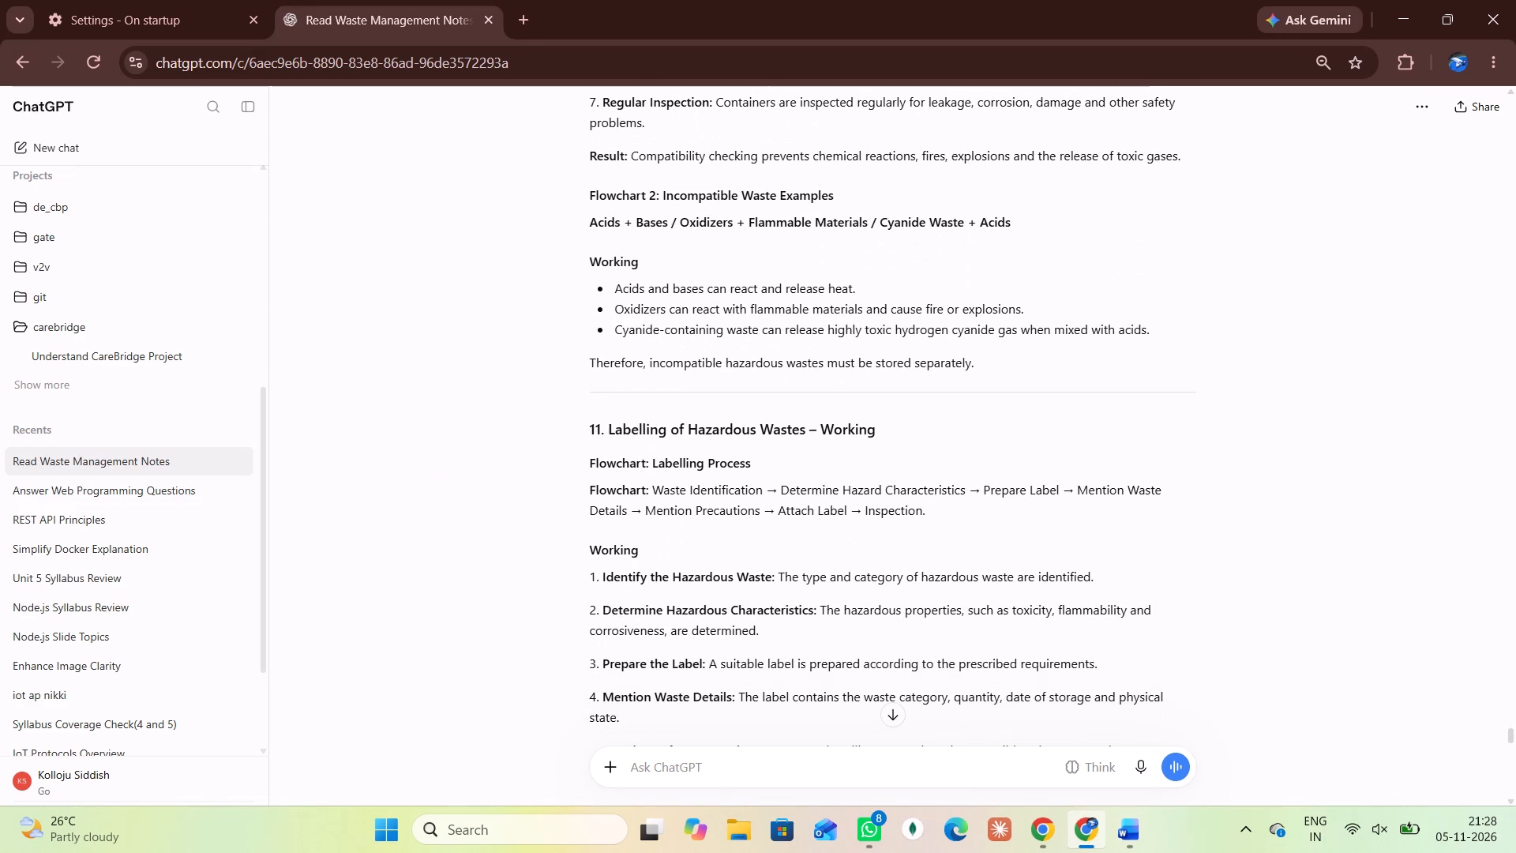
Check the end of topic 11 in Word, examine the full labelling process working in ChatGPT, and return to Word.
key("alt+Tab")
scroll(615, 659, "down", 3)
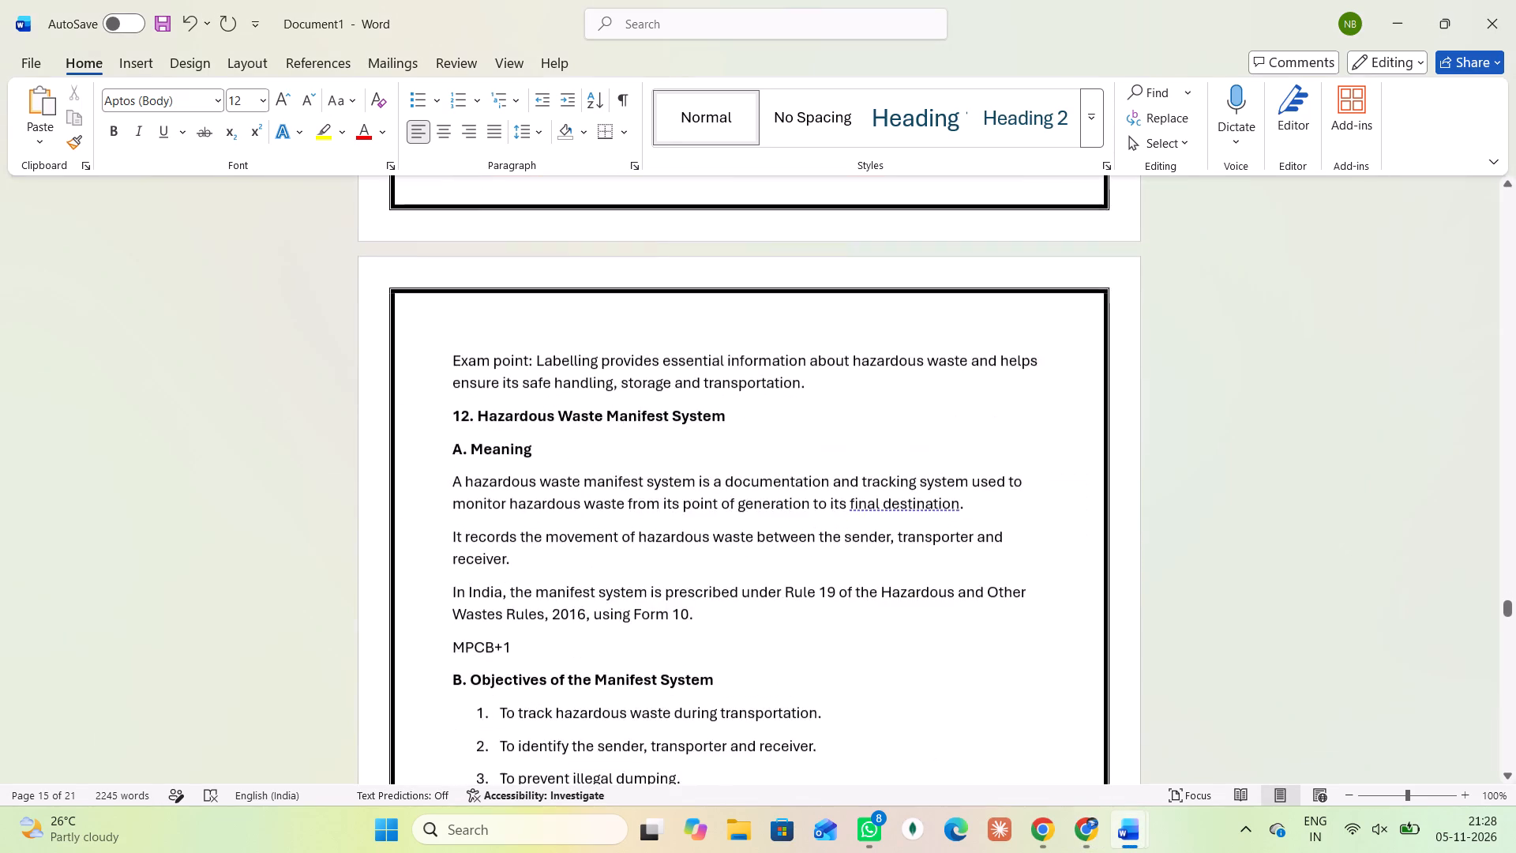
scroll(615, 659, "up", 1)
key("alt+Tab")
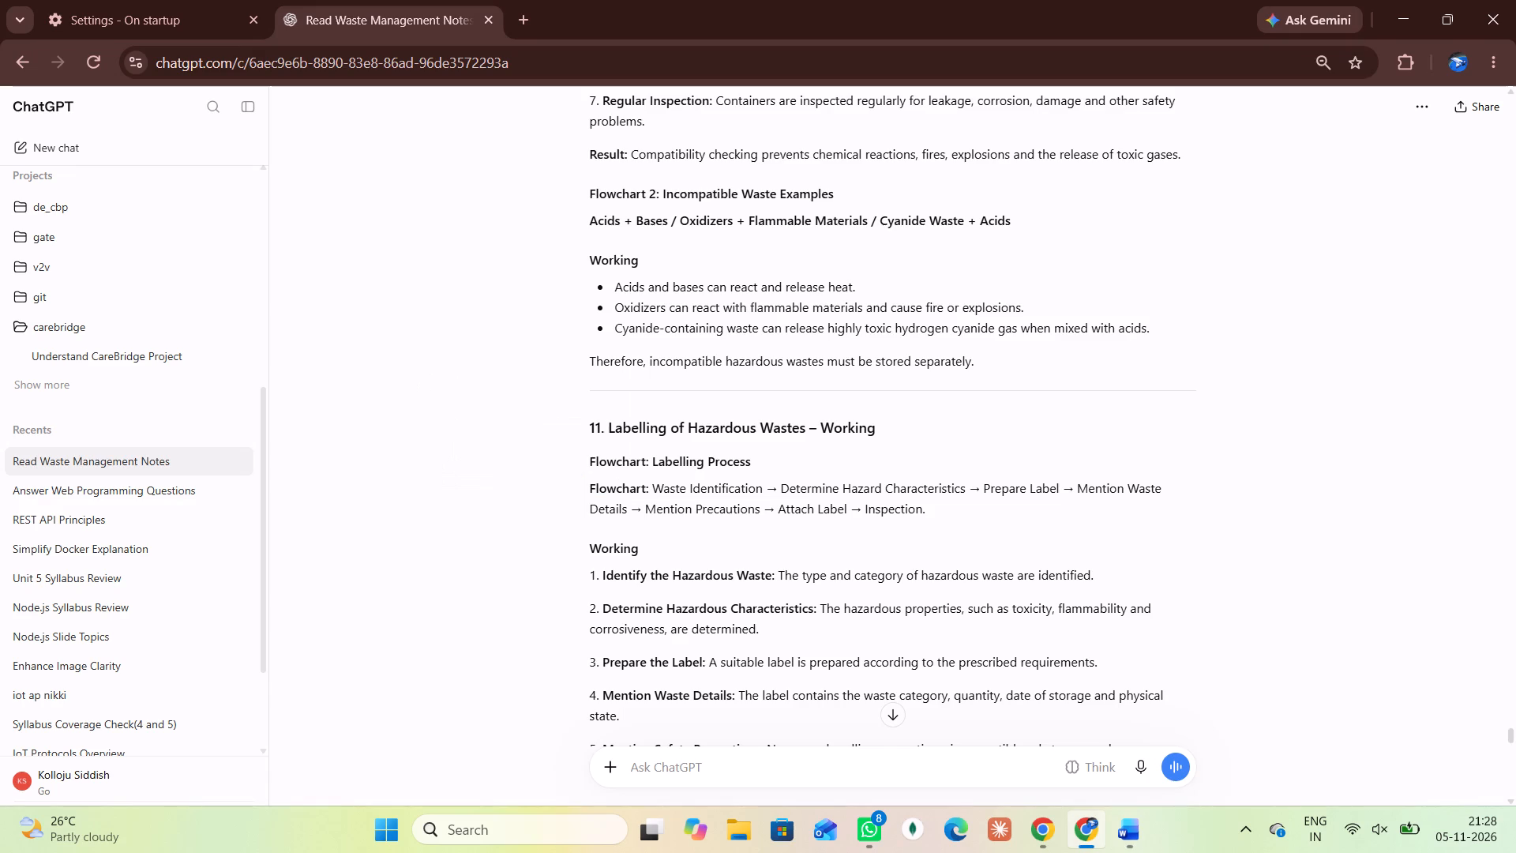
scroll(608, 580, "down", 2)
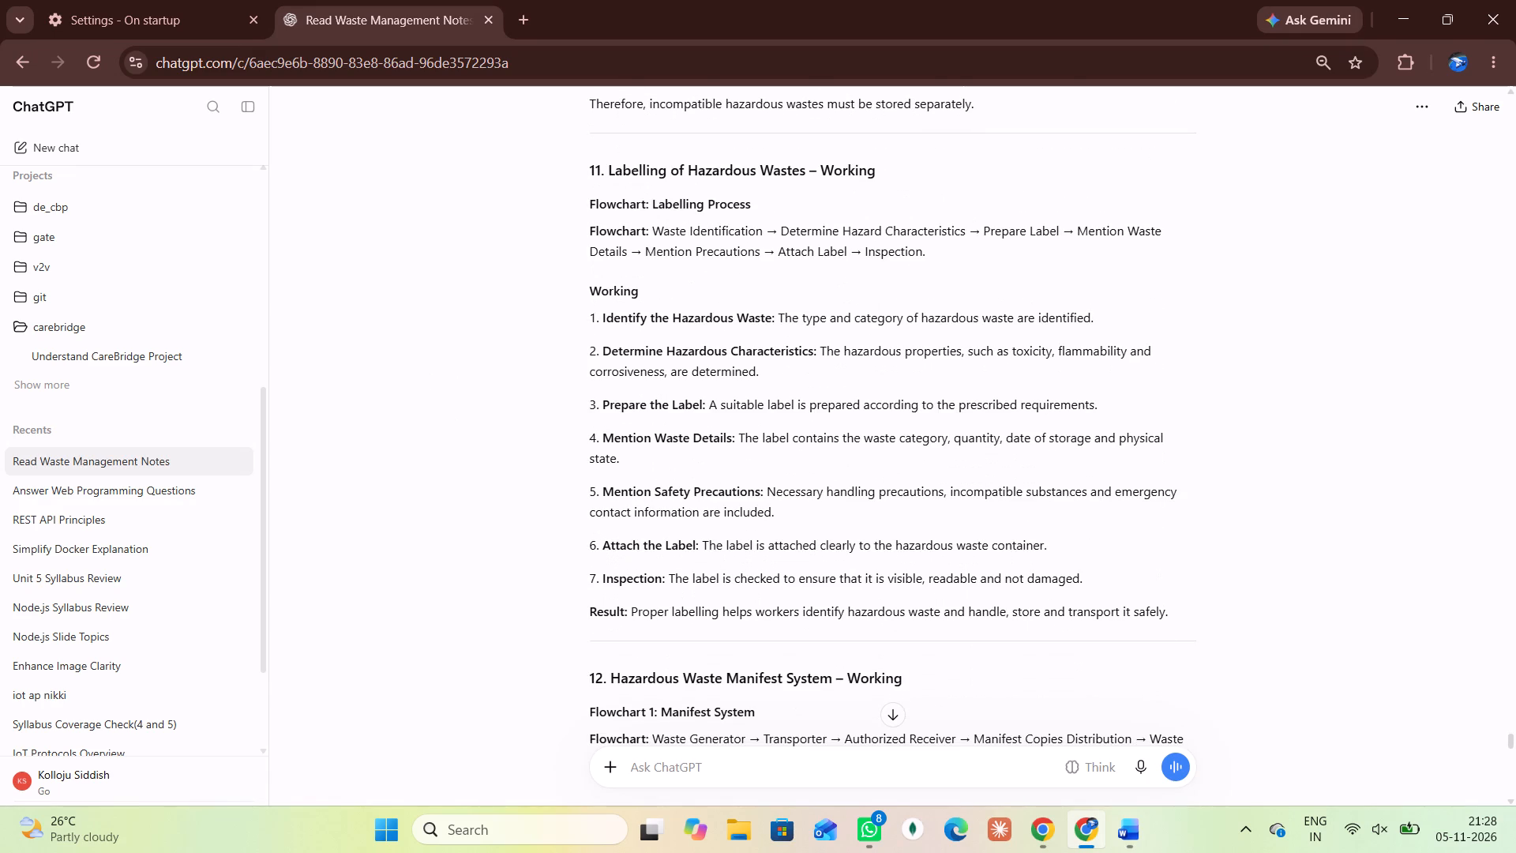
key("alt+Tab")
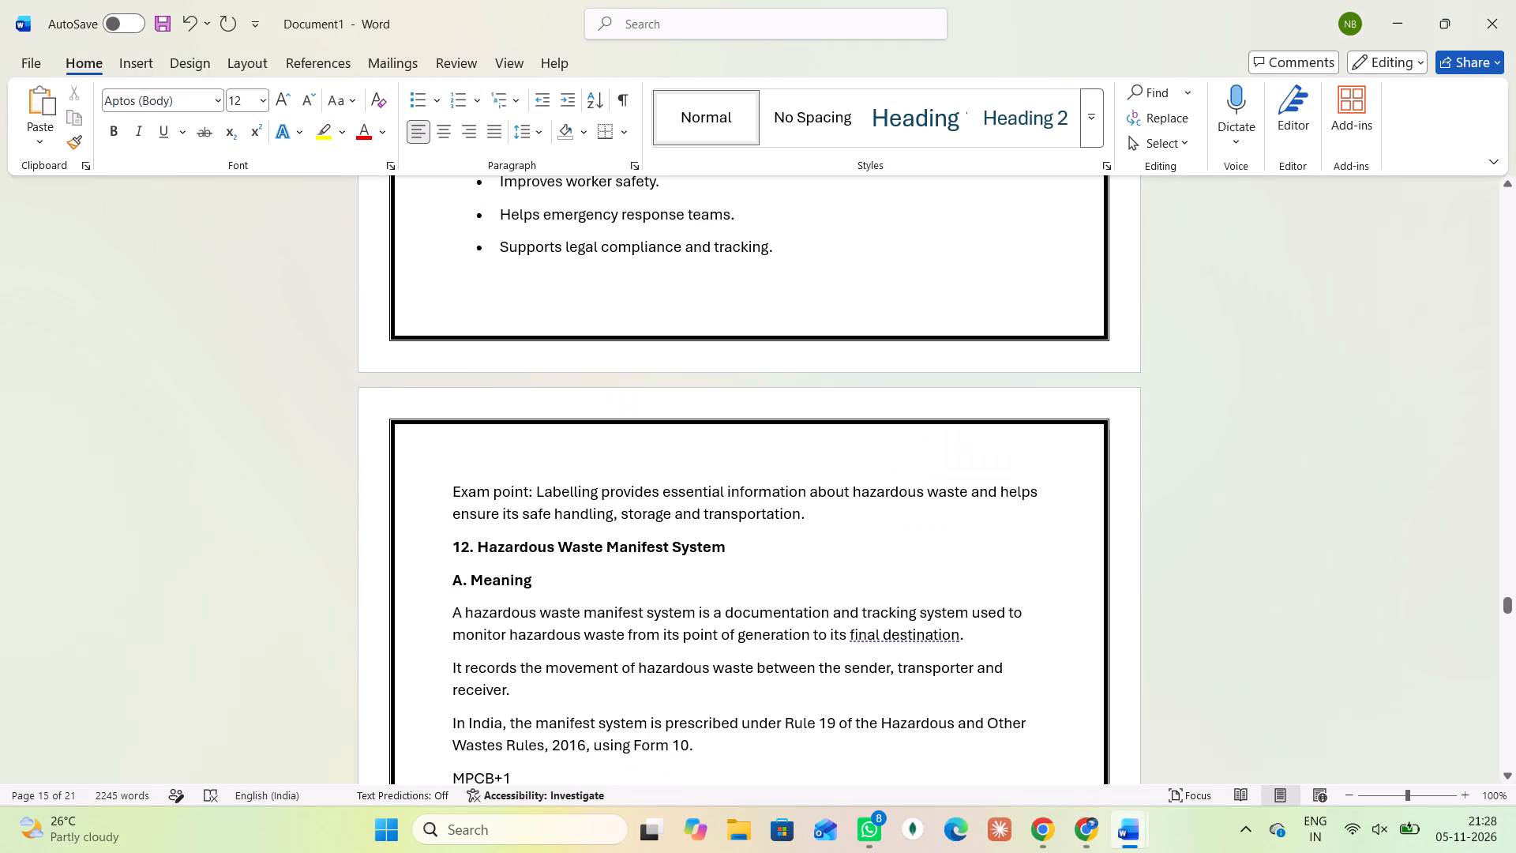
Switch to ChatGPT and snip the labelling process Working text of topic 11, from its heading through the Result line.
scroll(584, 580, "up", 1)
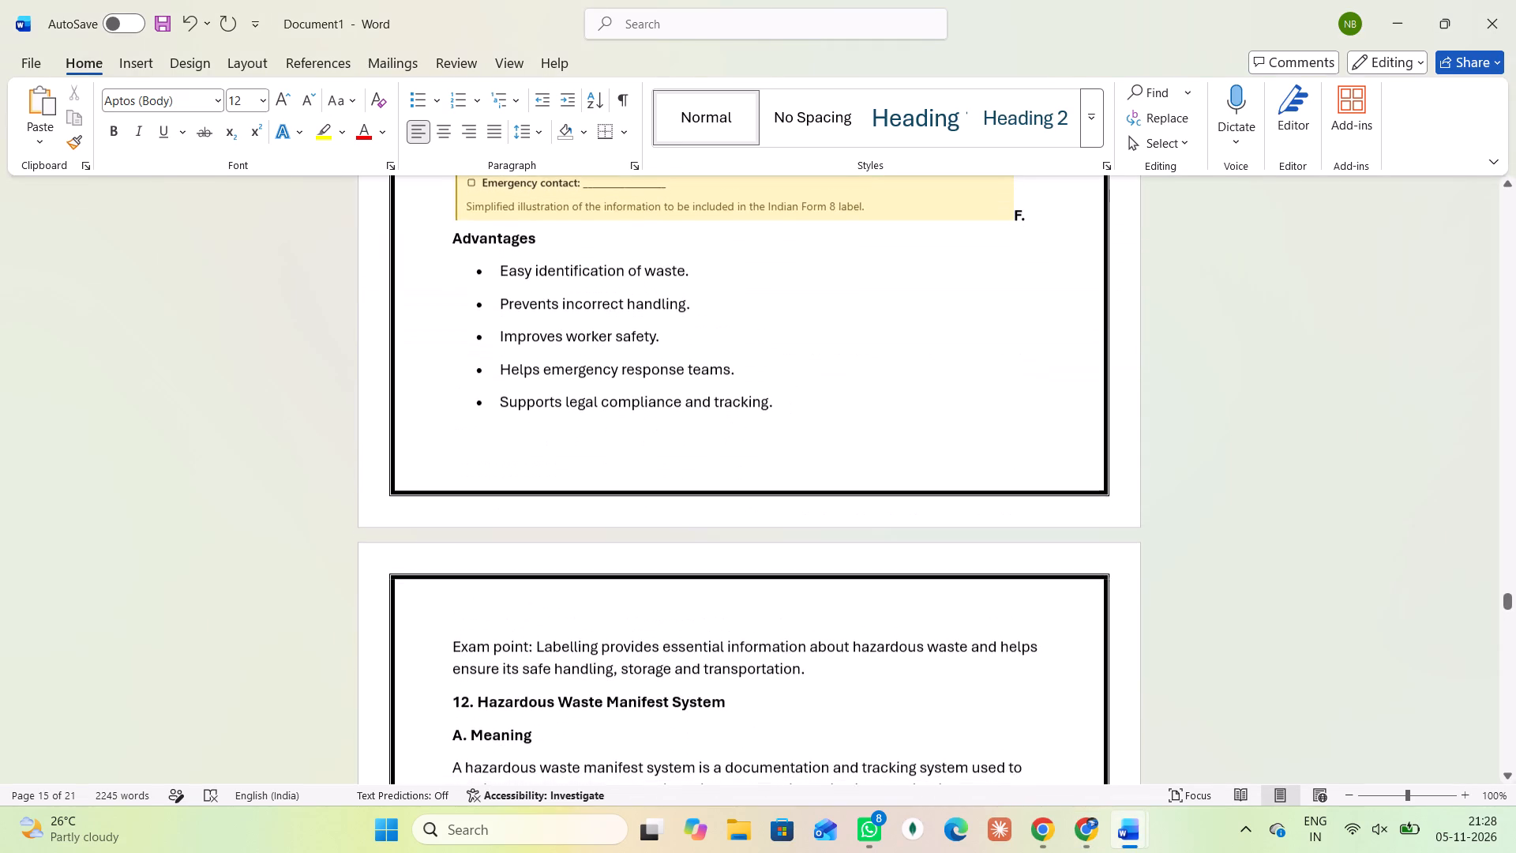
key("alt+Tab")
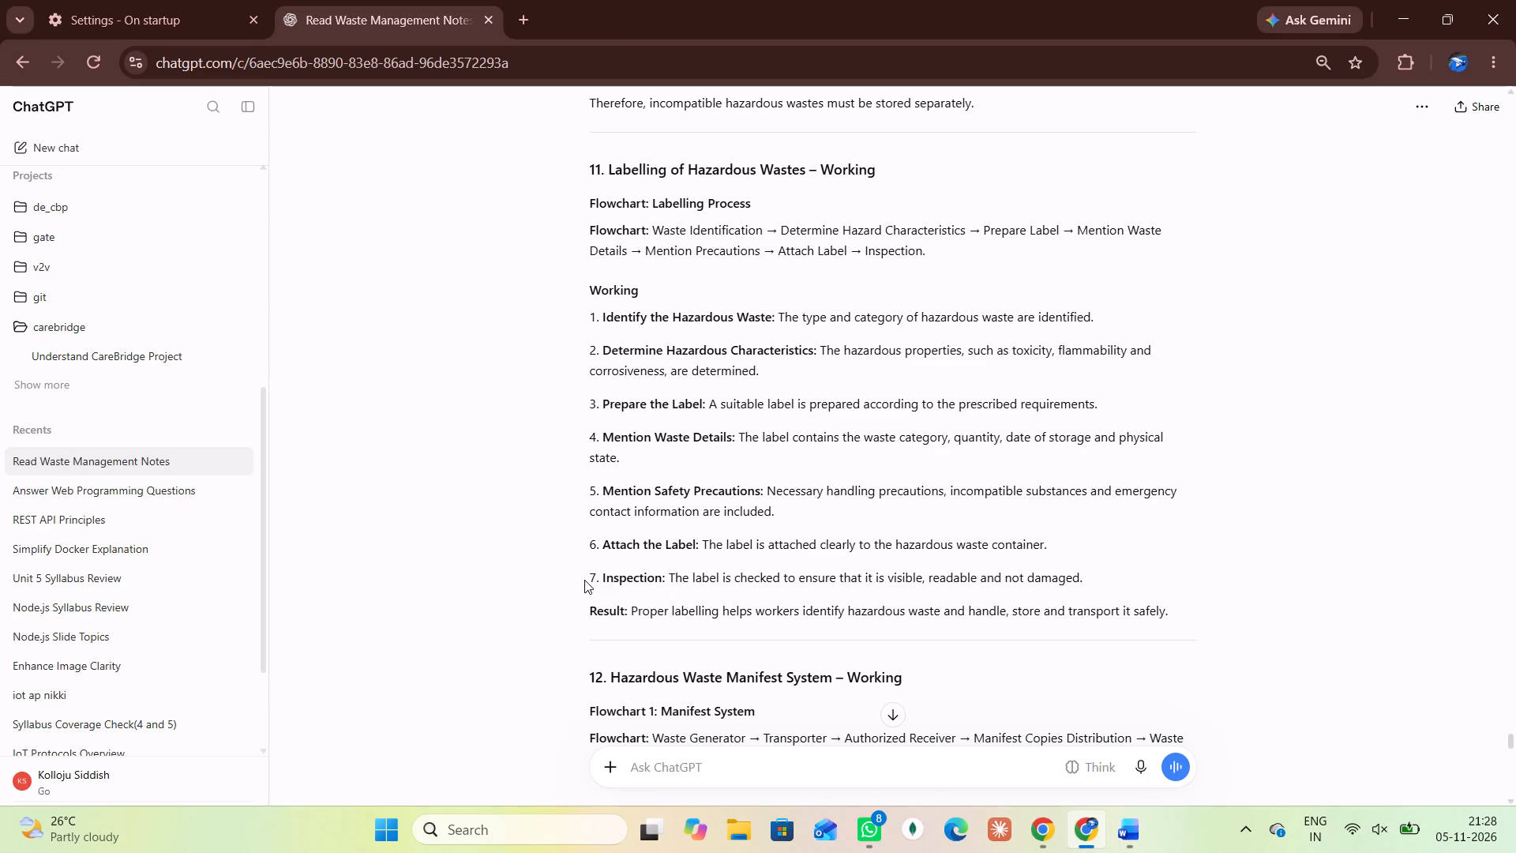
left_click(469, 475)
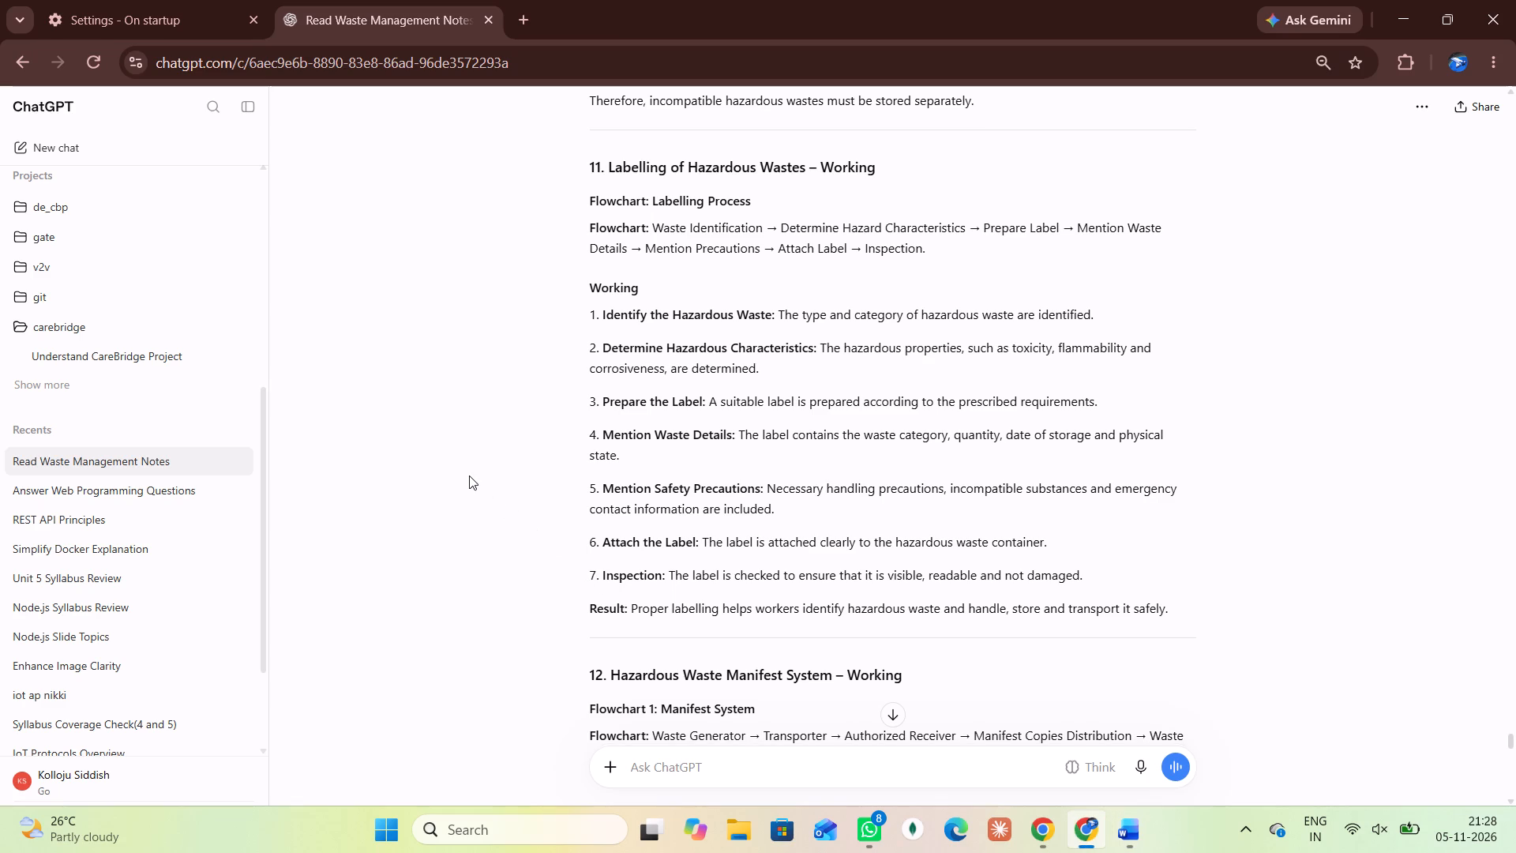
key("shift+super+s")
left_click_drag(568, 277, 1110, 551)
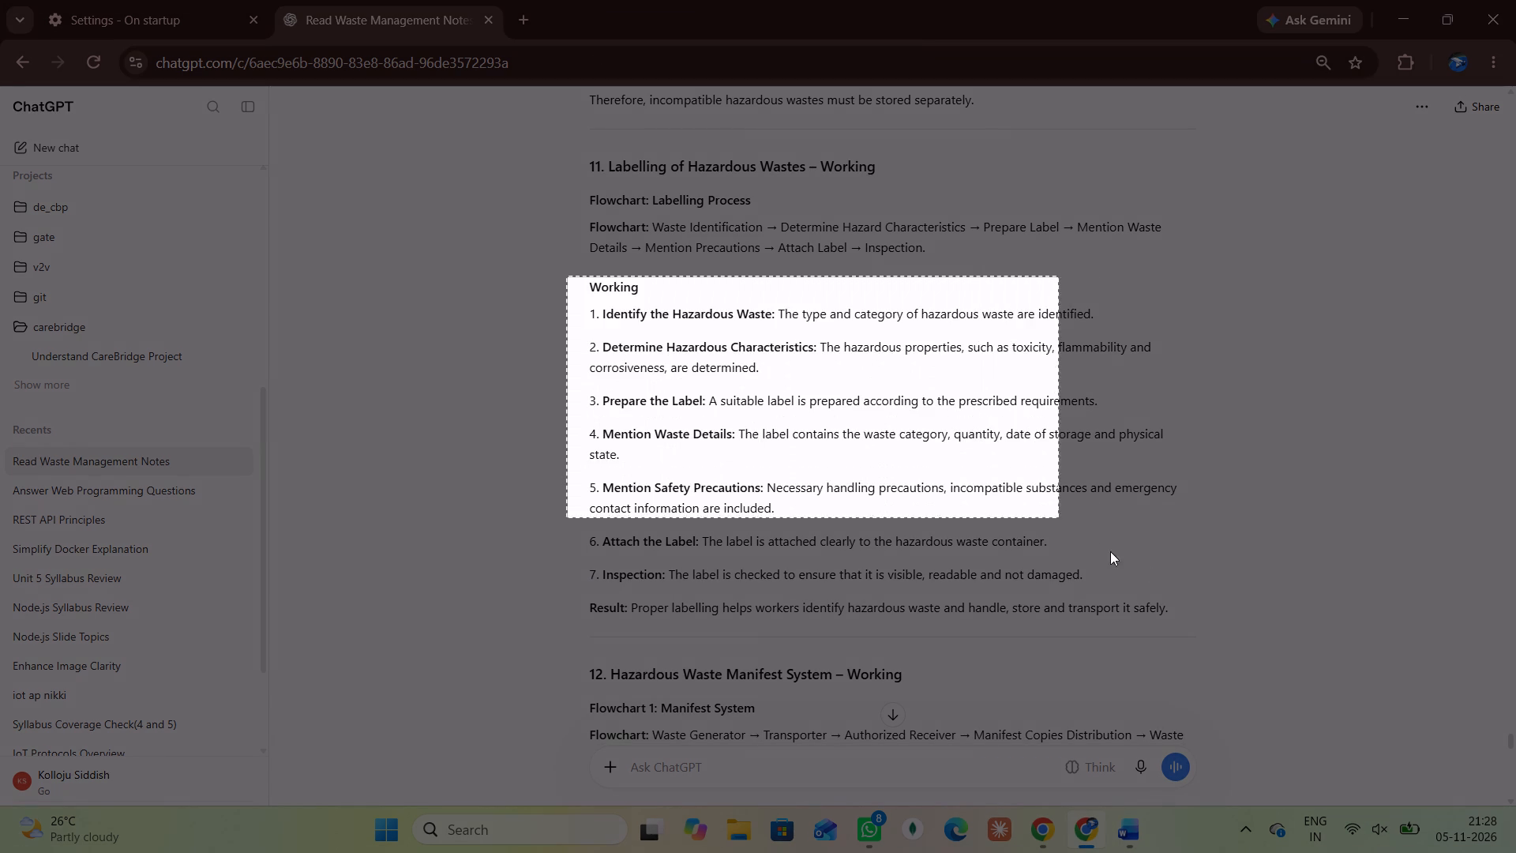
left_click_drag(1110, 551, 1196, 617)
In Word, start the F. Advantages heading on its own line below topic 11's Diagram 2 and insert the snipped Working above it.
key("alt+Tab")
scroll(982, 505, "up", 1)
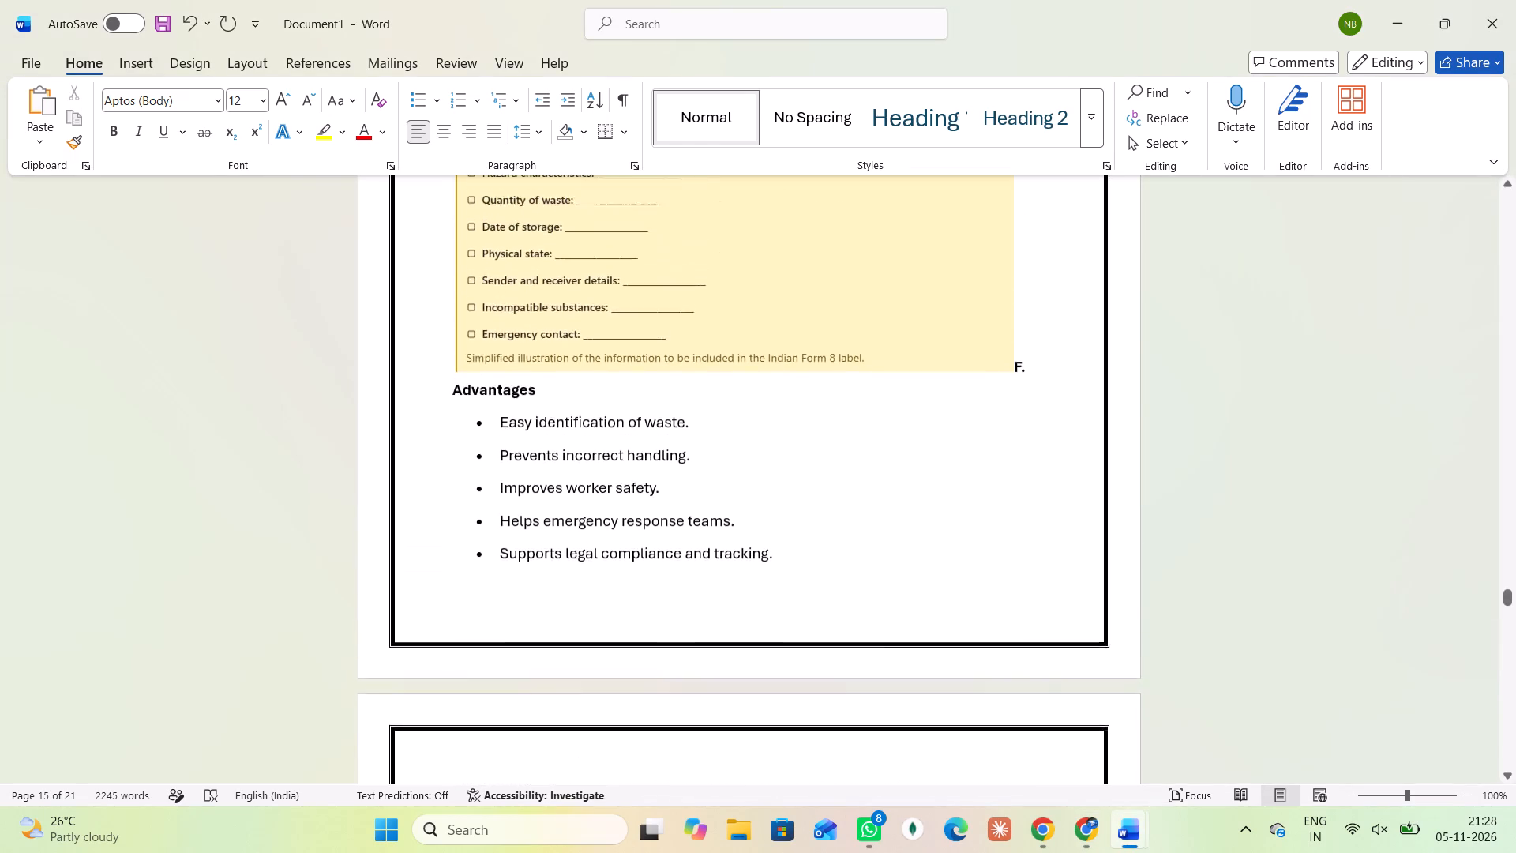
scroll(982, 505, "down", 1)
scroll(872, 628, "up", 1)
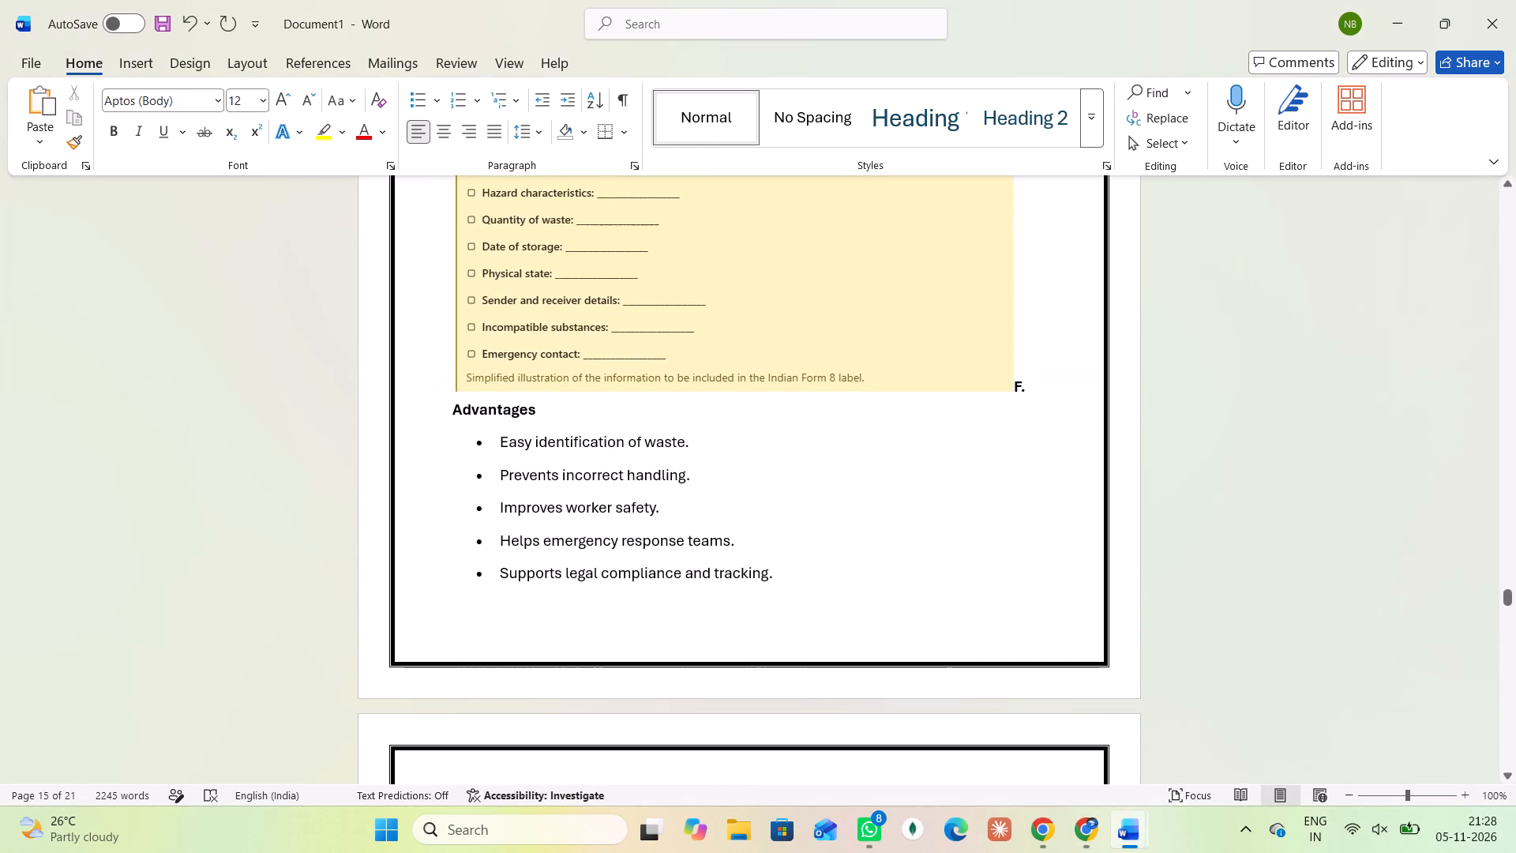
left_click(1043, 376)
key("BackSpace")
key("Up")
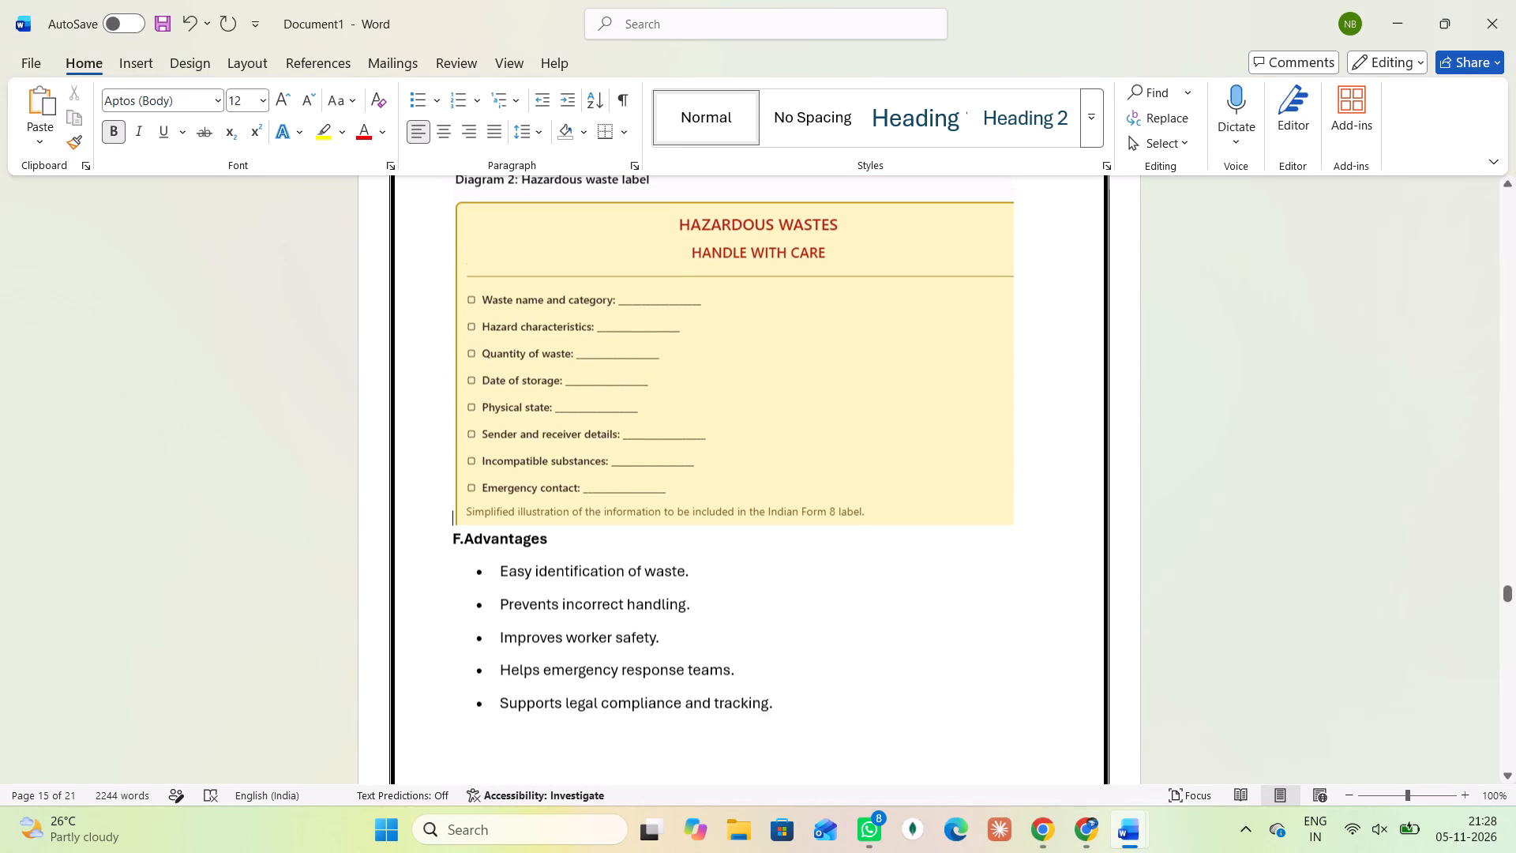
key("Right")
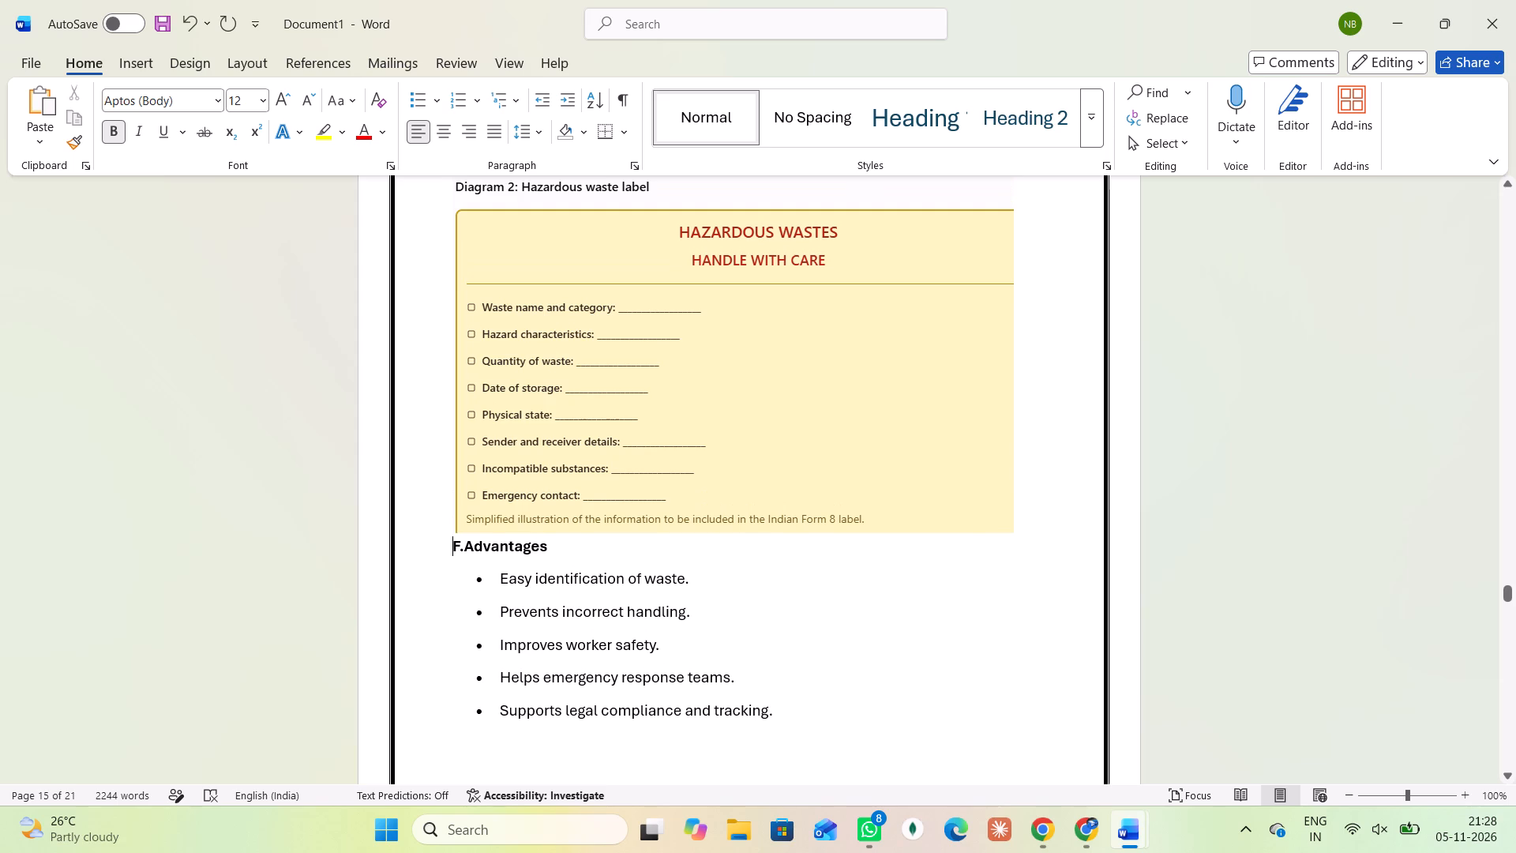
key("Return")
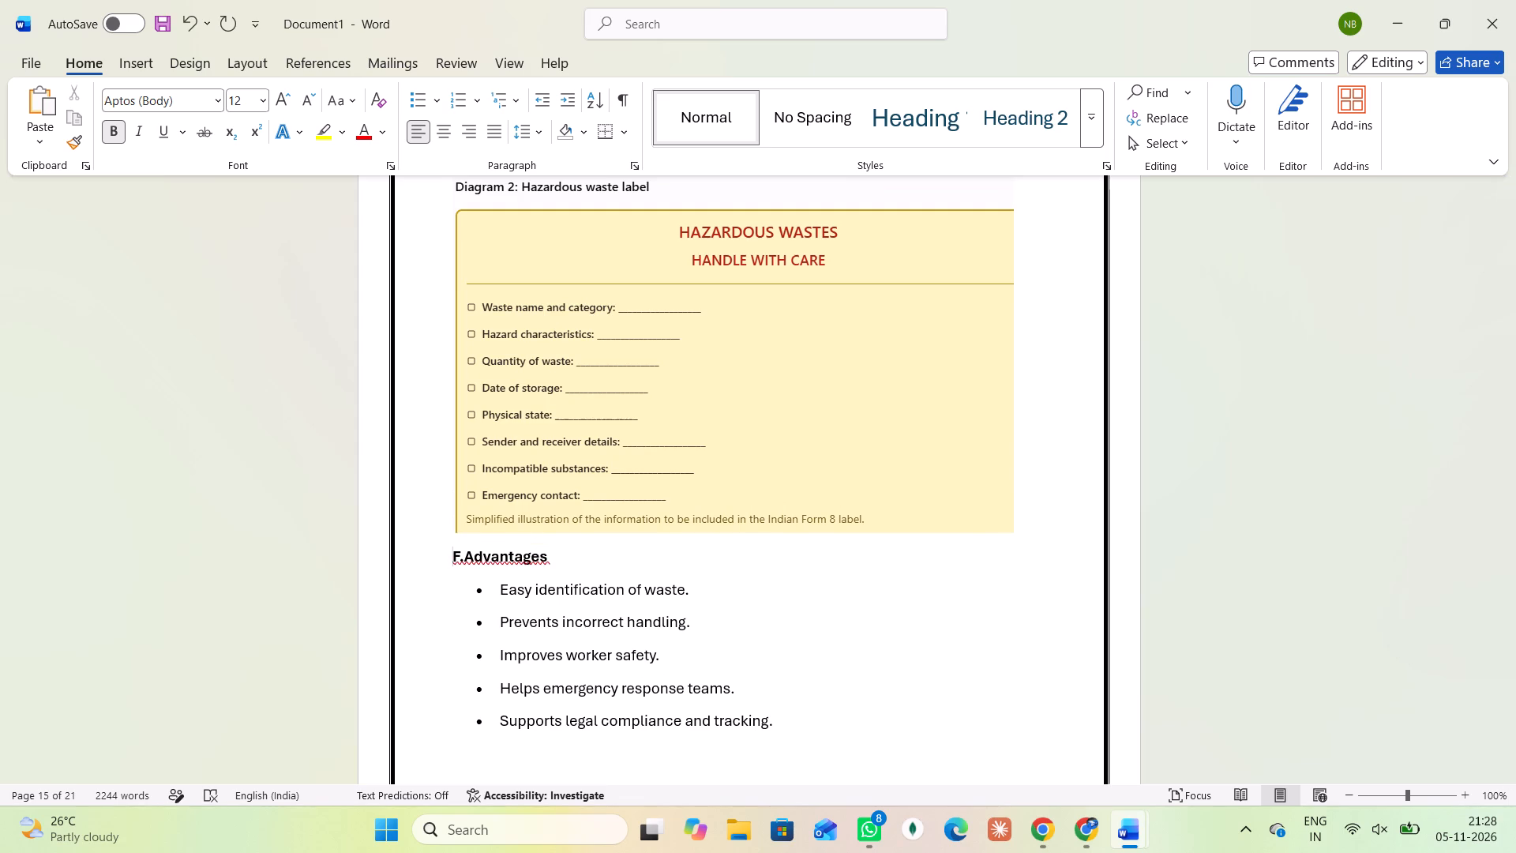
key("ctrl+v")
Shrink the "Diagram 2: Hazardous waste label" picture slightly.
scroll(715, 377, "up", 3)
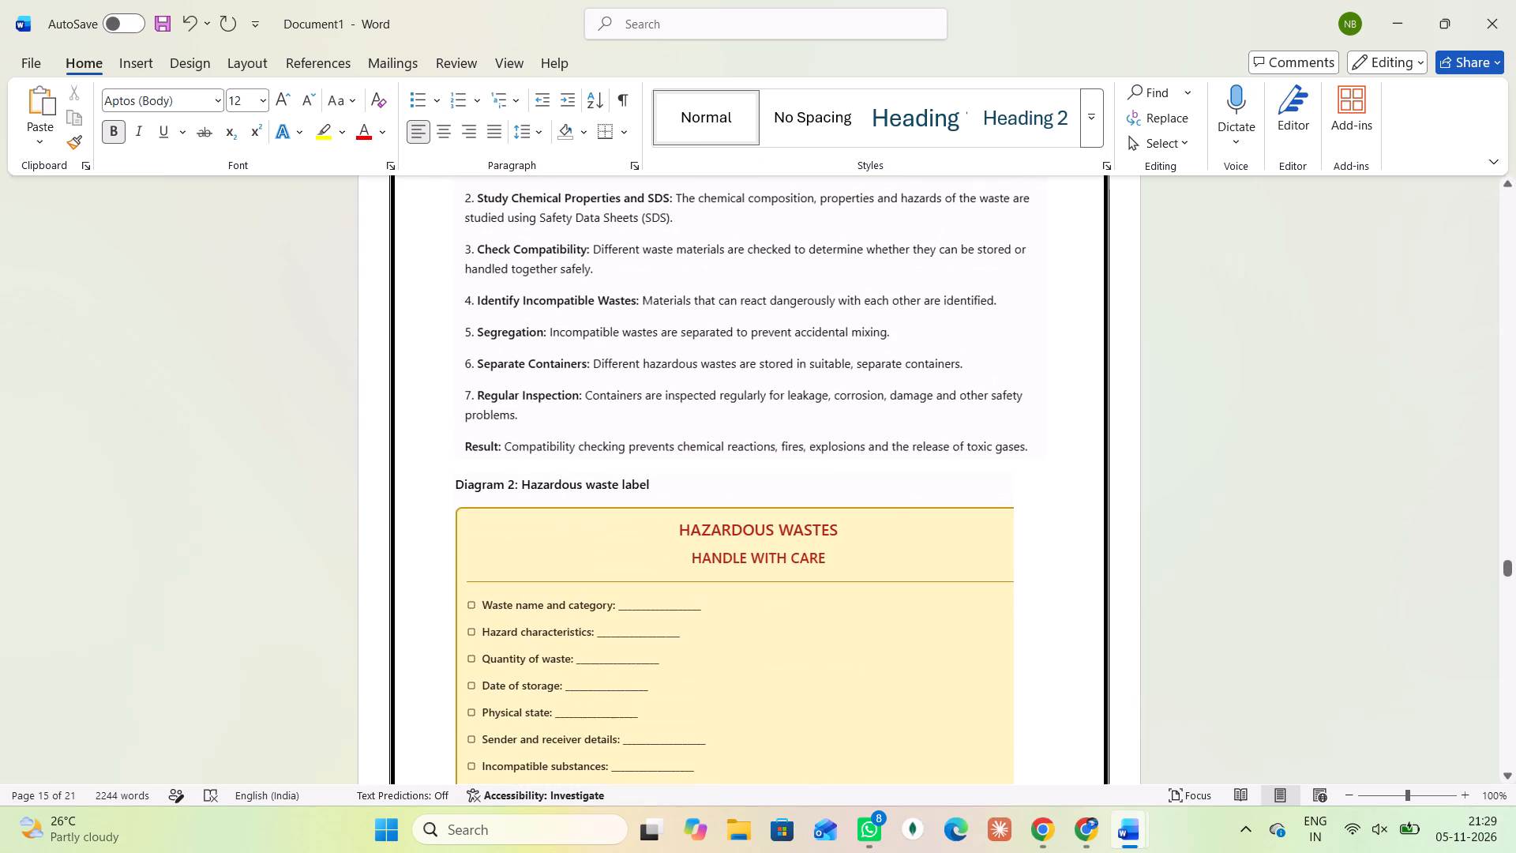
right_click(678, 560)
left_click(528, 537)
scroll(528, 537, "down", 1)
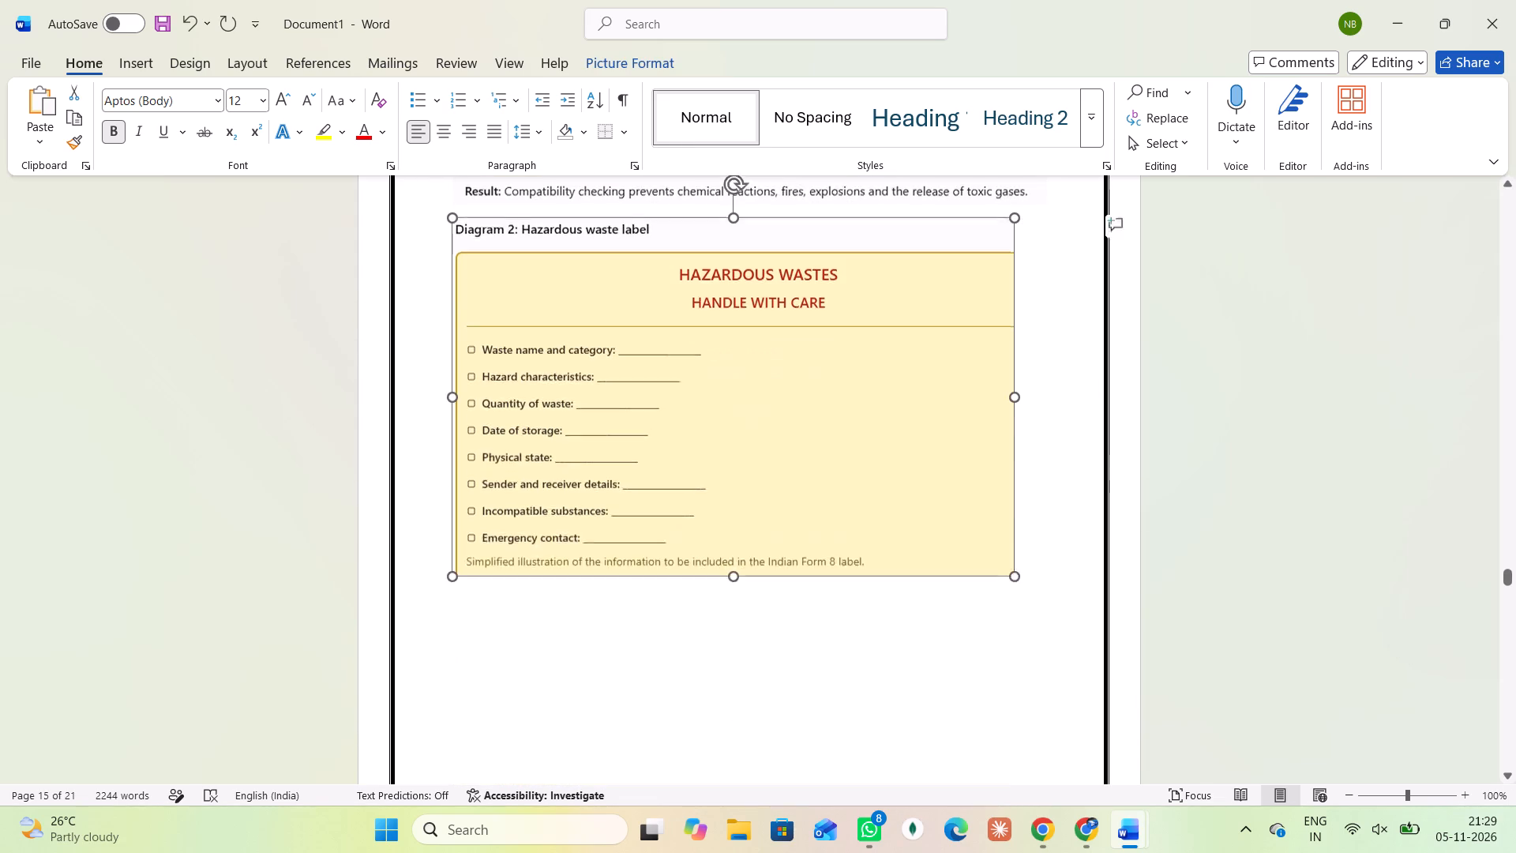
scroll(528, 537, "down", 1)
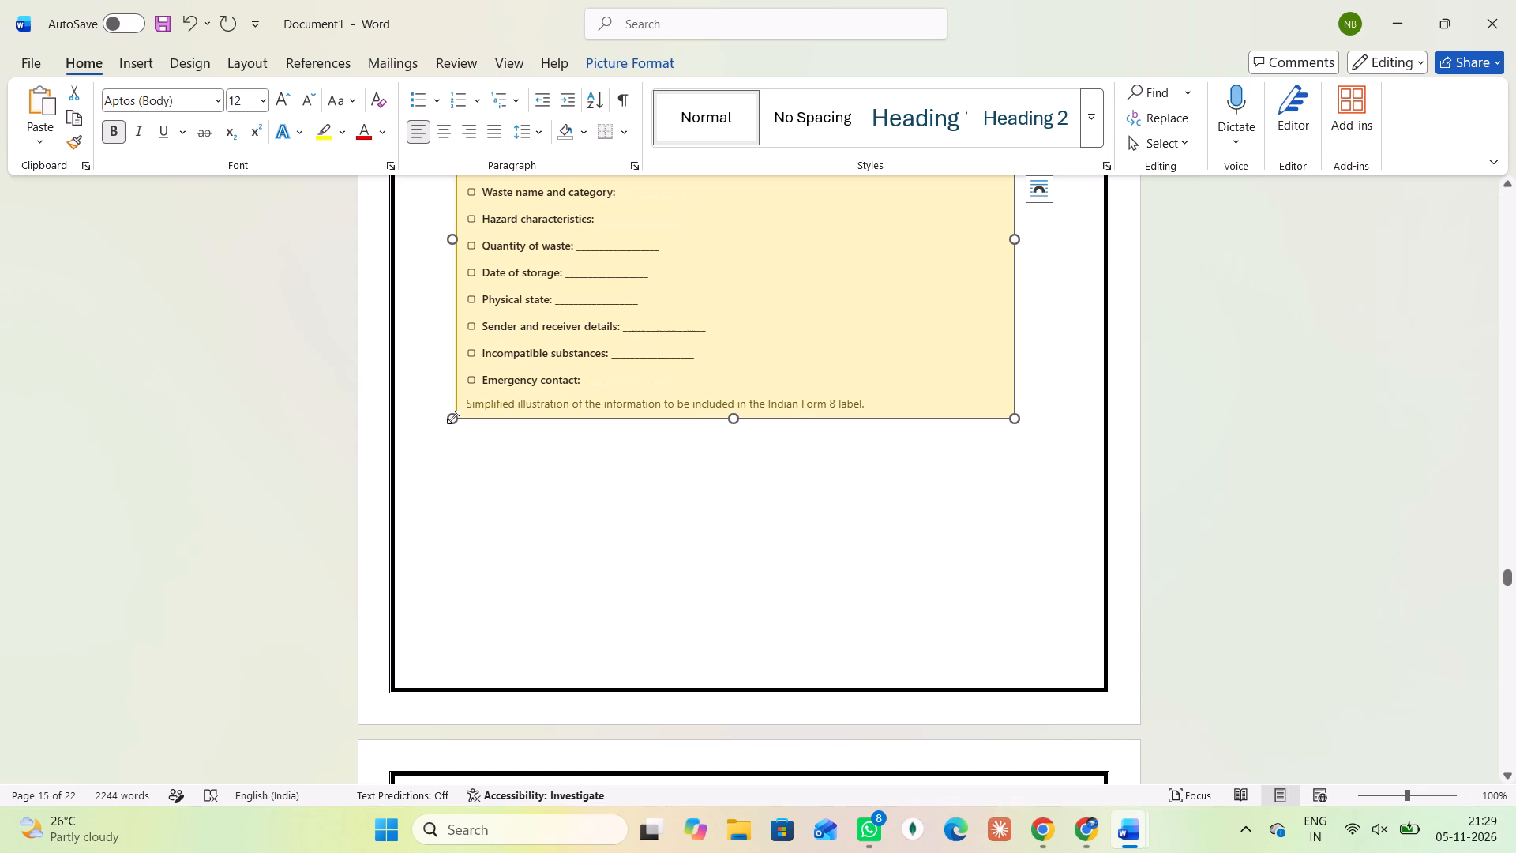
left_click_drag(457, 416, 466, 407)
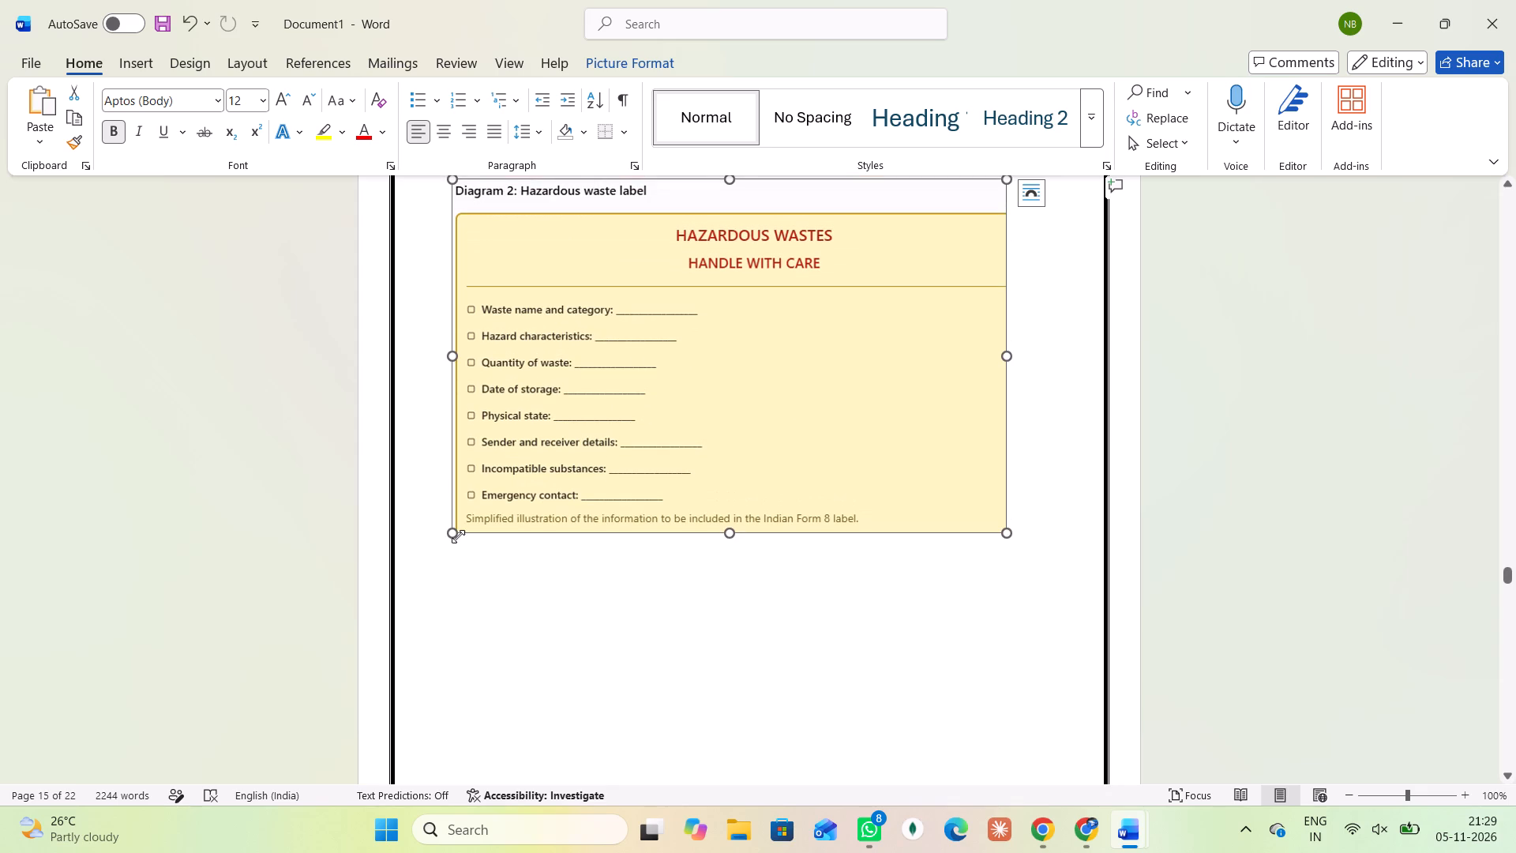
Delete topic 11's F. Advantages section together with the labelling Exam point paragraph before topic 12.
scroll(458, 536, "up", 1)
scroll(458, 536, "down", 4)
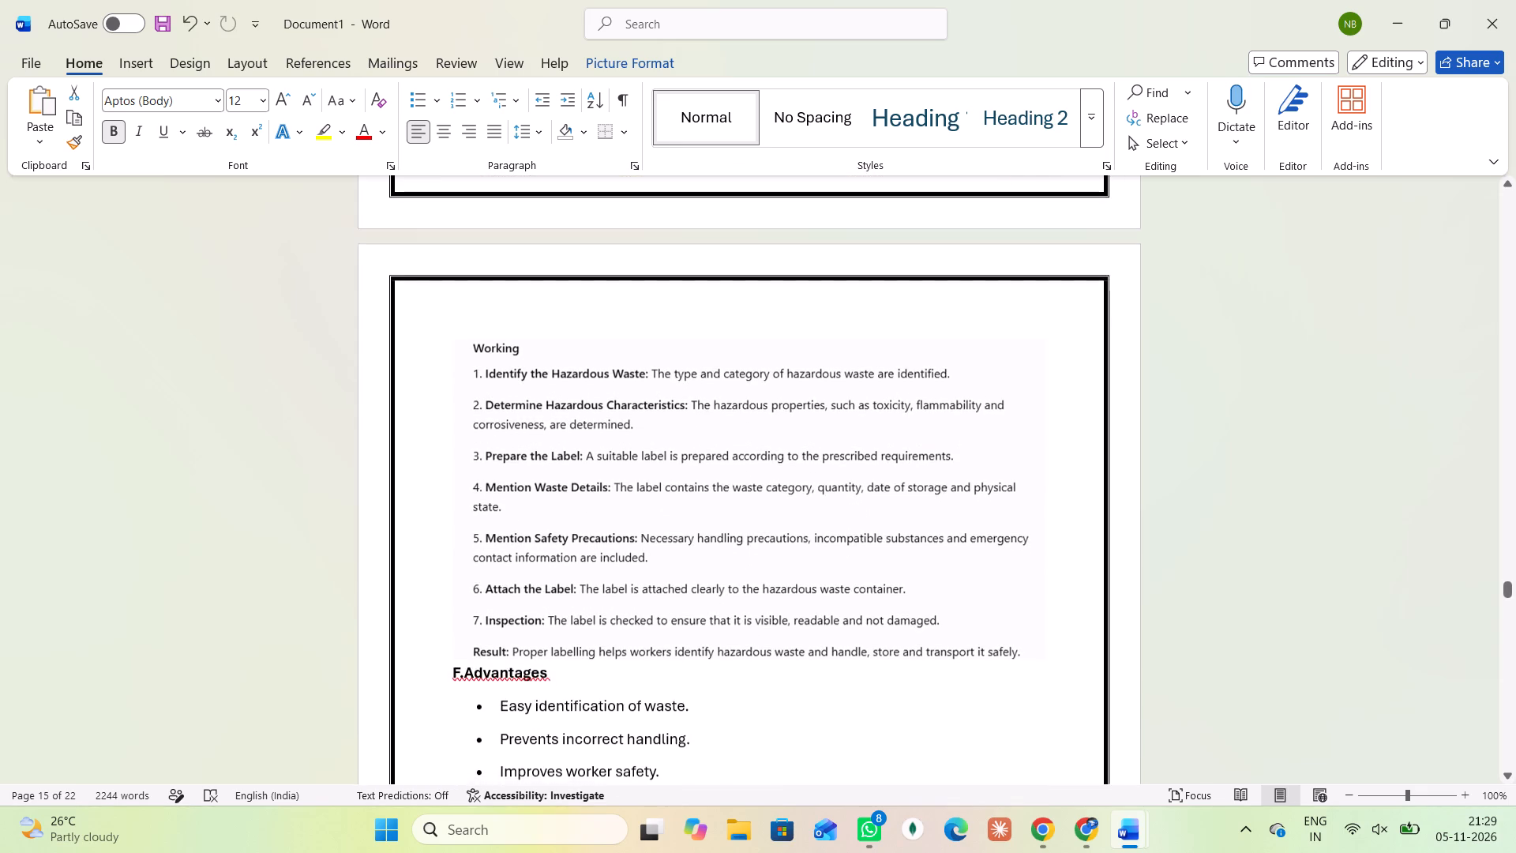
scroll(458, 536, "down", 4)
scroll(467, 530, "up", 2)
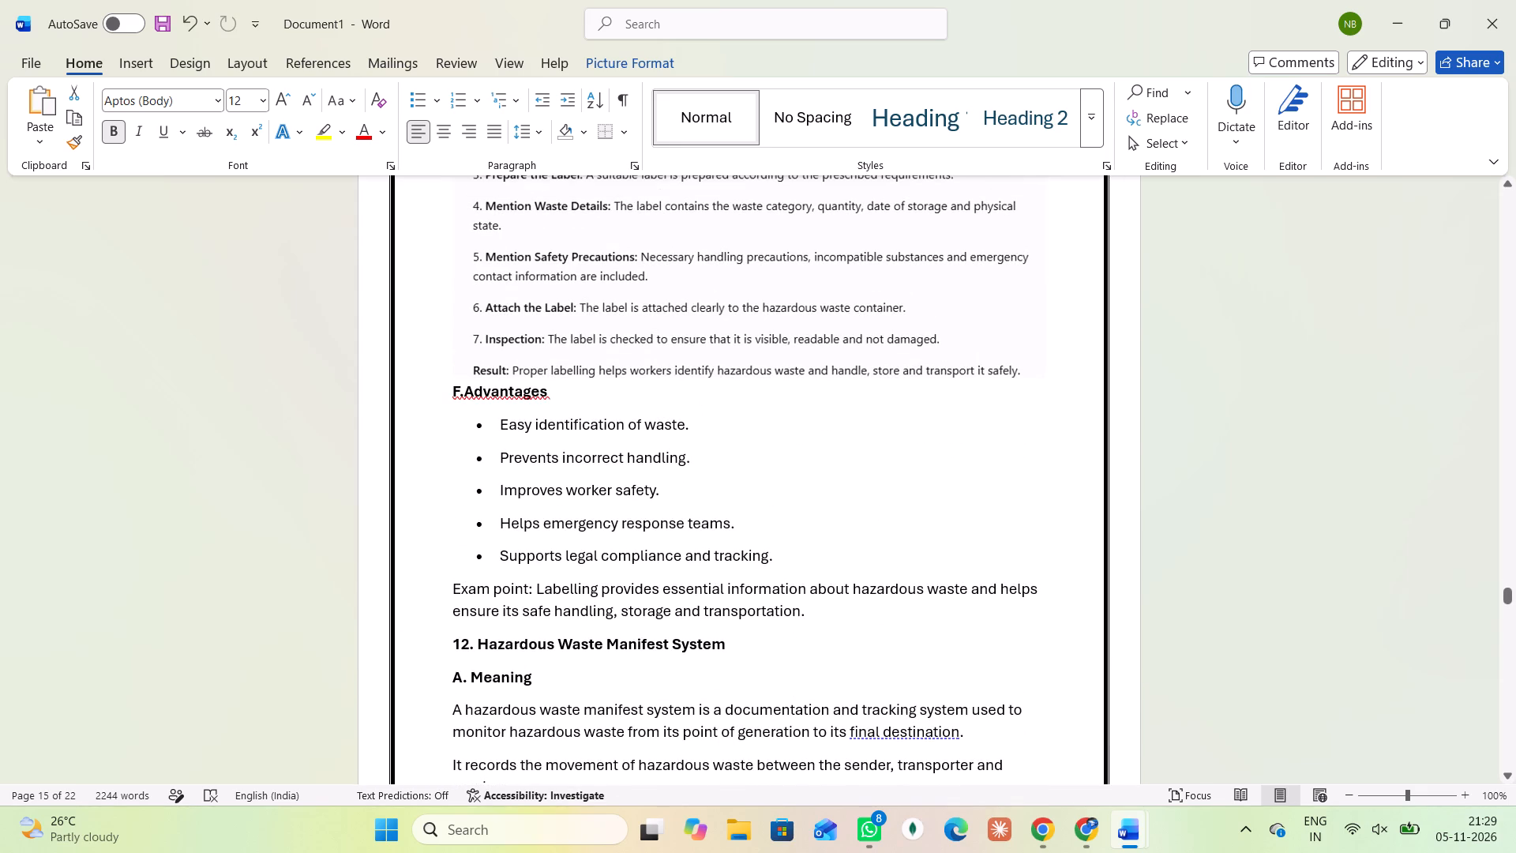
left_click_drag(791, 557, 818, 624)
left_click(818, 624)
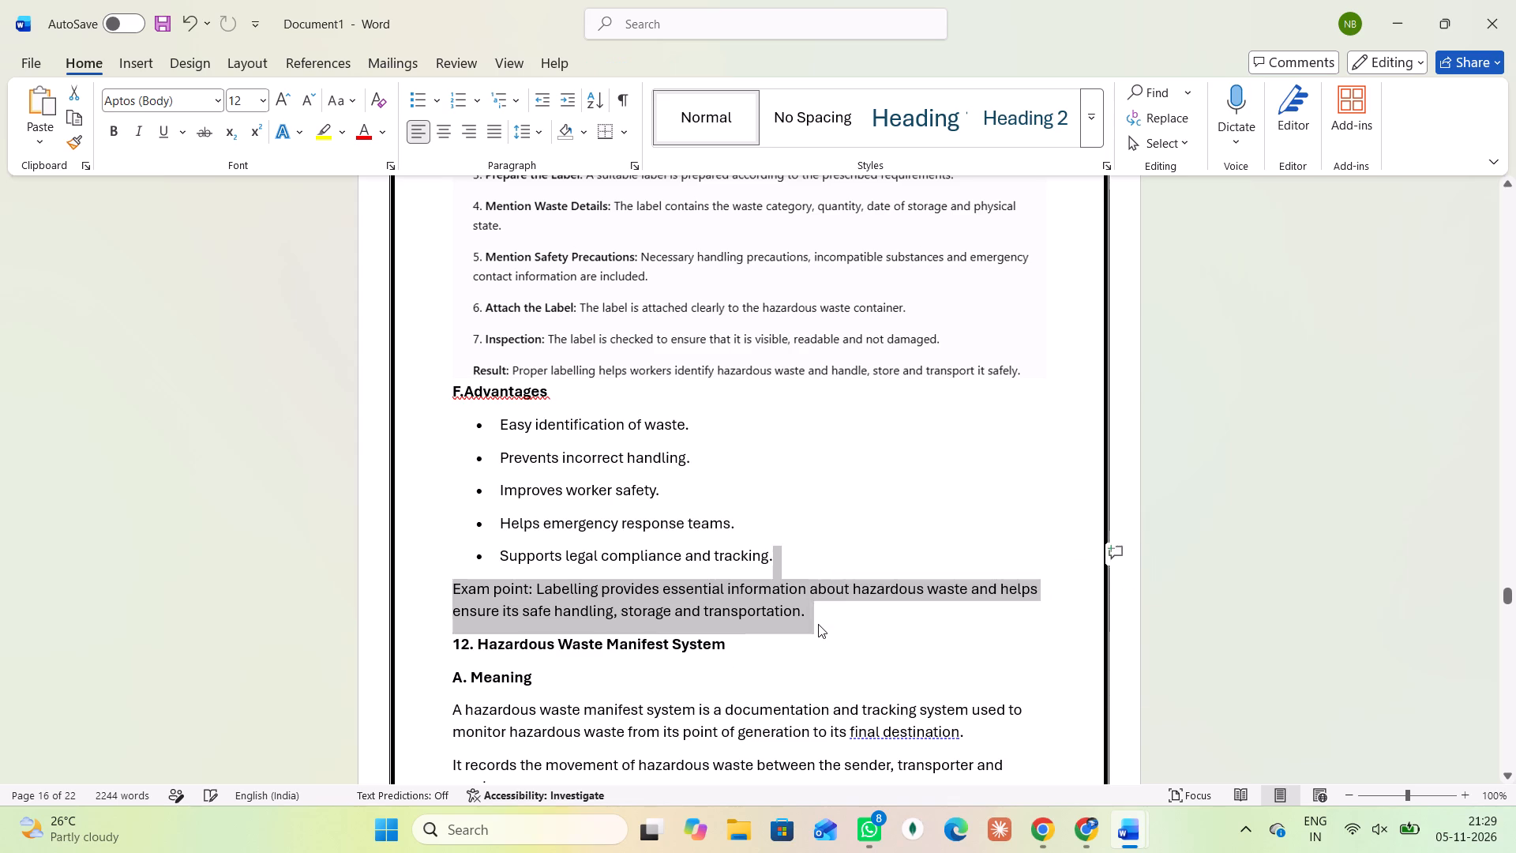
right_click_drag(818, 624, 447, 402)
key("BackSpace")
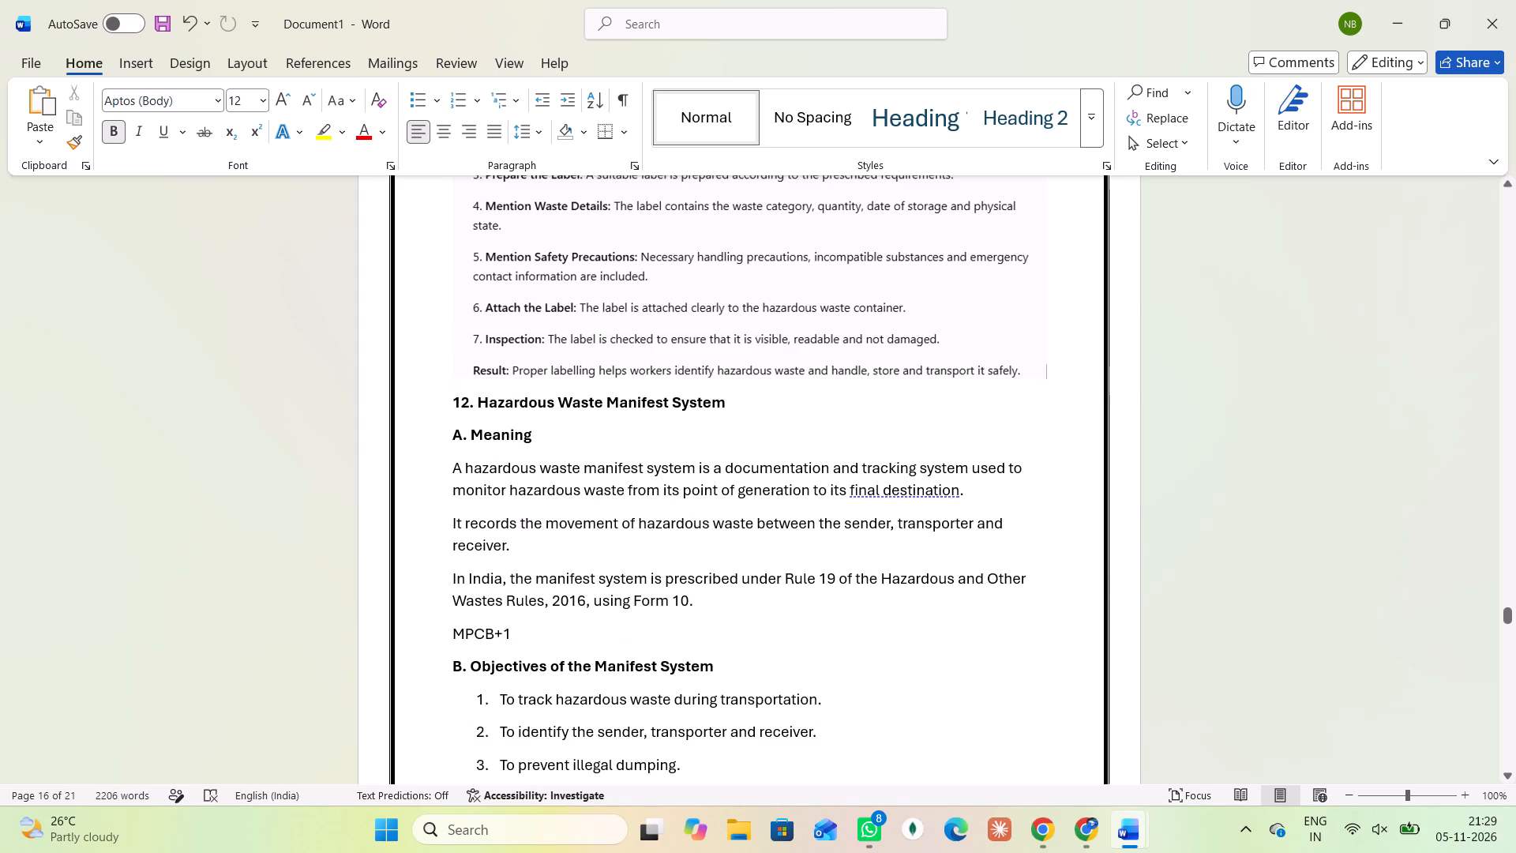
Switch to ChatGPT and snip the Flowchart 1: Manifest System Working text of topic 12, including its Result.
key("alt+Tab")
scroll(587, 556, "down", 3)
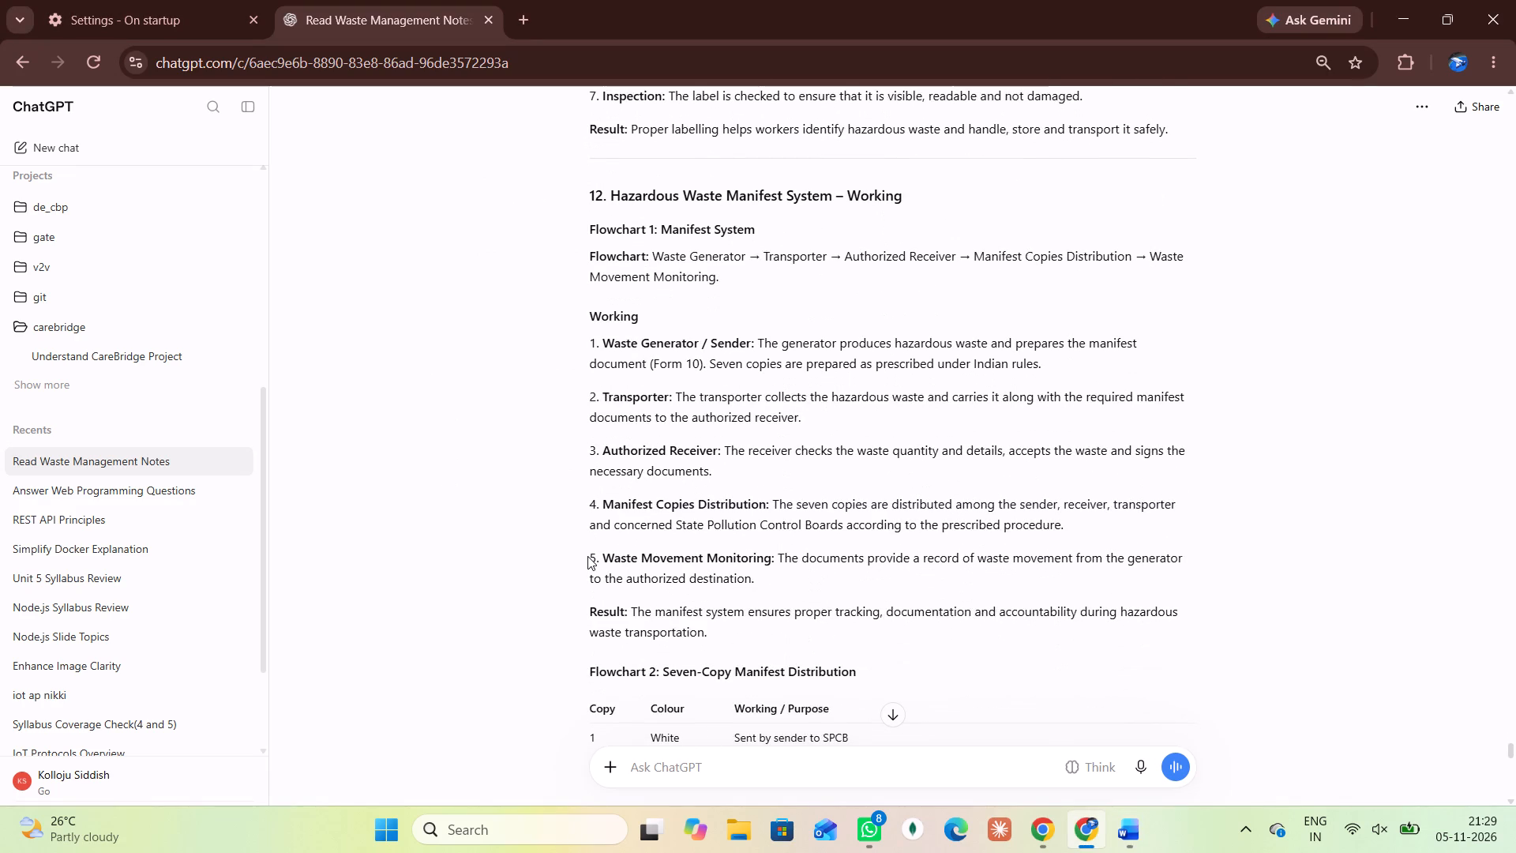
scroll(587, 556, "down", 2)
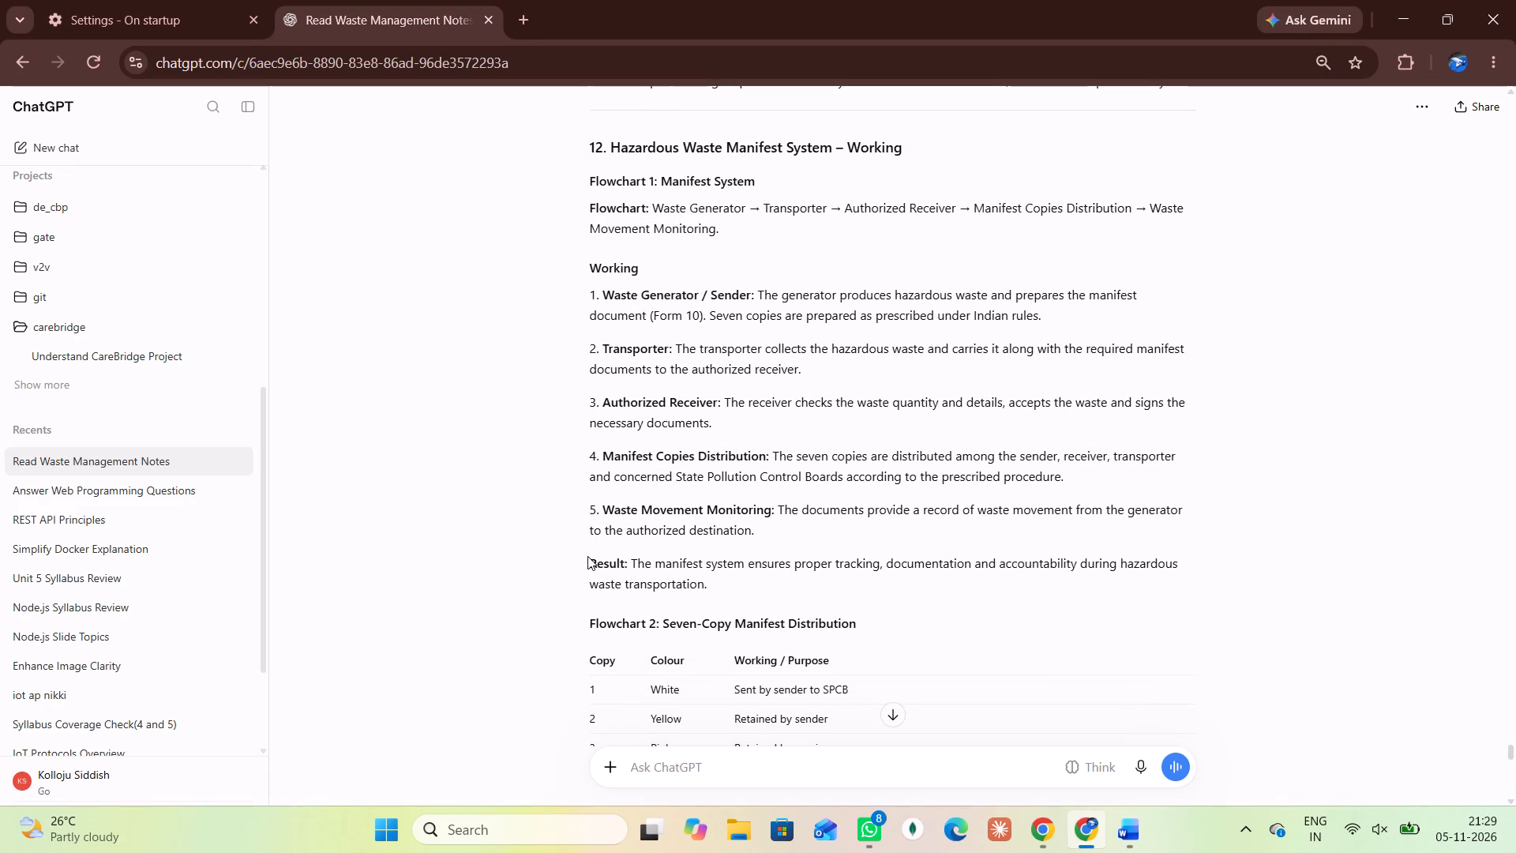
key("shift+super+s")
left_click(587, 556)
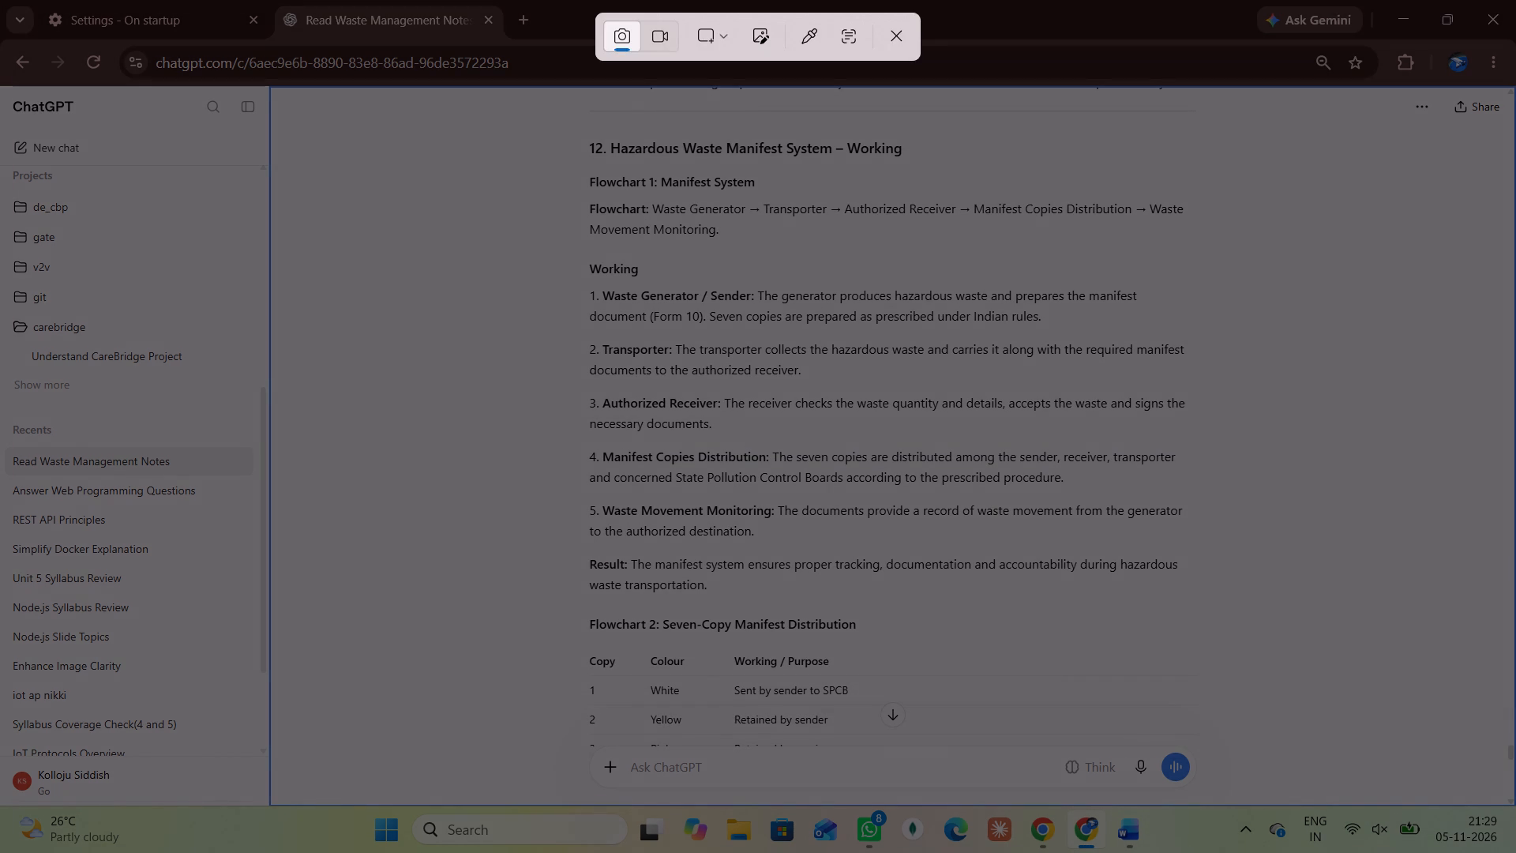
left_click_drag(584, 254, 1225, 599)
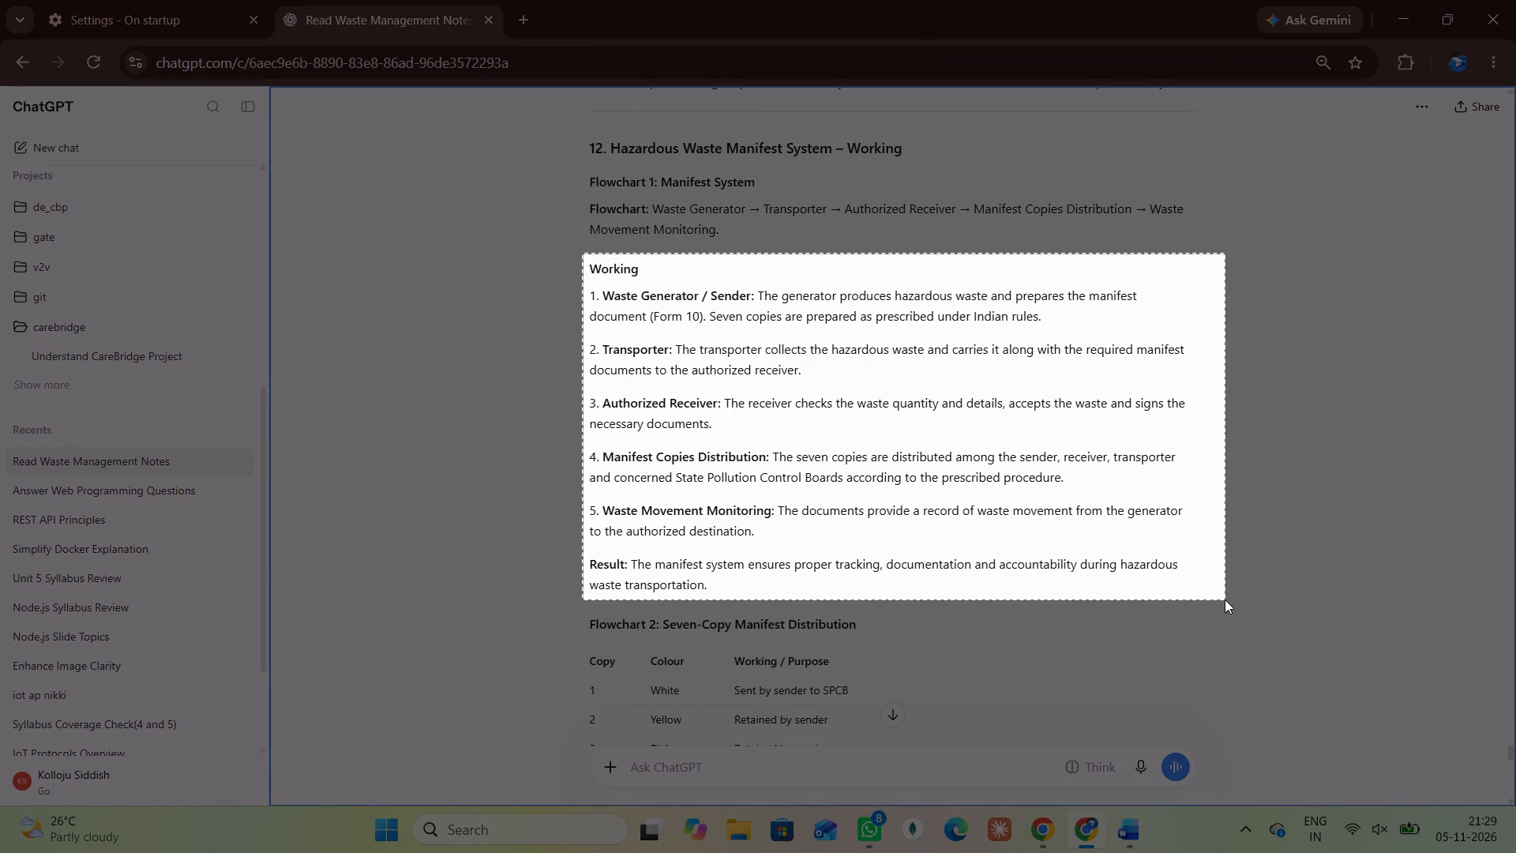
left_click_drag(1225, 599, 1222, 599)
In Word, insert the snipped manifest Working on a new line between topic 12's Diagram 1 and F. Advantages.
key("alt+Tab")
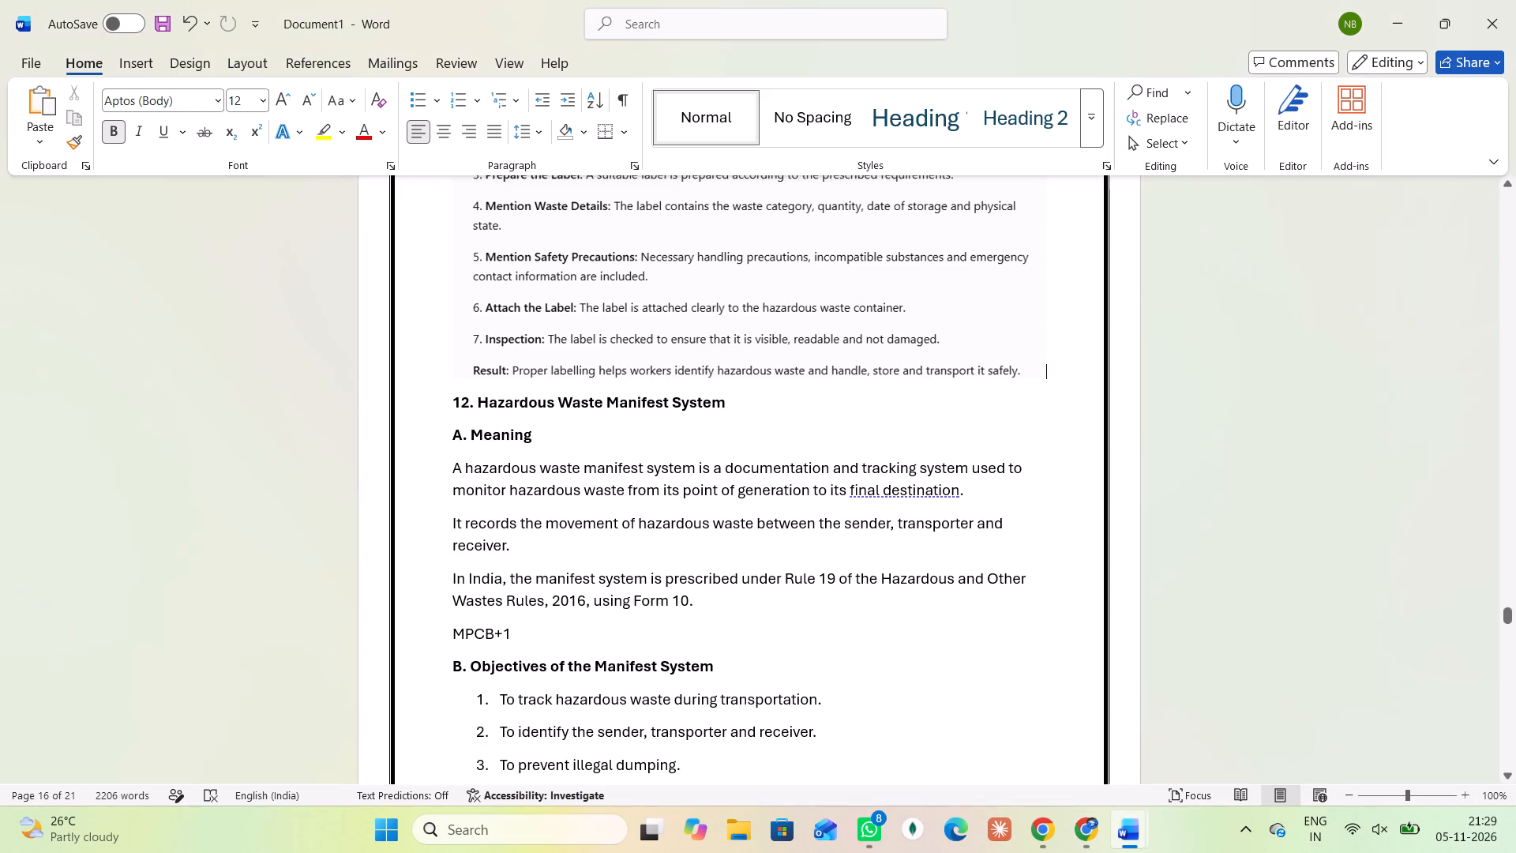
scroll(1222, 599, "down", 1)
scroll(1003, 605, "down", 2)
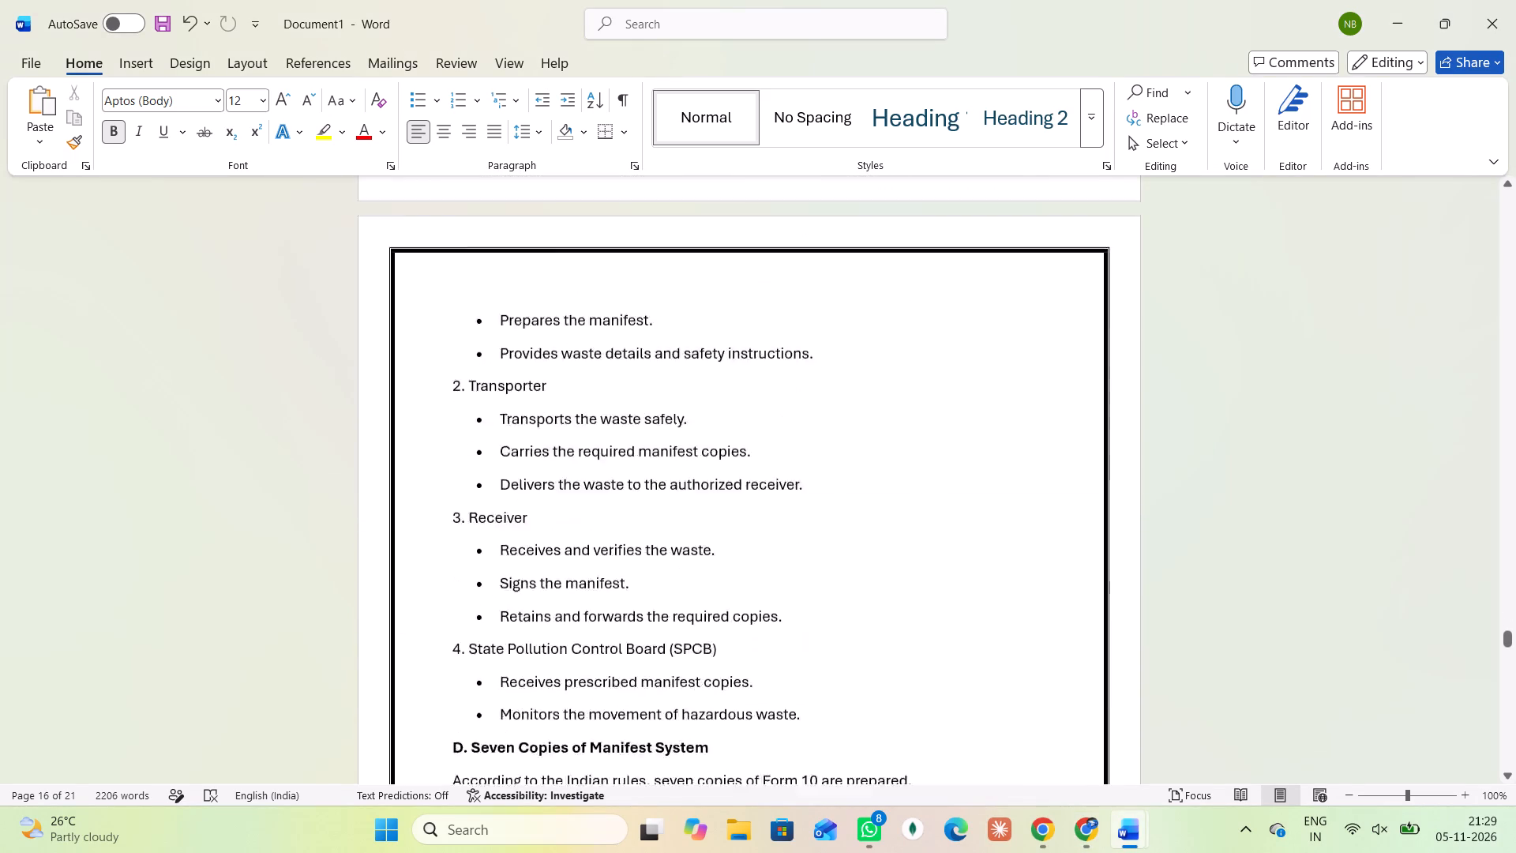
scroll(1003, 605, "down", 3)
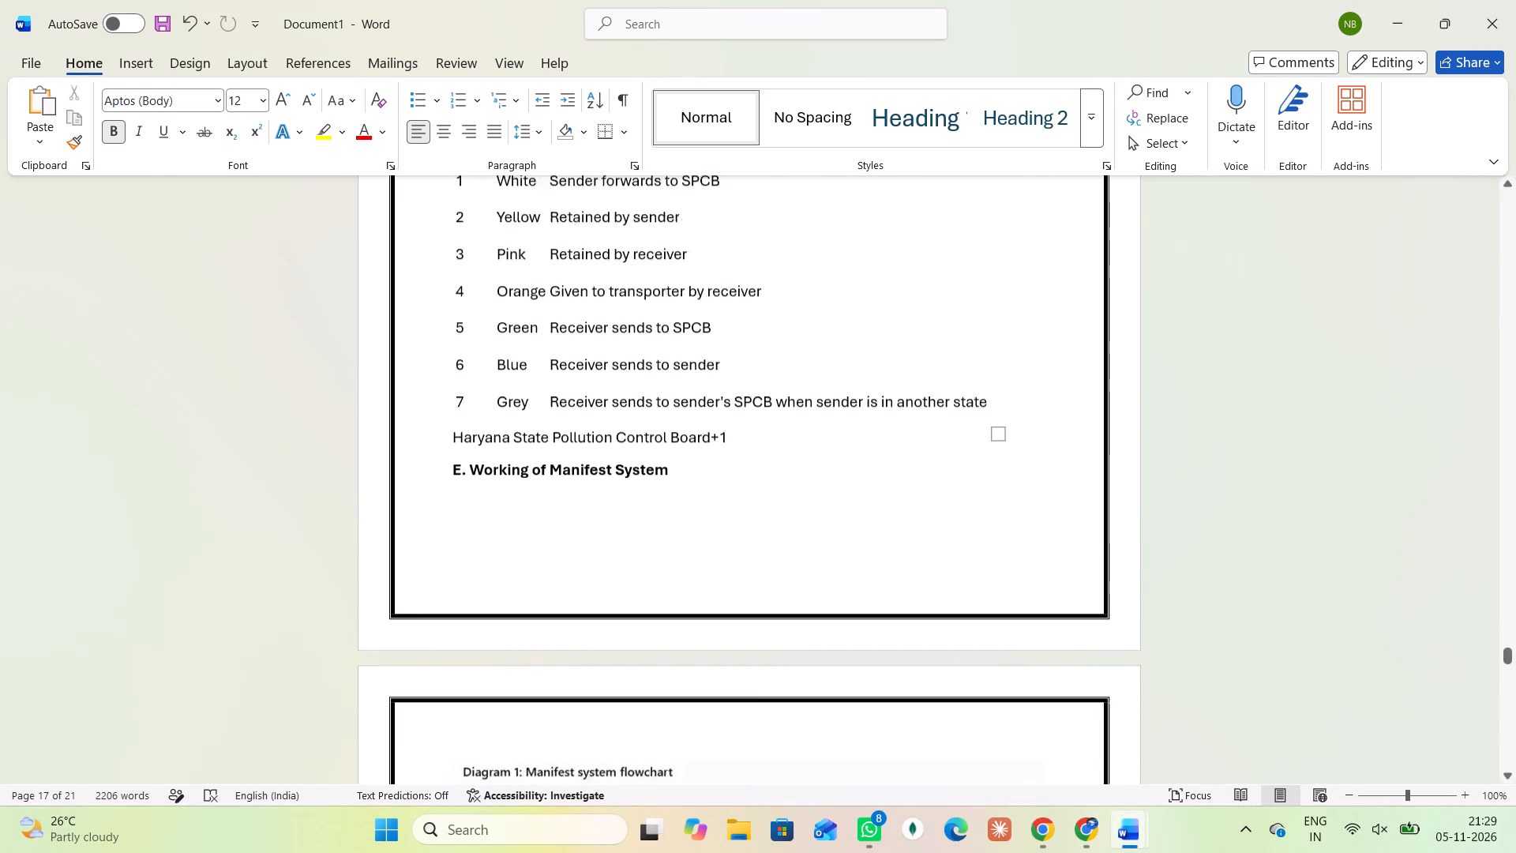
scroll(960, 627, "down", 2)
left_click(1070, 584)
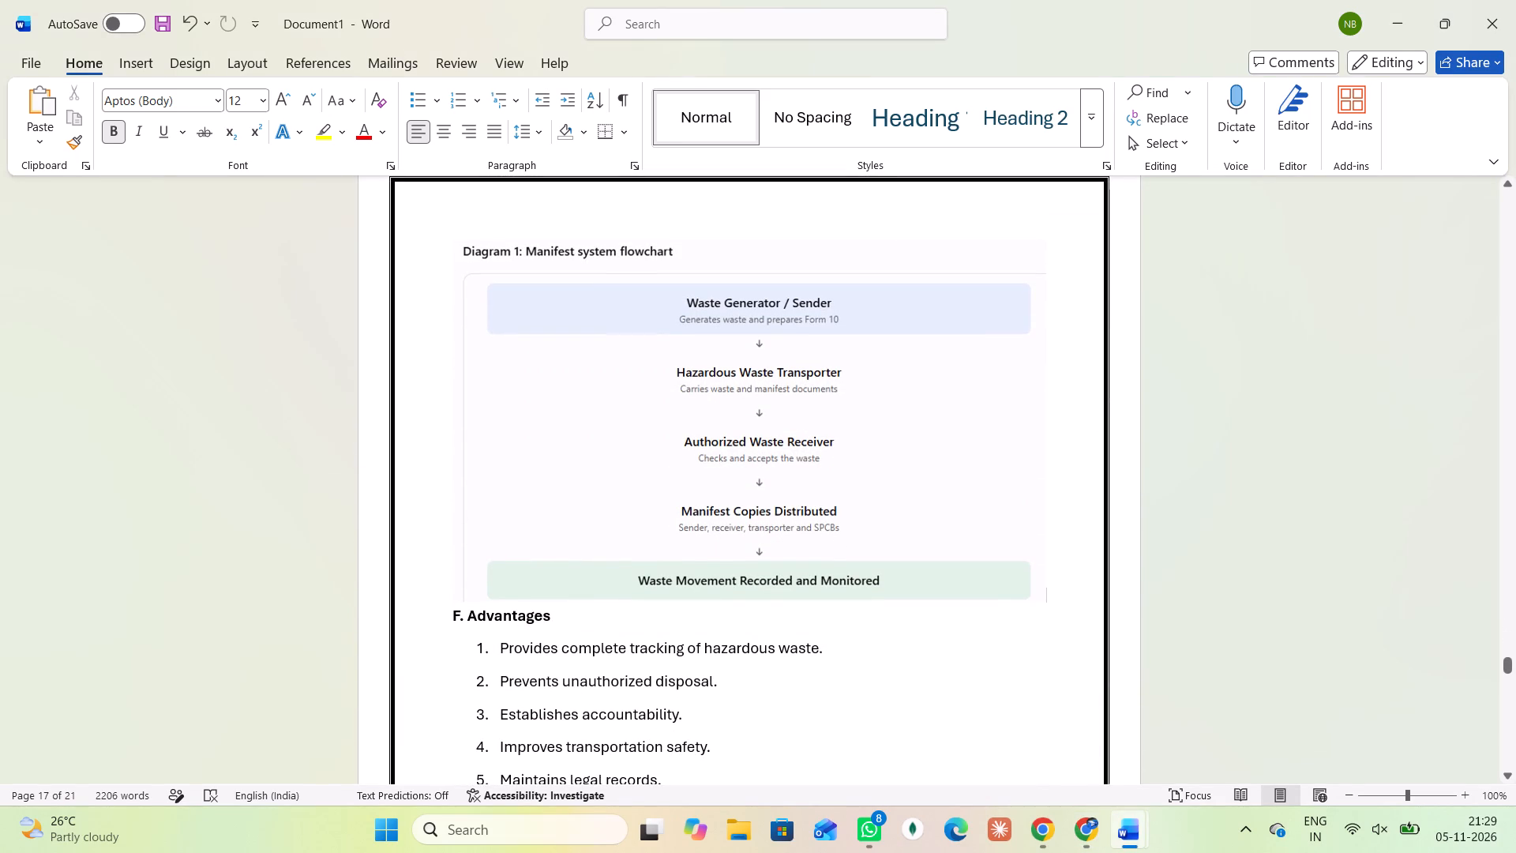
key("Return")
key("ctrl+v")
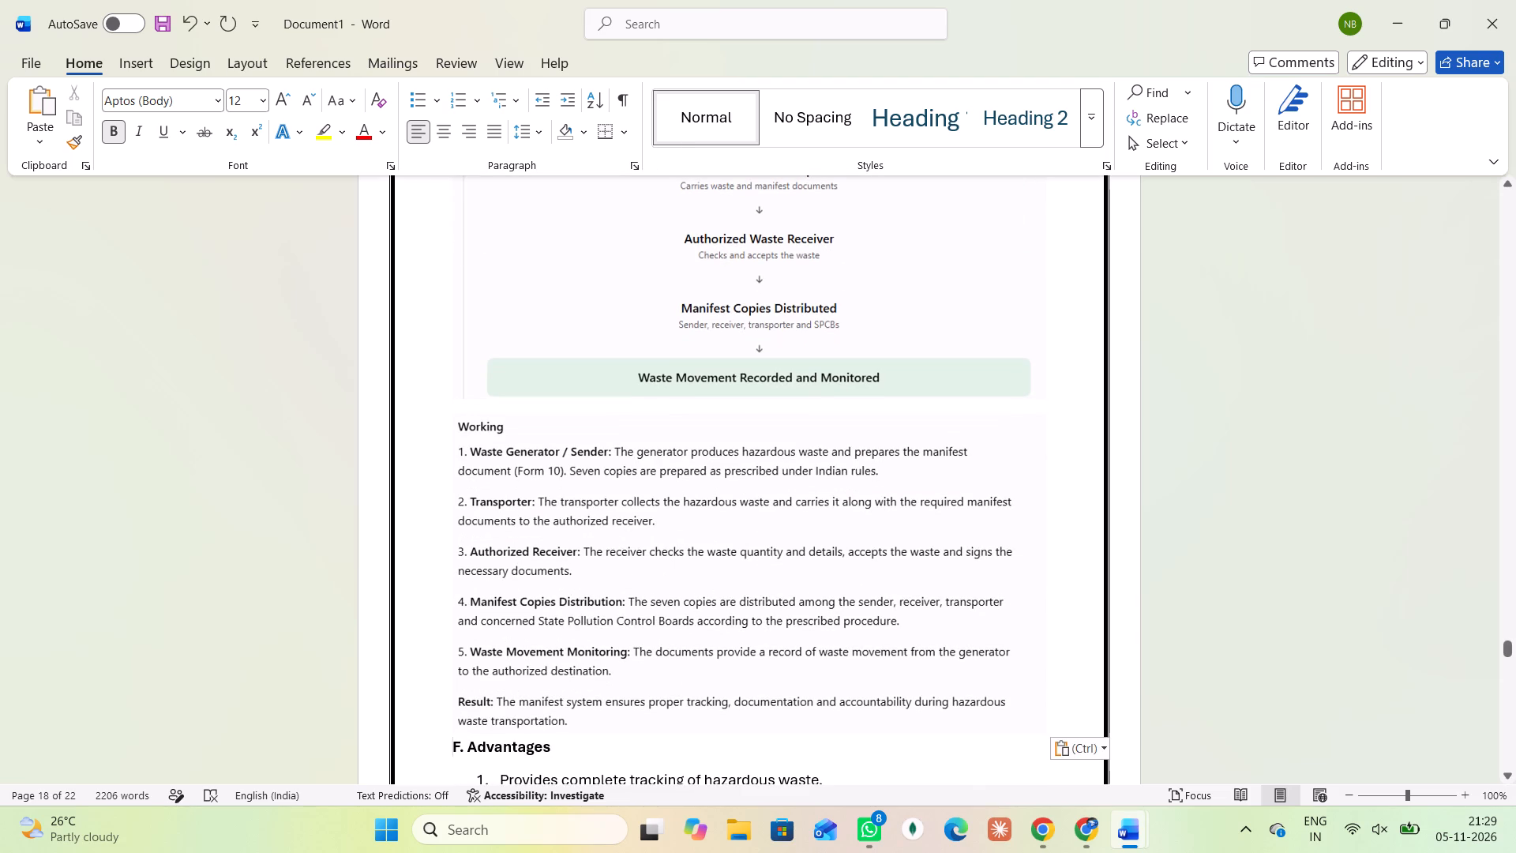
Switch to ChatGPT and snip the "Flowchart 2: Seven-Copy Manifest Distribution" heading and table, without the Remember line.
scroll(982, 600, "down", 1)
scroll(745, 619, "down", 3)
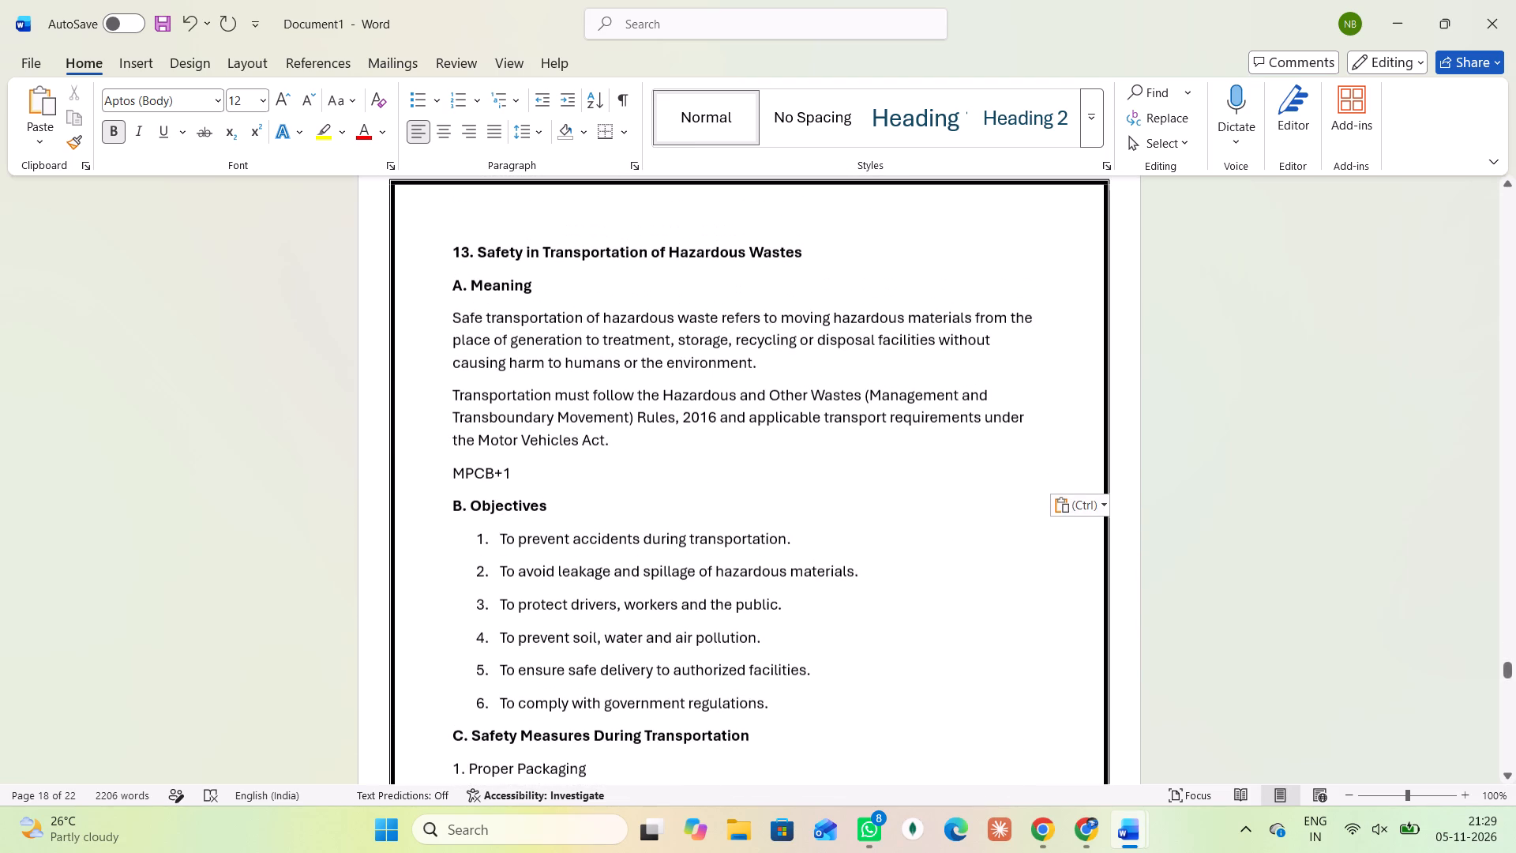
key("alt+Tab")
scroll(667, 579, "down", 1)
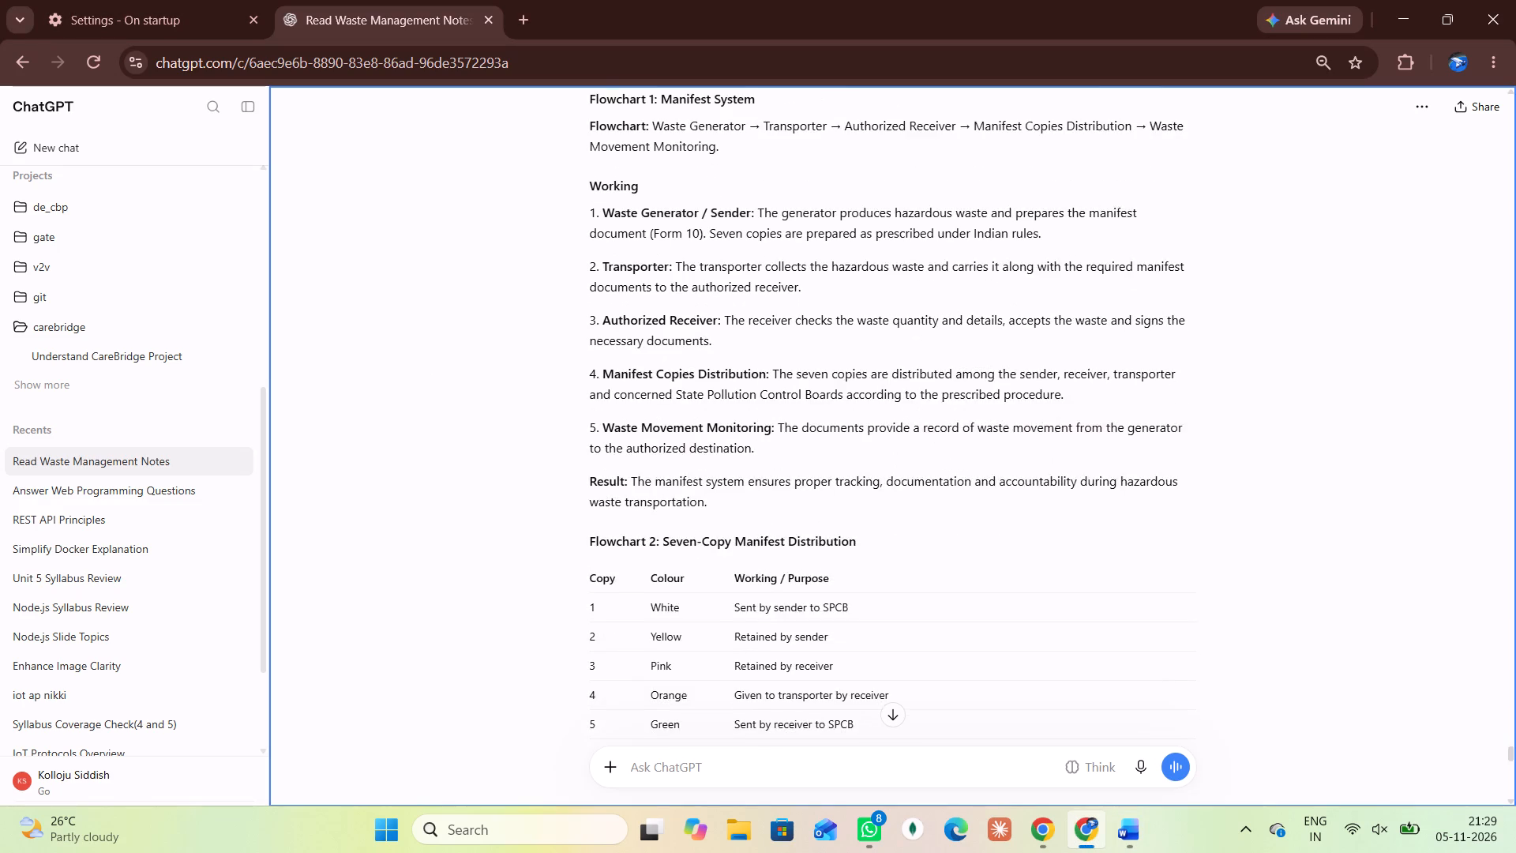
scroll(667, 579, "down", 2)
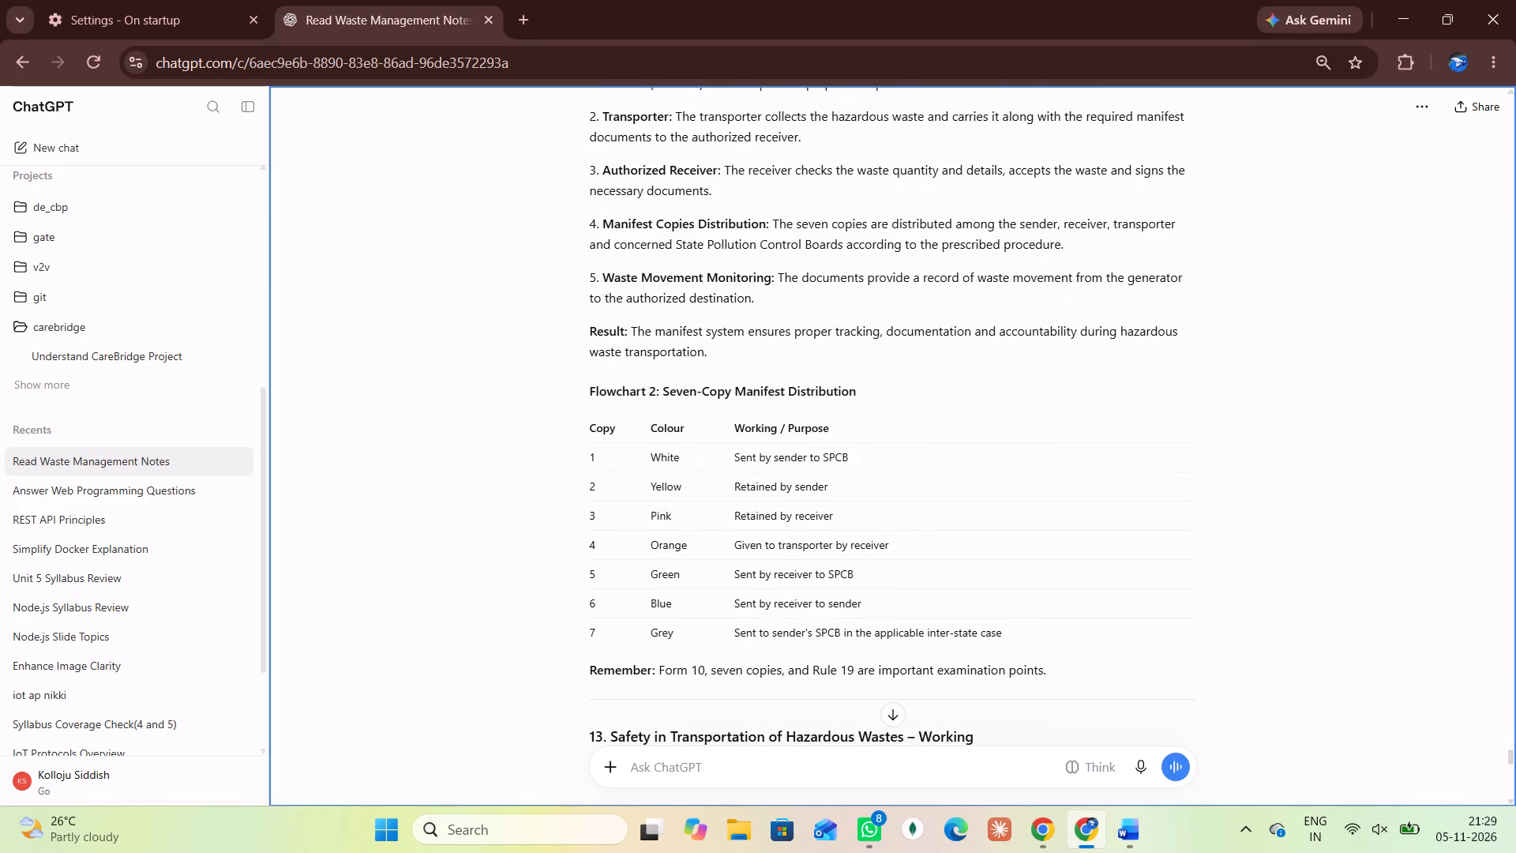
key("shift+super+s")
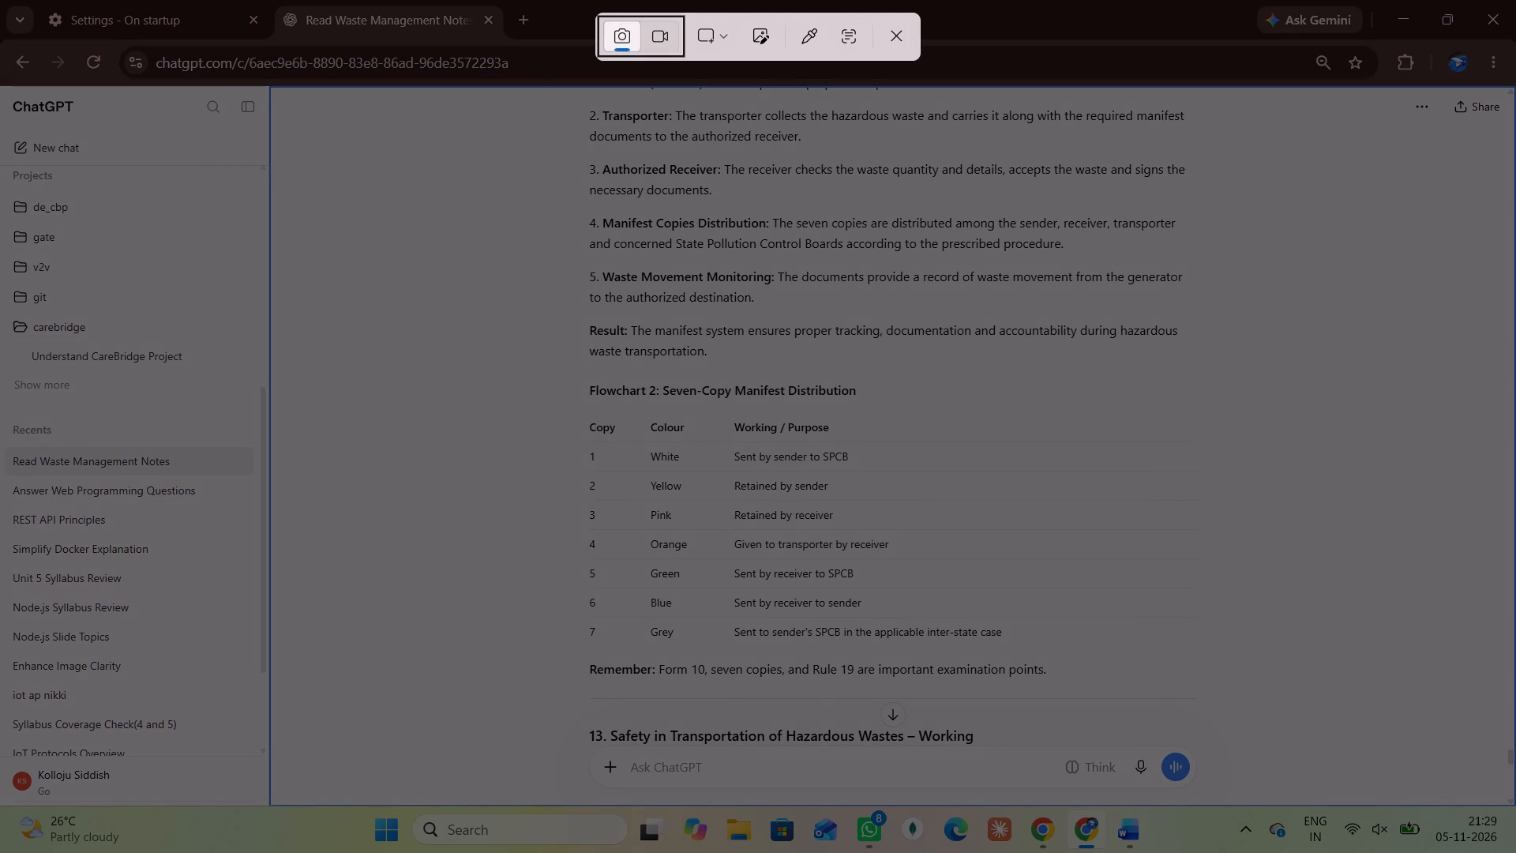
left_click_drag(581, 375, 1024, 667)
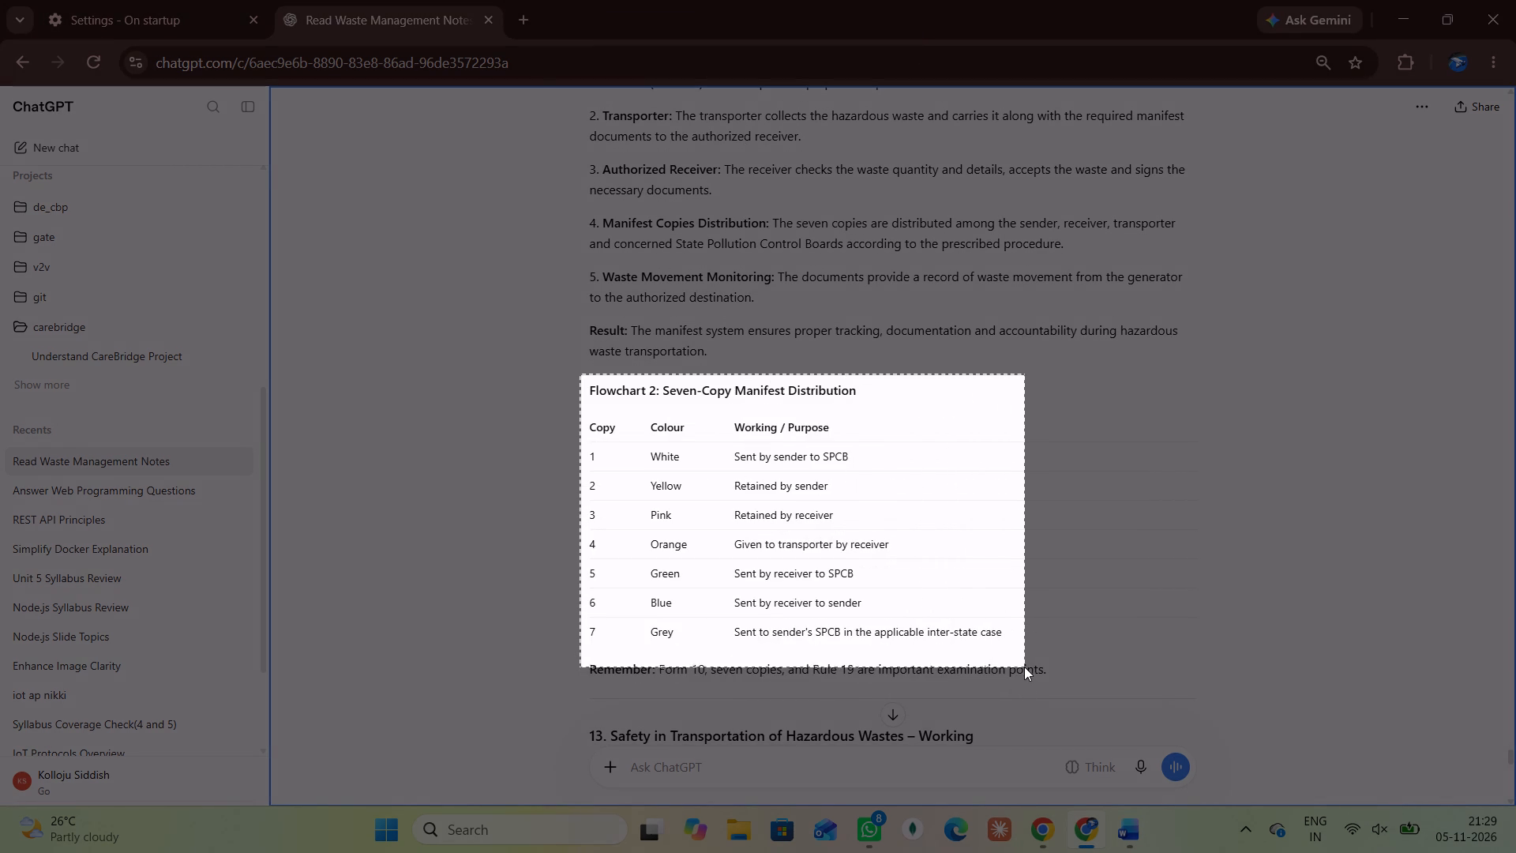
left_click_drag(1024, 667, 1014, 648)
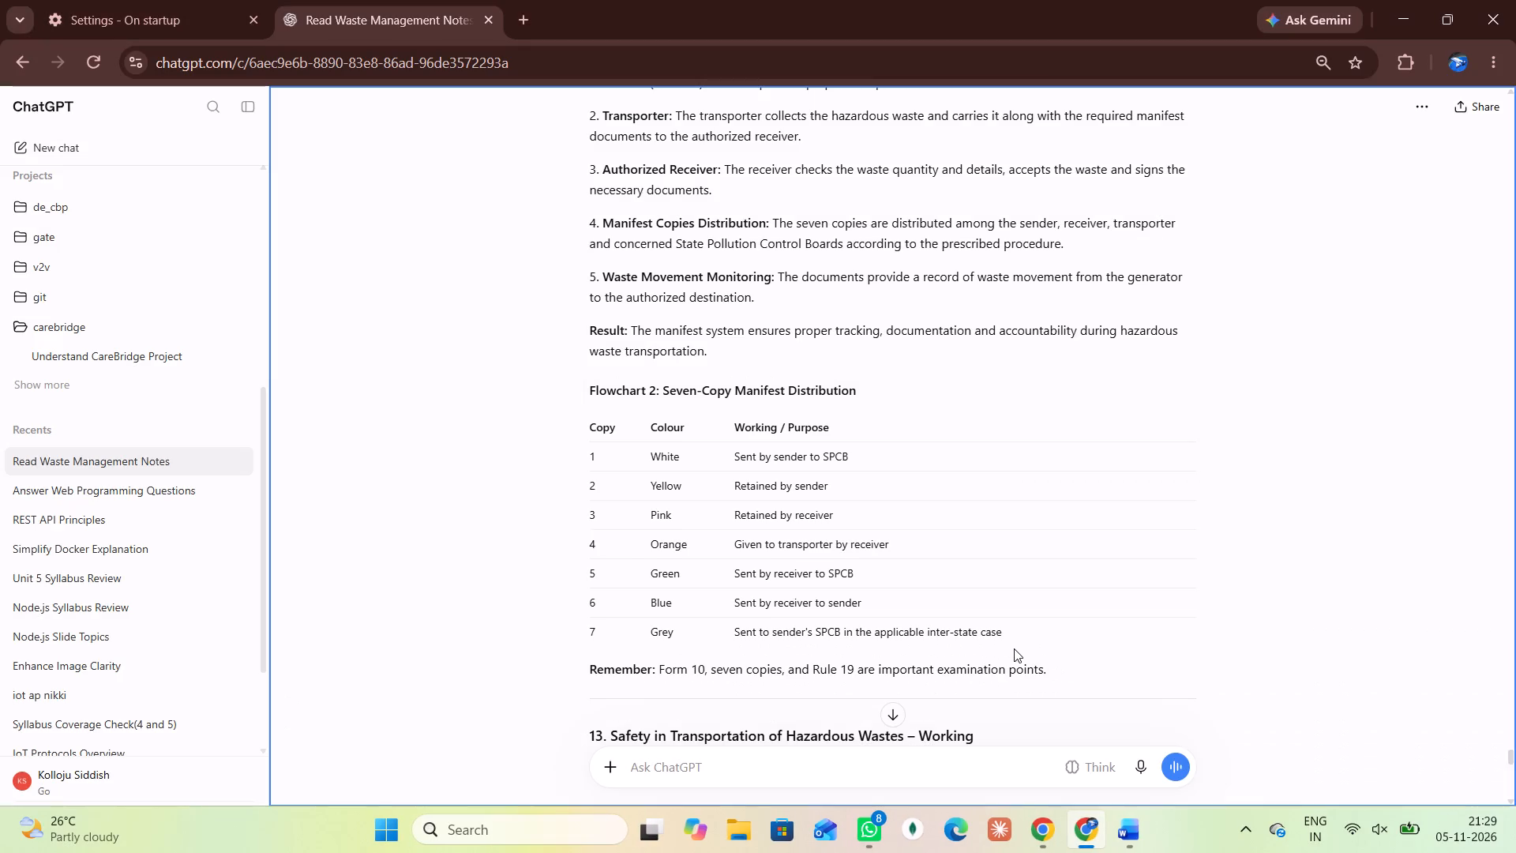
In Word, replace topic 12's section D table and "Haryana State Pollution Control Board+1" line with the snipped table, putting heading E on its own line.
key("alt+Tab")
scroll(951, 546, "up", 2)
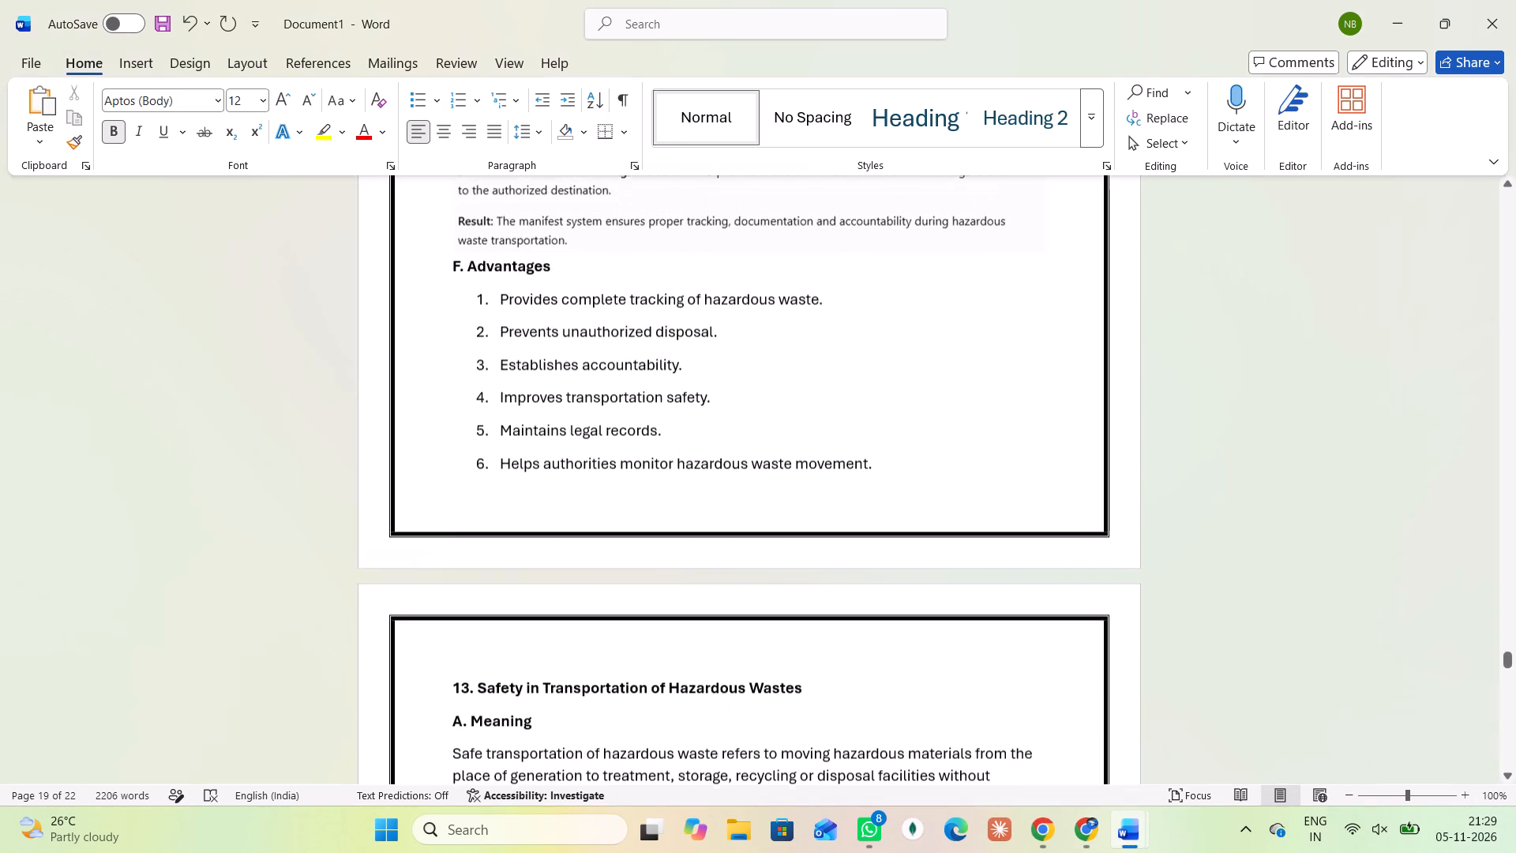
scroll(951, 546, "up", 2)
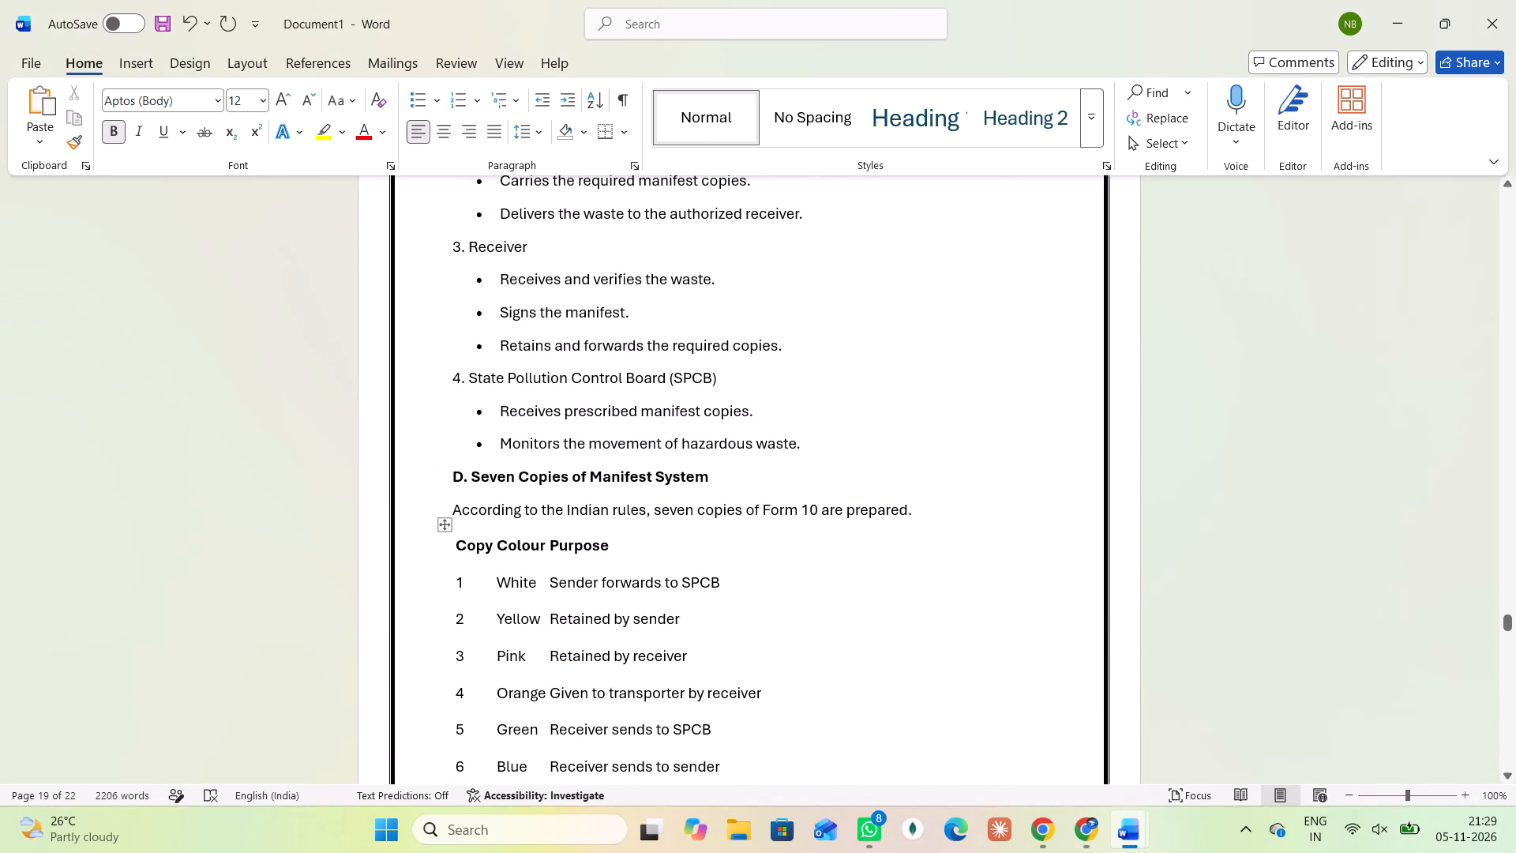
scroll(951, 546, "down", 1)
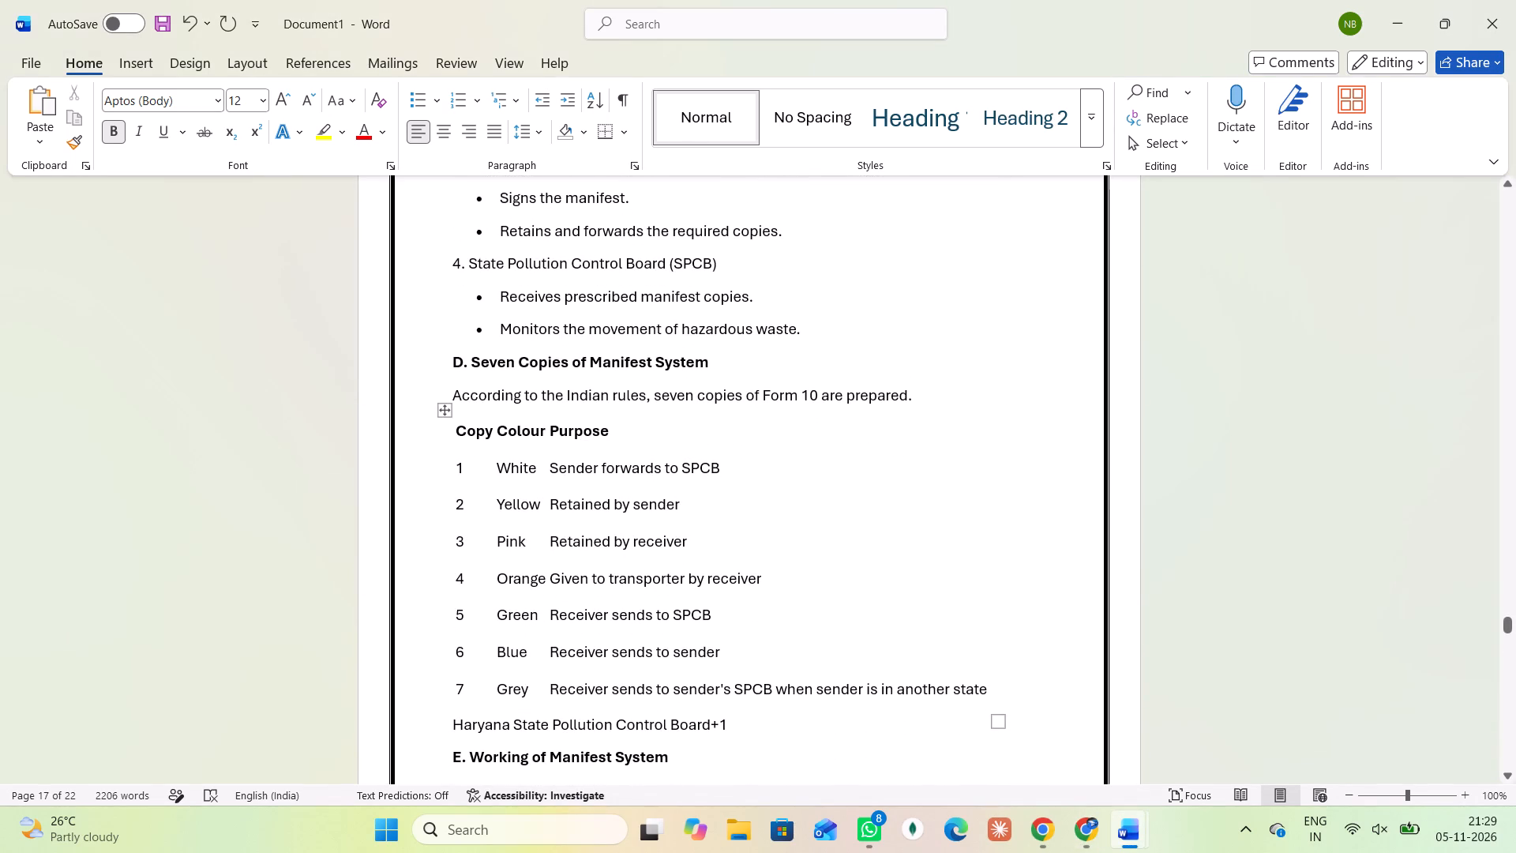
right_click_drag(758, 733, 445, 431)
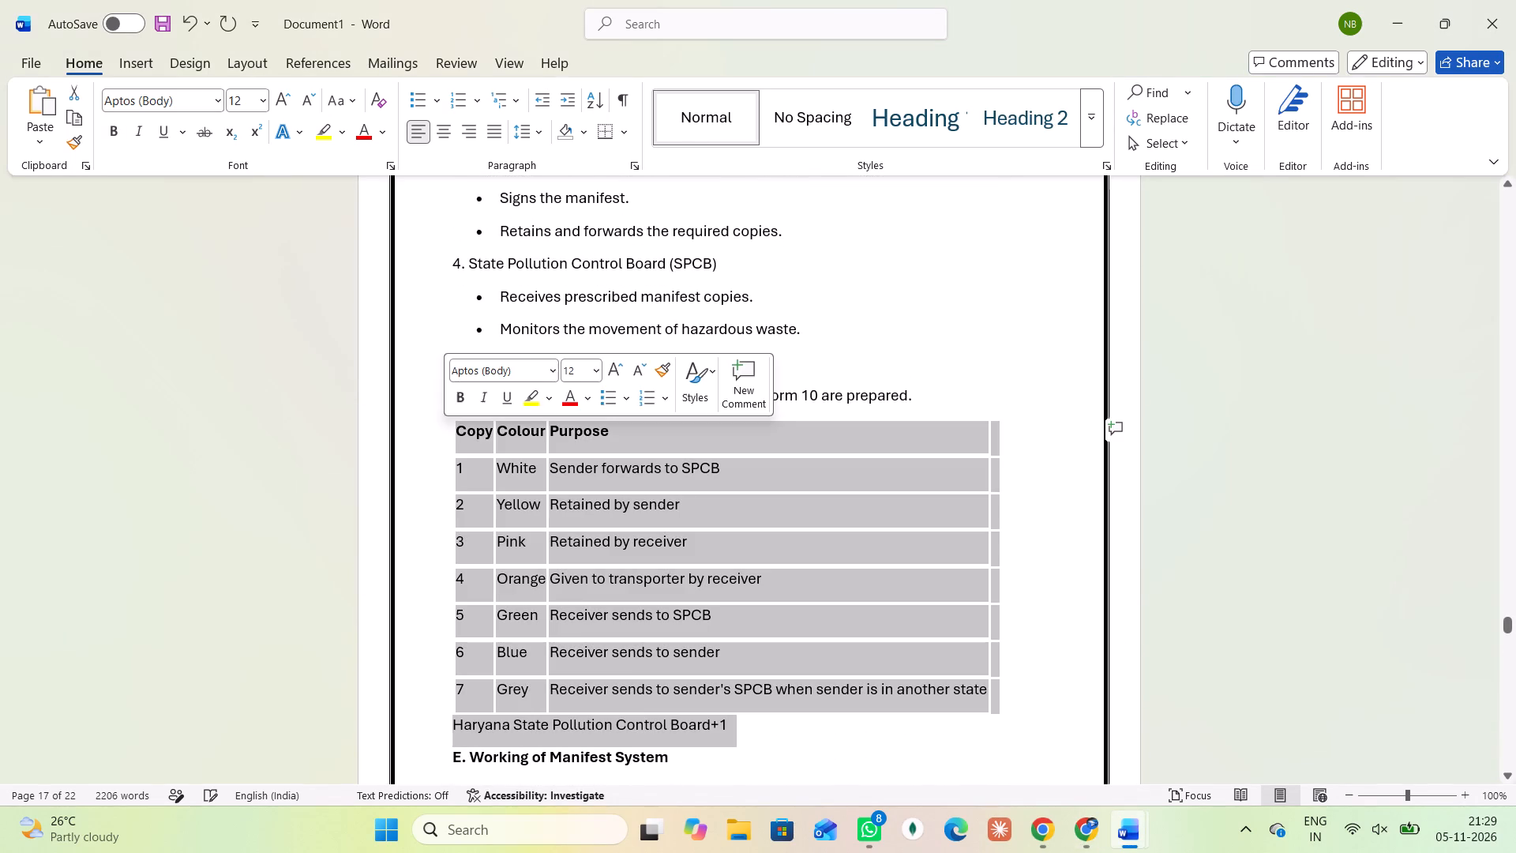
key("ctrl+v")
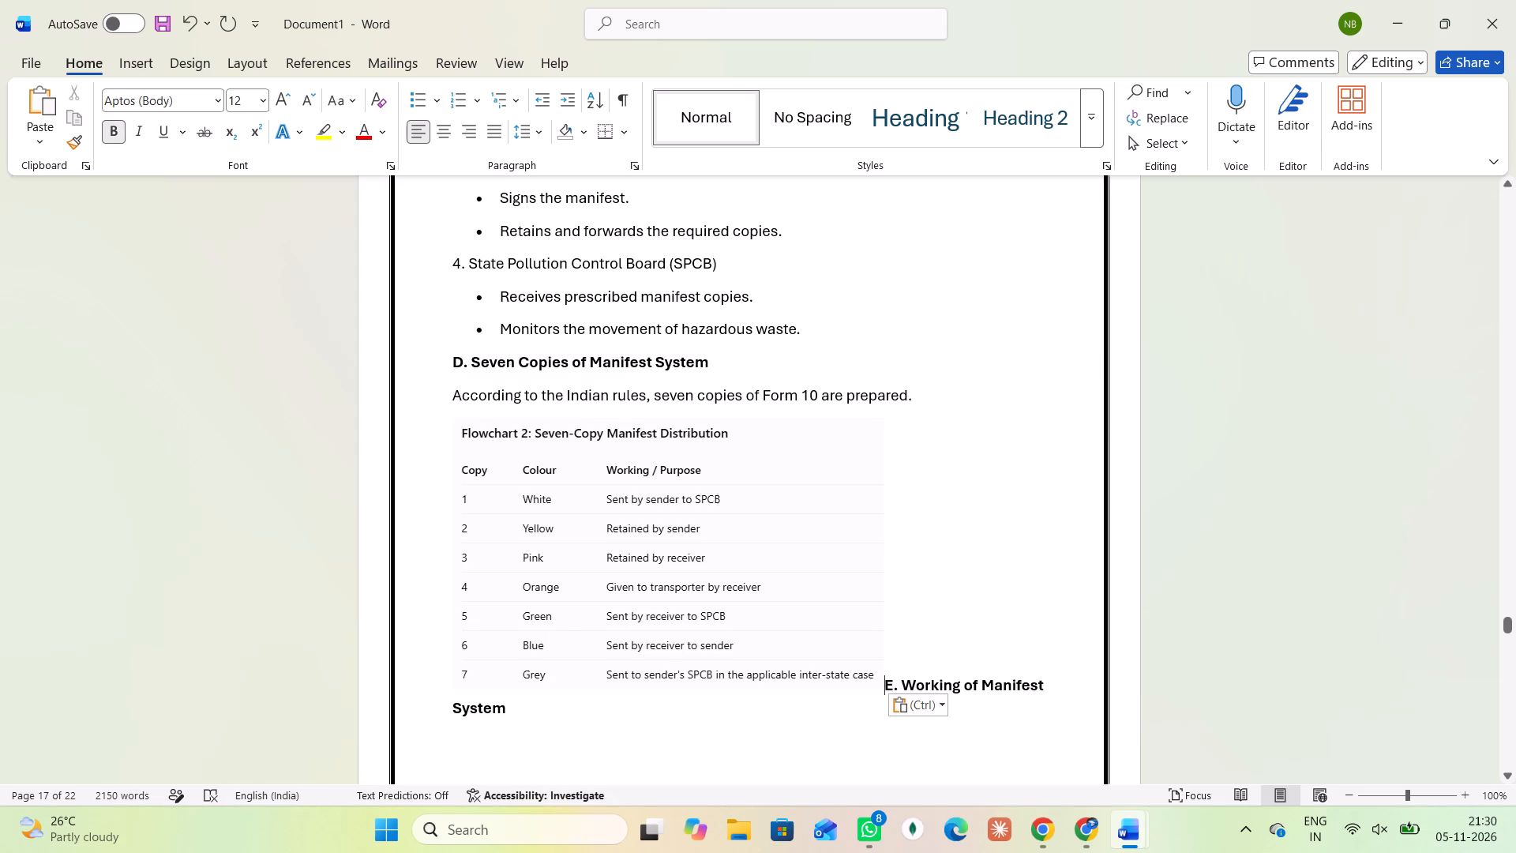
key("Return")
Switch to ChatGPT and snip topic 13's Flowchart 1: Safe Transportation Process Working, points 1 to 8, without the Result.
key("alt+super+Tab")
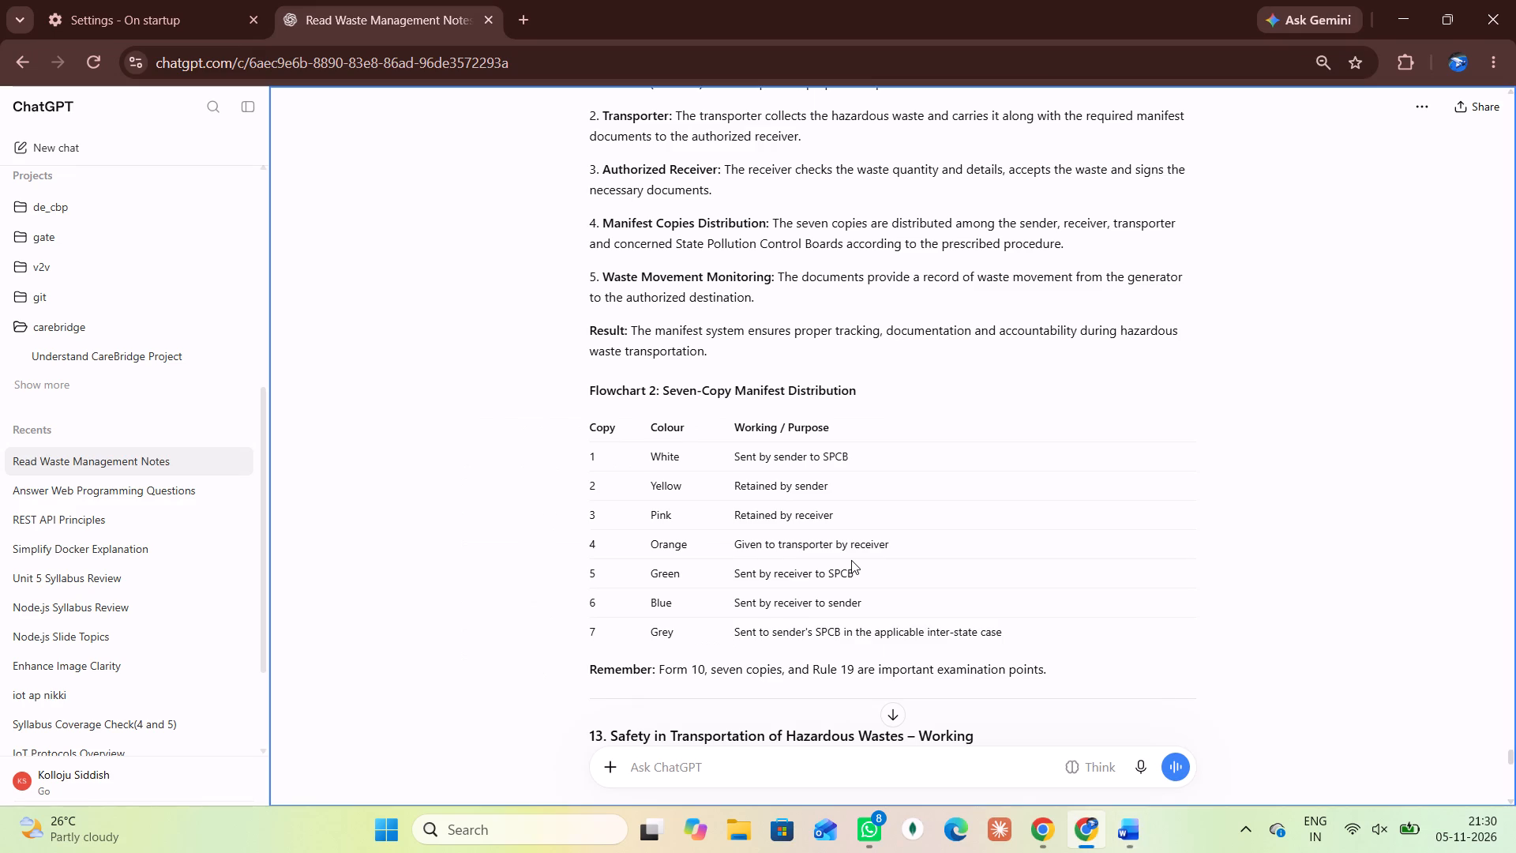
scroll(1124, 505, "down", 3)
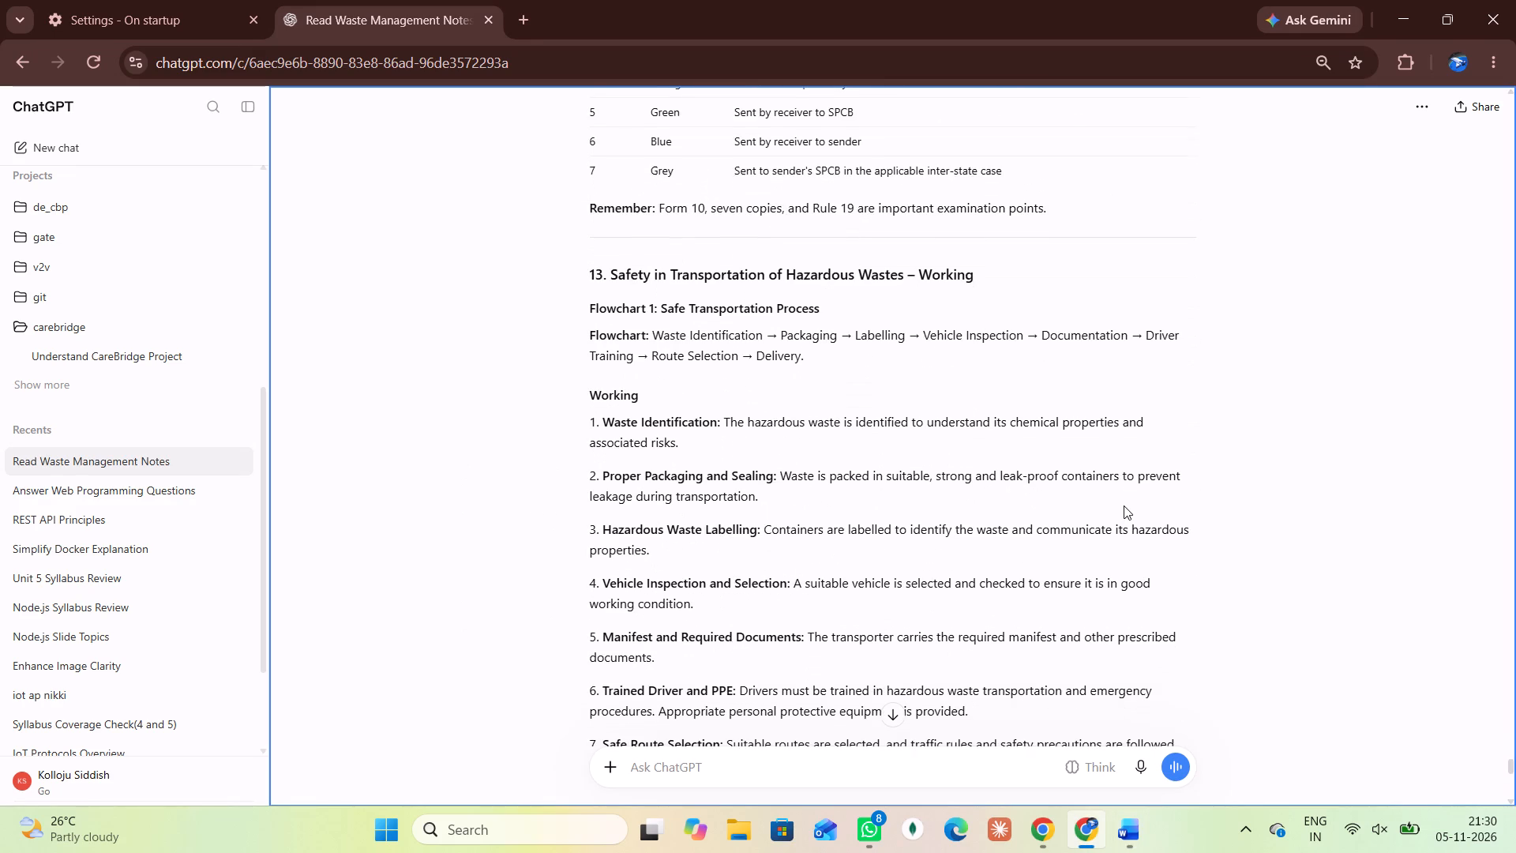
scroll(1124, 505, "down", 2)
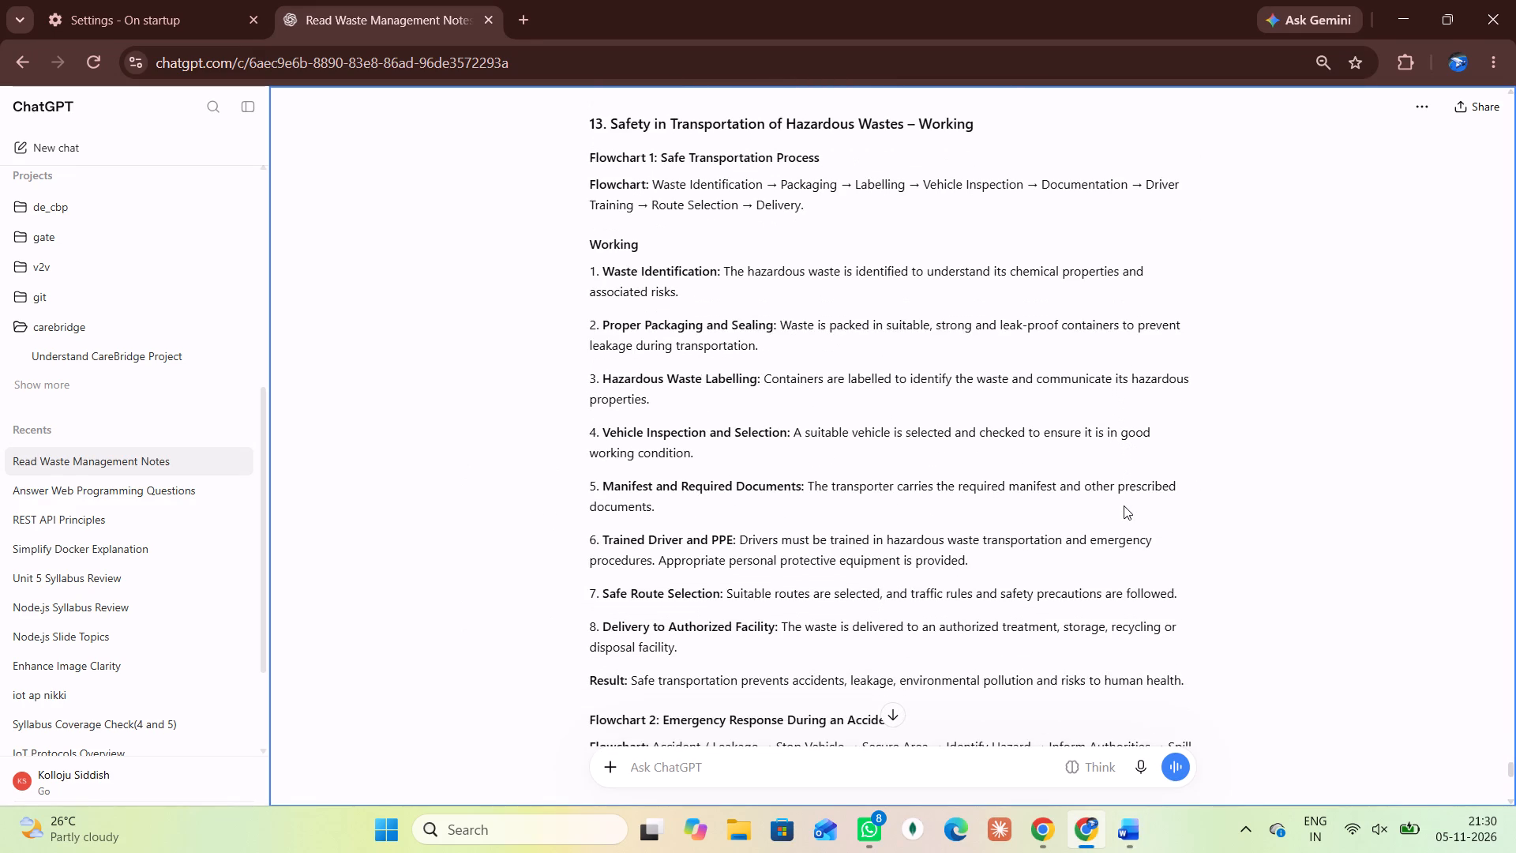
scroll(1124, 505, "down", 1)
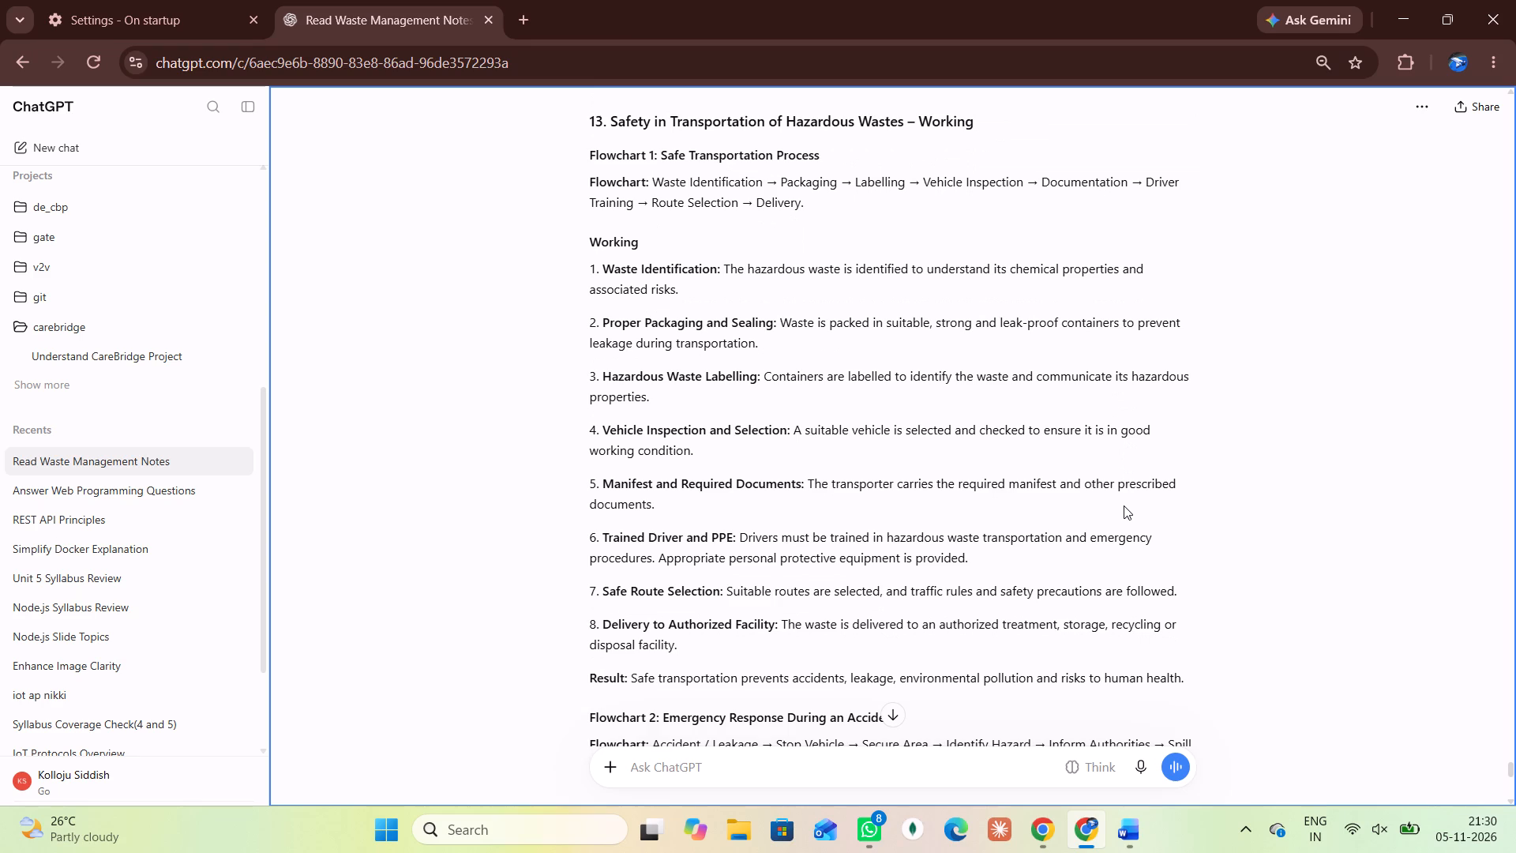
scroll(1124, 505, "down", 2)
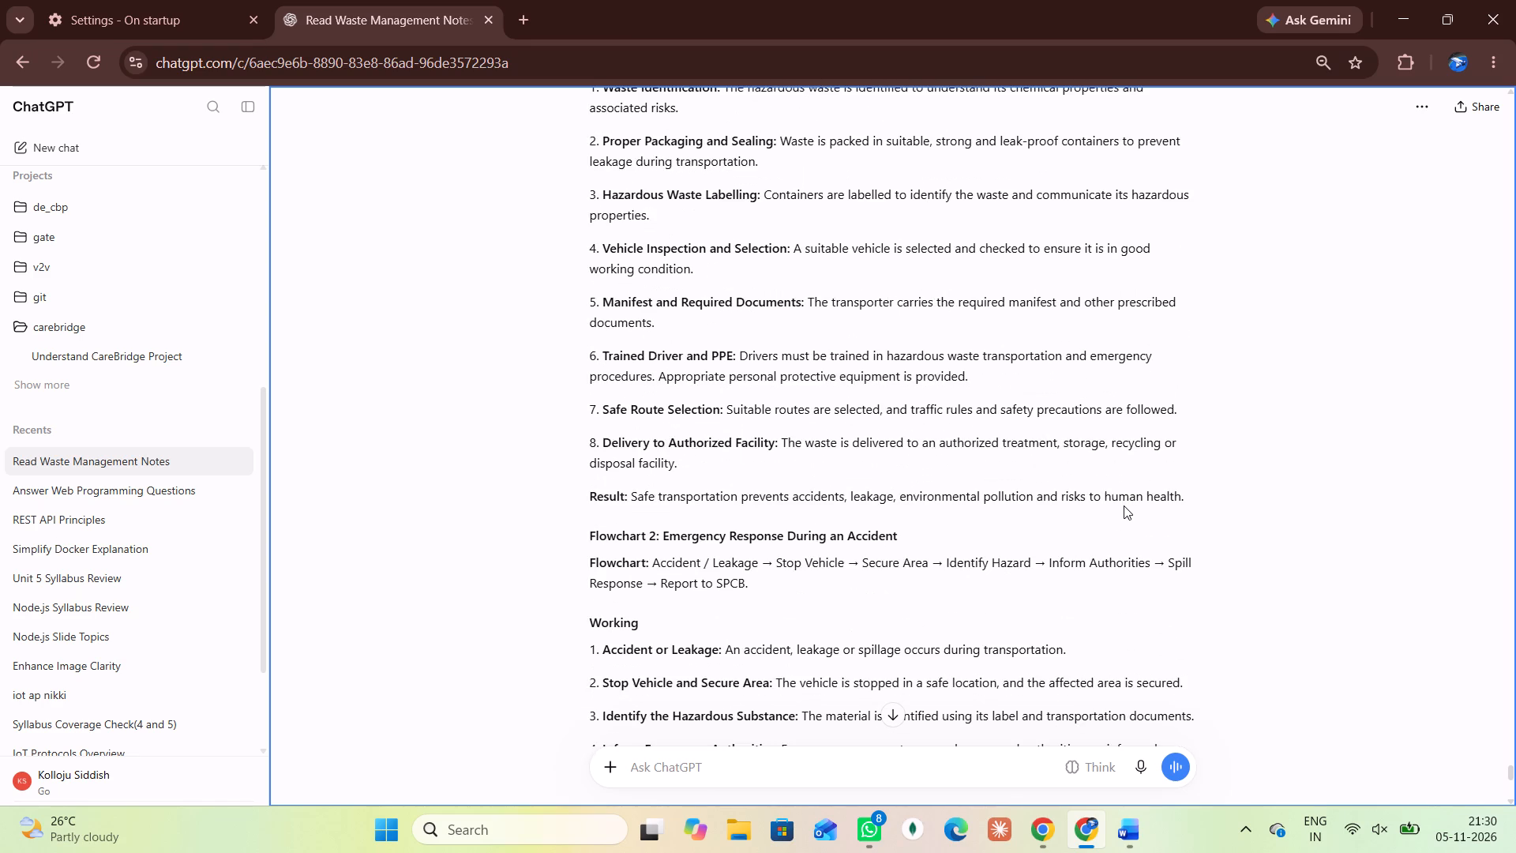
scroll(1124, 505, "up", 1)
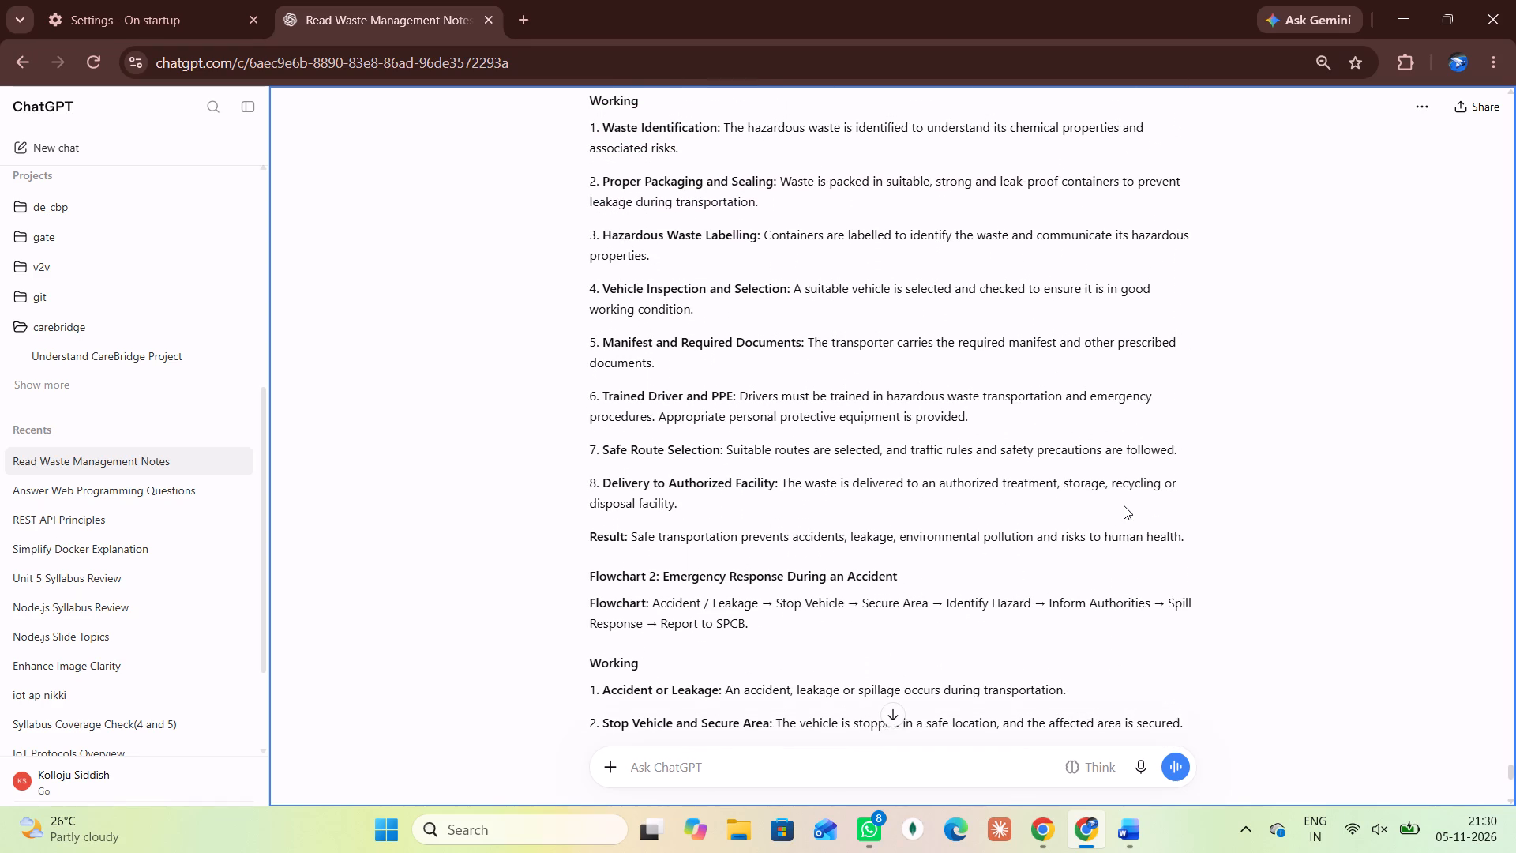
scroll(1124, 505, "up", 2)
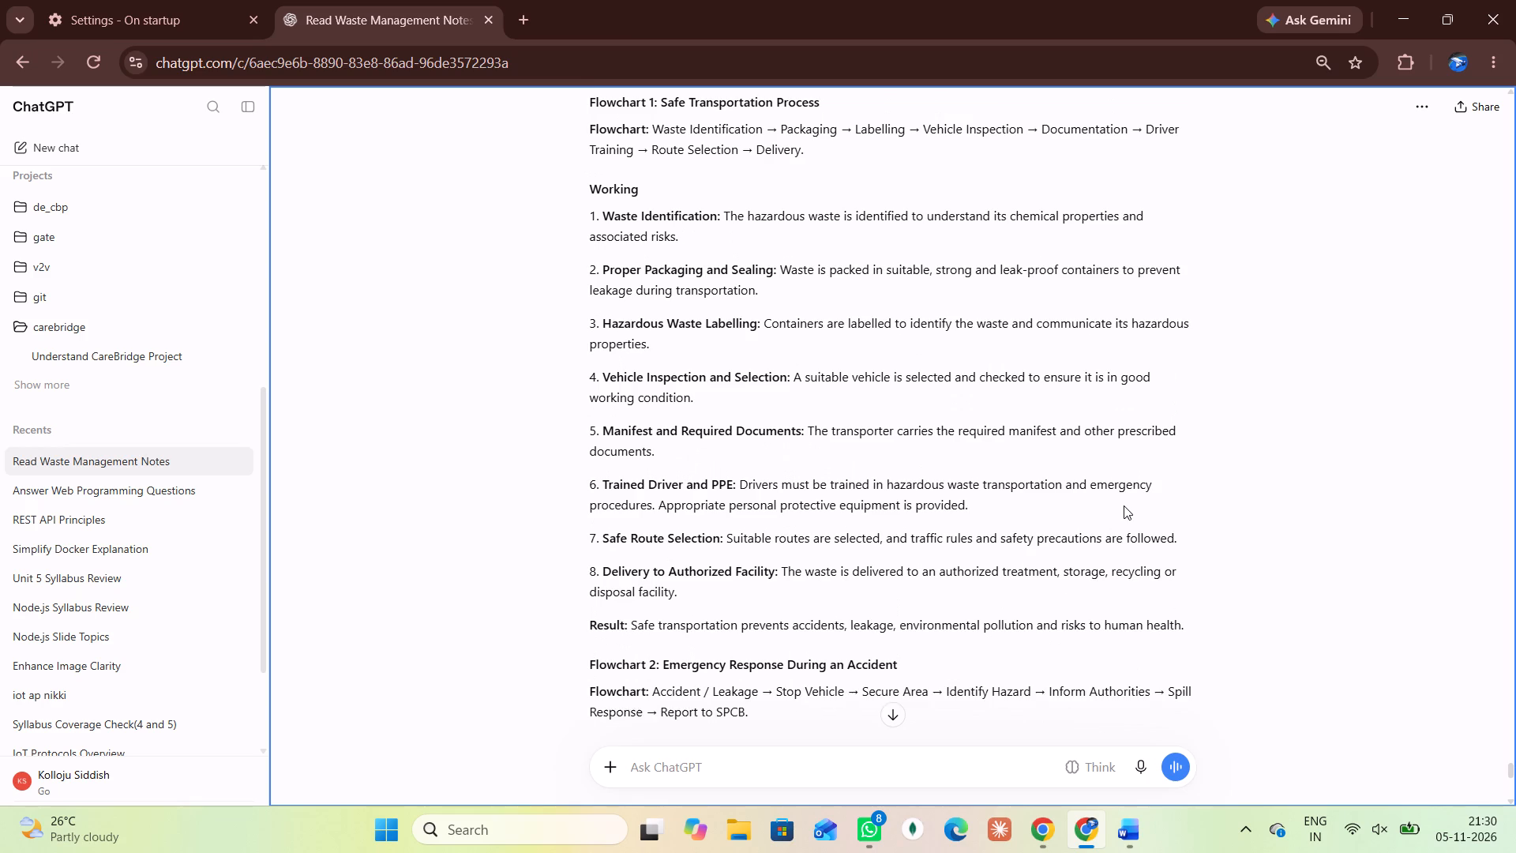
key("shift+super+s")
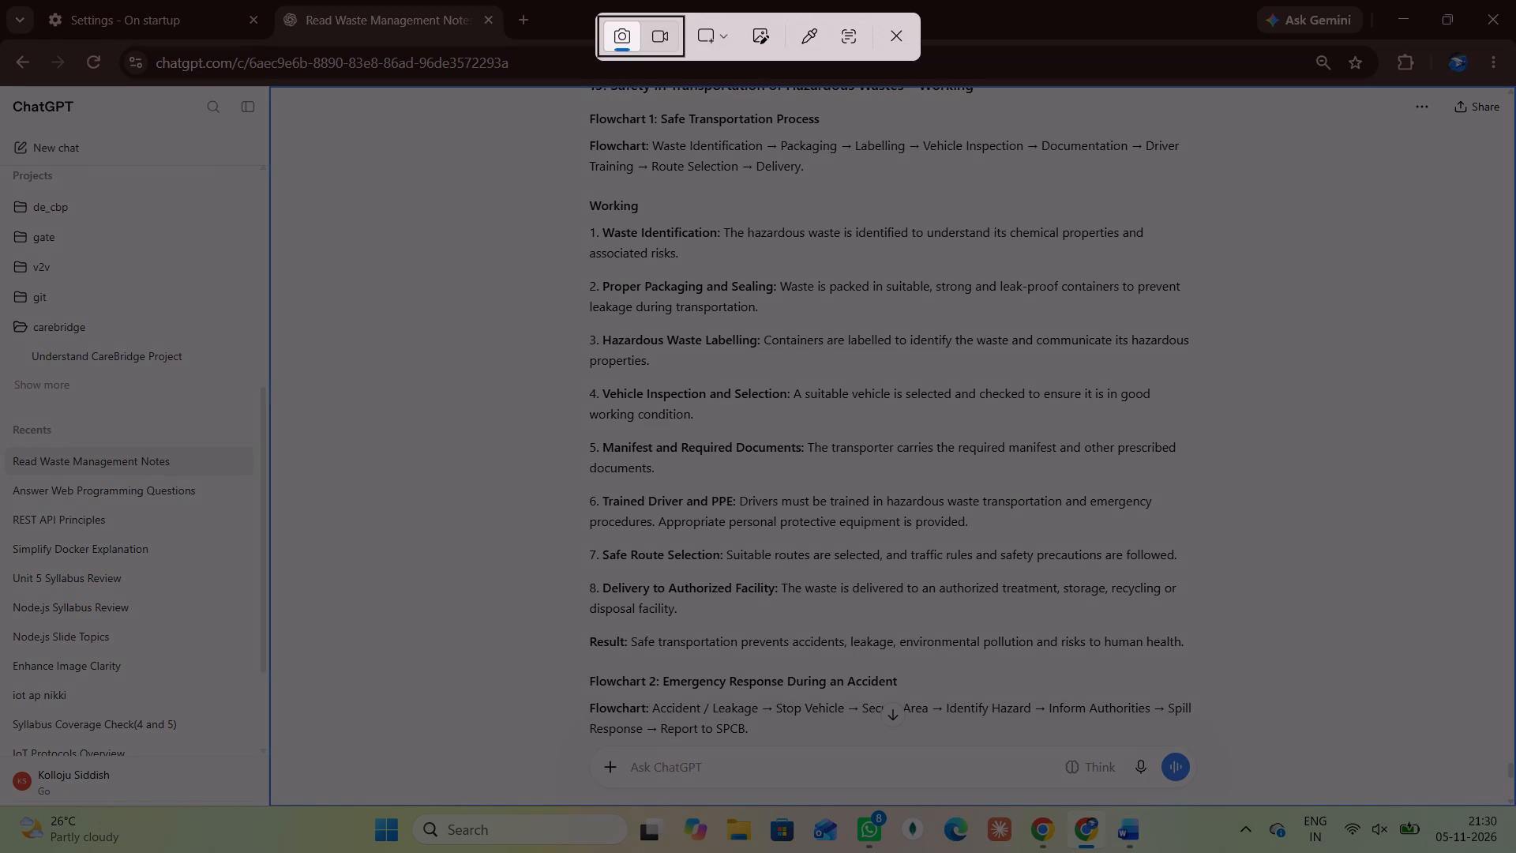
left_click_drag(578, 188, 1216, 532)
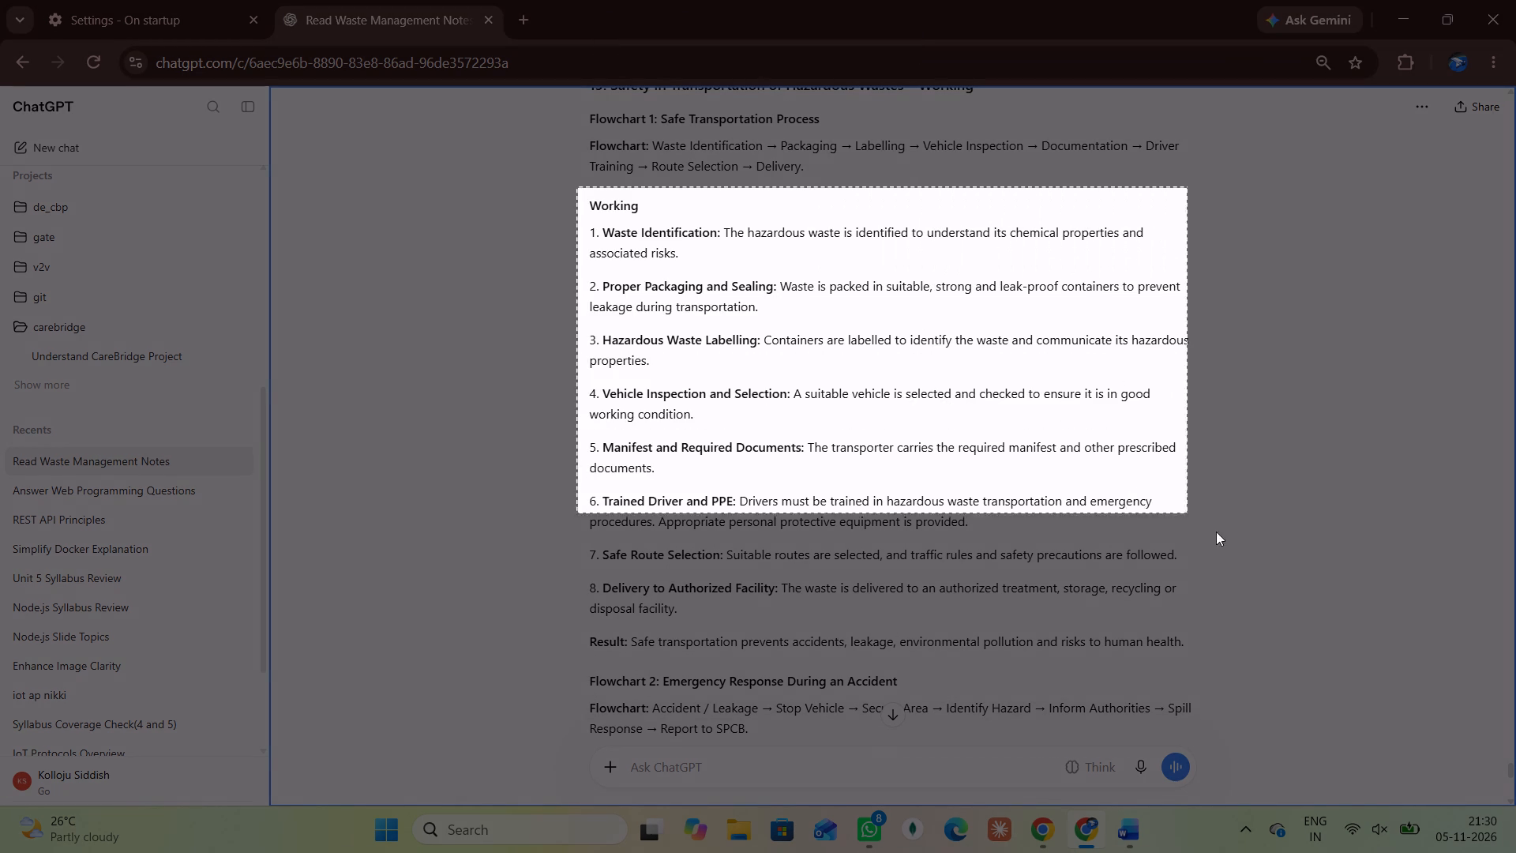
left_click_drag(1216, 532, 1206, 668)
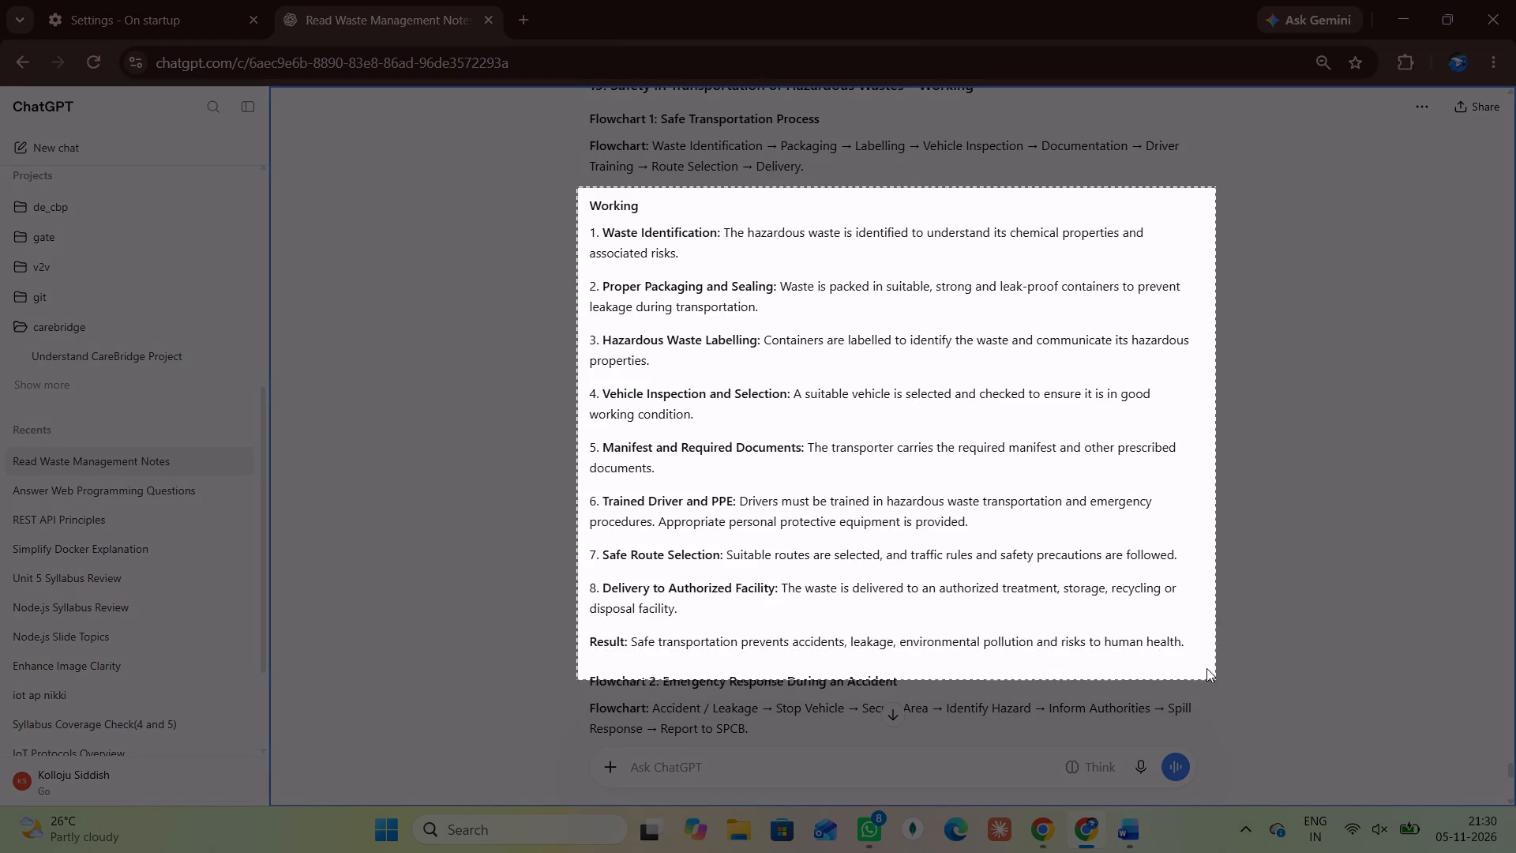
left_click_drag(1206, 668, 1195, 626)
In Word, insert the snipped Working on a new line between topic 13's Diagram 1: Safe transportation process and section E.
key("alt+Tab")
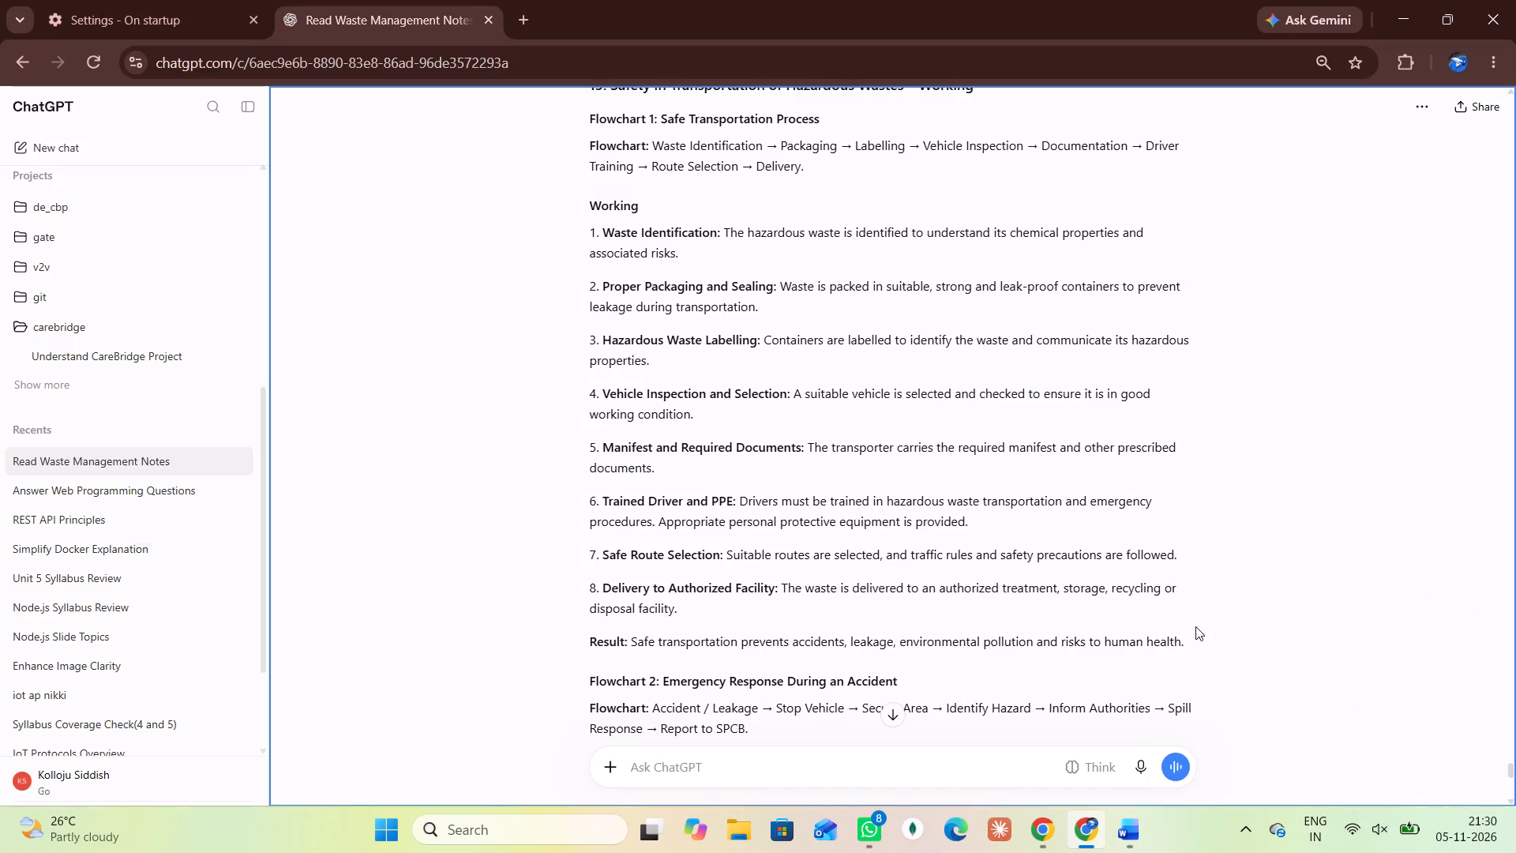
scroll(869, 637, "down", 6)
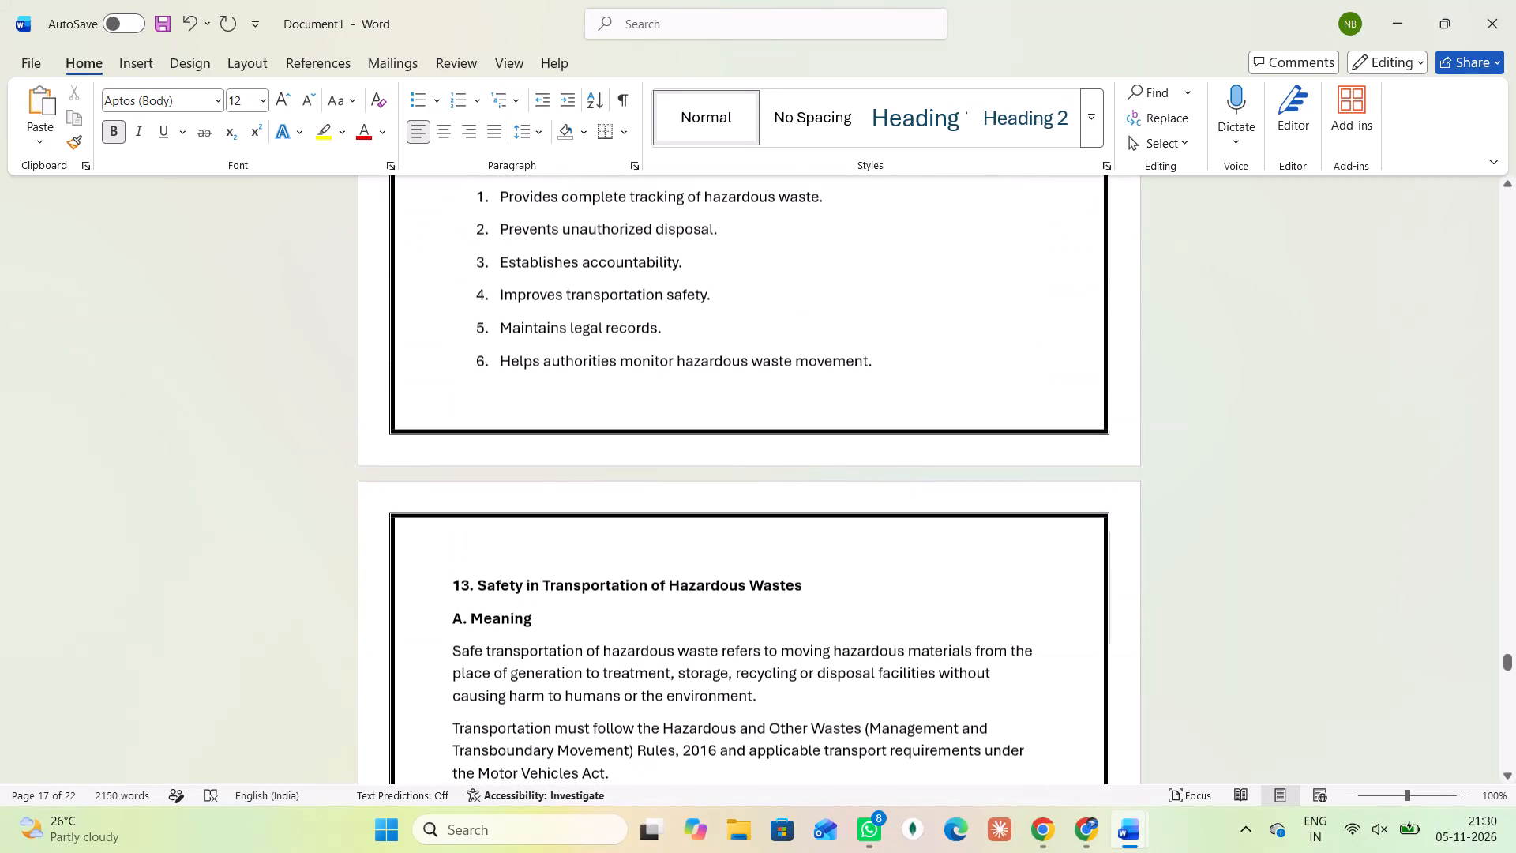
scroll(869, 637, "down", 4)
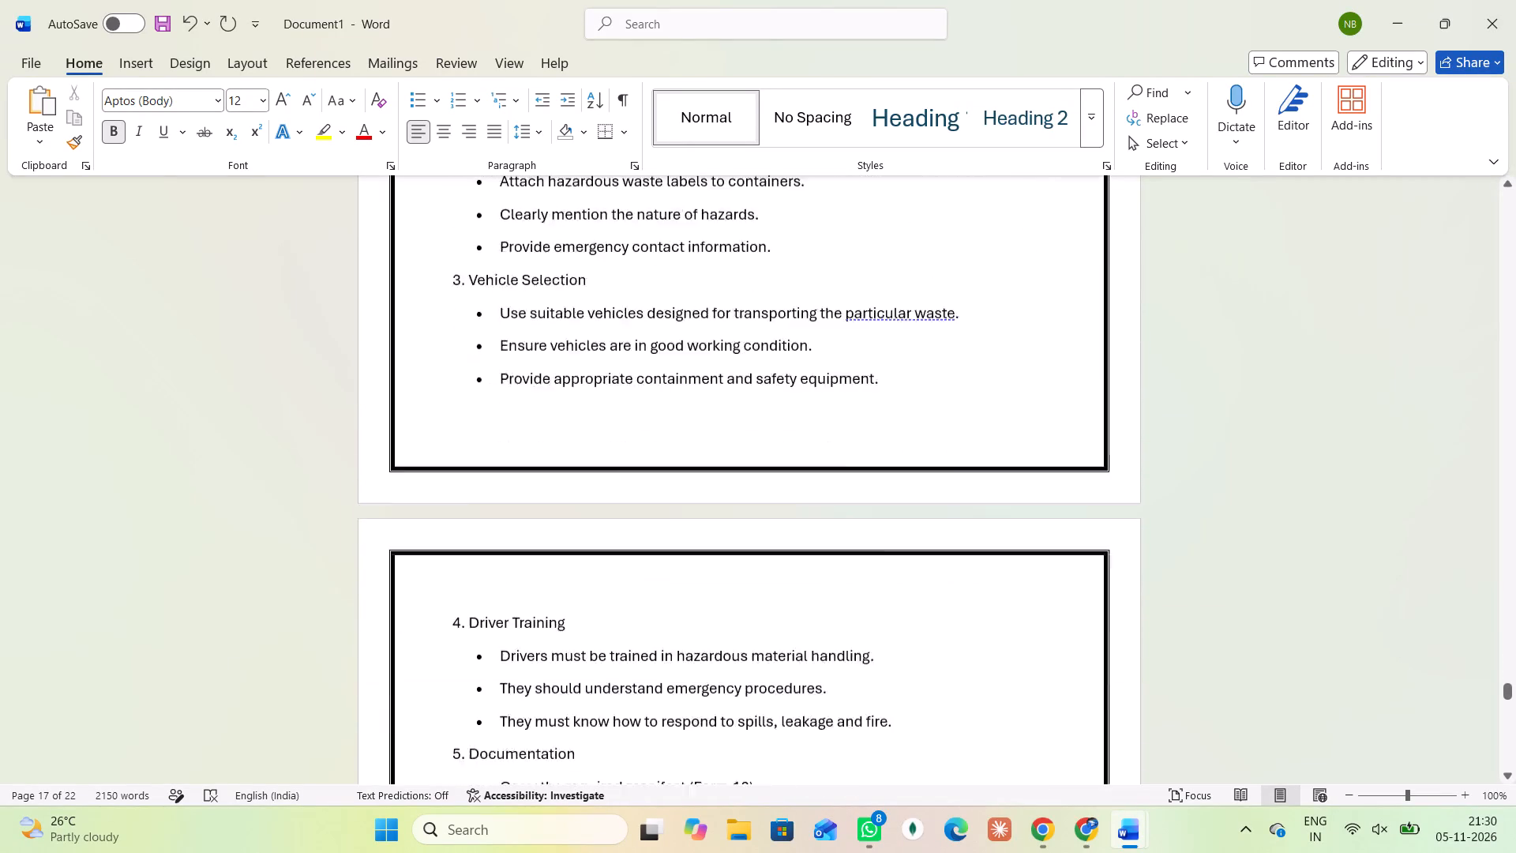
scroll(869, 637, "down", 3)
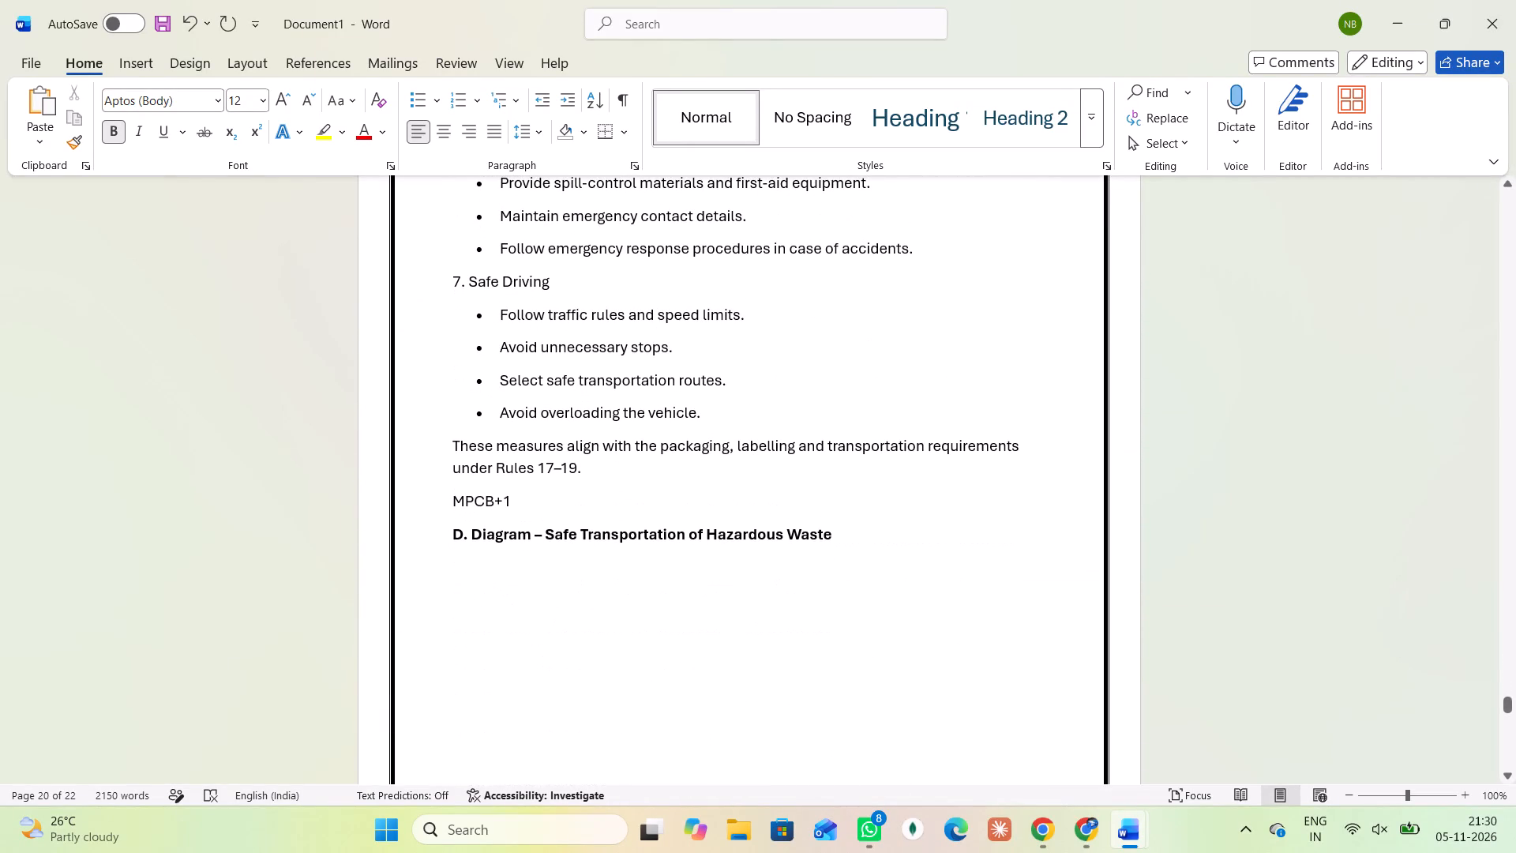
left_click(891, 575)
scroll(891, 575, "down", 2)
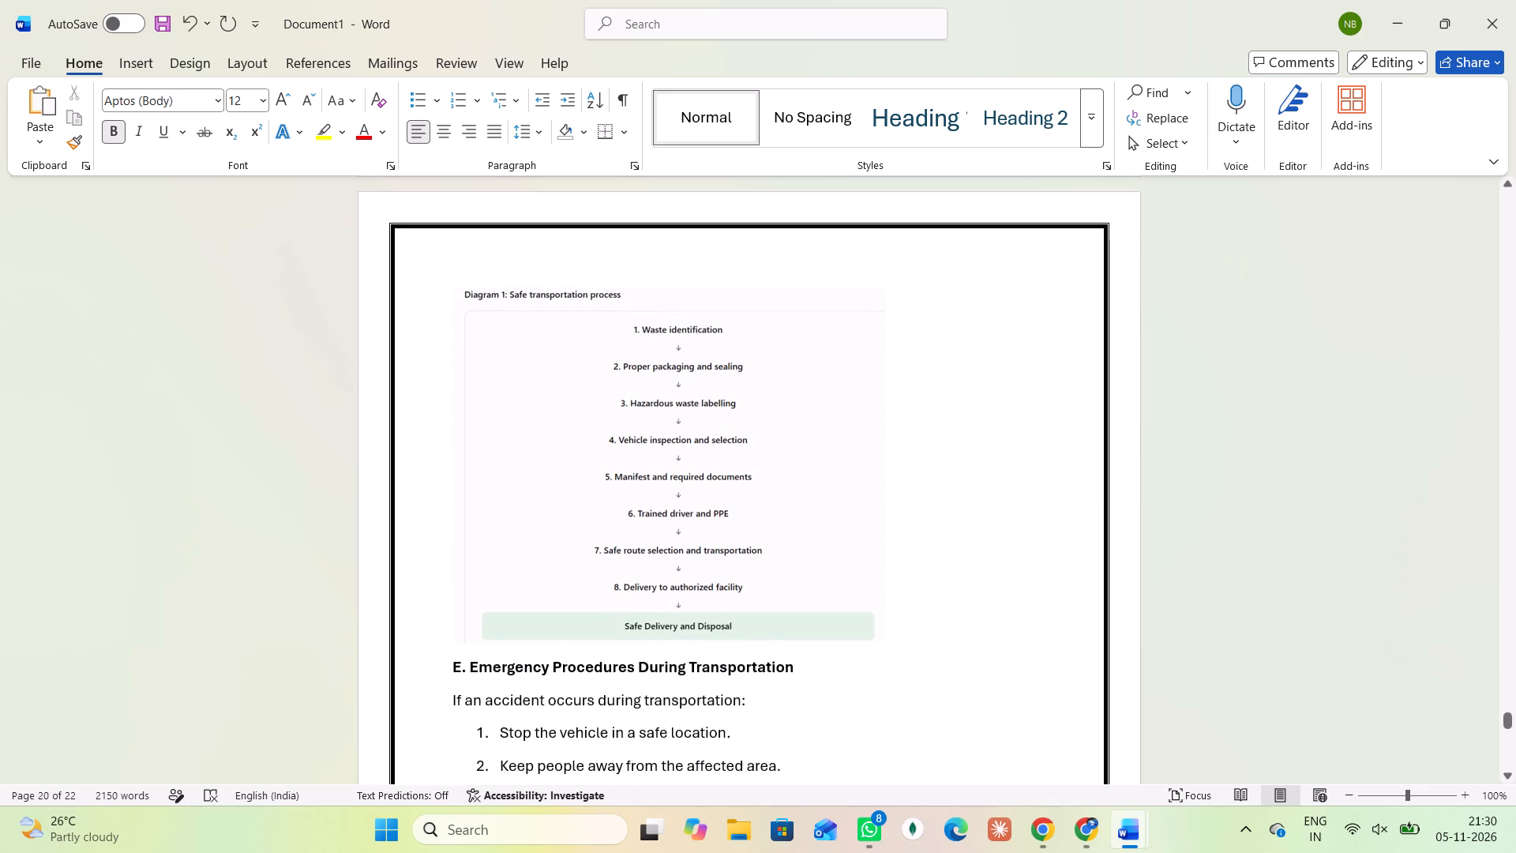
scroll(859, 565, "up", 2)
scroll(936, 430, "down", 1)
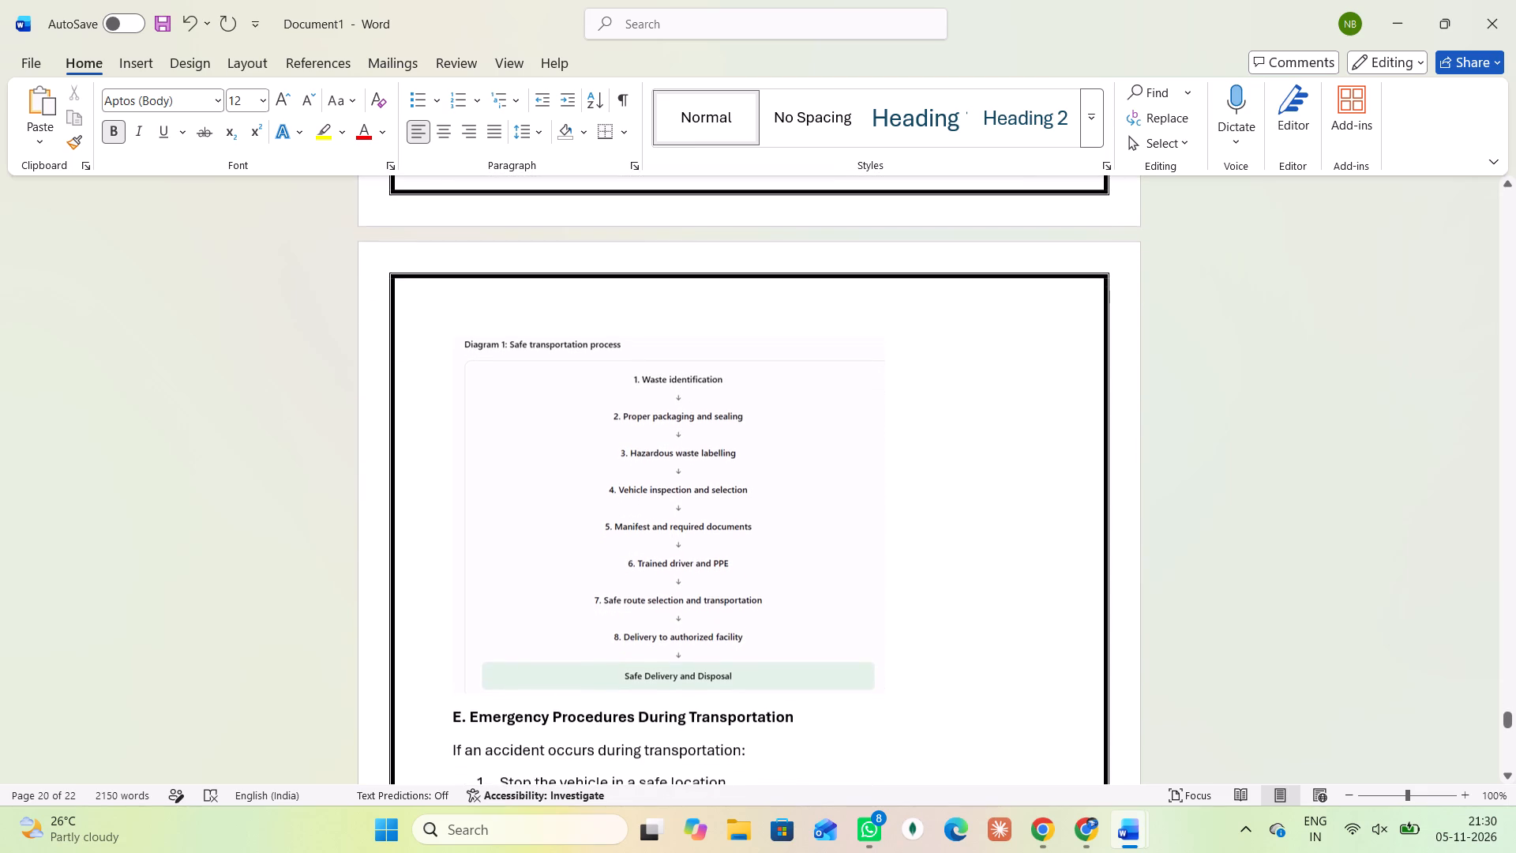
left_click(956, 579)
key("Return")
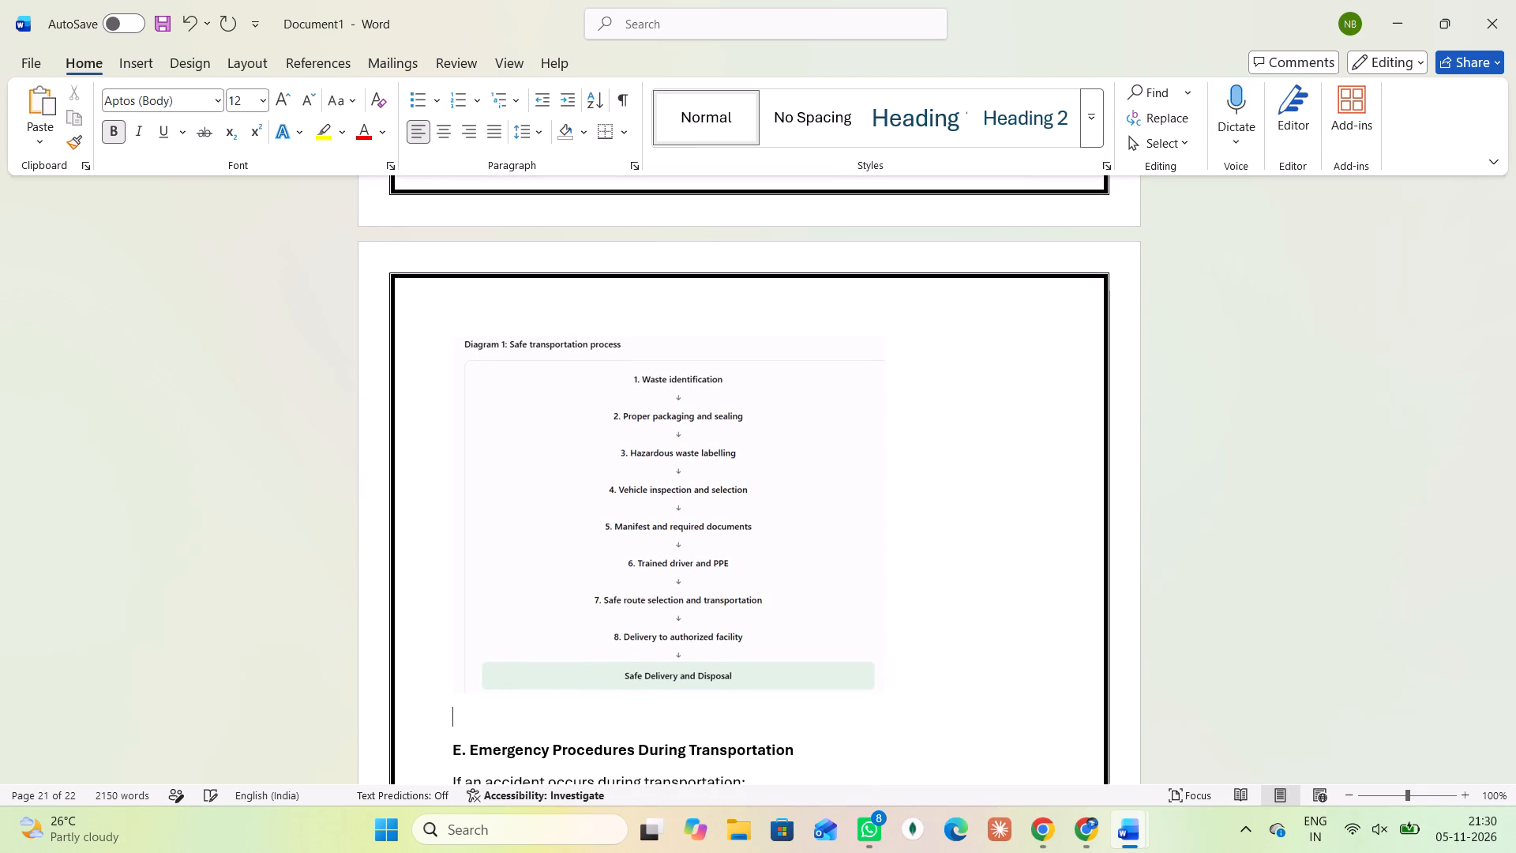
key("ctrl+v")
Switch to ChatGPT and snip topic 13's Flowchart 2: Emergency Response During an Accident Working, points 1 to 7, without the Result.
scroll(769, 532, "down", 1)
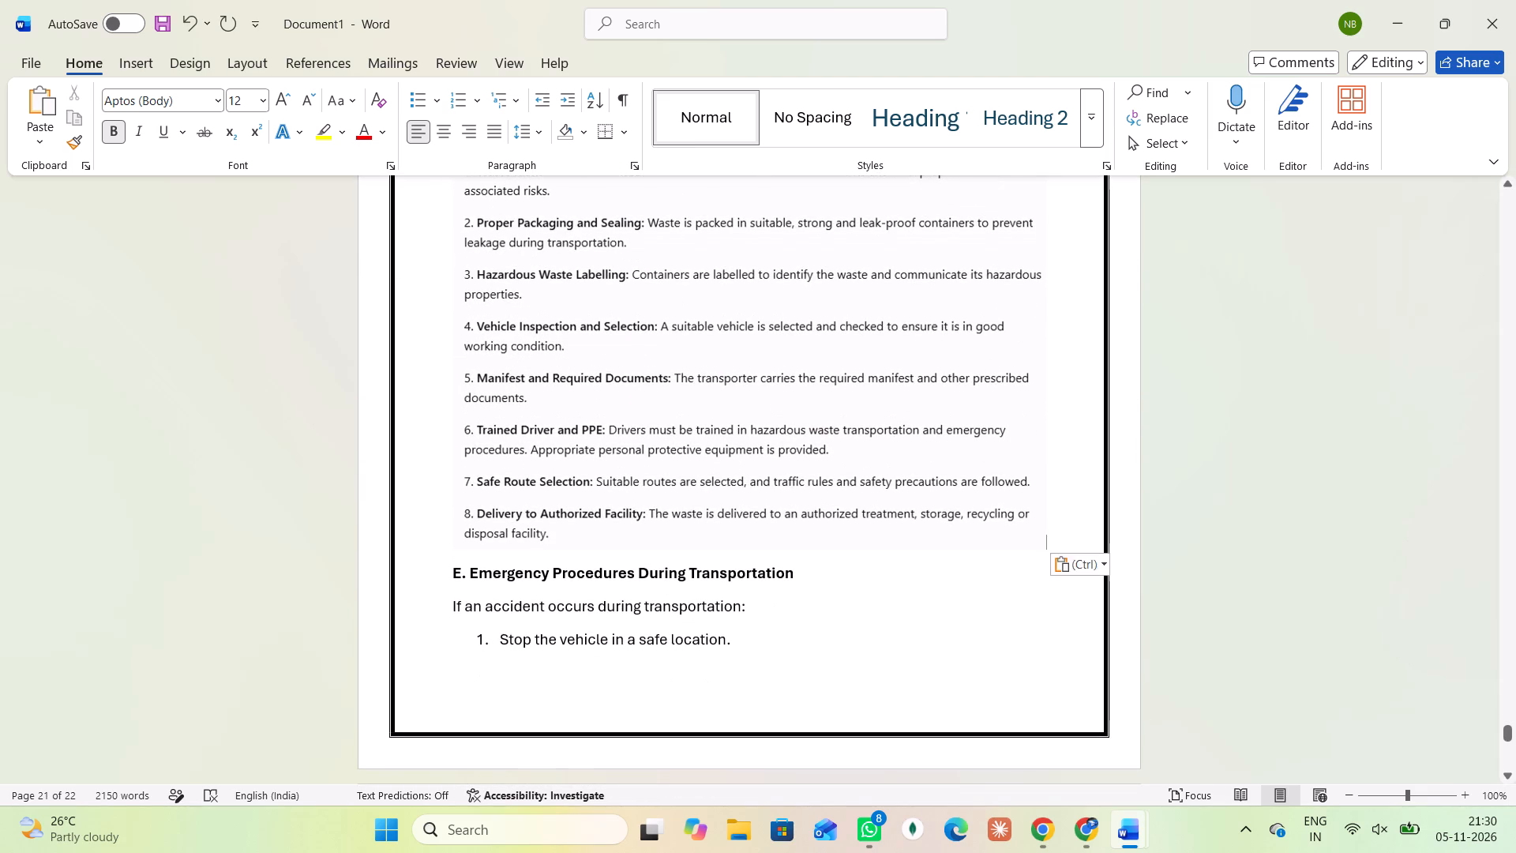
scroll(758, 562, "down", 2)
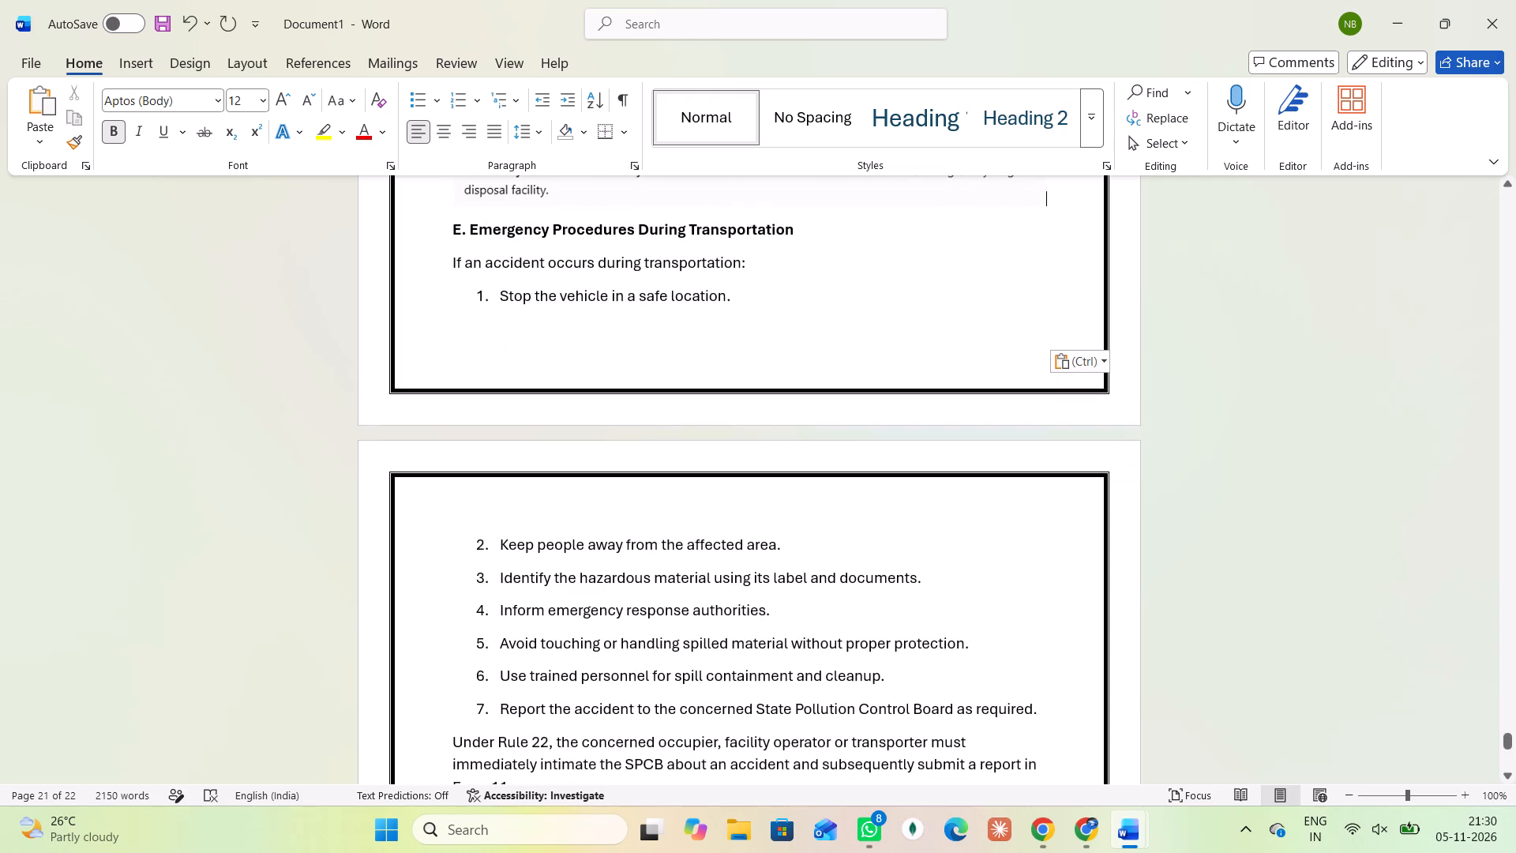
scroll(758, 562, "down", 1)
key("alt+Tab")
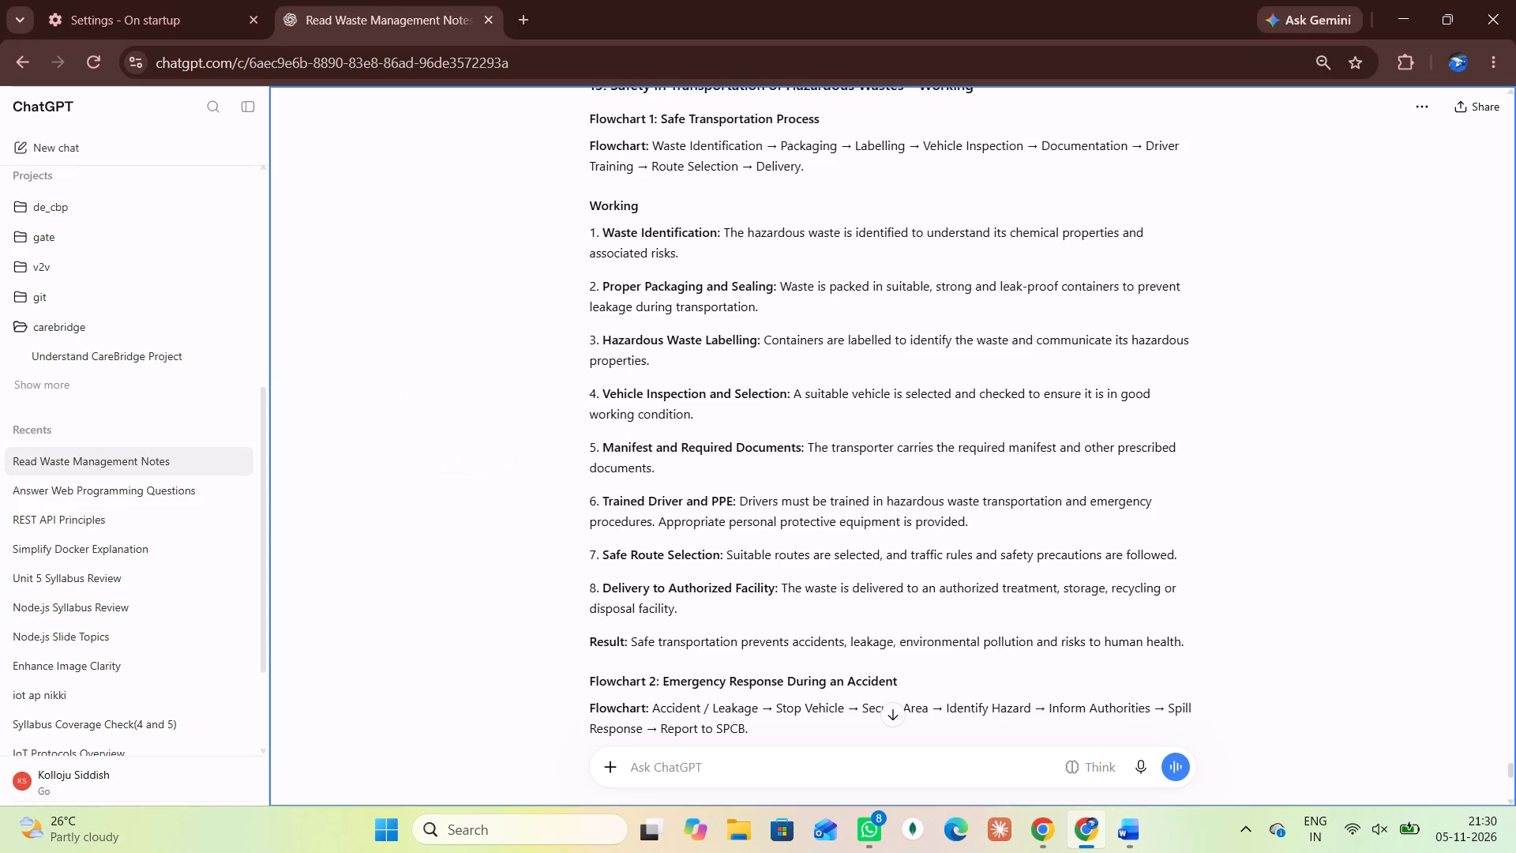
scroll(758, 562, "down", 2)
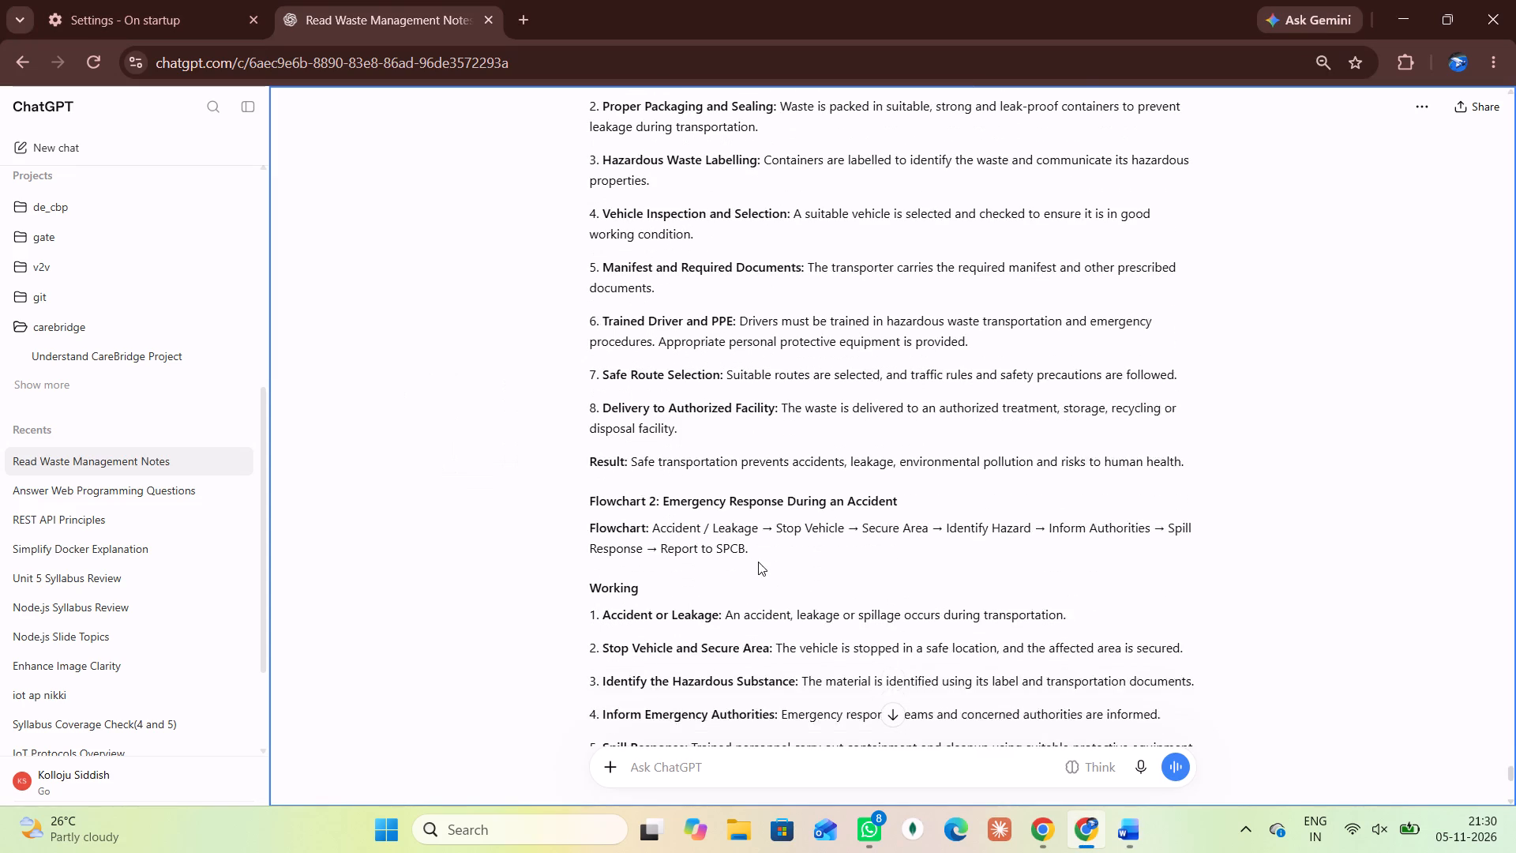
scroll(758, 562, "down", 2)
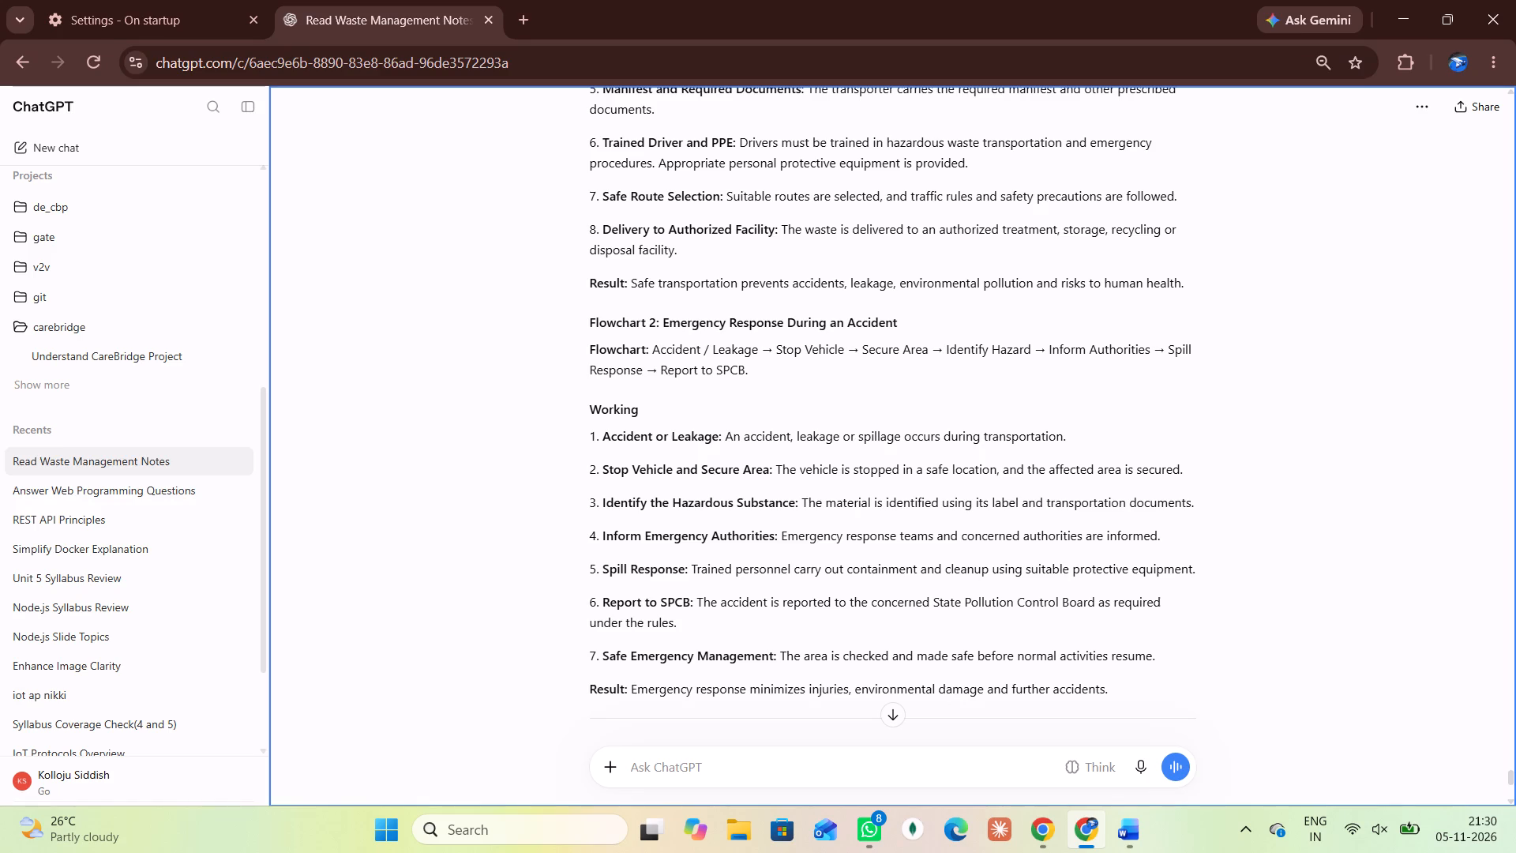
key("alt+Tab")
scroll(758, 562, "down", 3)
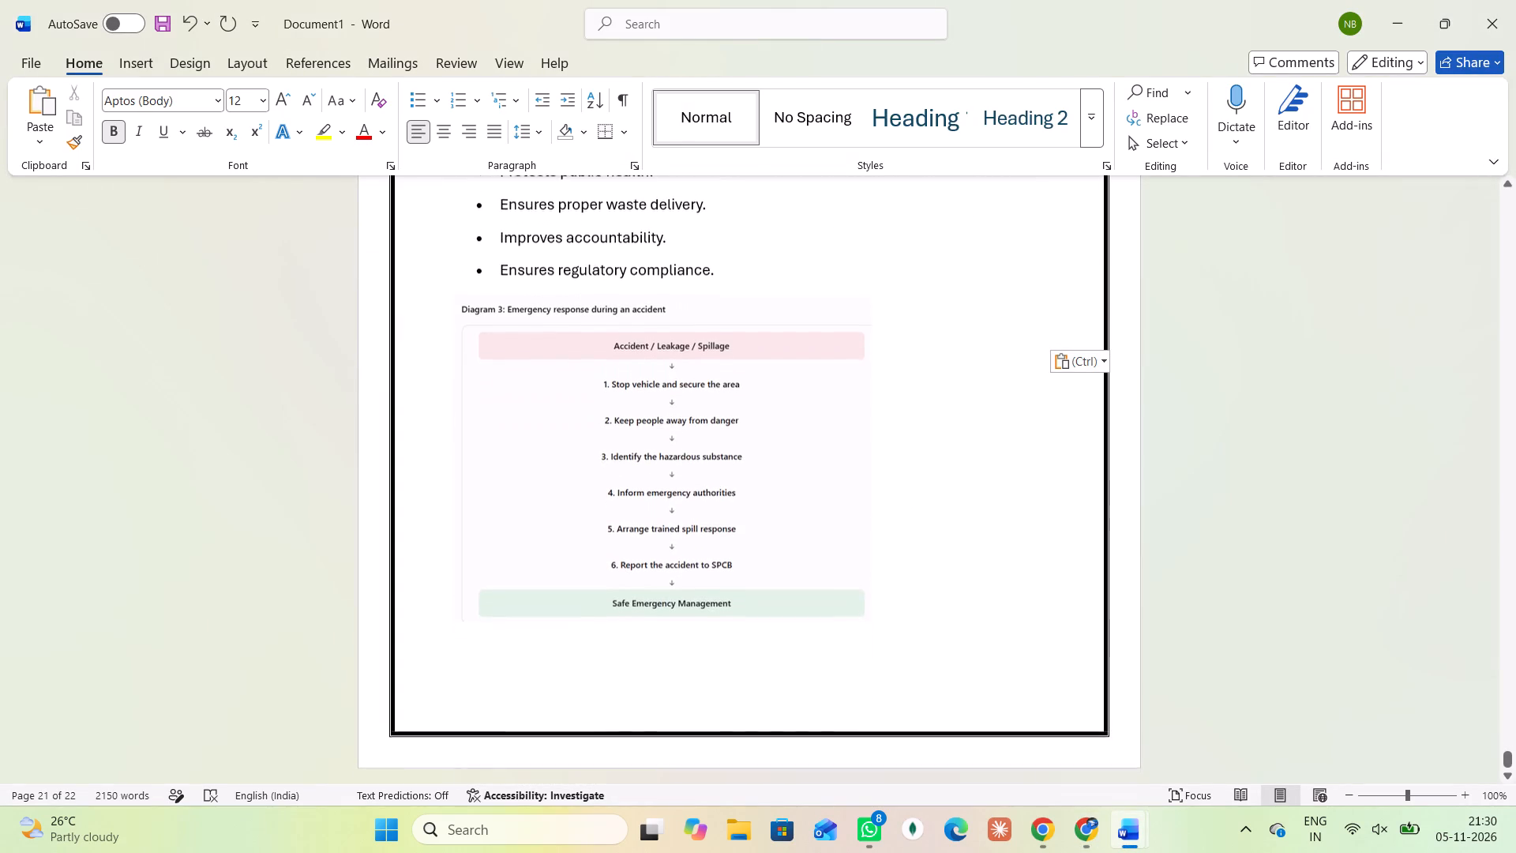
key("alt+Tab")
scroll(758, 562, "down", 1)
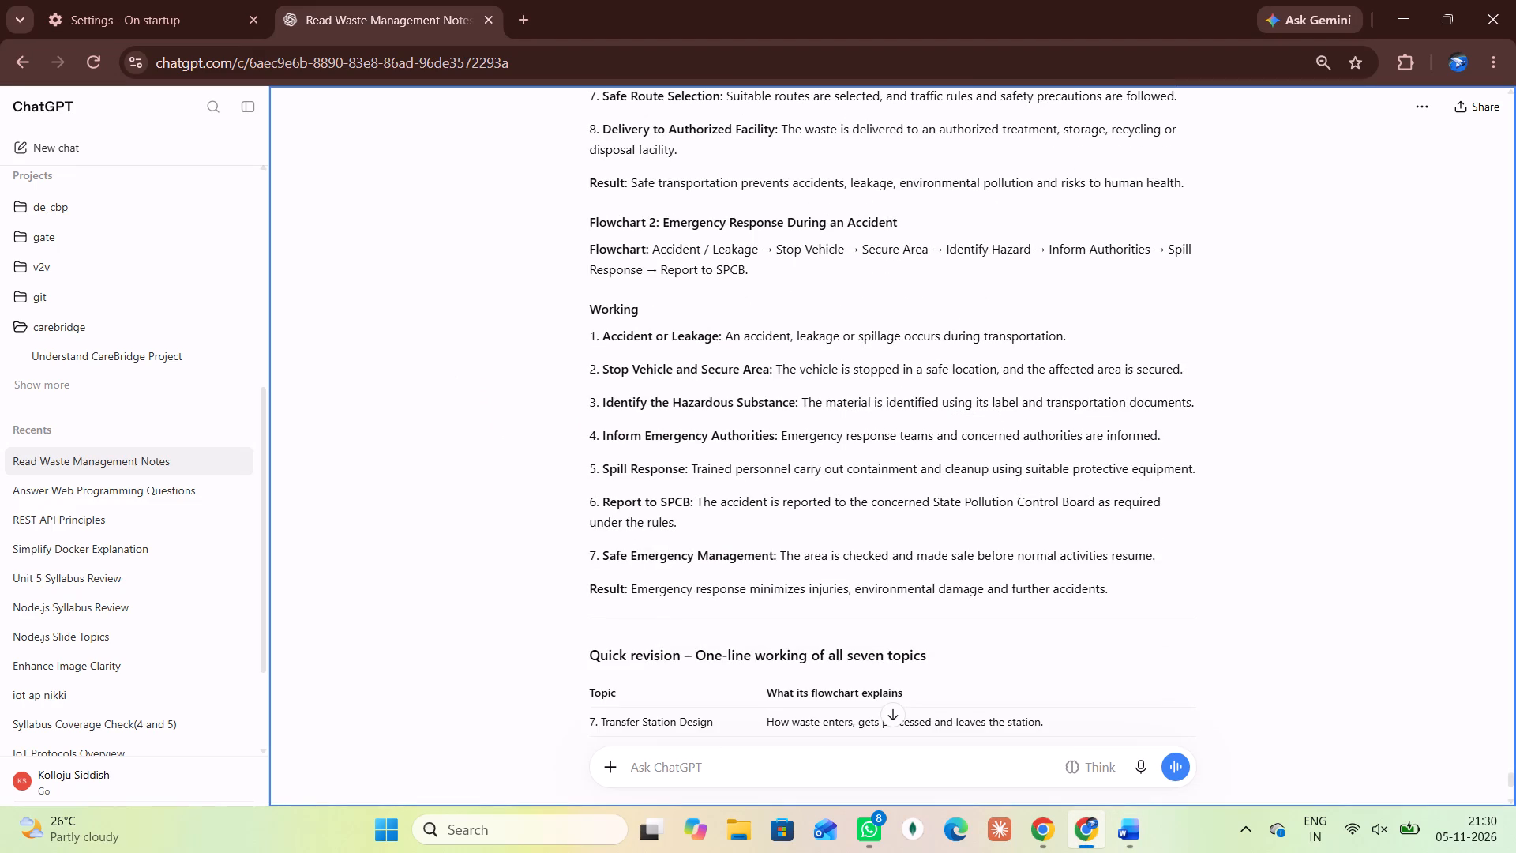
key("shift+super+s")
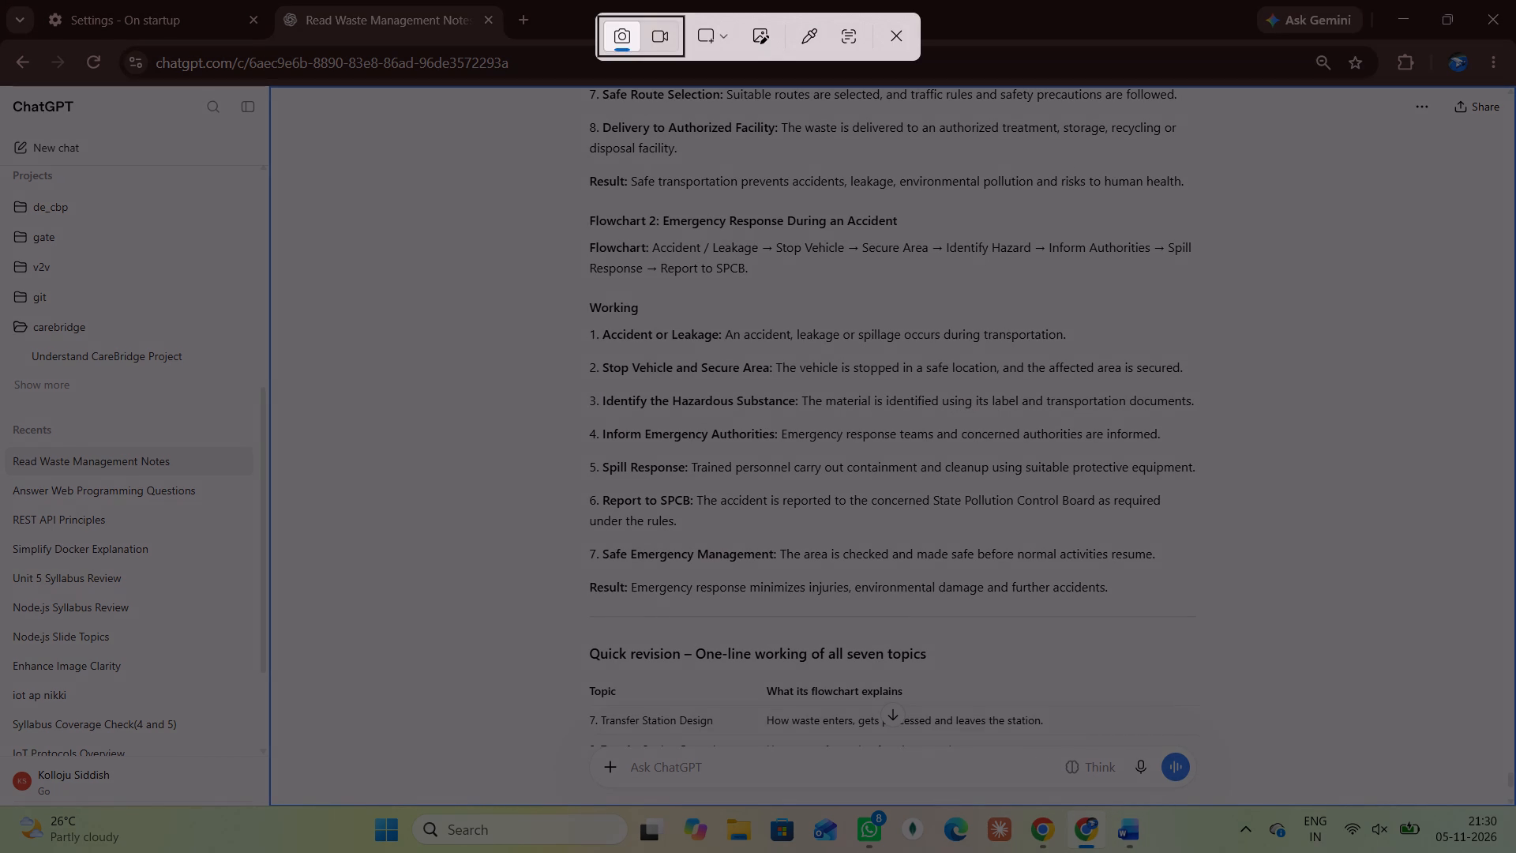
left_click_drag(584, 288, 1235, 567)
In Word, insert the snipped emergency response Working on a new line after Diagram 3 at the end of the document.
key("alt+Tab")
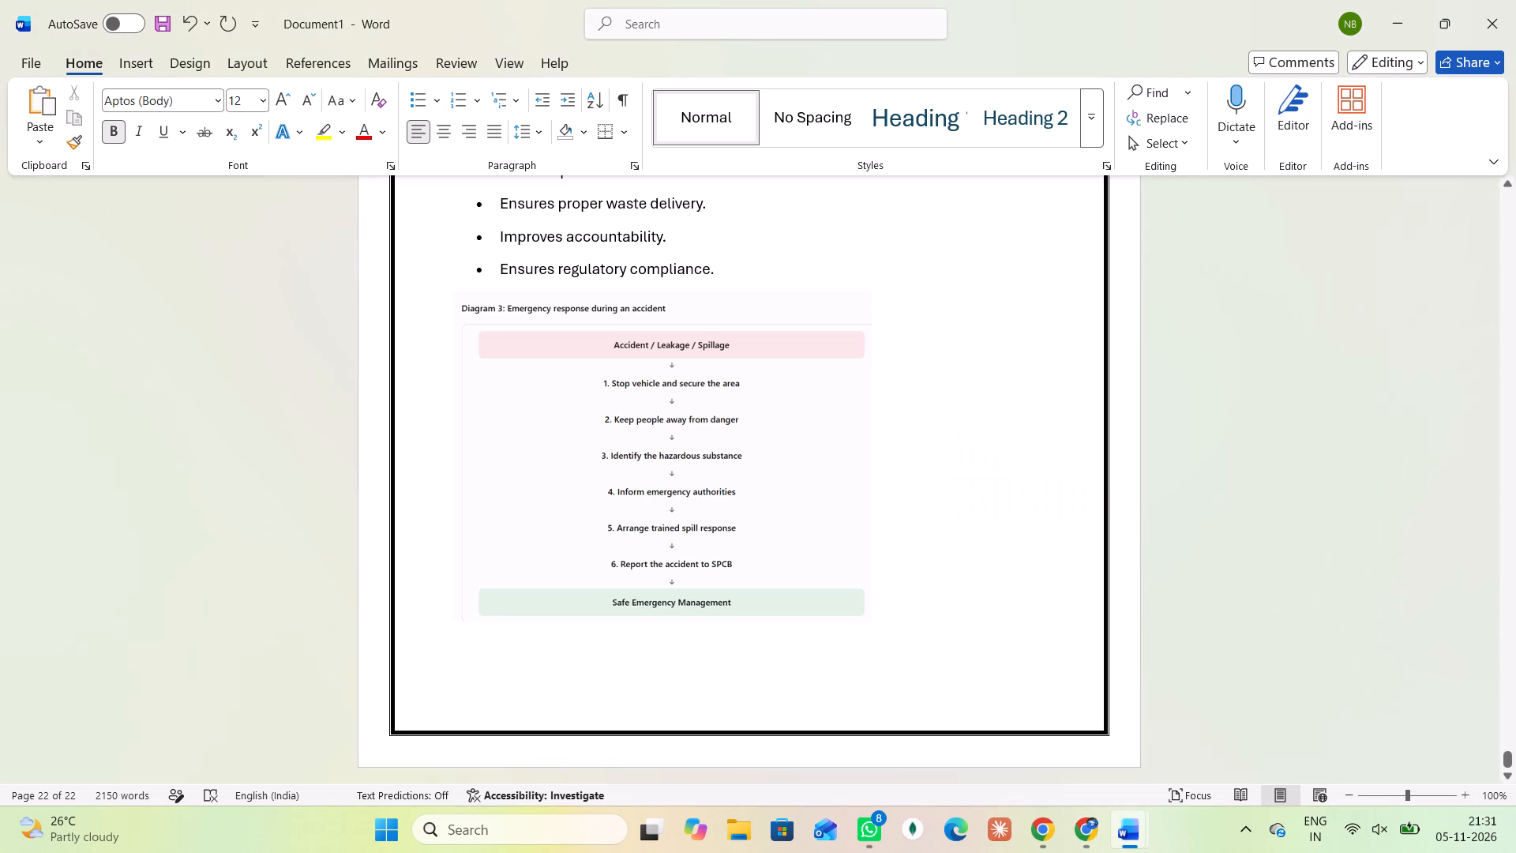
scroll(849, 498, "down", 7)
left_click(1008, 562)
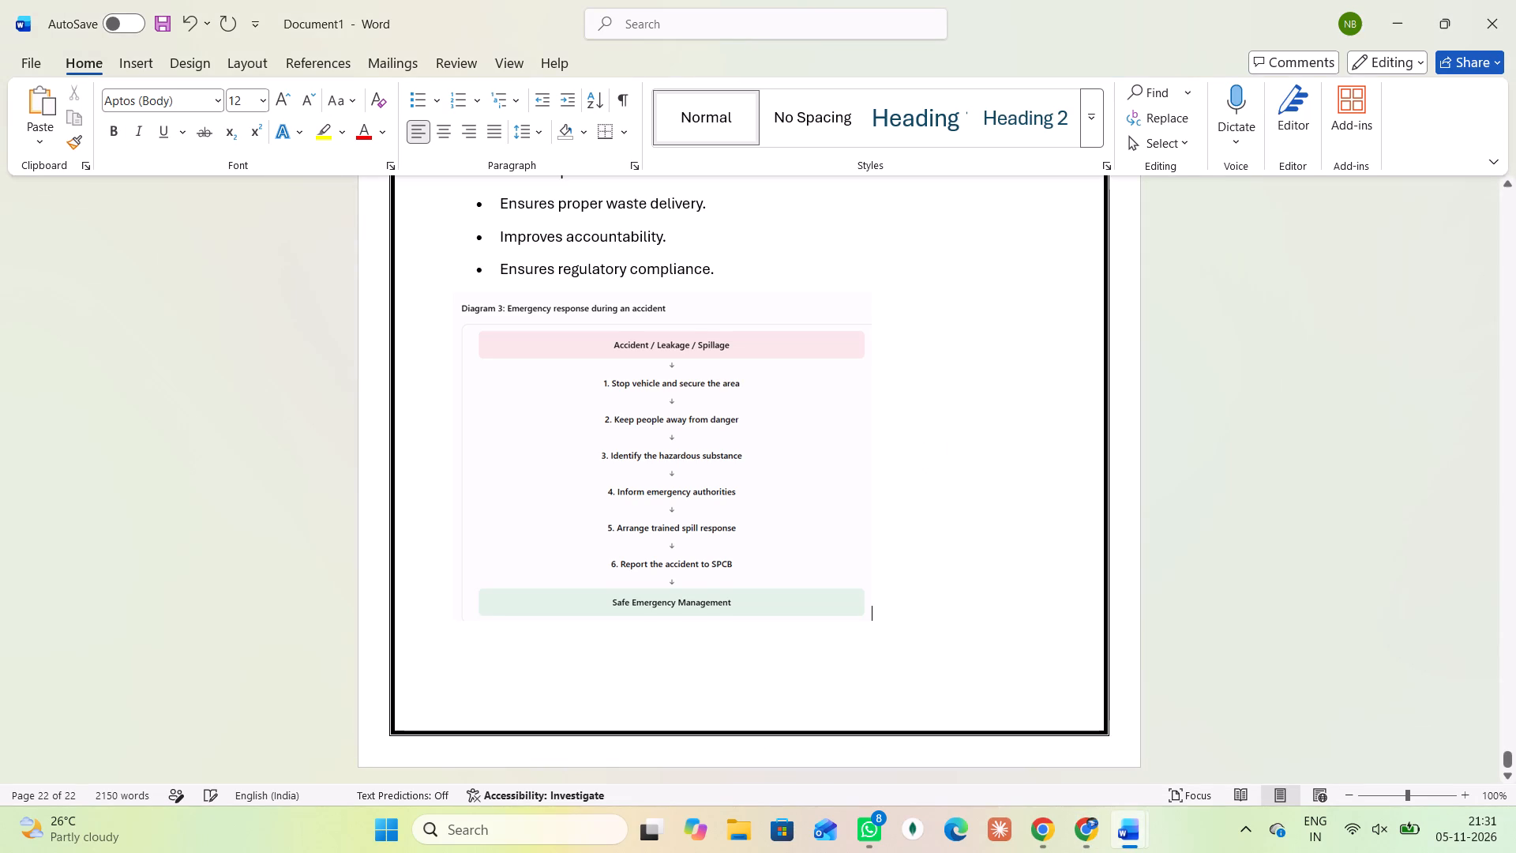
key("Return")
key("ctrl+v")
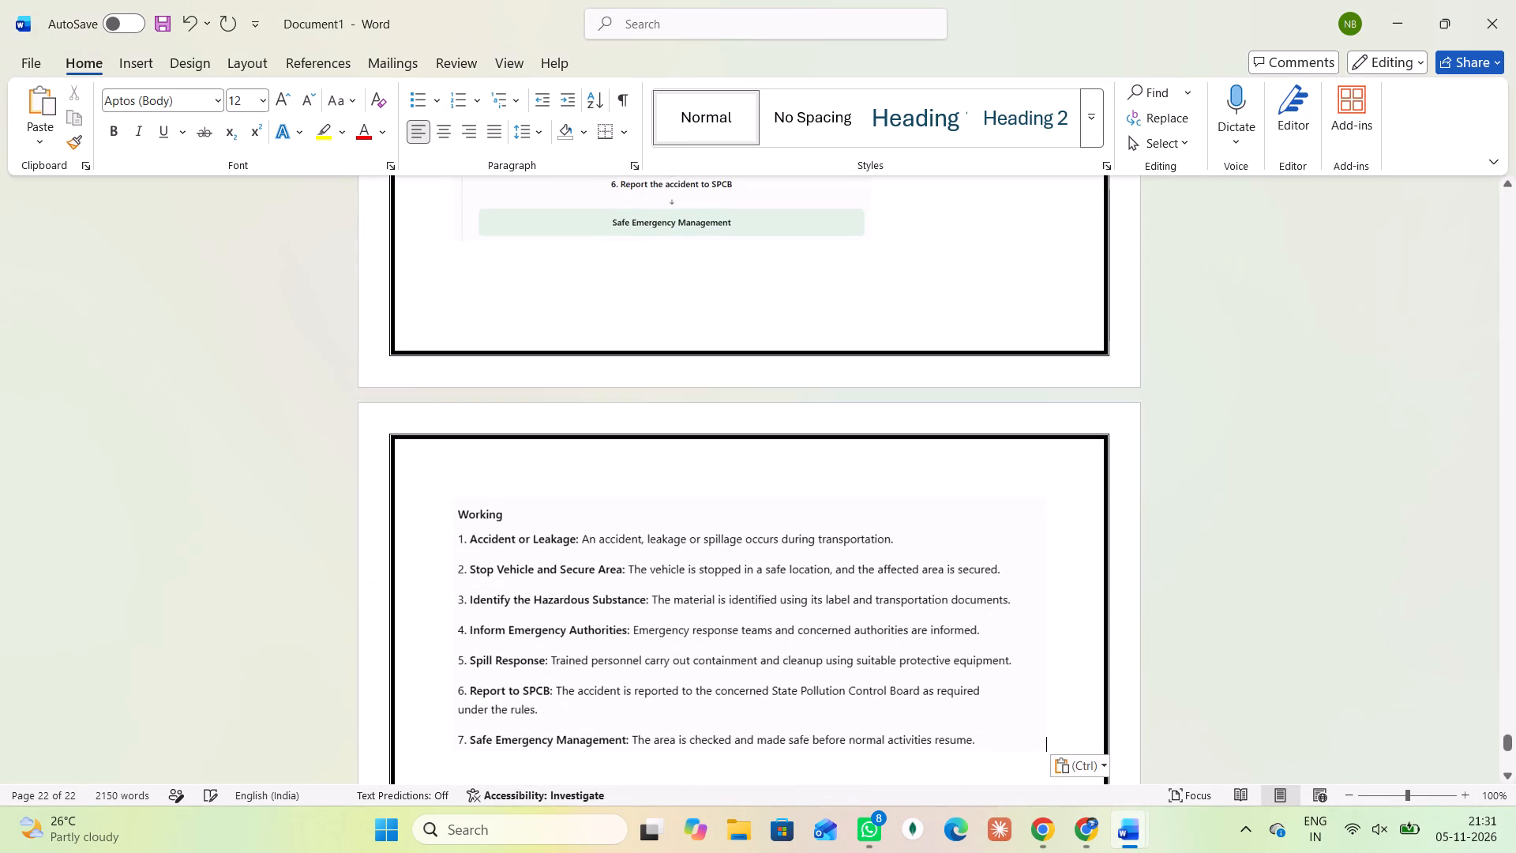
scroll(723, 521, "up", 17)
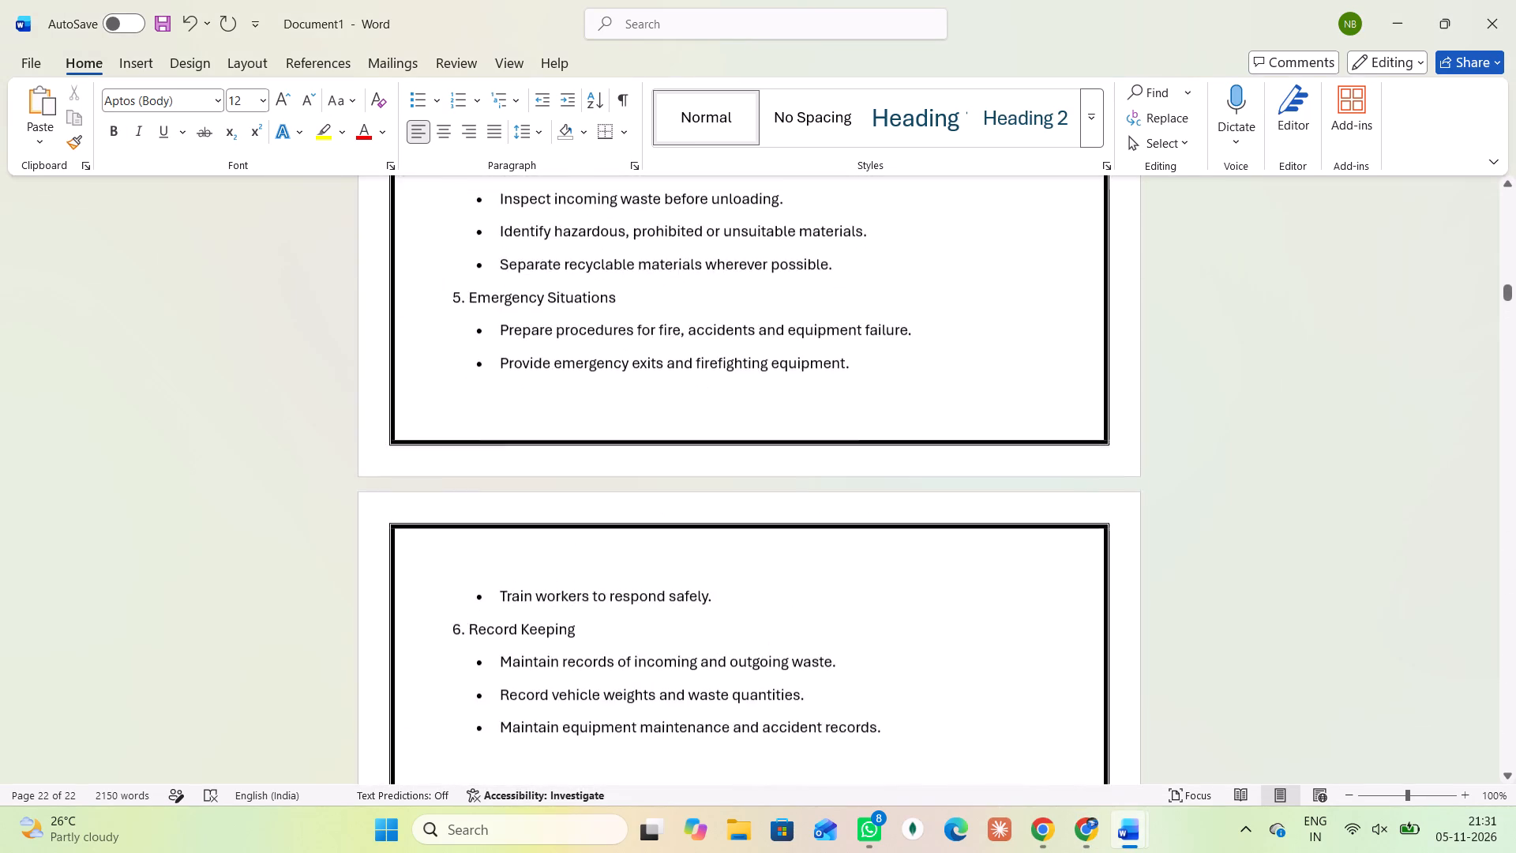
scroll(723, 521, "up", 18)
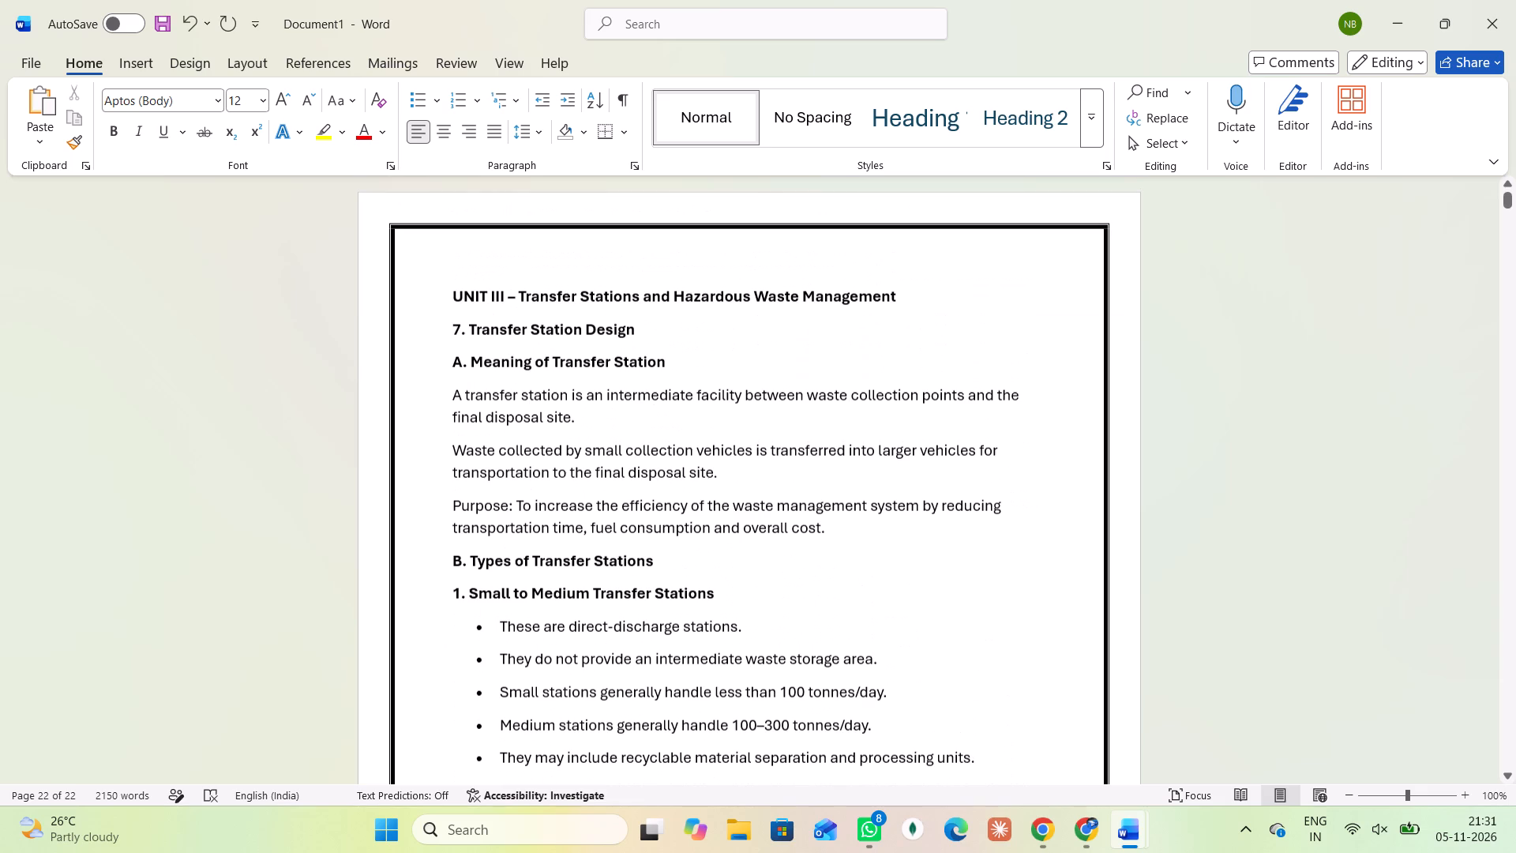
Remove the space after all paragraphs in the document and set all its text to the Calibri font.
key("ctrl+a")
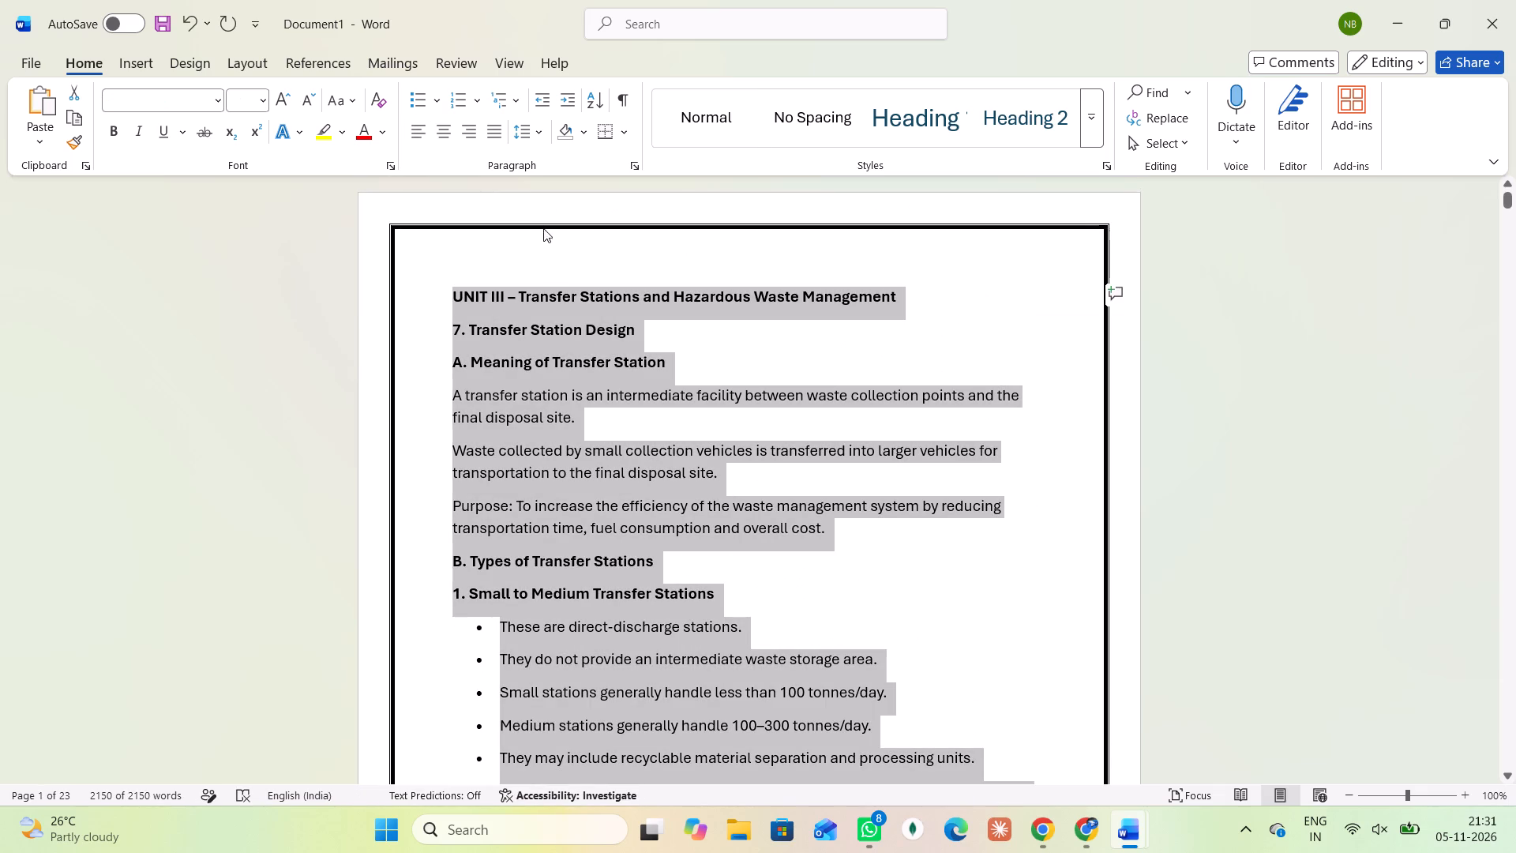
left_click(542, 130)
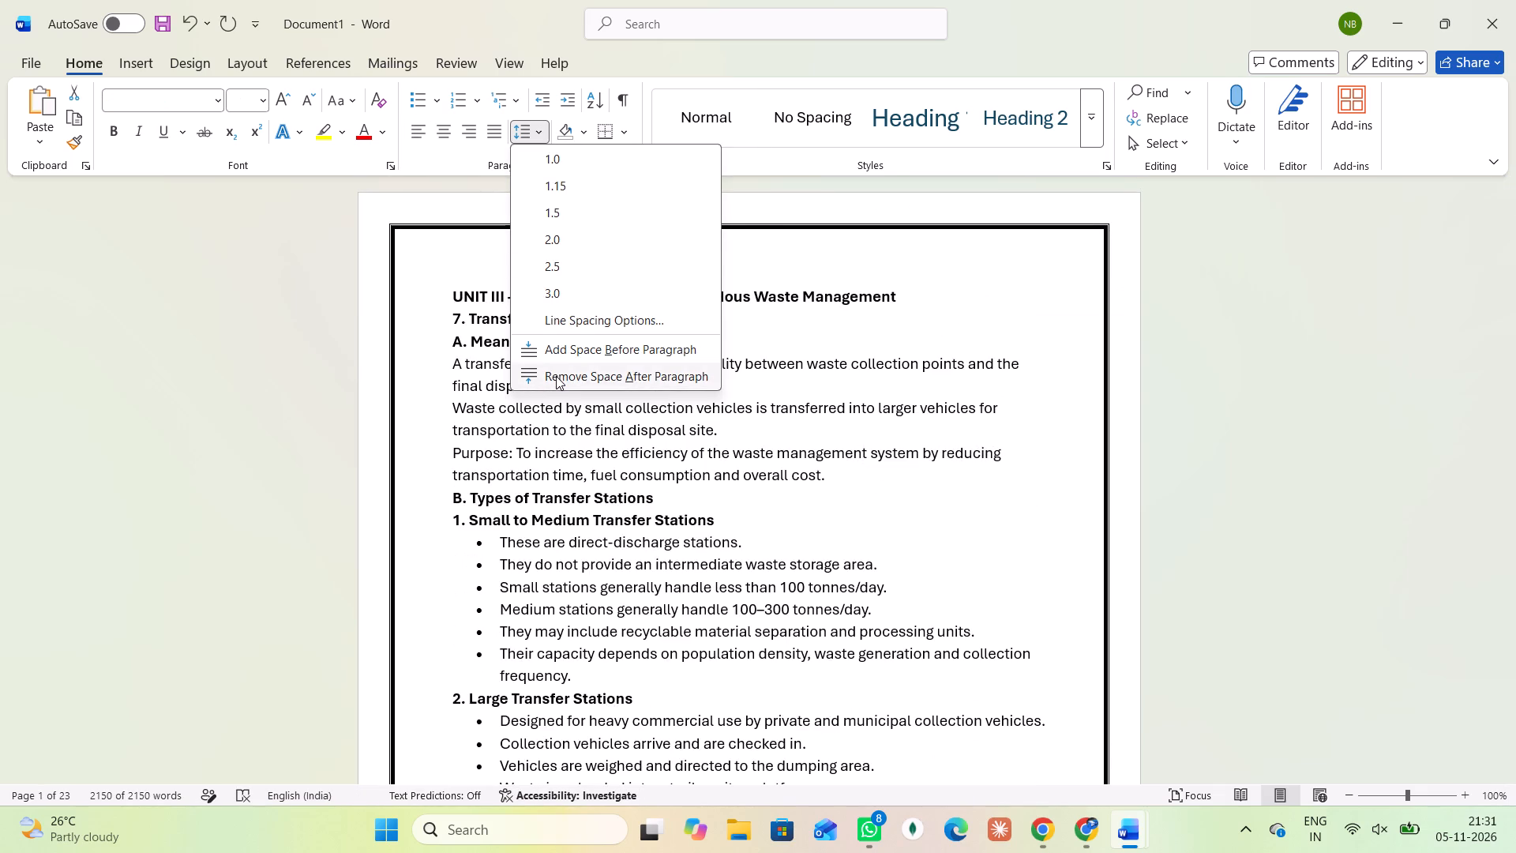
left_click(556, 376)
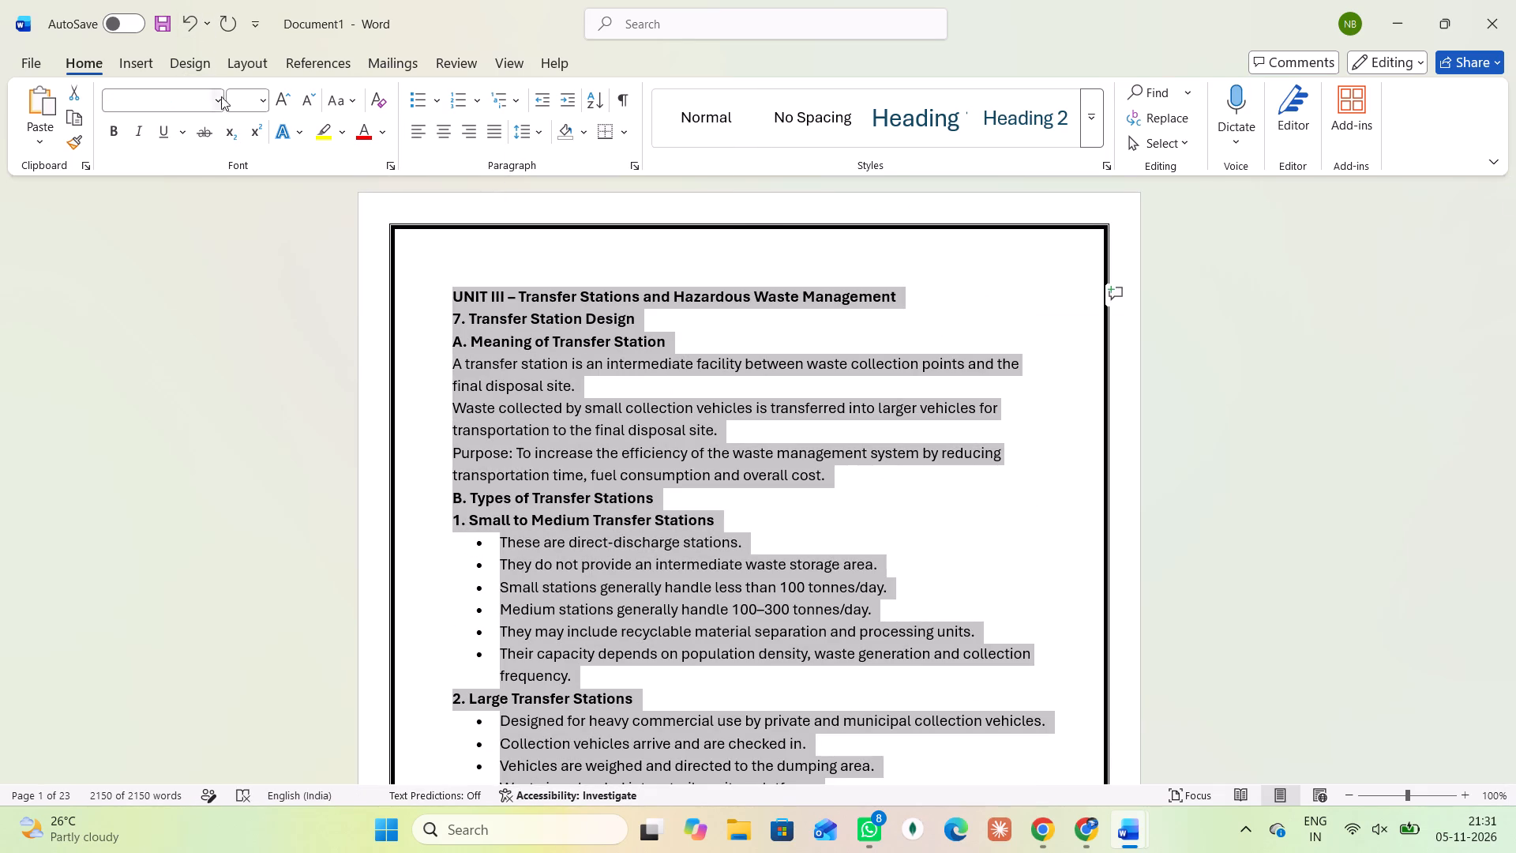
left_click(220, 107)
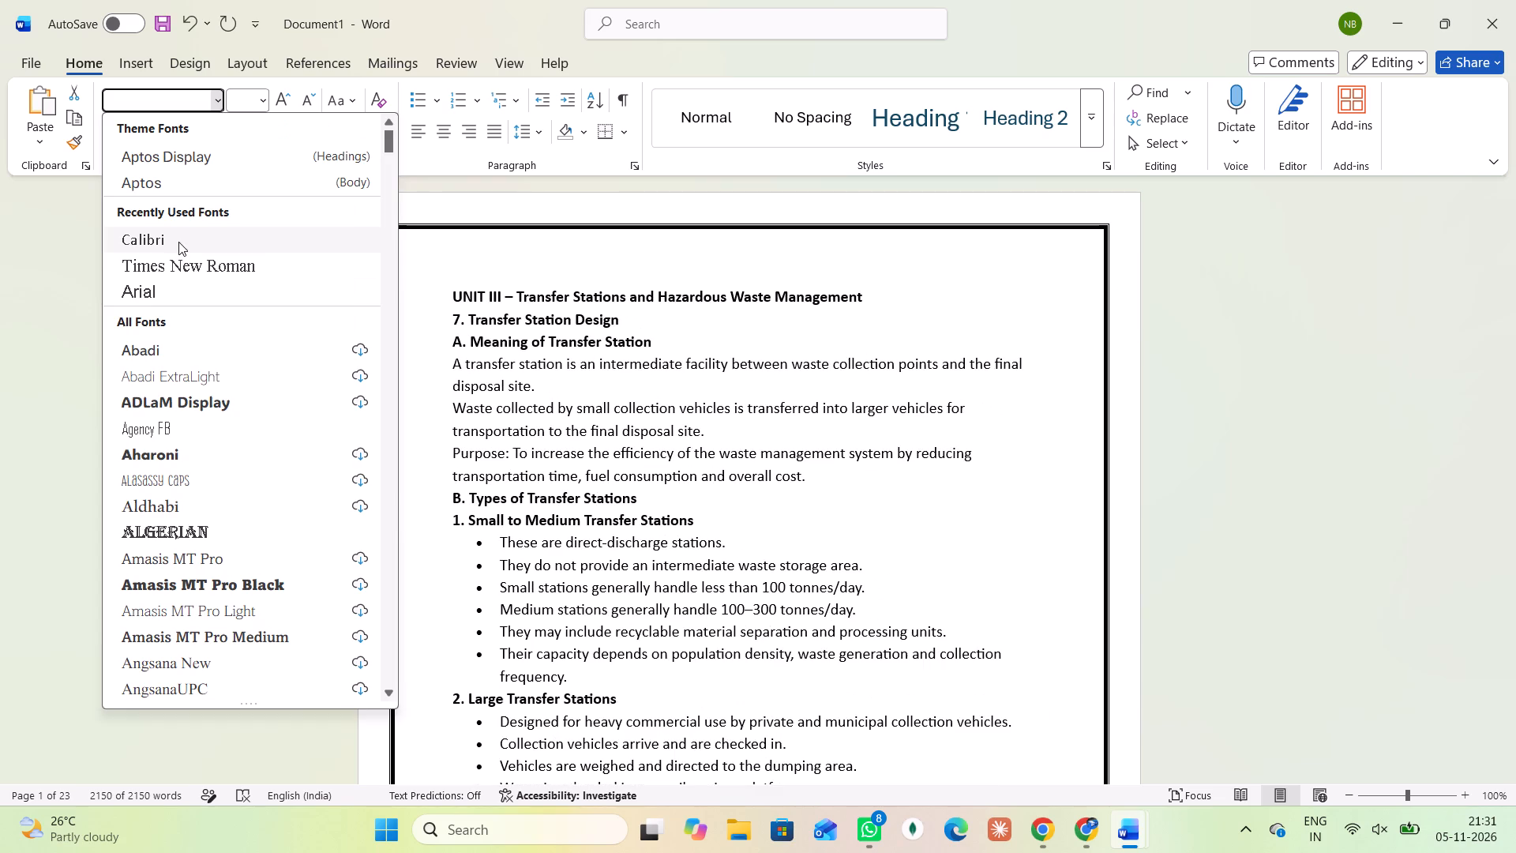
left_click(178, 242)
left_click(857, 513)
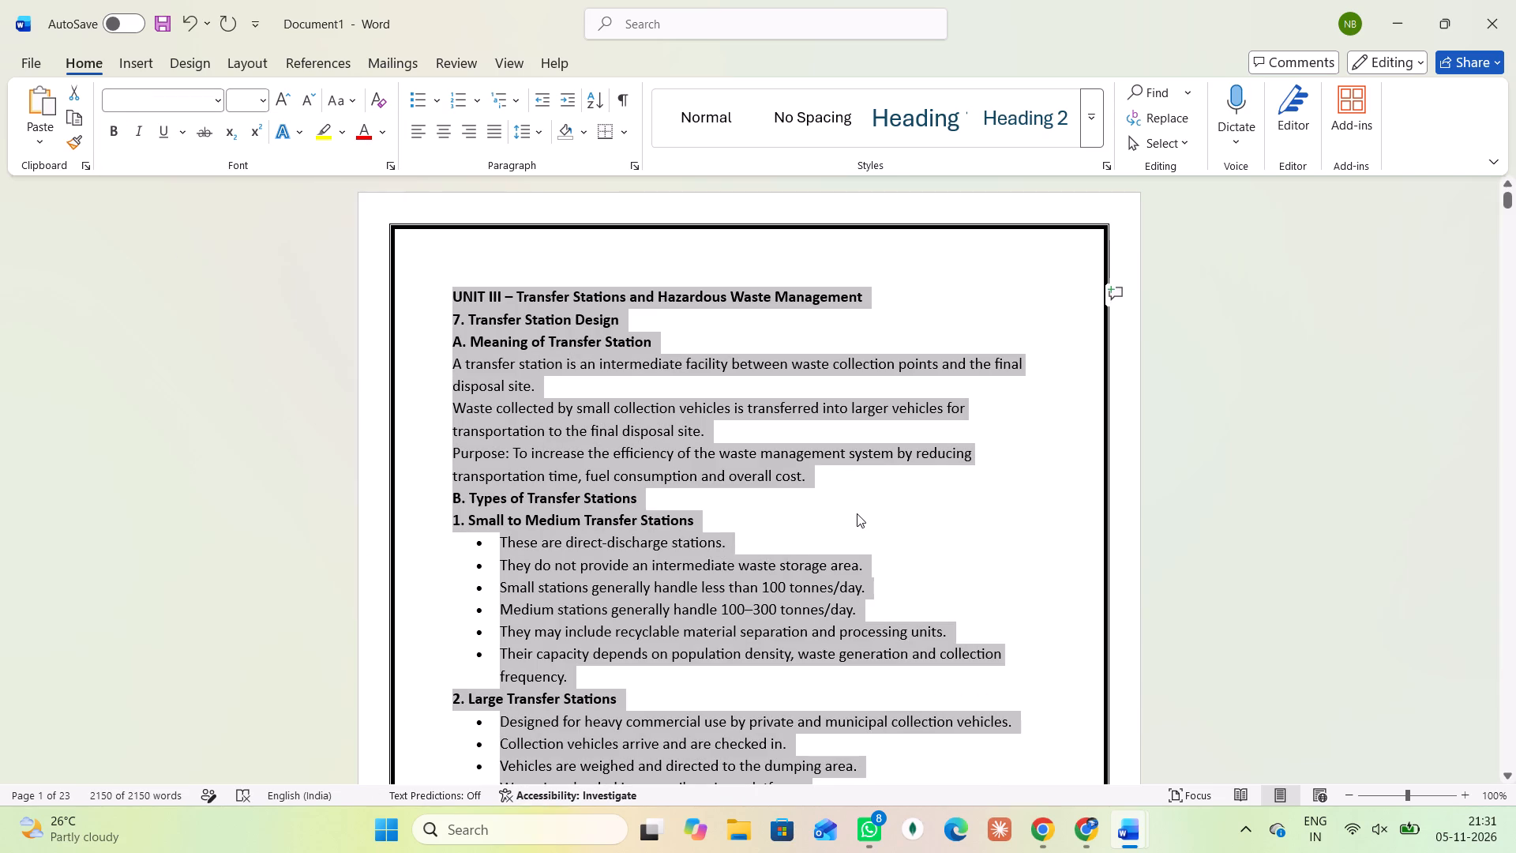
Shrink the picture of topic 7's Diagram 2: Site selection factors slightly, keeping its proportions.
scroll(857, 513, "down", 8)
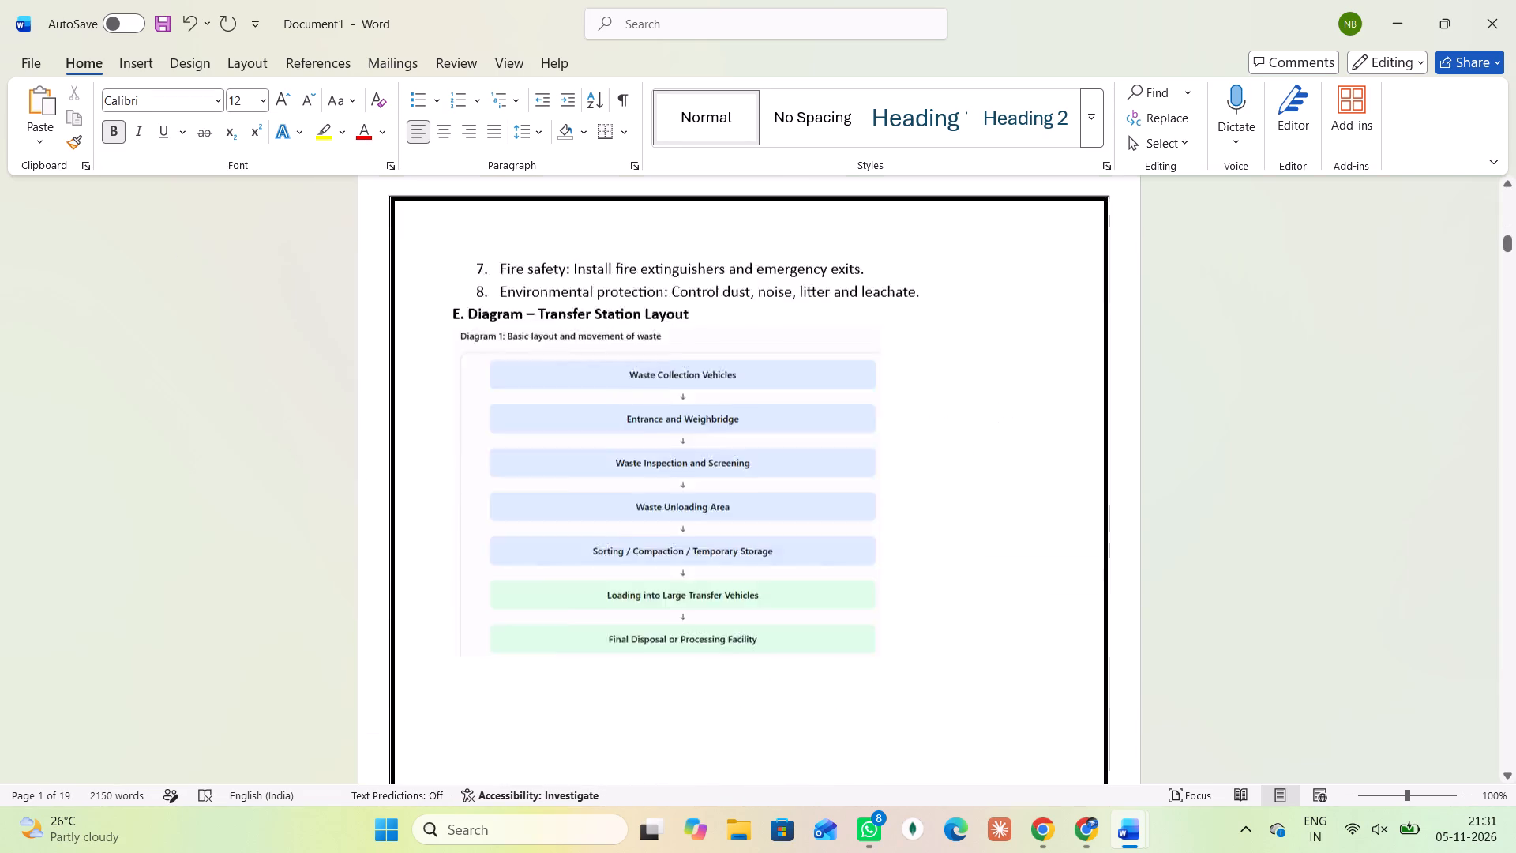
scroll(857, 513, "up", 5)
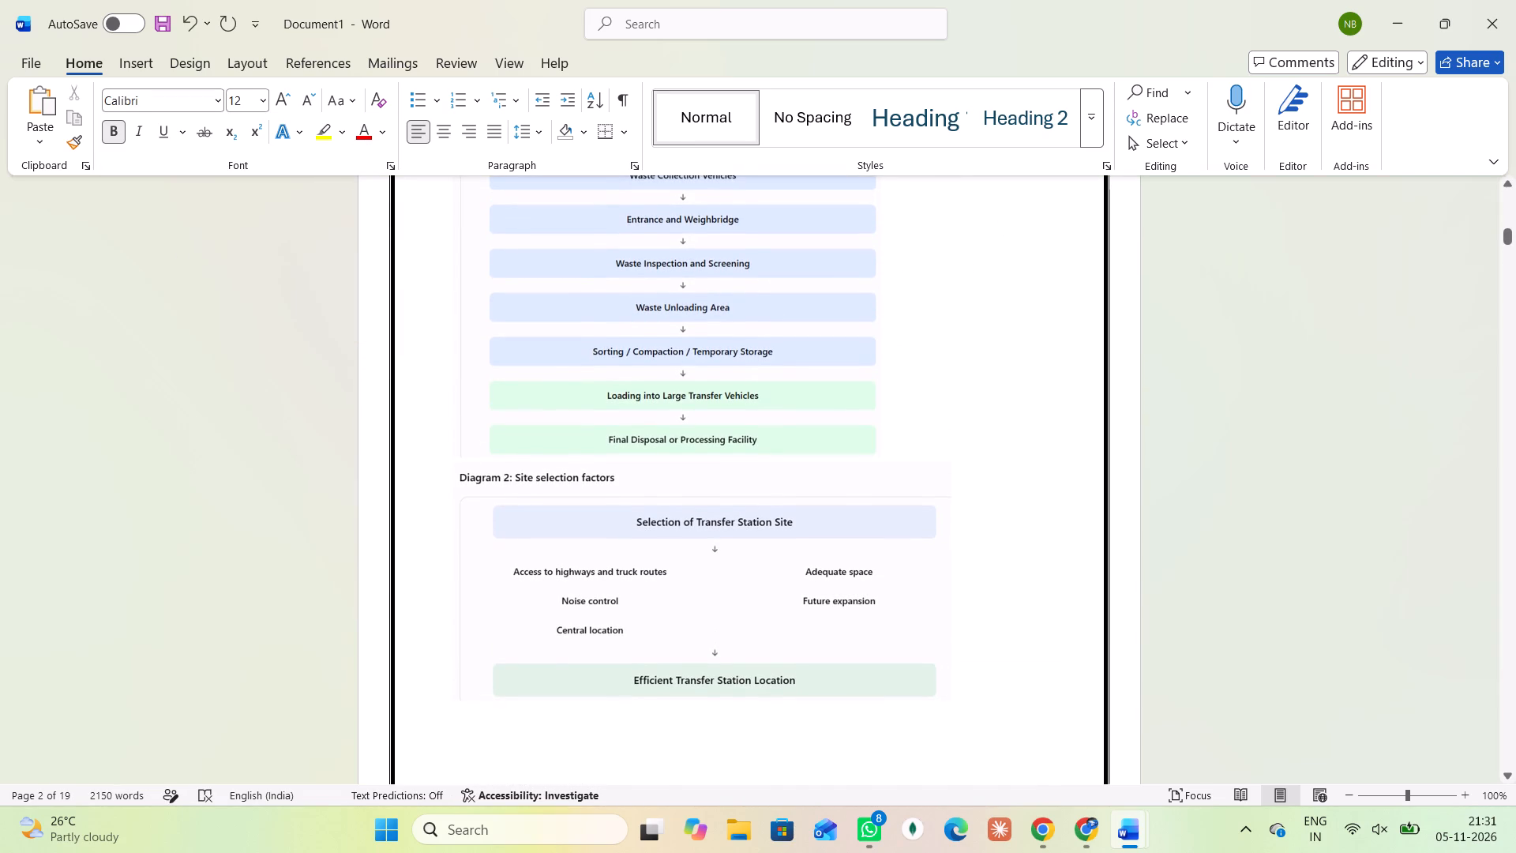
left_click(791, 609)
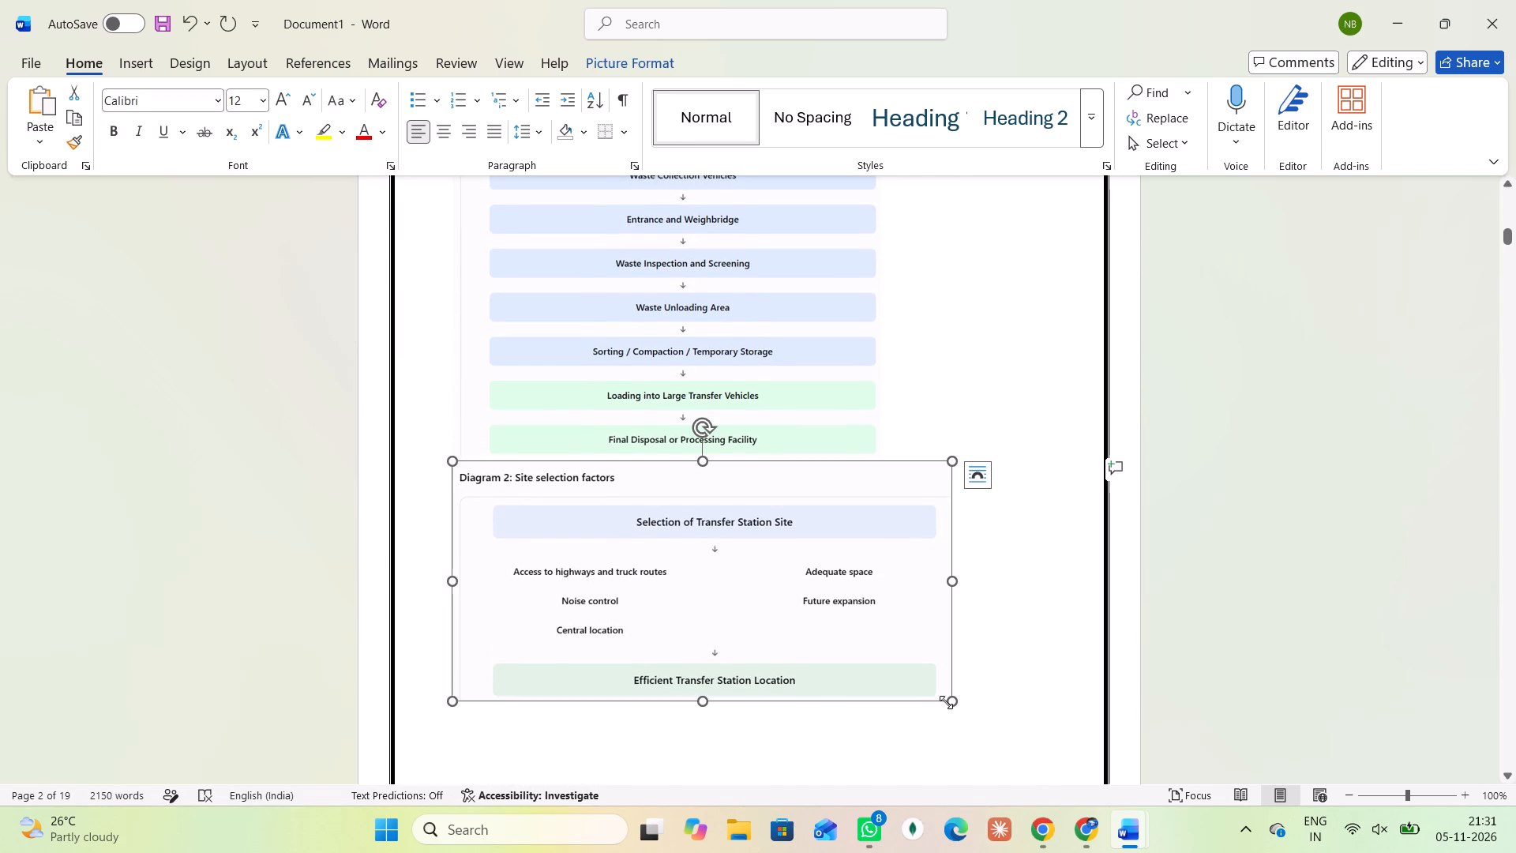
left_click_drag(959, 699, 848, 675)
Delete the line "According to your PPT:" under topic 7's section F. Advantages of Transfer Stations.
scroll(848, 675, "down", 1)
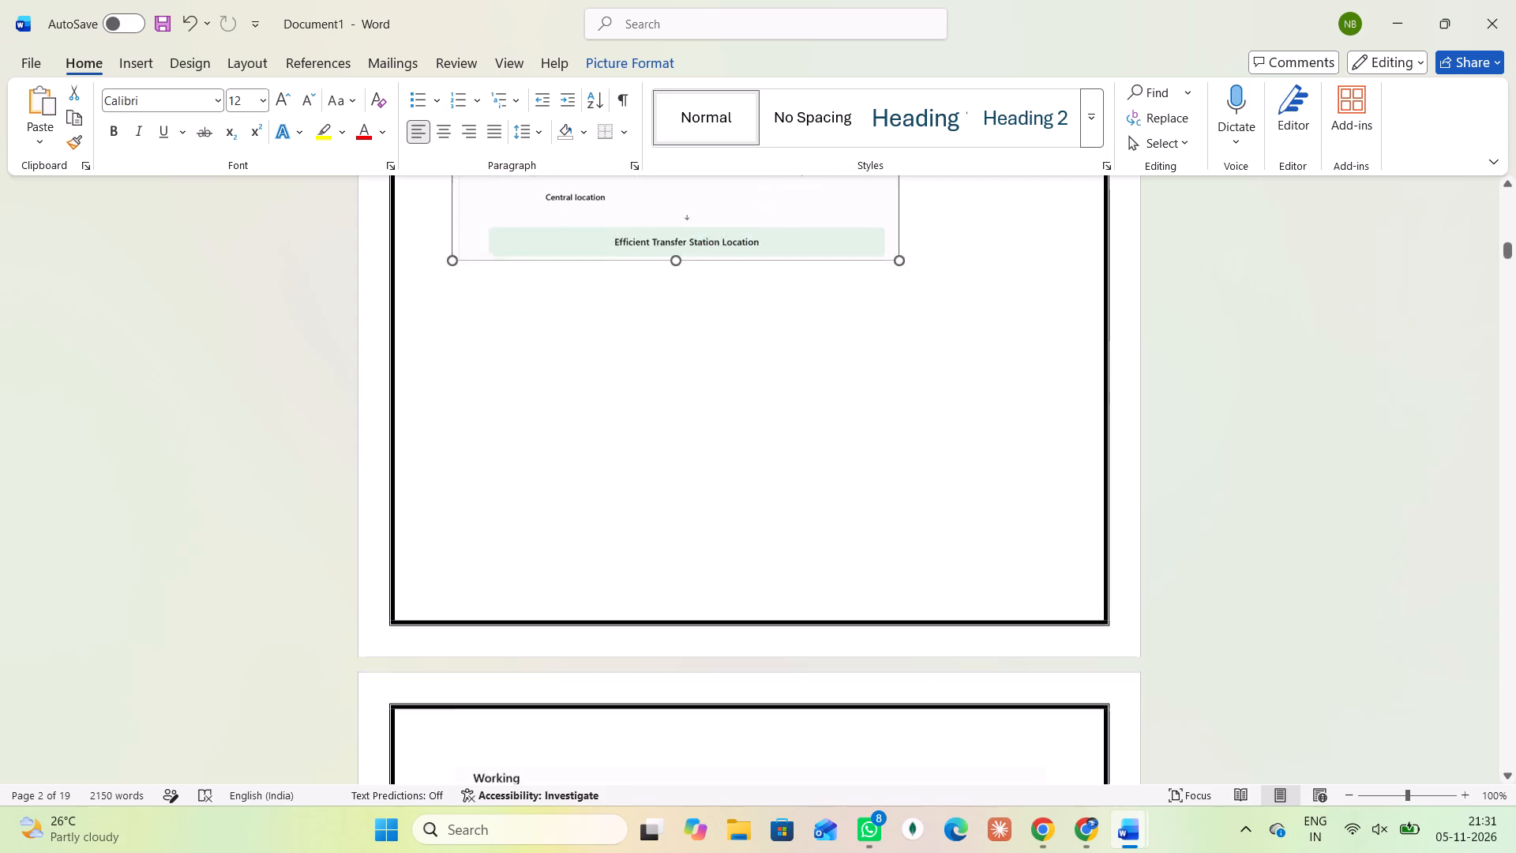
scroll(848, 675, "down", 4)
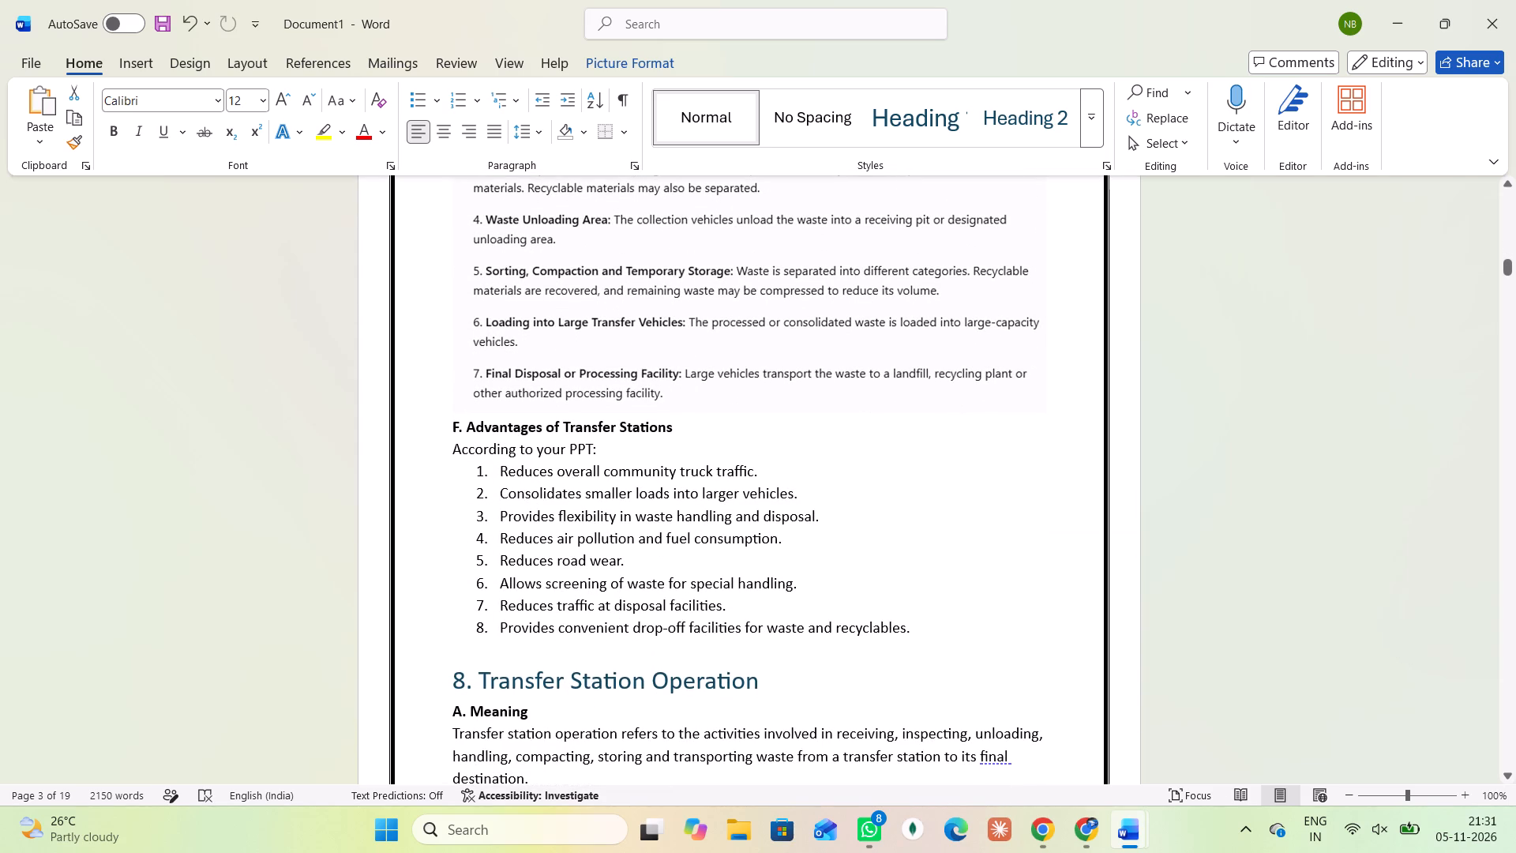
left_click_drag(624, 460, 427, 460)
key("BackSpace")
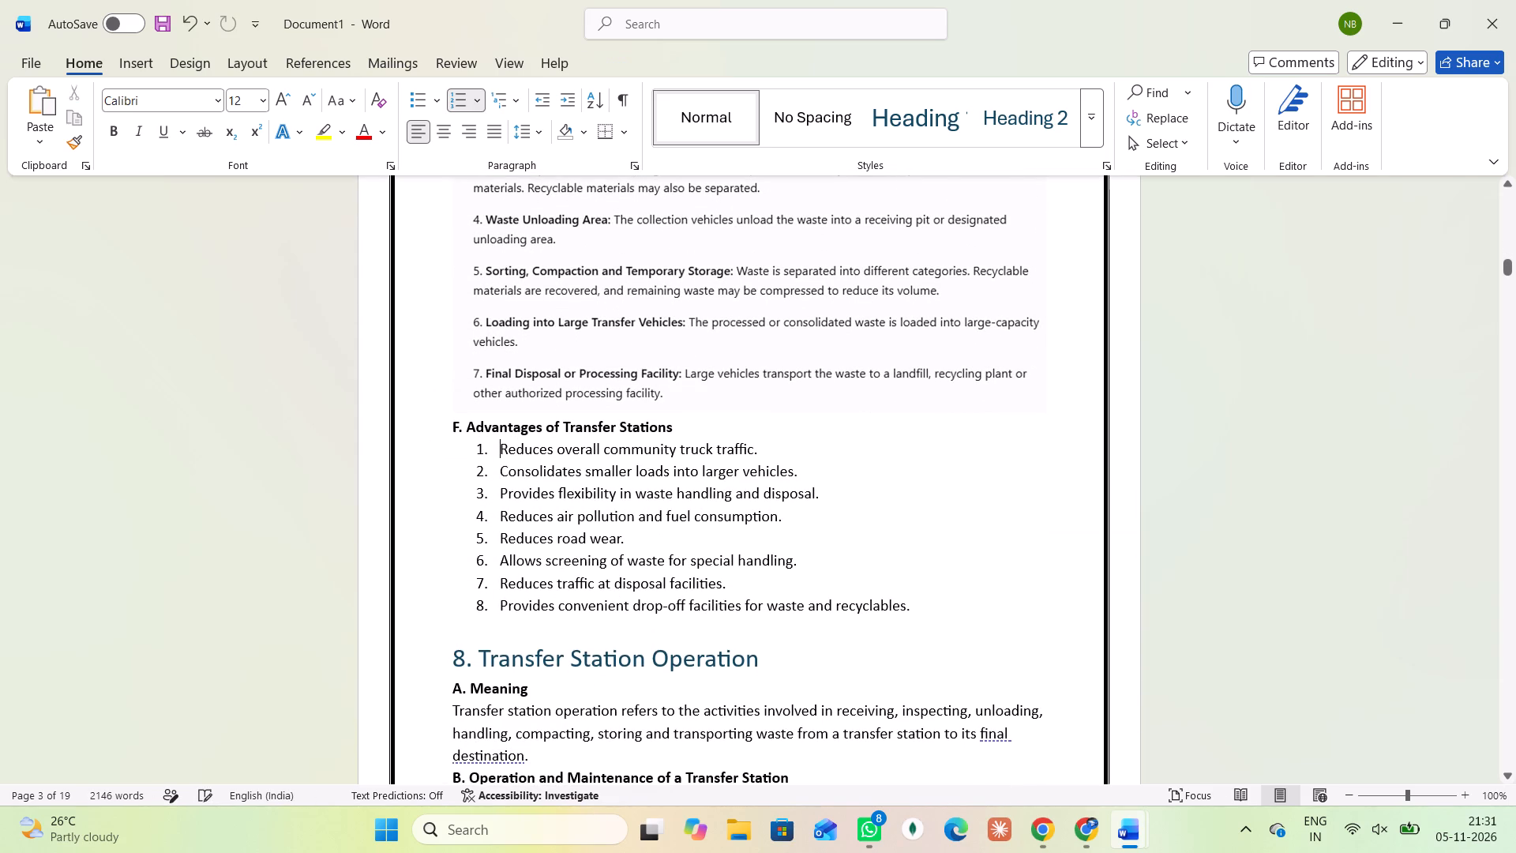
Delete the line "Your PPT identifies the following criteria:" under topic 7's section C. Site Selection of Transfer Stations.
scroll(602, 517, "up", 6)
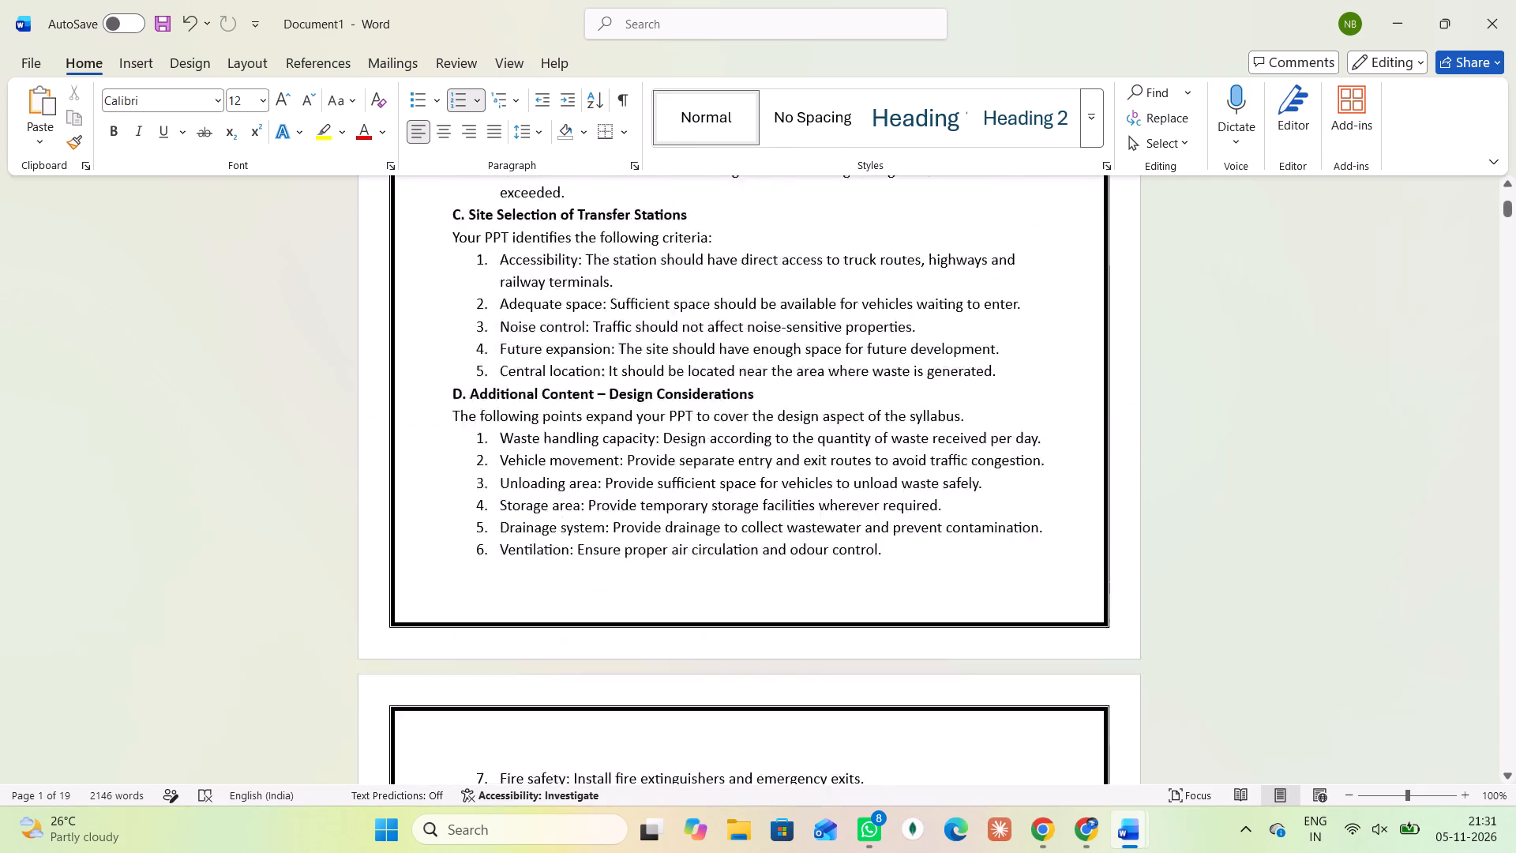
scroll(602, 517, "up", 2)
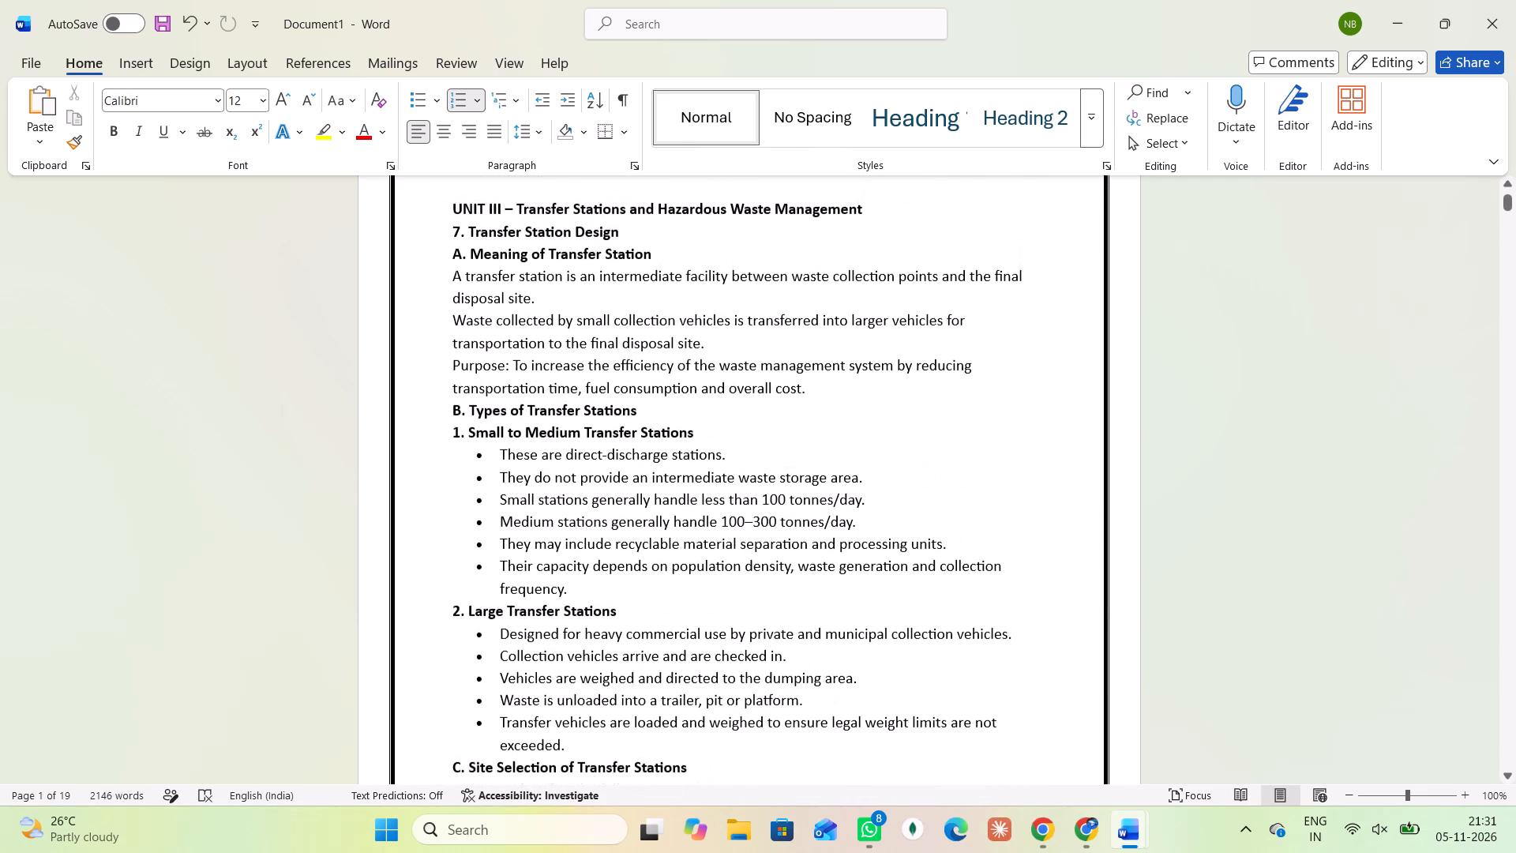
scroll(602, 517, "down", 1)
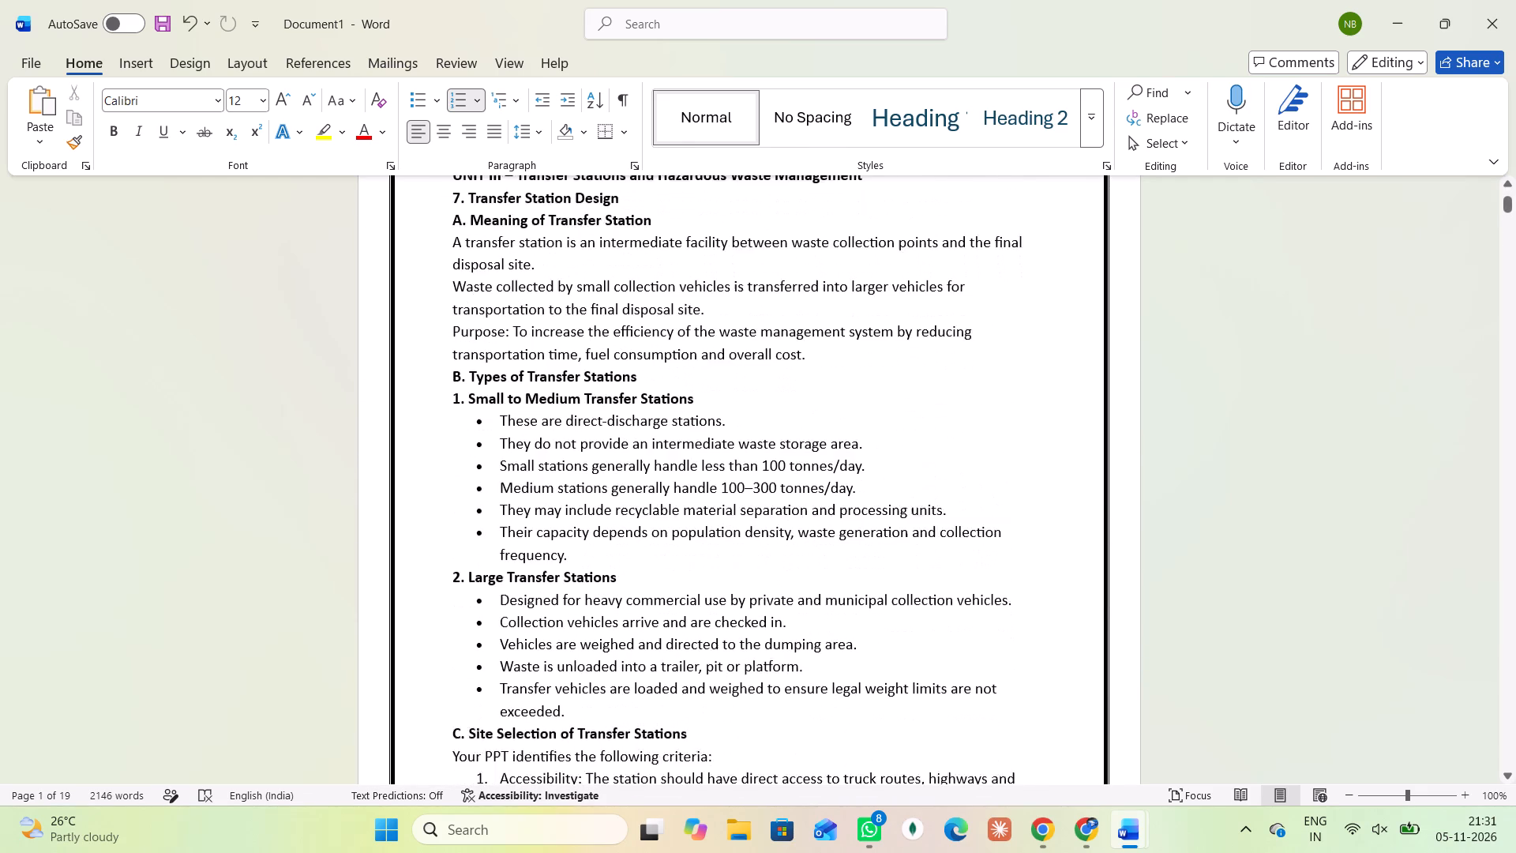
scroll(602, 517, "down", 1)
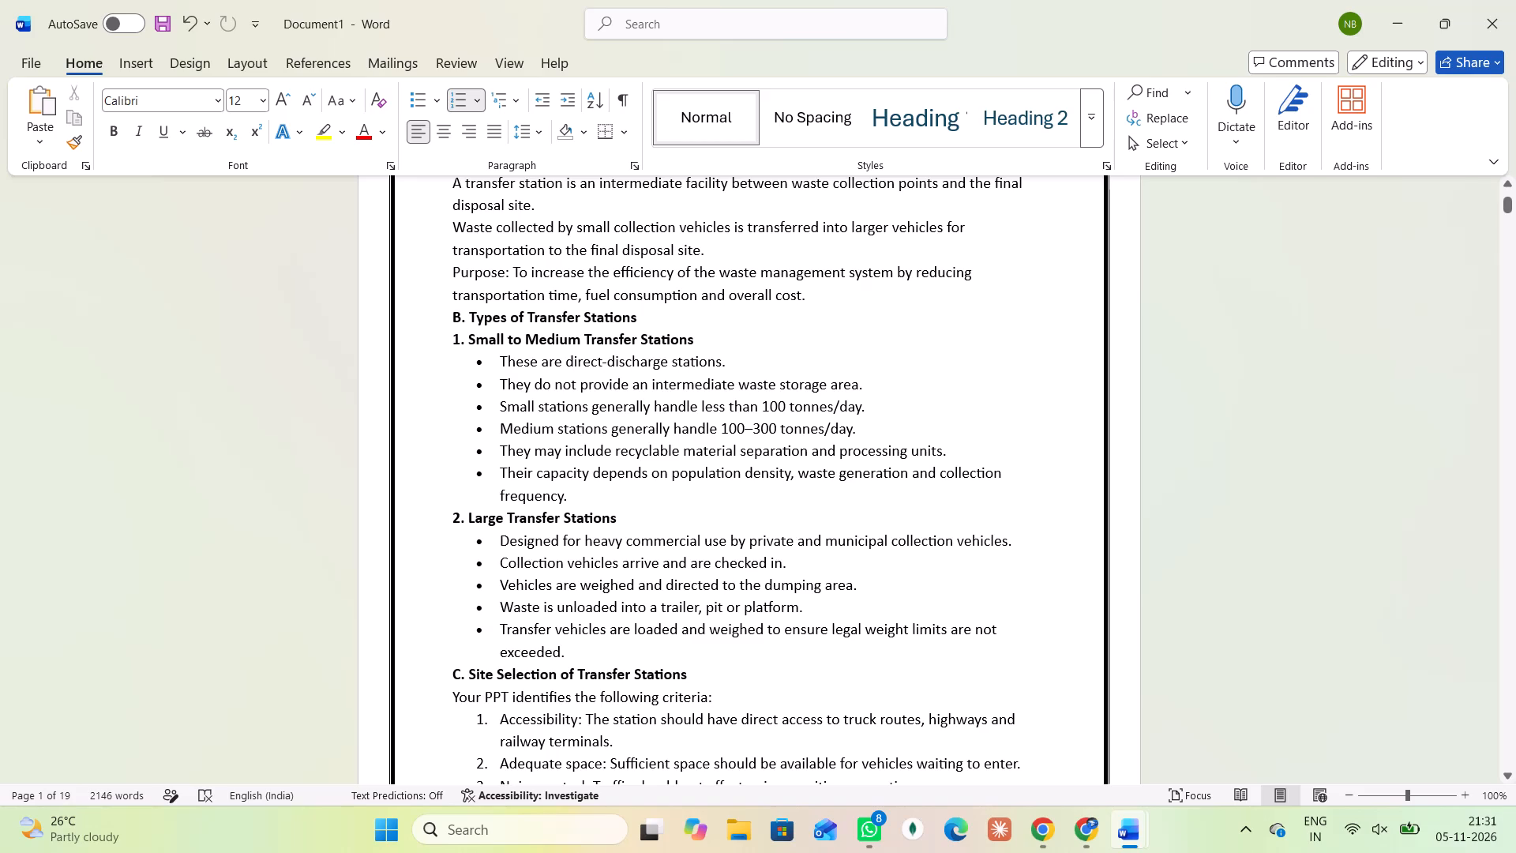
scroll(602, 517, "down", 2)
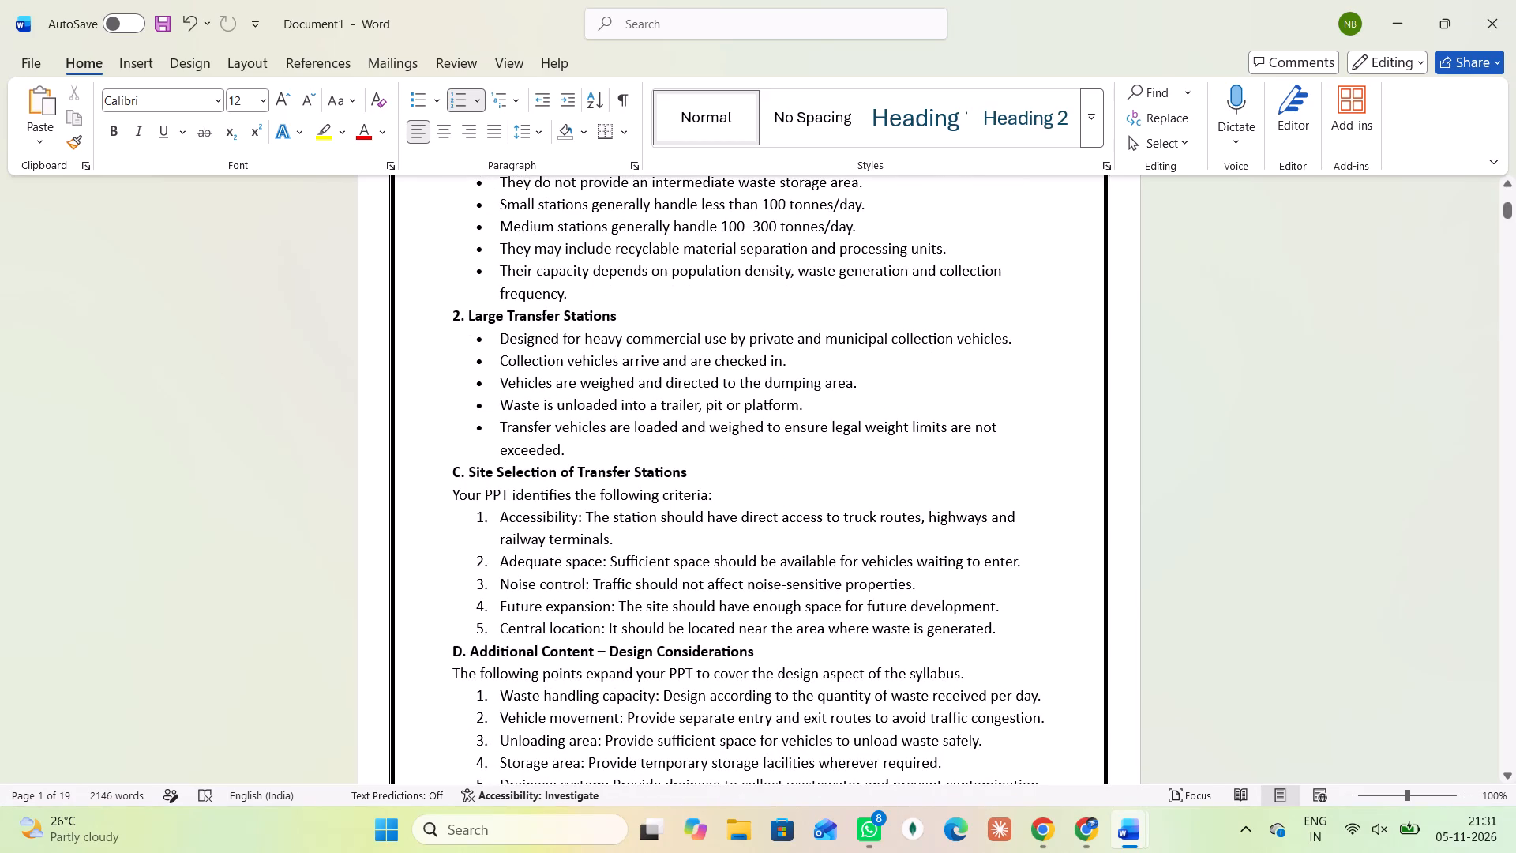
left_click_drag(728, 500, 447, 502)
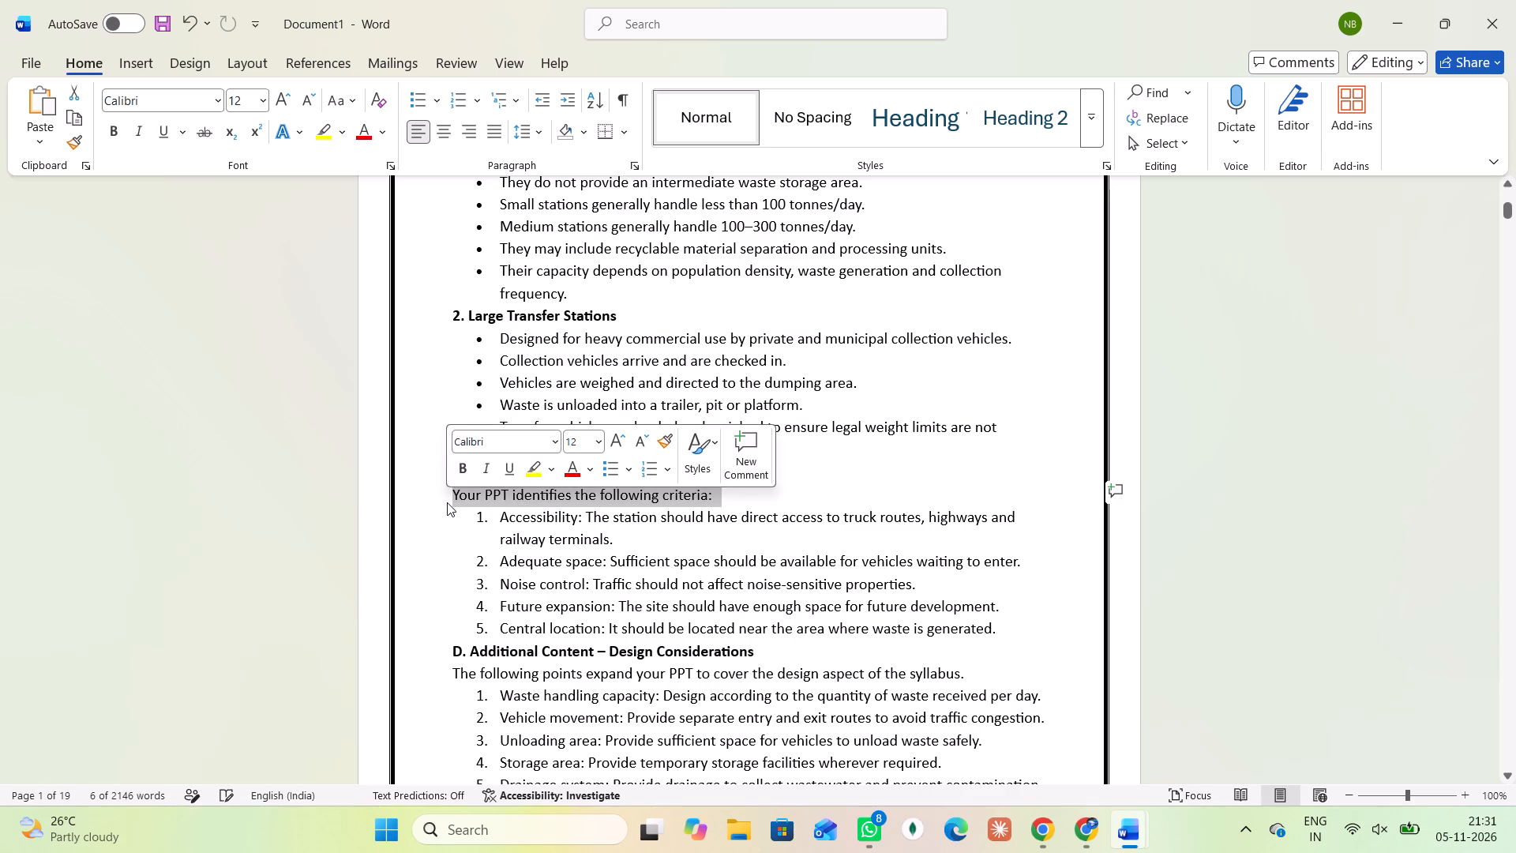
key("BackSpace")
Review topic 7's text, diagrams and Working picture from the document's start through section F for layout and leftover wording.
scroll(447, 502, "up", 2)
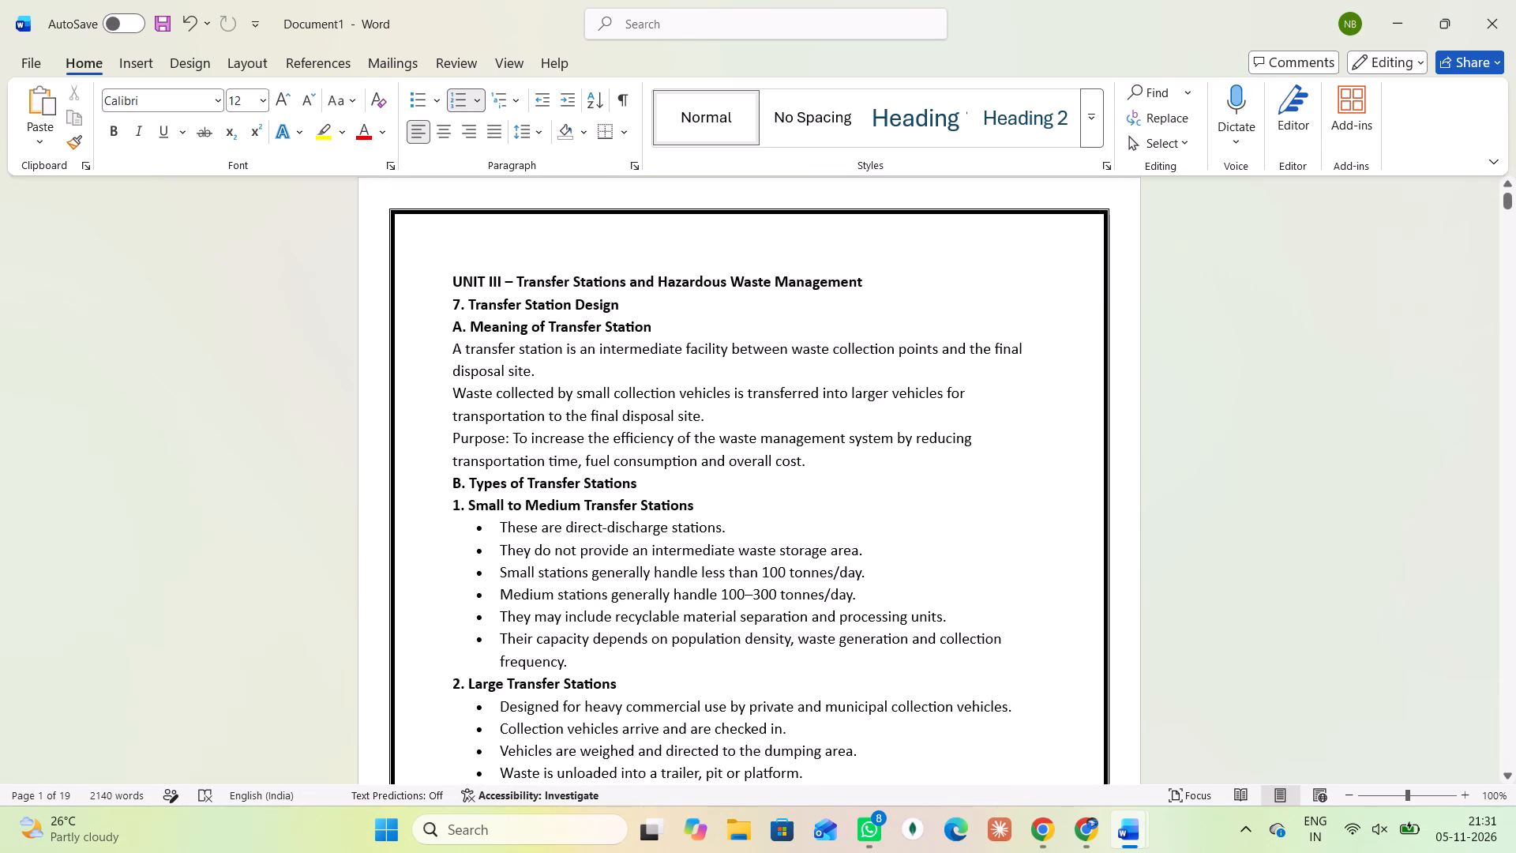
scroll(834, 664, "down", 1)
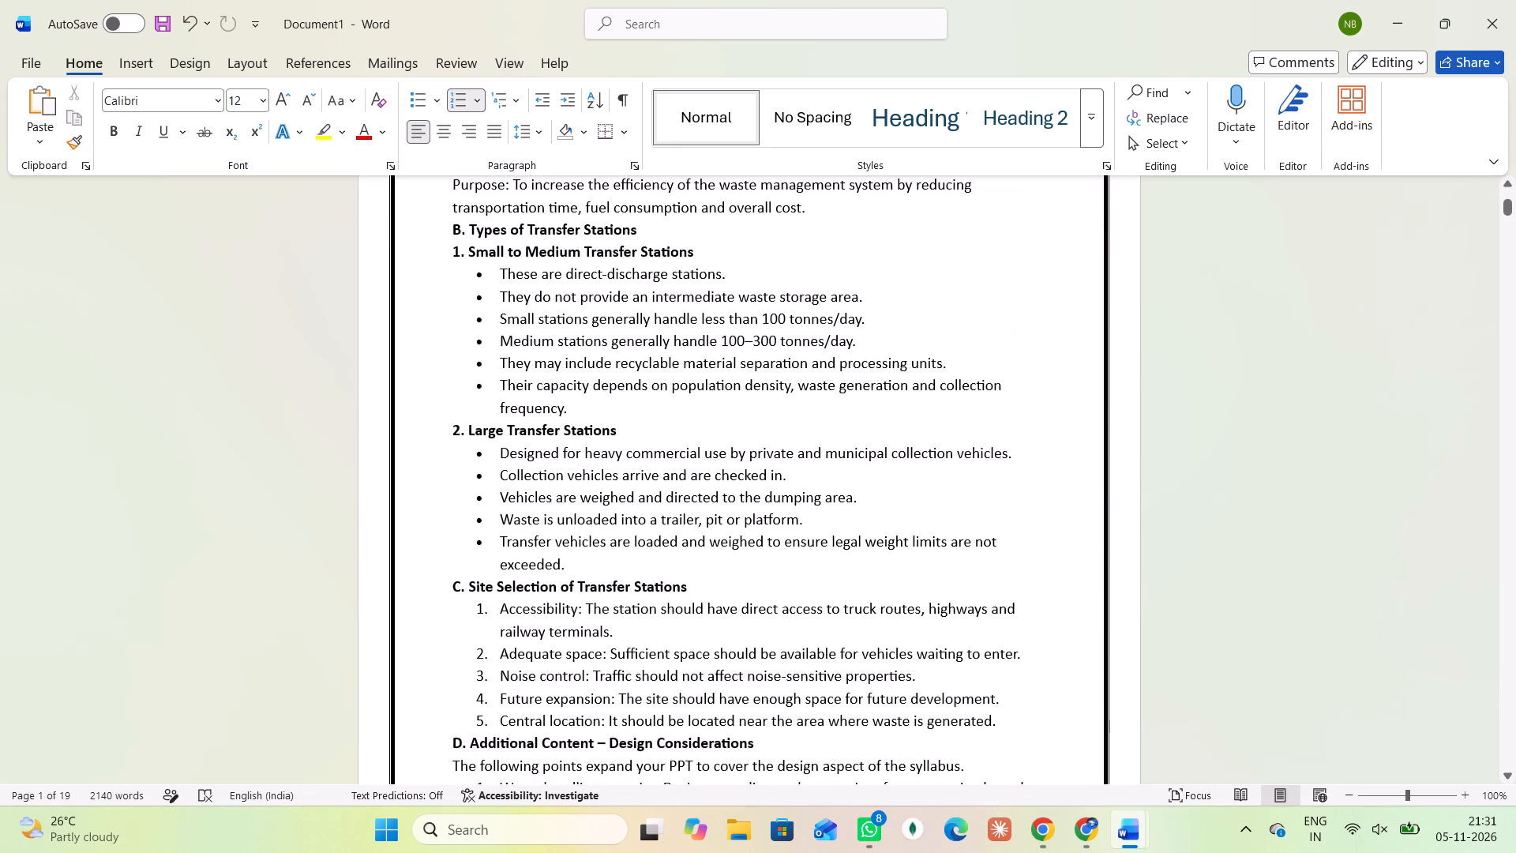
scroll(869, 698, "down", 3)
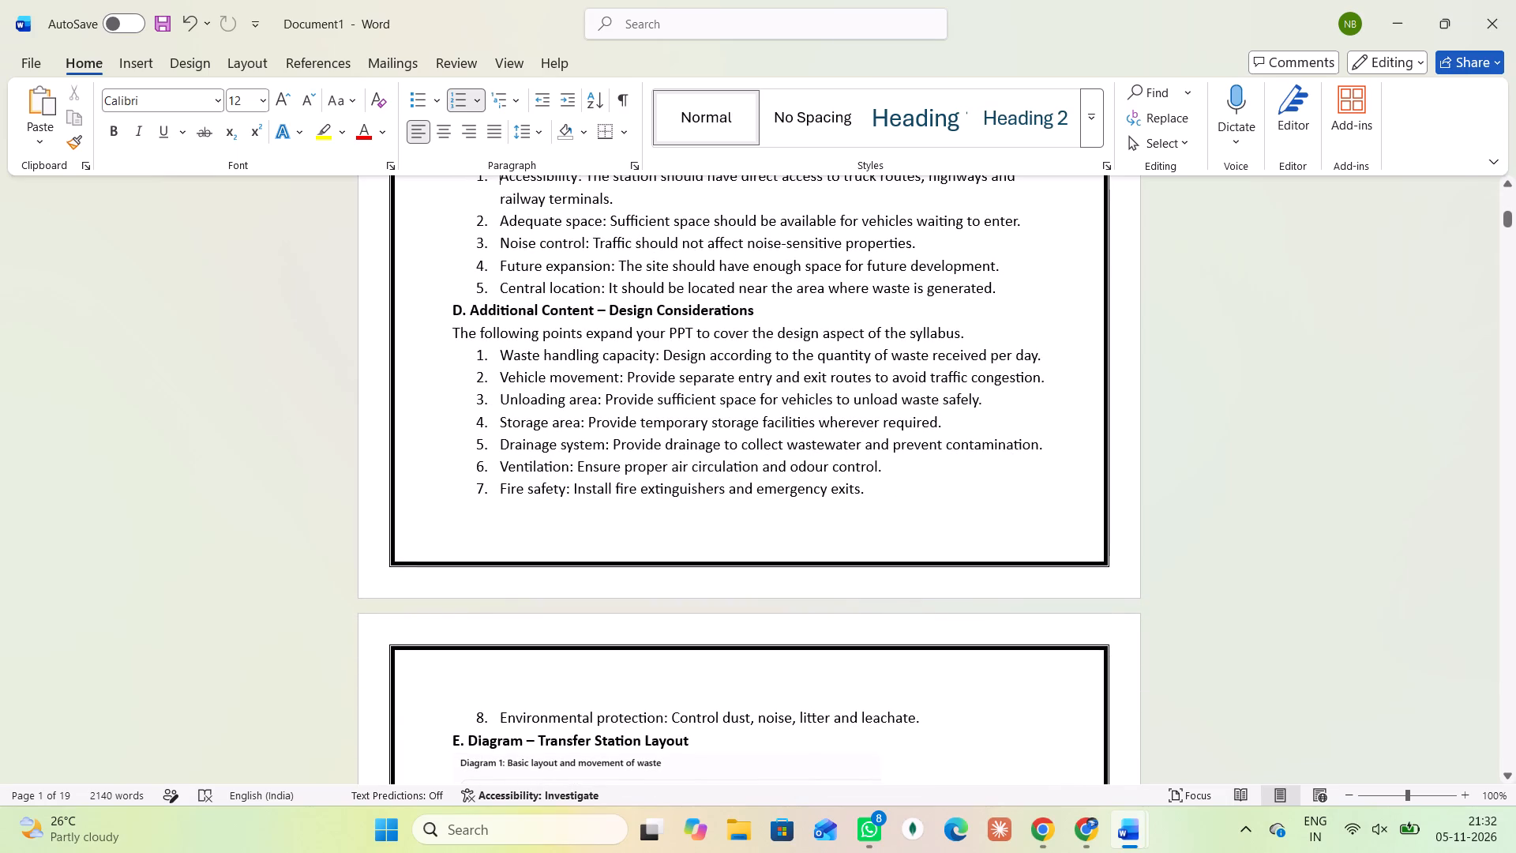
scroll(774, 659, "down", 1)
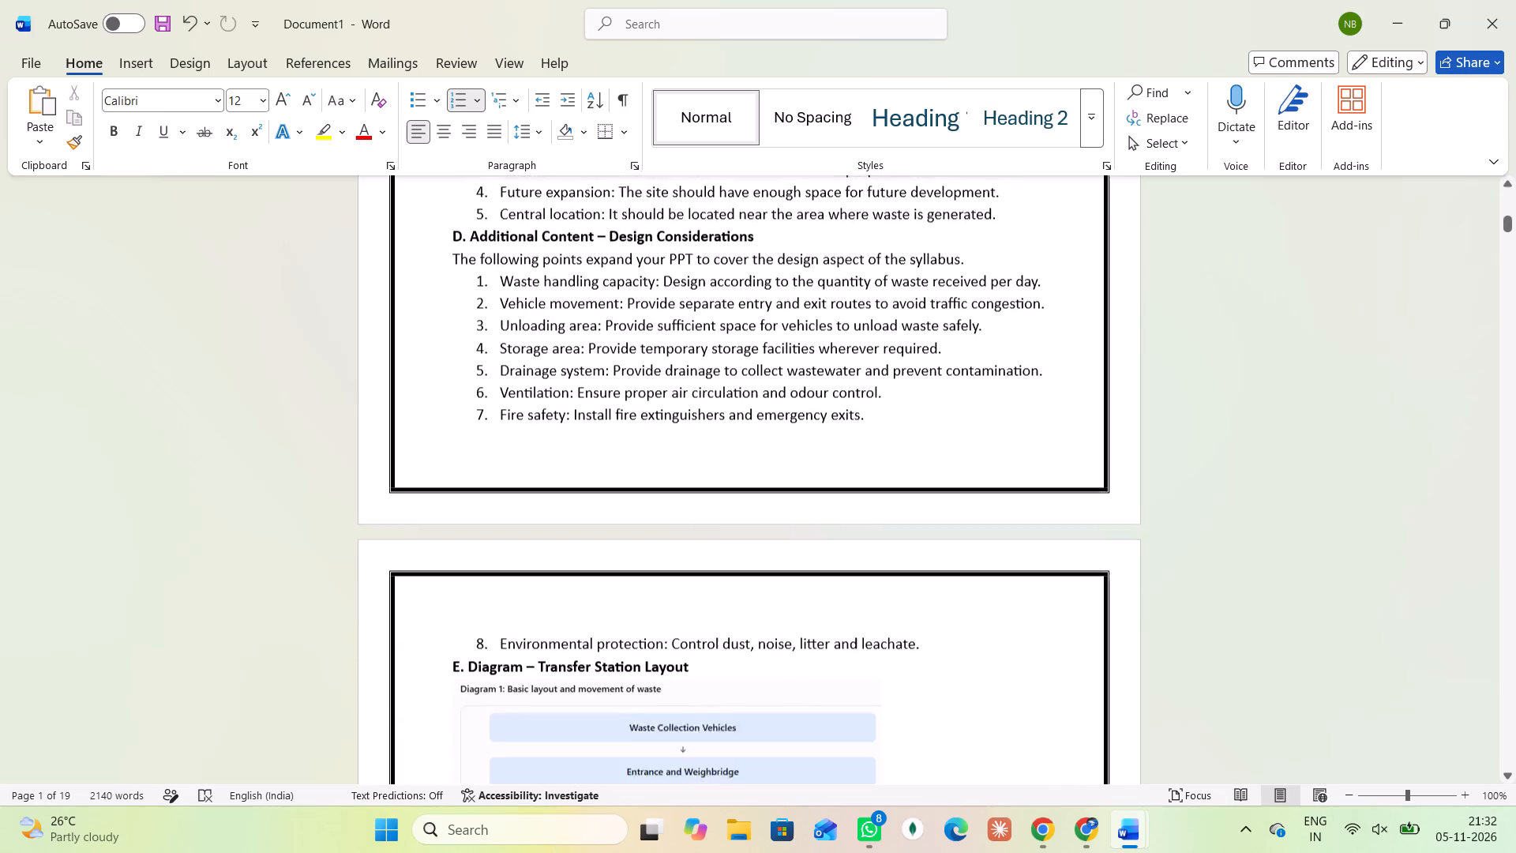
scroll(773, 648, "down", 2)
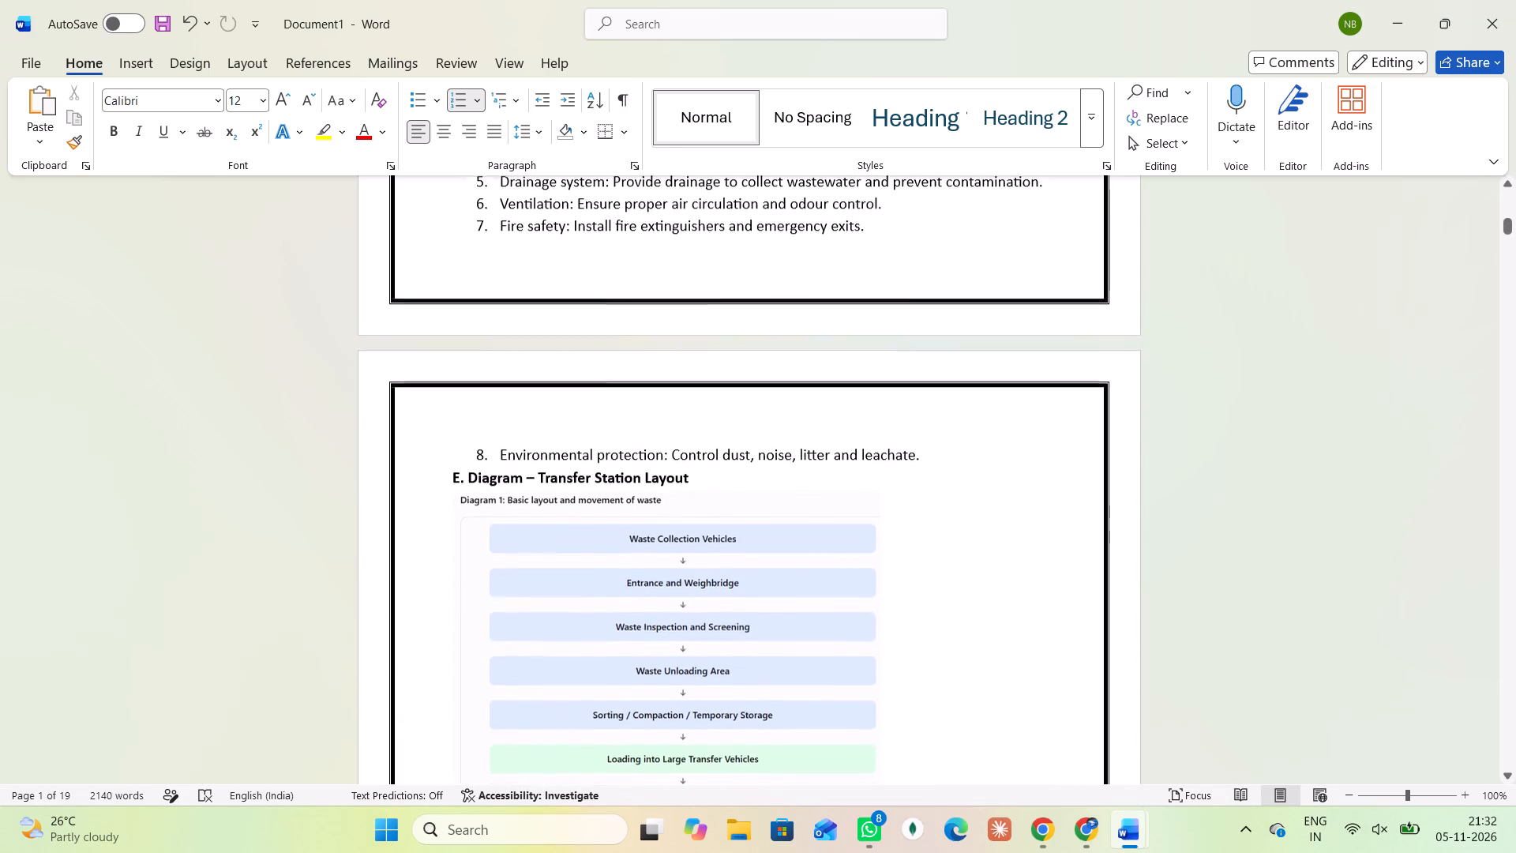
scroll(773, 648, "down", 2)
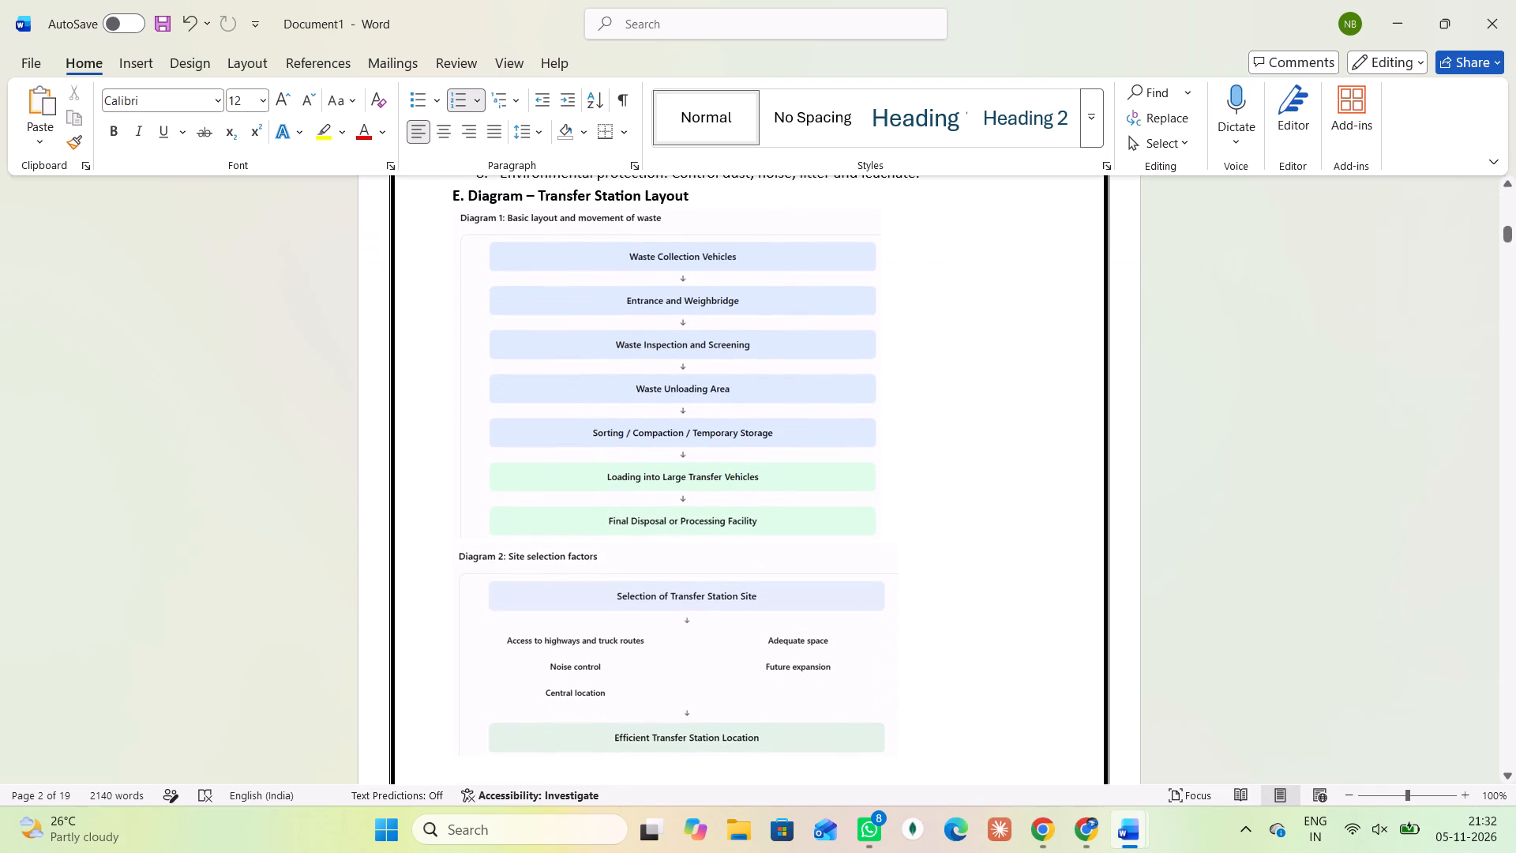
scroll(773, 648, "down", 3)
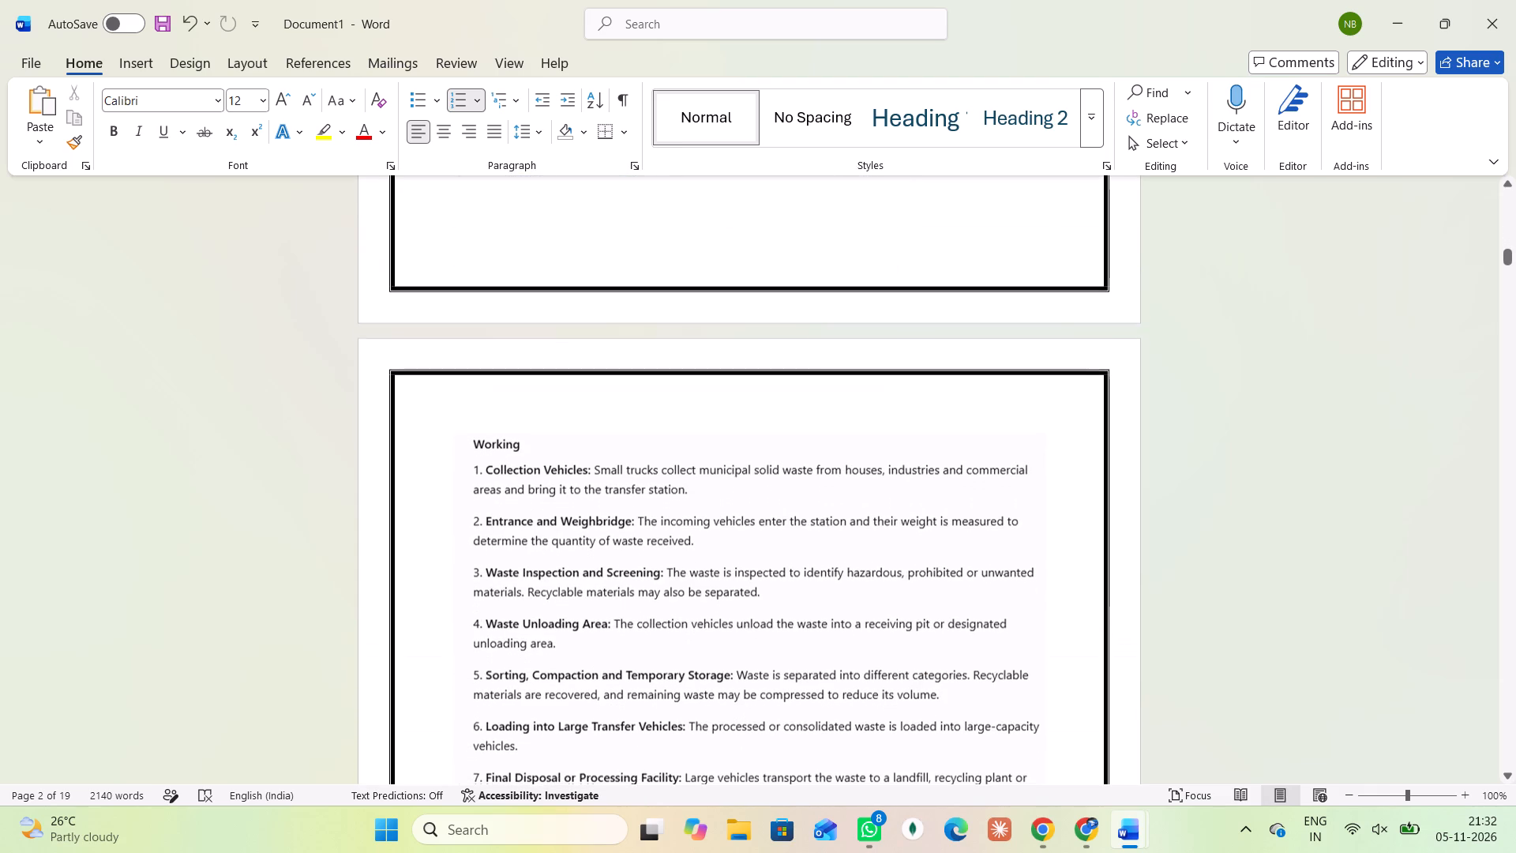
left_click(773, 648)
scroll(912, 727, "down", 1)
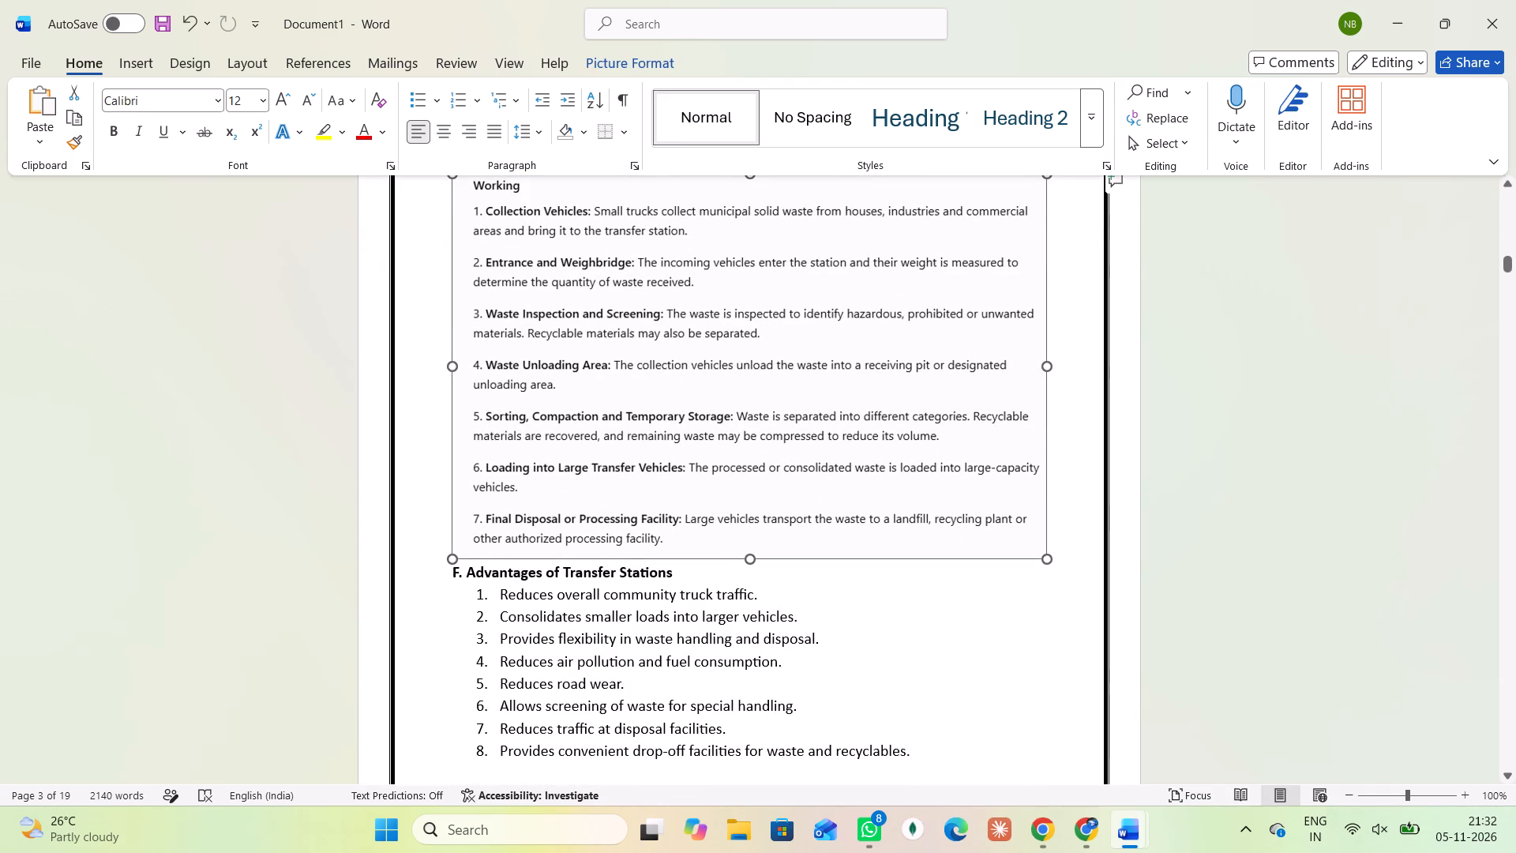
Delete the title line "UNIT III – Transfer Stations and Hazardous Waste Management" at the start of the document.
scroll(1025, 566, "up", 4)
left_click(857, 325)
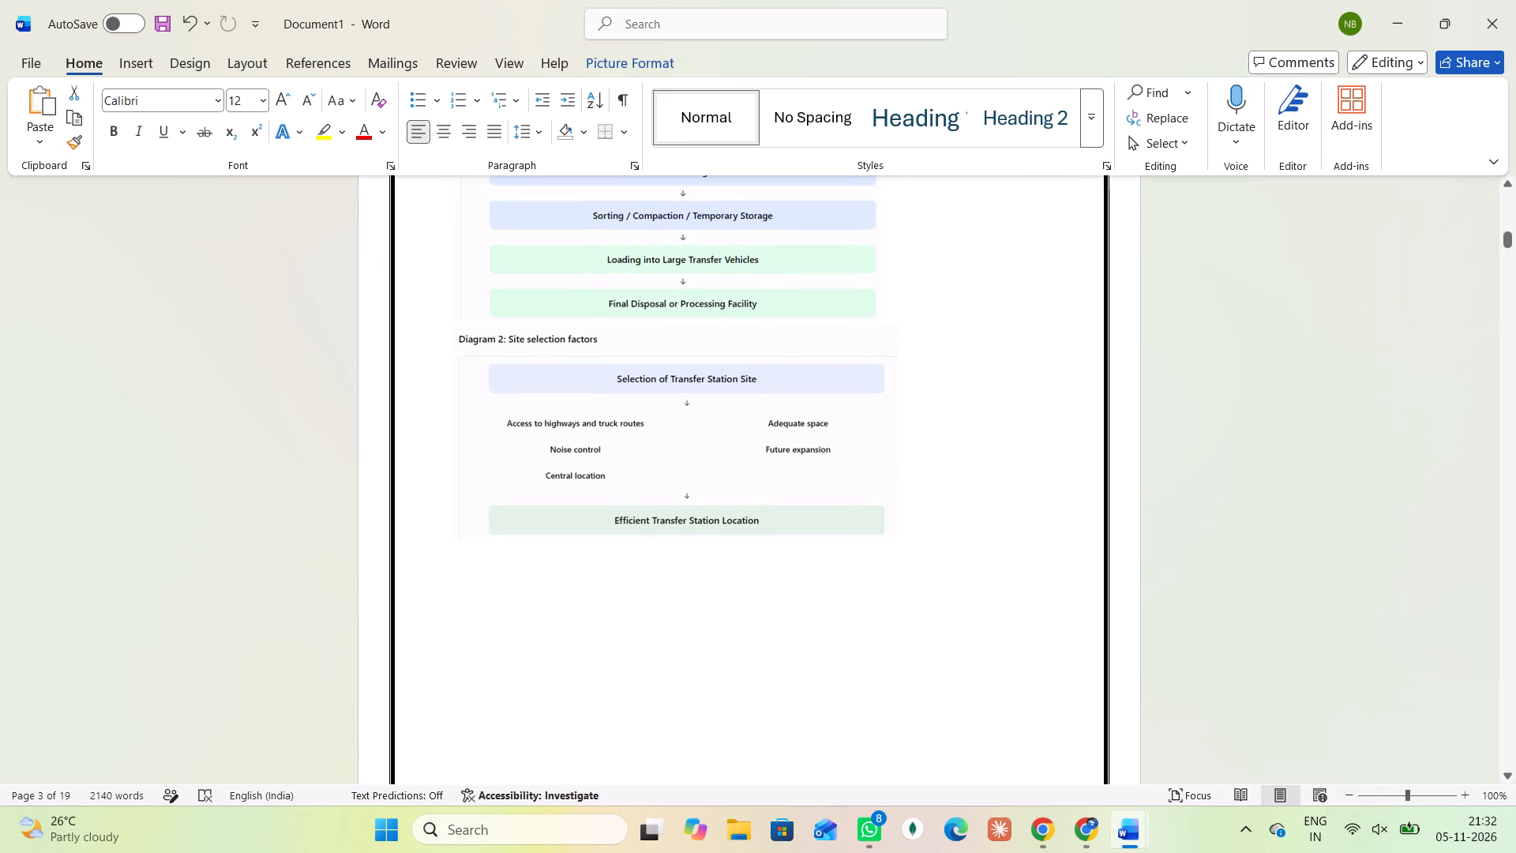
scroll(857, 325, "up", 4)
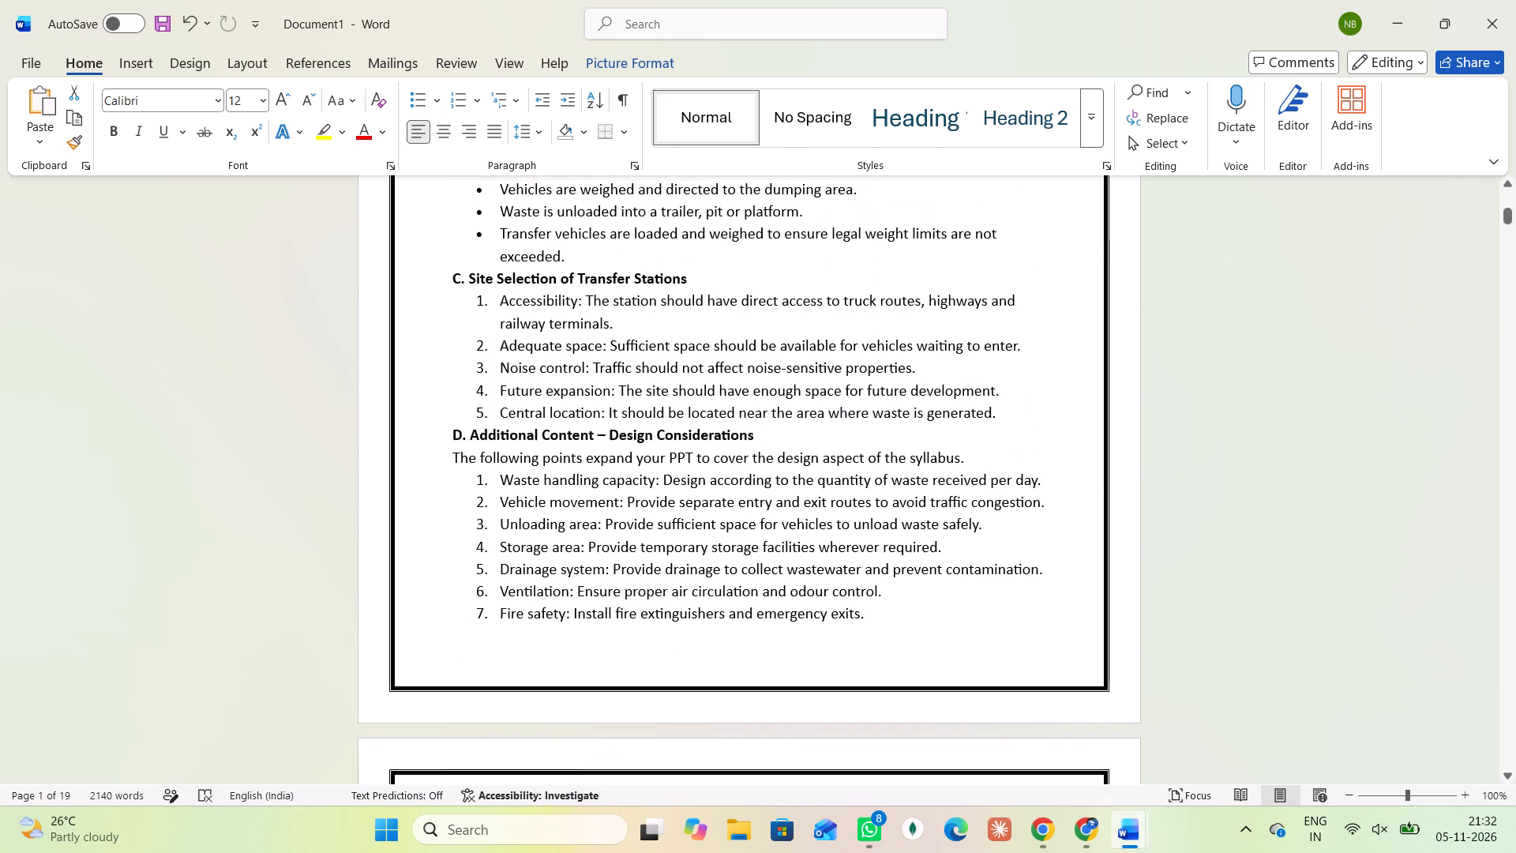
scroll(857, 325, "up", 2)
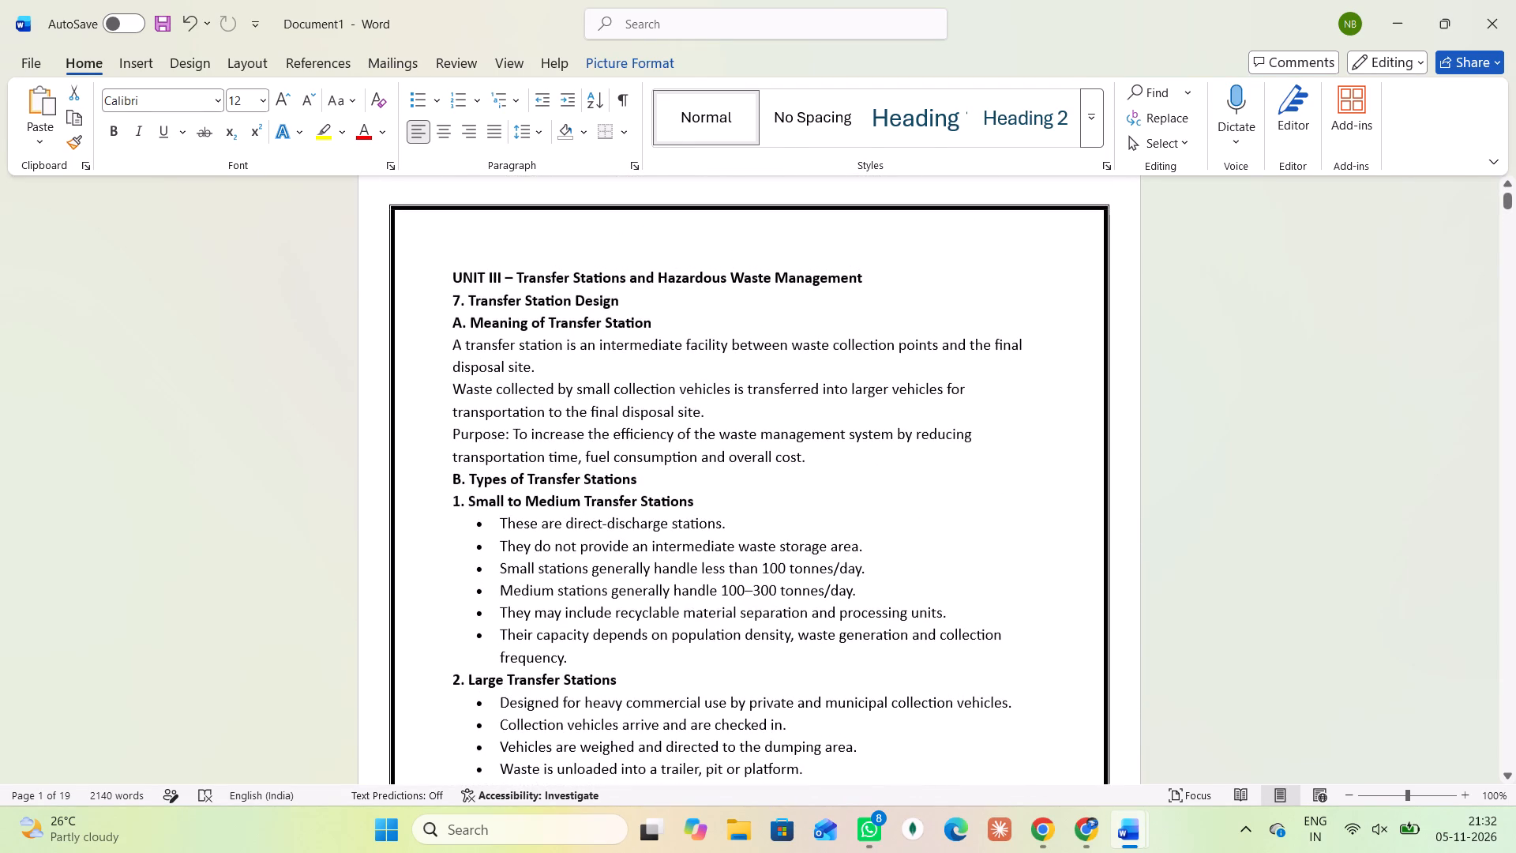
left_click_drag(872, 273, 392, 261)
key("BackSpace")
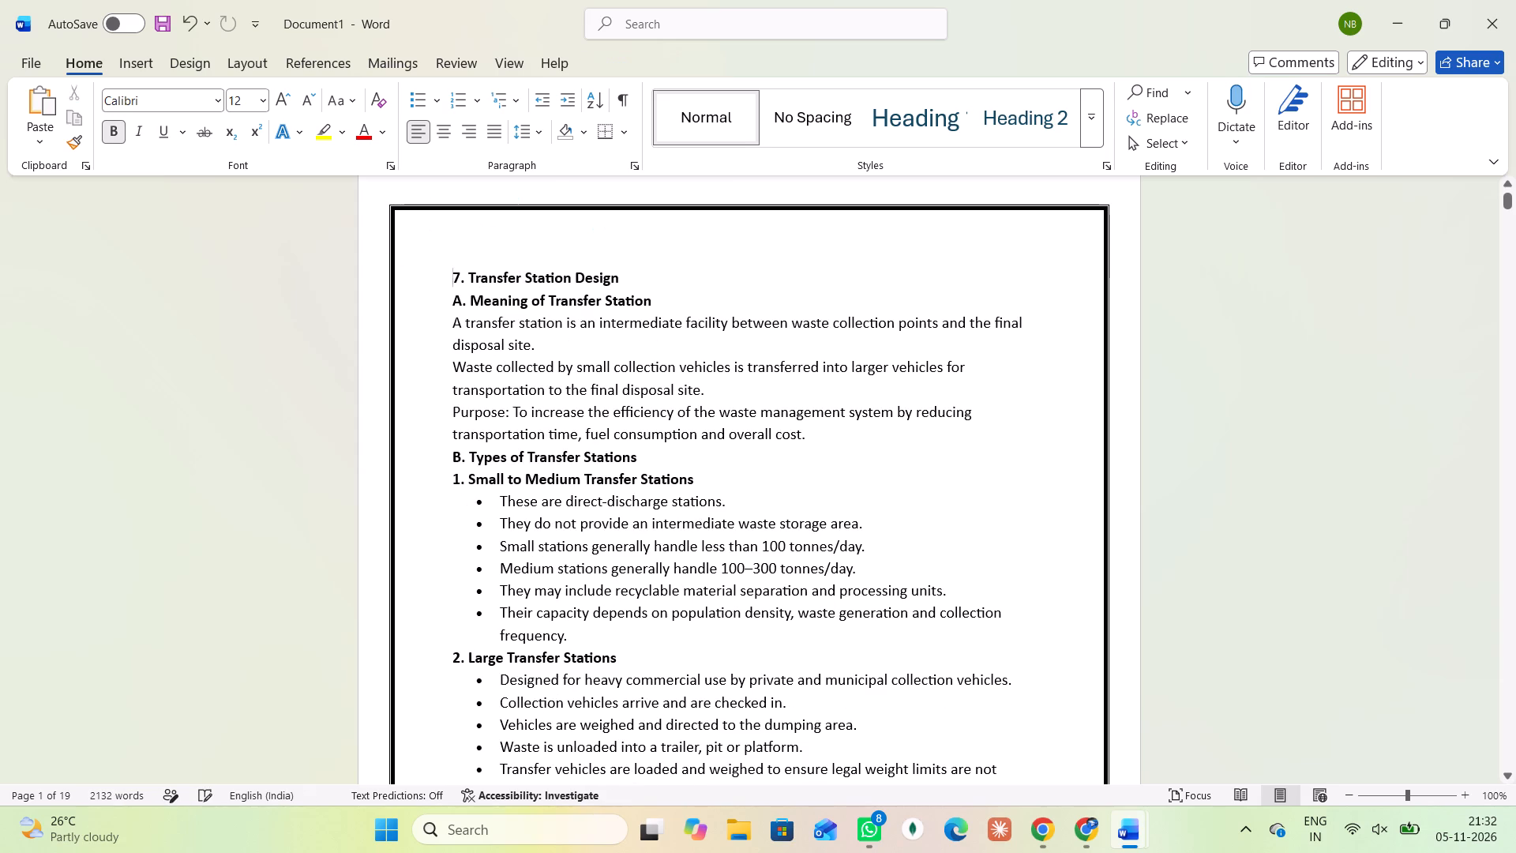
Shrink the picture of Diagram 2: Site selection factors further, making it narrower than Diagram 1 above it.
scroll(668, 485, "down", 5)
scroll(760, 526, "down", 1)
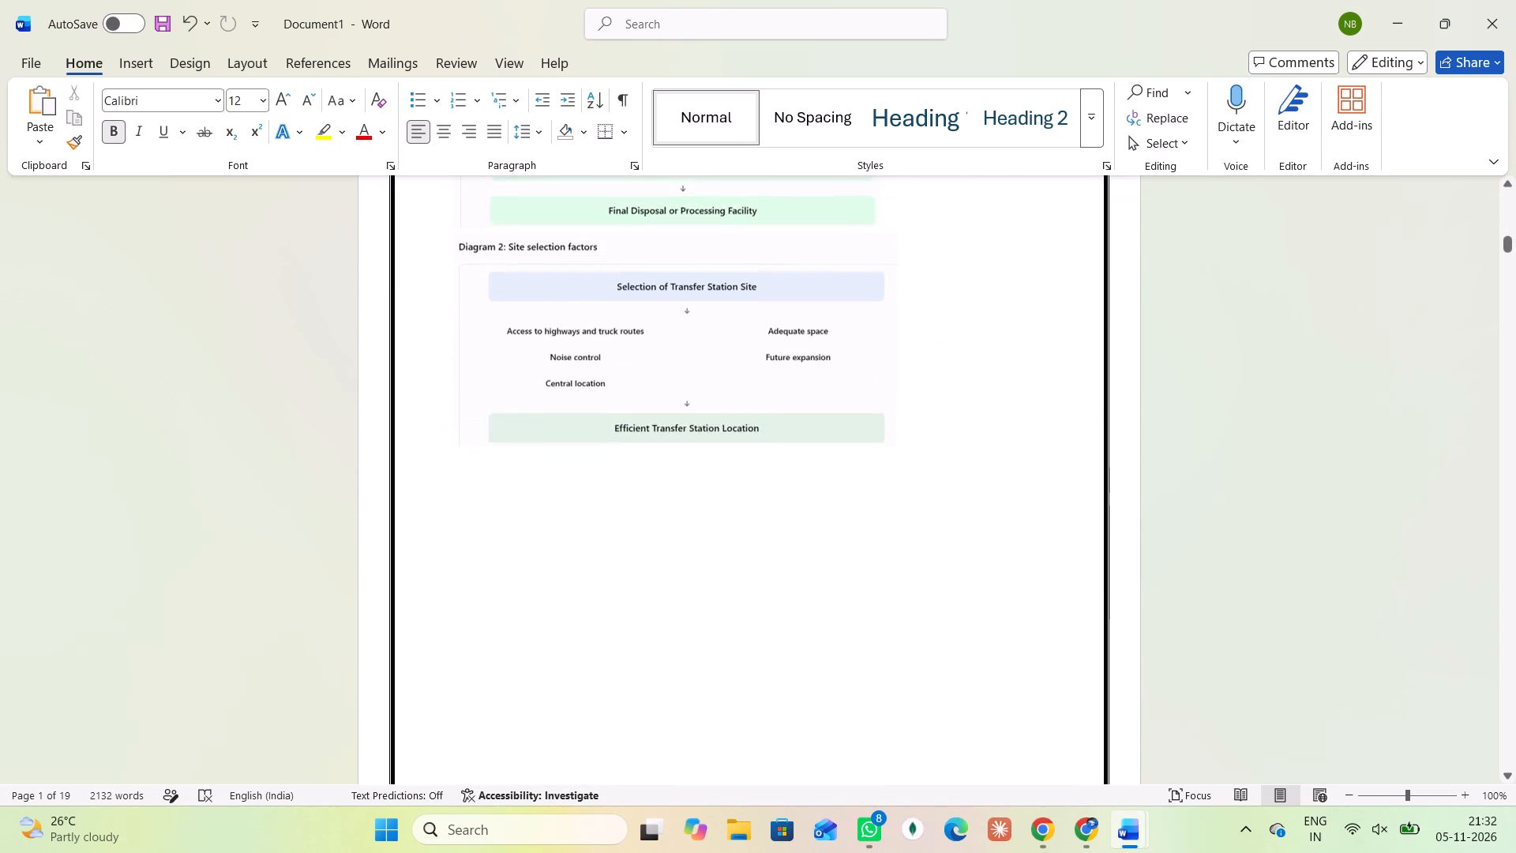
scroll(760, 526, "down", 1)
scroll(760, 526, "up", 1)
left_click(760, 526)
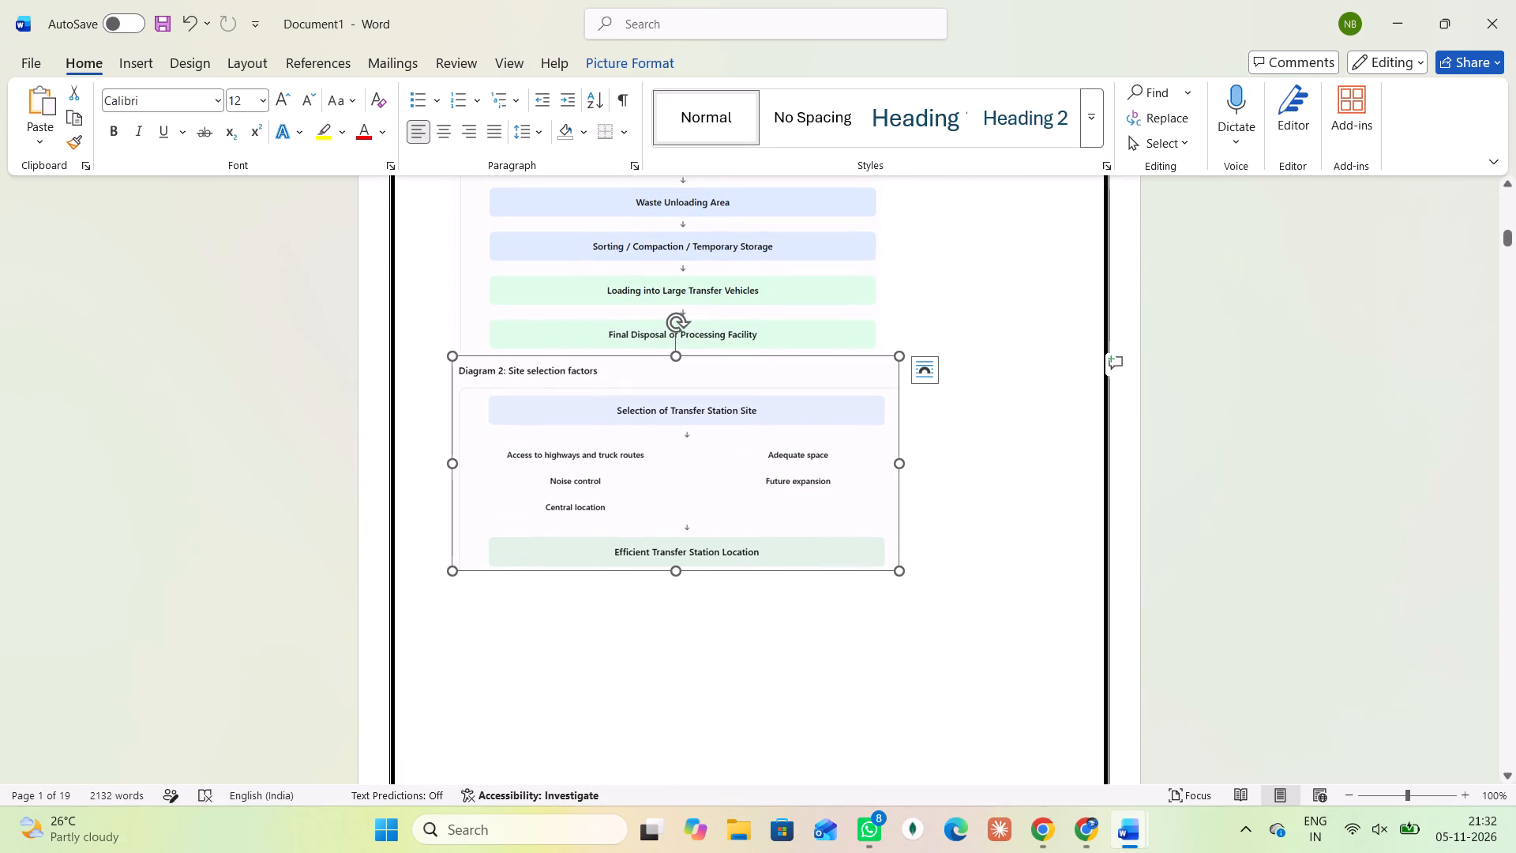
left_click_drag(896, 572, 835, 536)
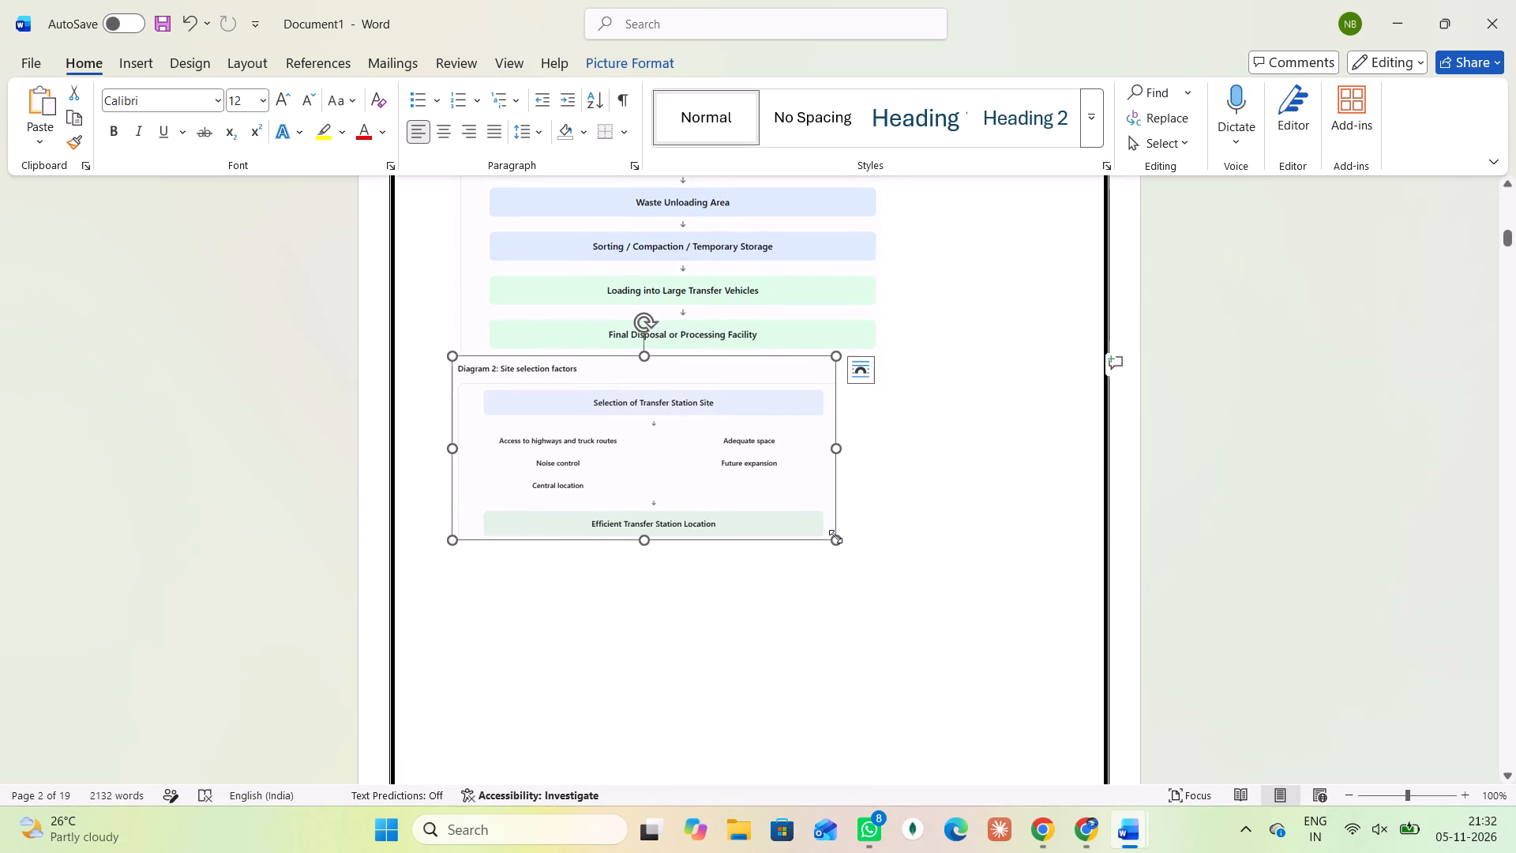
Resize topic 7's Working picture to fit beneath Diagram 2 on page 2, slightly narrower than the text width.
scroll(835, 536, "down", 4)
left_click(836, 492)
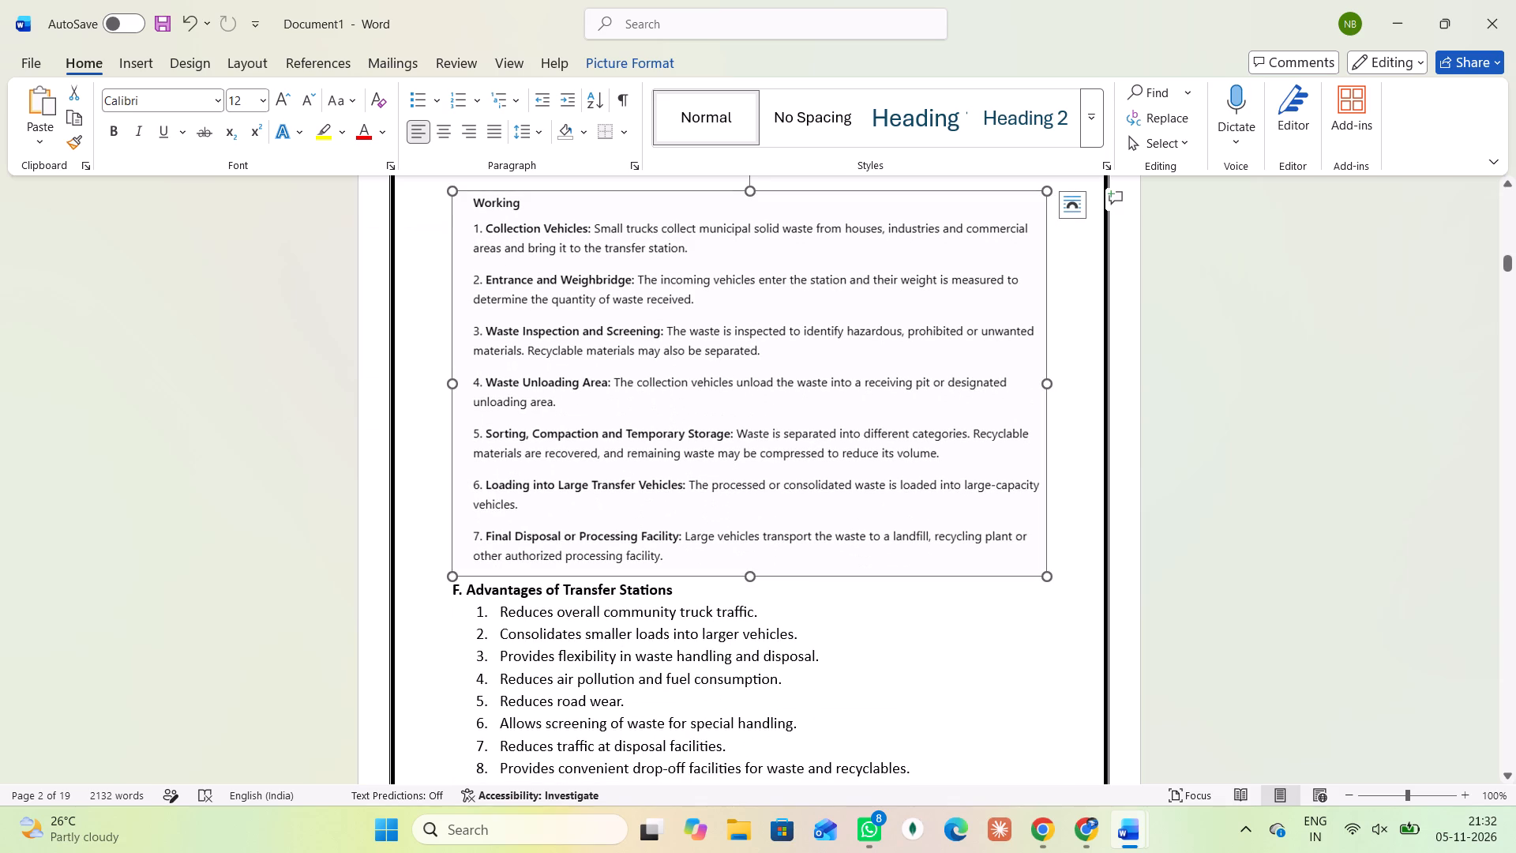
left_click_drag(1050, 577, 957, 498)
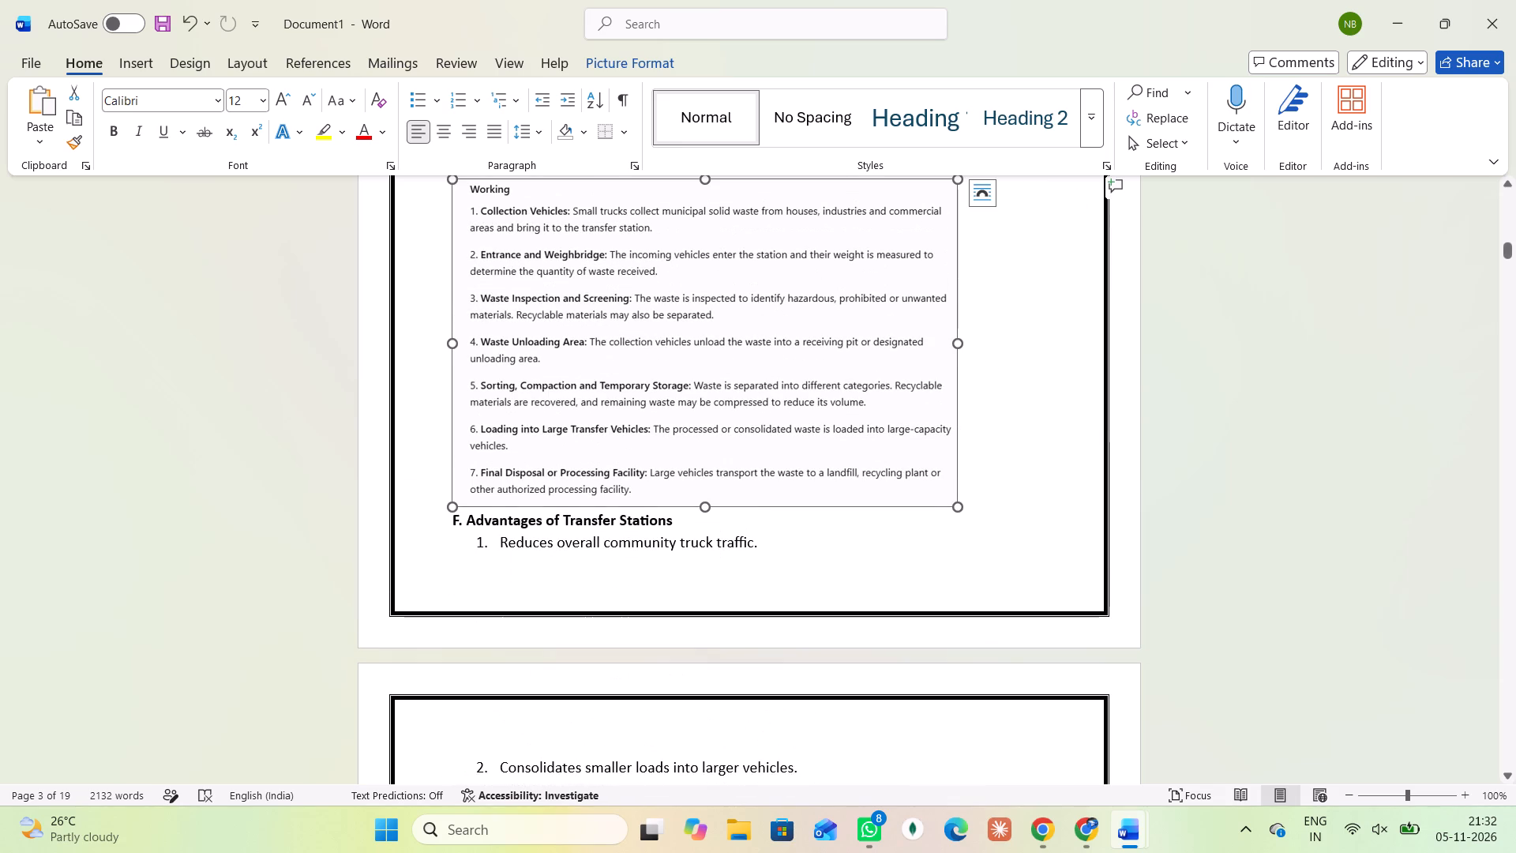
left_click_drag(960, 509, 1002, 547)
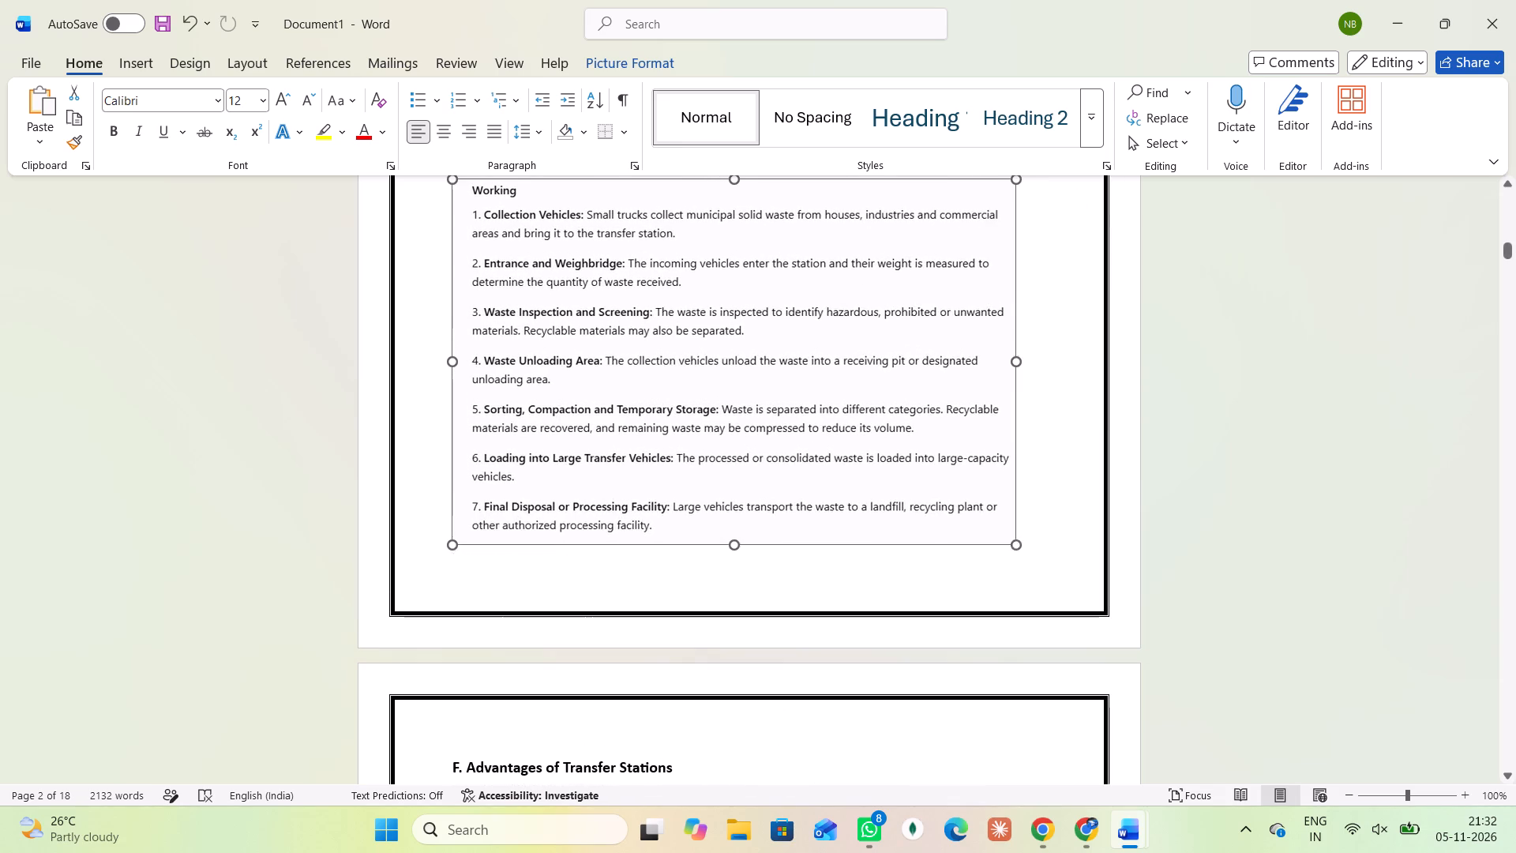
Make a final small size adjustment to topic 7's Working picture on page 2.
left_click_drag(1002, 547, 1007, 553)
Review the pages from topic 7's section F through topic 9's Methods of Optimization for layout, diagrams and leftover wording.
scroll(822, 610, "down", 2)
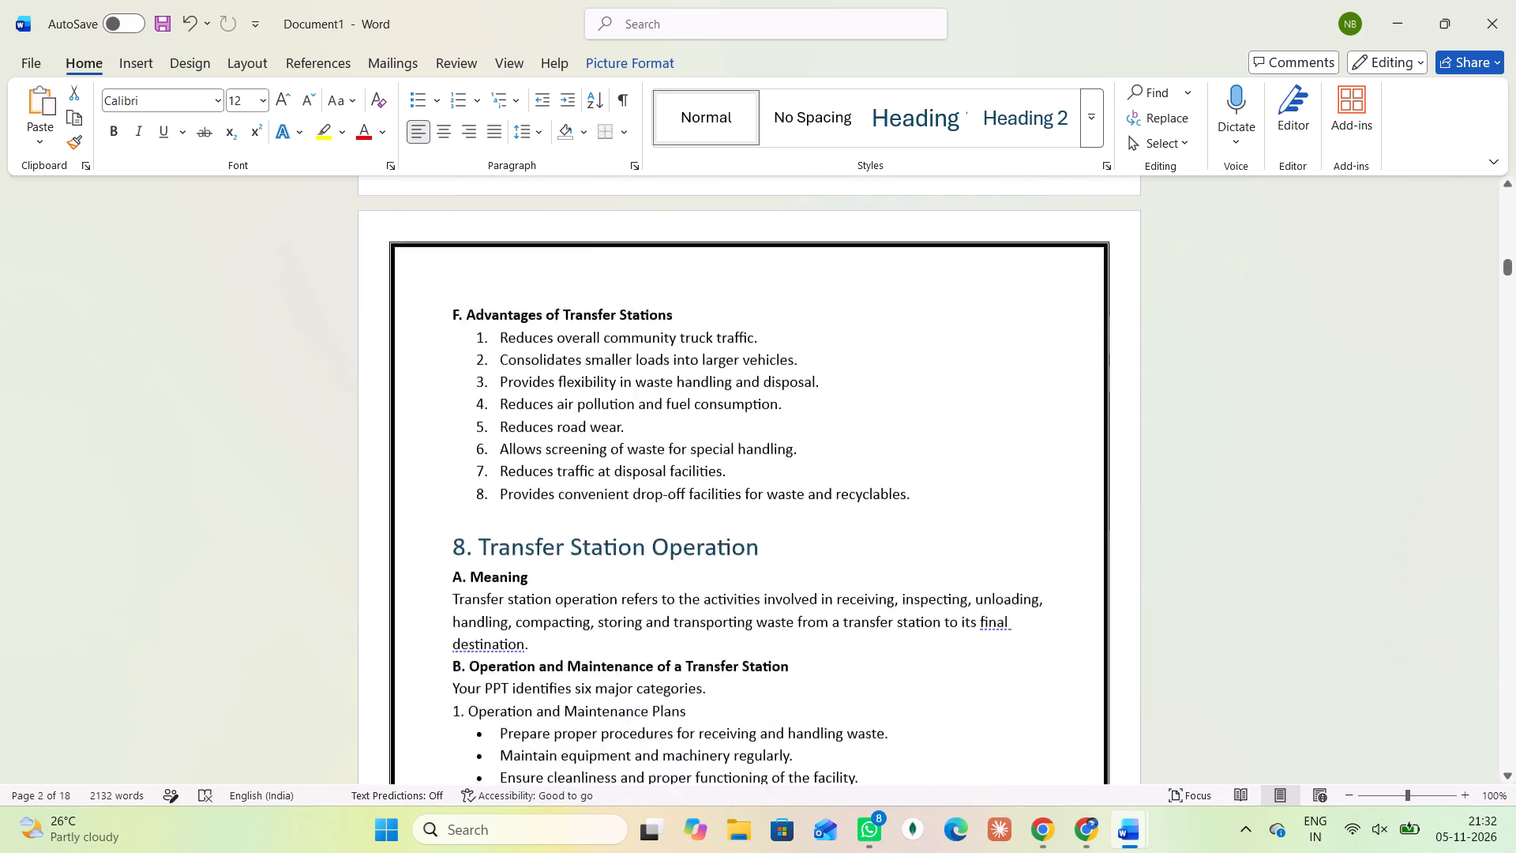
scroll(822, 610, "down", 3)
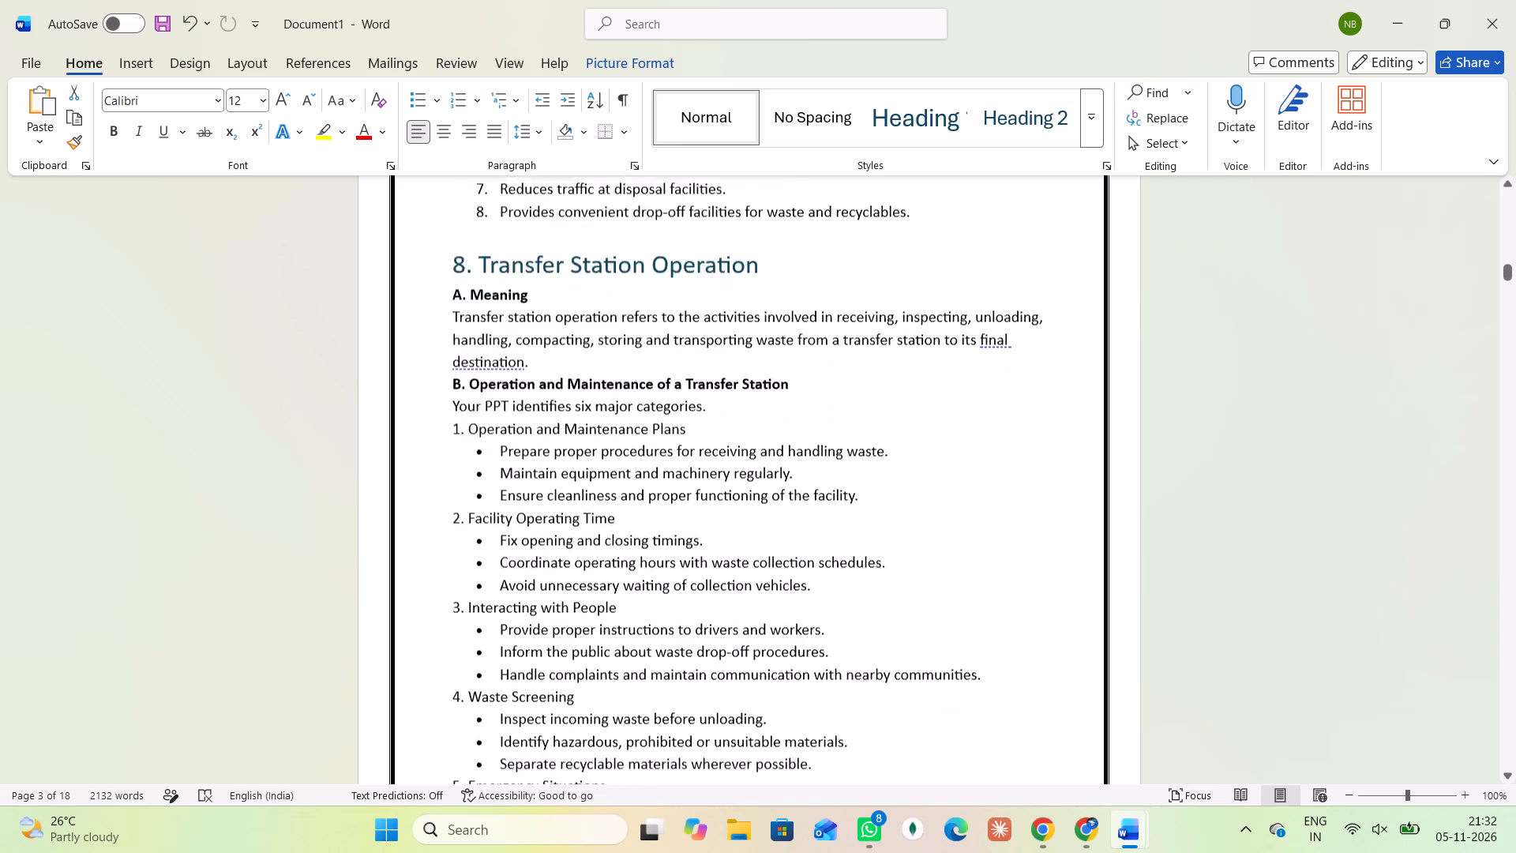
scroll(822, 610, "down", 2)
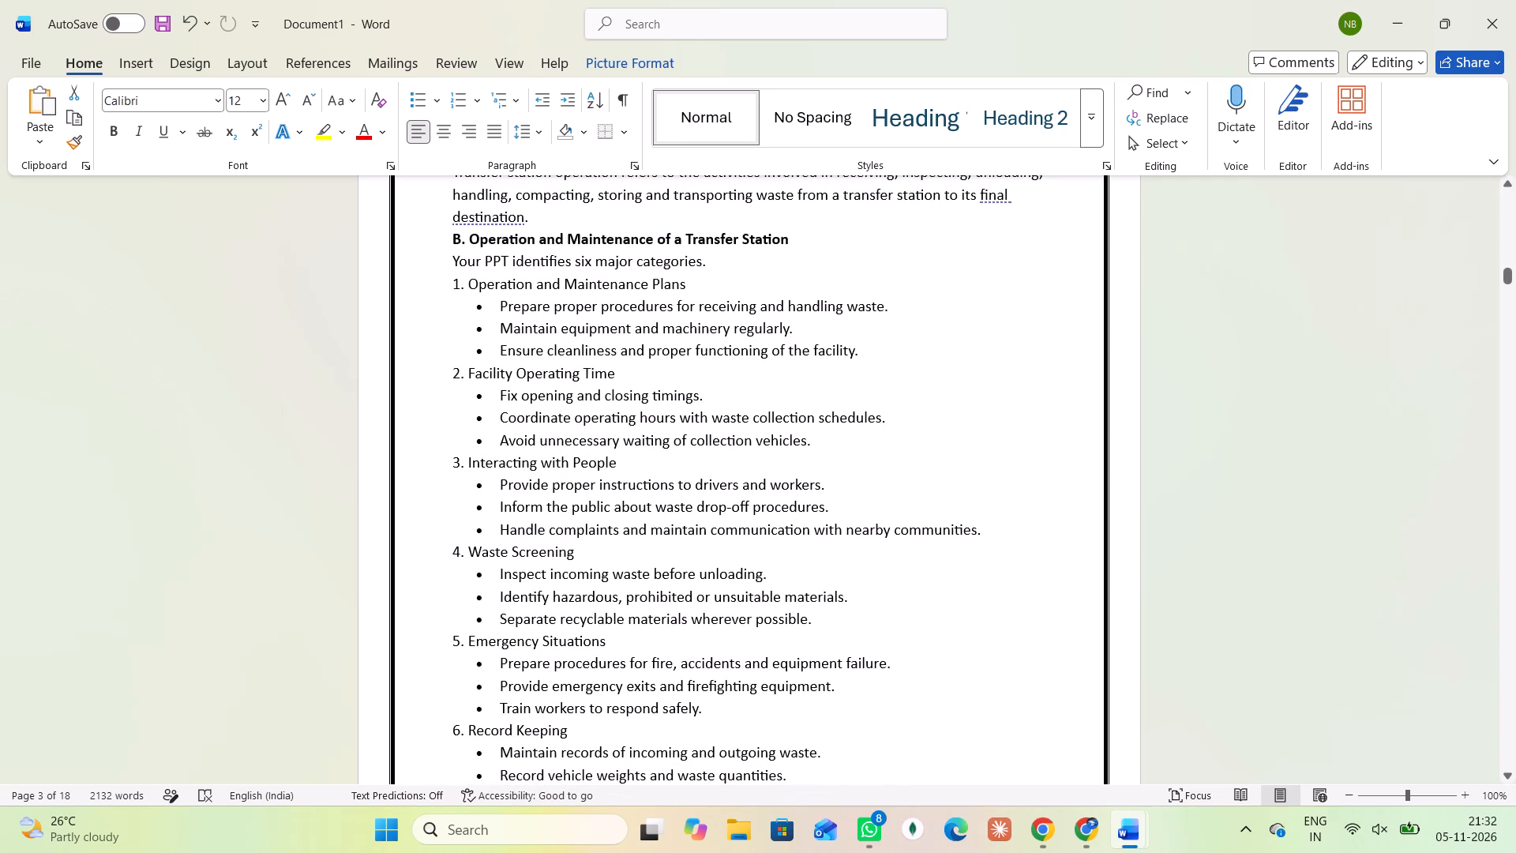
scroll(704, 285, "down", 2)
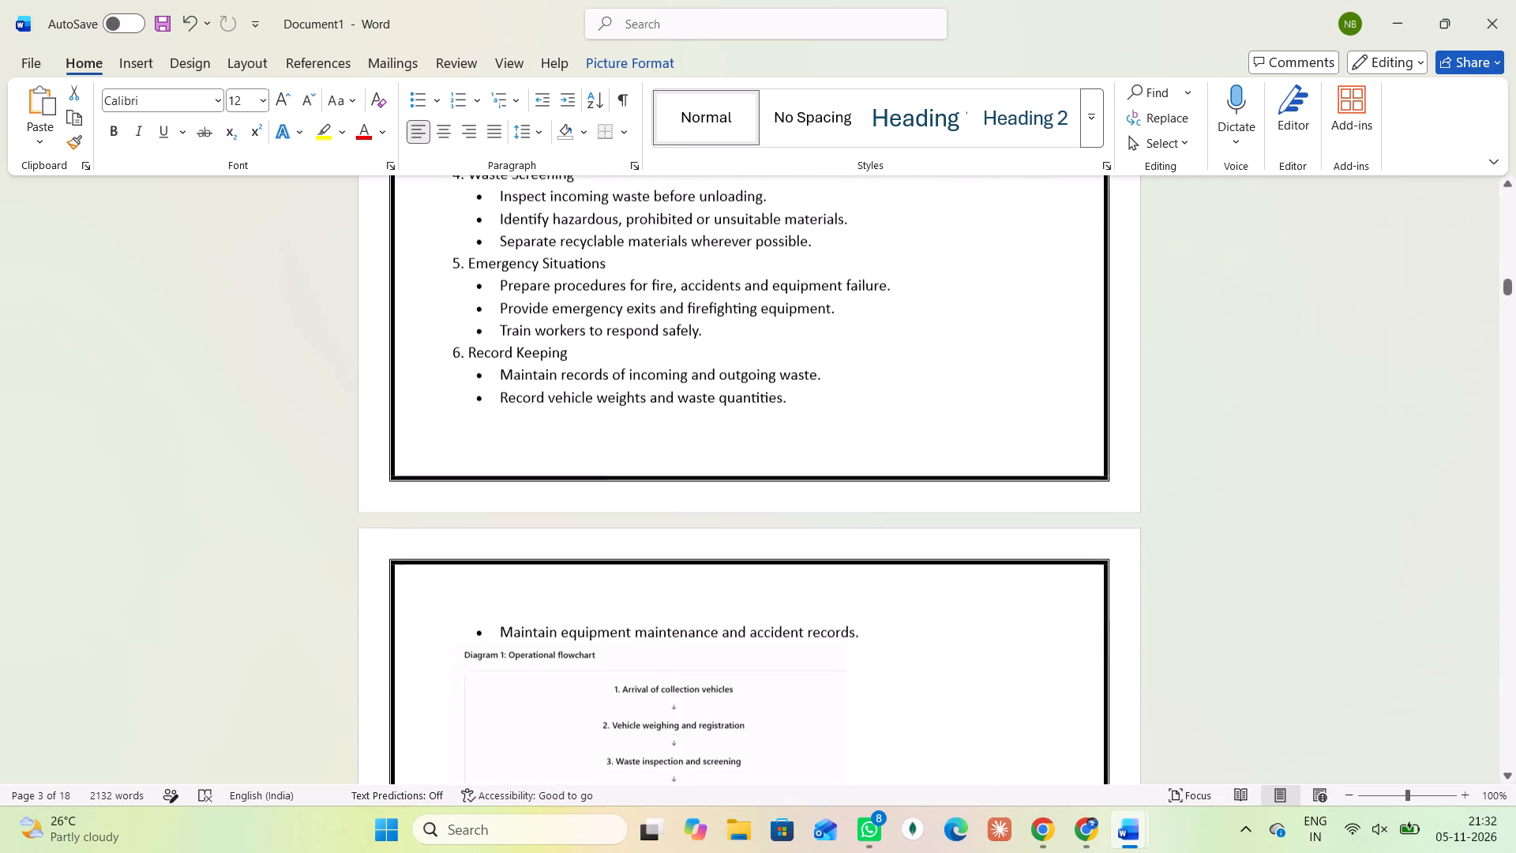
scroll(704, 285, "down", 3)
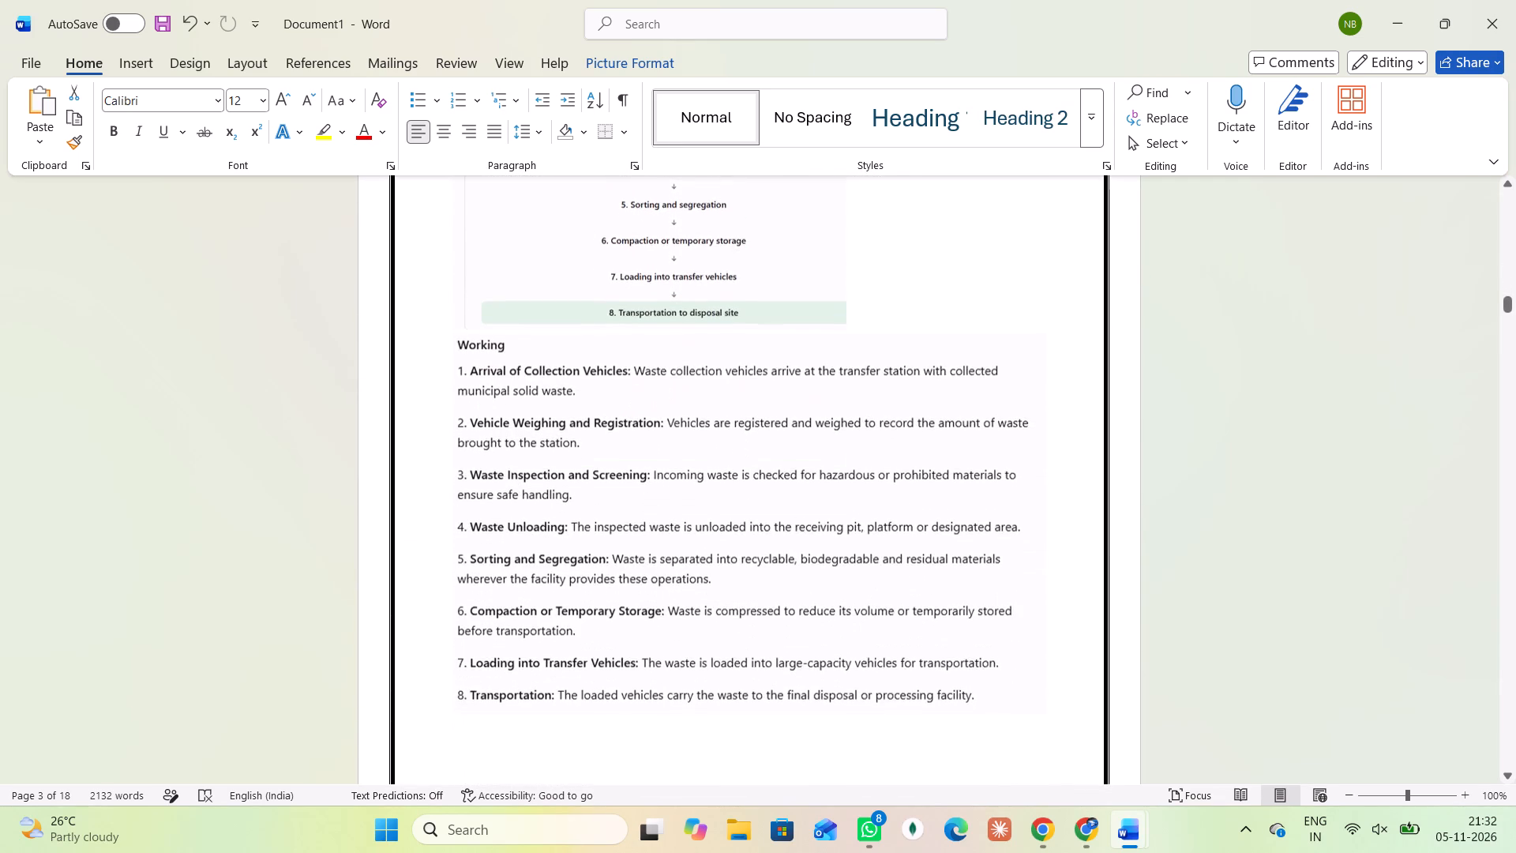
scroll(704, 285, "down", 3)
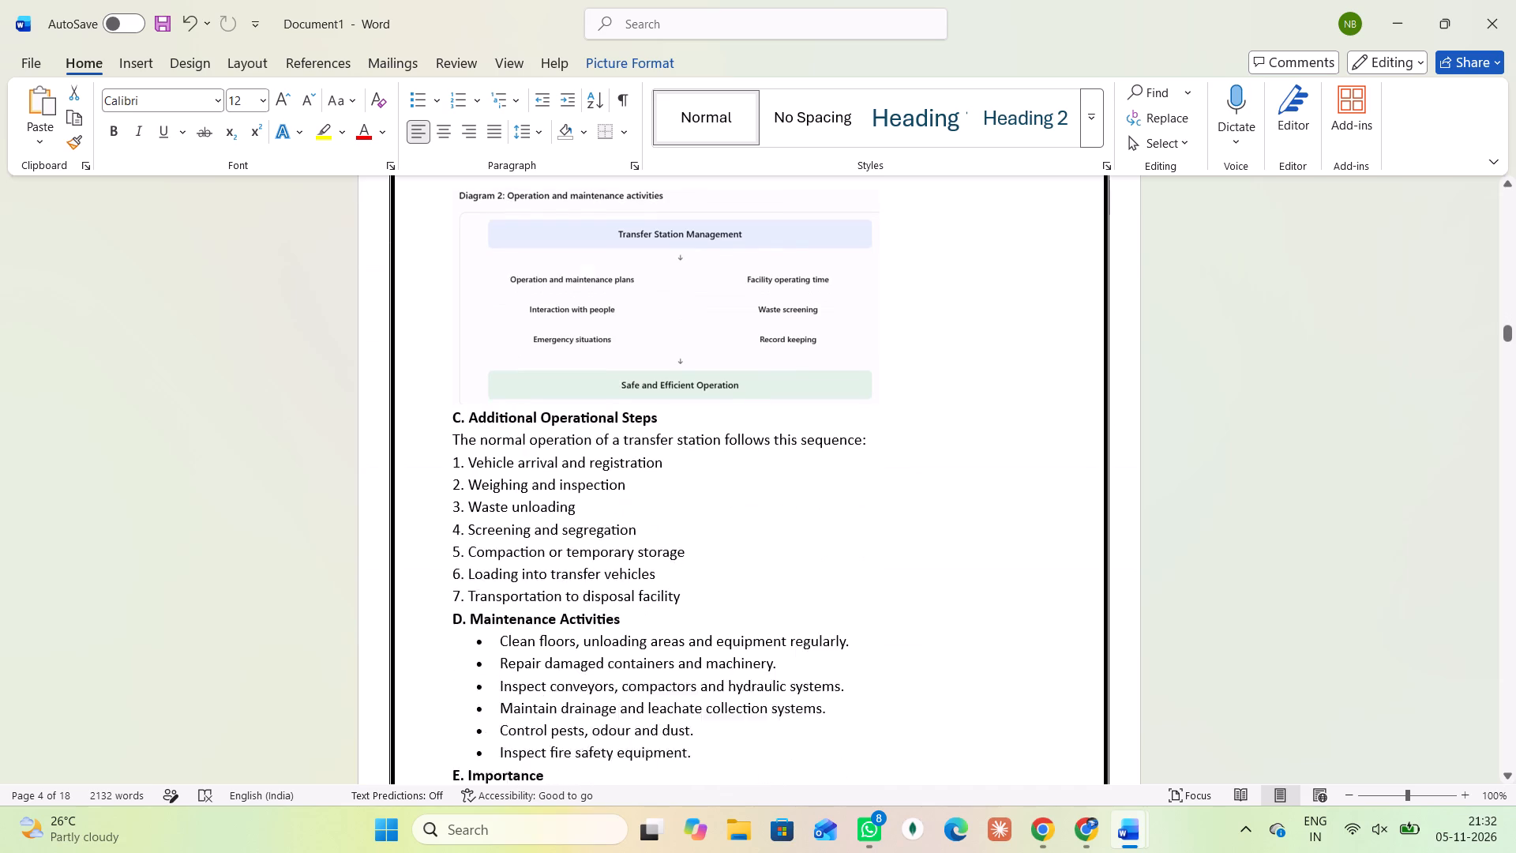
scroll(704, 285, "down", 1)
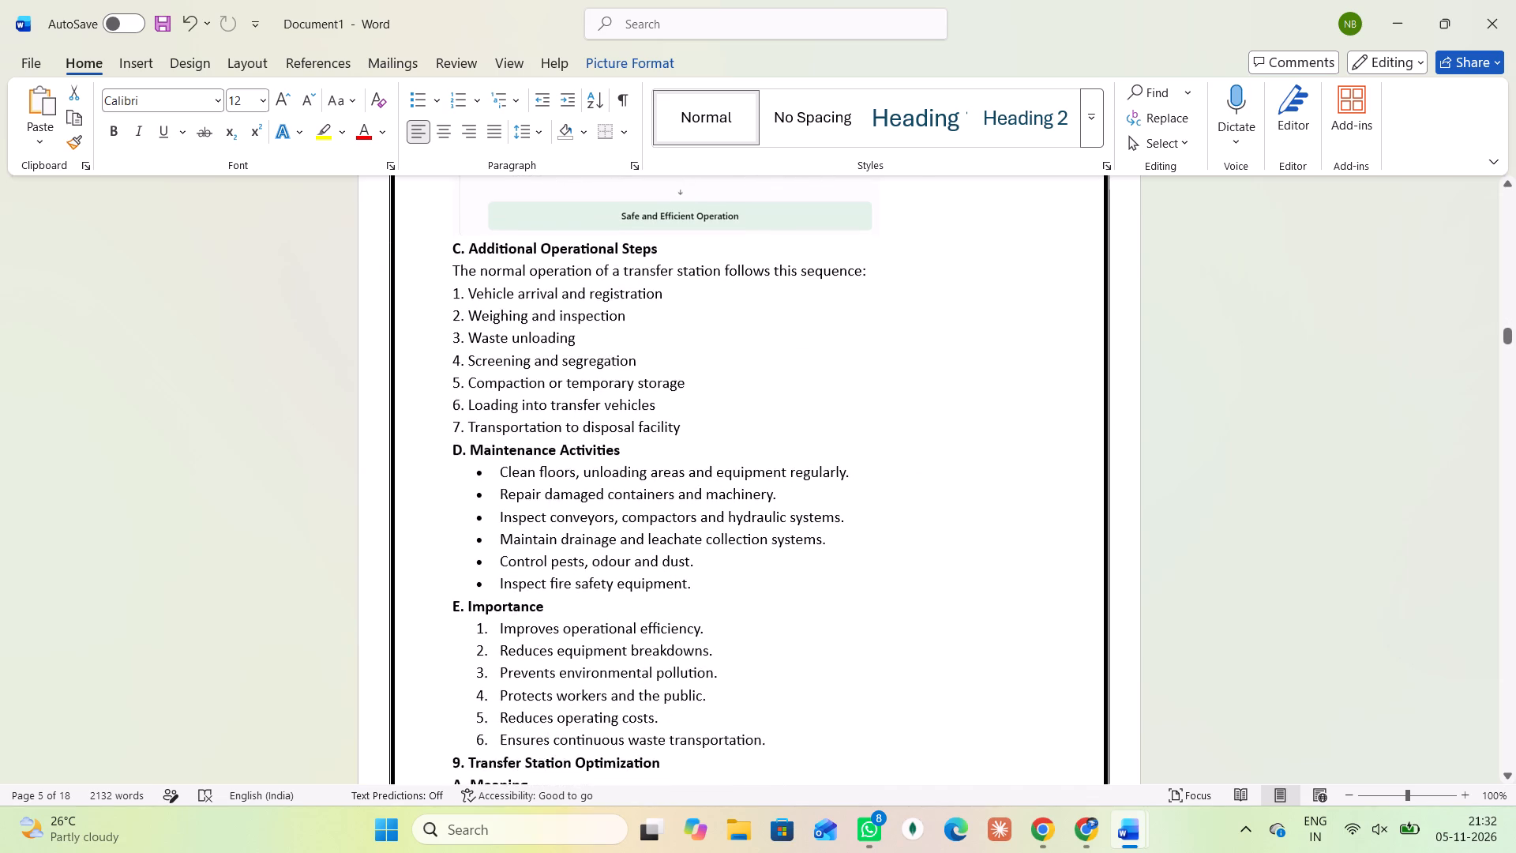
scroll(737, 402, "down", 2)
scroll(737, 402, "up", 1)
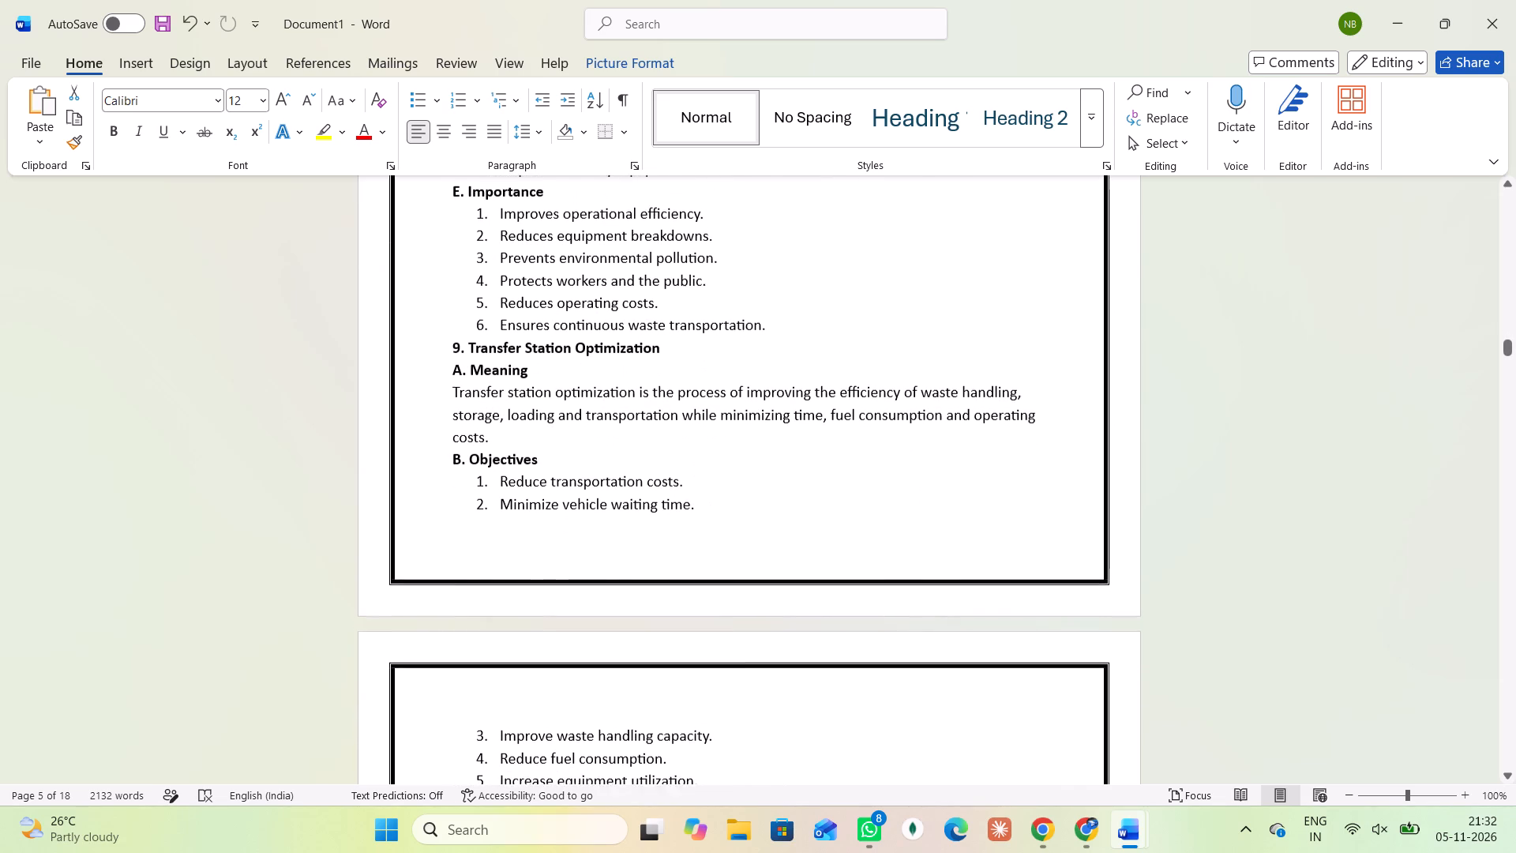
scroll(737, 402, "up", 1)
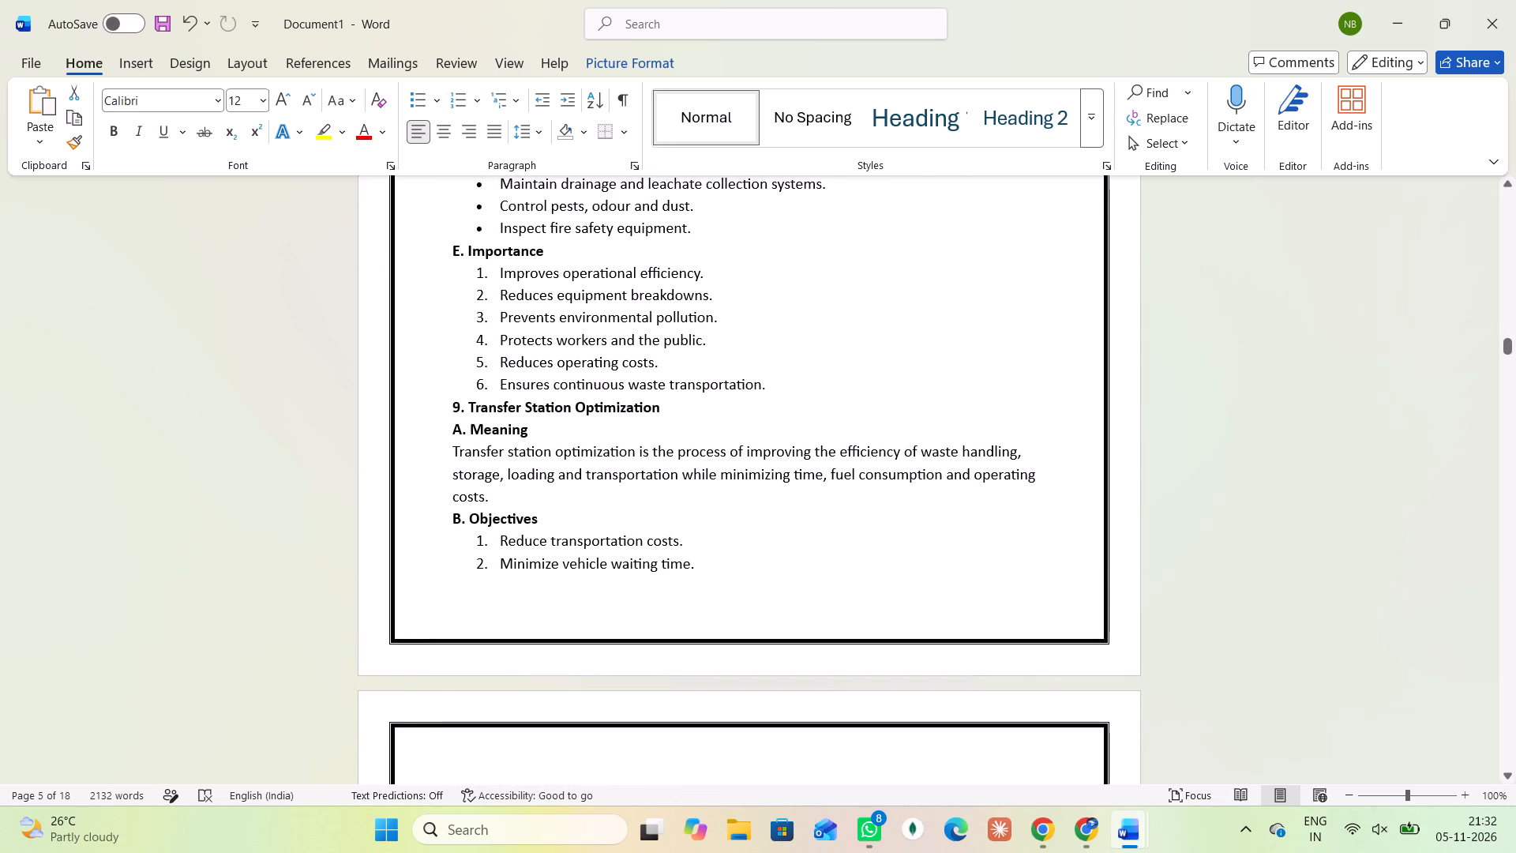
scroll(775, 392, "down", 2)
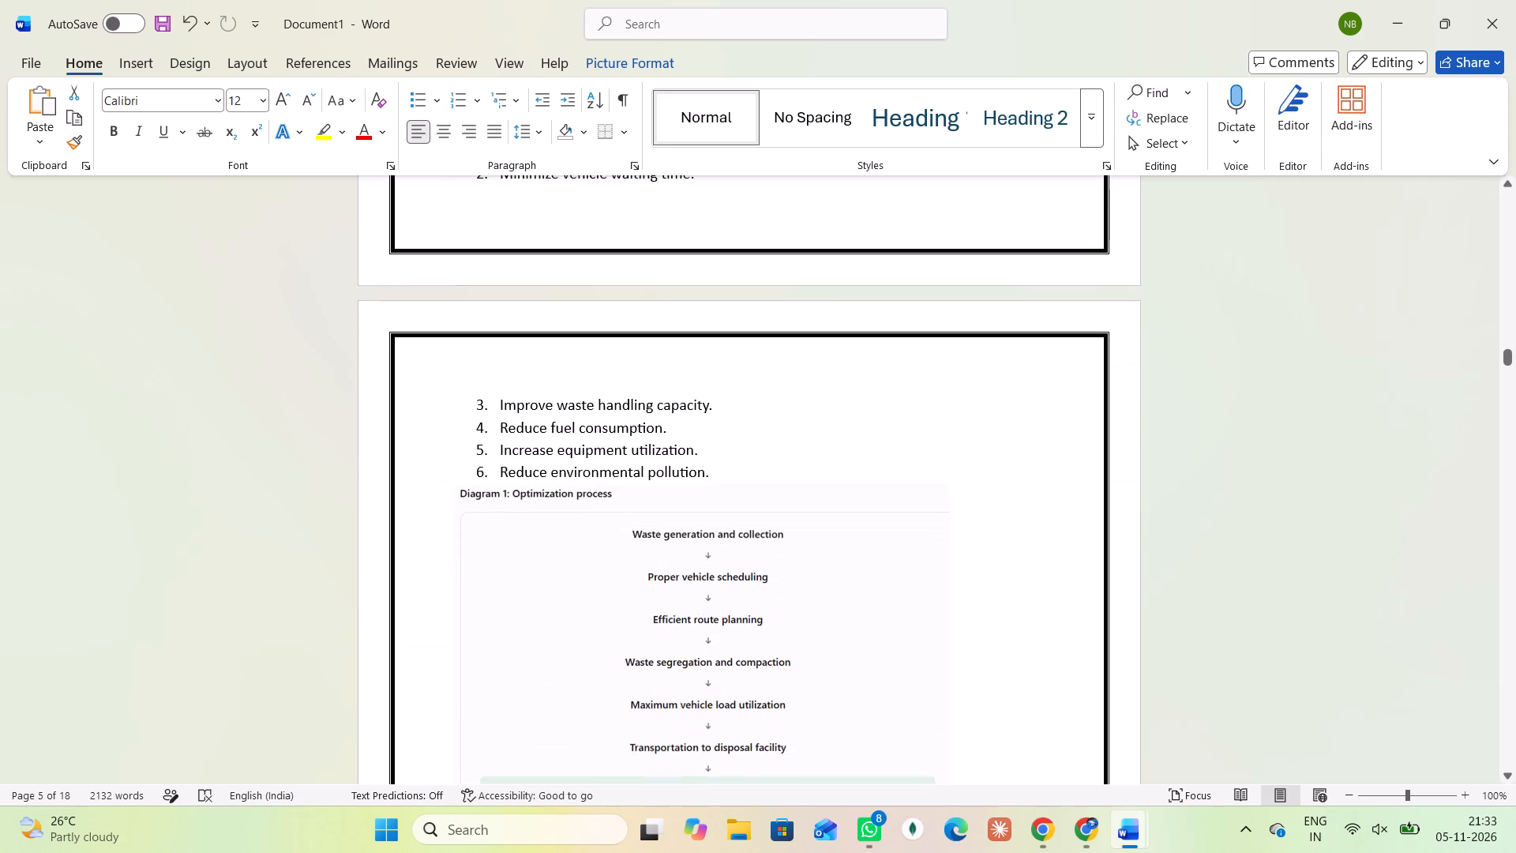
scroll(775, 392, "down", 1)
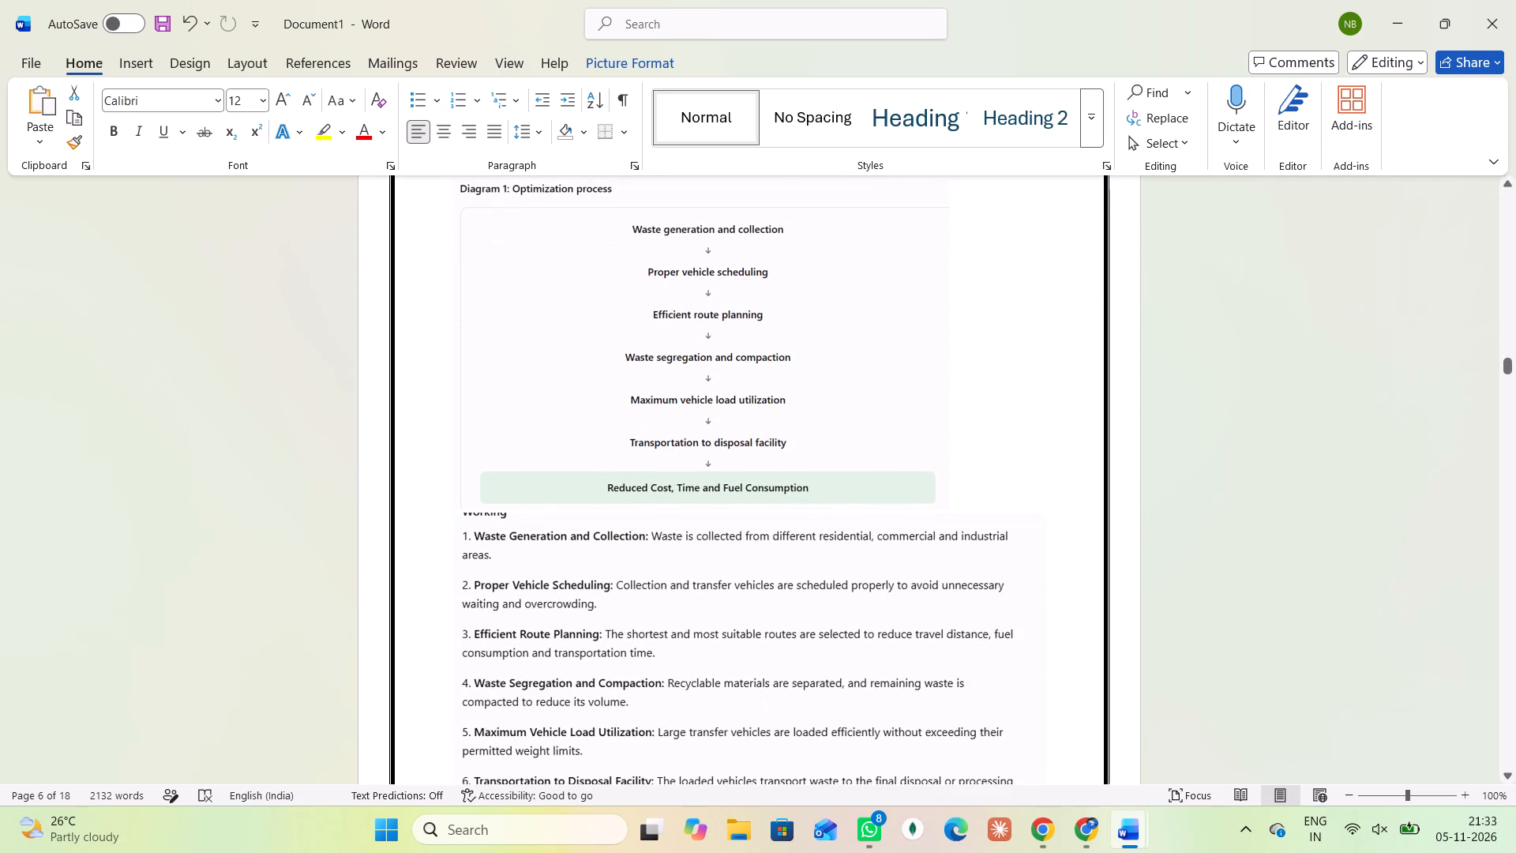
scroll(775, 392, "down", 4)
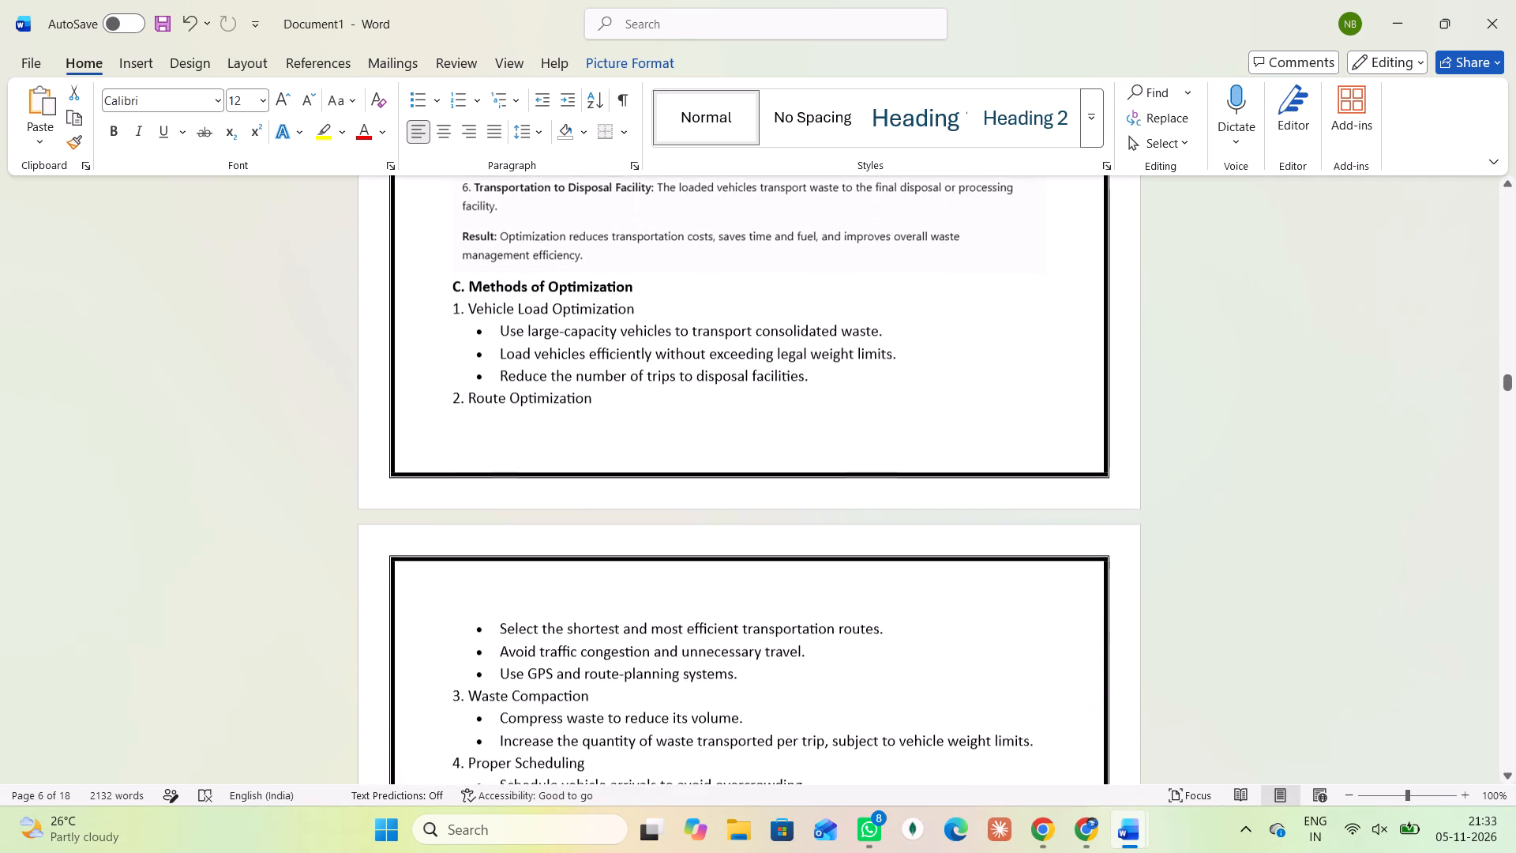
scroll(775, 392, "down", 1)
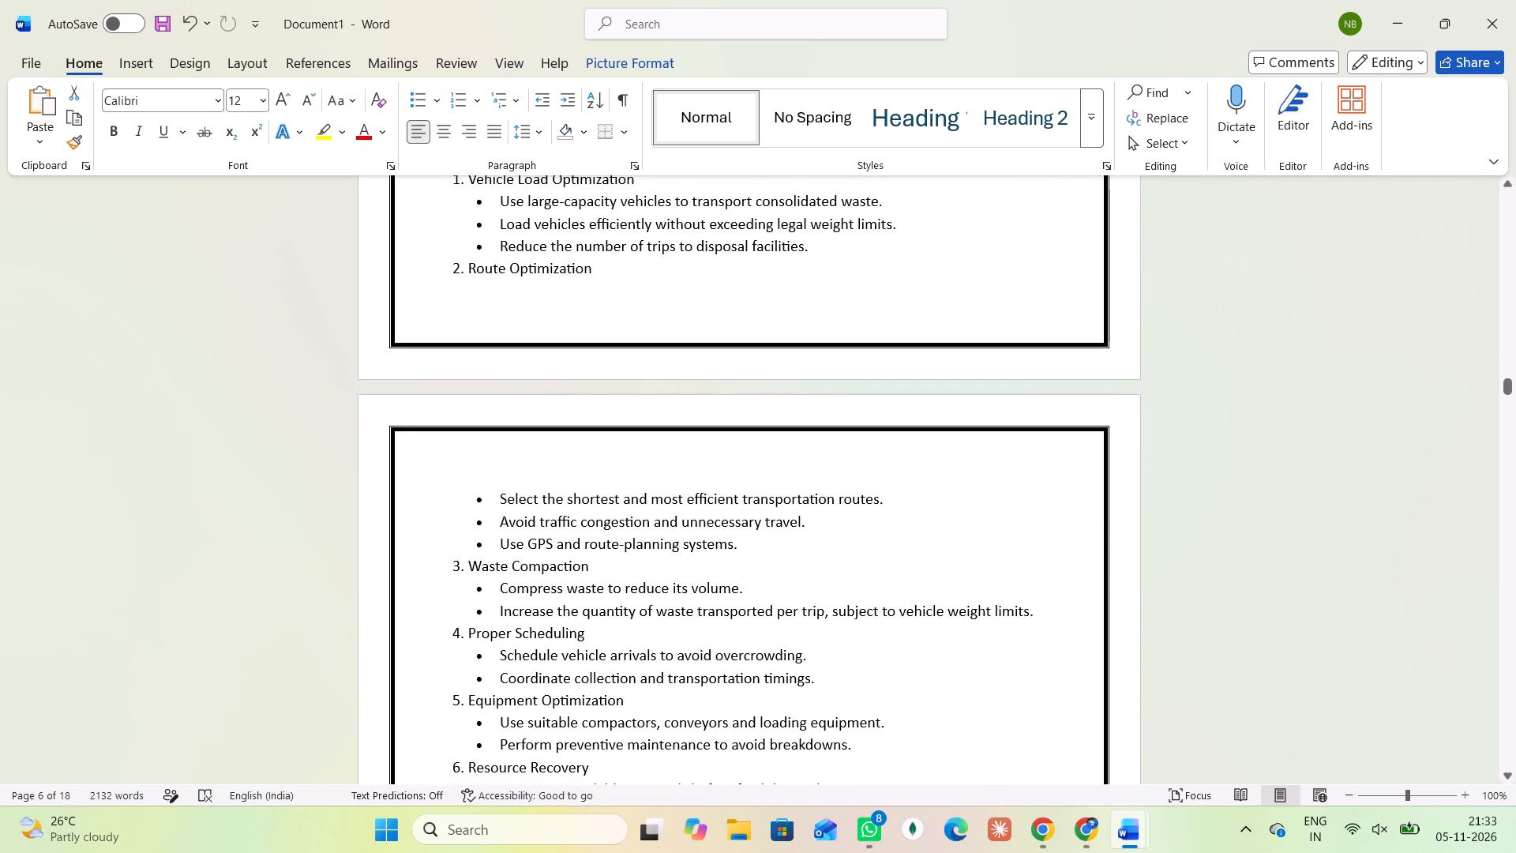
Delete the line "Your PPT explains two important routing methods." under D. Collection Vehicle Routing in topic 9.
scroll(734, 486, "down", 2)
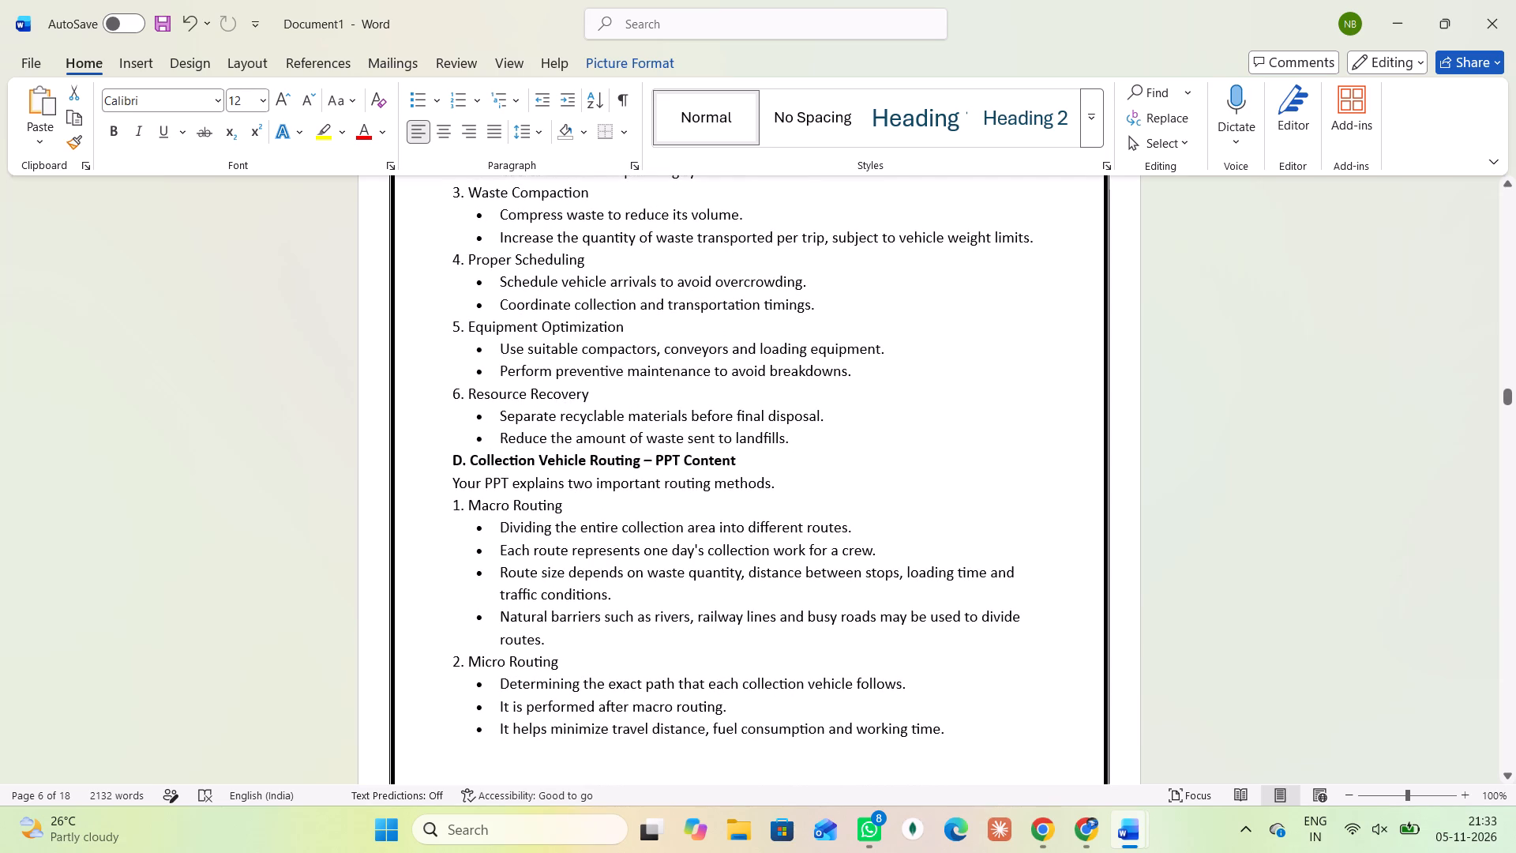
scroll(742, 468, "down", 1)
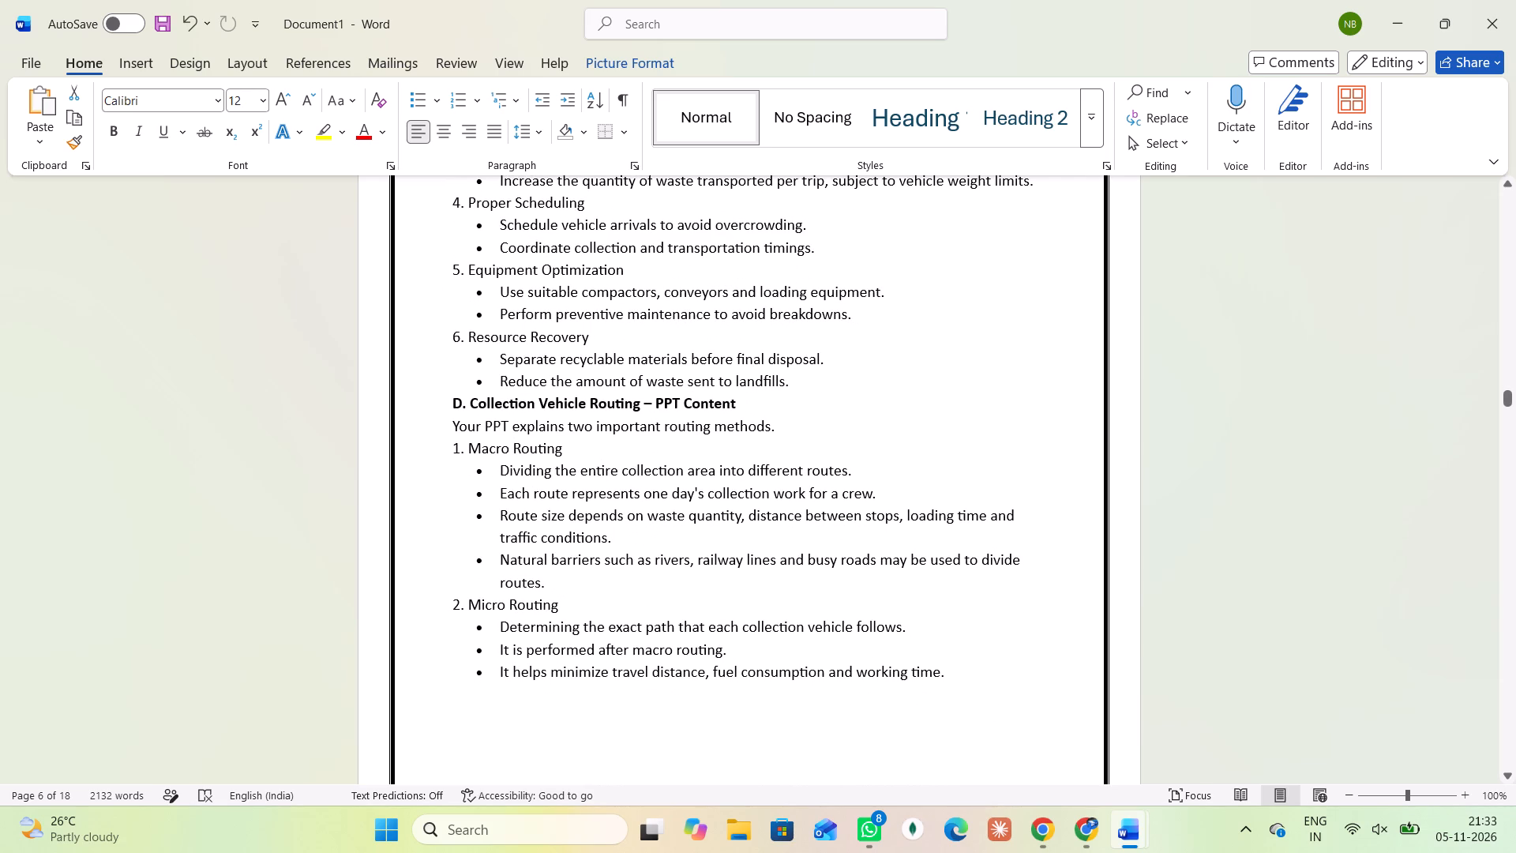
left_click_drag(775, 426, 456, 430)
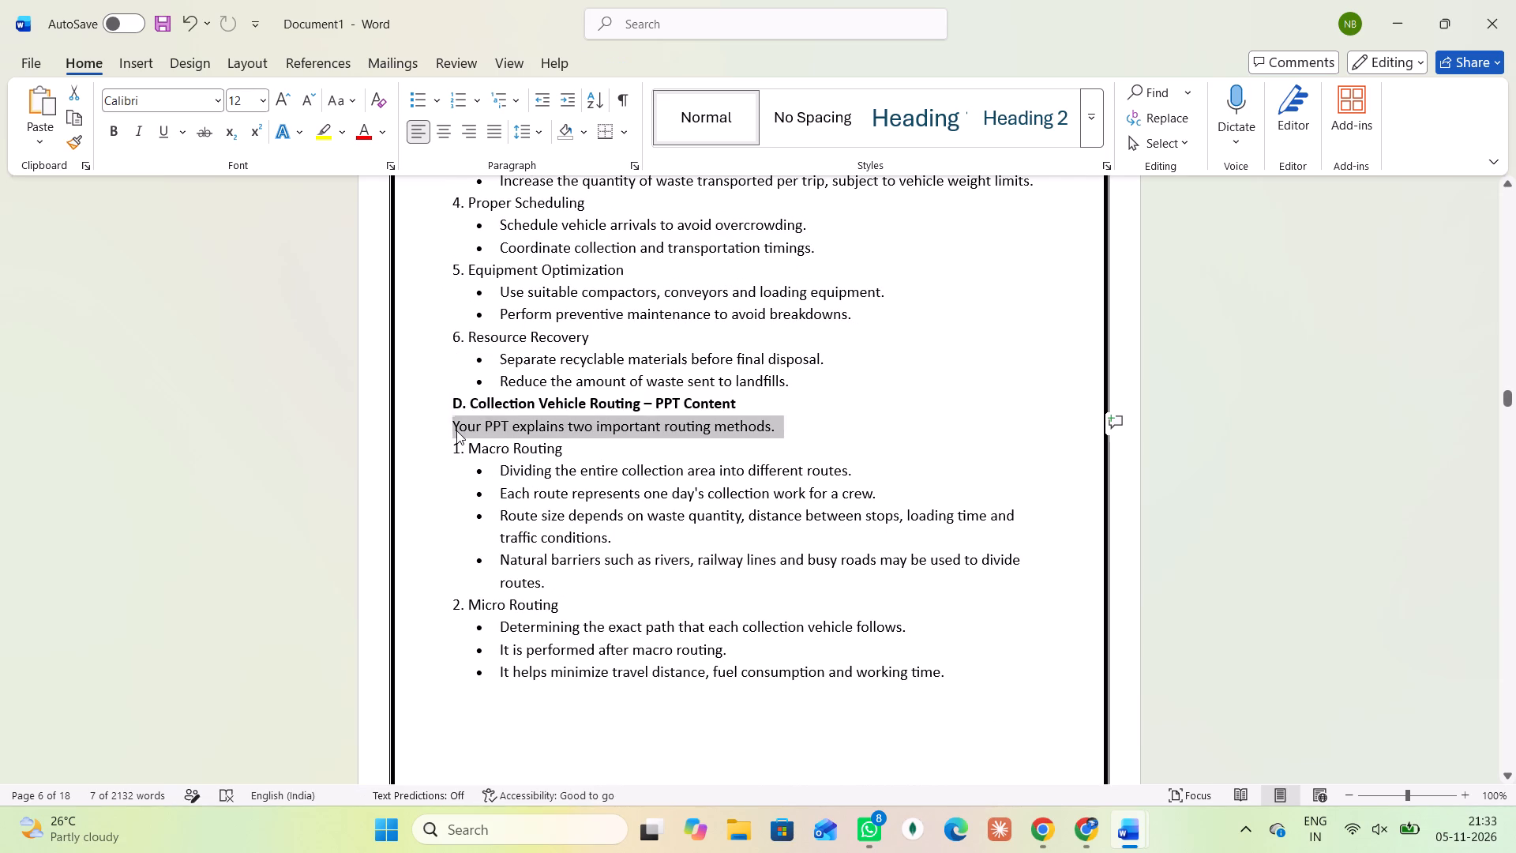
key("BackSpace")
Shrink the picture of Diagram 2: Macro and Micro Routing to fit beneath the Micro Routing bullets on page 7.
scroll(675, 585, "down", 3)
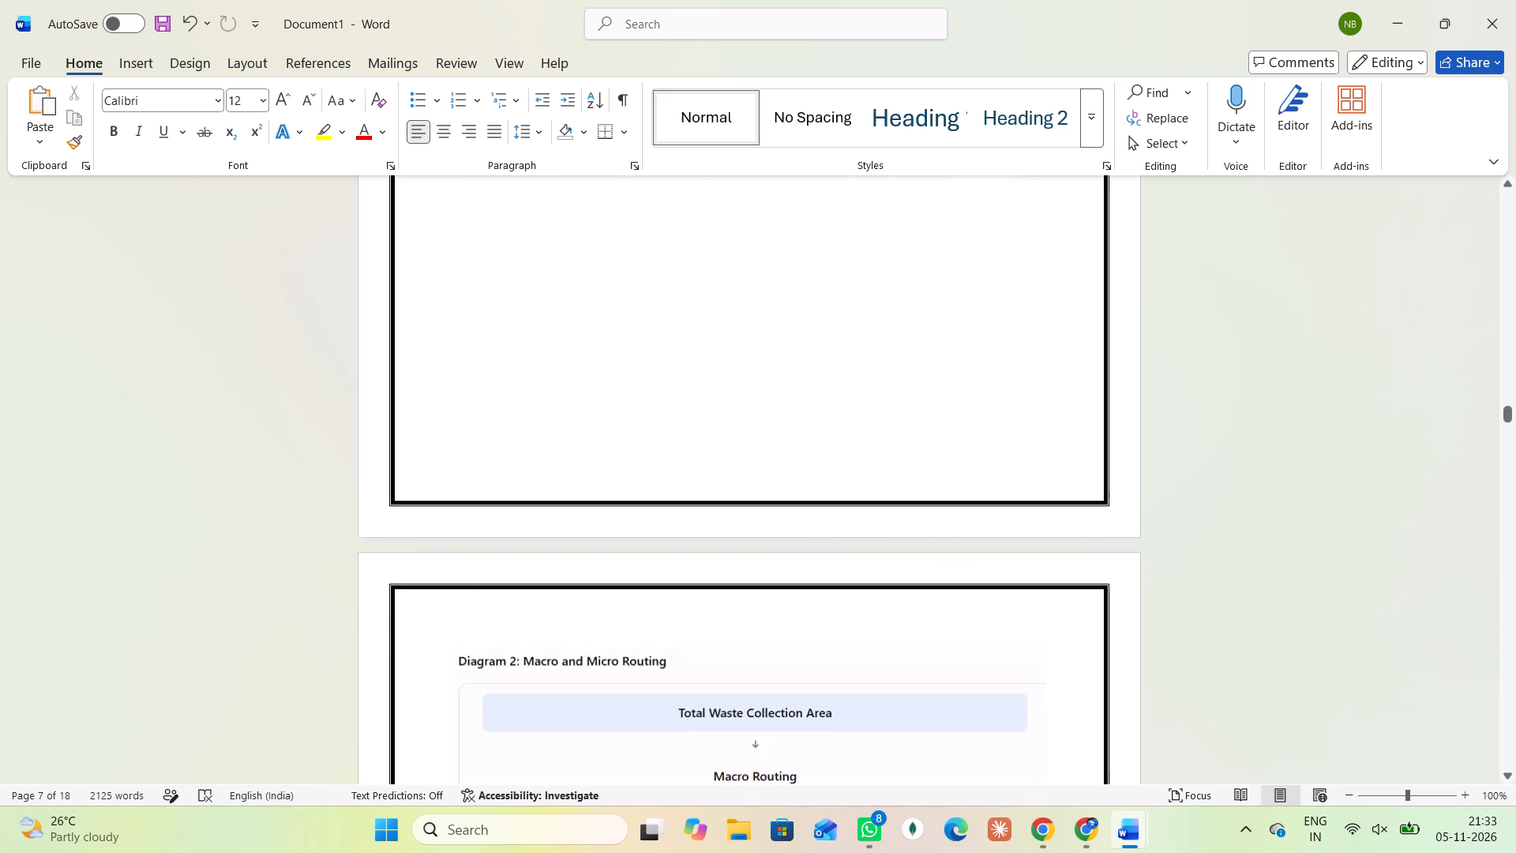
scroll(675, 585, "down", 1)
left_click(675, 585)
scroll(717, 613, "up", 3)
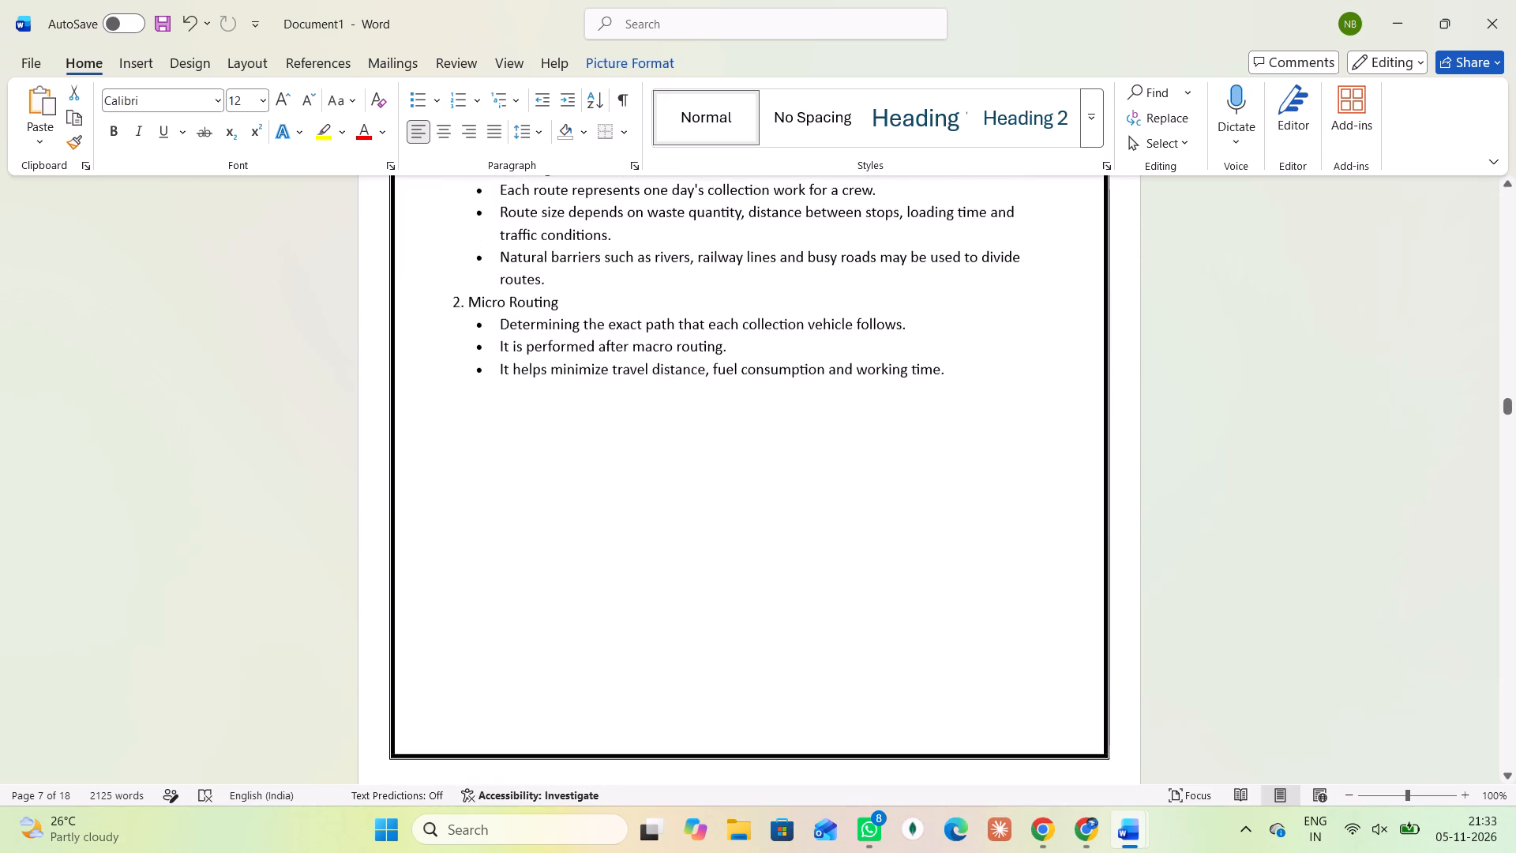
right_click(717, 613)
scroll(717, 613, "down", 1)
left_click(632, 615)
scroll(632, 615, "down", 1)
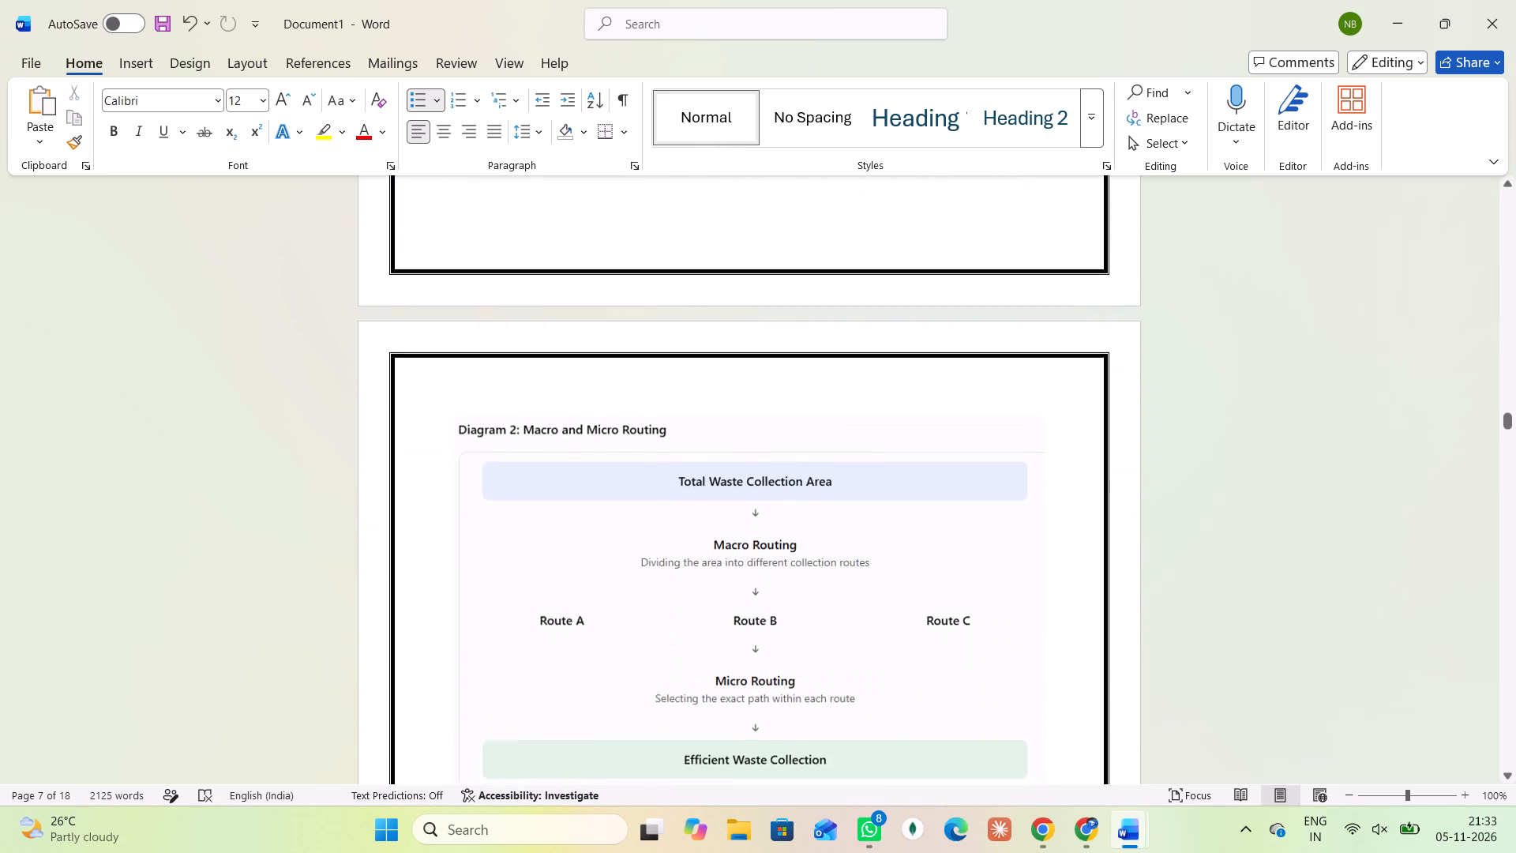
scroll(632, 615, "down", 1)
left_click(740, 579)
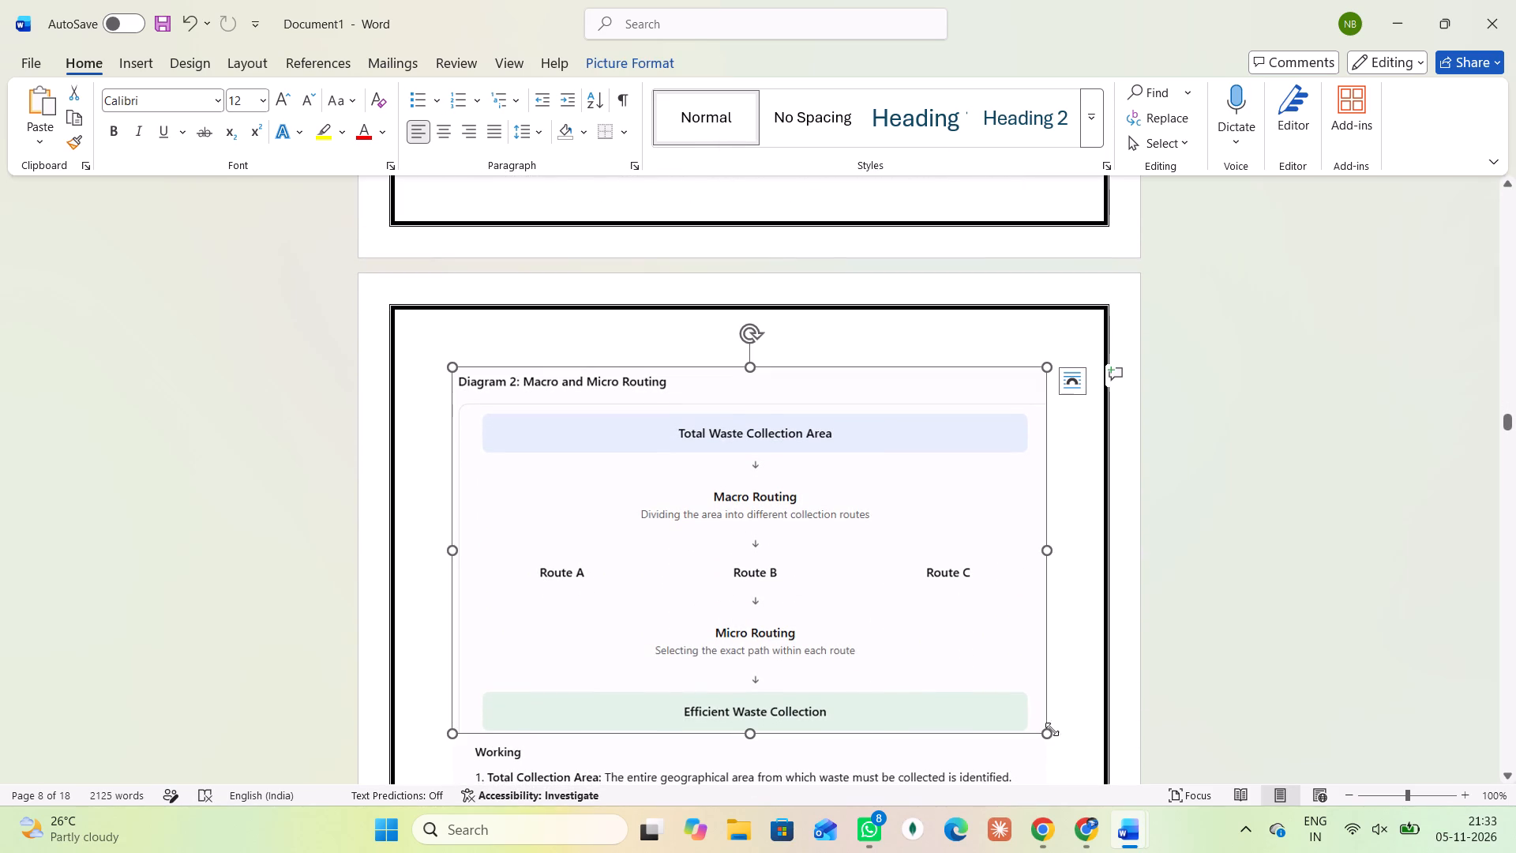
left_click_drag(1039, 731, 891, 553)
left_click(891, 553)
left_click_drag(1045, 731, 887, 538)
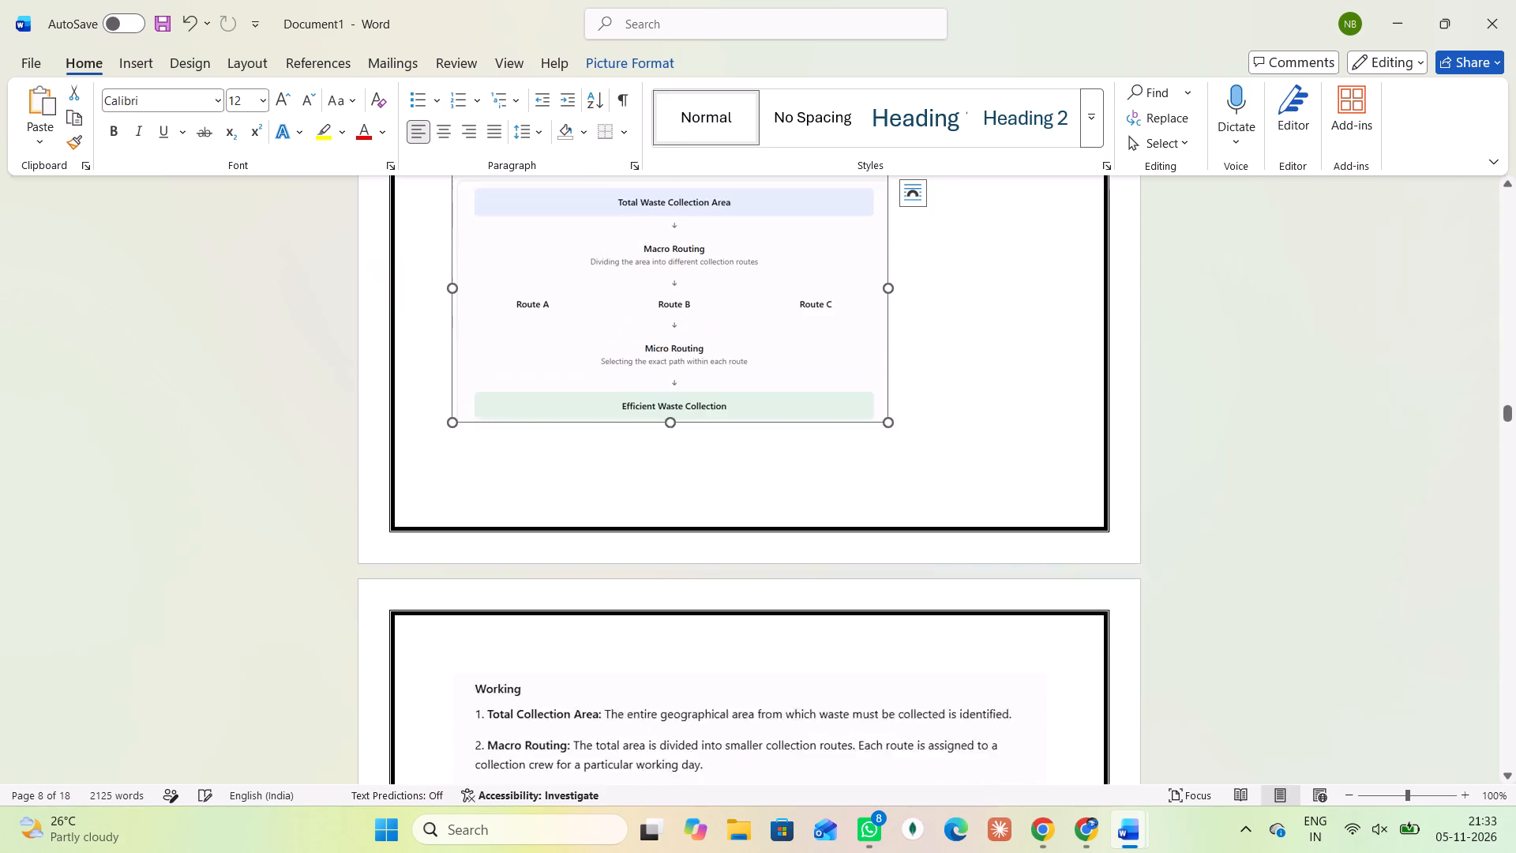
Enlarge the Macro and Micro Routing picture slightly to use the spare space while keeping it on page 7.
left_click_drag(890, 442, 896, 446)
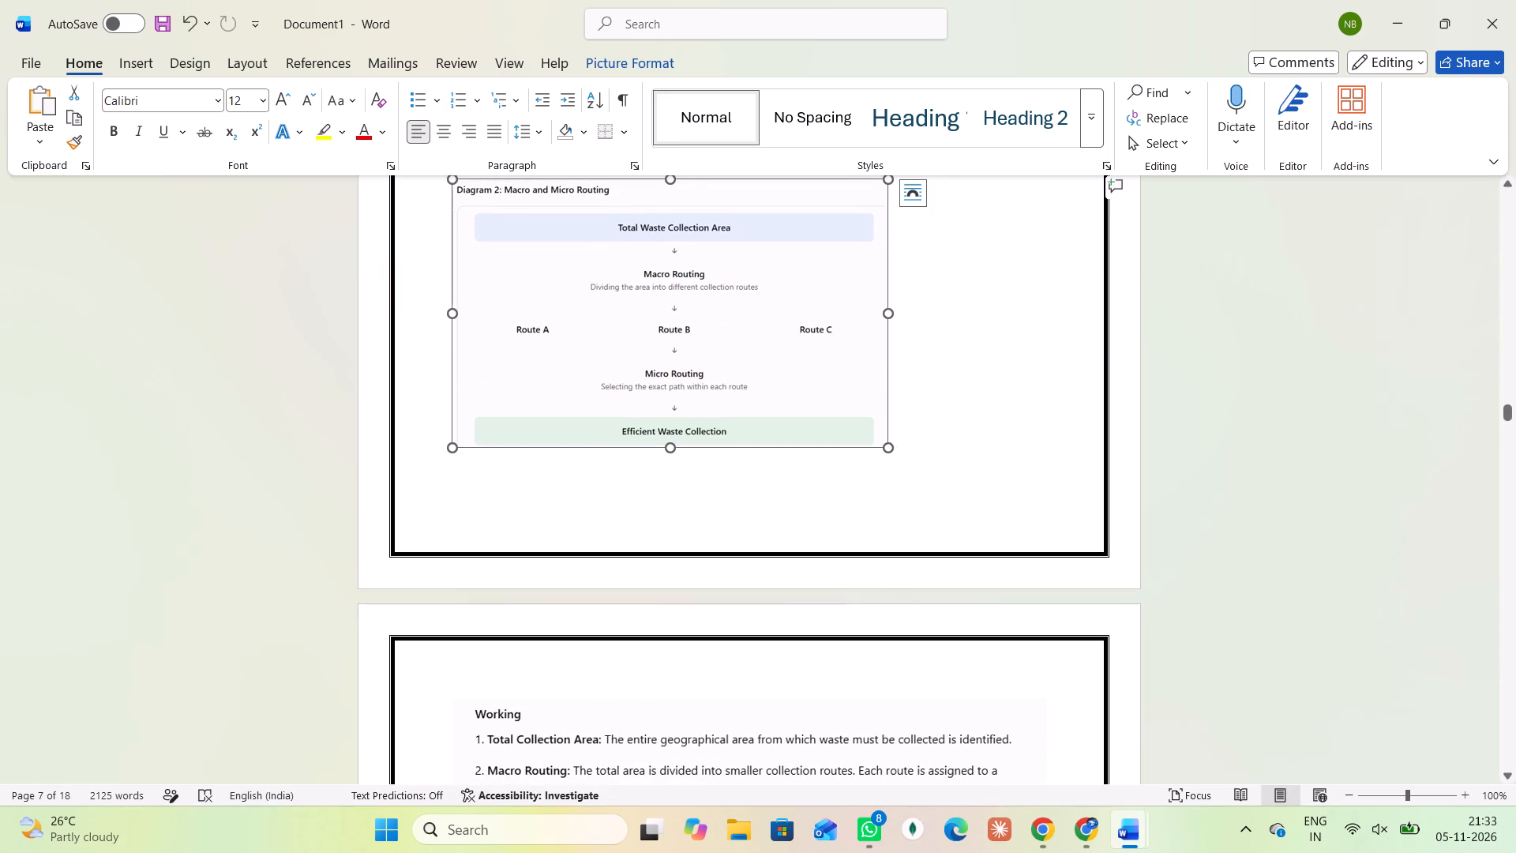
left_click_drag(896, 446, 961, 494)
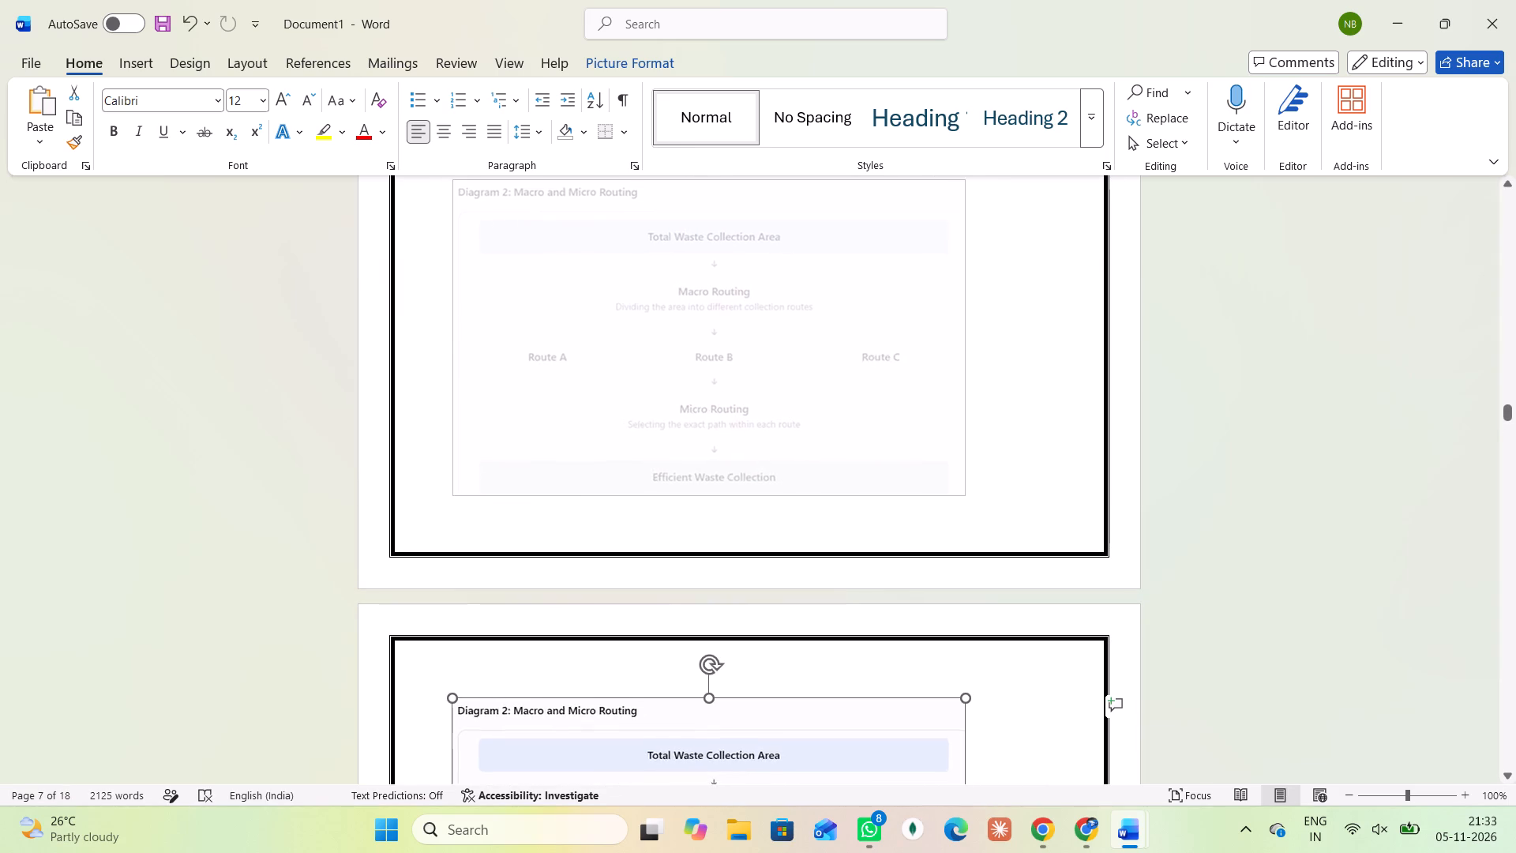
left_click_drag(961, 494, 952, 488)
Review the remaining pages from topic 9's Working picture through topic 10 to the emergency response diagram near the document's end.
scroll(952, 488, "down", 2)
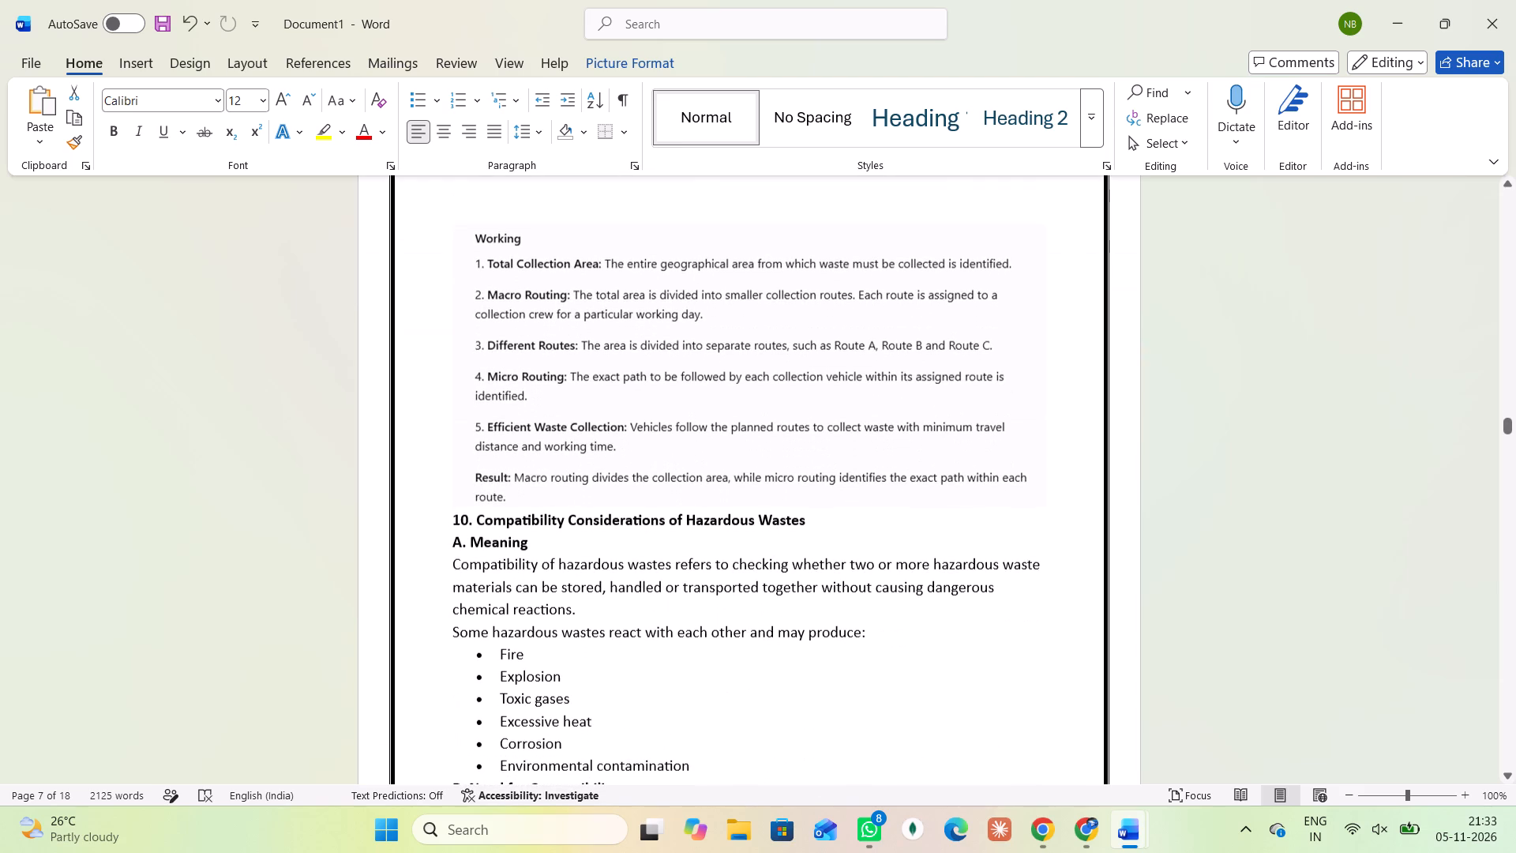
scroll(859, 610, "down", 2)
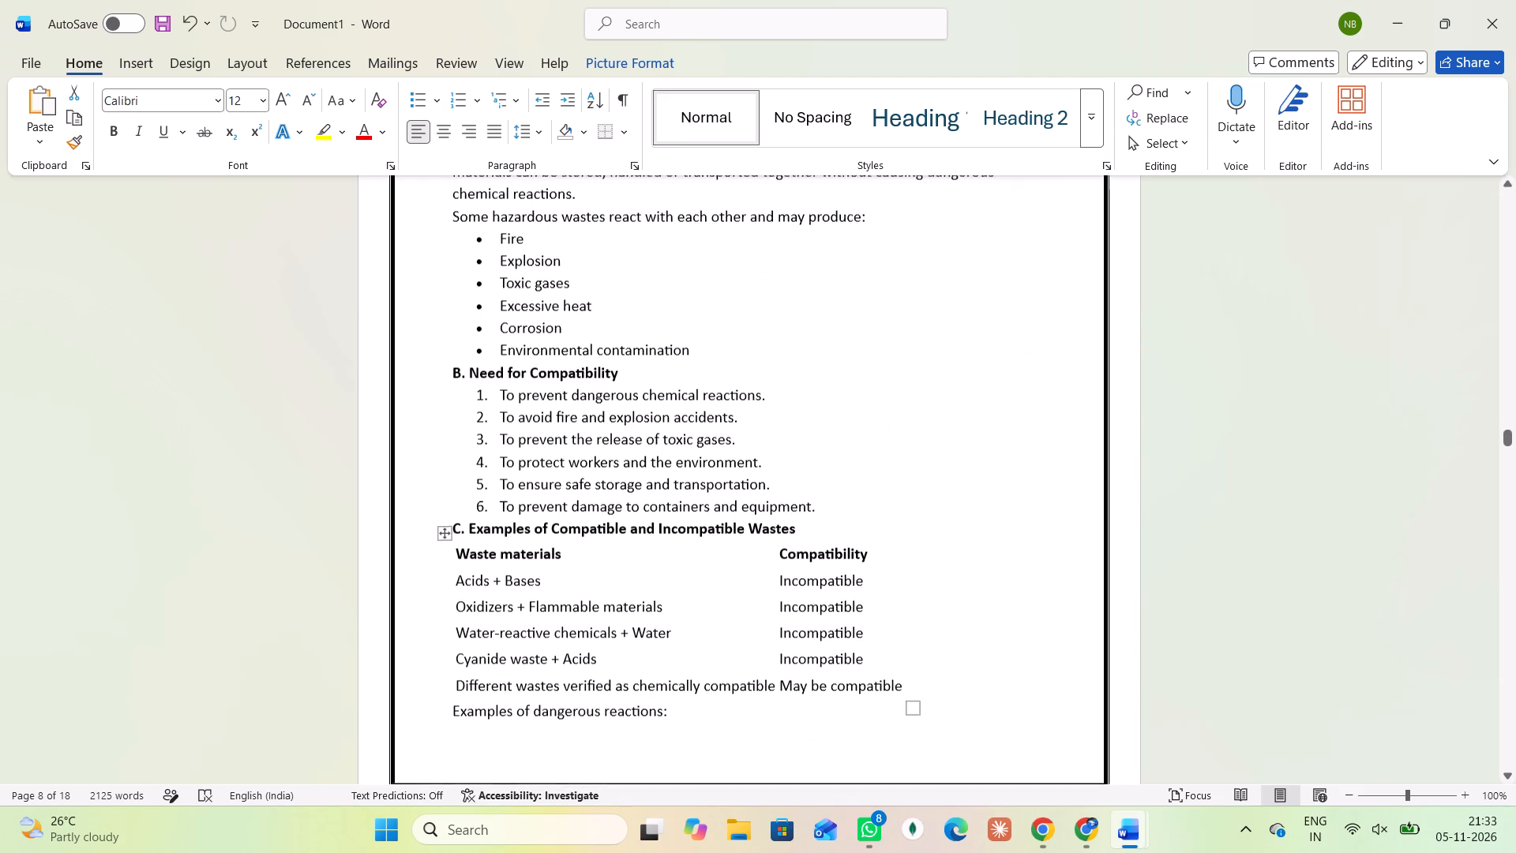
scroll(859, 610, "down", 1)
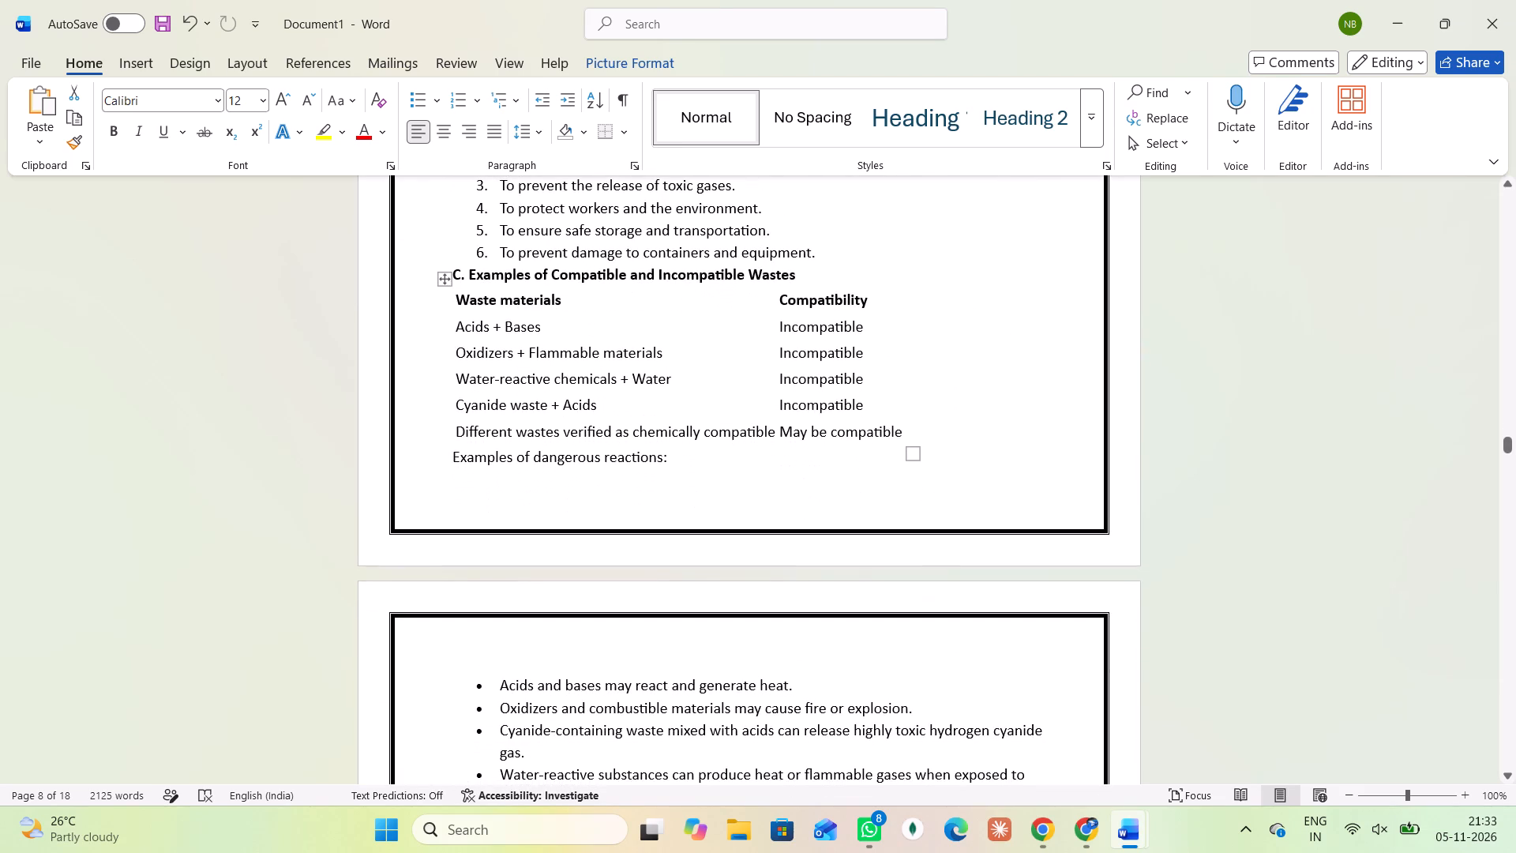
scroll(859, 610, "down", 5)
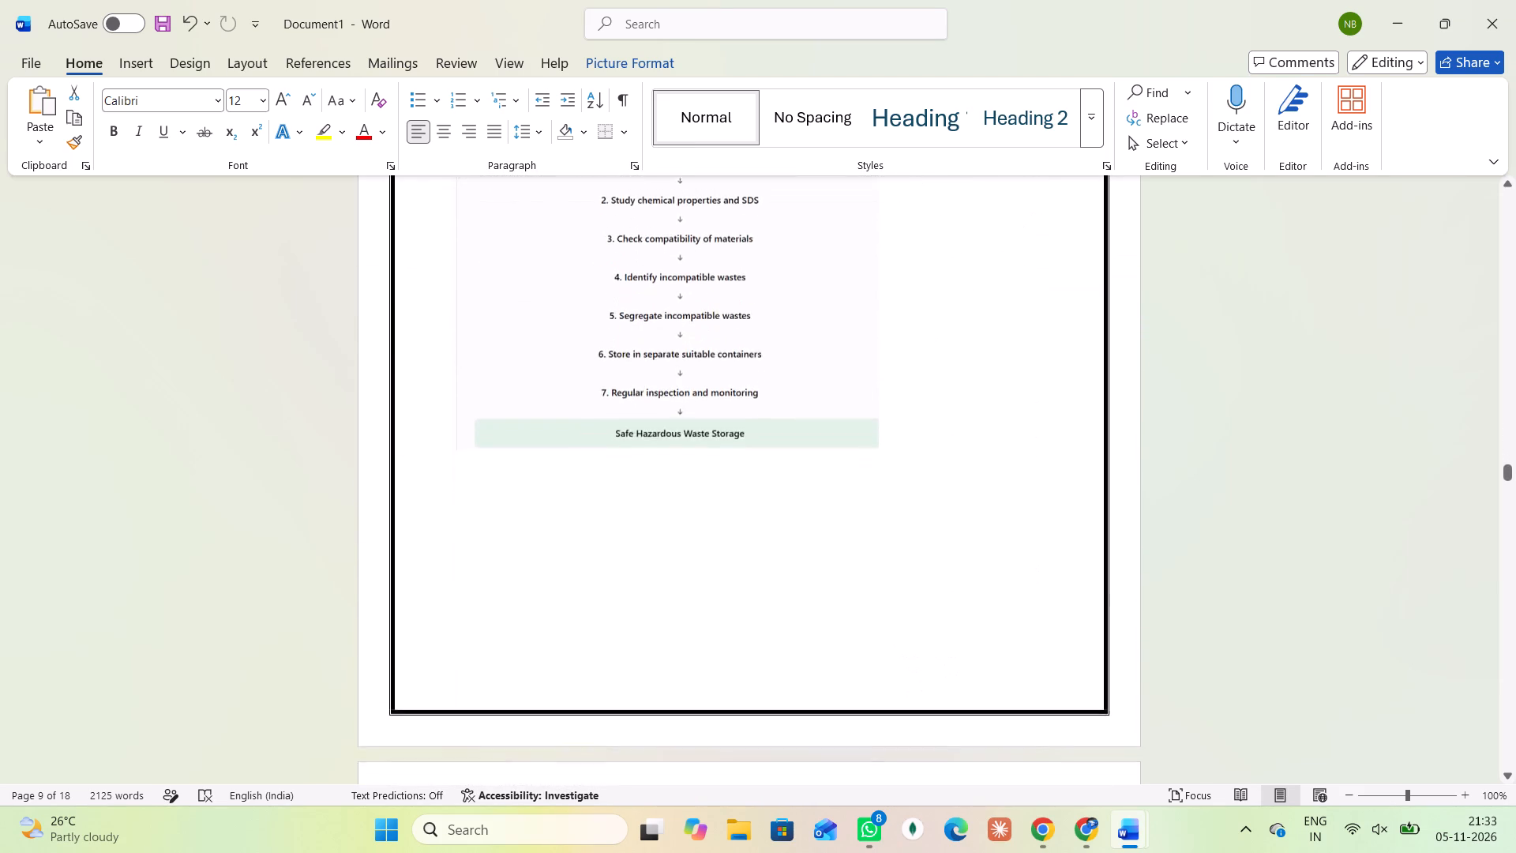
scroll(859, 610, "down", 7)
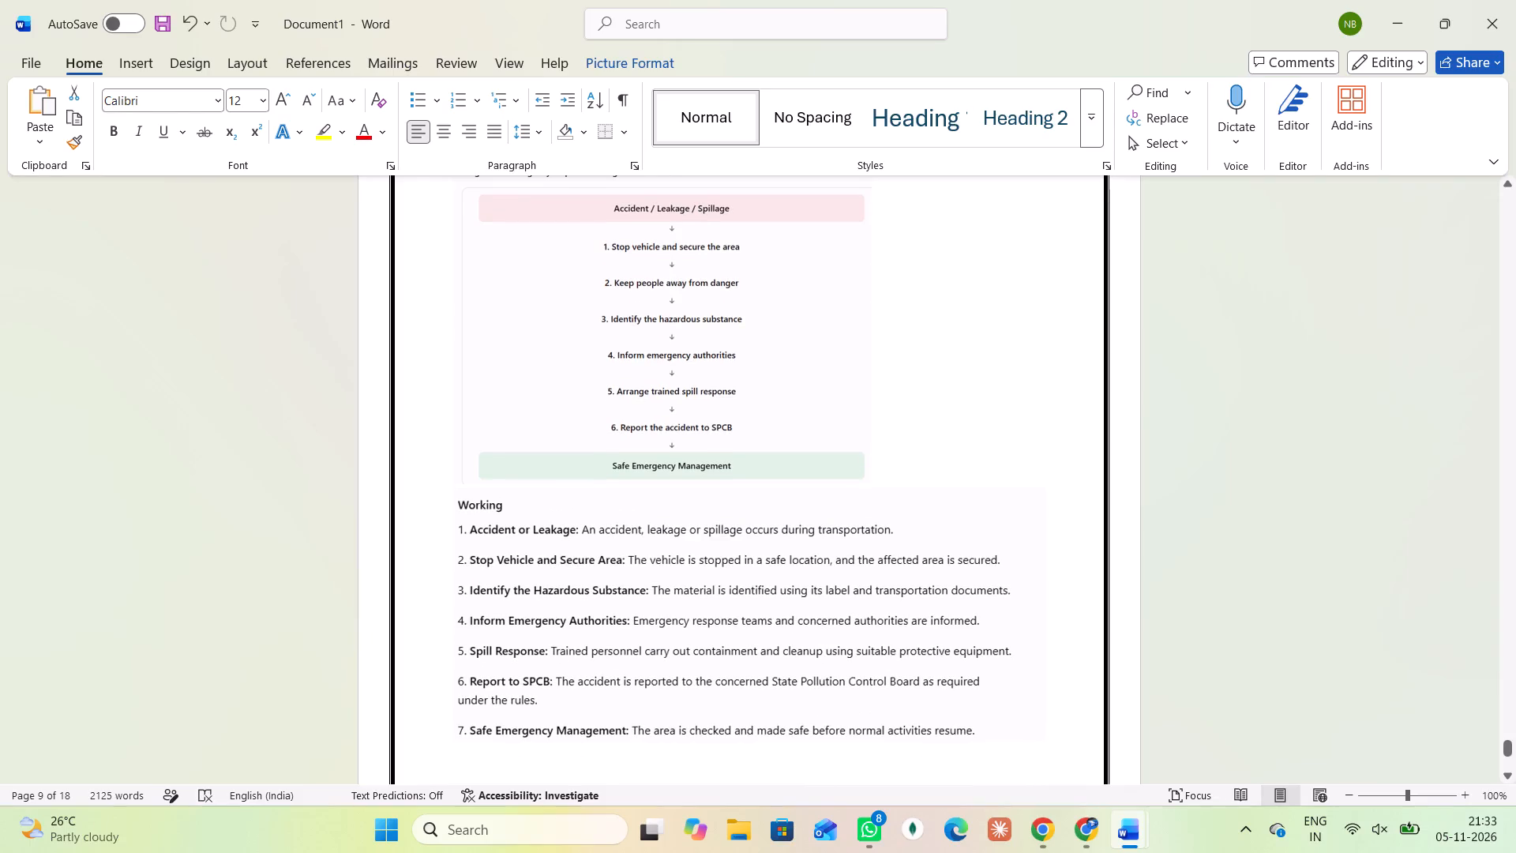
Save the document as "unit-3 notes" in the oe folder inside MIDS on Local Disk (C:).
left_click(42, 53)
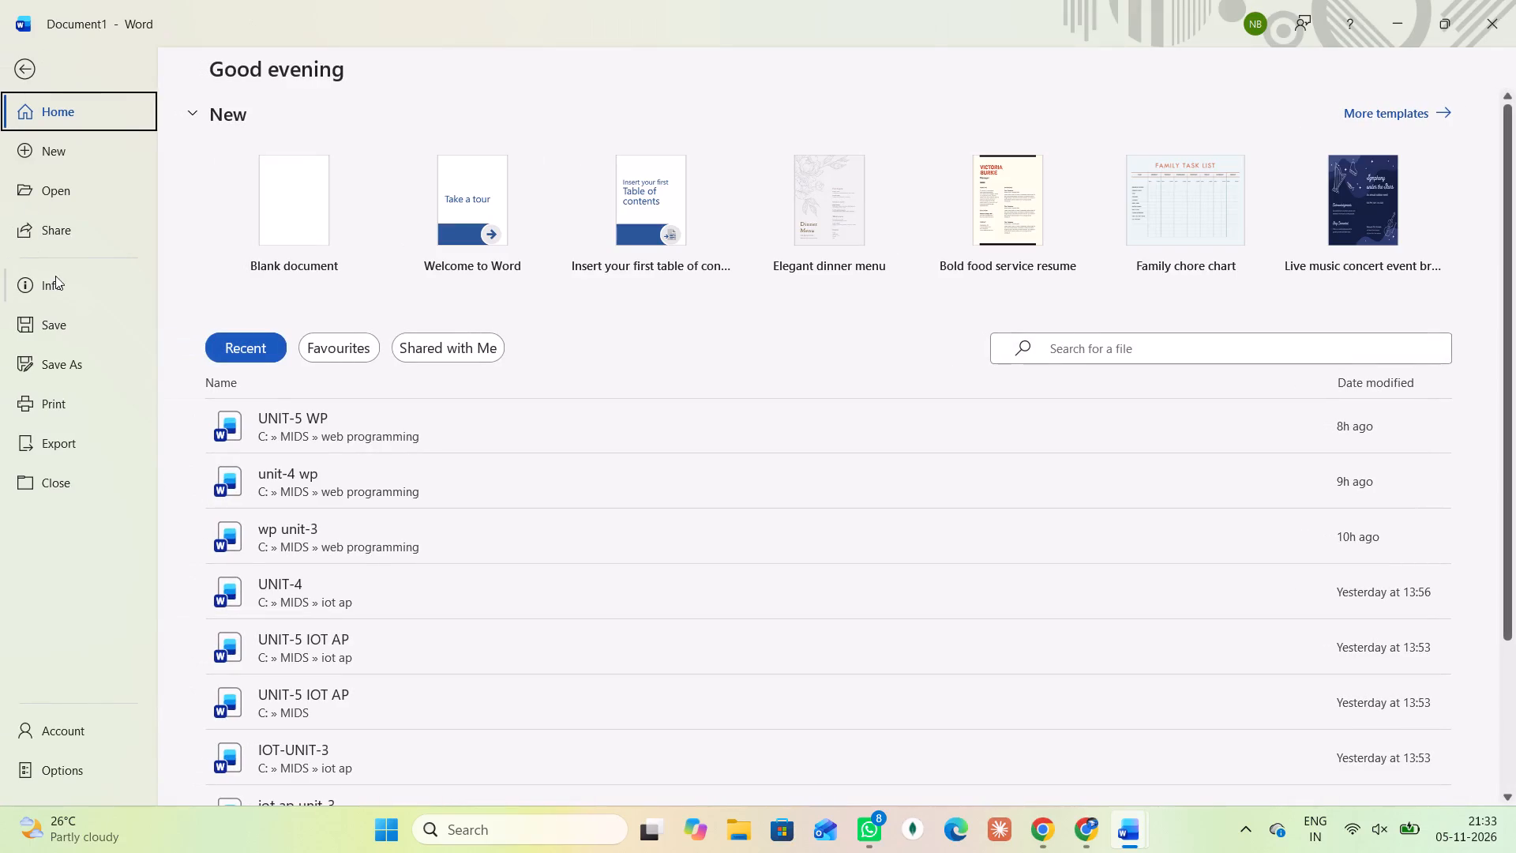
left_click(77, 331)
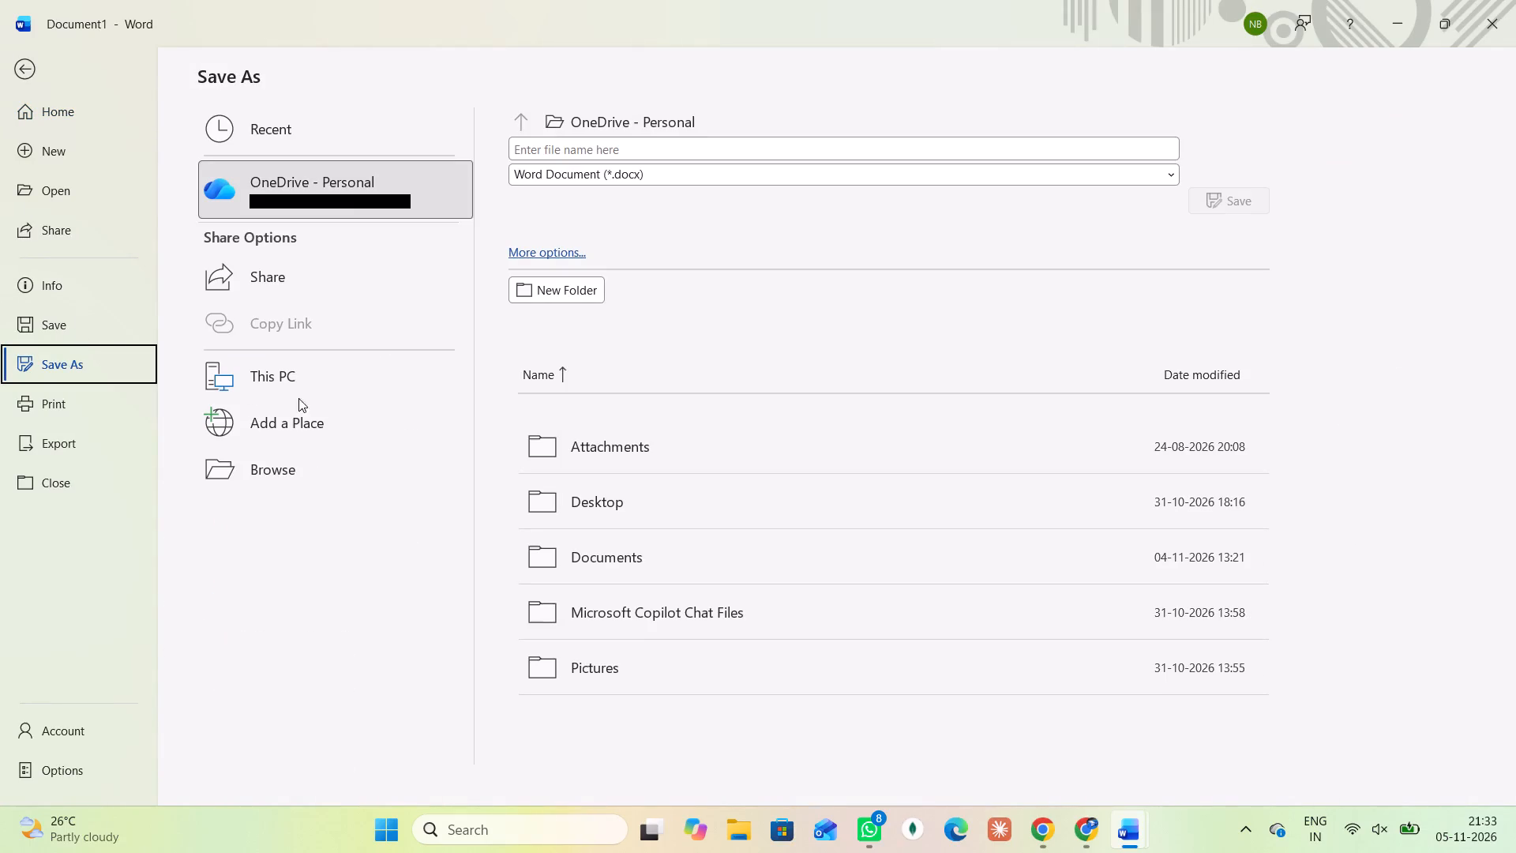
double_click(311, 359)
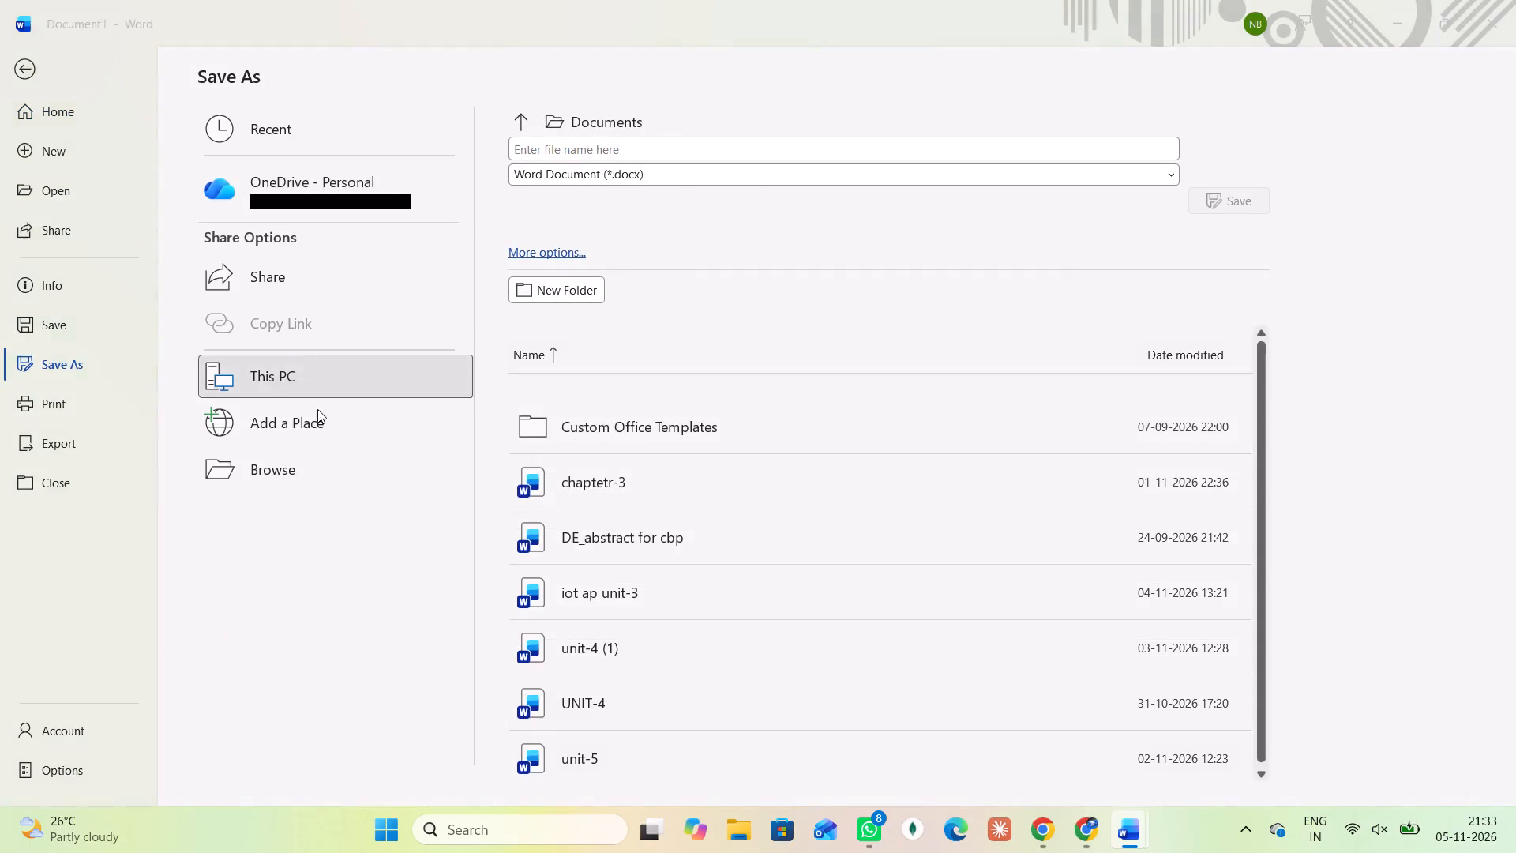
scroll(77, 250, "down", 2)
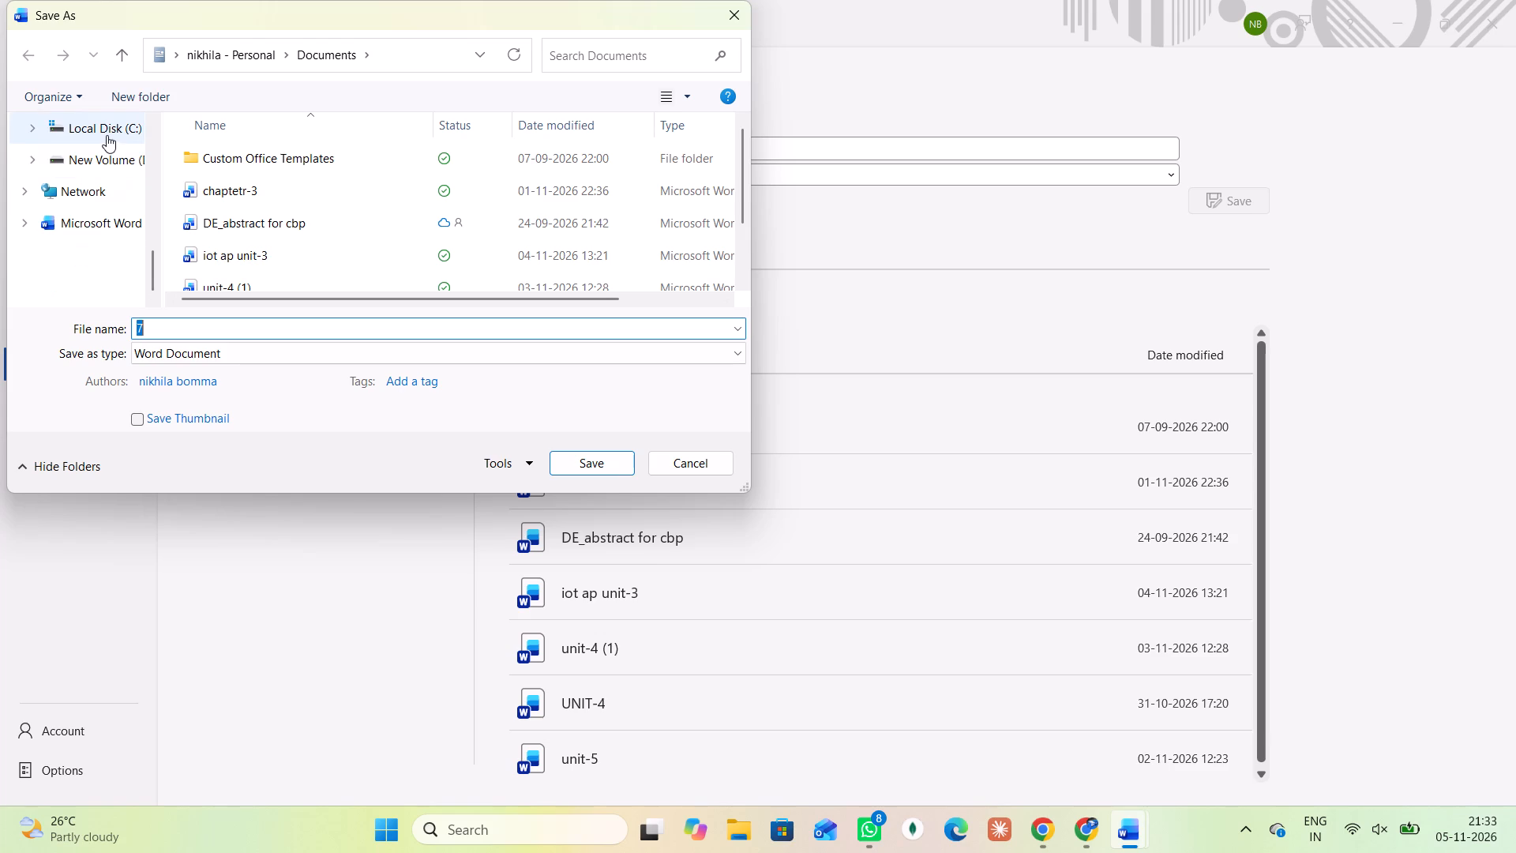
double_click(107, 135)
left_click(290, 212)
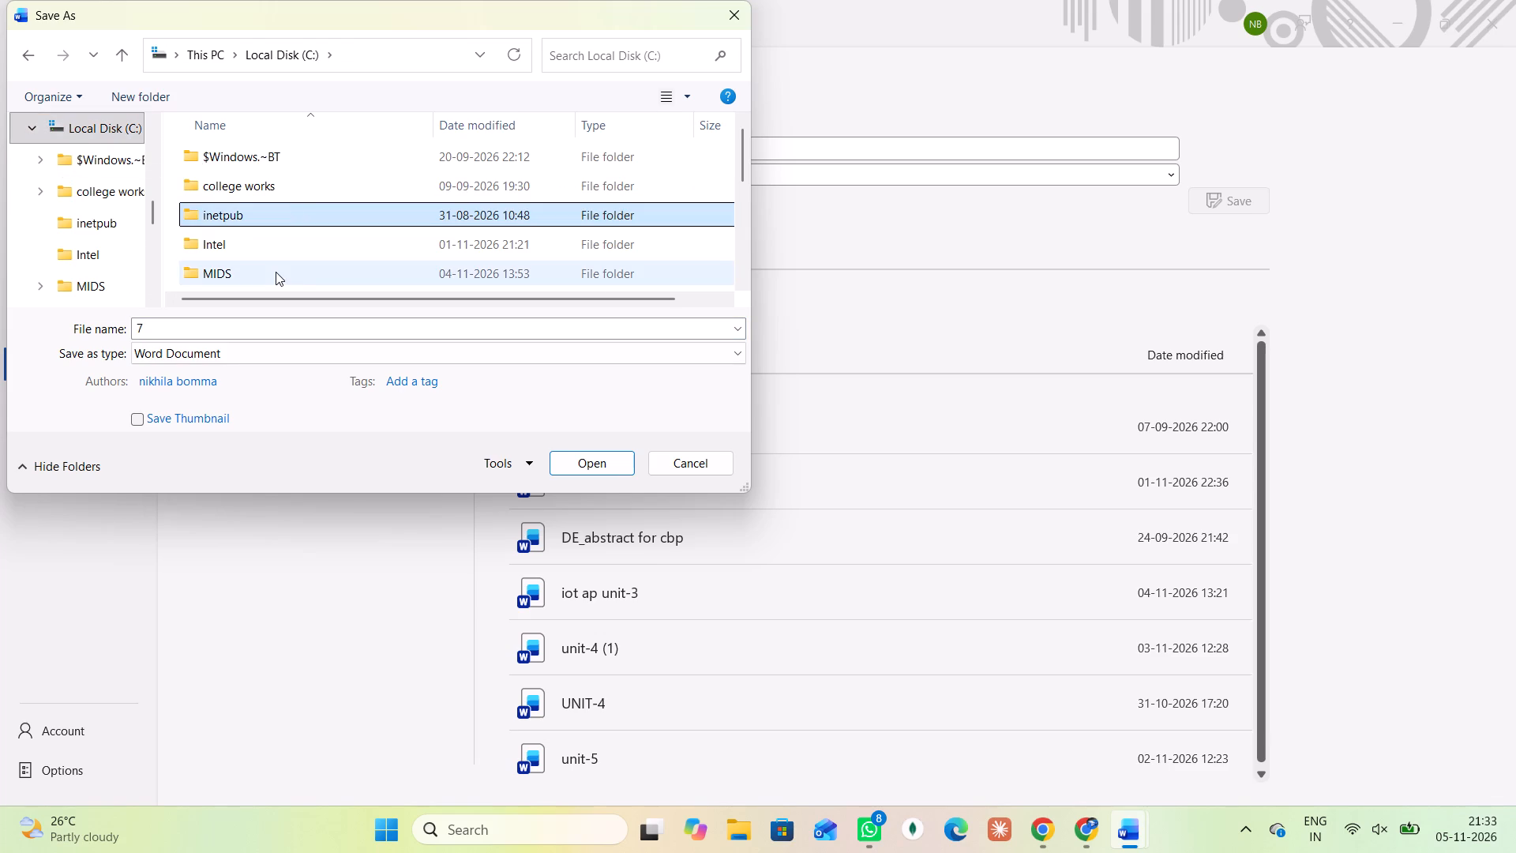
double_click(276, 272)
double_click(265, 241)
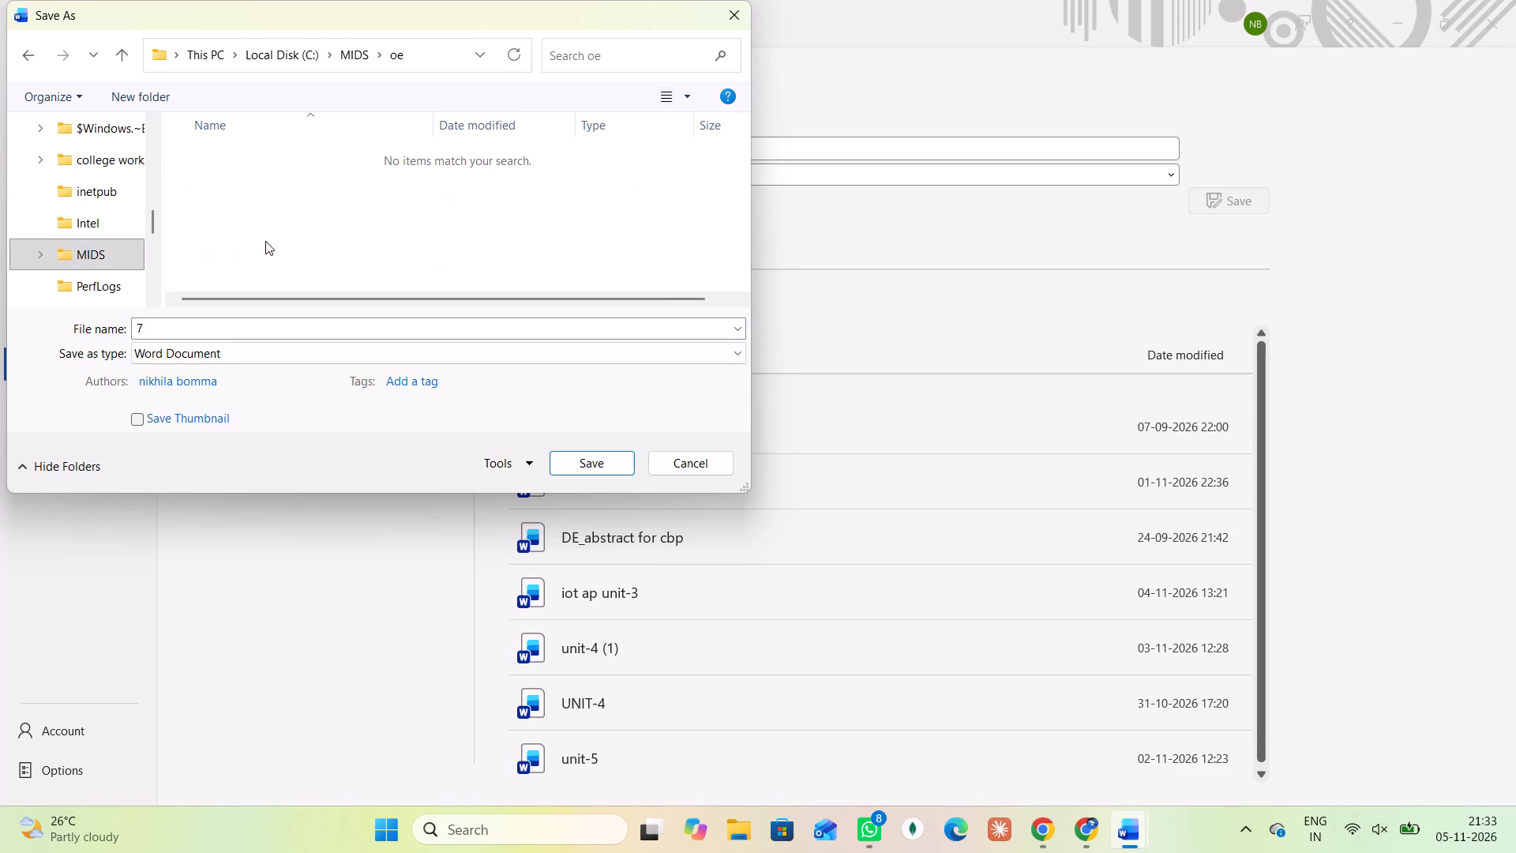
left_click_drag(189, 329, 21, 334)
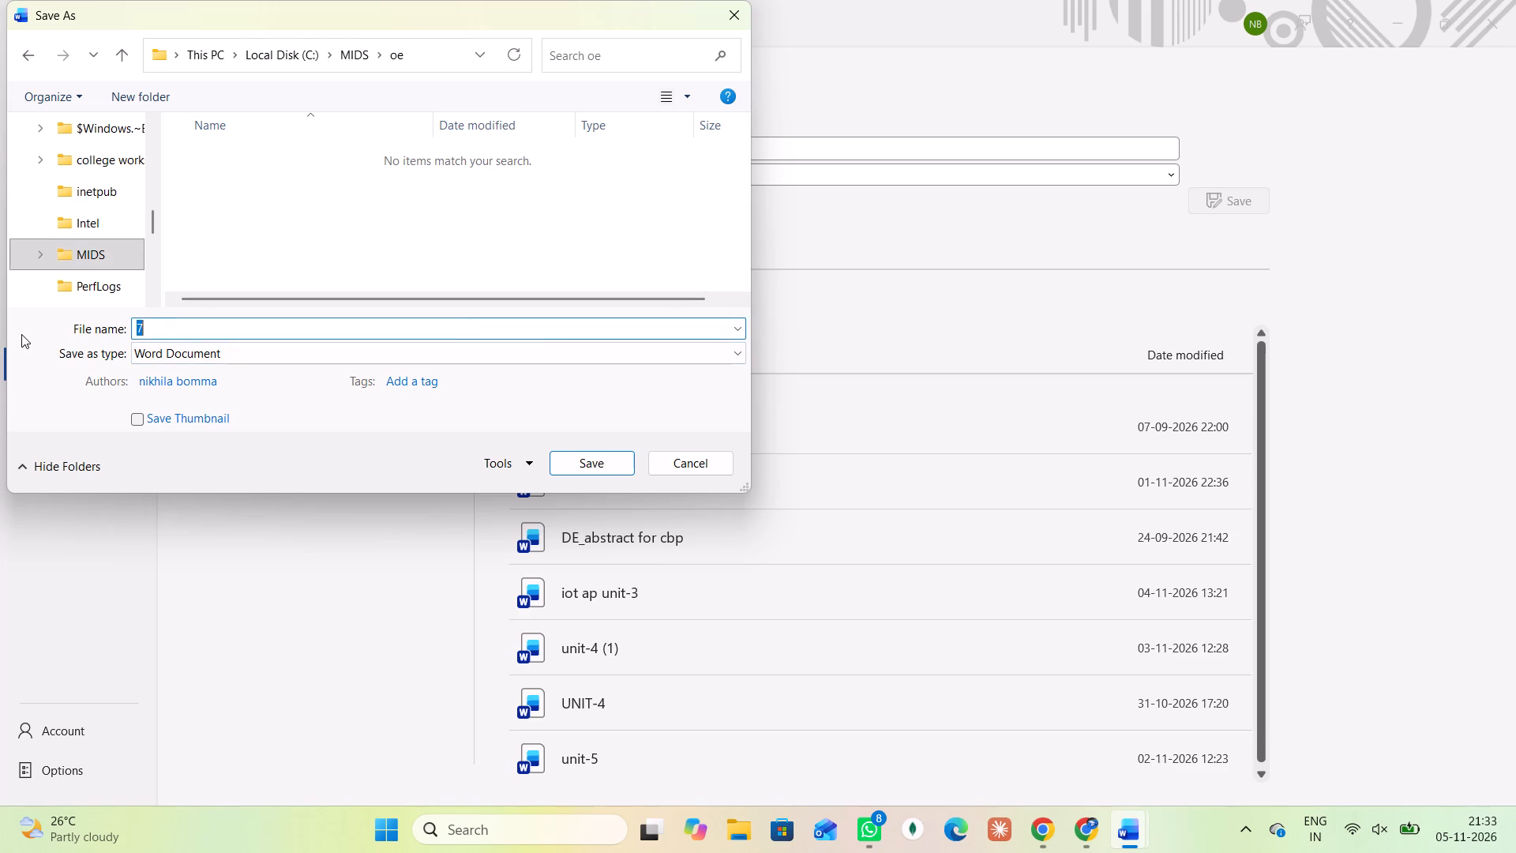
type("unit-3 notes")
key("Return")
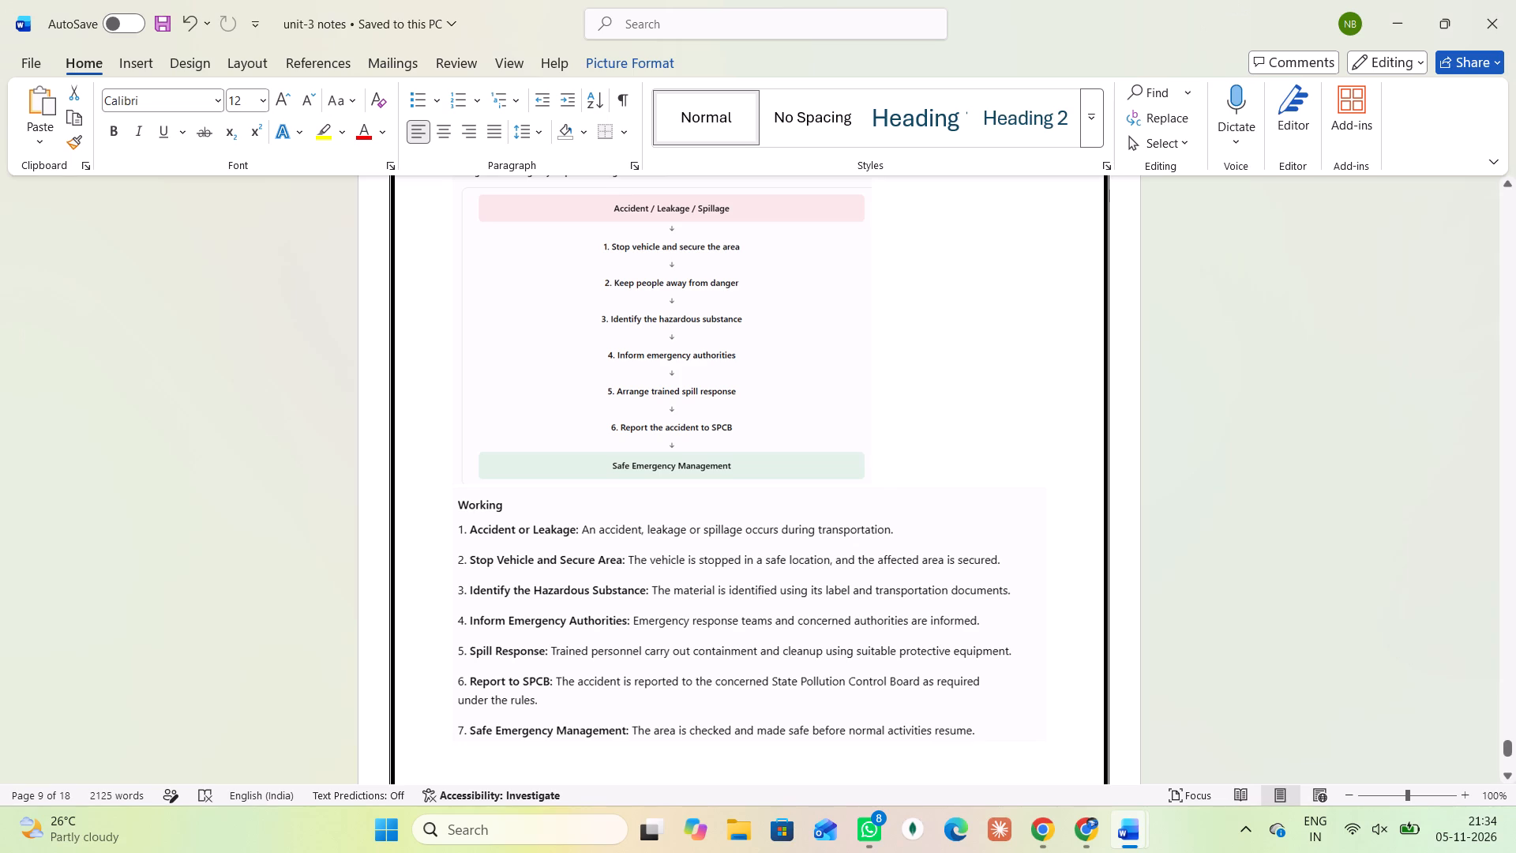
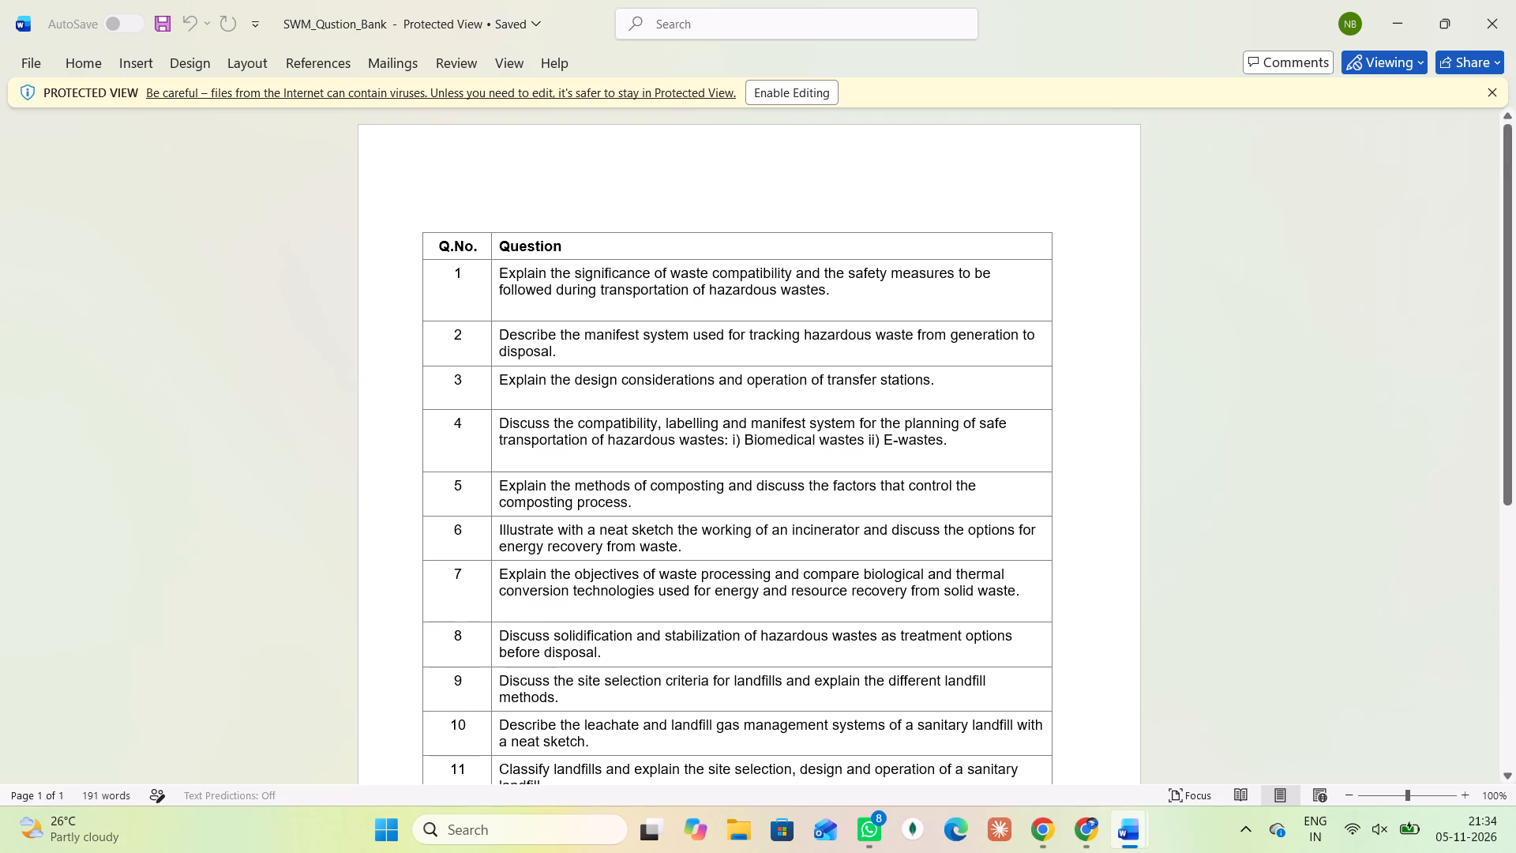
Switch from the question bank to the unit-3 notes and apply the Heading 1 style to the title "9. Transfer Station Optimization".
scroll(621, 493, "down", 1)
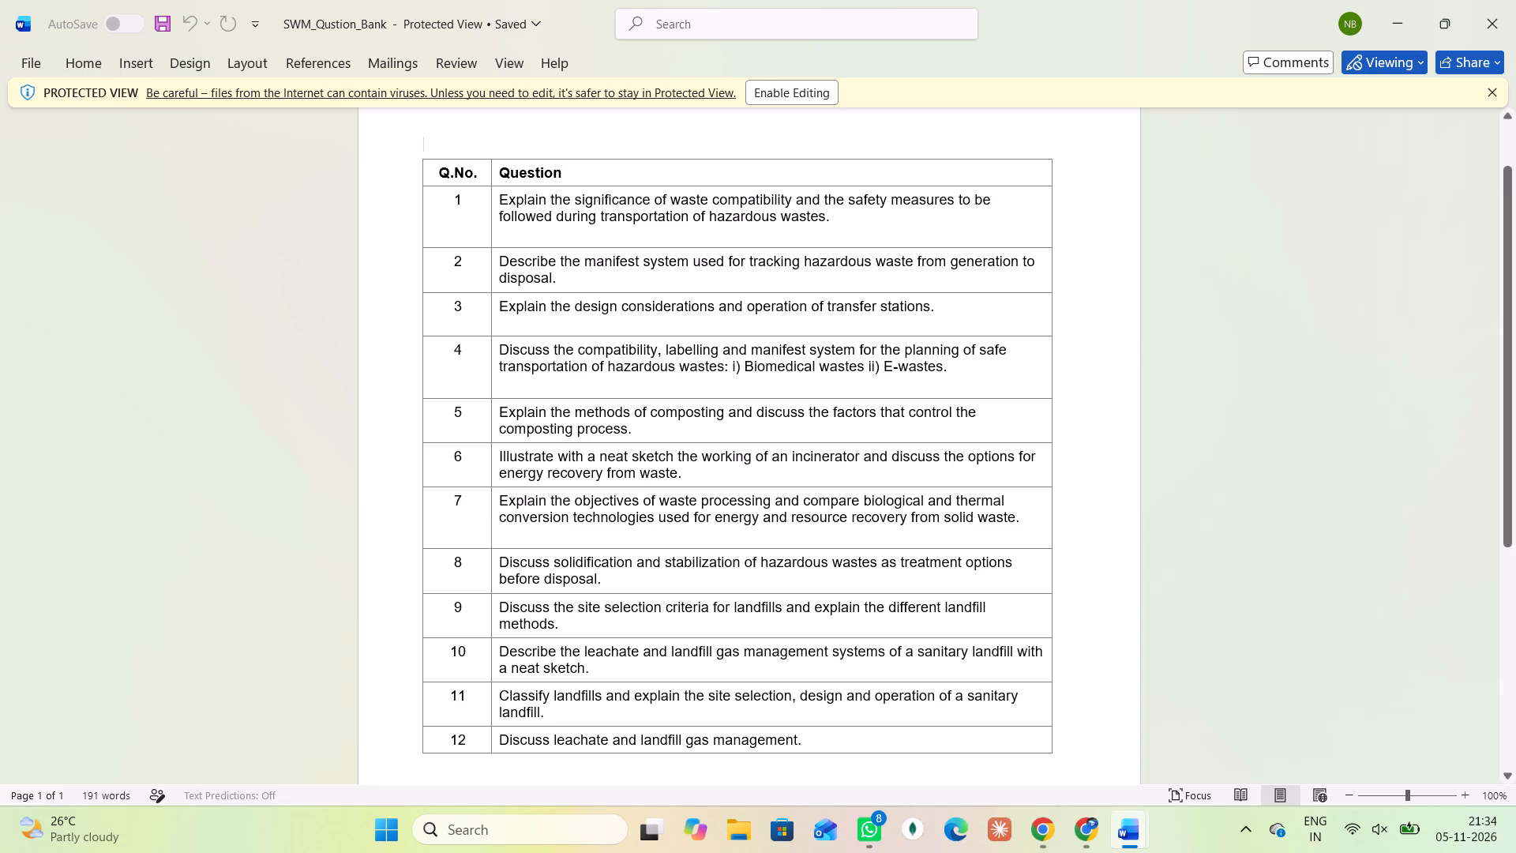
left_click(1081, 824)
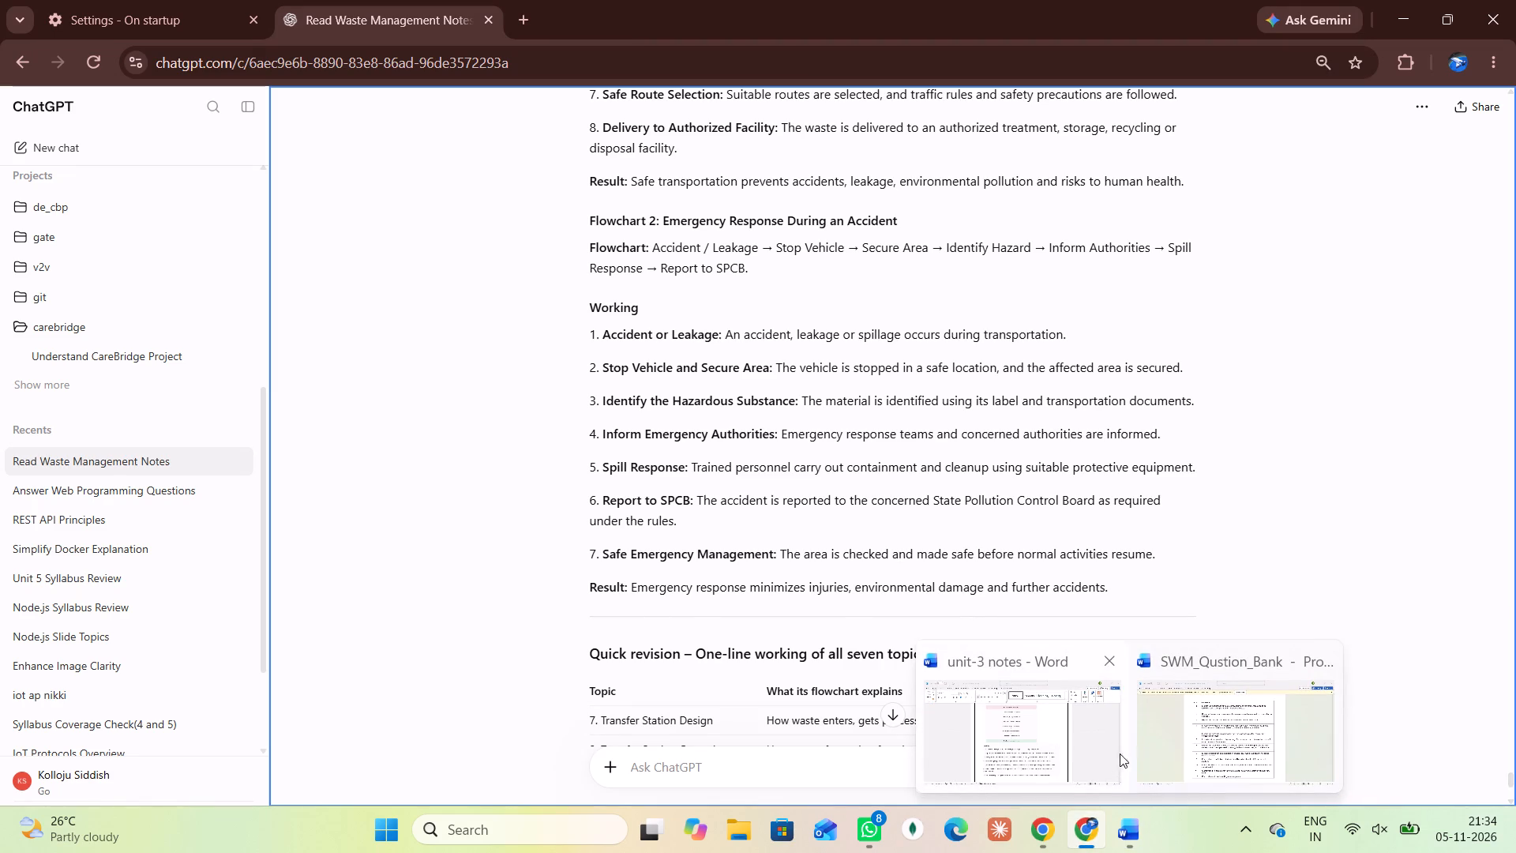
left_click(1039, 746)
scroll(883, 591, "up", 6)
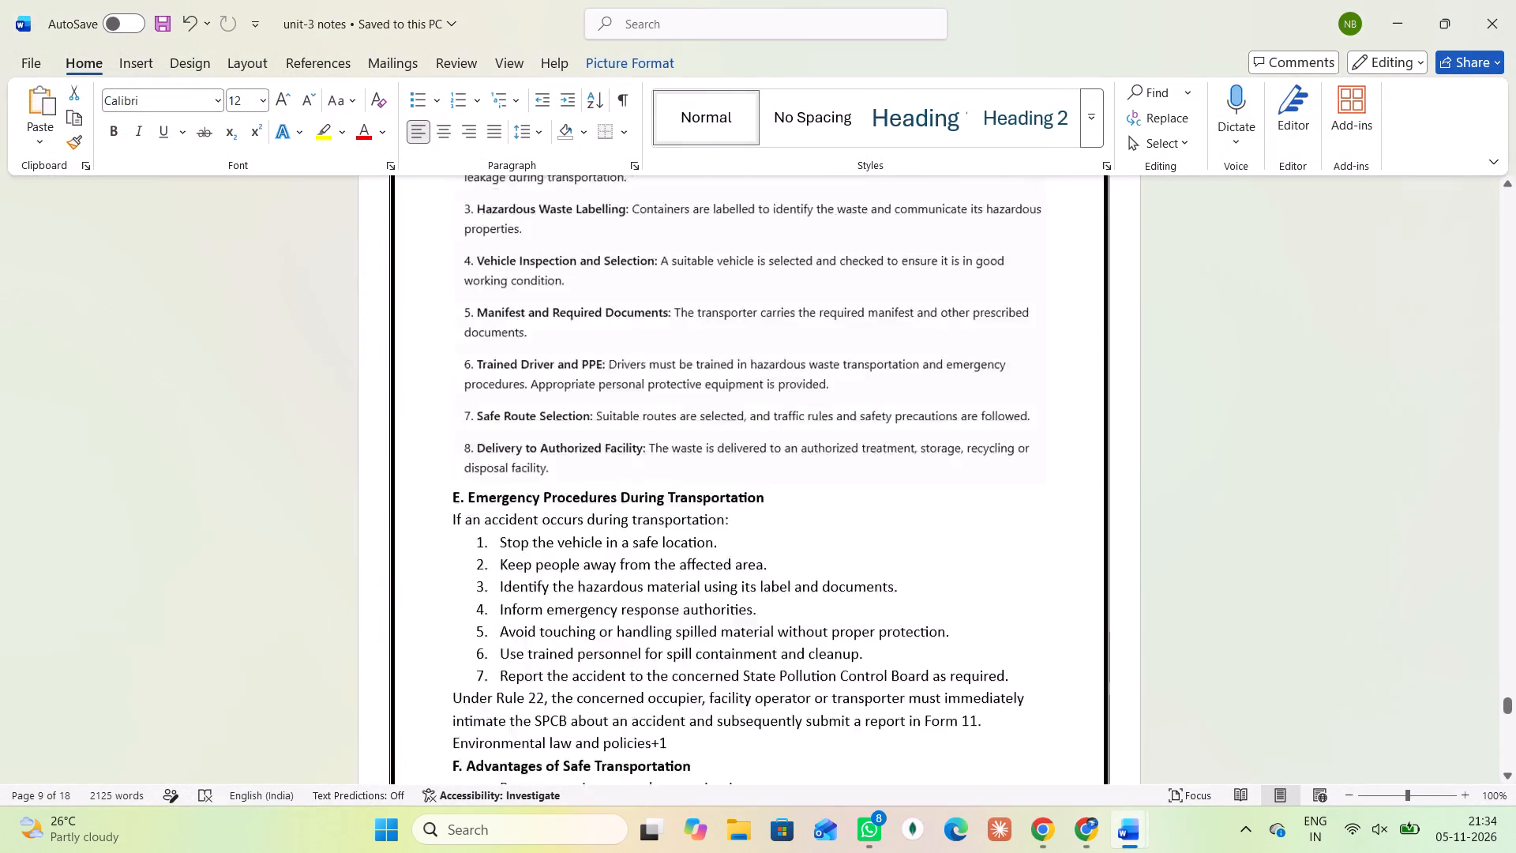
scroll(883, 591, "up", 20)
scroll(883, 591, "down", 4)
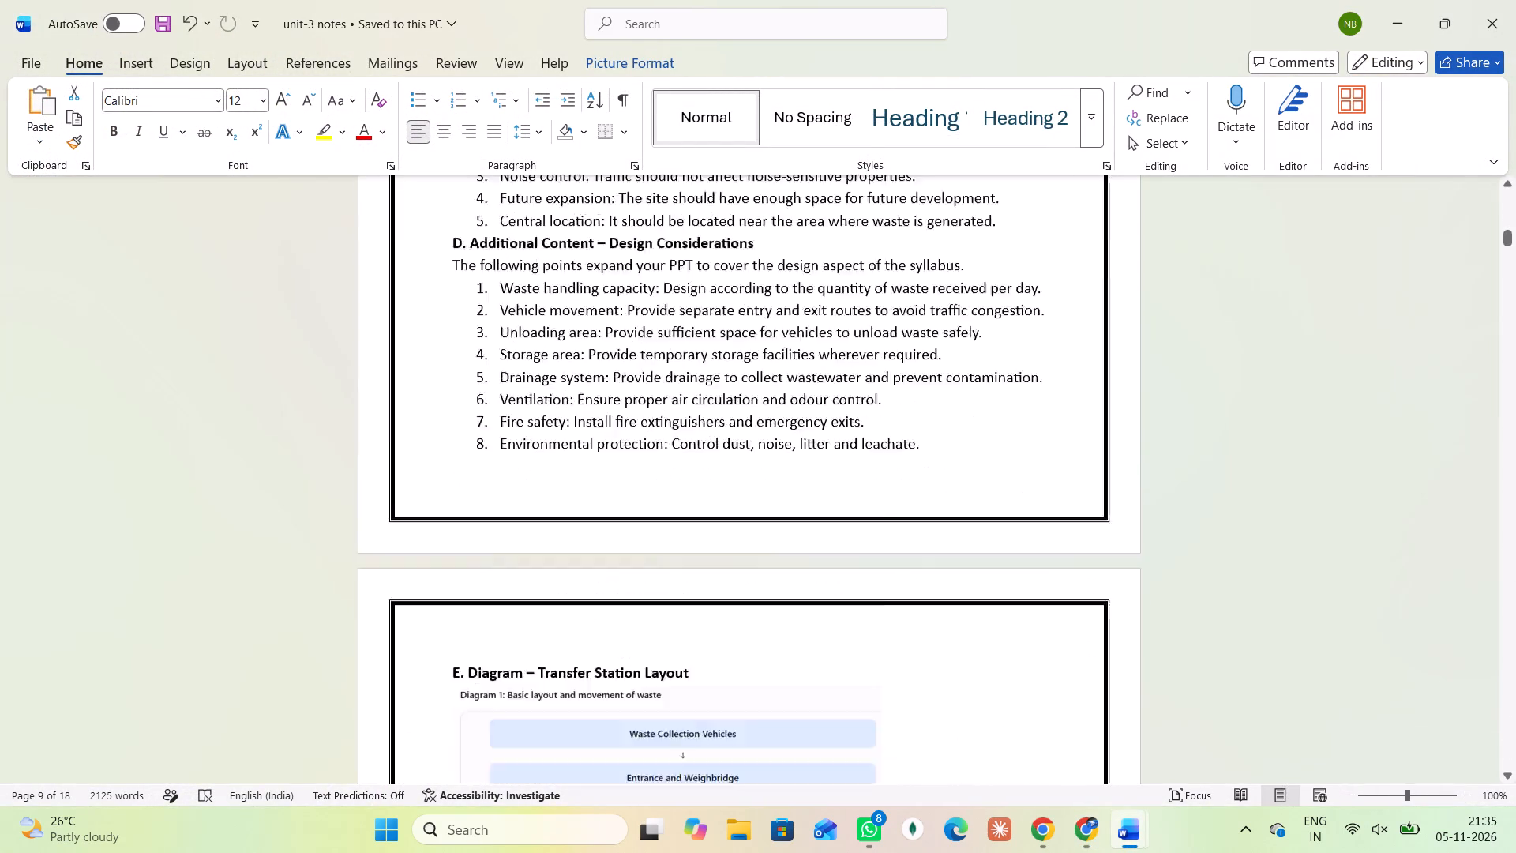
scroll(883, 591, "down", 5)
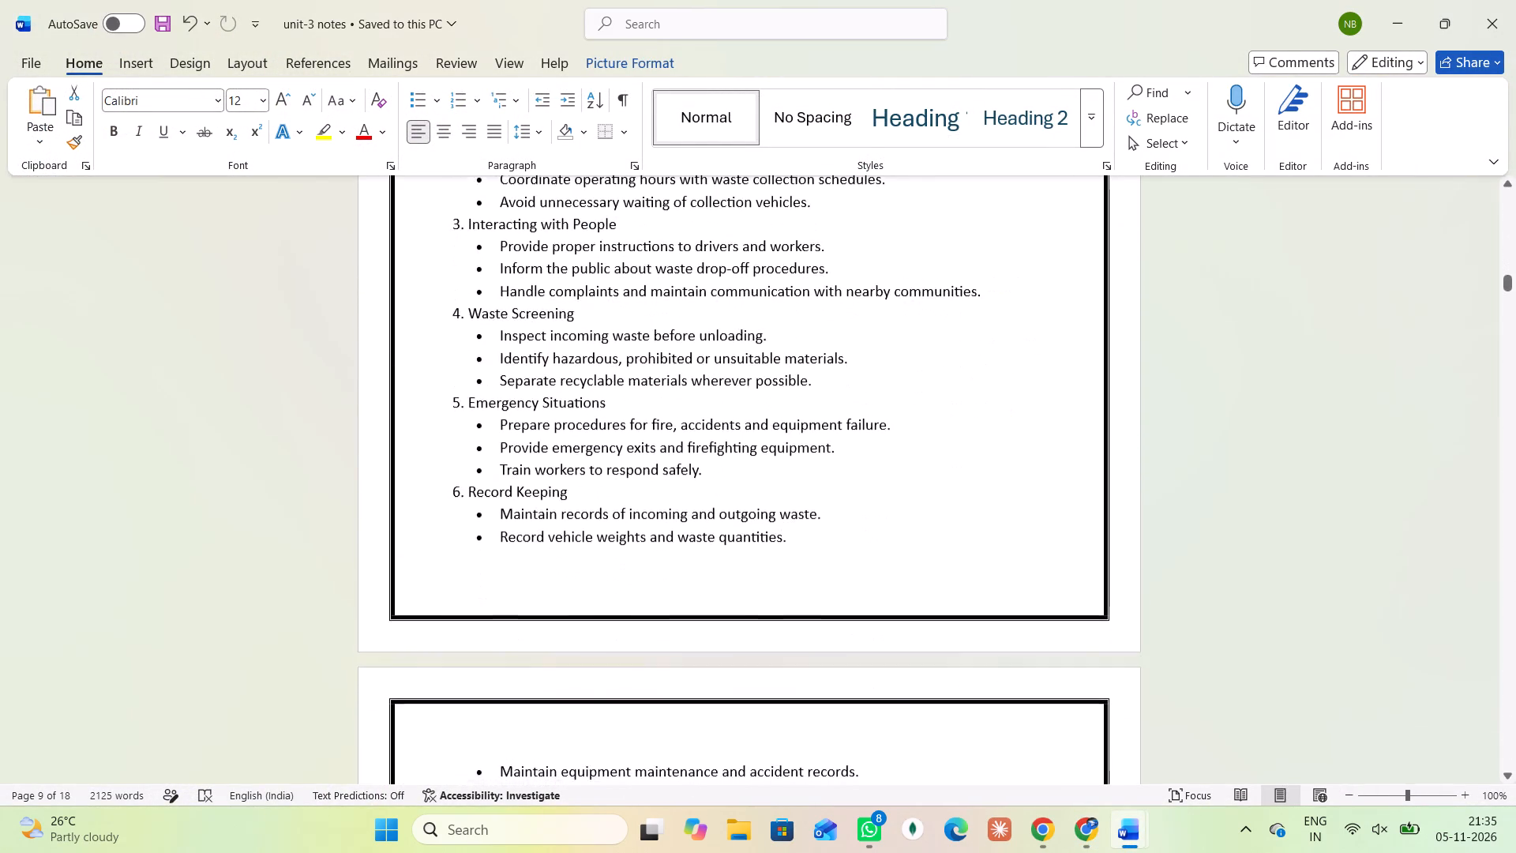
scroll(883, 591, "down", 3)
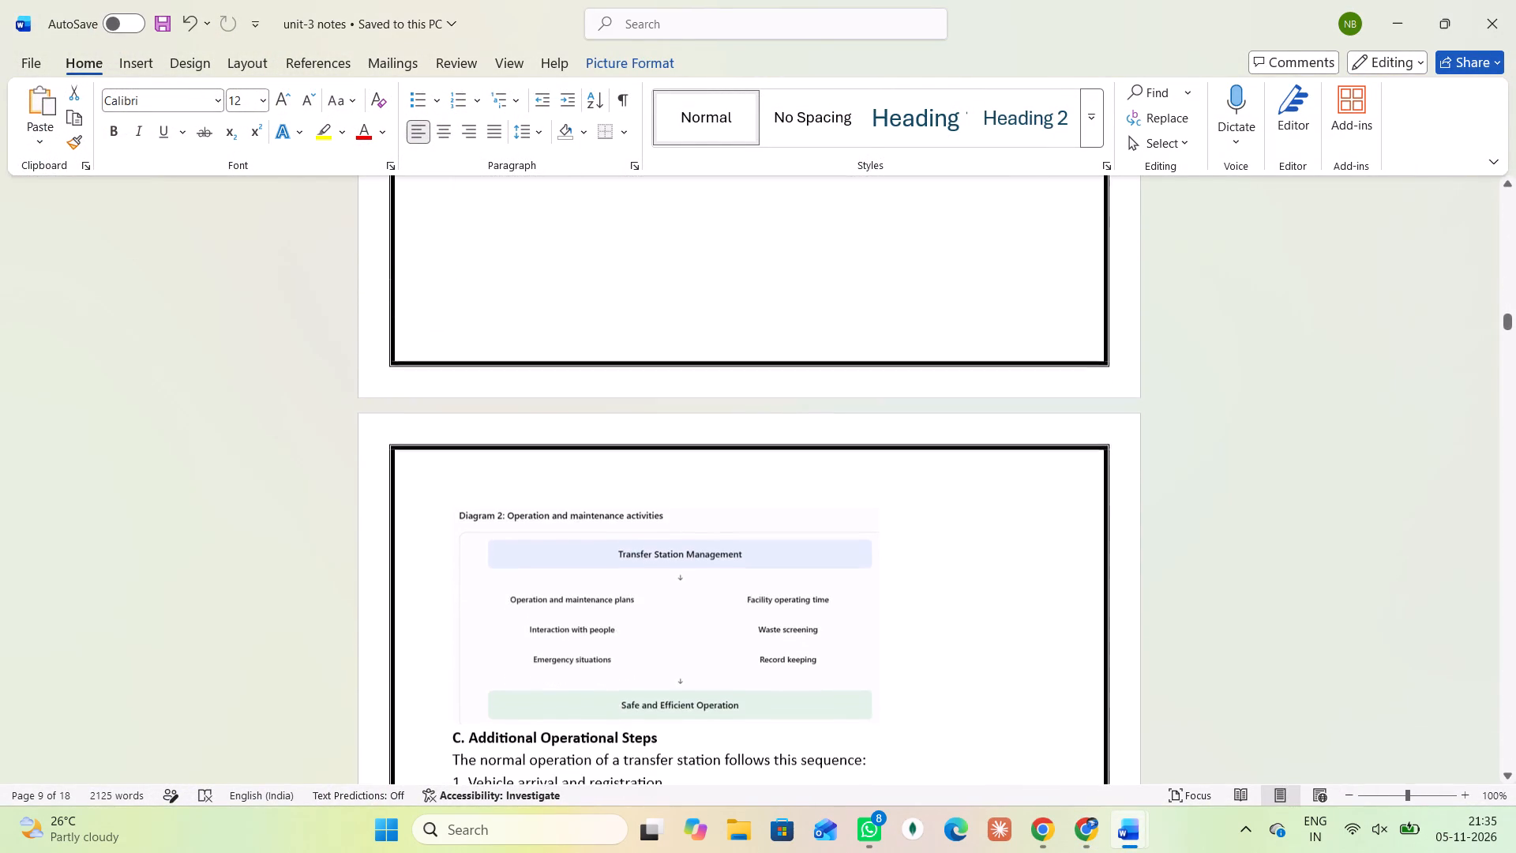
scroll(883, 591, "down", 3)
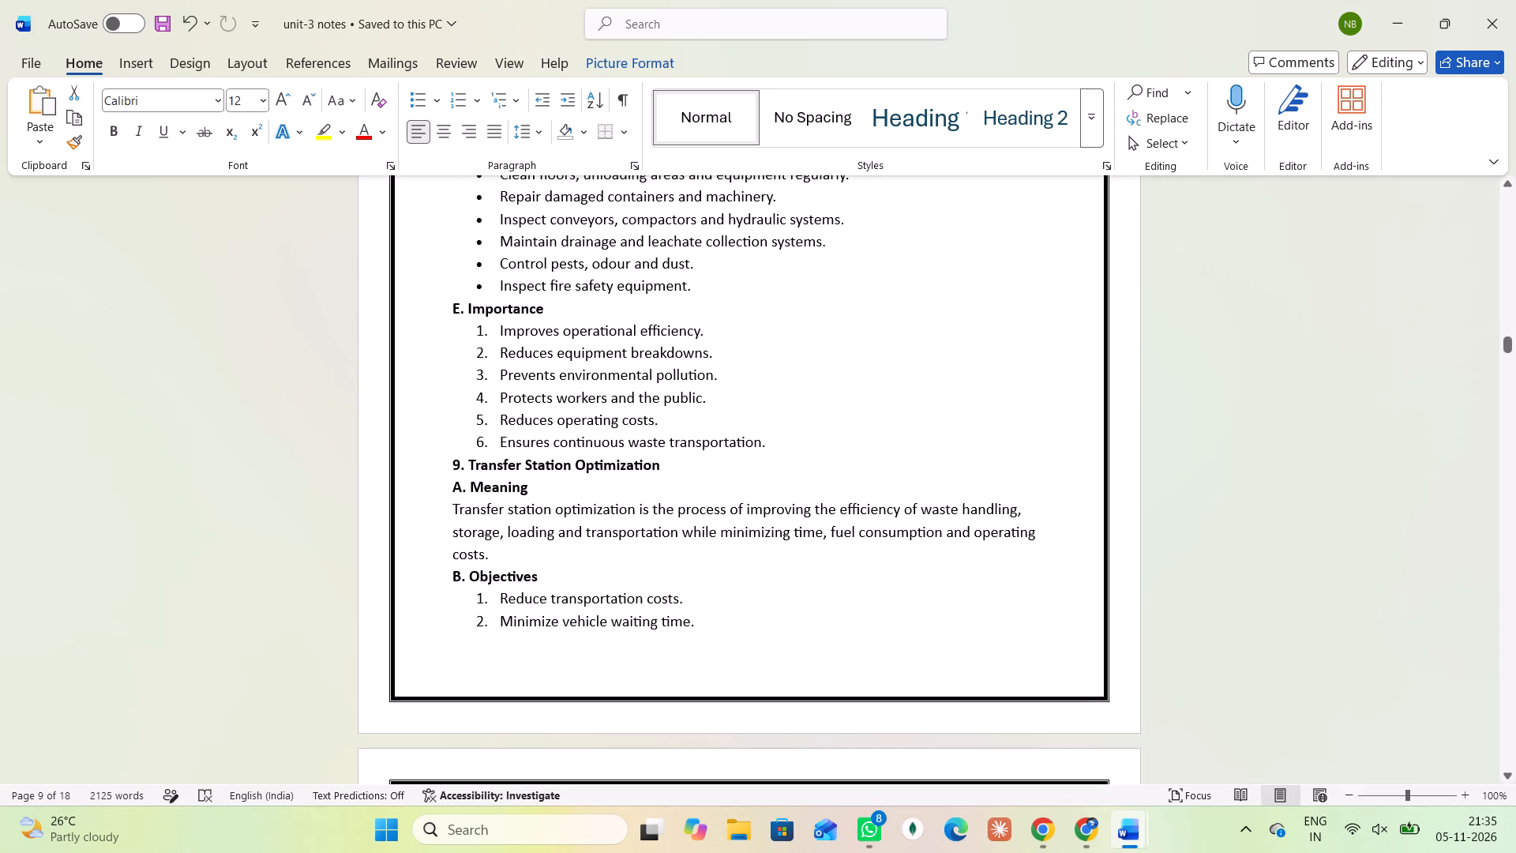
left_click_drag(677, 466, 459, 464)
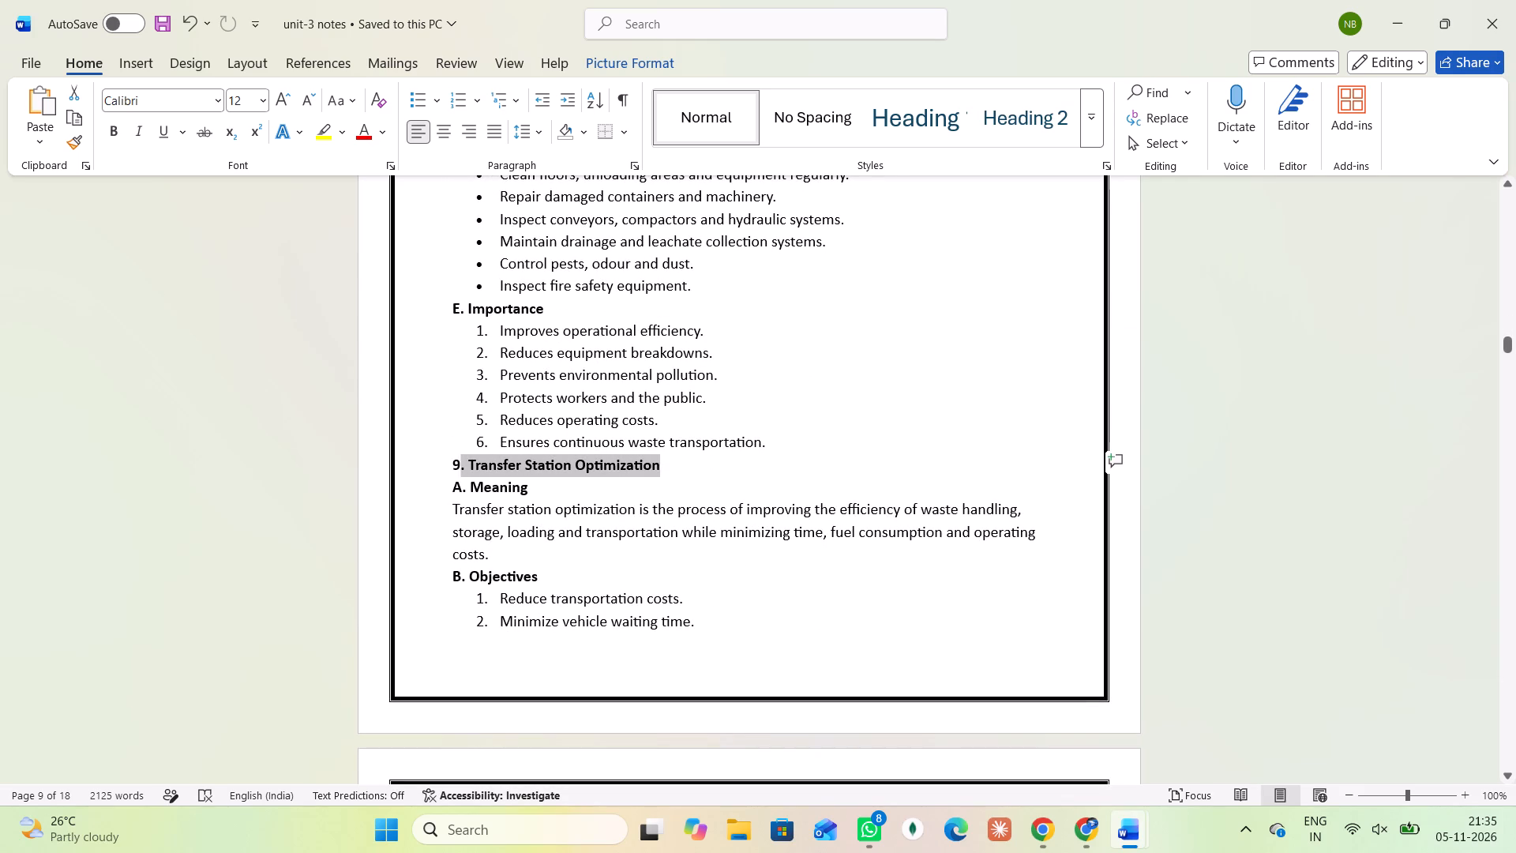
left_click_drag(459, 464, 451, 464)
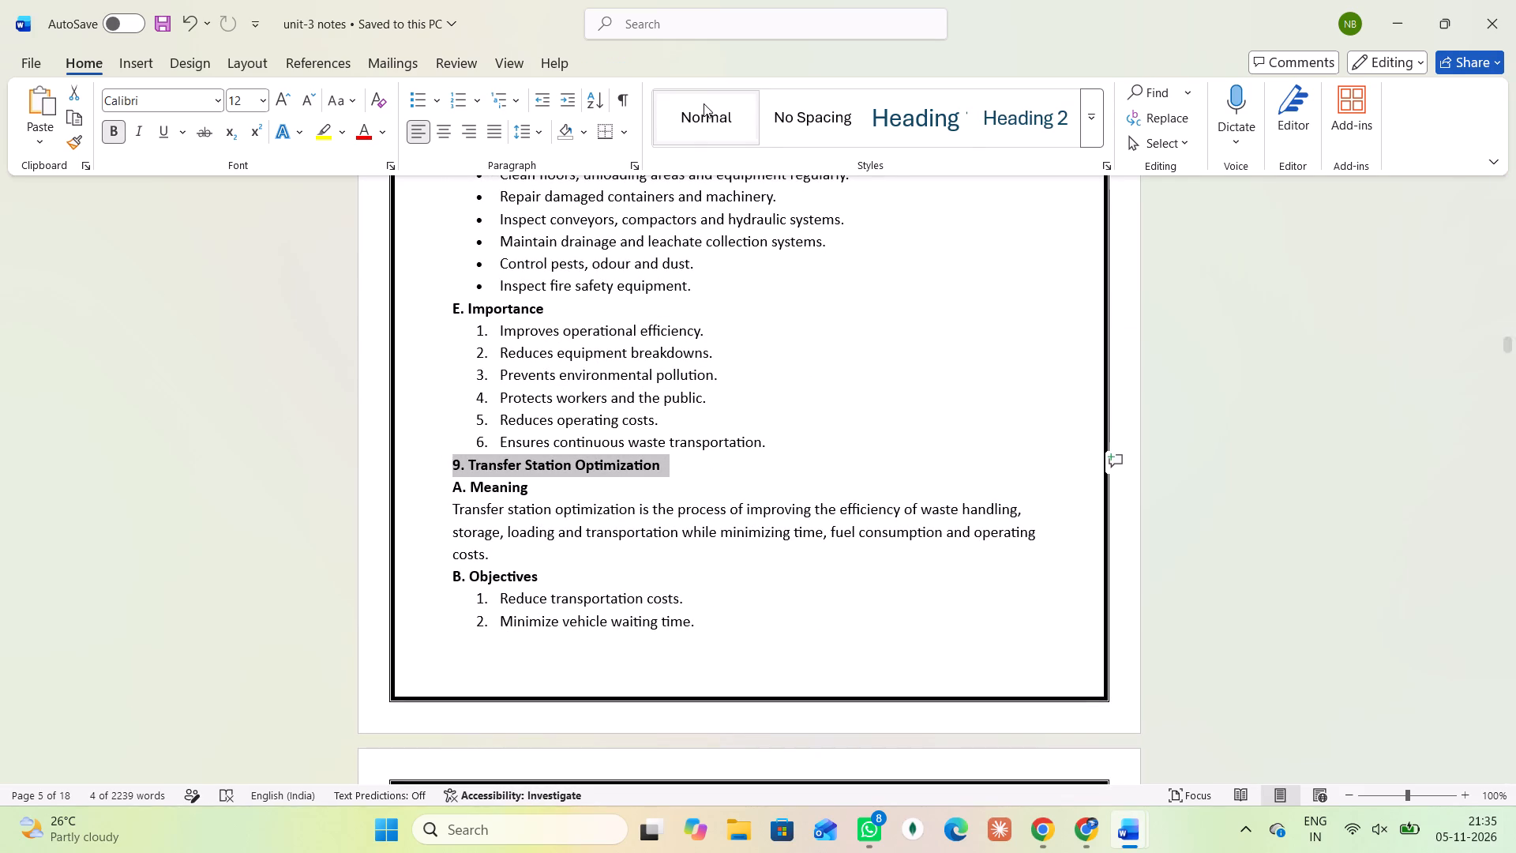
left_click(907, 100)
scroll(739, 557, "down", 2)
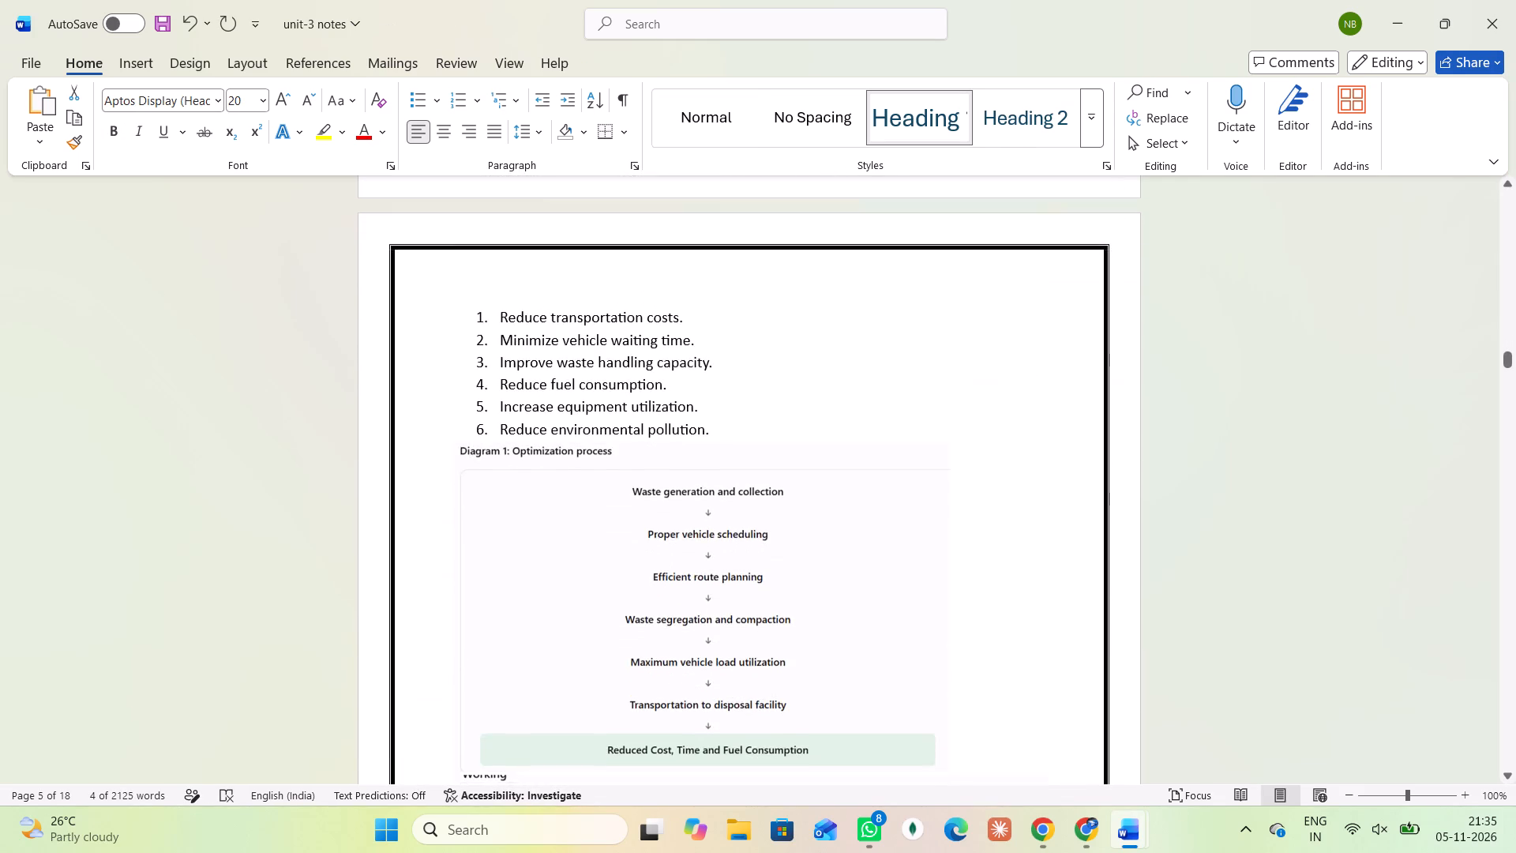
scroll(739, 557, "down", 3)
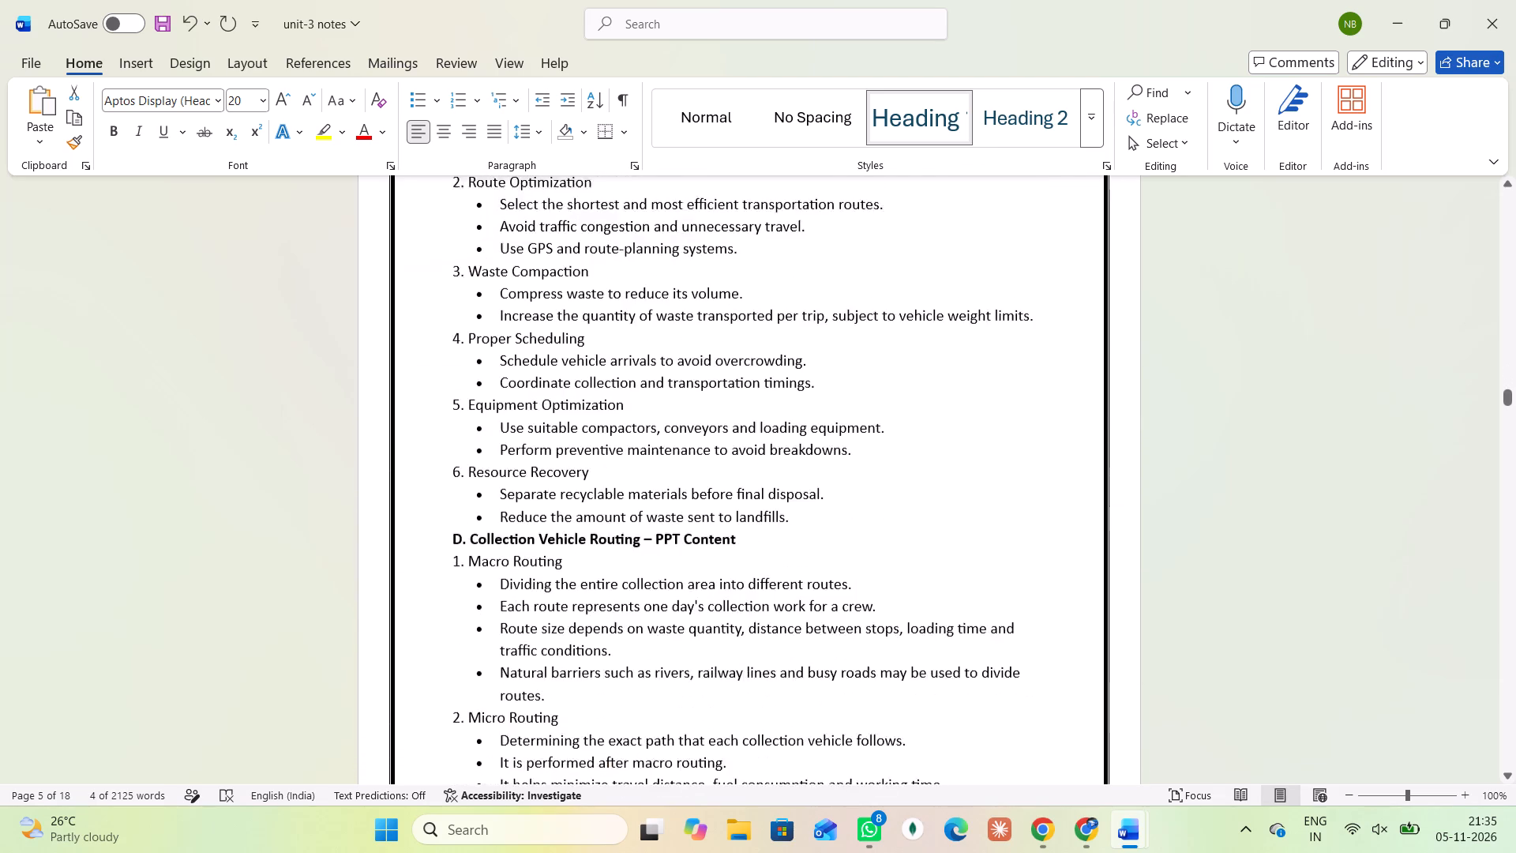
scroll(739, 557, "down", 3)
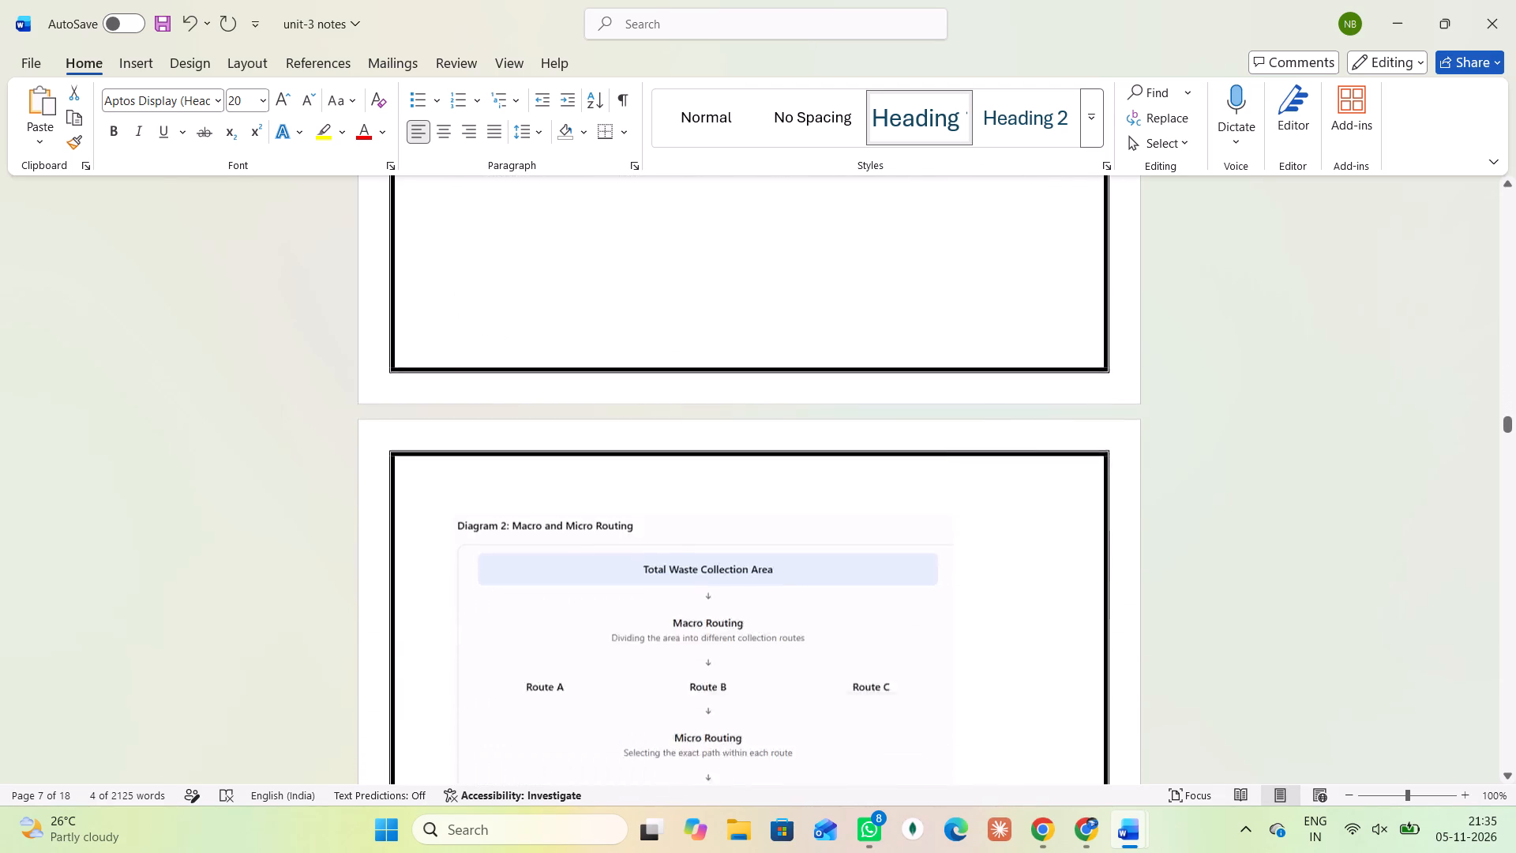
scroll(739, 557, "down", 3)
scroll(739, 557, "up", 1)
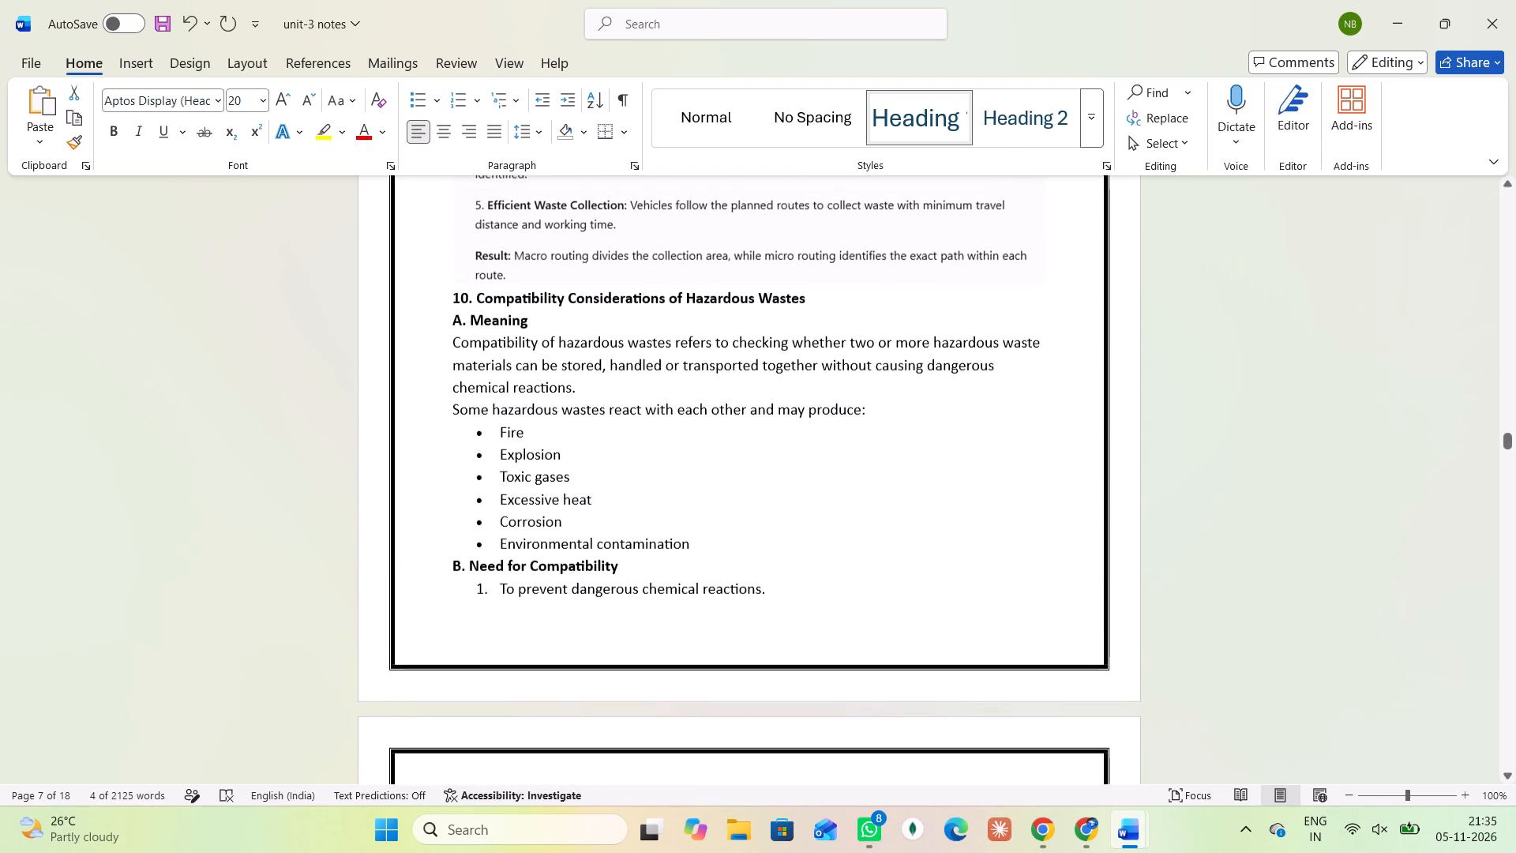
scroll(735, 522, "down", 1)
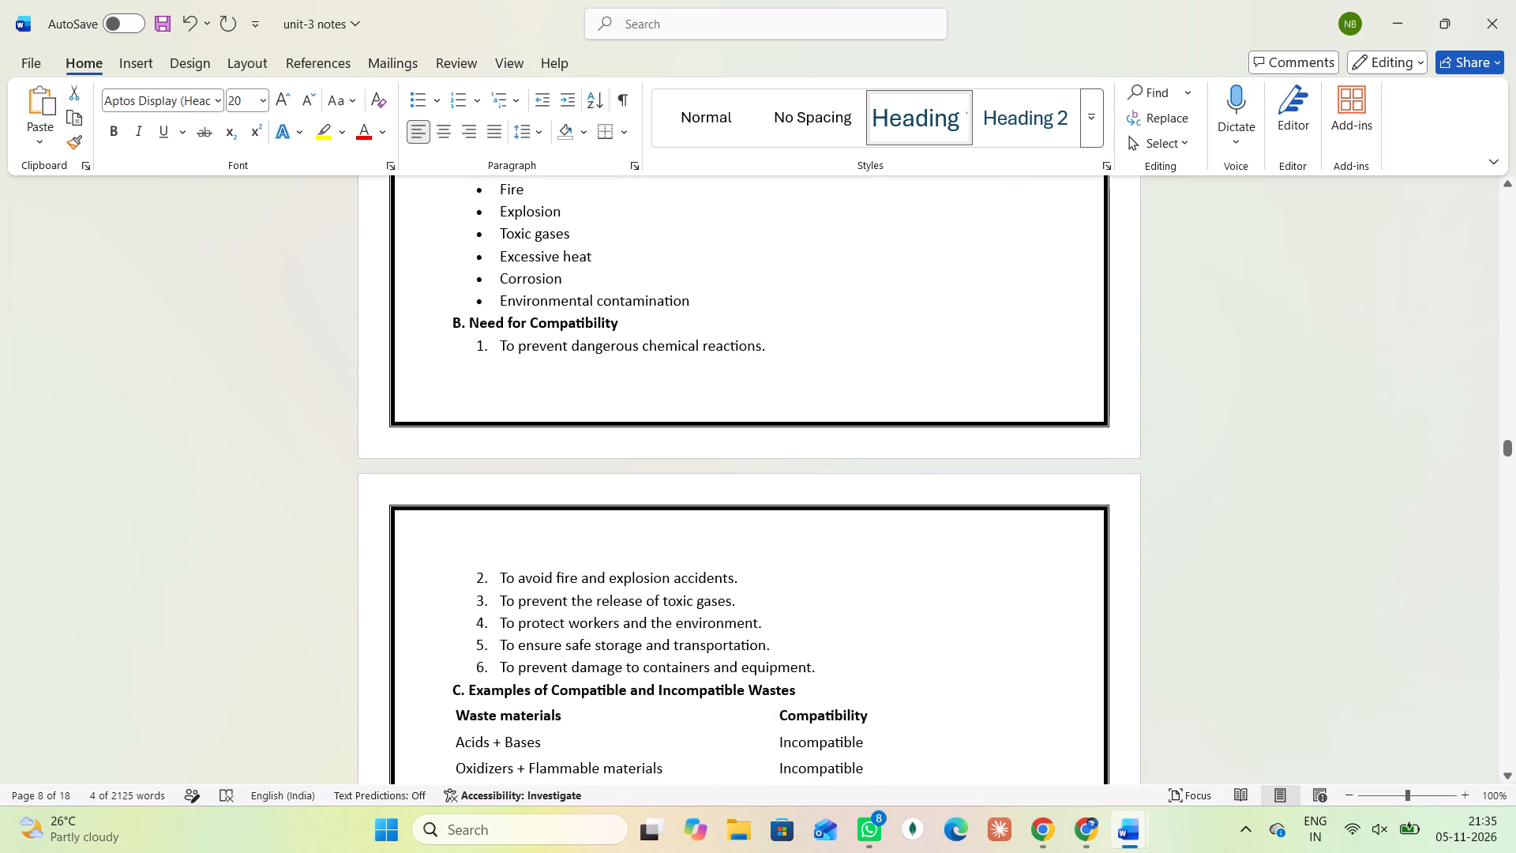
scroll(735, 522, "up", 1)
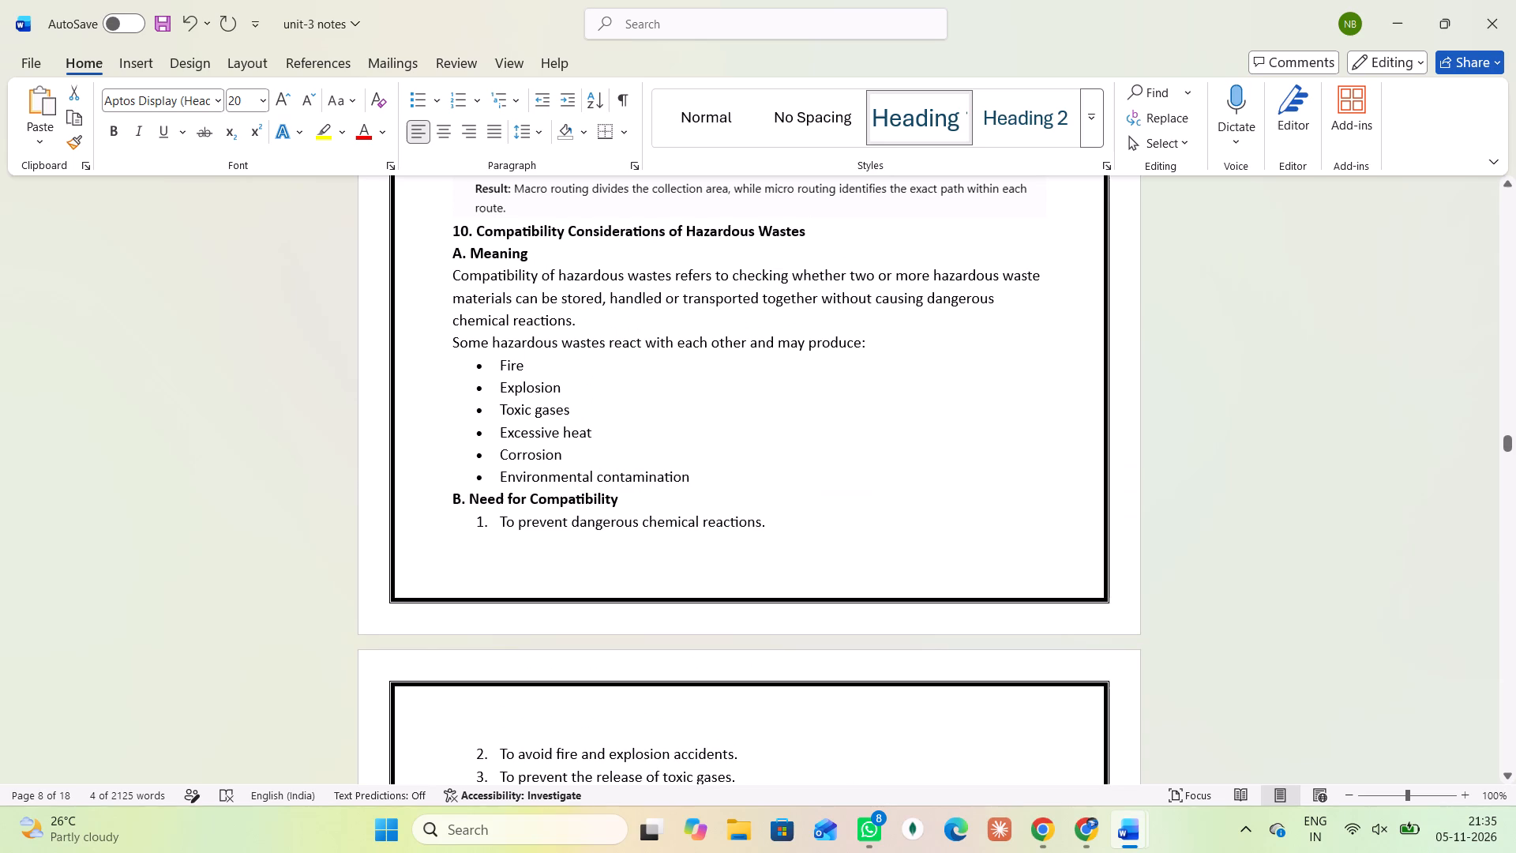
left_click_drag(818, 227, 475, 238)
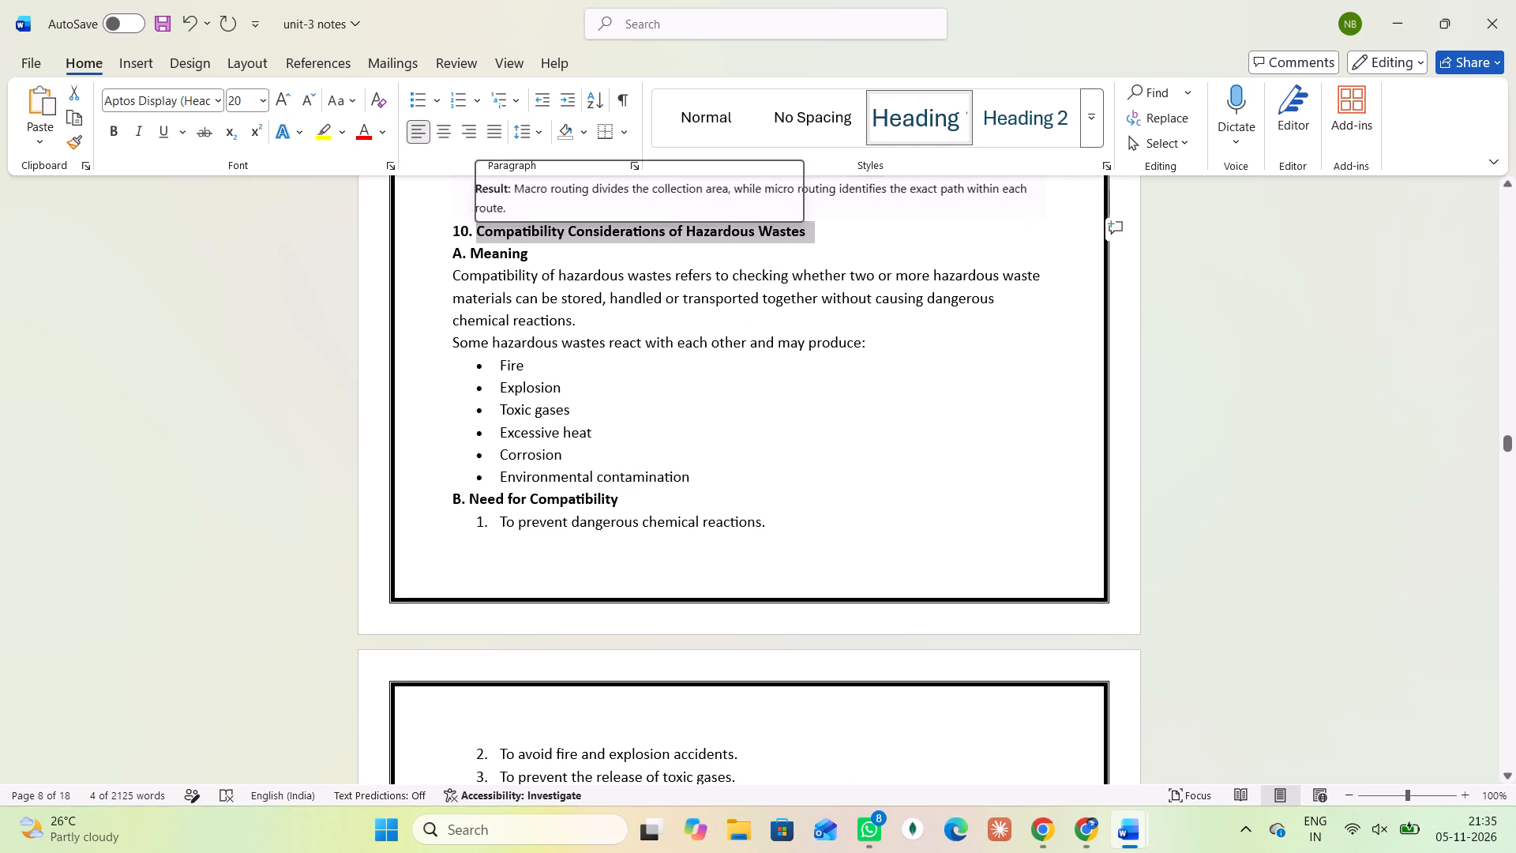
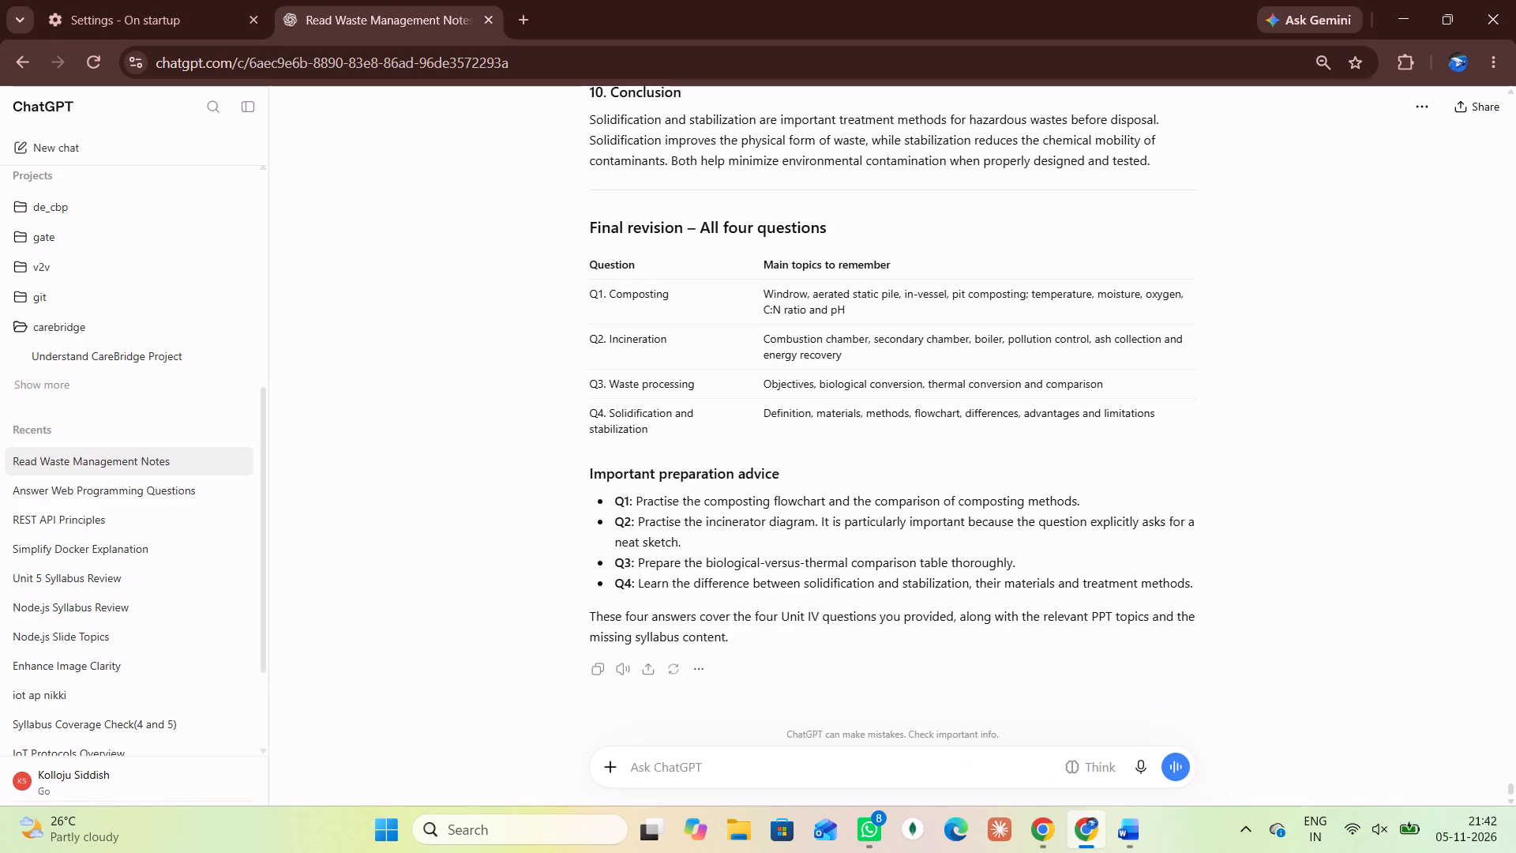
left_click(1147, 848)
left_click(1026, 738)
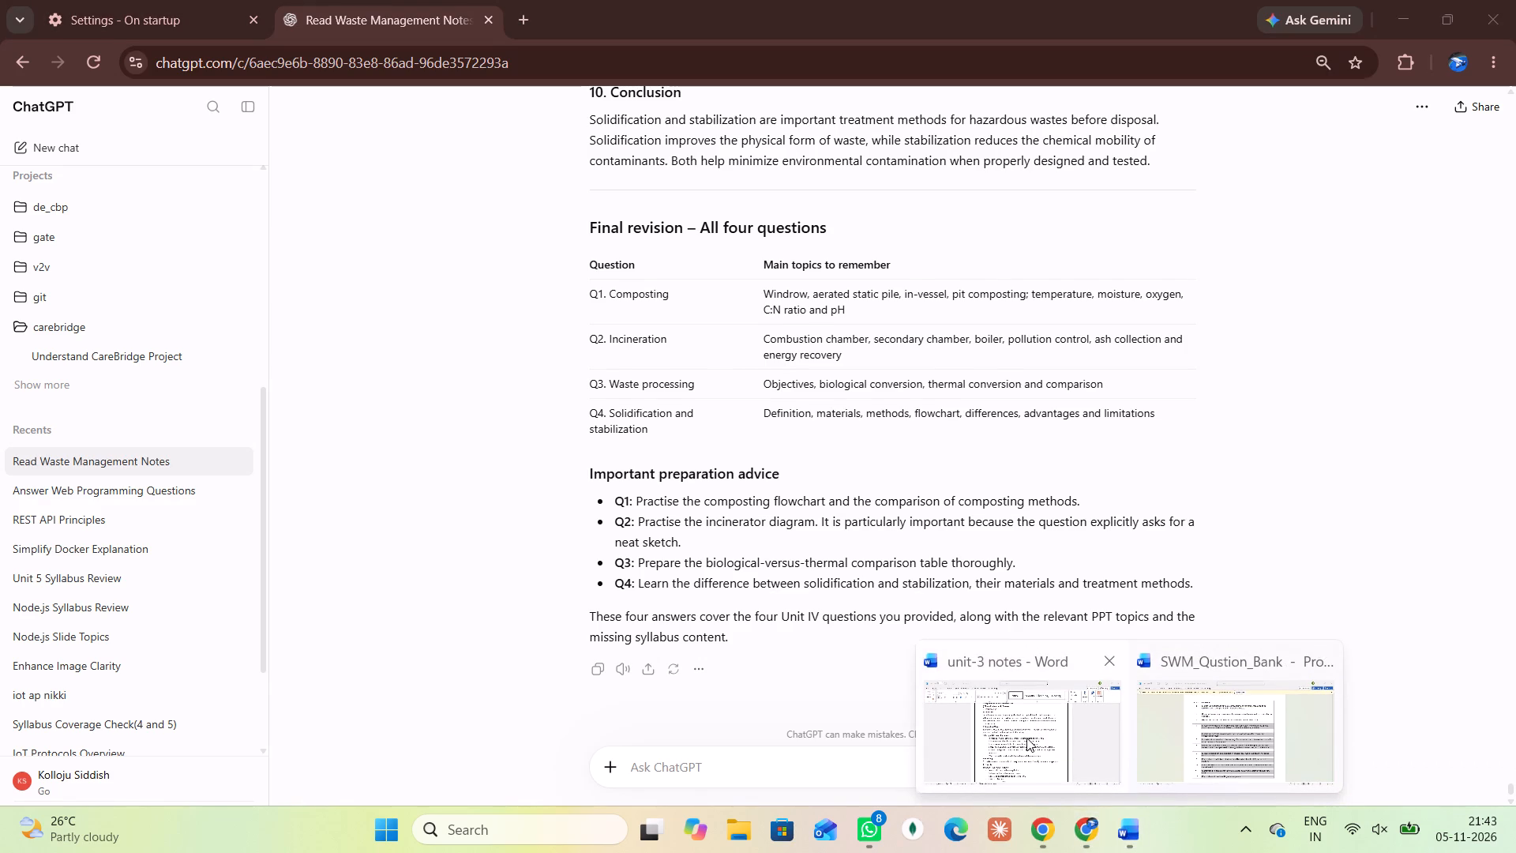
left_click(36, 57)
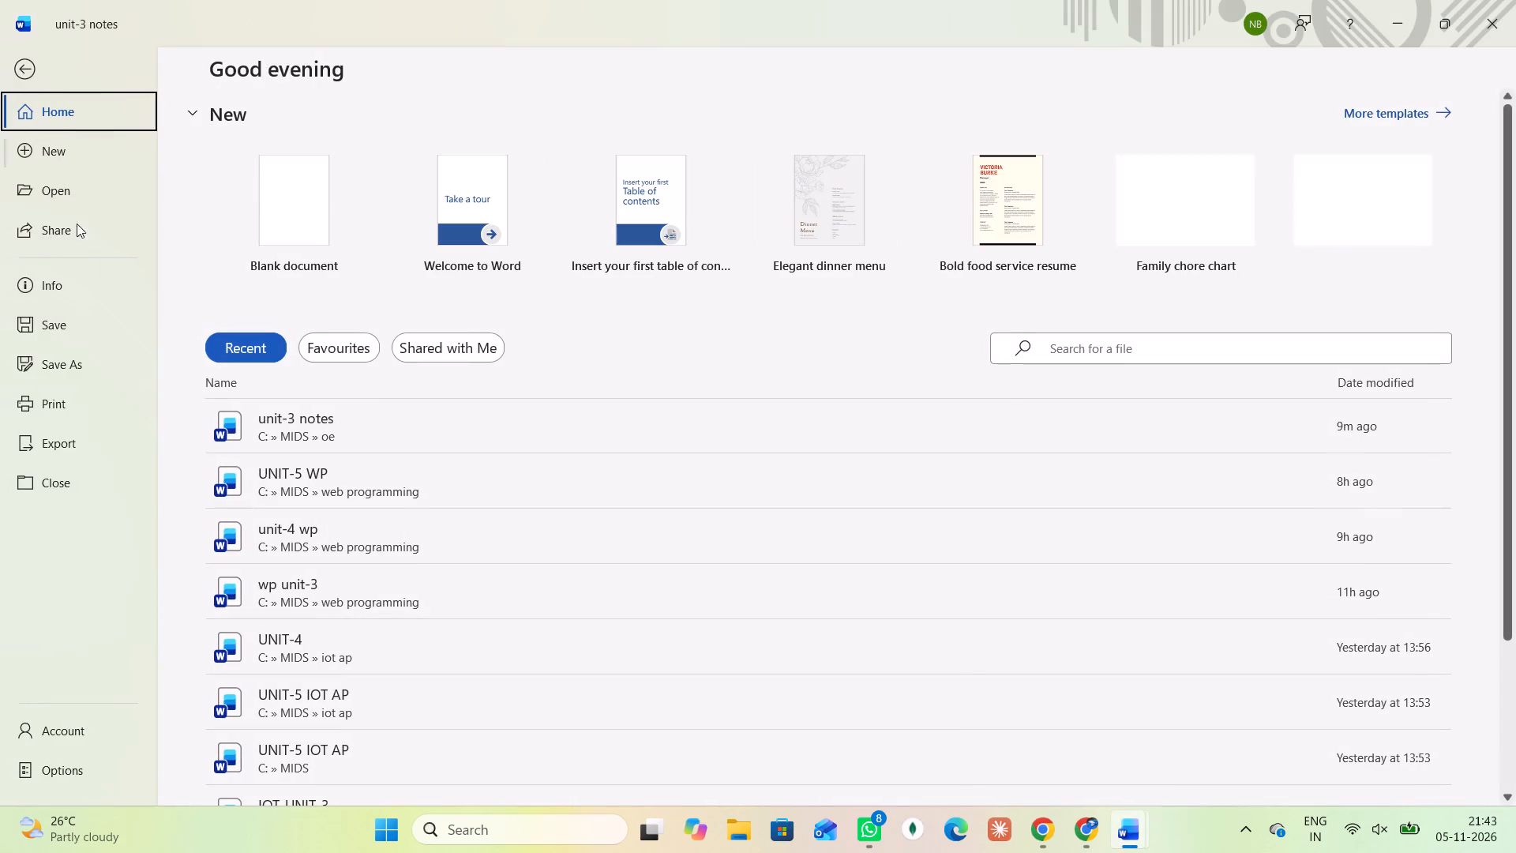
left_click(69, 317)
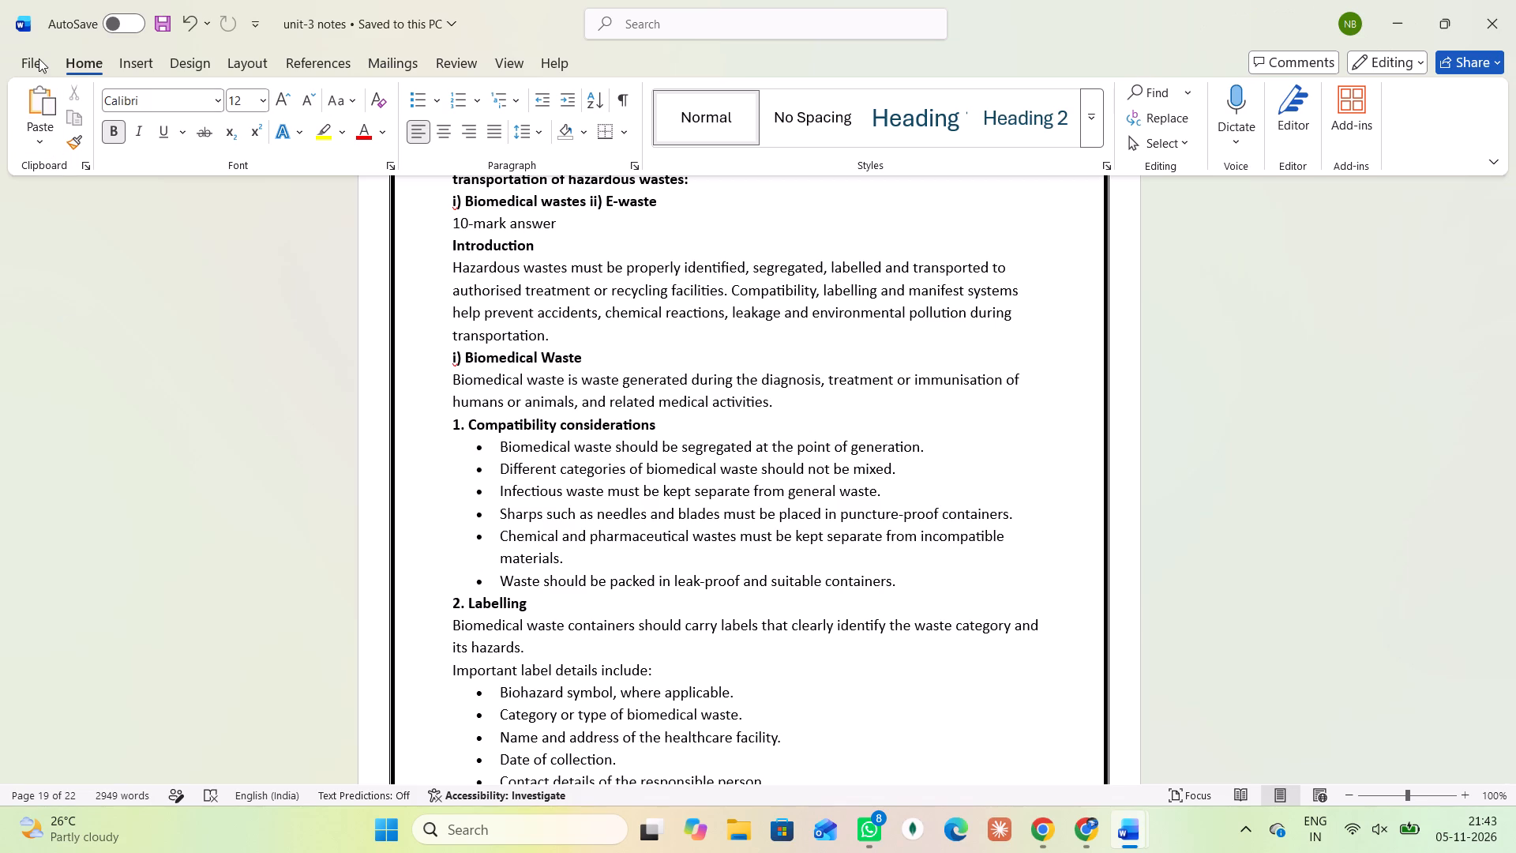
Create a new blank document and paste the copied Unit IV answers into it.
left_click(39, 58)
double_click(344, 258)
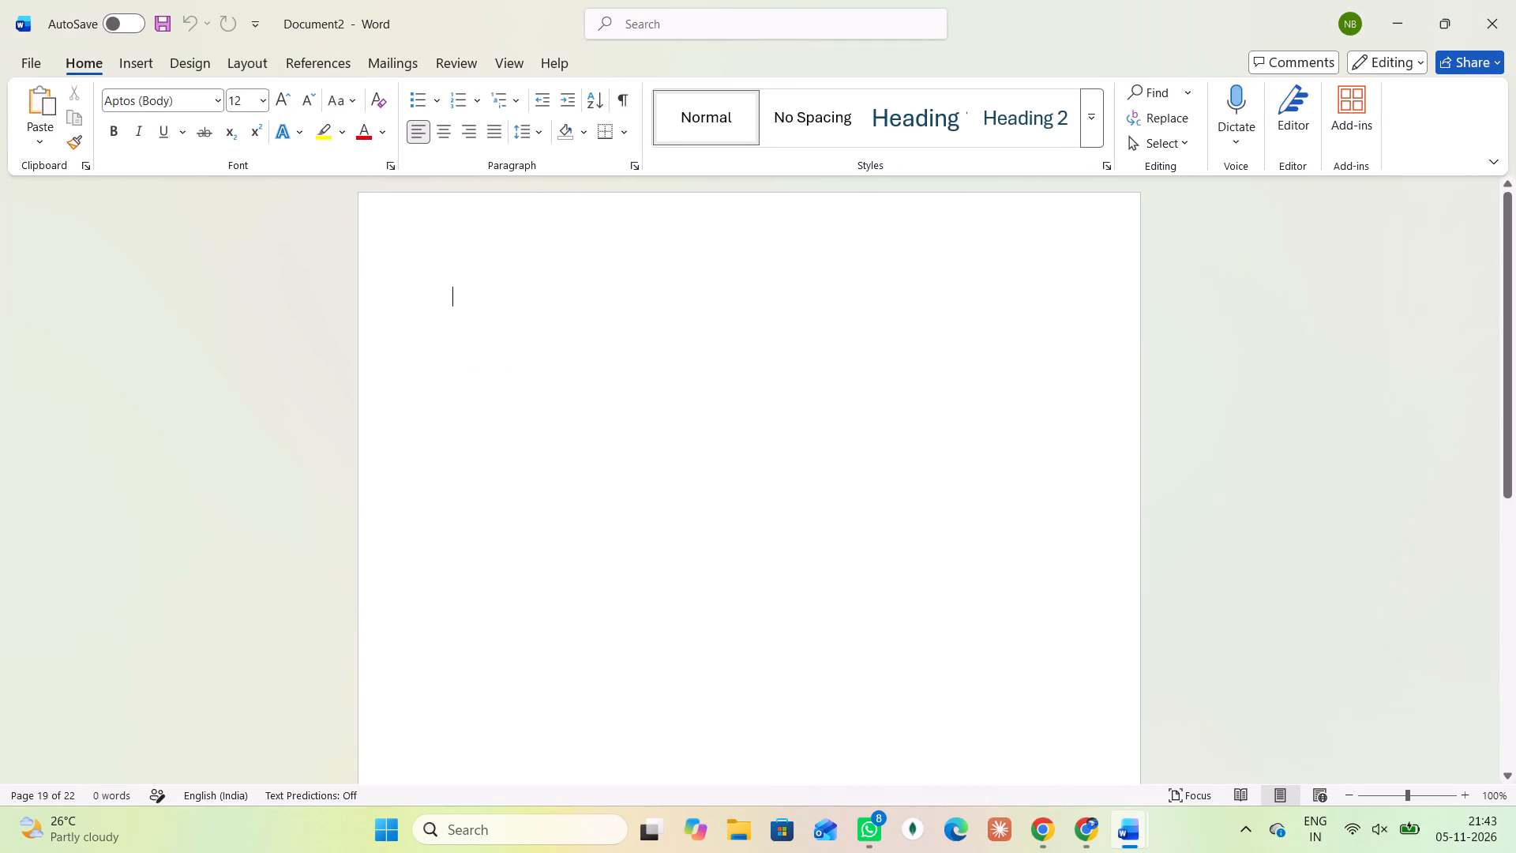
key("ctrl+v")
Add a box page border with a thick-and-thin line style to the whole document.
left_click(202, 60)
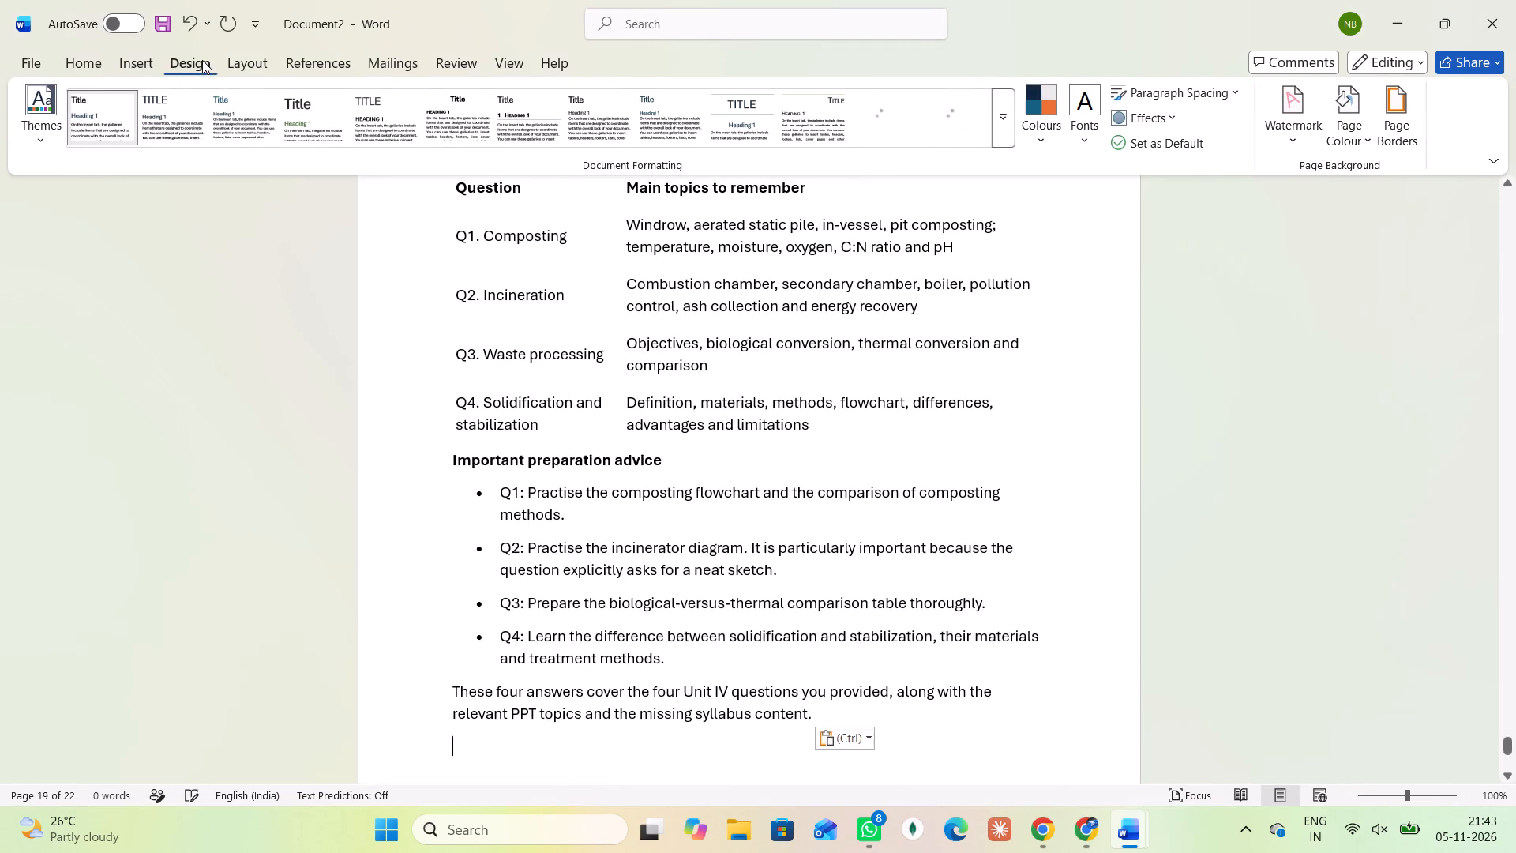
left_click(1400, 100)
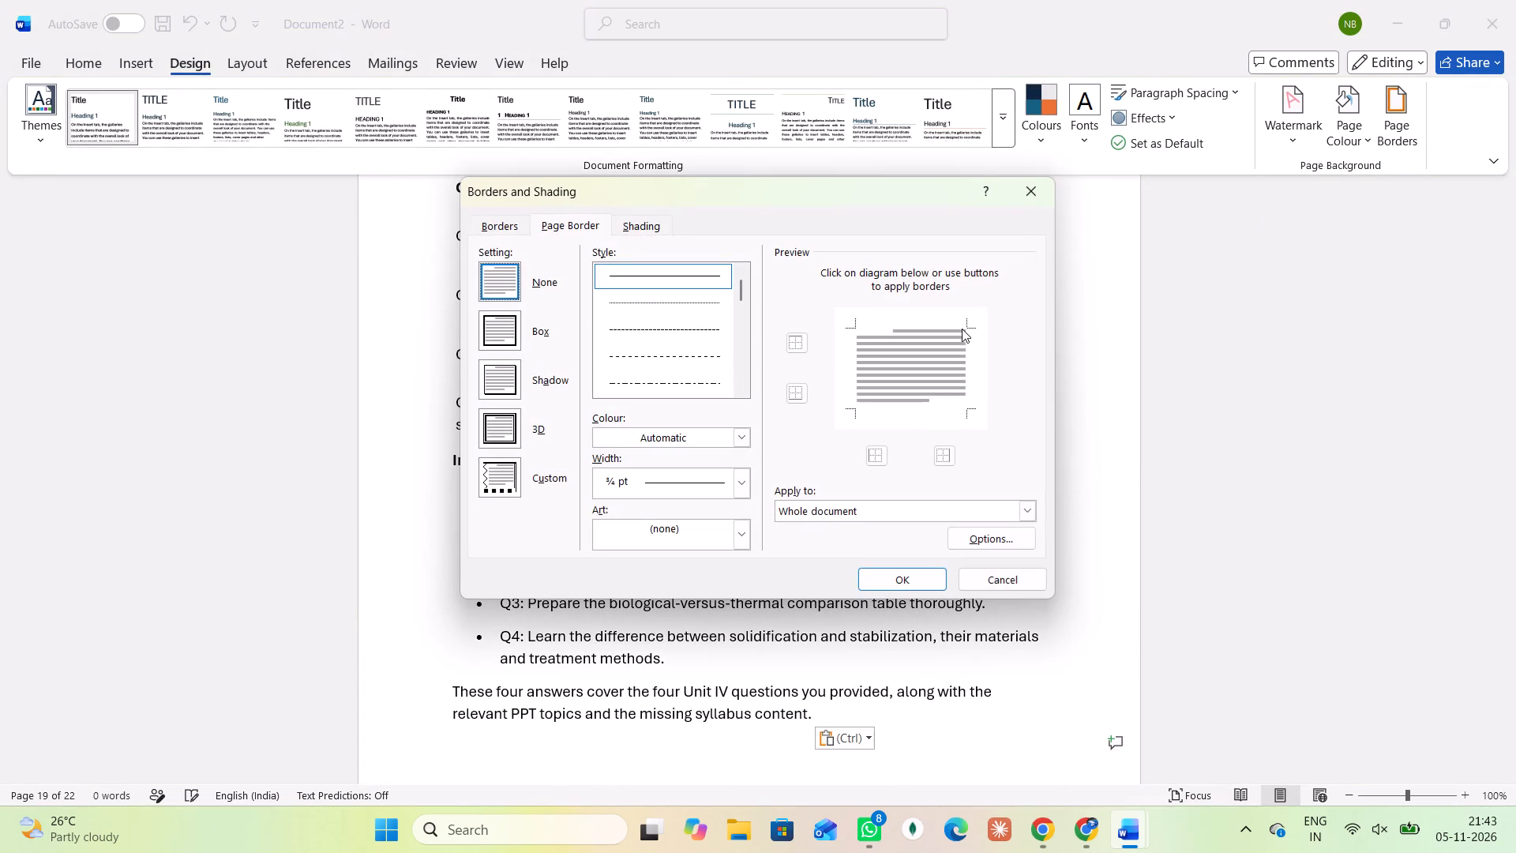
left_click(510, 324)
scroll(674, 315, "down", 1)
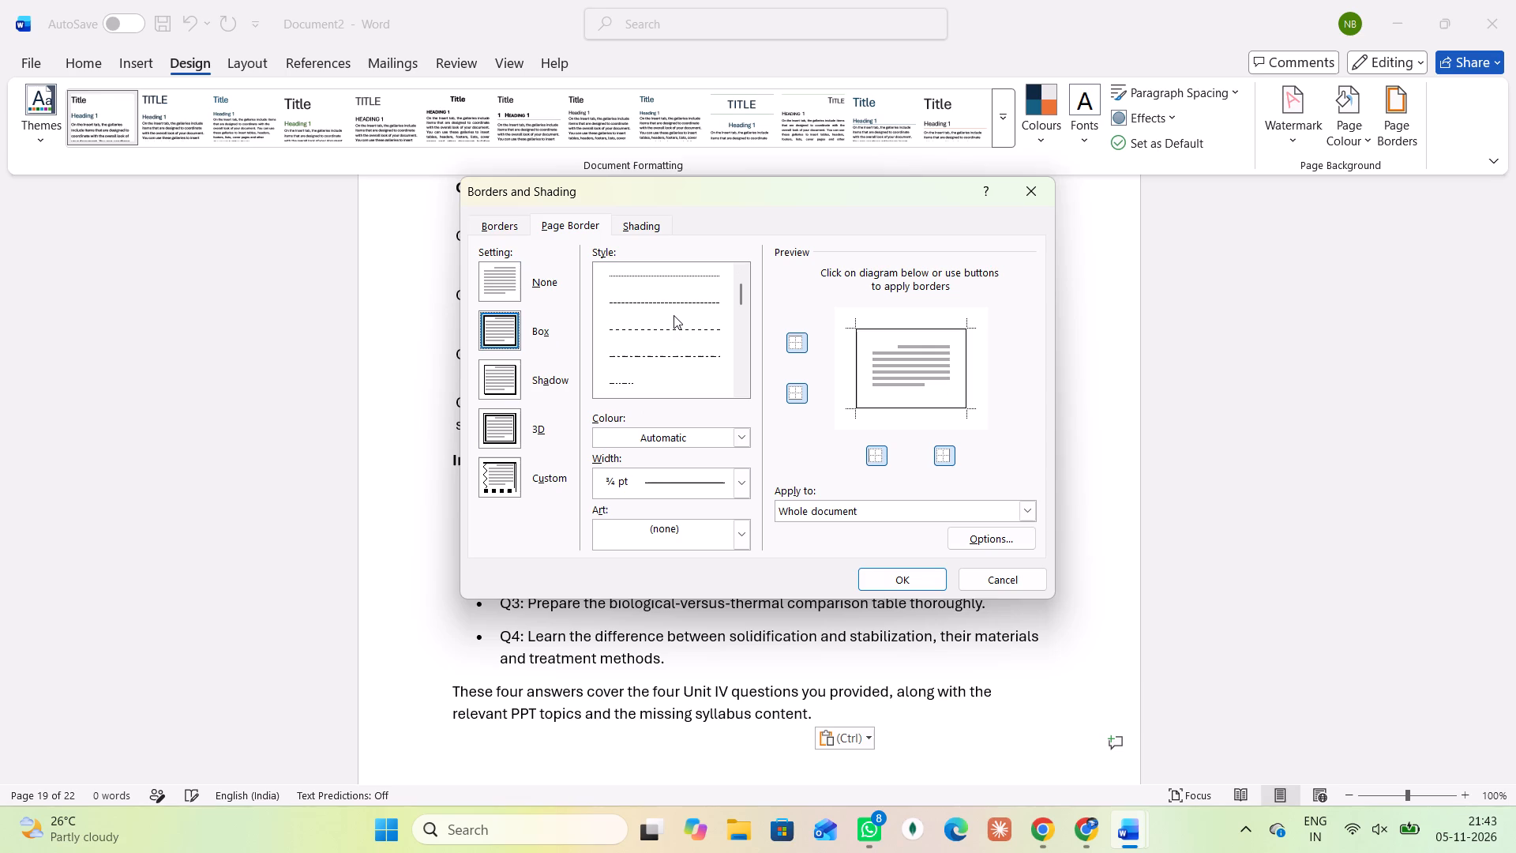
scroll(674, 315, "down", 5)
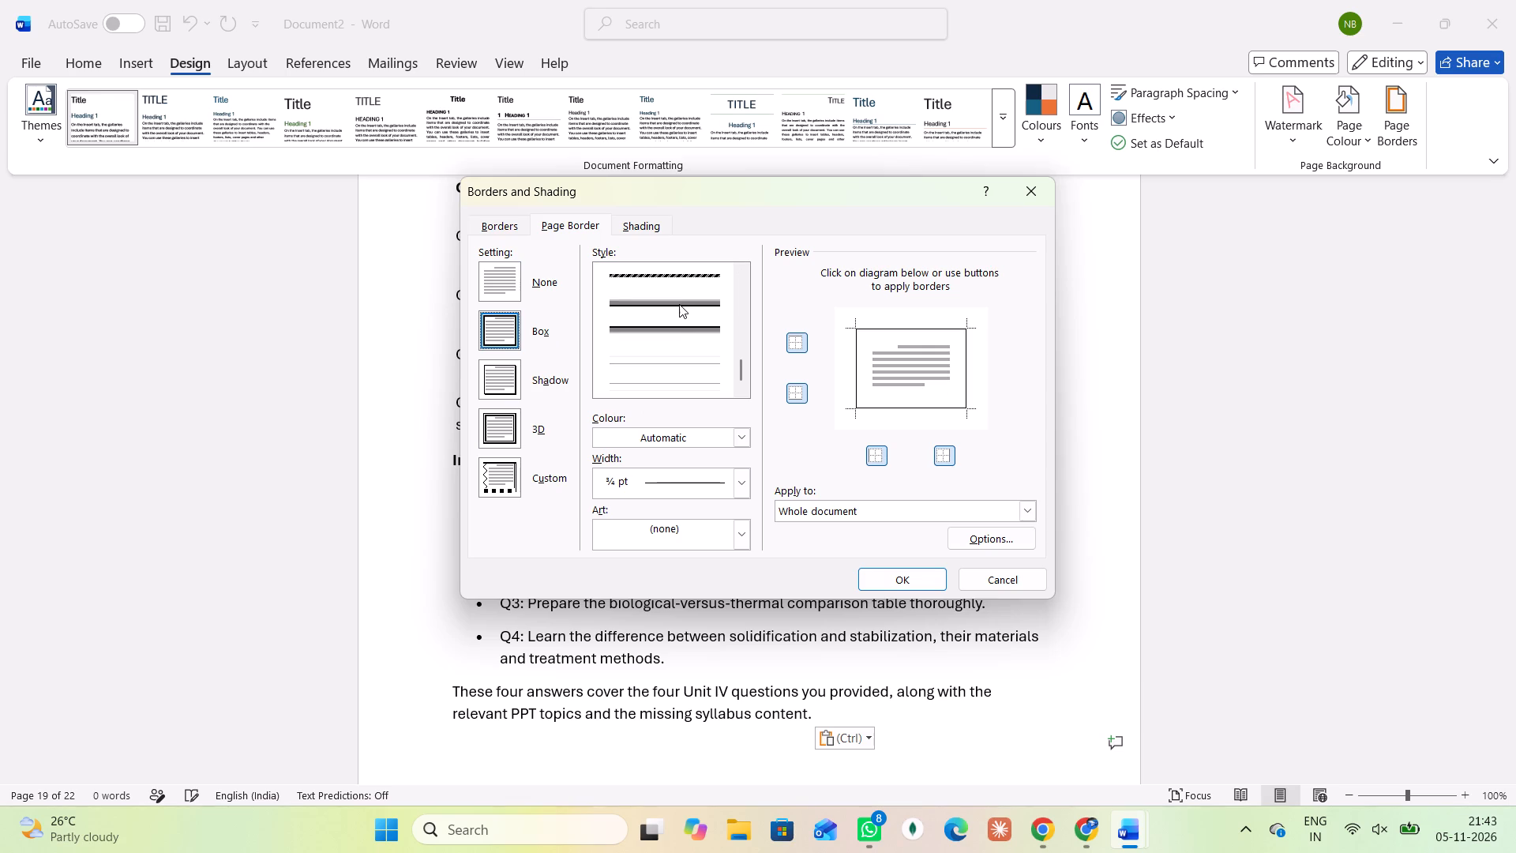
scroll(679, 304, "up", 2)
left_click(668, 338)
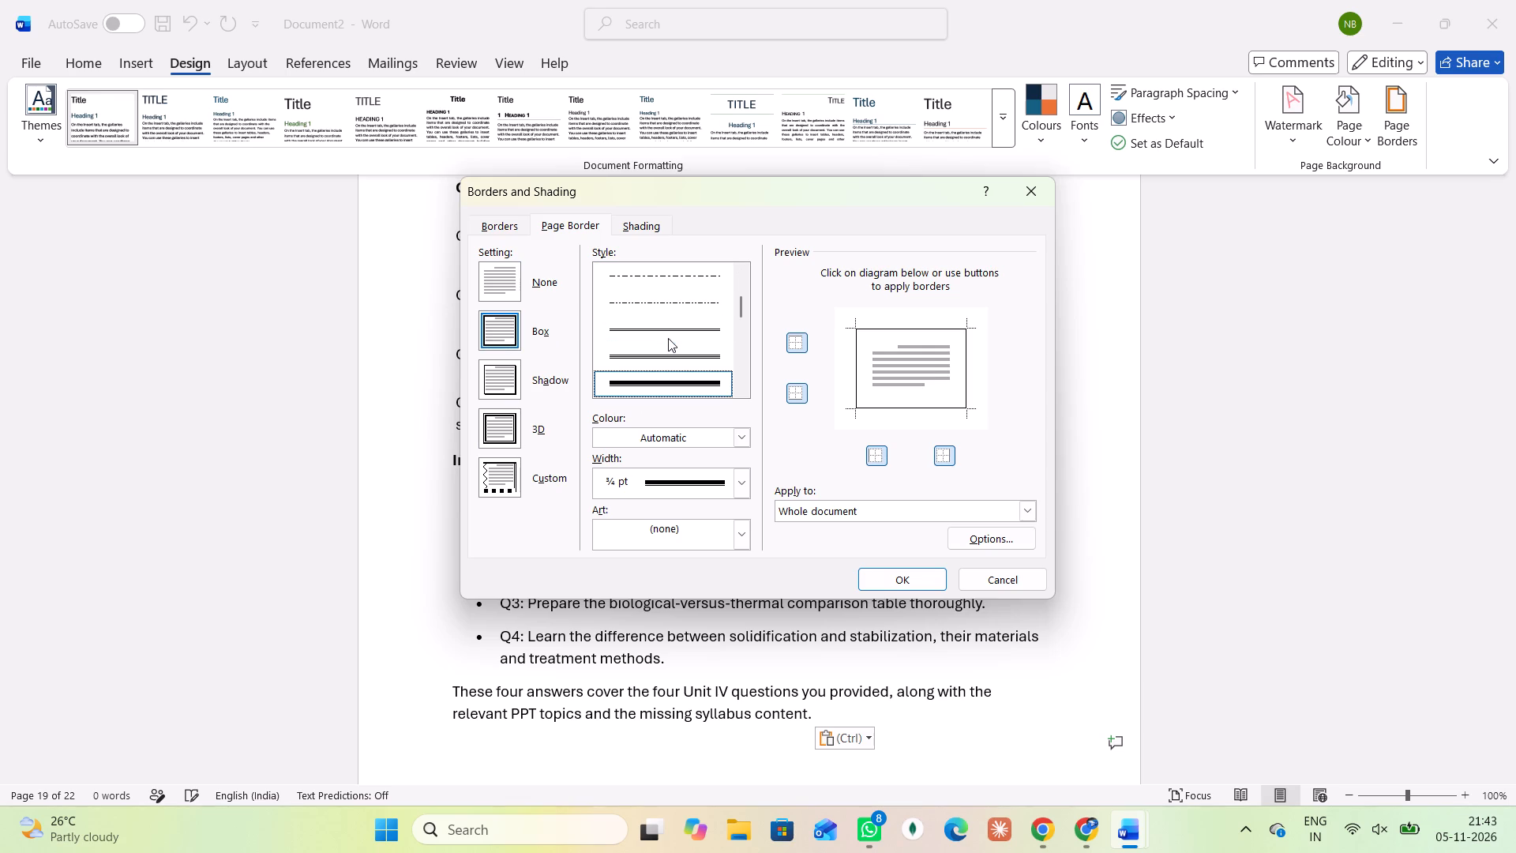
left_click(918, 574)
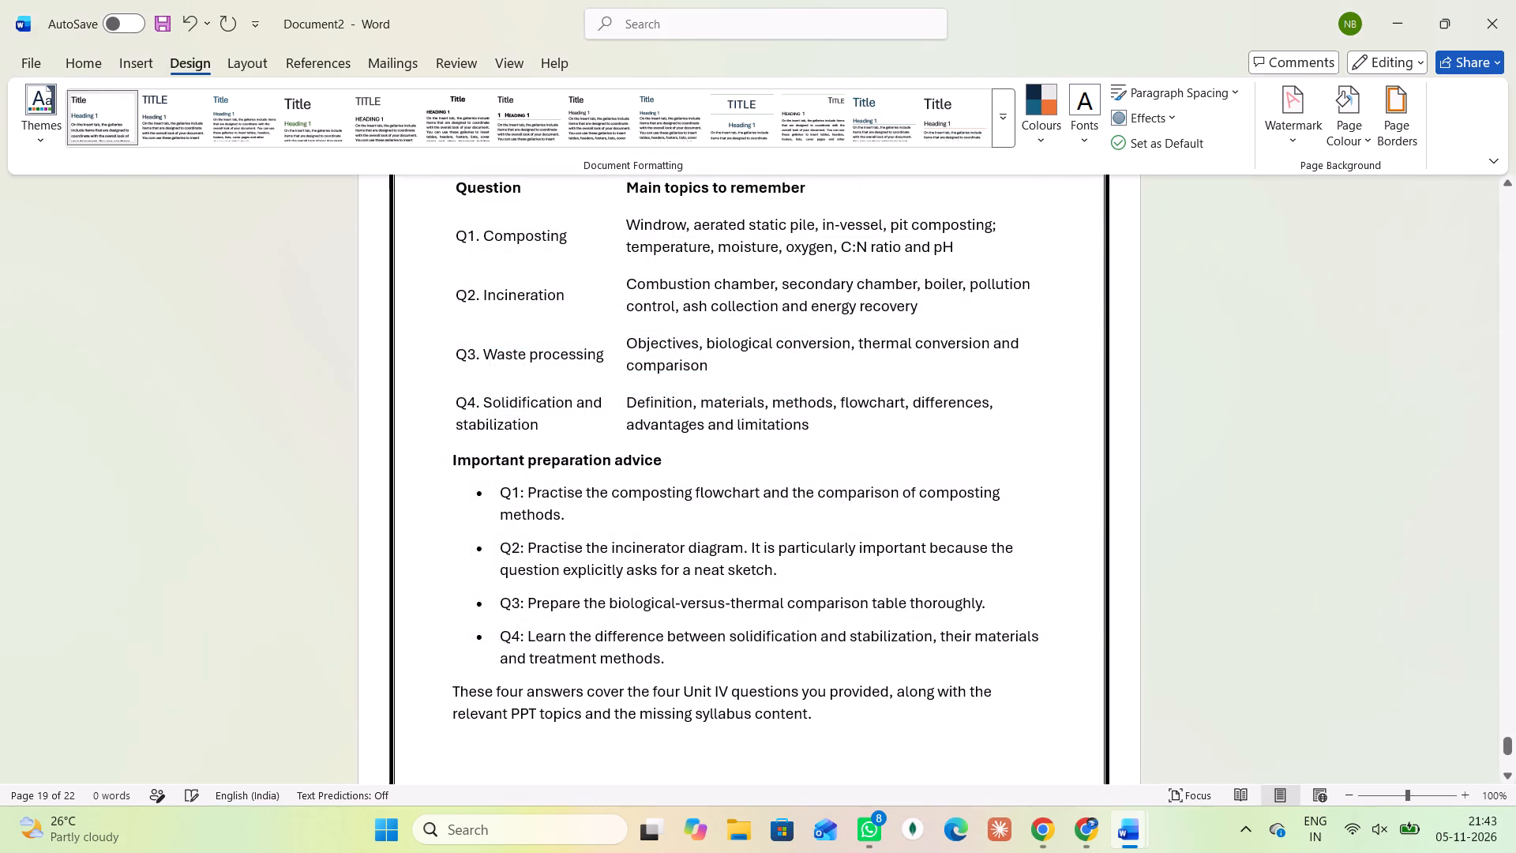
Delete the final revision section, preparation advice and closing note, together with section 10 Conclusion of the Q4 answer.
left_click_drag(812, 719, 544, 290)
key("BackSpace")
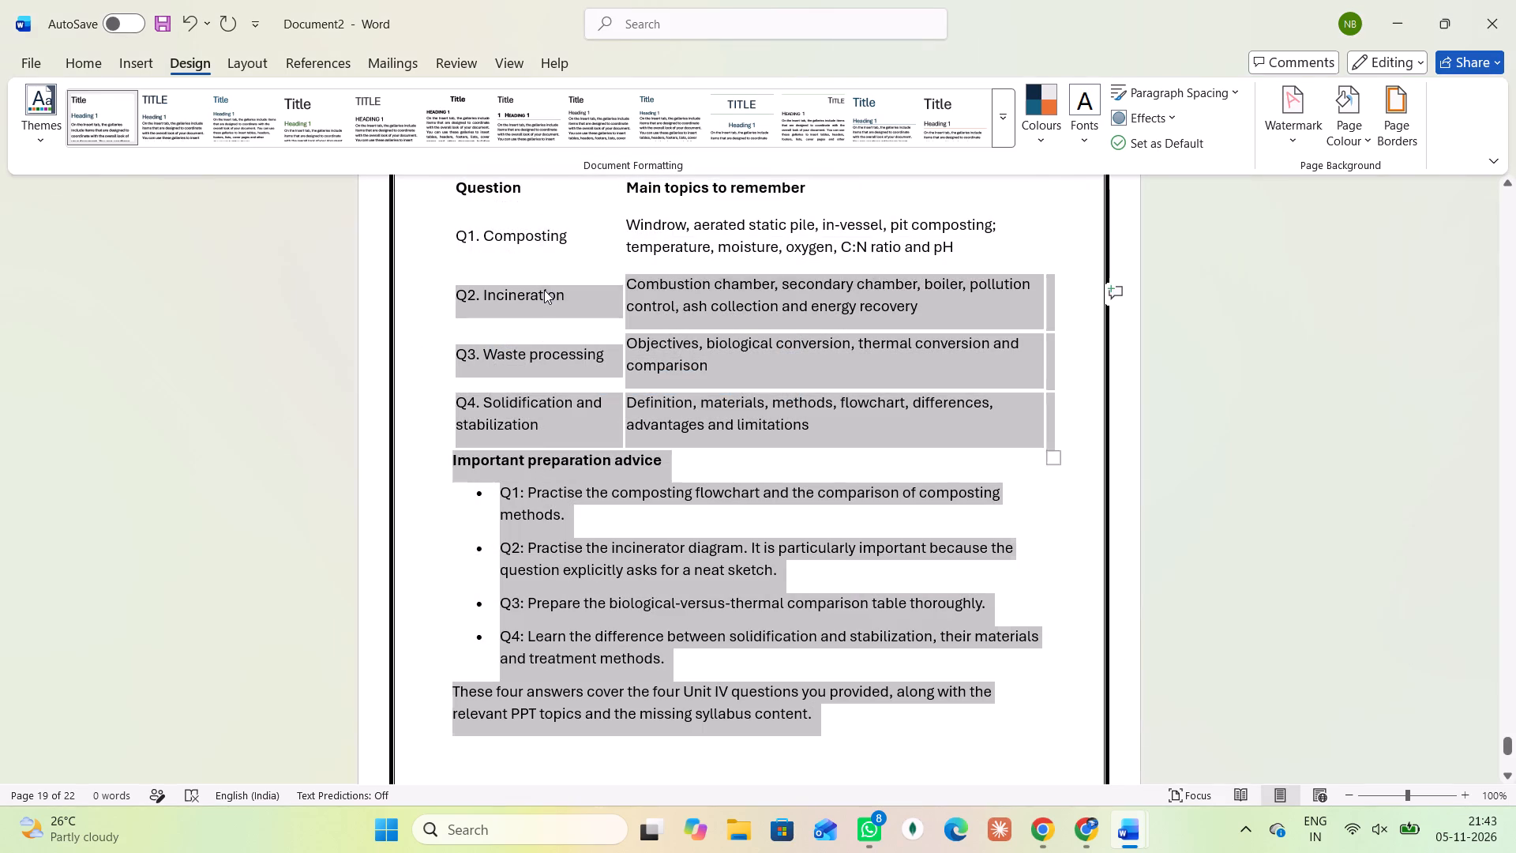
scroll(544, 290, "up", 1)
left_click_drag(814, 481, 514, 401)
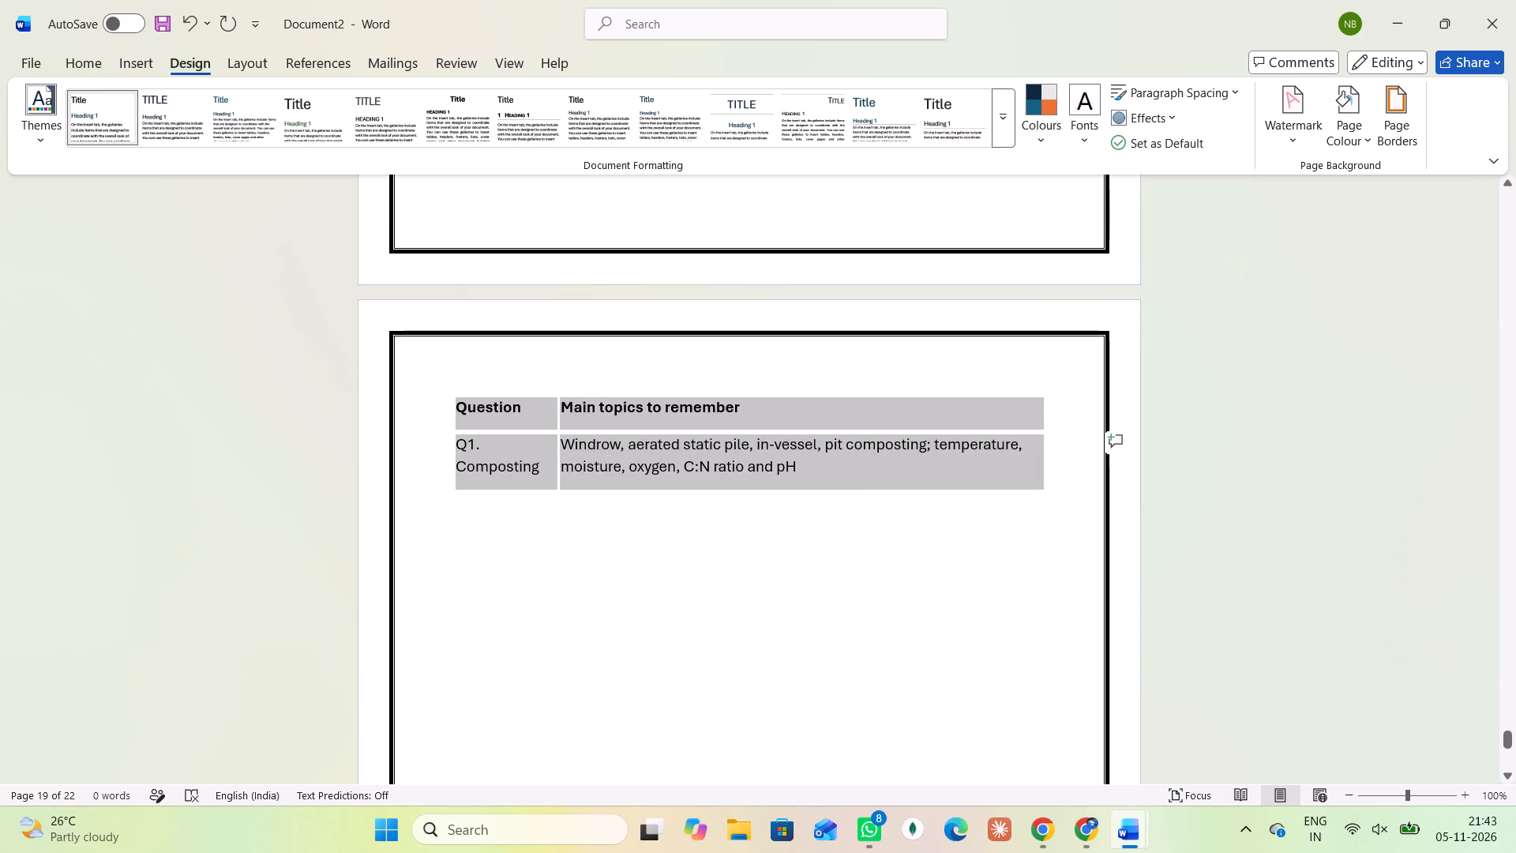
left_click_drag(514, 401, 471, 401)
key("BackSpace")
scroll(471, 401, "up", 1)
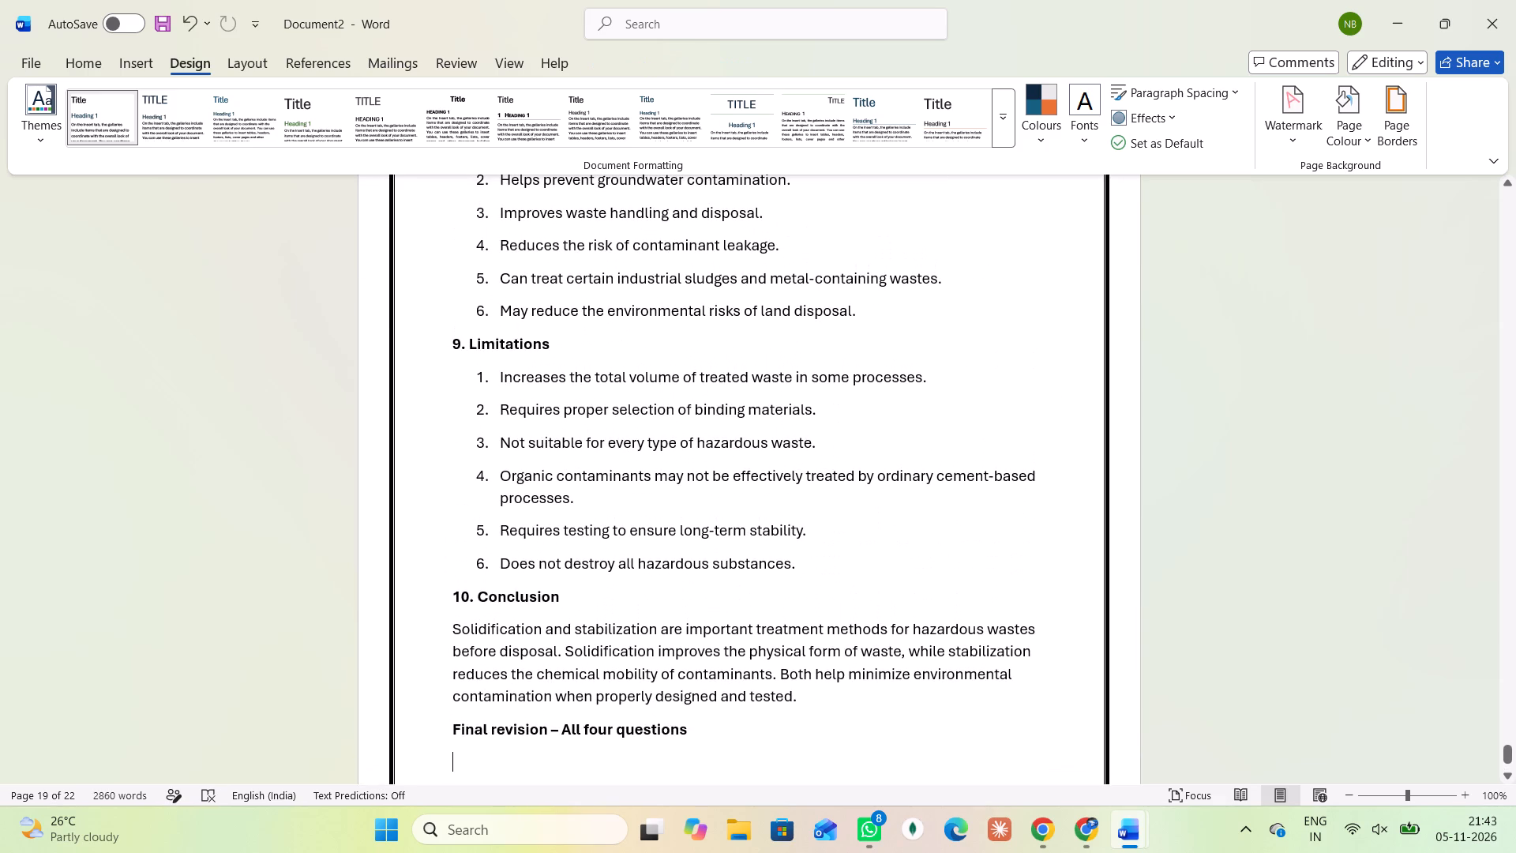
left_click_drag(690, 727, 437, 606)
key("BackSpace")
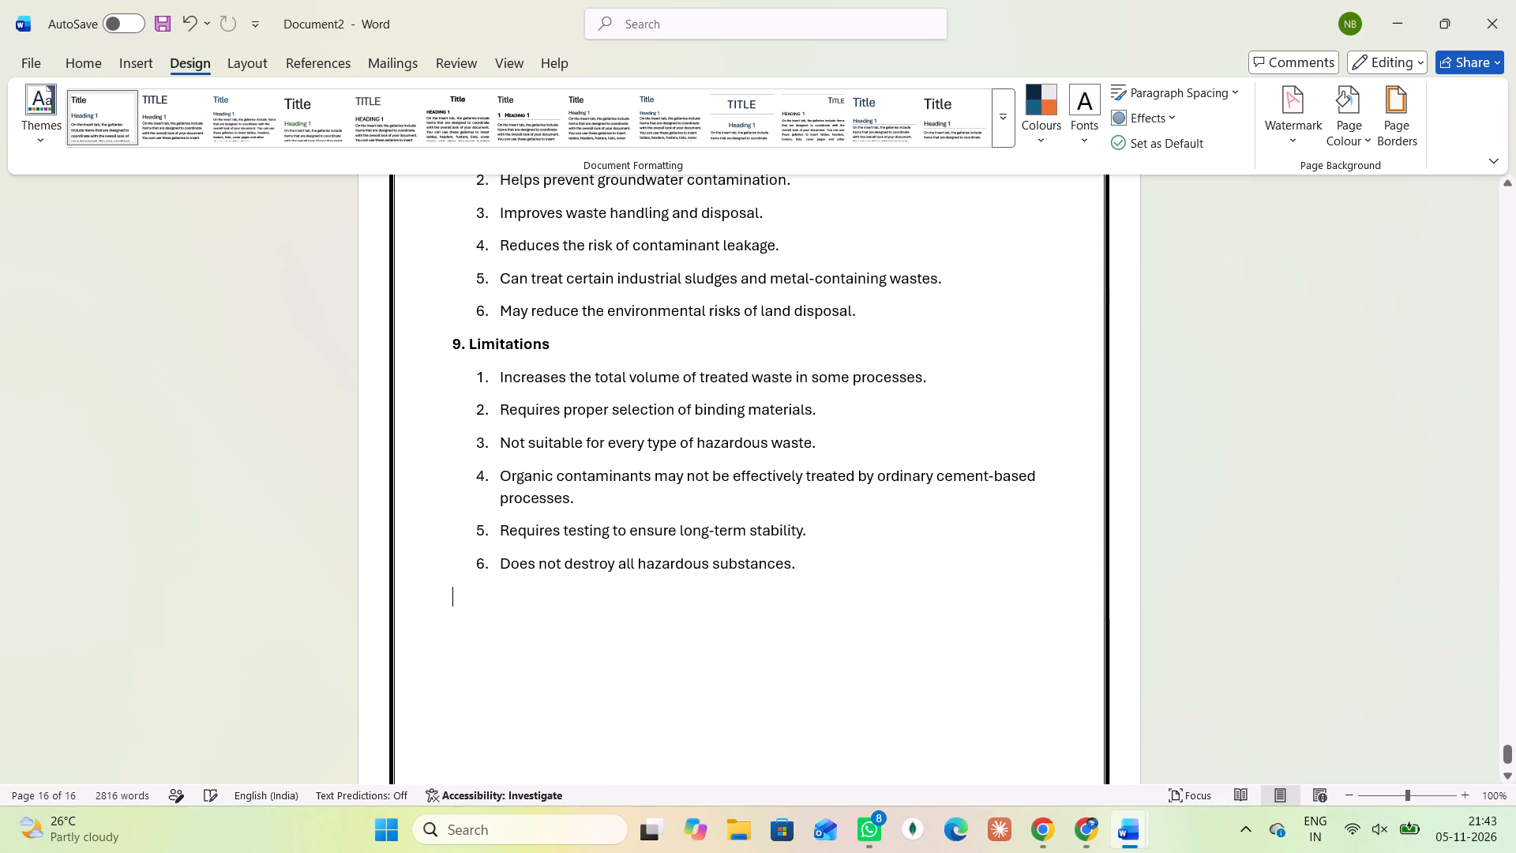
Set the font of the entire document to Calibri.
scroll(437, 606, "up", 4)
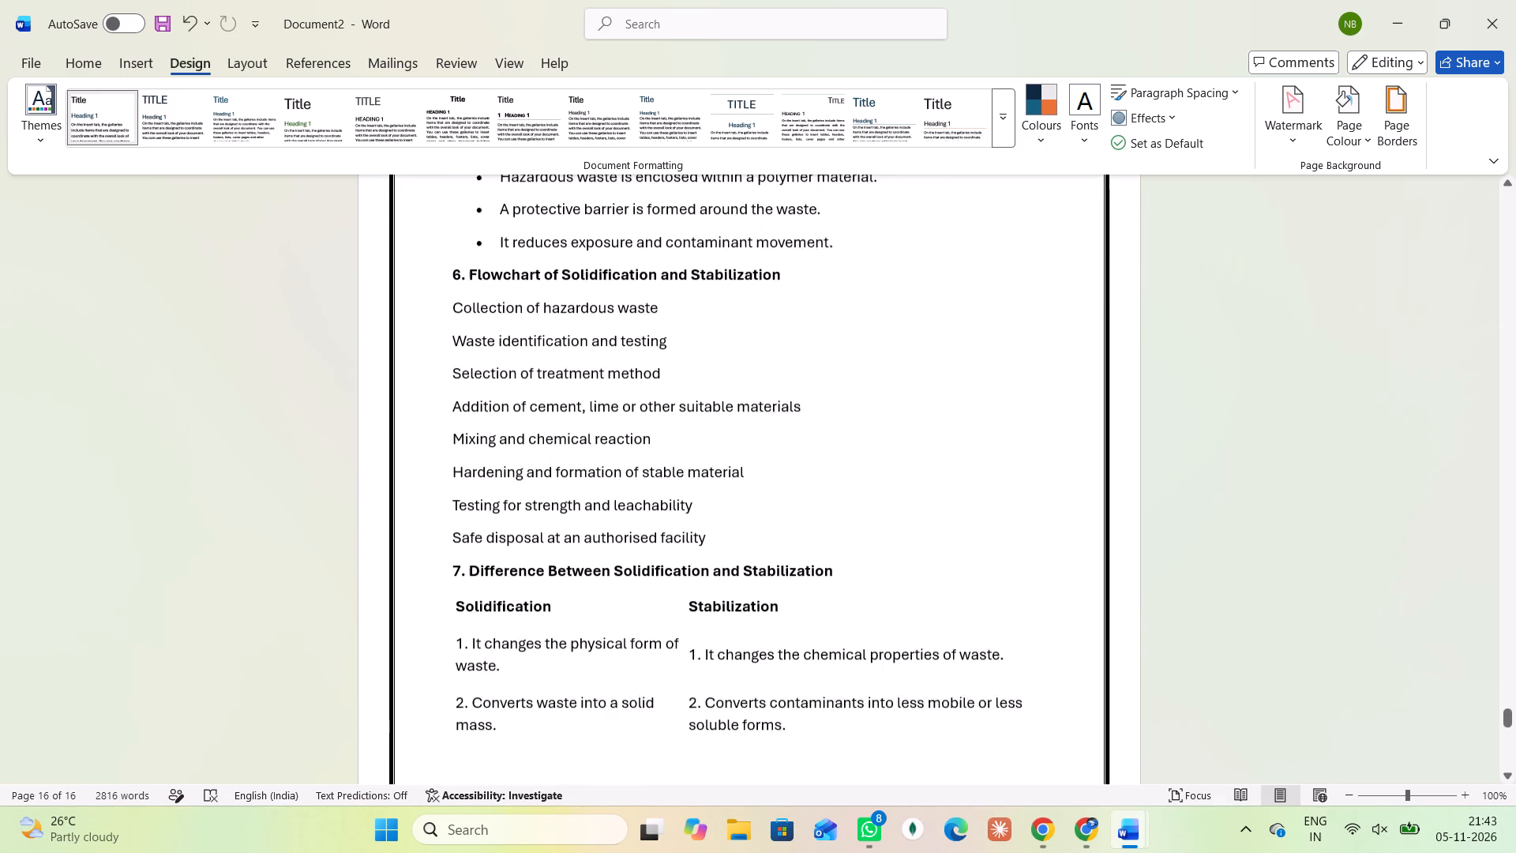
scroll(437, 606, "up", 2)
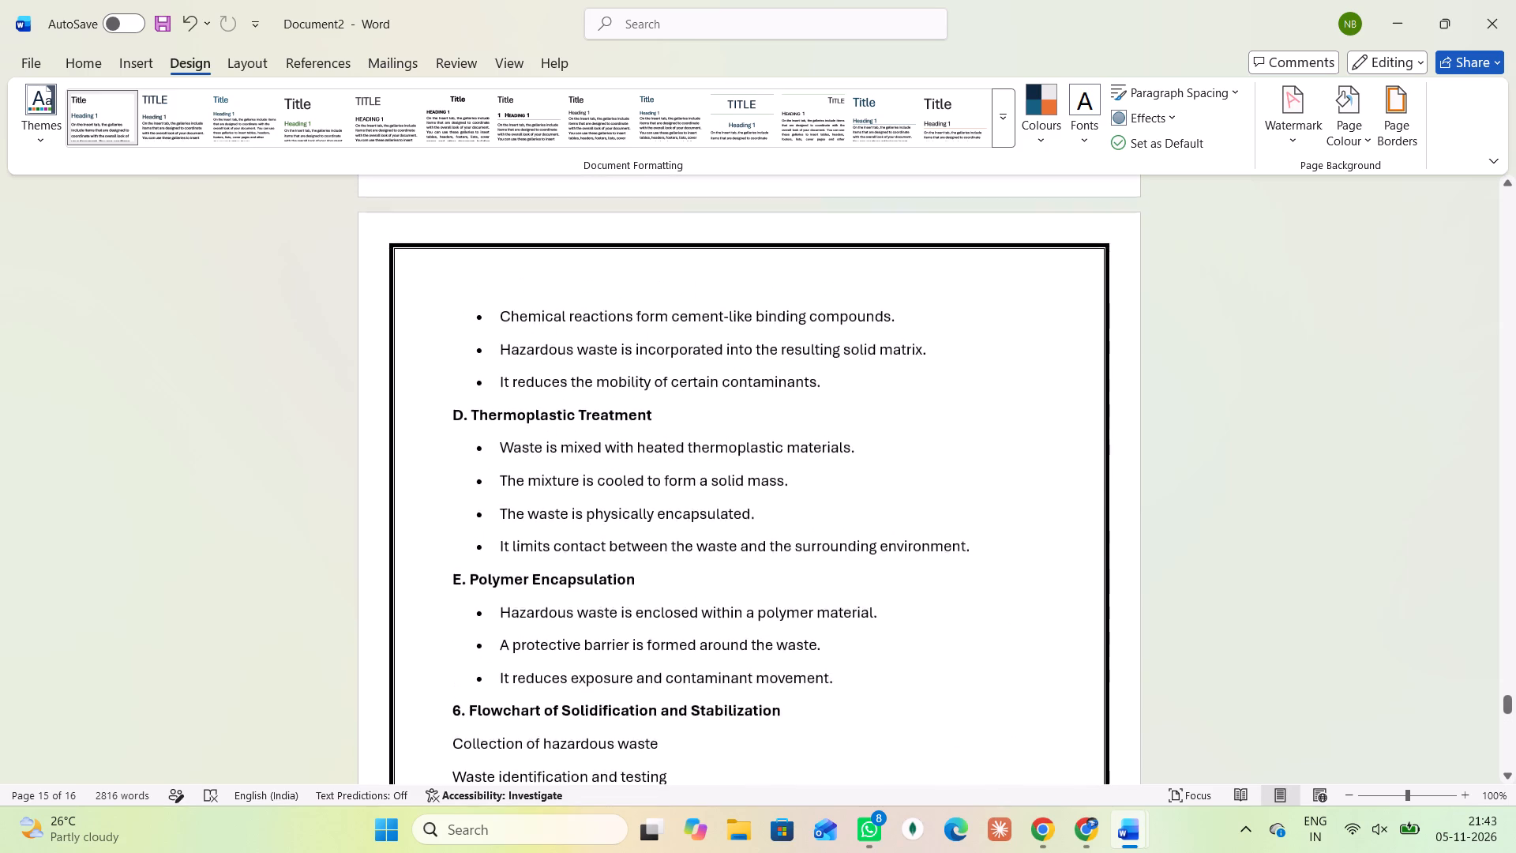
scroll(437, 606, "up", 1)
key("ctrl+a")
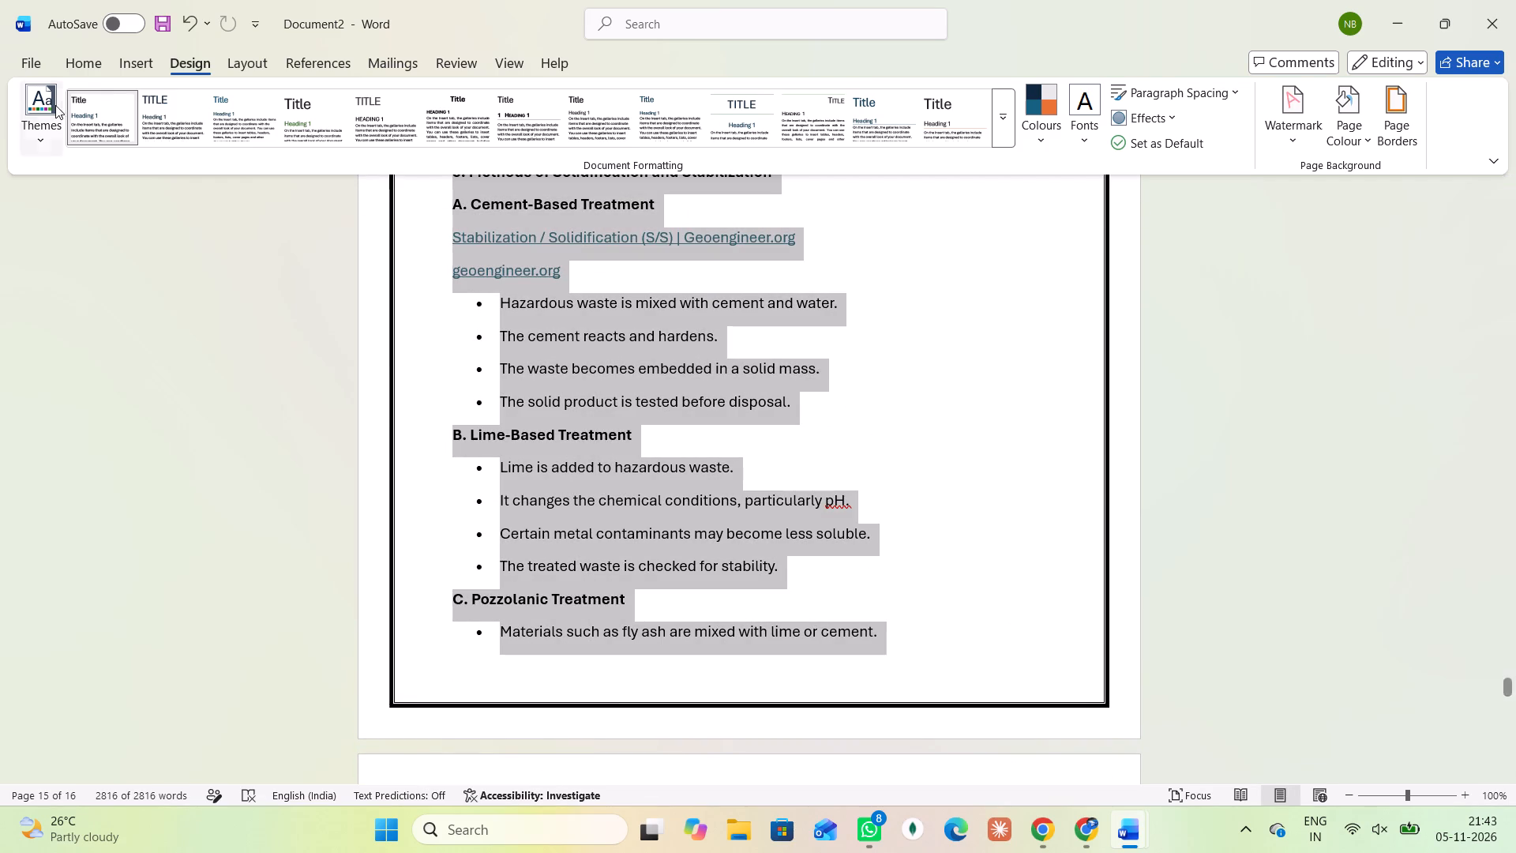
left_click(88, 57)
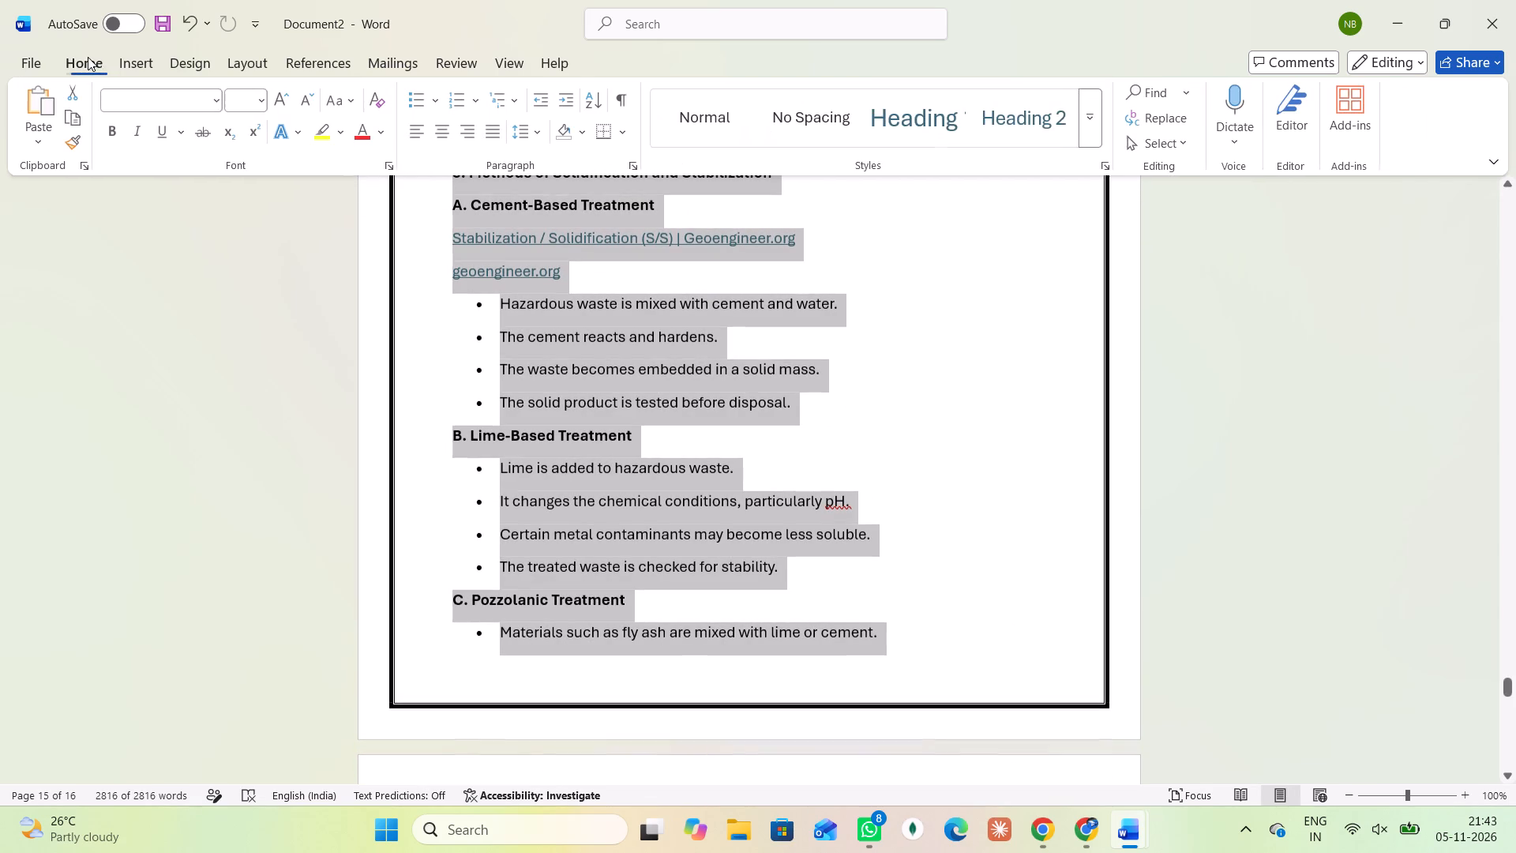
left_click(214, 102)
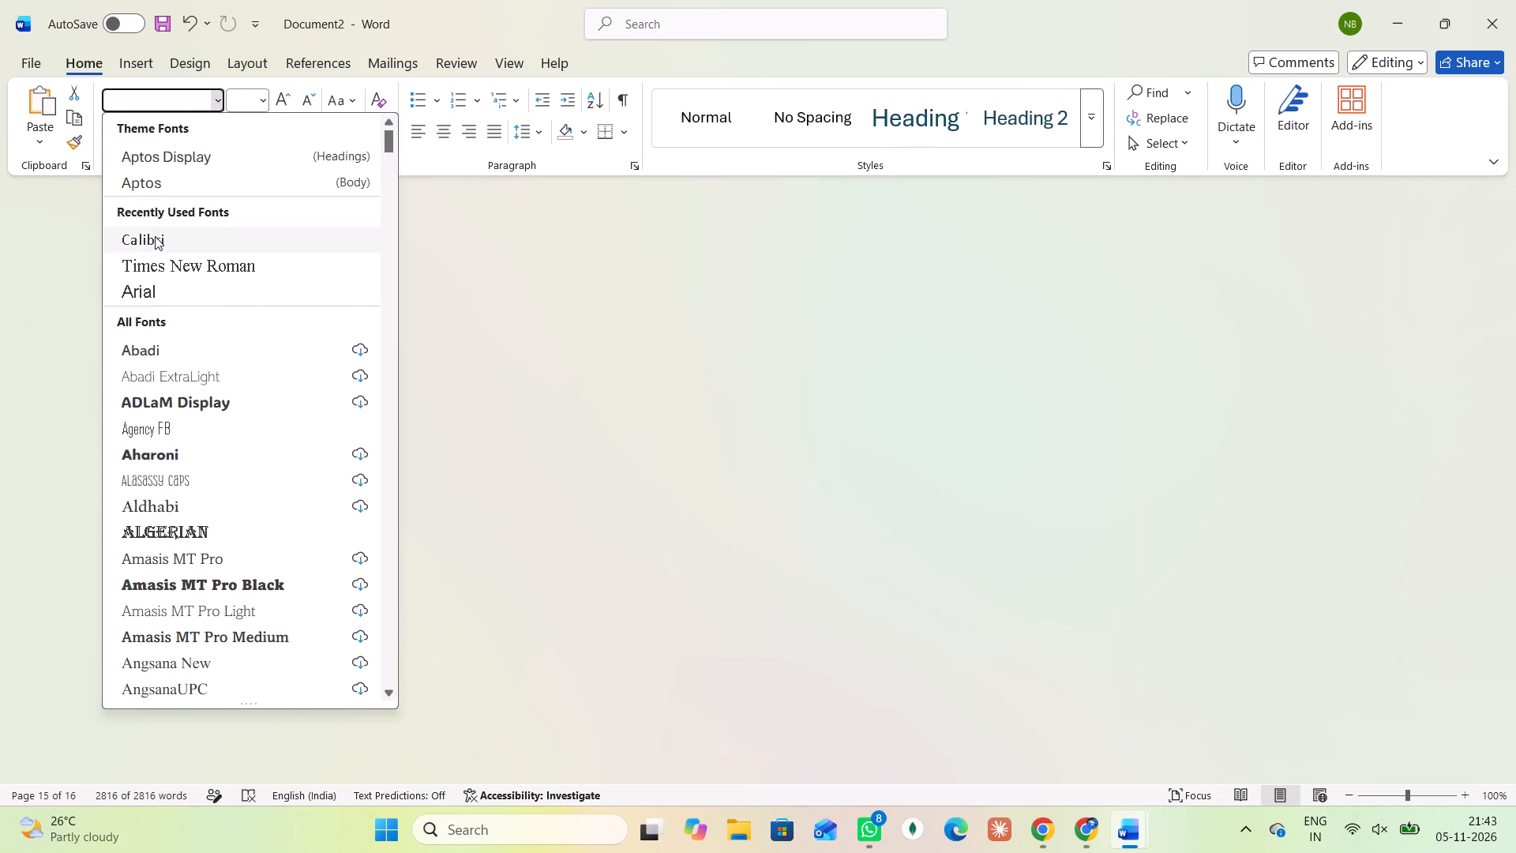
left_click(155, 236)
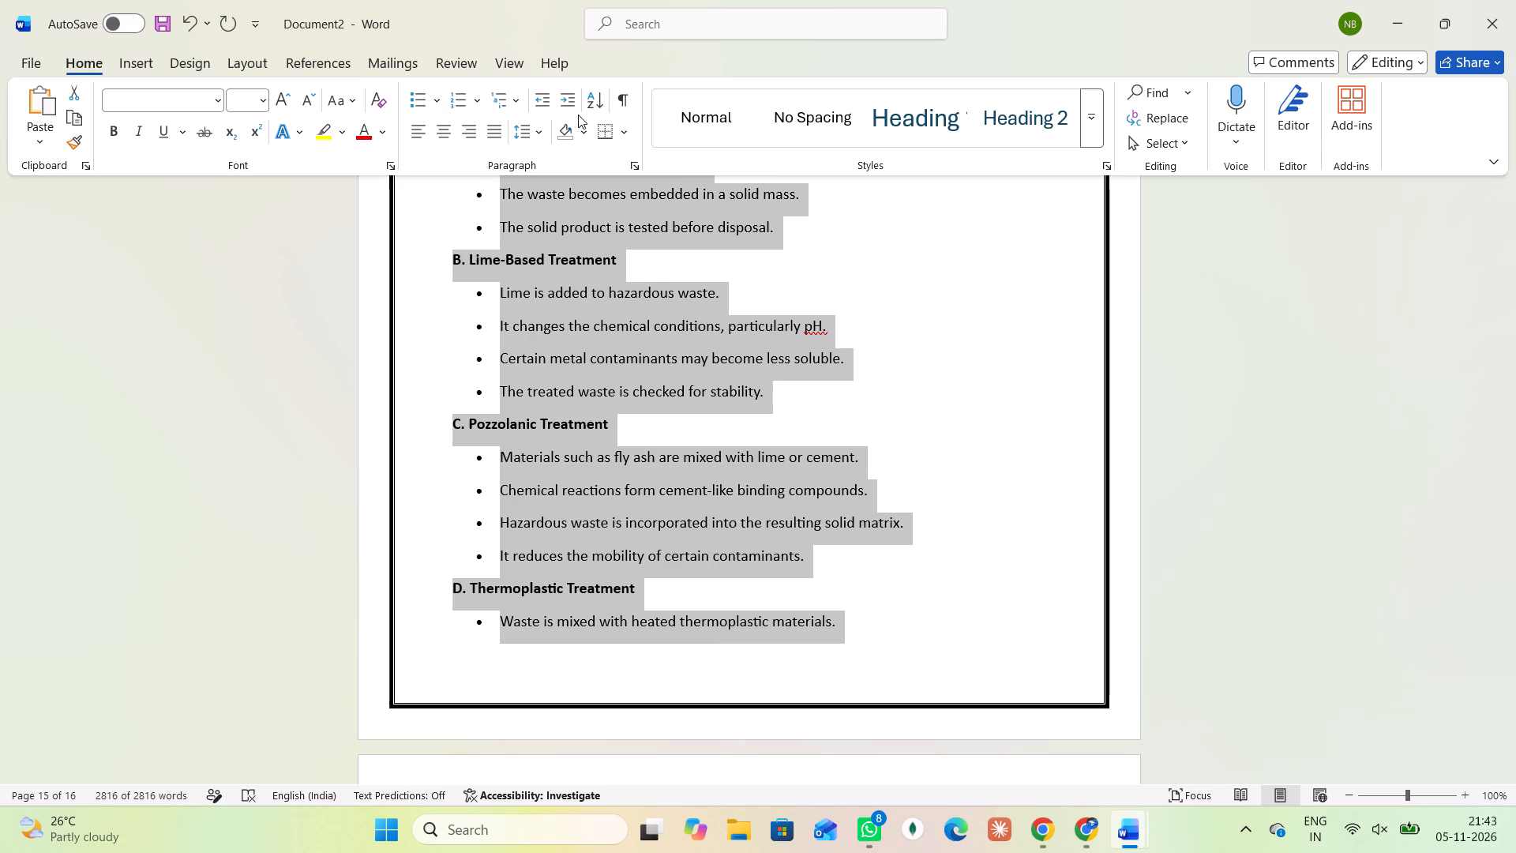
Remove the space after paragraphs throughout the whole document and return to its first page.
left_click(531, 127)
left_click(586, 372)
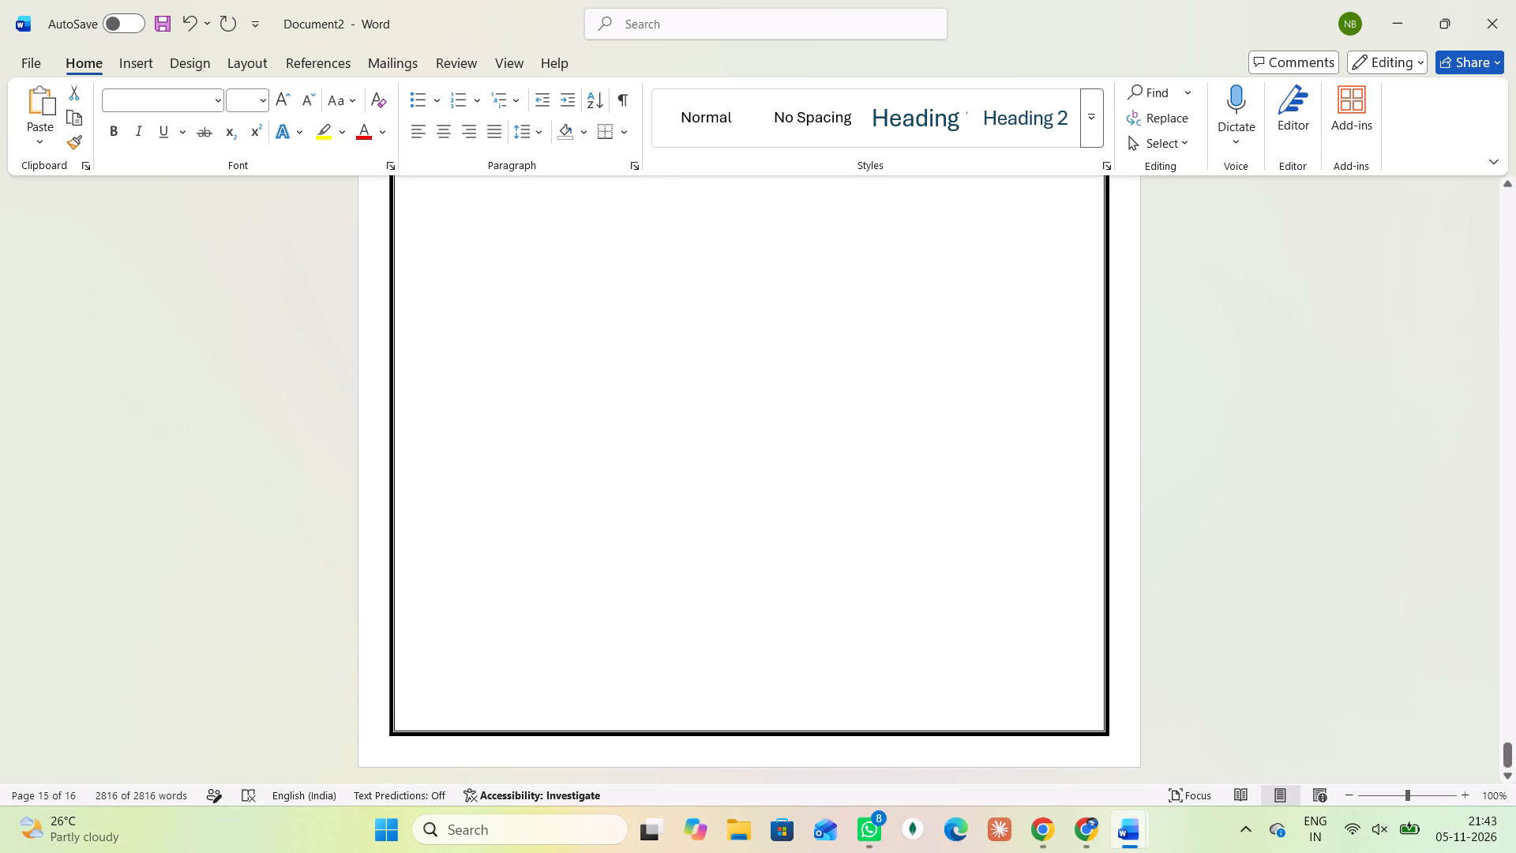
scroll(737, 465, "up", 10)
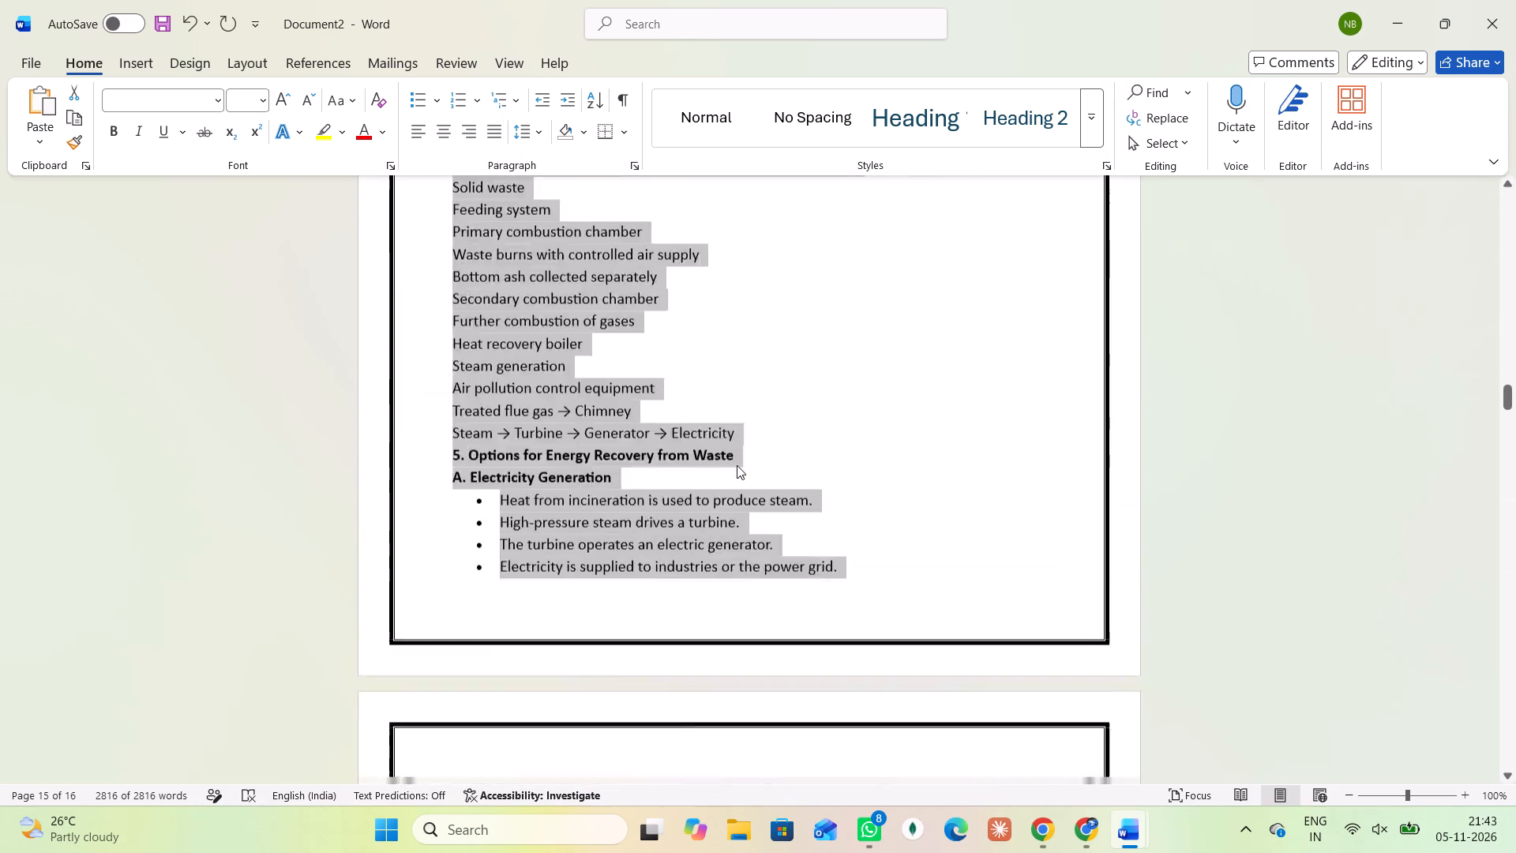
scroll(737, 465, "up", 20)
scroll(737, 465, "up", 20)
scroll(737, 465, "up", 20)
left_click(1118, 618)
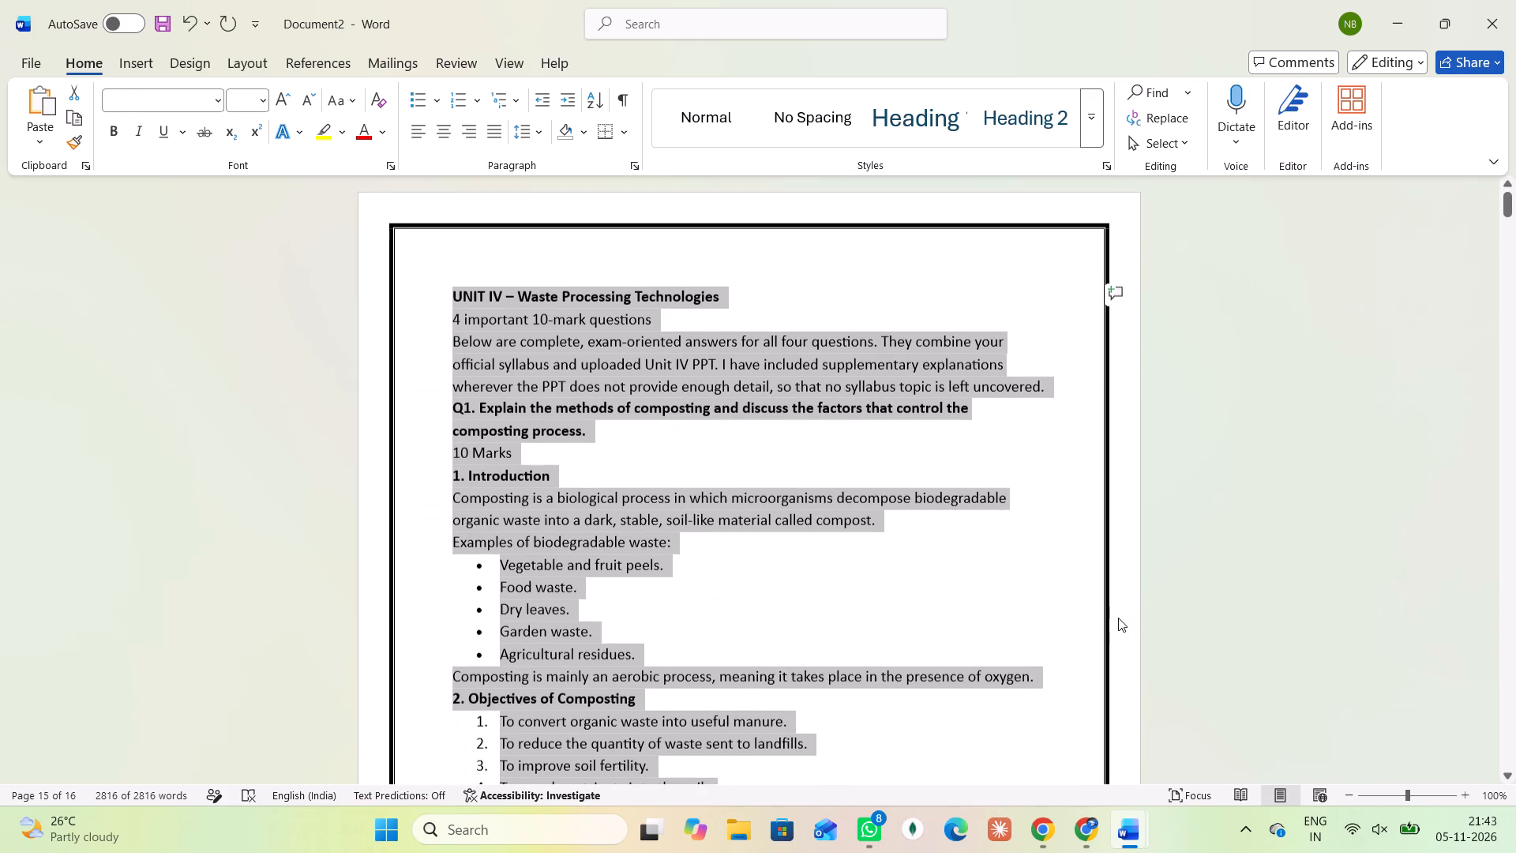
Switch to ChatGPT in Chrome and capture a screenshot of section 4, Factors Controlling the Composting Process, including its table.
key("alt+Tab")
key("alt+Tab")
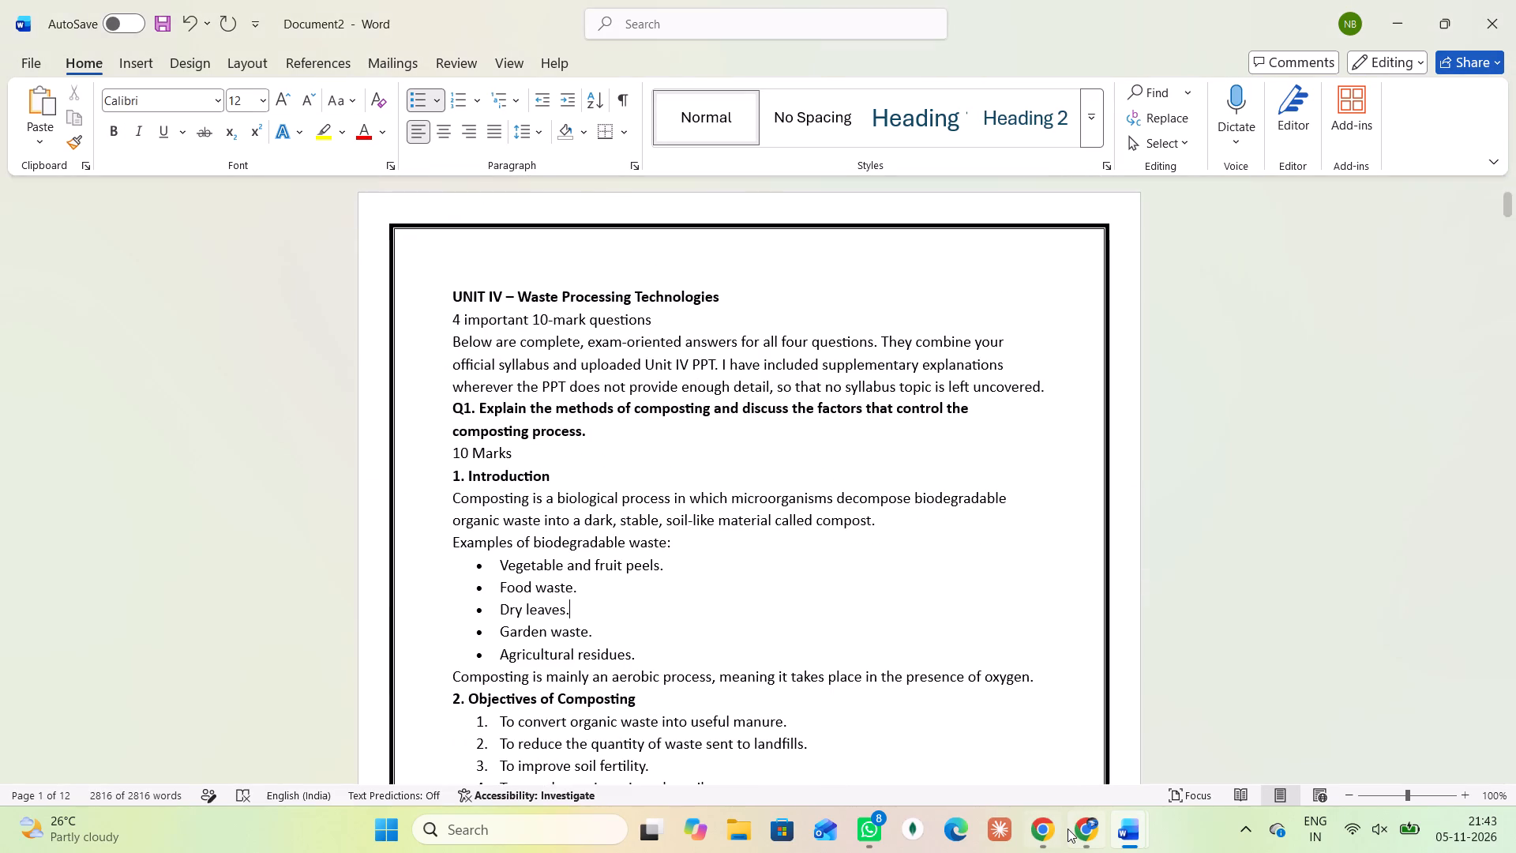
left_click(1068, 829)
scroll(838, 458, "up", 7)
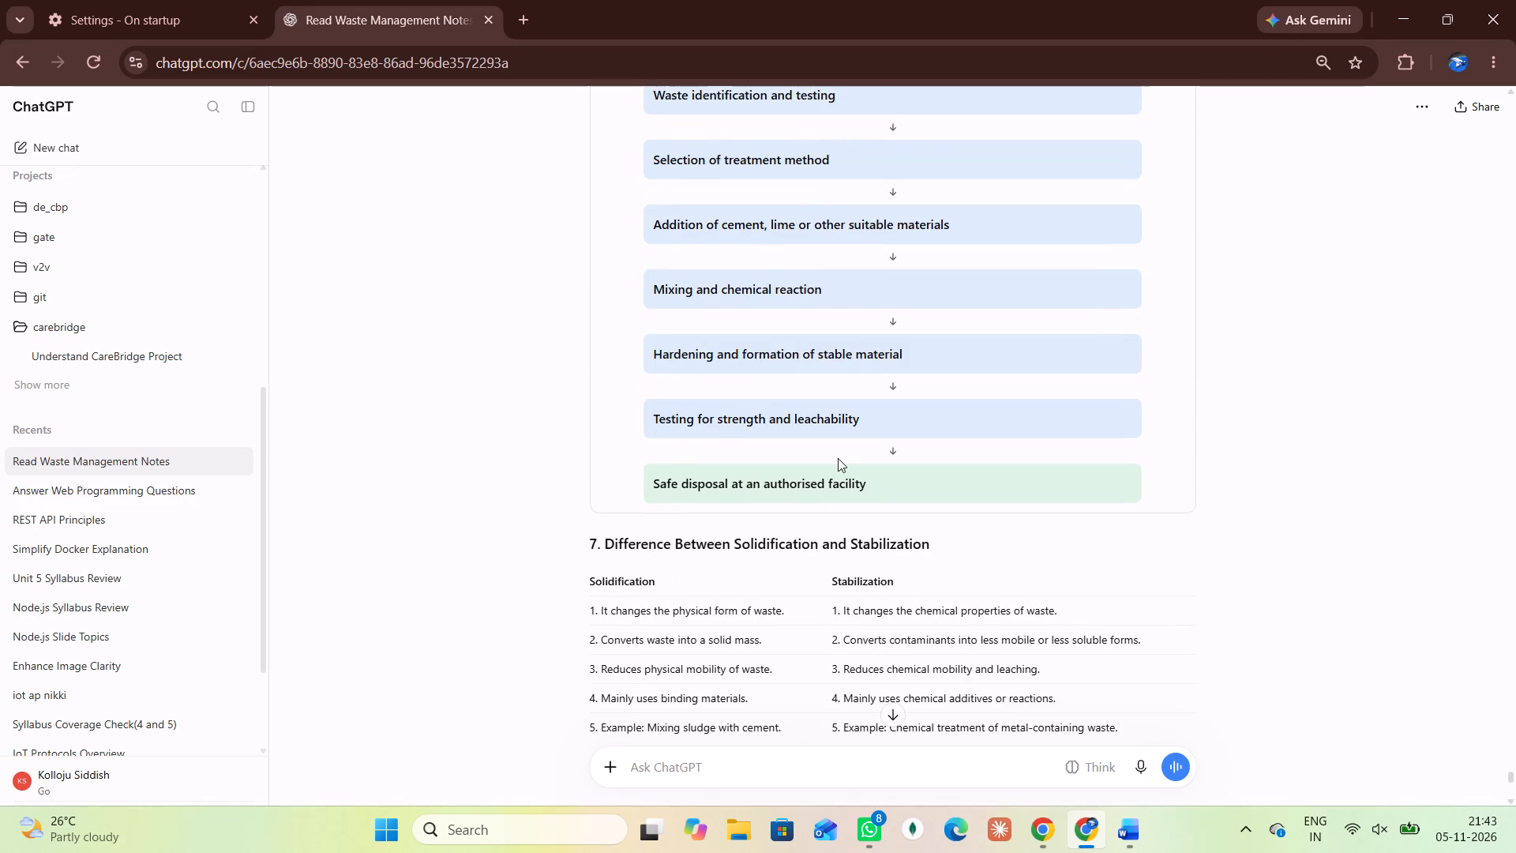
scroll(838, 458, "up", 20)
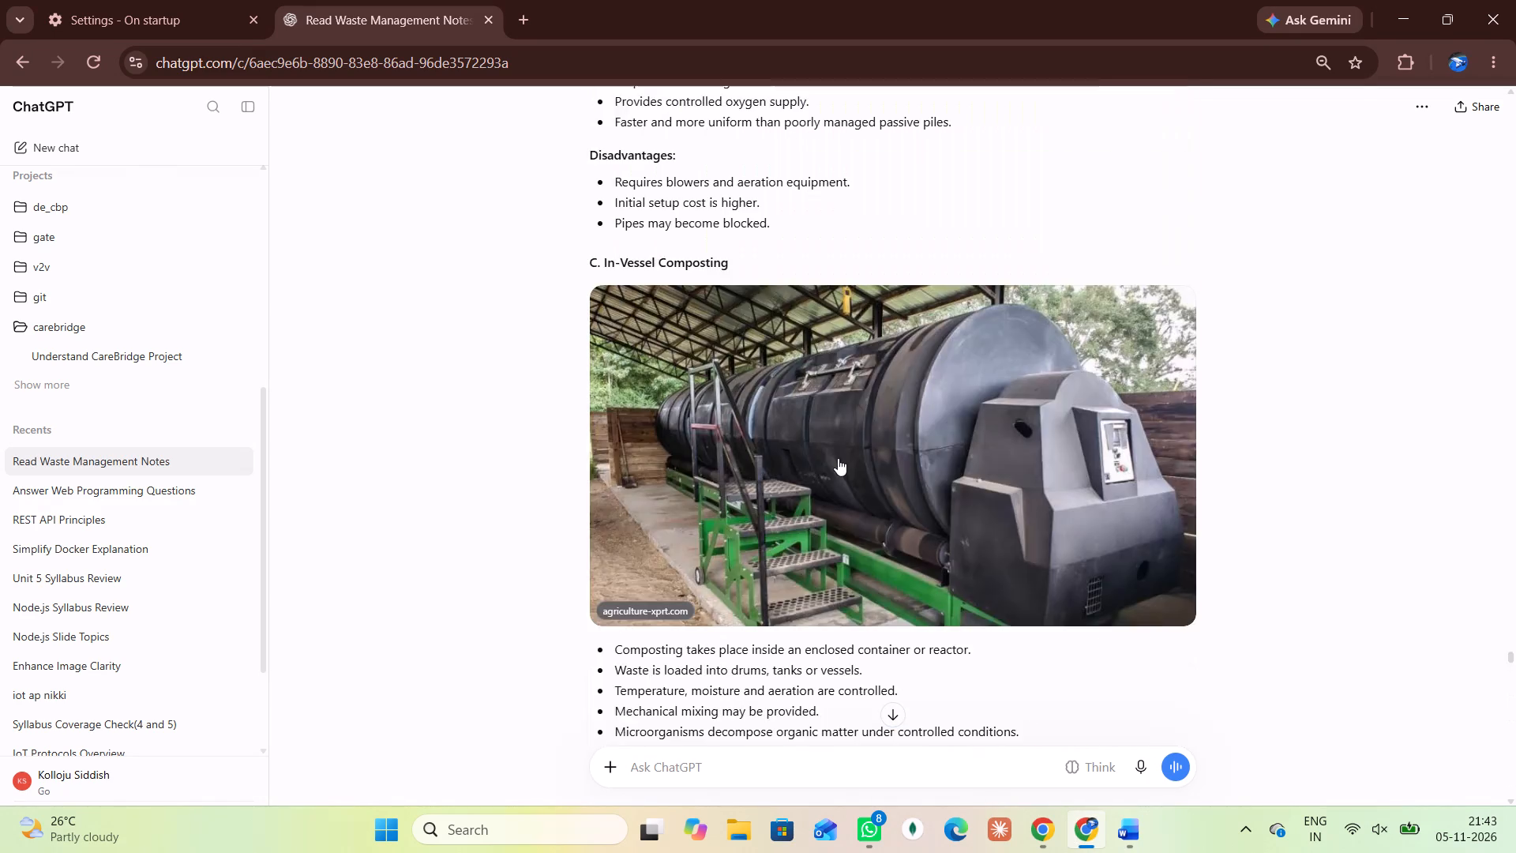
scroll(838, 458, "up", 3)
scroll(838, 458, "down", 4)
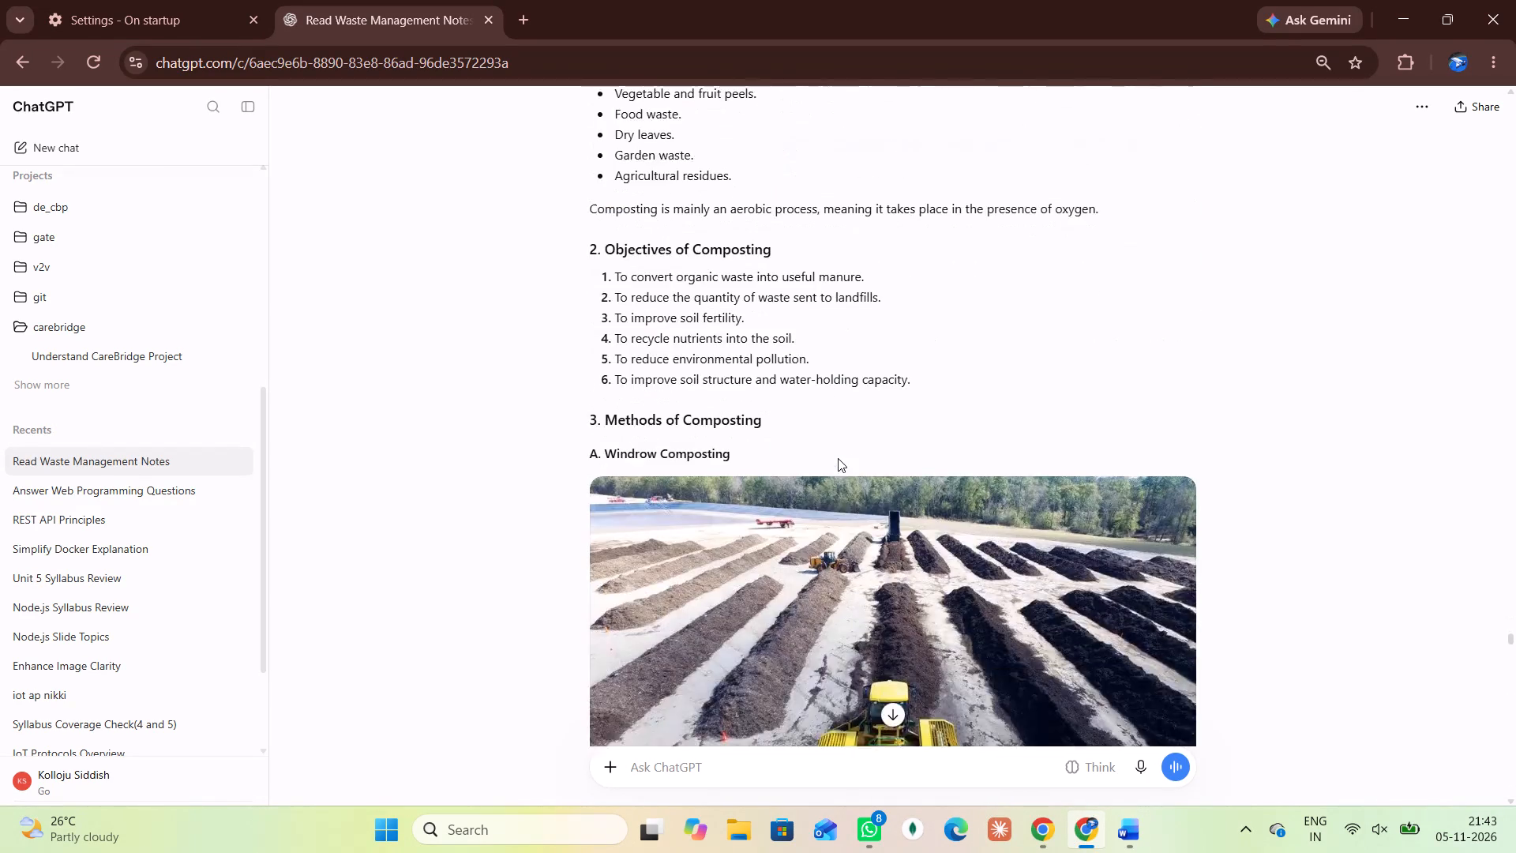
scroll(838, 458, "down", 7)
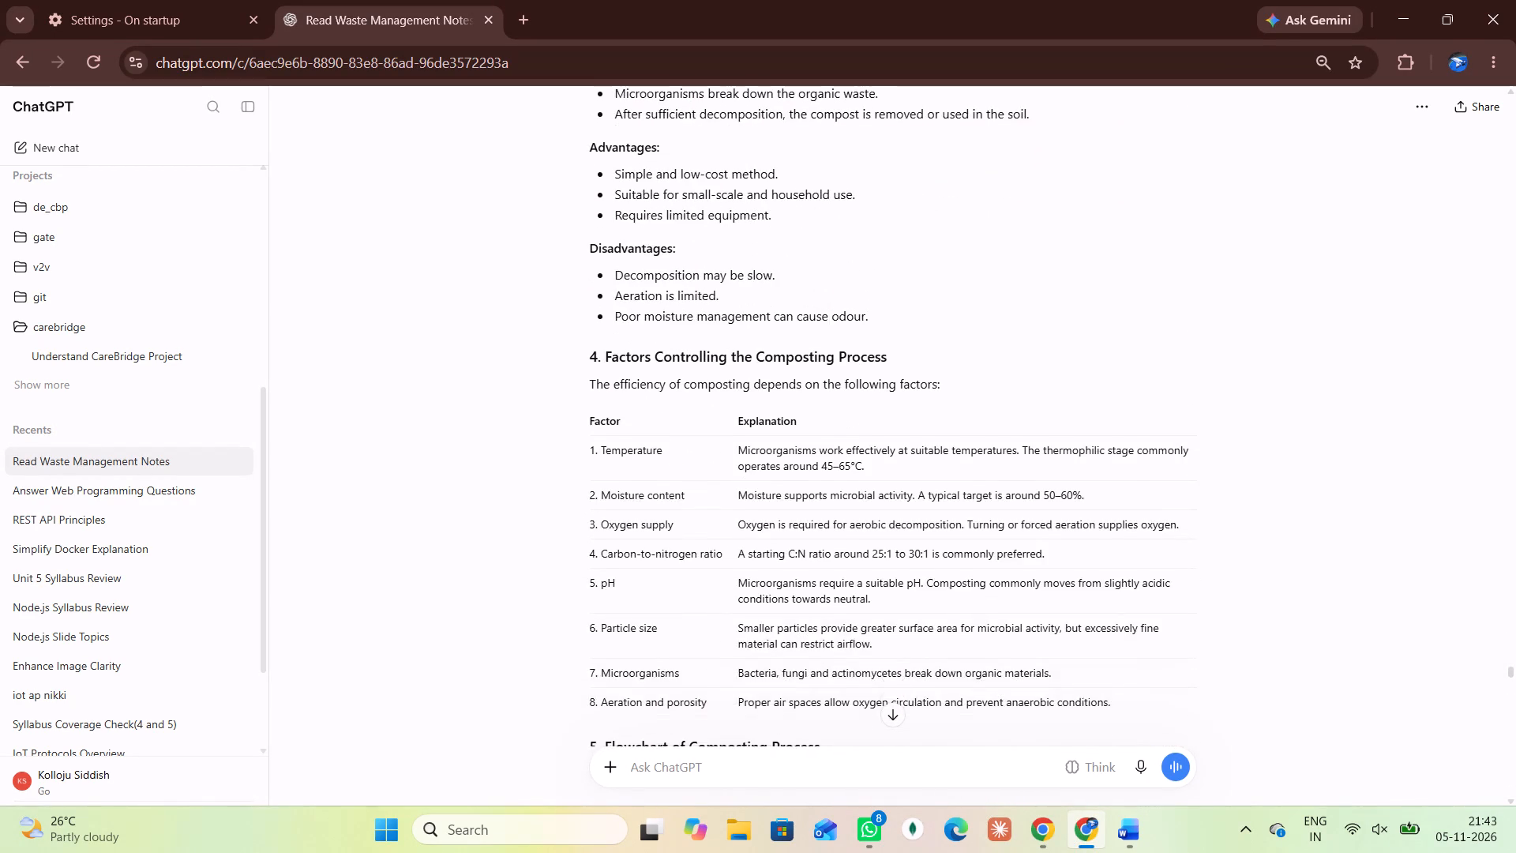
scroll(838, 458, "down", 2)
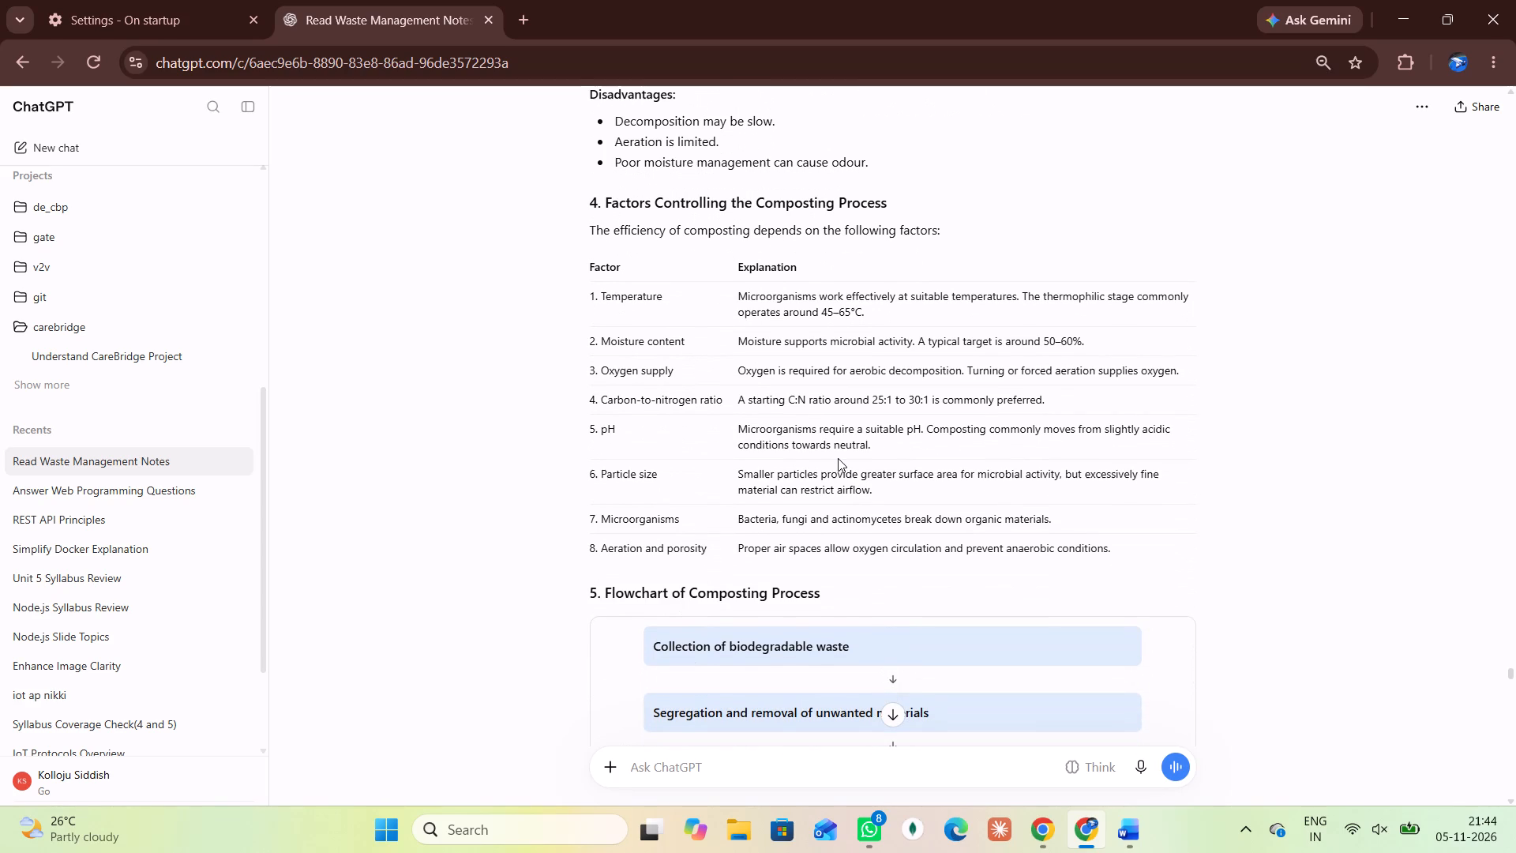
key("shift+super+a")
key("shift+super+s")
left_click_drag(576, 184, 694, 237)
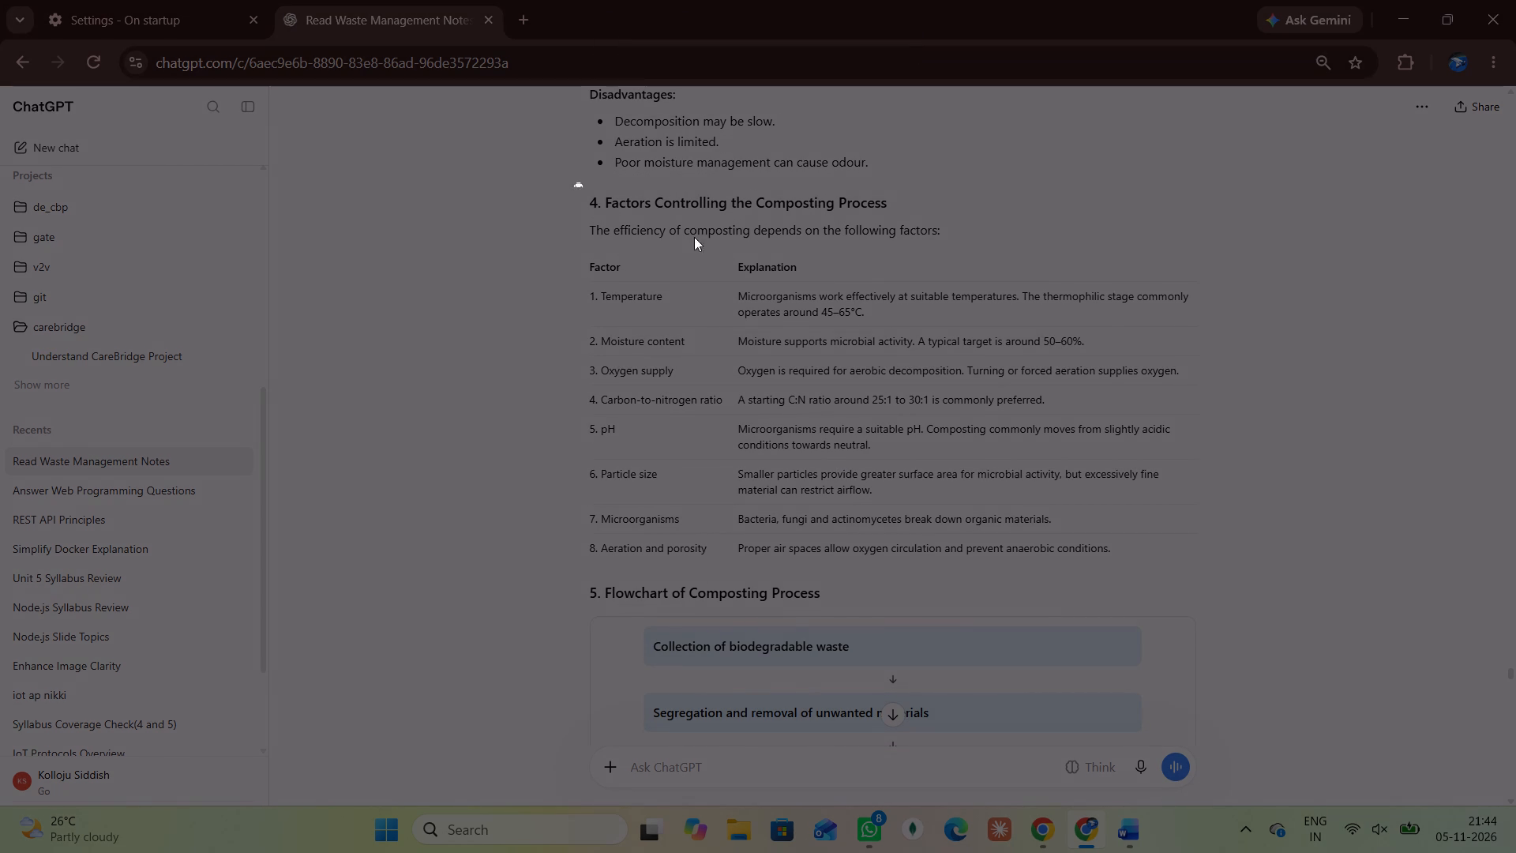
left_click_drag(694, 237, 1208, 562)
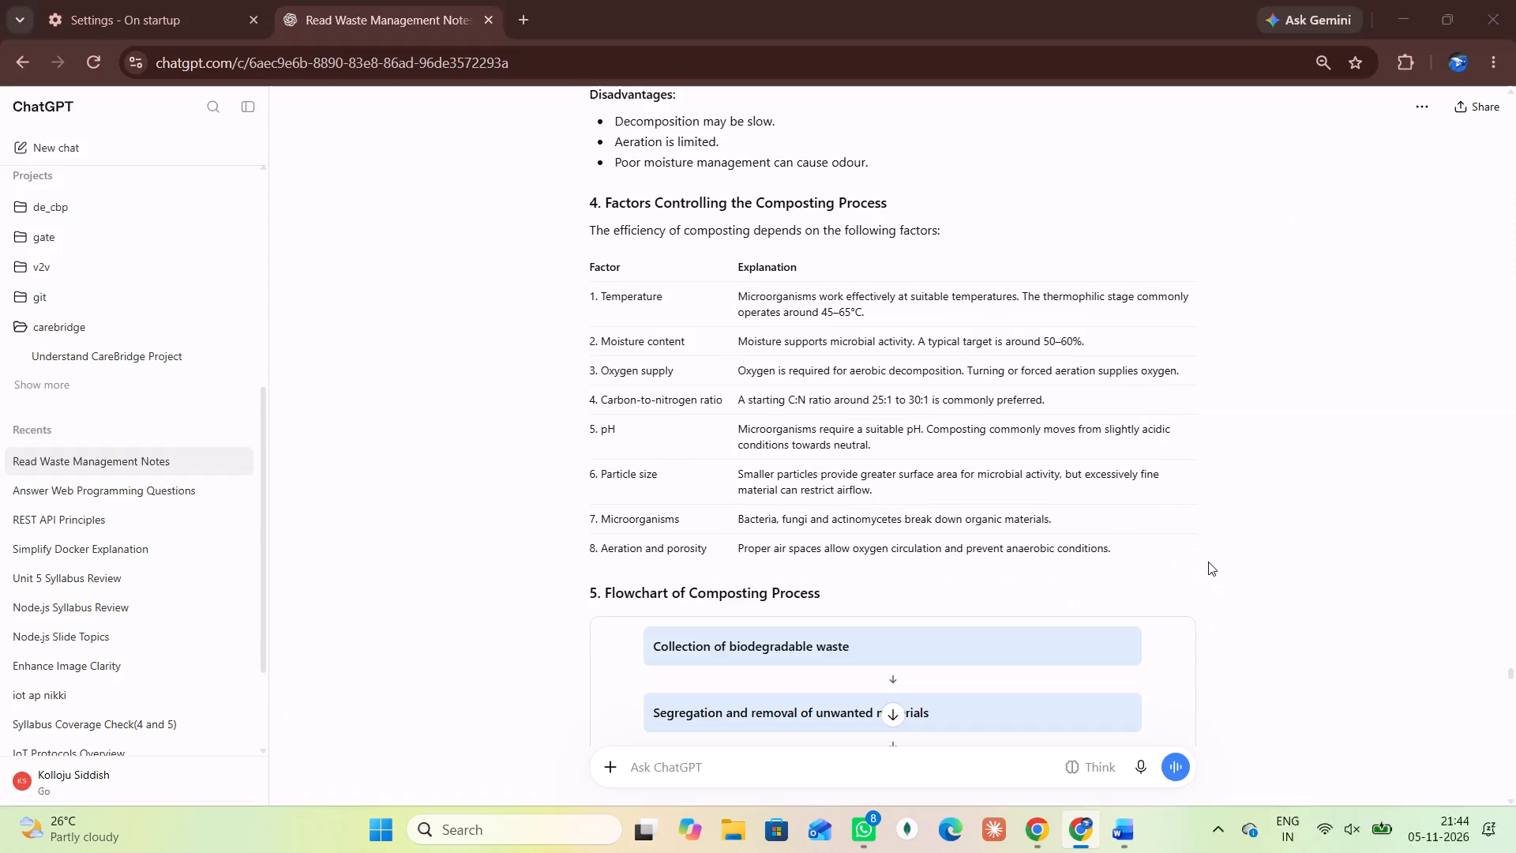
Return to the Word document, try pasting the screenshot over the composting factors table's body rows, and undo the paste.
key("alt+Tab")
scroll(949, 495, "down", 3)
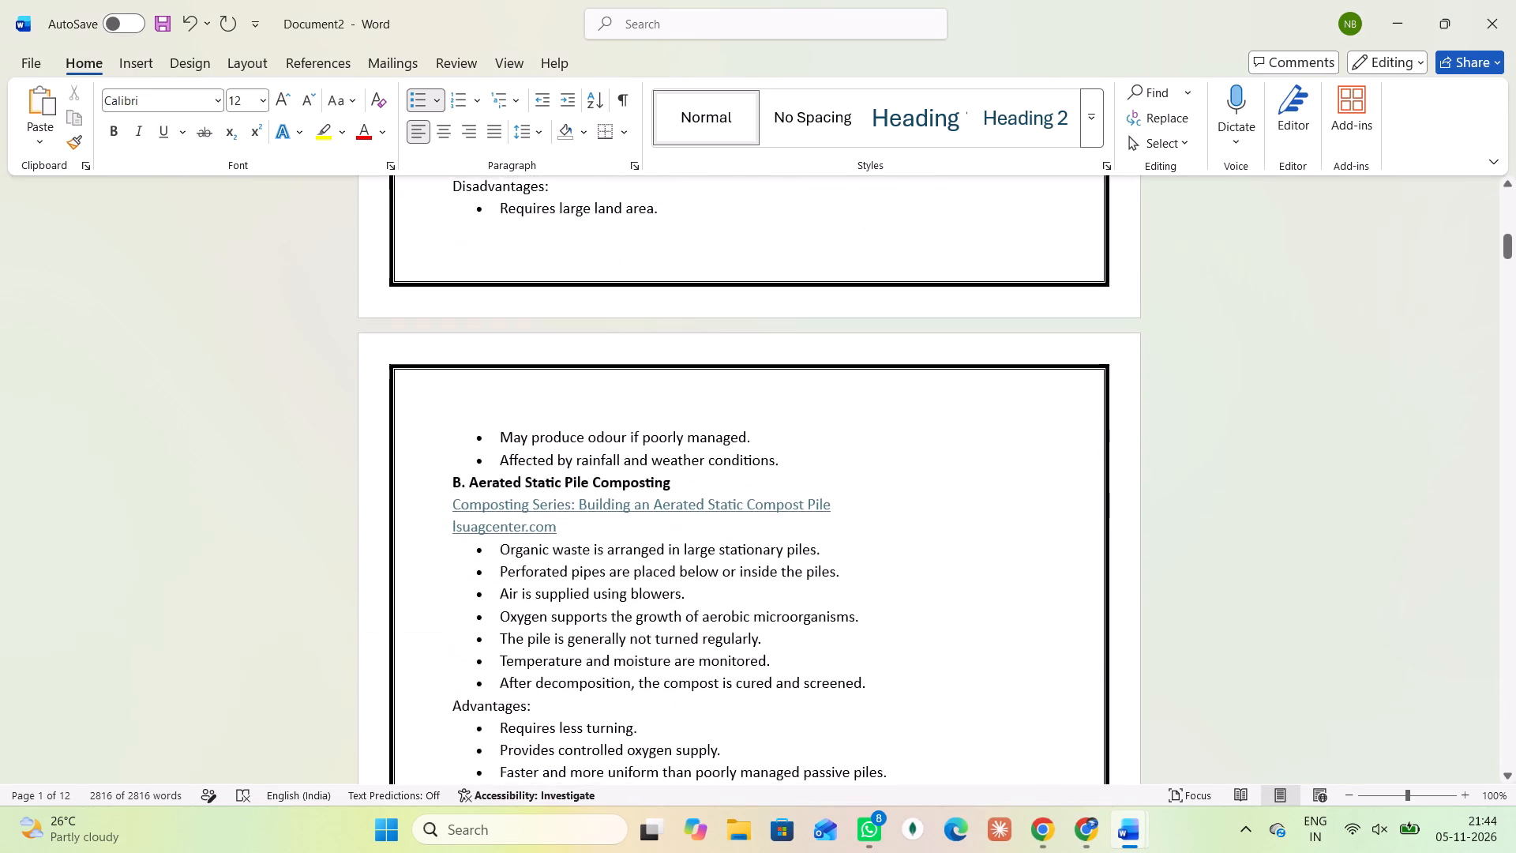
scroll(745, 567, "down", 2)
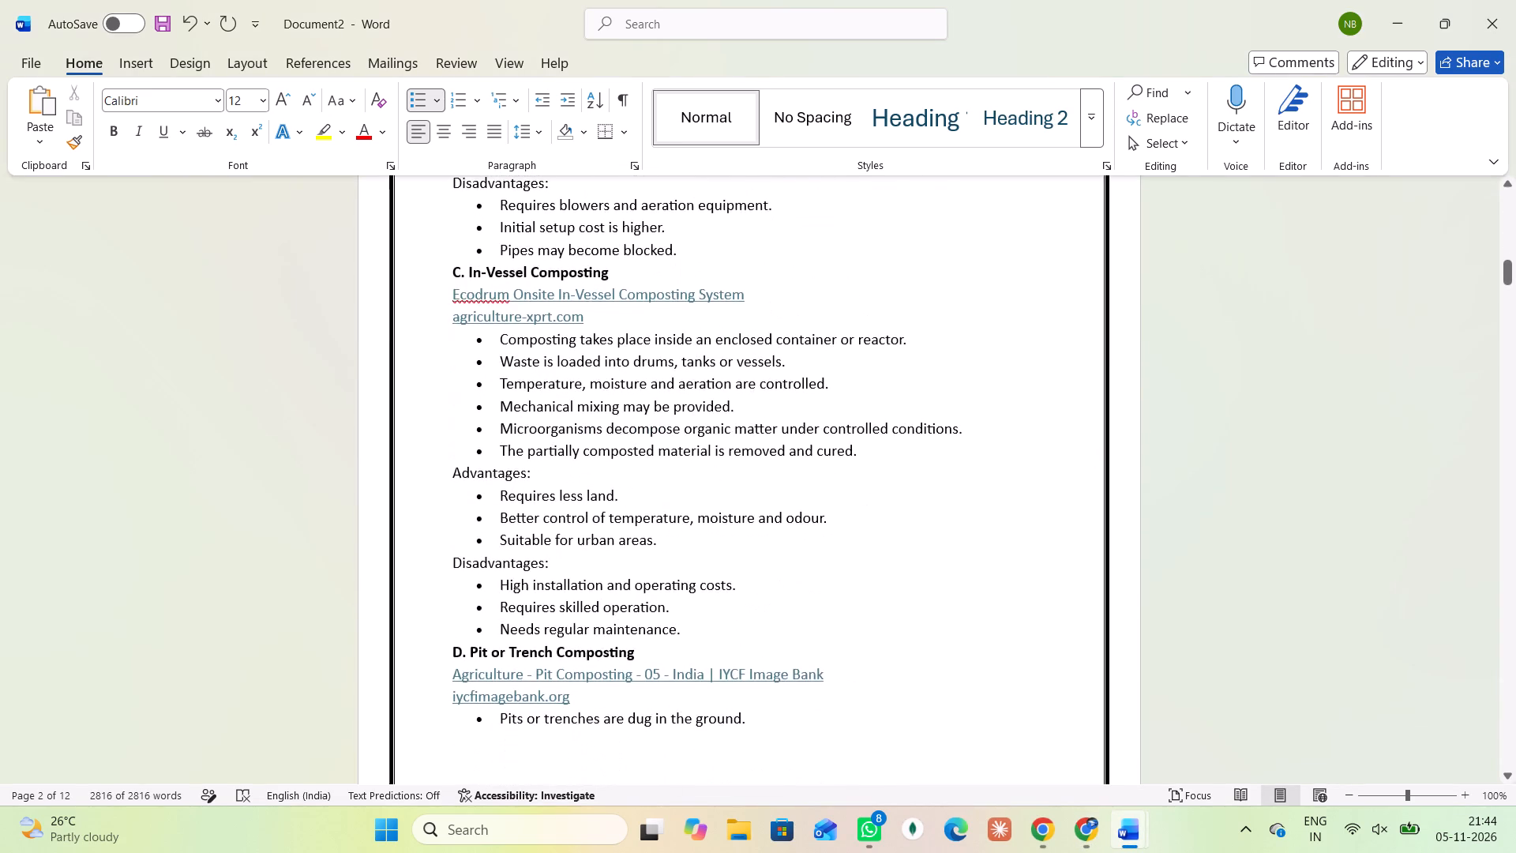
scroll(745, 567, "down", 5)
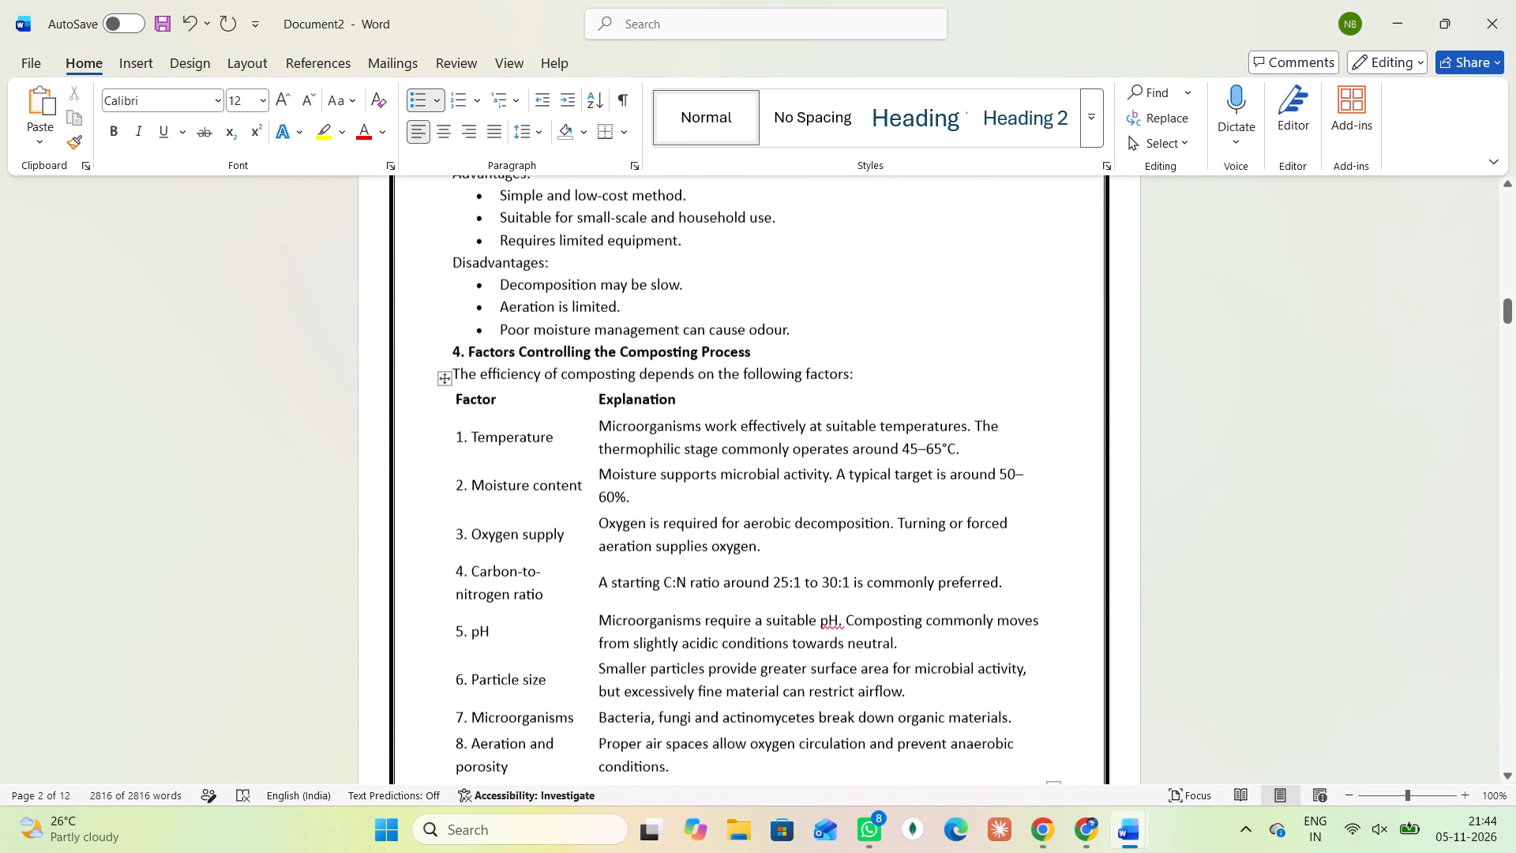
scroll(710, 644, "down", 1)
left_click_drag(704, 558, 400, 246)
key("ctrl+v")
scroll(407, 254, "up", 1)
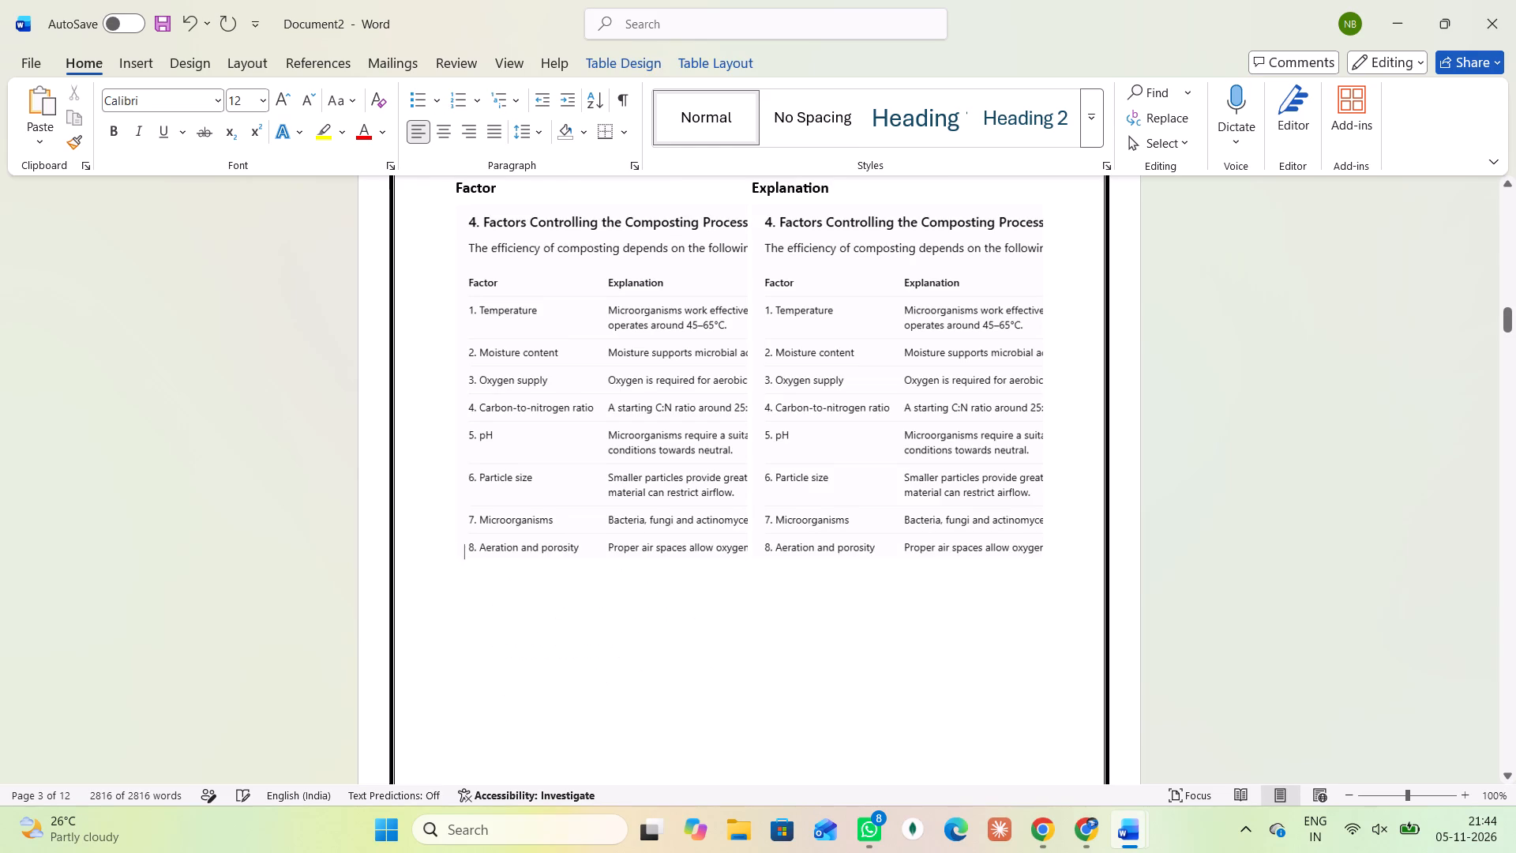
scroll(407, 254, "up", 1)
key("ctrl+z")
Delete the composting factors table, including its Factor and Explanation header row, and paste the captured screenshot in its place.
key("BackSpace")
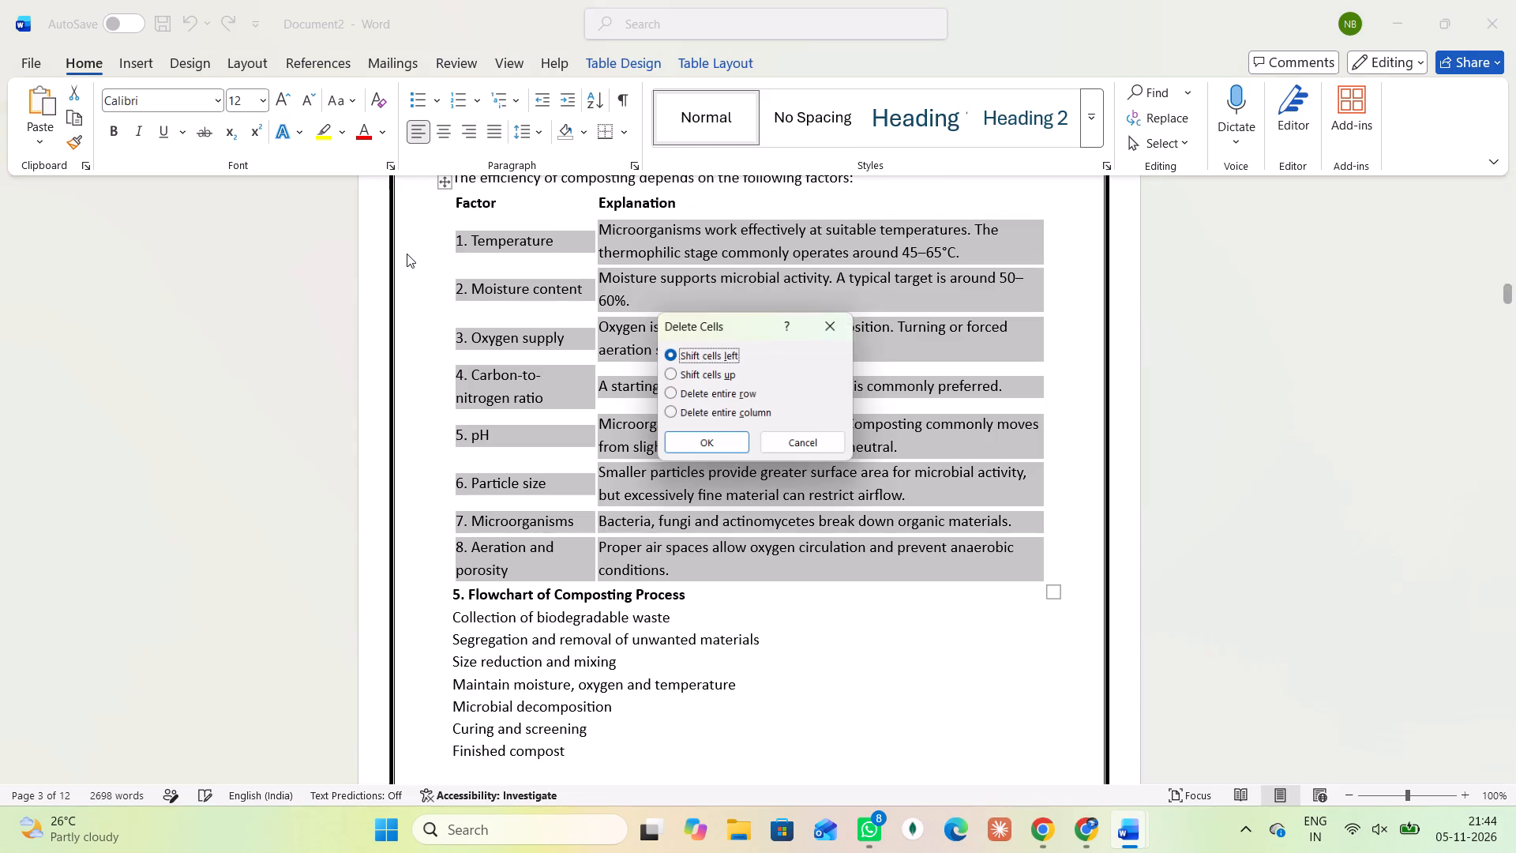
left_click(676, 438)
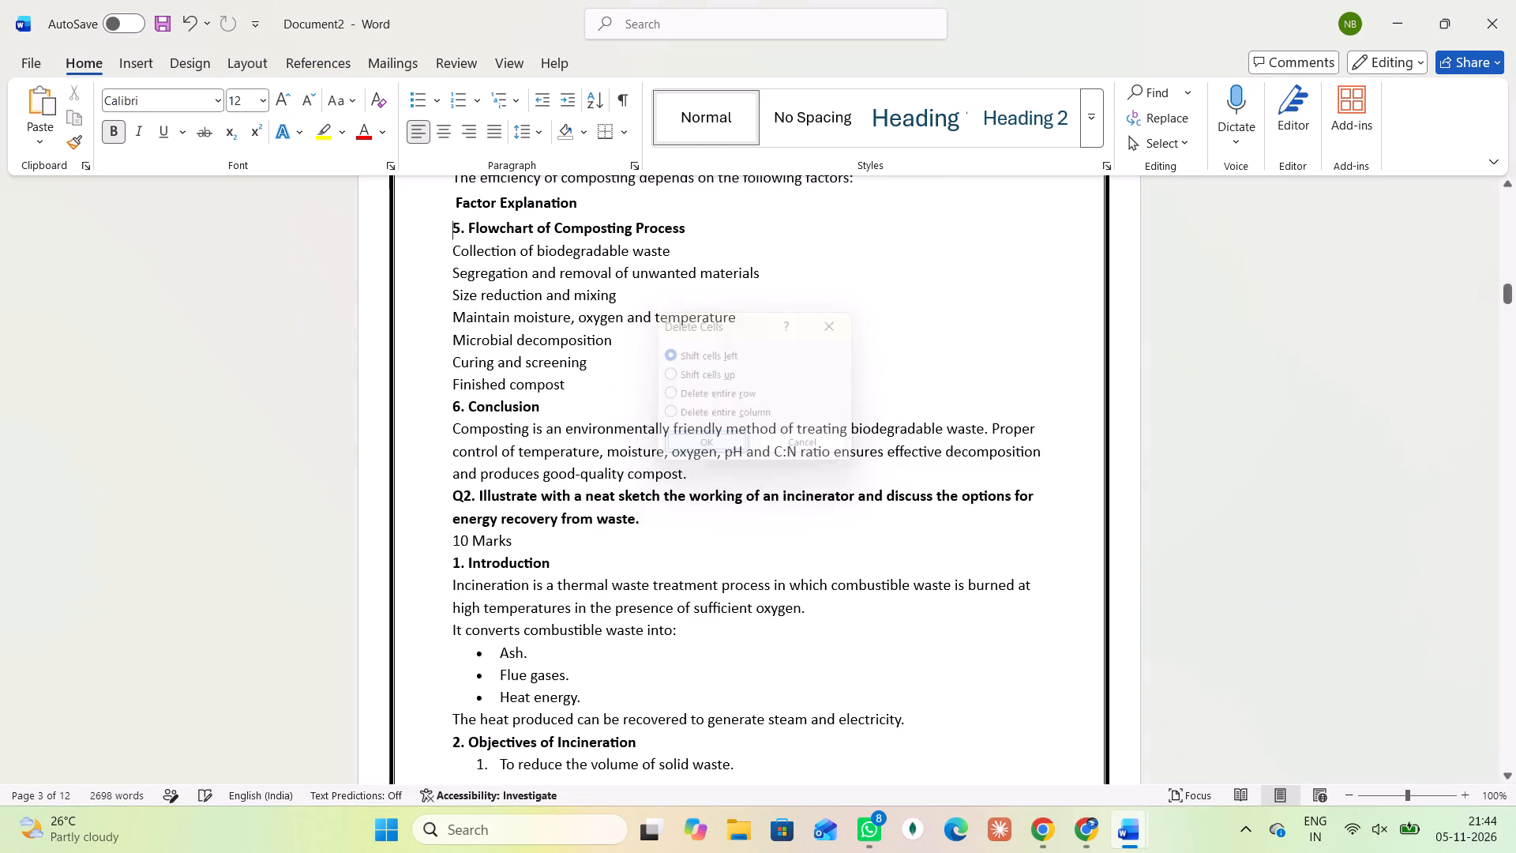
scroll(676, 438, "up", 1)
left_click_drag(582, 351, 435, 358)
key("BackSpace")
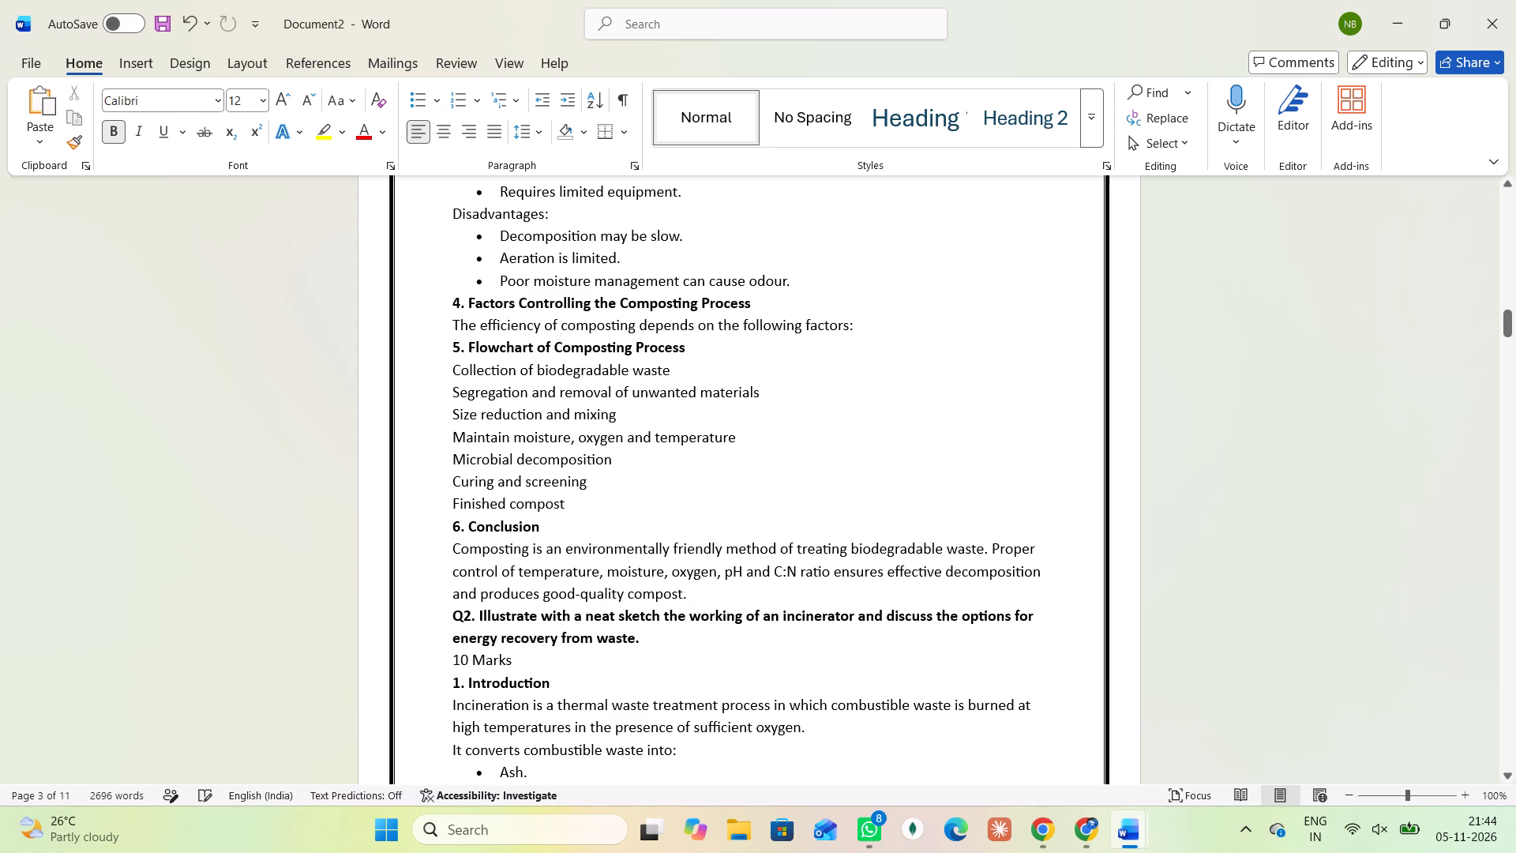
key("ctrl+v")
Switch to ChatGPT in Chrome and capture a screenshot of section 5, Flowchart of Composting Process, including its heading.
key("alt+Tab")
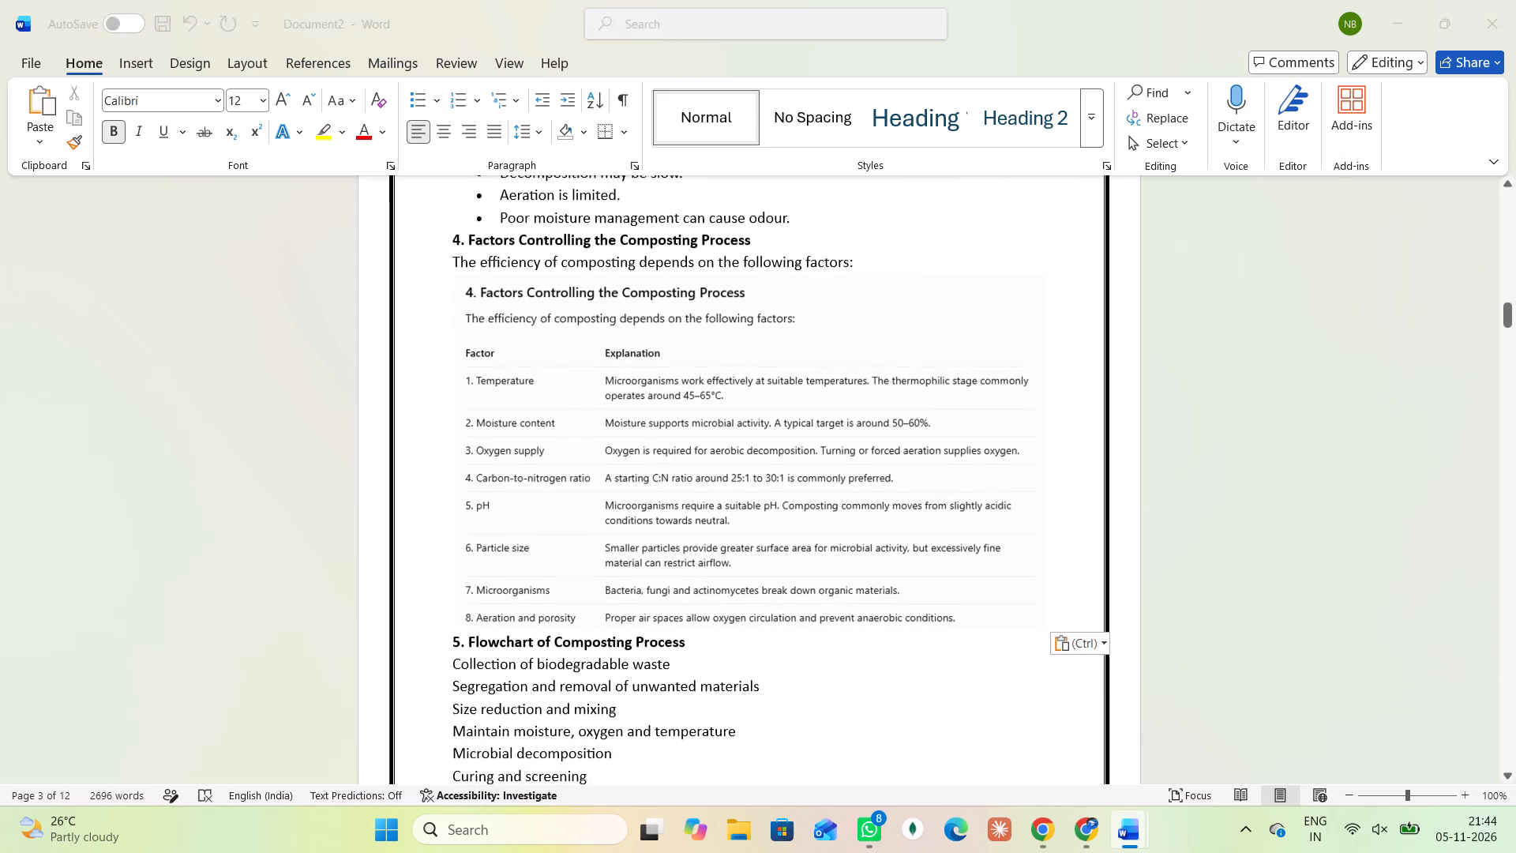
scroll(563, 435, "down", 4)
scroll(563, 435, "up", 1)
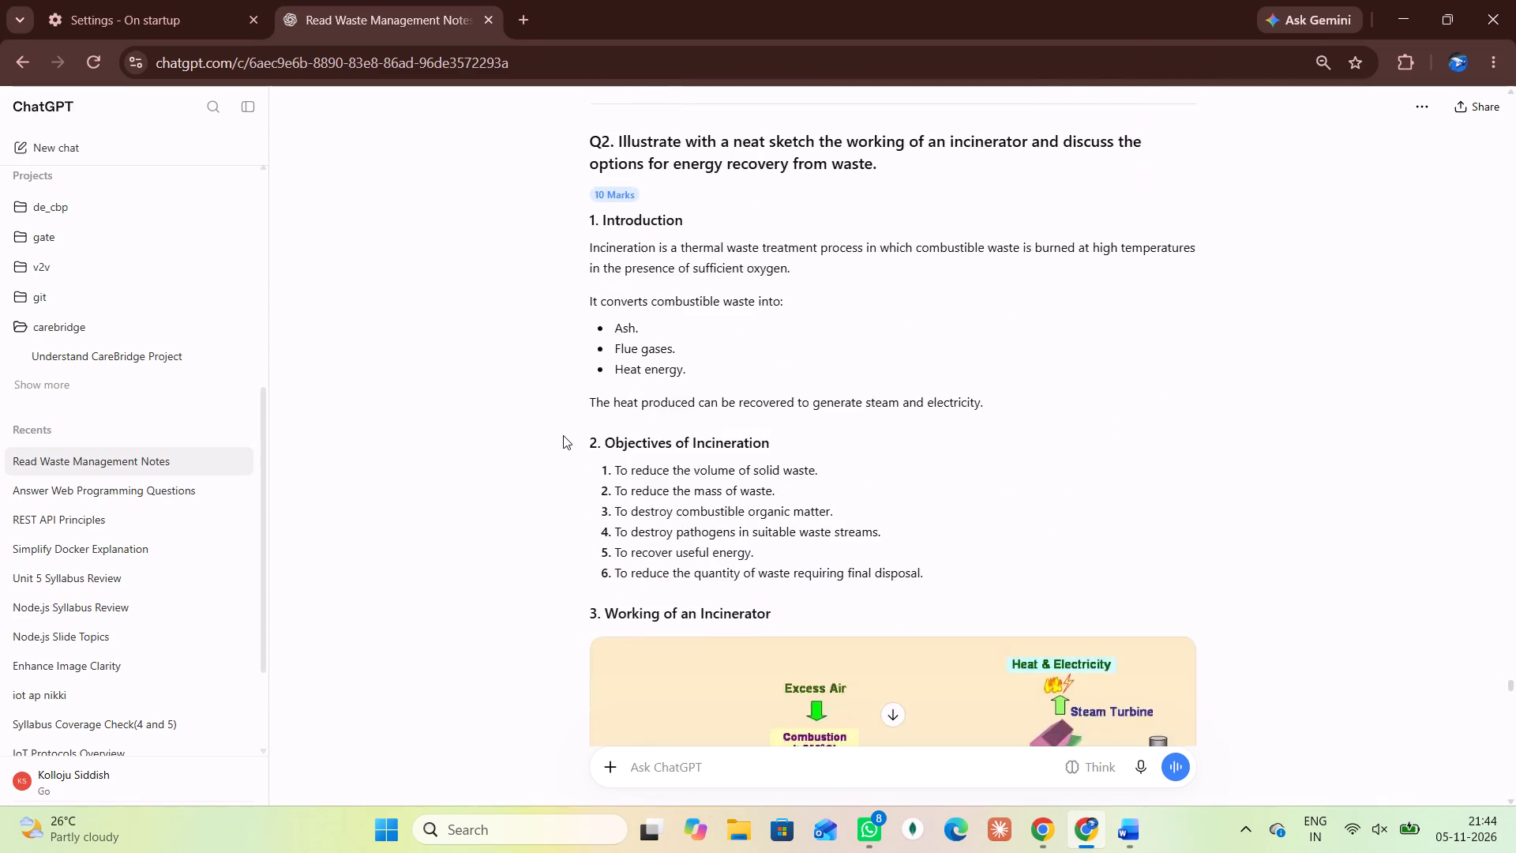
scroll(563, 435, "up", 3)
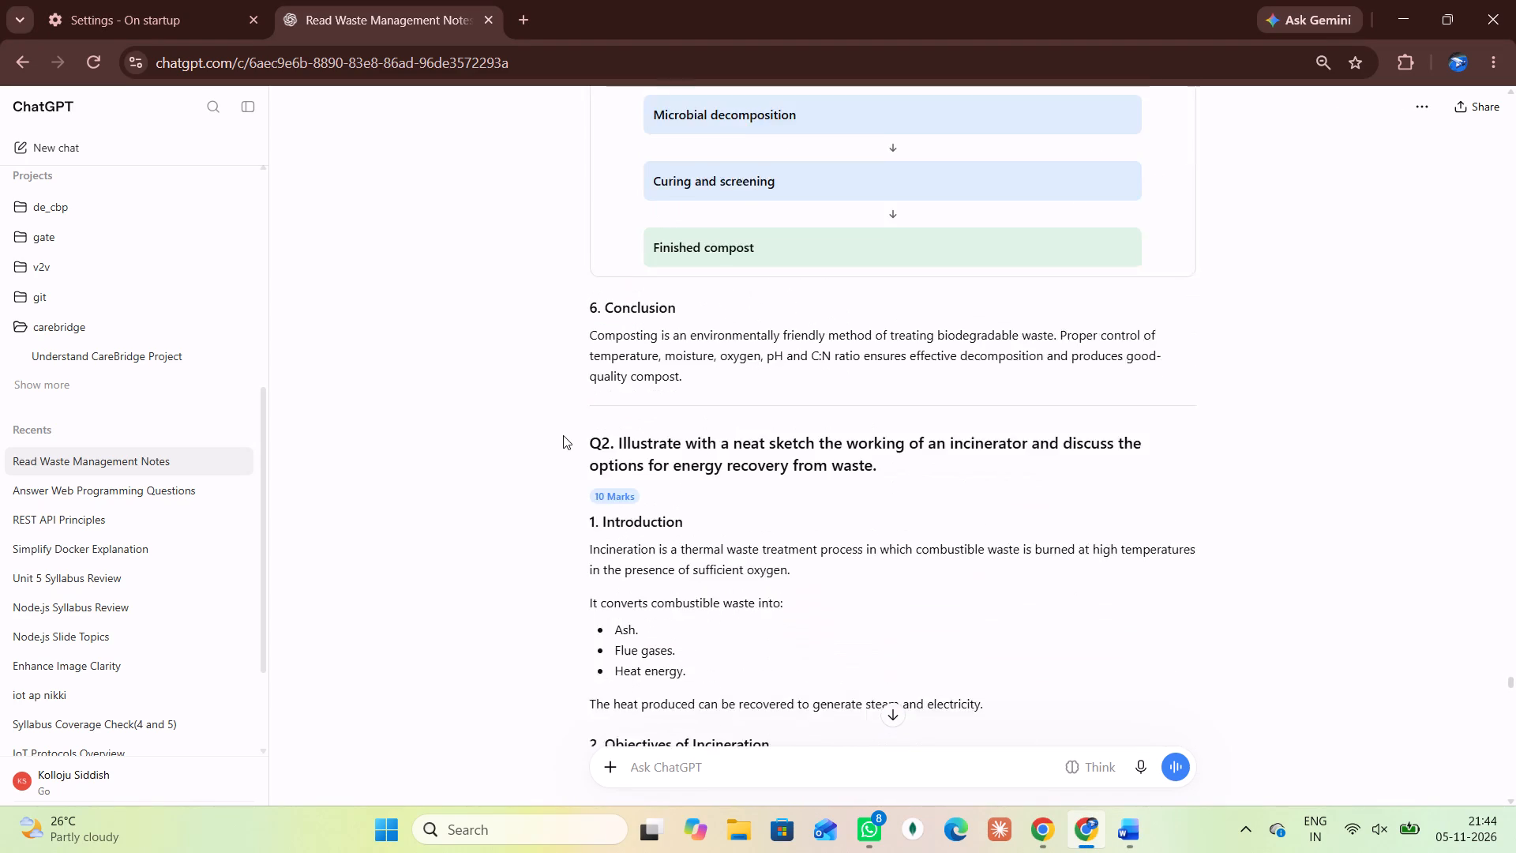
scroll(563, 435, "up", 2)
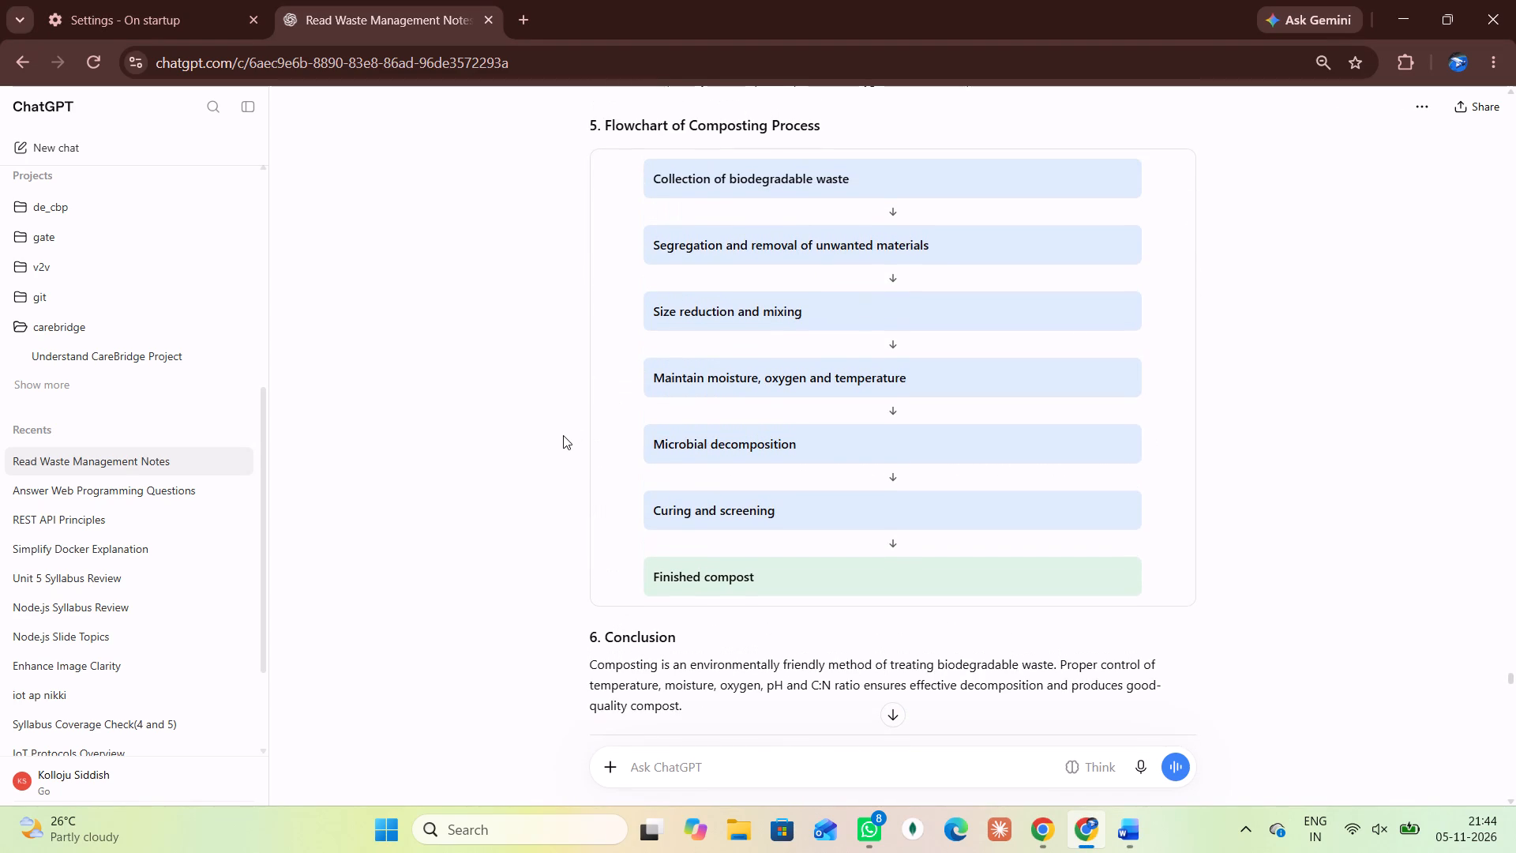
key("shift+super+s")
left_click_drag(580, 110, 1169, 607)
Return to the Word document and replace the composting flowchart's text lines, from Collection of biodegradable waste to Finished compost, with the captured screenshot.
key("alt+Tab")
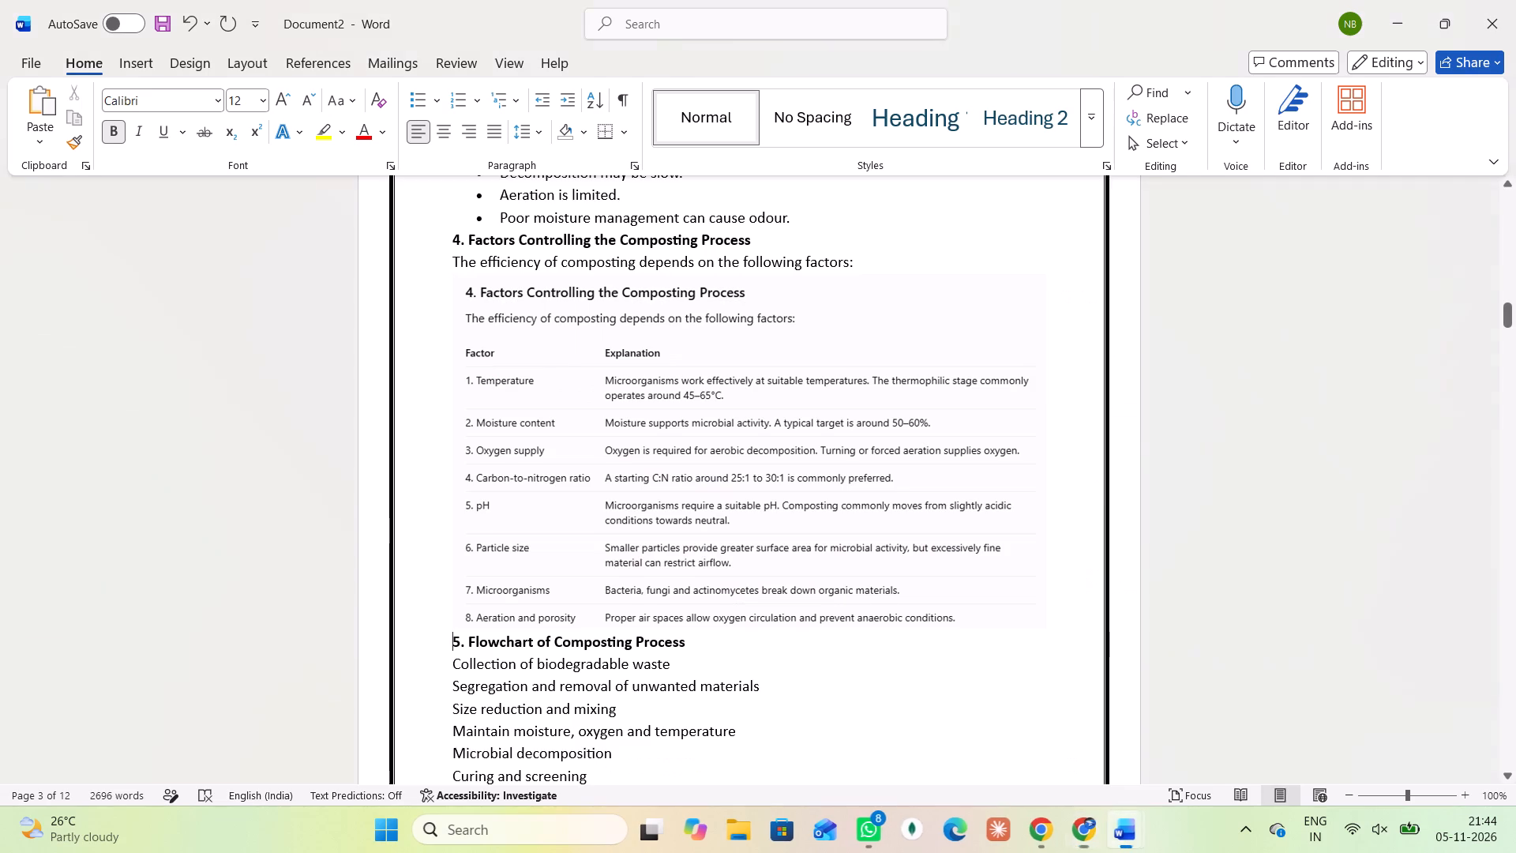
scroll(734, 581, "down", 1)
scroll(734, 581, "up", 1)
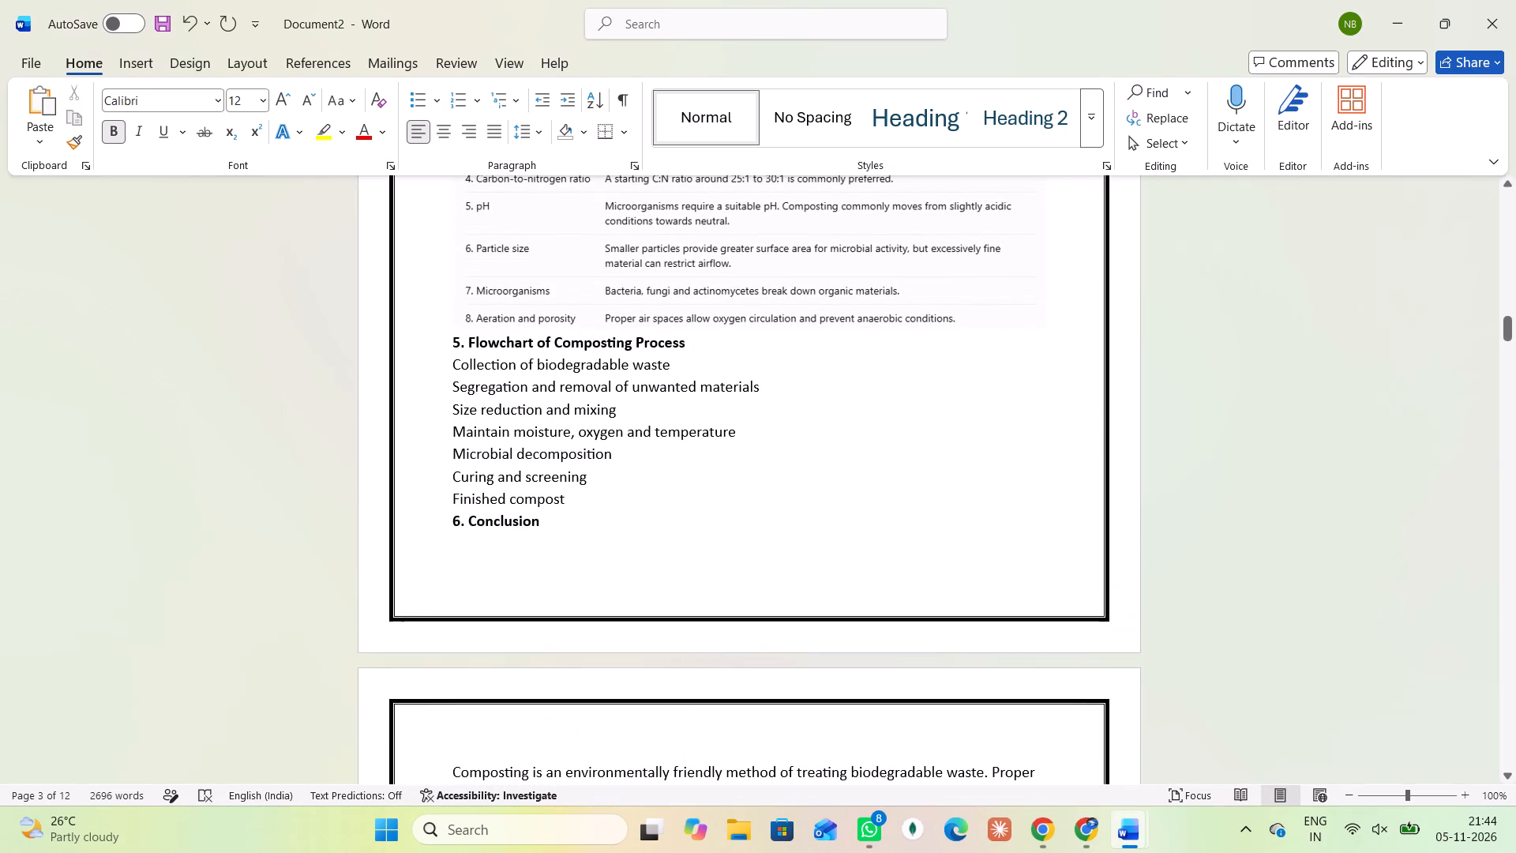
left_click_drag(568, 498, 464, 363)
key("ctrl+v")
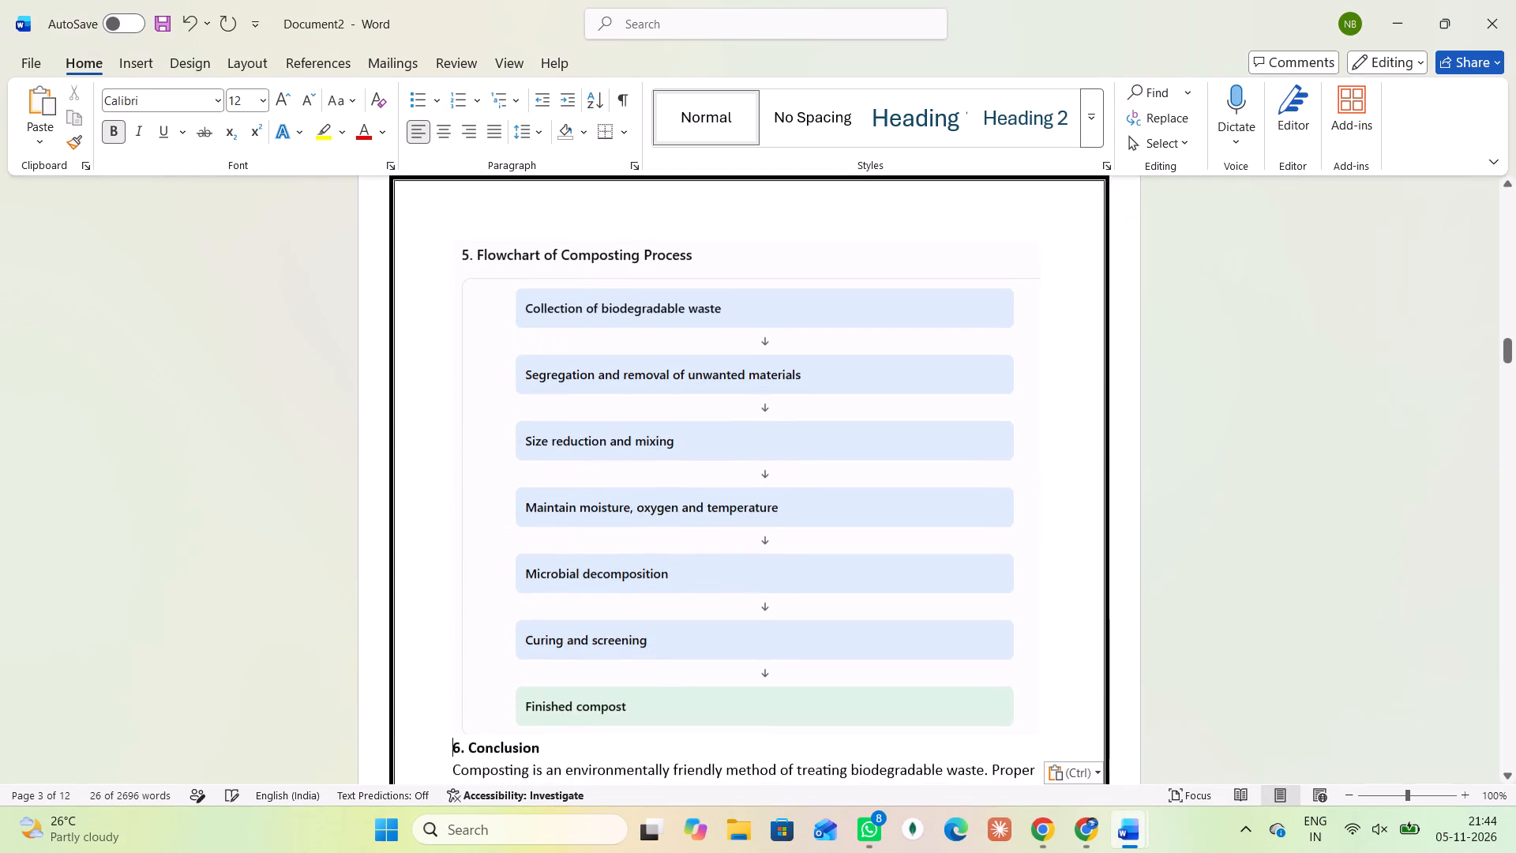
Delete the duplicate text heading "5. Flowchart of Composting Process" before the pasted flowchart image.
scroll(535, 451, "up", 3)
left_click_drag(726, 291, 570, 297)
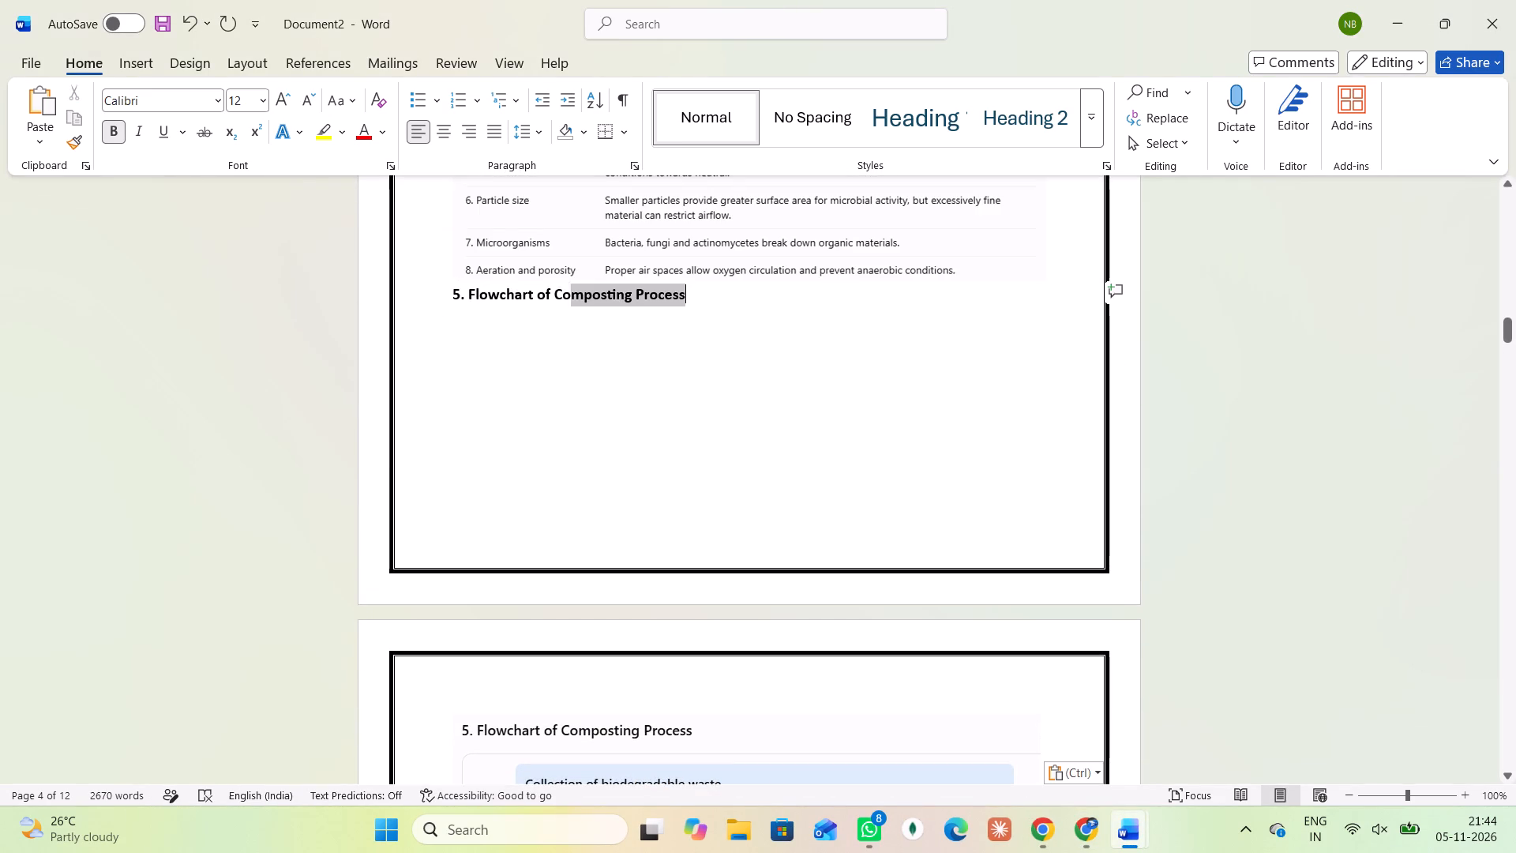
left_click_drag(570, 297, 452, 292)
key("BackSpace")
Switch to ChatGPT and examine the incinerator diagram under section 3, Working of an Incinerator, at full size, closing the enlarged view.
scroll(452, 292, "down", 3)
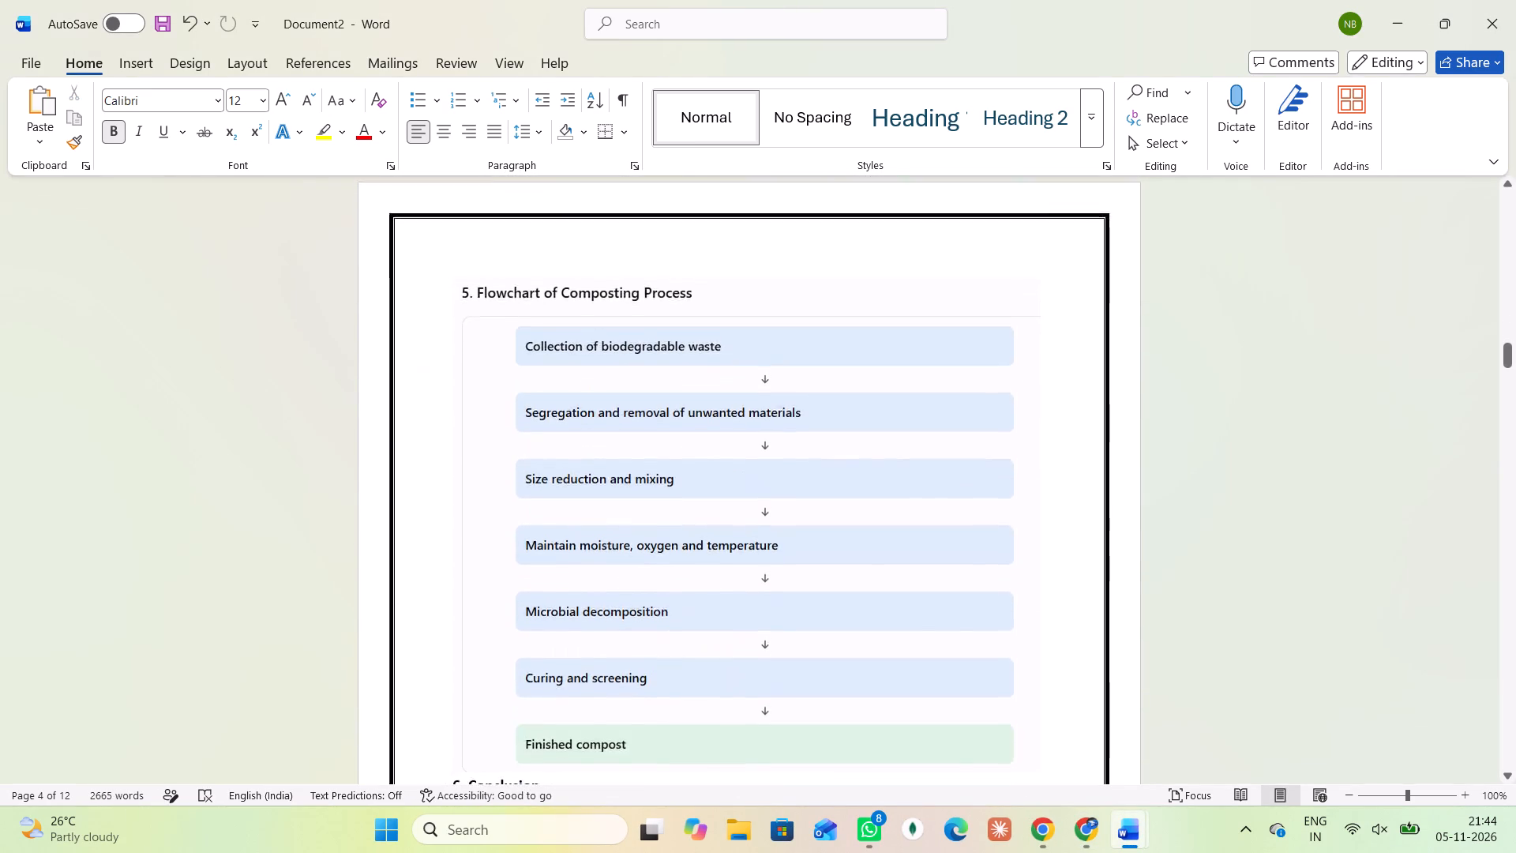
scroll(452, 292, "down", 1)
key("alt+Tab")
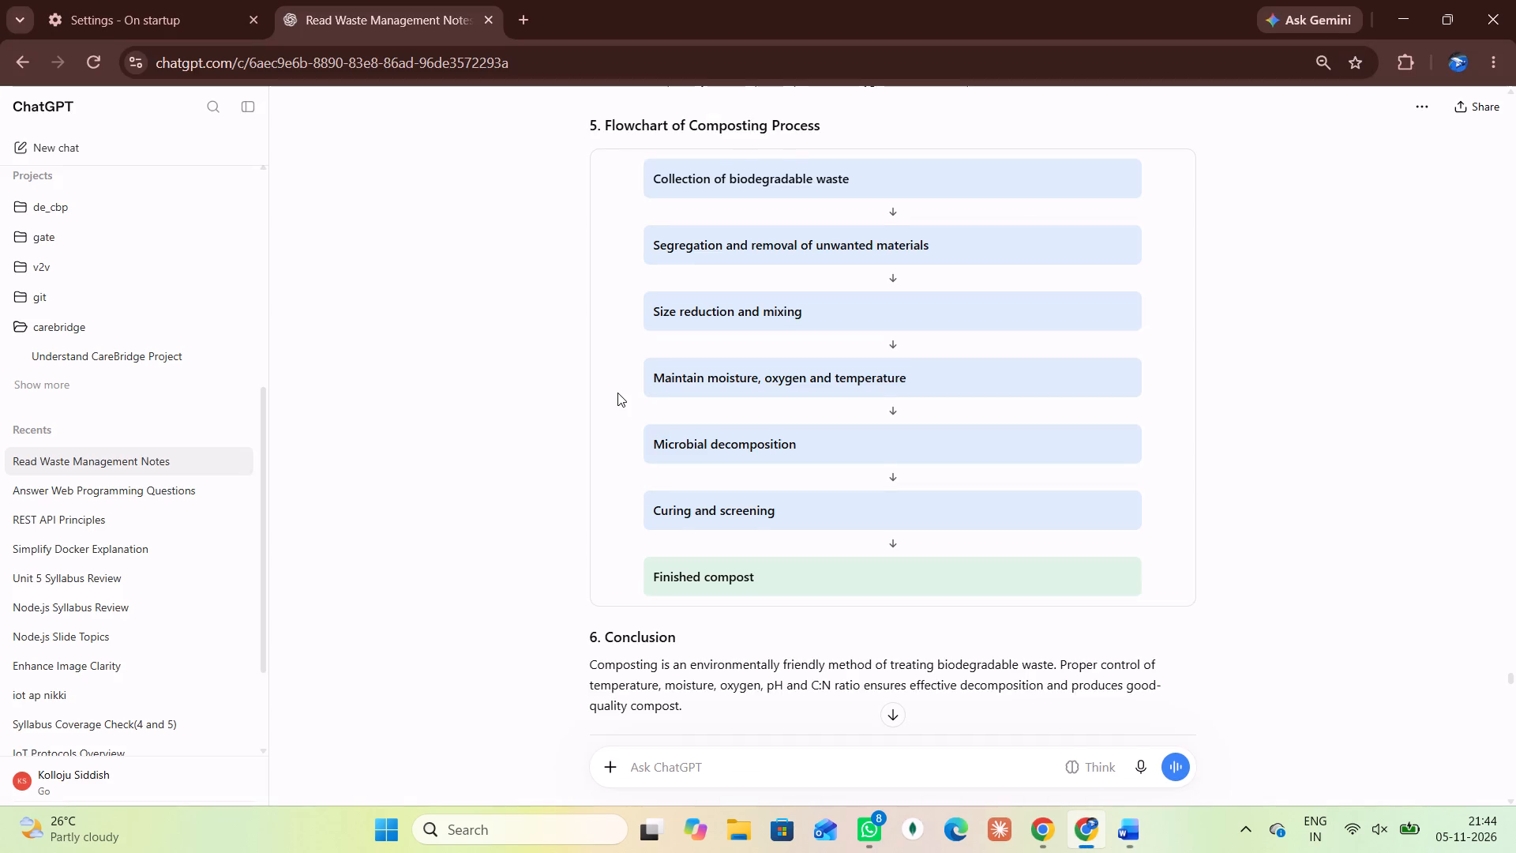
scroll(617, 393, "down", 5)
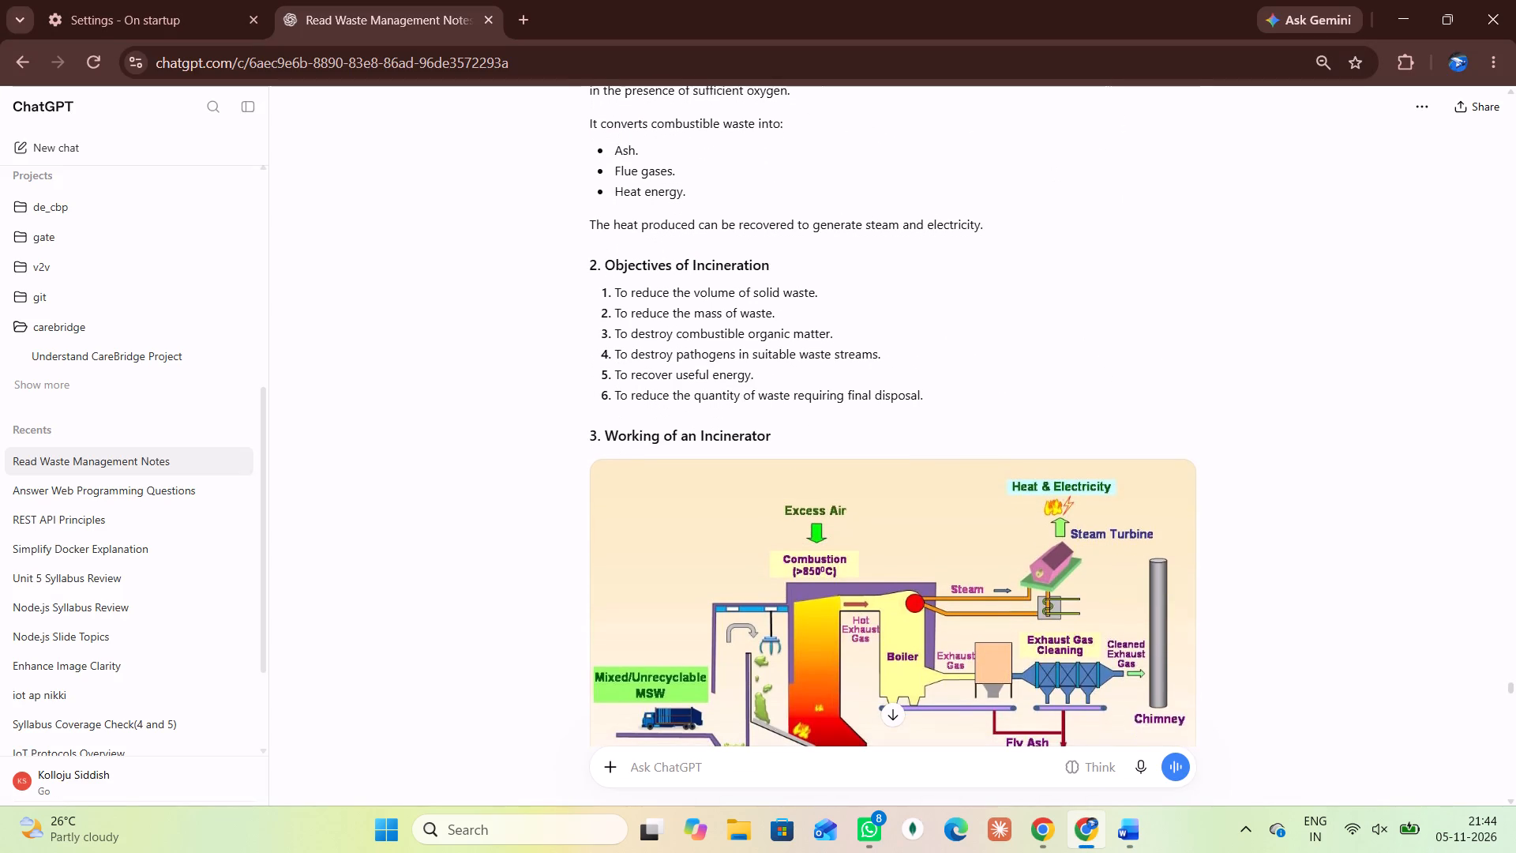
scroll(617, 376, "down", 2)
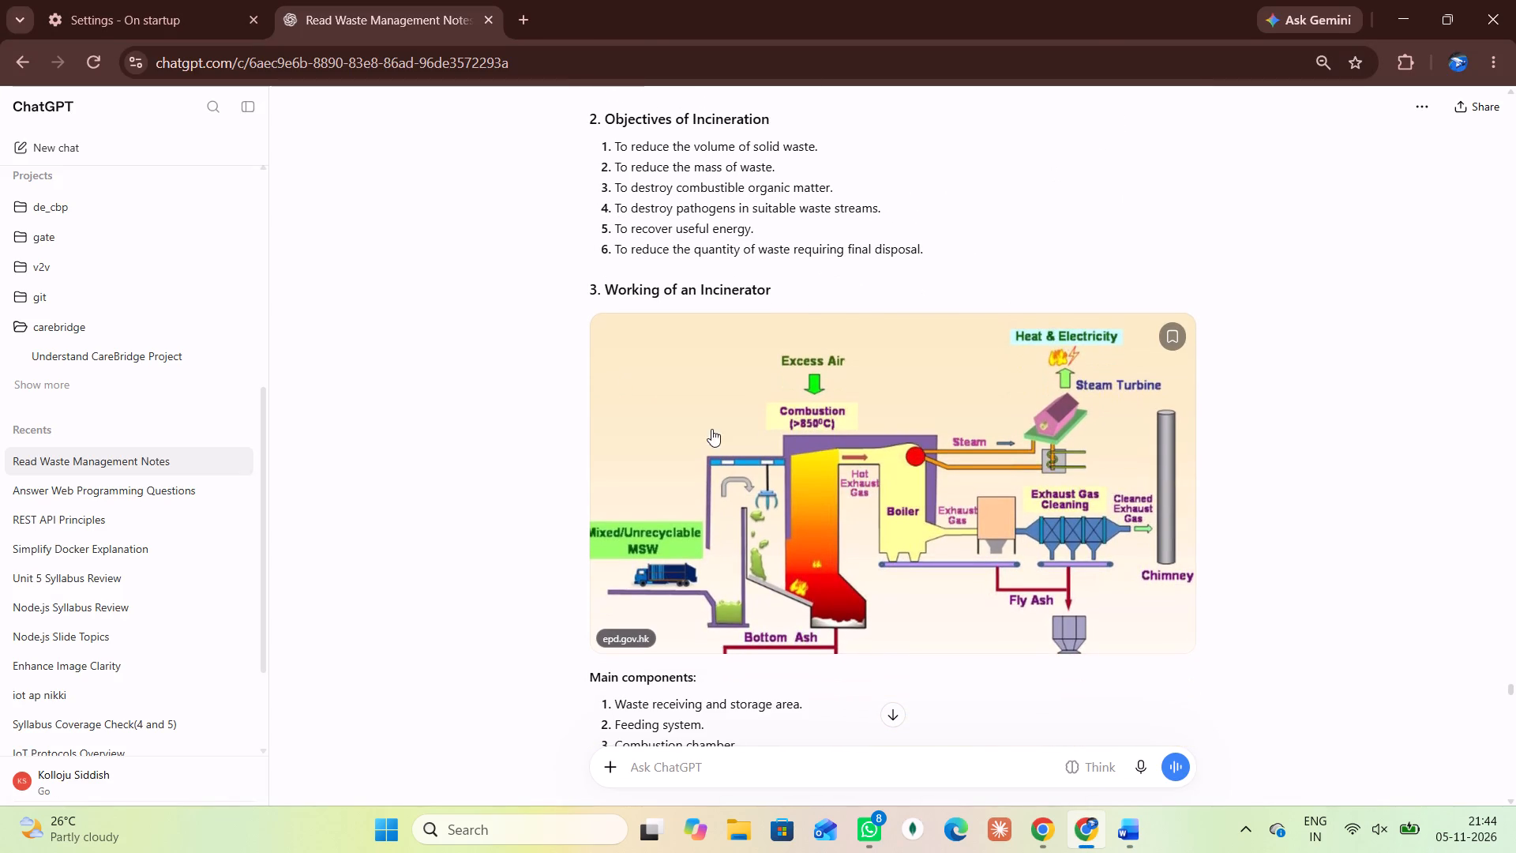
left_click(809, 506)
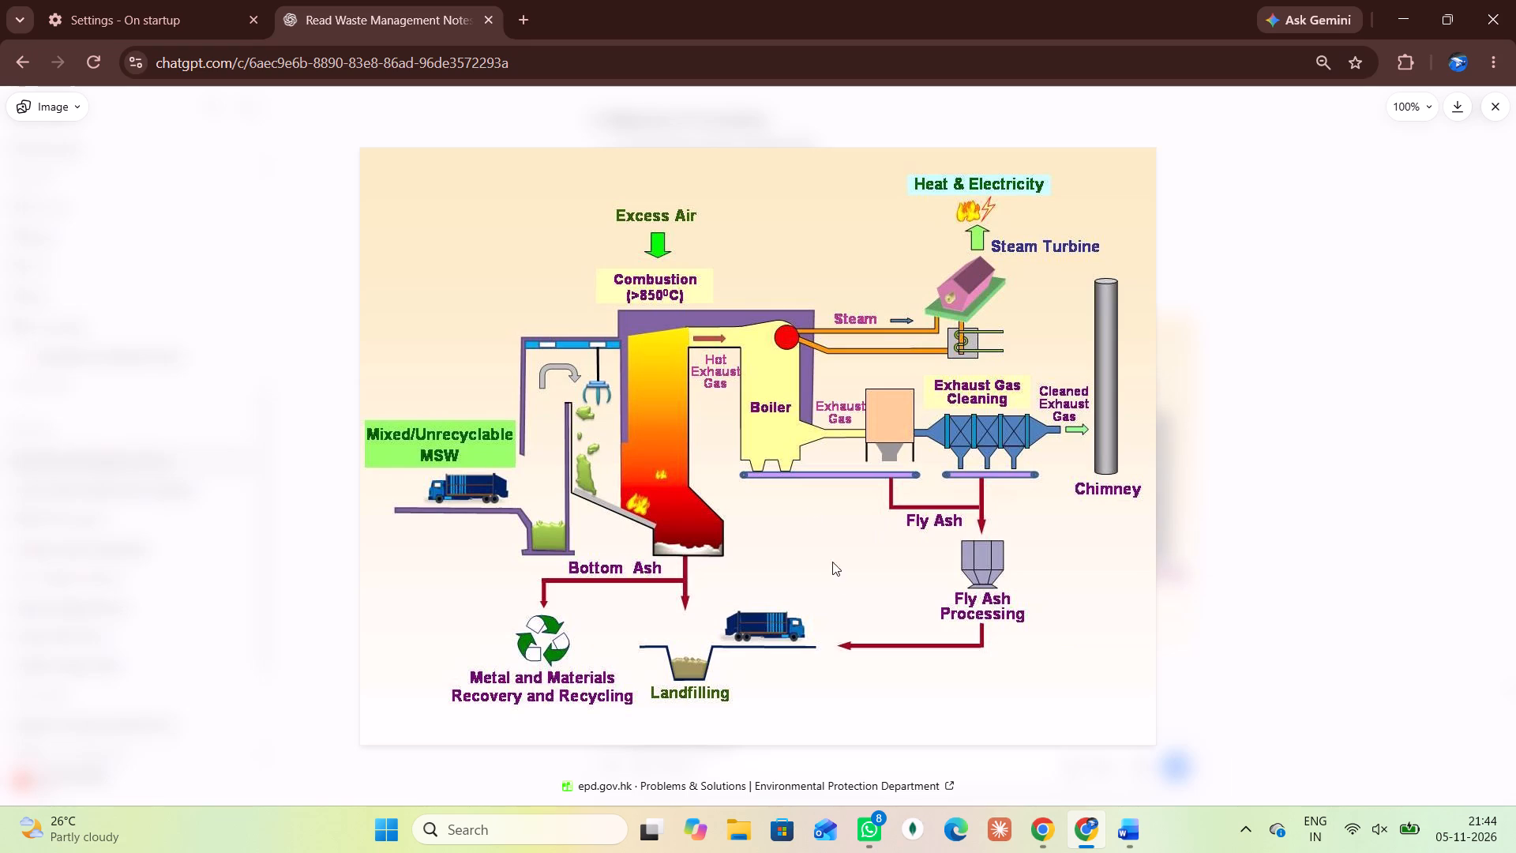
left_click(1214, 440)
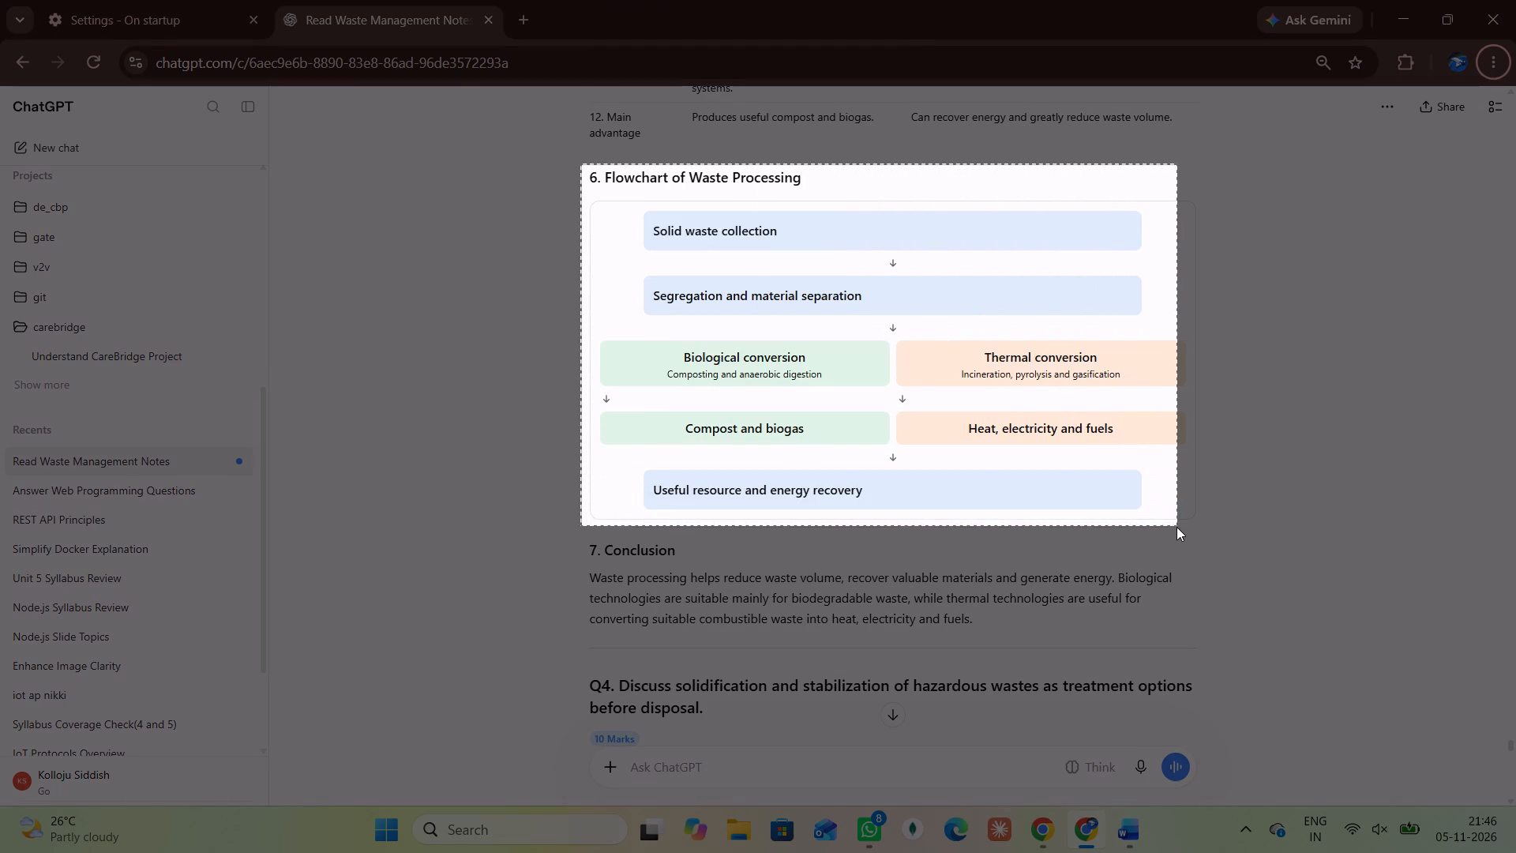
left_click_drag(1176, 527, 1199, 522)
Switch to the Word document and delete the three pasted image link lines below "B. Anaerobic Digestion" in Q3.
key("alt+Tab")
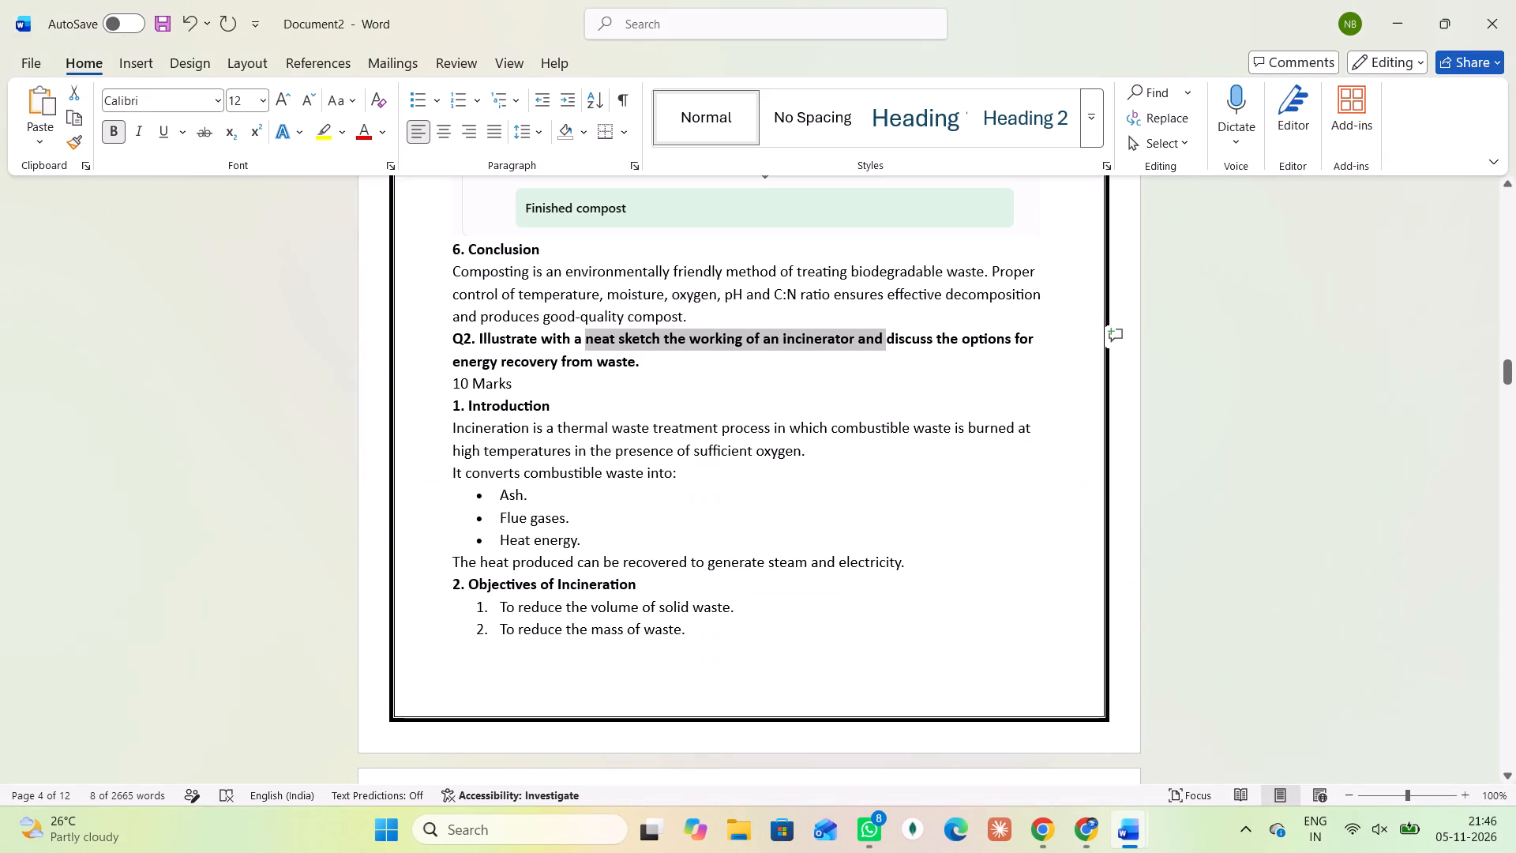
scroll(614, 504, "down", 7)
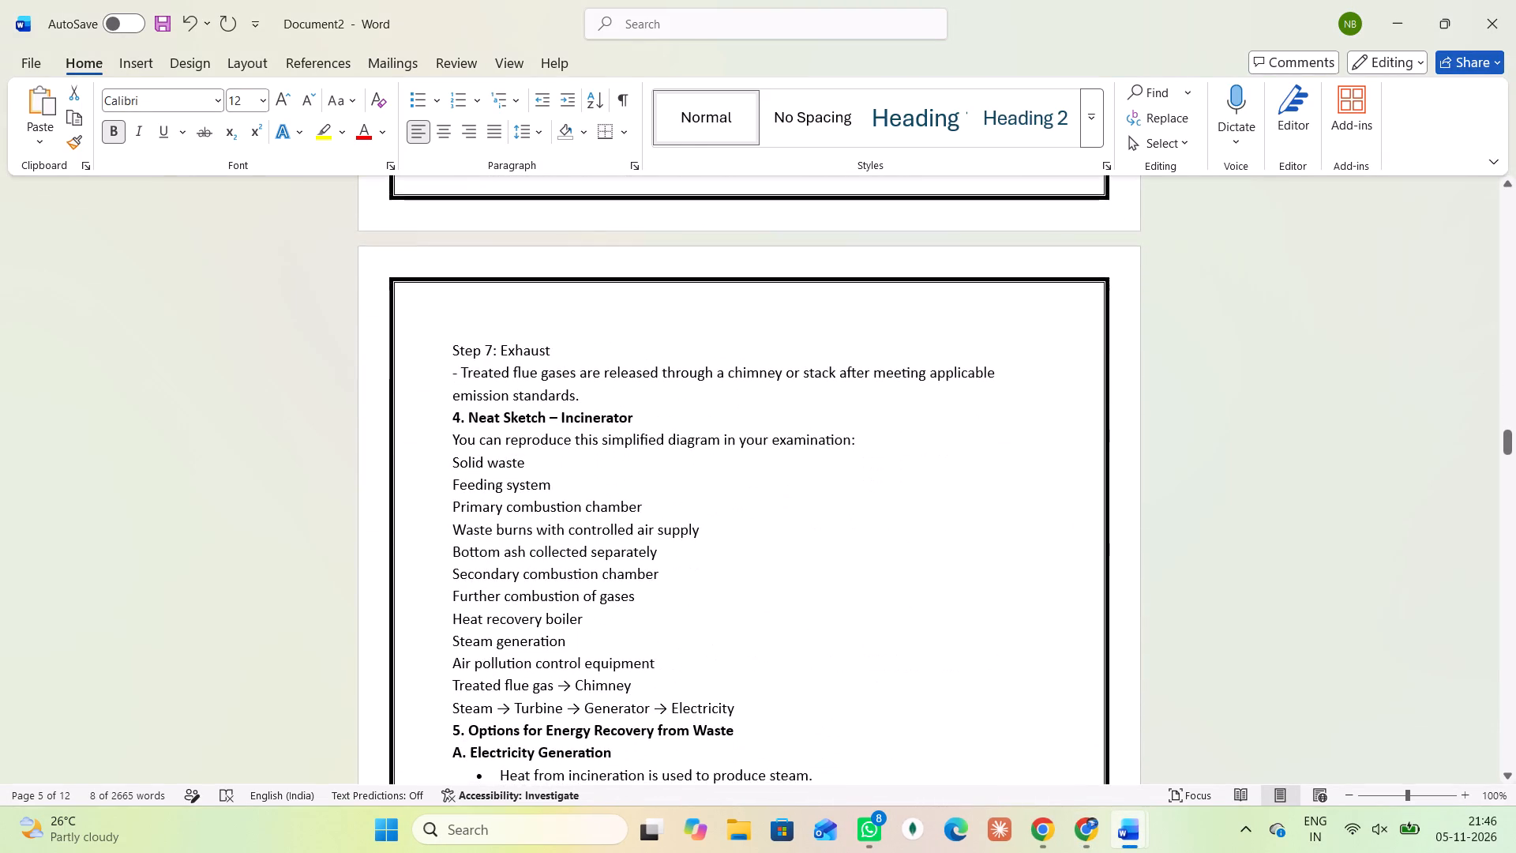
scroll(614, 504, "down", 1)
scroll(635, 568, "down", 4)
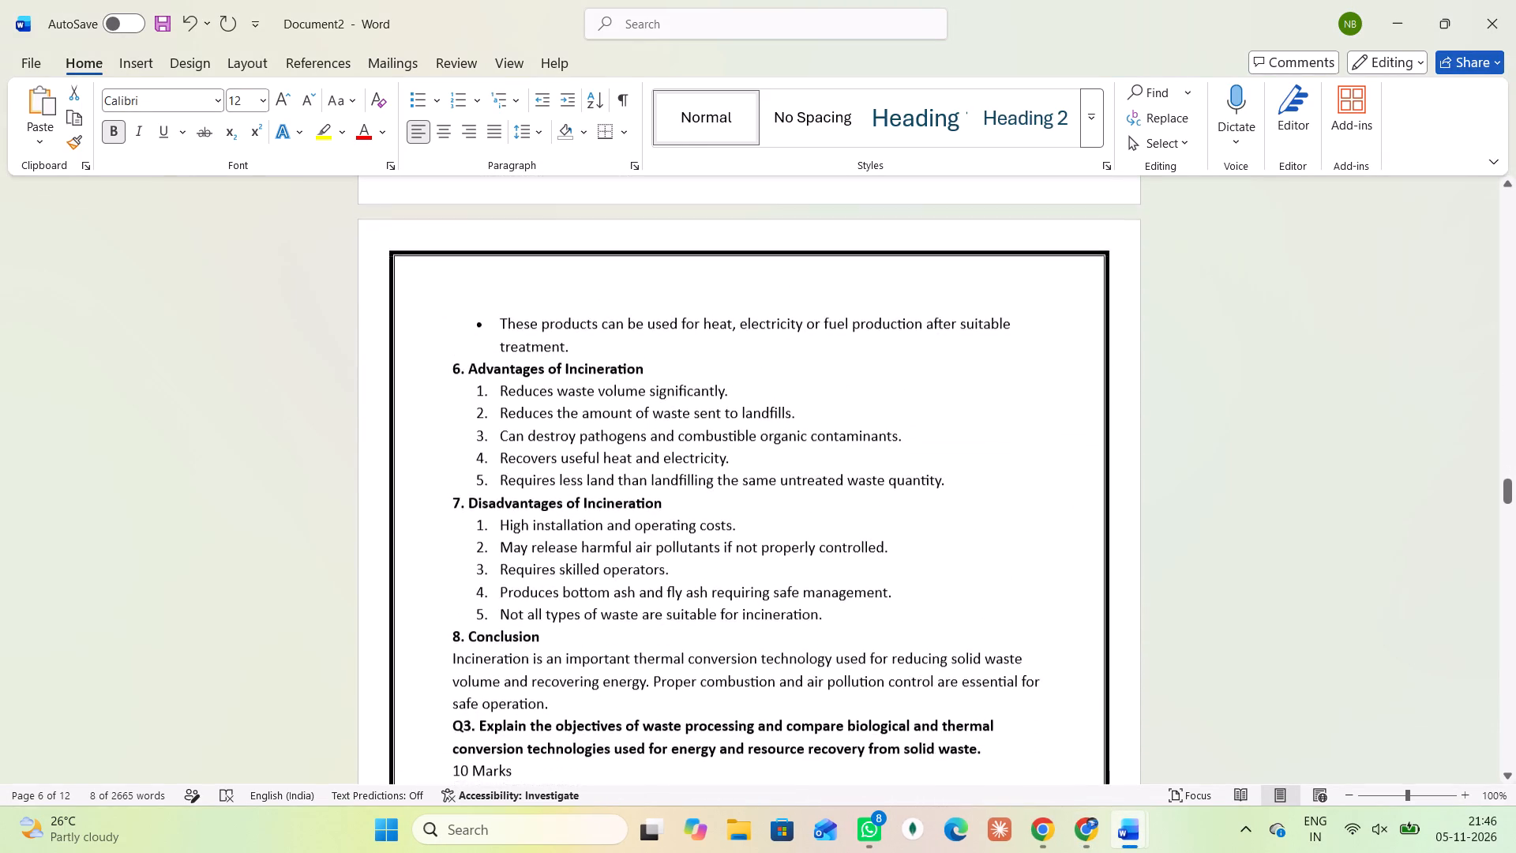
scroll(635, 568, "down", 5)
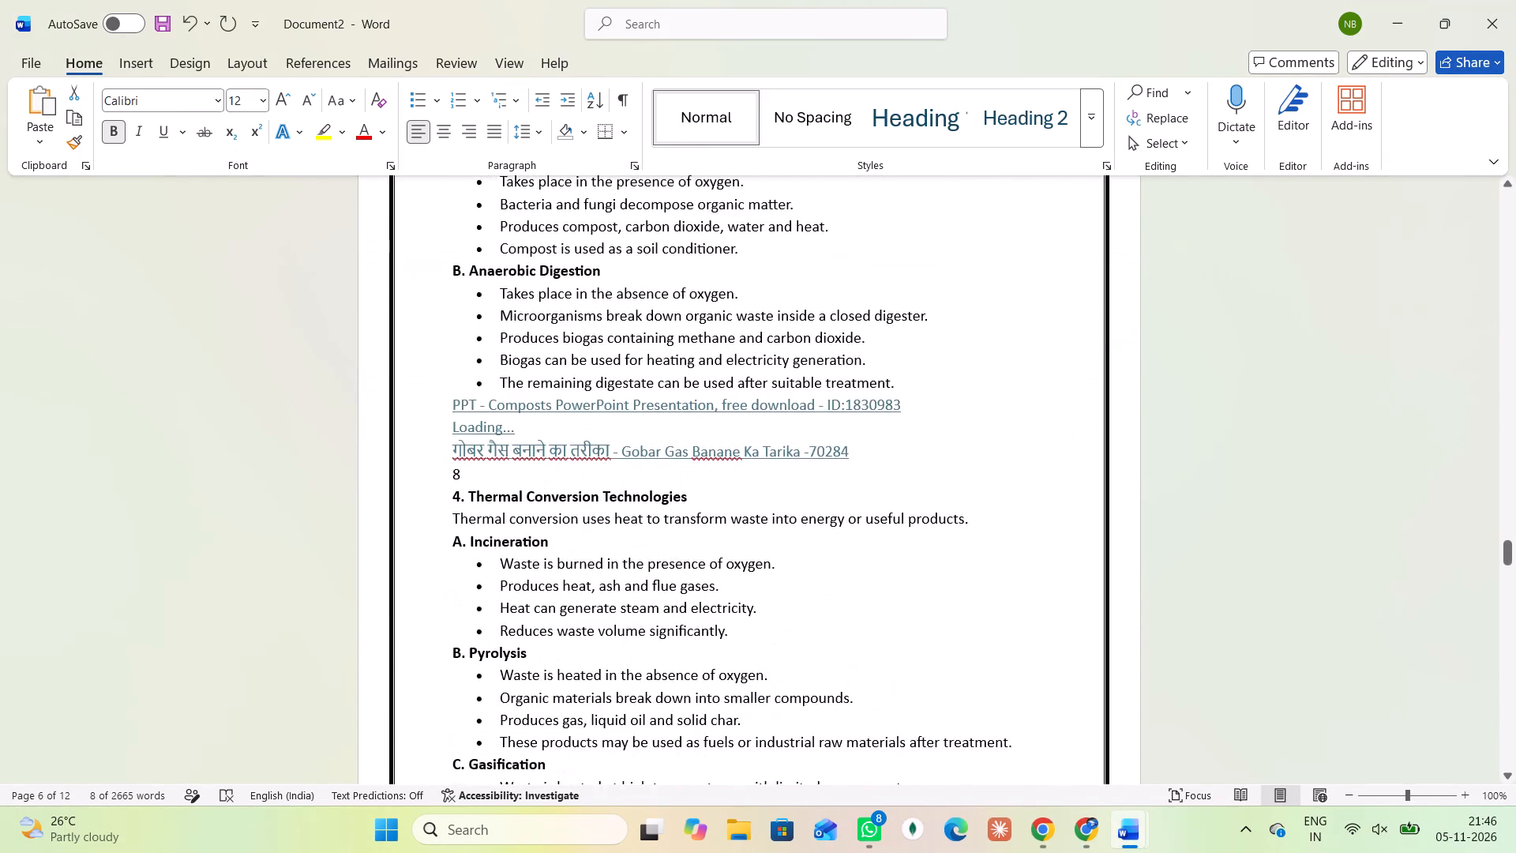
scroll(635, 568, "up", 1)
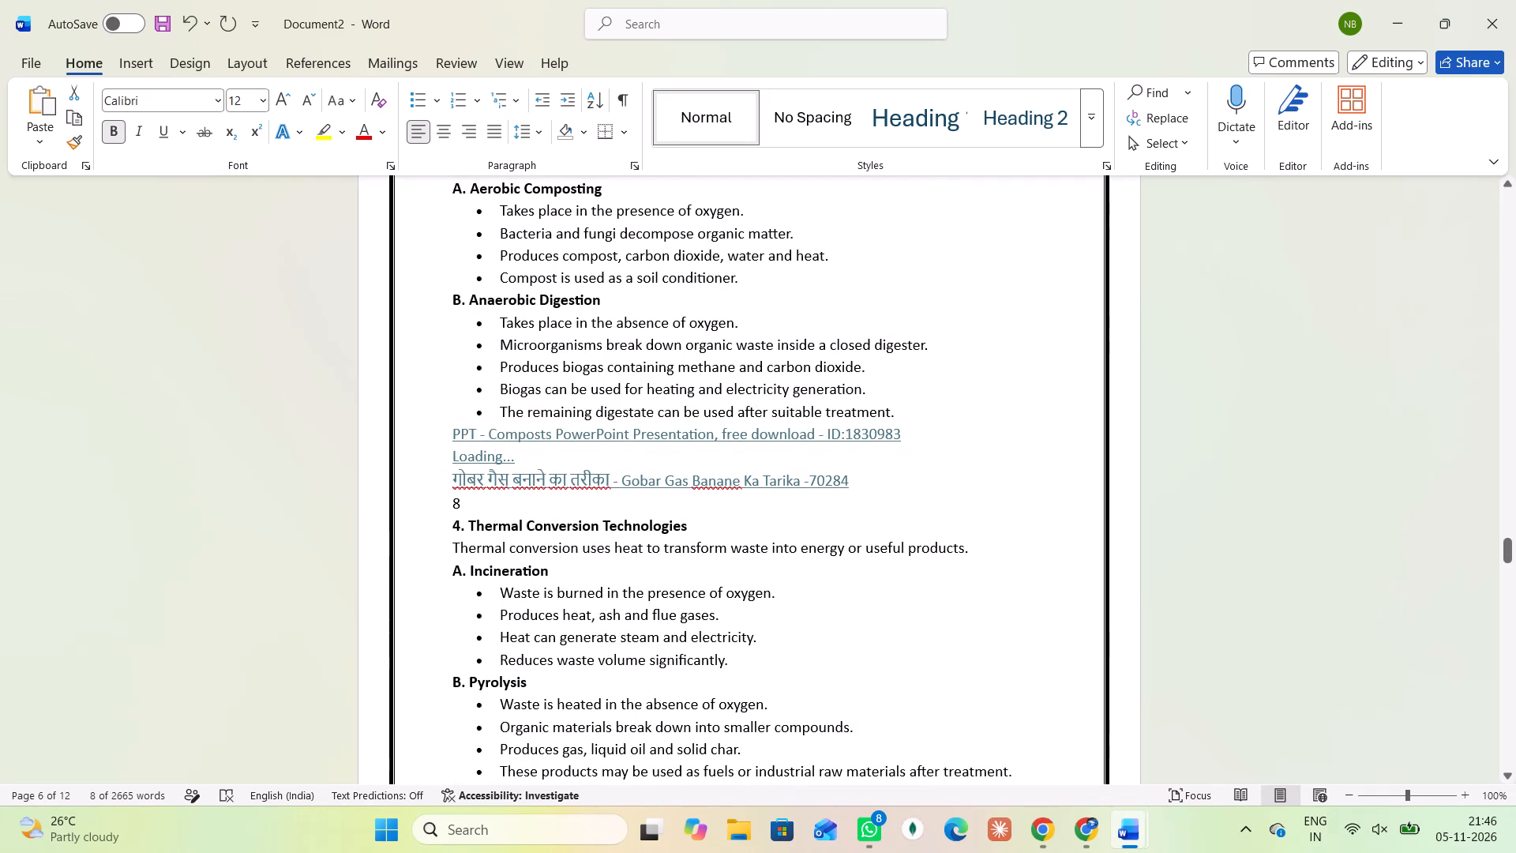
right_click_drag(851, 488, 449, 442)
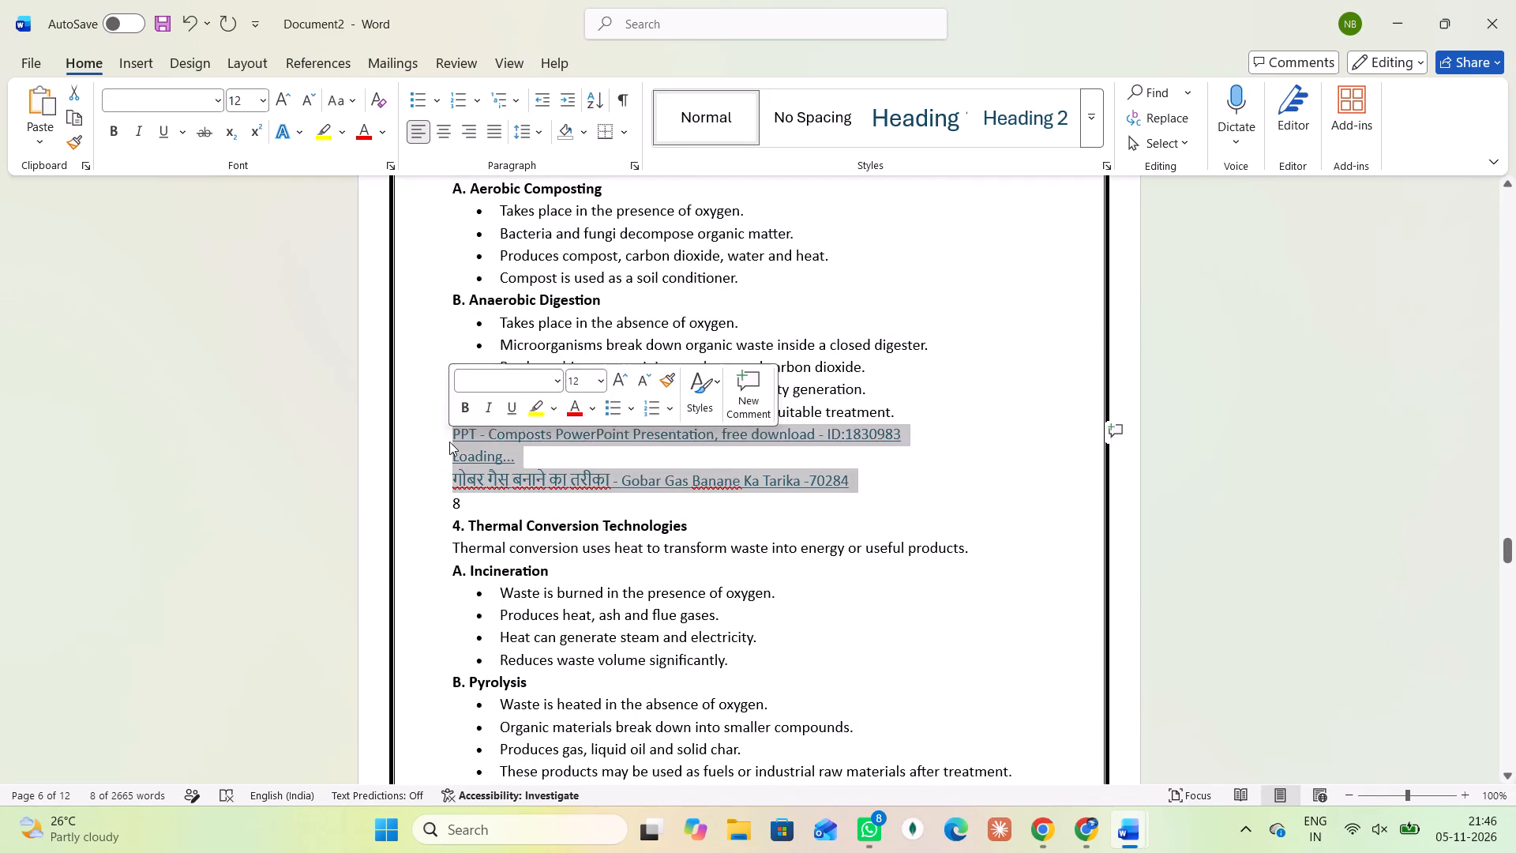
key("BackSpace")
Delete the pasted image links and the stray "7" below the "C. Gasification" bullets.
scroll(449, 442, "down", 3)
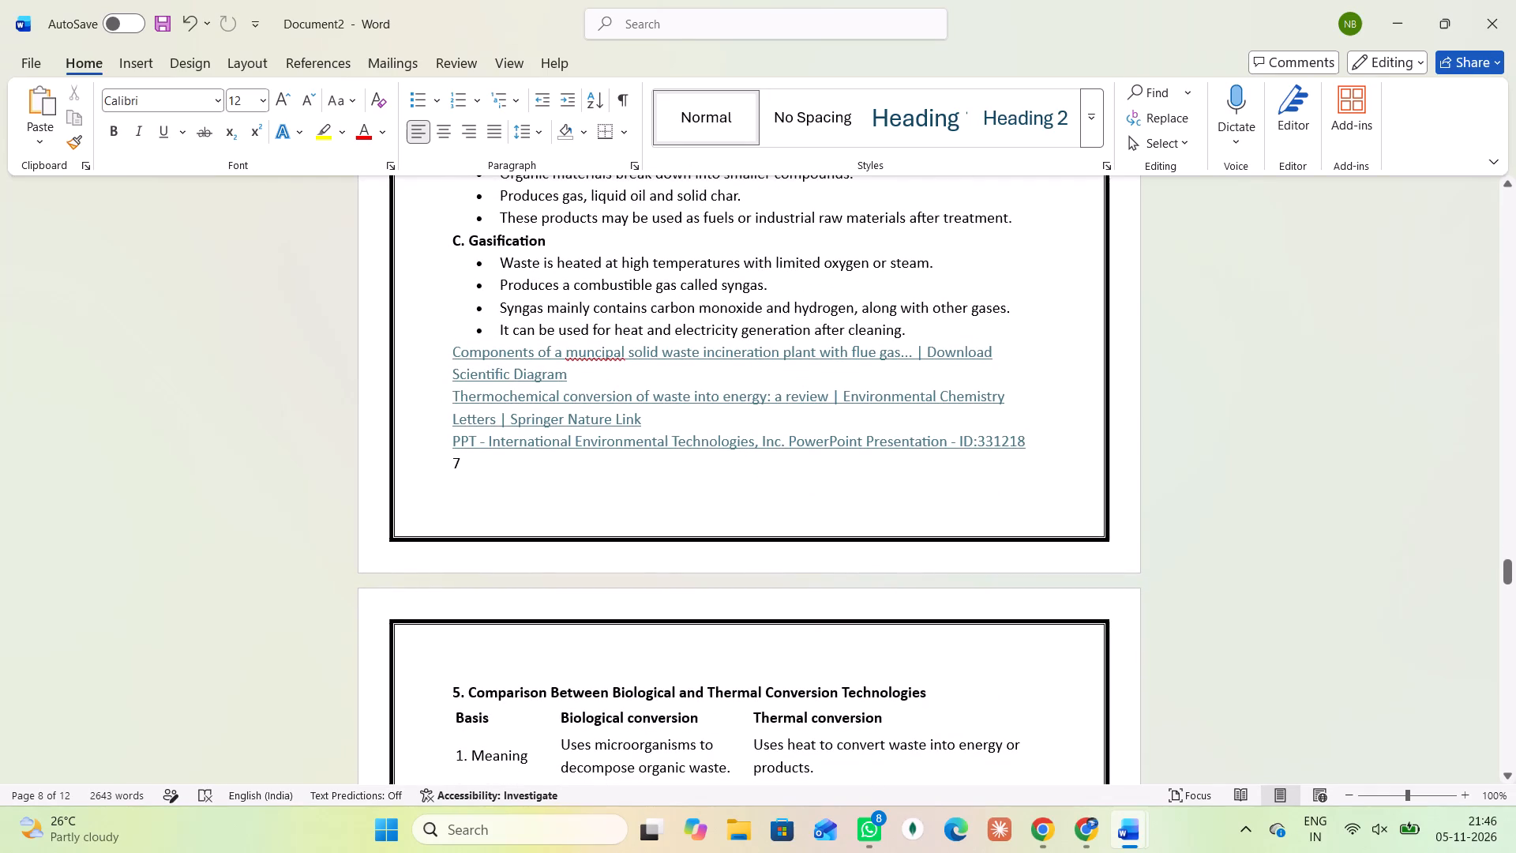
left_click_drag(480, 469, 446, 365)
key("BackSpace")
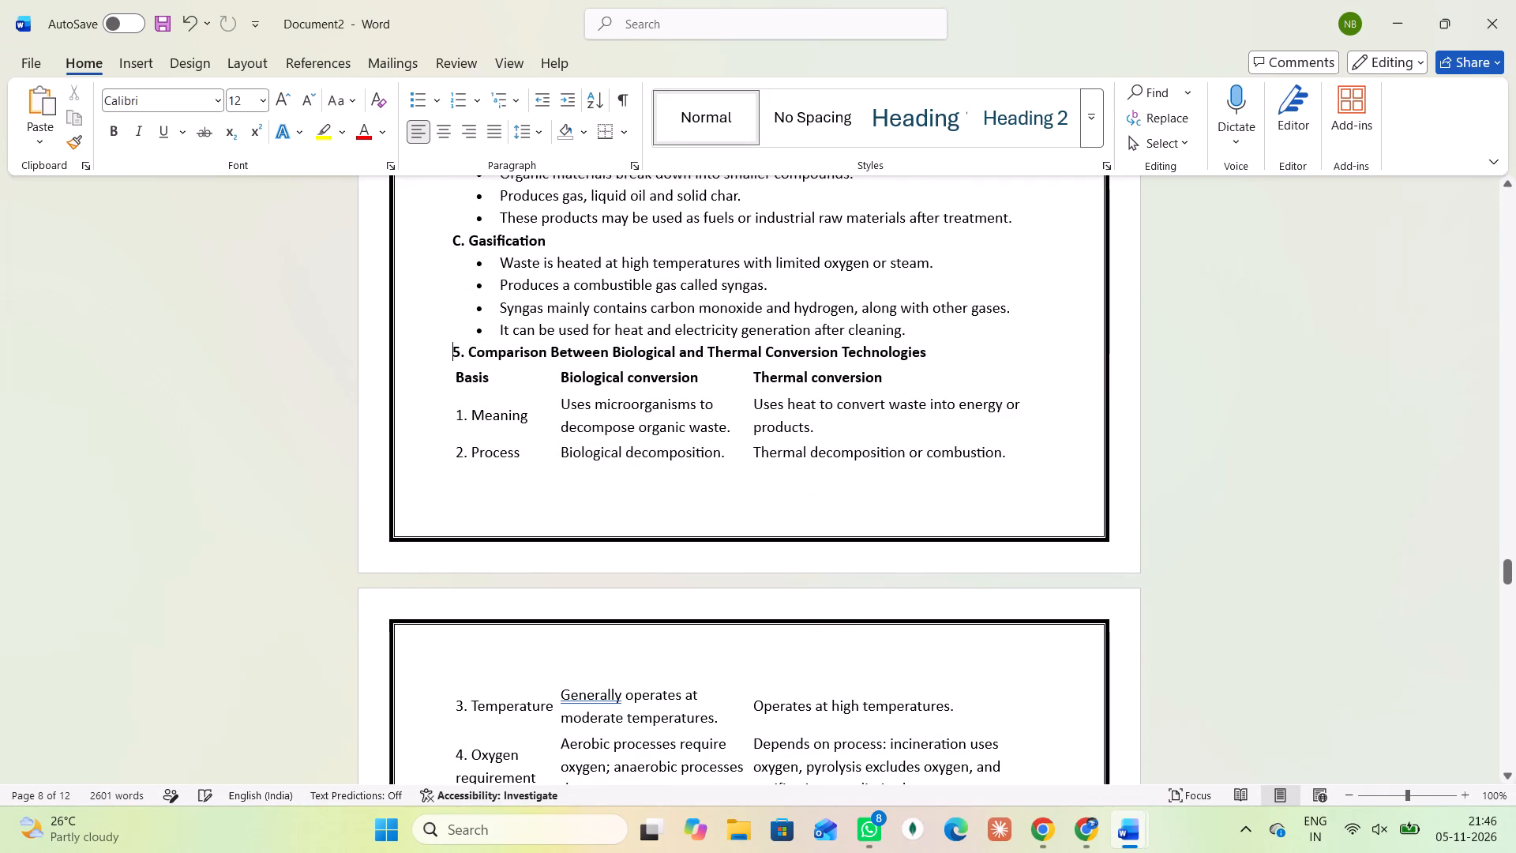
Replace the plain text lines under "6. Flowchart of Waste Processing" with the captured flowchart screenshot.
scroll(679, 488, "down", 3)
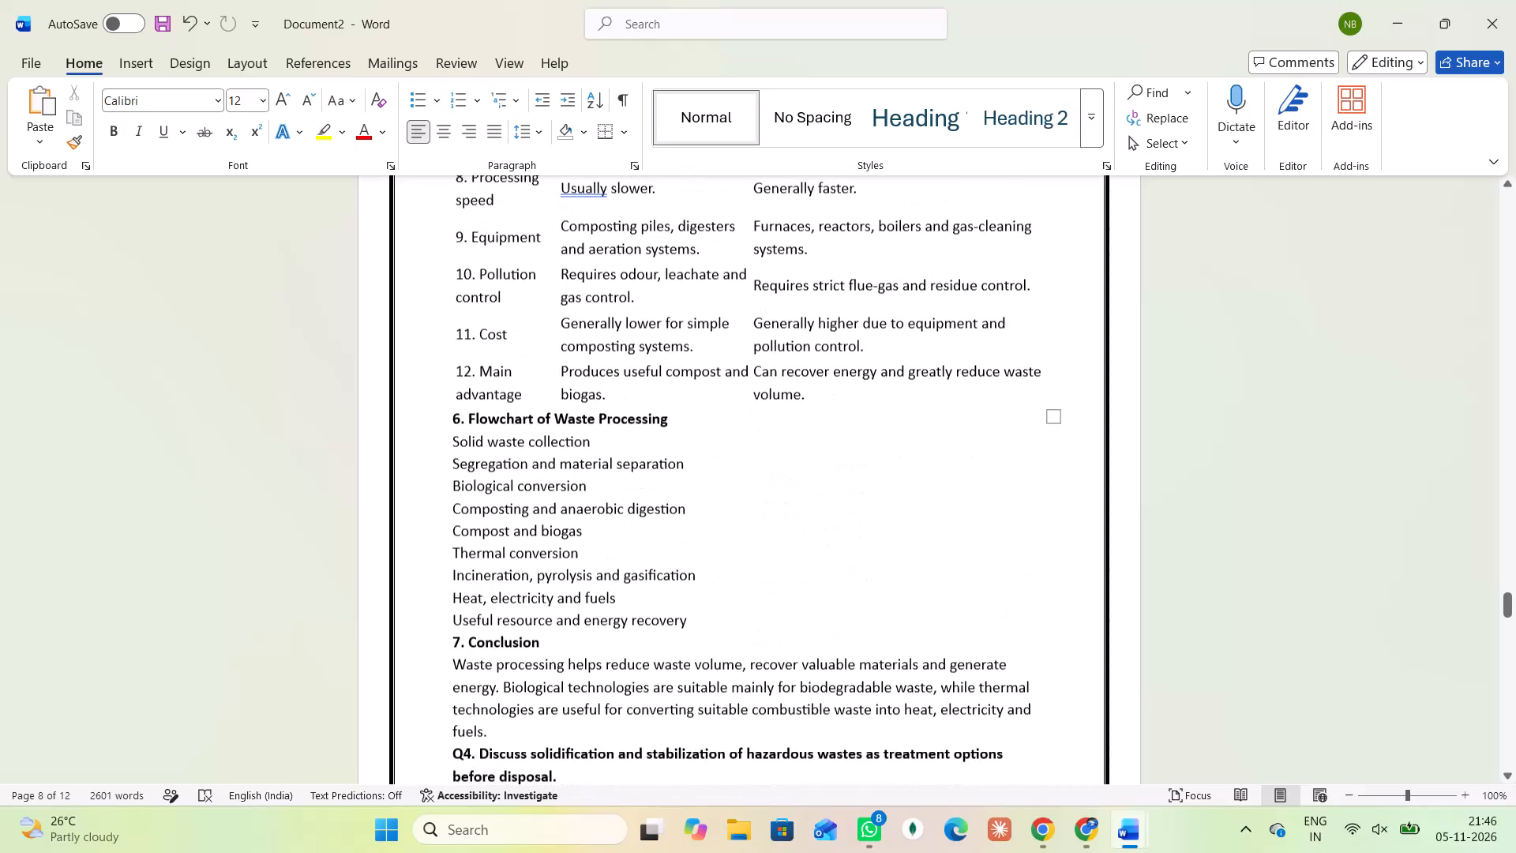
scroll(679, 488, "down", 2)
scroll(679, 488, "up", 2)
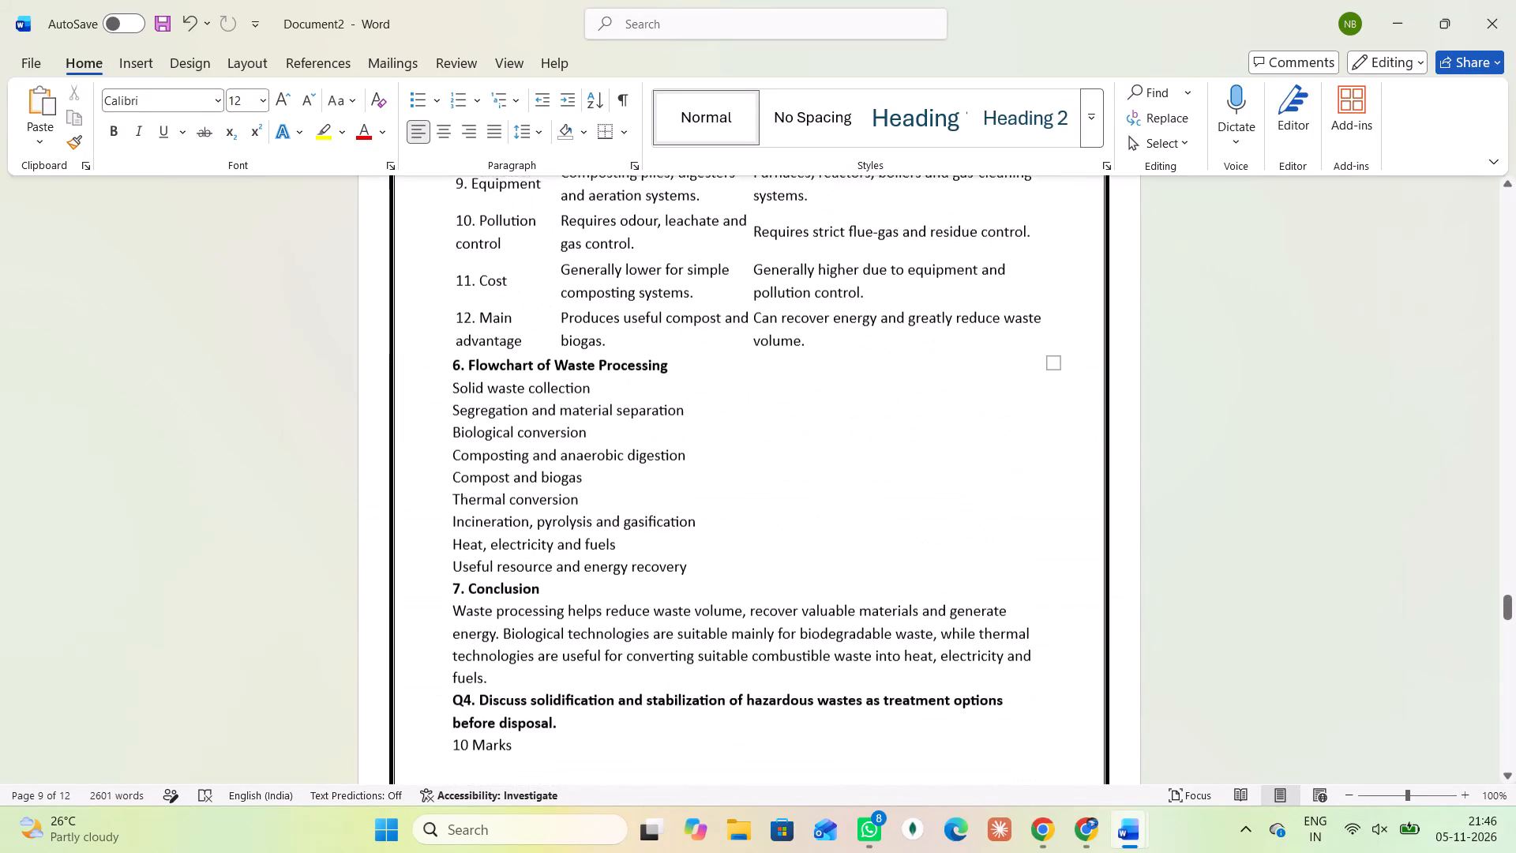
right_click_drag(707, 581, 448, 389)
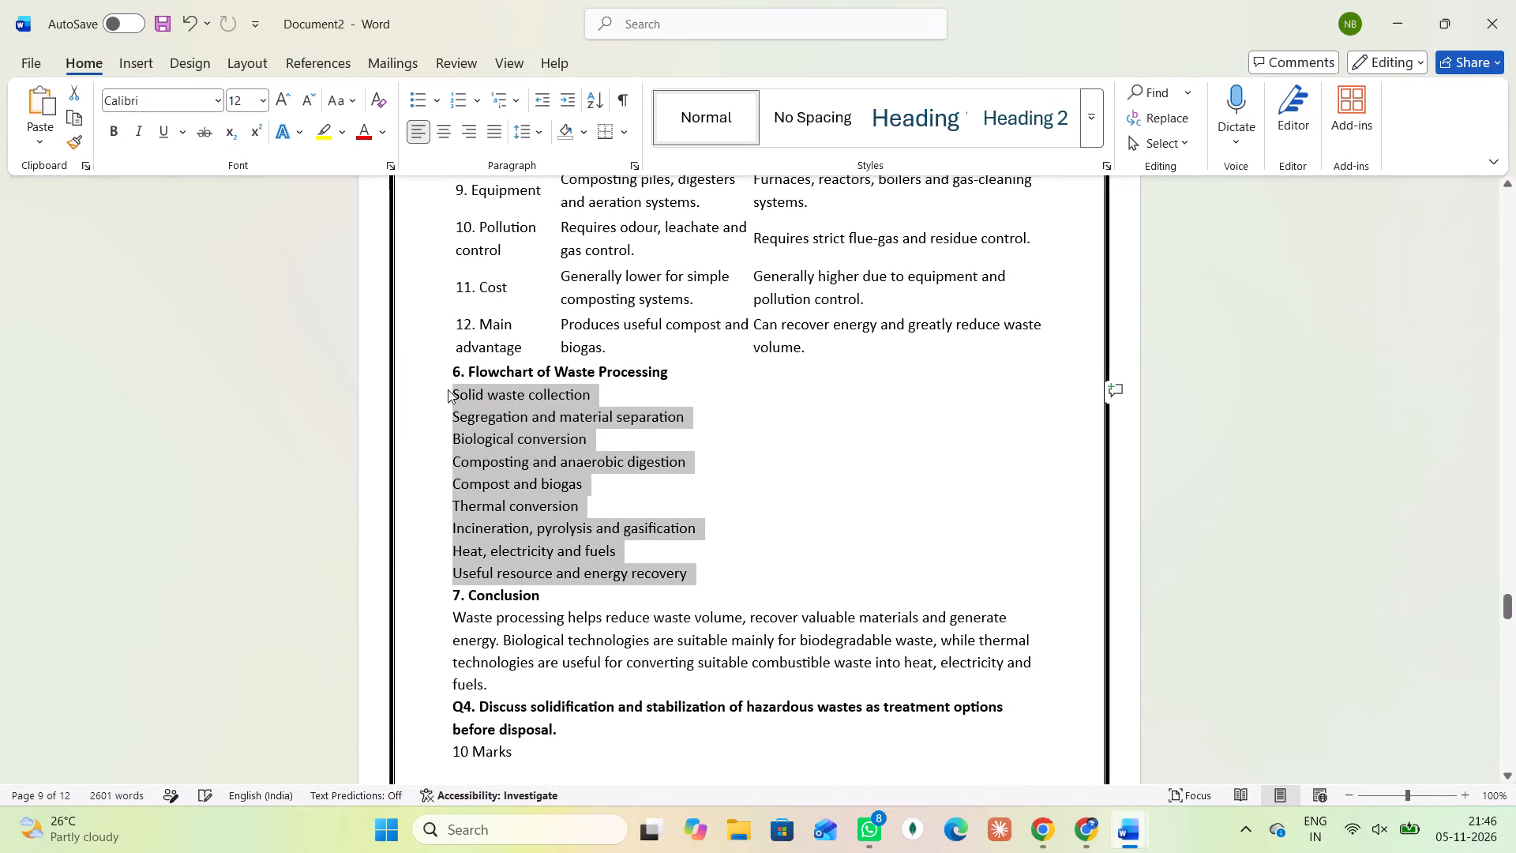
key("ctrl+v")
Return to ChatGPT and capture the "5. Comparison Between Biological and Thermal Conversion Technologies" heading and table rows 1 to 8 as a screenshot.
scroll(647, 540, "down", 2)
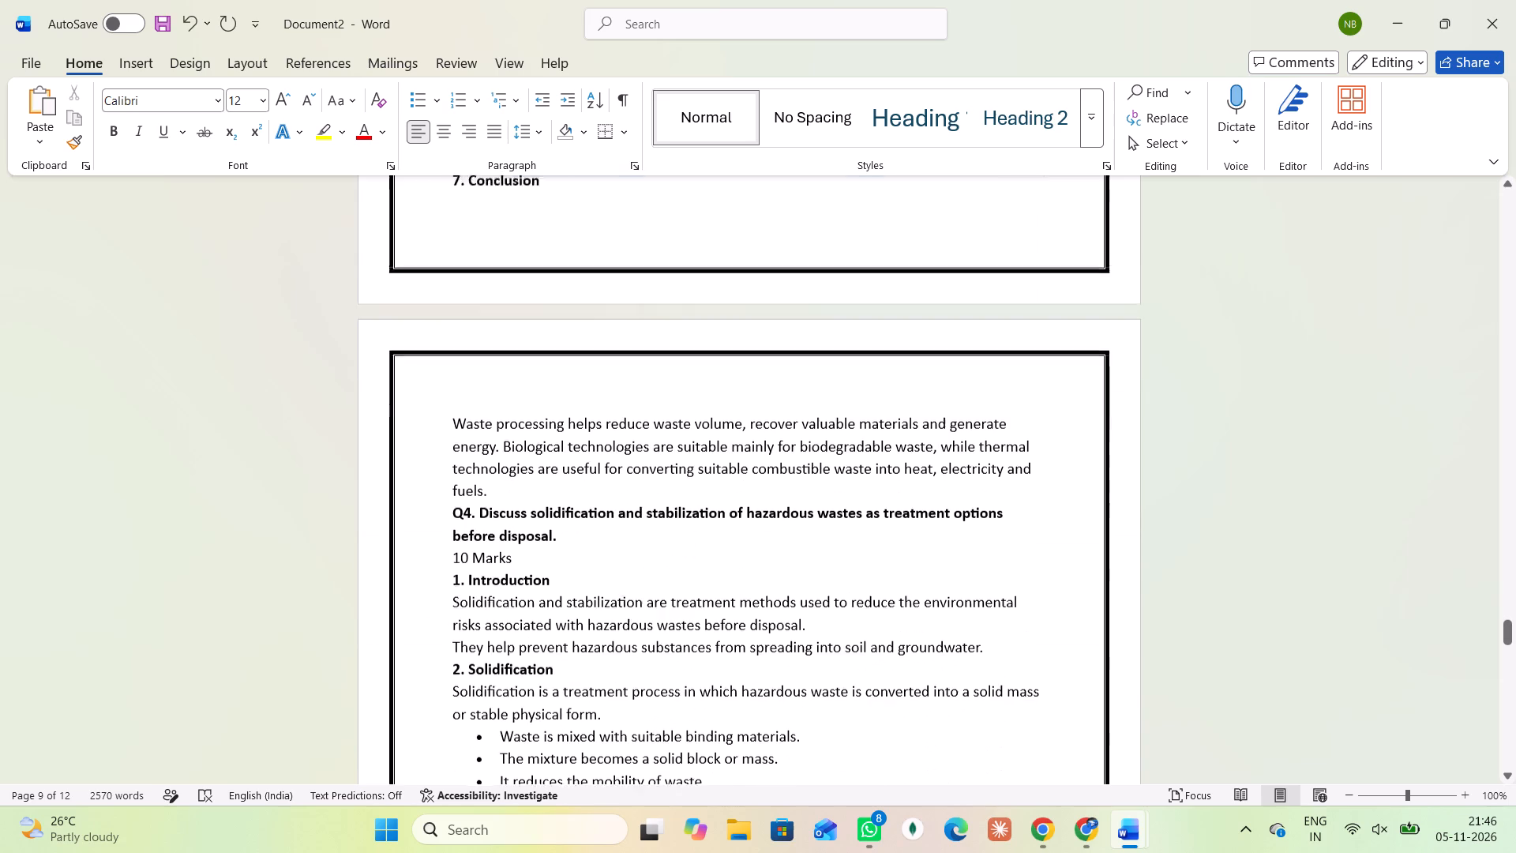
scroll(647, 540, "down", 1)
key("alt+Tab")
scroll(647, 540, "up", 2)
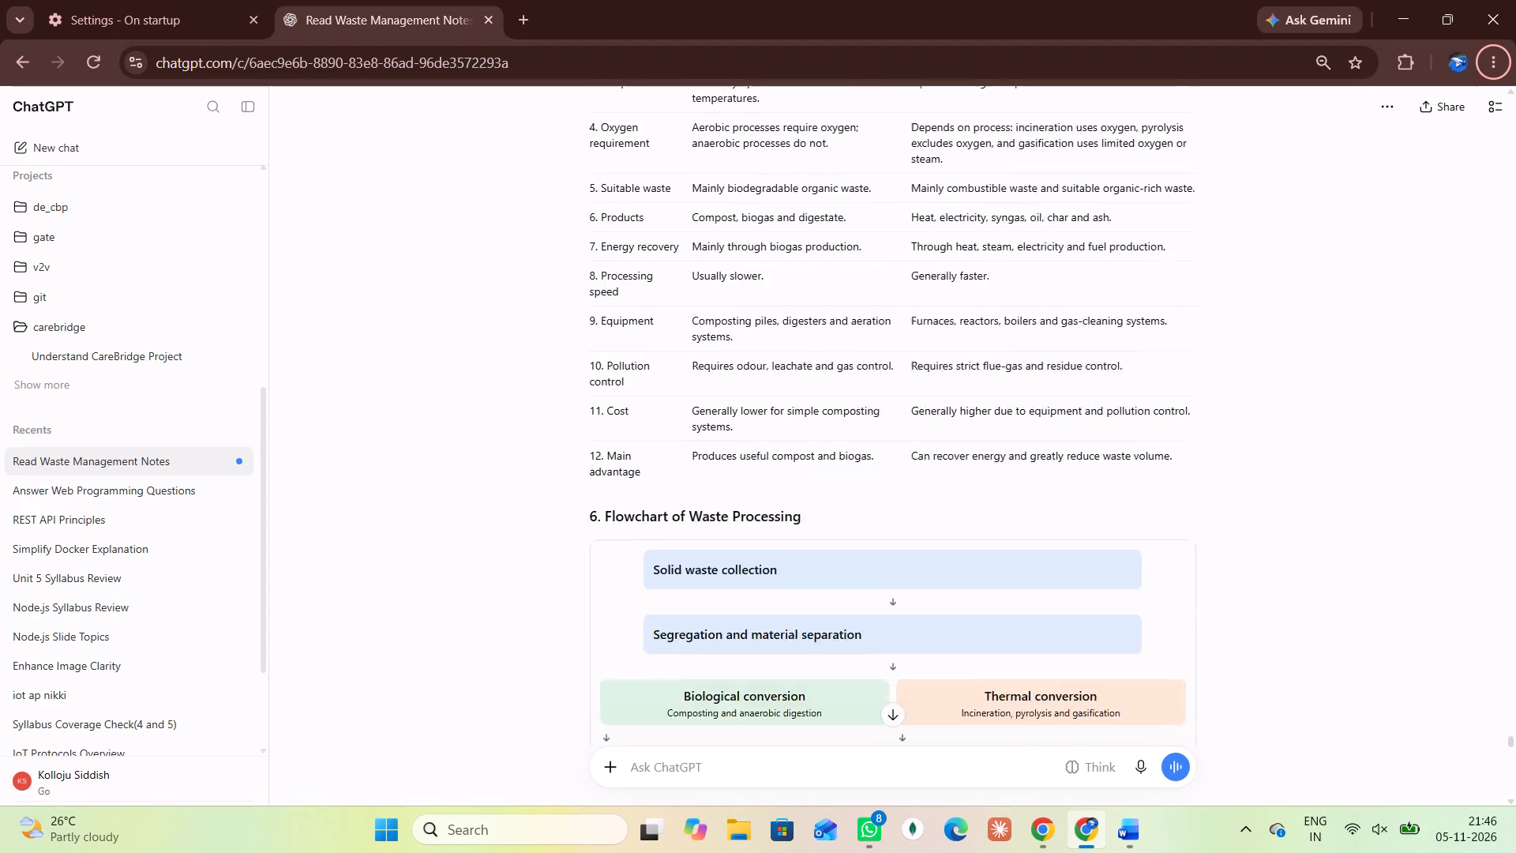
scroll(647, 540, "up", 3)
scroll(647, 540, "down", 4)
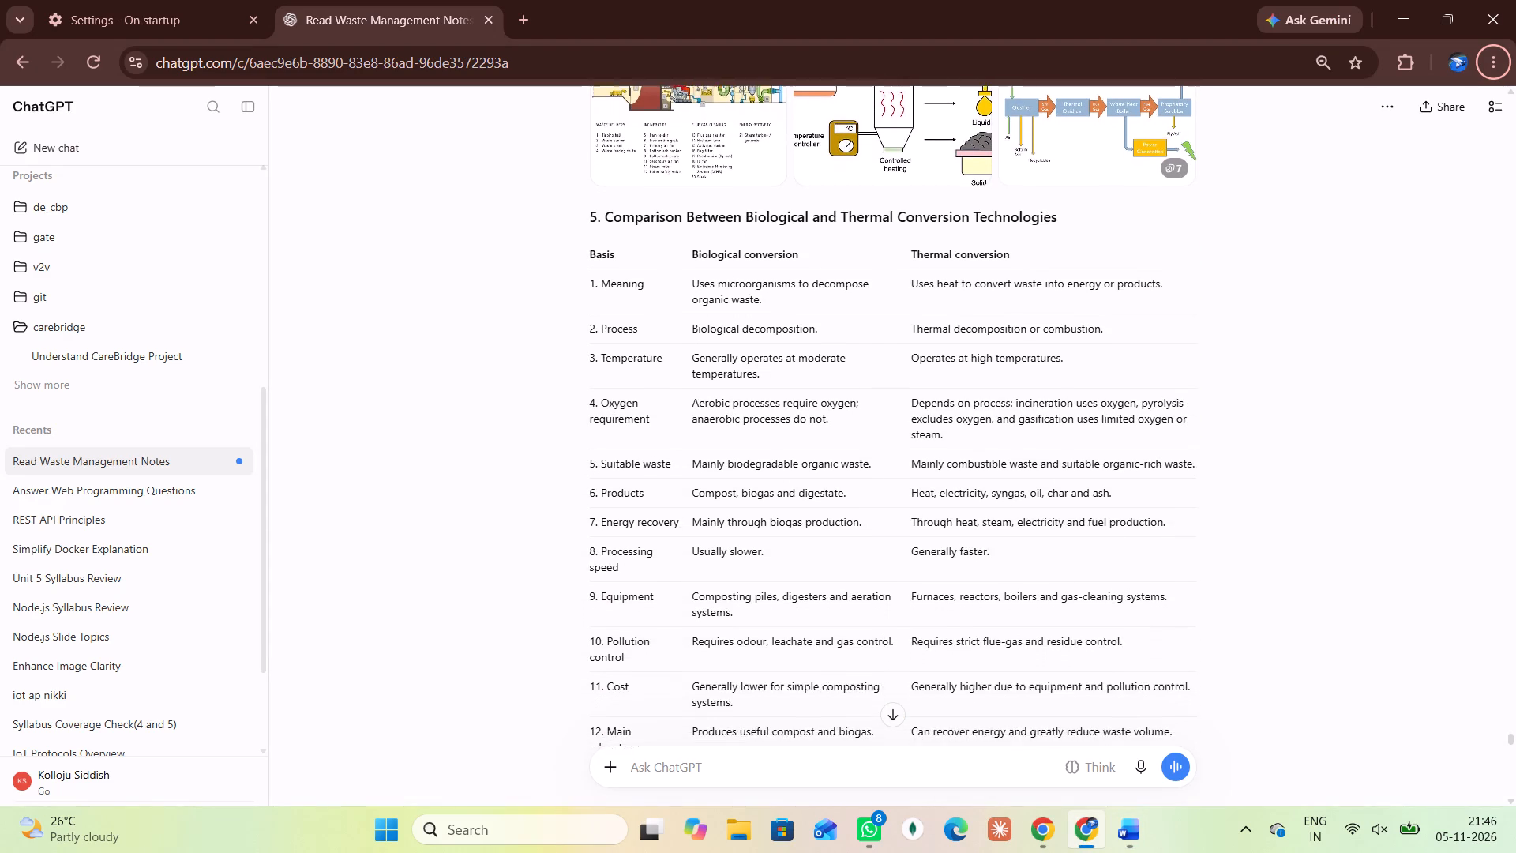
scroll(647, 540, "down", 1)
key("shift+super+s")
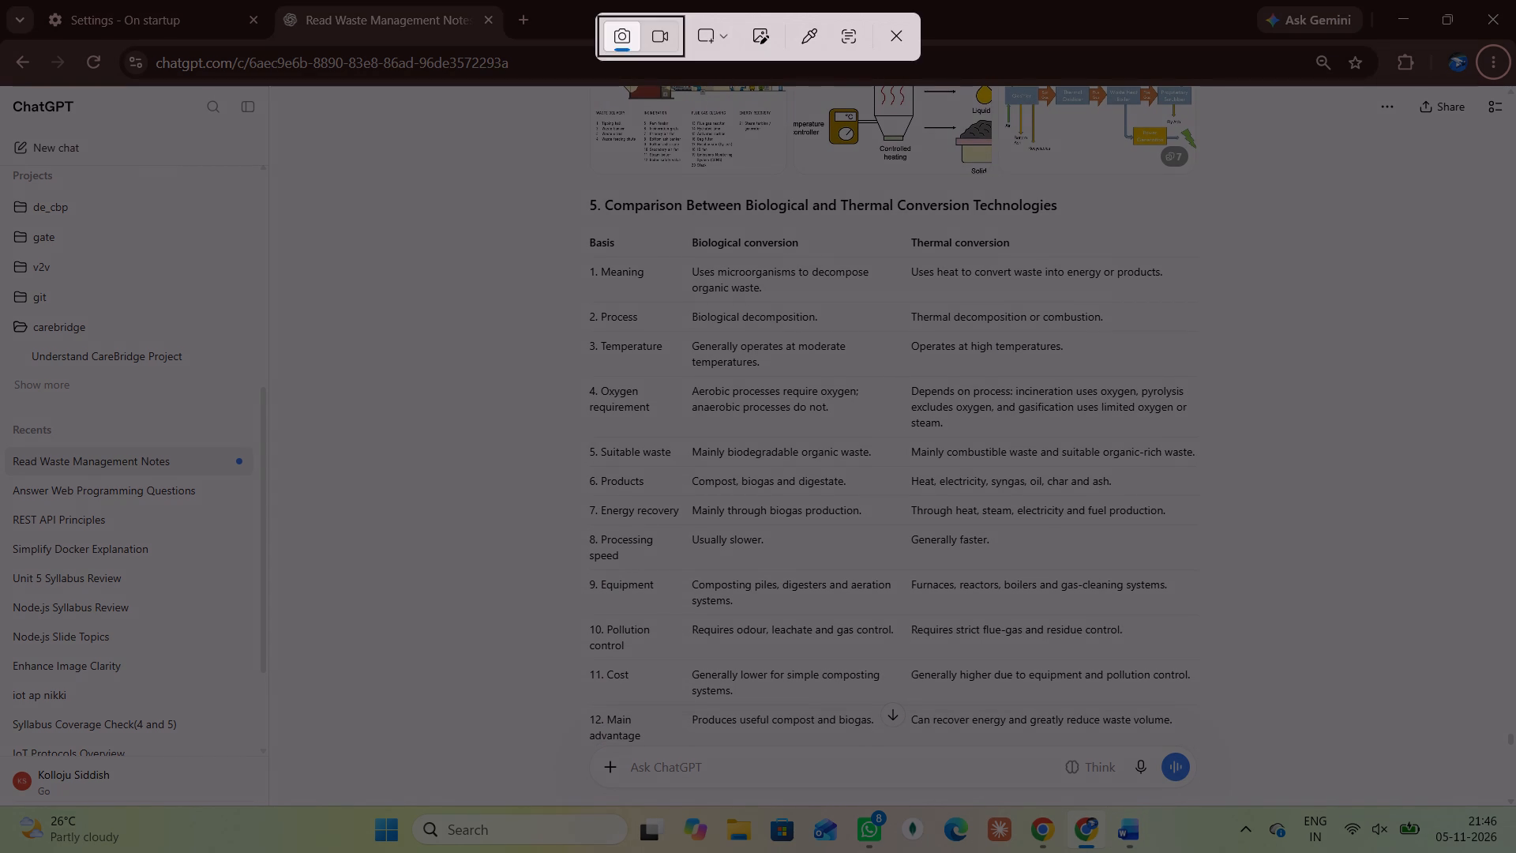
left_click_drag(578, 193, 1168, 582)
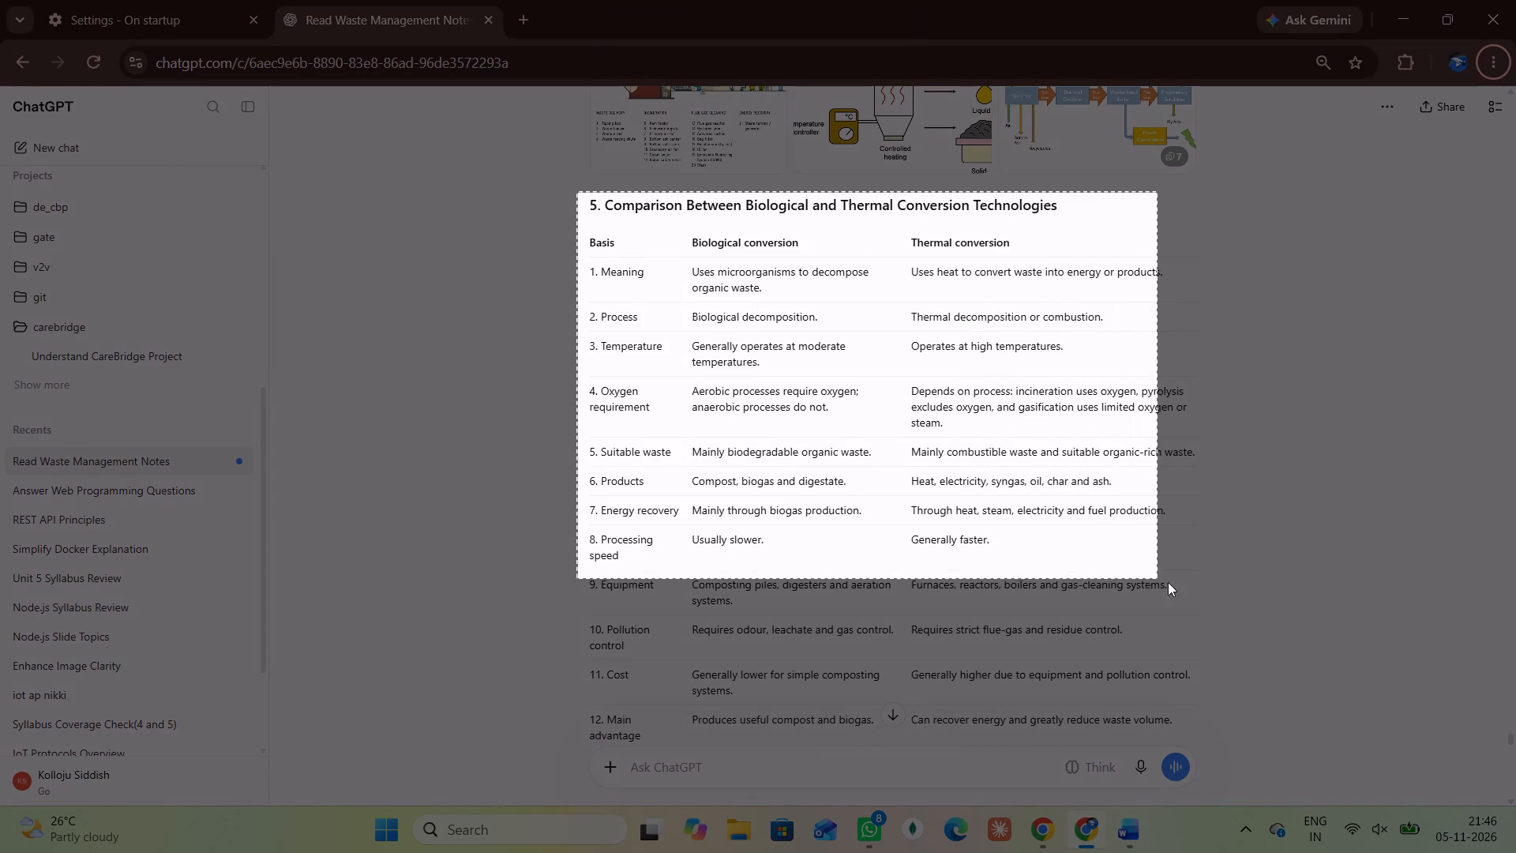
left_click_drag(1168, 582, 1212, 569)
In Word, replace the section 5 comparison heading and its whole table with the captured screenshot of rows 1 to 8.
key("alt+Tab")
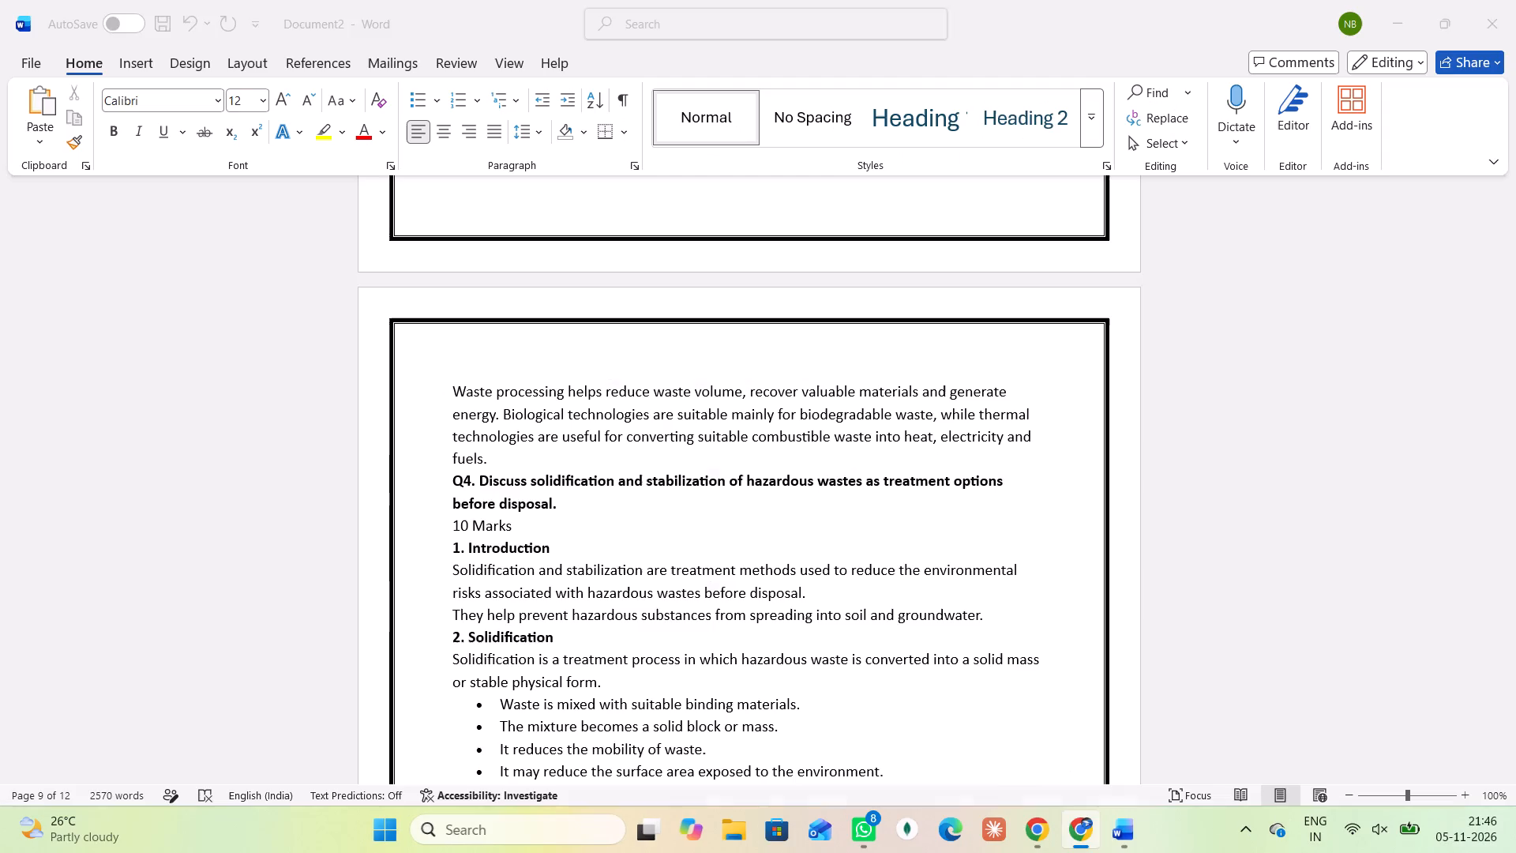
scroll(739, 478, "up", 4)
scroll(501, 457, "up", 1)
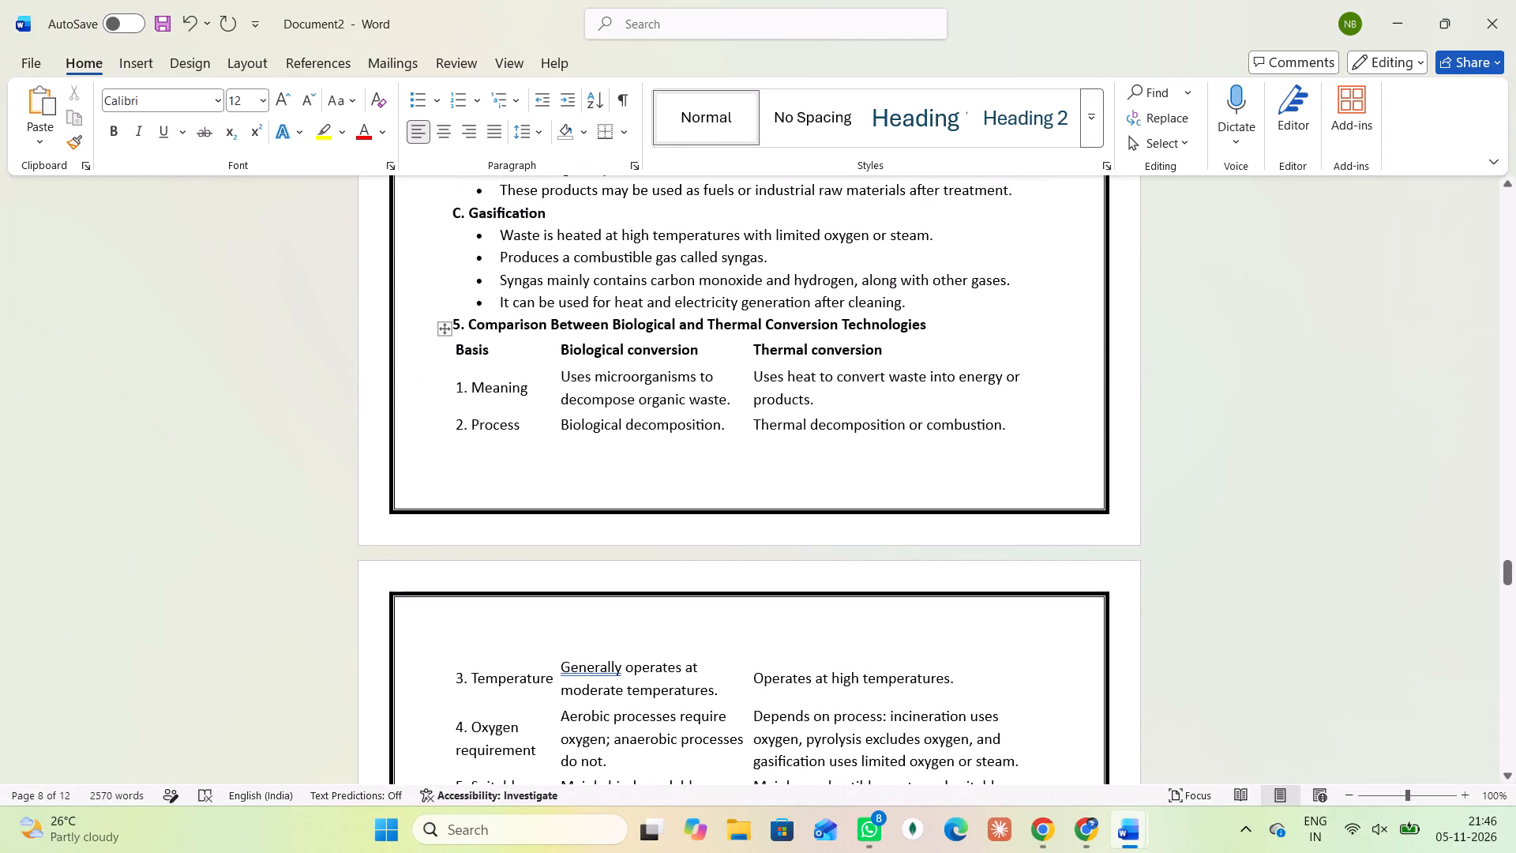
left_click_drag(452, 324, 931, 806)
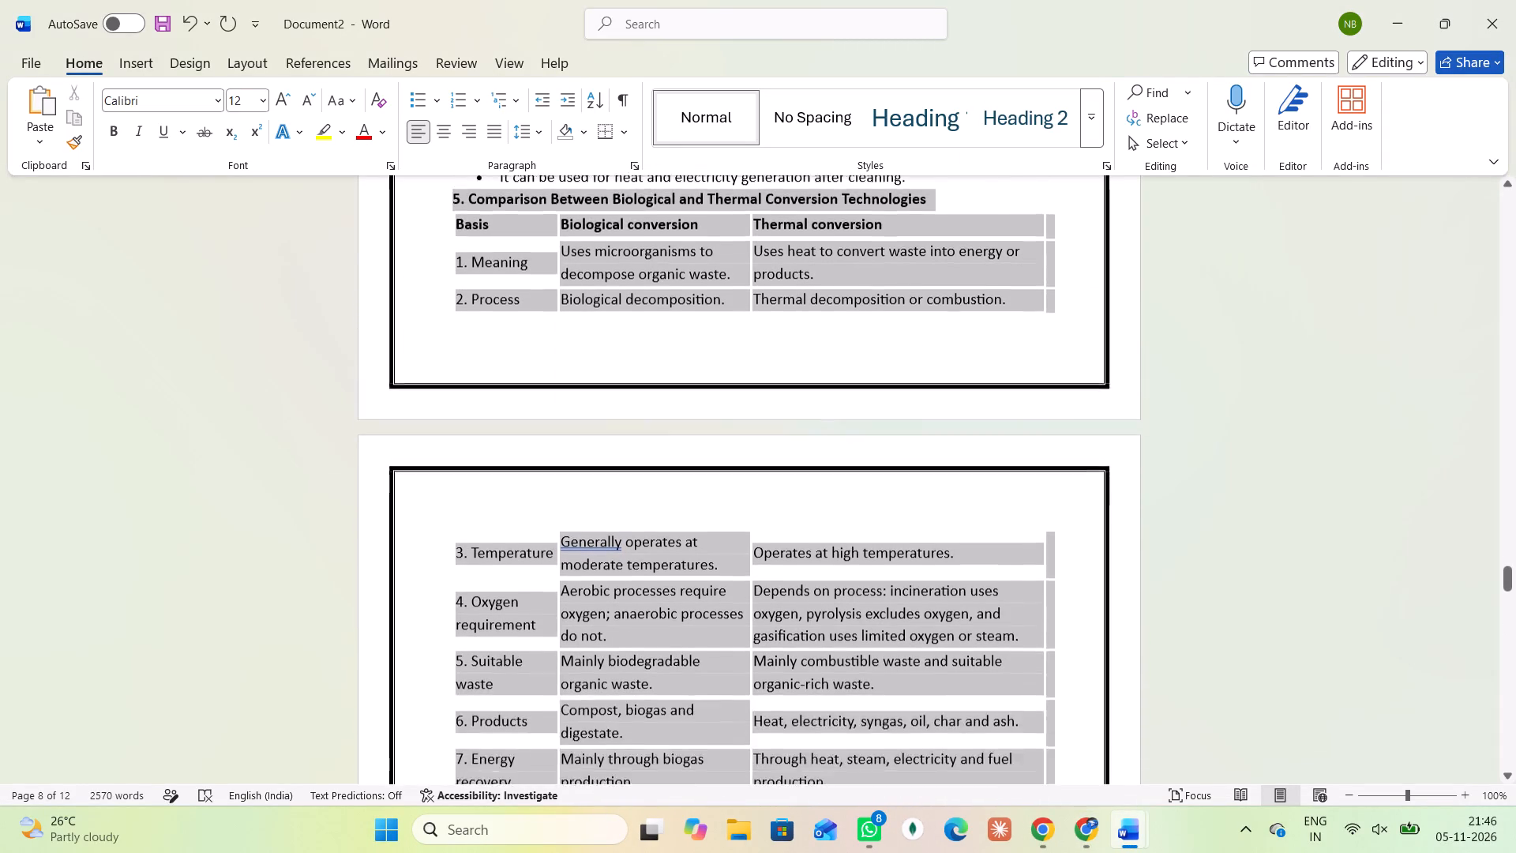
left_click_drag(931, 806, 982, 700)
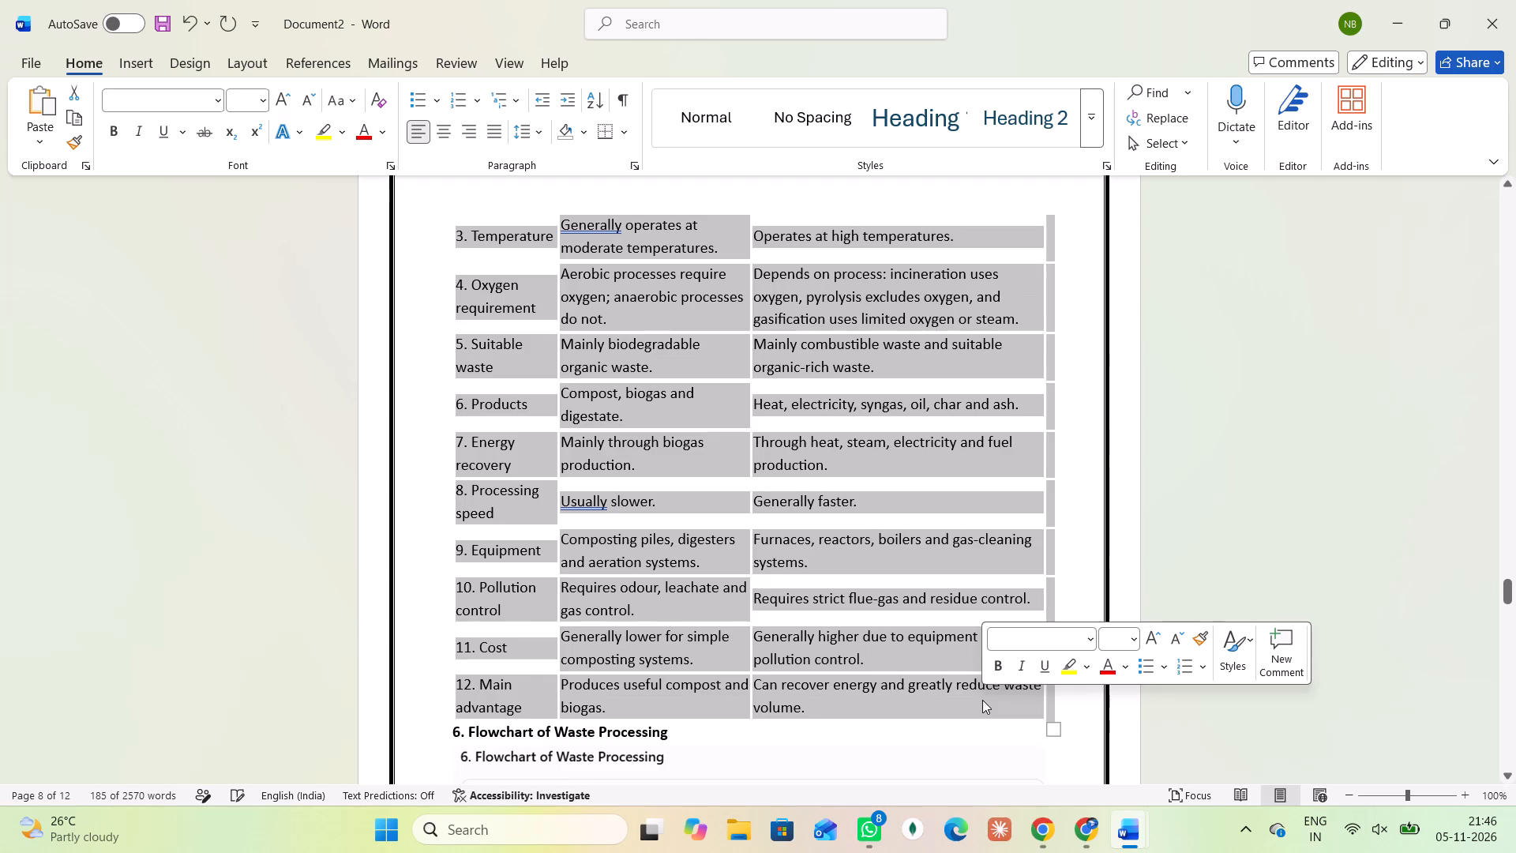
key("BackSpace")
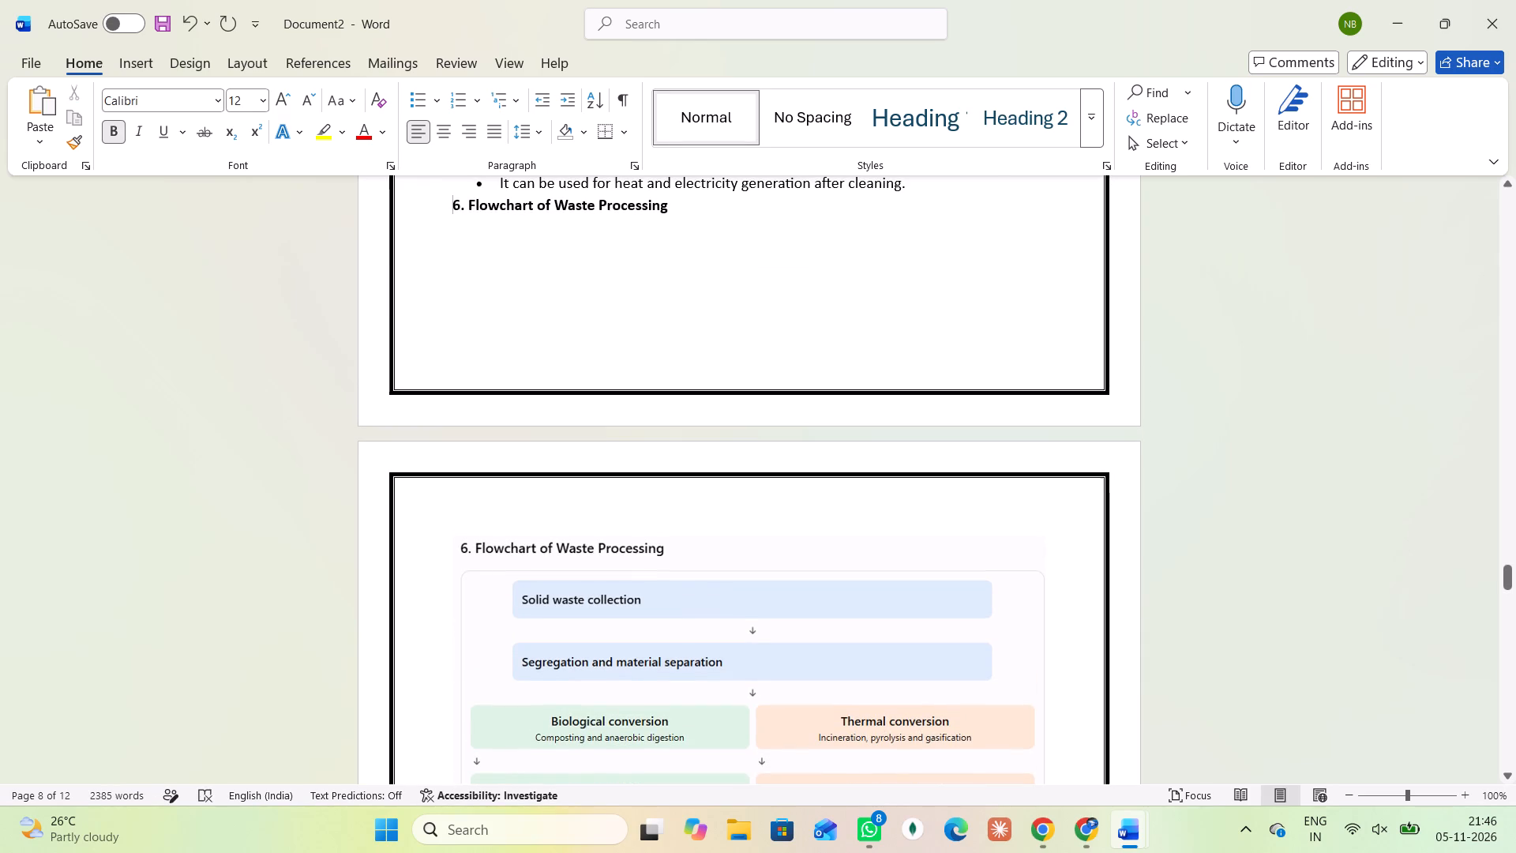
key("ctrl+v")
Return to ChatGPT and capture the comparison table's rows 9 to 12, Equipment through Main advantage, as a screenshot.
key("alt+Tab")
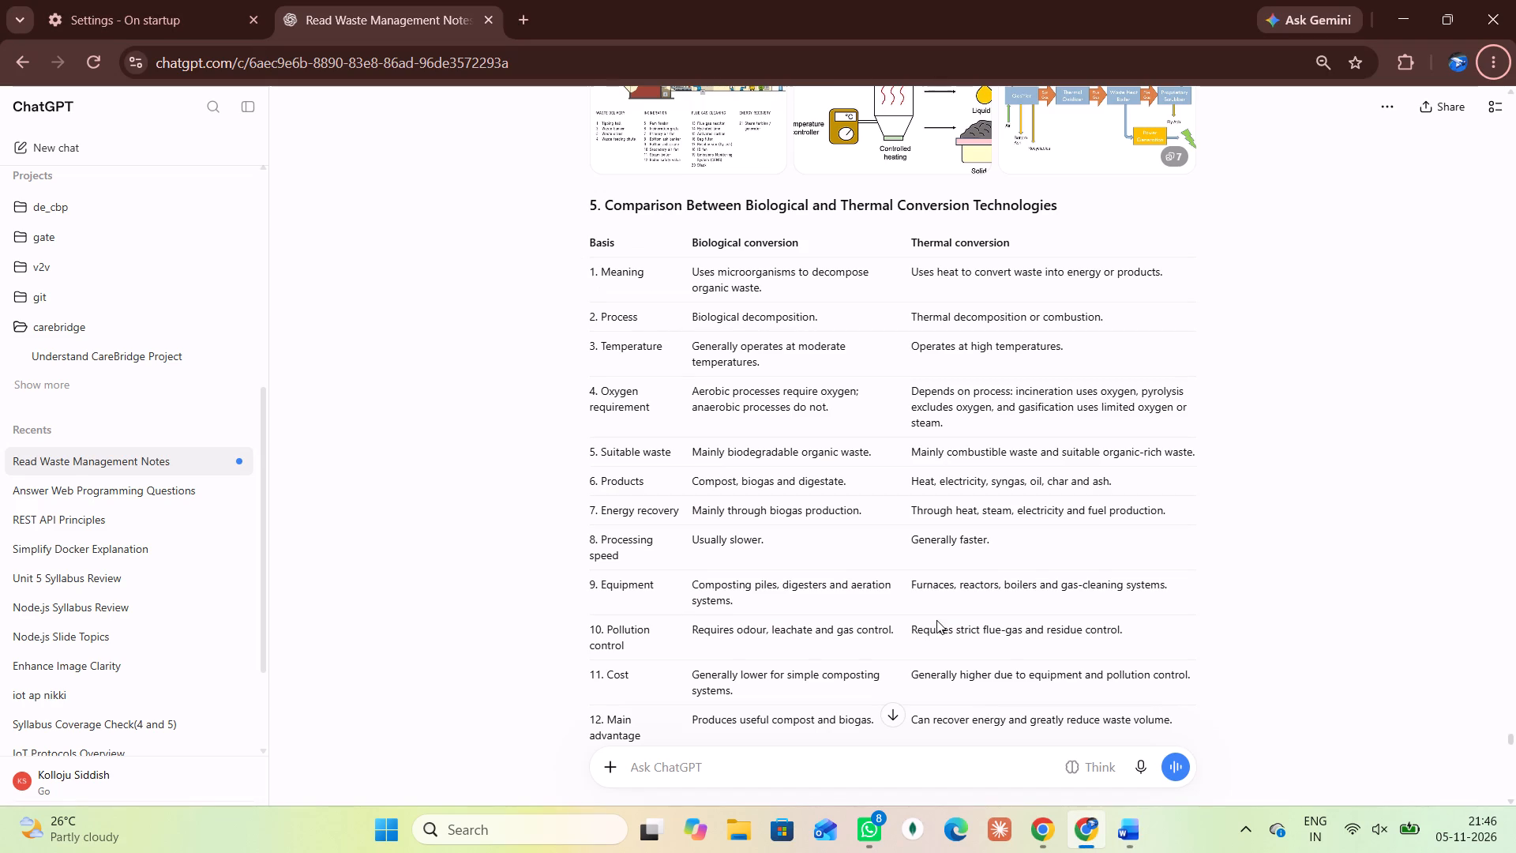
scroll(936, 620, "down", 1)
key("alt+Tab")
key("alt+Tab")
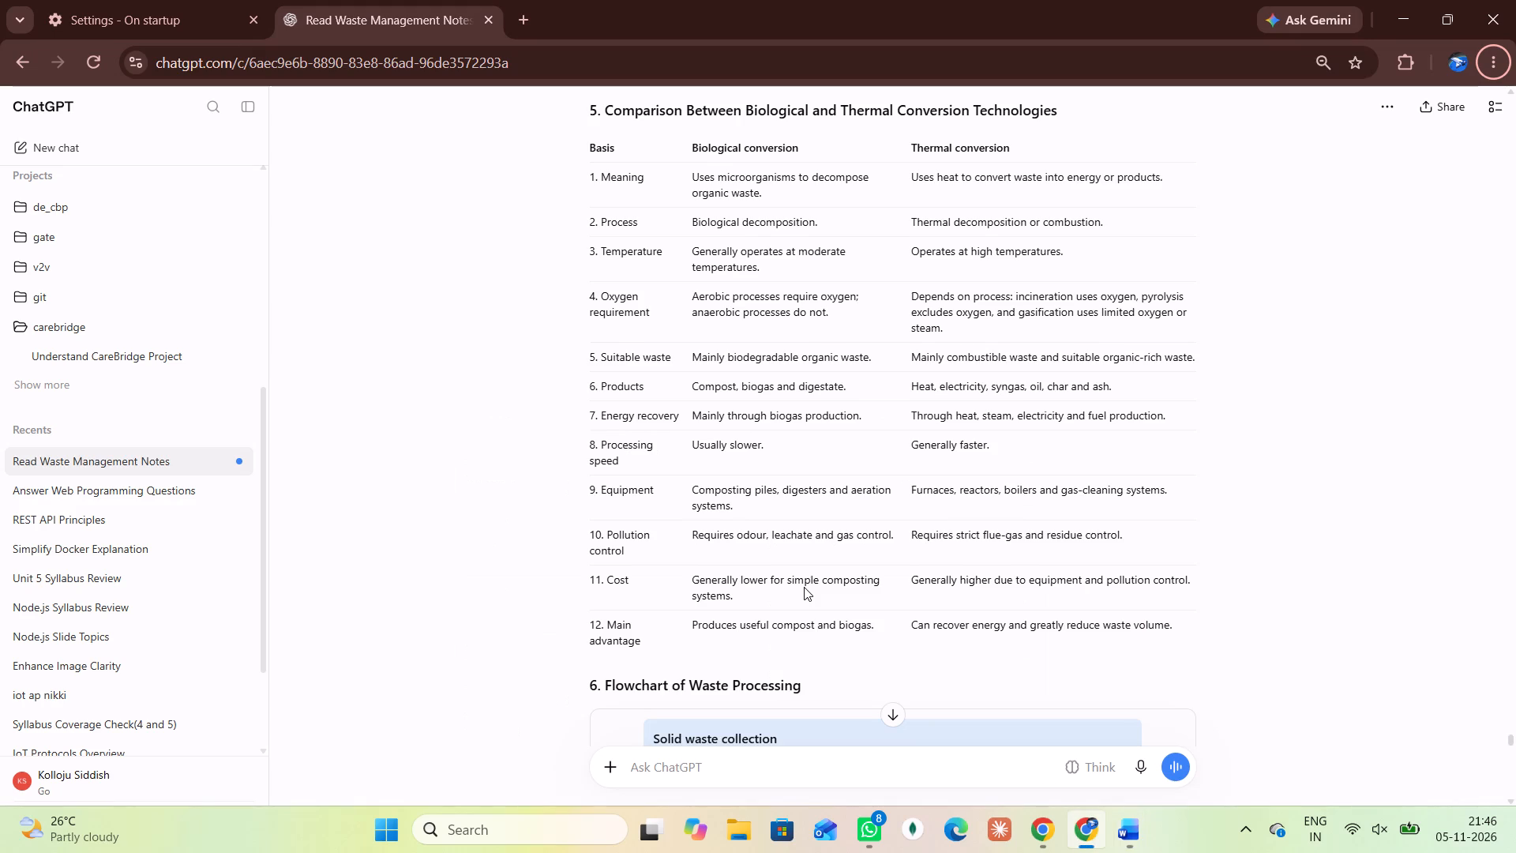
scroll(804, 587, "down", 2)
key("shift+super+s")
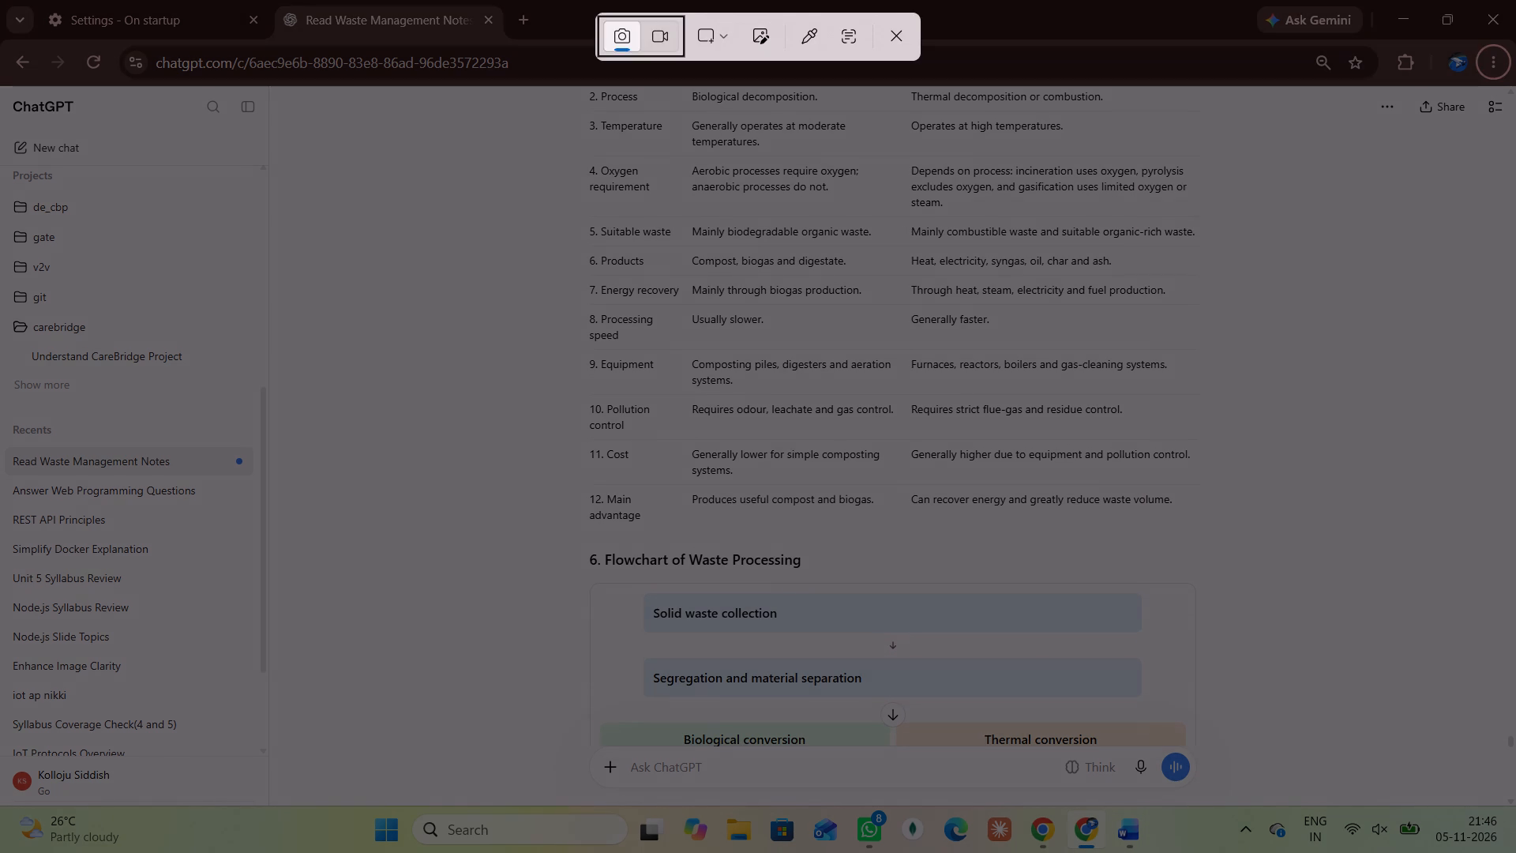
left_click_drag(584, 348, 1218, 539)
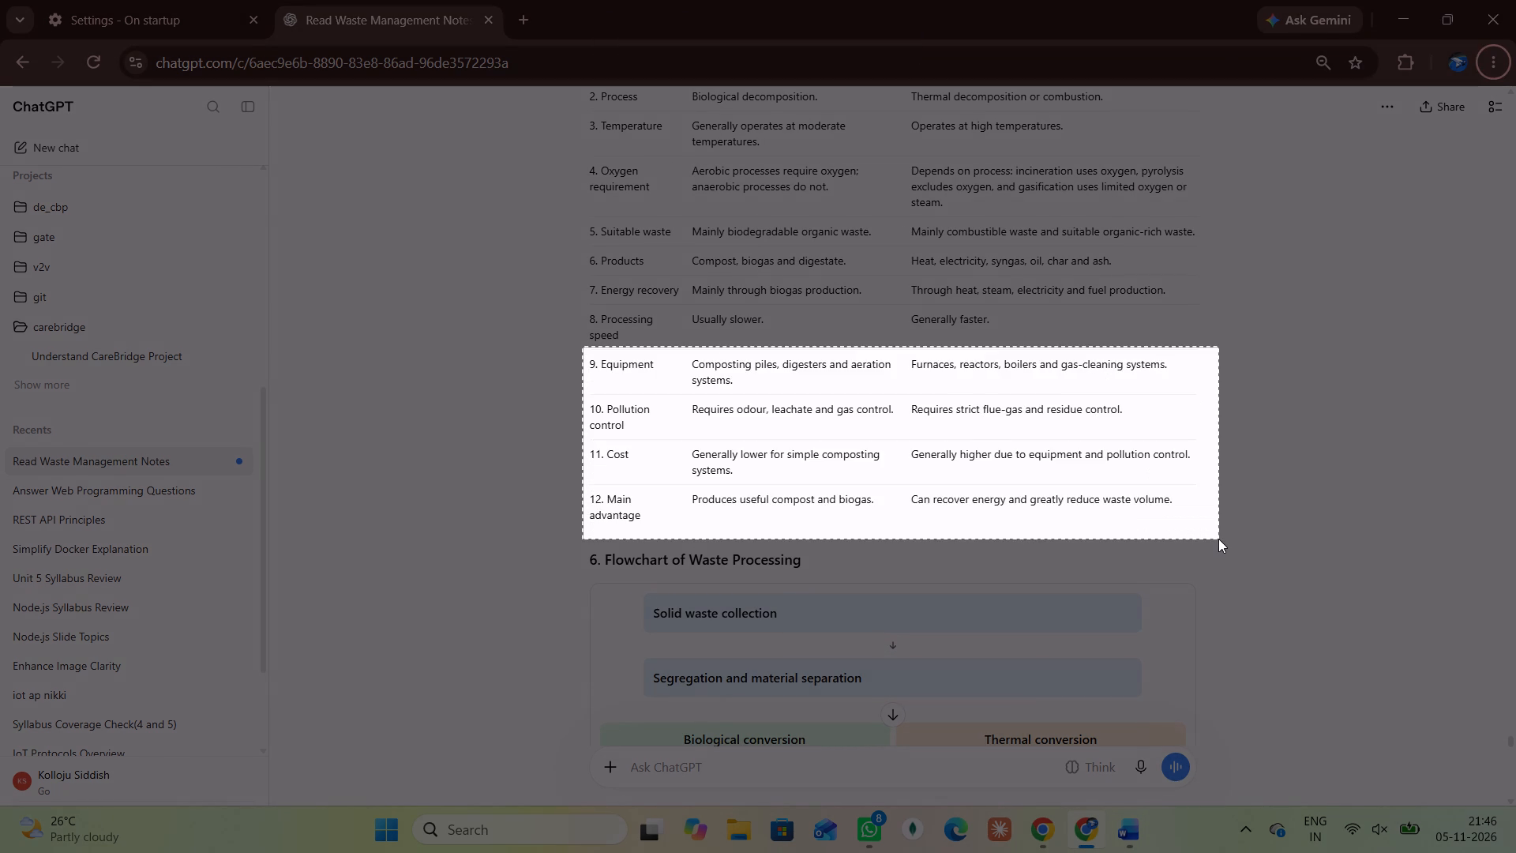
left_click_drag(1218, 539, 1210, 528)
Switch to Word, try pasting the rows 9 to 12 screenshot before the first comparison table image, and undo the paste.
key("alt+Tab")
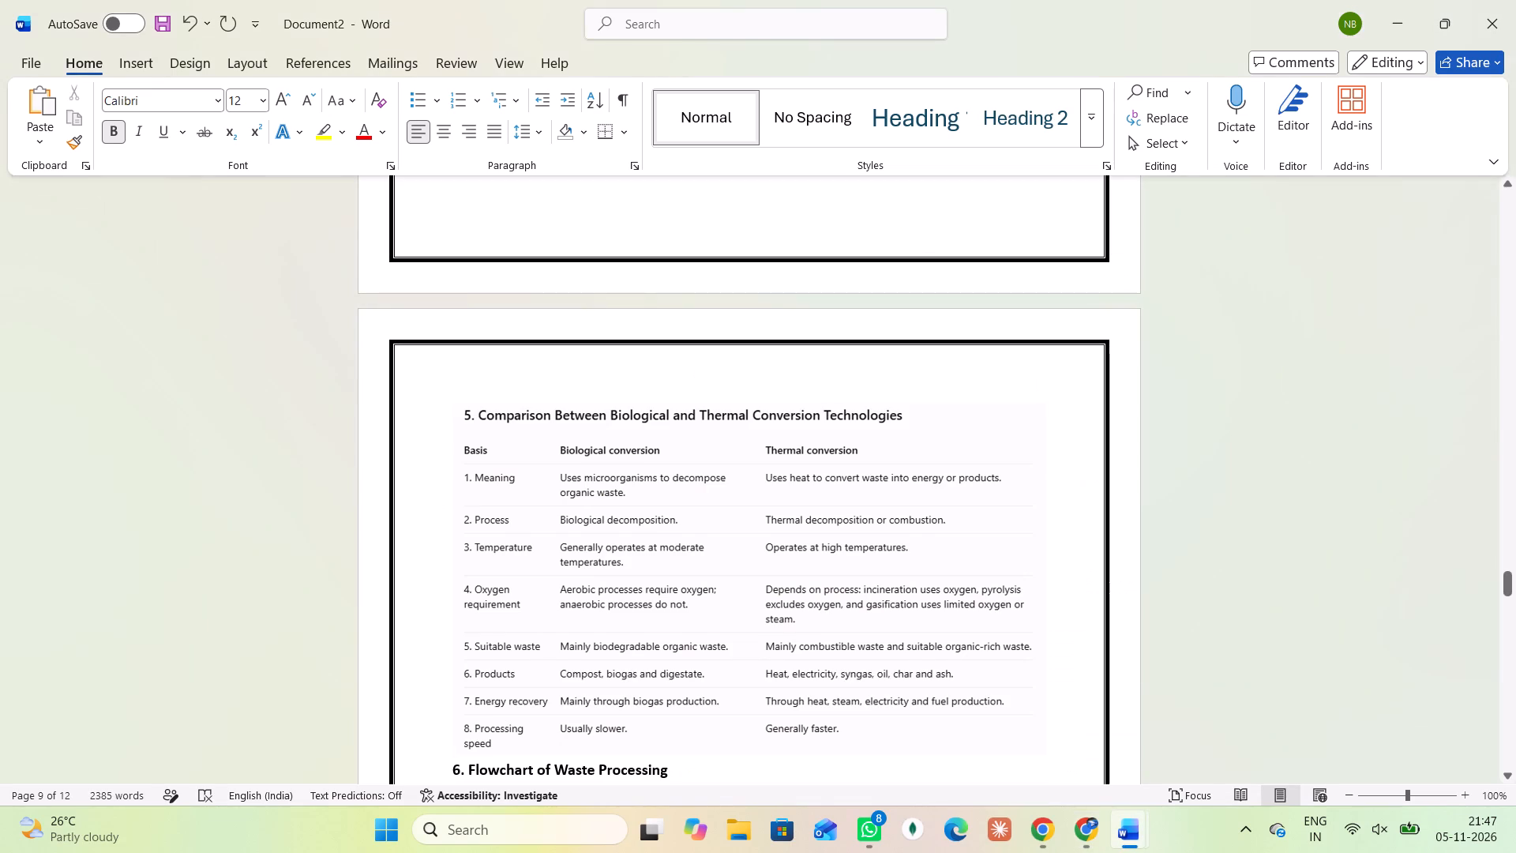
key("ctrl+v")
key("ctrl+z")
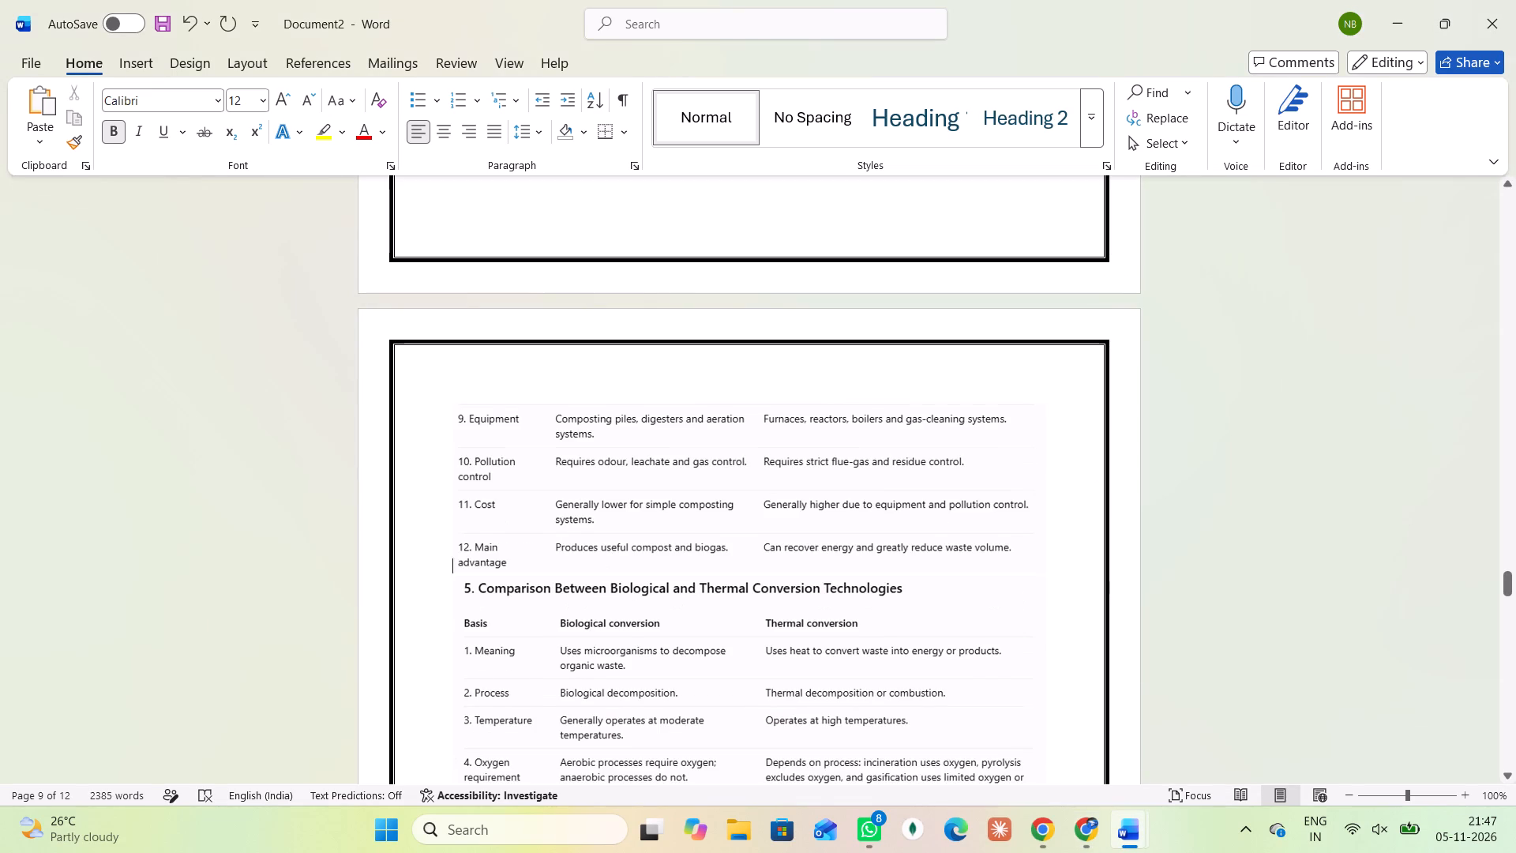
Paste the rows 9 to 12 screenshot directly below the rows 1 to 8 image, above the section 6 flowchart heading.
key("Down")
left_click(974, 601, "ctrl")
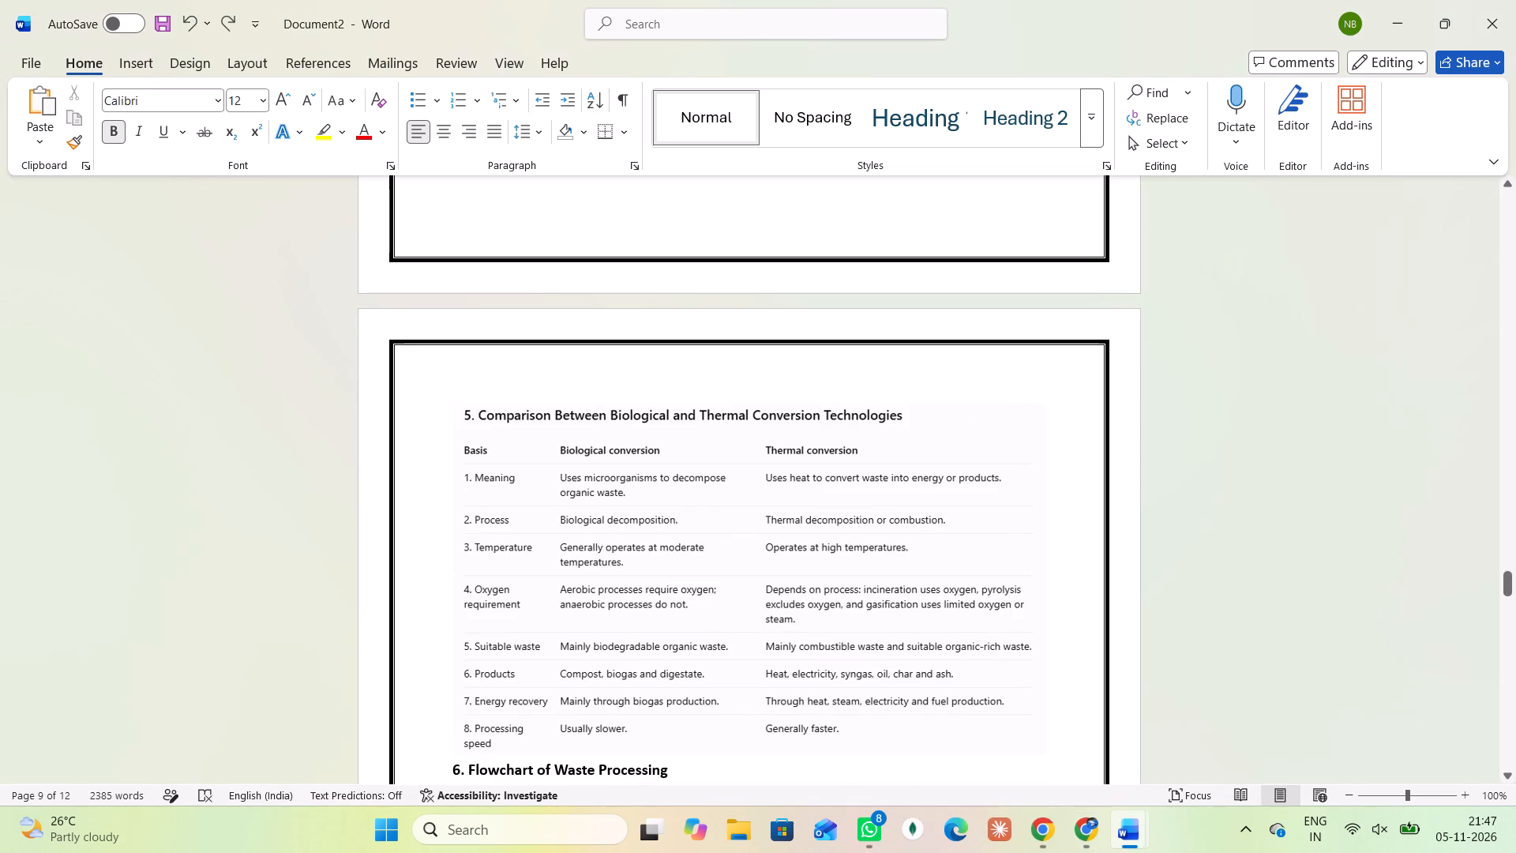
key("ctrl+v")
scroll(866, 516, "down", 2)
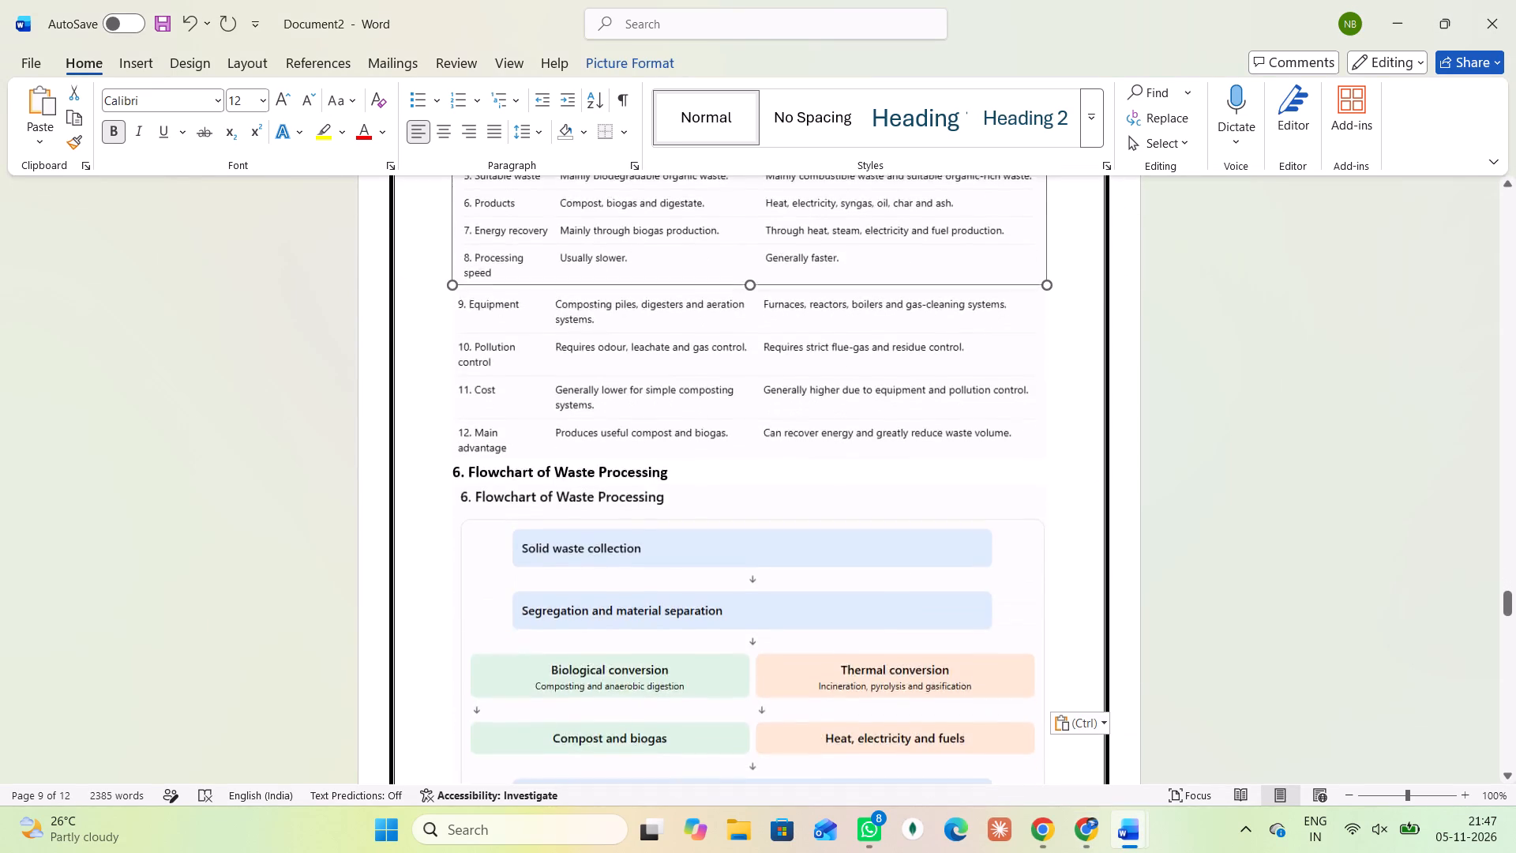
Switch to ChatGPT, enlarge the Cement-Based Treatment process diagram, capture it as a screenshot, and close the enlarged view.
scroll(866, 516, "down", 3)
key("alt+Tab")
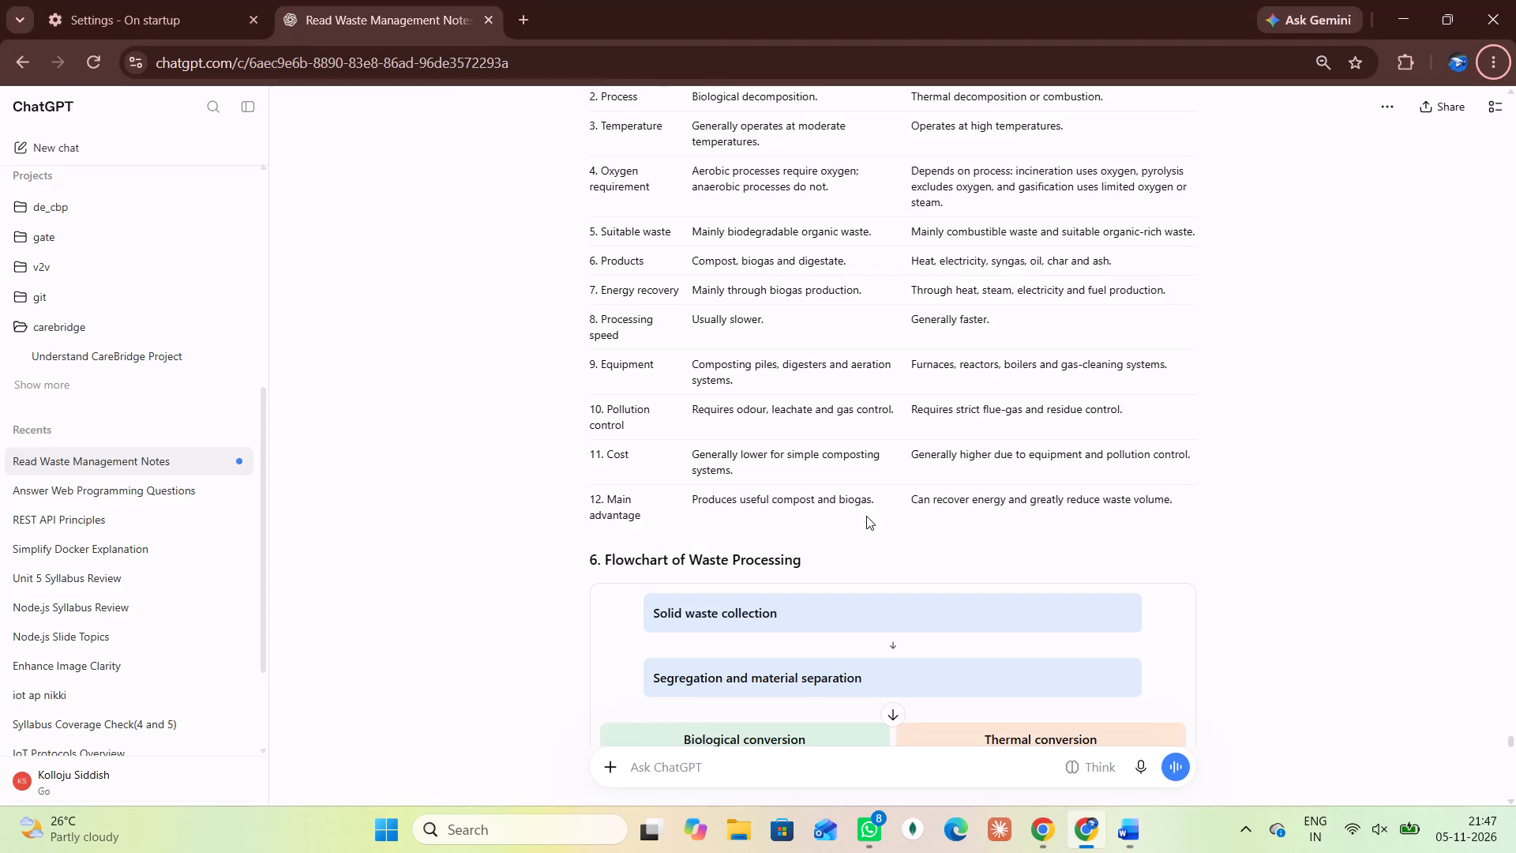
scroll(866, 516, "down", 8)
scroll(866, 516, "up", 1)
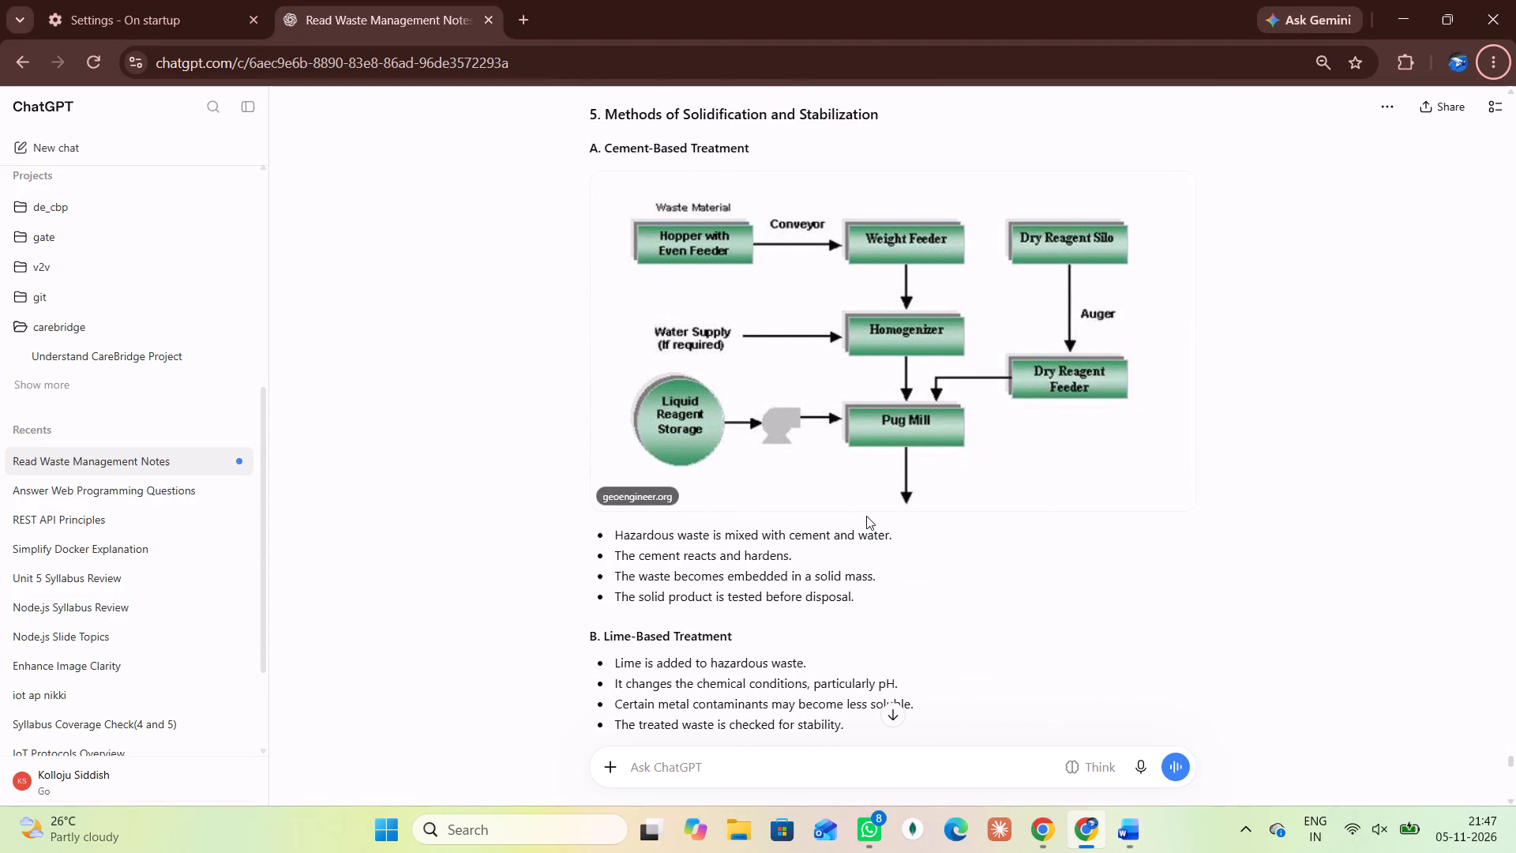
scroll(866, 516, "up", 1)
left_click(889, 472)
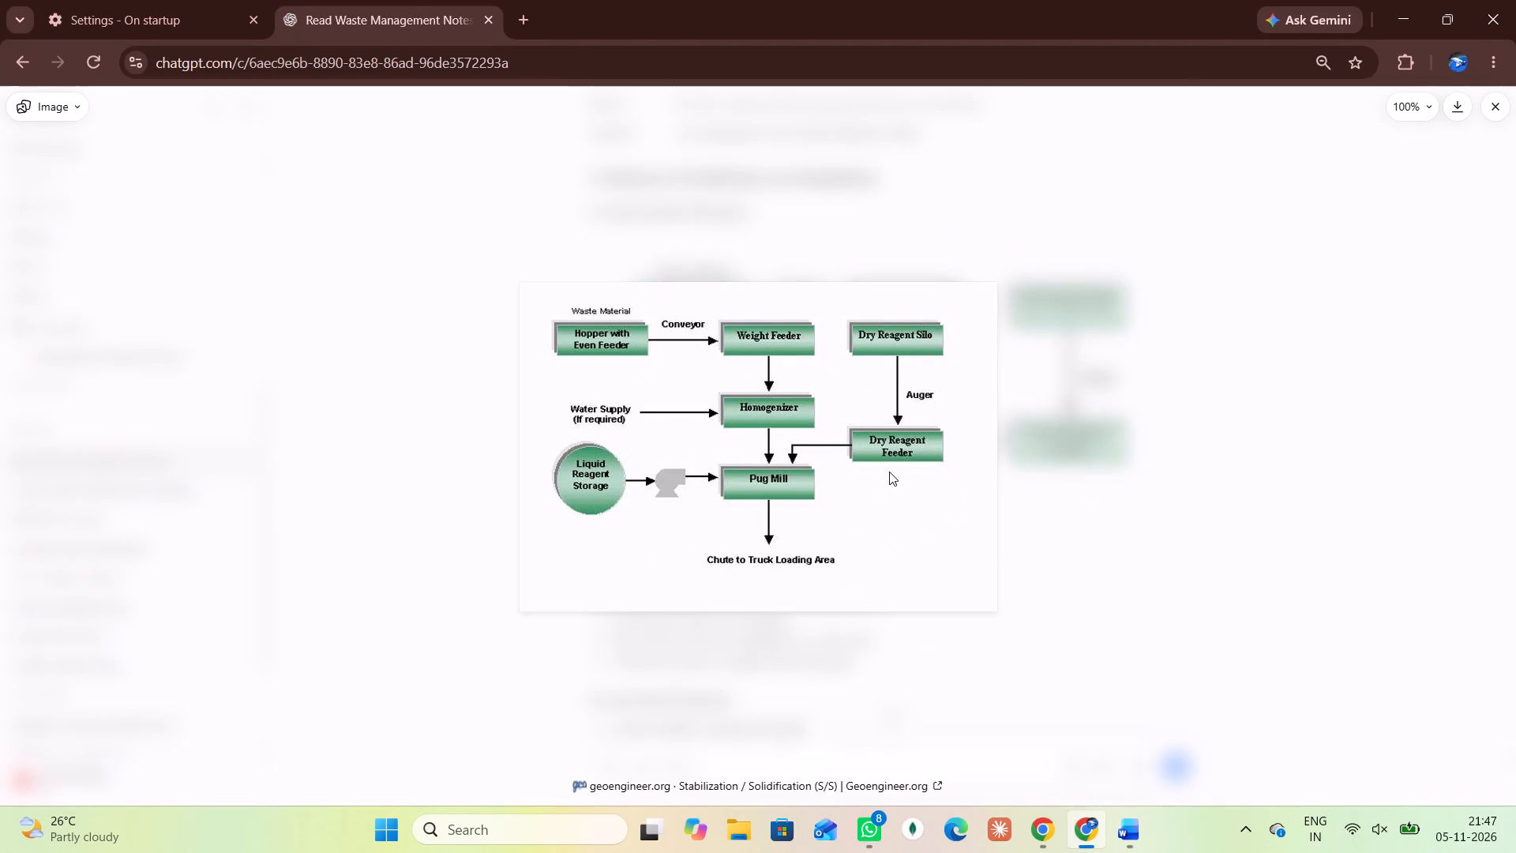
key("shift+super+s")
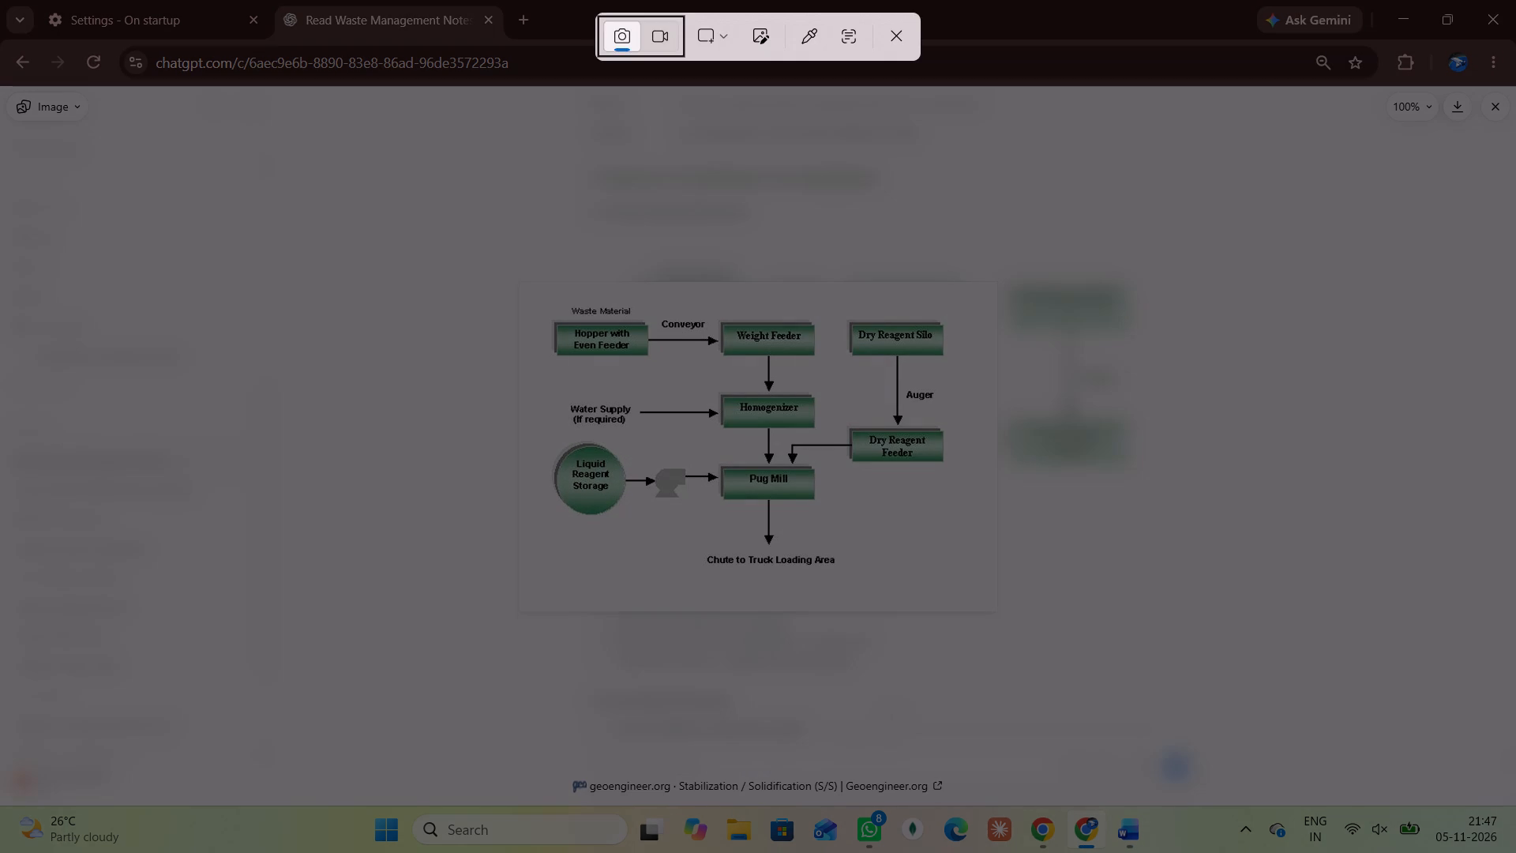
left_click_drag(518, 284, 1045, 659)
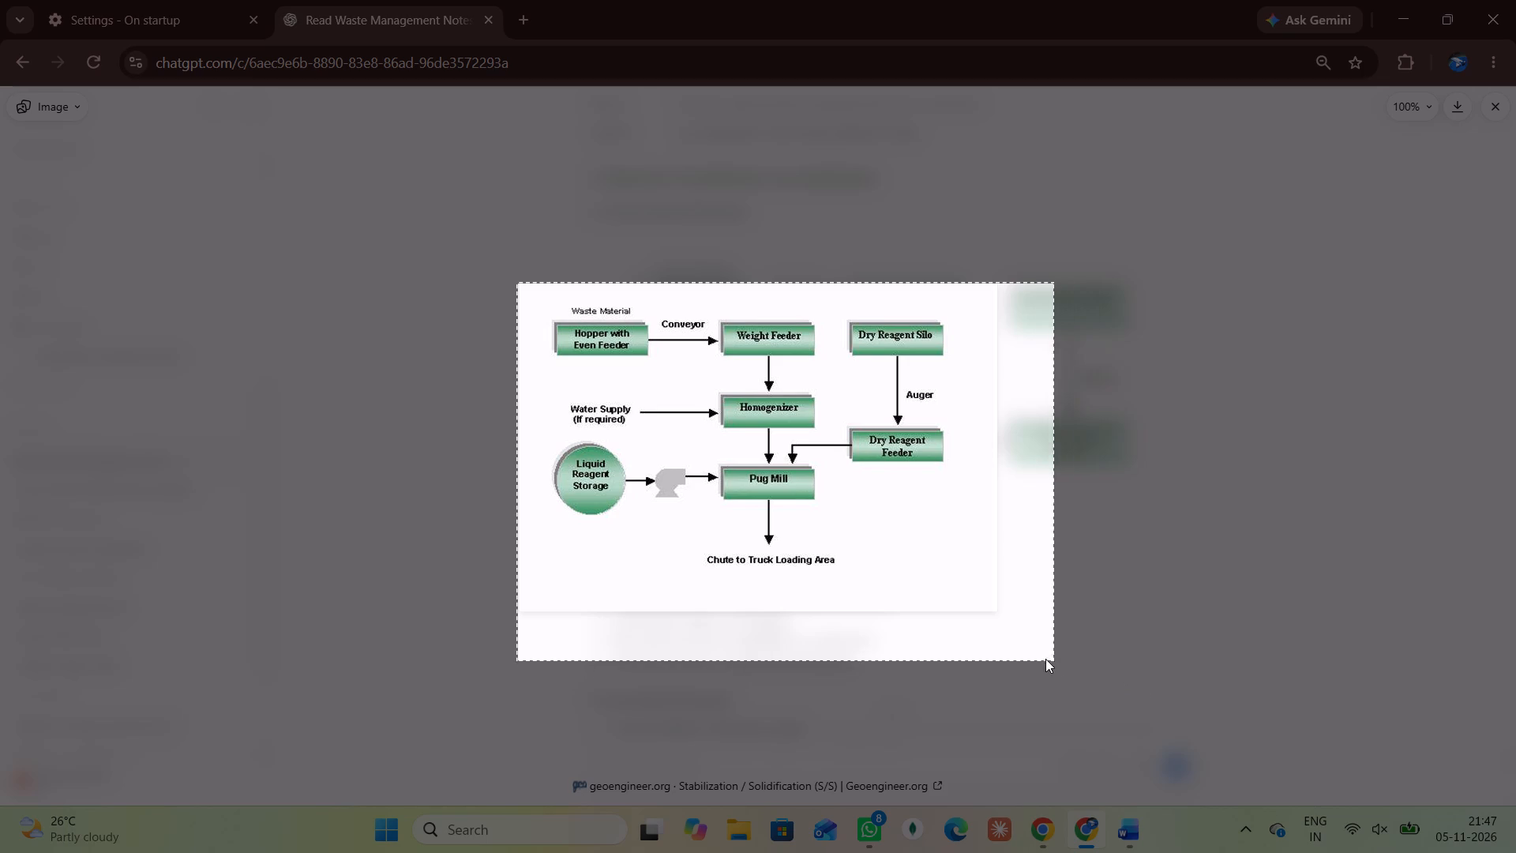
left_click_drag(1045, 659, 993, 613)
left_click(1233, 485)
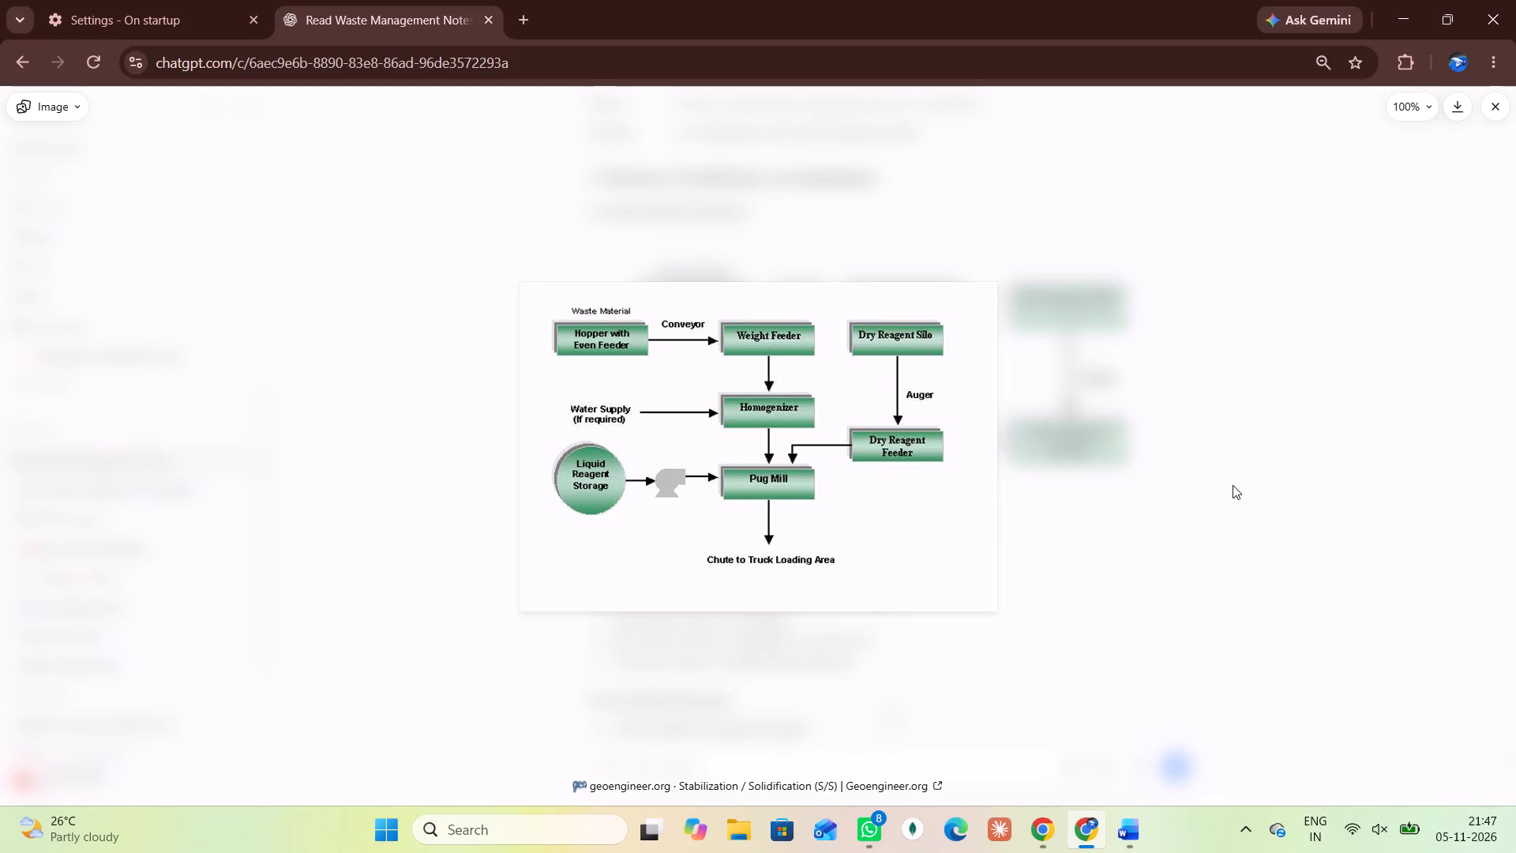
scroll(986, 516, "down", 1)
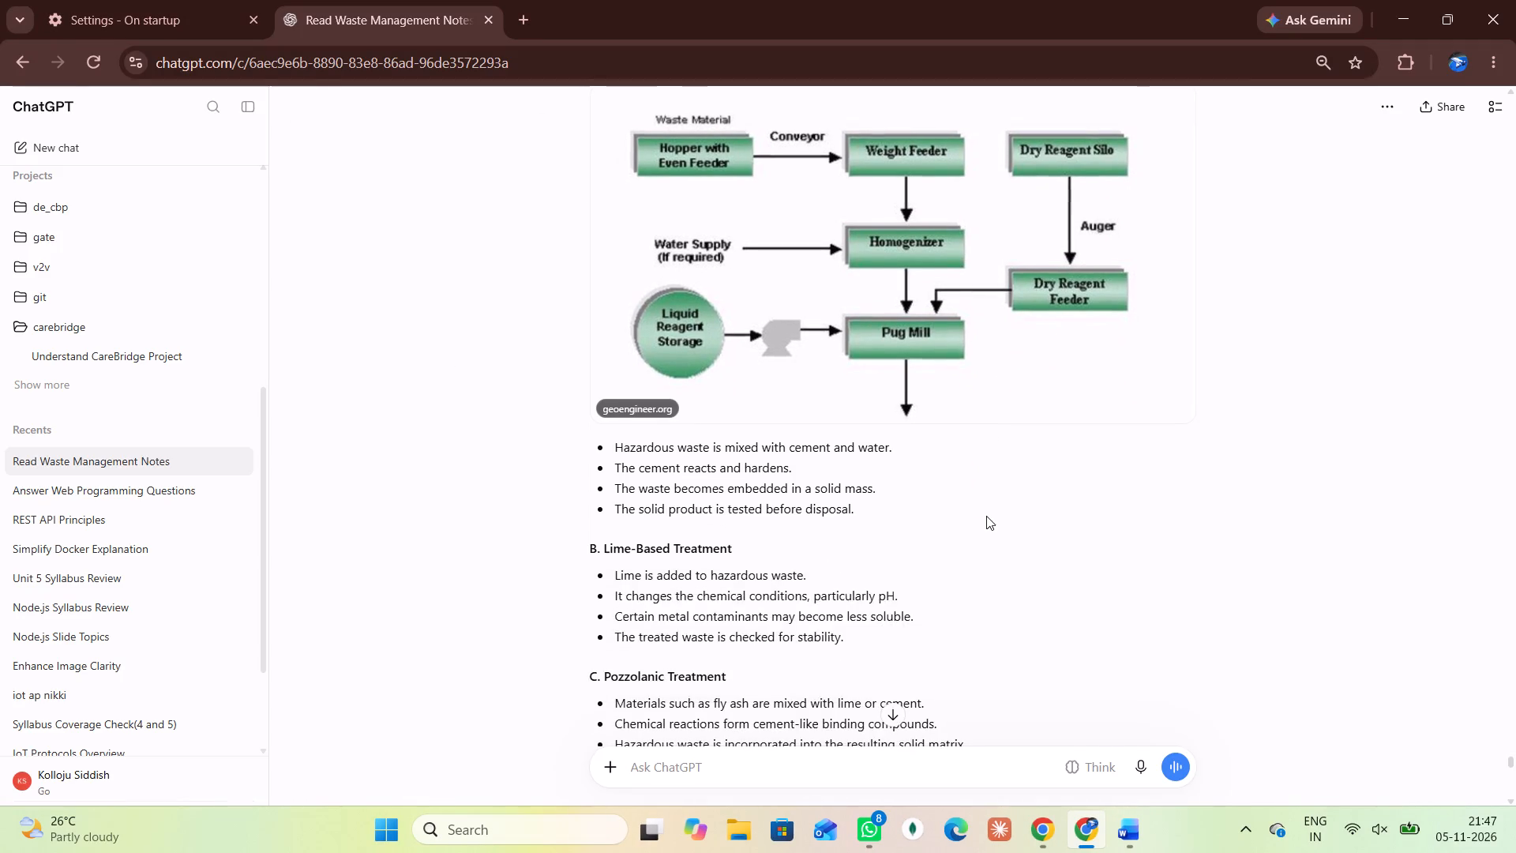
In Word, replace the two Geoengineer.org link lines under A. Cement-Based Treatment with the captured diagram.
key("alt+Tab")
scroll(986, 516, "down", 4)
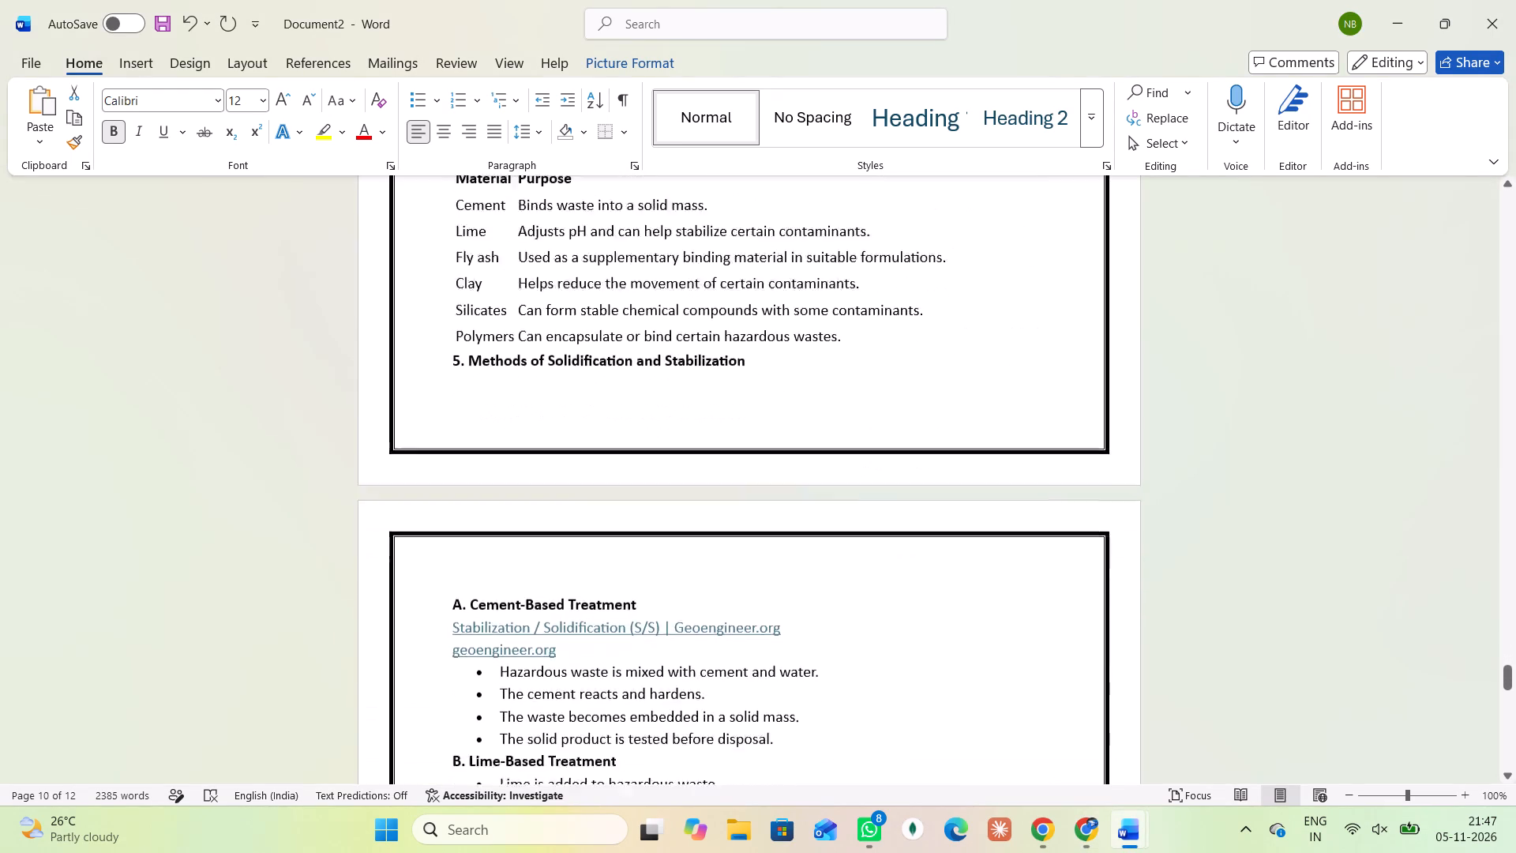
scroll(986, 516, "down", 1)
left_click_drag(593, 453, 444, 441)
key("ctrl+v")
key("alt+Tab")
scroll(689, 627, "down", 1)
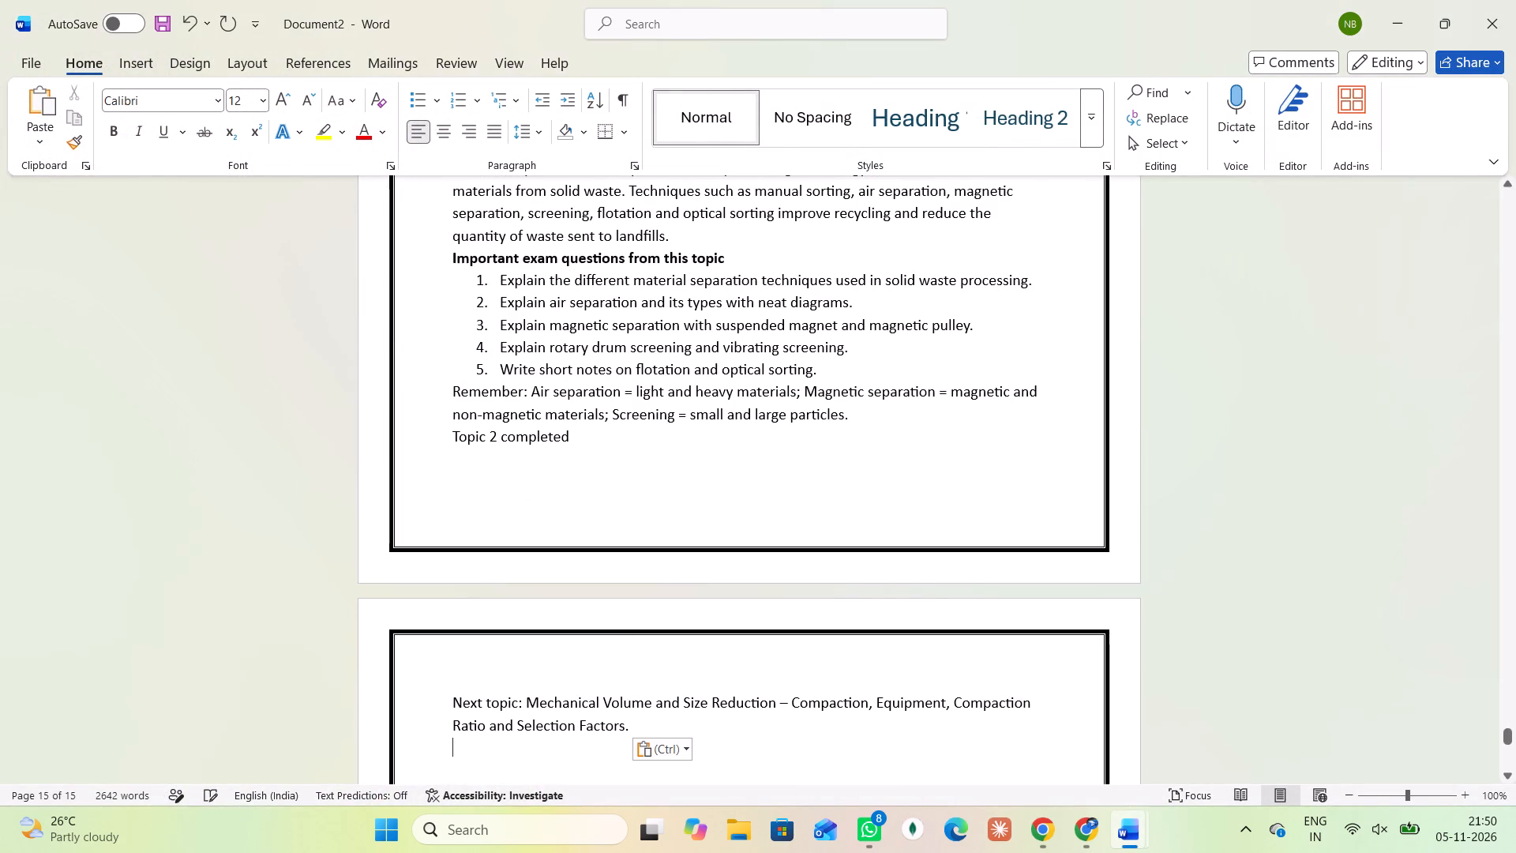
Delete the pasted text from "Important exam questions from this topic" through the closing next-topic paragraph.
right_click_drag(635, 733, 505, 305)
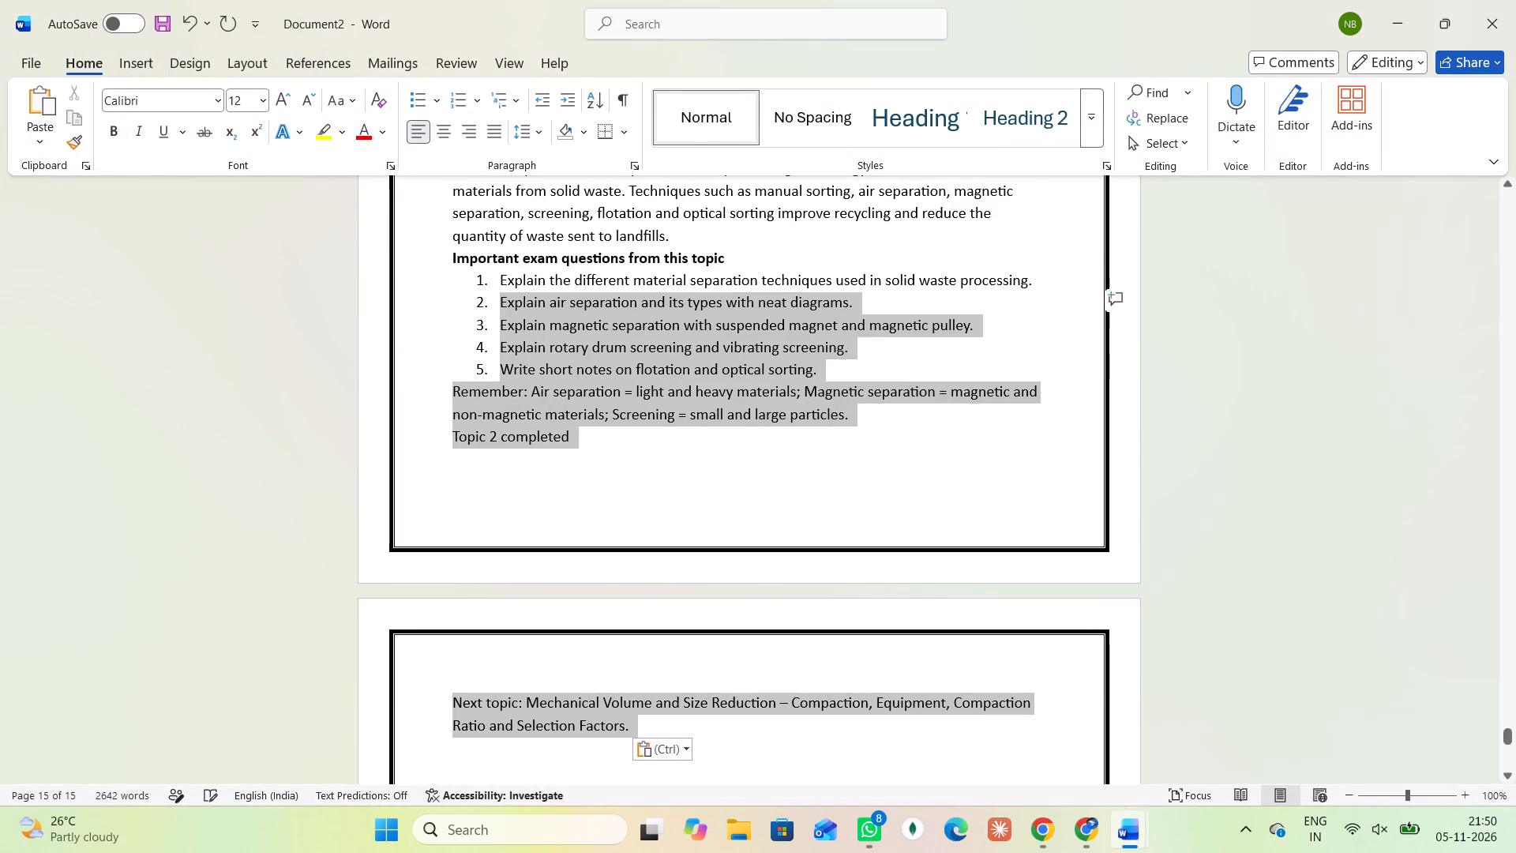
right_click_drag(505, 305, 451, 261)
key("BackSpace")
Delete the heading "9. Comparison of Material Separation Techniques" together with its table.
scroll(451, 261, "up", 1)
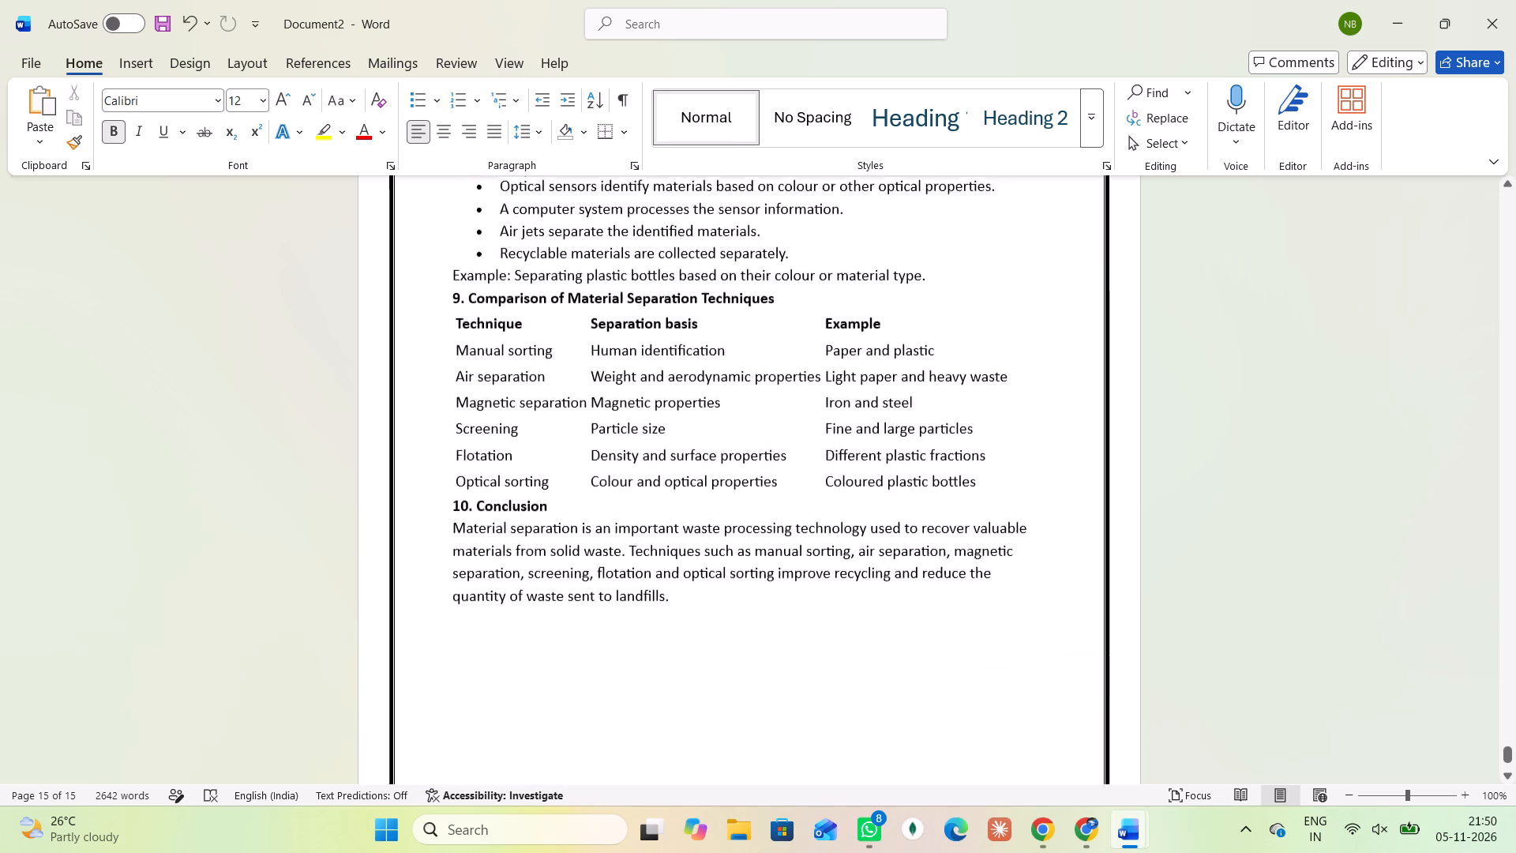
scroll(451, 261, "up", 1)
scroll(624, 550, "down", 1)
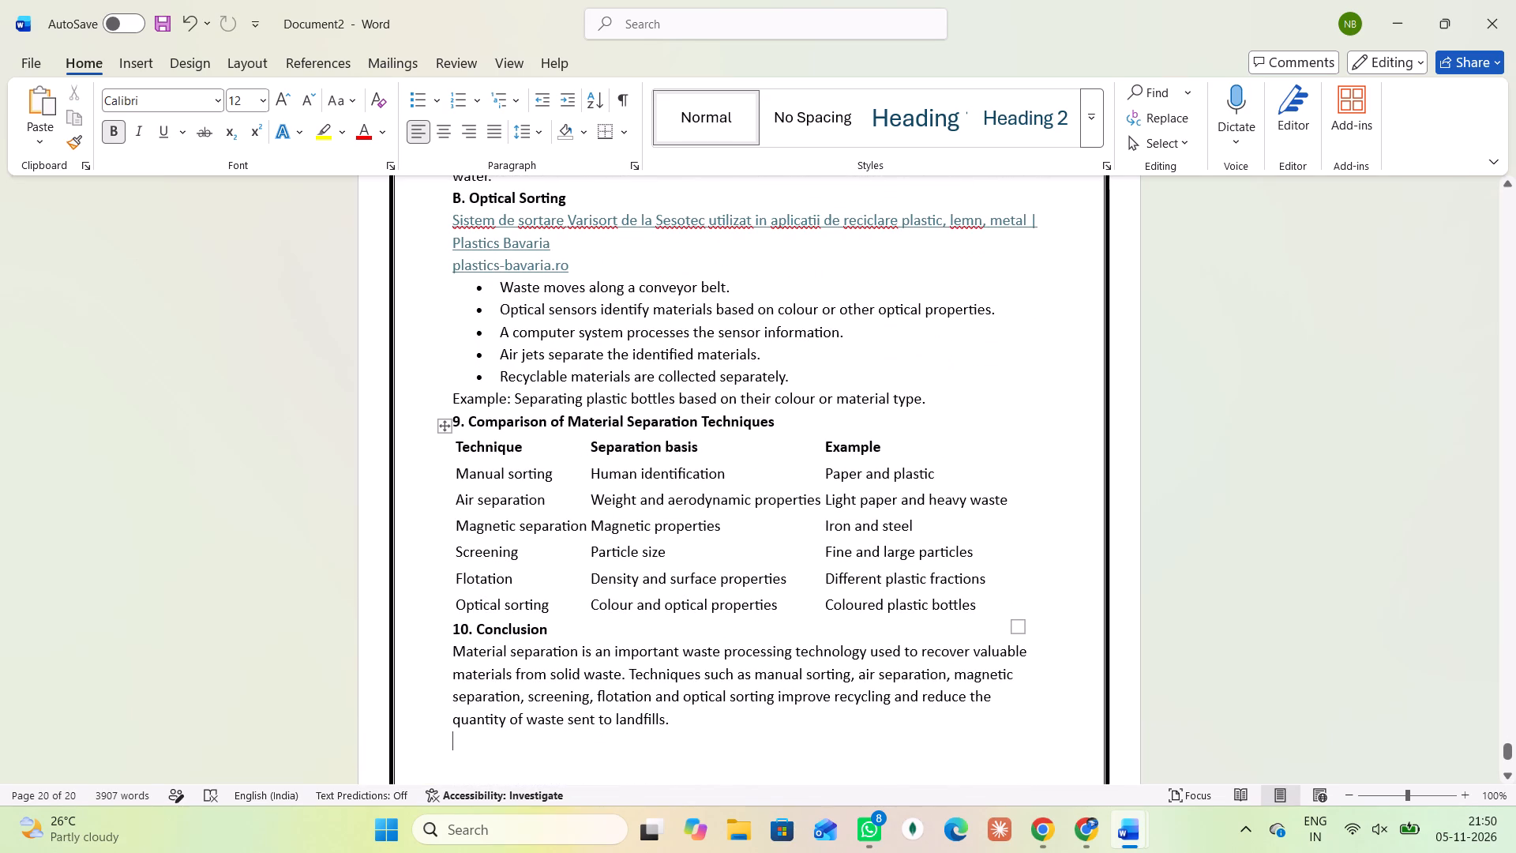
left_click_drag(988, 607, 492, 426)
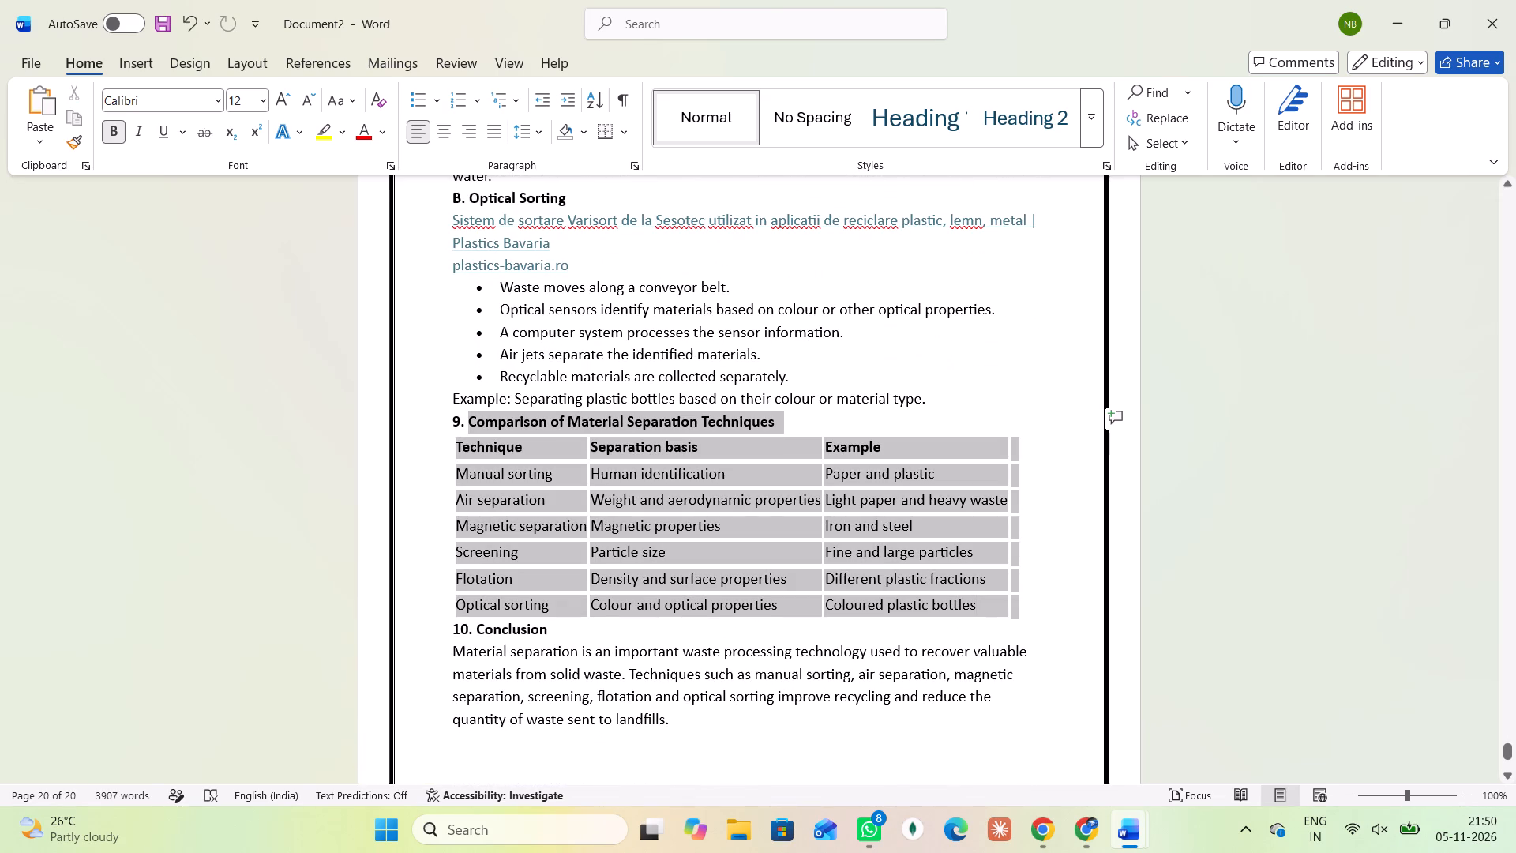
left_click_drag(492, 426, 439, 420)
key("BackSpace")
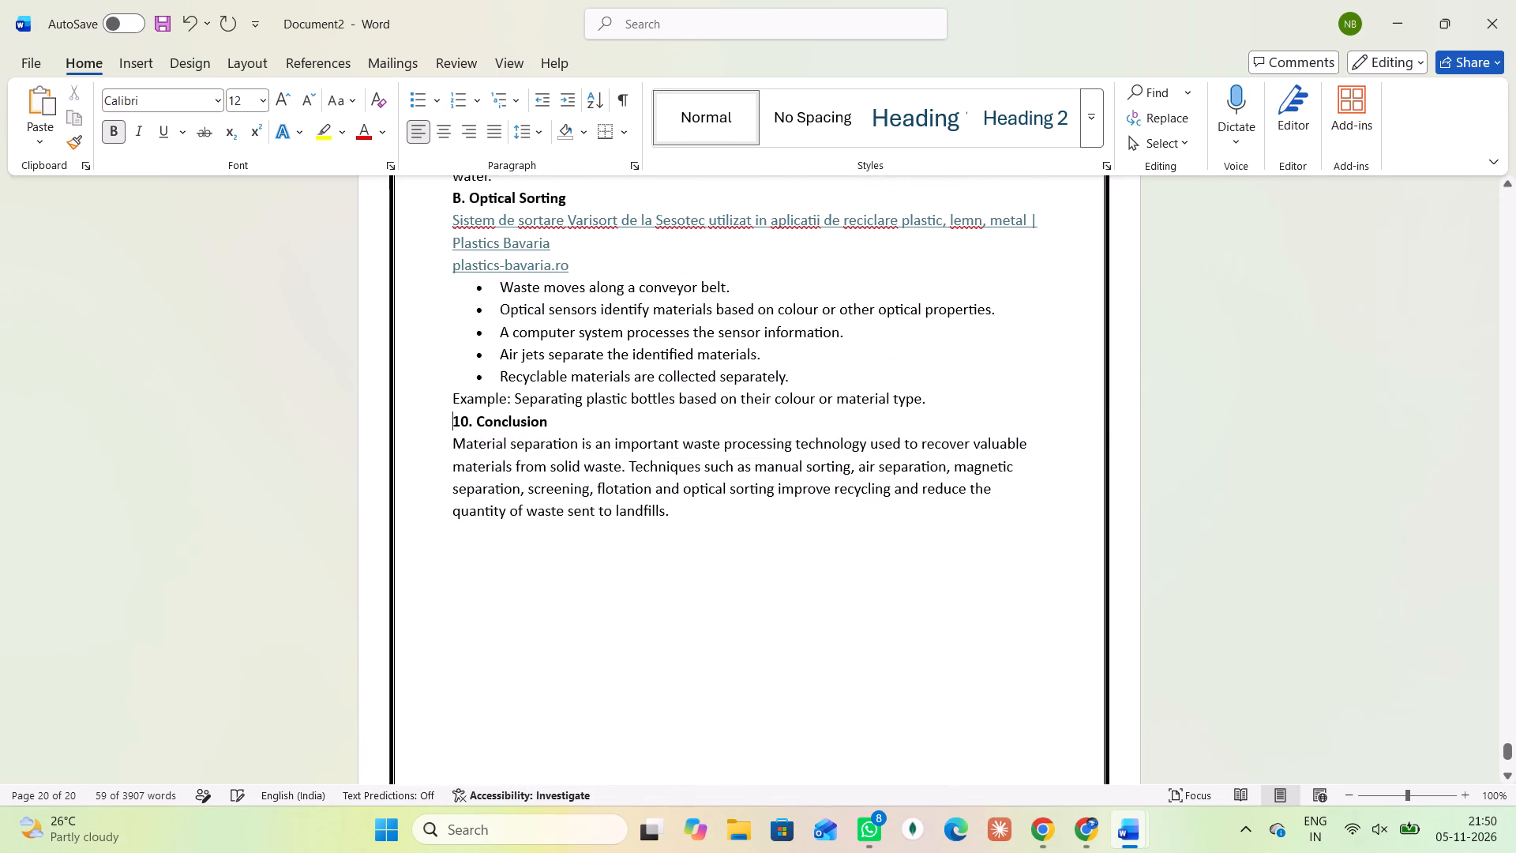
Delete the image source links under "B. Optical Sorting" and "A. Flotation".
scroll(677, 501, "up", 1)
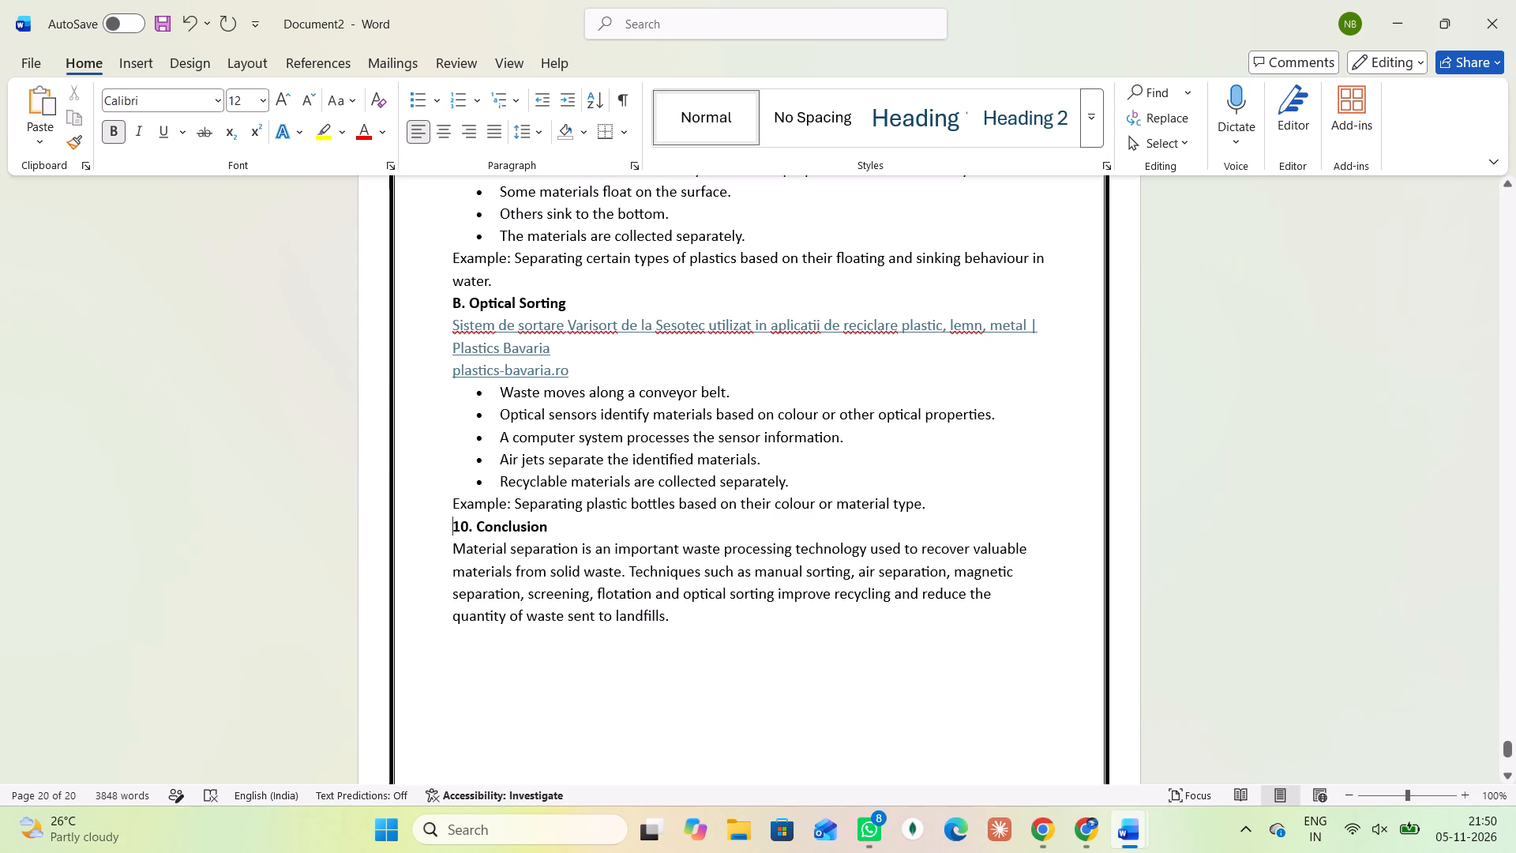
left_click_drag(576, 372, 456, 333)
key("BackSpace")
scroll(456, 333, "up", 2)
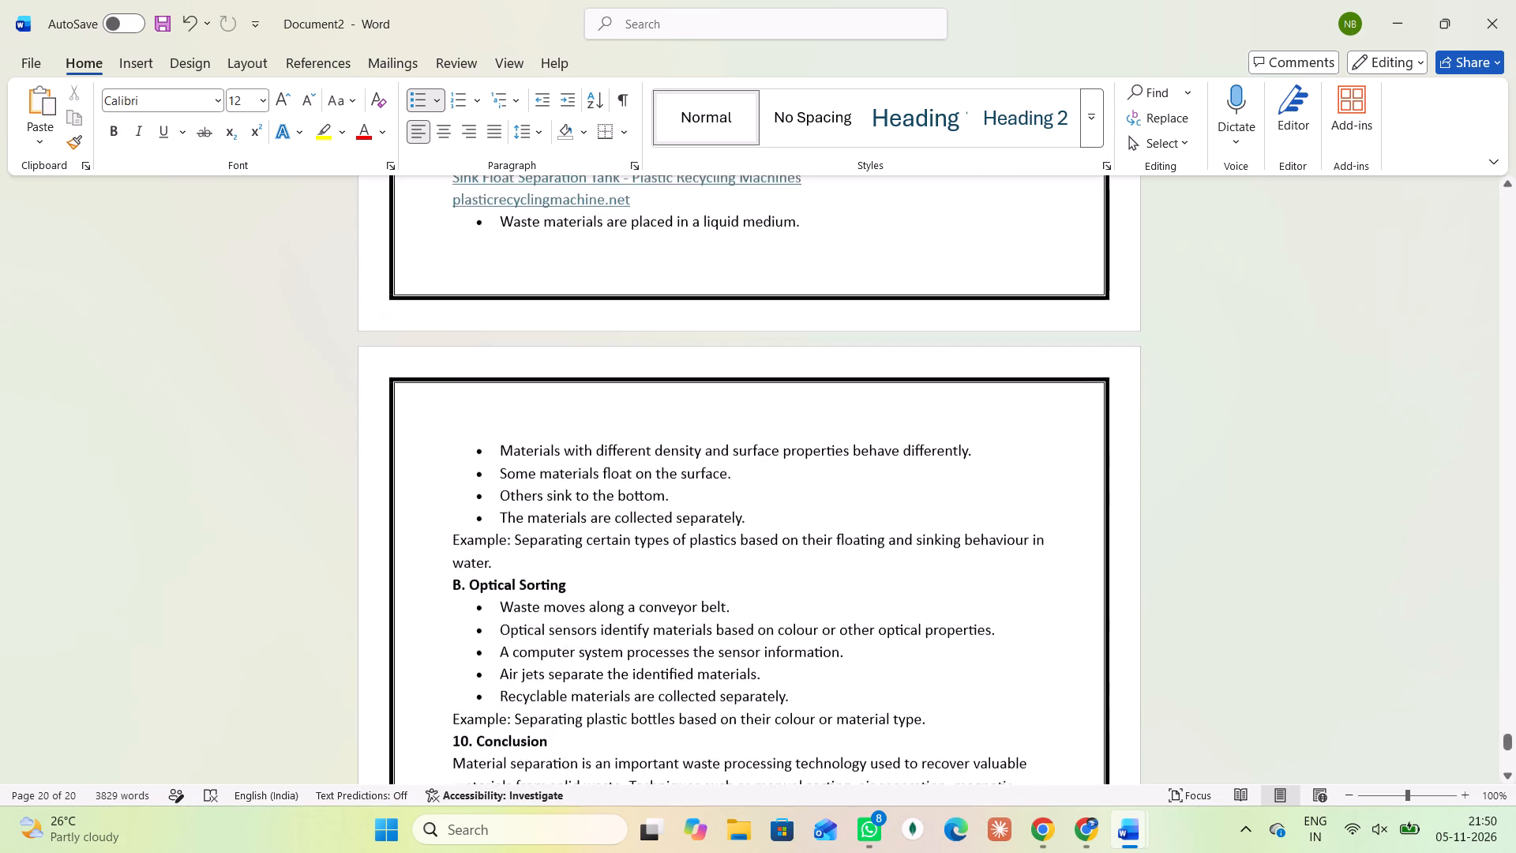
scroll(456, 333, "up", 1)
left_click_drag(638, 561, 498, 543)
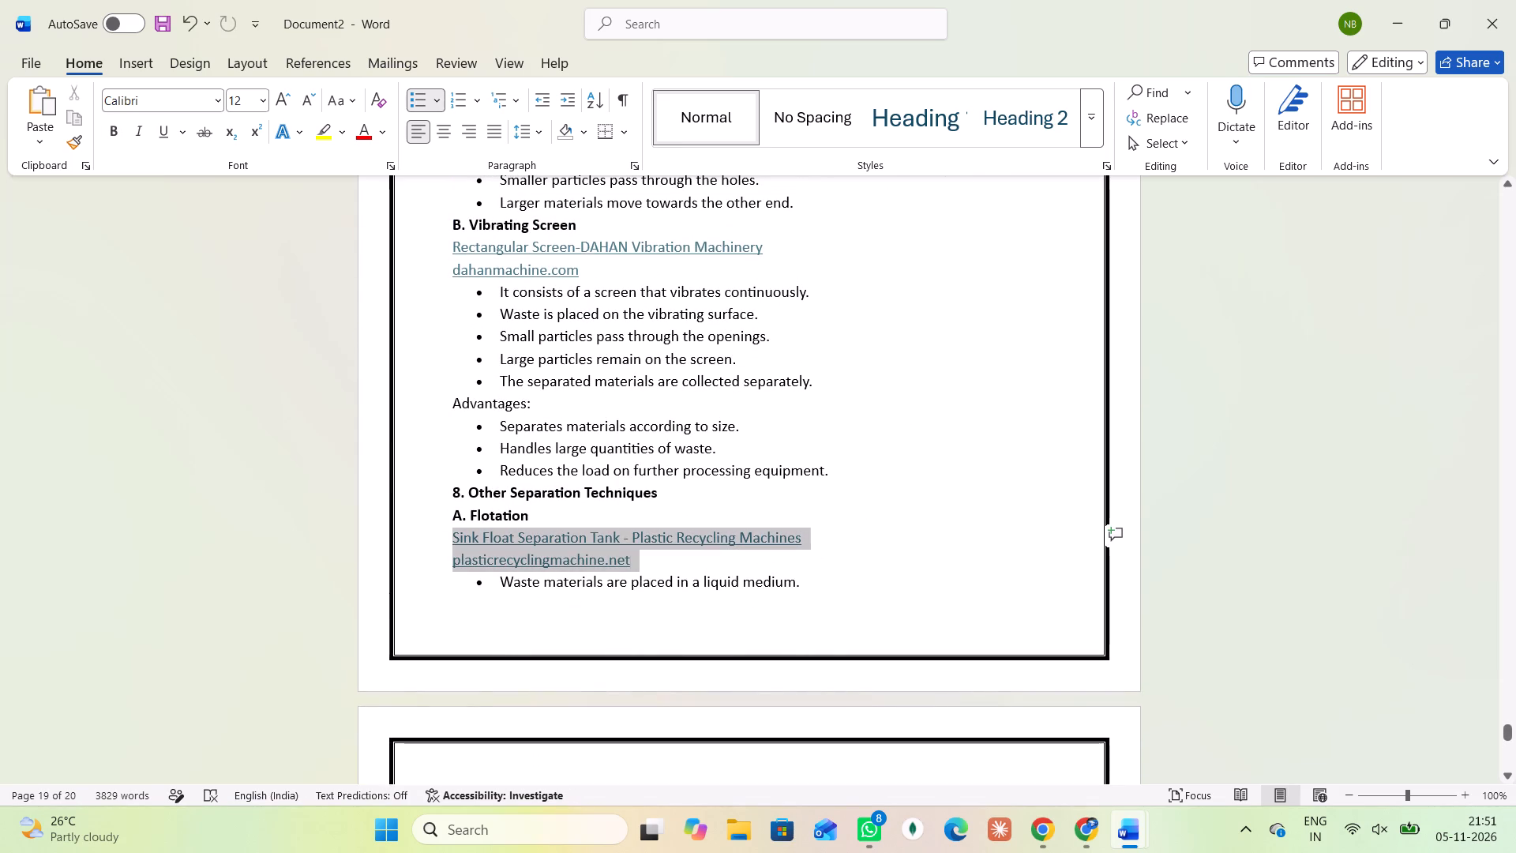
left_click_drag(498, 543, 488, 543)
key("BackSpace")
Delete the image source links under "B. Vibrating Screen" and "A. Rotary Drum Screen".
scroll(488, 543, "up", 1)
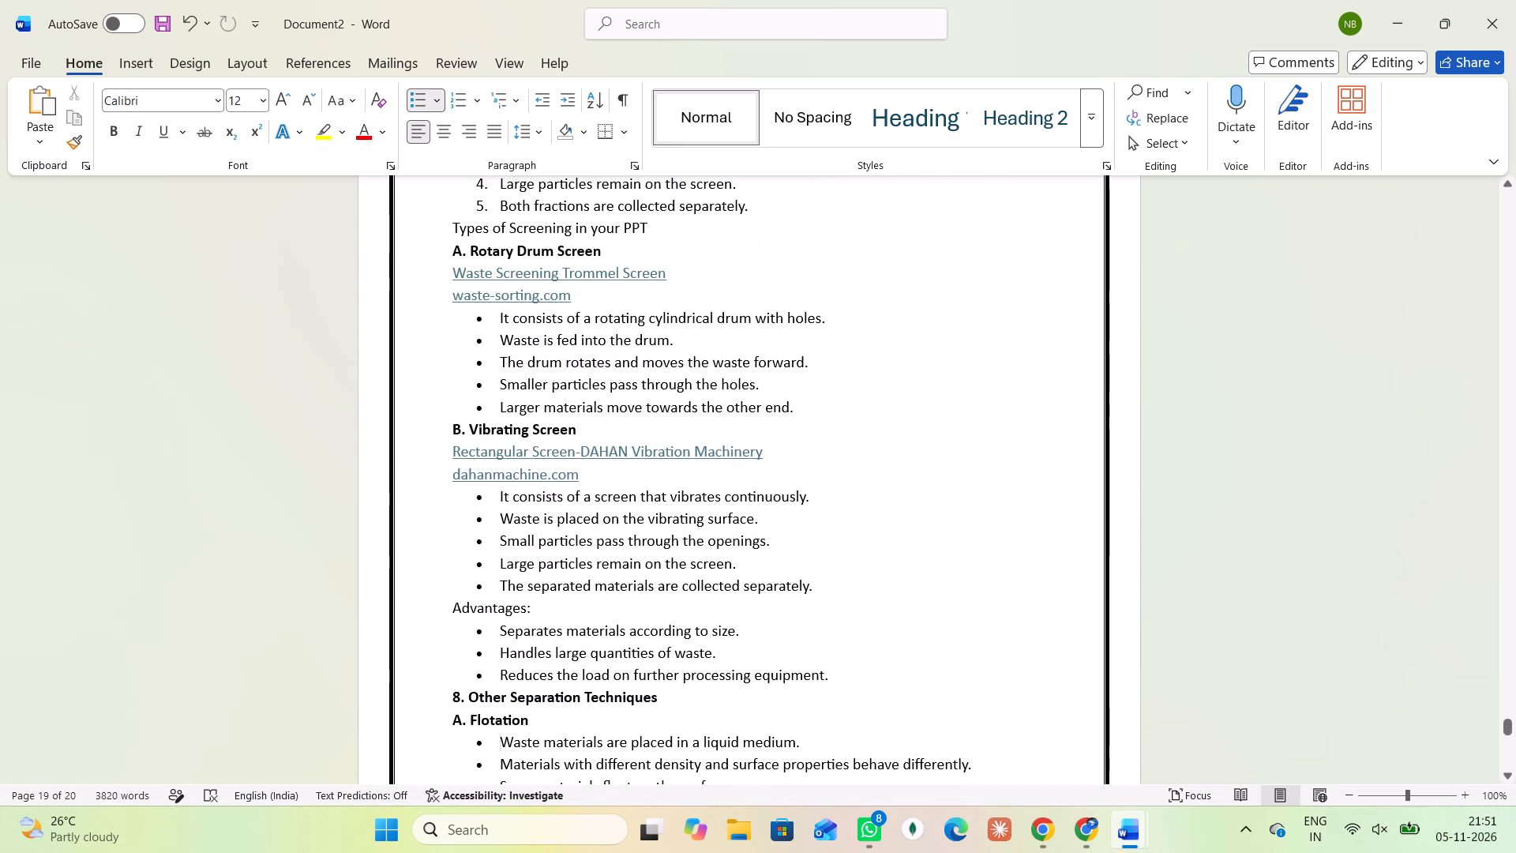
left_click_drag(595, 486, 442, 456)
key("BackSpace")
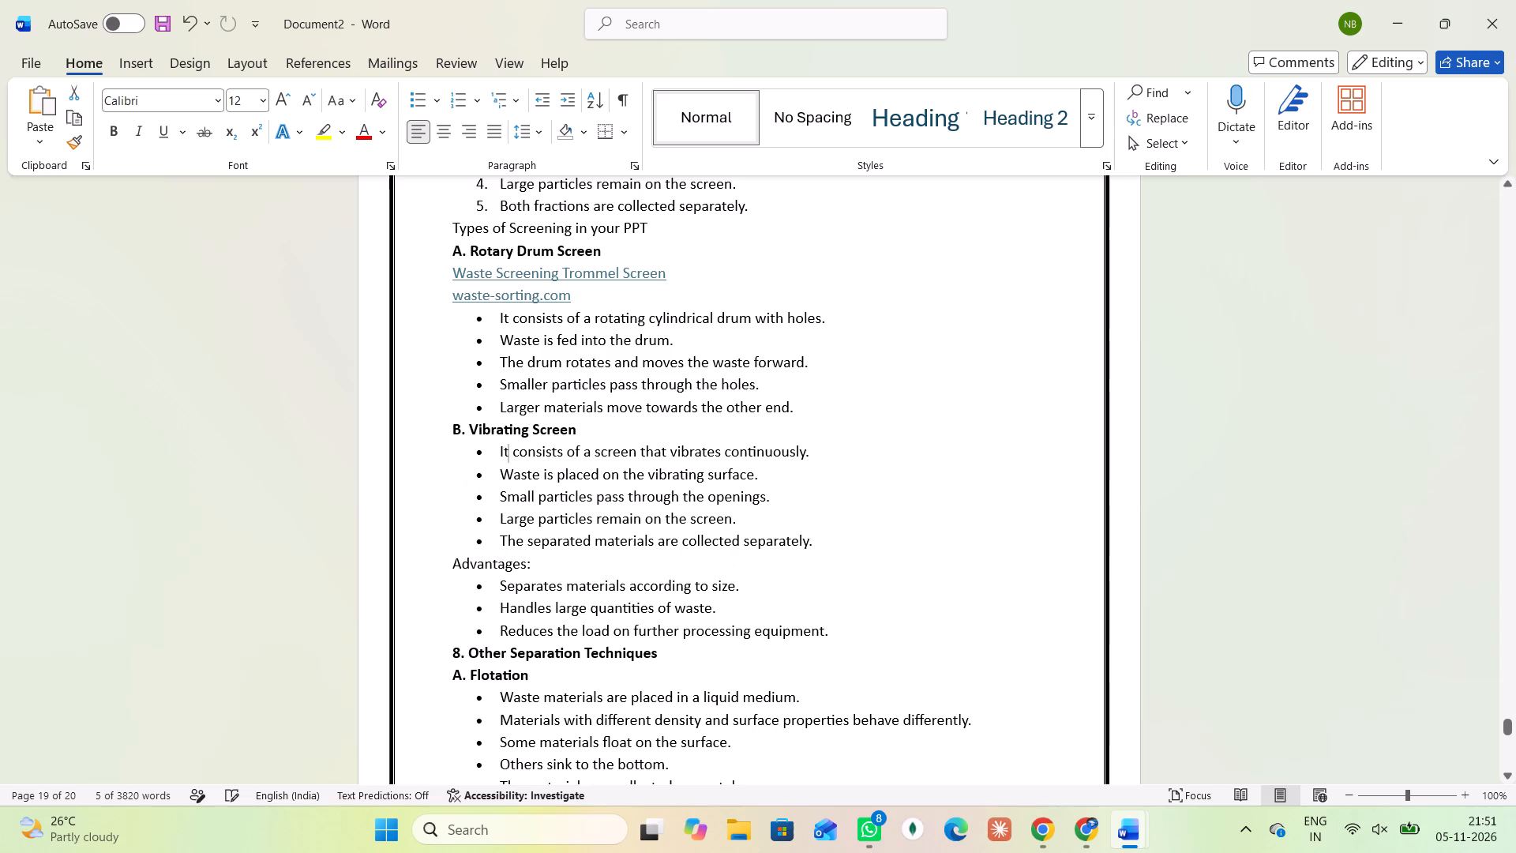
left_click_drag(587, 303, 453, 272)
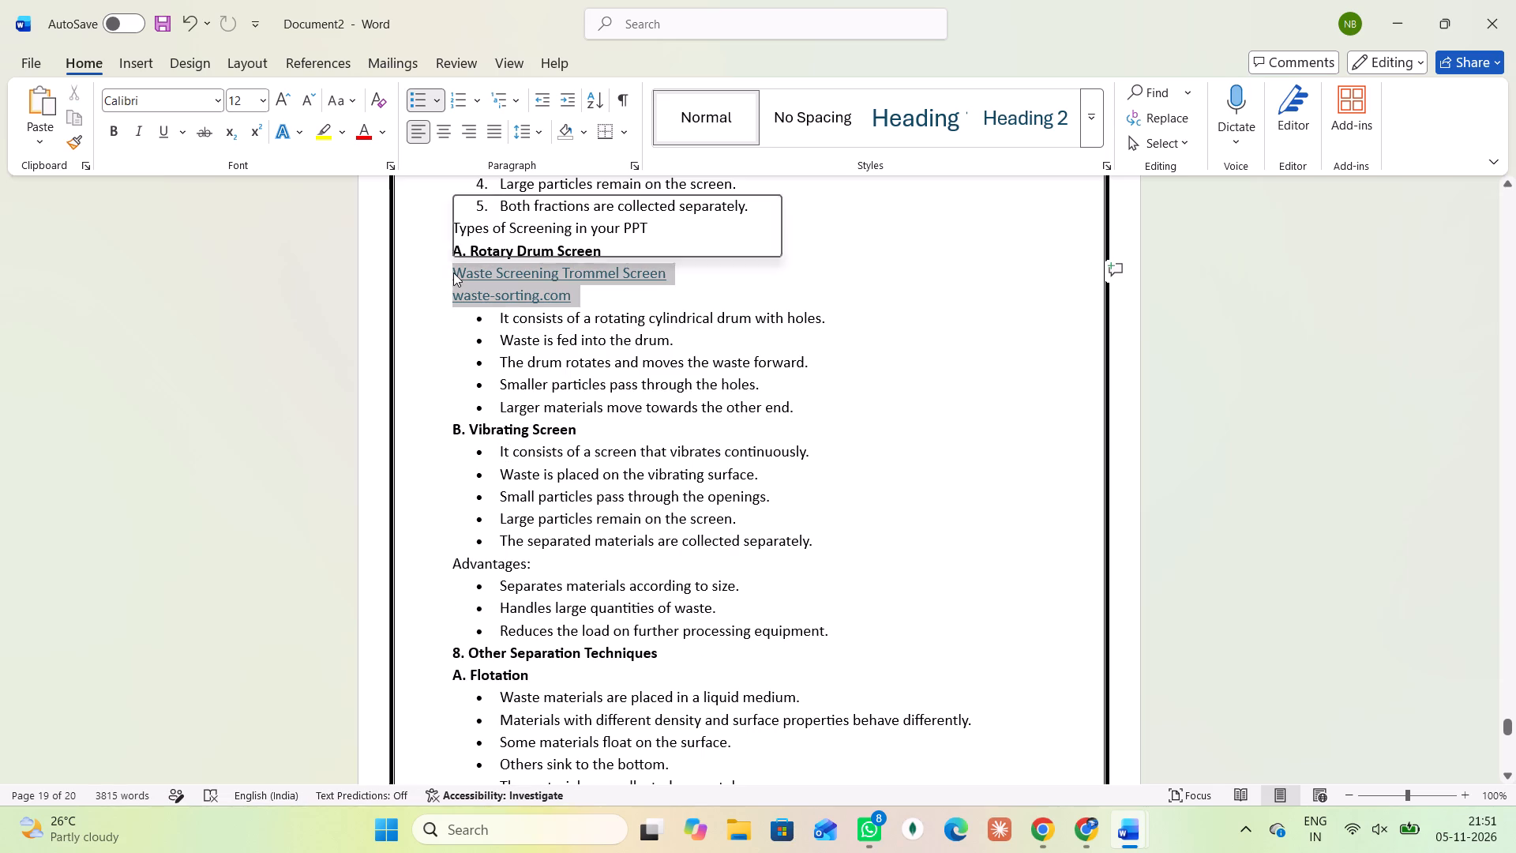
key("BackSpace")
Delete the JNS.org image source link lines under the heading "7. Screening".
scroll(453, 272, "up", 2)
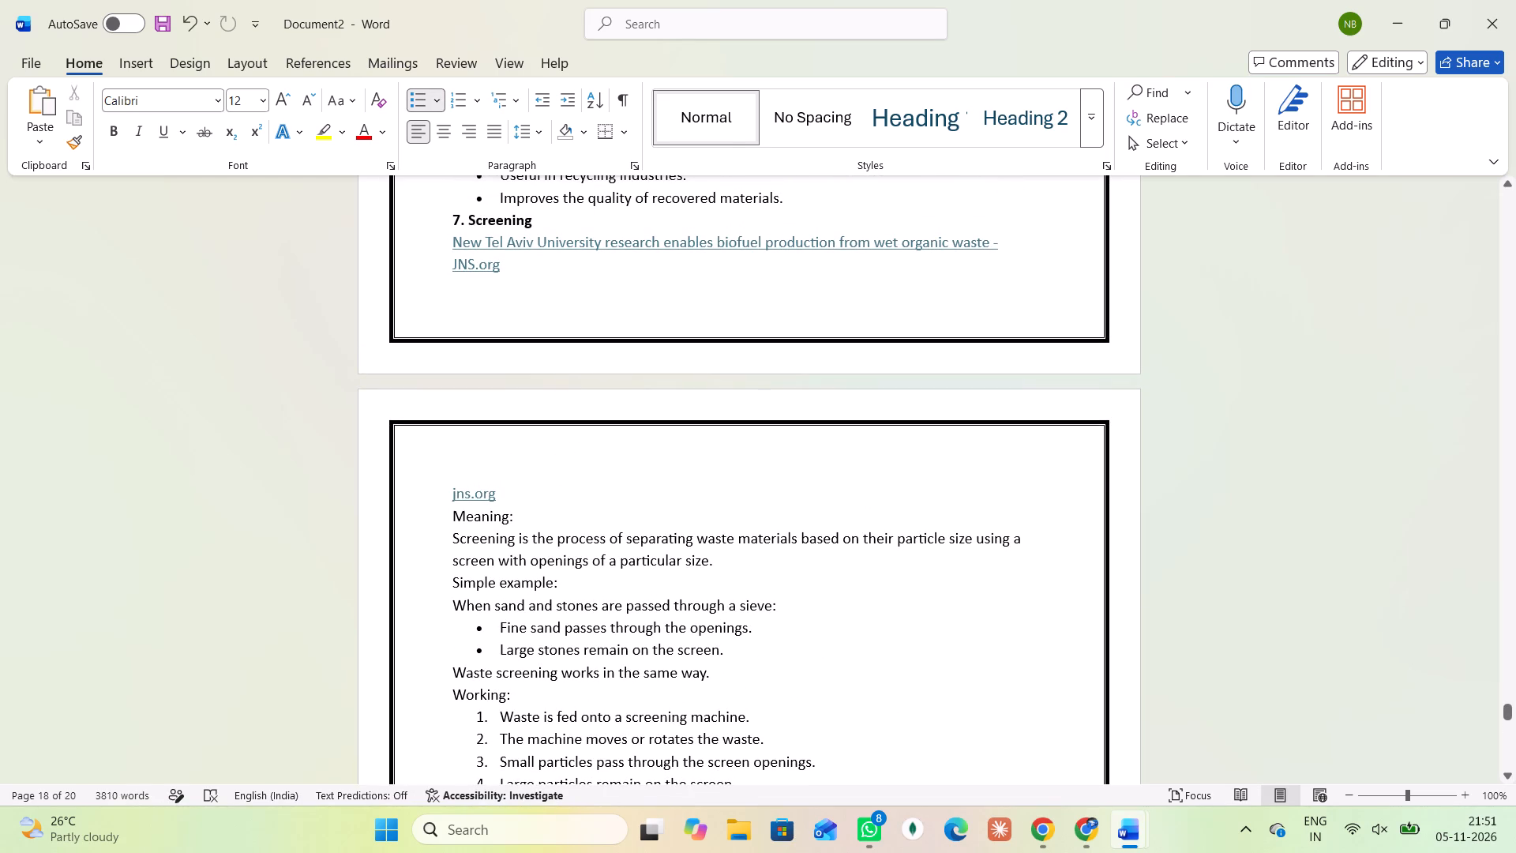
right_click_drag(506, 499, 484, 272)
key("BackSpace")
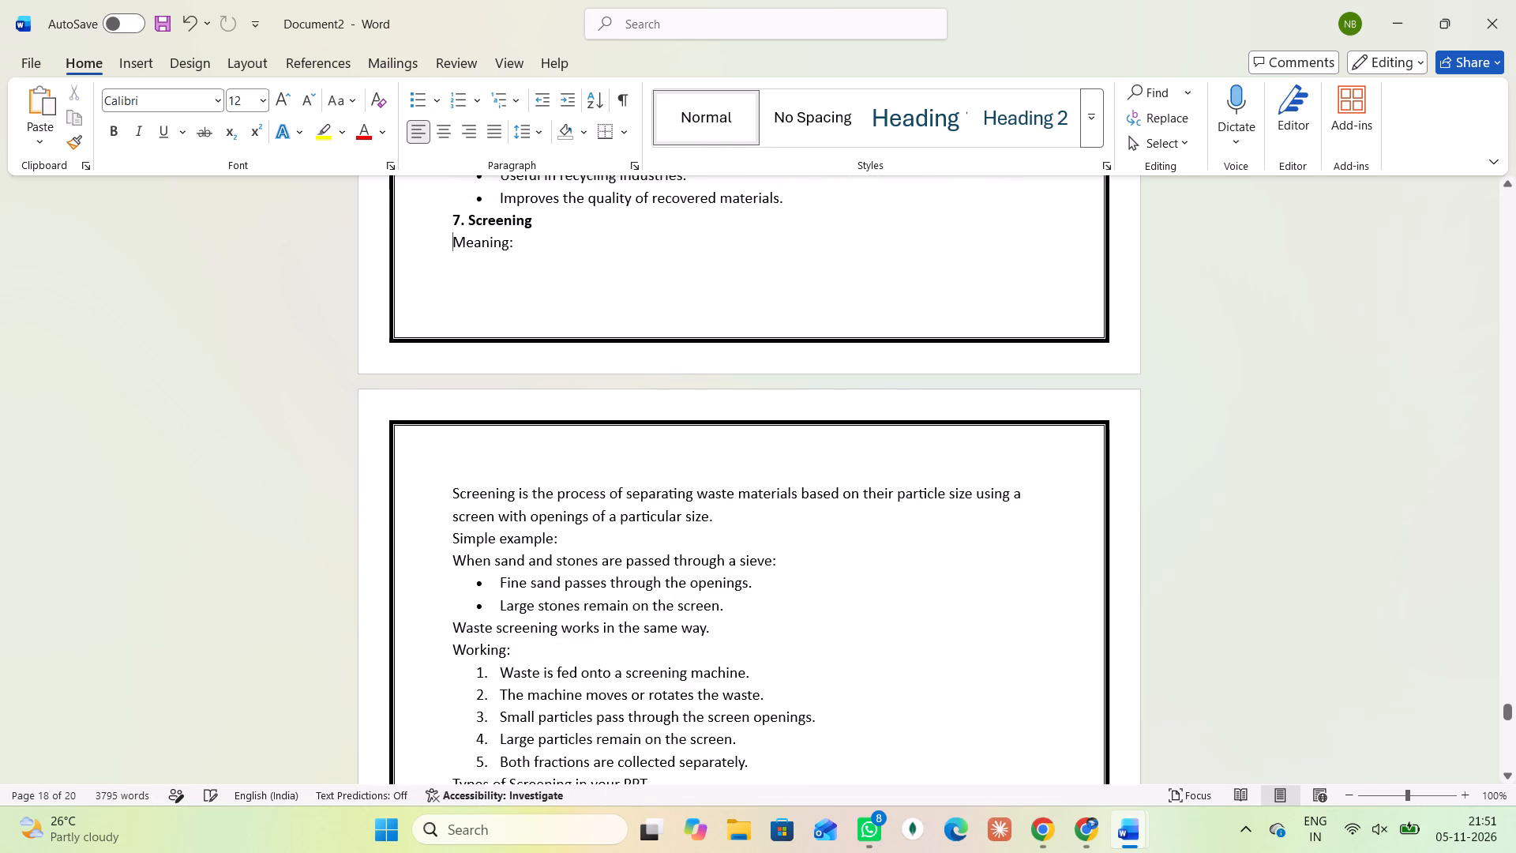
Delete the image source links under "B. Magnetic Pulley" and "A. Suspended Magnet" in the Magnetic Separation section.
scroll(627, 566, "down", 1)
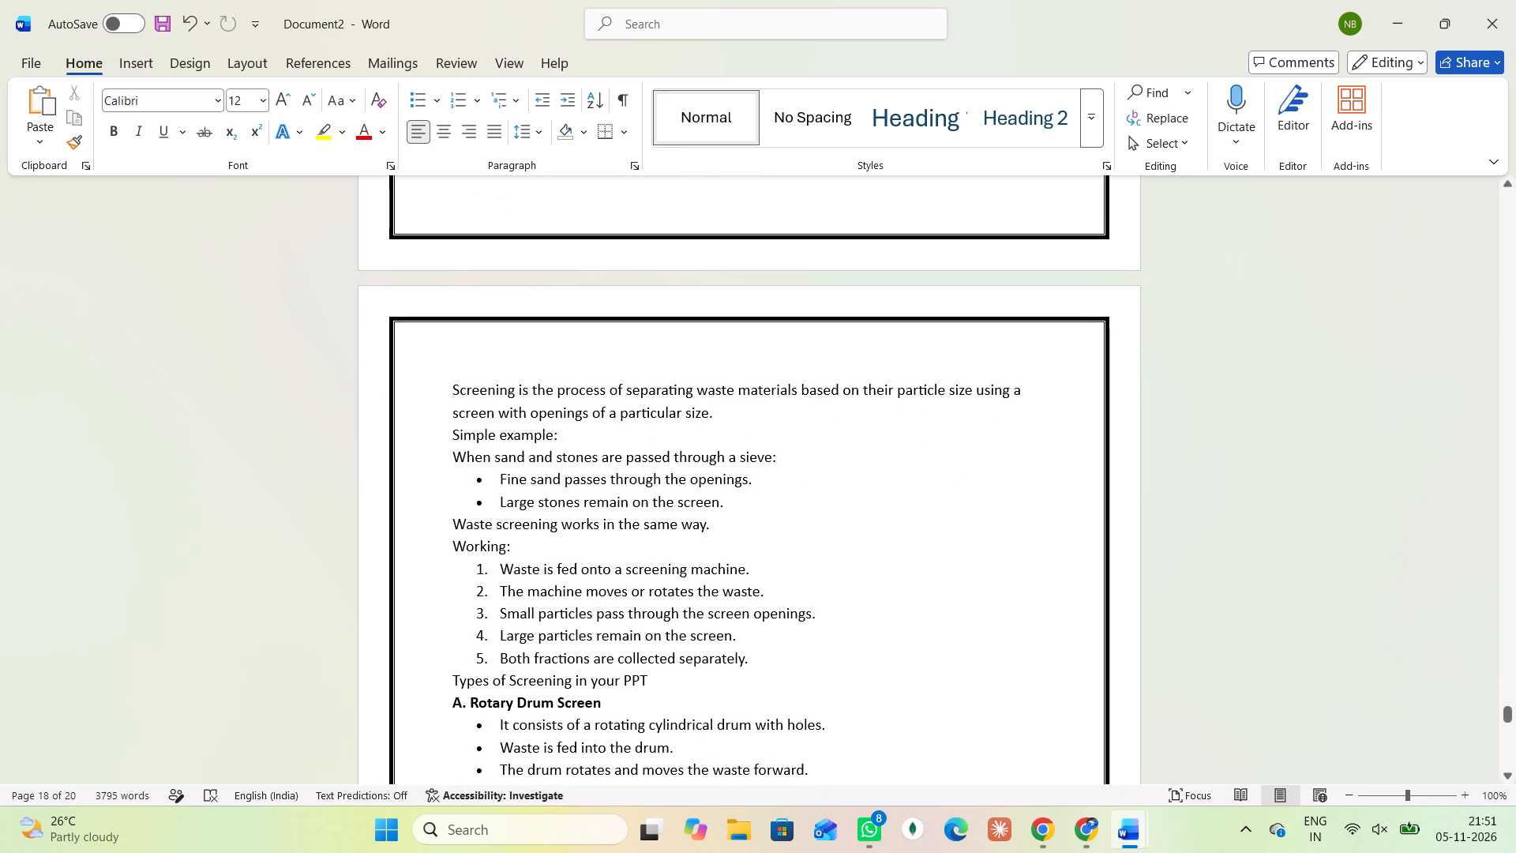
scroll(676, 575, "up", 3)
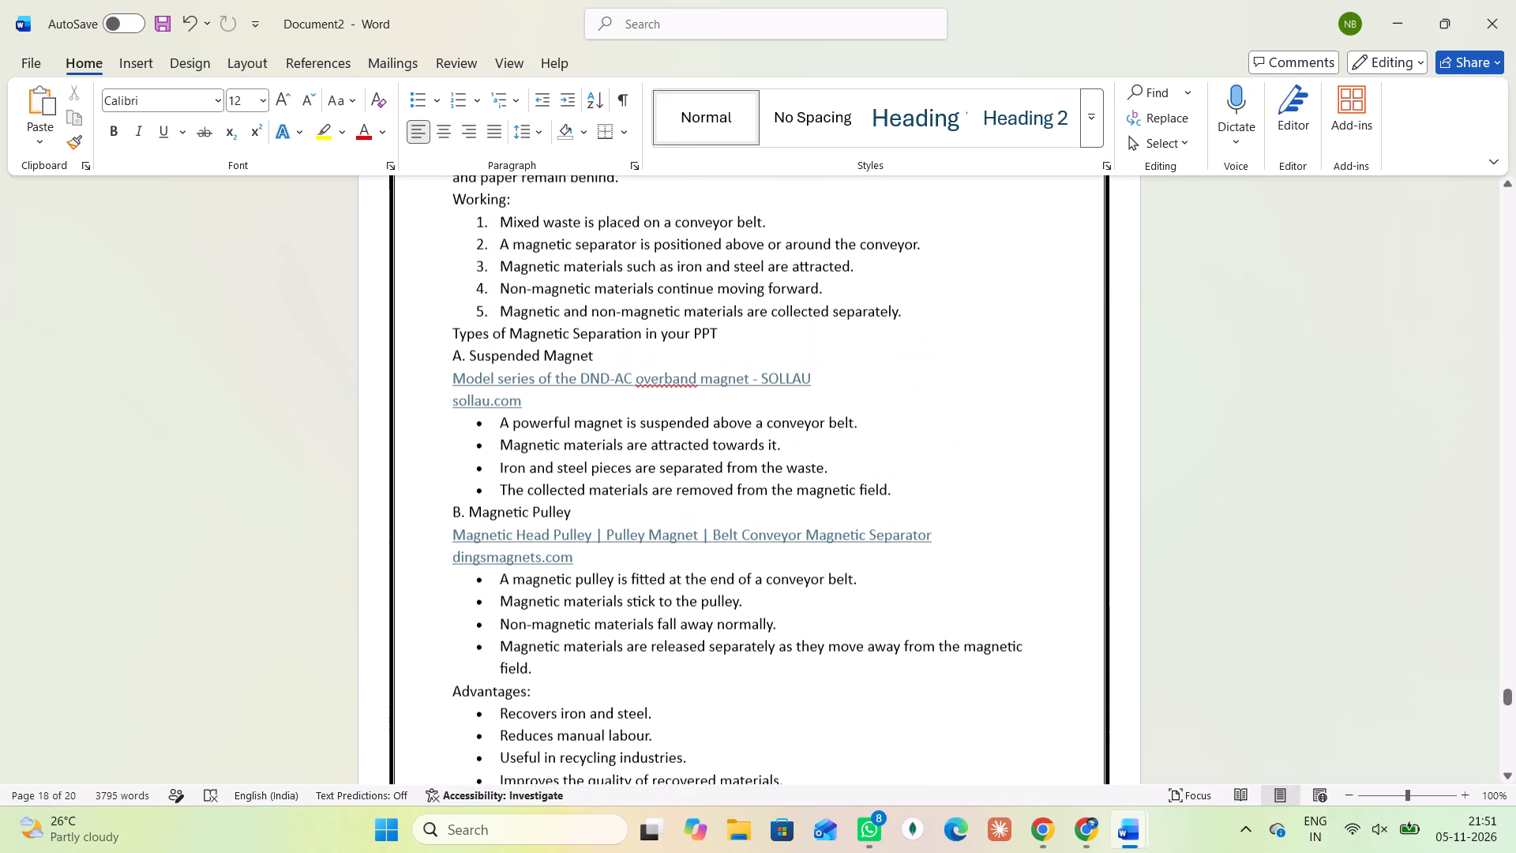
right_click_drag(596, 558, 448, 539)
key("BackSpace")
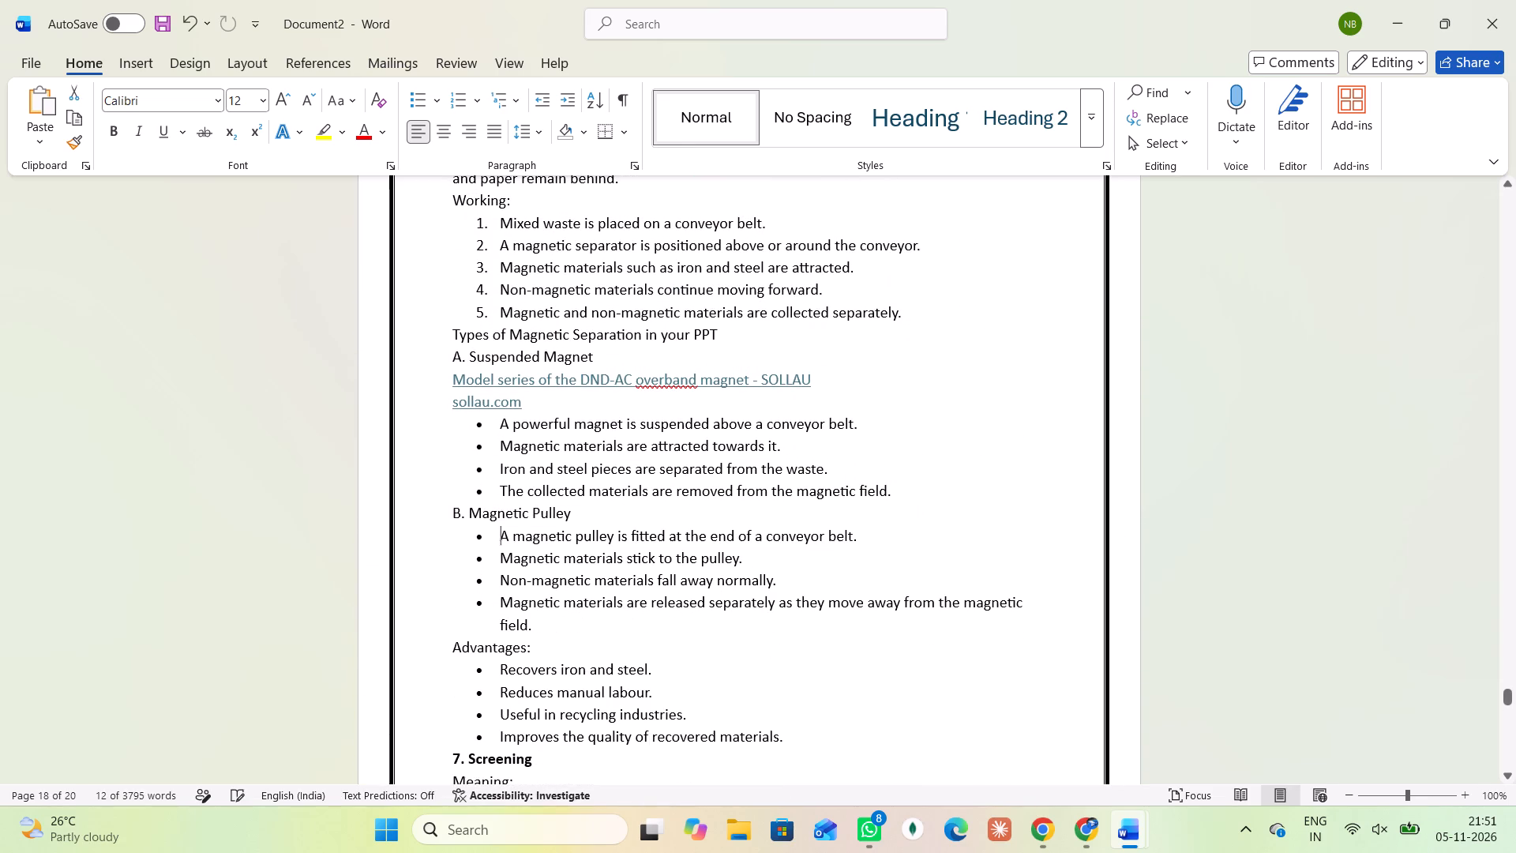
left_click_drag(545, 400, 453, 385)
key("BackSpace")
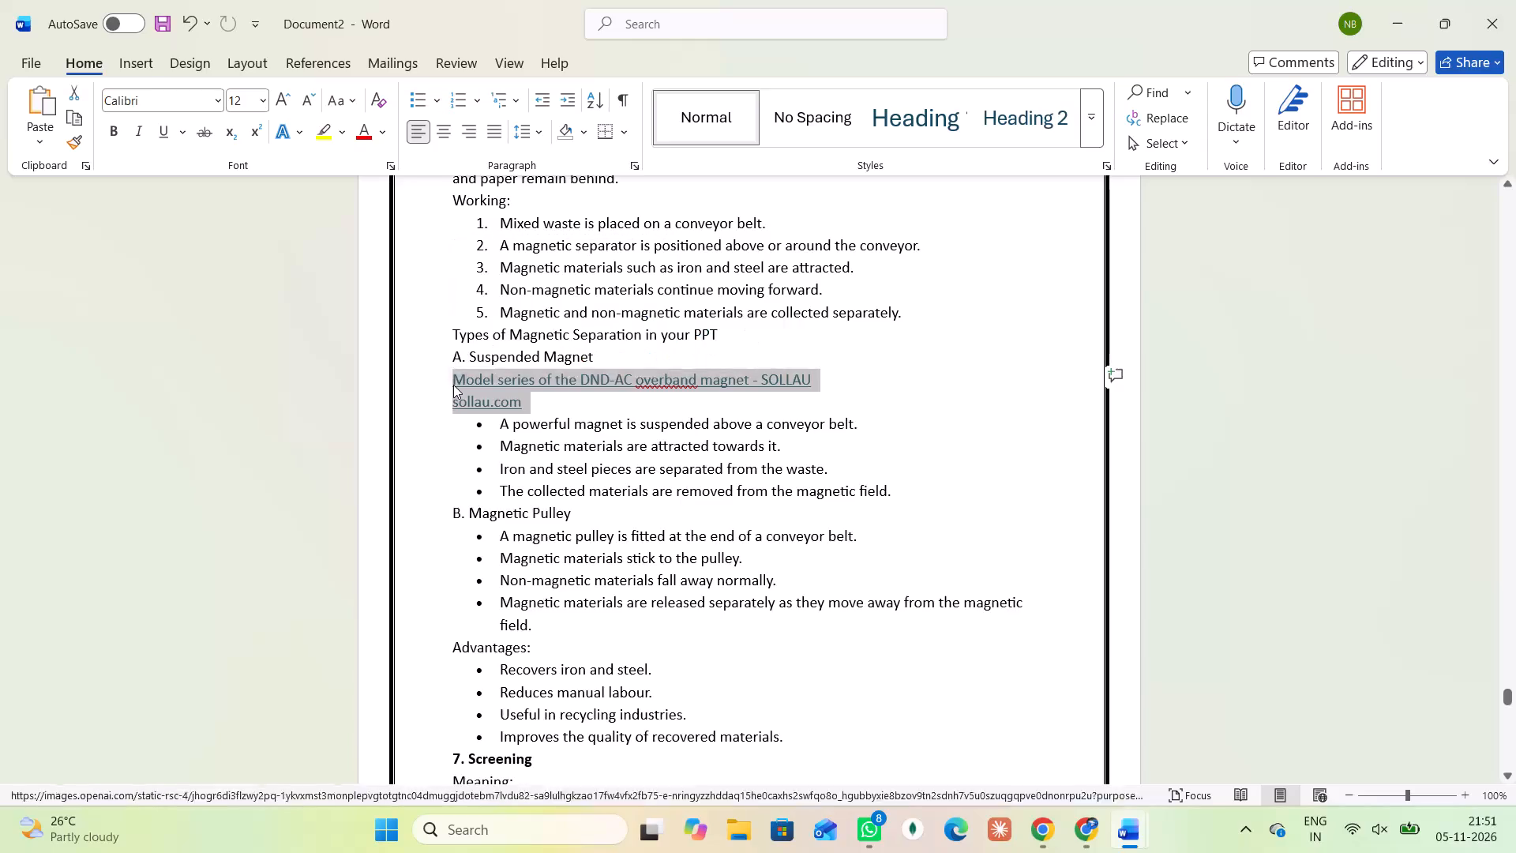
scroll(453, 385, "up", 1)
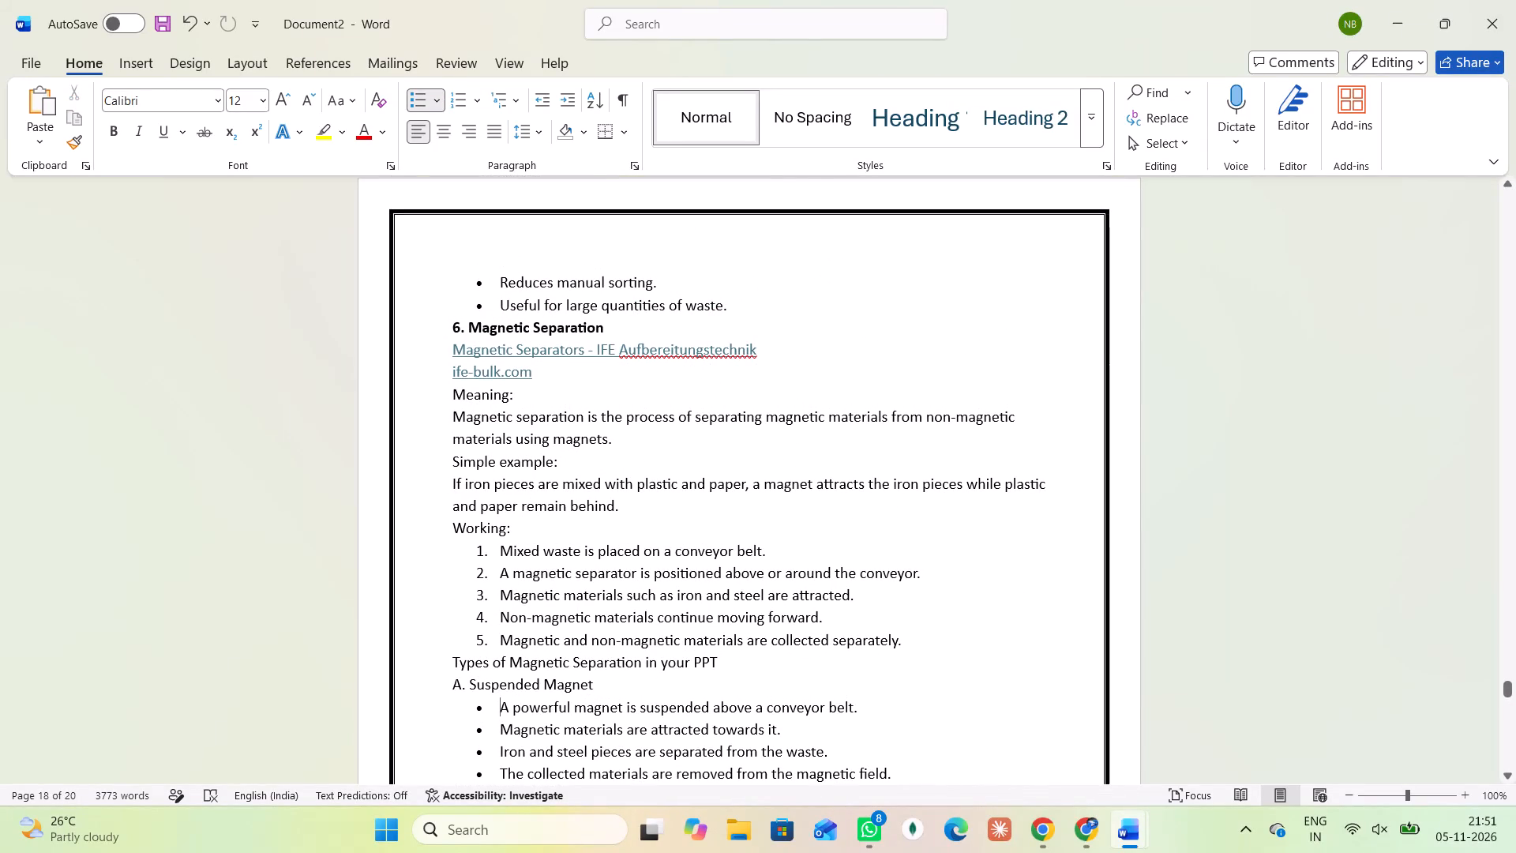
Delete the image source links under the heading "6. Magnetic Separation".
left_click_drag(538, 374, 452, 359)
key("BackSpace")
Delete the image source links under "C. Open Inlet Vibrator", "B. Zigzag Air Separator" and "A. Conventional Chute" in the Air Separation section.
scroll(452, 359, "up", 1)
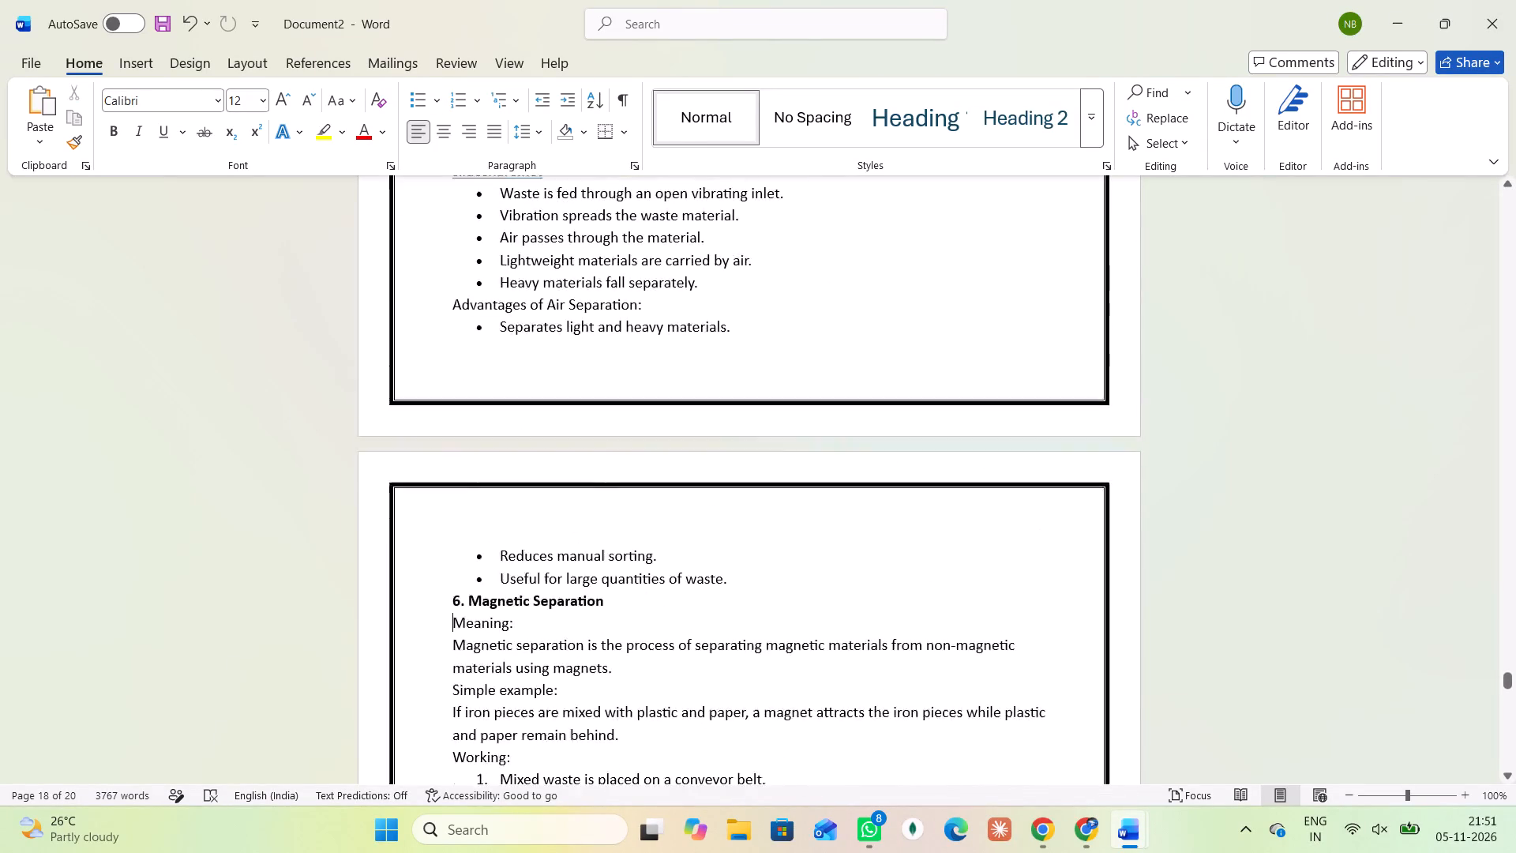
scroll(452, 359, "up", 1)
left_click_drag(565, 436, 457, 421)
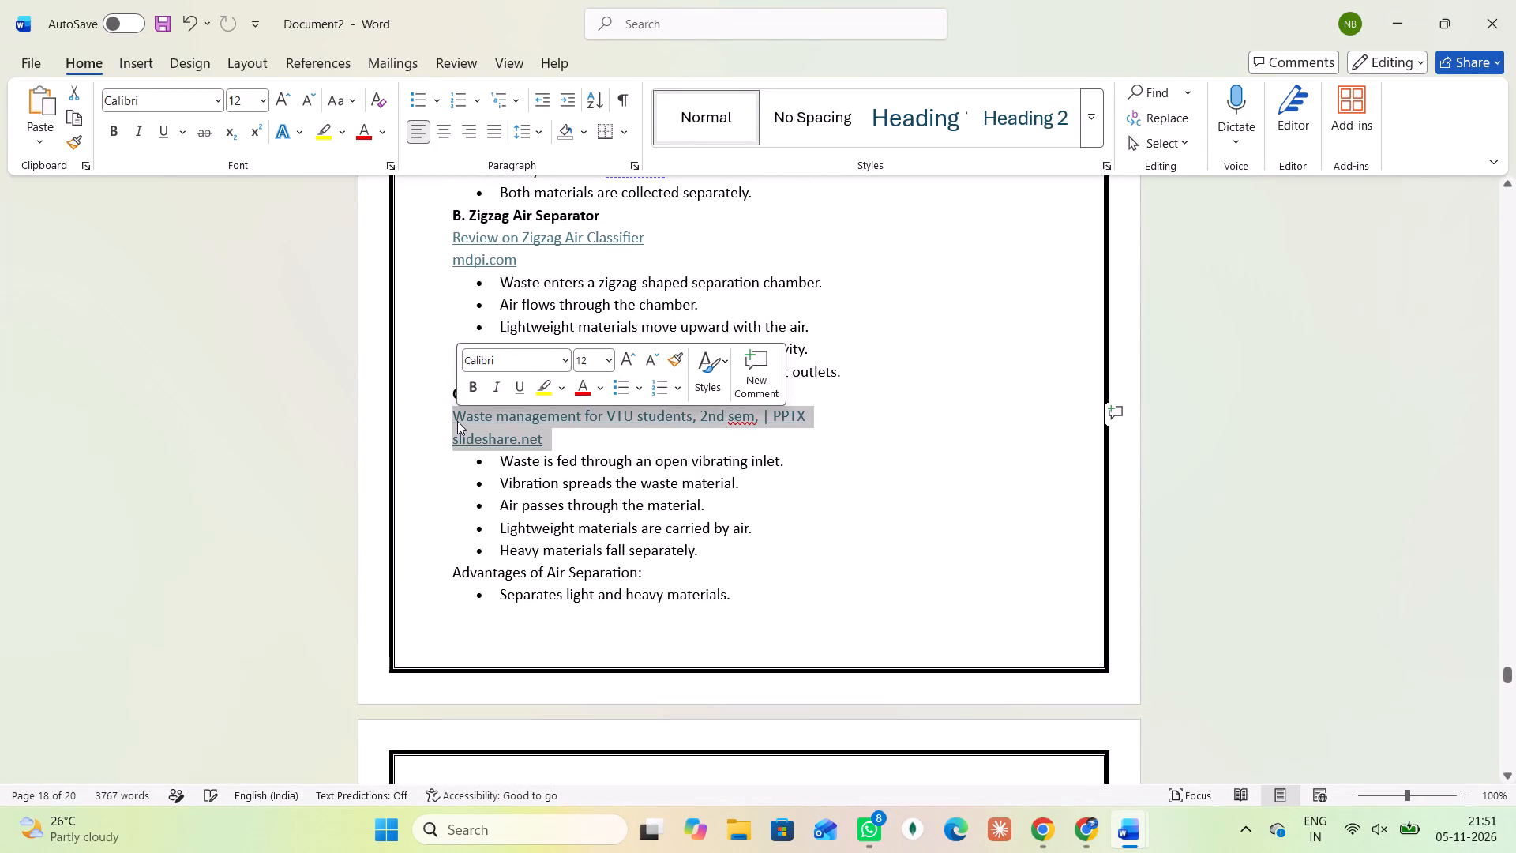
key("BackSpace")
scroll(457, 421, "right", 1)
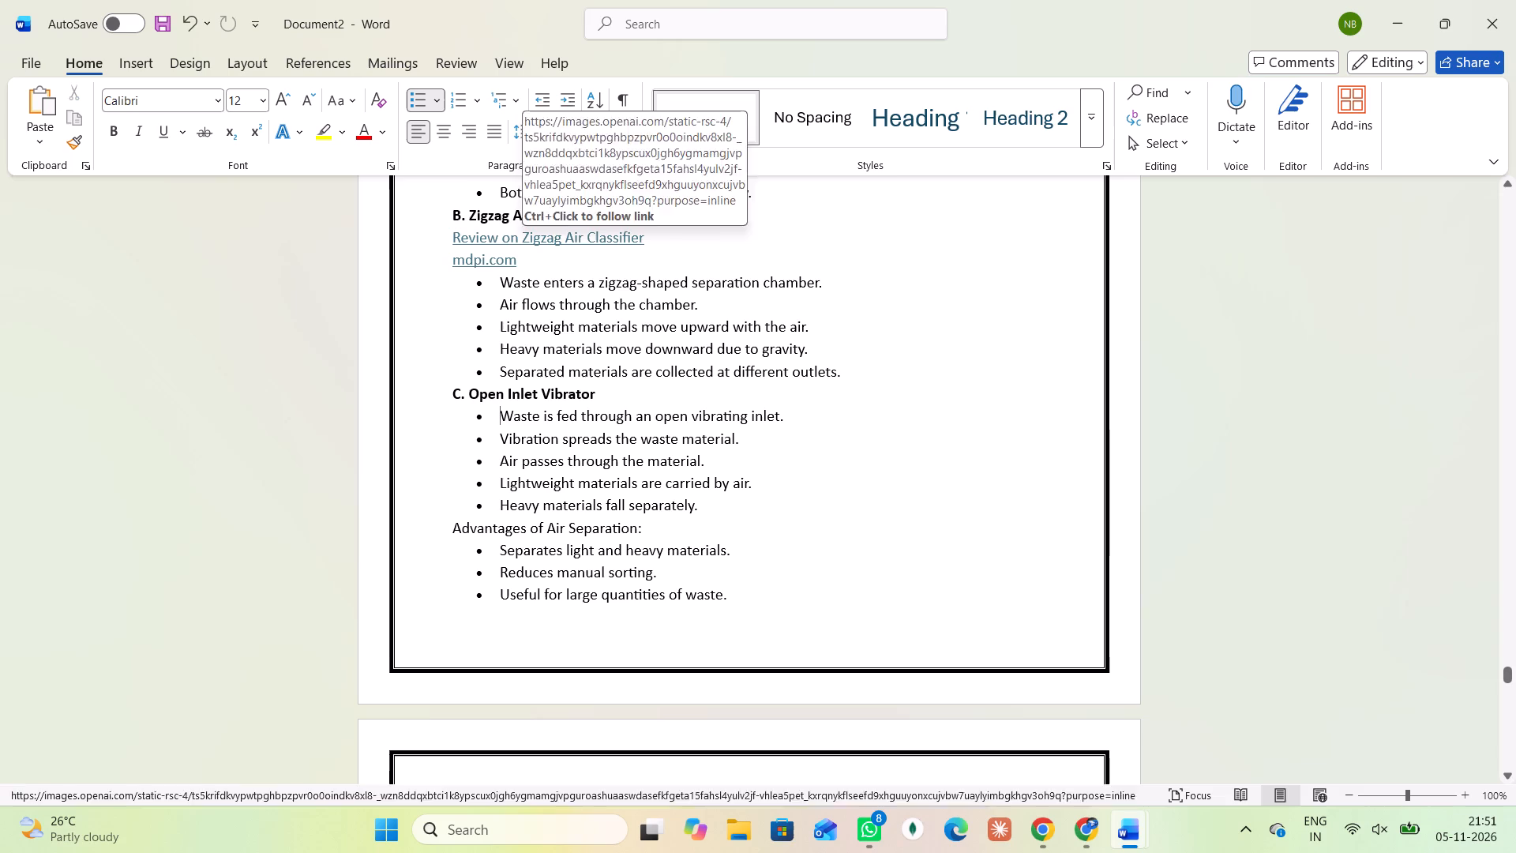
left_click_drag(523, 265, 448, 242)
key("BackSpace")
scroll(448, 242, "up", 1)
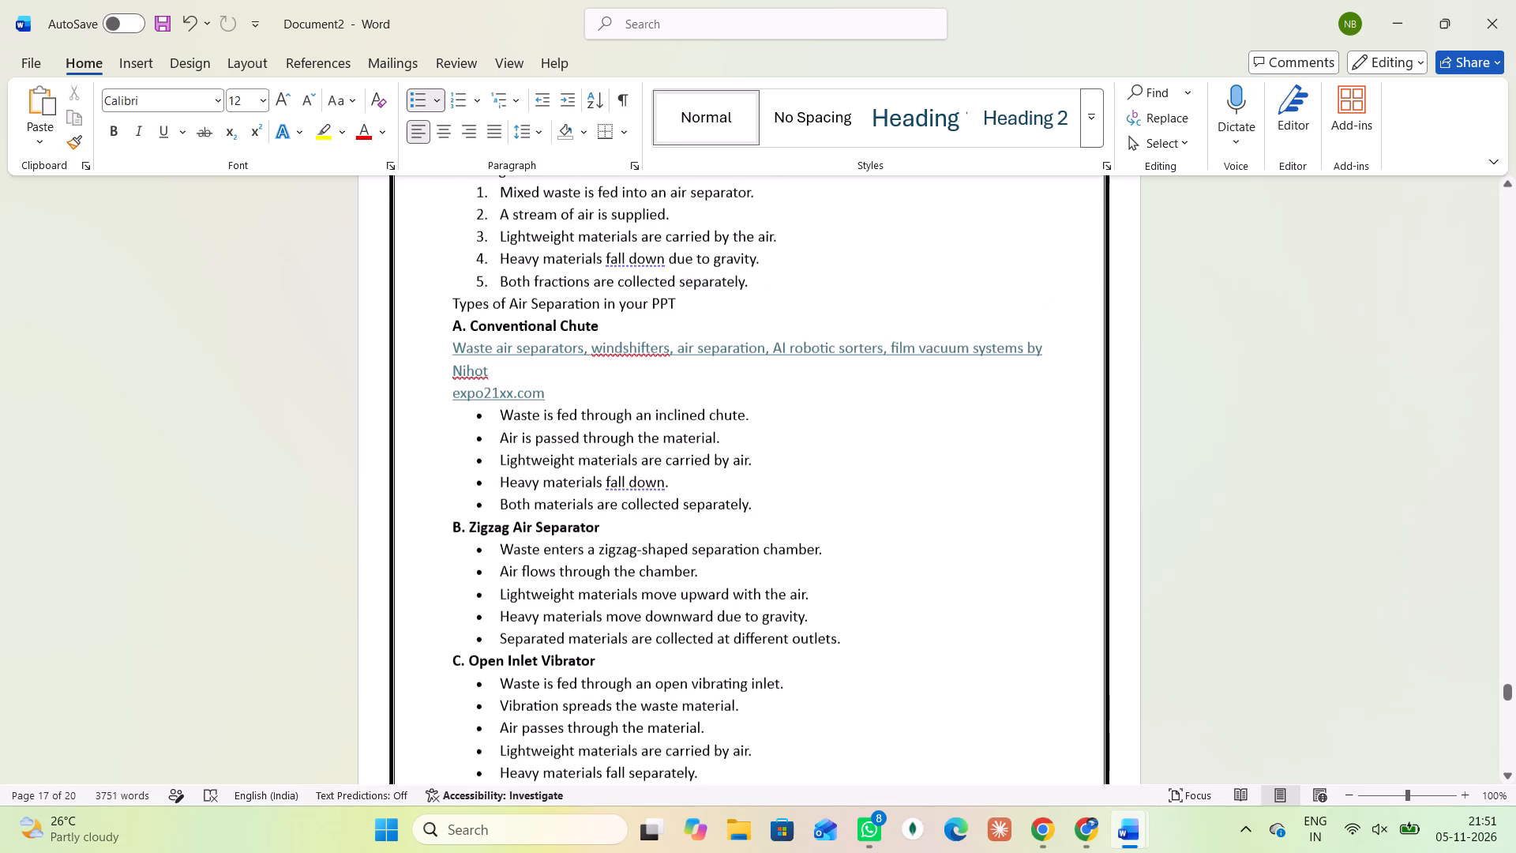
left_click_drag(558, 456, 452, 420)
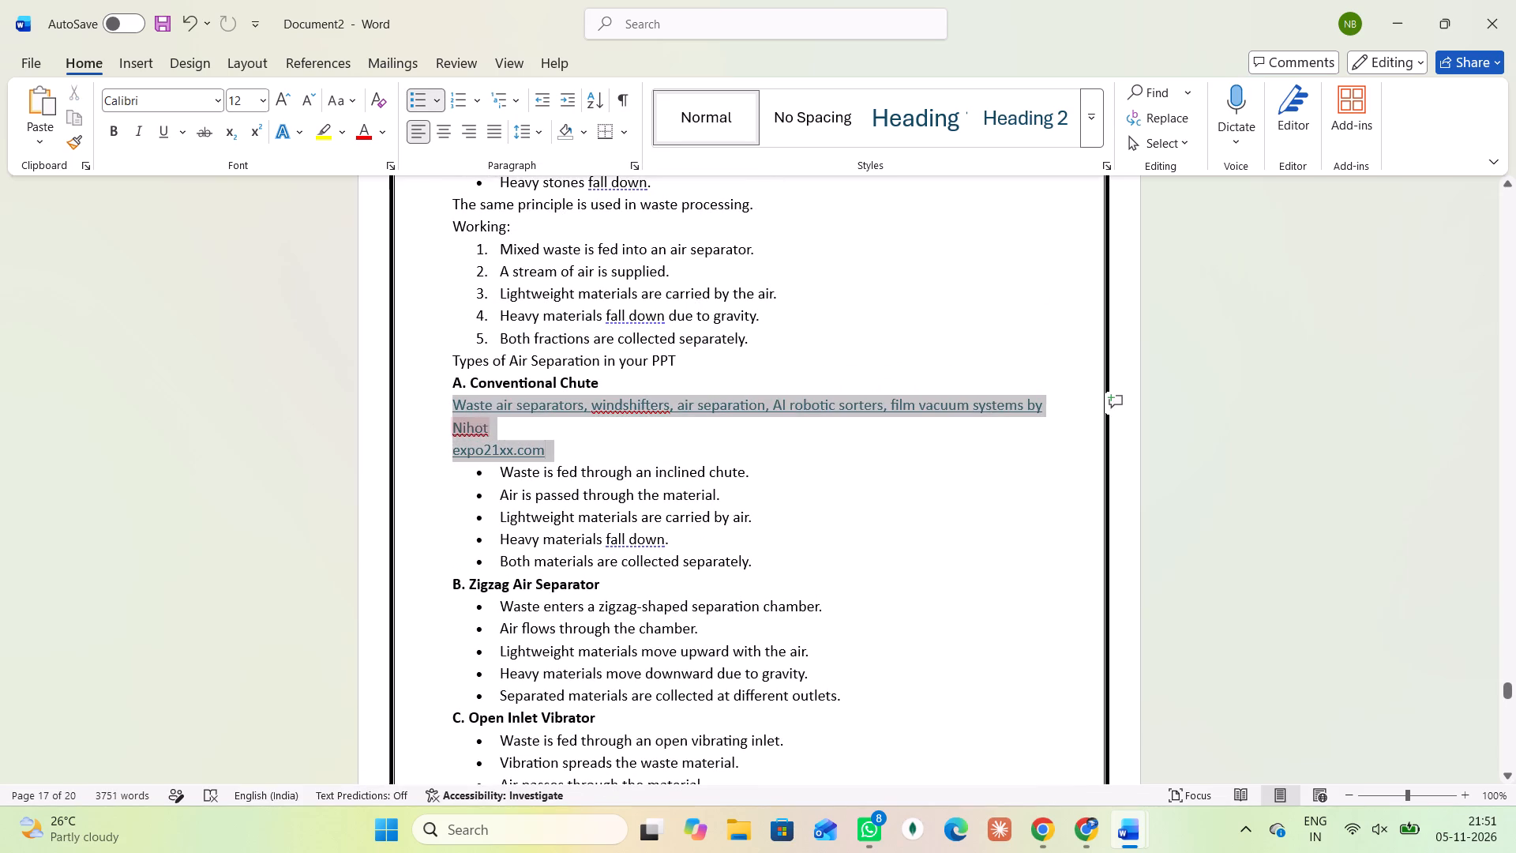
left_click_drag(452, 420, 448, 420)
key("BackSpace")
Delete the zig-zag classifier and schulz-berger.com image source link lines under the heading "5. Air Separation".
scroll(448, 420, "up", 3)
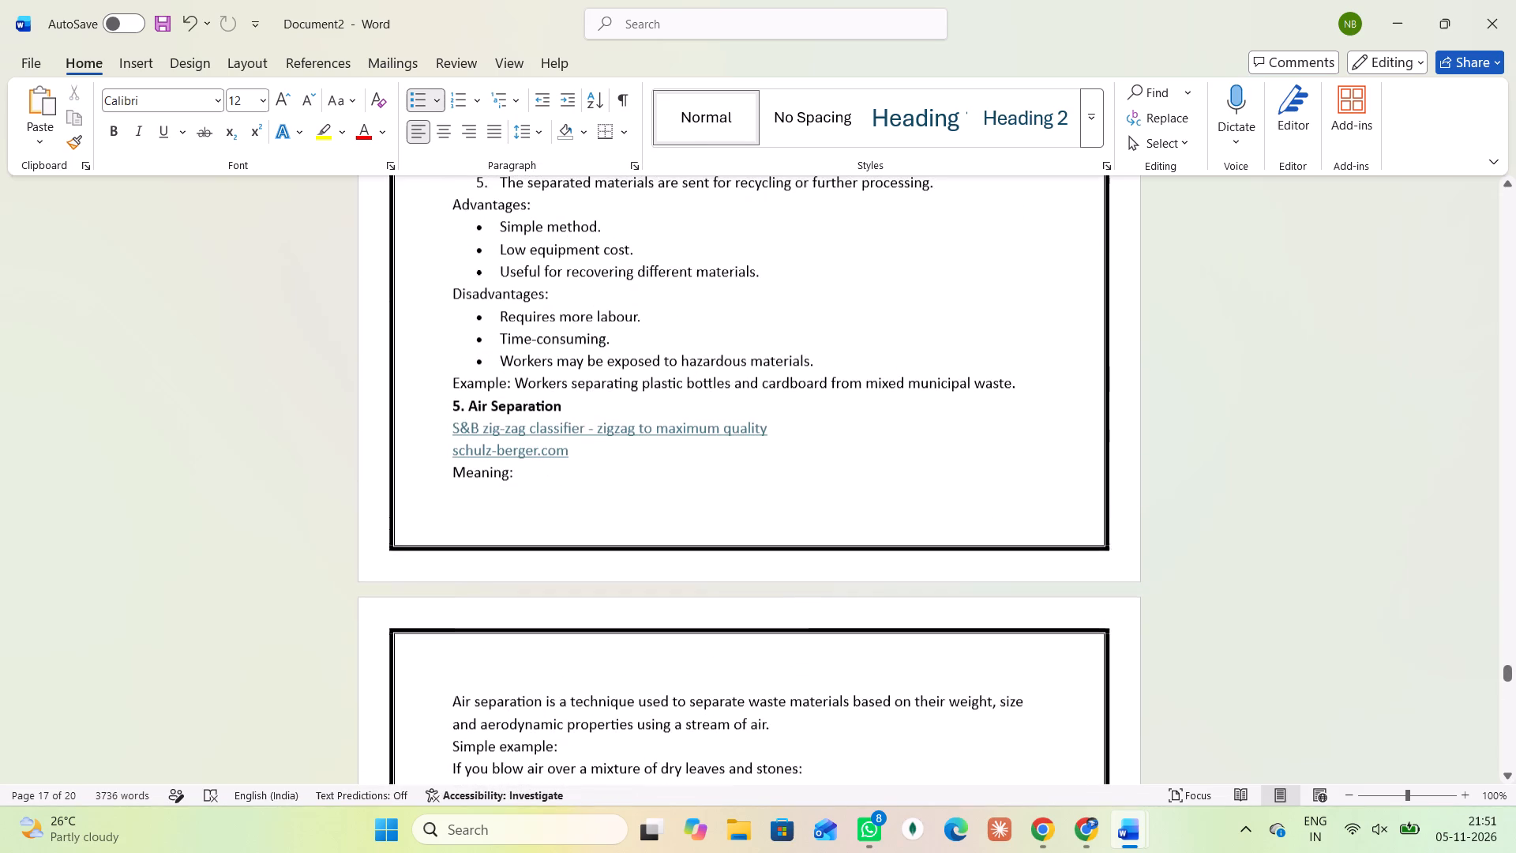
left_click_drag(595, 460, 463, 446)
key("BackSpace")
scroll(463, 446, "up", 1)
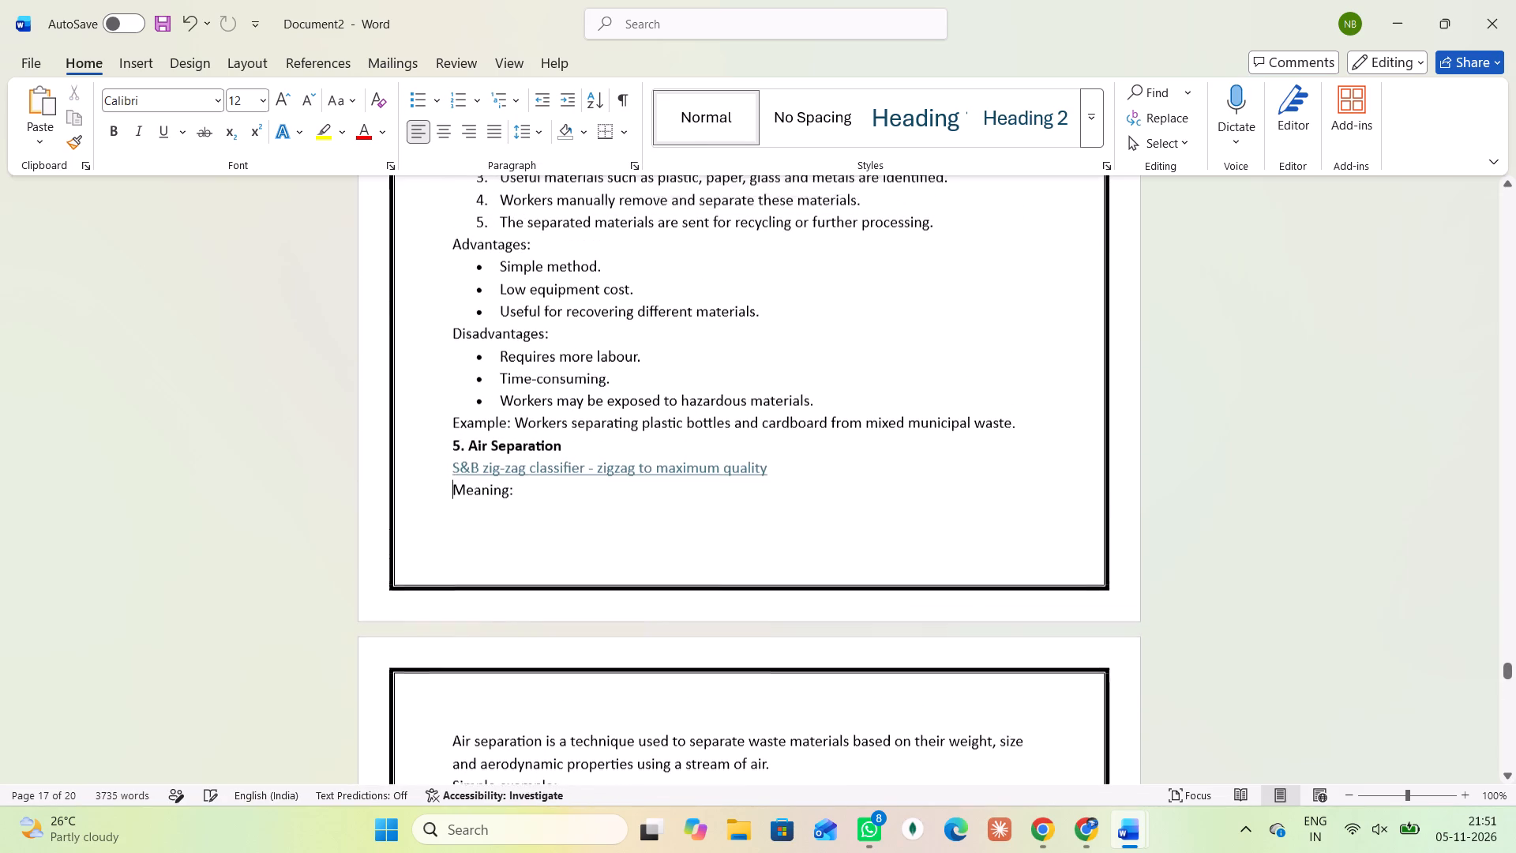
scroll(463, 446, "up", 1)
left_click(463, 446)
key("ctrl+z")
left_click_drag(592, 578, 460, 548)
left_click_drag(455, 548, 731, 569)
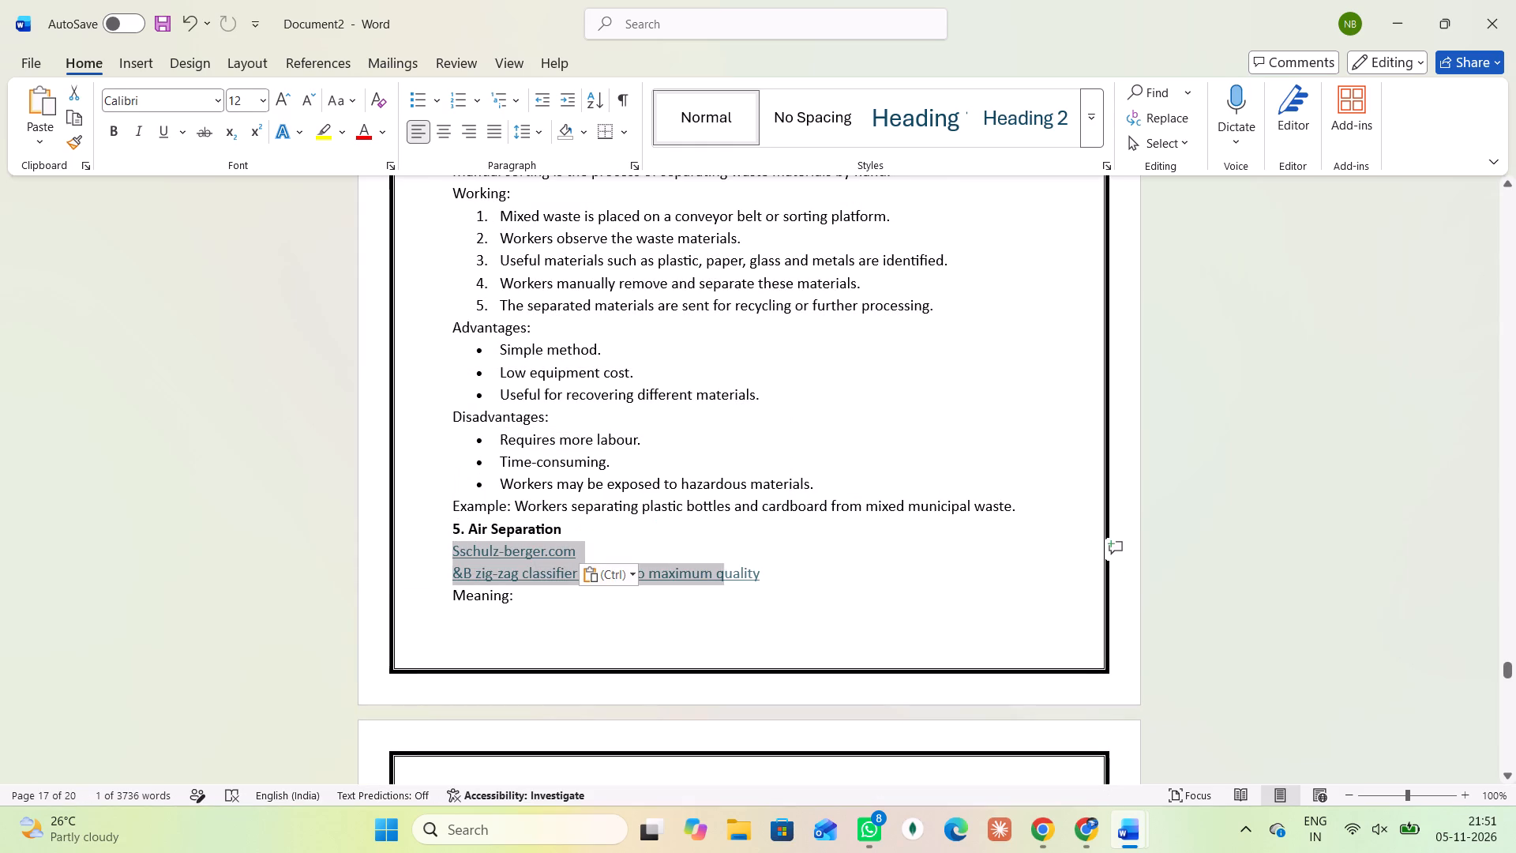
left_click_drag(731, 569, 765, 576)
key("BackSpace")
Delete the image source links under the heading "4. Manual Sorting".
scroll(765, 576, "up", 1)
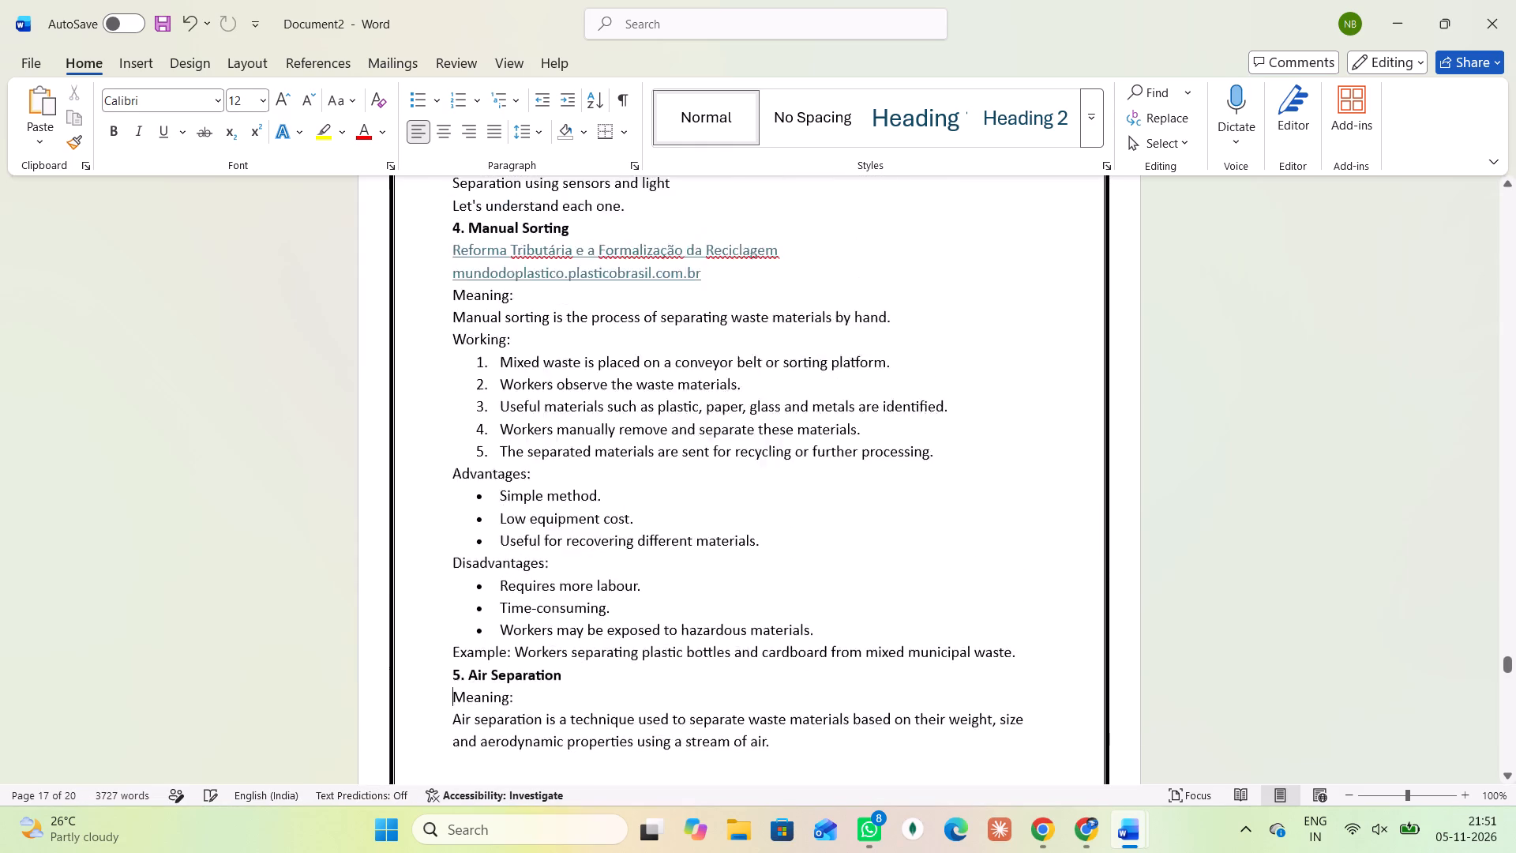
scroll(765, 576, "up", 2)
right_click_drag(705, 644, 486, 626)
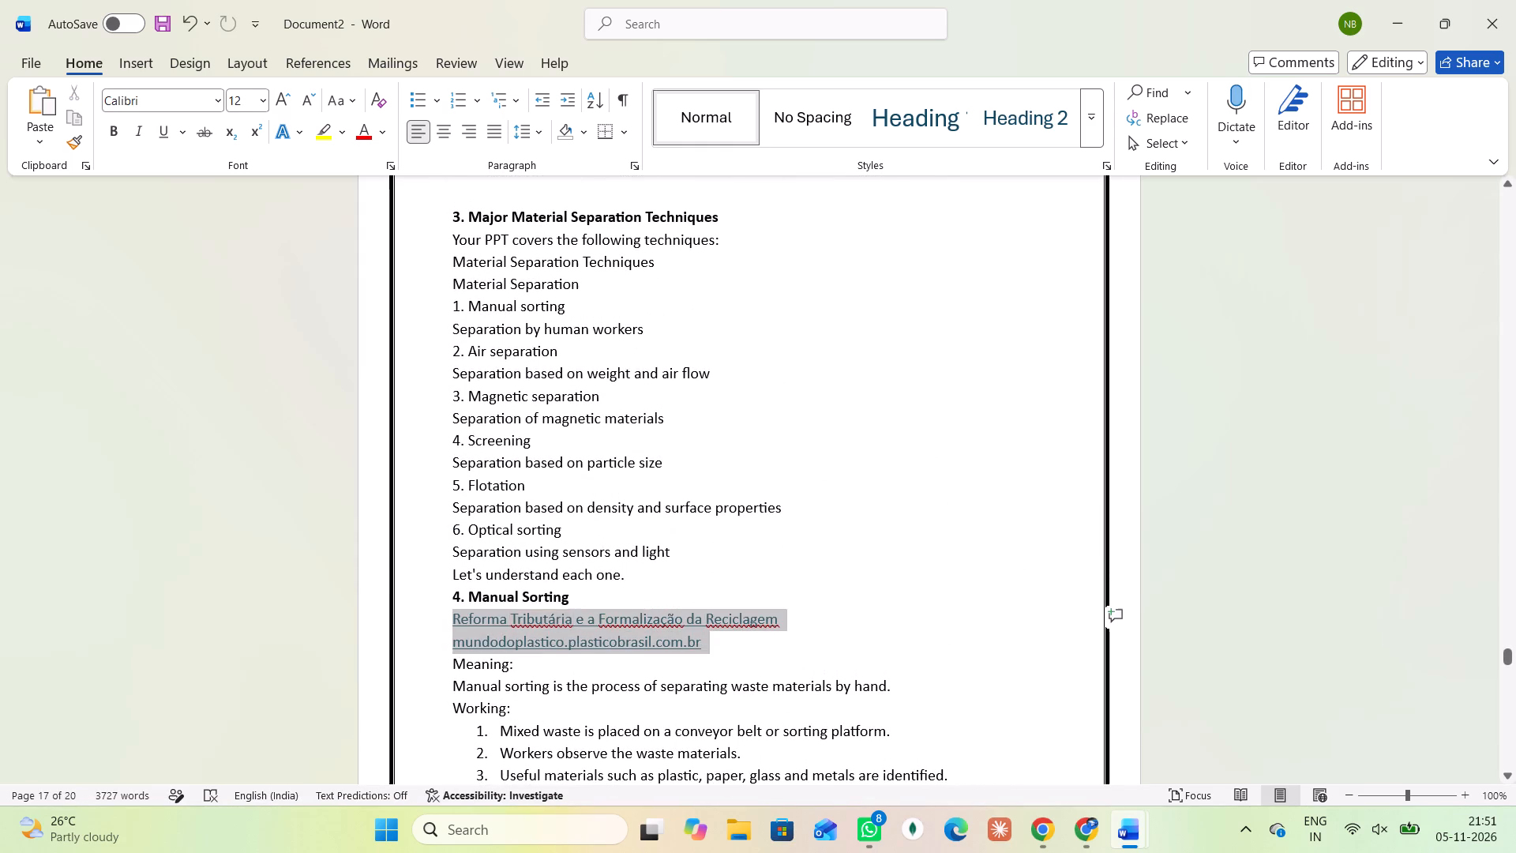
right_click_drag(486, 626, 468, 626)
key("BackSpace")
Delete the whole section "3. Major Material Separation Techniques", from its heading through "Let's understand each one.".
scroll(468, 626, "up", 1)
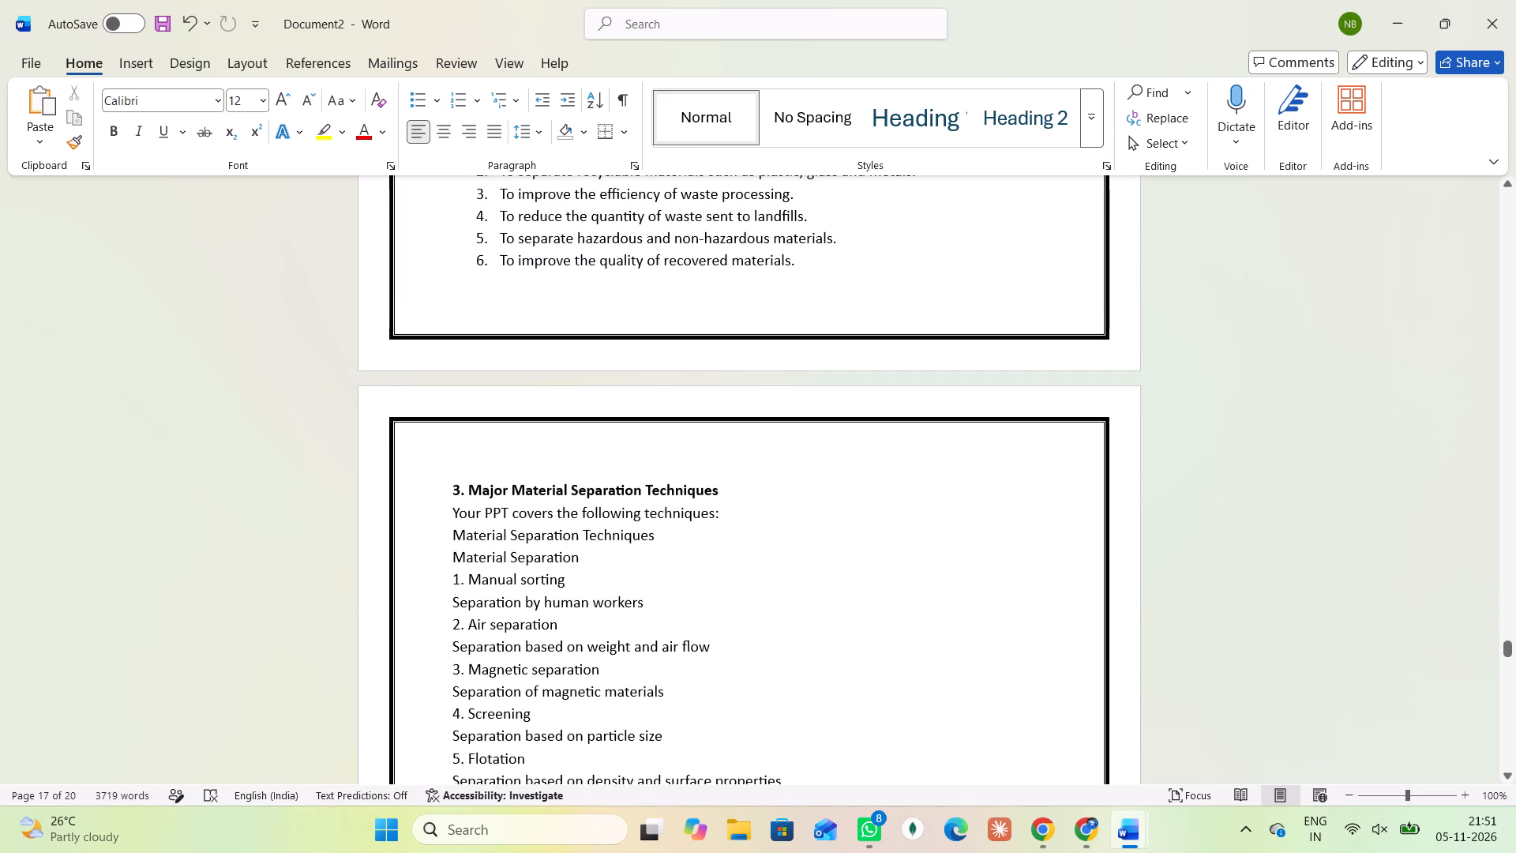
scroll(582, 473, "down", 1)
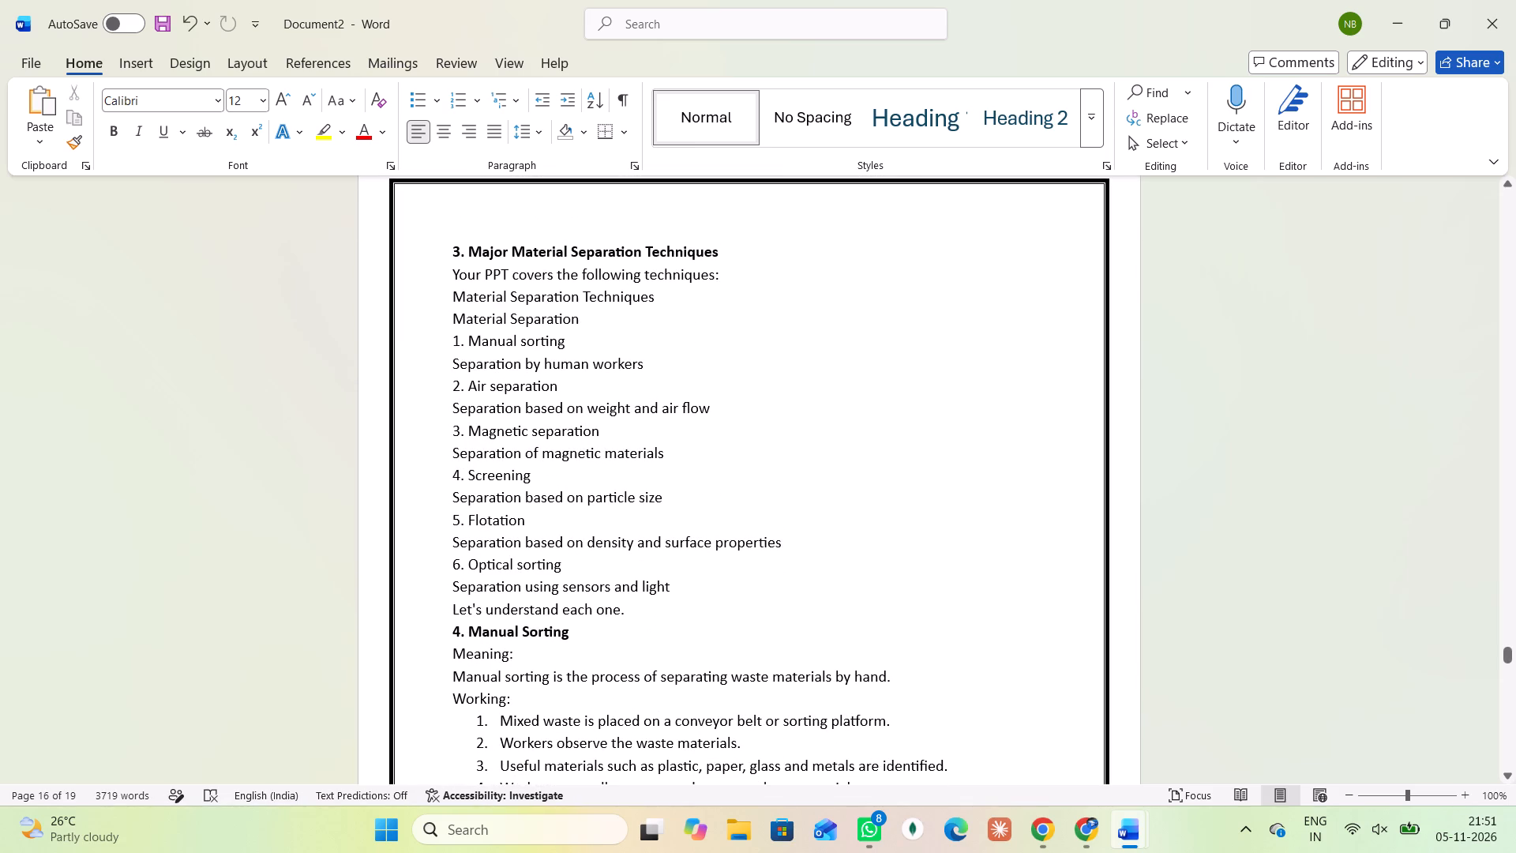
right_click_drag(636, 612, 436, 239)
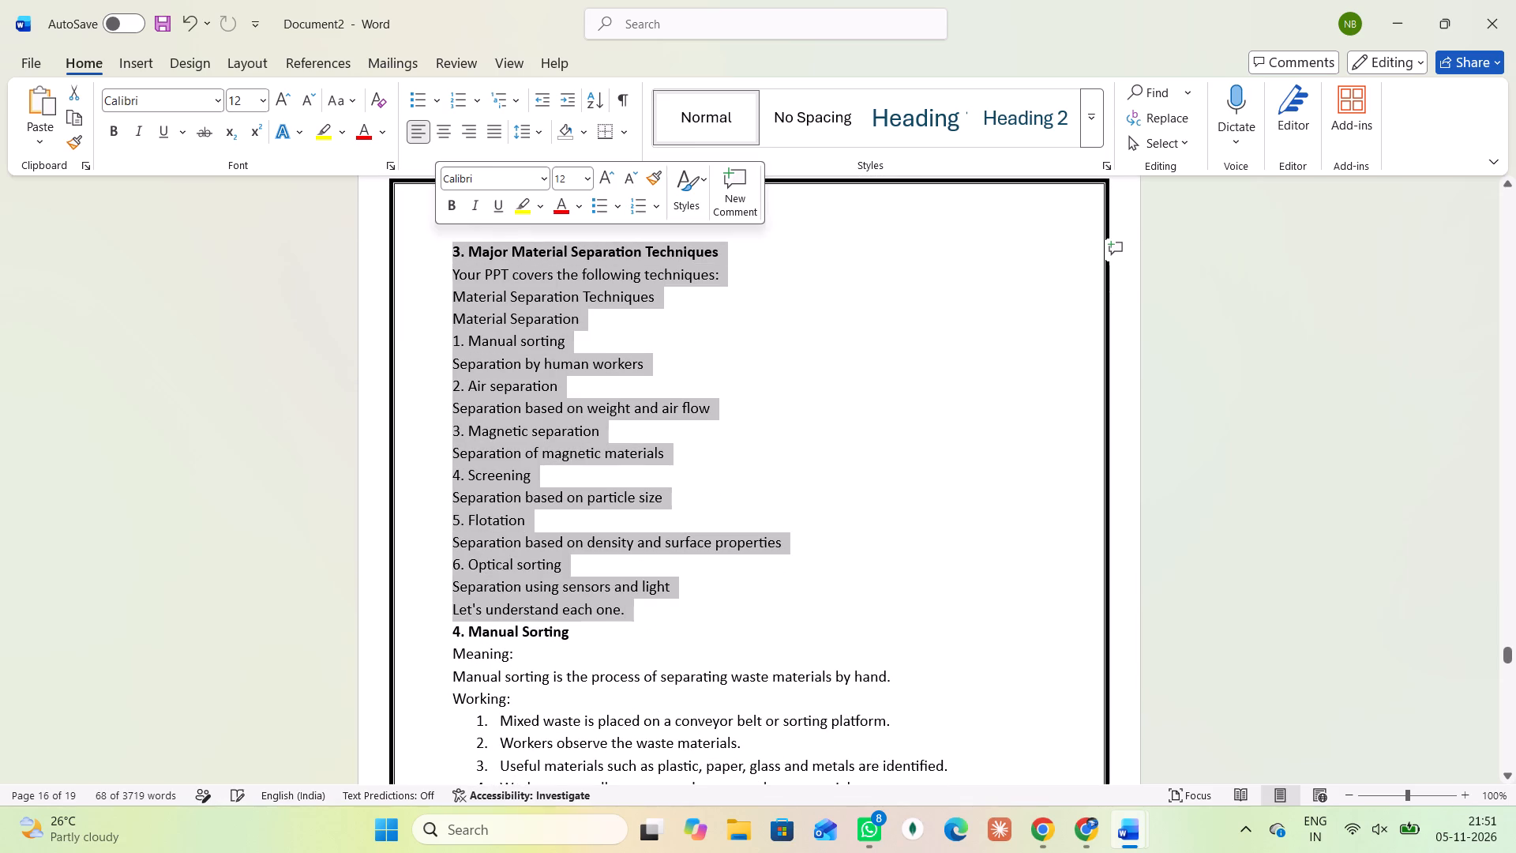
key("BackSpace")
Apply the Heading 1 style to the title "UNIT IV – Topic 2: Material Separation and Processing Technologies".
scroll(436, 239, "up", 3)
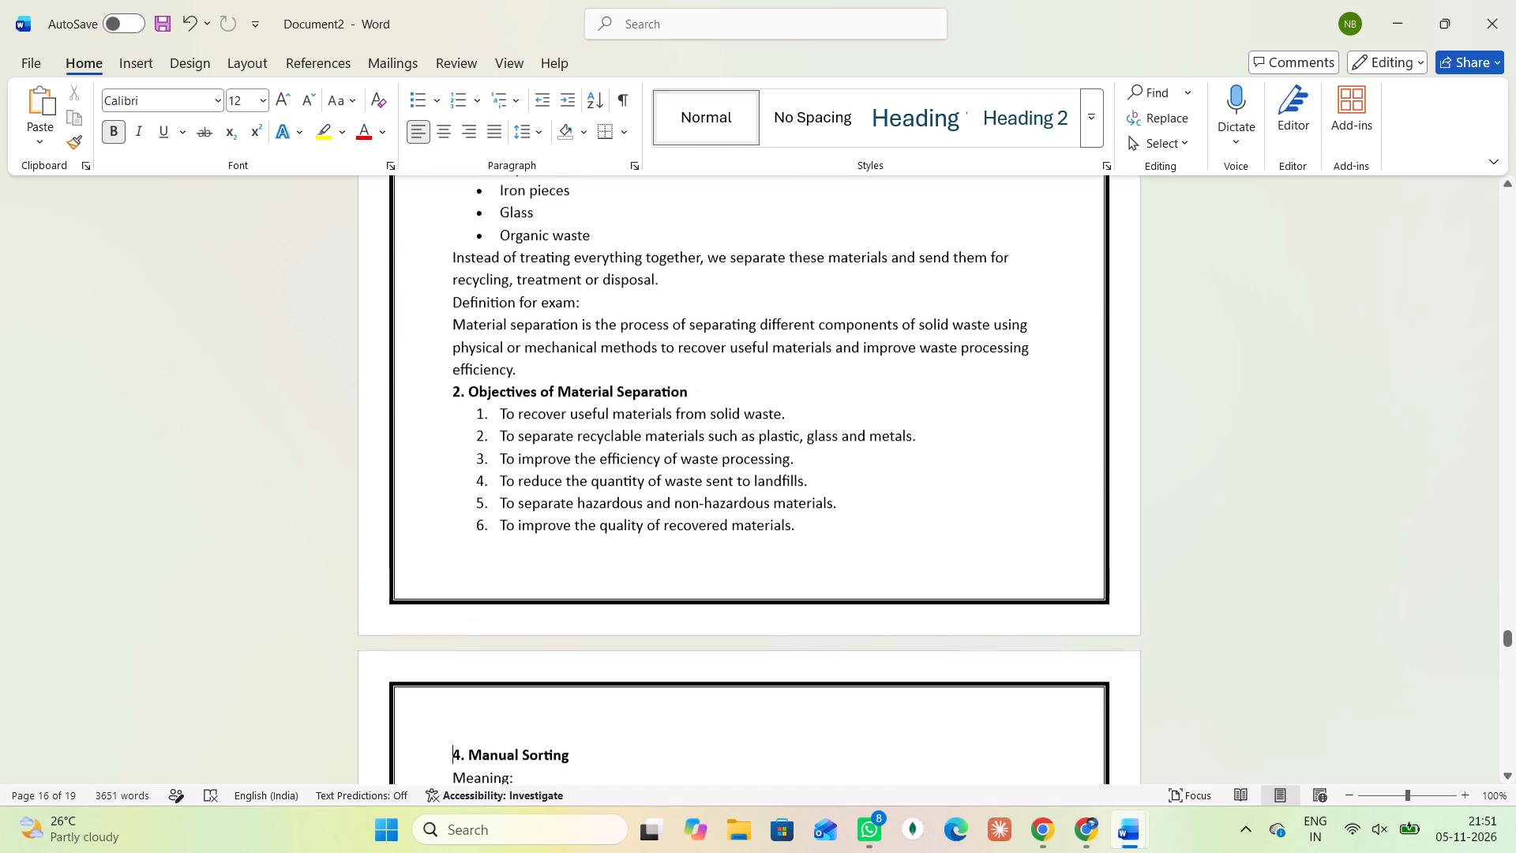
scroll(436, 239, "up", 2)
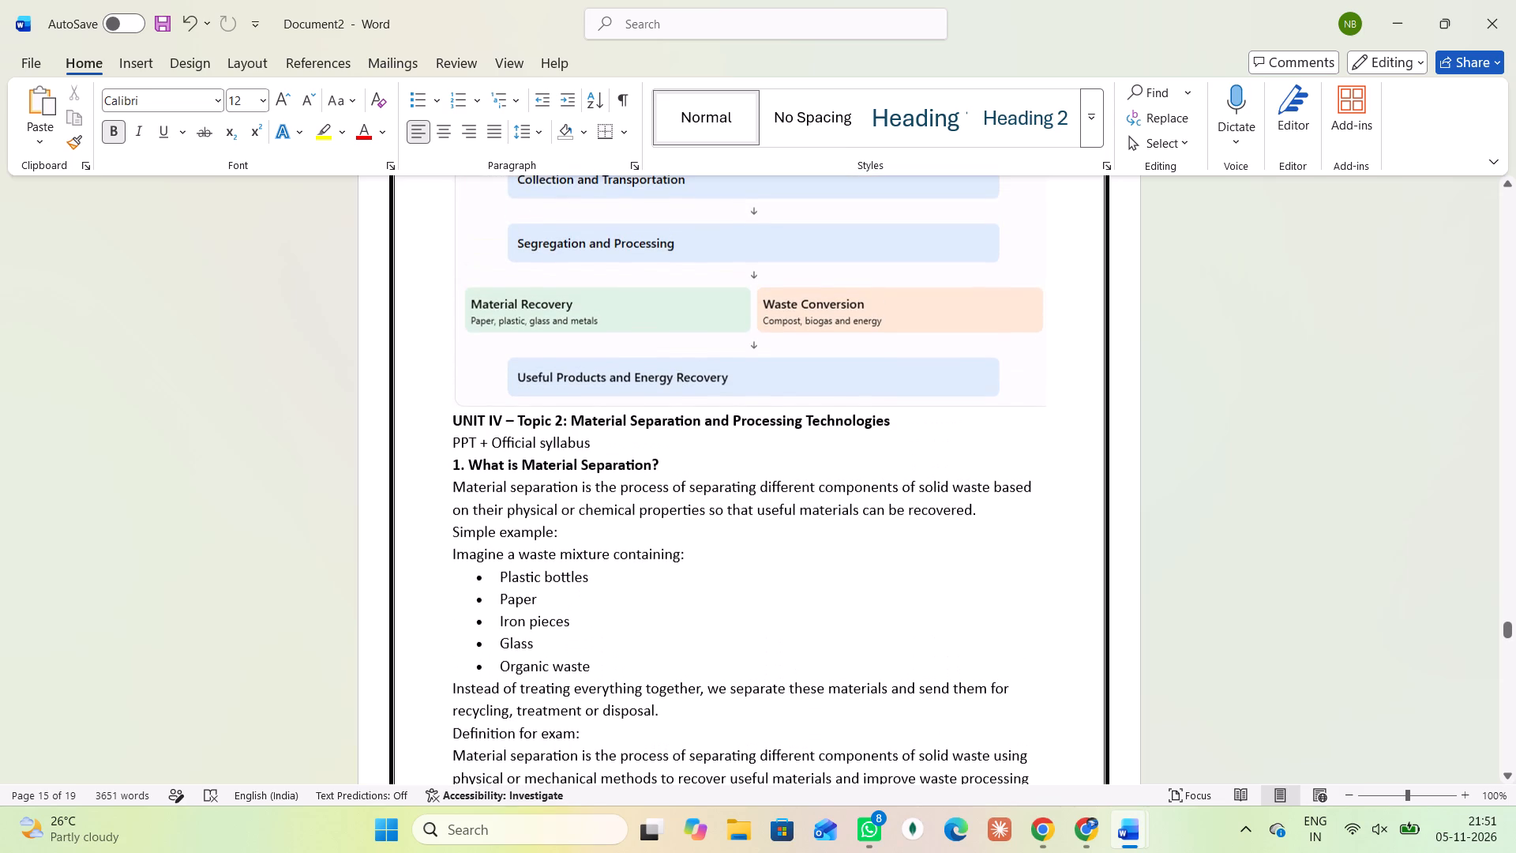
right_click_drag(906, 426, 434, 457)
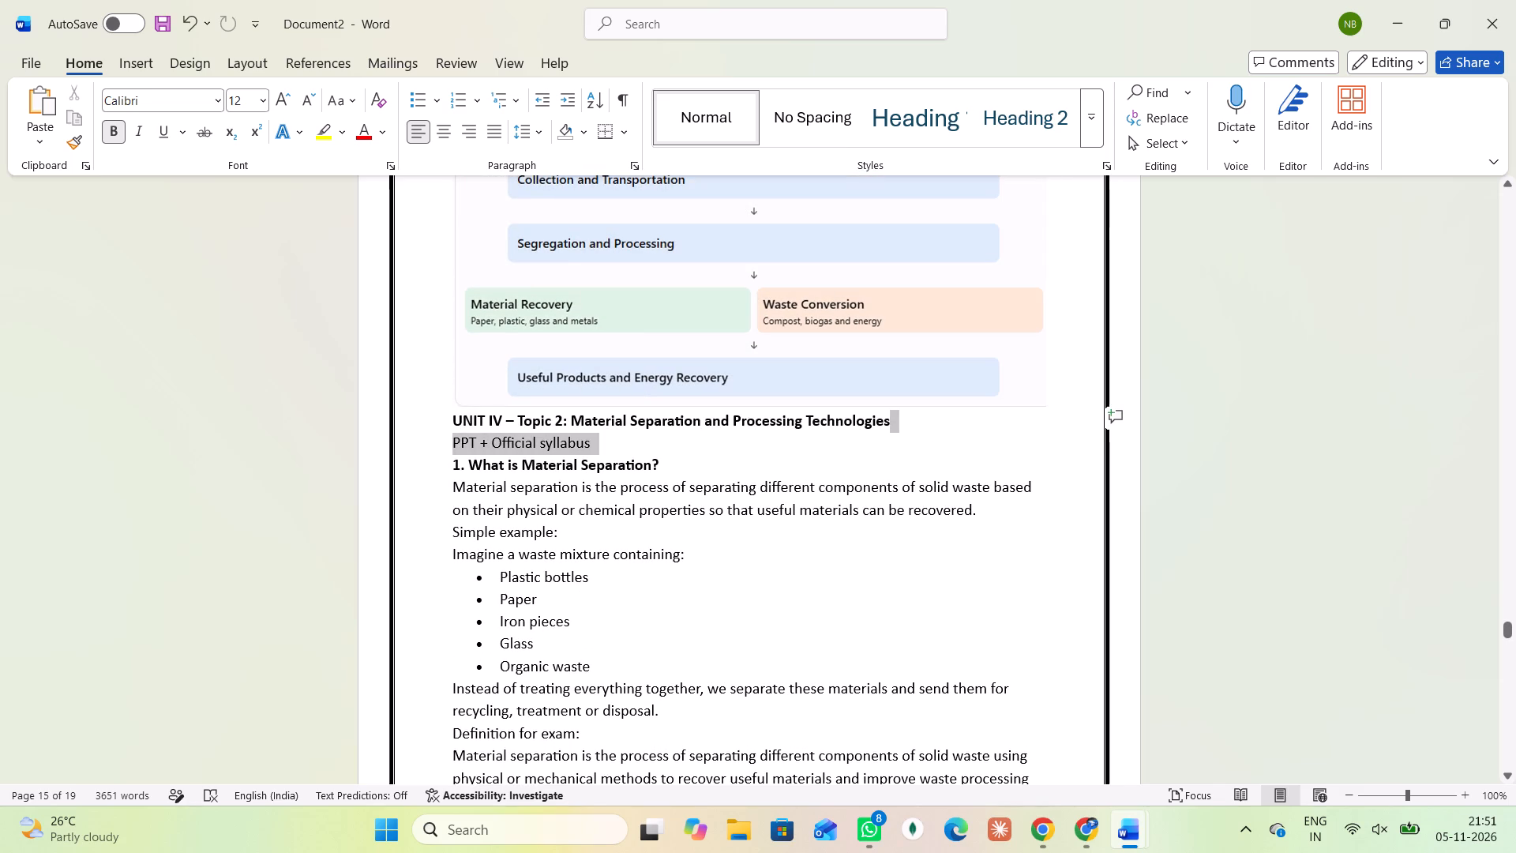
right_click_drag(434, 457, 437, 429)
left_click(909, 122)
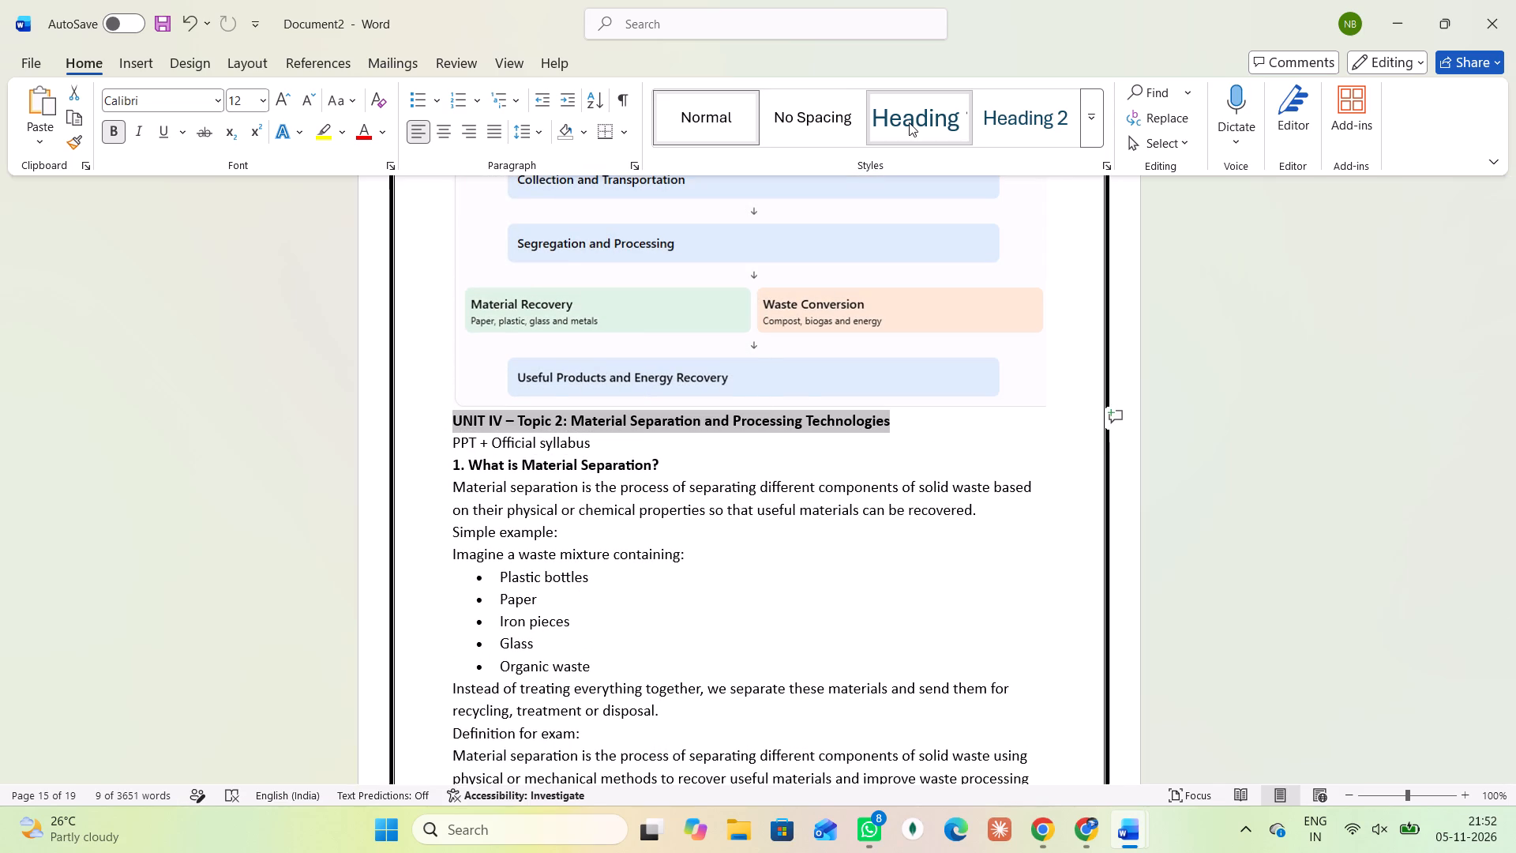
Delete the text "PPT + Official syllabus" below the Topic 2 title.
left_click_drag(615, 531, 491, 534)
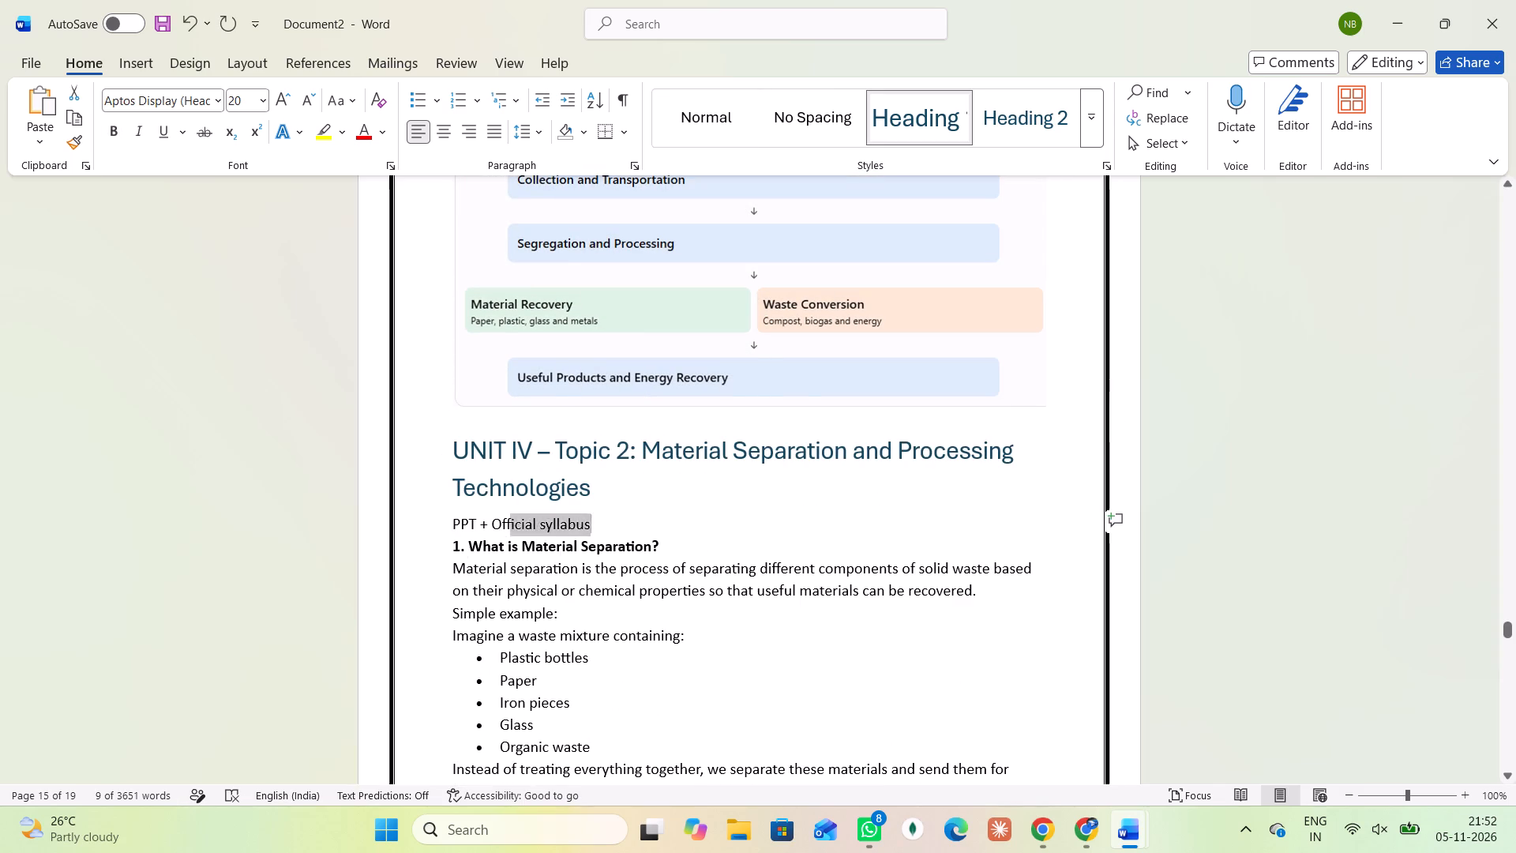
left_click_drag(491, 534, 456, 531)
key("BackSpace")
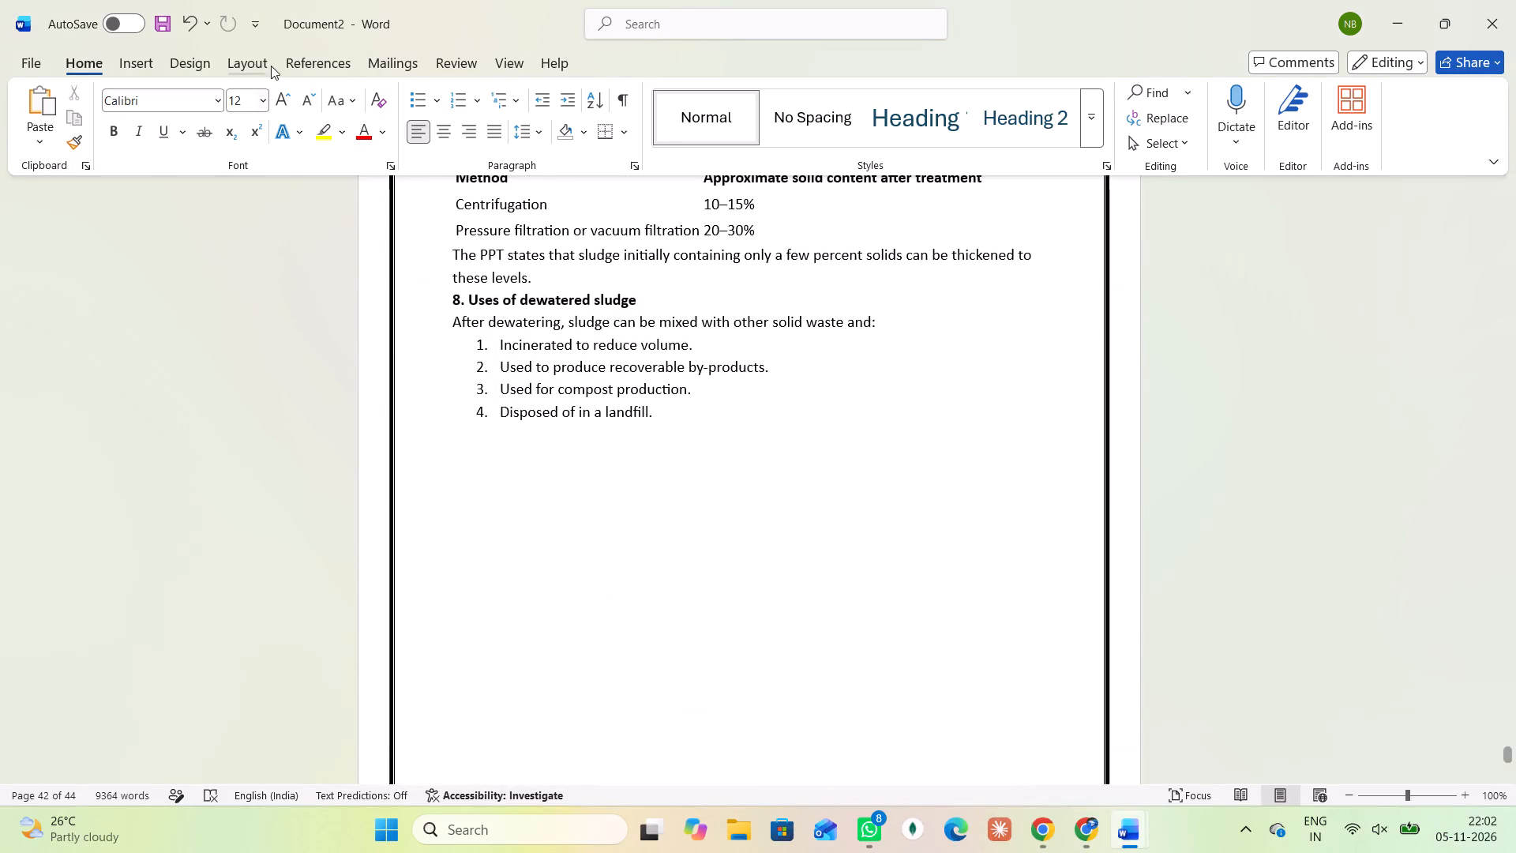
Save the notes as a Word document named "UNIT iv oe" in the C: drive's MIDS > oe folder.
left_click(23, 59)
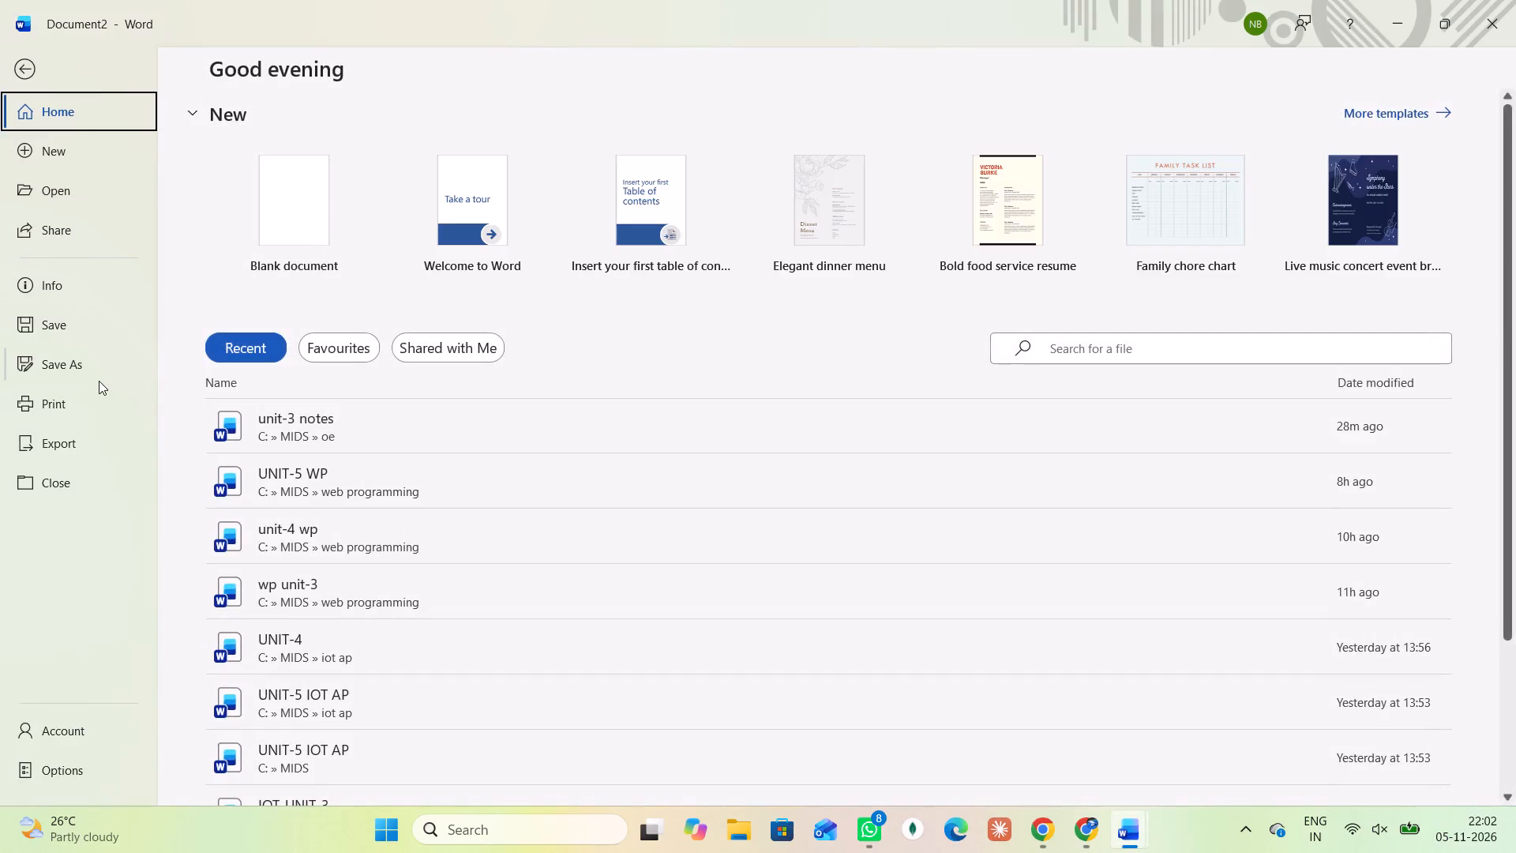
left_click(99, 381)
double_click(262, 370)
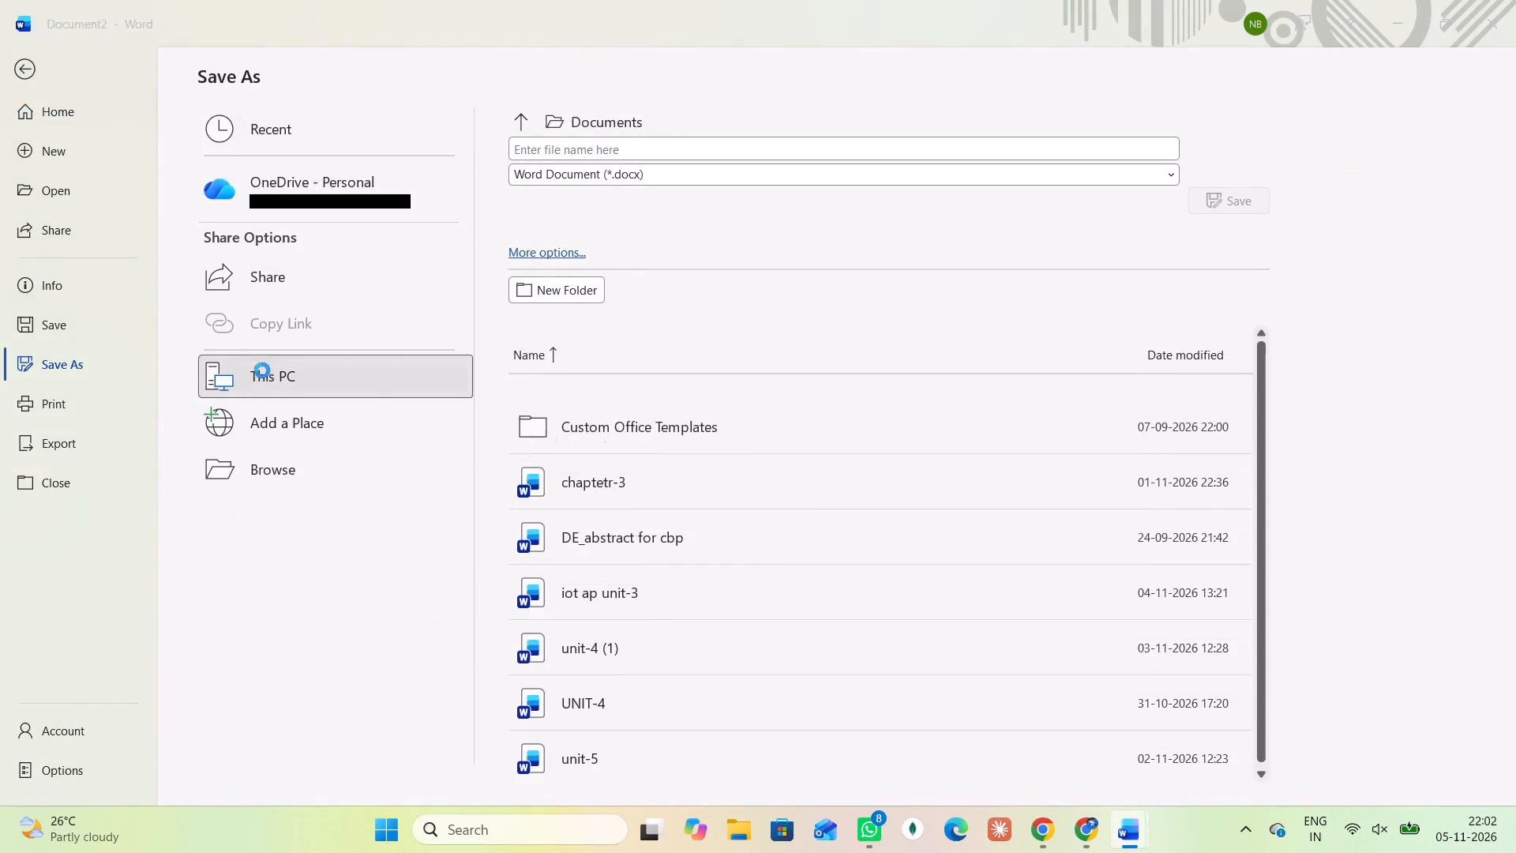
left_click(314, 321)
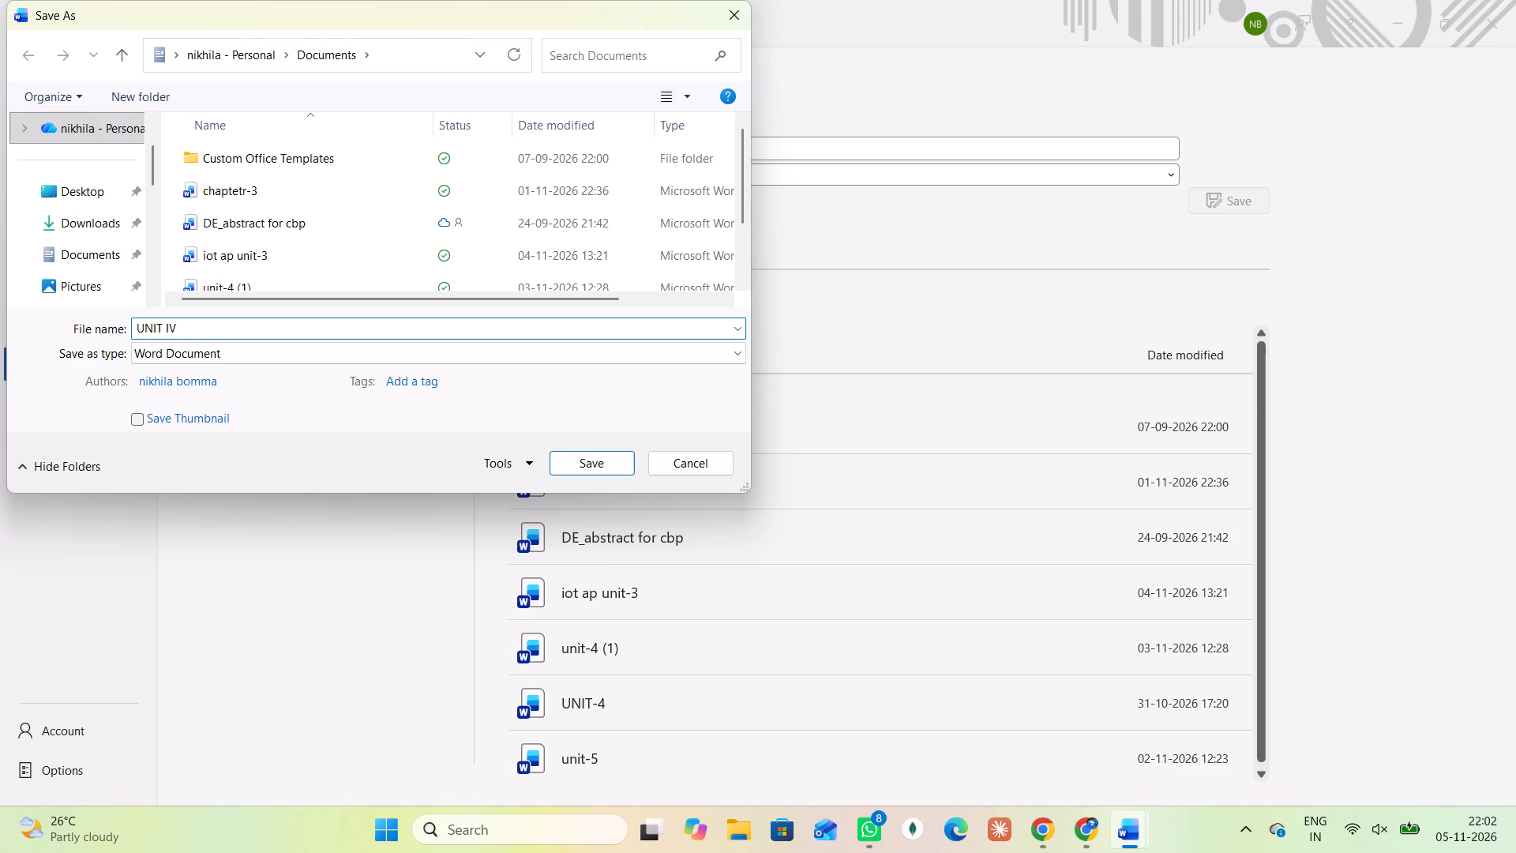
key("BackSpace")
key("BackSpace")
type("iv")
key("space")
type("oe")
scroll(42, 163, "down", 4)
left_click(116, 123)
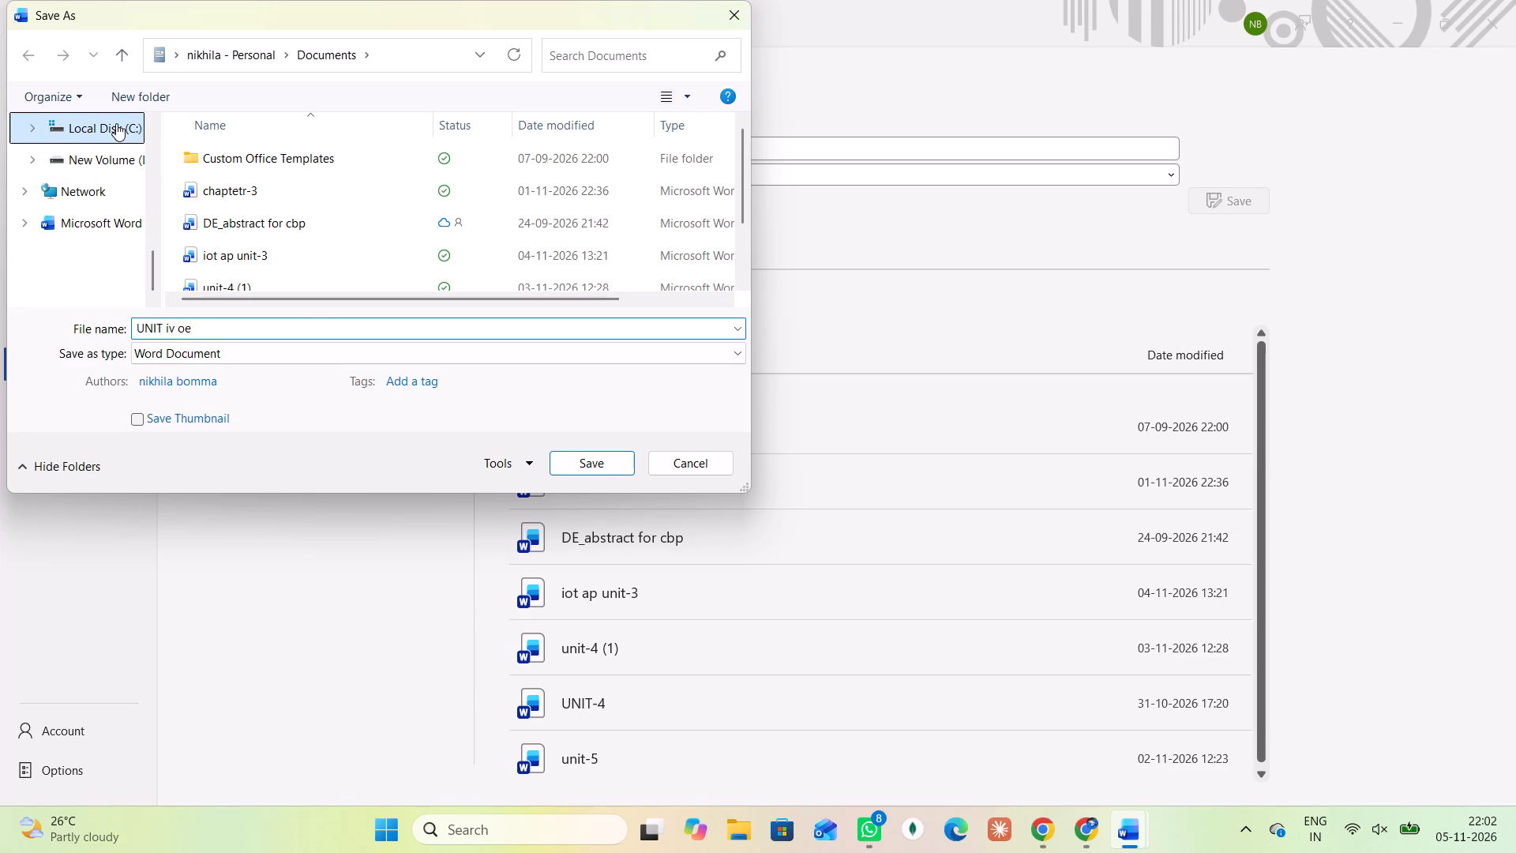
scroll(352, 231, "down", 3)
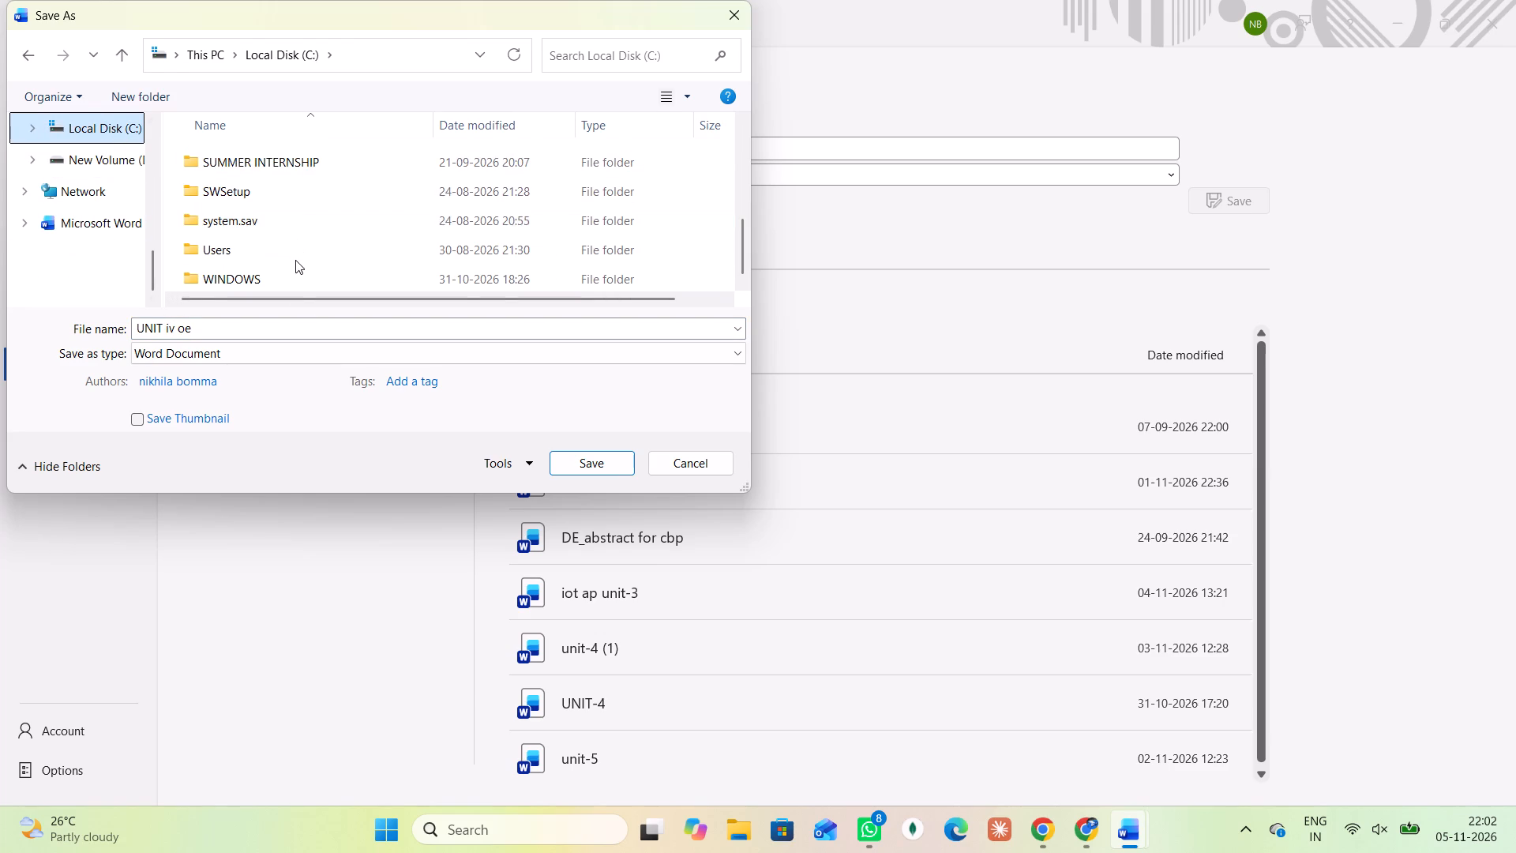
scroll(295, 260, "up", 4)
double_click(298, 282)
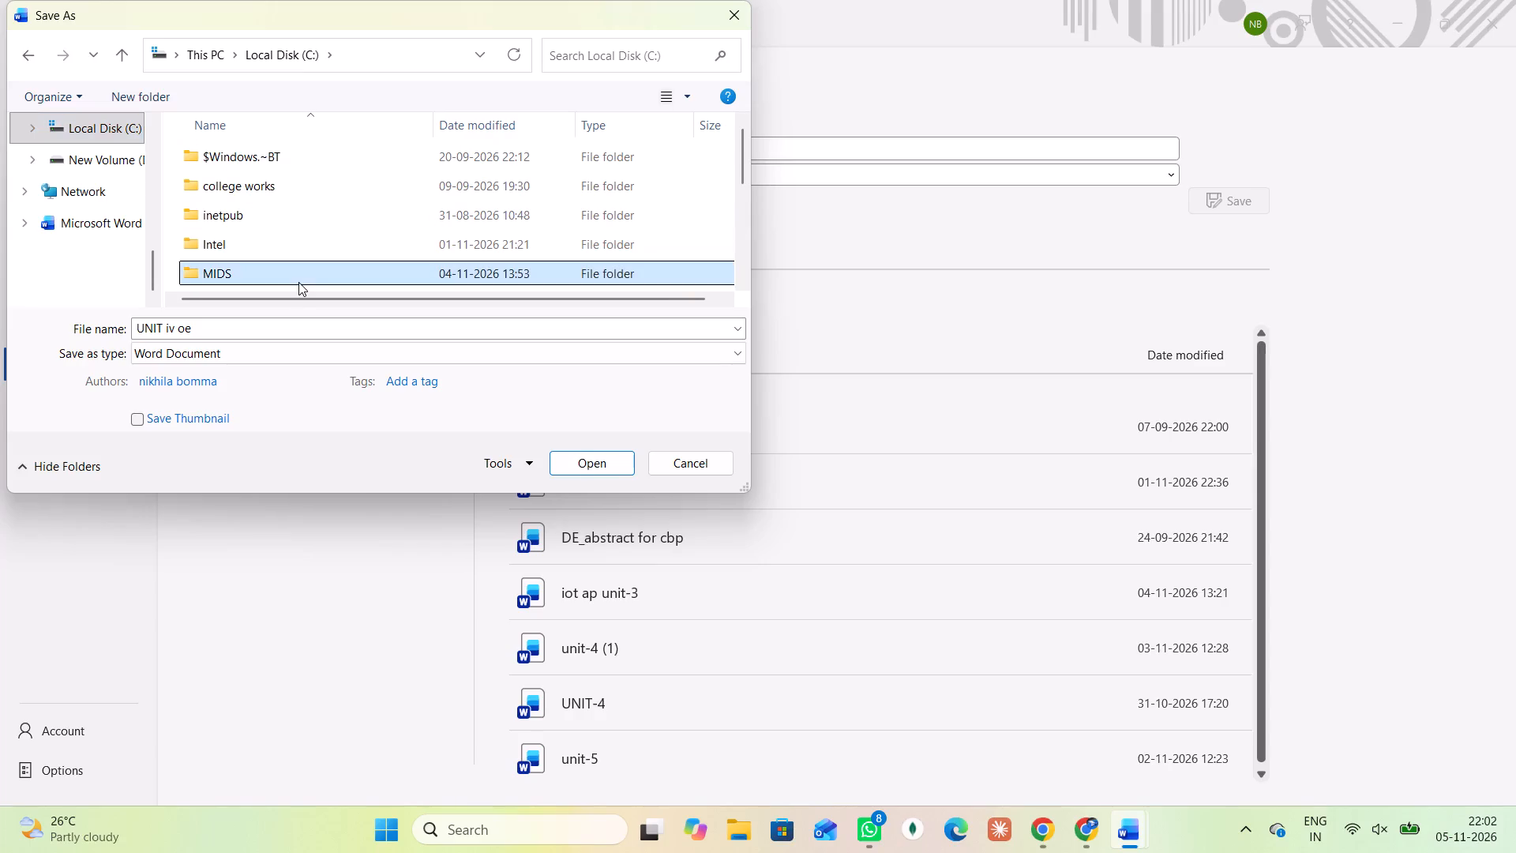
double_click(266, 249)
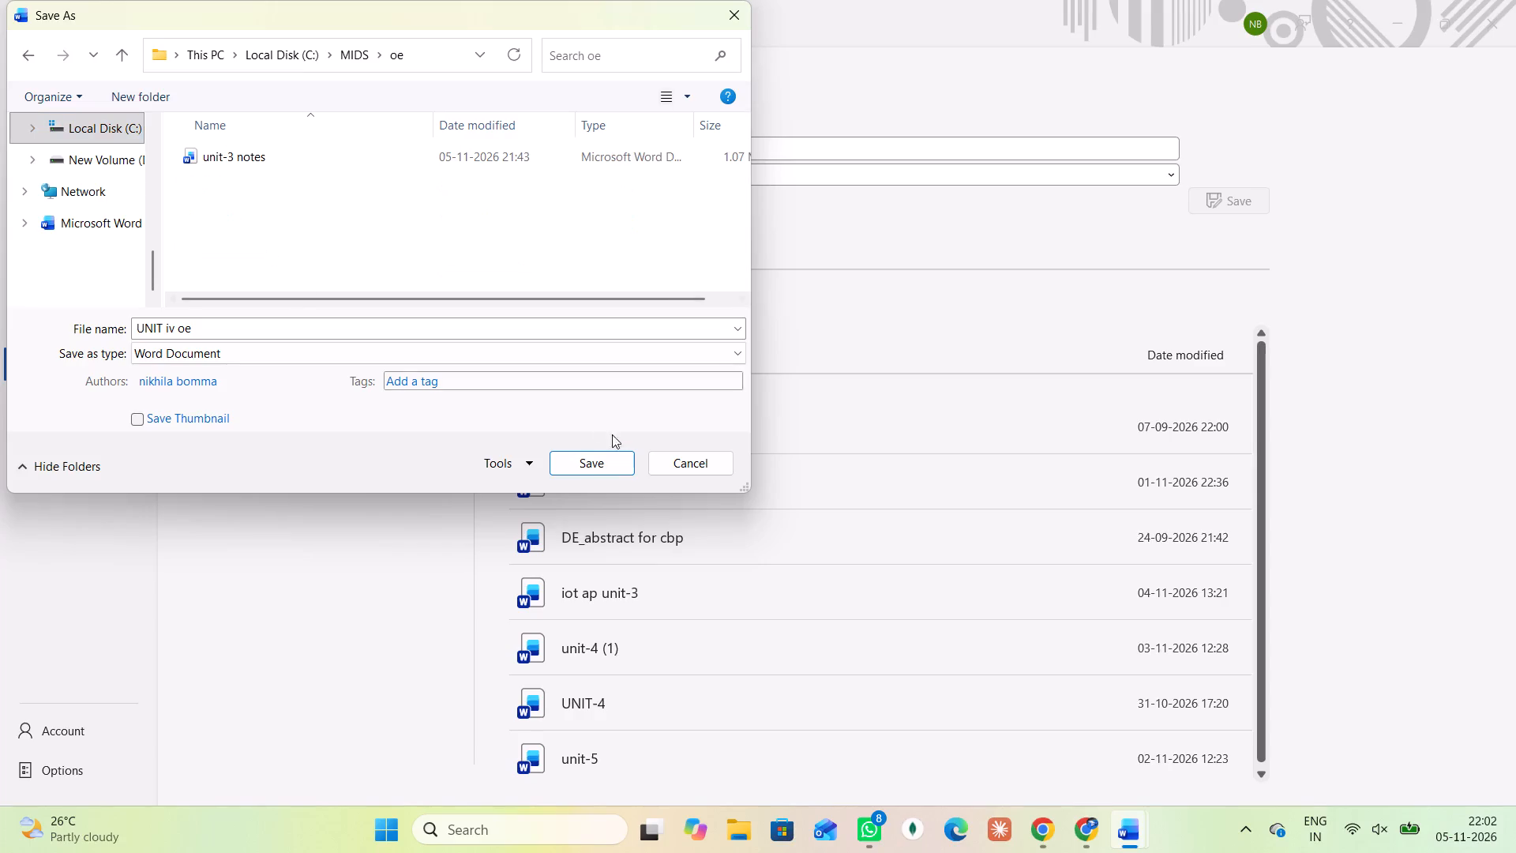
left_click(610, 462)
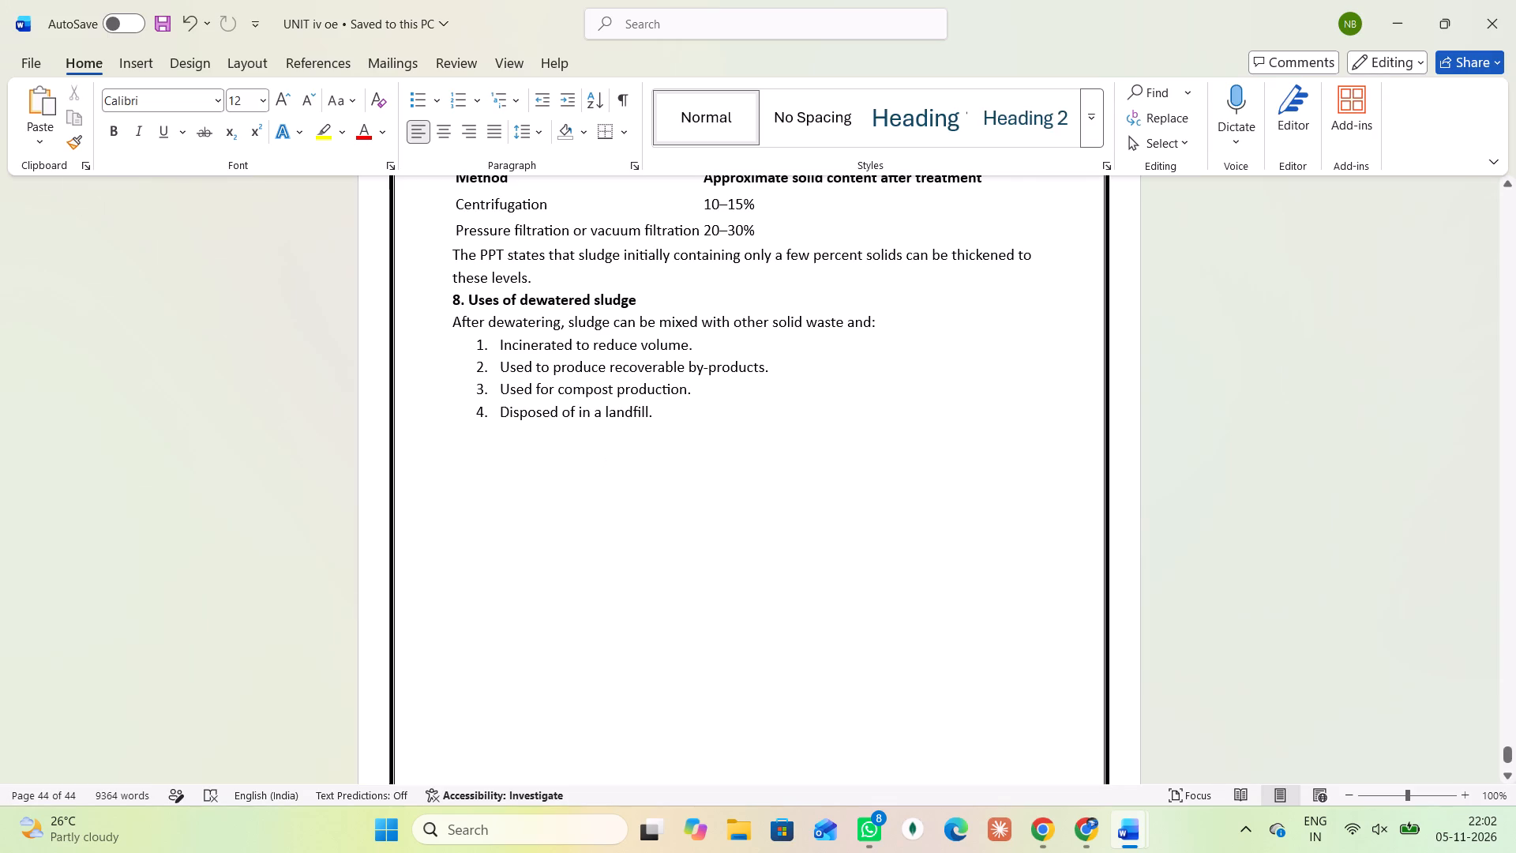
Save the UNIT iv oe document again and close it.
left_click(39, 63)
left_click(72, 320)
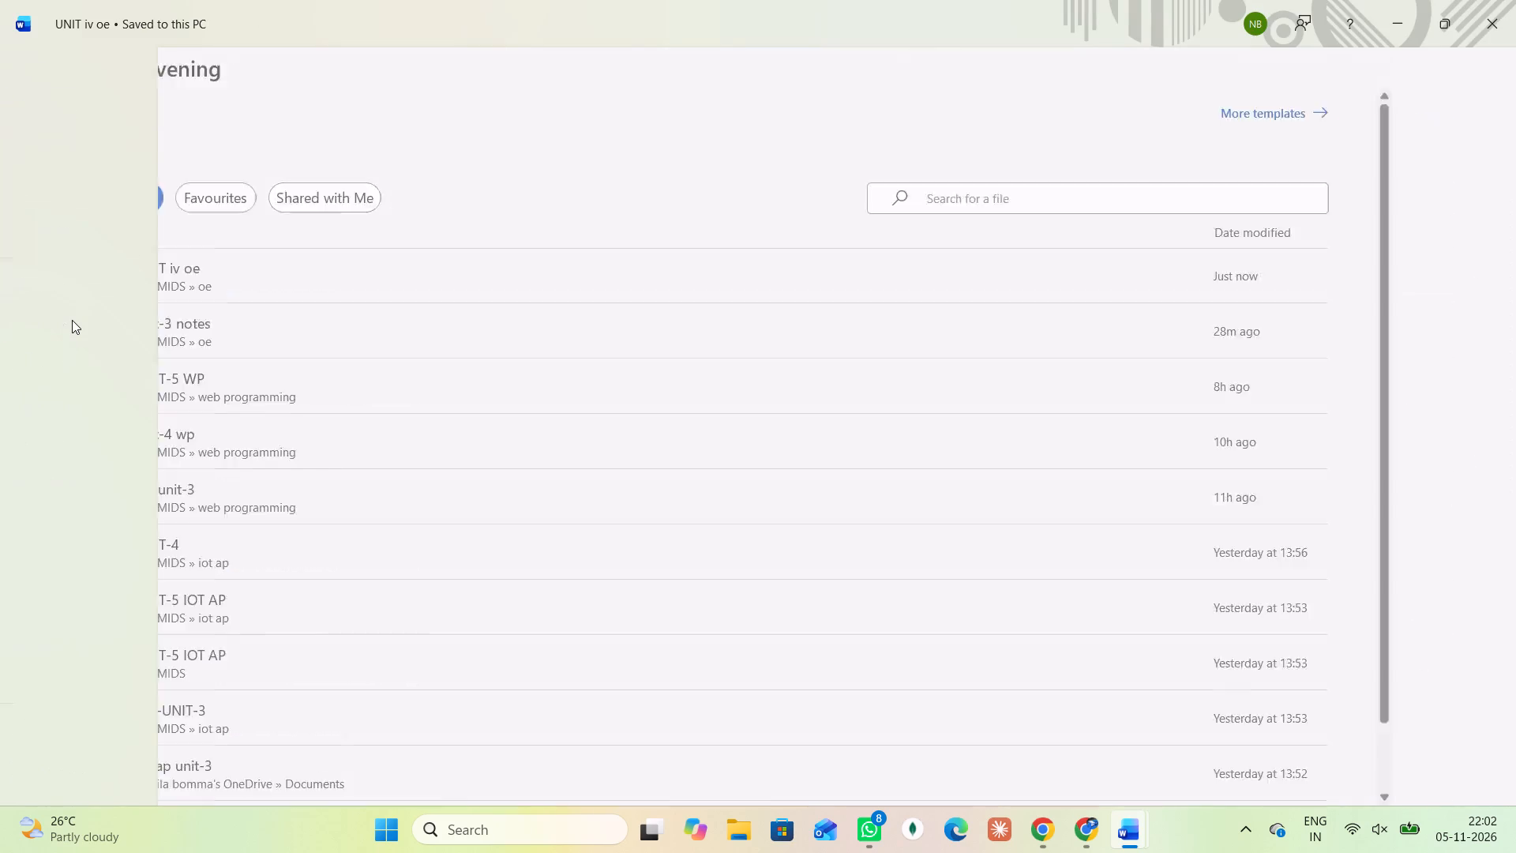
left_click(1500, 4)
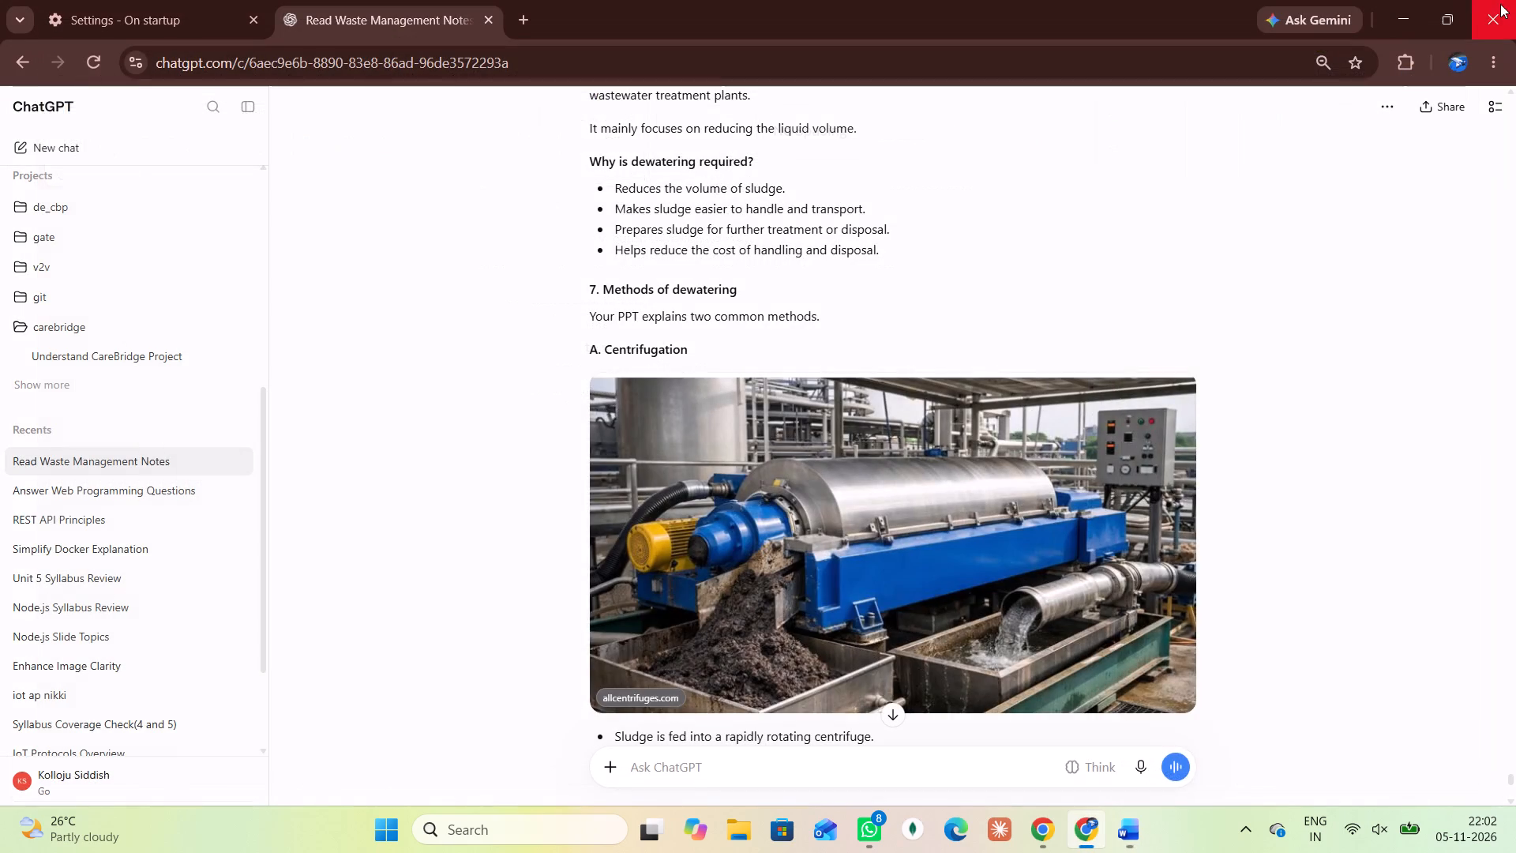
Switch to the unit-3 notes and view their beginning, and read the questions in the SWM_Qustion_Bank document.
left_click(1040, 817)
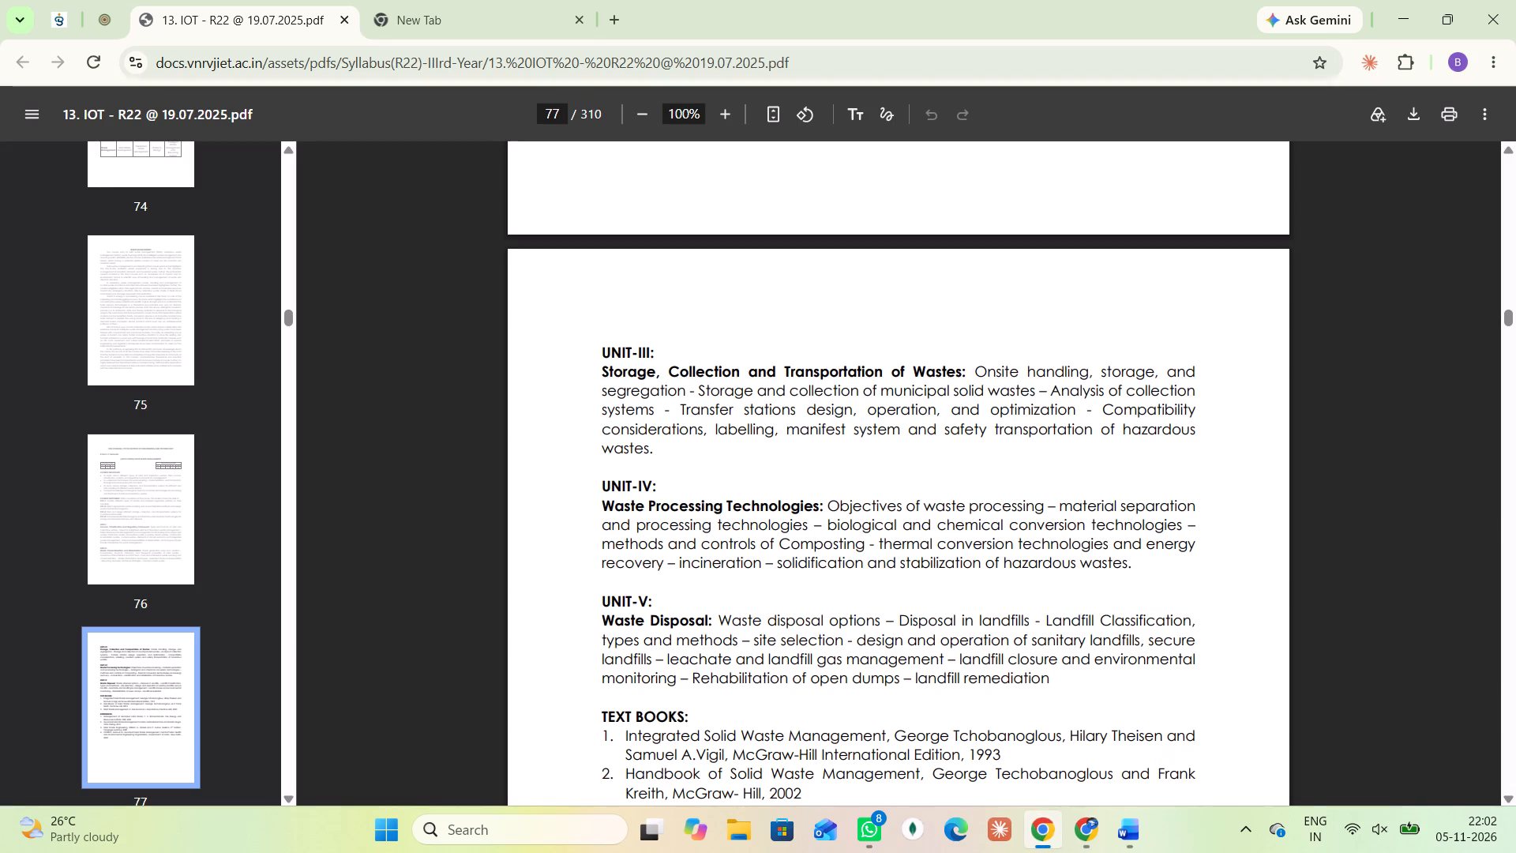
left_click(1120, 833)
left_click(1049, 747)
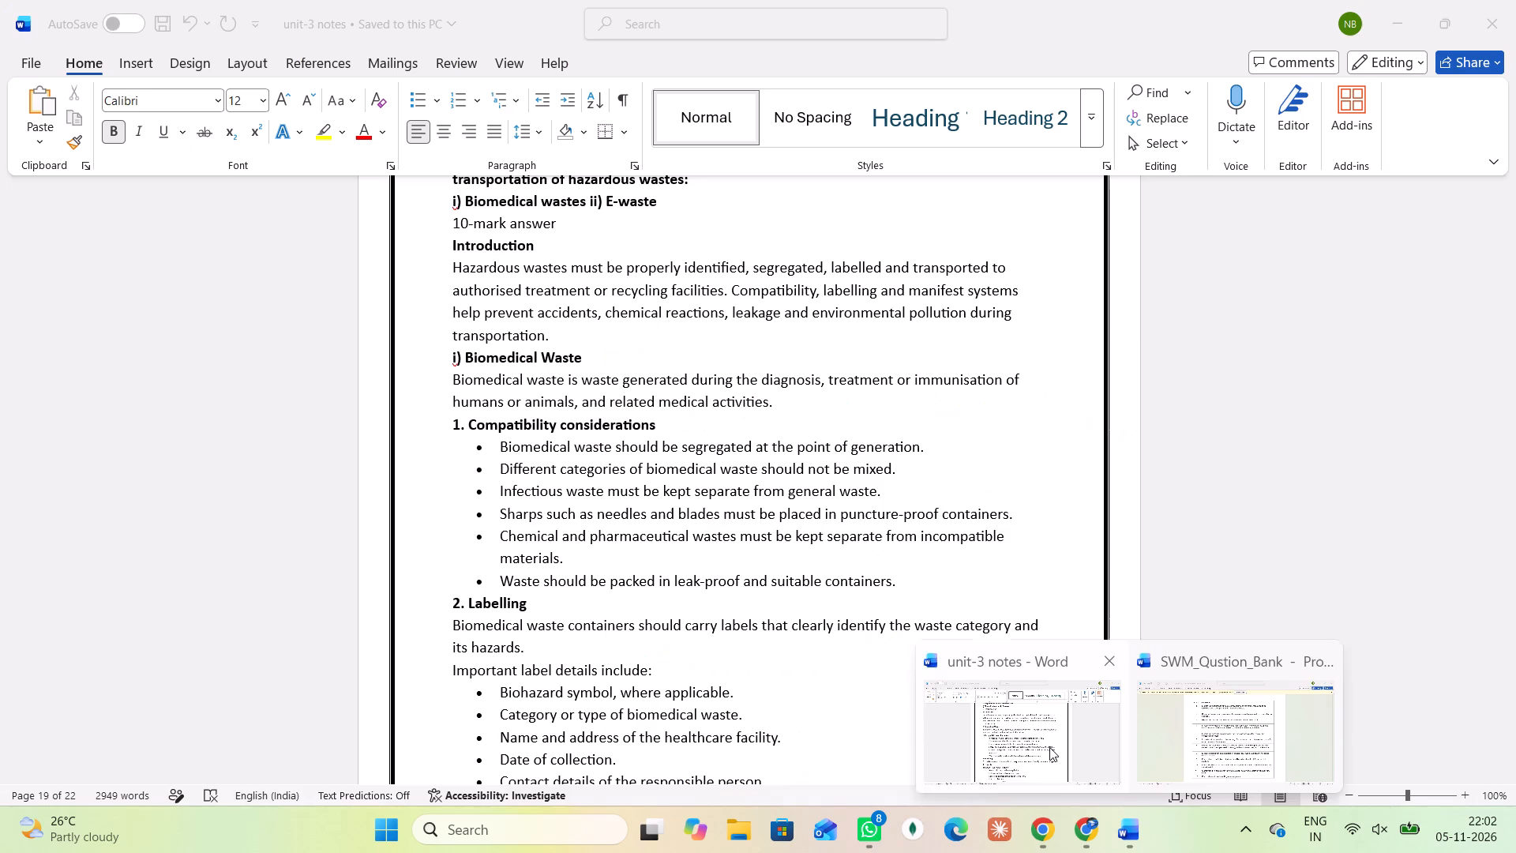
scroll(720, 405, "up", 20)
scroll(720, 405, "up", 20)
scroll(720, 405, "up", 7)
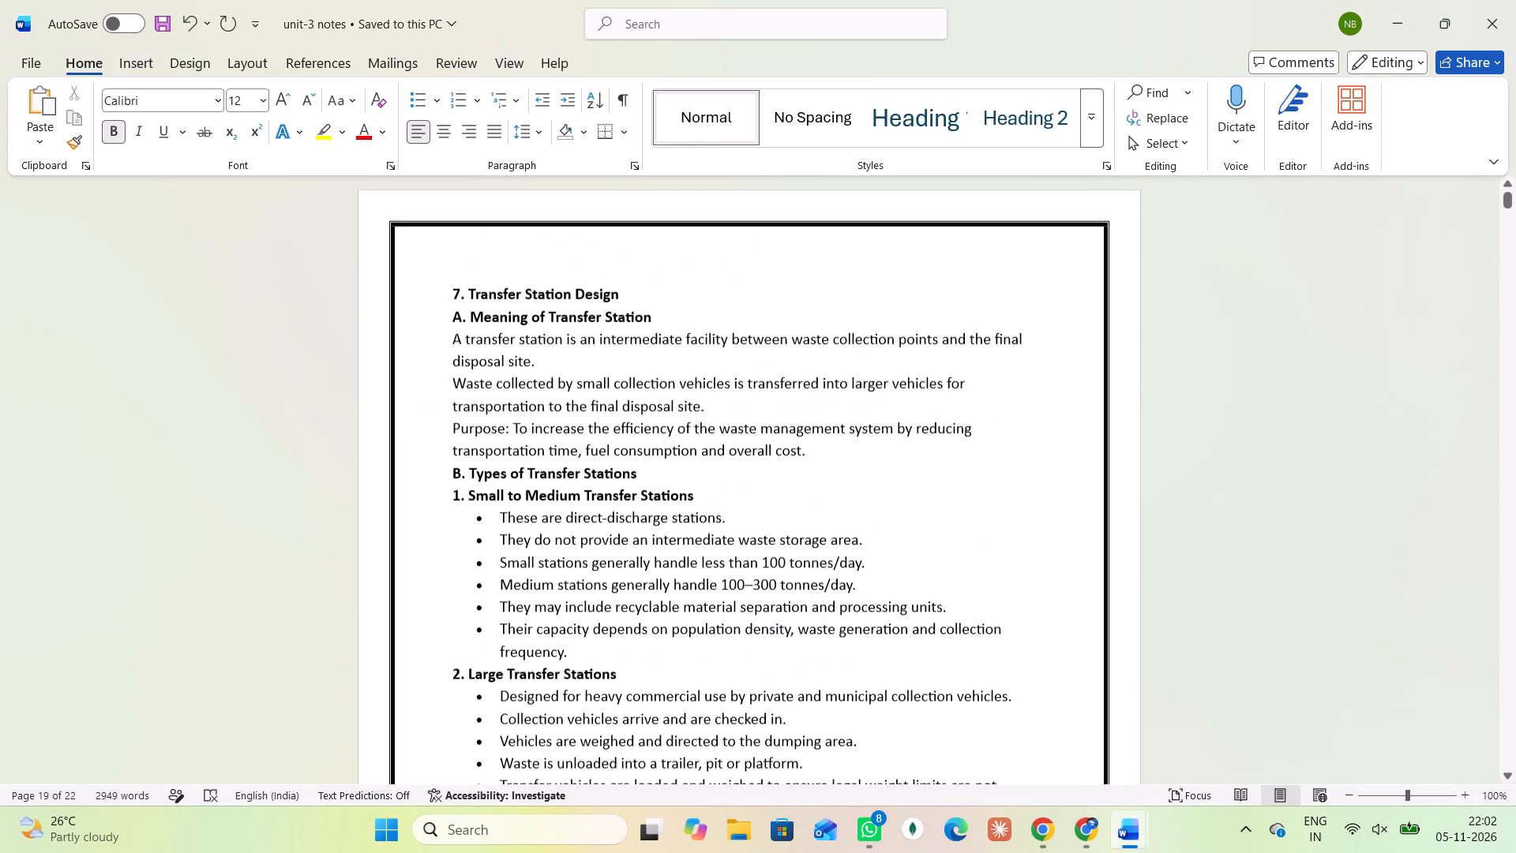
scroll(720, 405, "up", 3)
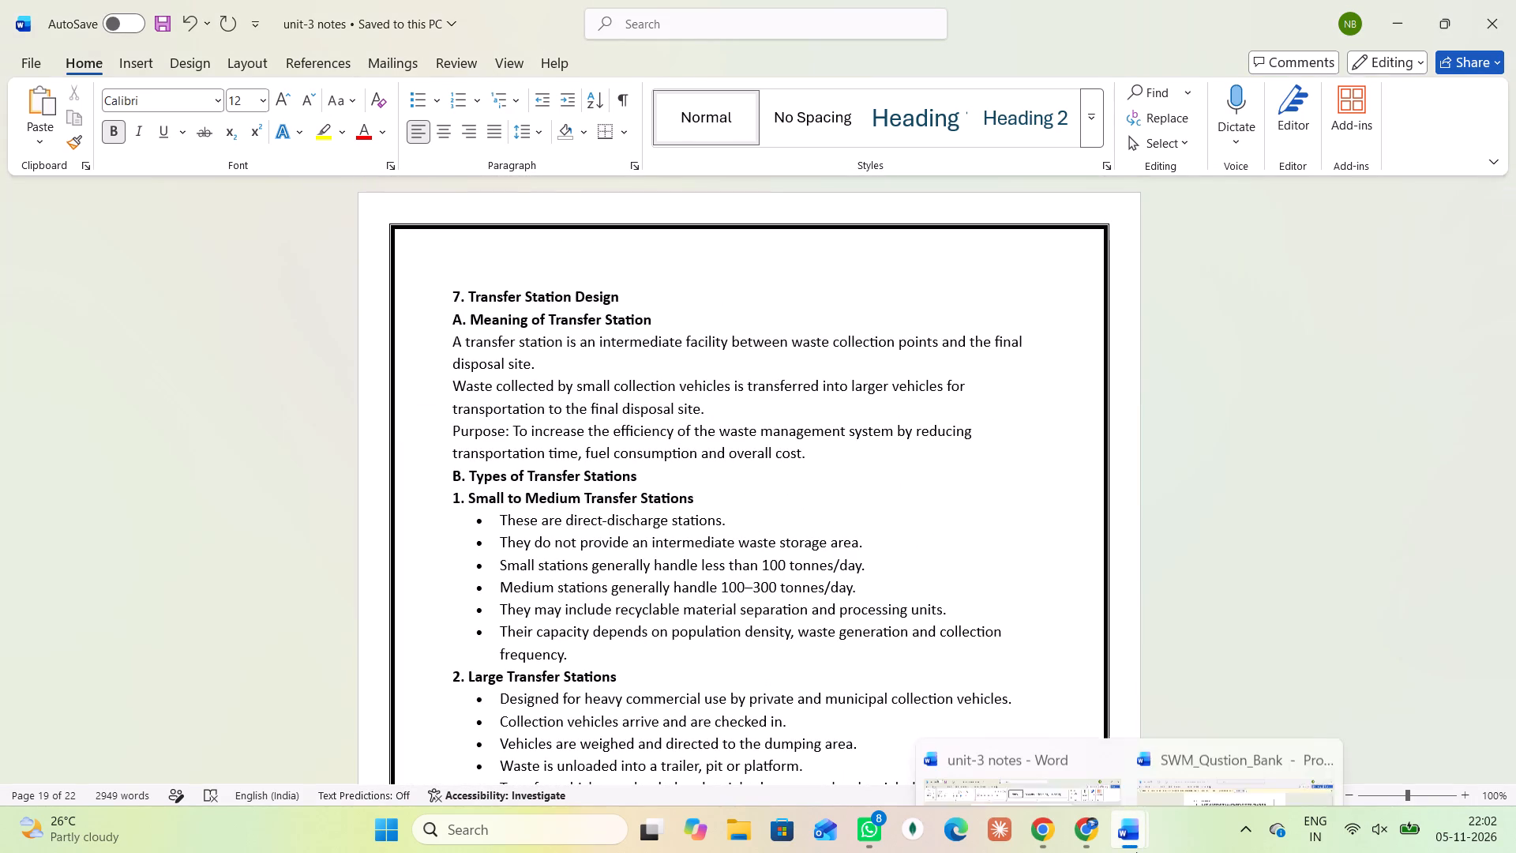
left_click(1233, 712)
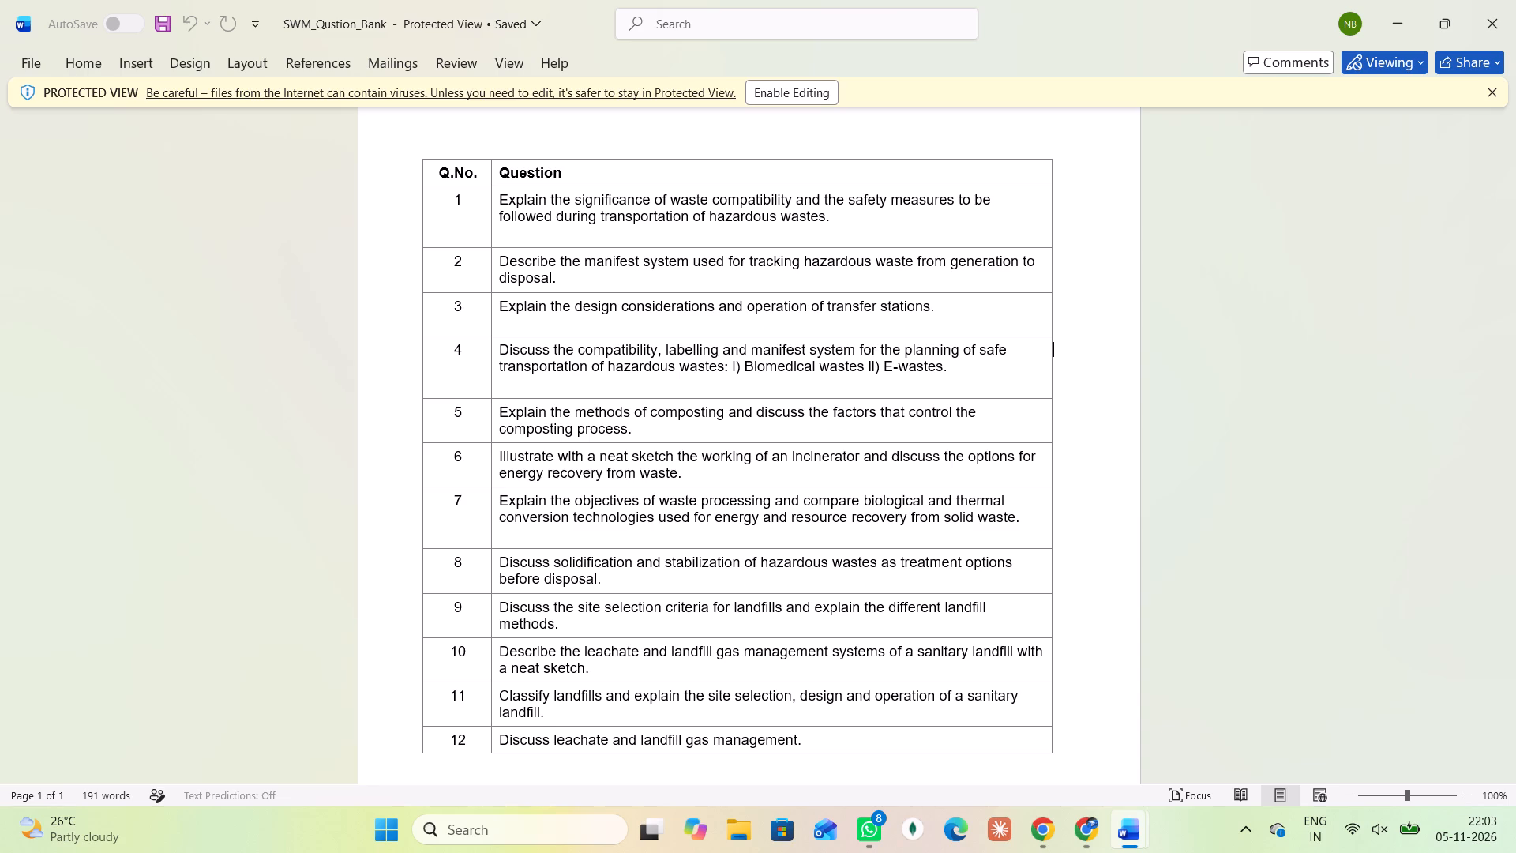
Examine the unit-3 notes from Transfer Station Design through the start of Transfer Station Operation.
key("alt+Tab")
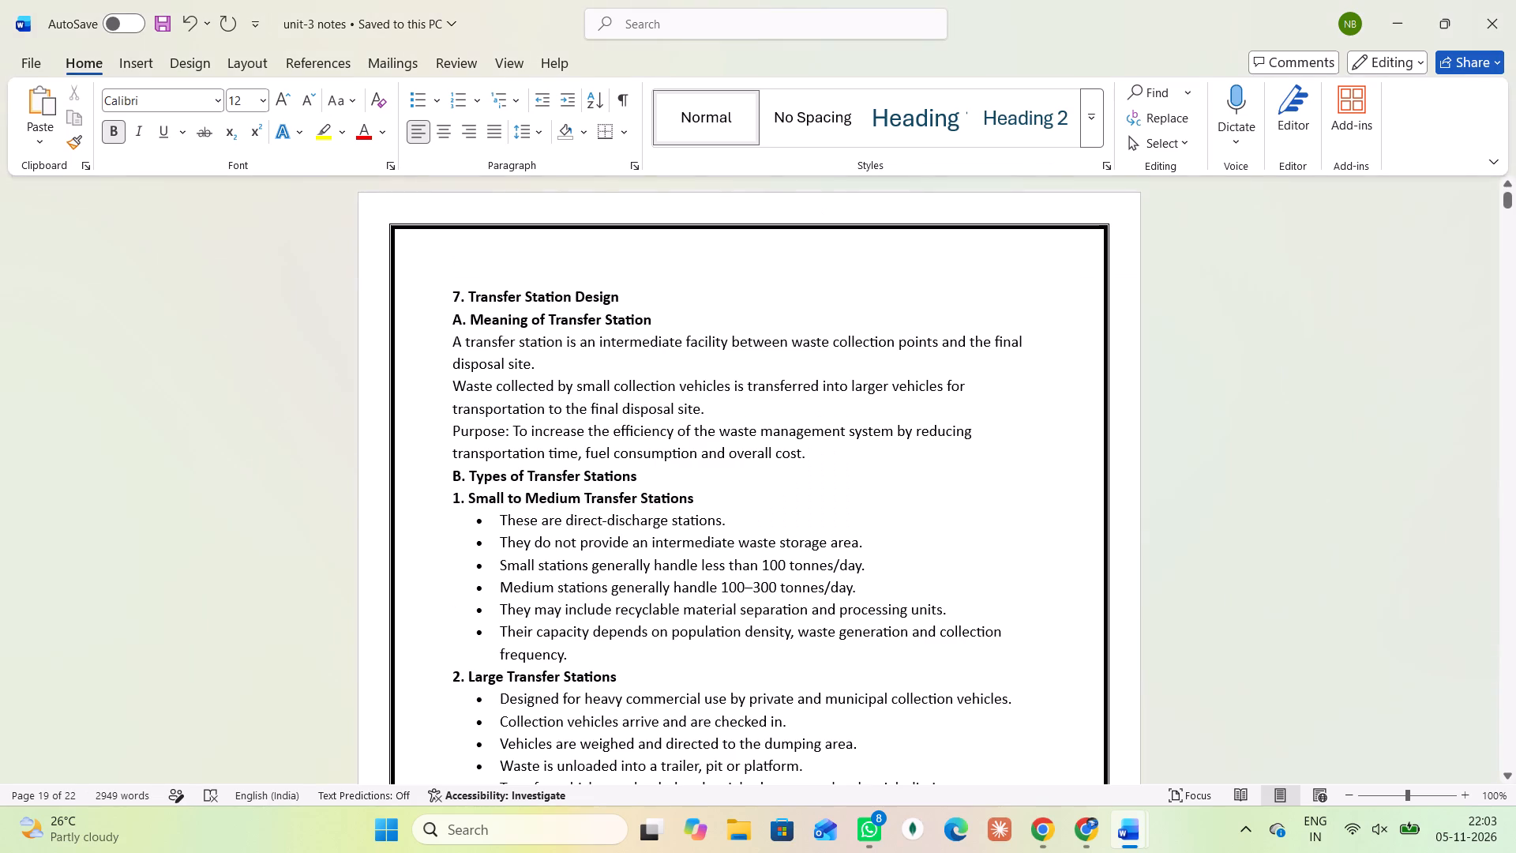
scroll(782, 449, "down", 1)
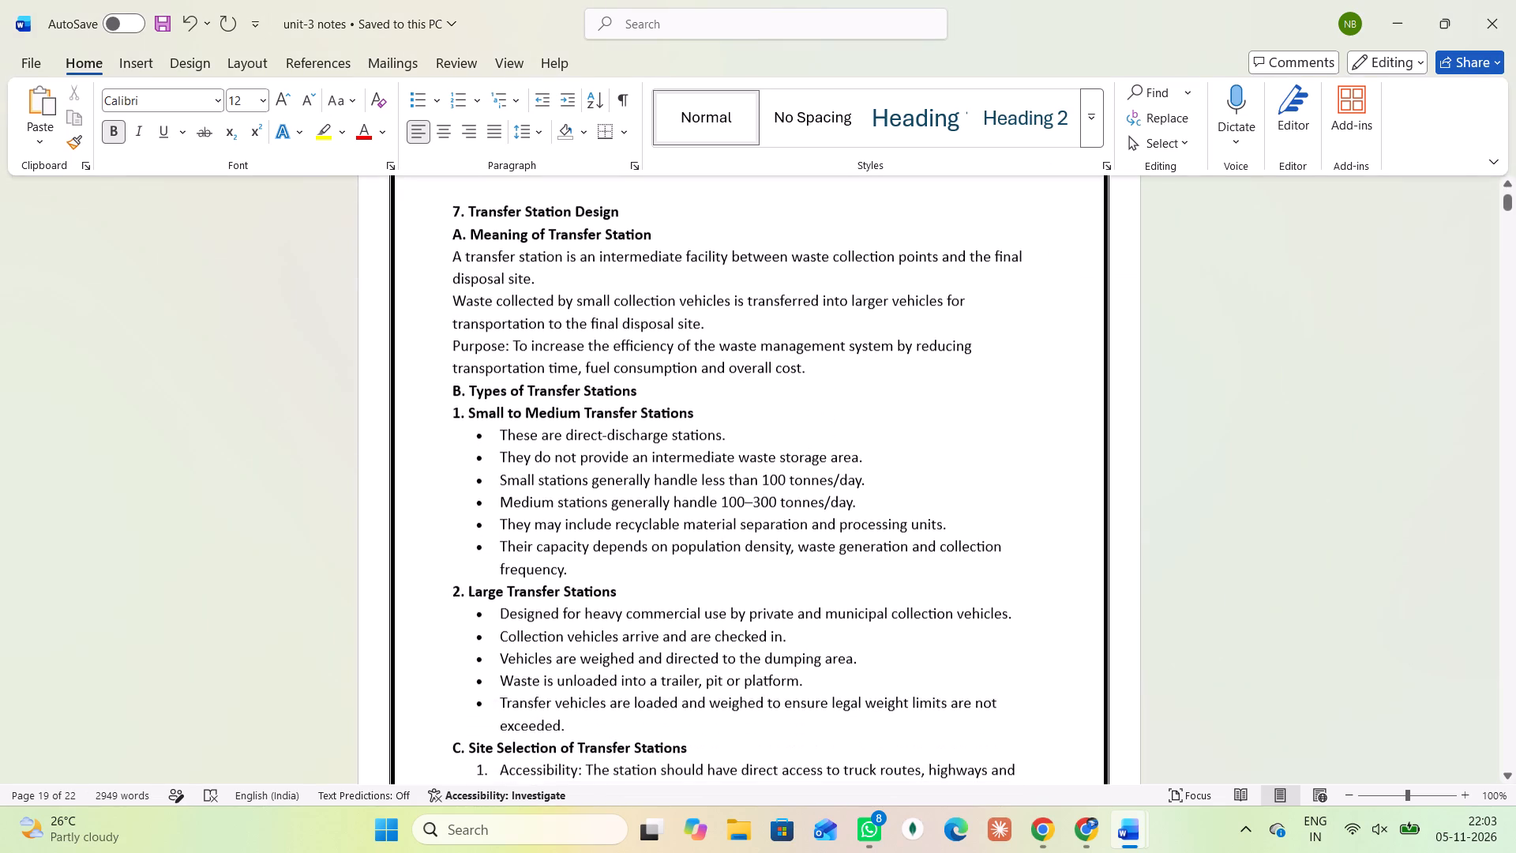
scroll(782, 449, "down", 3)
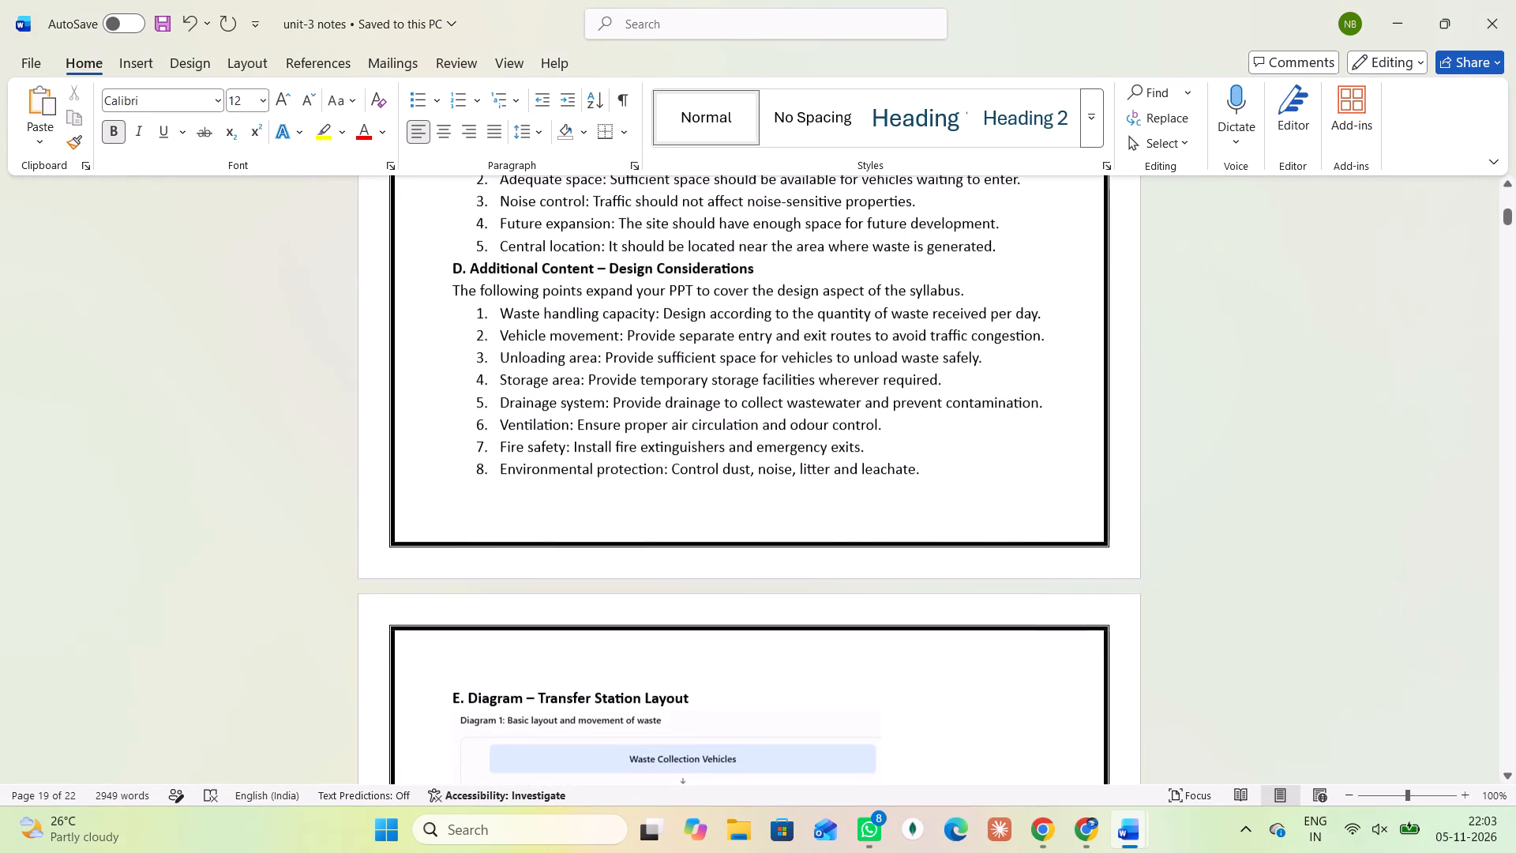
scroll(782, 449, "down", 3)
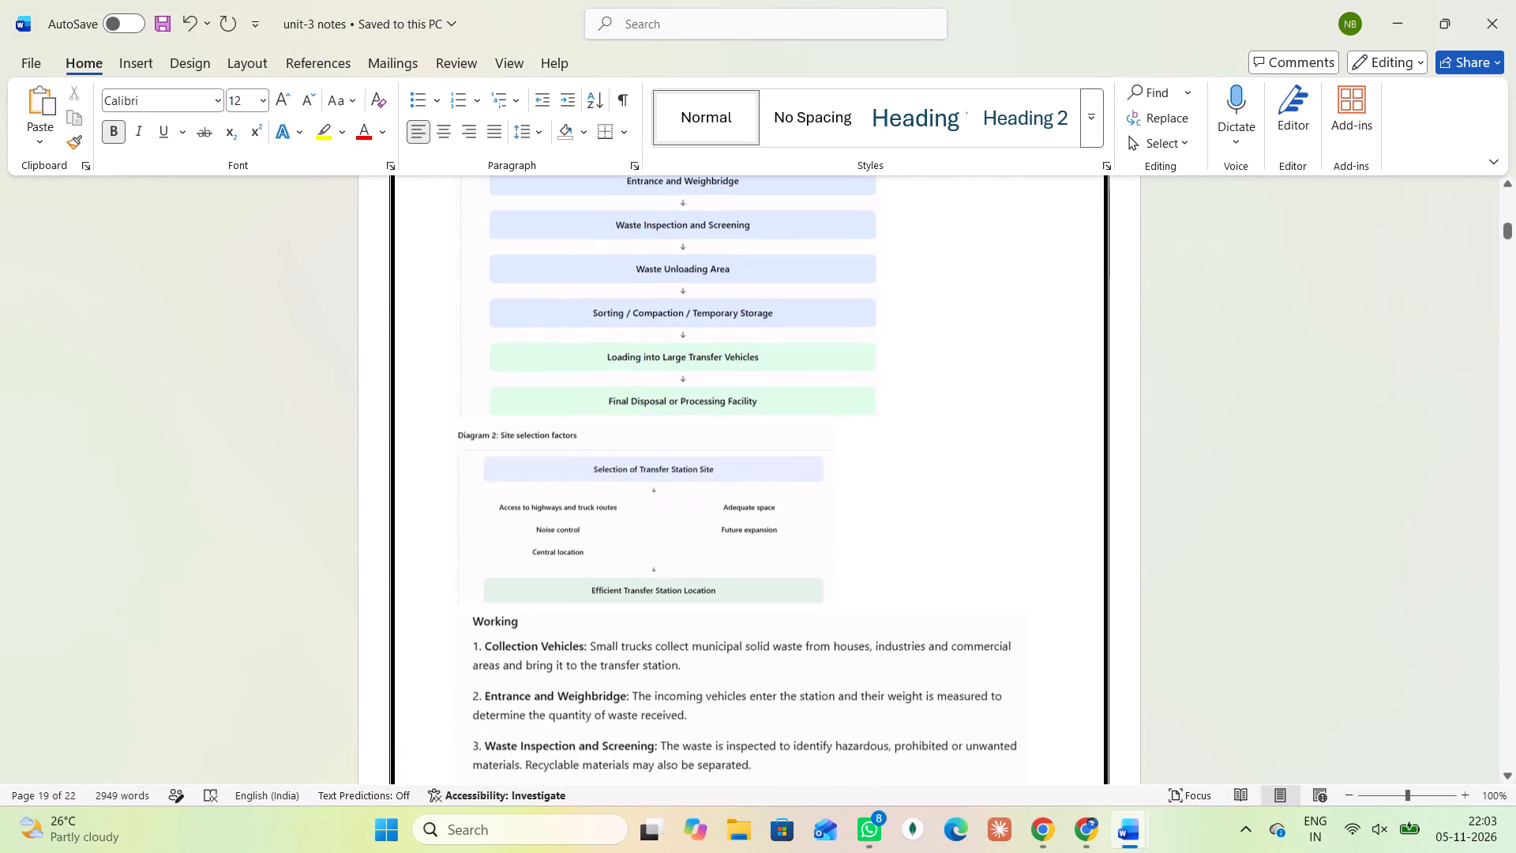
scroll(782, 449, "down", 4)
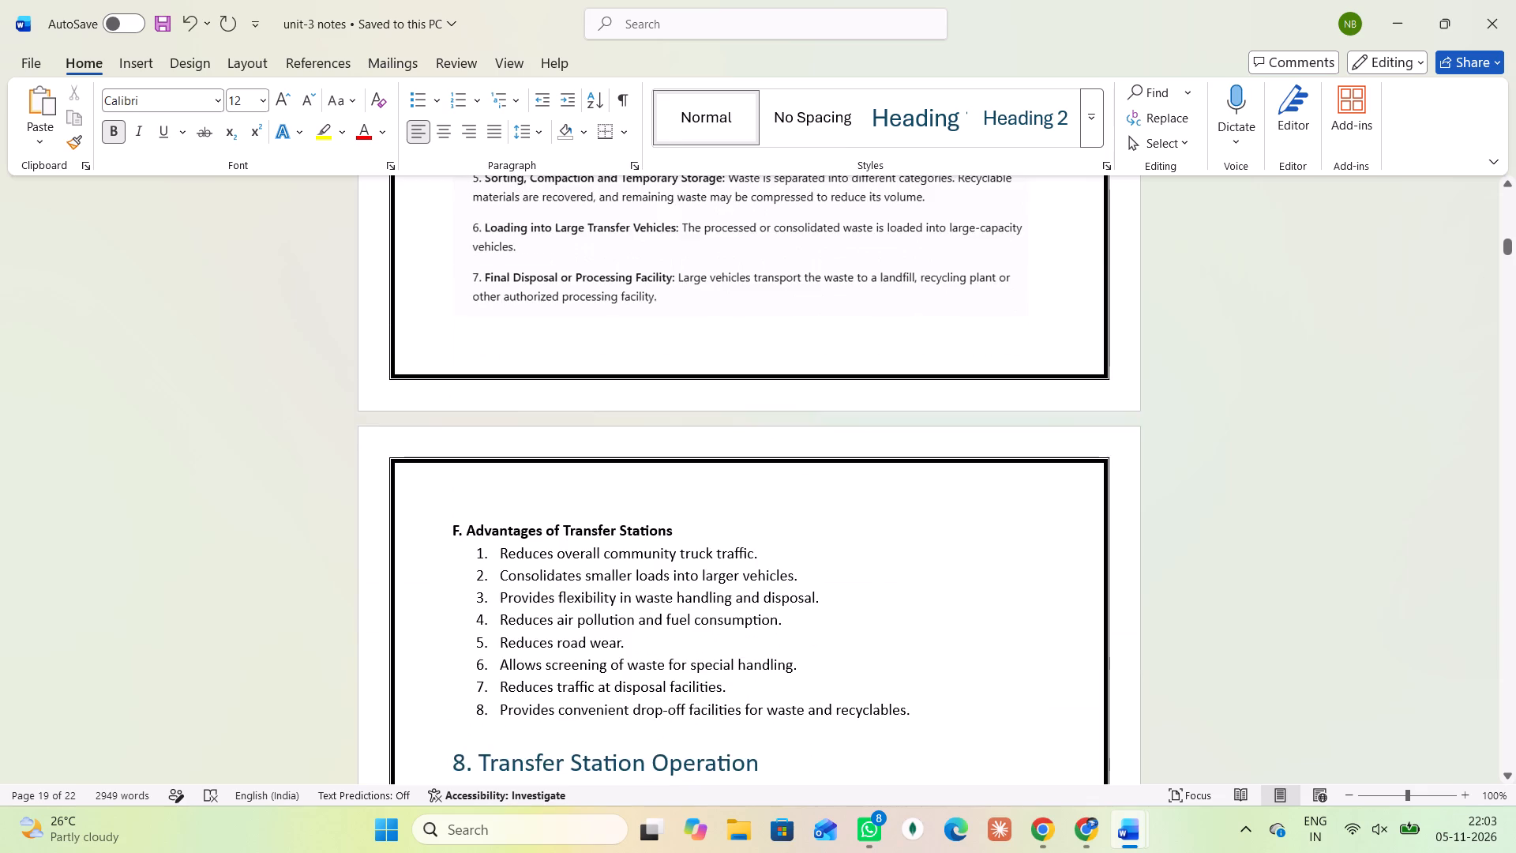
scroll(782, 449, "down", 2)
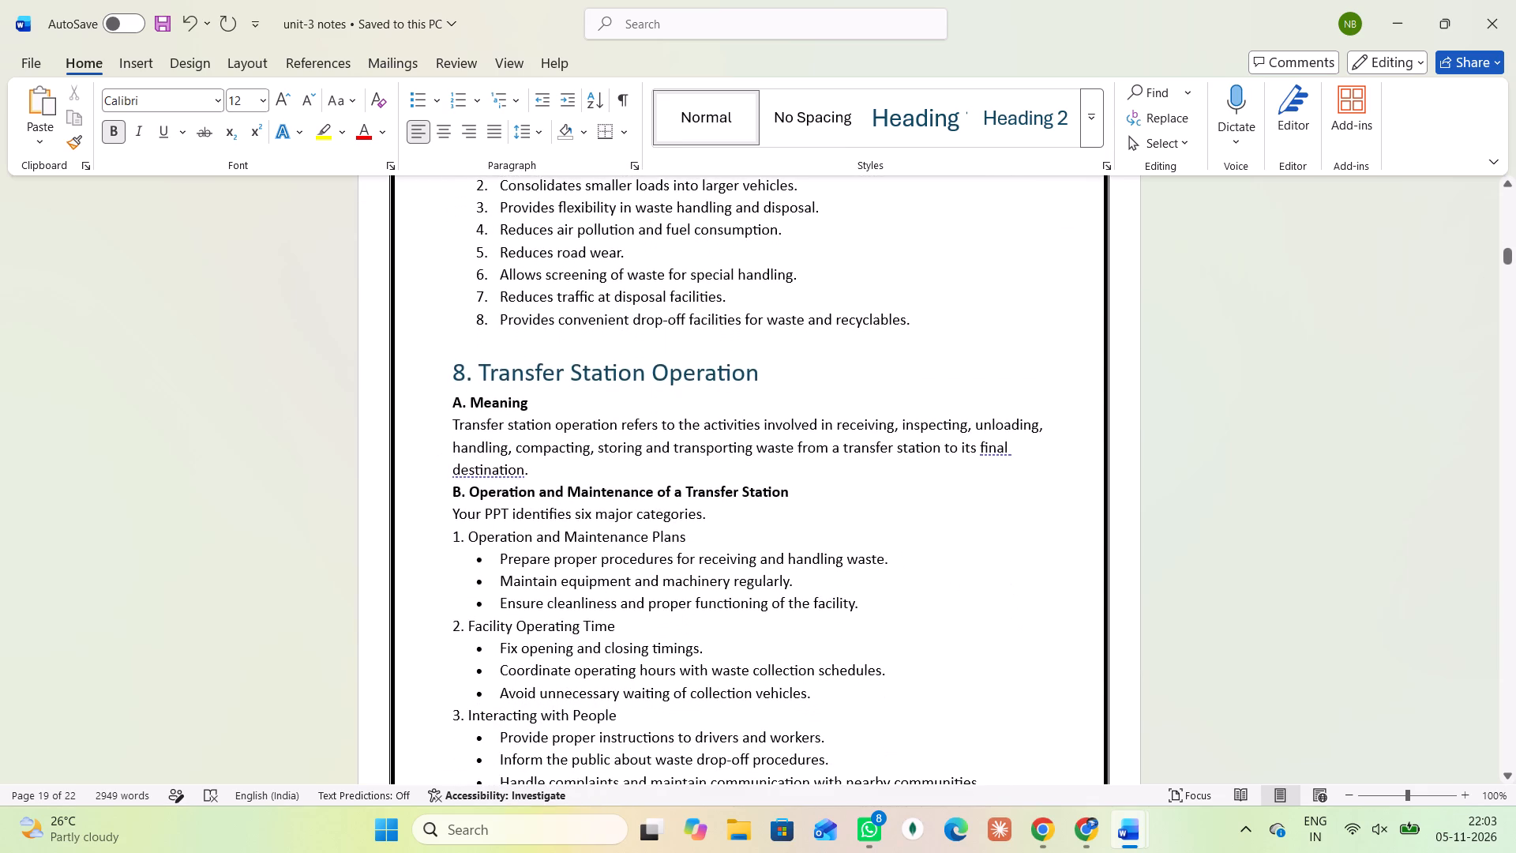
Copy the phrase "Explain the design considerations" from question 3 in the SWM_Qustion_Bank document.
key("alt+Tab")
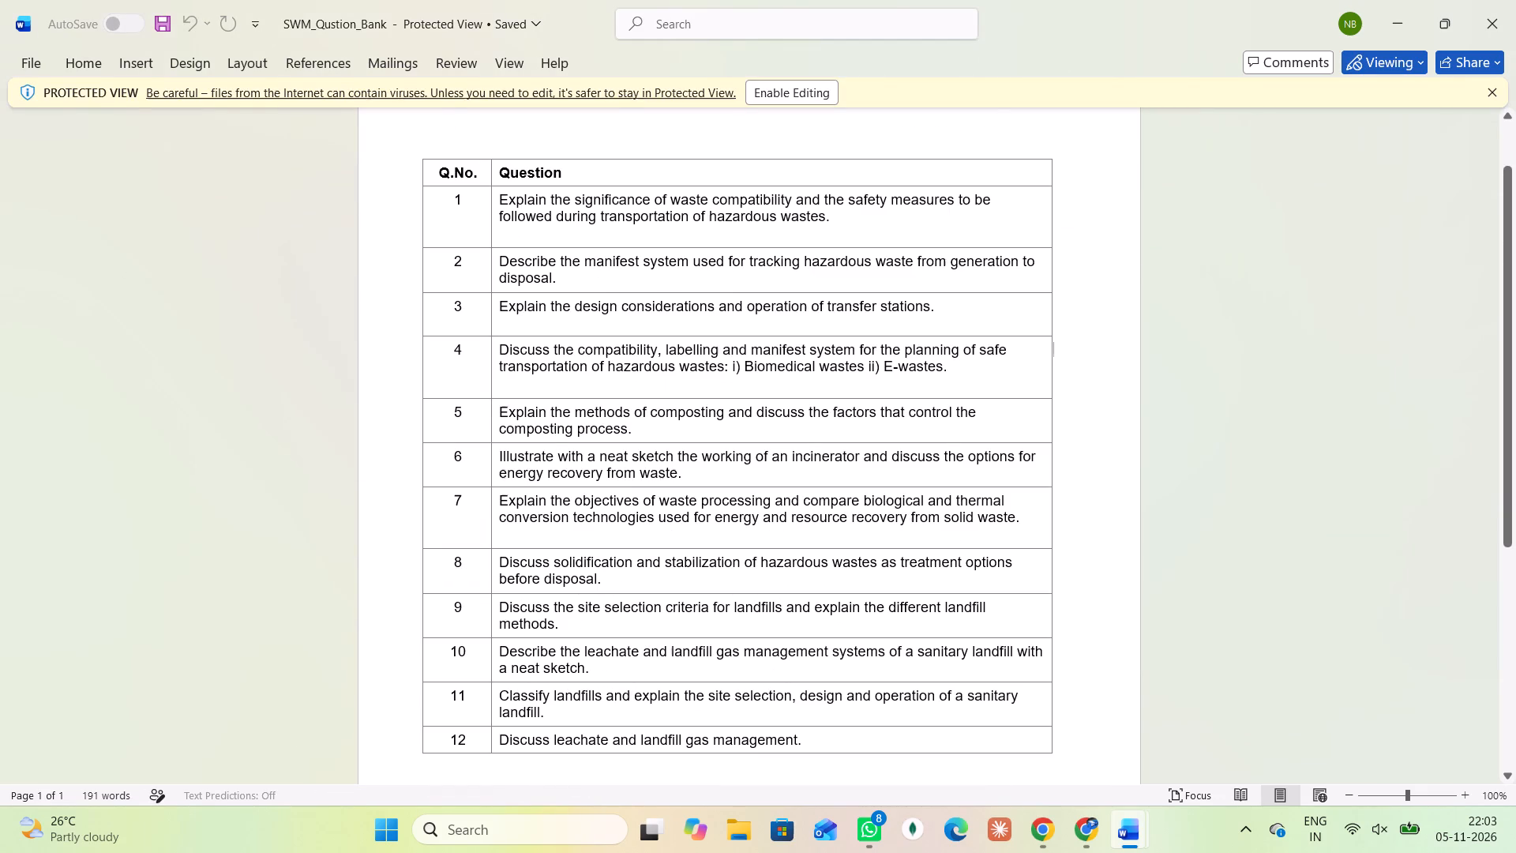
left_click_drag(722, 305, 504, 312)
key("ctrl+v")
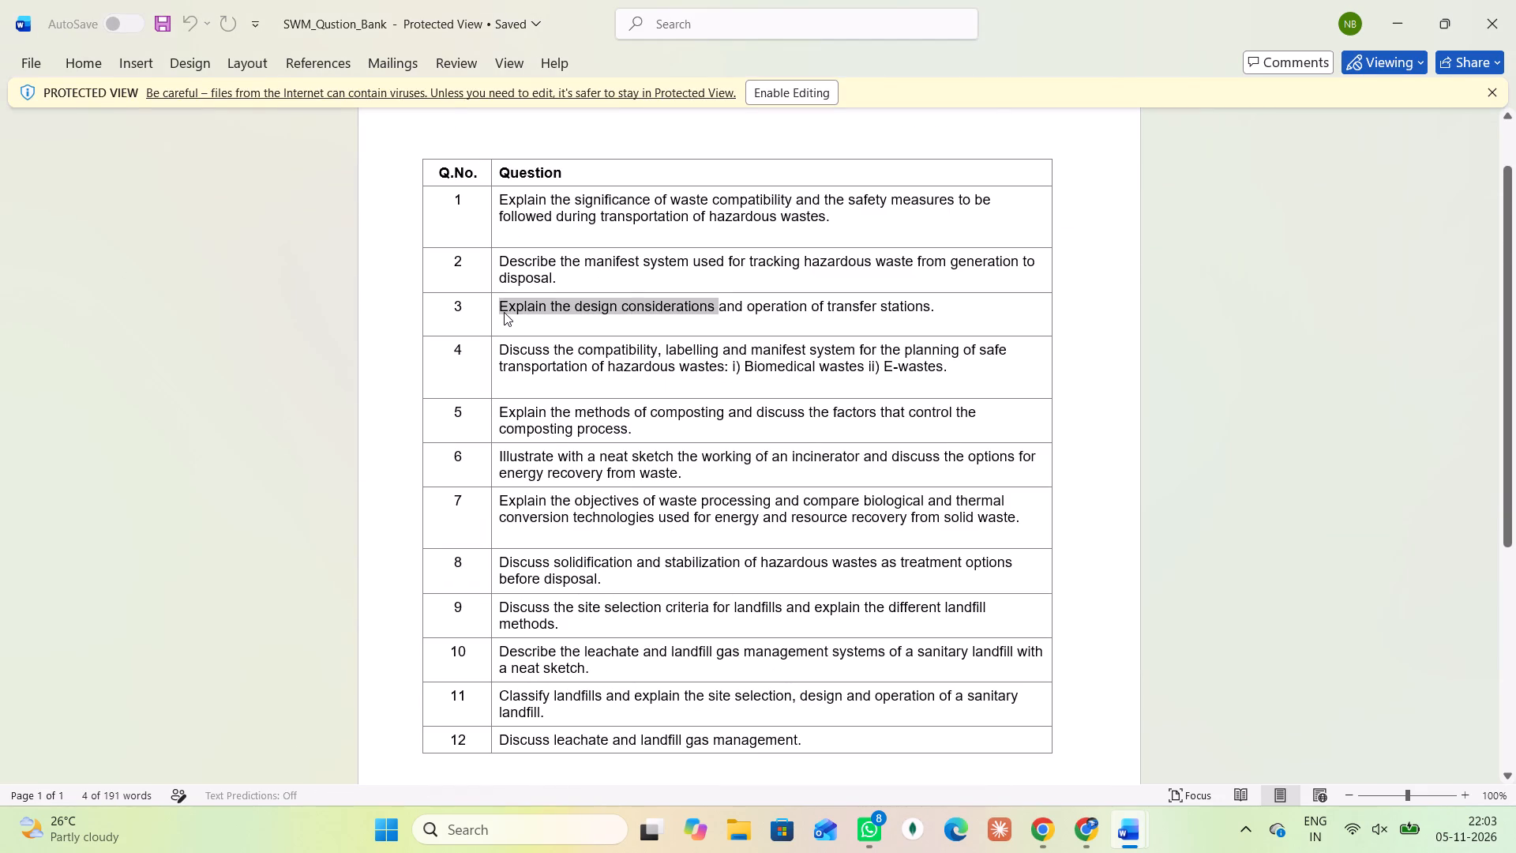
key("ctrl+c")
key("ctrl+x")
key("ctrl+c")
key("ctrl+c")
key("ctrl+c")
key("ctrl+c")
left_click(1083, 818)
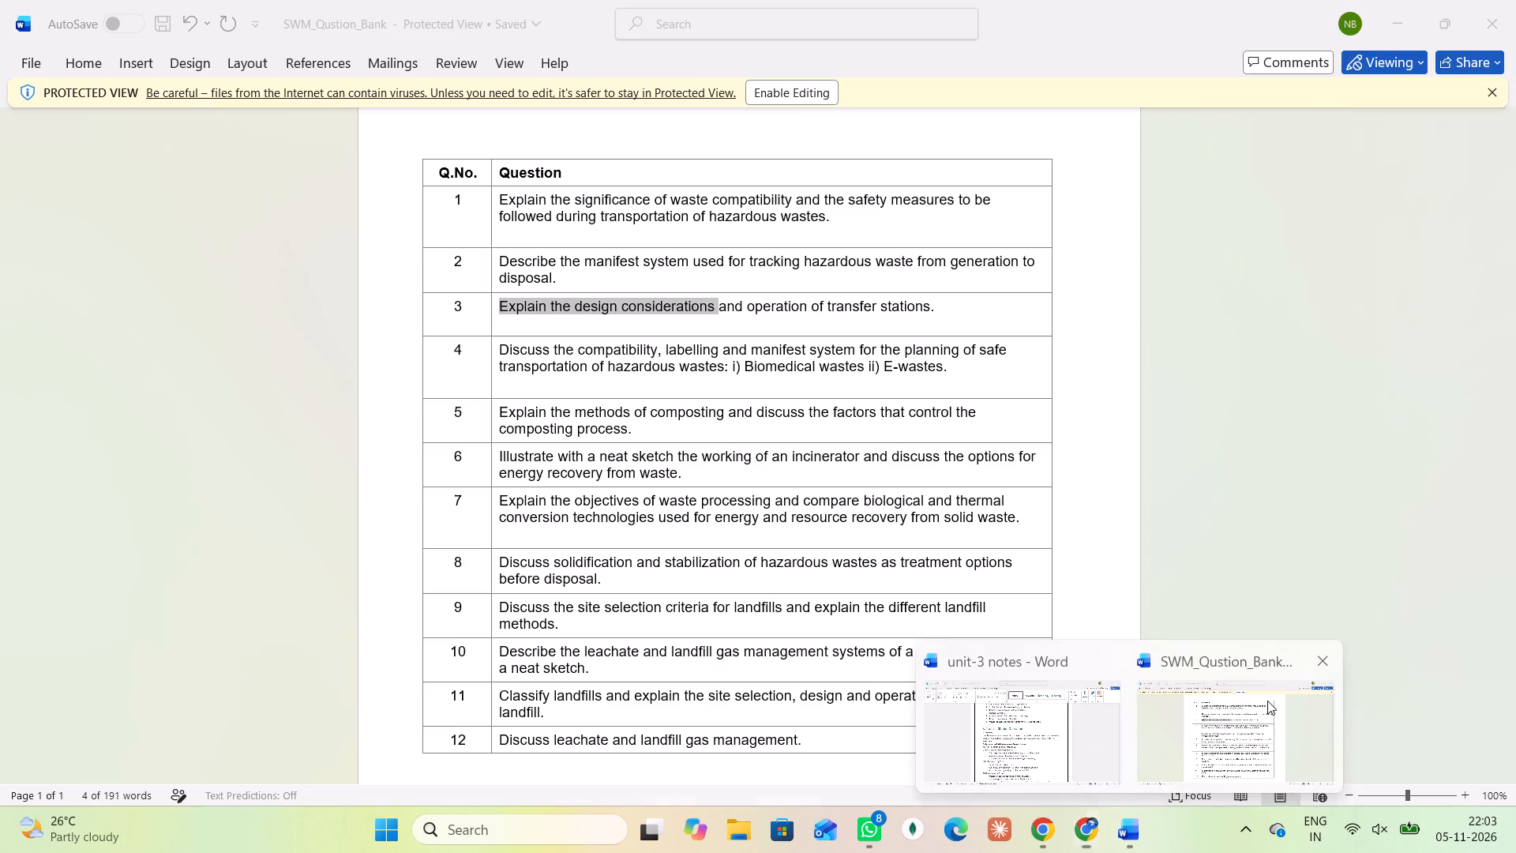
left_click(1048, 753)
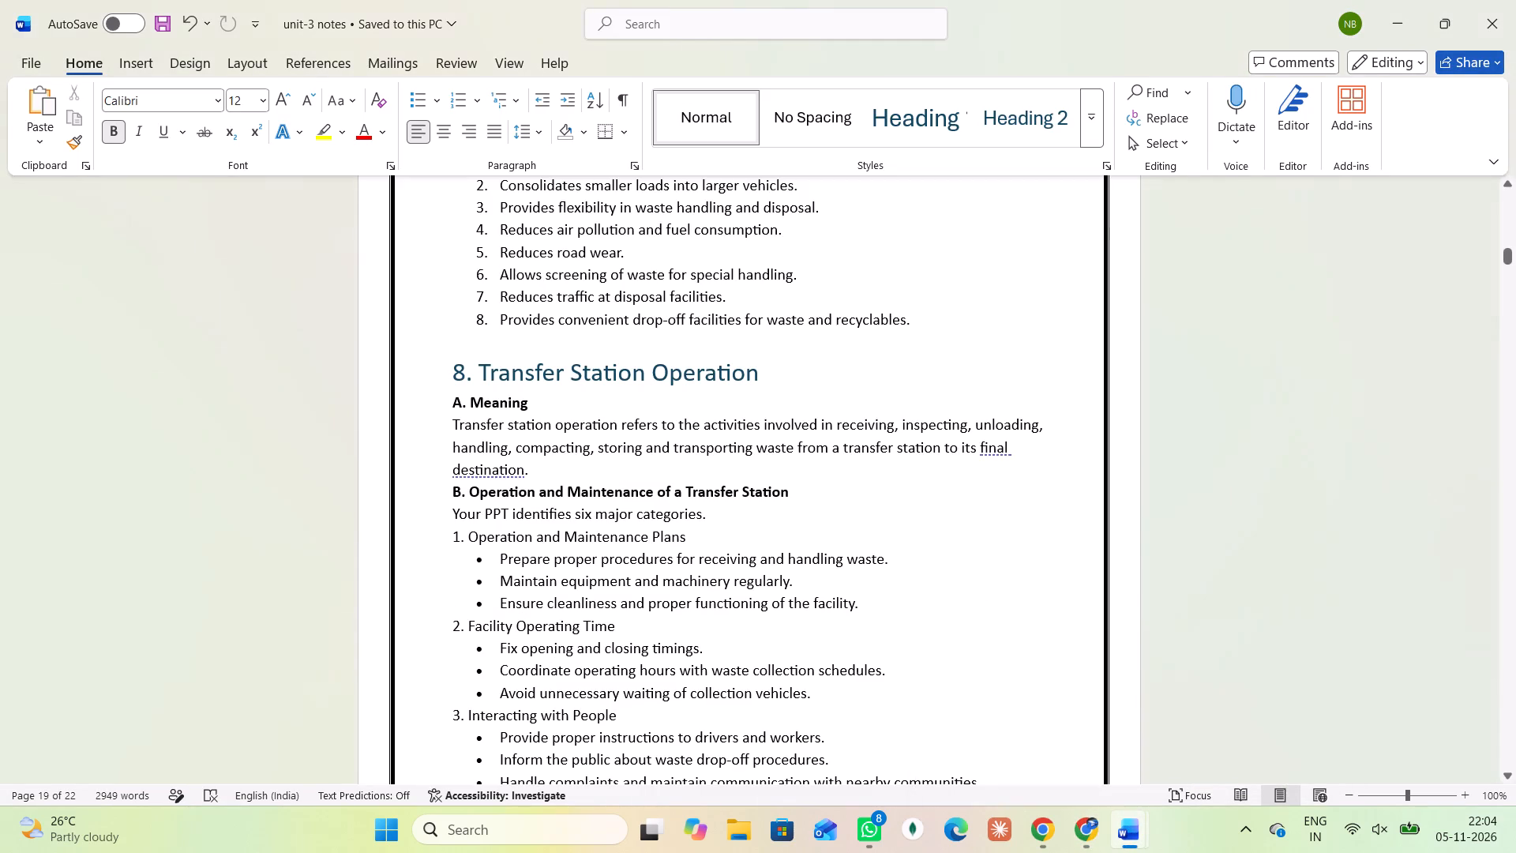
scroll(594, 508, "up", 2)
scroll(725, 548, "up", 1)
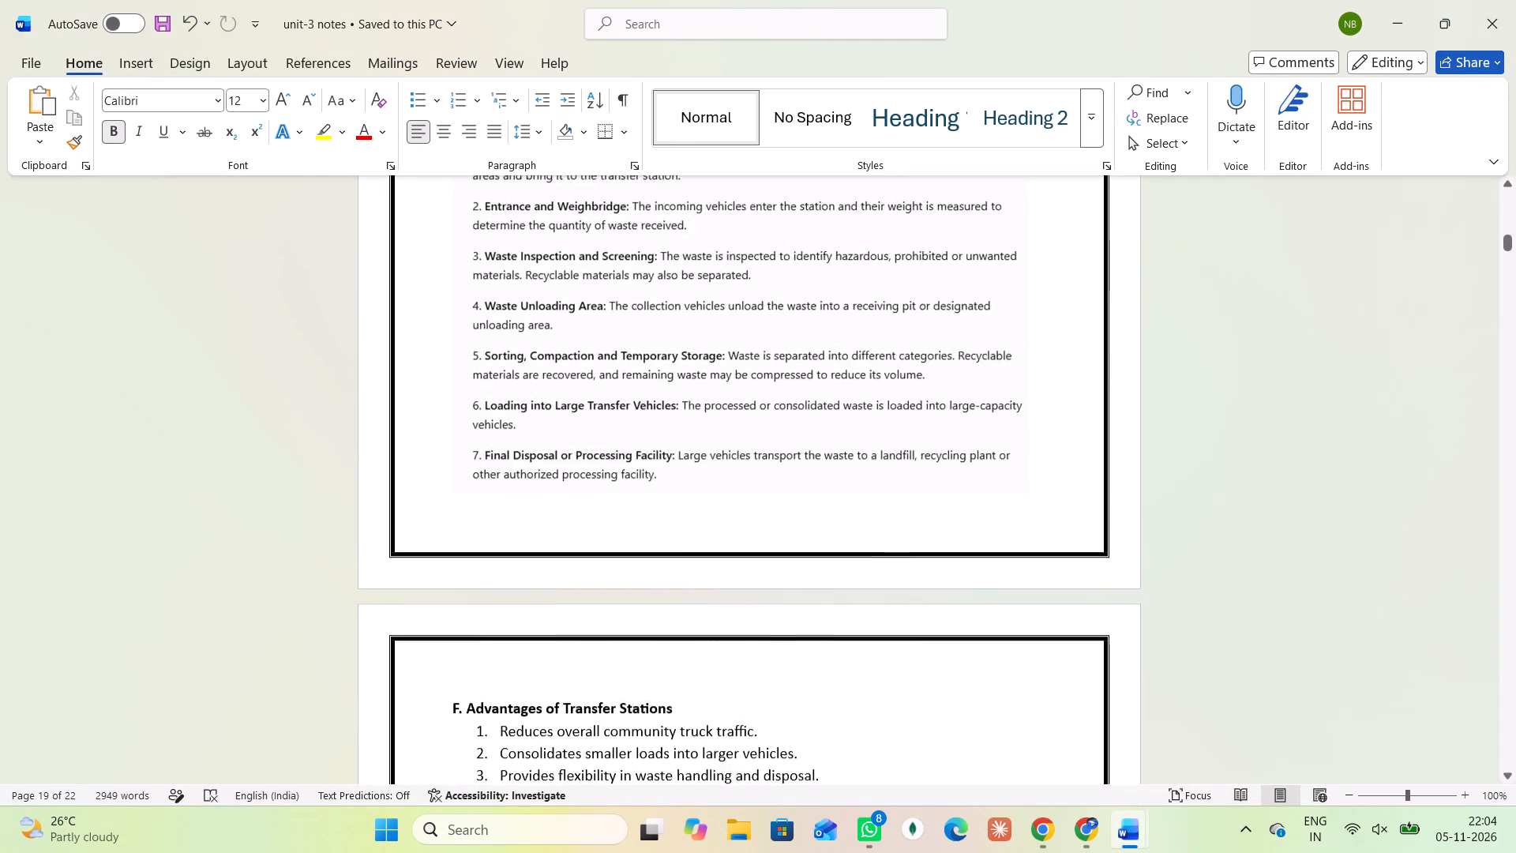
scroll(725, 548, "up", 4)
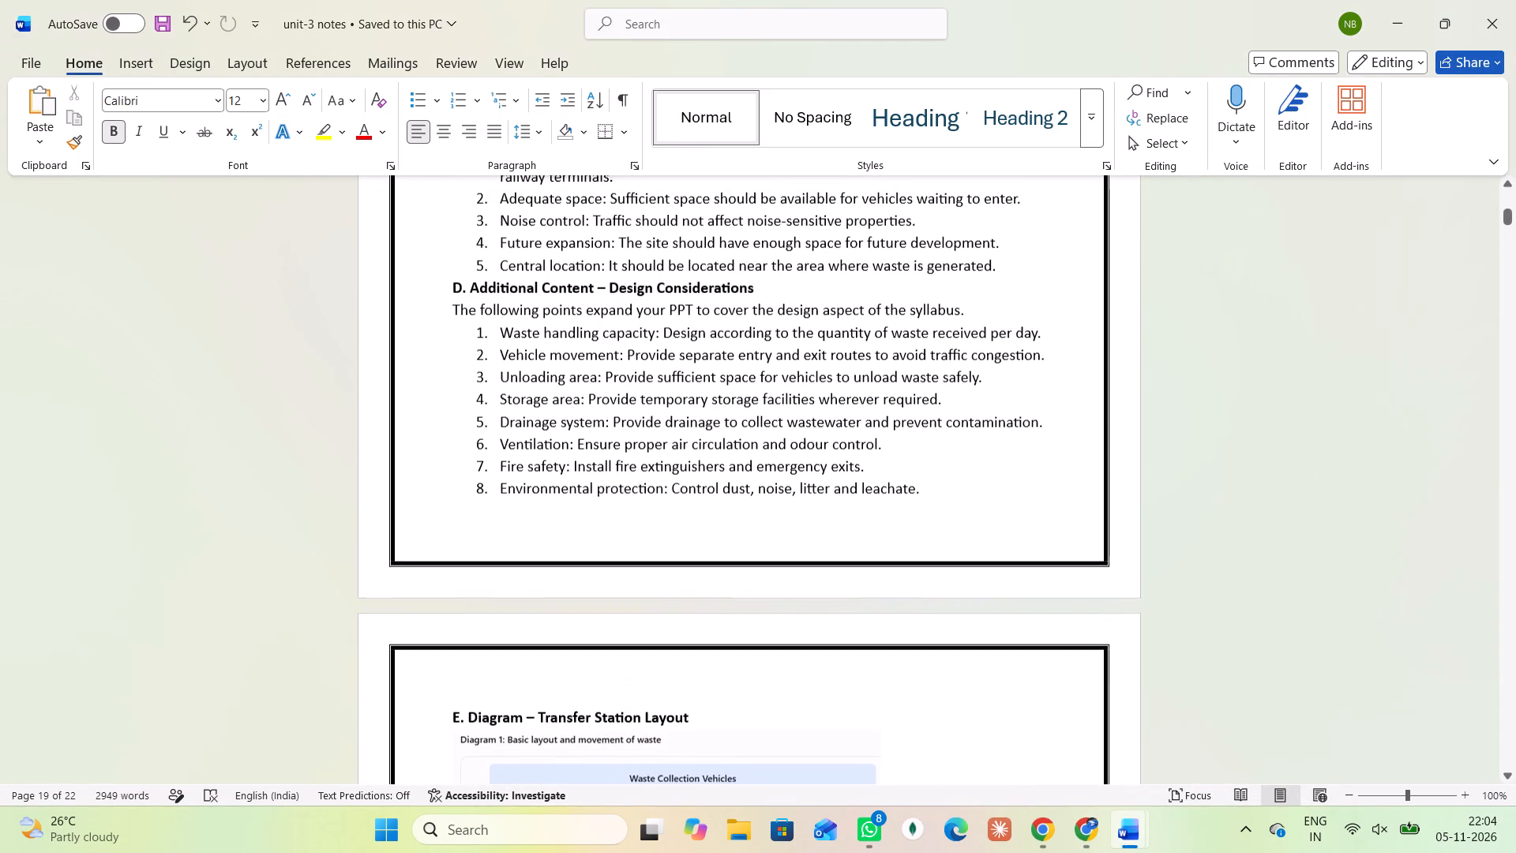
scroll(725, 548, "up", 2)
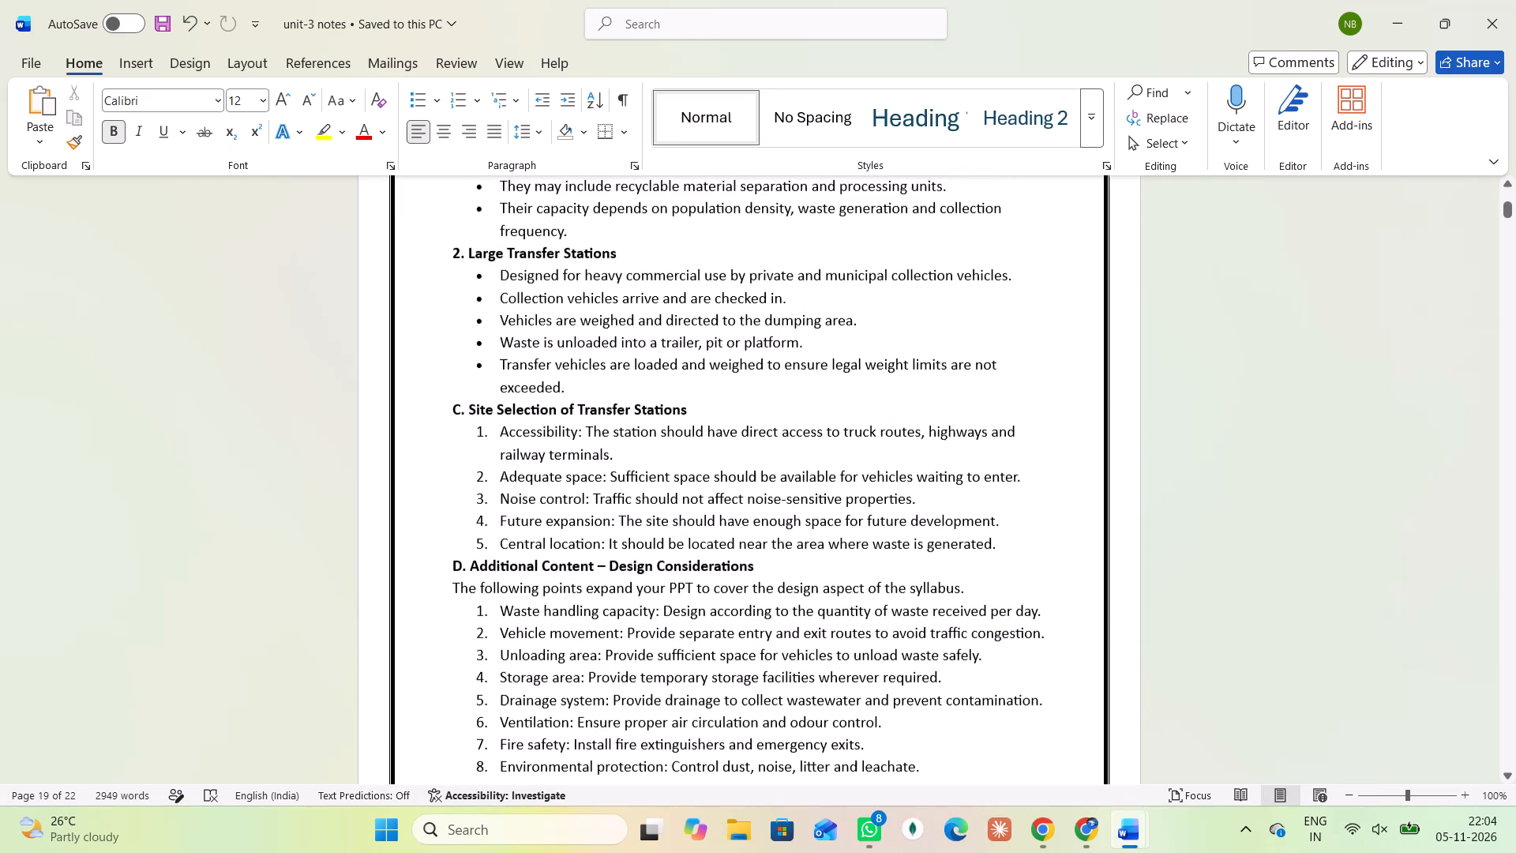
scroll(757, 658, "down", 1)
right_click_drag(928, 647, 672, 534)
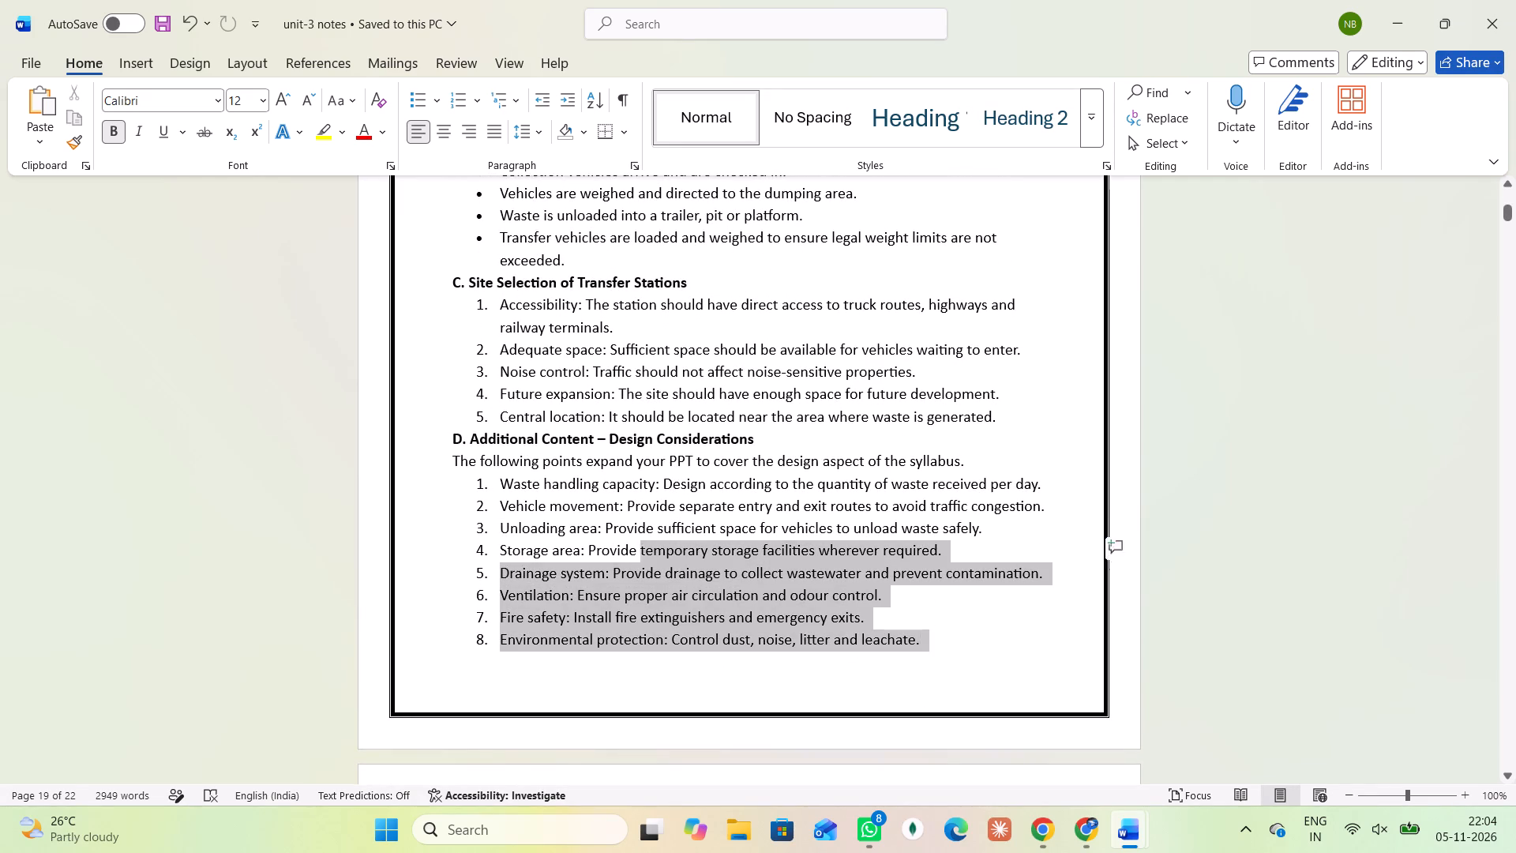
right_click_drag(672, 534, 474, 457)
key("ctrl+v")
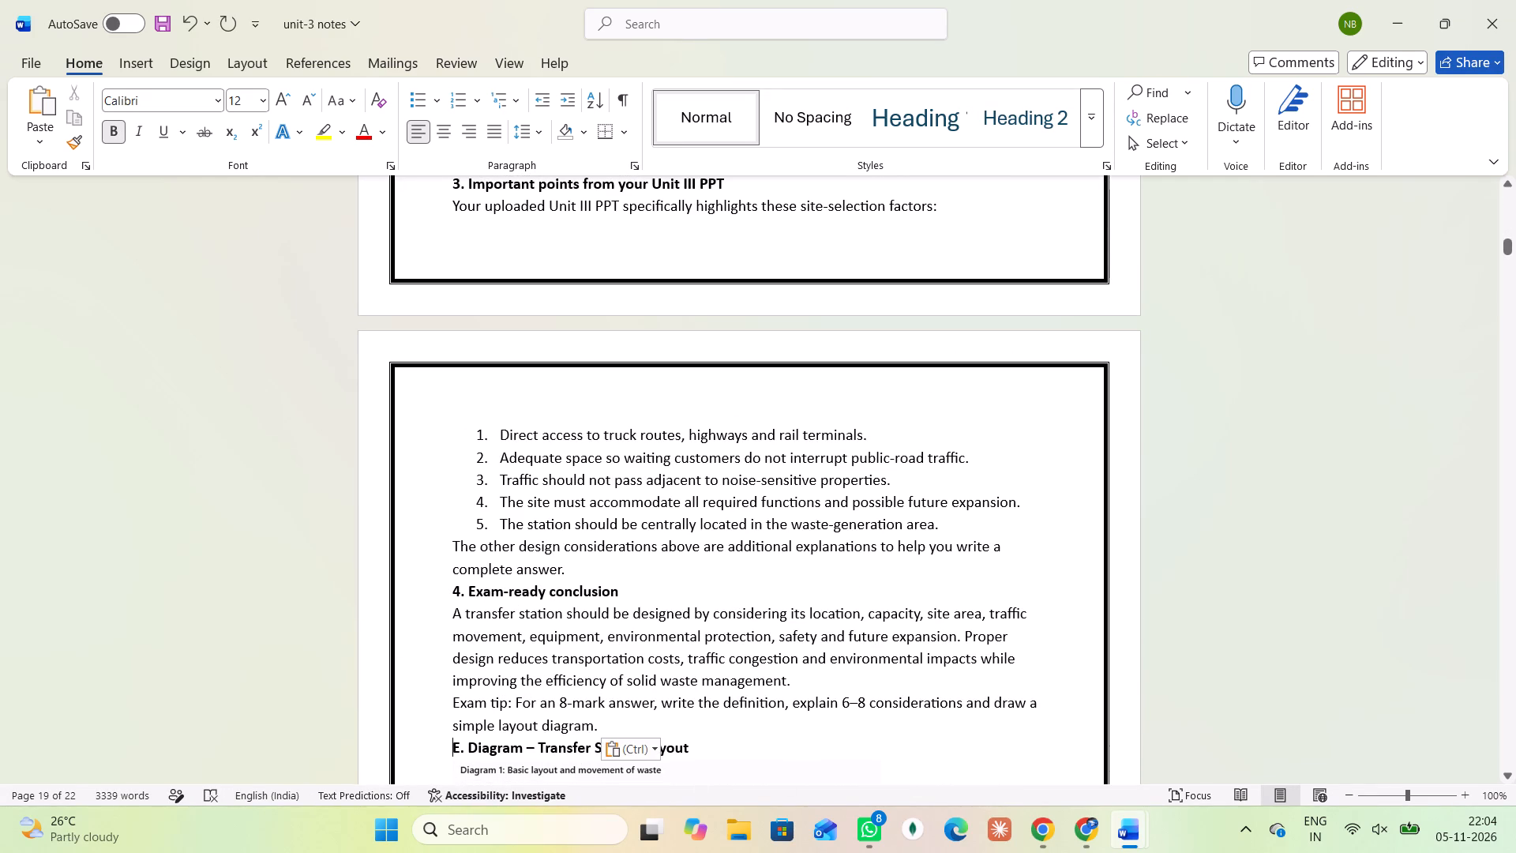
Delete the pasted answer's closing parts: the simple layout section with its links, the Unit III PPT points, and the conclusion with exam tip.
left_click_drag(605, 727, 467, 607)
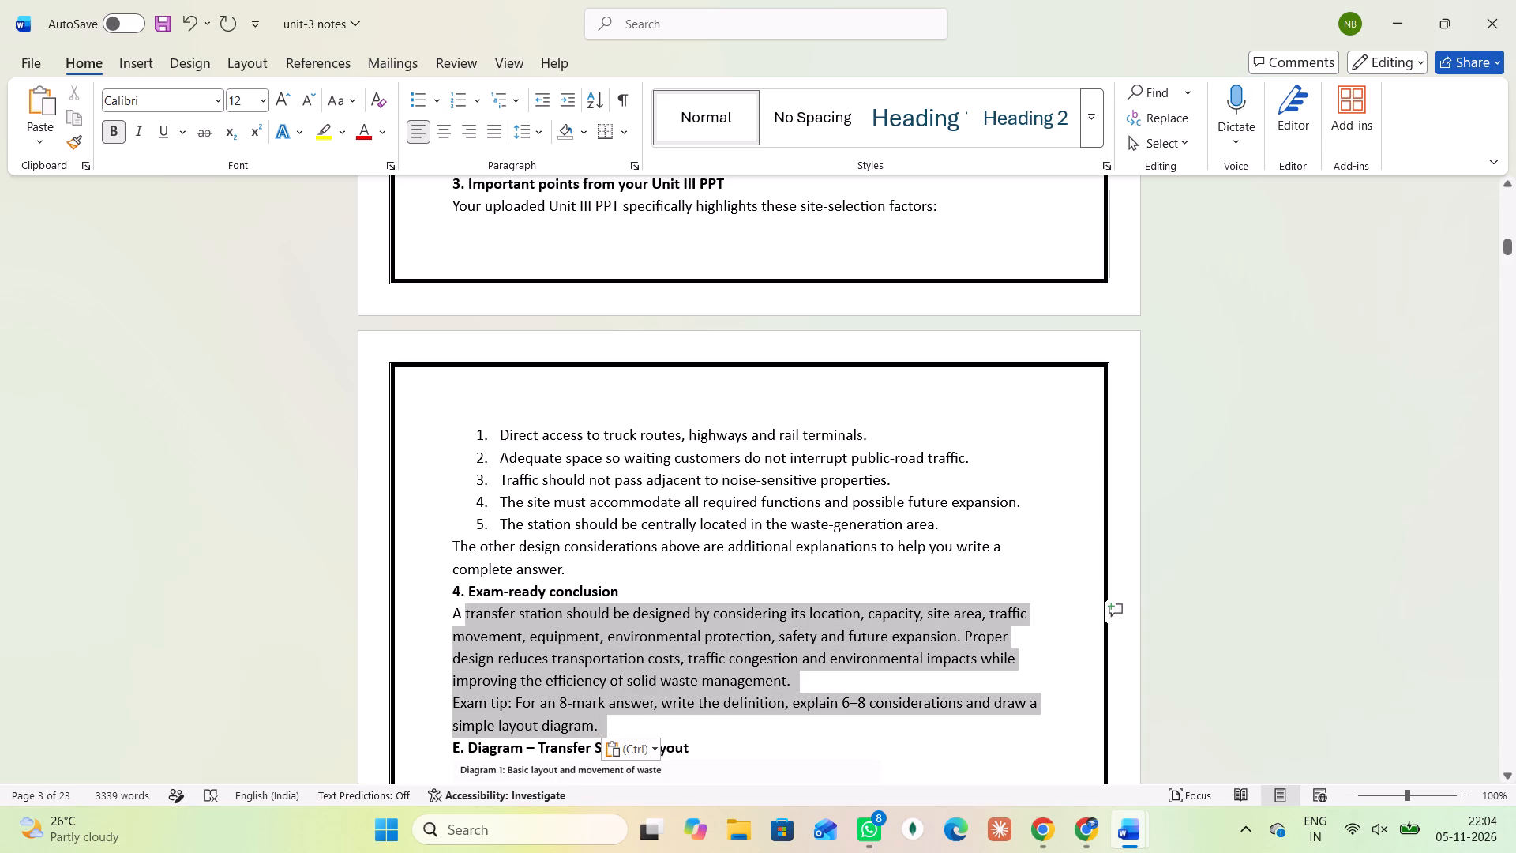
left_click_drag(467, 607, 449, 215)
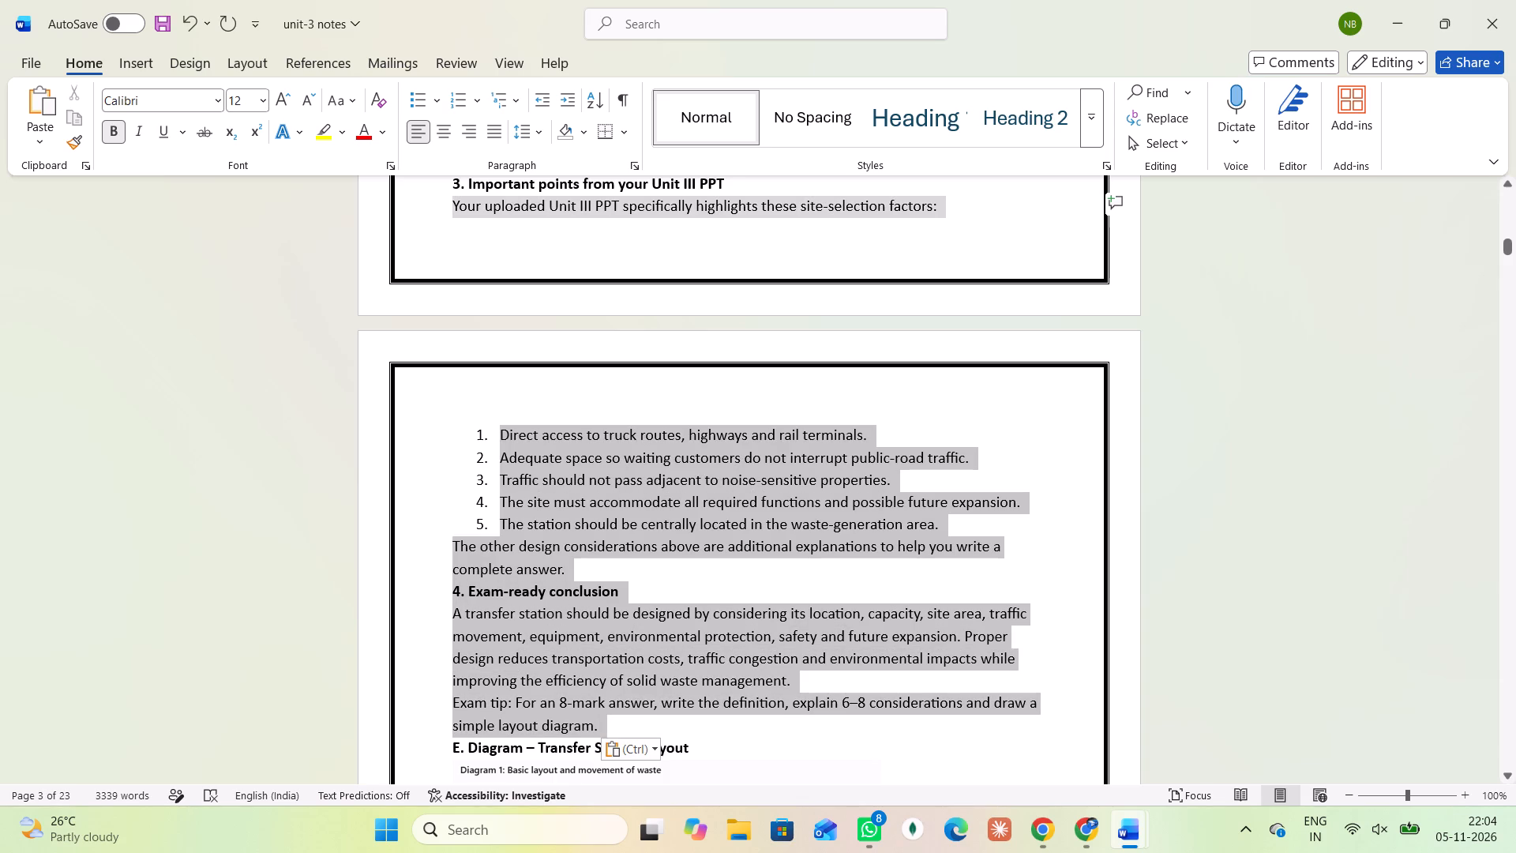
left_click_drag(449, 215, 448, 186)
key("BackSpace")
scroll(448, 186, "up", 2)
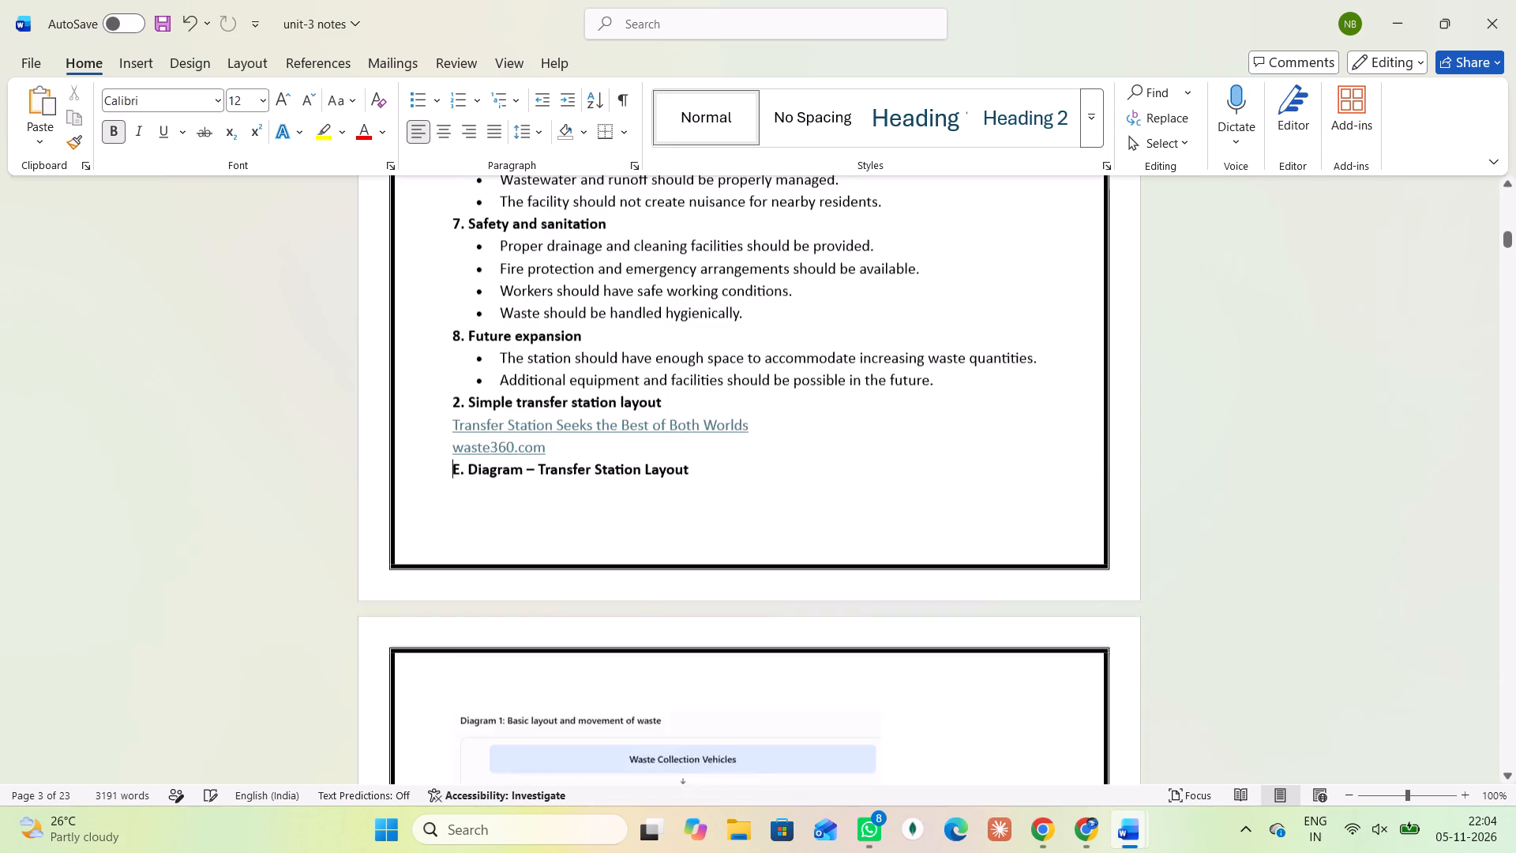
left_click_drag(568, 505, 448, 464)
key("BackSpace")
Delete the pasted "Design Considerations of a Transfer Station" heading and the "First, remember" paragraph beneath section D's heading.
scroll(448, 464, "up", 1)
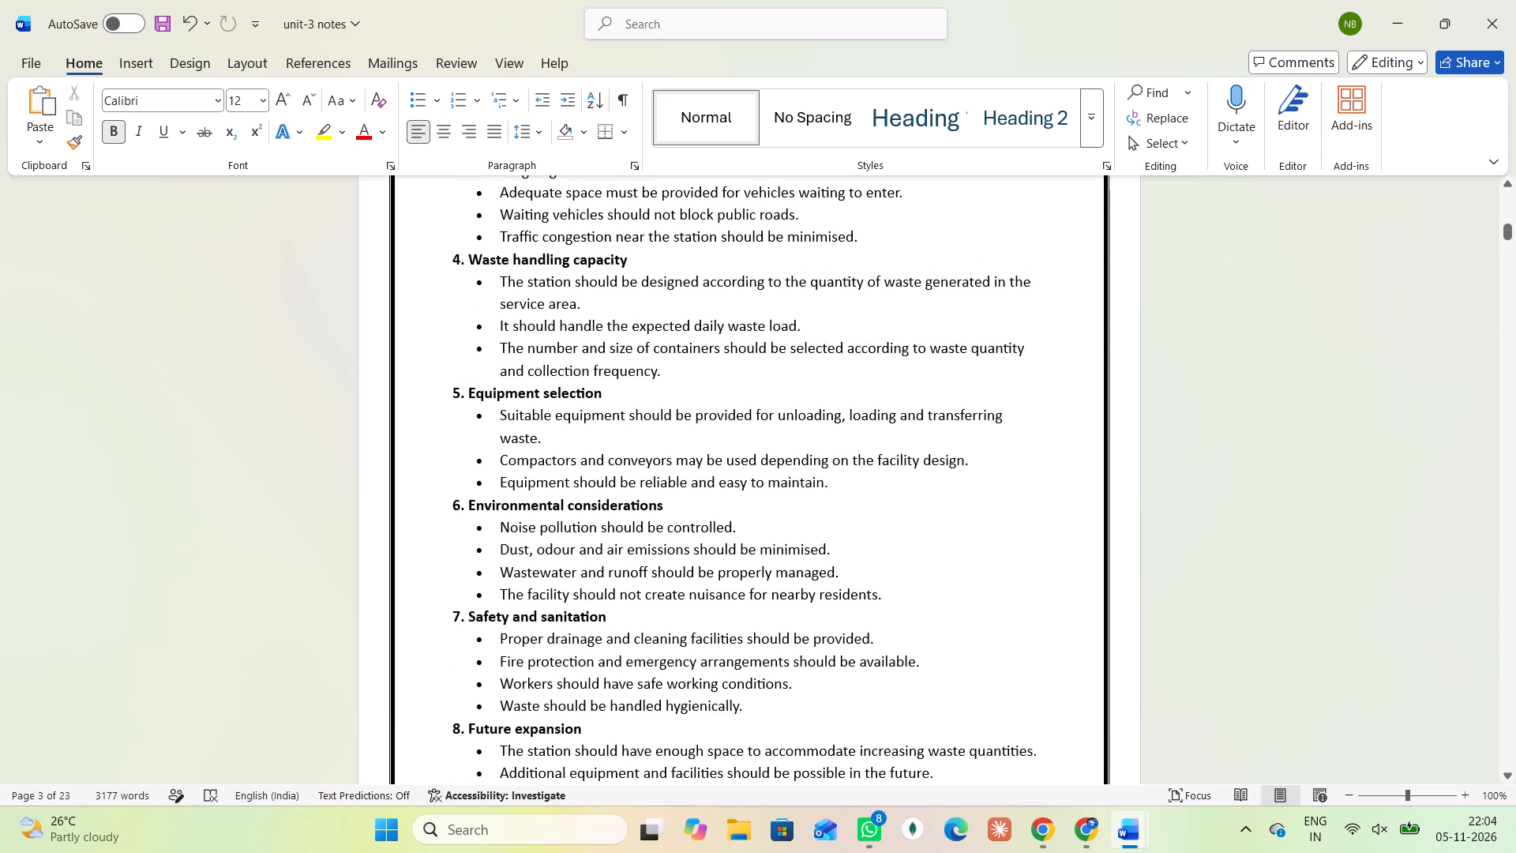
scroll(448, 464, "up", 2)
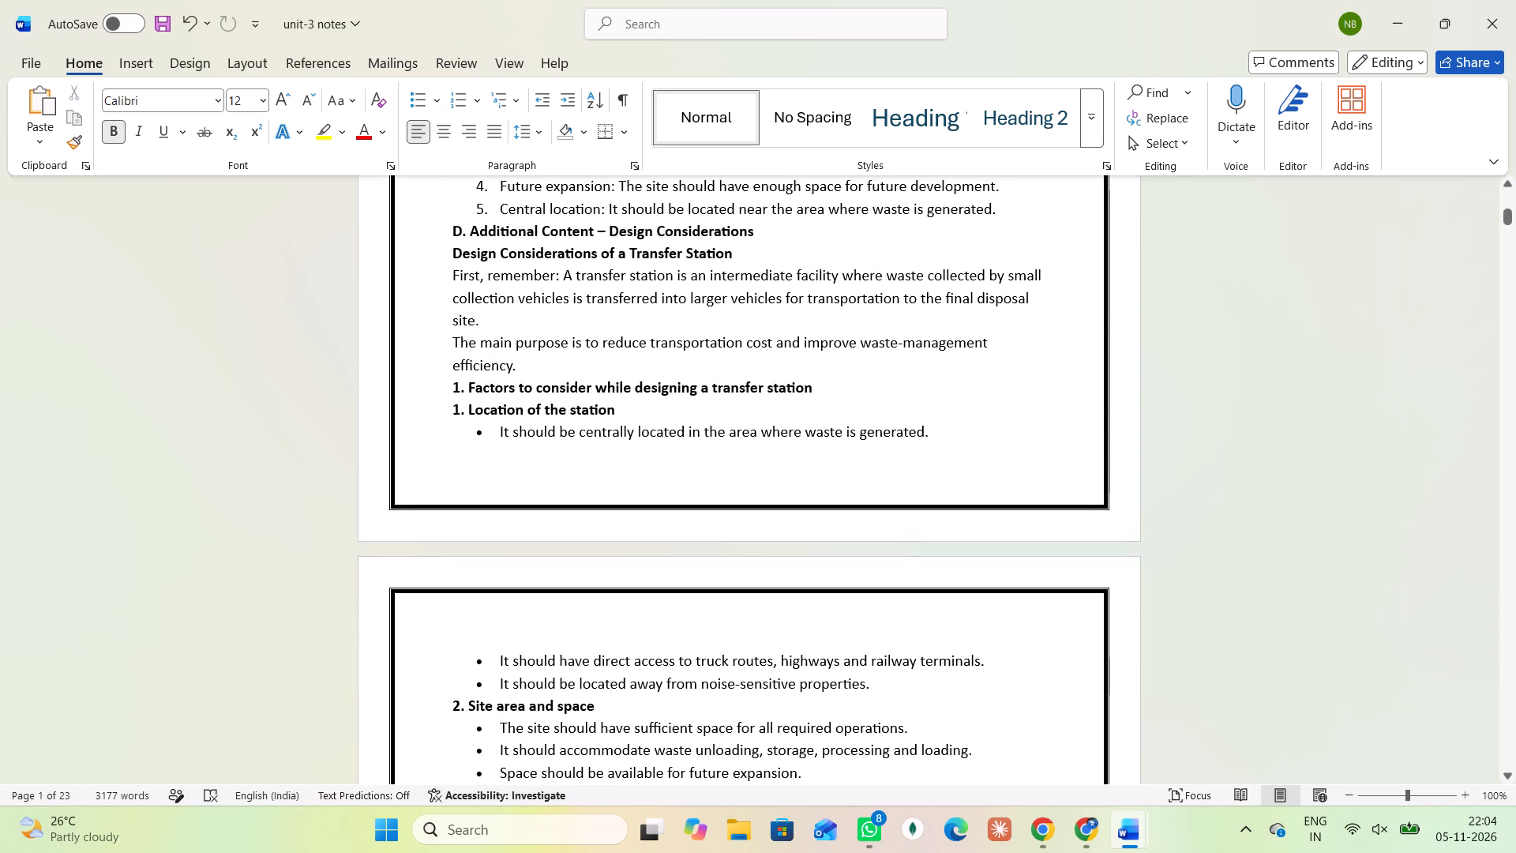
scroll(823, 403, "up", 1)
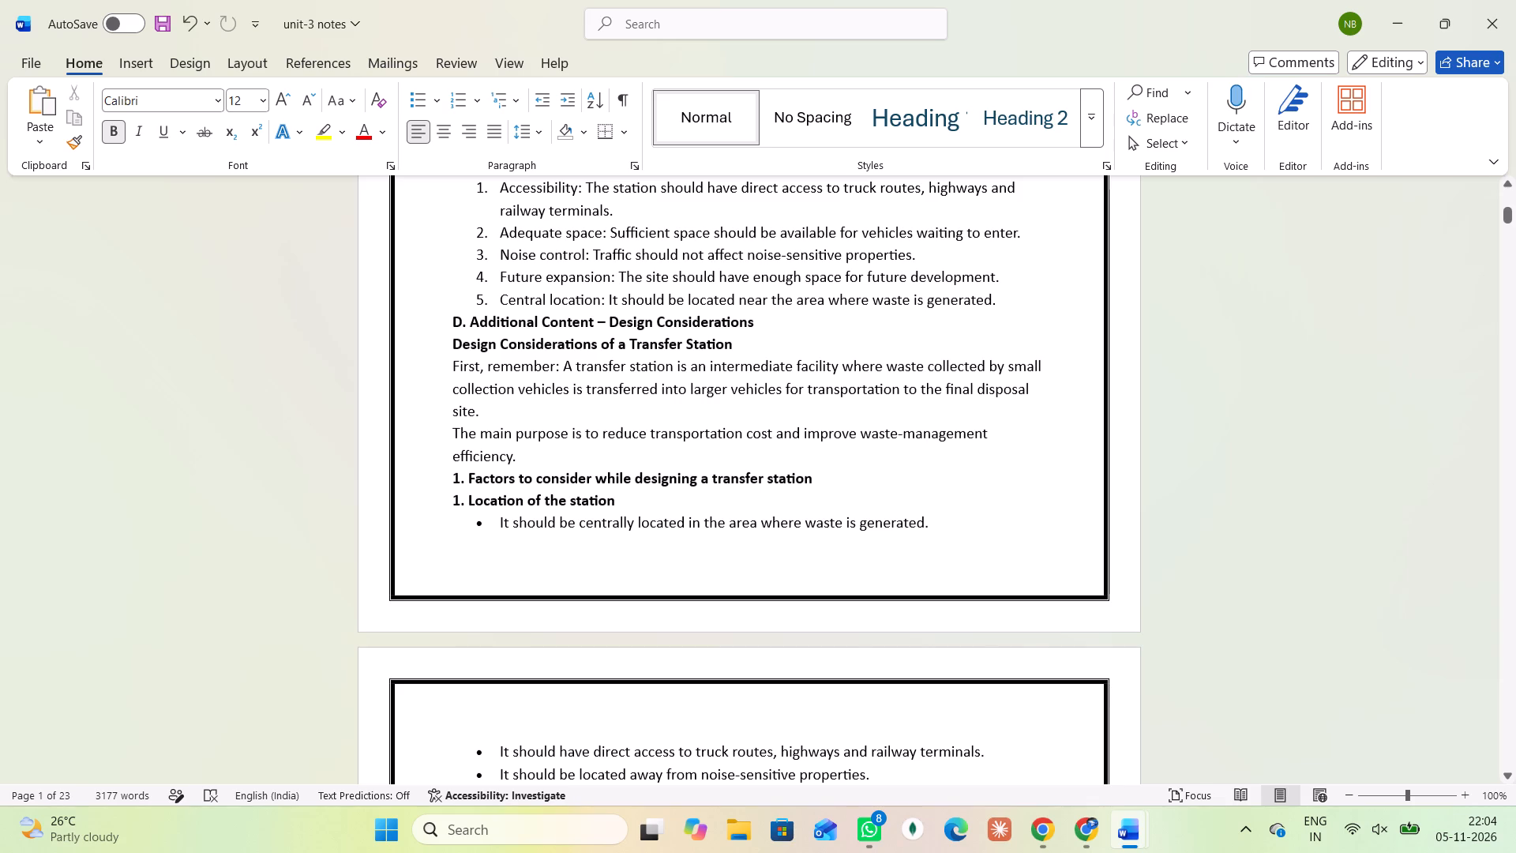
left_click_drag(492, 421, 472, 387)
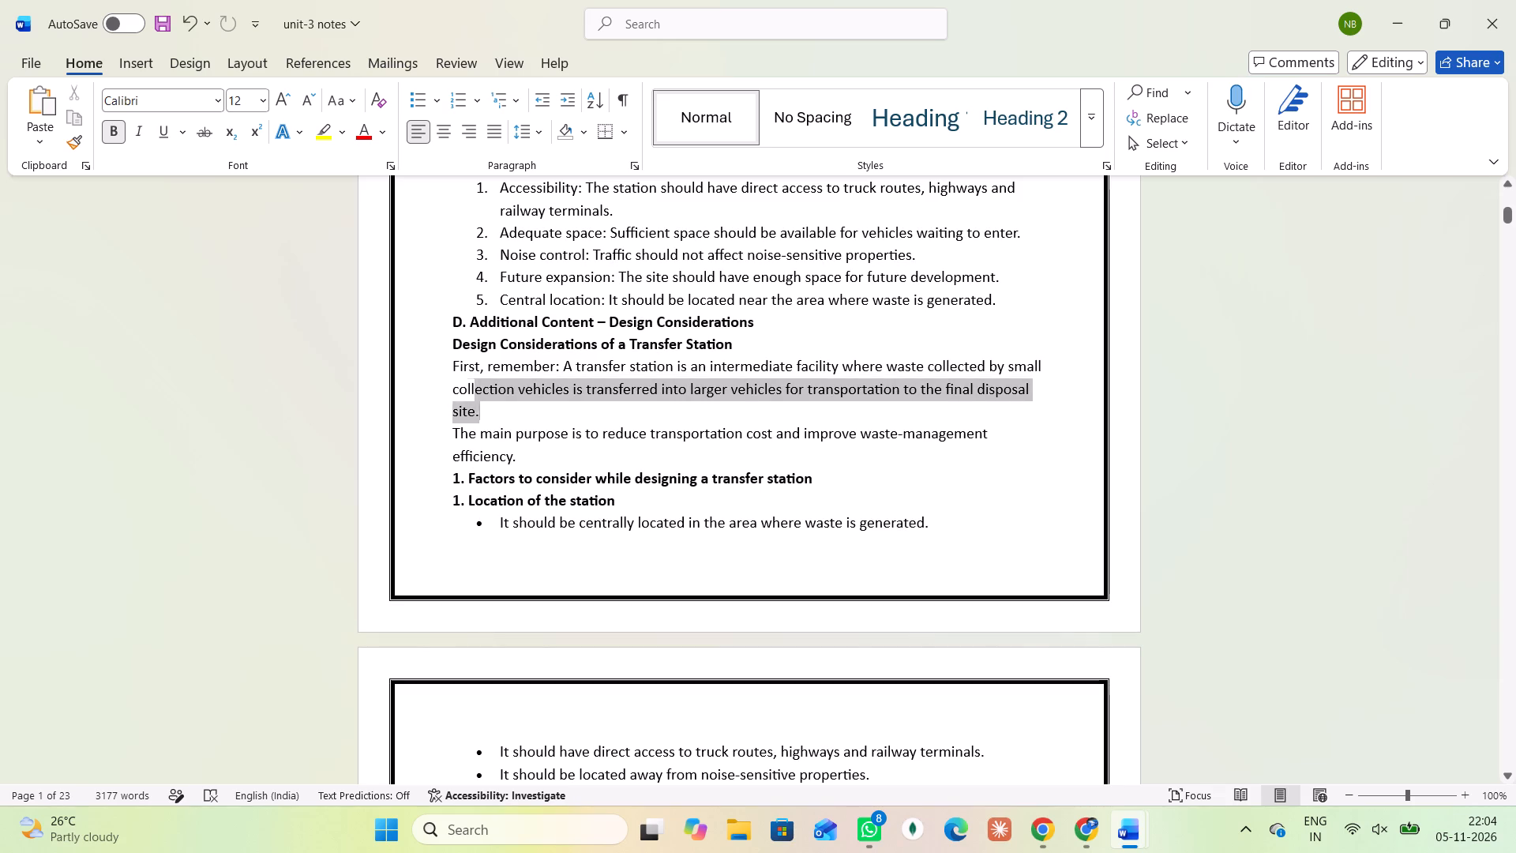
left_click_drag(472, 387, 466, 351)
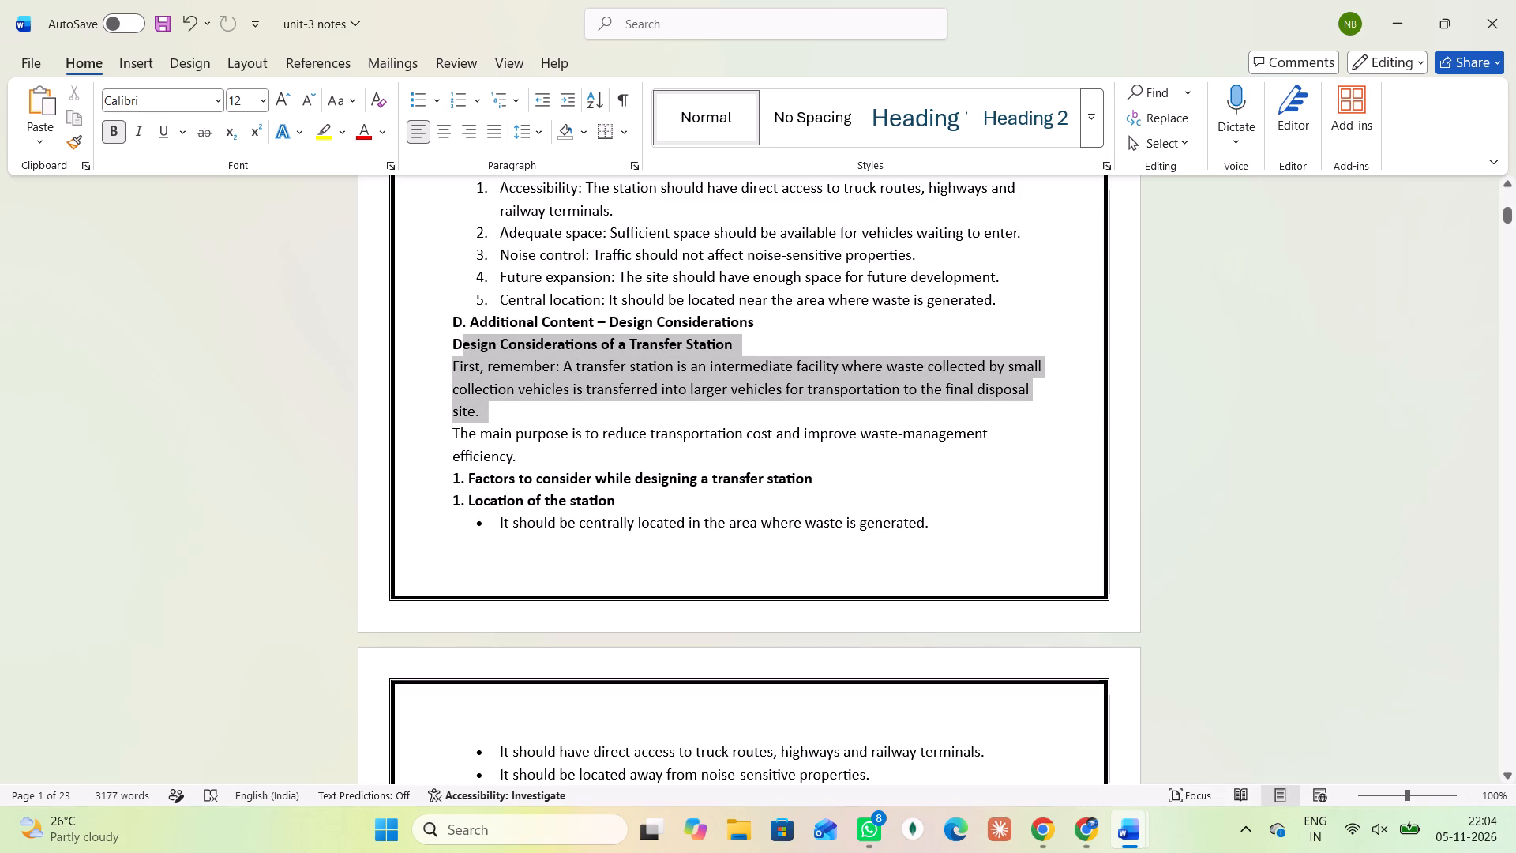
left_click_drag(466, 351, 452, 351)
key("BackSpace")
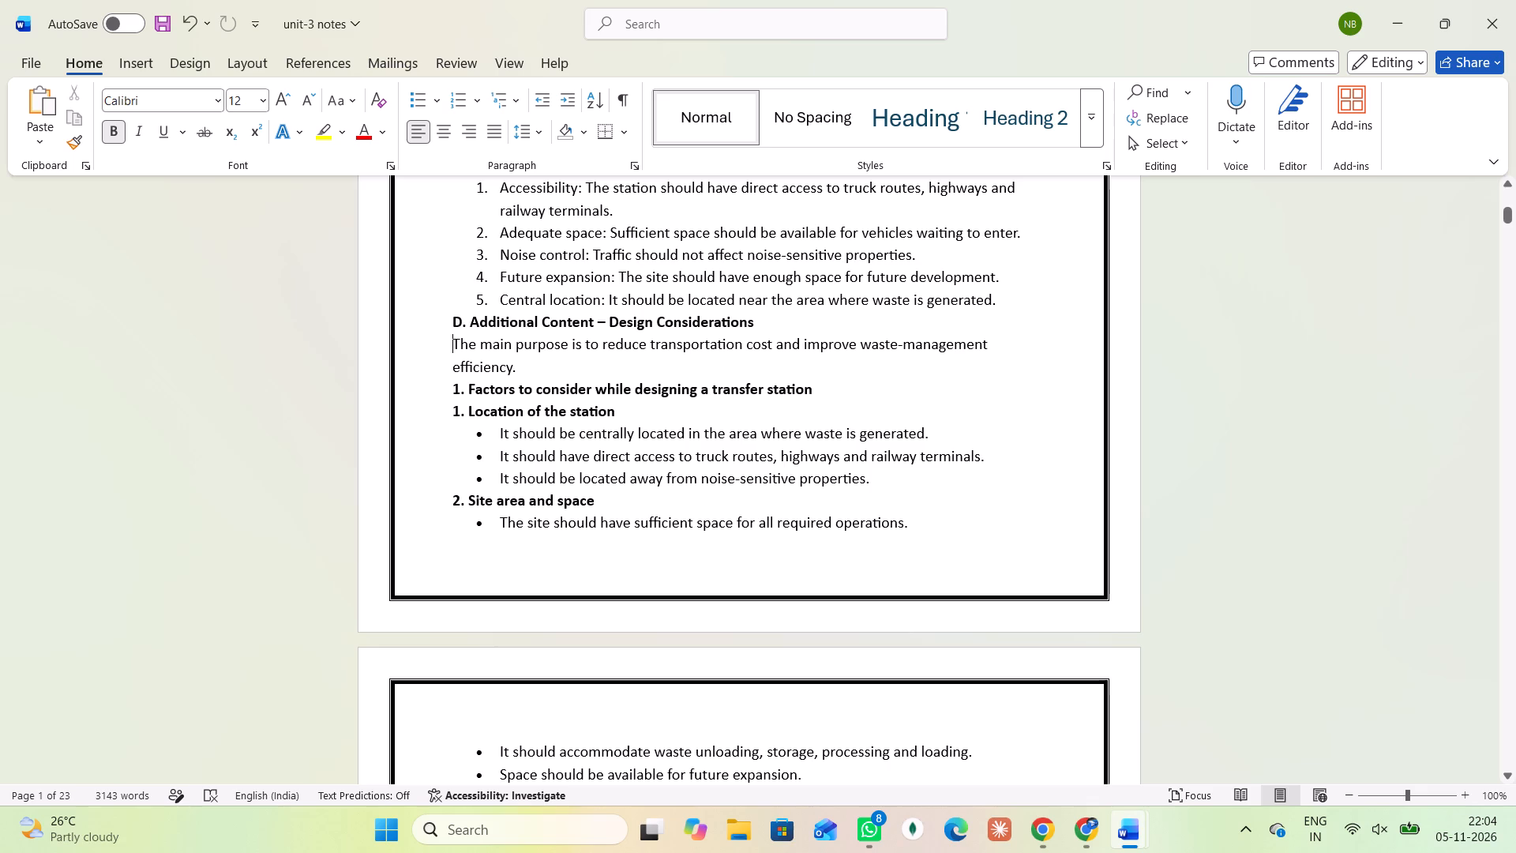
Examine the unit-3 notes from the revised design considerations through the layout diagrams and advantages to Transfer Station Operation.
scroll(557, 428, "down", 3)
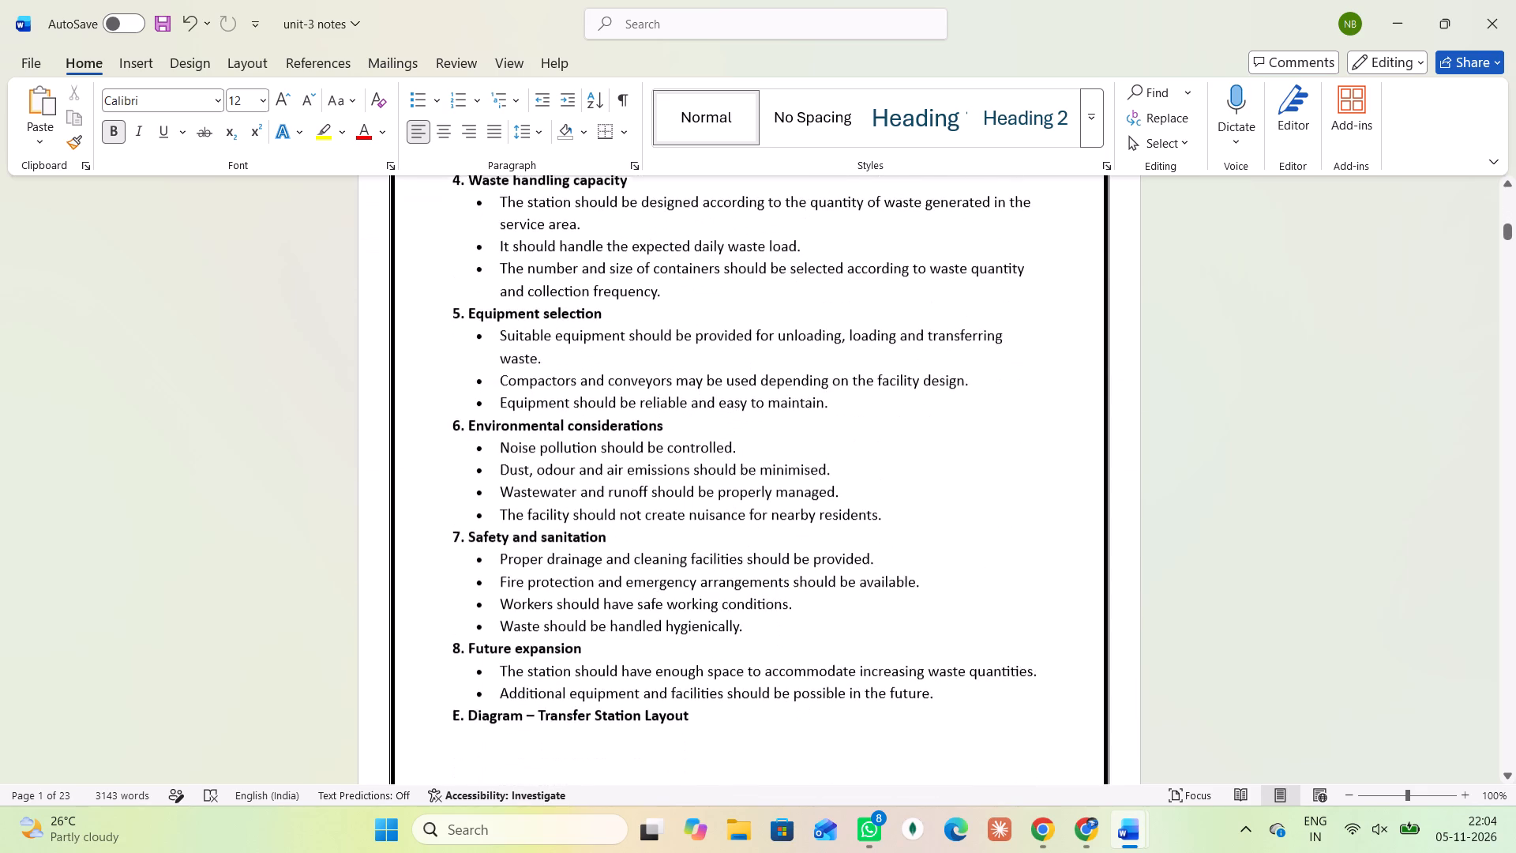
scroll(557, 428, "down", 3)
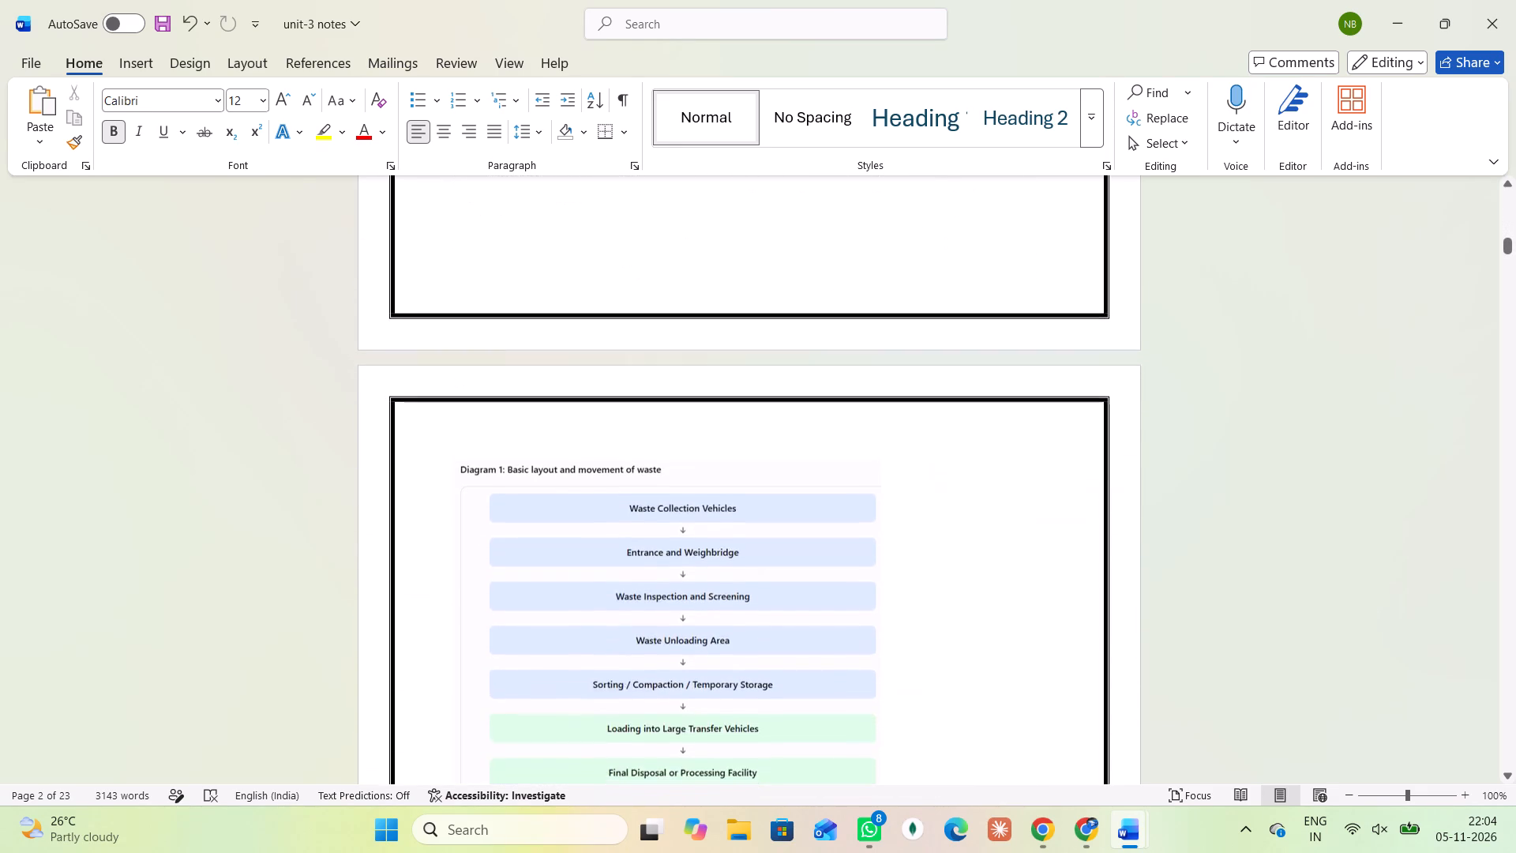
scroll(557, 428, "down", 1)
scroll(557, 428, "up", 2)
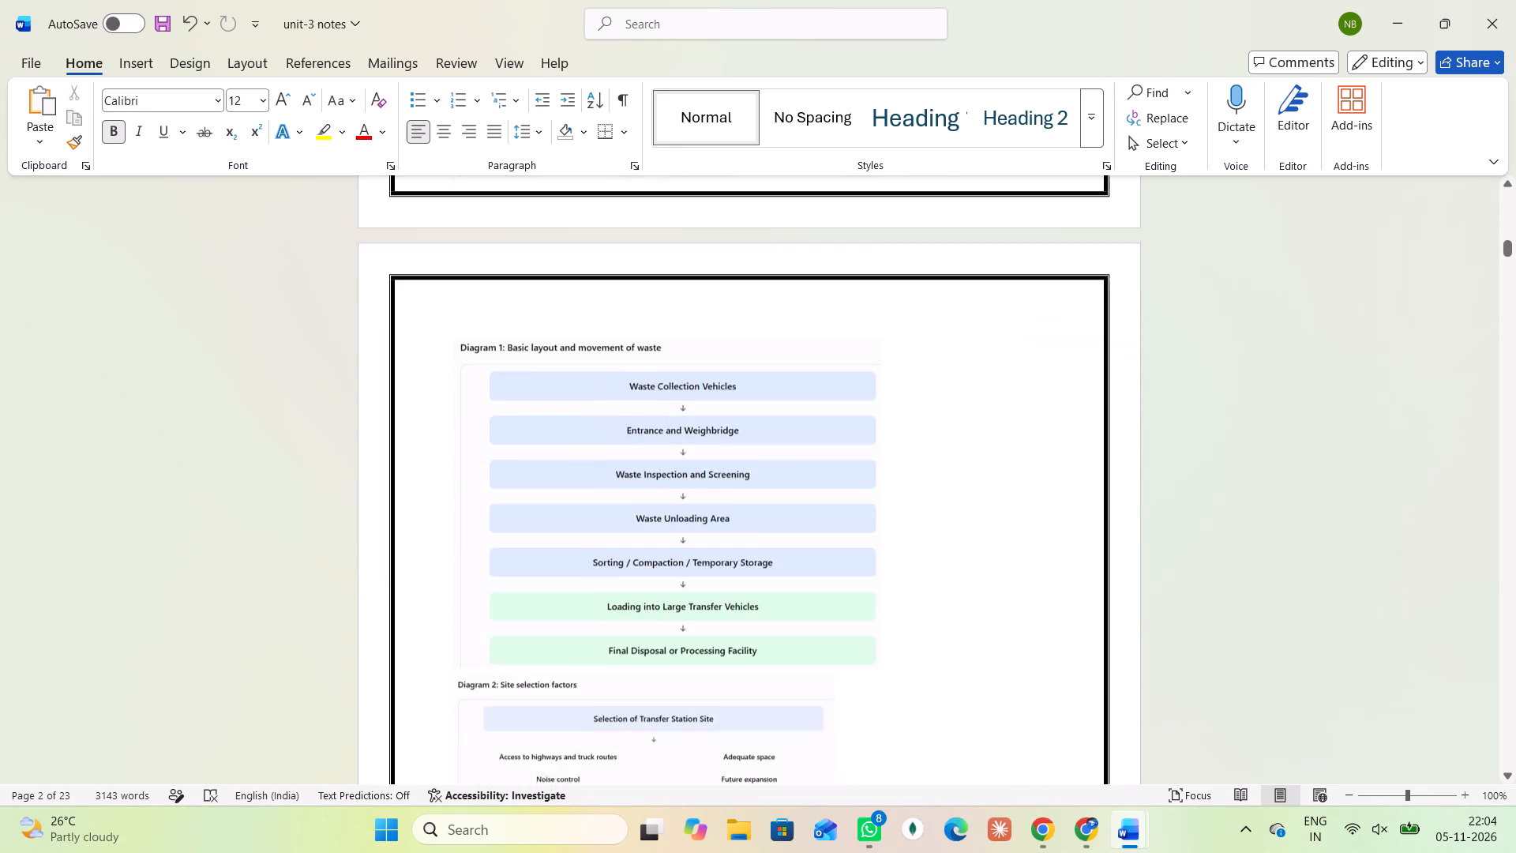
scroll(557, 428, "up", 1)
scroll(557, 428, "down", 2)
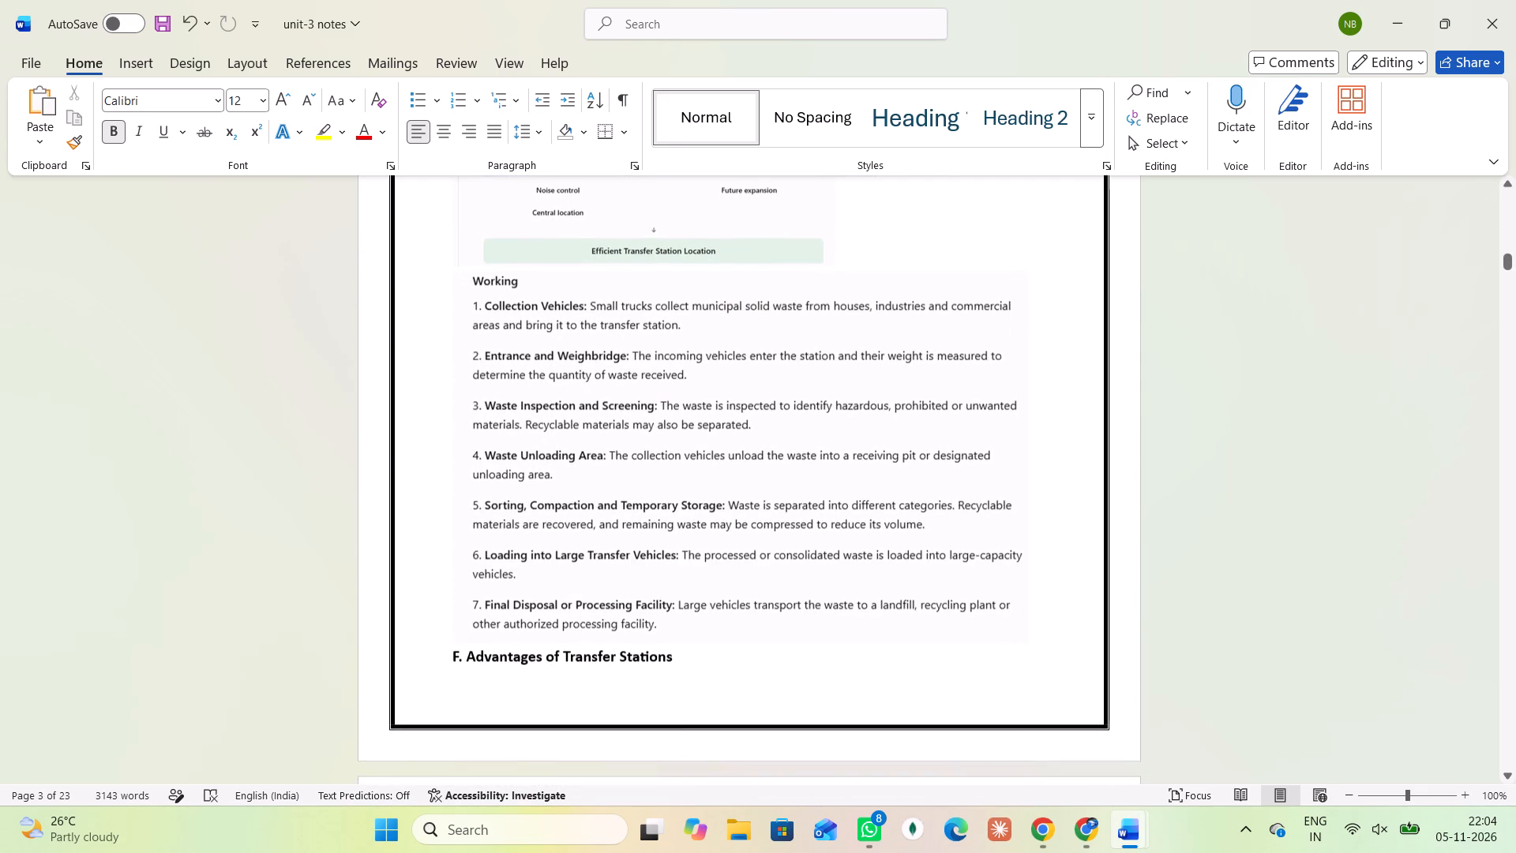
scroll(557, 428, "down", 2)
scroll(628, 596, "down", 1)
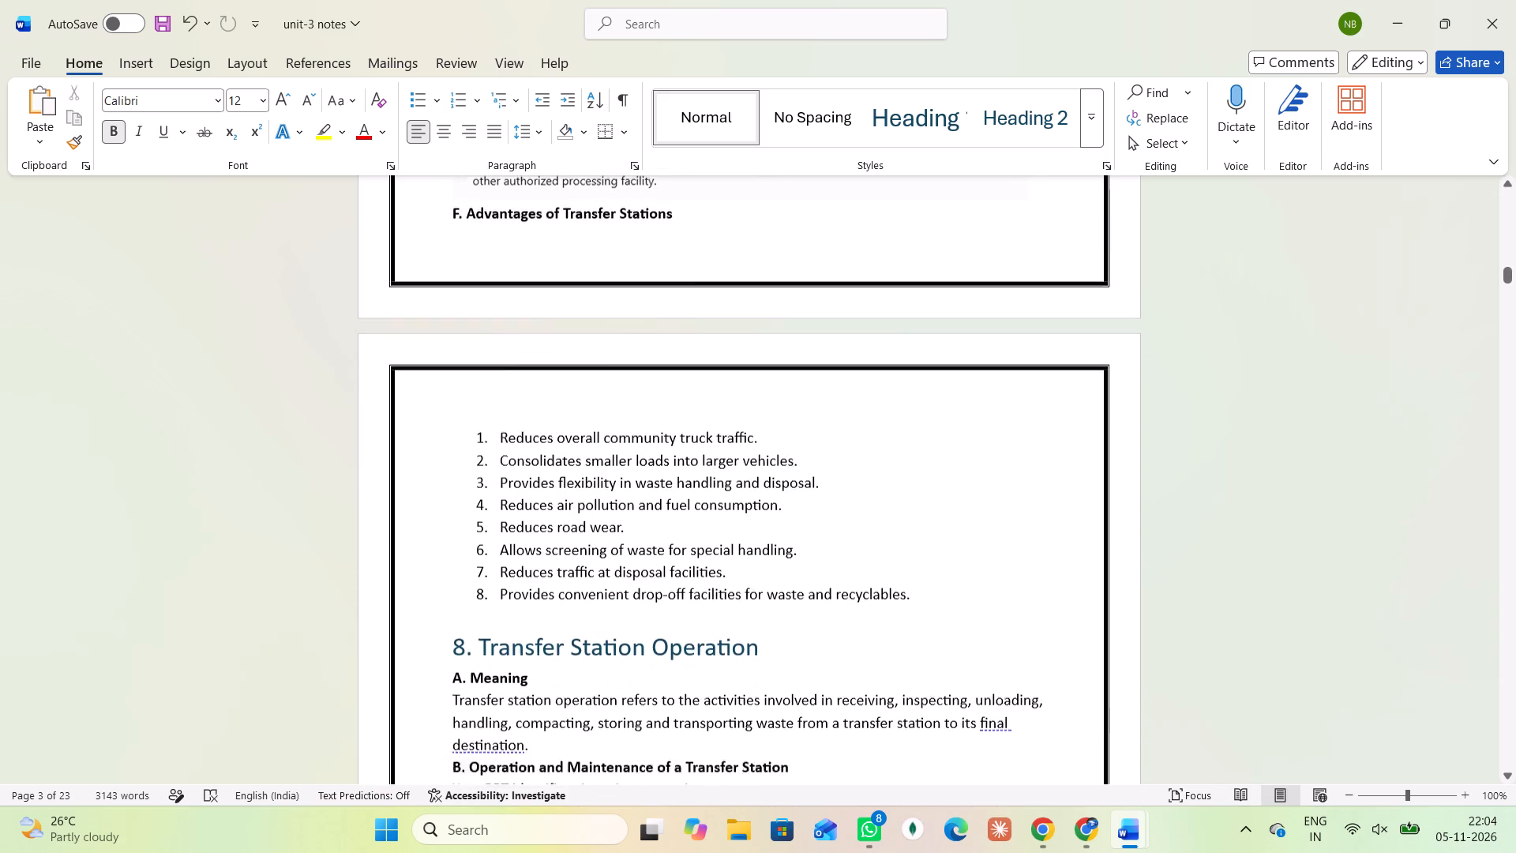
scroll(628, 596, "down", 1)
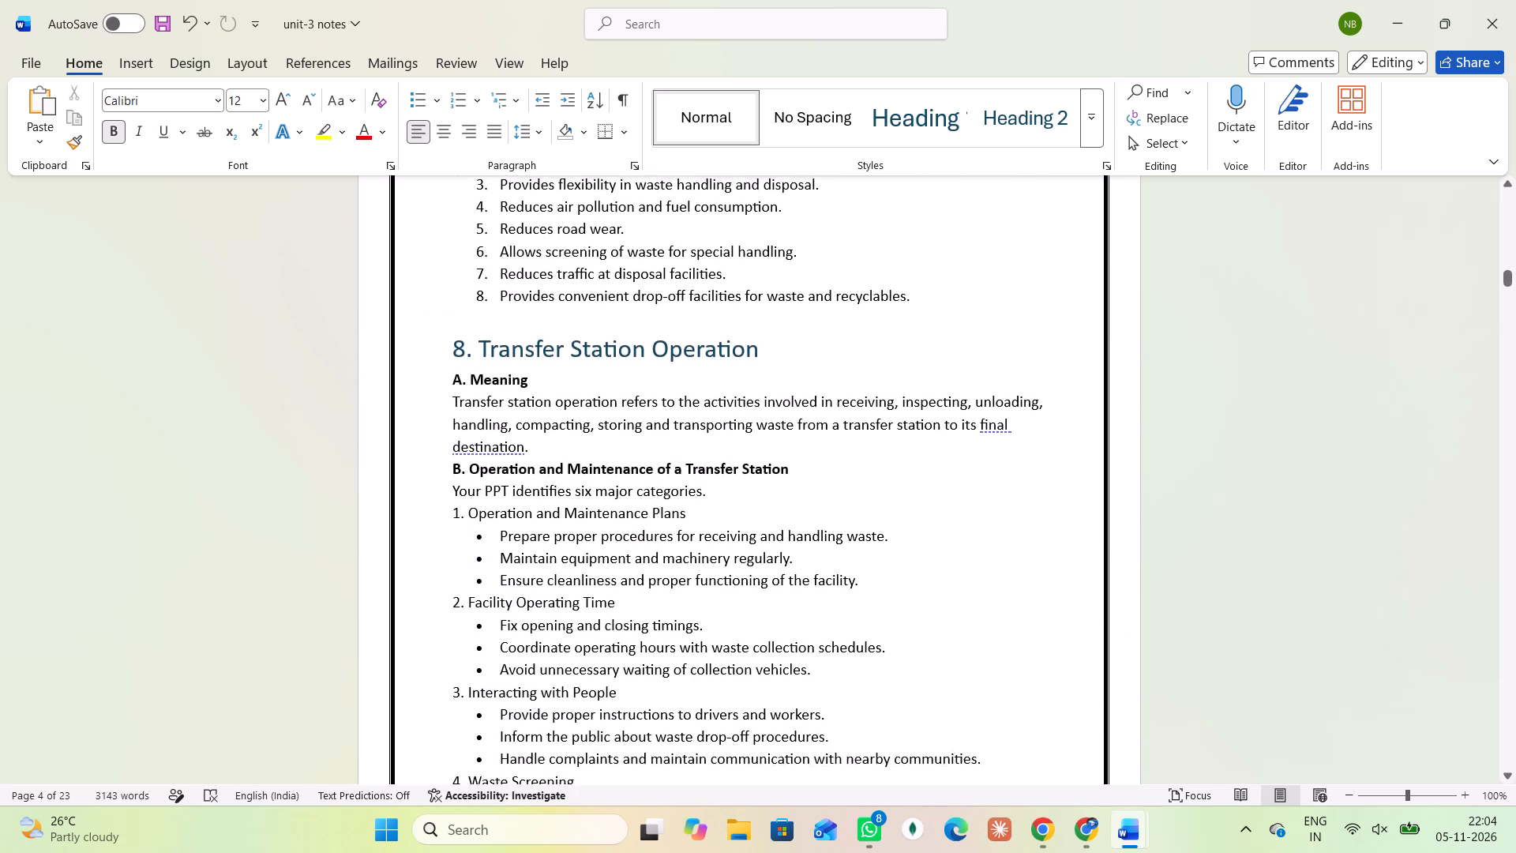
Examine the unit-3 notes from Transfer Station Operation, including its diagrams, maintenance activities and importance list, to the start of Transfer Station Optimization.
scroll(628, 596, "down", 1)
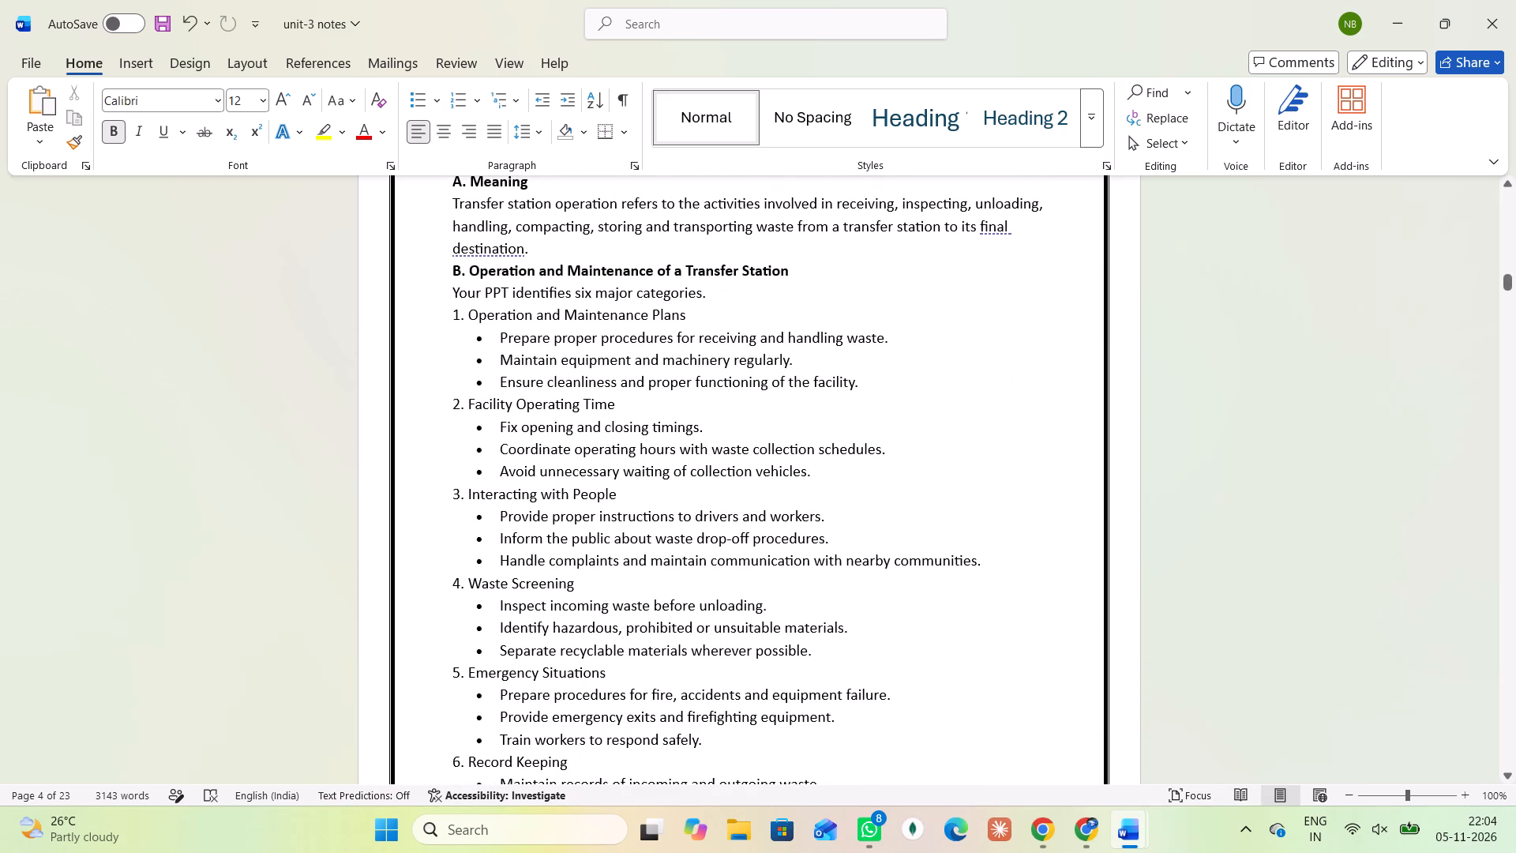
scroll(628, 596, "down", 4)
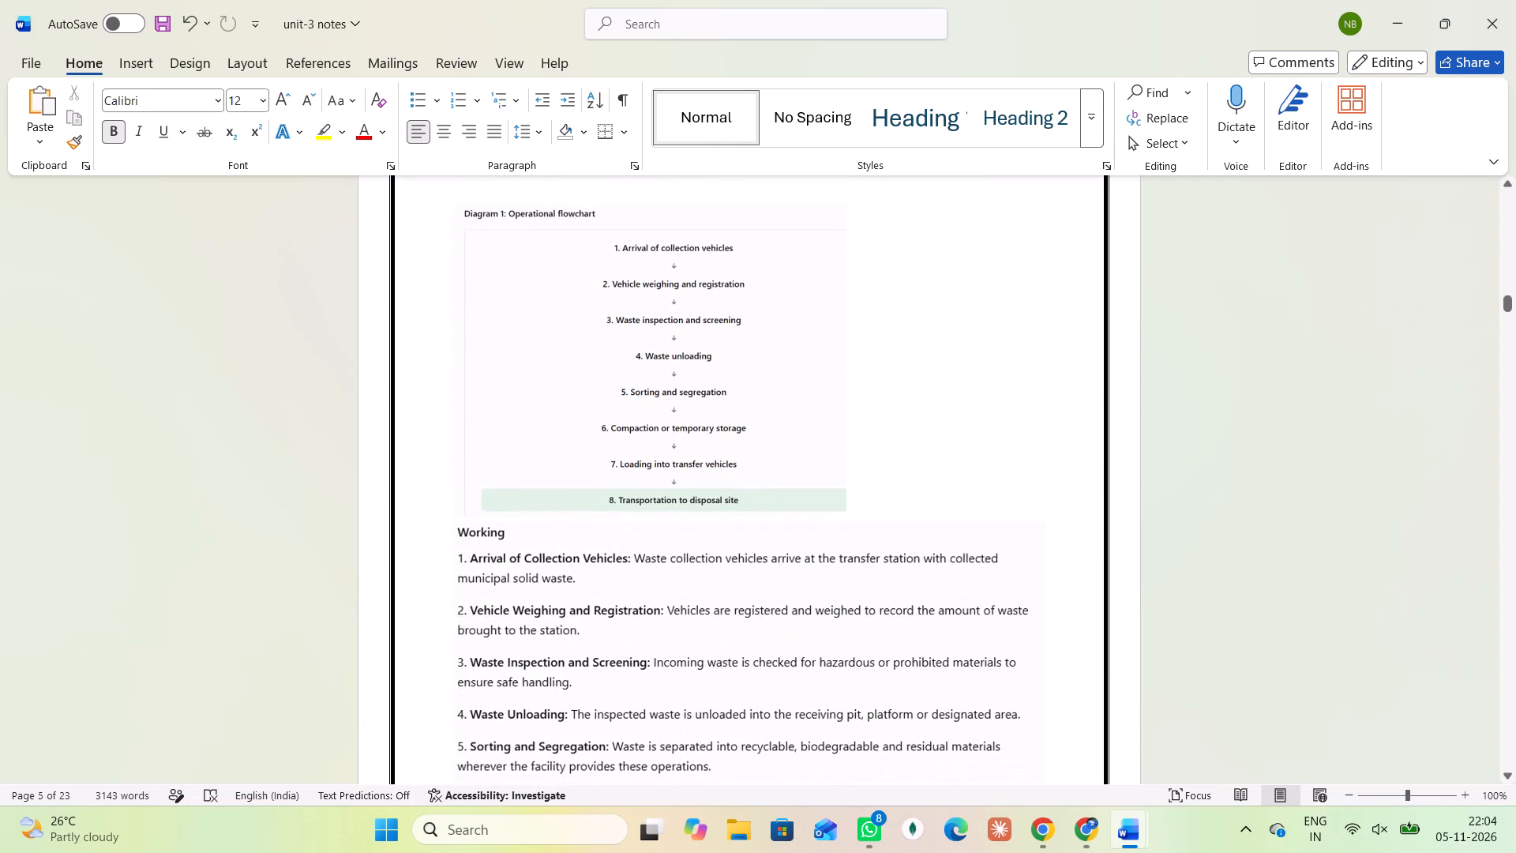
scroll(628, 596, "down", 3)
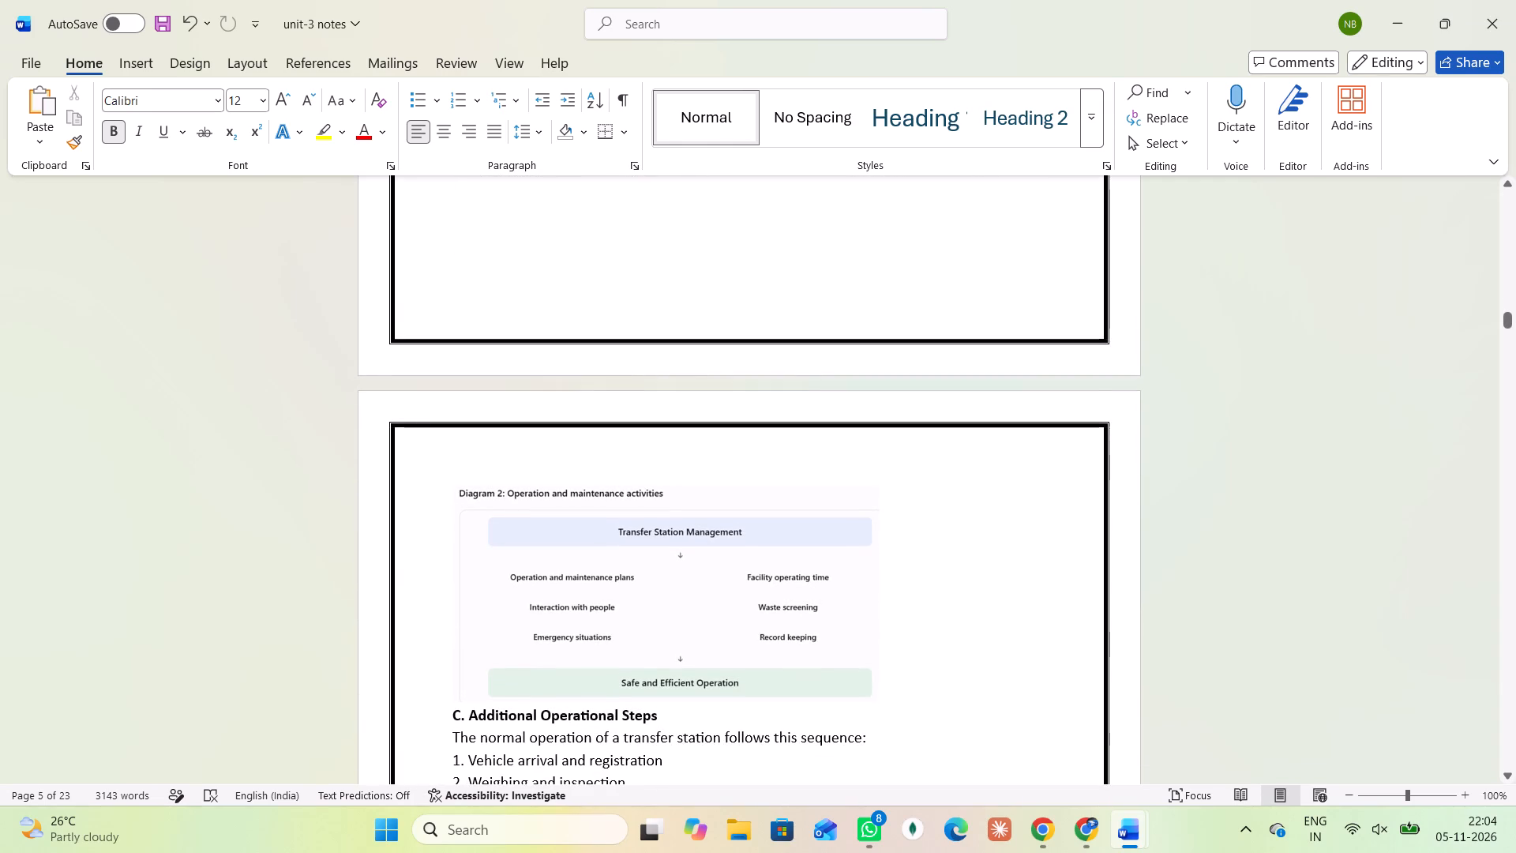
scroll(628, 596, "down", 2)
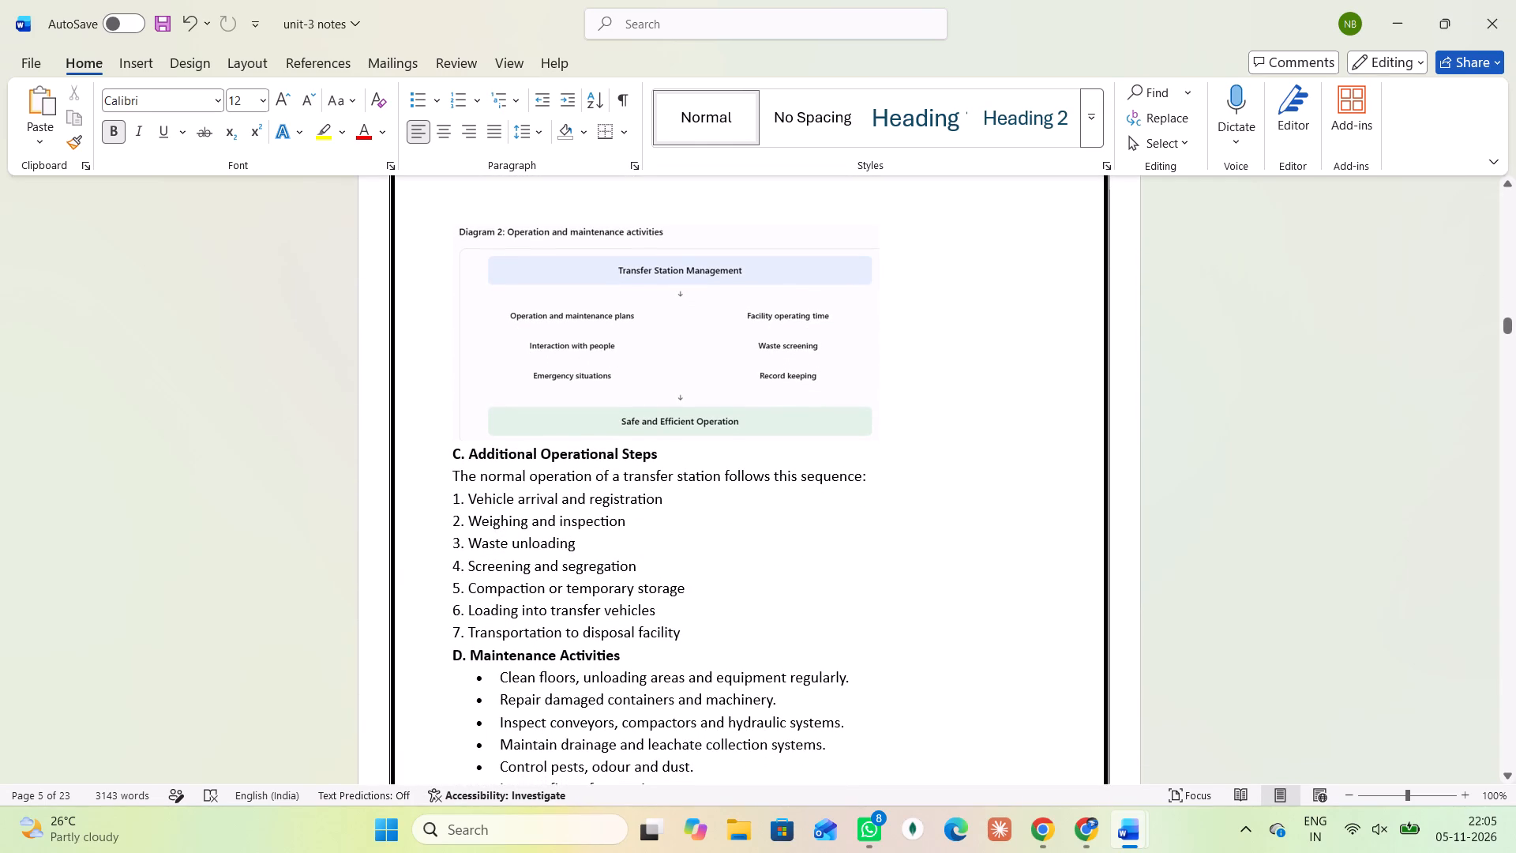
scroll(627, 644, "down", 1)
left_click_drag(766, 596, 433, 463)
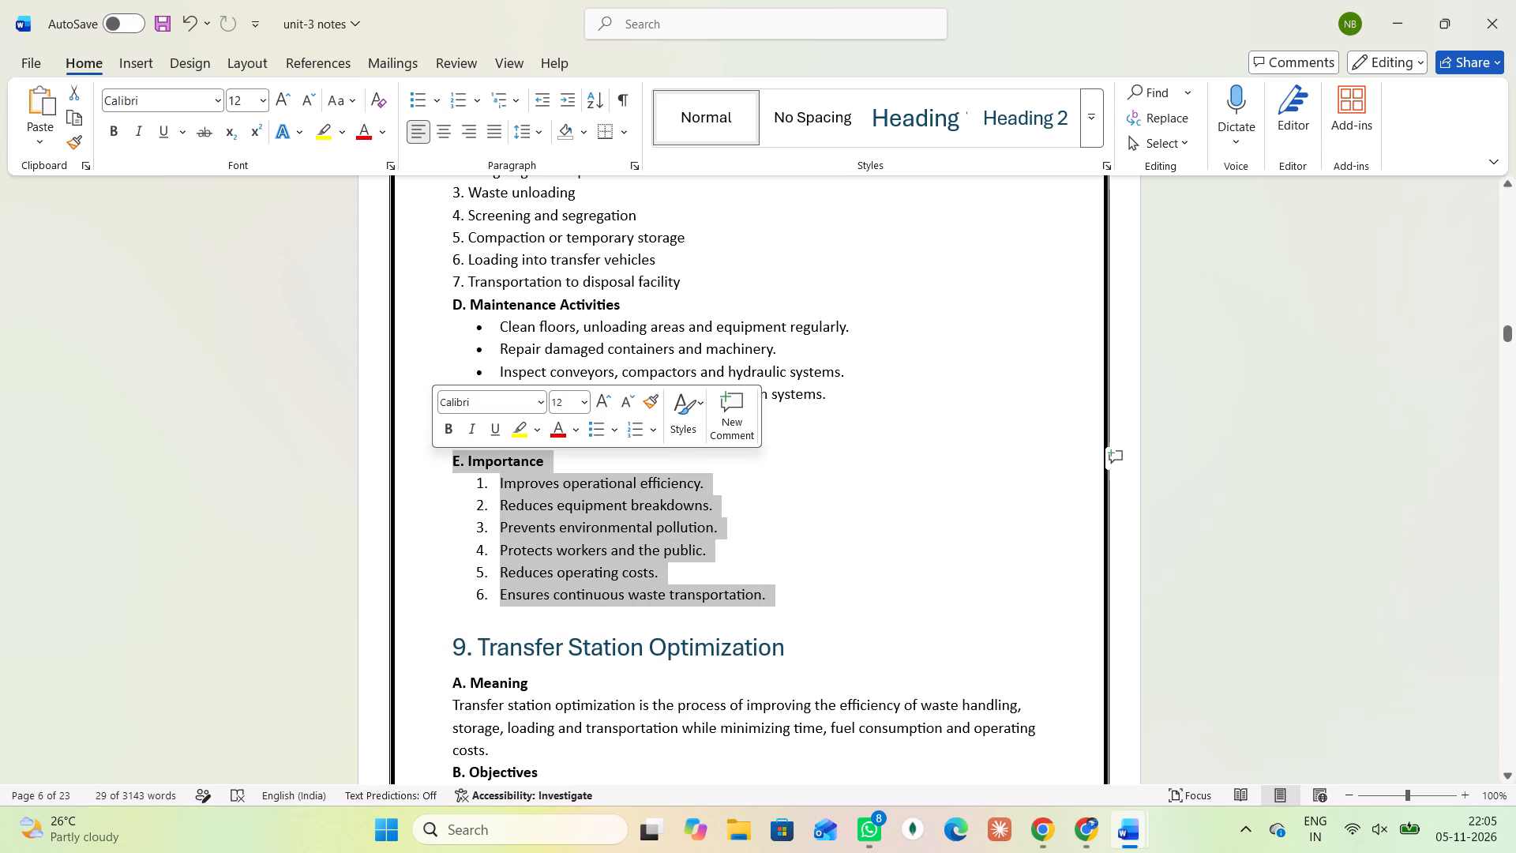
left_click(862, 573)
scroll(862, 573, "down", 1)
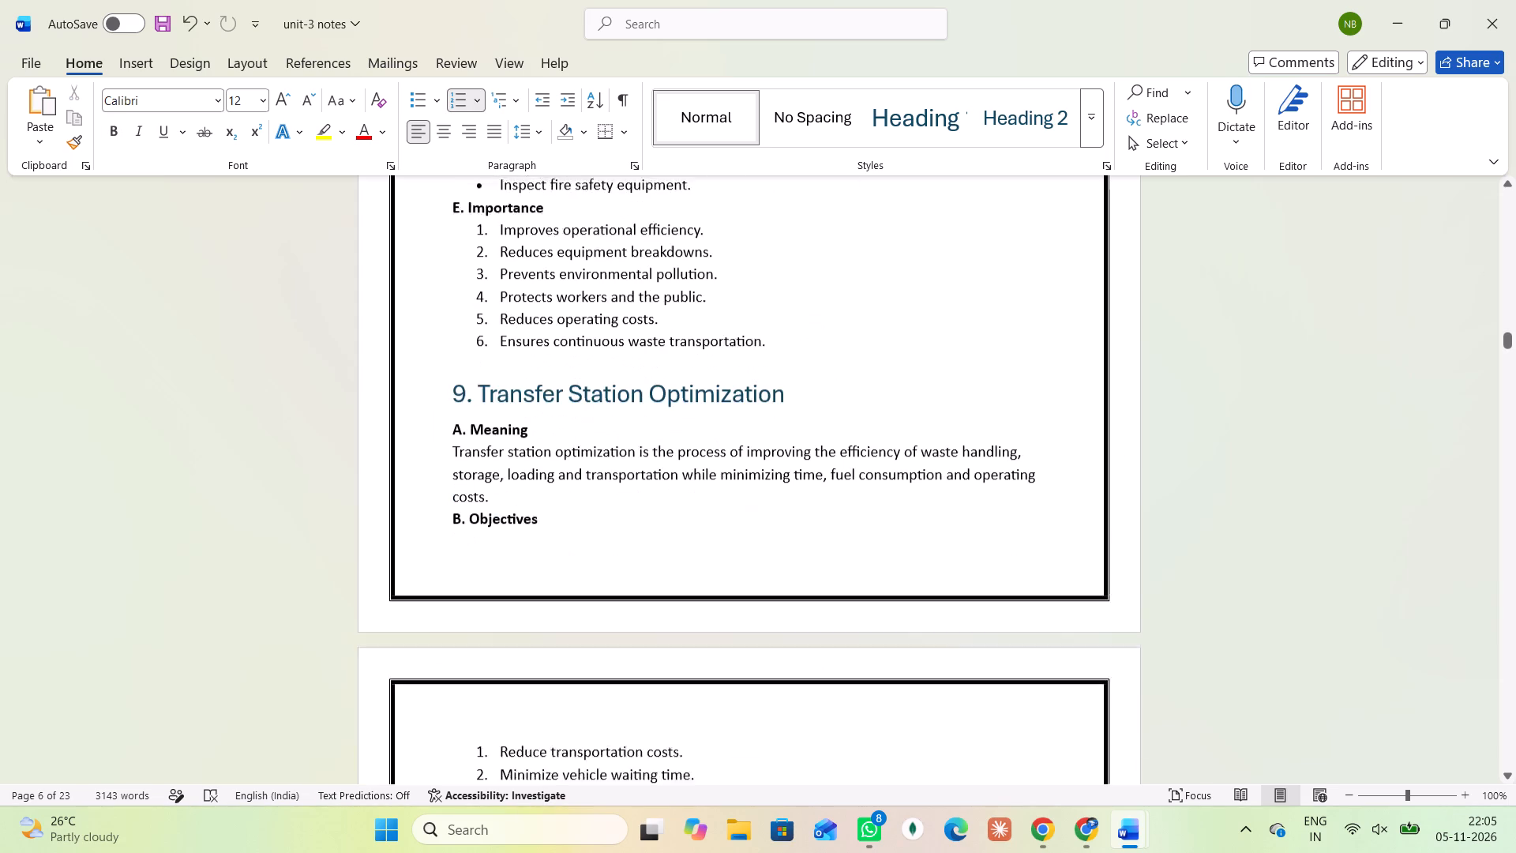
scroll(862, 573, "down", 1)
scroll(862, 573, "up", 1)
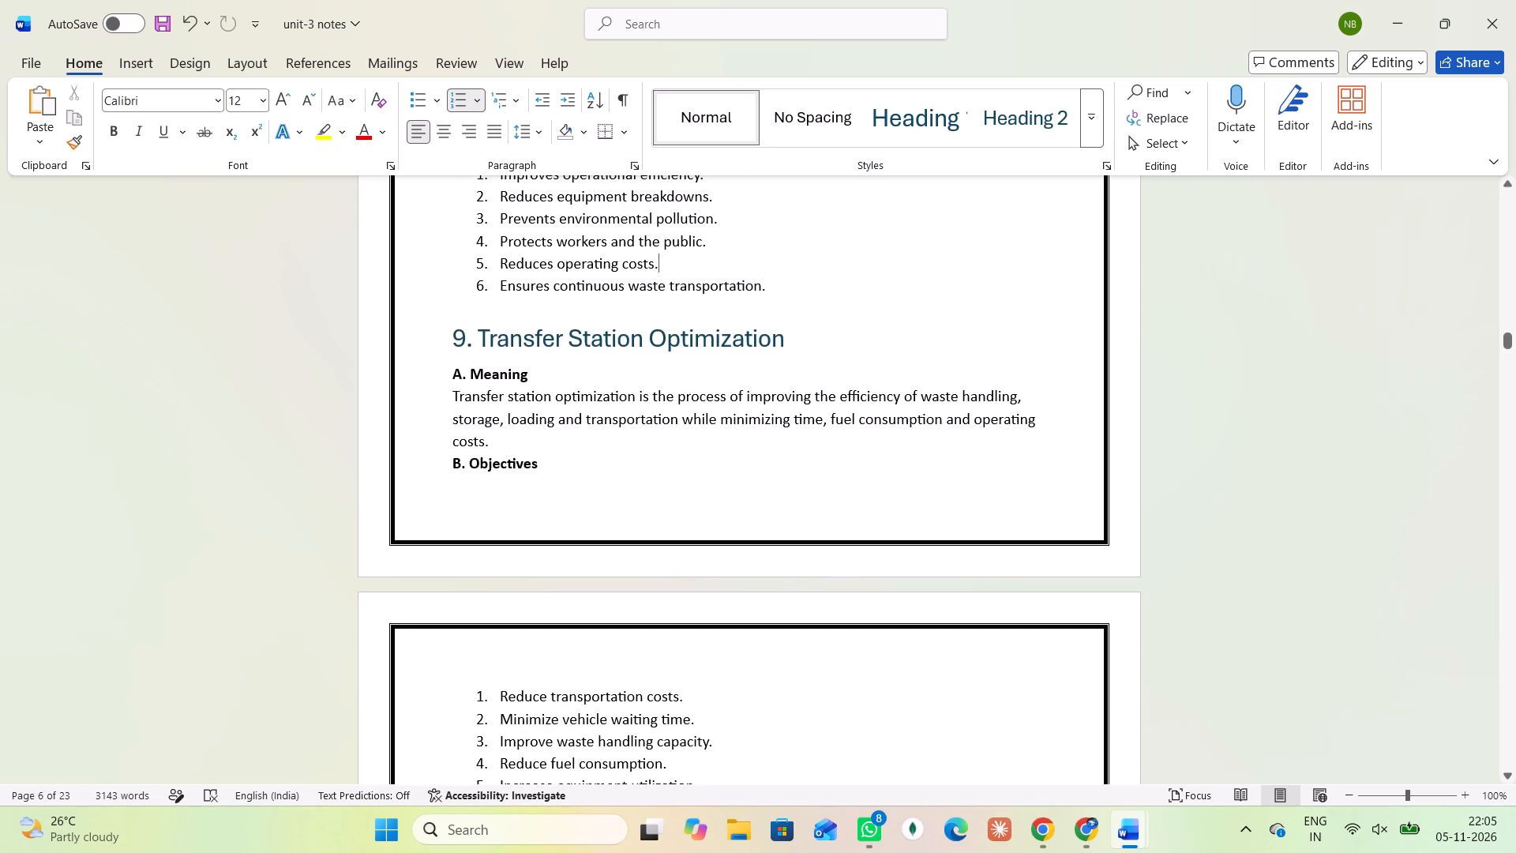
scroll(862, 573, "up", 18)
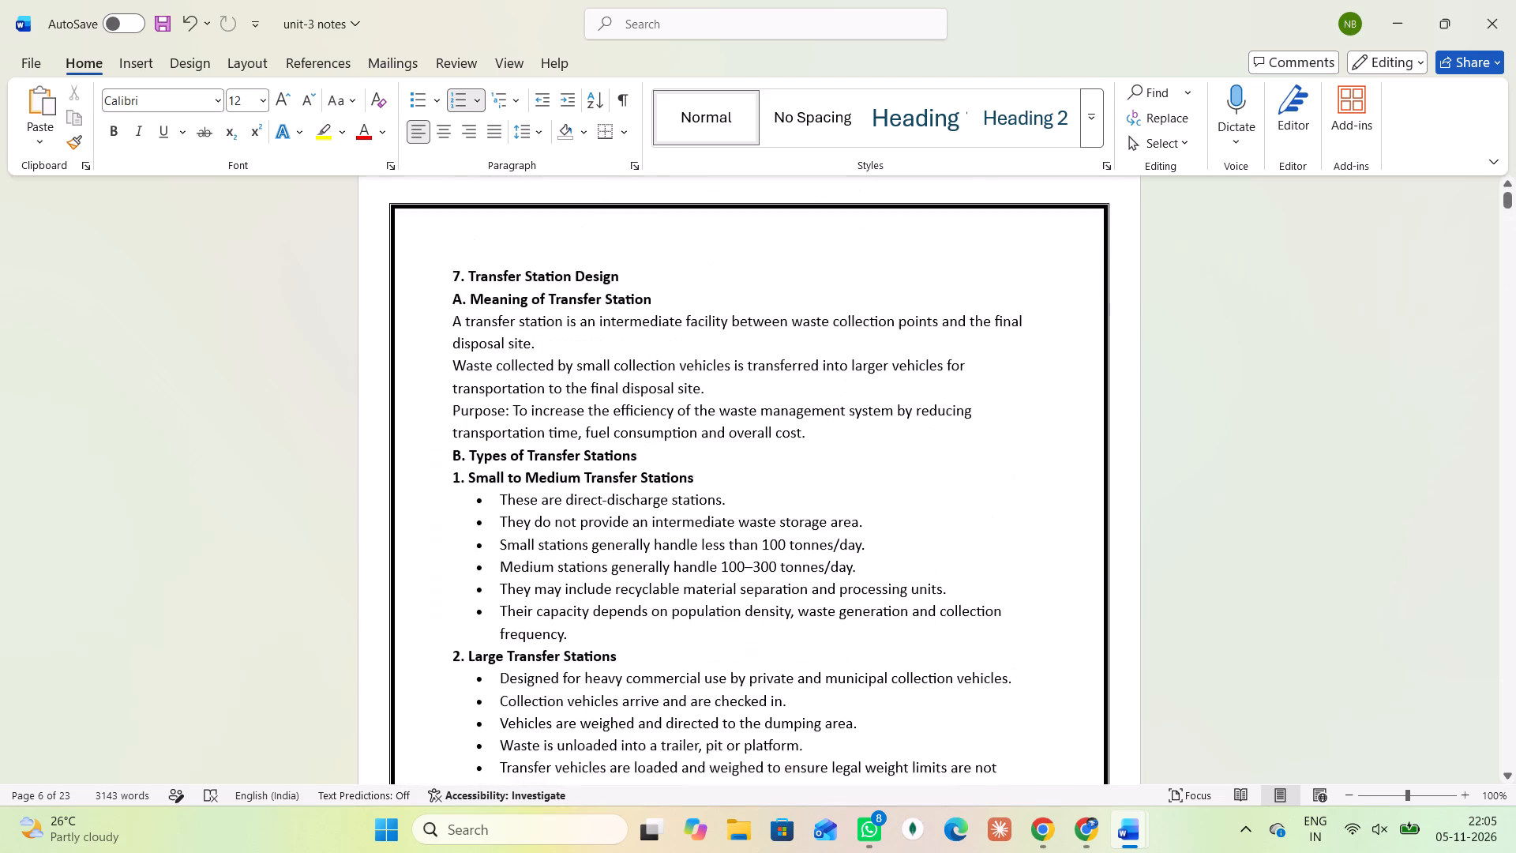
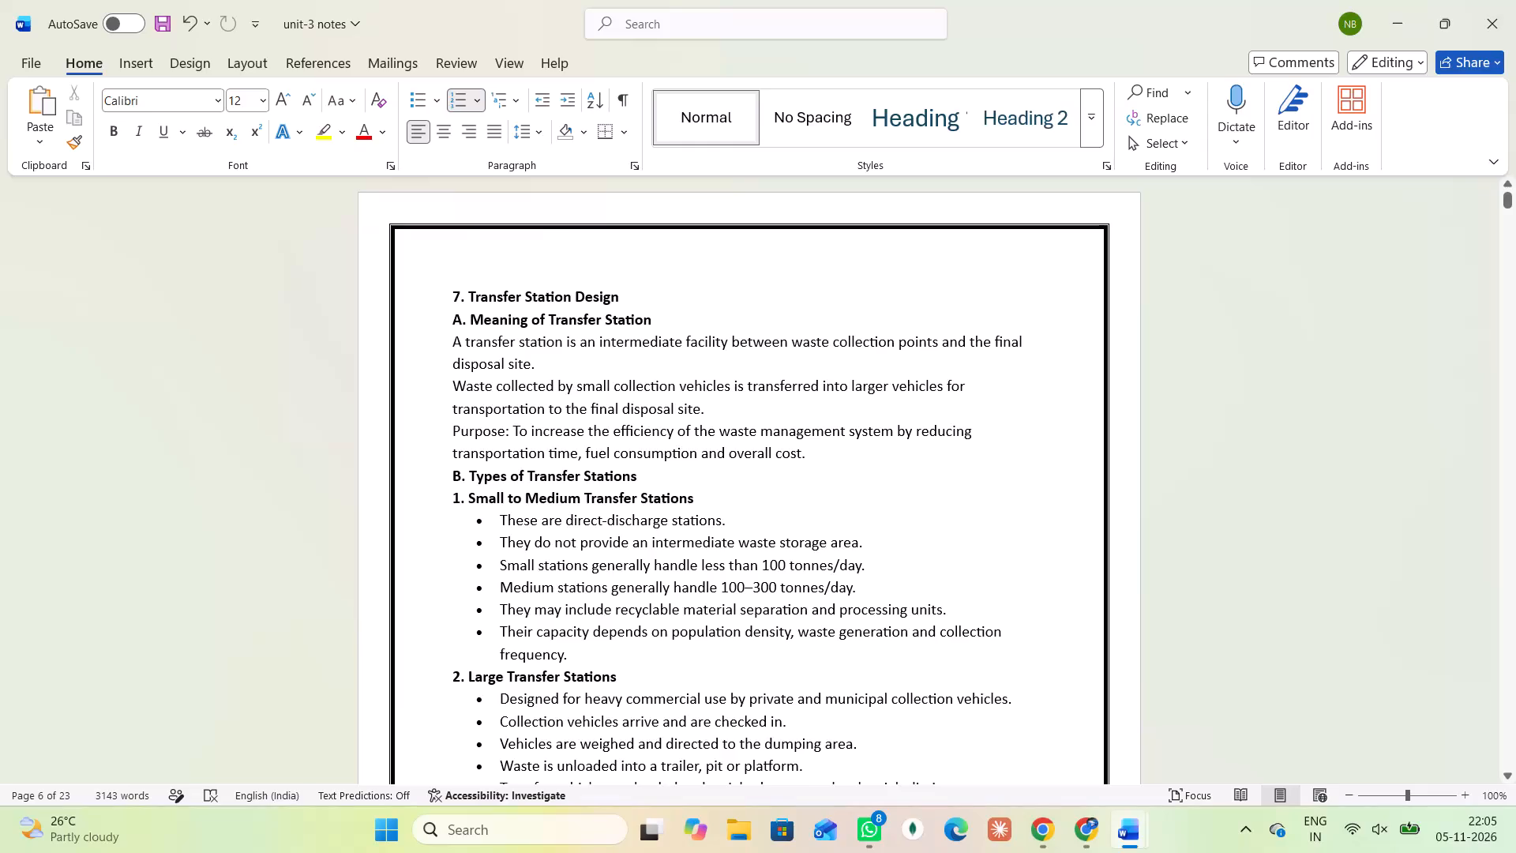
Delete the whole "C. Site Selection of Transfer Stations" section, including its heading, five numbered points and the leftover blank line.
scroll(726, 521, "down", 1)
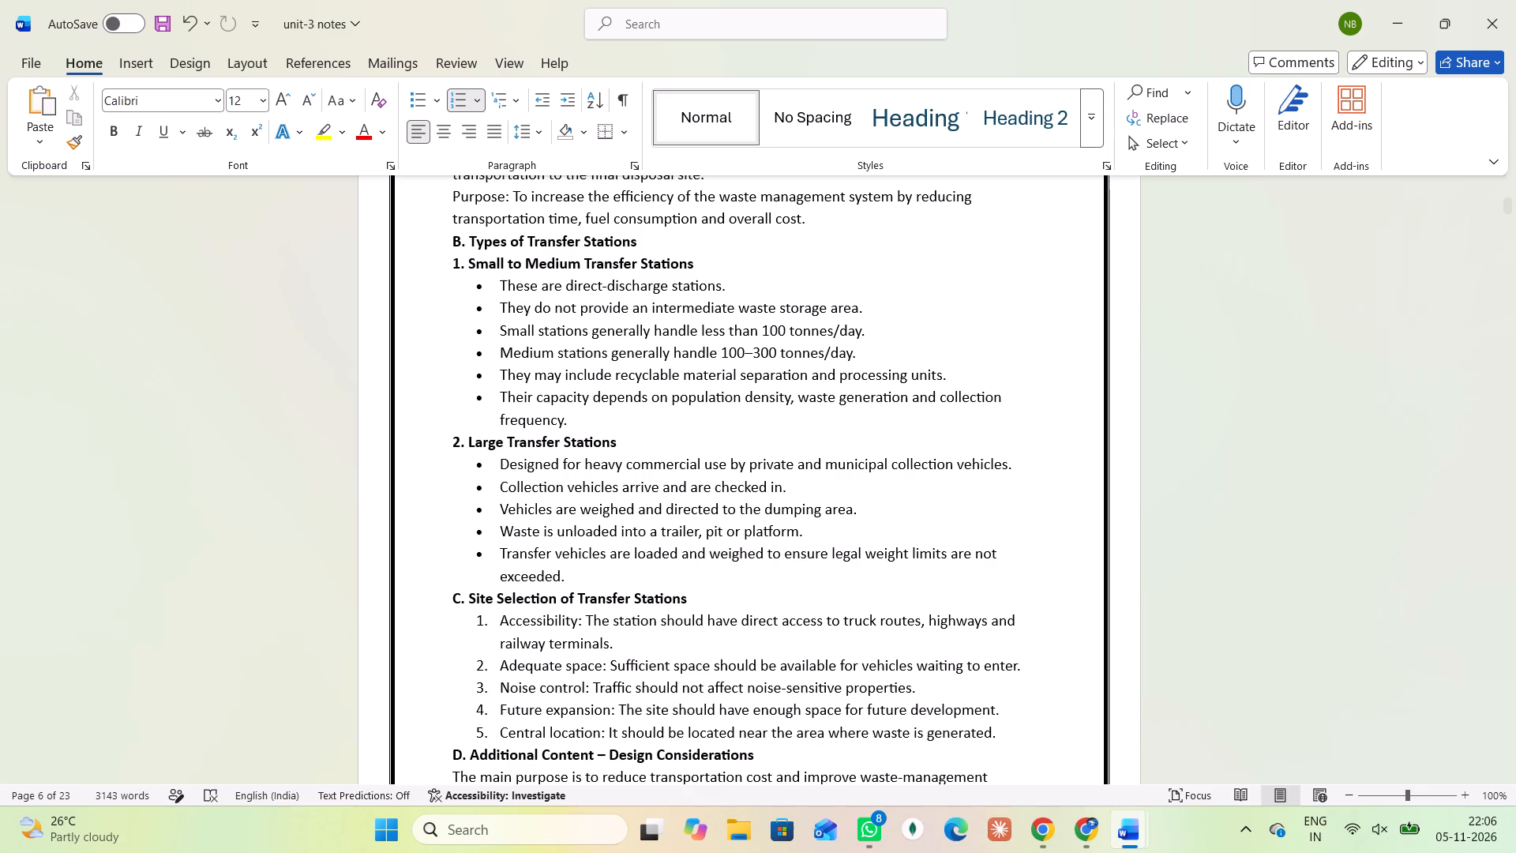
scroll(659, 615, "down", 1)
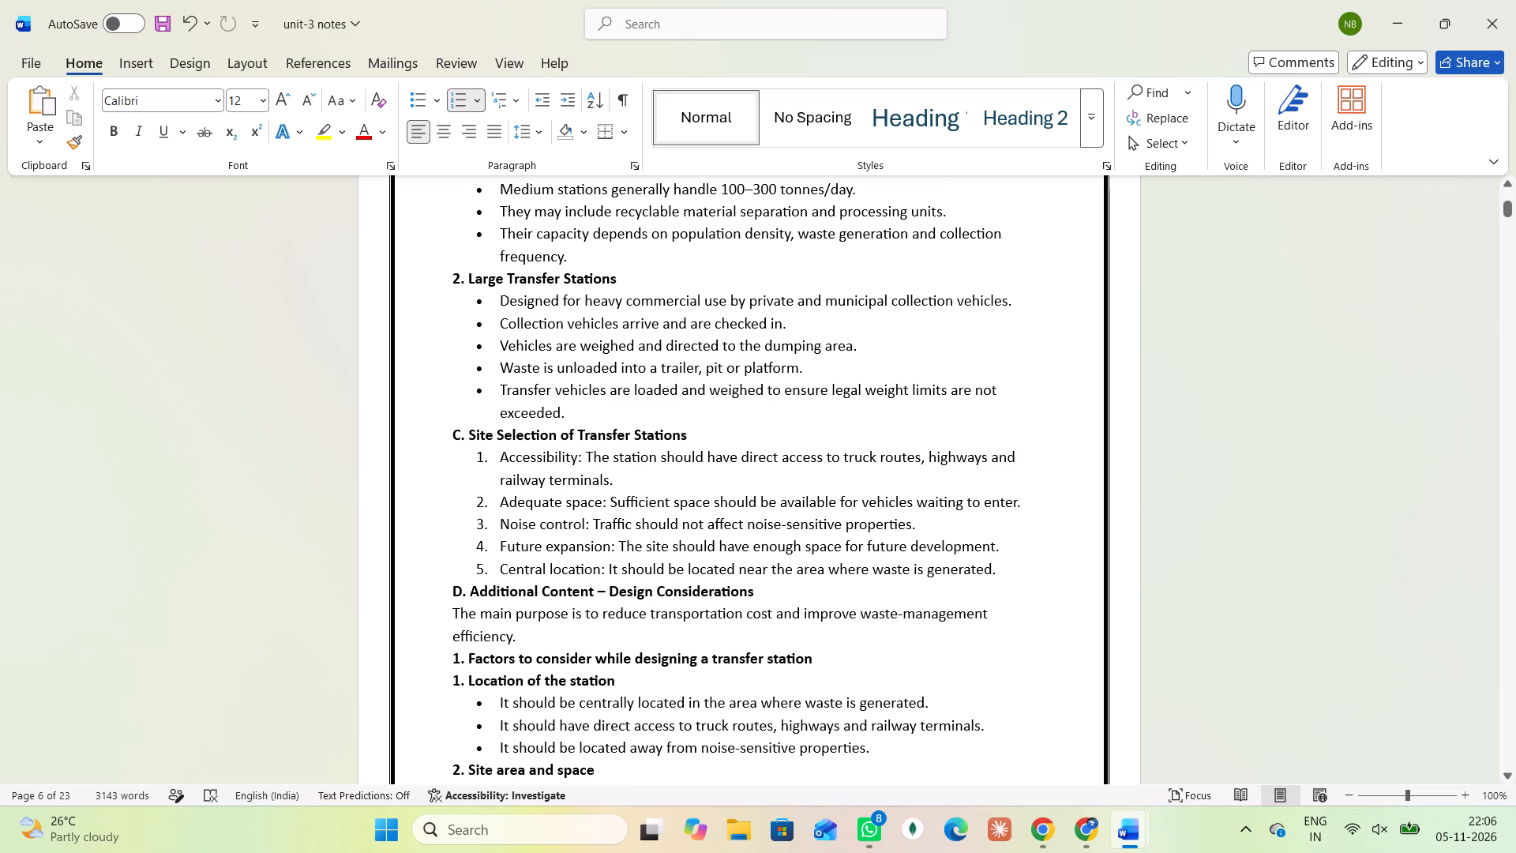
left_click_drag(1004, 573, 478, 442)
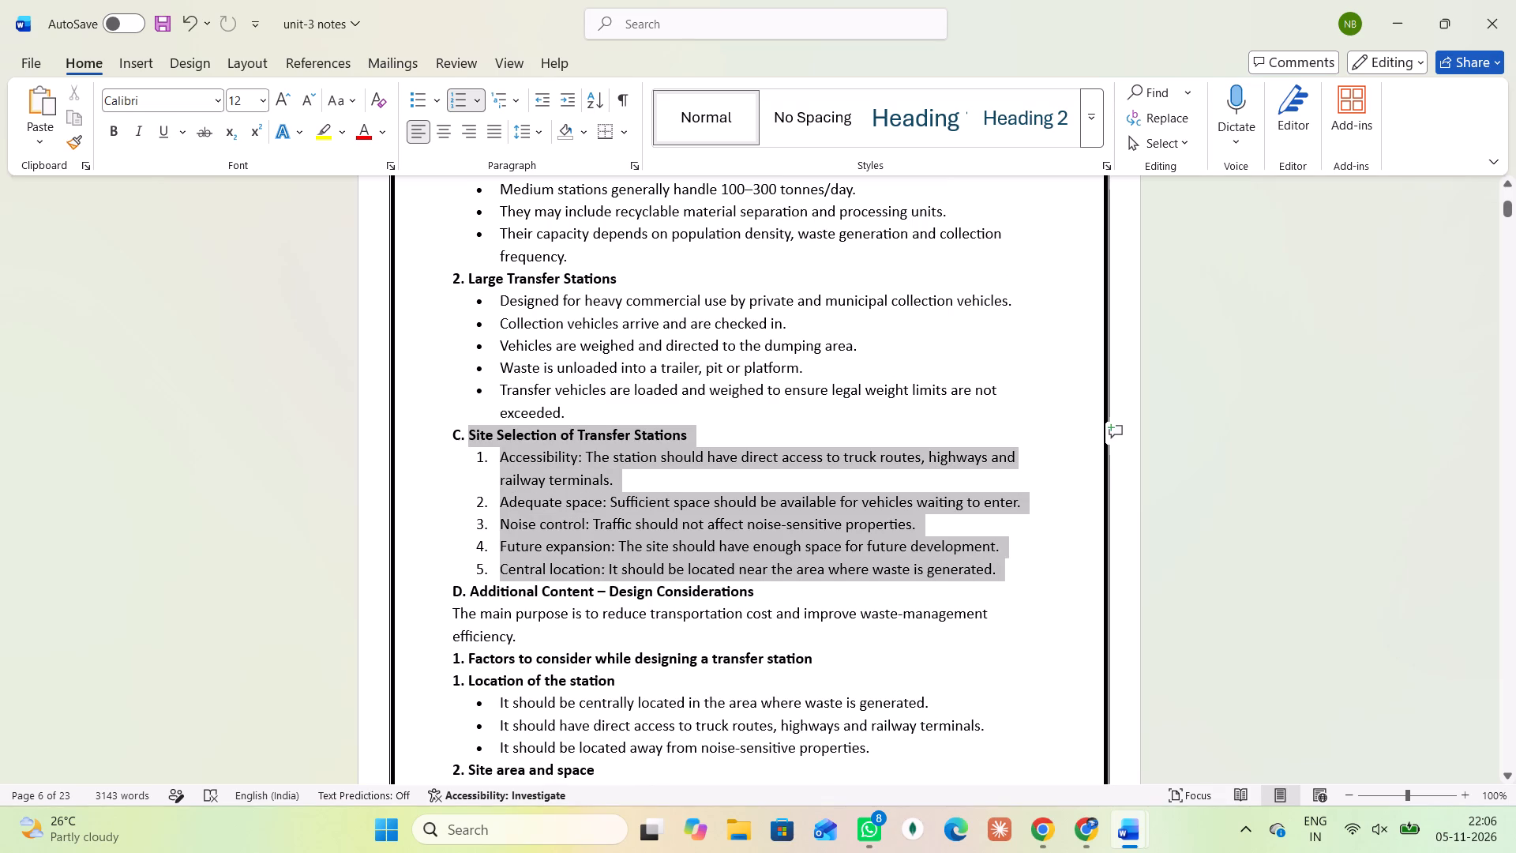
left_click_drag(478, 442, 477, 442)
key("BackSpace")
key("BackSpace")
key("BackSpace")
key("BackSpace")
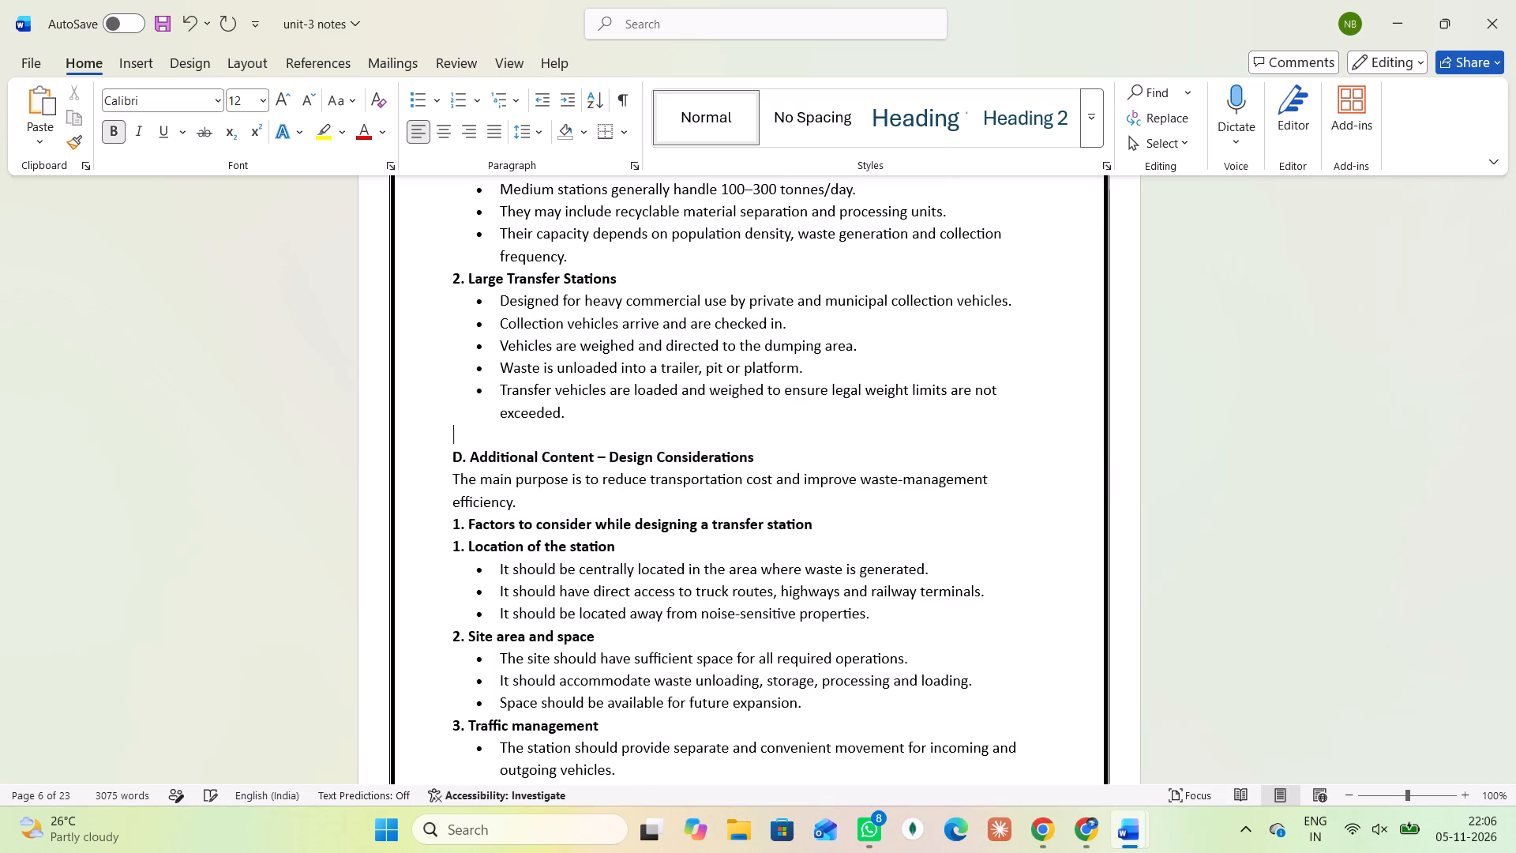
key("BackSpace")
Delete the "Diagram 2: Site selection factors" picture above the Working text in the Transfer Station Layout section.
scroll(536, 561, "down", 1)
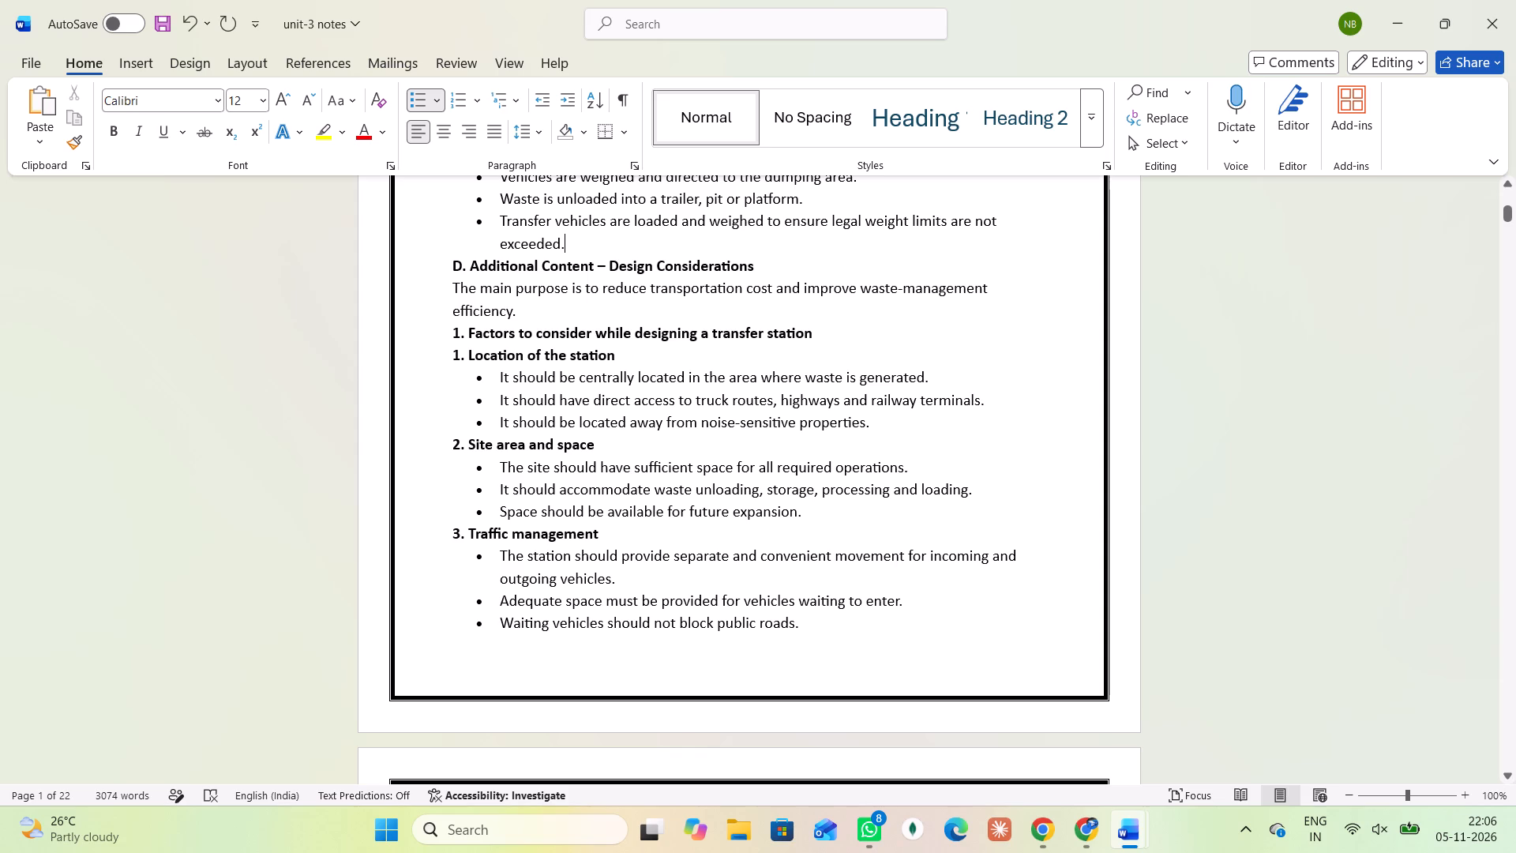
scroll(578, 466, "down", 1)
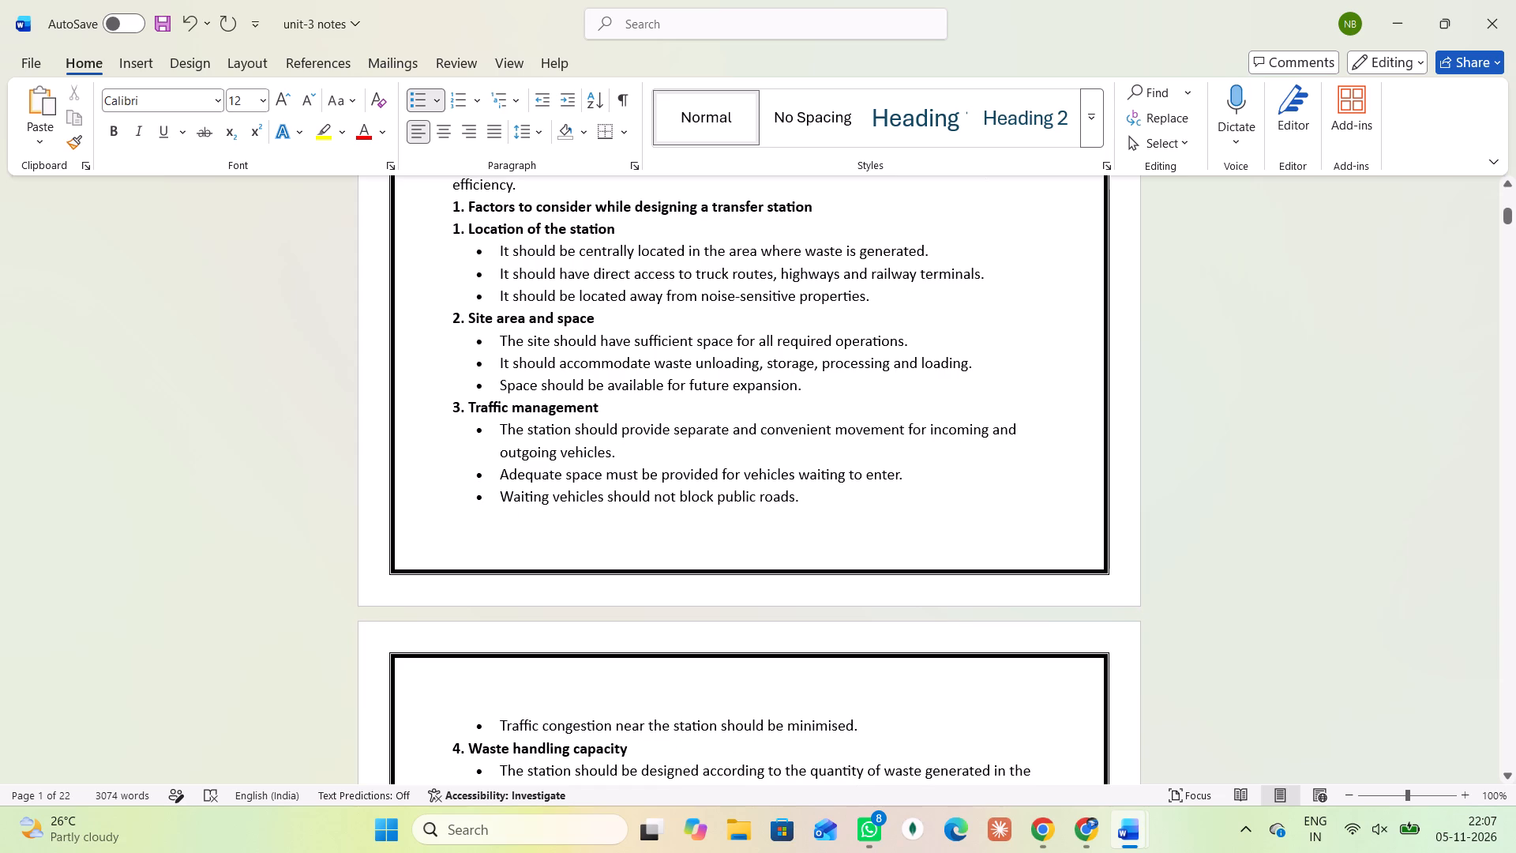
scroll(578, 466, "down", 2)
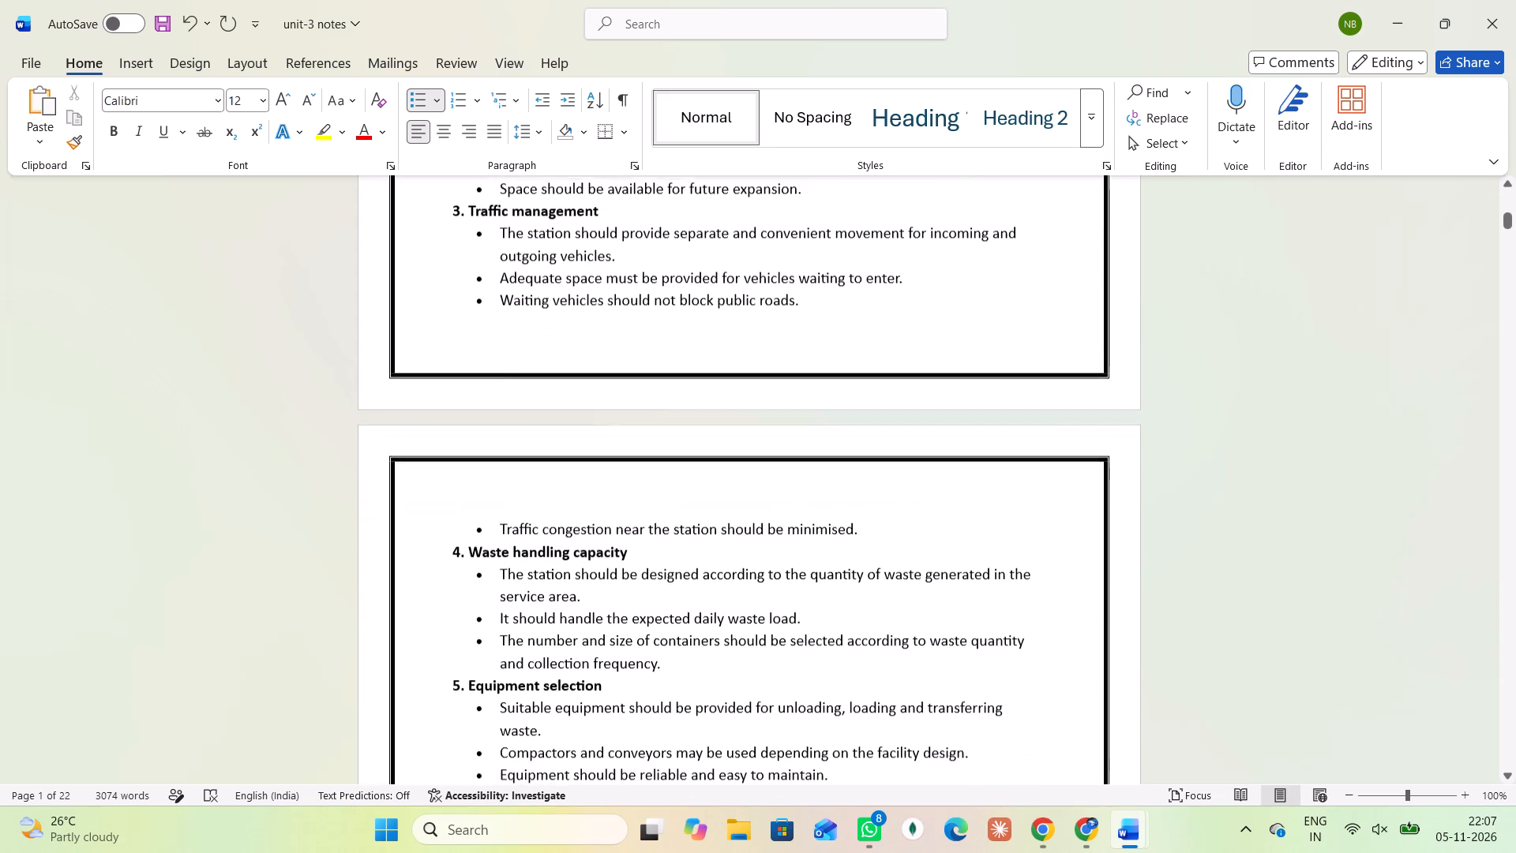
scroll(578, 466, "down", 1)
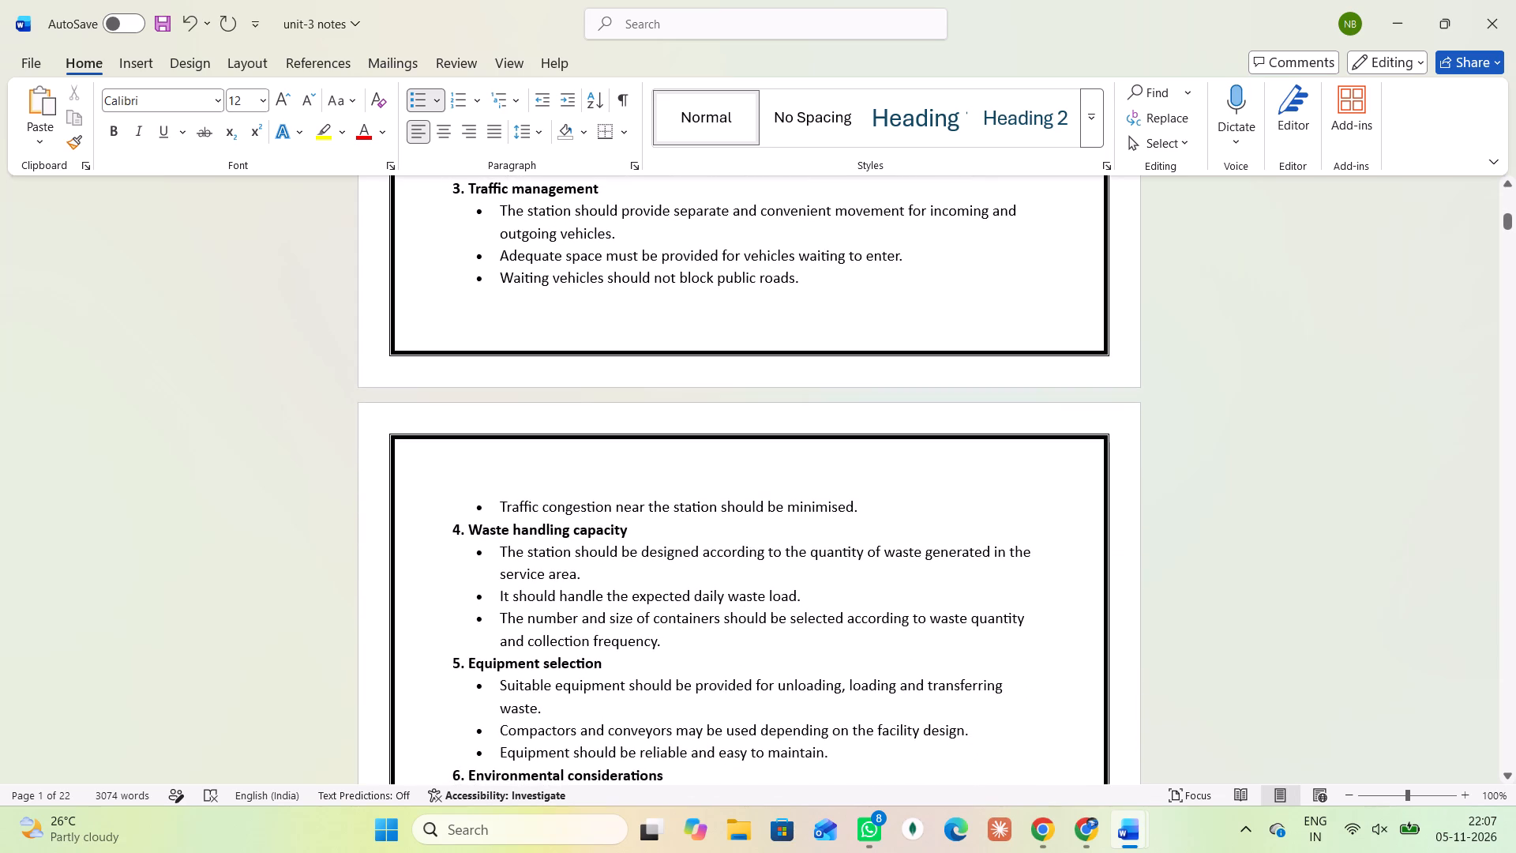
scroll(578, 466, "down", 1)
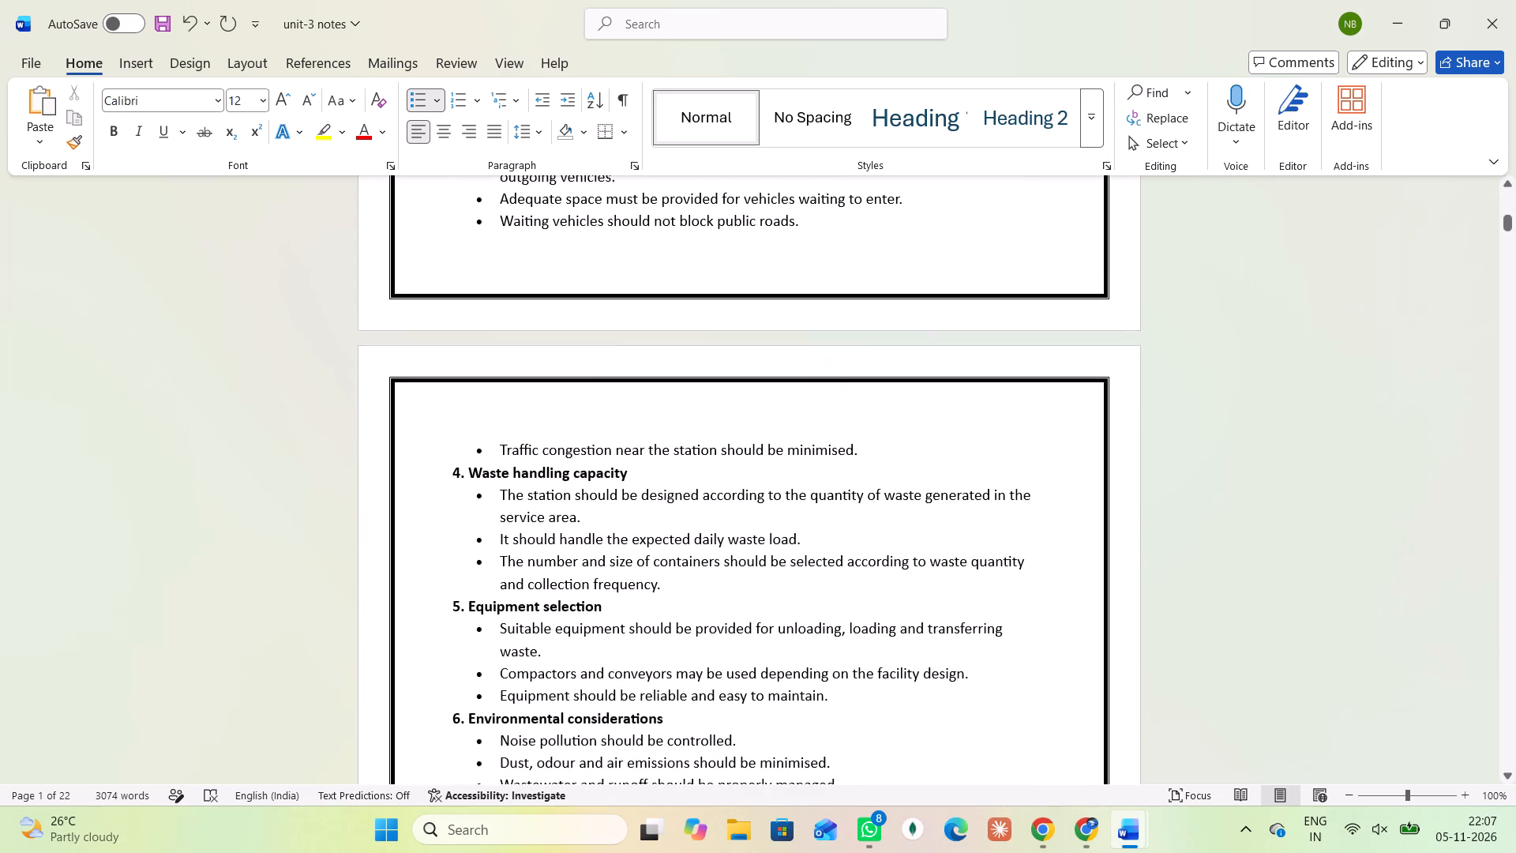
scroll(578, 466, "down", 2)
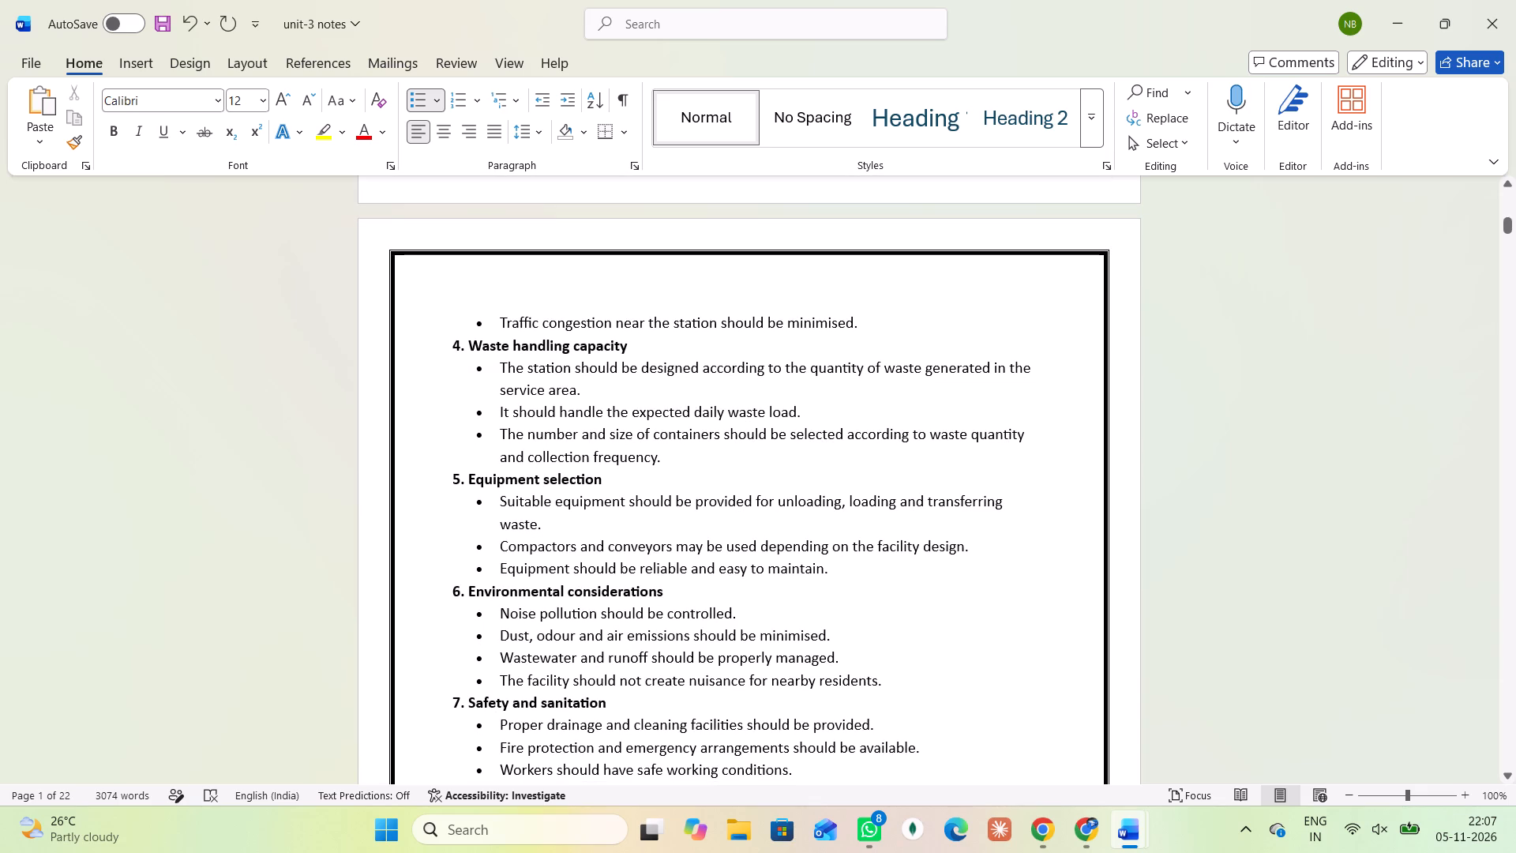
scroll(578, 466, "down", 1)
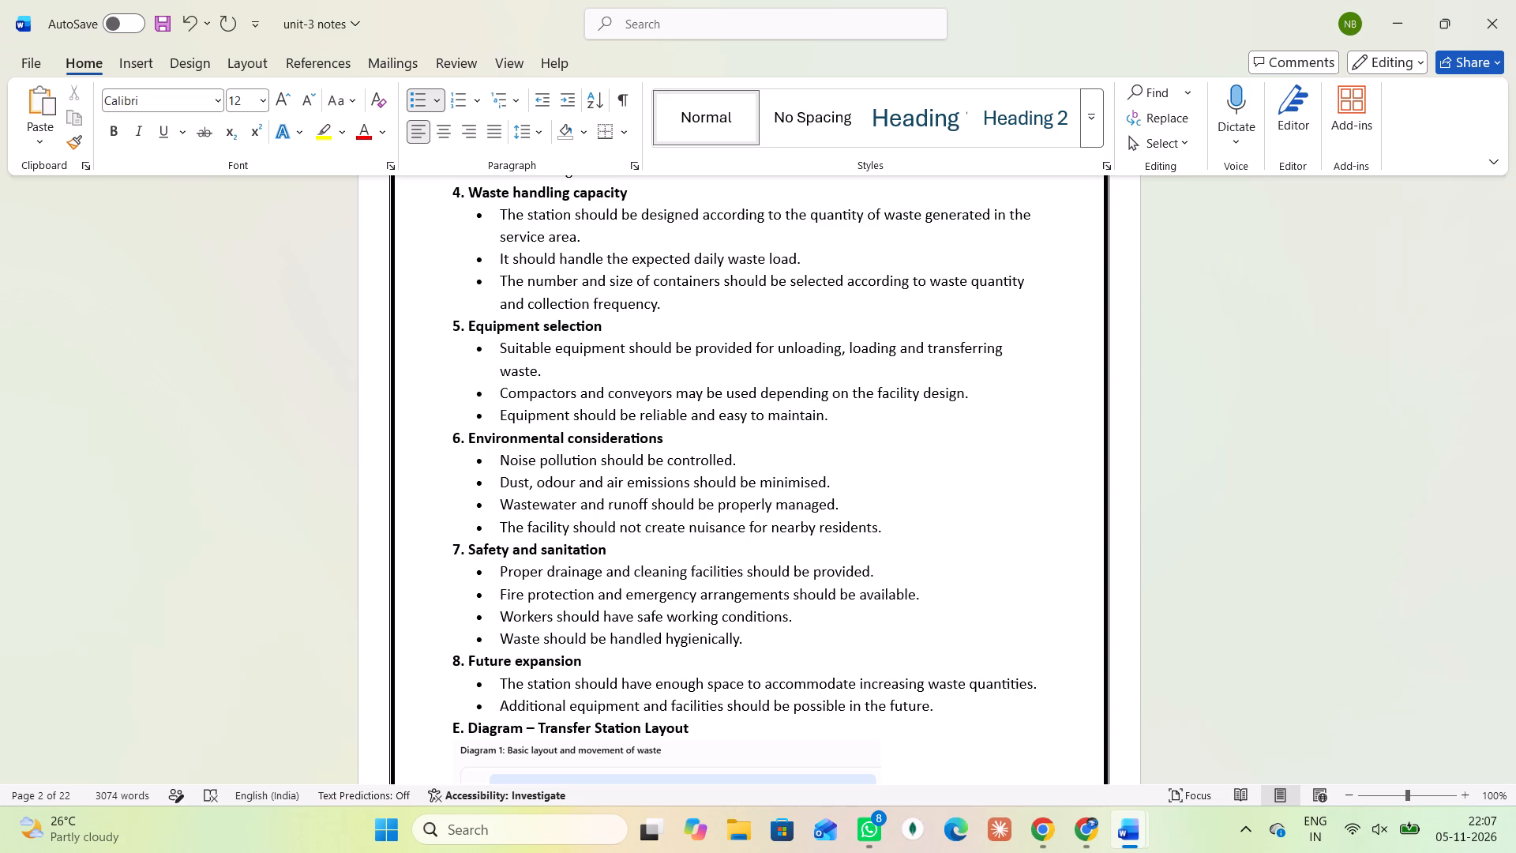
scroll(640, 524, "down", 1)
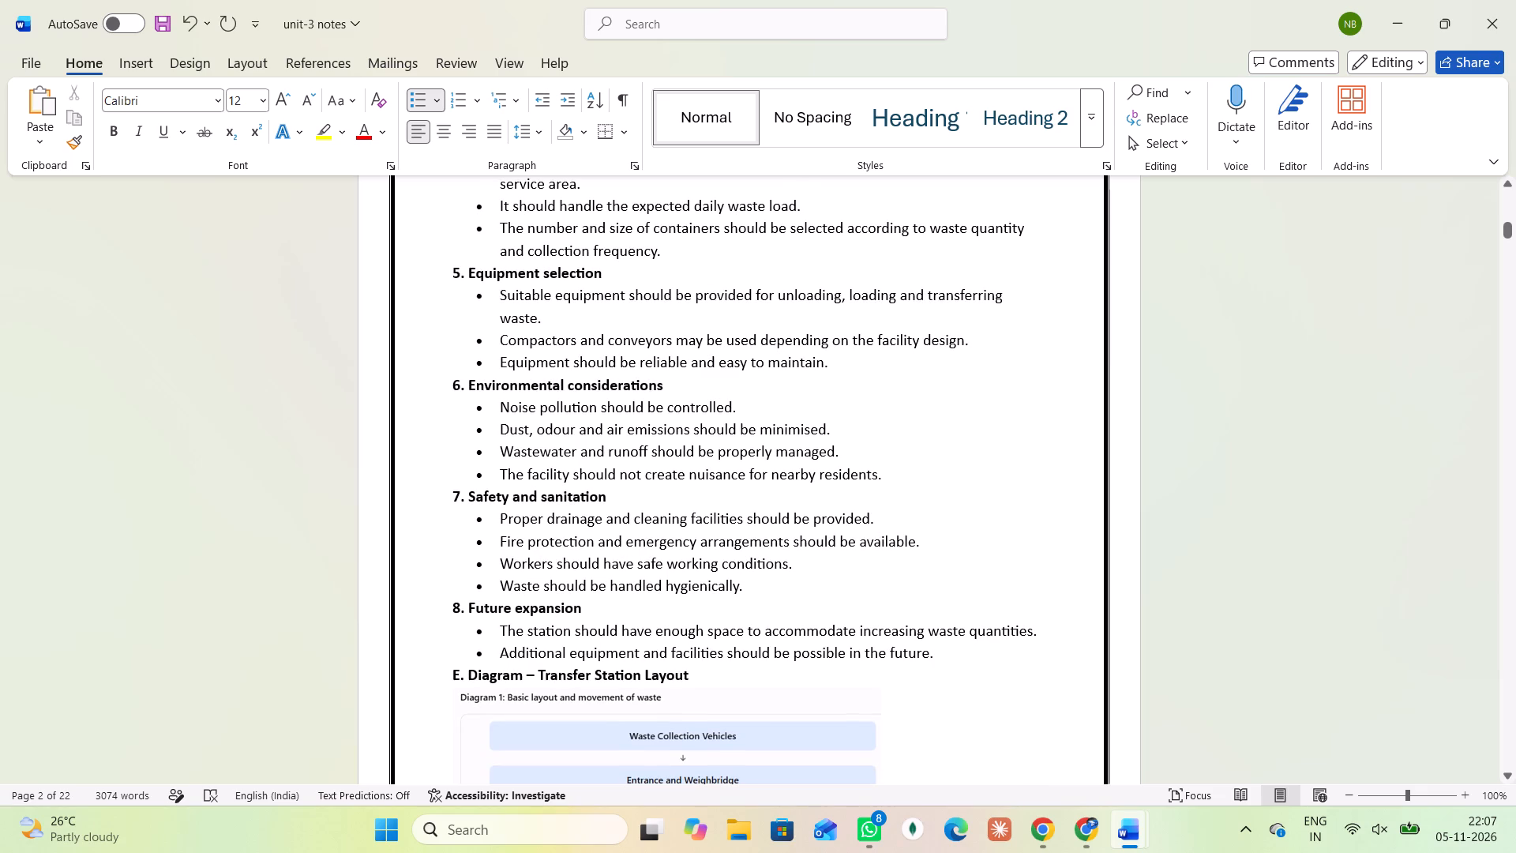
scroll(644, 611, "down", 2)
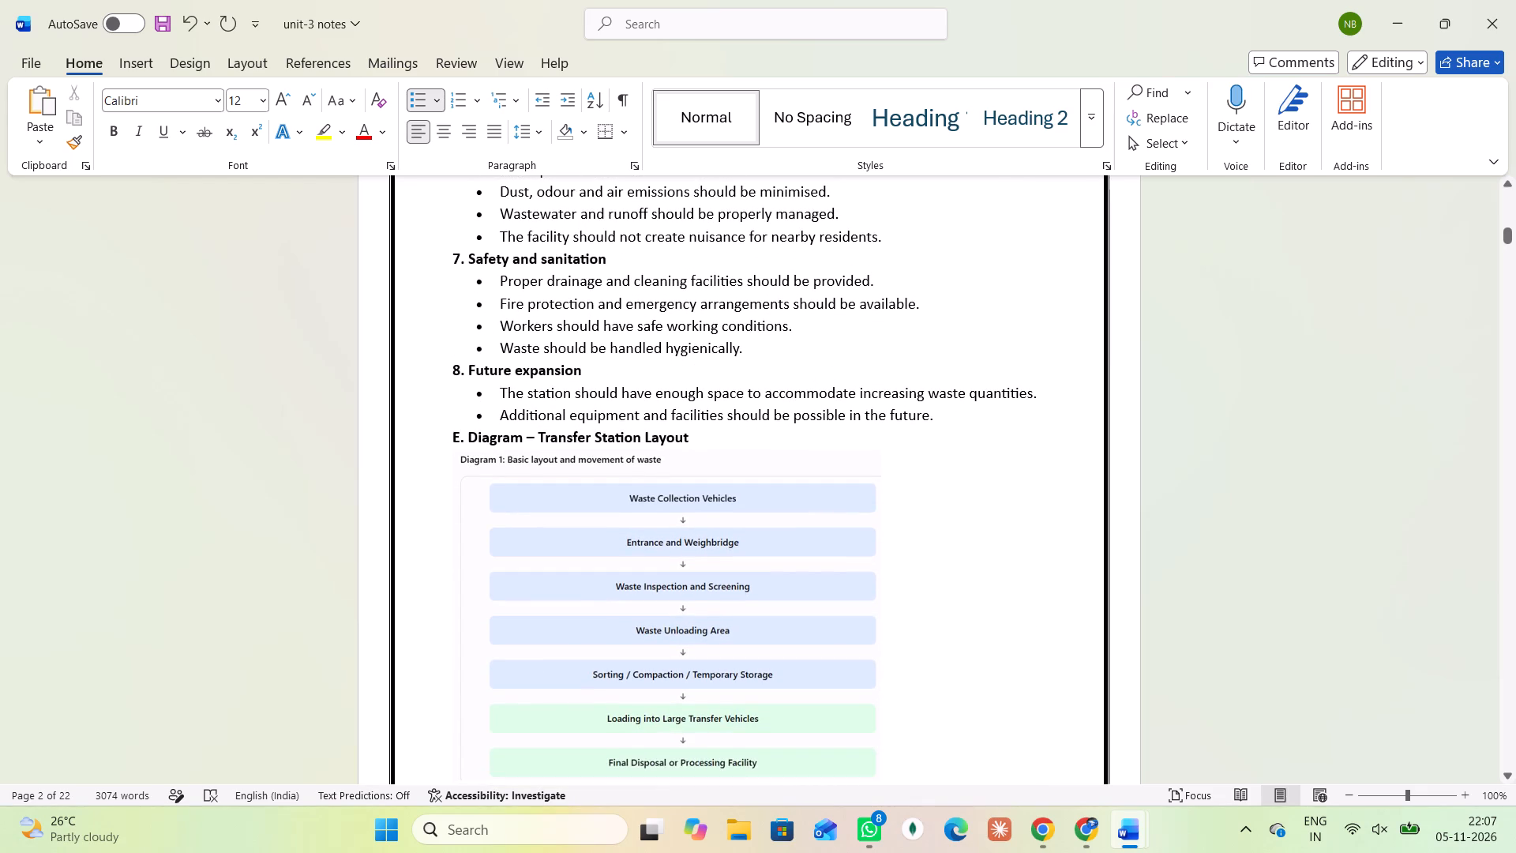
scroll(704, 663, "down", 1)
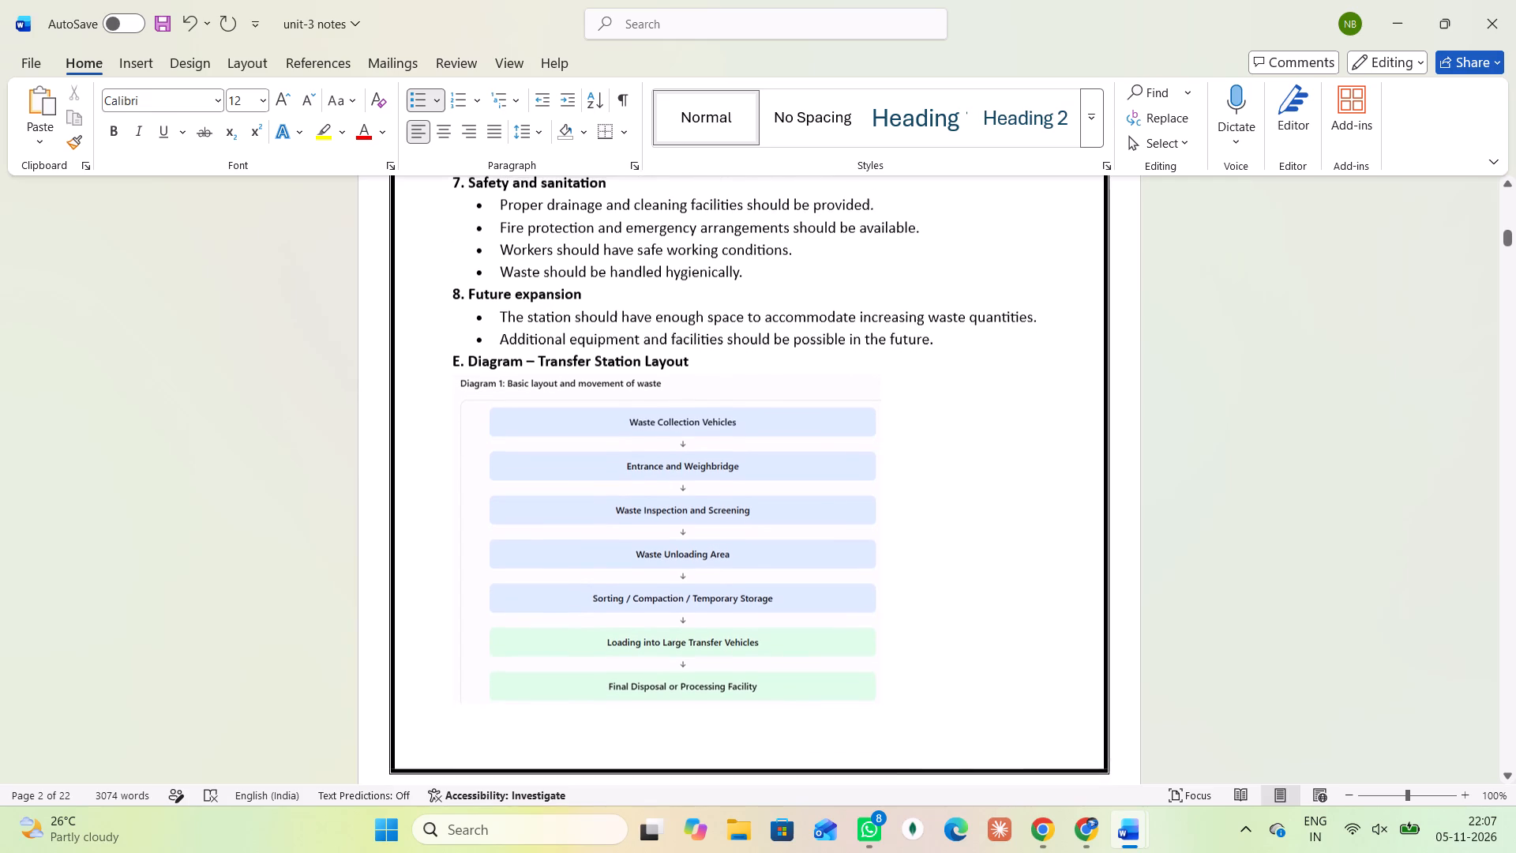
scroll(704, 663, "down", 2)
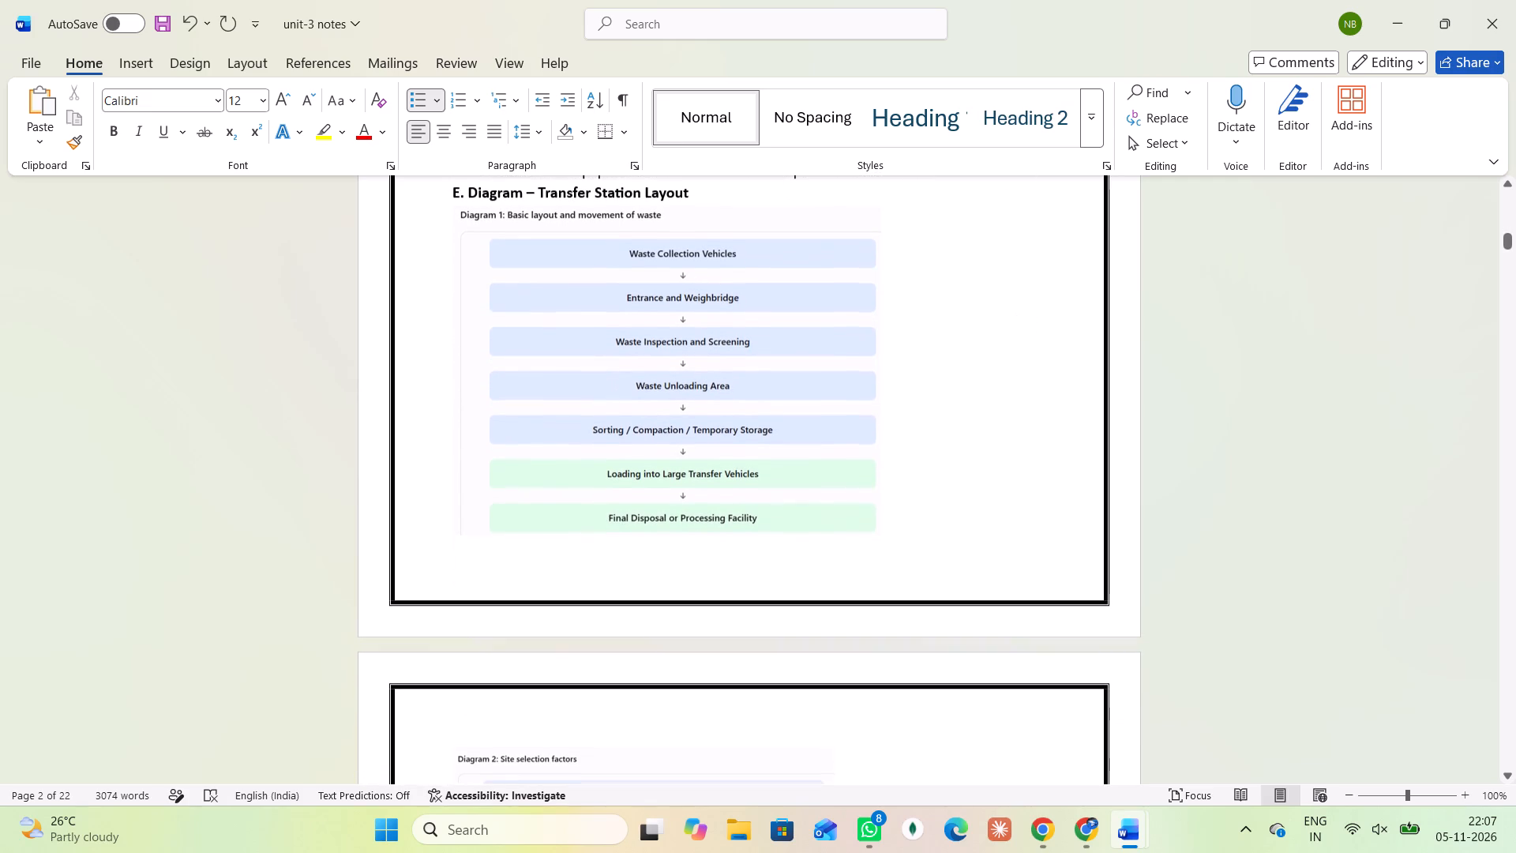
scroll(704, 663, "down", 1)
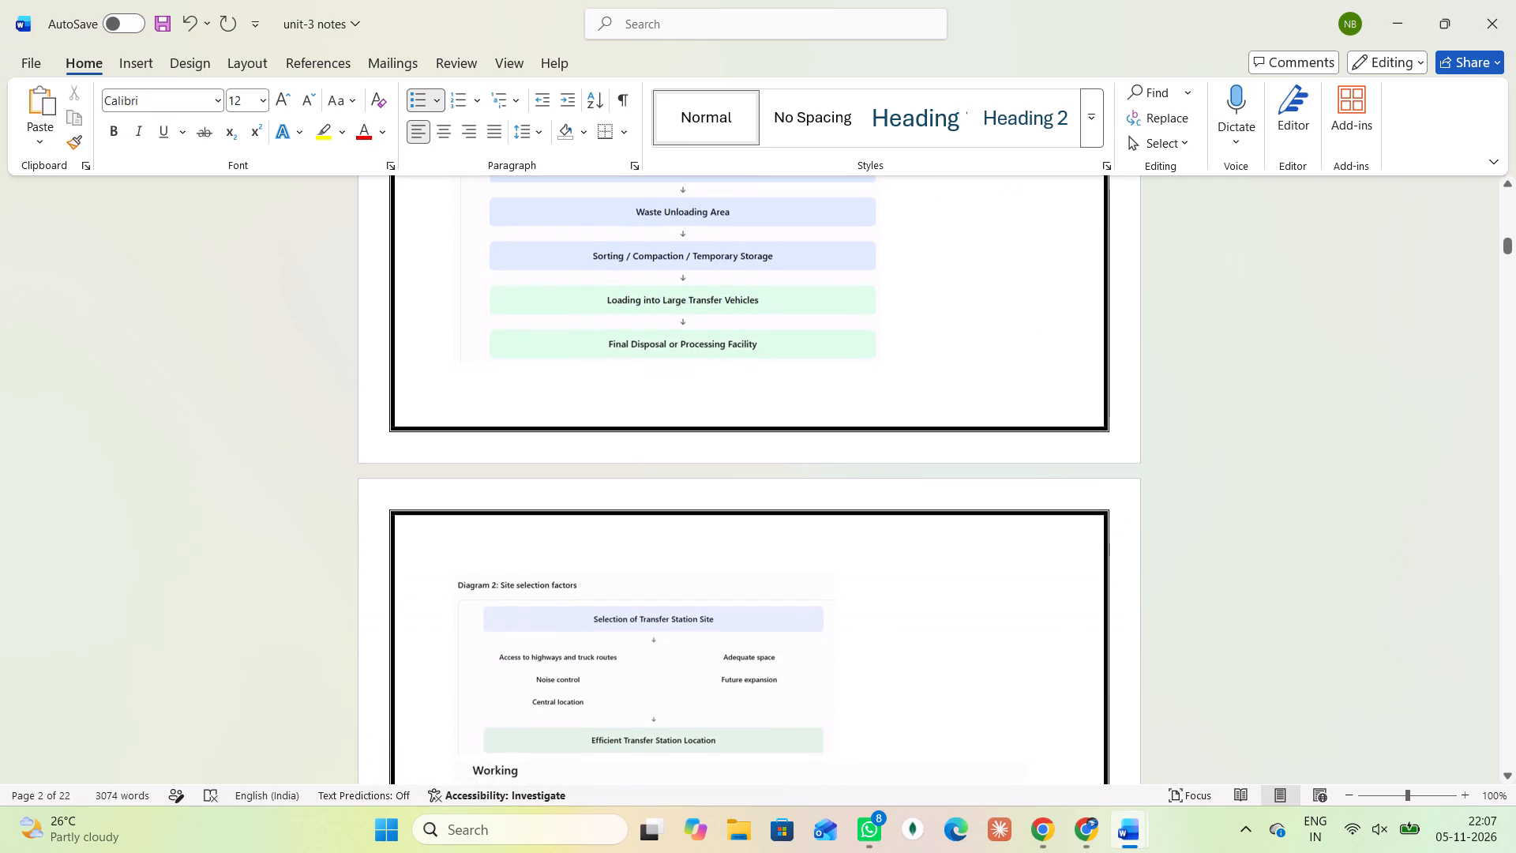
scroll(704, 663, "down", 1)
left_click(704, 633)
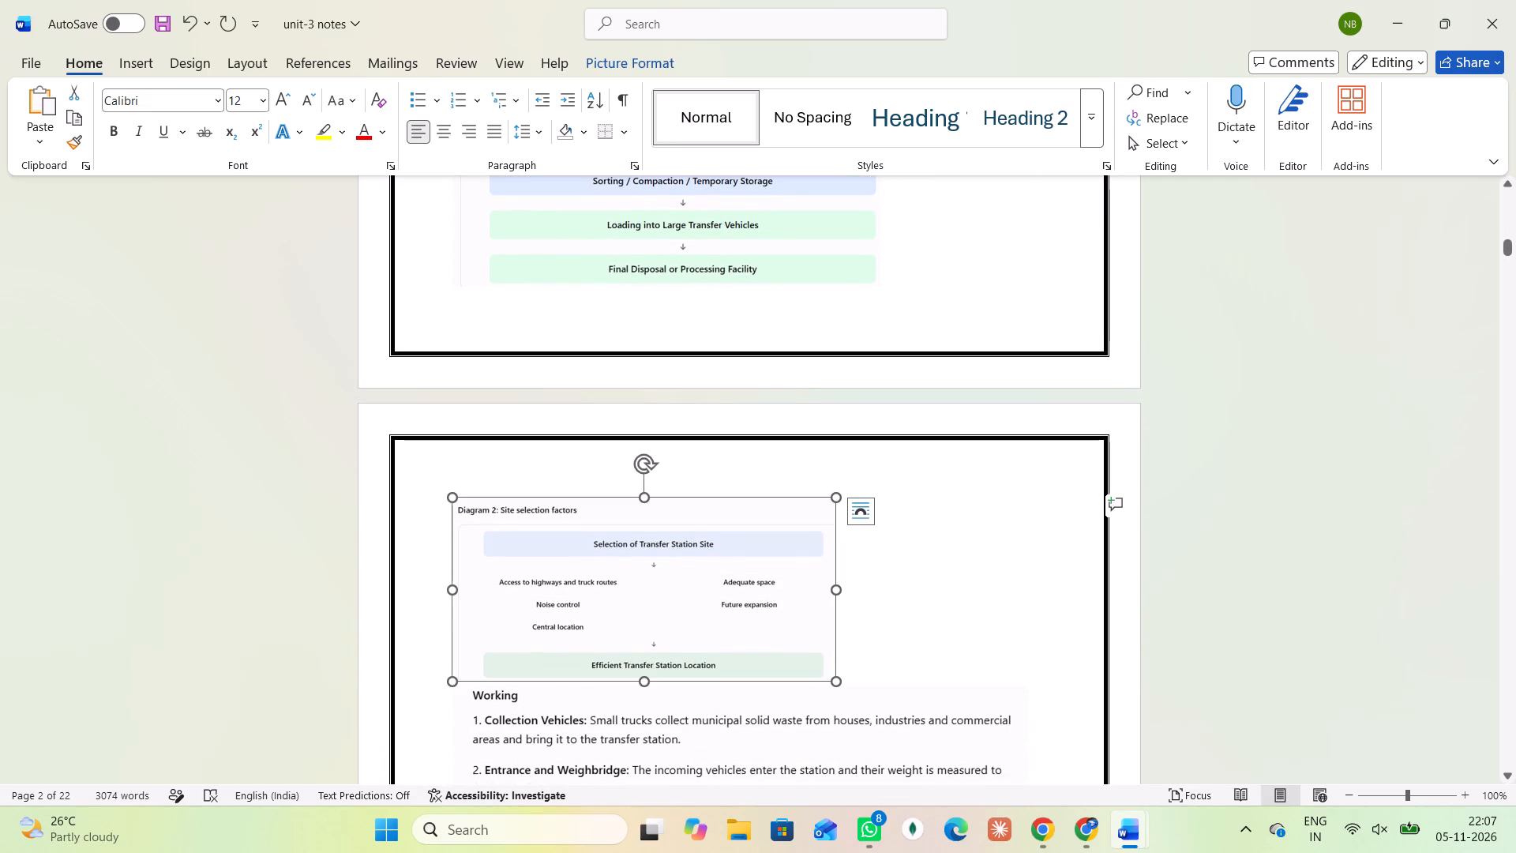
key("BackSpace")
key("Delete")
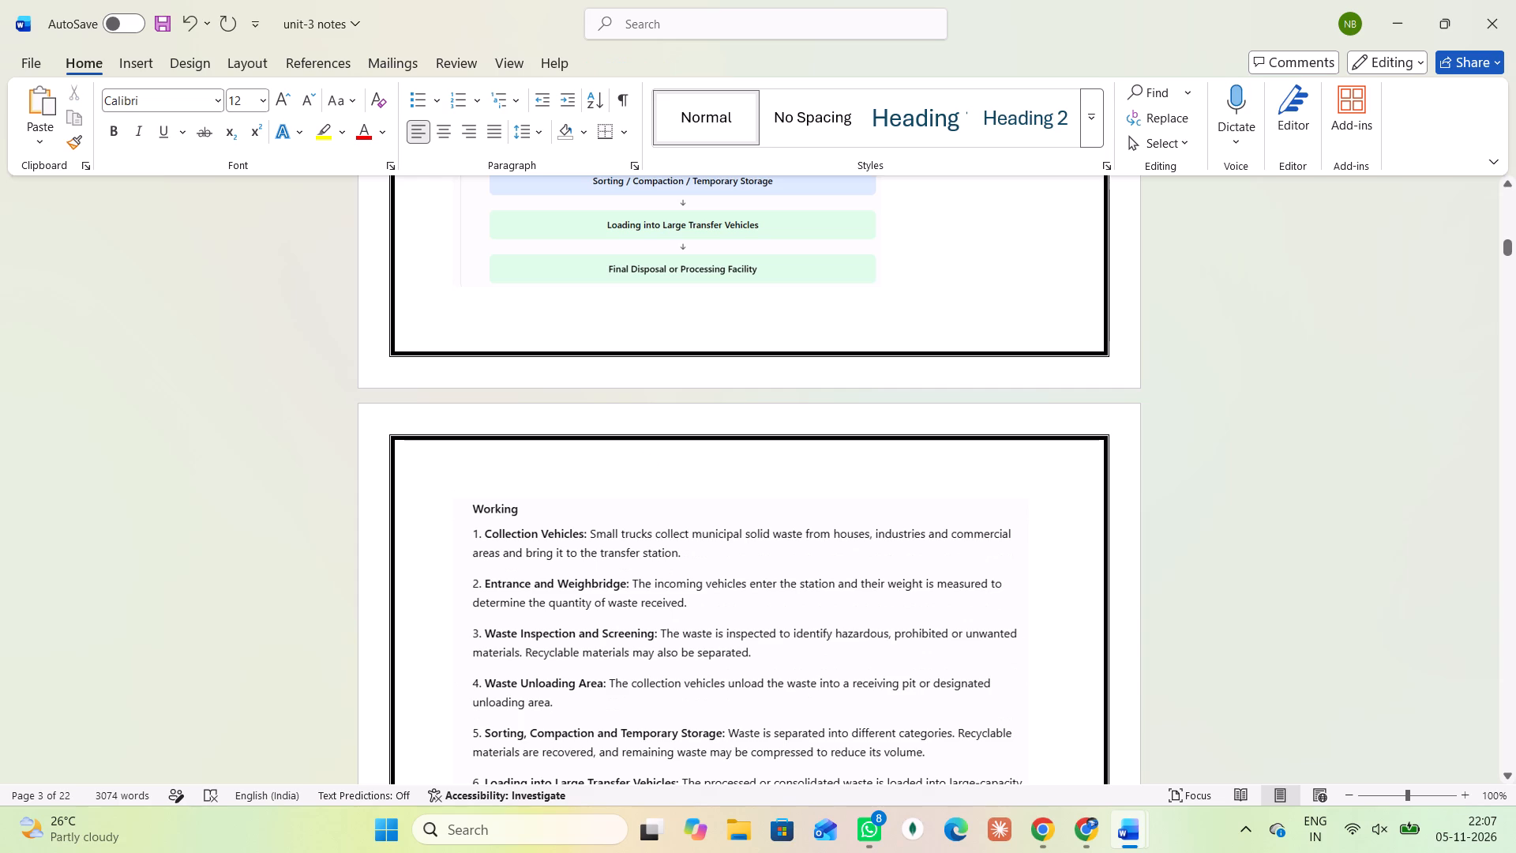
Read through the Working text, the Advantages of Transfer Stations list and the start of the Transfer Station Operation section.
scroll(610, 573, "up", 1, "ctrl")
scroll(614, 510, "down", 1)
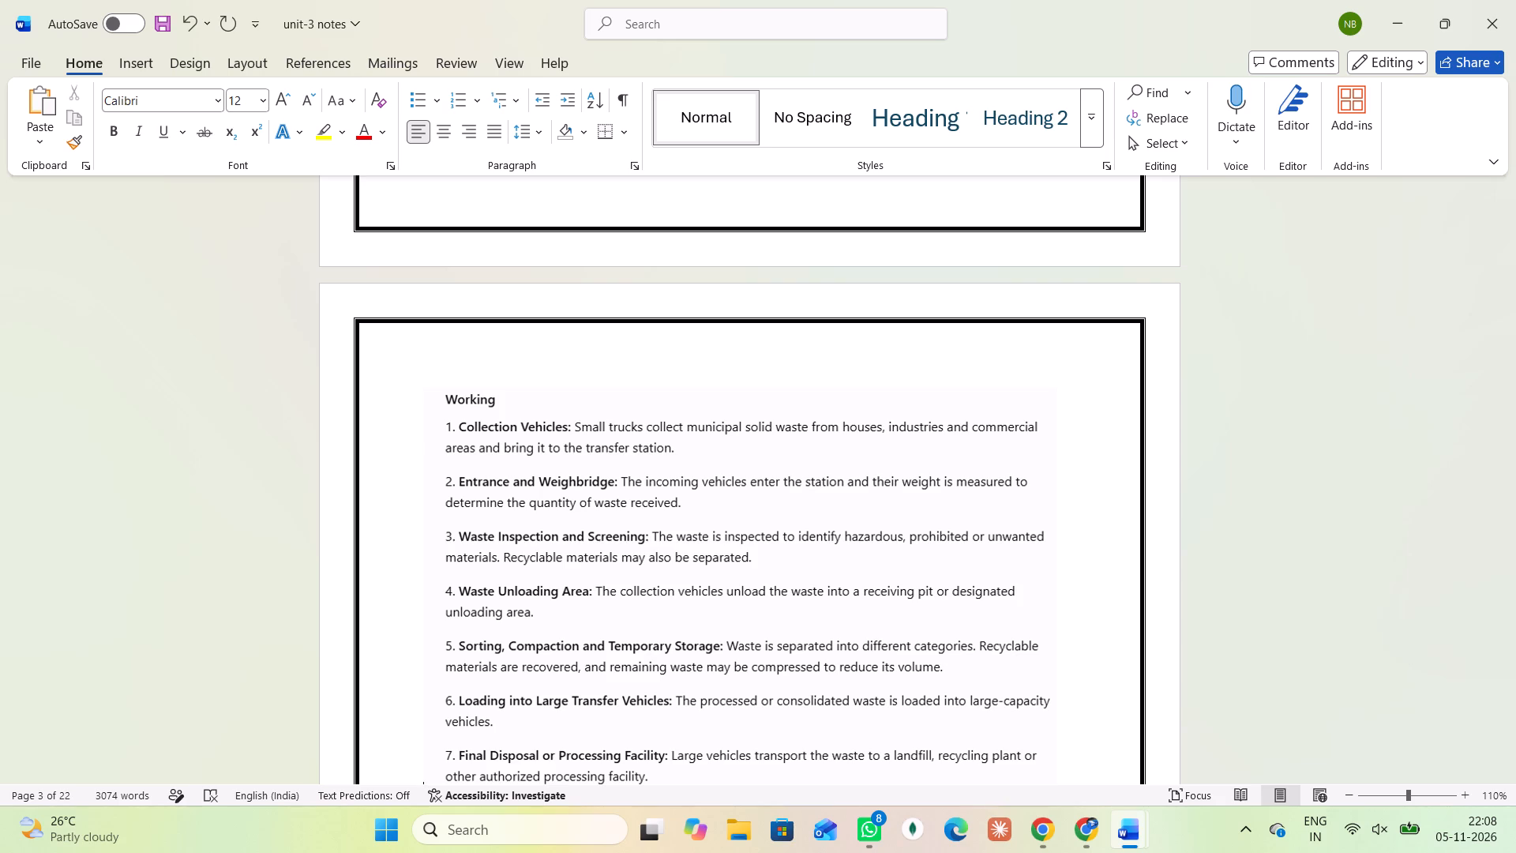
scroll(614, 510, "down", 1)
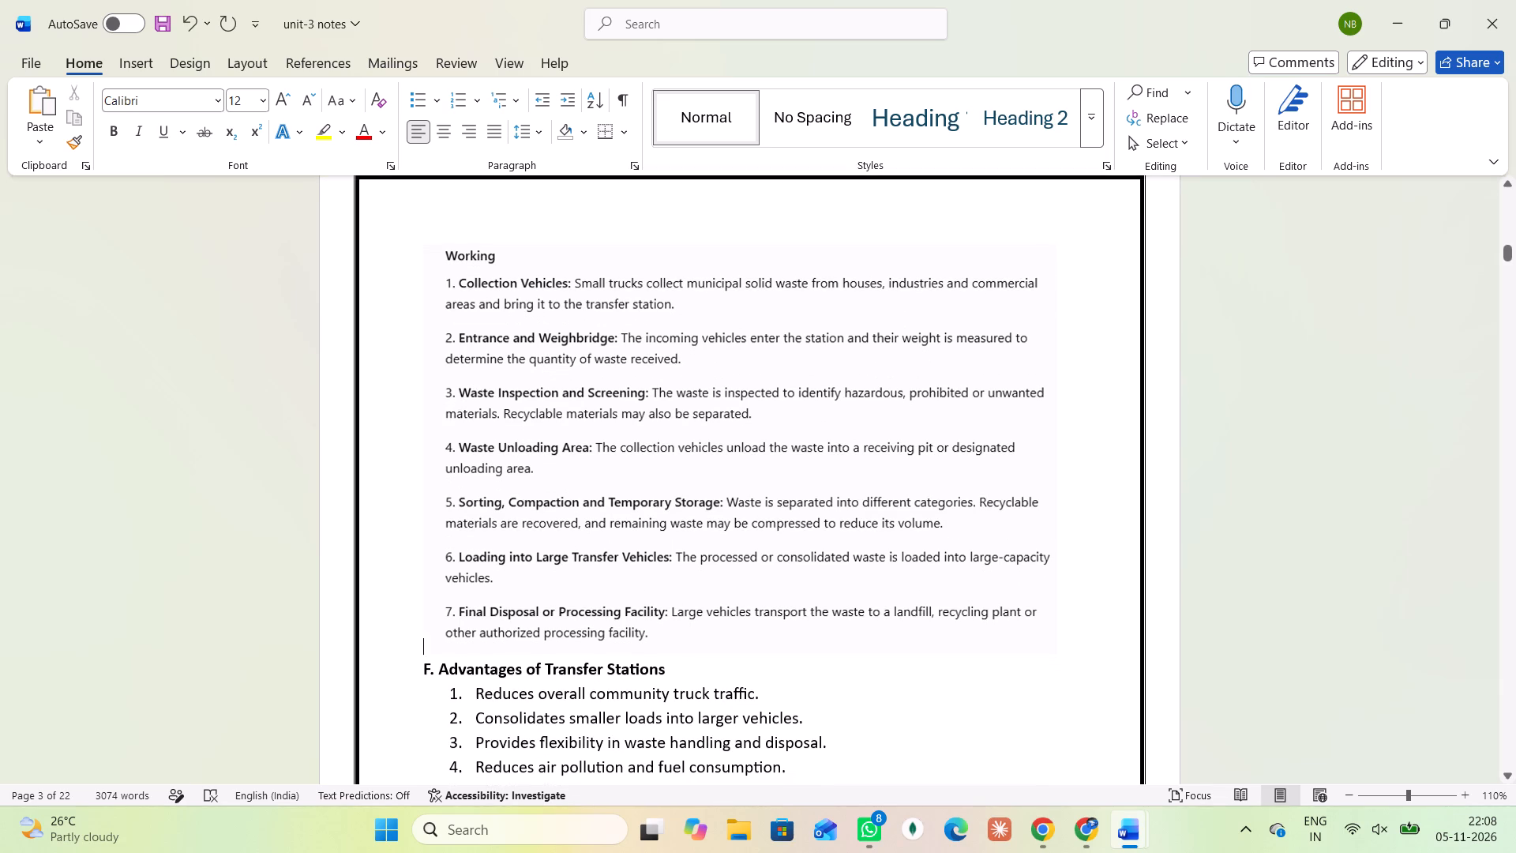
scroll(736, 683, "down", 1)
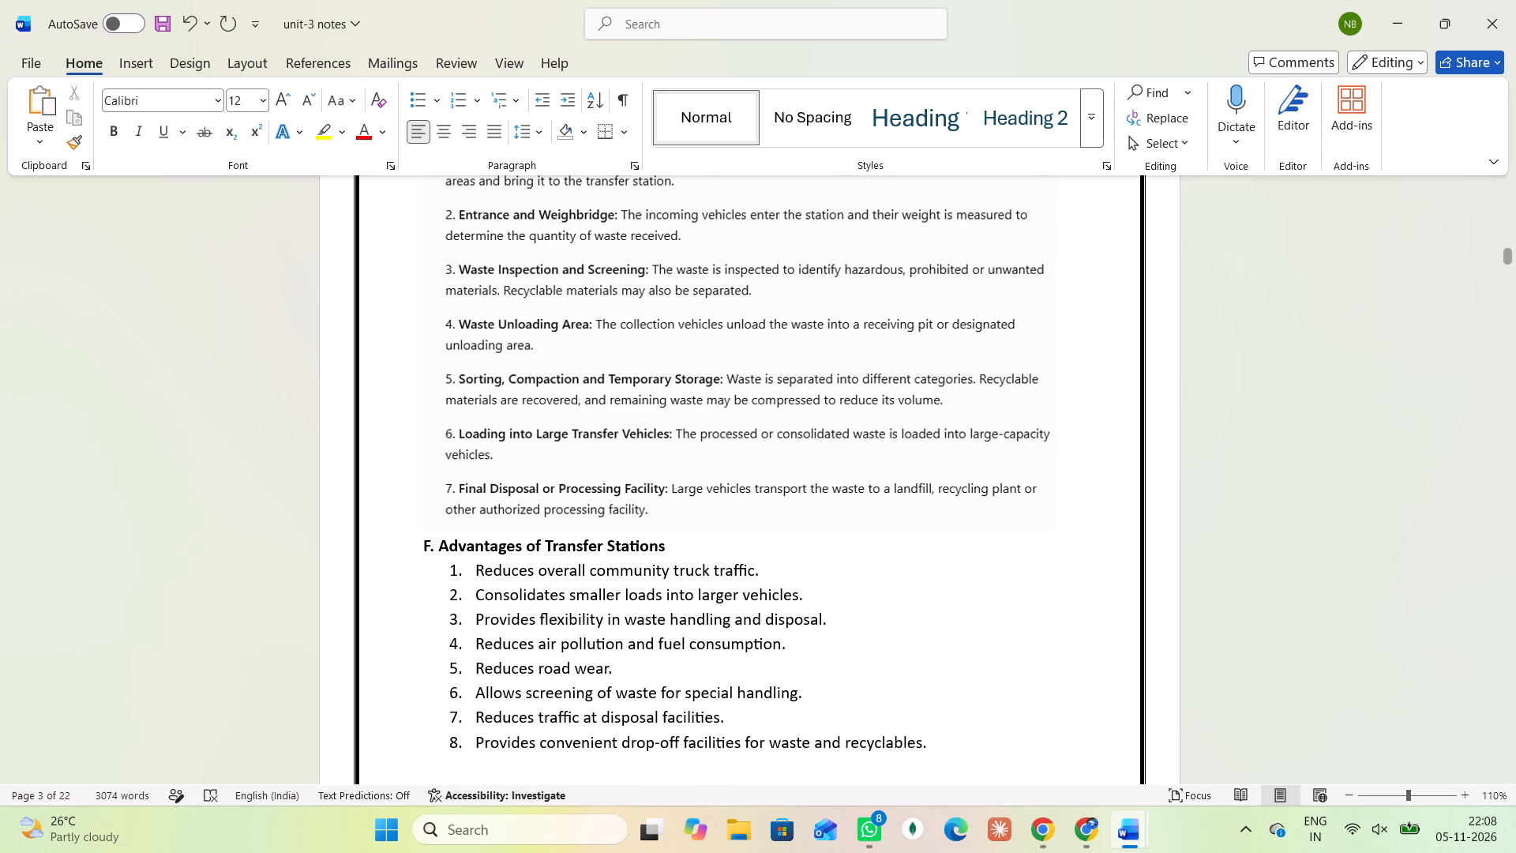
scroll(736, 683, "down", 1)
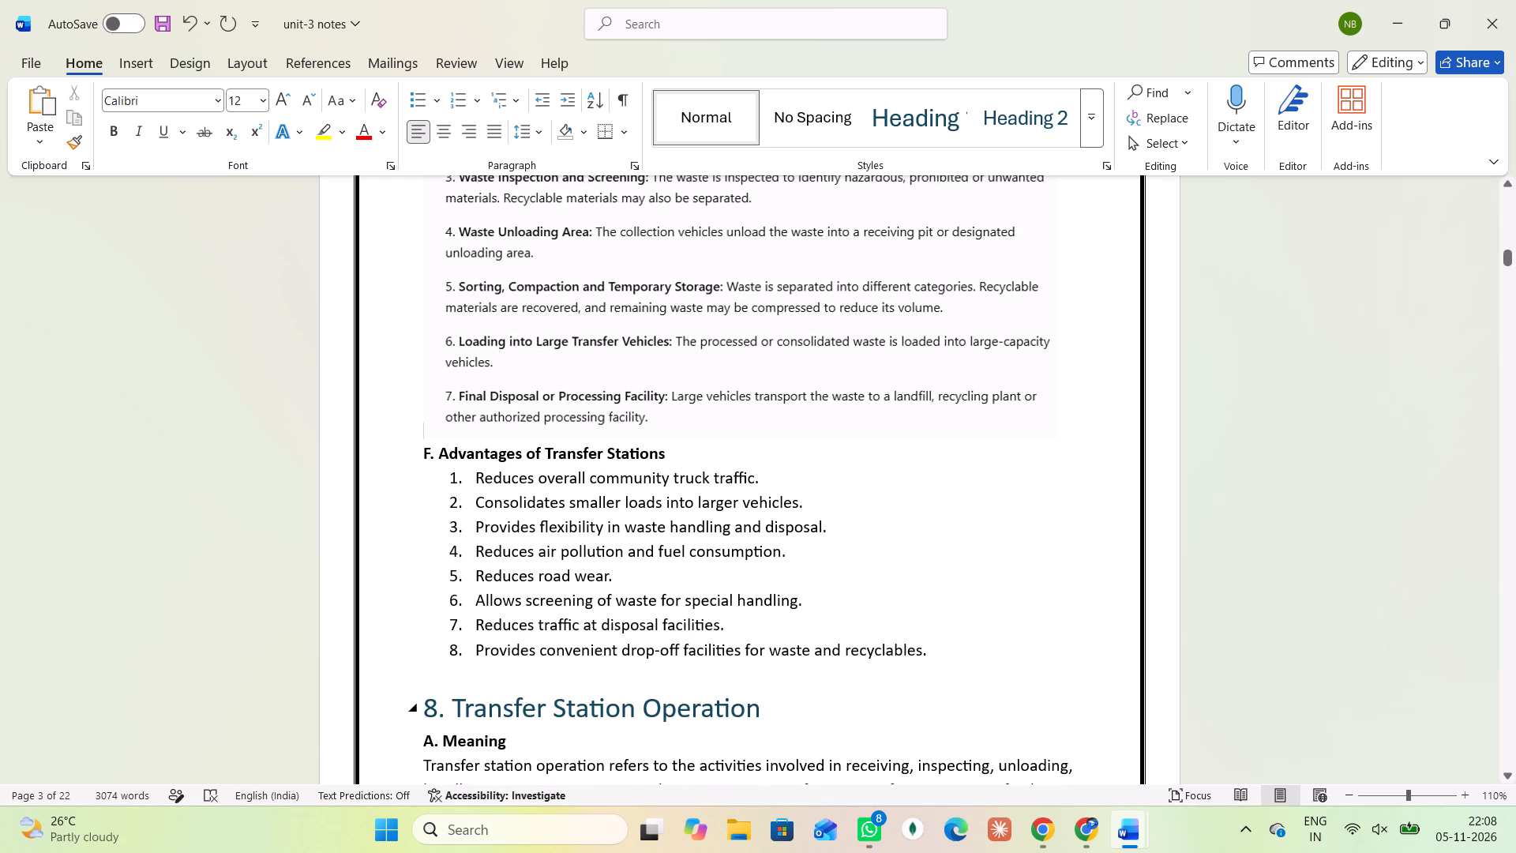
scroll(734, 675, "down", 1)
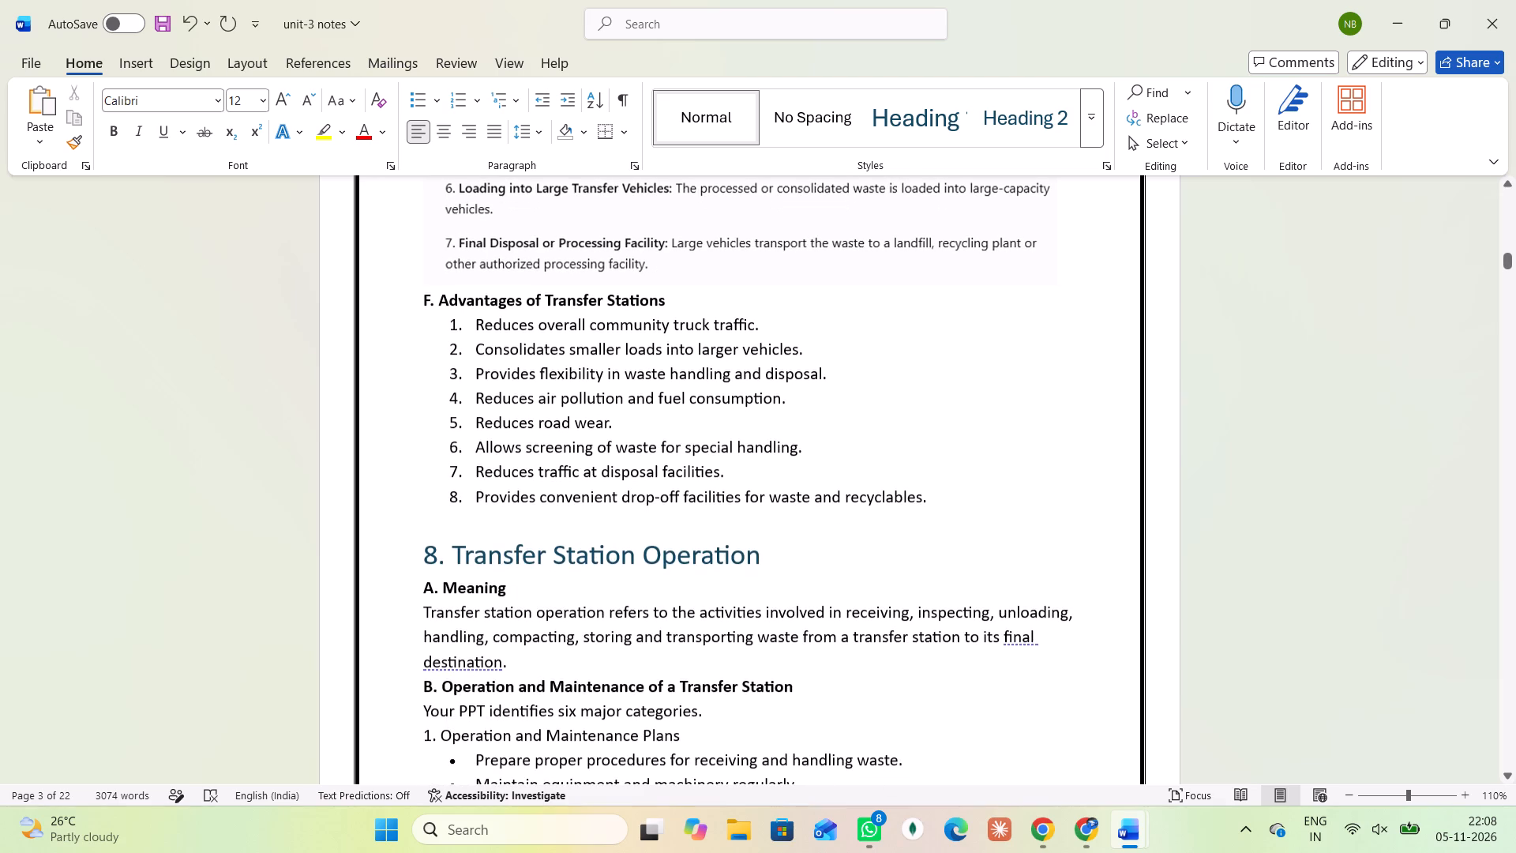
scroll(734, 675, "down", 1)
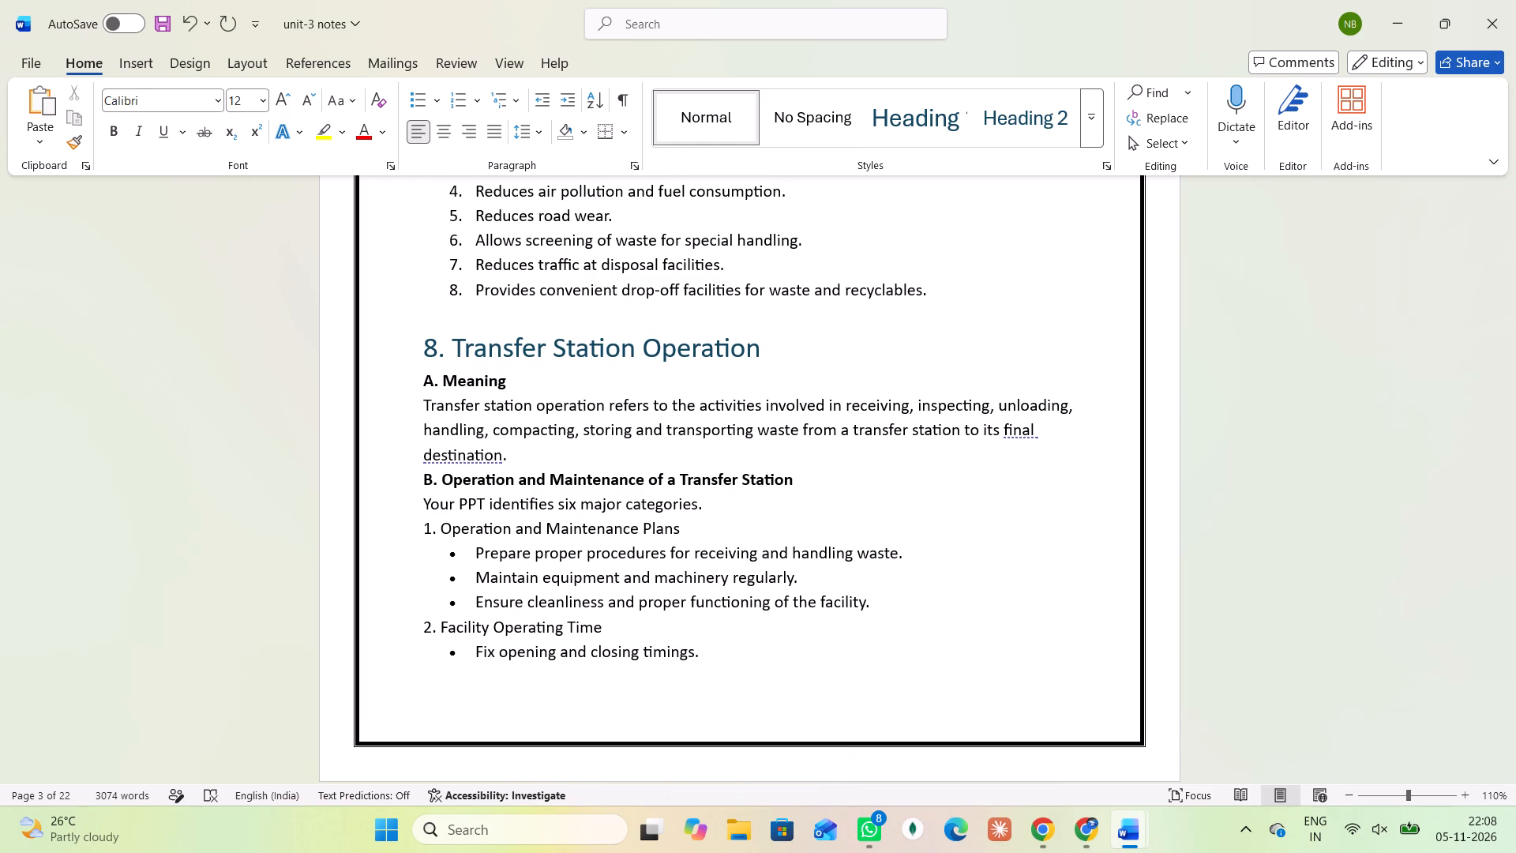
Review the Transfer Station Design notes from the beginning through the design considerations, layout diagram and Working text.
scroll(734, 675, "up", 10)
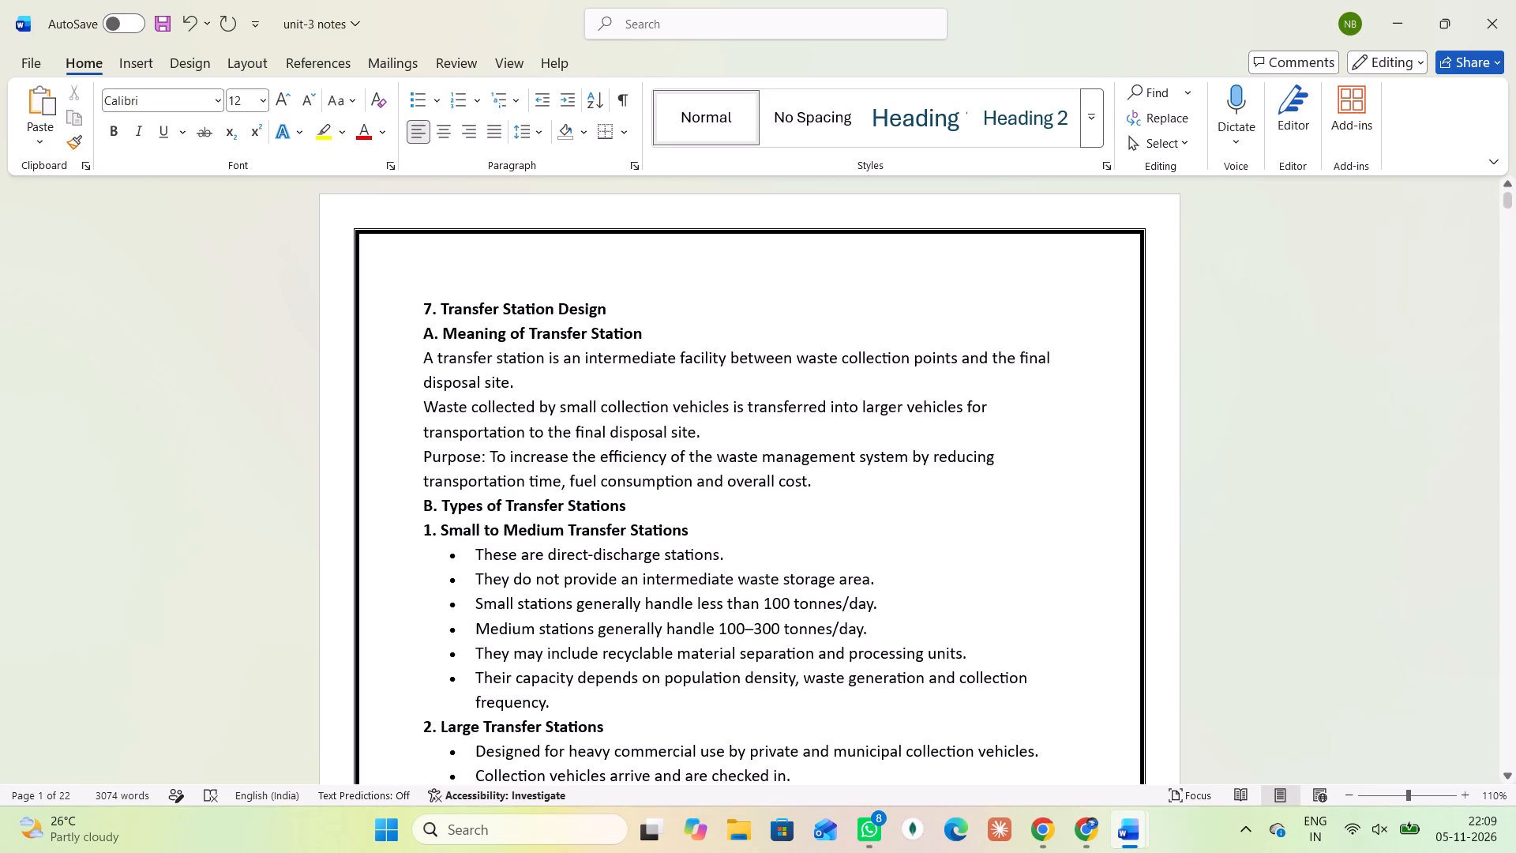
scroll(672, 437, "down", 1)
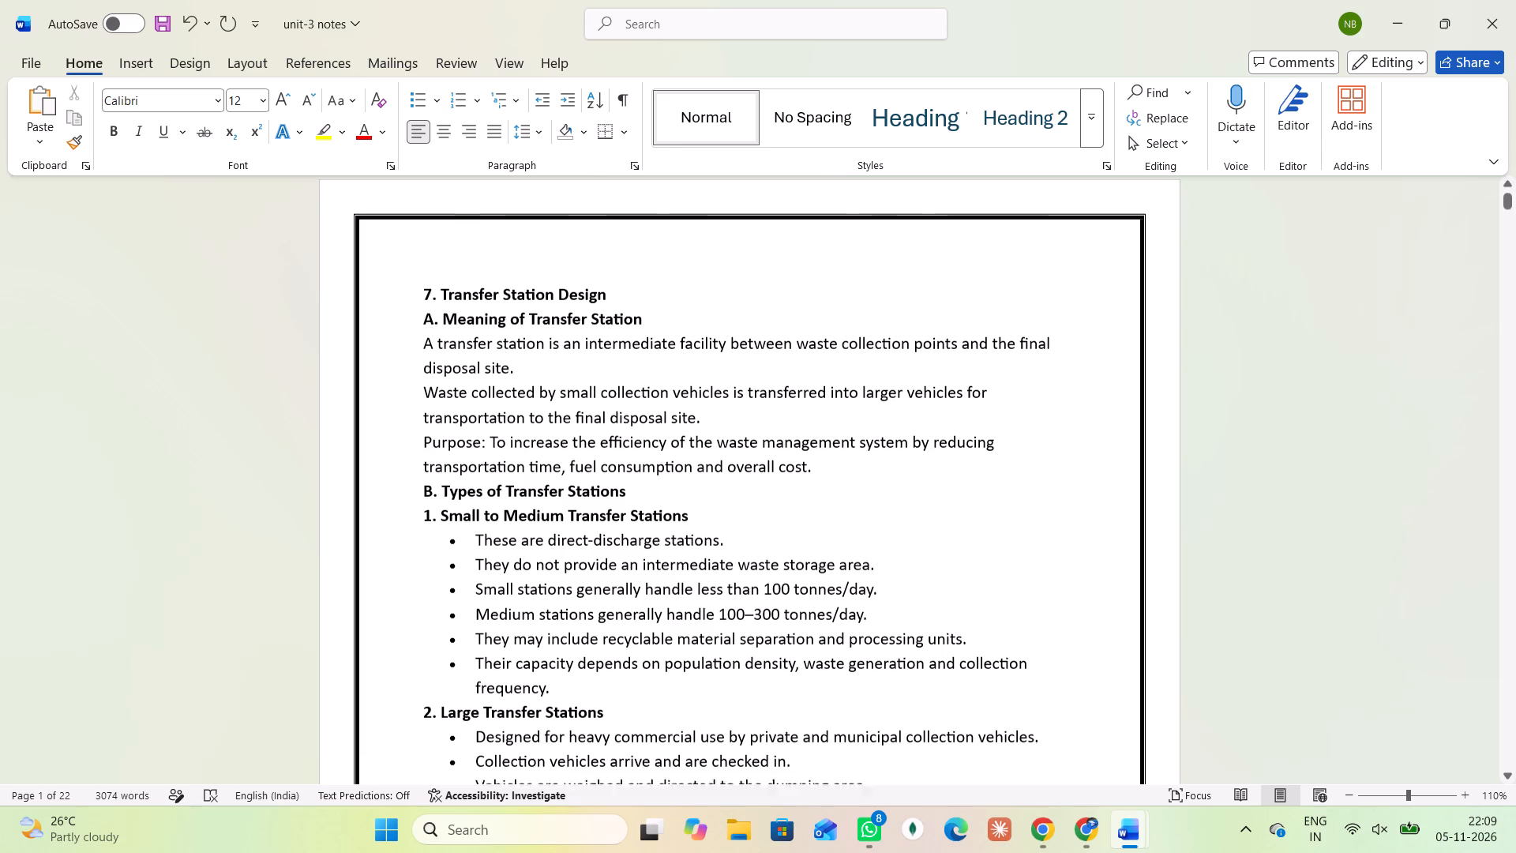
scroll(672, 437, "down", 1)
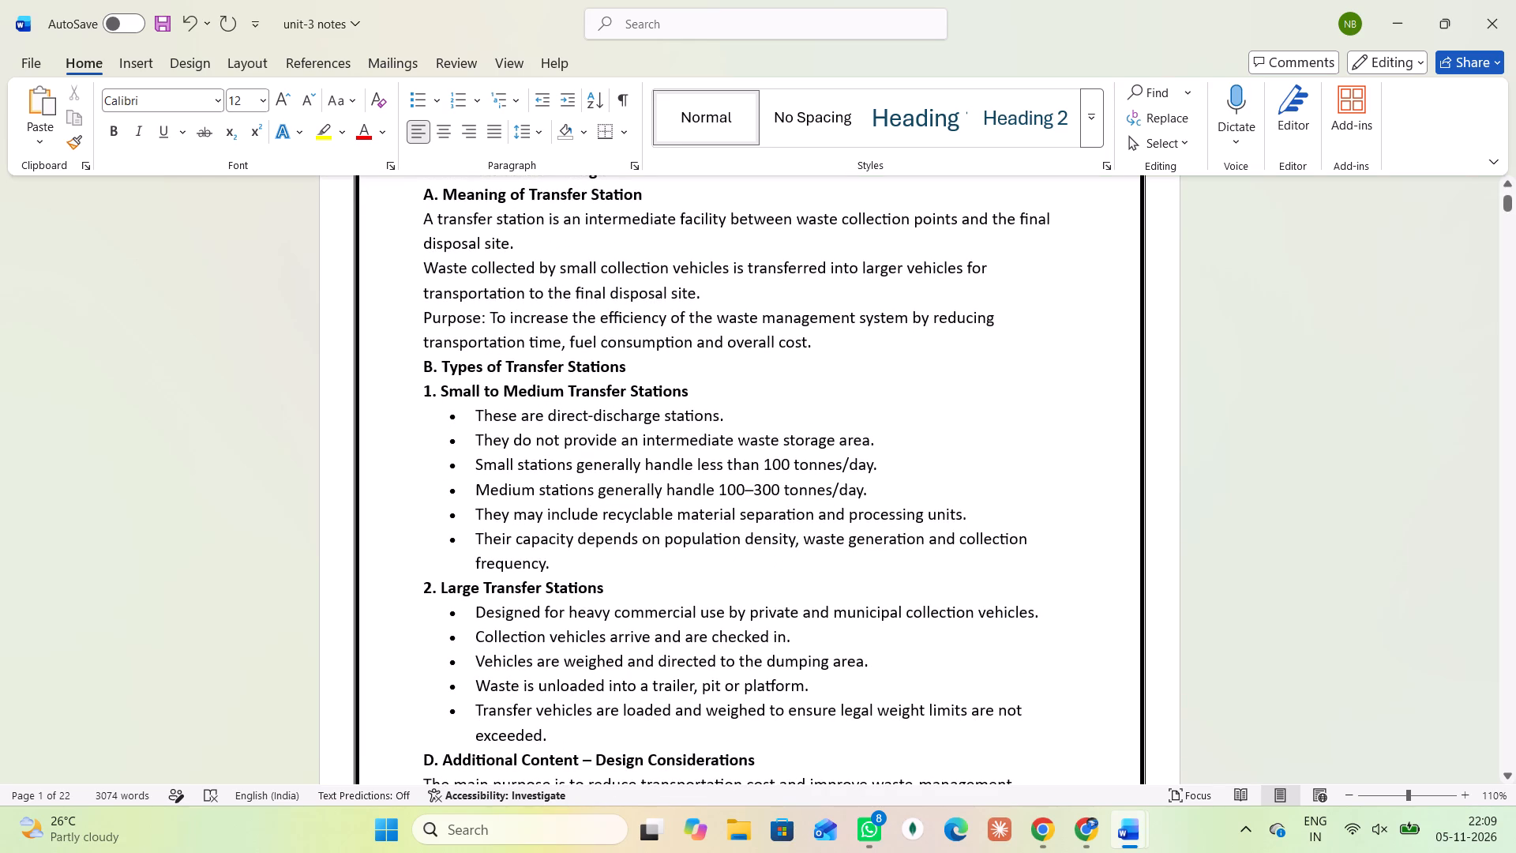
scroll(655, 415, "down", 1)
scroll(593, 509, "down", 1)
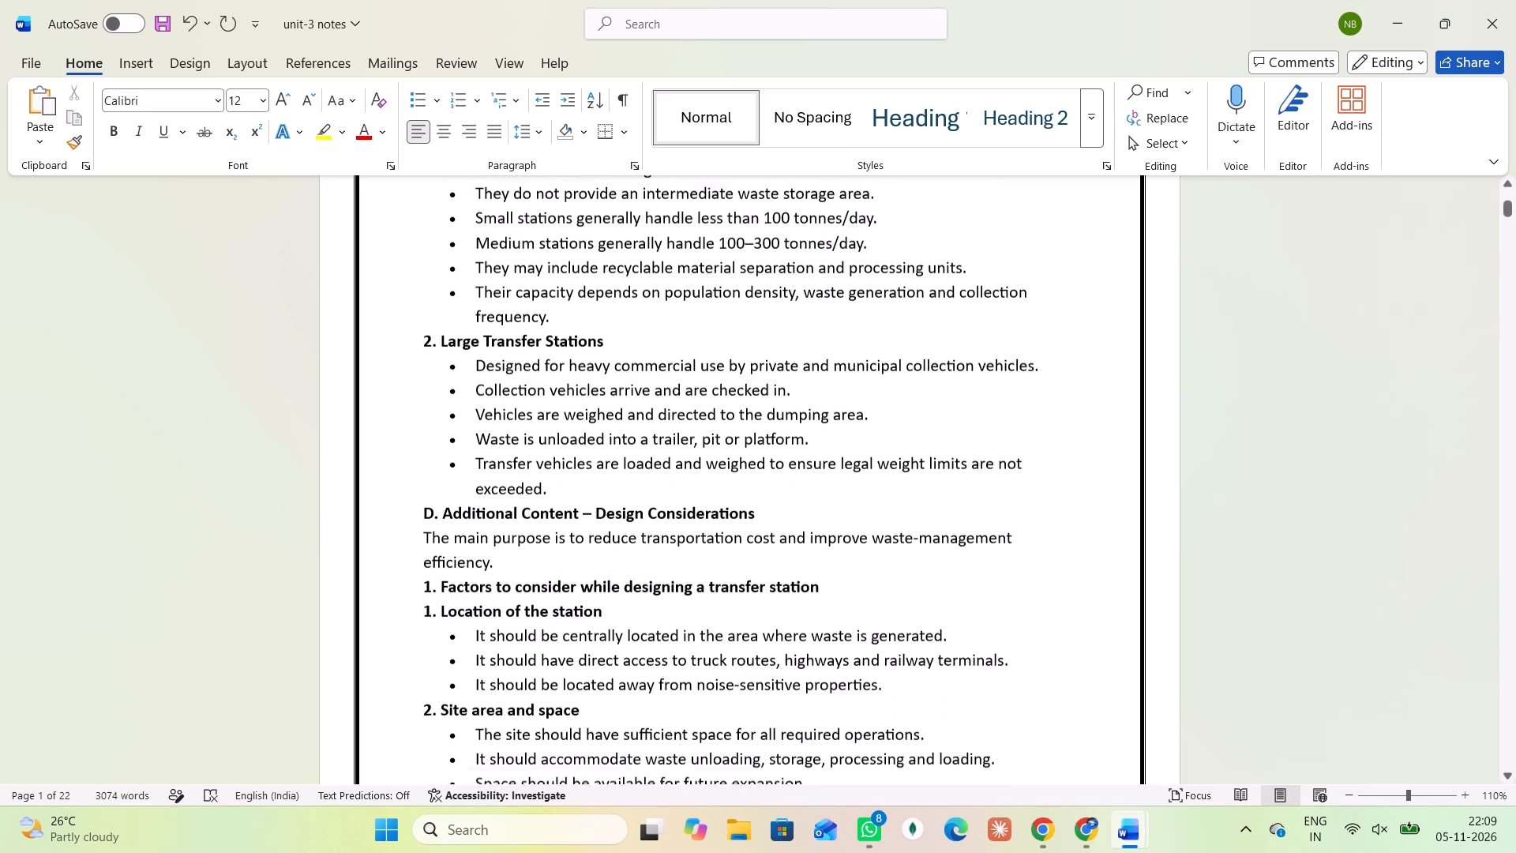
scroll(593, 509, "down", 2)
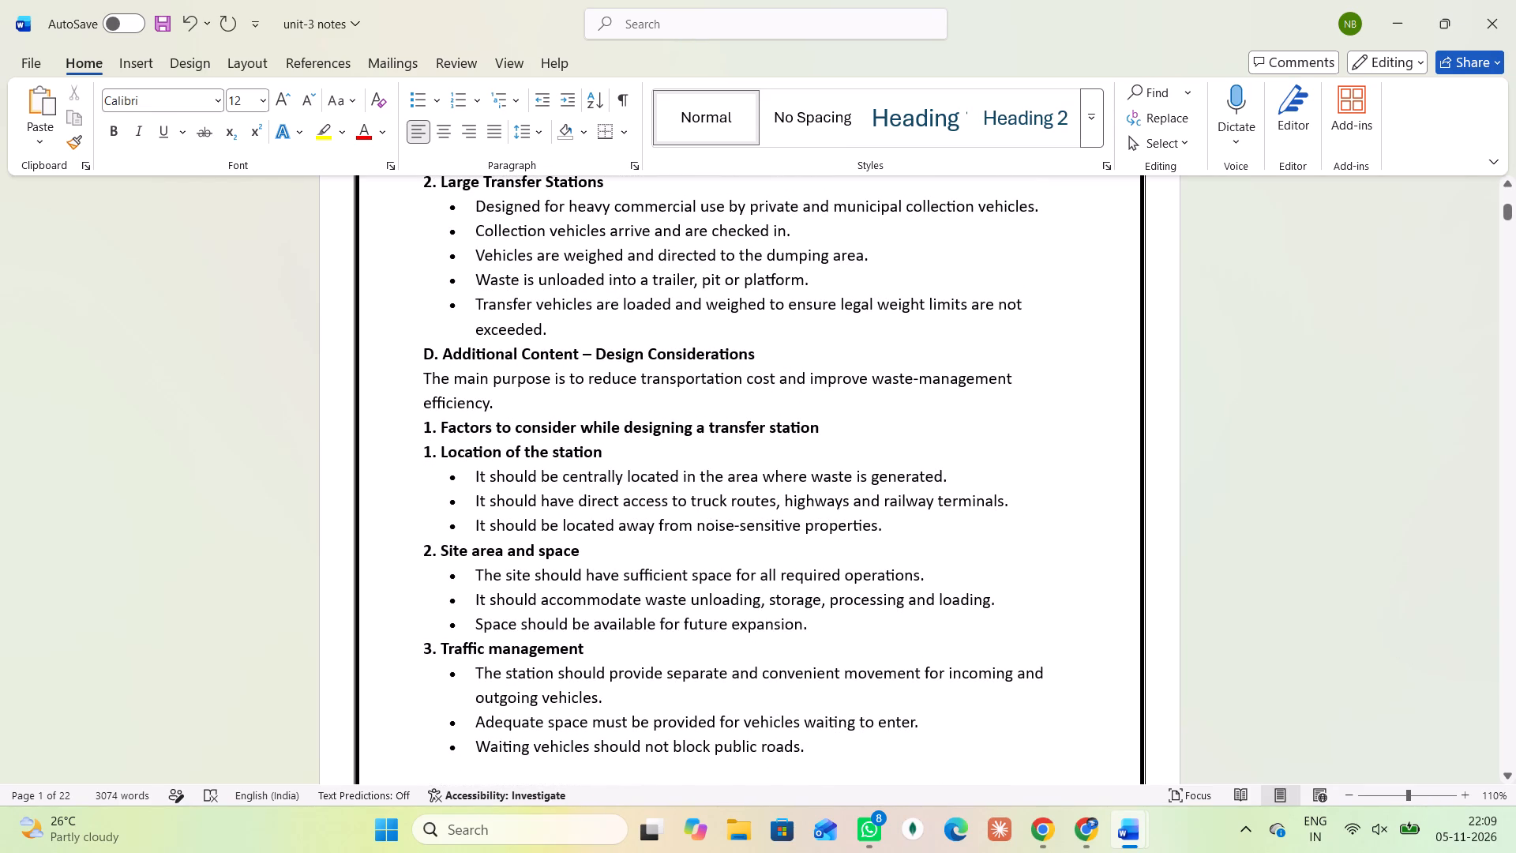
scroll(486, 648, "down", 3)
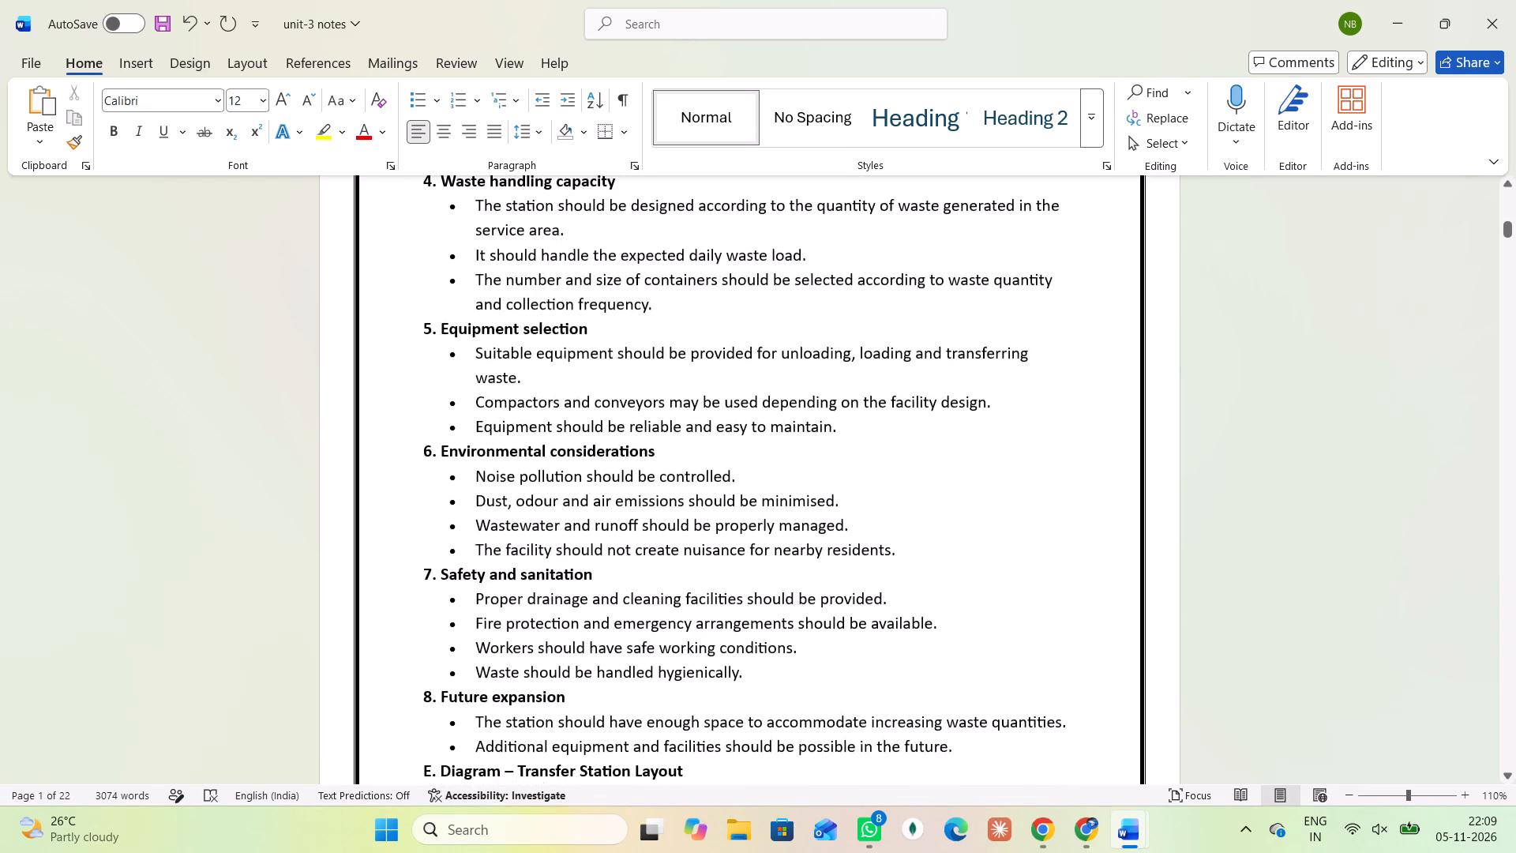
scroll(486, 648, "down", 2)
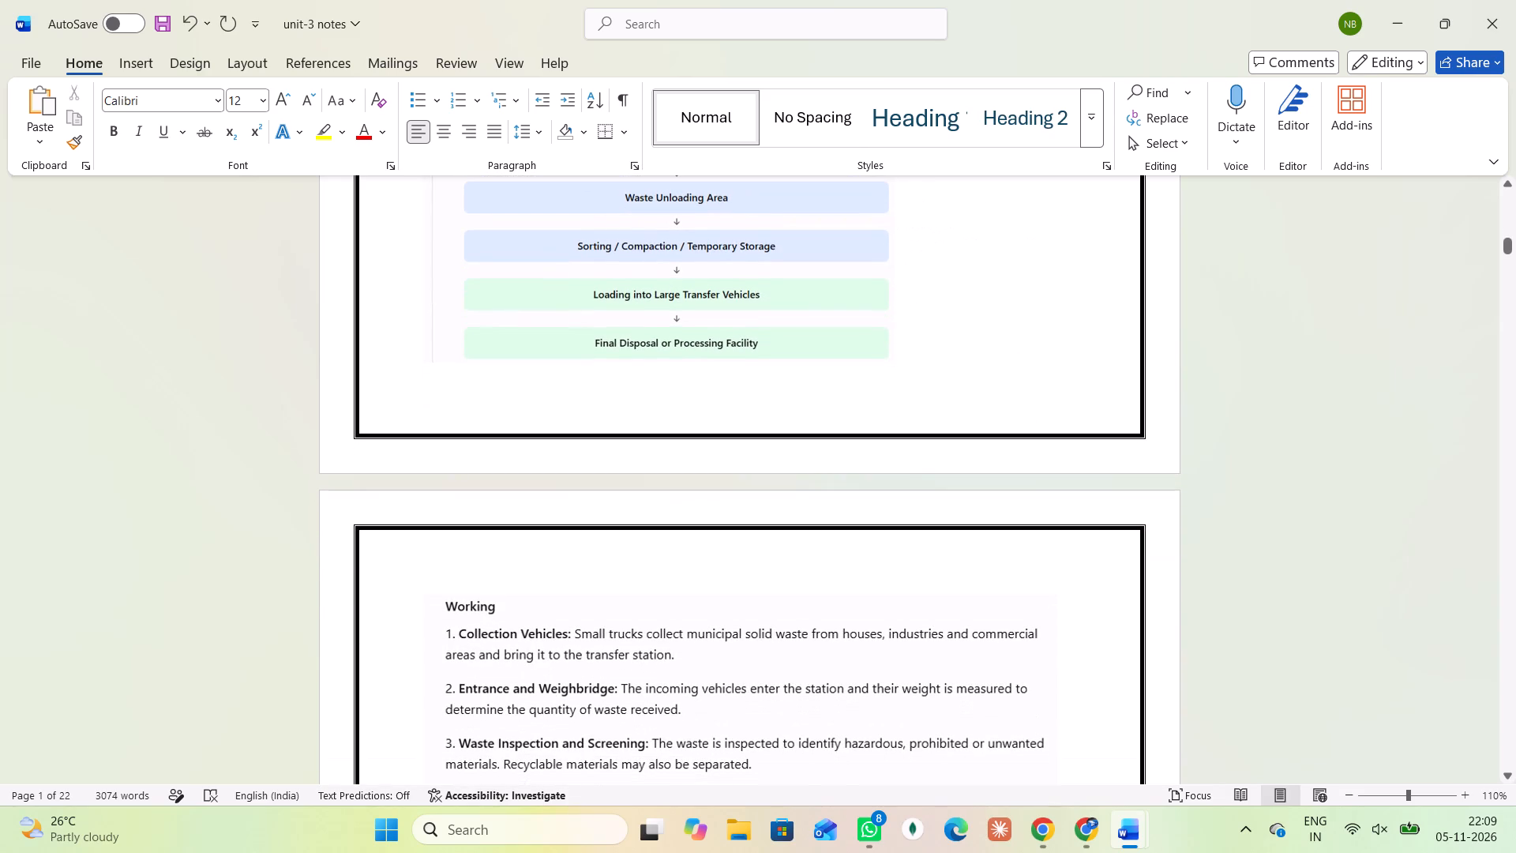
scroll(486, 648, "up", 6)
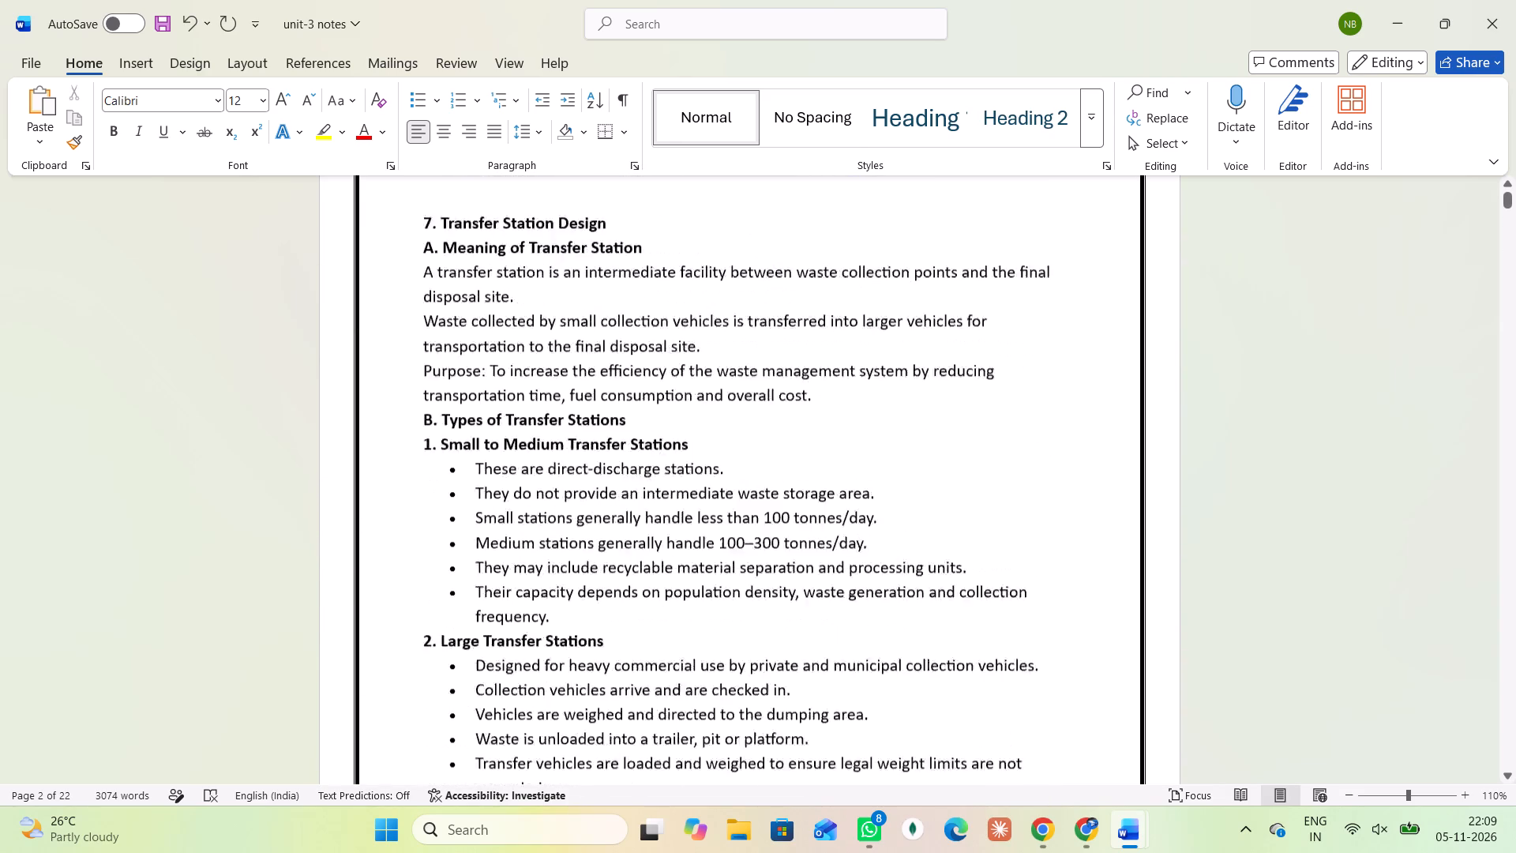
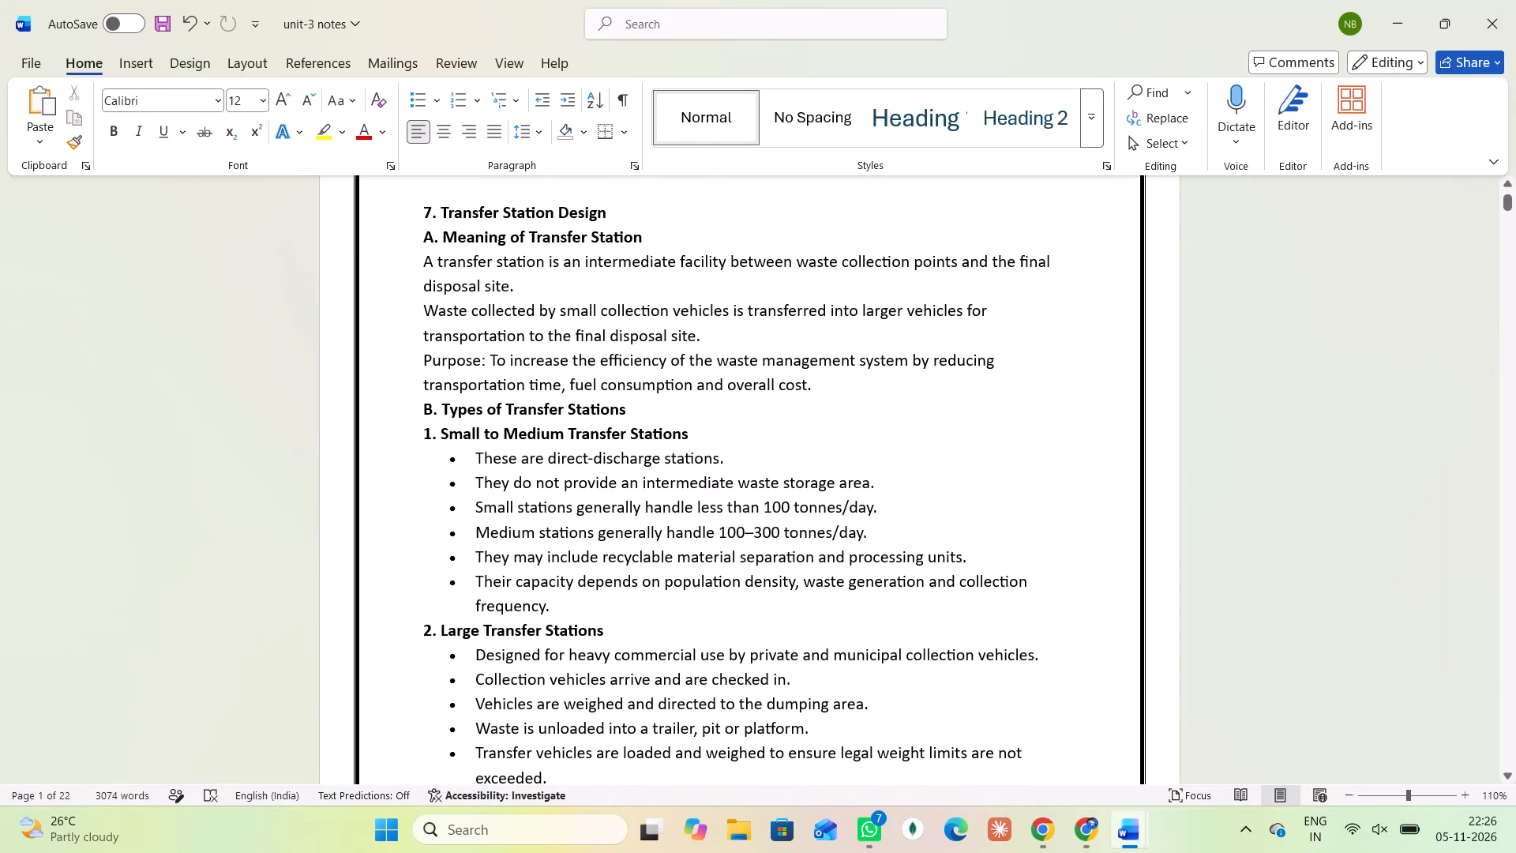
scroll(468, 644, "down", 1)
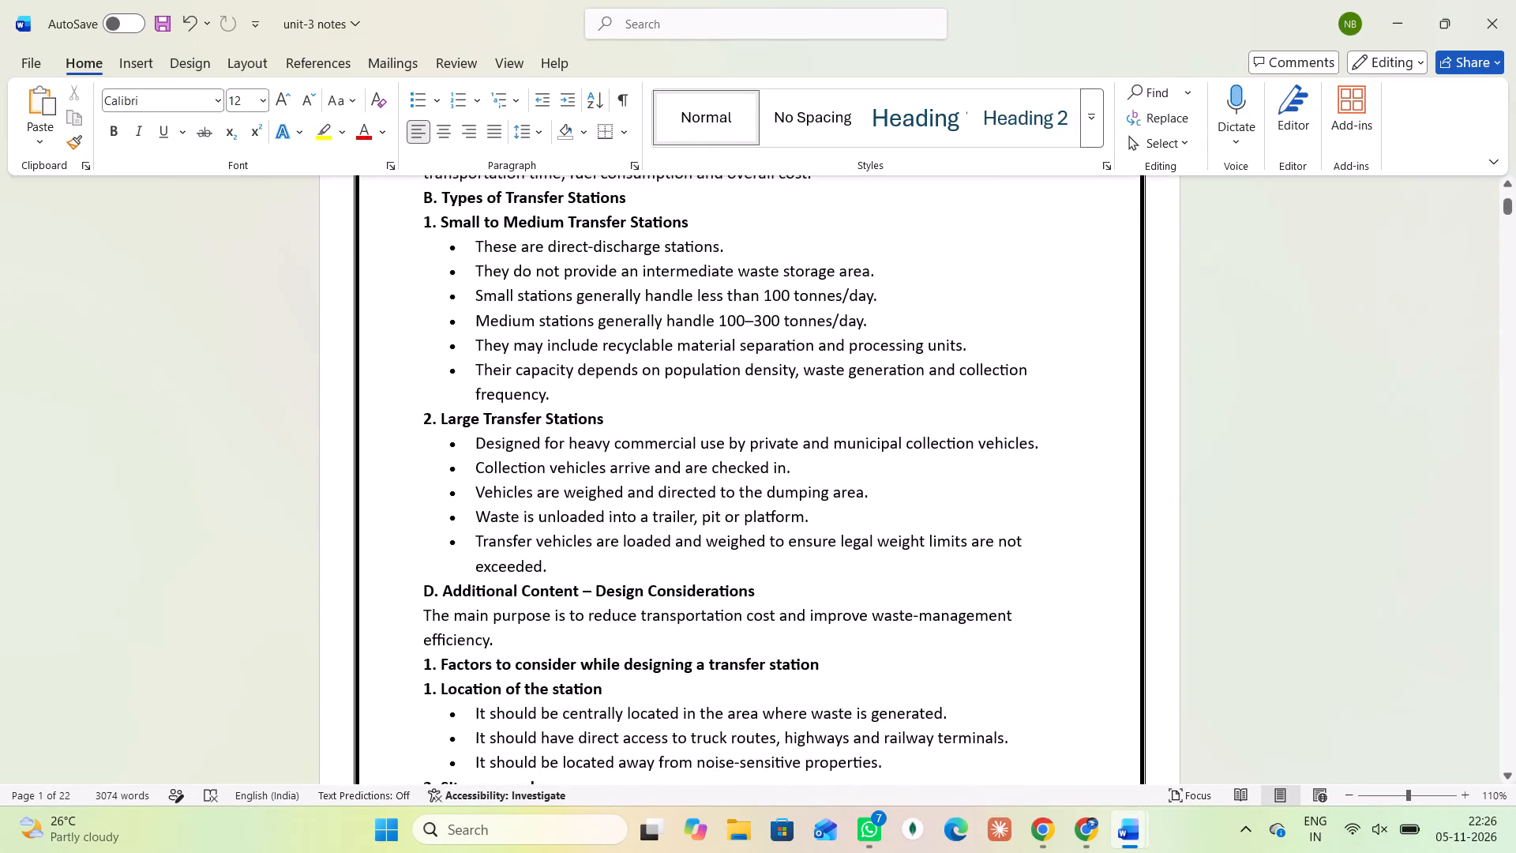
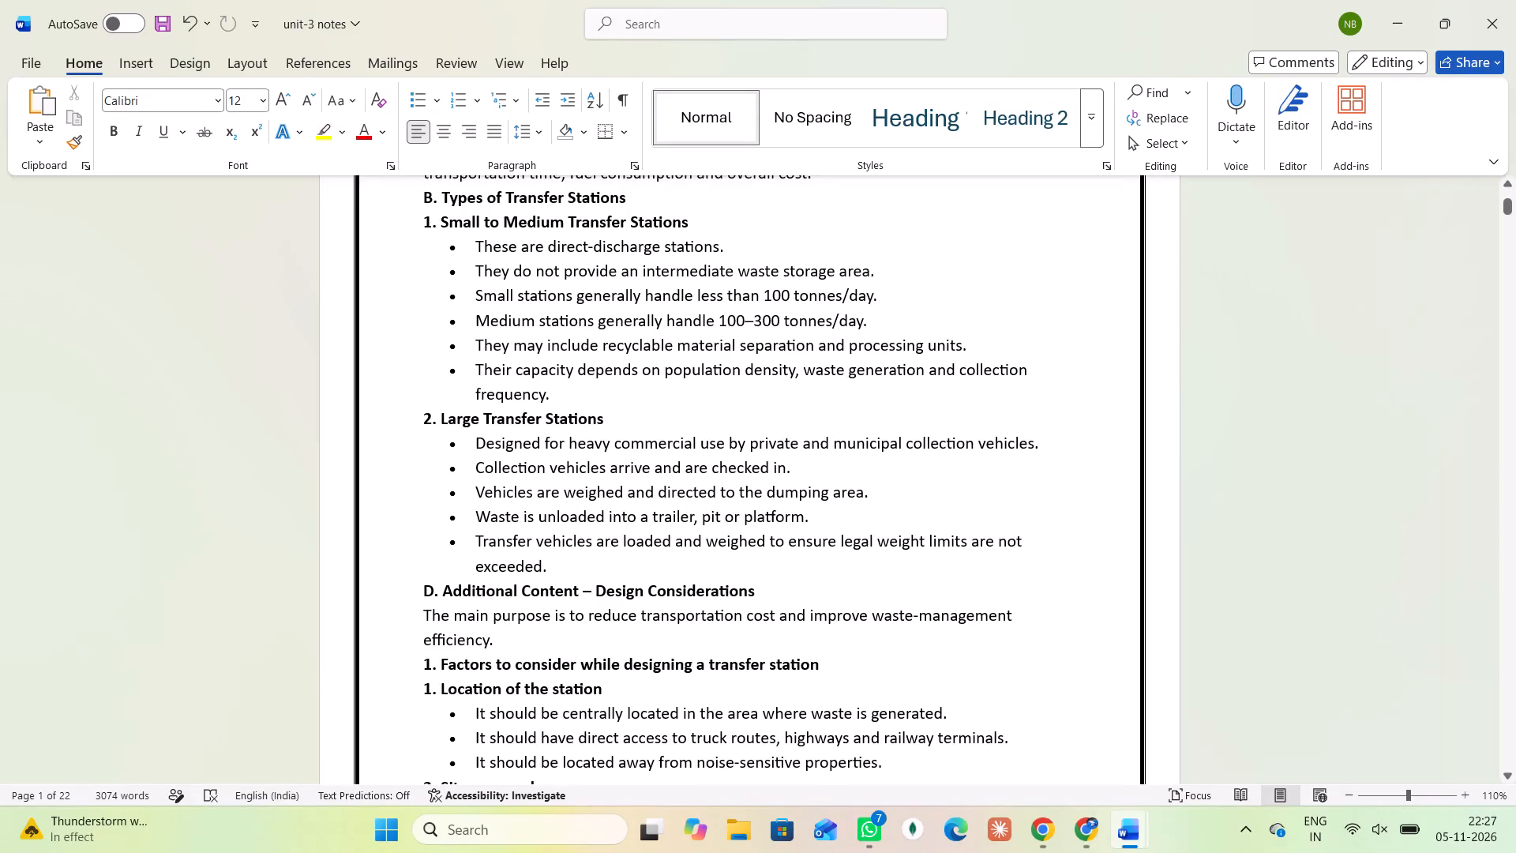
right_click_drag(553, 570, 484, 445)
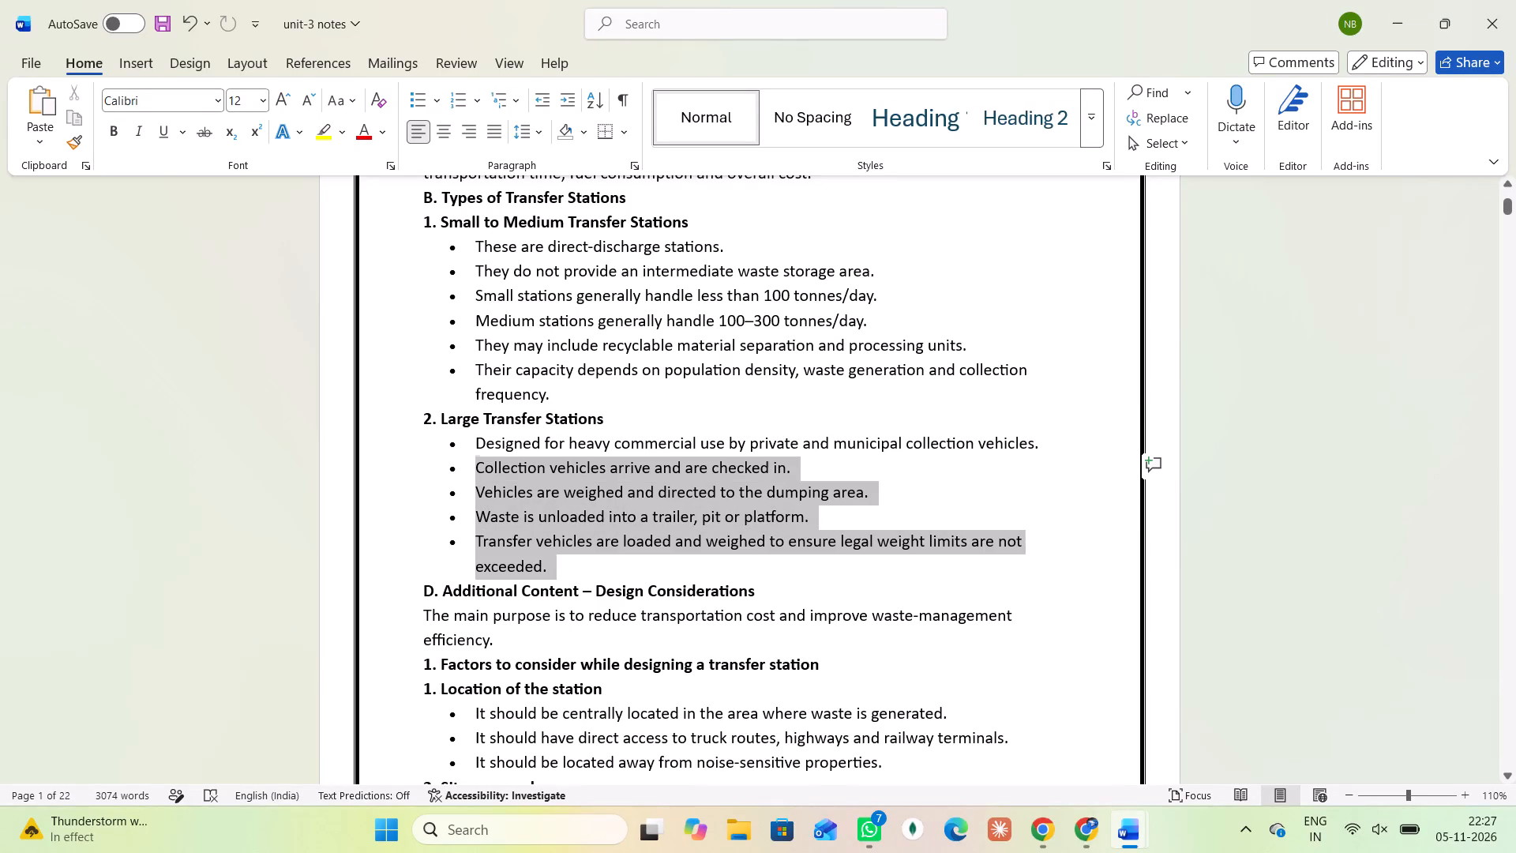
right_click_drag(484, 445, 480, 440)
key("ctrl+c")
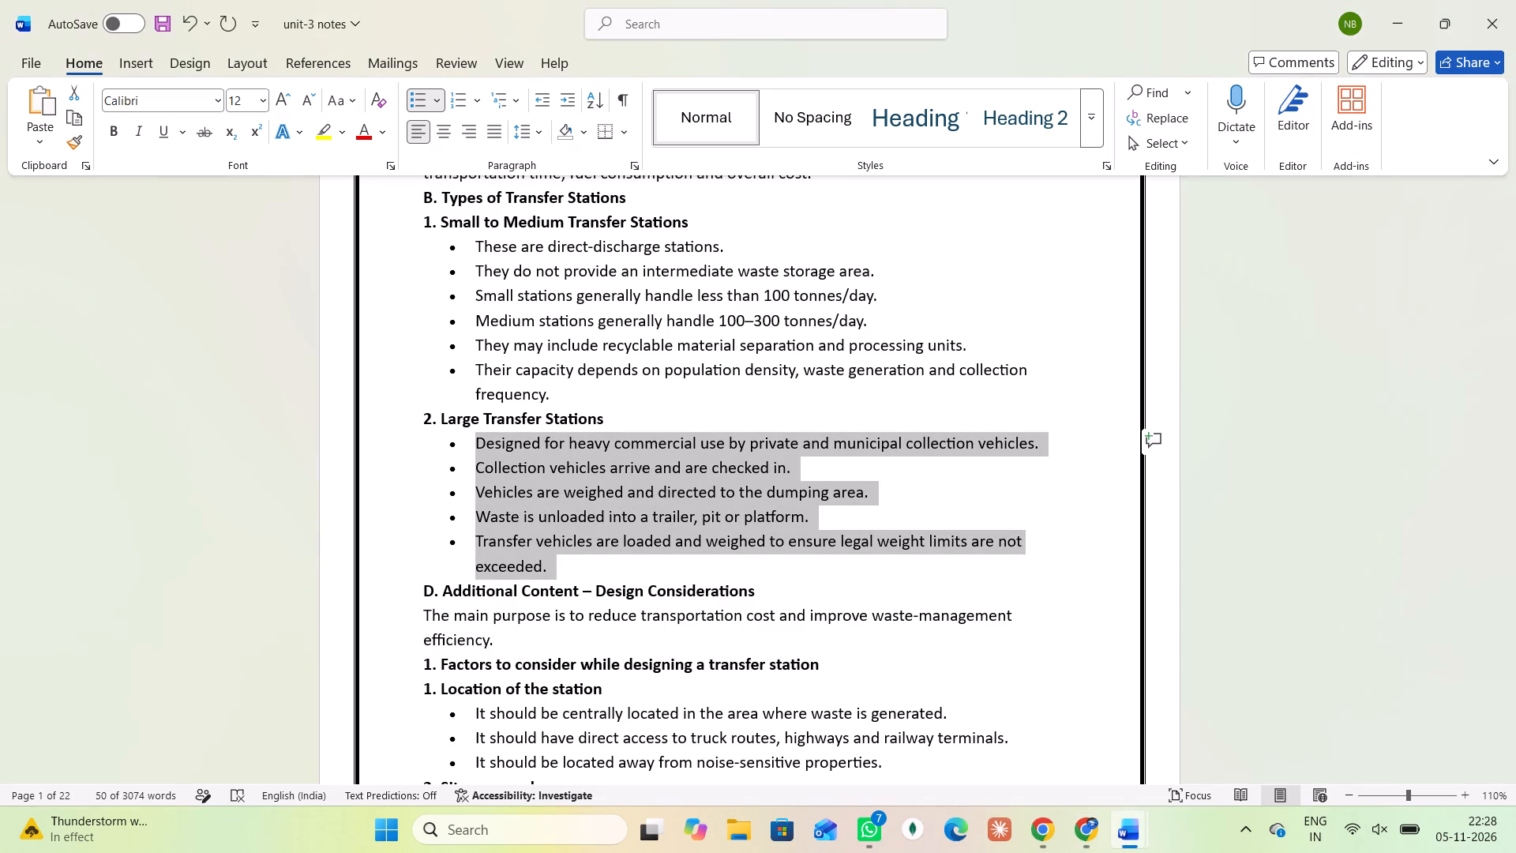
left_click(1020, 291)
scroll(1020, 291, "up", 1)
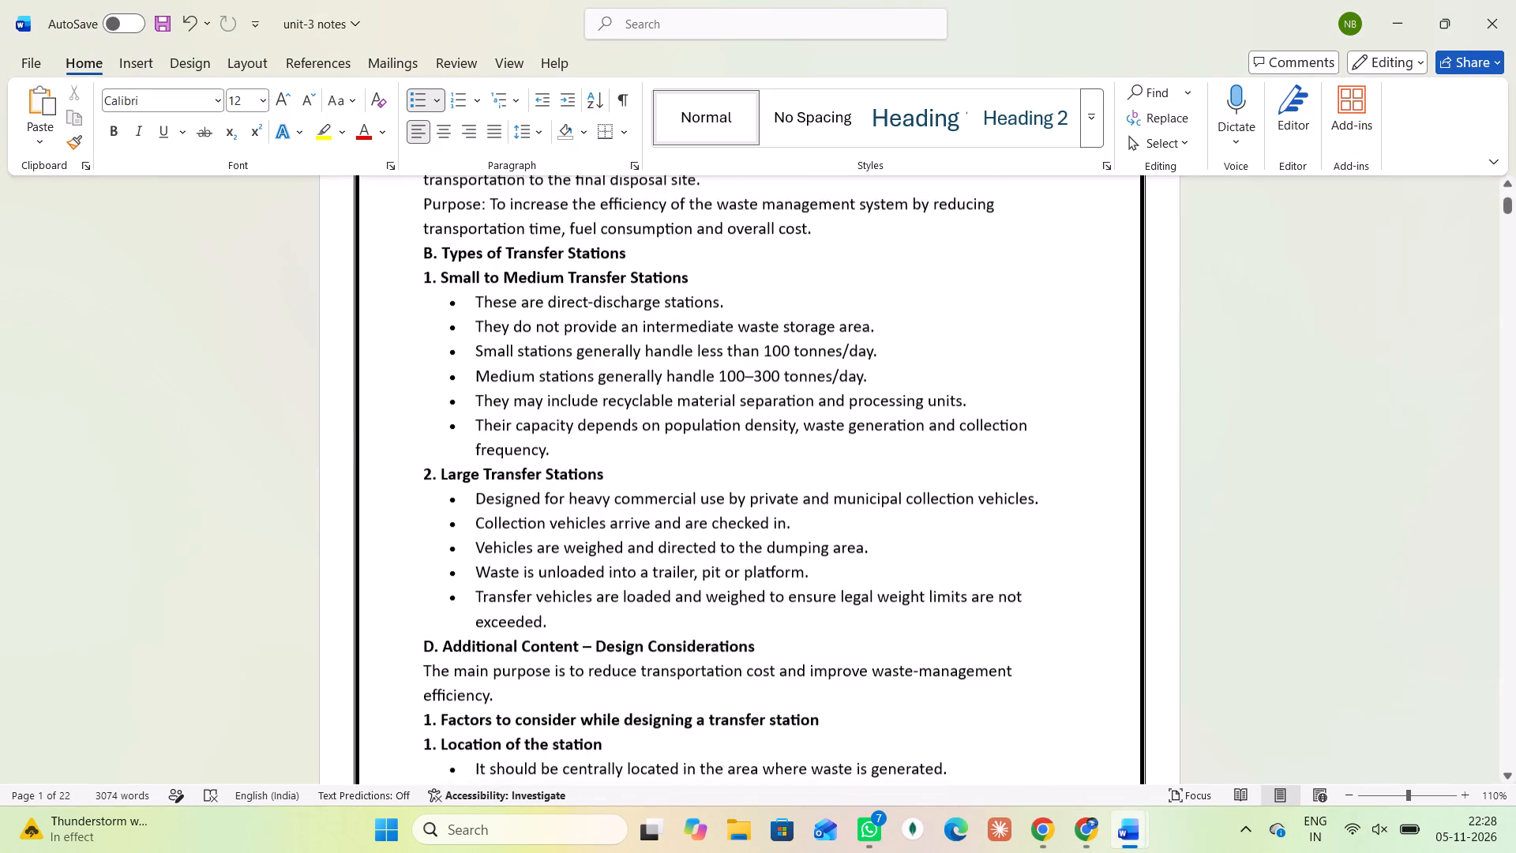
scroll(1020, 291, "up", 1)
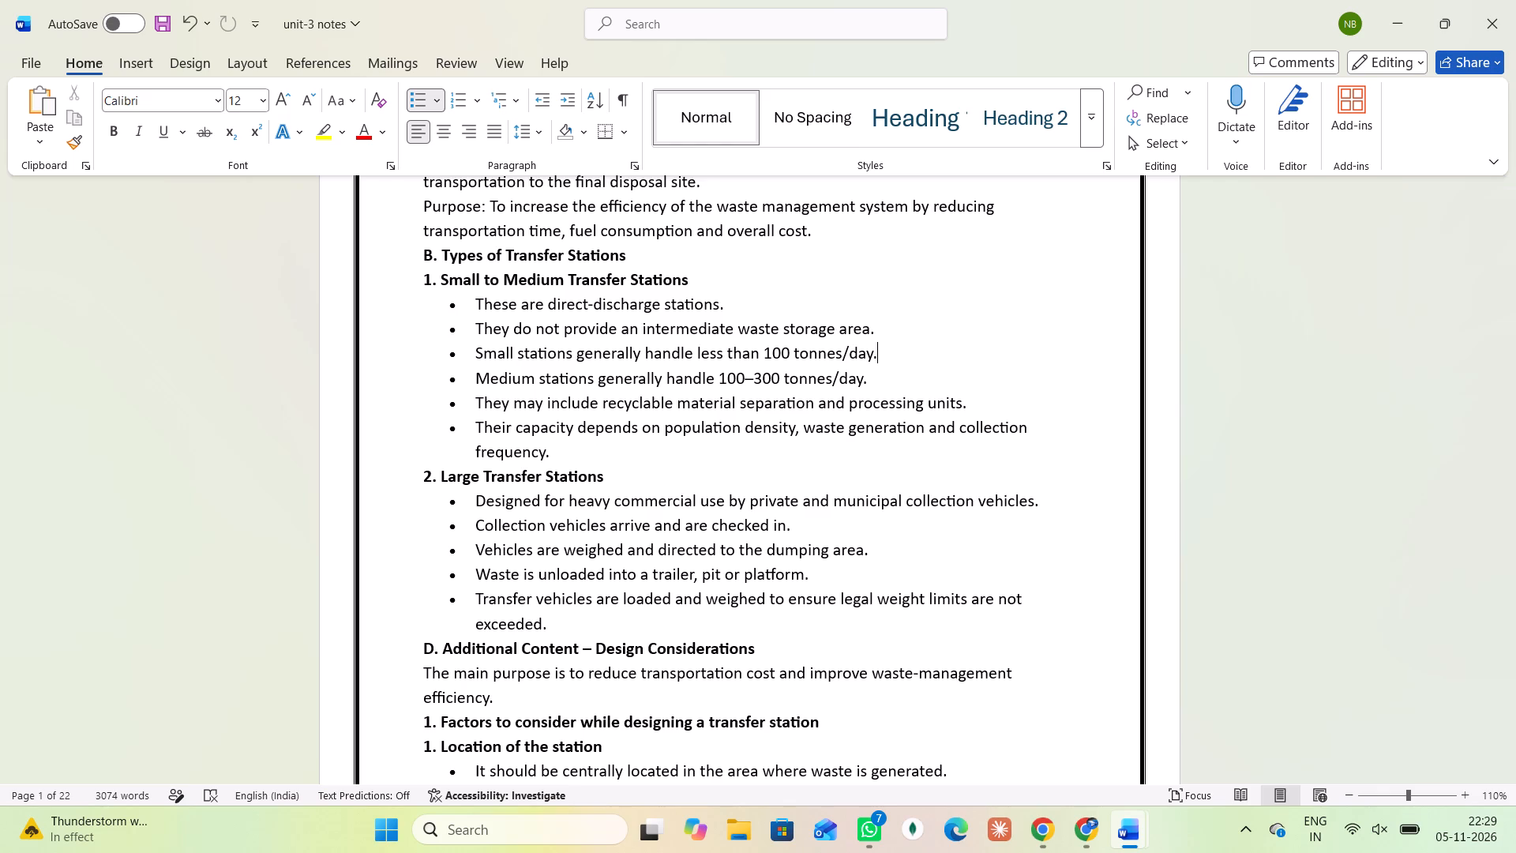
scroll(839, 460, "down", 1)
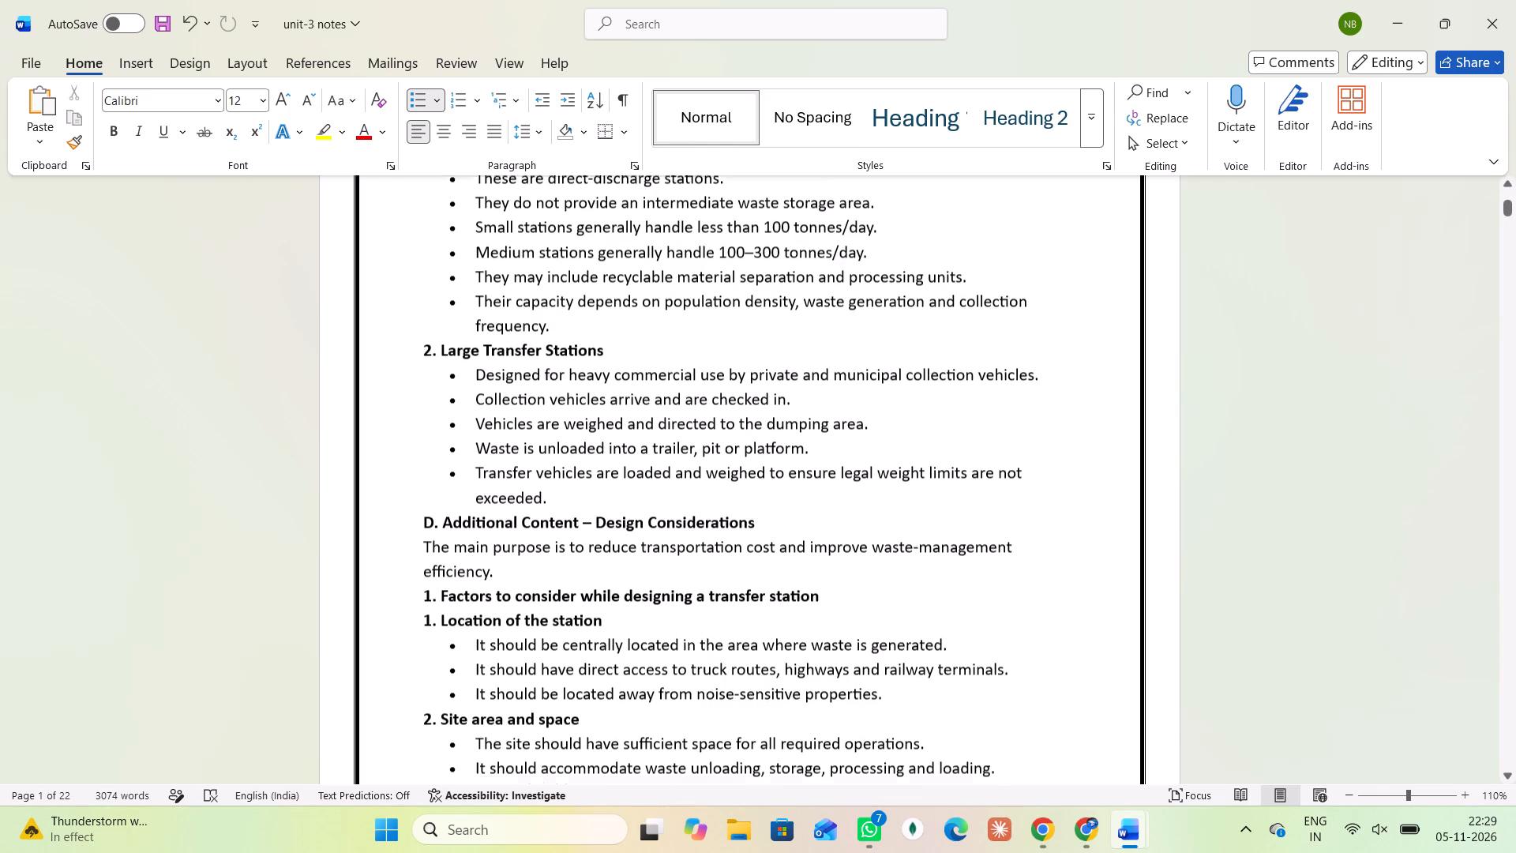
scroll(966, 567, "down", 1)
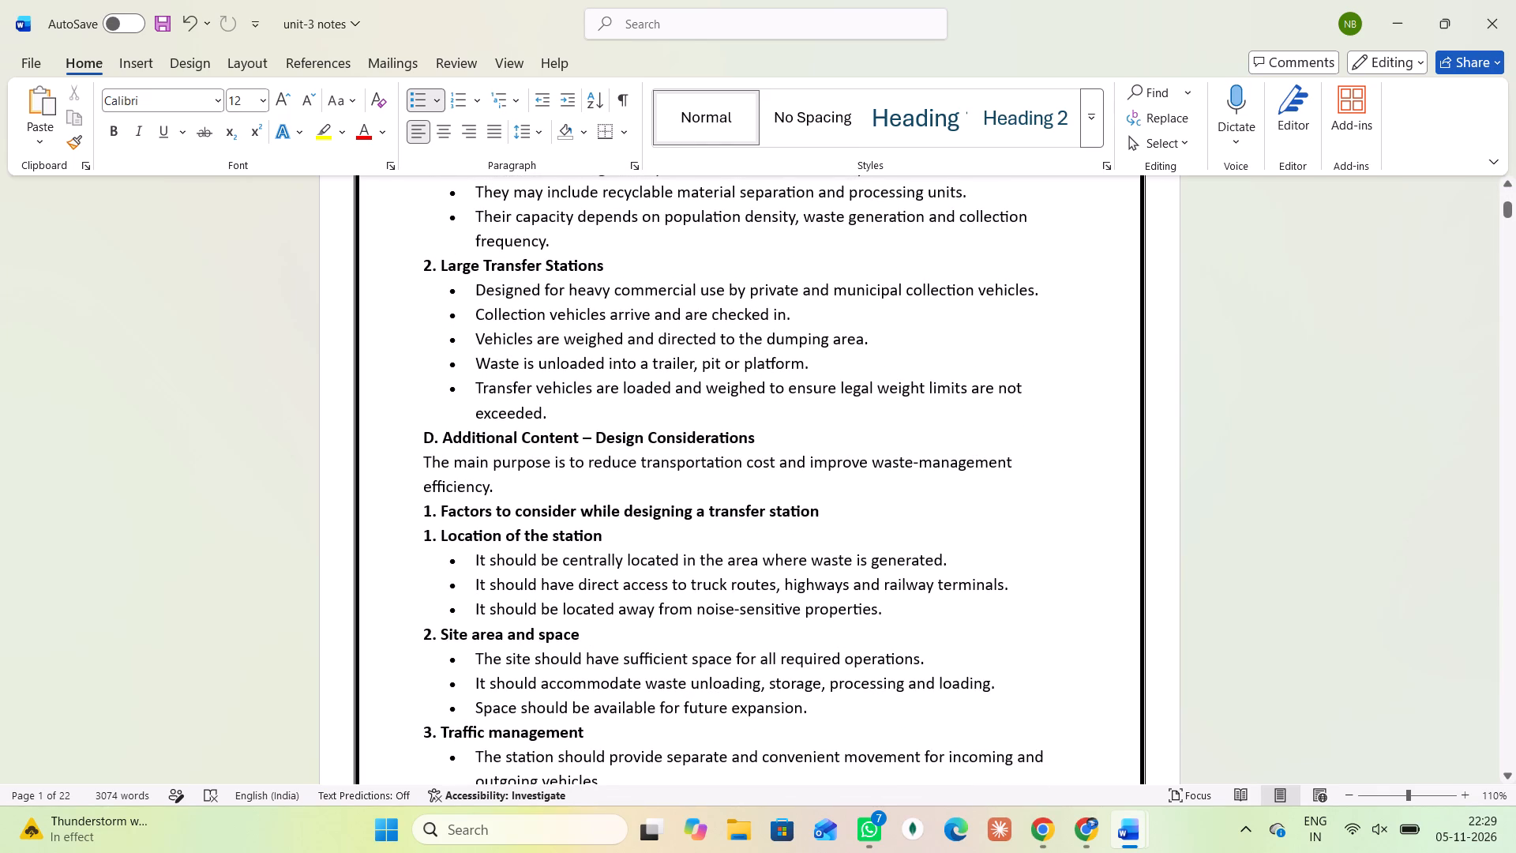
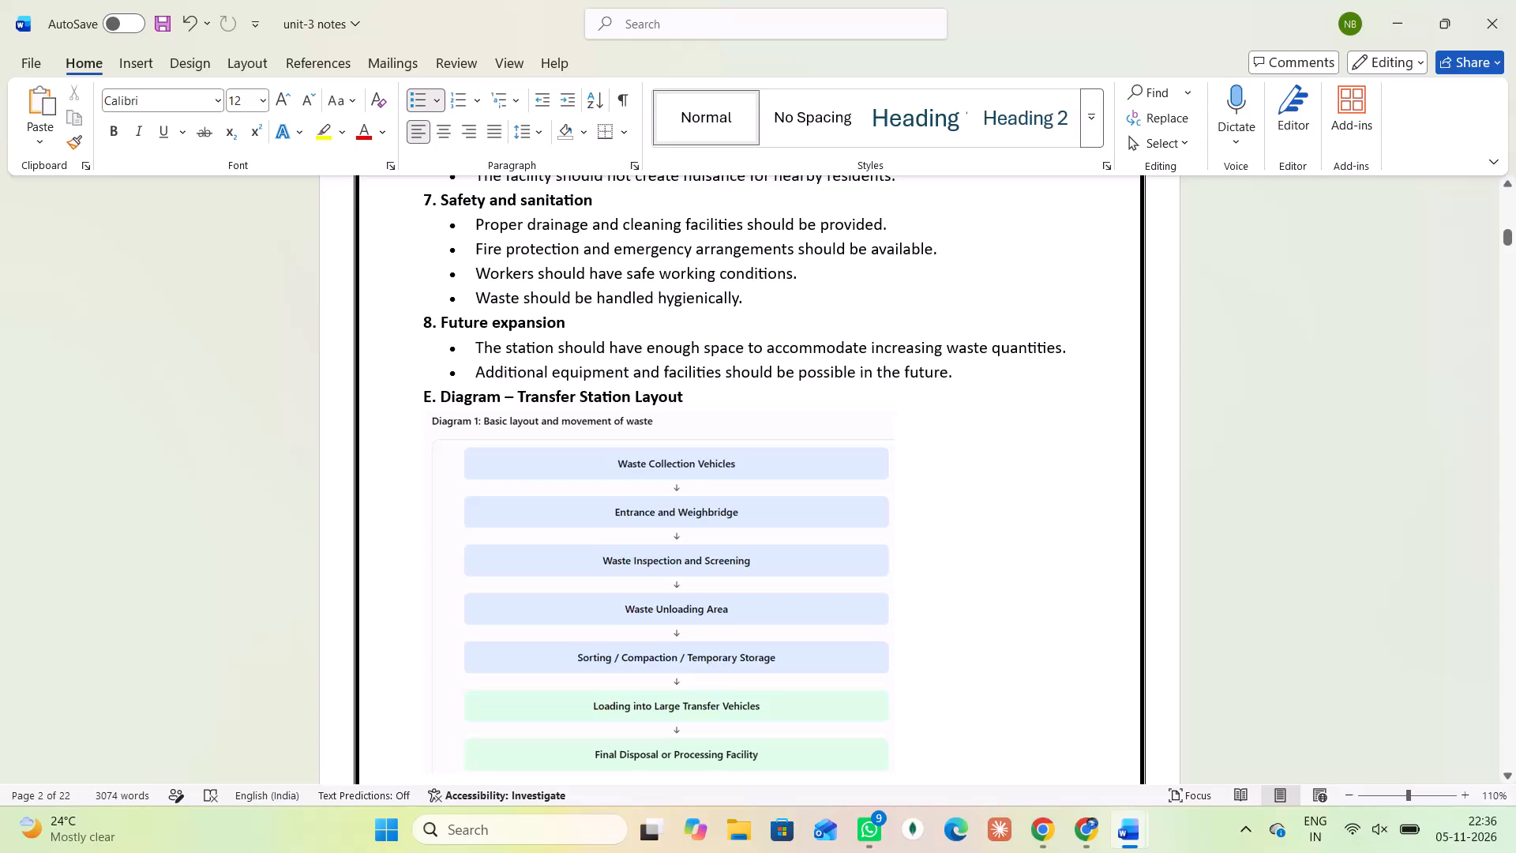
Read the transfer station layout diagram, its working steps, the advantages list and the start of the Transfer Station Operation section.
scroll(704, 460, "down", 1)
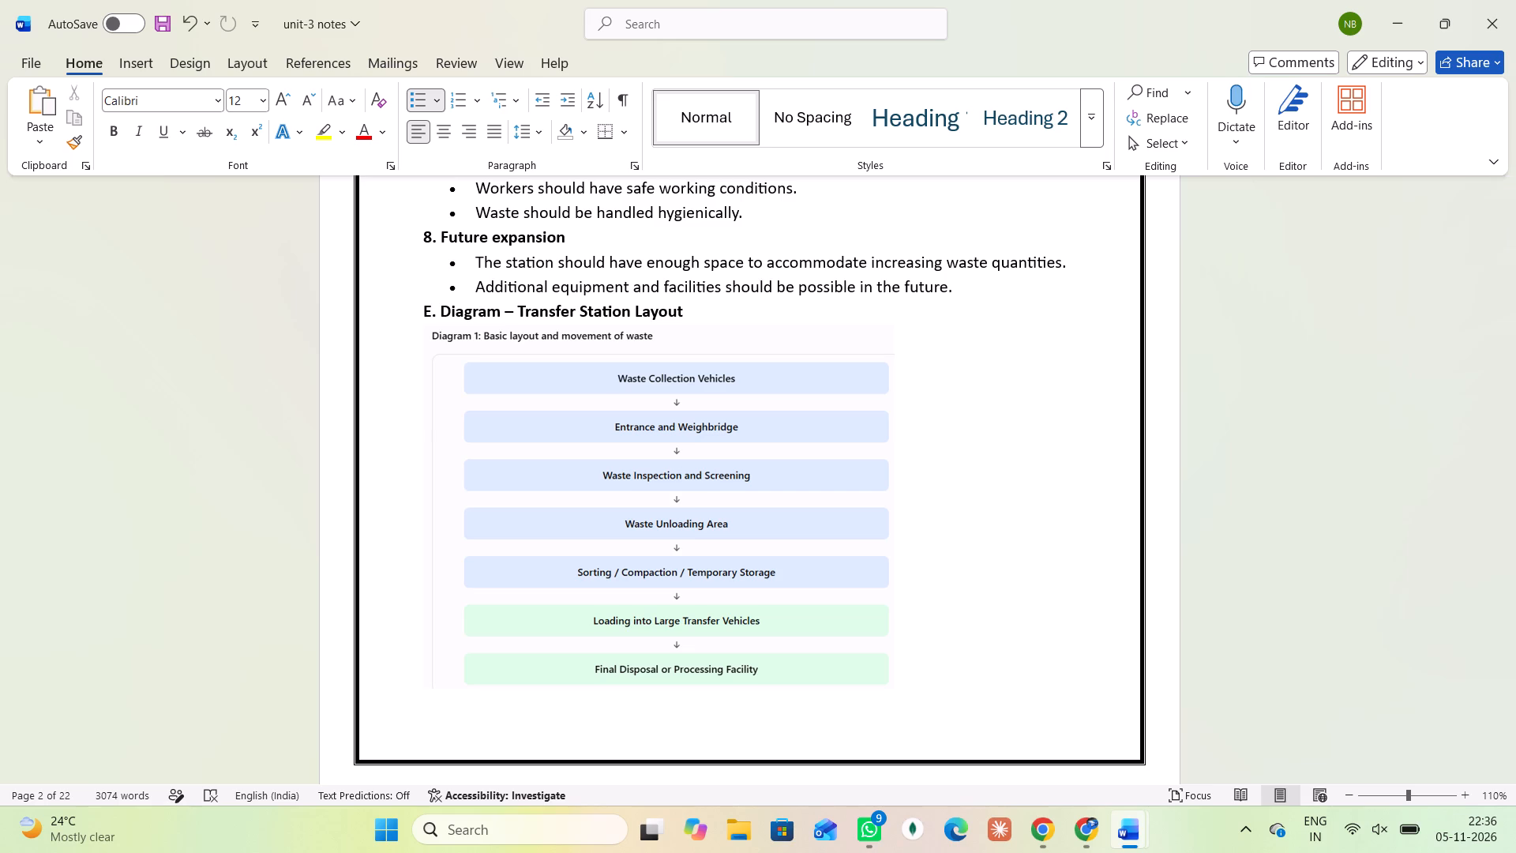
scroll(704, 543, "down", 2)
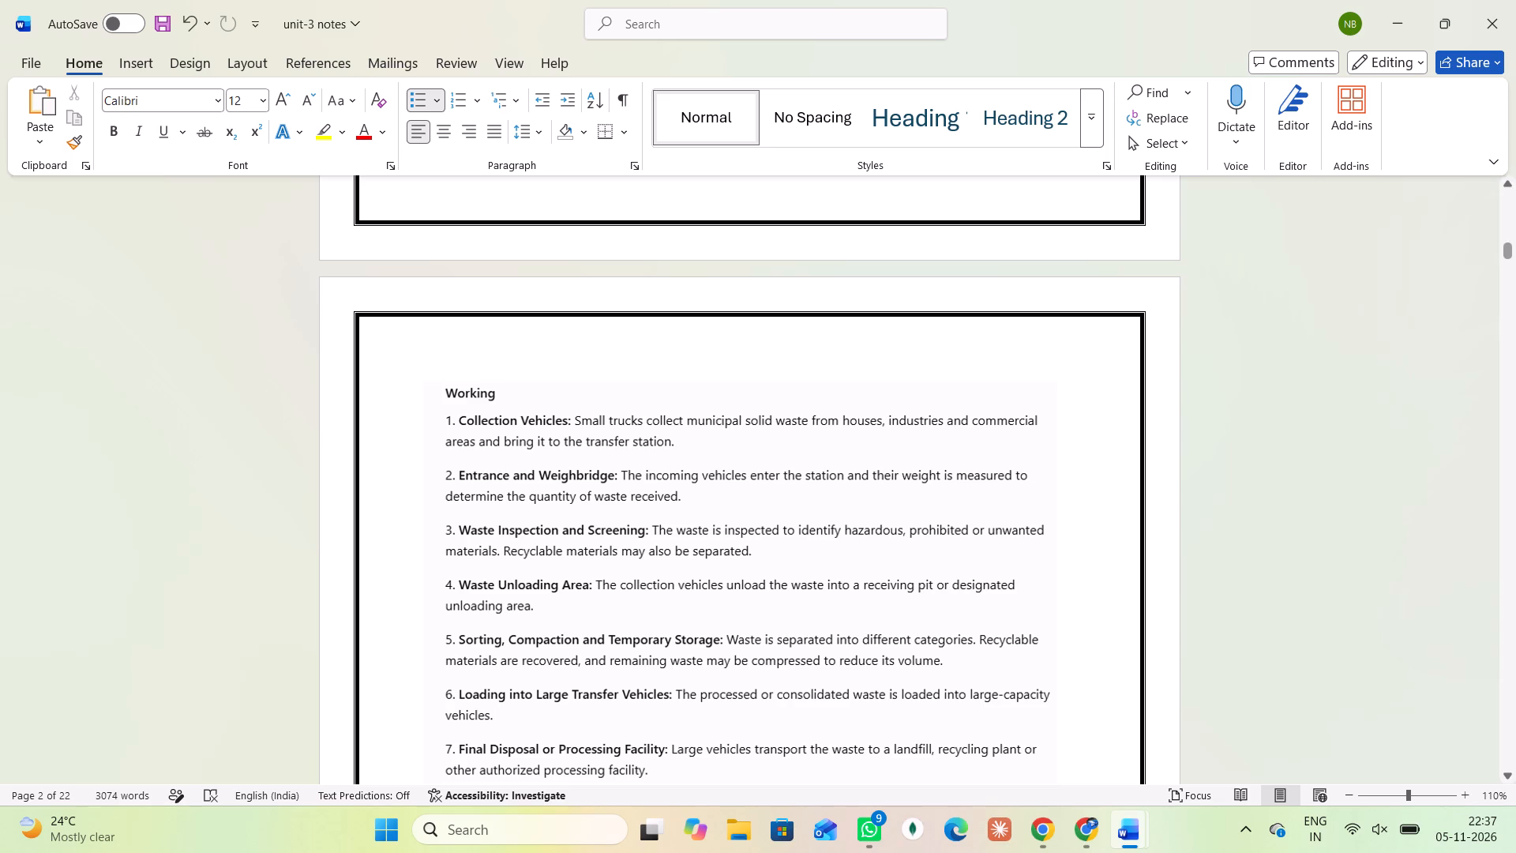
scroll(677, 558, "down", 1)
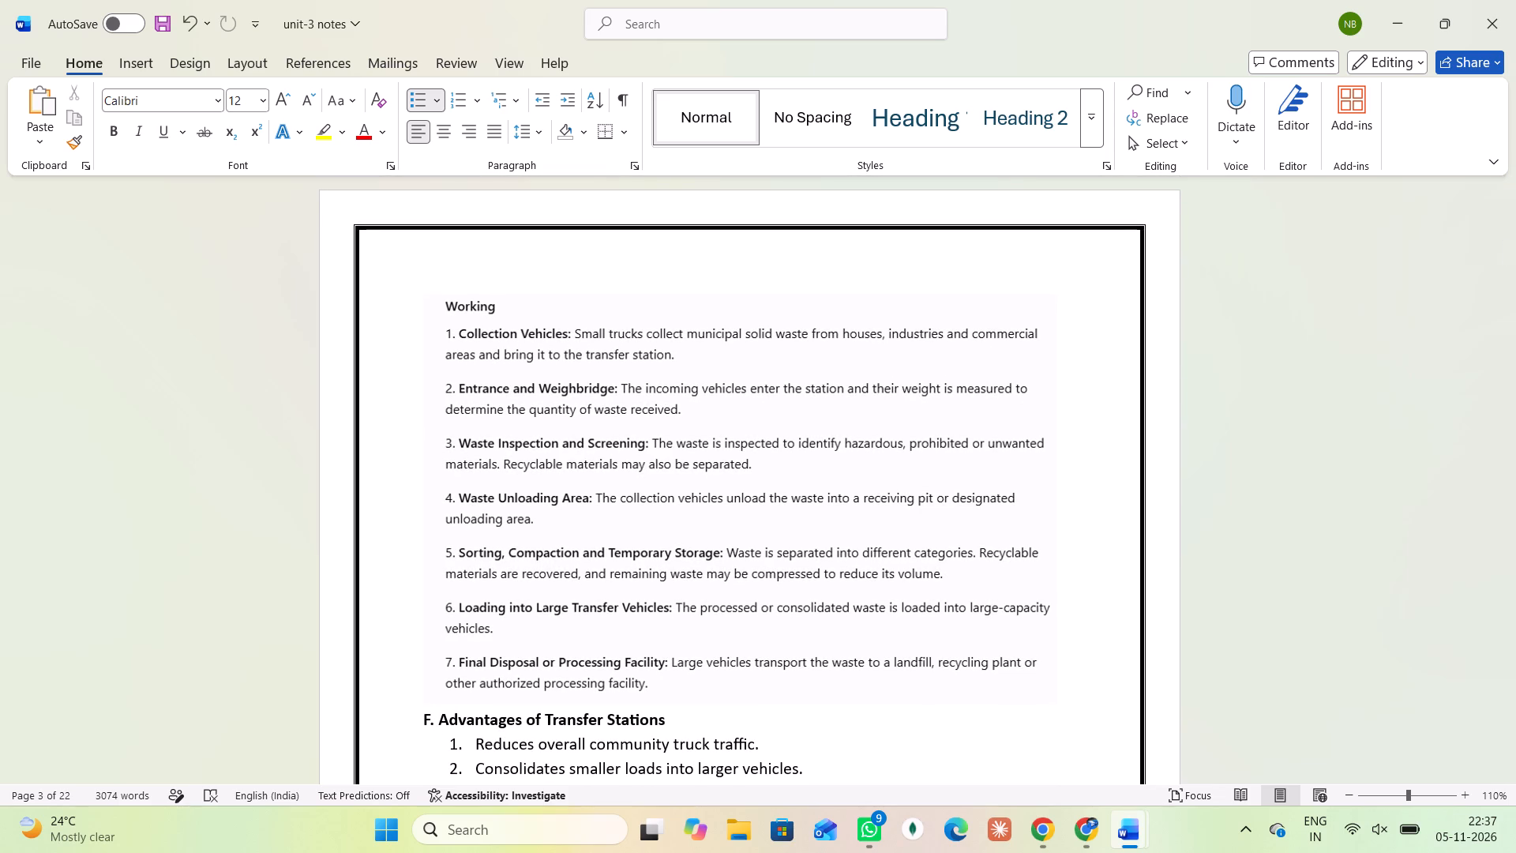
scroll(782, 625, "down", 1)
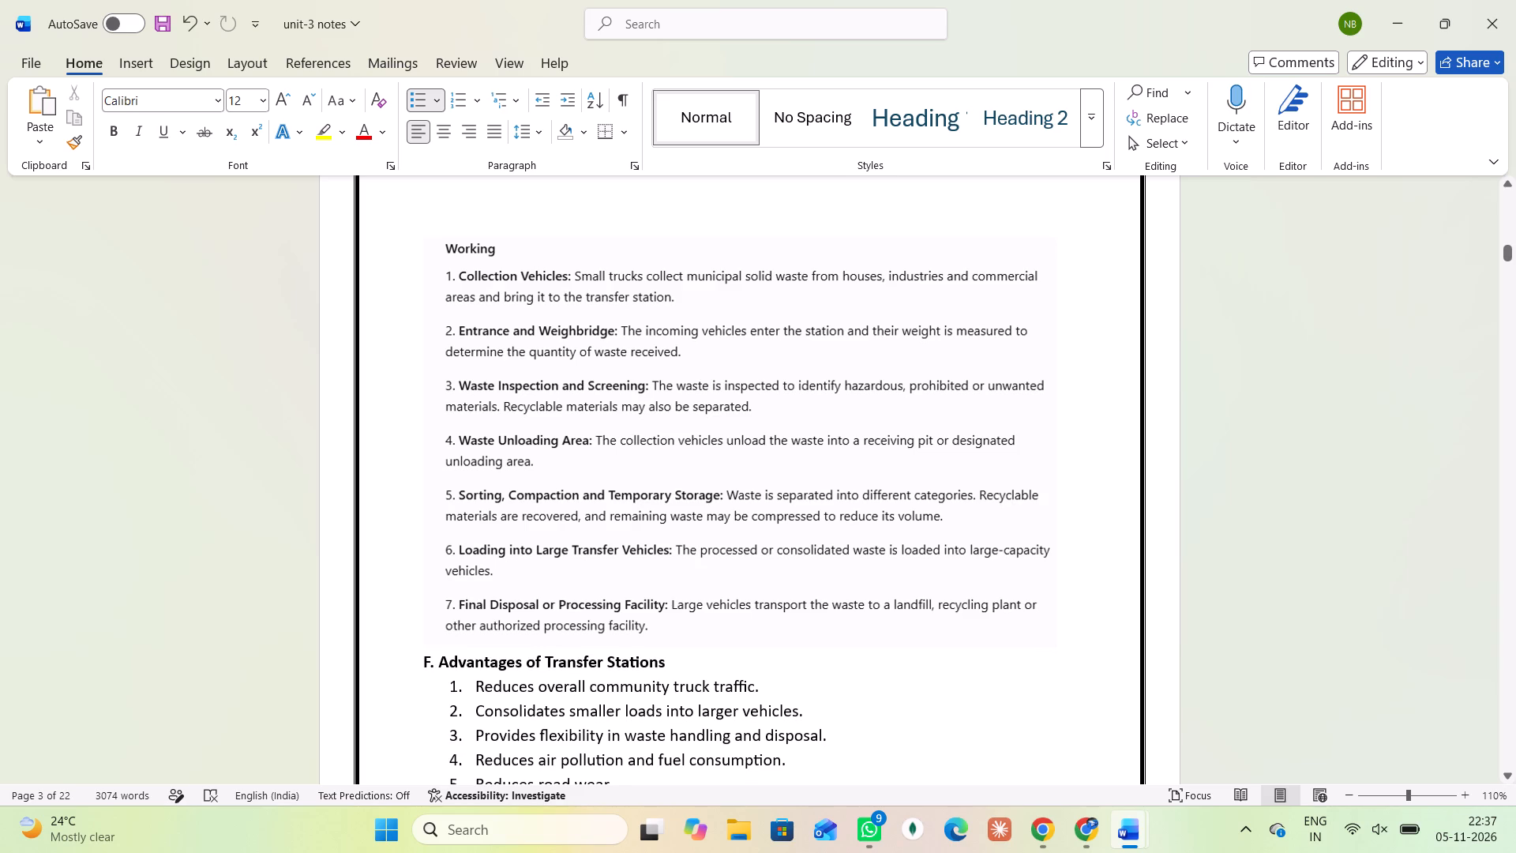
scroll(786, 614, "down", 2)
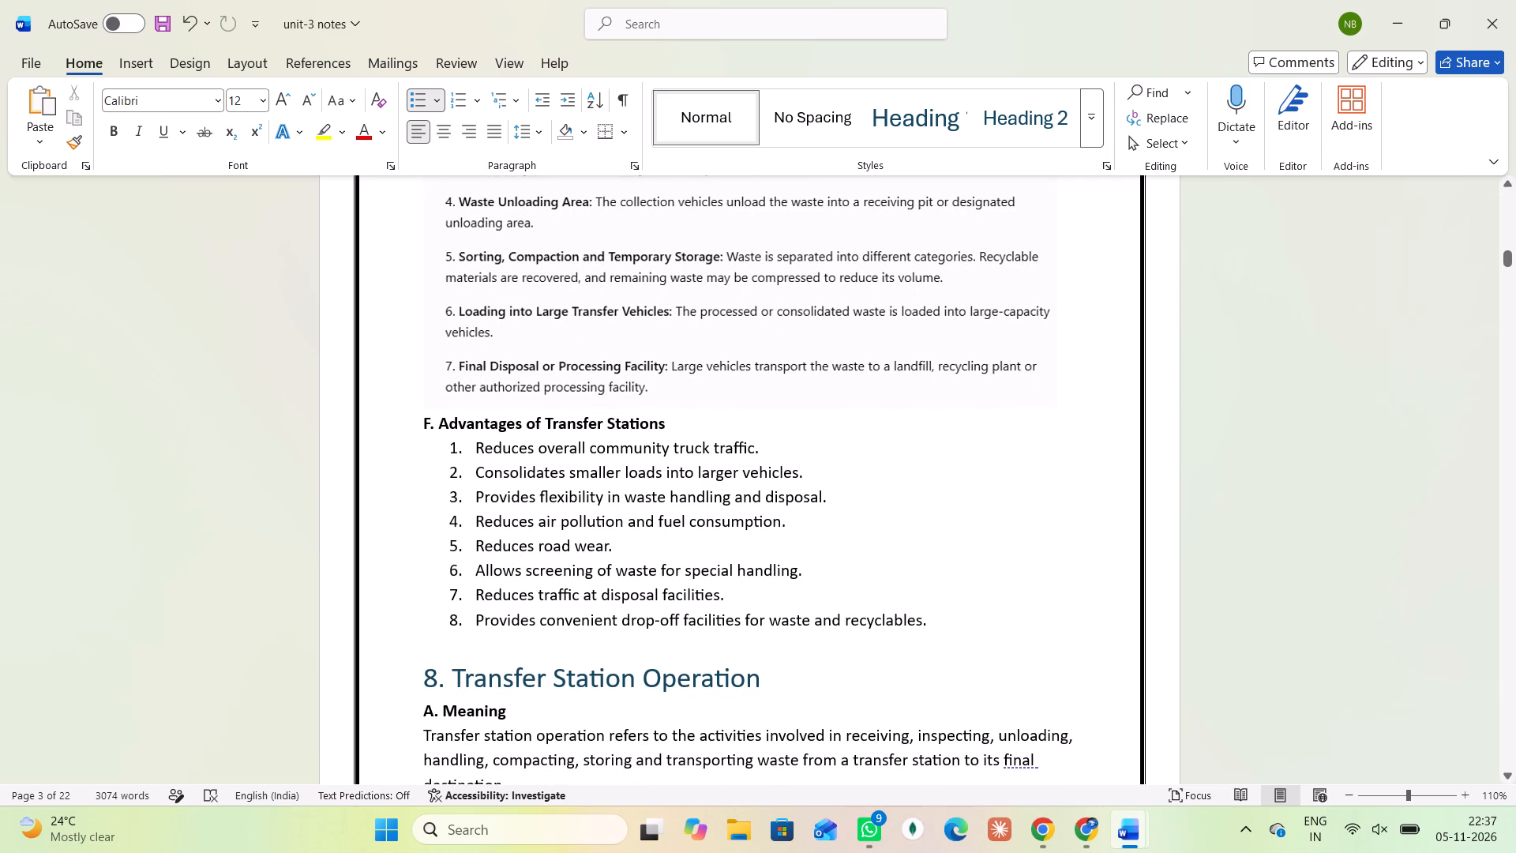
scroll(721, 556, "down", 1)
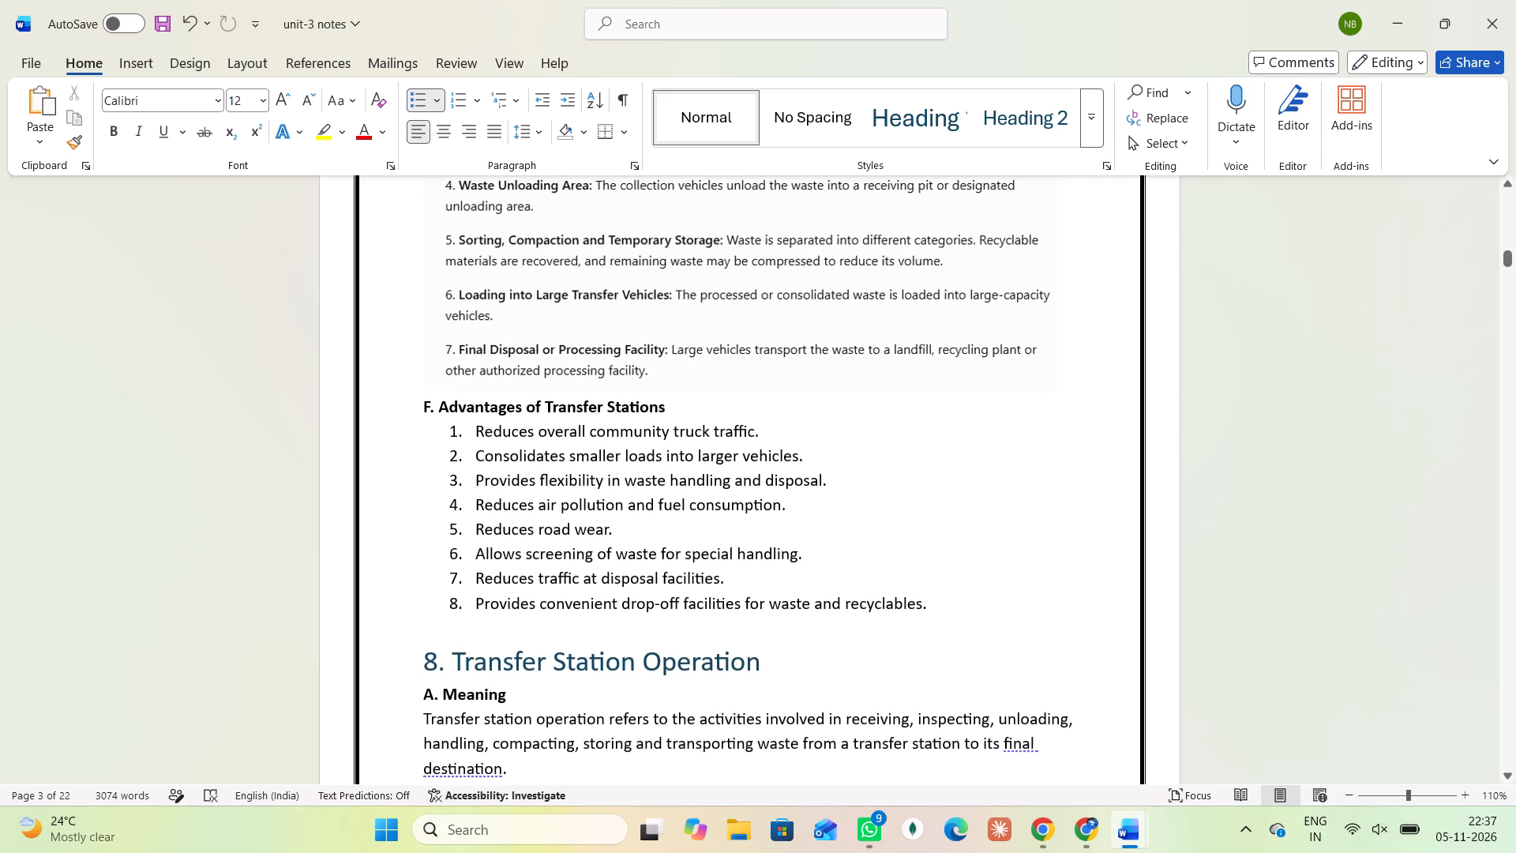
scroll(610, 422, "down", 1)
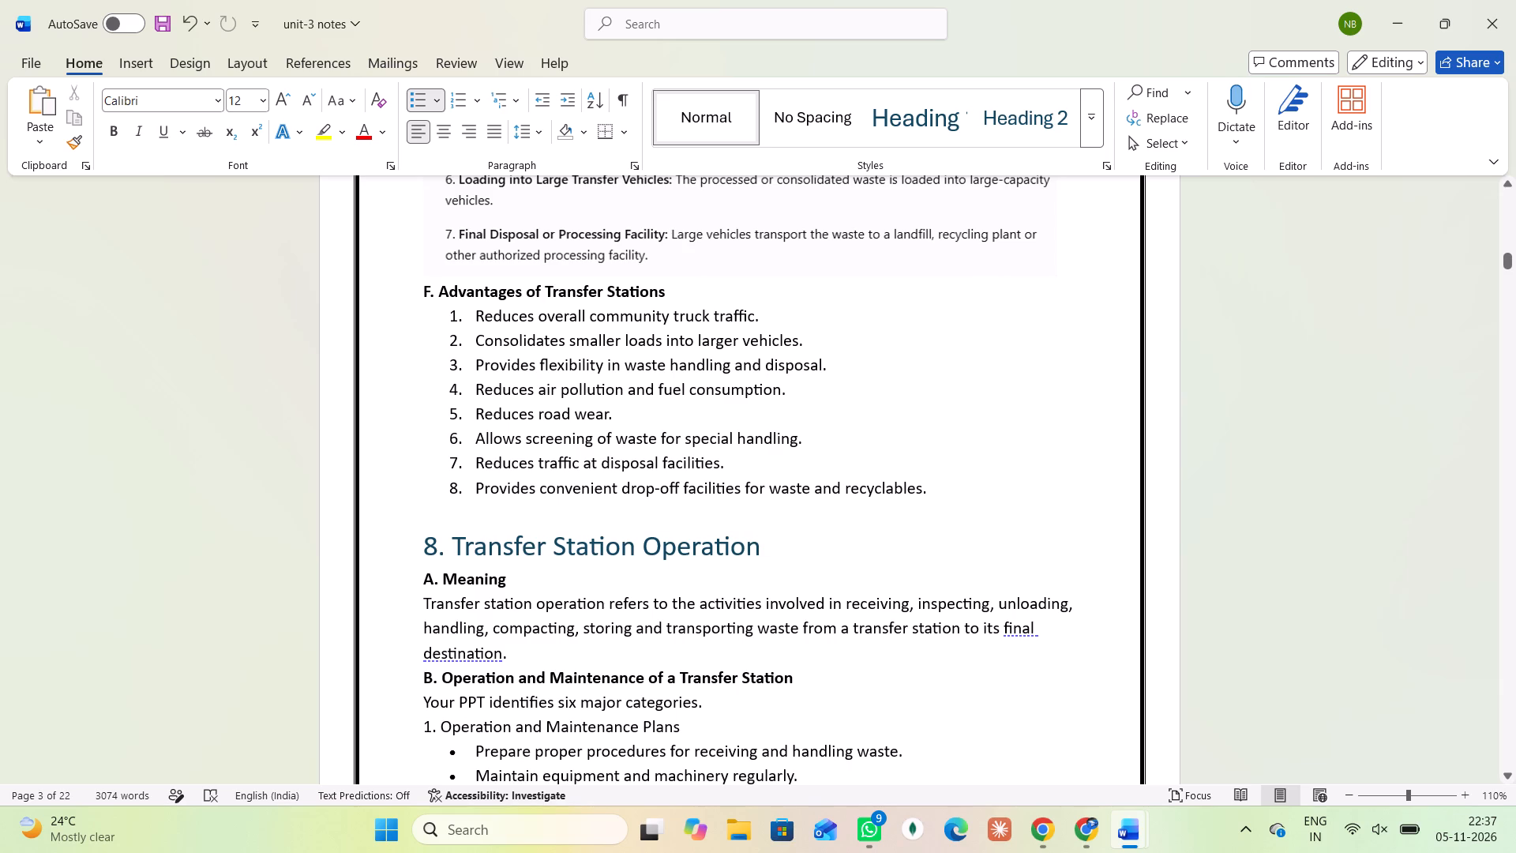
scroll(868, 470, "down", 3)
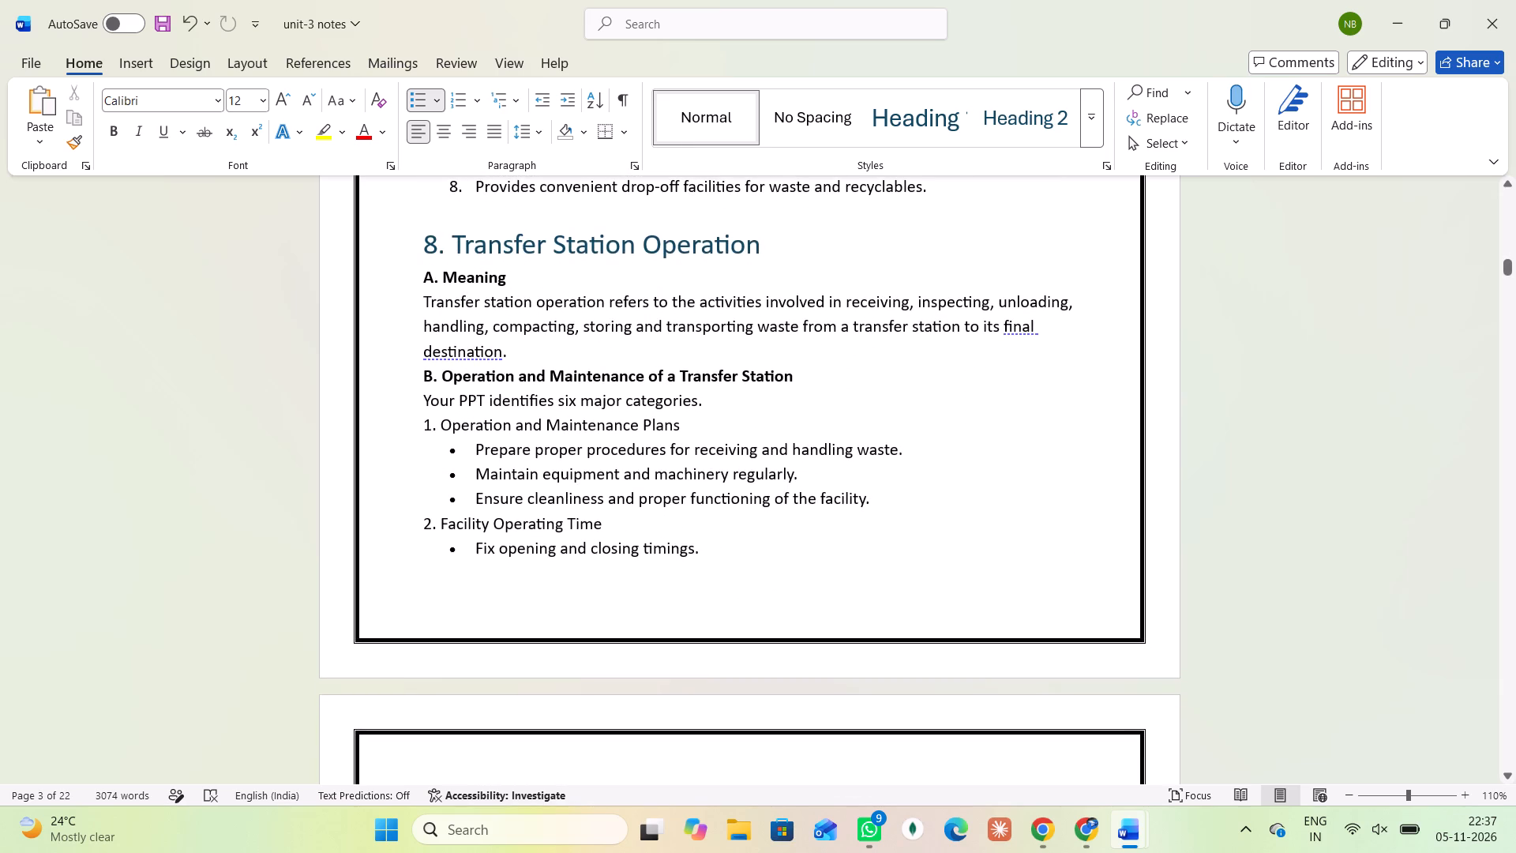
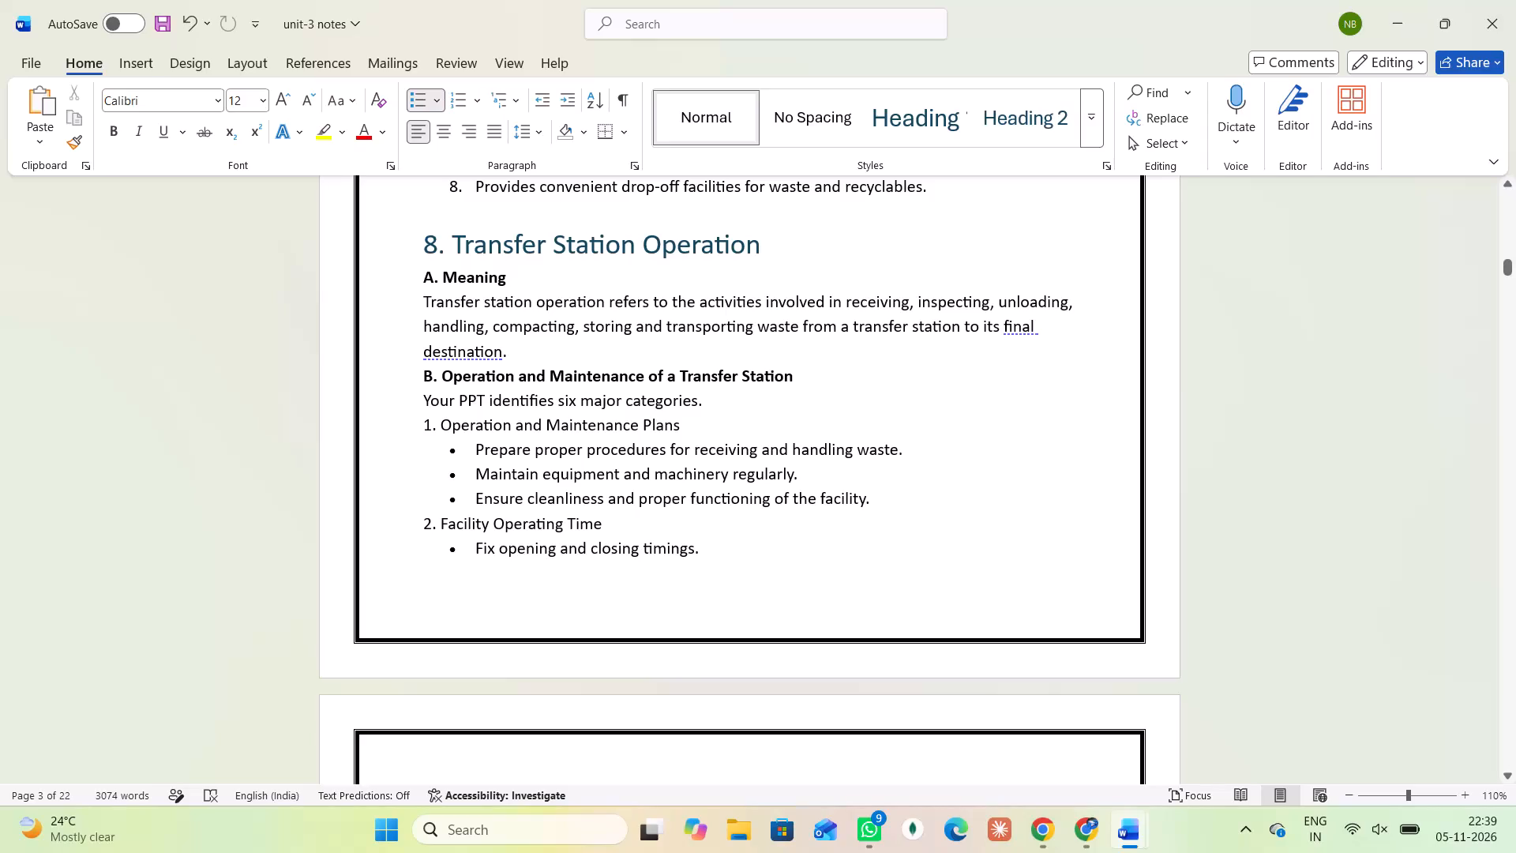
Delete the sentence "Your PPT identifies six major categories." under Operation and Maintenance of a Transfer Station.
scroll(855, 467, "up", 1)
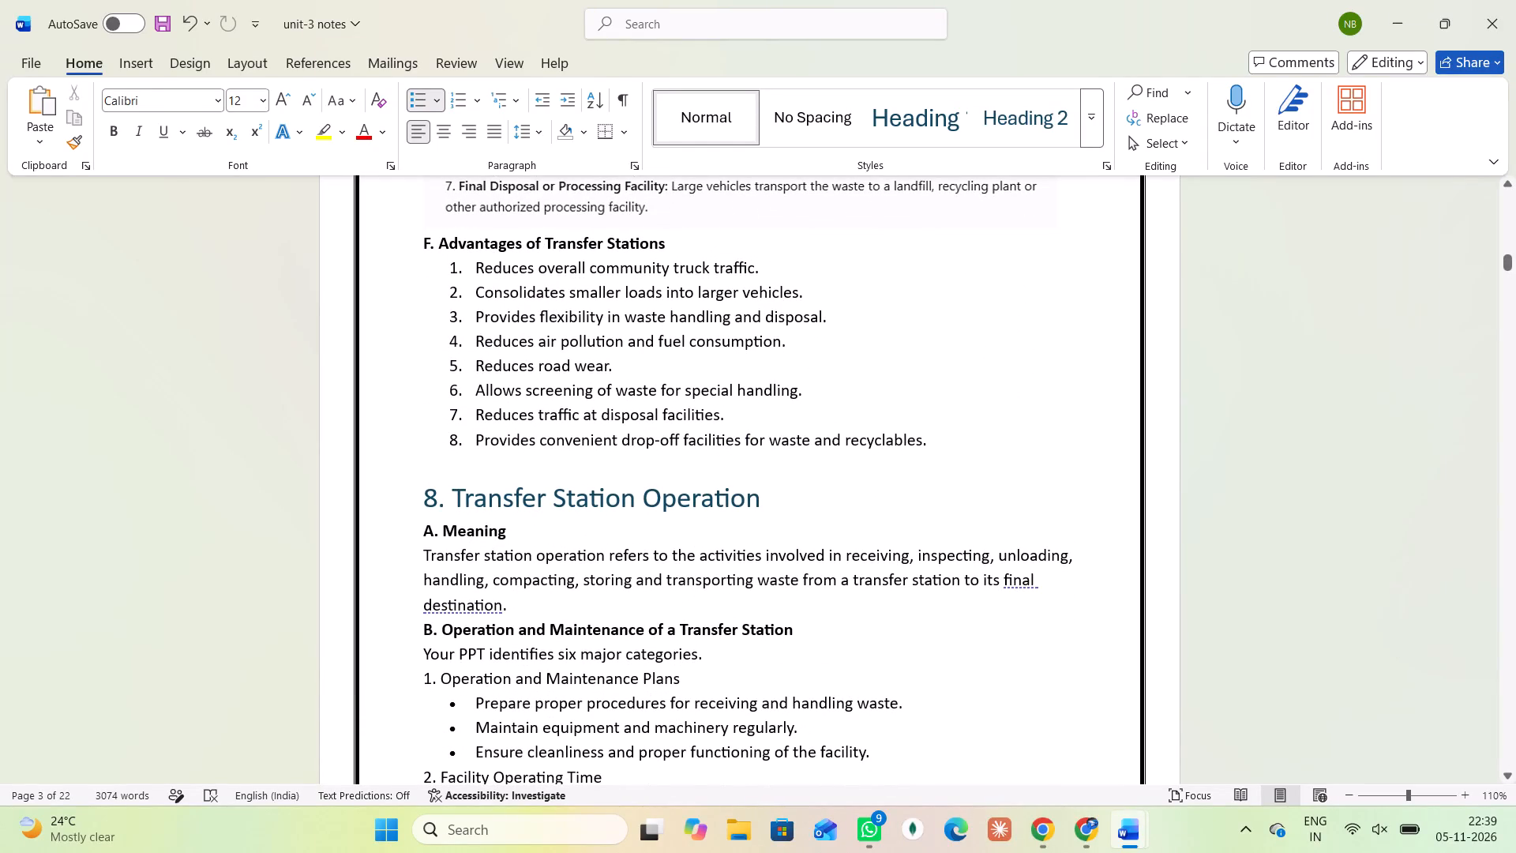
left_click_drag(701, 652, 403, 667)
key("BackSpace")
Look back over the transfer station working steps, the design considerations and the Transfer Station Layout diagram.
scroll(403, 667, "up", 3)
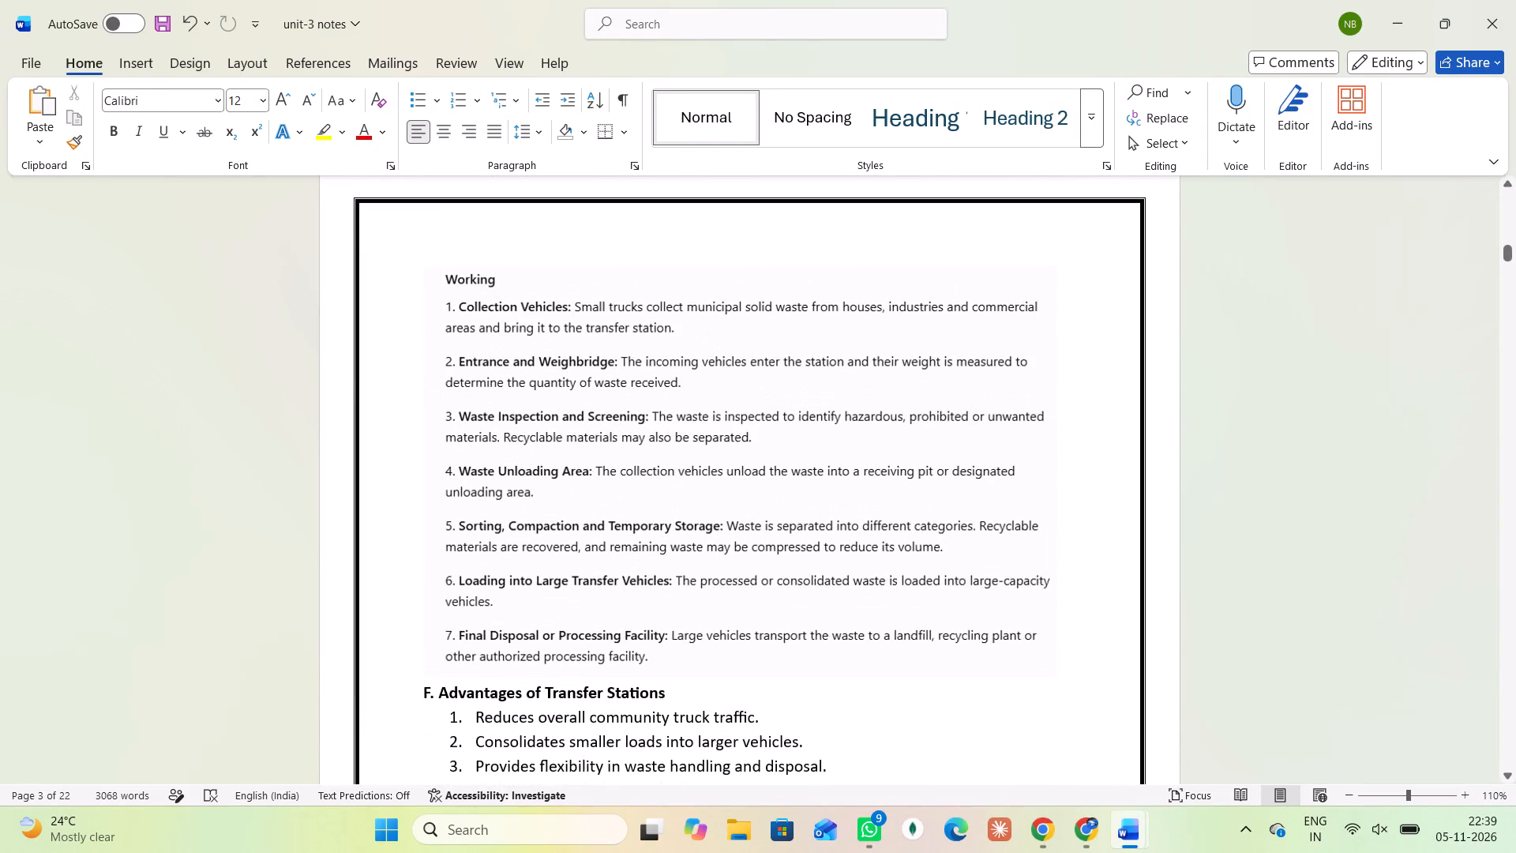
scroll(403, 667, "up", 4)
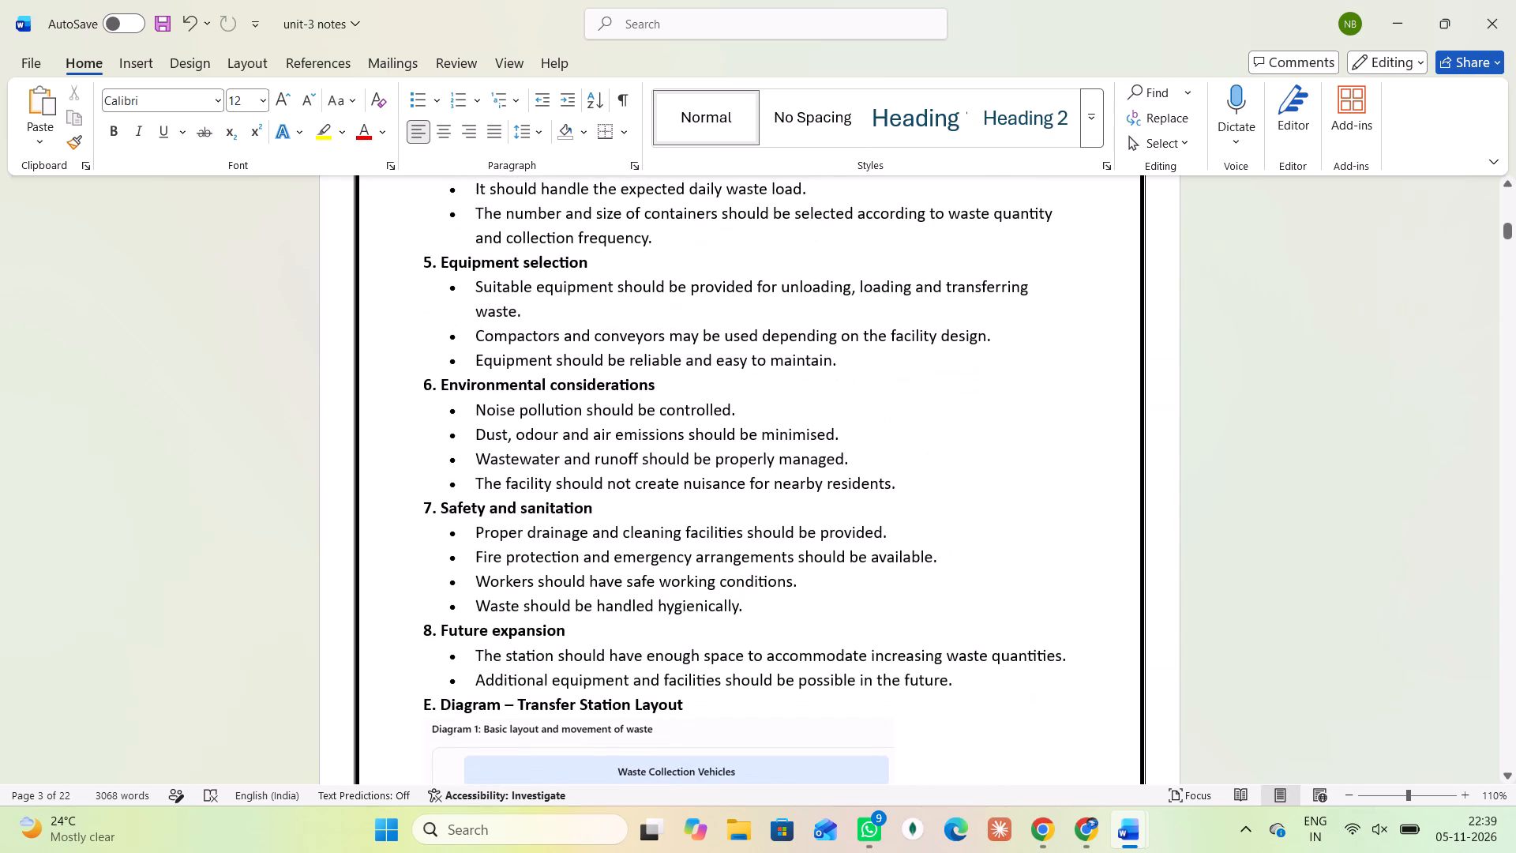
scroll(403, 667, "down", 2)
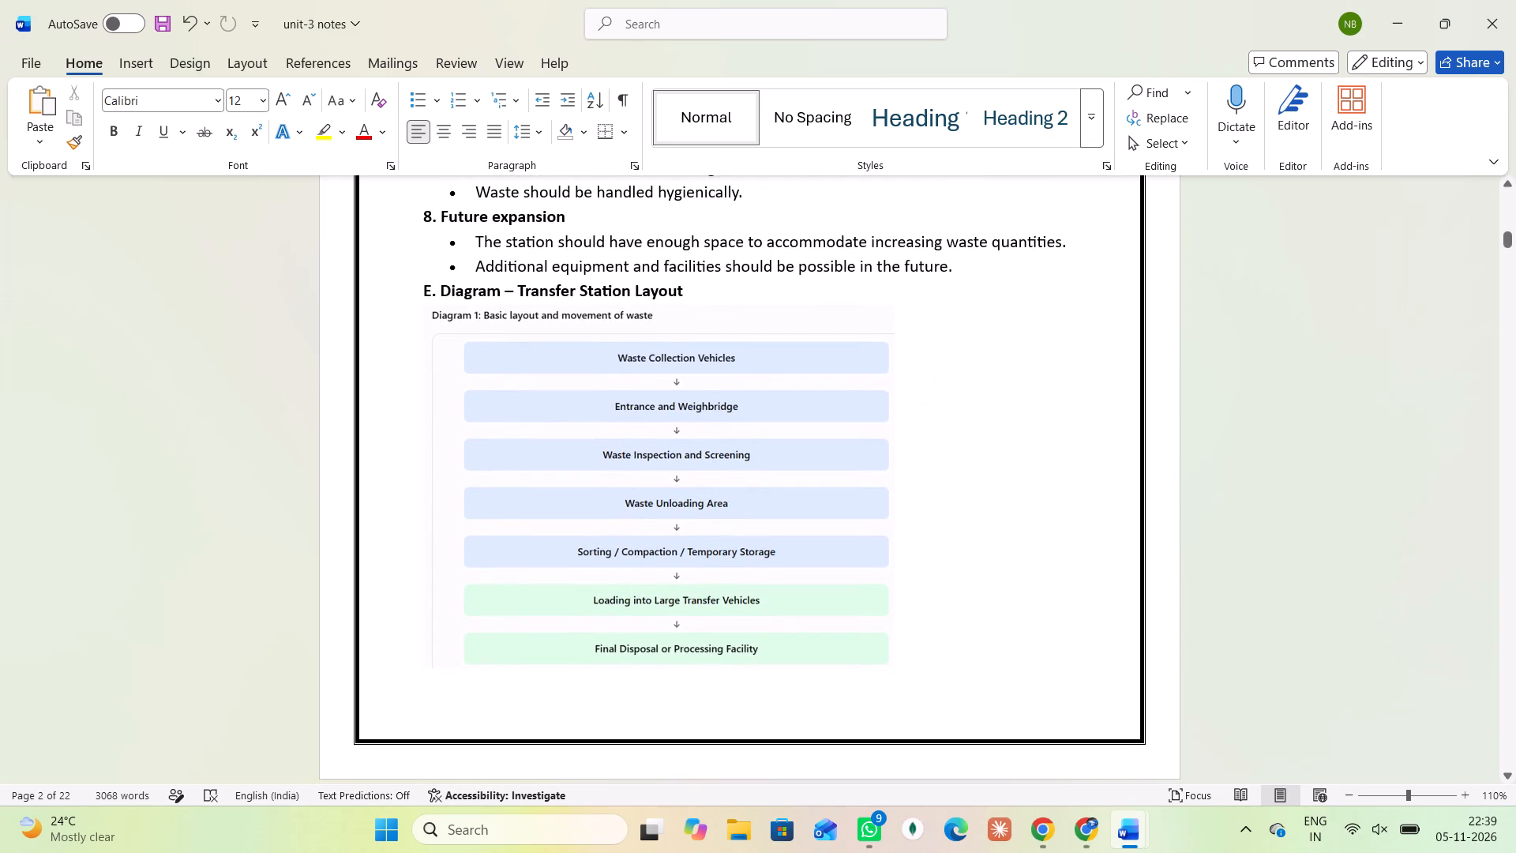
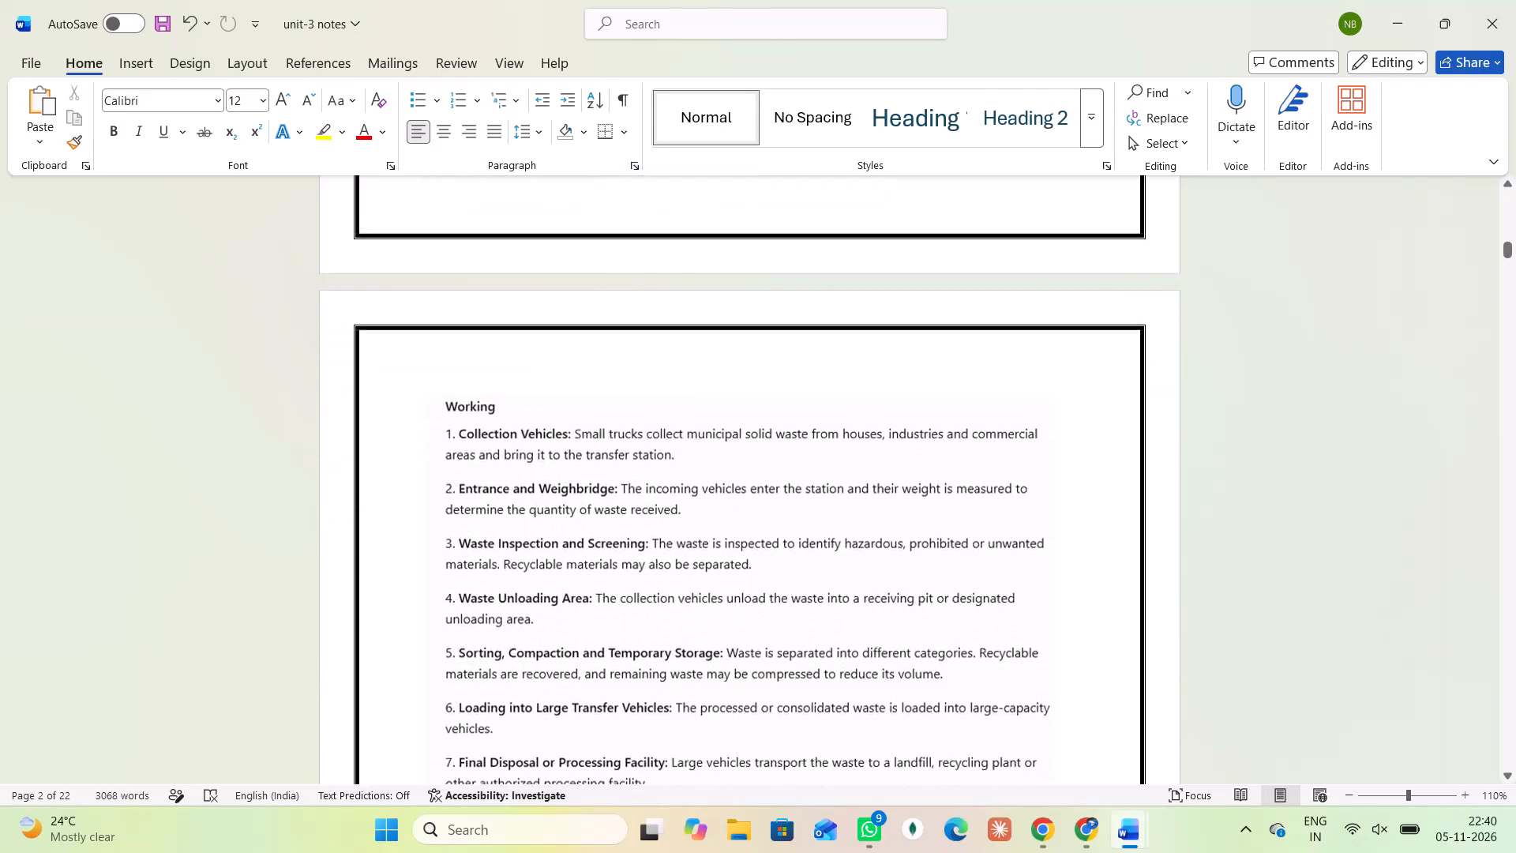
Look through the Transfer Station Operation section, including the working steps and the operation and maintenance activities diagram.
scroll(403, 667, "down", 1)
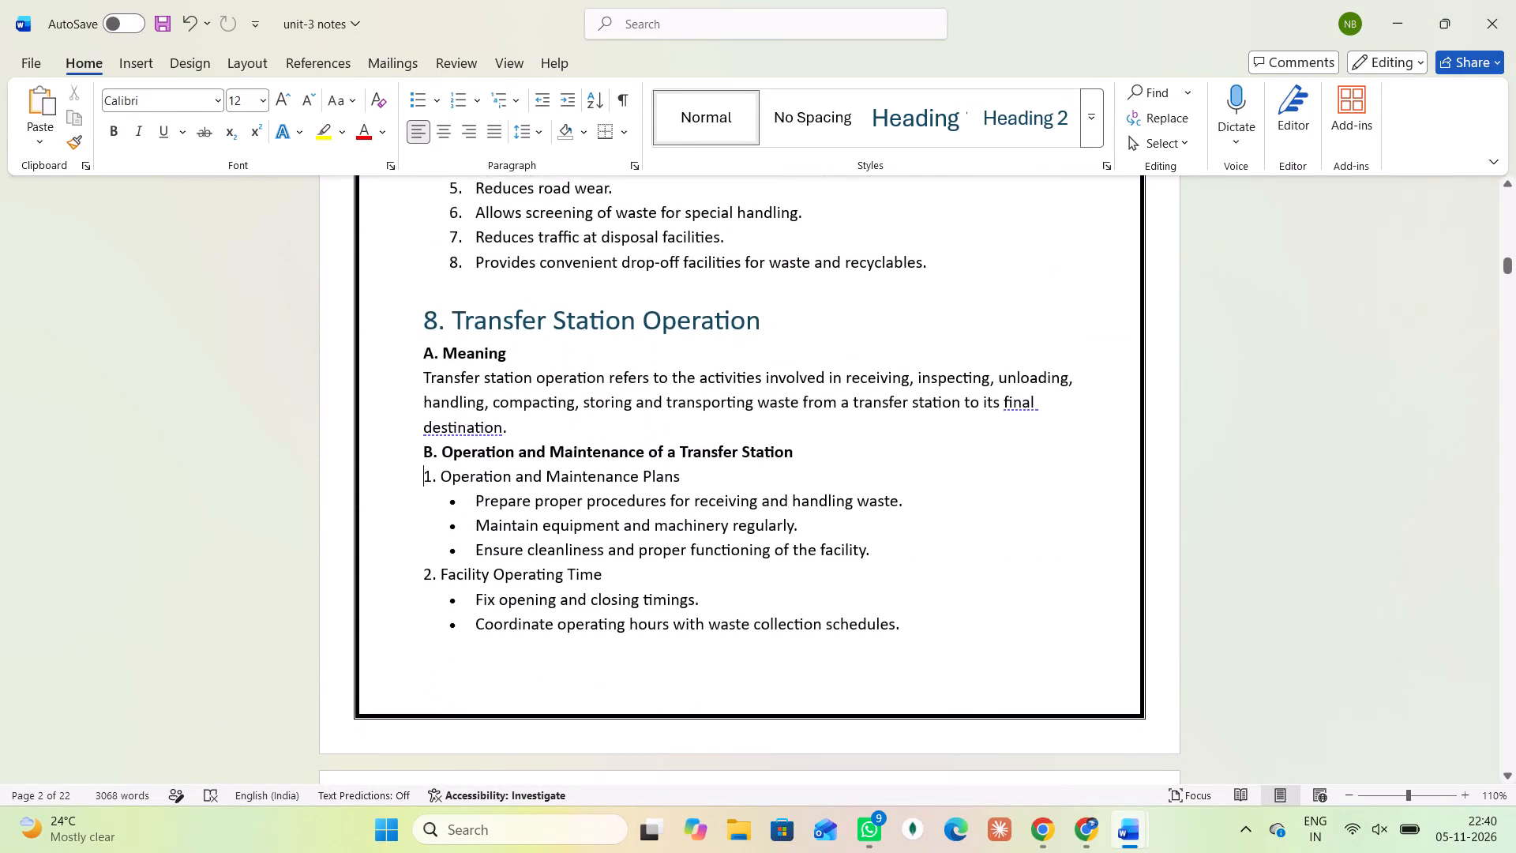
scroll(403, 667, "down", 7)
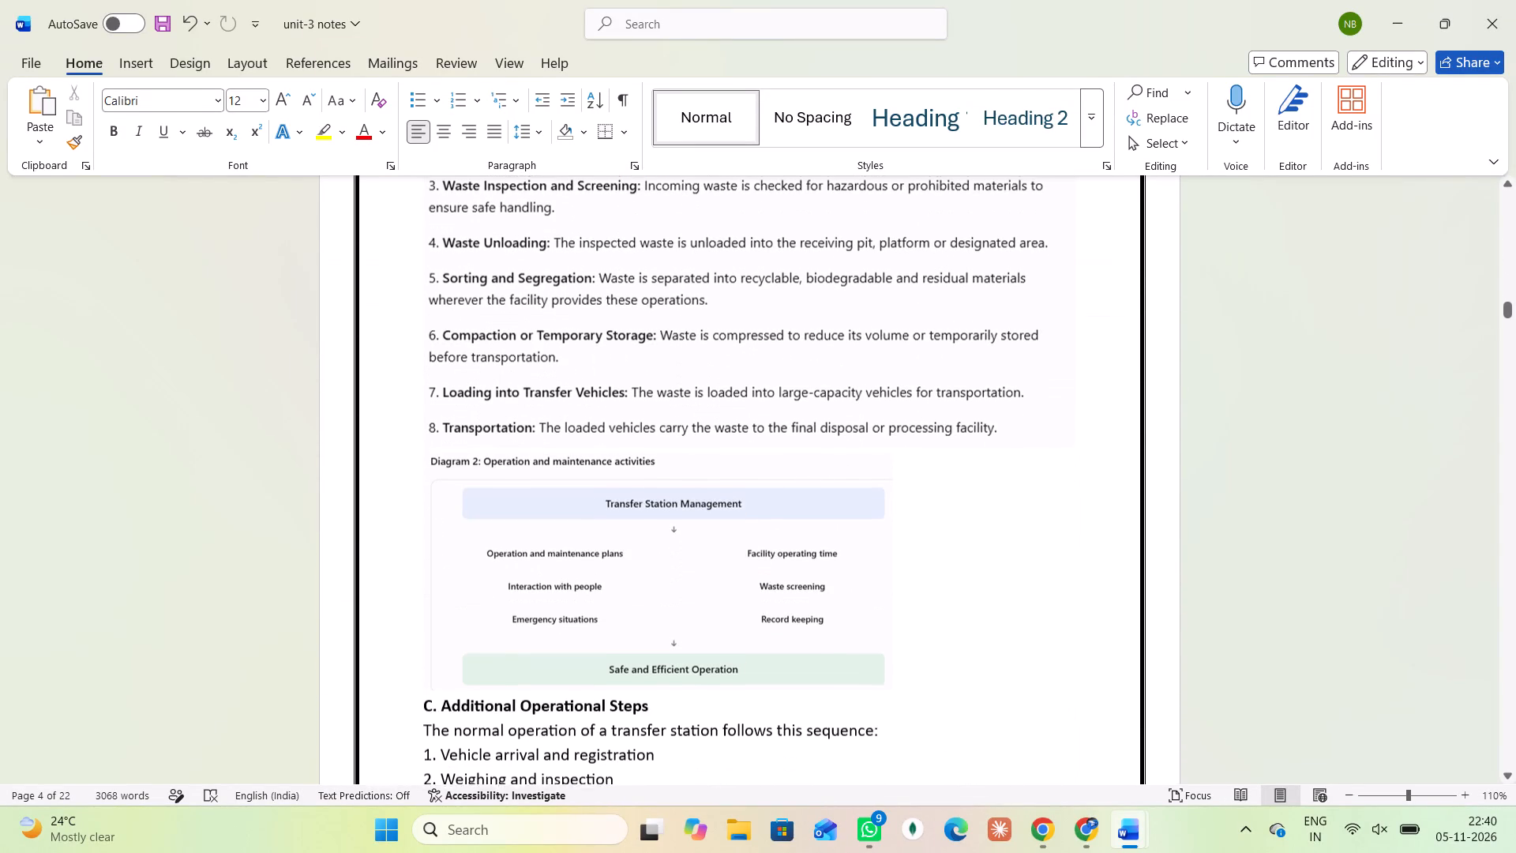
scroll(403, 667, "down", 1)
scroll(509, 614, "up", 1)
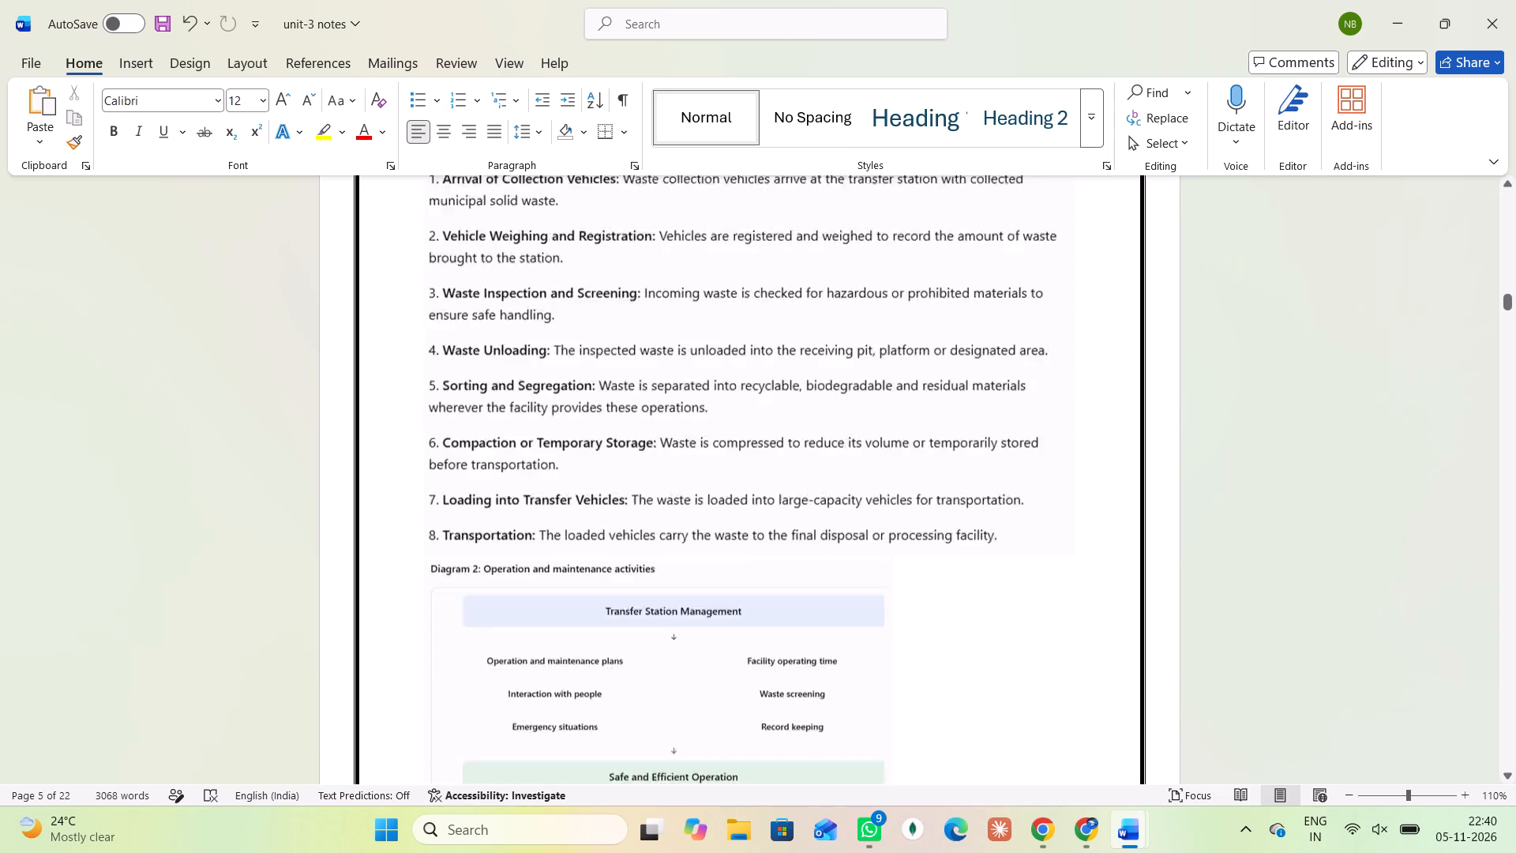
scroll(509, 614, "up", 5)
scroll(509, 614, "down", 1)
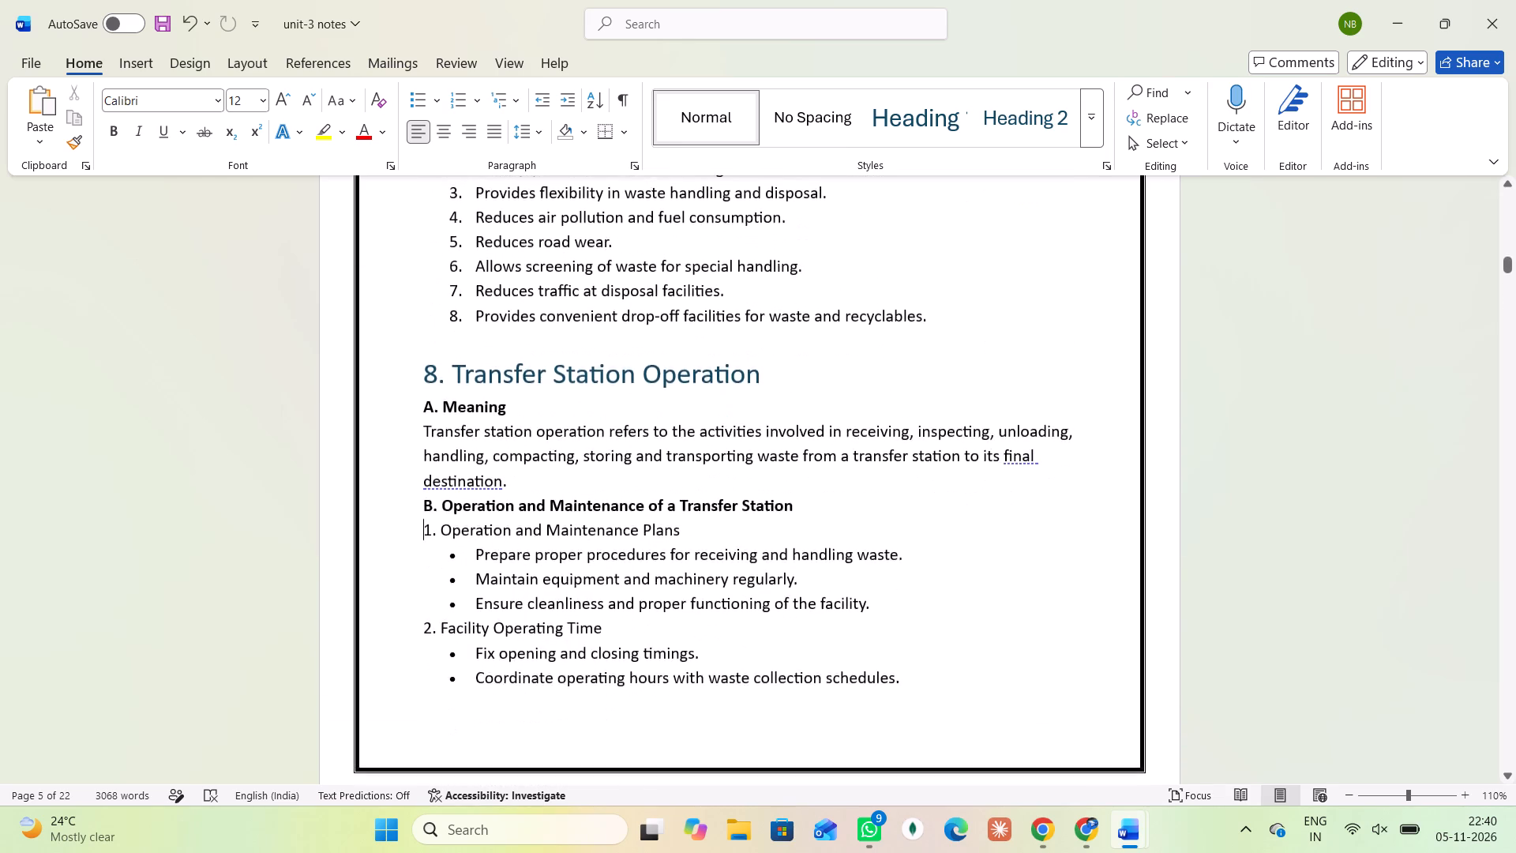
scroll(509, 614, "down", 1)
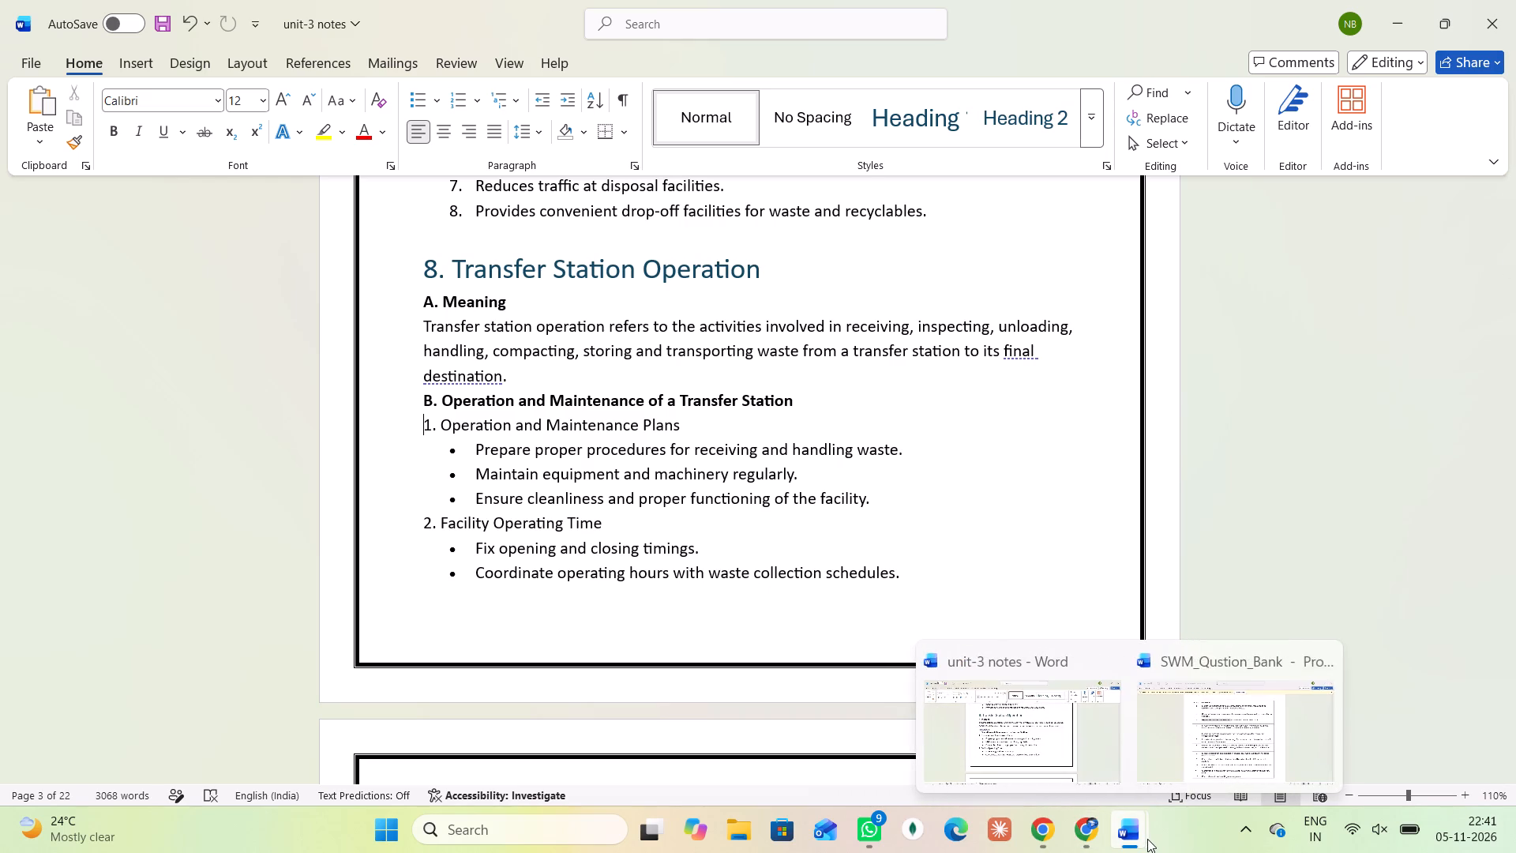
Check the SWM_Qustion_Bank document for the question on transfer station design and operation, and return to the unit-3 notes.
left_click(1184, 761)
left_click(755, 242)
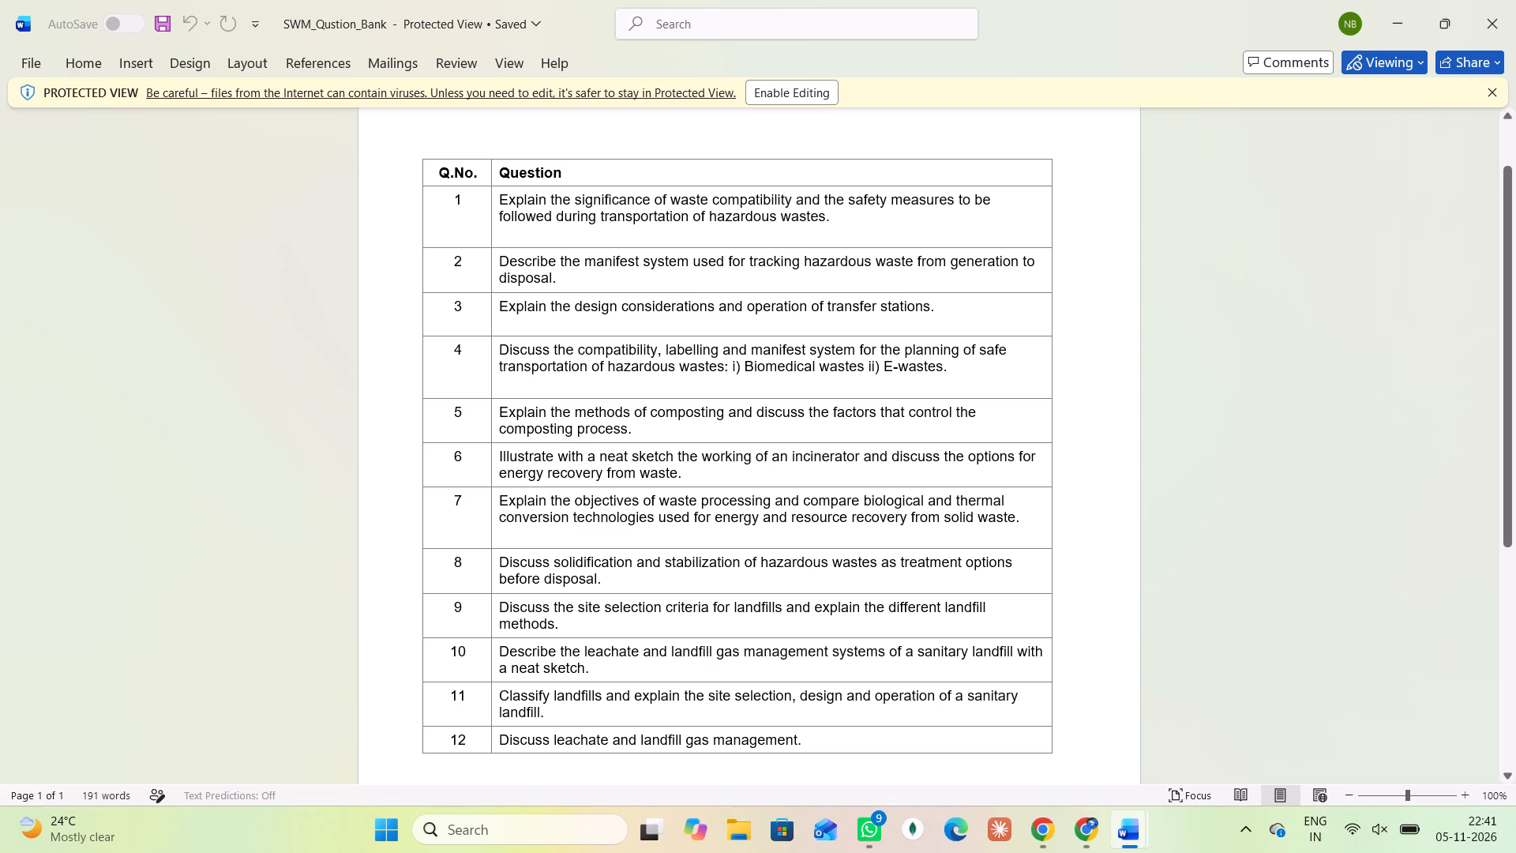
key("alt+Tab")
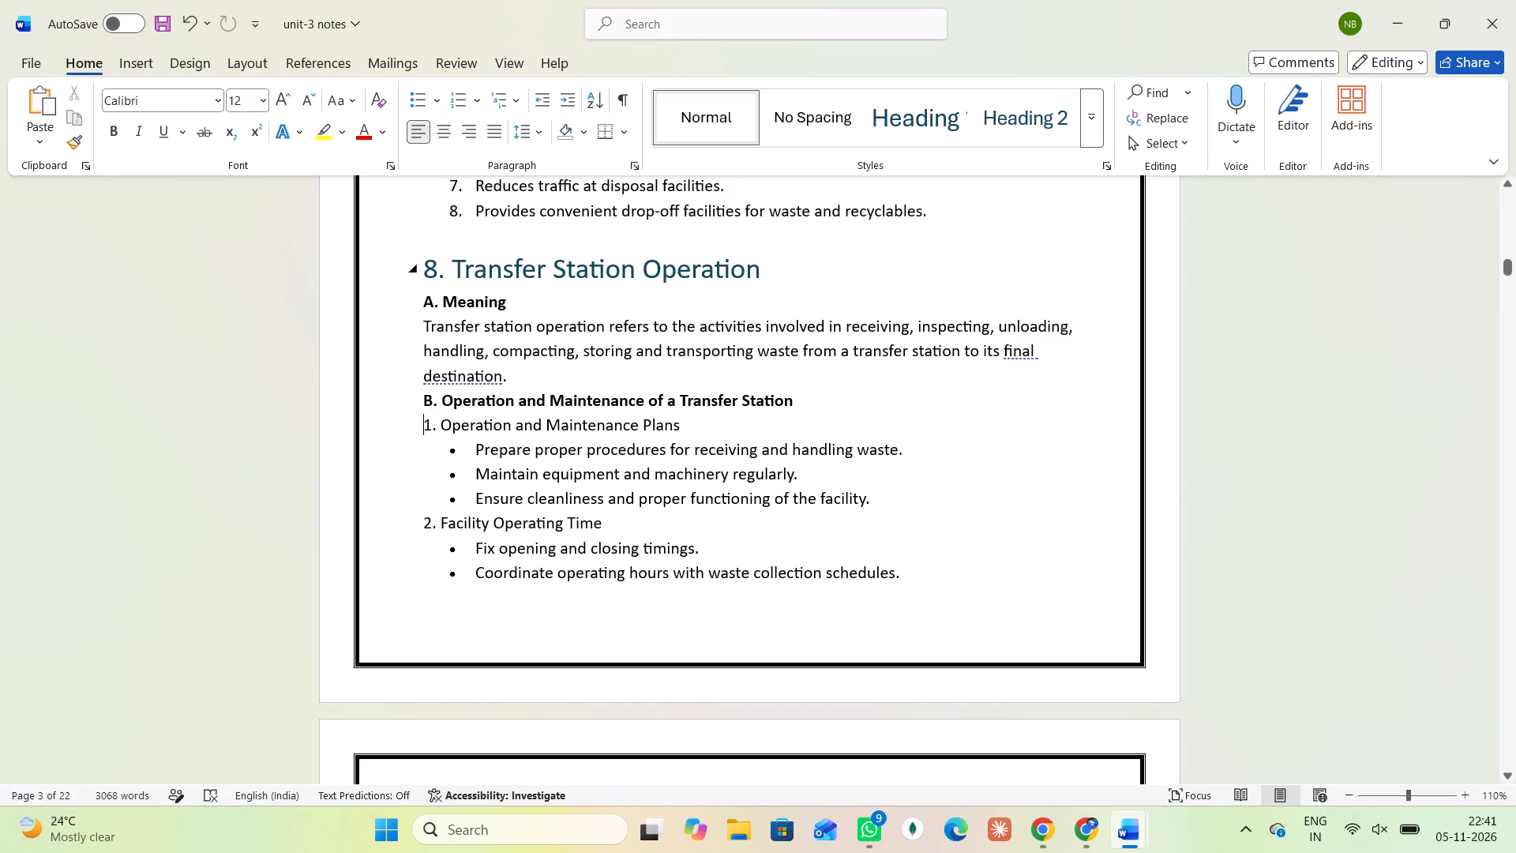
Review the six operation and maintenance categories, the operational flowchart and the Working picture of the Transfer Station Operation section.
scroll(824, 386, "down", 1)
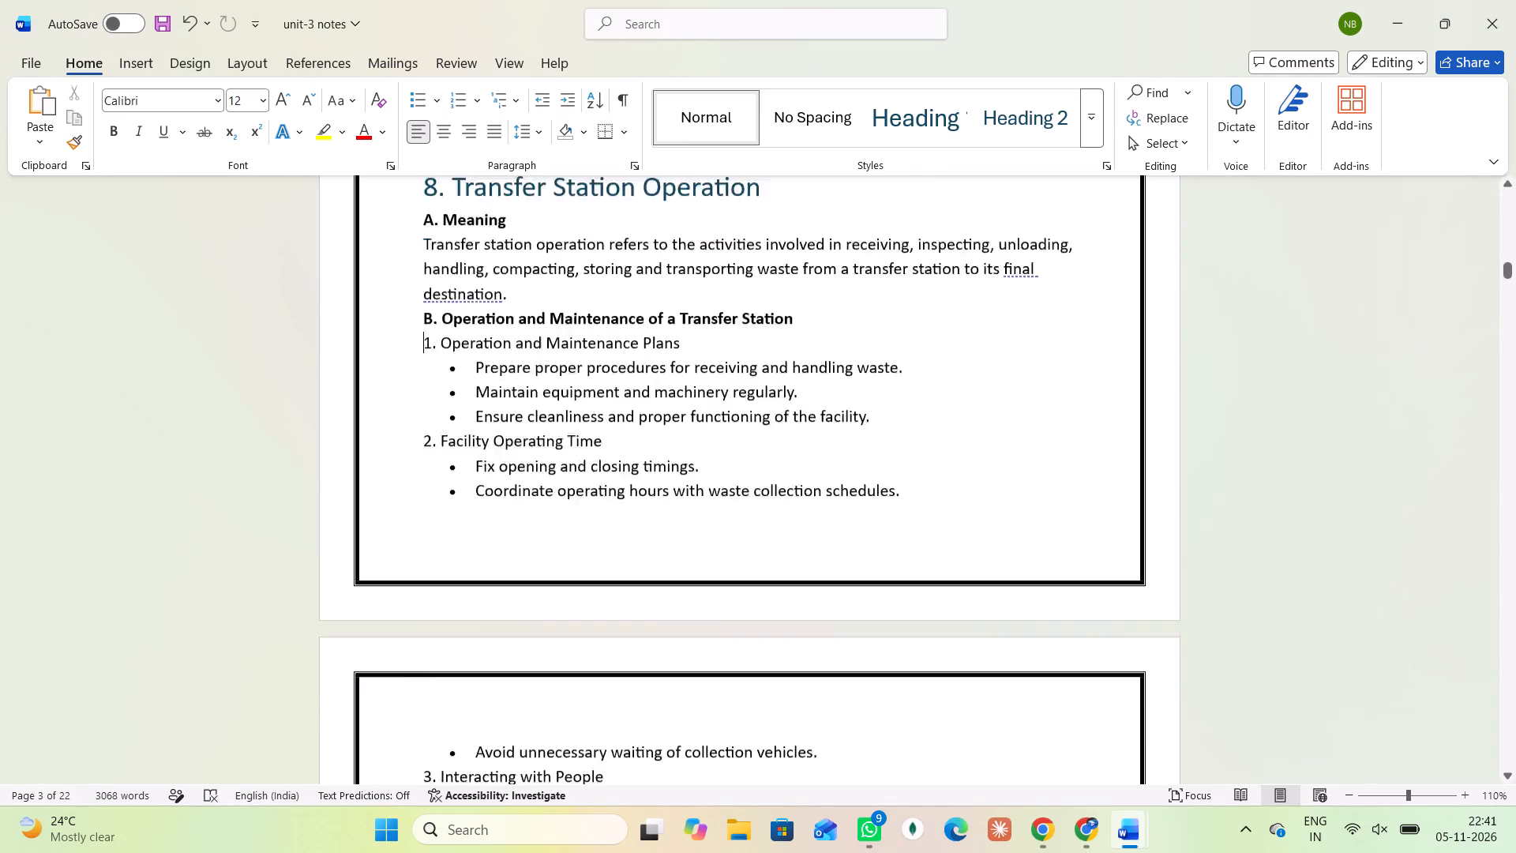
scroll(824, 386, "down", 1)
scroll(742, 470, "down", 1)
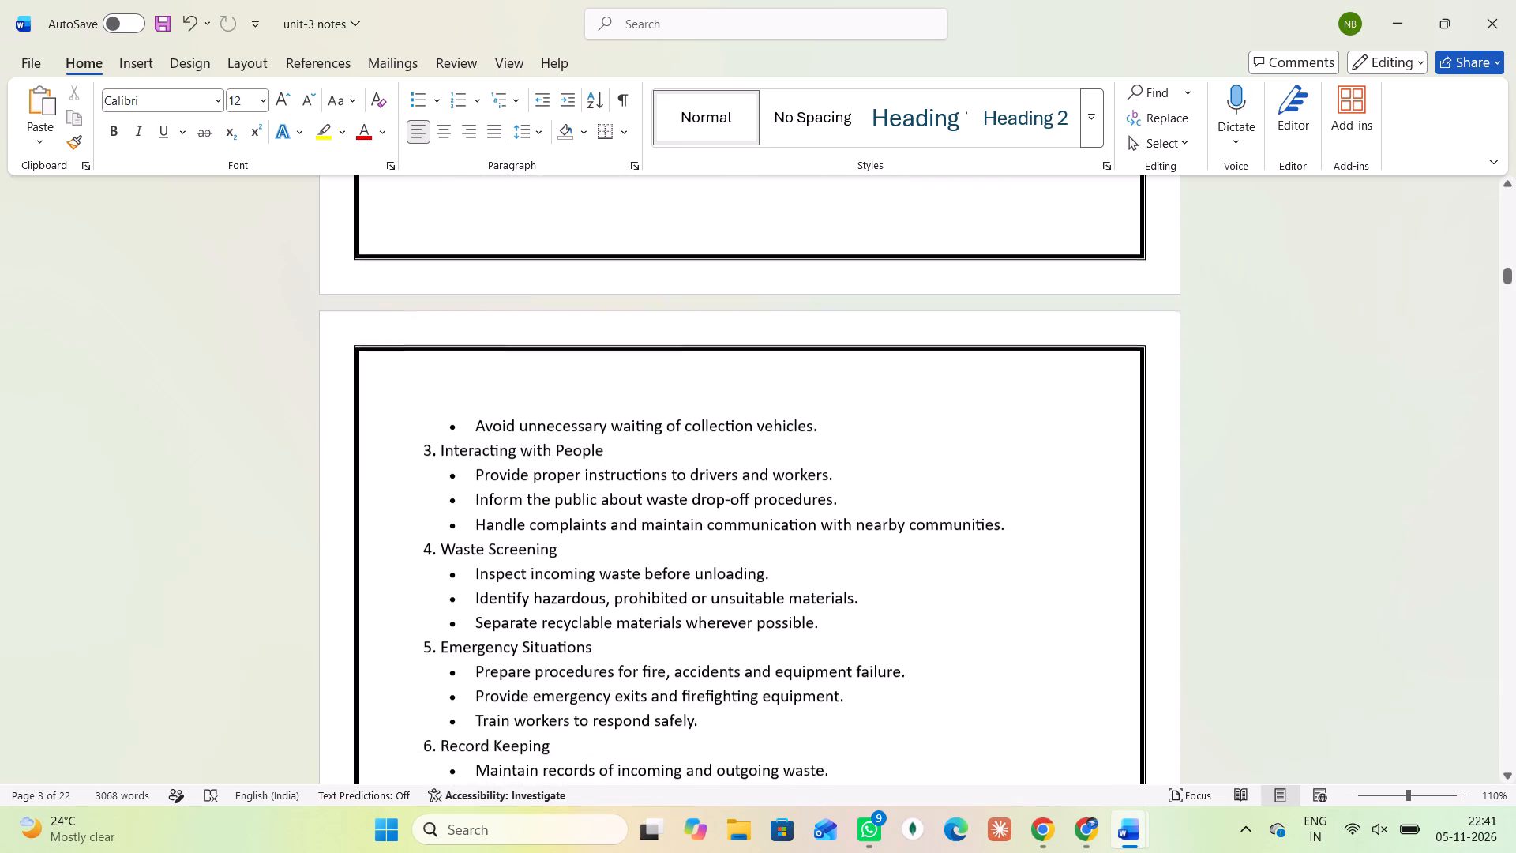
scroll(742, 470, "down", 3)
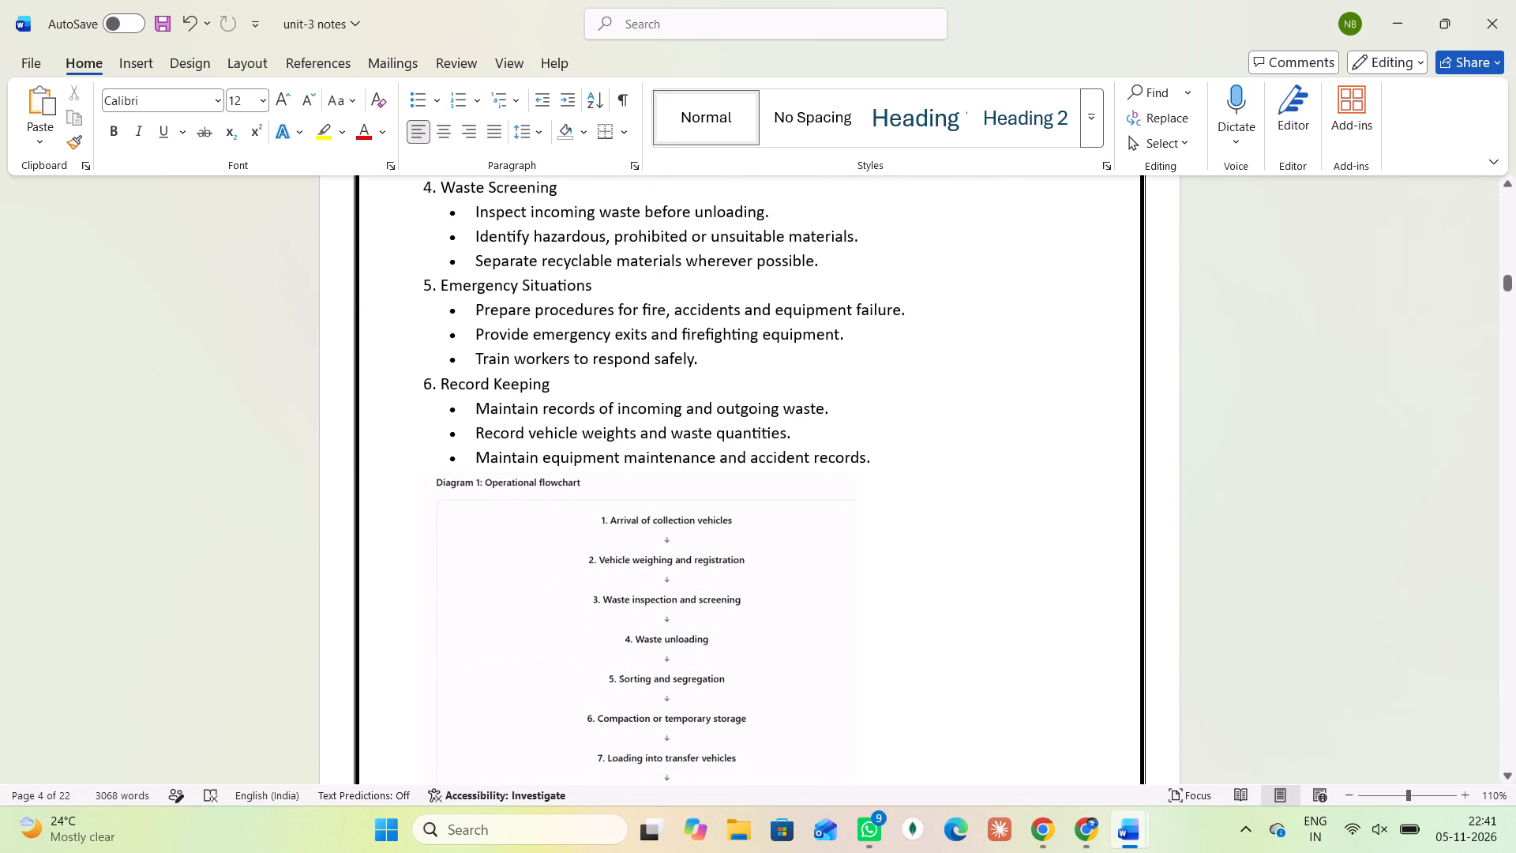
scroll(742, 470, "down", 3)
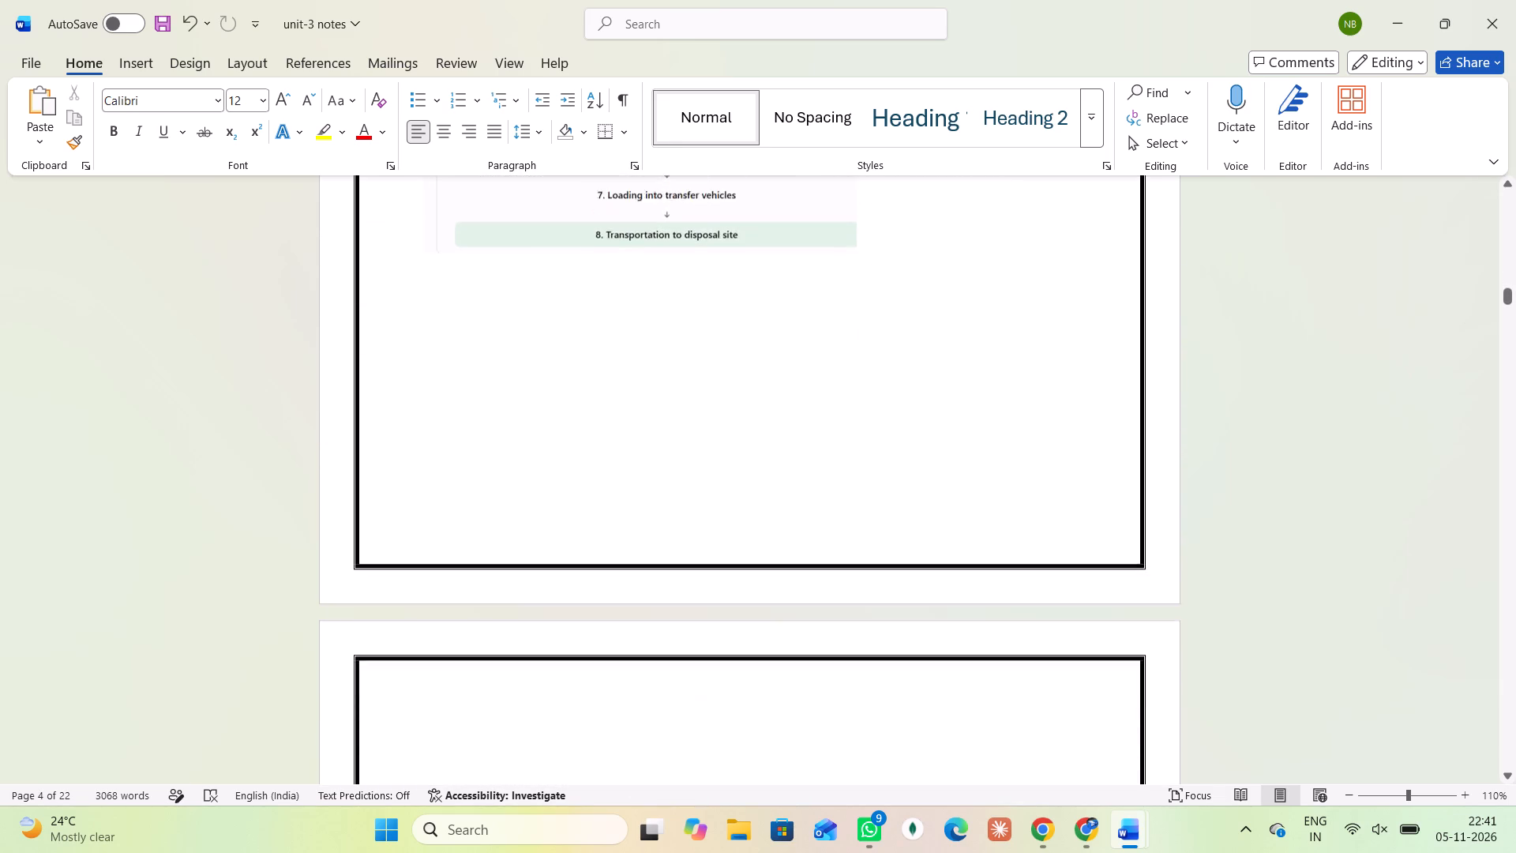
scroll(742, 470, "up", 1)
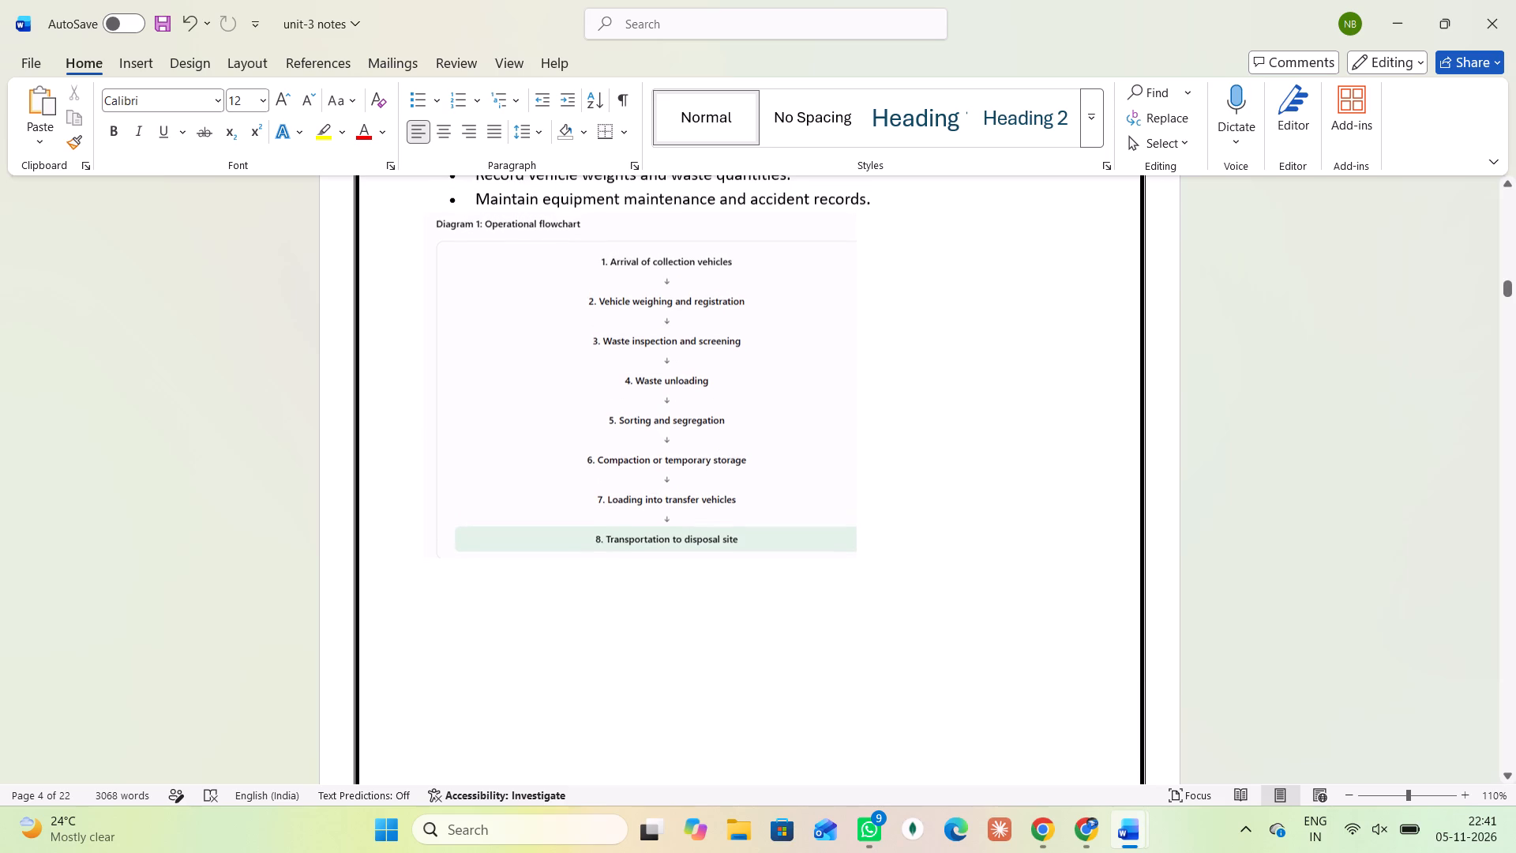
scroll(742, 470, "down", 3)
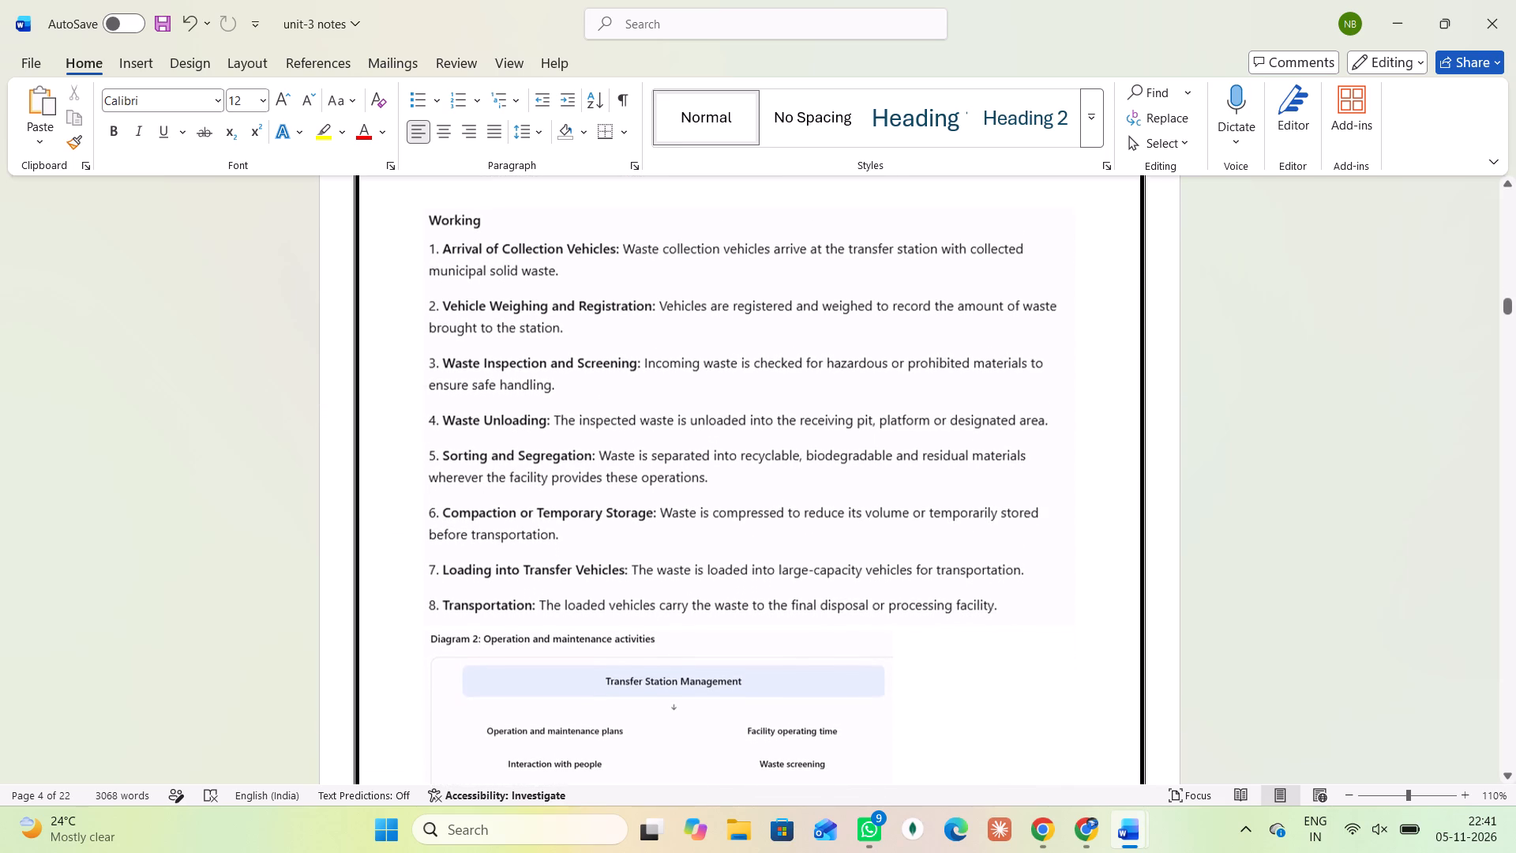
scroll(742, 470, "down", 1)
left_click(732, 479)
scroll(732, 479, "up", 2)
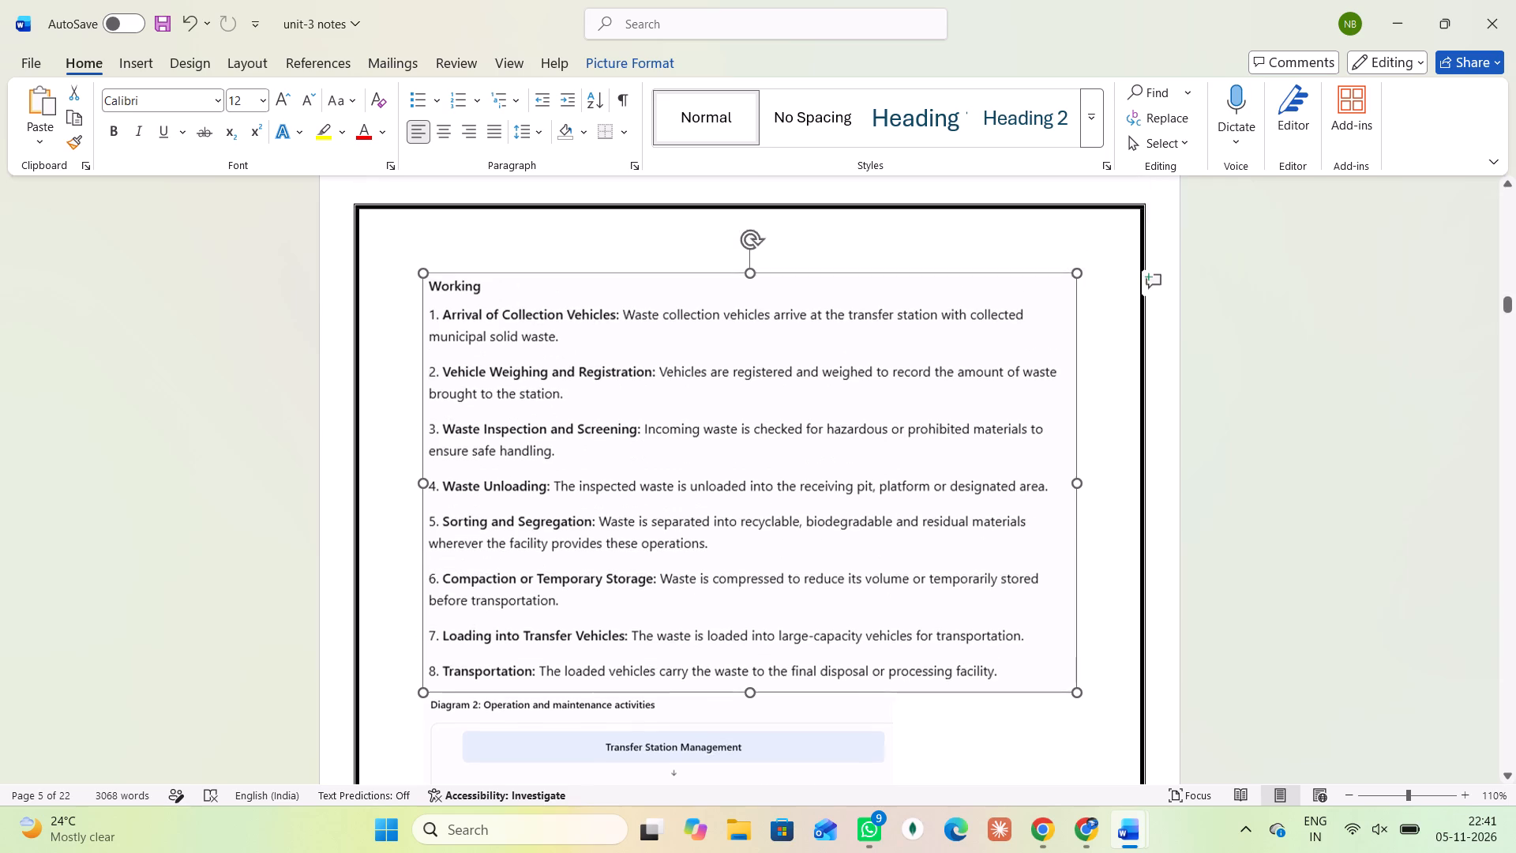
Look back over the operation and maintenance points up to the Transfer Station Operation heading.
scroll(732, 479, "up", 5)
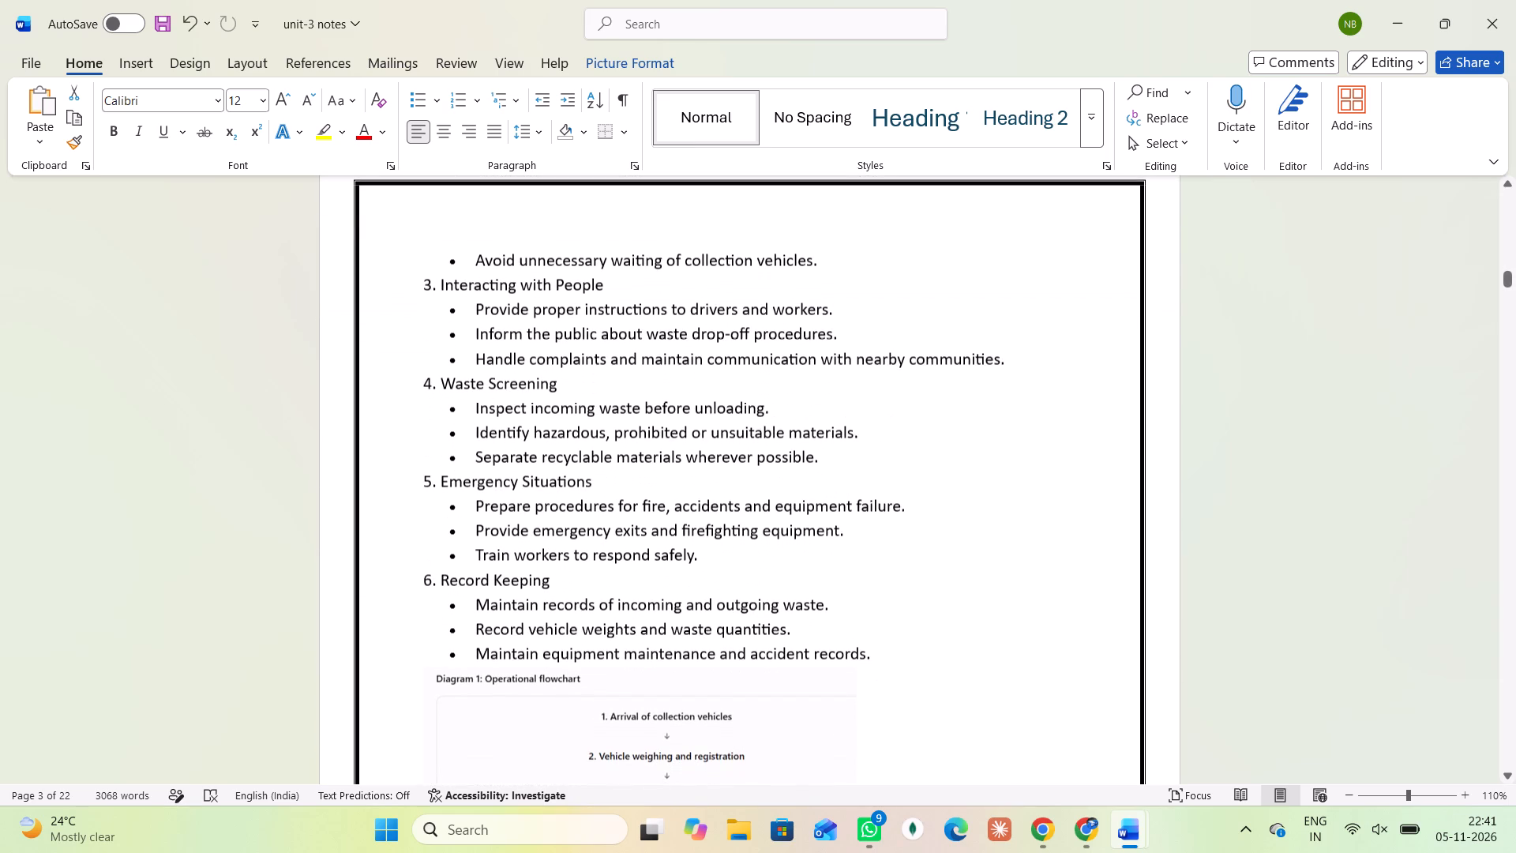
scroll(732, 479, "up", 4)
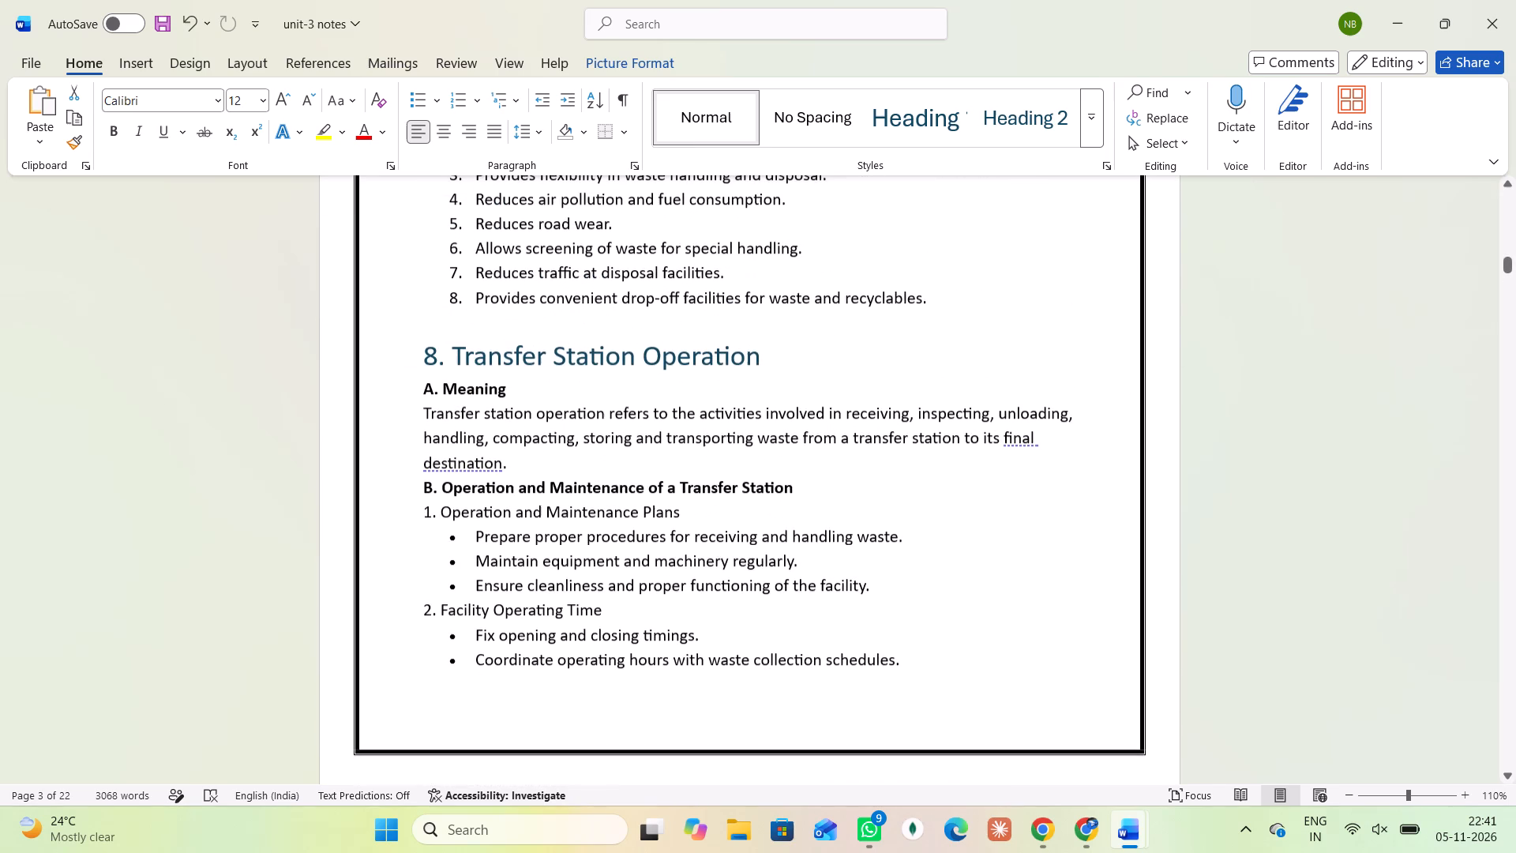
scroll(732, 479, "up", 1)
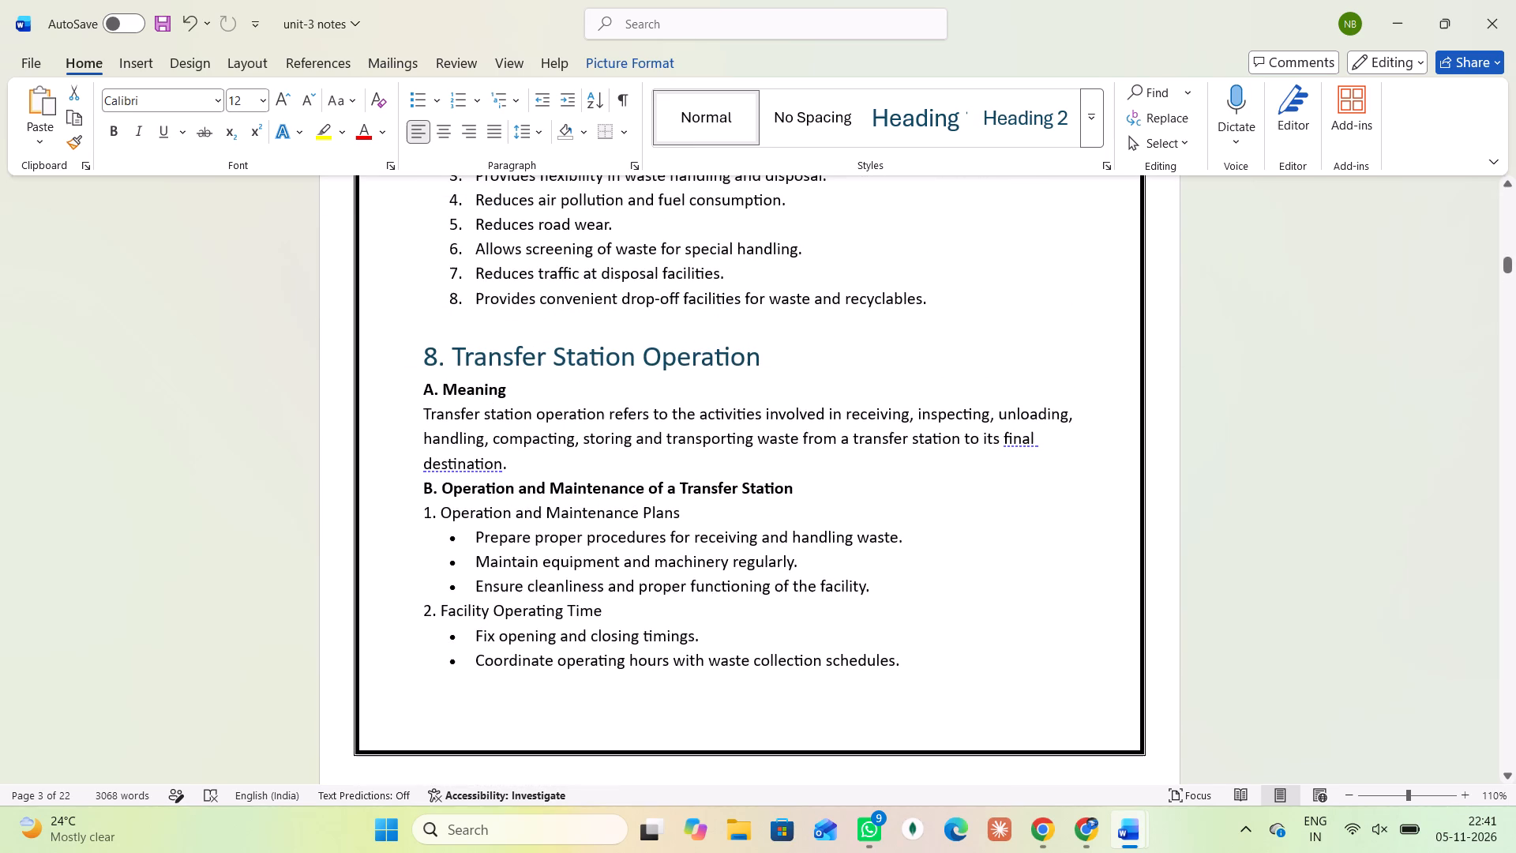
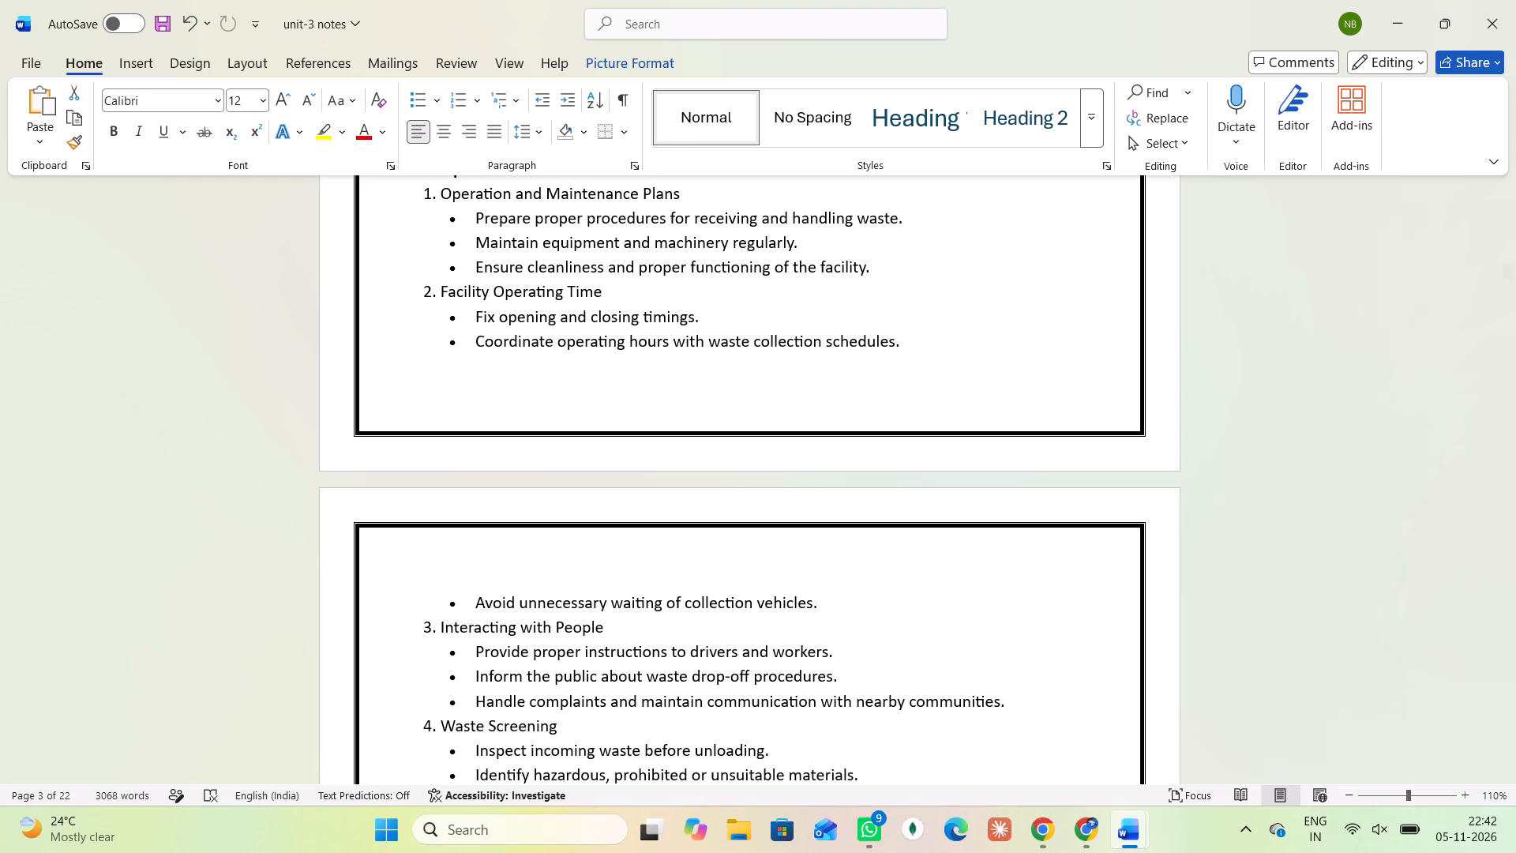
Re-read the operation and maintenance points of the Transfer Station Operation section, from the plans to record keeping.
scroll(803, 599, "down", 2)
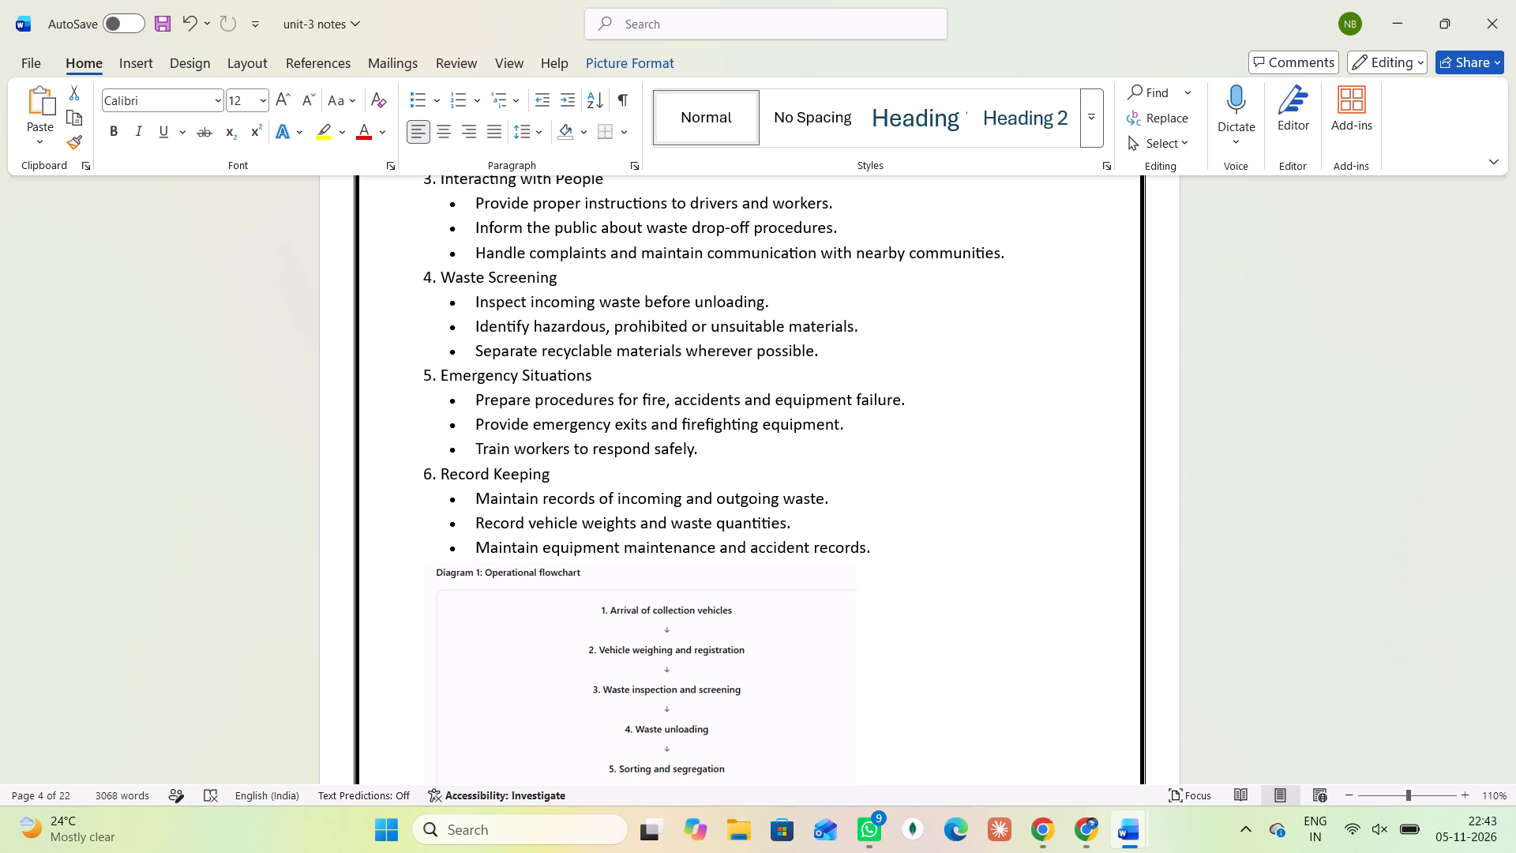
scroll(799, 554, "up", 1)
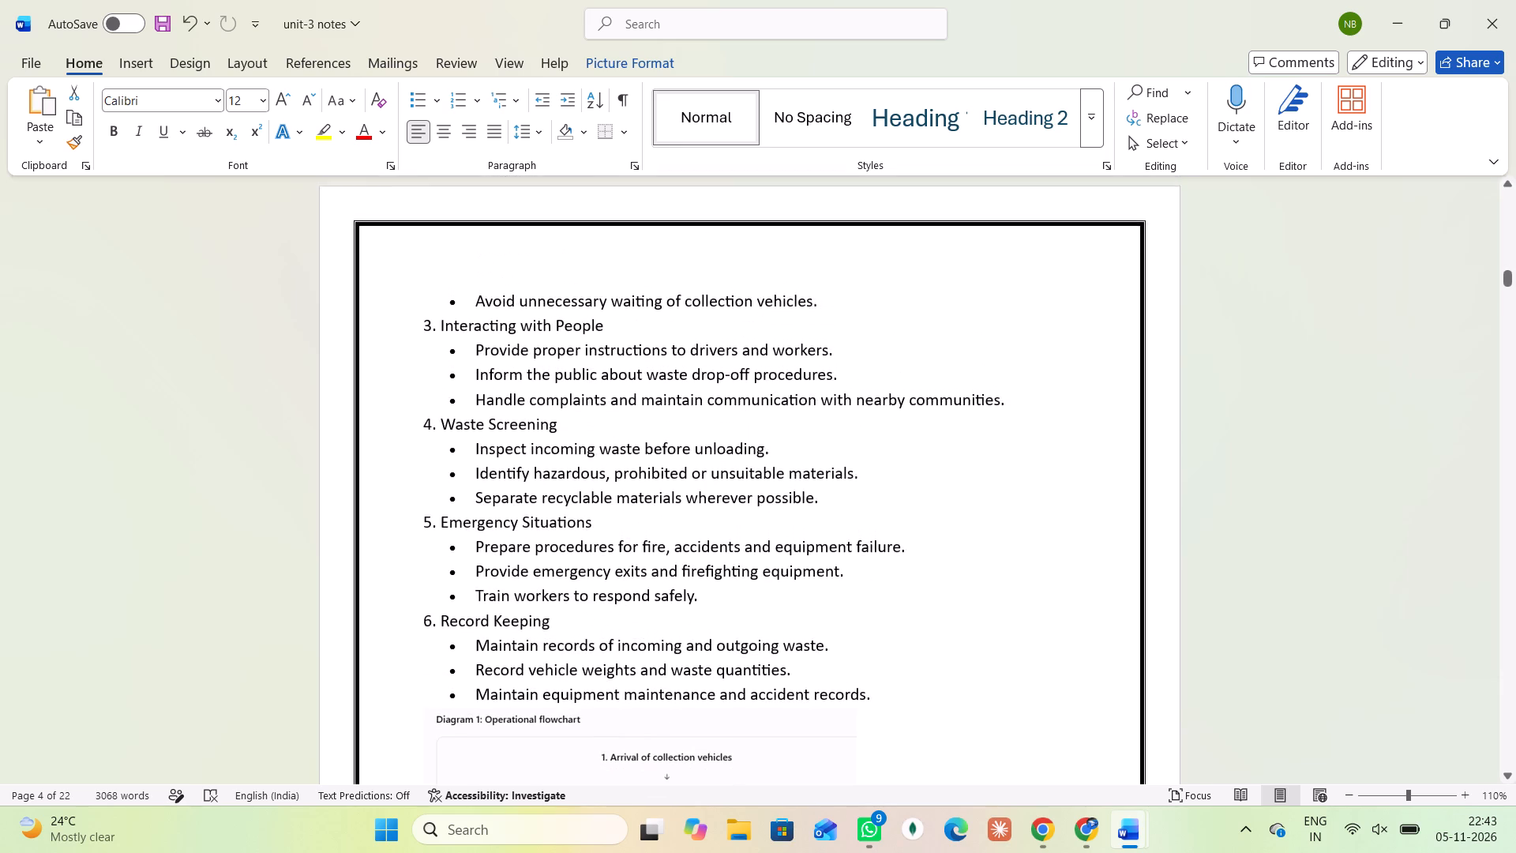
scroll(799, 554, "up", 1)
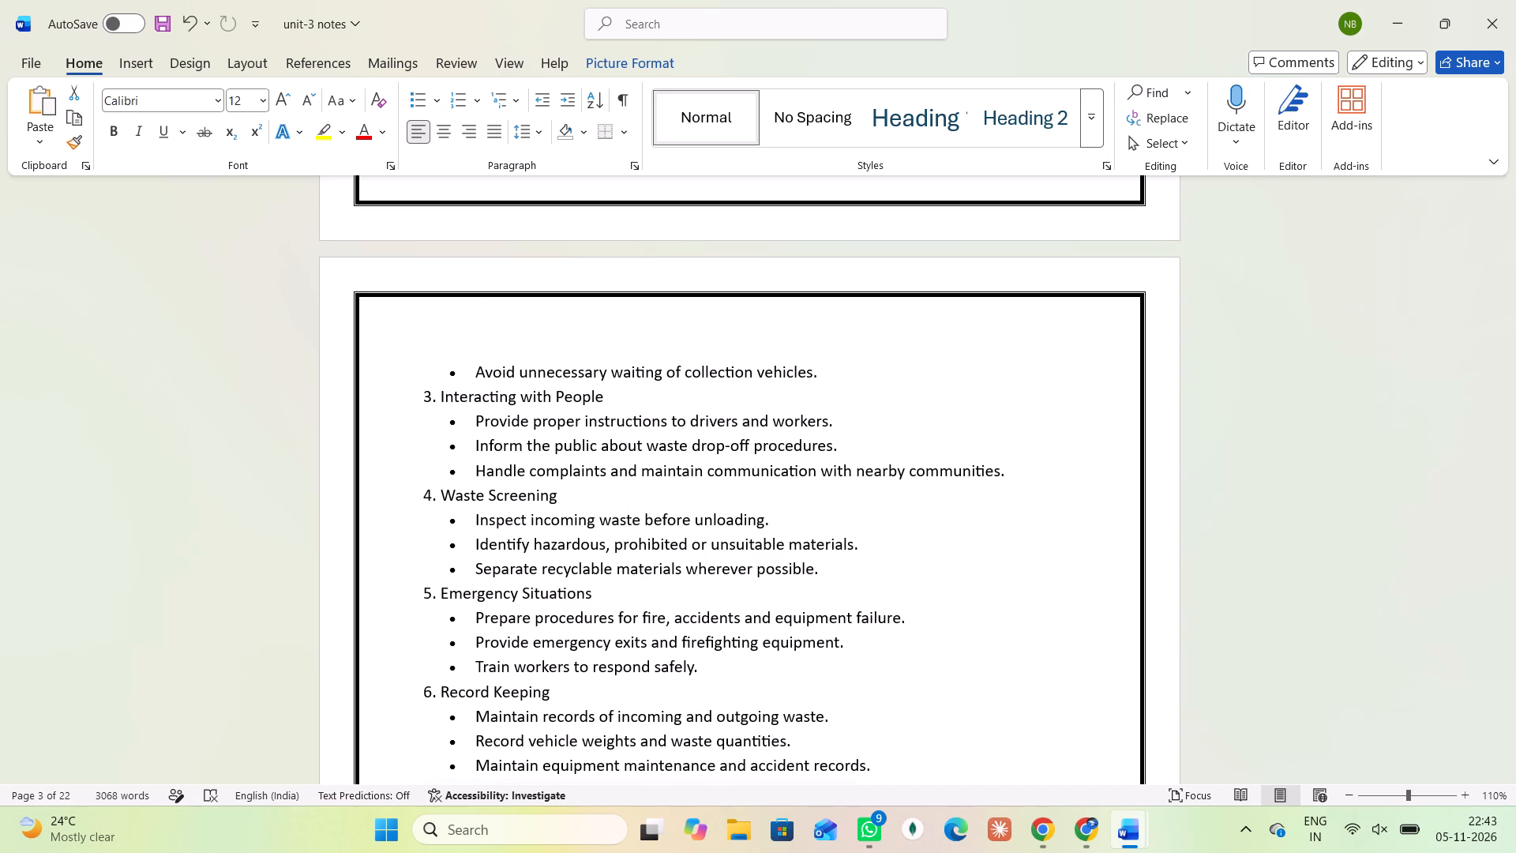
scroll(798, 555, "up", 1)
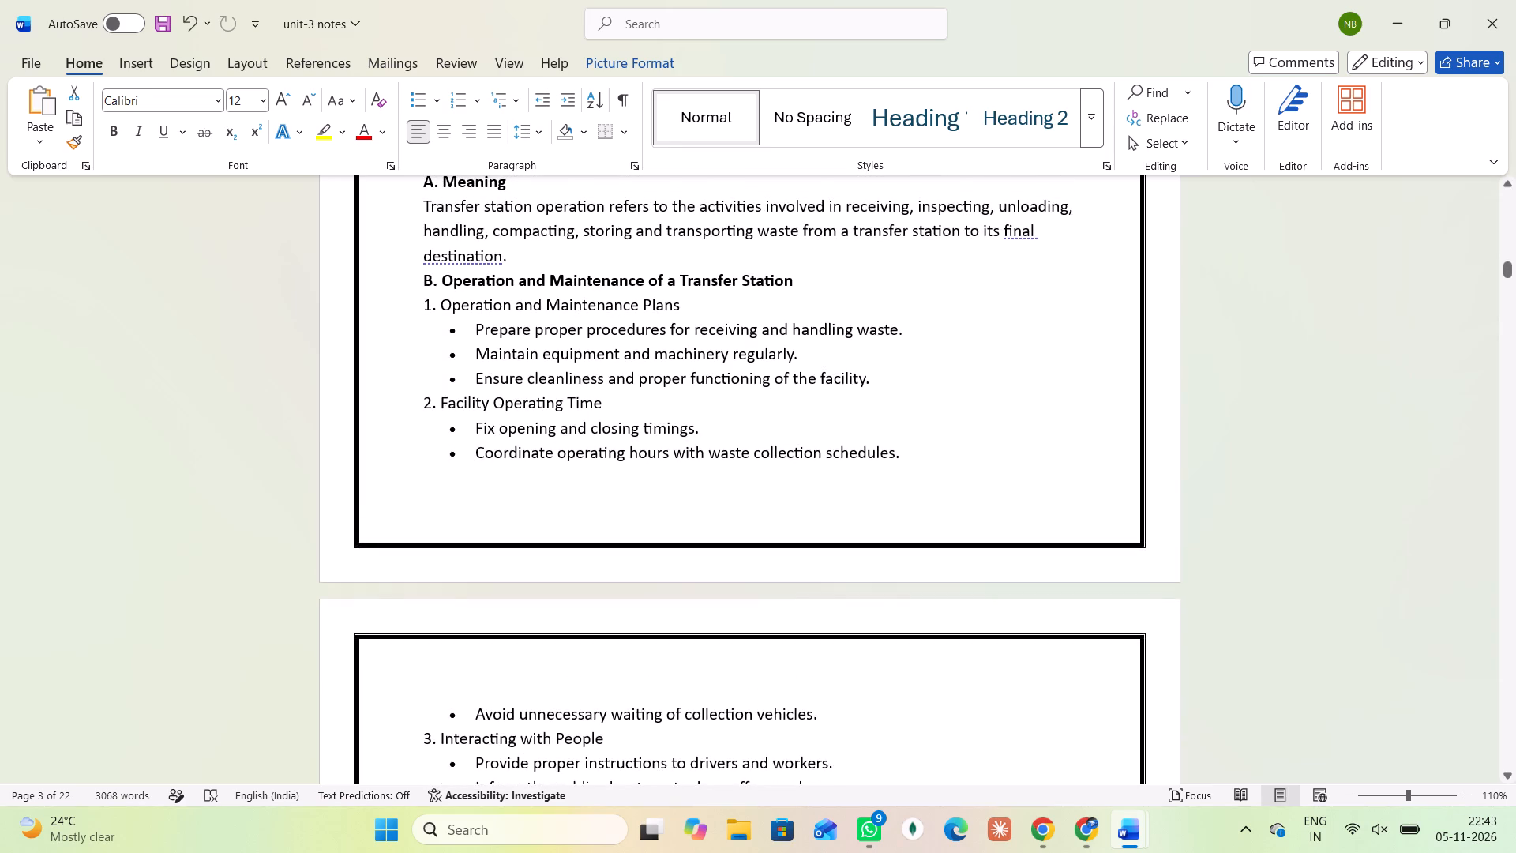
scroll(658, 335, "up", 1, "ctrl")
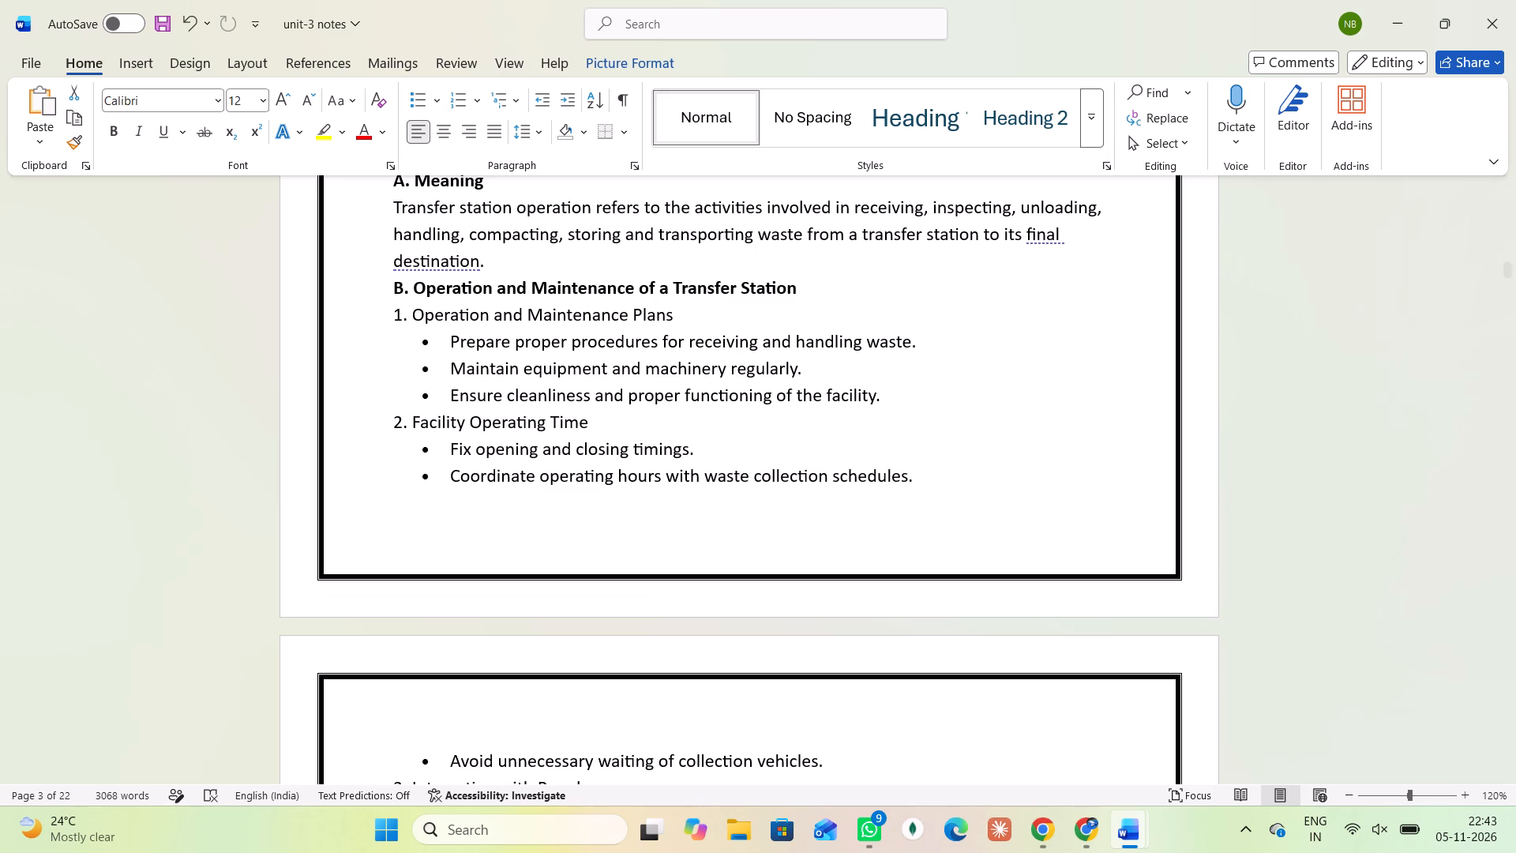
scroll(677, 419, "down", 1)
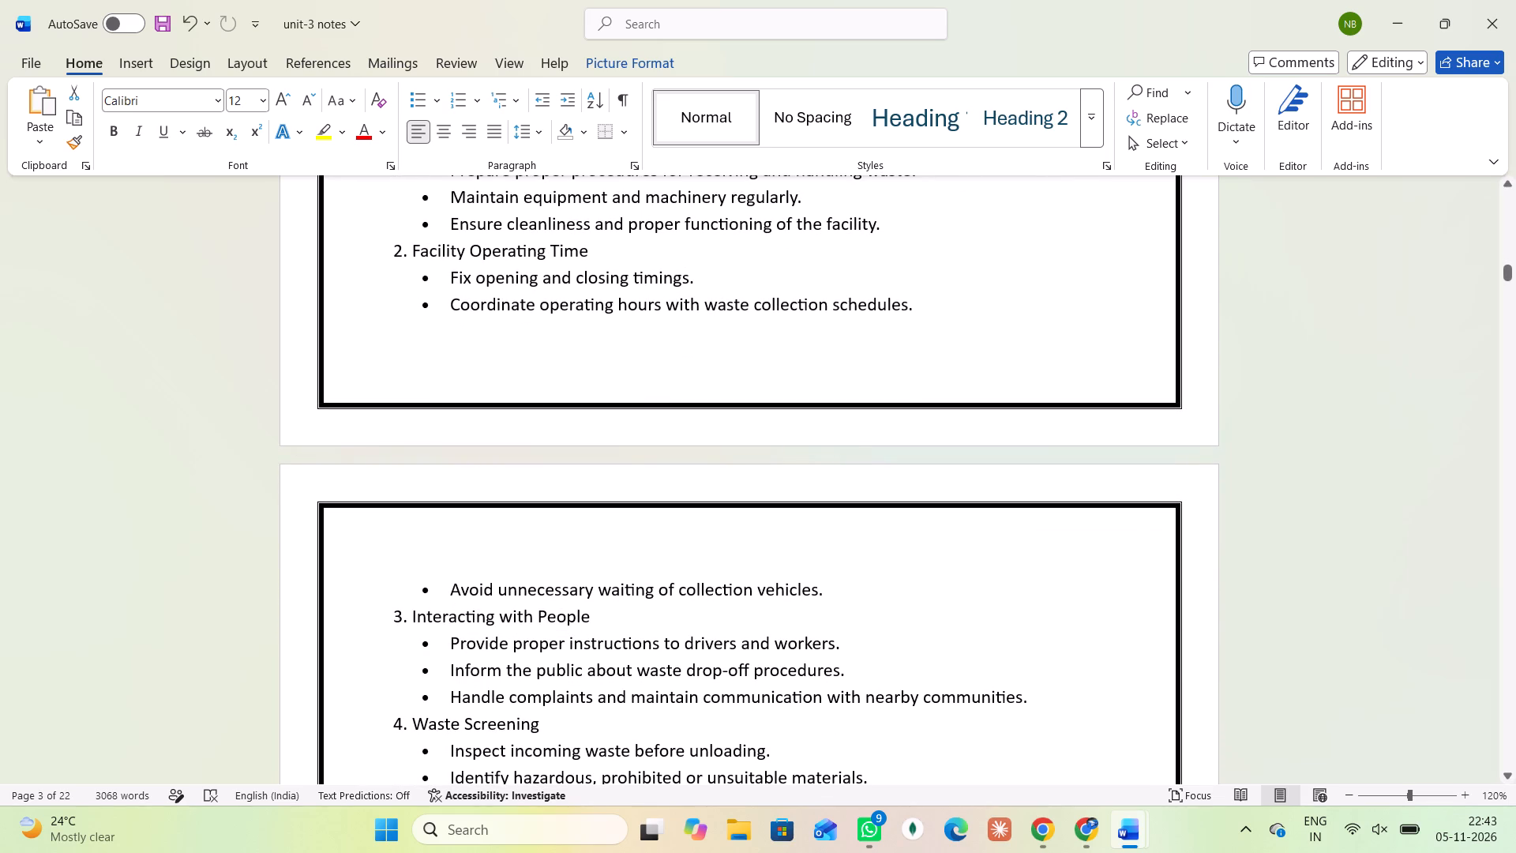
scroll(445, 250, "up", 1)
left_click(400, 458)
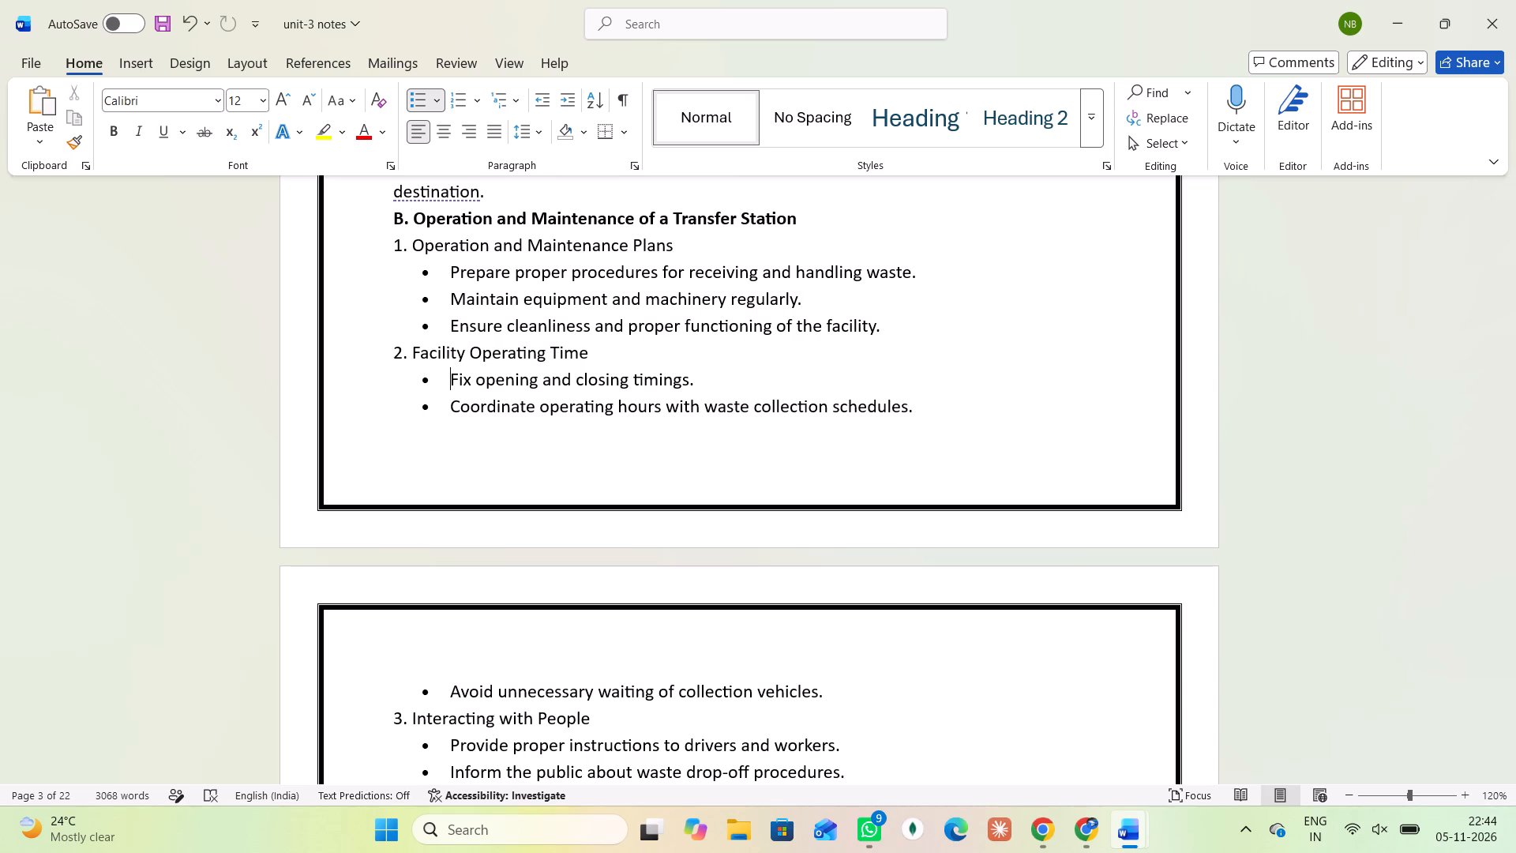
Delete the operational flowchart picture and the Working picture below the Record Keeping points.
scroll(580, 552, "down", 1)
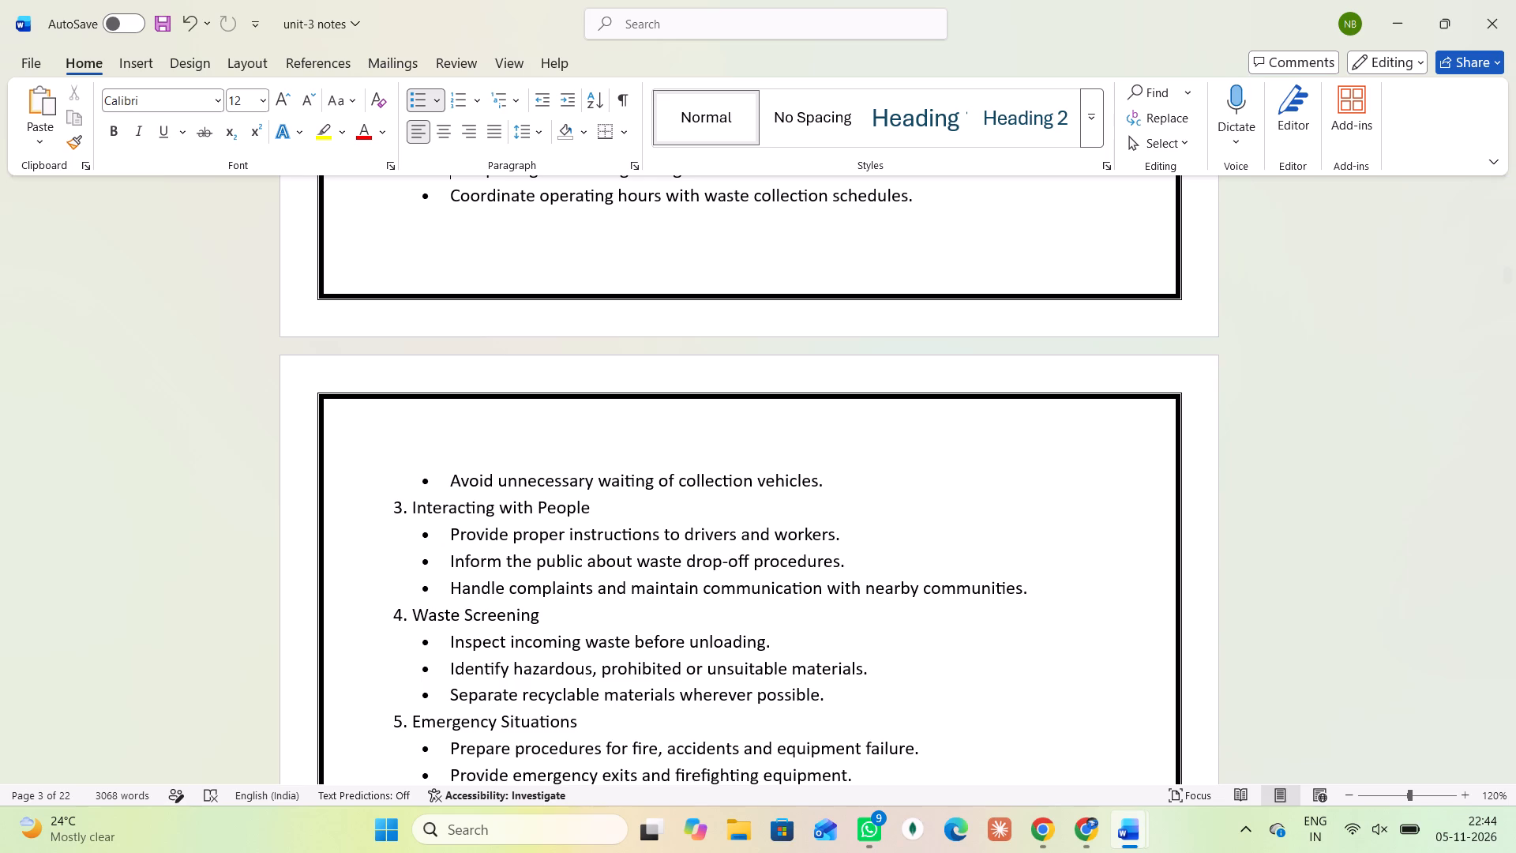
scroll(580, 558, "down", 1)
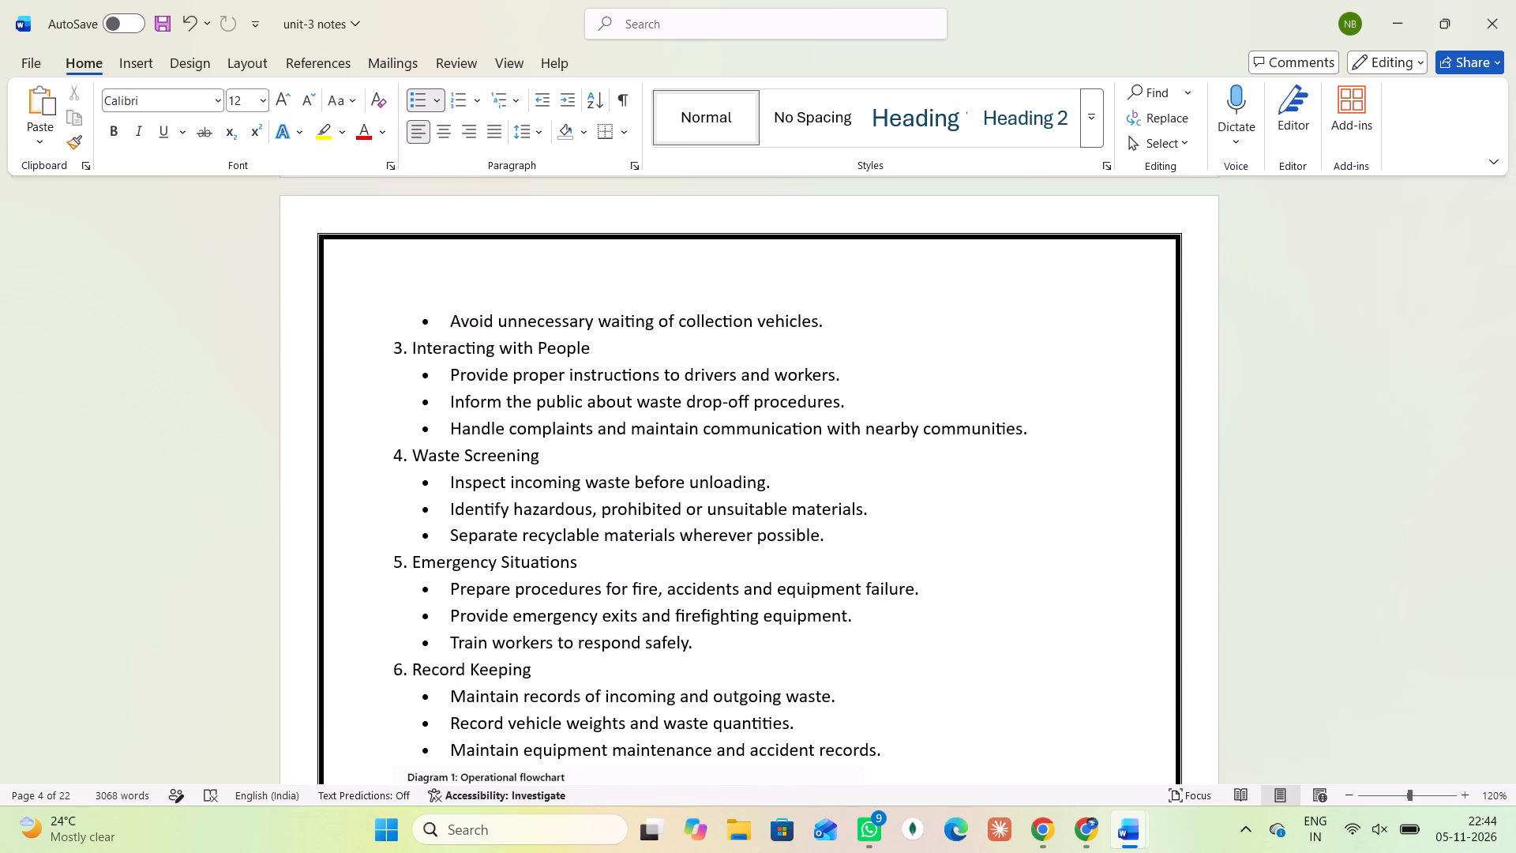
scroll(580, 558, "down", 1)
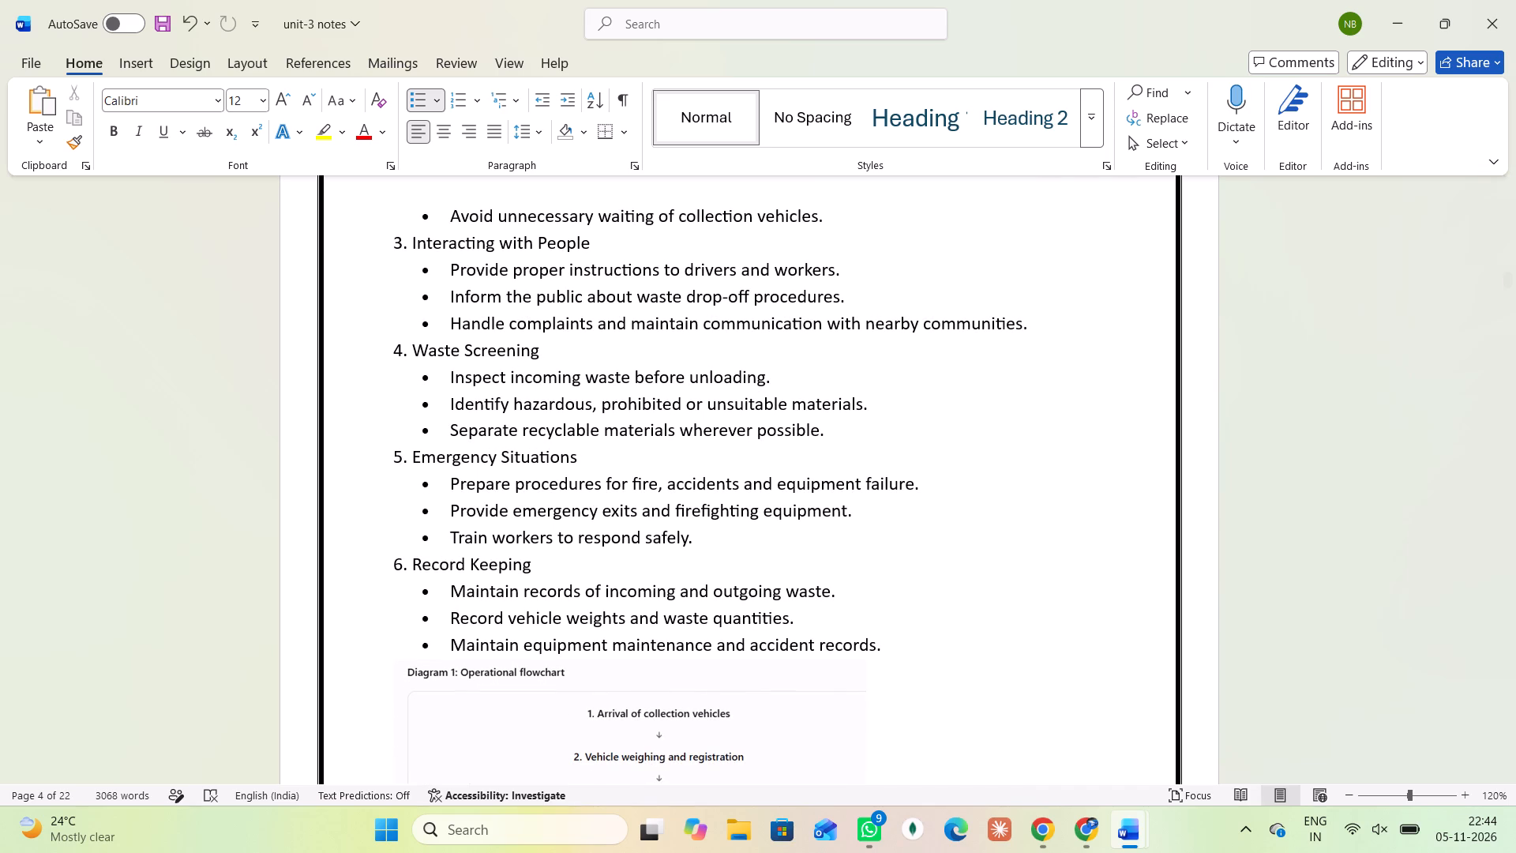
scroll(580, 558, "down", 1)
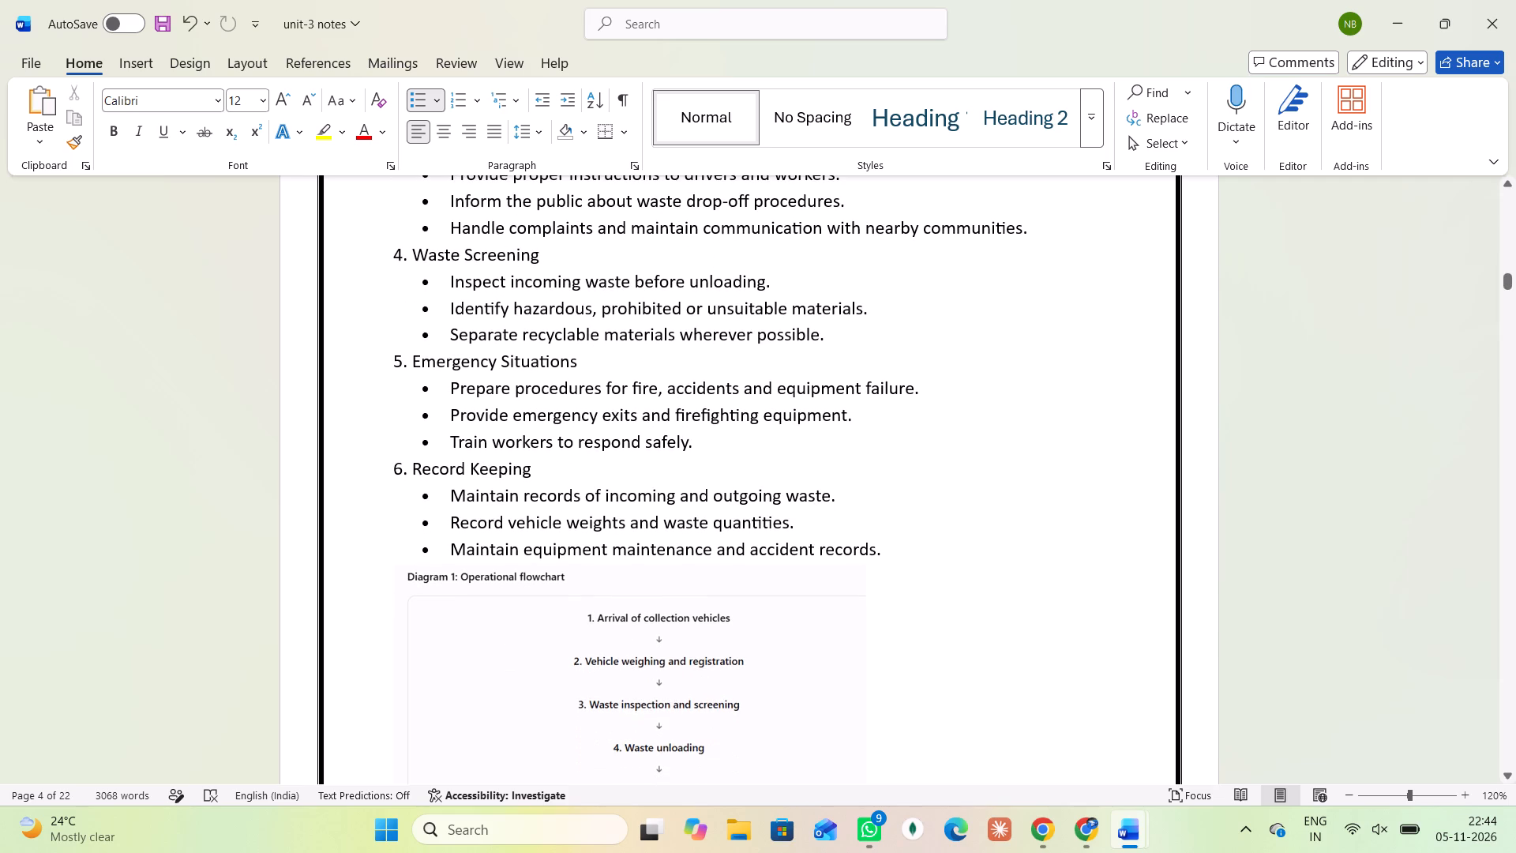
scroll(580, 558, "down", 1)
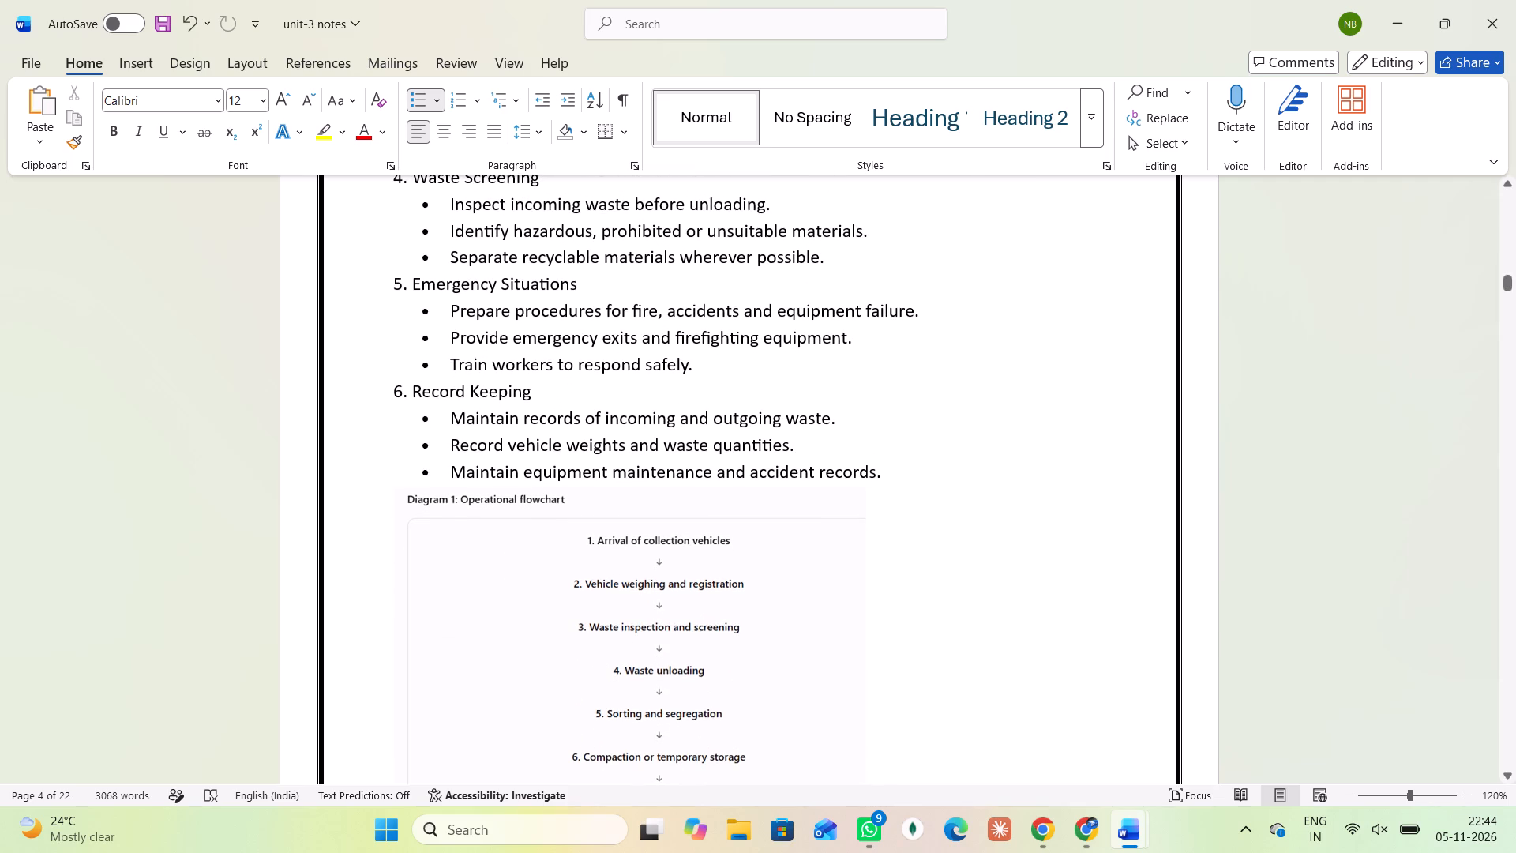
scroll(580, 558, "down", 2)
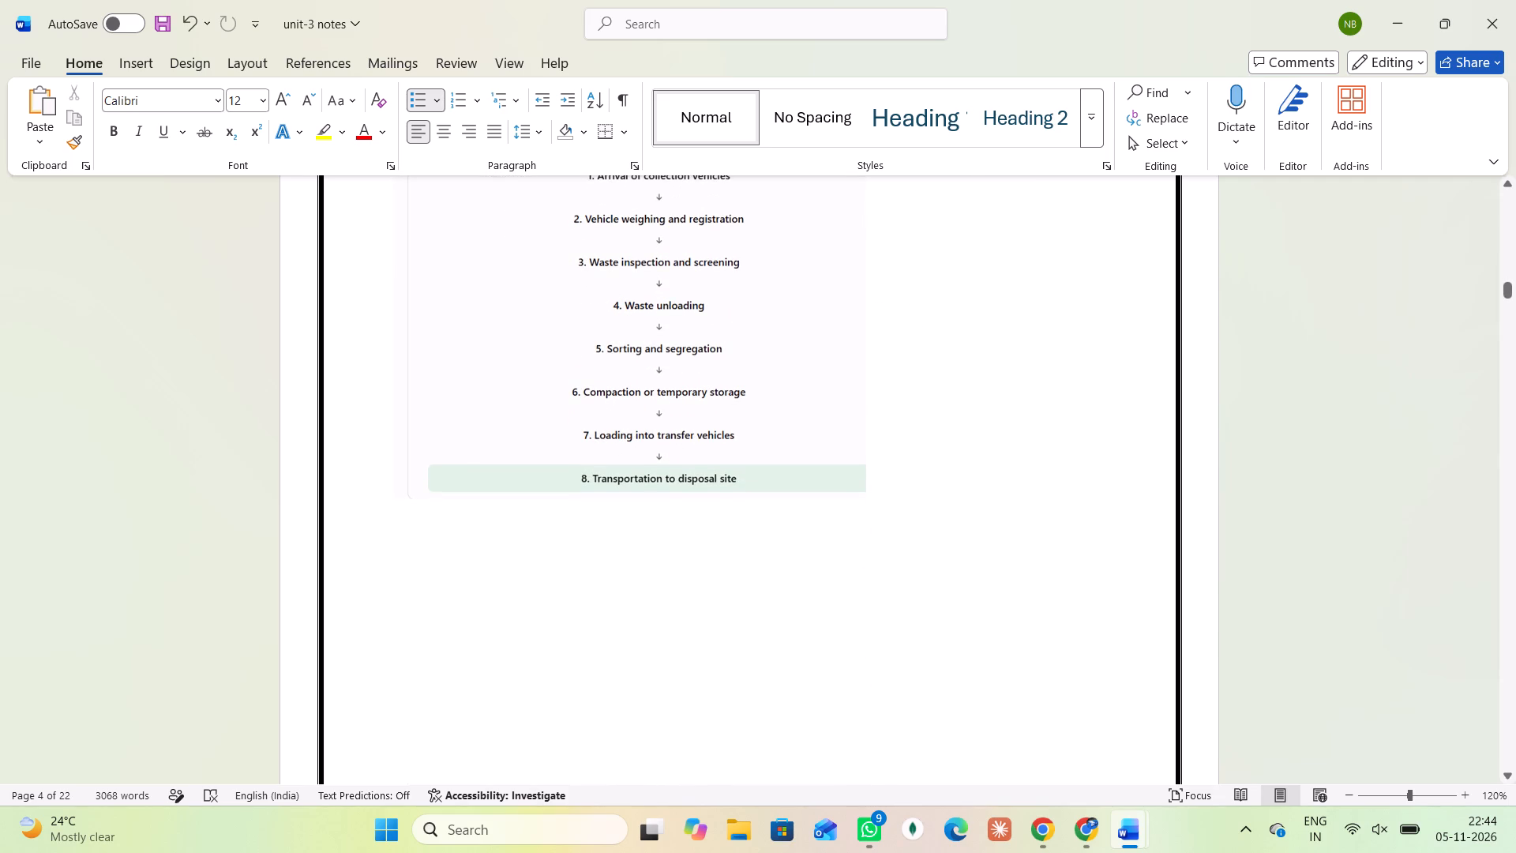
left_click(614, 473)
key("Delete")
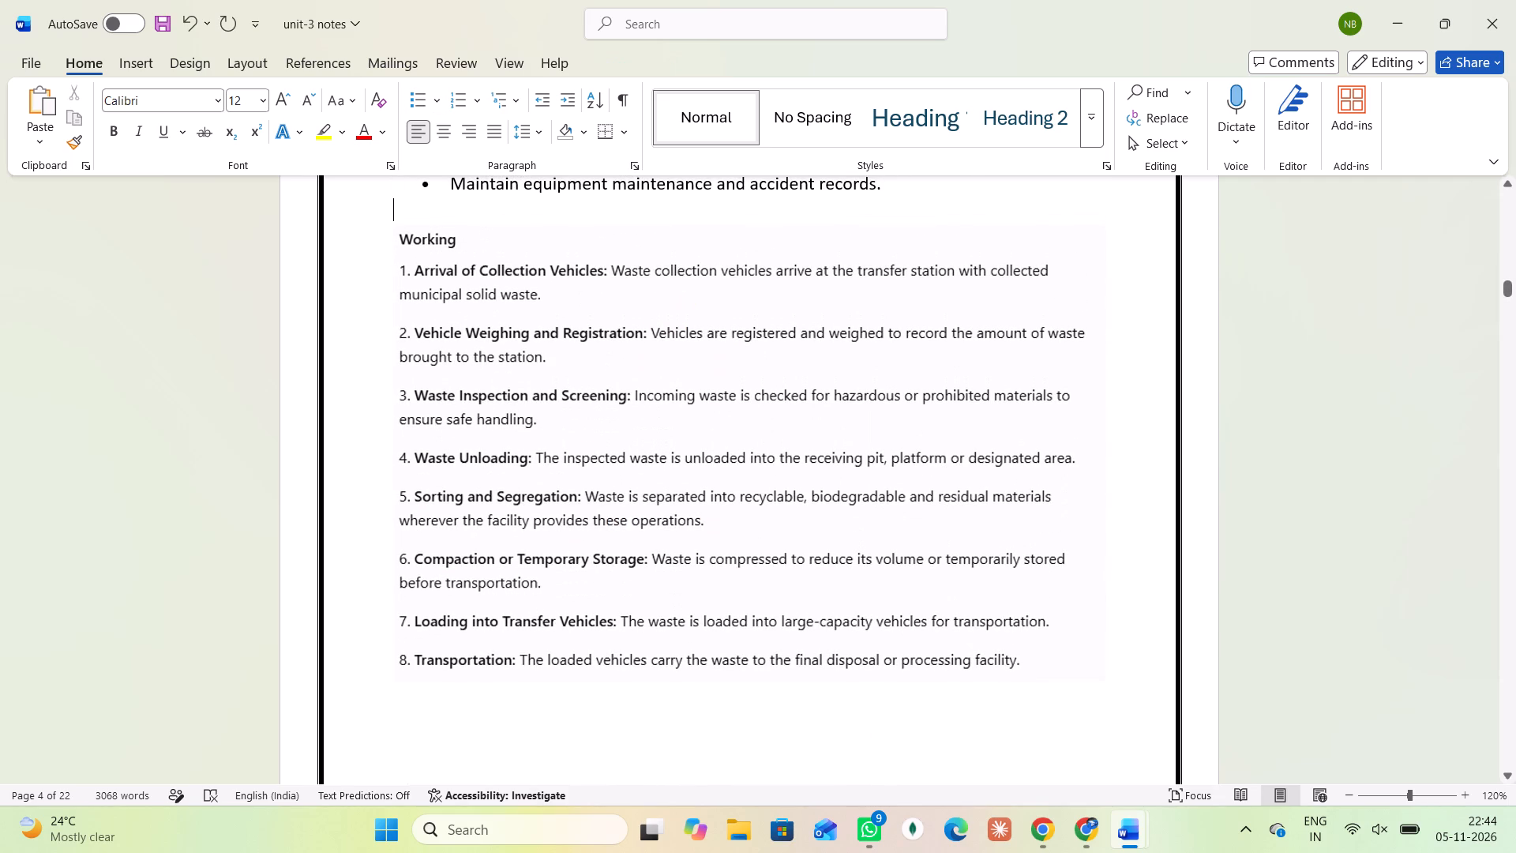
left_click(614, 473)
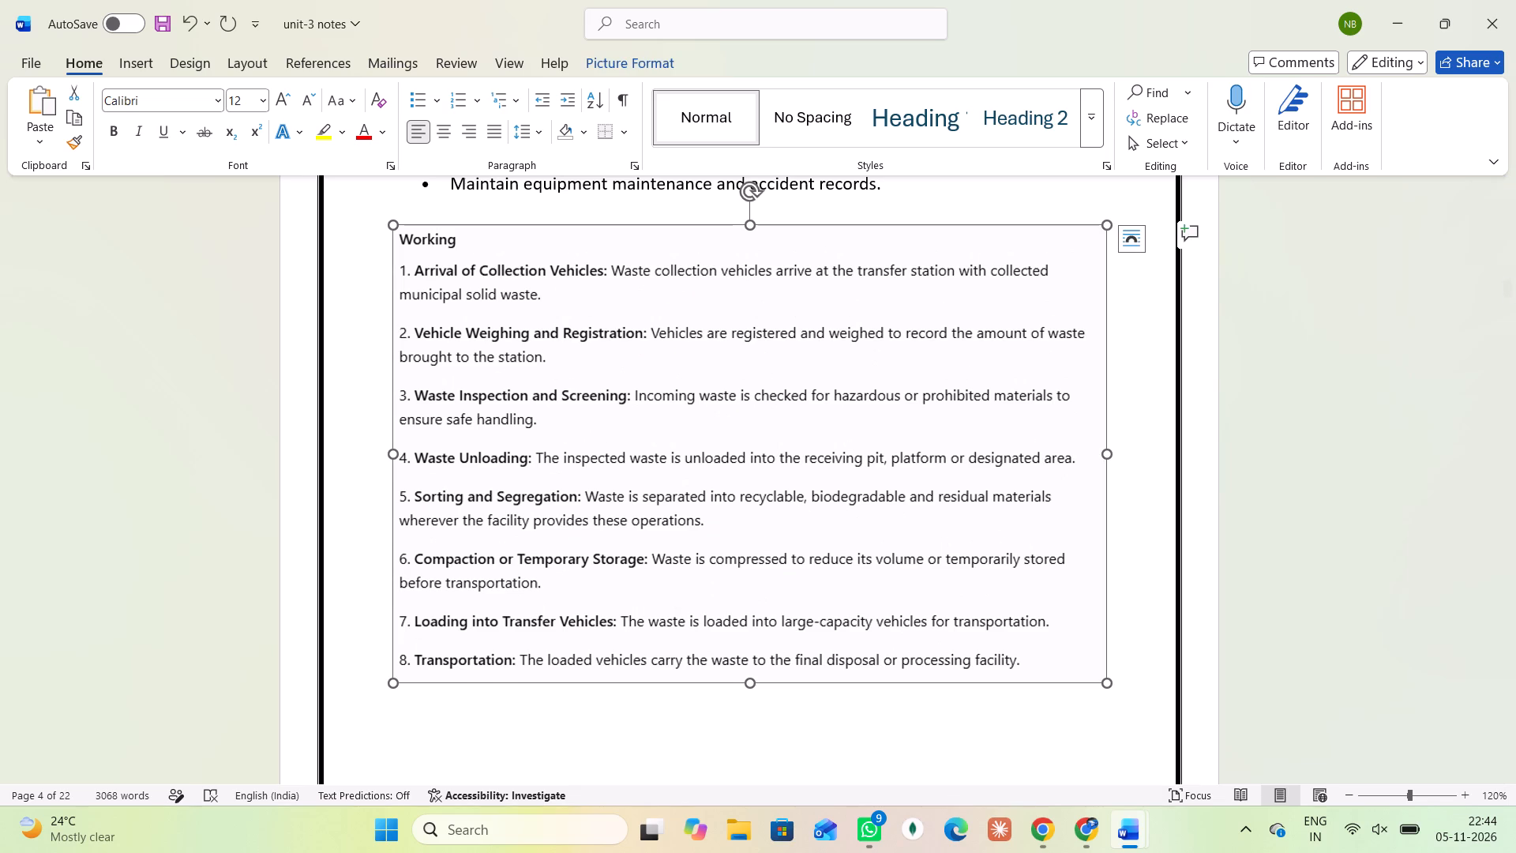
key("Delete")
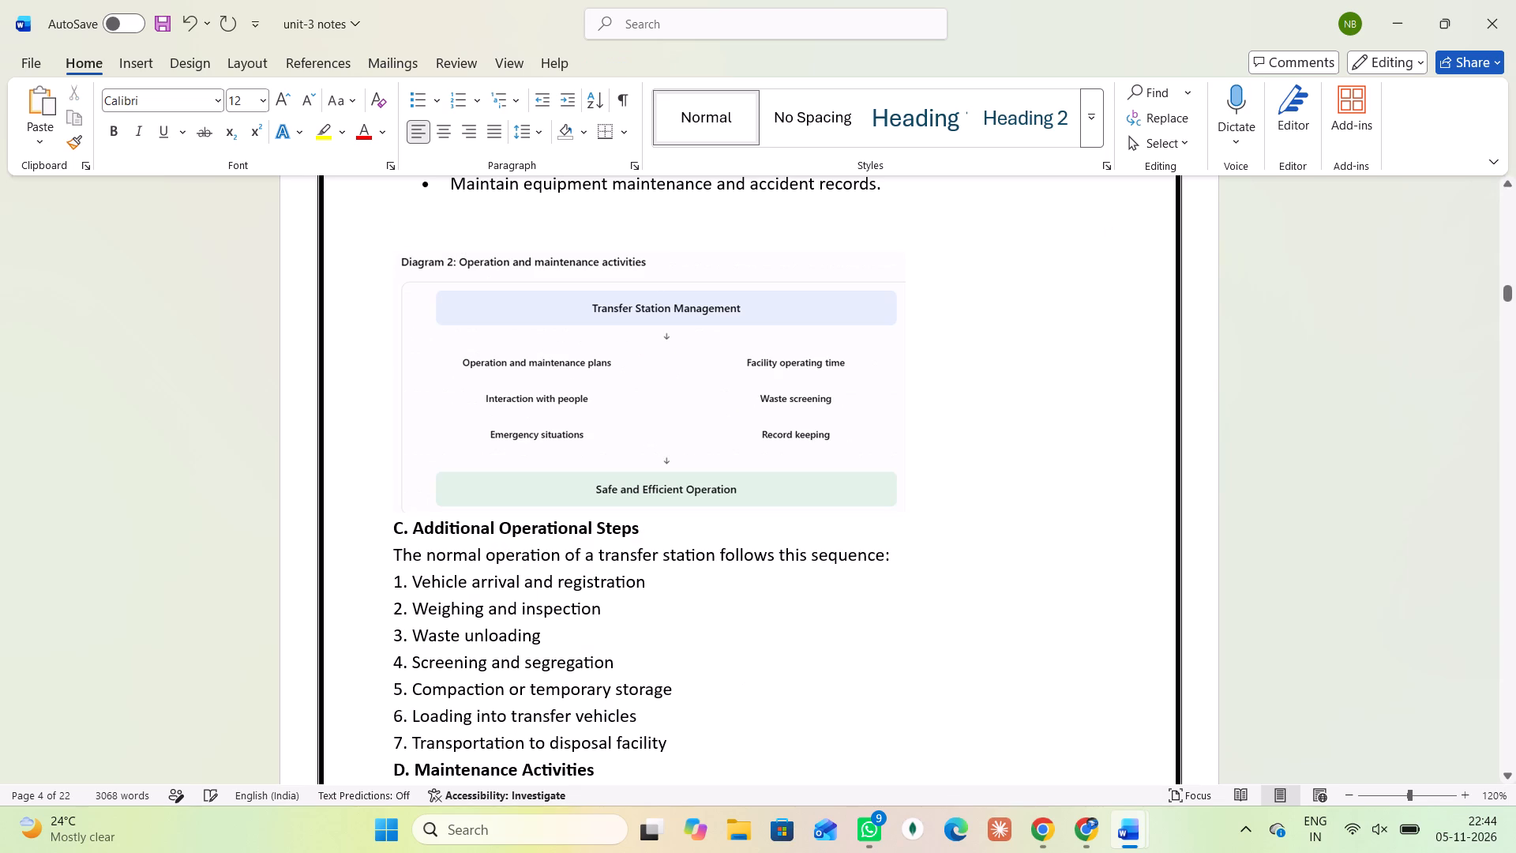
Review the rest of the Transfer Station Operation section, from the activities diagram through Importance, and the start of Transfer Station Optimization.
scroll(616, 475, "down", 1)
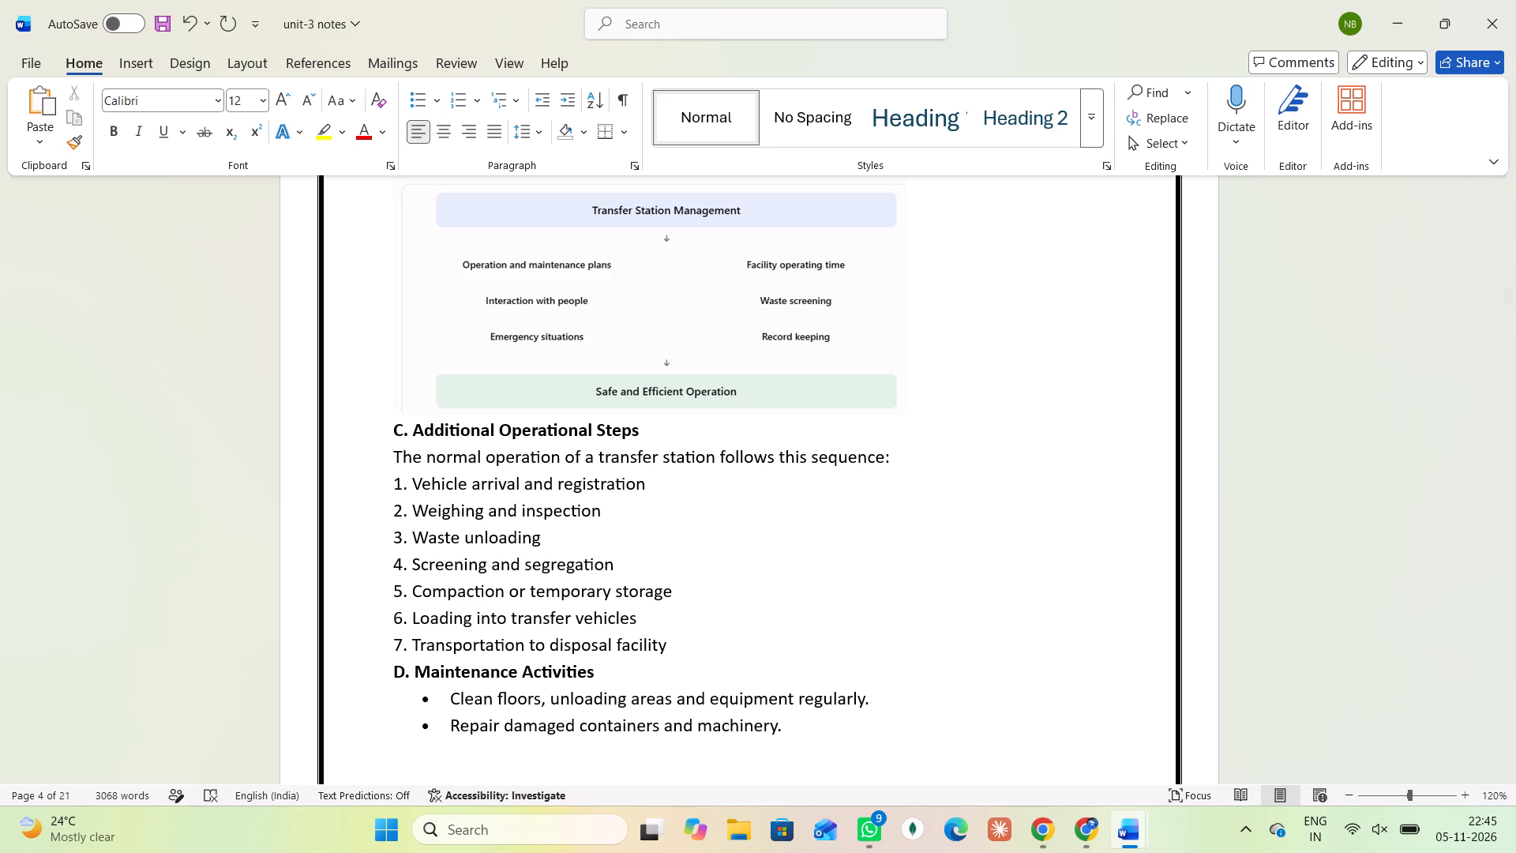
scroll(666, 480, "up", 2)
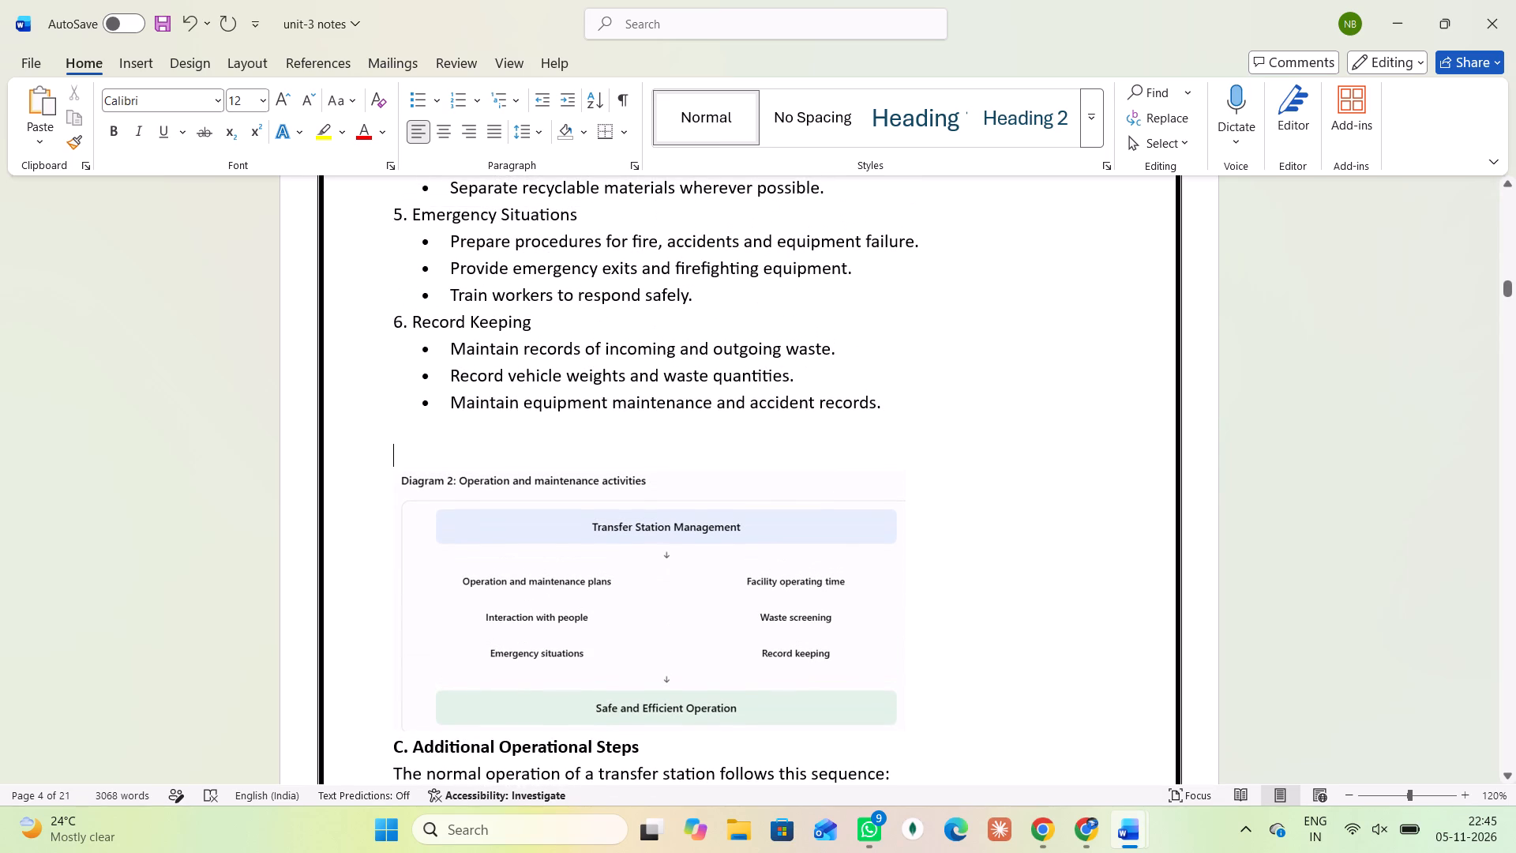
scroll(586, 381, "up", 1)
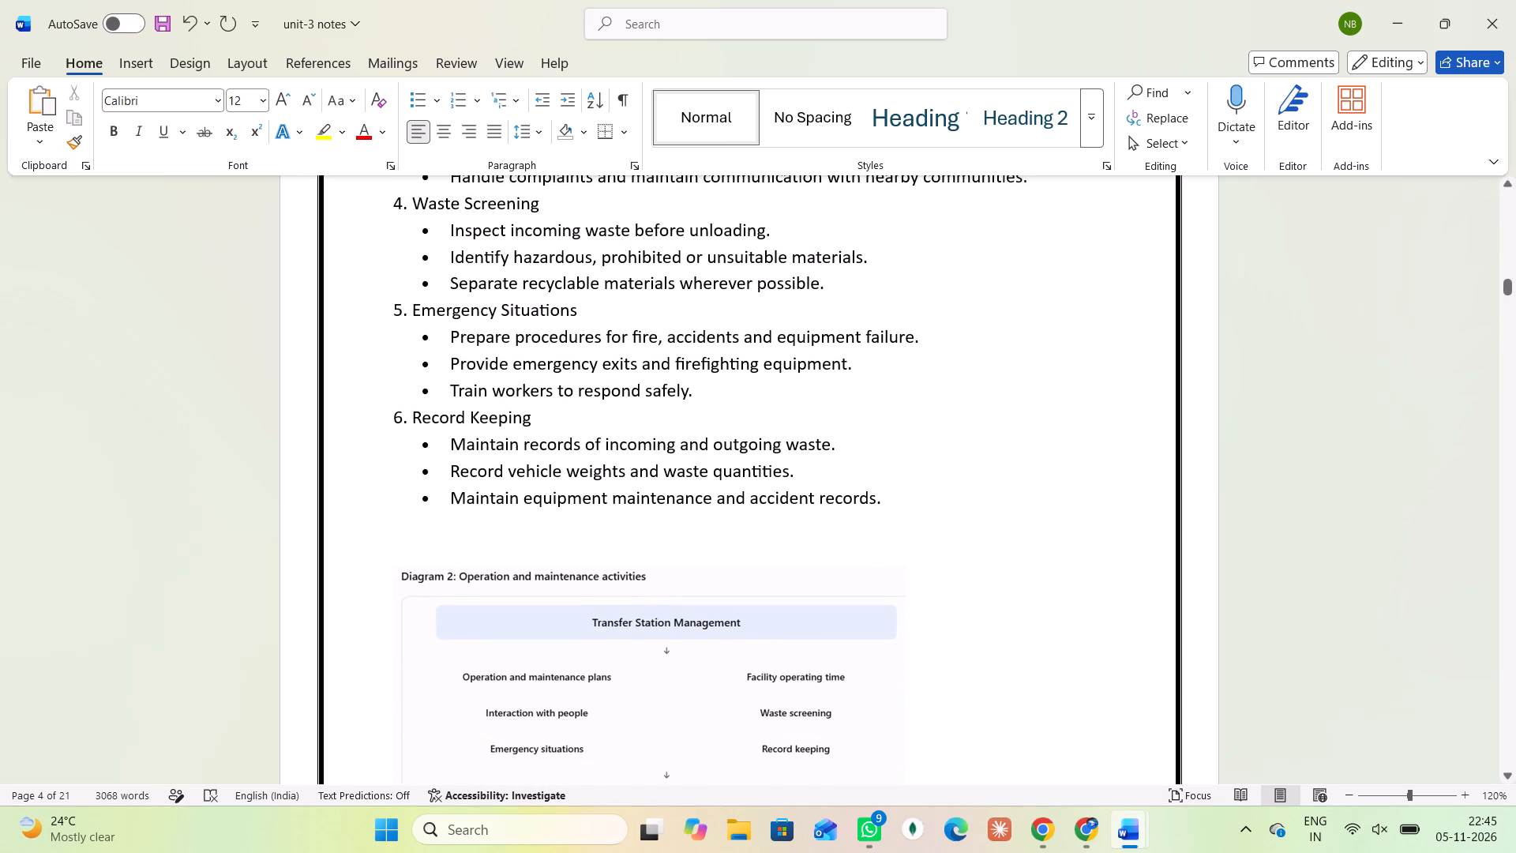
scroll(586, 381, "up", 1)
scroll(586, 381, "down", 5)
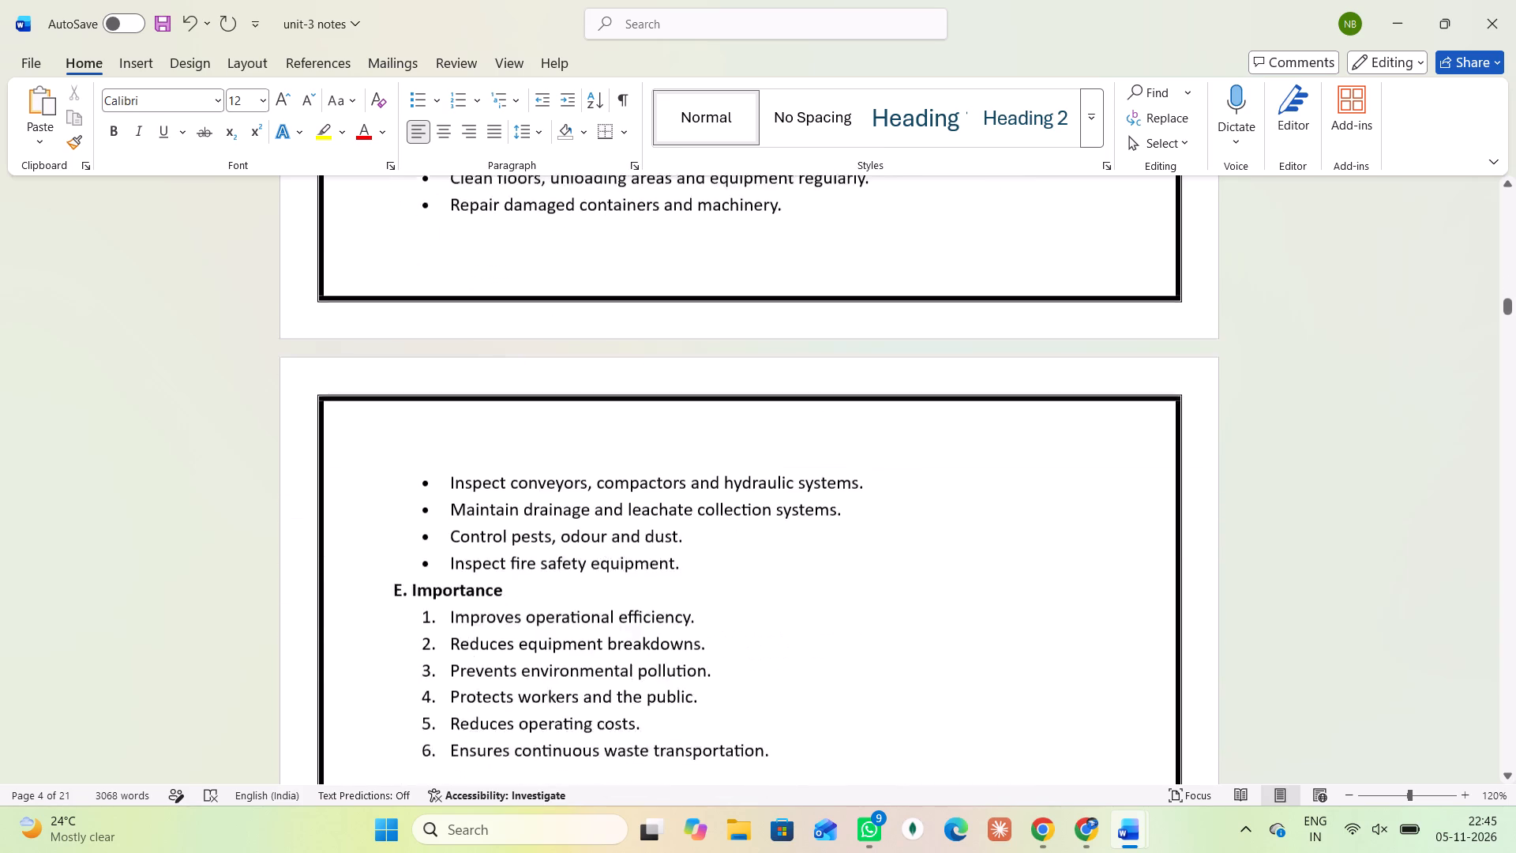
scroll(586, 381, "down", 2)
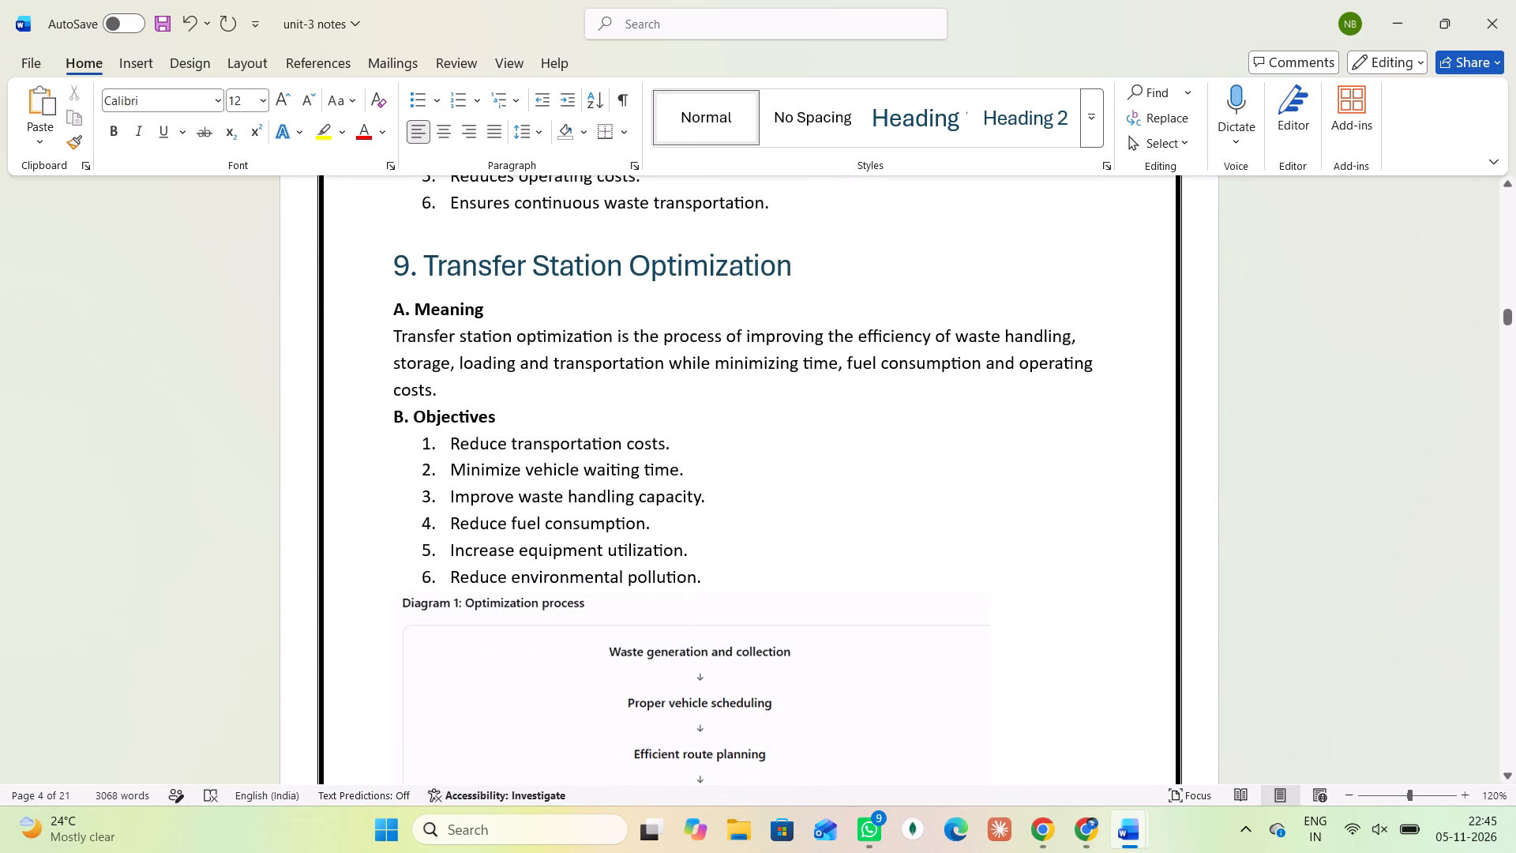
scroll(586, 381, "down", 2)
scroll(586, 381, "up", 1)
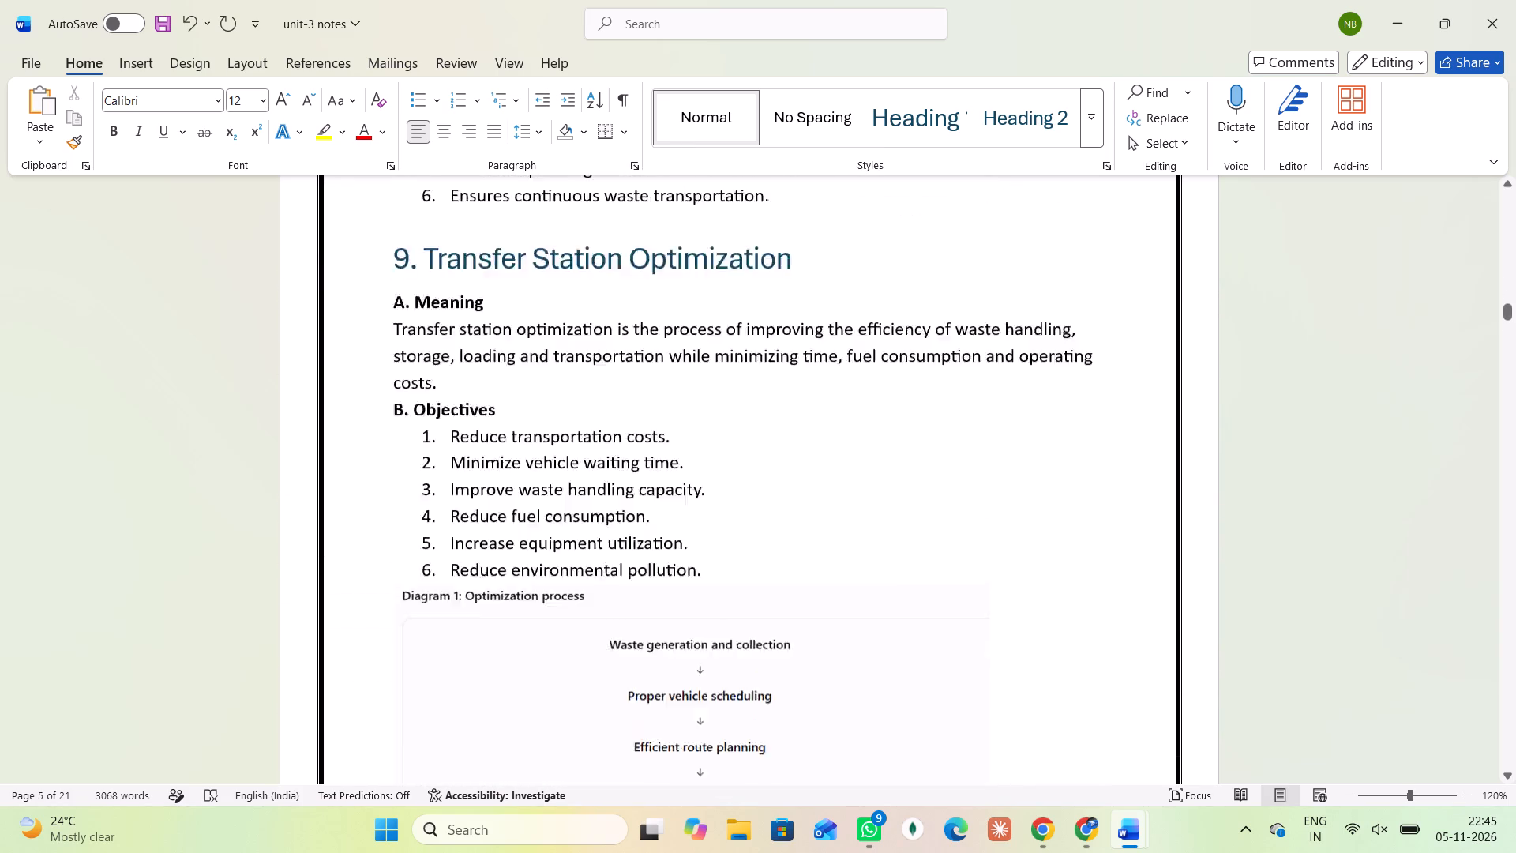
scroll(586, 381, "up", 2)
scroll(586, 381, "down", 1)
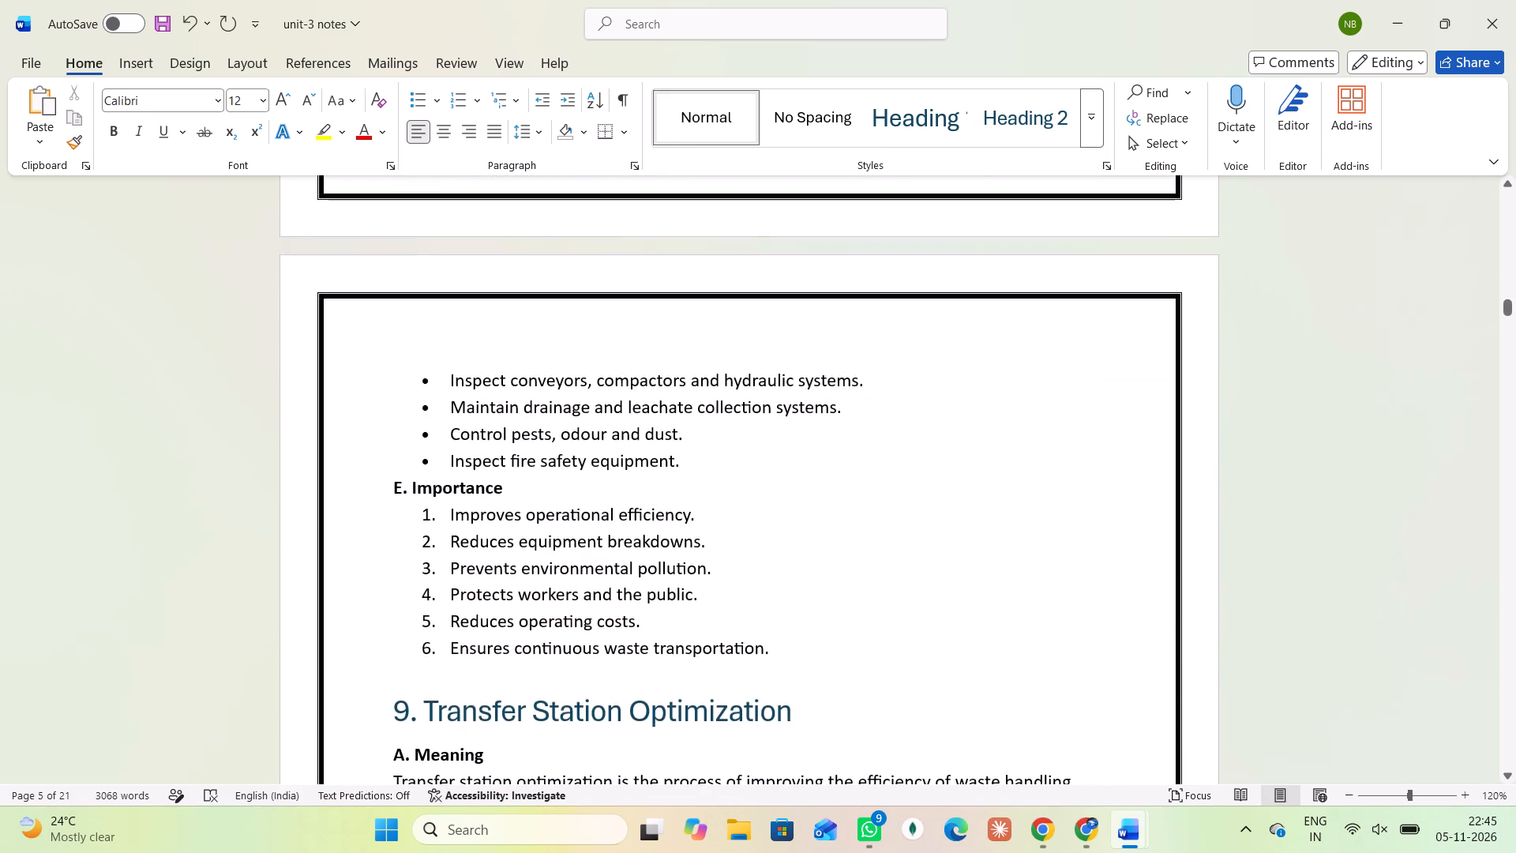
scroll(586, 381, "up", 1)
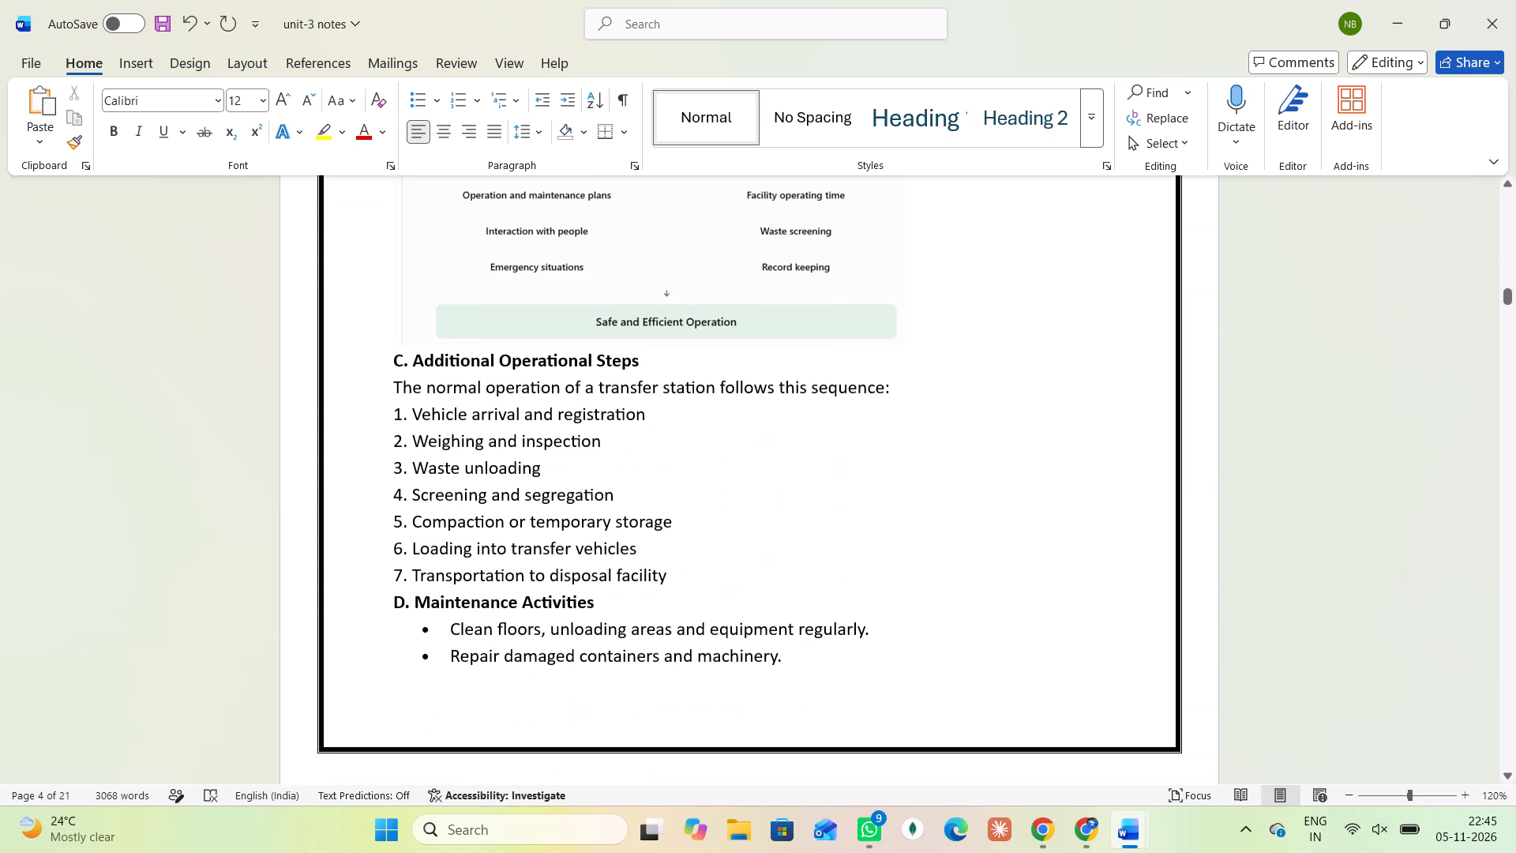
Delete the "E. Importance" heading and its six numbered points at the end of the Transfer Station Operation section.
scroll(586, 381, "down", 1)
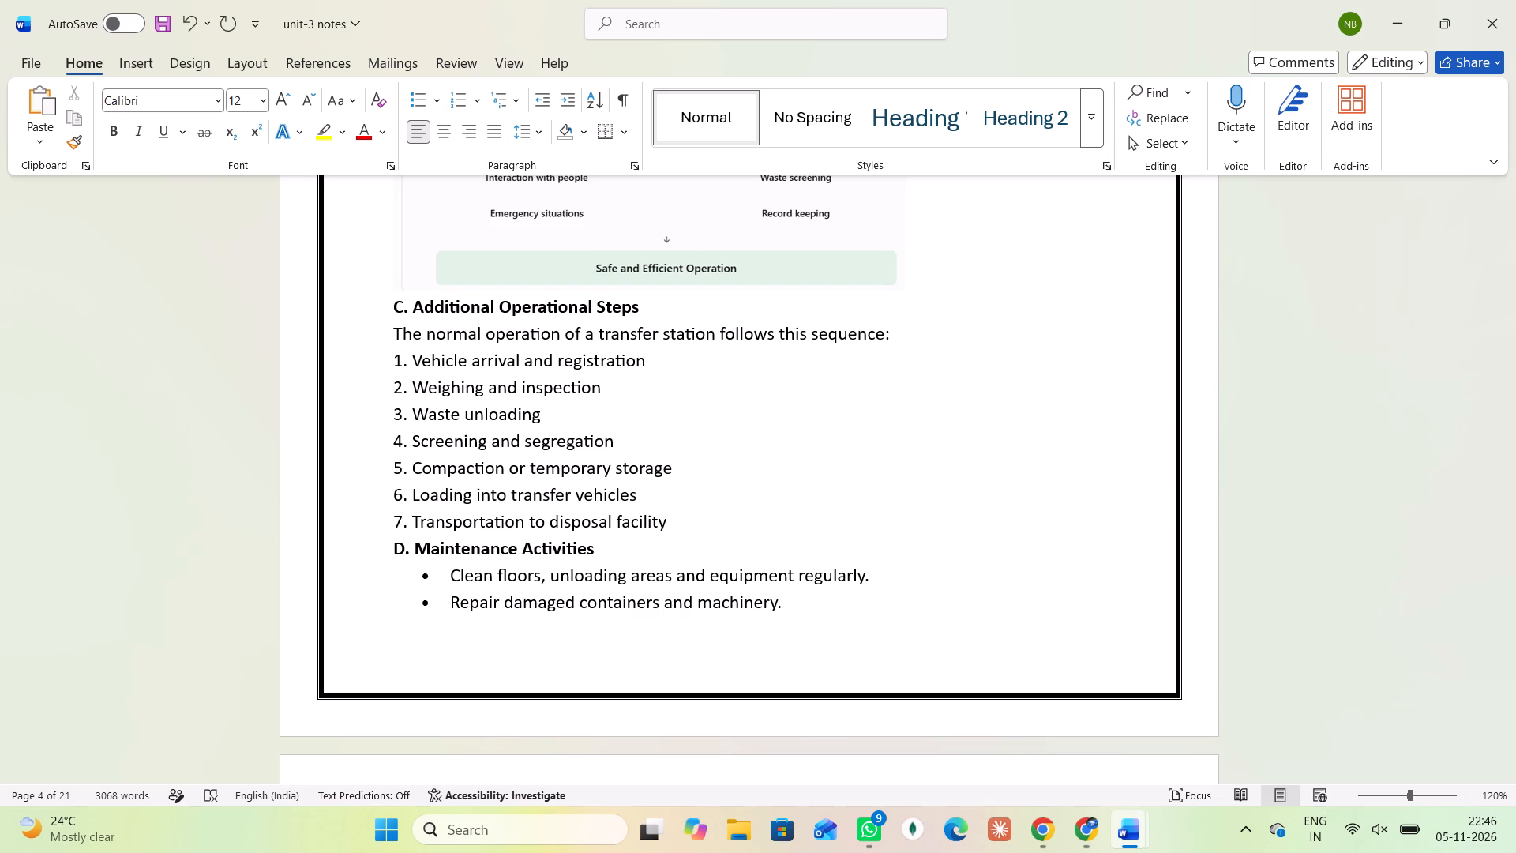
scroll(552, 391, "down", 1)
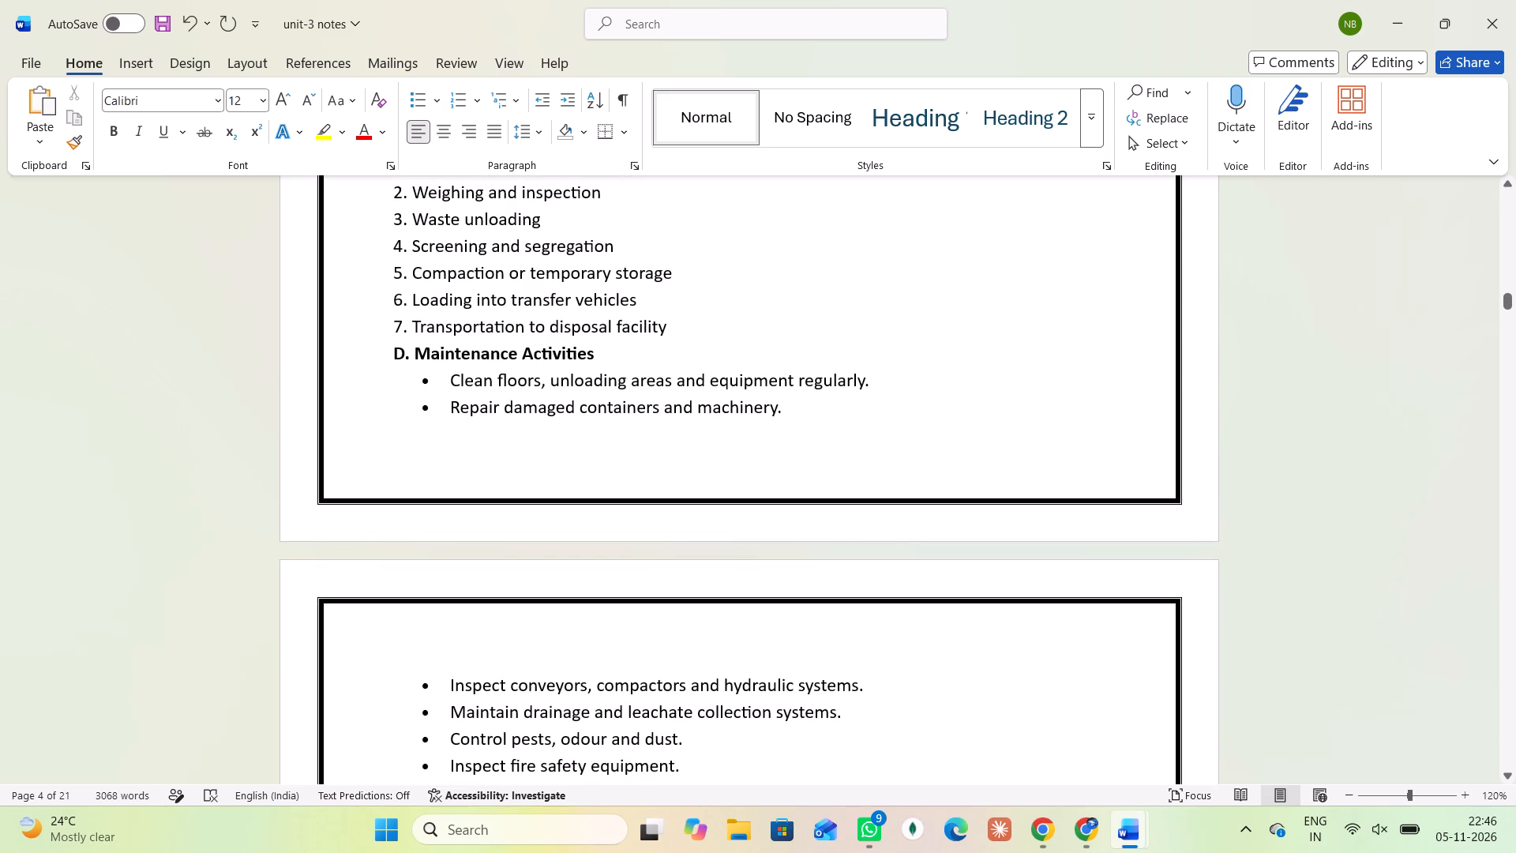
scroll(606, 442, "down", 2)
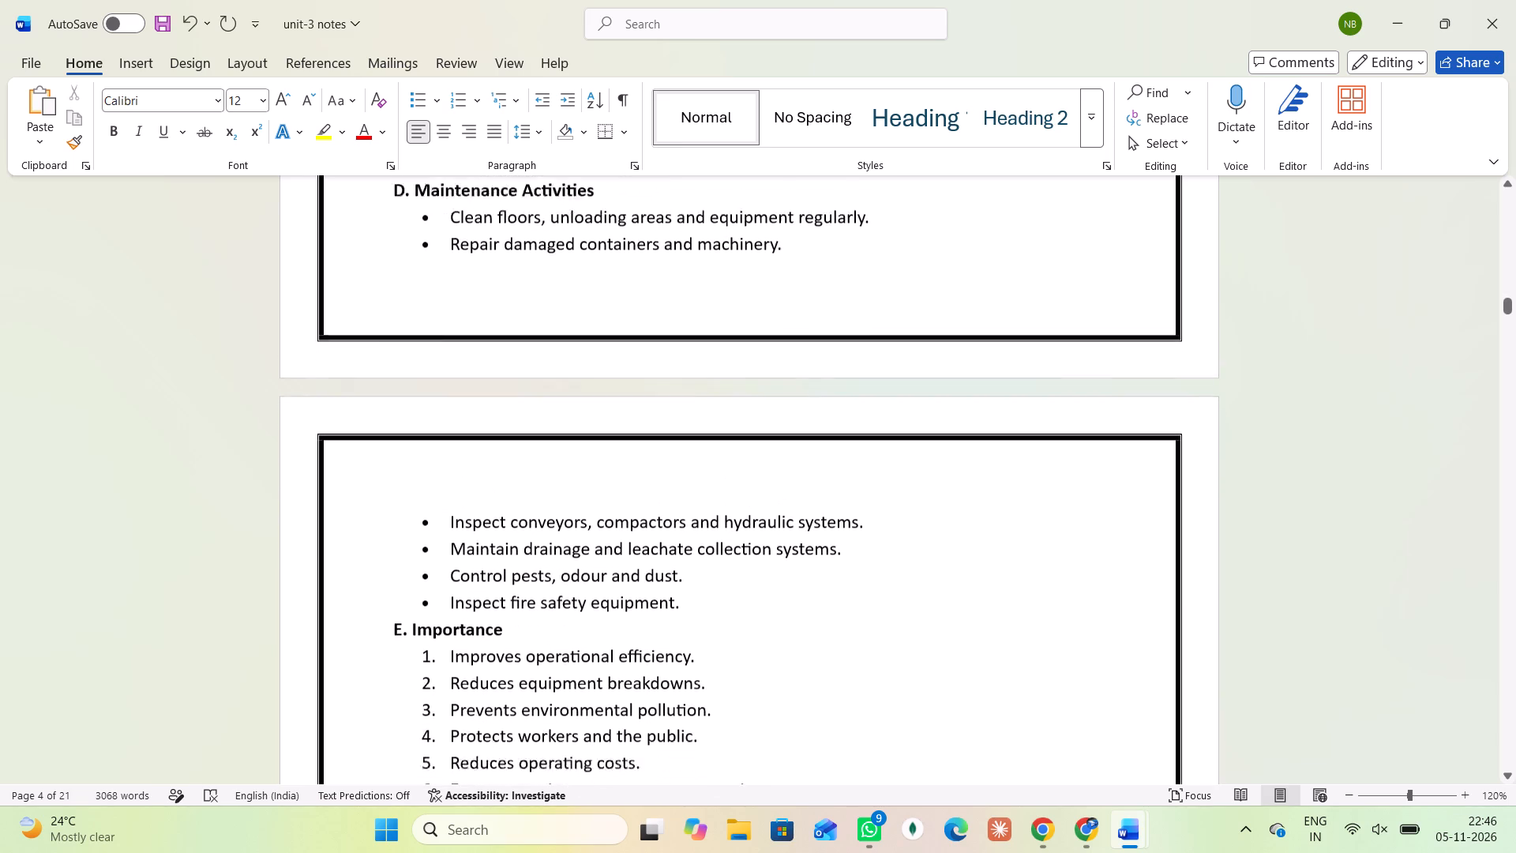
scroll(606, 442, "down", 1)
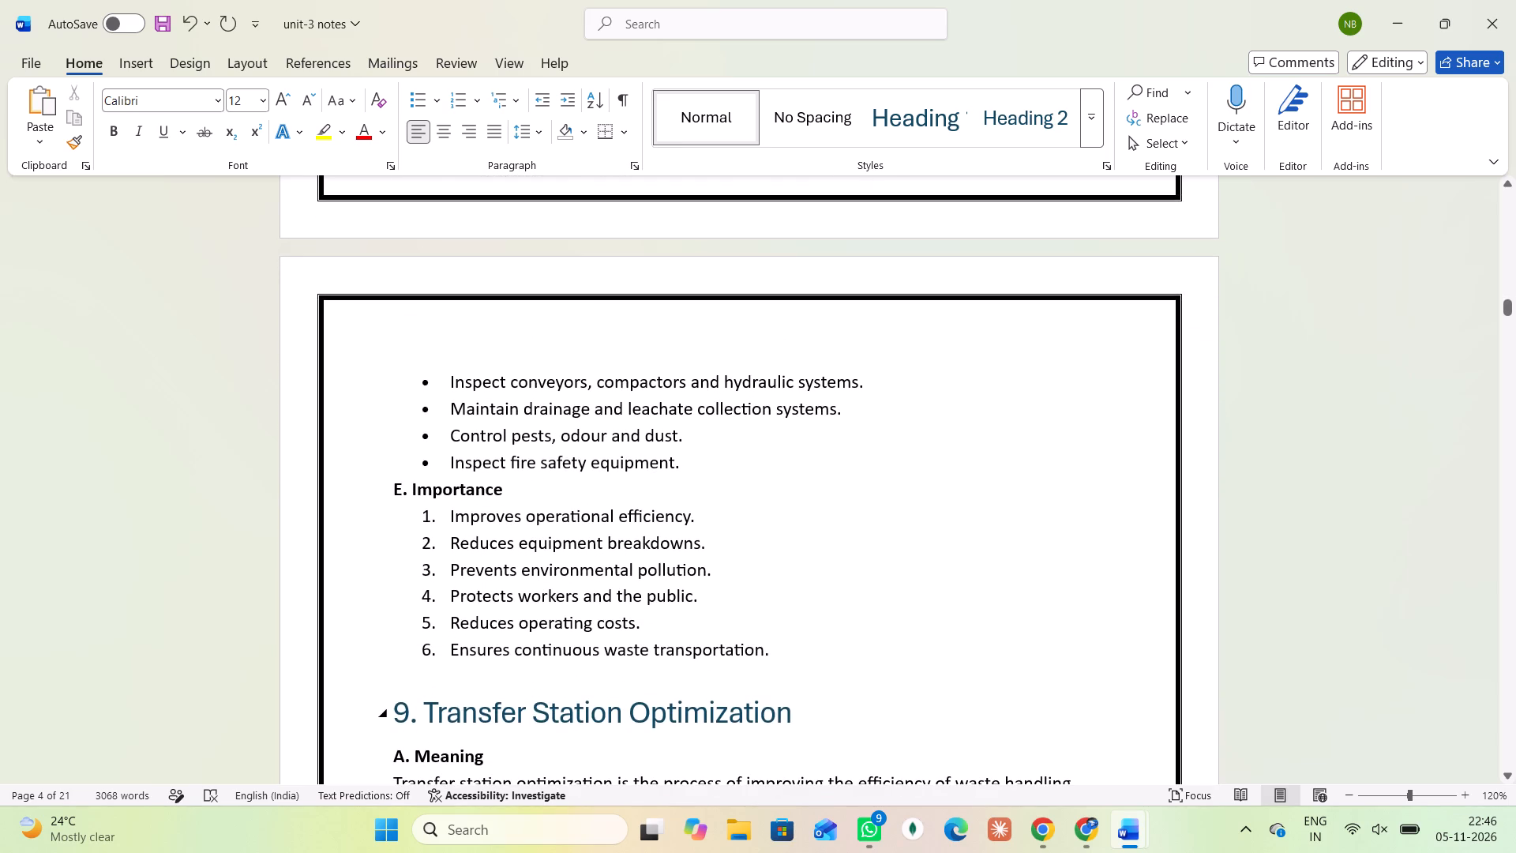
left_click_drag(818, 675, 394, 484)
left_click(394, 484)
left_click_drag(780, 660, 451, 496)
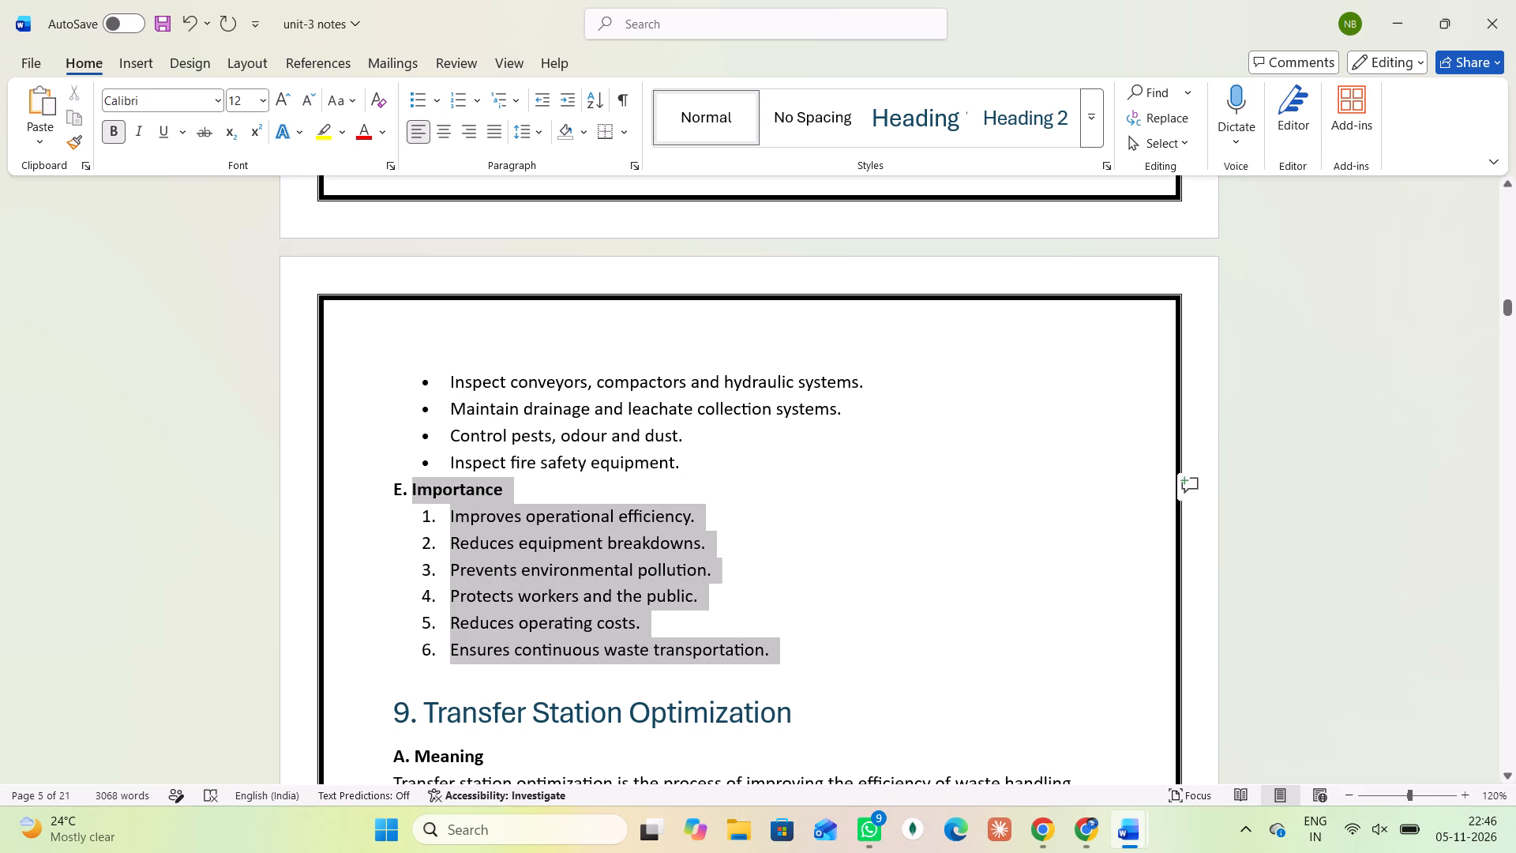
left_click_drag(451, 496, 376, 496)
key("BackSpace")
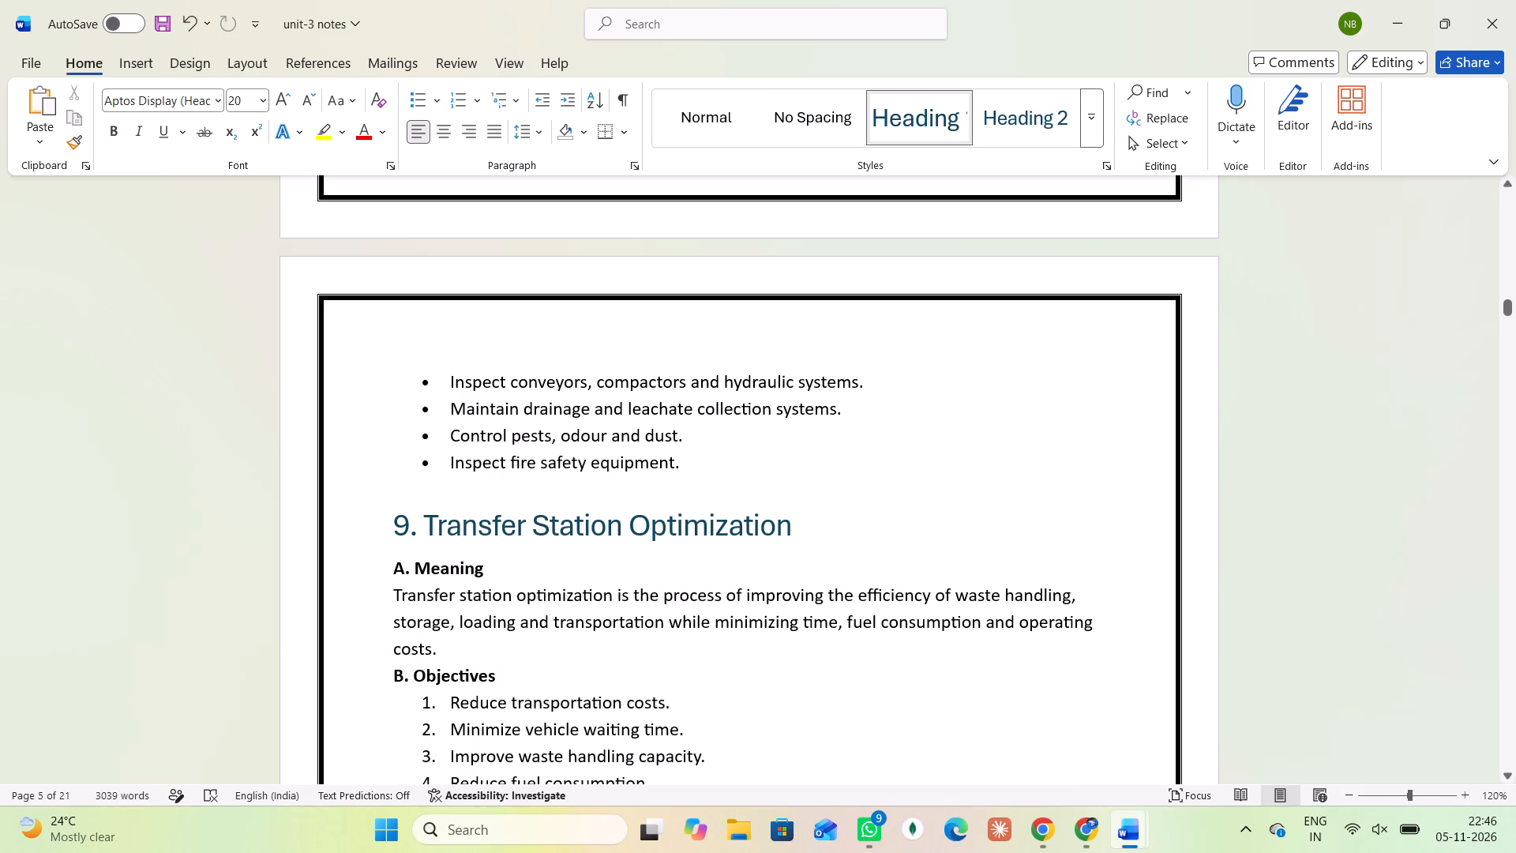
Look through the Transfer Station Optimization section, including its meaning, objectives and optimization process diagram.
scroll(516, 574, "down", 1)
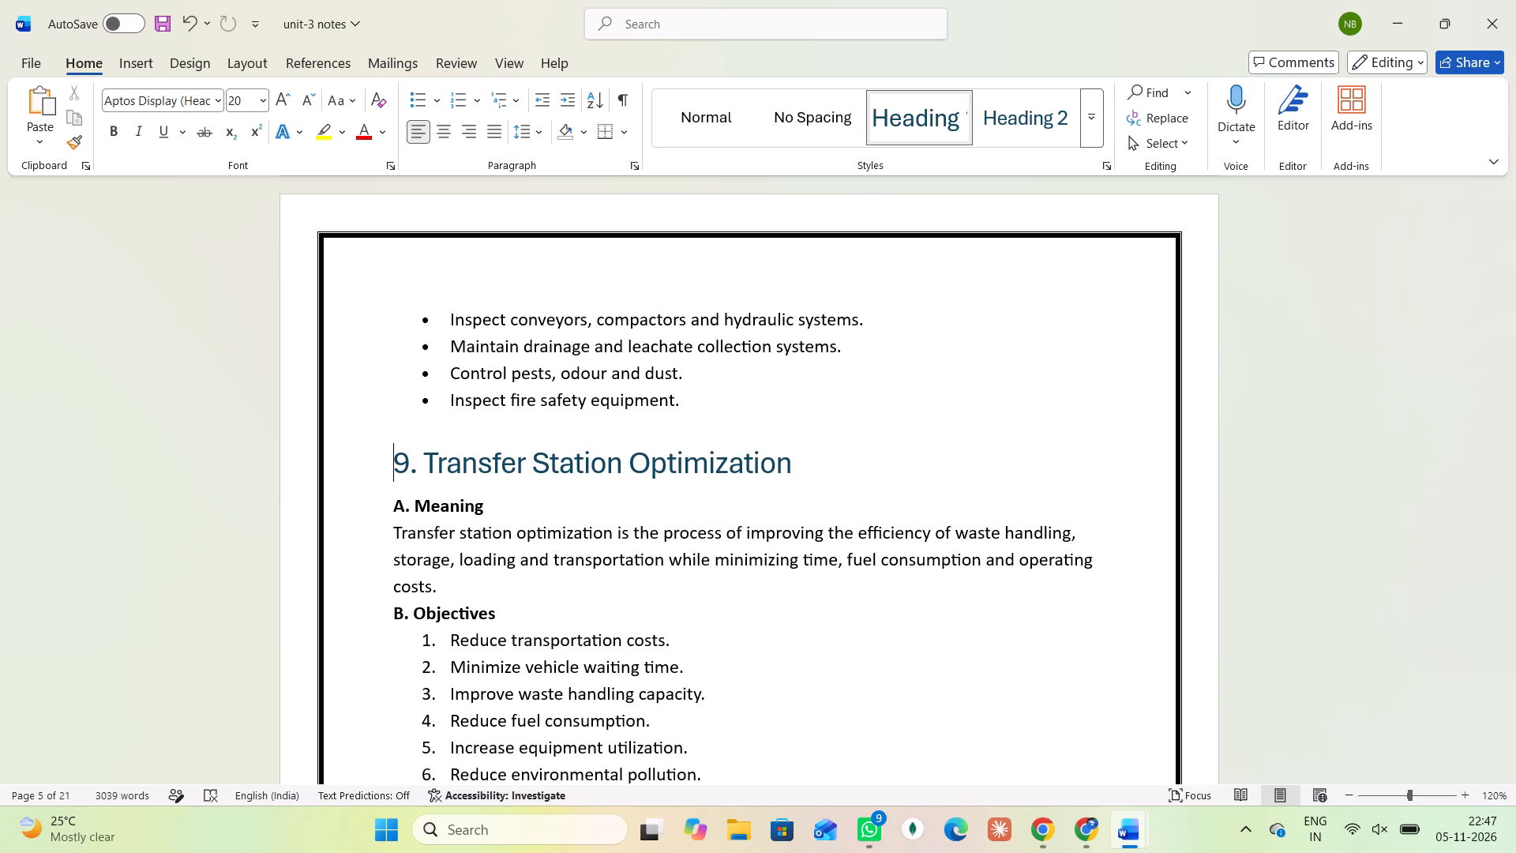
scroll(516, 574, "down", 1)
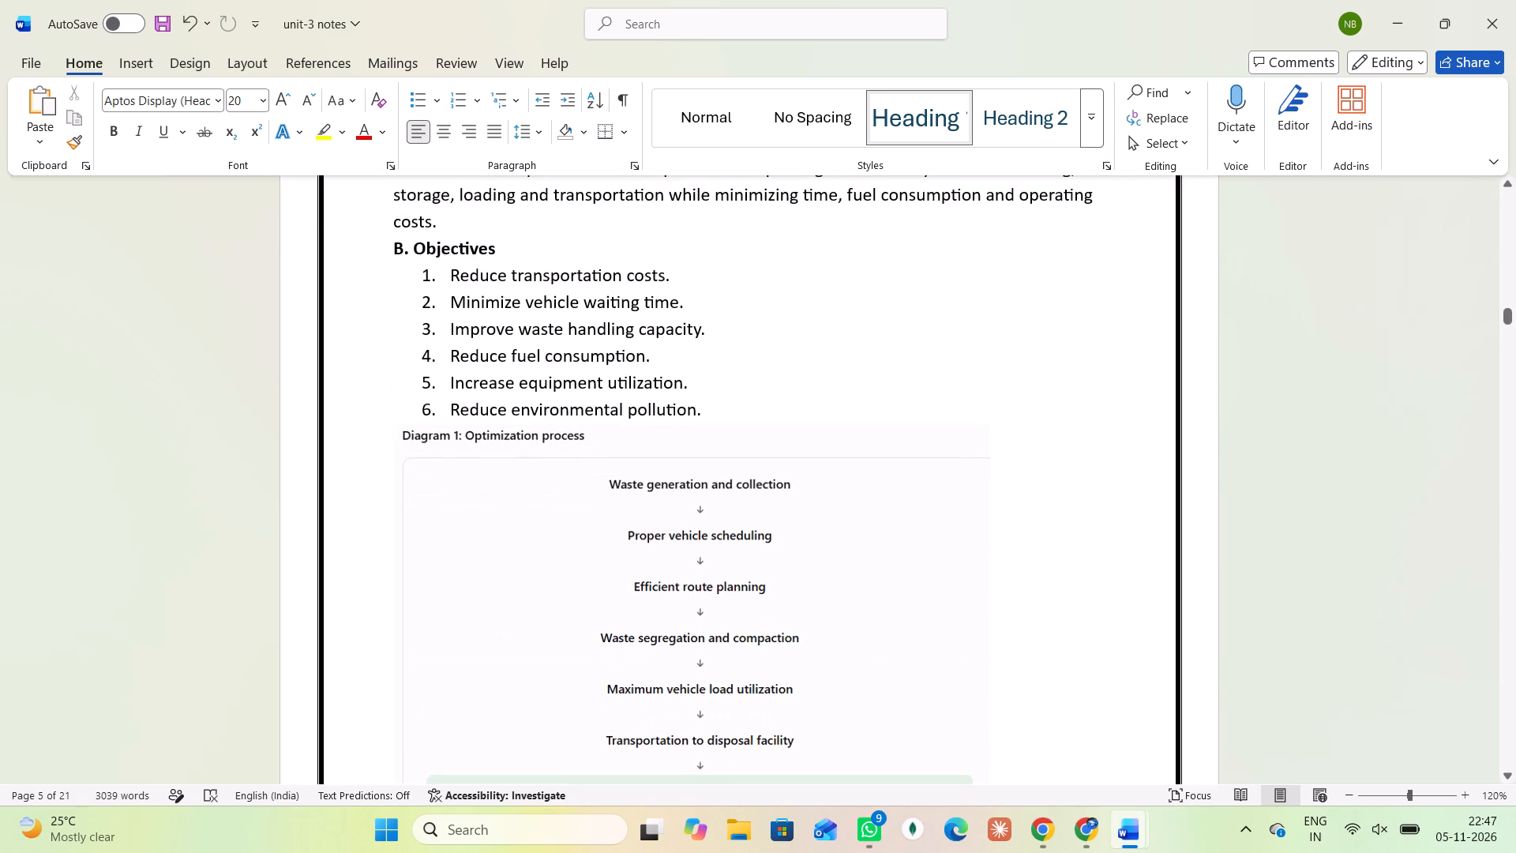
scroll(516, 574, "down", 1)
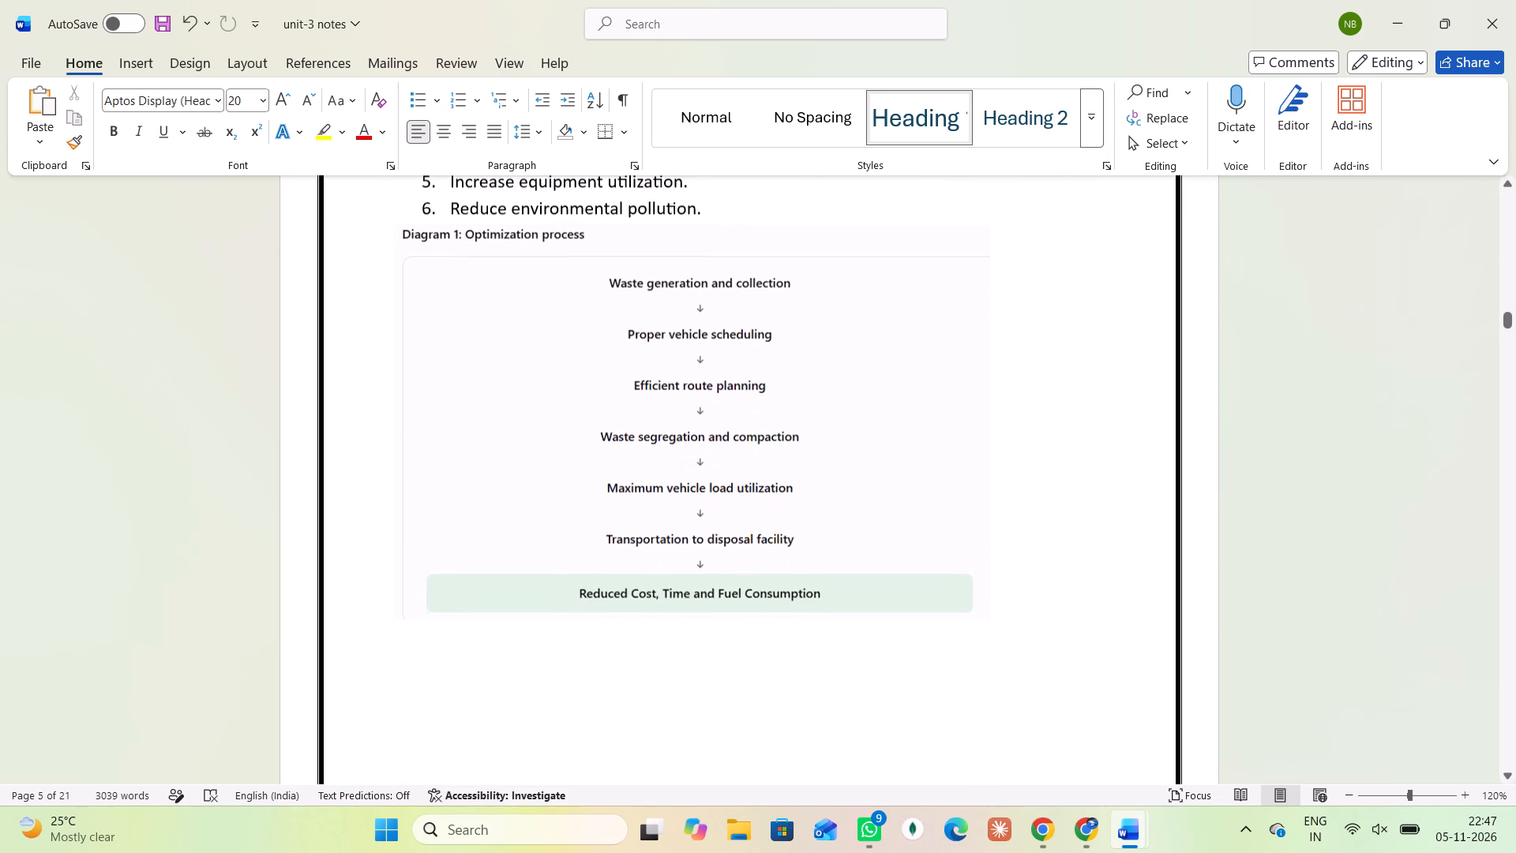
scroll(516, 574, "up", 2)
scroll(516, 574, "down", 1)
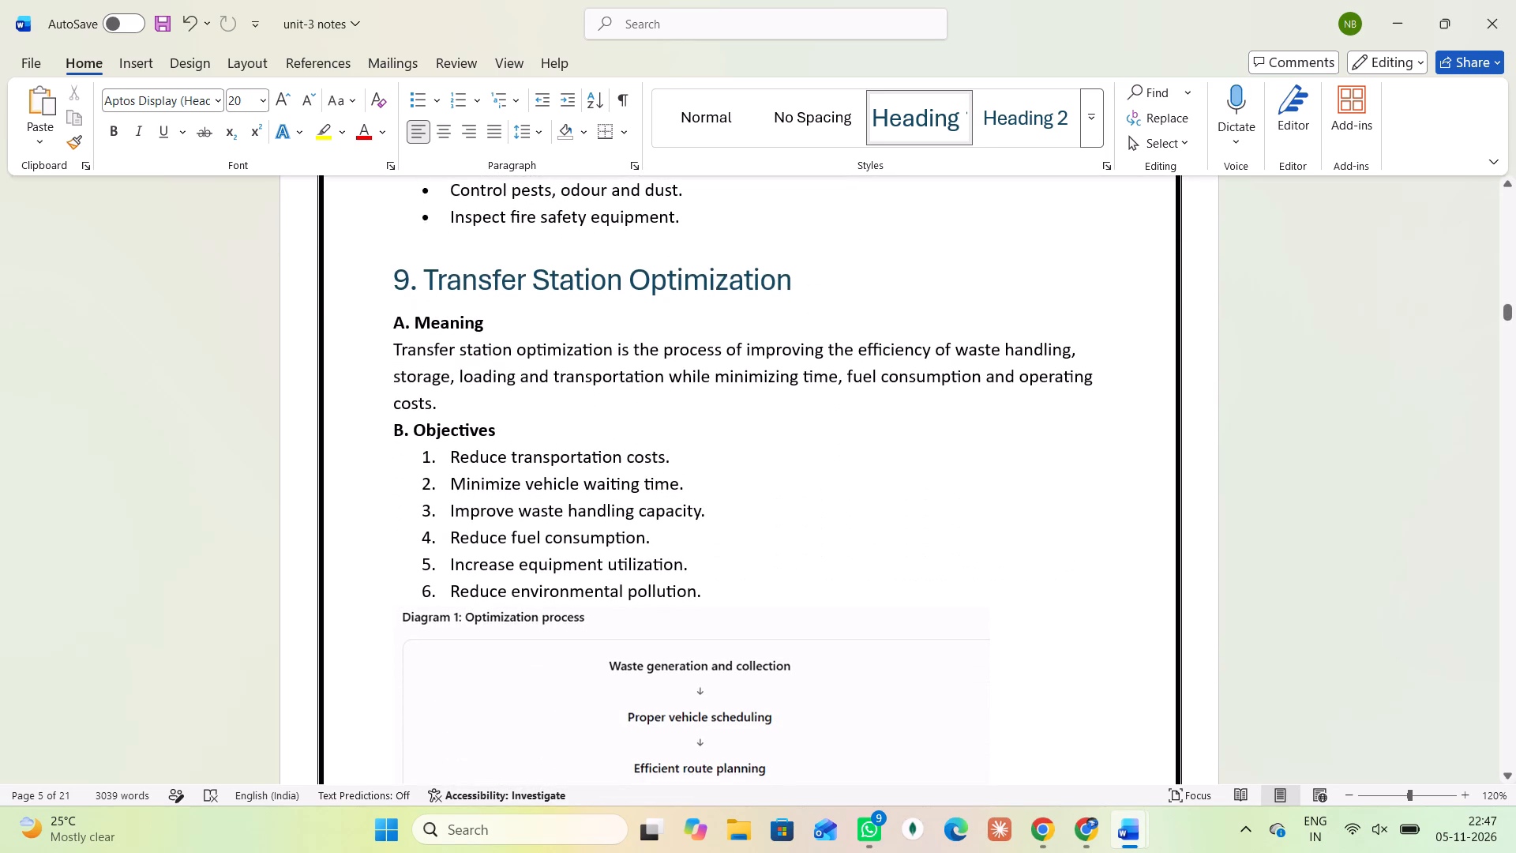
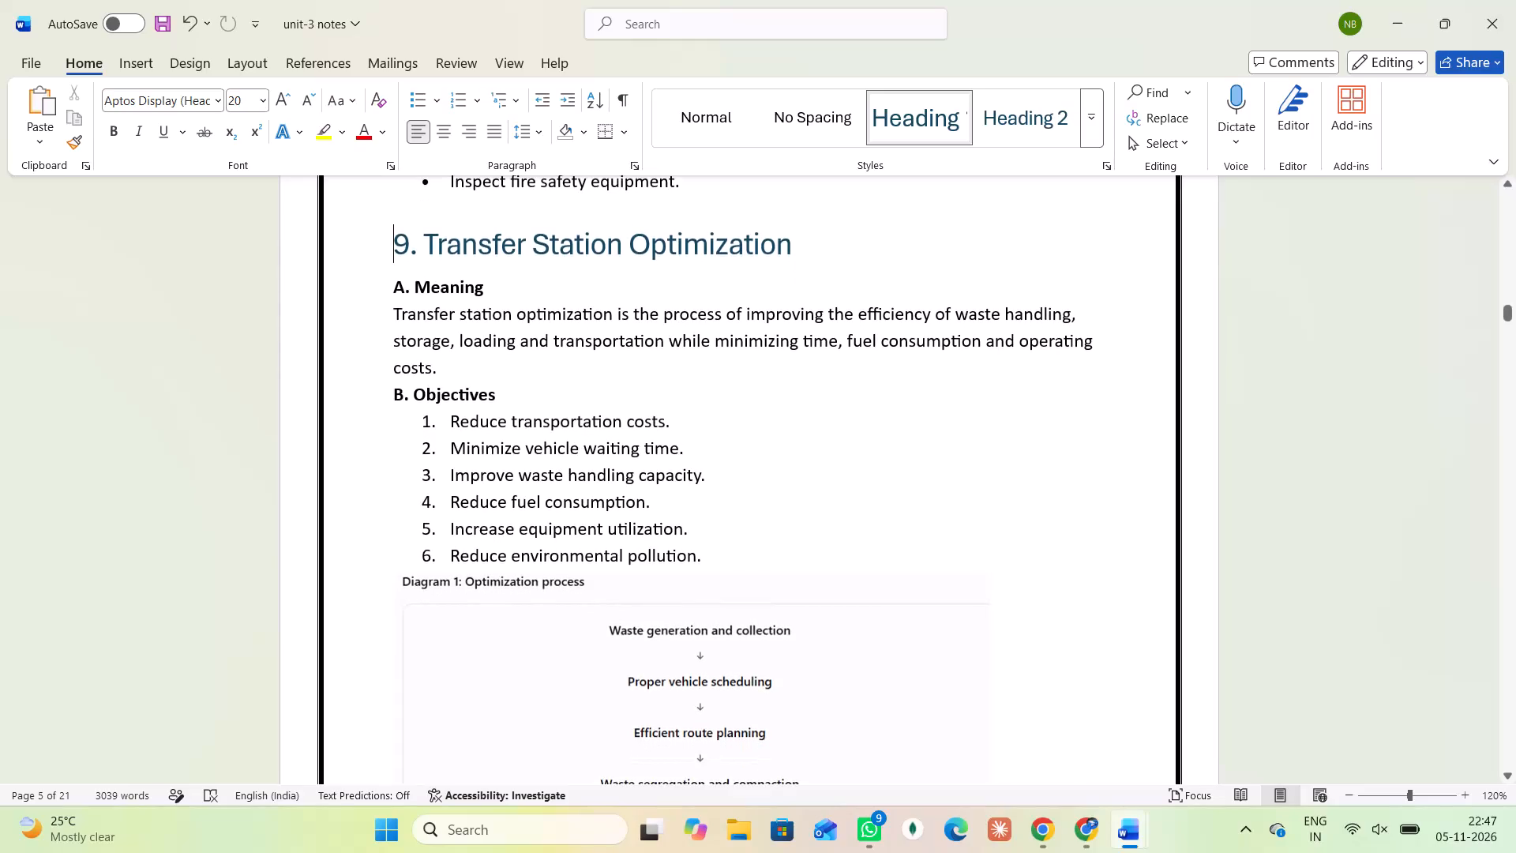
Review the Transfer Station Optimization section from its objectives and process diagram through Methods of Optimization to the start of Collection Vehicle Routing.
scroll(516, 574, "down", 1)
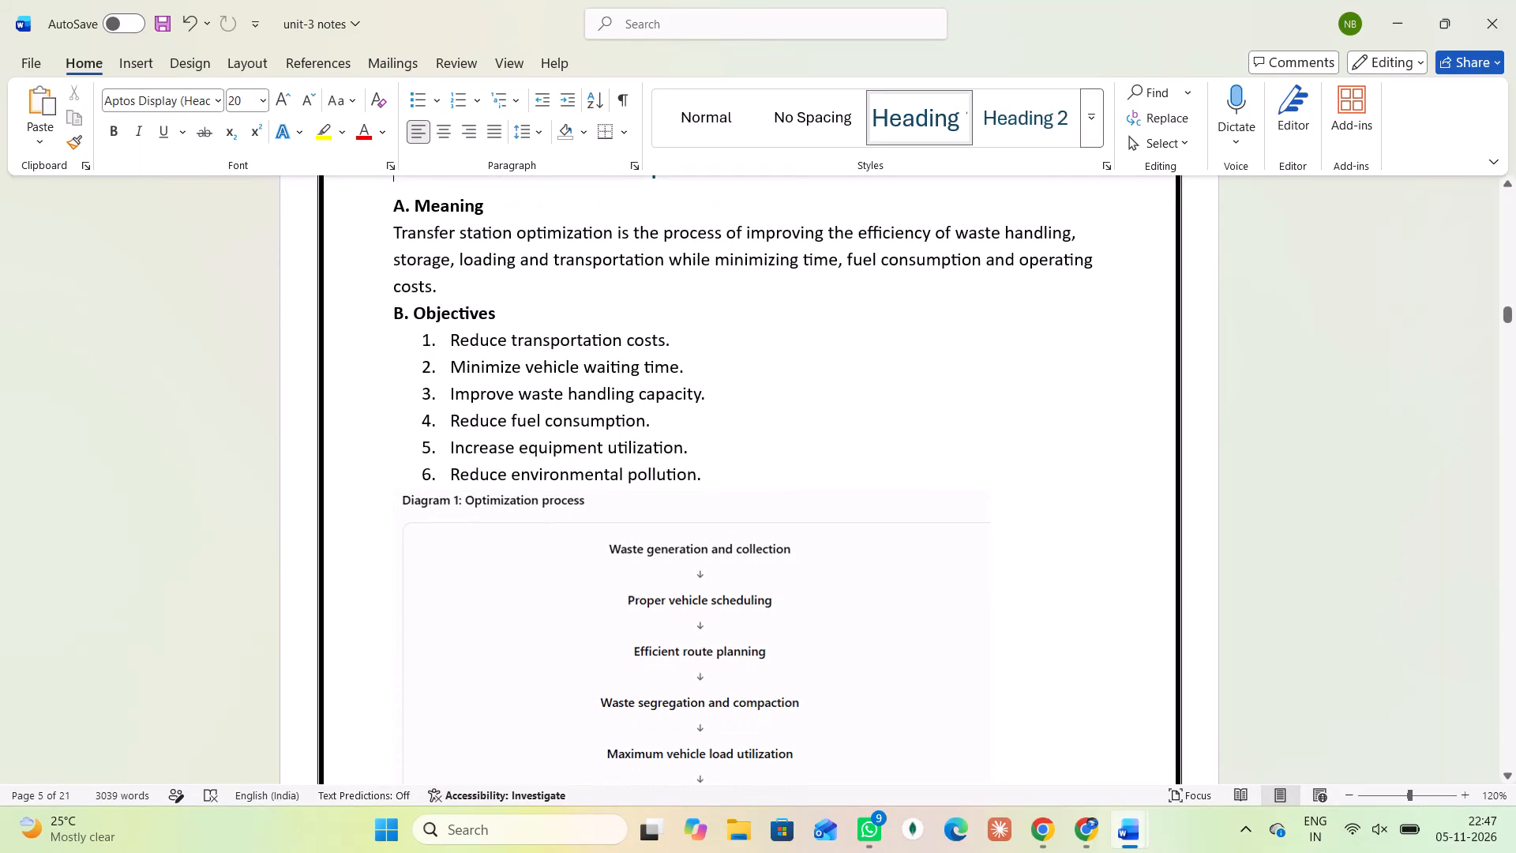
scroll(516, 574, "down", 1)
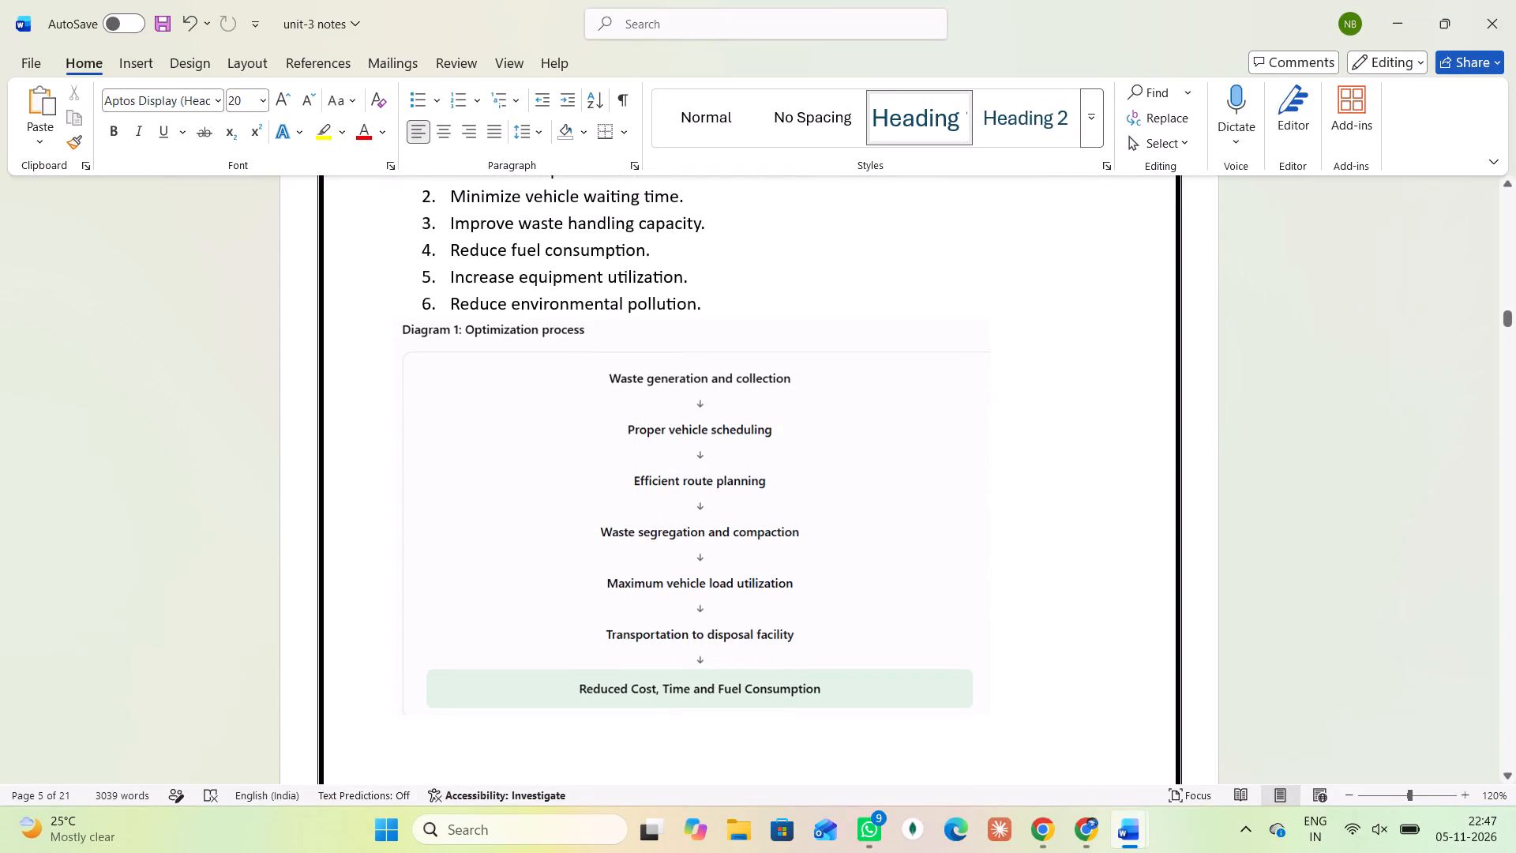
scroll(516, 574, "down", 2)
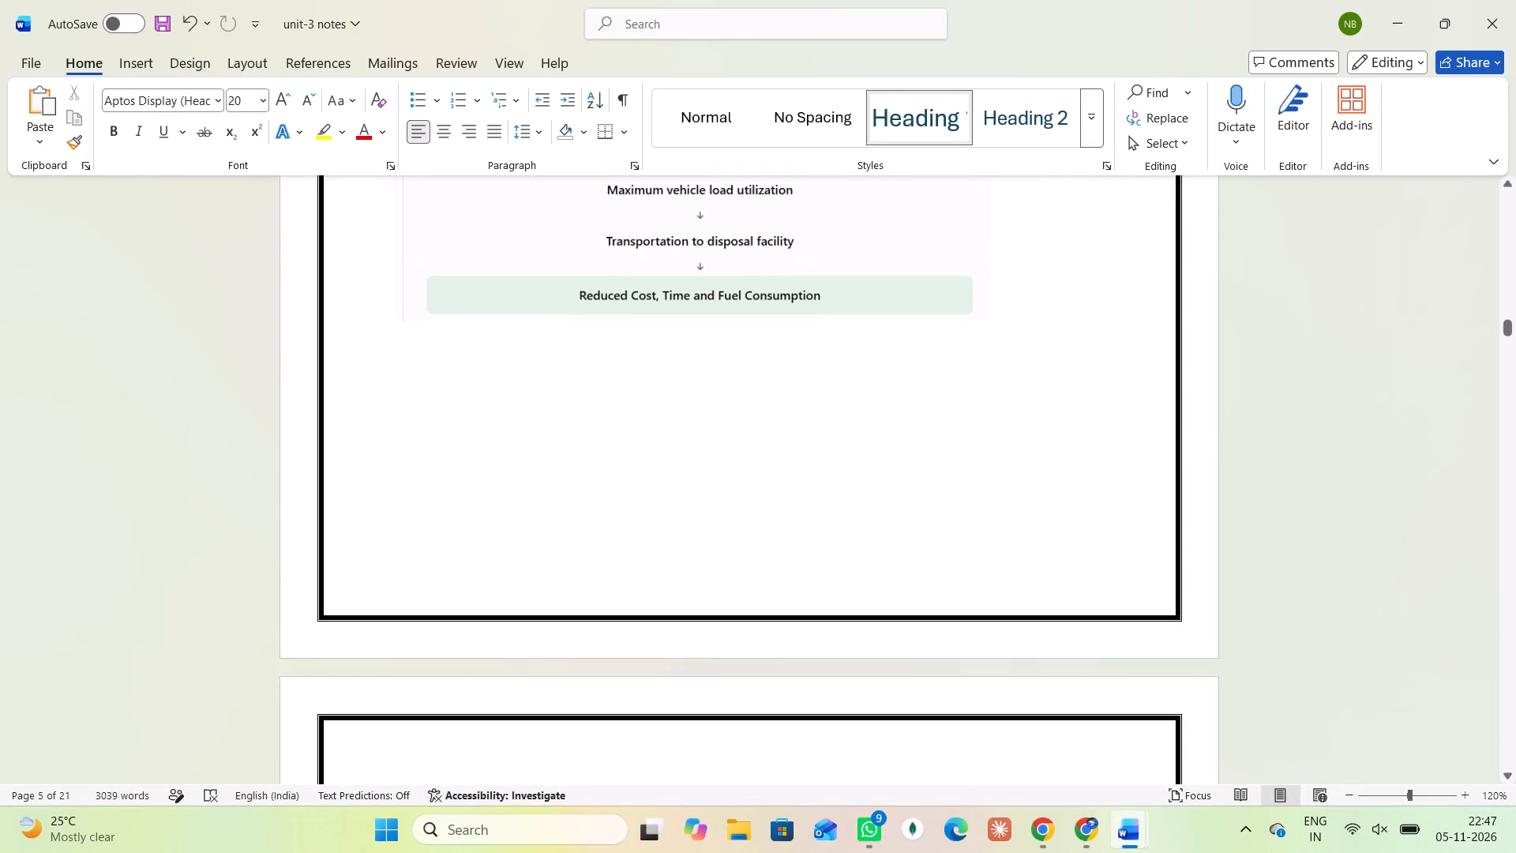
scroll(516, 574, "down", 1)
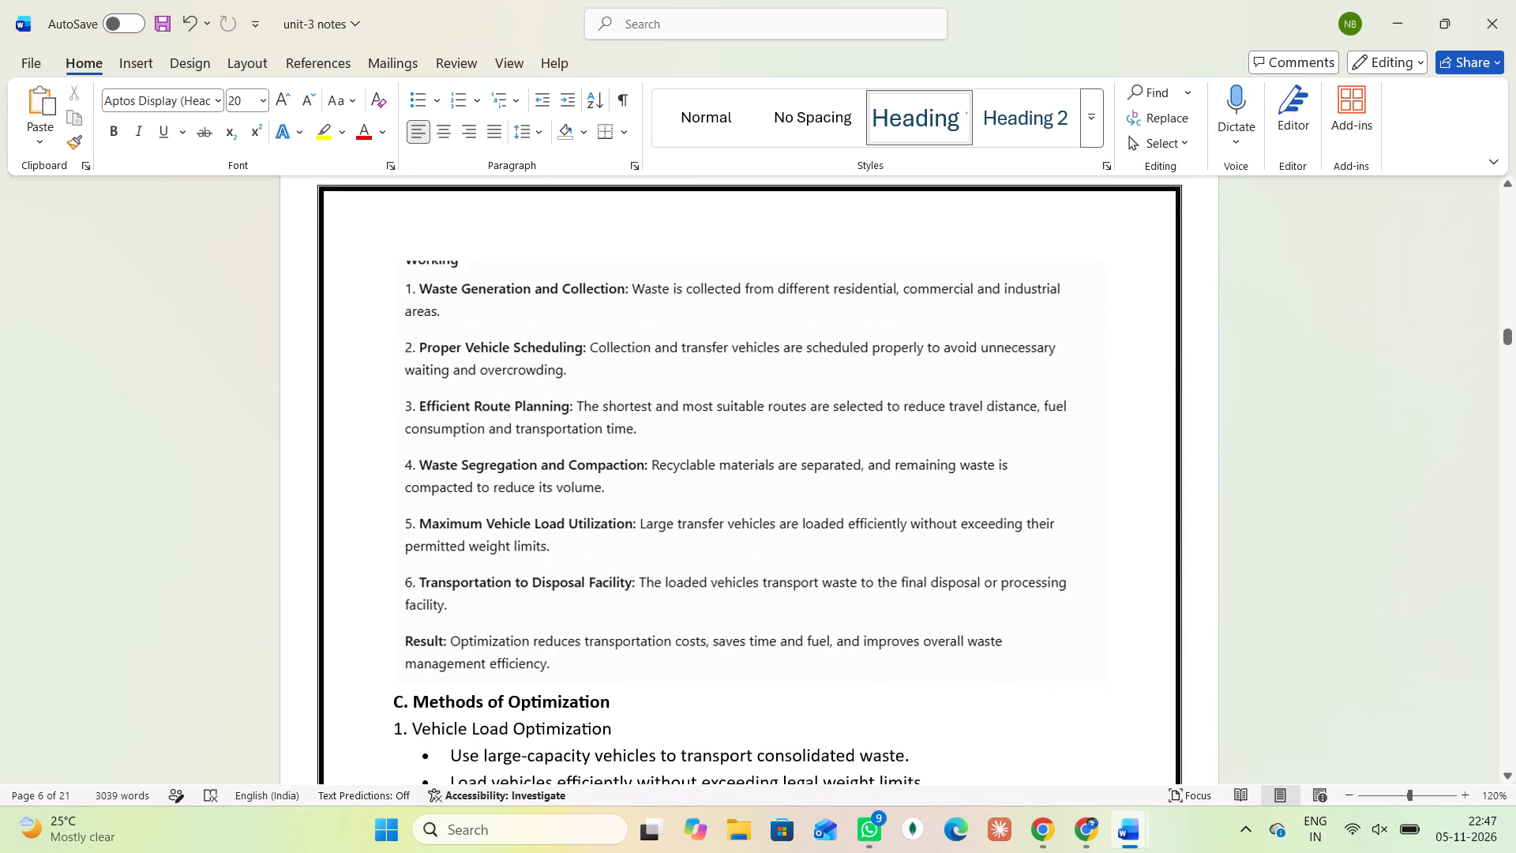
scroll(516, 574, "down", 2)
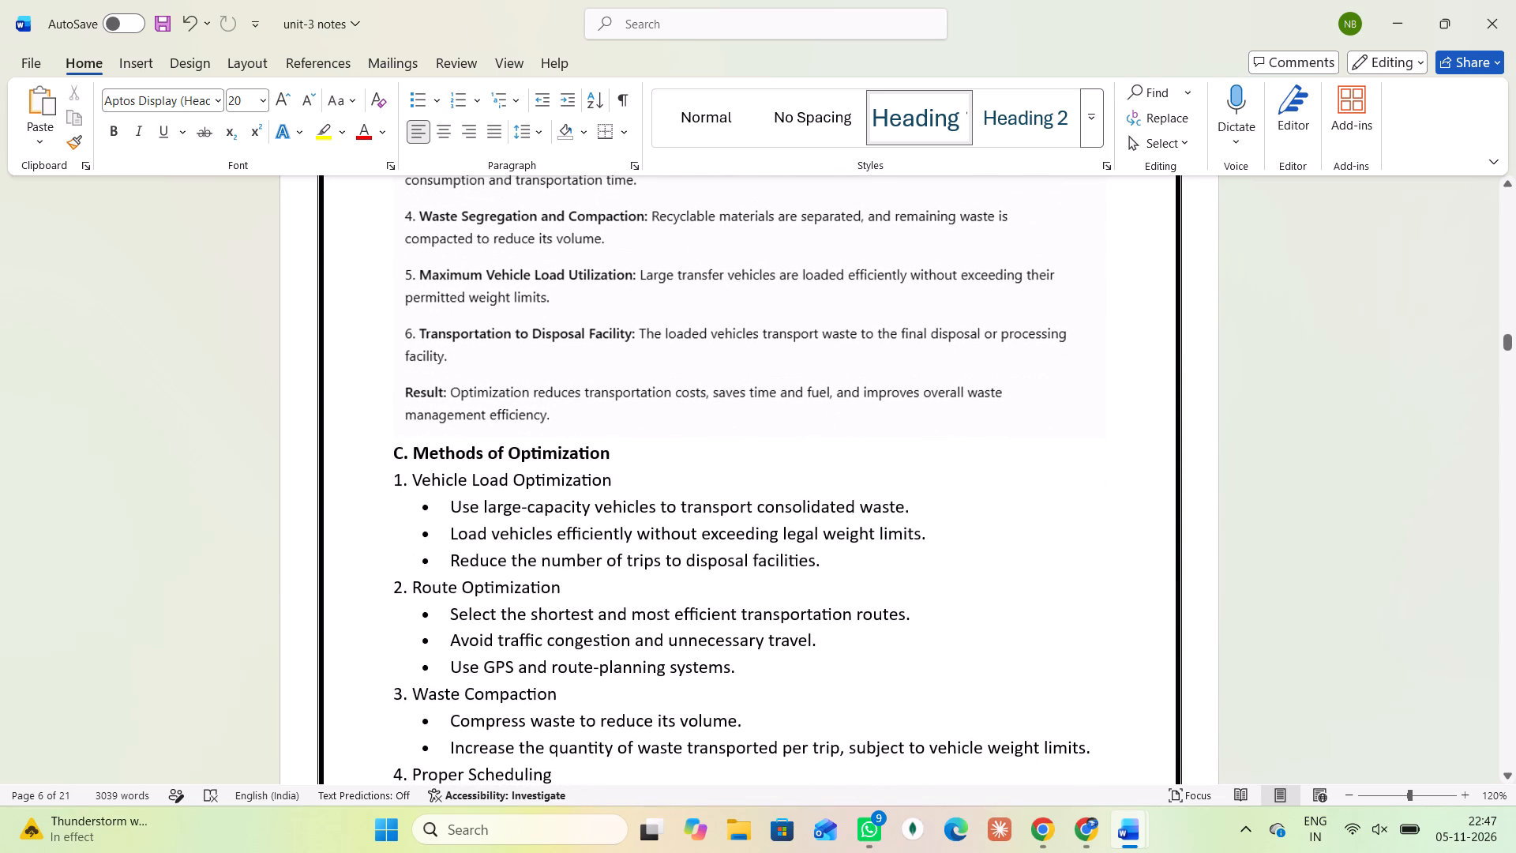
scroll(516, 577, "up", 1)
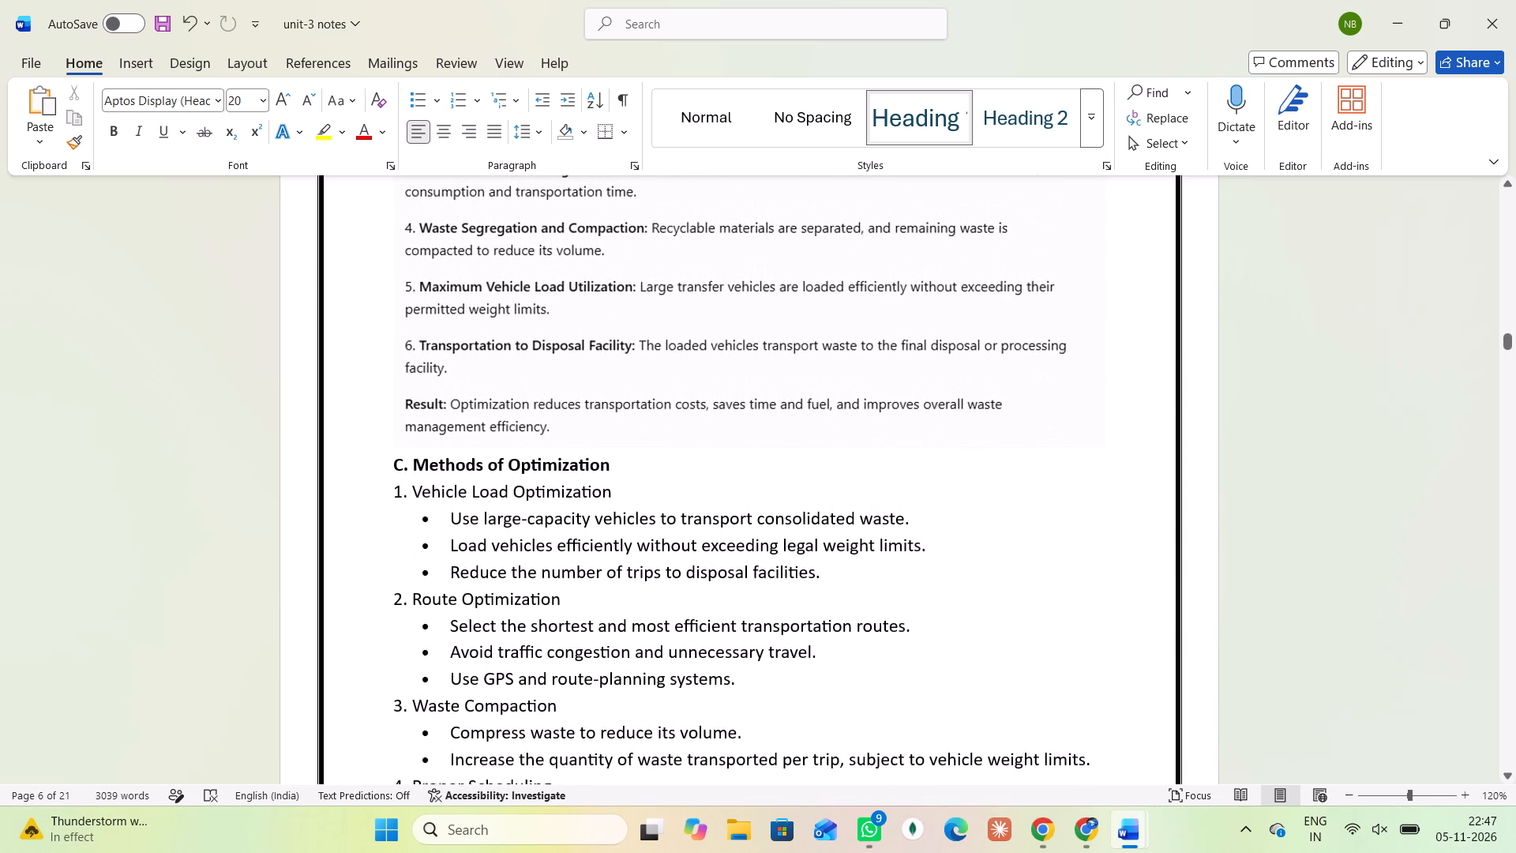
scroll(516, 577, "up", 3)
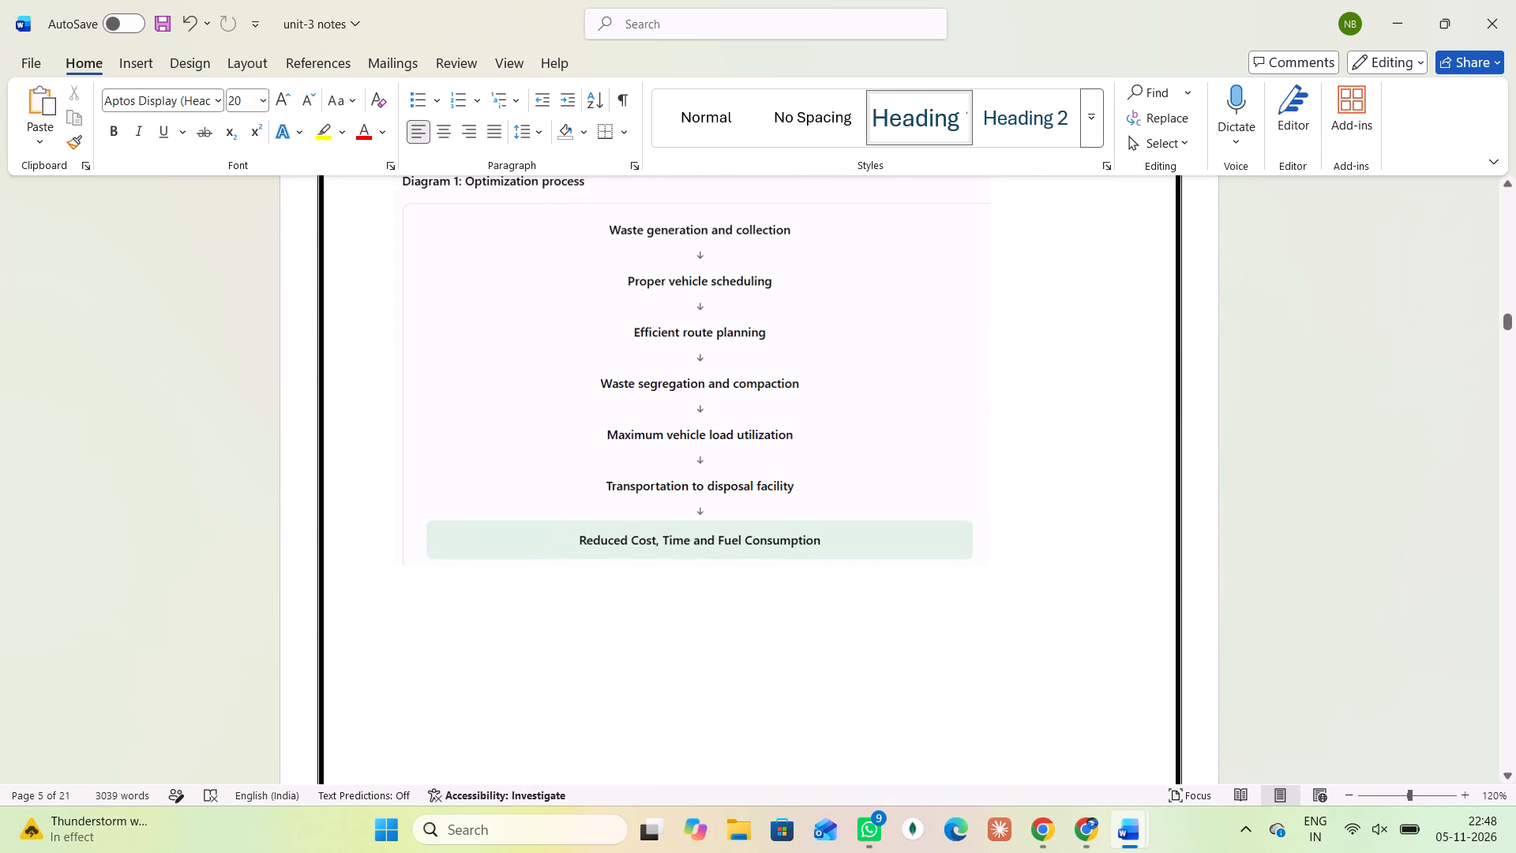
scroll(516, 577, "down", 4)
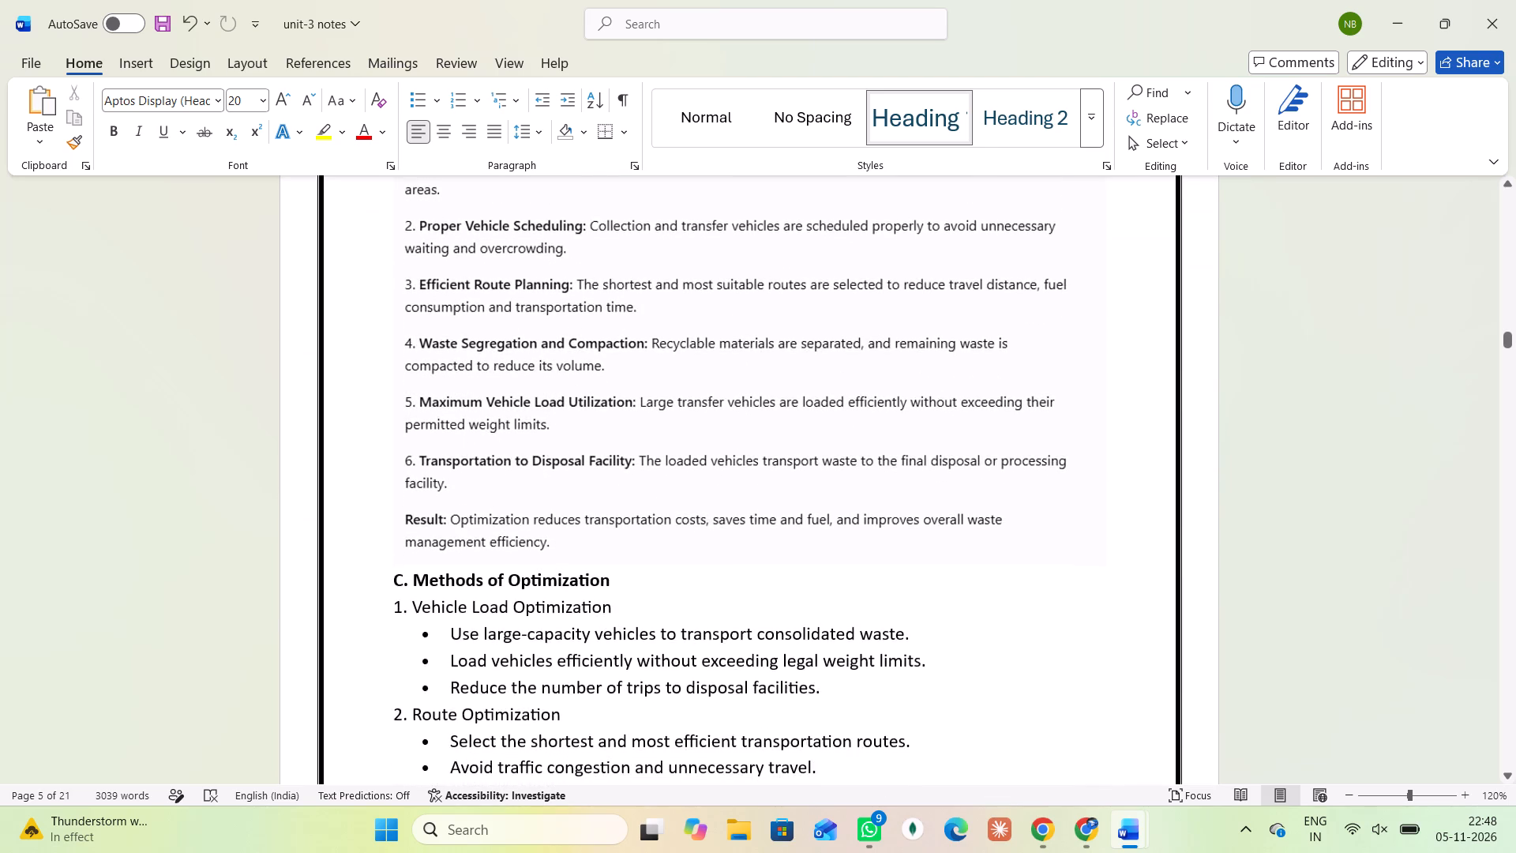
scroll(516, 577, "down", 1)
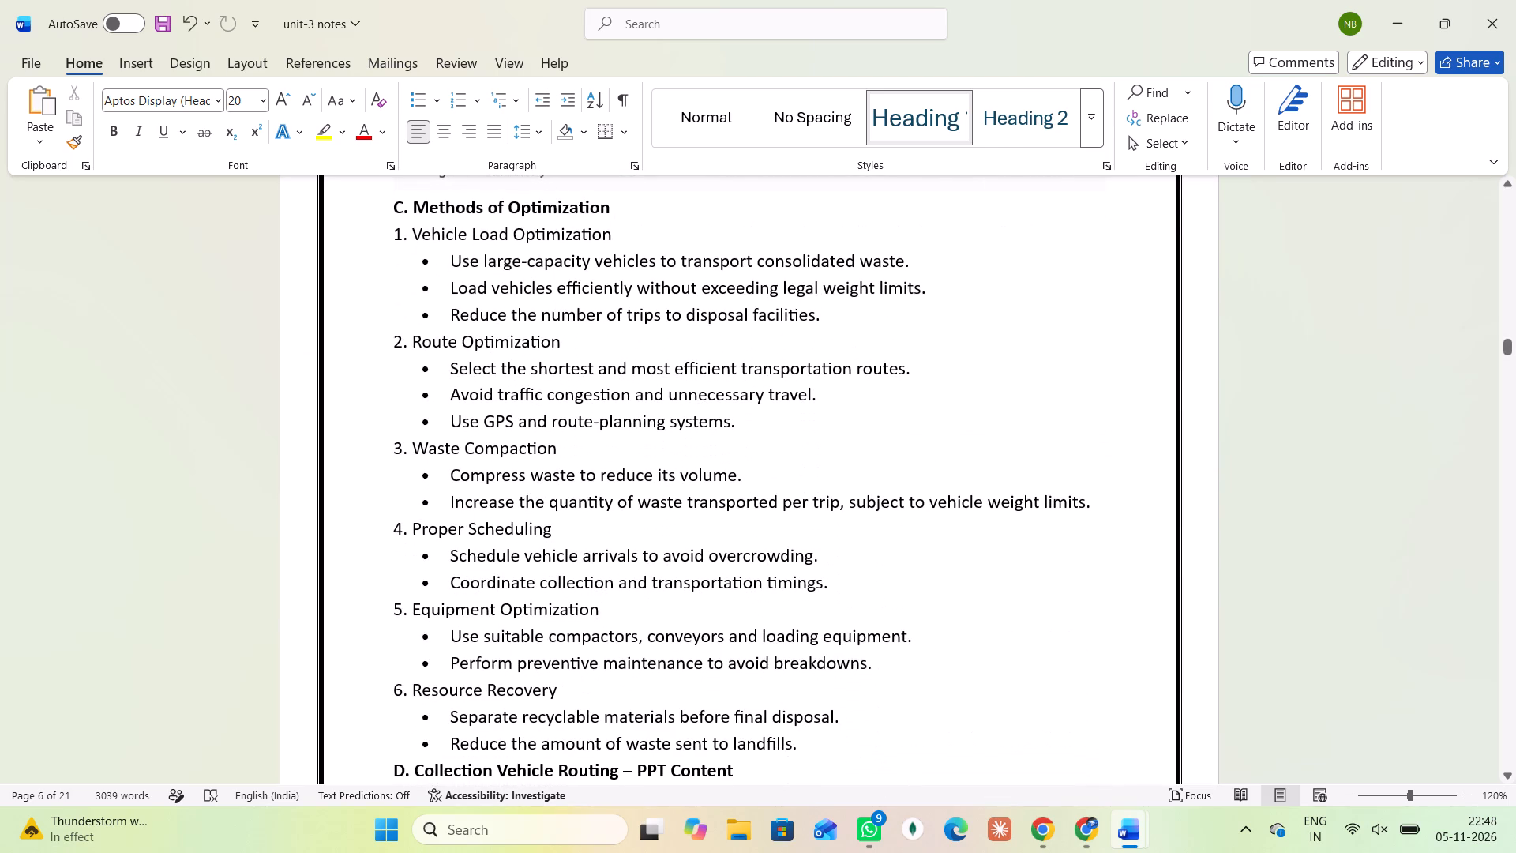
scroll(516, 577, "down", 2)
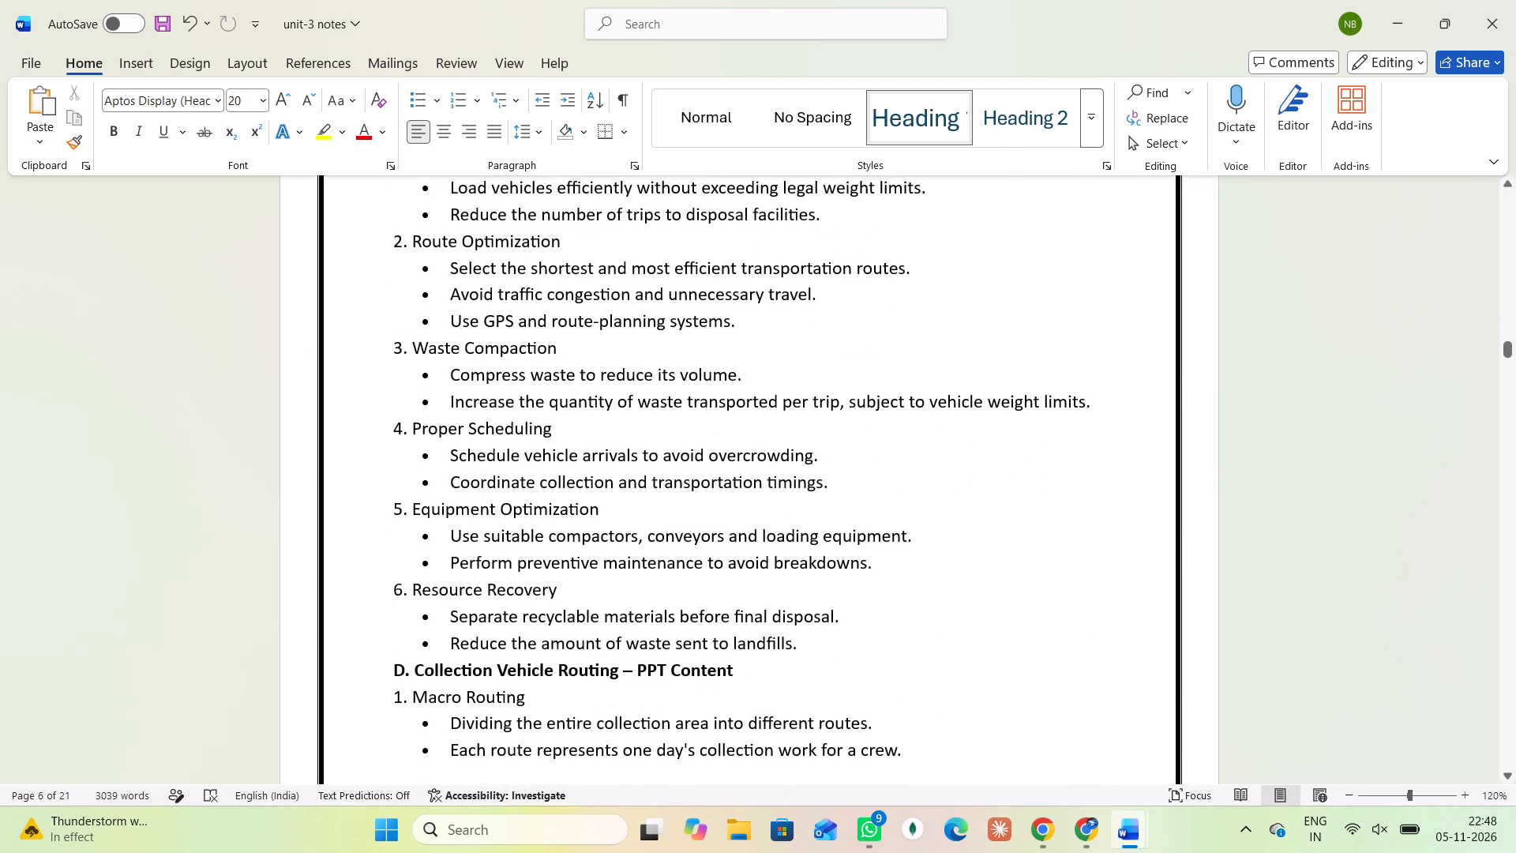
scroll(516, 577, "down", 1)
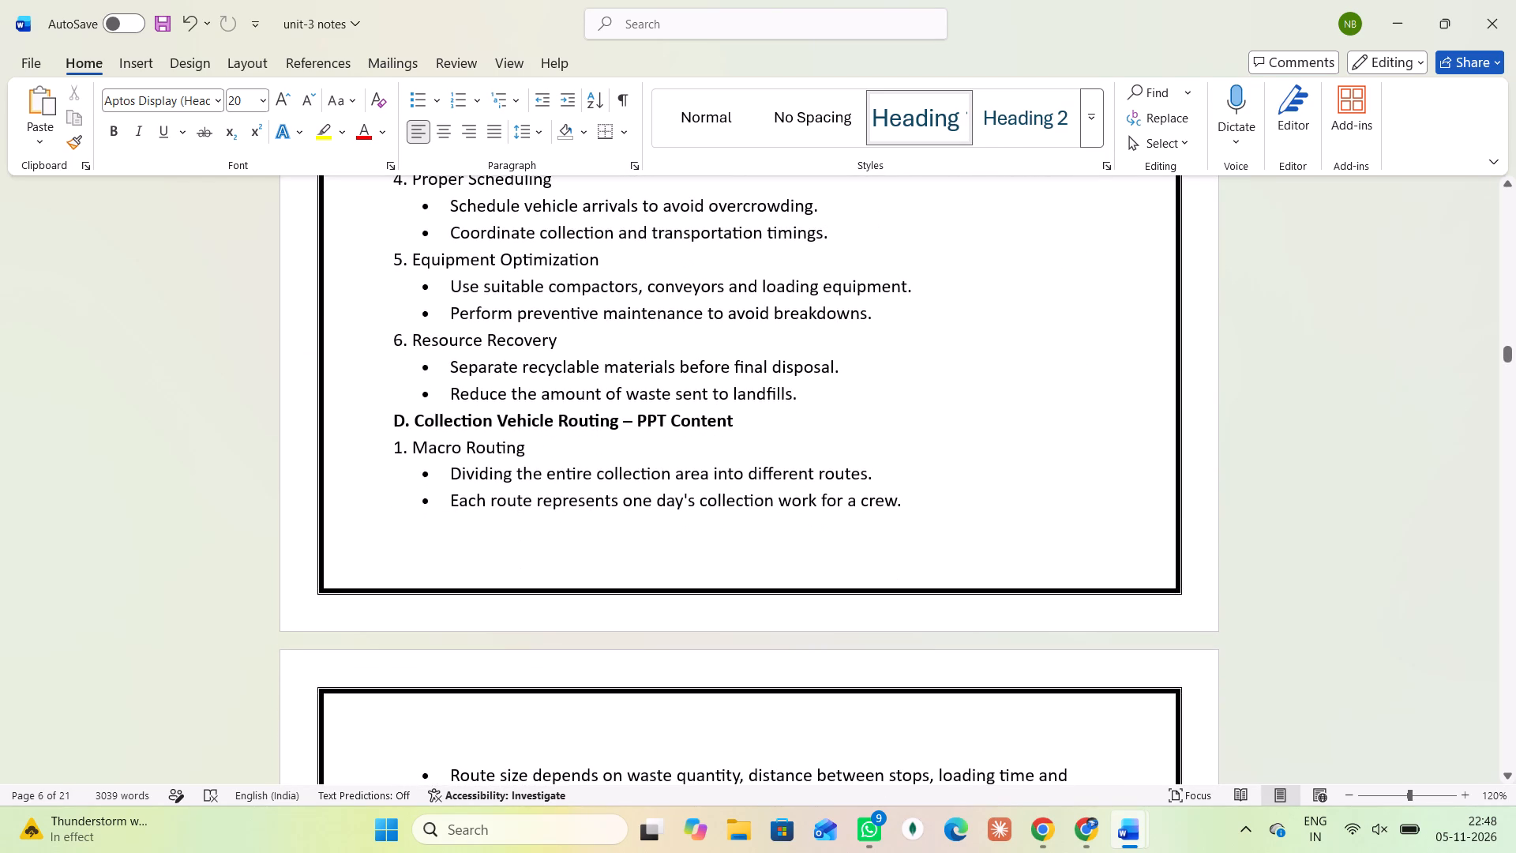
Recheck the Transfer Station Operation notes from Waste Screening through Maintenance Activities, plus the meaning, objectives and process diagram under Transfer Station Optimization.
scroll(516, 577, "up", 6)
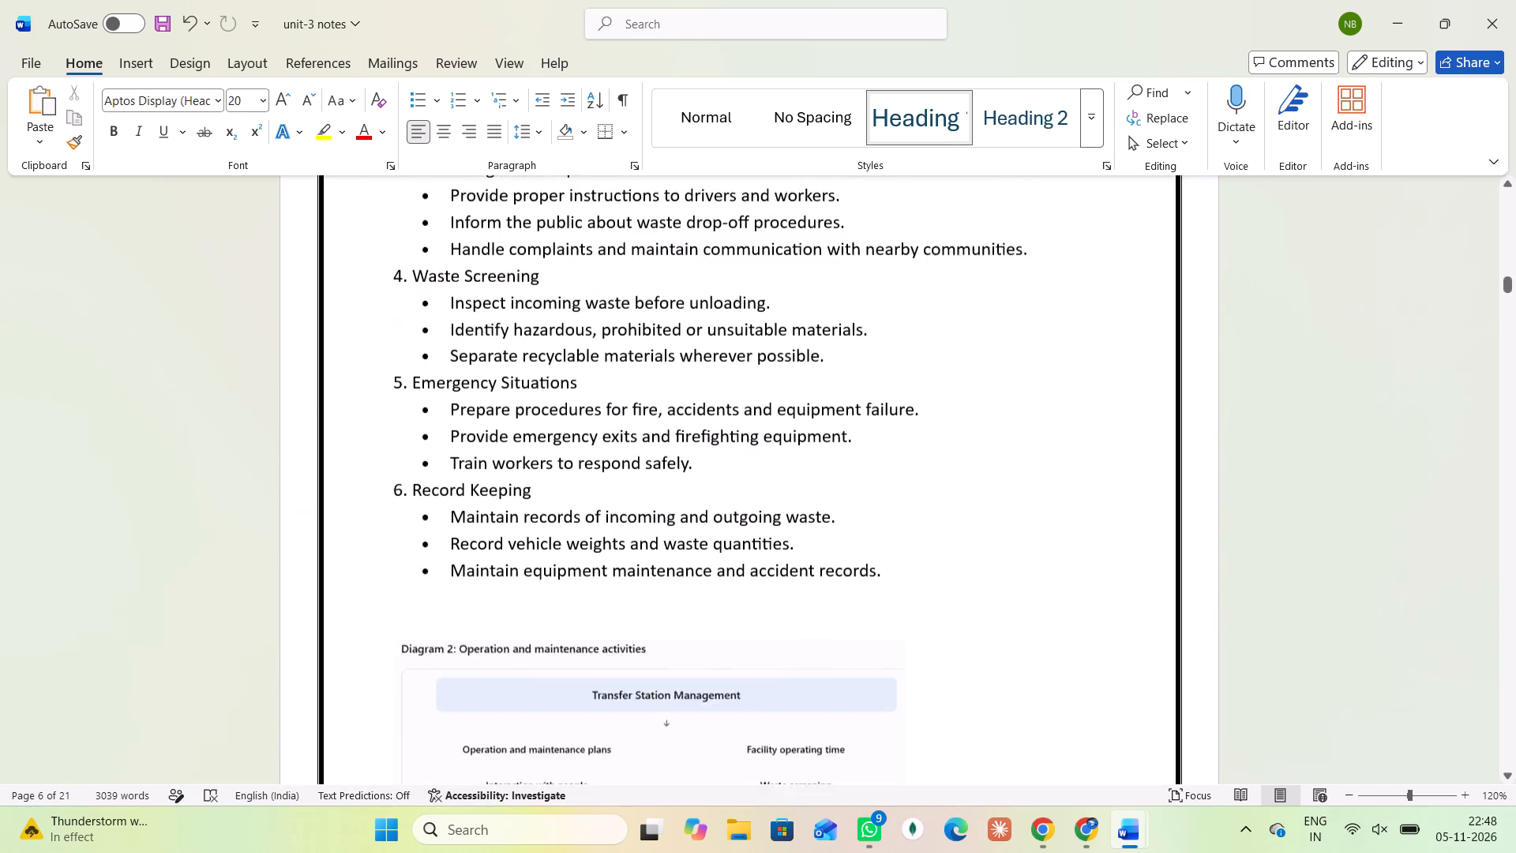
scroll(516, 577, "down", 3)
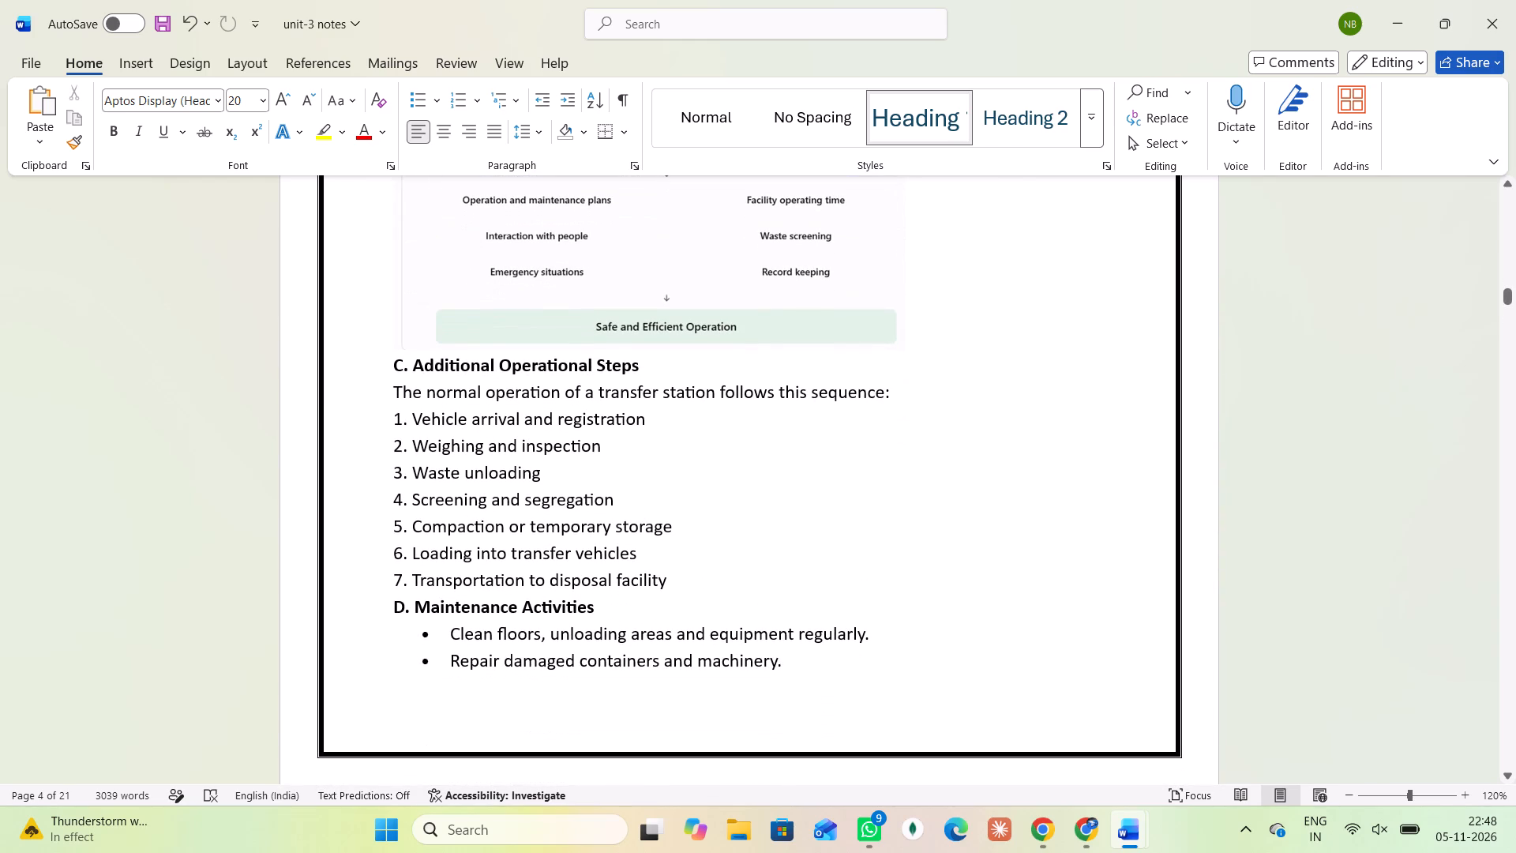
scroll(516, 577, "down", 2)
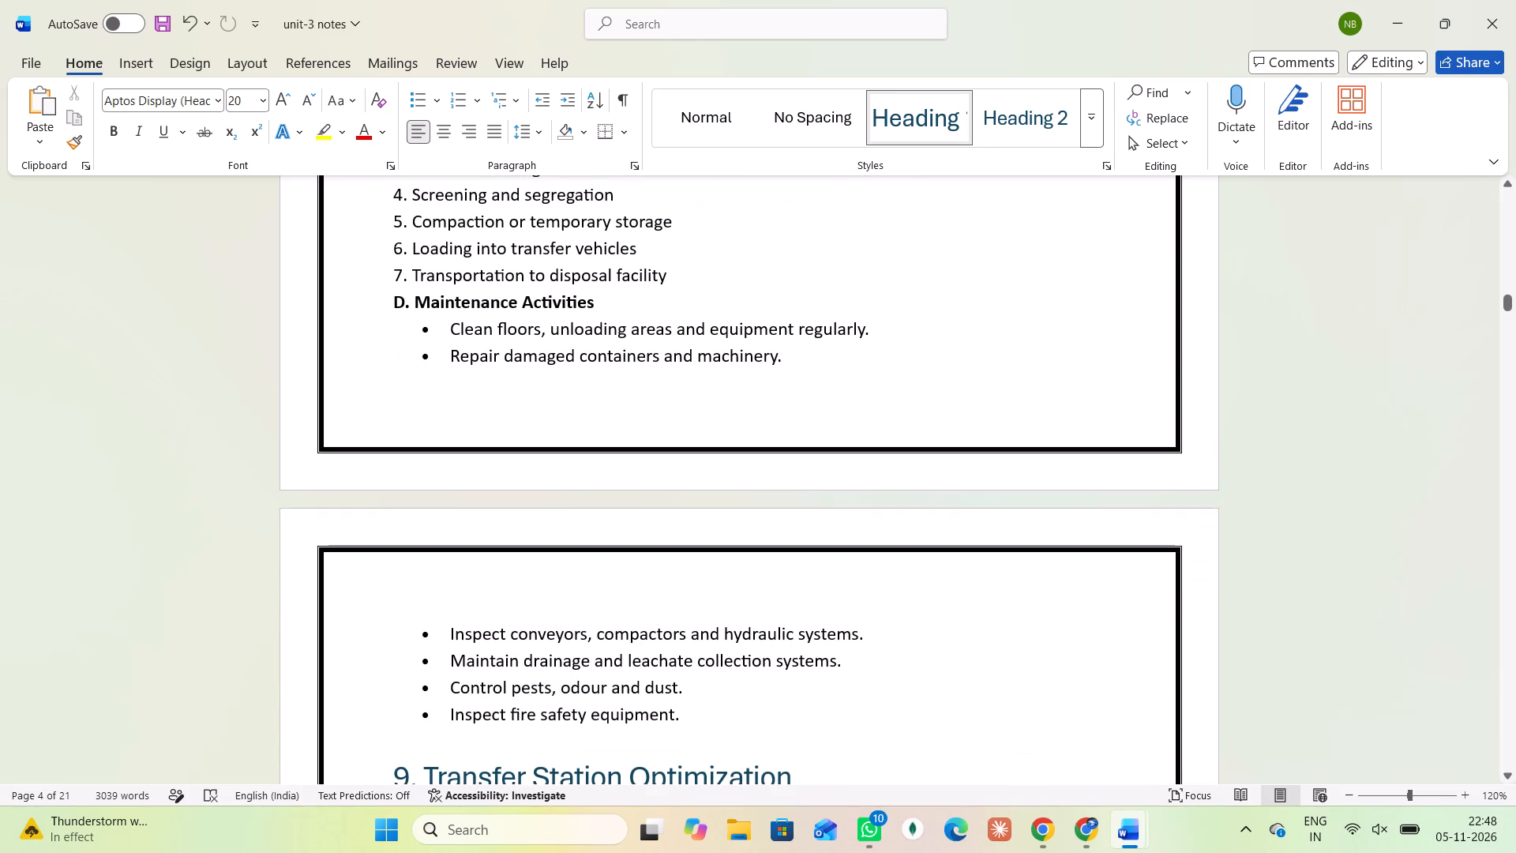
scroll(496, 564, "down", 1)
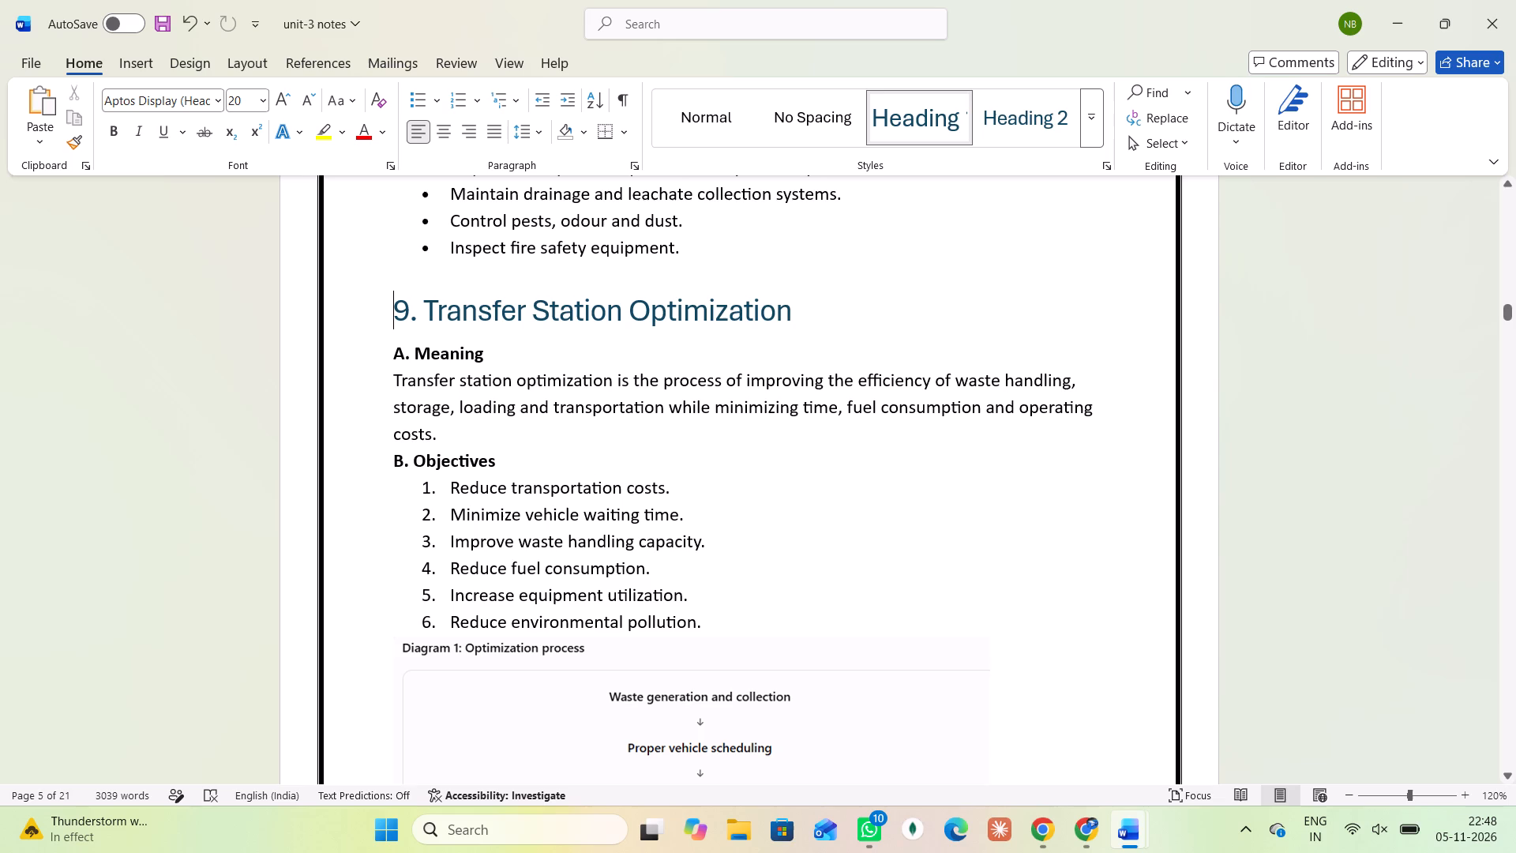
scroll(522, 578, "down", 2)
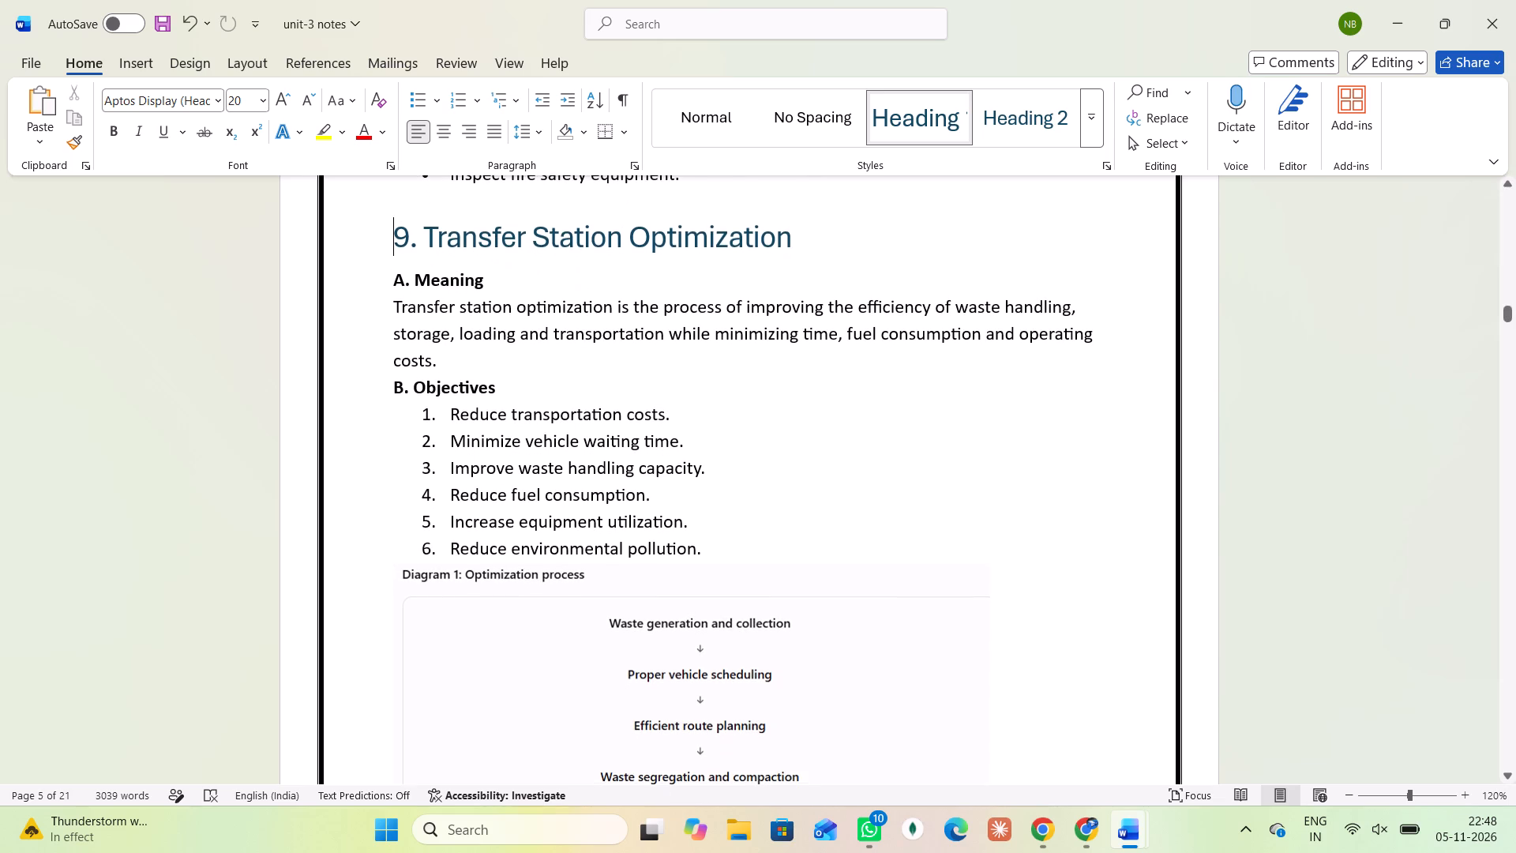
scroll(522, 578, "down", 1)
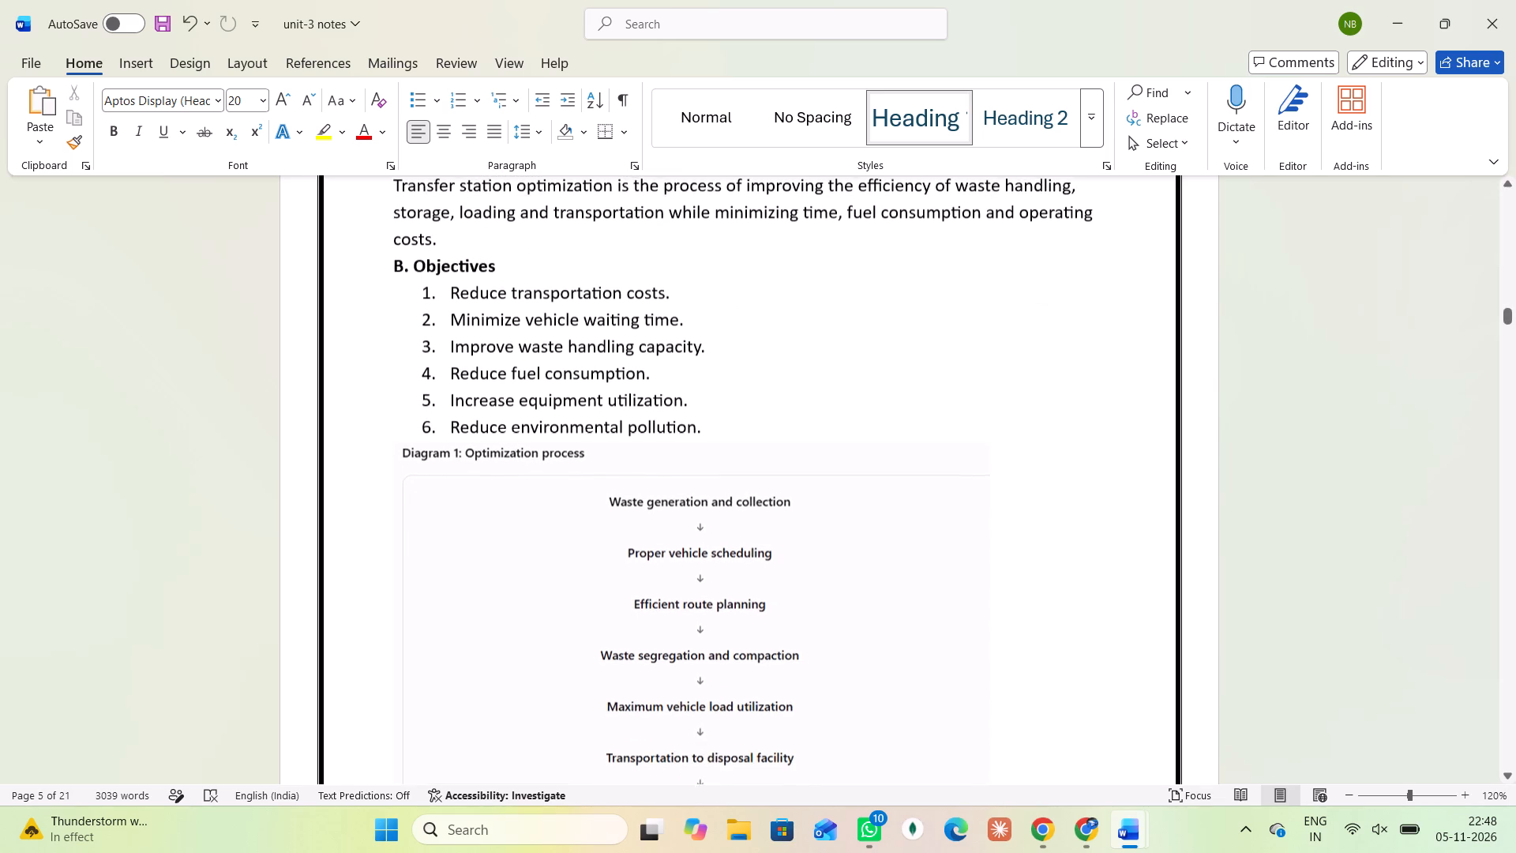
scroll(522, 578, "down", 2)
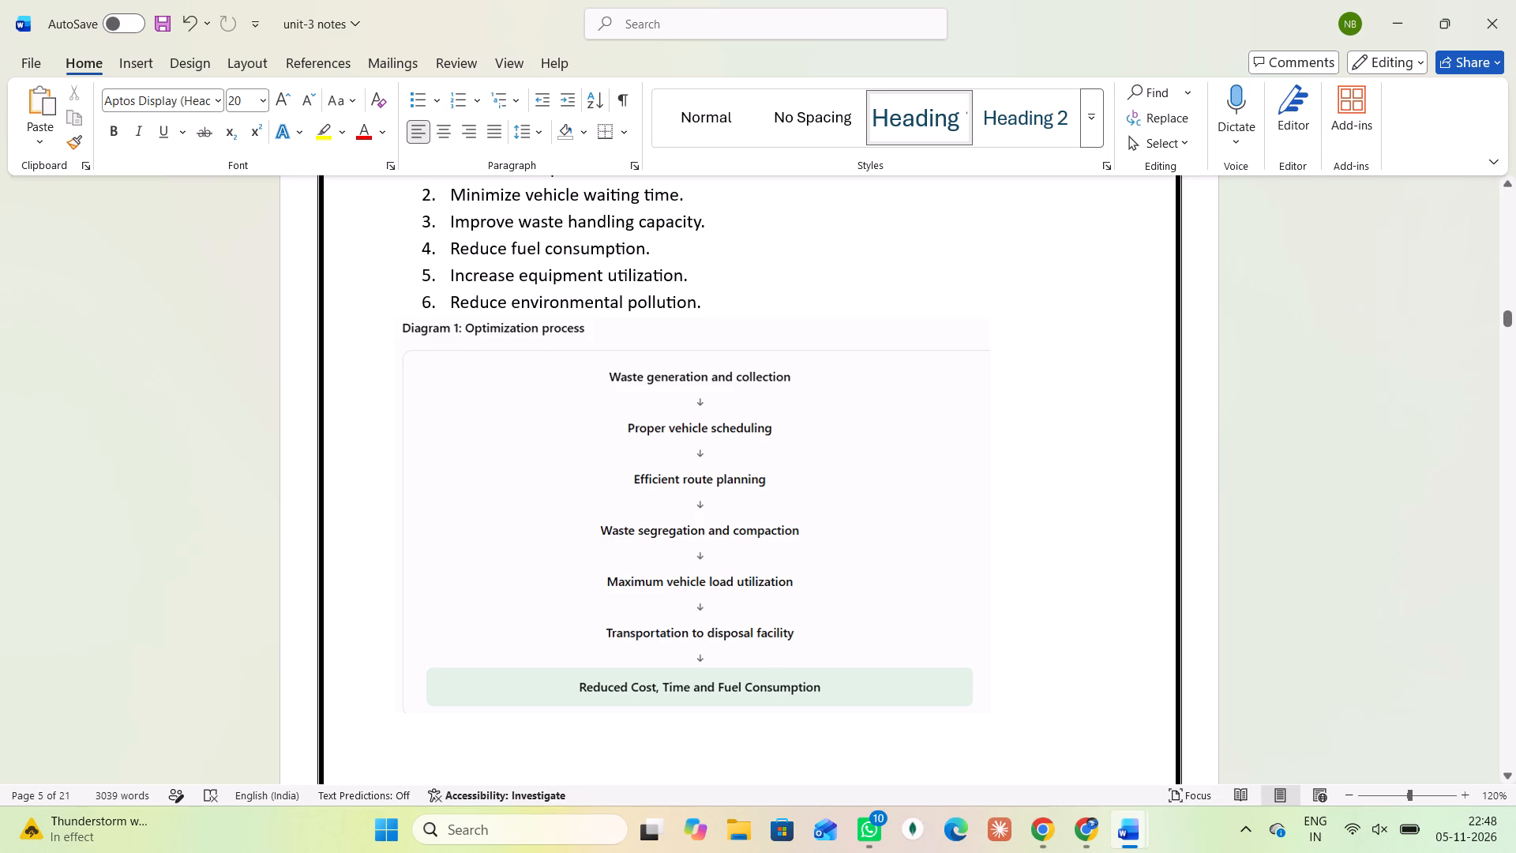
scroll(568, 608, "down", 1)
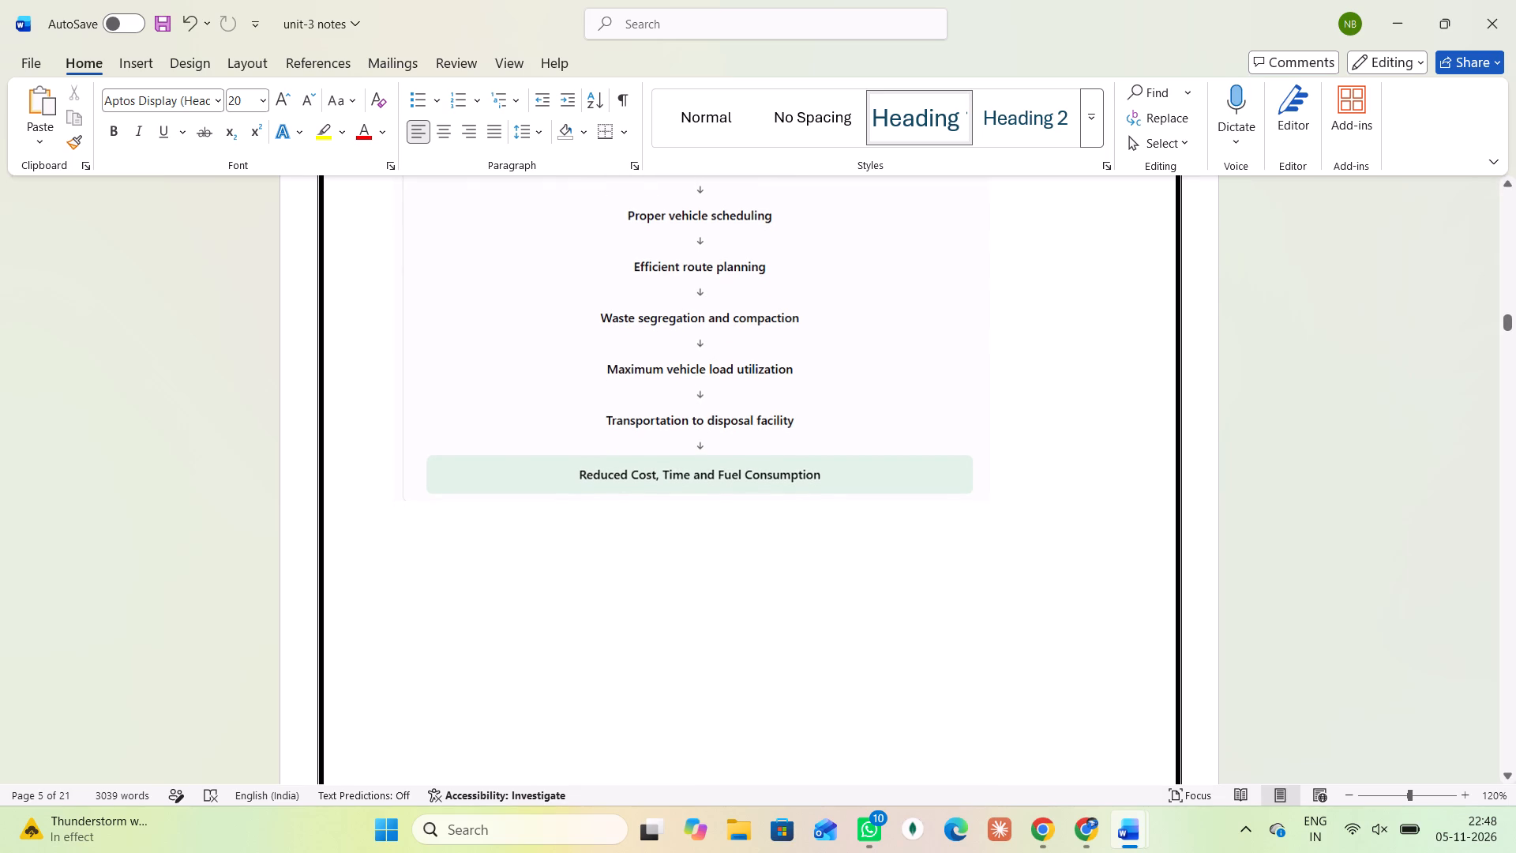
Examine the Working explanation of the optimization process against the section's meaning, objectives and Diagram 1.
scroll(568, 608, "down", 2)
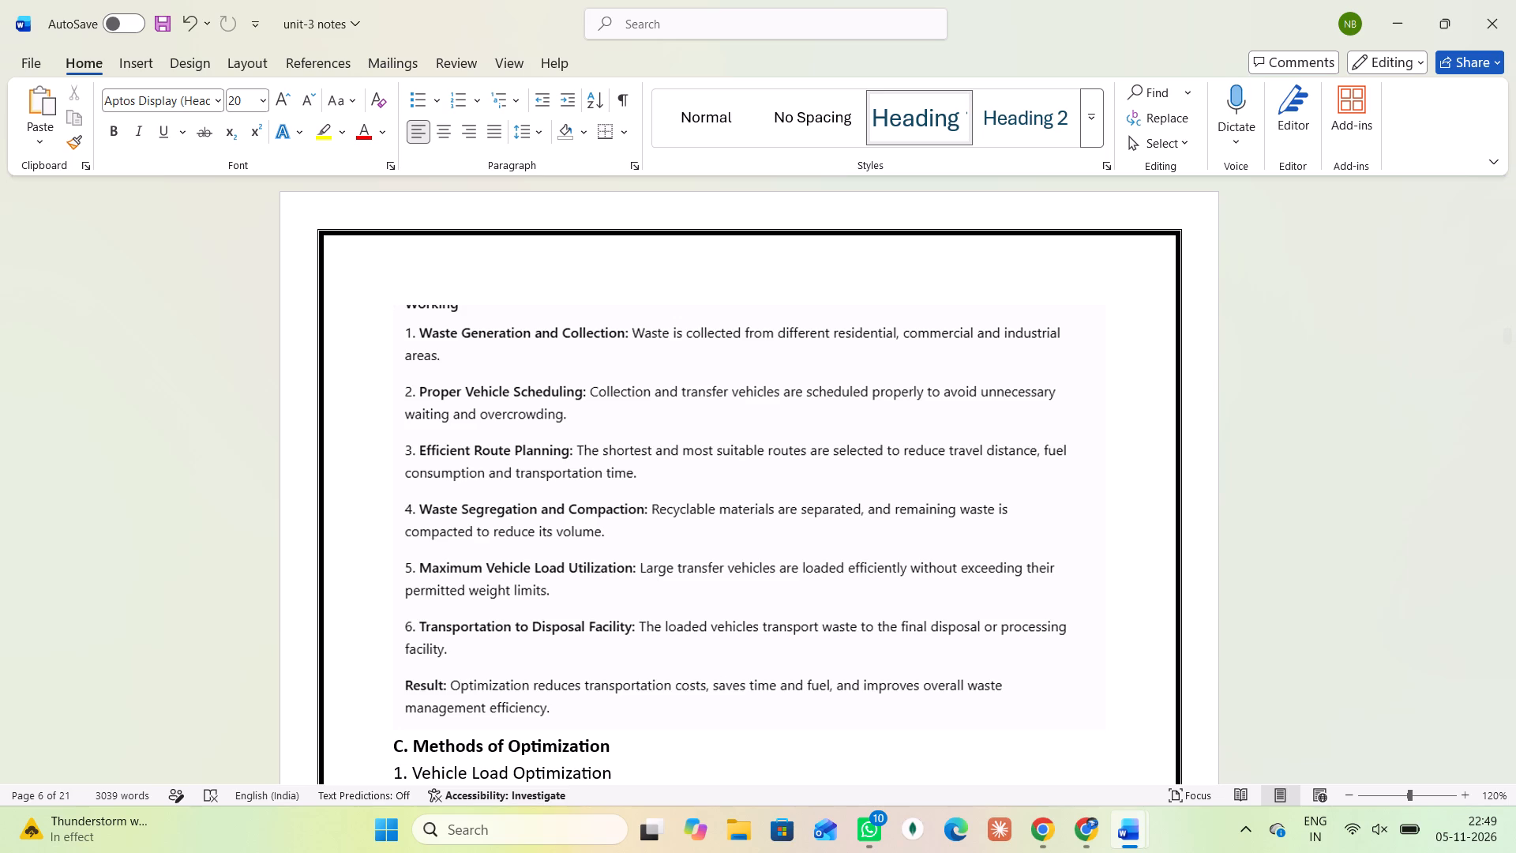
scroll(719, 423, "down", 1)
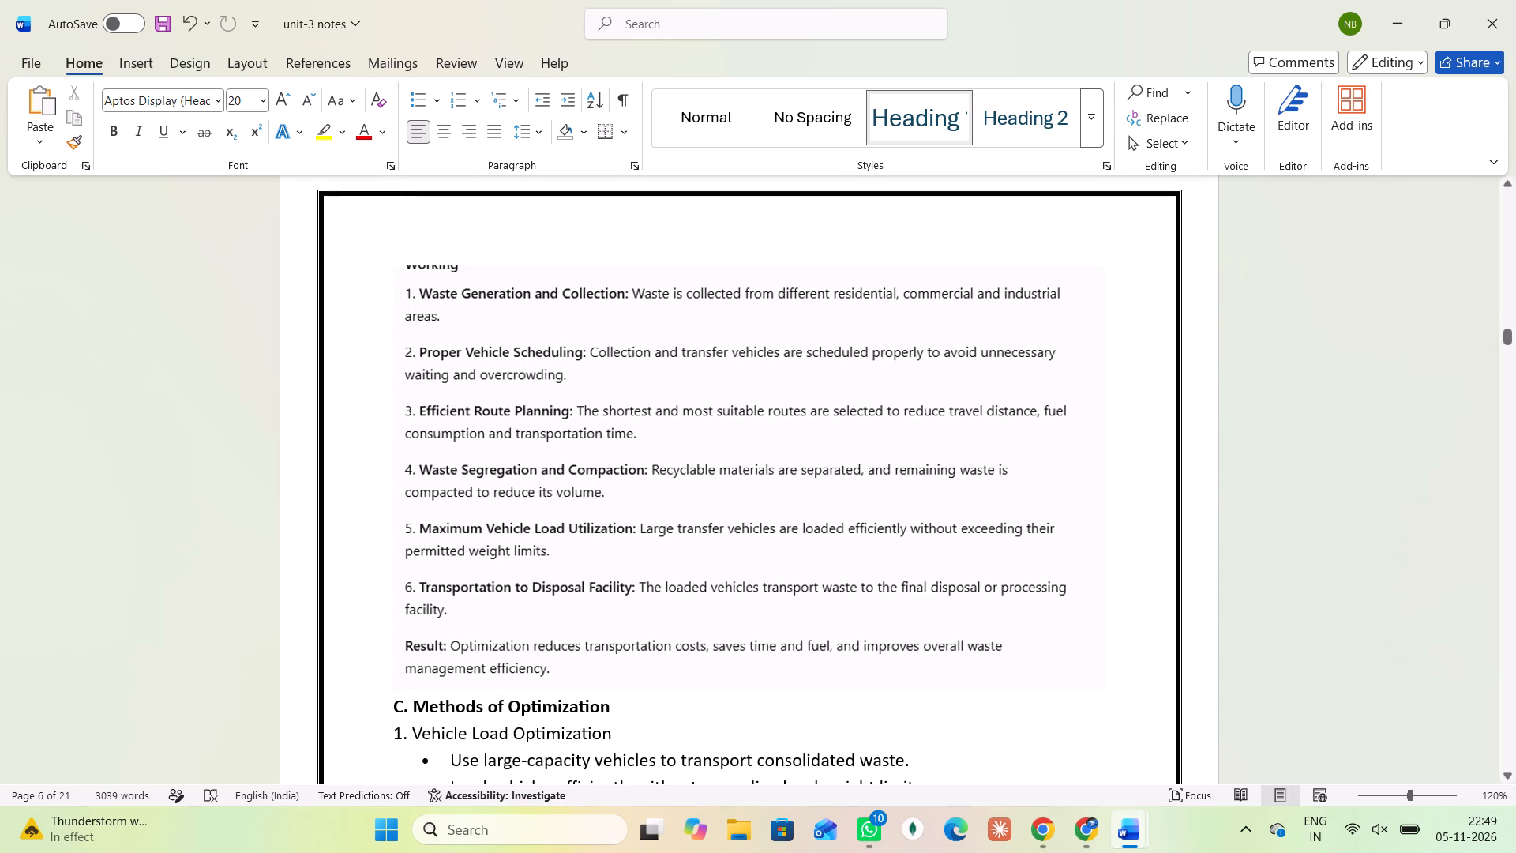
scroll(719, 423, "down", 1)
scroll(719, 423, "up", 5)
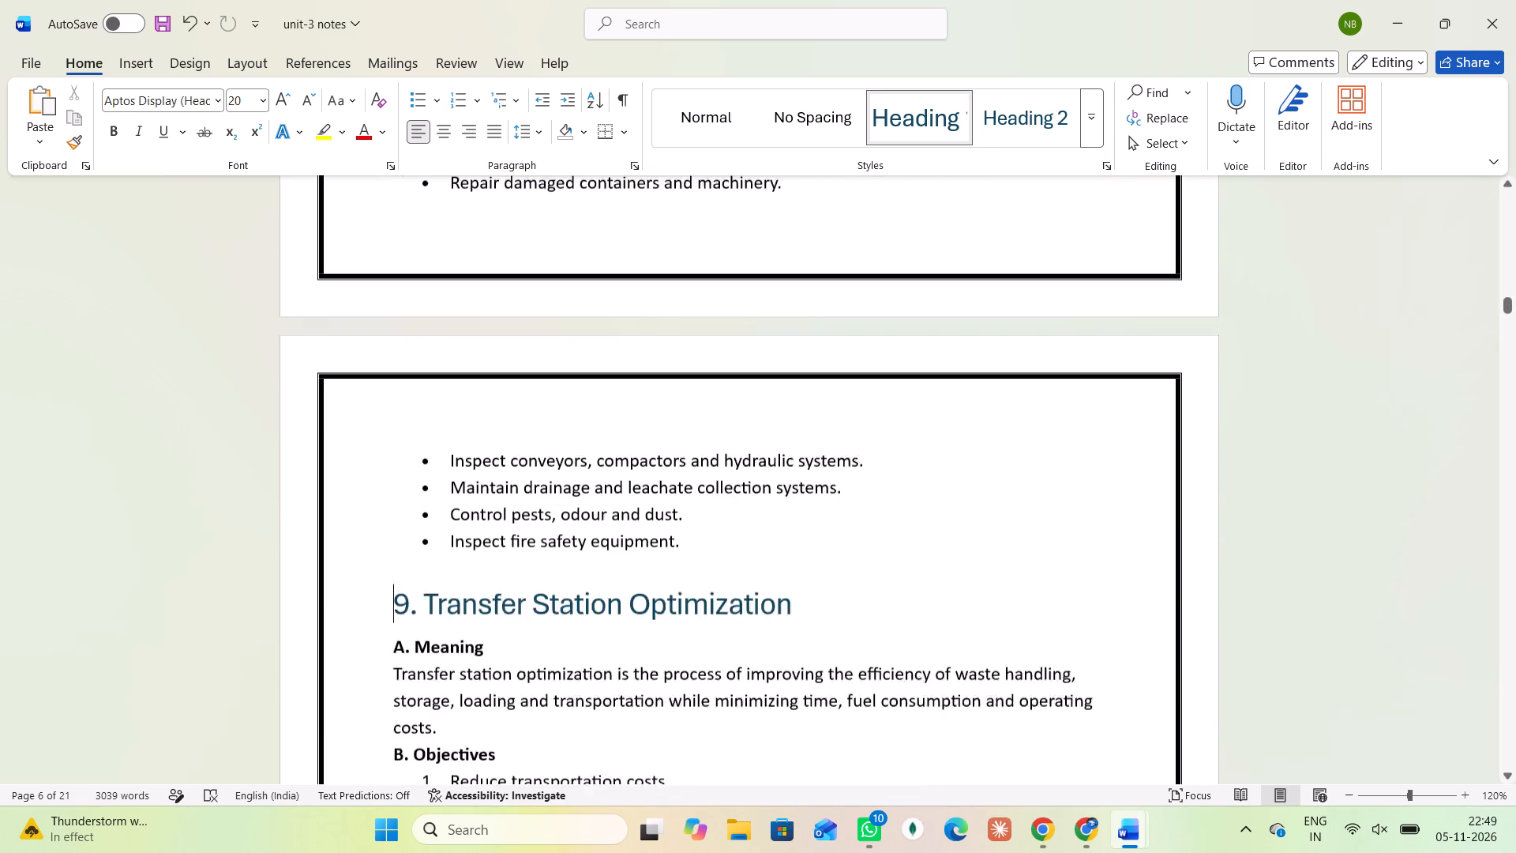
scroll(719, 423, "down", 1)
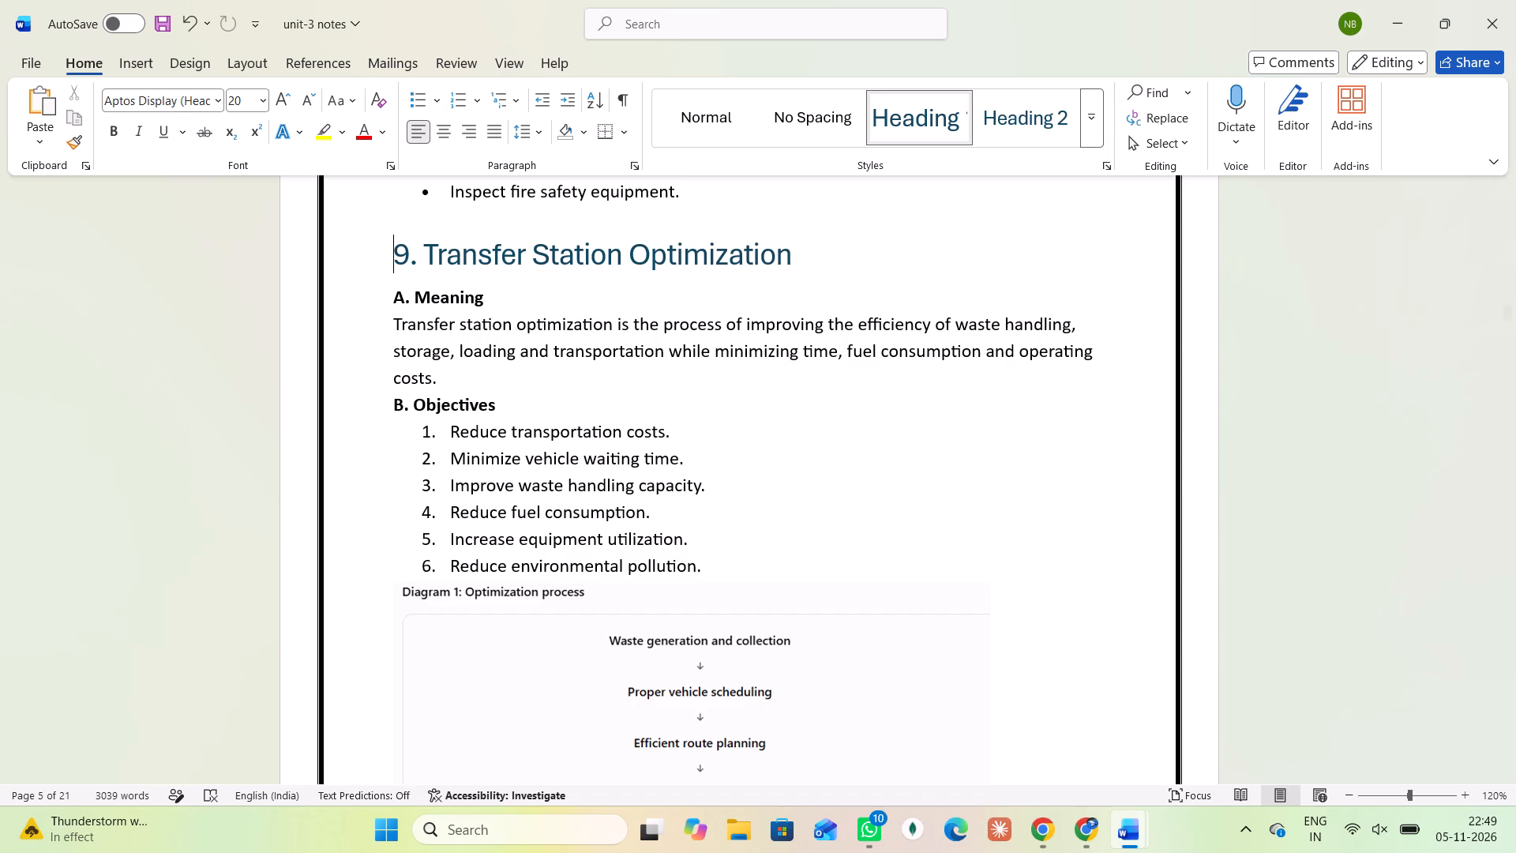
scroll(719, 423, "down", 1)
scroll(719, 423, "up", 1)
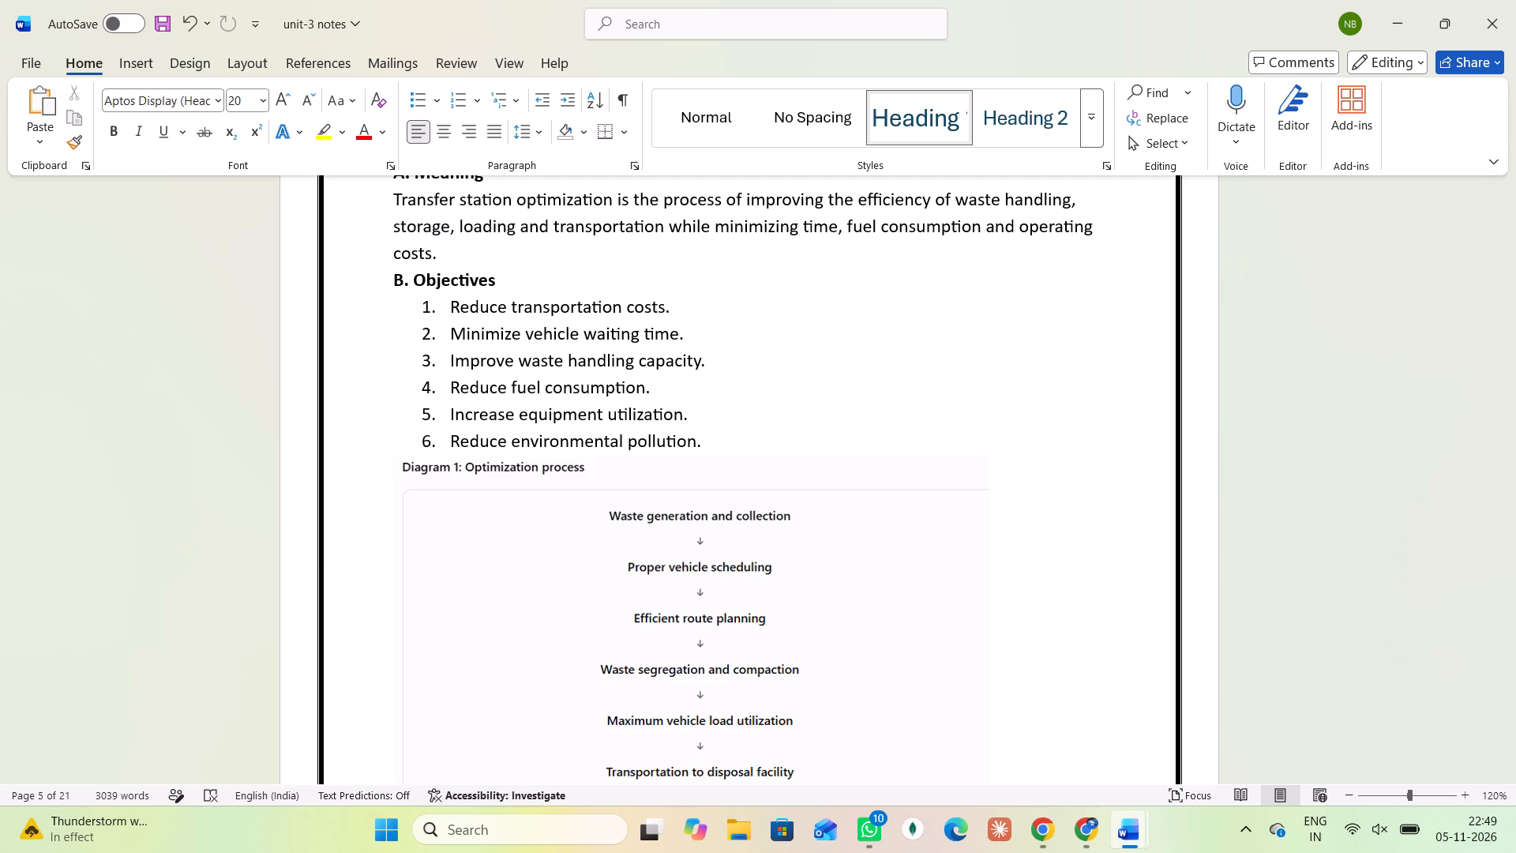
scroll(685, 418, "down", 1)
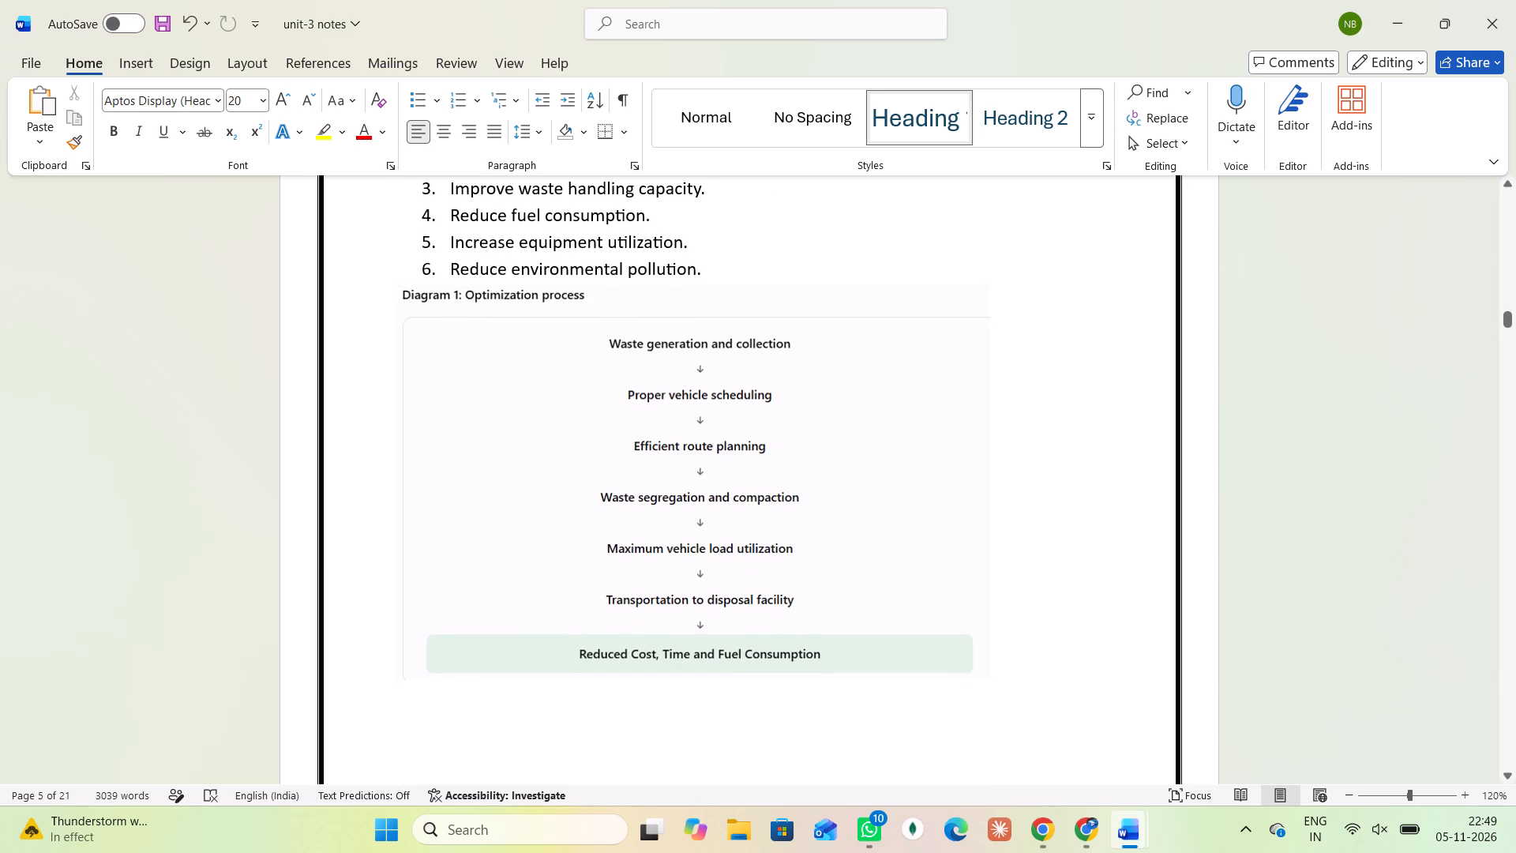
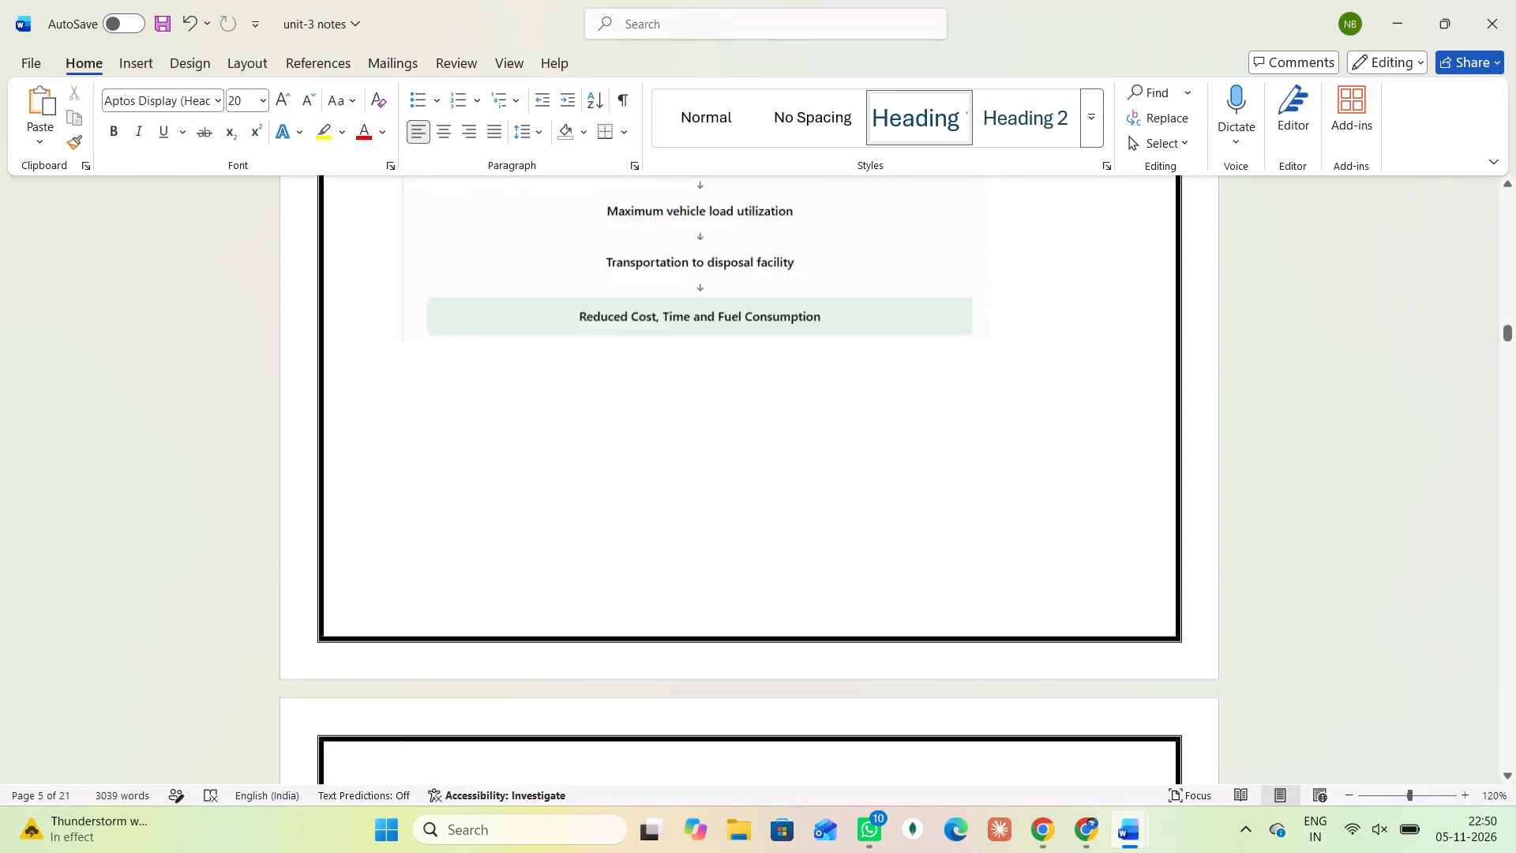
Read the Methods of Optimization list and the Collection Vehicle Routing notes on macro and micro routing, including Diagram 2.
scroll(685, 418, "down", 2)
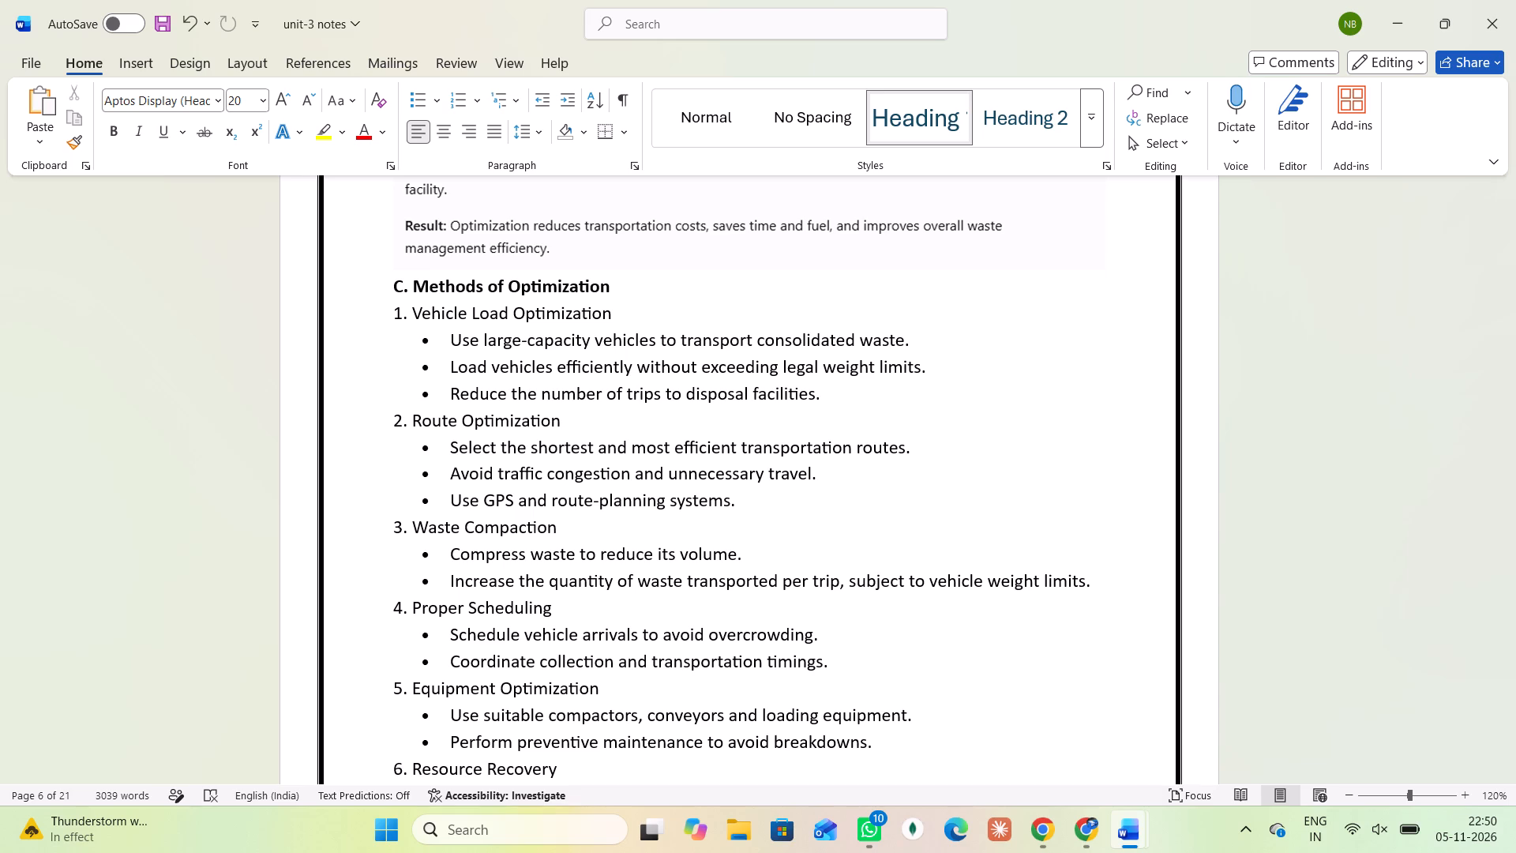
scroll(633, 482, "down", 1)
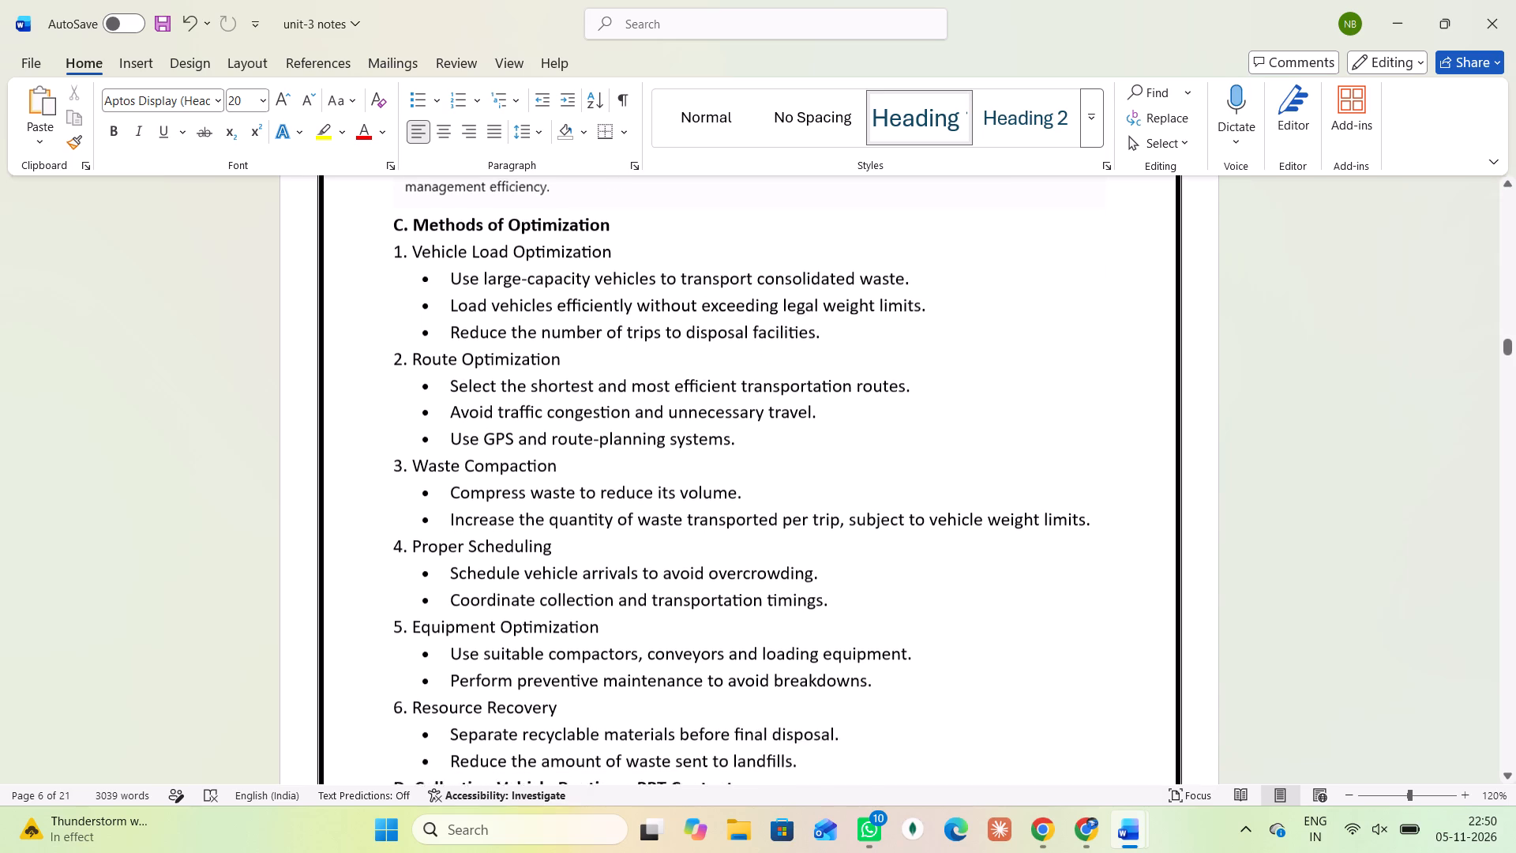
scroll(633, 482, "down", 1)
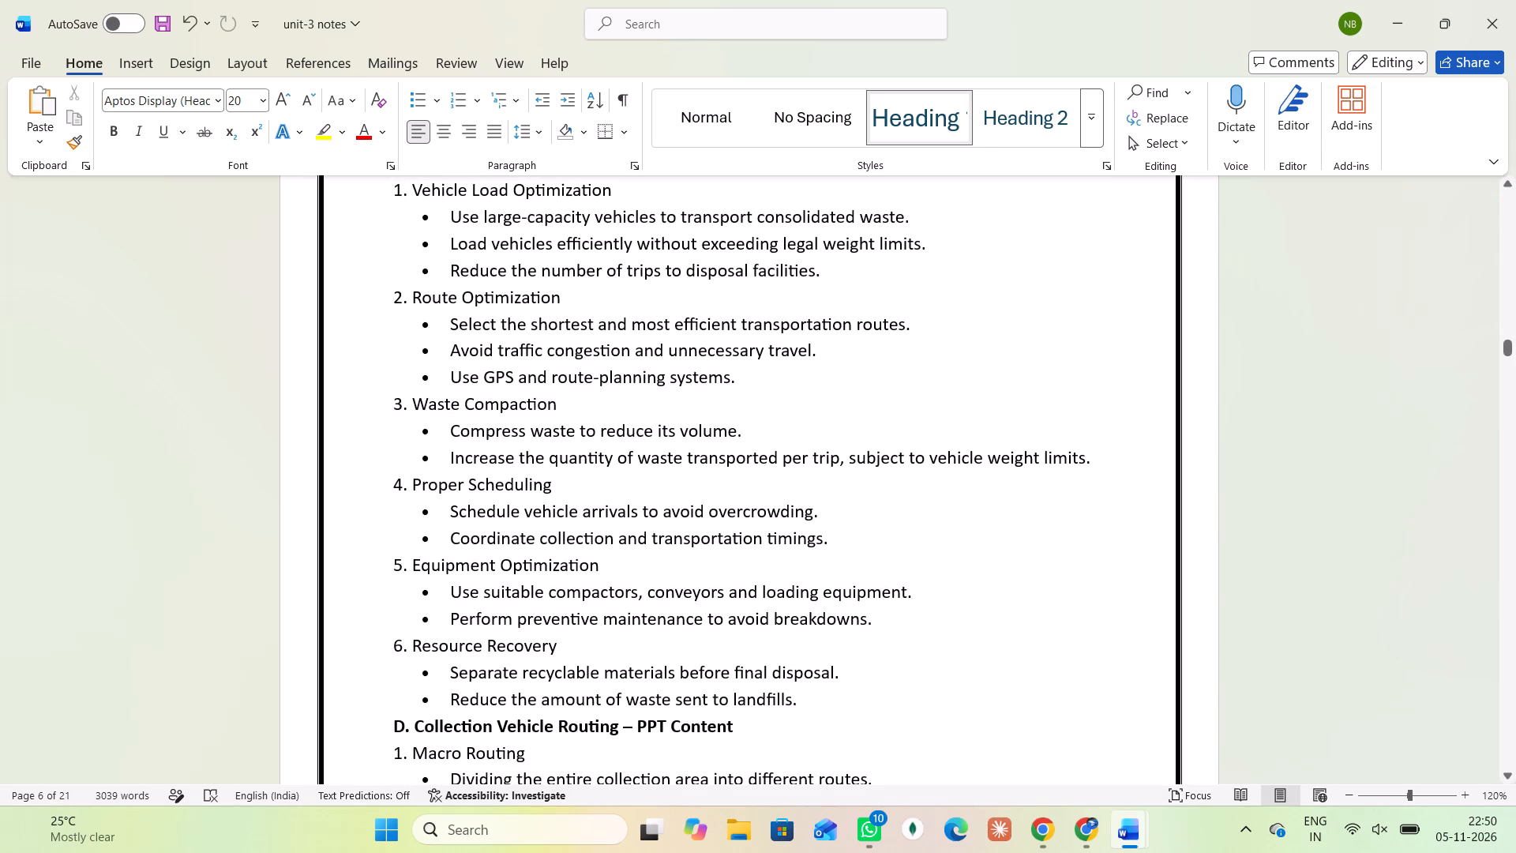
scroll(633, 482, "down", 2)
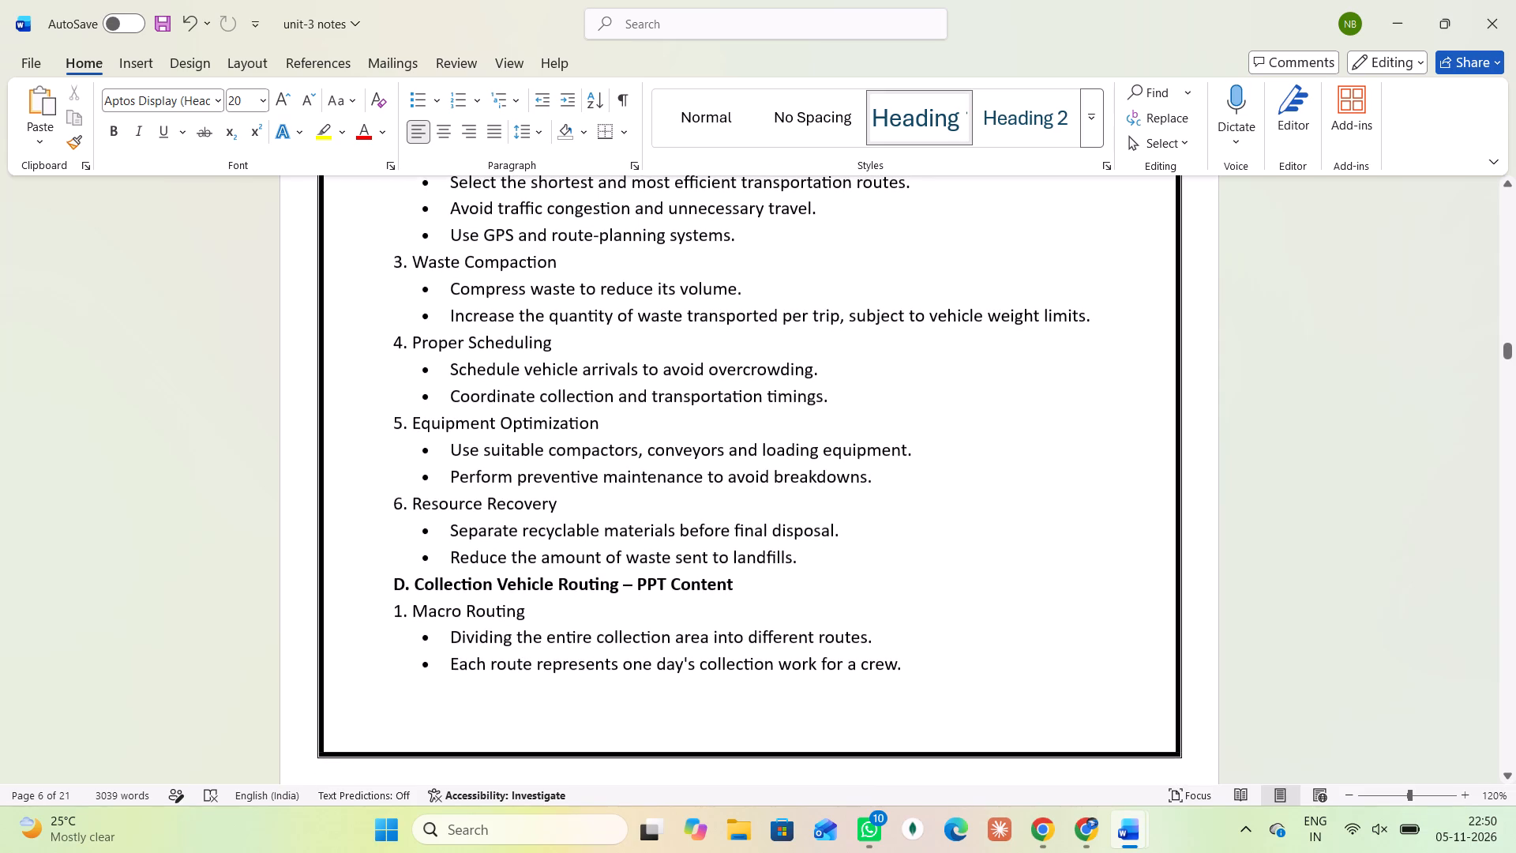
scroll(633, 482, "down", 1)
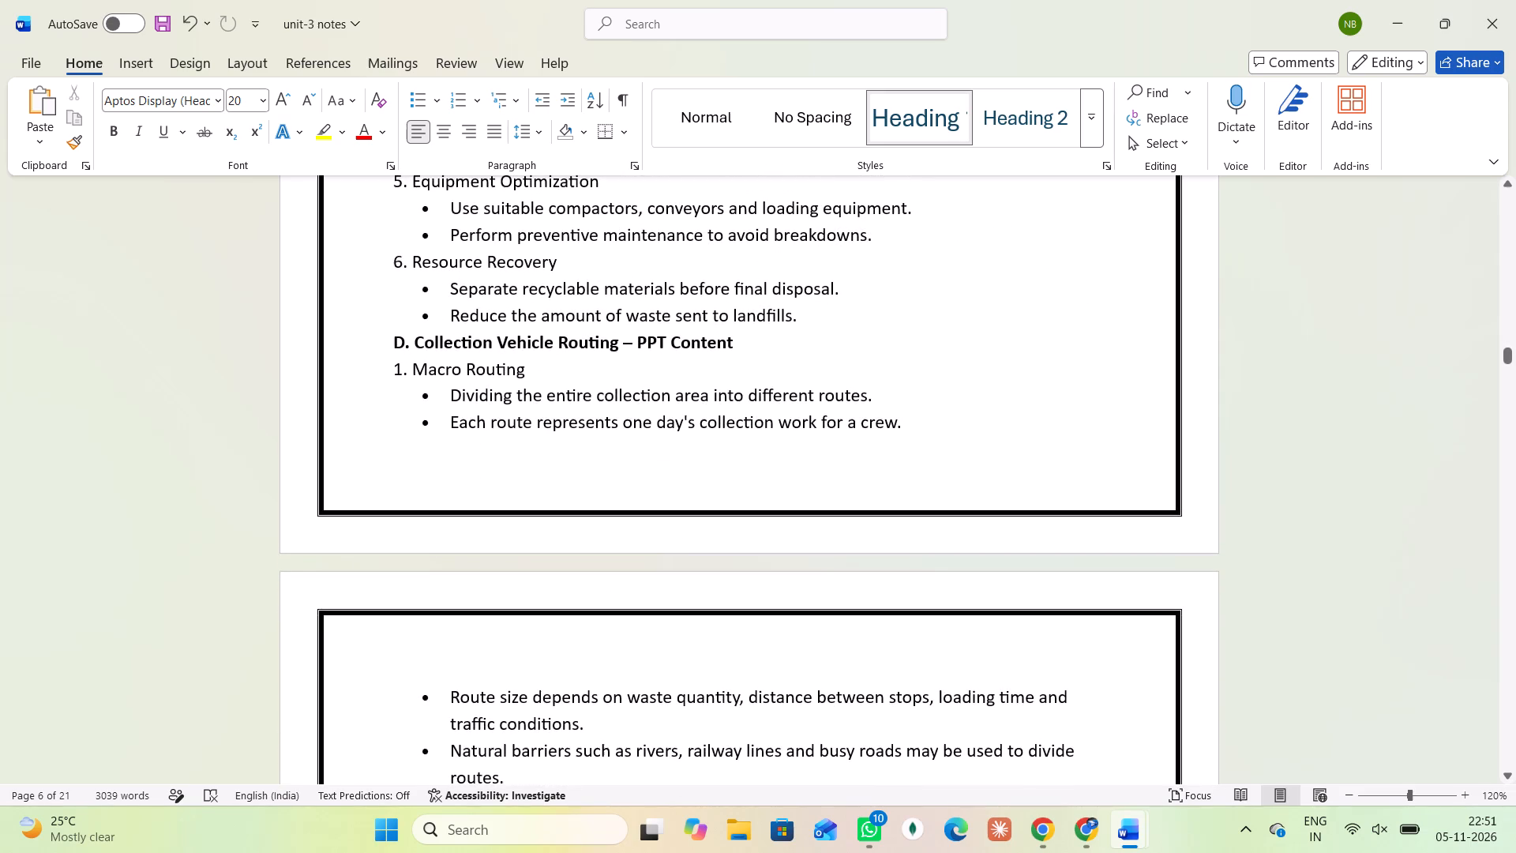
scroll(633, 482, "down", 1)
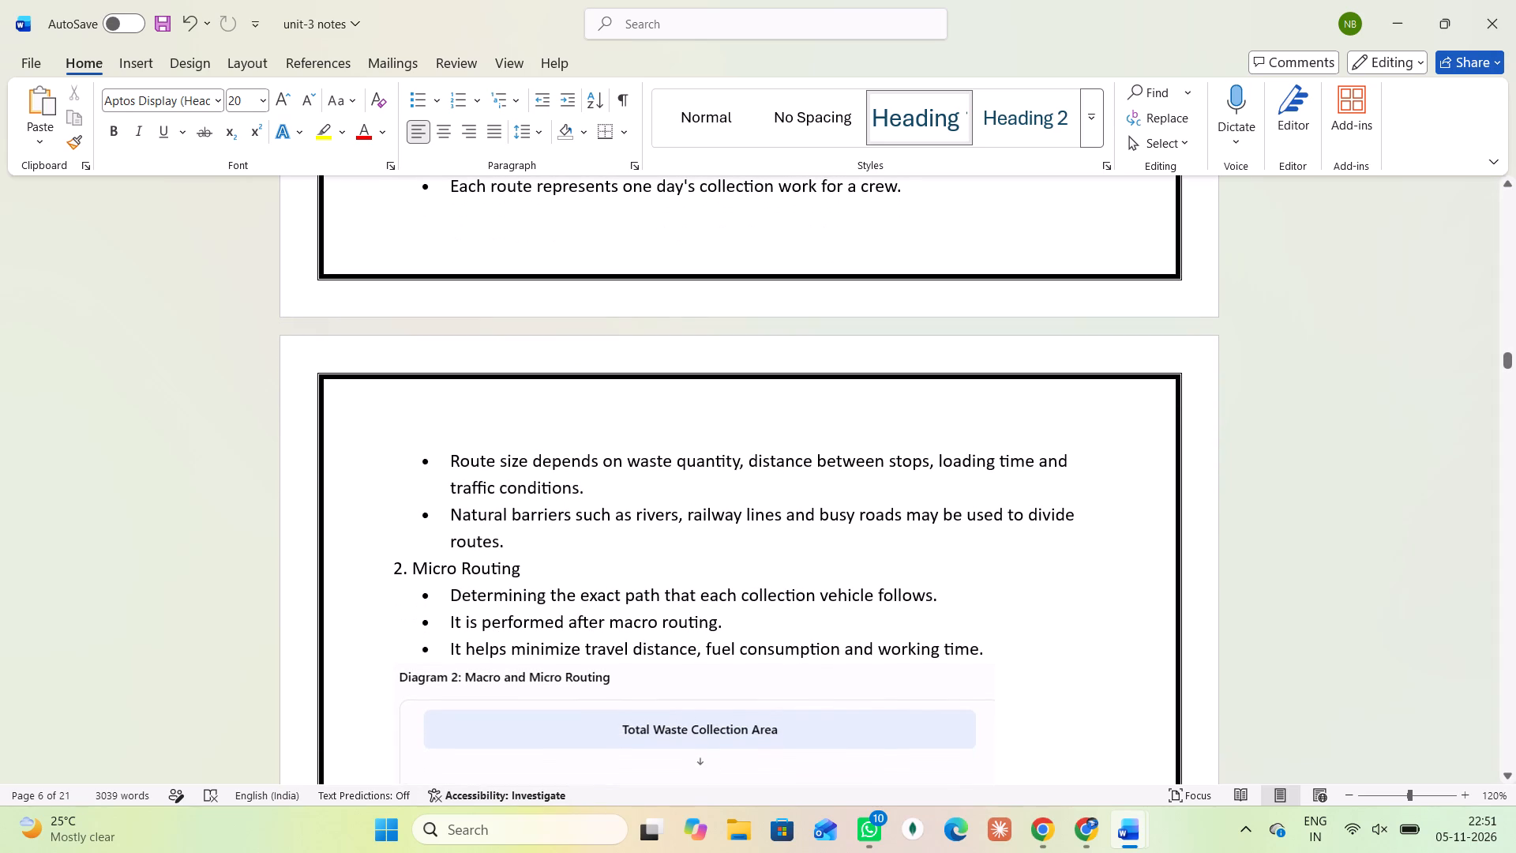
scroll(633, 482, "down", 1)
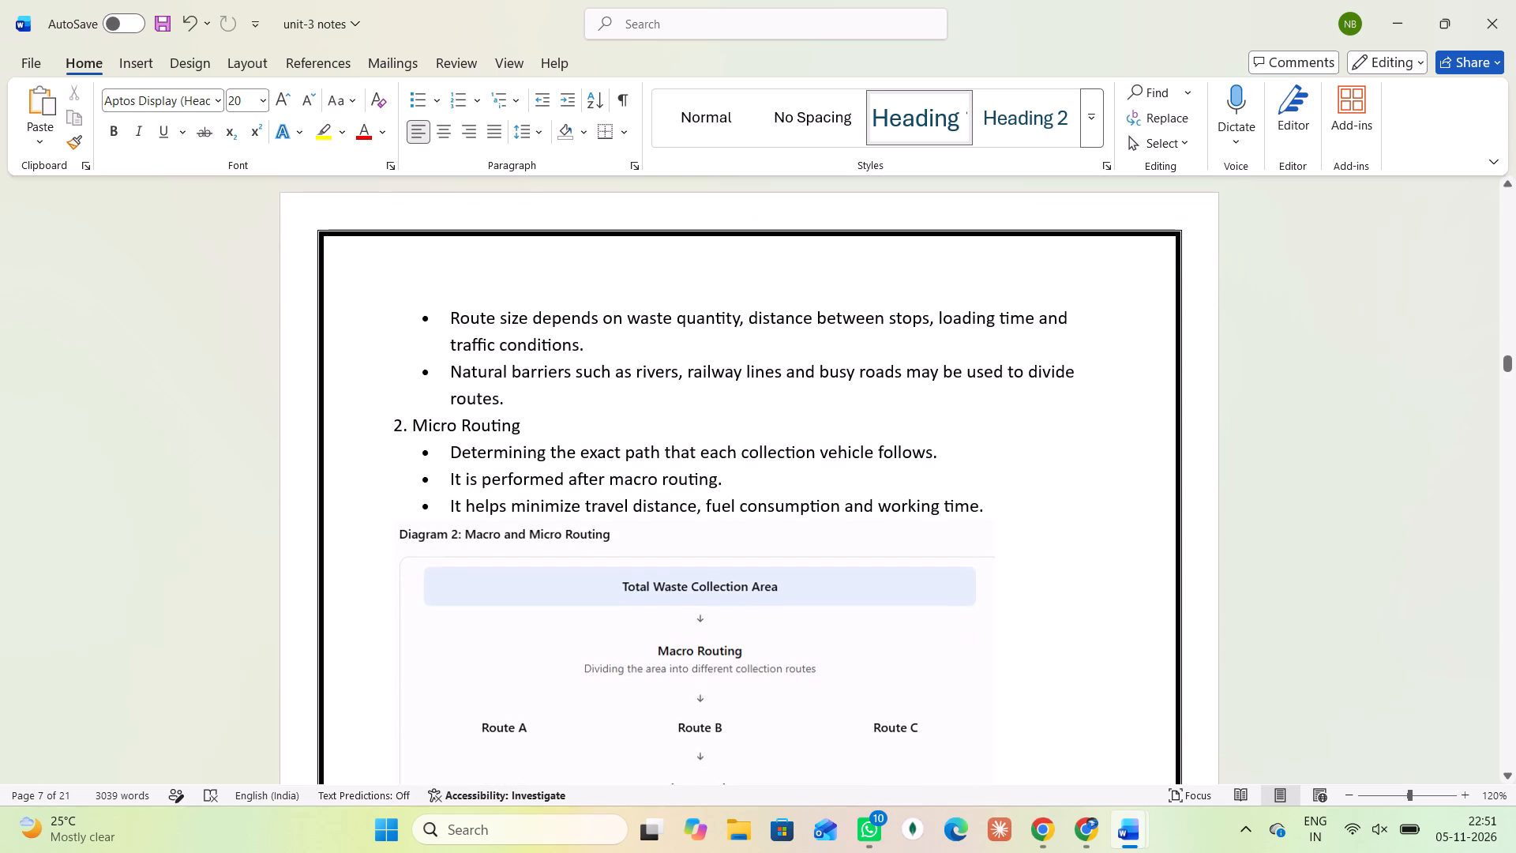
scroll(688, 524, "down", 1)
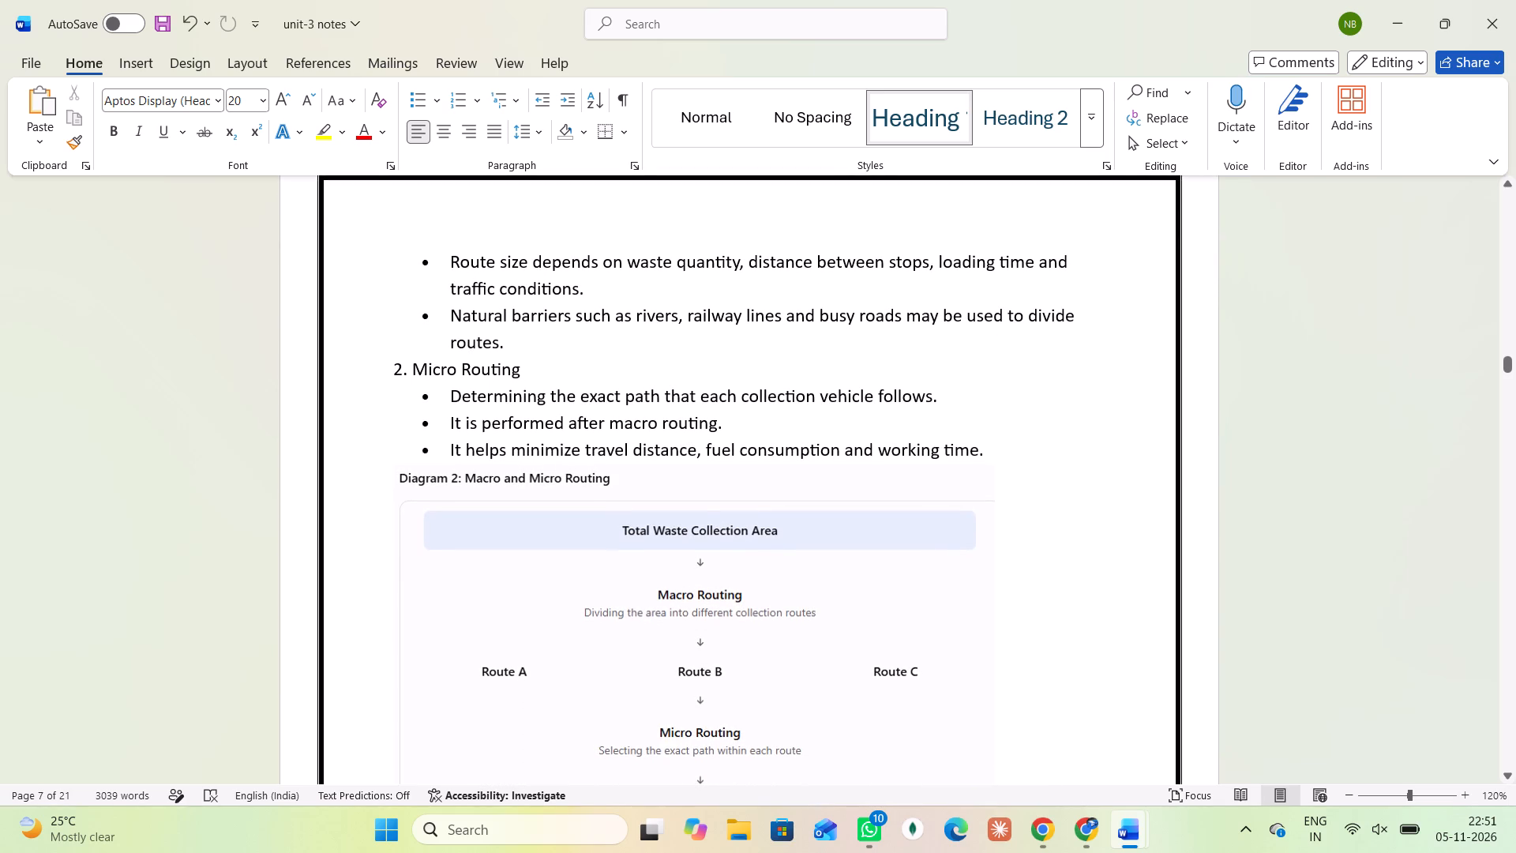
scroll(688, 524, "down", 1)
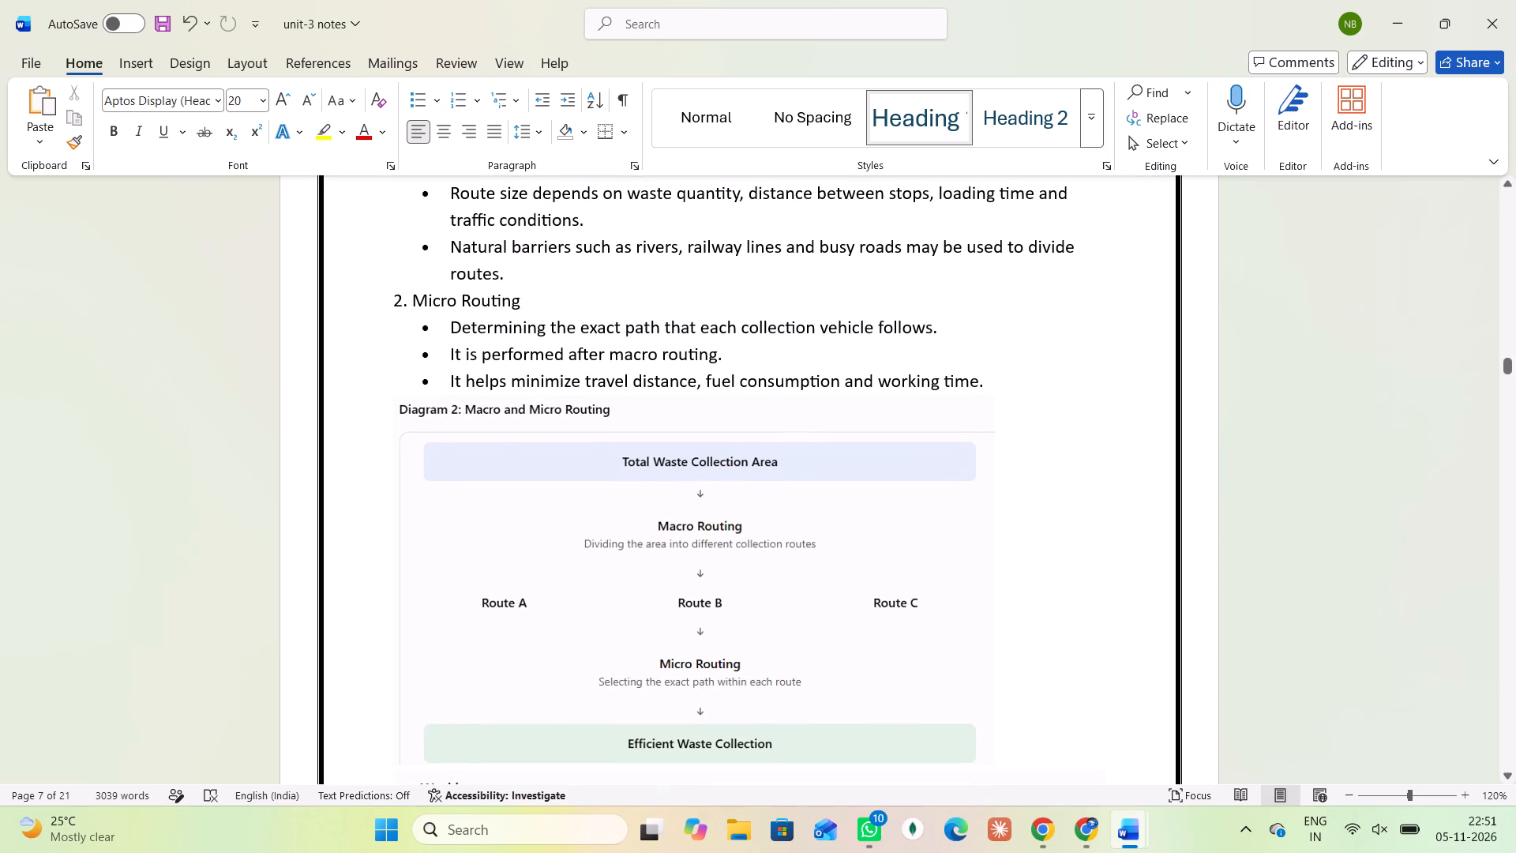
scroll(688, 524, "up", 3)
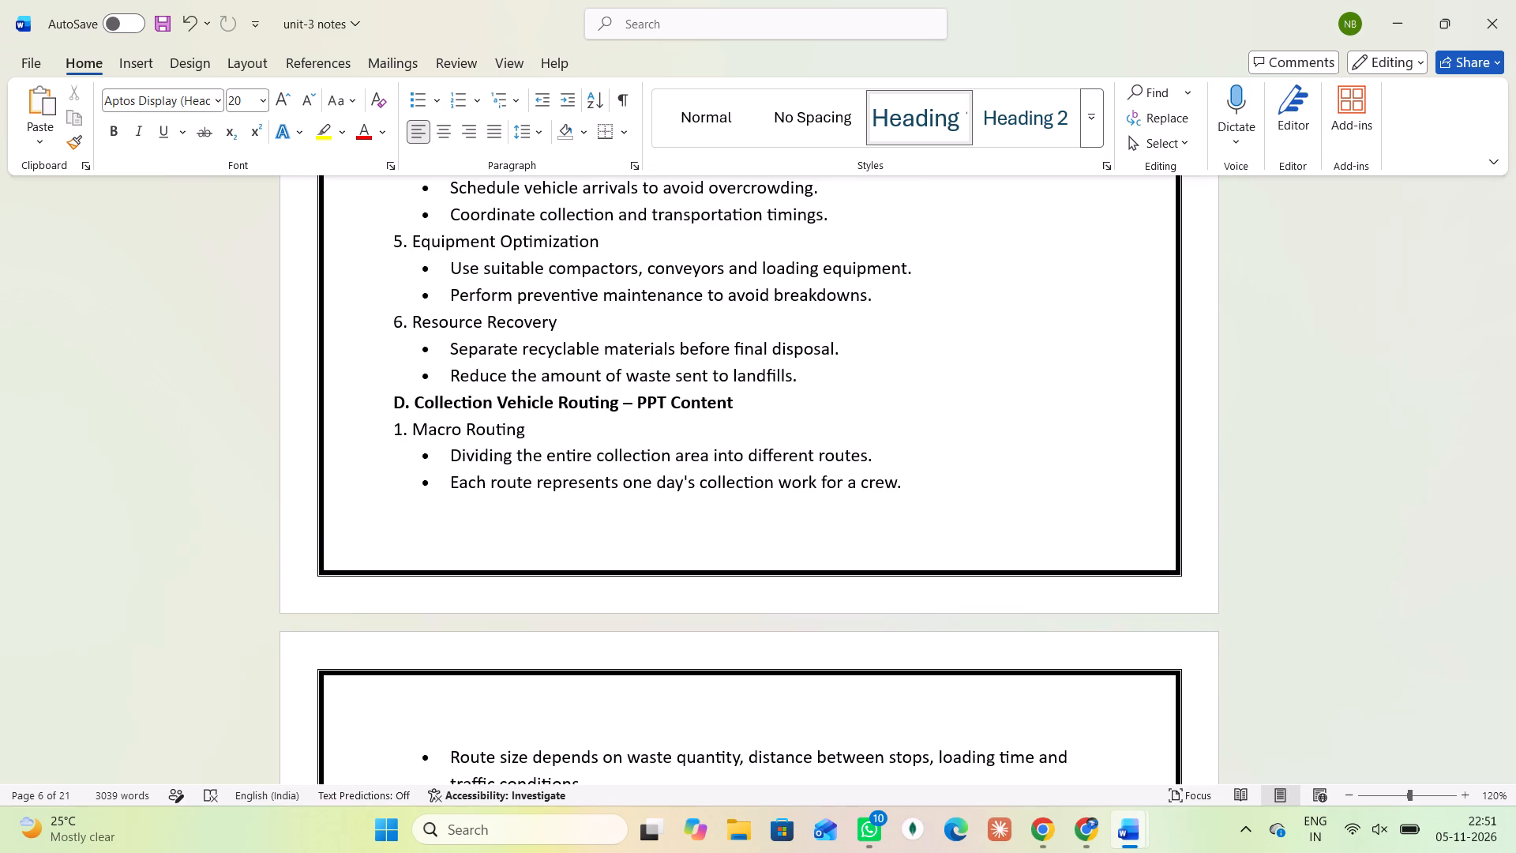
scroll(688, 524, "down", 1)
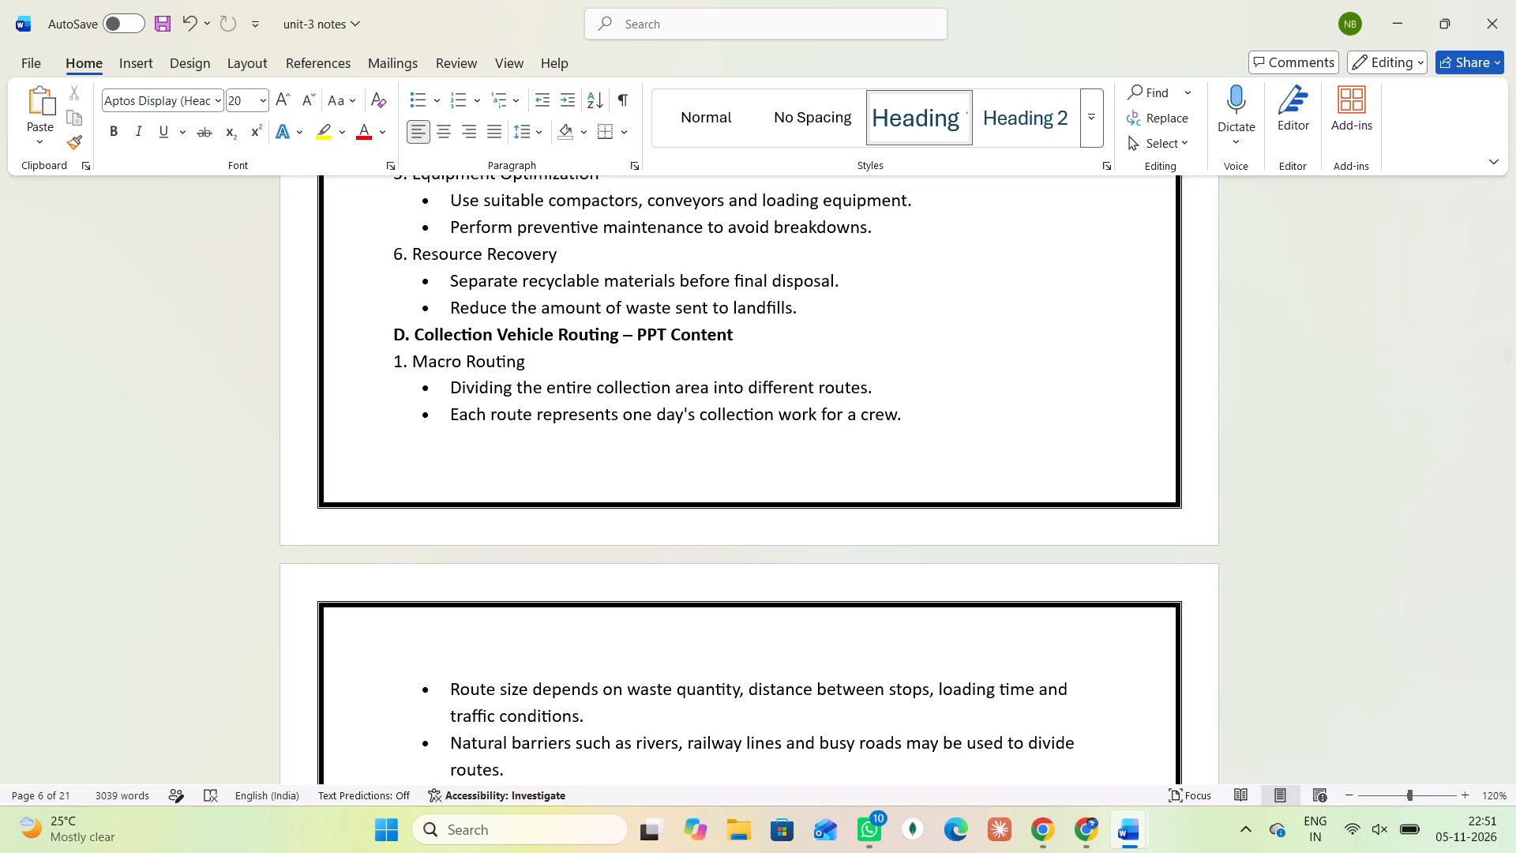
scroll(734, 591, "down", 1)
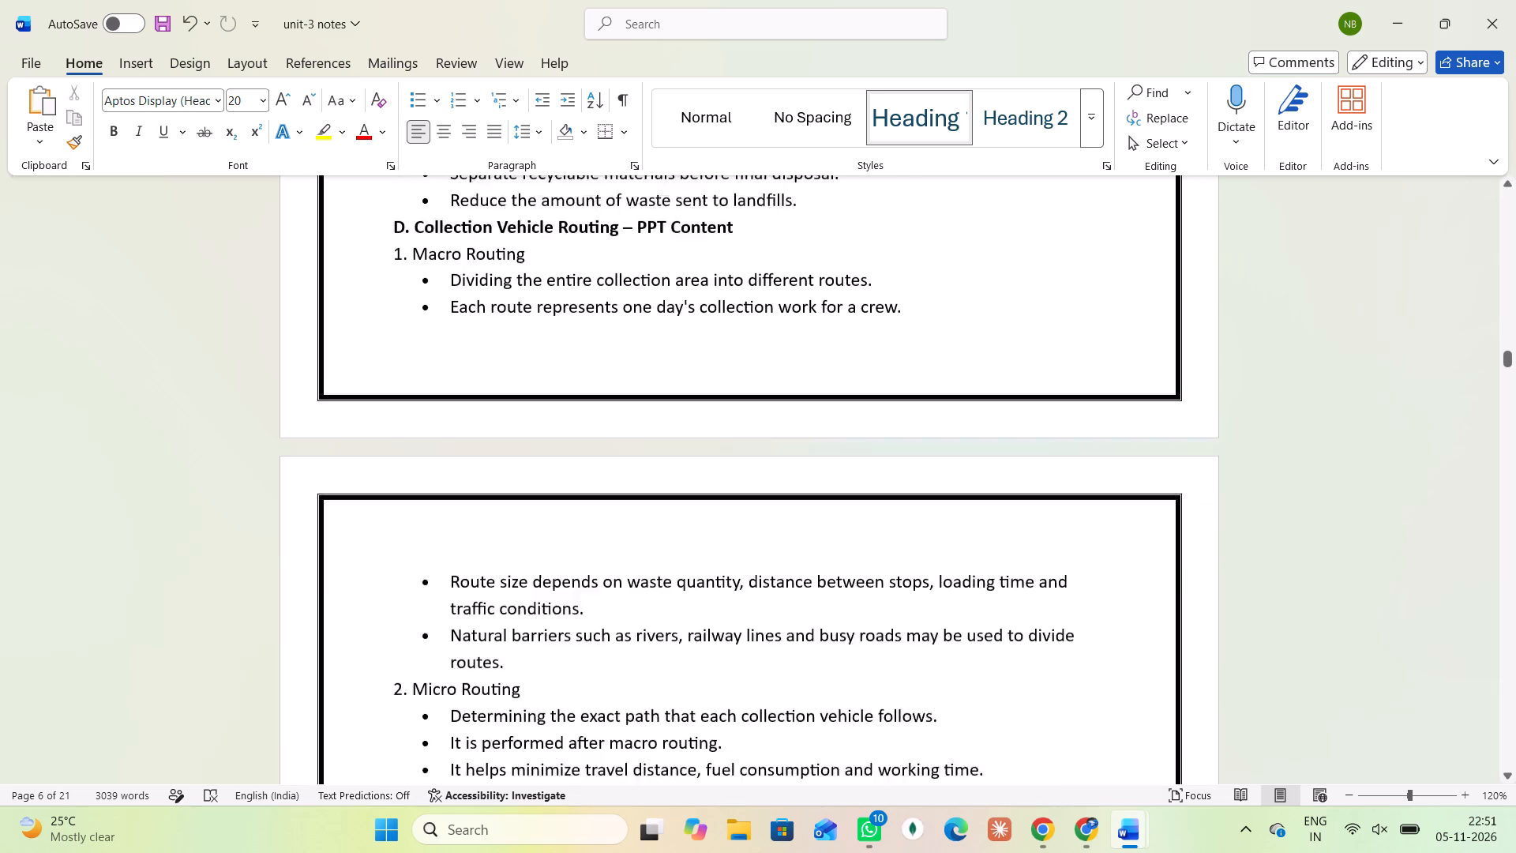
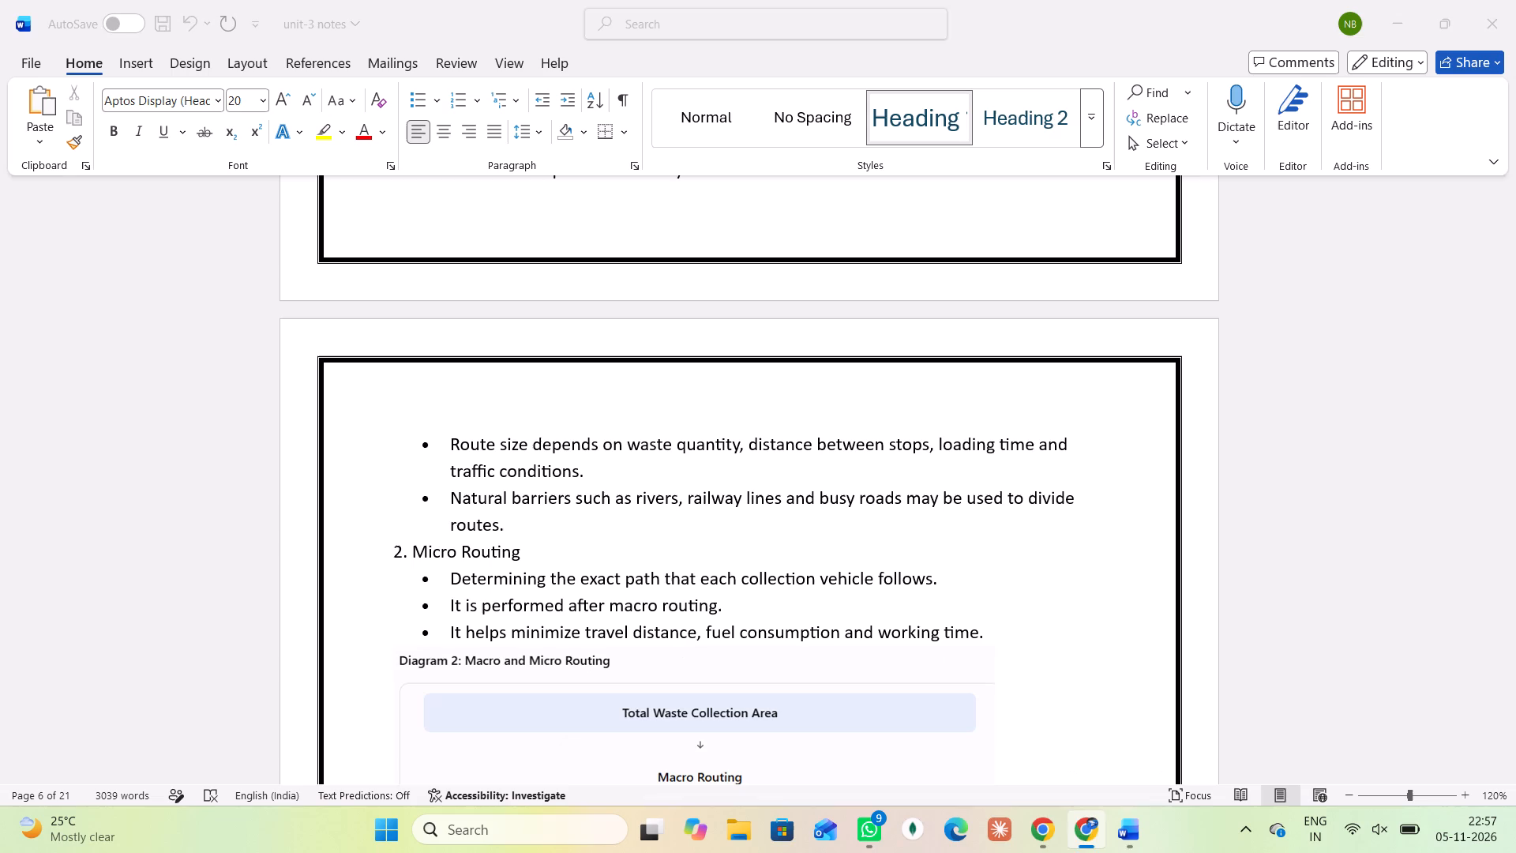
left_click_drag(881, 592, 803, 566)
scroll(803, 566, "down", 2)
scroll(803, 566, "up", 1)
scroll(803, 566, "down", 1)
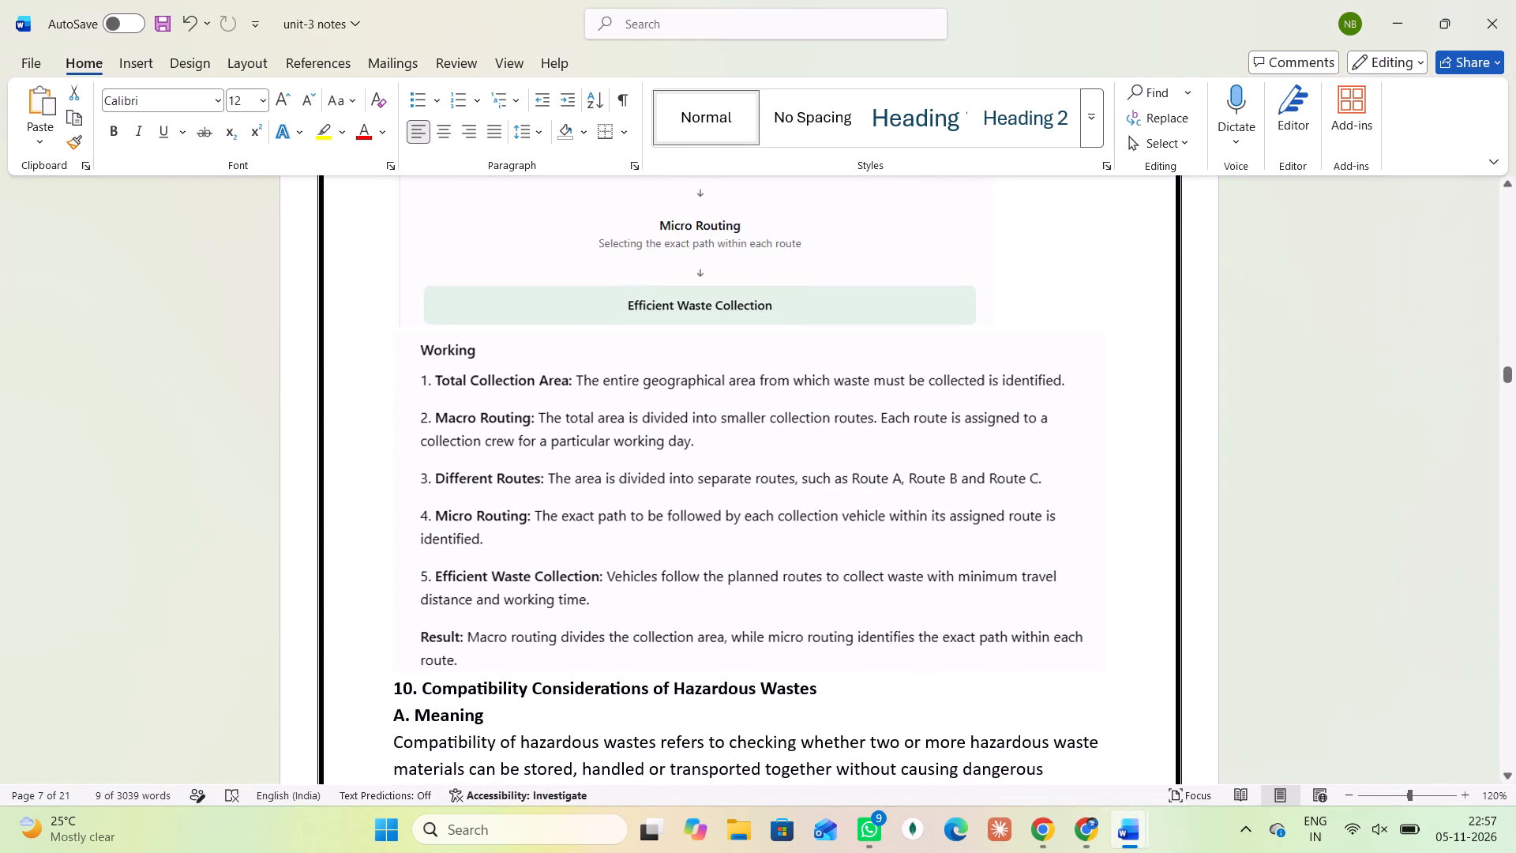
scroll(728, 508, "up", 1)
scroll(728, 508, "down", 1)
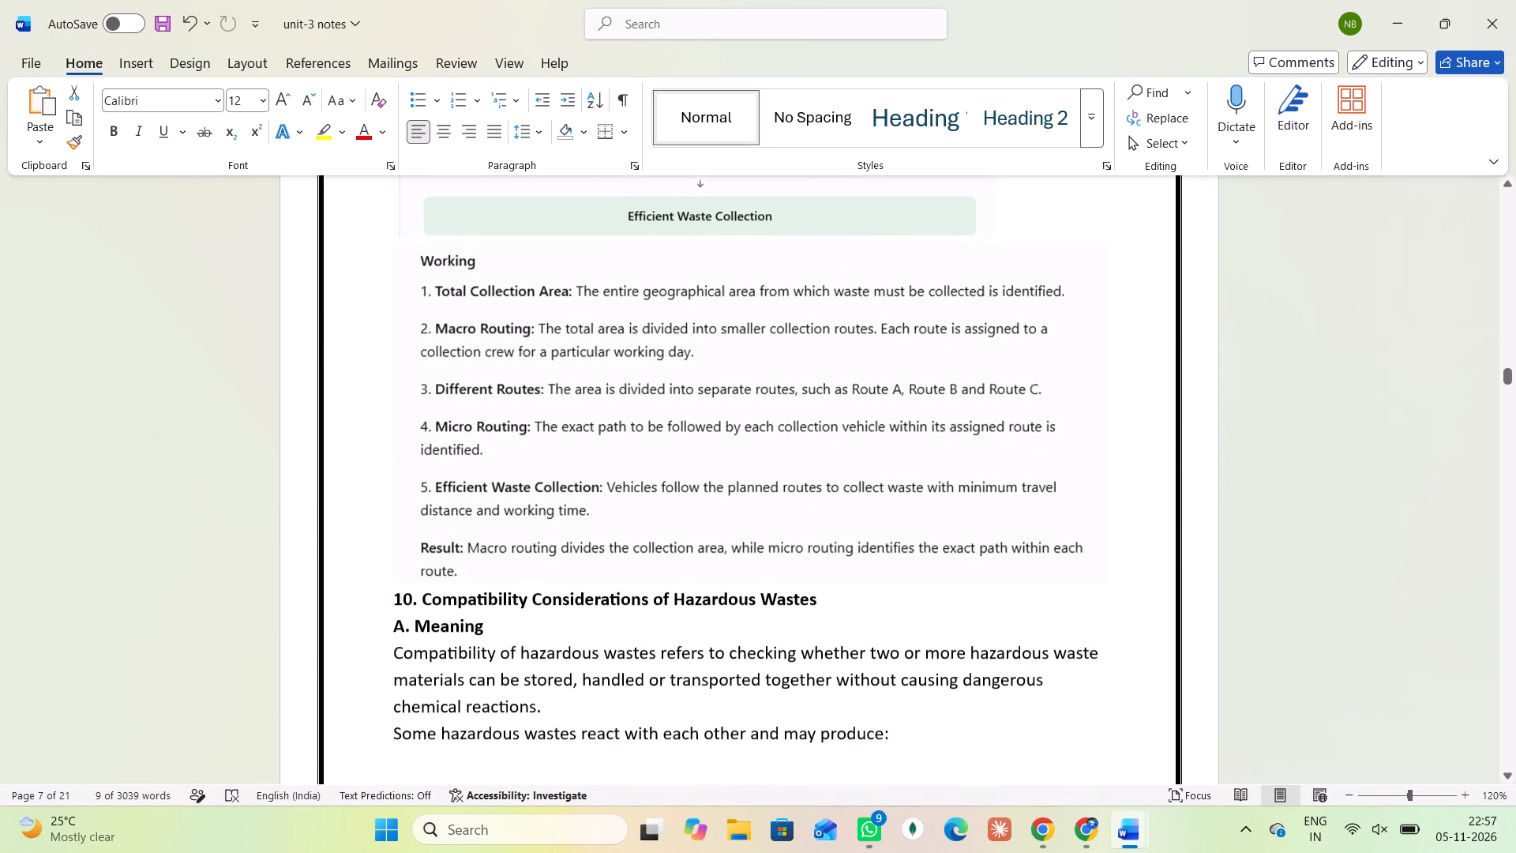
scroll(728, 508, "down", 1)
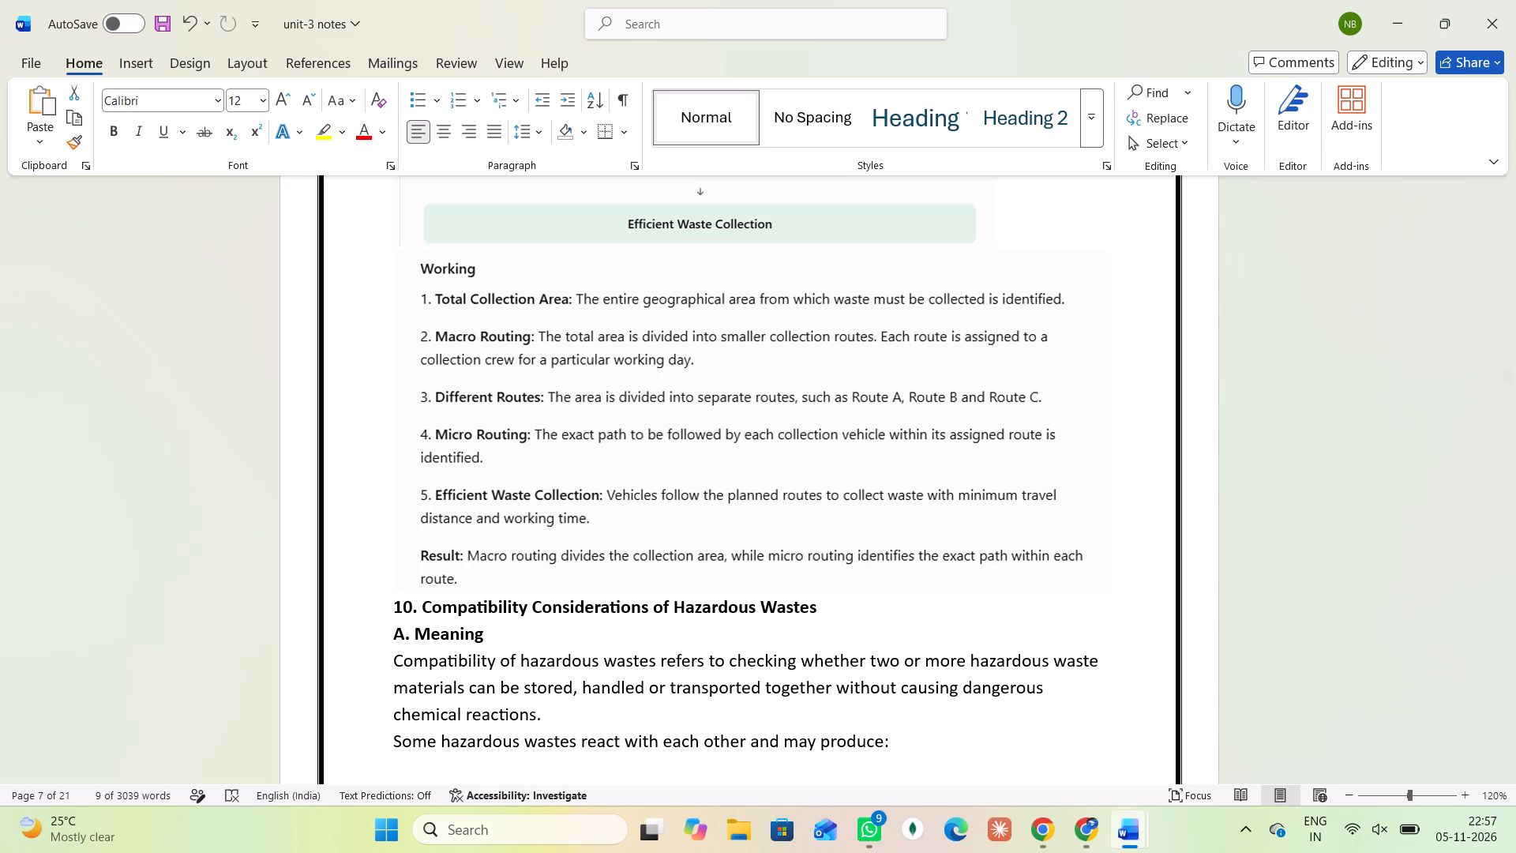
scroll(728, 508, "down", 1)
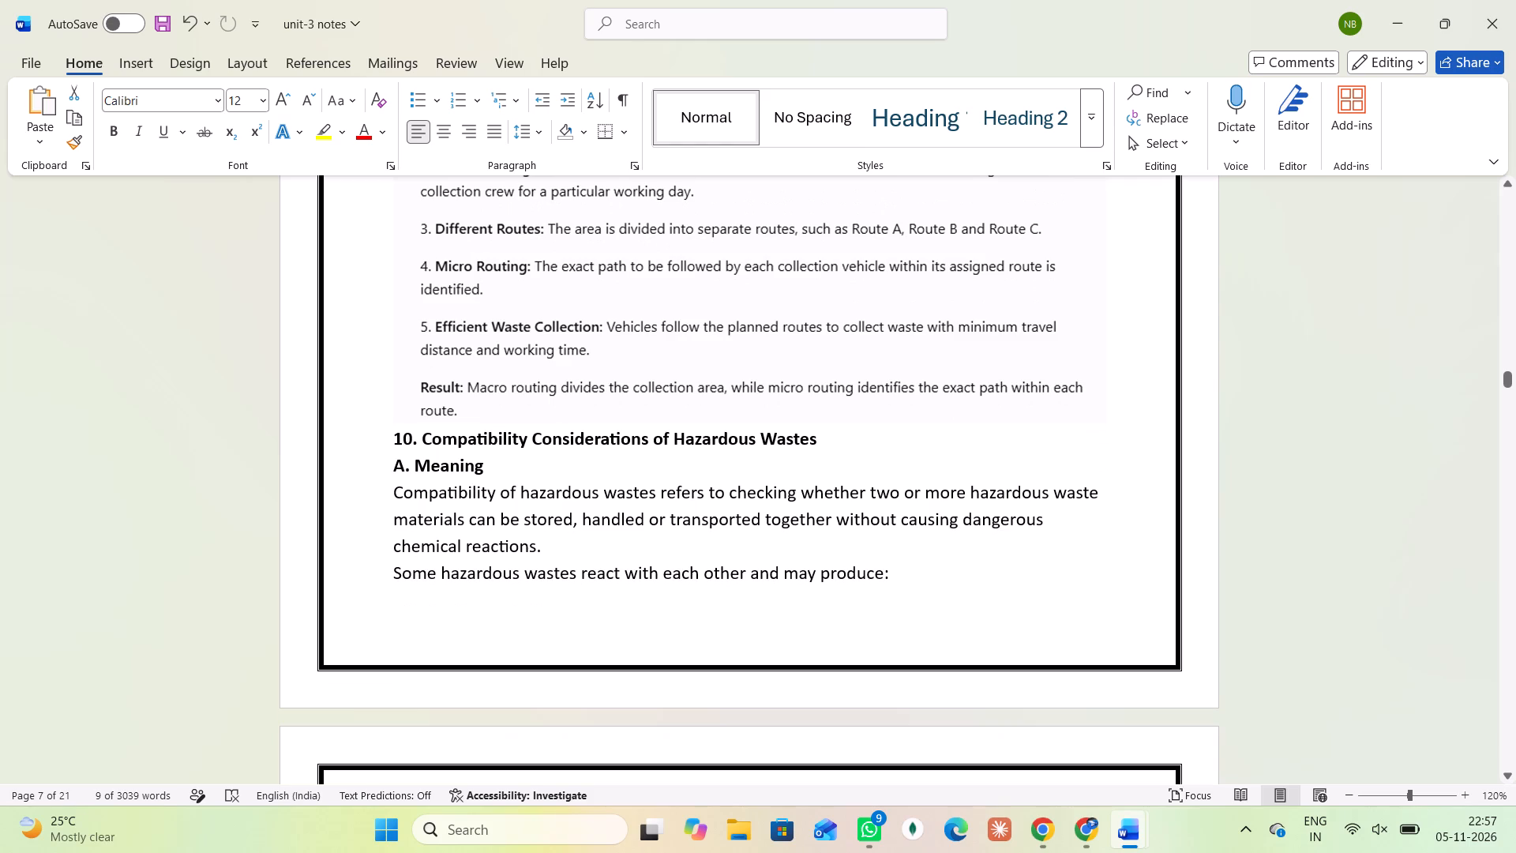
scroll(871, 668, "down", 1)
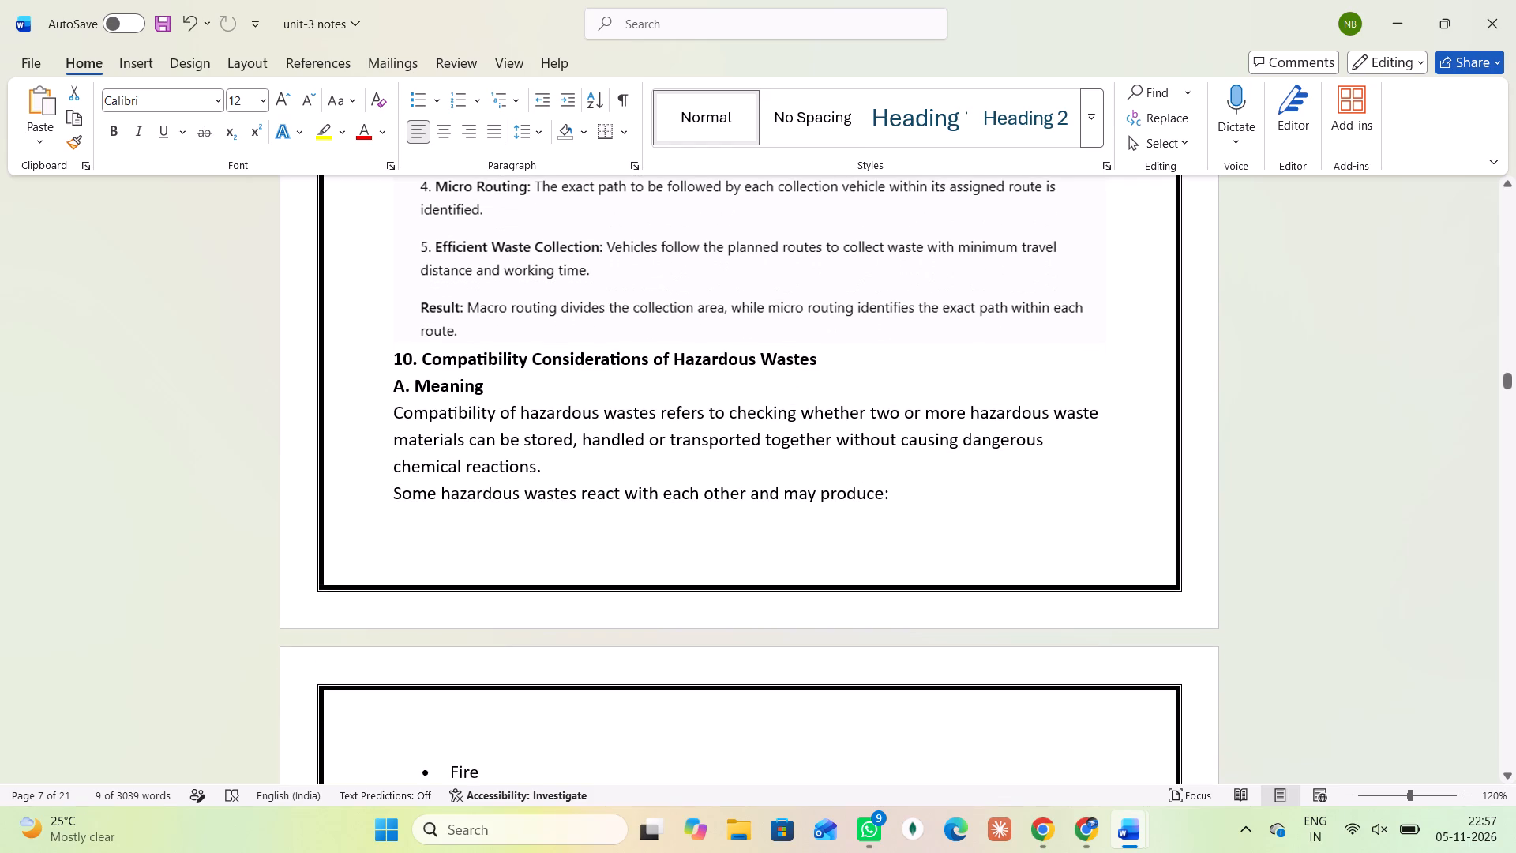
scroll(871, 668, "down", 1)
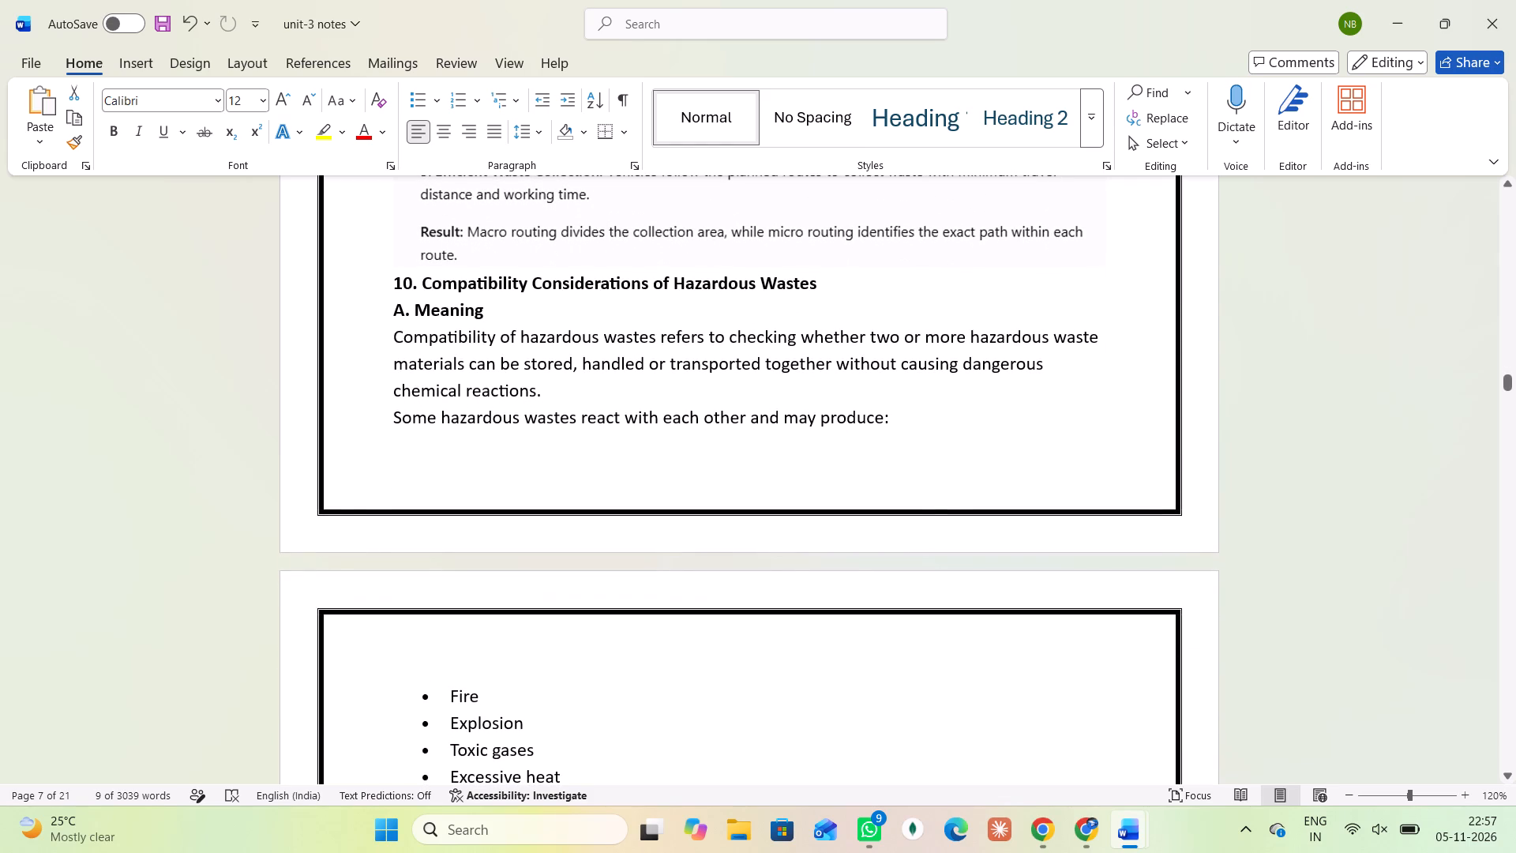
Check the SWM question bank for questions on hazardous waste compatibility and transportation, and return to the unit-3 notes.
left_click(1094, 841)
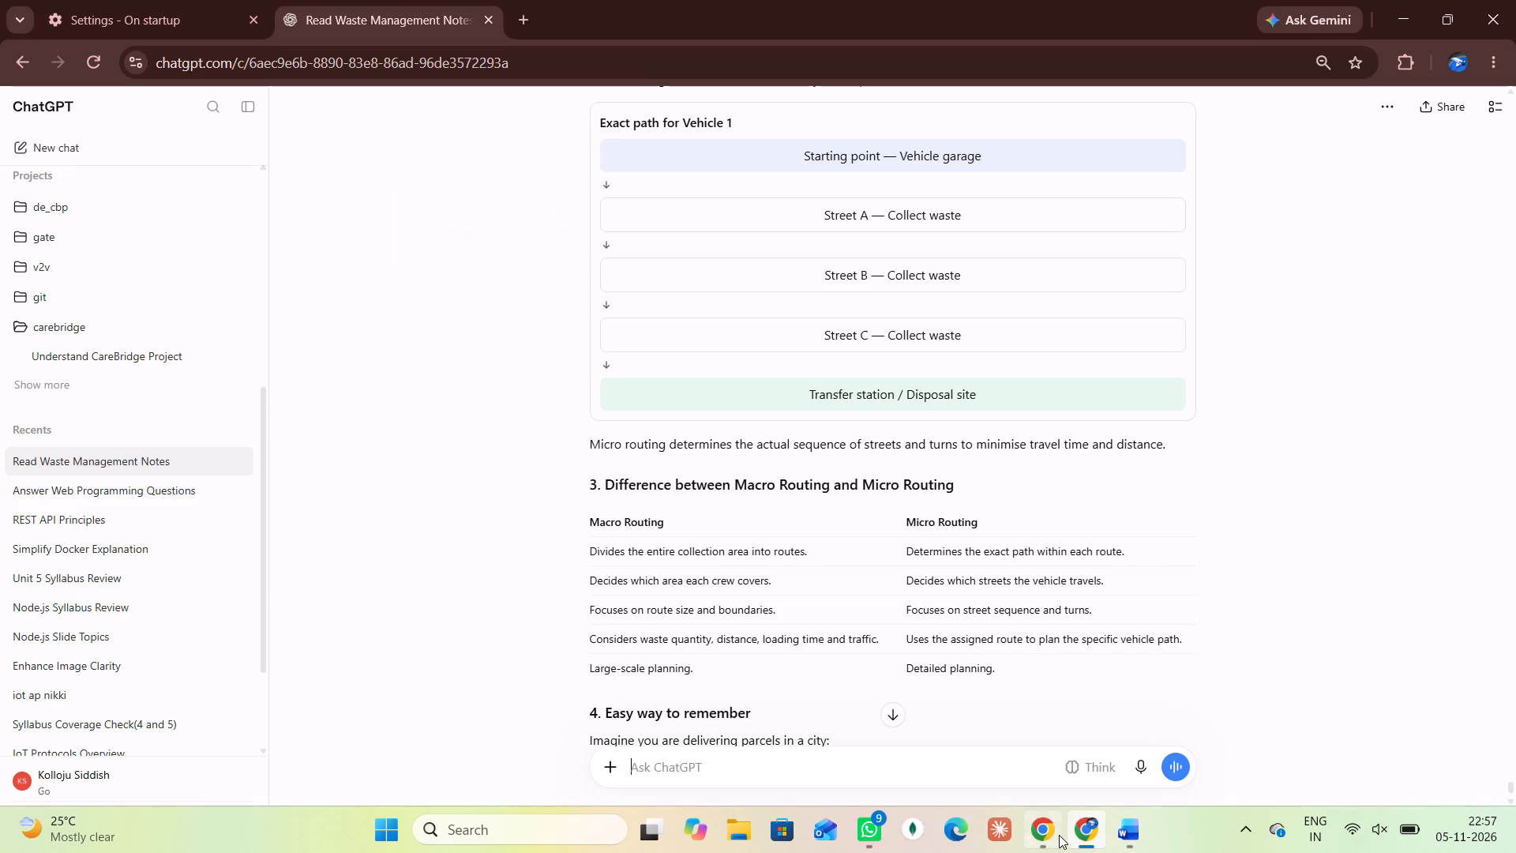
left_click(1039, 754)
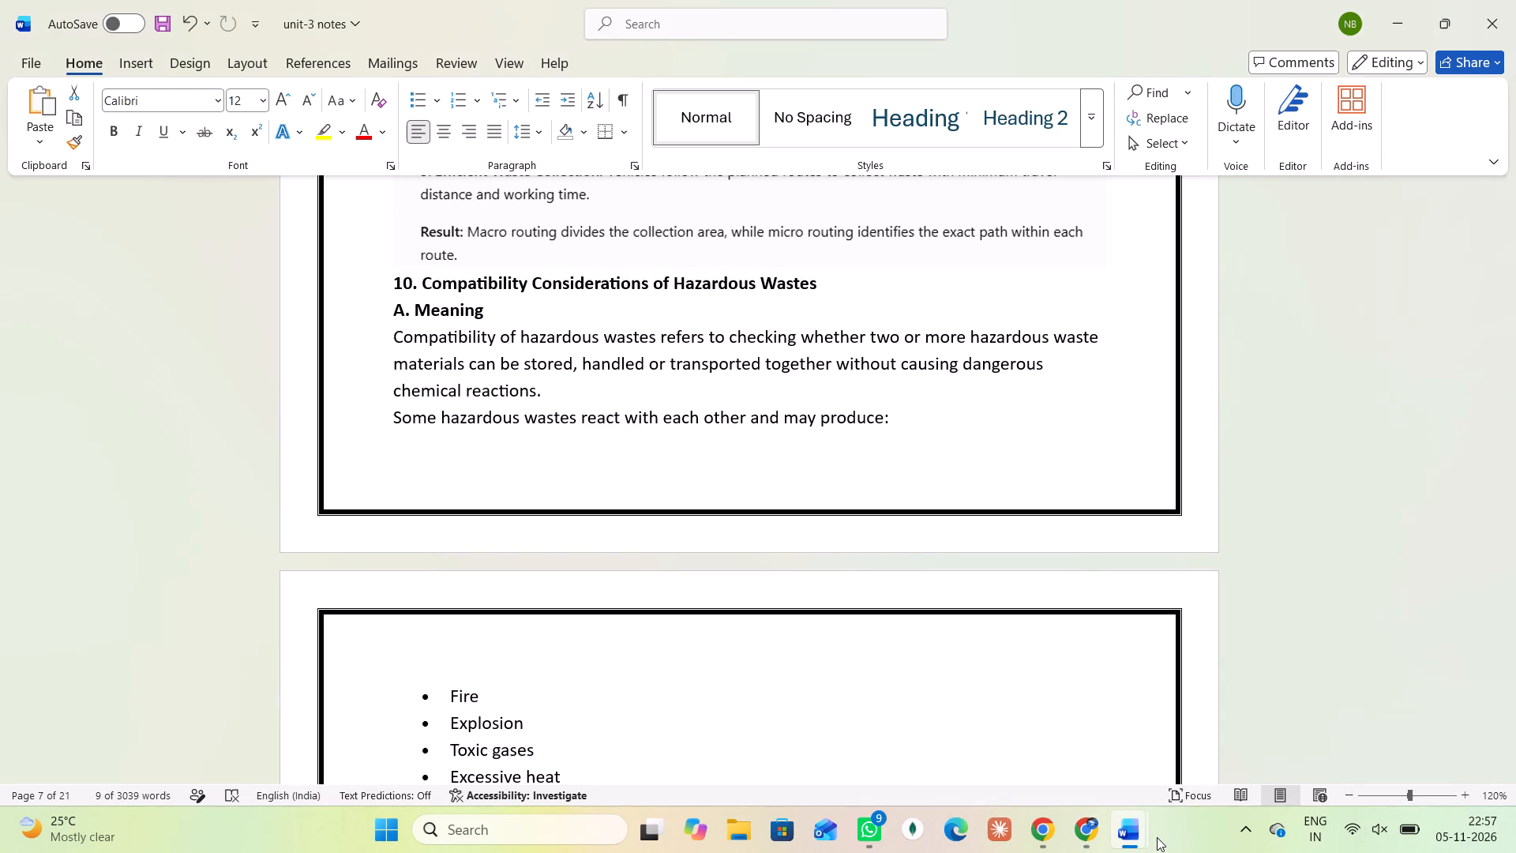
left_click(1224, 732)
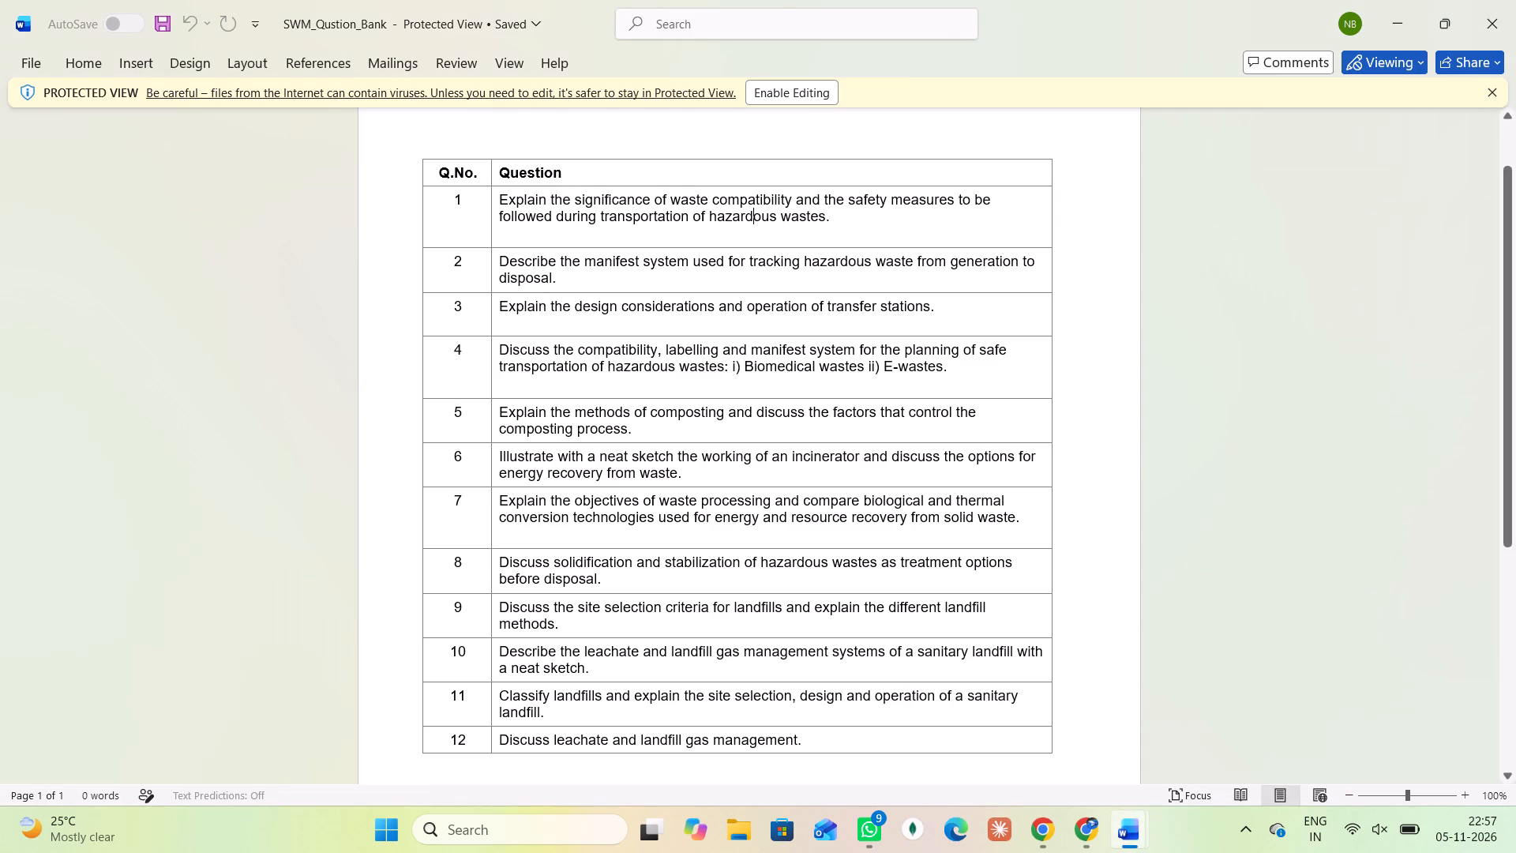
left_click(1057, 764)
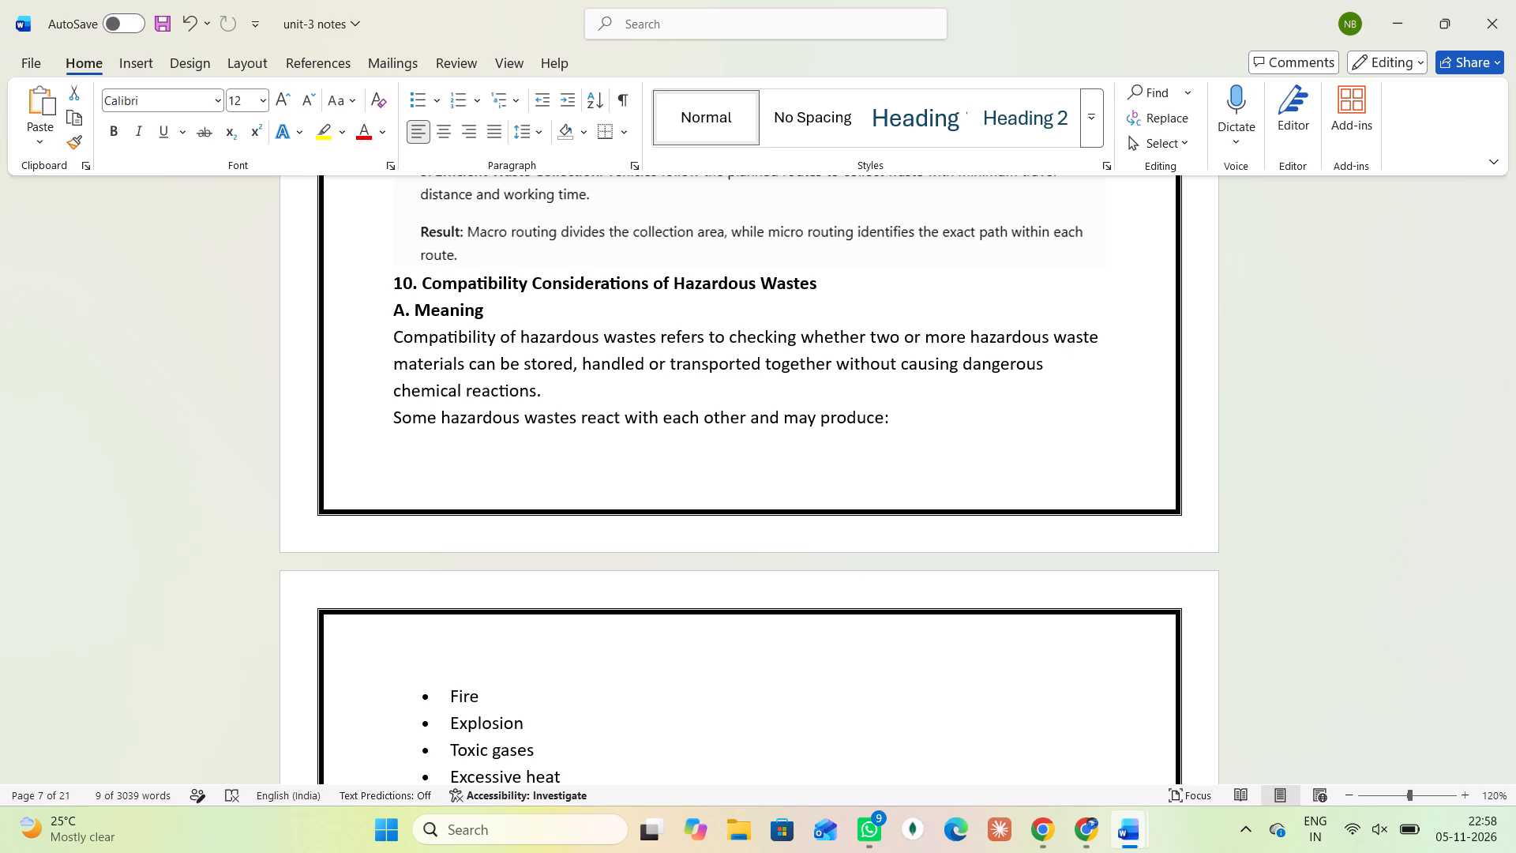
Read section 10 on hazardous waste compatibility, covering its meaning, the need for compatibility and the examples of compatible and incompatible wastes.
scroll(876, 588, "down", 2)
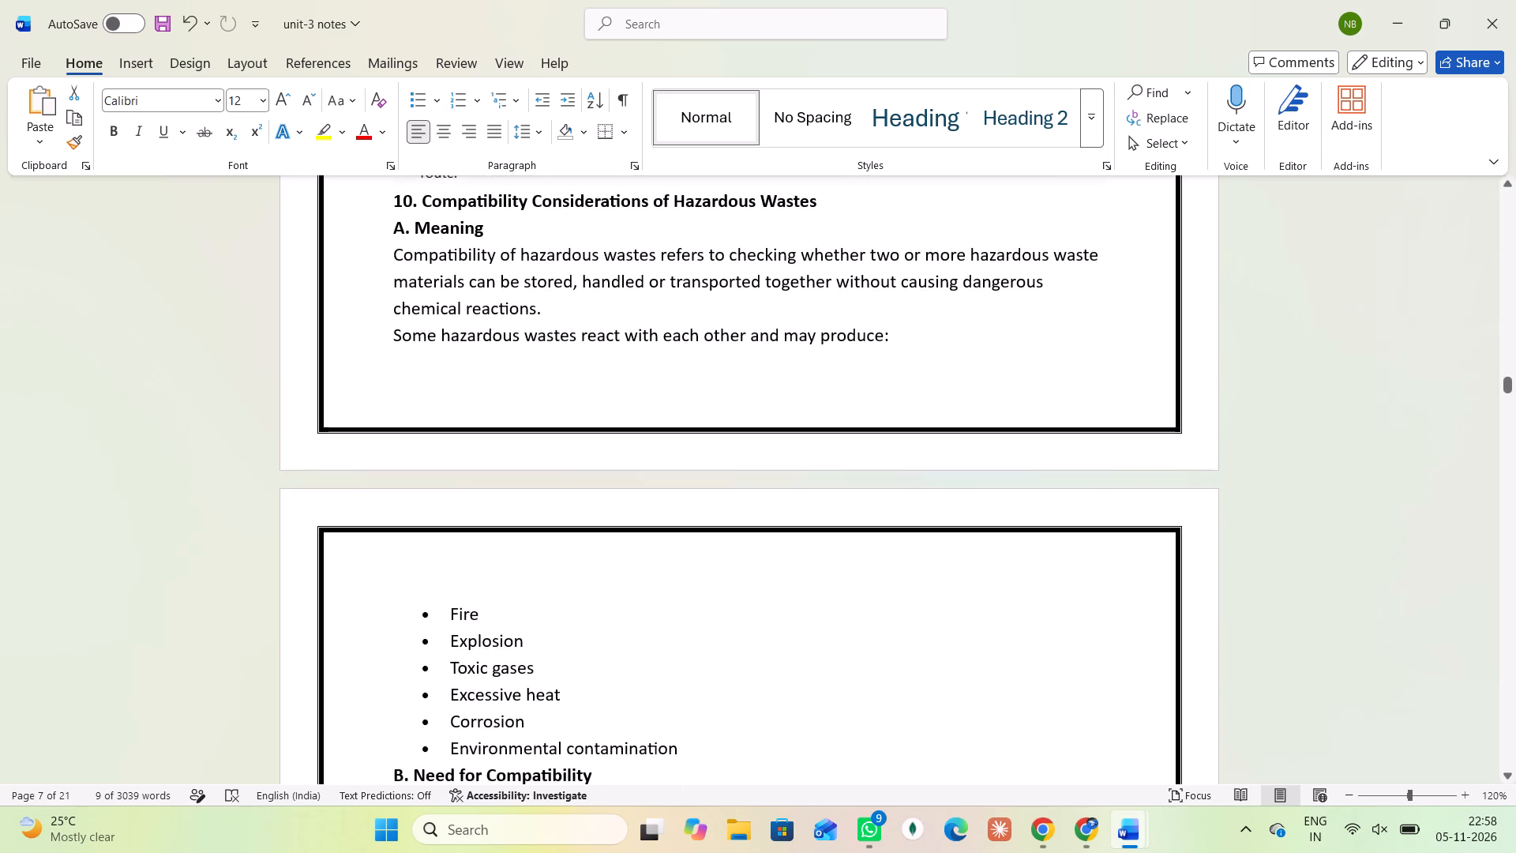
scroll(876, 588, "down", 2)
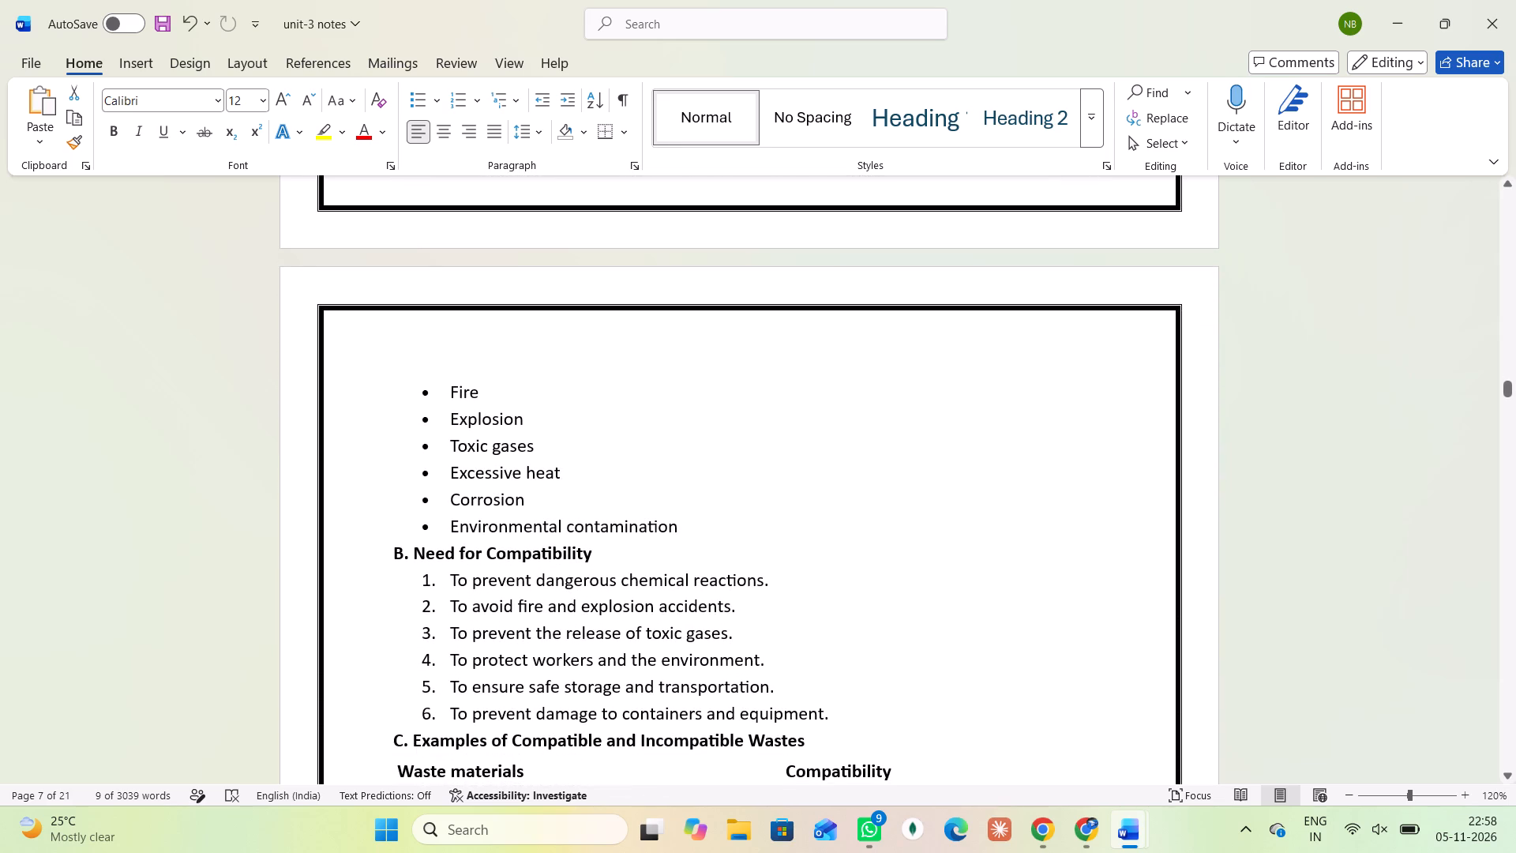
scroll(876, 588, "down", 1)
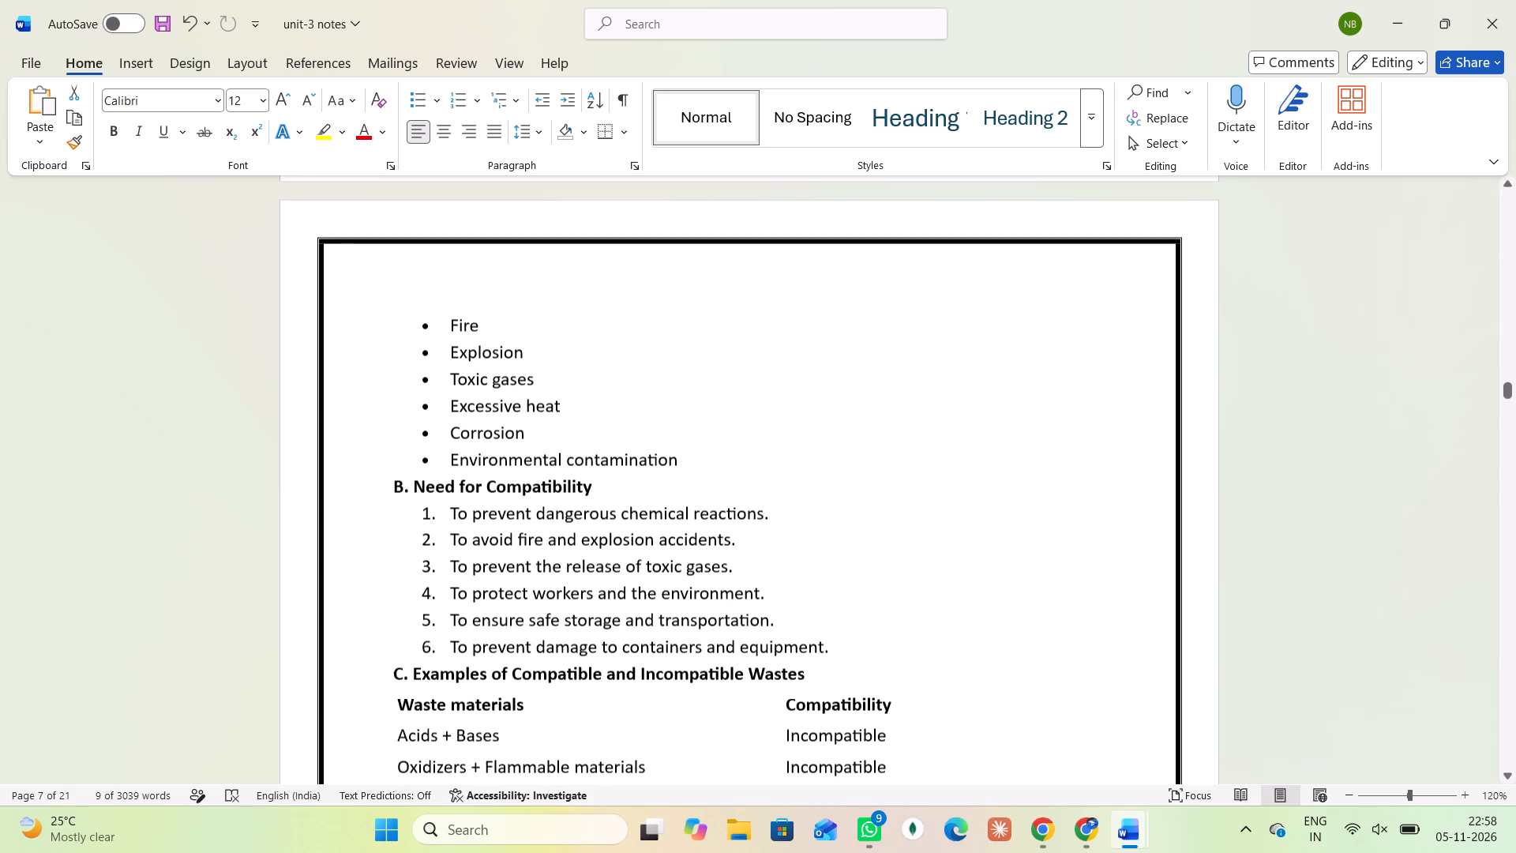
scroll(876, 588, "down", 2)
scroll(876, 588, "up", 1)
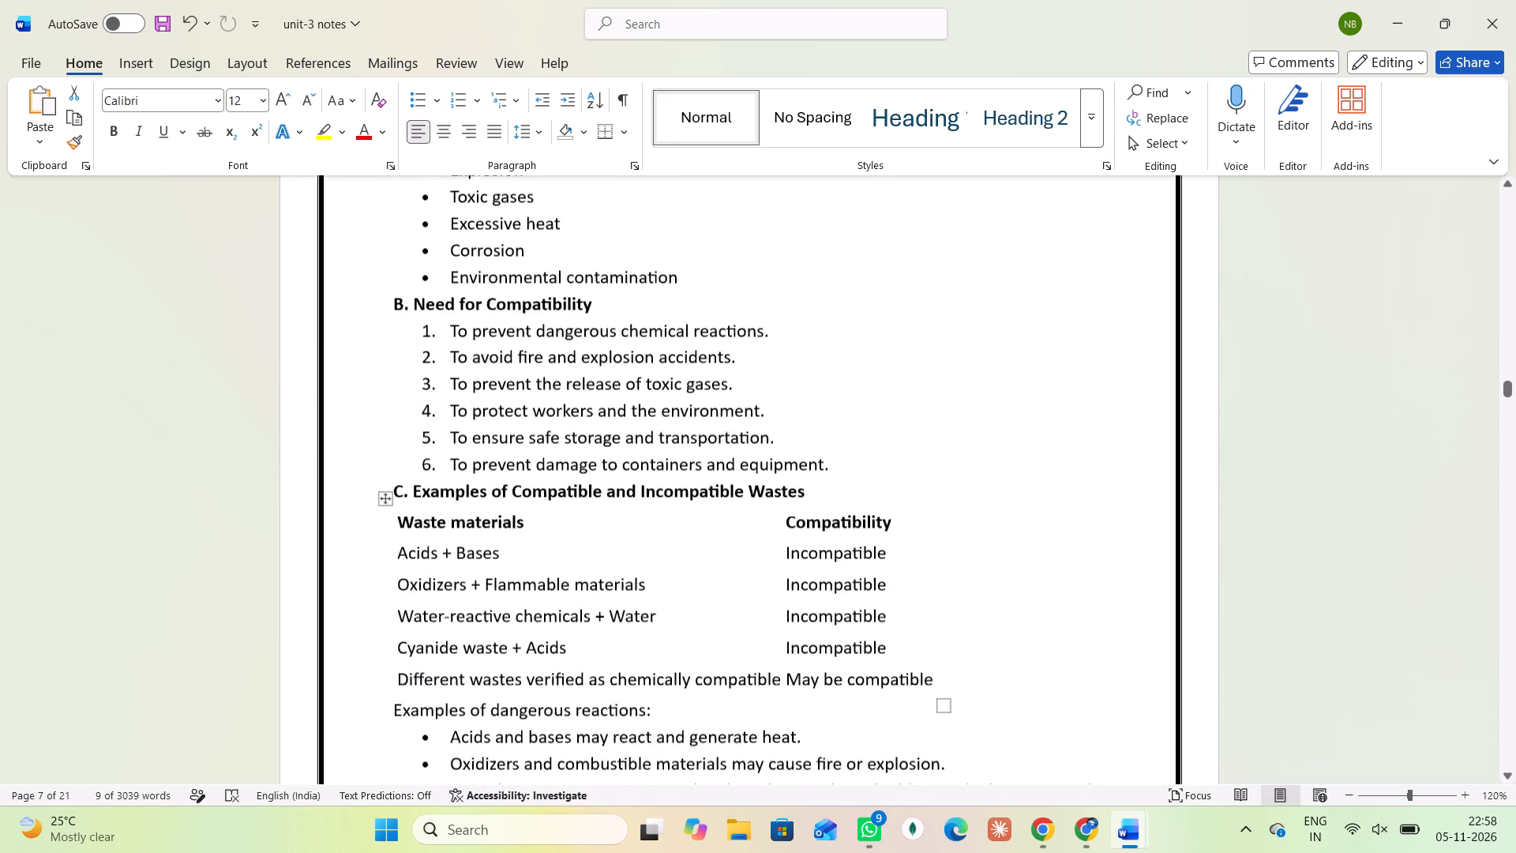
scroll(876, 588, "up", 2)
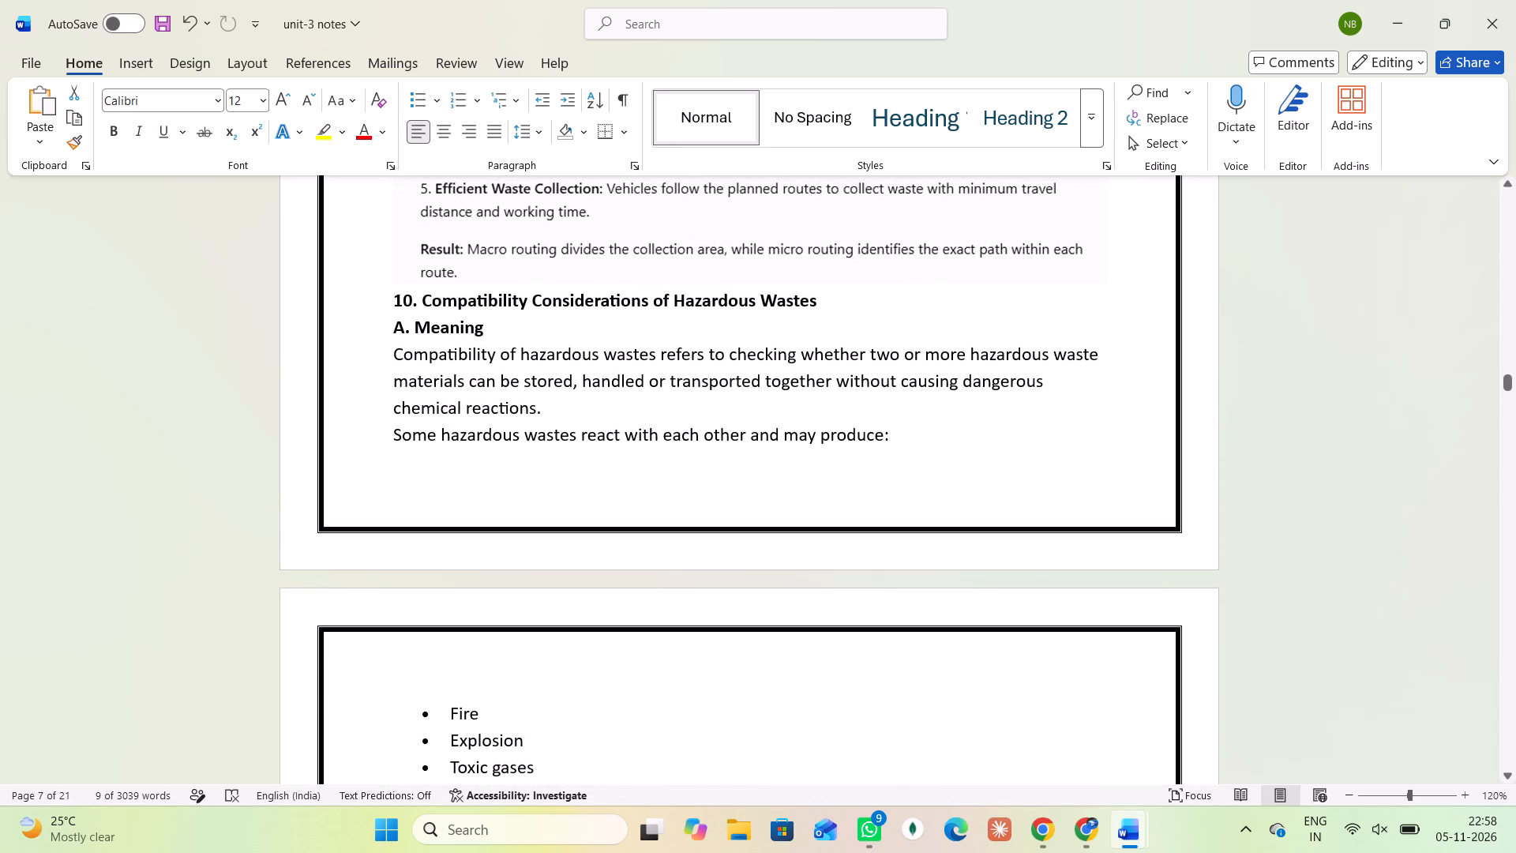
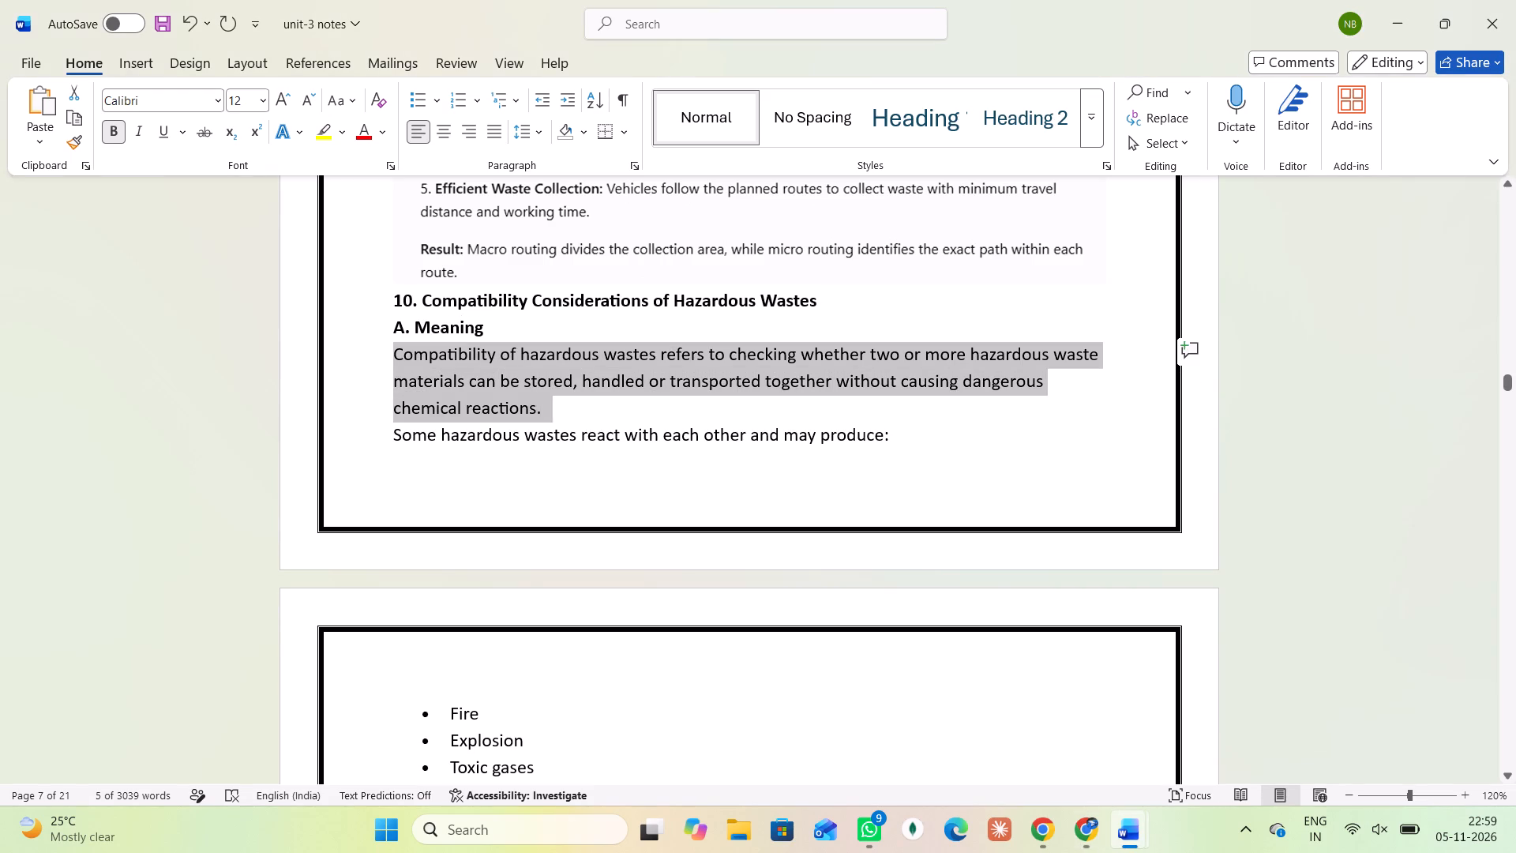
left_click_drag(410, 366, 407, 362)
key("ctrl+v")
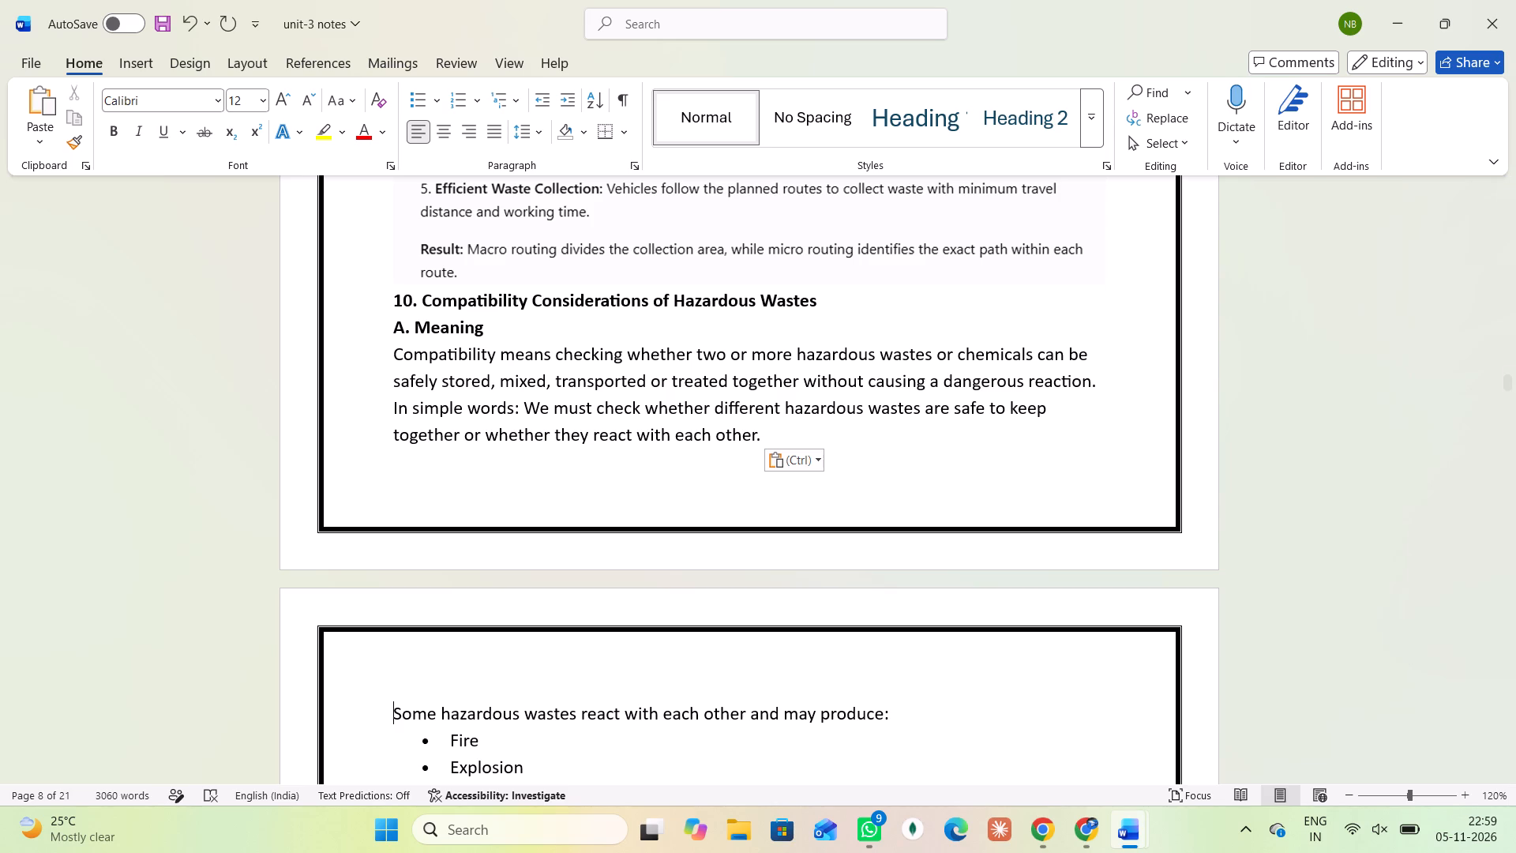
scroll(527, 415, "down", 1)
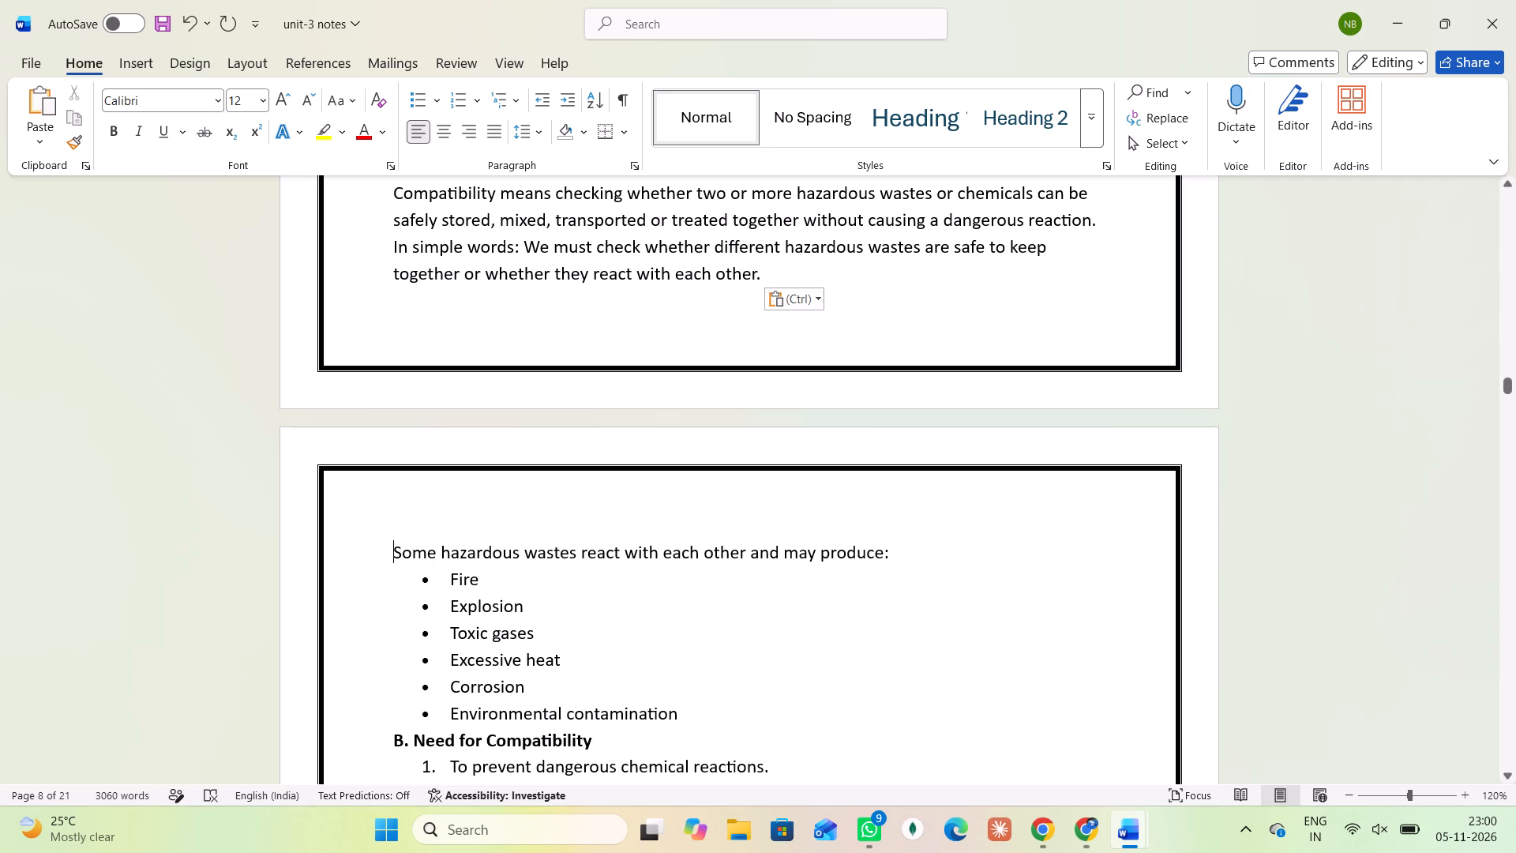
scroll(588, 299, "down", 1)
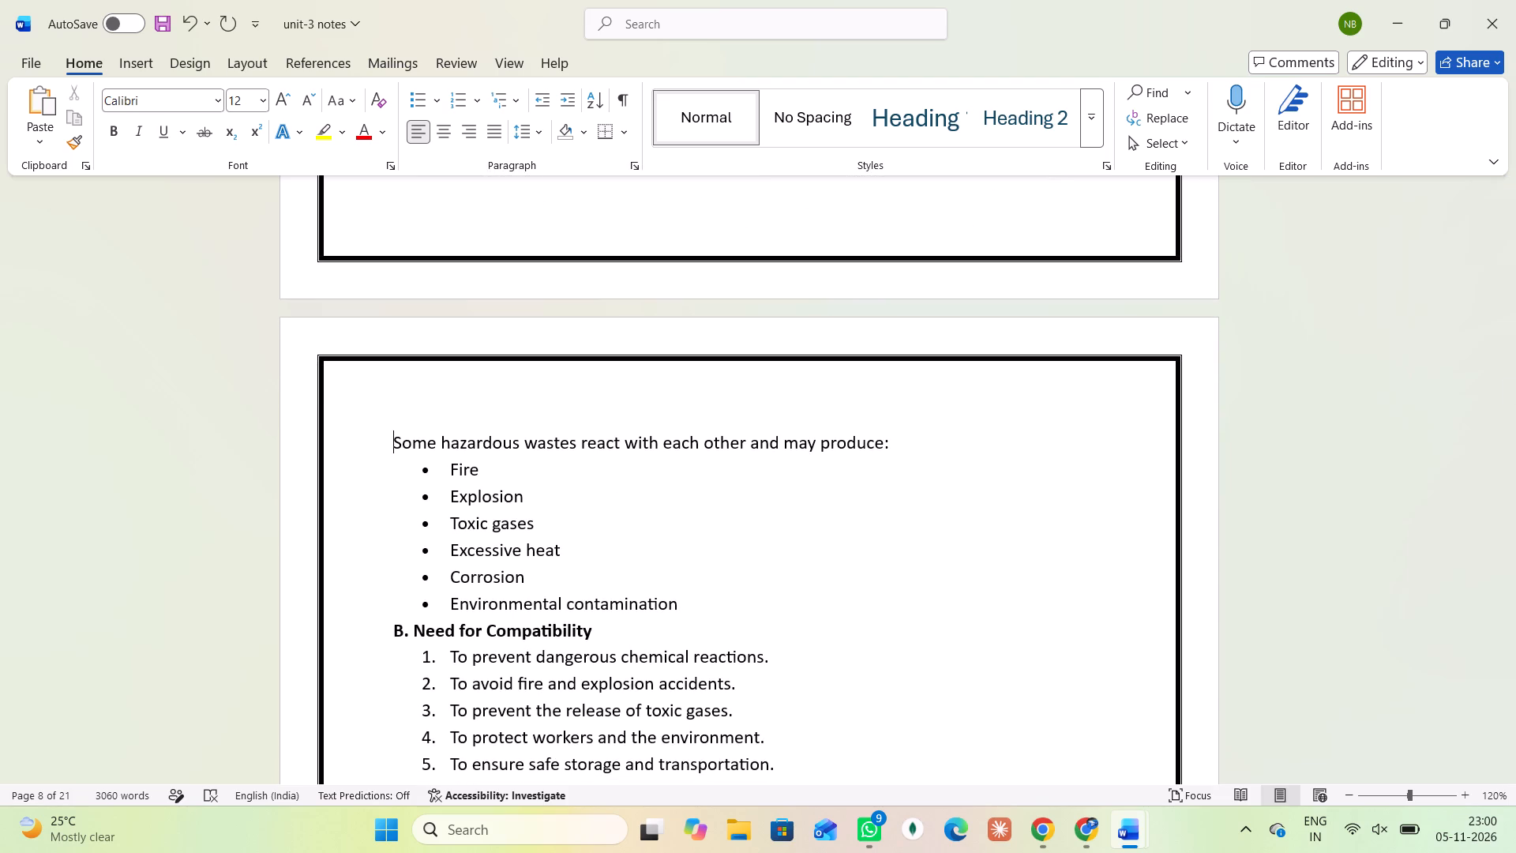
scroll(588, 299, "down", 1)
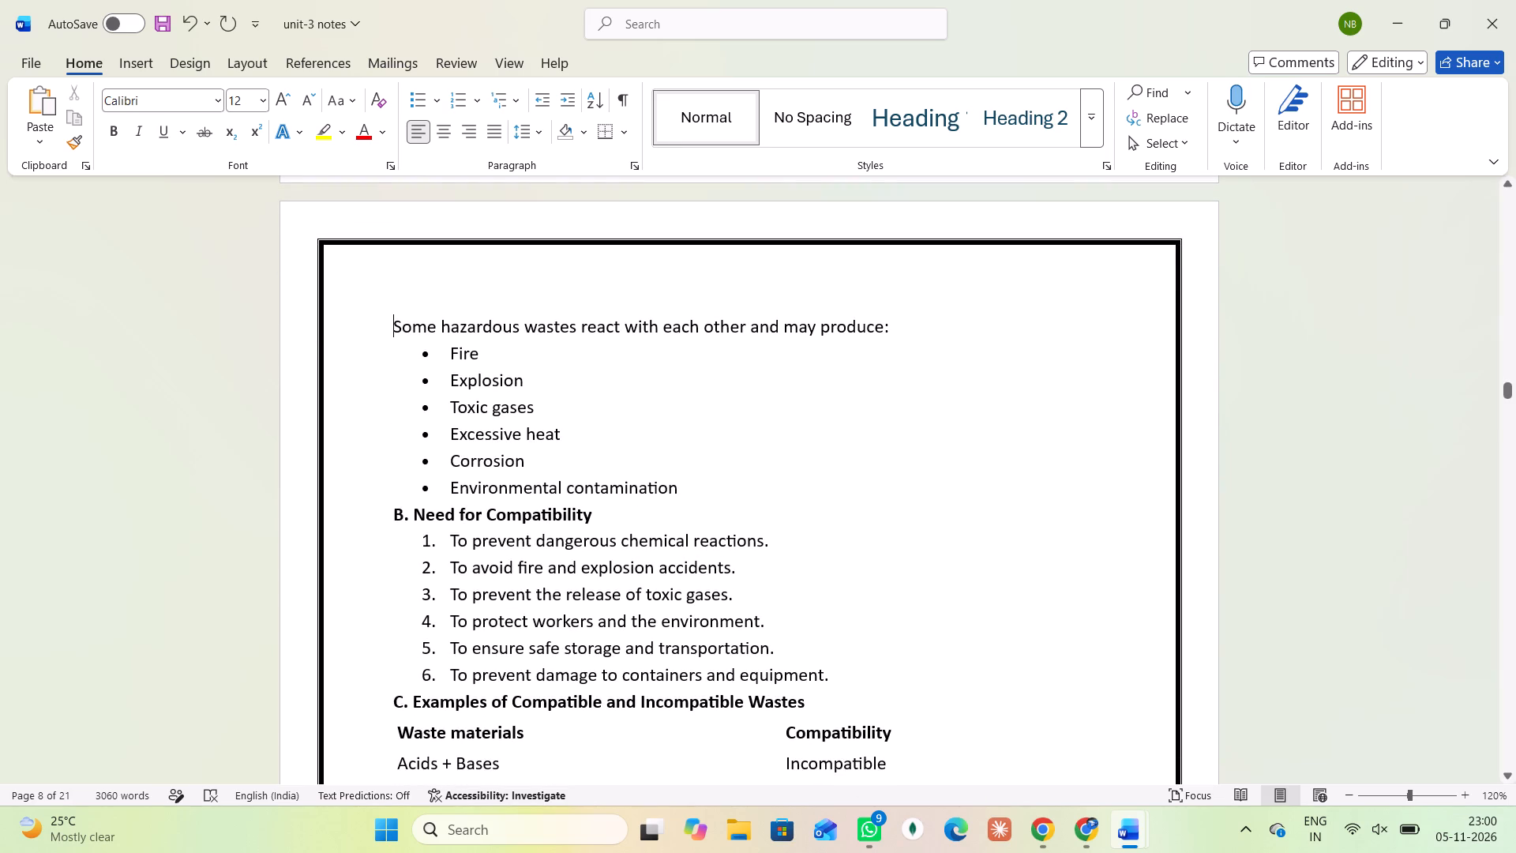
scroll(641, 442, "down", 2)
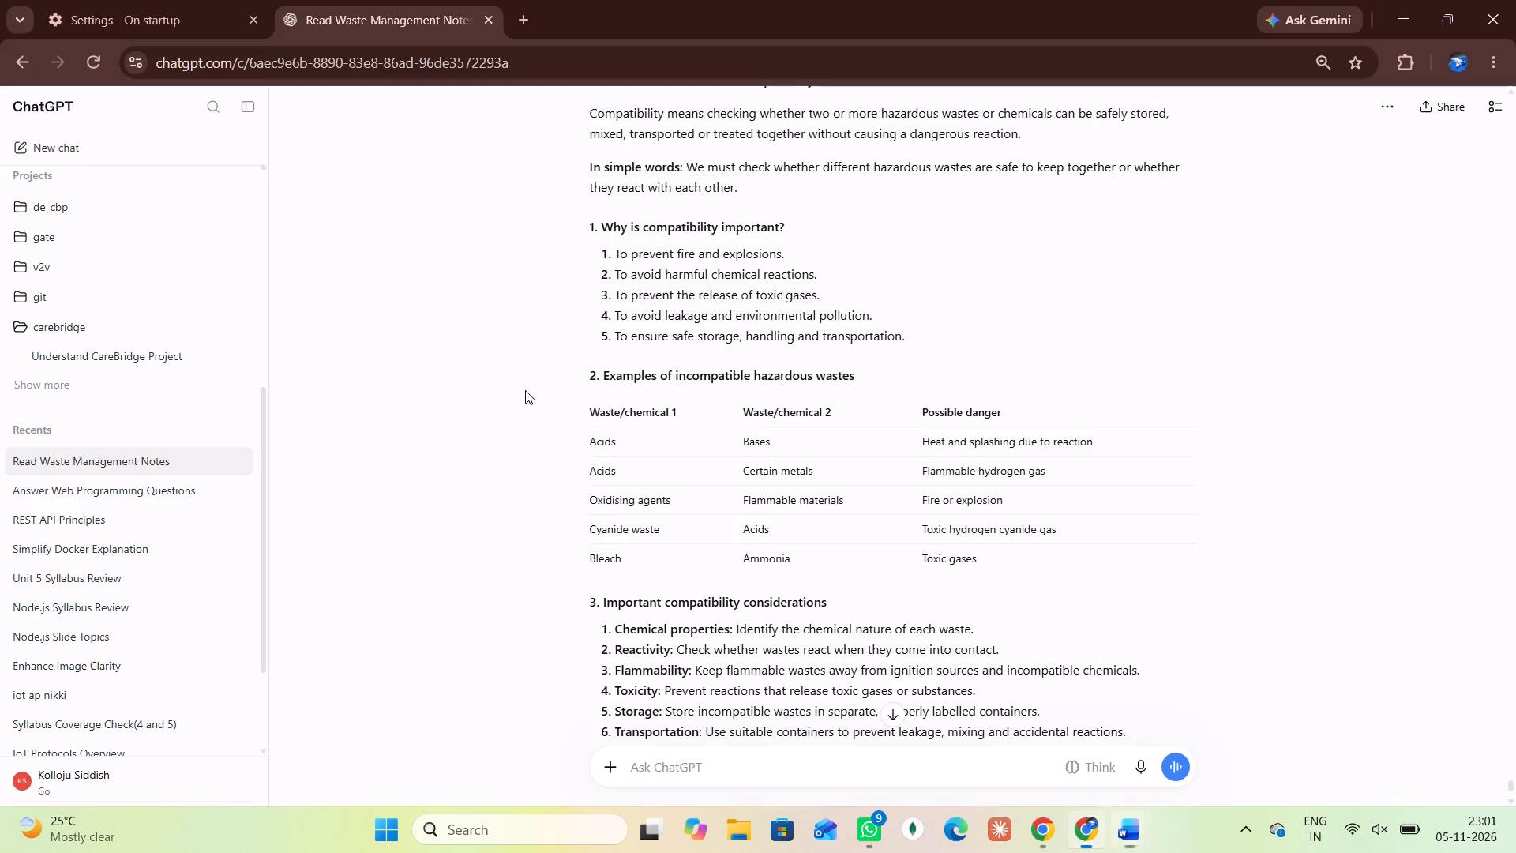
Capture a screen snip of ChatGPT's "Examples of incompatible hazardous wastes" heading and table.
key("shift+super+s")
left_click_drag(581, 358, 749, 429)
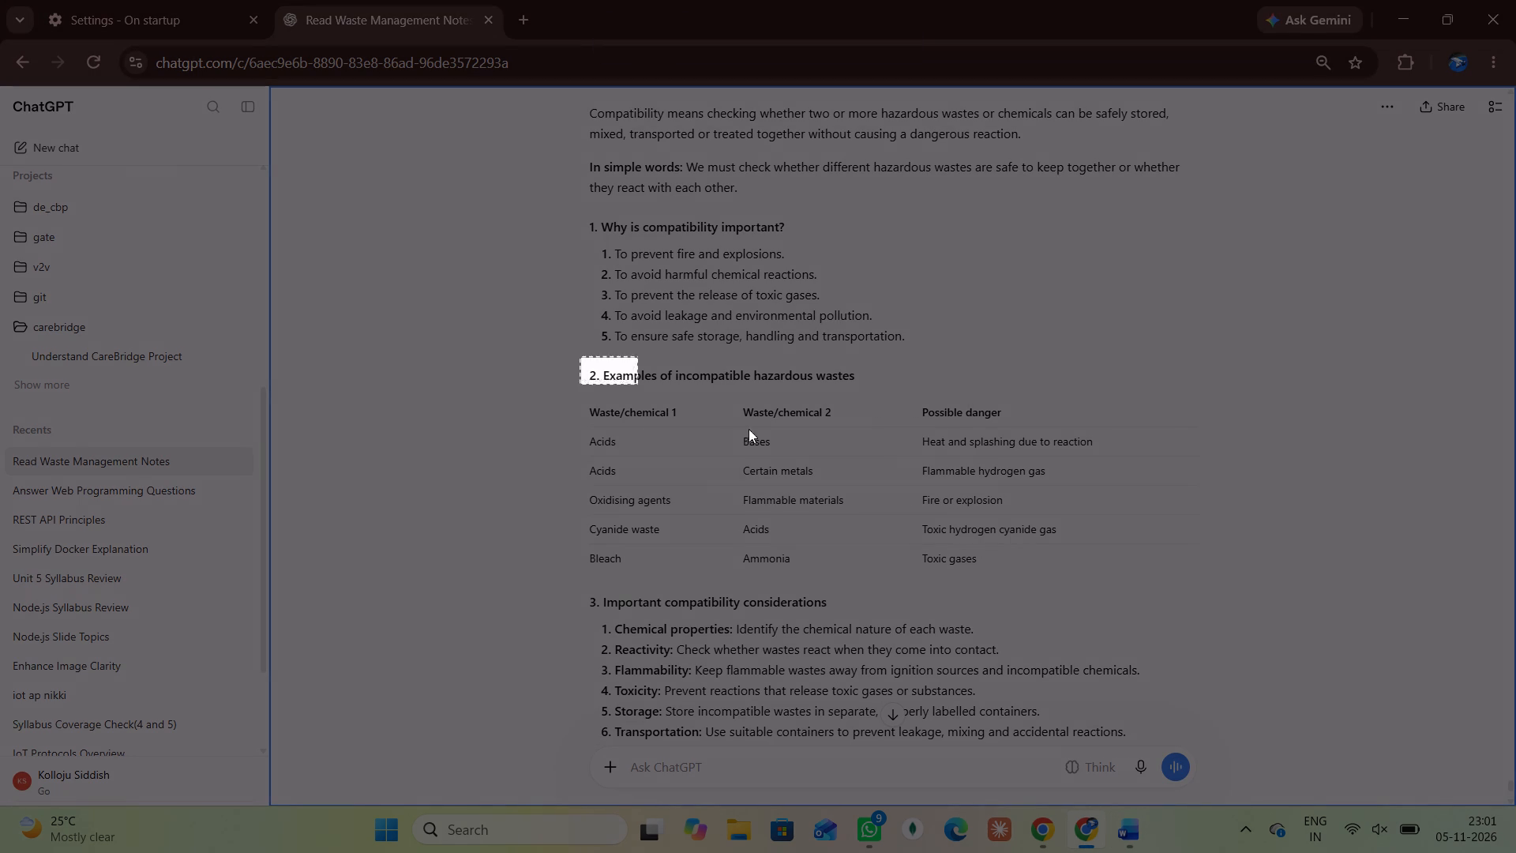
left_click_drag(749, 429, 1120, 582)
key("Tab")
In the notes, replace heading C and its table rows down to "Cyanide waste + Acids" with the captured examples image.
key("alt+Tab")
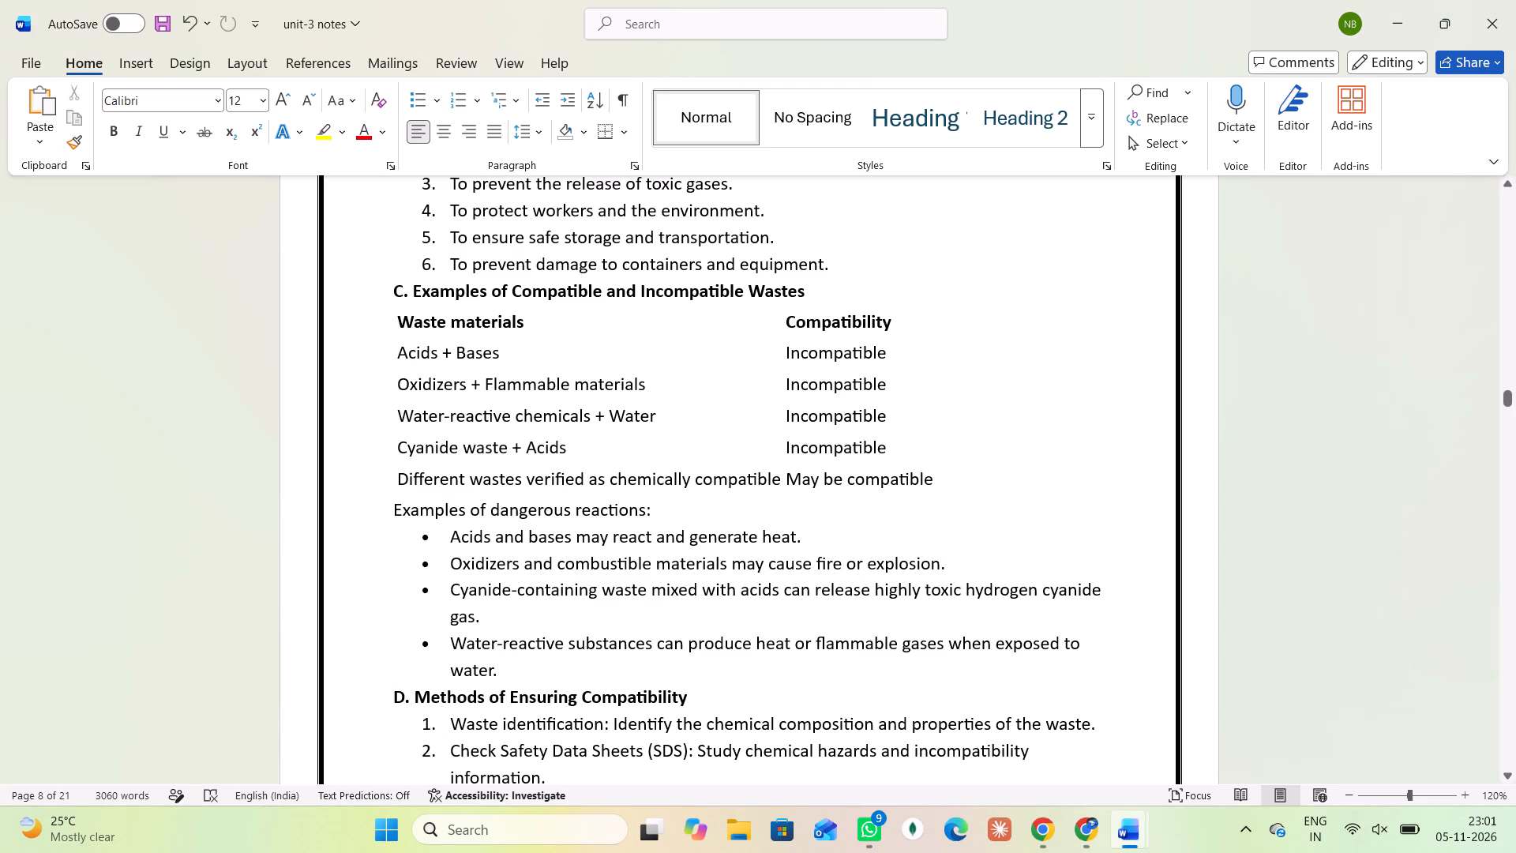
right_click_drag(945, 487, 490, 322)
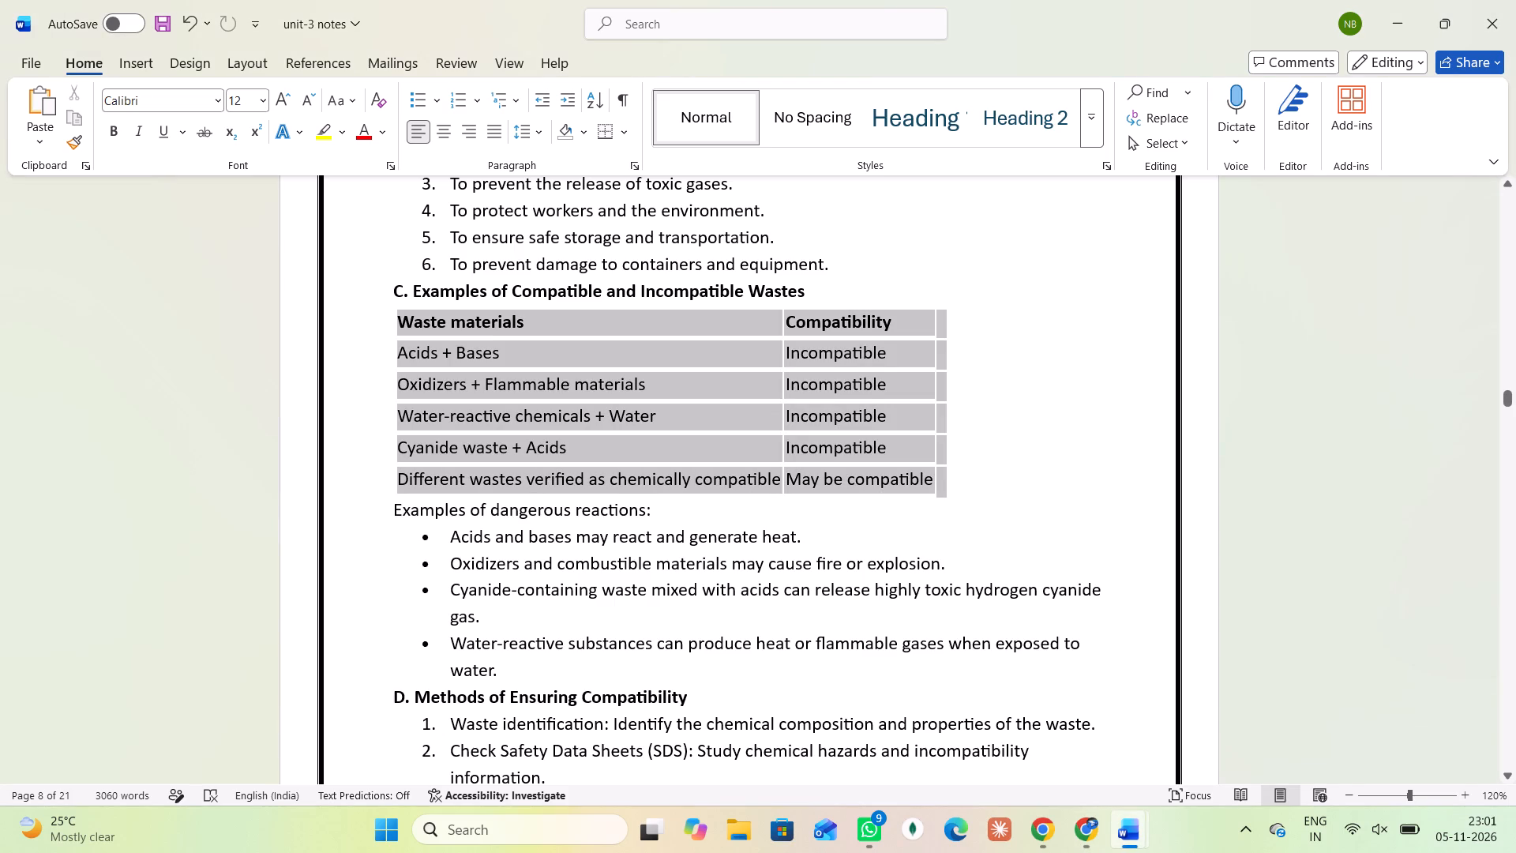
right_click_drag(490, 322, 490, 321)
left_click(718, 520)
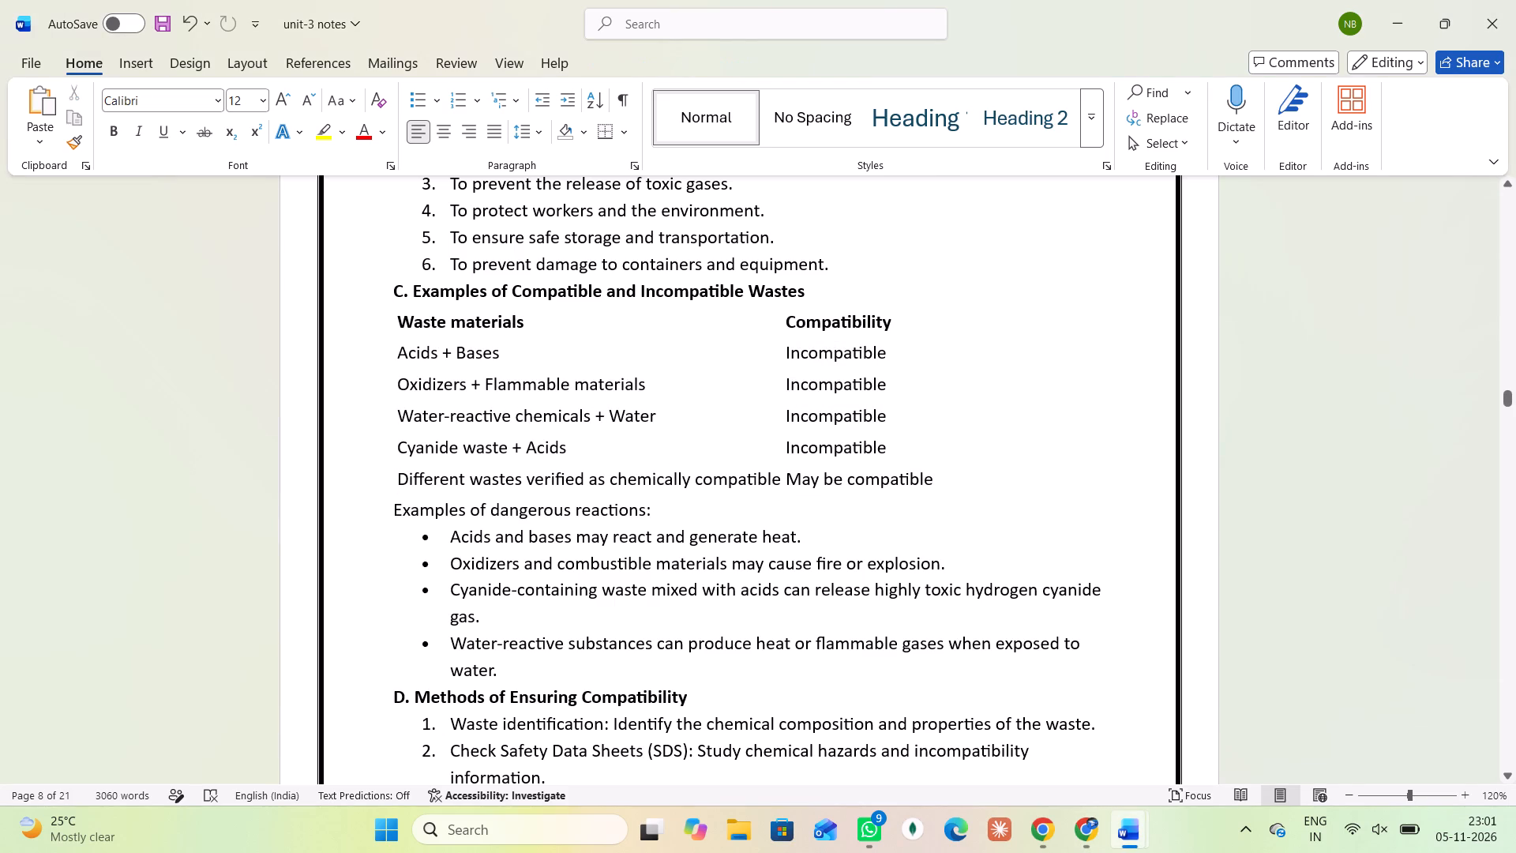
left_click(940, 454)
key("Return")
left_click_drag(933, 451, 489, 356)
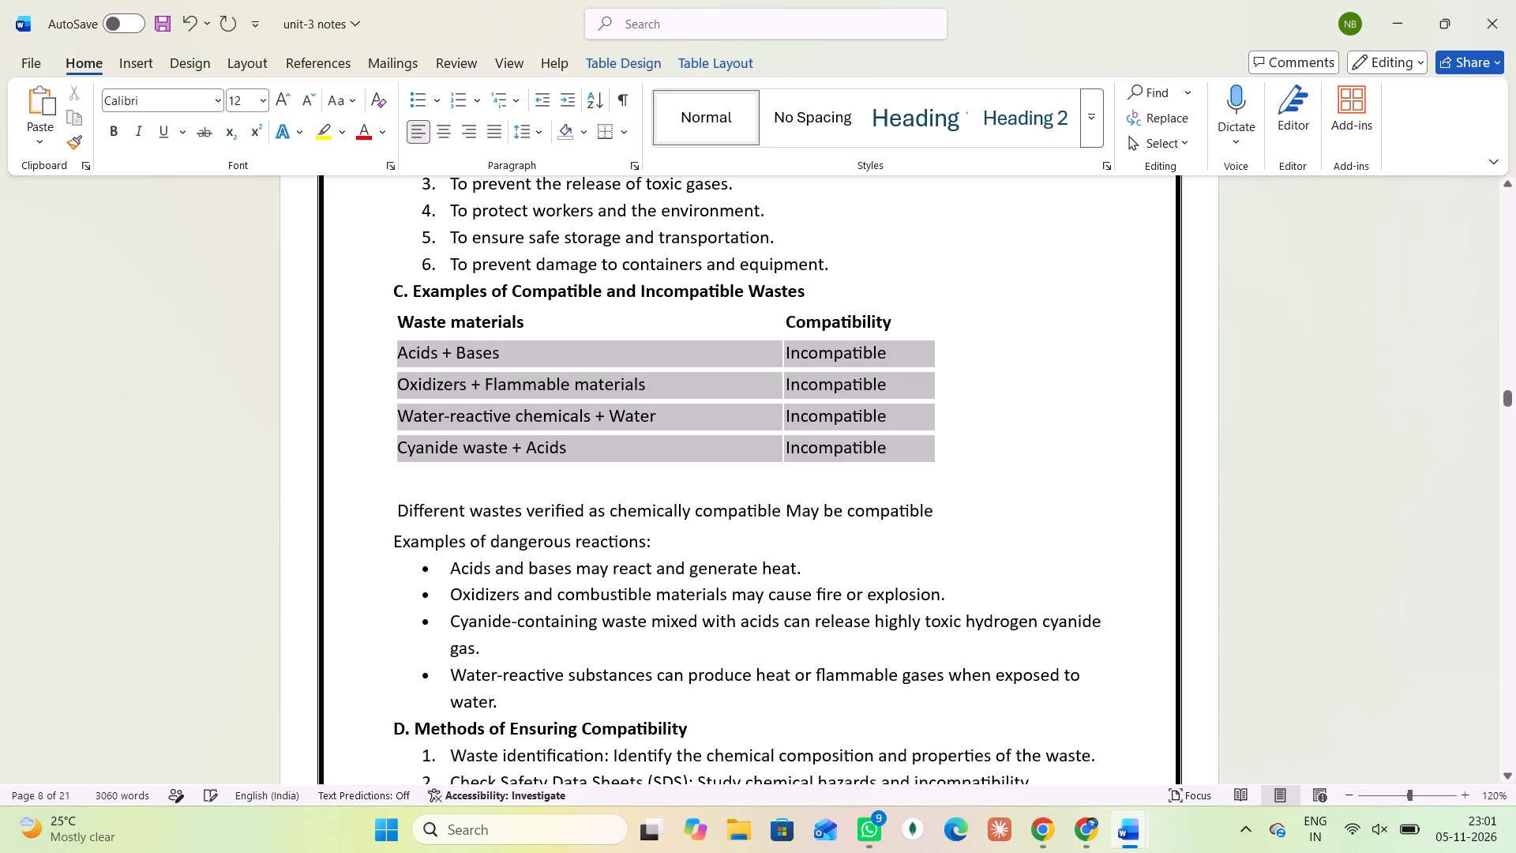
left_click_drag(489, 356, 388, 291)
key("ctrl+v")
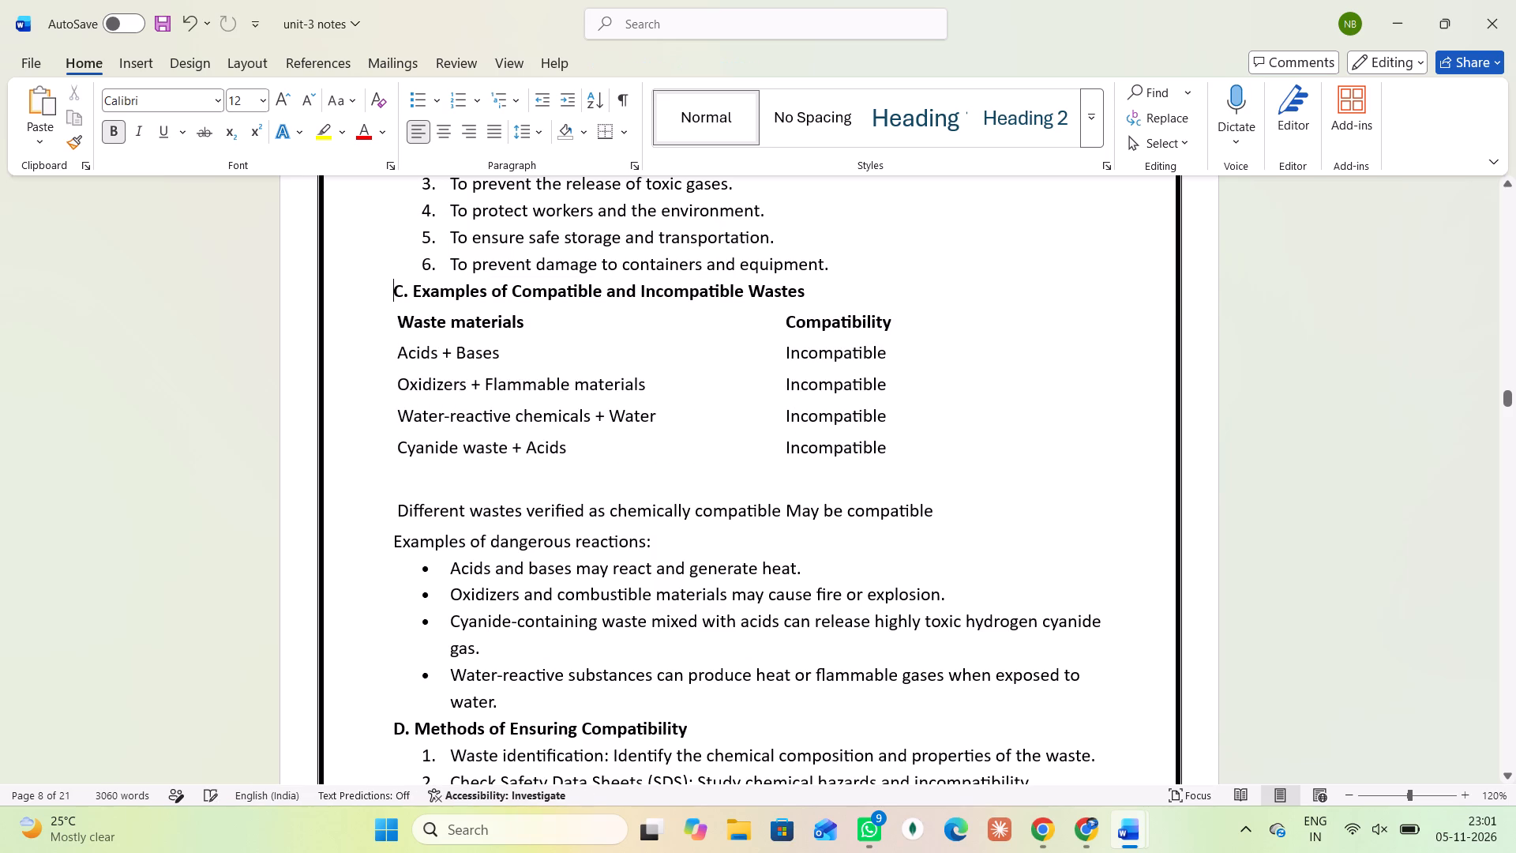
left_click_drag(887, 453, 393, 291)
key("BackSpace")
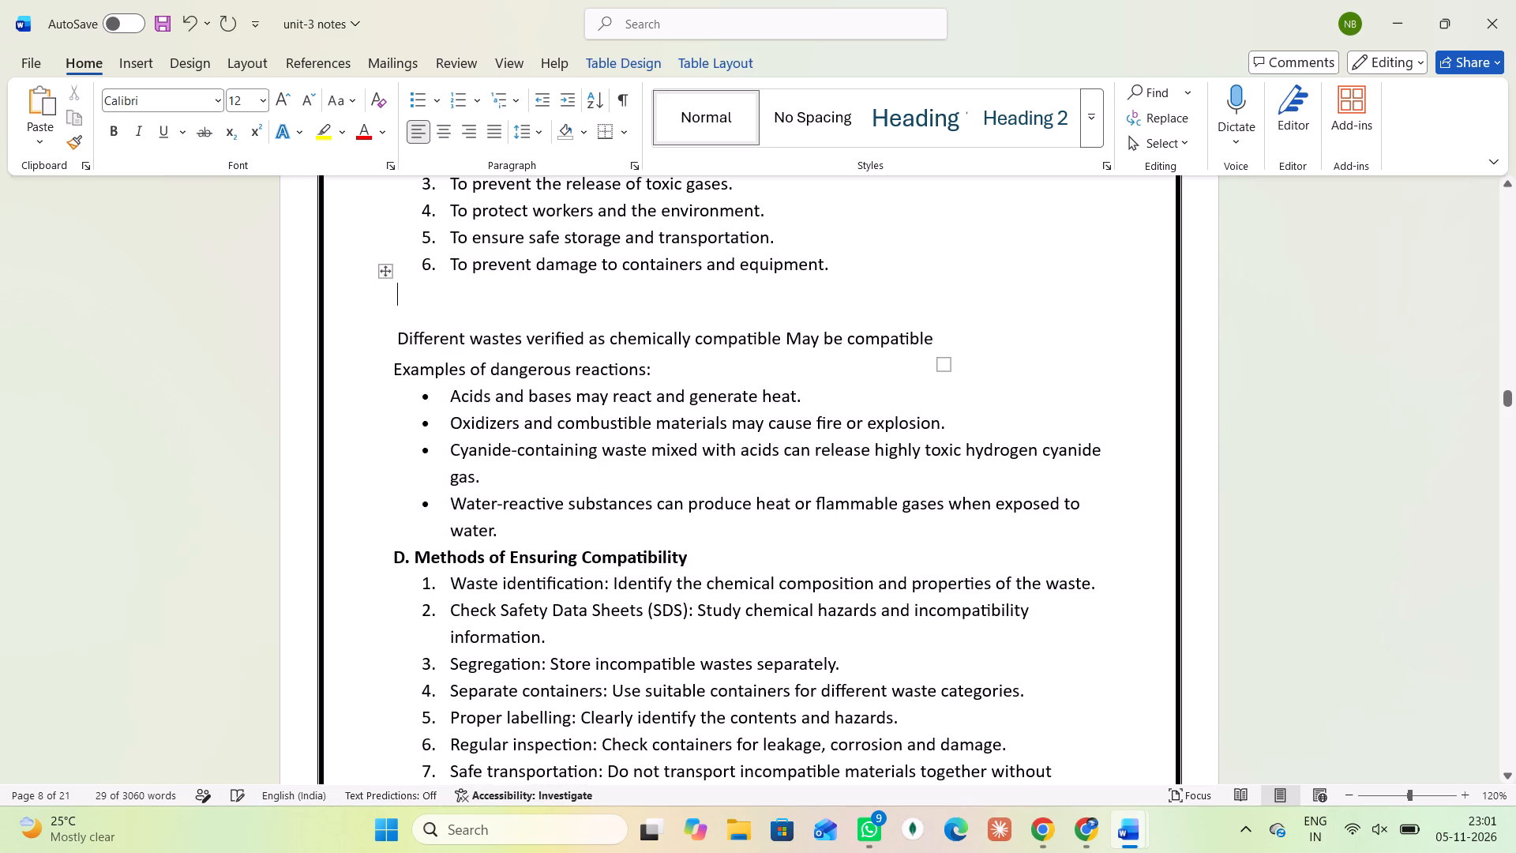
key("ctrl+v")
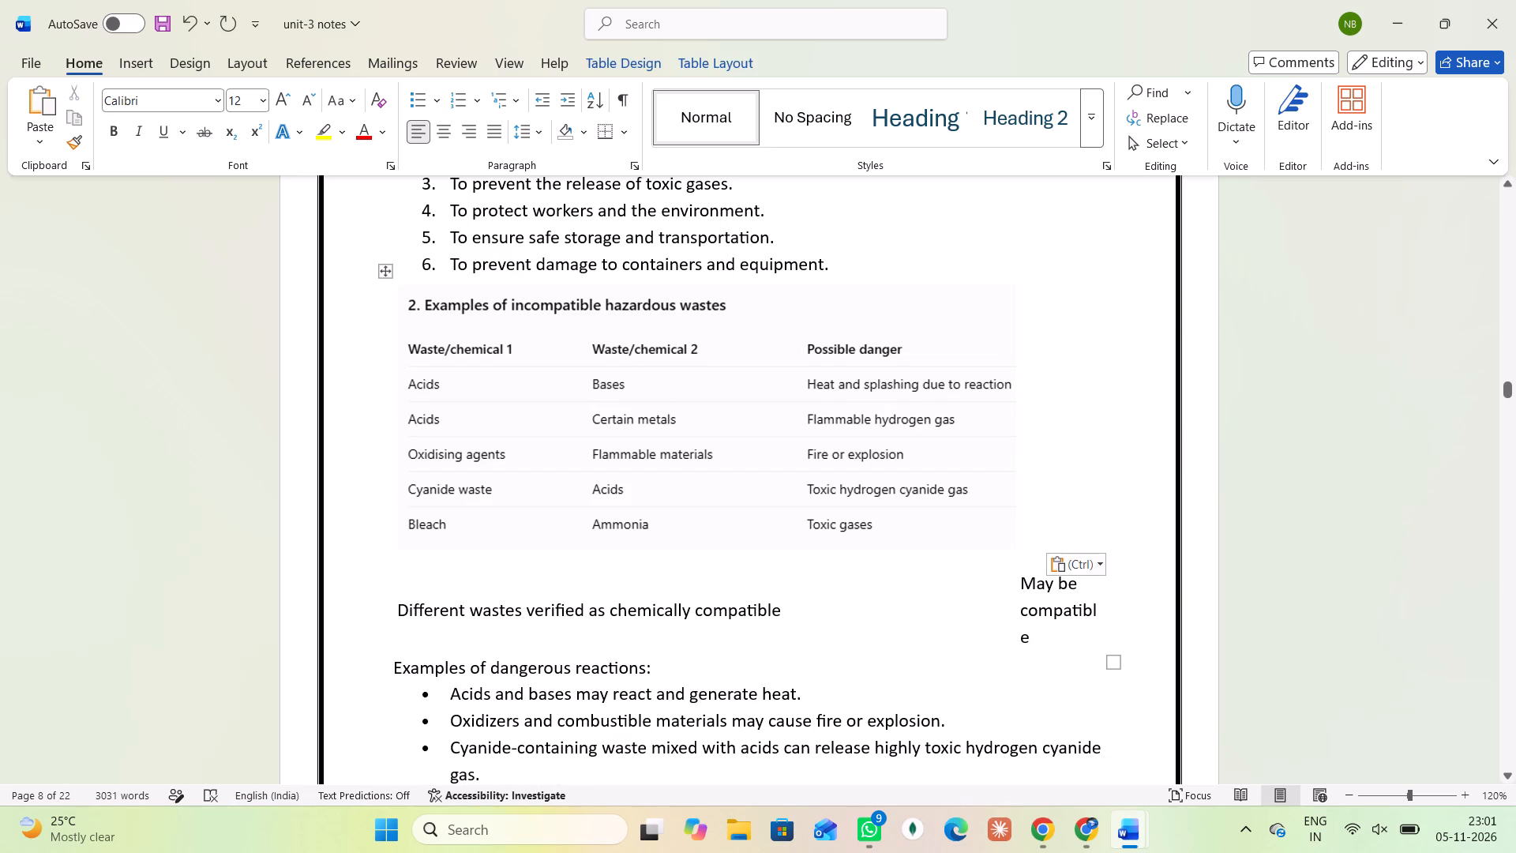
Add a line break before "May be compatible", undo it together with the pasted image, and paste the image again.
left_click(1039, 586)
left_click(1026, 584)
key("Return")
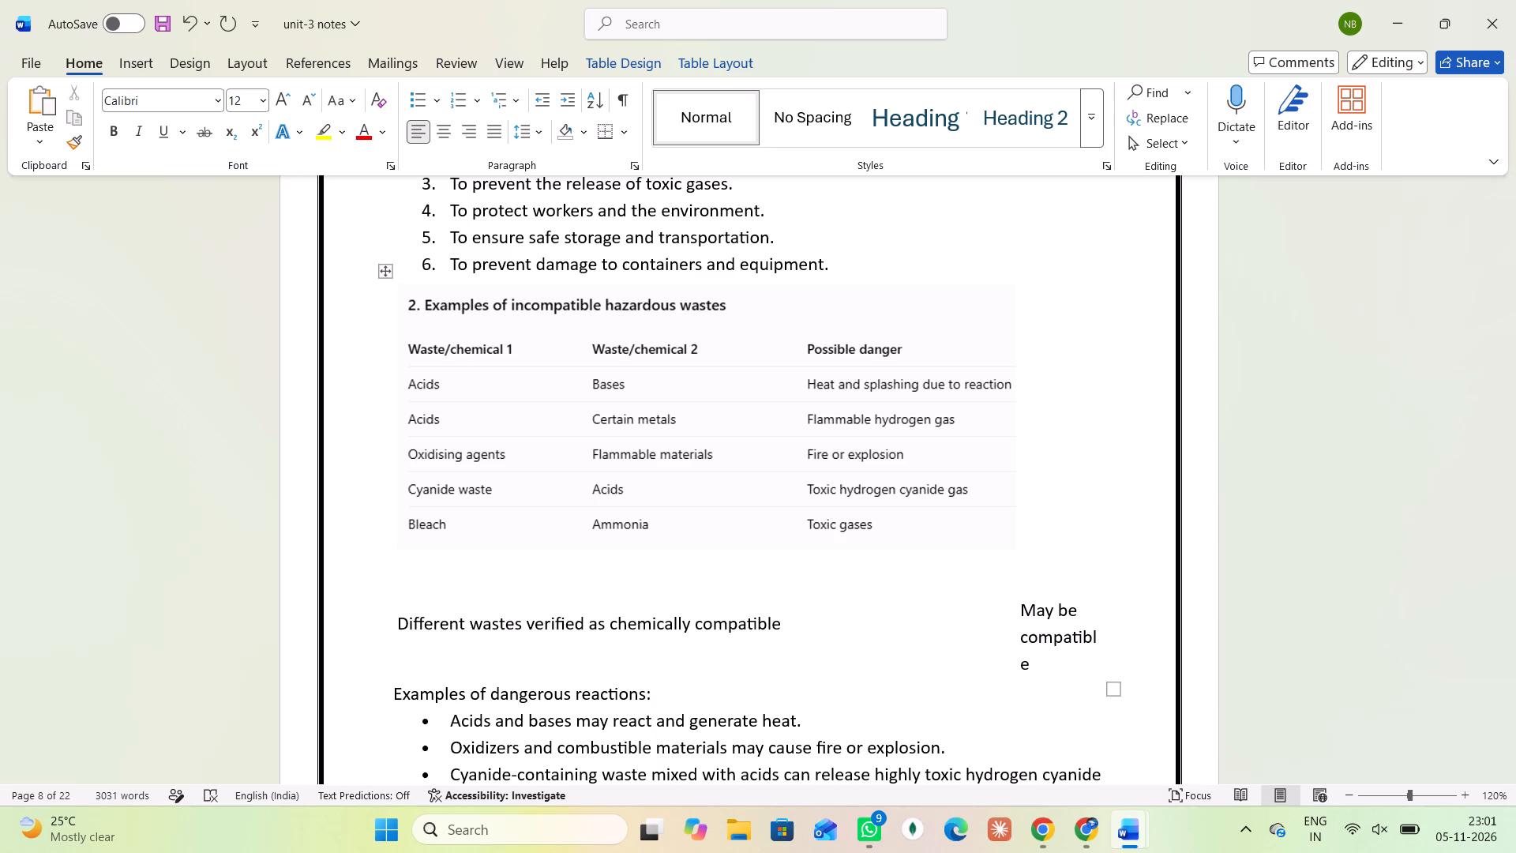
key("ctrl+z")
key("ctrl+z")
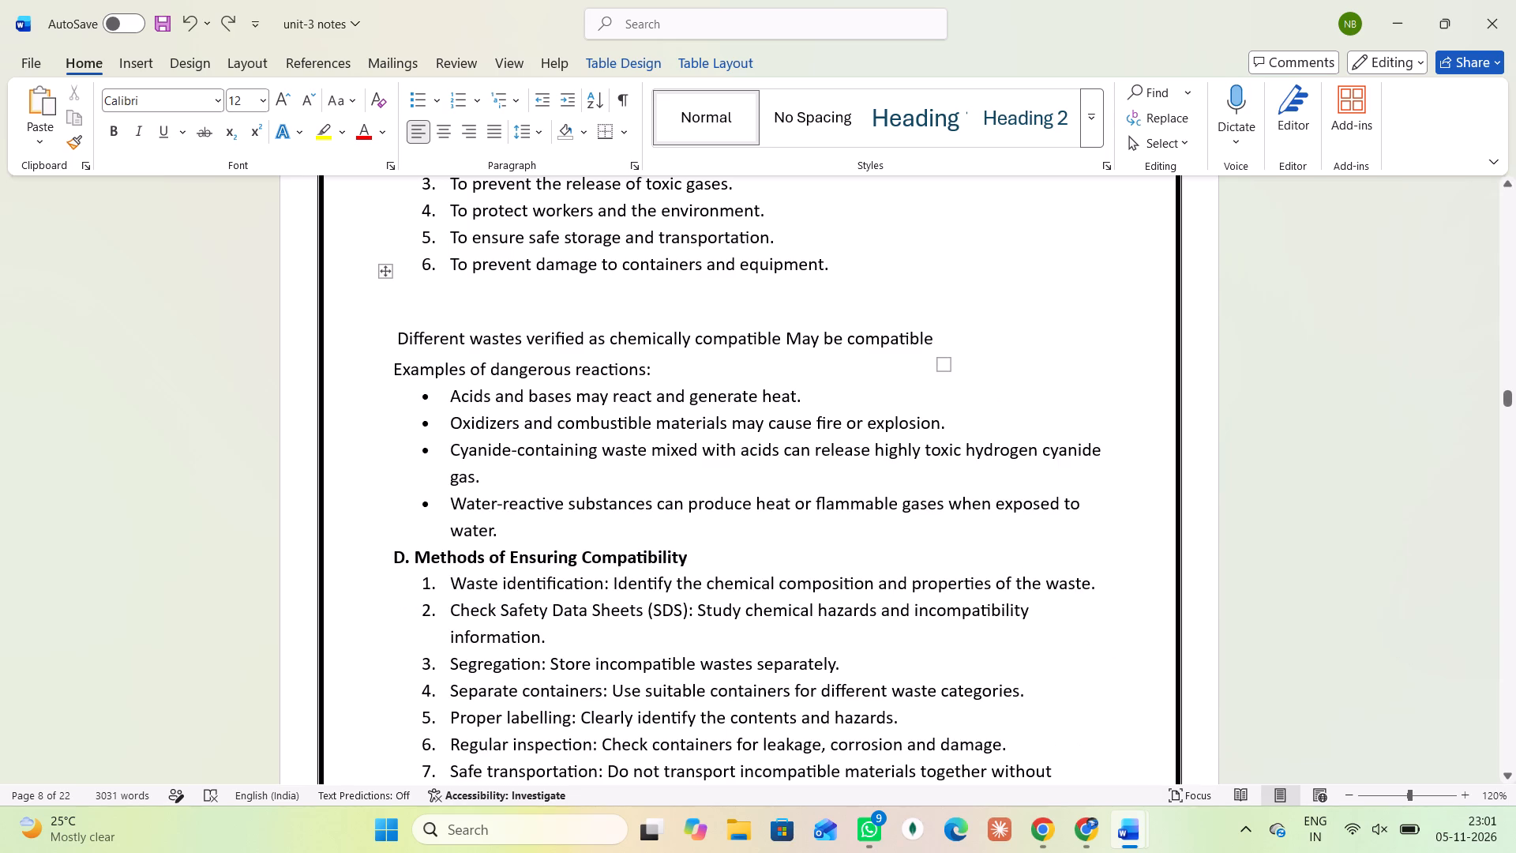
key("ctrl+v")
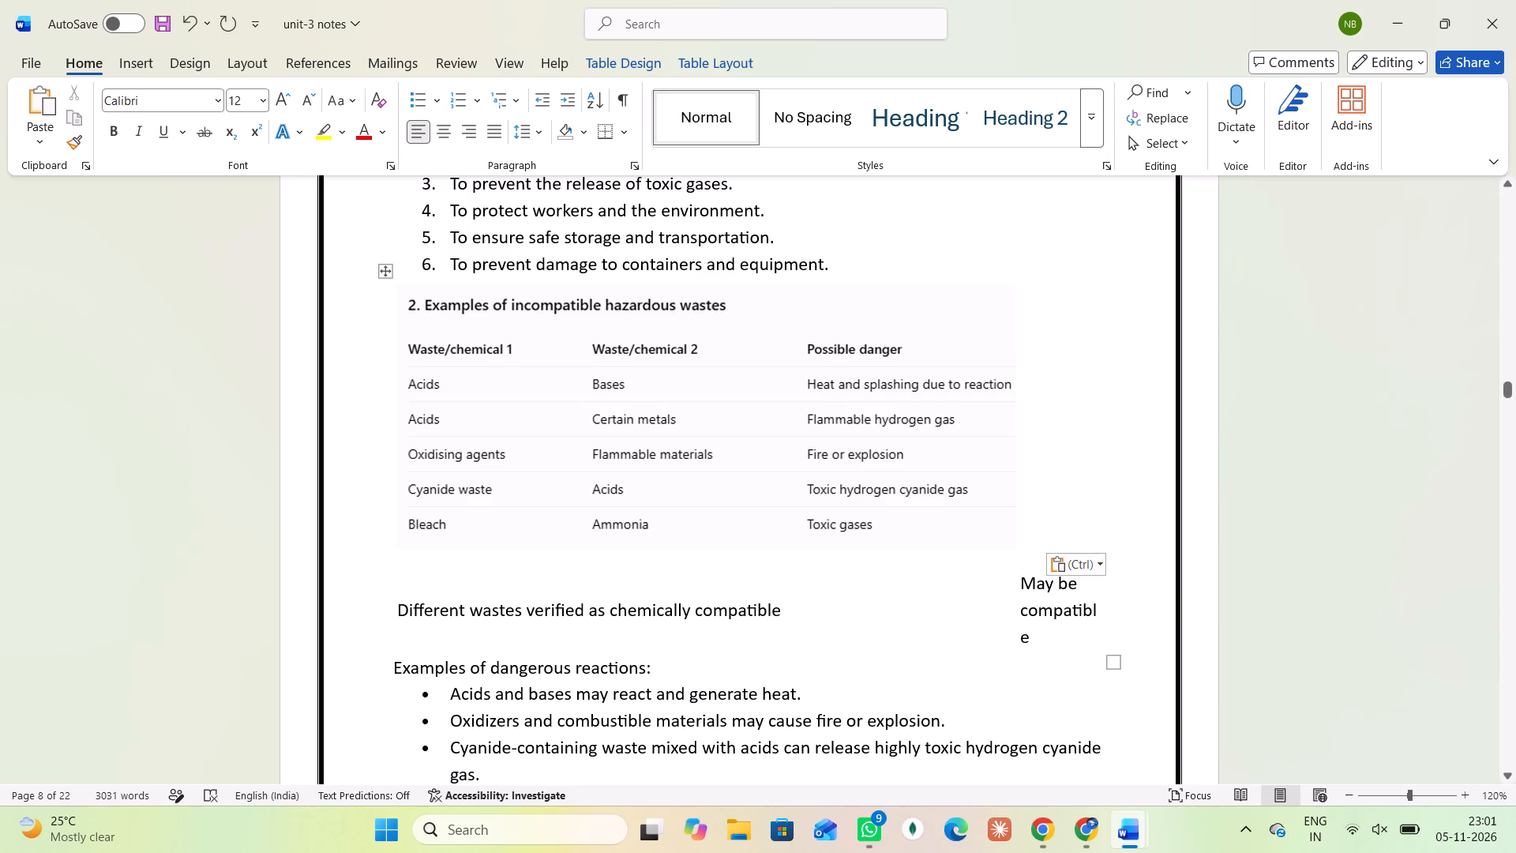
In ChatGPT, capture a new, wider screen snip of the "Examples of incompatible hazardous wastes" heading and full table.
key("alt+Tab")
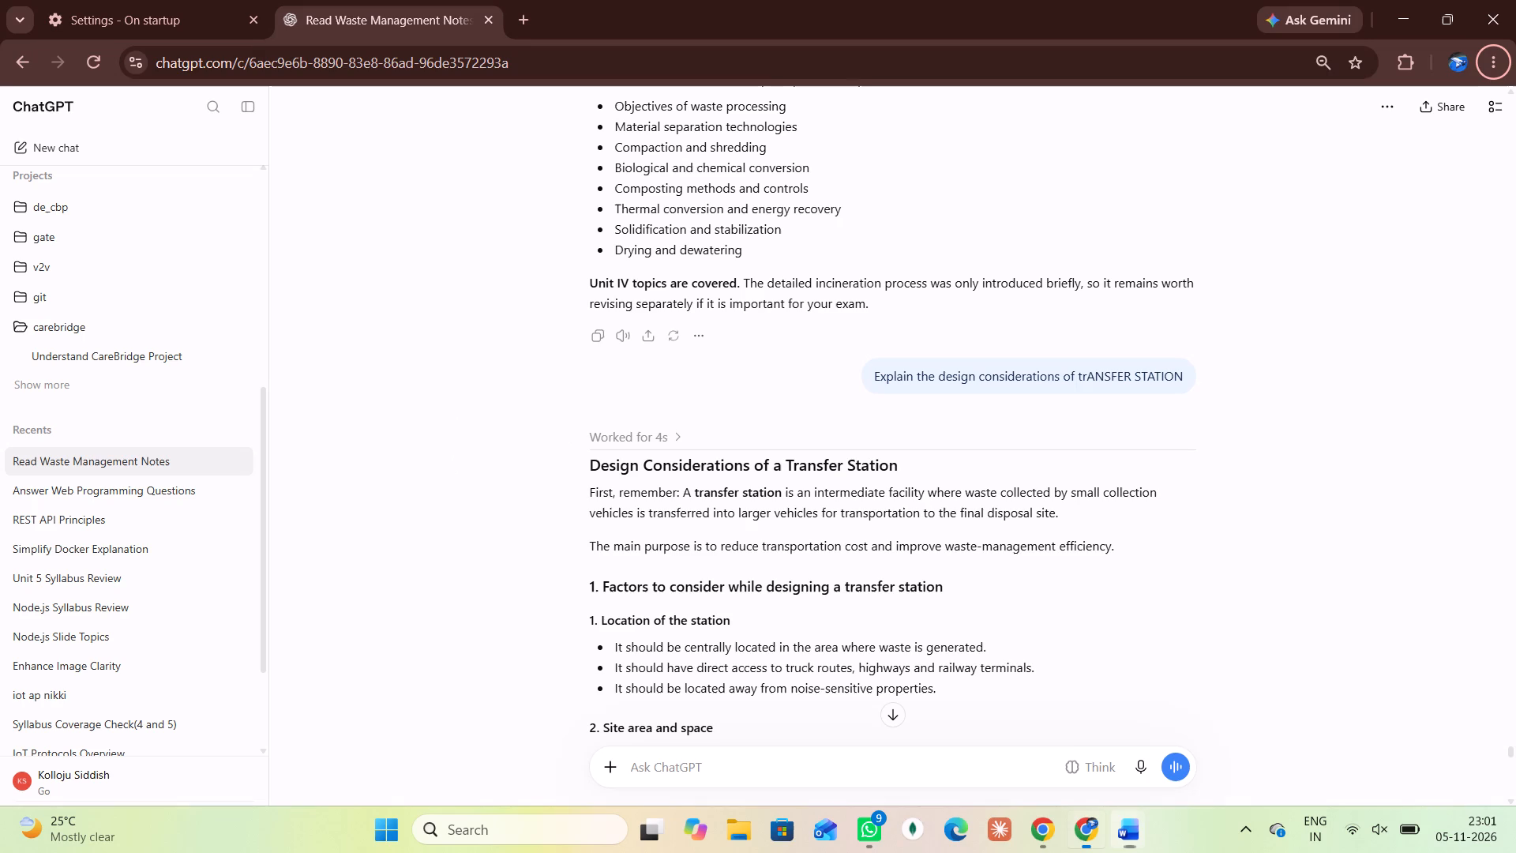
scroll(1019, 472, "up", 1)
scroll(1019, 472, "down", 10)
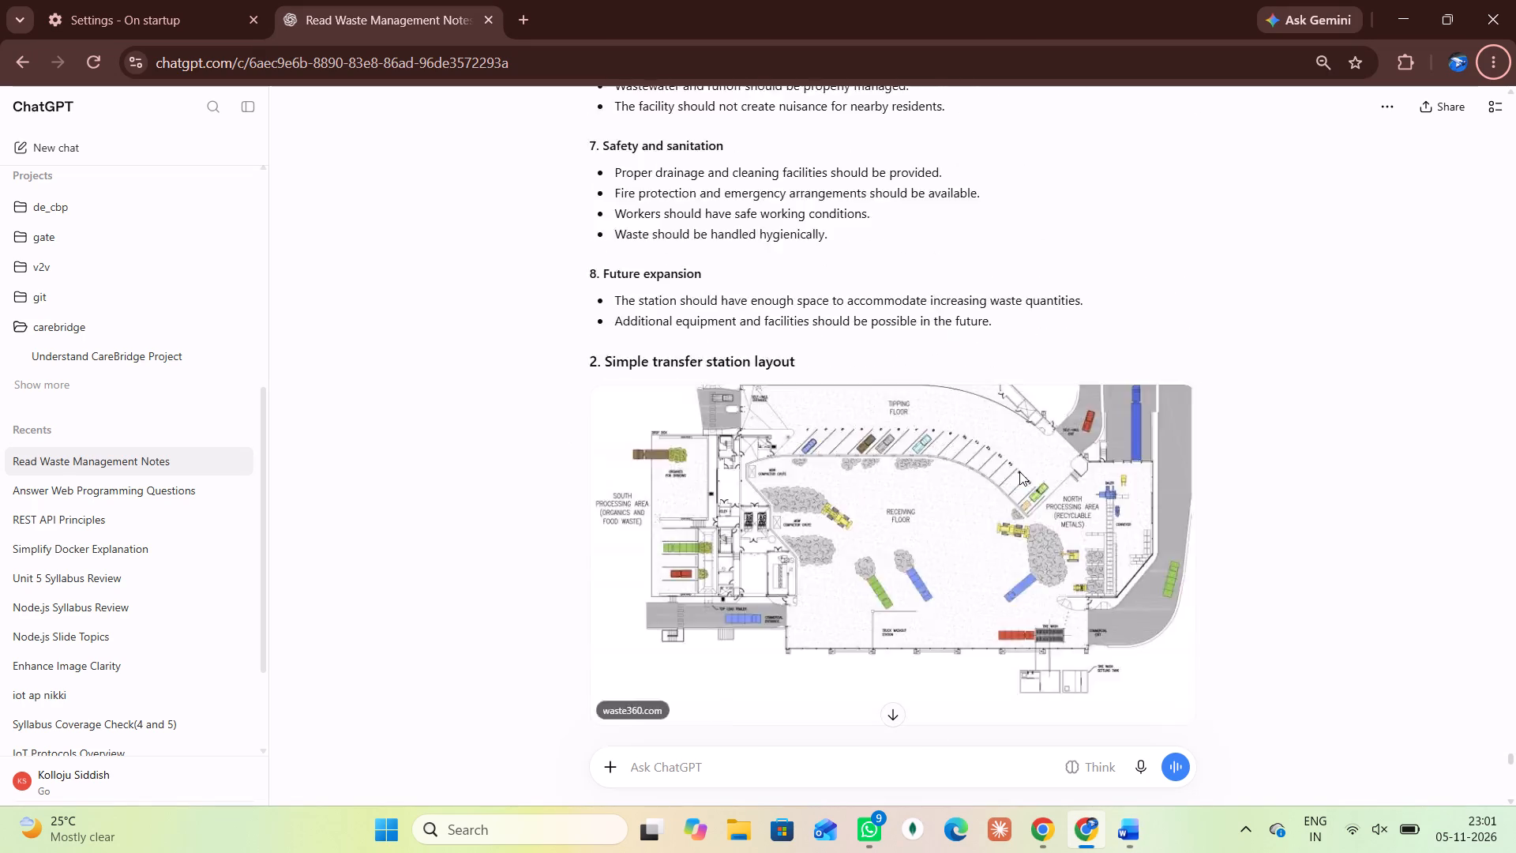
scroll(1019, 472, "down", 10)
scroll(1019, 472, "down", 16)
scroll(810, 484, "up", 1)
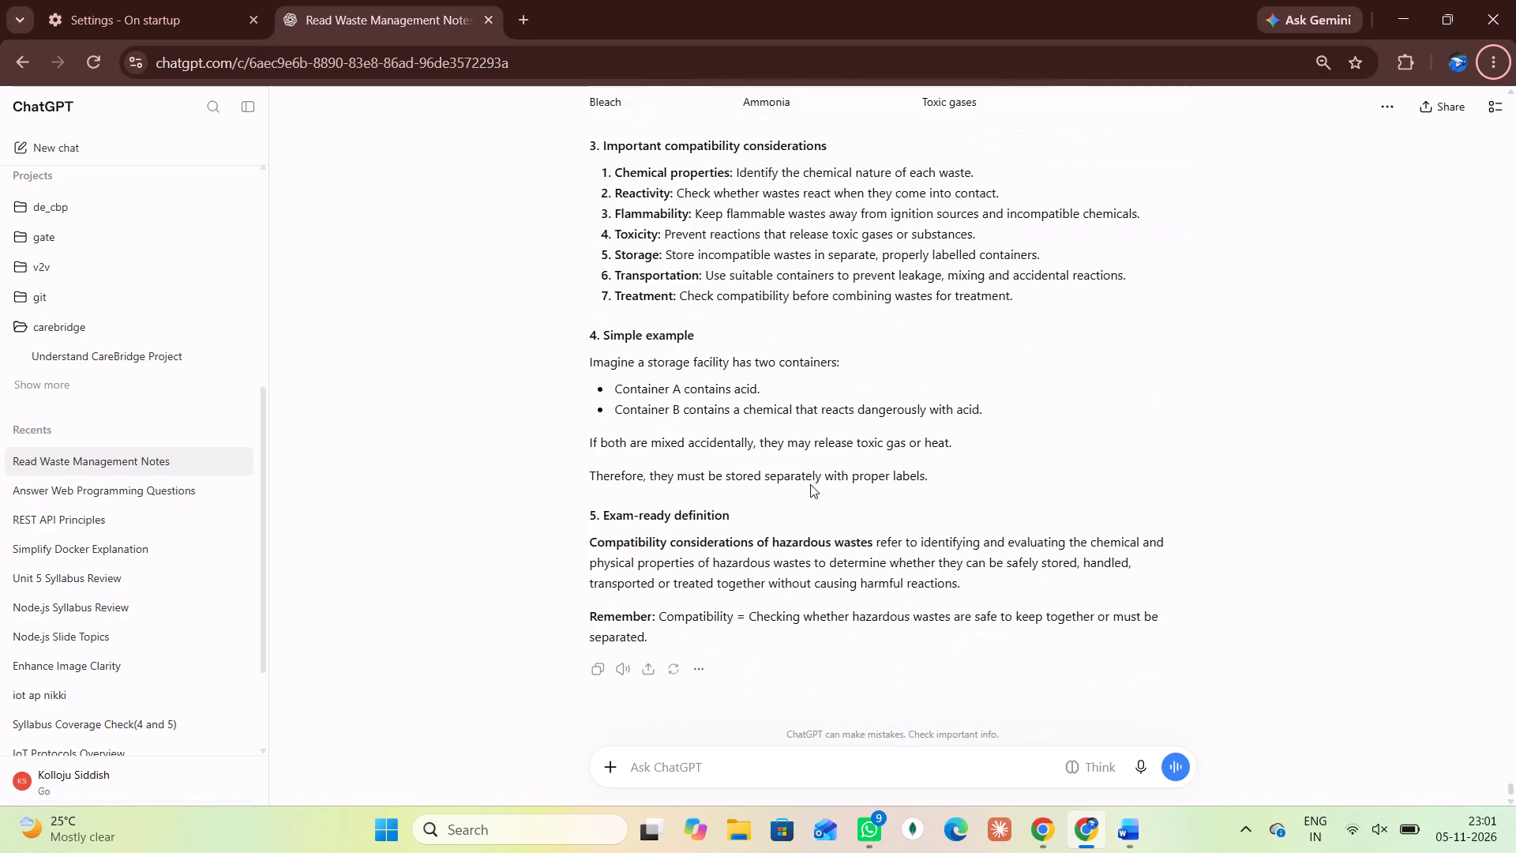
scroll(810, 484, "up", 2)
scroll(810, 484, "down", 1)
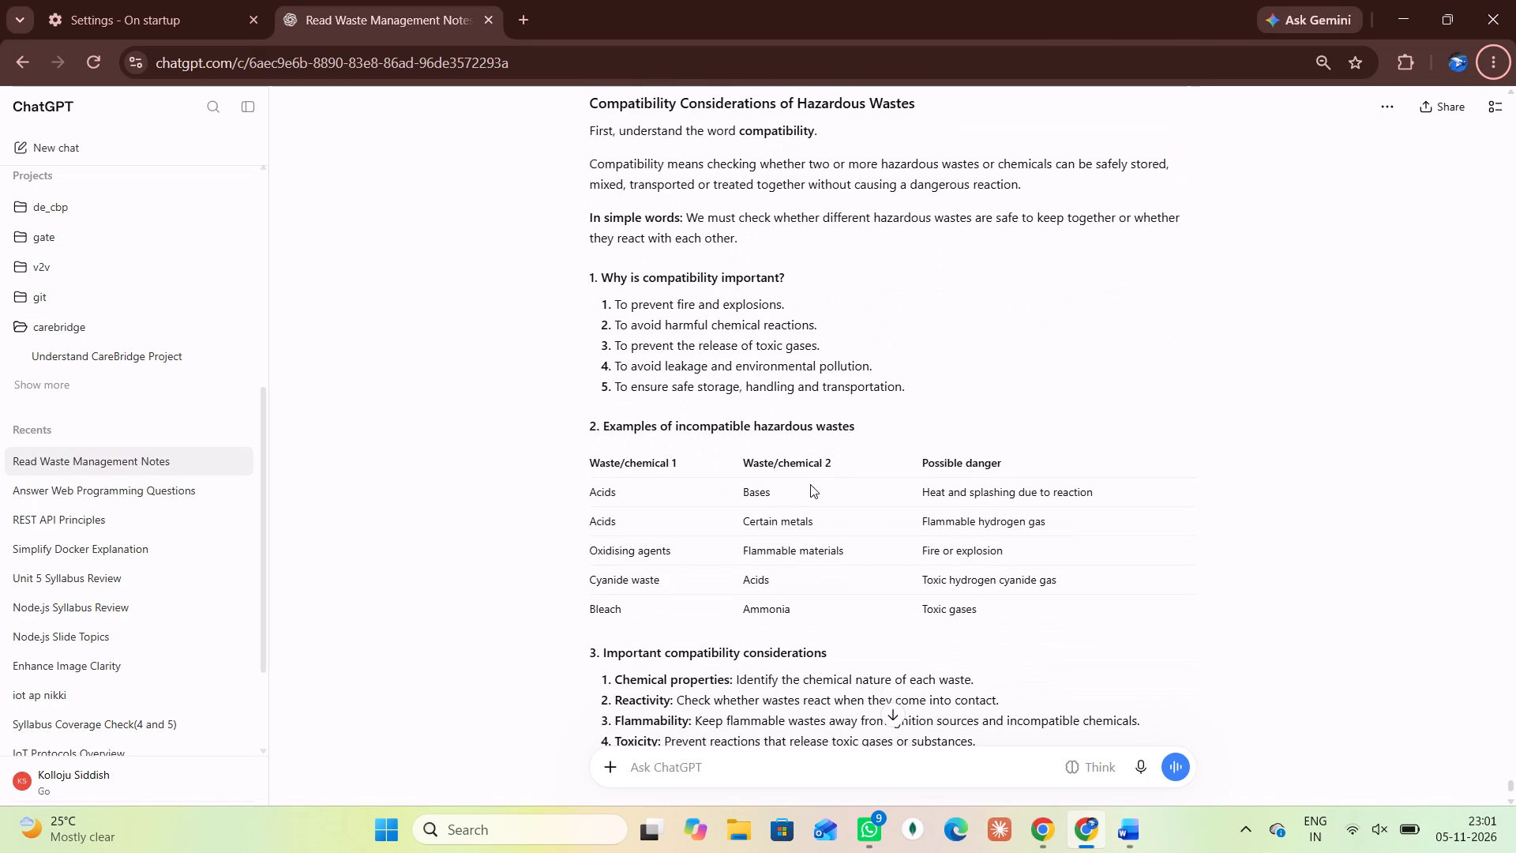
key("shift+super+s")
left_click_drag(559, 409, 1221, 667)
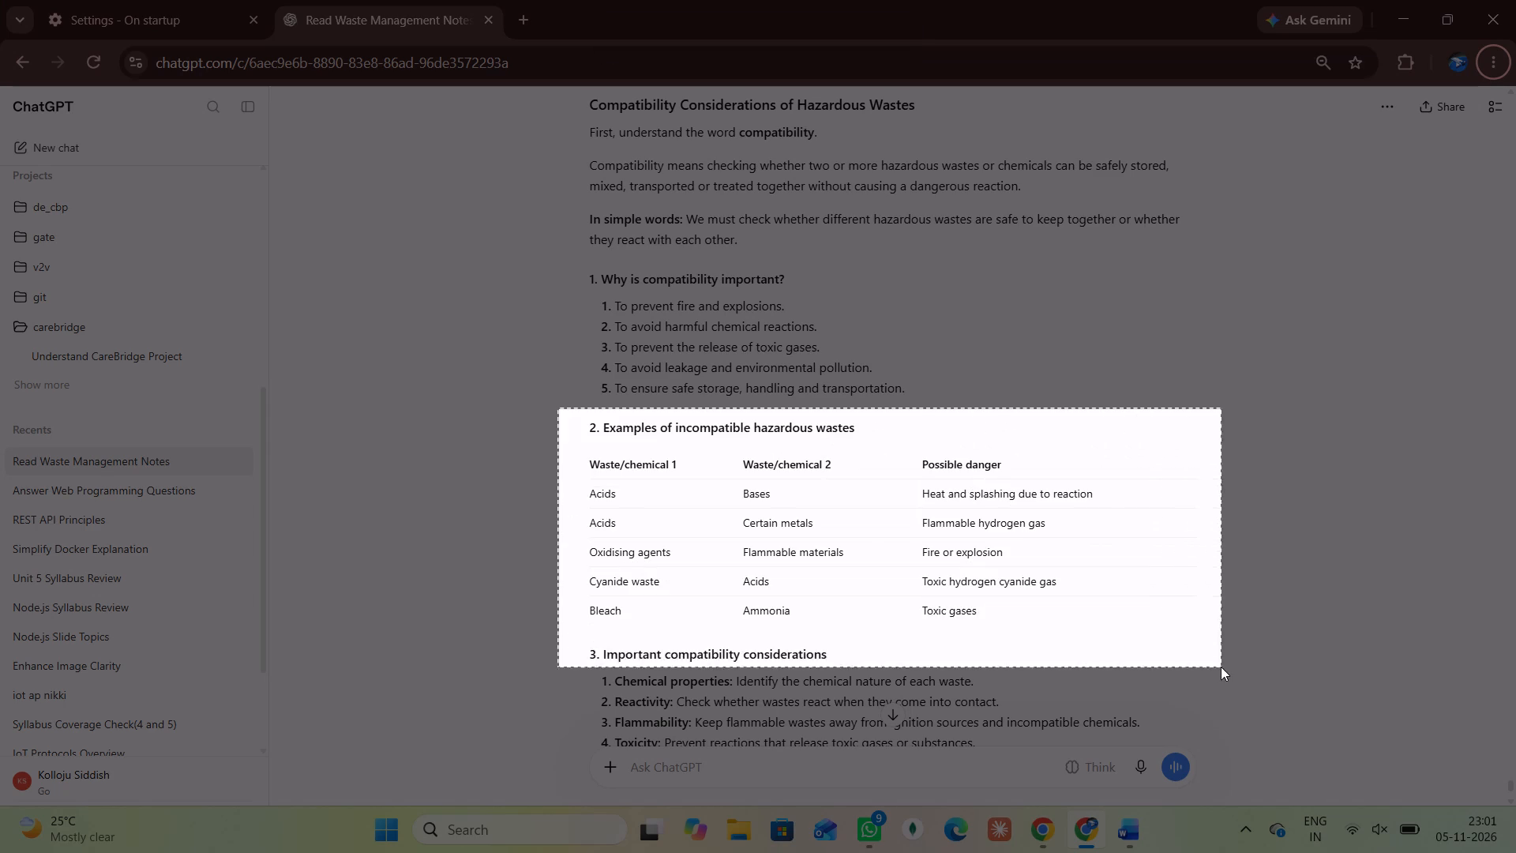
left_click_drag(1221, 667, 1183, 631)
Back in the notes, undo the pasted examples image and the deletion of heading C with its table rows.
key("alt+Tab")
key("ctrl+z")
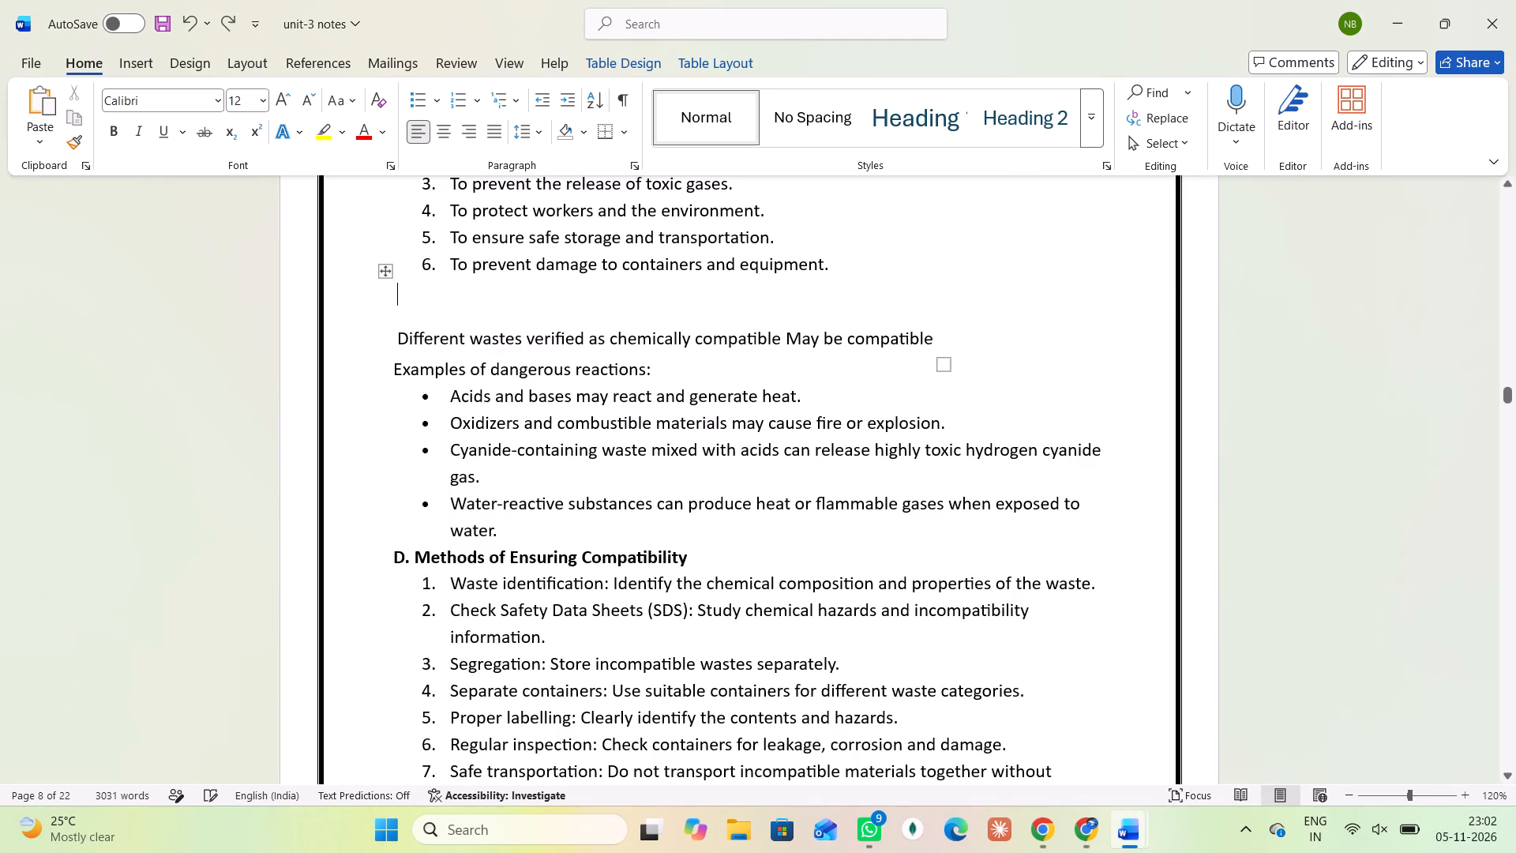
key("ctrl+z")
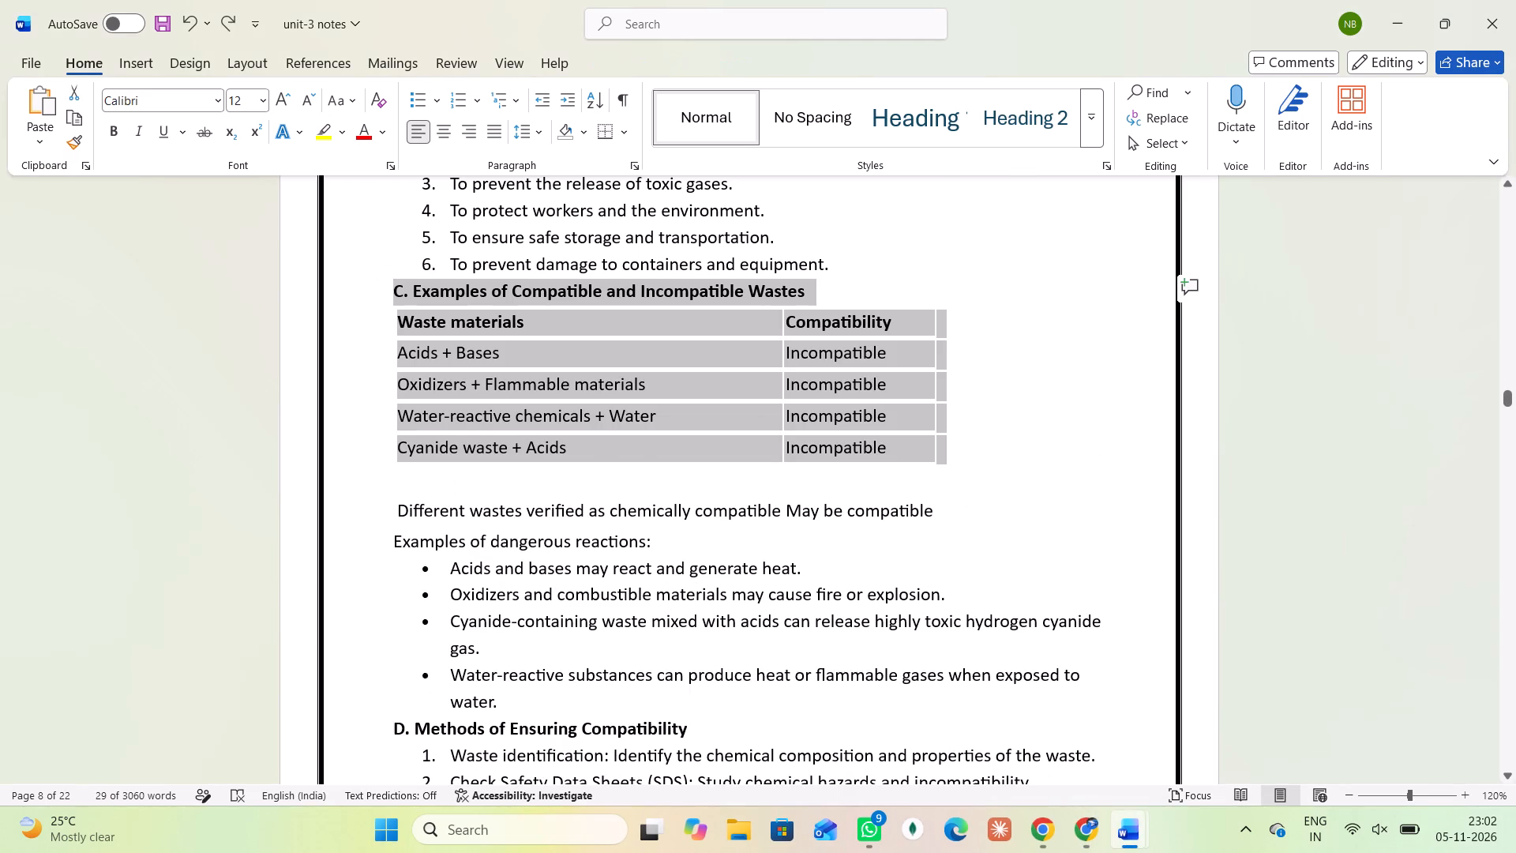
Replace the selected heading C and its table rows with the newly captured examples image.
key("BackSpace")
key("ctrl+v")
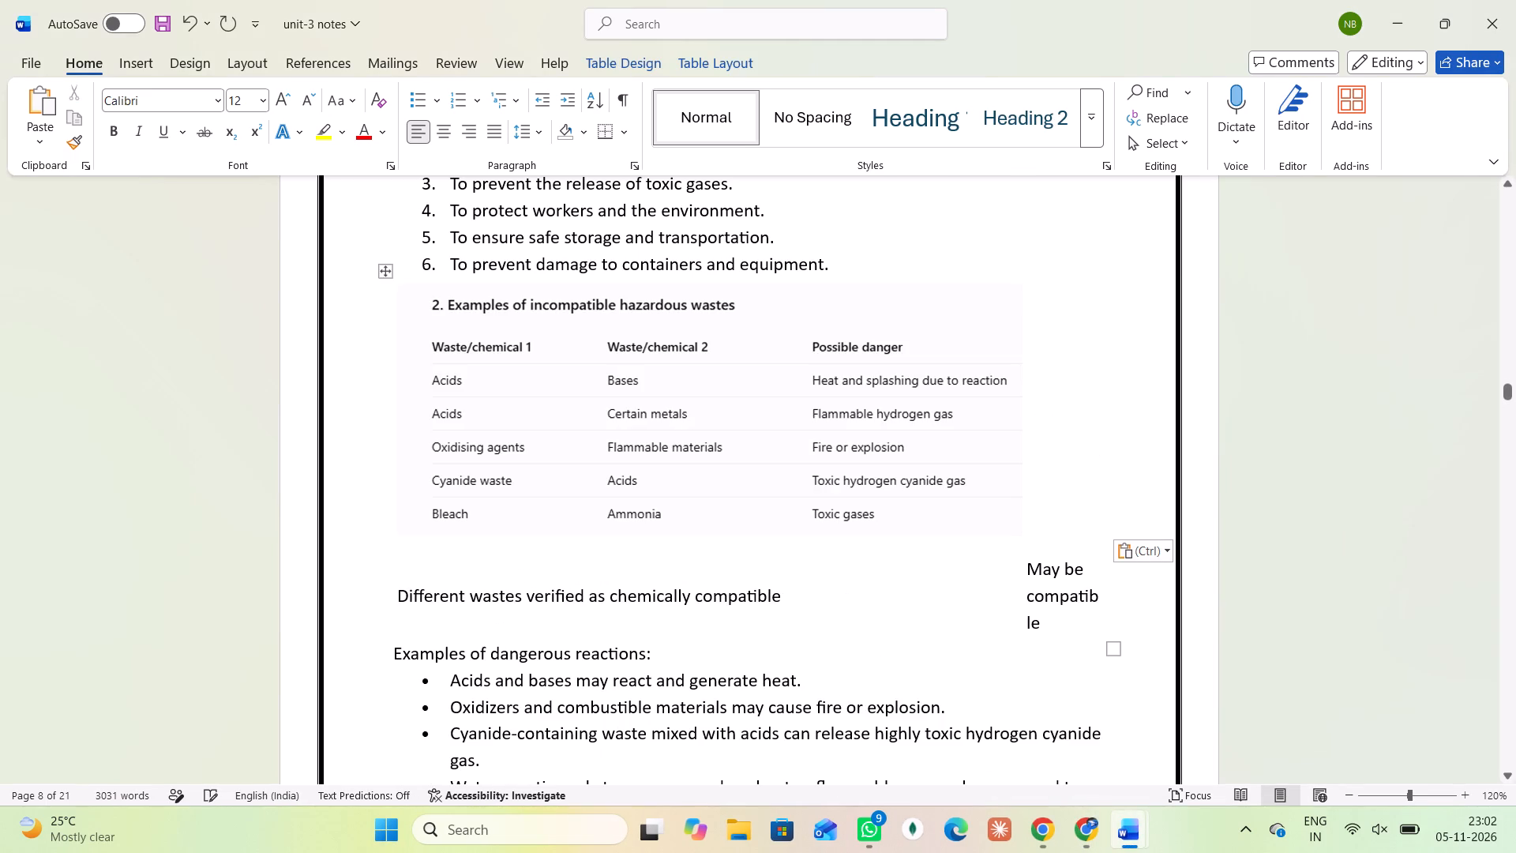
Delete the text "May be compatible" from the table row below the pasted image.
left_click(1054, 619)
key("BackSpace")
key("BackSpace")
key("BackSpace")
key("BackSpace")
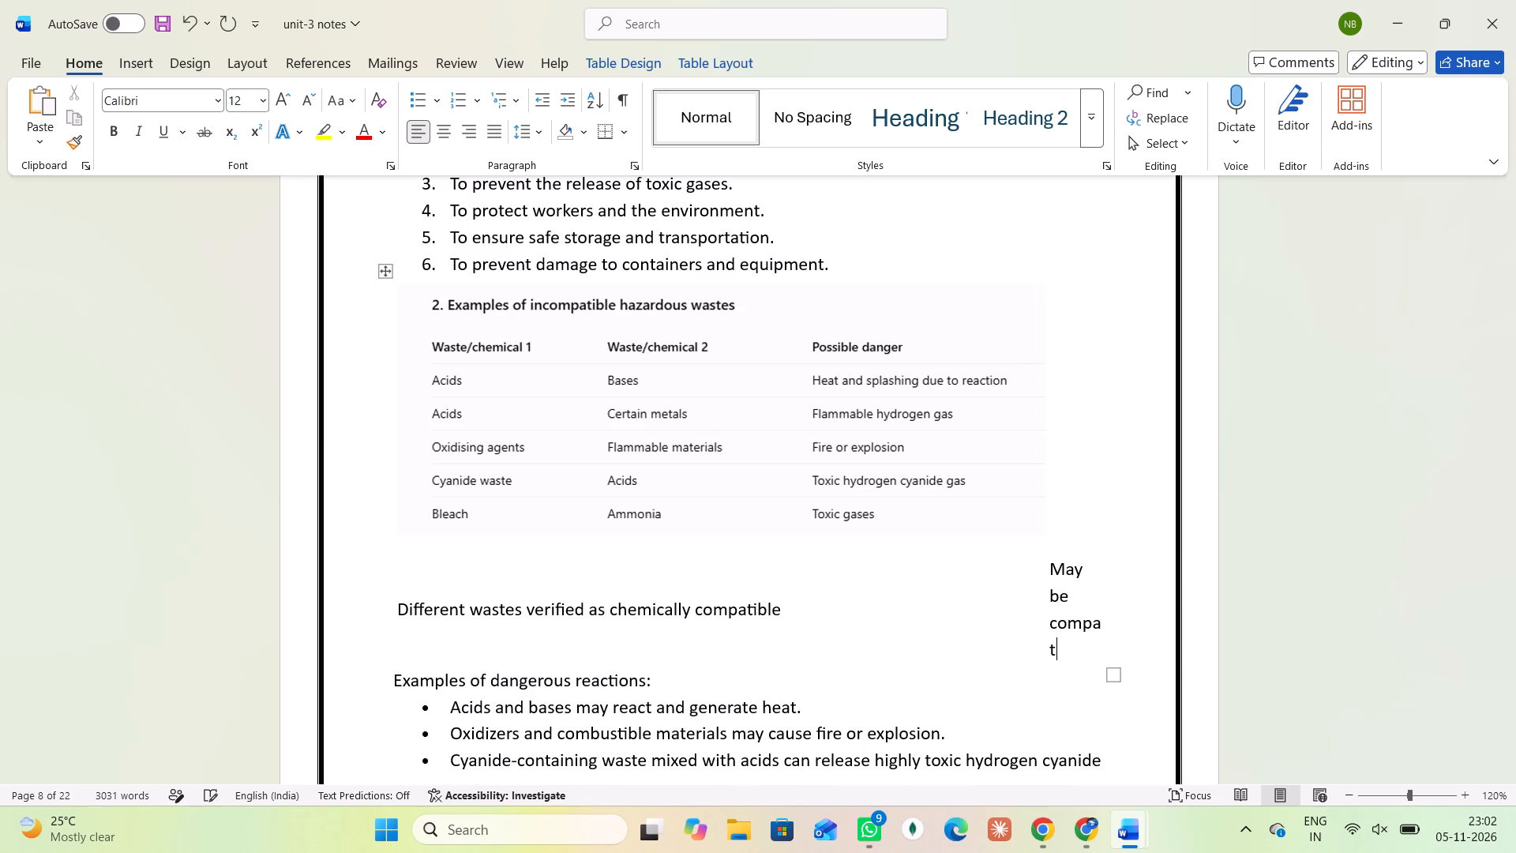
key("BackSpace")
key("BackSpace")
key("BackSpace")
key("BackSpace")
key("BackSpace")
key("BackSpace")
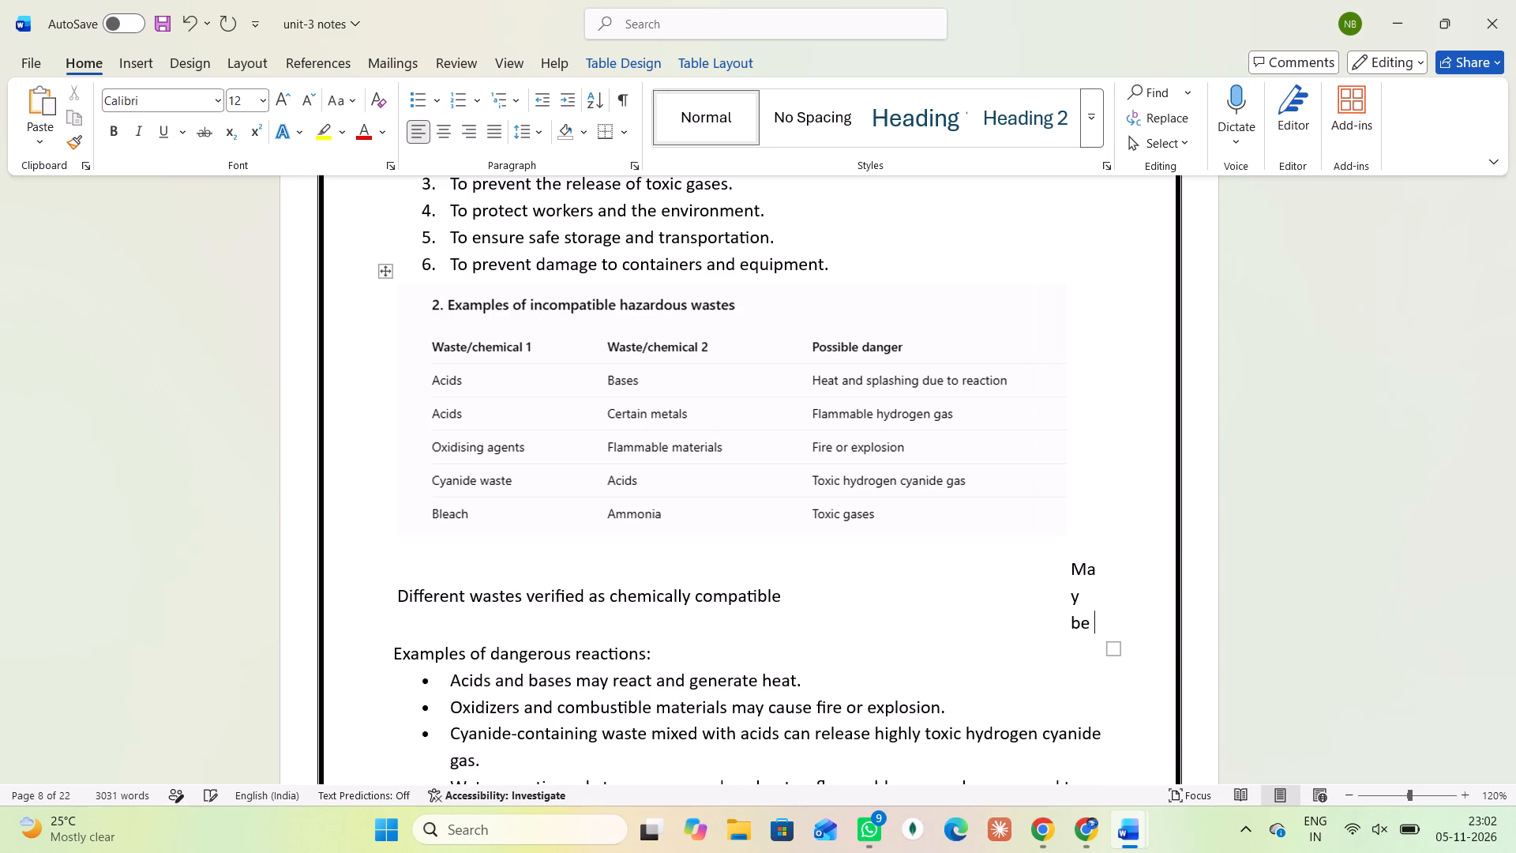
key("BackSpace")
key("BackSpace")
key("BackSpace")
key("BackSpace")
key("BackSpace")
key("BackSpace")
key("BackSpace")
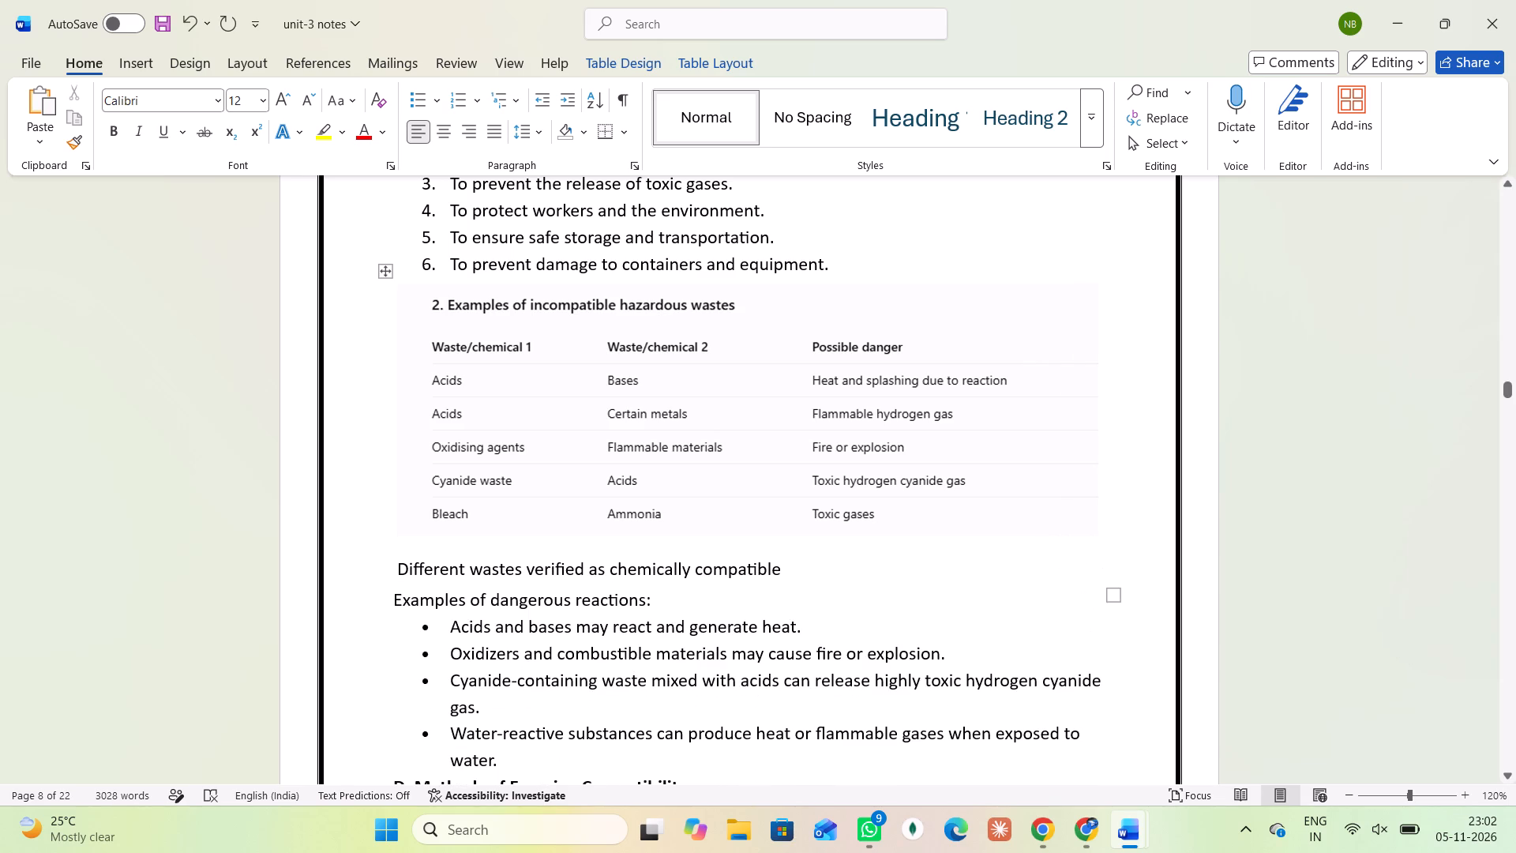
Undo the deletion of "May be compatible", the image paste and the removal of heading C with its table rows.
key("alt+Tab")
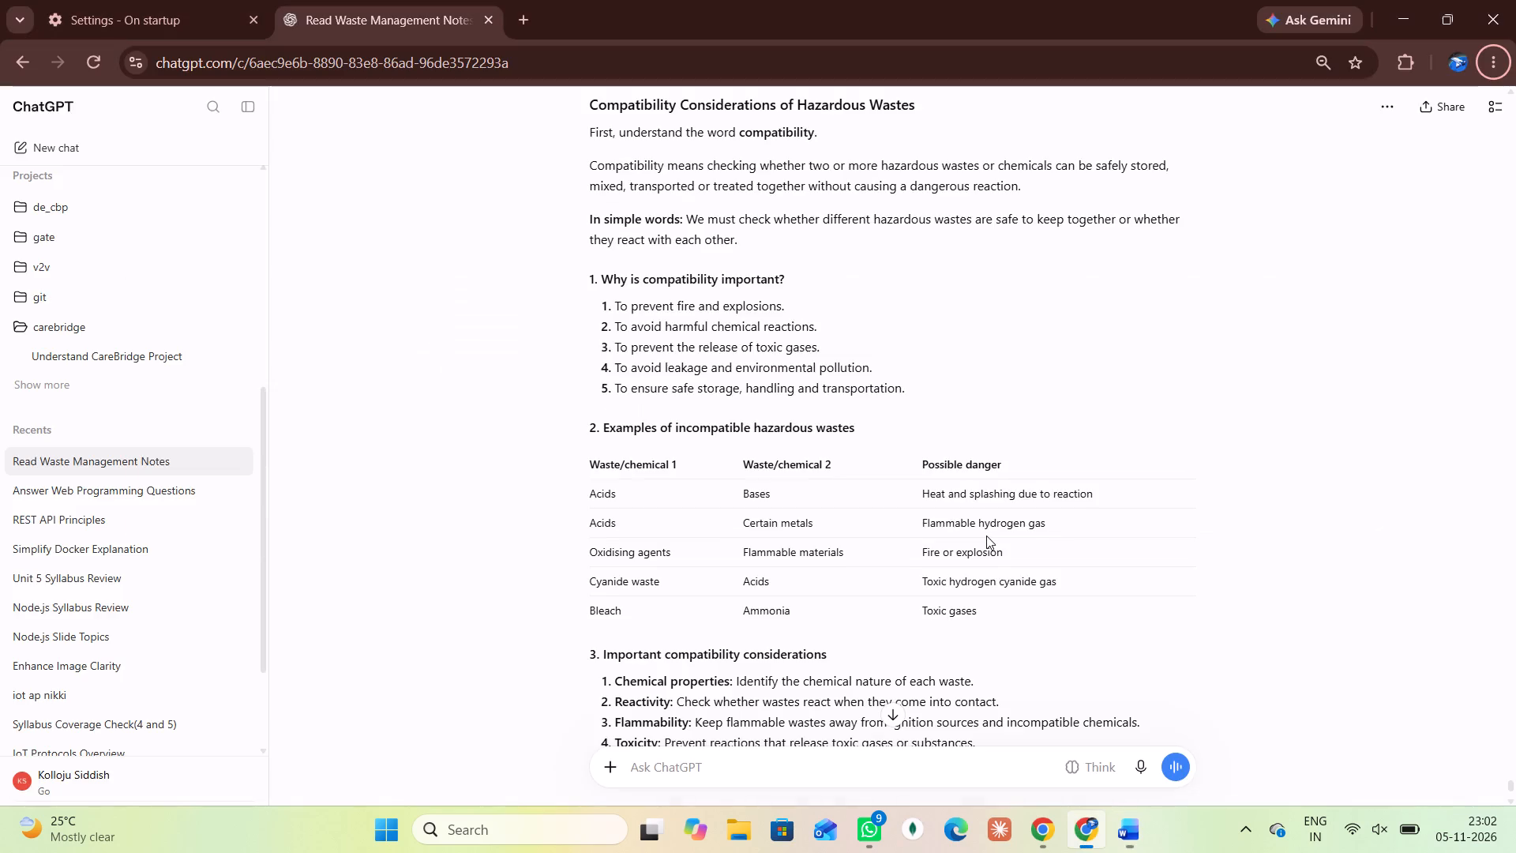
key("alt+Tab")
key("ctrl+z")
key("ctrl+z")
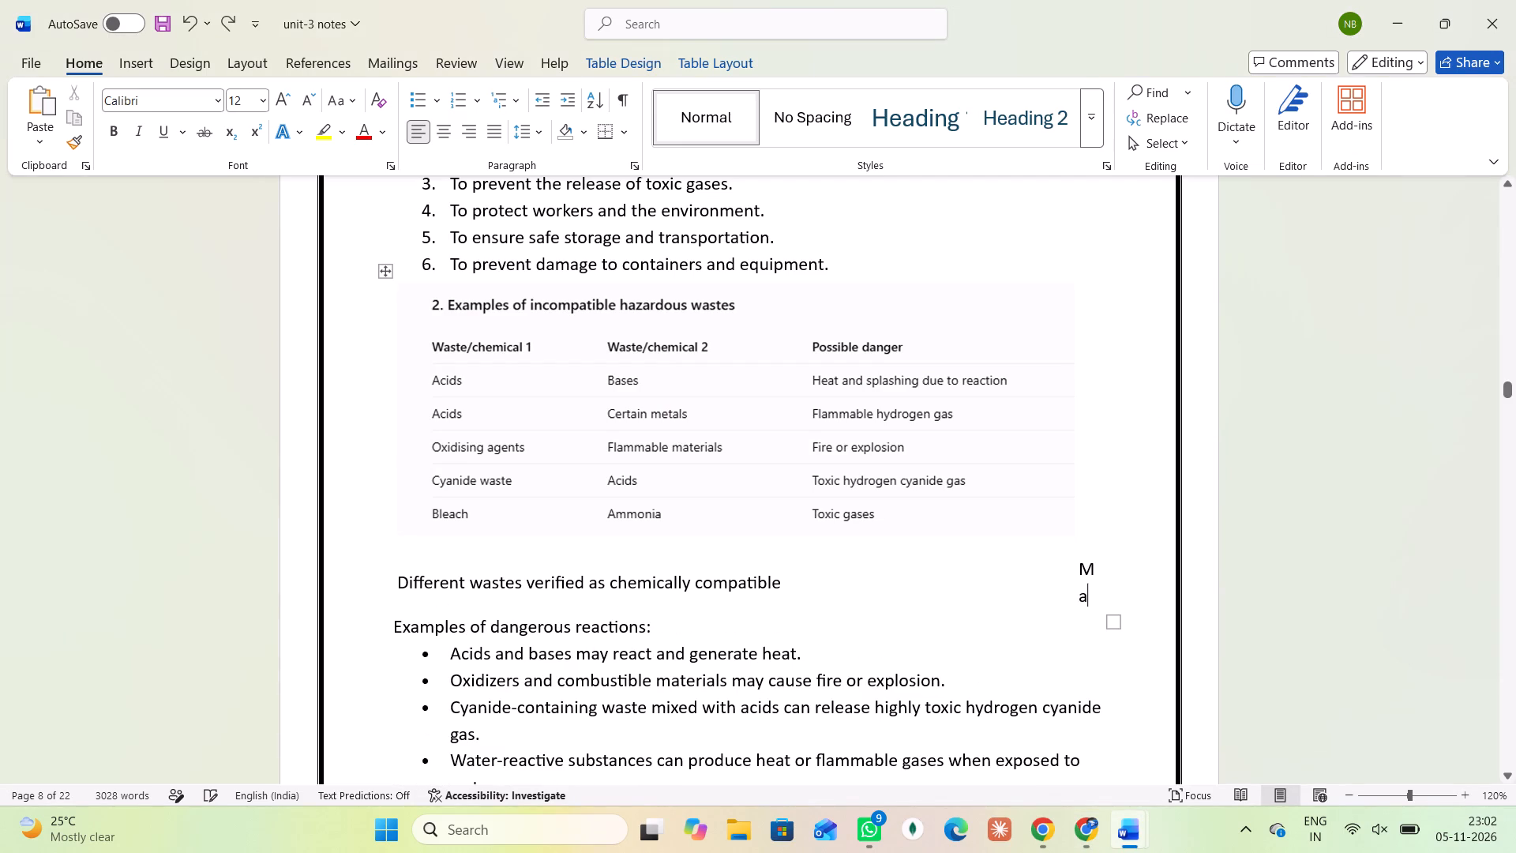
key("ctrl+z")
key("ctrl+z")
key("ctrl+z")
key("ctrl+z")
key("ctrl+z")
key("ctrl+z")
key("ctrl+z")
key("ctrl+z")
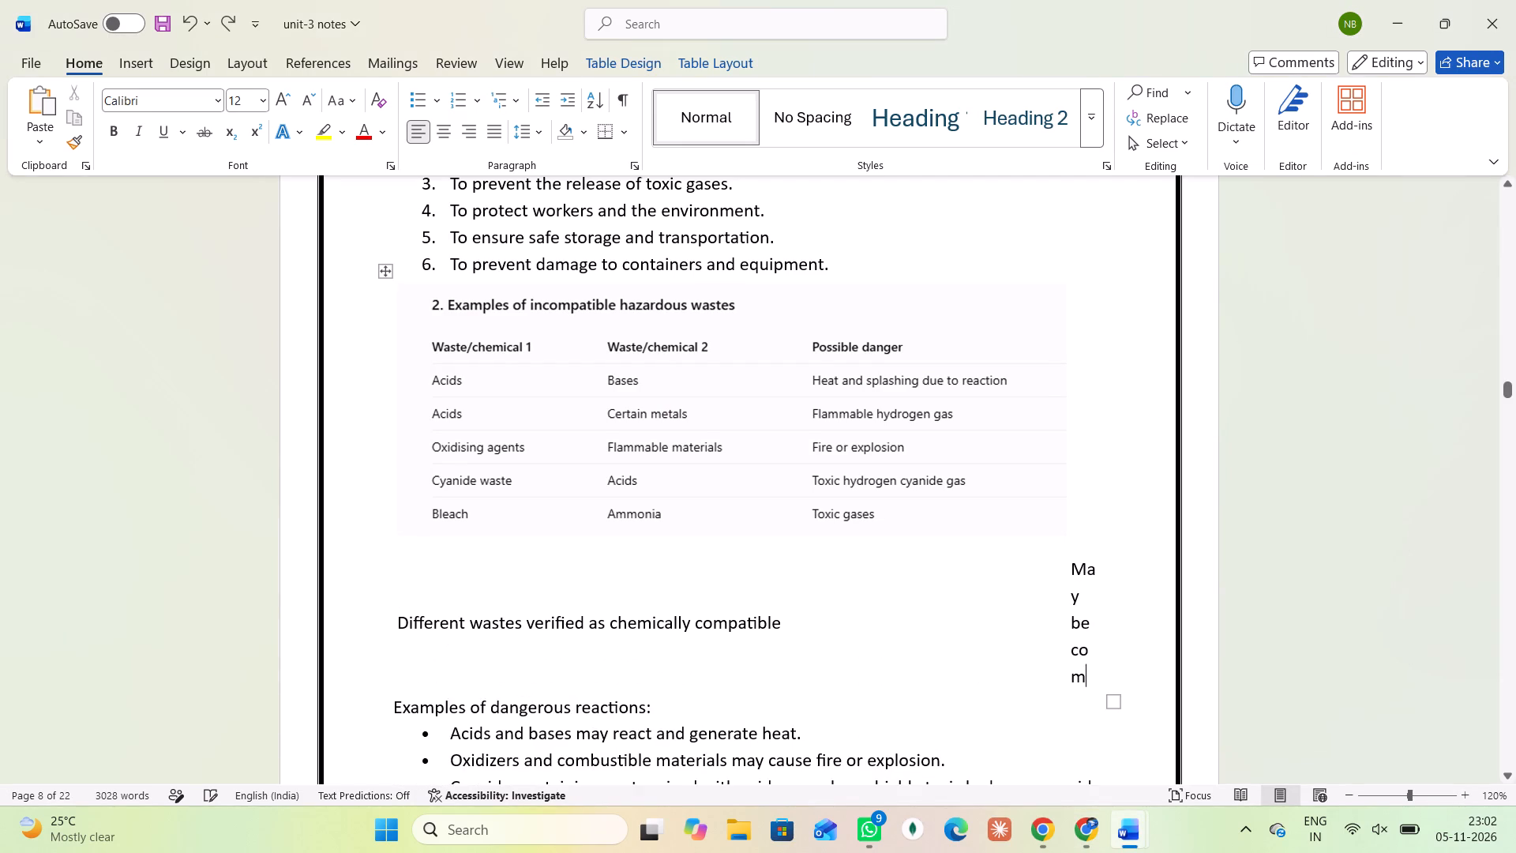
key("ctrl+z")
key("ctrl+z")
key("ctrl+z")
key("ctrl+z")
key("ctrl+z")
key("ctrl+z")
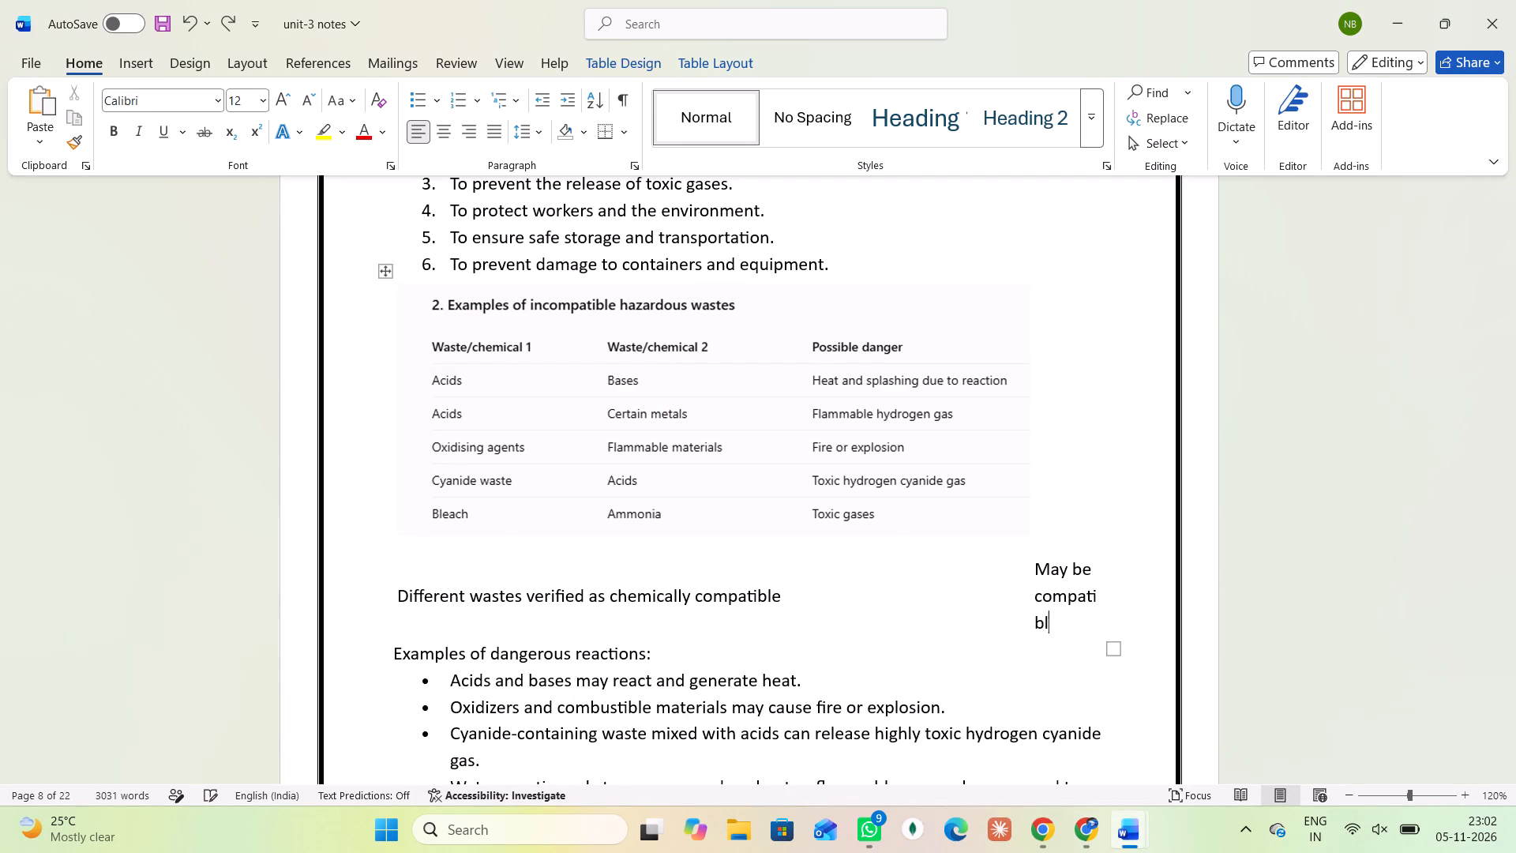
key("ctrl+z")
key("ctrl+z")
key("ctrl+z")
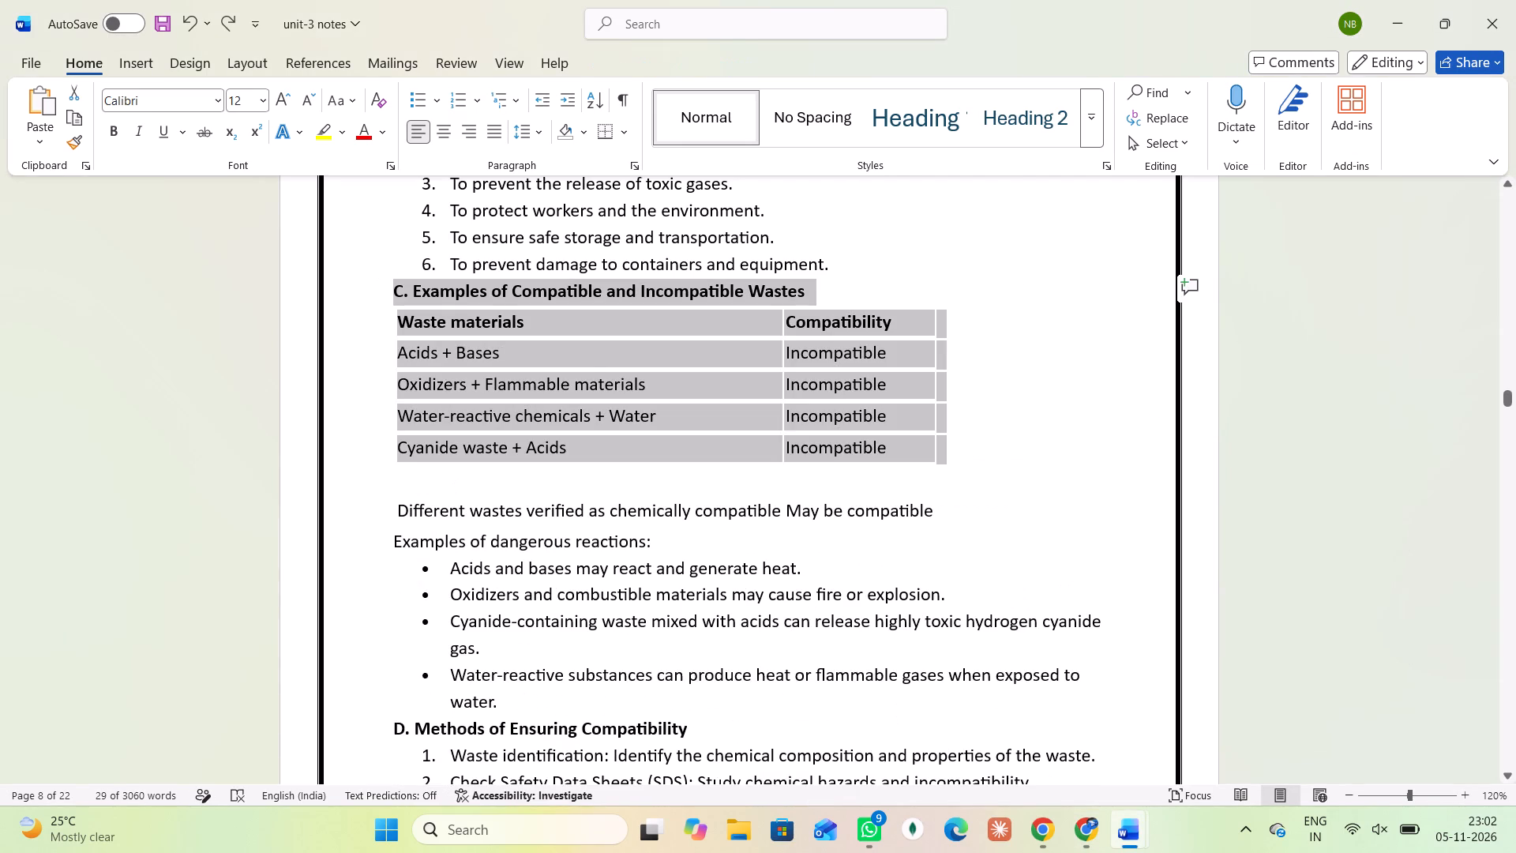
Delete heading C and its selected table rows, and paste the wider examples image below item 6 of Need for Compatibility.
key("BackSpace")
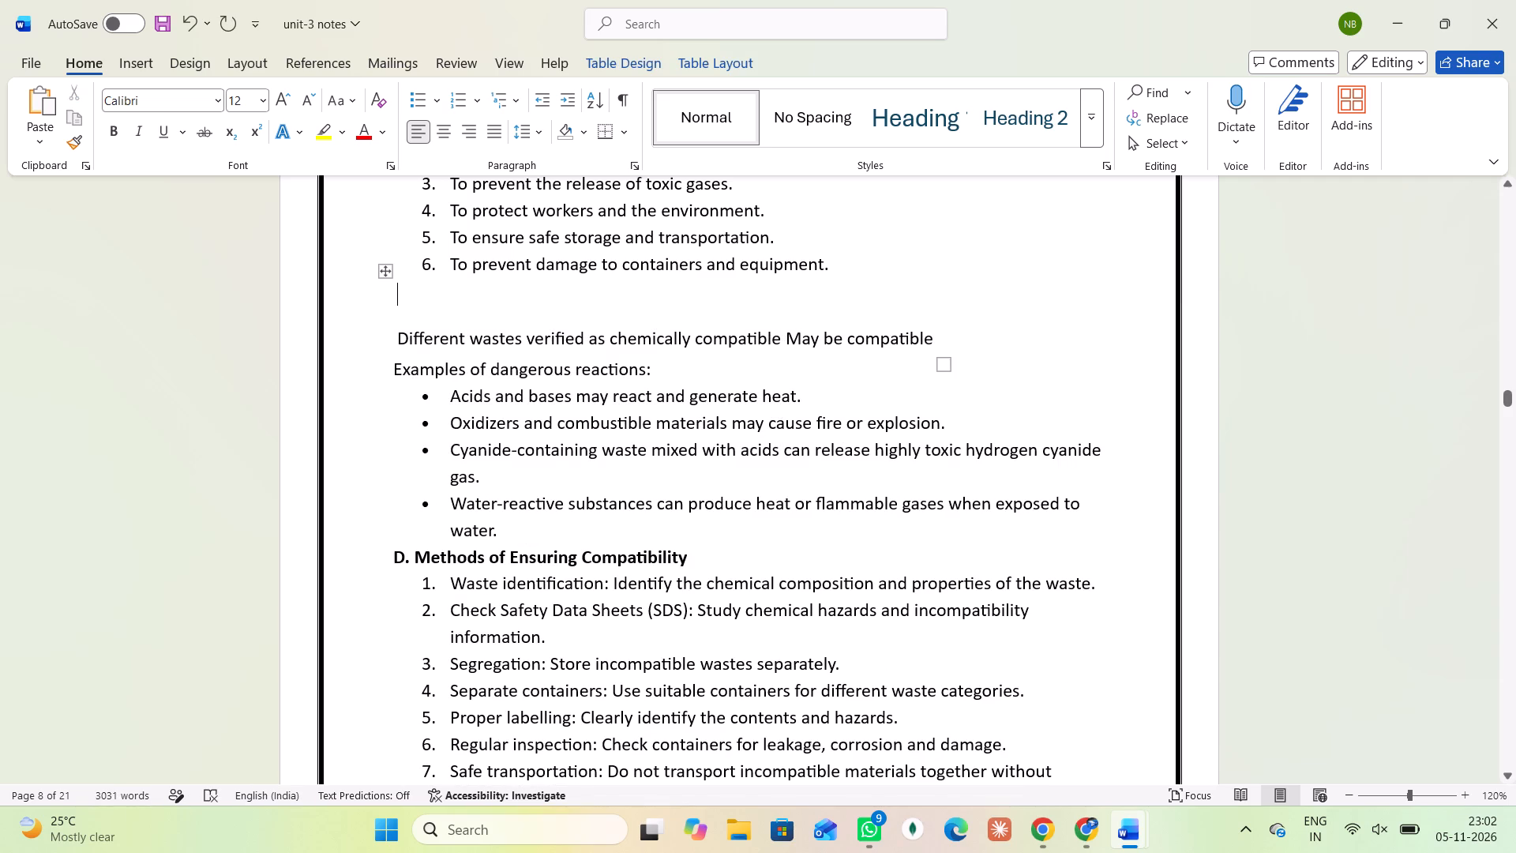
left_click(856, 267)
key("Return")
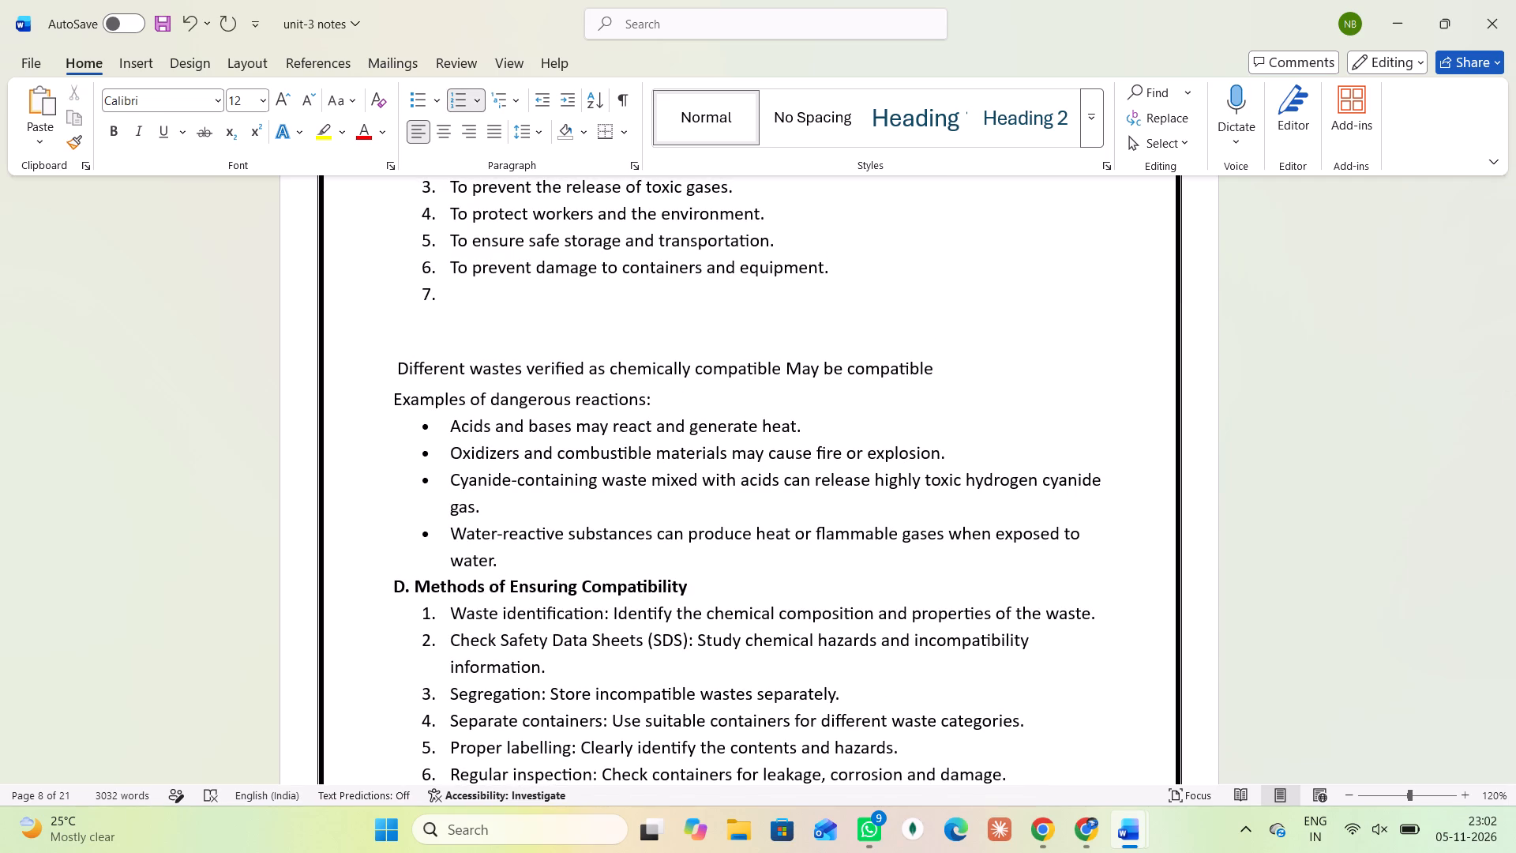
key("Return")
key("ctrl+v")
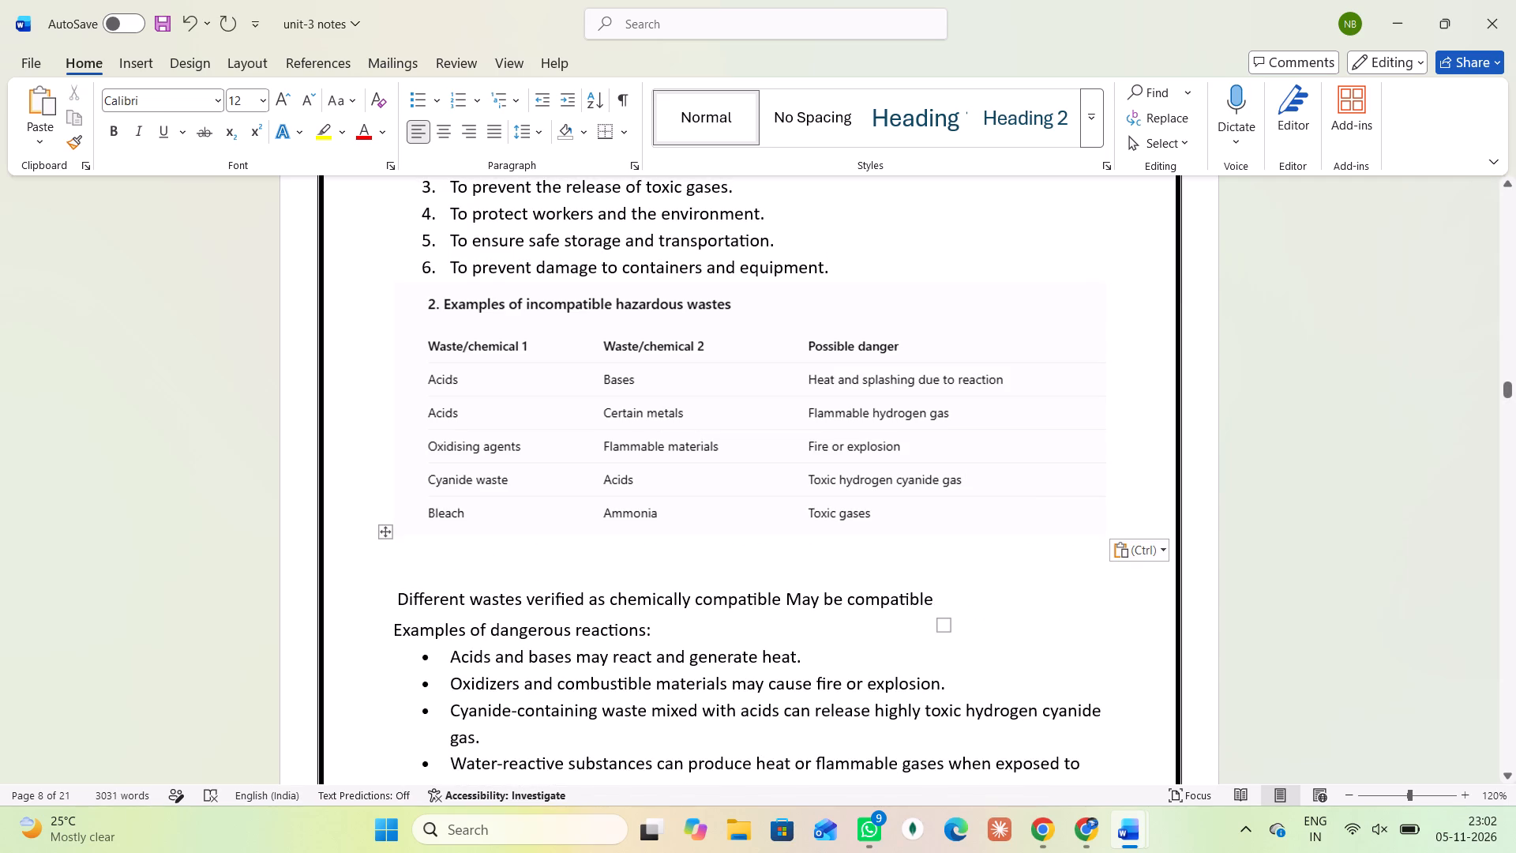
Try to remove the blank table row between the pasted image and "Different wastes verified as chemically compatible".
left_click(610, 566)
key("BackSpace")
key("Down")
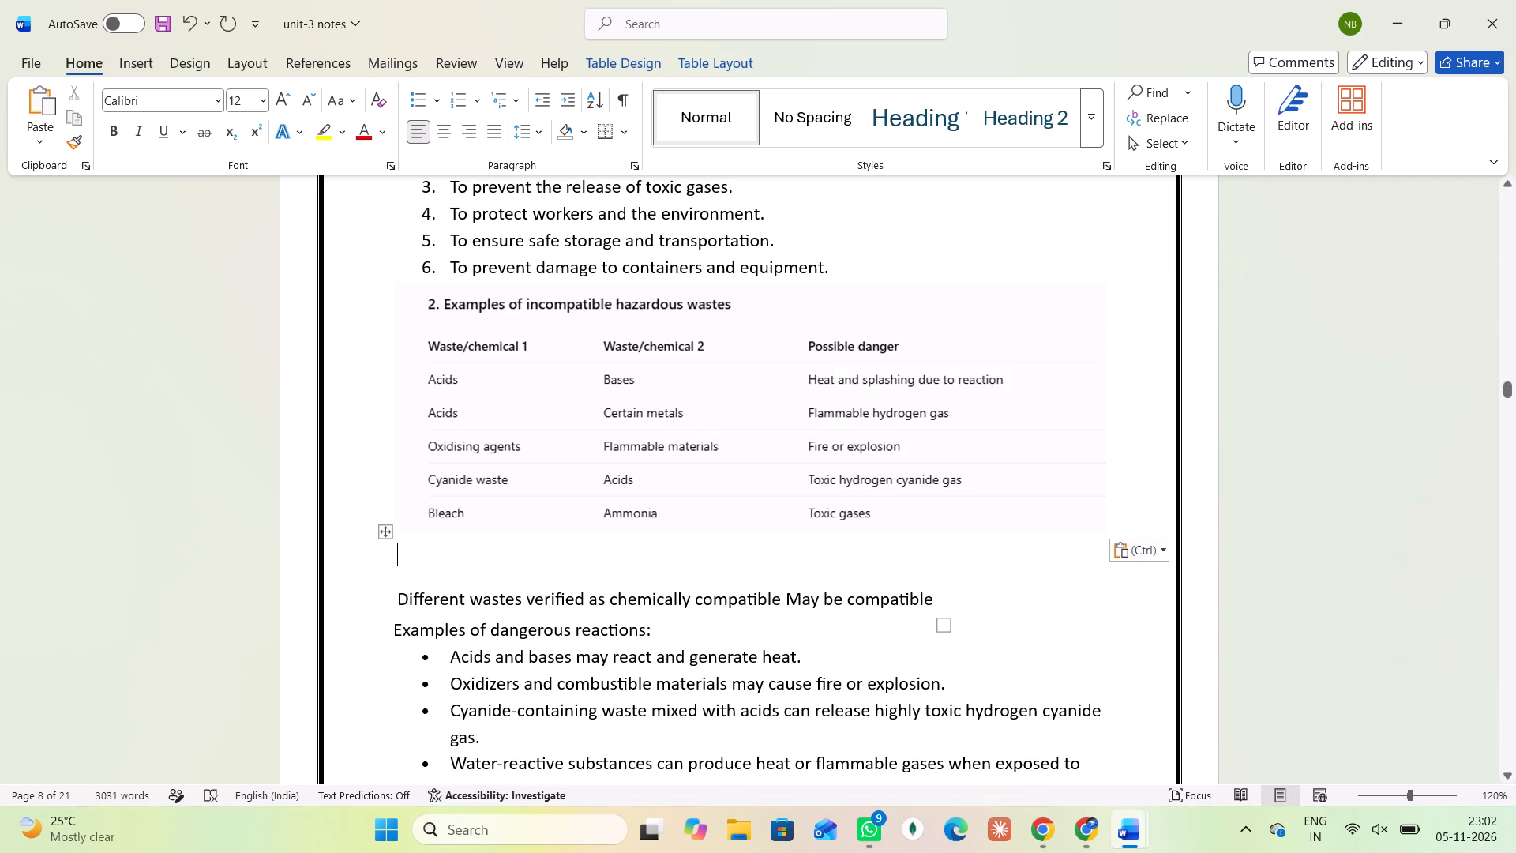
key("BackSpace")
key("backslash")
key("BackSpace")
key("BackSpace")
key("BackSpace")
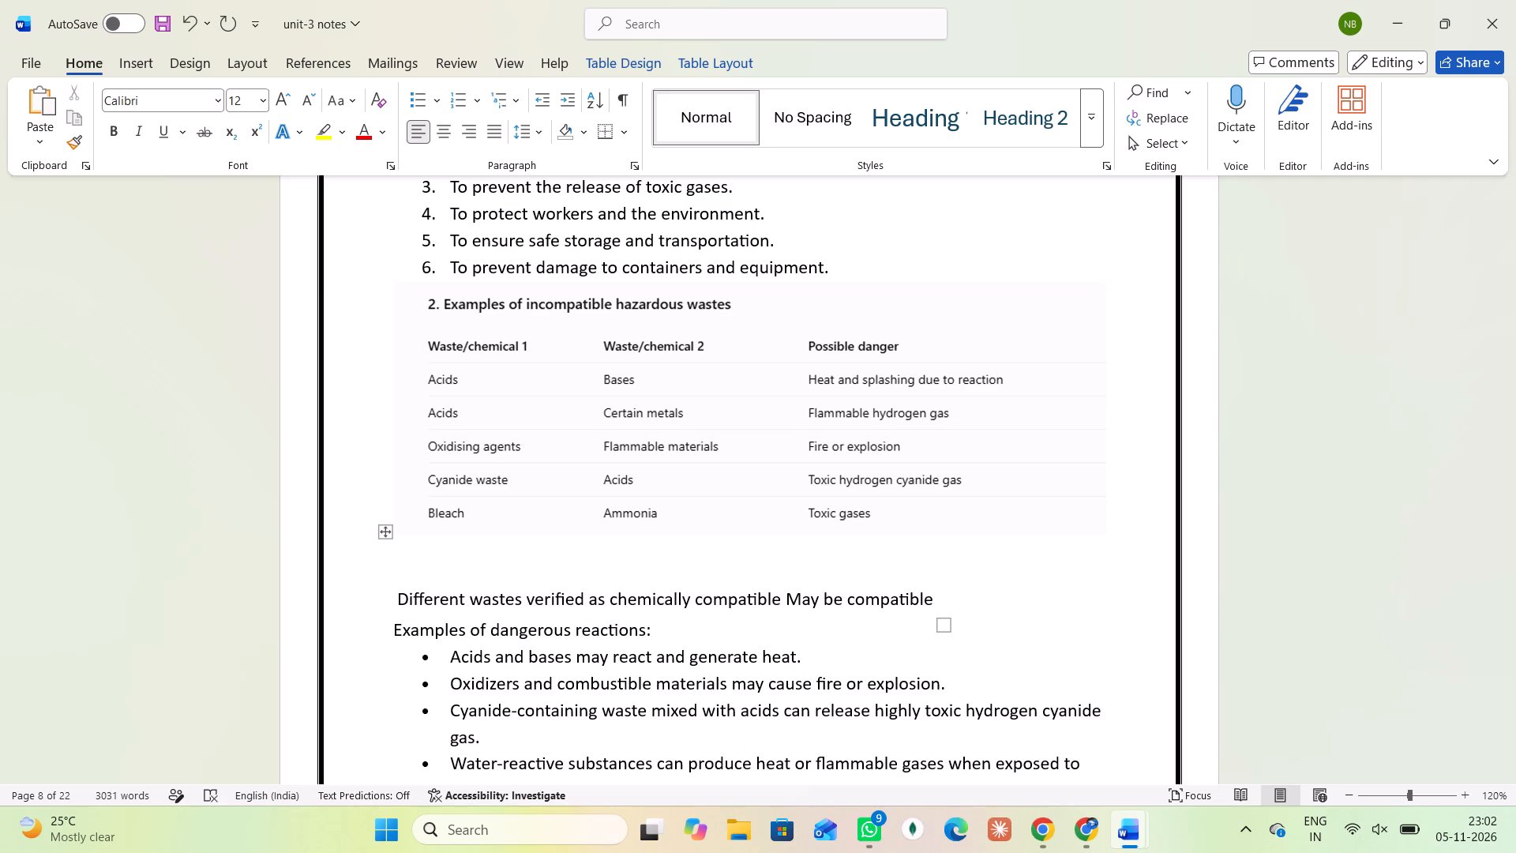
Review the Need for Compatibility list, the inserted examples table and the dangerous reactions down to section D.
scroll(621, 454, "up", 1)
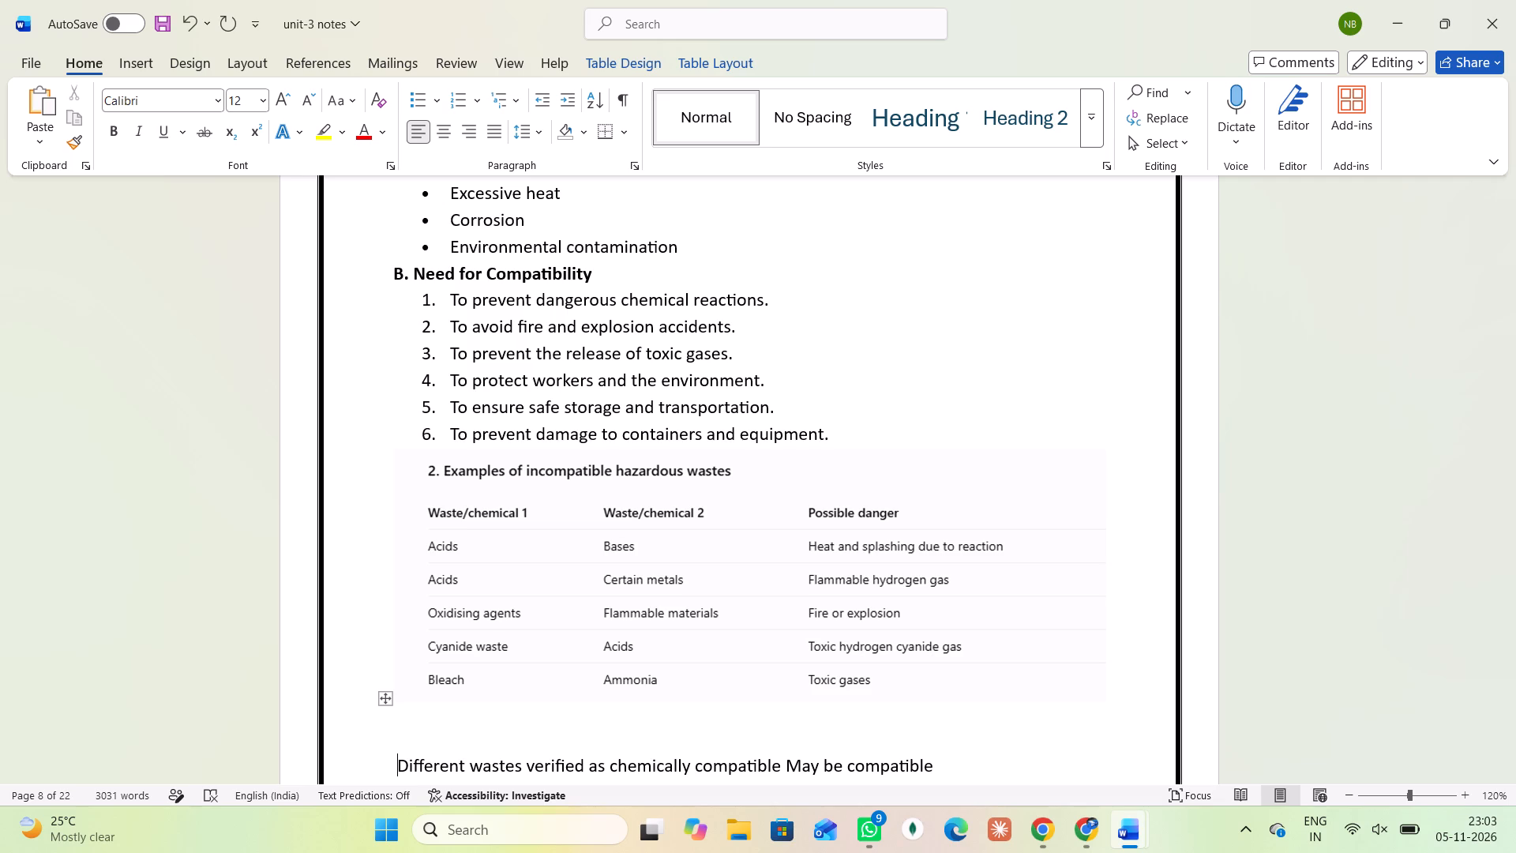
scroll(636, 390, "down", 1)
scroll(636, 390, "up", 1)
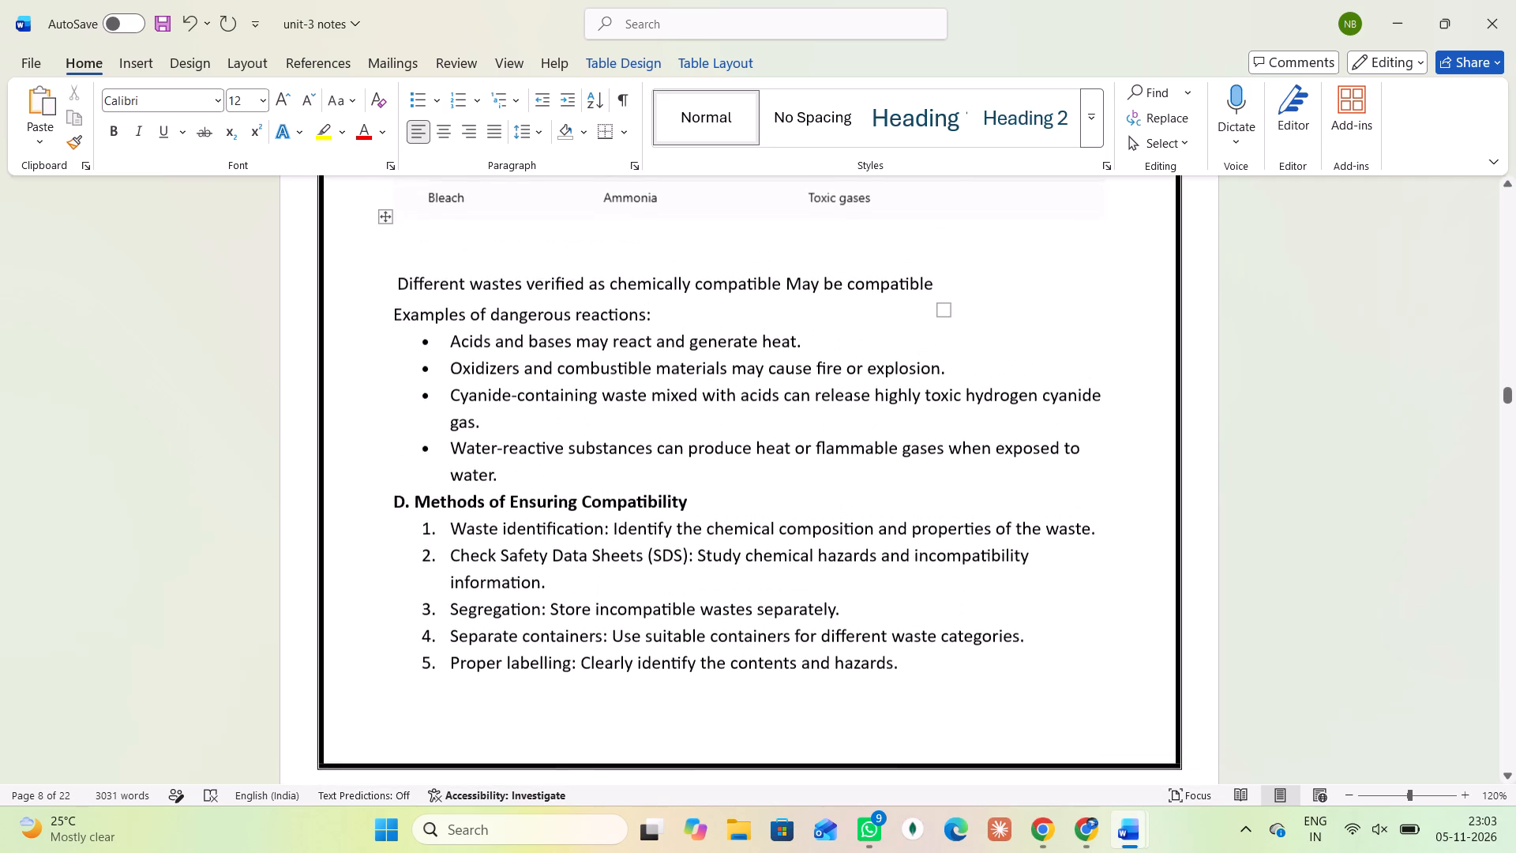
scroll(636, 390, "up", 1)
left_click(642, 244)
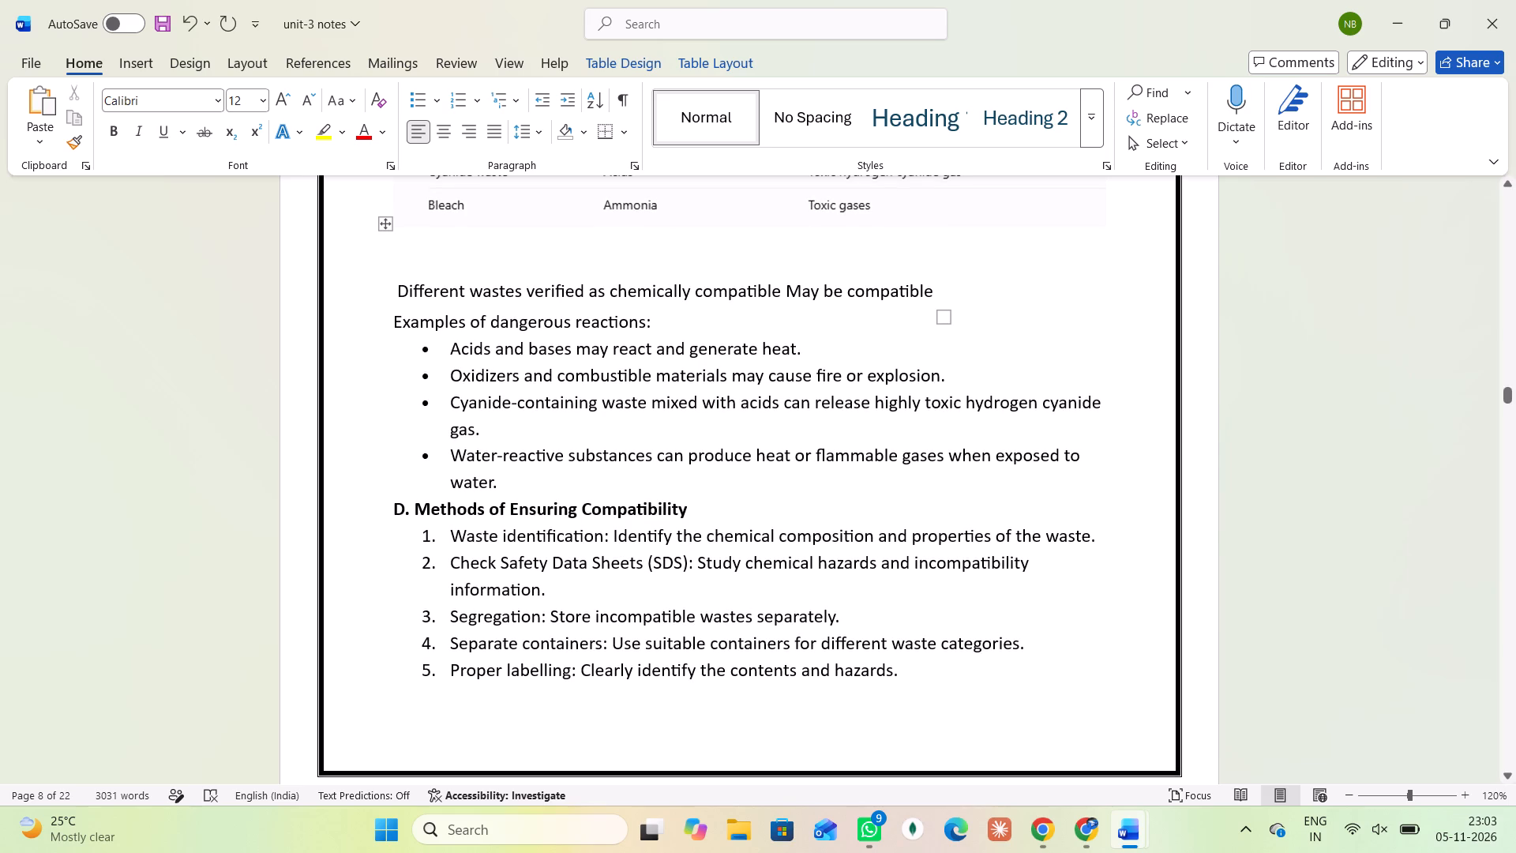
scroll(667, 490, "down", 2)
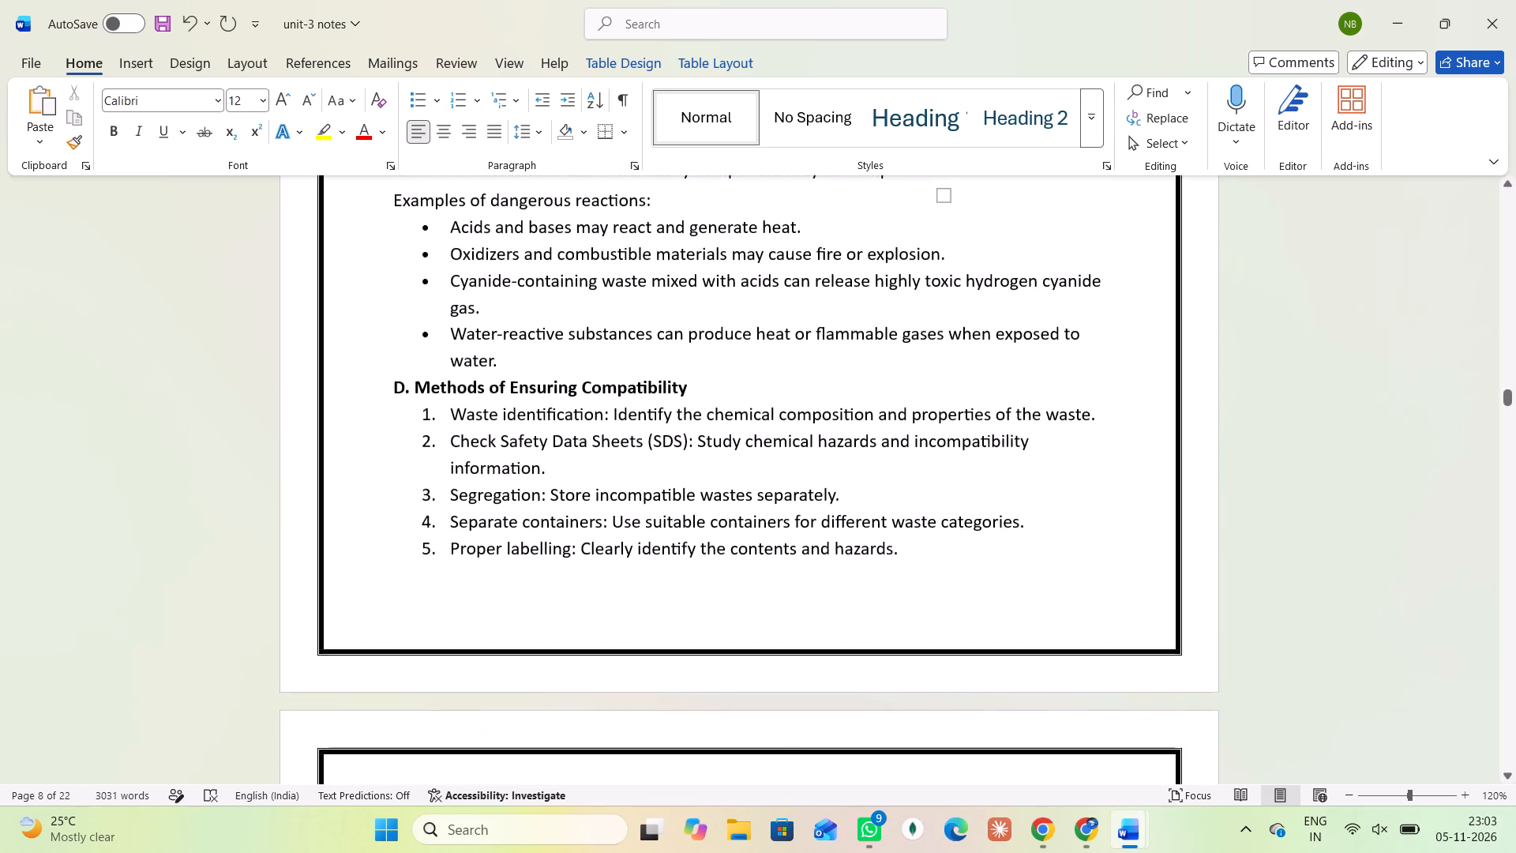
scroll(667, 490, "down", 1)
Under D. Methods of Ensuring Compatibility, bold the lead-in terms of items 1 to 5, from "Waste identification" to "Proper labelling".
left_click_drag(606, 390, 575, 393)
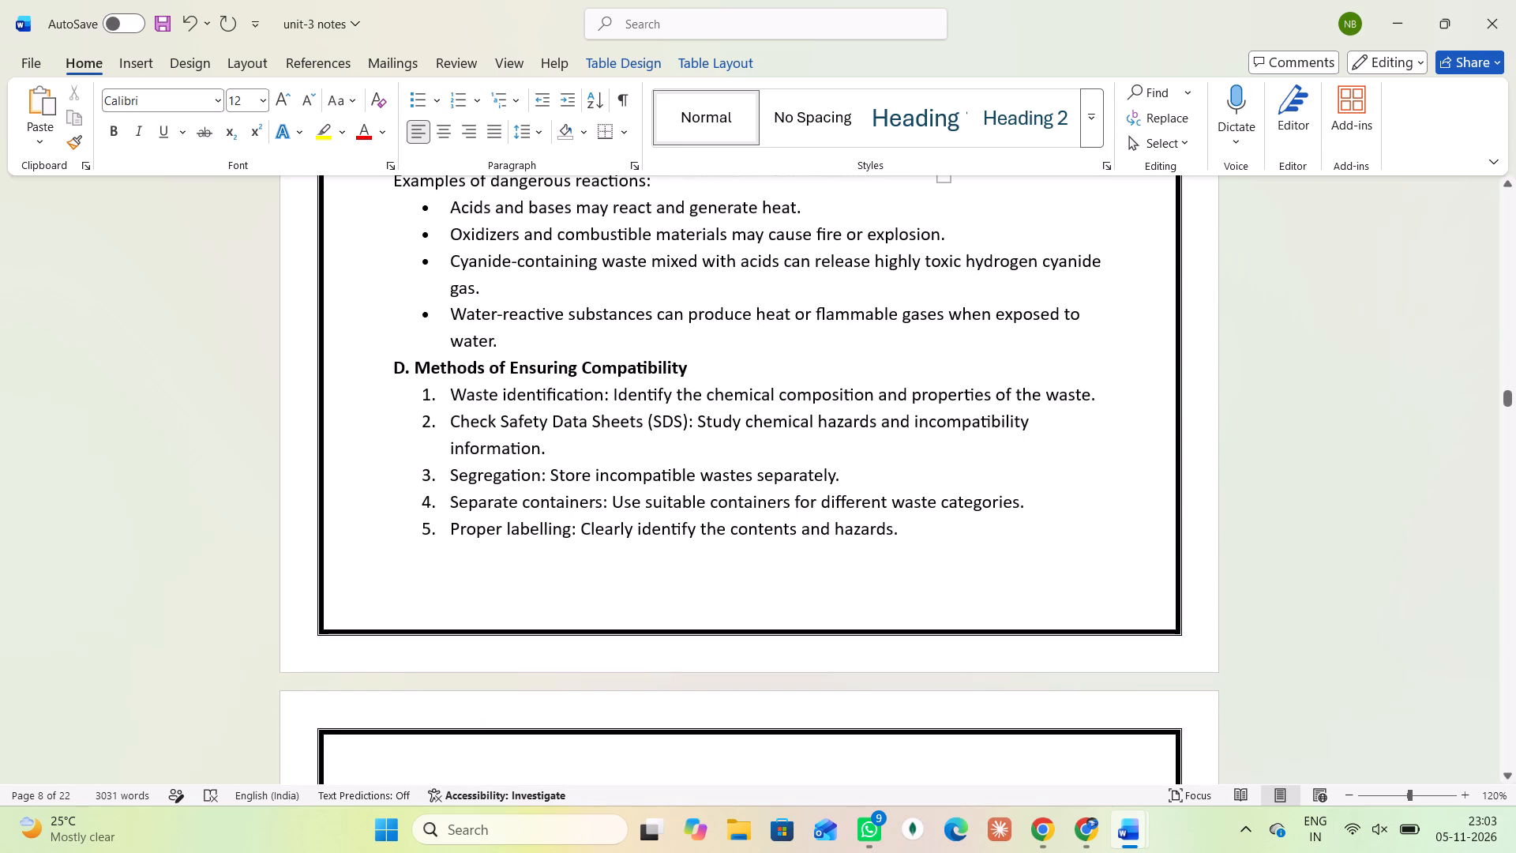
left_click_drag(575, 393, 410, 390)
key("ctrl+b")
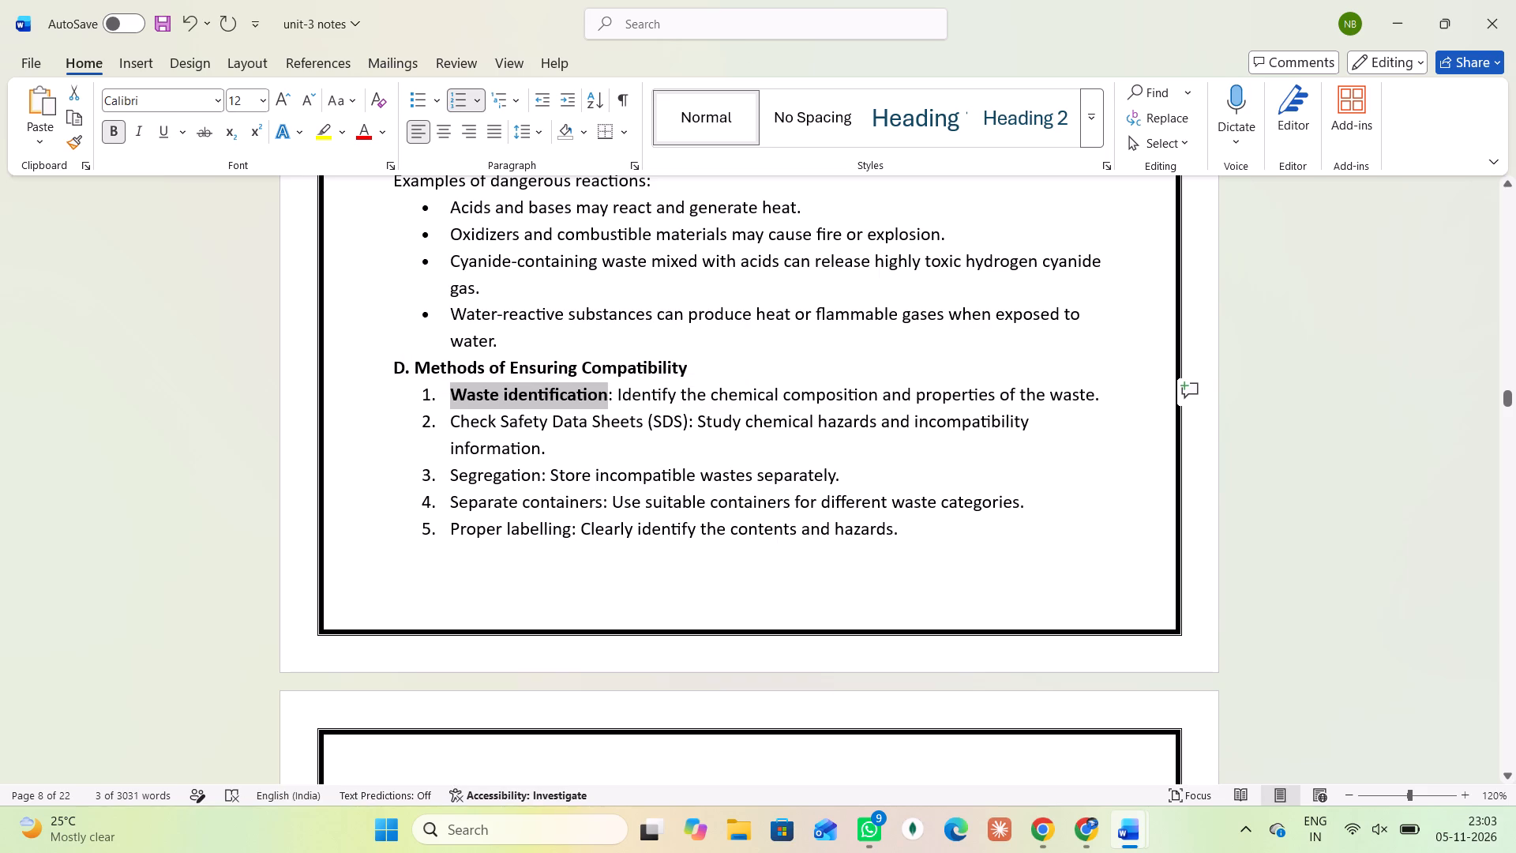
left_click_drag(696, 426, 450, 425)
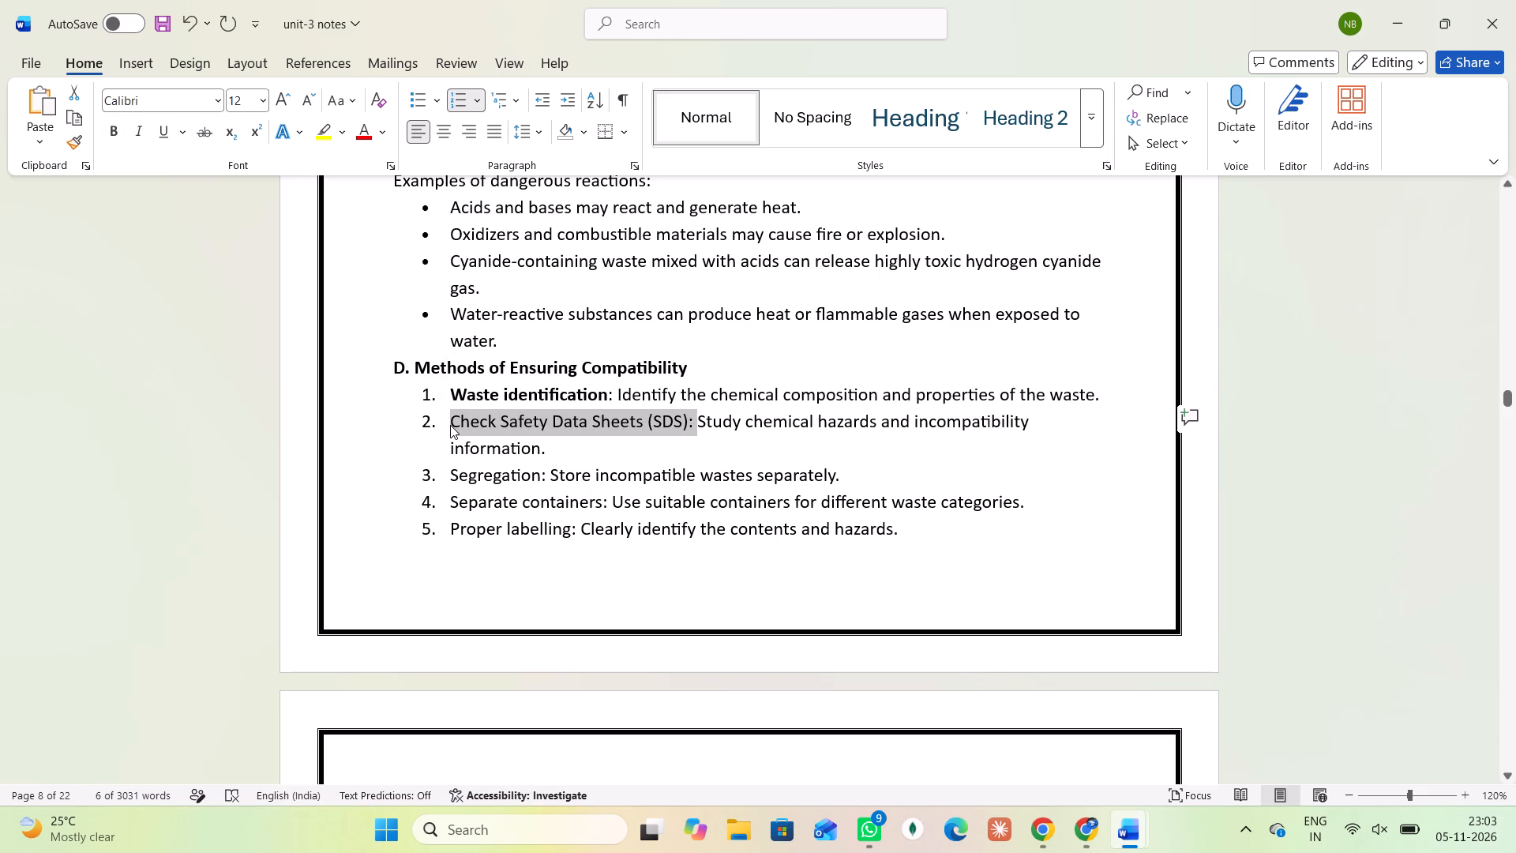
key("ctrl+b")
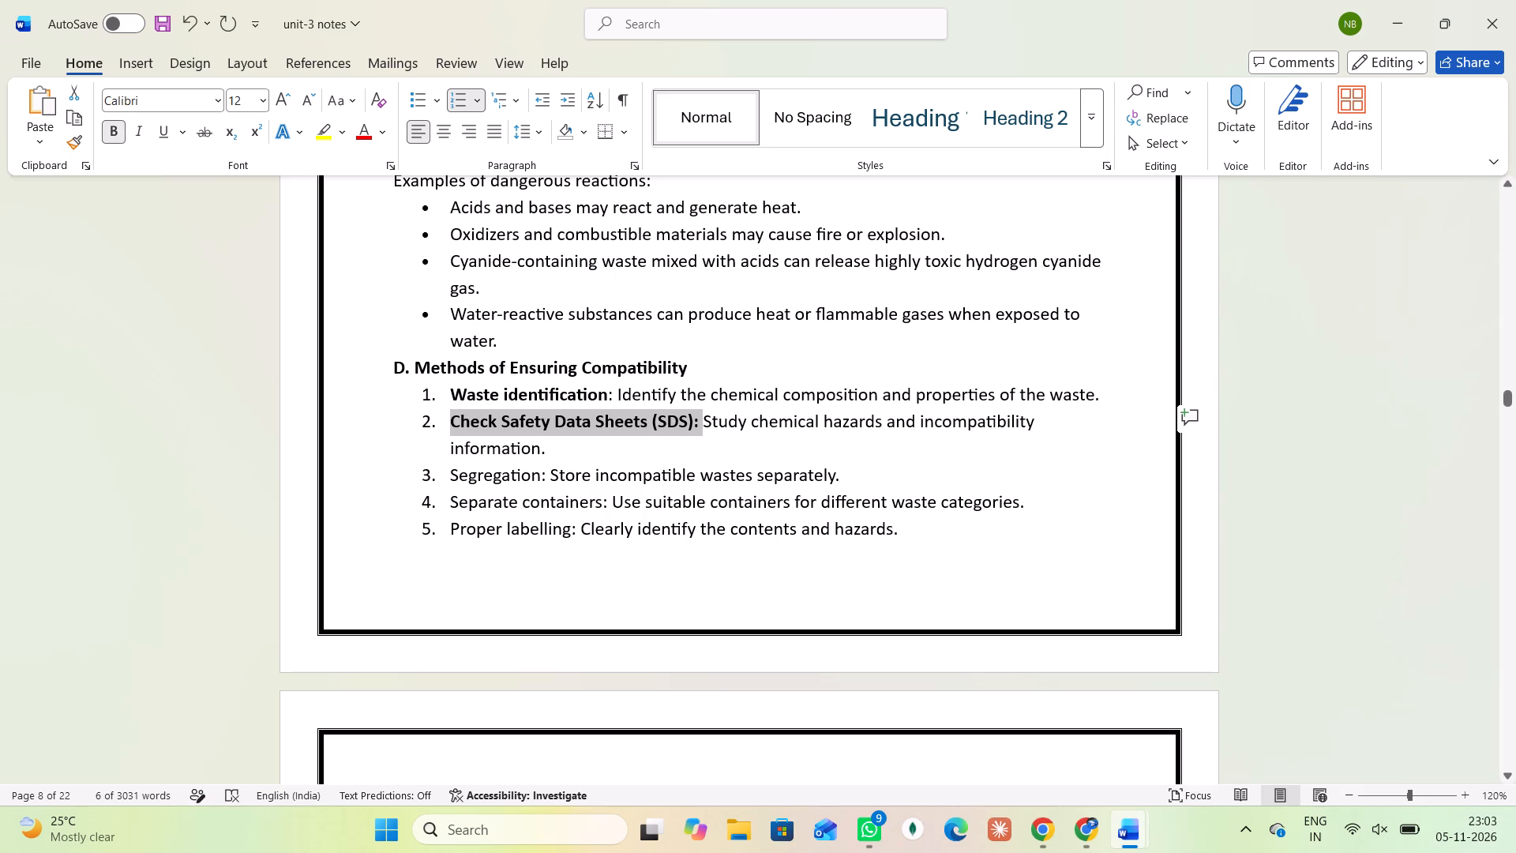
left_click_drag(540, 471, 436, 472)
key("ctrl+b")
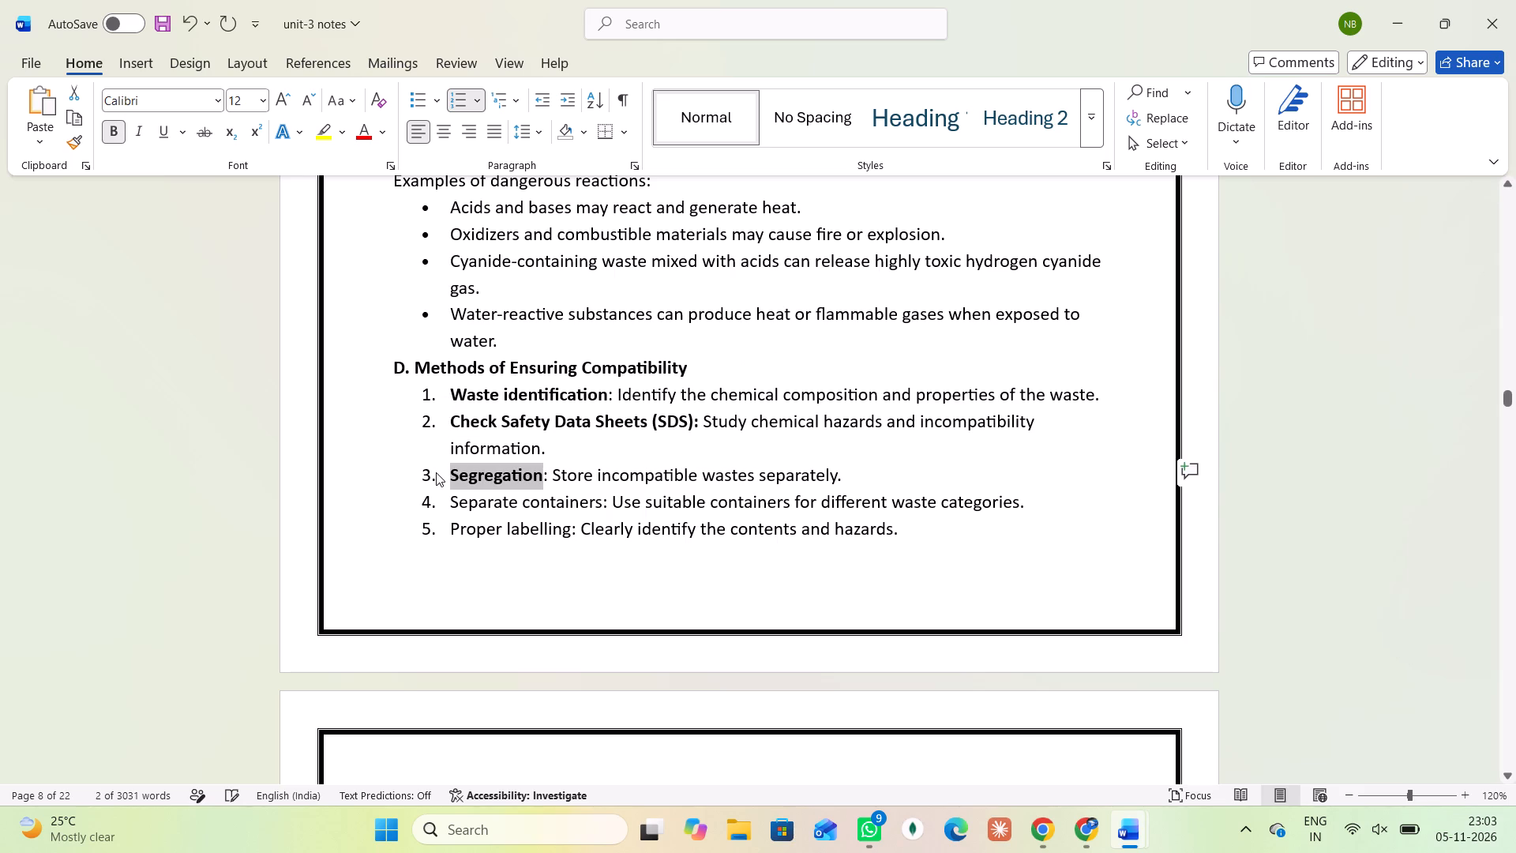
left_click_drag(608, 505, 461, 505)
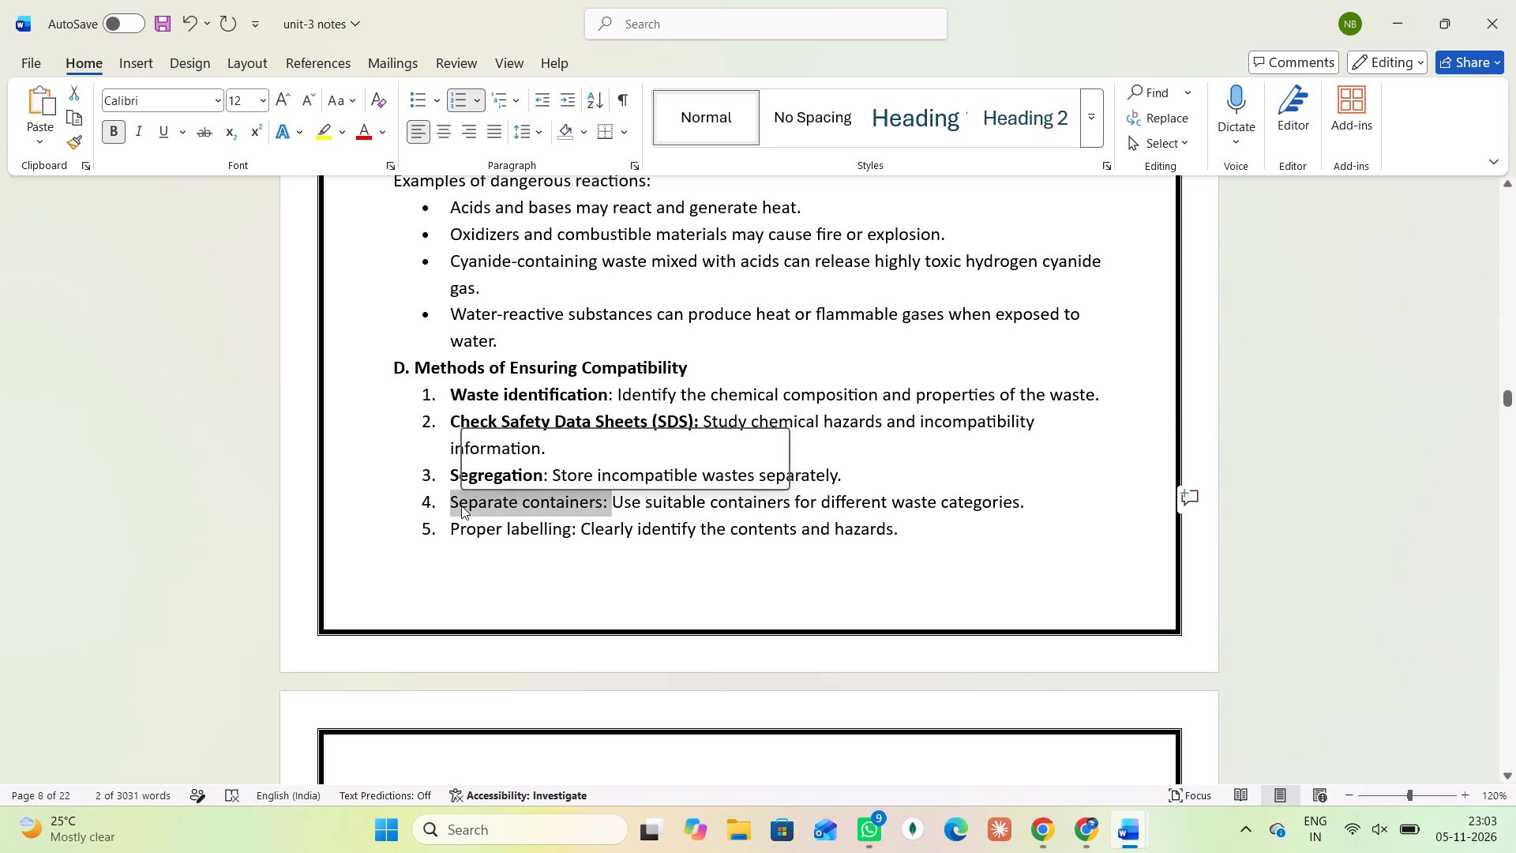
key("ctrl+b")
left_click_drag(582, 540, 521, 532)
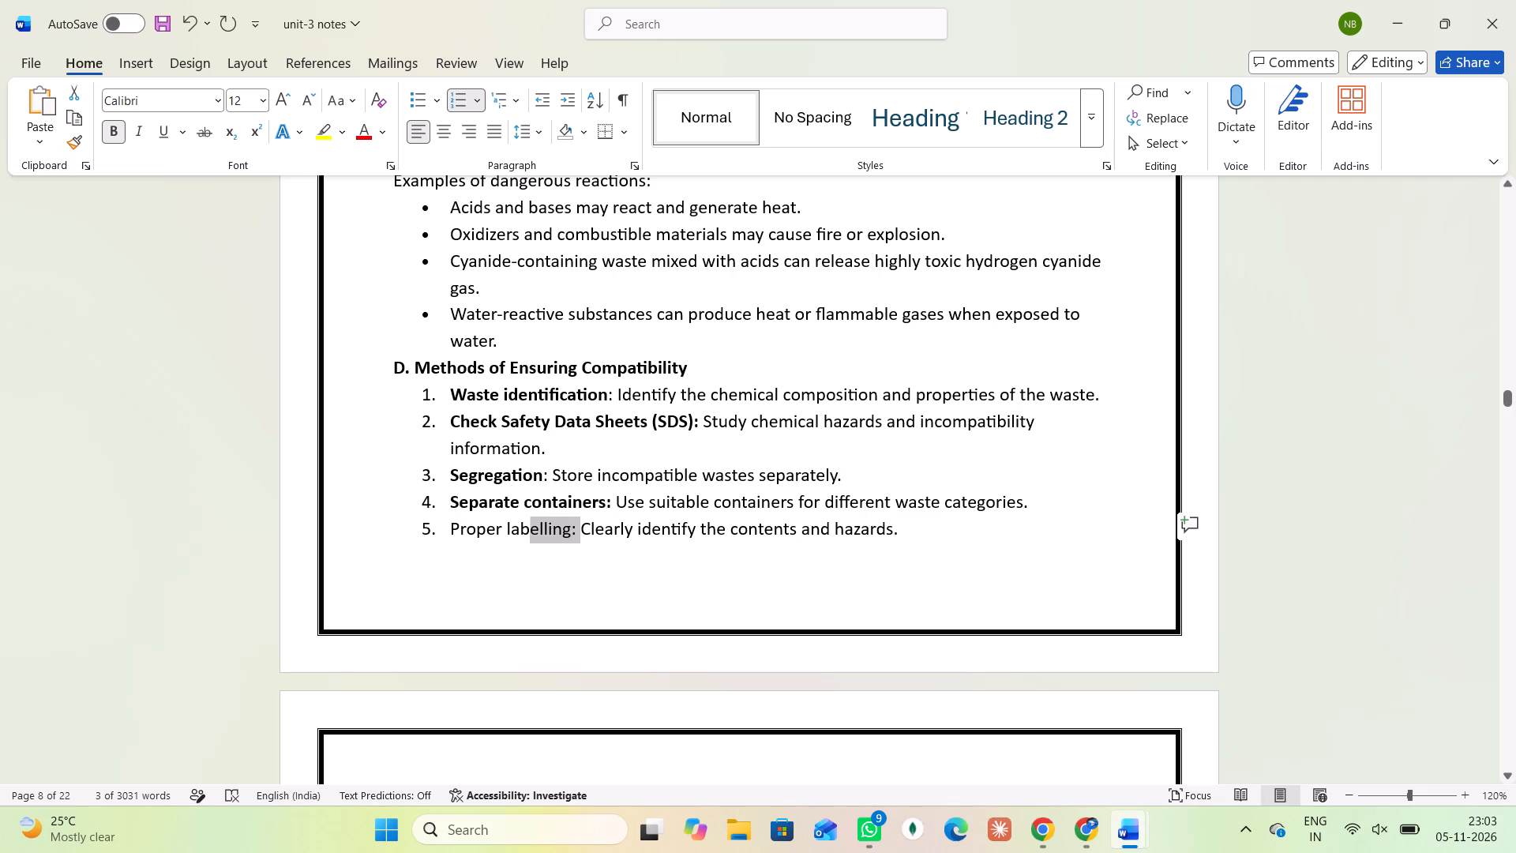
left_click_drag(521, 532, 463, 527)
key("ctrl+b")
scroll(463, 527, "down", 1)
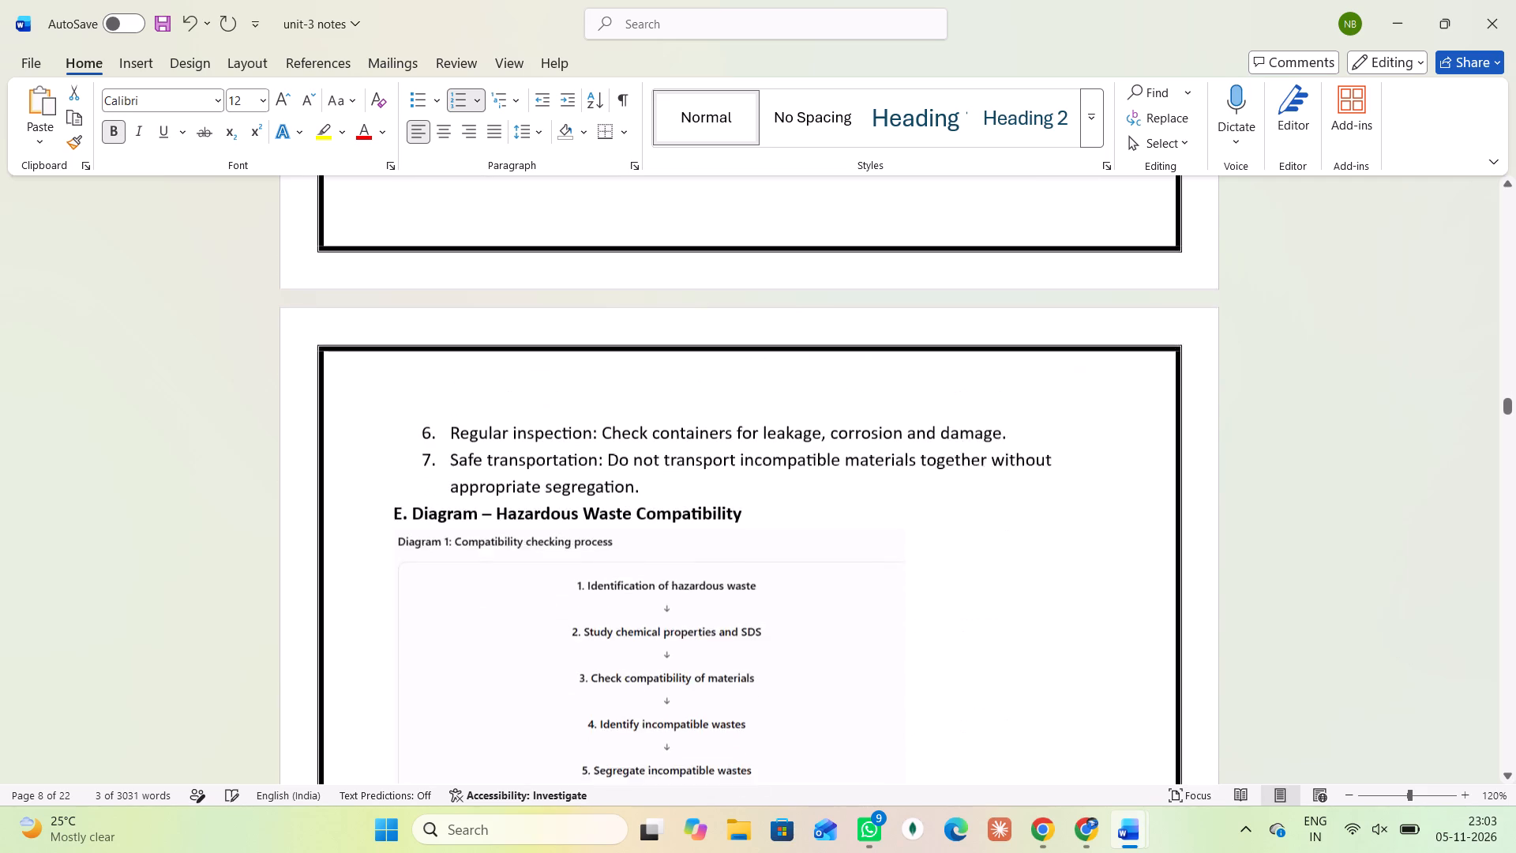
Bold the lead-in terms "Regular inspection:" and "Safe transportation:" in items 6 and 7 of Methods of Ensuring Compatibility.
scroll(463, 527, "down", 1)
left_click_drag(598, 392, 463, 374)
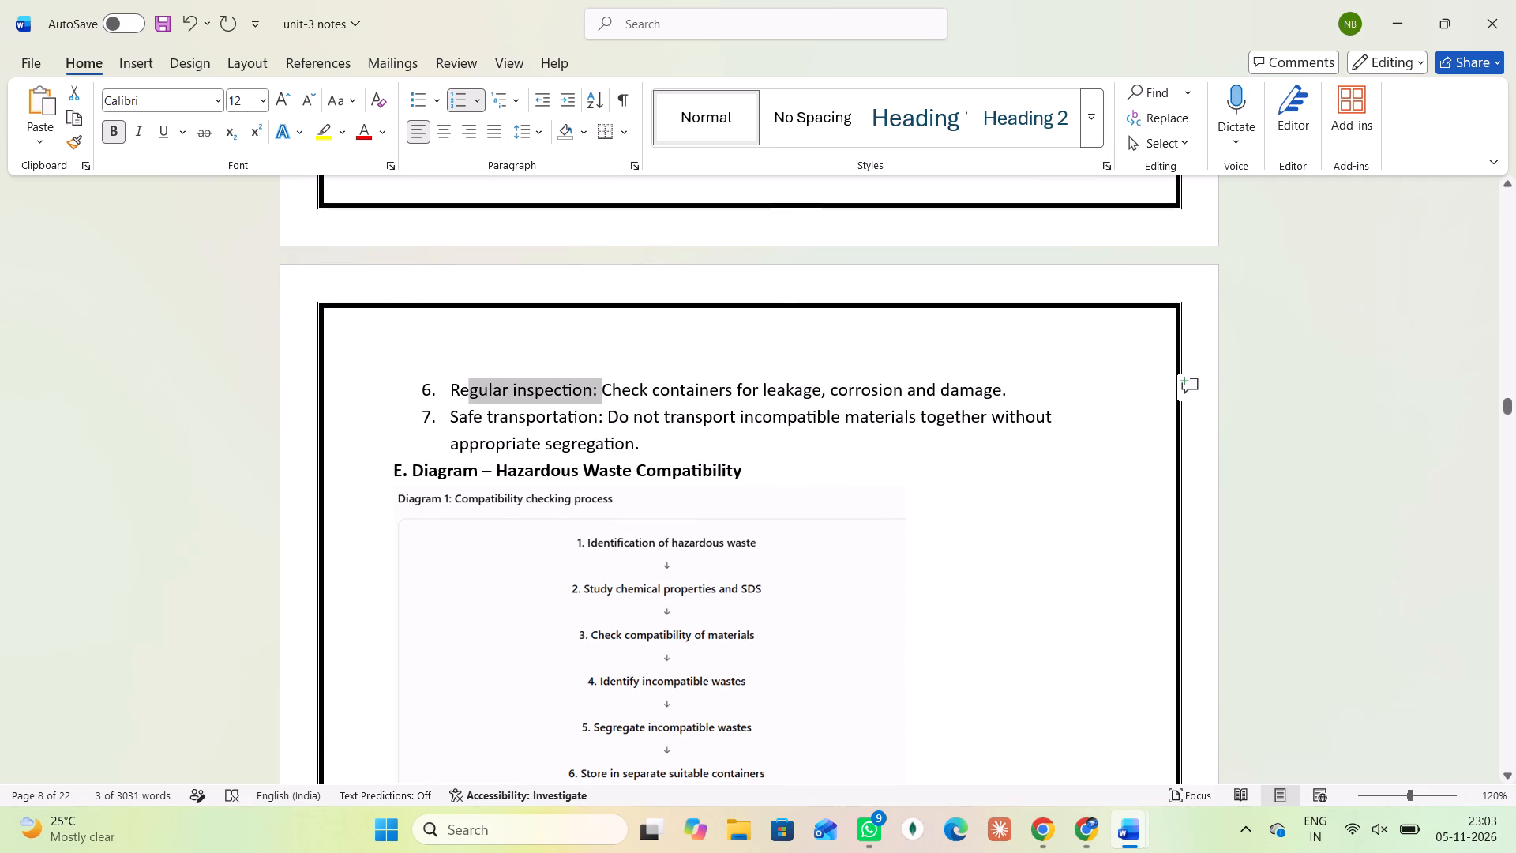
left_click_drag(463, 374, 456, 374)
key("ctrl+b")
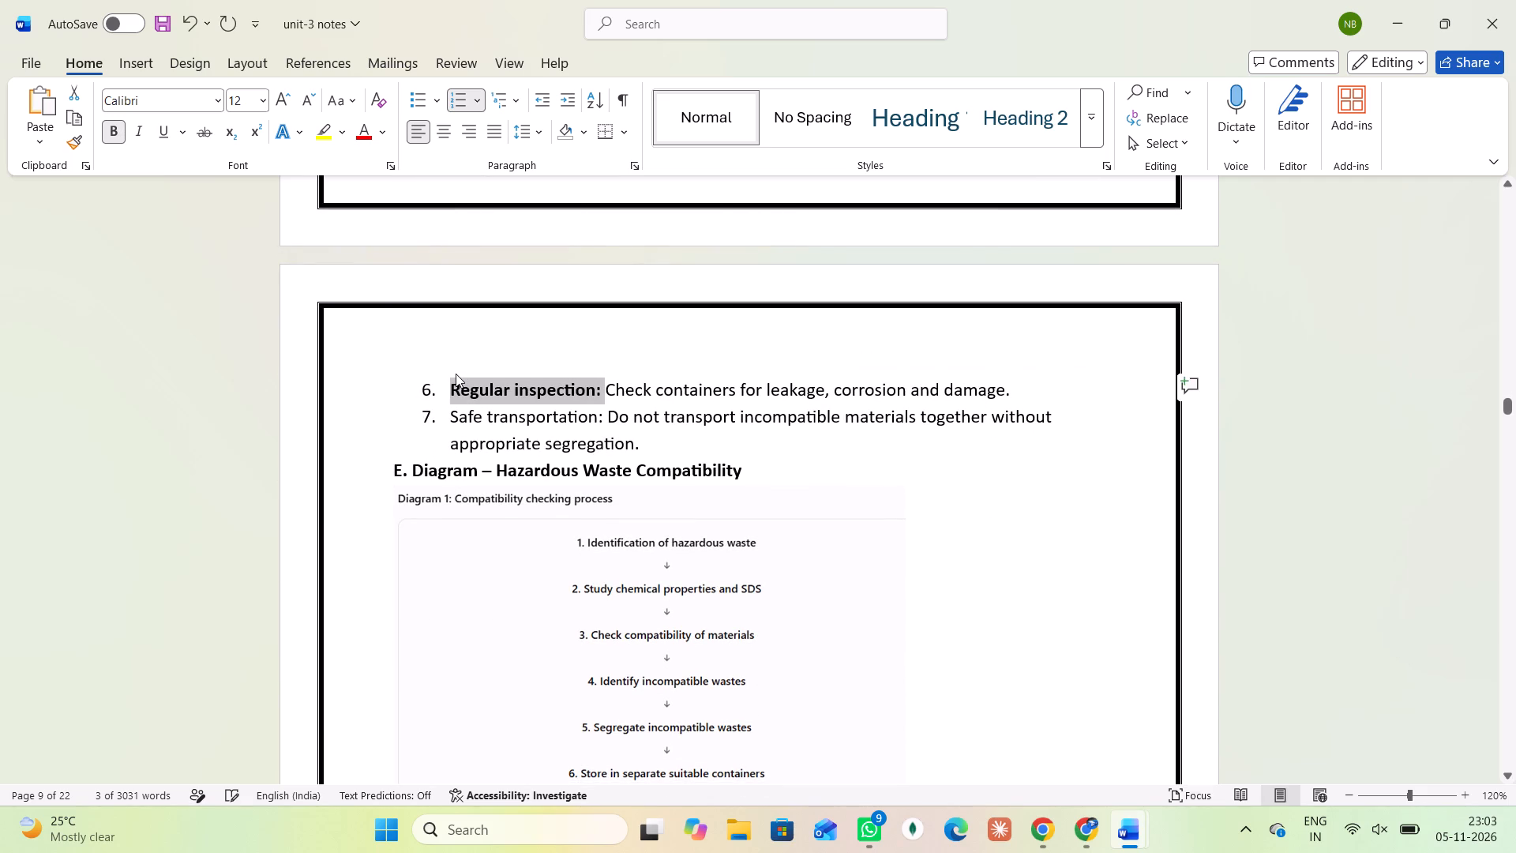
left_click_drag(606, 420, 452, 422)
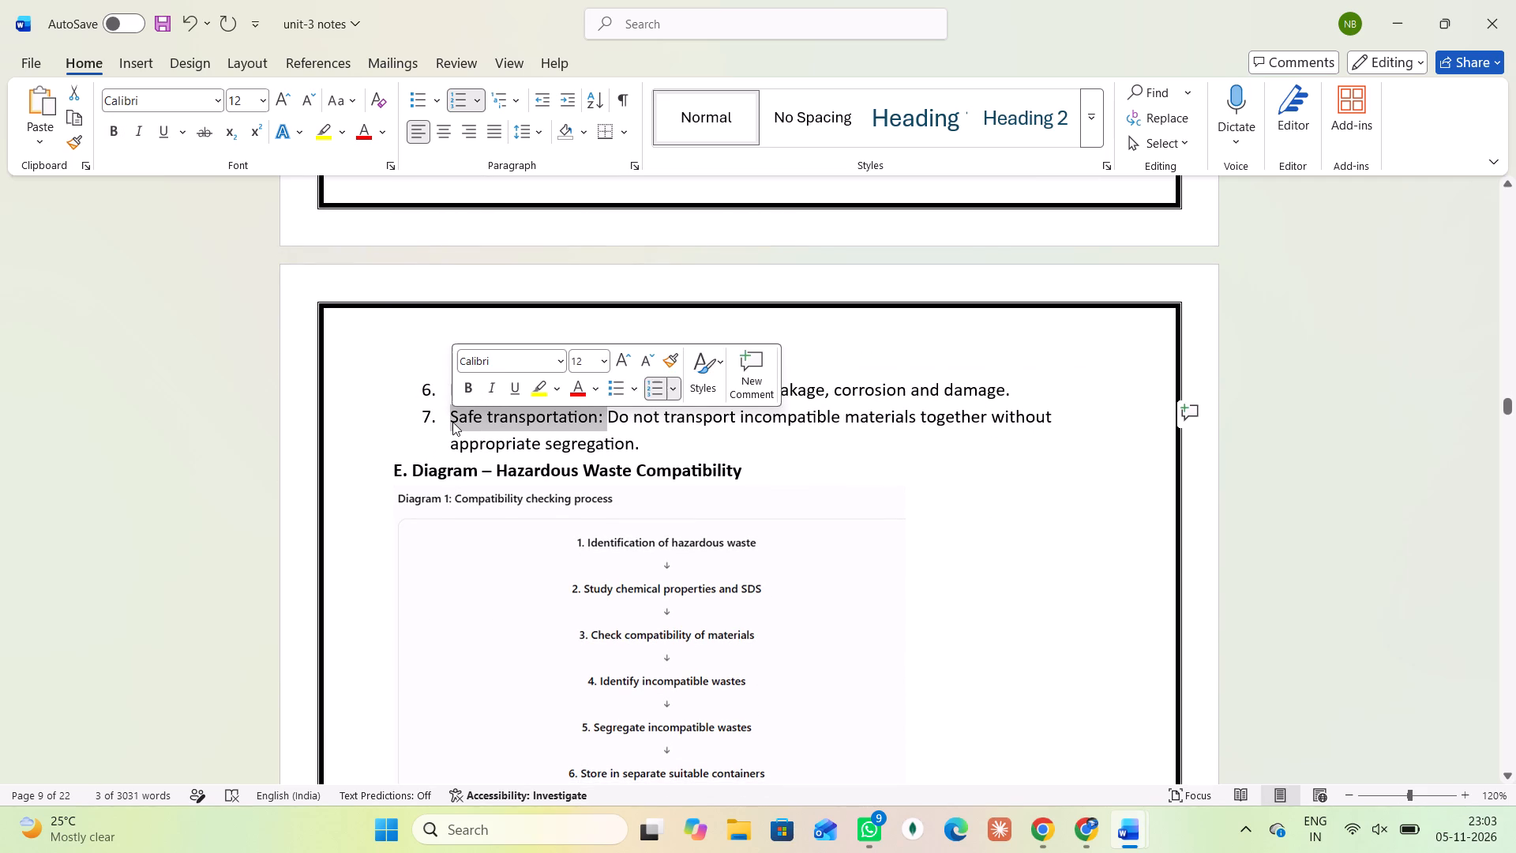
key("ctrl+b")
Review the incompatible wastes table, the dangerous reactions list and all seven items of section D, Methods of Ensuring Compatibility.
scroll(576, 502, "up", 1)
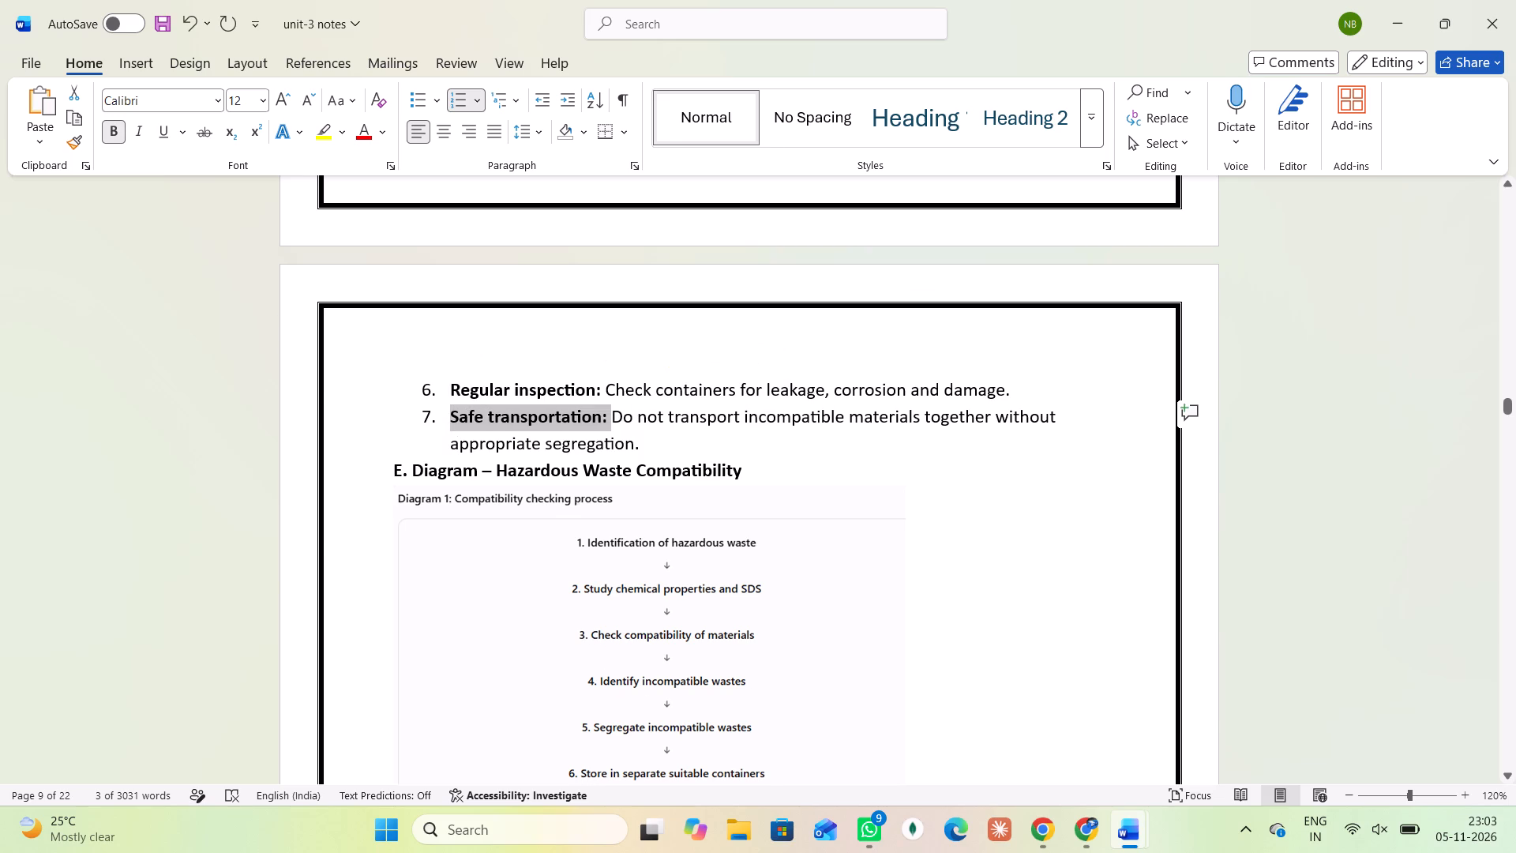
scroll(576, 502, "up", 2)
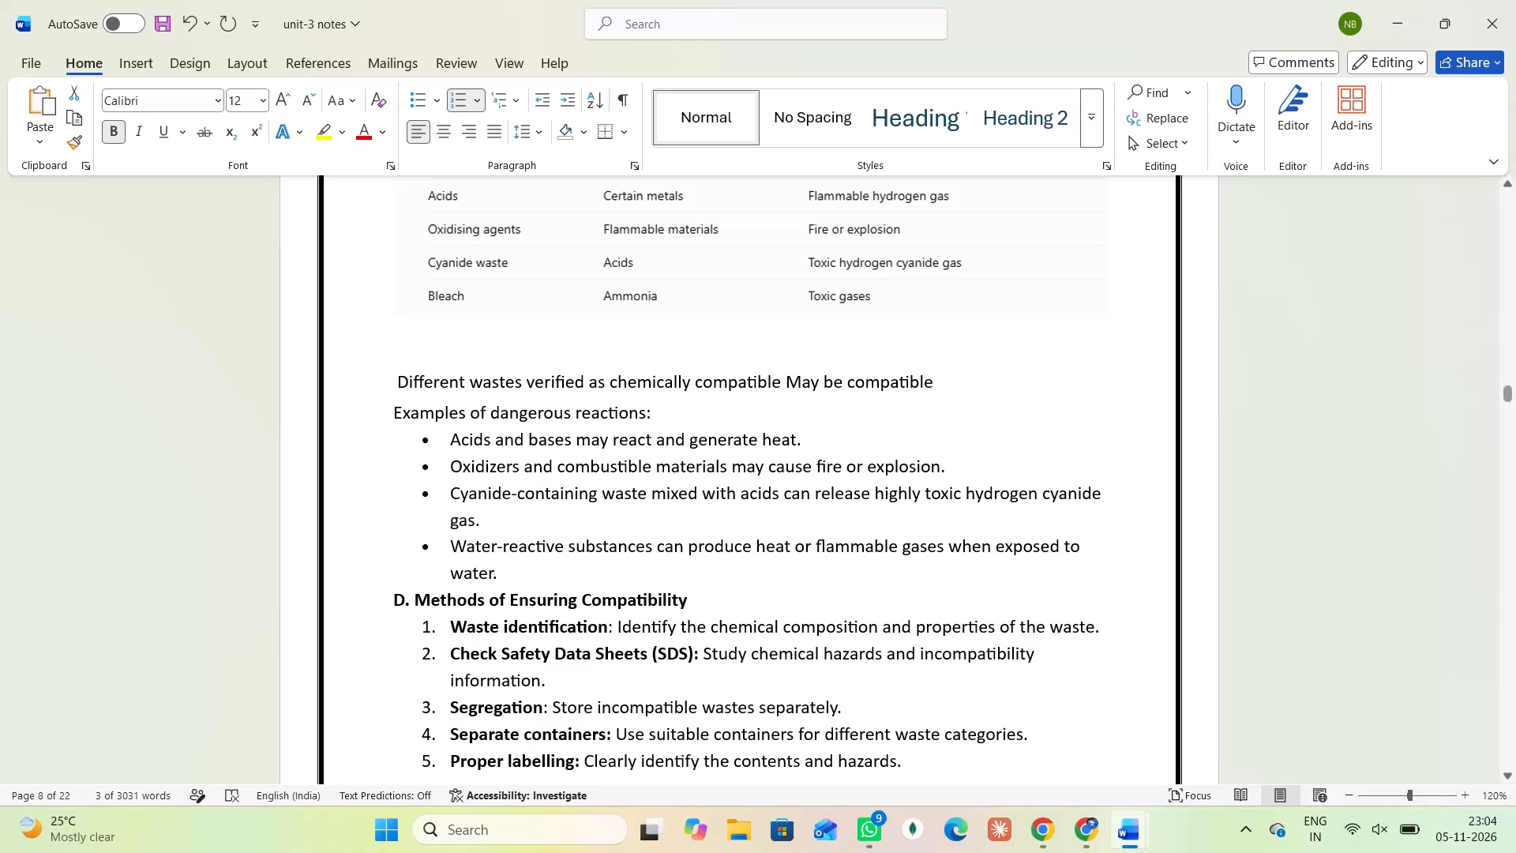
scroll(580, 458, "up", 1)
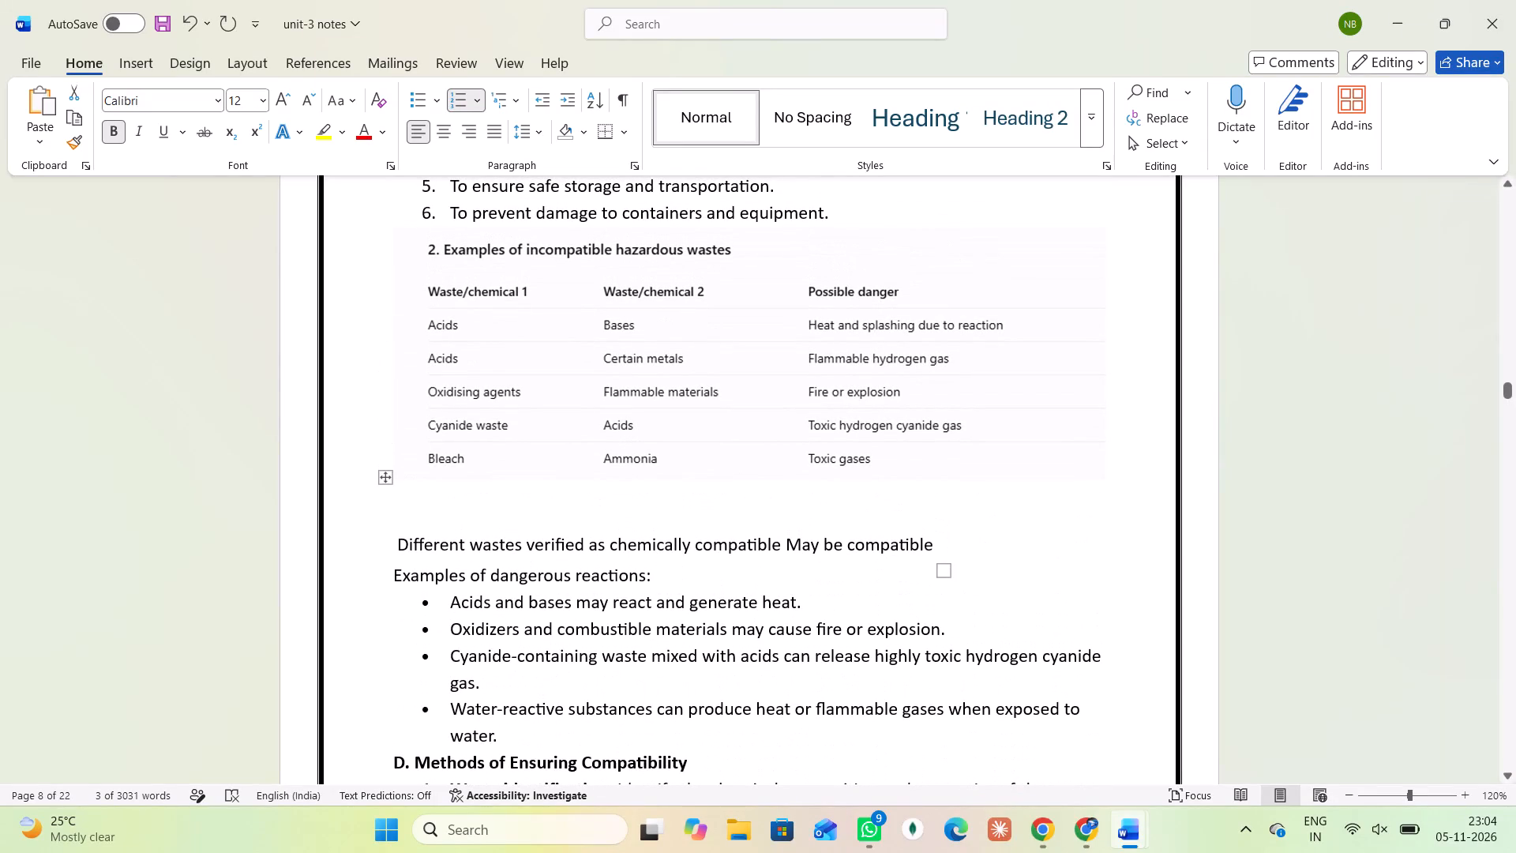
scroll(580, 458, "down", 2)
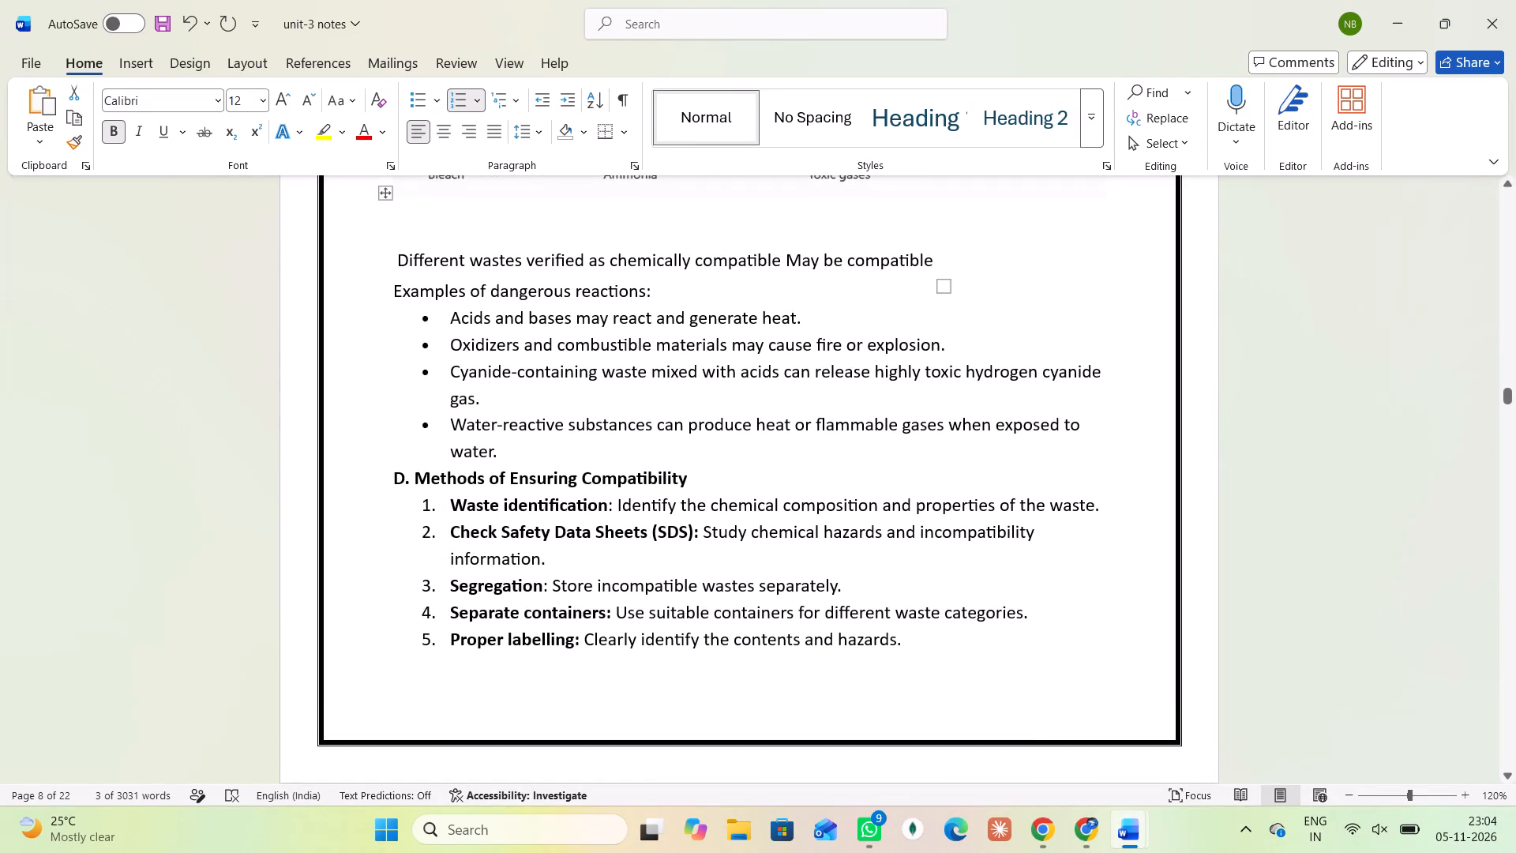
scroll(580, 458, "down", 1)
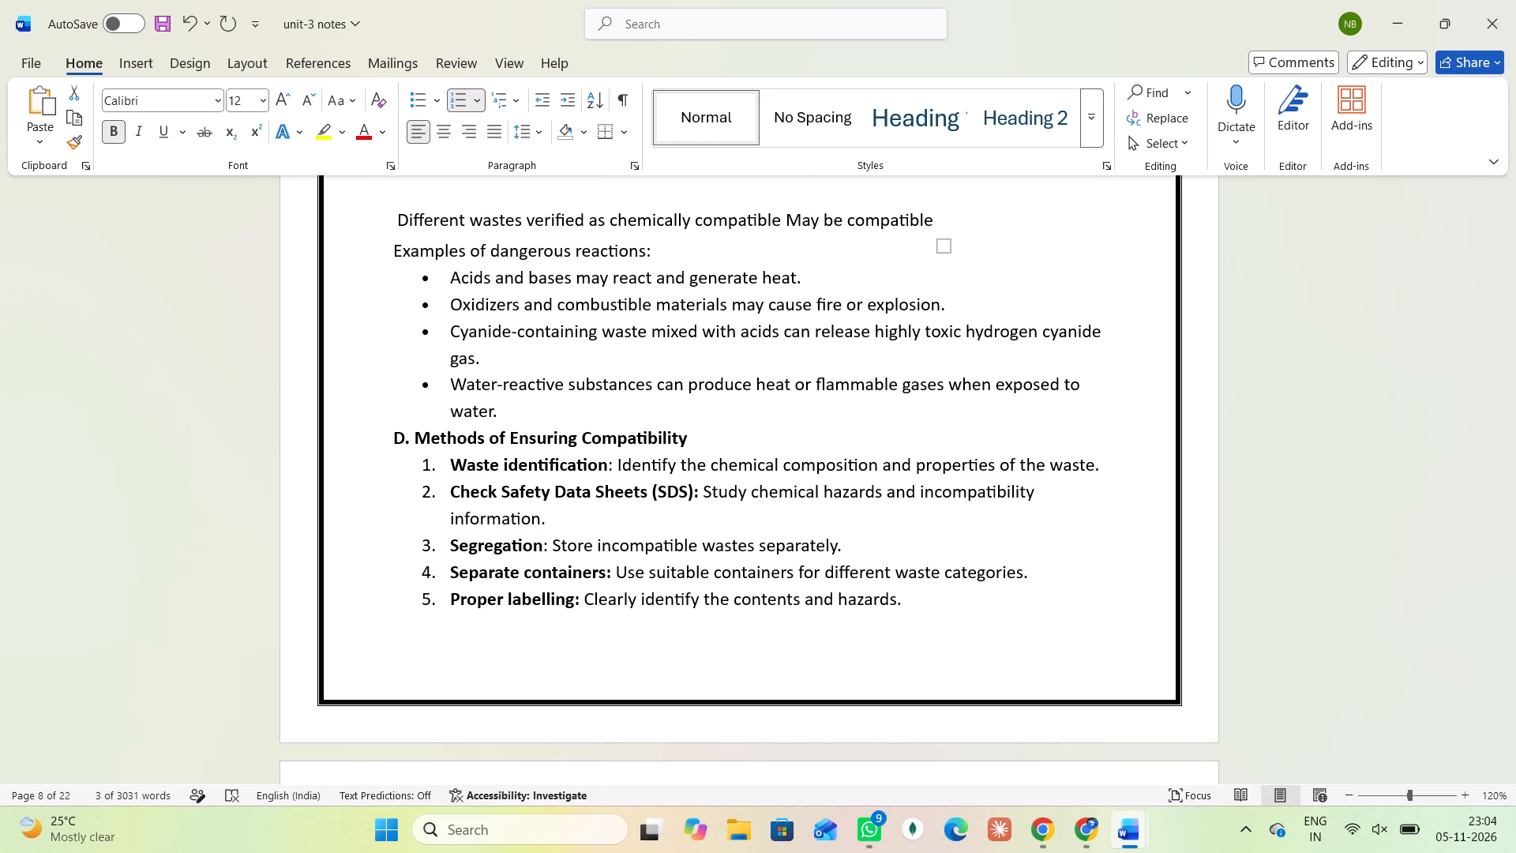
scroll(573, 456, "down", 1)
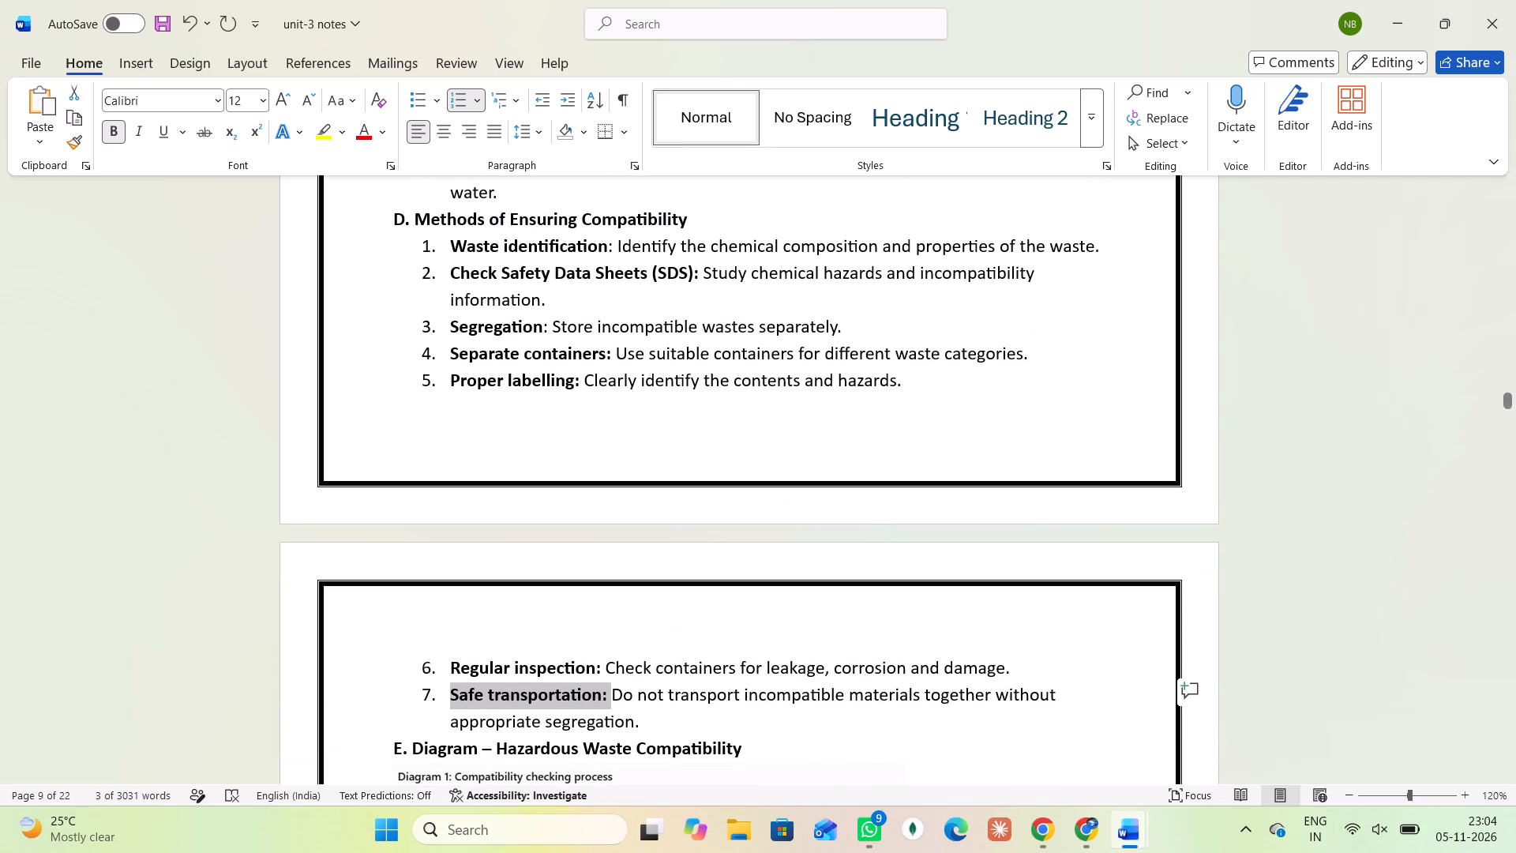
scroll(573, 456, "down", 1)
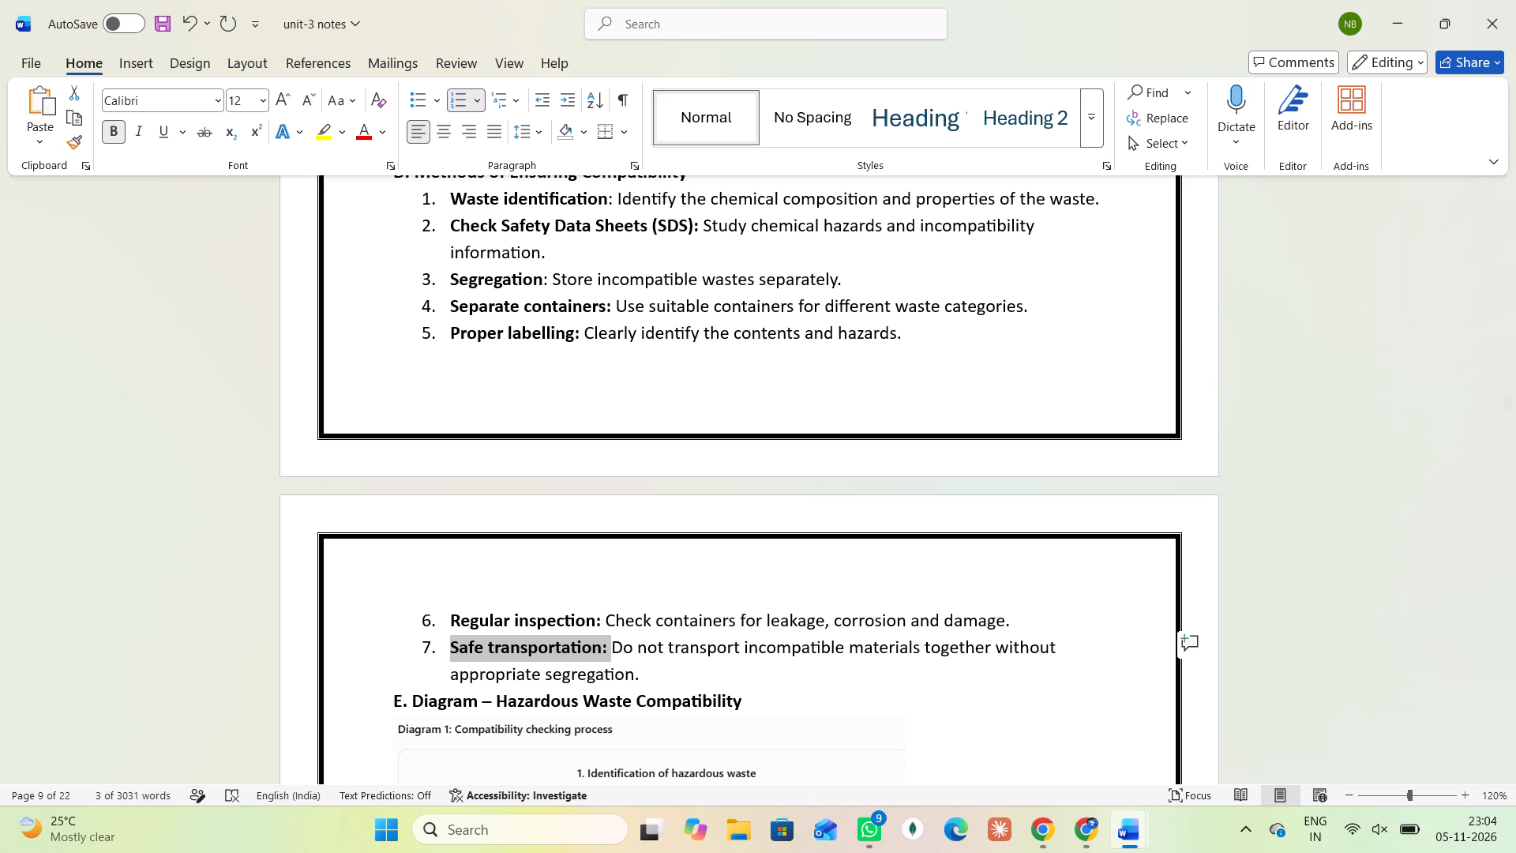
scroll(647, 540, "up", 1)
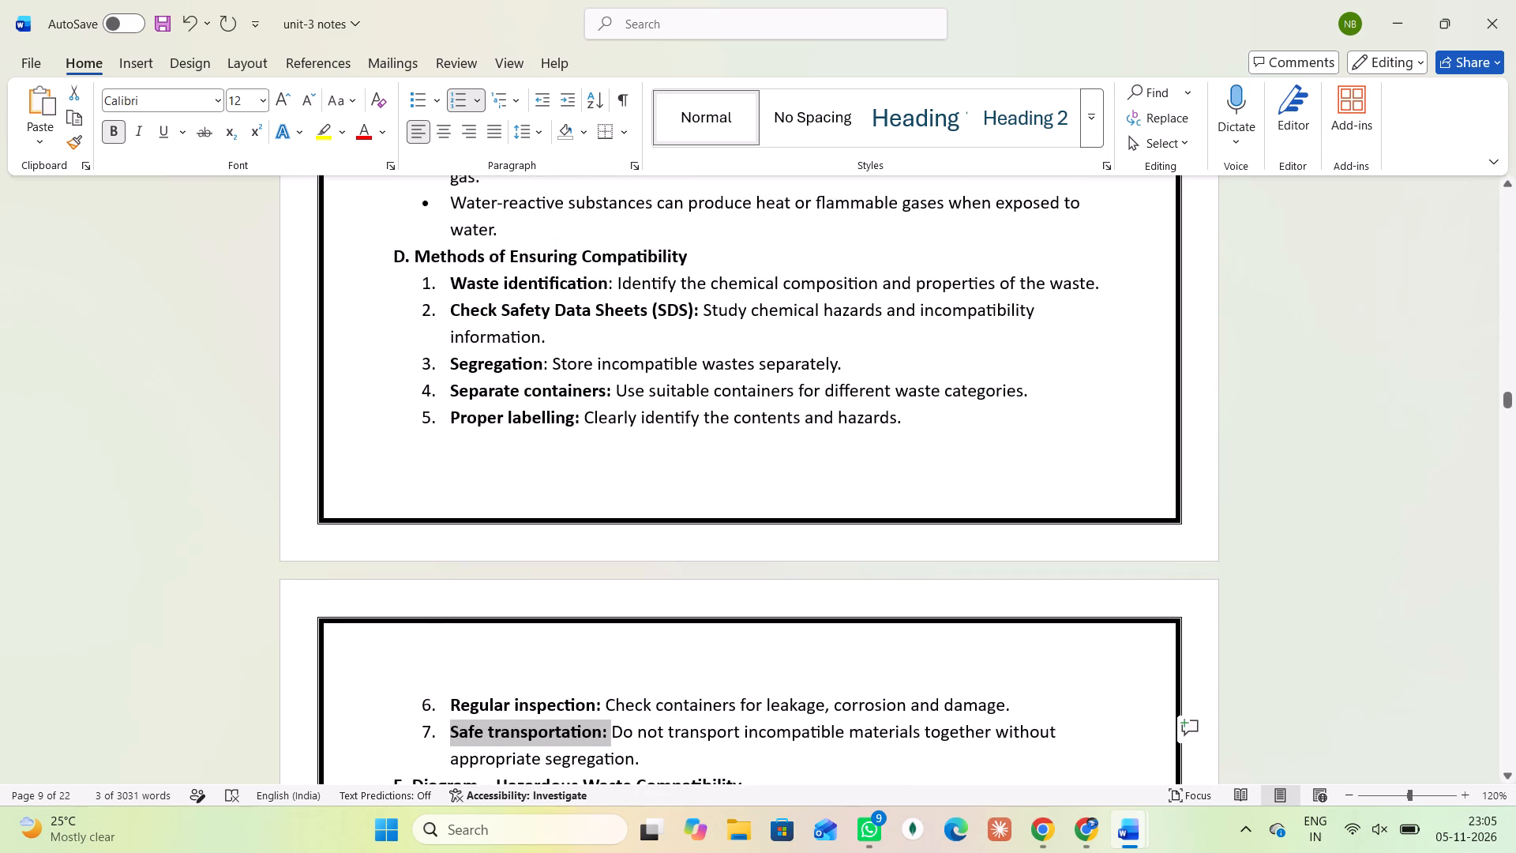
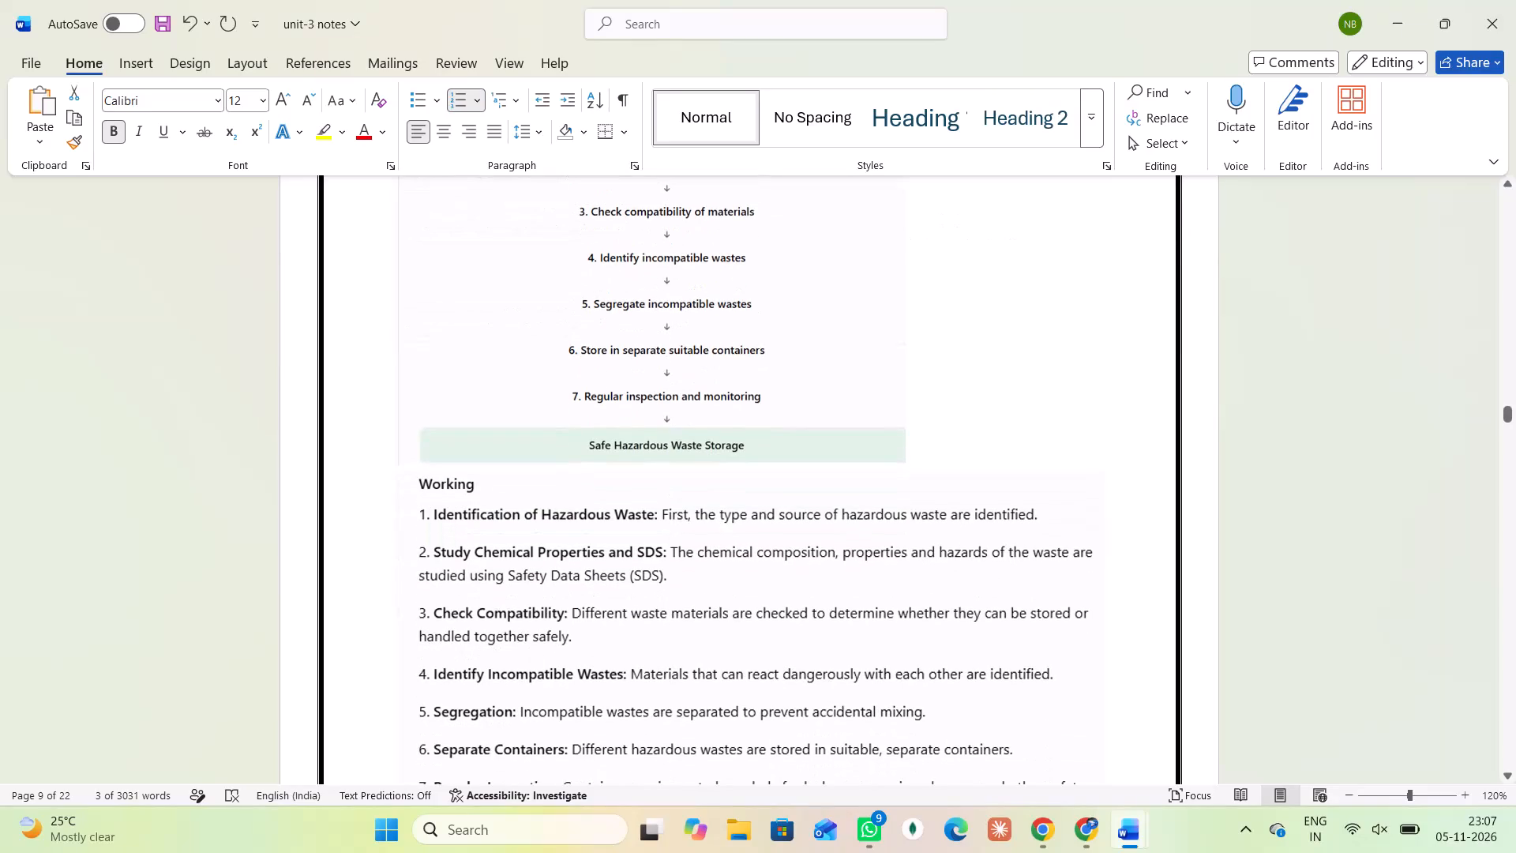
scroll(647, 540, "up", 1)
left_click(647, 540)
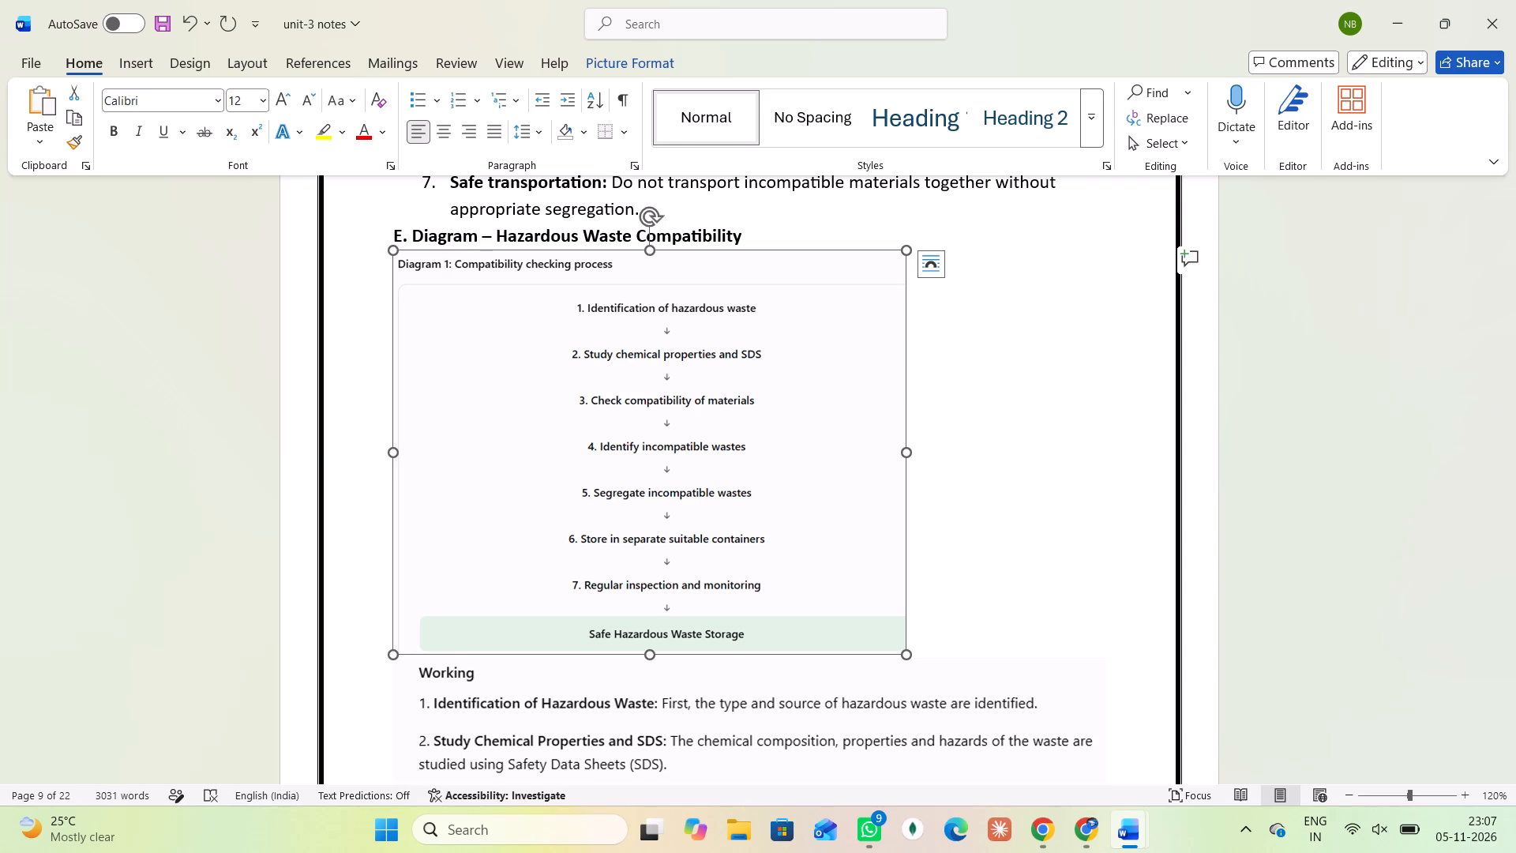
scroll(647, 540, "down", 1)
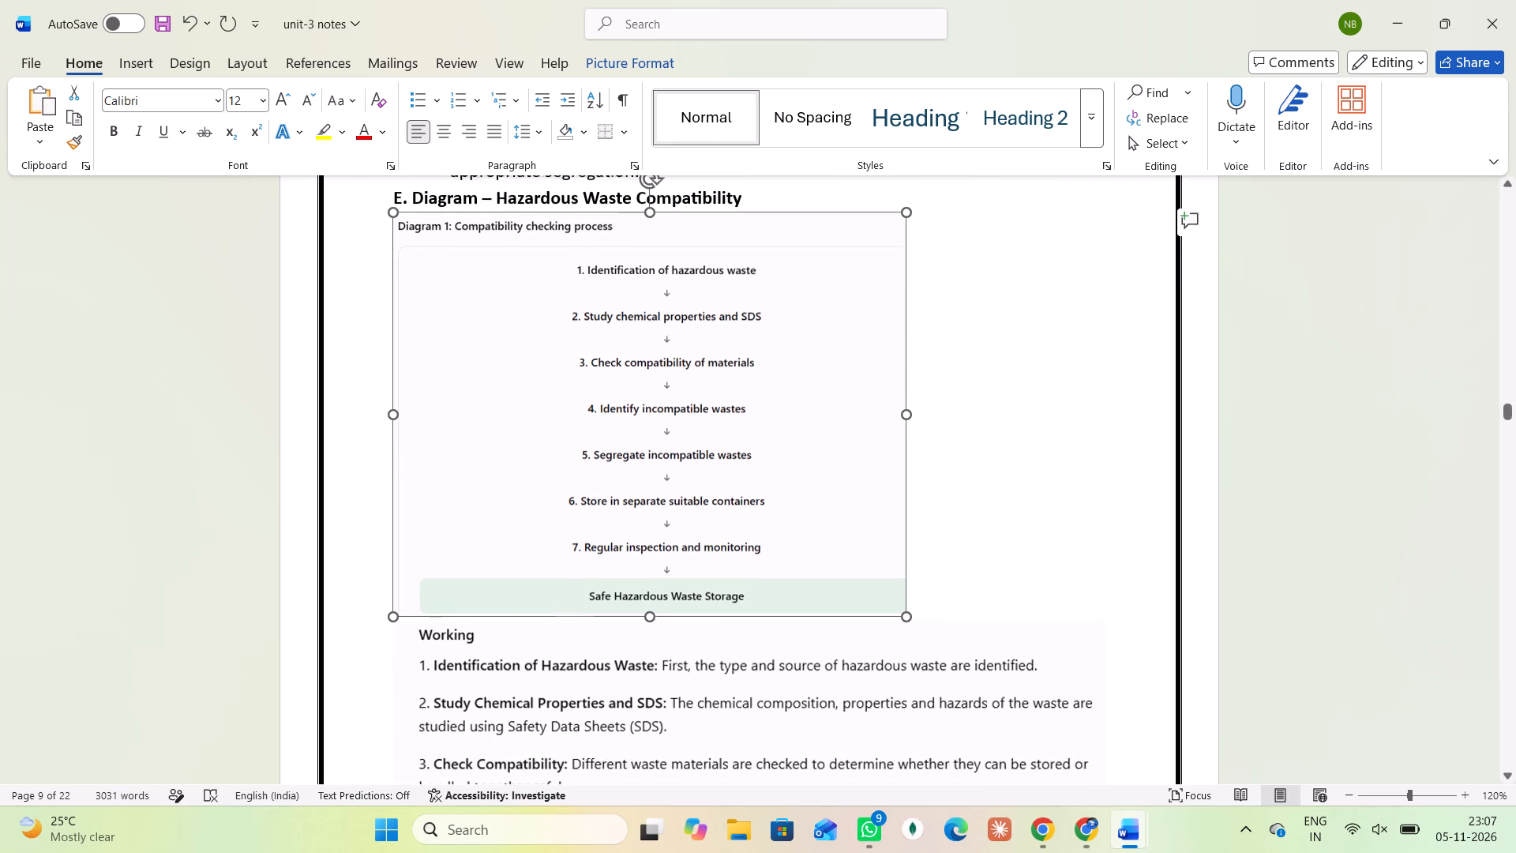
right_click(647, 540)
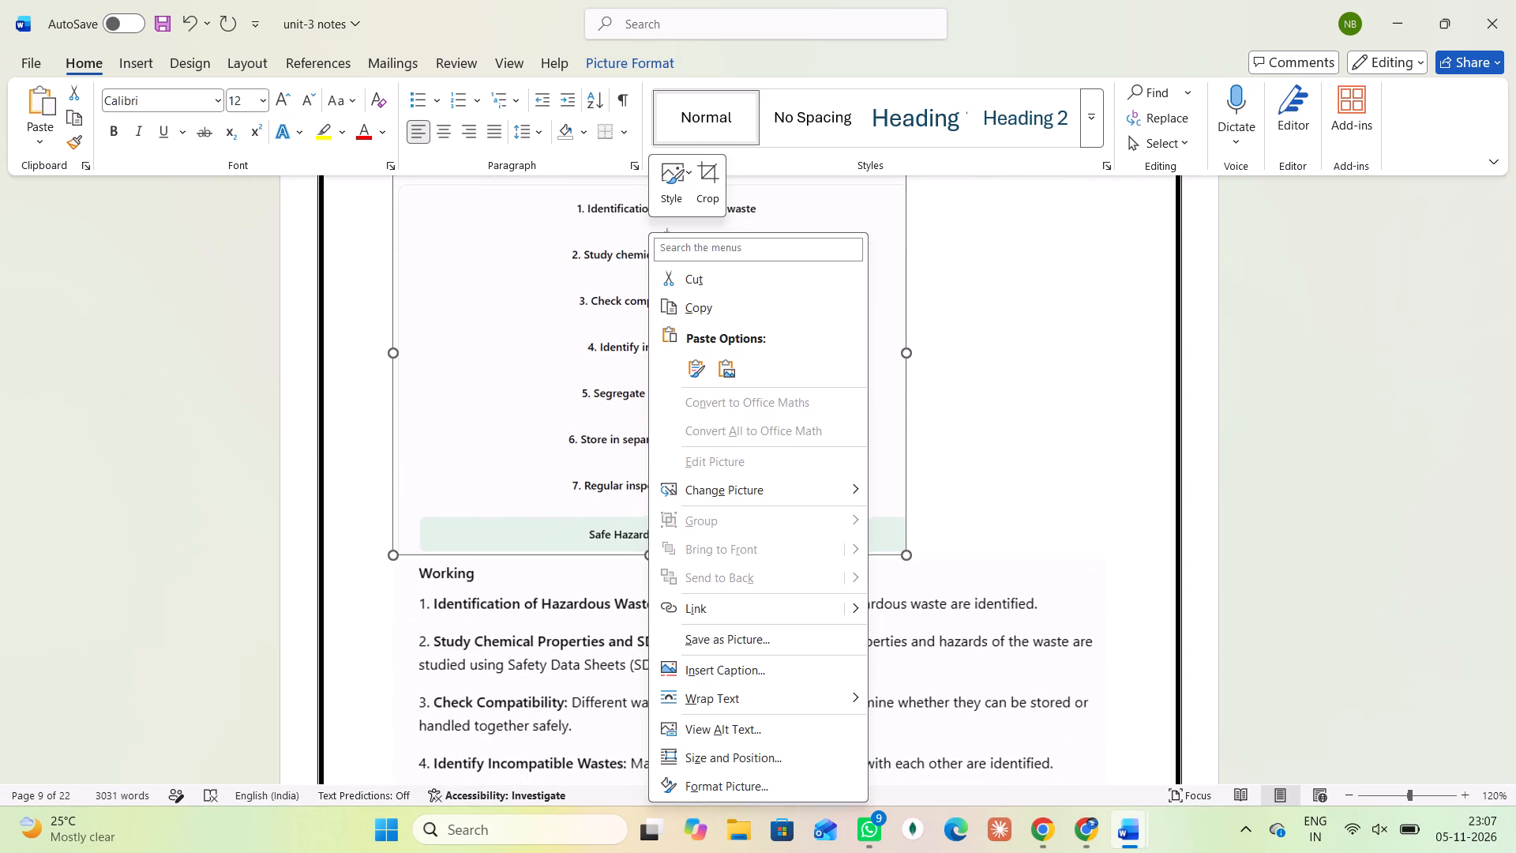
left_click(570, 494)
Review the compatibility checking process diagram, its Working explanation and the start of section 11, Labelling of Hazardous Wastes.
scroll(570, 494, "down", 2)
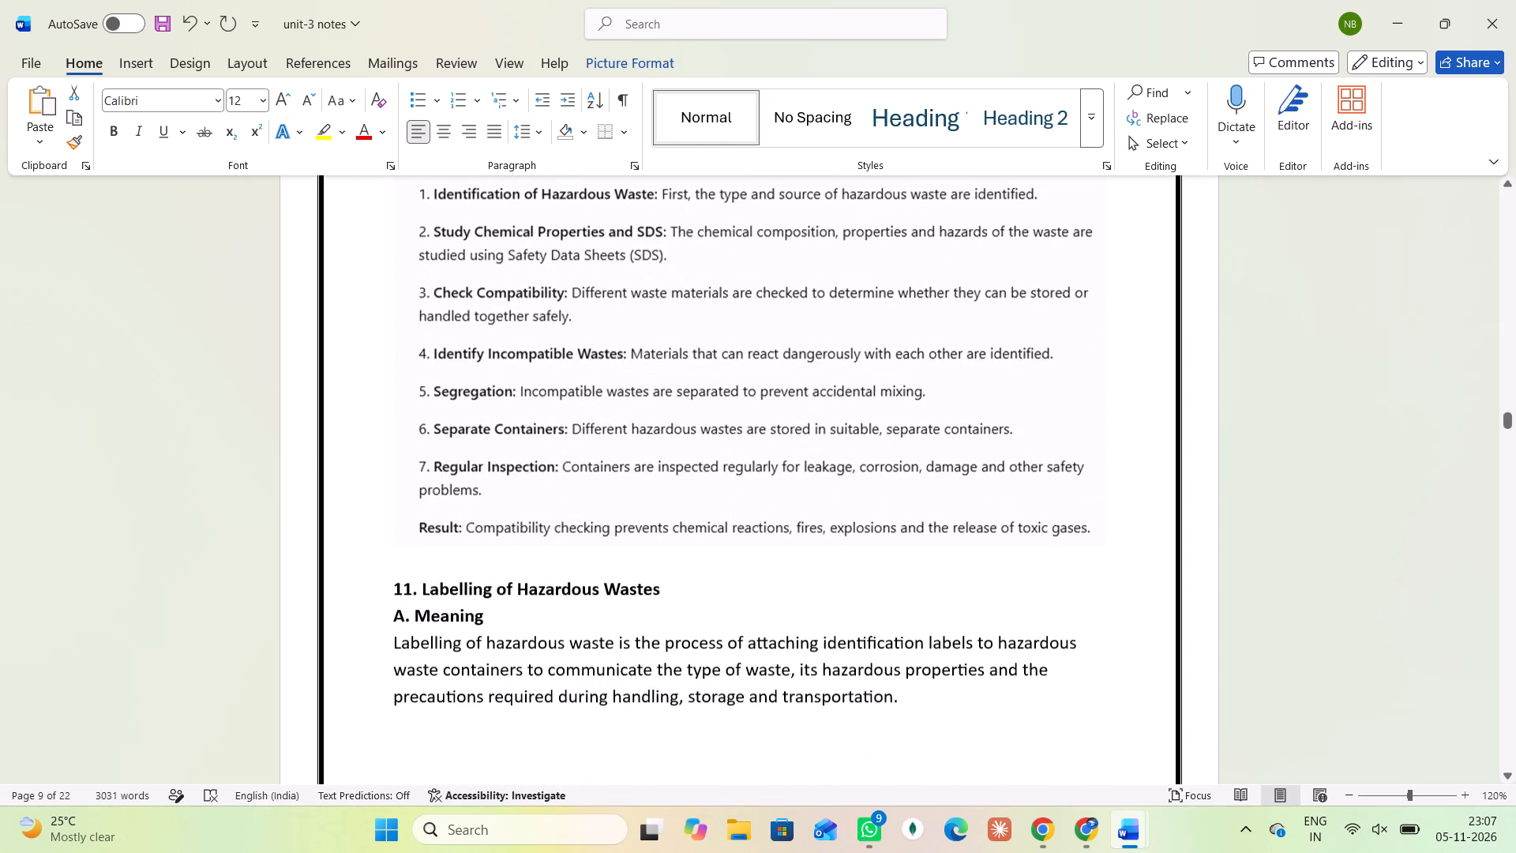
scroll(570, 494, "up", 2)
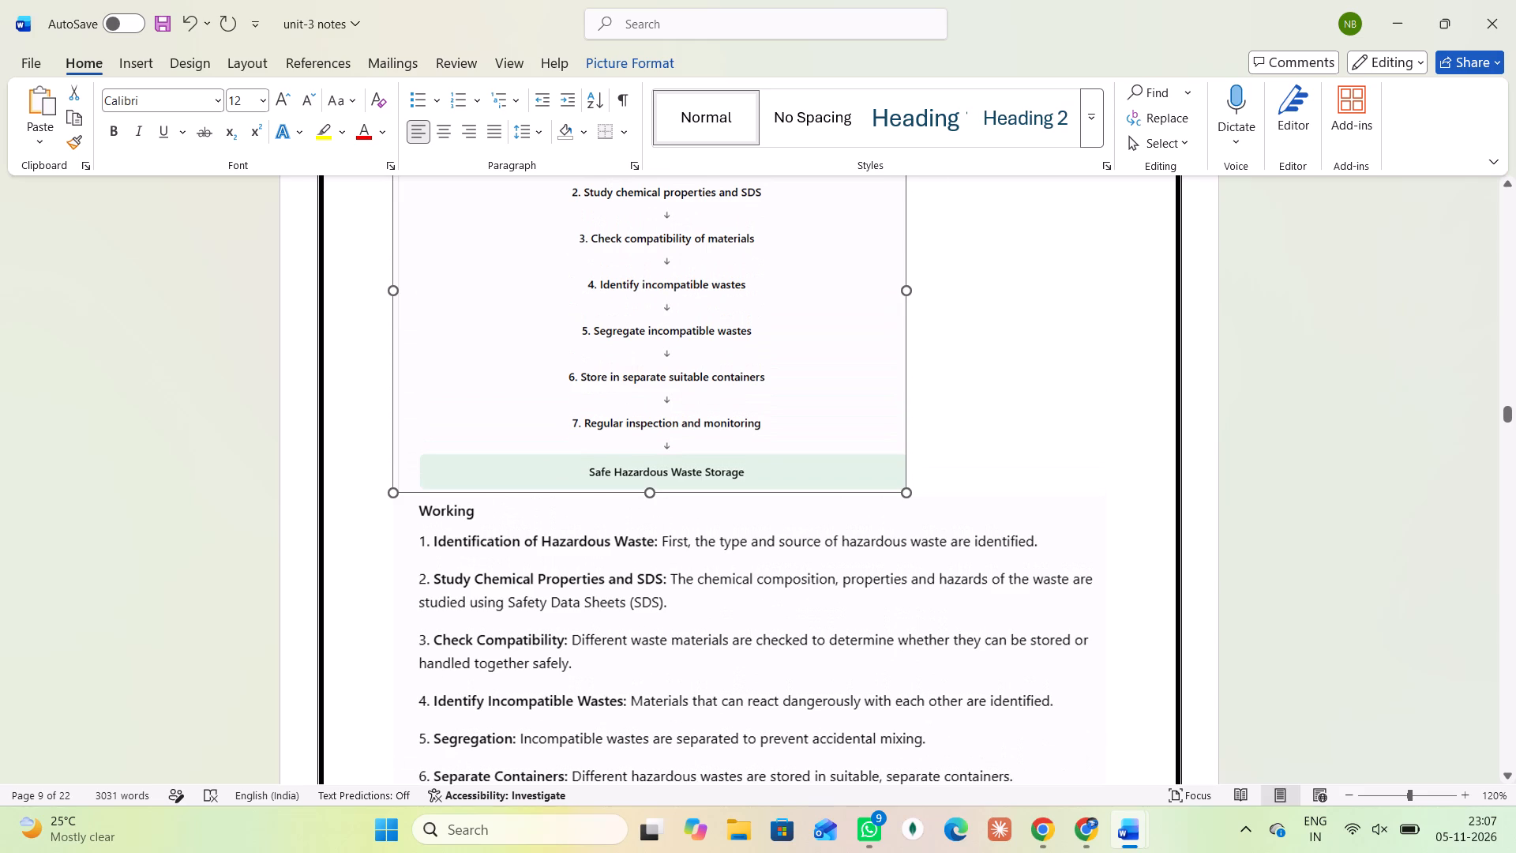
scroll(570, 494, "up", 1)
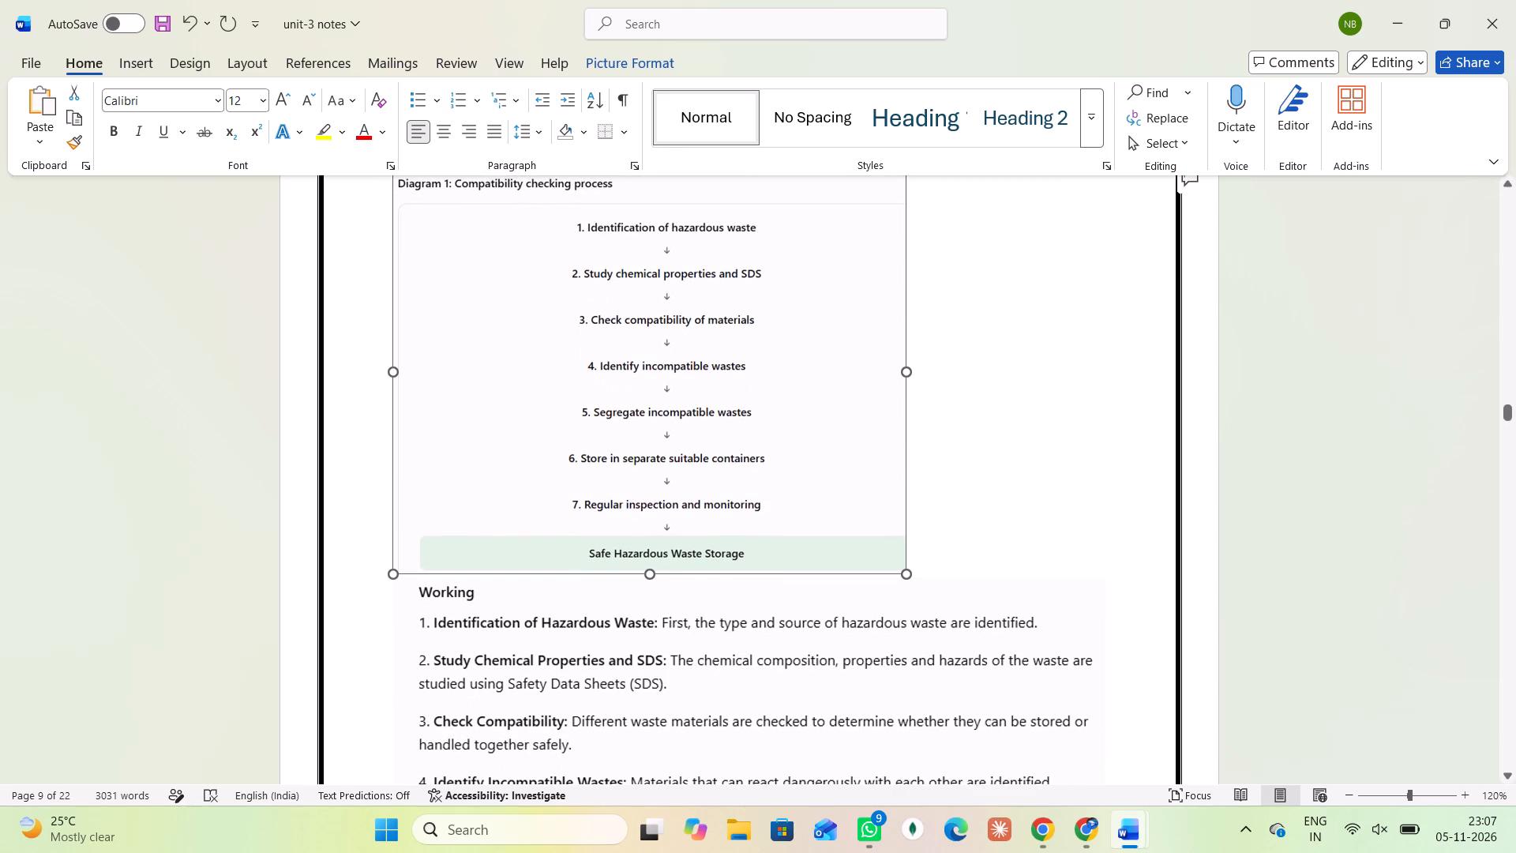
scroll(570, 494, "down", 3)
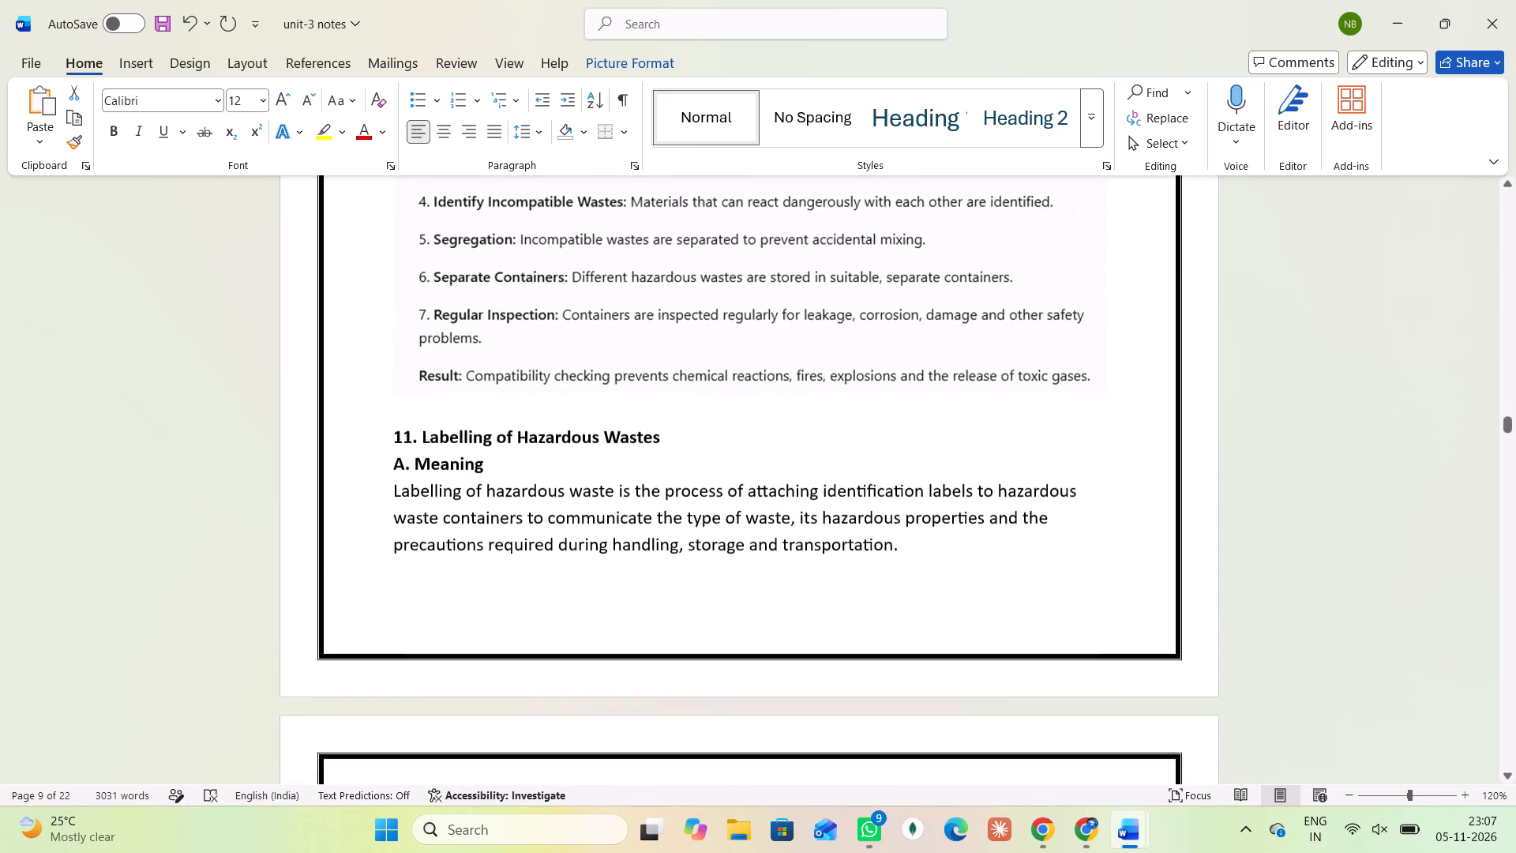
scroll(570, 494, "down", 2)
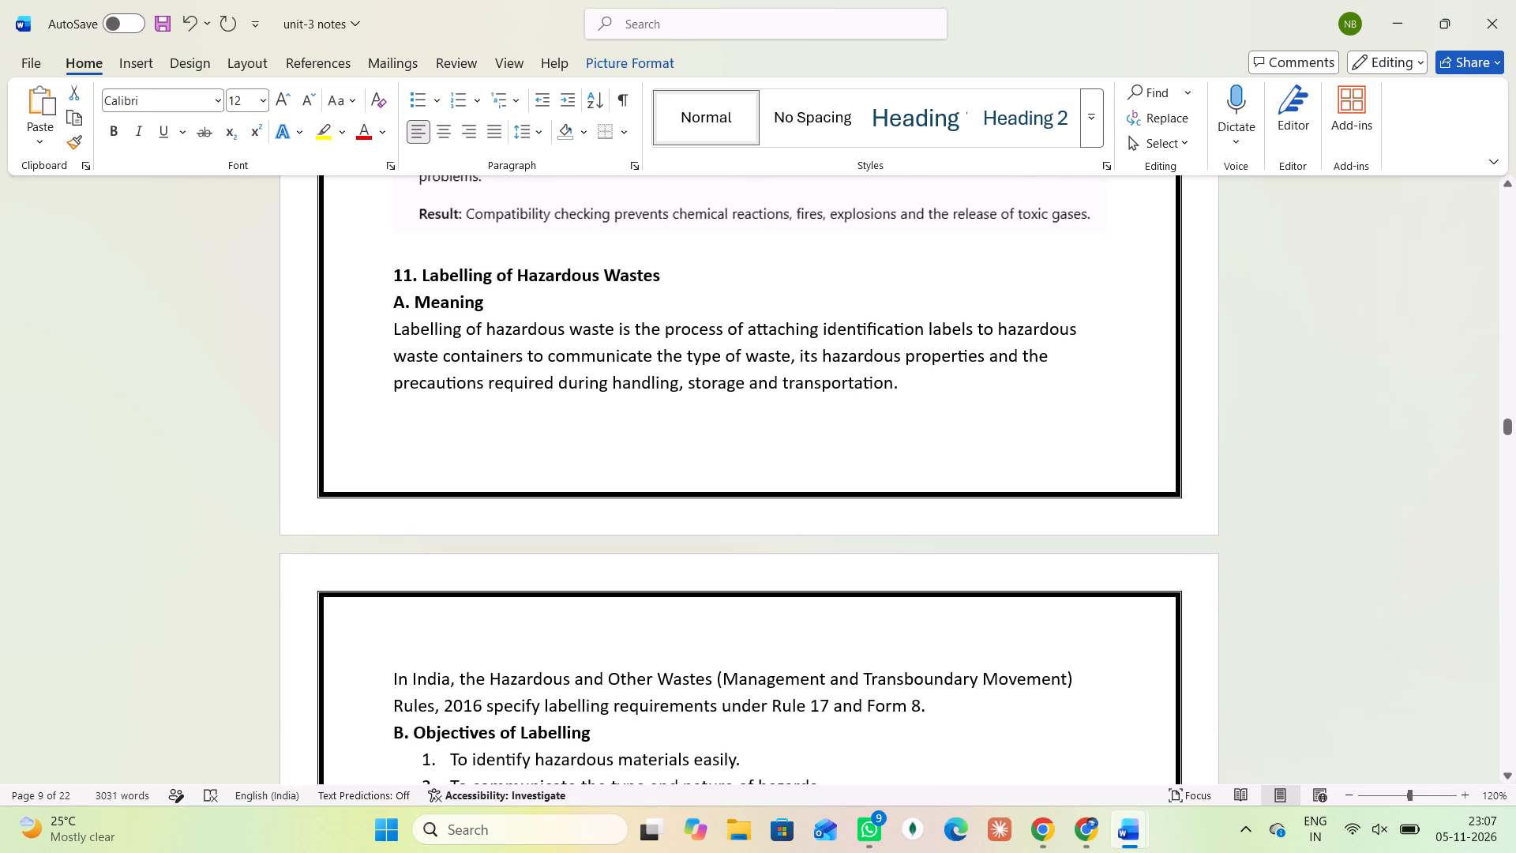
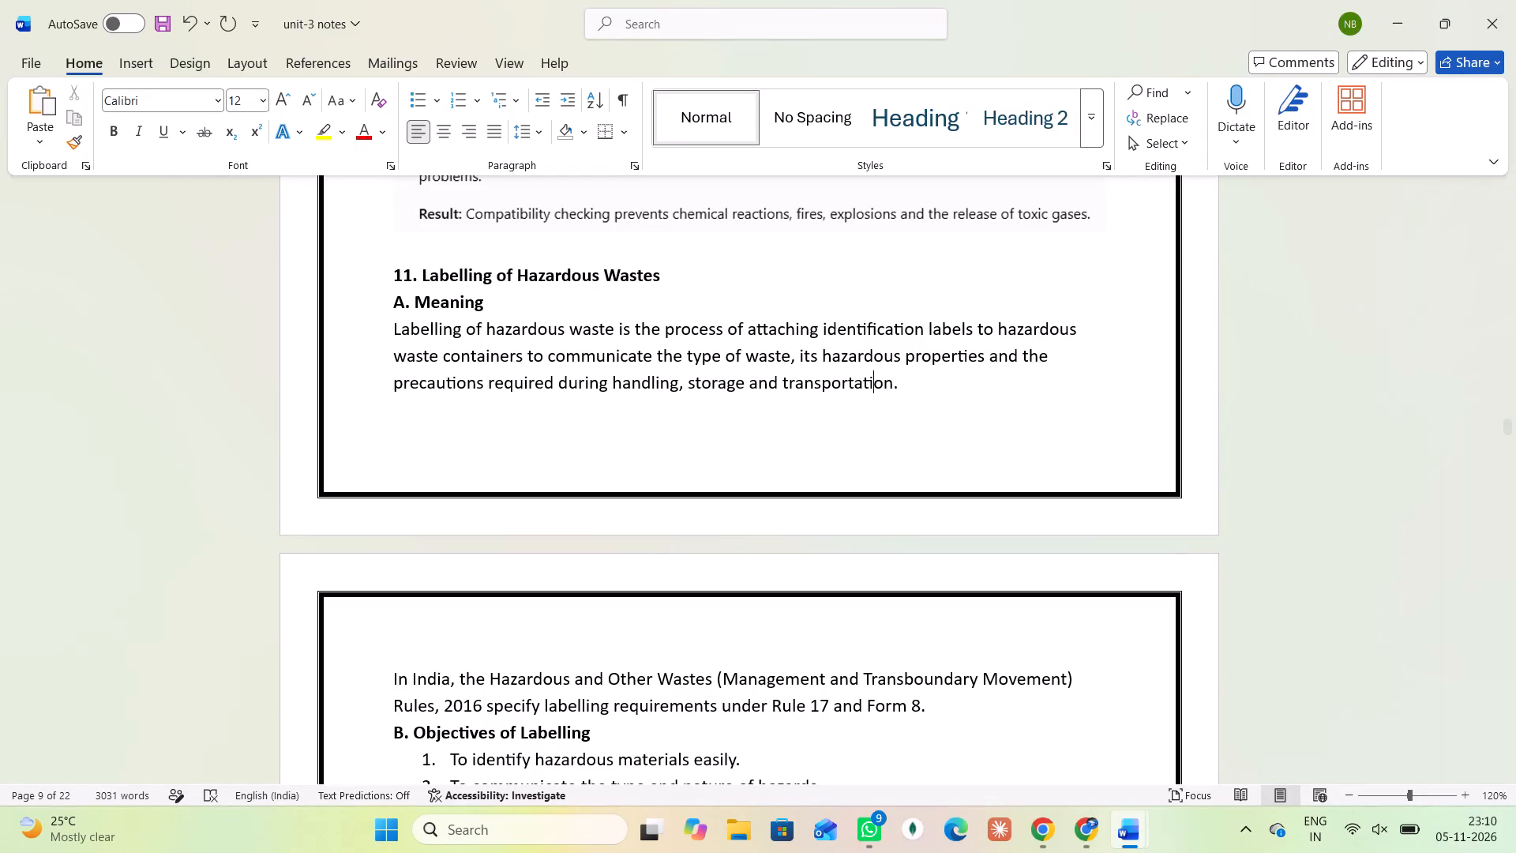
Review section 11 of the notes, from the labelling Meaning through objectives, label information and Indian requirements to the diagram heading.
scroll(877, 427, "down", 1)
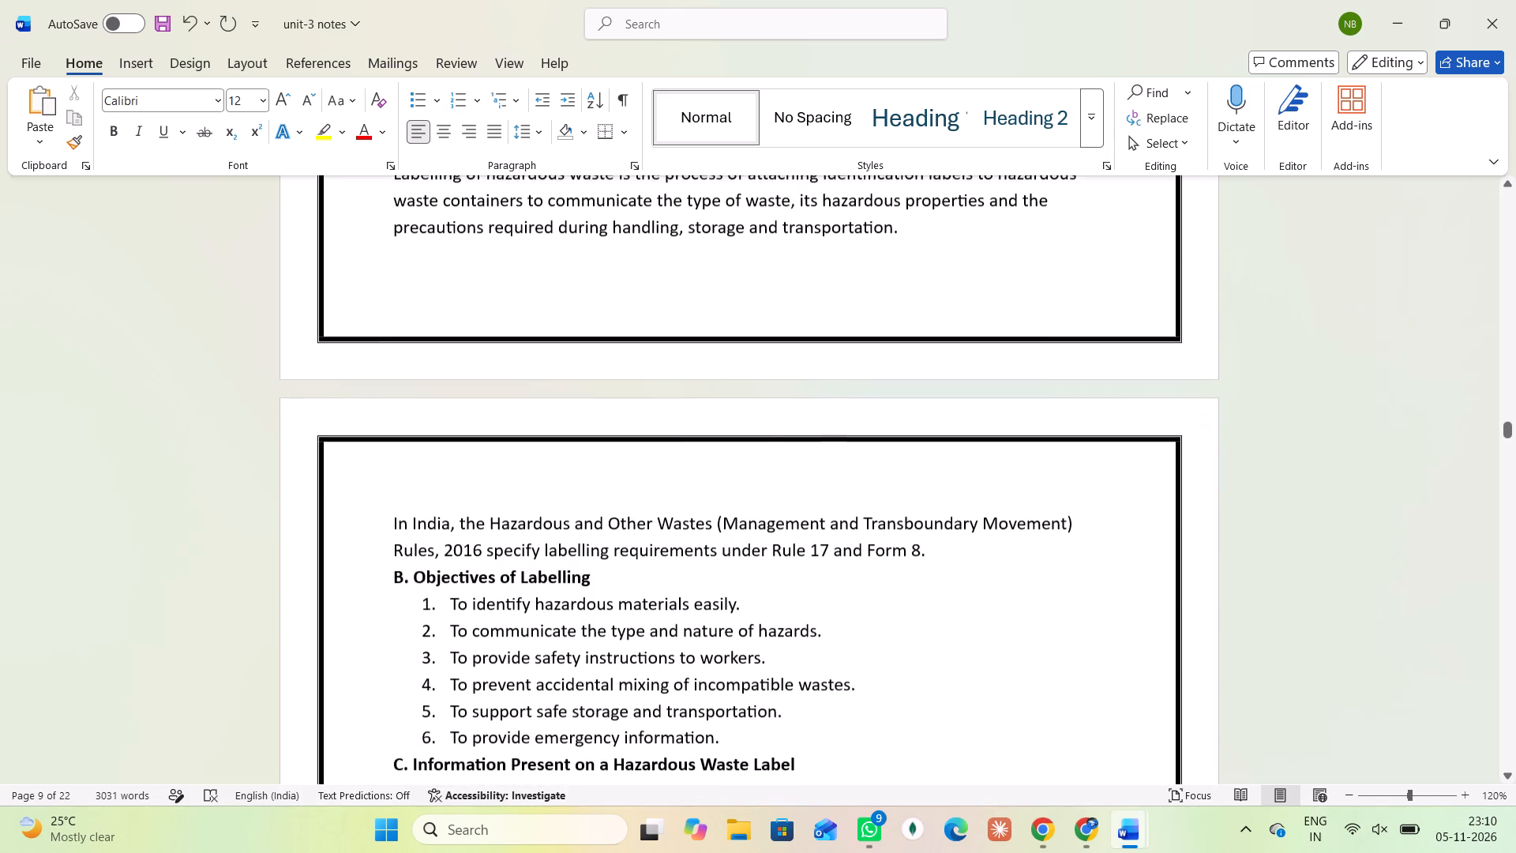
scroll(877, 427, "down", 2)
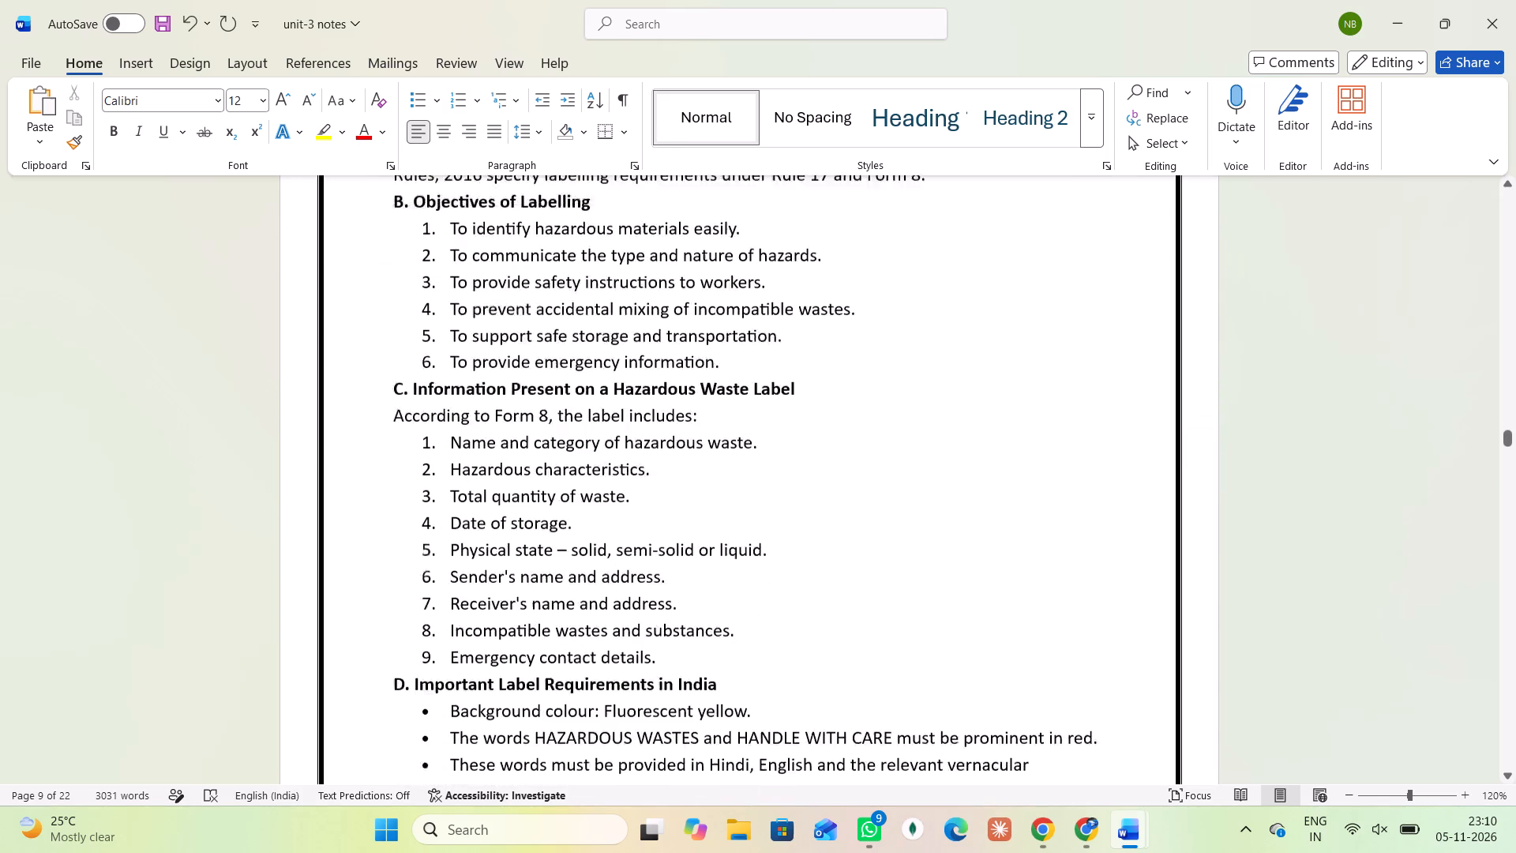
scroll(877, 427, "down", 1)
scroll(877, 427, "up", 1)
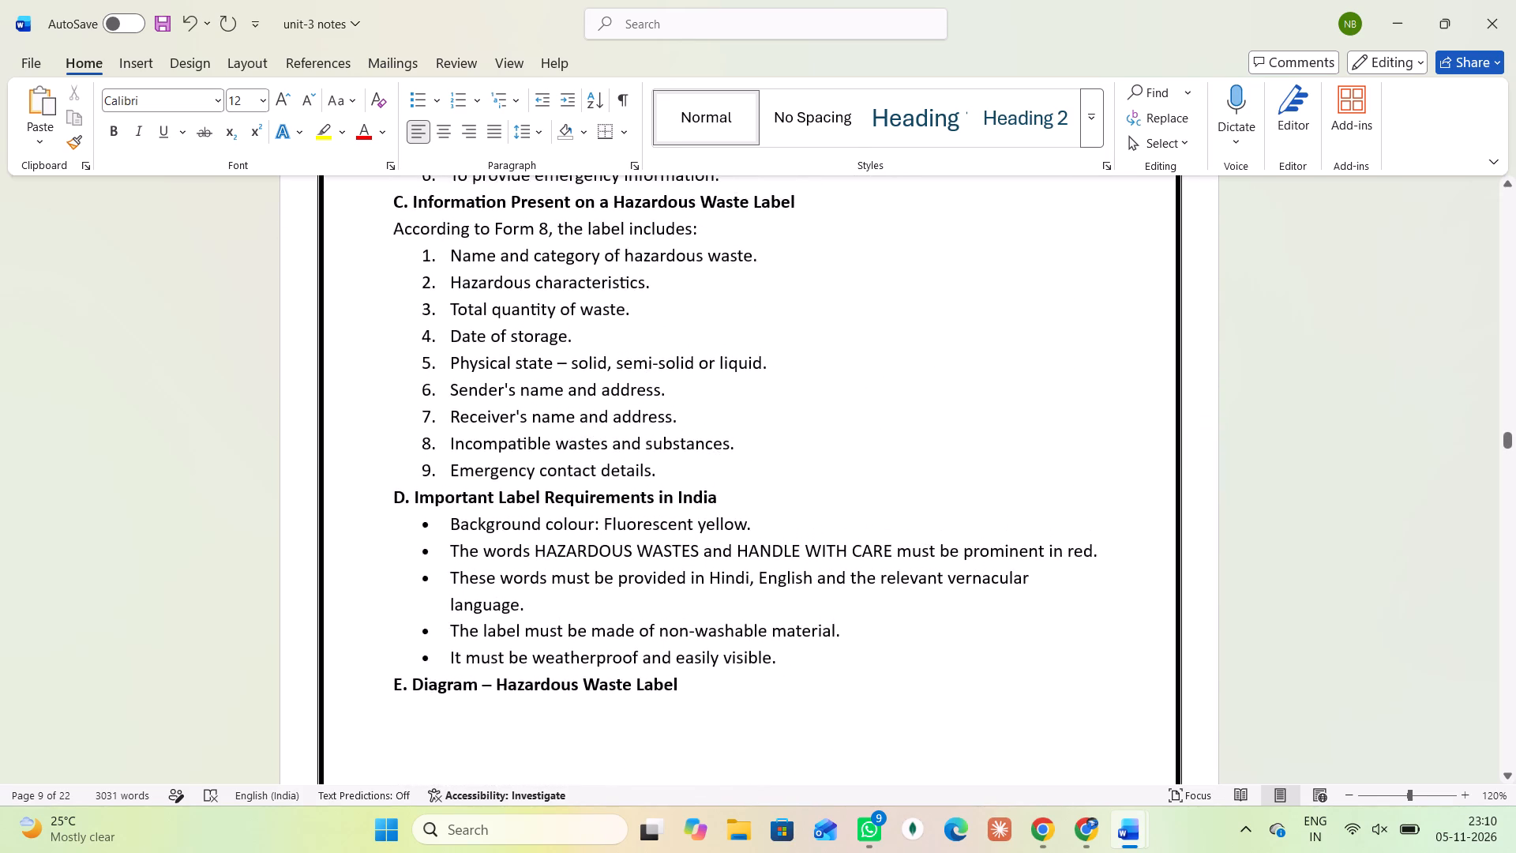
scroll(877, 427, "up", 3)
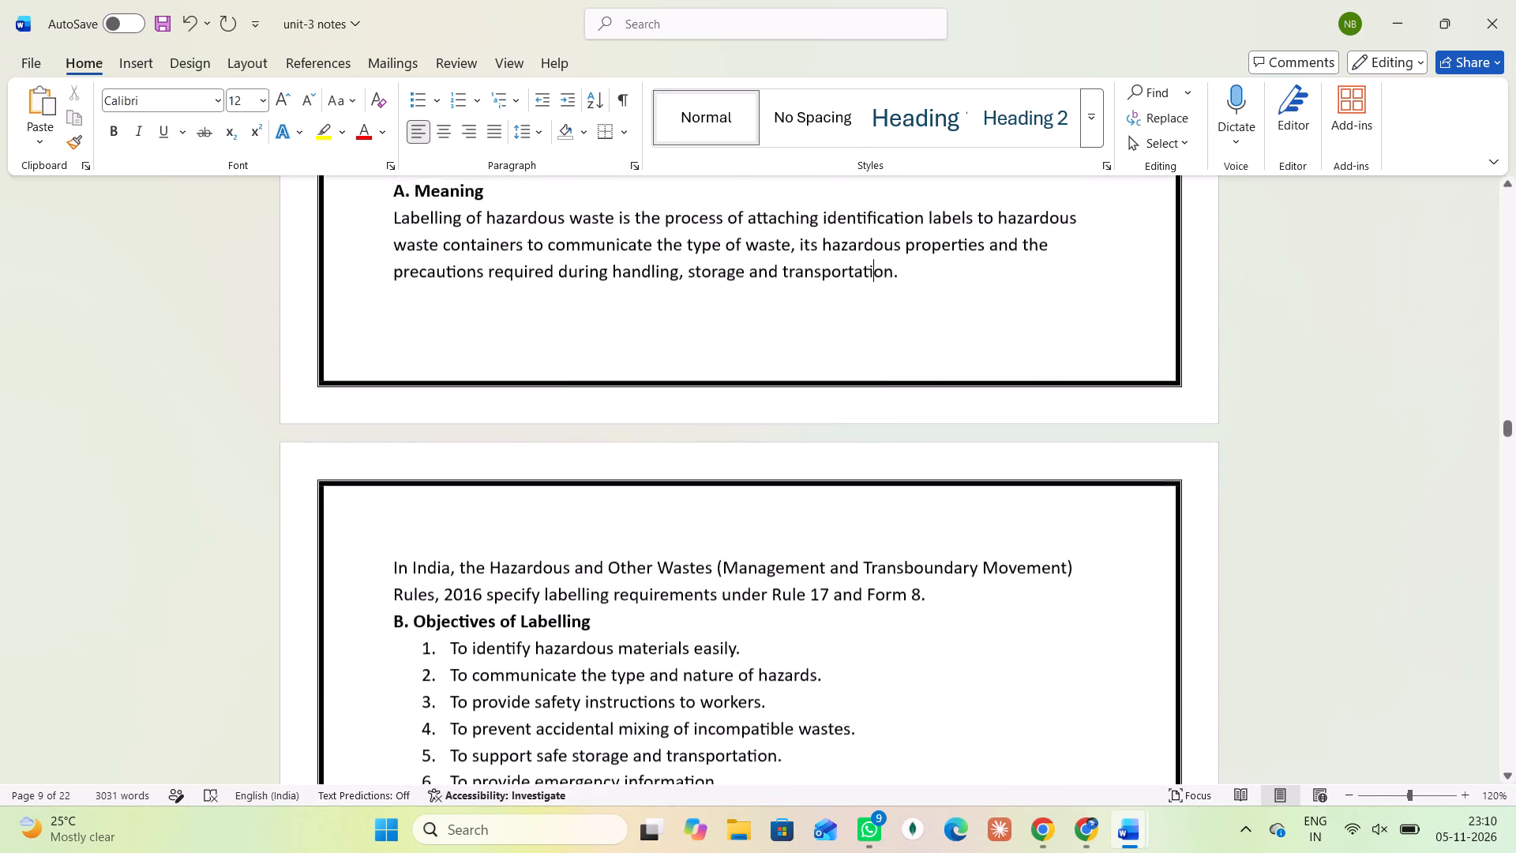
scroll(877, 427, "up", 1)
scroll(877, 427, "right", 1)
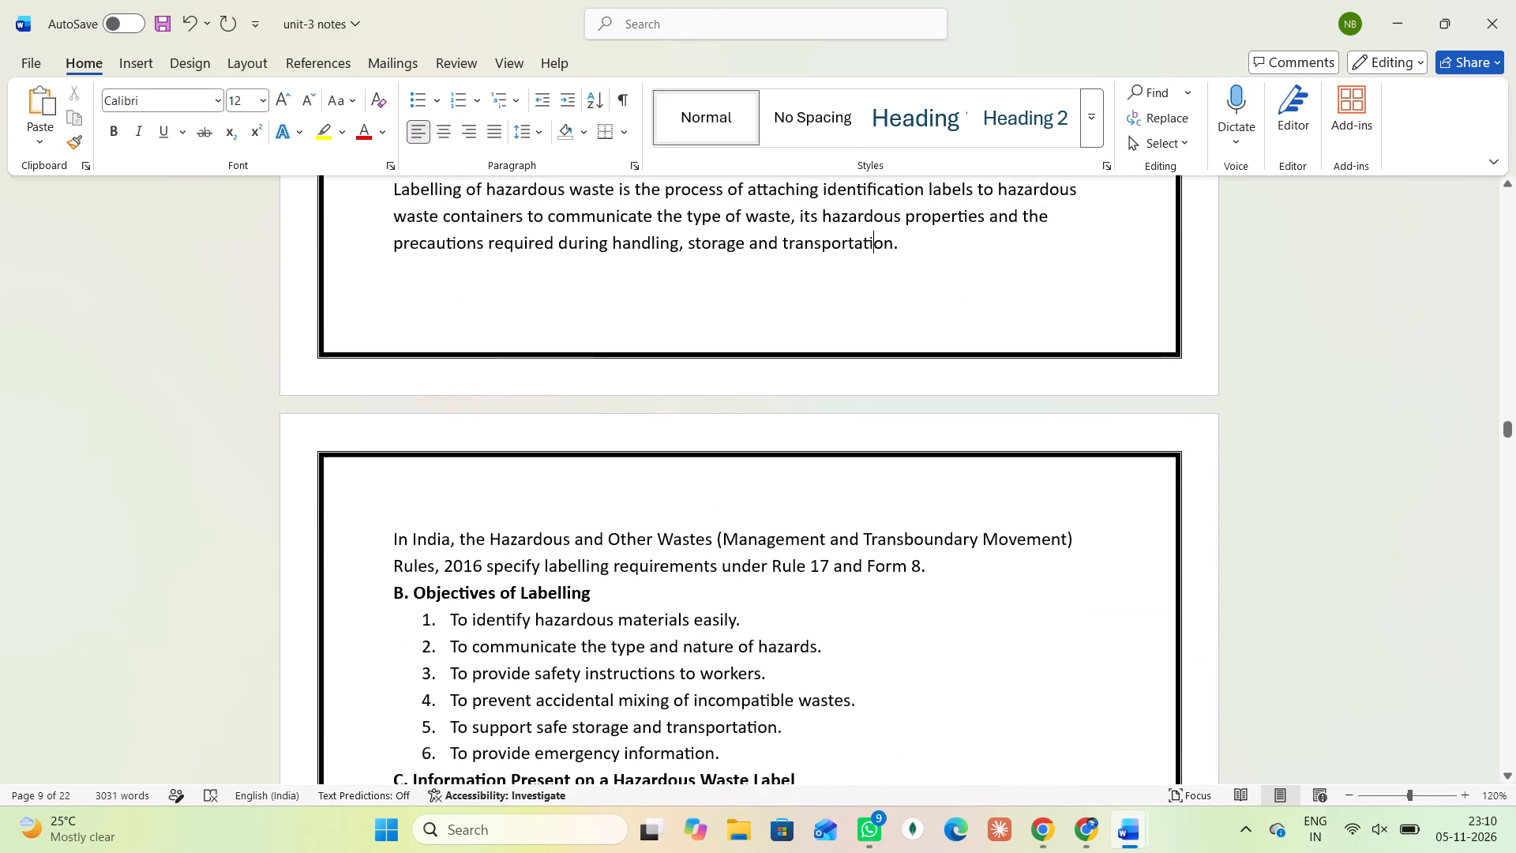
scroll(877, 427, "right", 1)
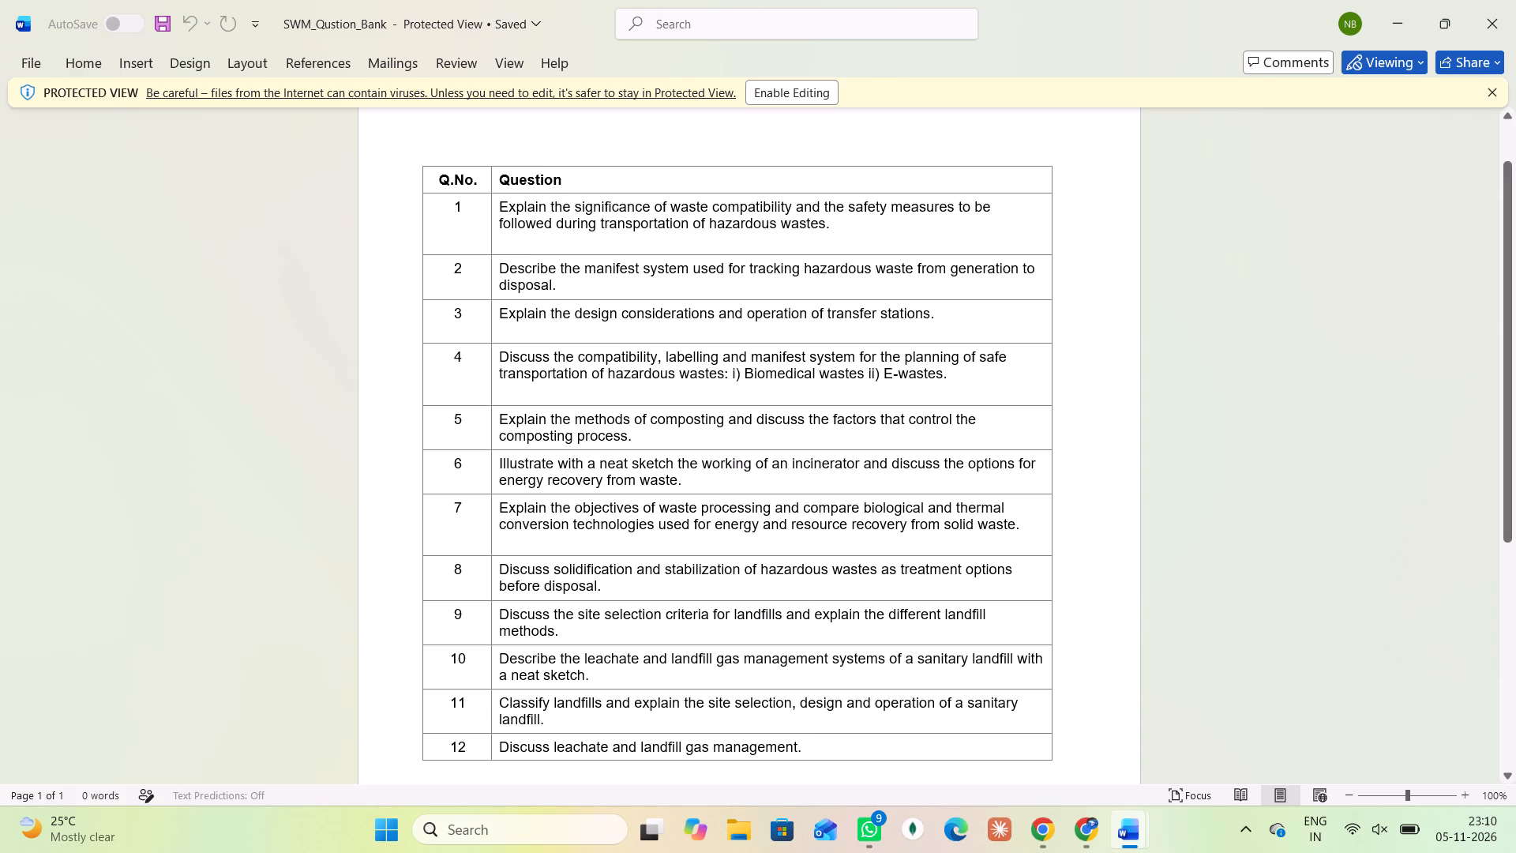
left_click(1075, 852)
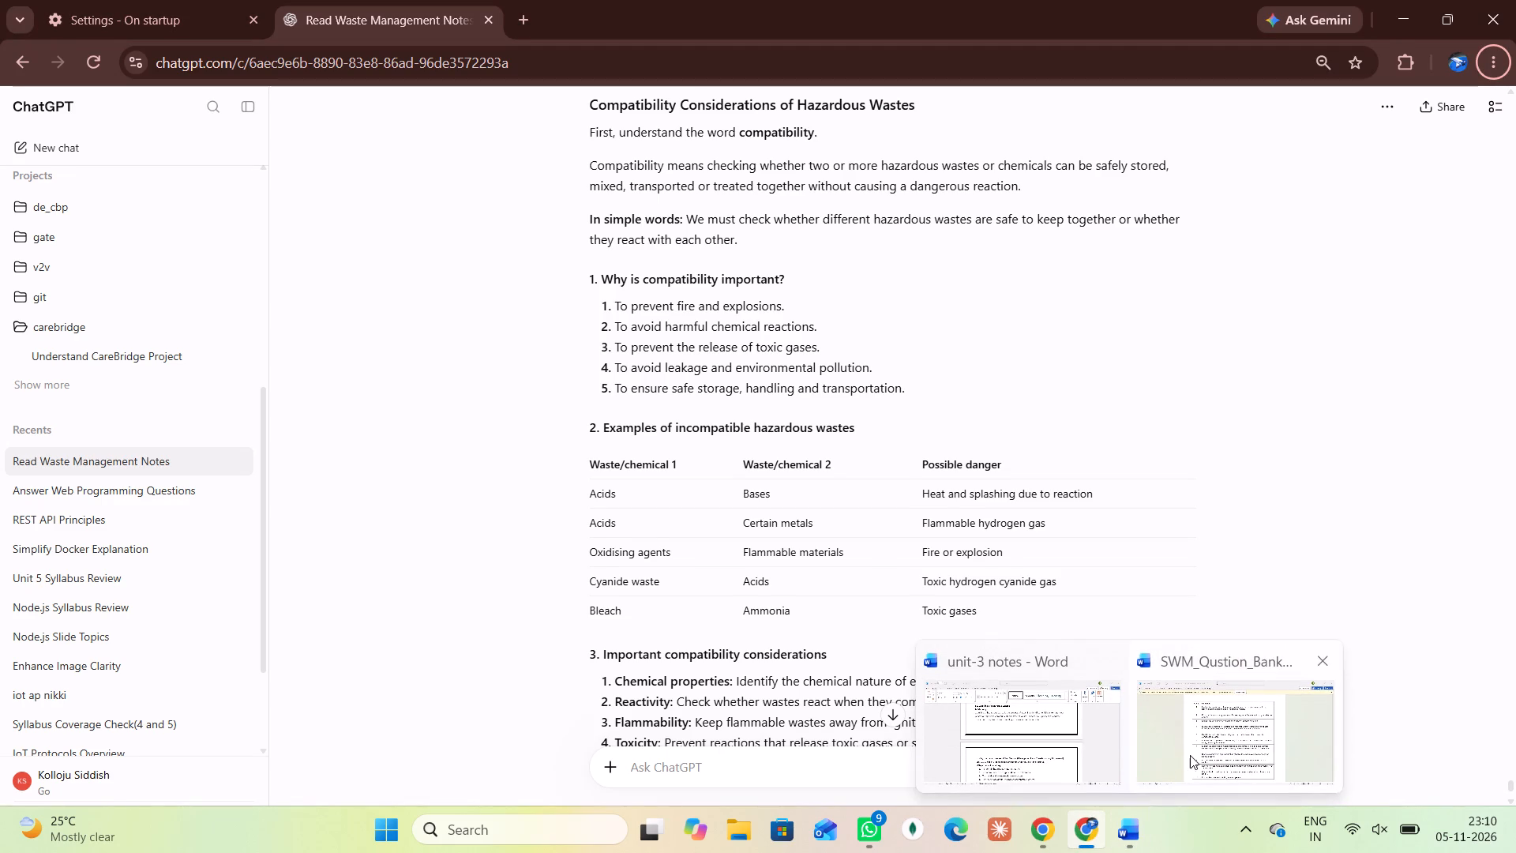
left_click(996, 725)
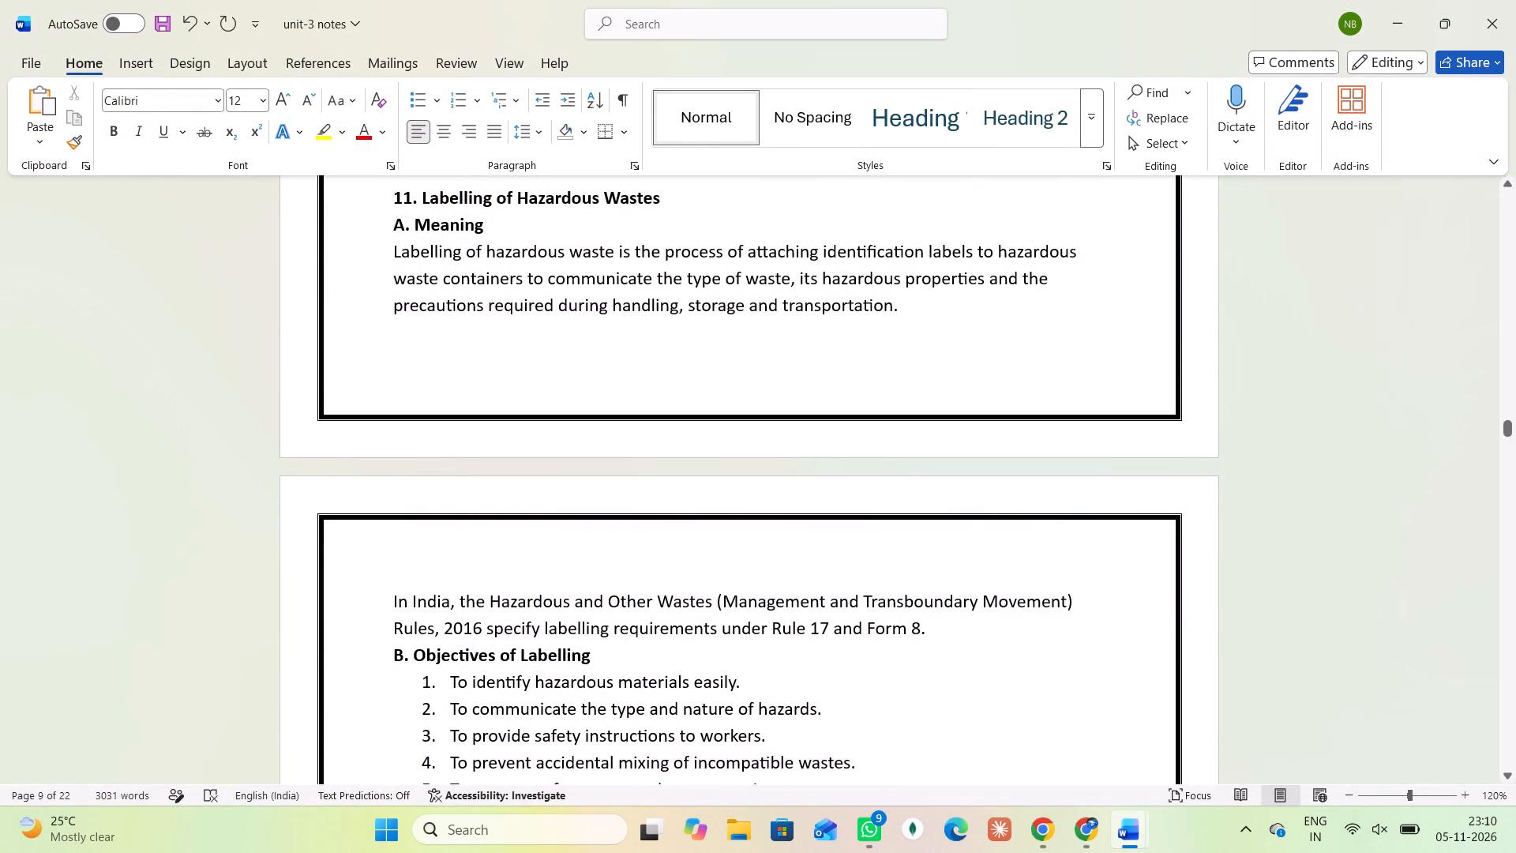
Reread section 11's Meaning paragraph, the paragraph on the 2016 Rules and the Objectives of Labelling list.
scroll(717, 375, "down", 1)
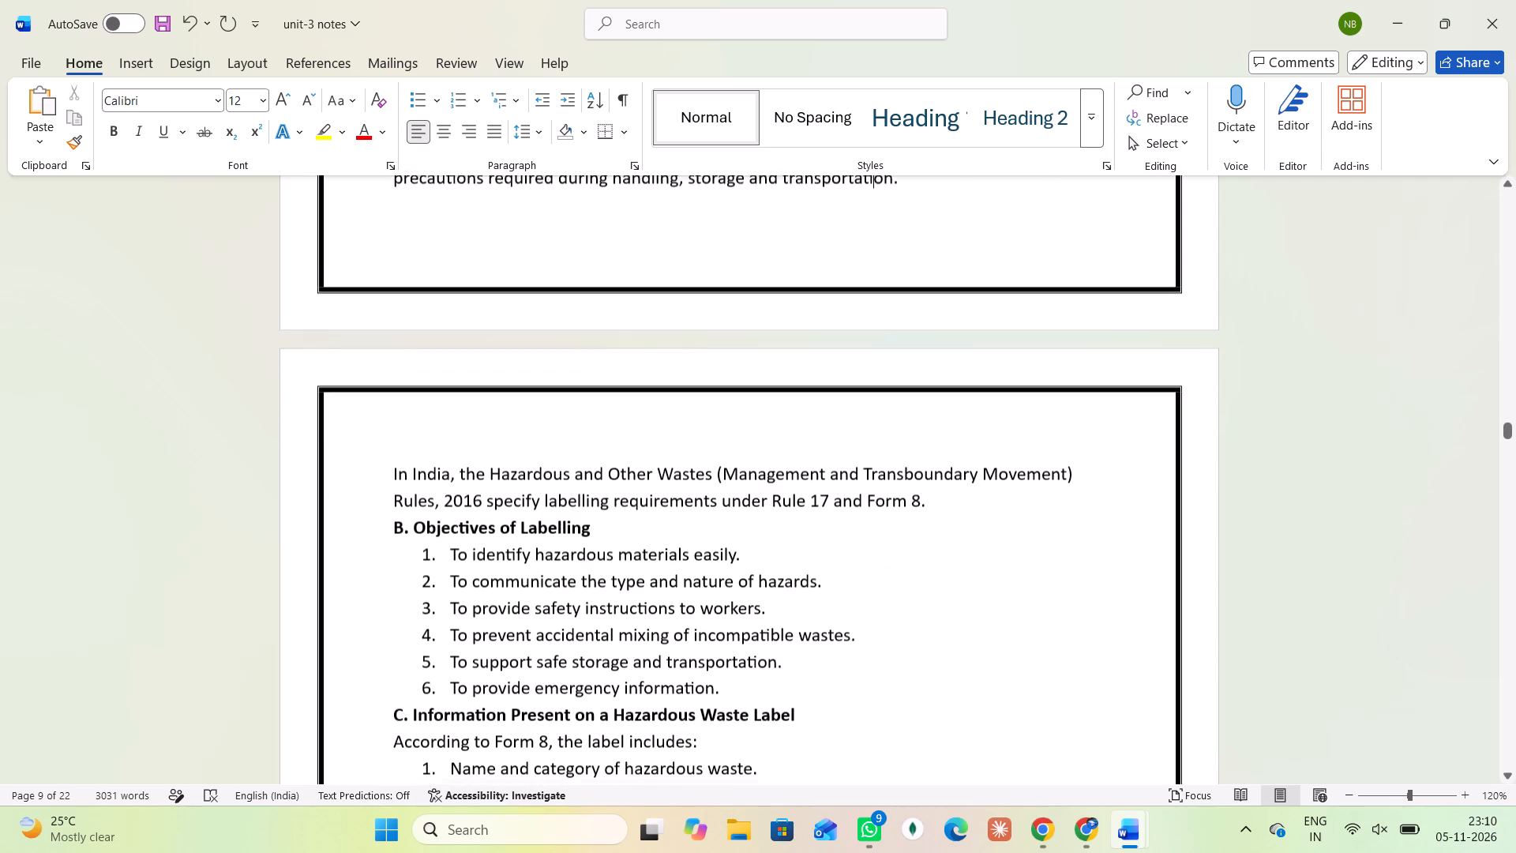
scroll(717, 375, "down", 1)
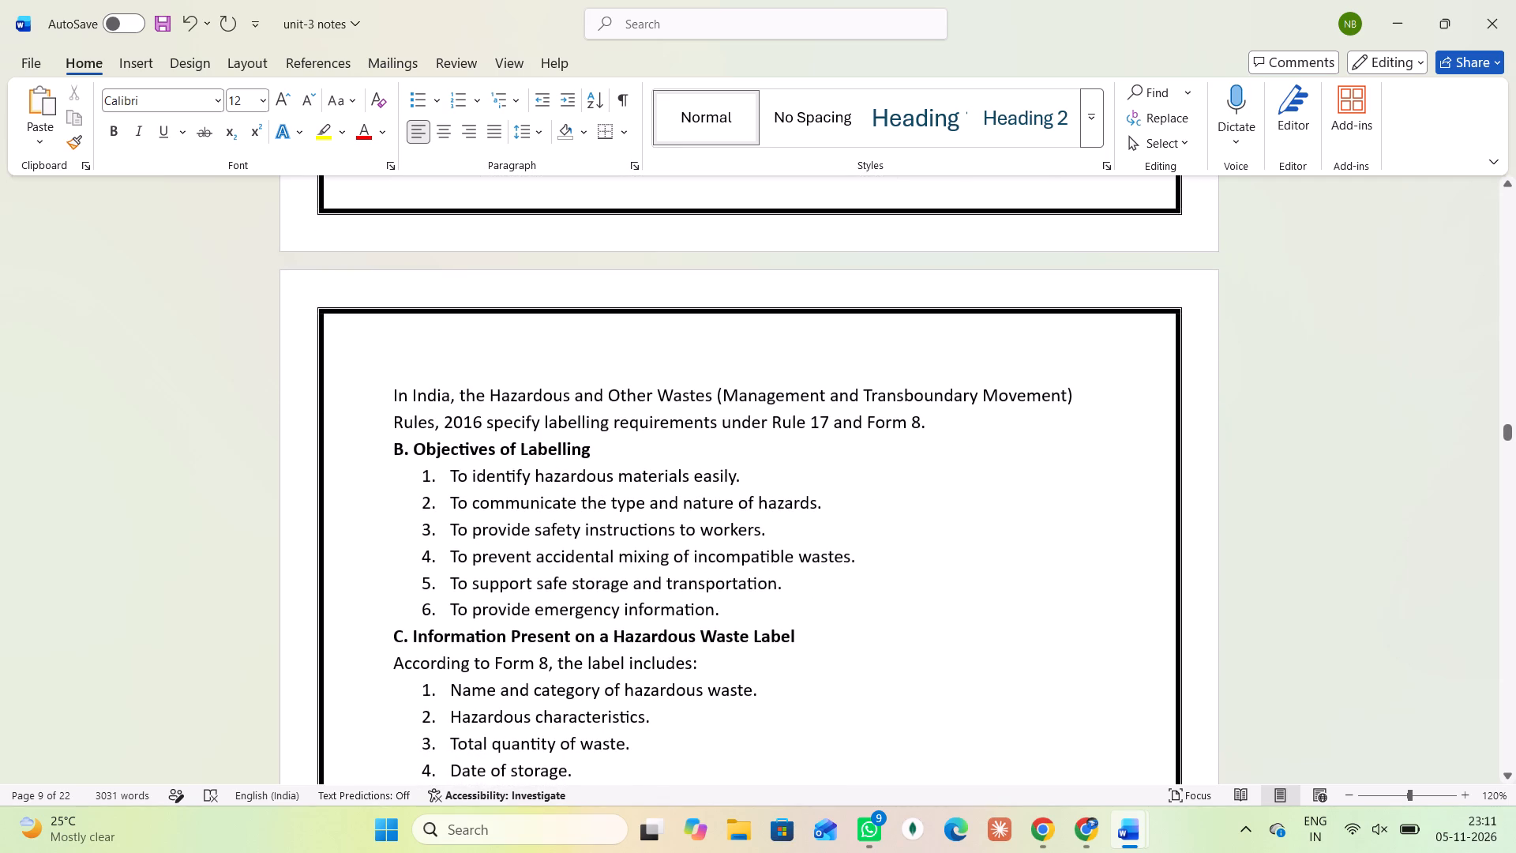
scroll(757, 433, "up", 2)
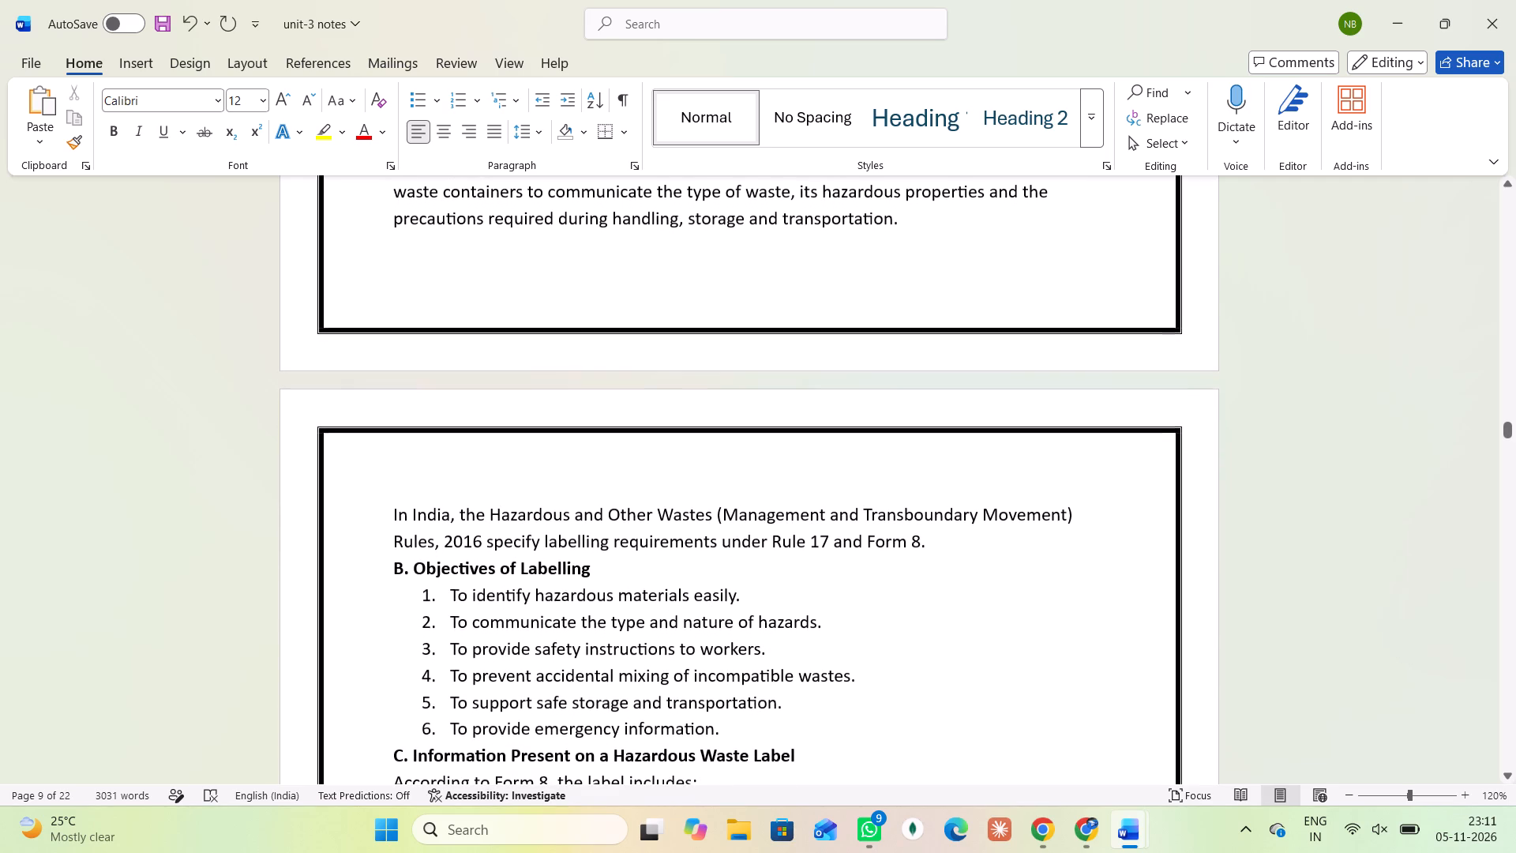
scroll(757, 433, "up", 2)
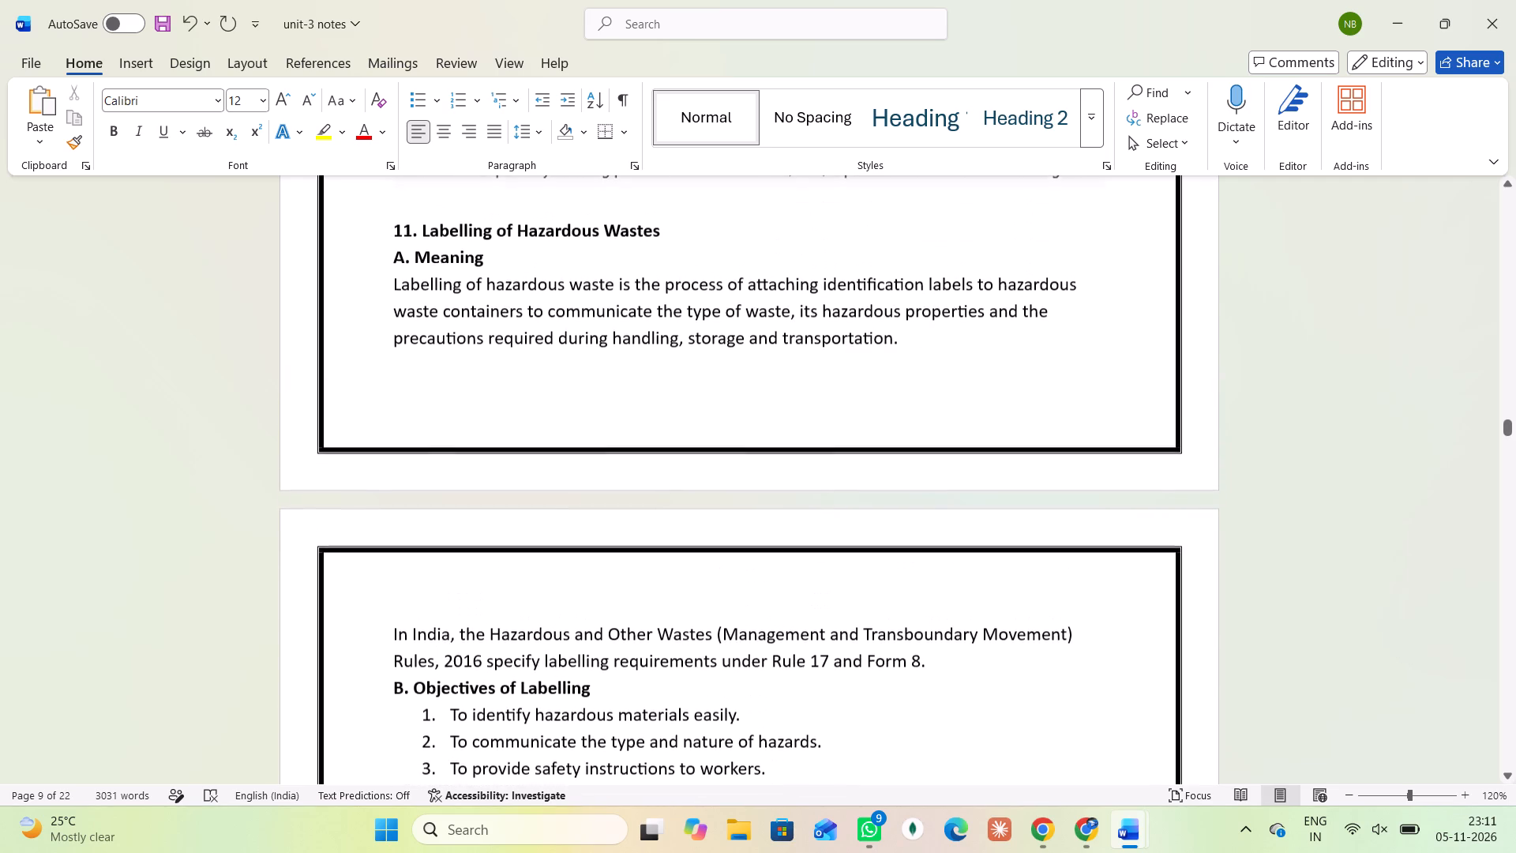
scroll(757, 433, "up", 2)
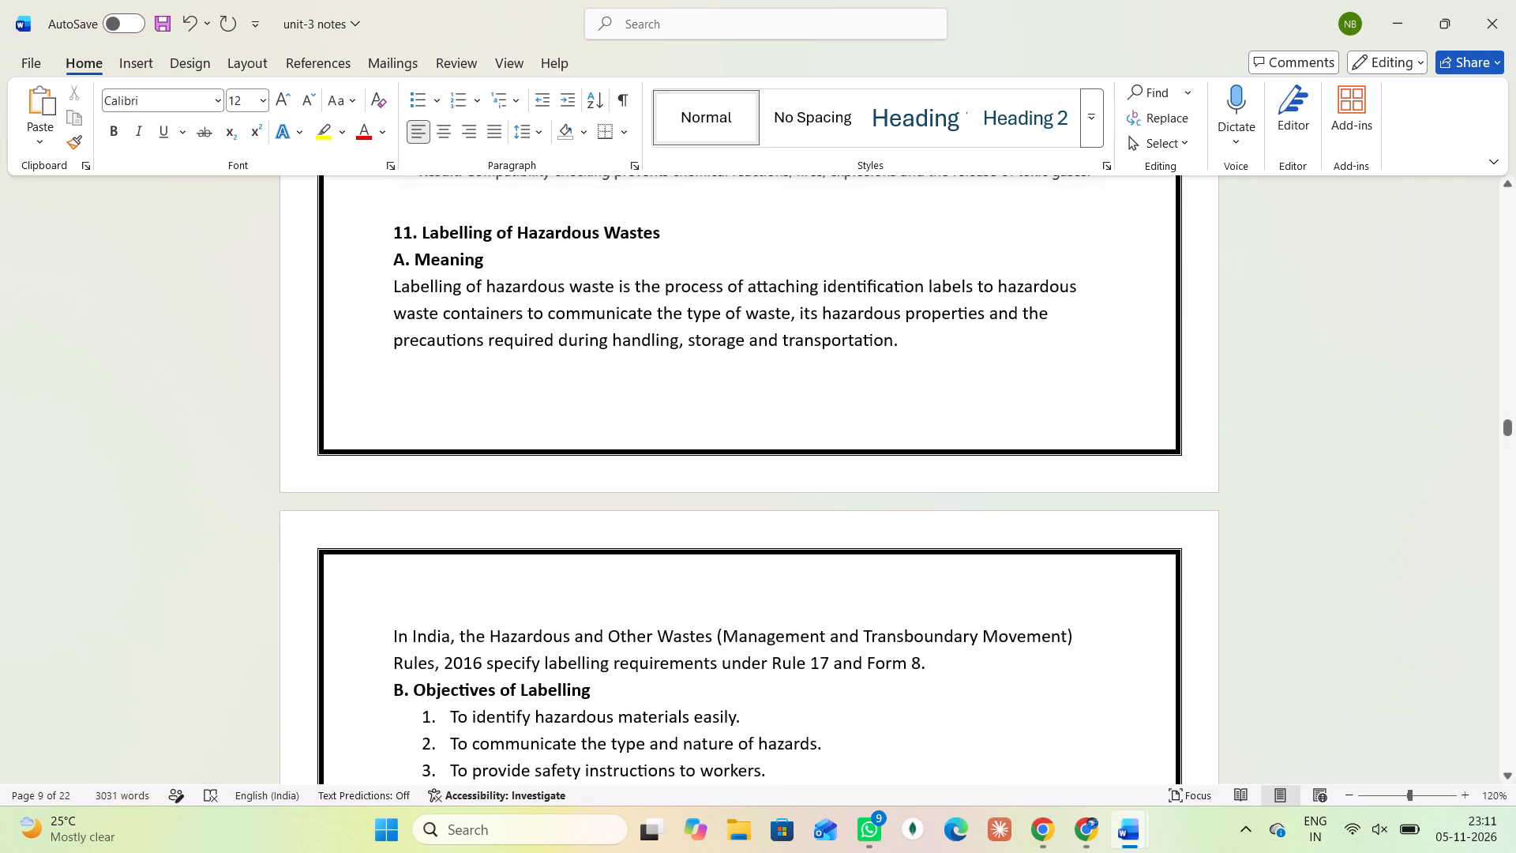
scroll(787, 323, "down", 2)
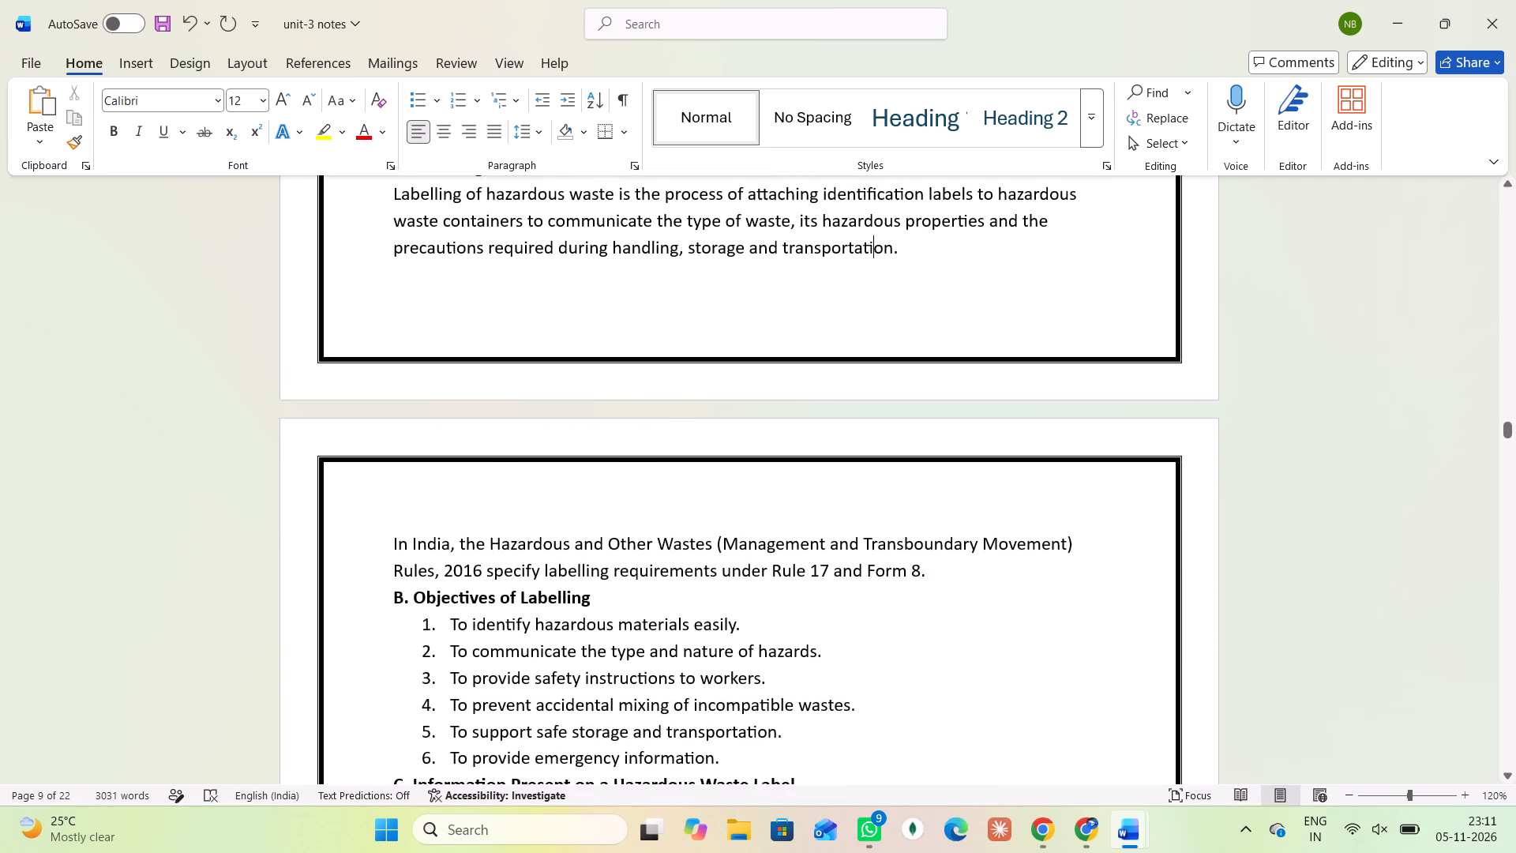
scroll(787, 323, "down", 1)
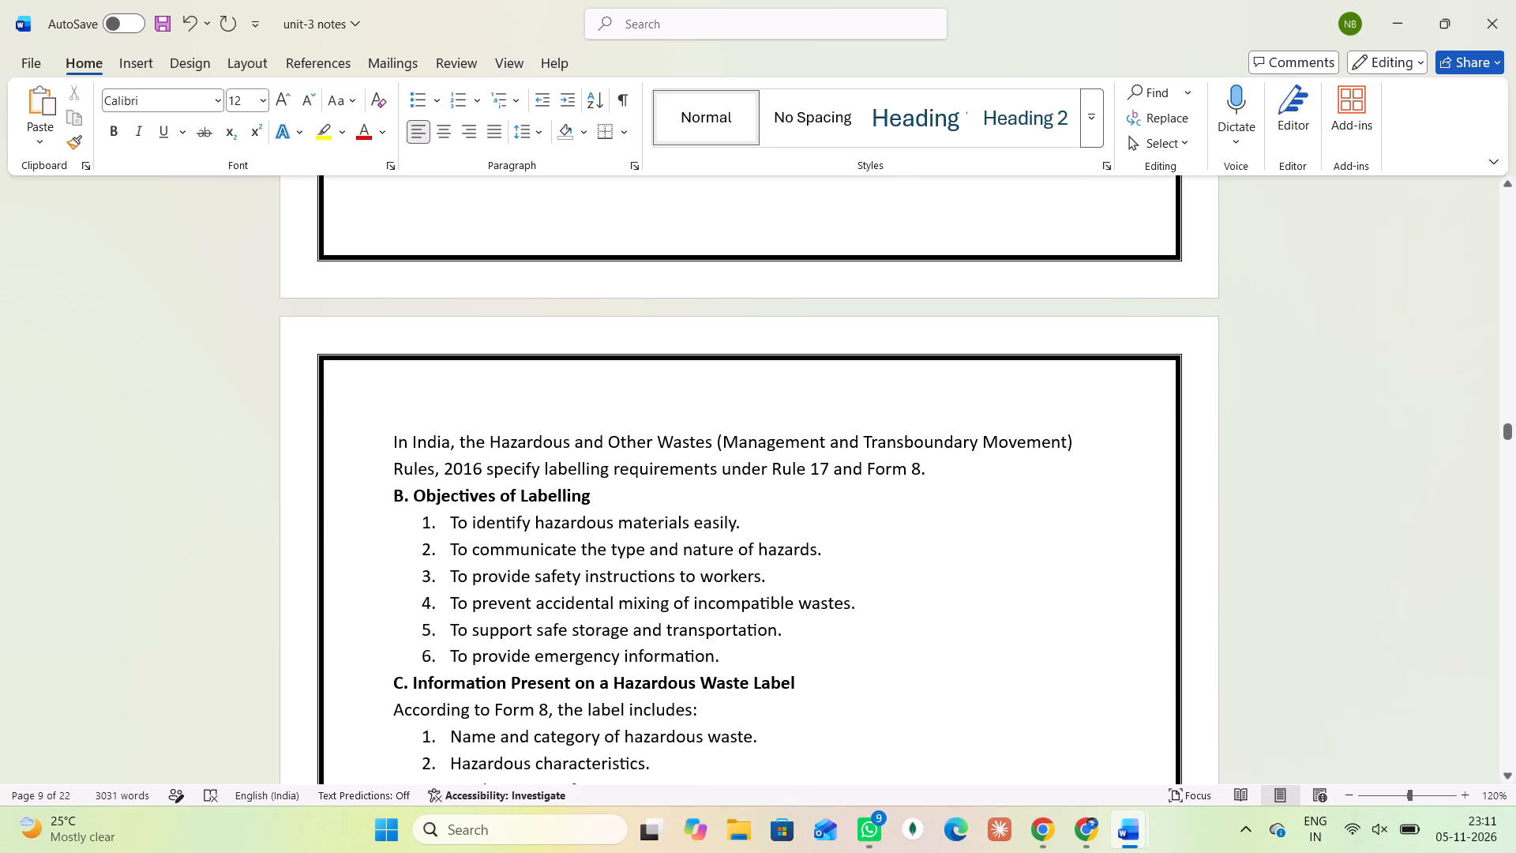
scroll(940, 455, "up", 2)
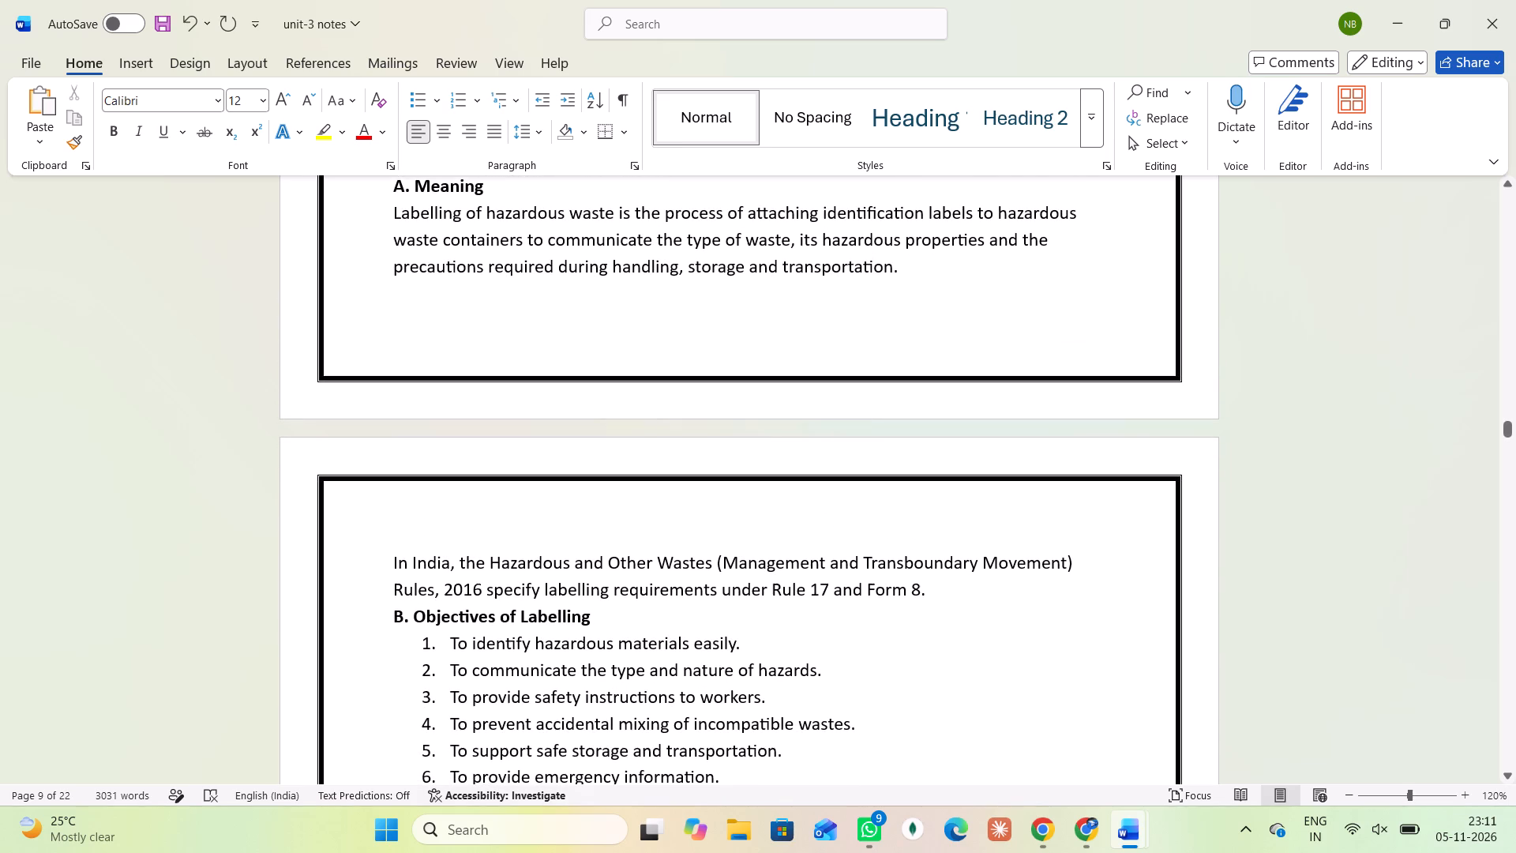
scroll(520, 321, "down", 1)
scroll(520, 321, "up", 1)
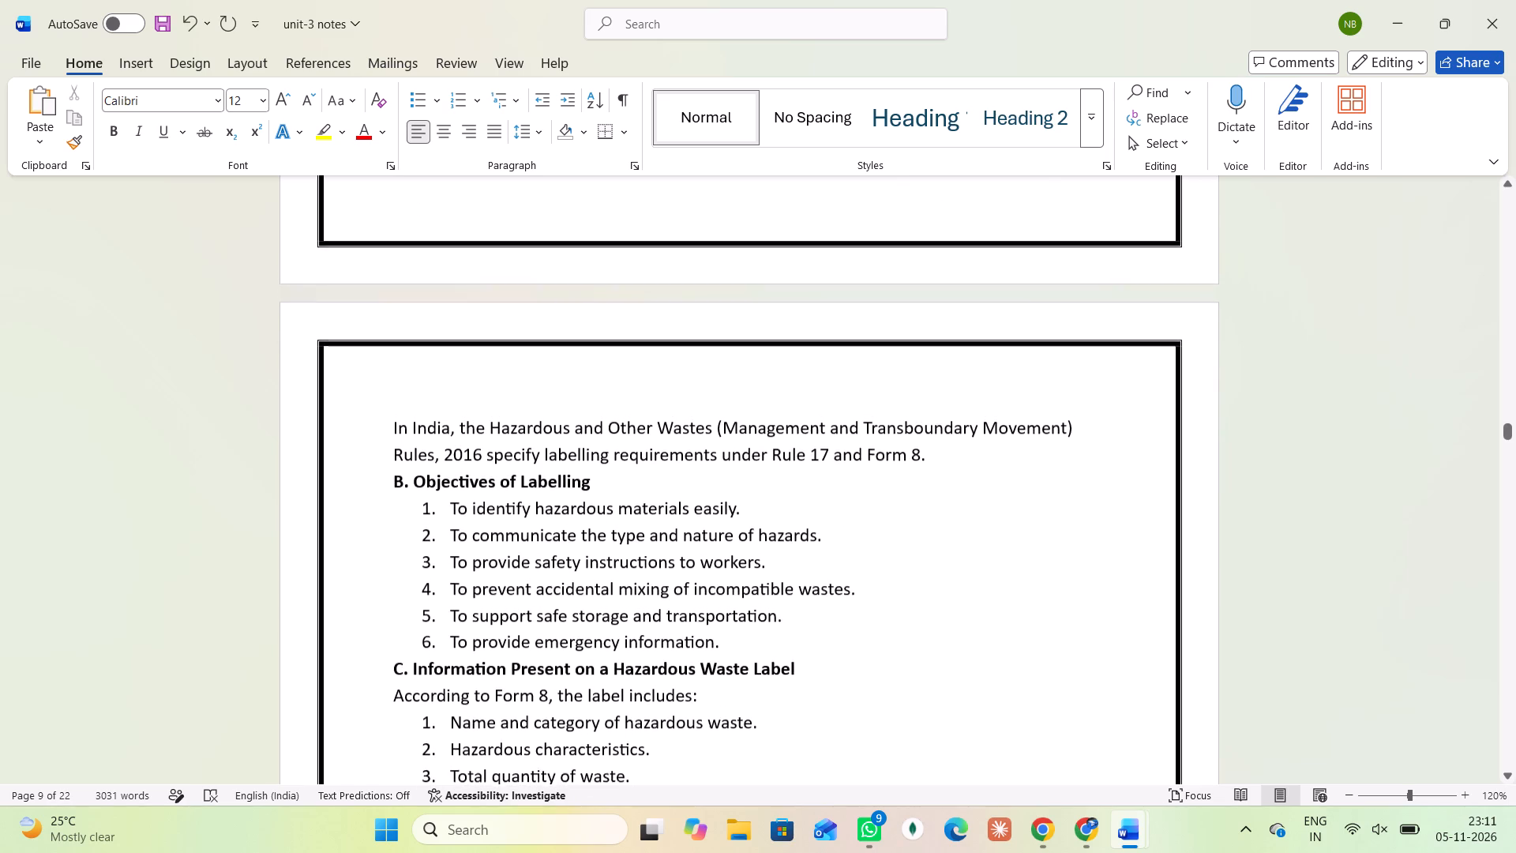
scroll(520, 321, "up", 1)
Highlight the paragraph on the Hazardous and Other Wastes Rules, 2016 and examine it alongside the labelling Meaning paragraph and objectives.
right_click_drag(953, 506, 572, 453)
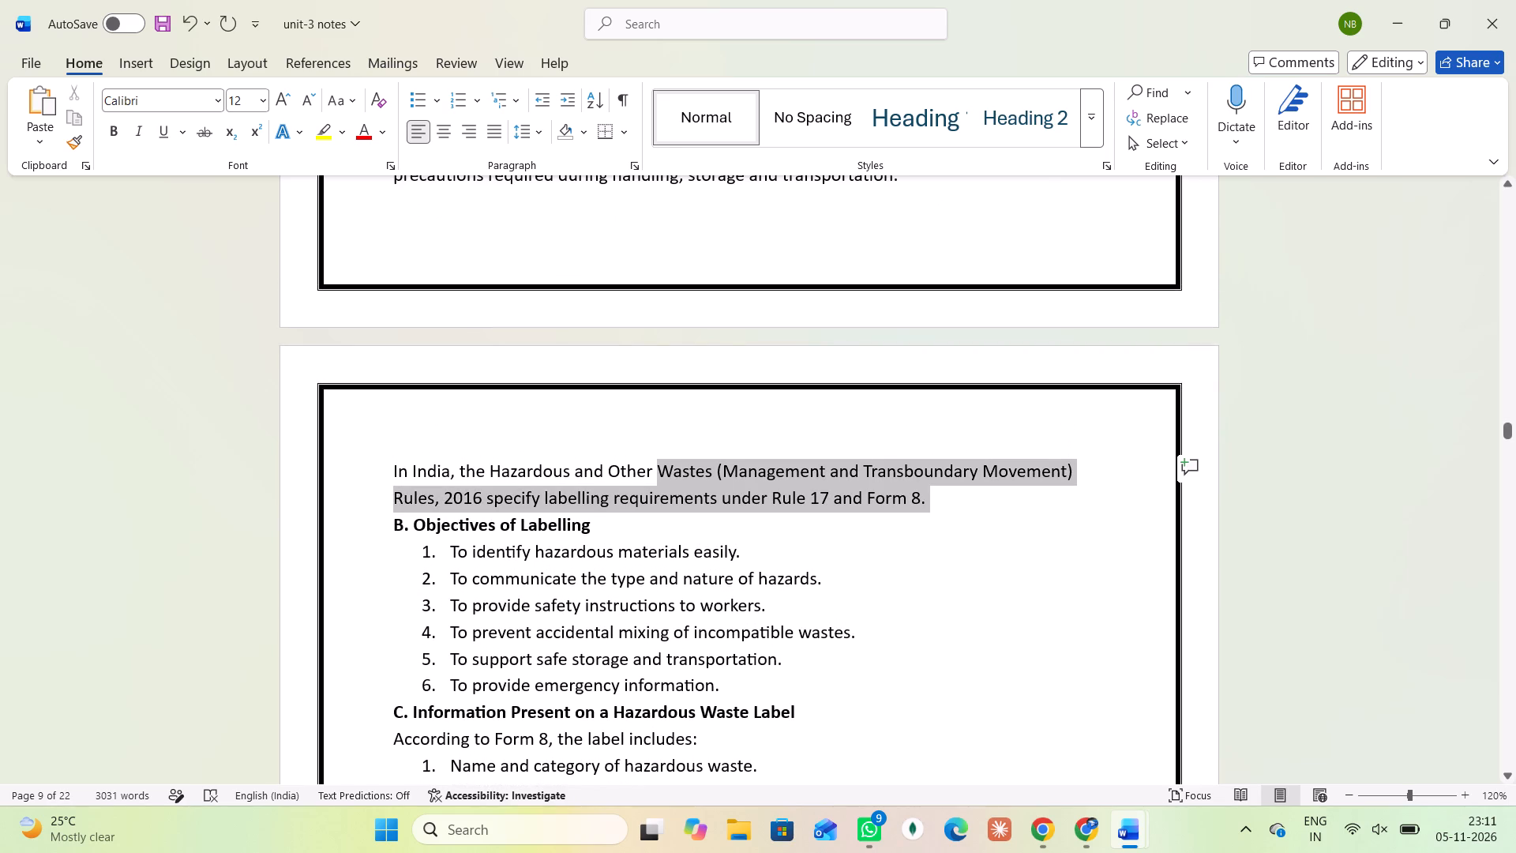
right_click_drag(572, 453, 296, 467)
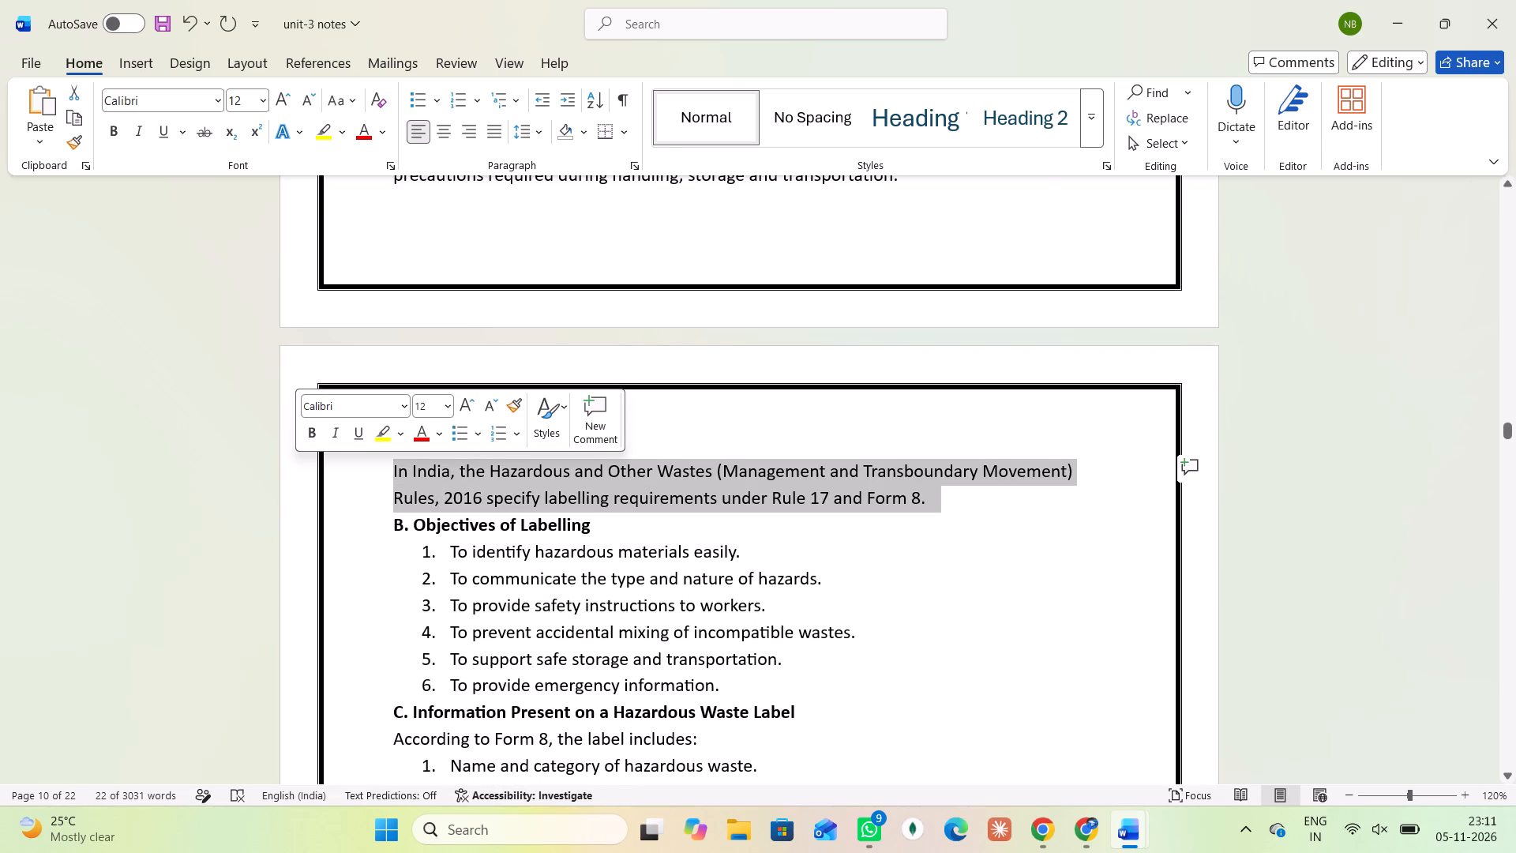
scroll(1053, 250, "up", 1)
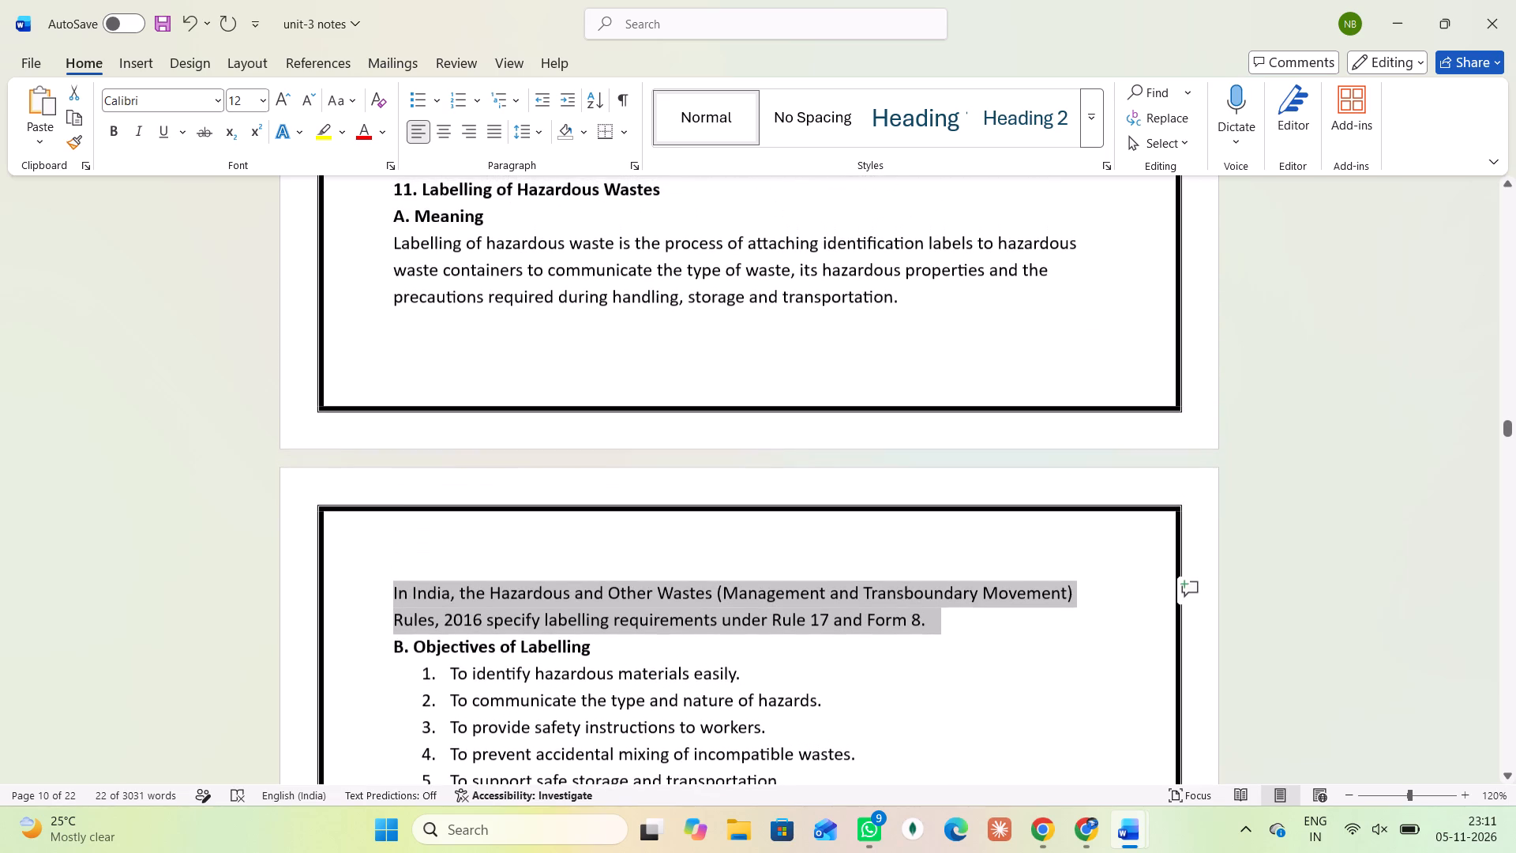
scroll(1053, 250, "up", 1)
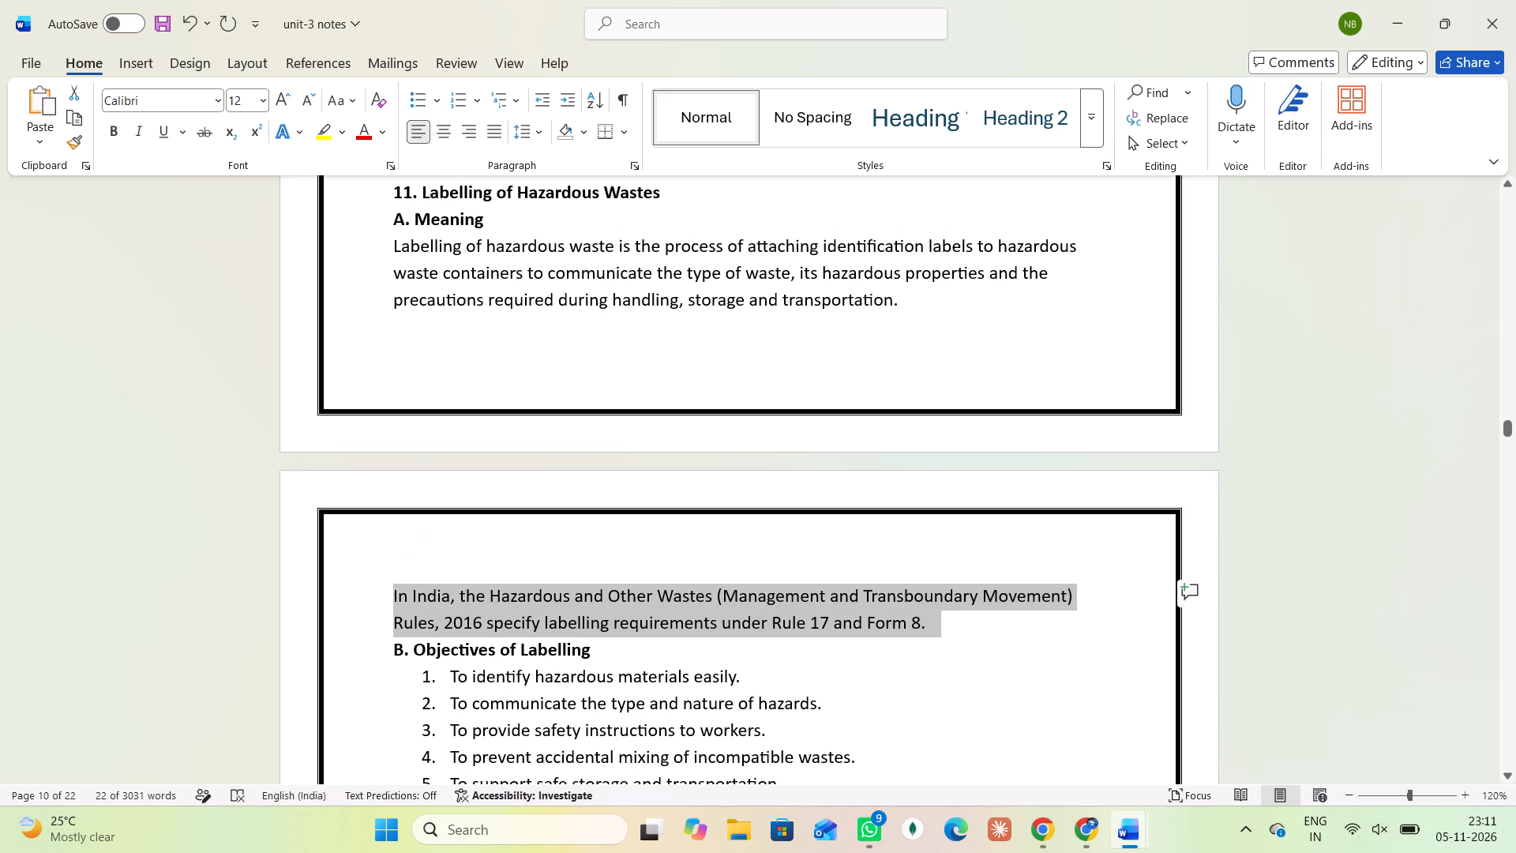
left_click(908, 319)
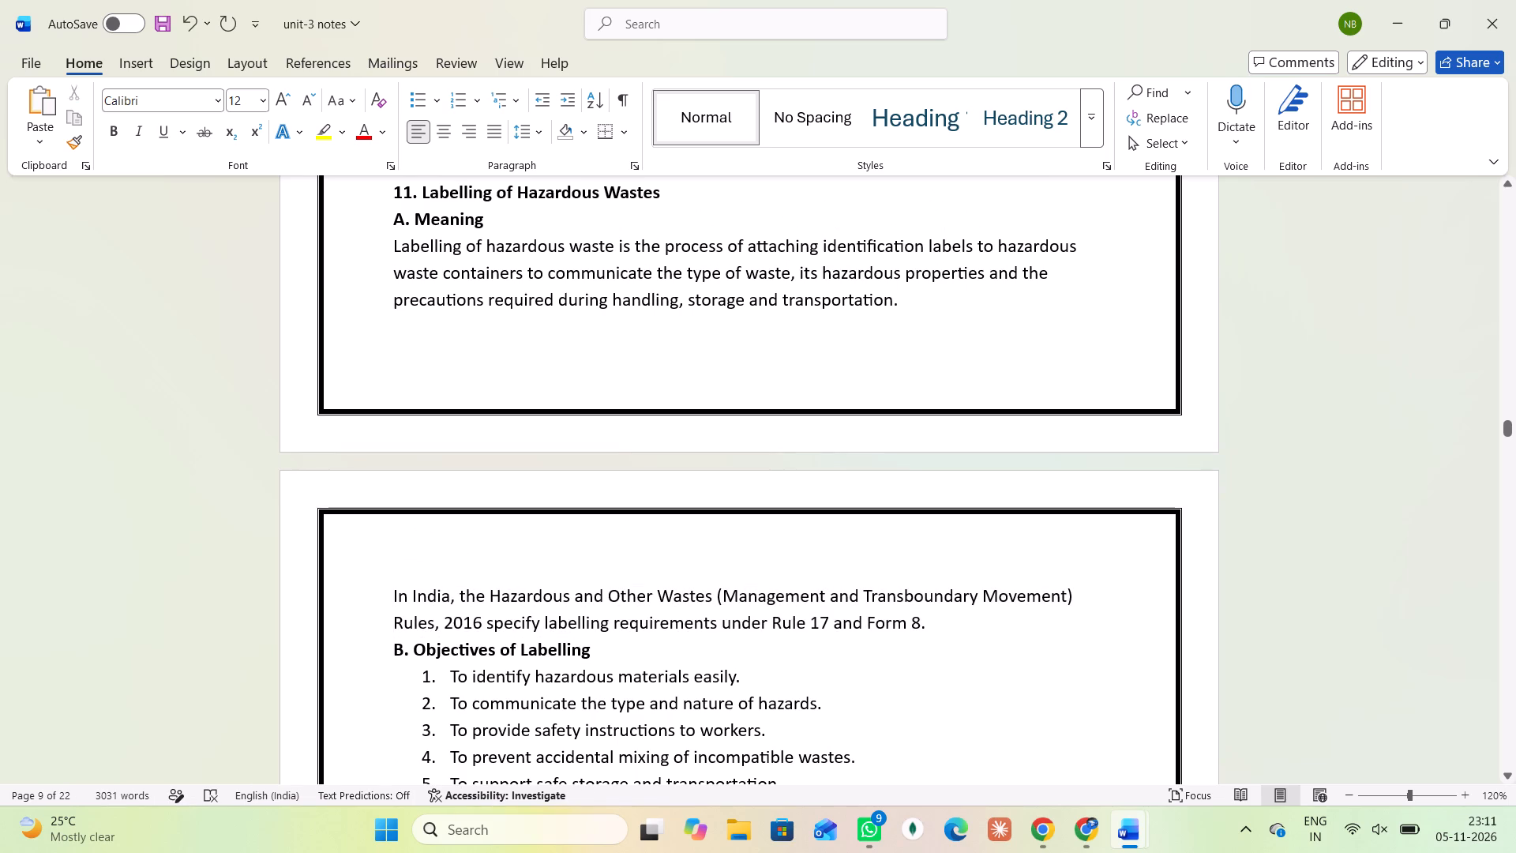
scroll(870, 605, "down", 1)
scroll(772, 551, "up", 1)
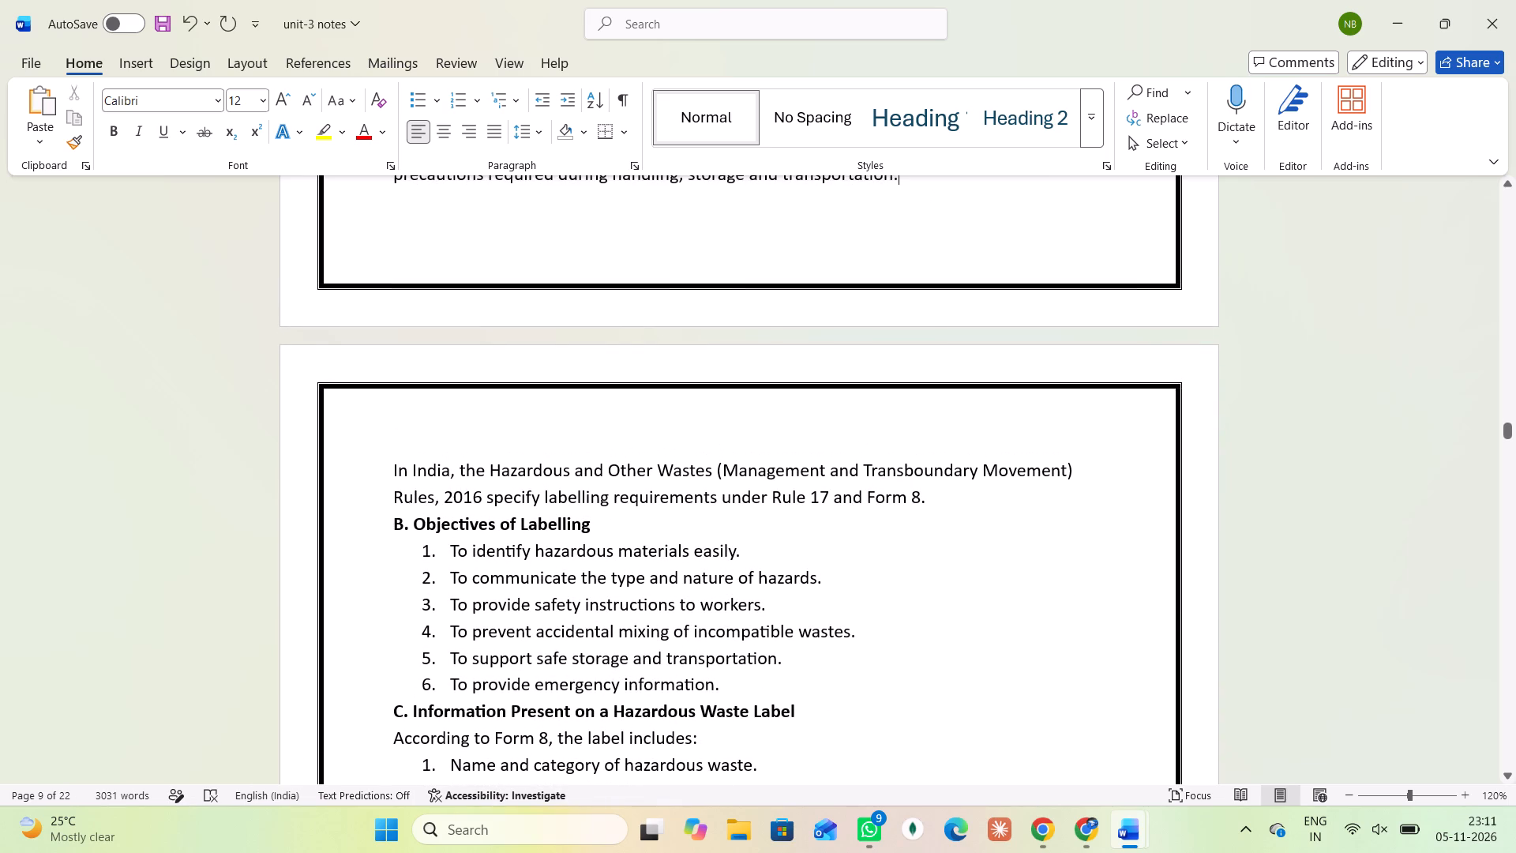
scroll(772, 551, "up", 1)
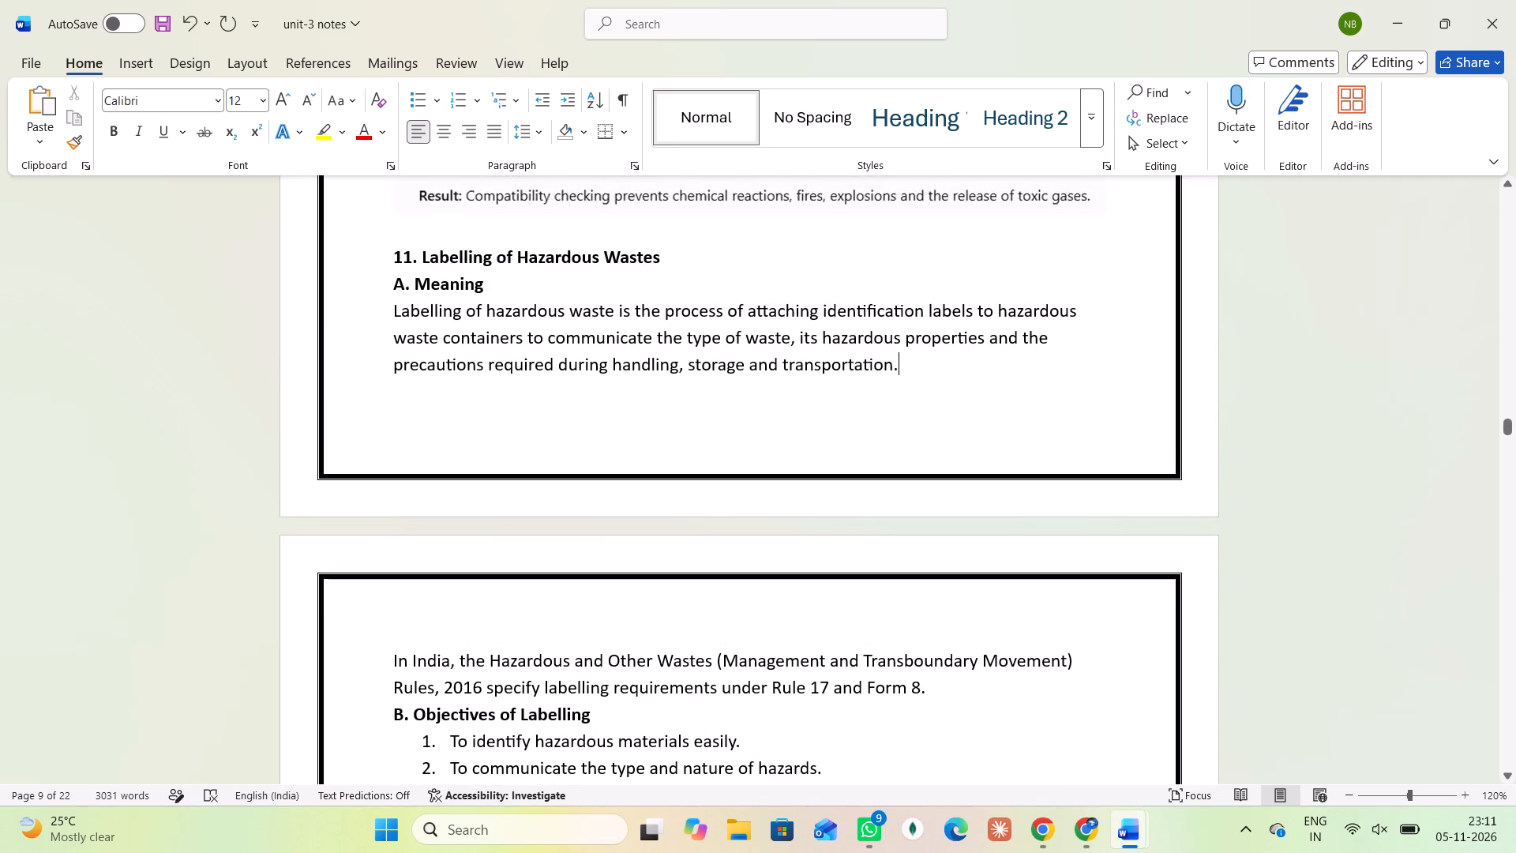
scroll(772, 551, "down", 1)
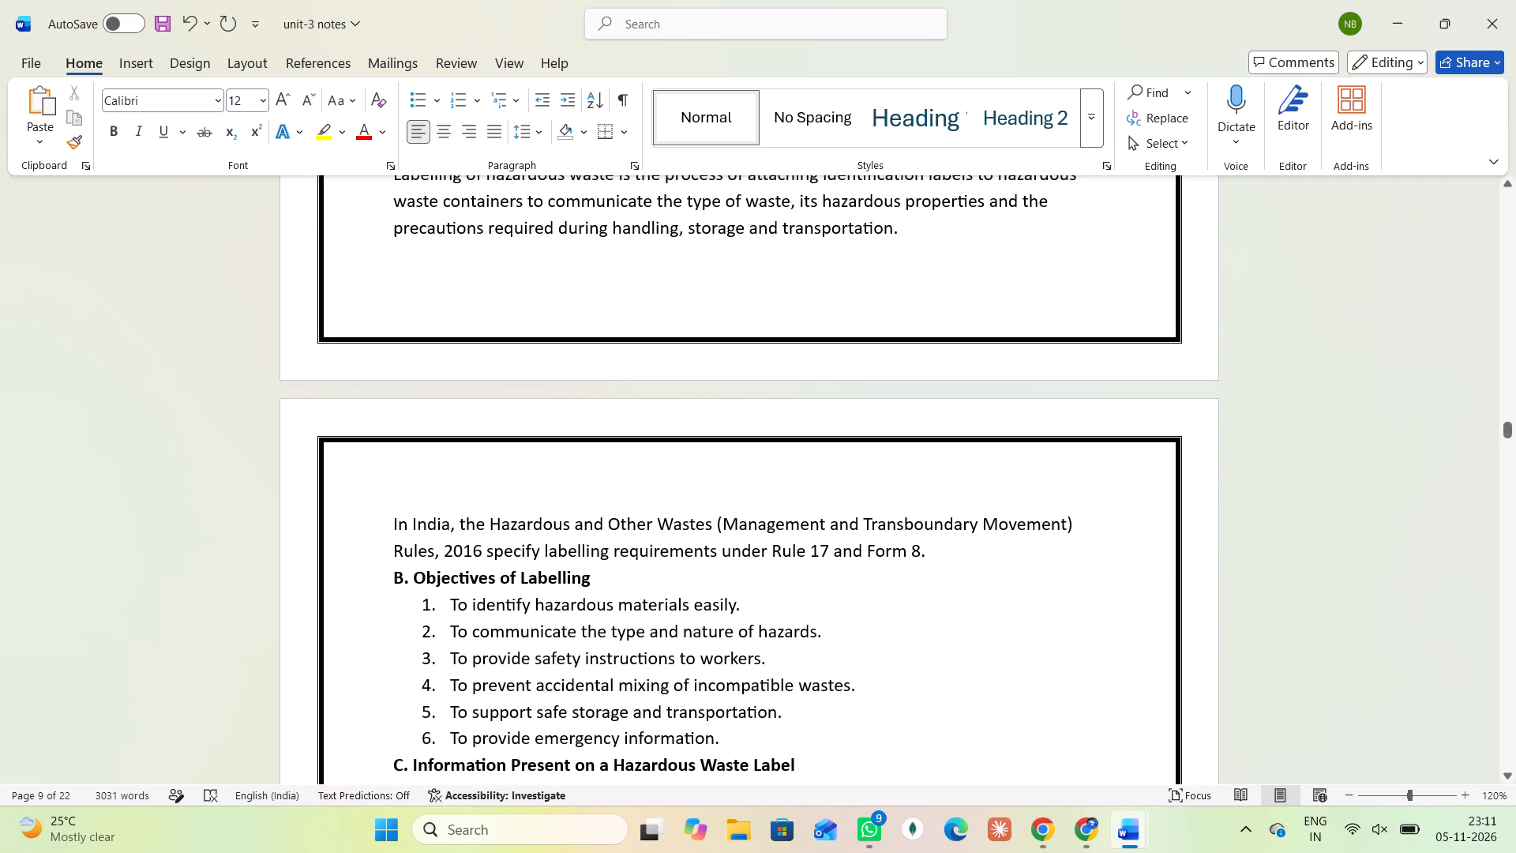
scroll(772, 551, "up", 1)
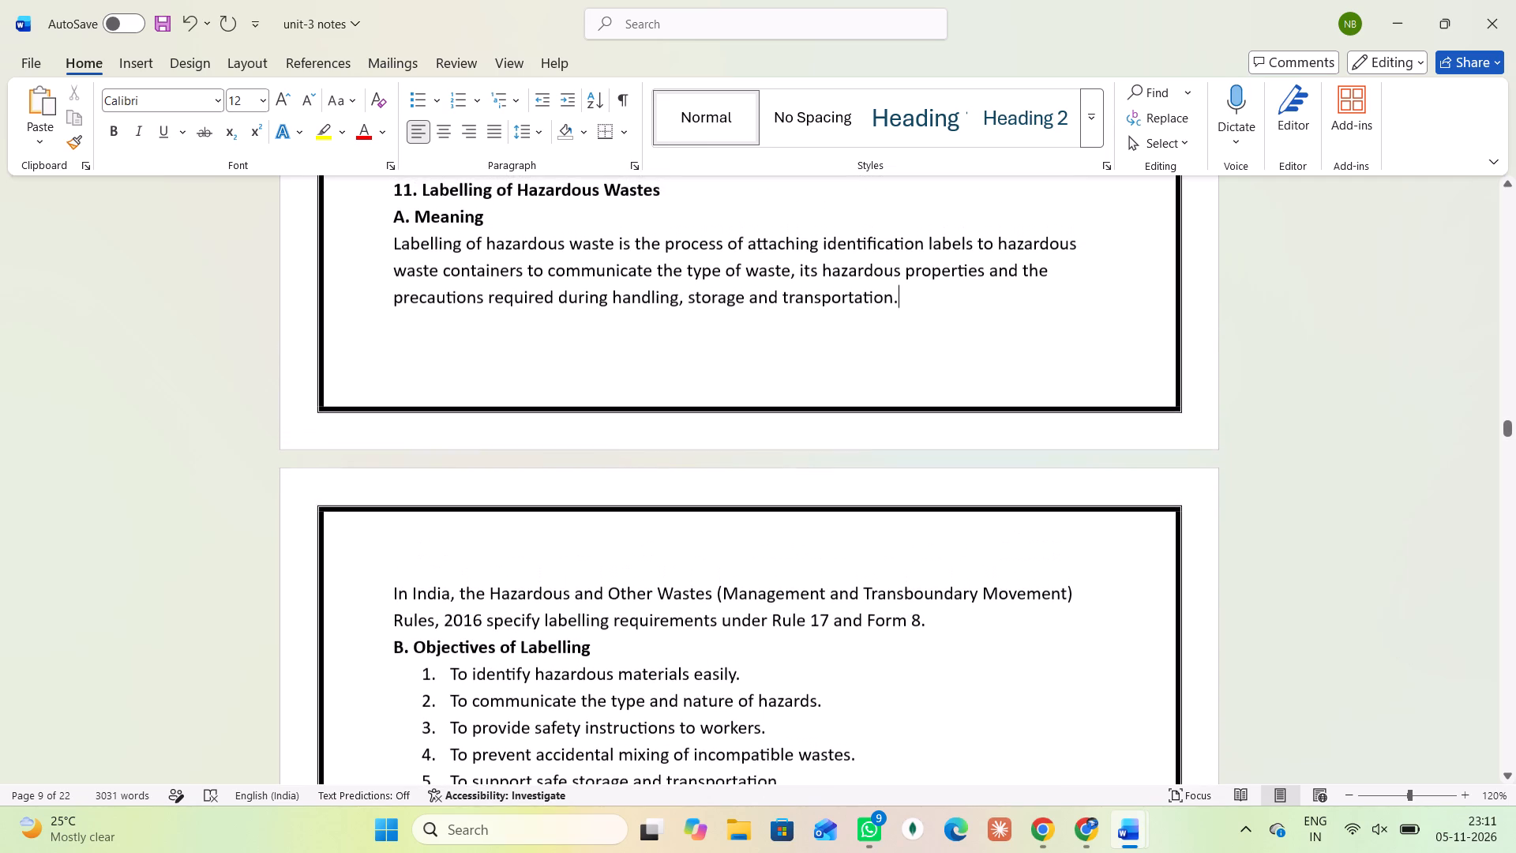
scroll(805, 468, "up", 2)
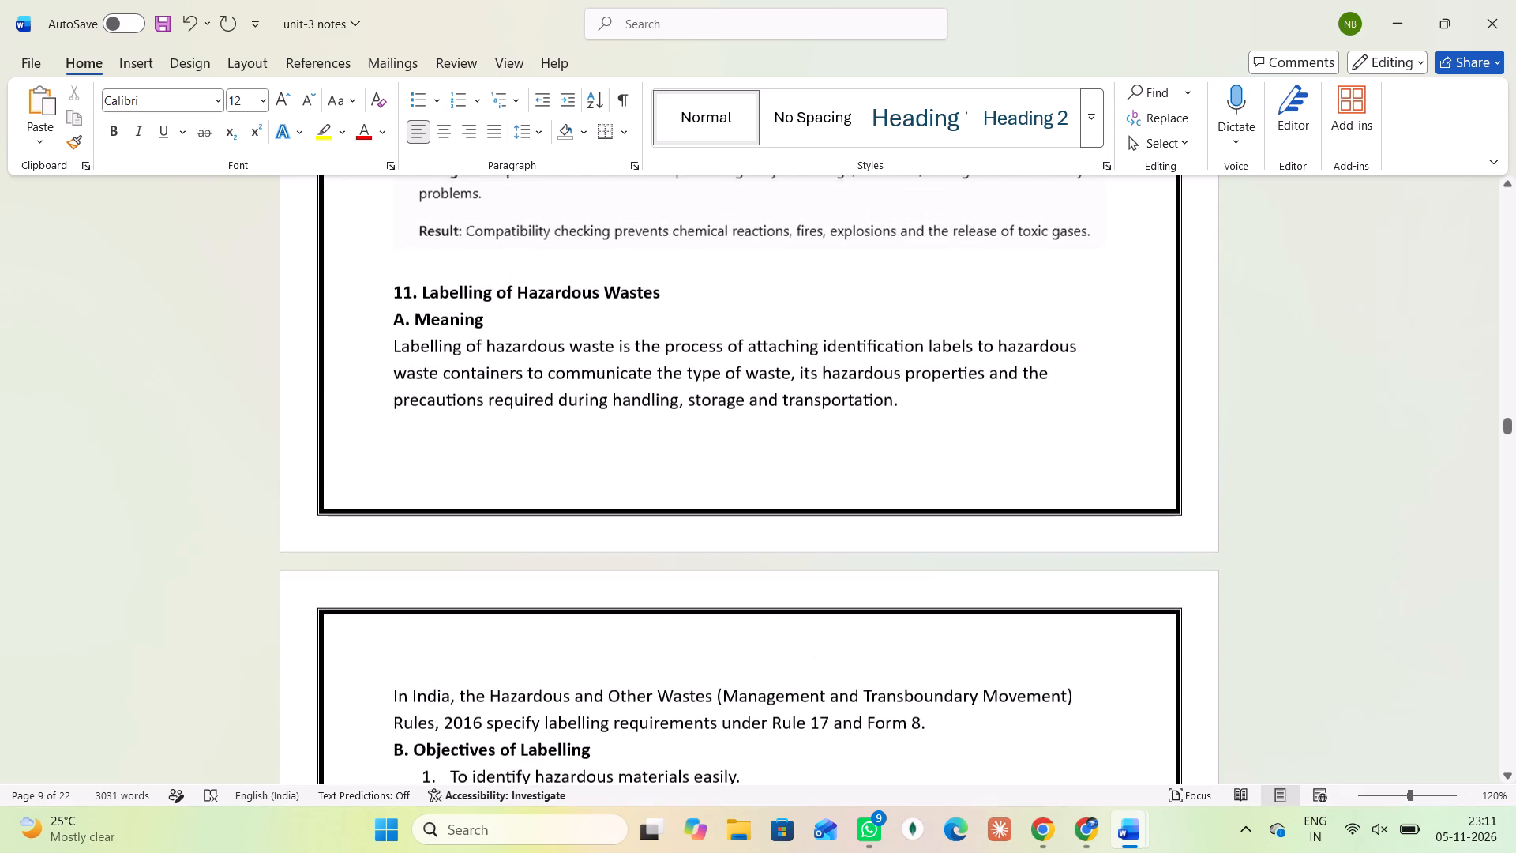
scroll(805, 468, "up", 1)
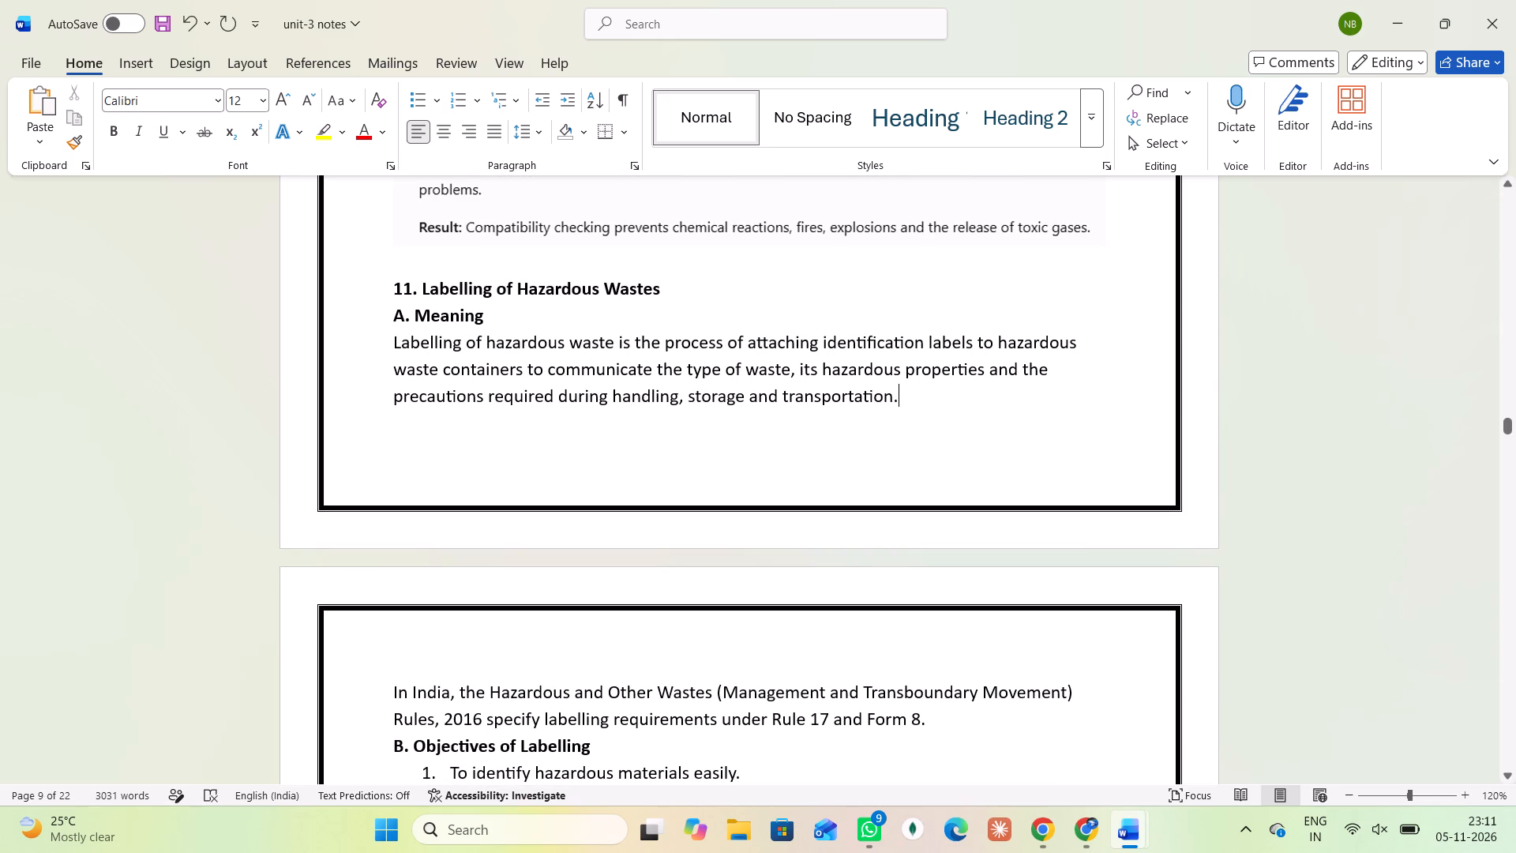
scroll(453, 350, "down", 1)
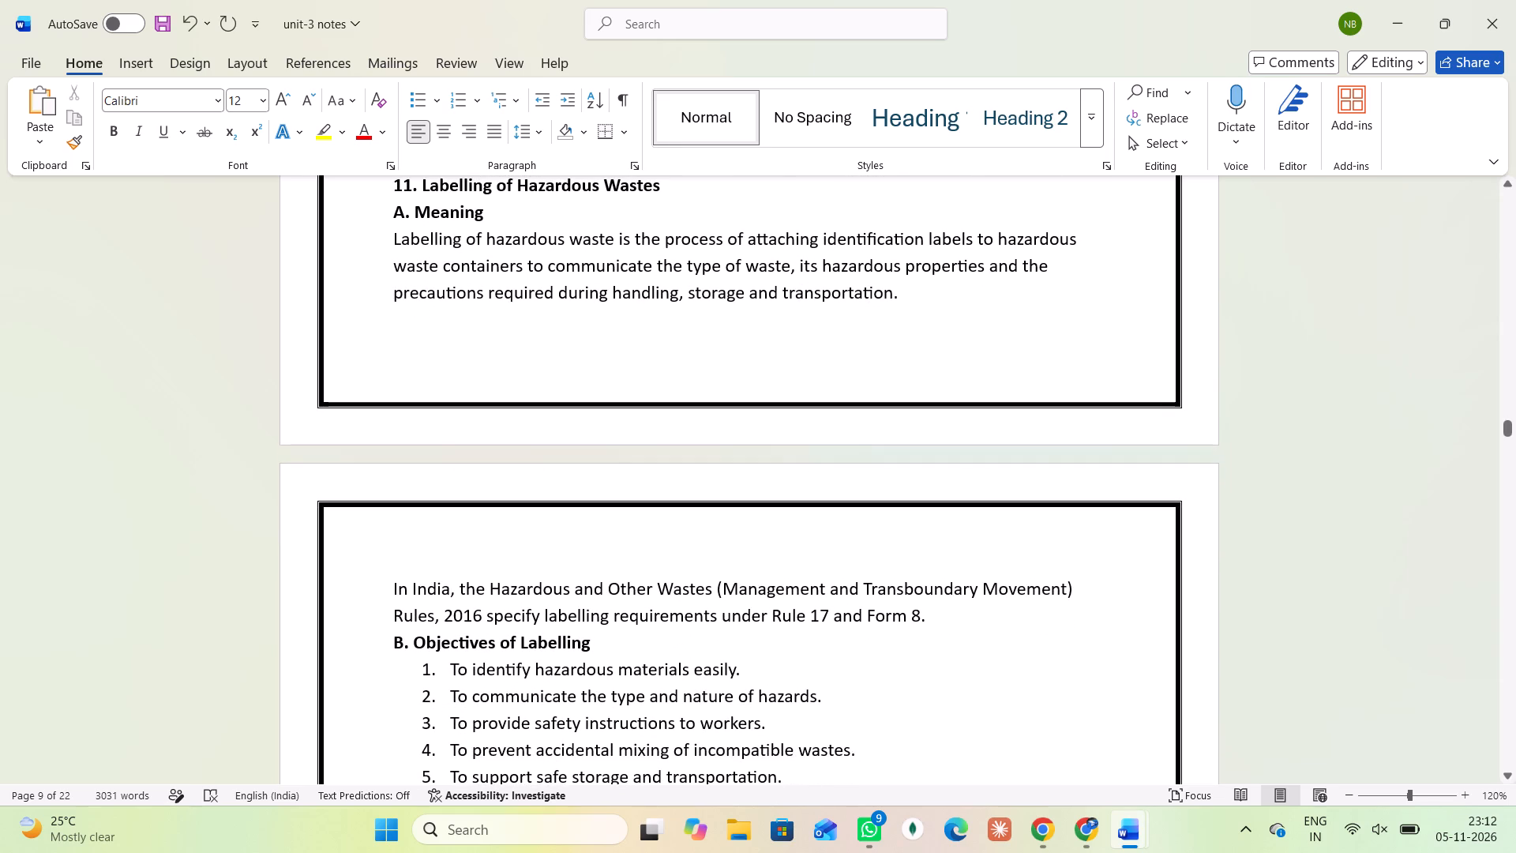
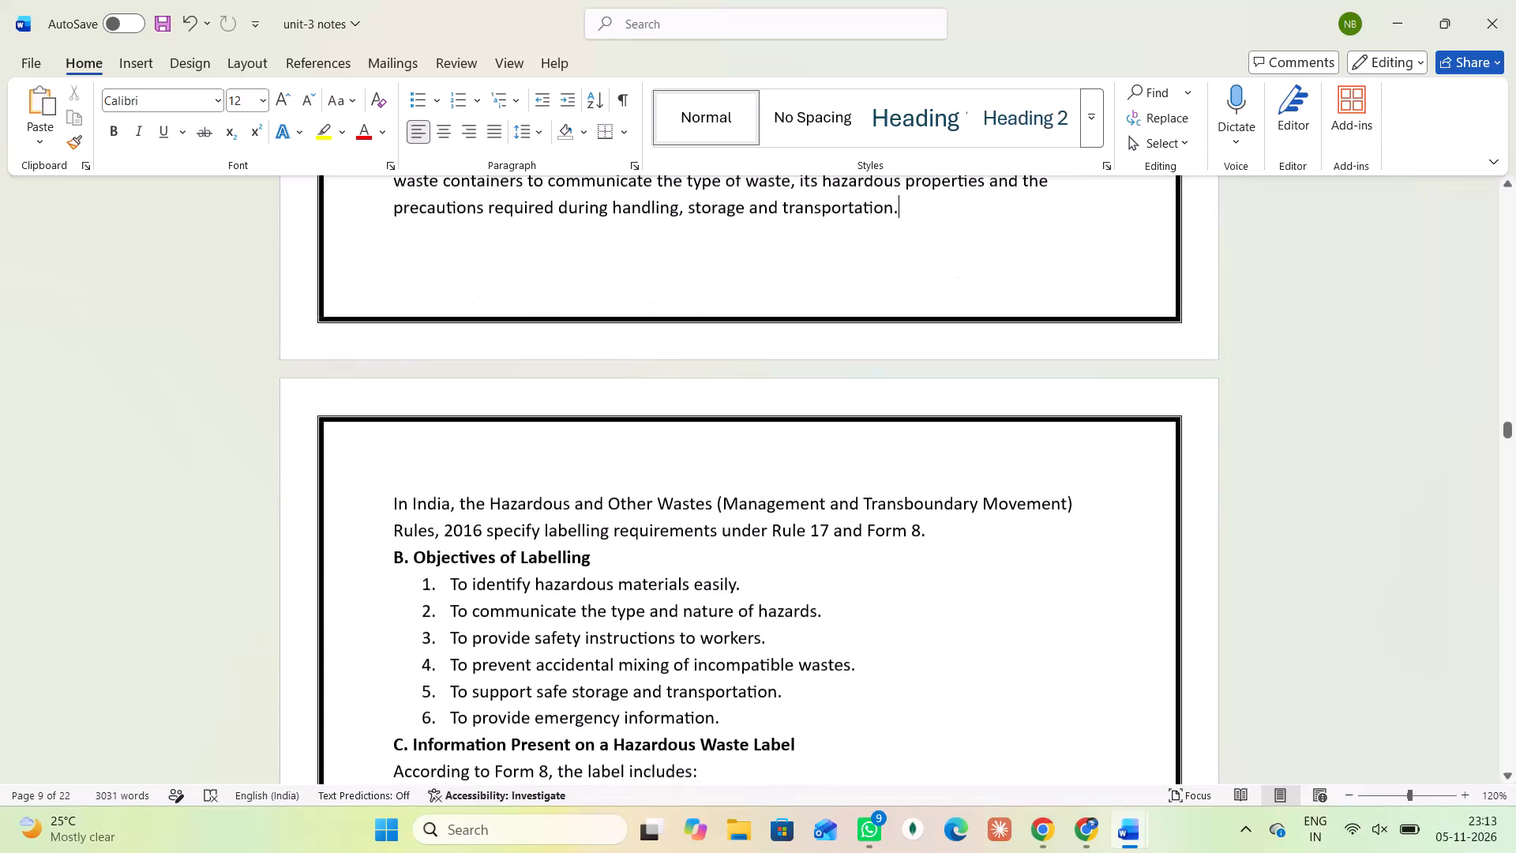
Shrink the hazardous waste labelling process picture so it fits on the page under heading E. Diagram – Hazardous Waste Label.
scroll(546, 478, "down", 1)
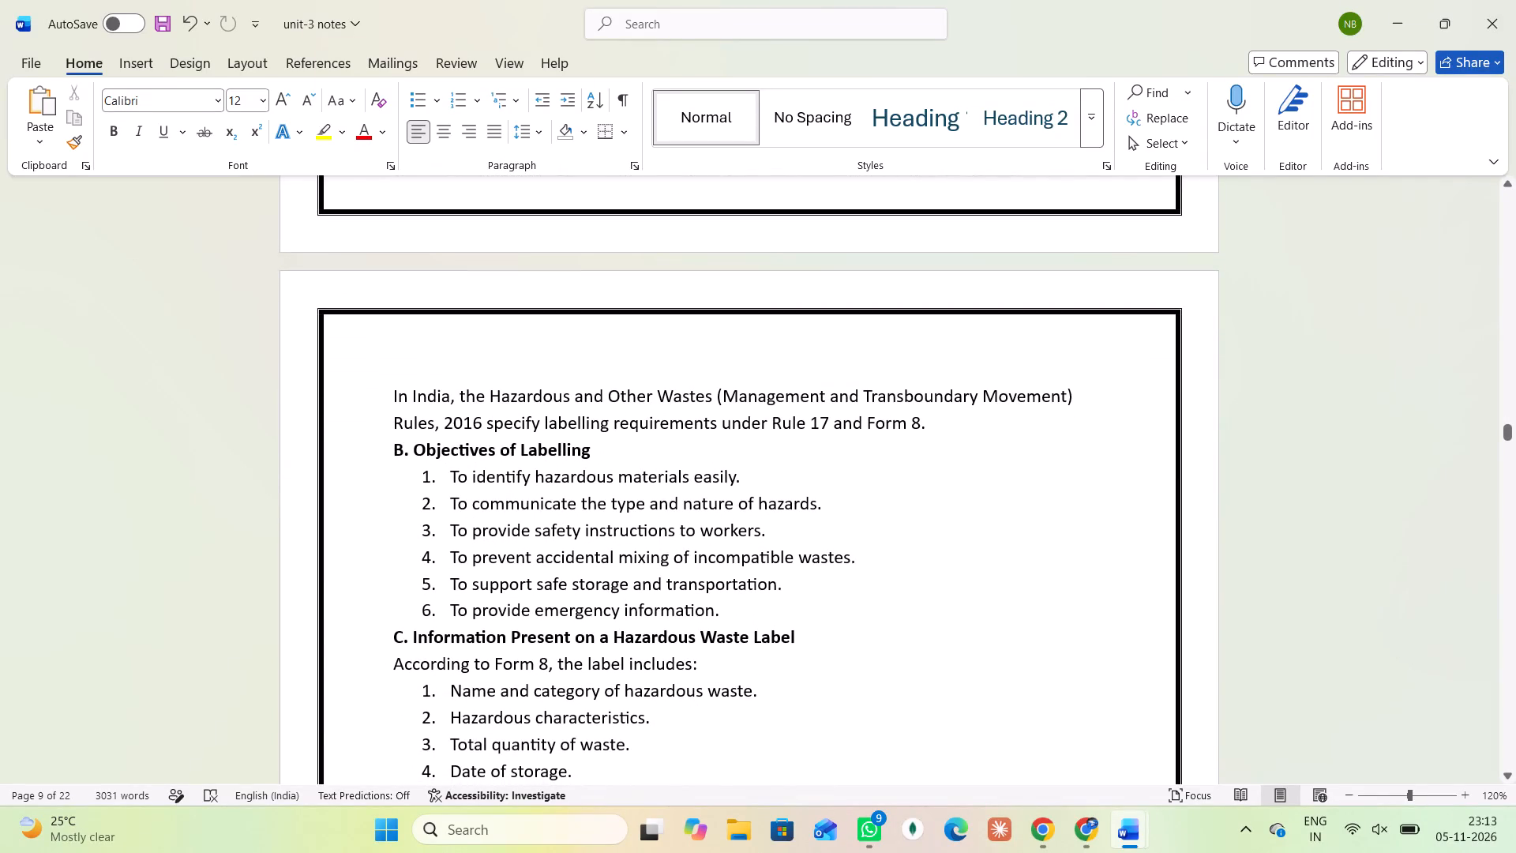
scroll(614, 499, "down", 1)
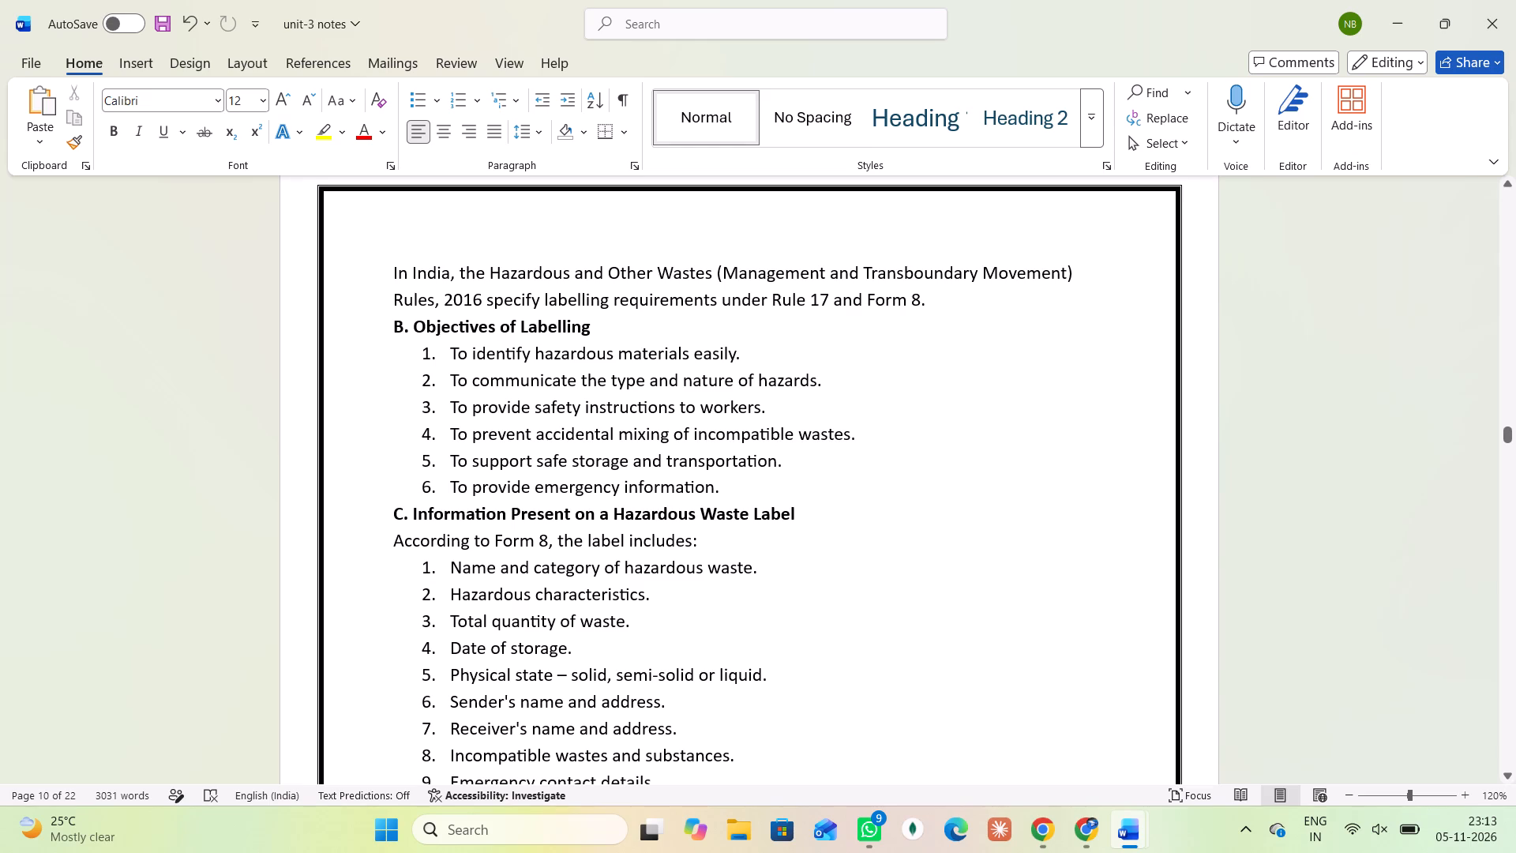
scroll(593, 377, "down", 1)
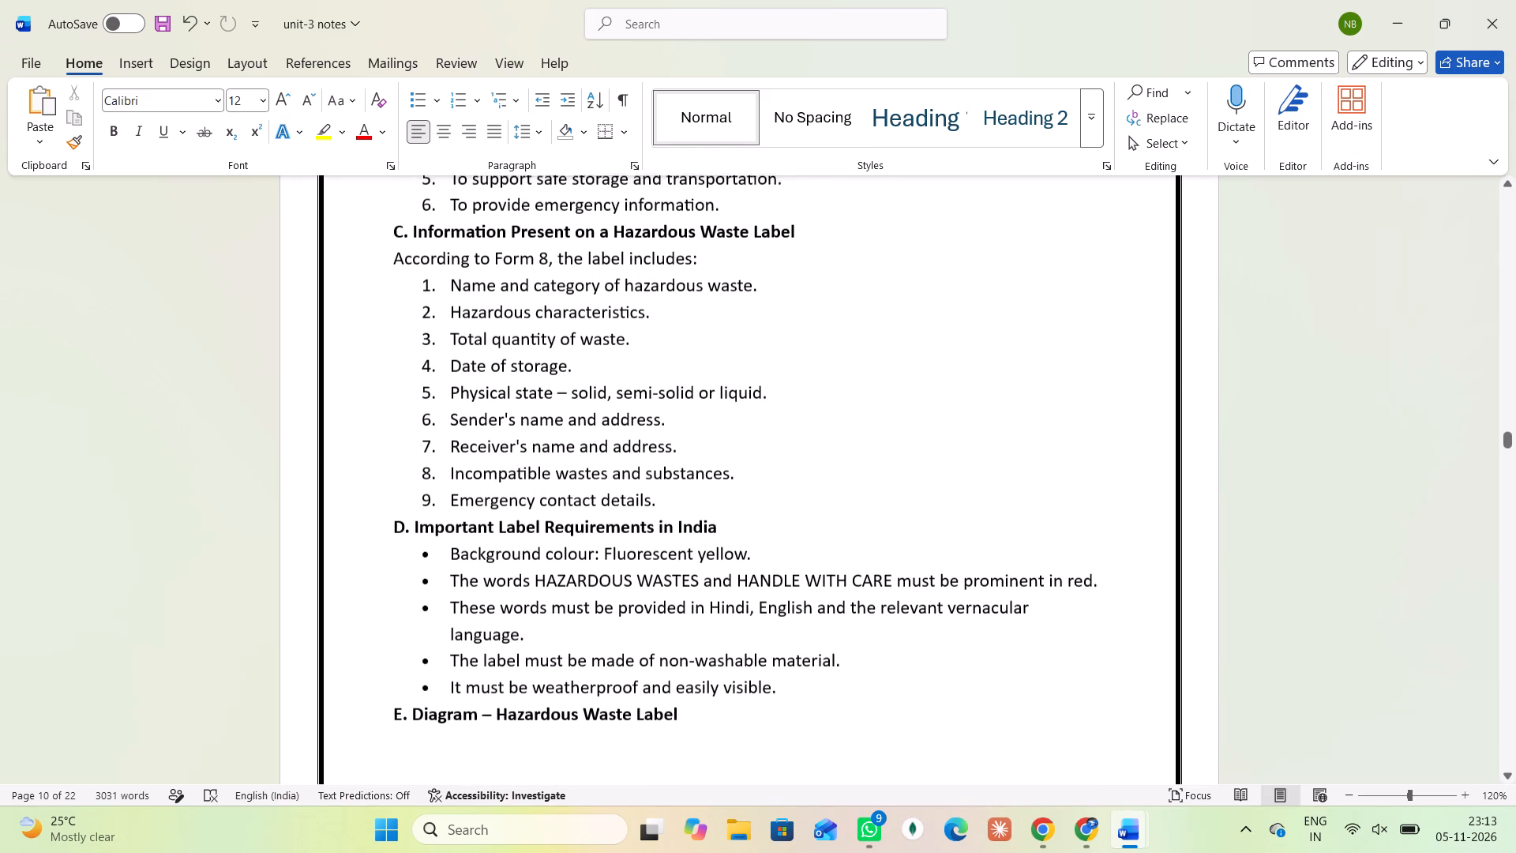
scroll(593, 377, "down", 1)
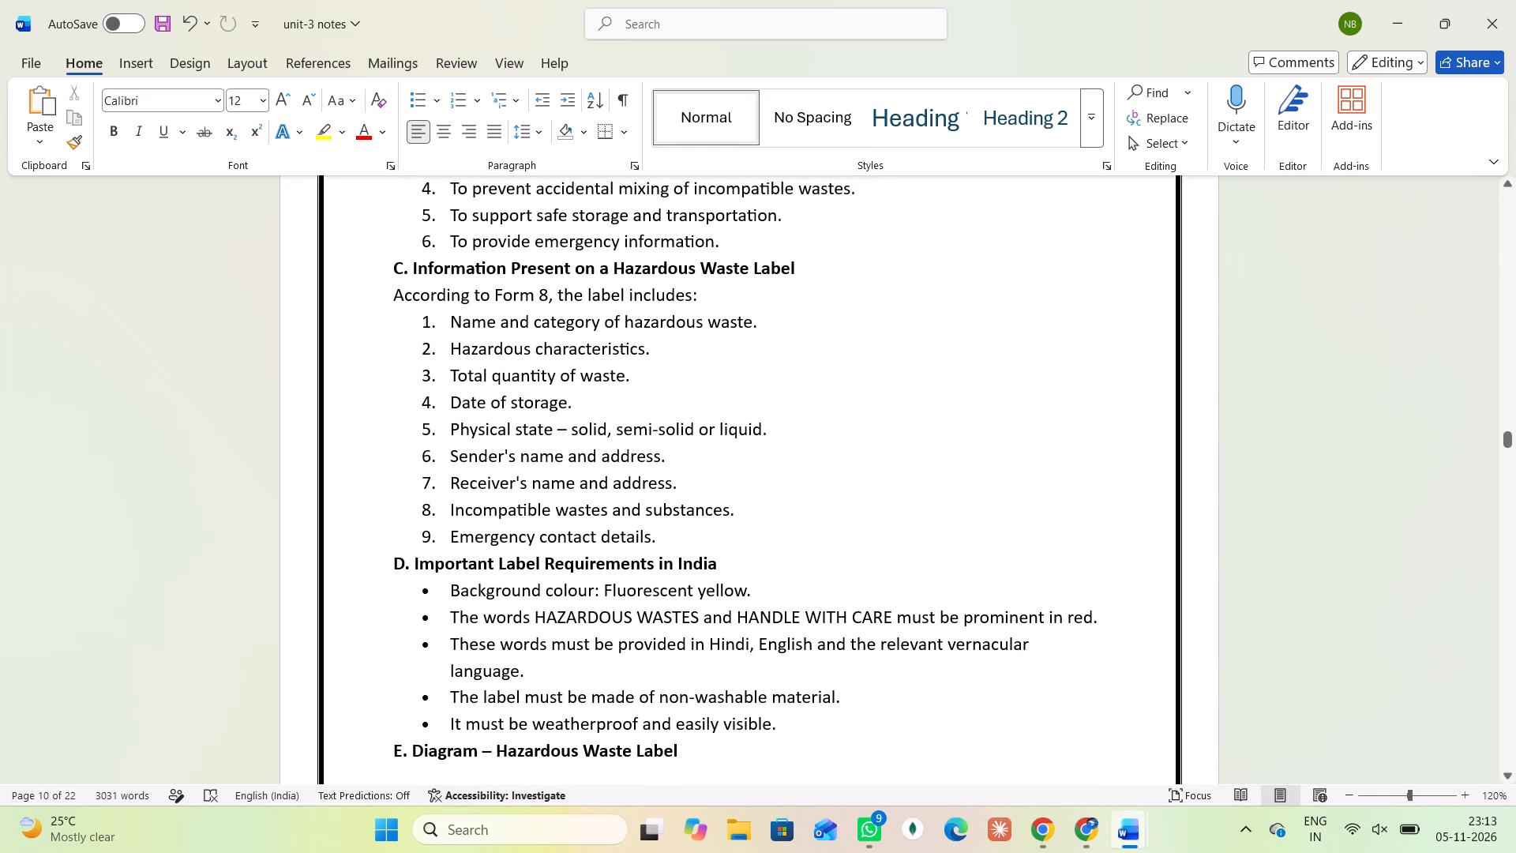
scroll(593, 377, "down", 3)
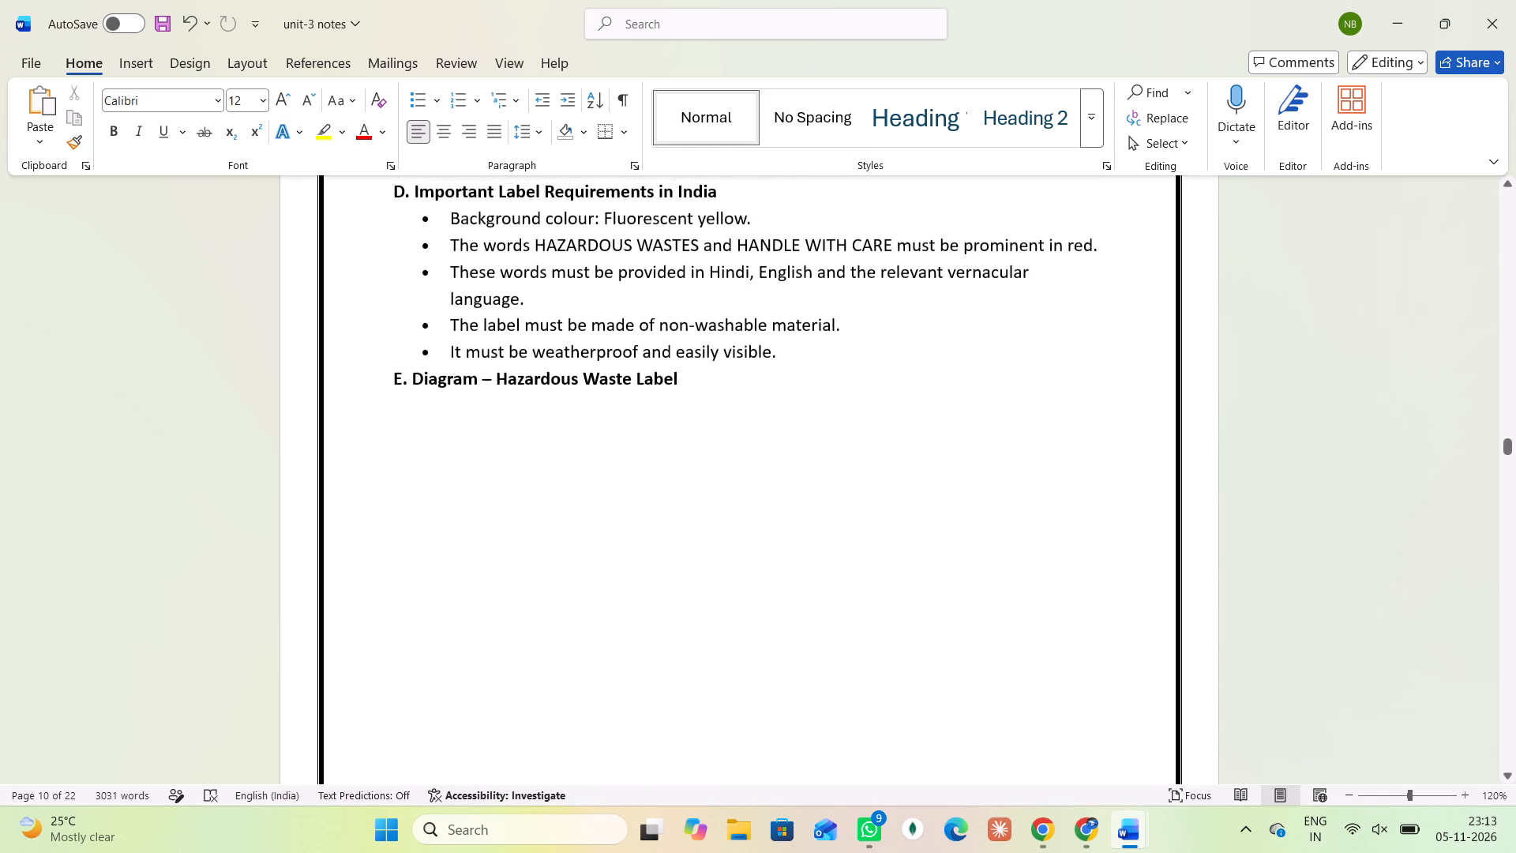
scroll(593, 377, "down", 2)
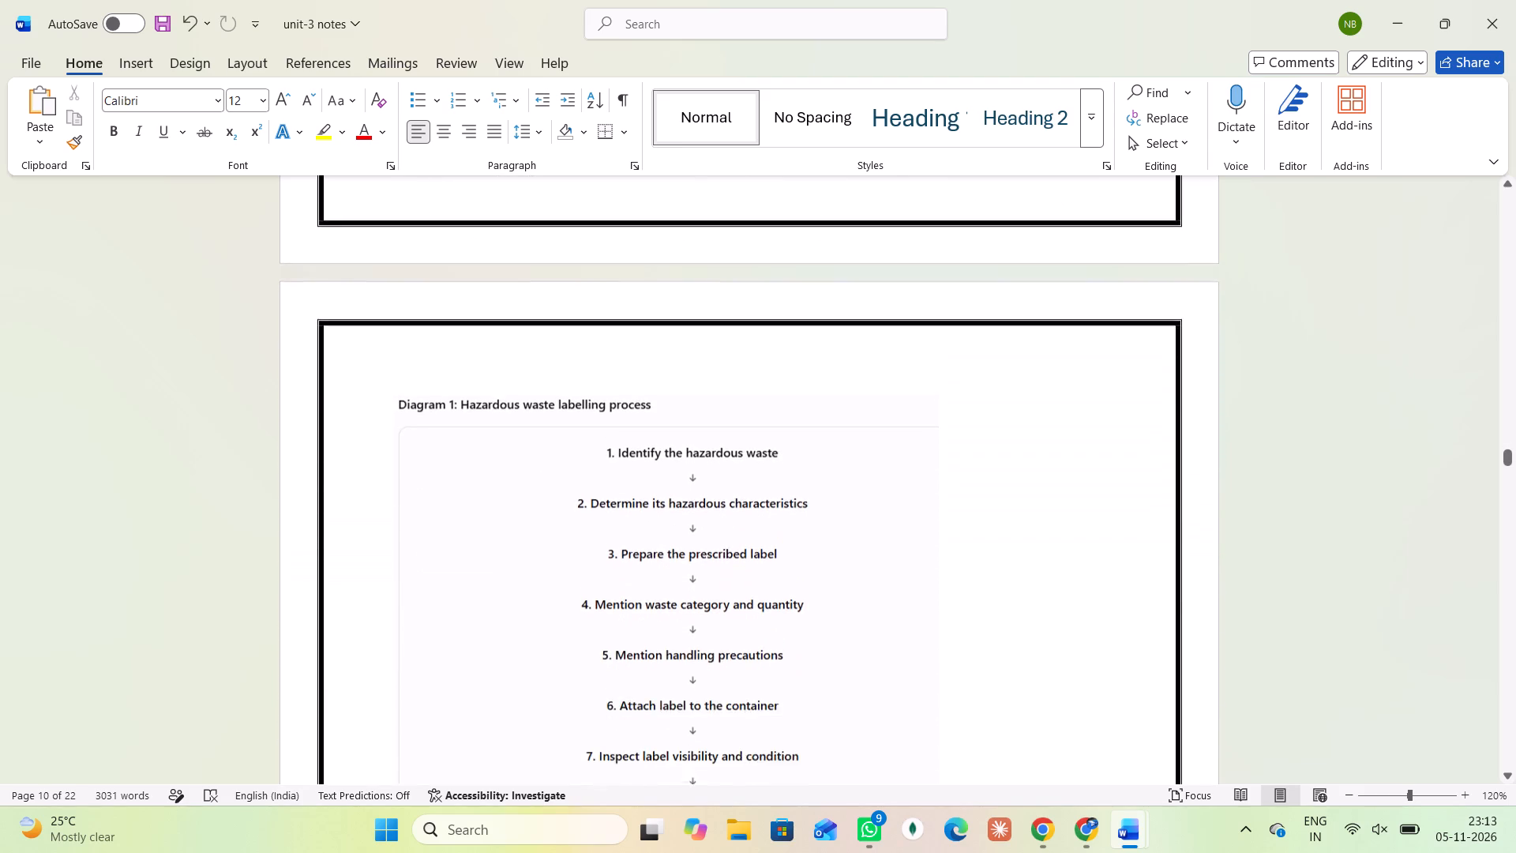
scroll(581, 410, "down", 1)
left_click(581, 410)
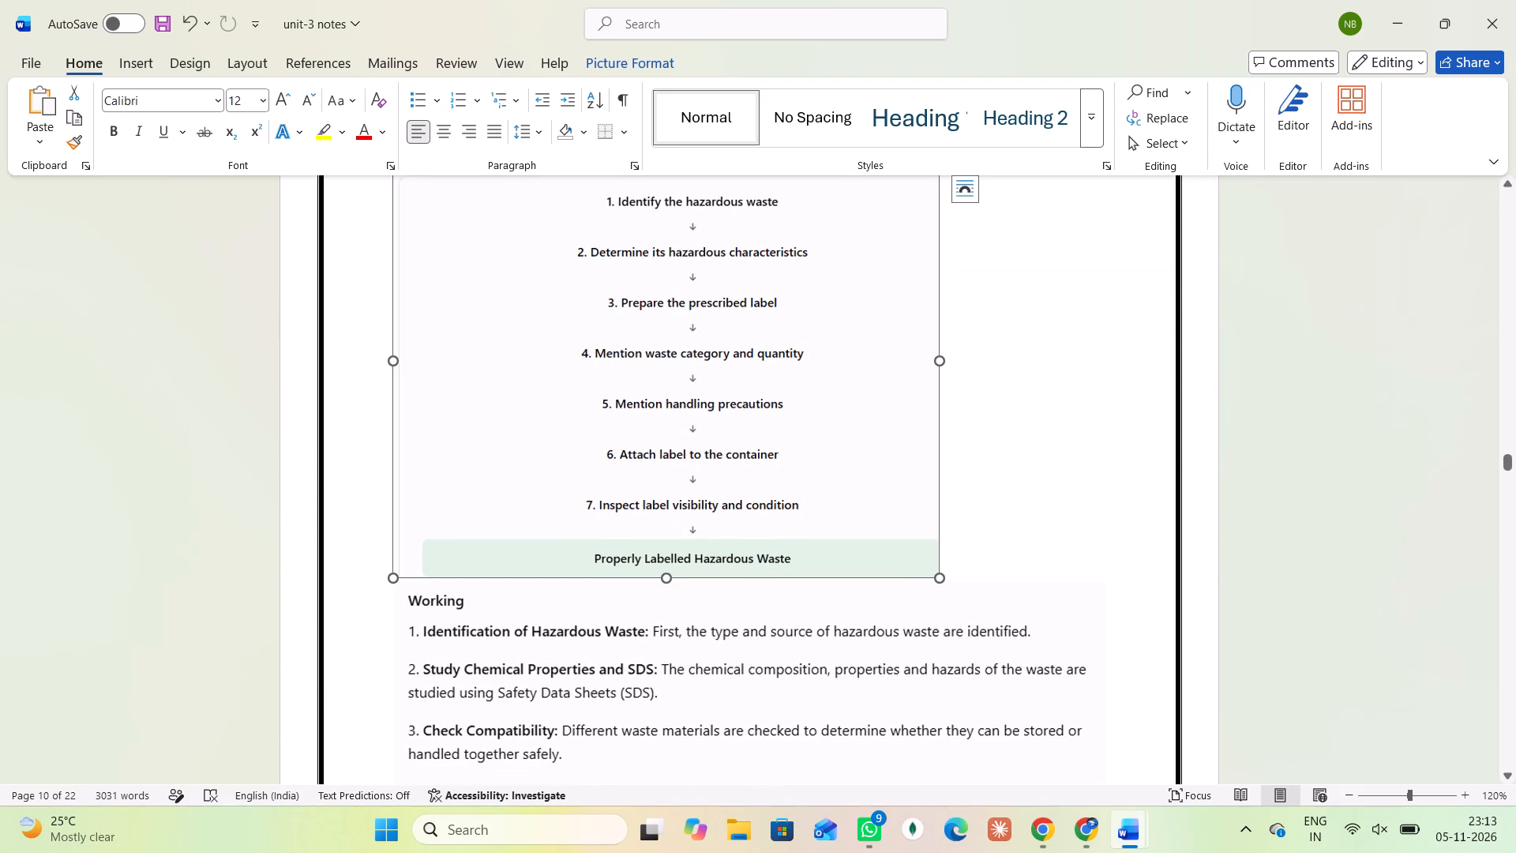
left_click_drag(938, 580, 776, 415)
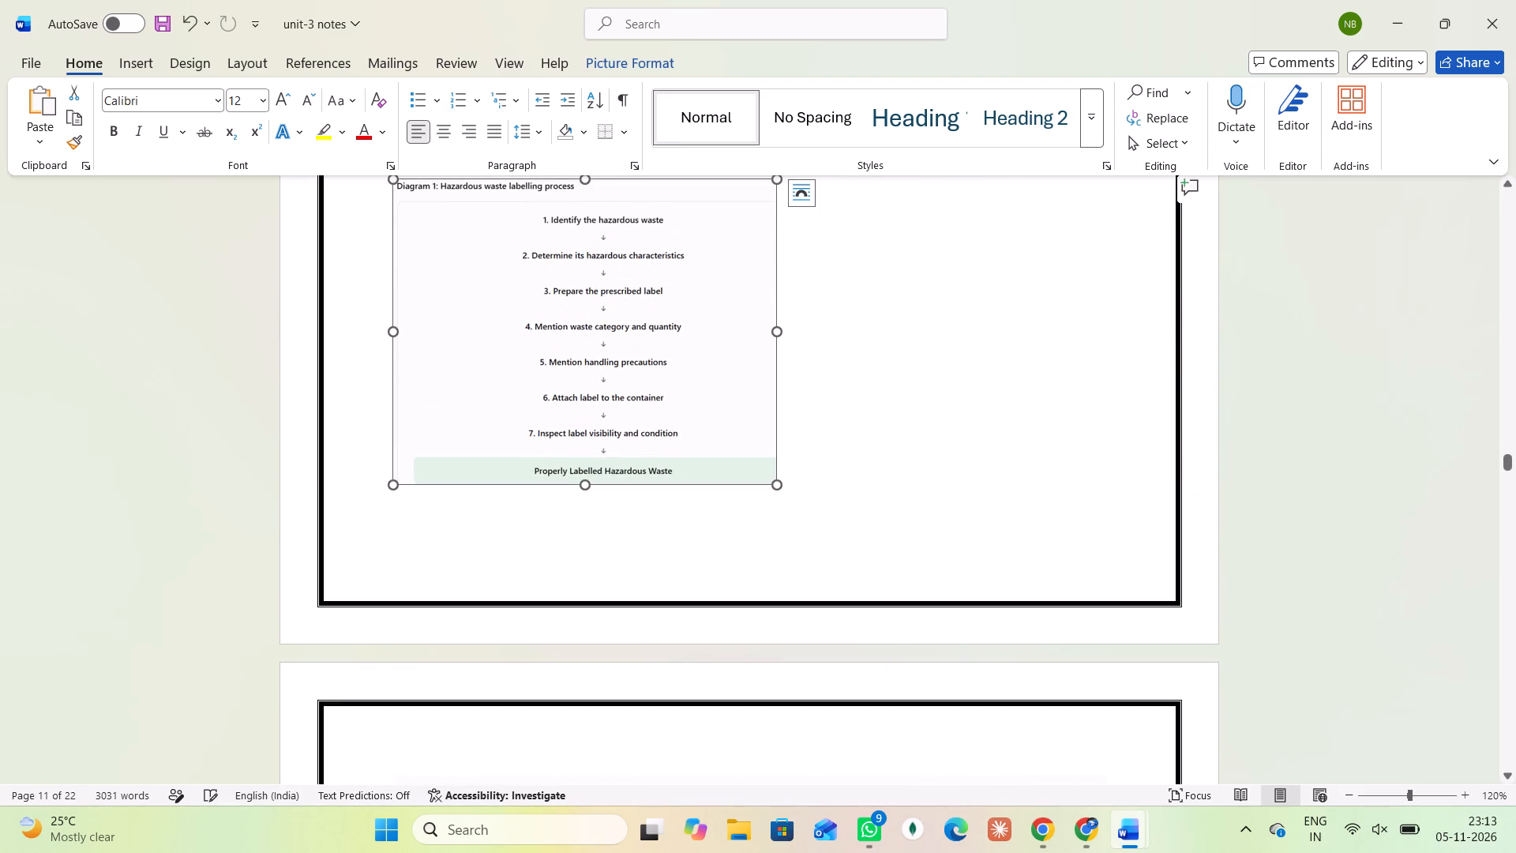
scroll(776, 415, "down", 1)
scroll(761, 336, "up", 1)
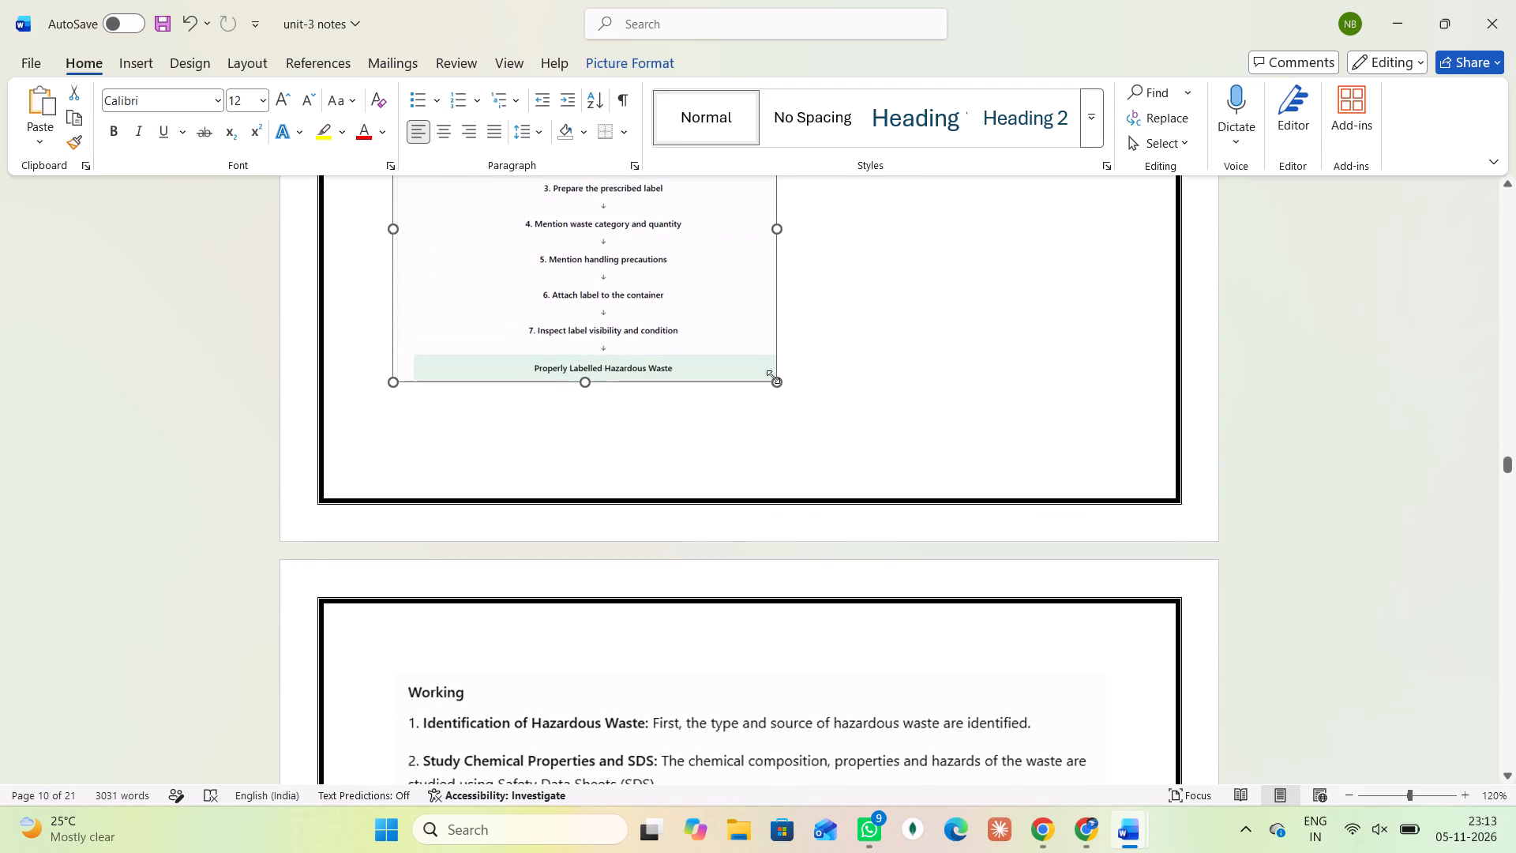
left_click_drag(772, 379, 822, 423)
Review the layout of section 11 around the resized picture, its Meaning paragraph and objectives, and the compatibility Working text before it.
scroll(822, 423, "up", 1)
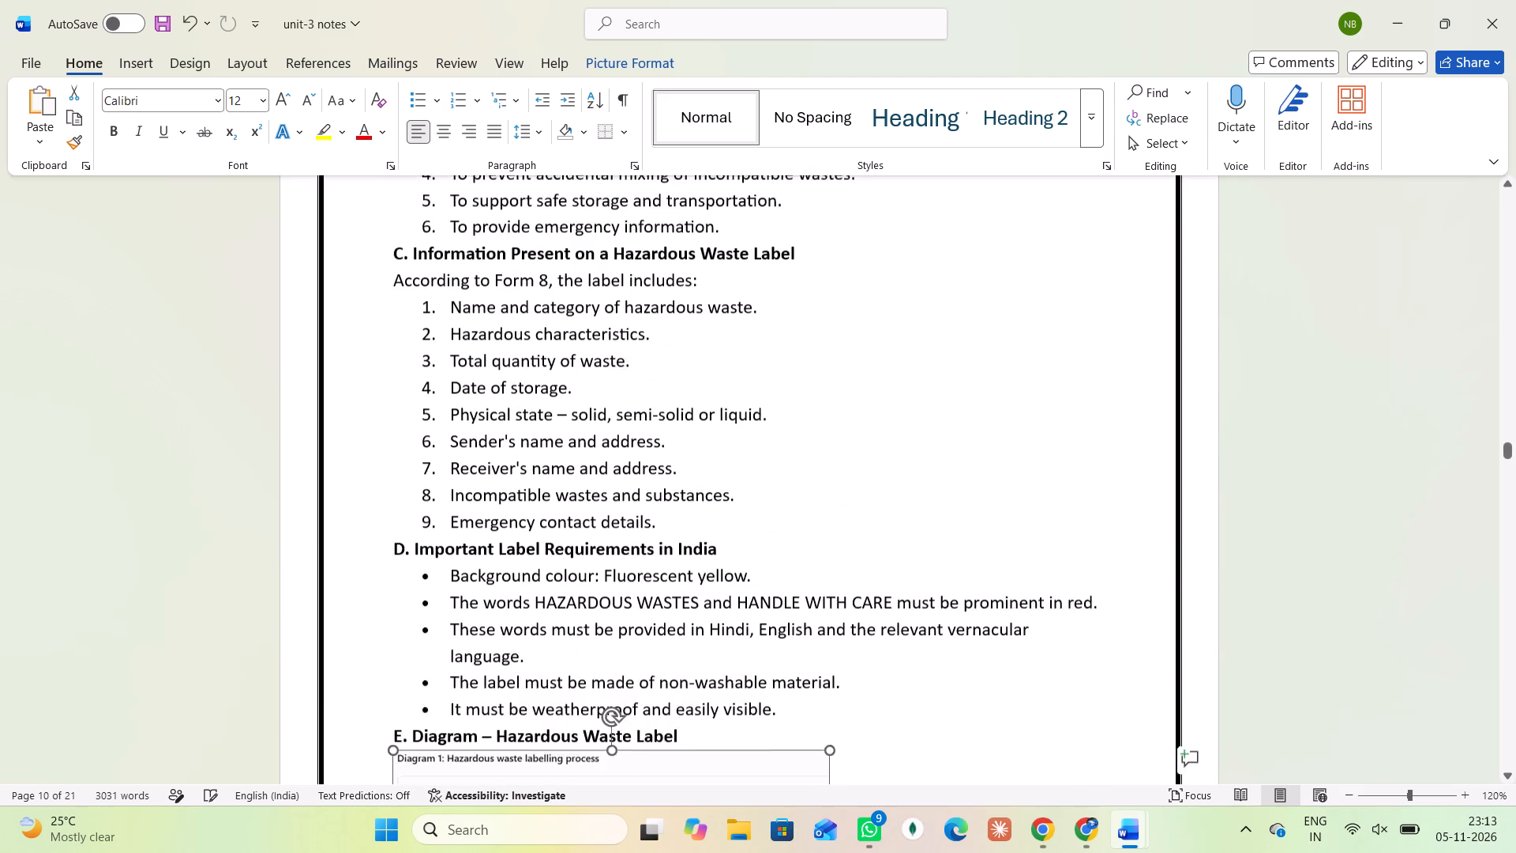
scroll(822, 423, "down", 2)
scroll(822, 423, "up", 1)
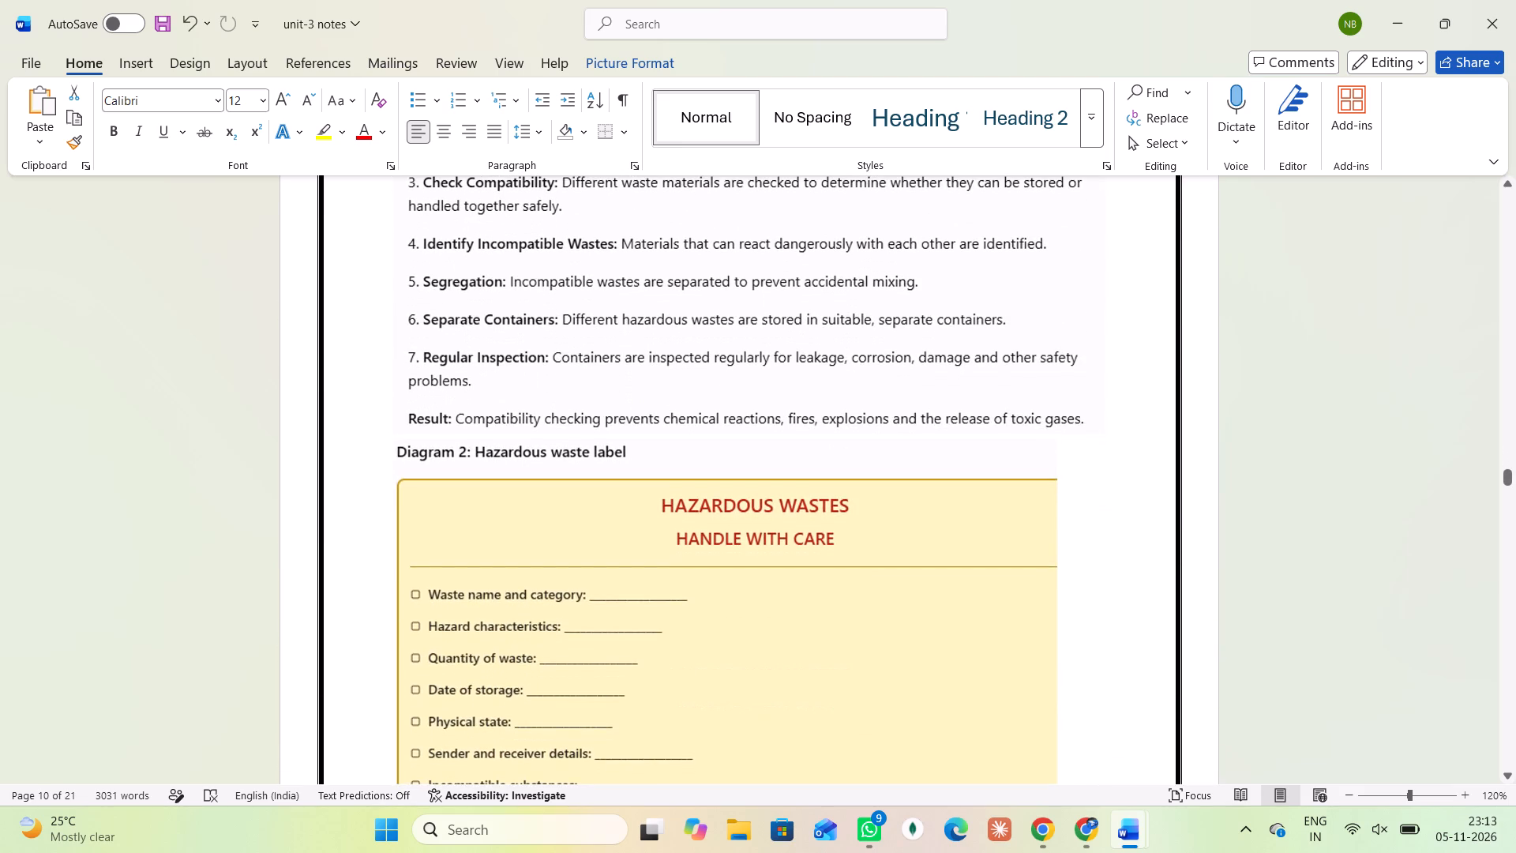
scroll(822, 423, "up", 1)
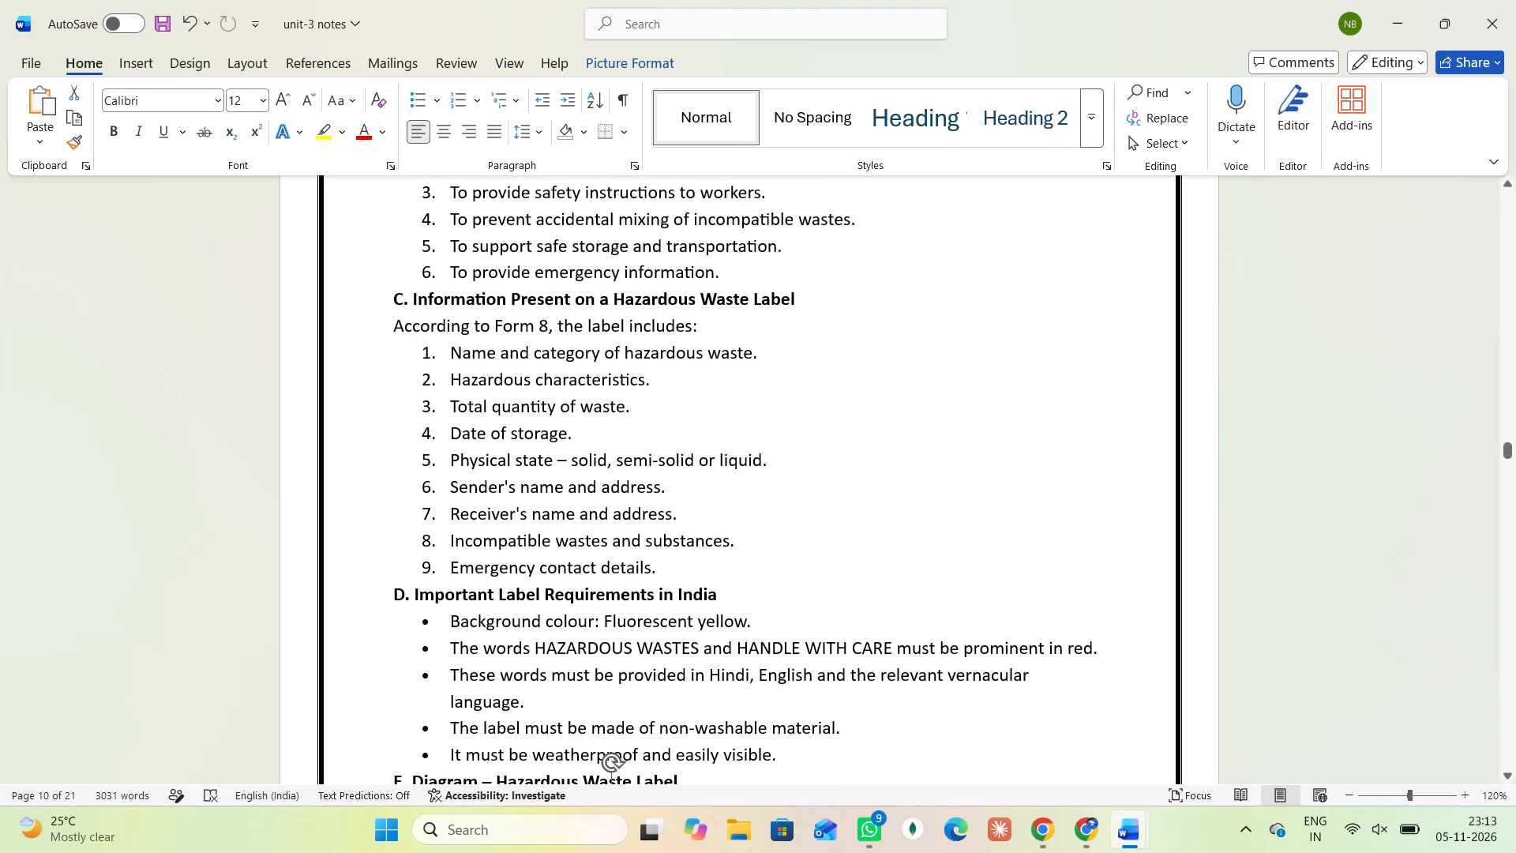
scroll(668, 466, "up", 2)
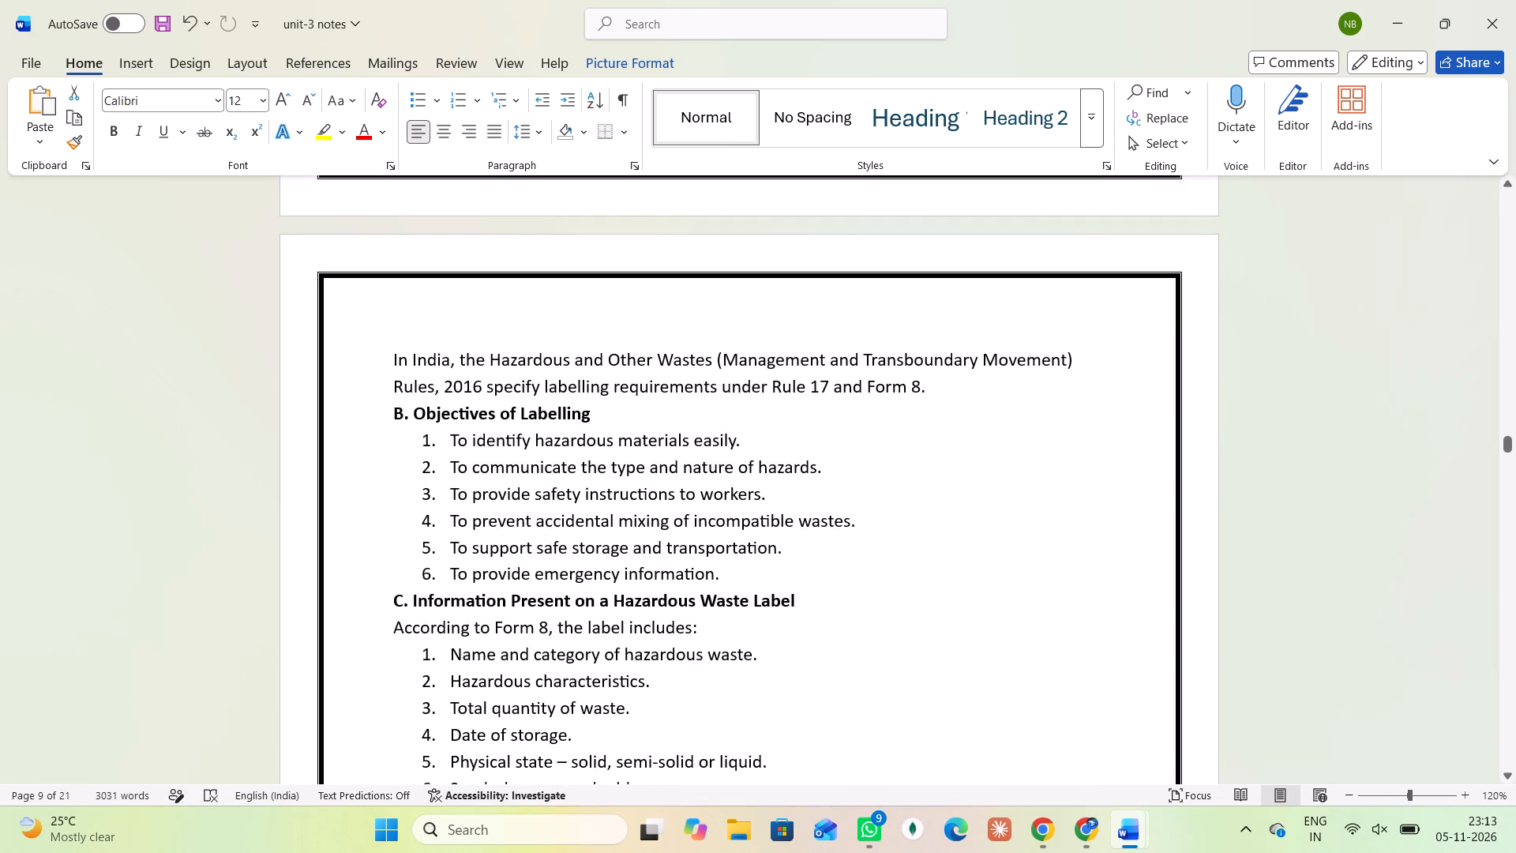
scroll(668, 466, "up", 1)
scroll(668, 466, "right", 1)
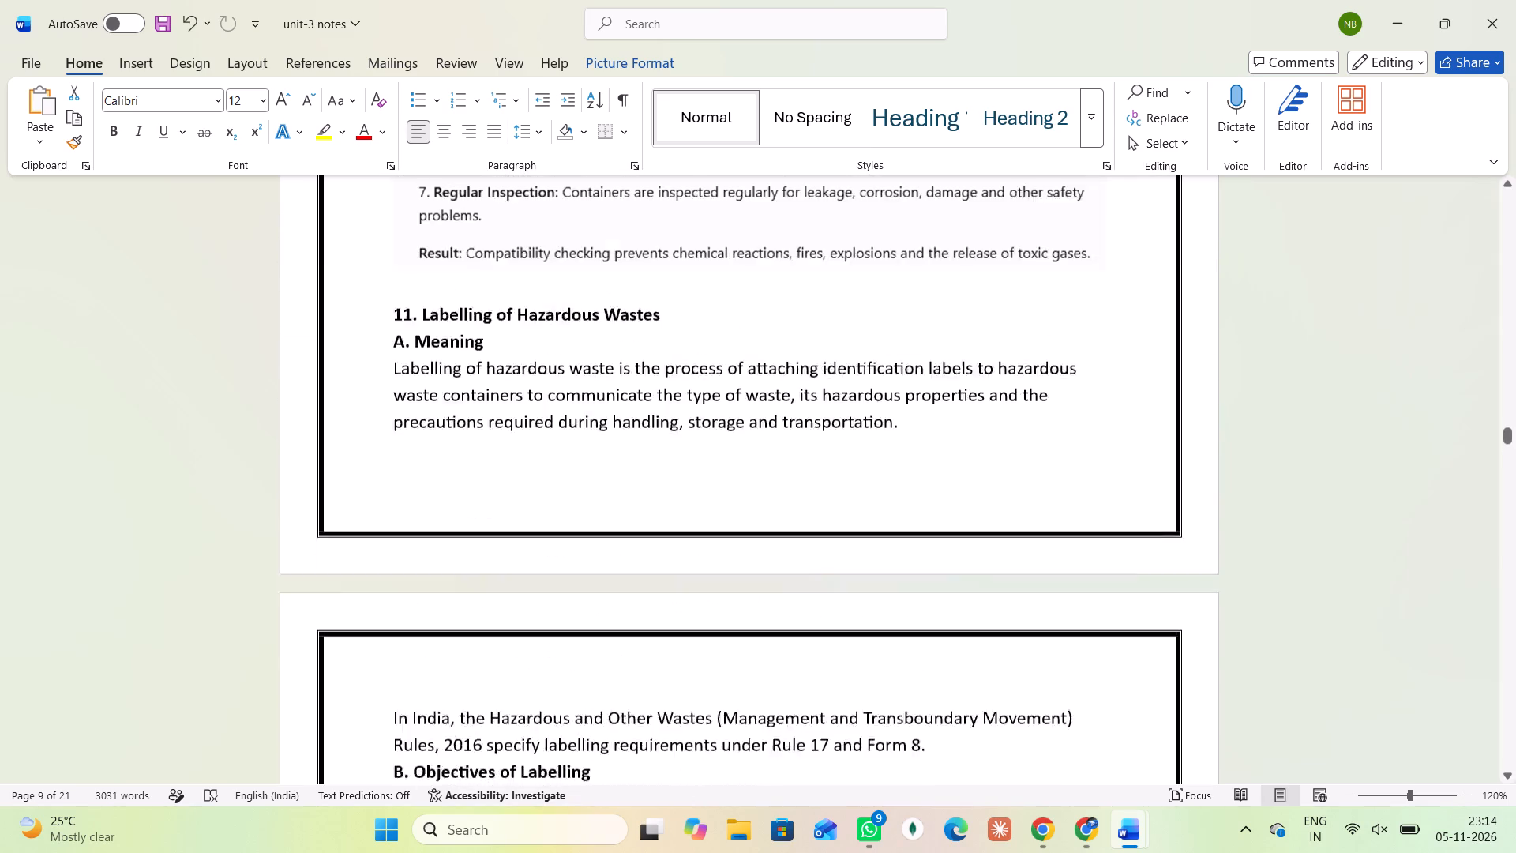
scroll(668, 466, "right", 1)
scroll(668, 466, "down", 1)
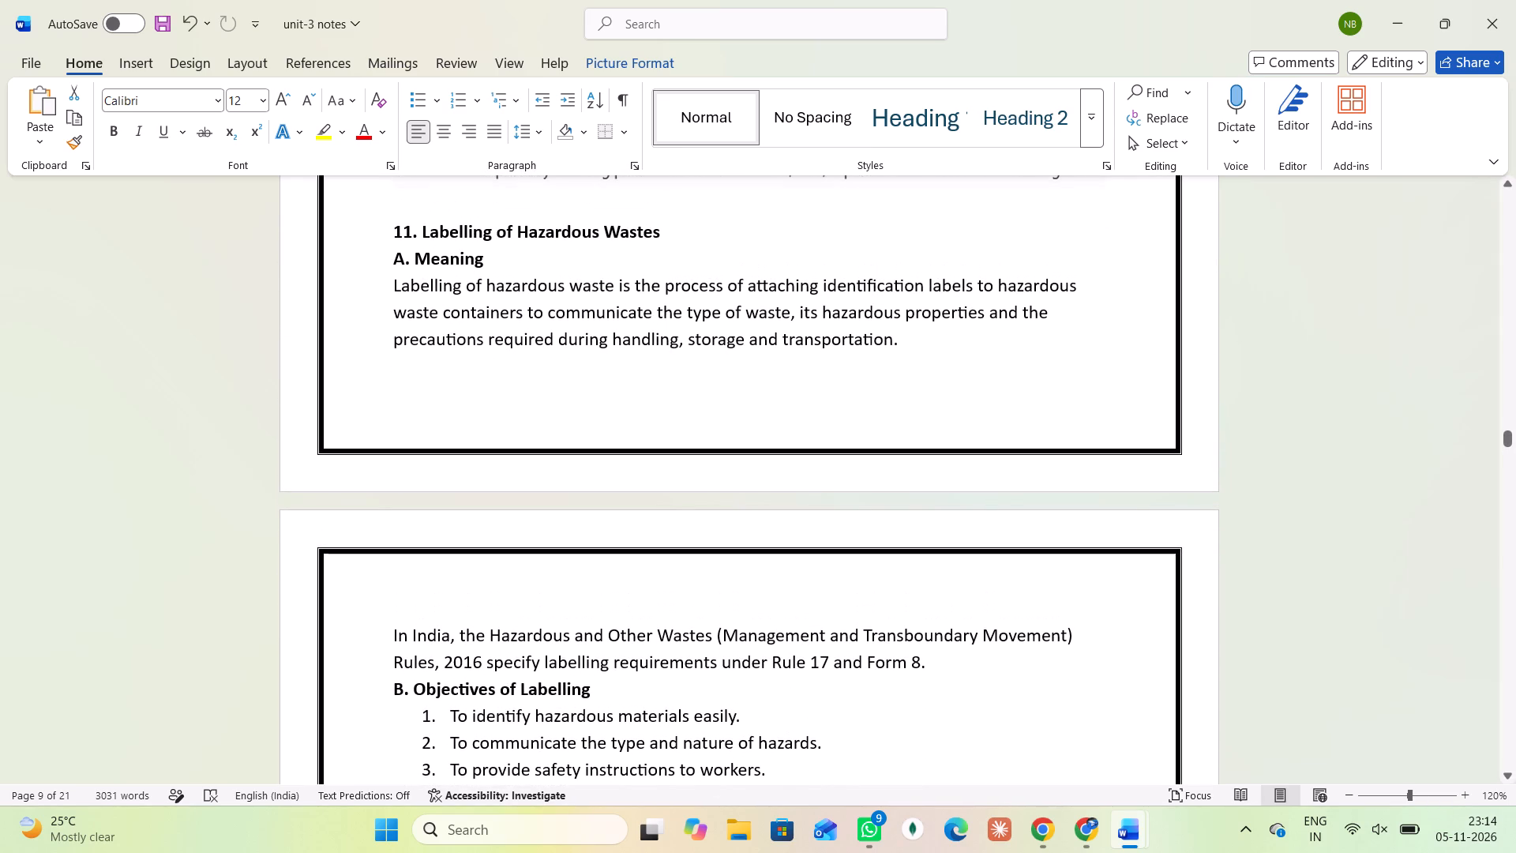
scroll(614, 396, "down", 1)
scroll(614, 396, "up", 1)
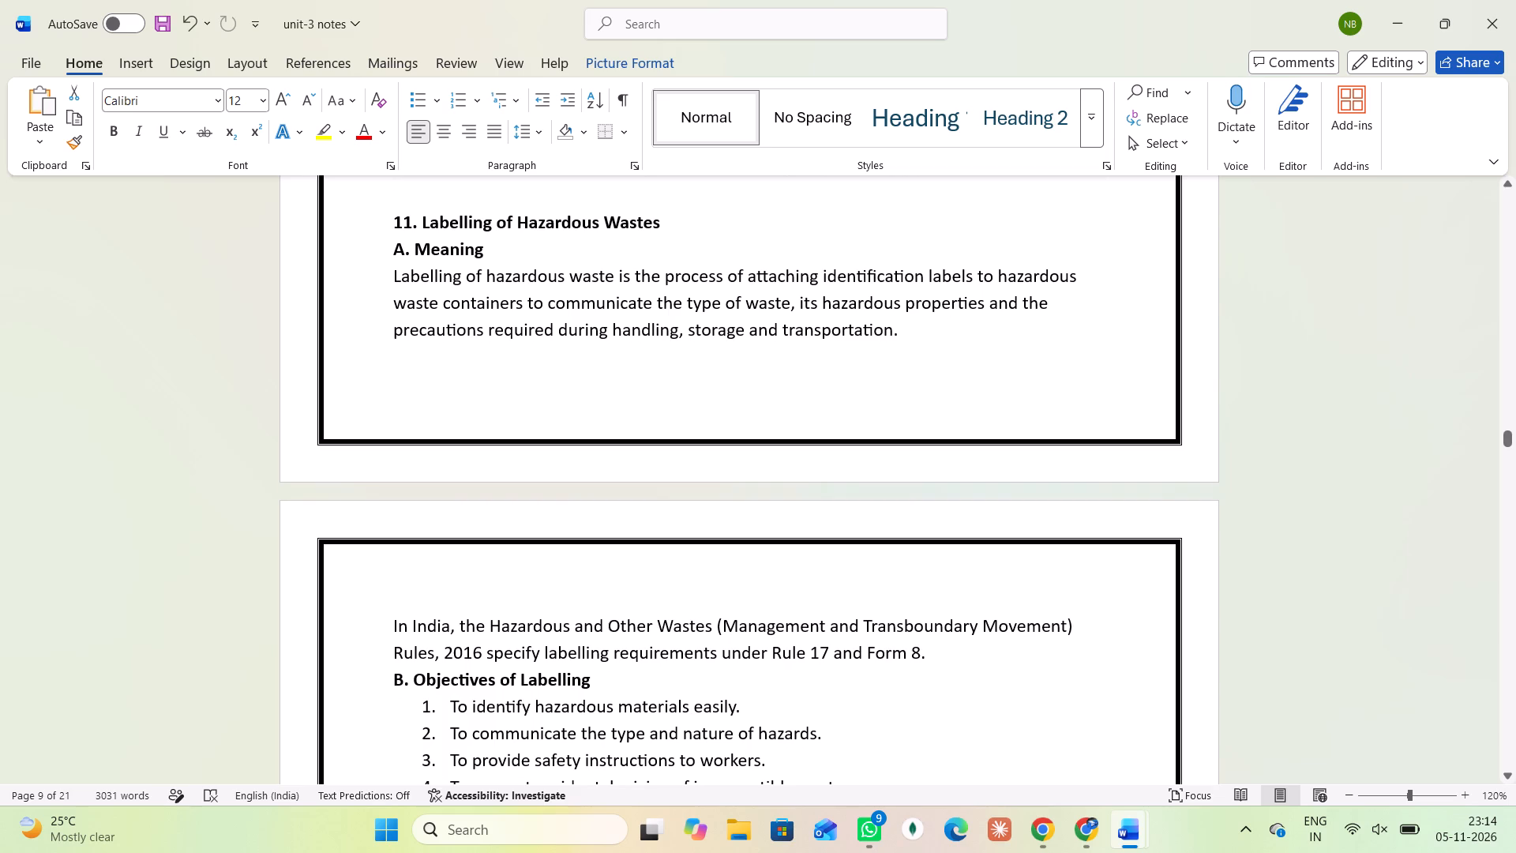
scroll(668, 293, "up", 1)
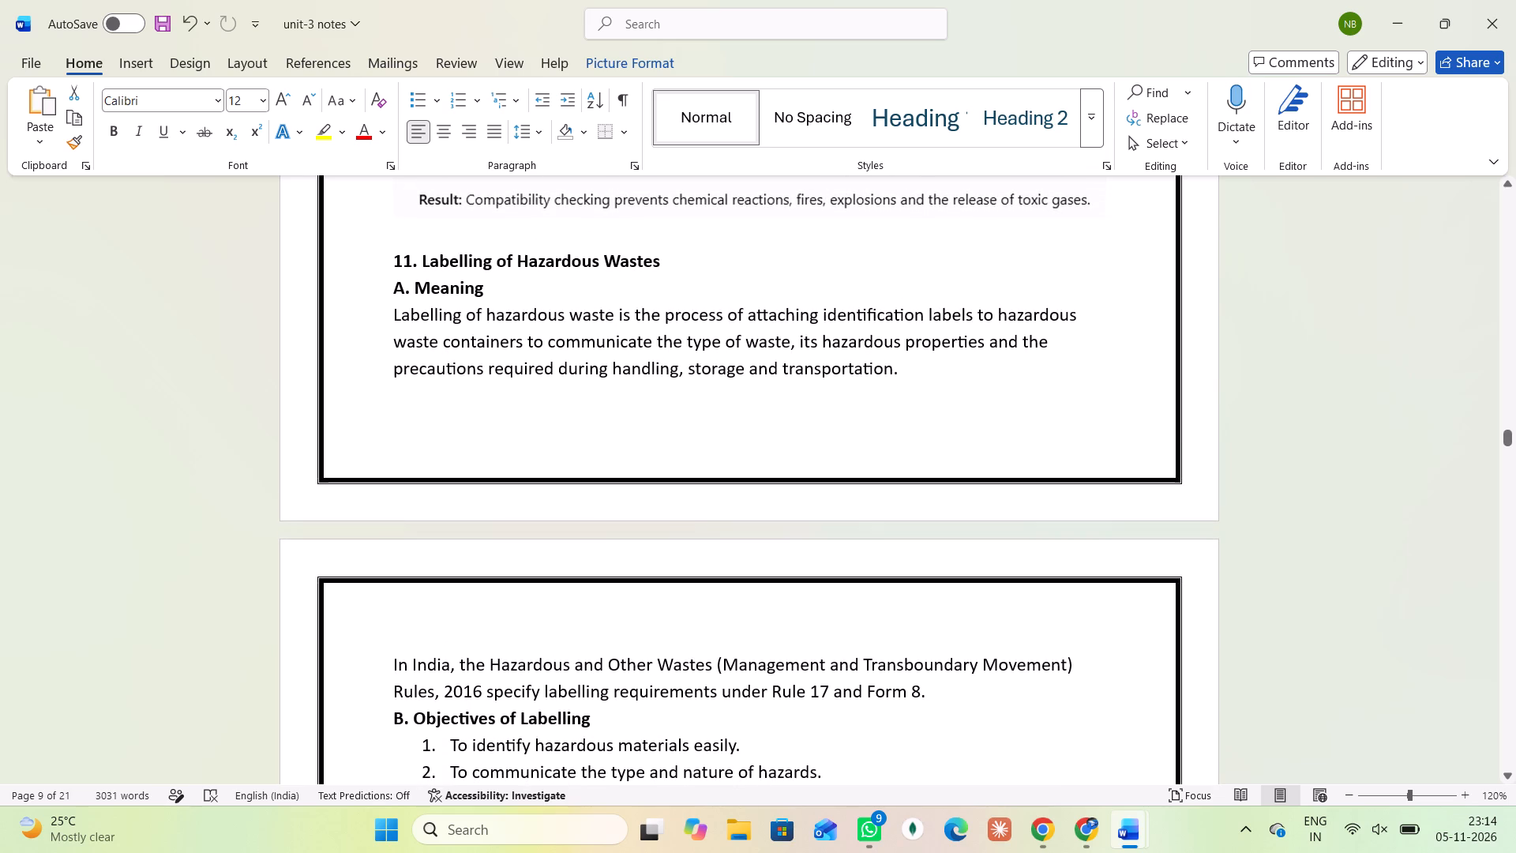
scroll(793, 396, "down", 1)
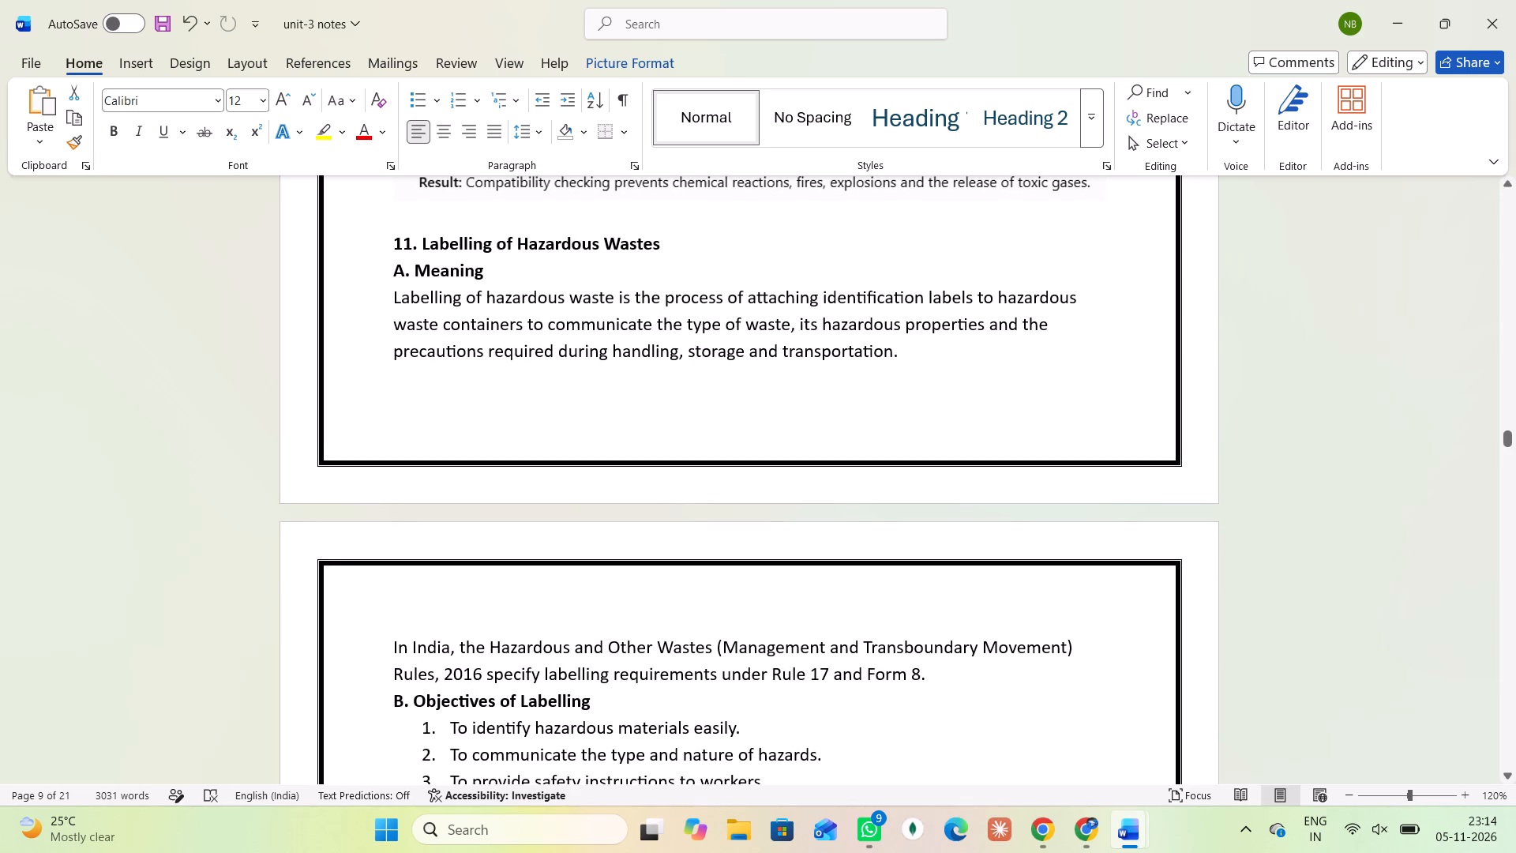
scroll(531, 393, "down", 1)
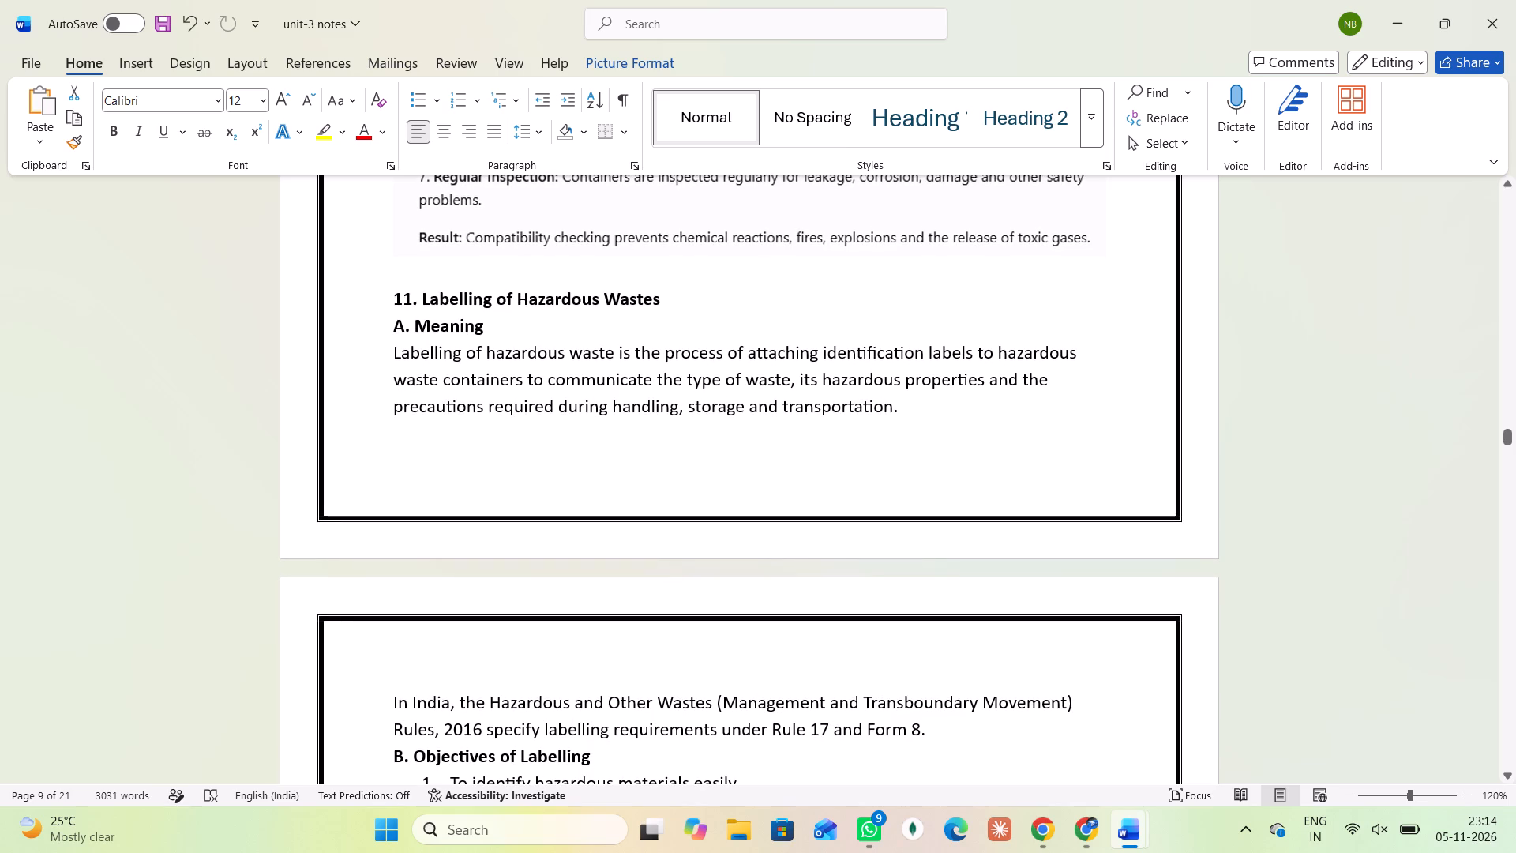
left_click(505, 273)
scroll(505, 273, "up", 2)
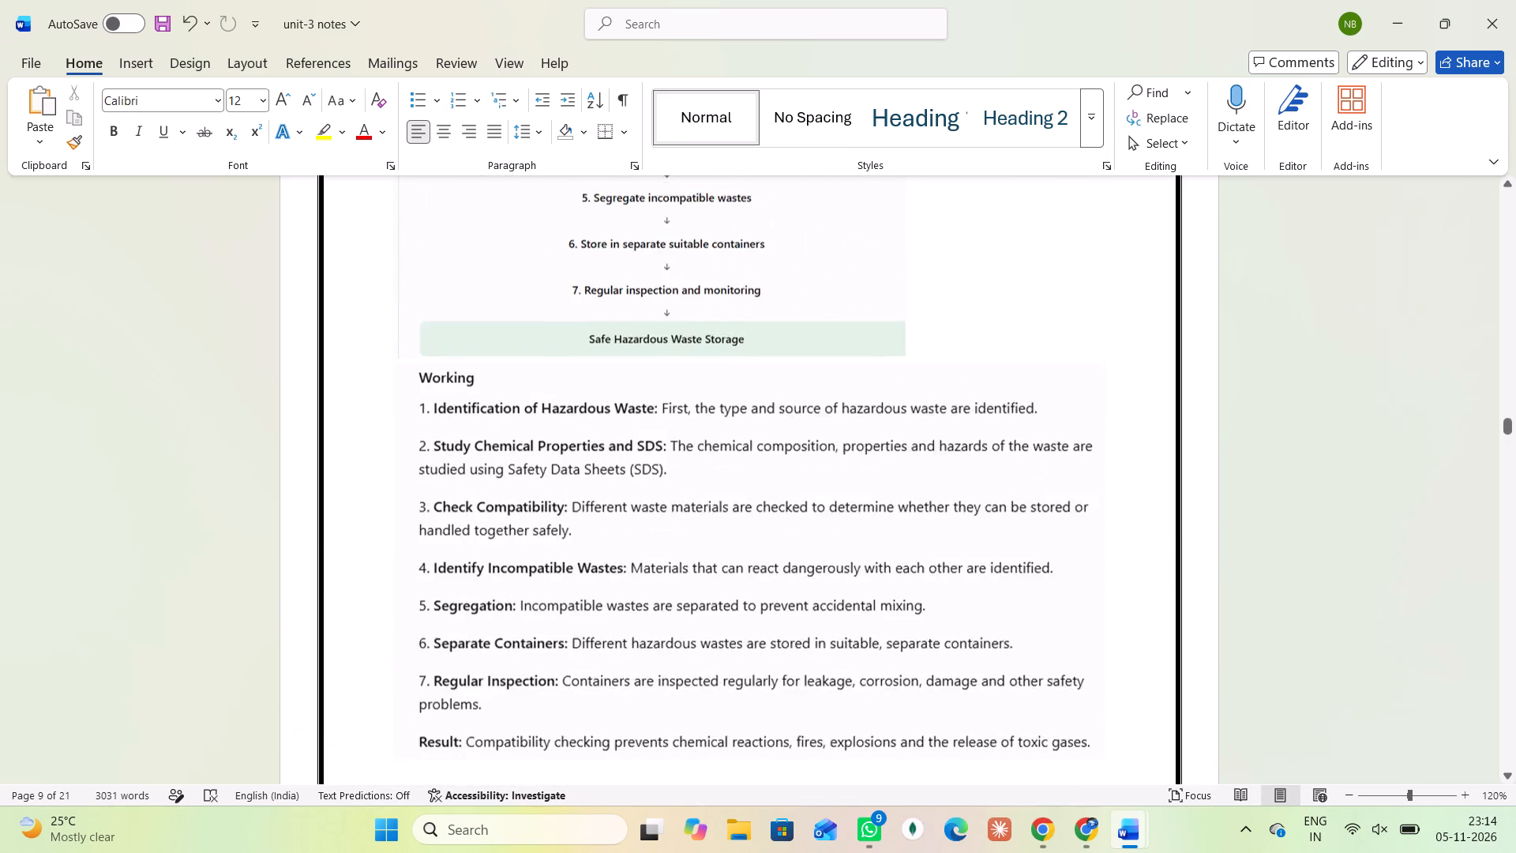
scroll(505, 273, "up", 1)
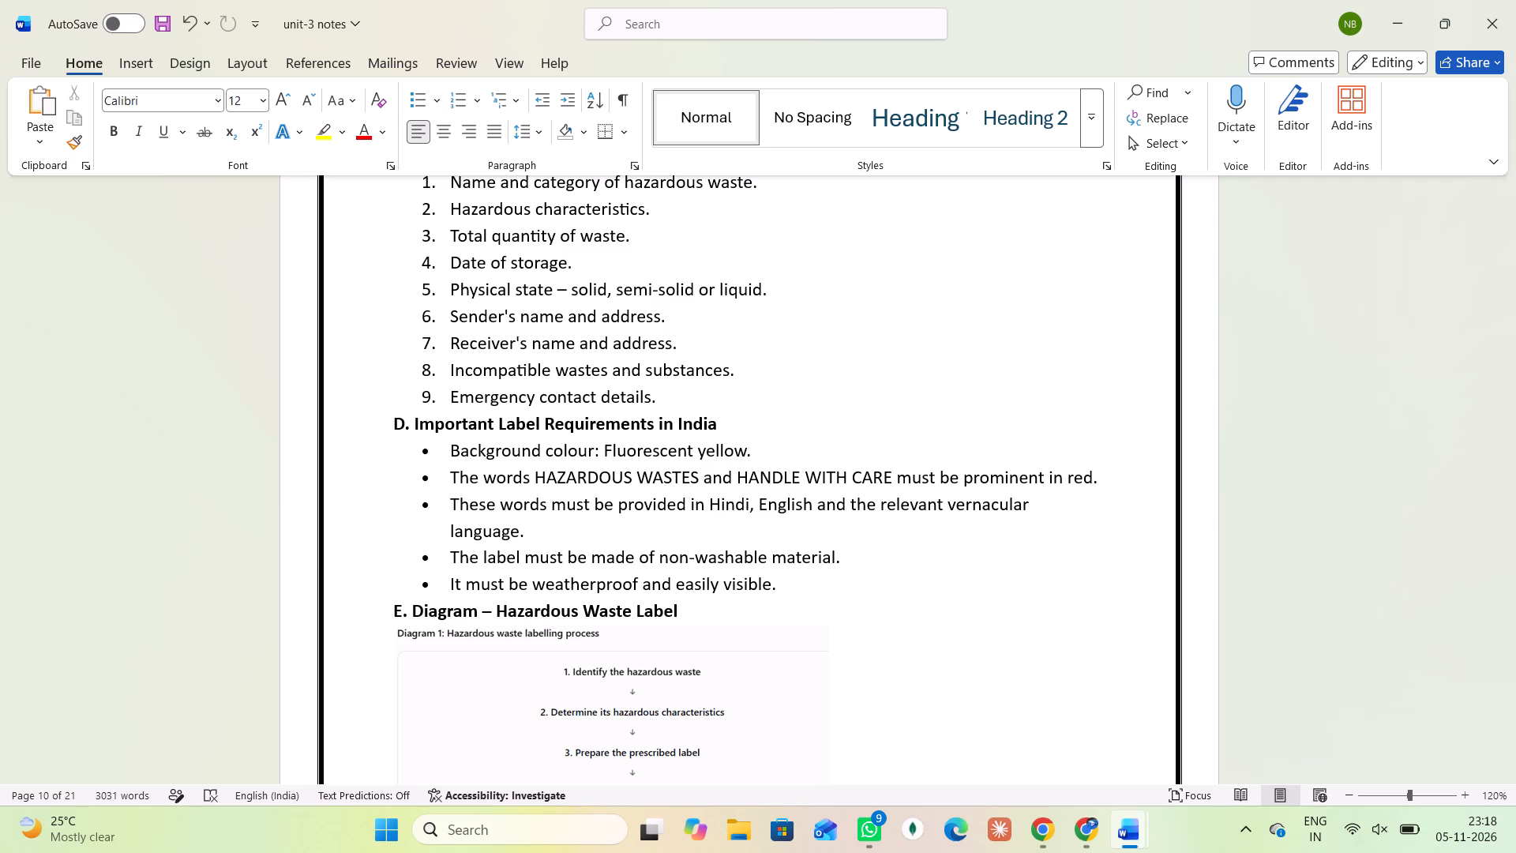
scroll(773, 547, "up", 1)
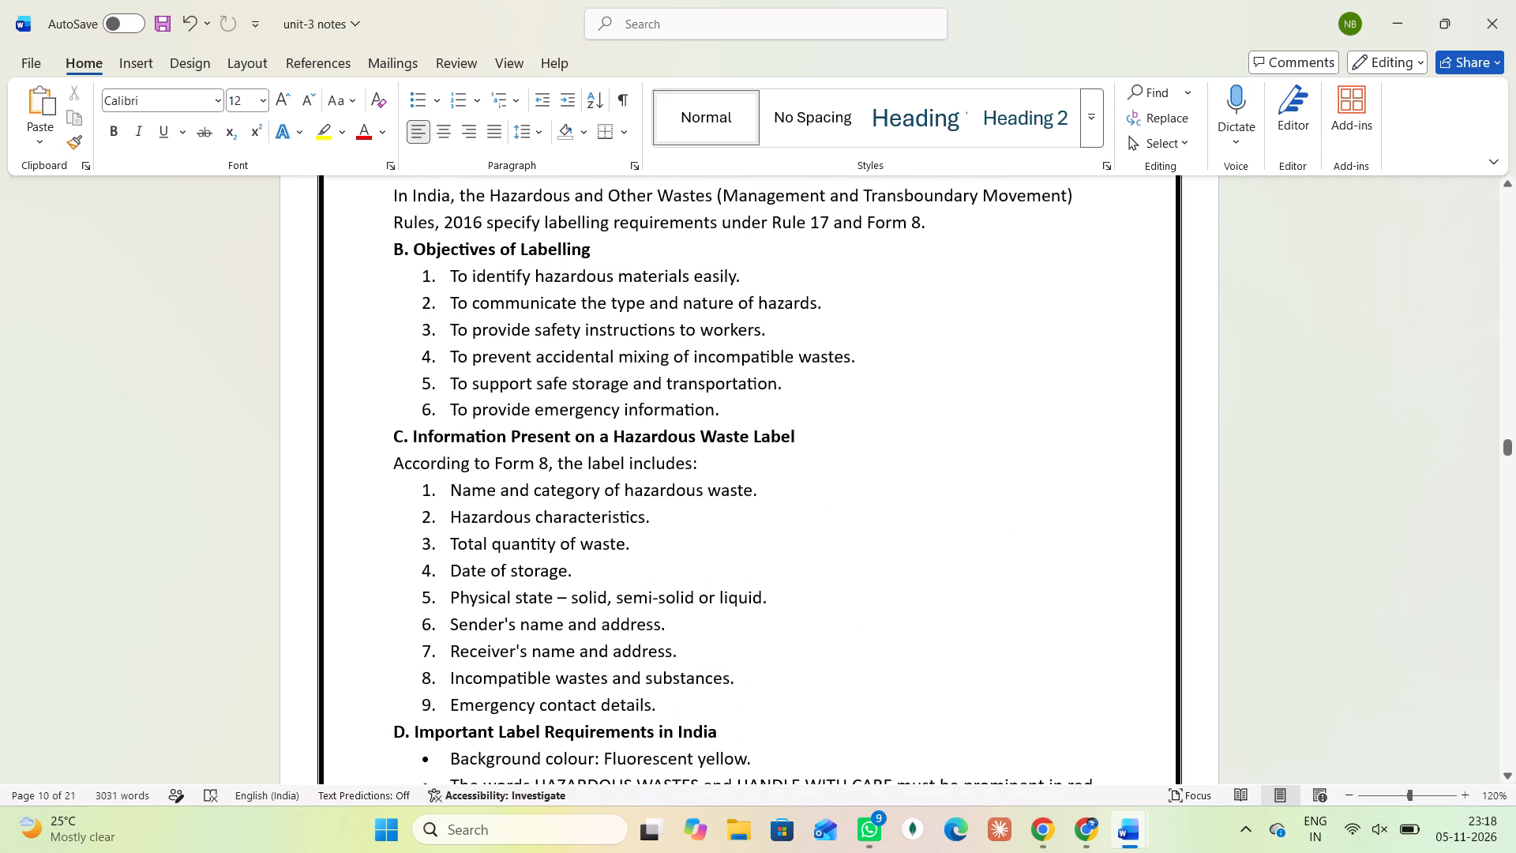
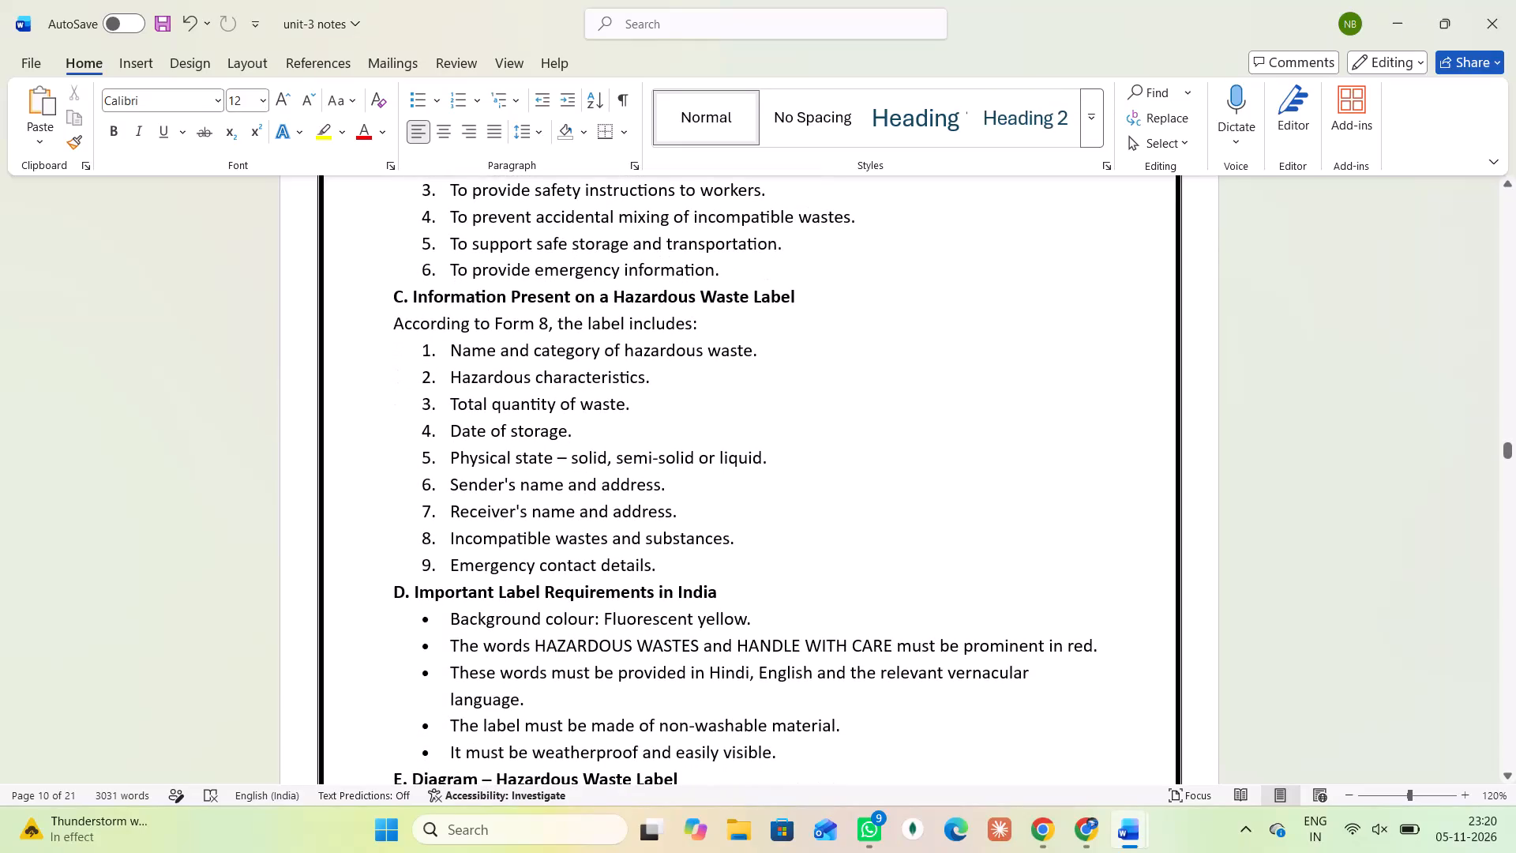
Review the label requirements, the labelling process flowchart, the Working section and the hazardous waste label diagram in the unit-3 notes.
scroll(763, 515, "down", 1)
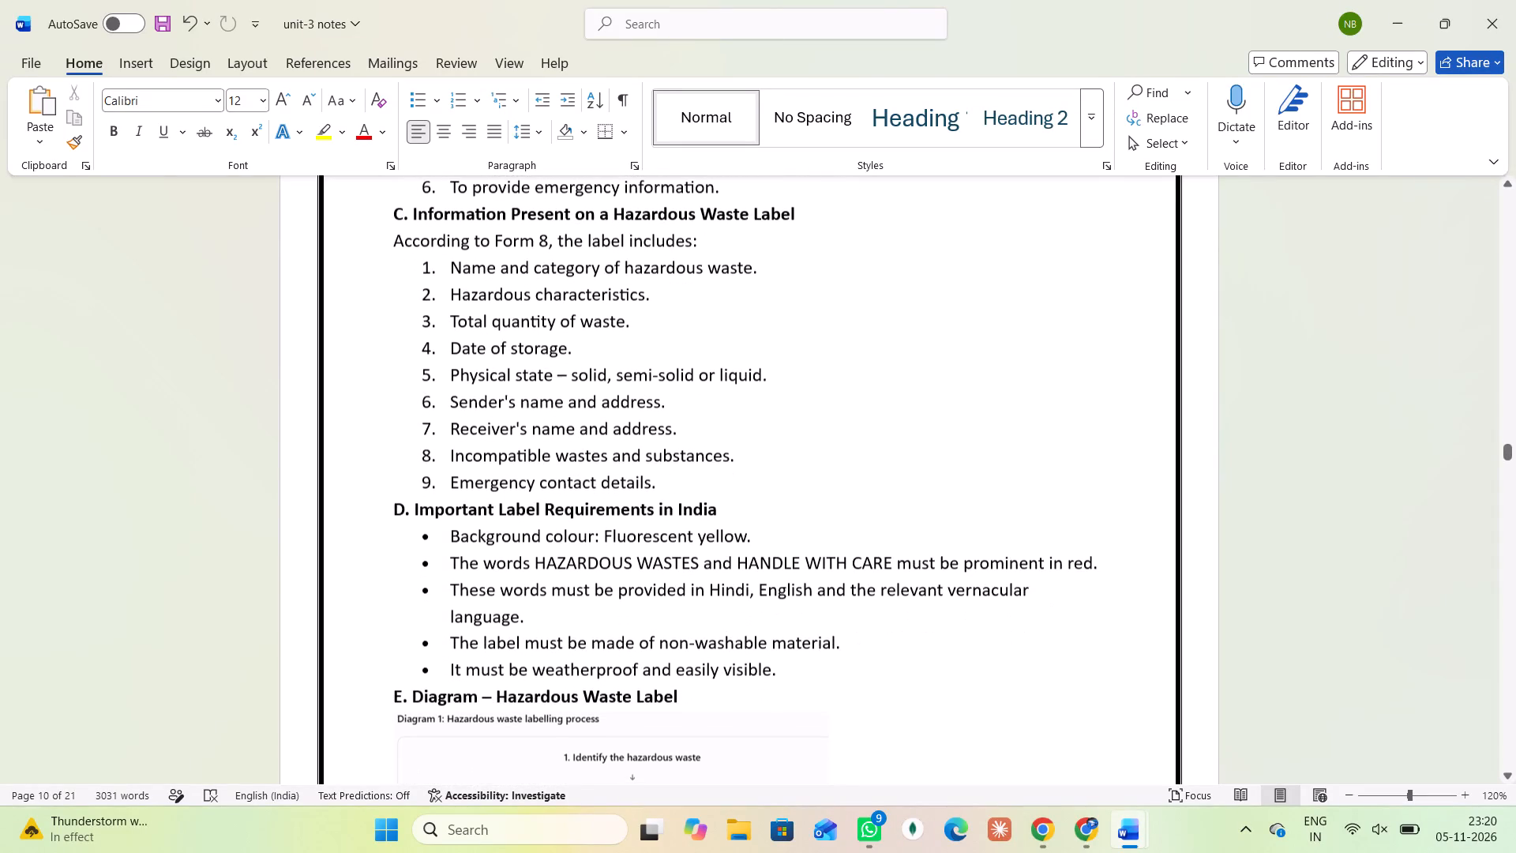
scroll(763, 515, "down", 4)
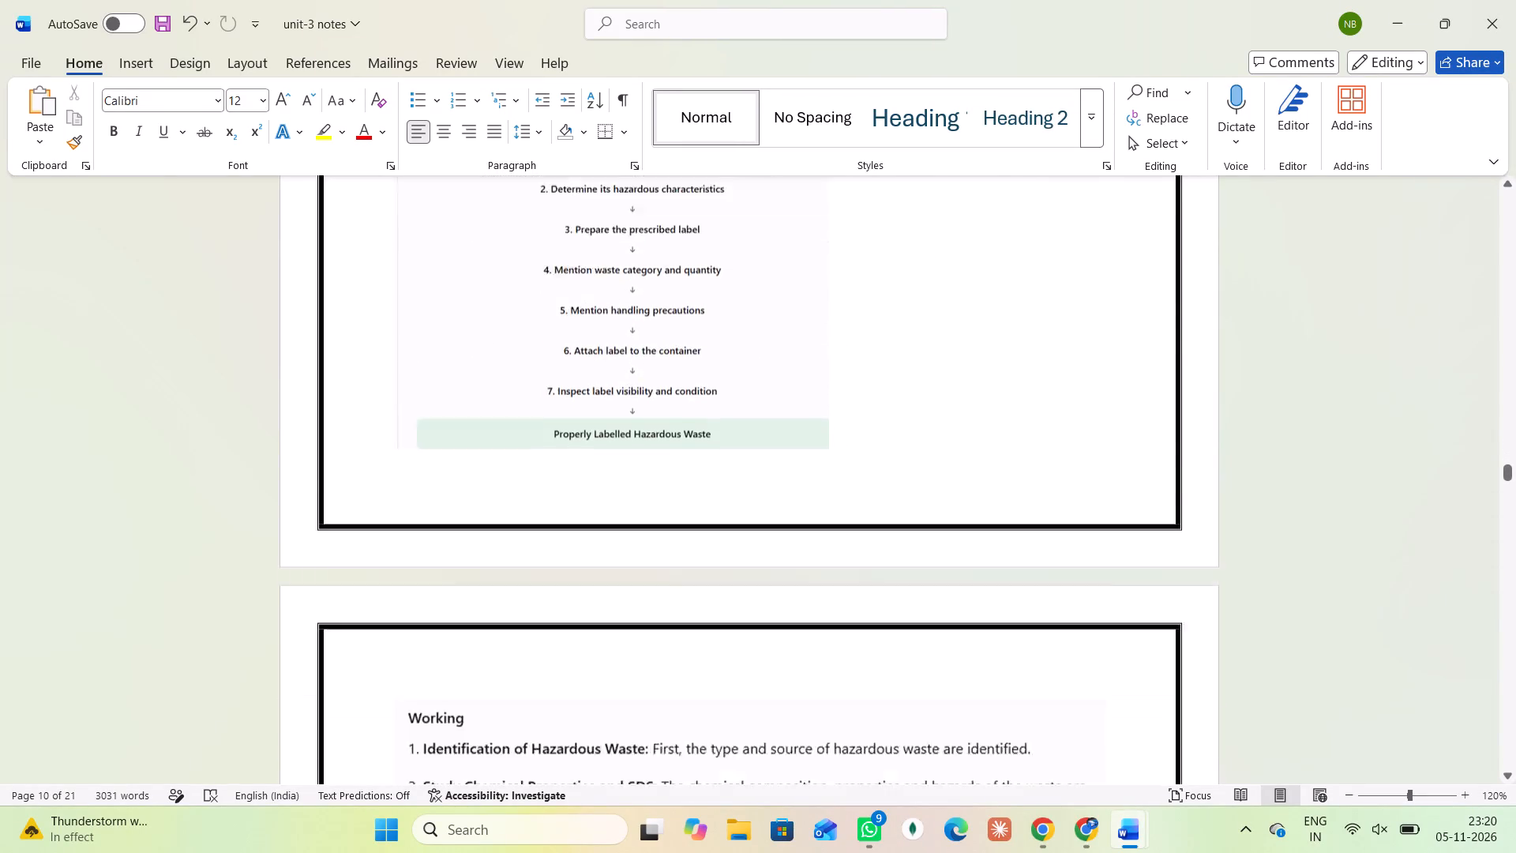
scroll(763, 515, "down", 3)
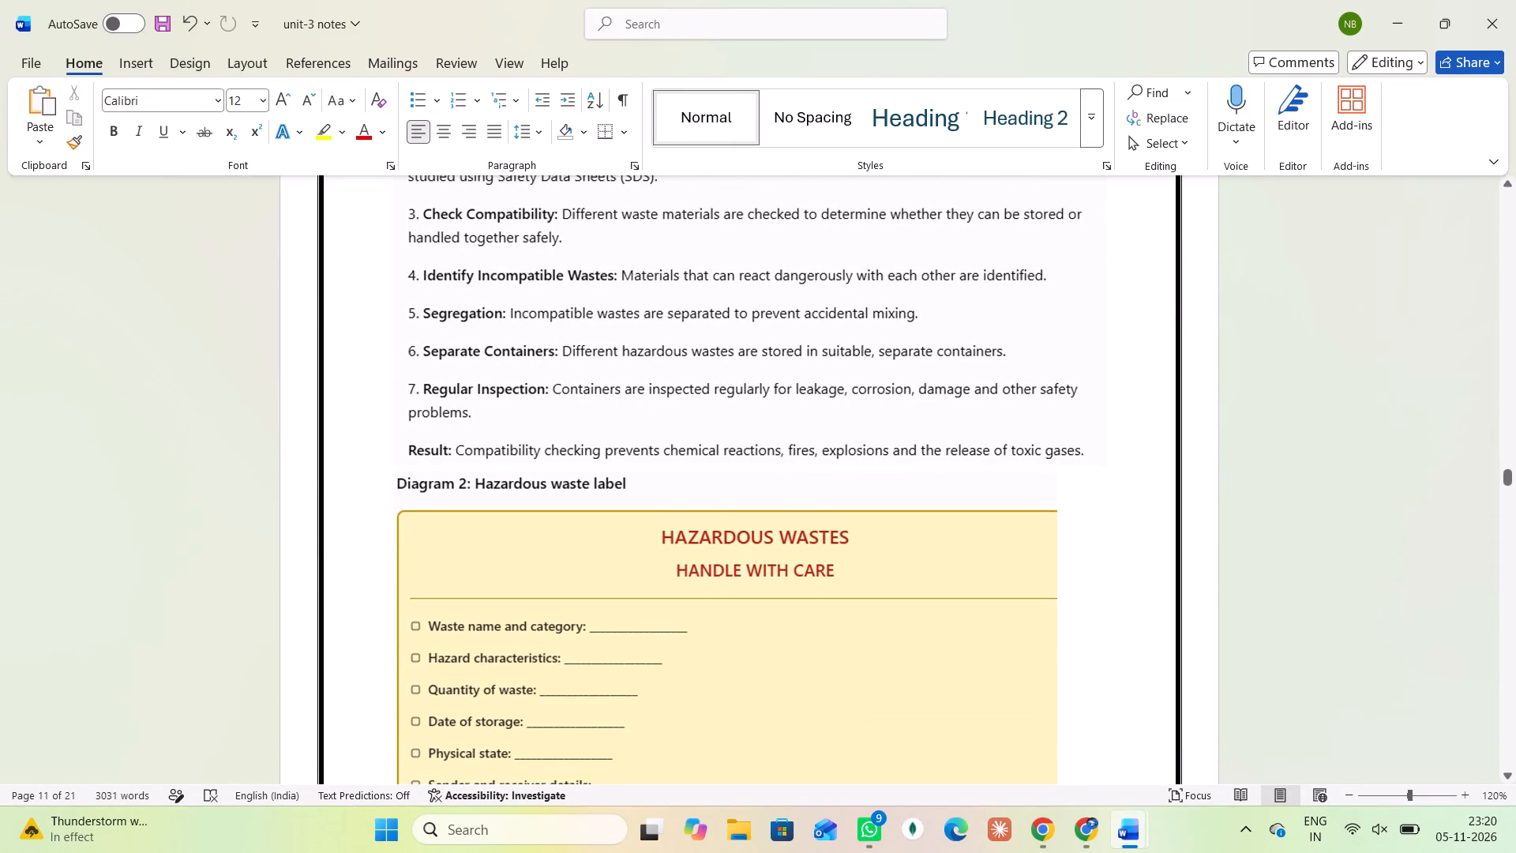
scroll(763, 515, "down", 1)
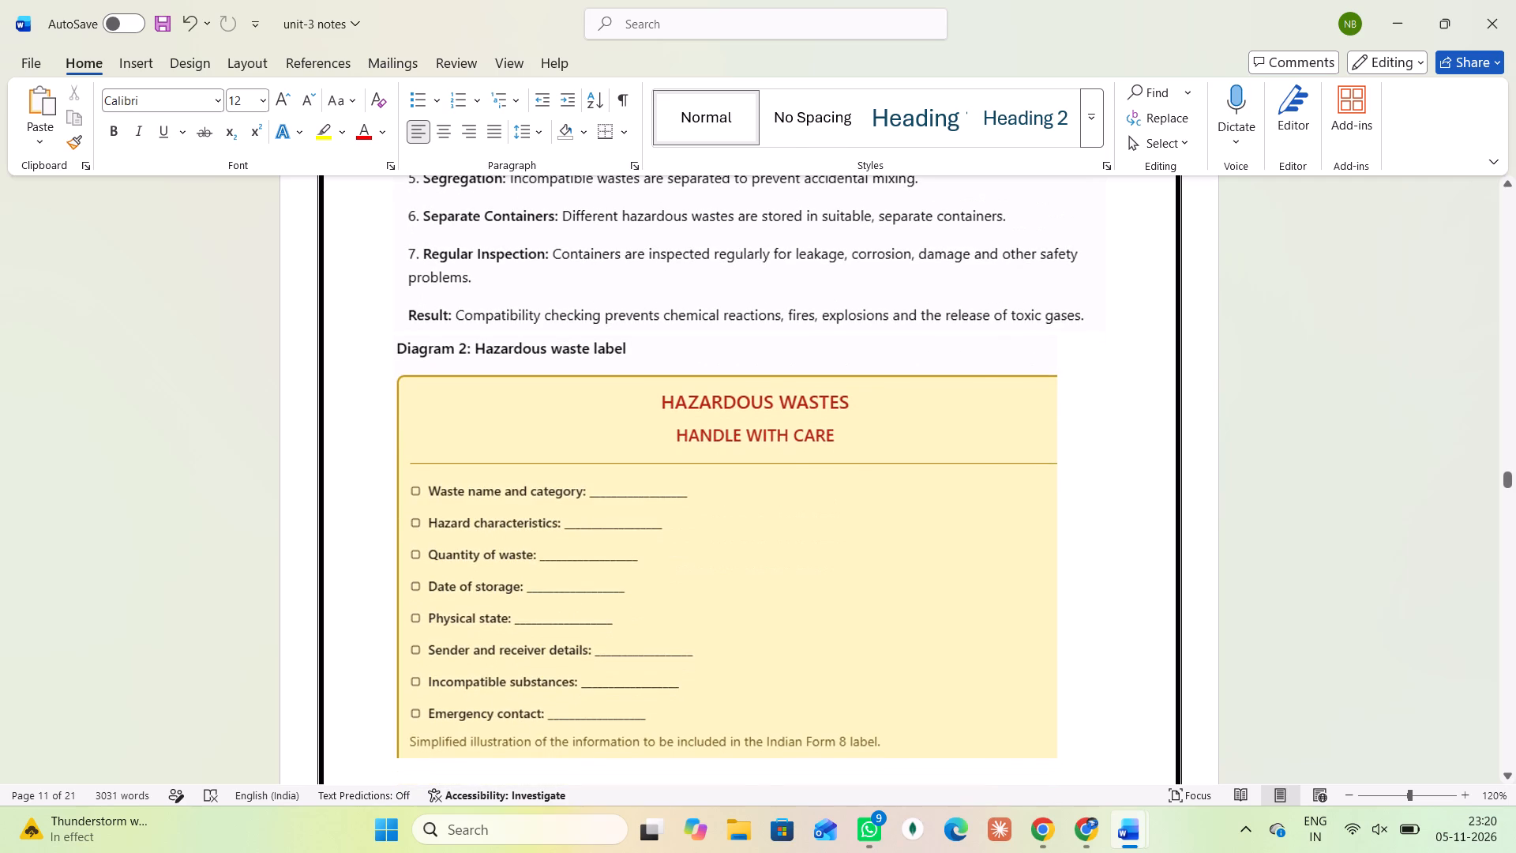
right_click(763, 515)
left_click(601, 511)
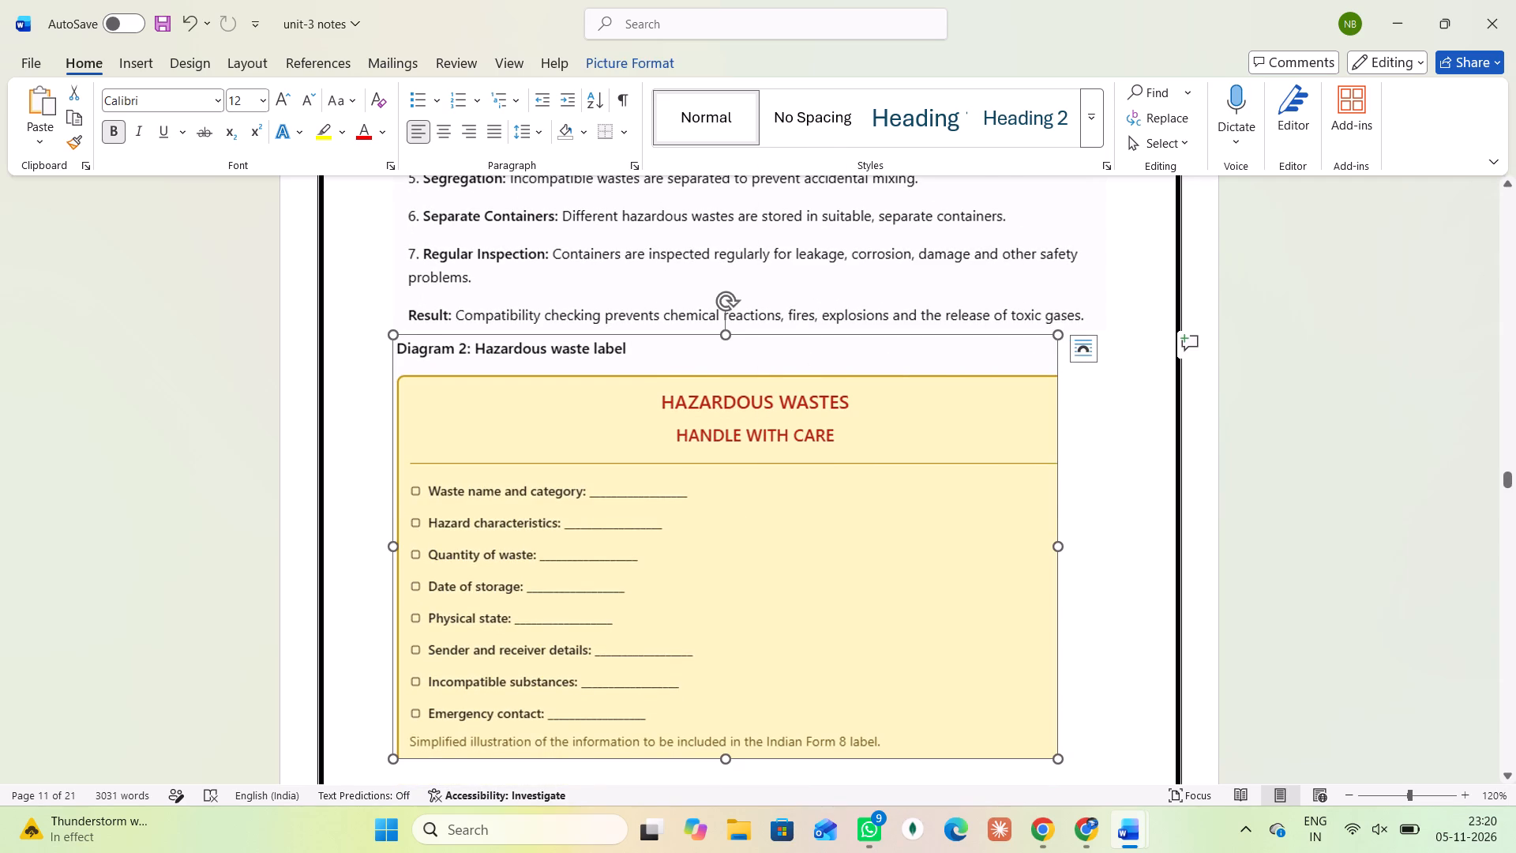
scroll(601, 511, "down", 1)
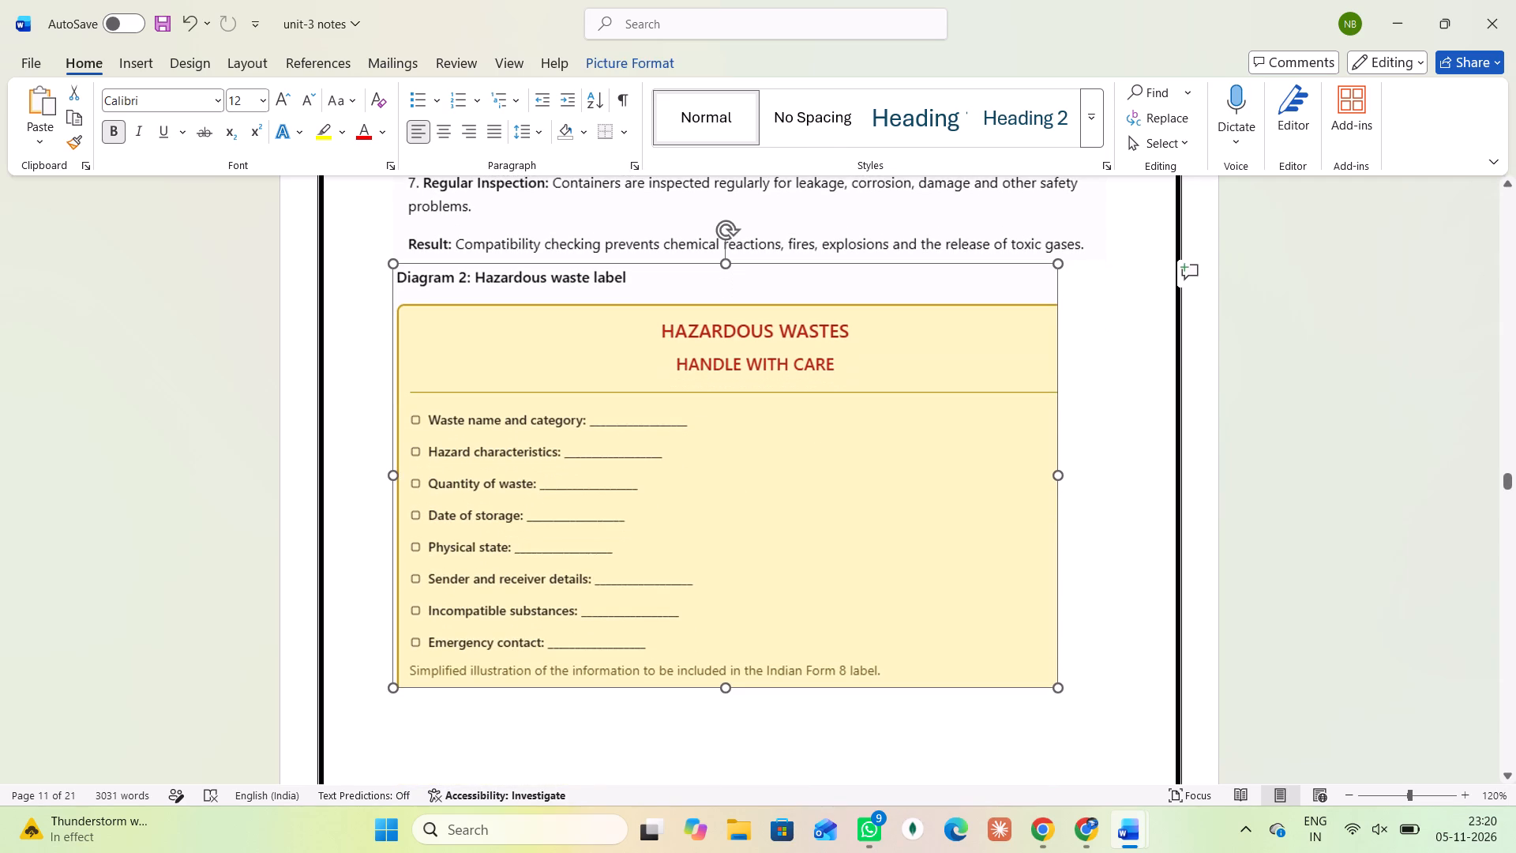
scroll(601, 511, "down", 1)
scroll(601, 511, "up", 6)
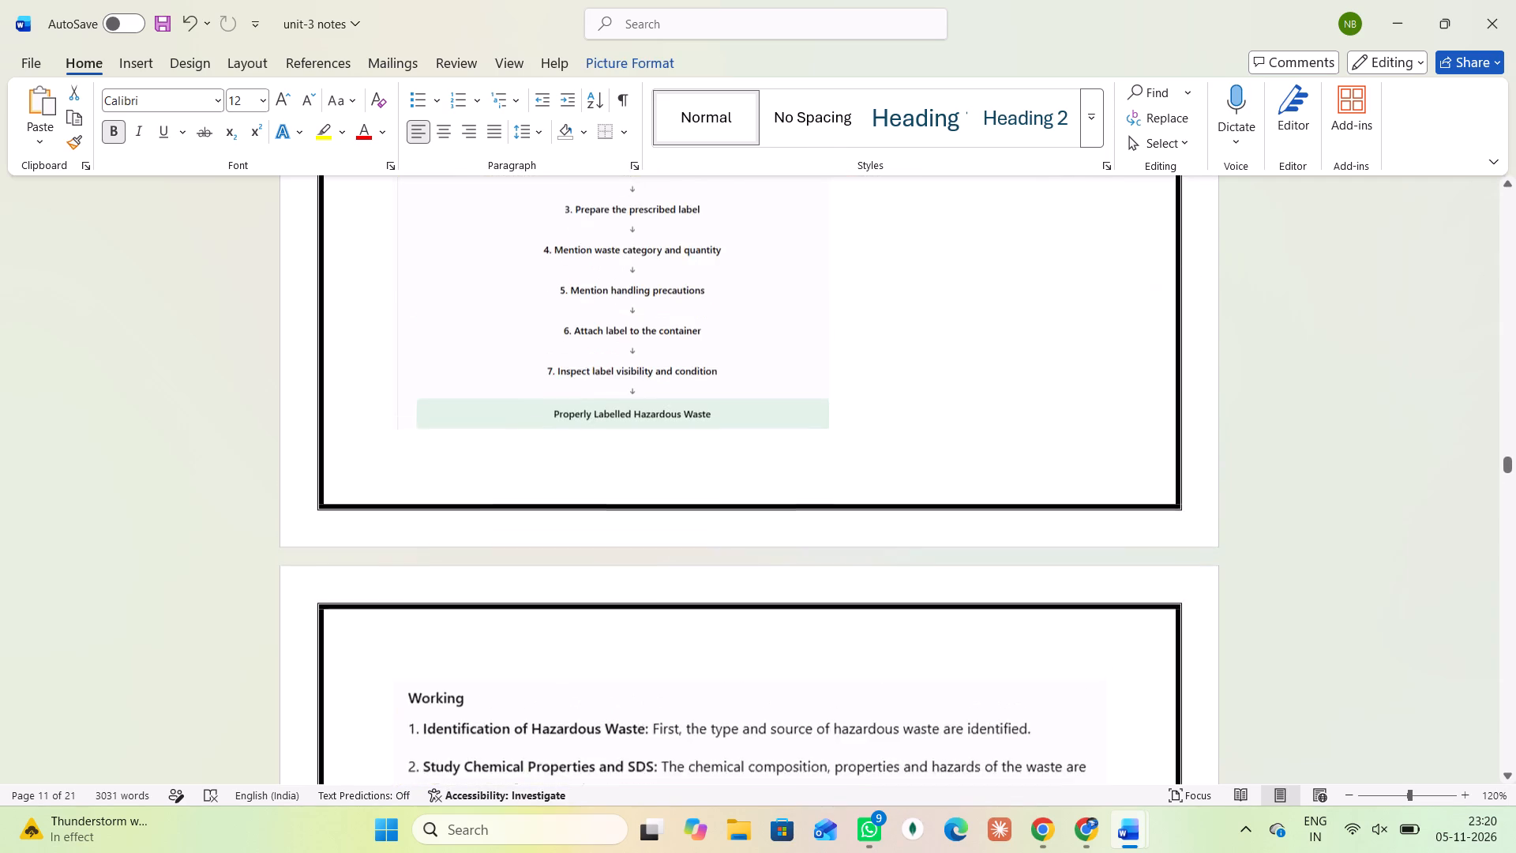
scroll(601, 511, "up", 1)
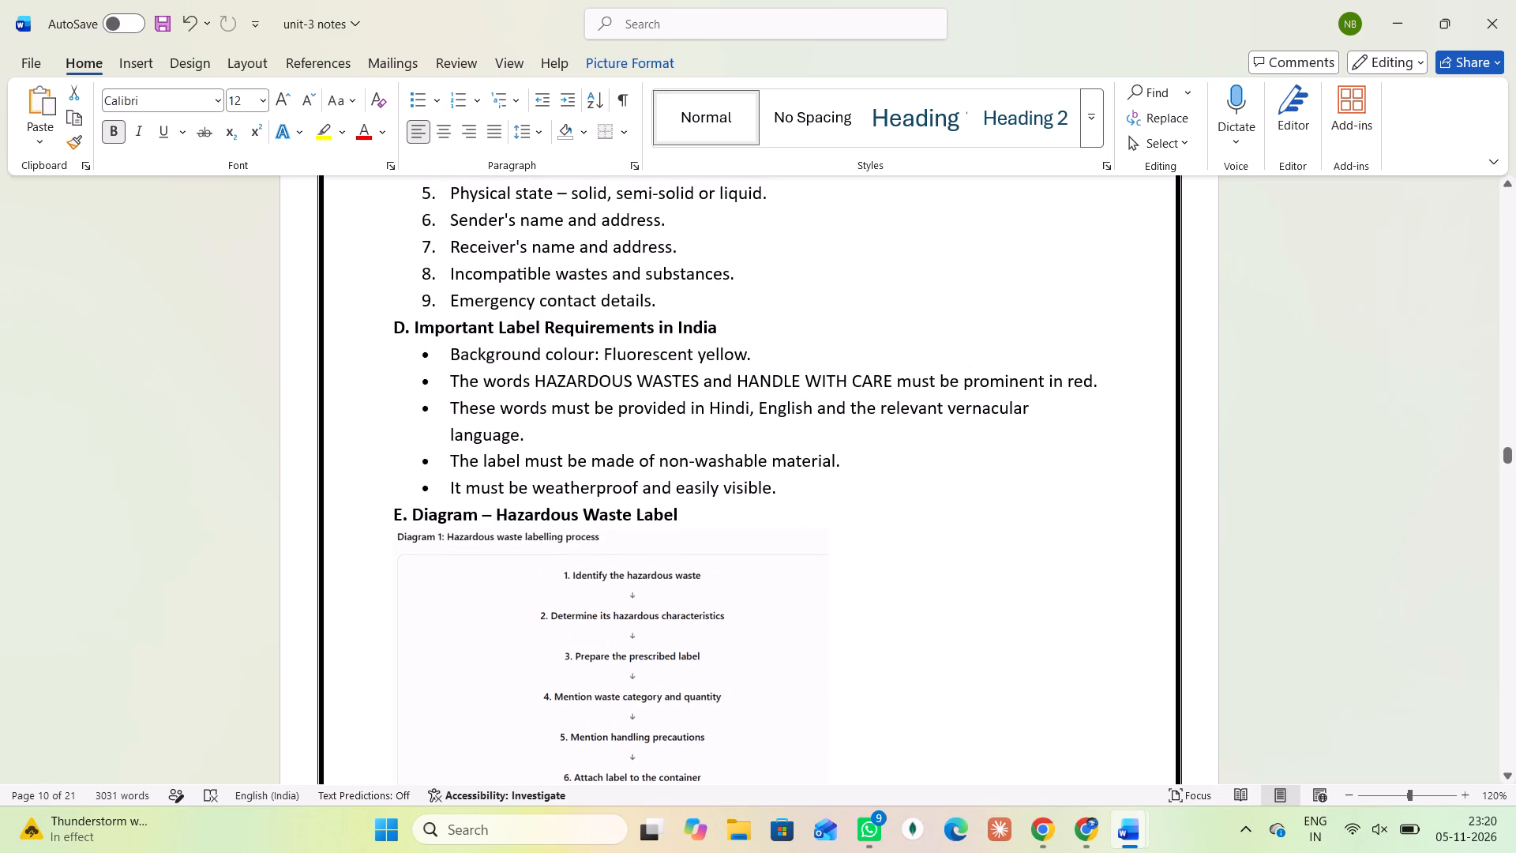
scroll(601, 511, "down", 1)
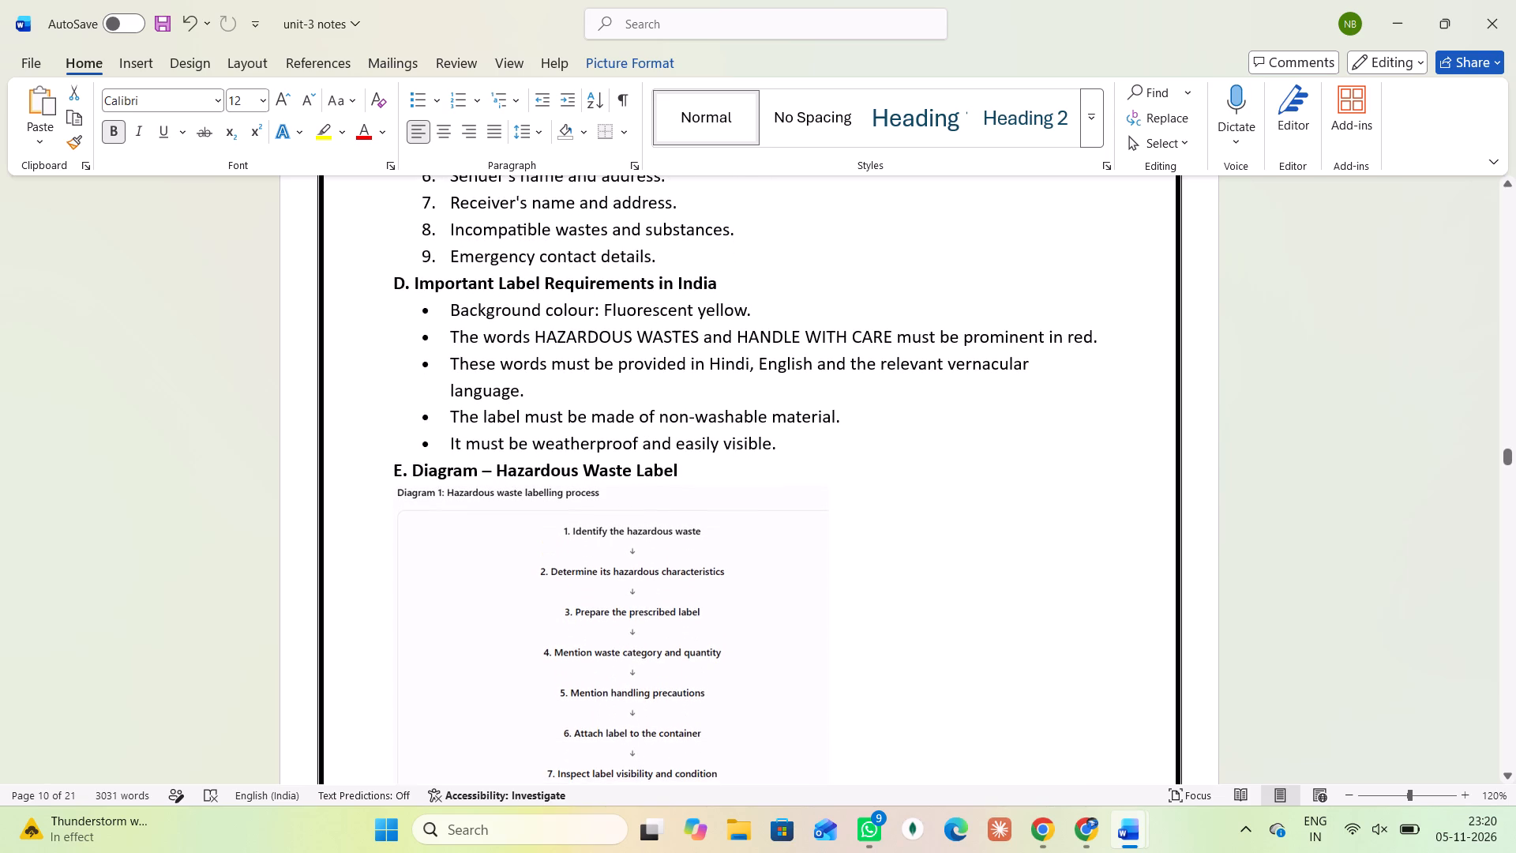
scroll(601, 511, "down", 1)
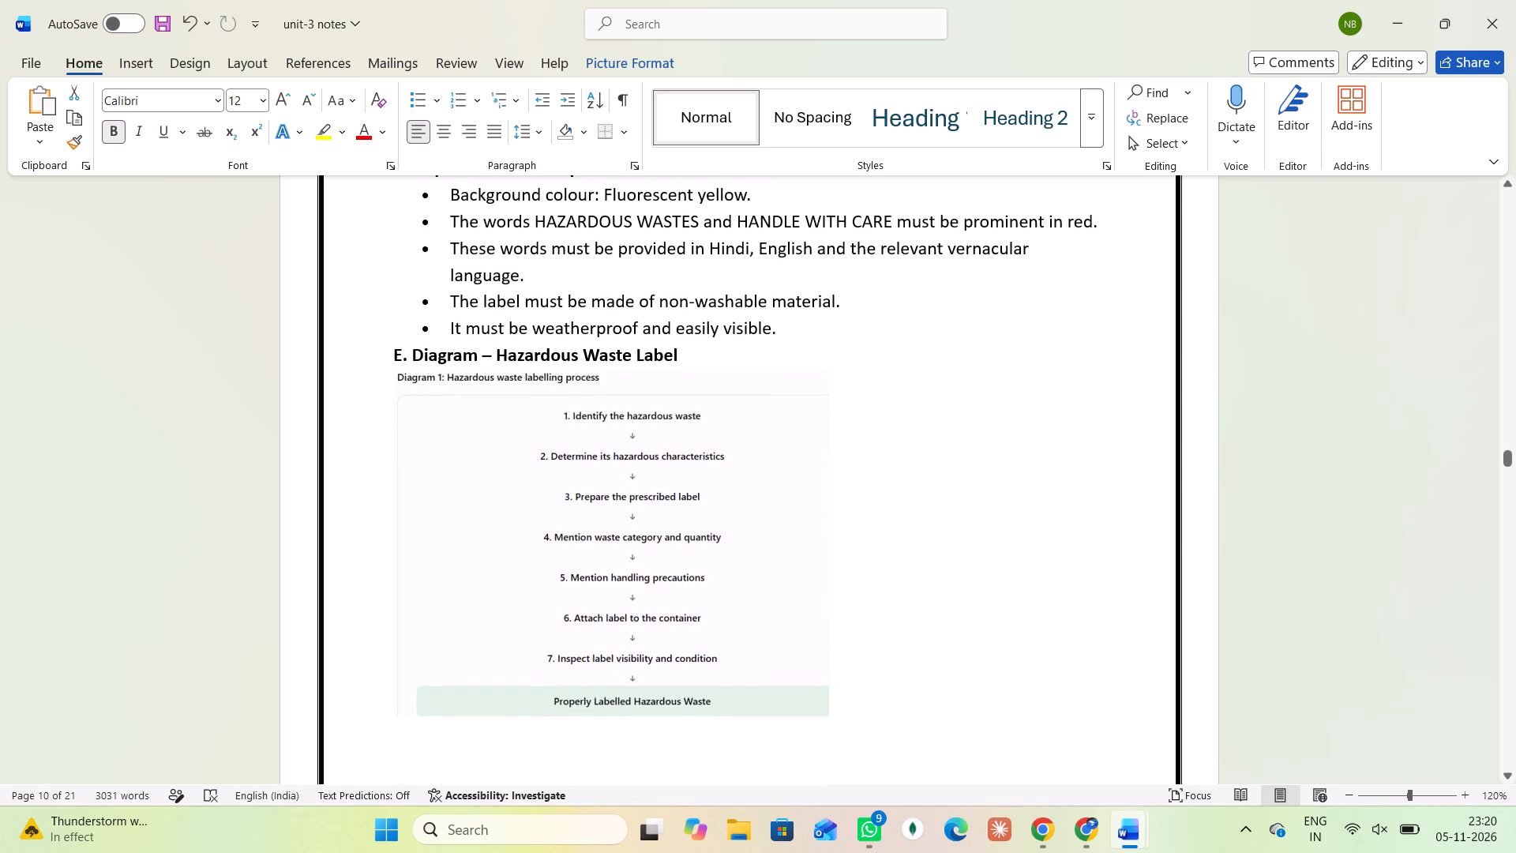
scroll(601, 511, "down", 1)
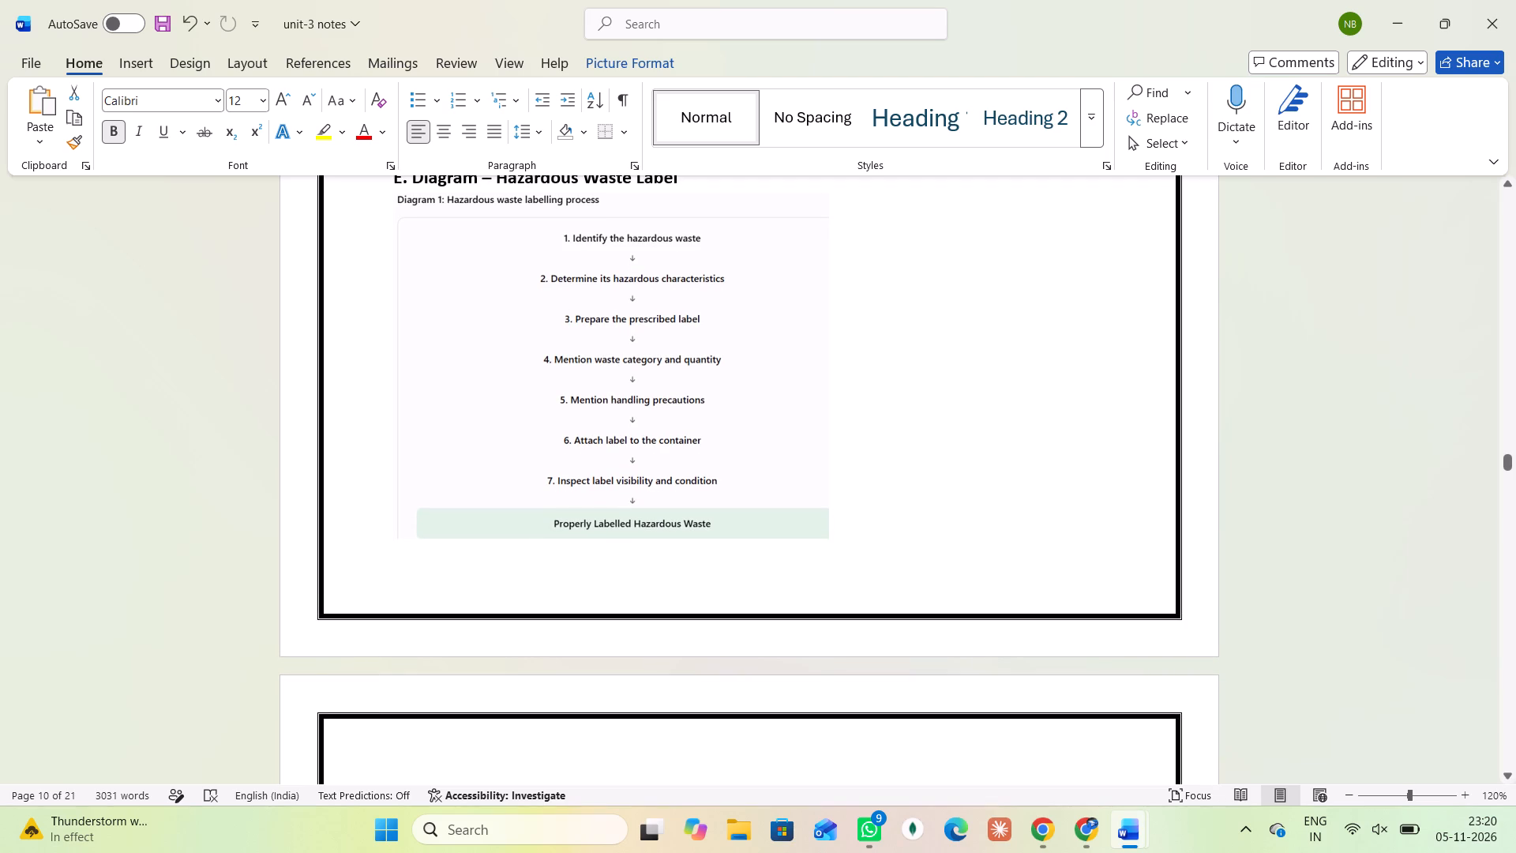
Delete the Working picture with the seven compatibility-checking points above Diagram 2 in the unit-3 notes.
scroll(601, 511, "down", 2)
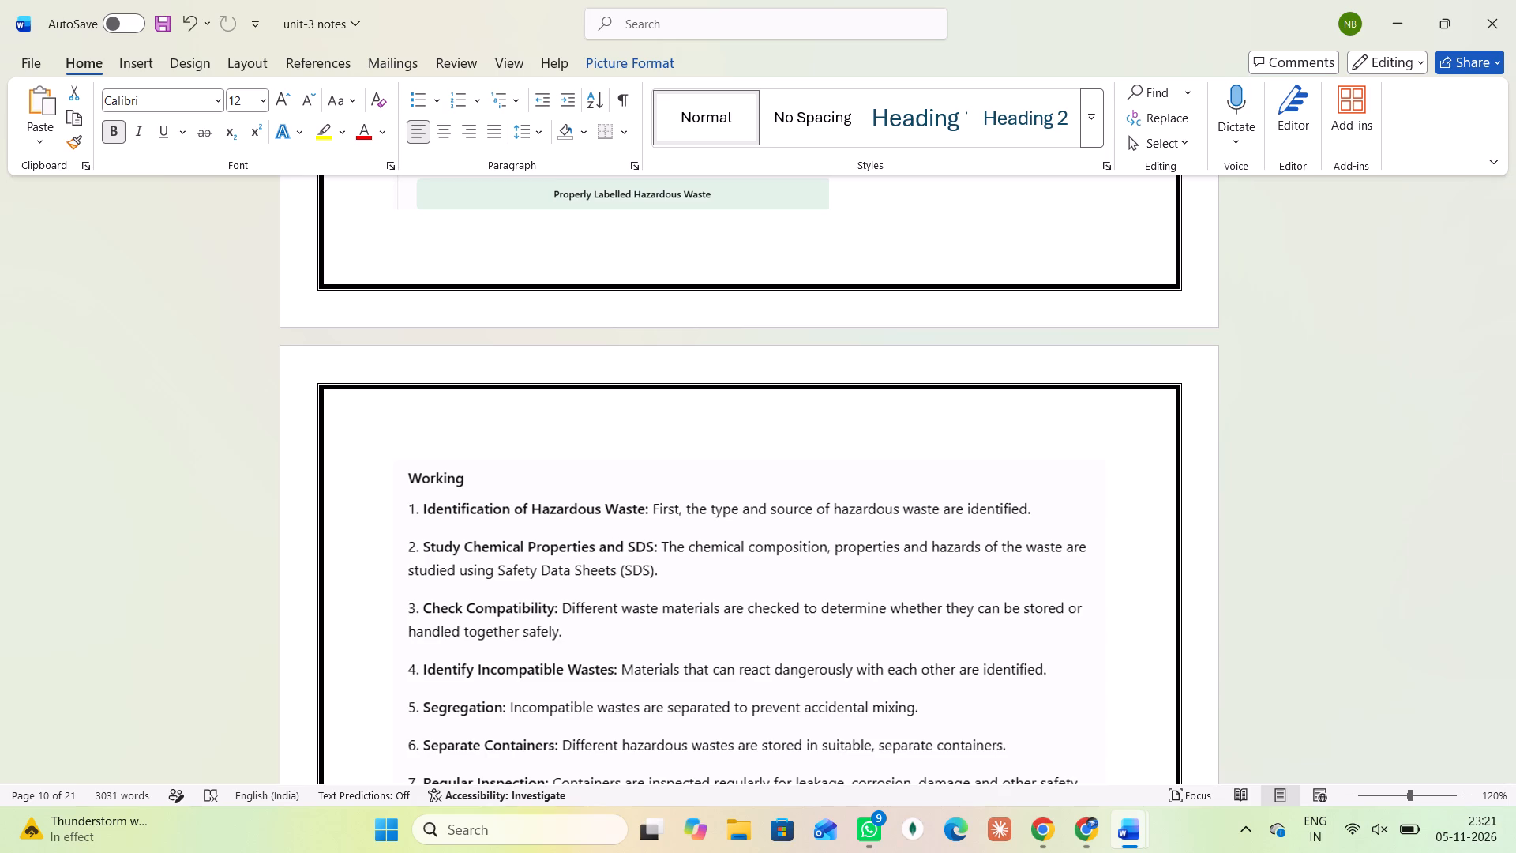
scroll(601, 511, "down", 1)
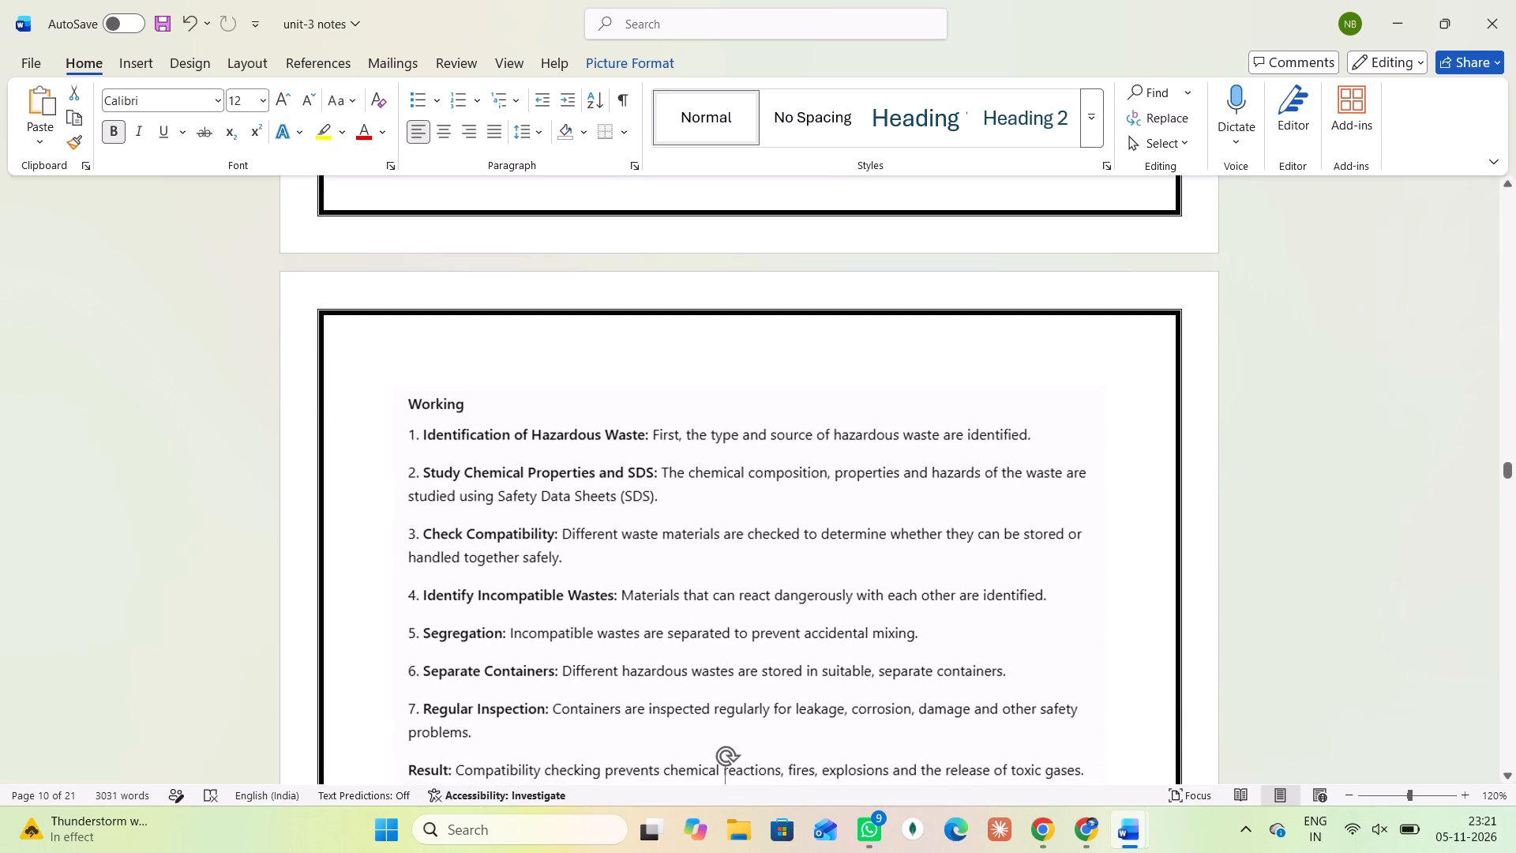
scroll(601, 511, "down", 1)
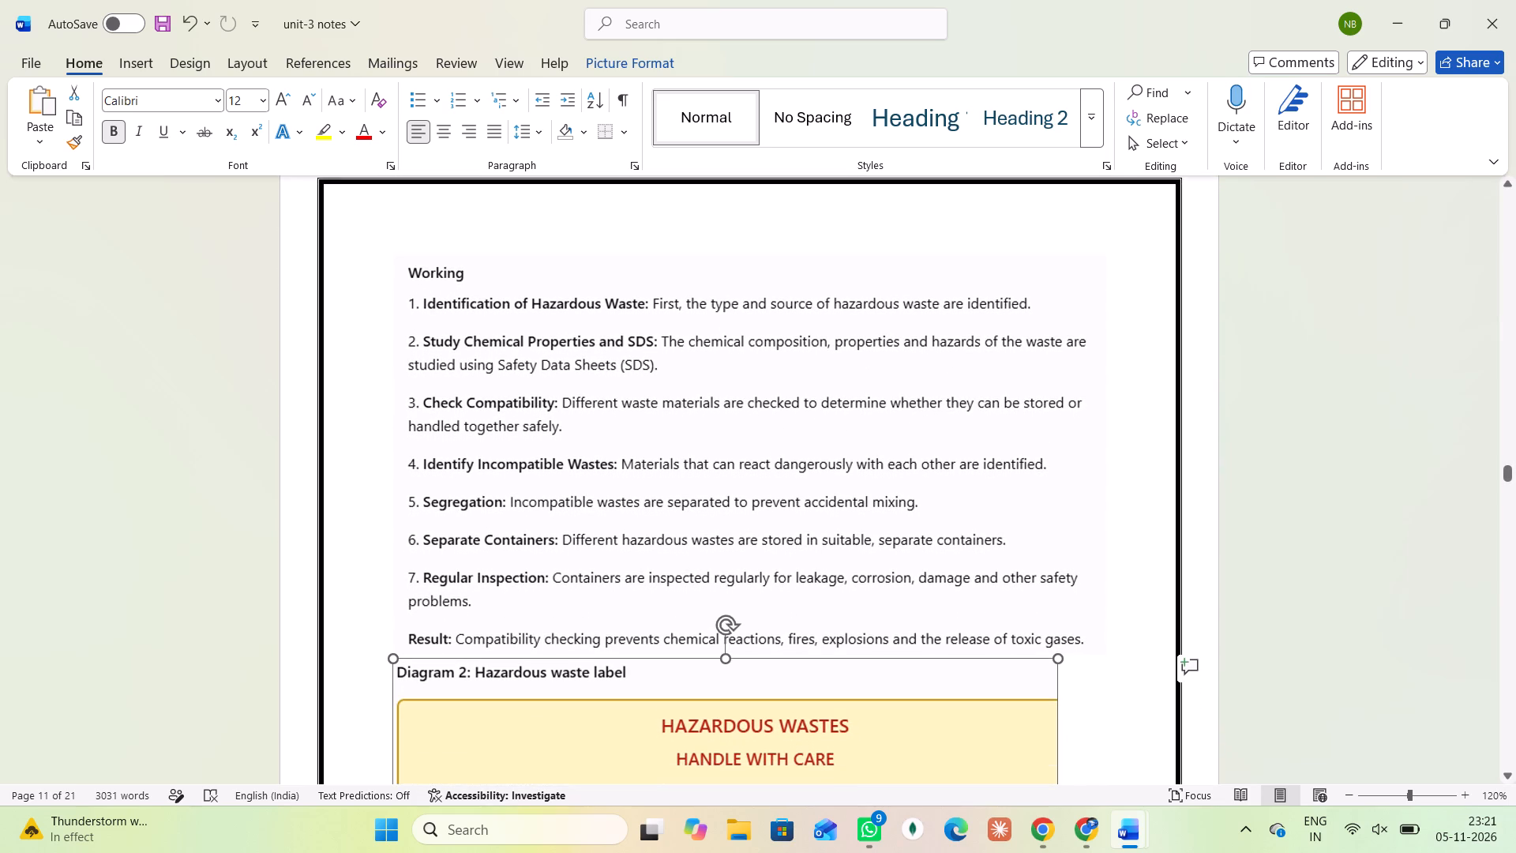
left_click(601, 511)
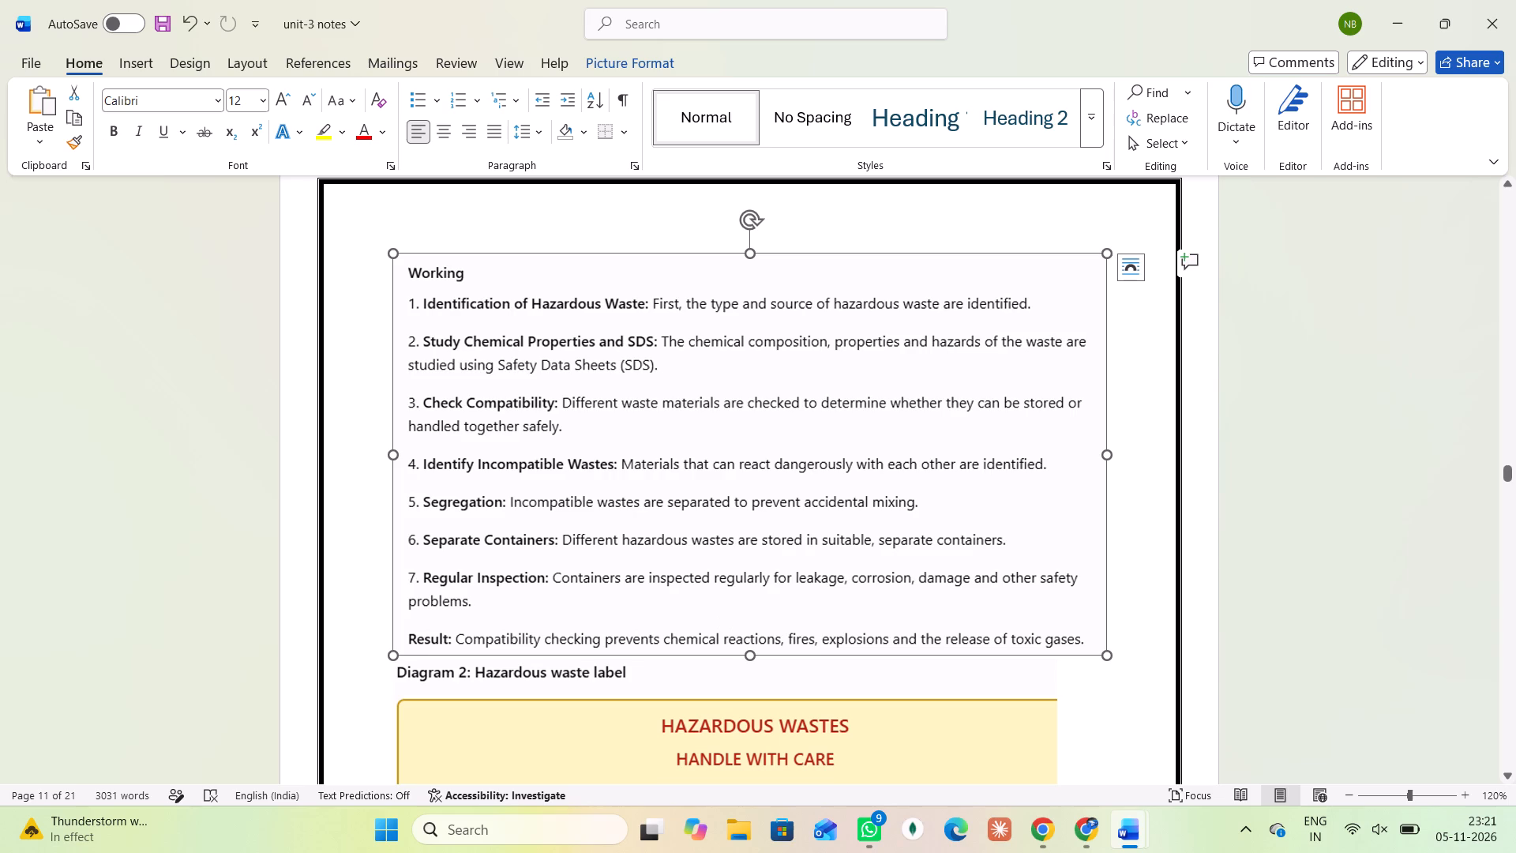
key("Delete")
scroll(601, 511, "up", 2)
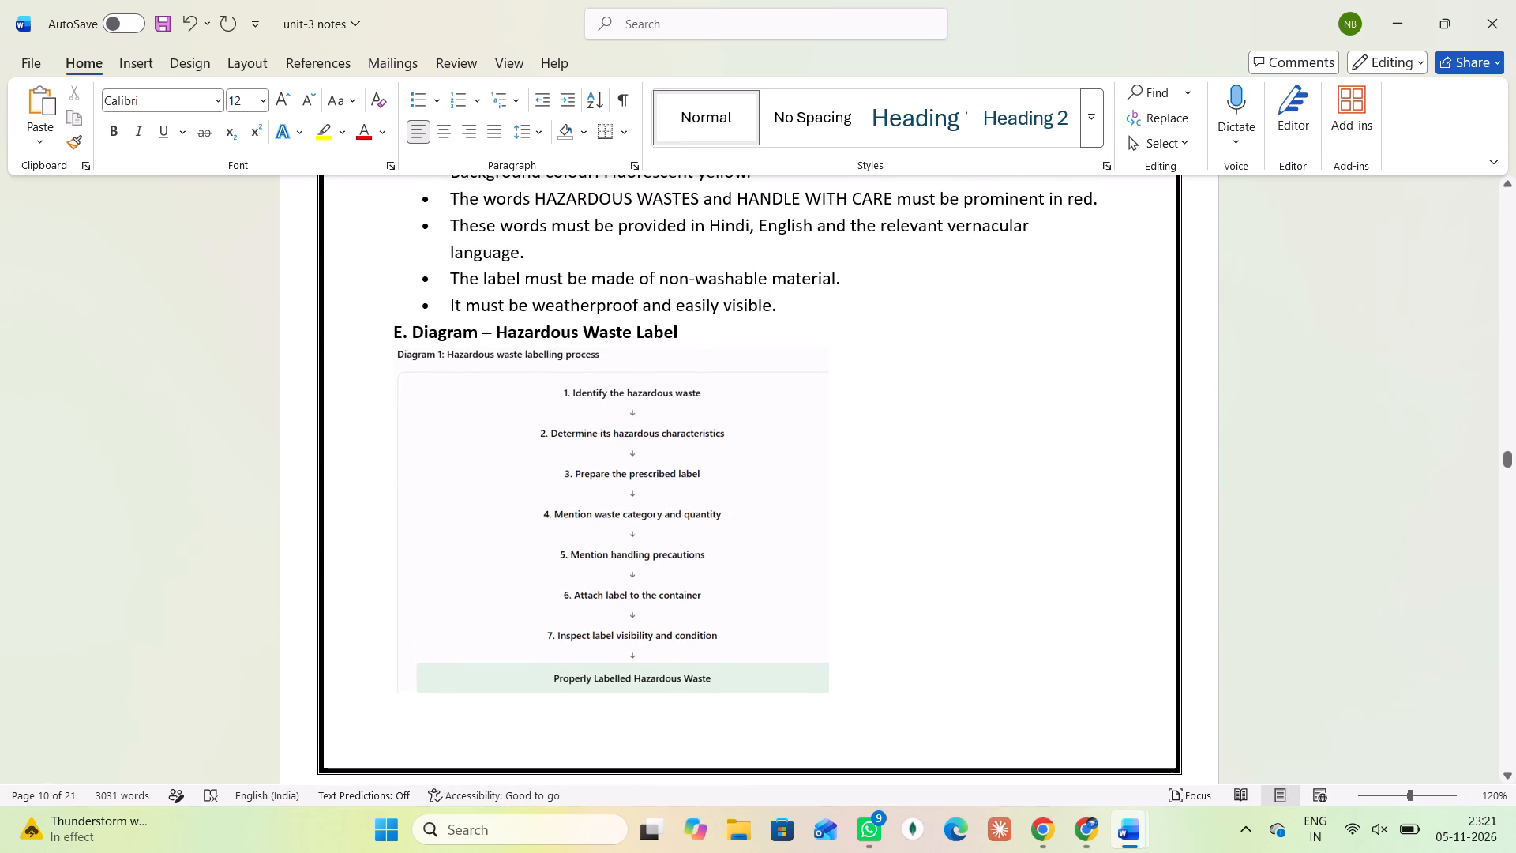
key("shift+super+s")
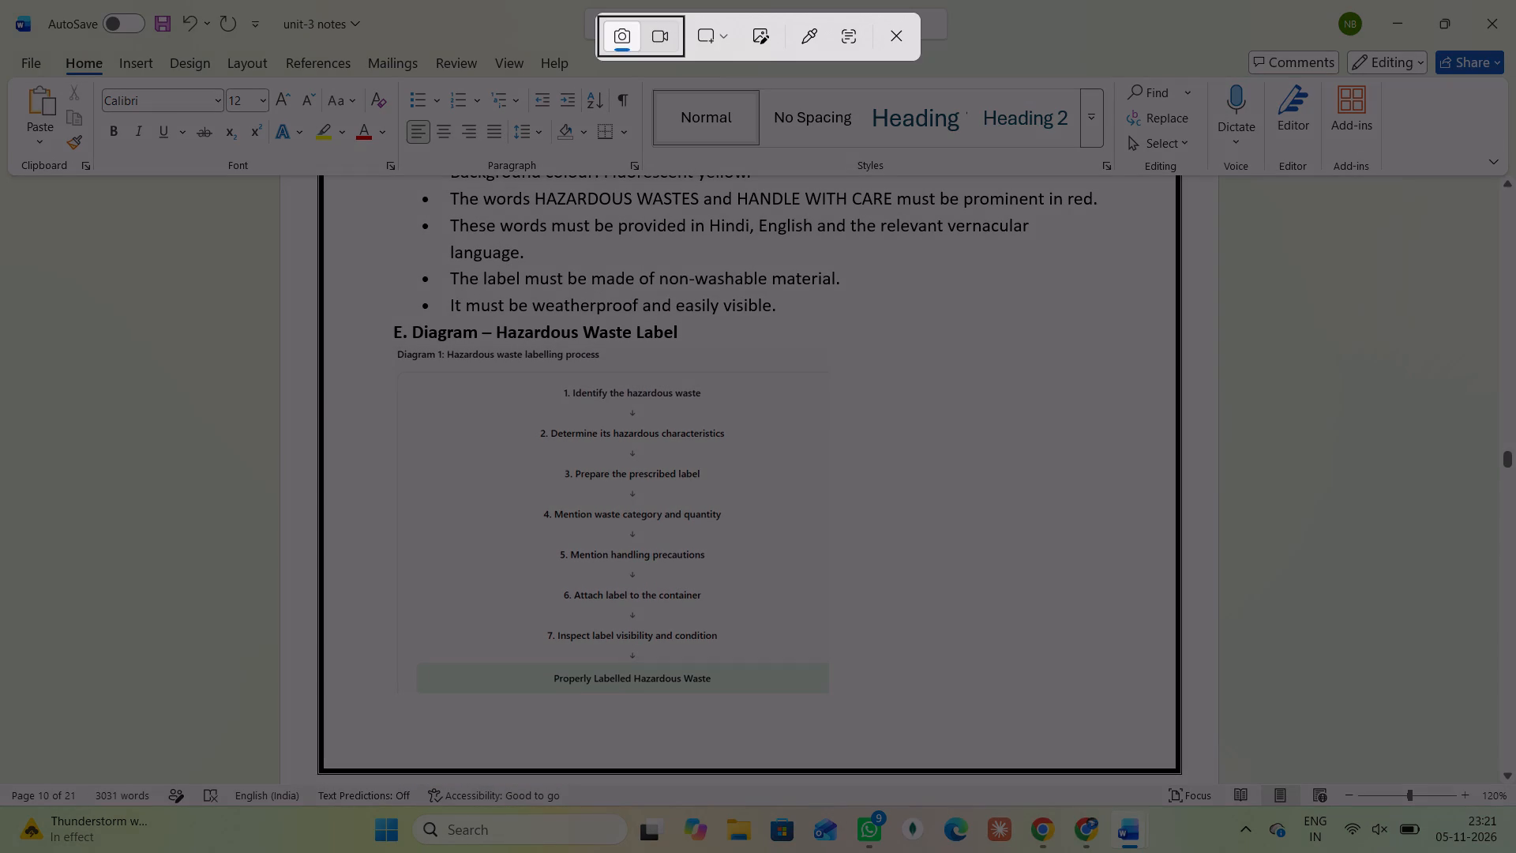
left_click_drag(439, 375, 854, 716)
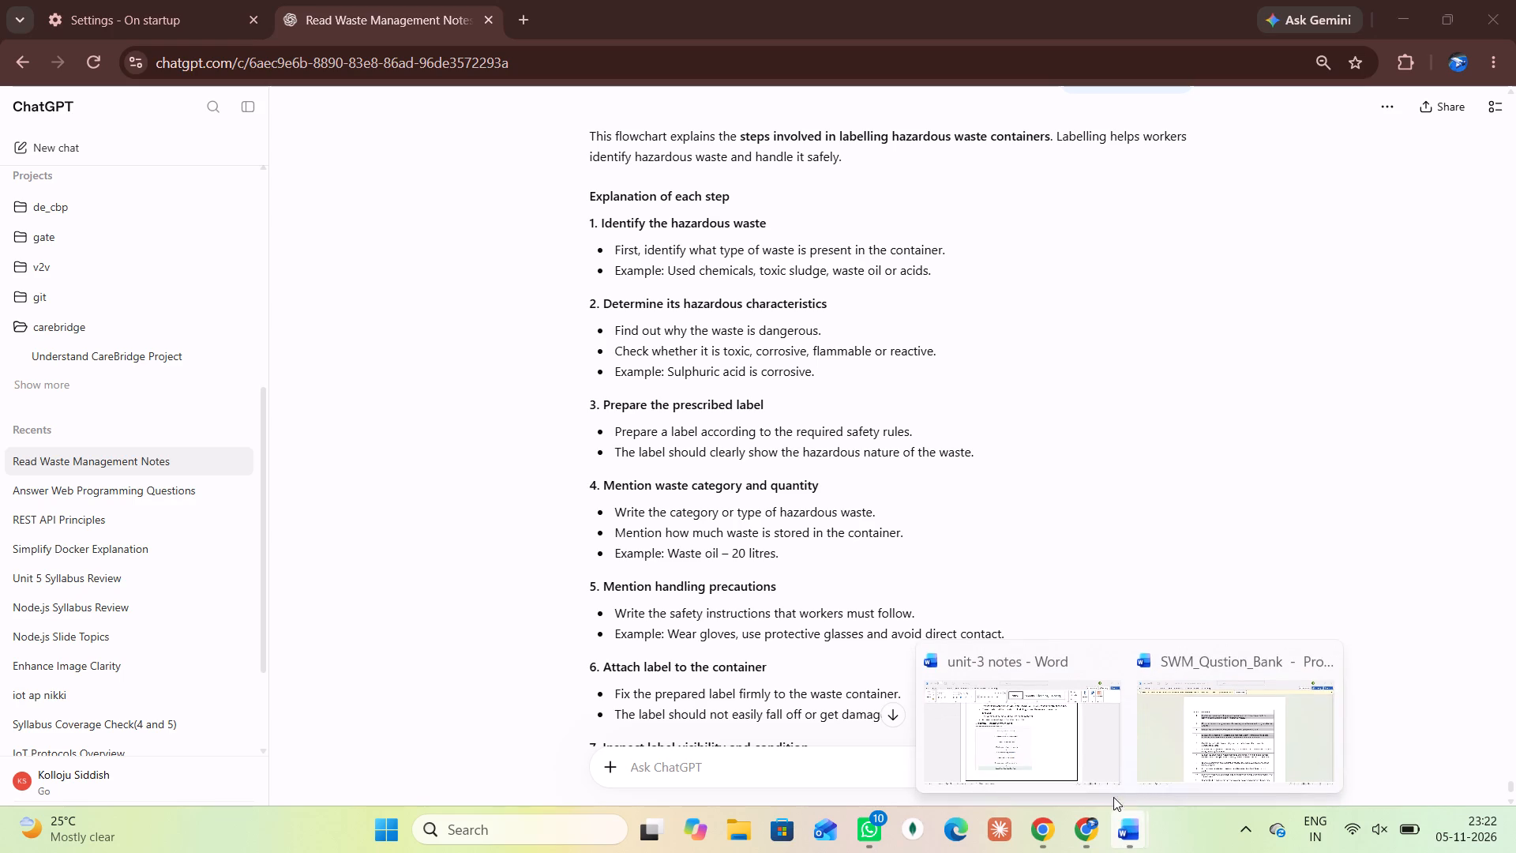
left_click(978, 735)
scroll(628, 534, "down", 1)
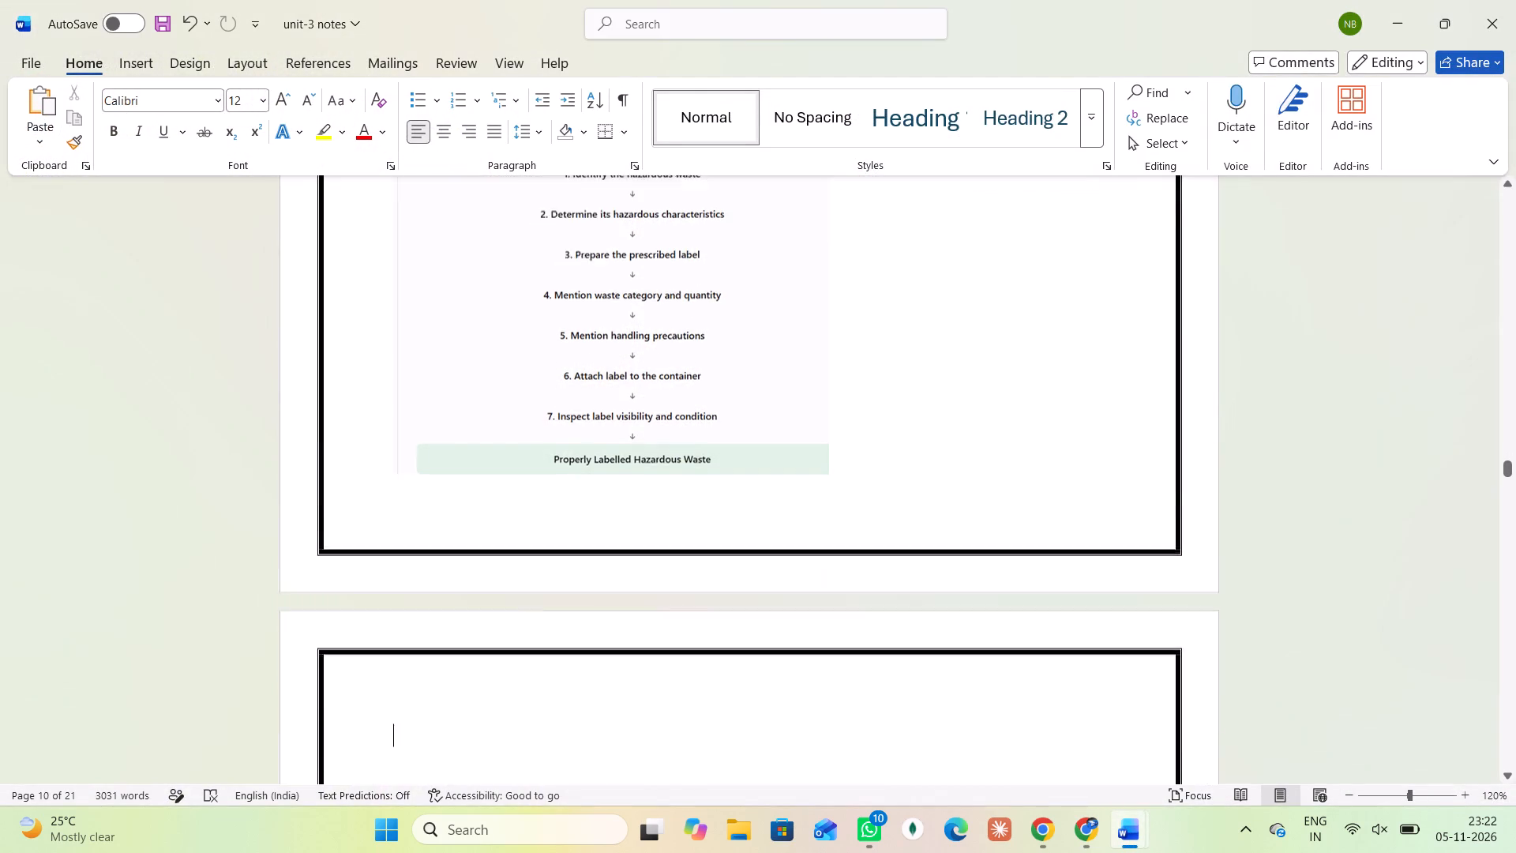
scroll(628, 534, "down", 1)
scroll(628, 534, "up", 1)
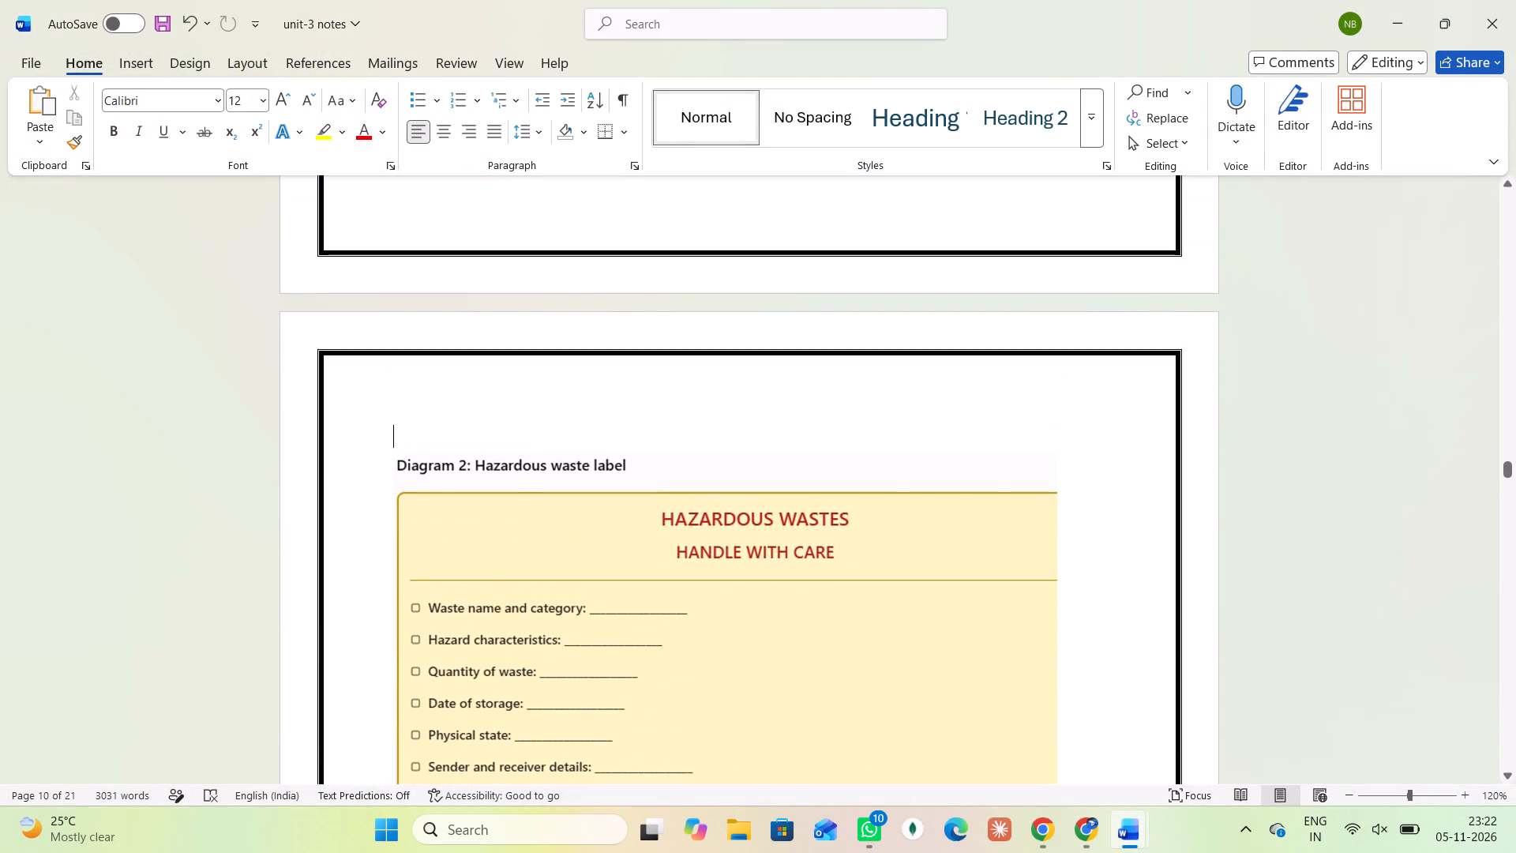
key("ctrl+v")
Screenshot steps 5 to 7 of the ChatGPT labelling explanation and paste it after the steps 1 to 4 picture in the unit-3 notes.
key("alt+Tab")
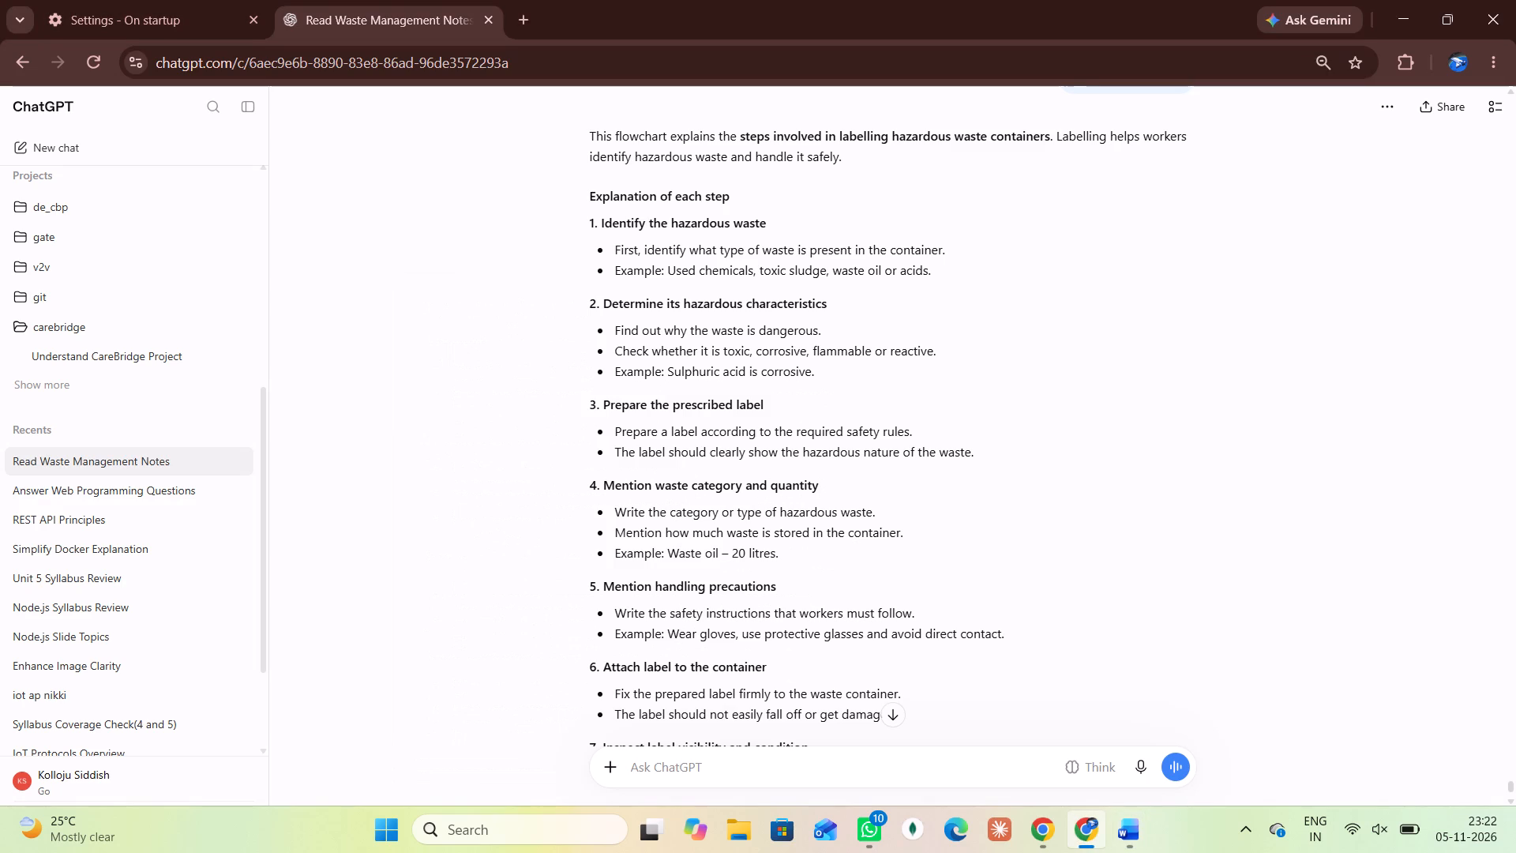
scroll(531, 466, "down", 2)
key("shift+super+s")
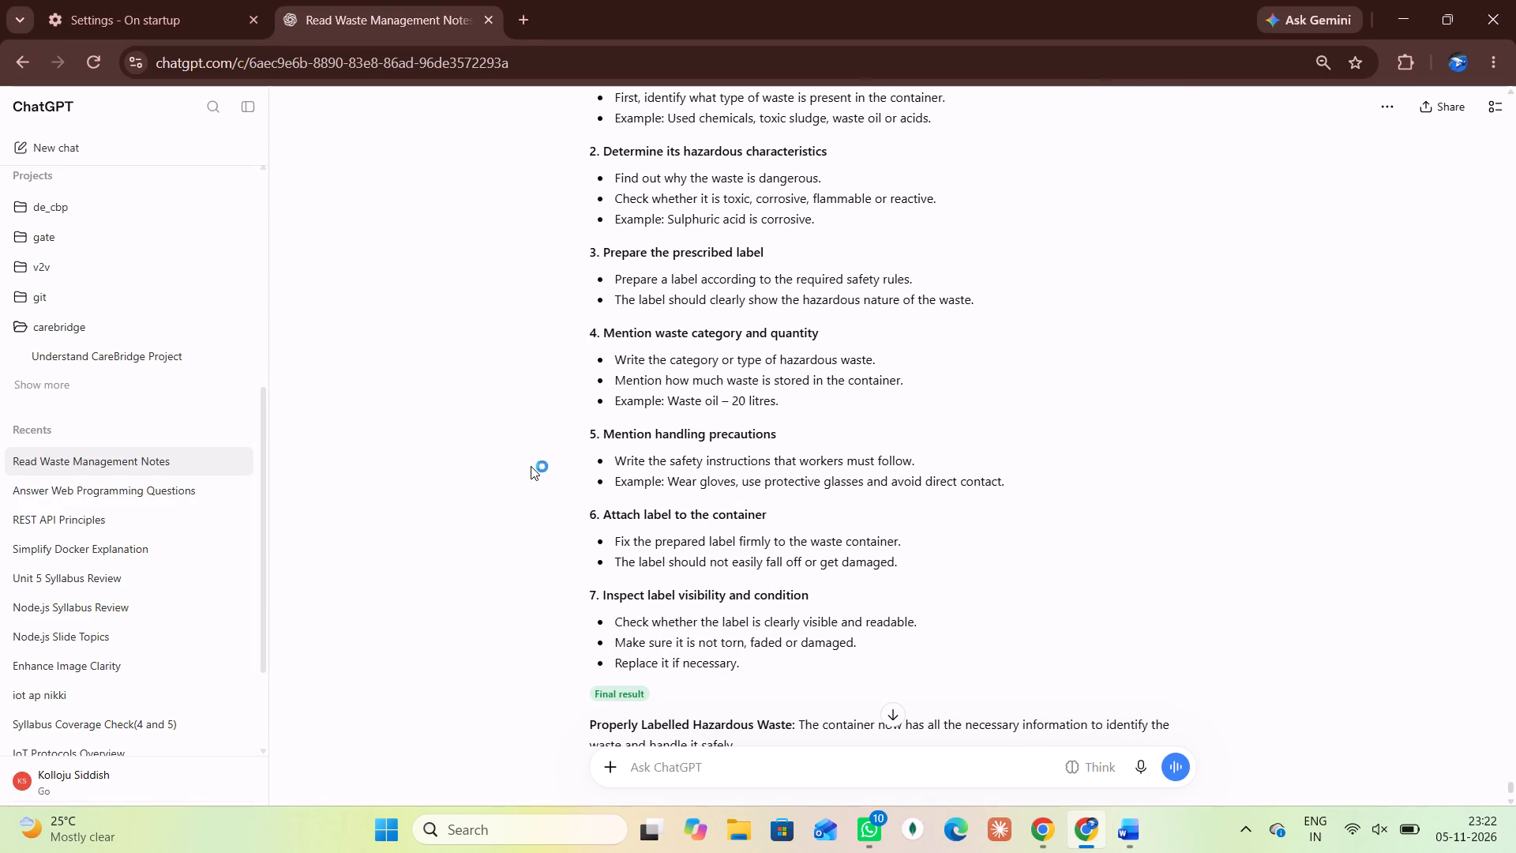
left_click_drag(573, 403, 1043, 681)
key("alt+Tab")
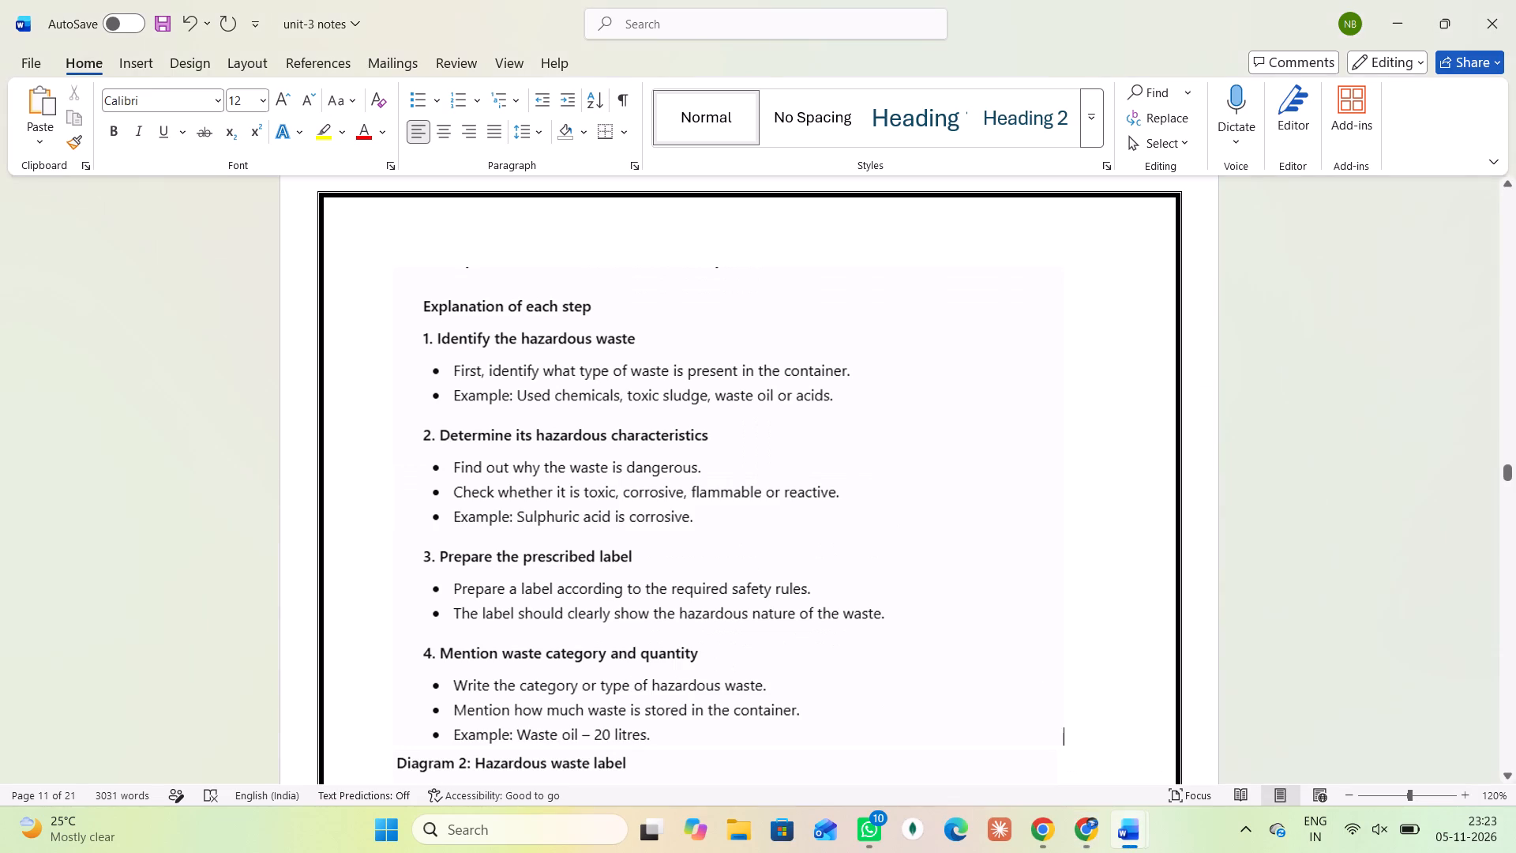
key("ctrl+v")
Delete the Working picture with the seven labelling points between the hazardous waste label diagram and section 12, Hazardous Waste Manifest System.
scroll(865, 605, "down", 2)
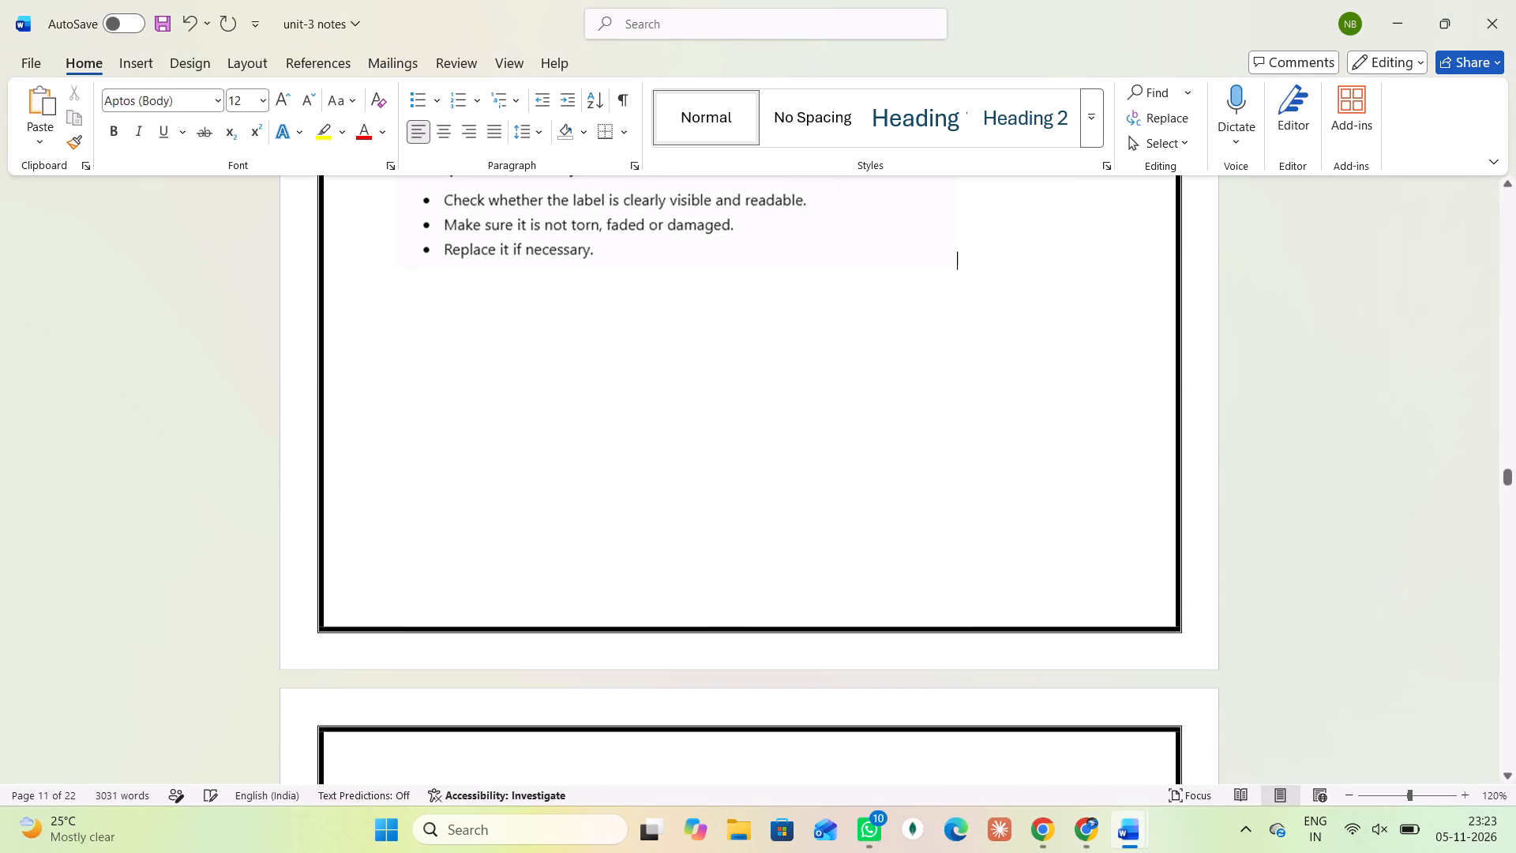
scroll(865, 605, "down", 2)
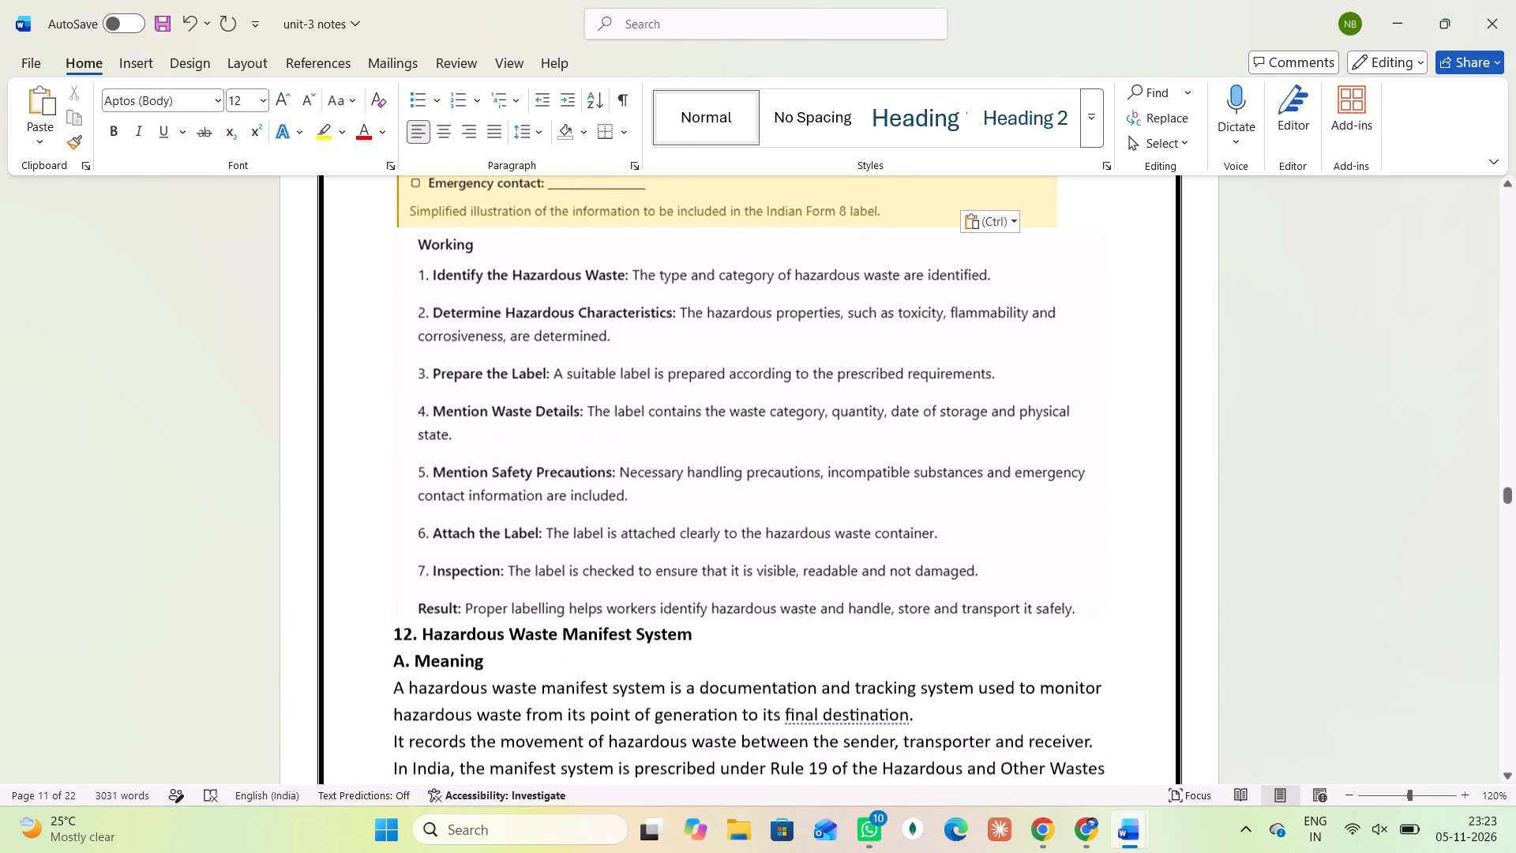
scroll(865, 605, "down", 1)
left_click(834, 543)
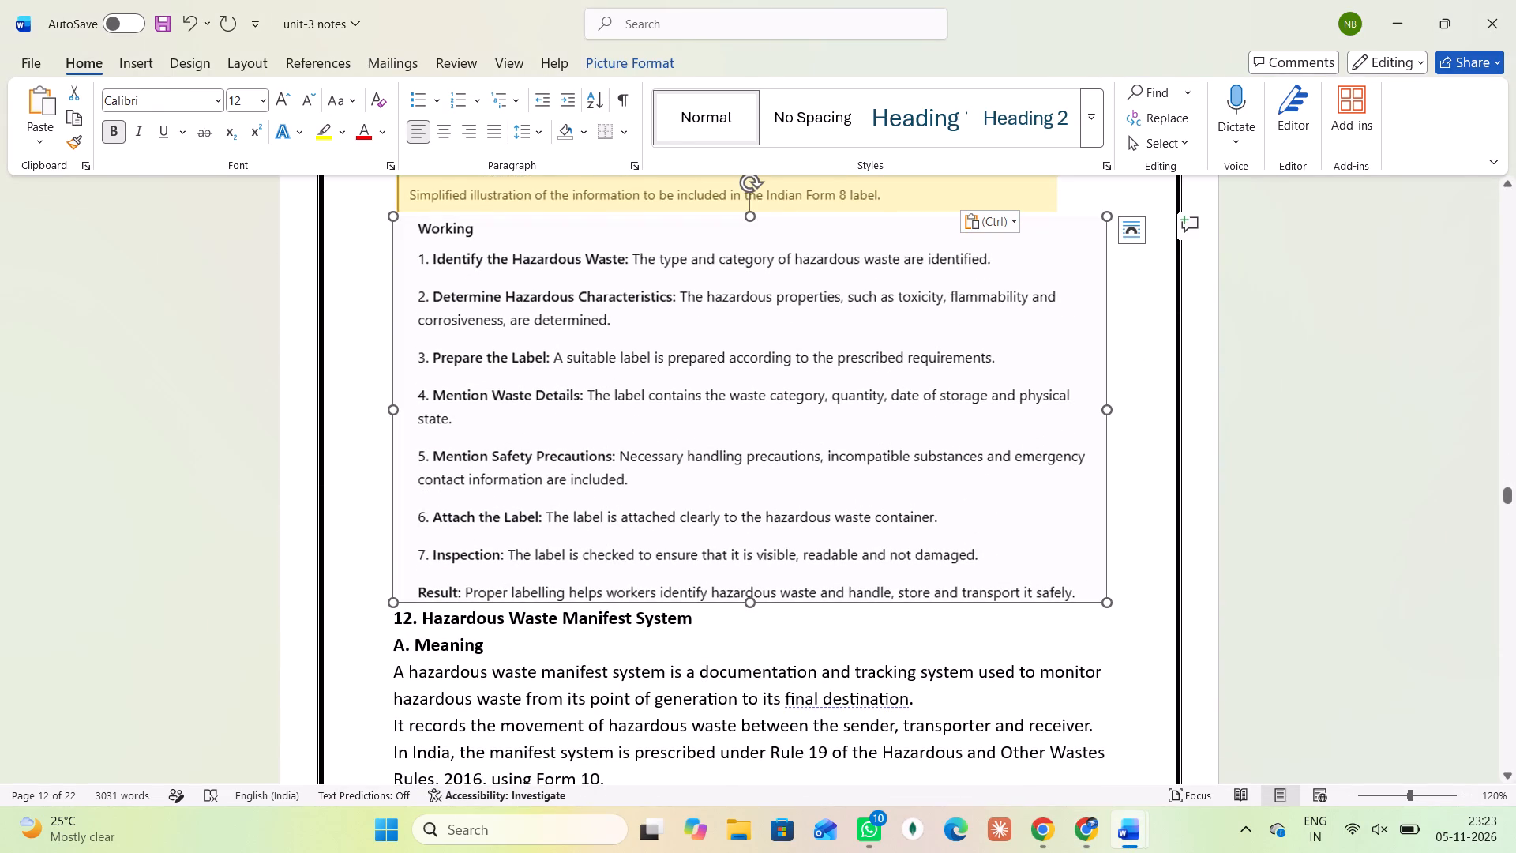
left_click(801, 377)
key("Delete")
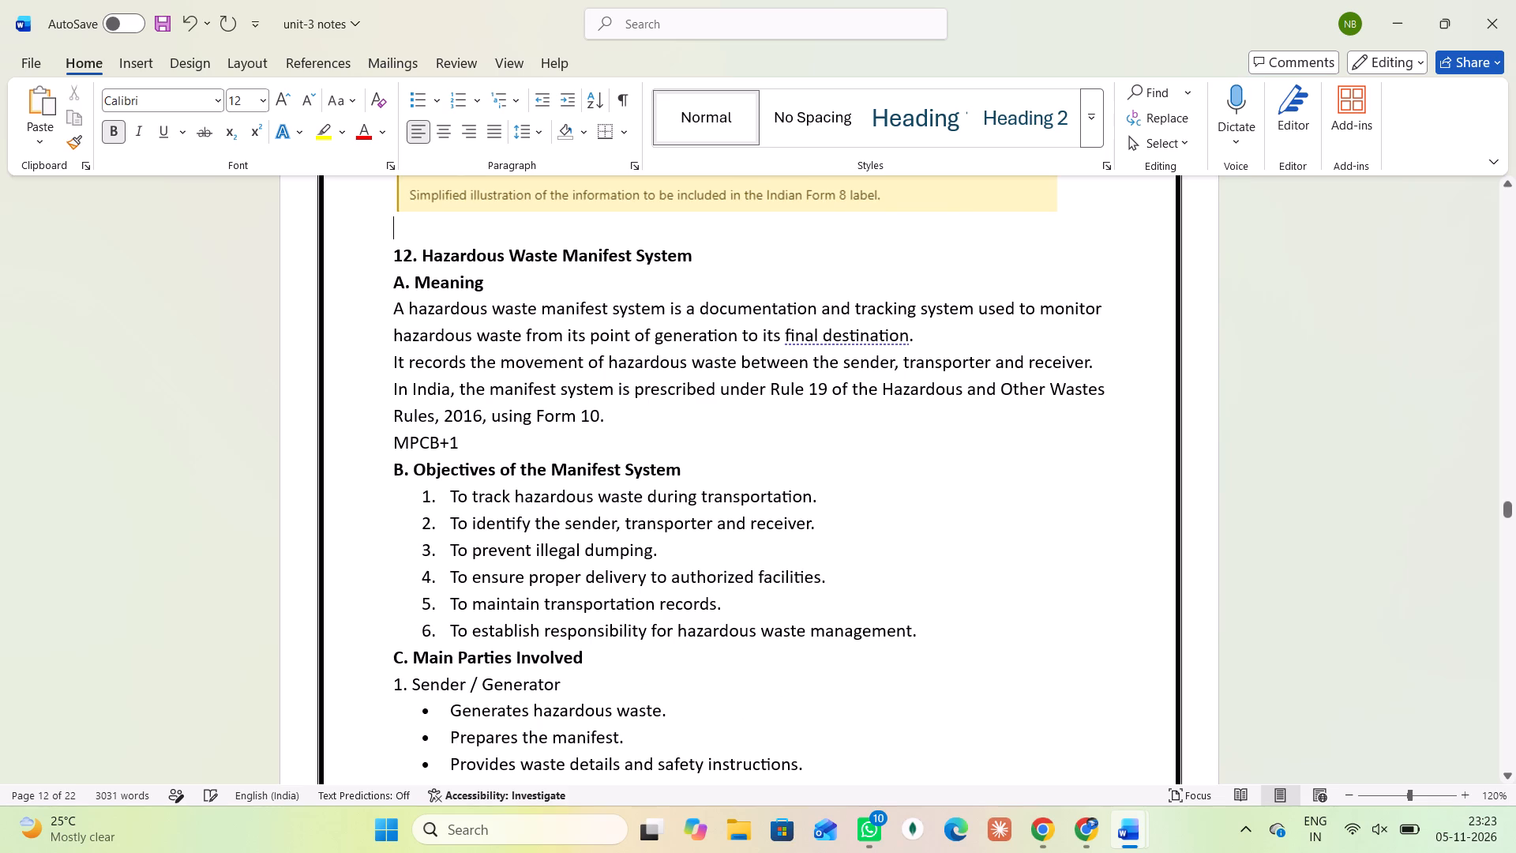
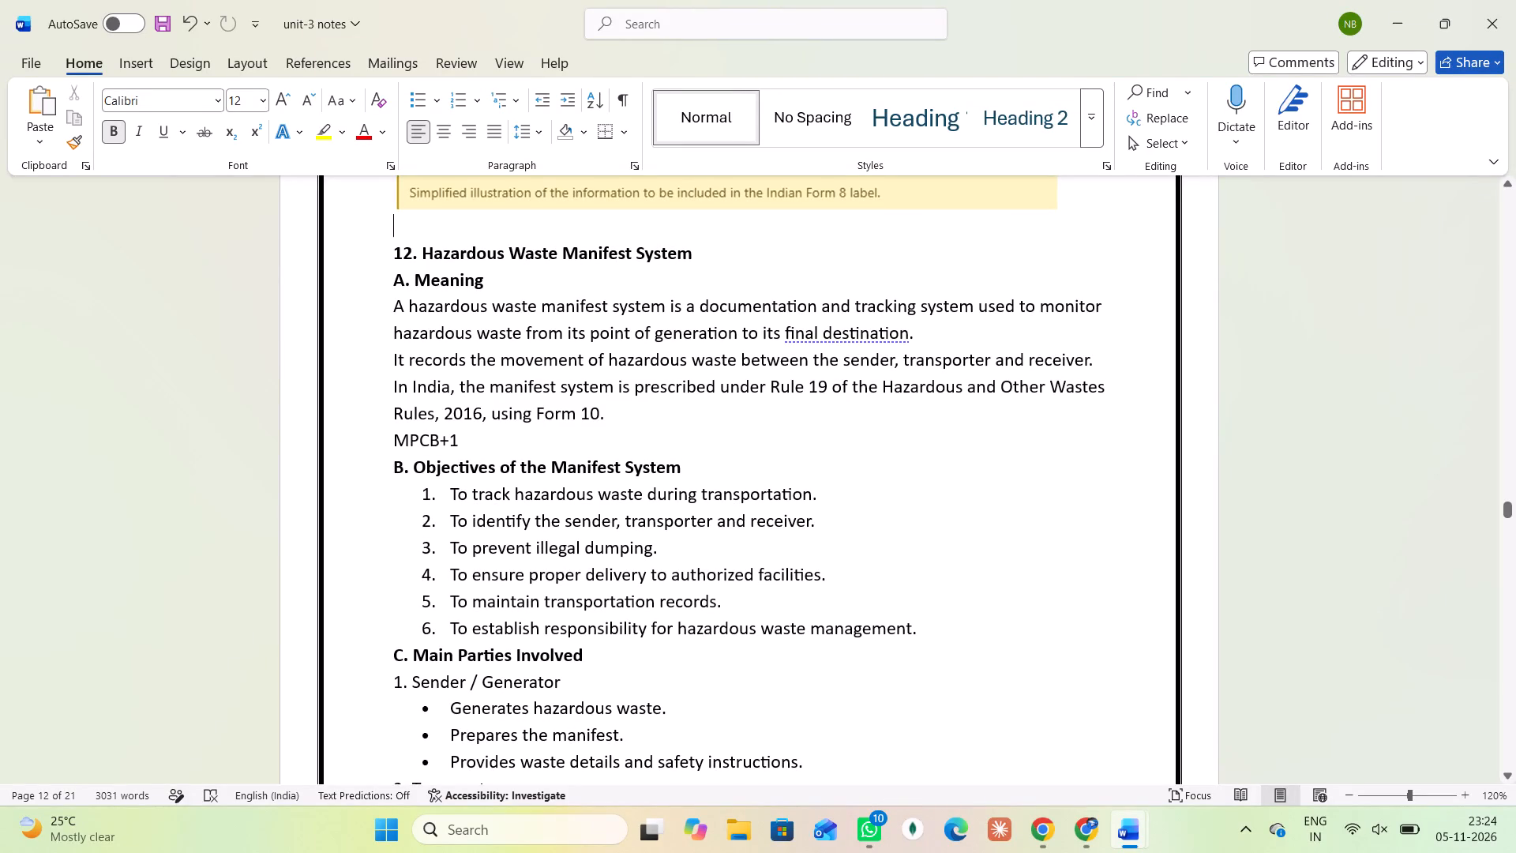
Read through section 12, Hazardous Waste Manifest System, covering the objectives, main parties involved and the seven-copy manifest distribution table.
scroll(653, 450, "down", 1)
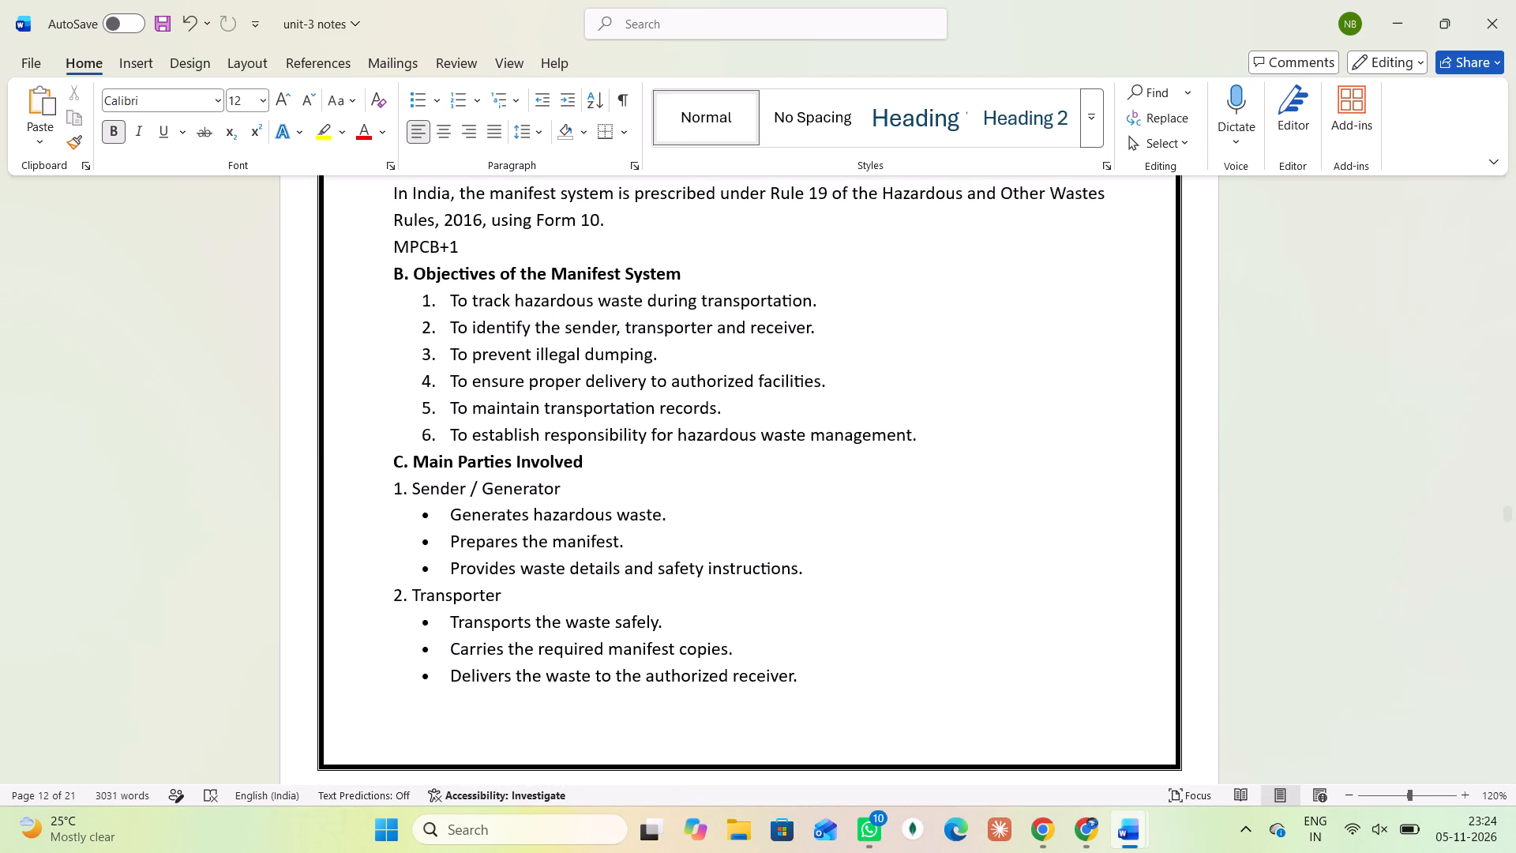
scroll(653, 450, "down", 1)
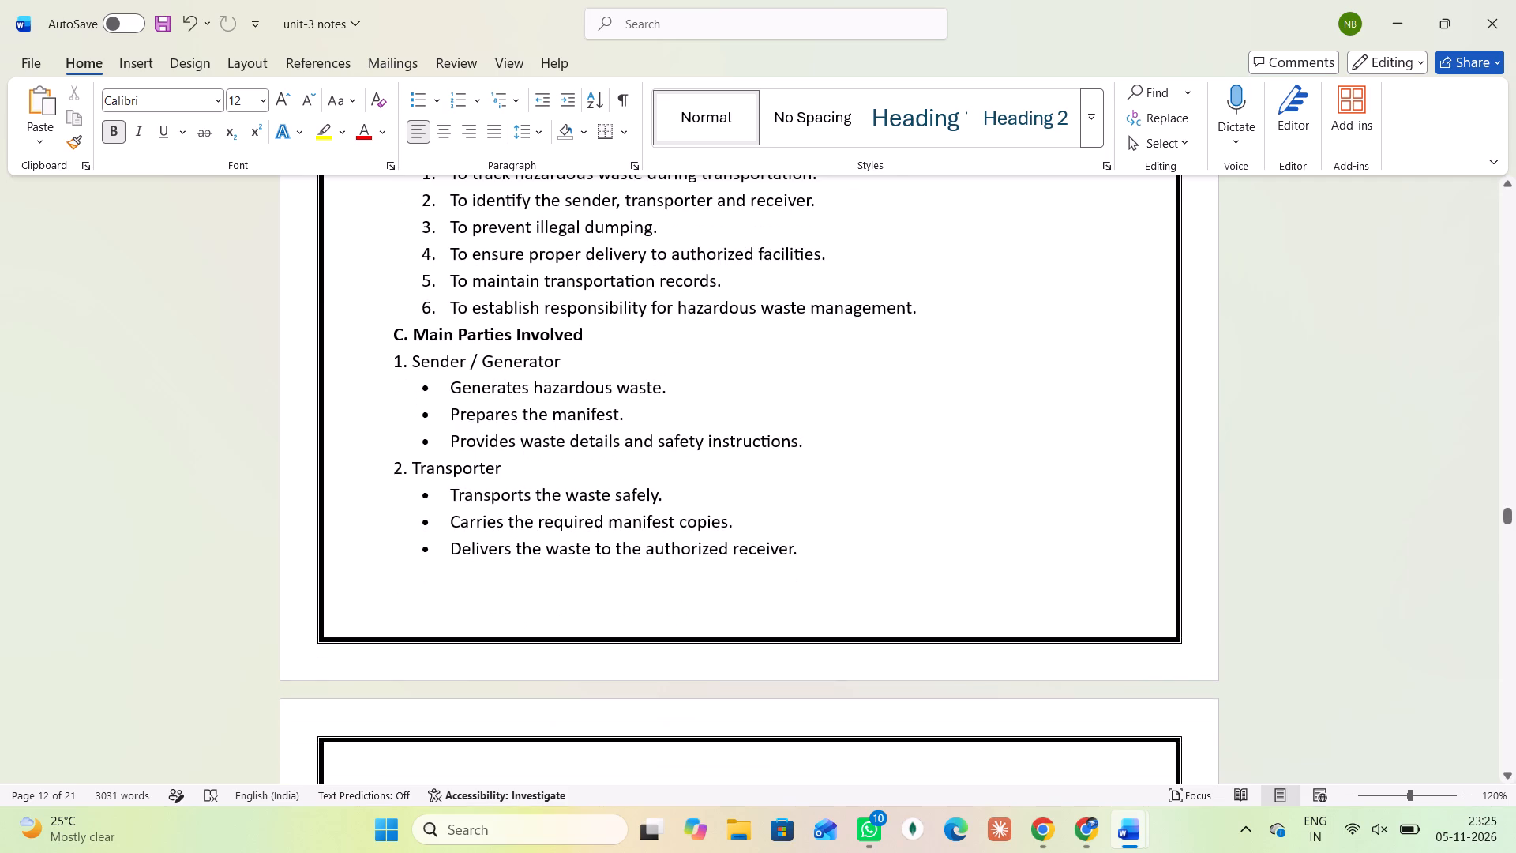
scroll(653, 450, "up", 1)
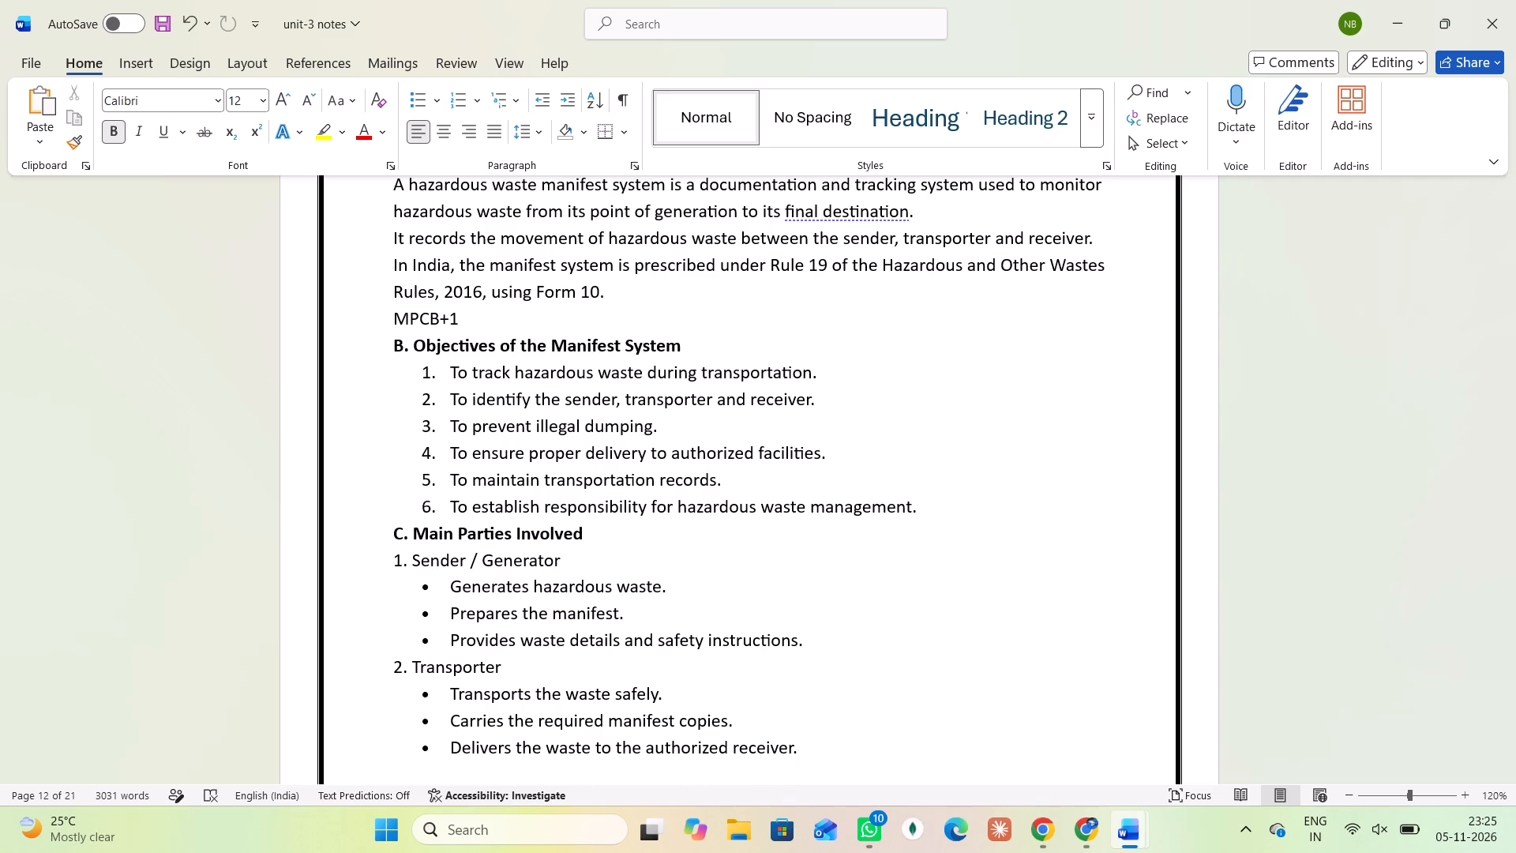
scroll(720, 571, "down", 1)
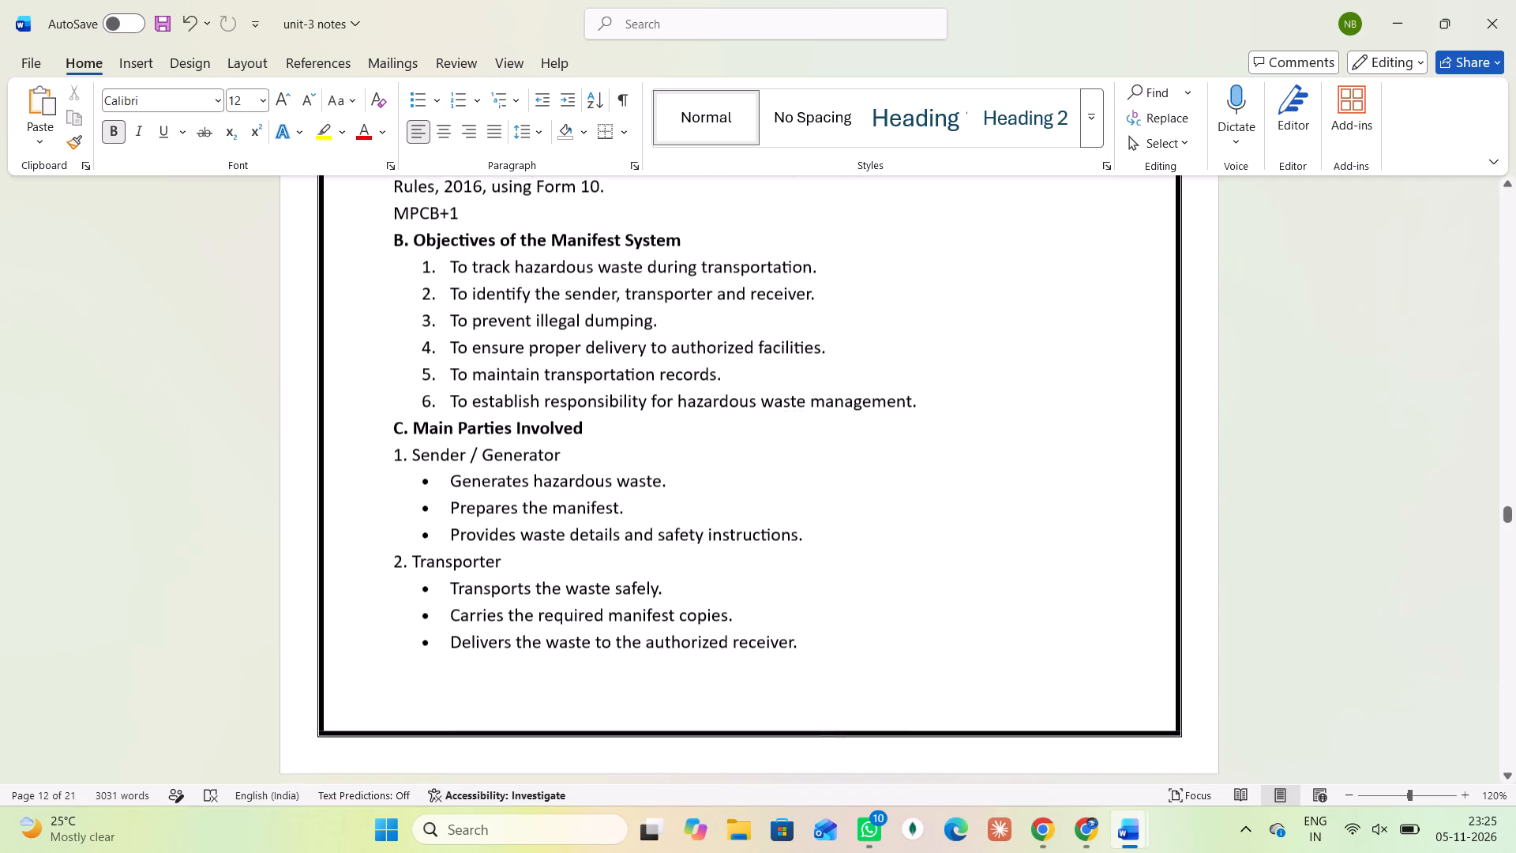
scroll(720, 571, "down", 1)
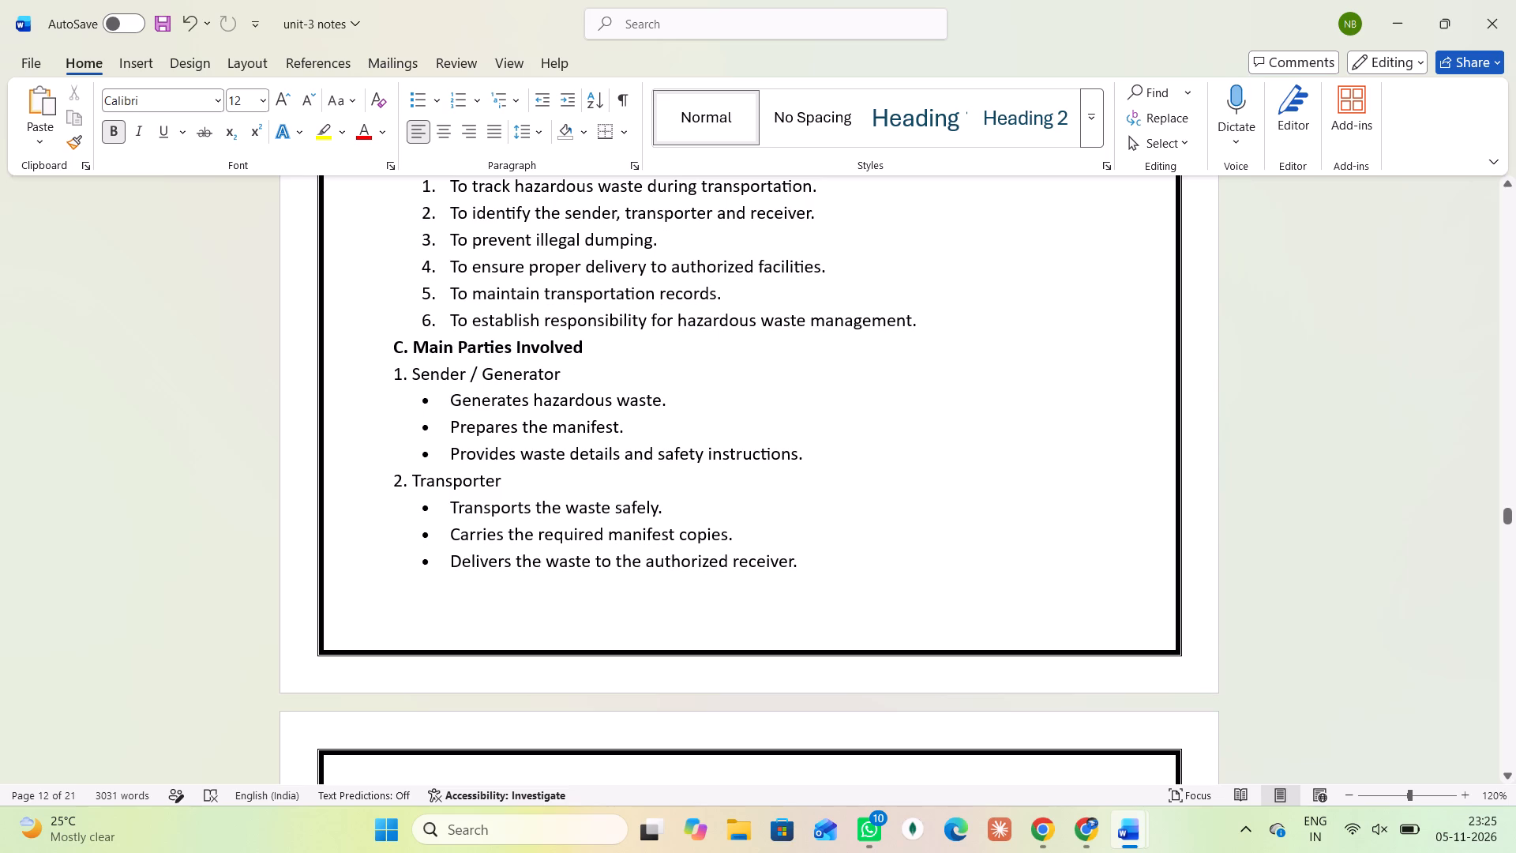
scroll(720, 571, "down", 1)
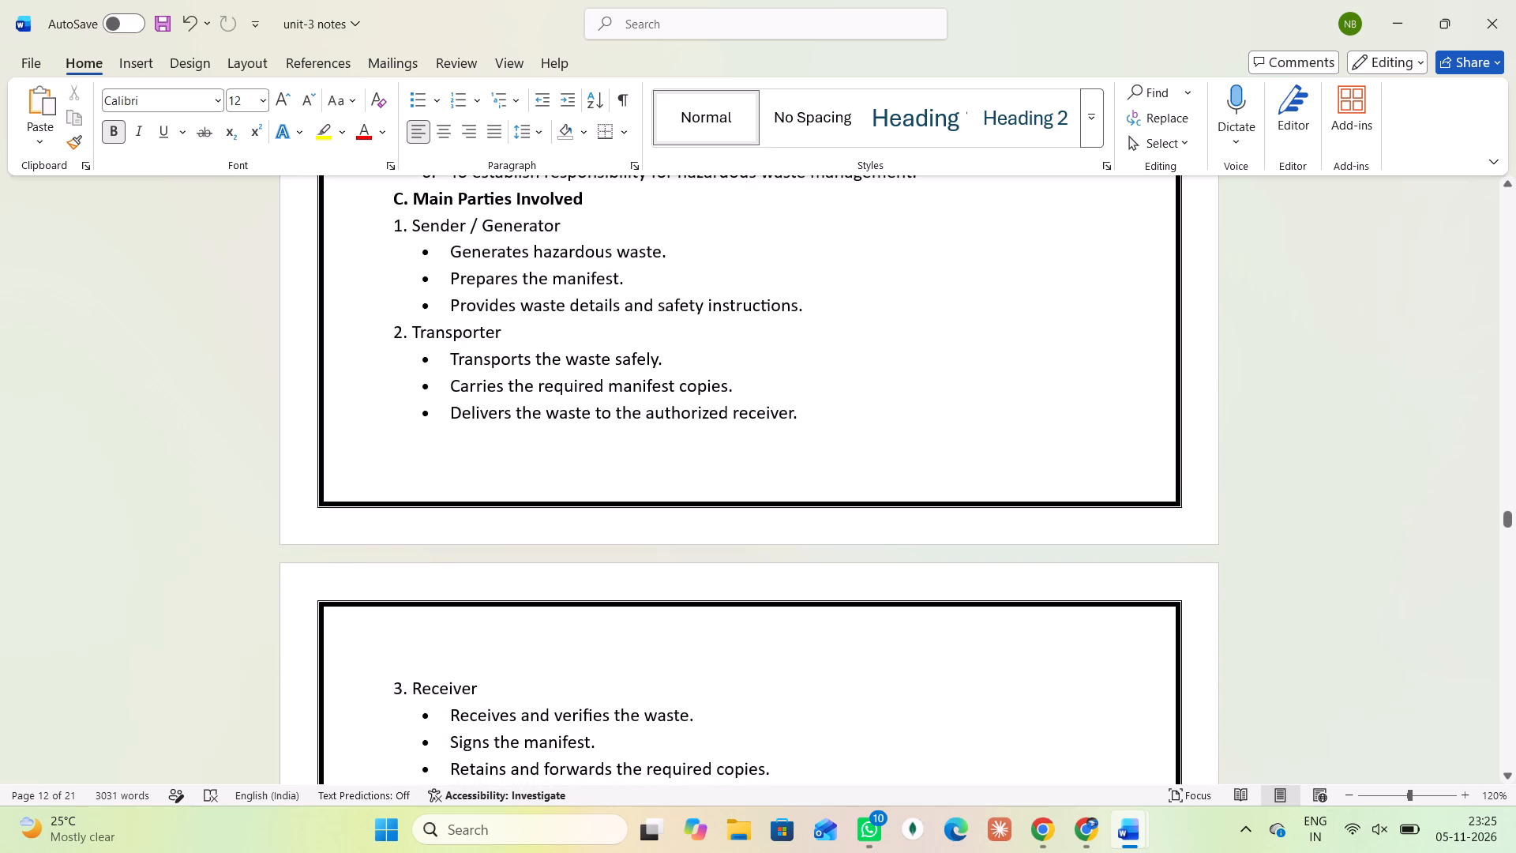
scroll(720, 571, "down", 1)
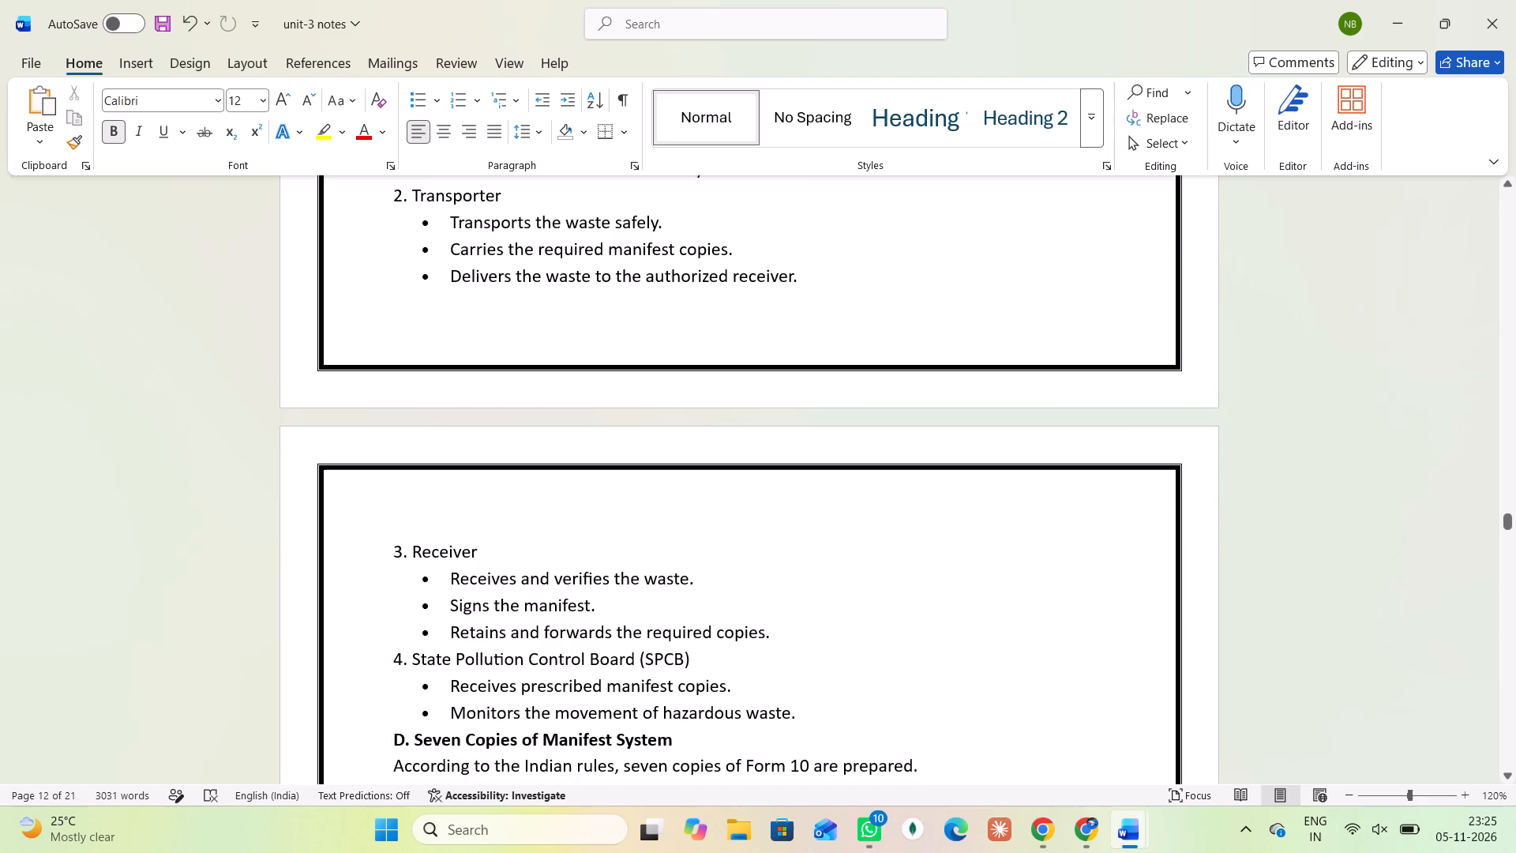
scroll(720, 571, "down", 1)
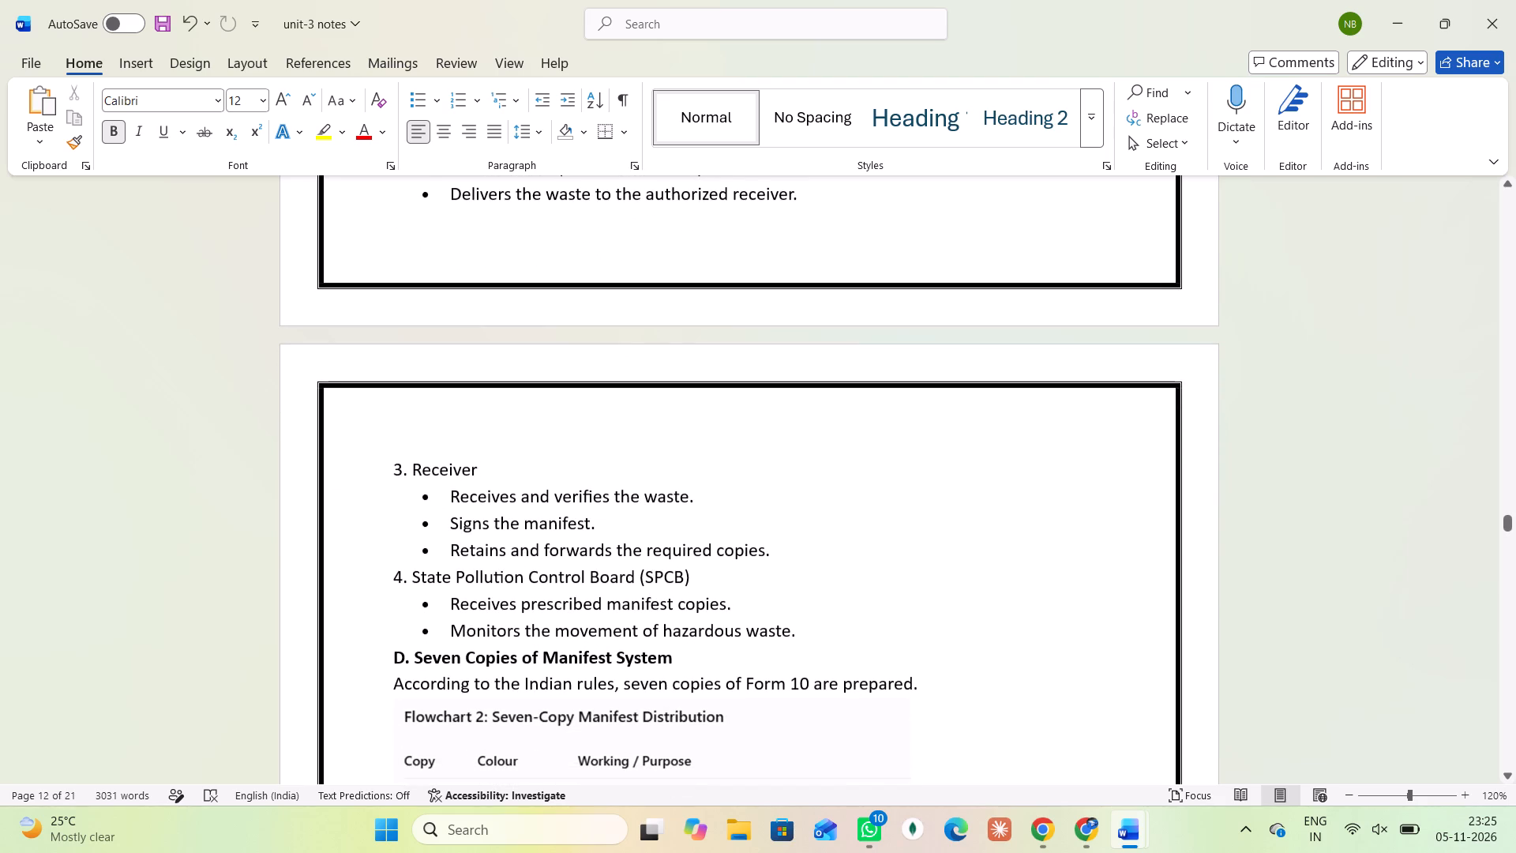
scroll(720, 571, "down", 1)
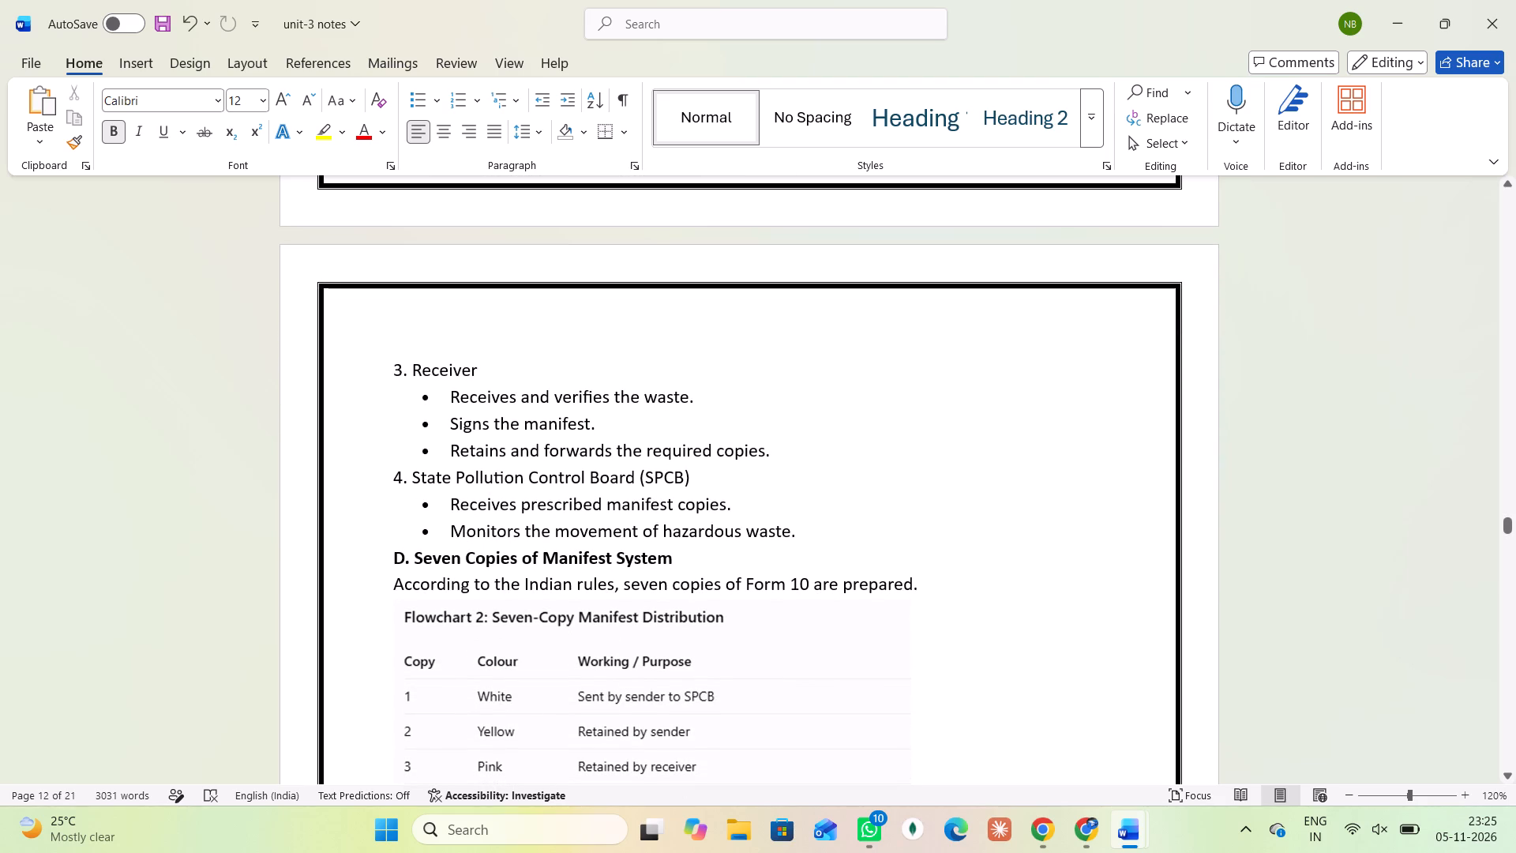
scroll(720, 571, "down", 1)
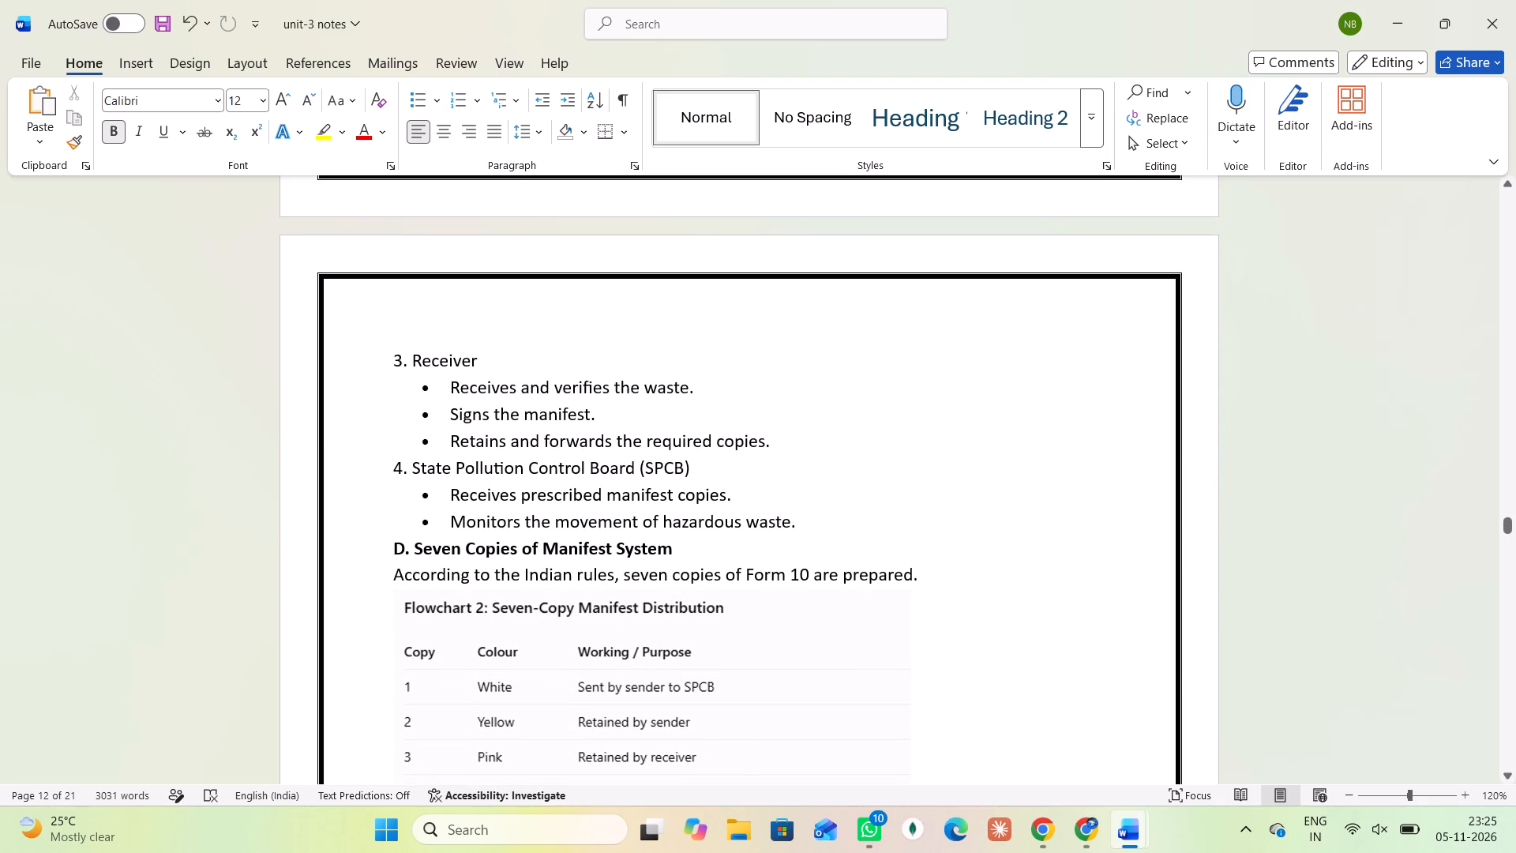
scroll(720, 571, "down", 1)
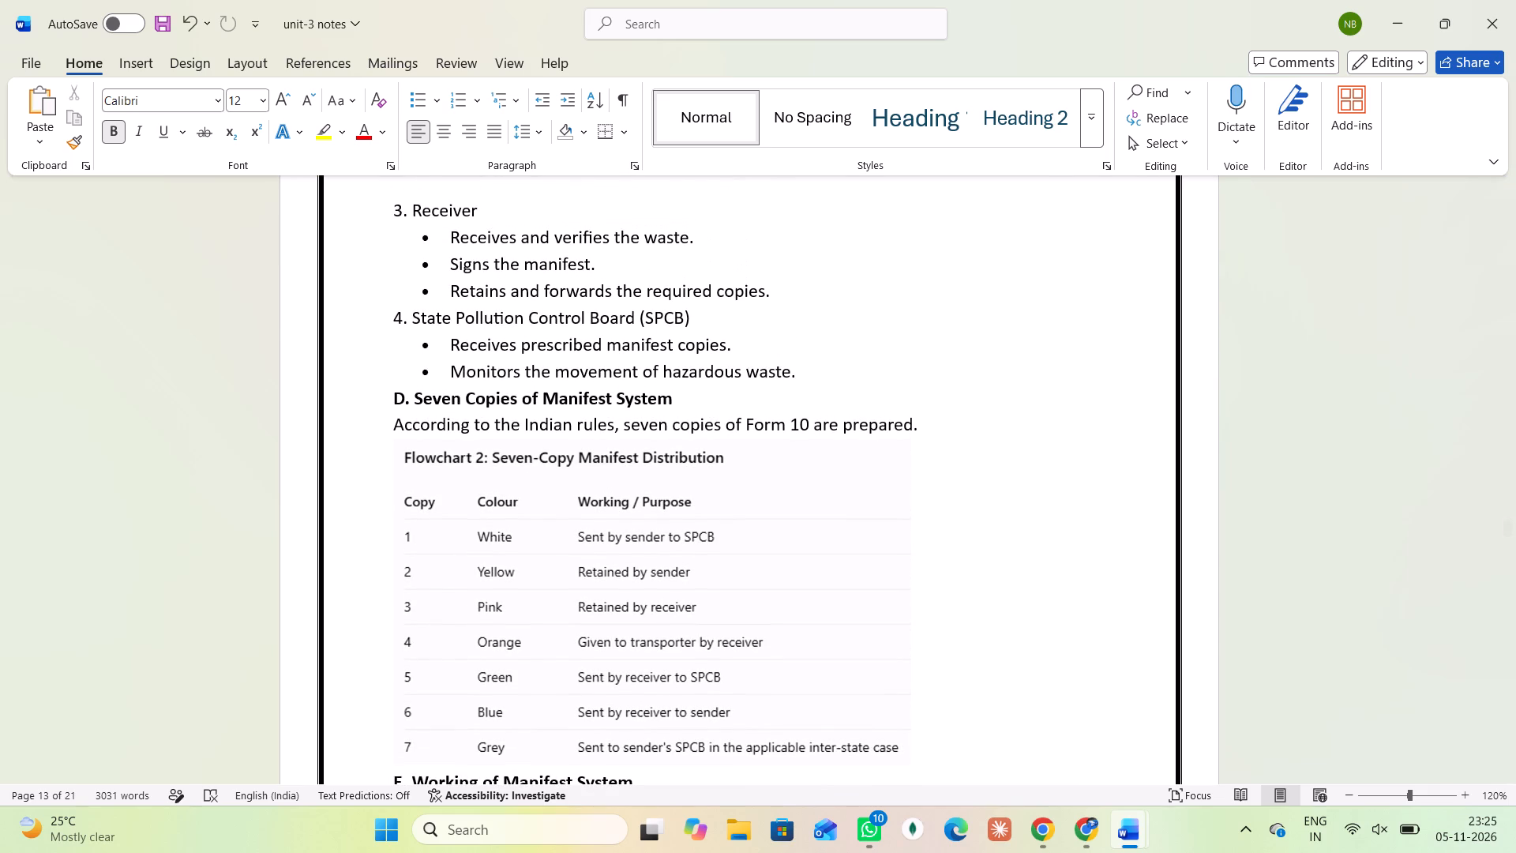
scroll(720, 571, "up", 3)
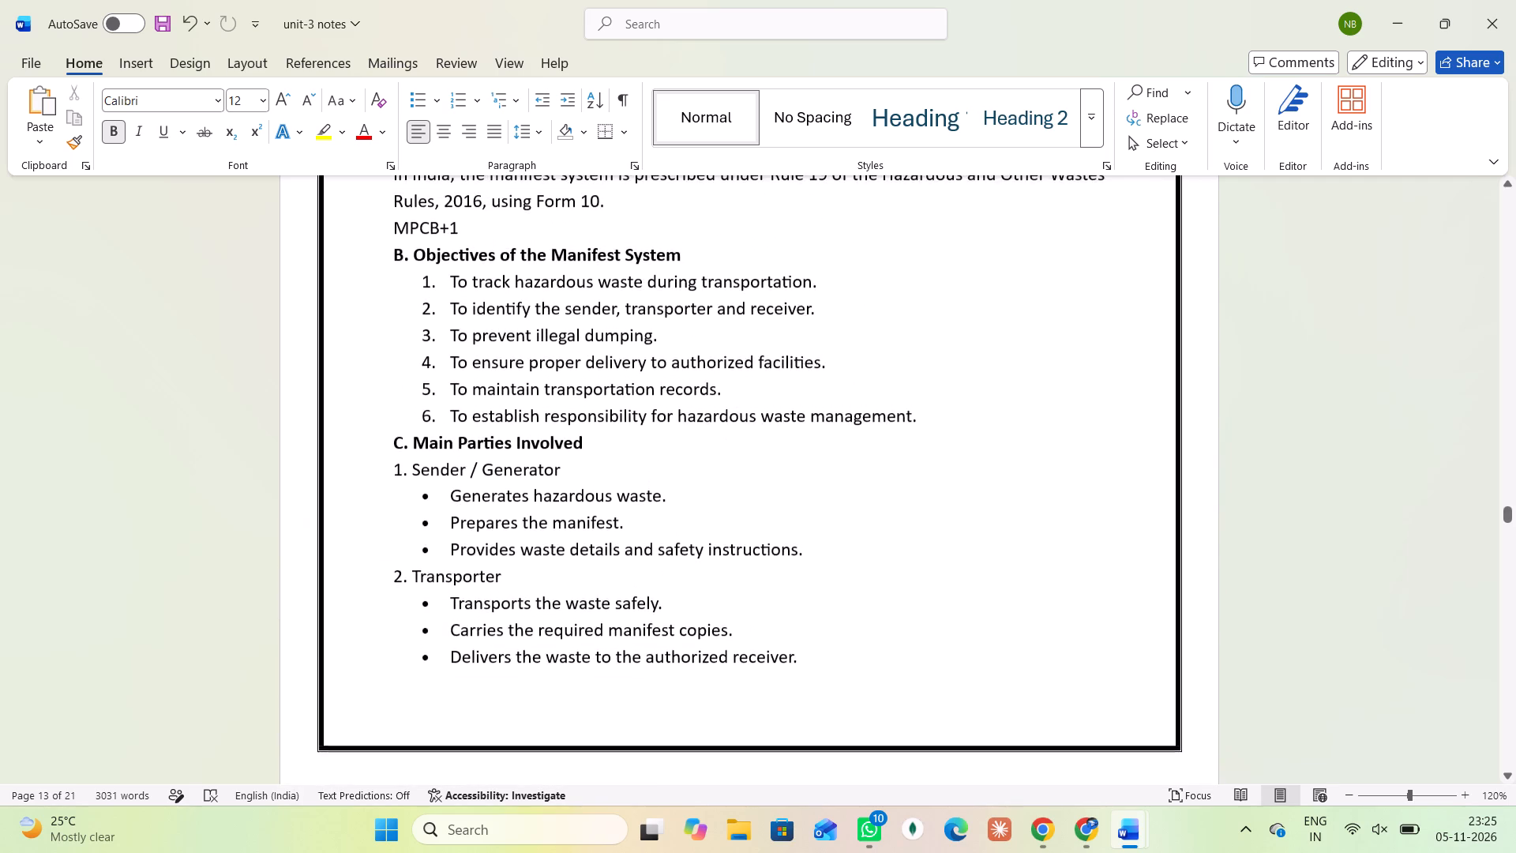
scroll(720, 571, "up", 1)
scroll(720, 571, "down", 1)
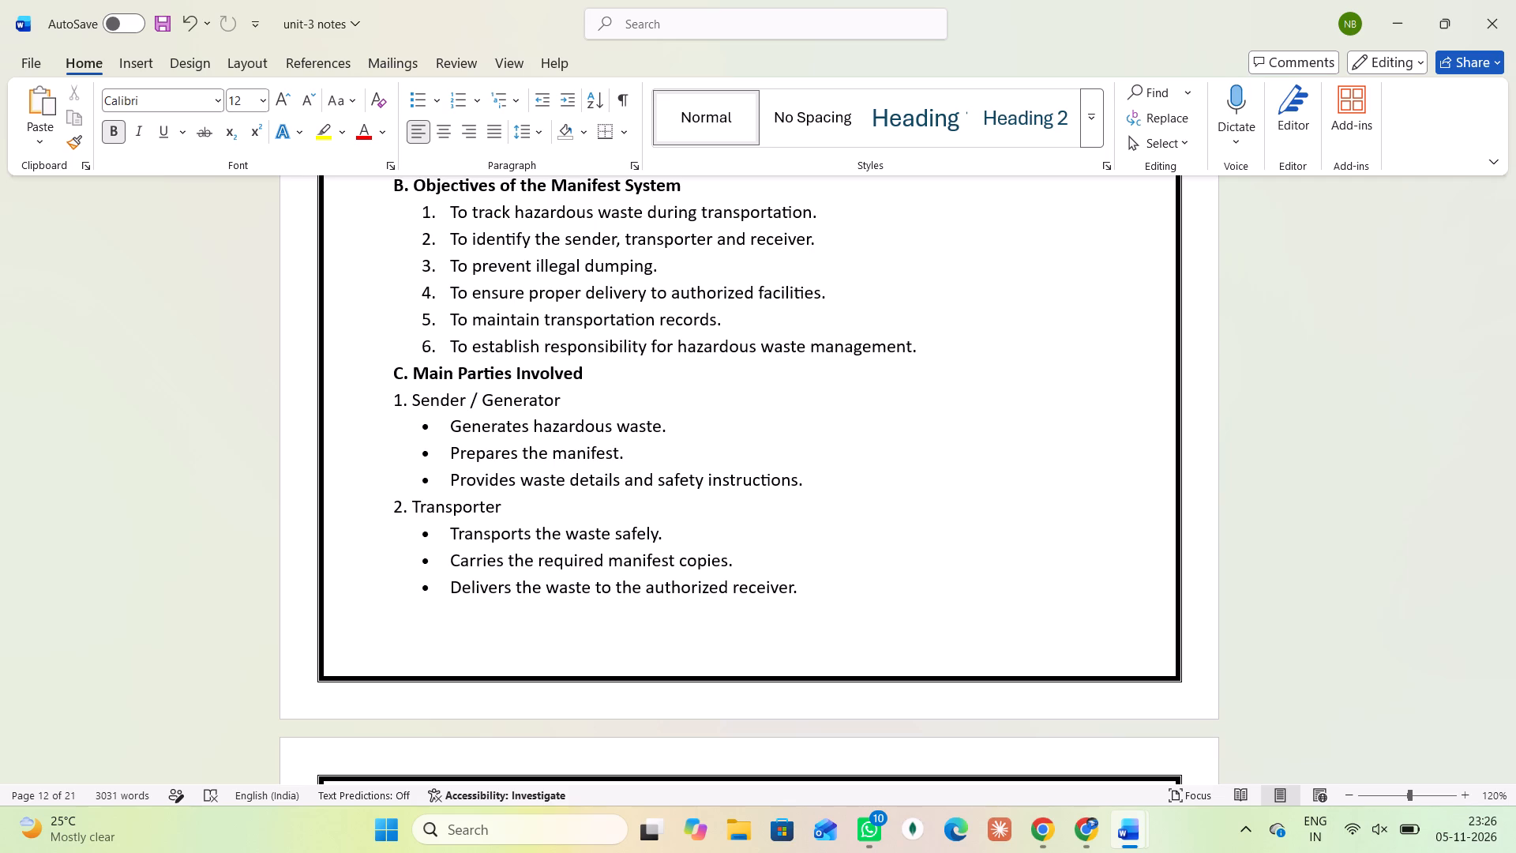
scroll(676, 468, "down", 1)
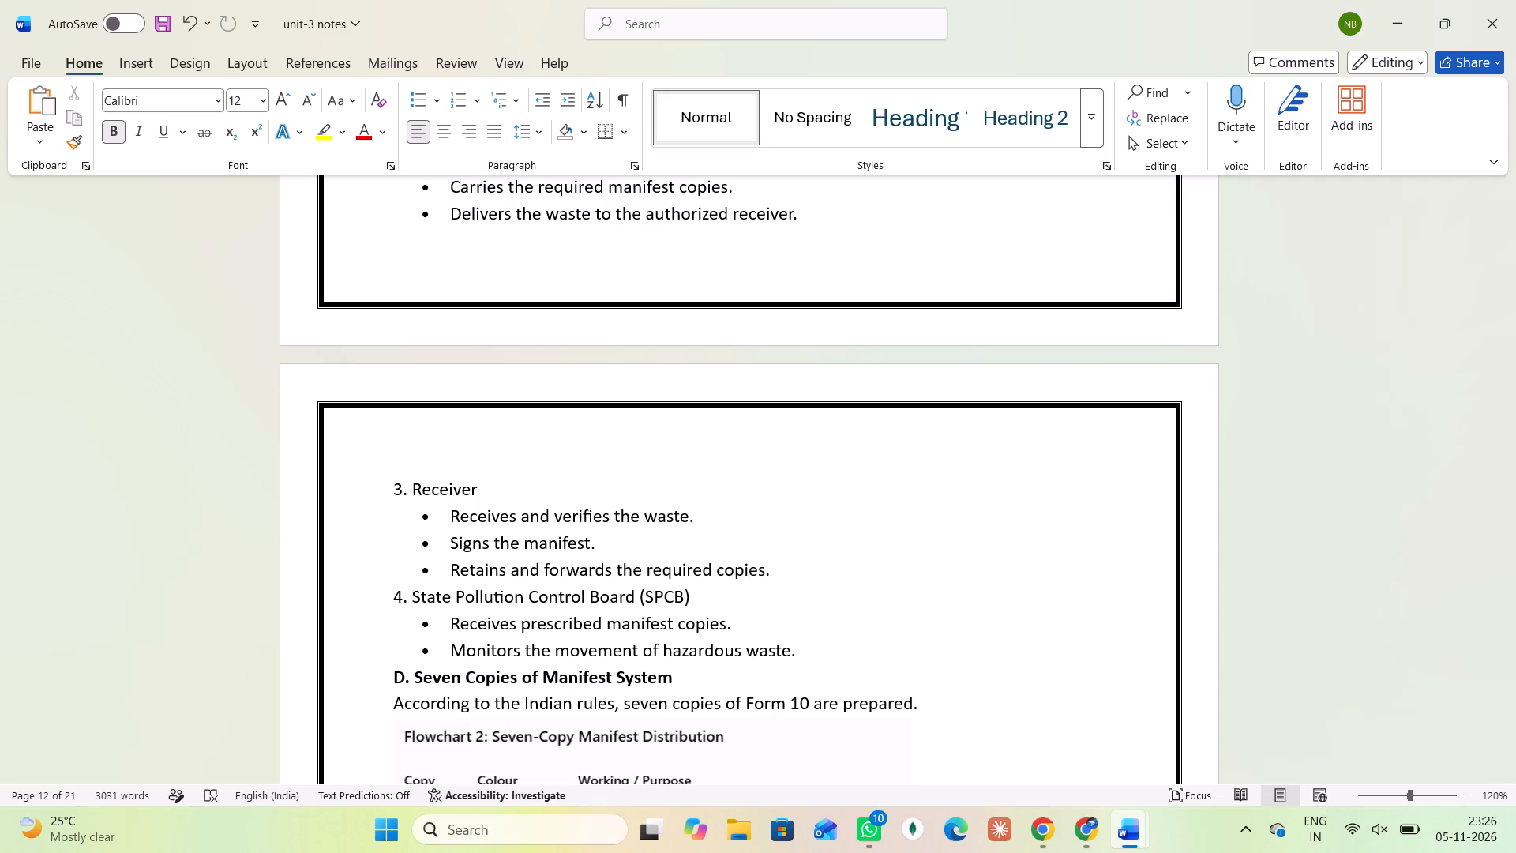
scroll(656, 468, "down", 1)
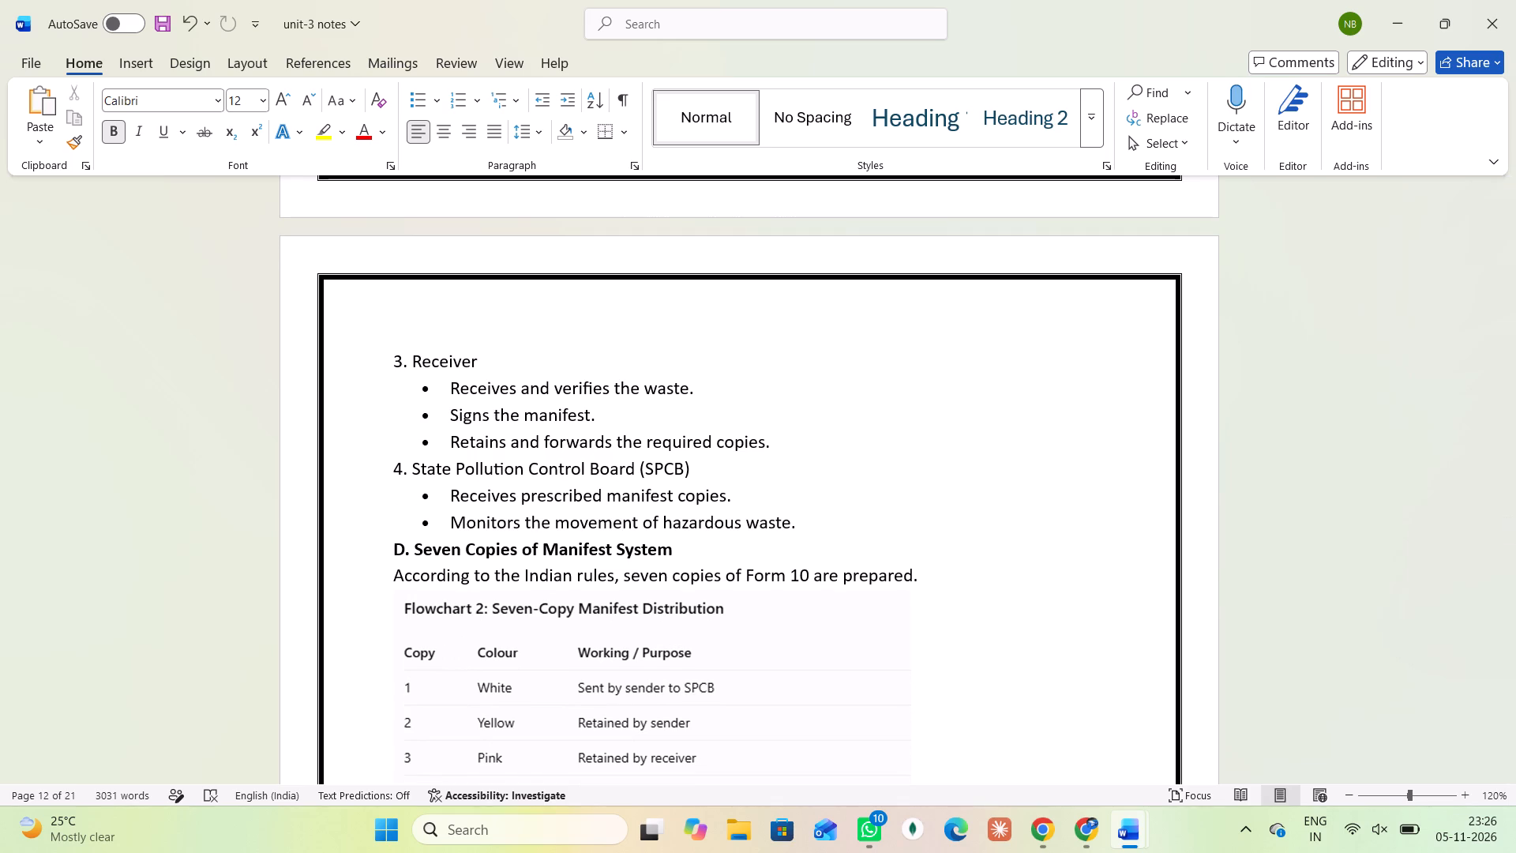
scroll(599, 445, "down", 1)
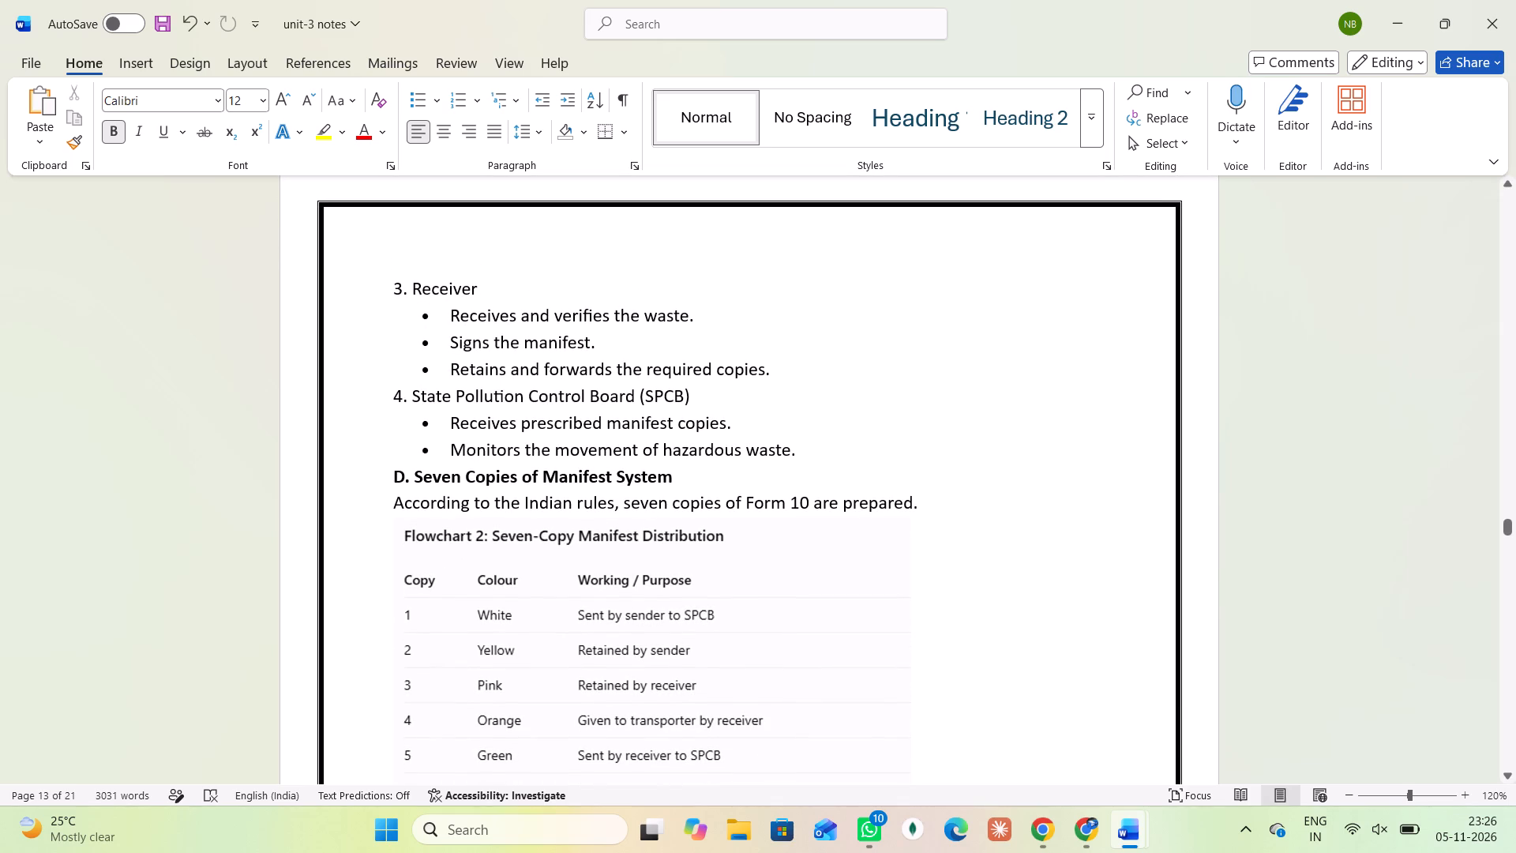
scroll(599, 445, "down", 1)
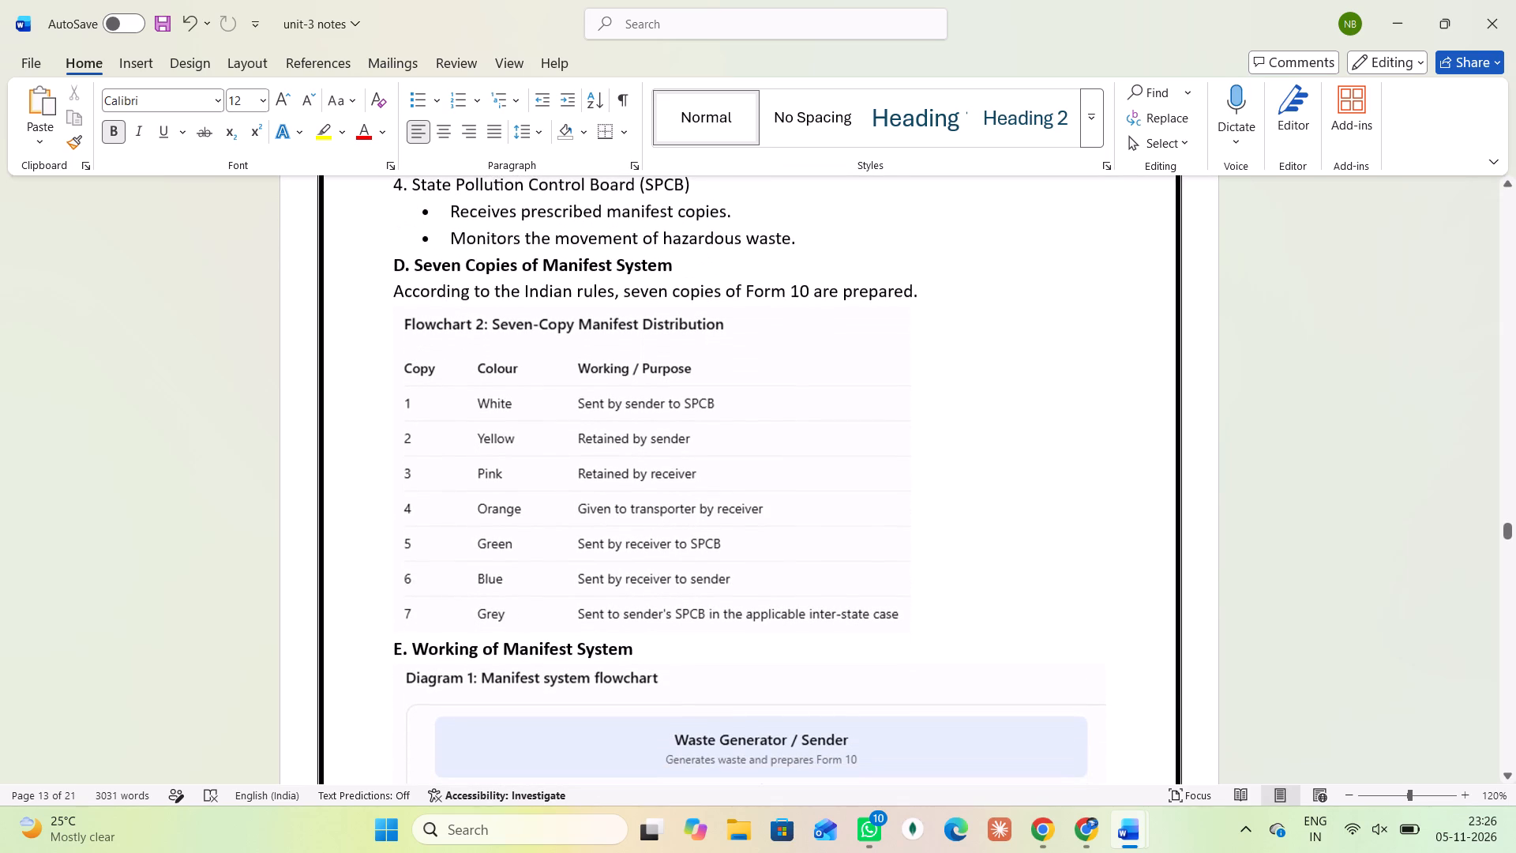
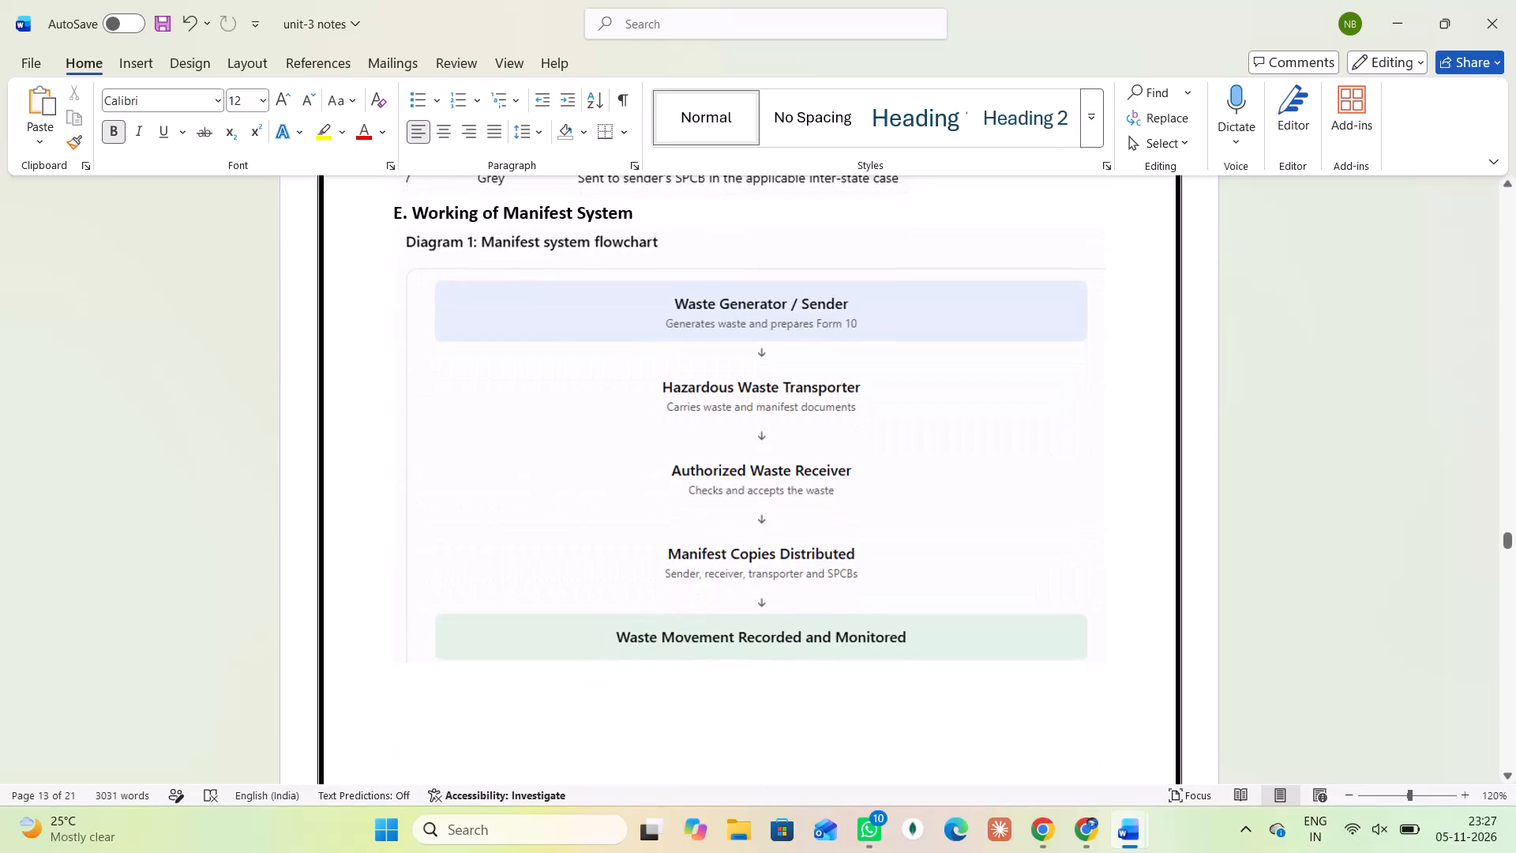
Examine the manifest system flowchart in section 12E, comparing it with the seven-copy distribution table and the start of its Working text.
scroll(754, 755, "down", 1)
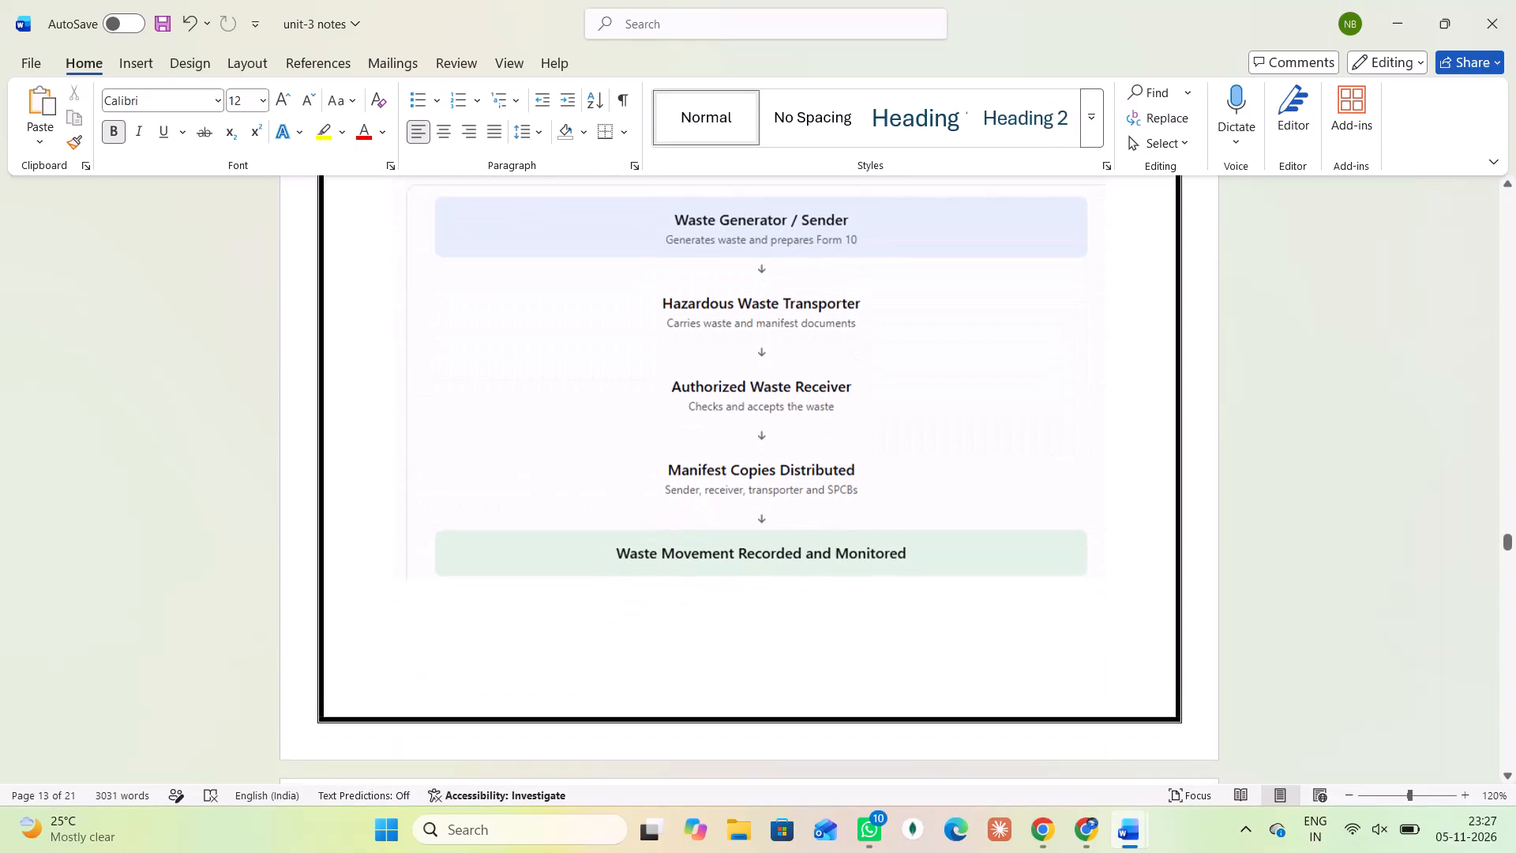
scroll(754, 755, "down", 1)
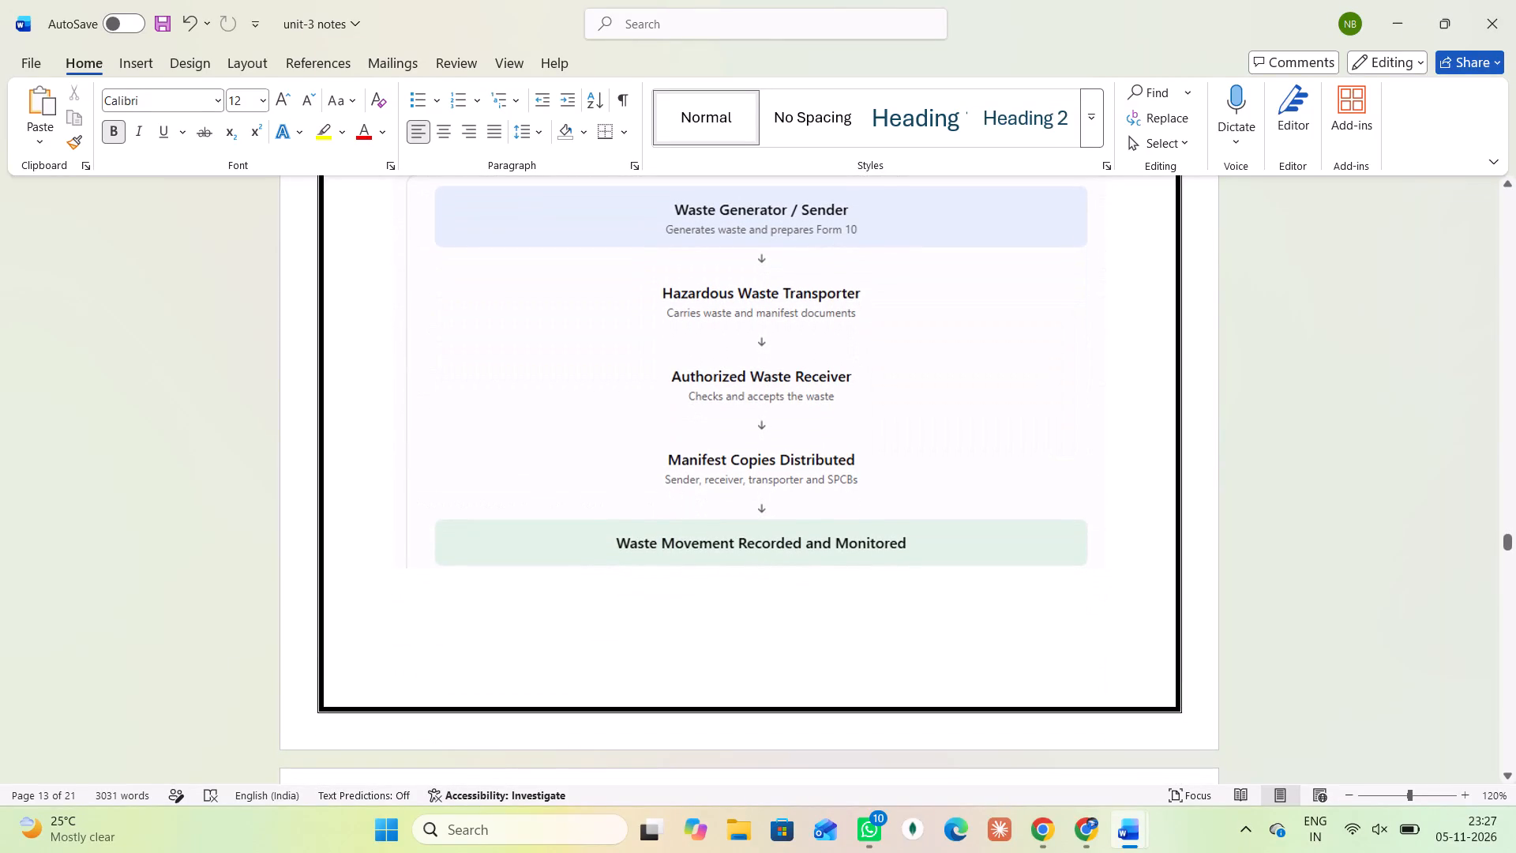
scroll(754, 755, "down", 2)
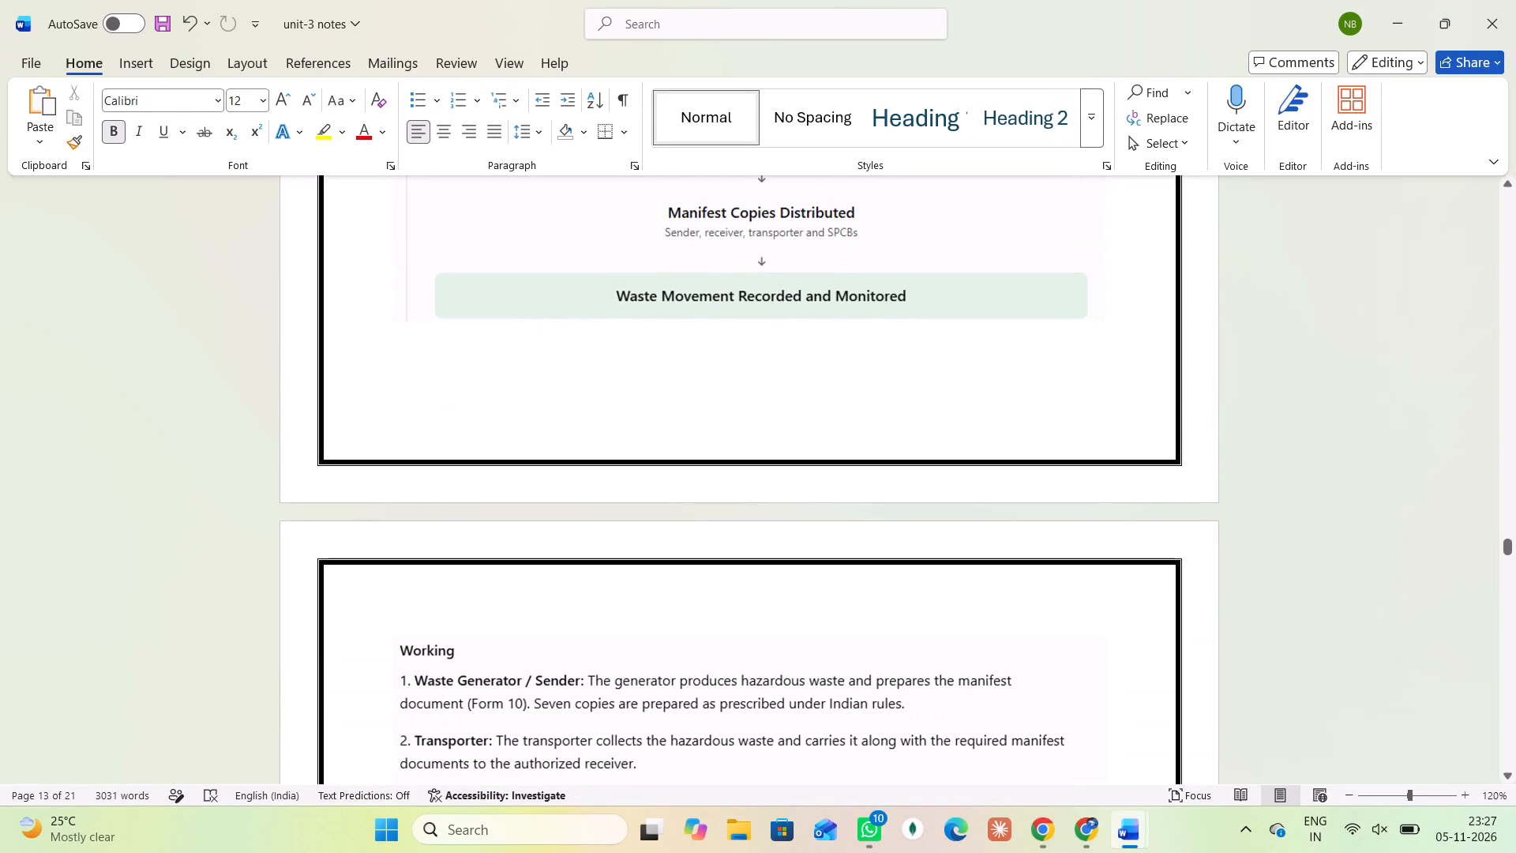
scroll(754, 755, "down", 2)
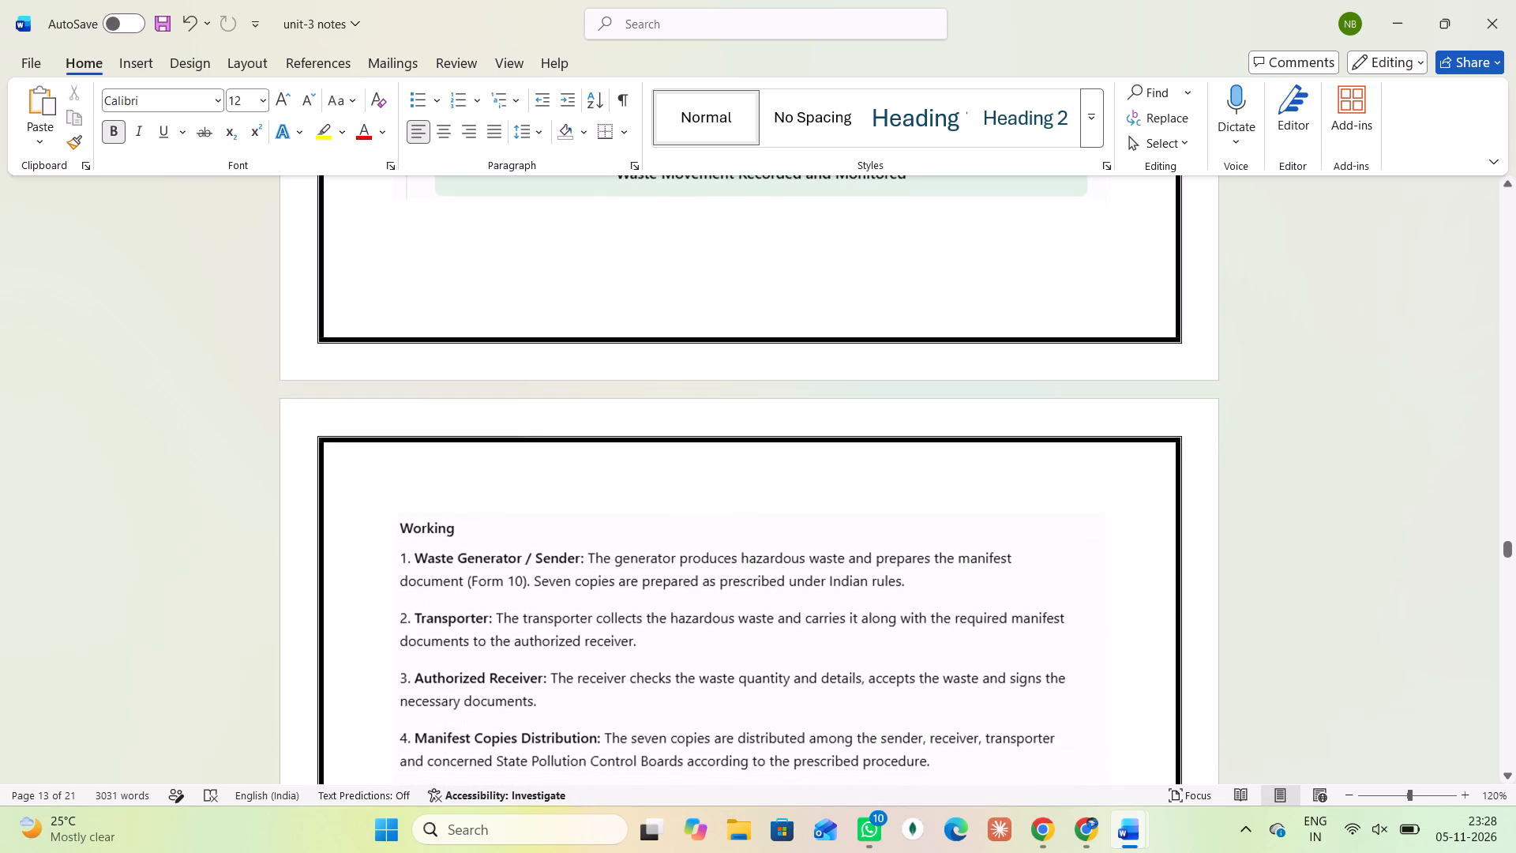
scroll(789, 770, "down", 1)
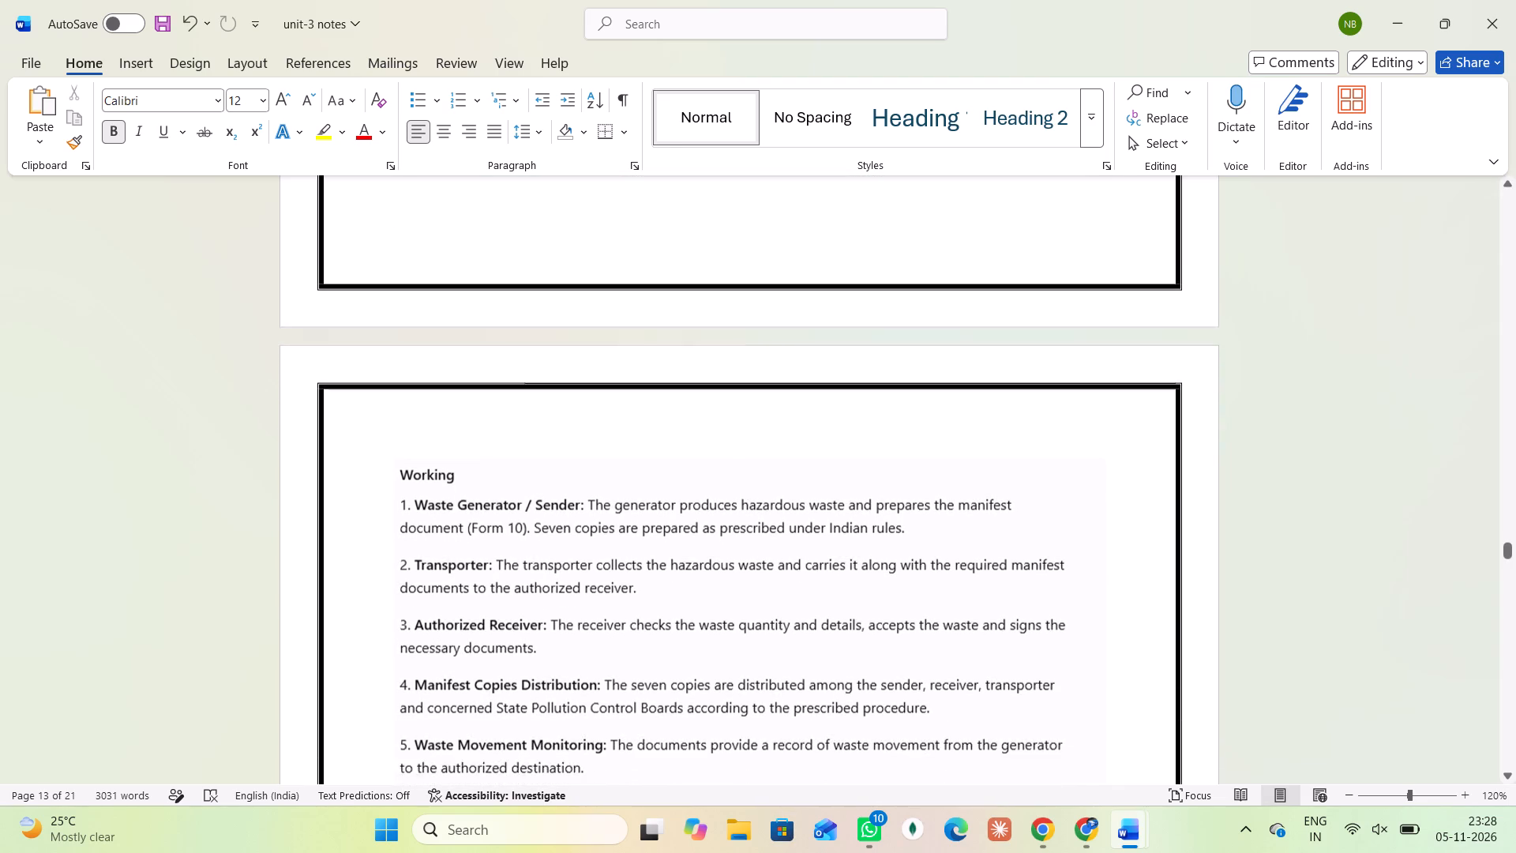
scroll(789, 770, "down", 1)
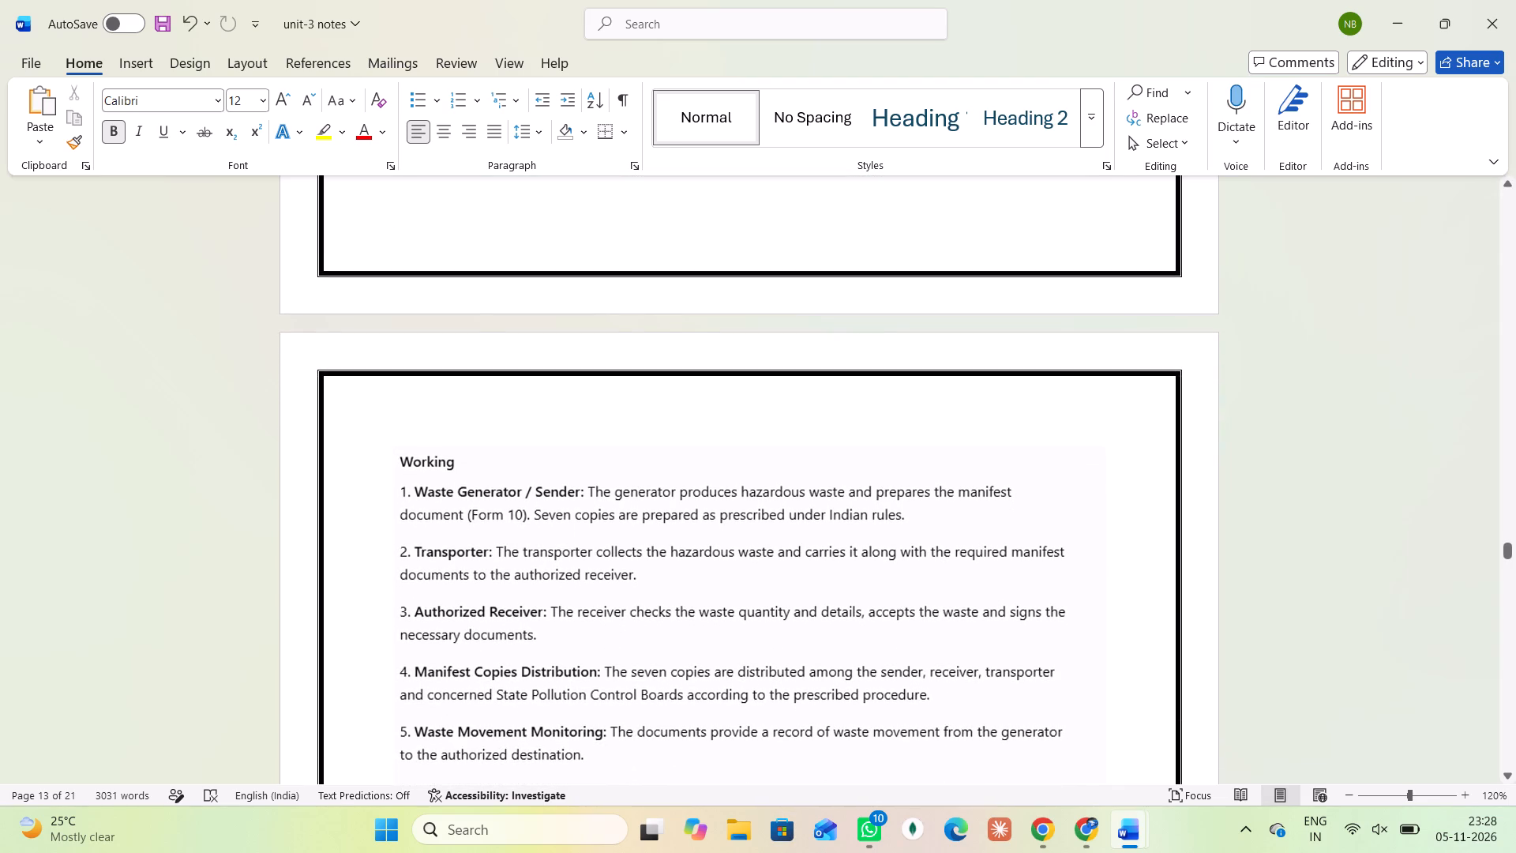
scroll(789, 770, "up", 3)
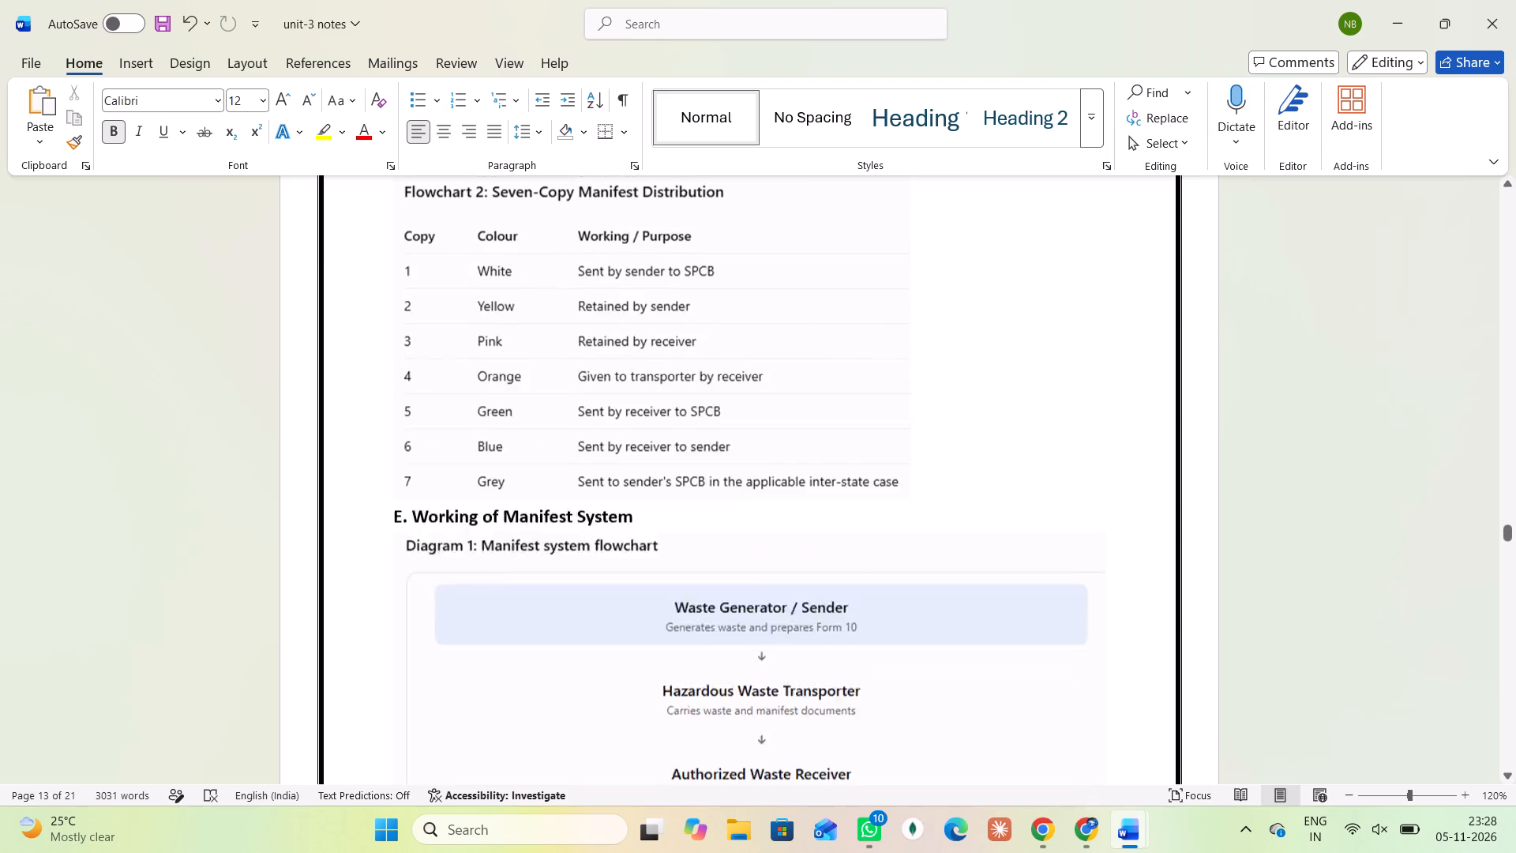
scroll(789, 770, "up", 1)
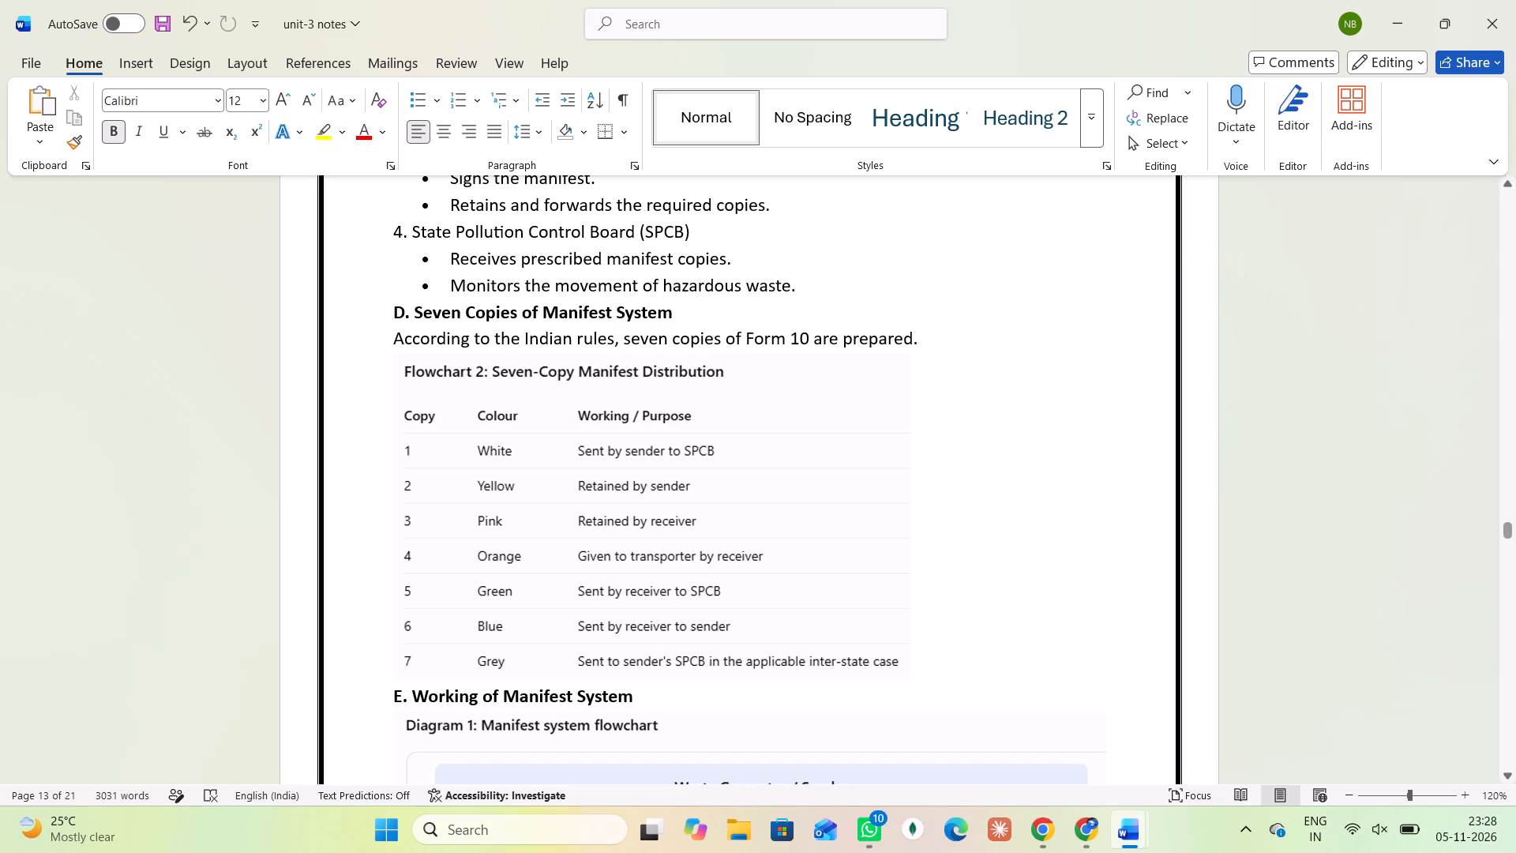
scroll(734, 720, "down", 2)
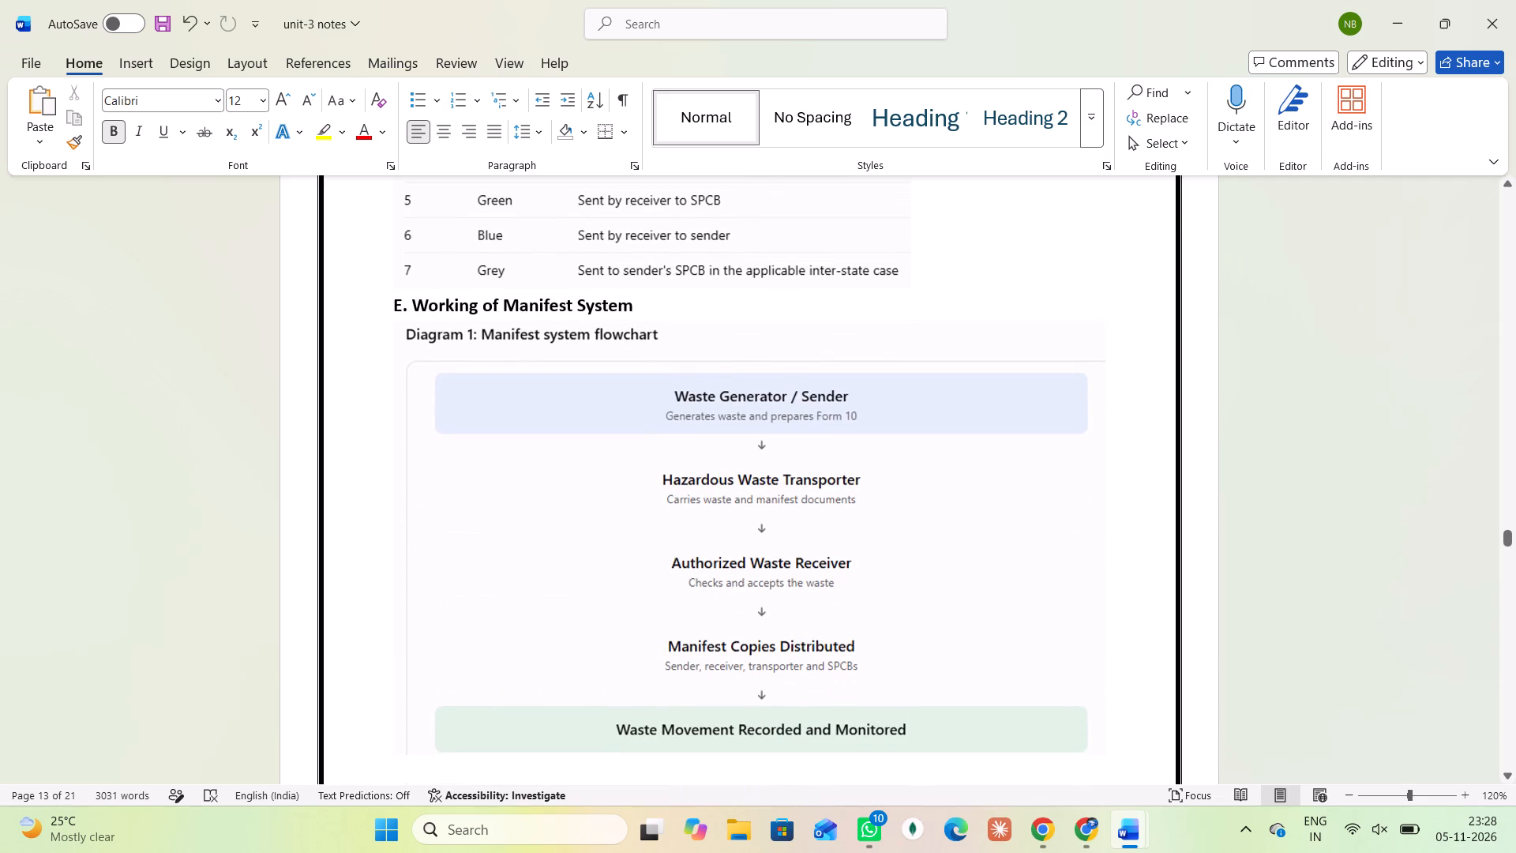
scroll(734, 720, "down", 1)
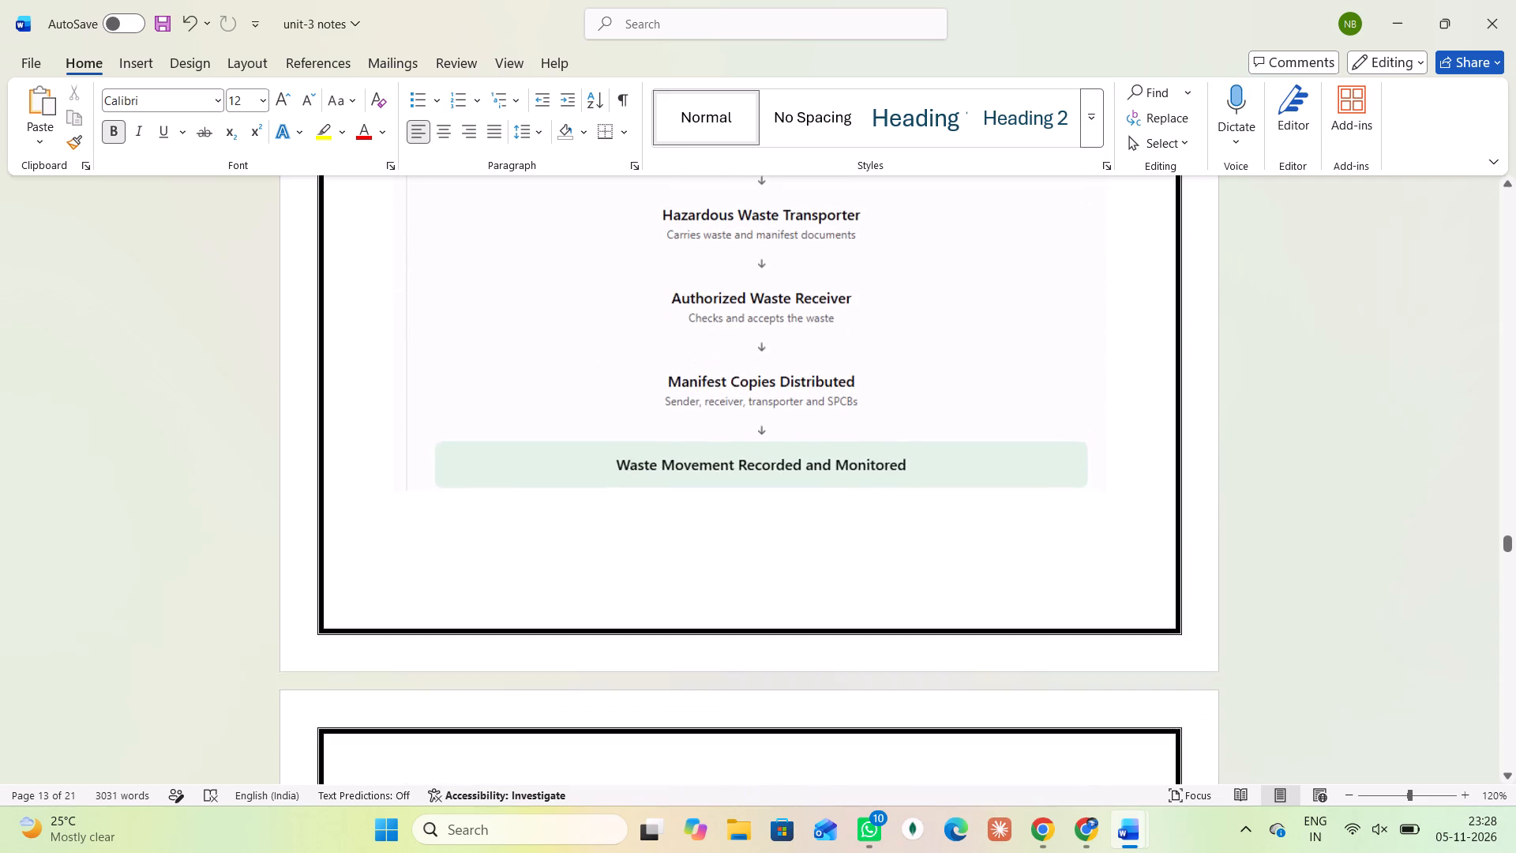
Read the manifest system's Working explanation and Advantages list, checking them against the flowchart on the preceding page.
scroll(734, 720, "down", 2)
scroll(734, 720, "up", 2)
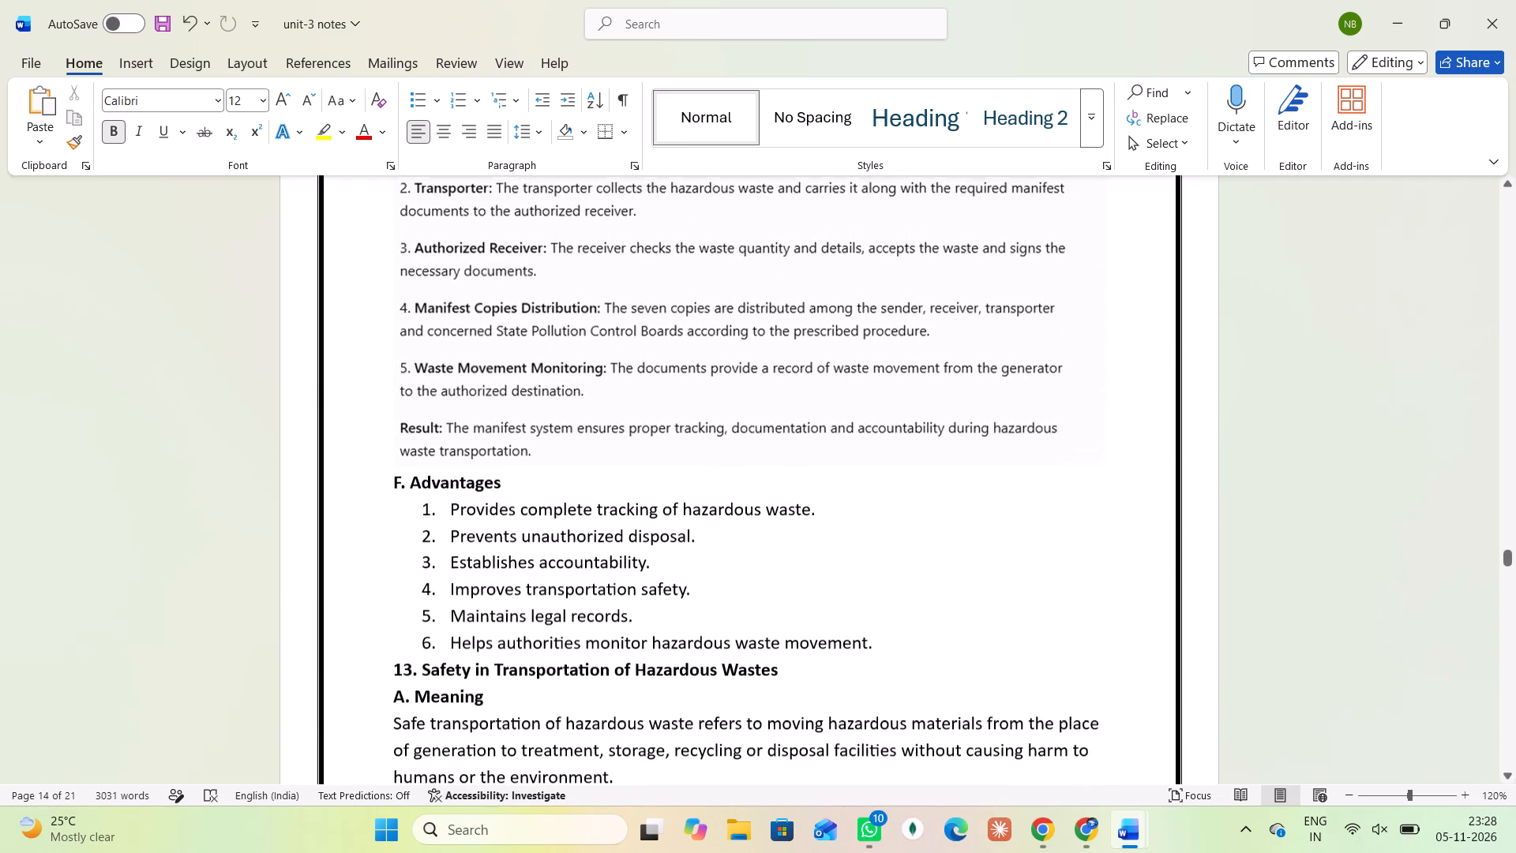
scroll(734, 720, "up", 3)
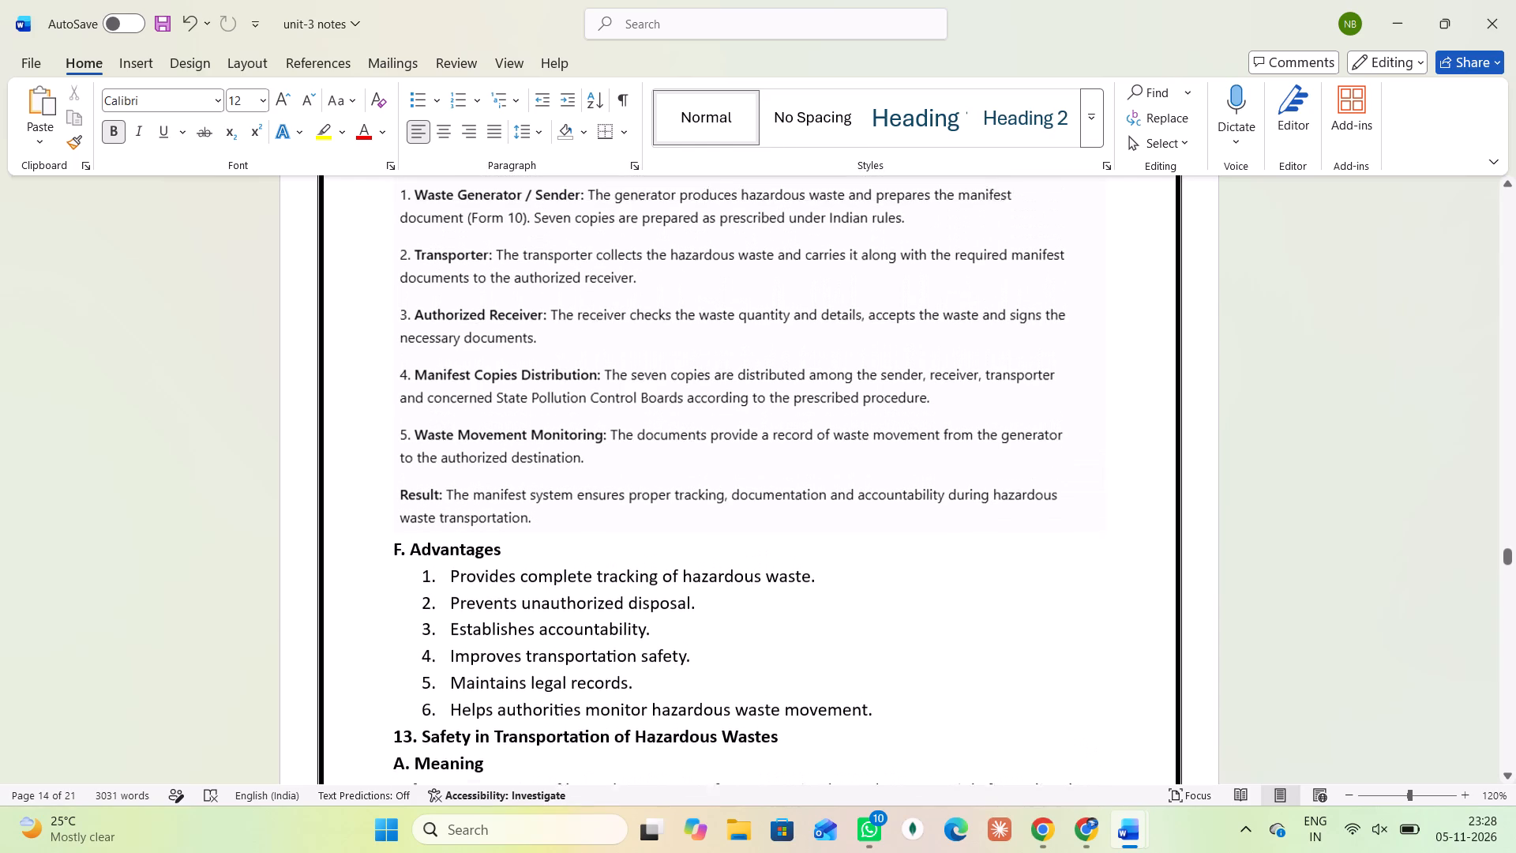
scroll(736, 686, "up", 1)
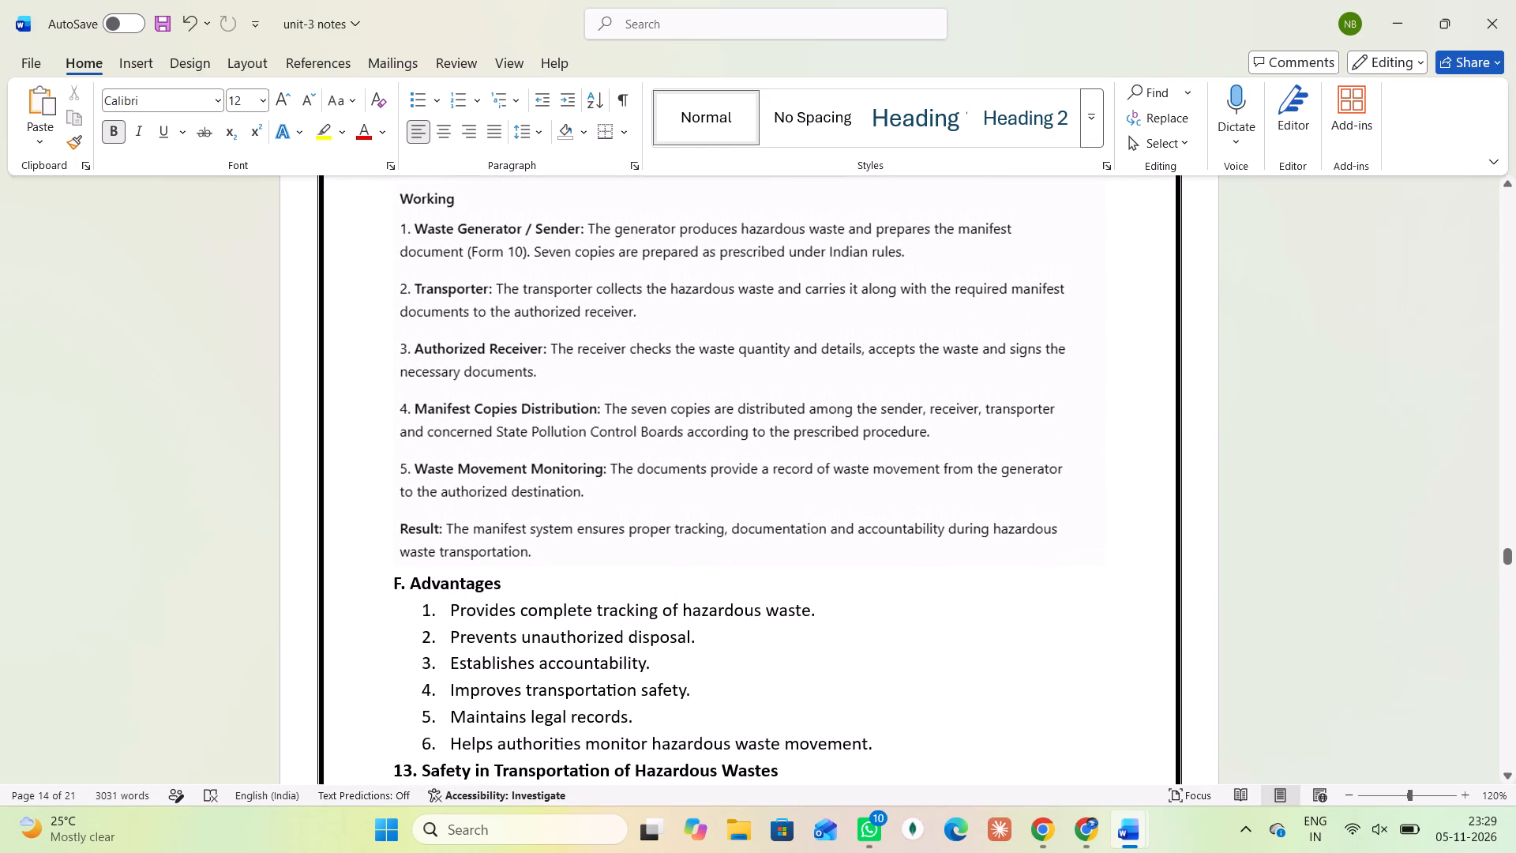
left_click(736, 686)
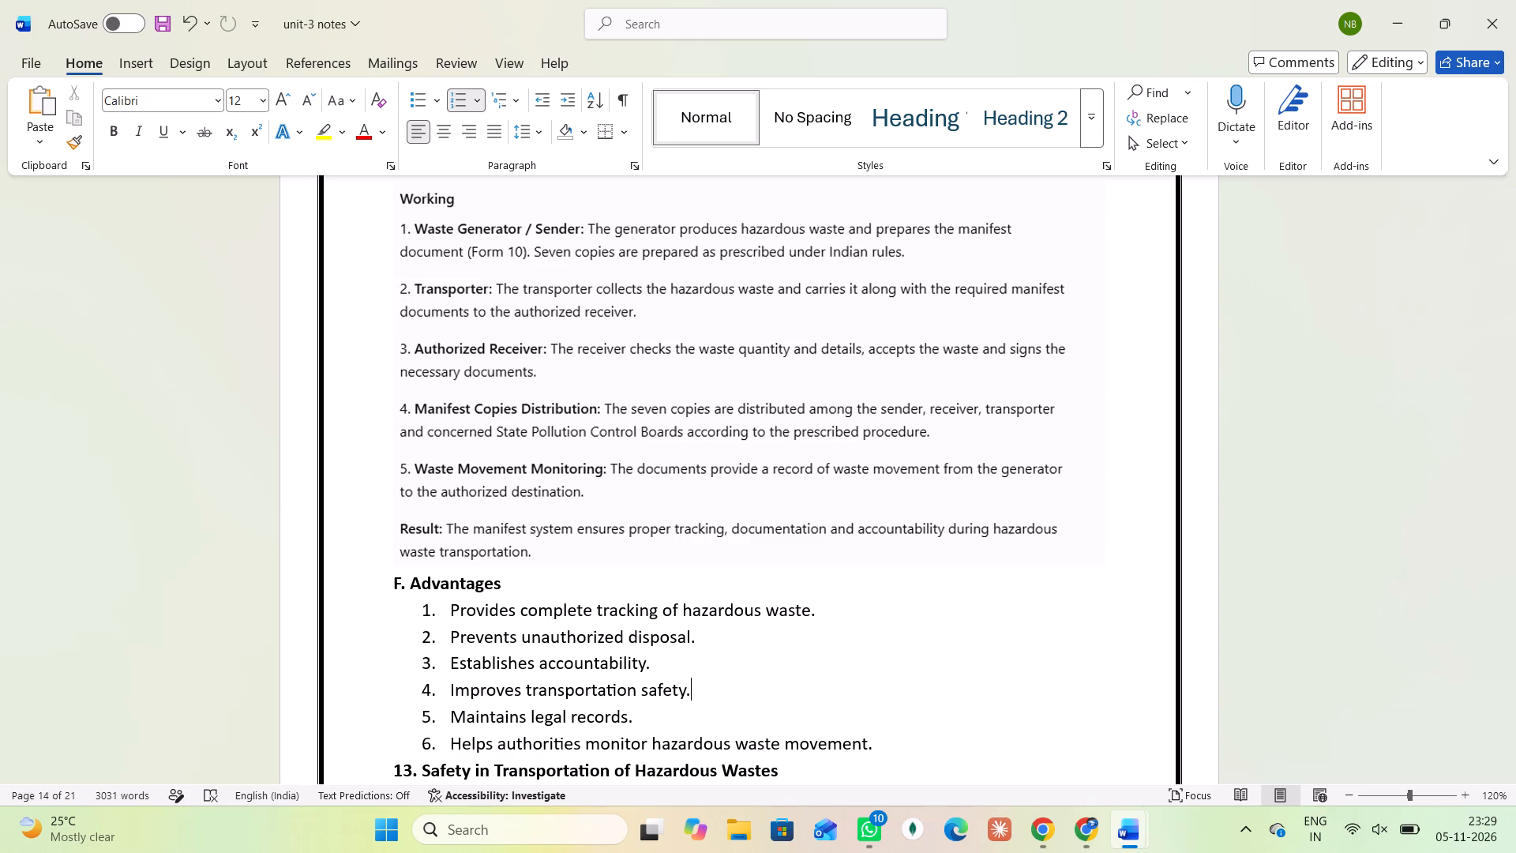
left_click(736, 686)
scroll(736, 686, "up", 2)
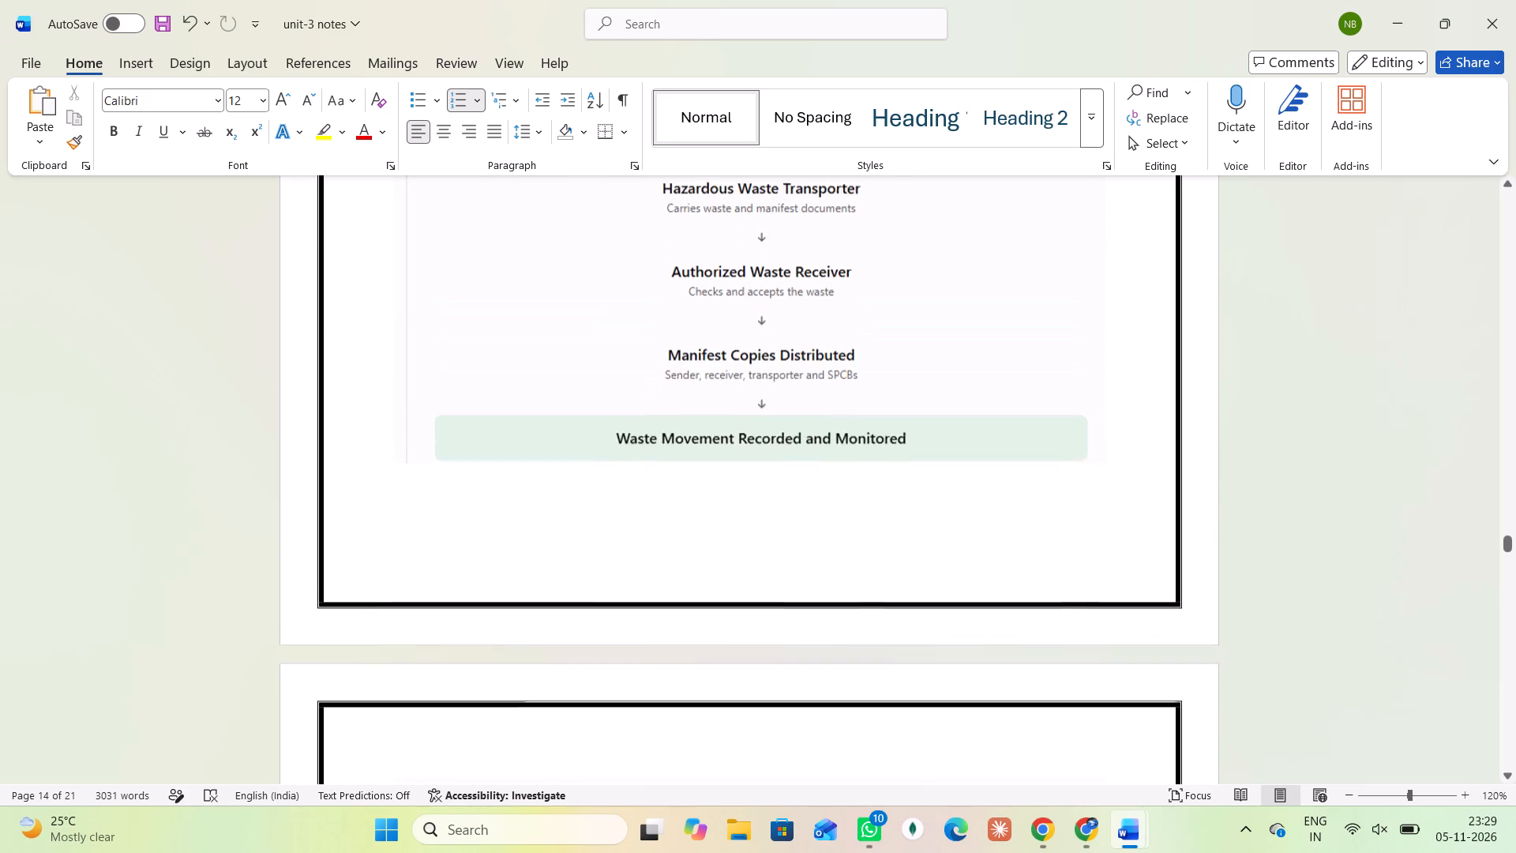
scroll(736, 686, "up", 2)
scroll(736, 686, "down", 2)
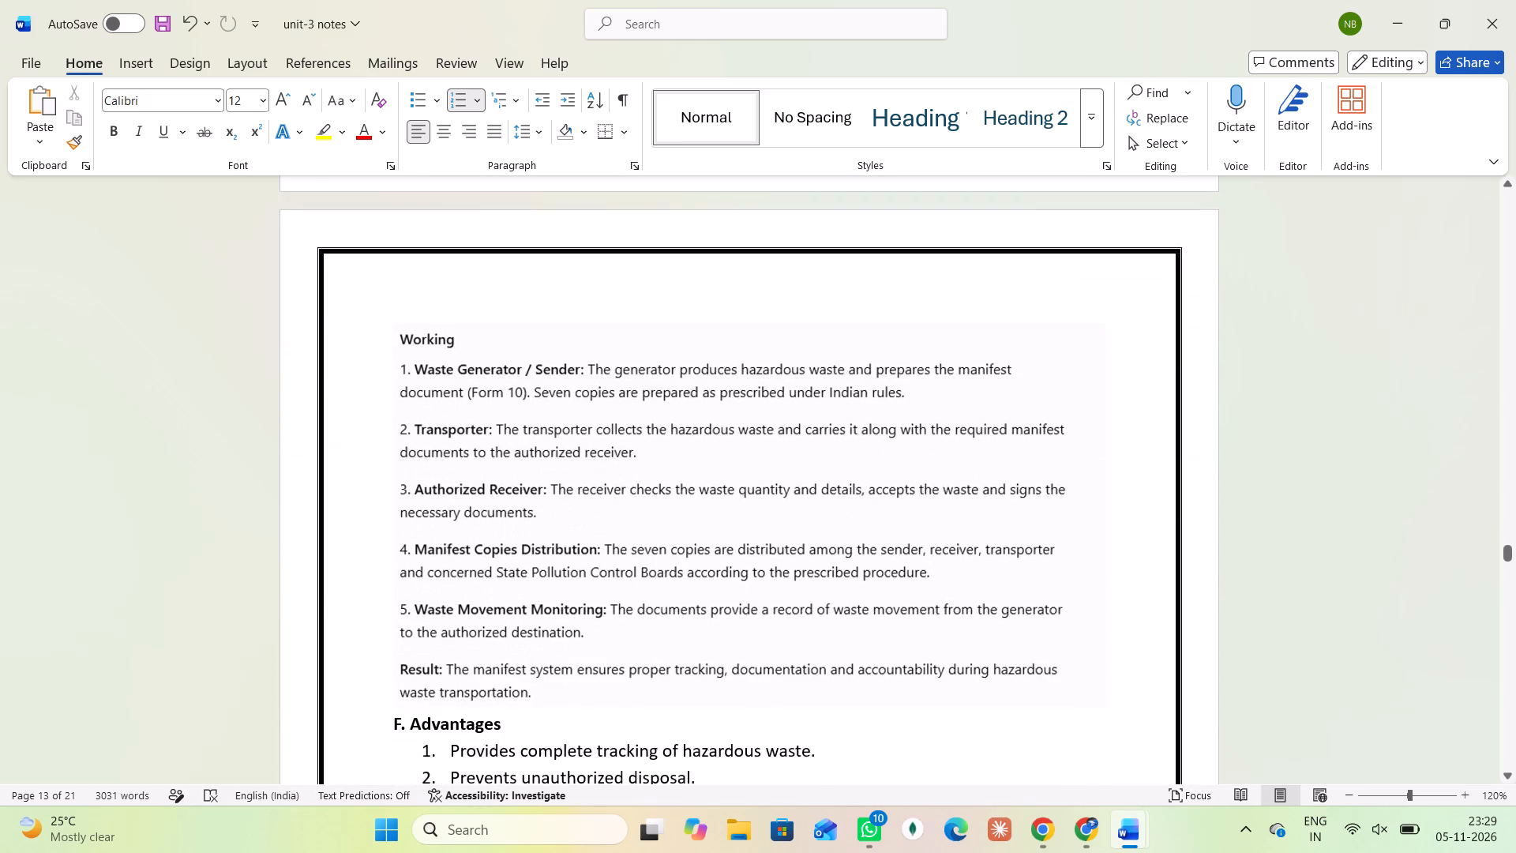
scroll(736, 686, "down", 1)
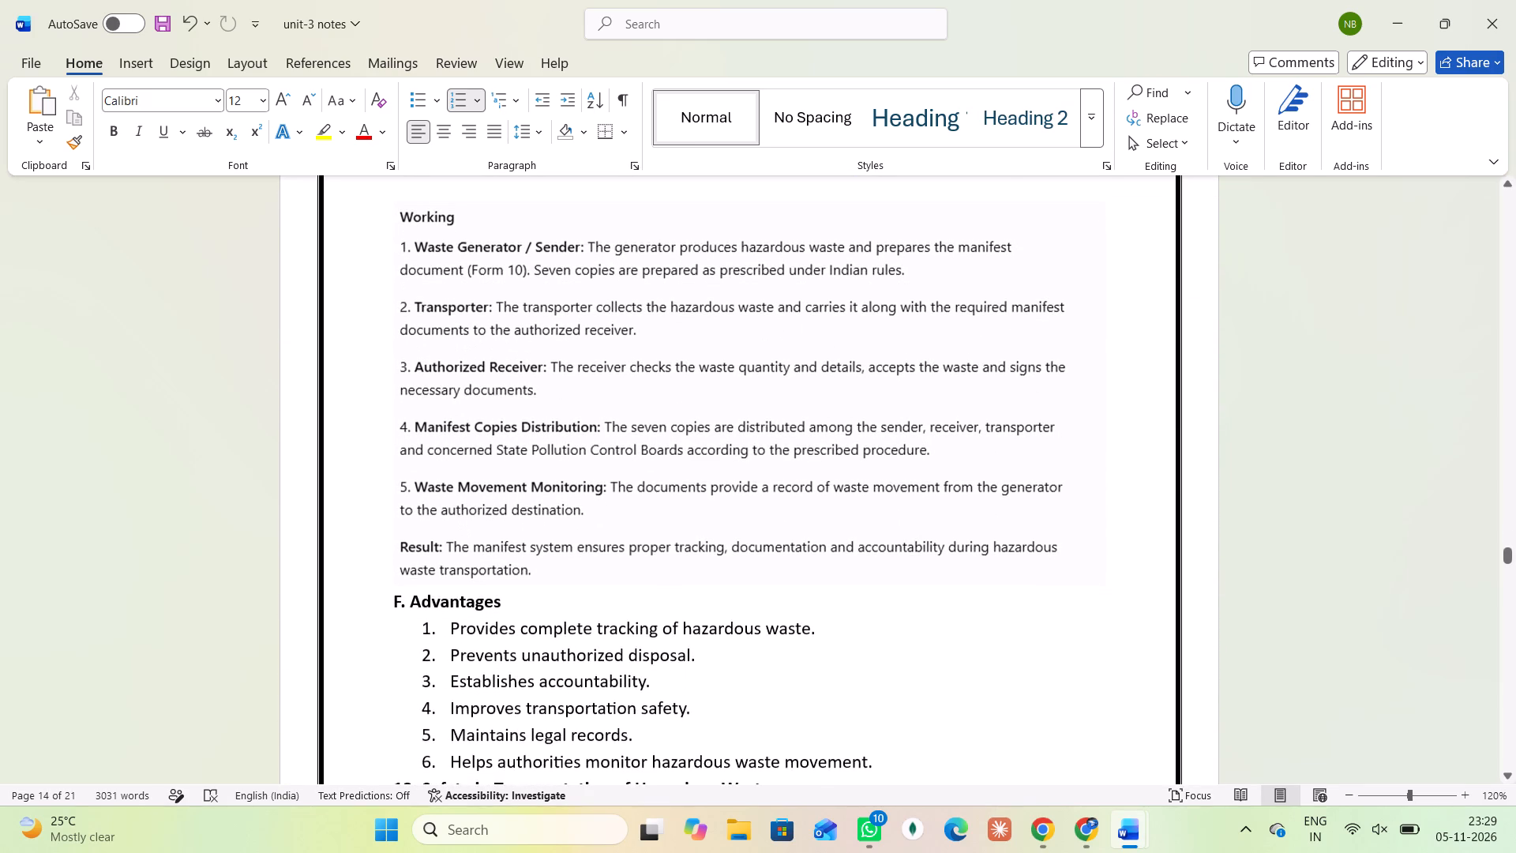
Delete the stray "MPCB+1" line above Objectives in section 13, Safety in Transportation of Hazardous Wastes.
scroll(736, 686, "down", 3)
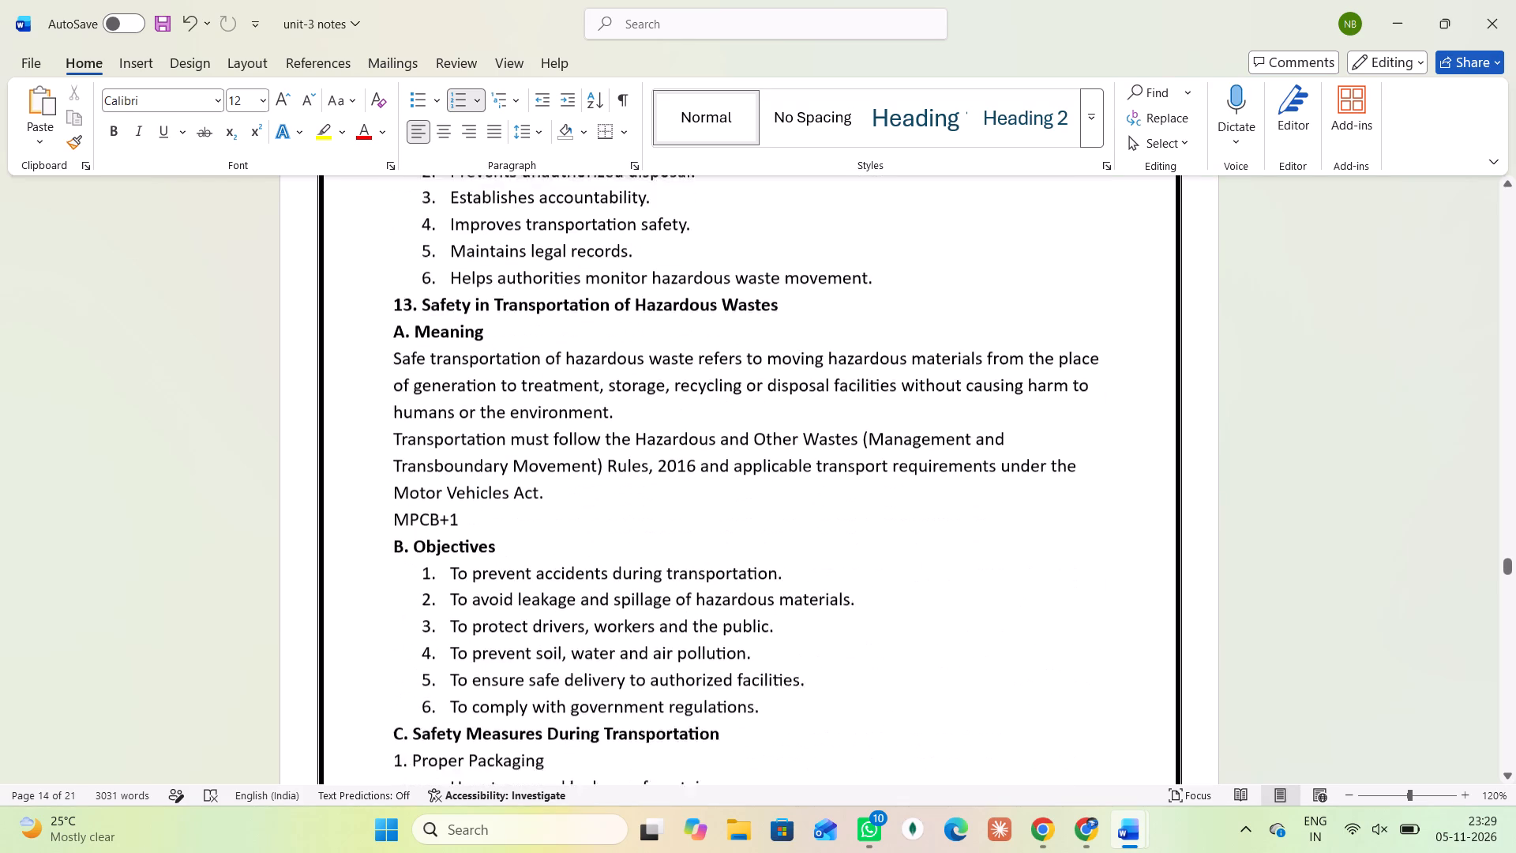
scroll(736, 686, "down", 1)
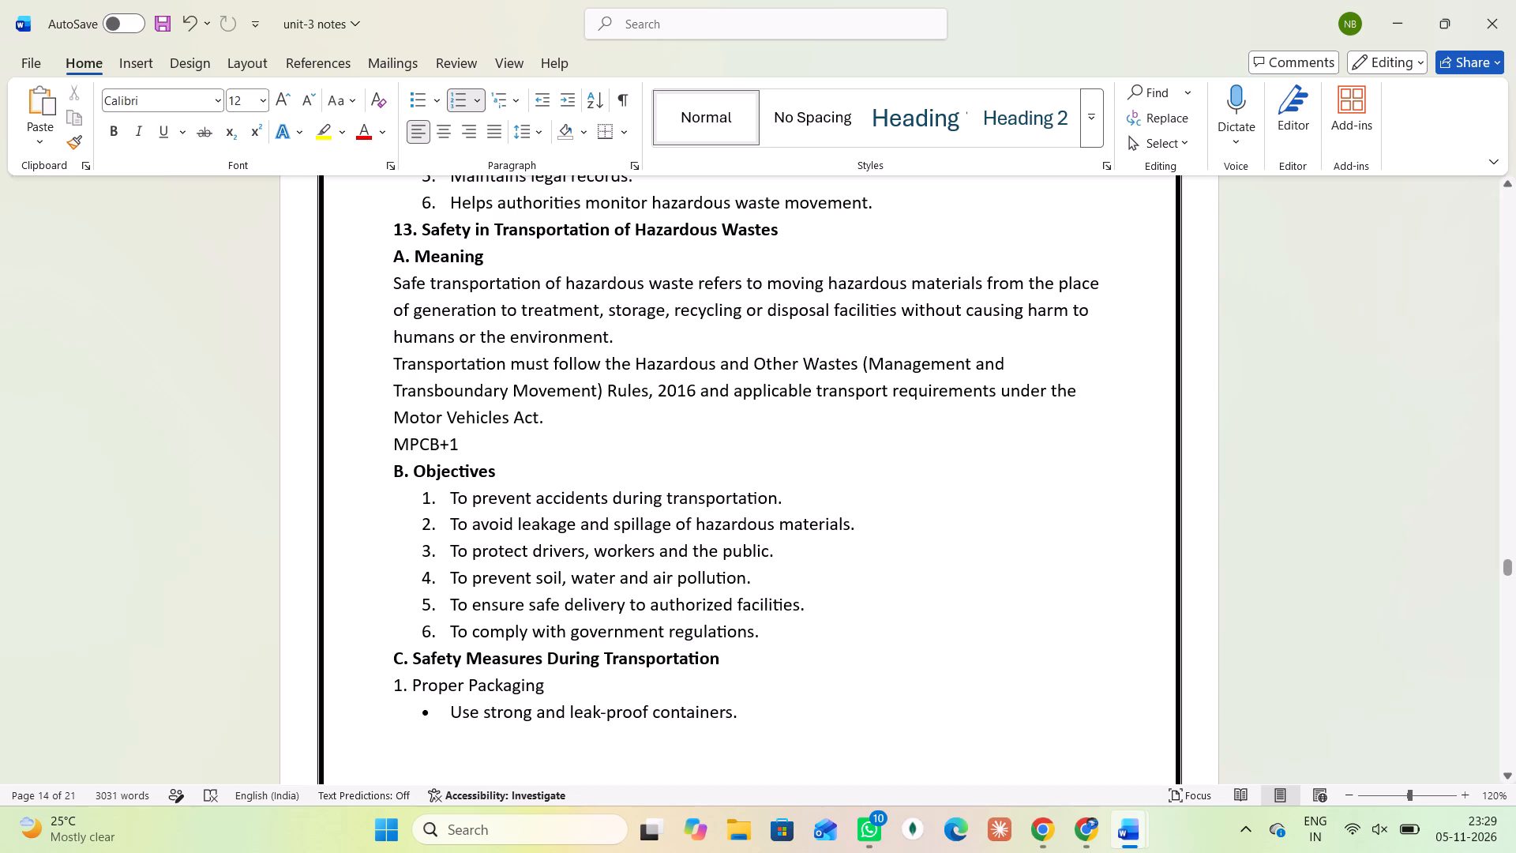
left_click_drag(486, 453, 413, 452)
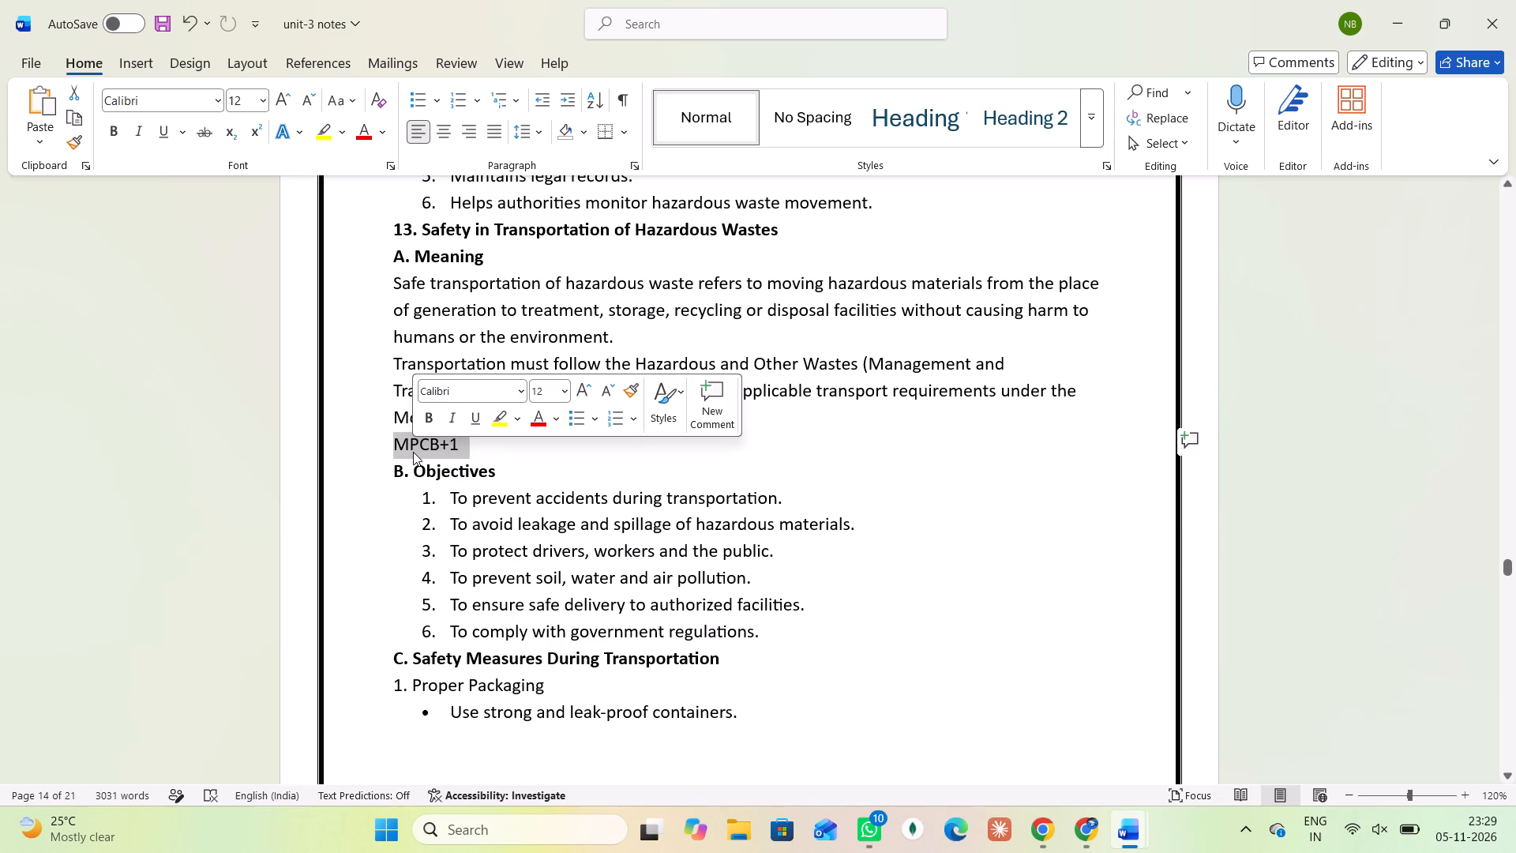
key("BackSpace")
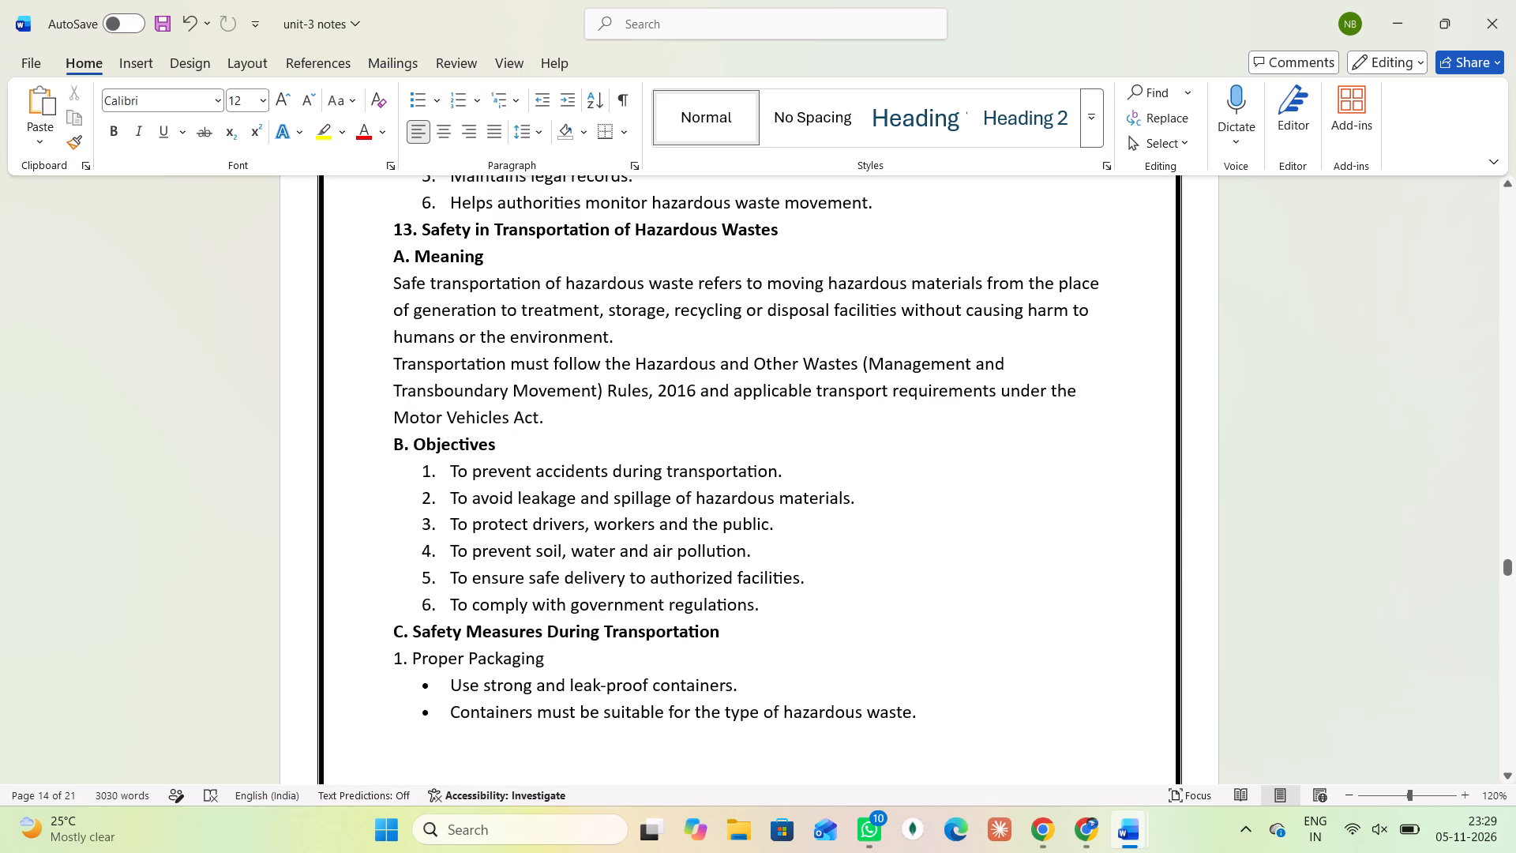
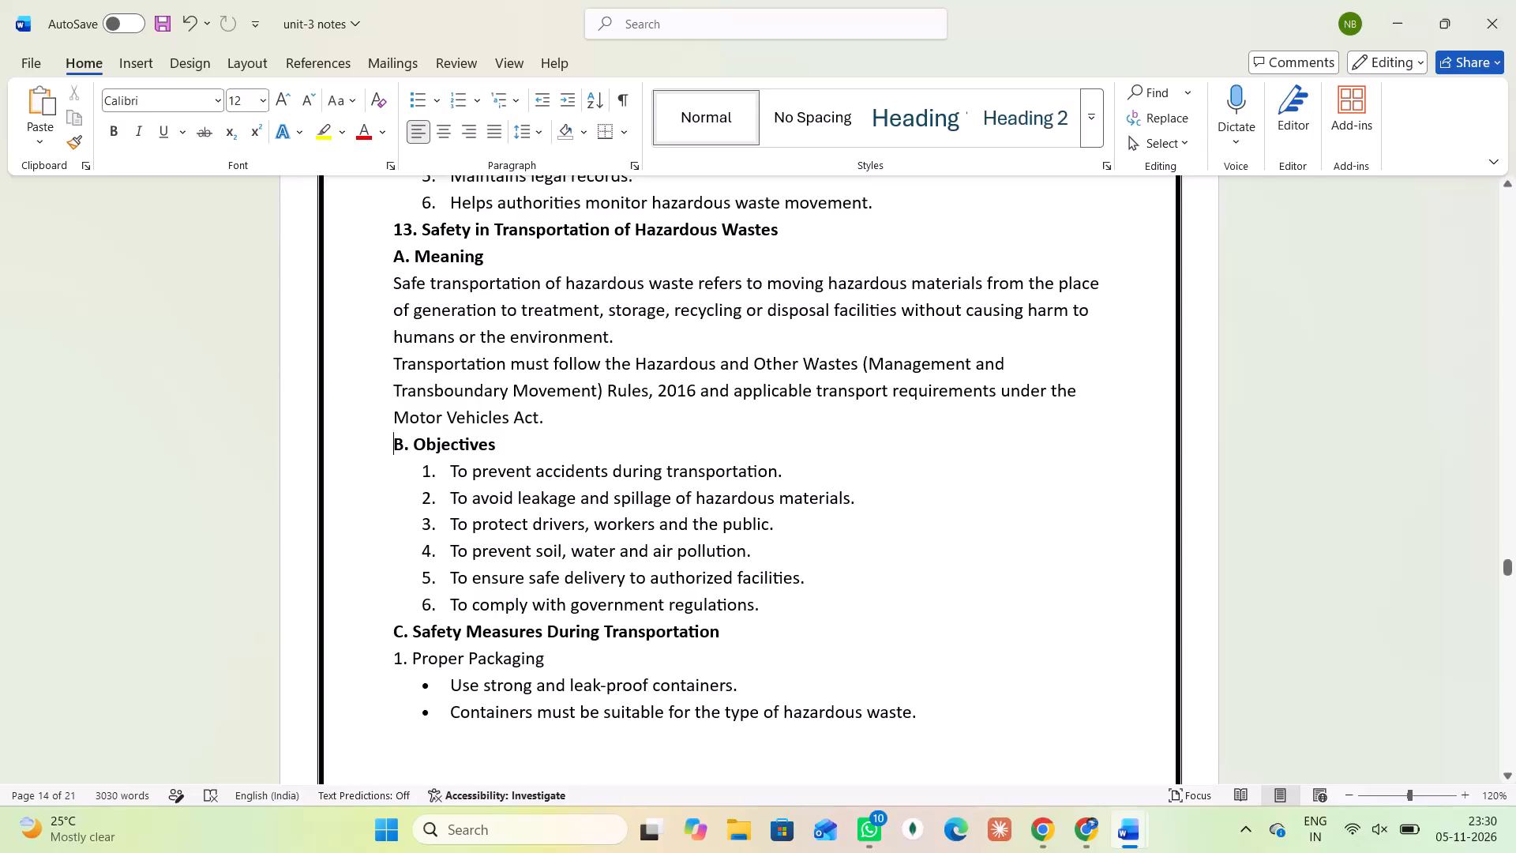
Delete "Rules 17–19." and the stray "MPCB+1" line above heading D, Diagram – Safe Transportation of Hazardous Waste.
scroll(551, 502, "down", 1)
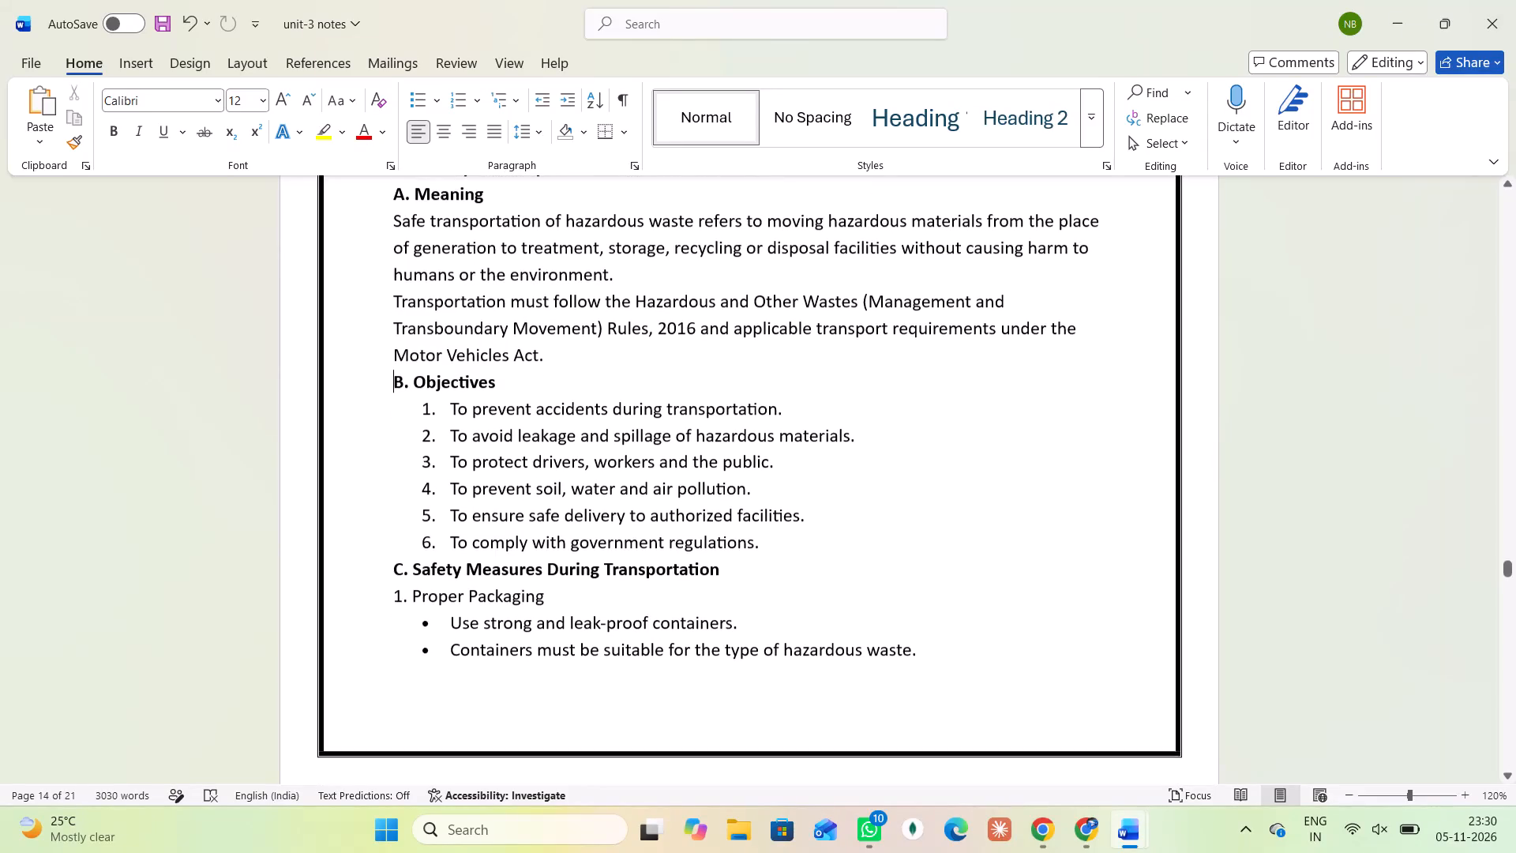
scroll(551, 502, "down", 1)
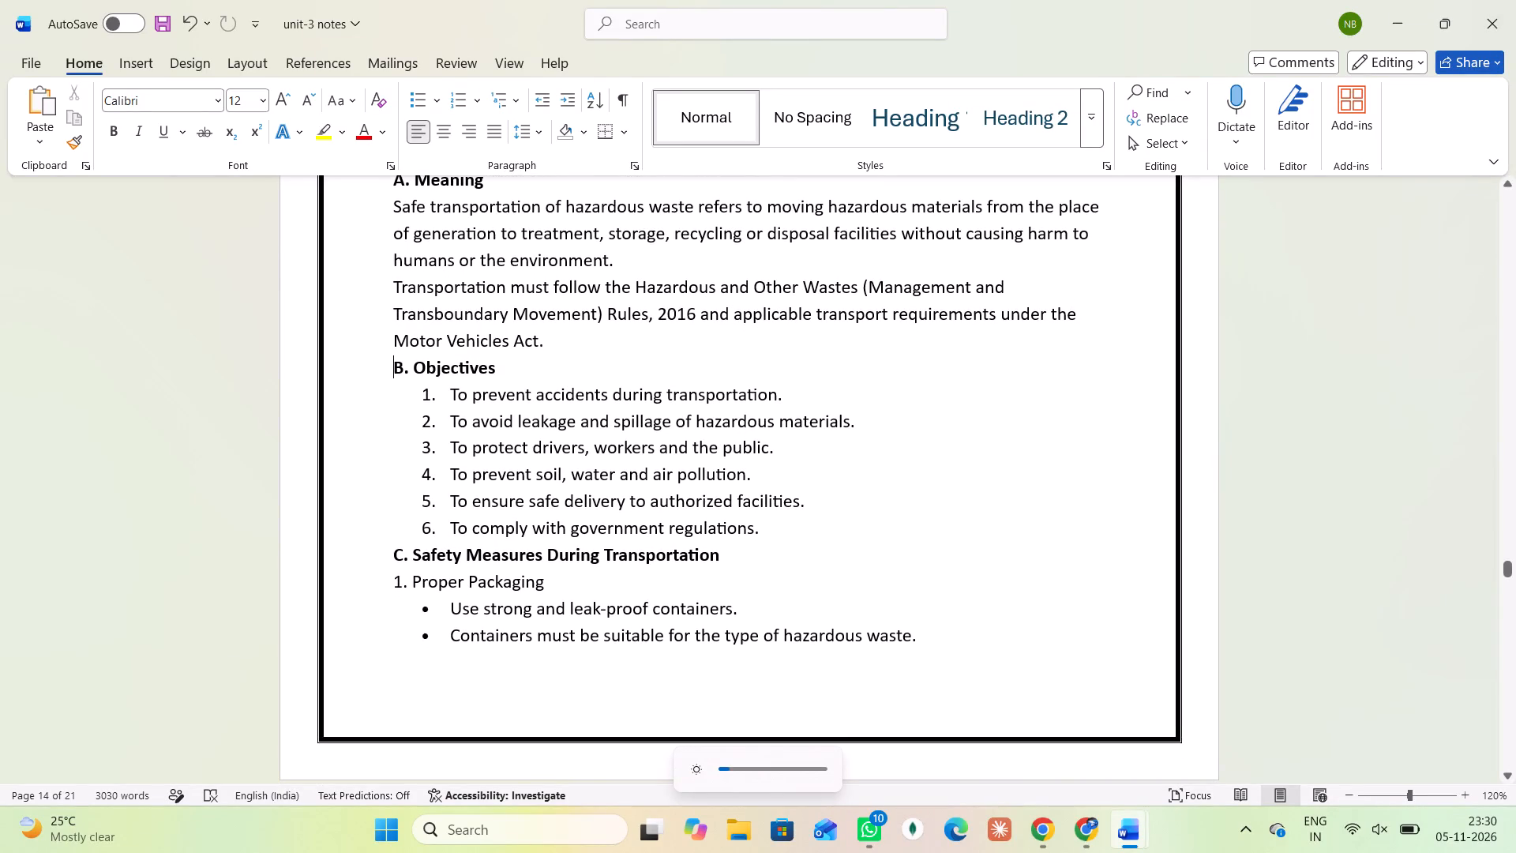
scroll(580, 490, "down", 1)
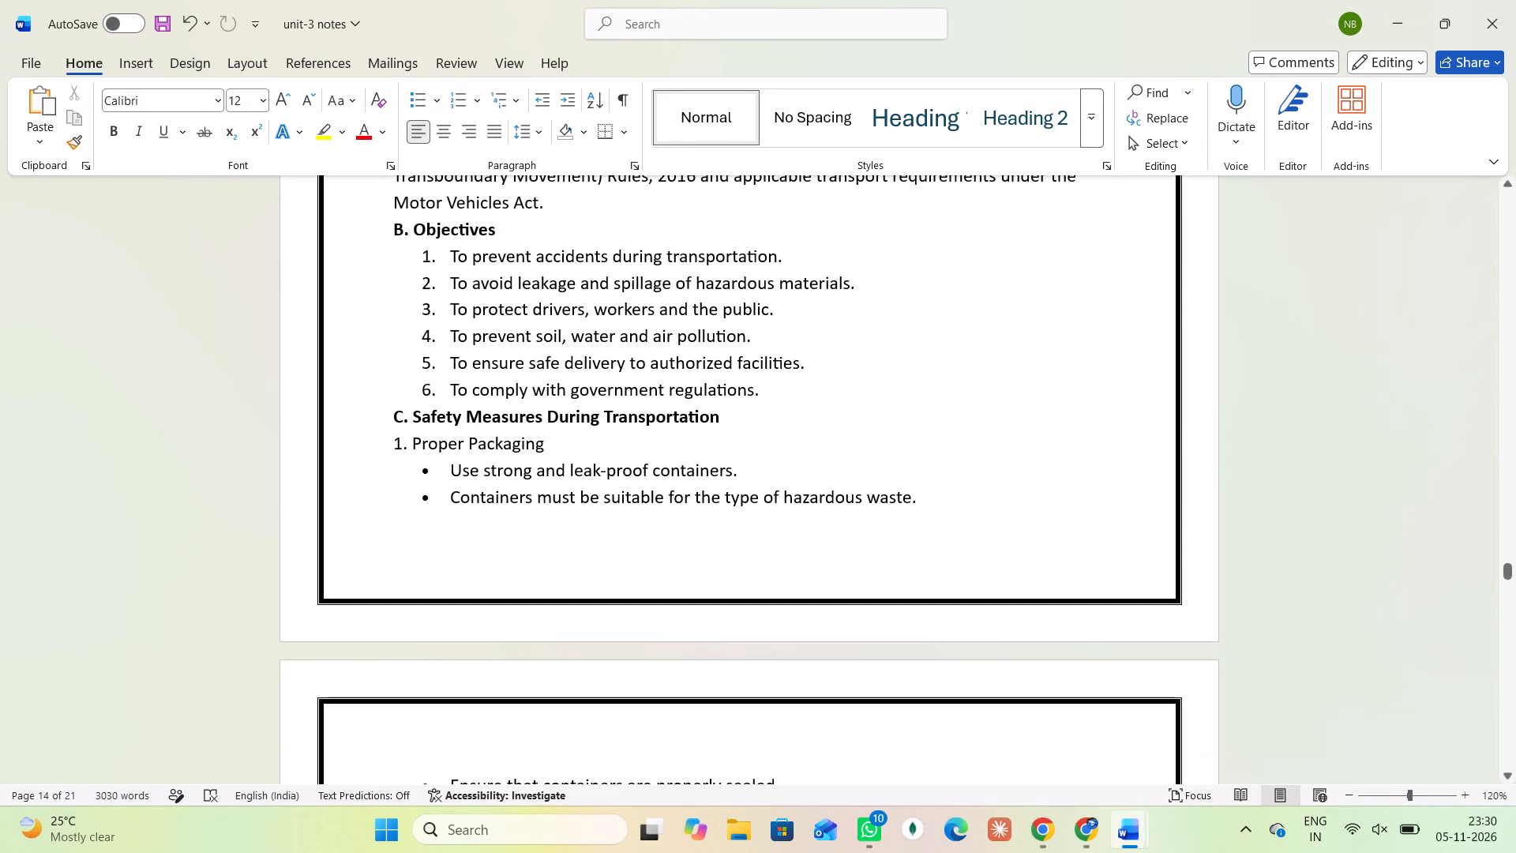
scroll(580, 490, "down", 1)
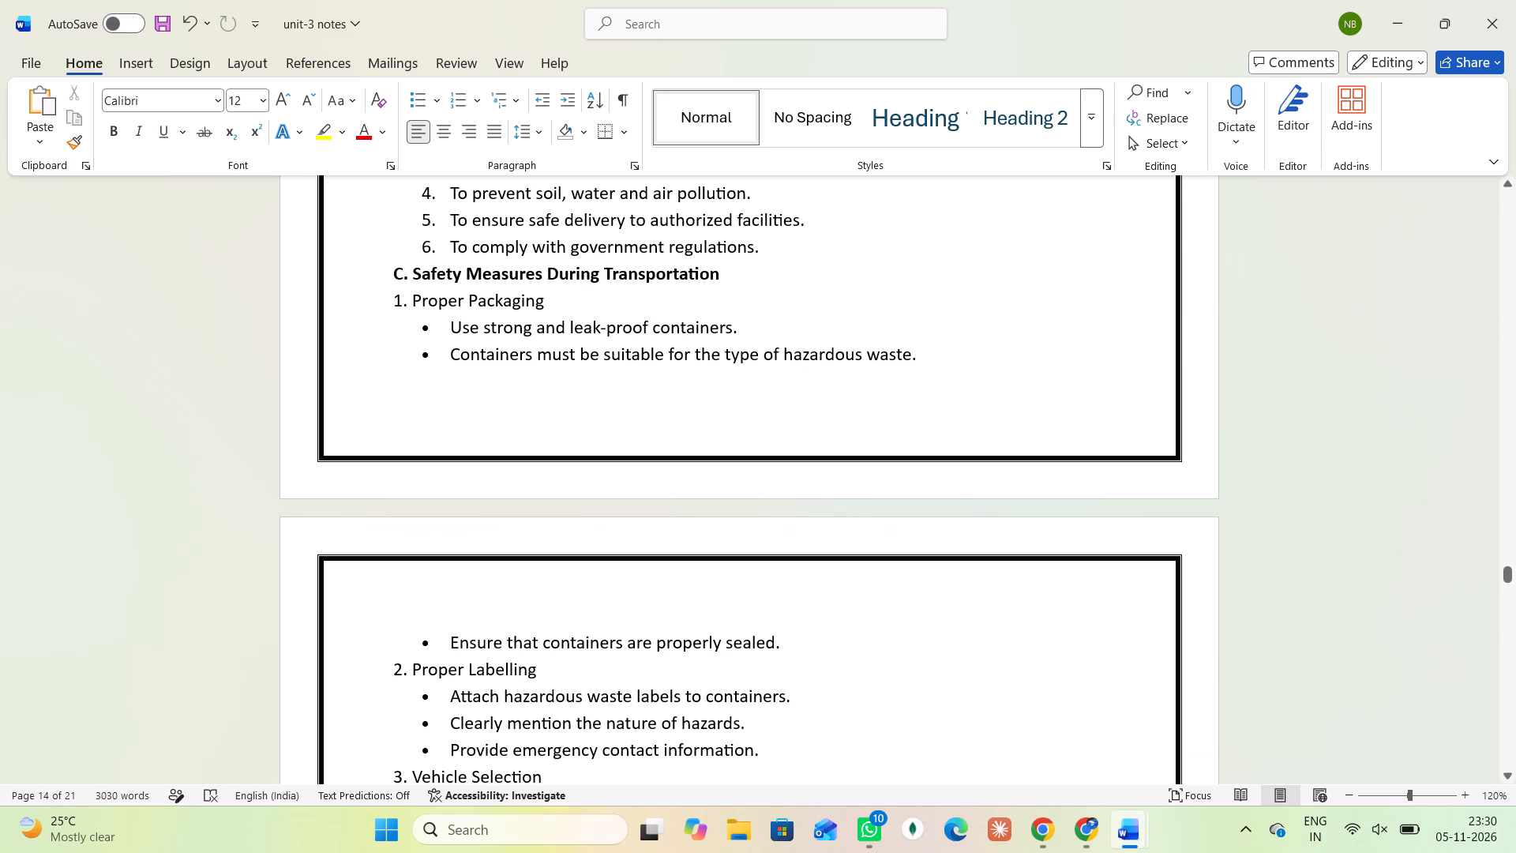
scroll(580, 490, "down", 2)
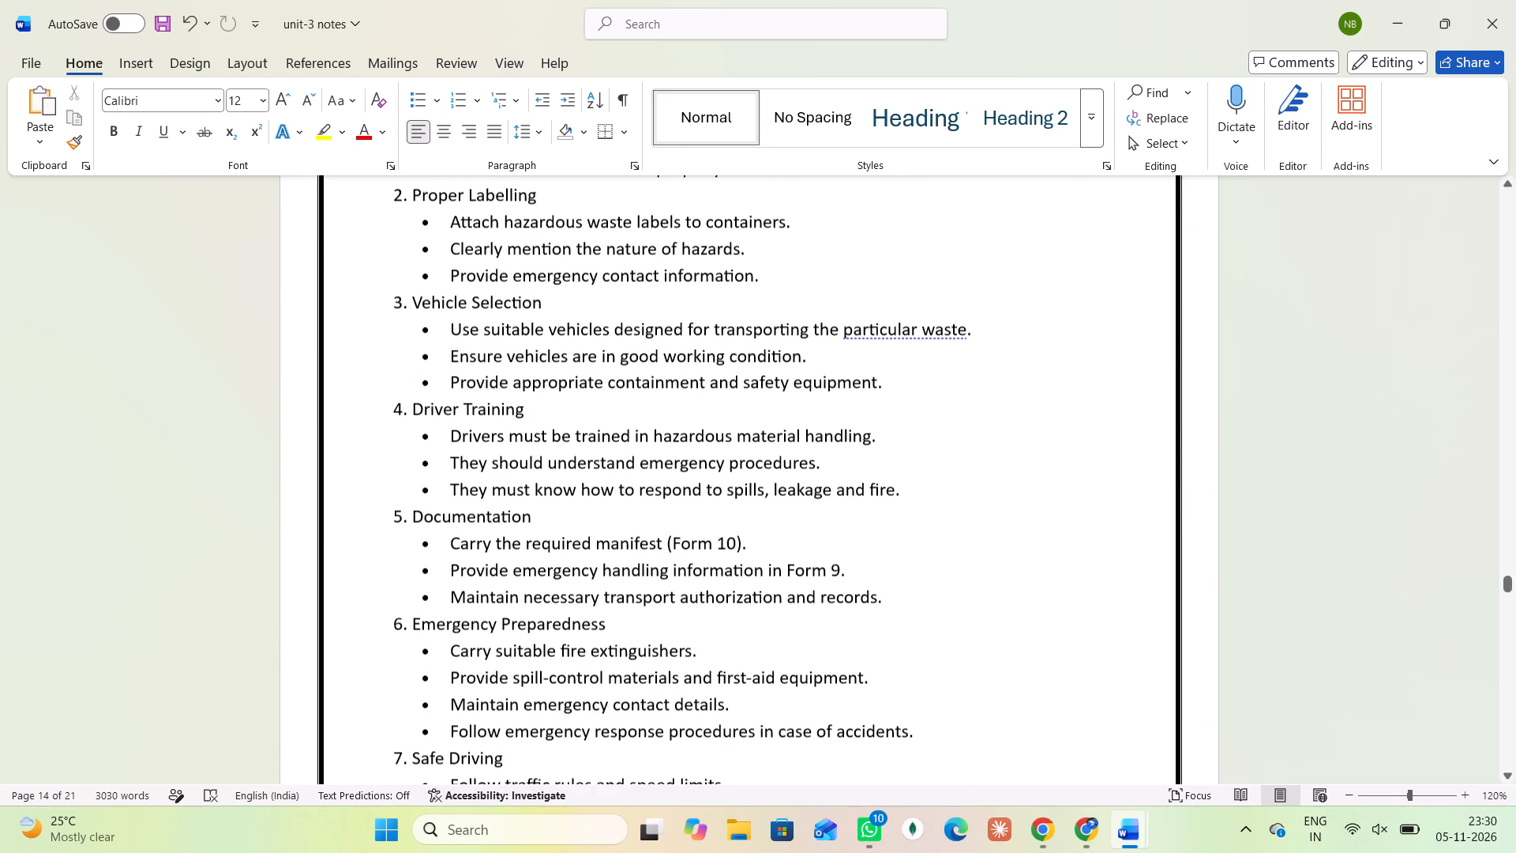
scroll(580, 490, "down", 2)
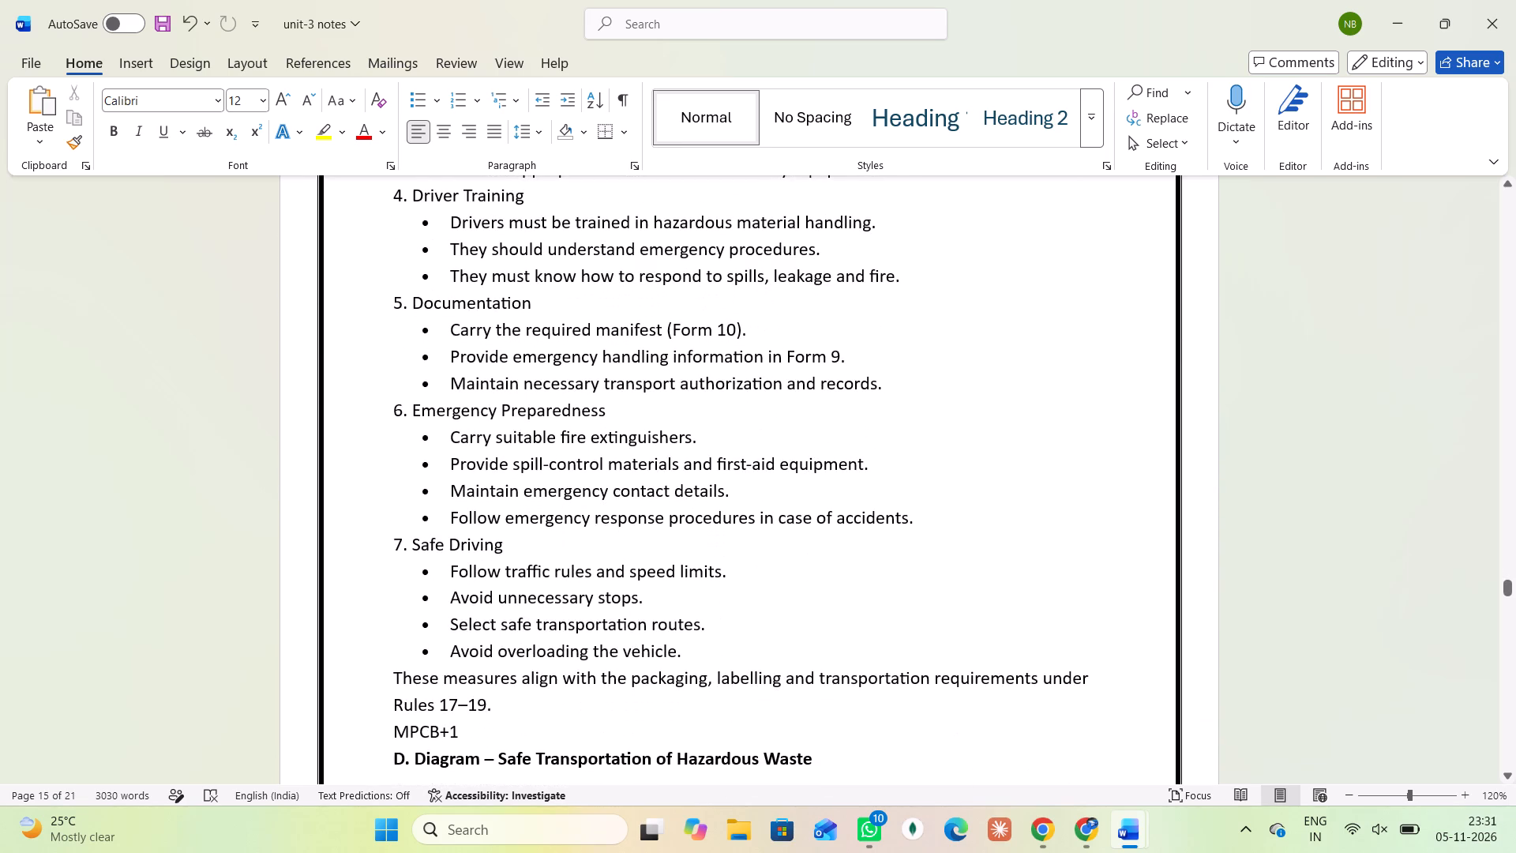
scroll(580, 490, "down", 1)
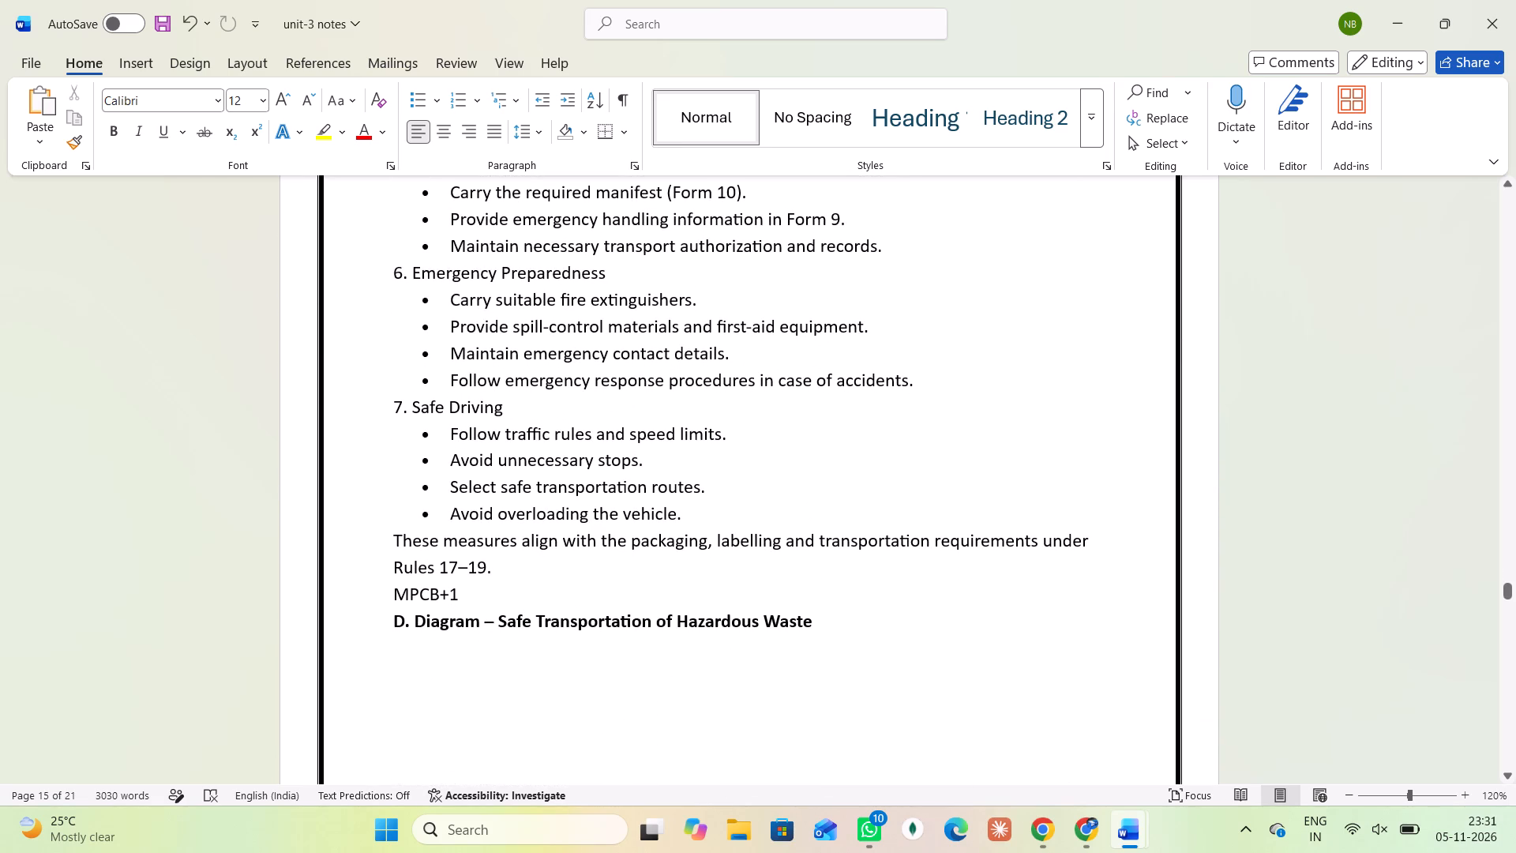
left_click_drag(482, 597, 420, 560)
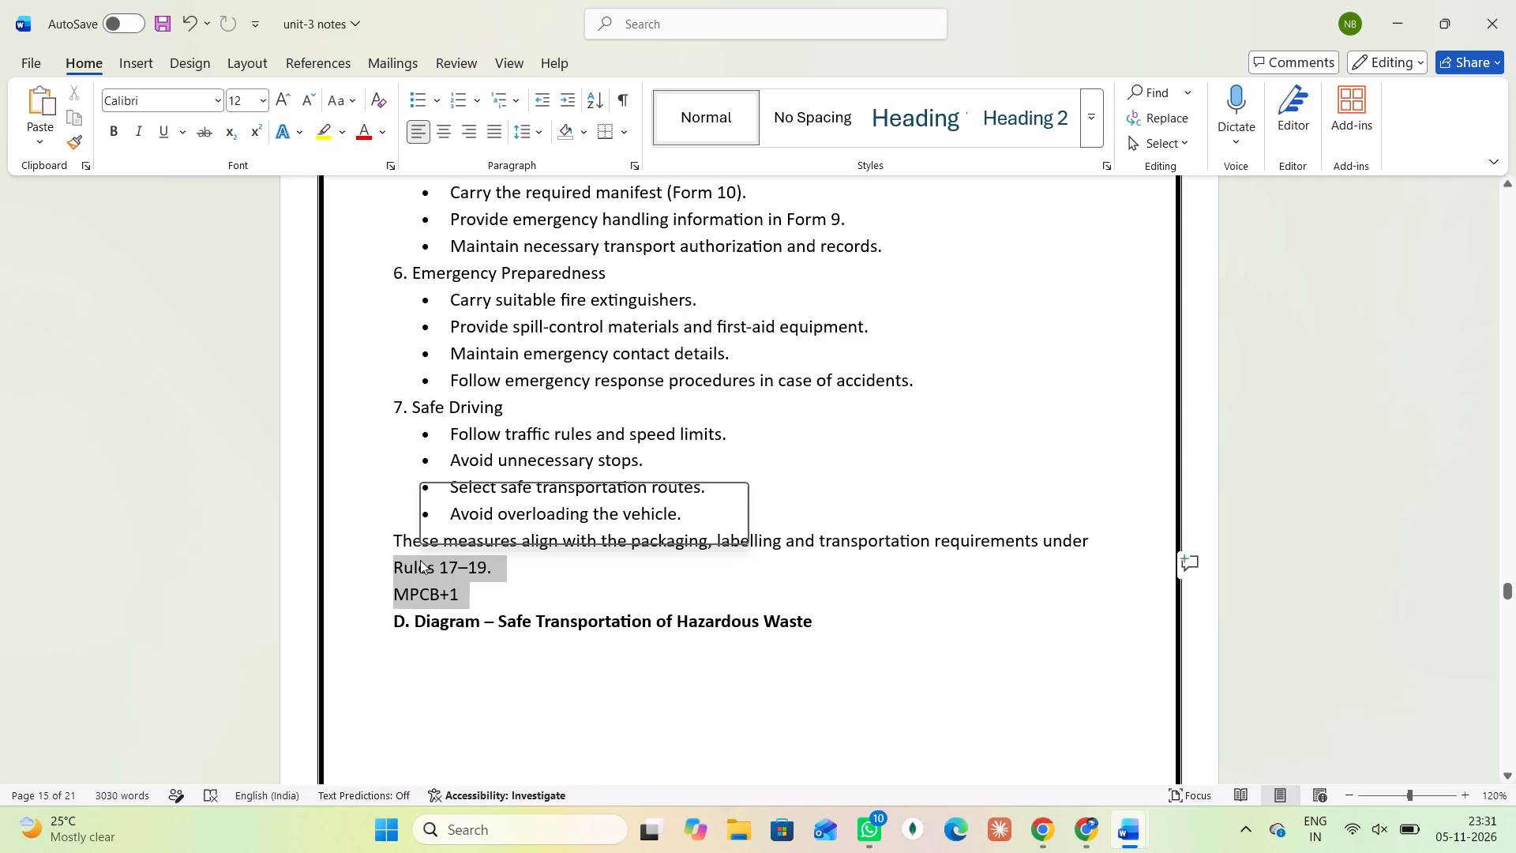
key("Delete")
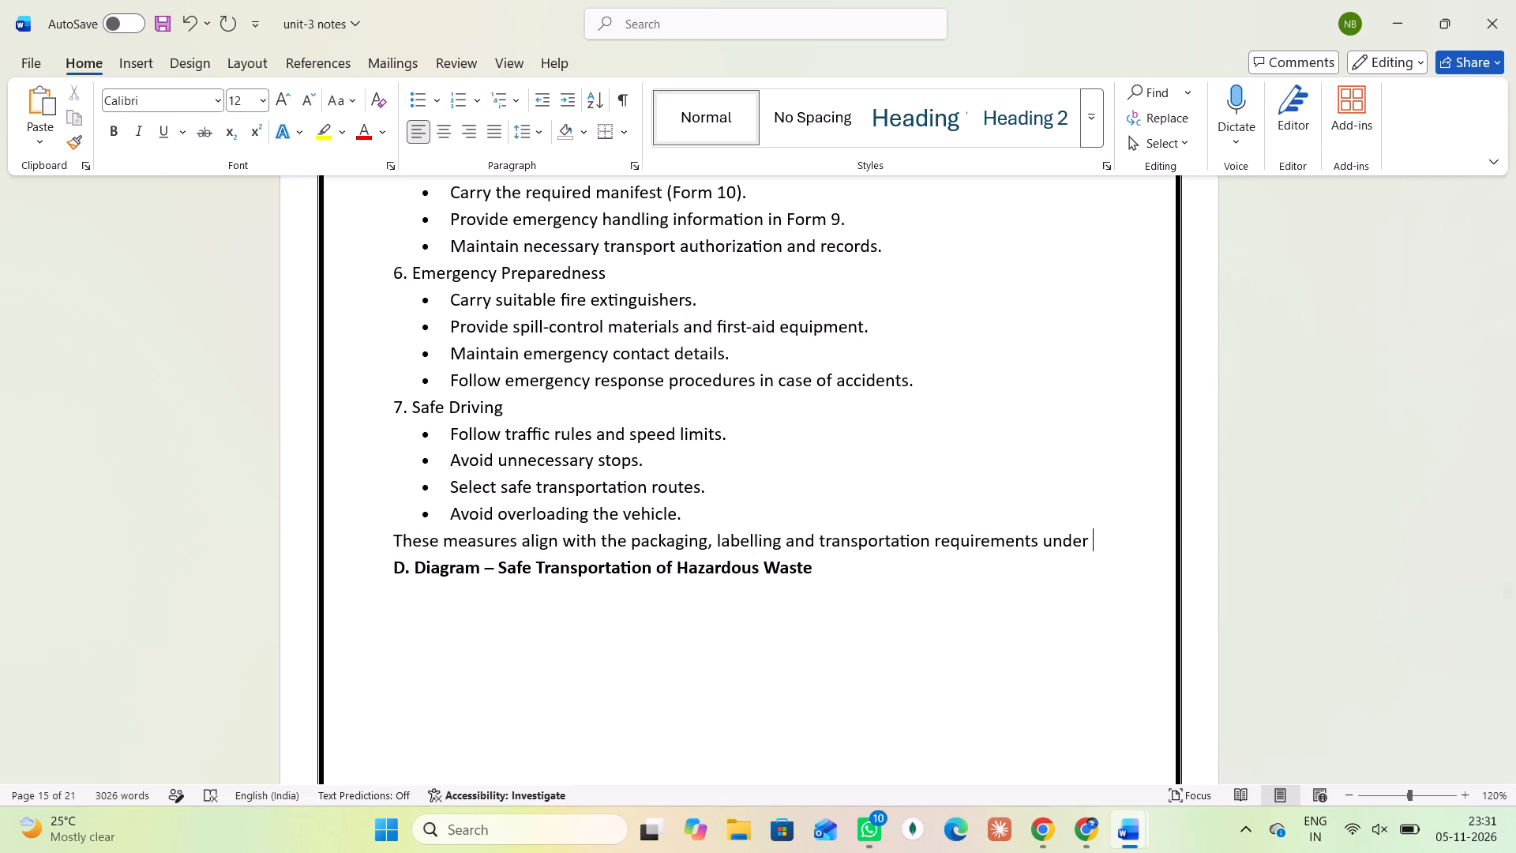
Read section 13's objectives and safety measures during transportation, from Proper Packaging through Safe Driving.
scroll(420, 560, "up", 4)
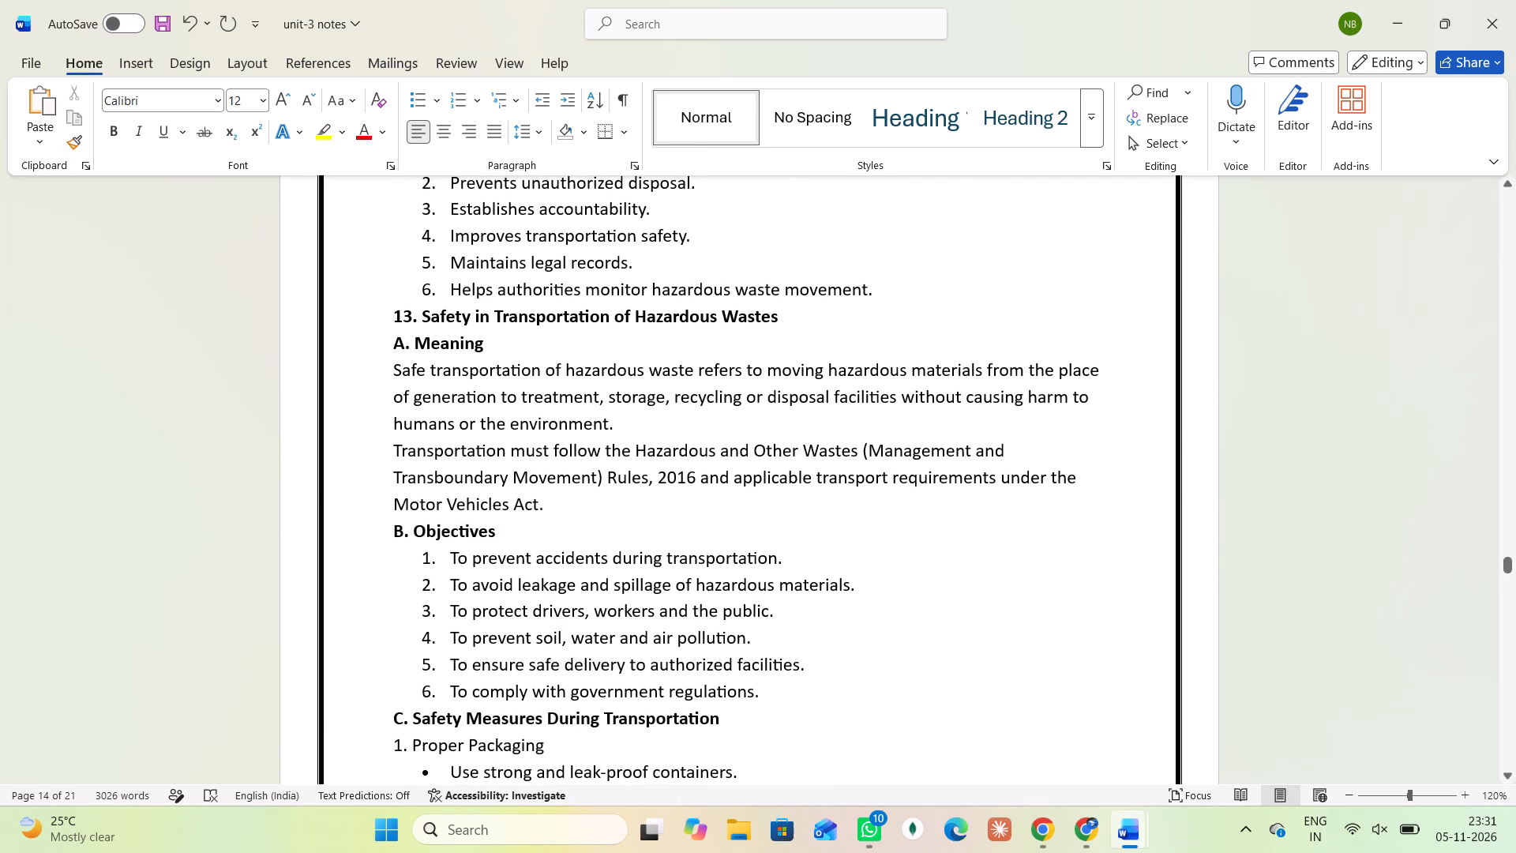
left_click_drag(420, 560, 409, 541)
scroll(409, 541, "down", 16)
scroll(409, 541, "up", 3)
scroll(409, 541, "down", 3)
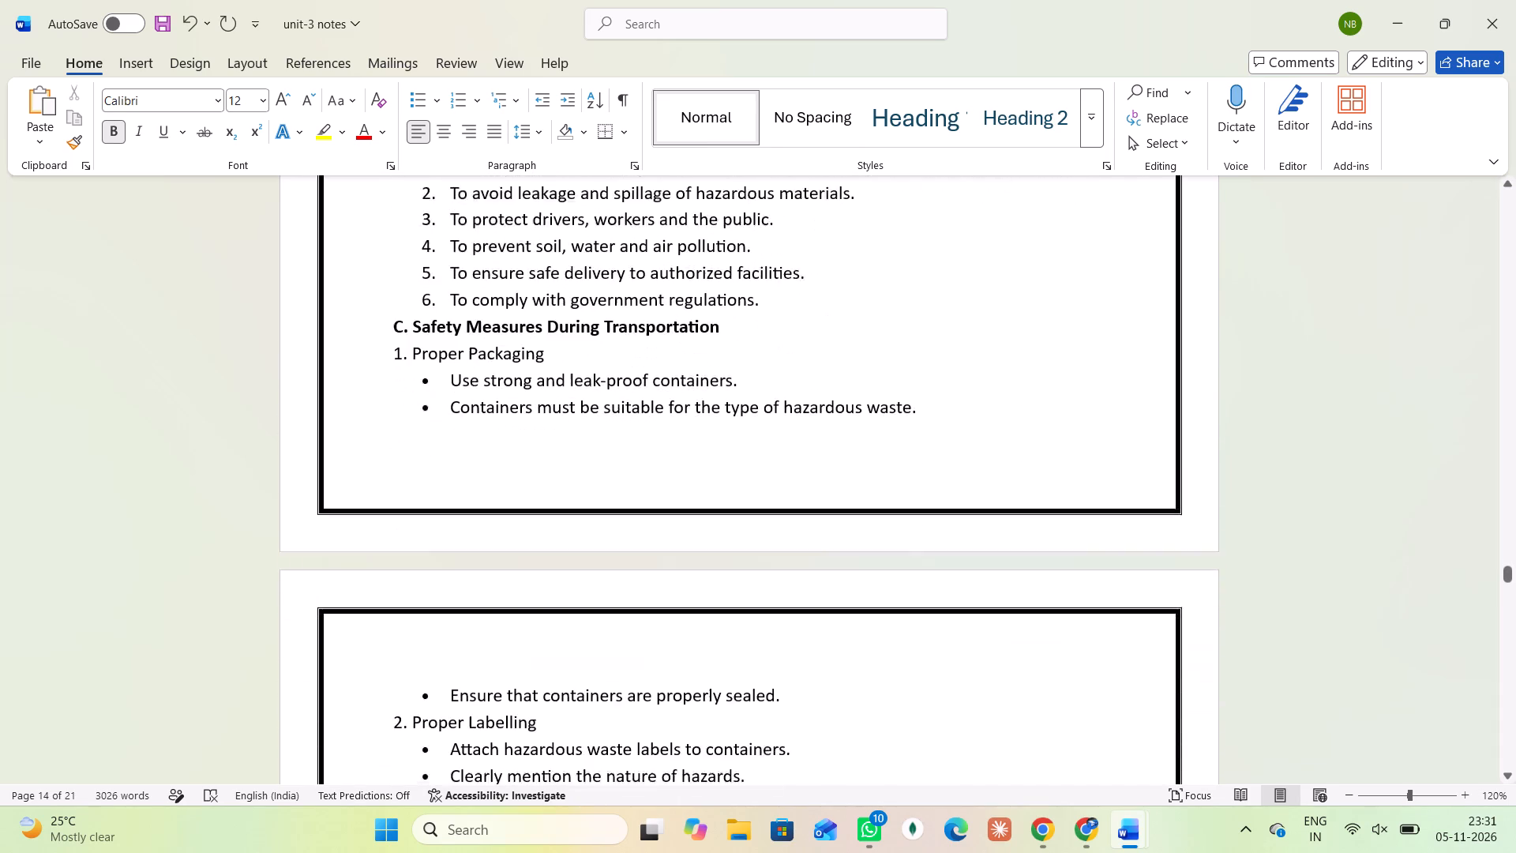
scroll(409, 541, "down", 3)
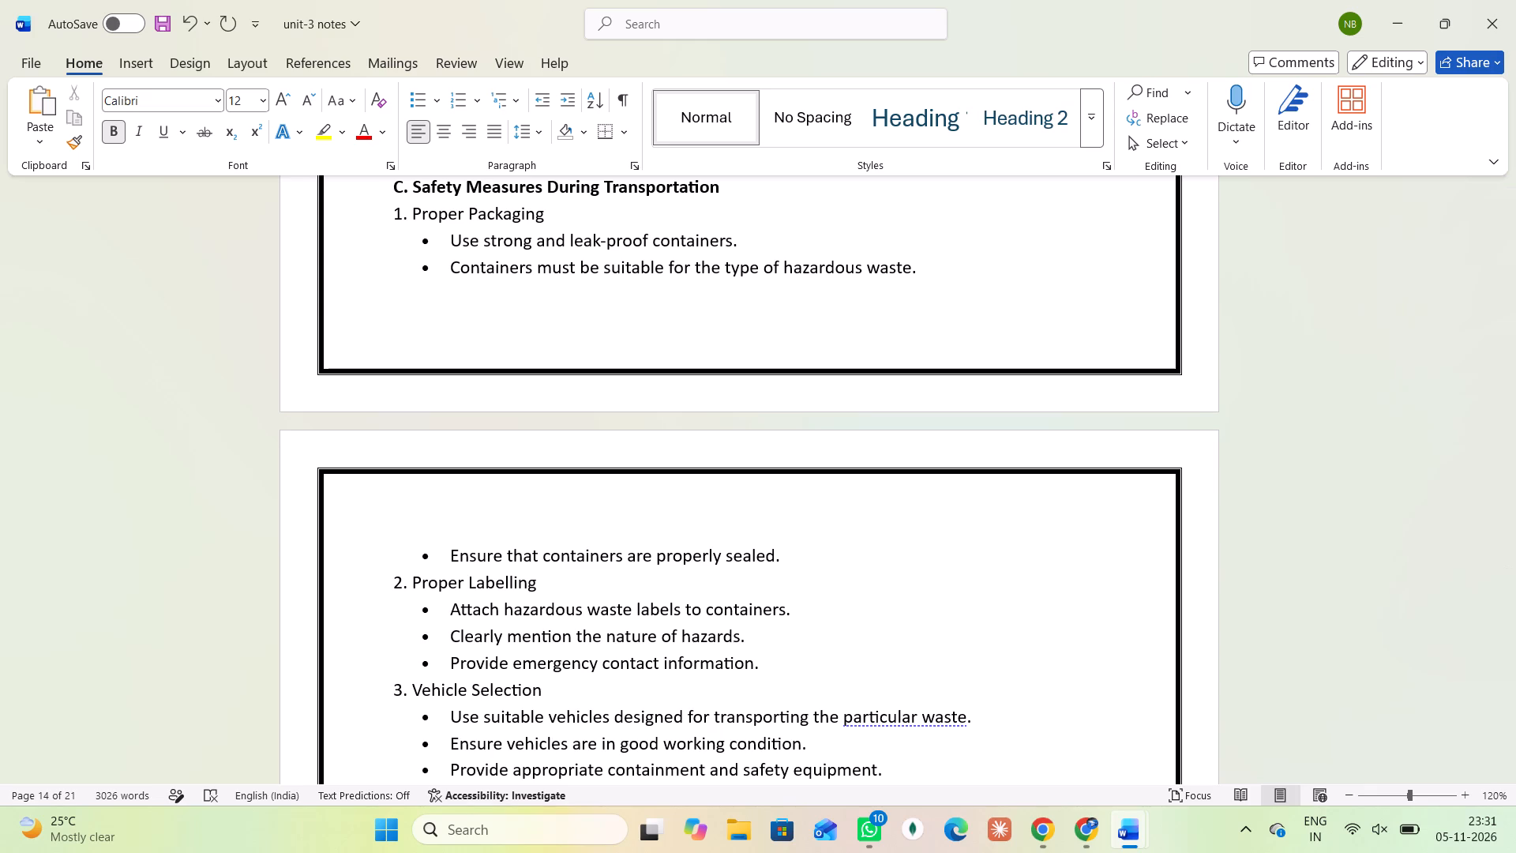
scroll(409, 541, "down", 1)
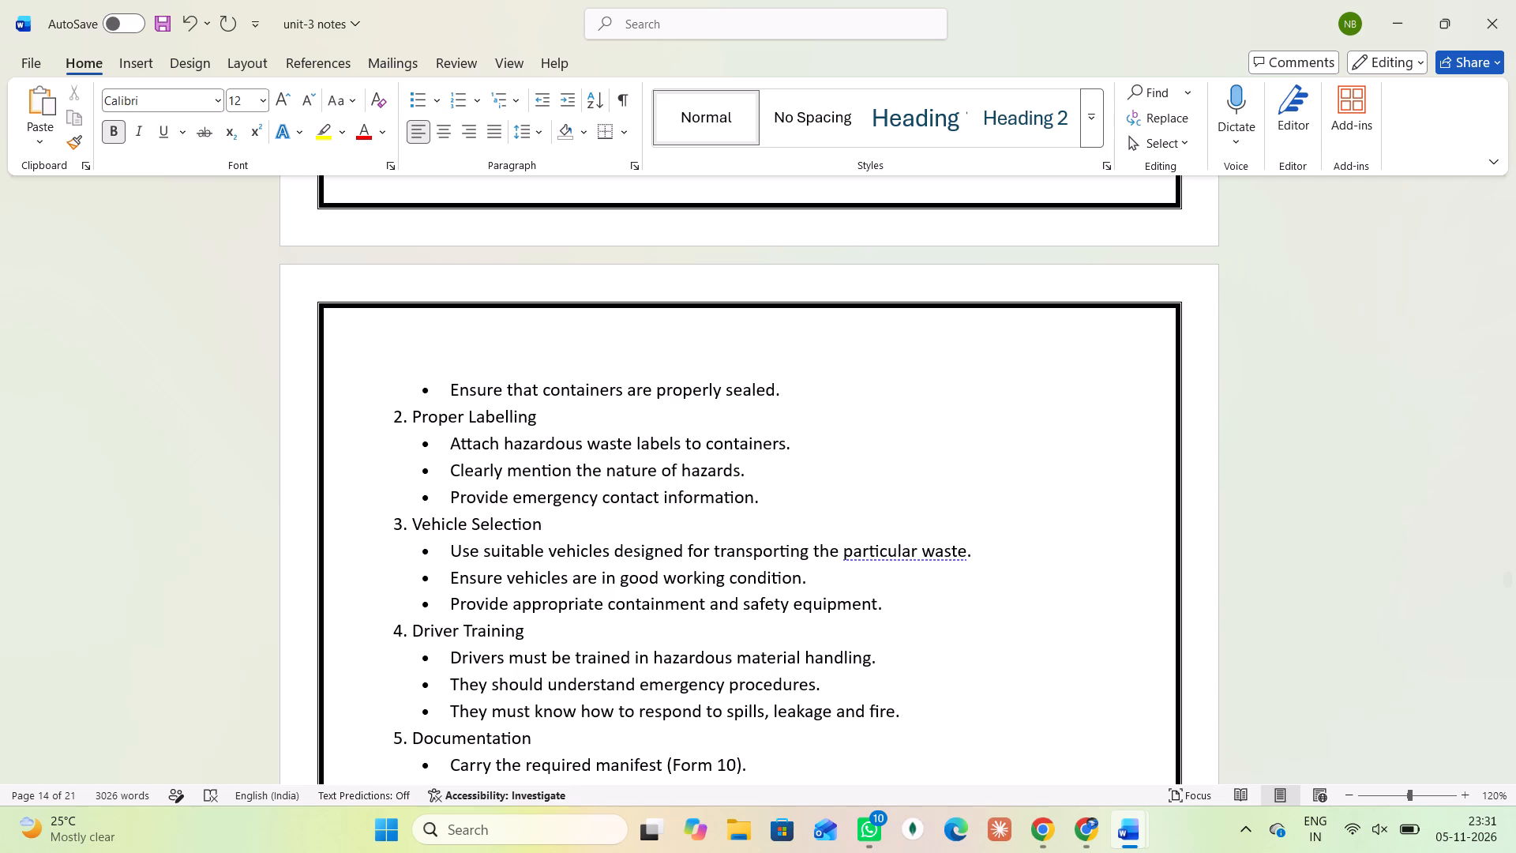
scroll(409, 541, "down", 2)
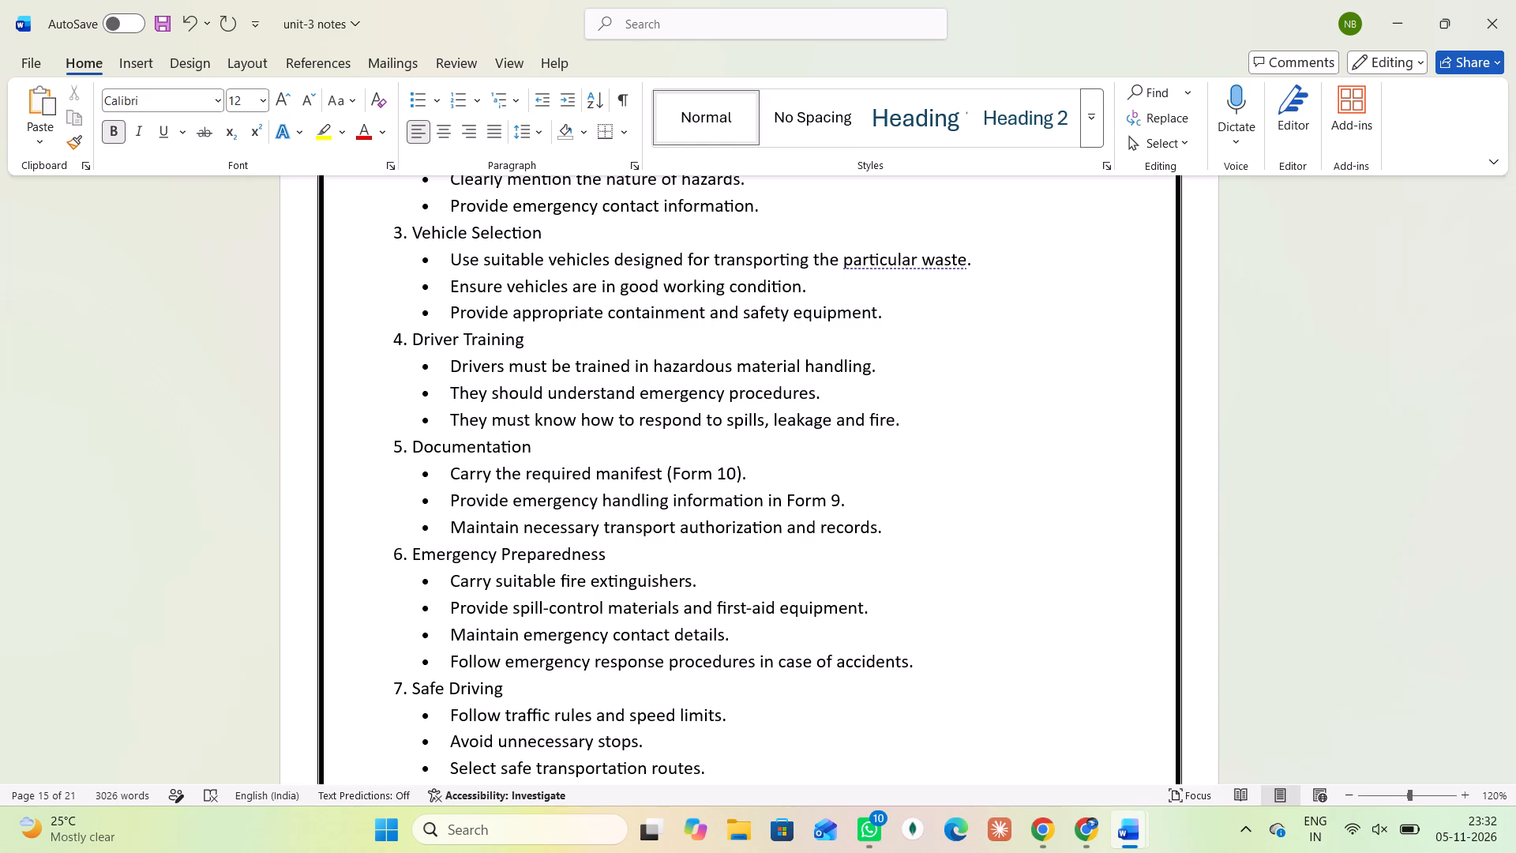
scroll(409, 541, "down", 2)
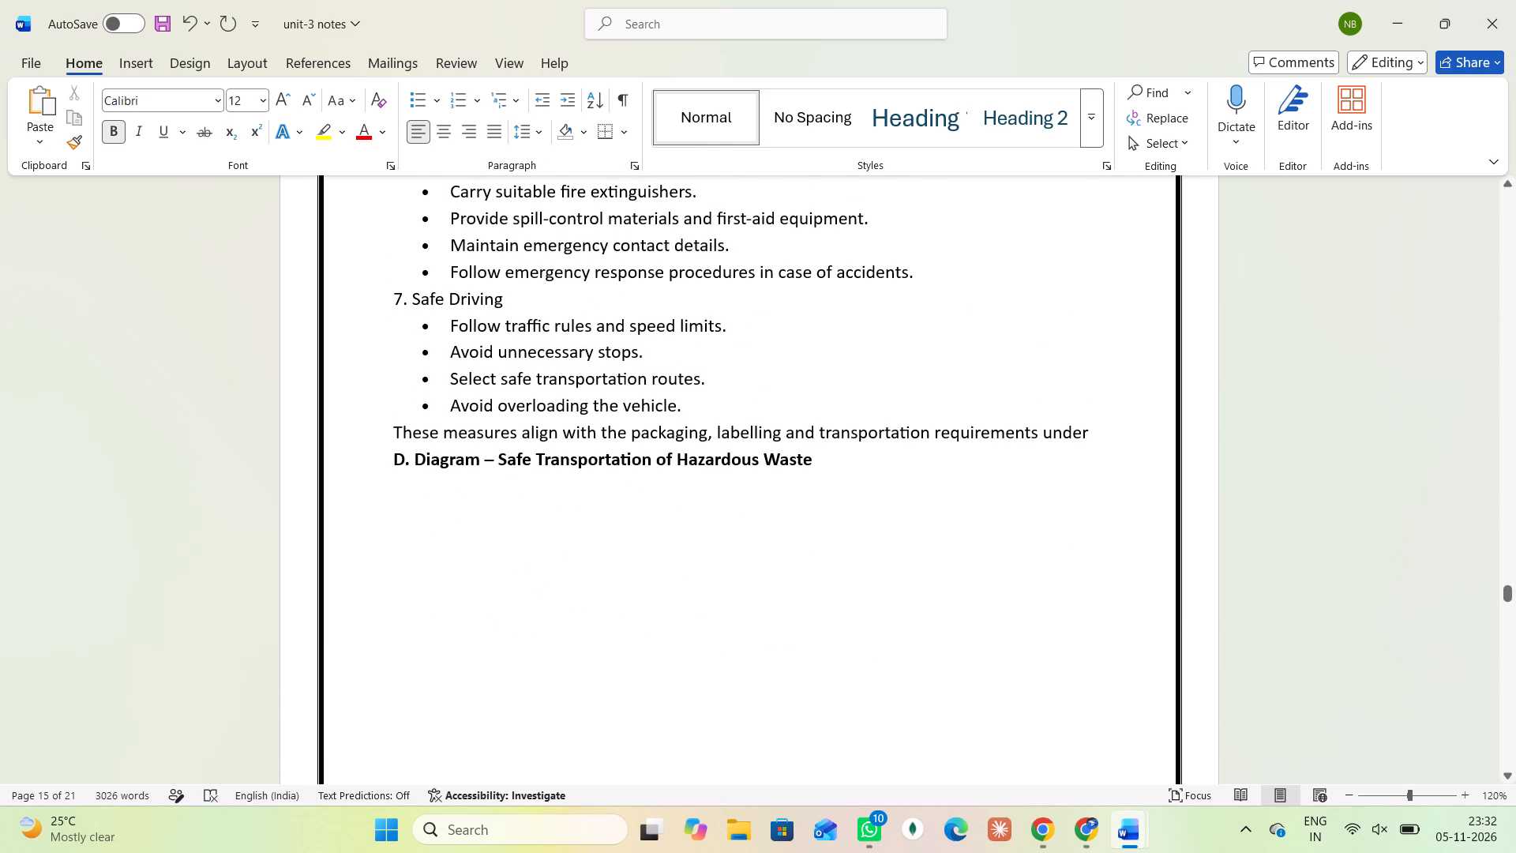
scroll(409, 552, "up", 1)
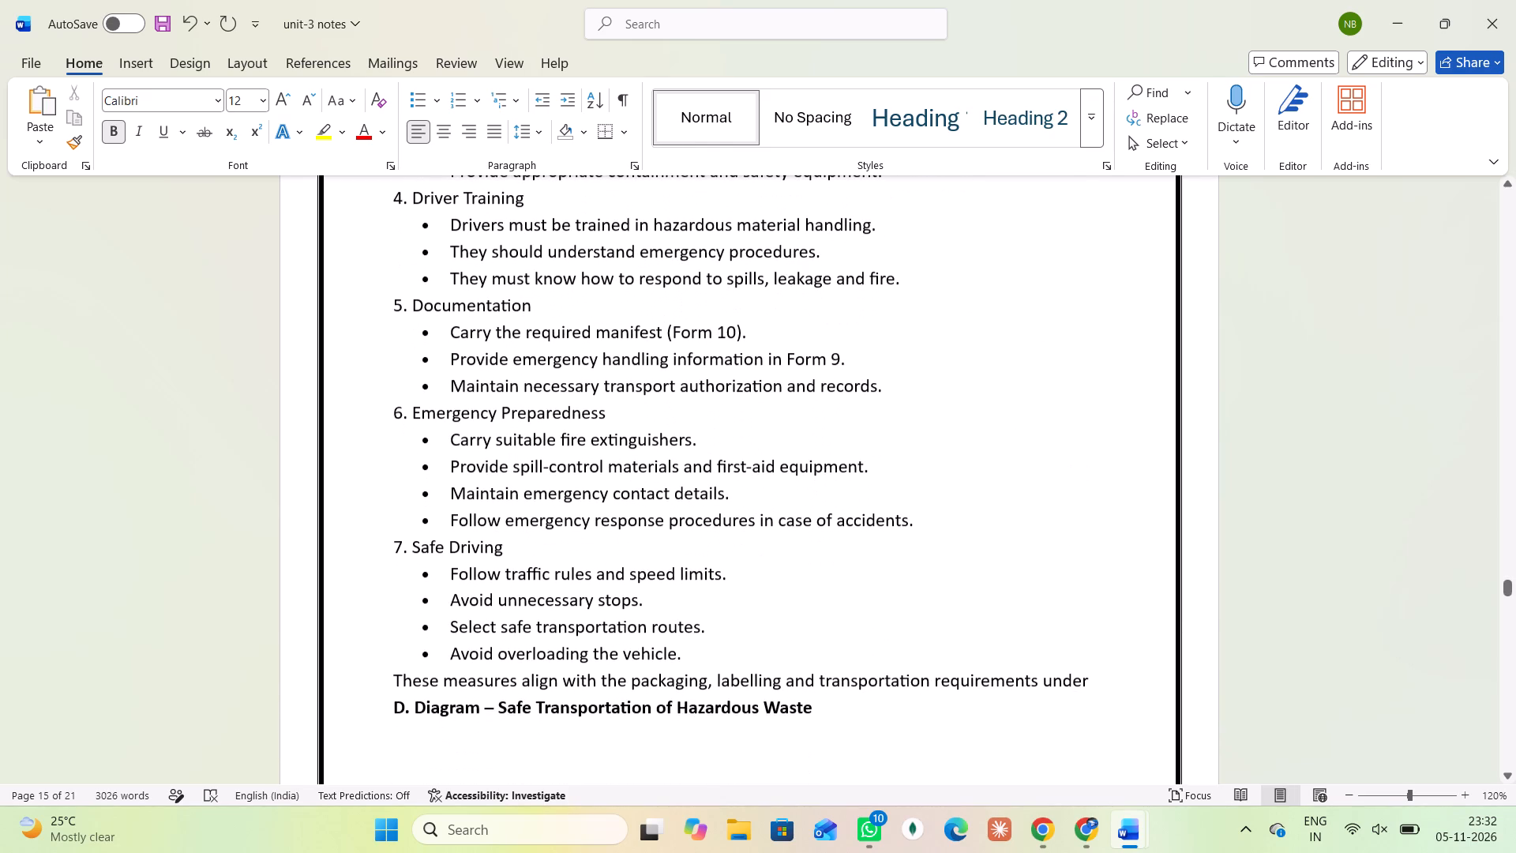
Reread the section 13C safety measures, going back over packaging, labelling, vehicle selection, driver training, documentation, emergency preparedness and safe driving.
left_click(409, 552)
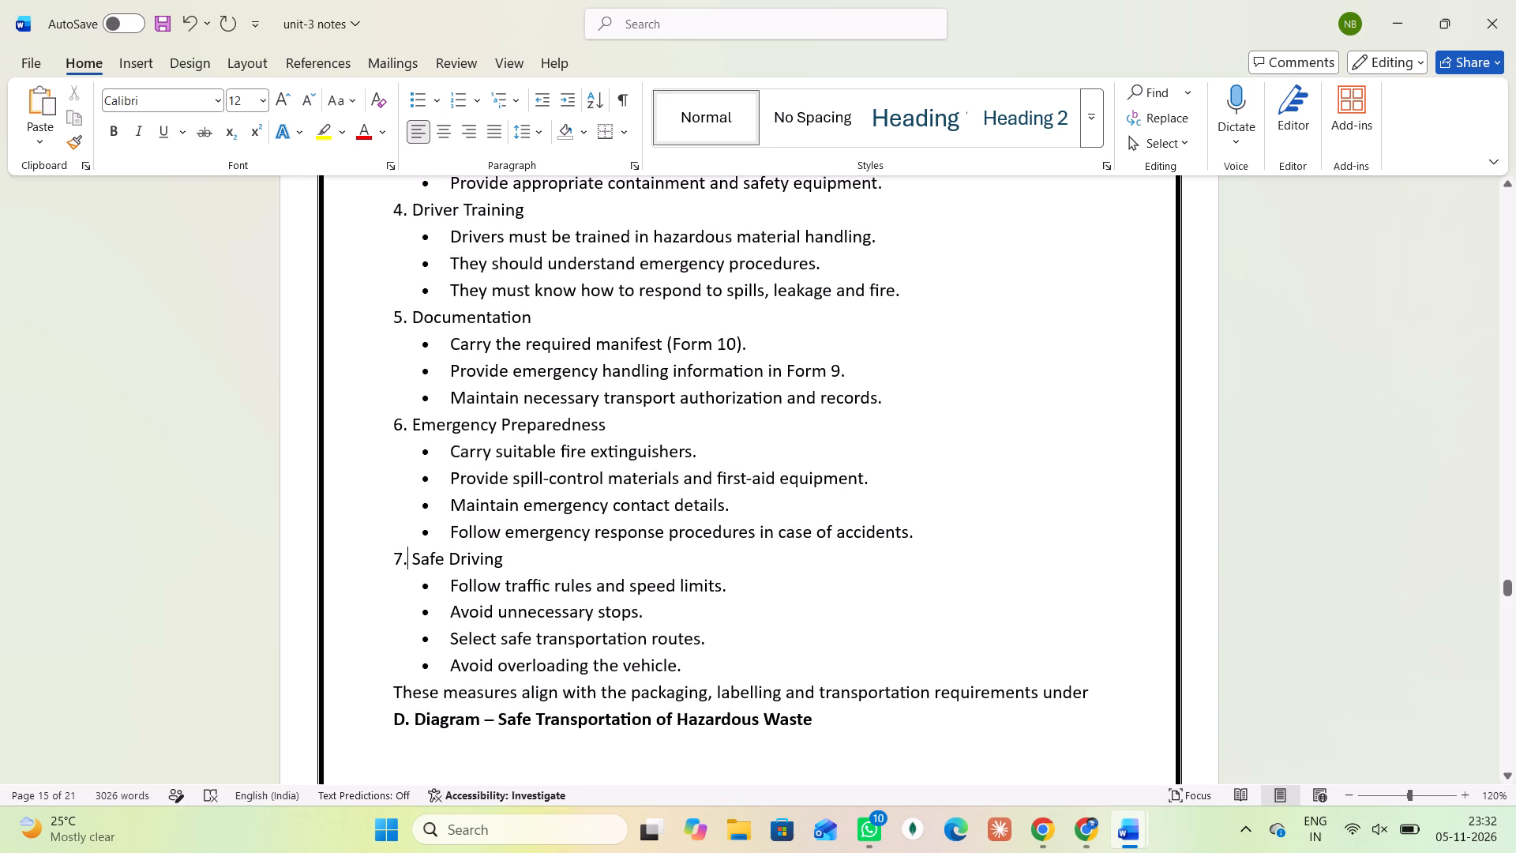
scroll(409, 552, "up", 1)
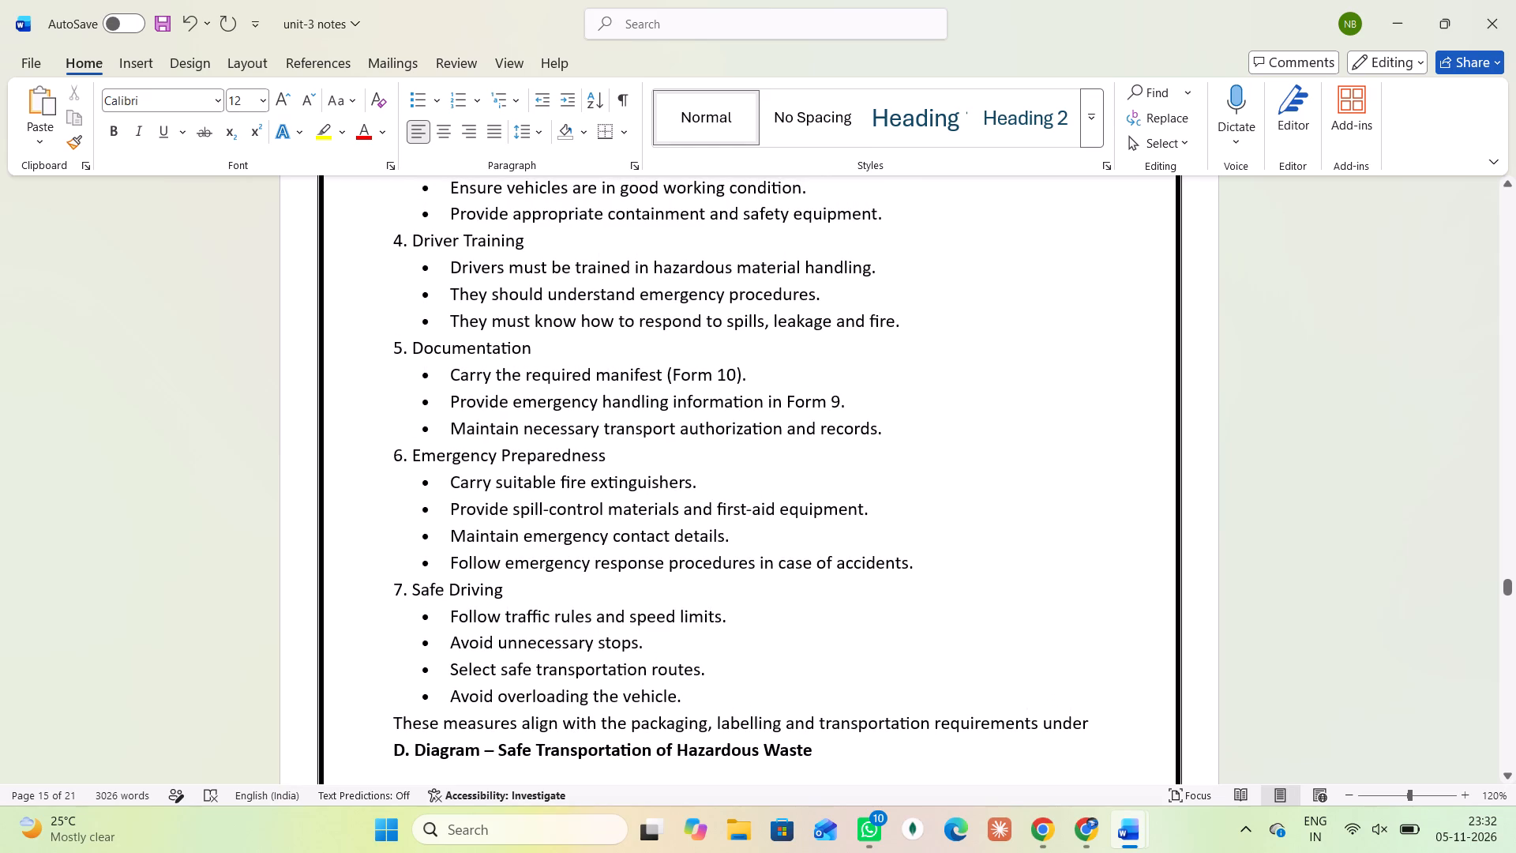
scroll(497, 393, "up", 1)
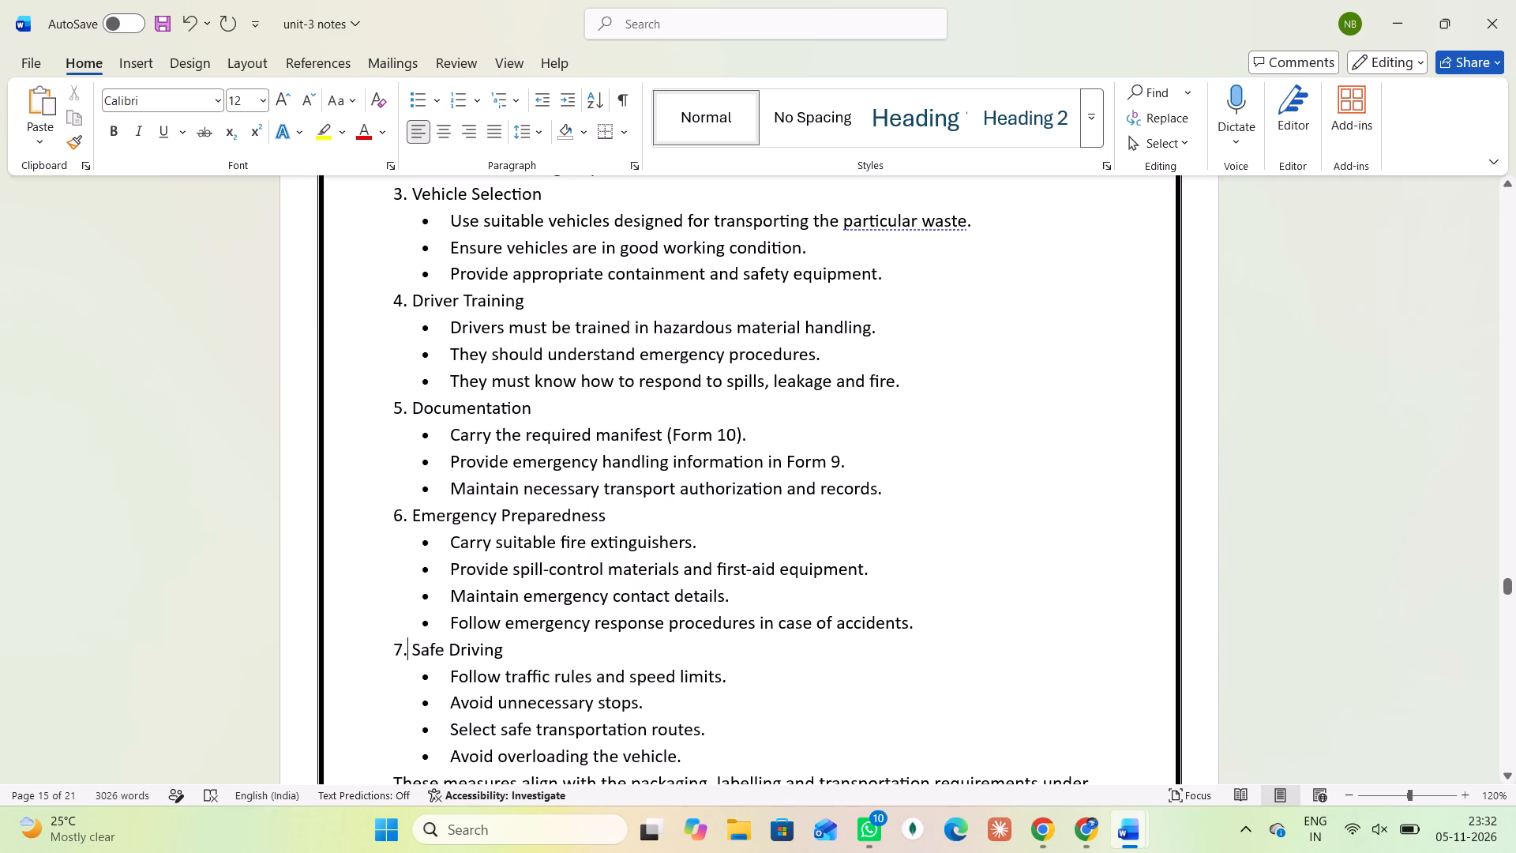
scroll(497, 393, "up", 1)
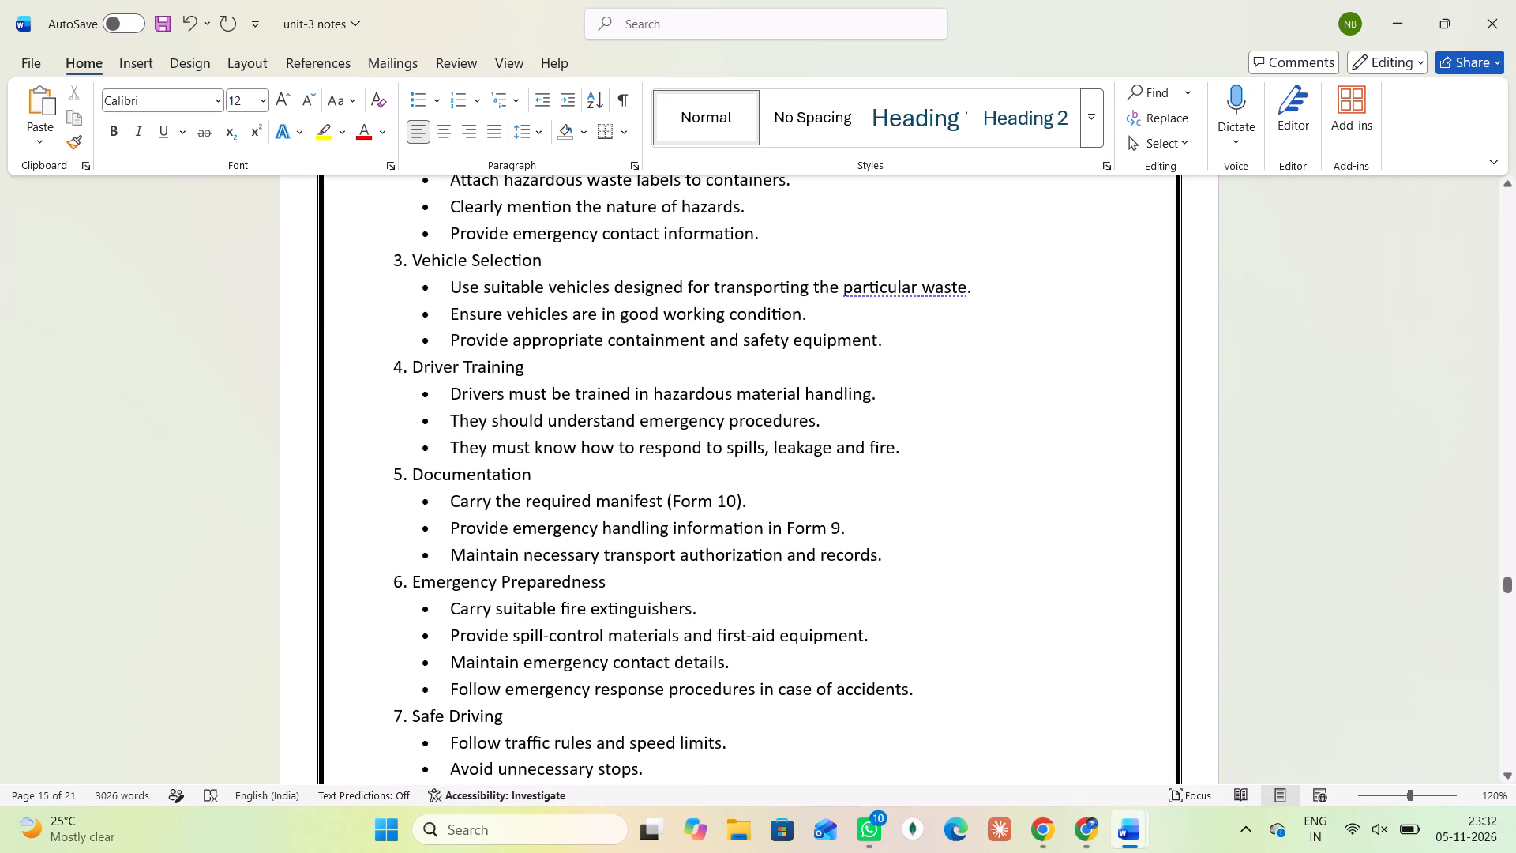
scroll(497, 393, "up", 1)
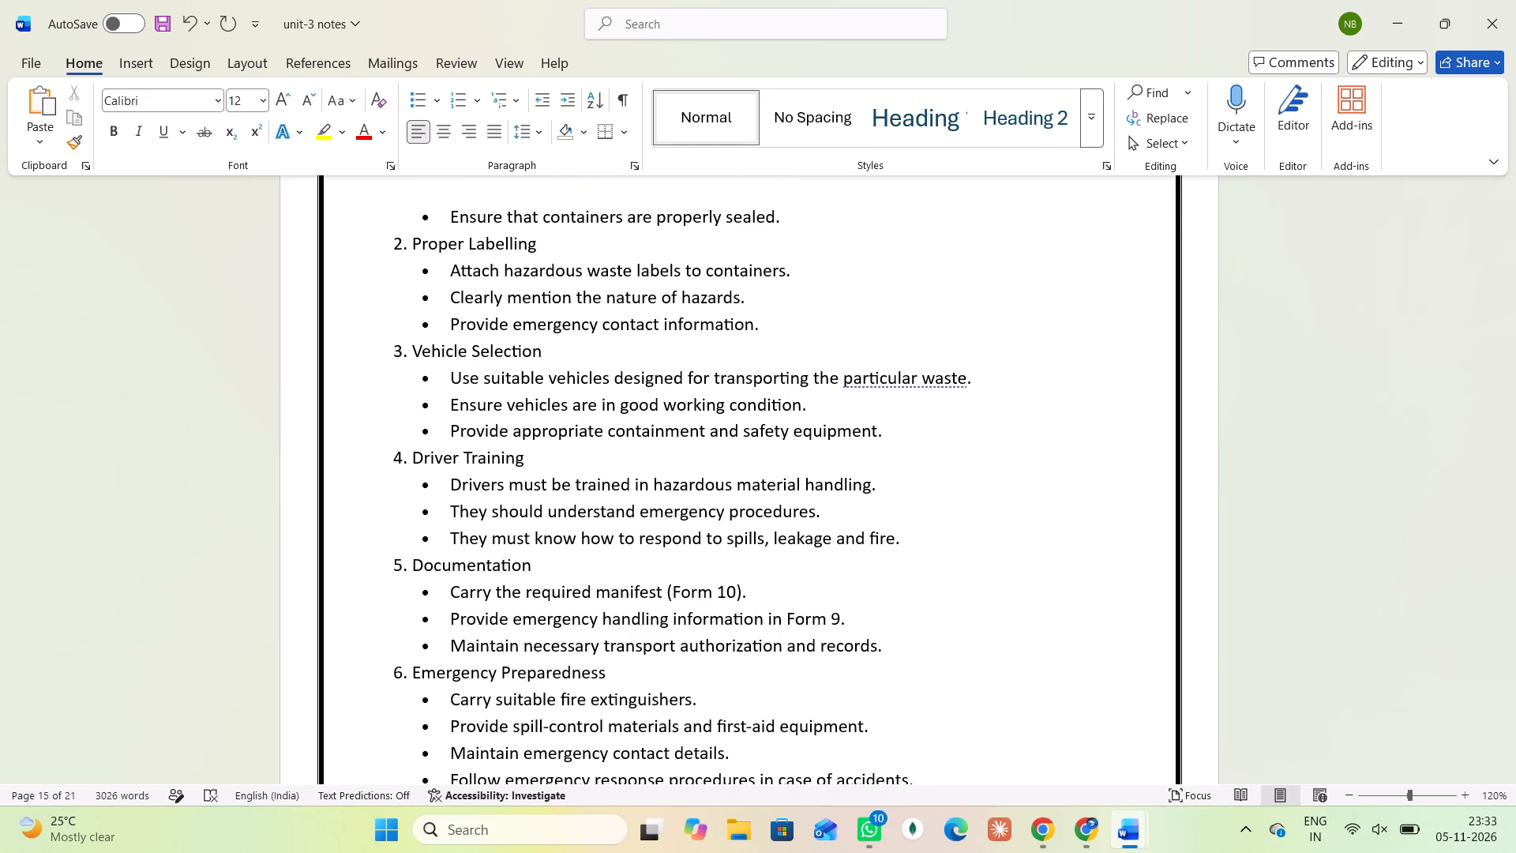
scroll(497, 393, "up", 3)
scroll(497, 393, "down", 1)
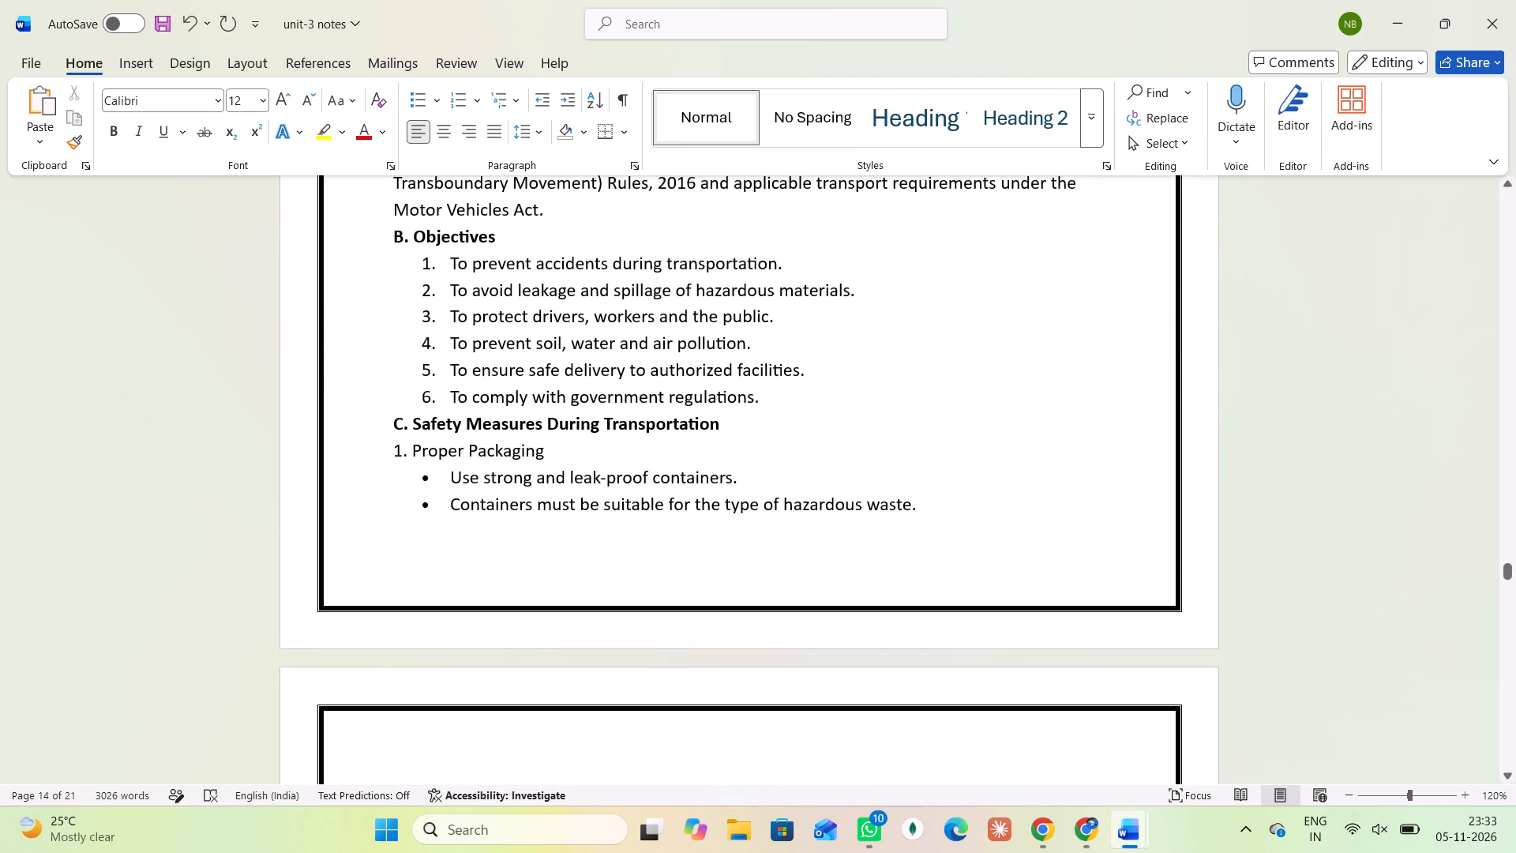
scroll(497, 393, "down", 2)
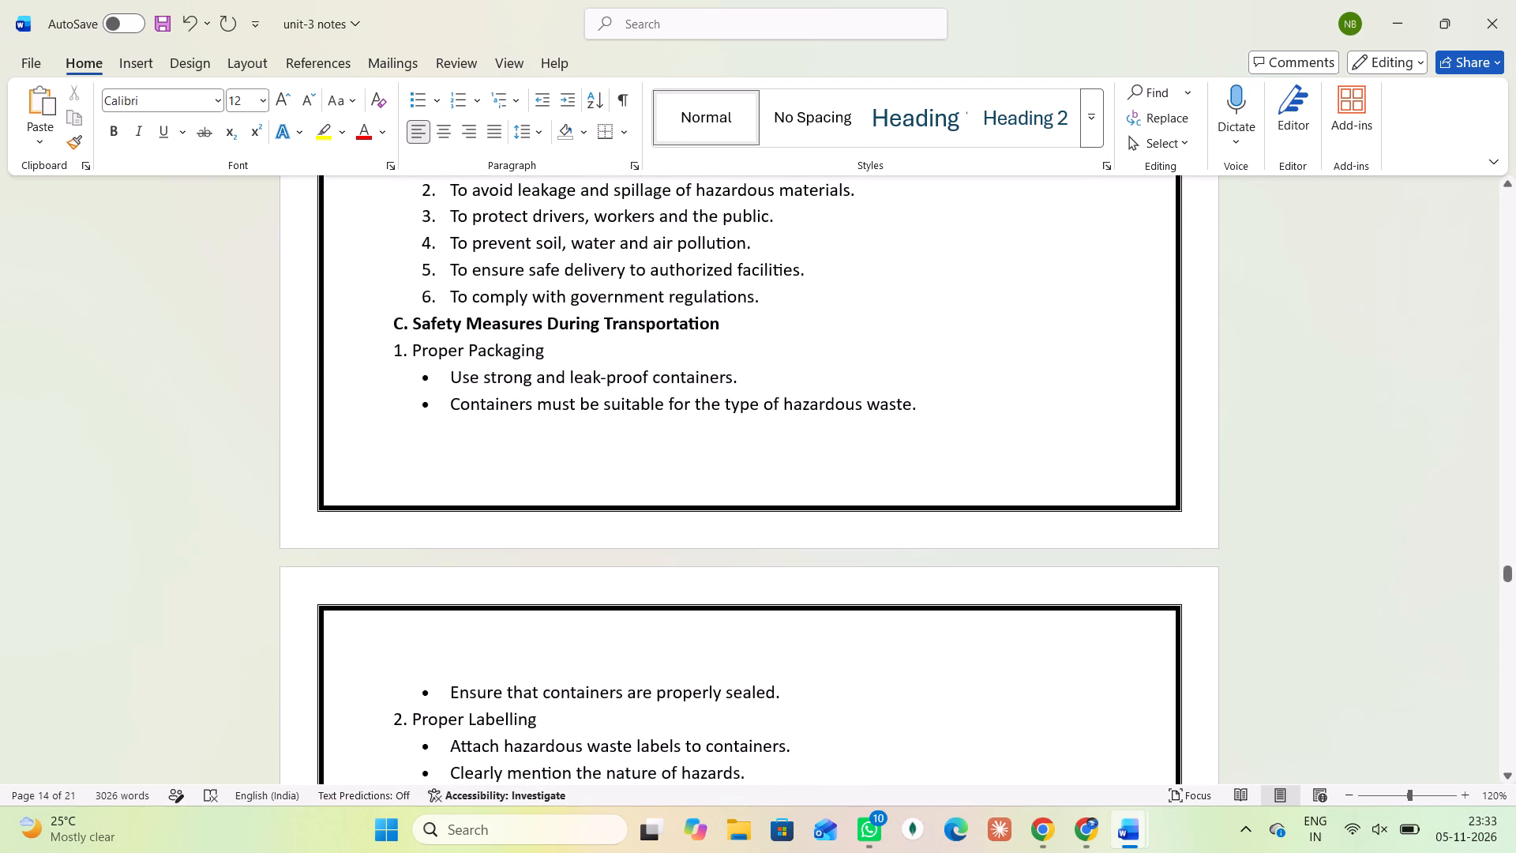
scroll(497, 393, "down", 4)
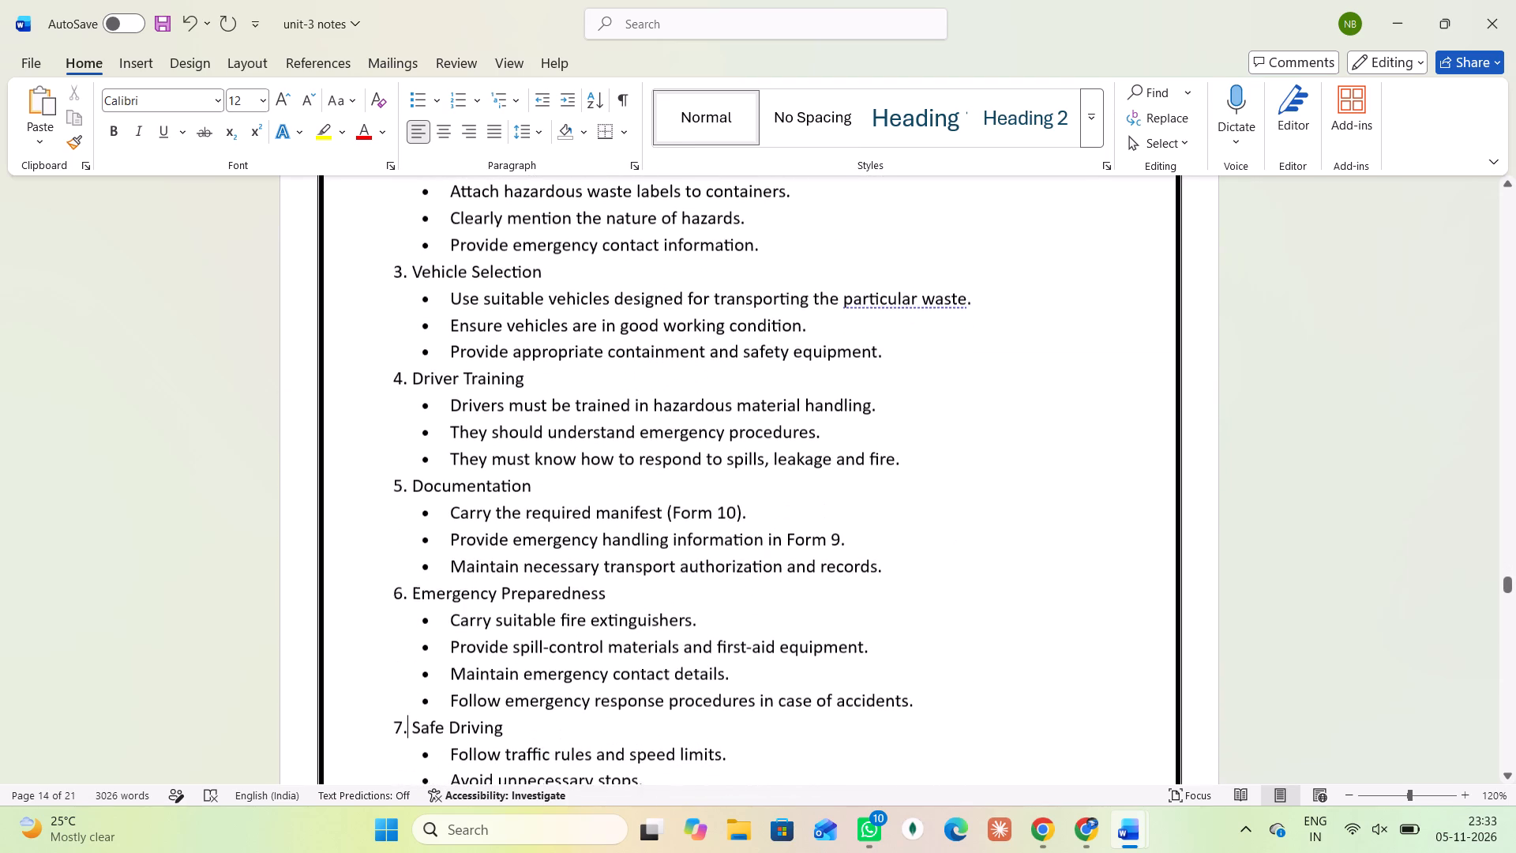
scroll(497, 393, "up", 1)
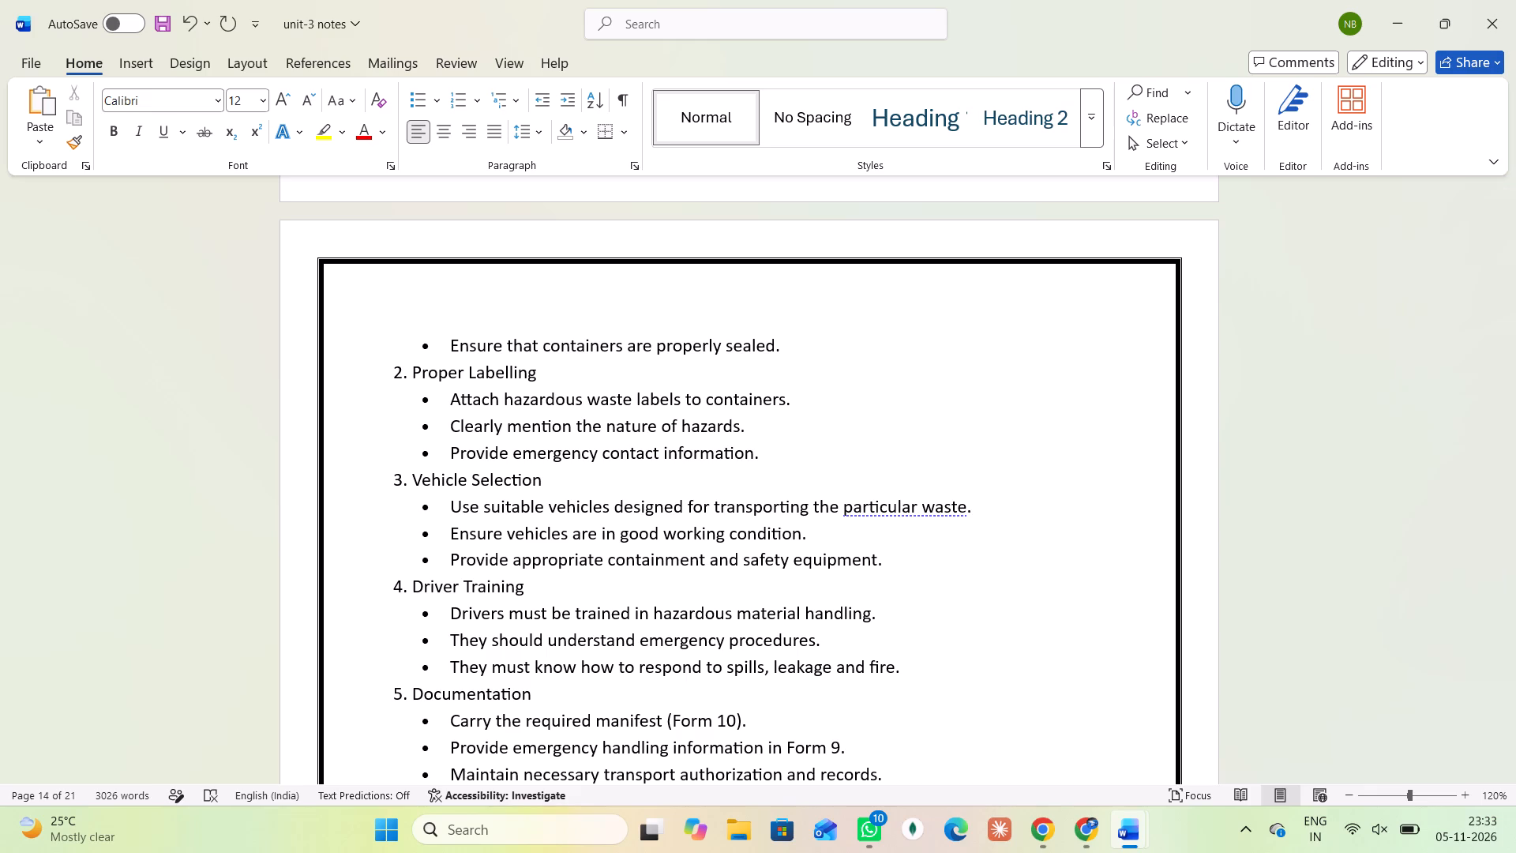
scroll(497, 385, "down", 1)
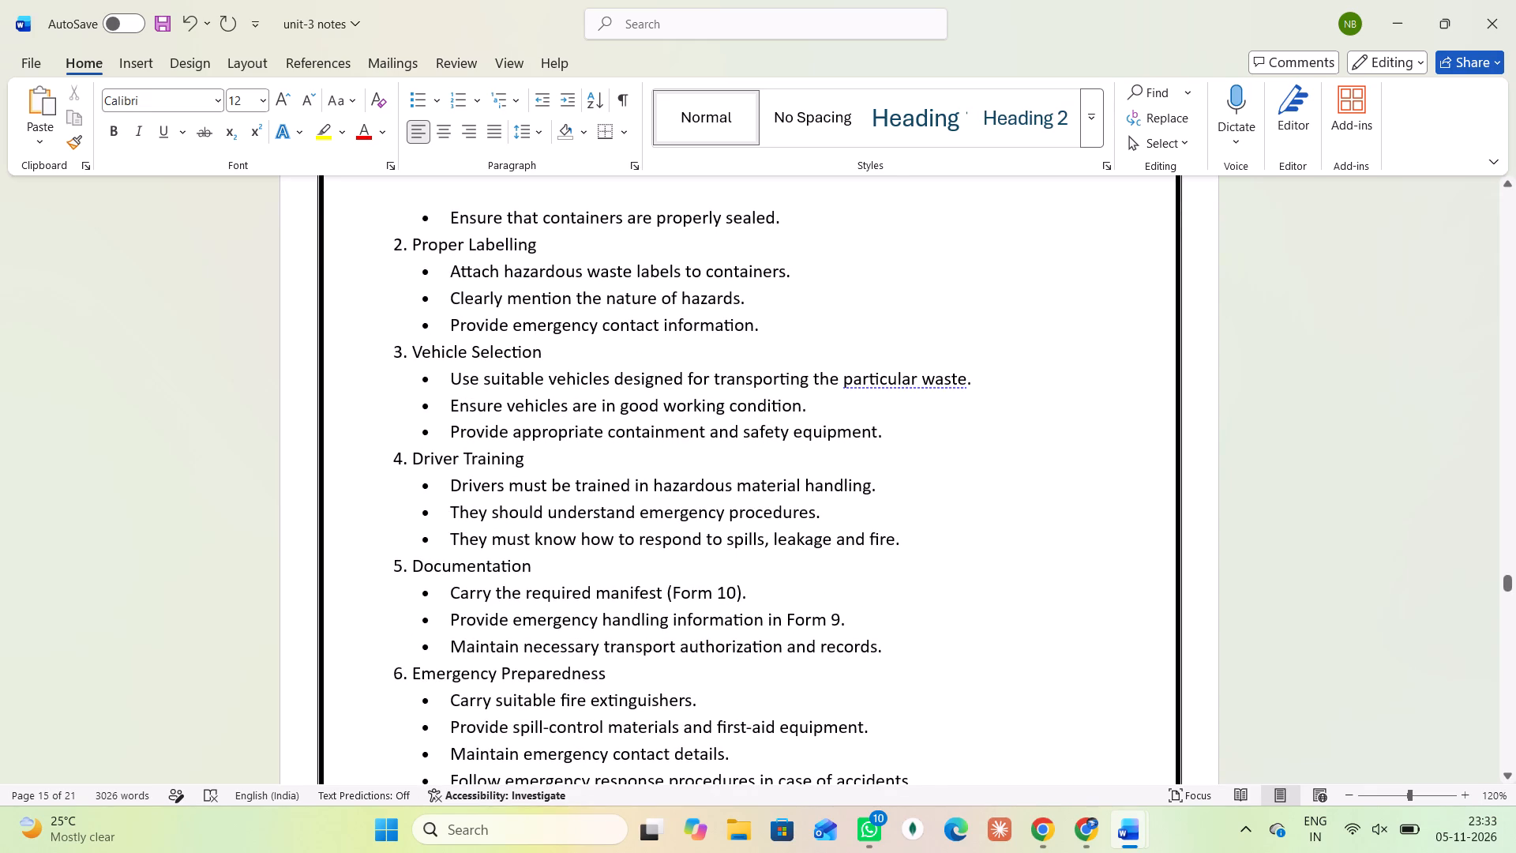
Examine the safe transportation process flowchart and its Working text, plus the emergency procedures and advantages lists that follow.
scroll(497, 385, "down", 5)
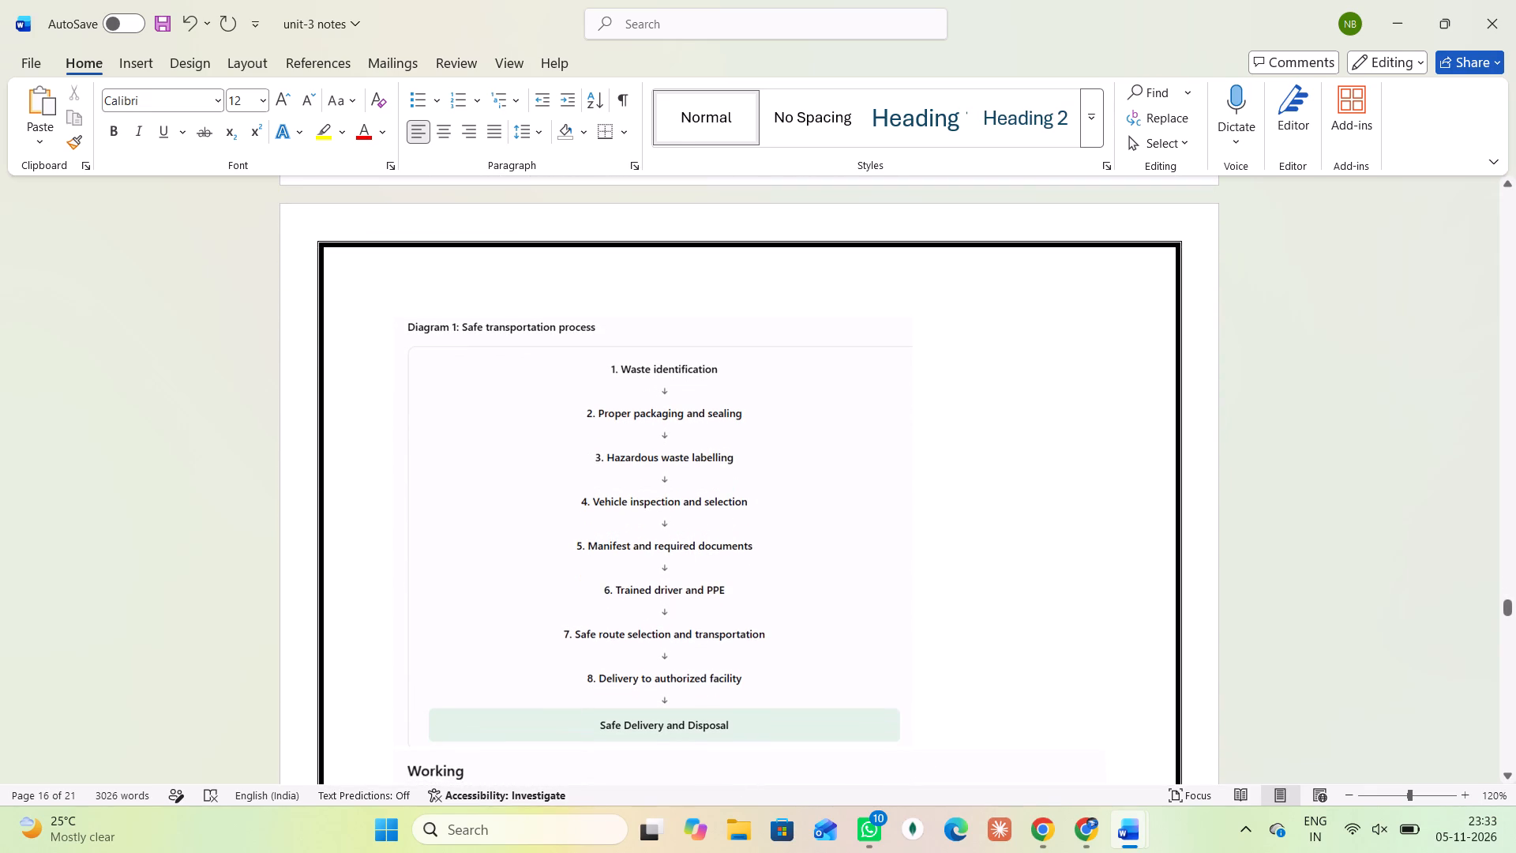
scroll(497, 385, "down", 1)
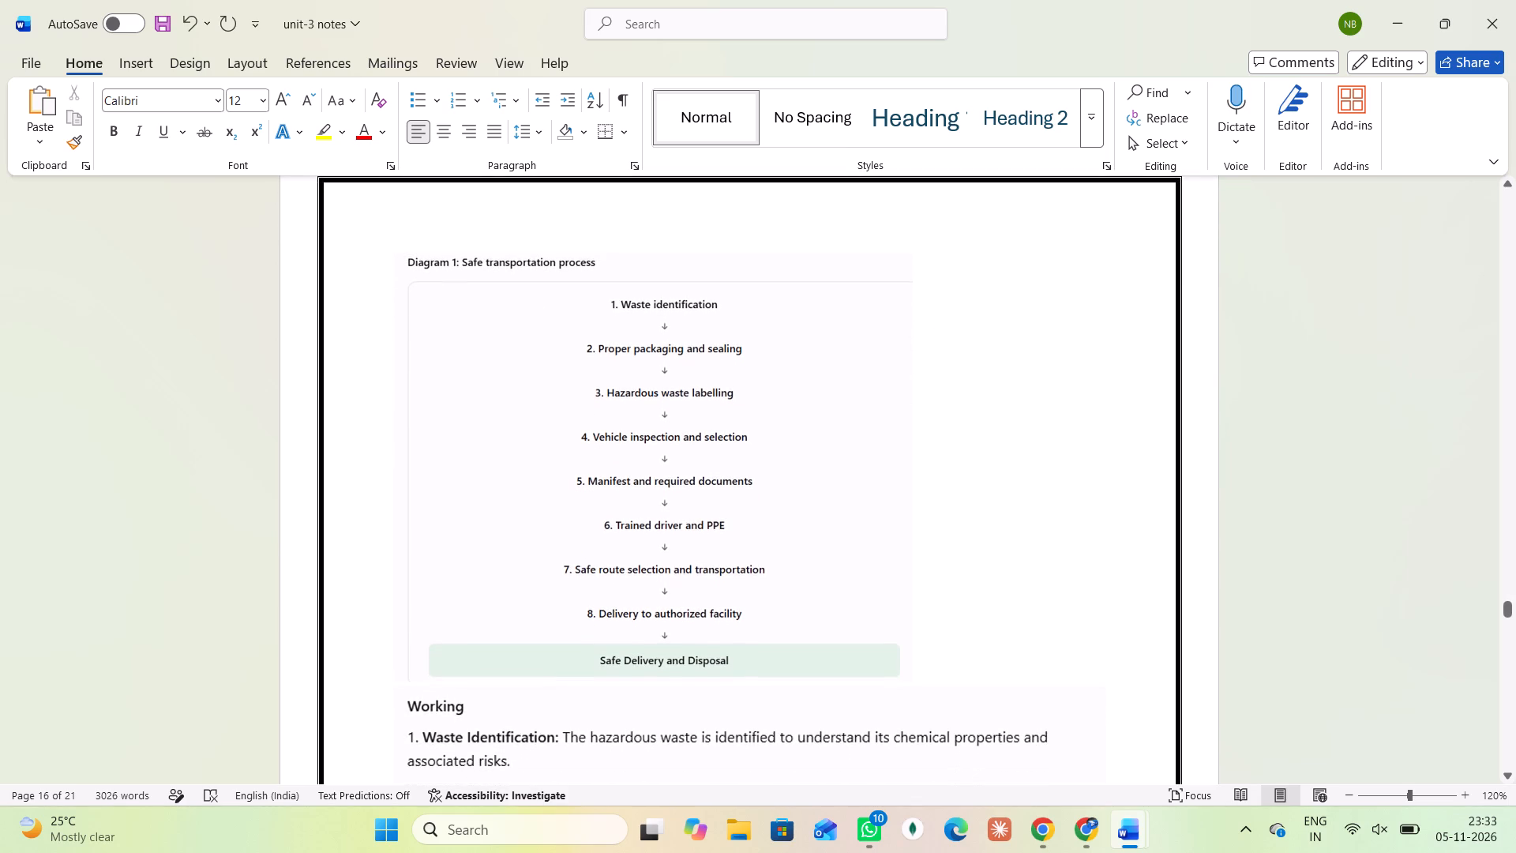
scroll(497, 385, "down", 2)
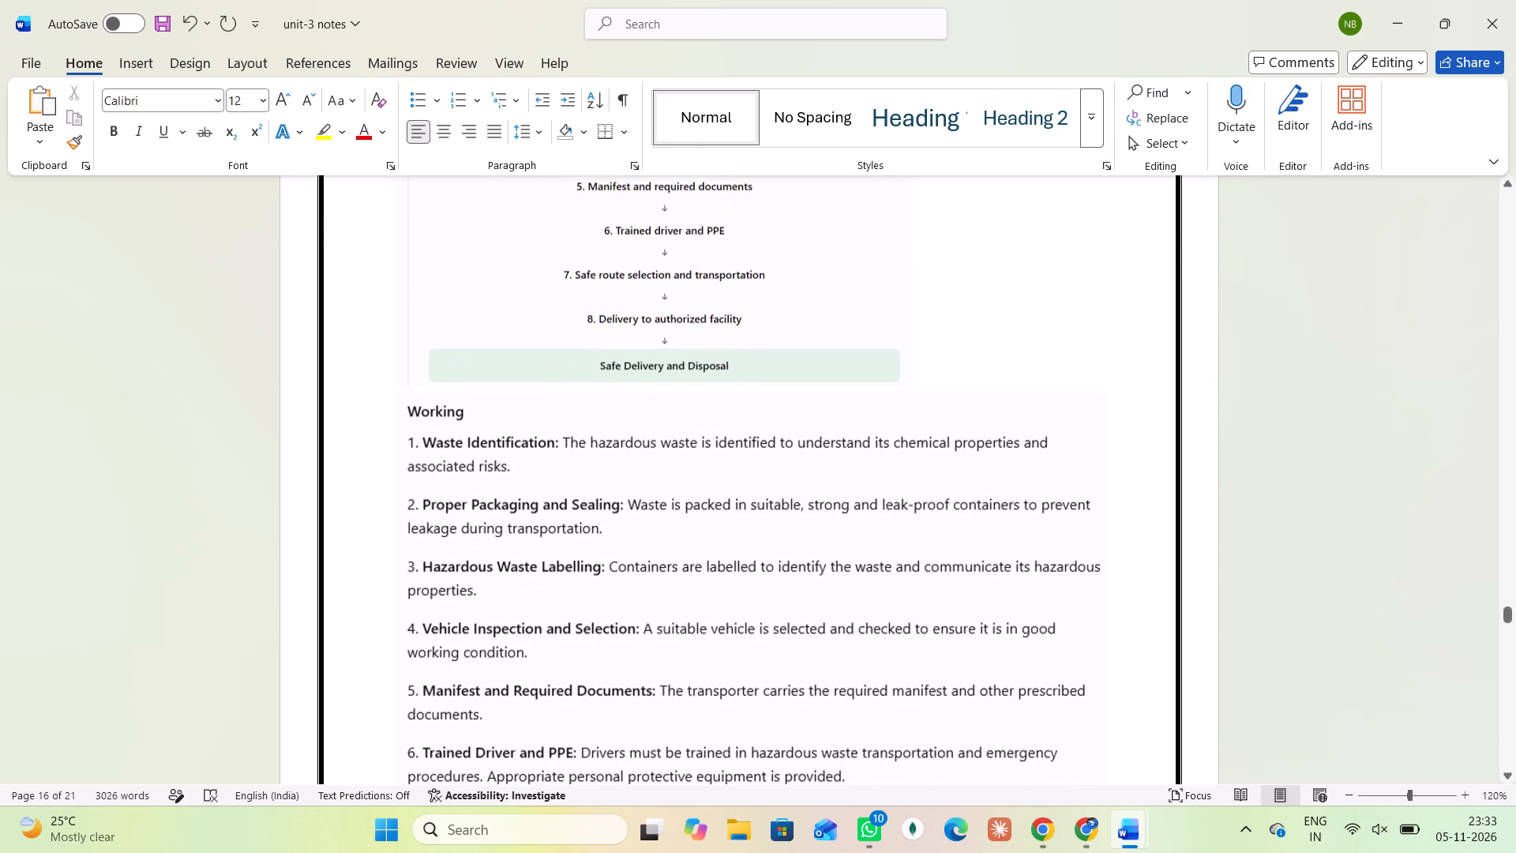
scroll(497, 385, "down", 2)
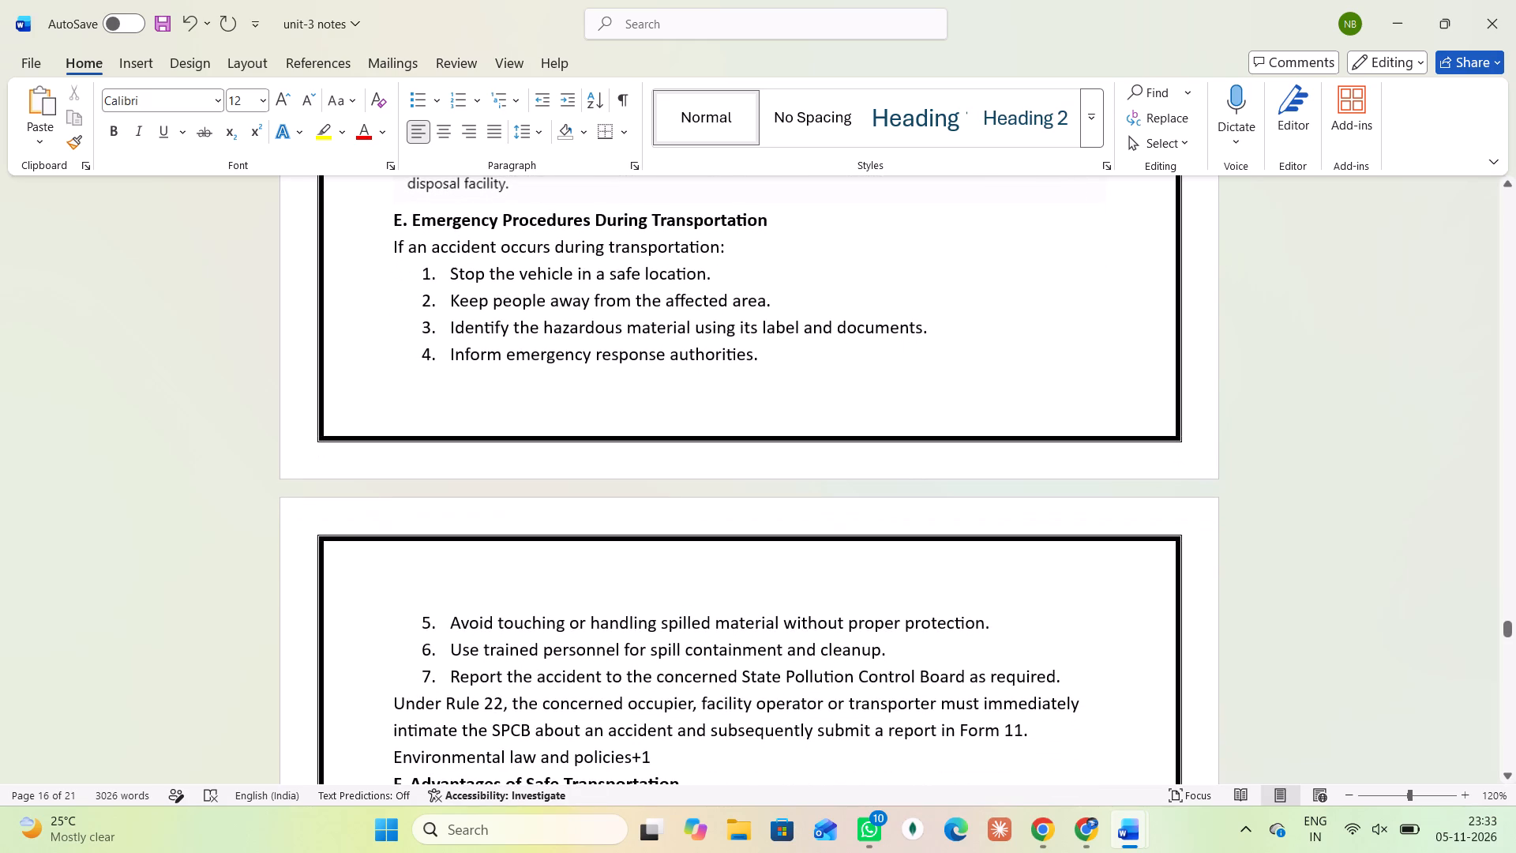
scroll(497, 385, "down", 1)
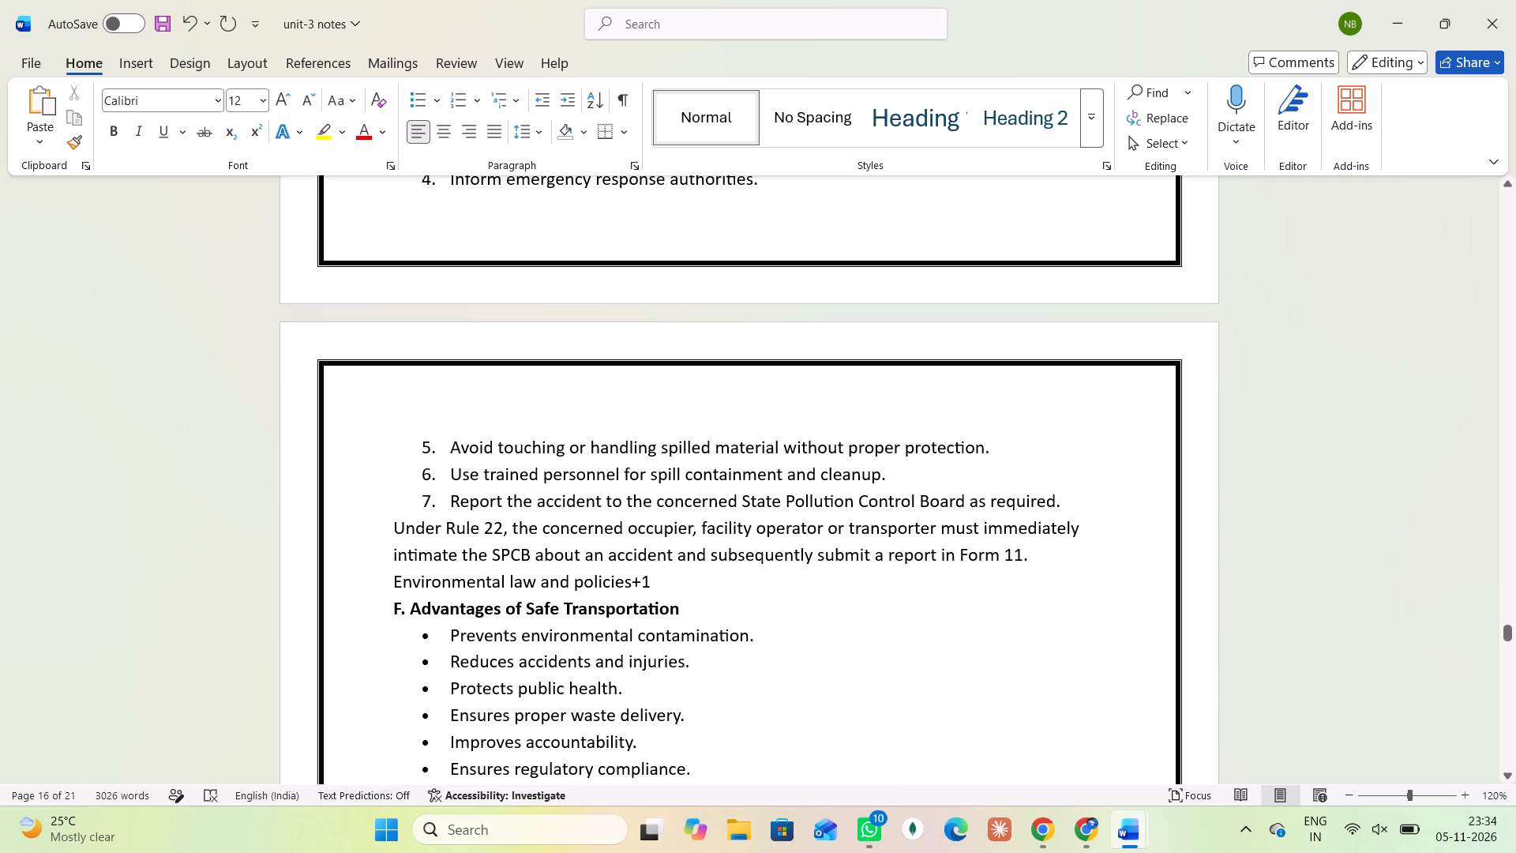
scroll(550, 448, "down", 1)
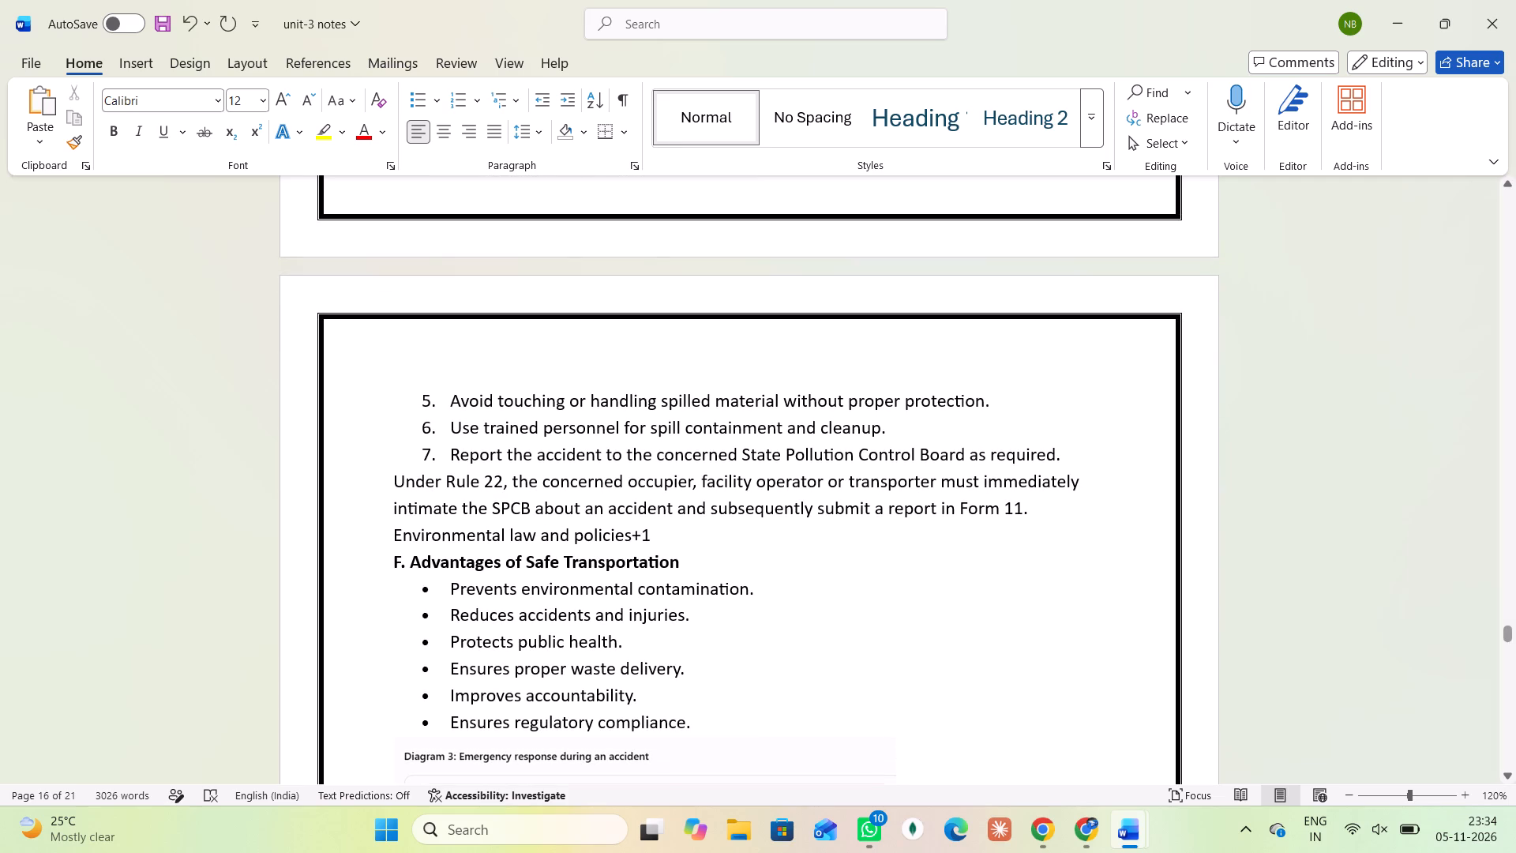
Delete the "Diagram 3: Emergency response during an accident" picture below the Advantages of Safe Transportation list.
scroll(630, 554, "down", 2)
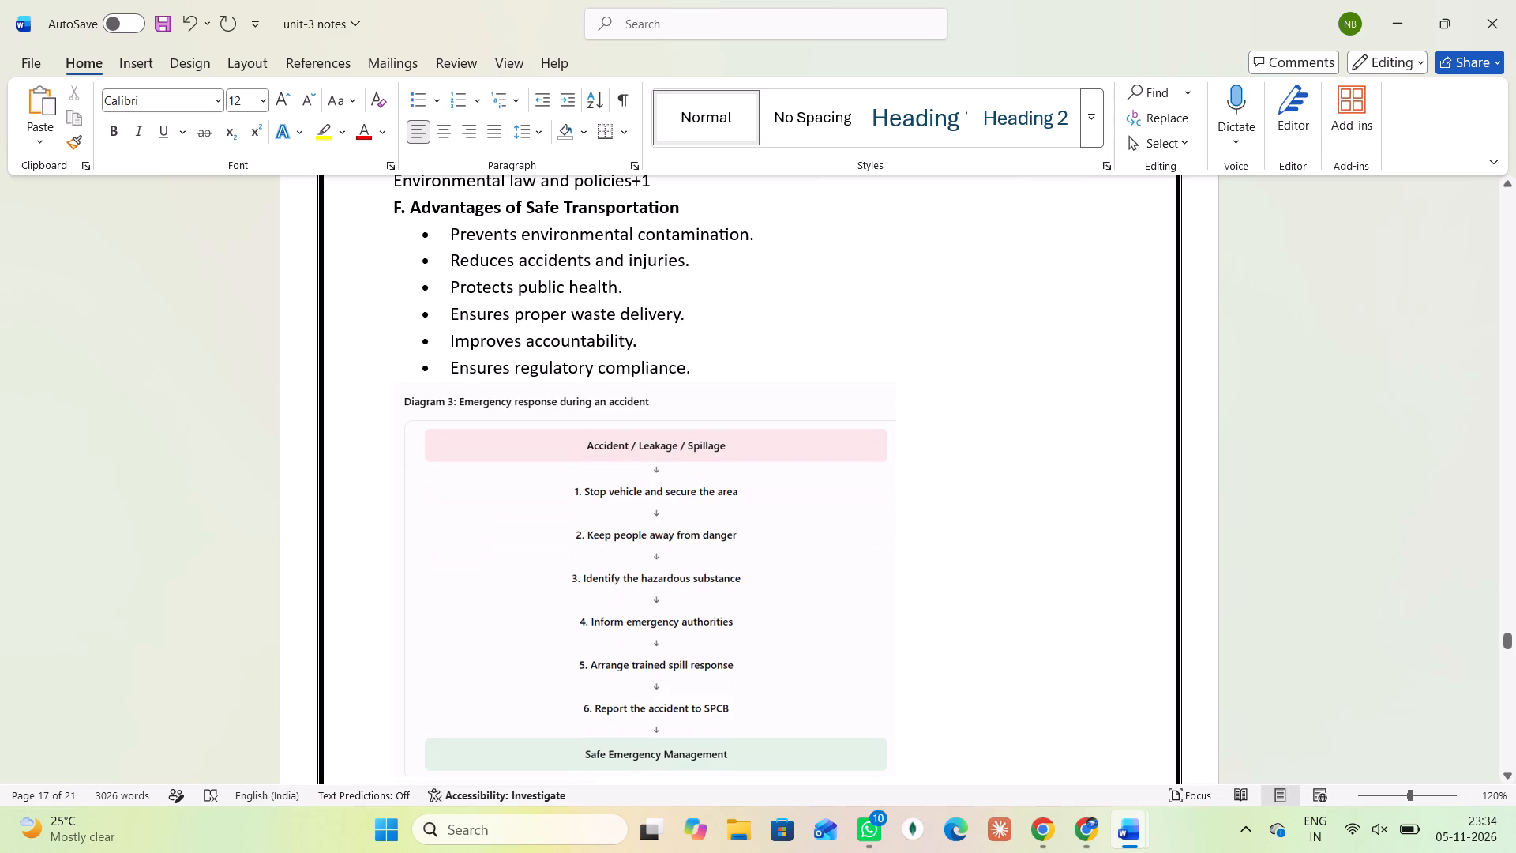
right_click(630, 554)
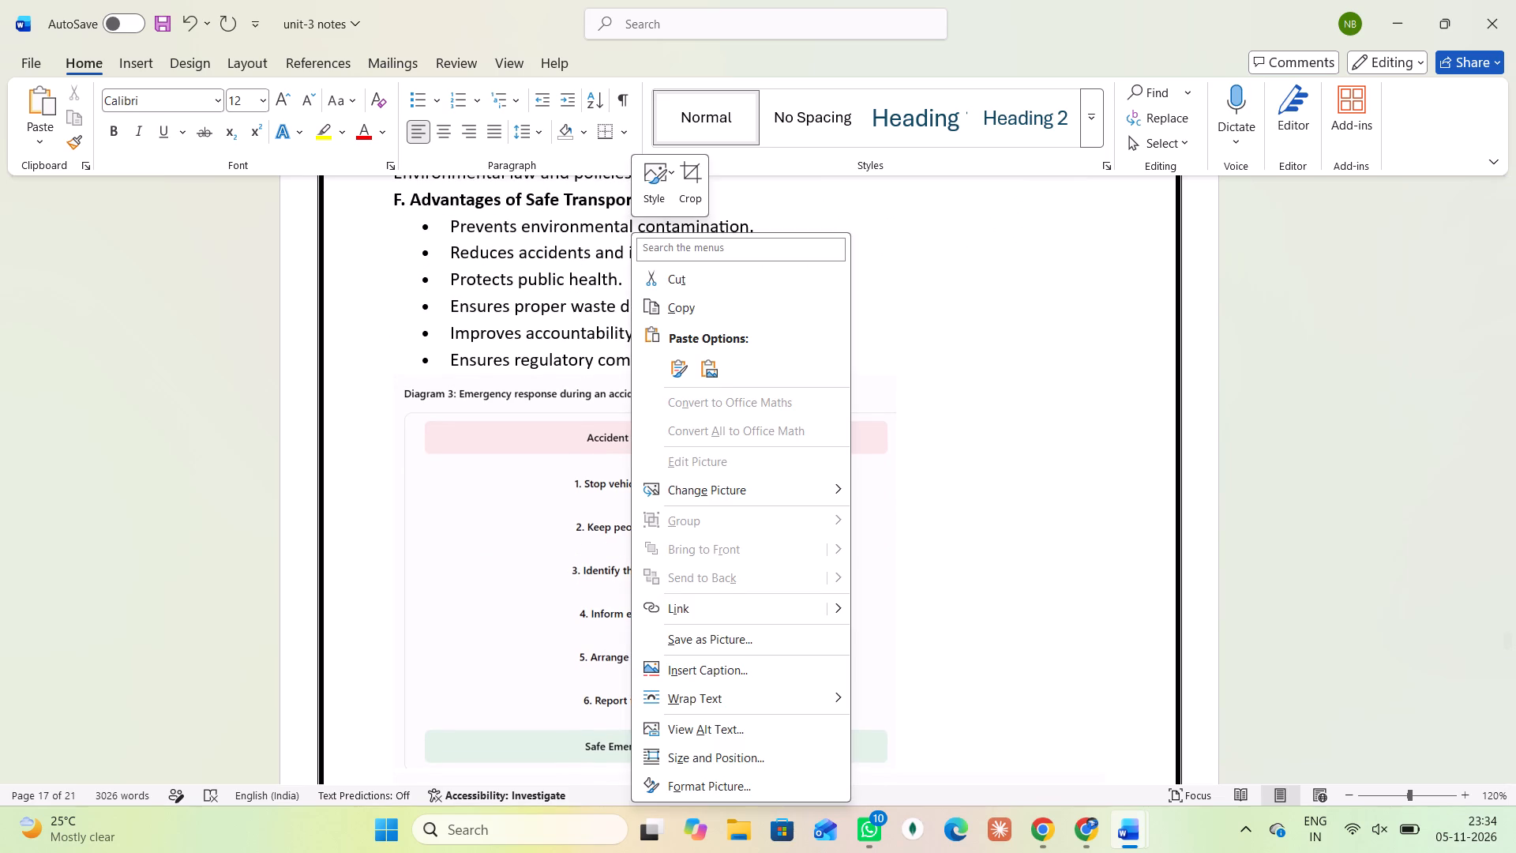
left_click(580, 532)
key("Delete")
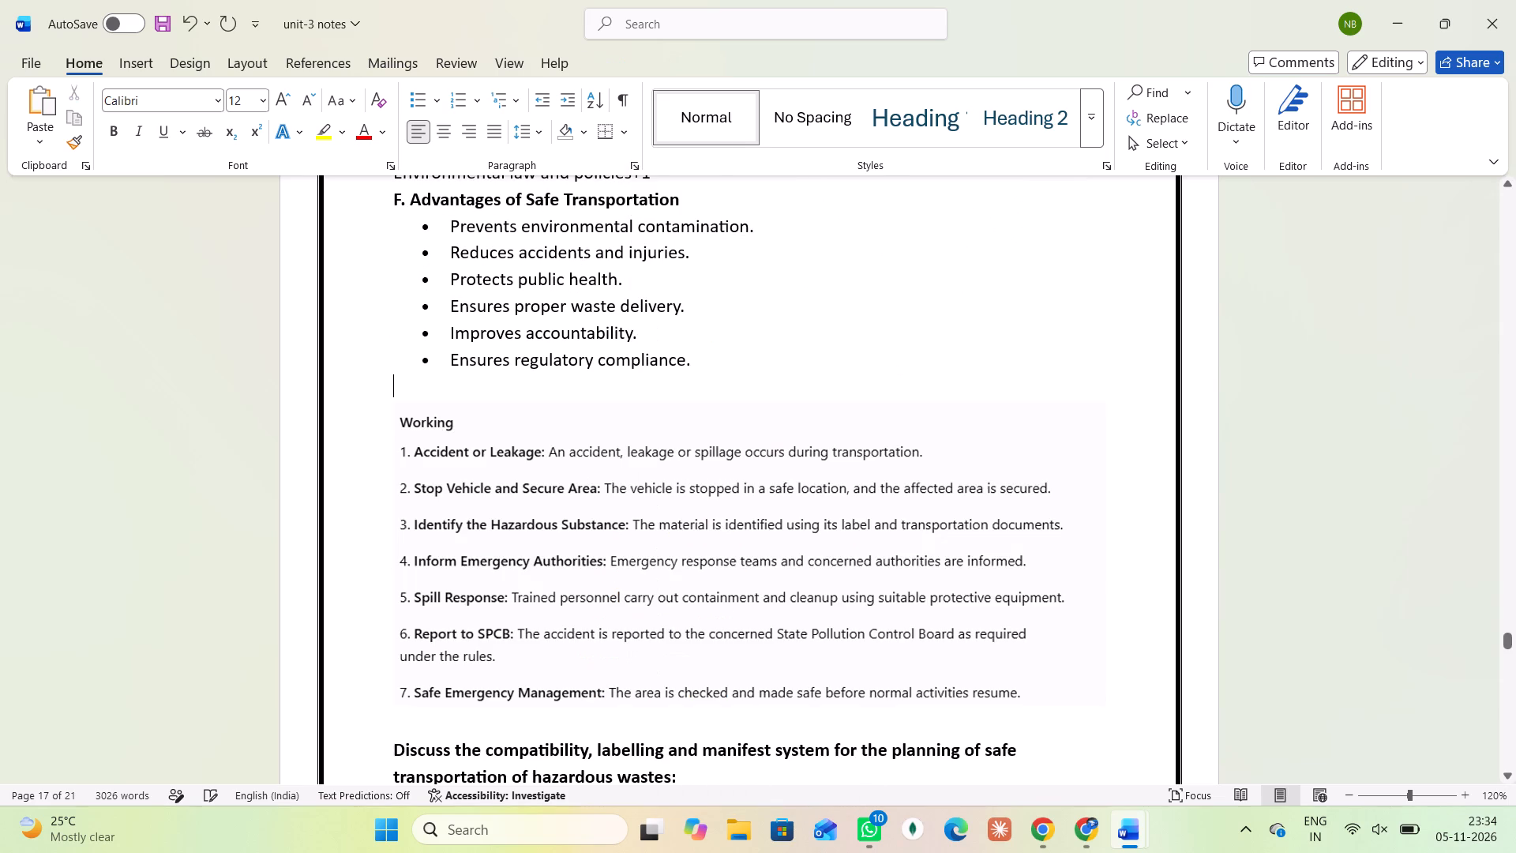
Delete the accident-response "Working" picture below the Advantages of Safe Transportation list.
left_click(570, 547)
key("Delete")
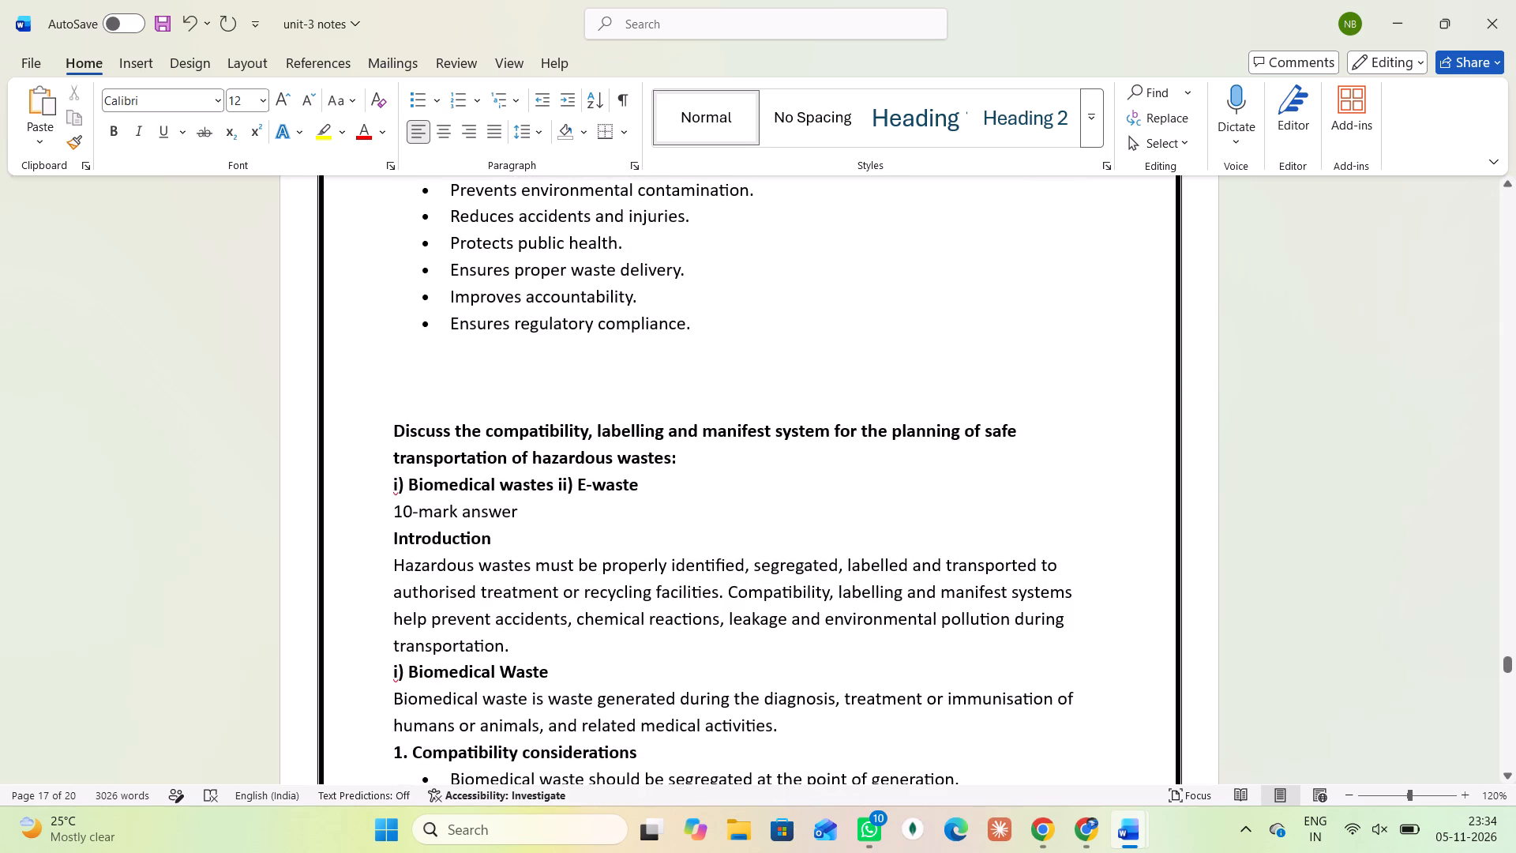
Read the 10-mark answer's introduction and Biomedical Waste part: compatibility considerations, labelling, colour-coding table, and manifest and transportation system.
scroll(634, 581, "down", 1)
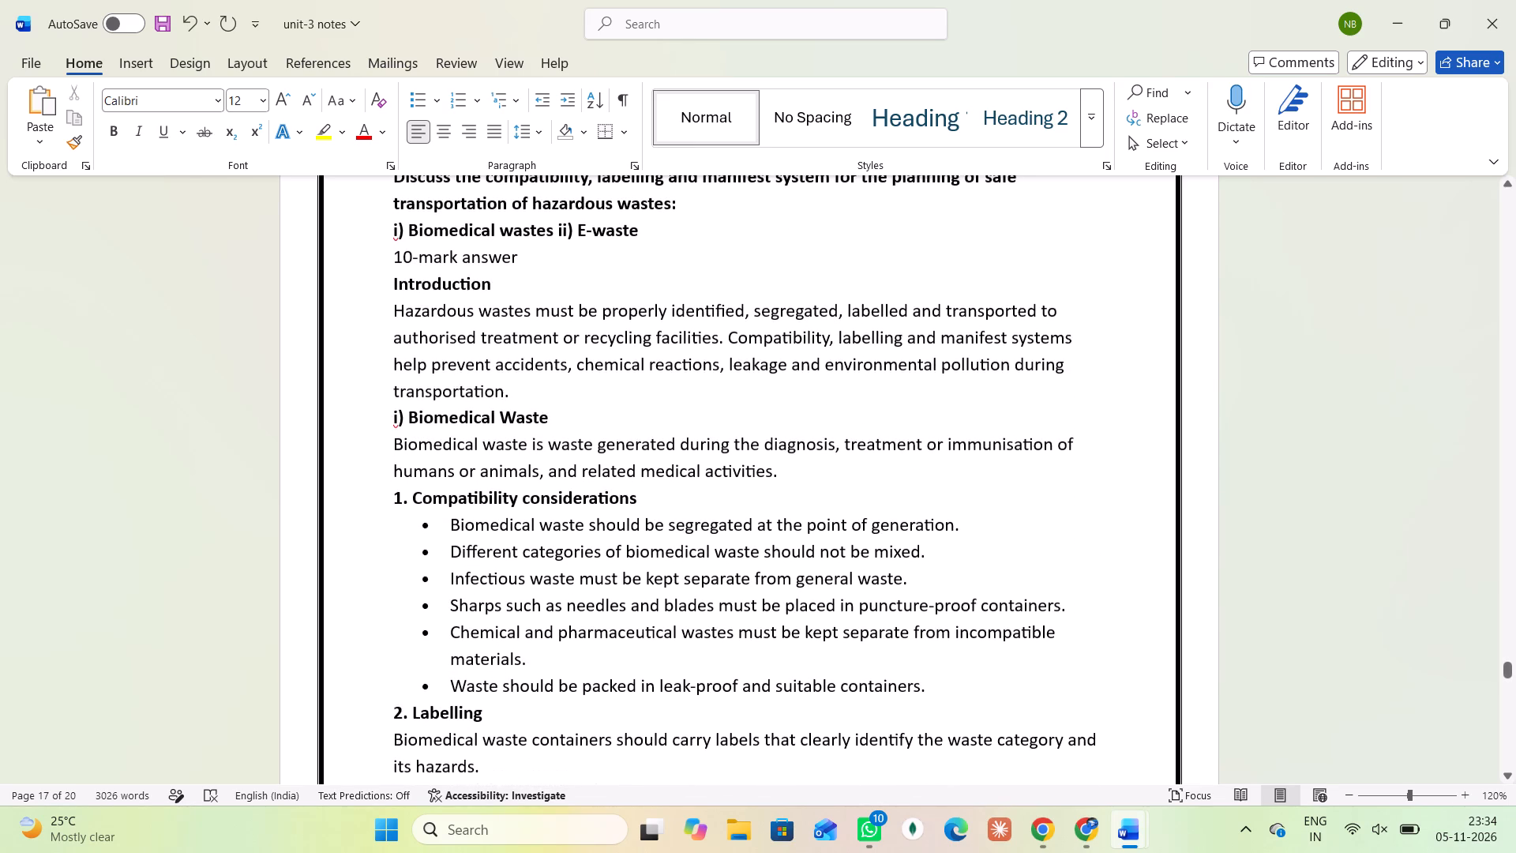
scroll(634, 581, "down", 1)
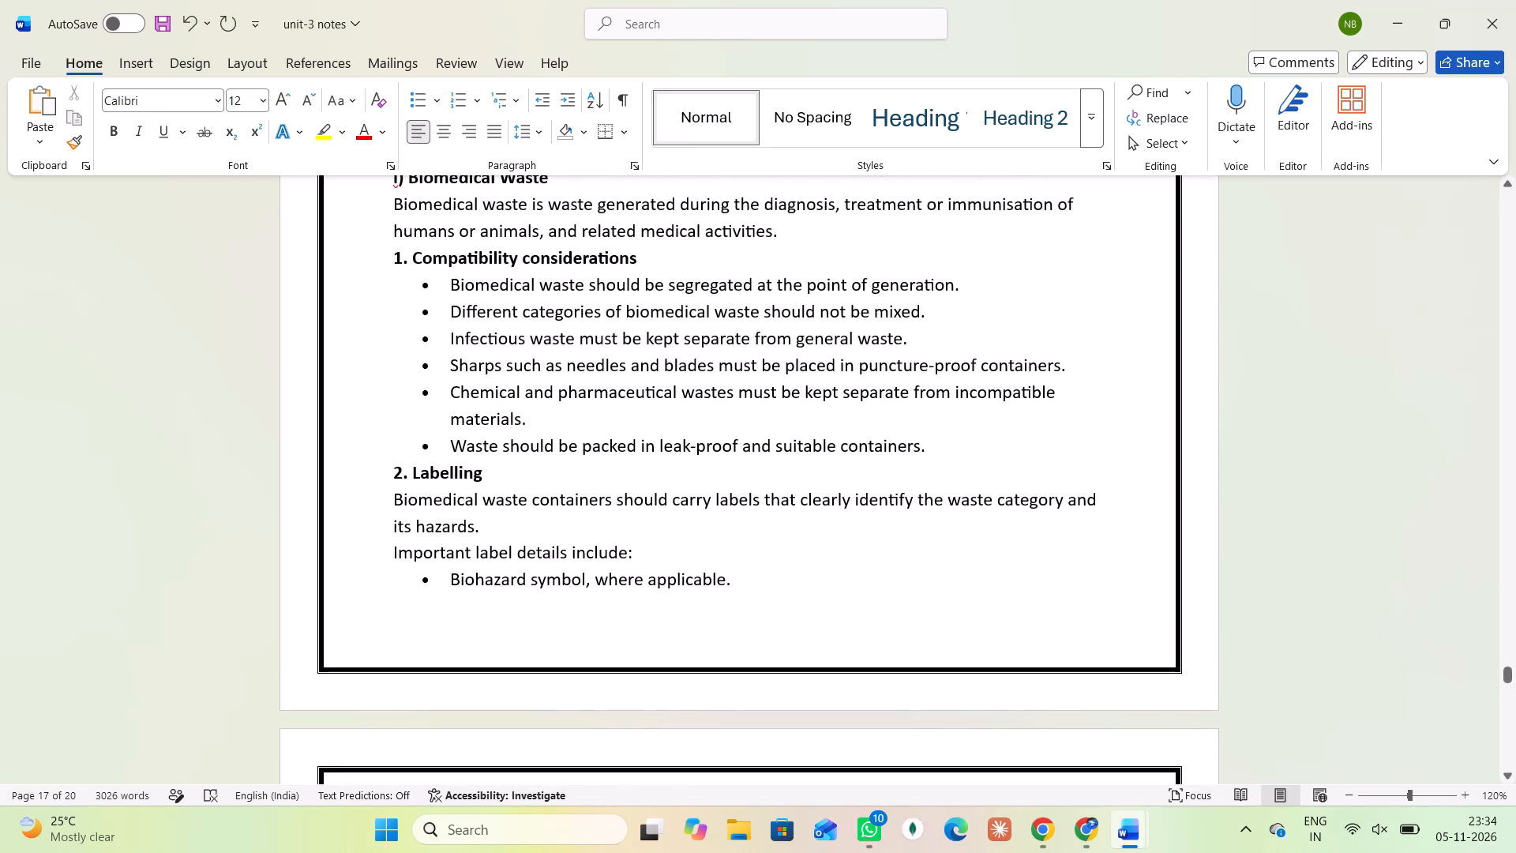
scroll(634, 581, "down", 2)
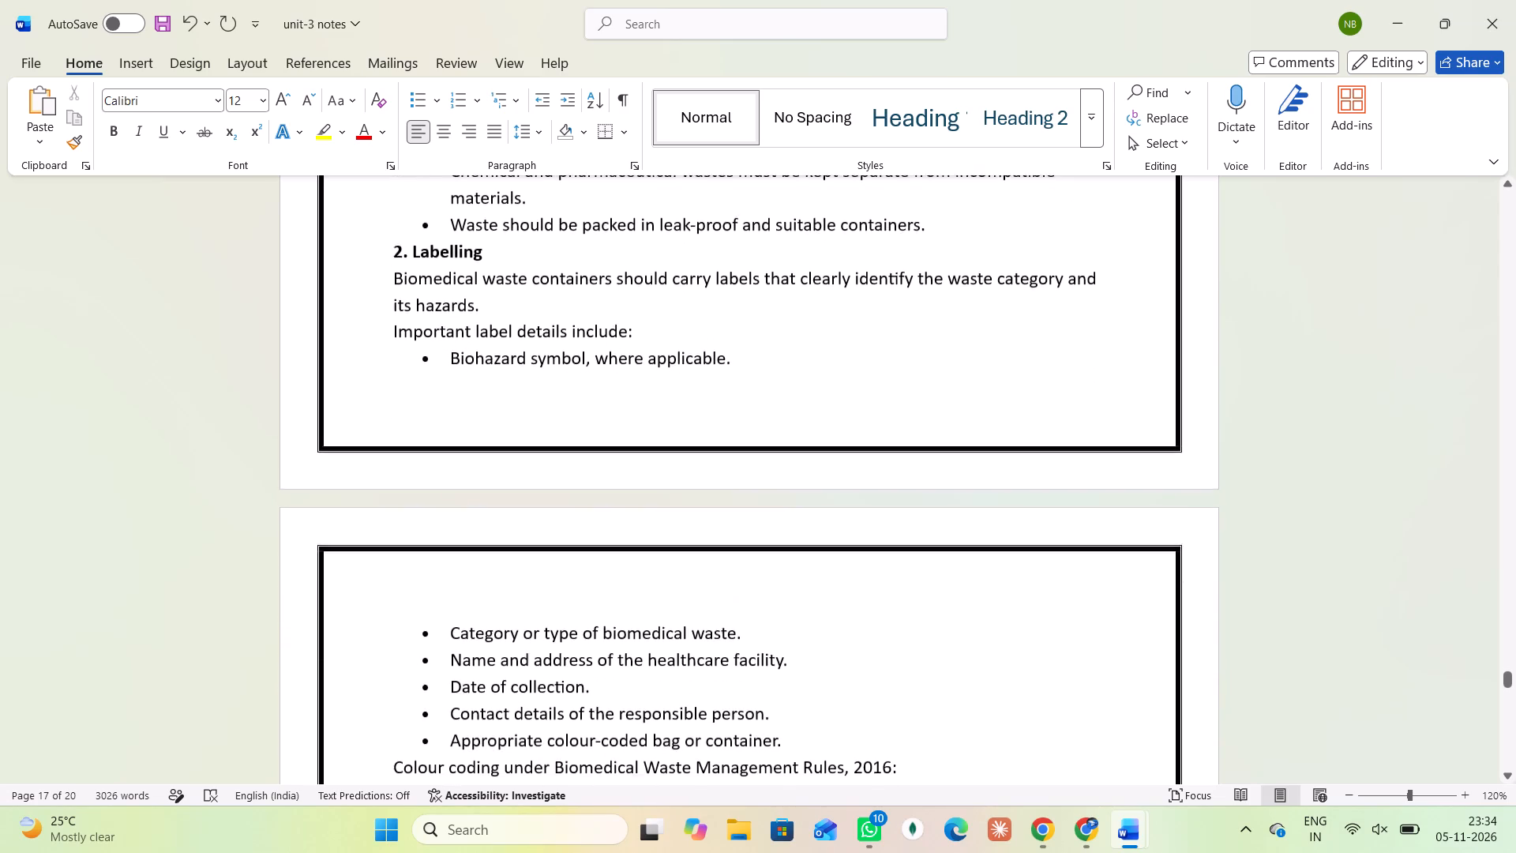
scroll(634, 581, "down", 2)
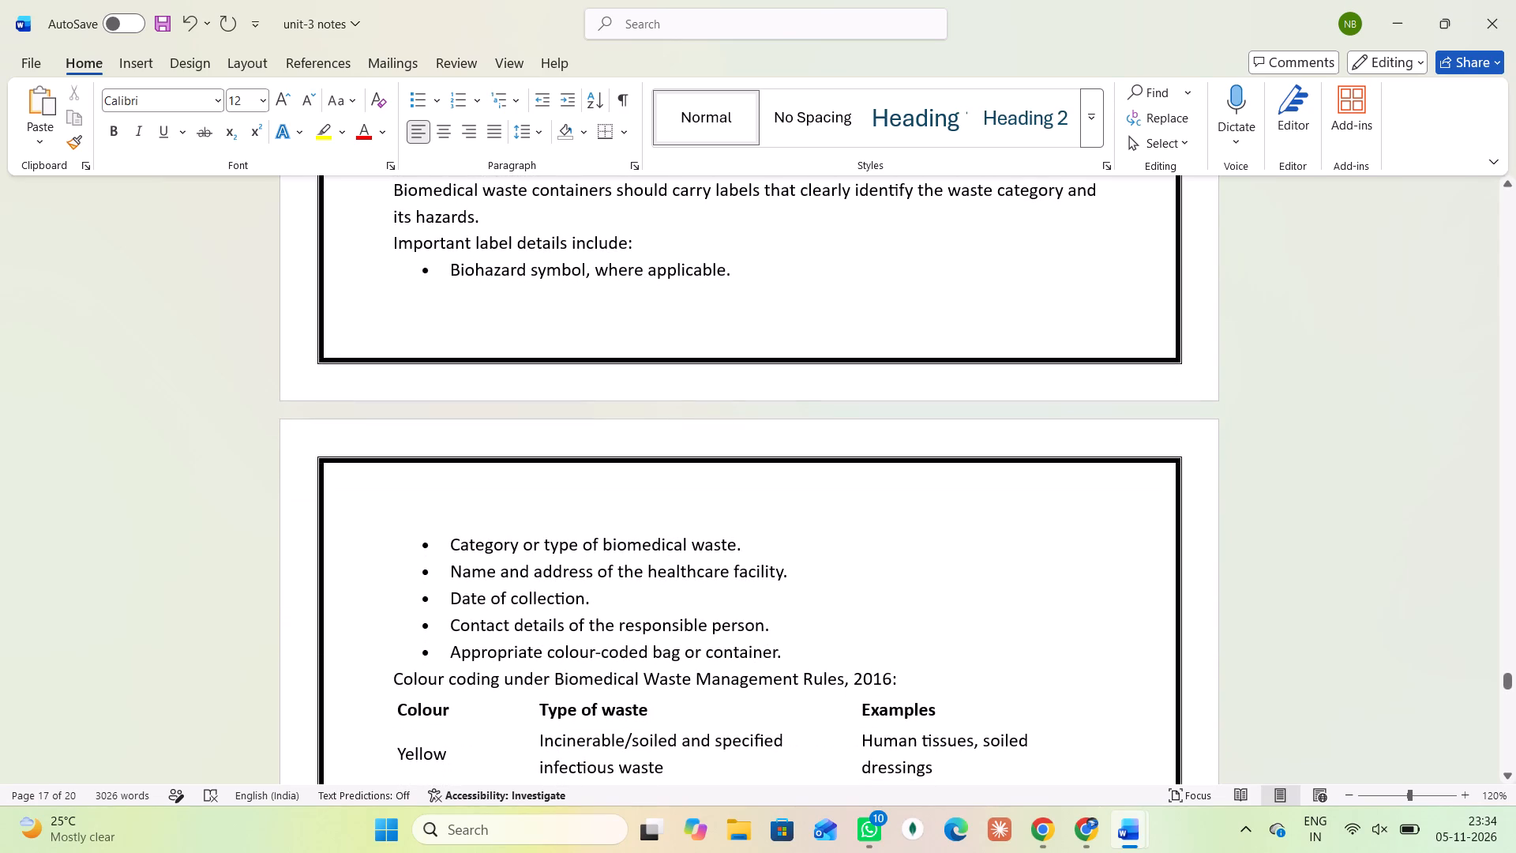
scroll(634, 581, "down", 1)
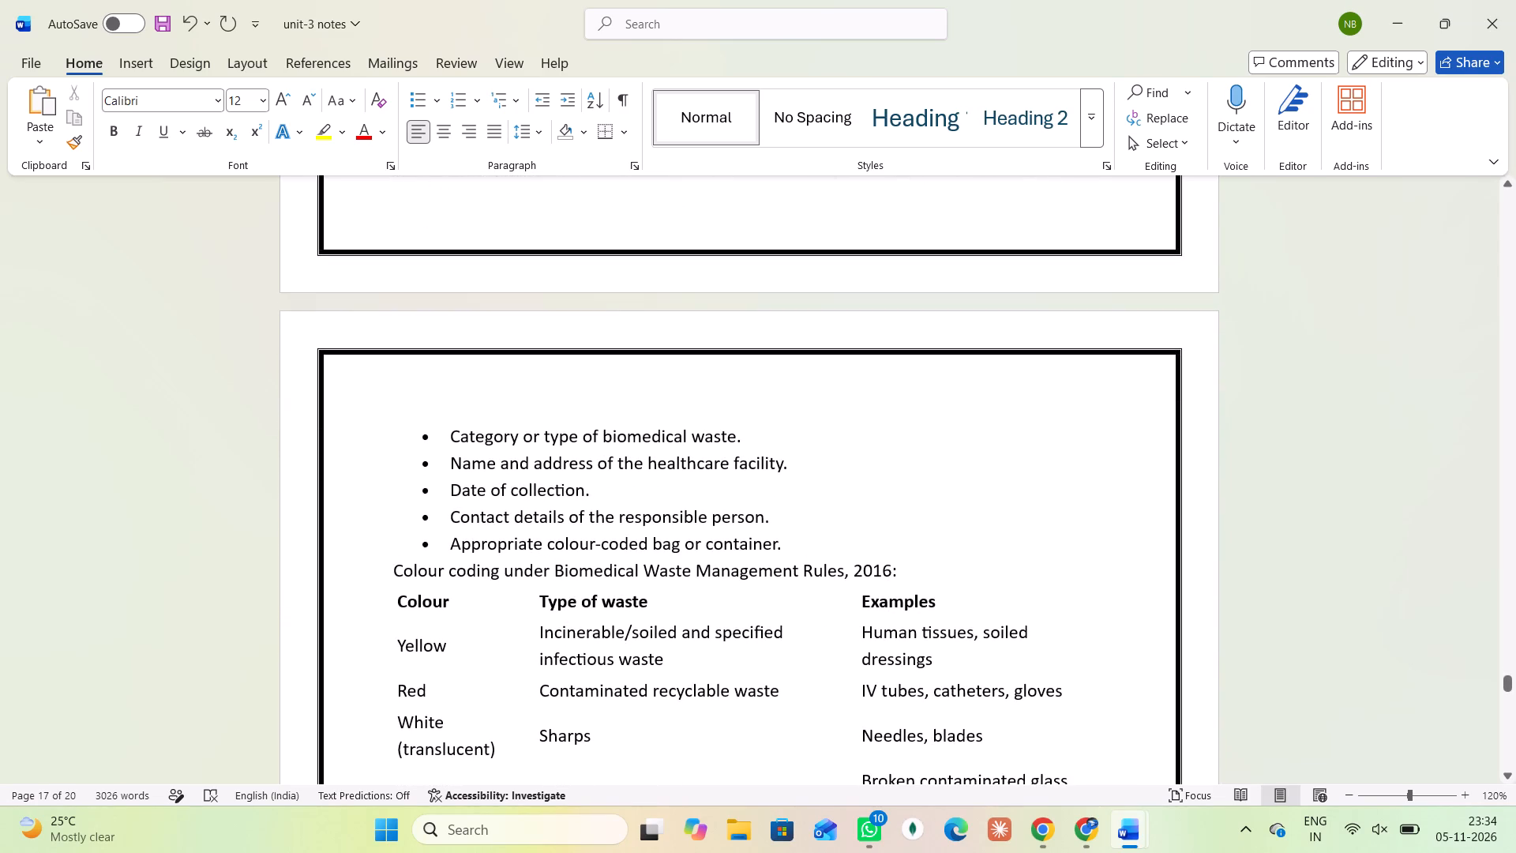
scroll(634, 581, "down", 2)
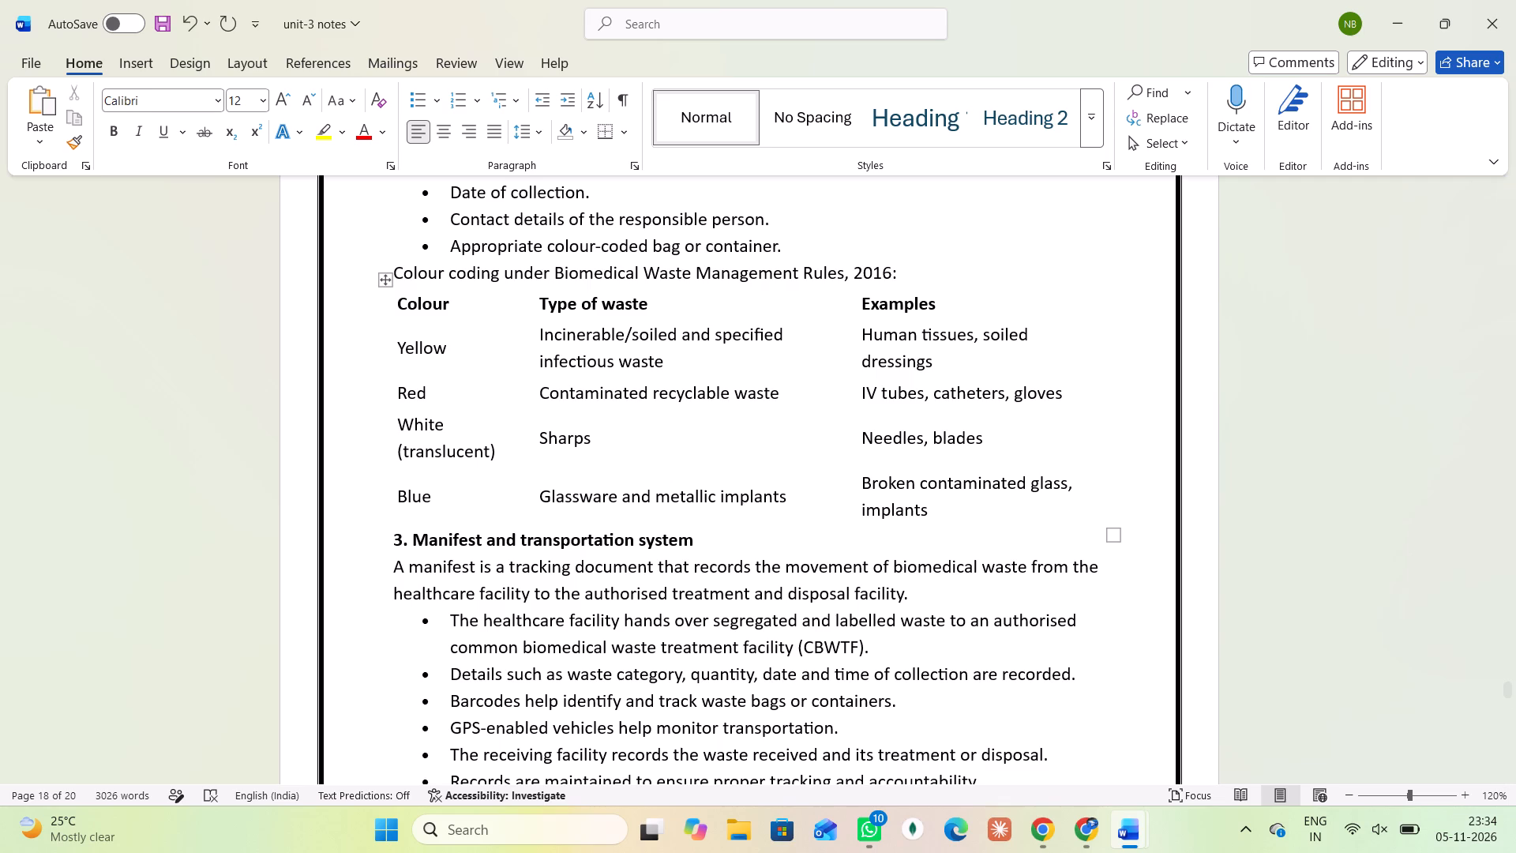
scroll(634, 581, "down", 1)
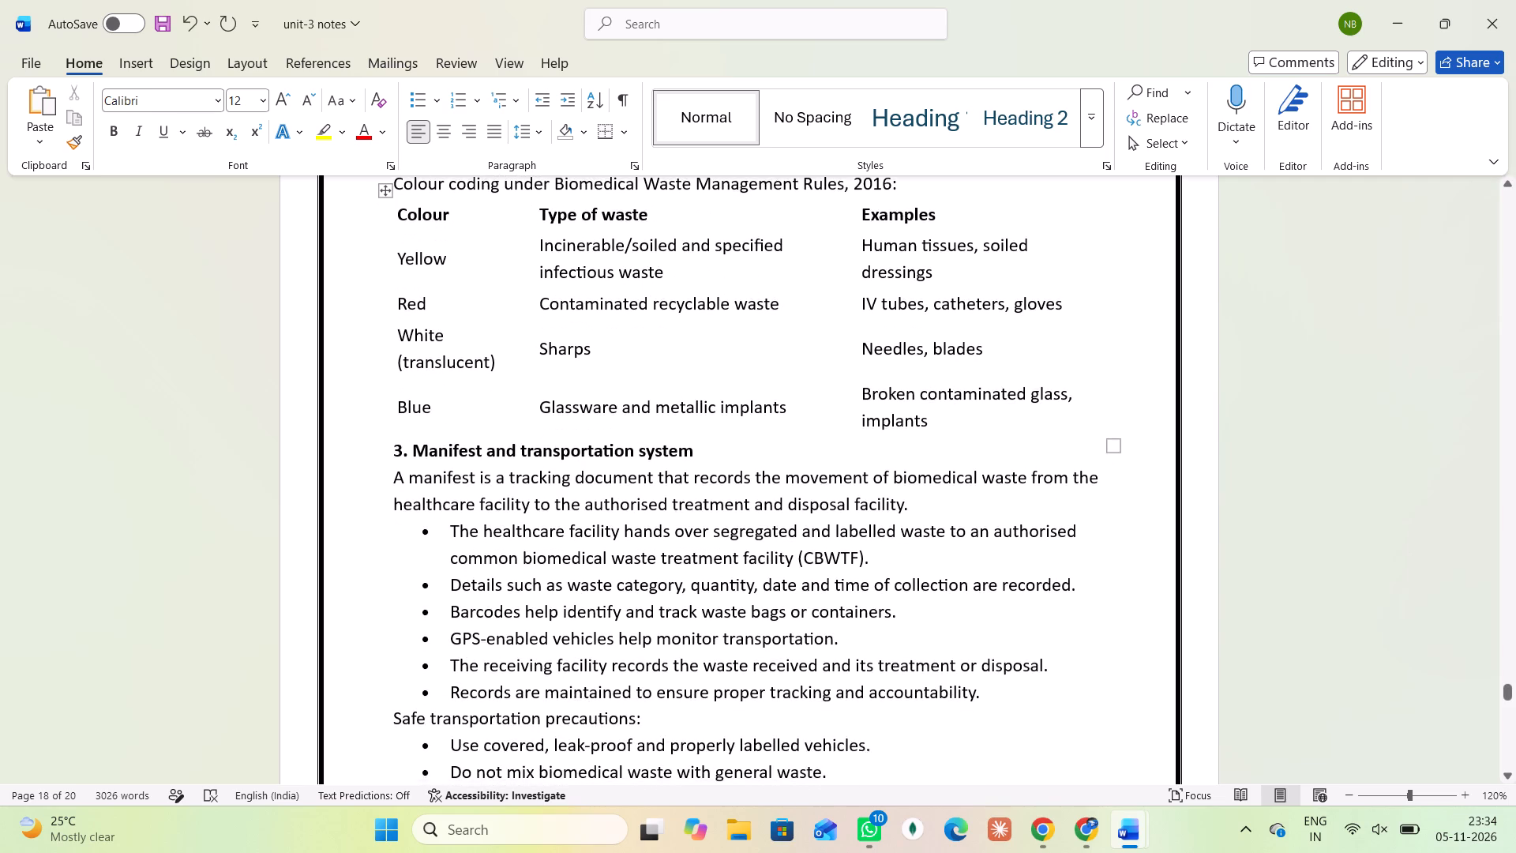
scroll(634, 581, "down", 1)
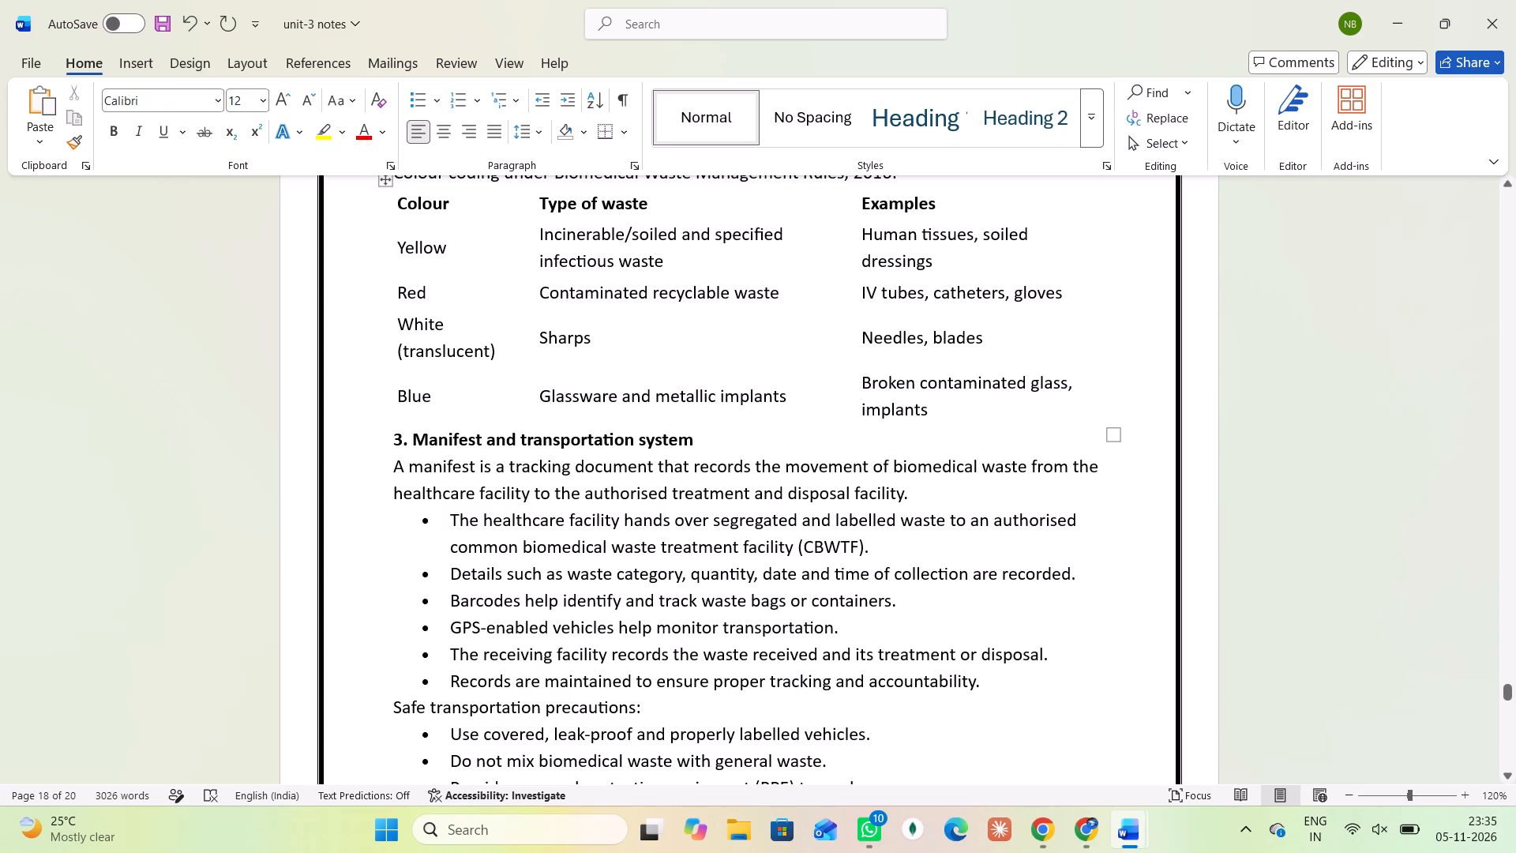
scroll(634, 581, "up", 2)
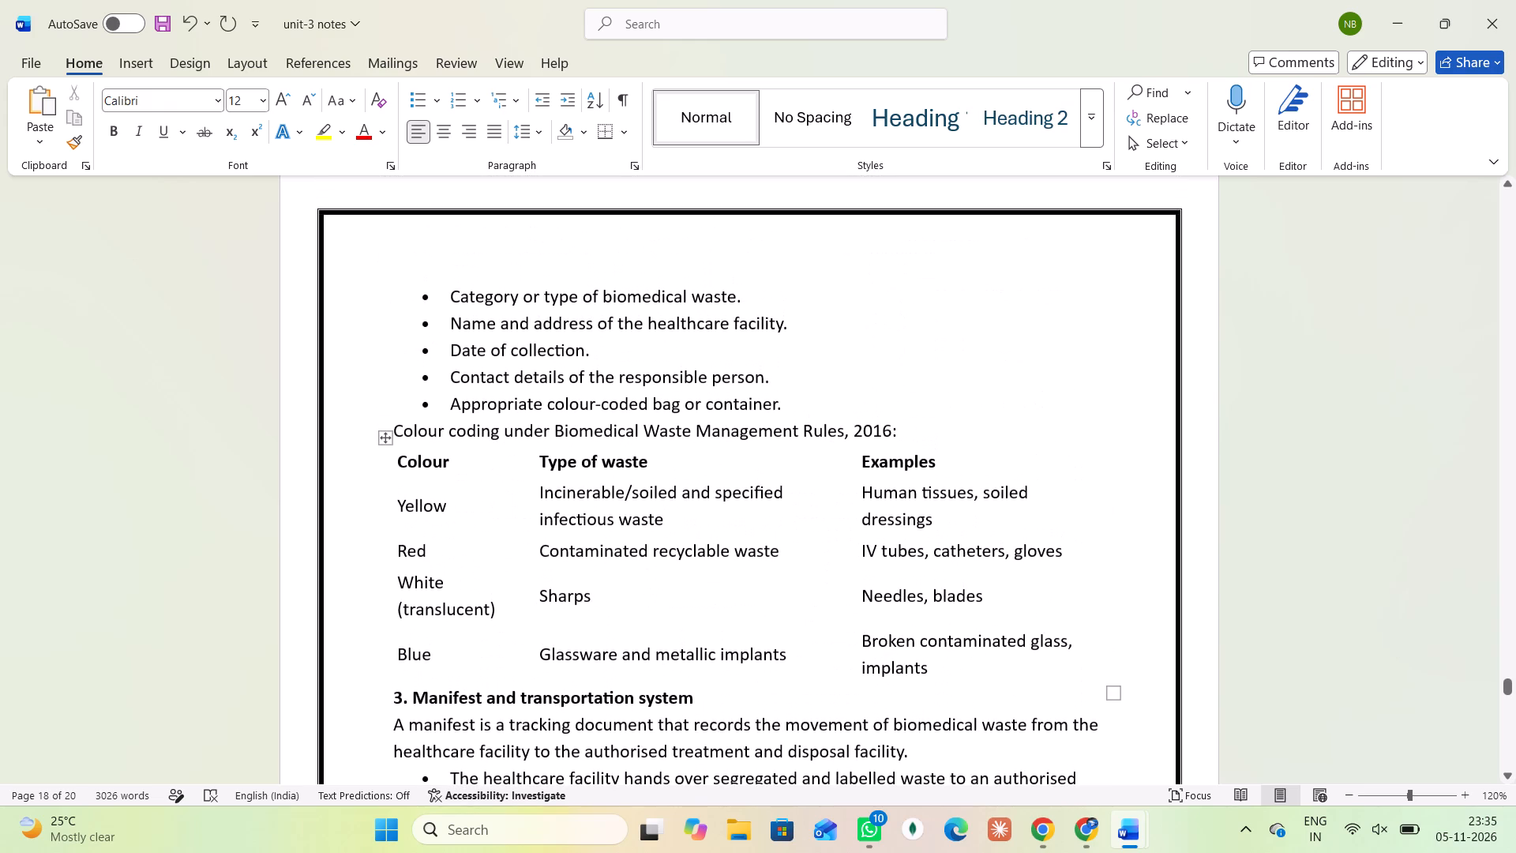
scroll(634, 581, "down", 2)
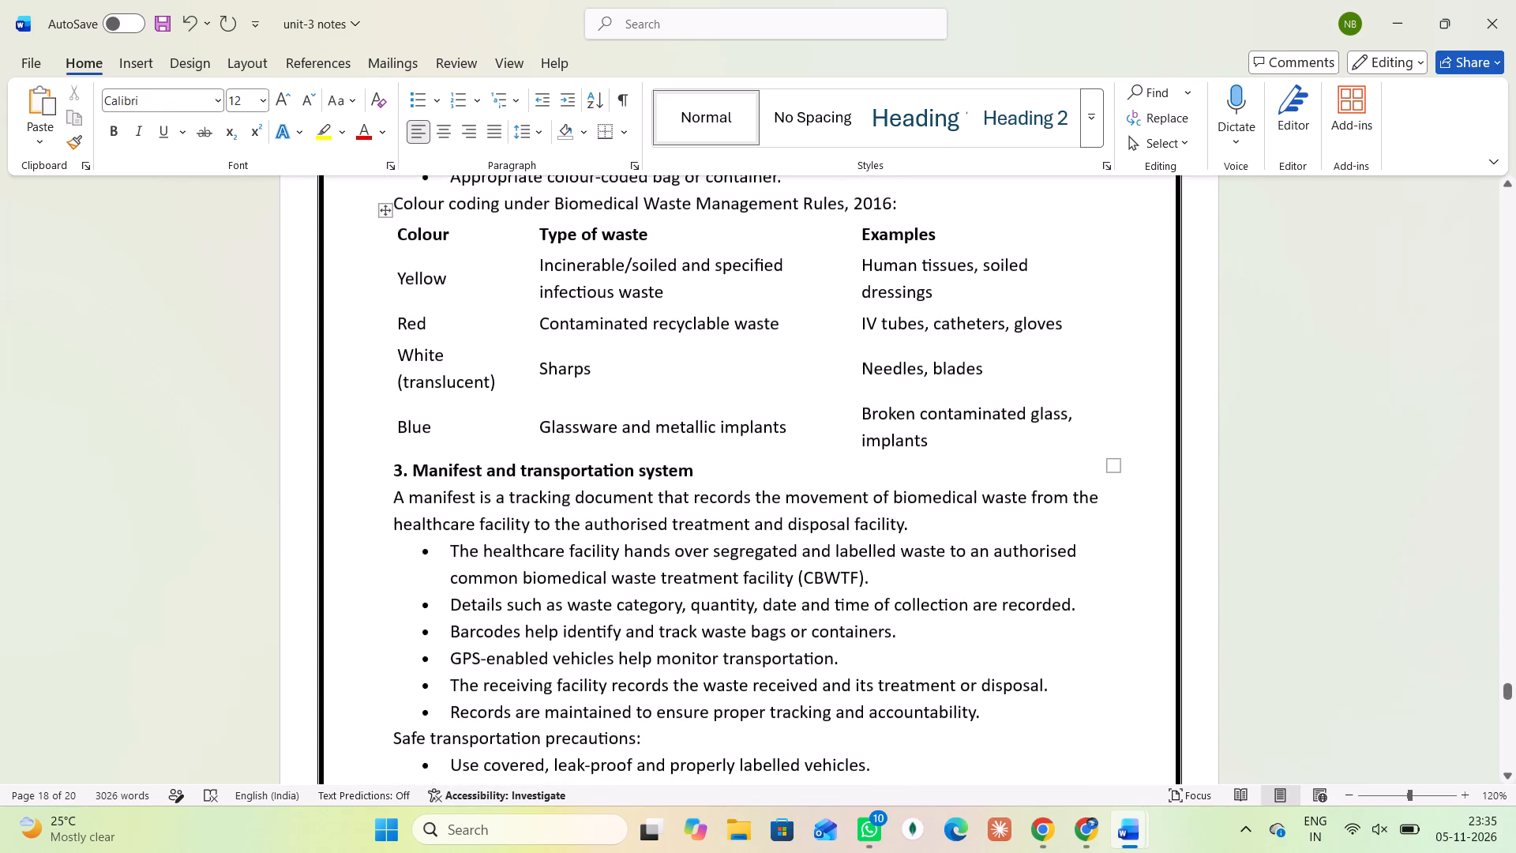
scroll(634, 581, "down", 1)
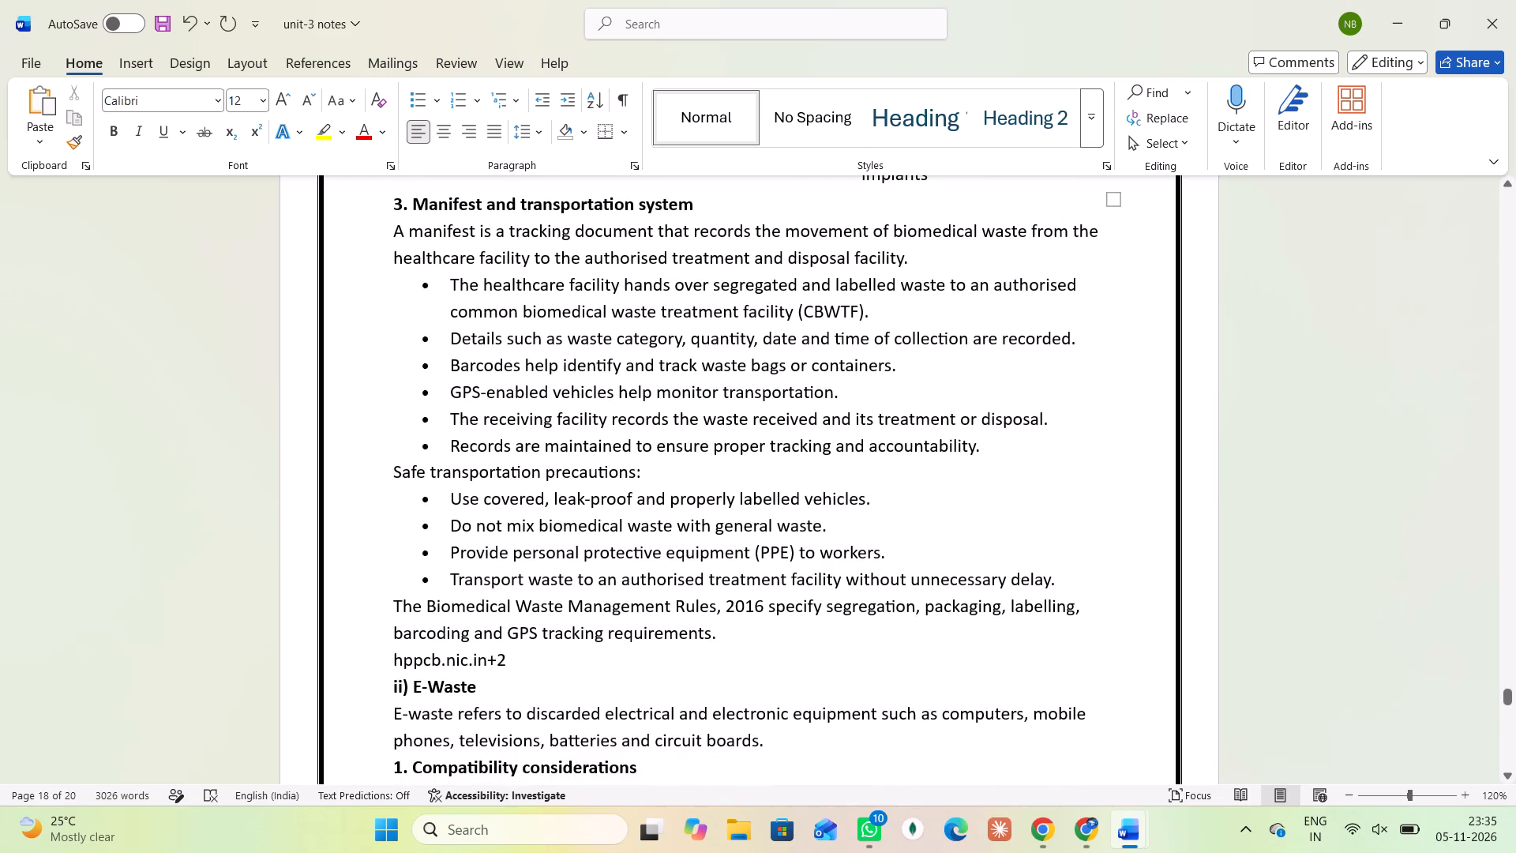
Read the E-Waste part on compatibility, labelling, hazardous components and manifest system, through the safe transportation flowchart to the conclusion.
scroll(634, 581, "down", 1)
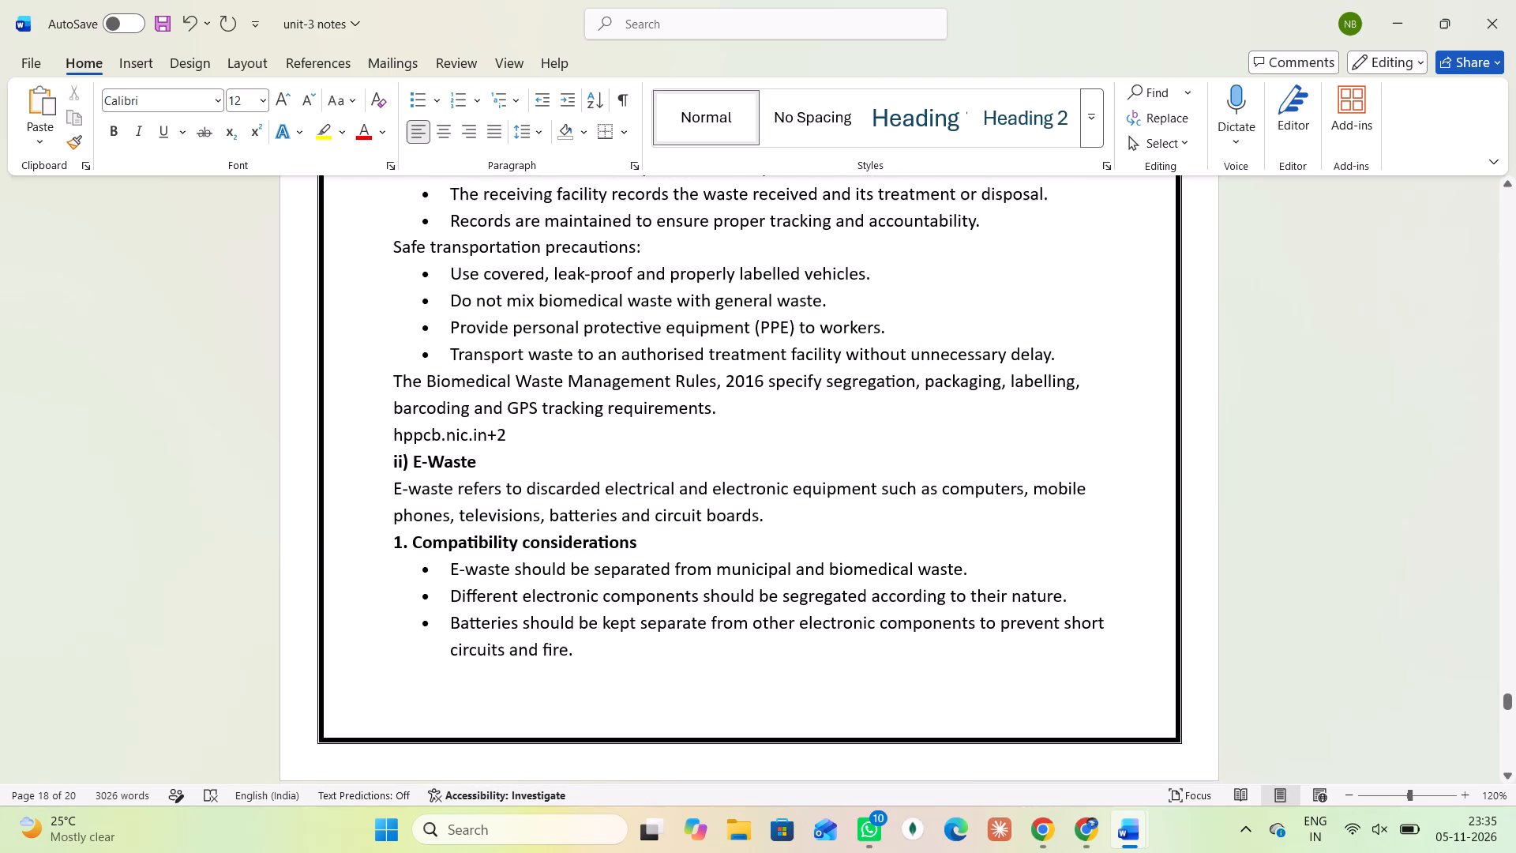
scroll(634, 581, "down", 1)
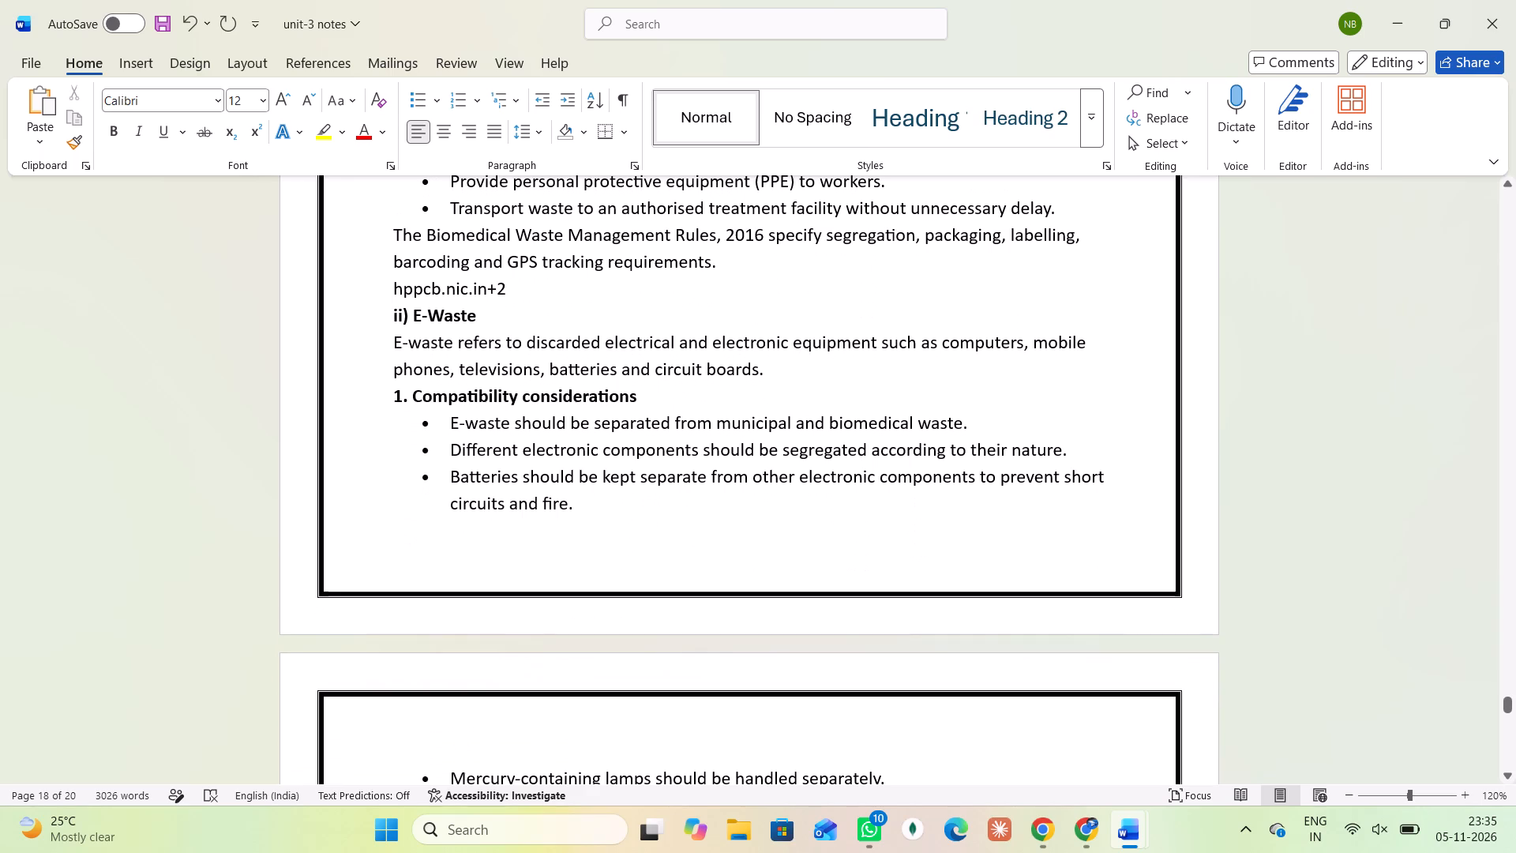
scroll(634, 581, "down", 1)
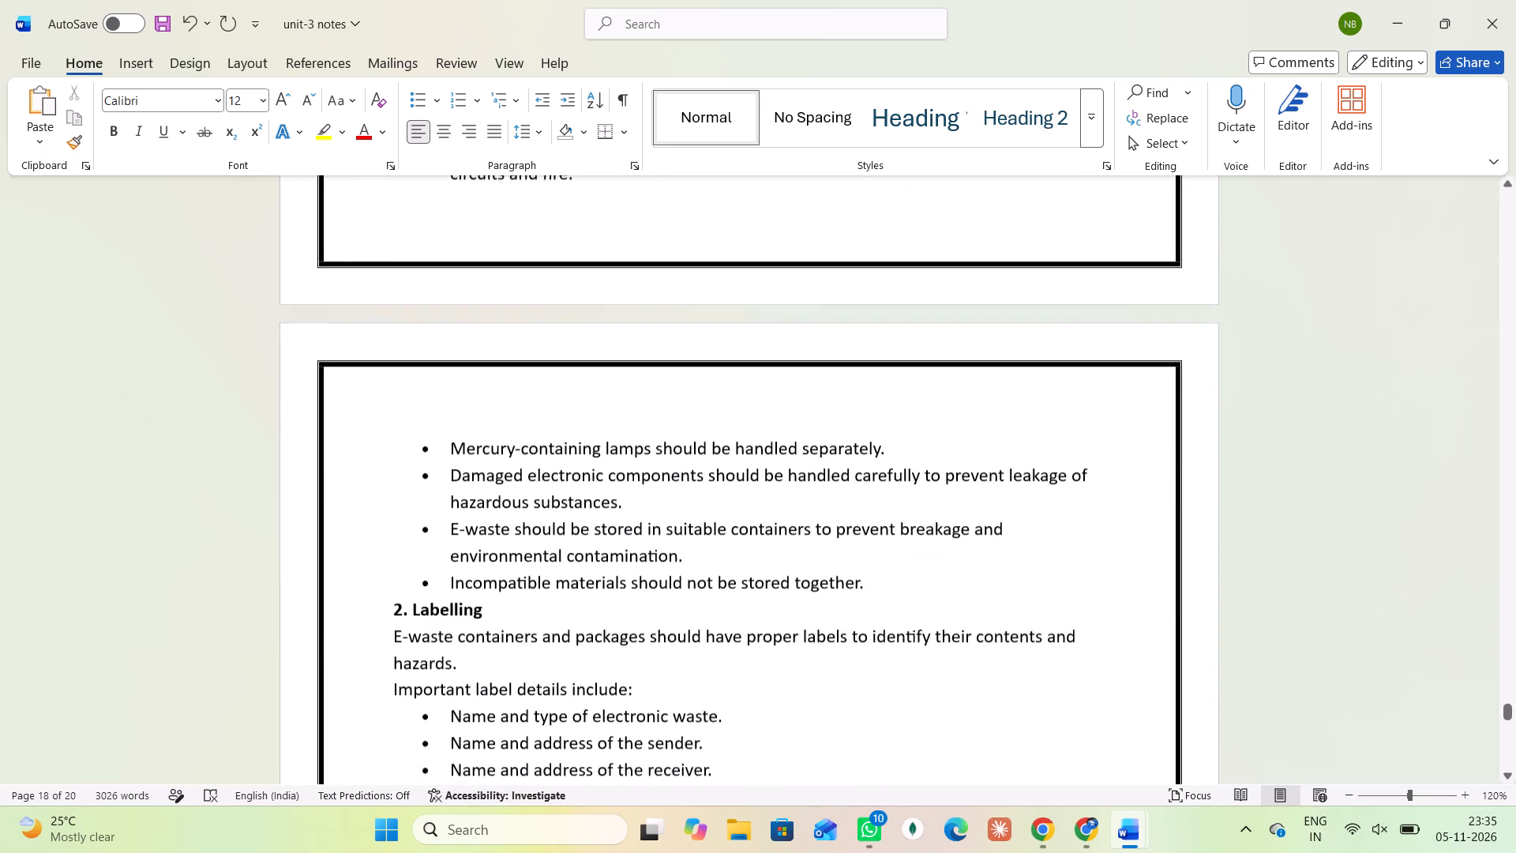
scroll(634, 581, "down", 1)
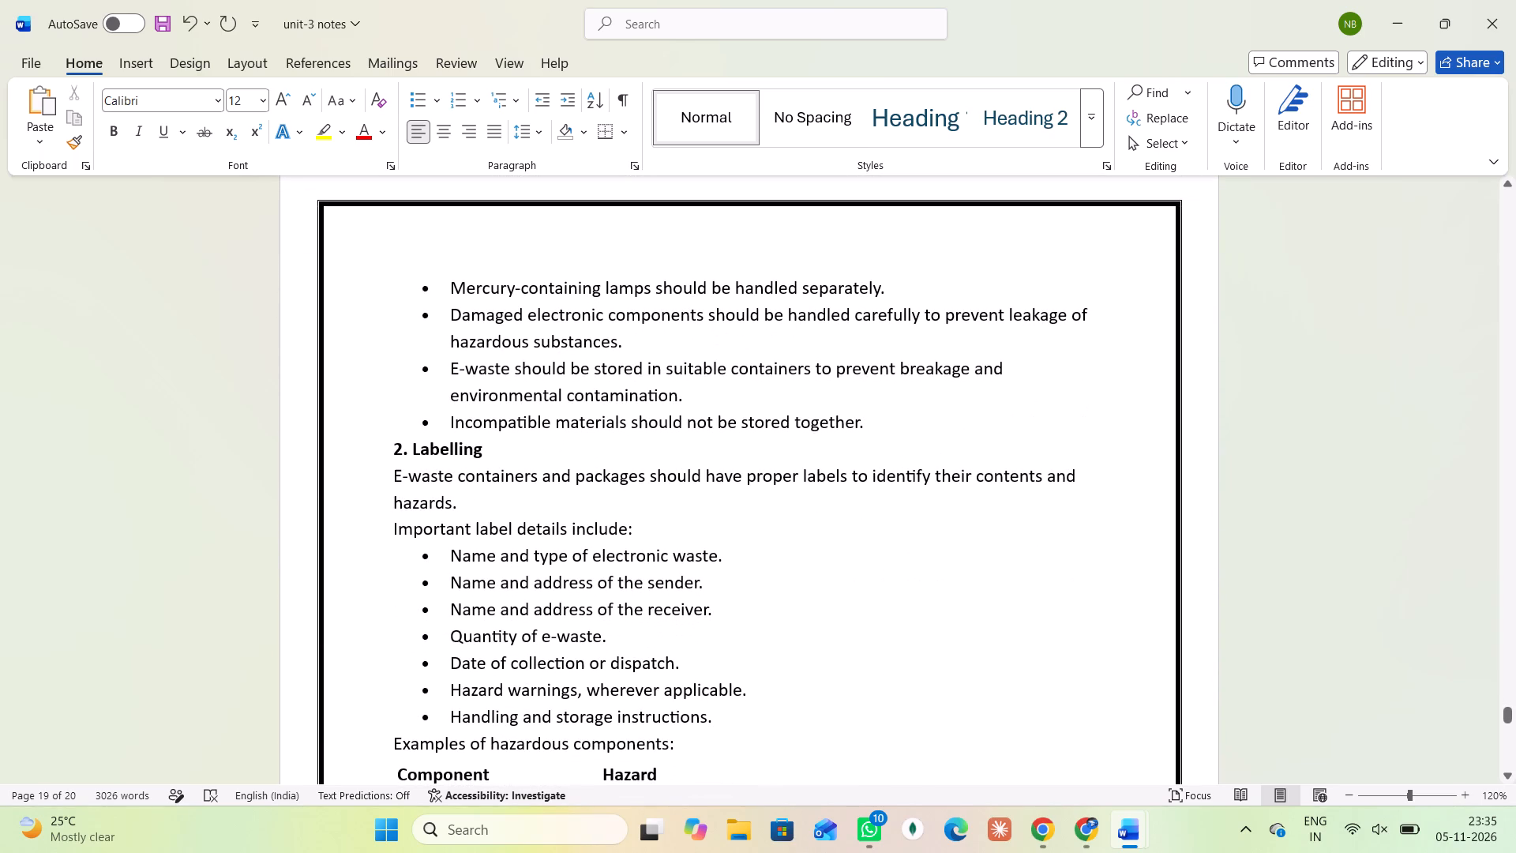
scroll(634, 581, "down", 2)
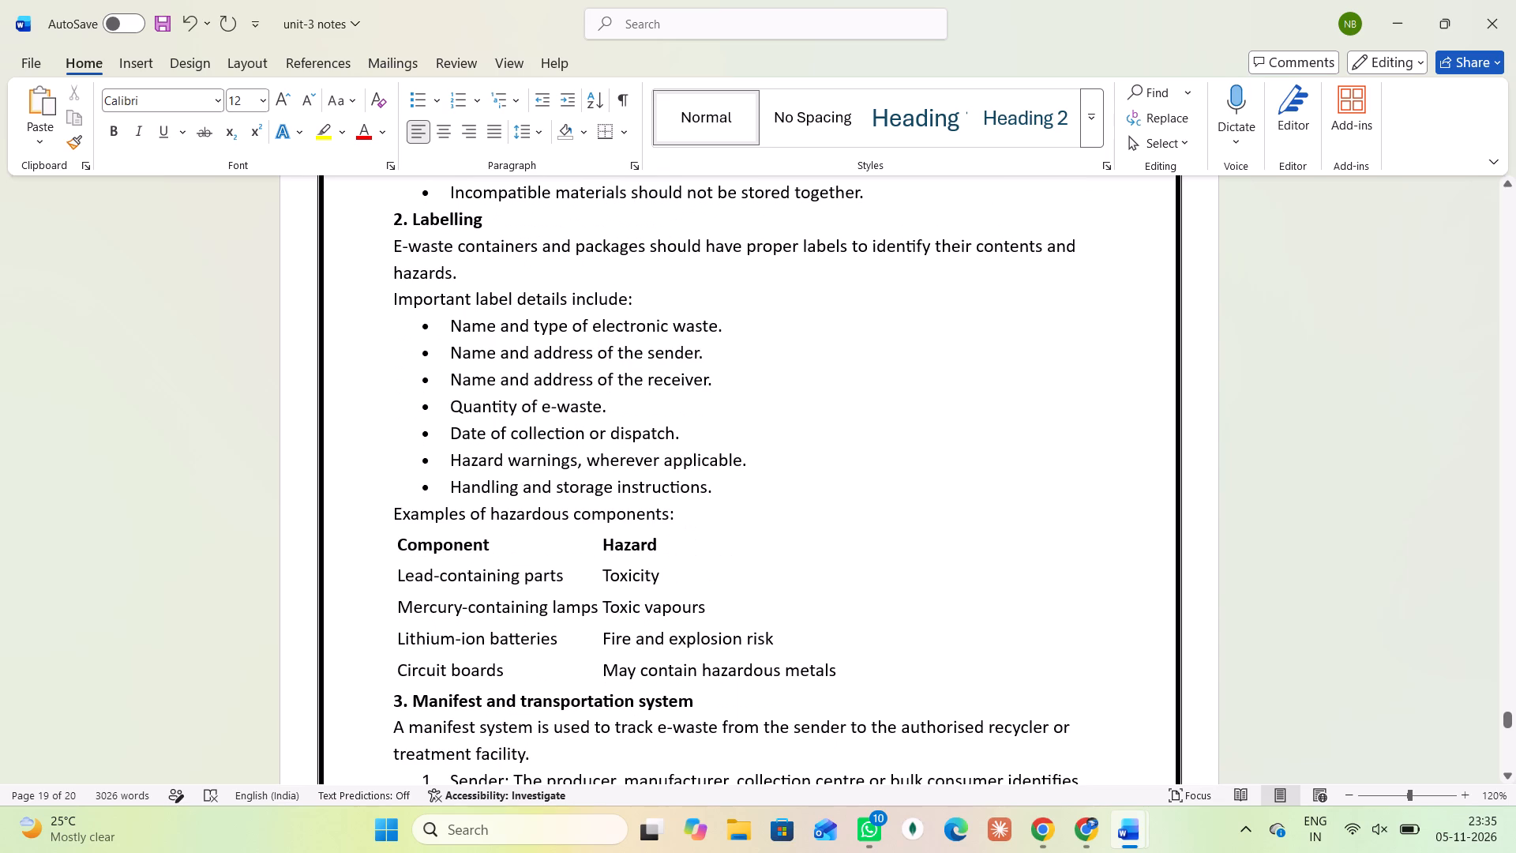
scroll(634, 581, "down", 4)
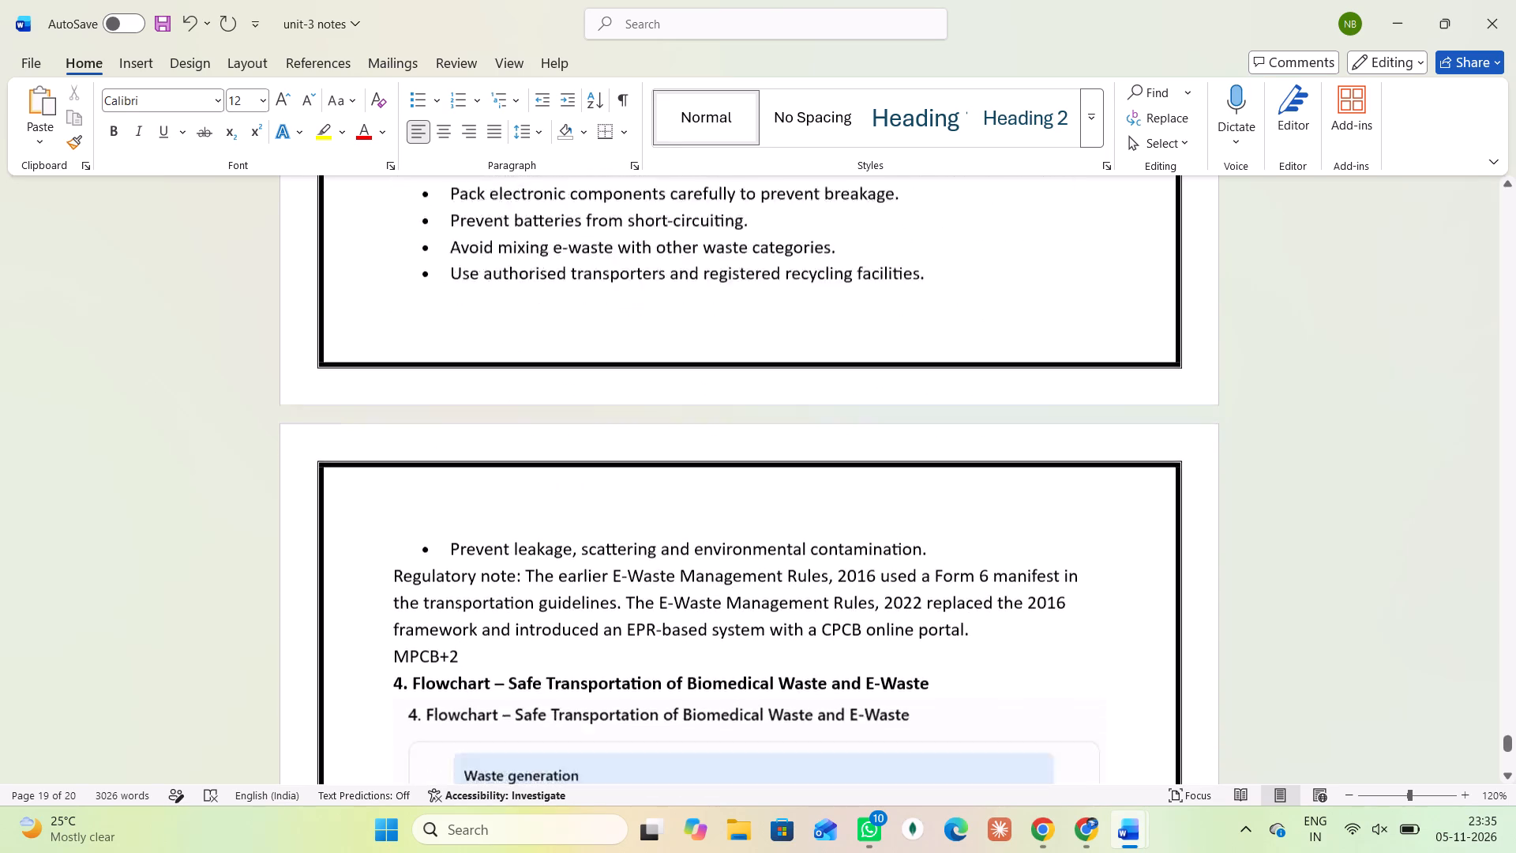
scroll(634, 581, "down", 1)
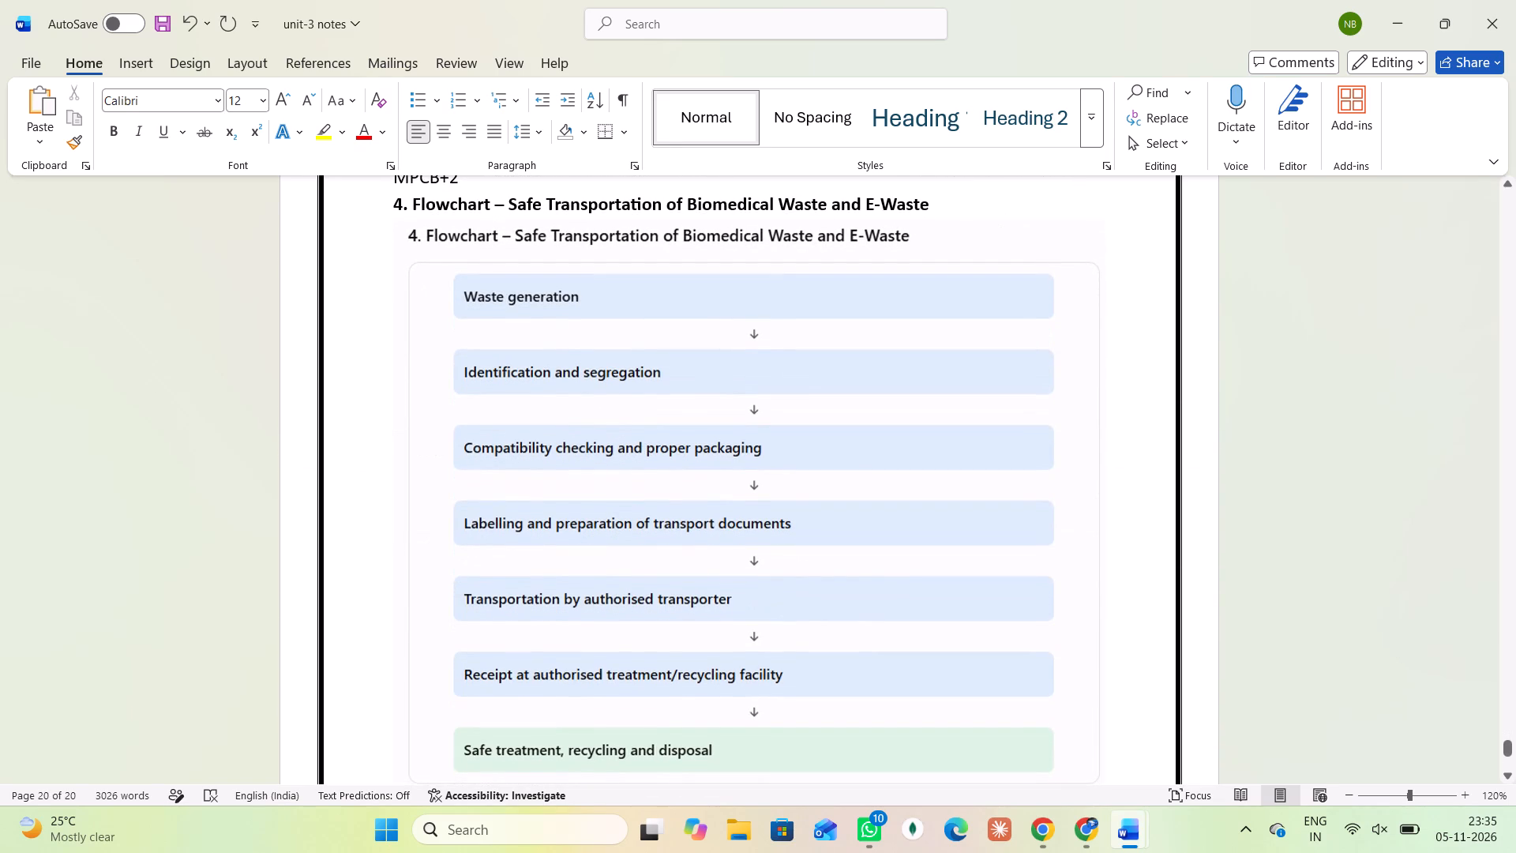
scroll(634, 581, "down", 5)
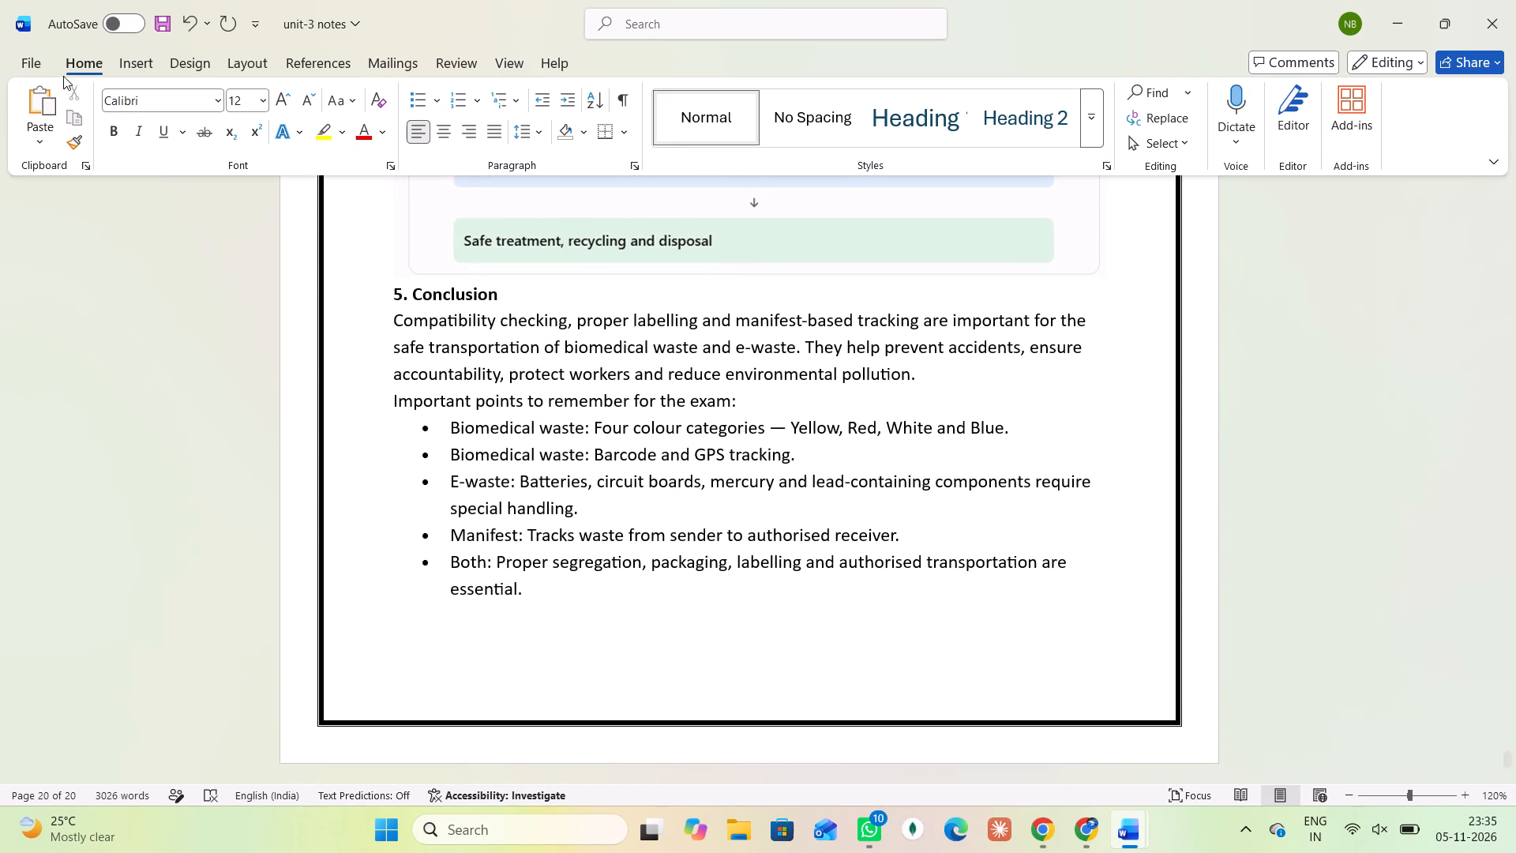
Save the unit-3 notes document and close it.
left_click(14, 46)
left_click(272, 319)
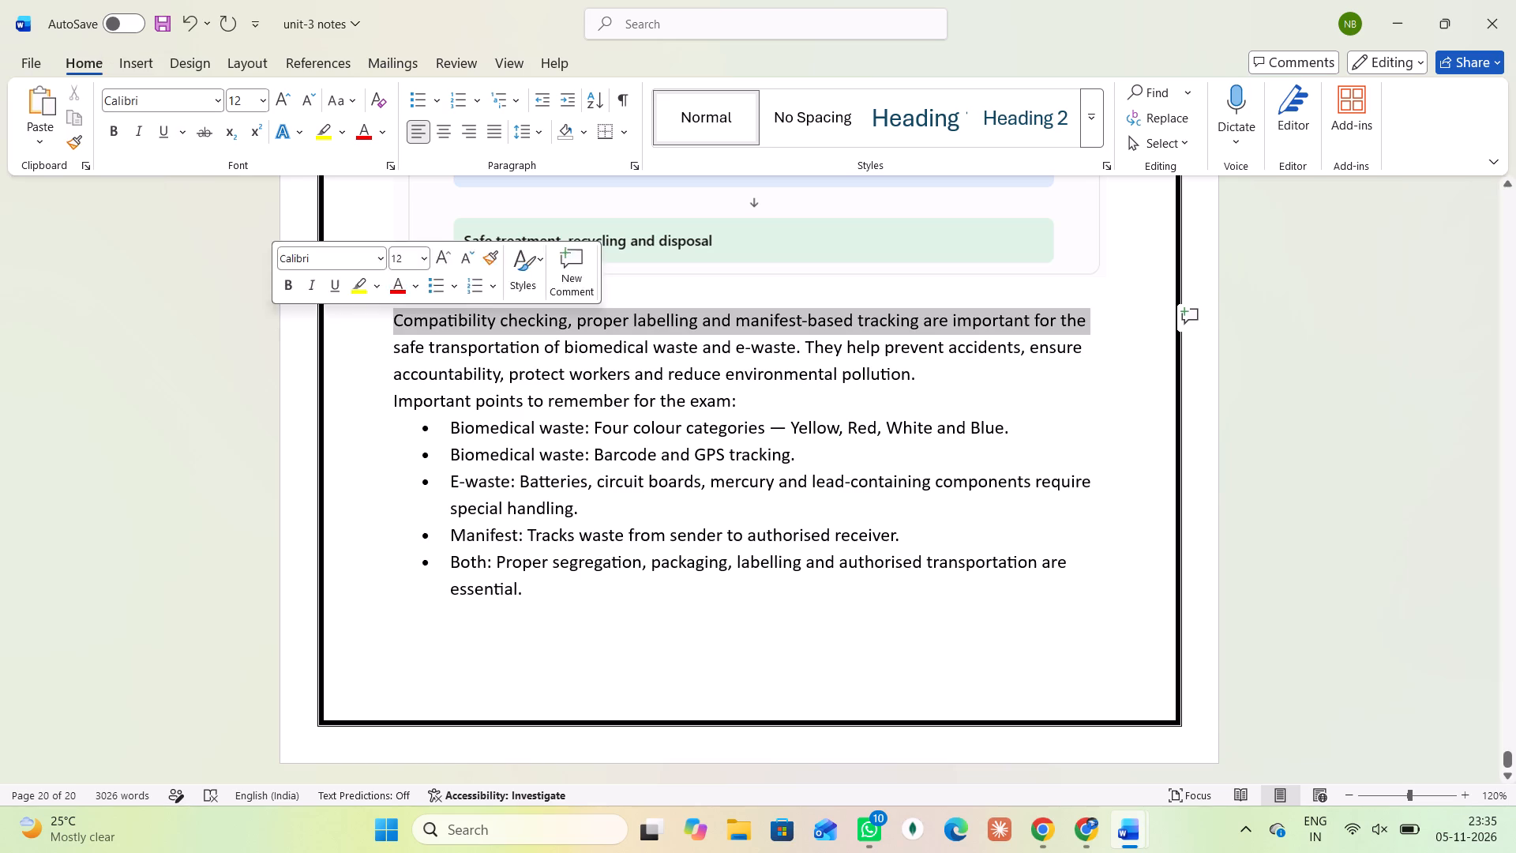
left_click(28, 72)
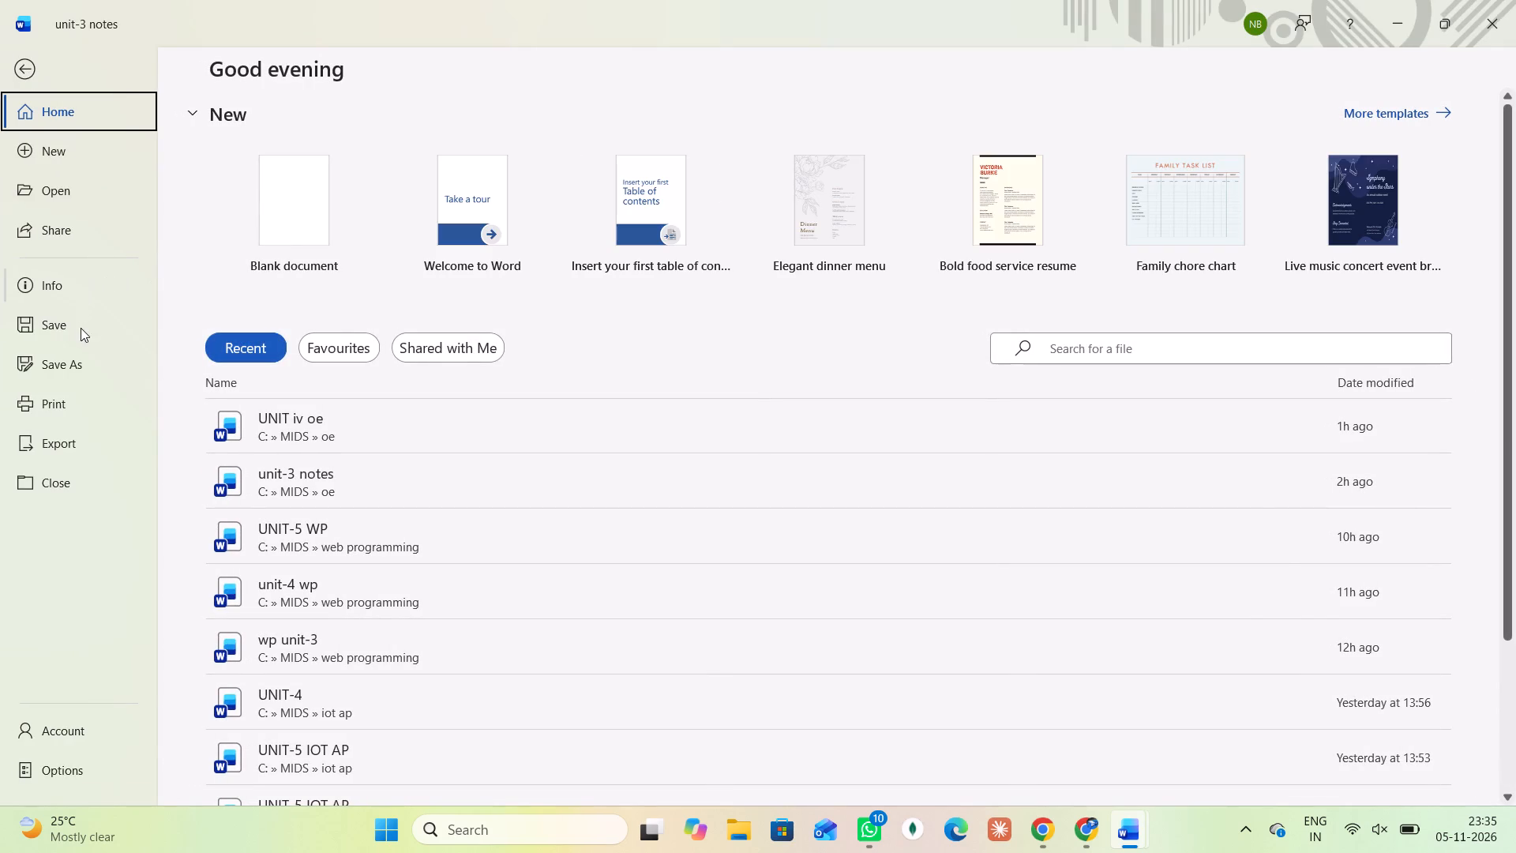
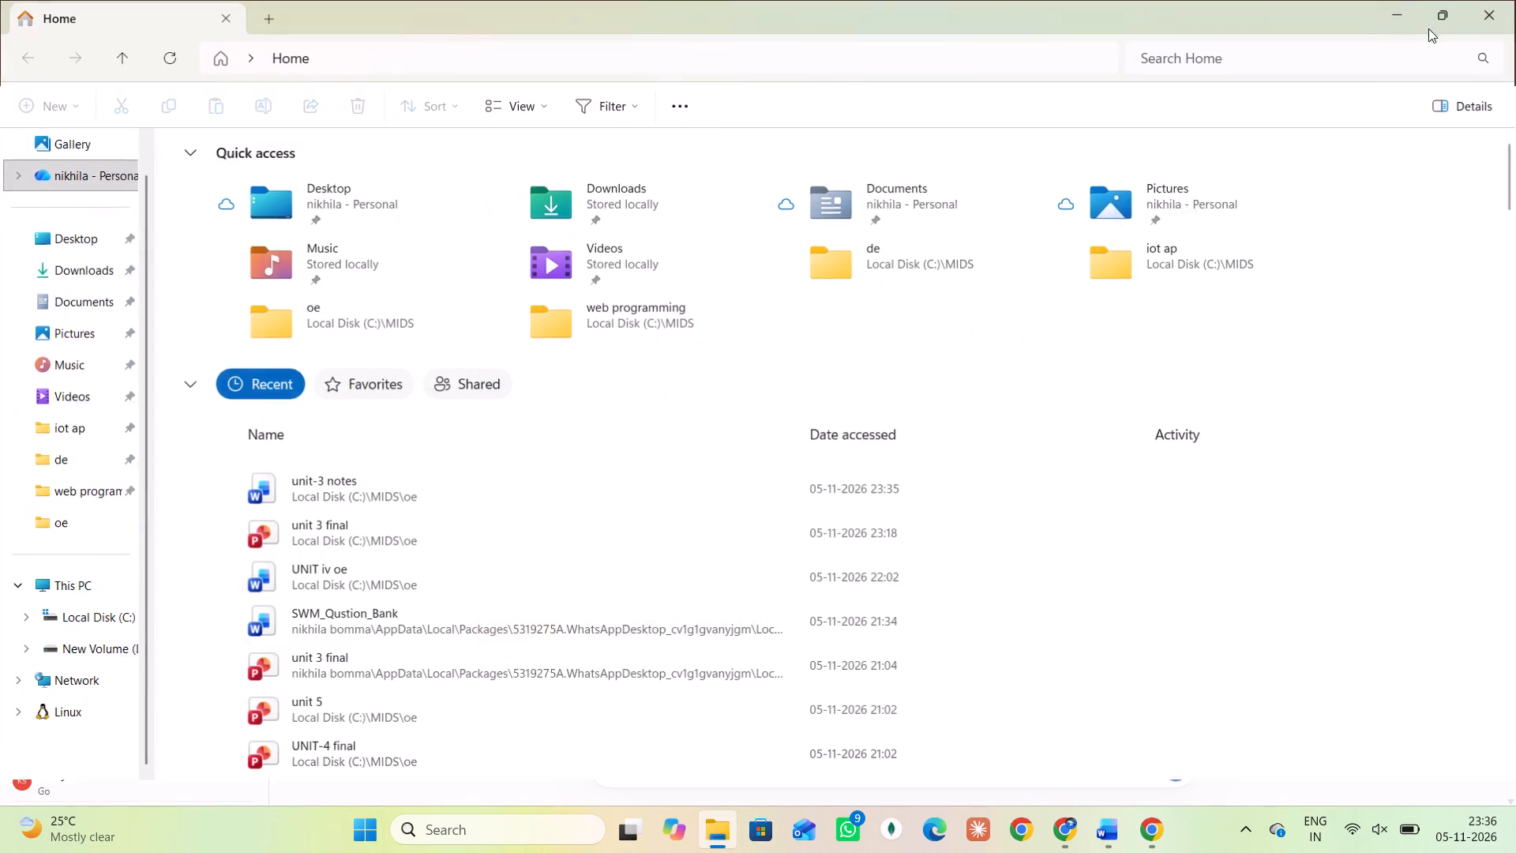
Launch Word and open the recent document "UNIT iv oe" from the MIDS oe folder.
left_click(529, 827)
type("wo")
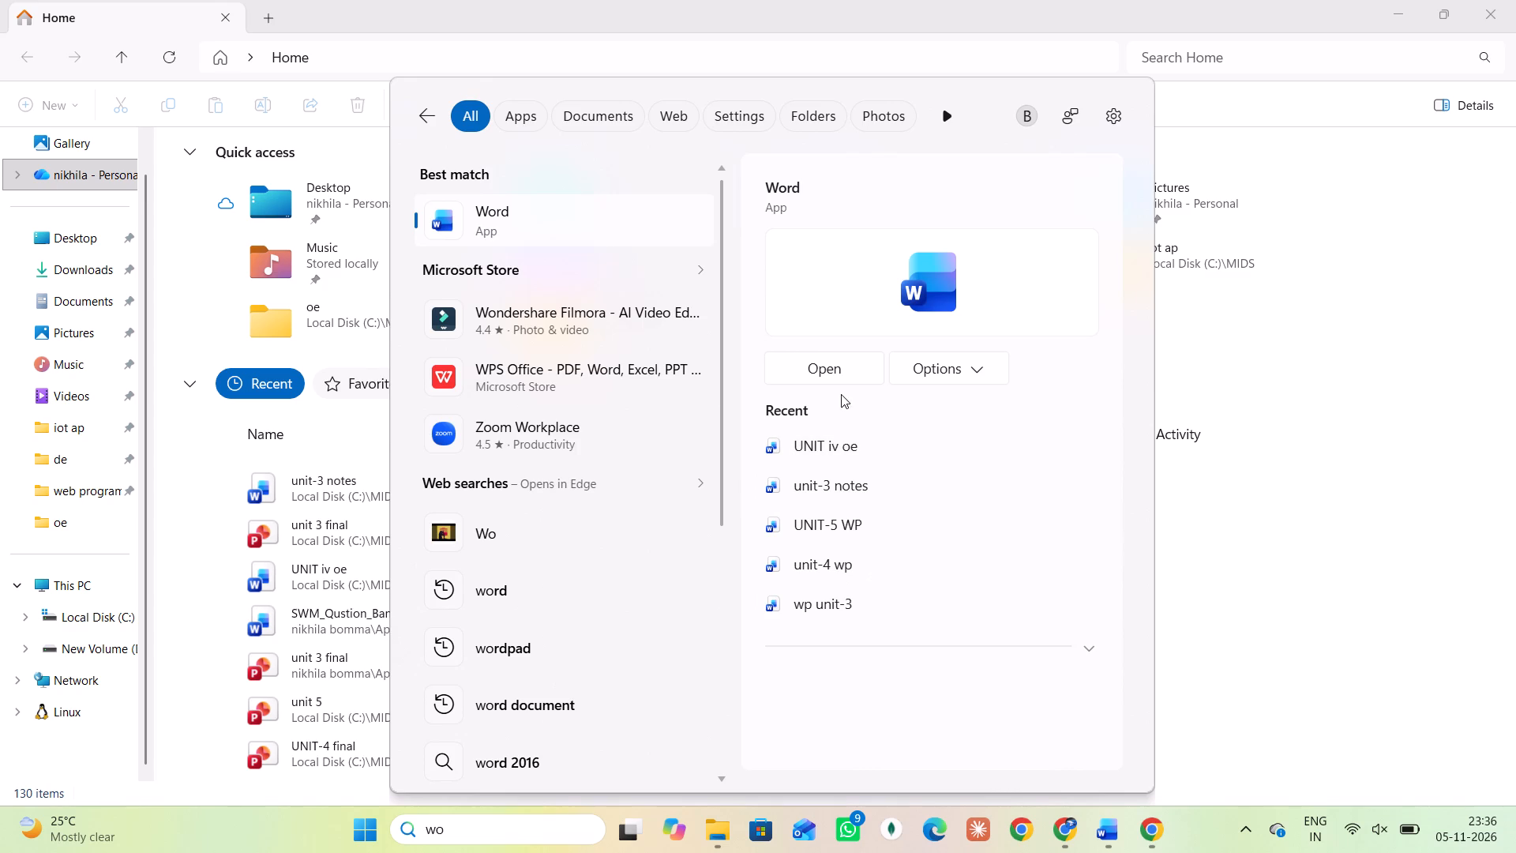
left_click(839, 374)
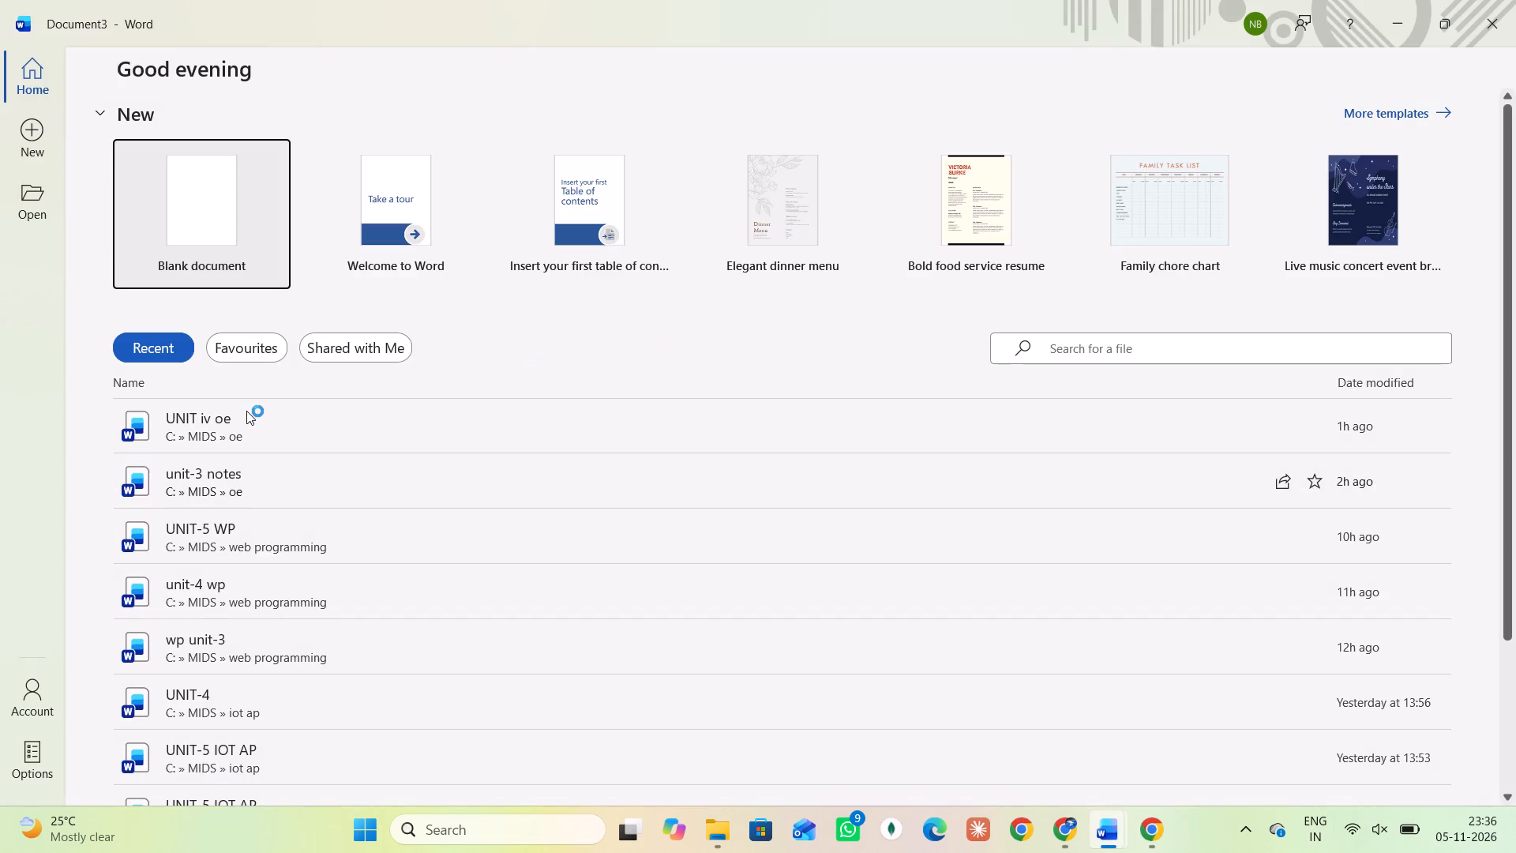
double_click(246, 411)
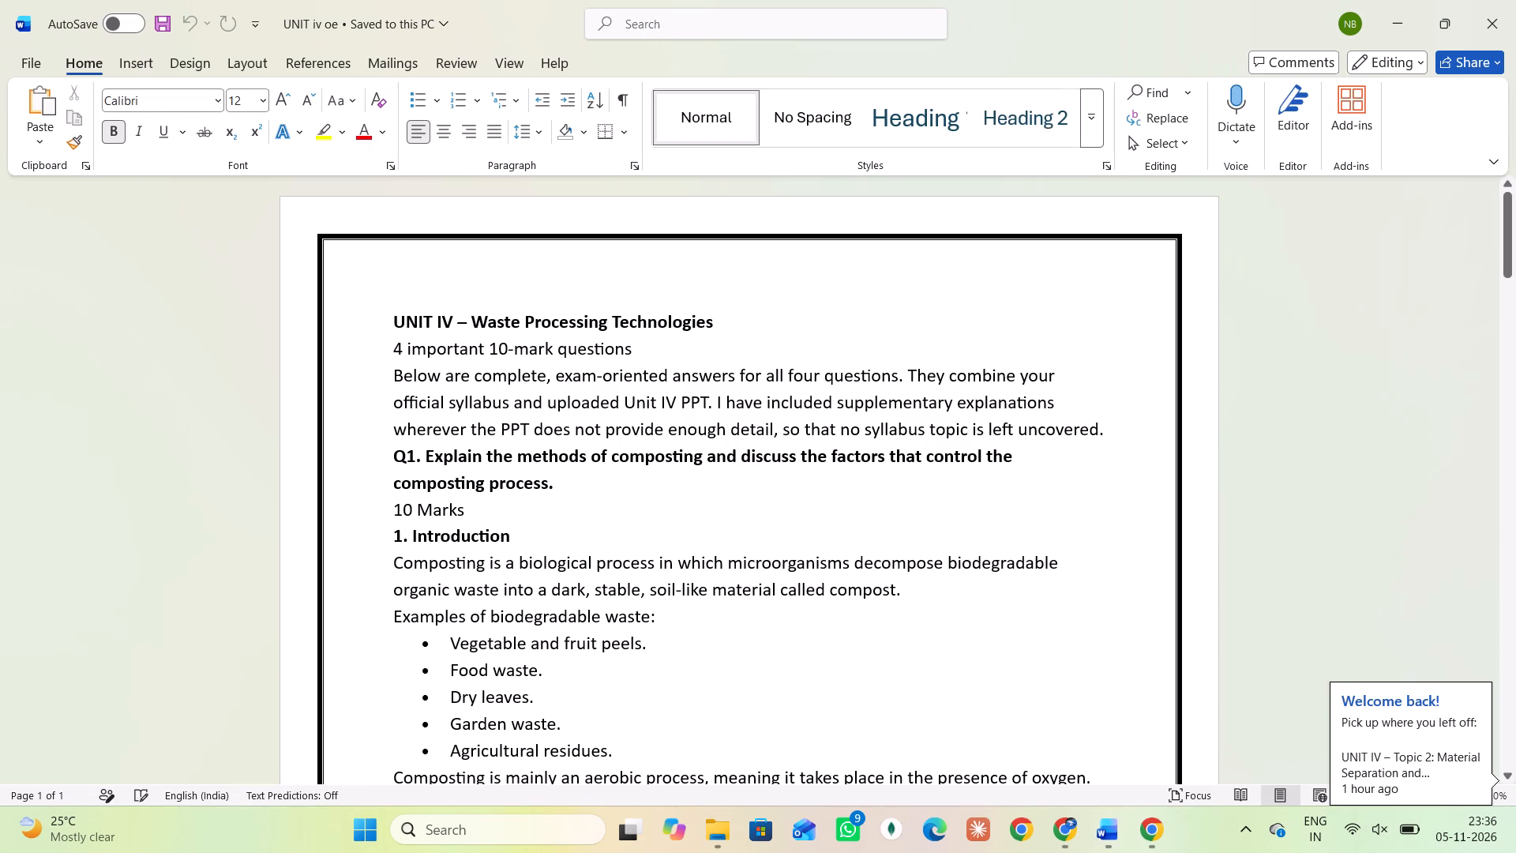
Delete the "4 important 10-mark questions" line and the "Below are complete, exam-oriented answers" paragraph beneath the UNIT IV title.
left_click_drag(640, 354, 388, 367)
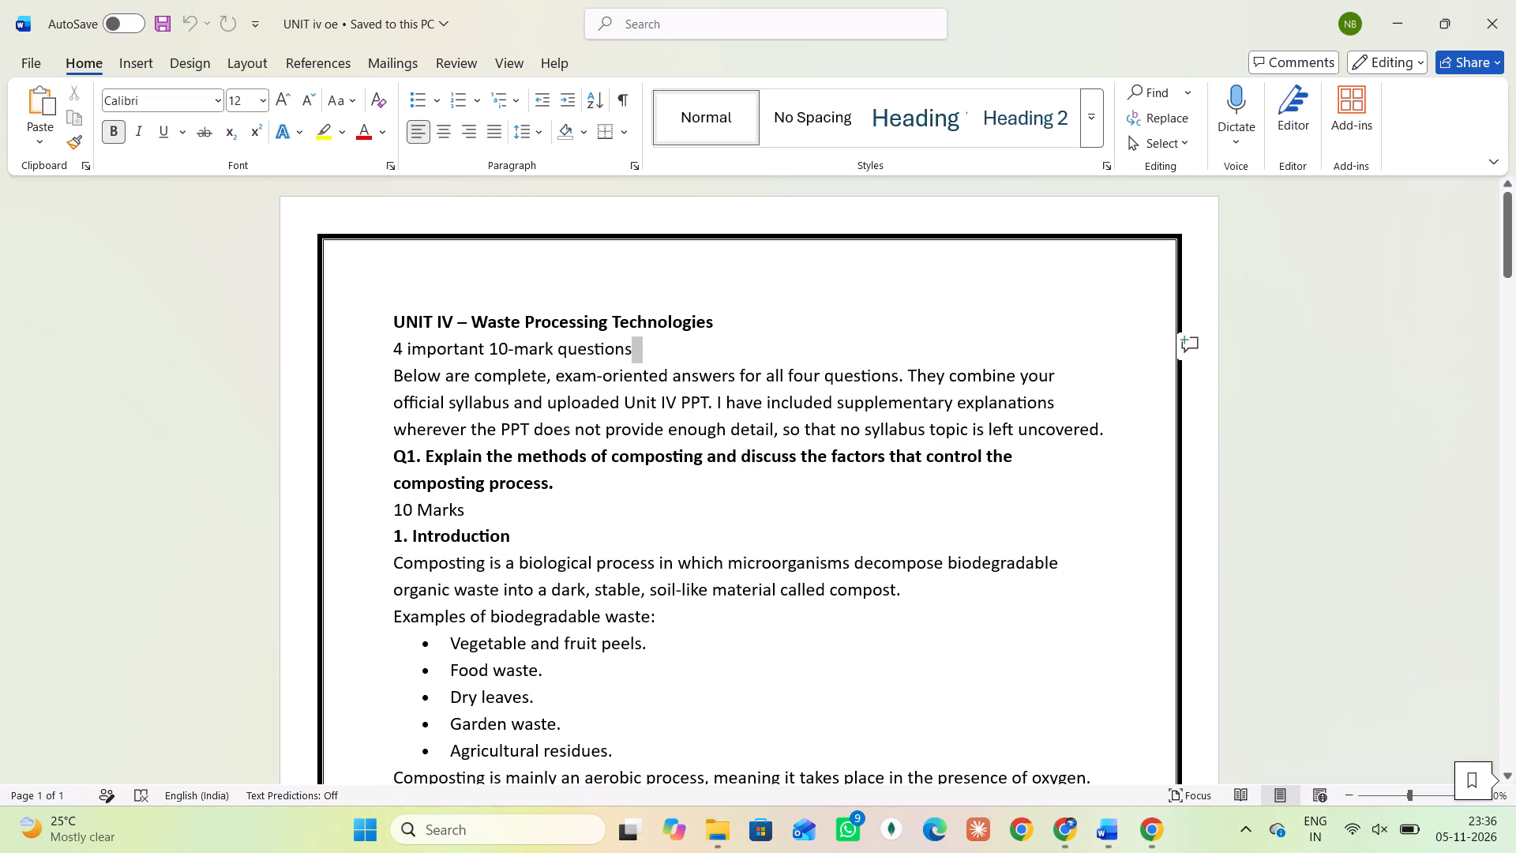
left_click_drag(388, 367, 384, 356)
key("BackSpace")
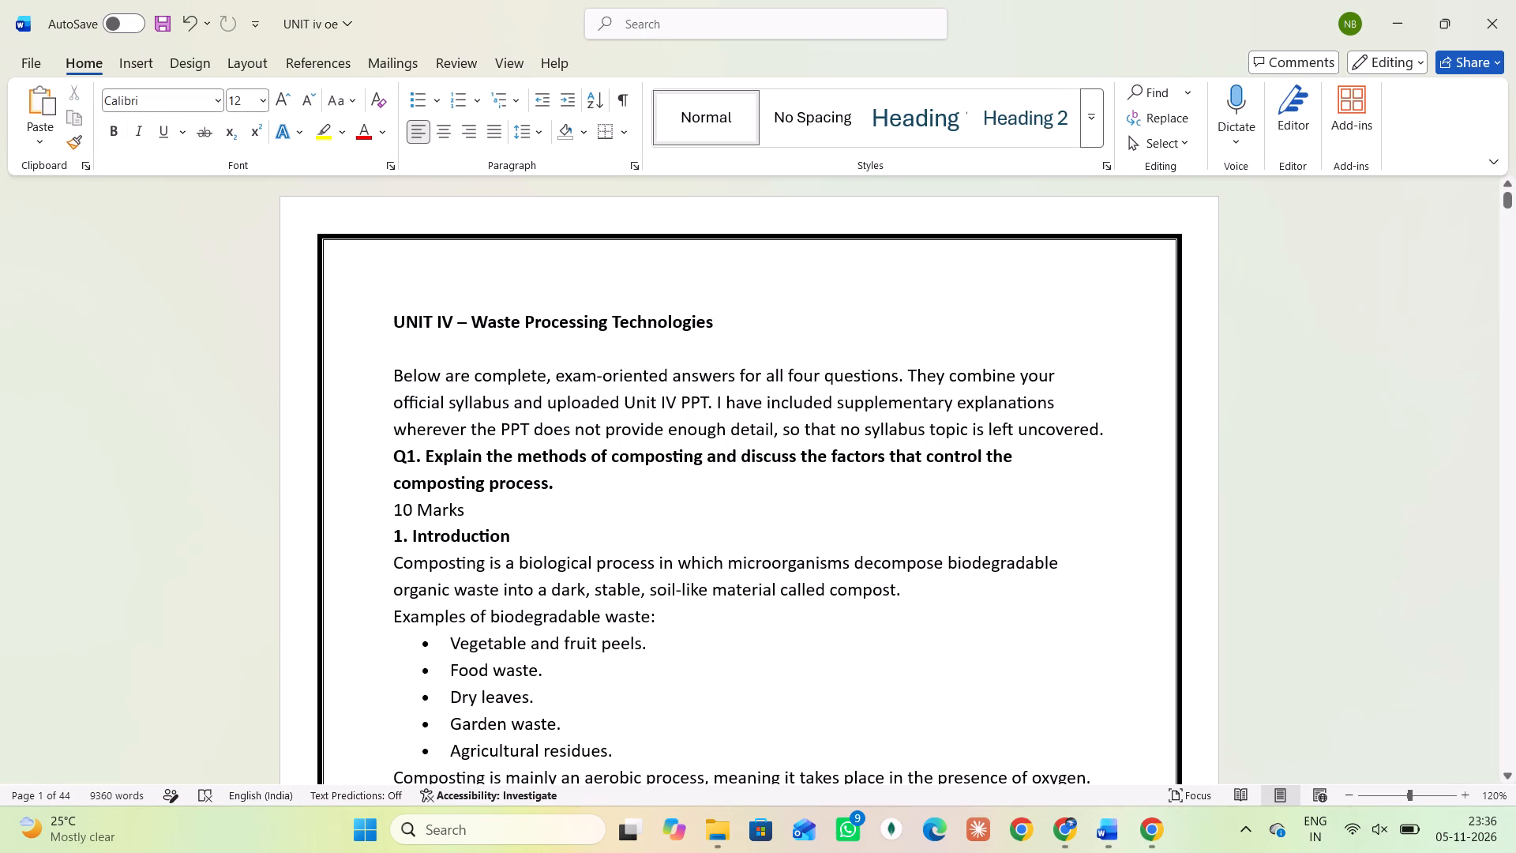
left_click_drag(1105, 432, 592, 433)
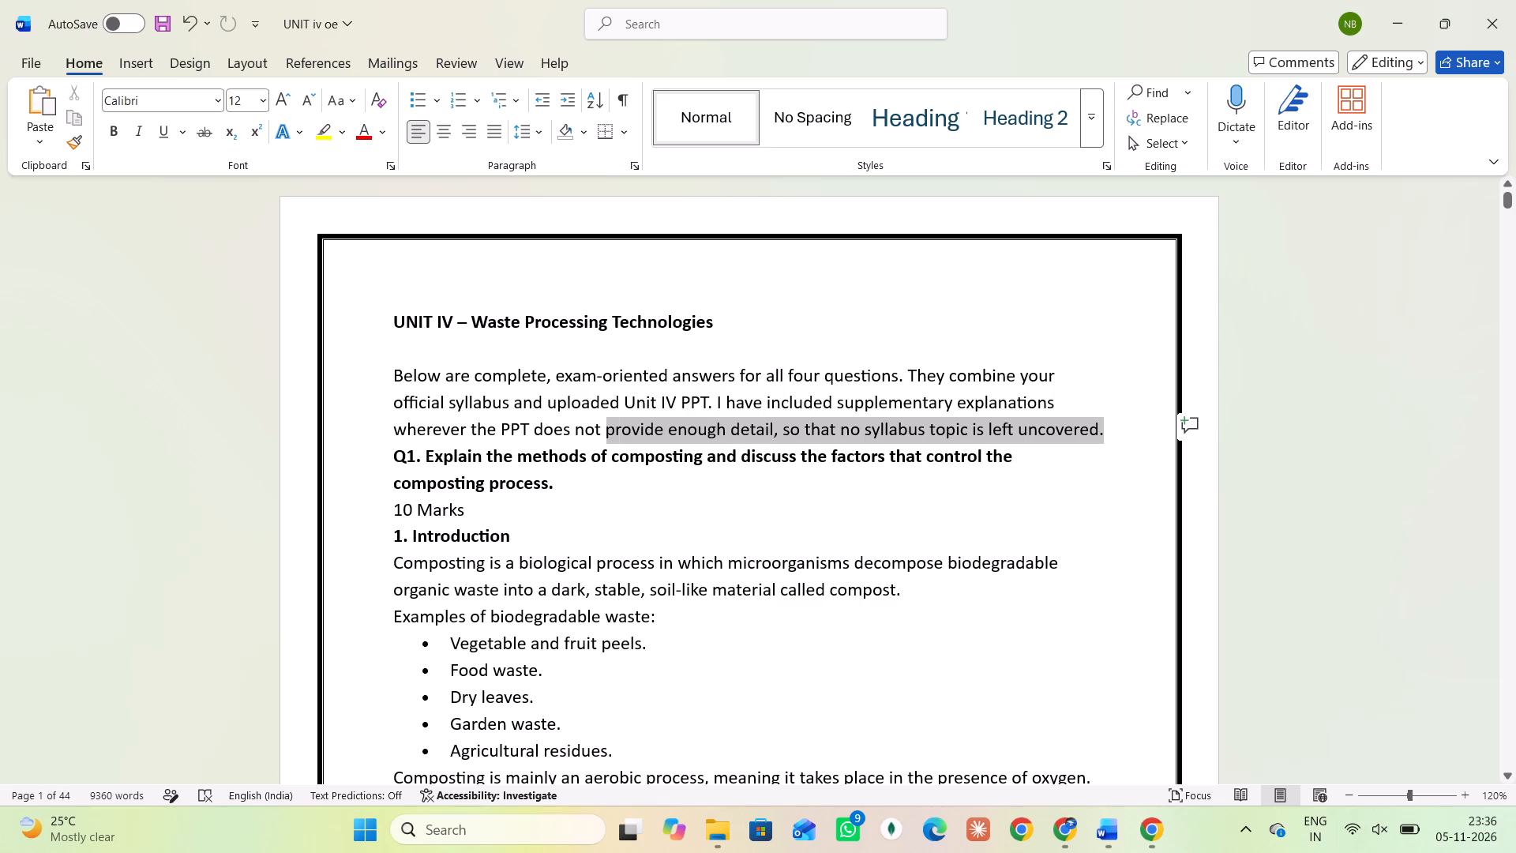
left_click_drag(592, 433, 370, 359)
key("BackSpace")
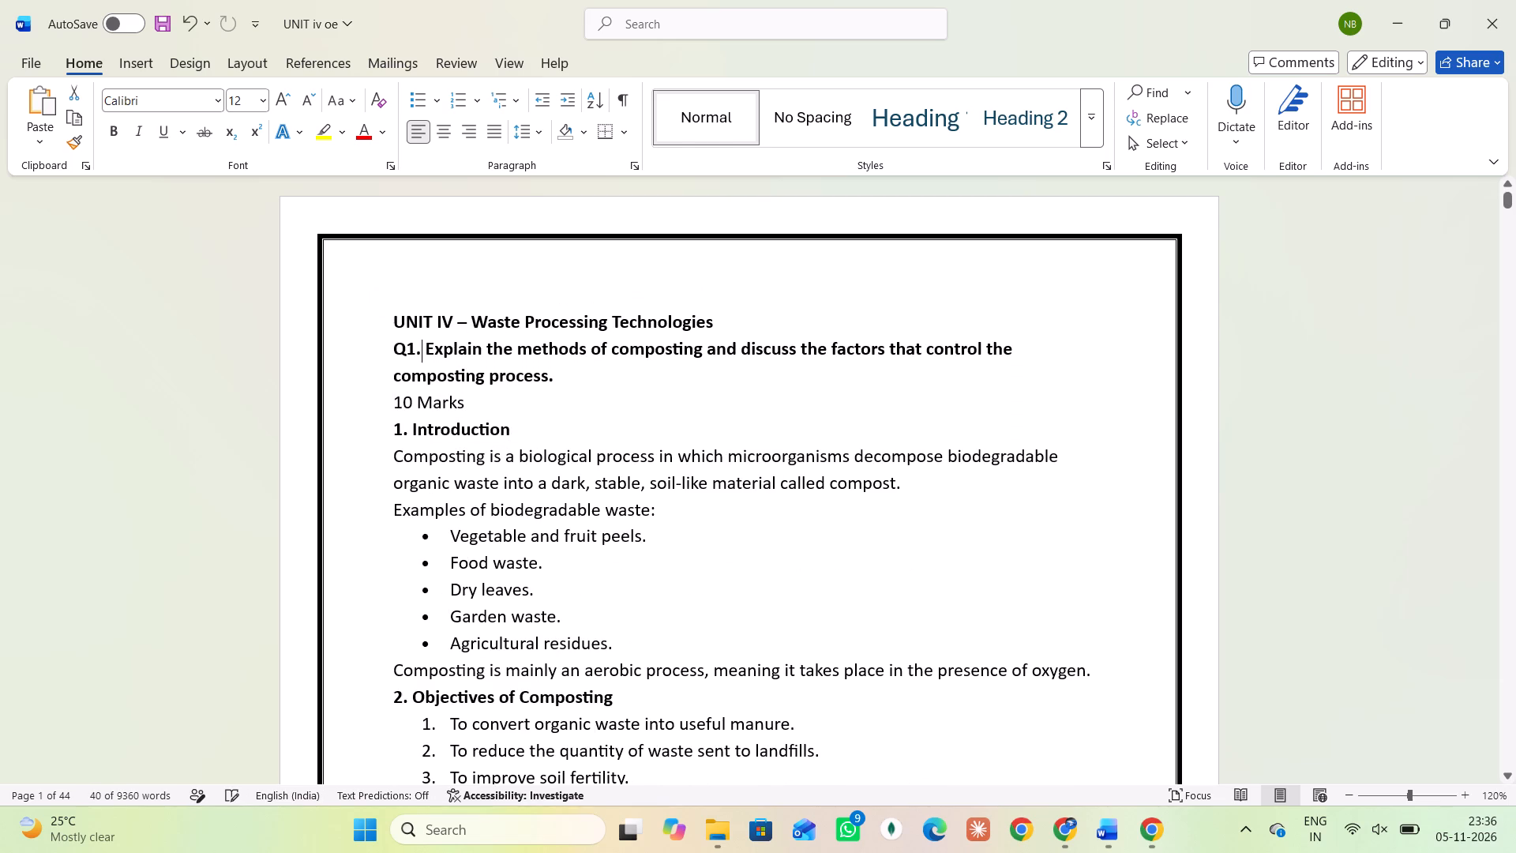
Delete the "10 Marks" line below the Q1 composting question.
left_click_drag(495, 396, 373, 419)
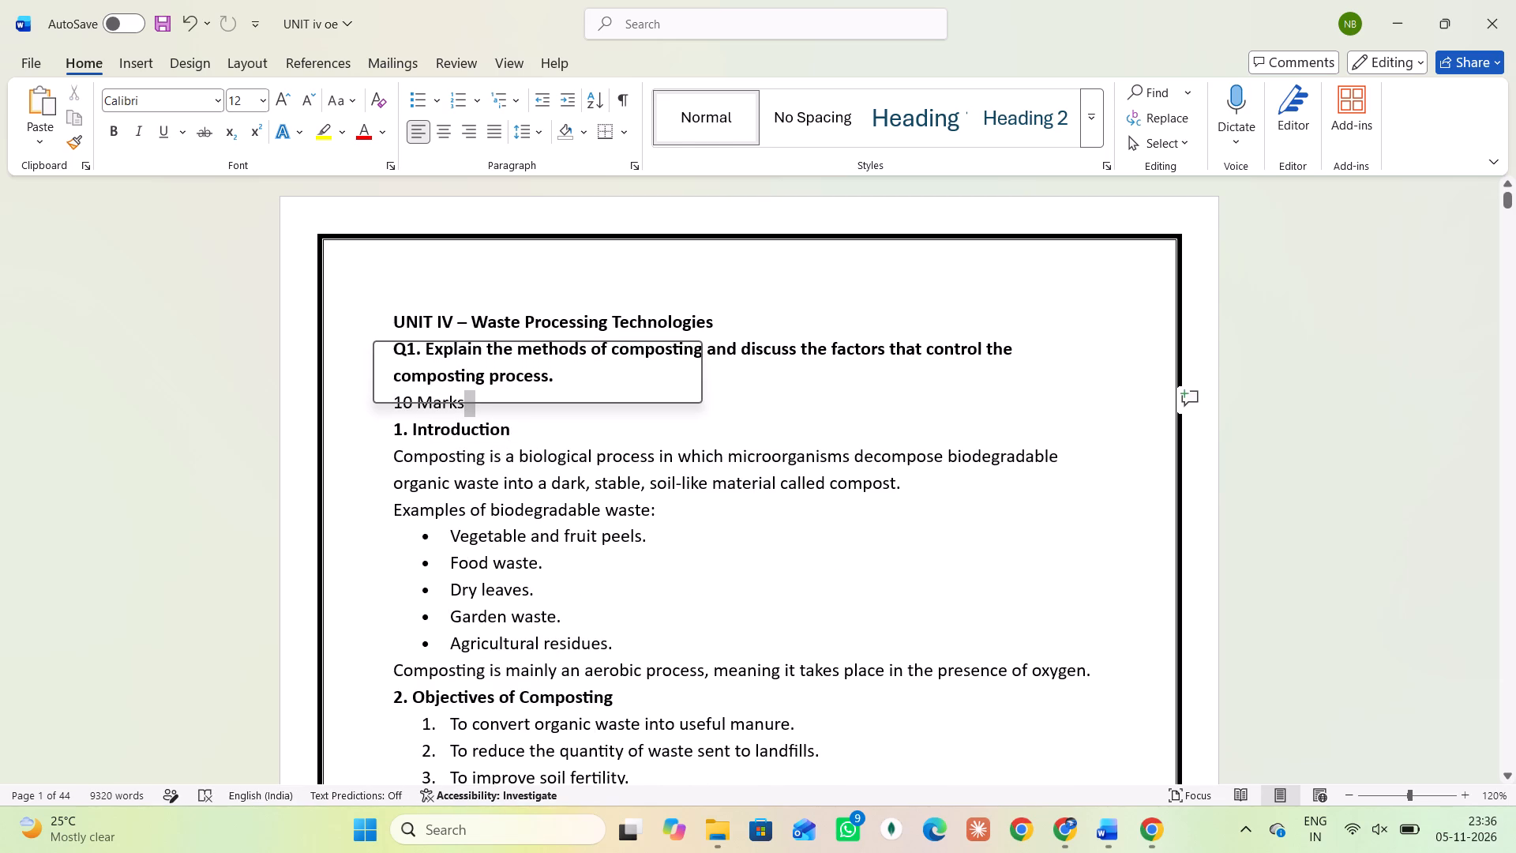
left_click(521, 445)
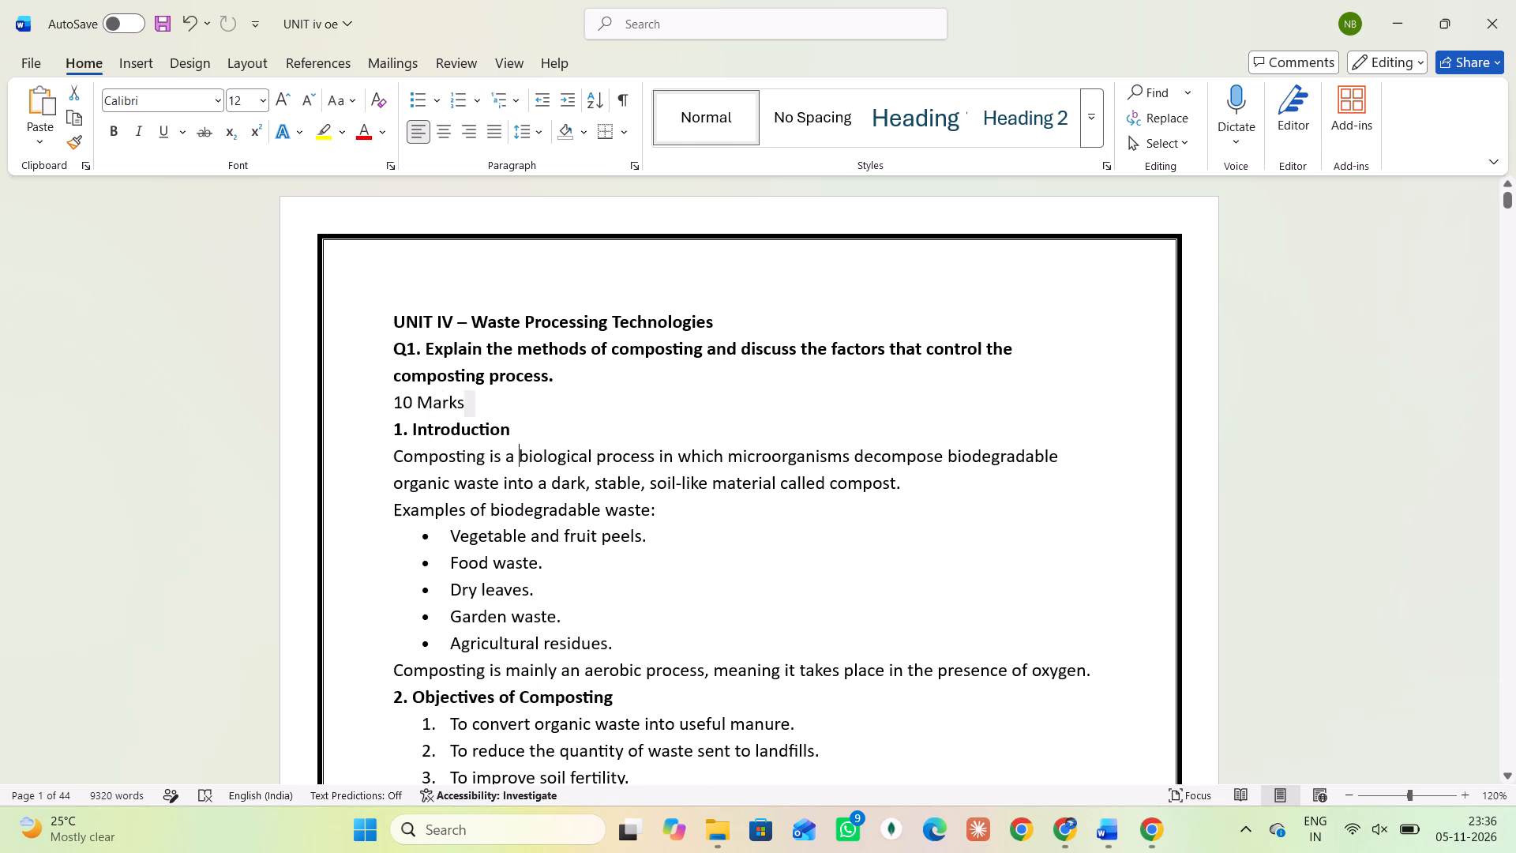
left_click_drag(490, 396, 396, 410)
key("BackSpace")
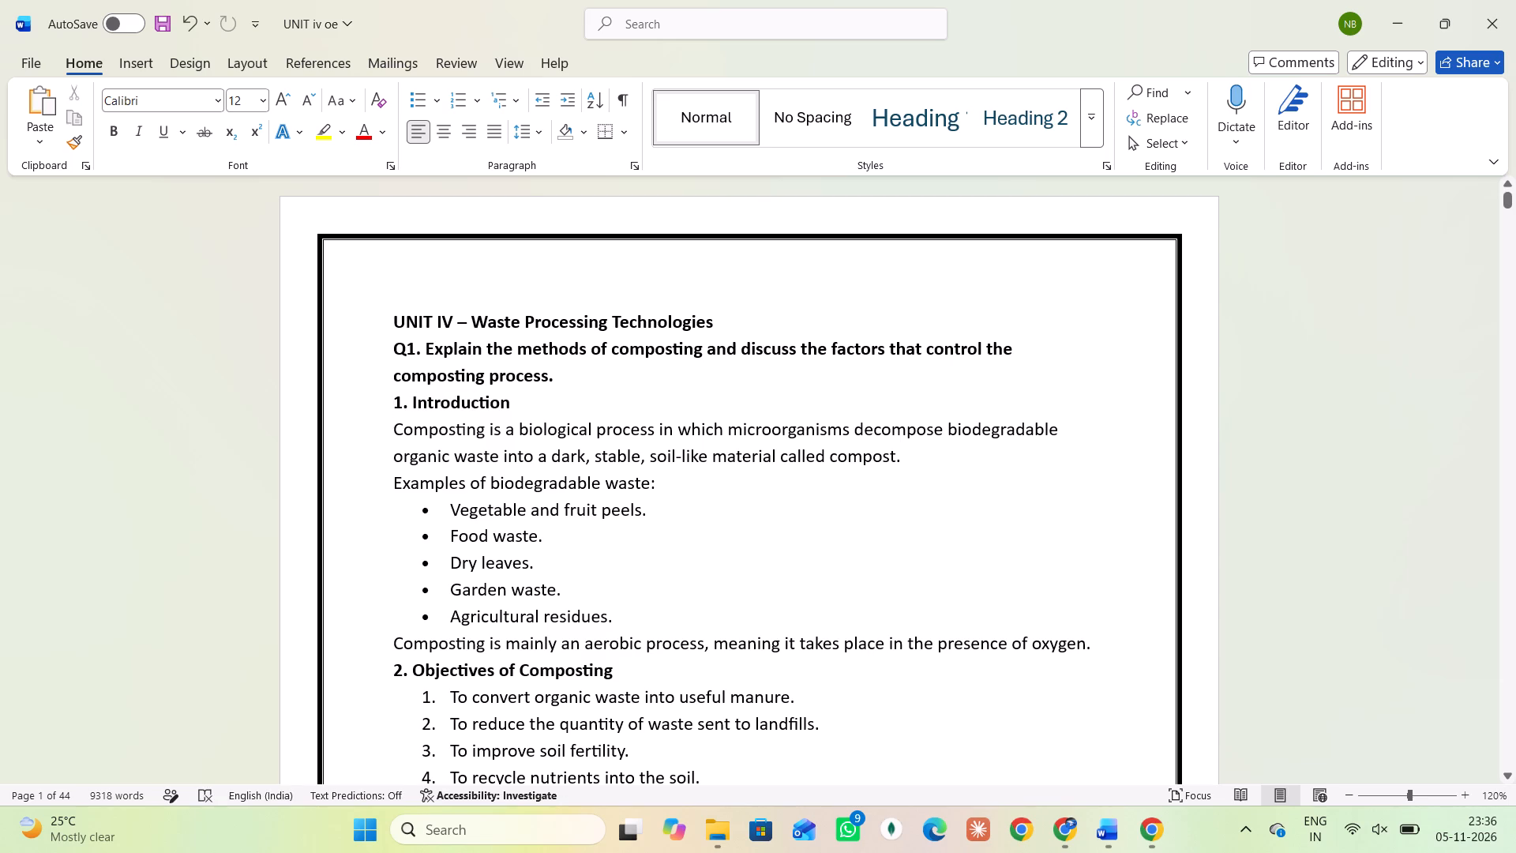
Delete the two National Biosolids Data Project source link lines under "A. Windrow Composting".
right_click(751, 401)
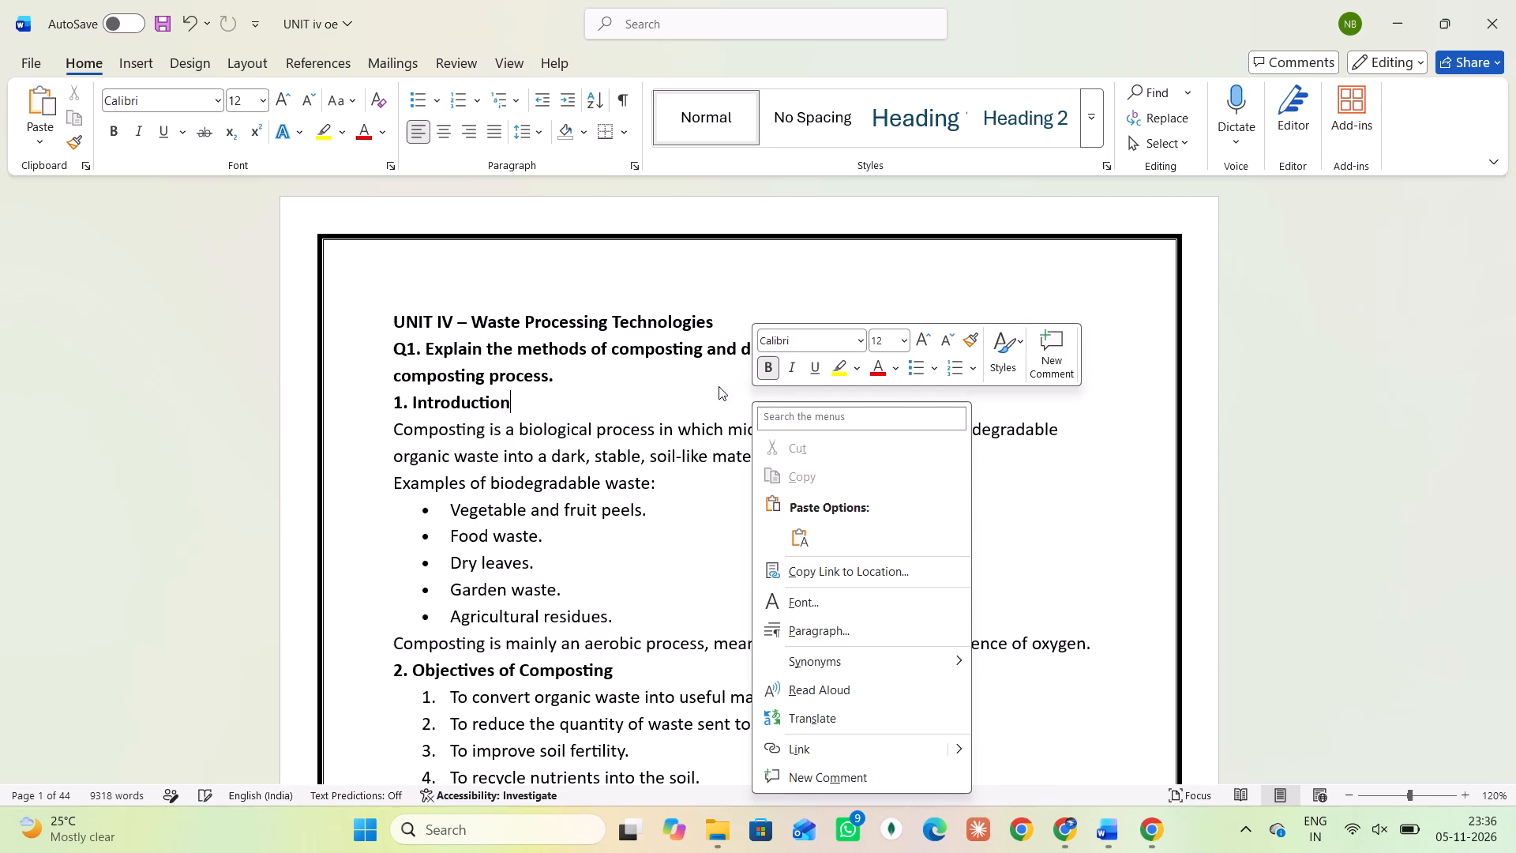
scroll(634, 448, "down", 4)
scroll(634, 448, "up", 1)
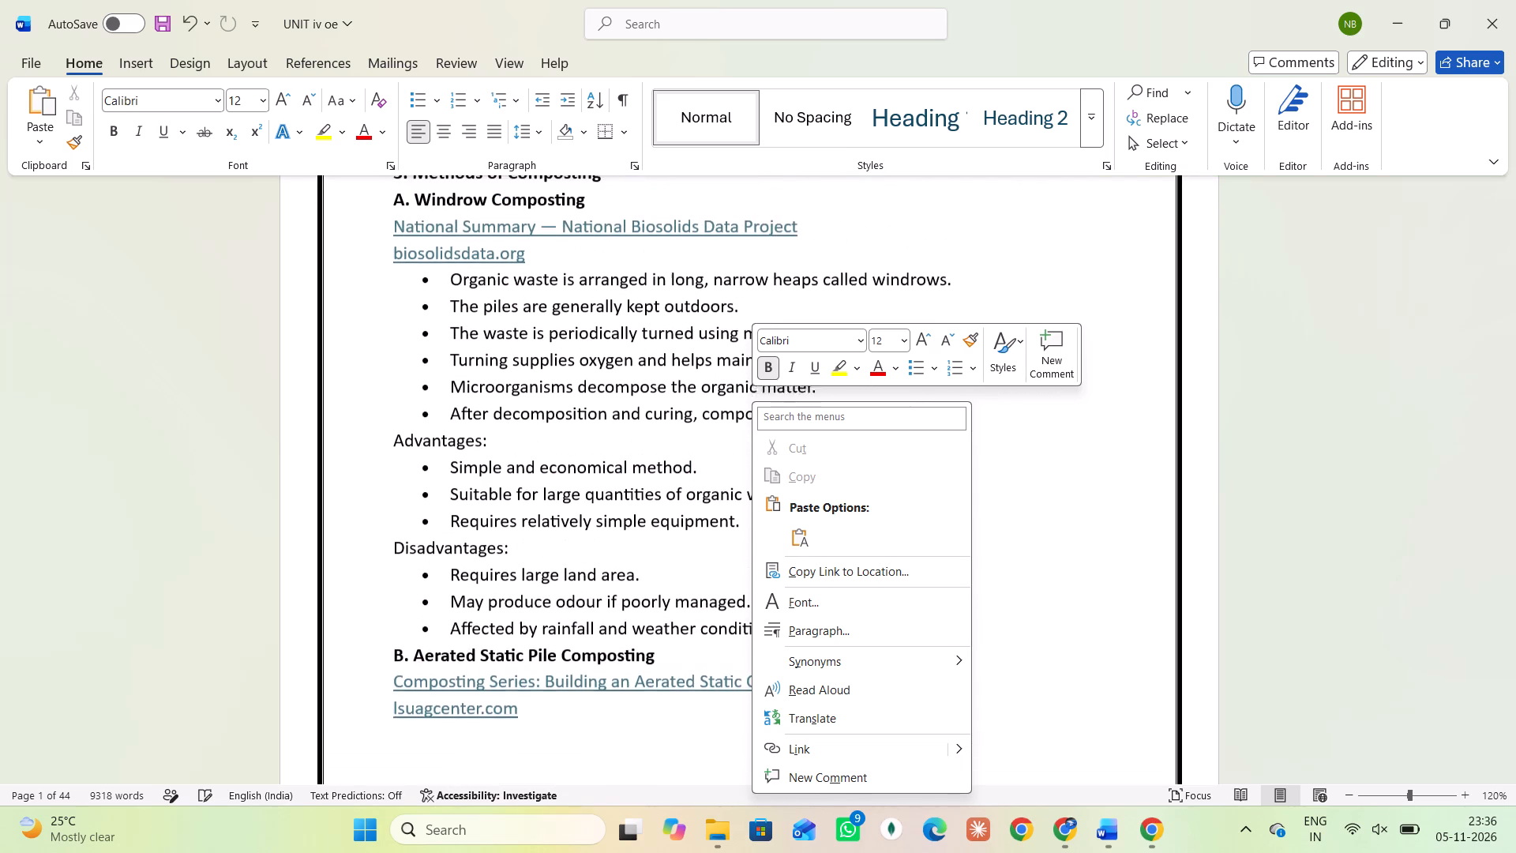
scroll(634, 448, "up", 1)
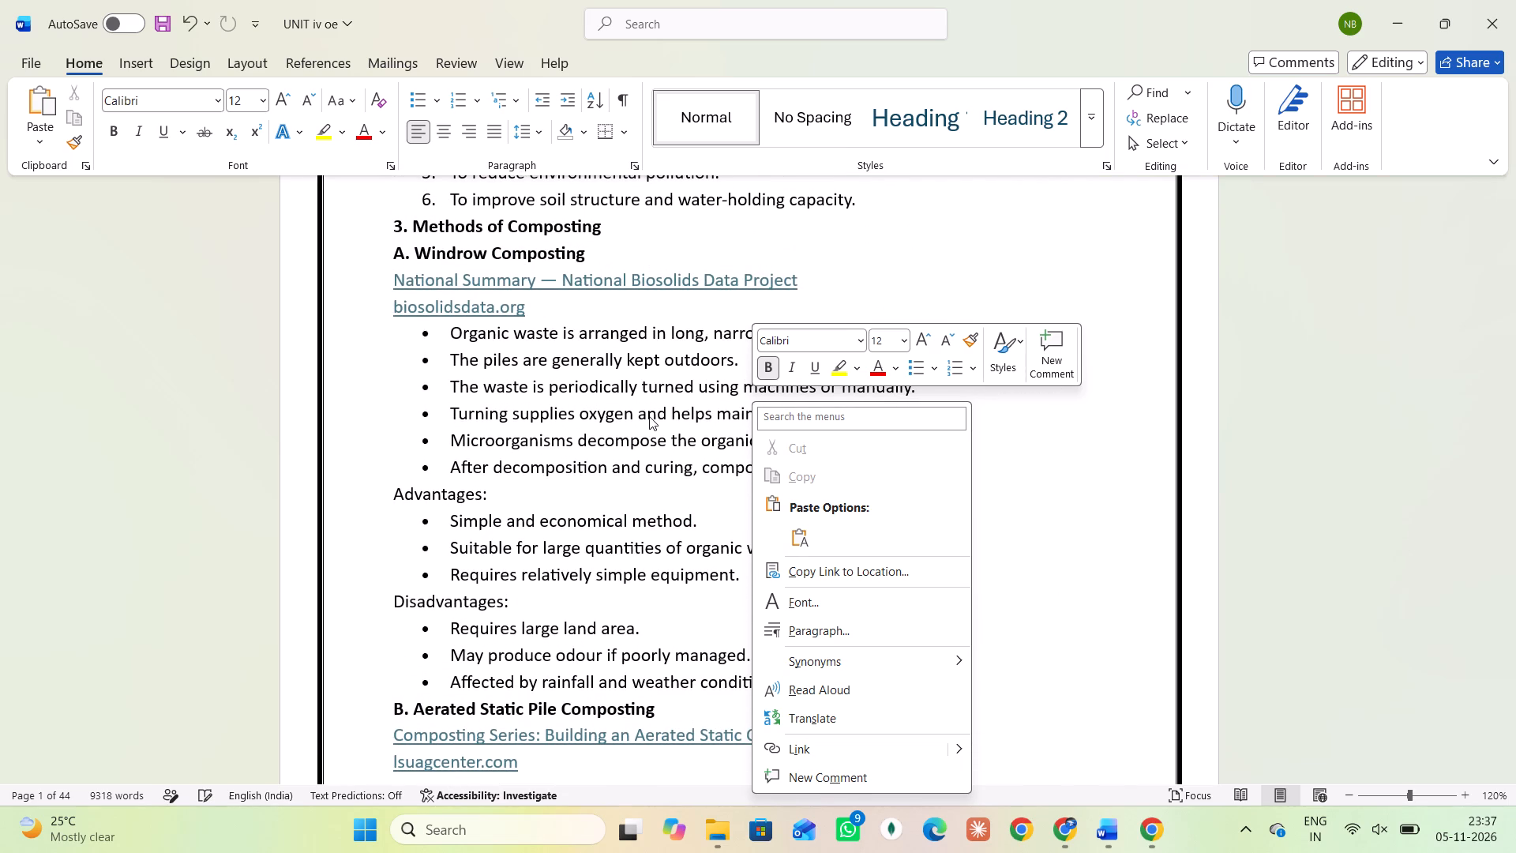
left_click_drag(544, 305, 505, 303)
scroll(505, 303, "down", 1)
left_click_drag(533, 511, 385, 481)
key("BackSpace")
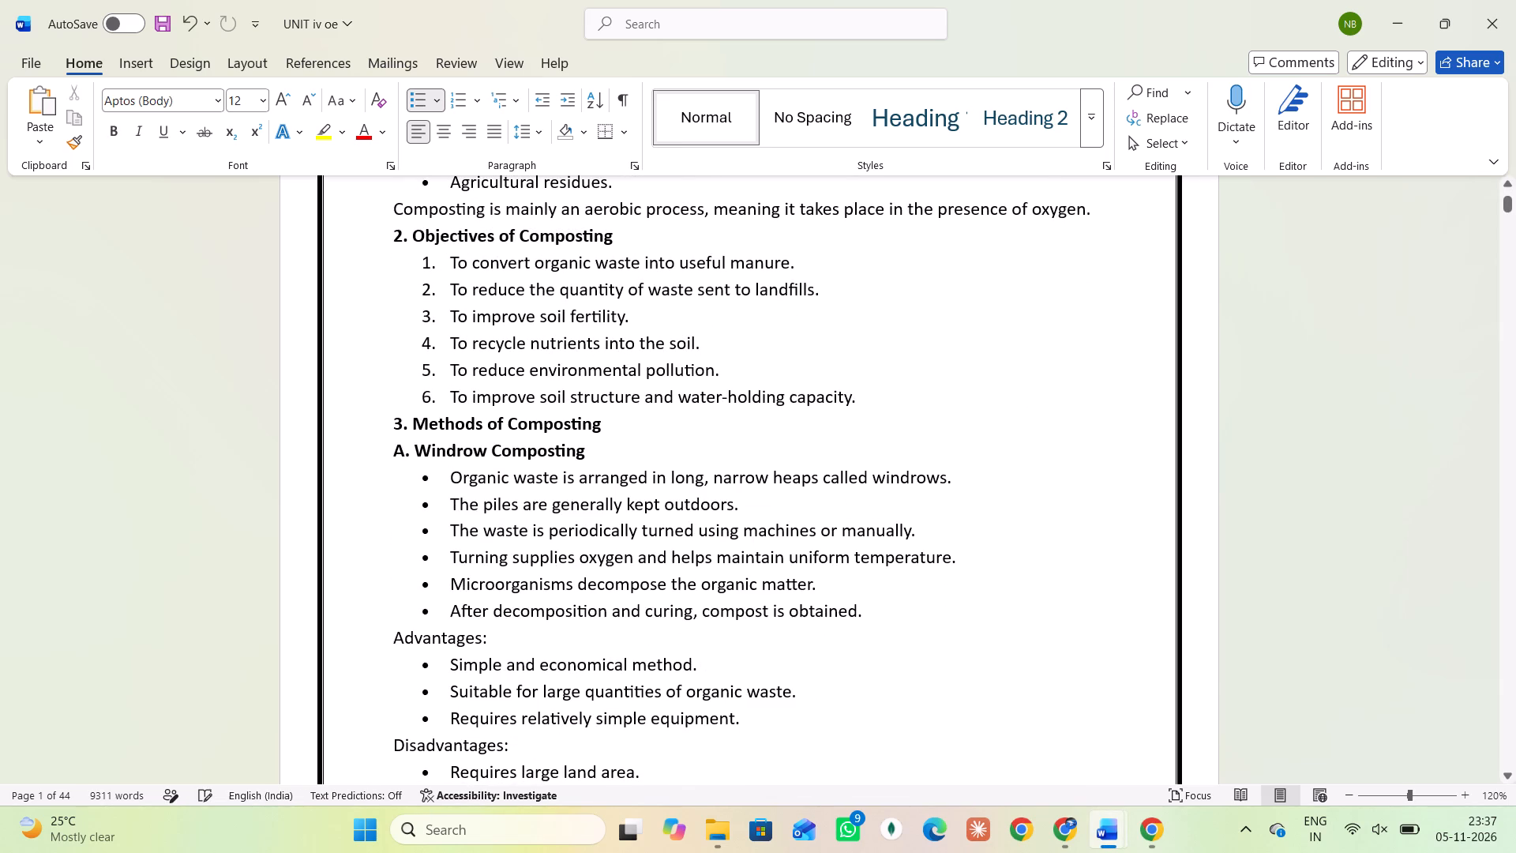
Delete the "Composting Series" and lsuagcenter.com link lines under "B. Aerated Static Pile Composting".
scroll(507, 554, "down", 2)
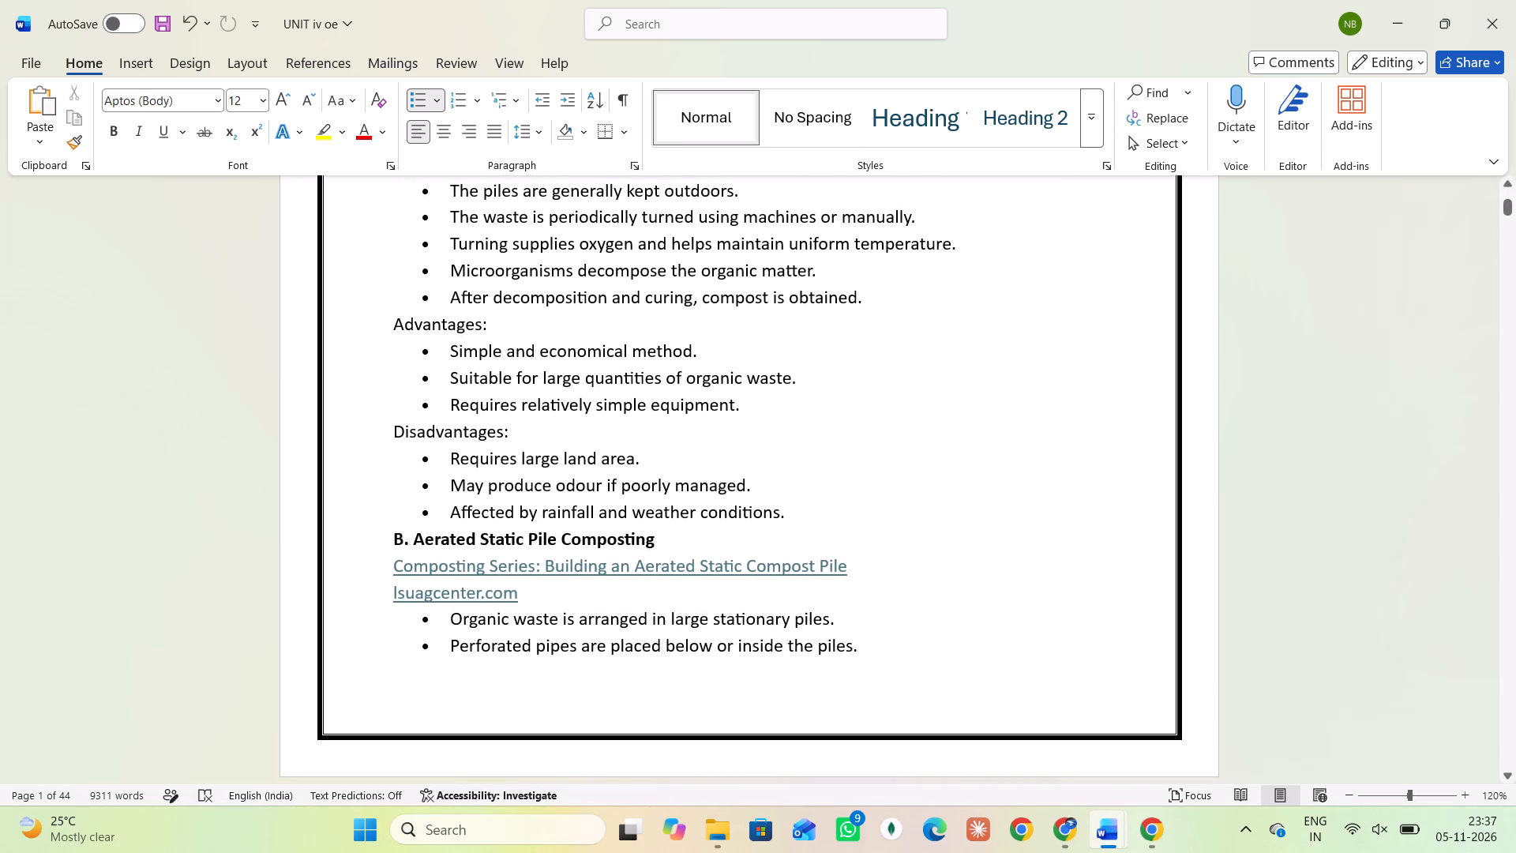
right_click_drag(537, 595, 396, 570)
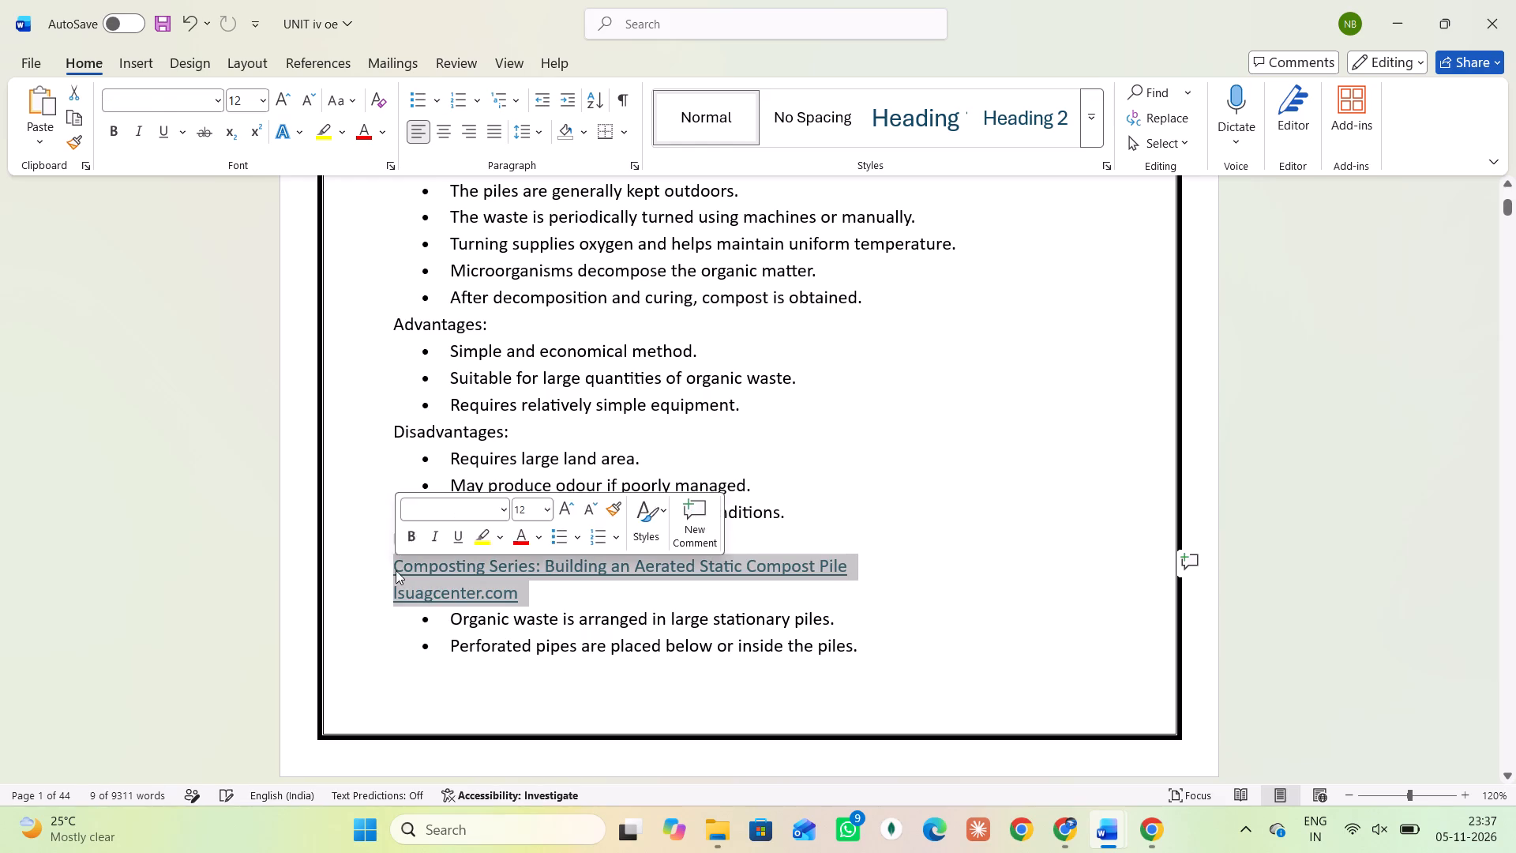
key("BackSpace")
Delete the Ecodrum and agriculture-xprt.com link lines under "C. In-Vessel Composting".
scroll(538, 577, "down", 1)
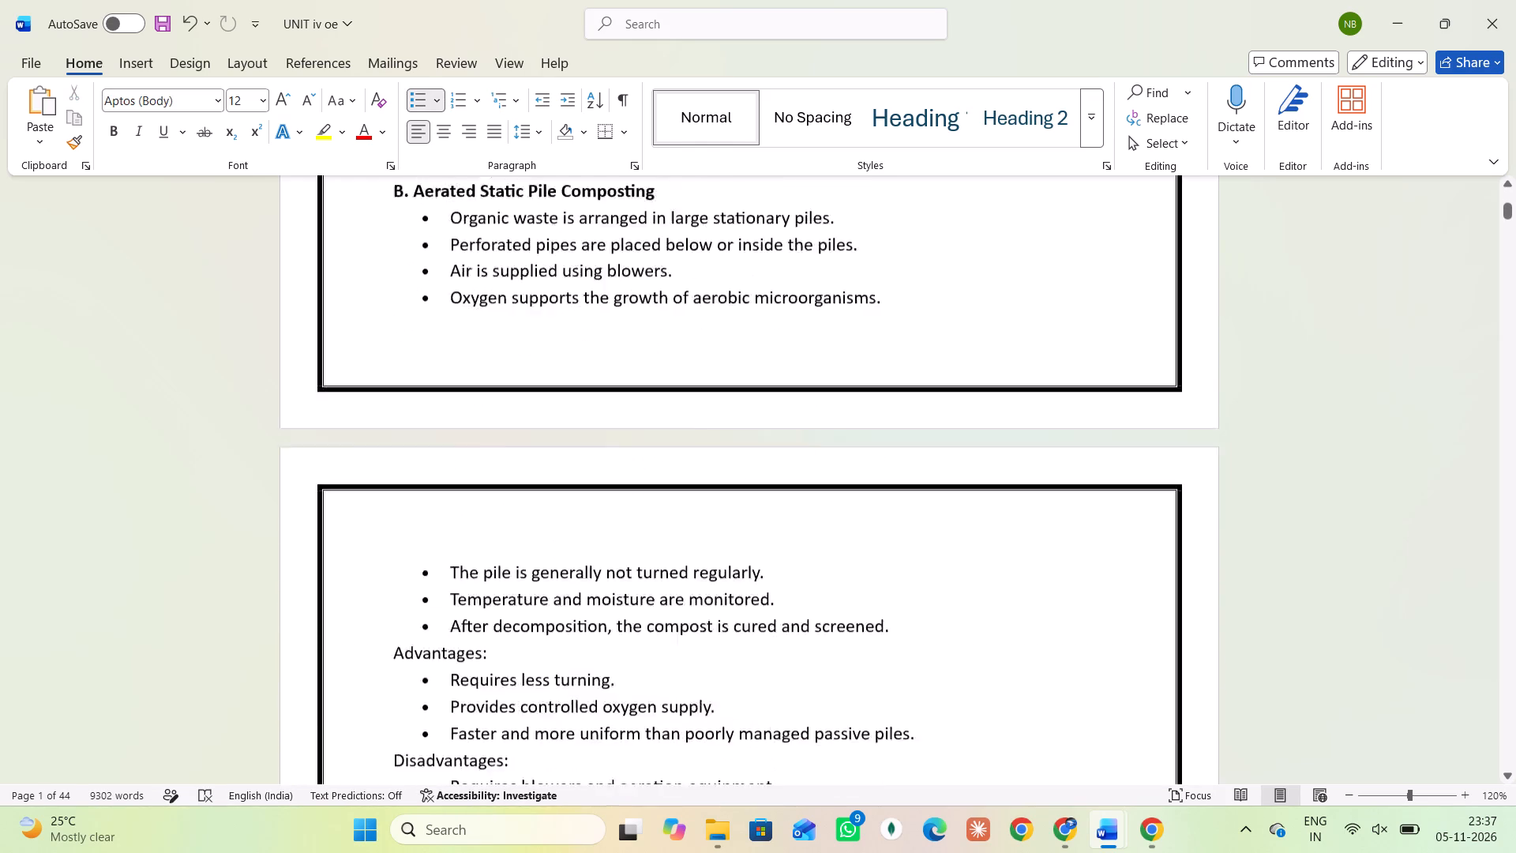
scroll(538, 577, "down", 2)
left_click_drag(576, 556, 546, 551)
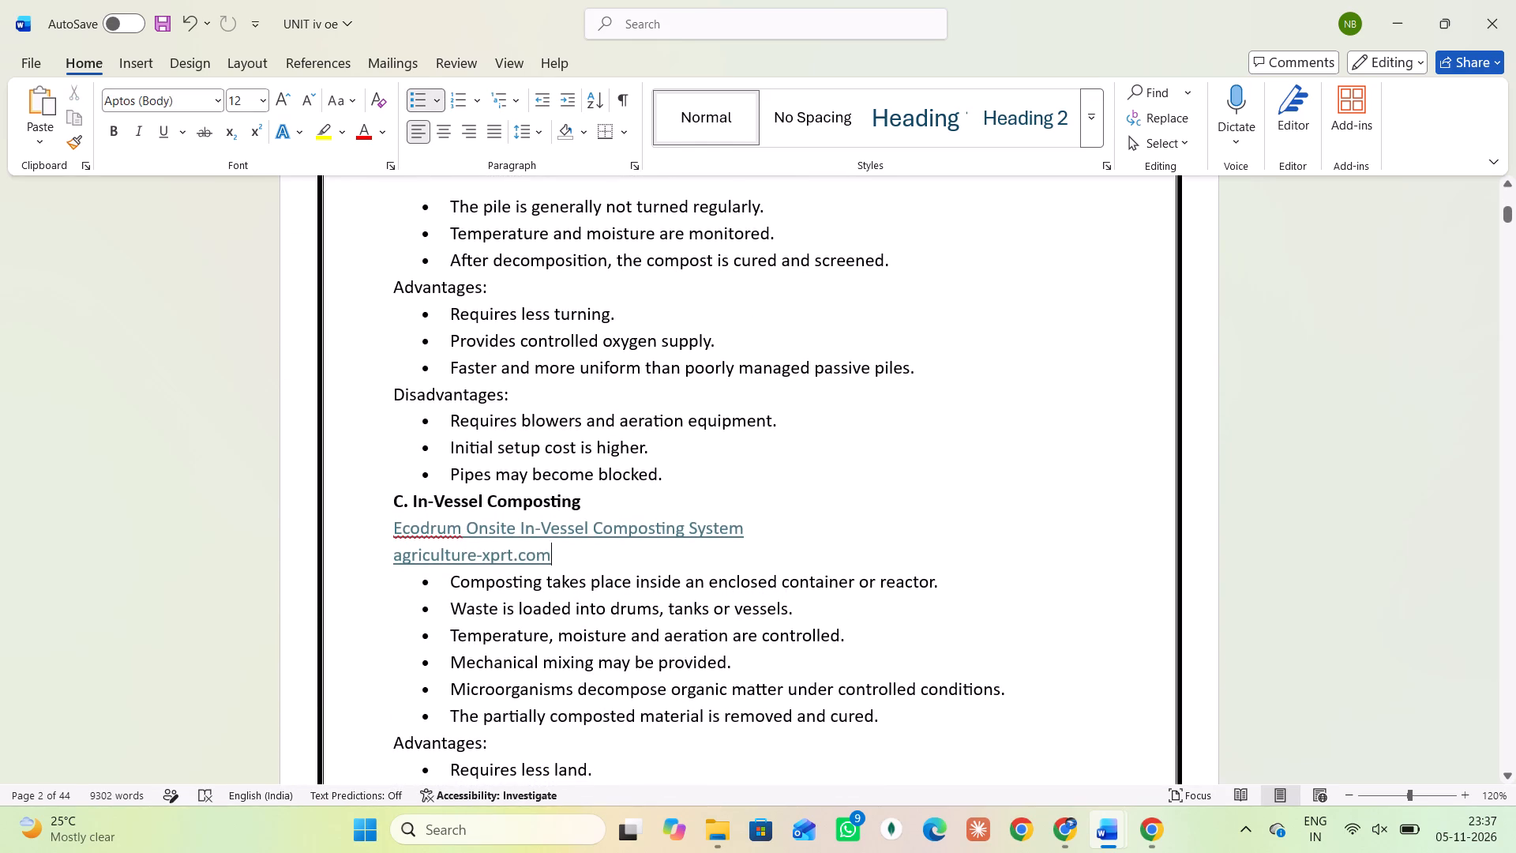
left_click_drag(546, 551, 422, 532)
key("BackSpace")
Delete the source link lines under "D. Pit or Trench Composting".
scroll(422, 532, "down", 1)
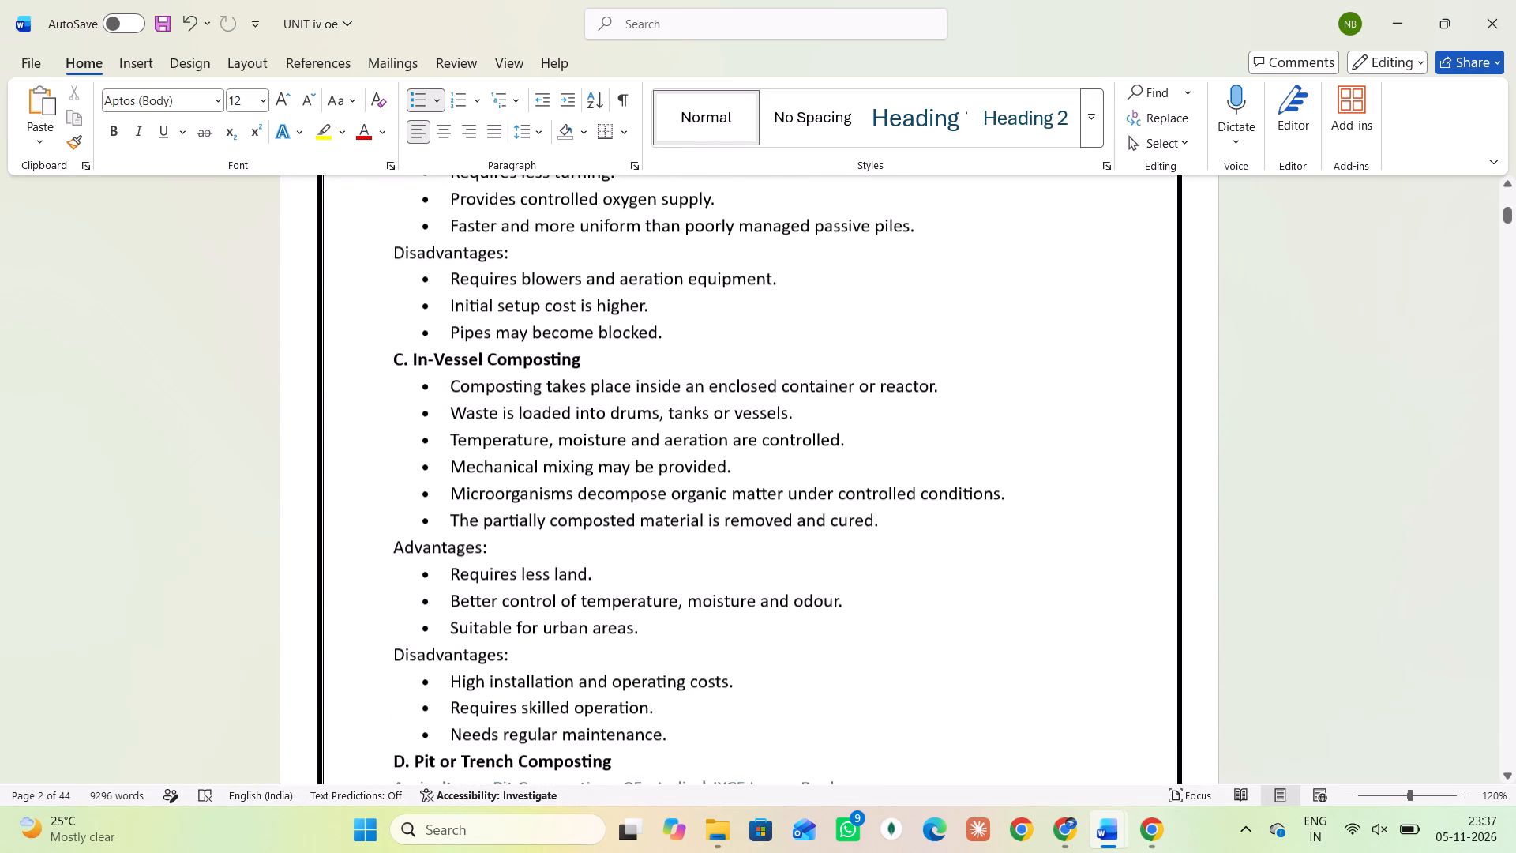
scroll(422, 532, "down", 1)
left_click_drag(548, 562, 404, 535)
key("BackSpace")
Look over the composting answer from its introduction through the methods and the controlling factors table to the process flowchart.
scroll(404, 535, "down", 1)
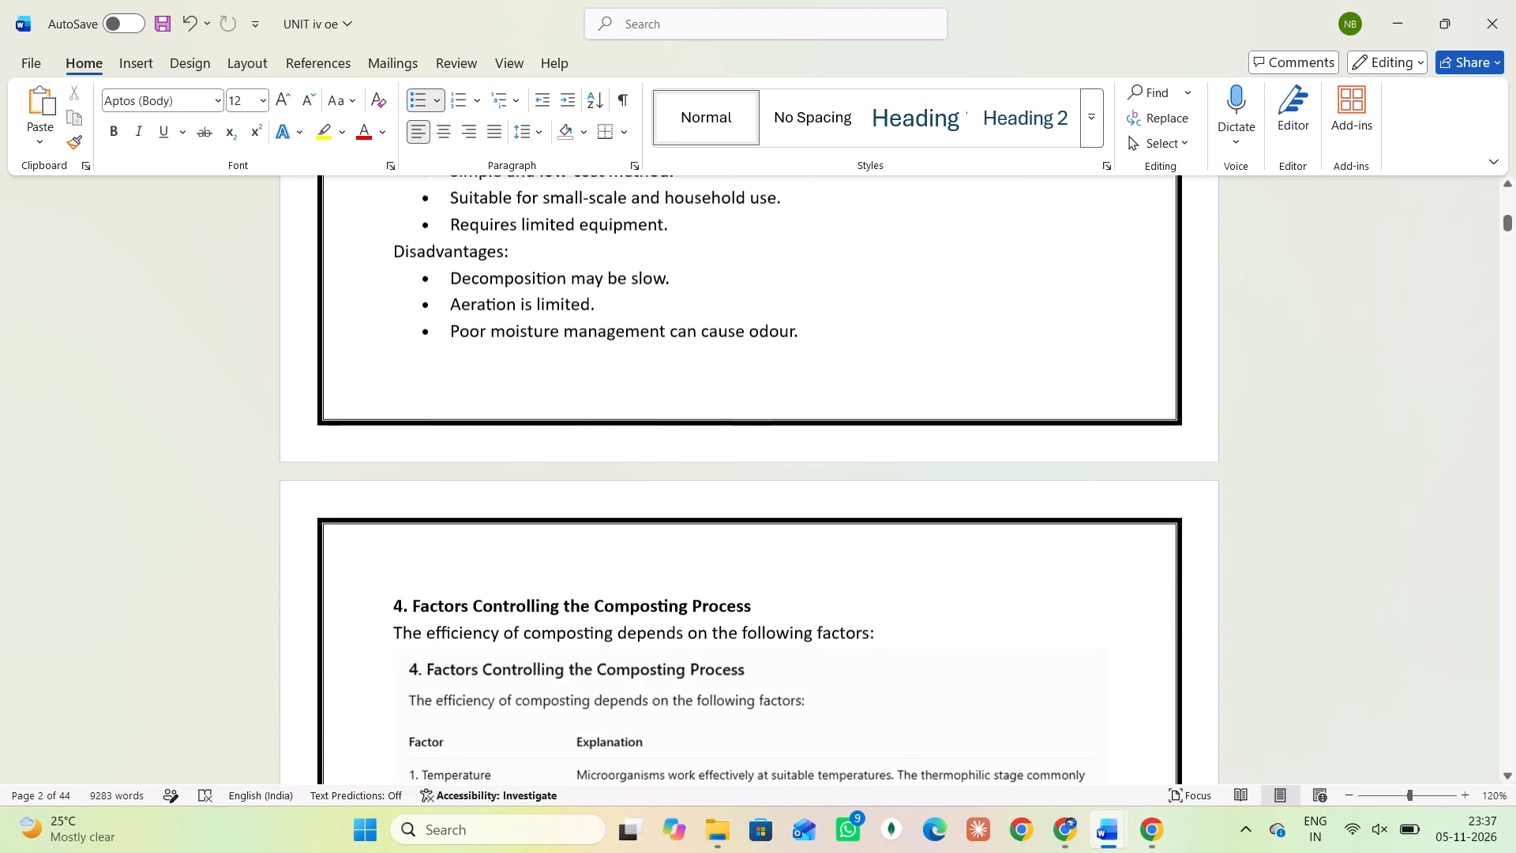
scroll(404, 535, "down", 1)
scroll(487, 547, "up", 5)
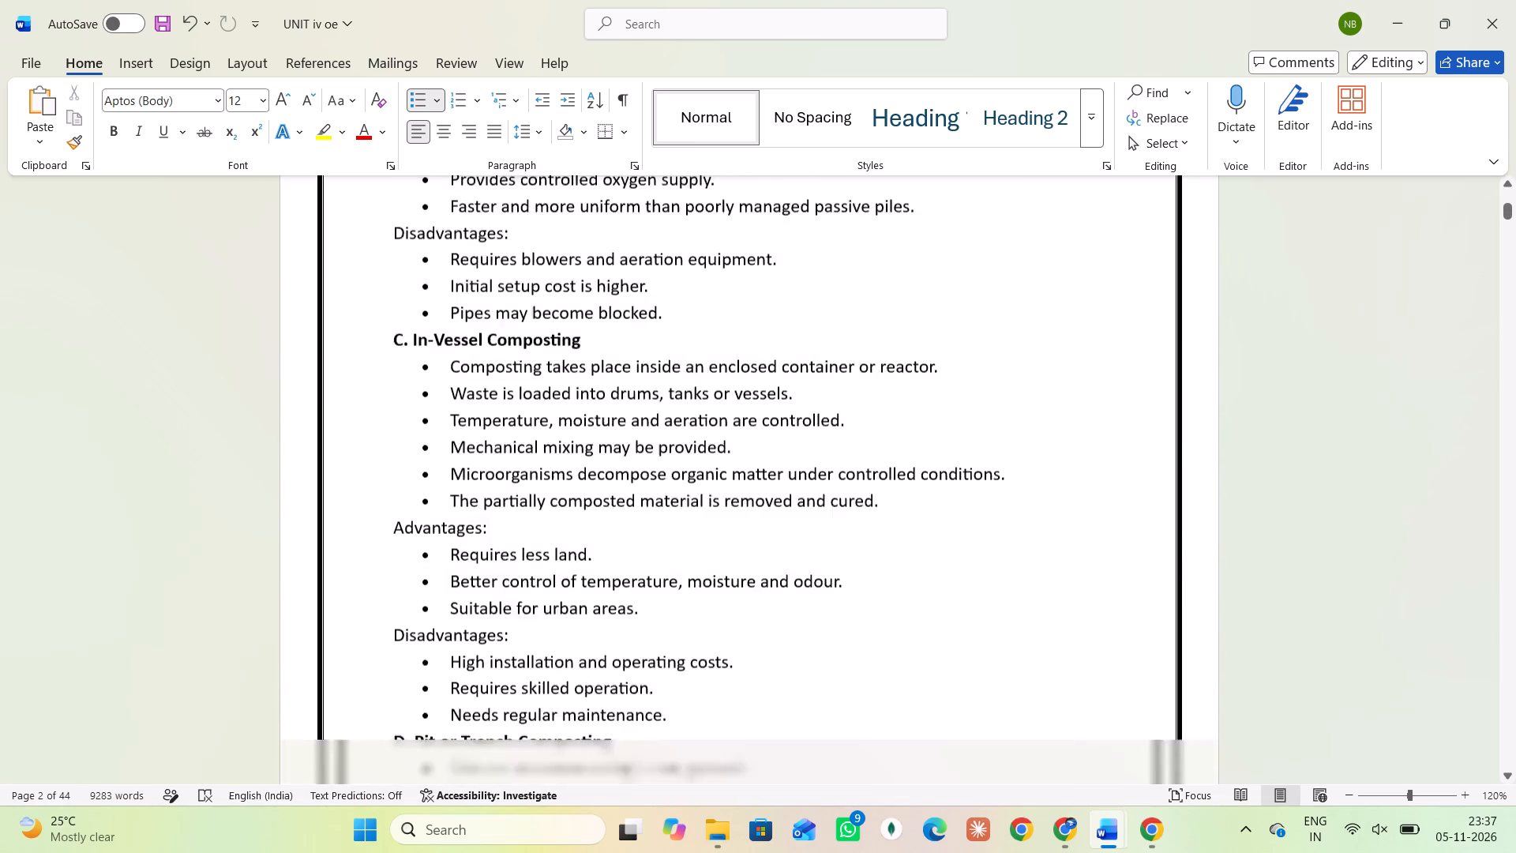
scroll(487, 547, "up", 6)
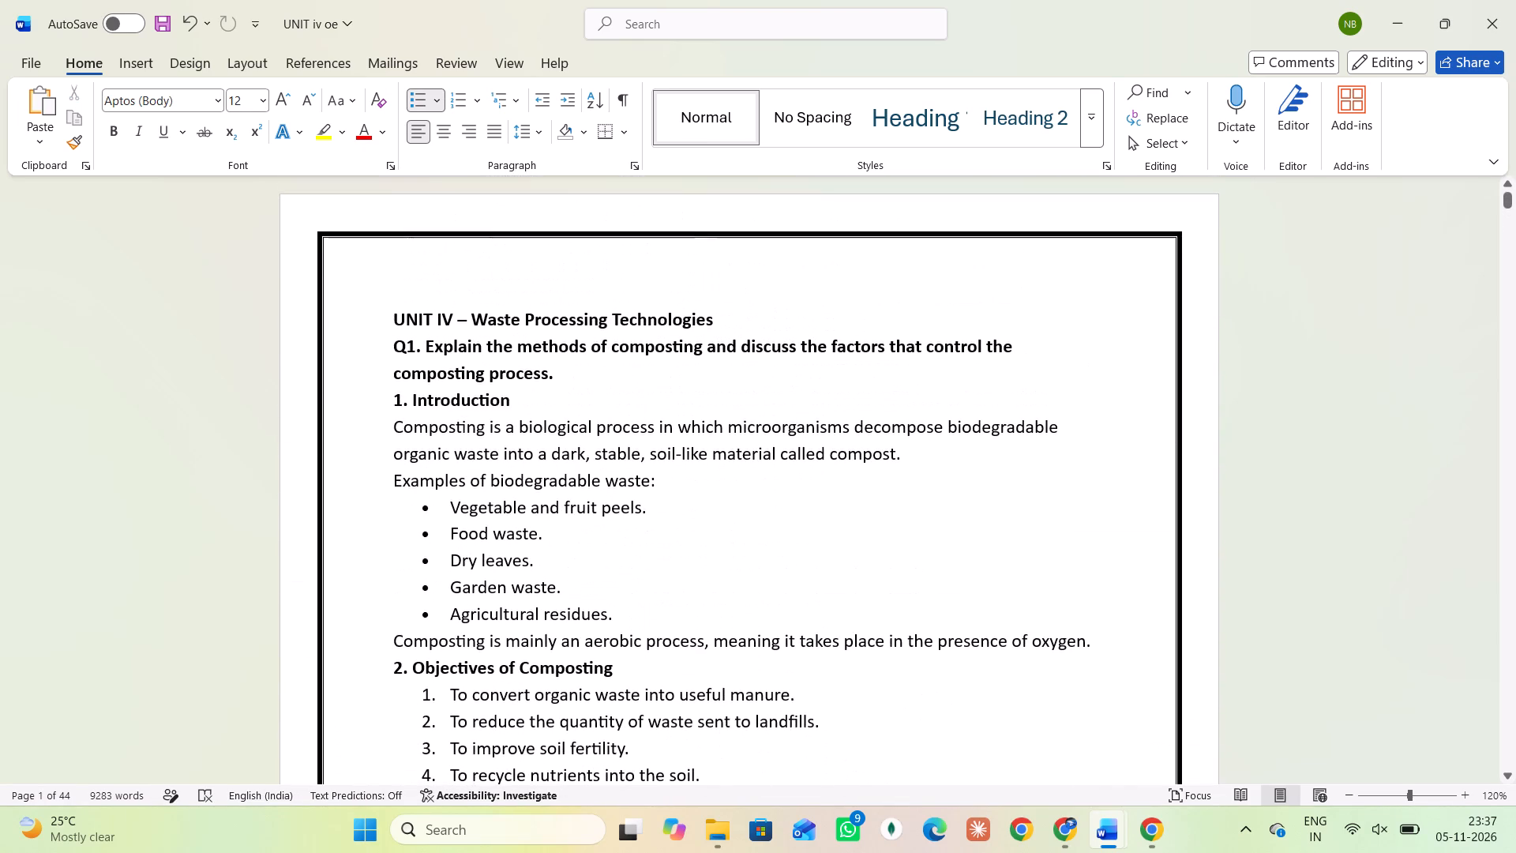
scroll(487, 547, "down", 6)
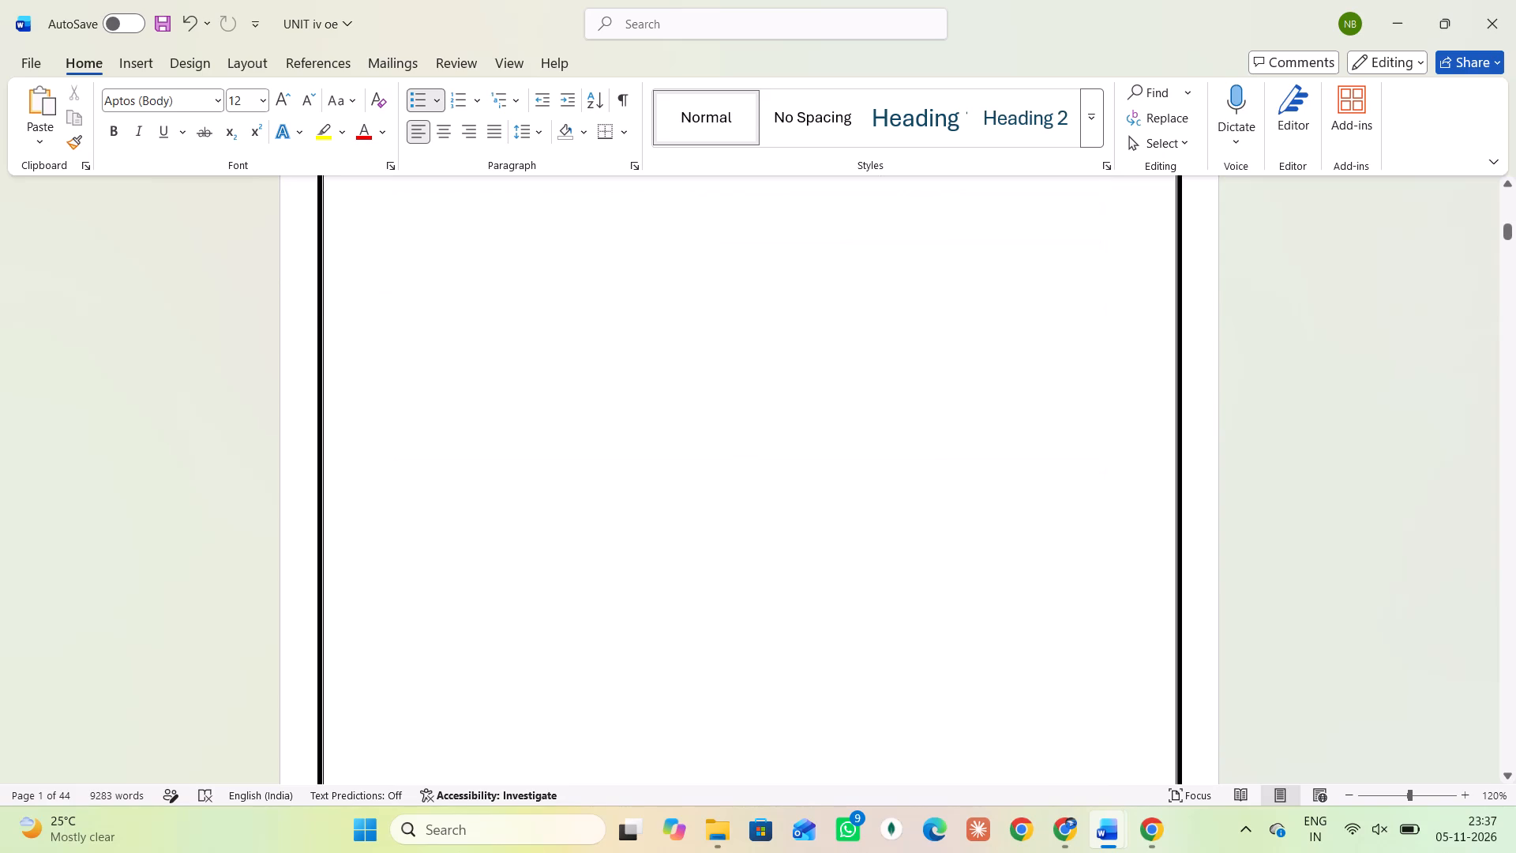
scroll(487, 547, "up", 1)
scroll(487, 547, "down", 4)
scroll(487, 547, "up", 2)
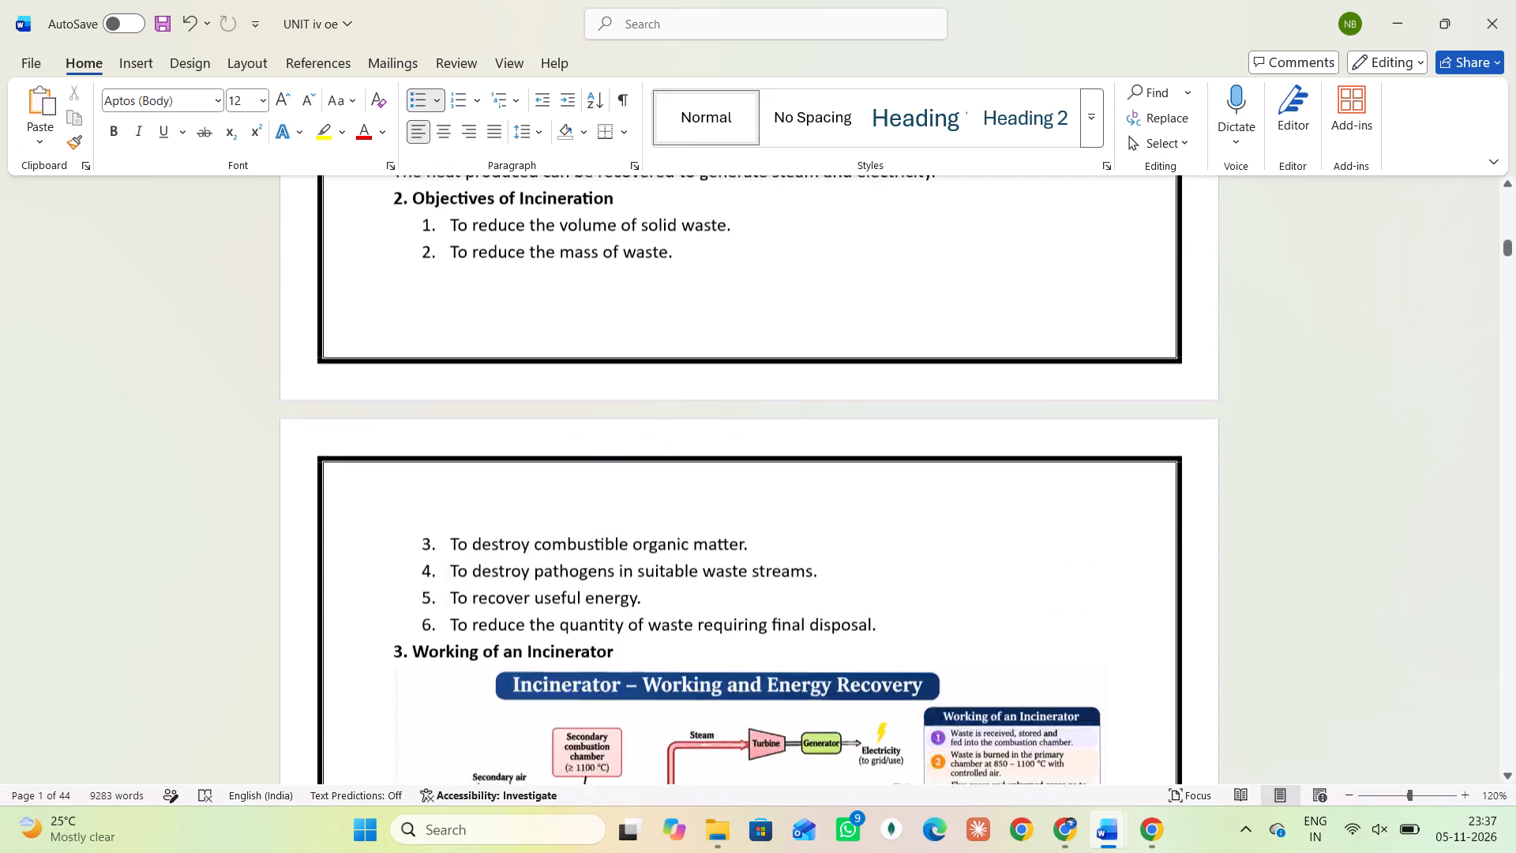
scroll(487, 547, "up", 6)
scroll(487, 547, "down", 1)
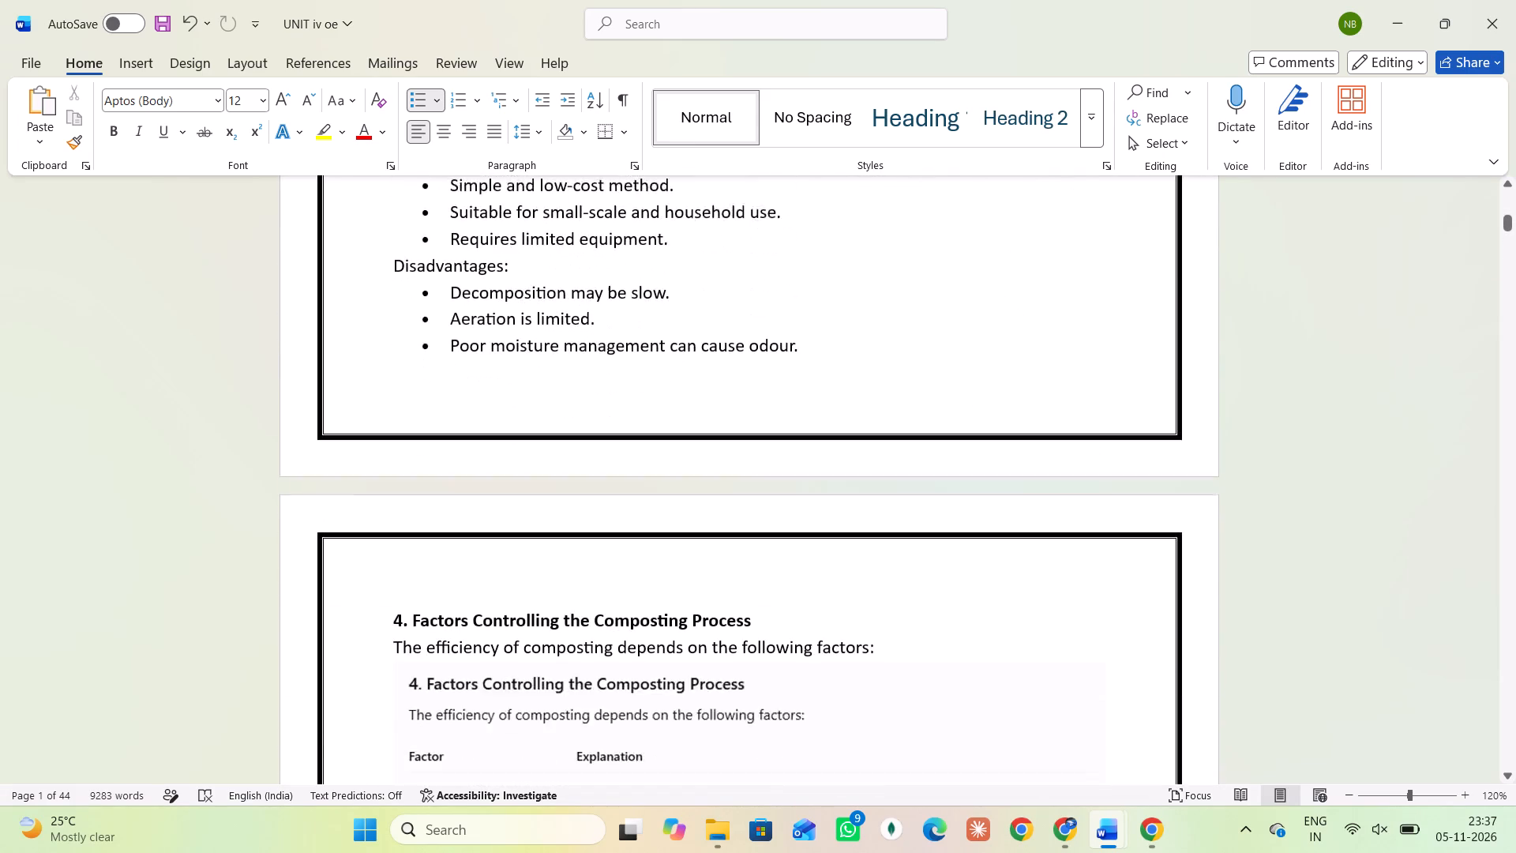
scroll(487, 547, "down", 3)
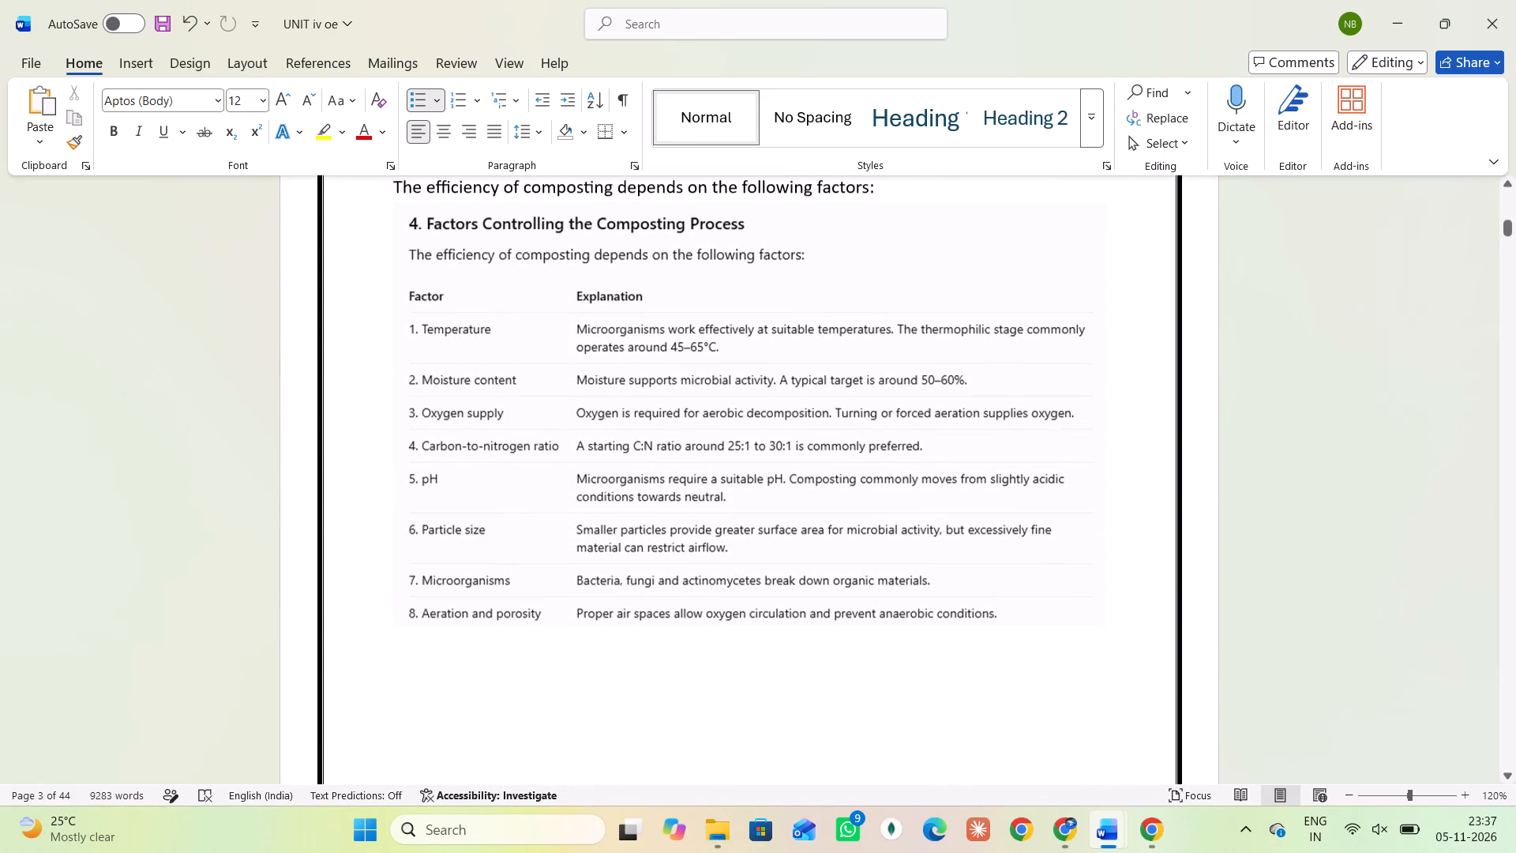
scroll(487, 547, "down", 3)
Shrink the "5. Flowchart of Composting Process" picture slightly and check how the surrounding pages are laid out.
left_click(495, 535)
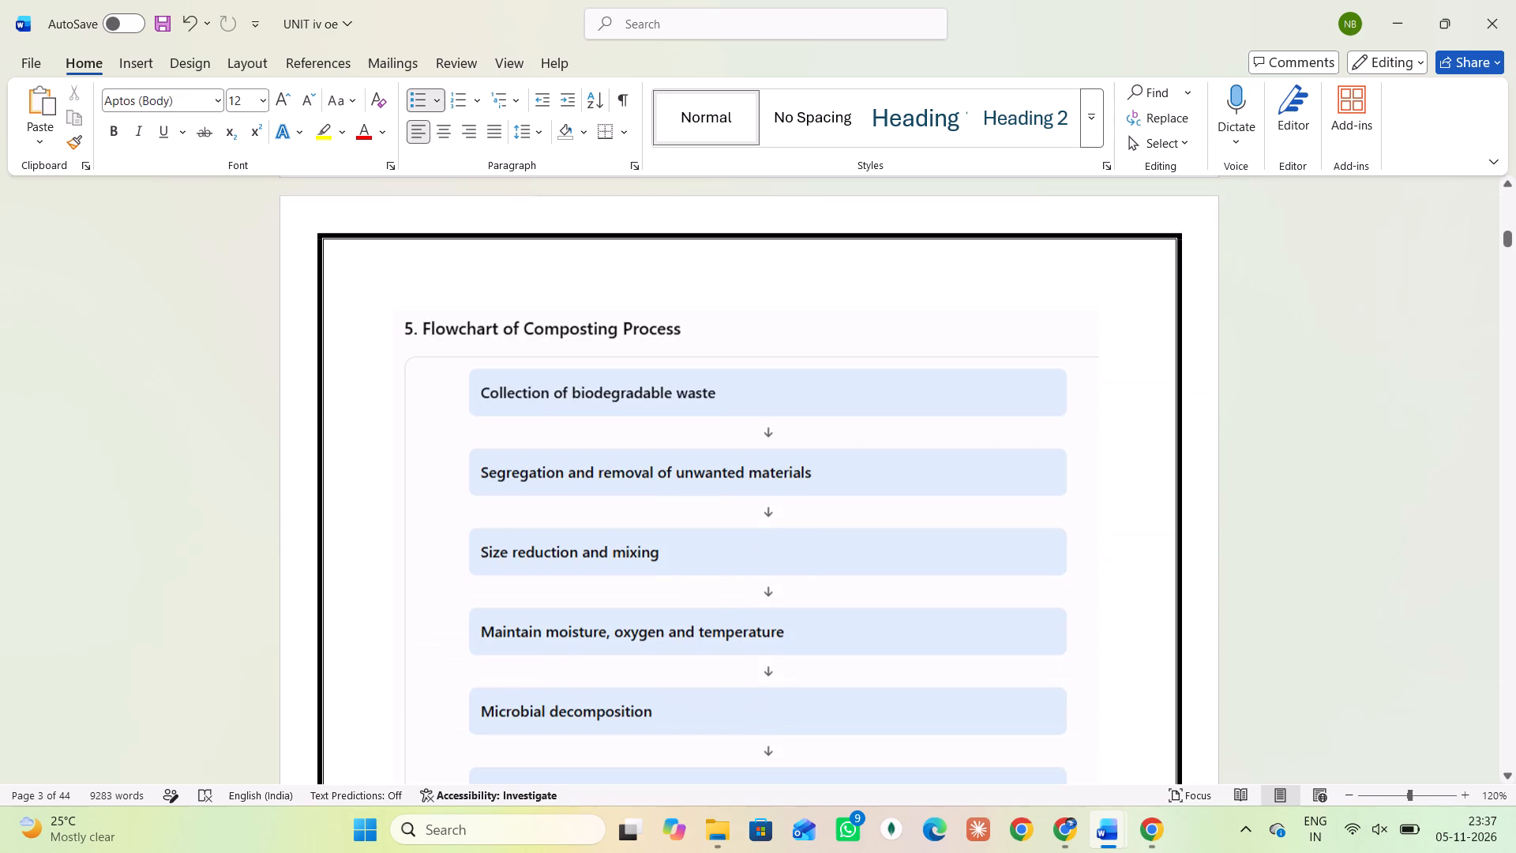
scroll(495, 535, "down", 1)
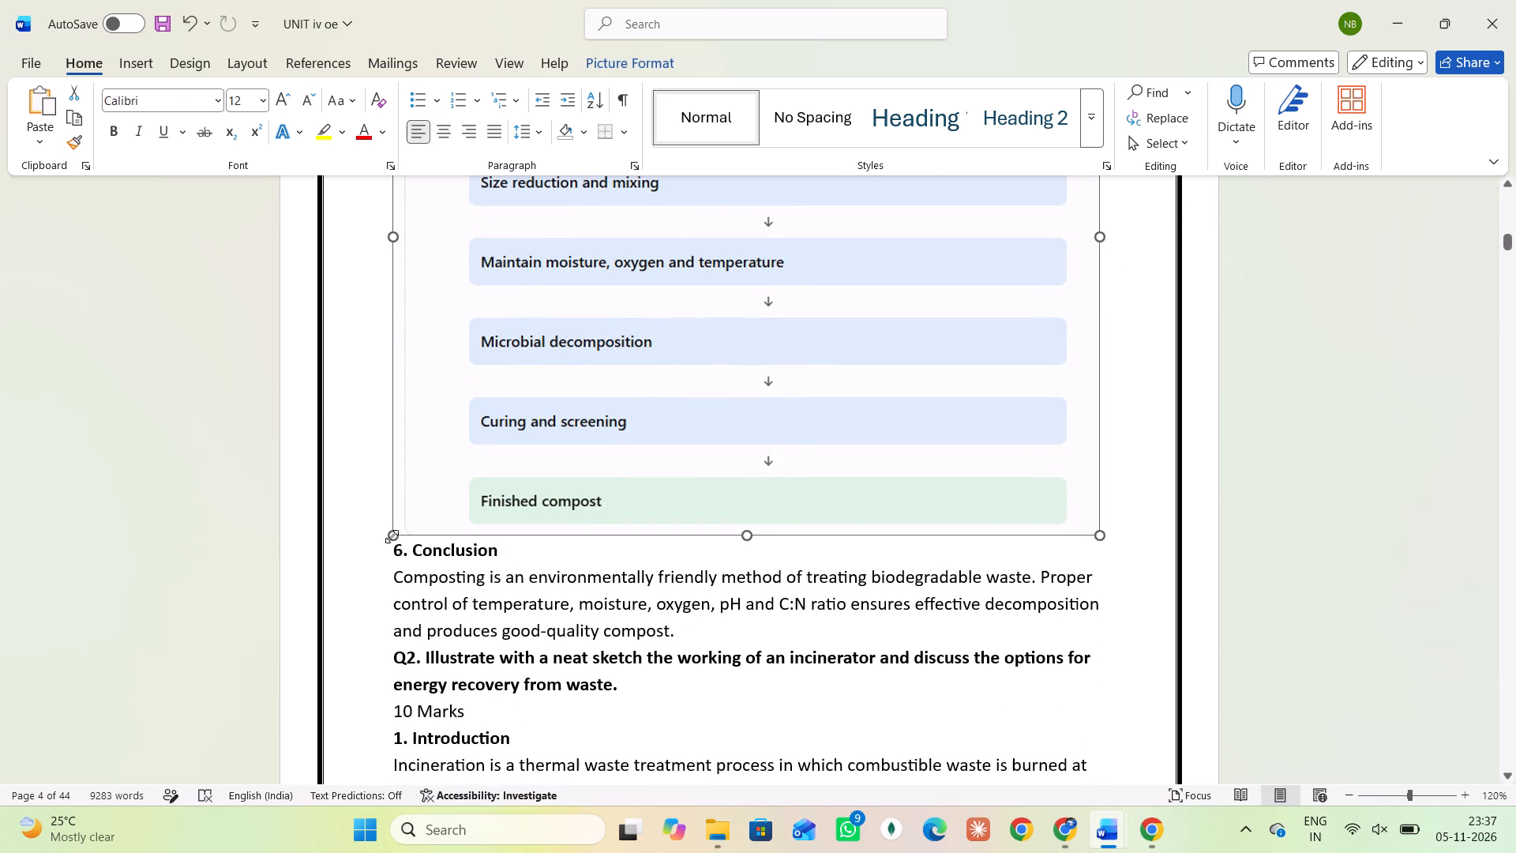
left_click_drag(391, 536, 452, 394)
scroll(452, 394, "down", 1)
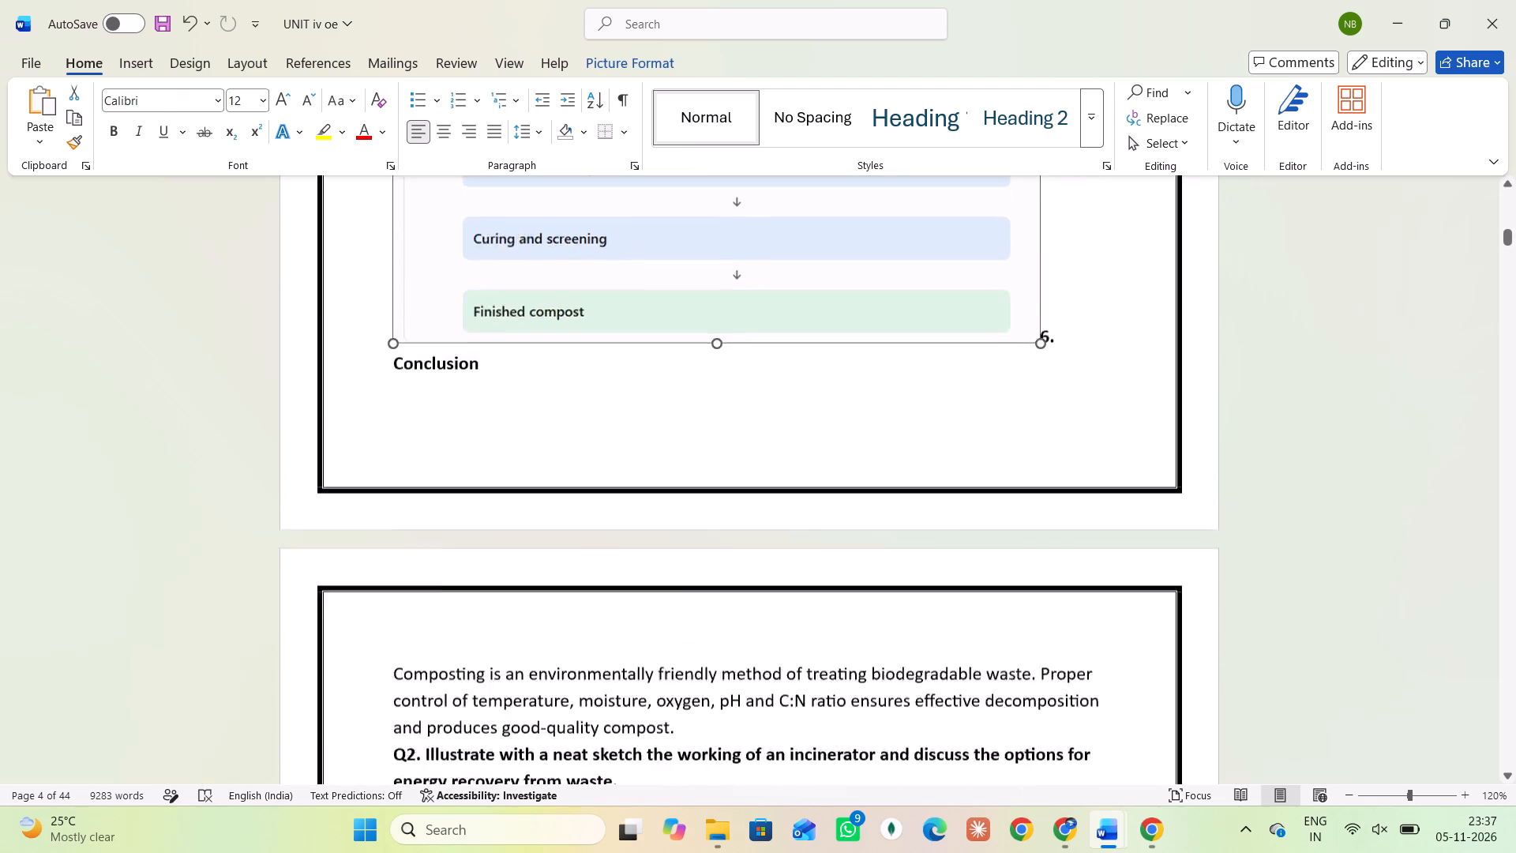
scroll(452, 394, "down", 1)
scroll(452, 394, "up", 12)
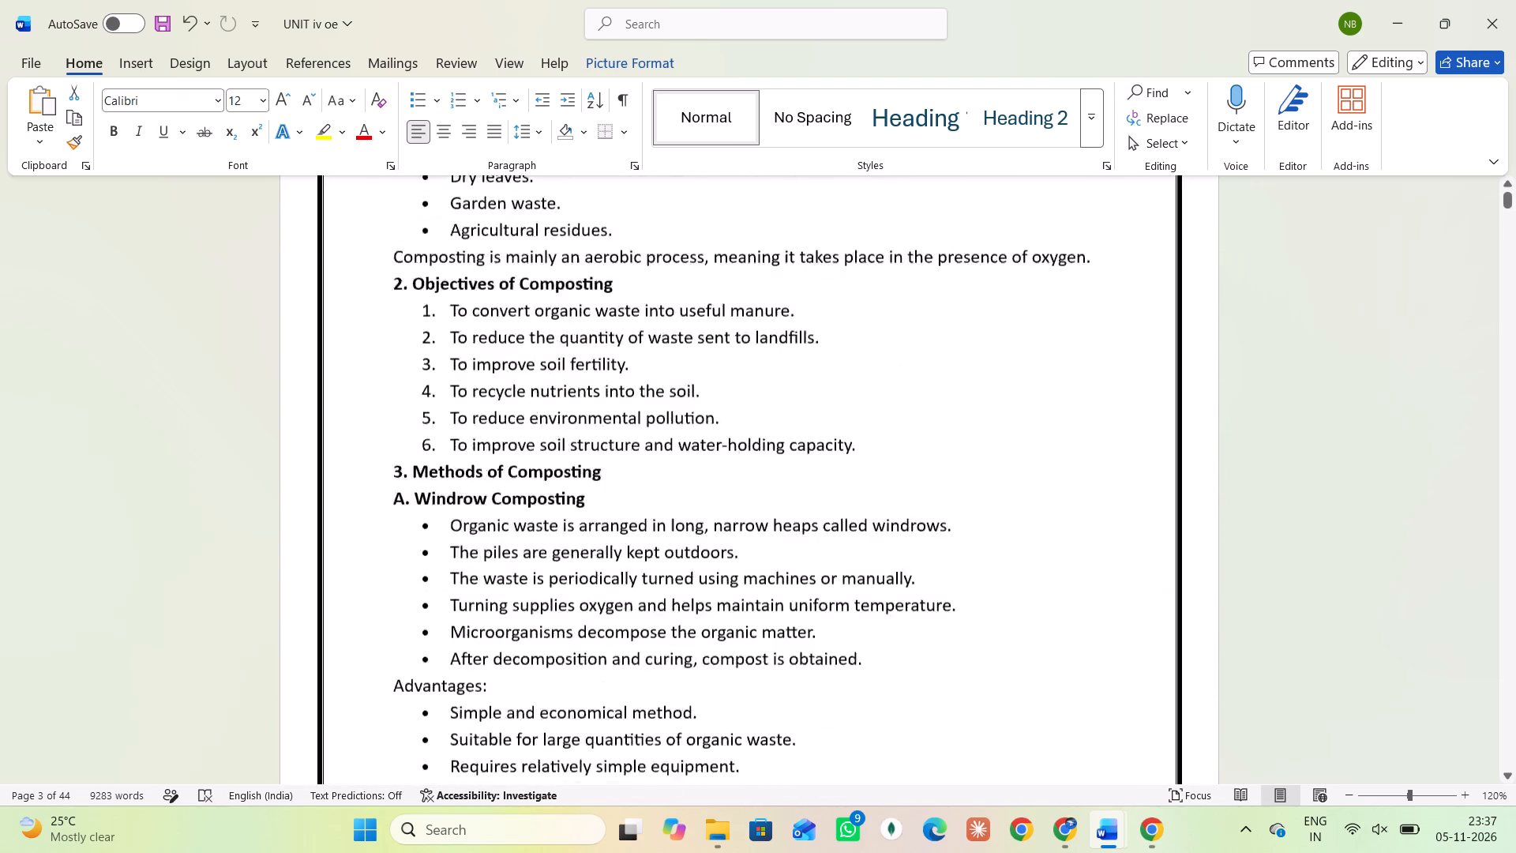
scroll(452, 394, "up", 2)
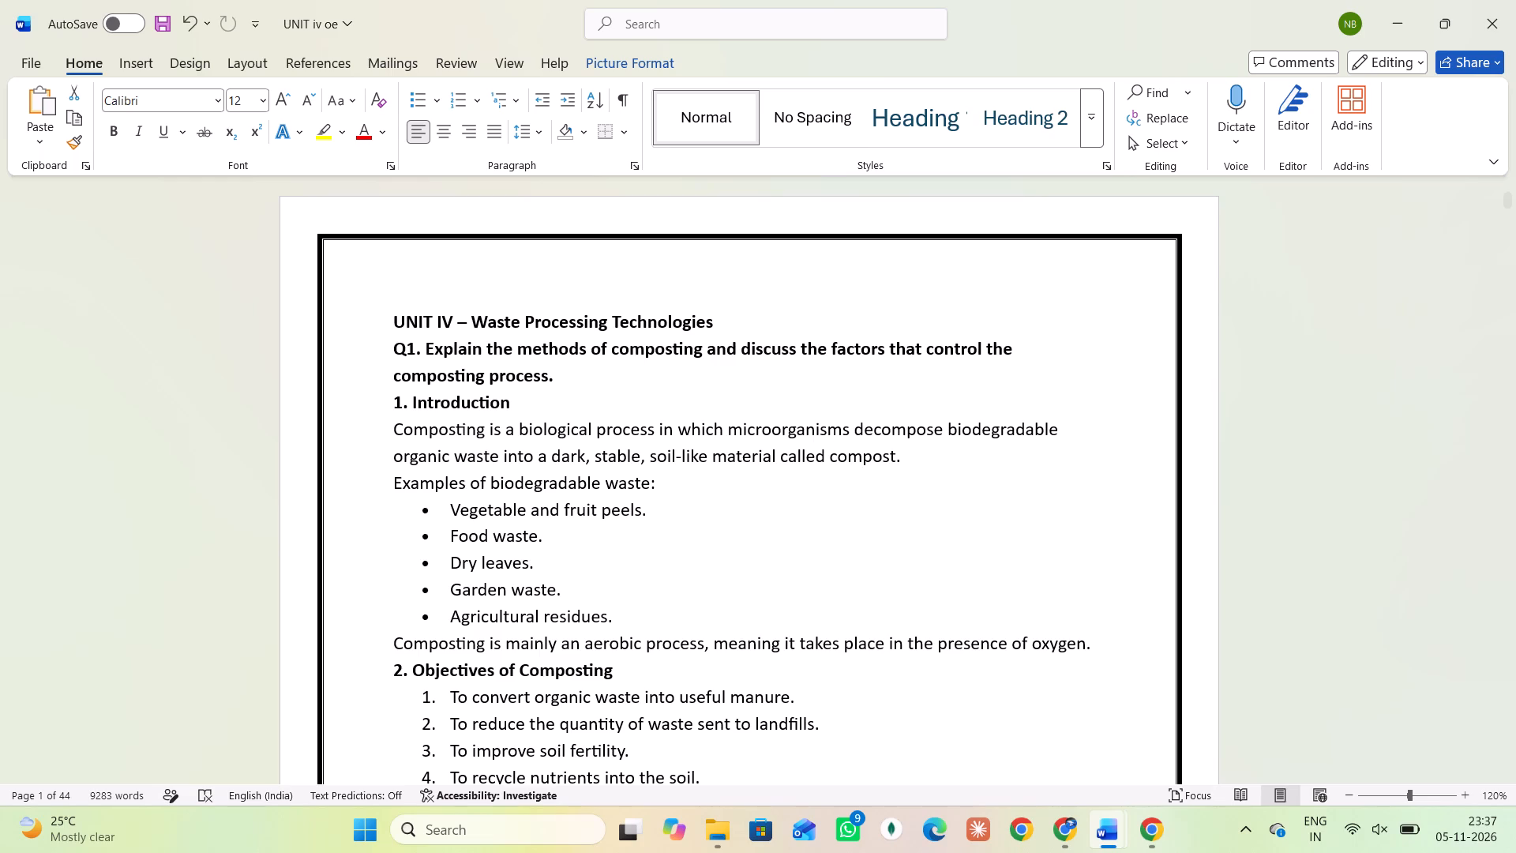
Open the UNIT-4 final PowerPoint presentation from the oe folder inside MIDS on Local Disk (C:).
left_click(696, 852)
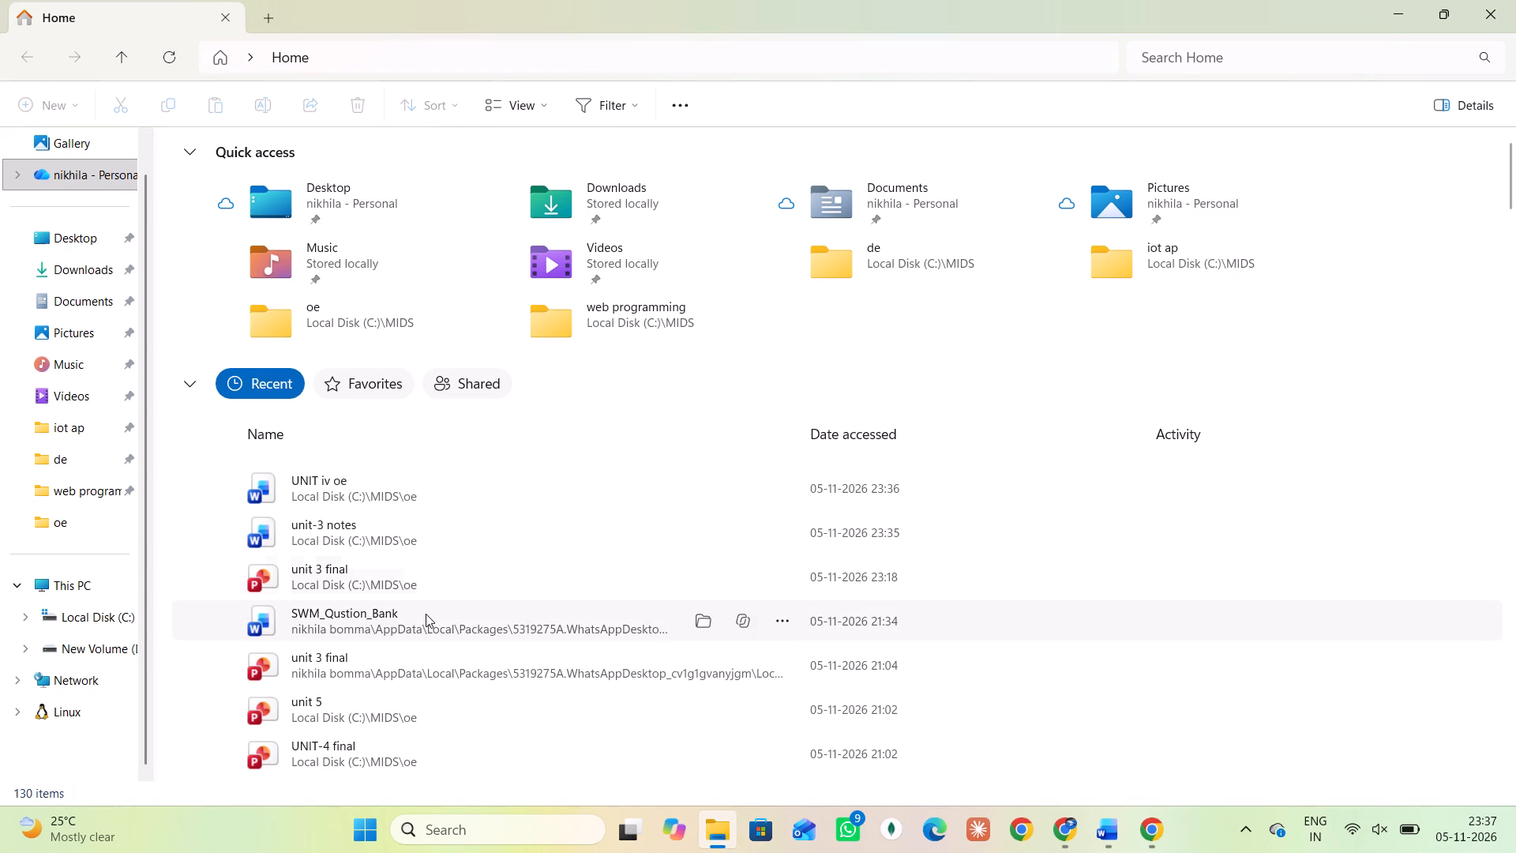
double_click(113, 628)
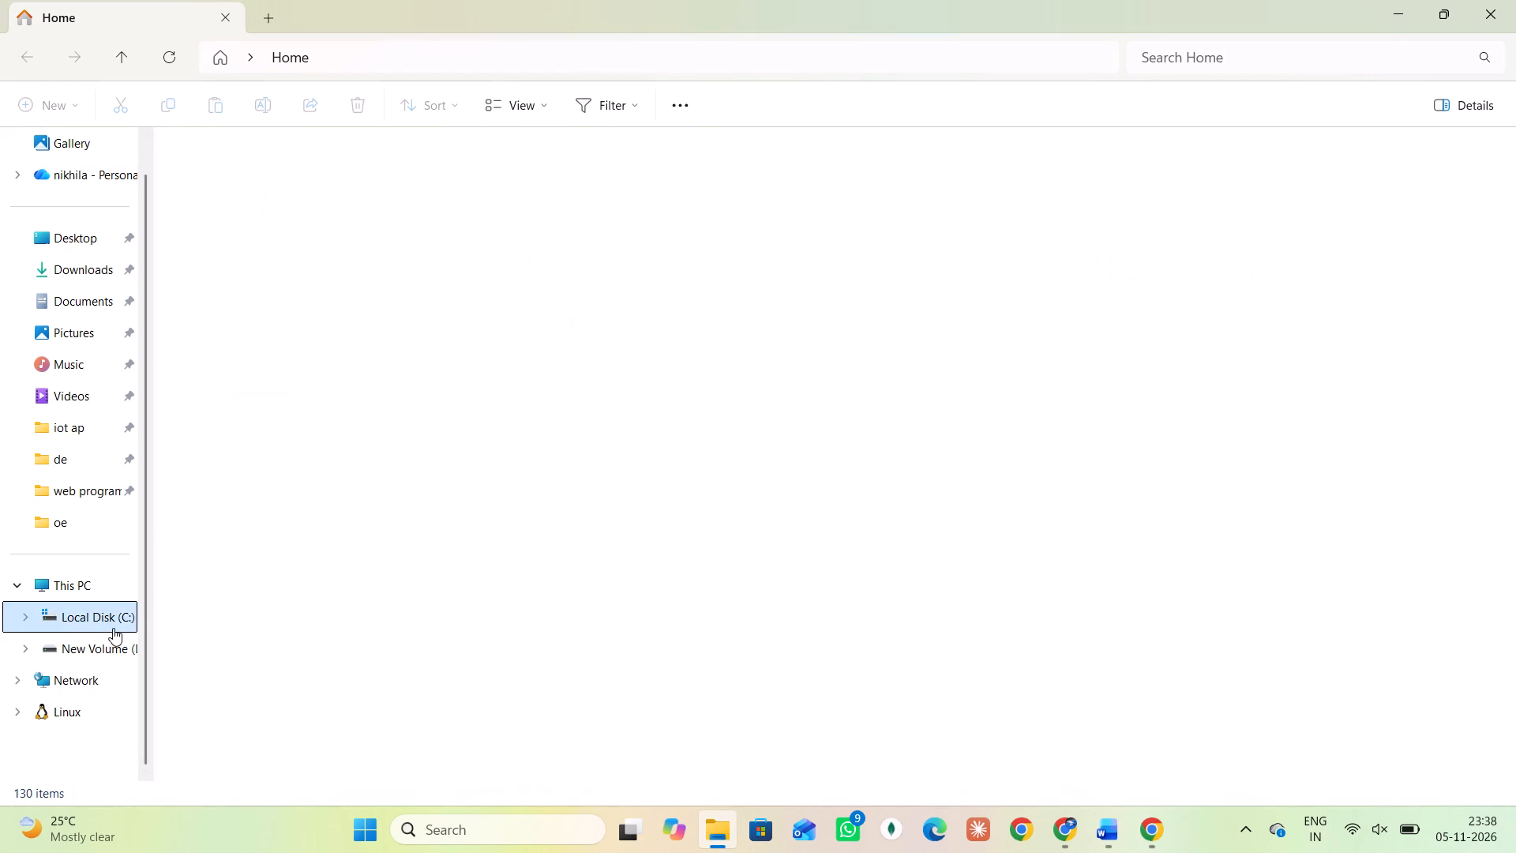
double_click(231, 290)
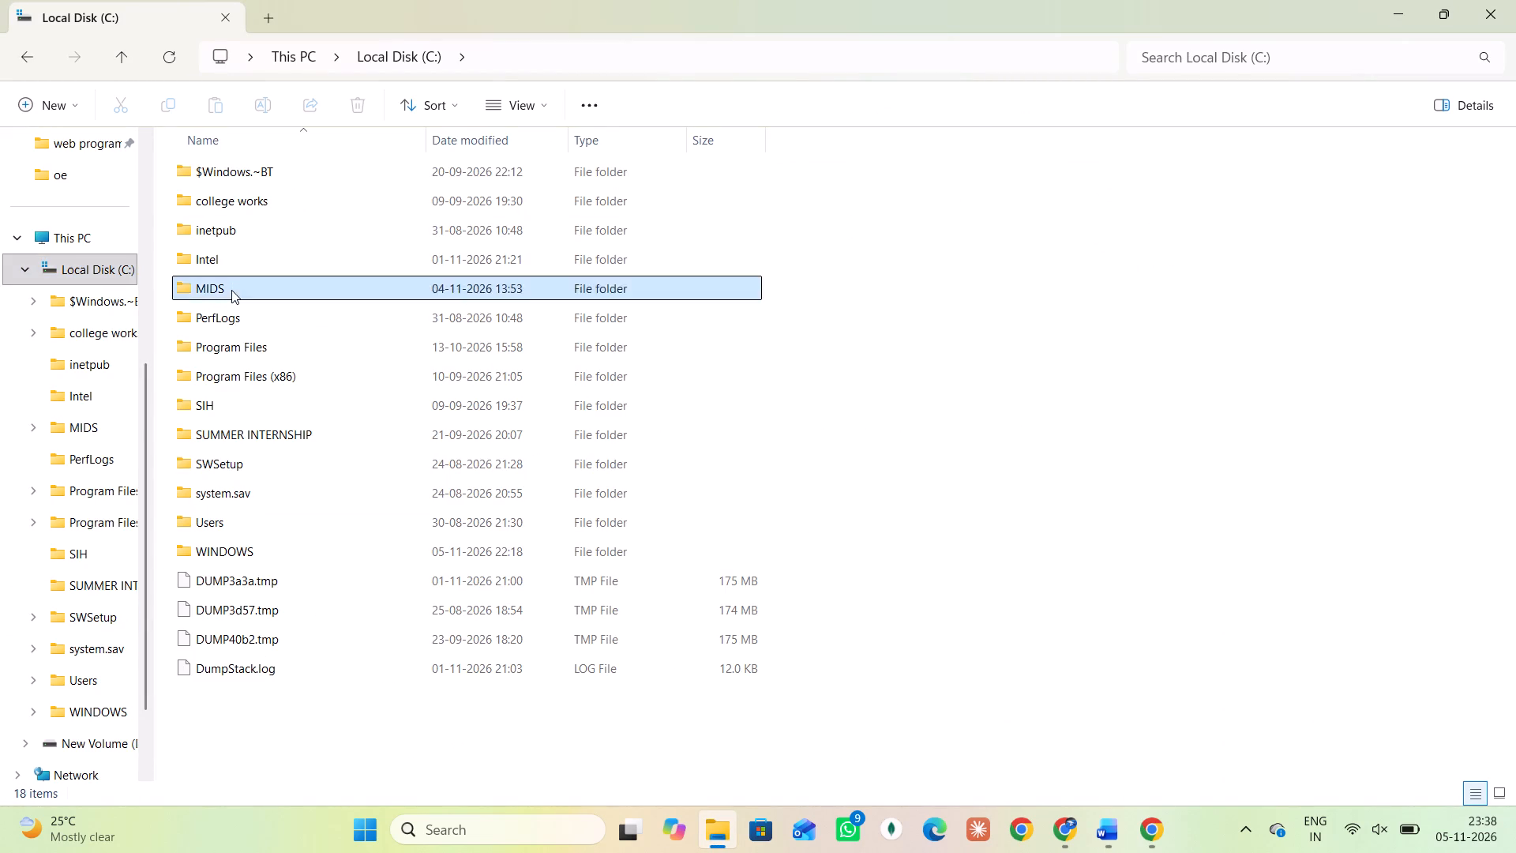
double_click(263, 257)
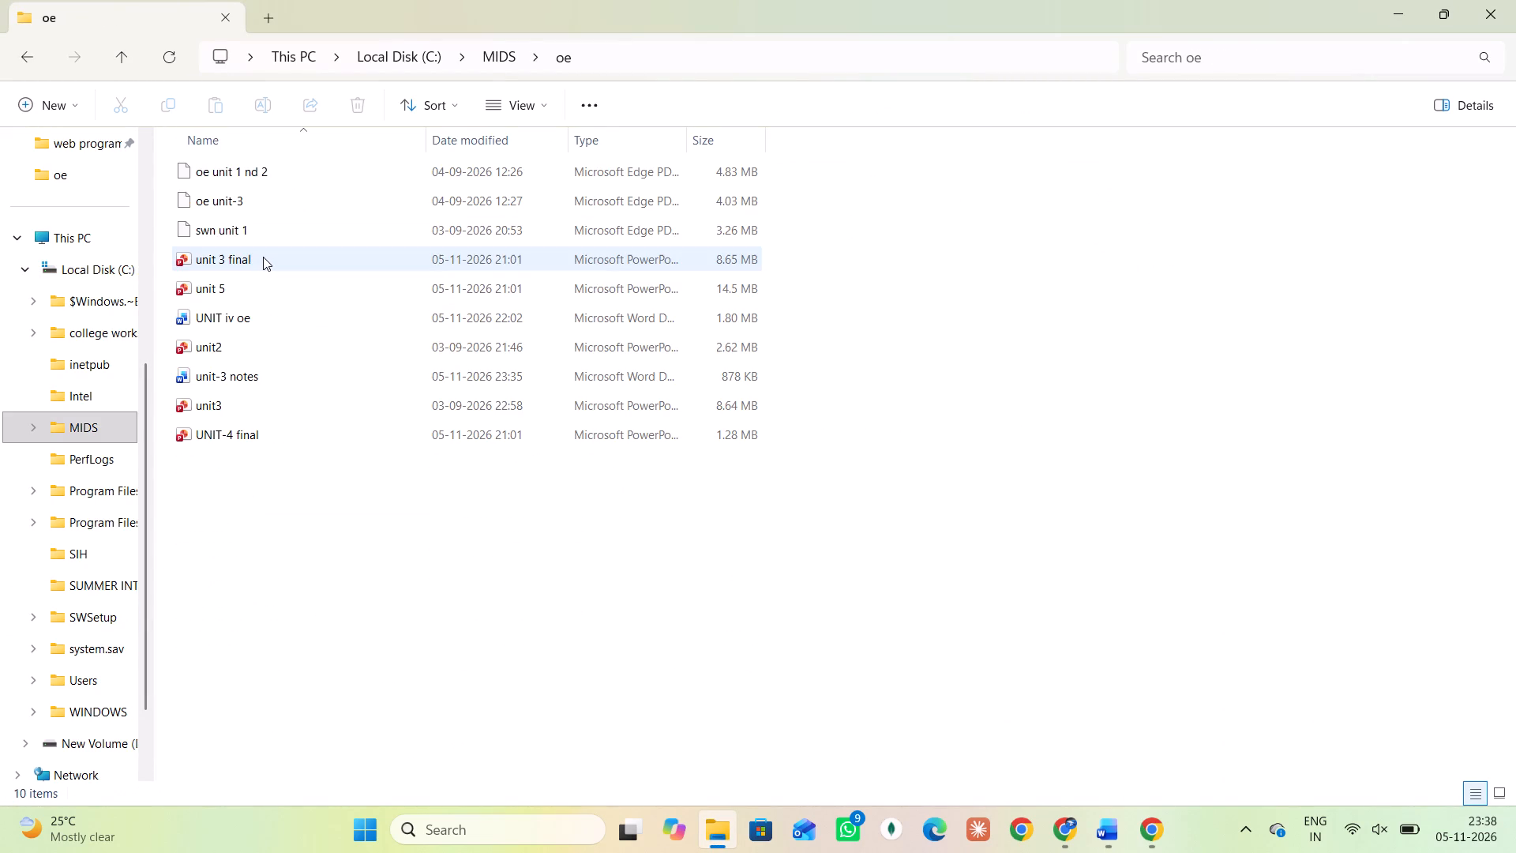
double_click(244, 430)
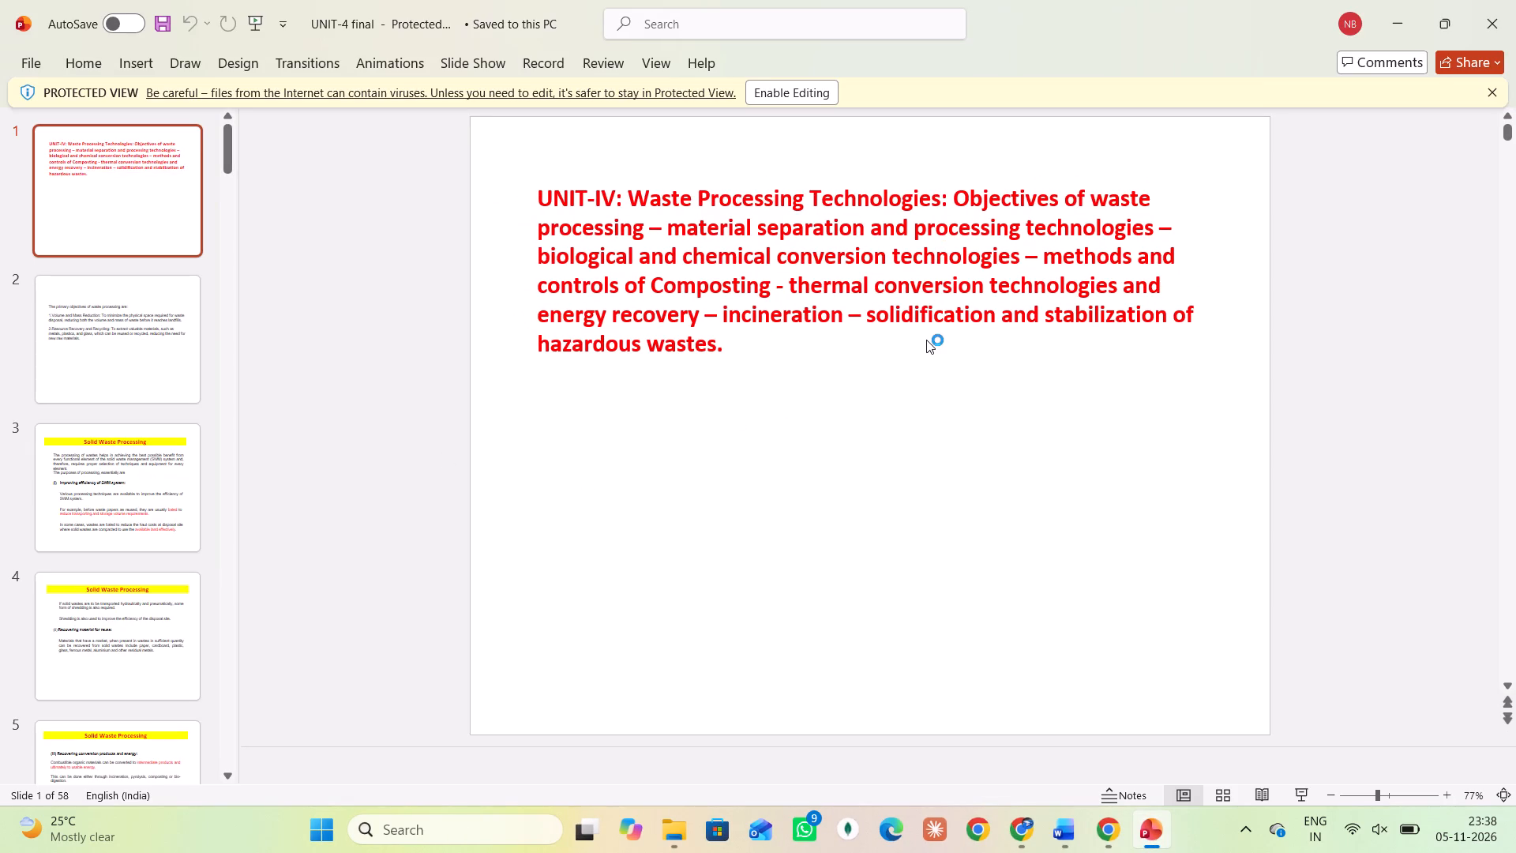
Skim the unit-4 slides from the syllabus slide through size reduction and component separation to the last dewatering slide.
scroll(926, 340, "down", 6)
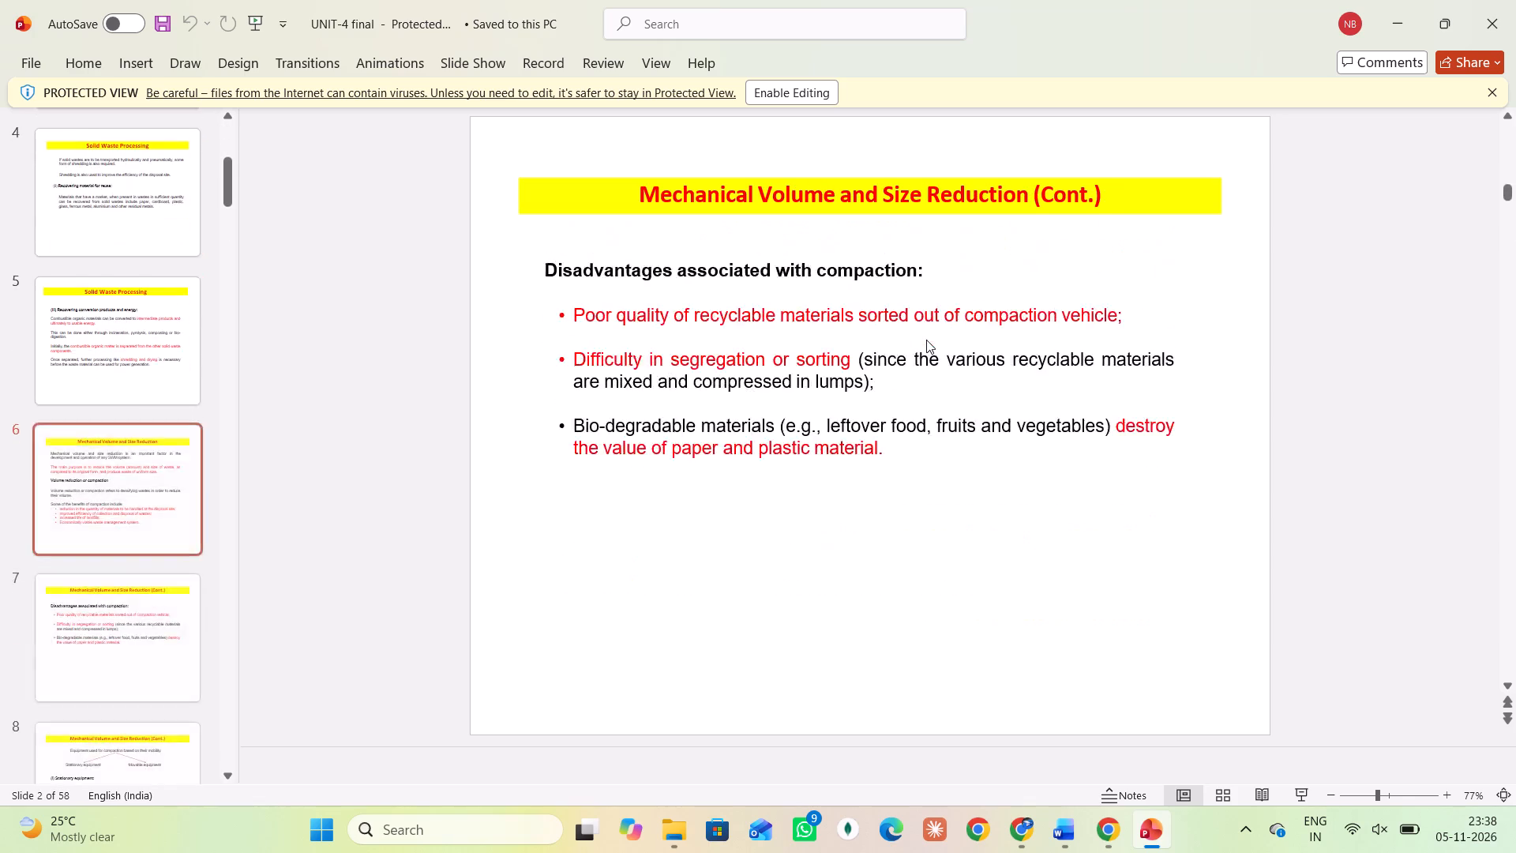
scroll(926, 340, "down", 6)
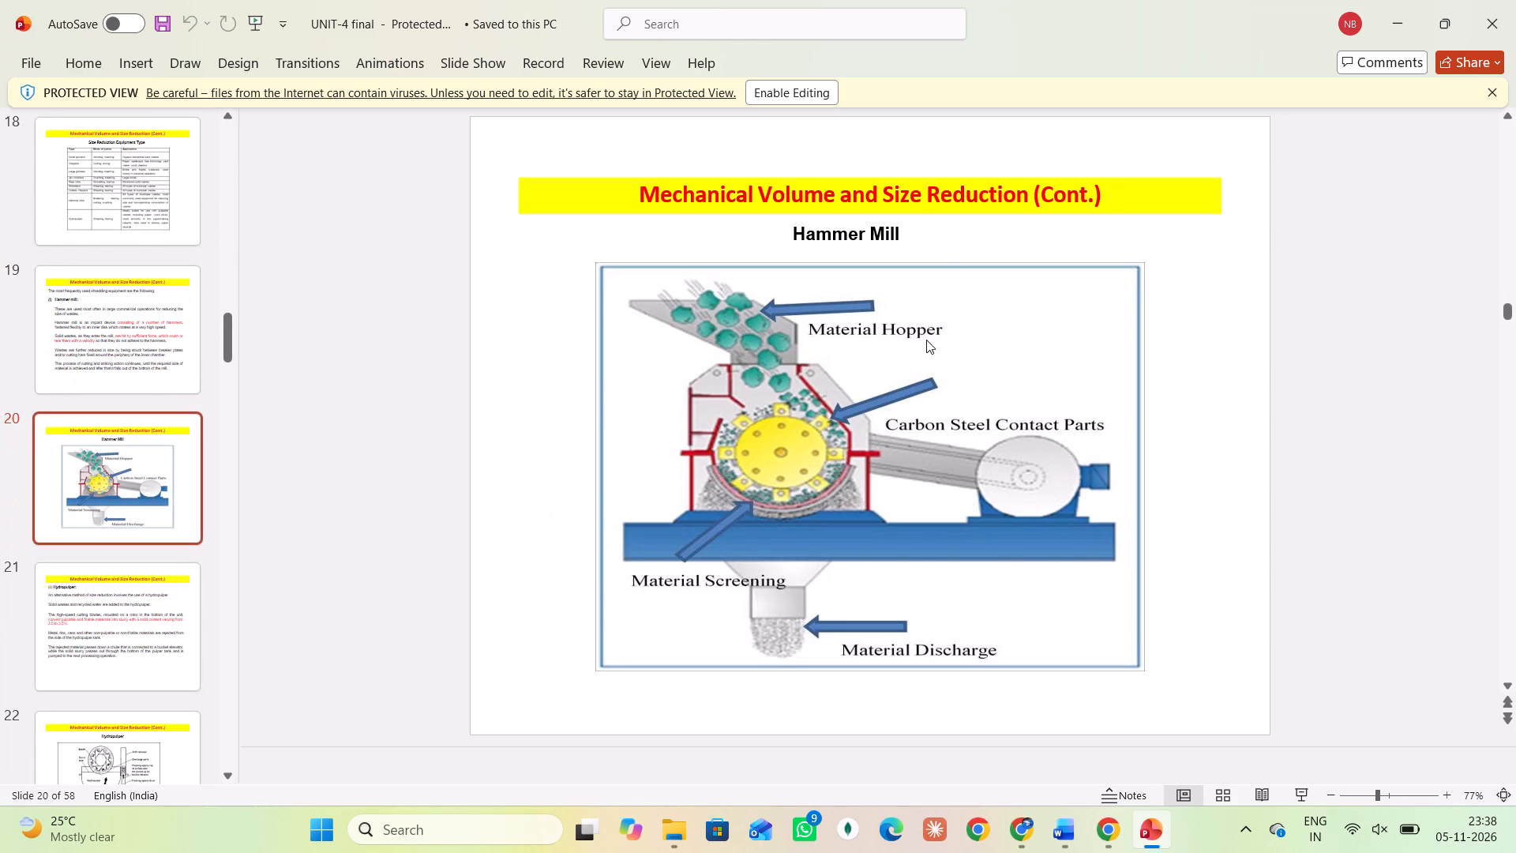
scroll(926, 340, "down", 2)
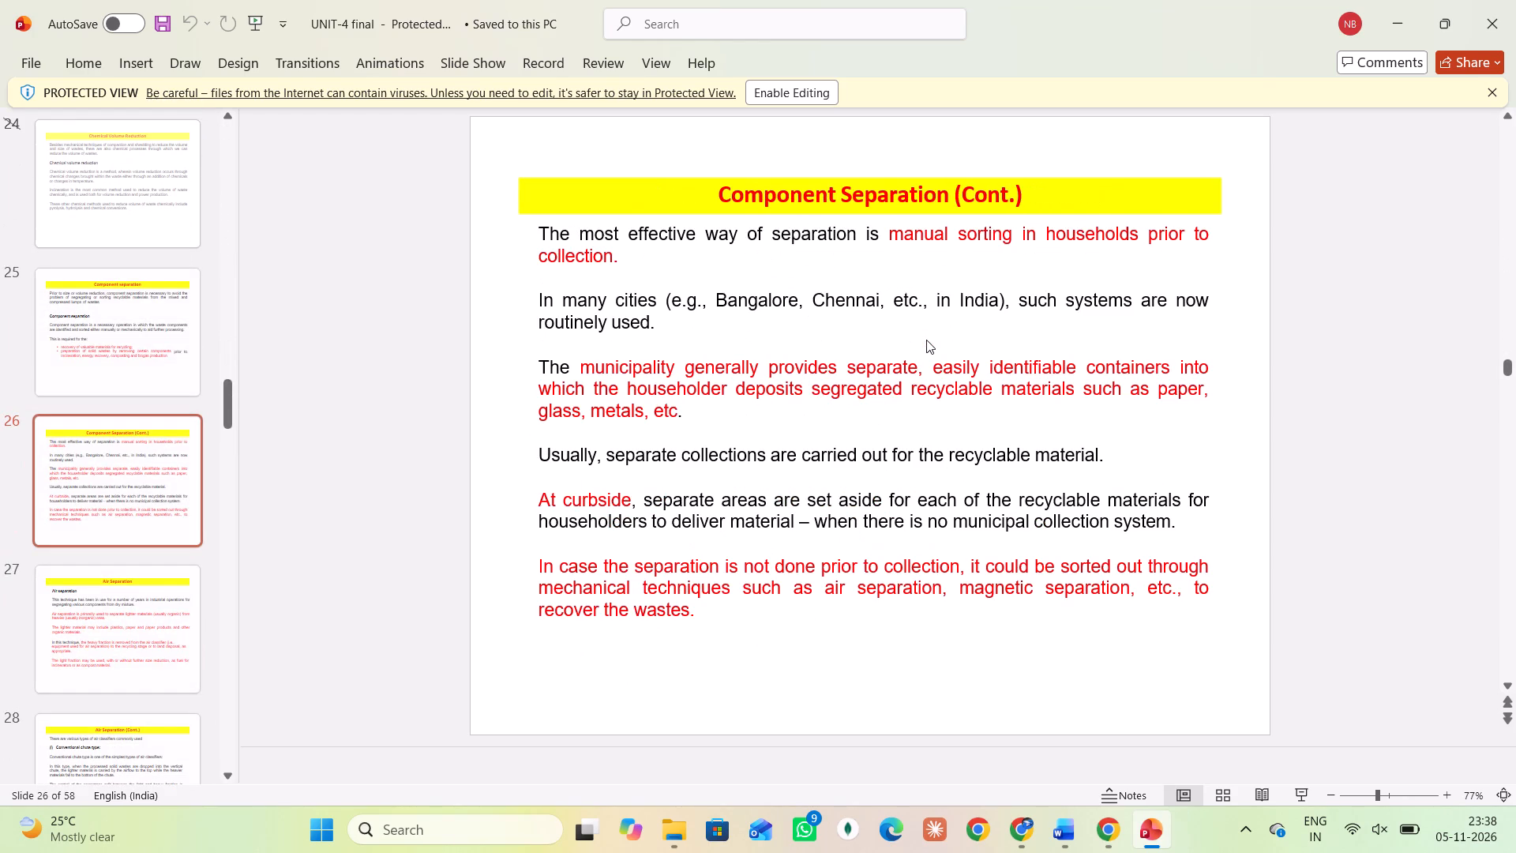
scroll(926, 340, "up", 2)
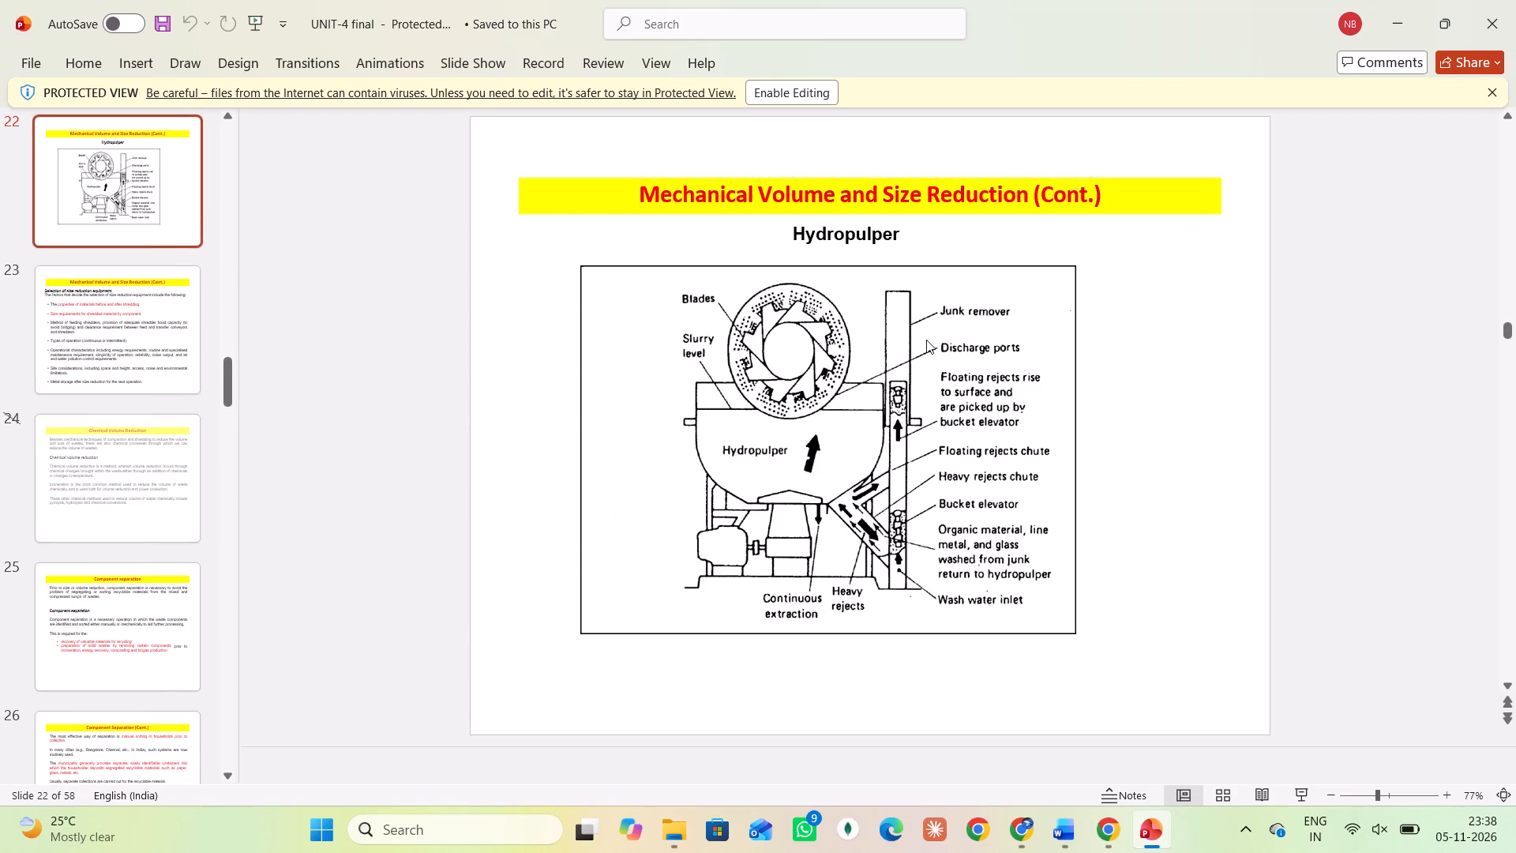
scroll(926, 340, "down", 6)
scroll(926, 340, "down", 20)
scroll(926, 340, "down", 4)
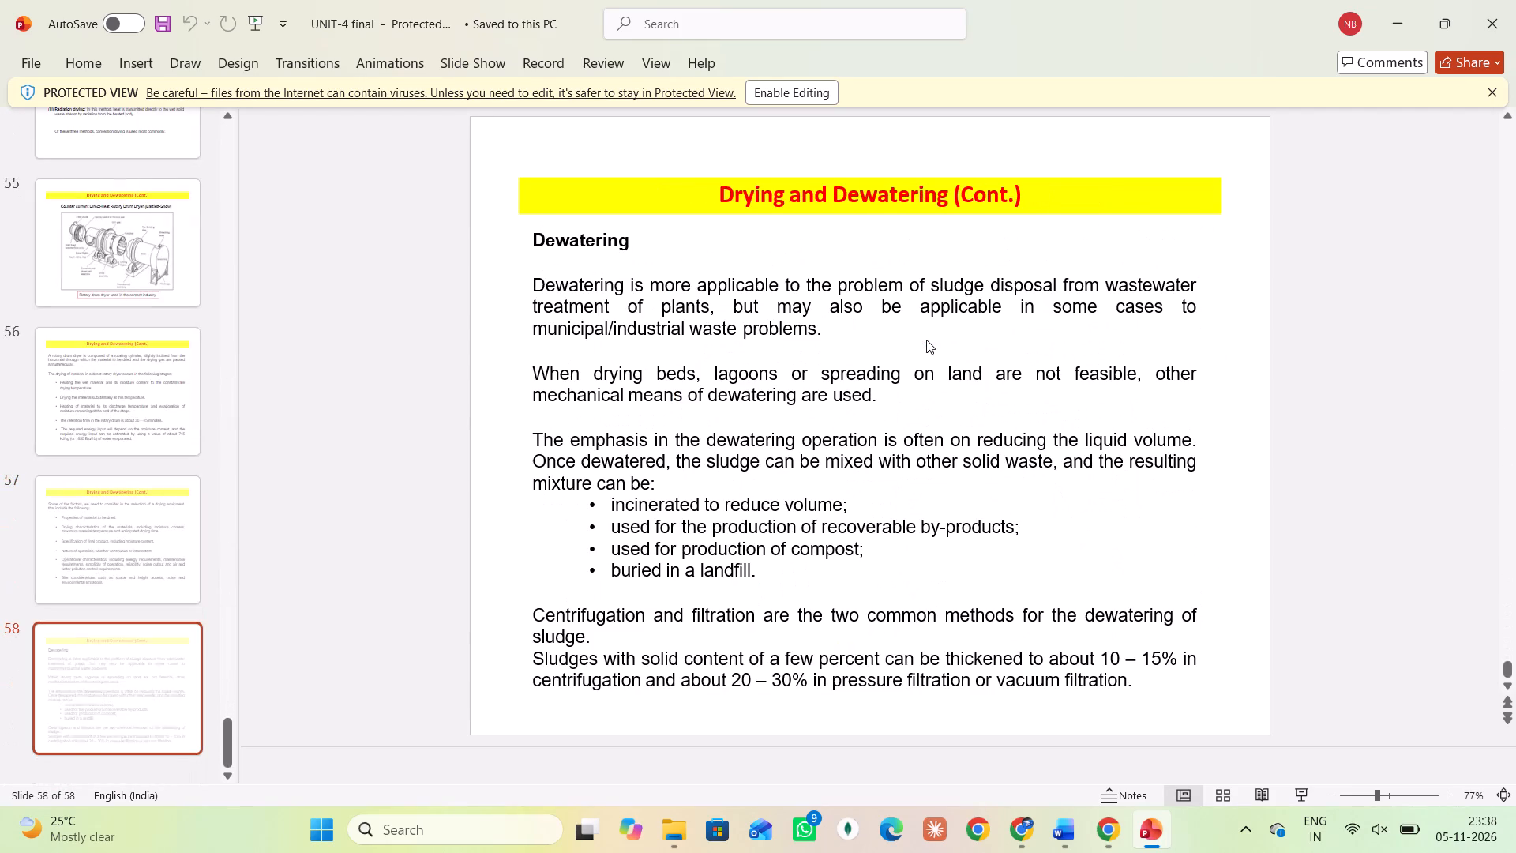
Examine the slides backwards from drying and dewatering through other separation techniques and magnetic separation to air separation equipment selection.
scroll(926, 340, "up", 1)
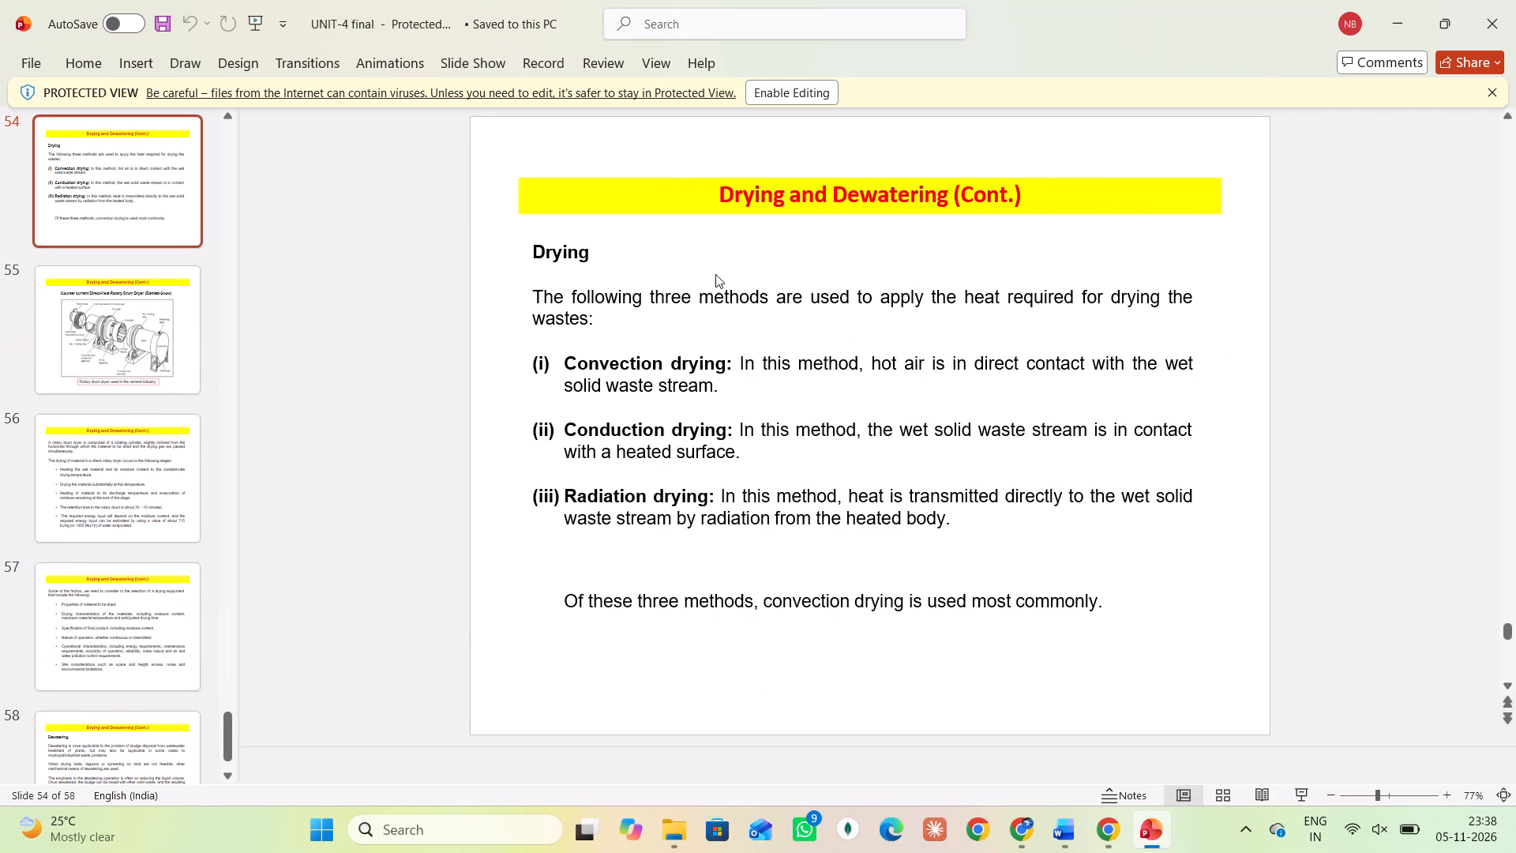
scroll(210, 370, "up", 1)
scroll(103, 325, "up", 1)
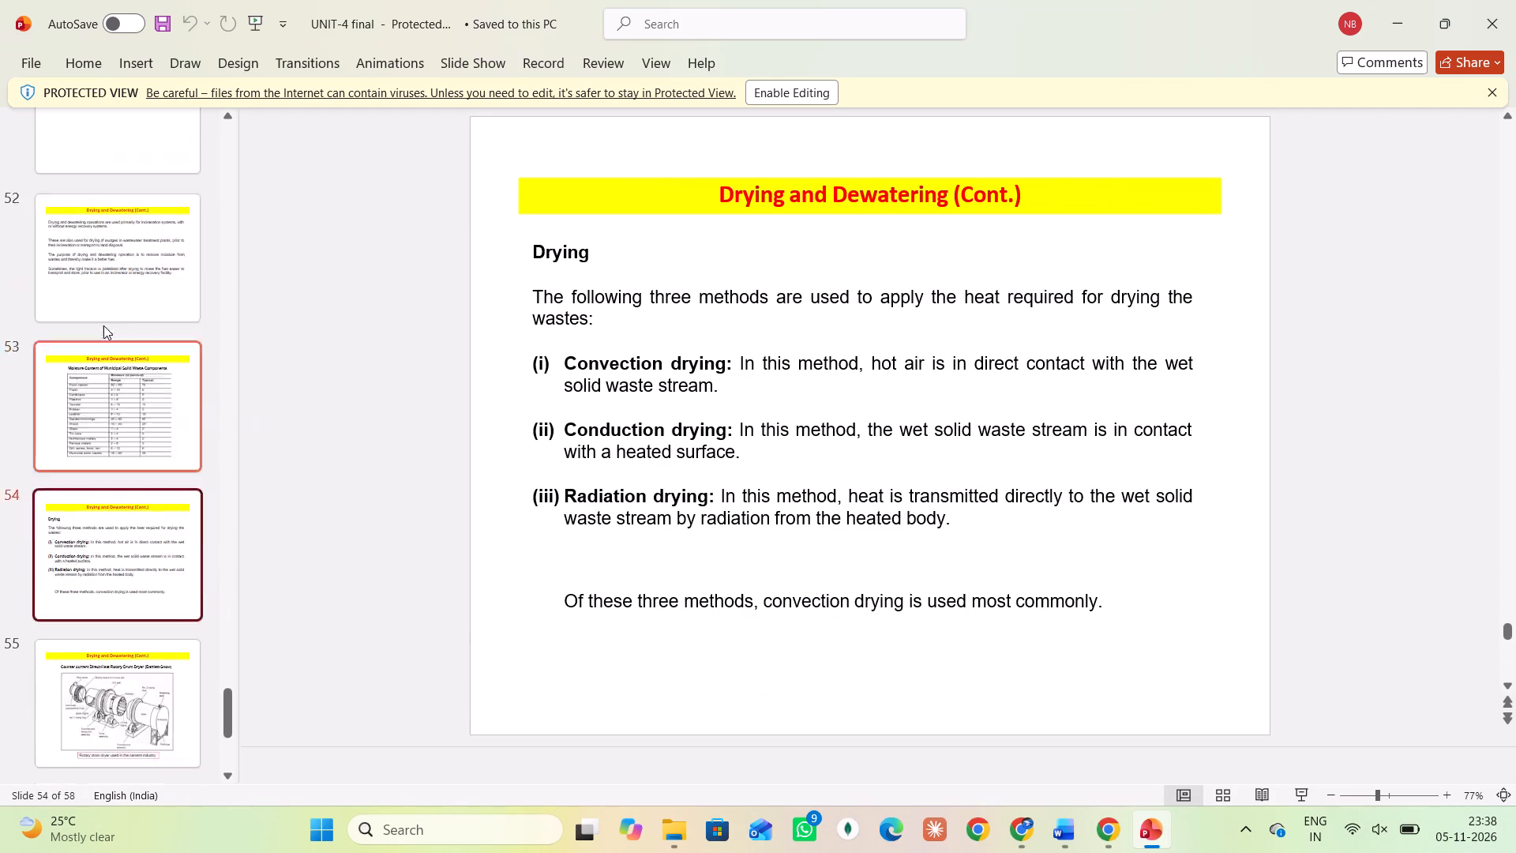
scroll(103, 325, "up", 1)
left_click(136, 242)
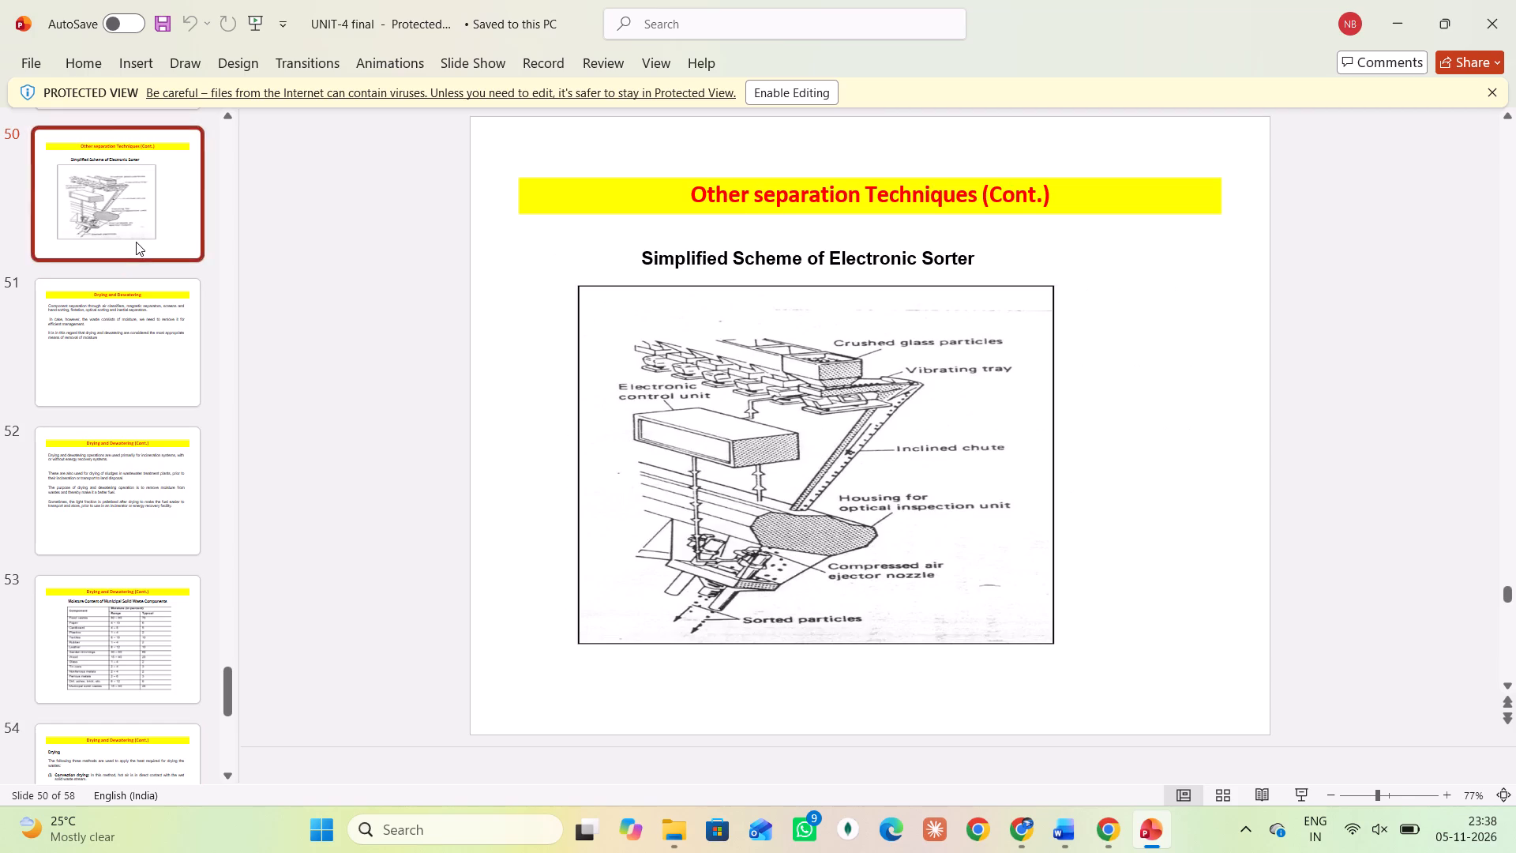
scroll(136, 242, "up", 2)
left_click(136, 242)
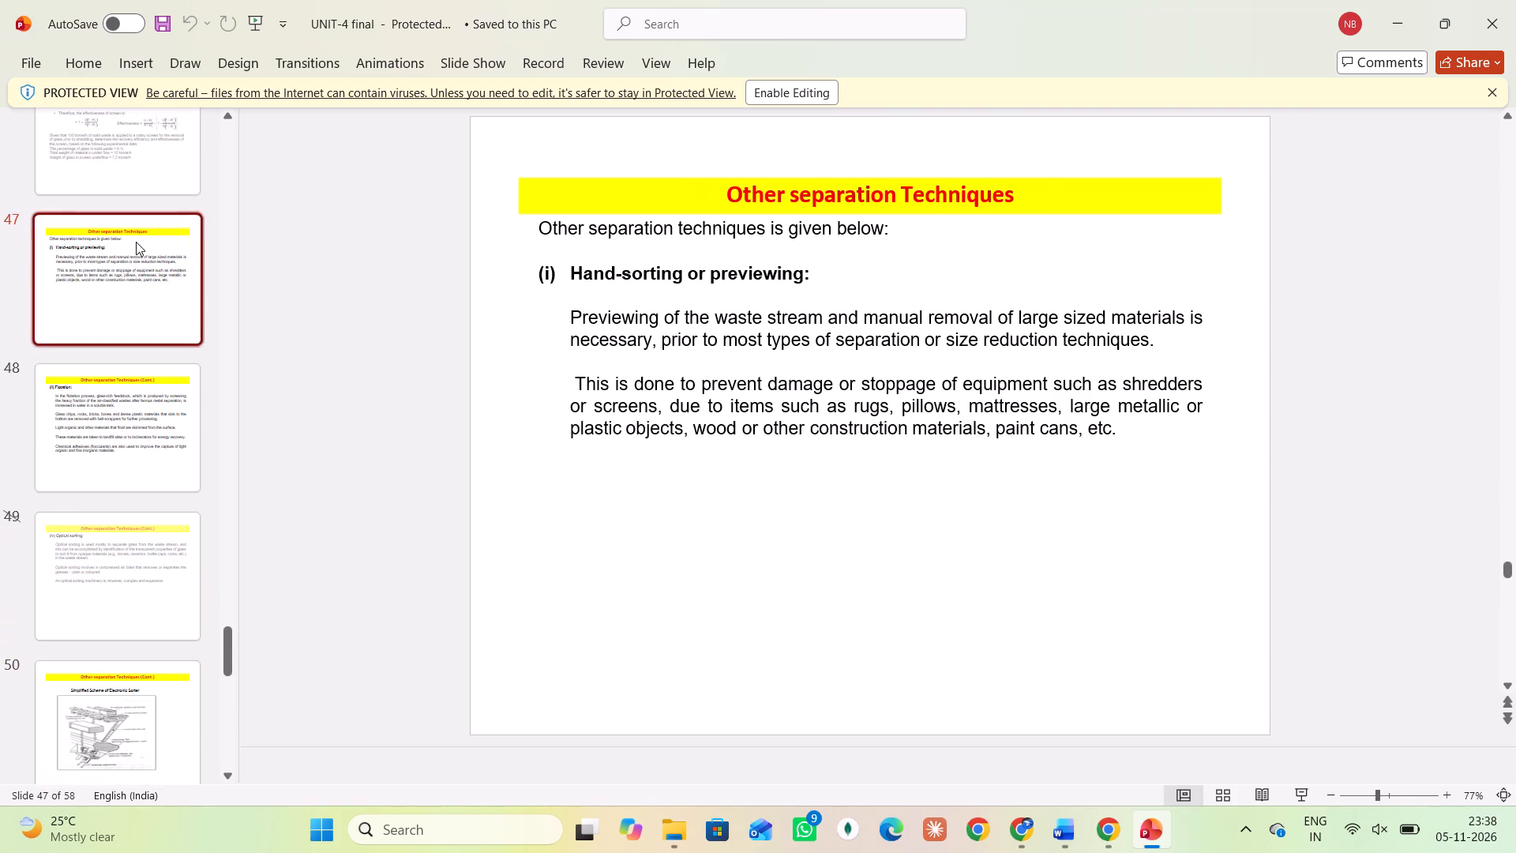
scroll(136, 242, "up", 2)
left_click(138, 196)
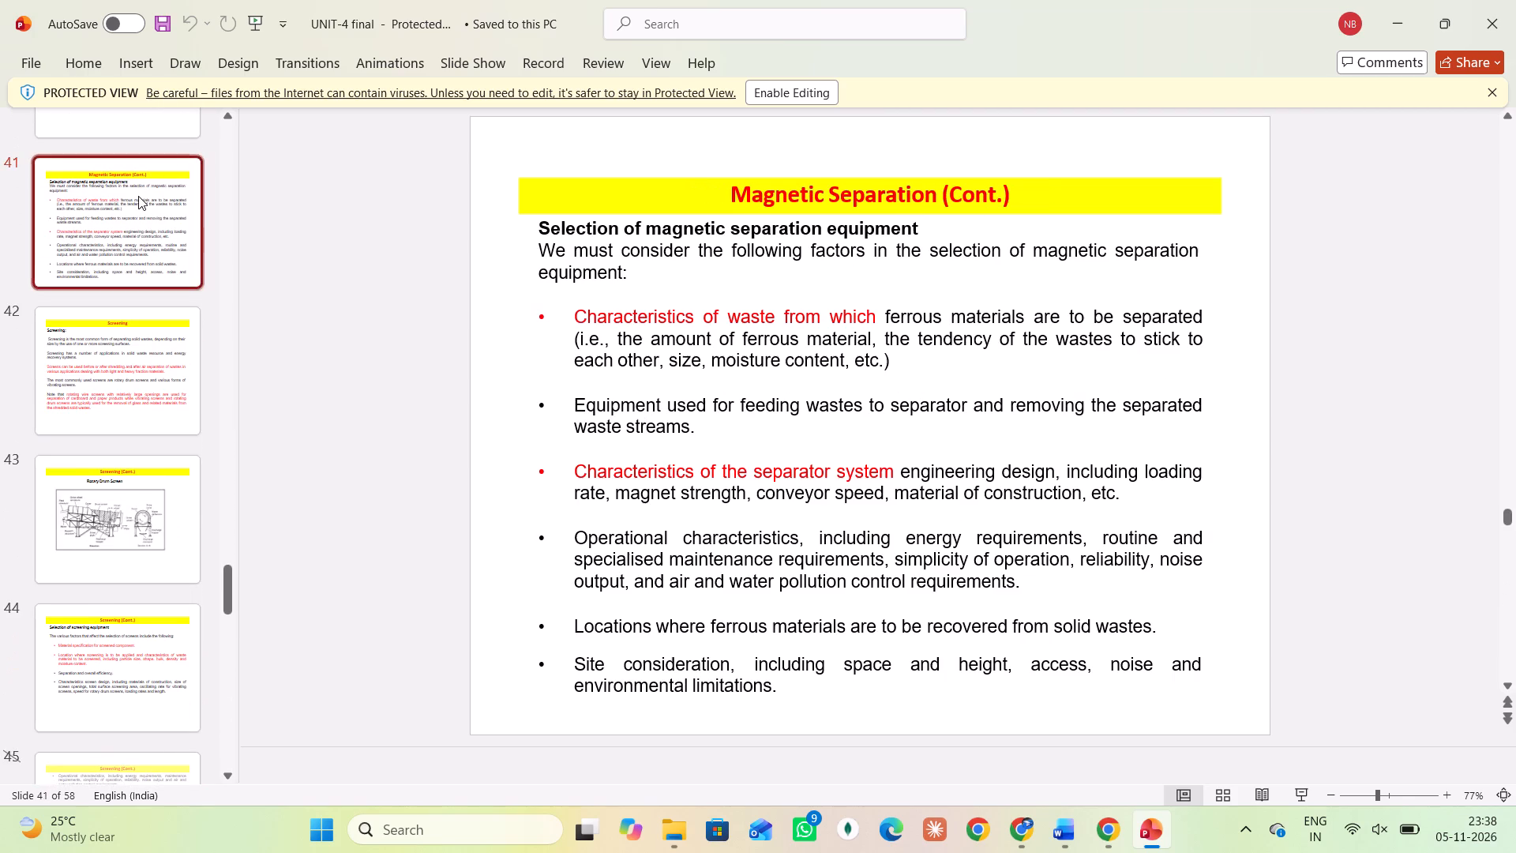
scroll(138, 196, "up", 2)
left_click(138, 196)
scroll(138, 196, "up", 1)
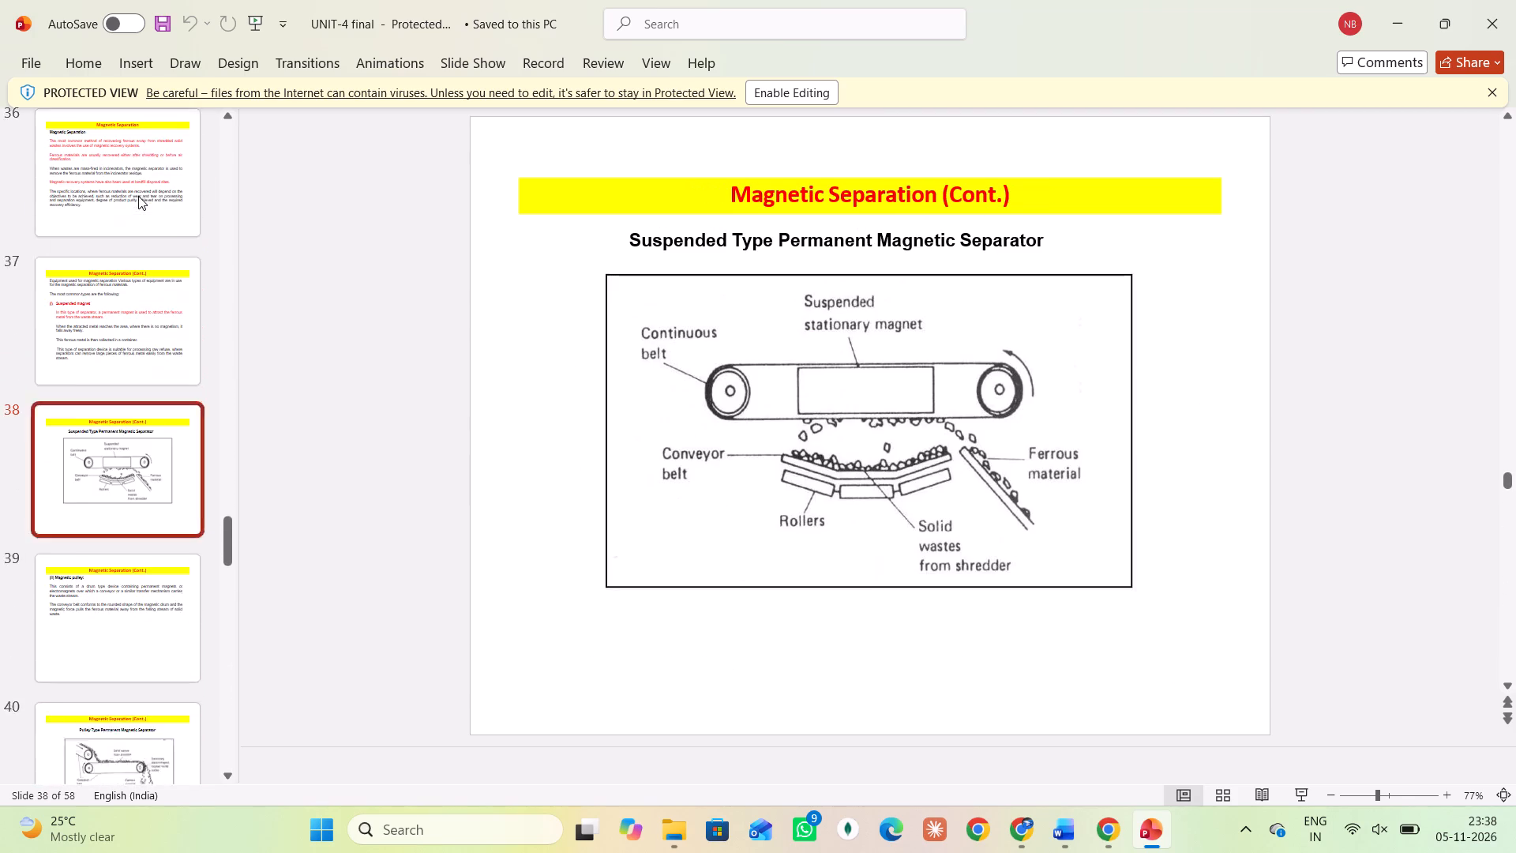
scroll(138, 196, "up", 1)
left_click(131, 166)
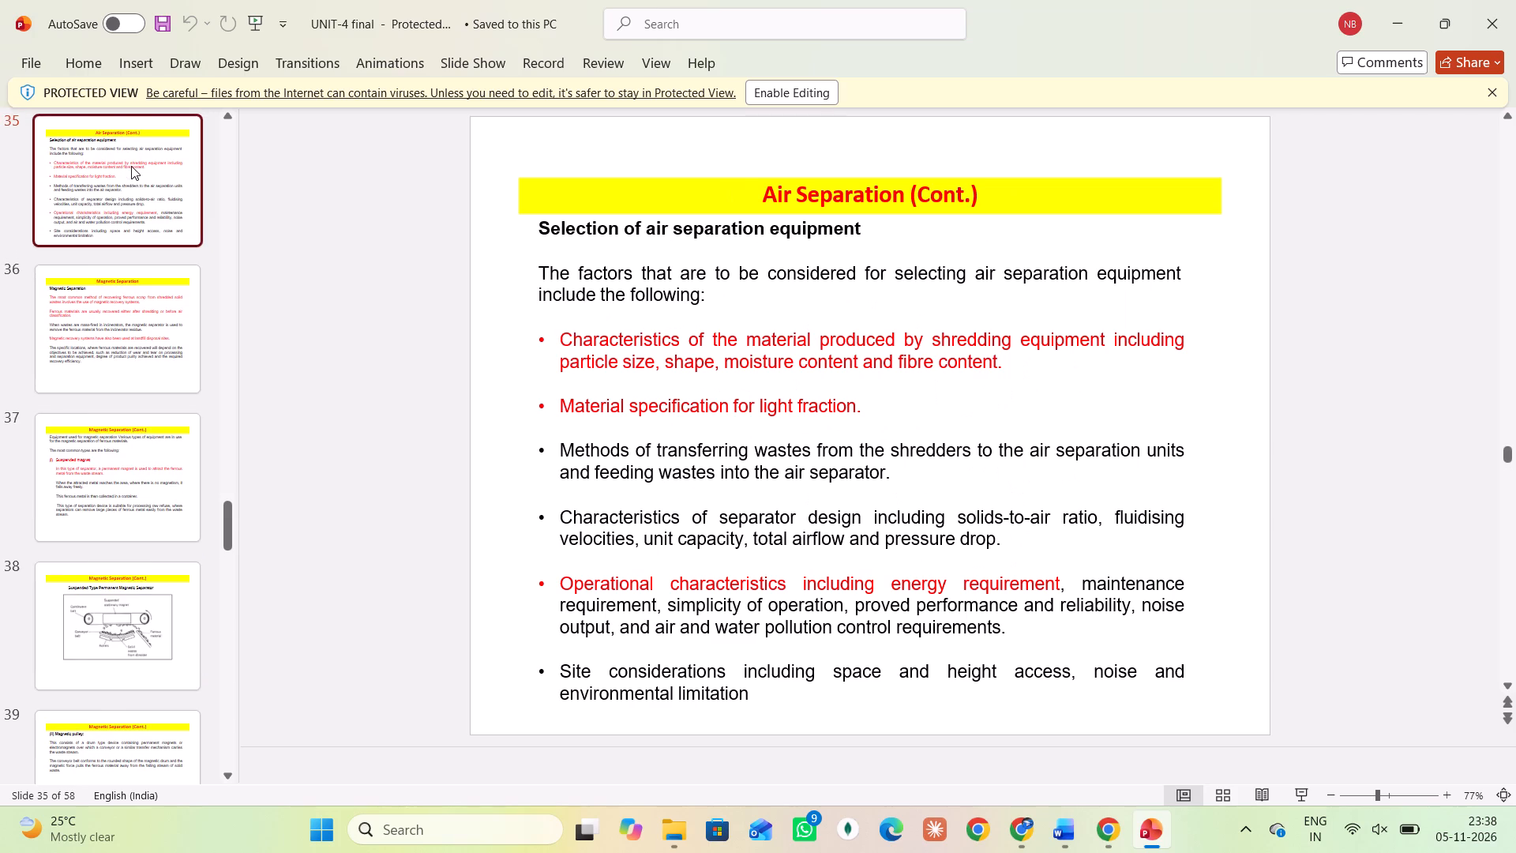
Look back through the slides from air separation equipment selection through size reduction and compaction to the Unit-IV syllabus slide.
scroll(131, 166, "up", 4)
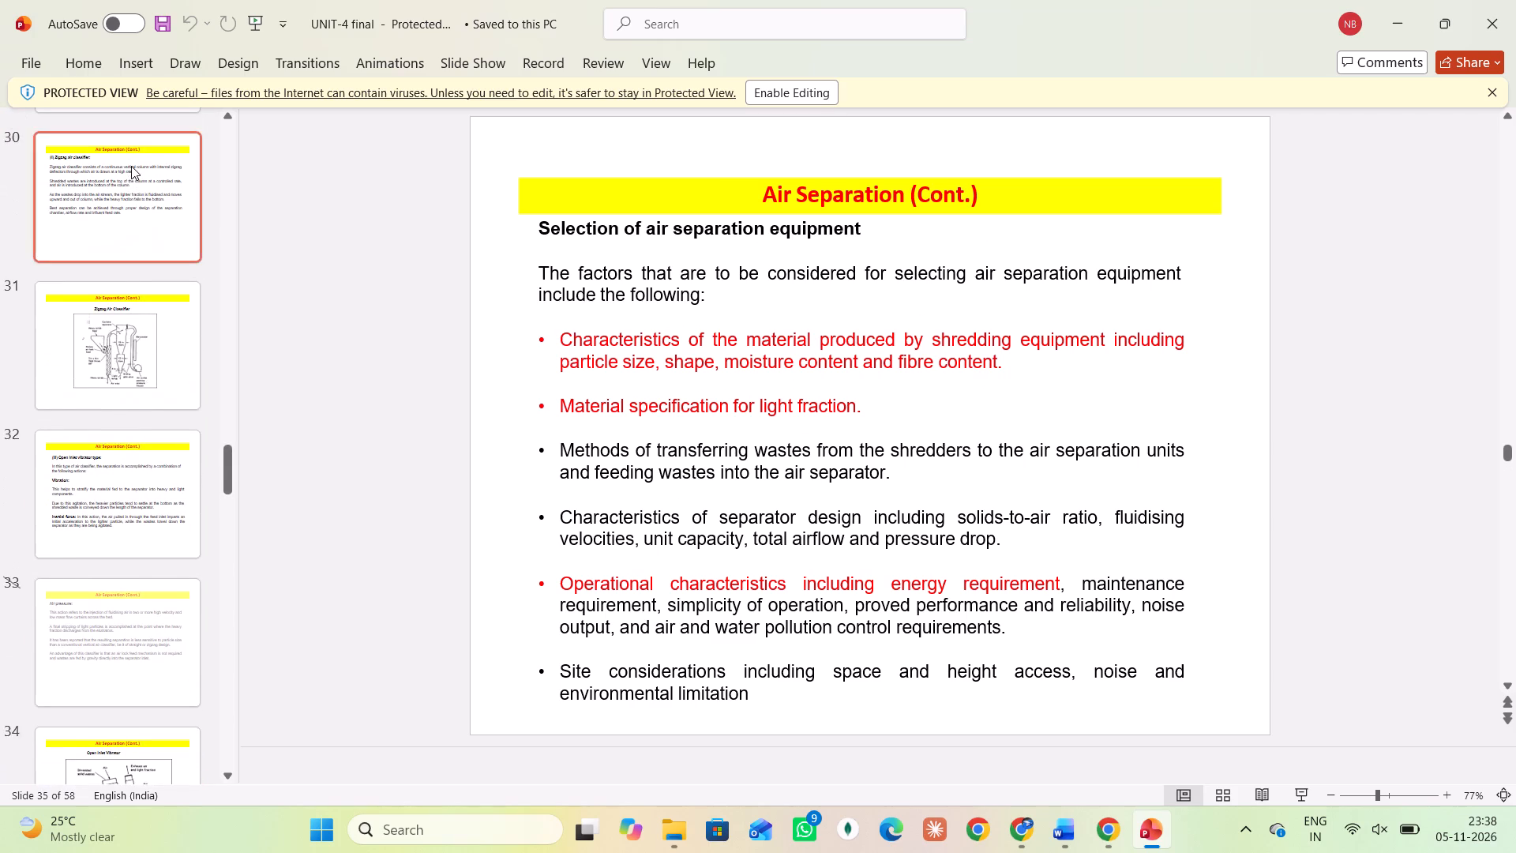
scroll(176, 355, "up", 5, "ctrl")
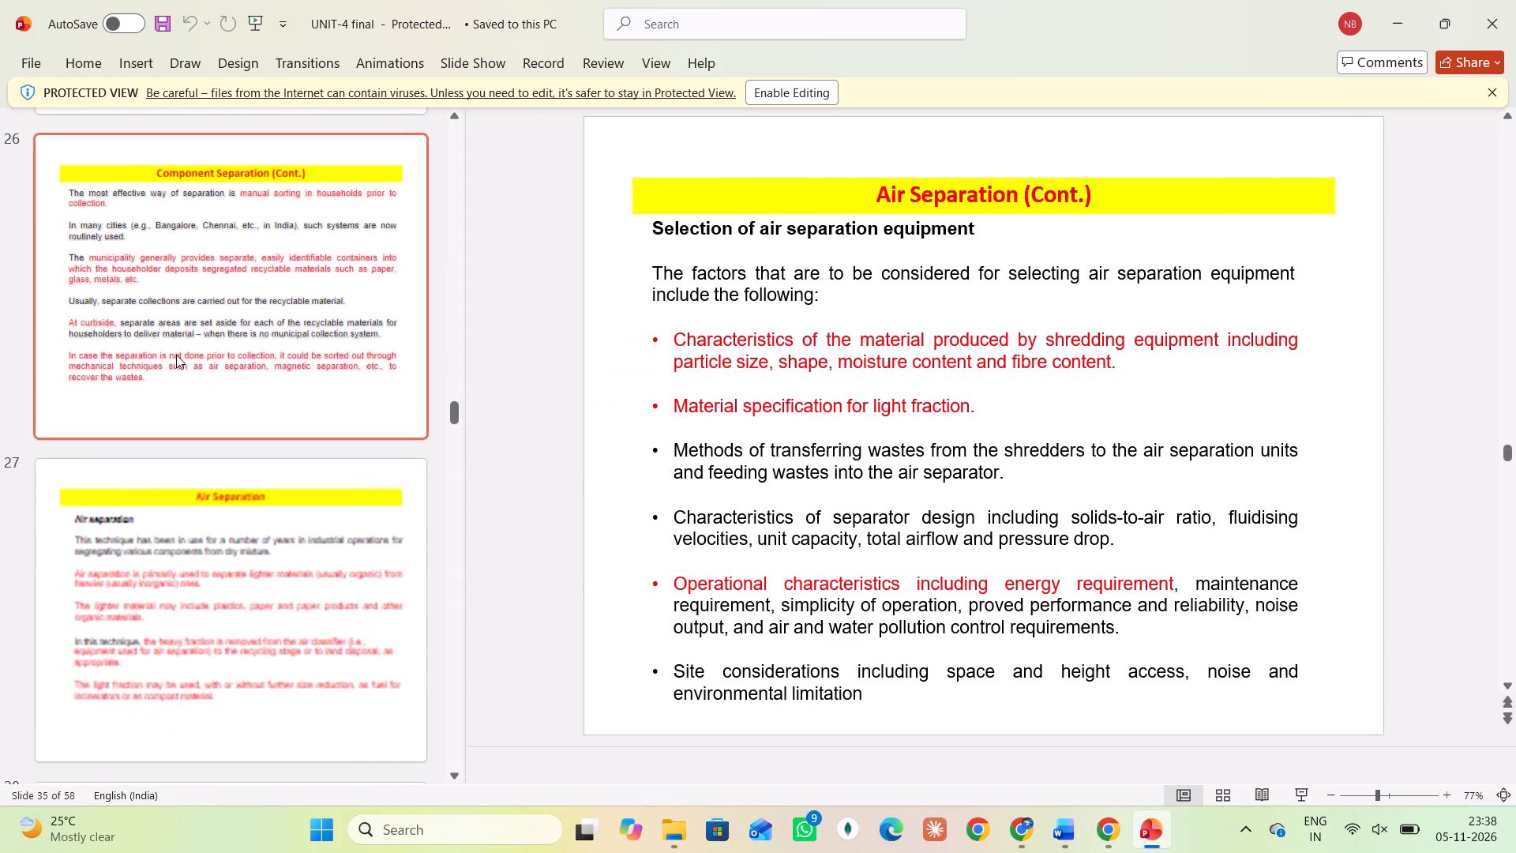
scroll(176, 355, "up", 3)
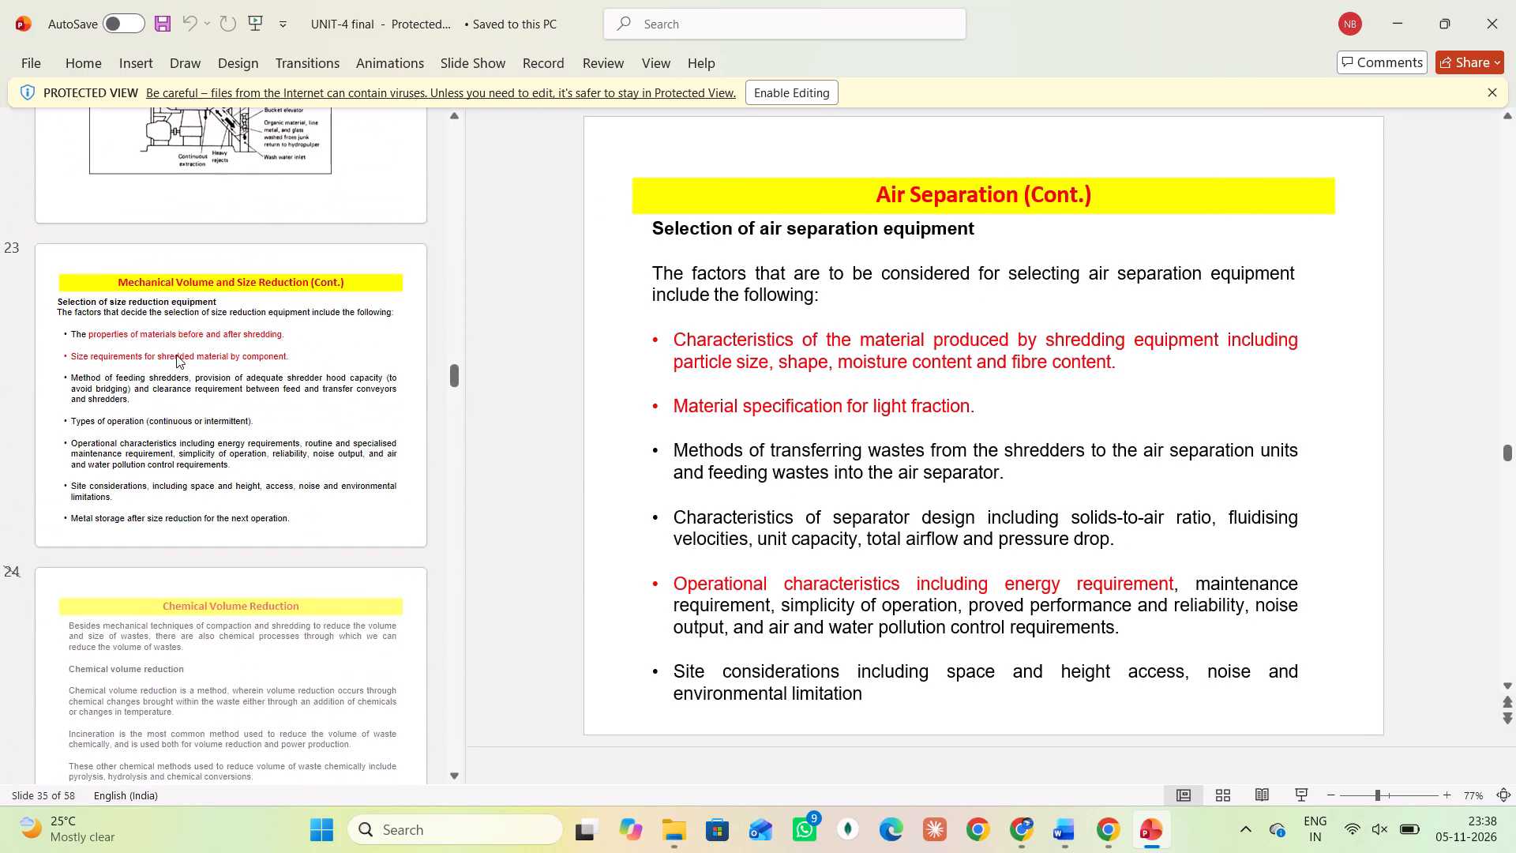
scroll(176, 355, "up", 2)
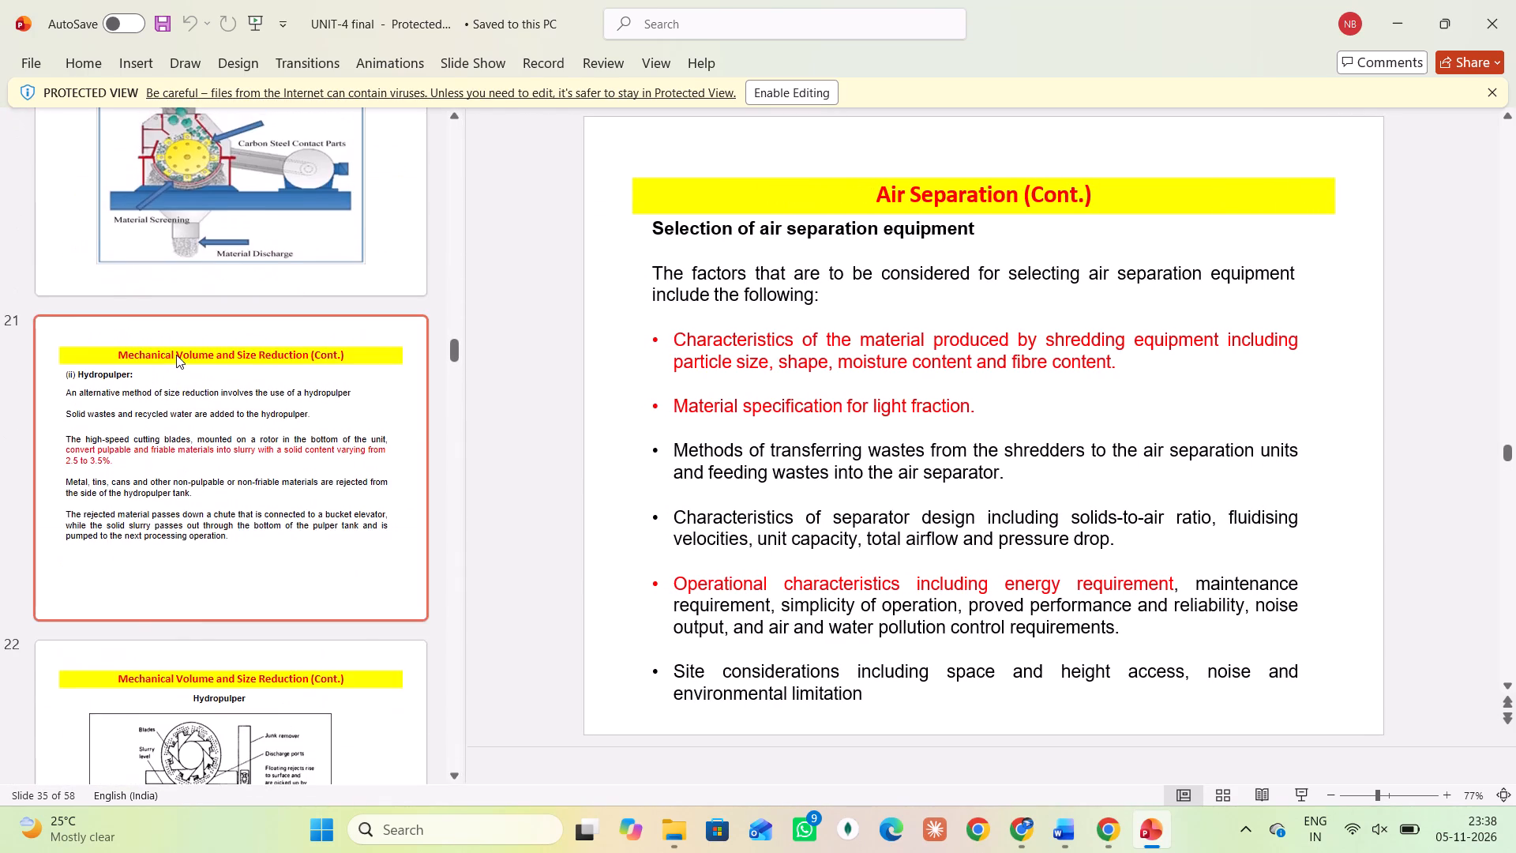
scroll(176, 355, "up", 3)
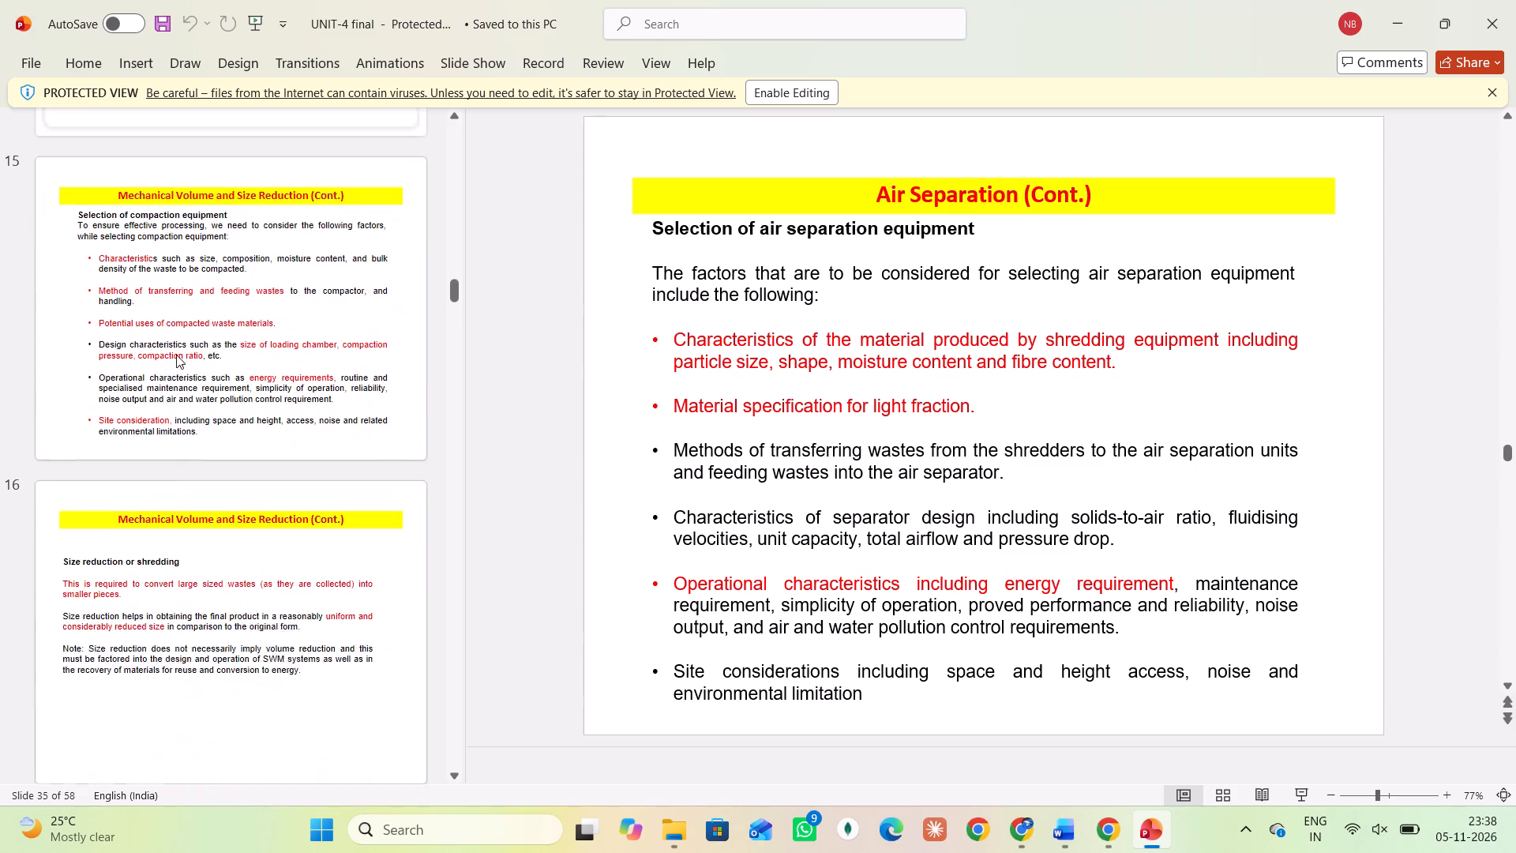
scroll(176, 355, "up", 2)
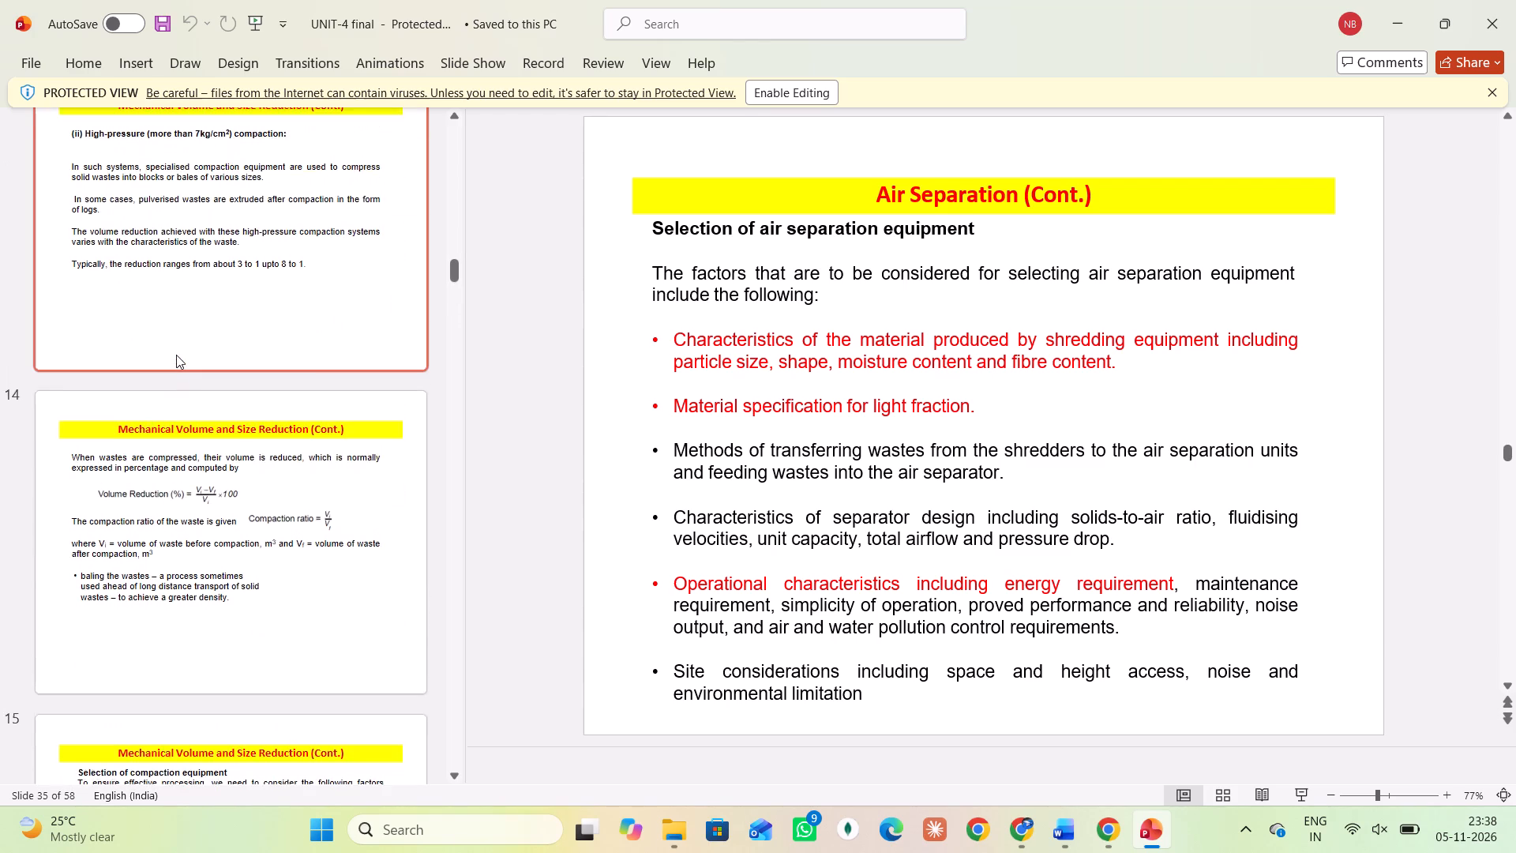
scroll(176, 355, "up", 4)
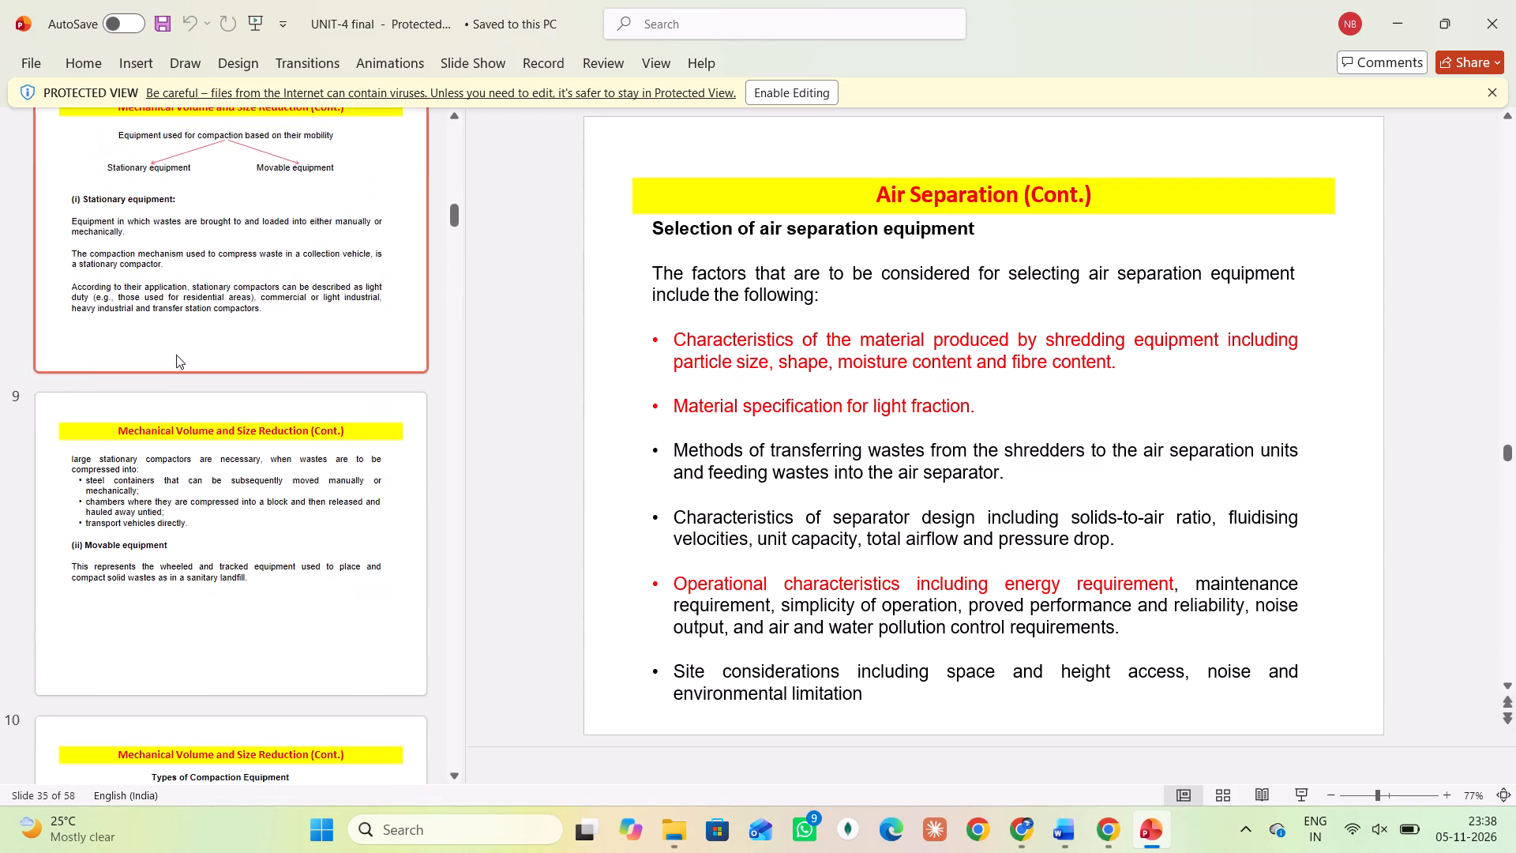
scroll(176, 355, "up", 2)
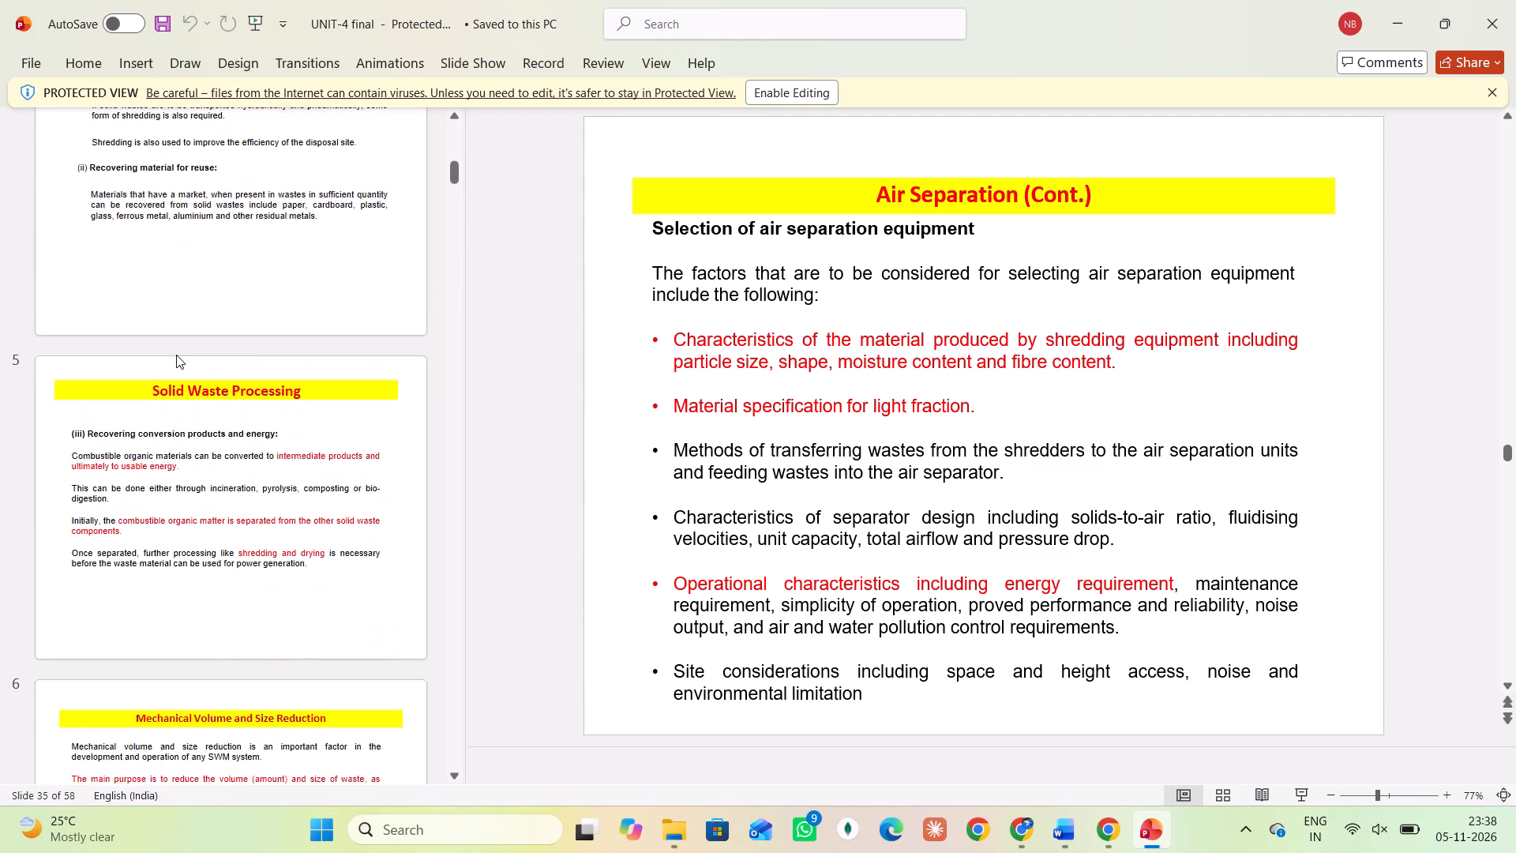
scroll(176, 355, "up", 3)
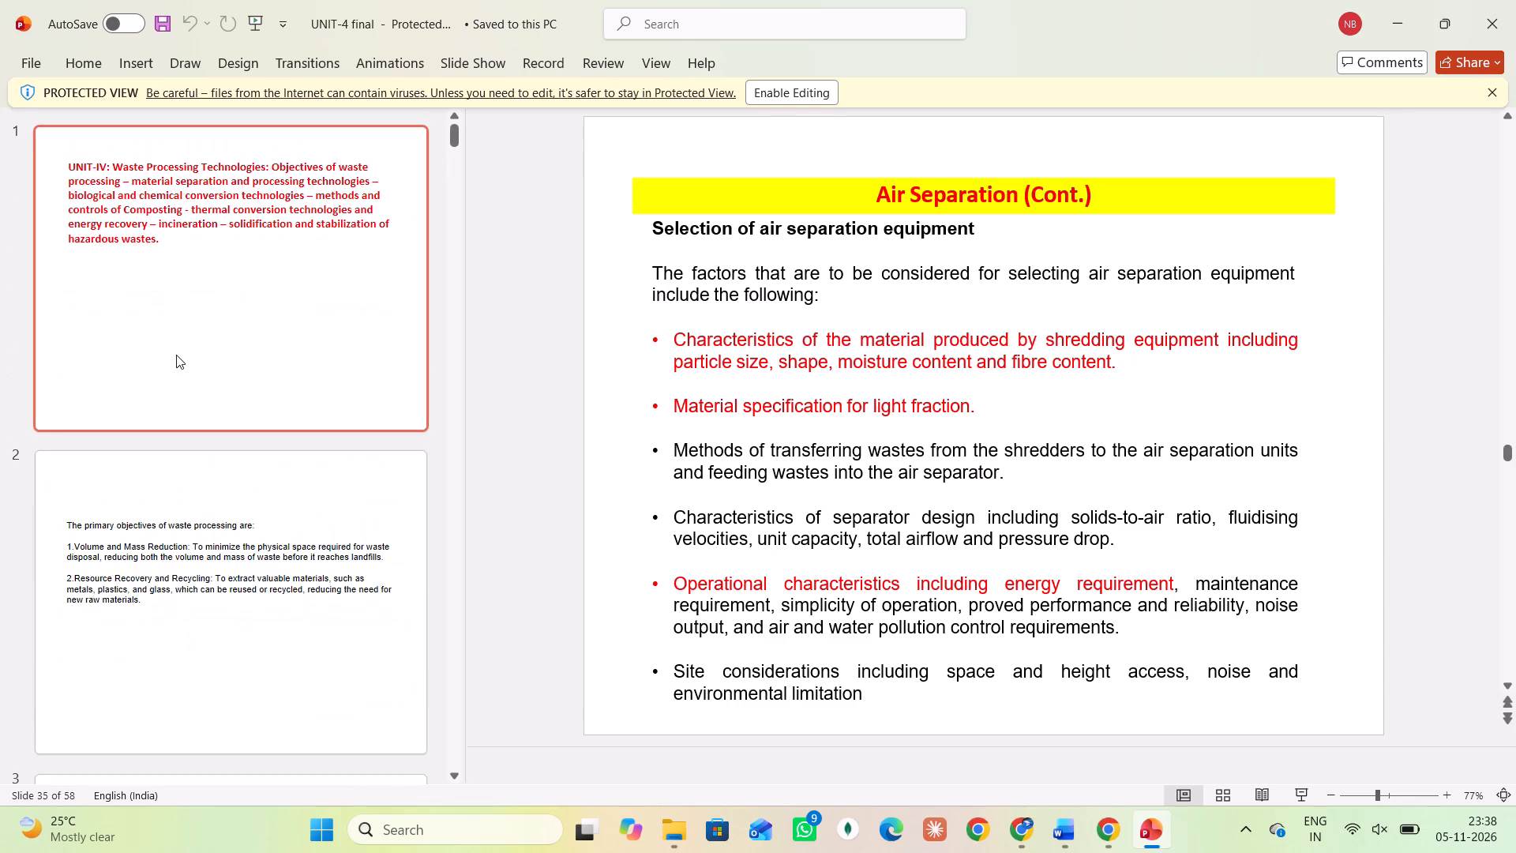
scroll(176, 355, "up", 1)
Skim the whole deck forward from the syllabus slide through size reduction, separation and screening to the final dewatering slide.
scroll(176, 355, "down", 2)
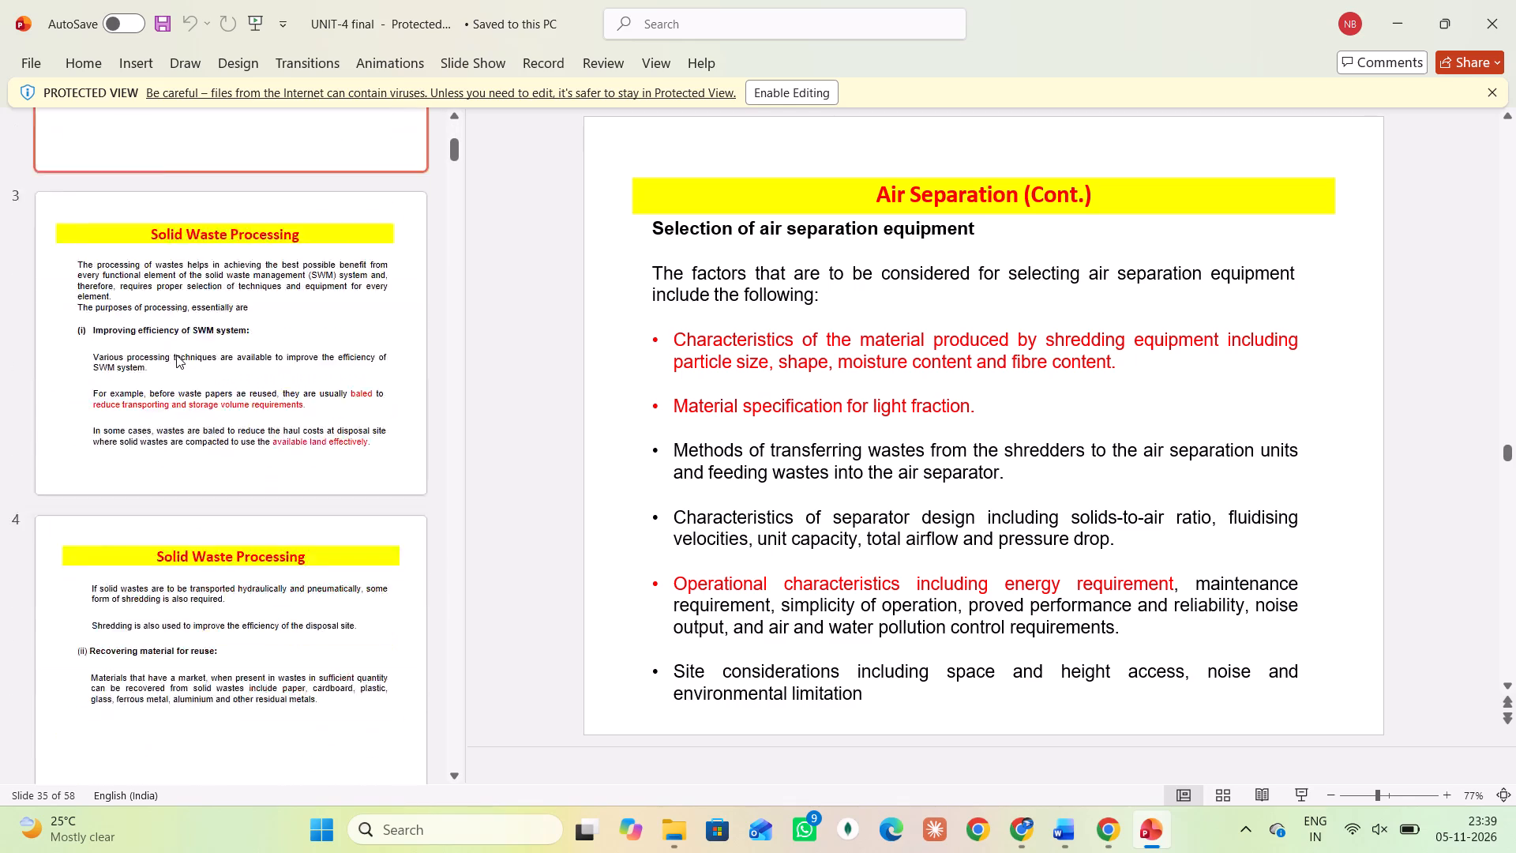
scroll(176, 355, "down", 3)
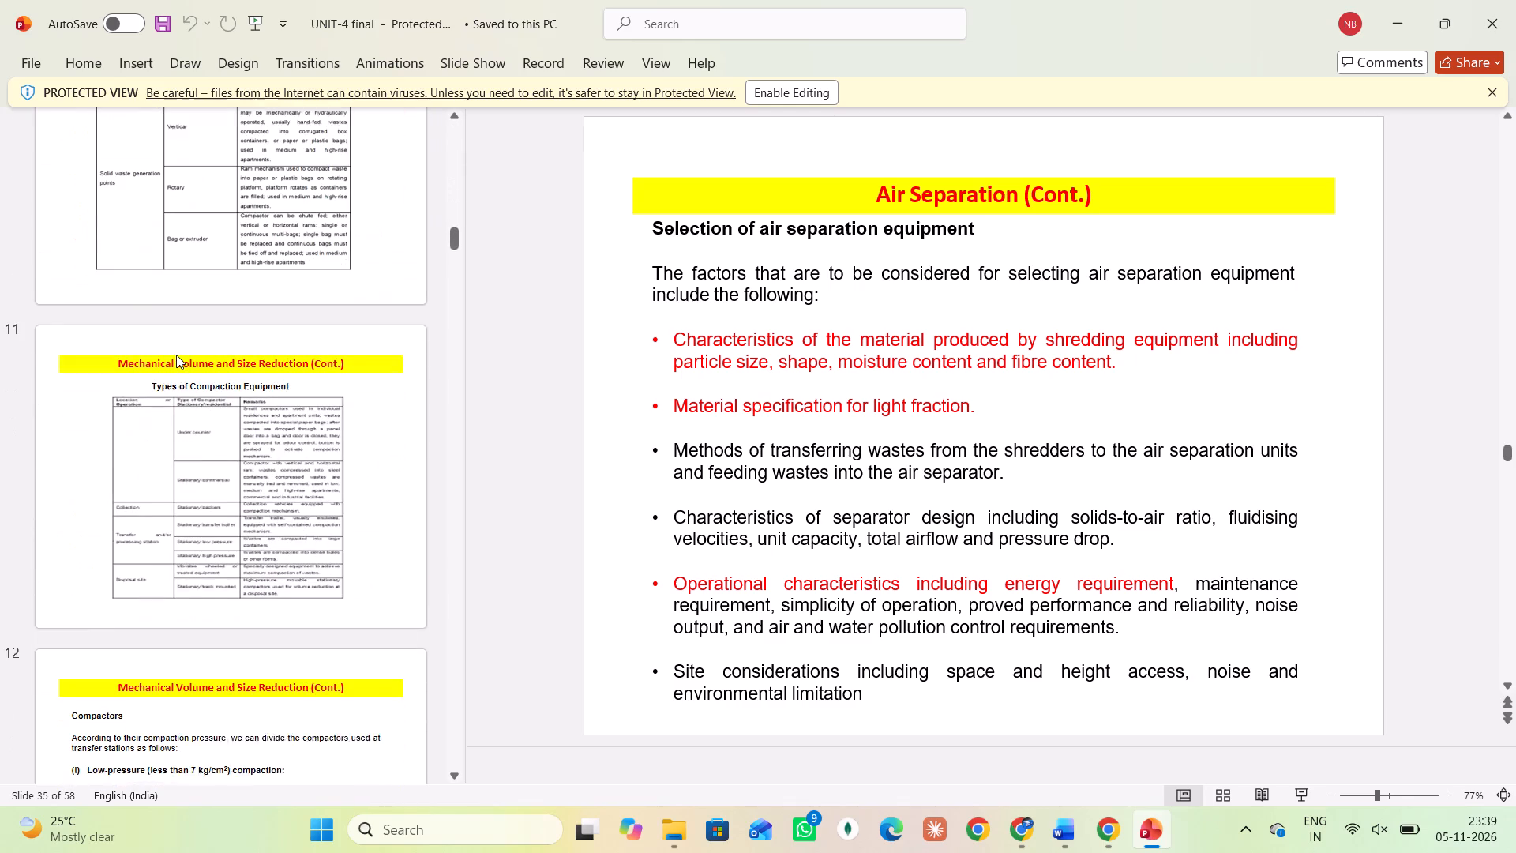
scroll(176, 355, "down", 1)
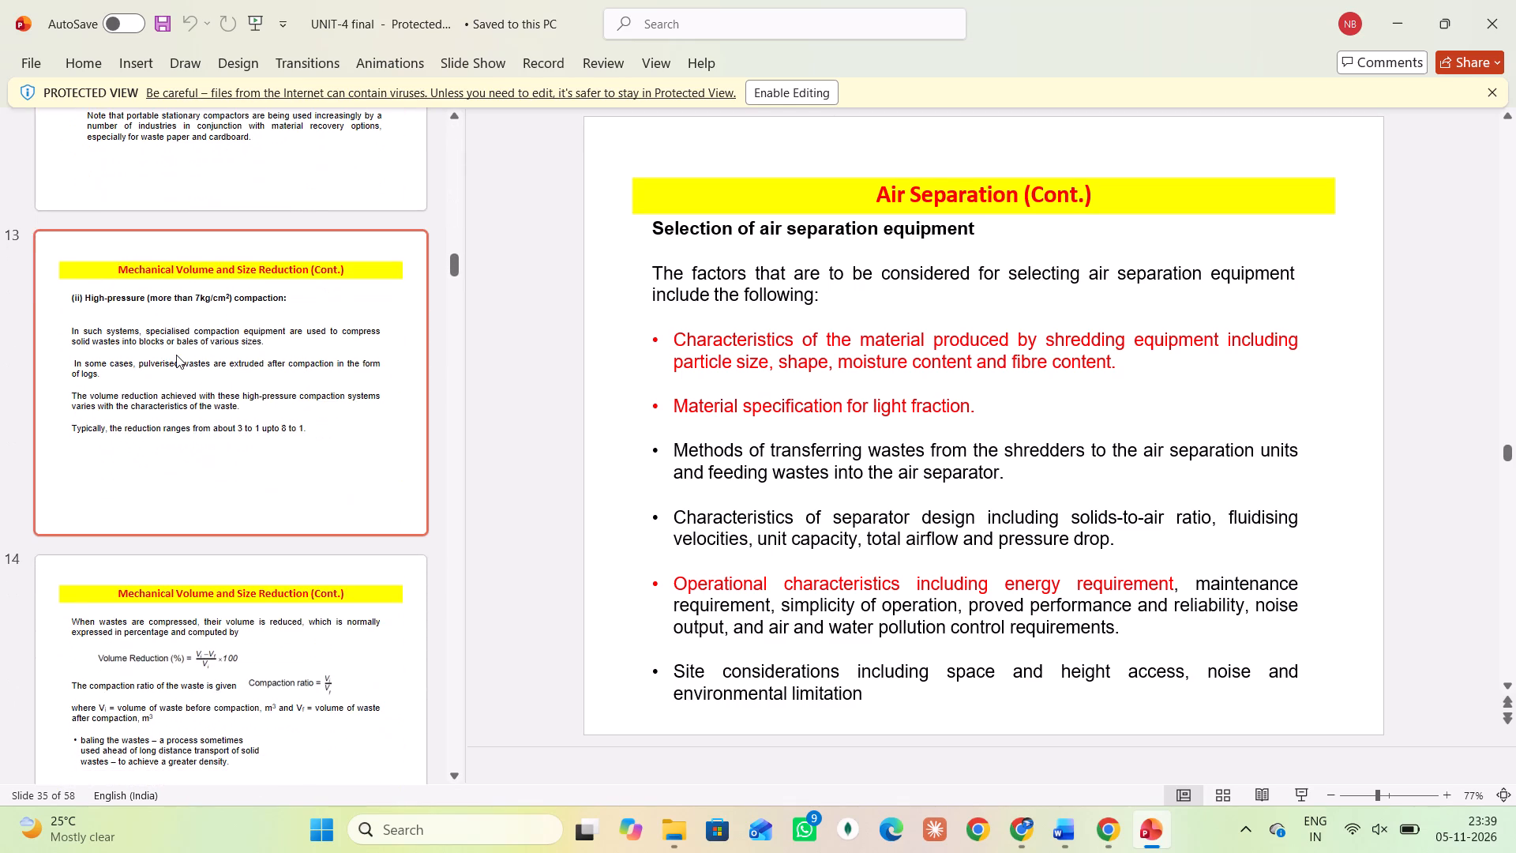
scroll(176, 355, "down", 2)
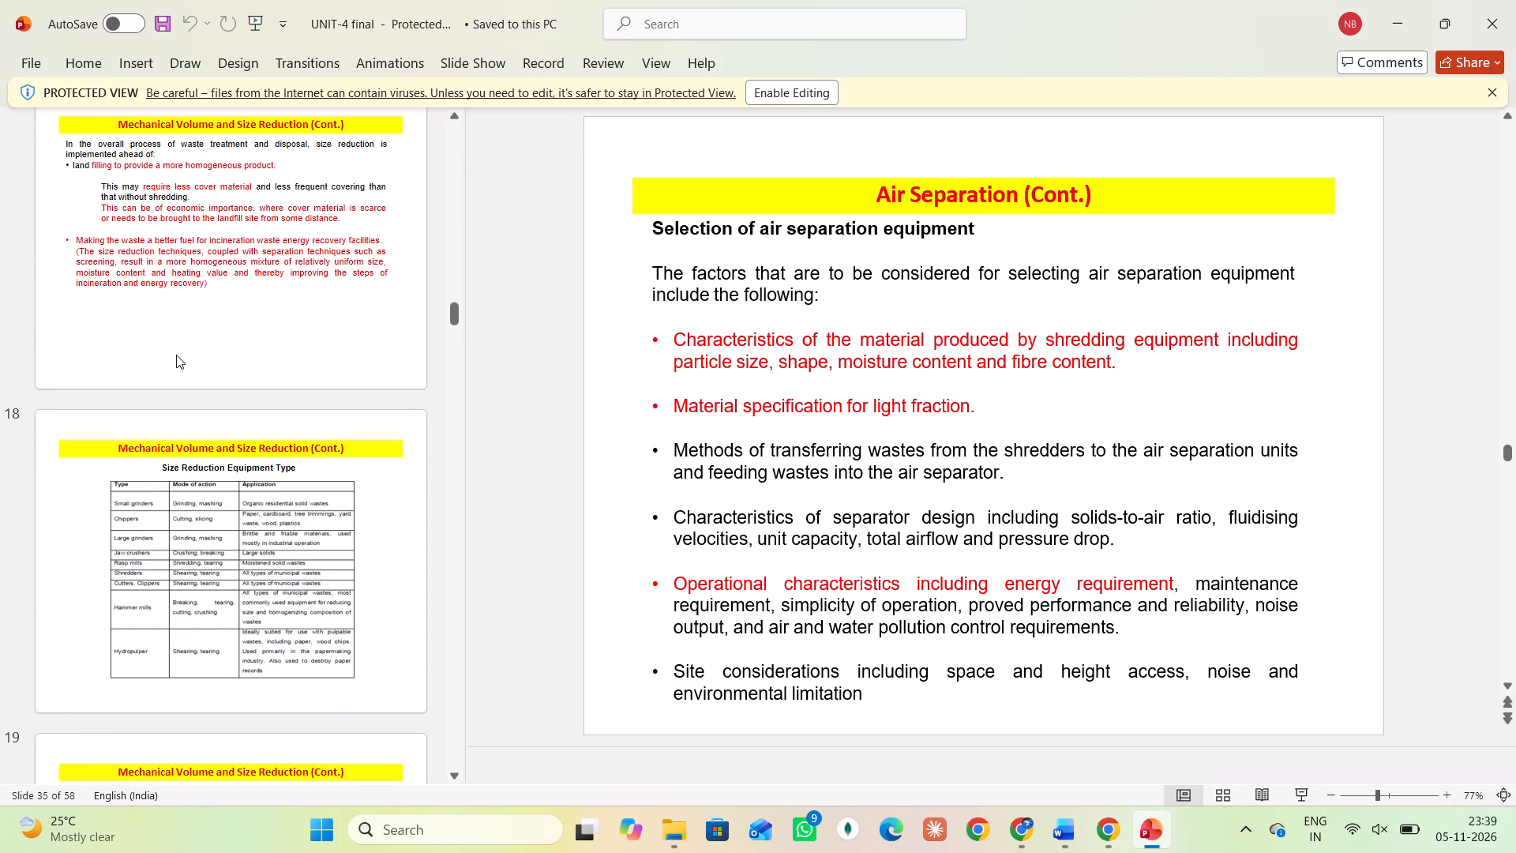
scroll(176, 355, "down", 2)
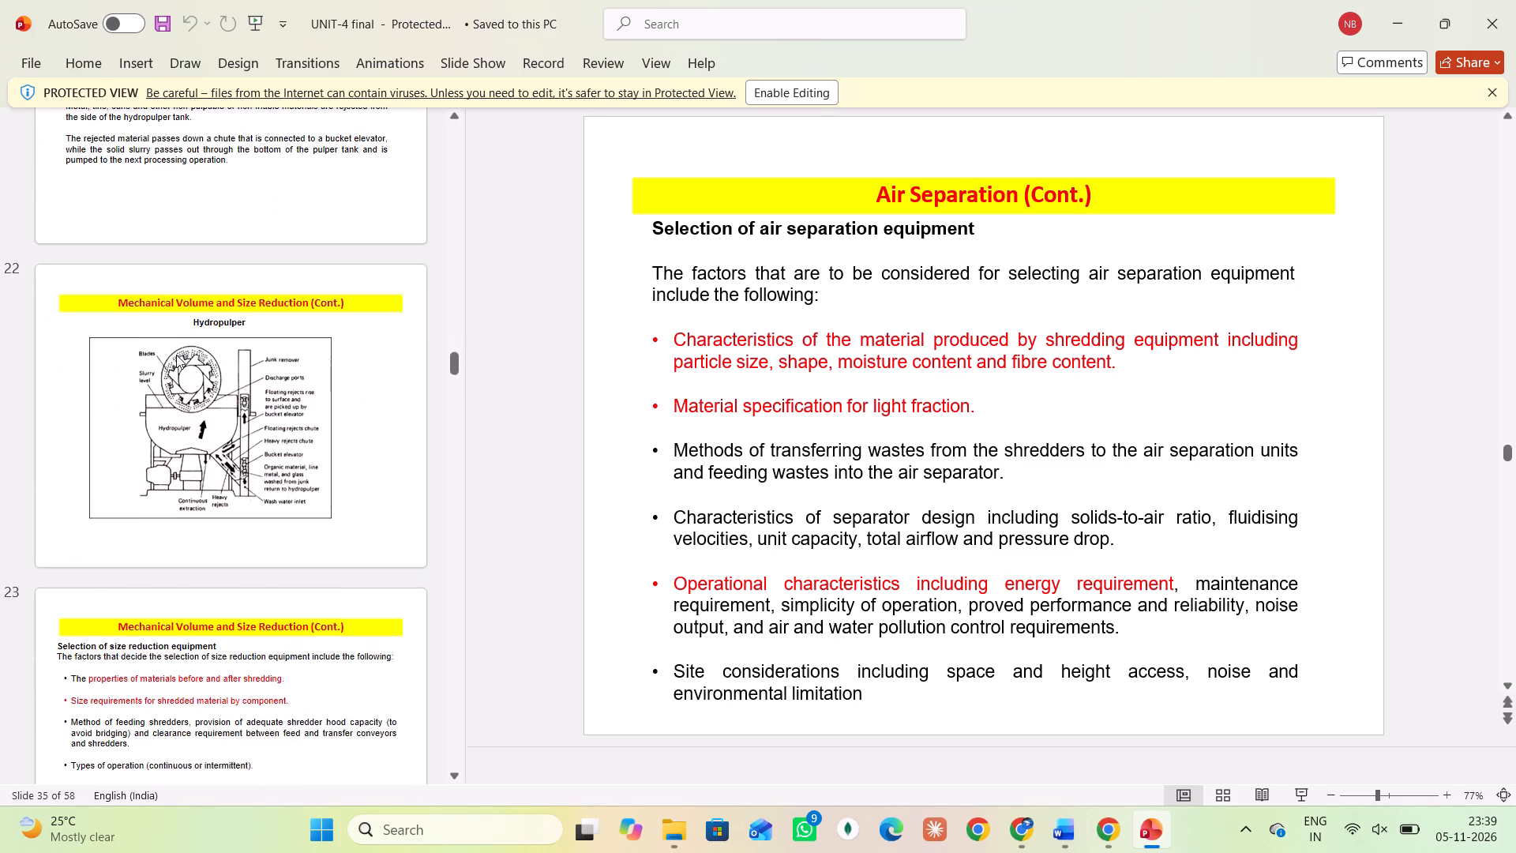
scroll(176, 355, "down", 1)
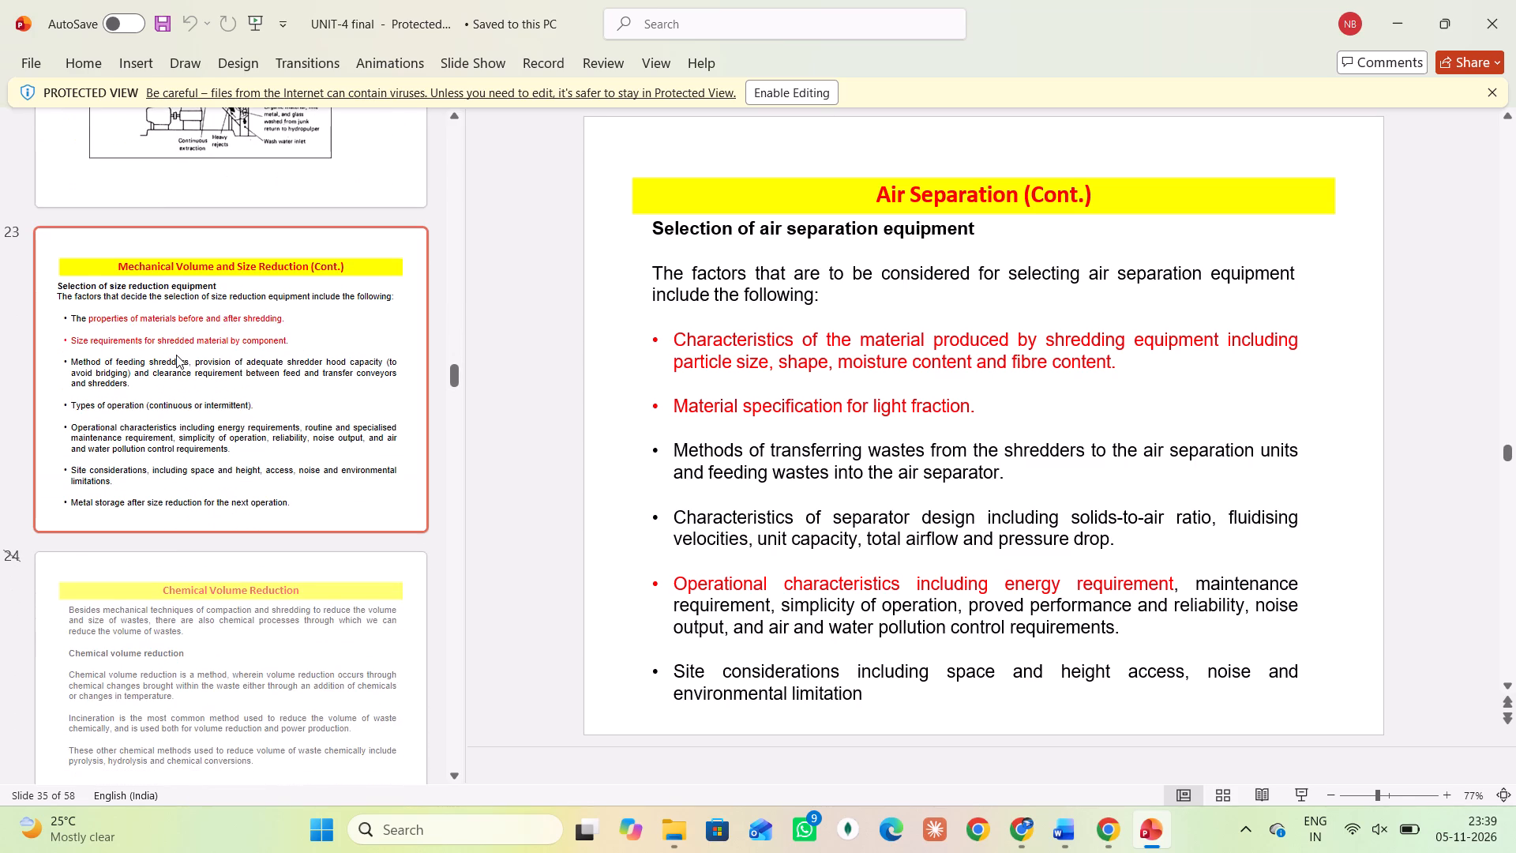
scroll(176, 355, "down", 2)
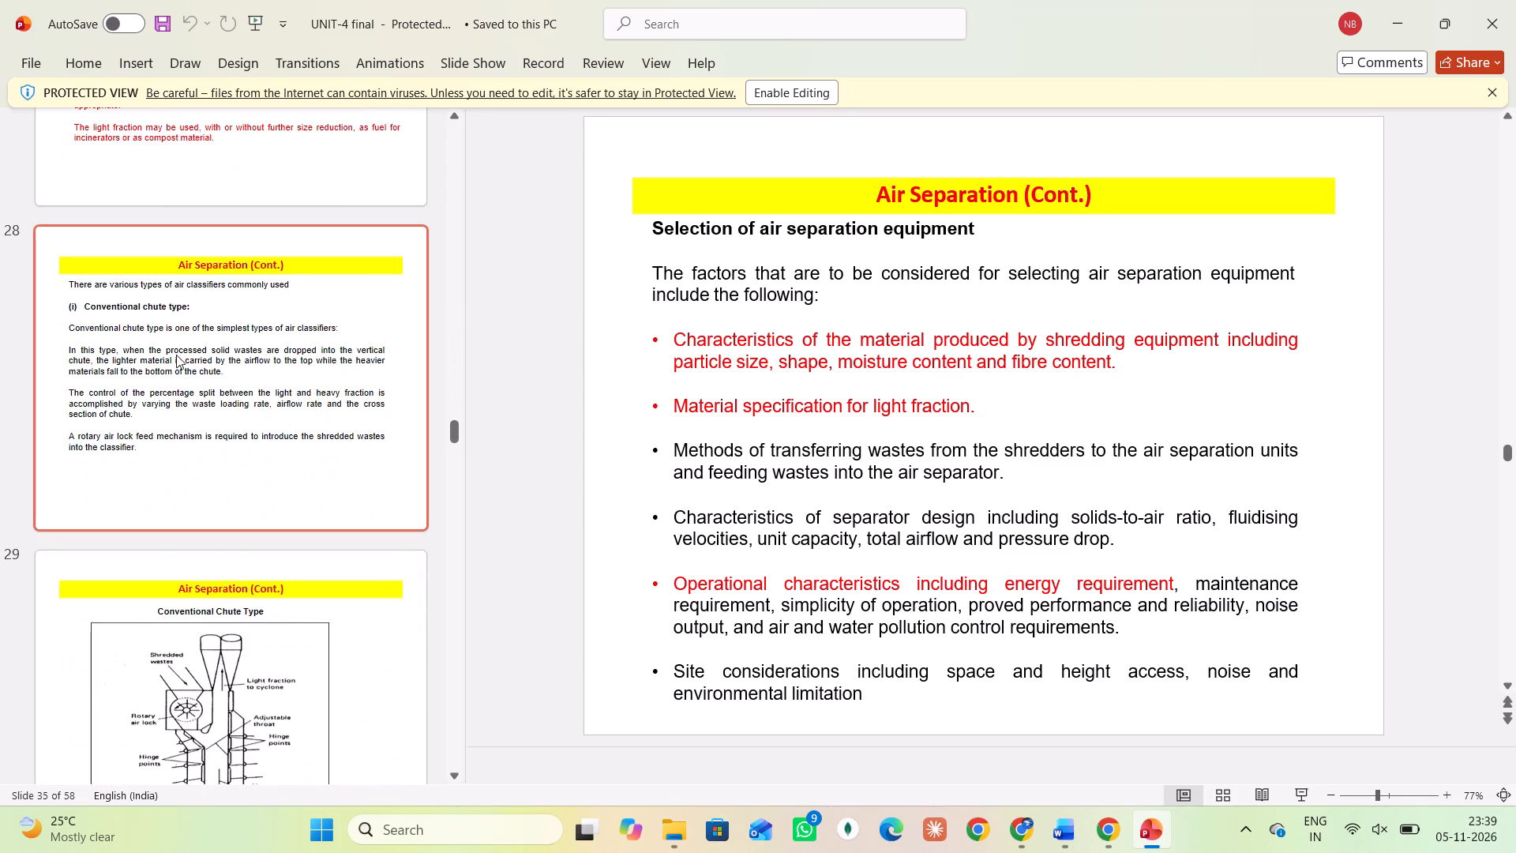
scroll(176, 355, "down", 2)
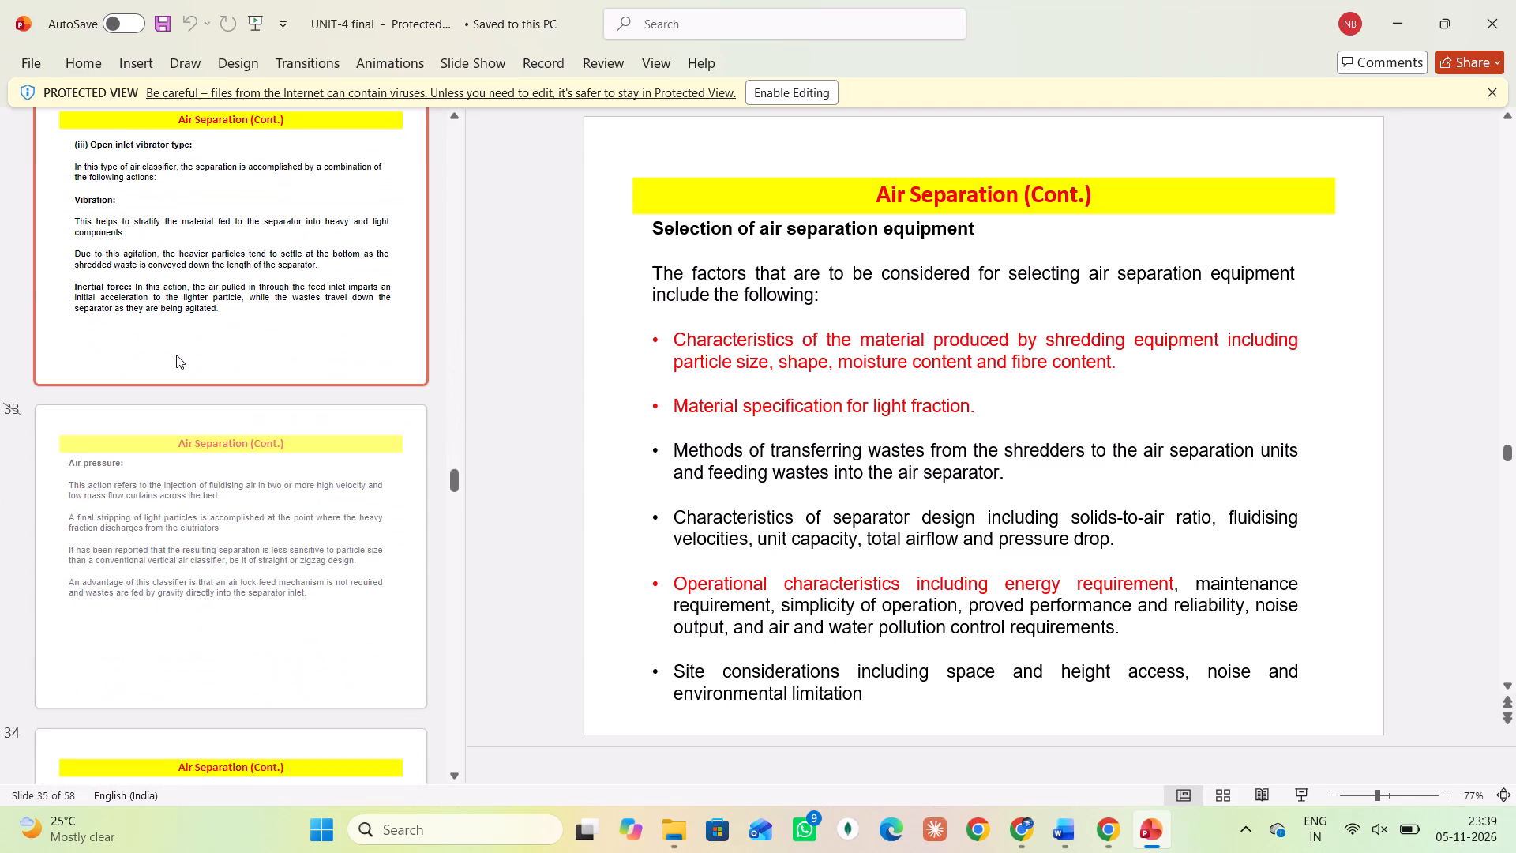
scroll(176, 355, "down", 2)
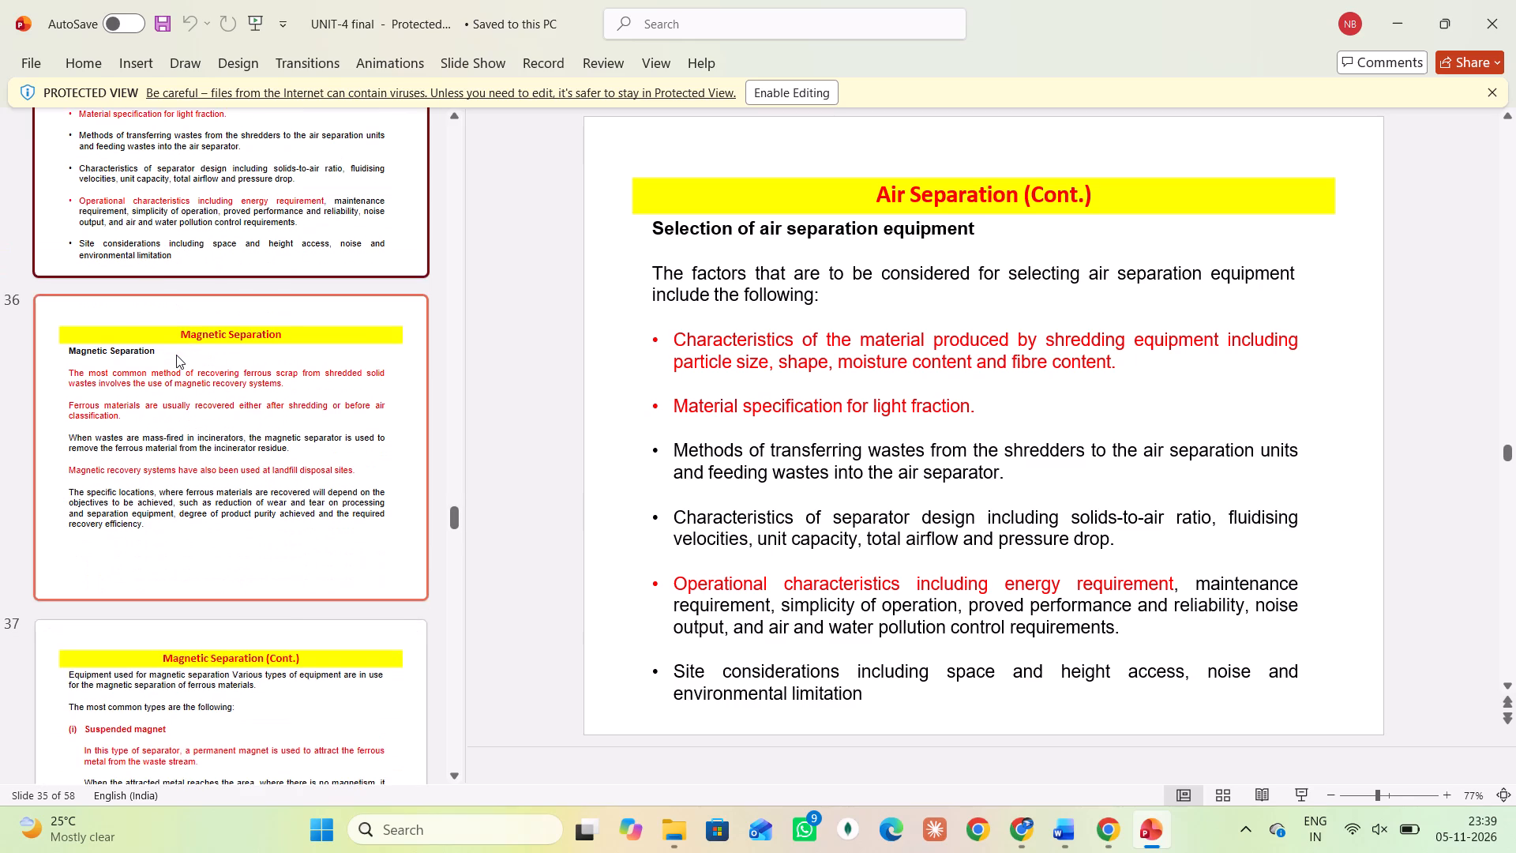
scroll(176, 355, "down", 3)
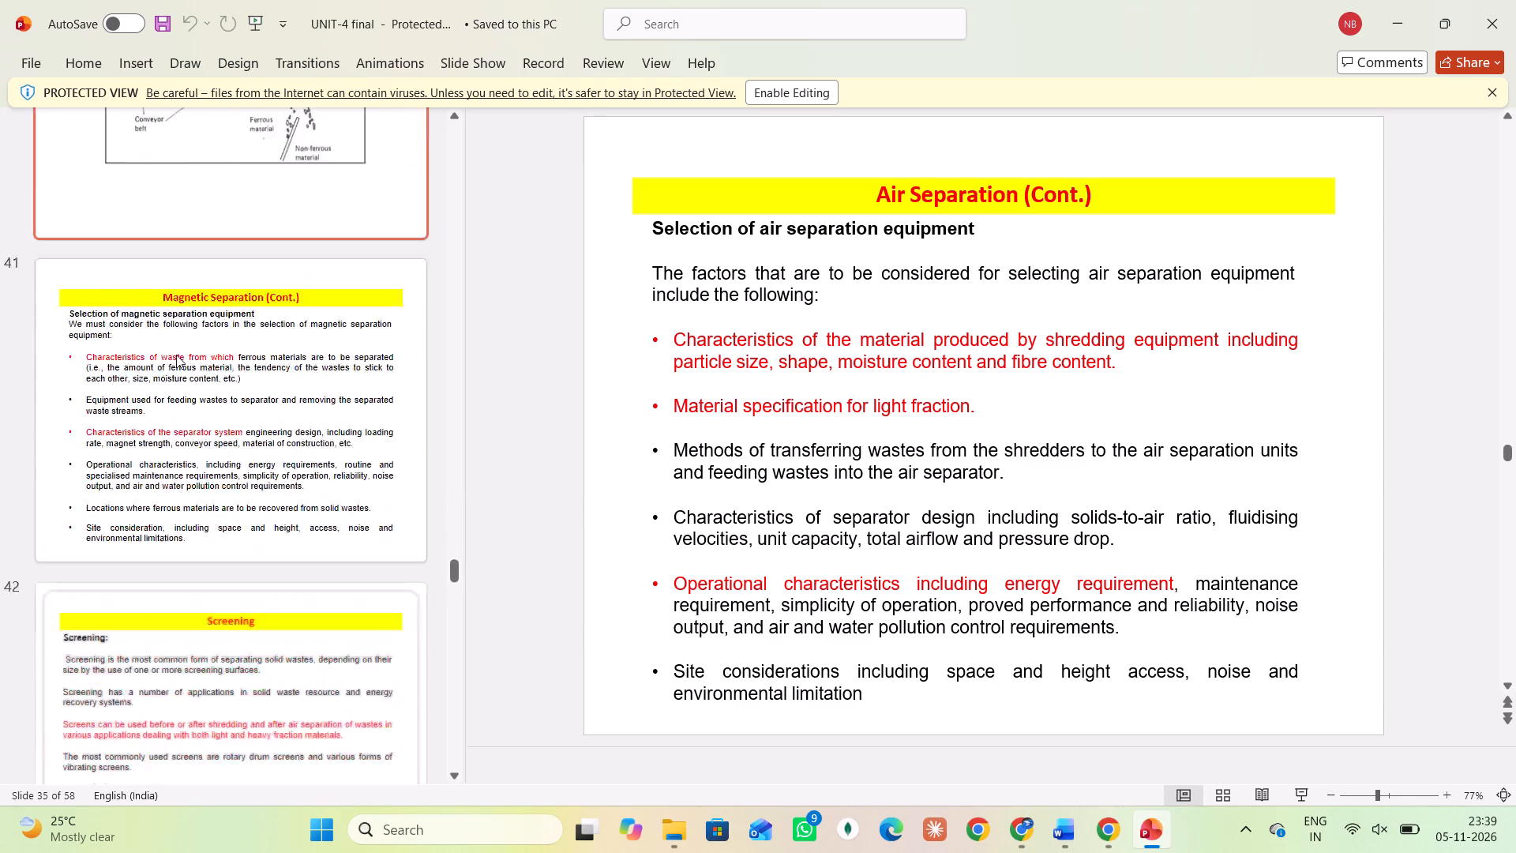
scroll(176, 355, "down", 3)
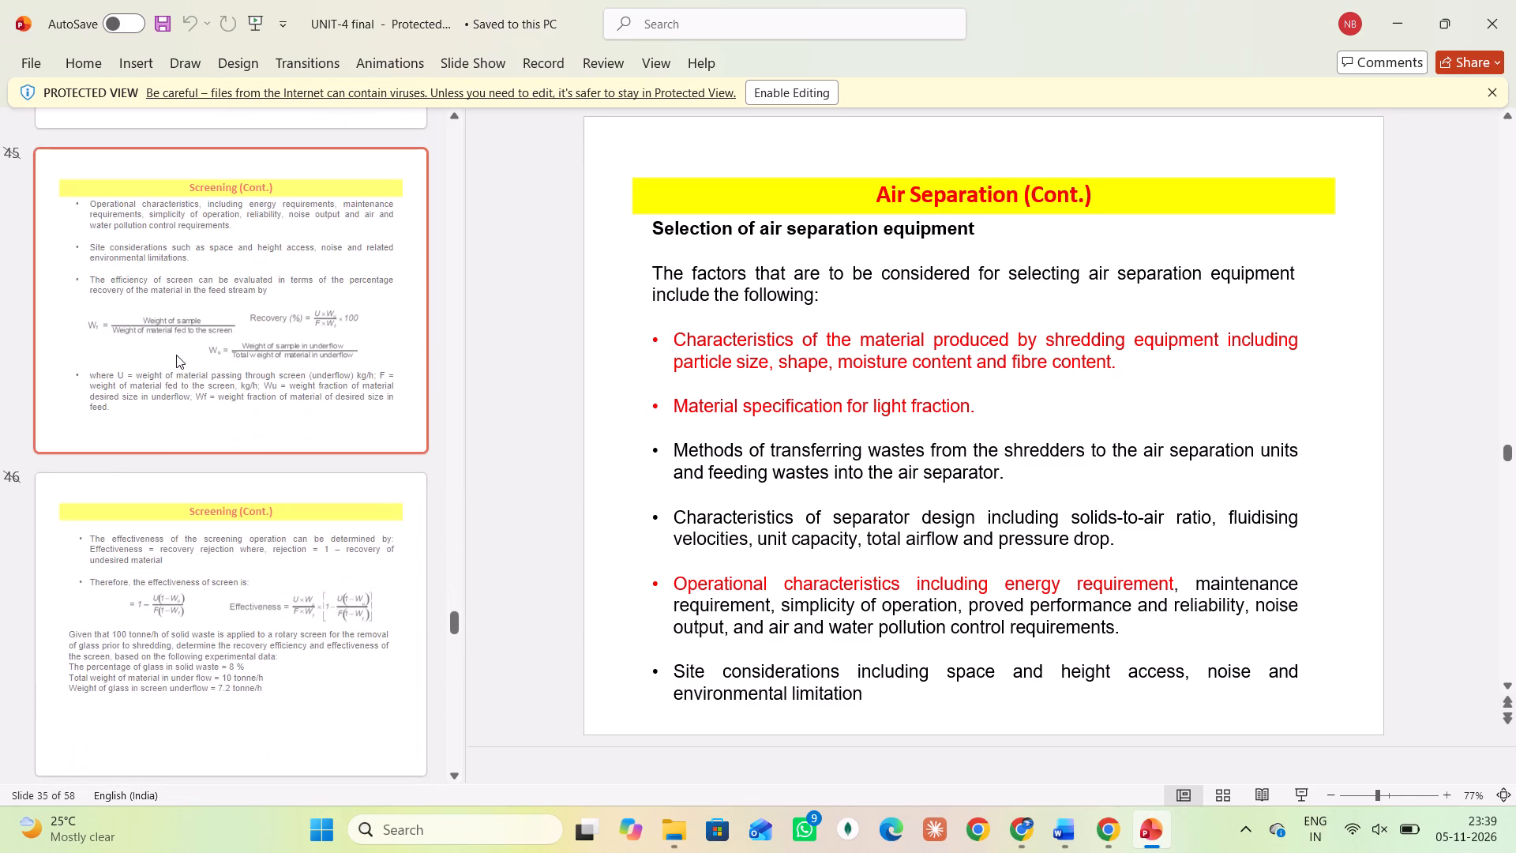
scroll(176, 355, "down", 2)
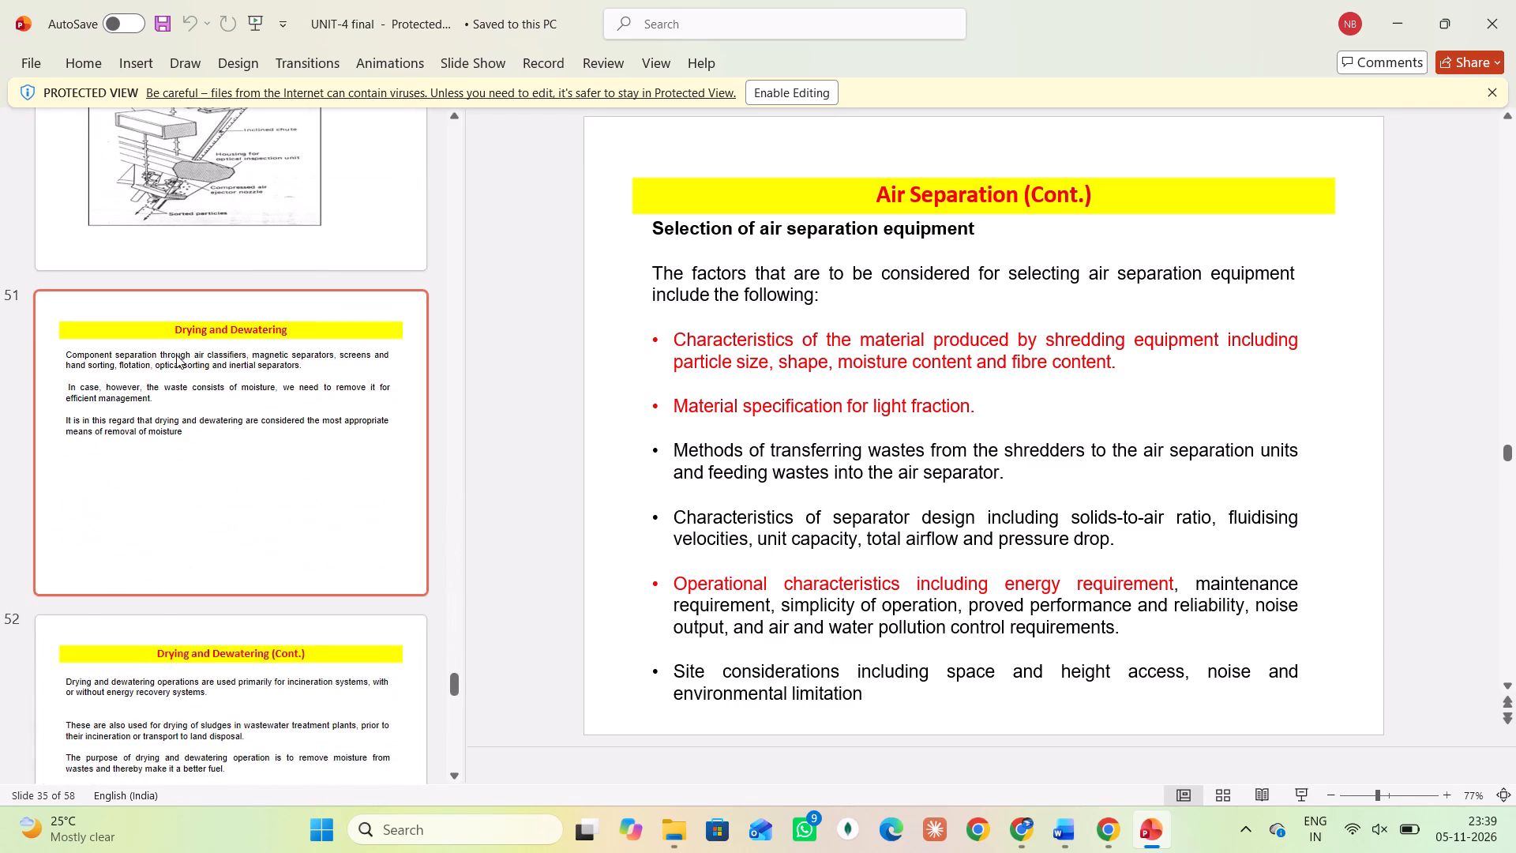
scroll(176, 355, "down", 3)
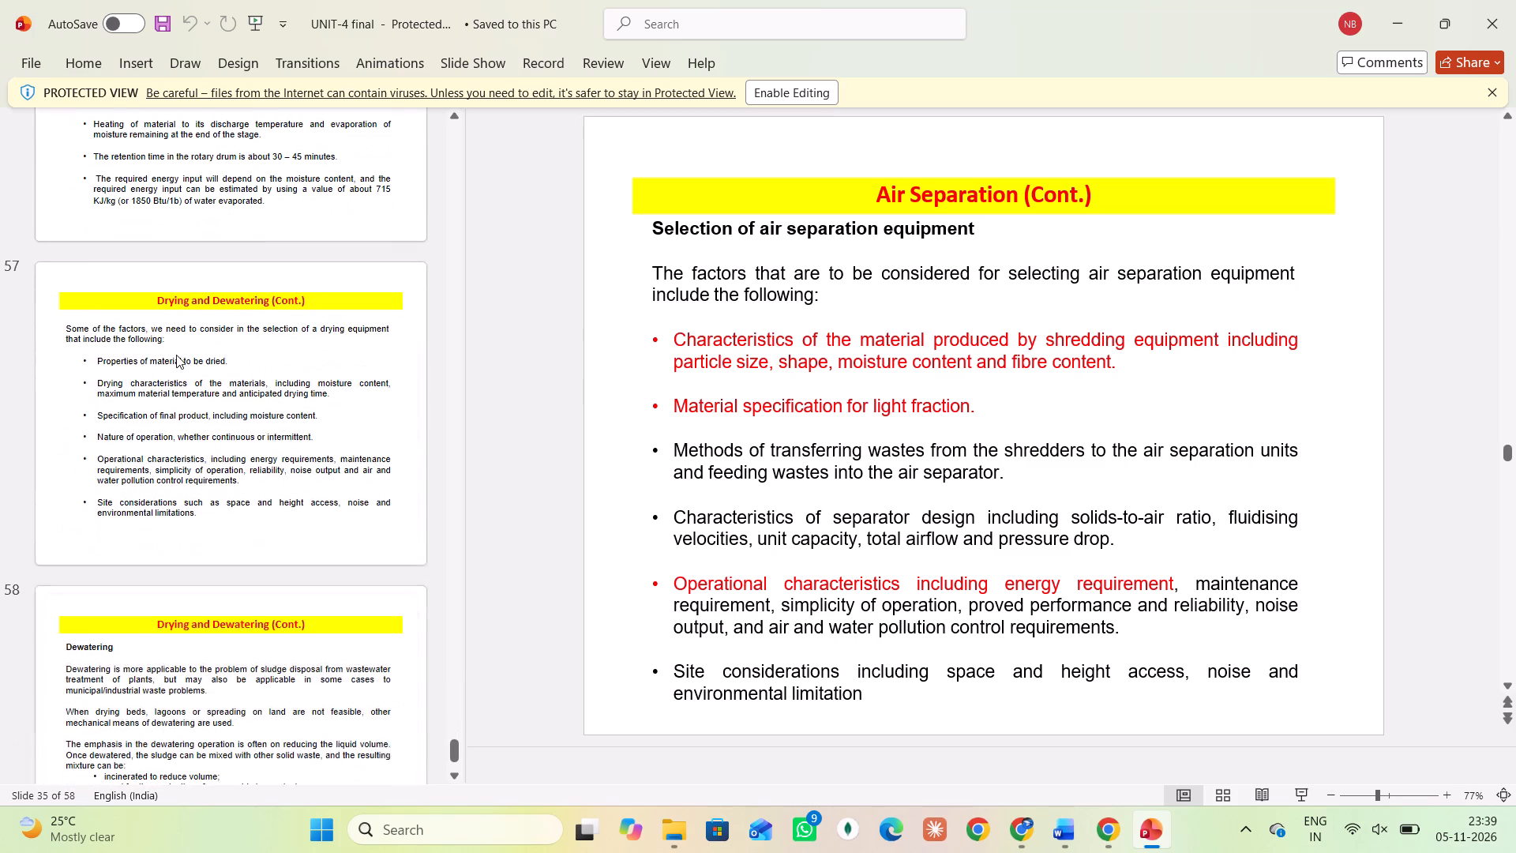
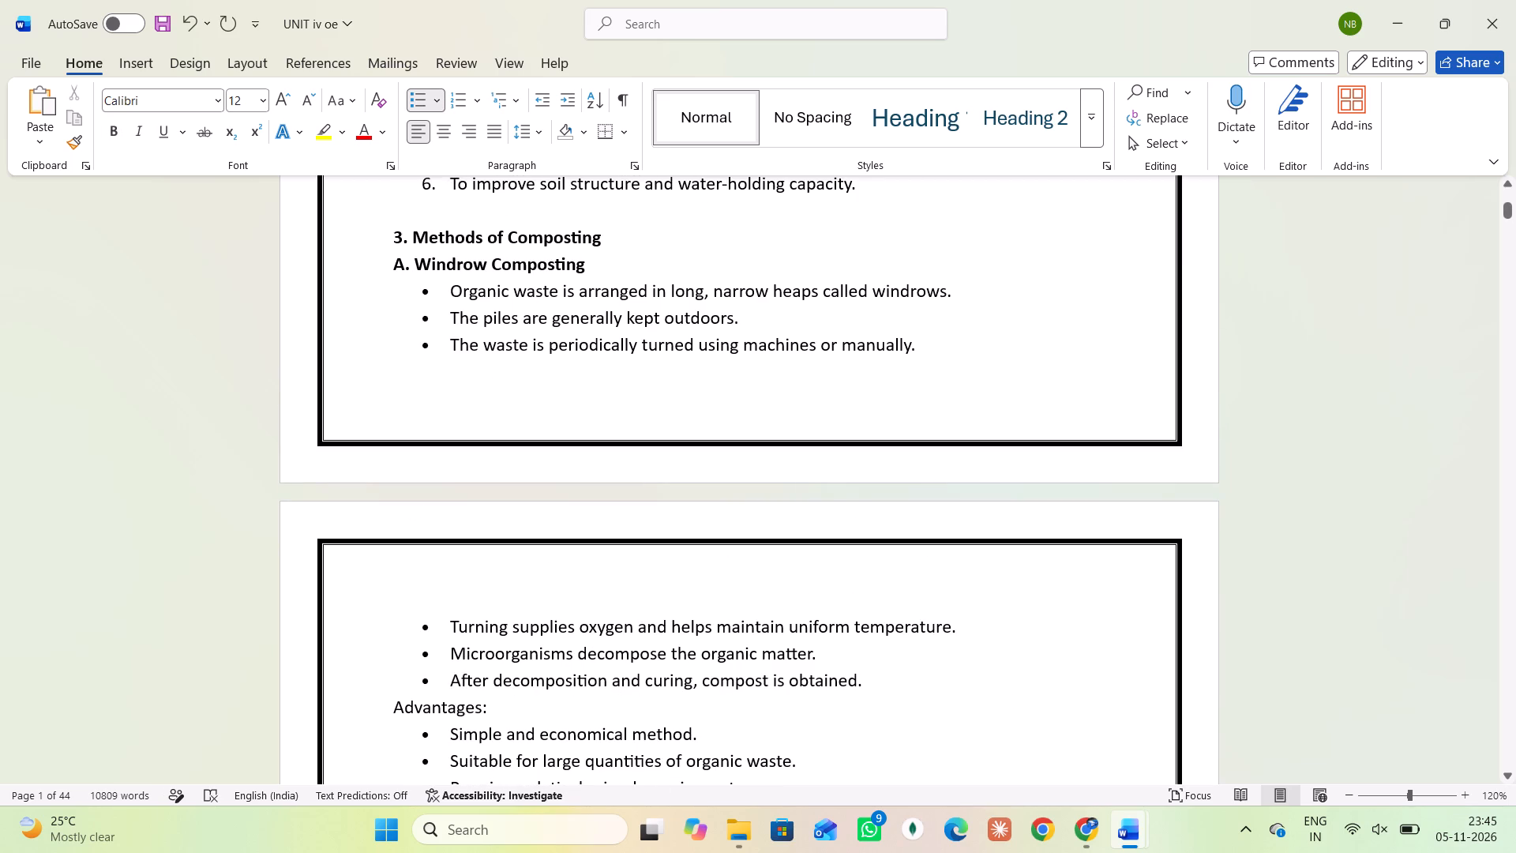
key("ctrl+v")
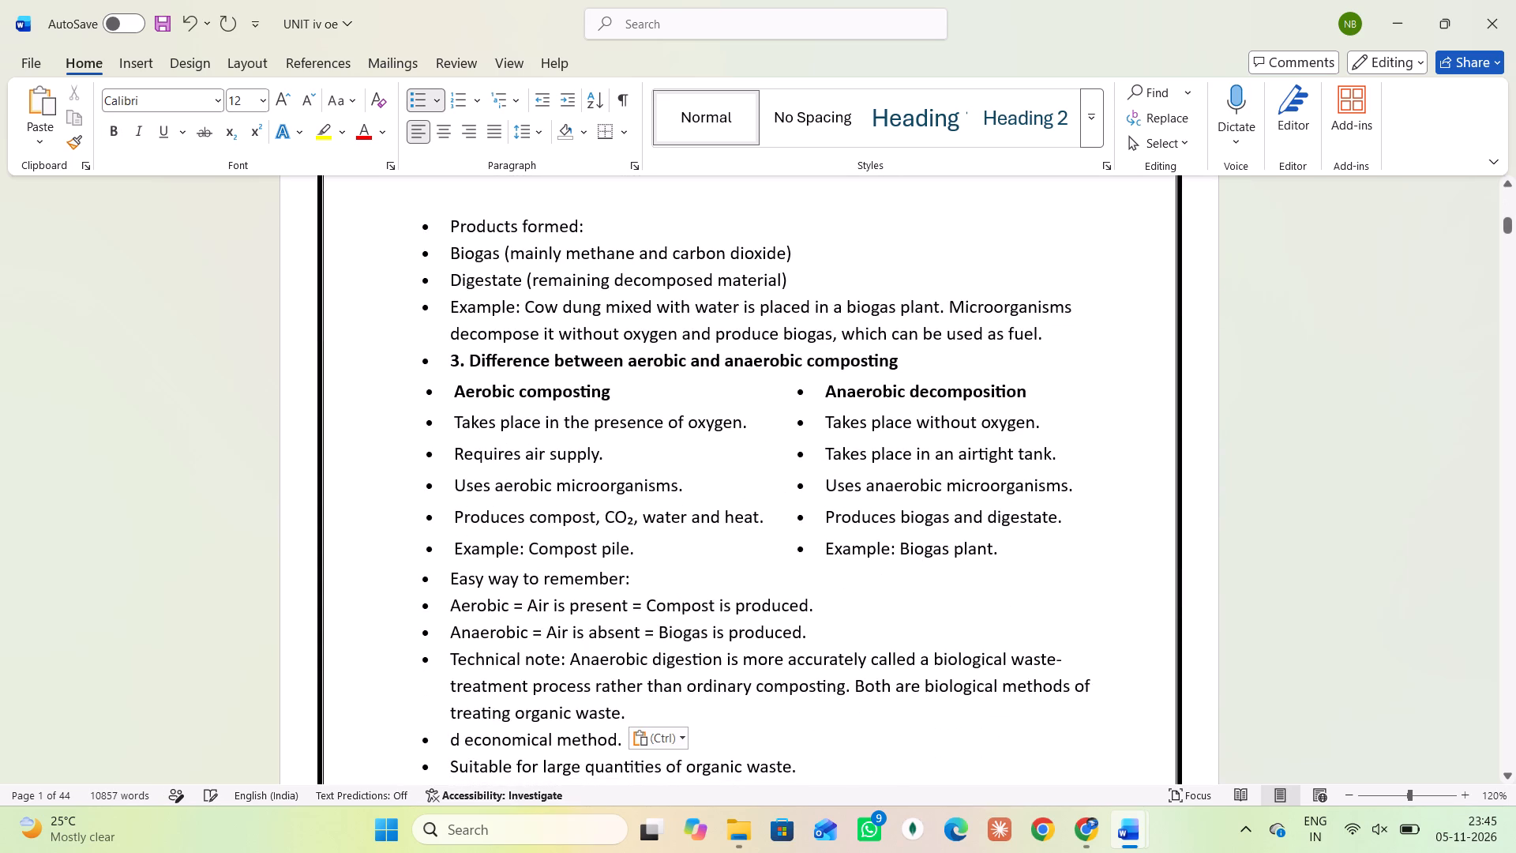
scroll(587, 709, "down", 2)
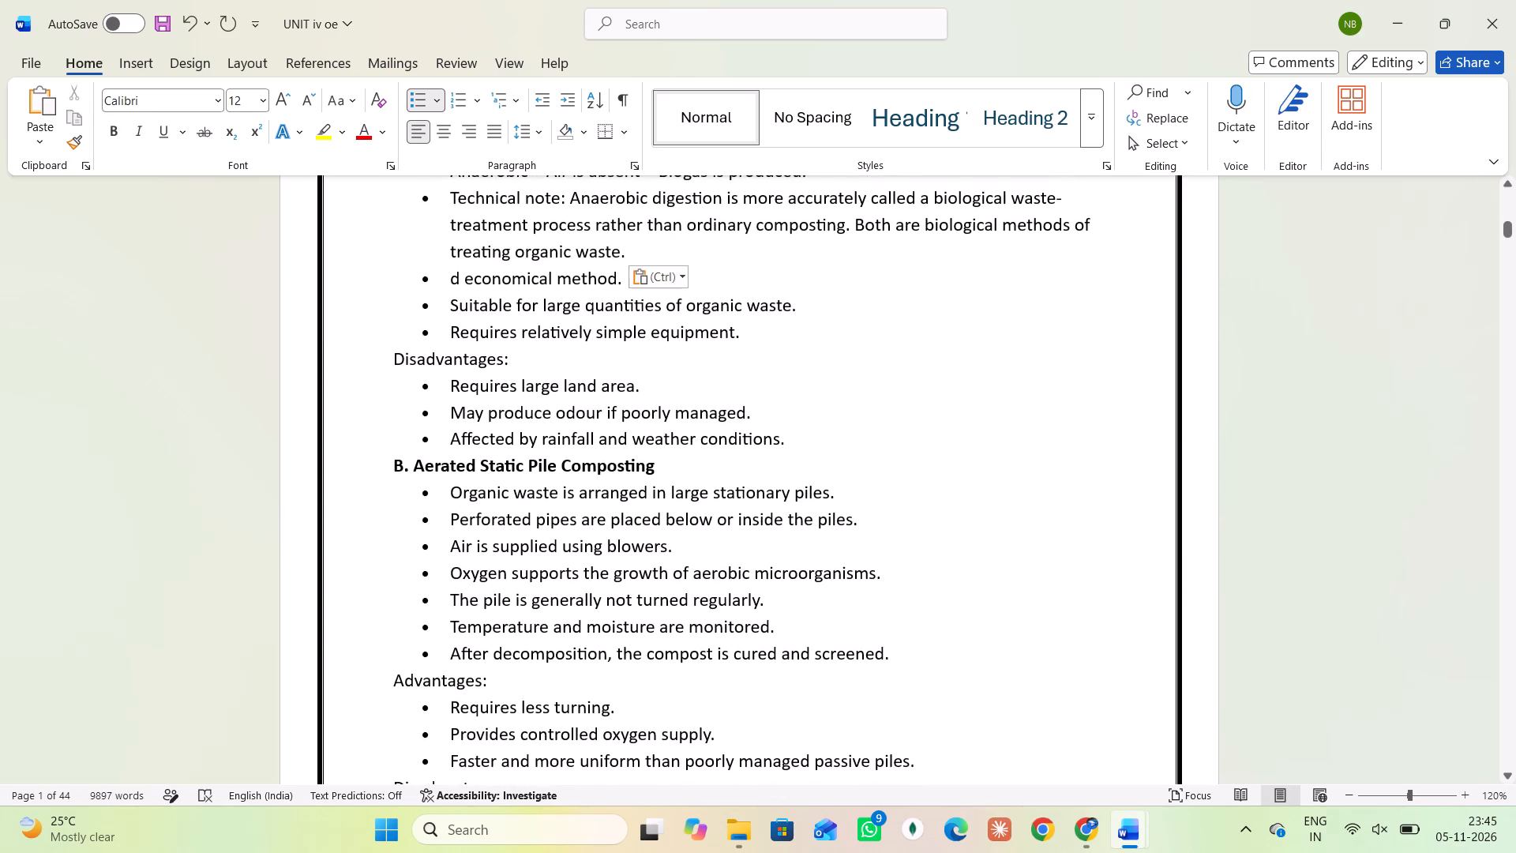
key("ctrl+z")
Paste the copied answer on the blank line between the Objectives of Composting list and "3. Methods of Composting".
scroll(587, 700, "up", 3)
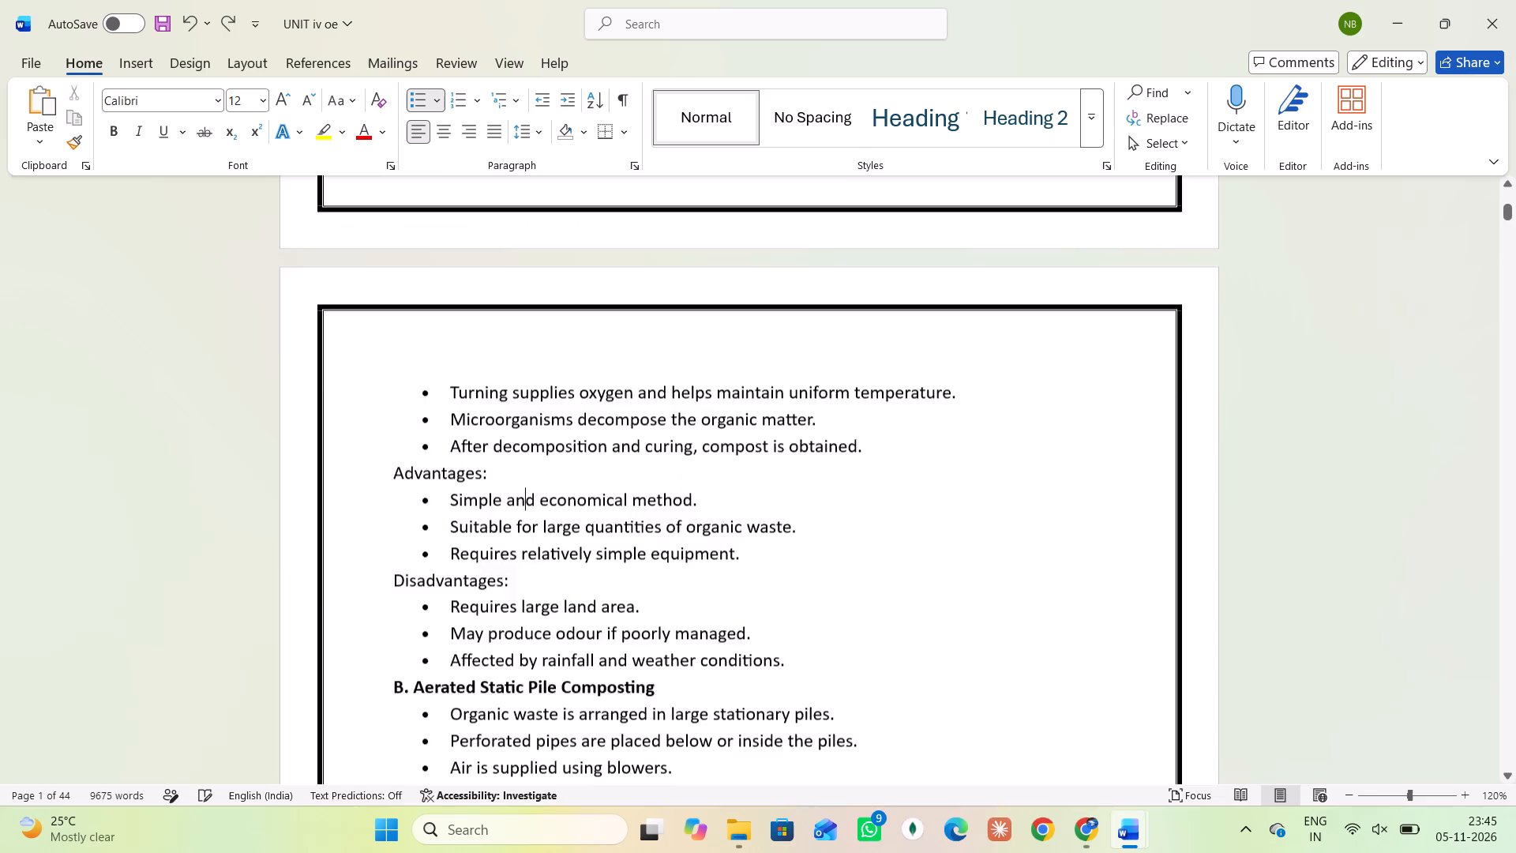
scroll(587, 700, "up", 3)
scroll(587, 700, "down", 2)
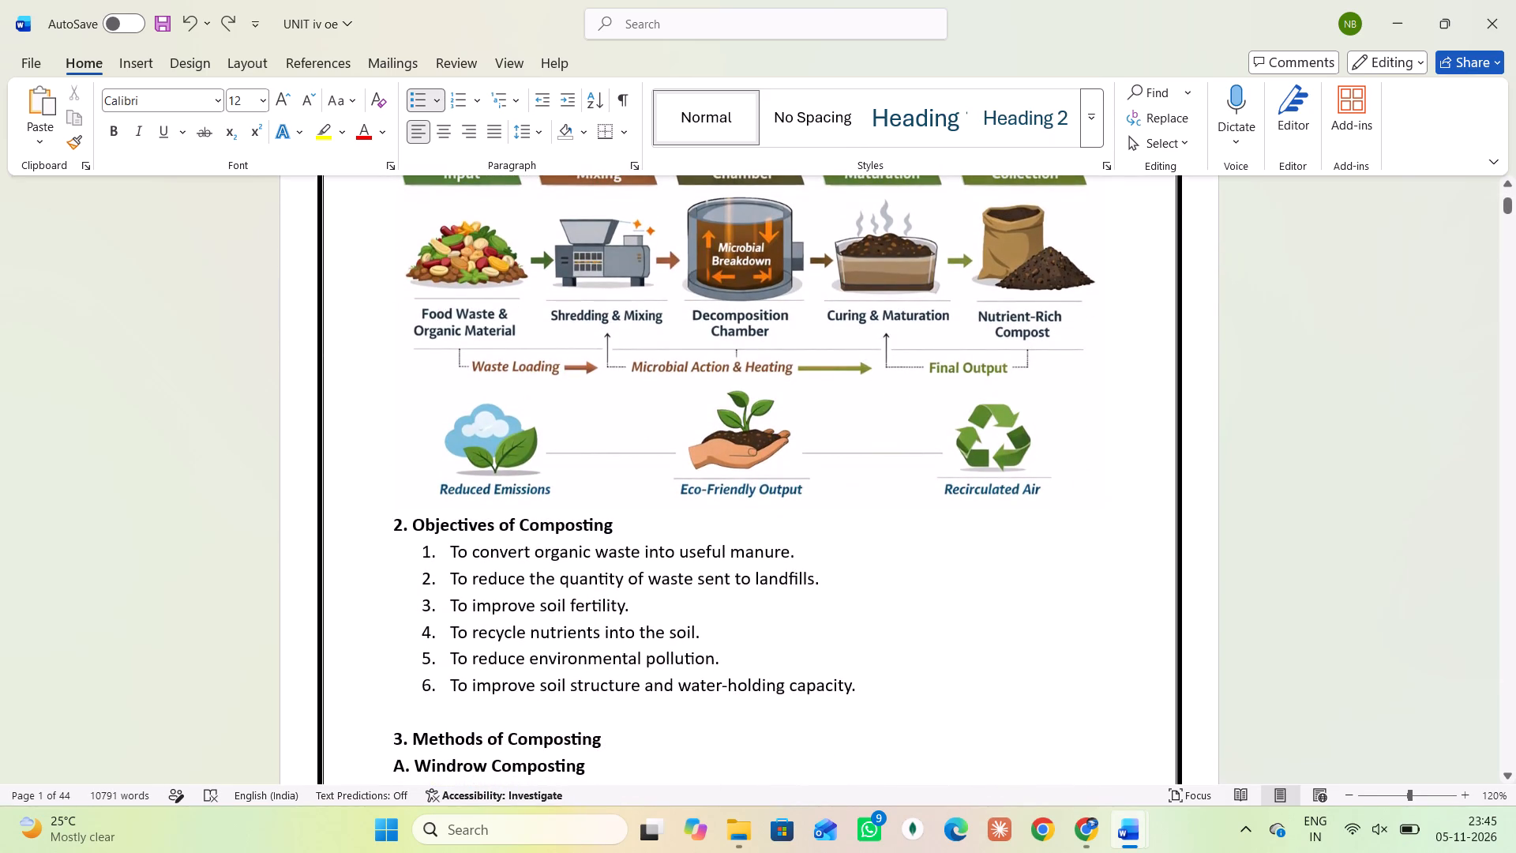
left_click(615, 705)
key("ctrl+v")
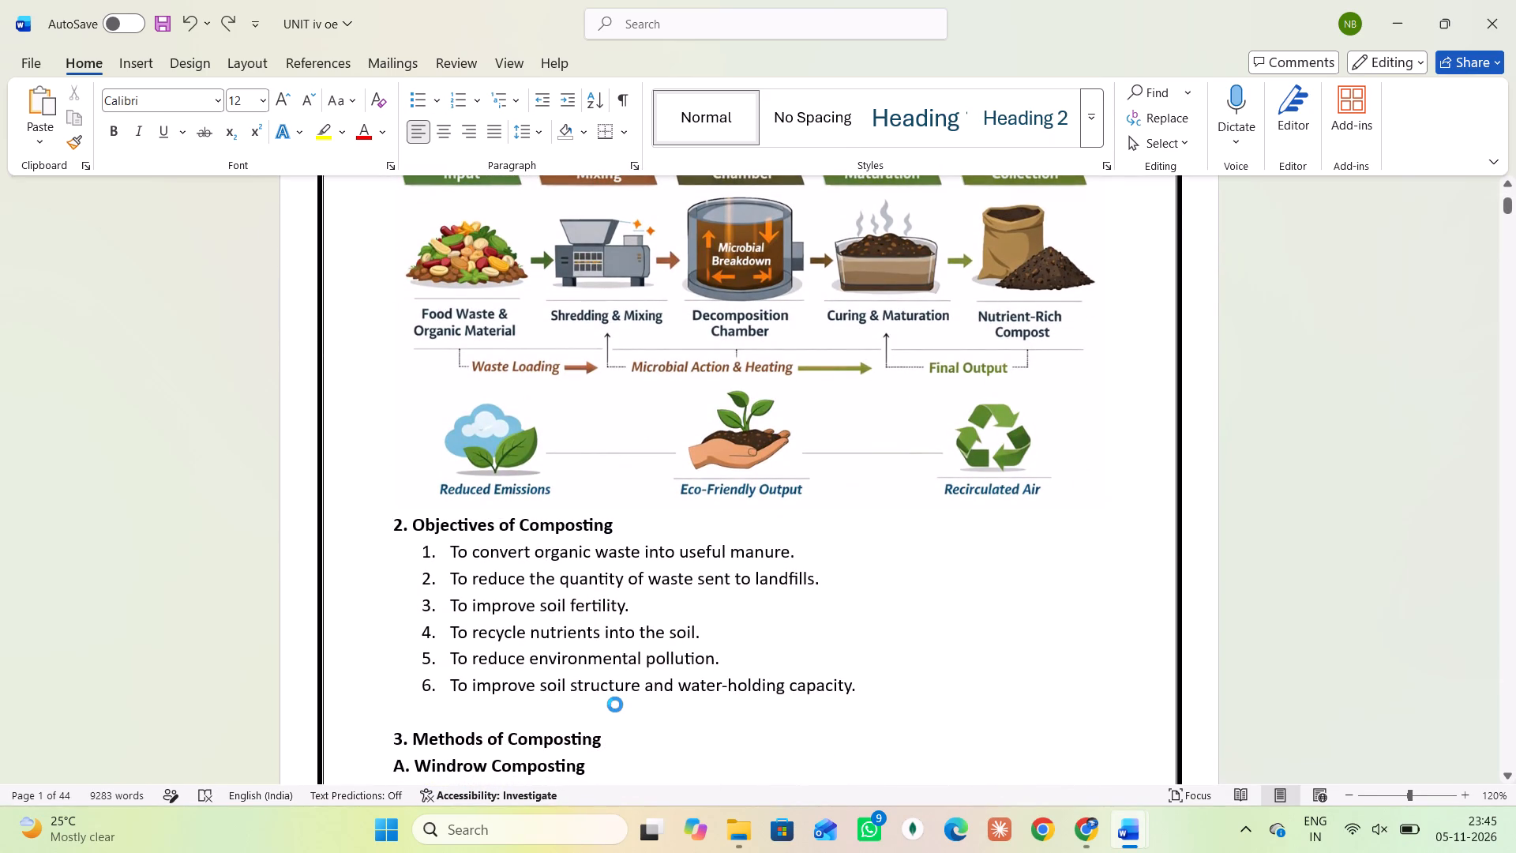
left_click(615, 705)
Delete the web source links beneath the pasted aerobic composting and anaerobic composting headings.
scroll(615, 705, "down", 1)
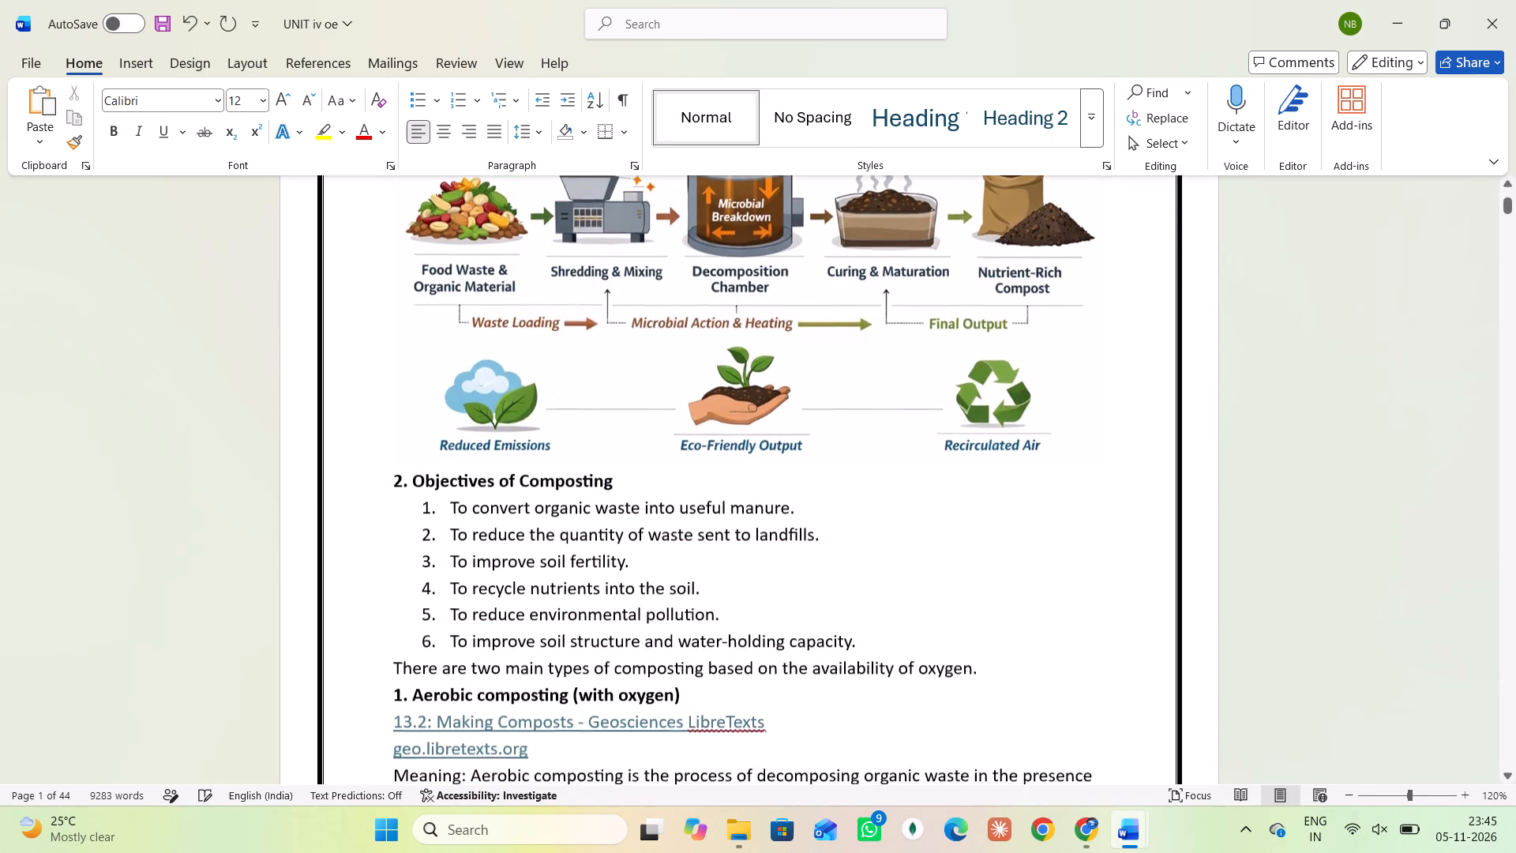
scroll(615, 705, "down", 1)
left_click_drag(535, 535, 403, 487)
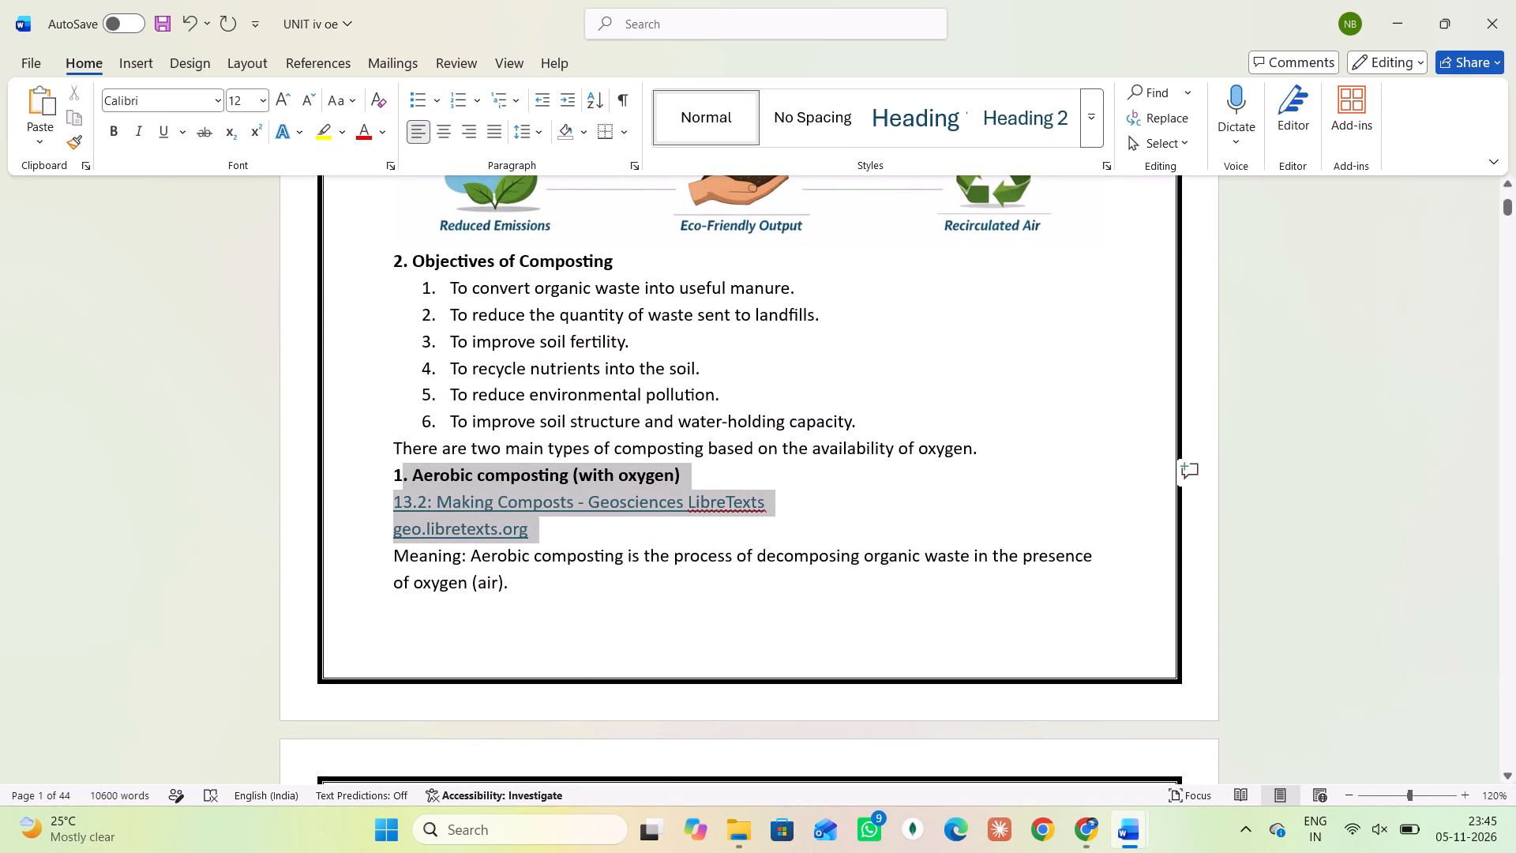
left_click_drag(403, 487, 388, 502)
key("BackSpace")
scroll(554, 645, "down", 1)
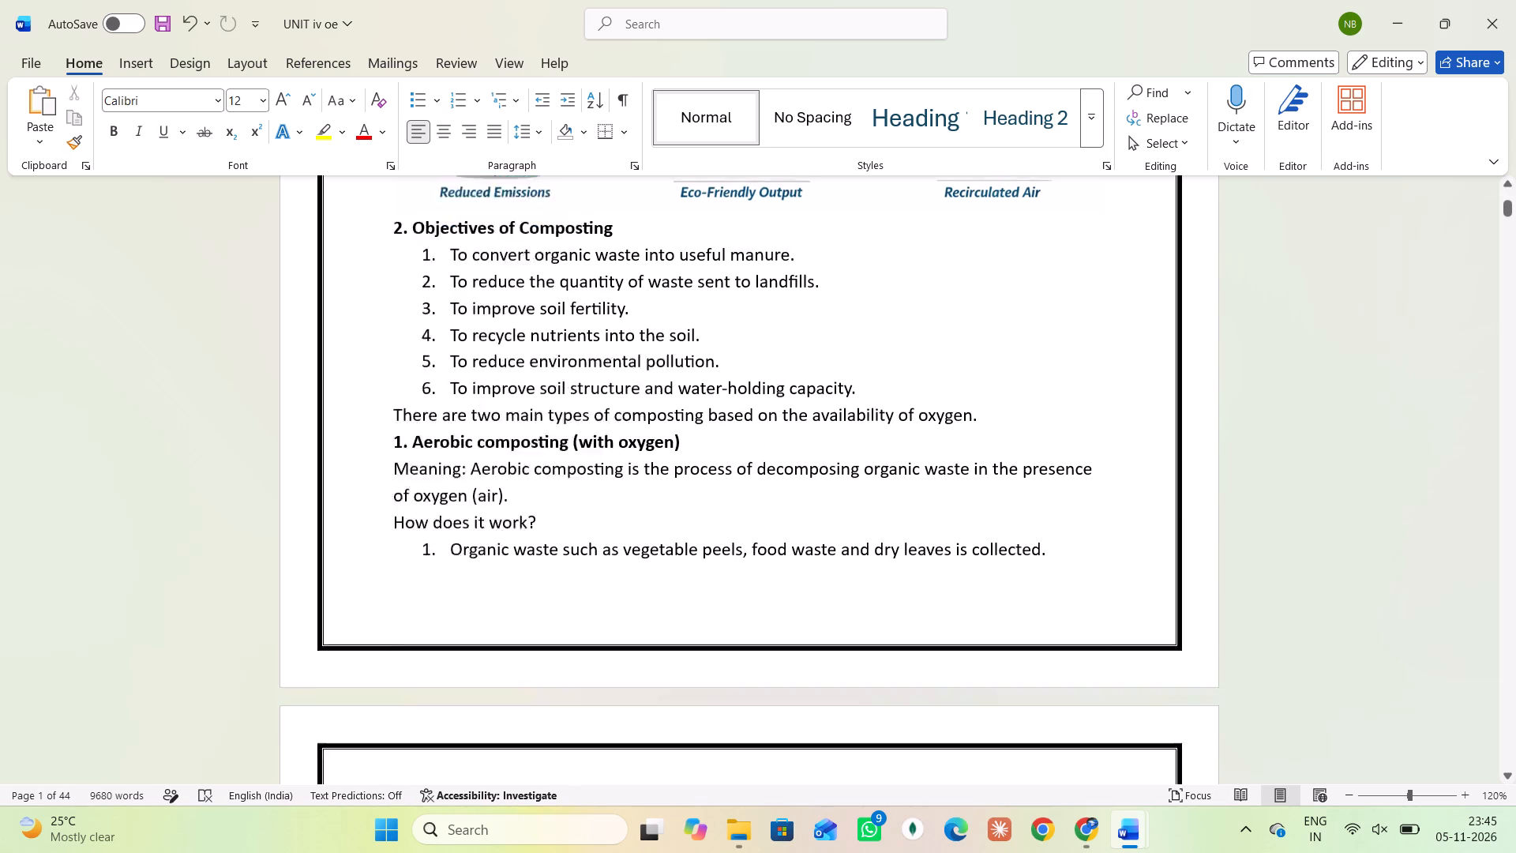
scroll(554, 645, "down", 3)
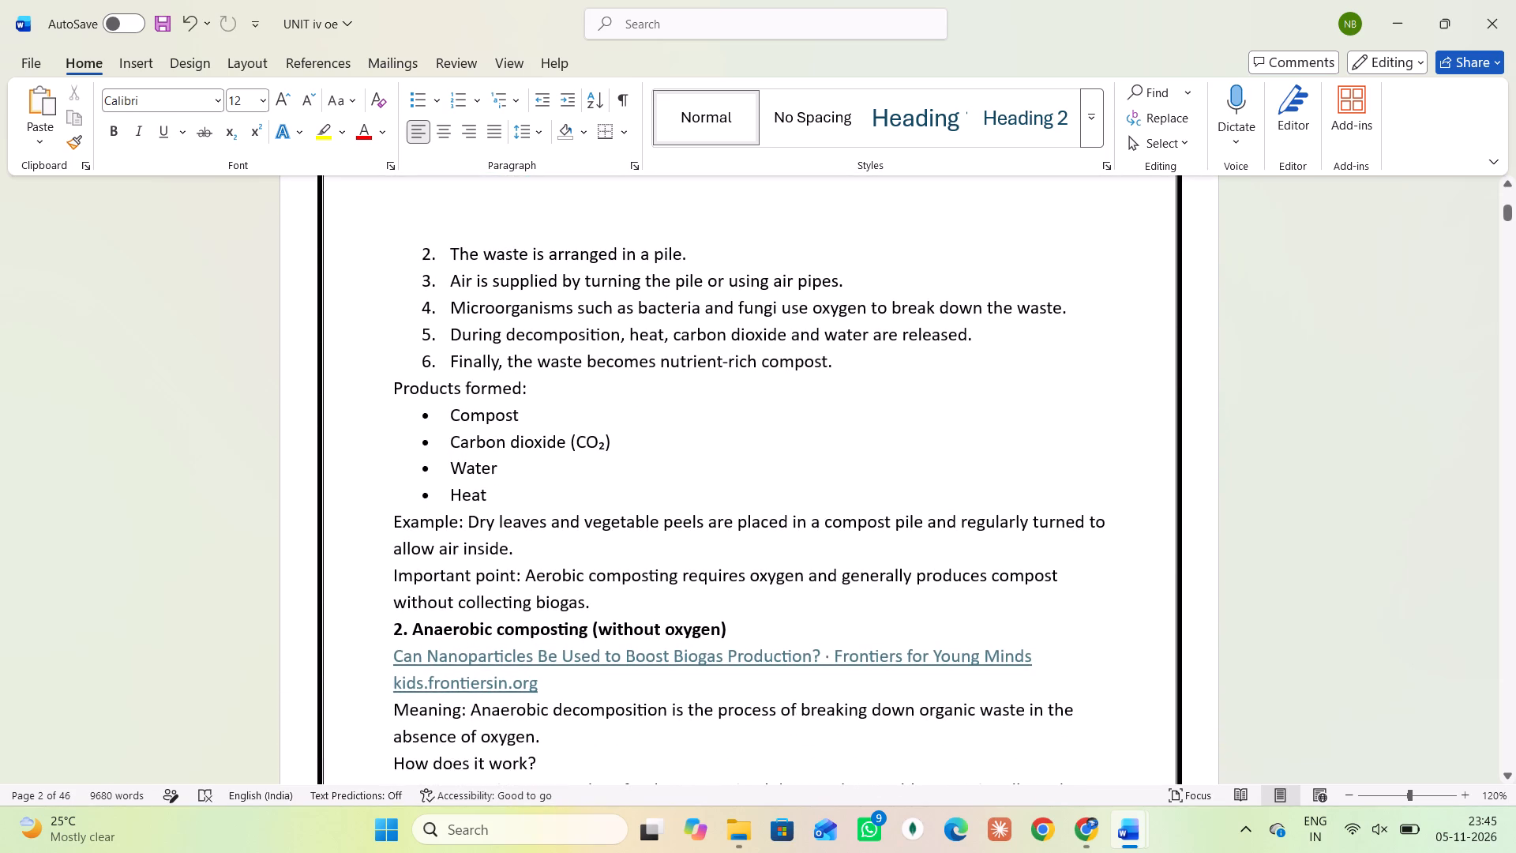
left_click_drag(553, 689, 391, 653)
key("BackSpace")
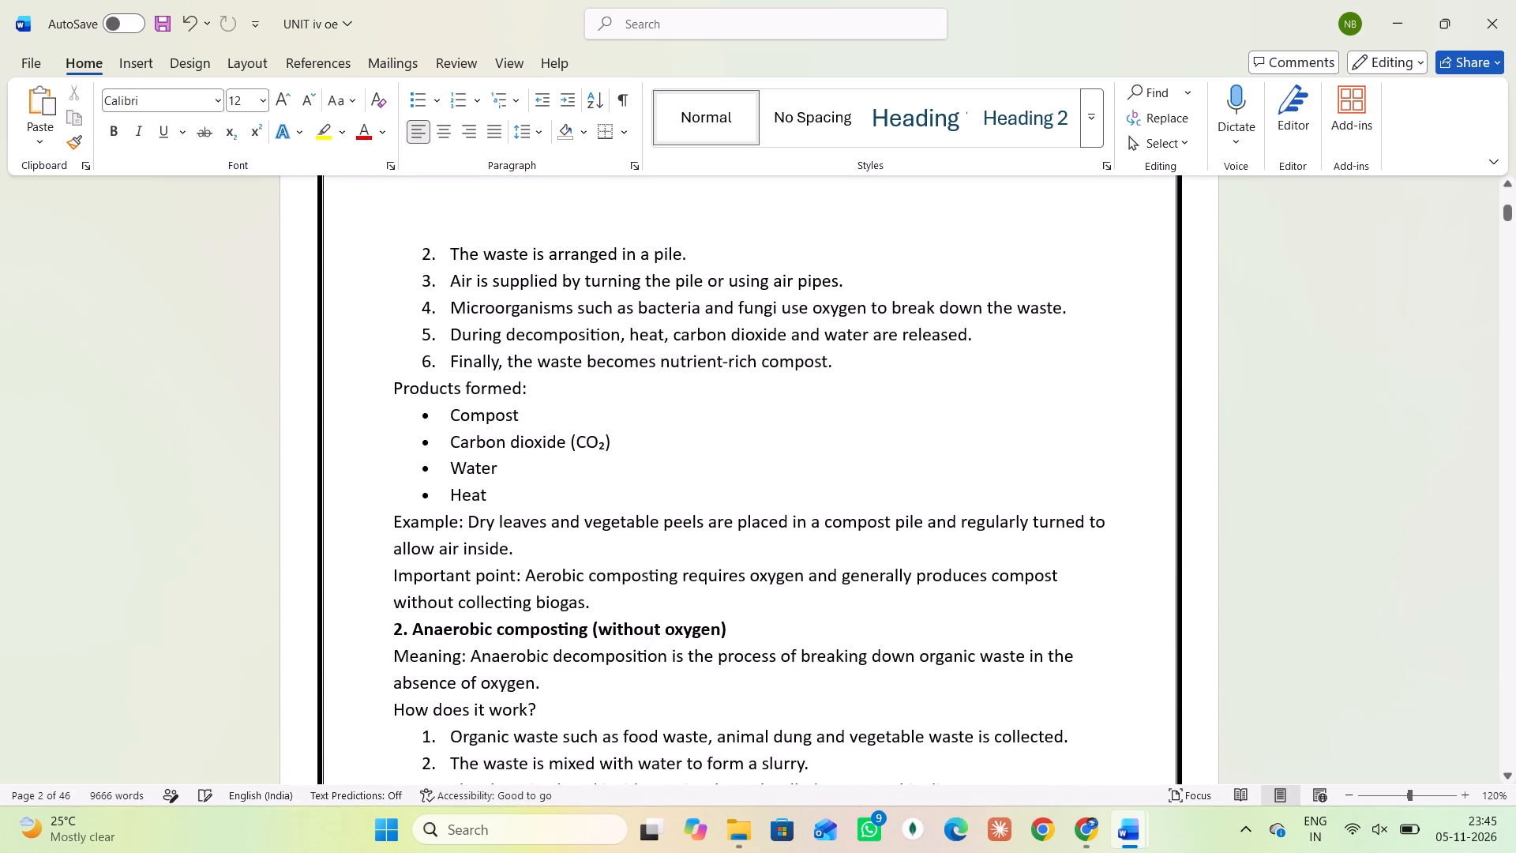
Delete the pasted section from "3. Difference between aerobic and anaerobic composting" through the closing technical note.
scroll(546, 713, "down", 1)
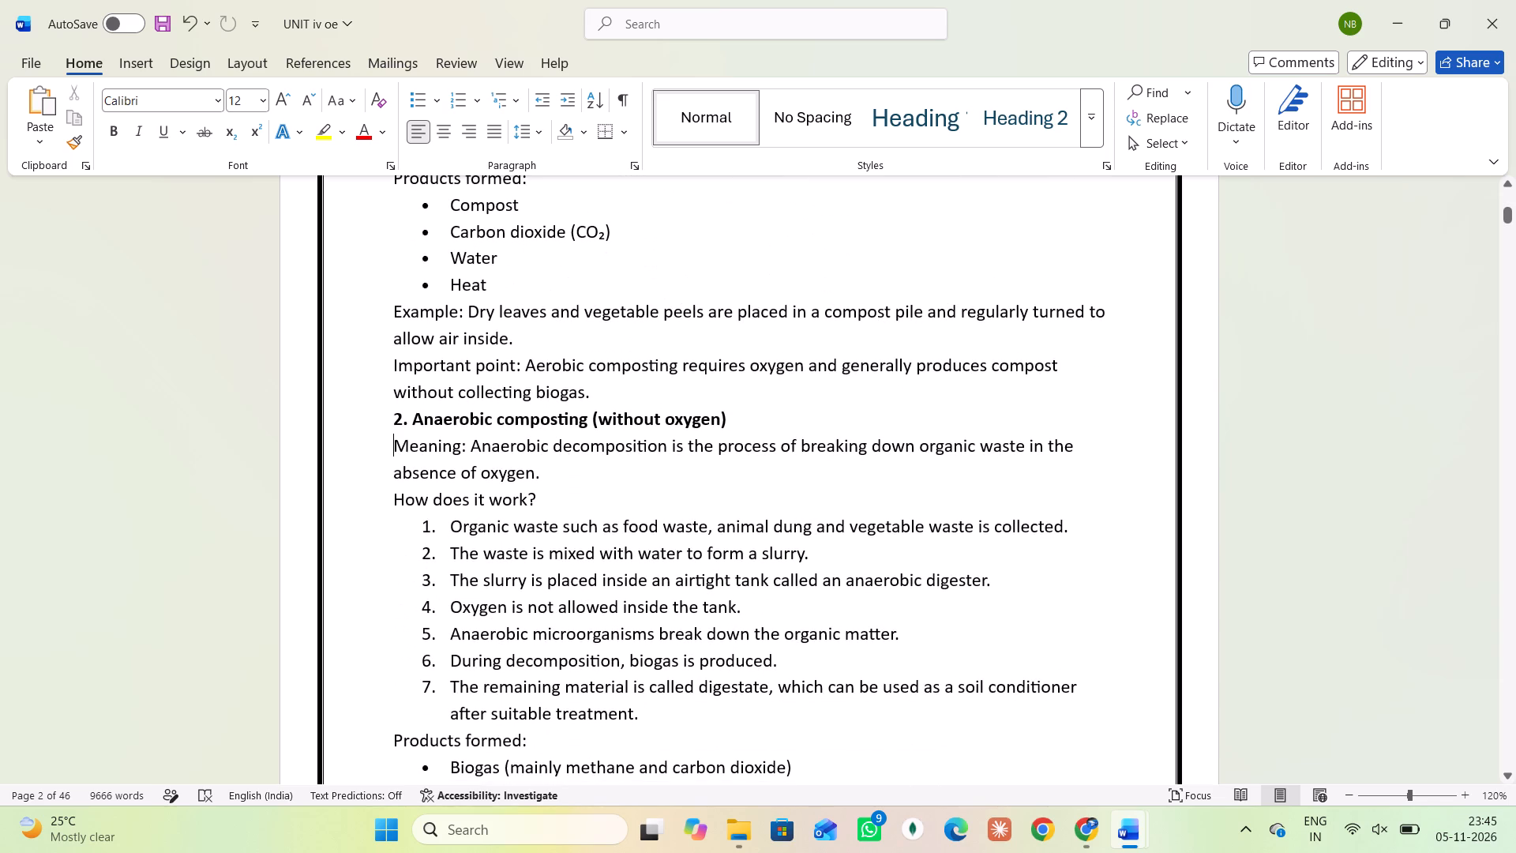
scroll(542, 654, "down", 2)
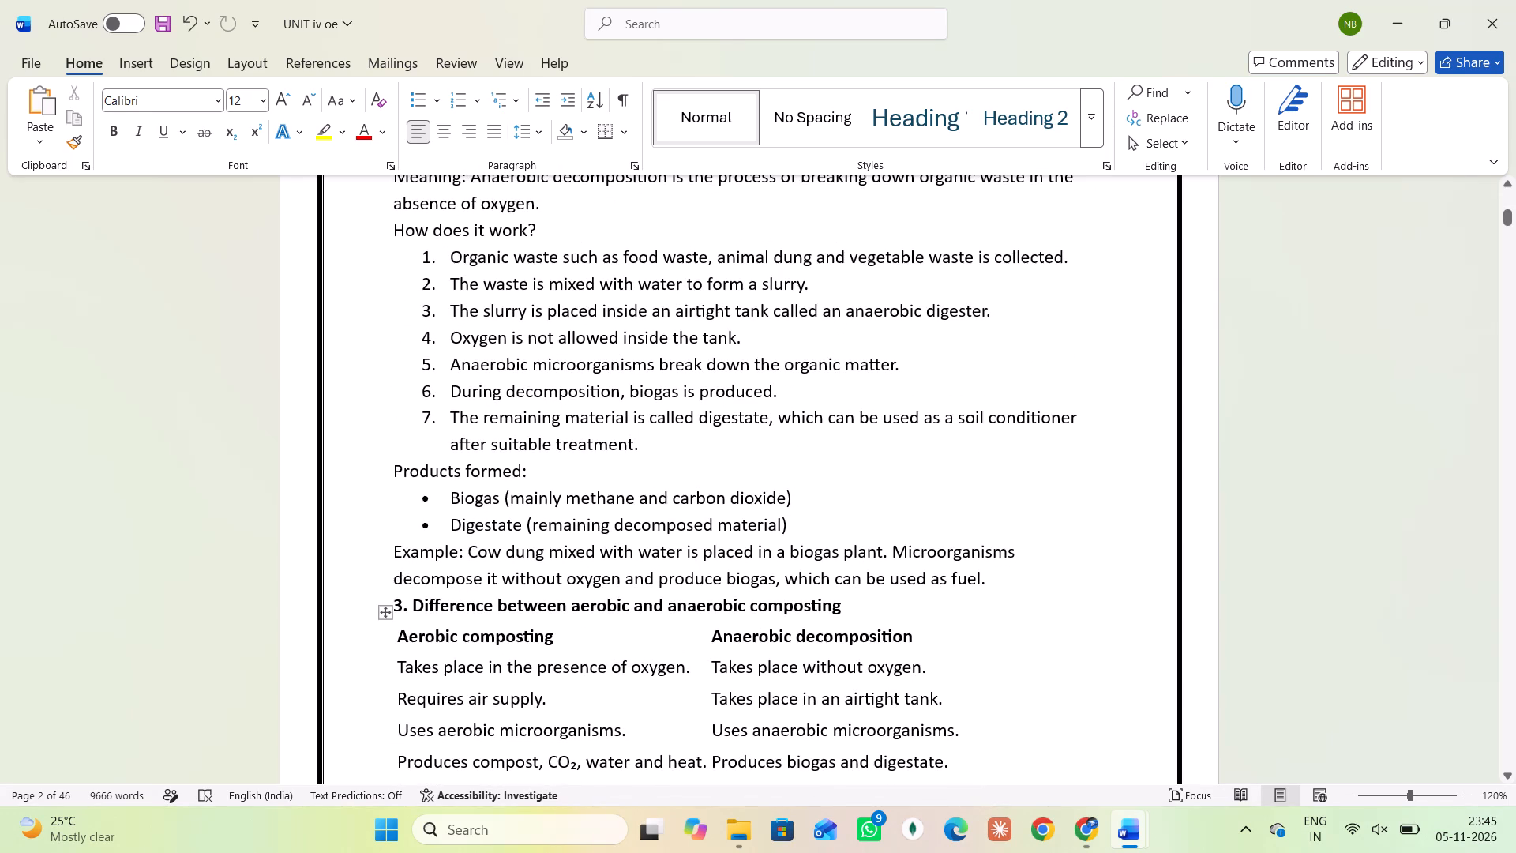
scroll(558, 591, "down", 1)
scroll(677, 589, "down", 1)
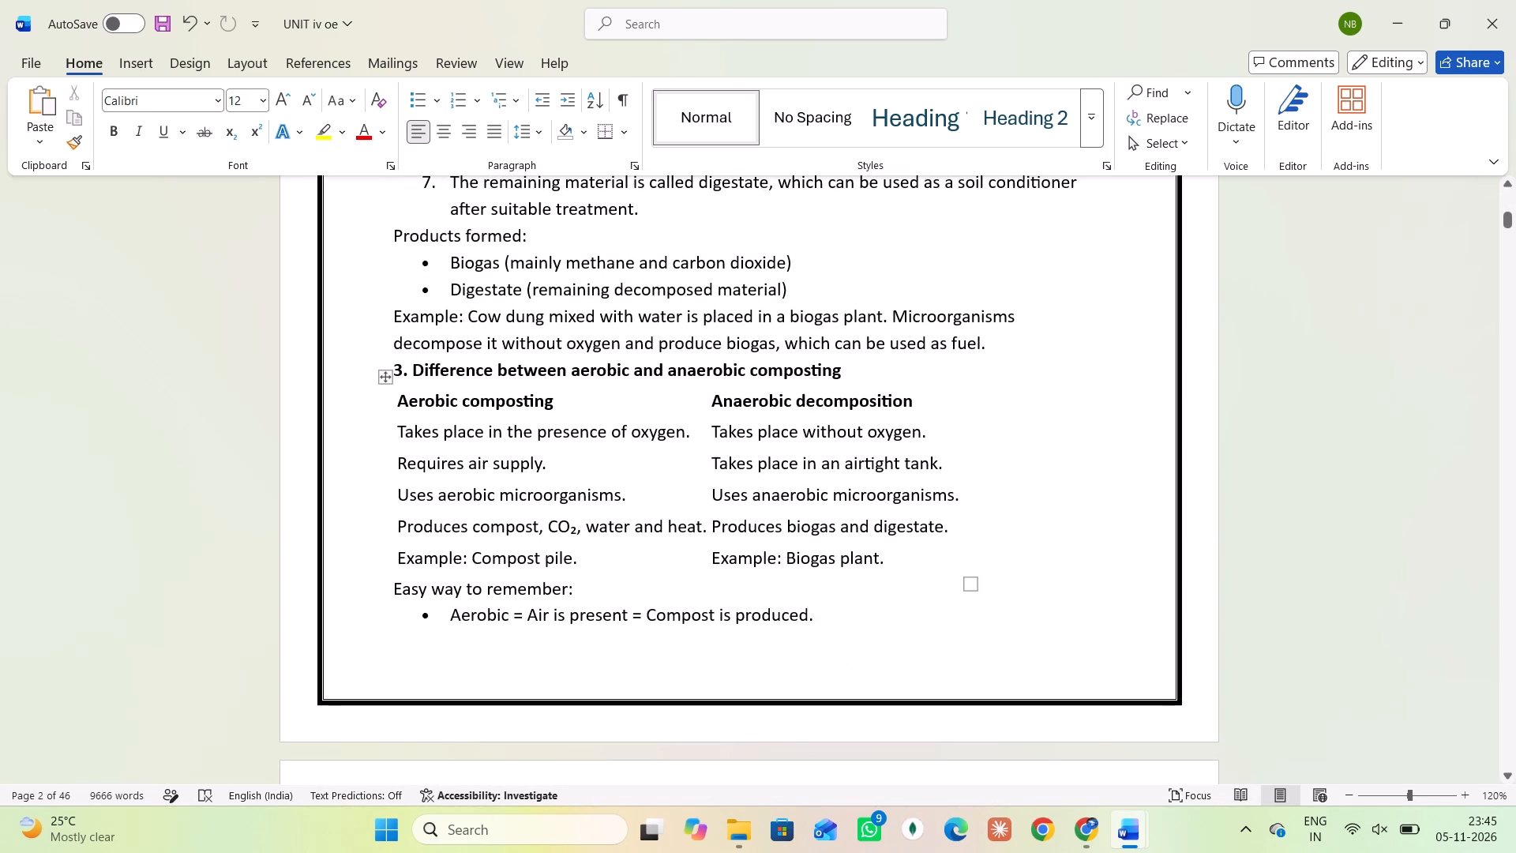
left_click_drag(395, 367, 647, 712)
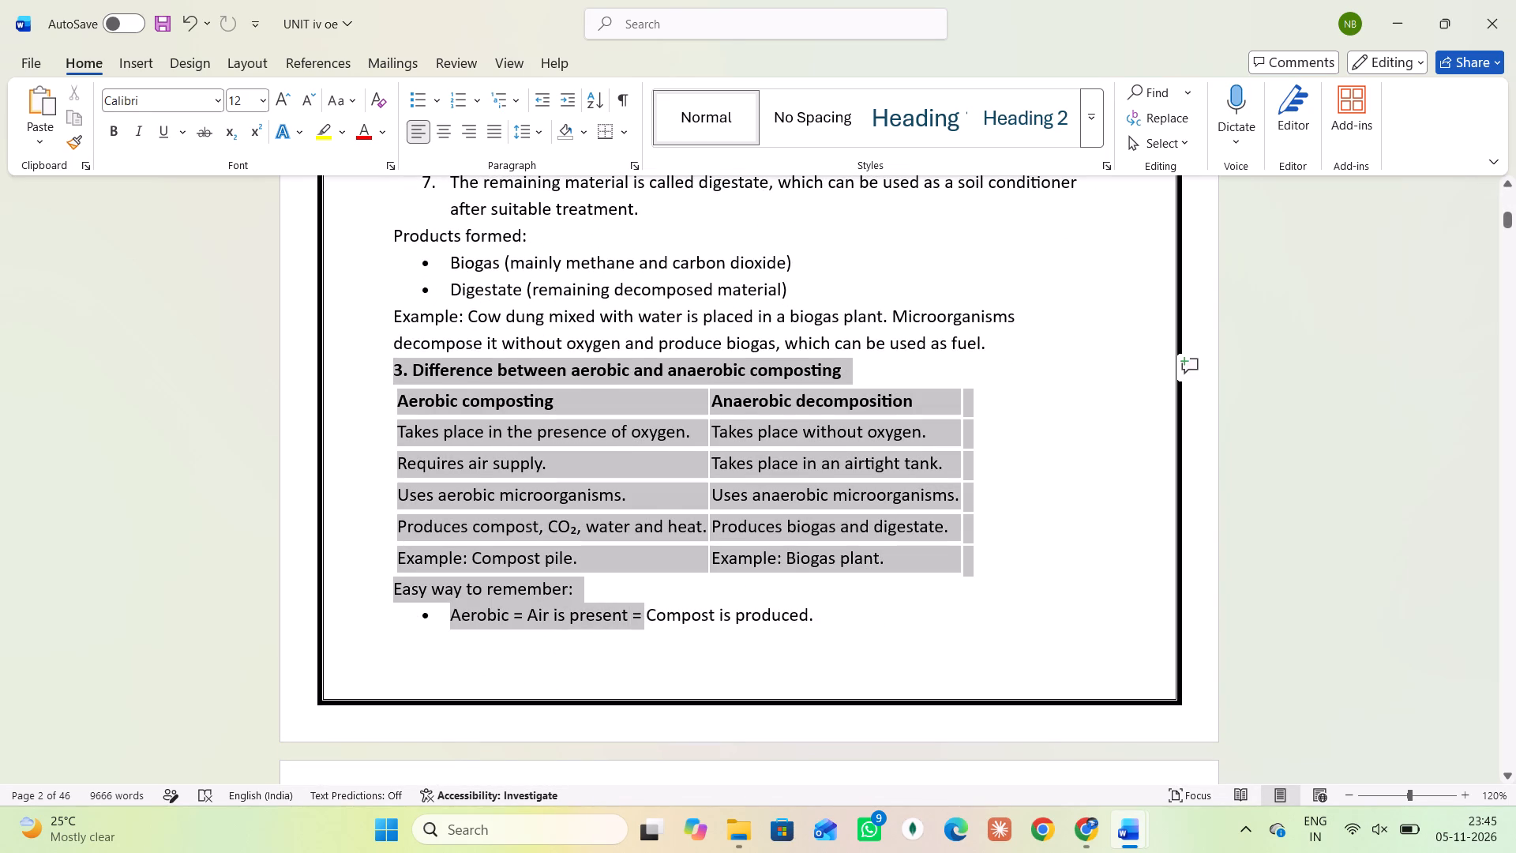
left_click_drag(647, 712, 718, 441)
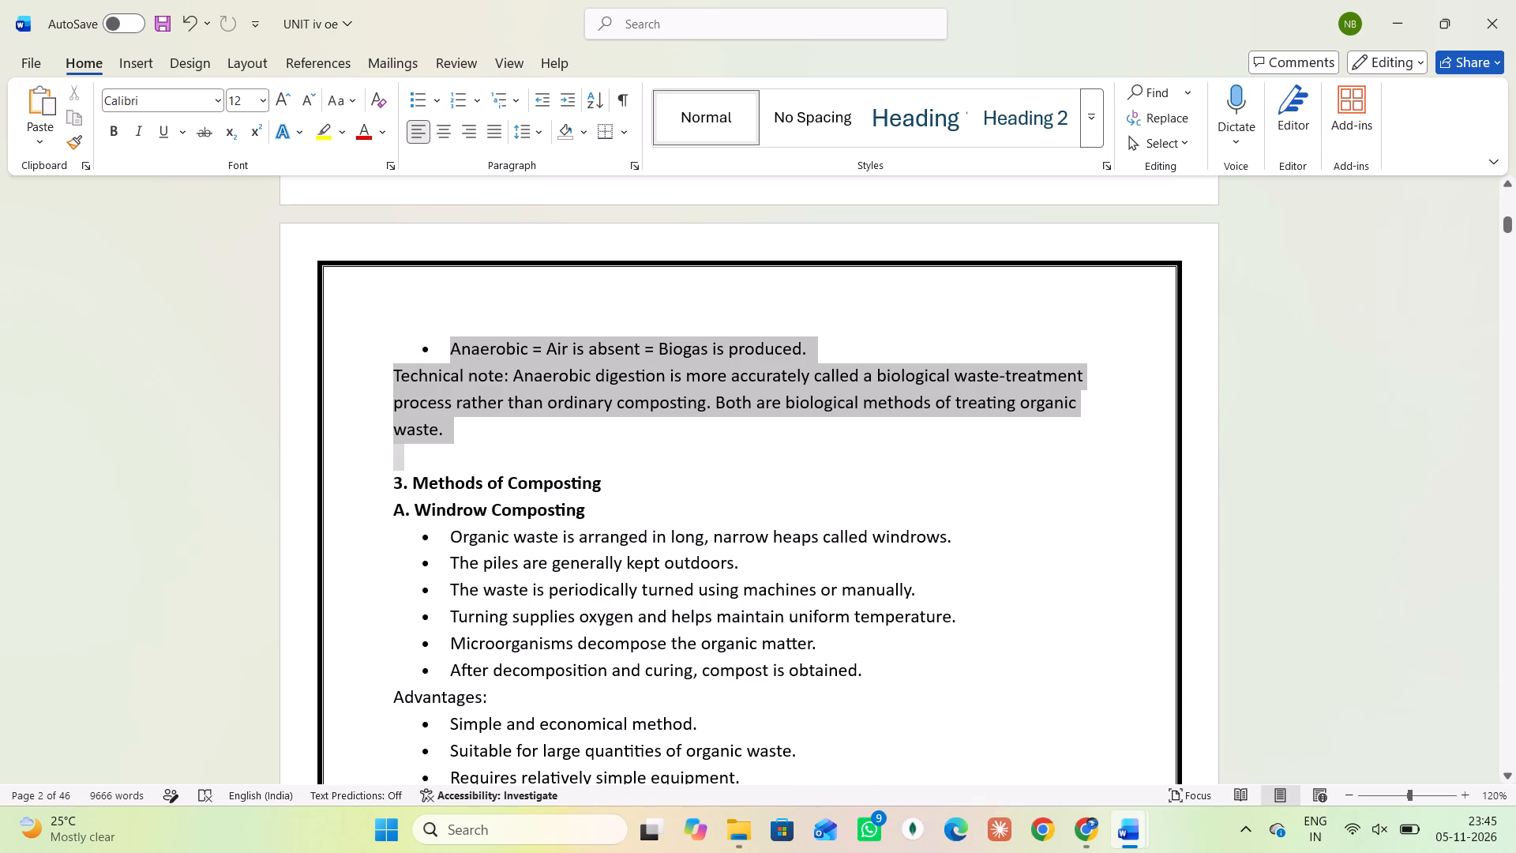
left_click_drag(718, 441, 711, 441)
key("BackSpace")
Cut the composting process diagram from between the introduction and "2. Objectives of Composting".
scroll(568, 414, "up", 8)
scroll(568, 414, "down", 1)
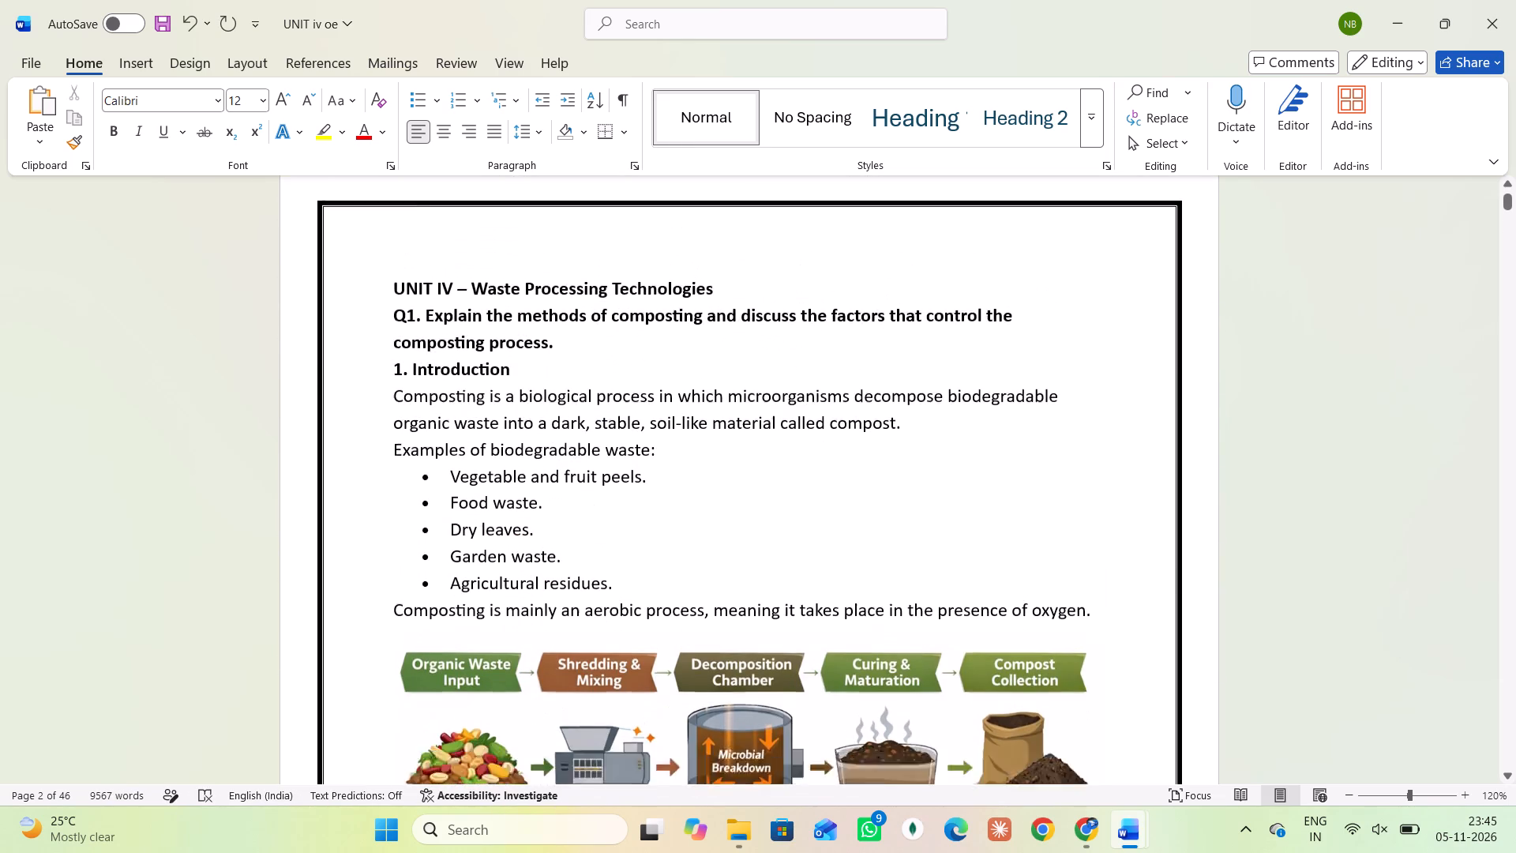
scroll(568, 414, "down", 1)
left_click(602, 368)
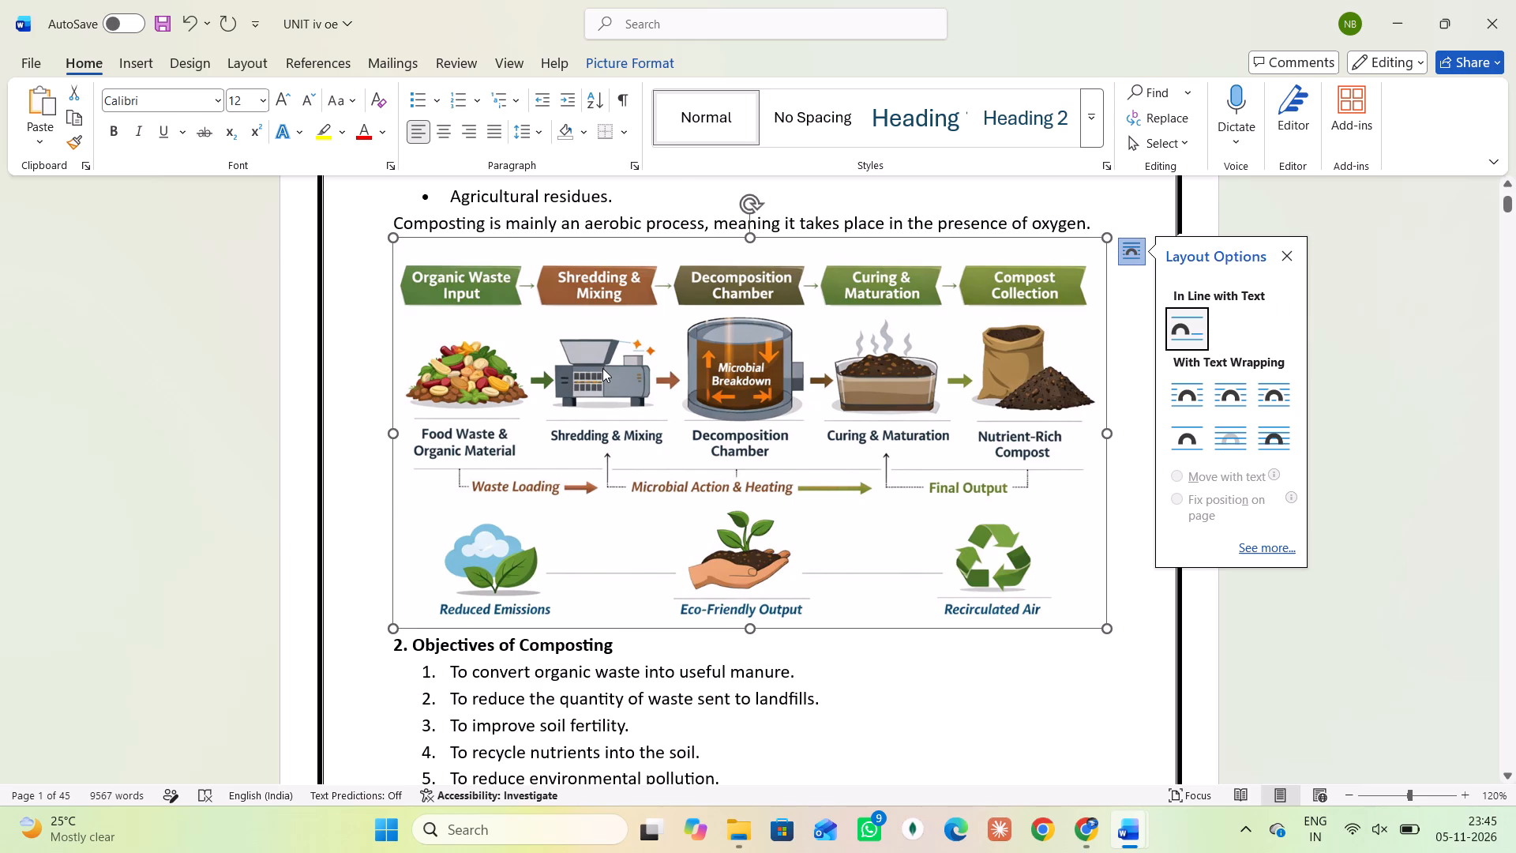
right_click(602, 368)
left_click(637, 286)
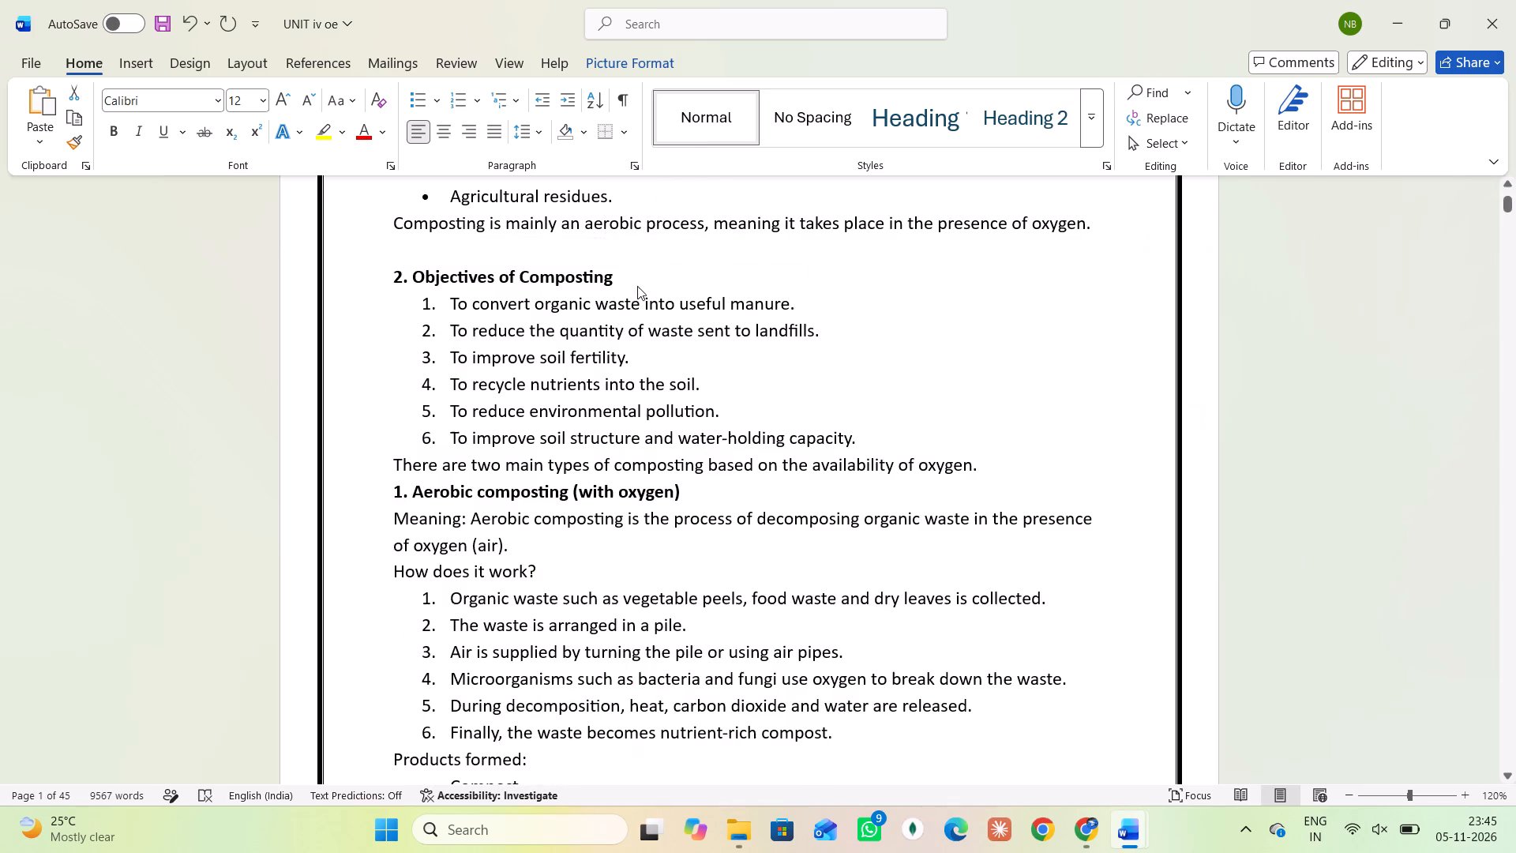
Add two line breaks after the "6." beside the composting flowchart and paste the cut diagram there, above Conclusion.
scroll(648, 465, "down", 5)
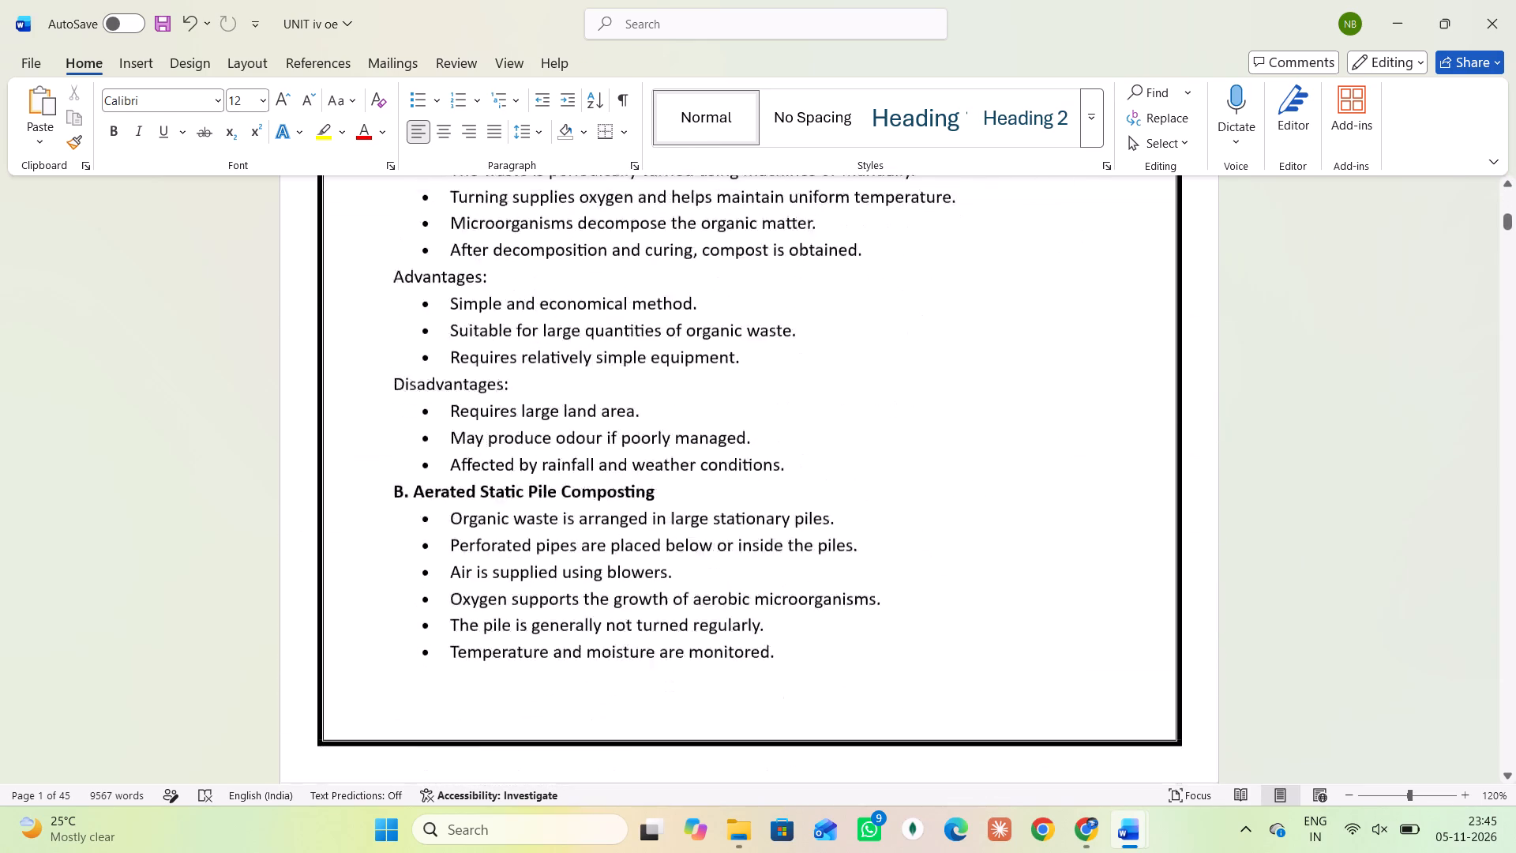
scroll(648, 465, "down", 5)
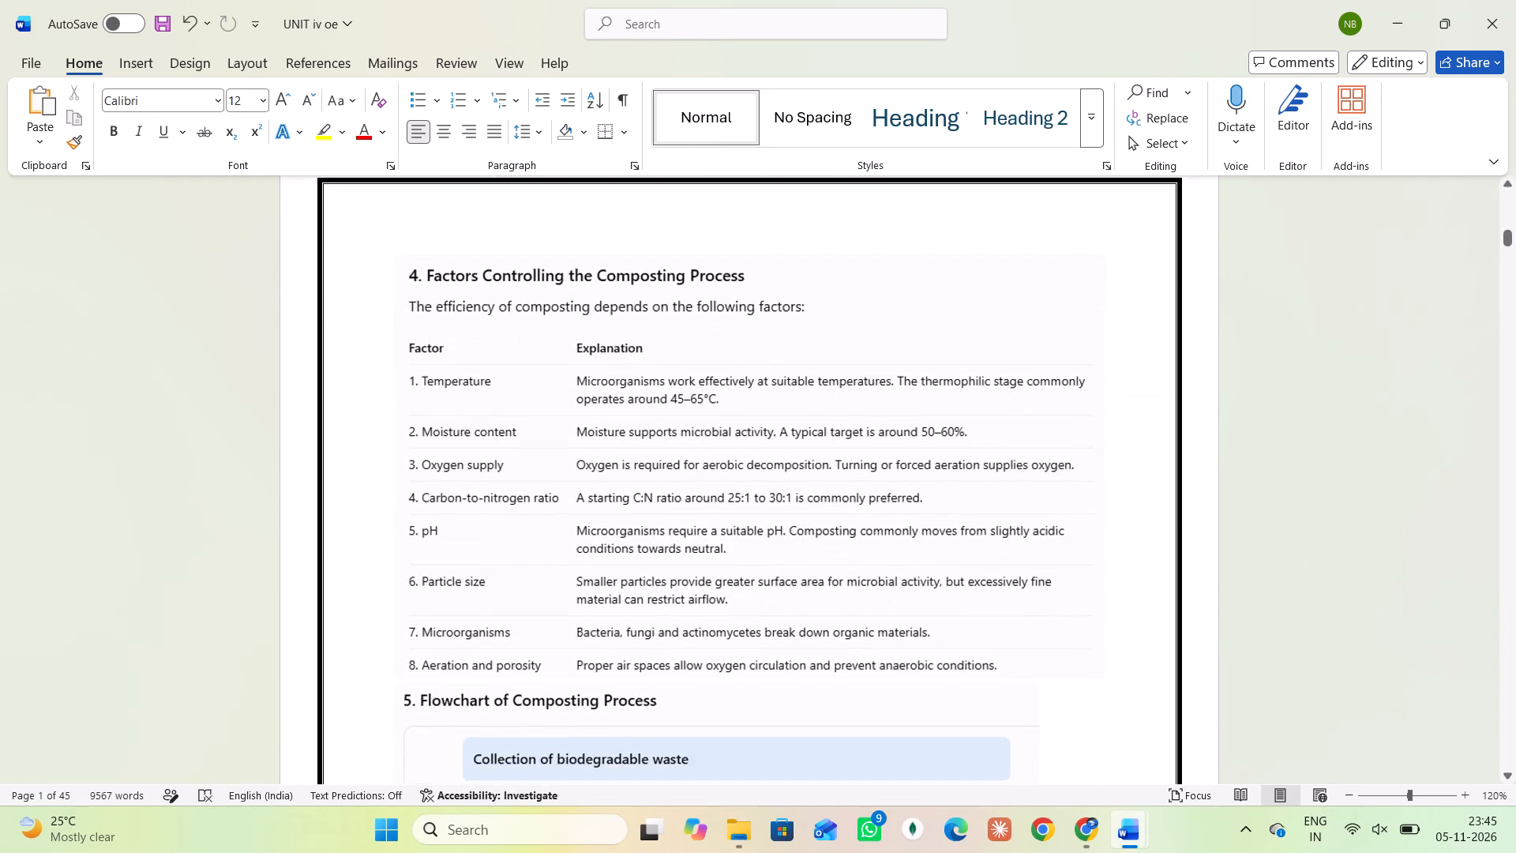
scroll(648, 465, "down", 1)
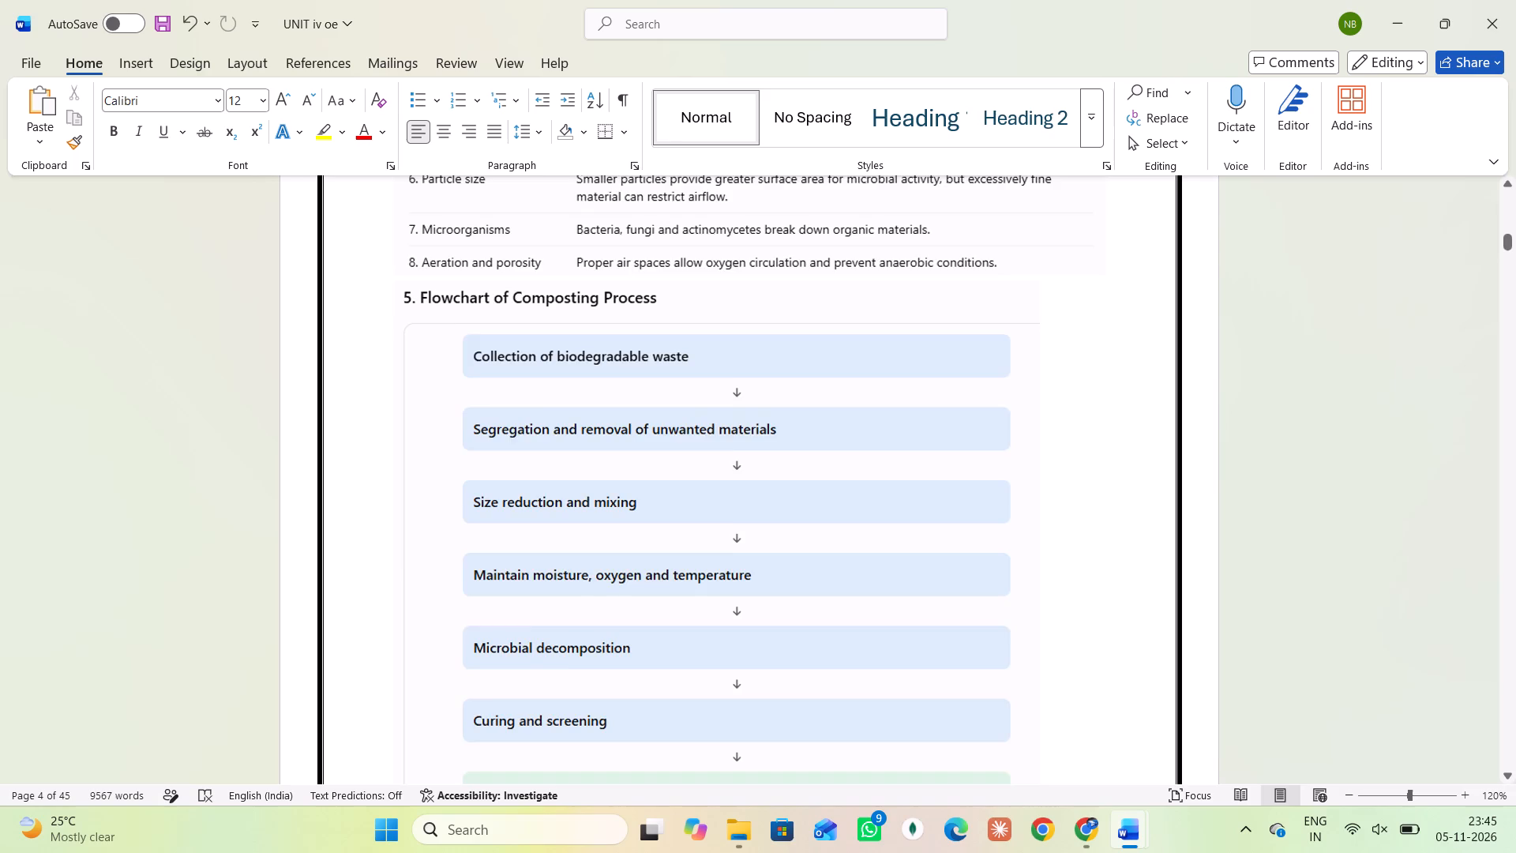
scroll(821, 511, "down", 1)
scroll(828, 587, "up", 2)
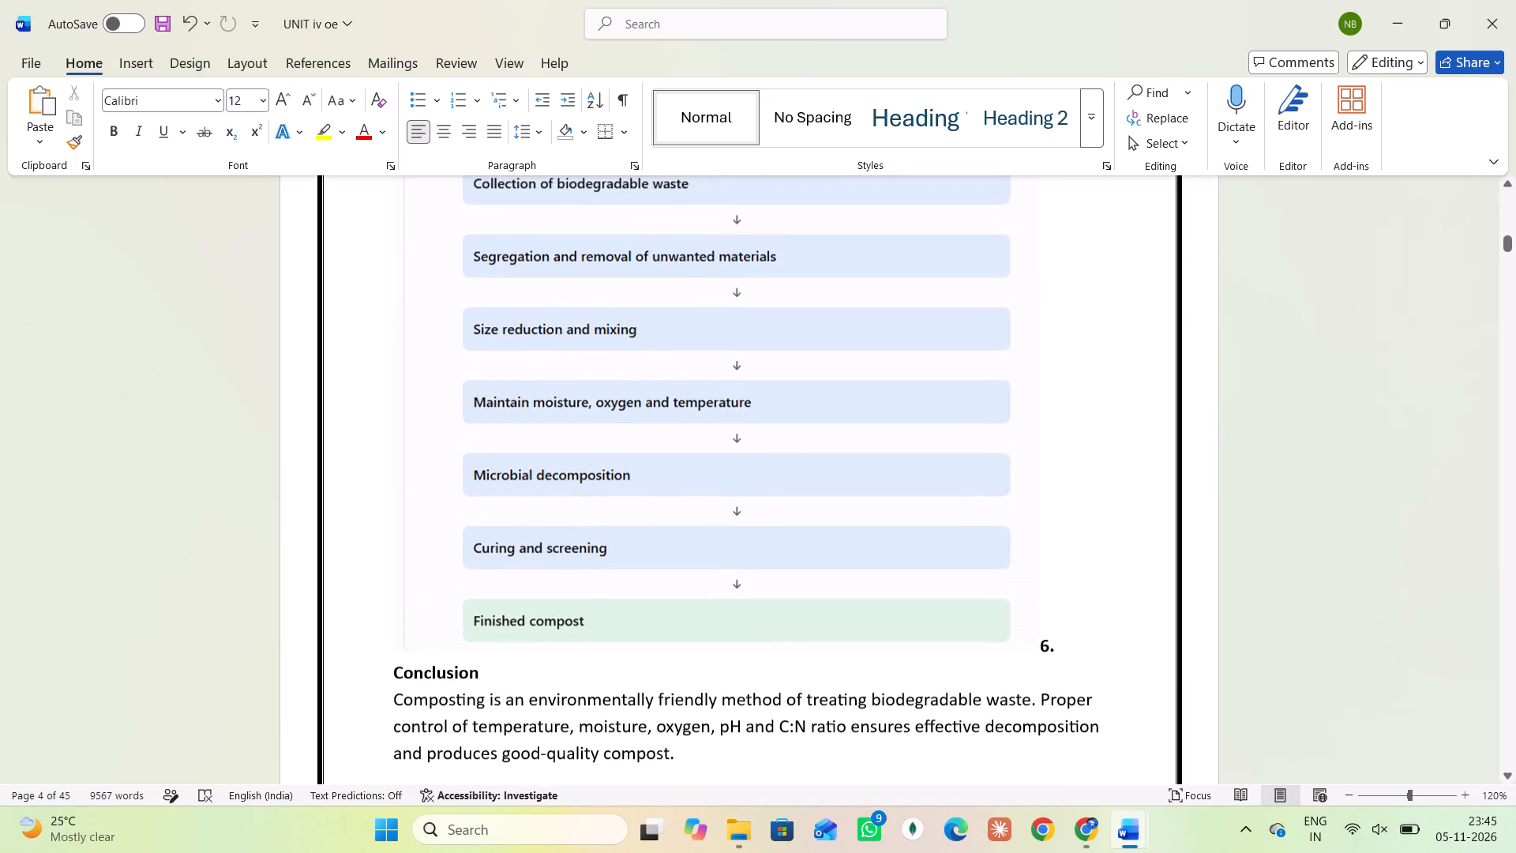
scroll(835, 611, "up", 1)
scroll(784, 498, "up", 1)
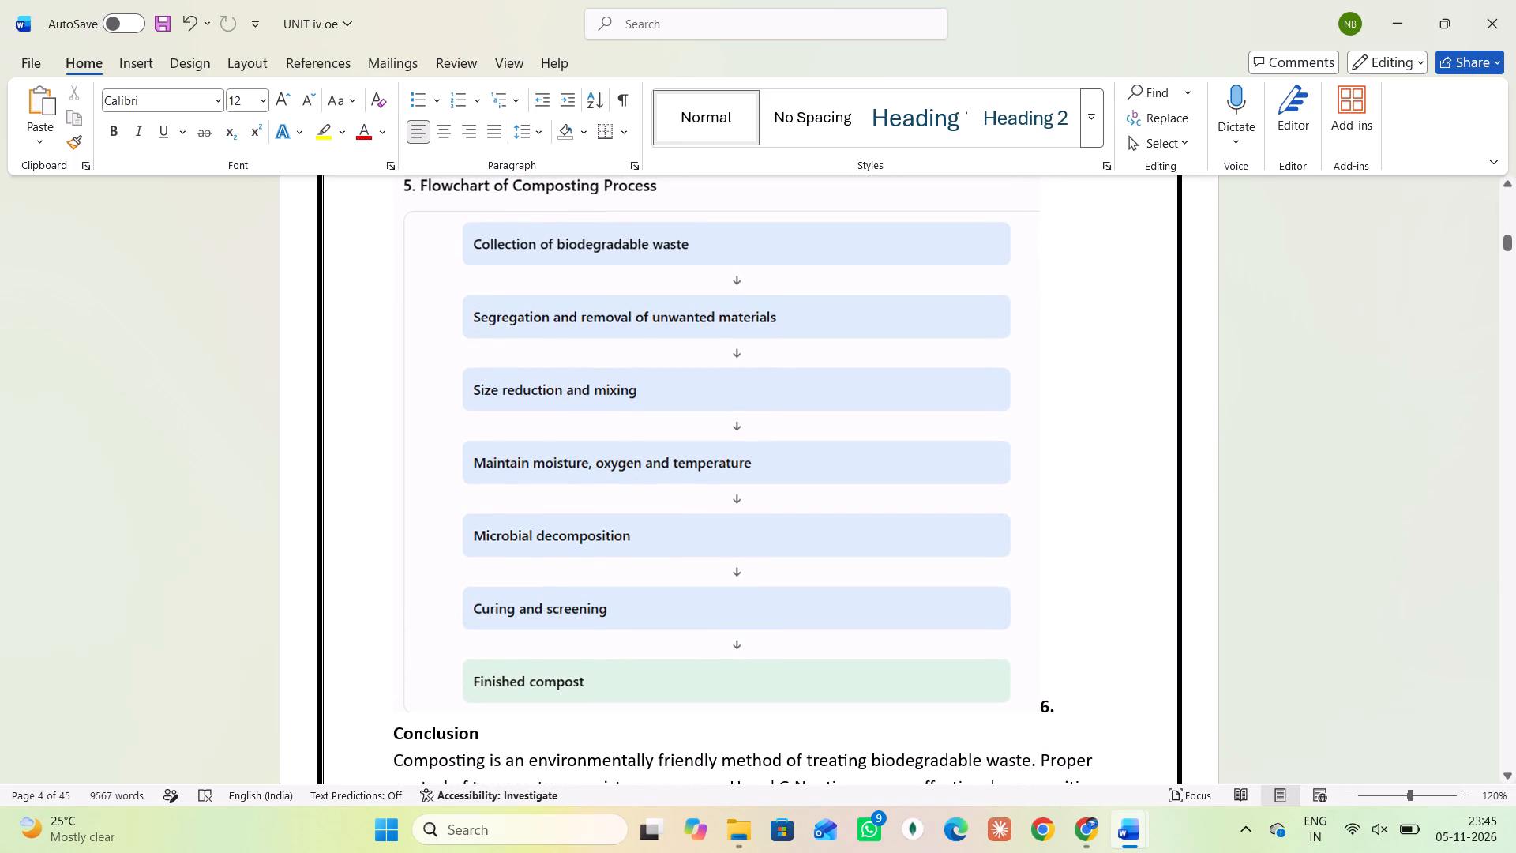
left_click(1068, 598)
key("Left")
key("Return")
key("Return")
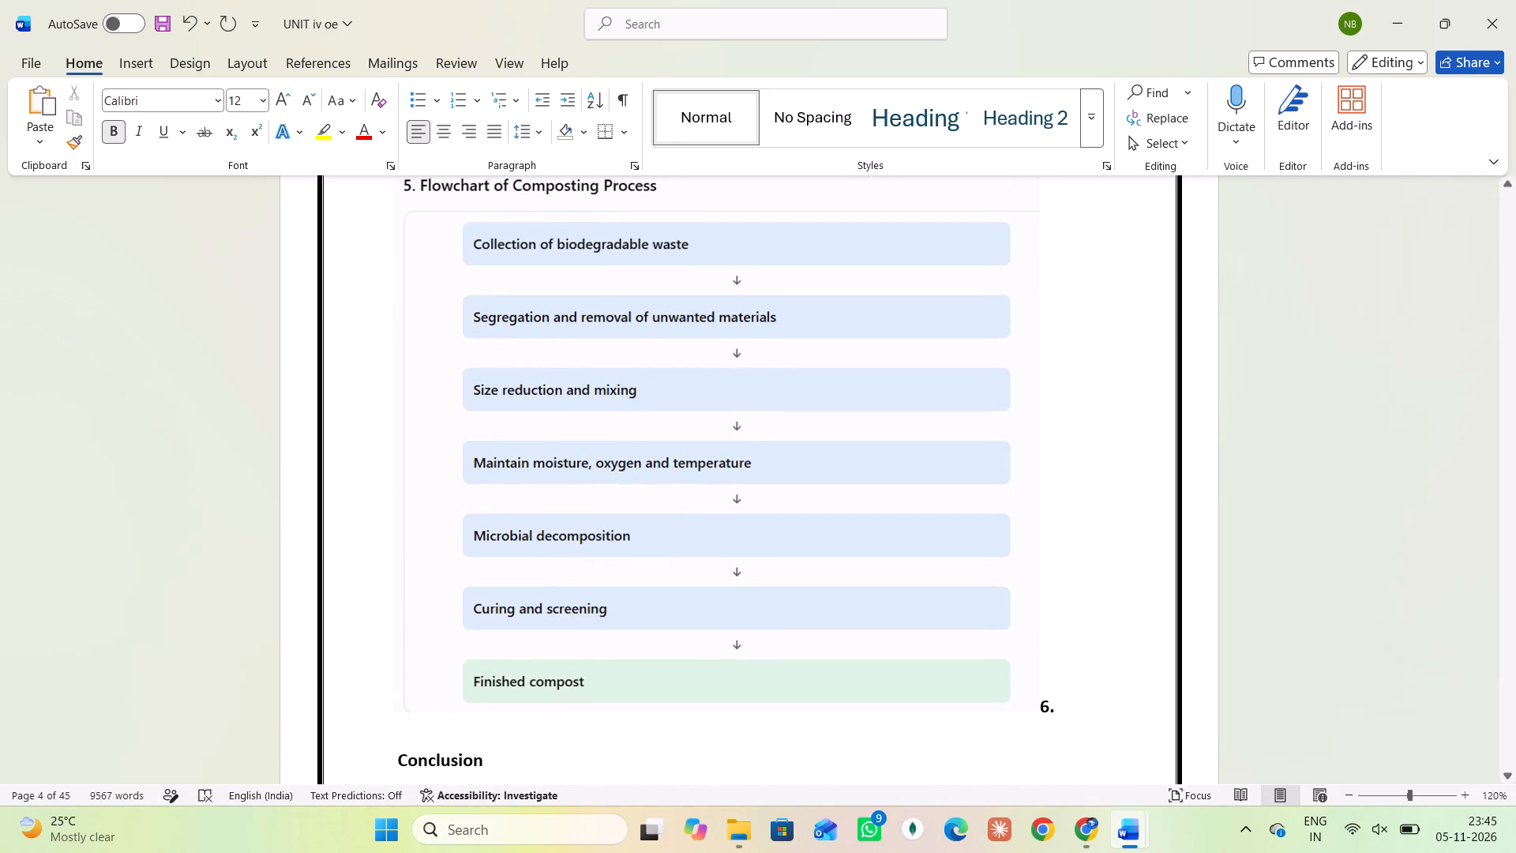
key("ctrl+v")
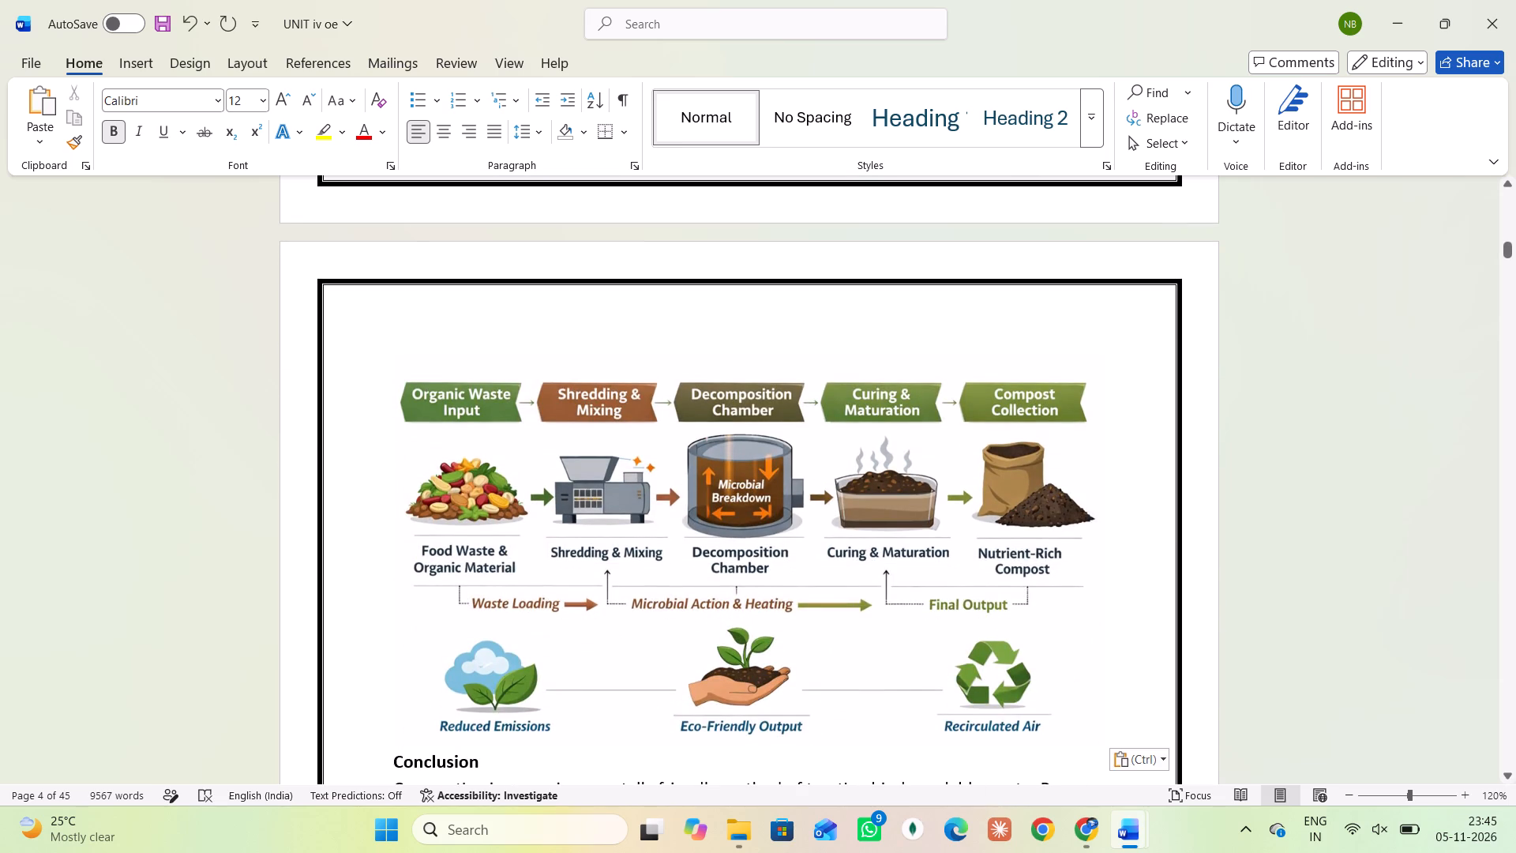
scroll(909, 614, "up", 3)
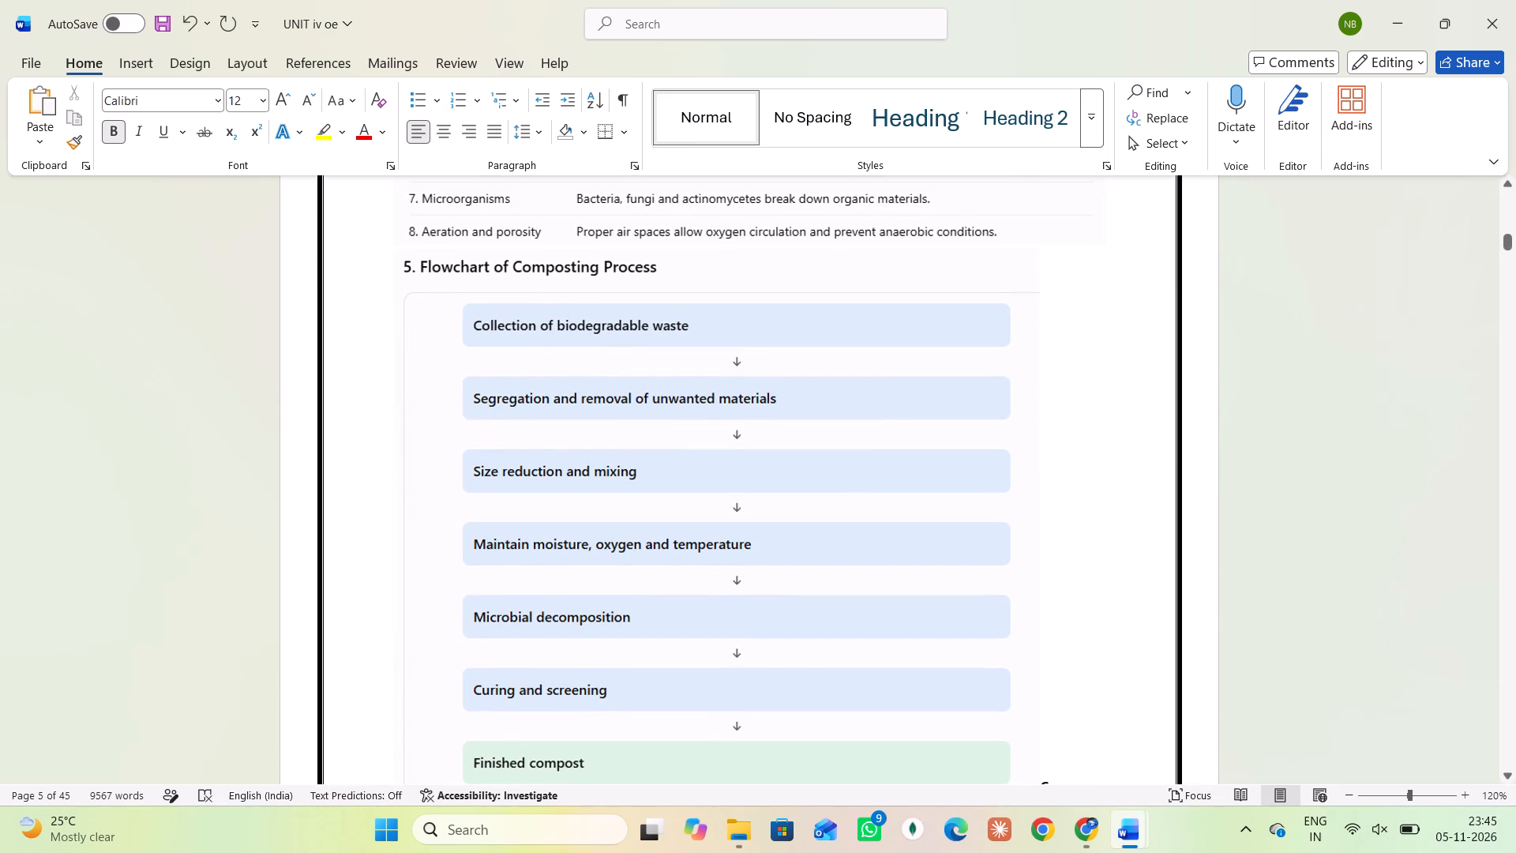
scroll(791, 573, "down", 2)
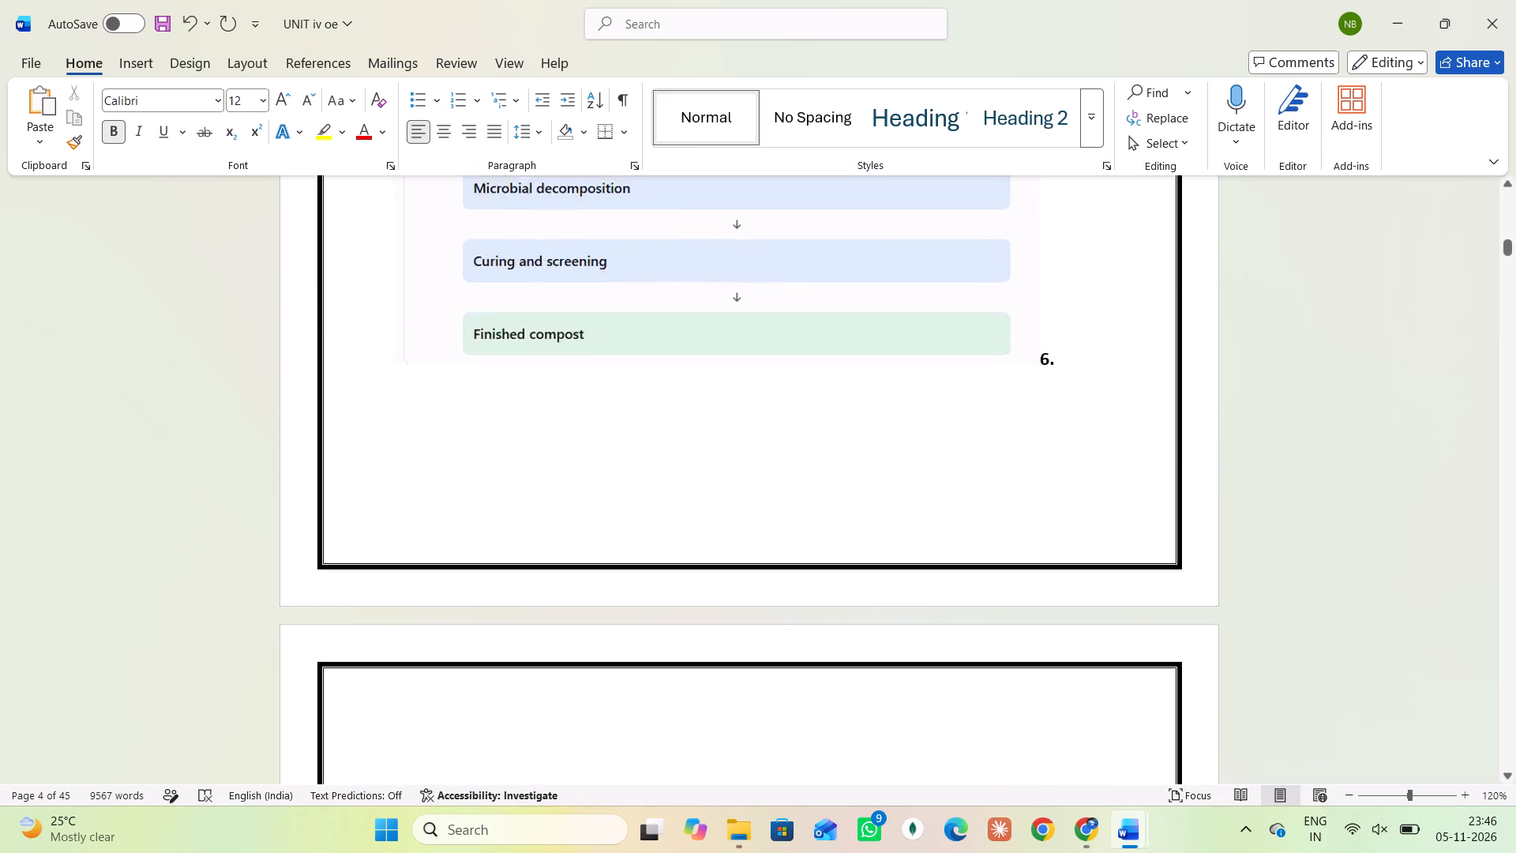
scroll(791, 573, "down", 2)
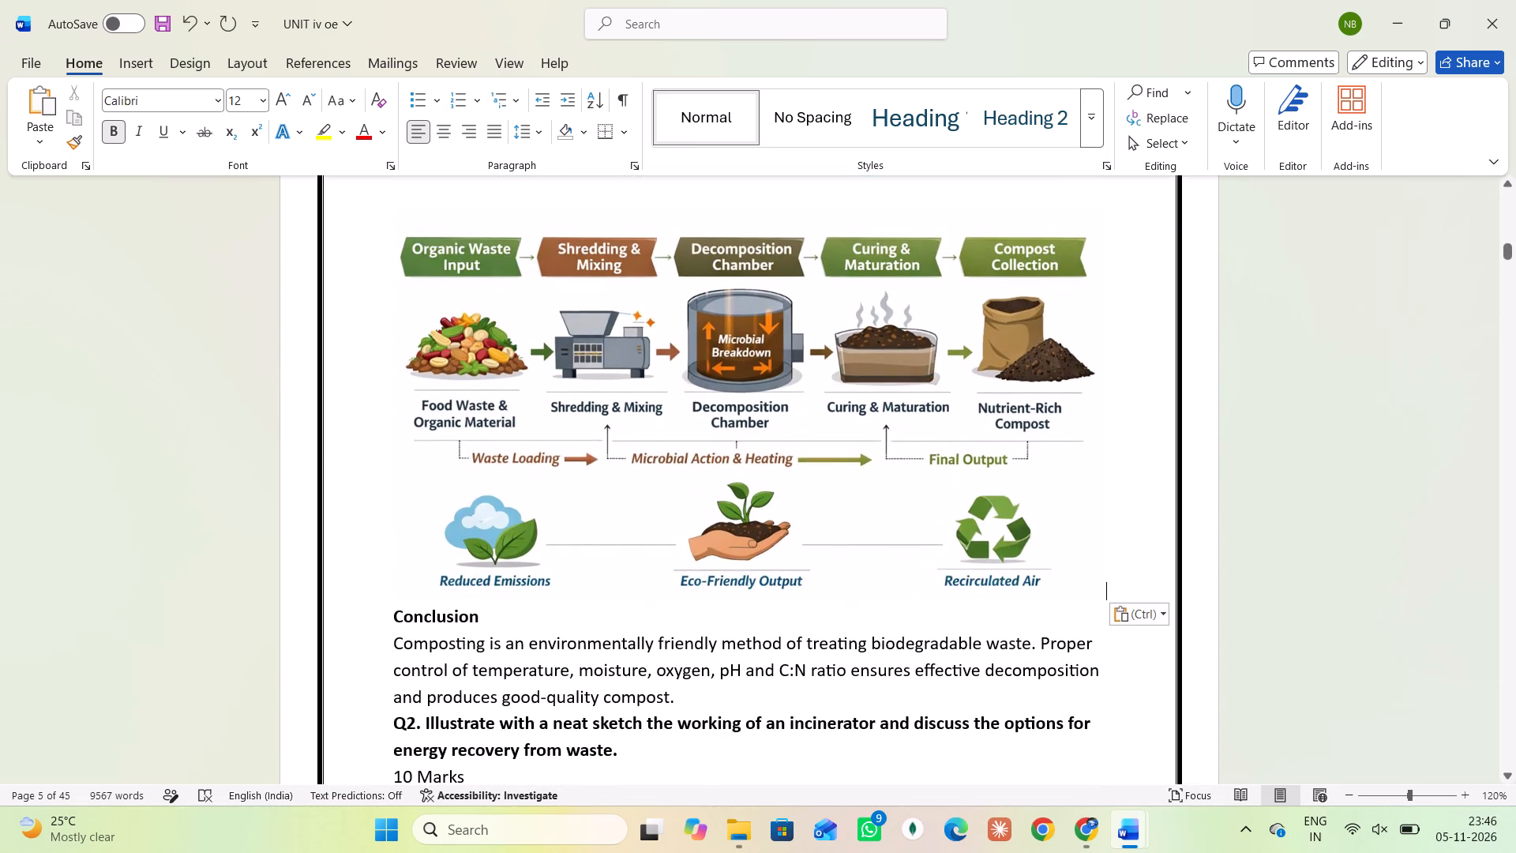
scroll(791, 573, "up", 4)
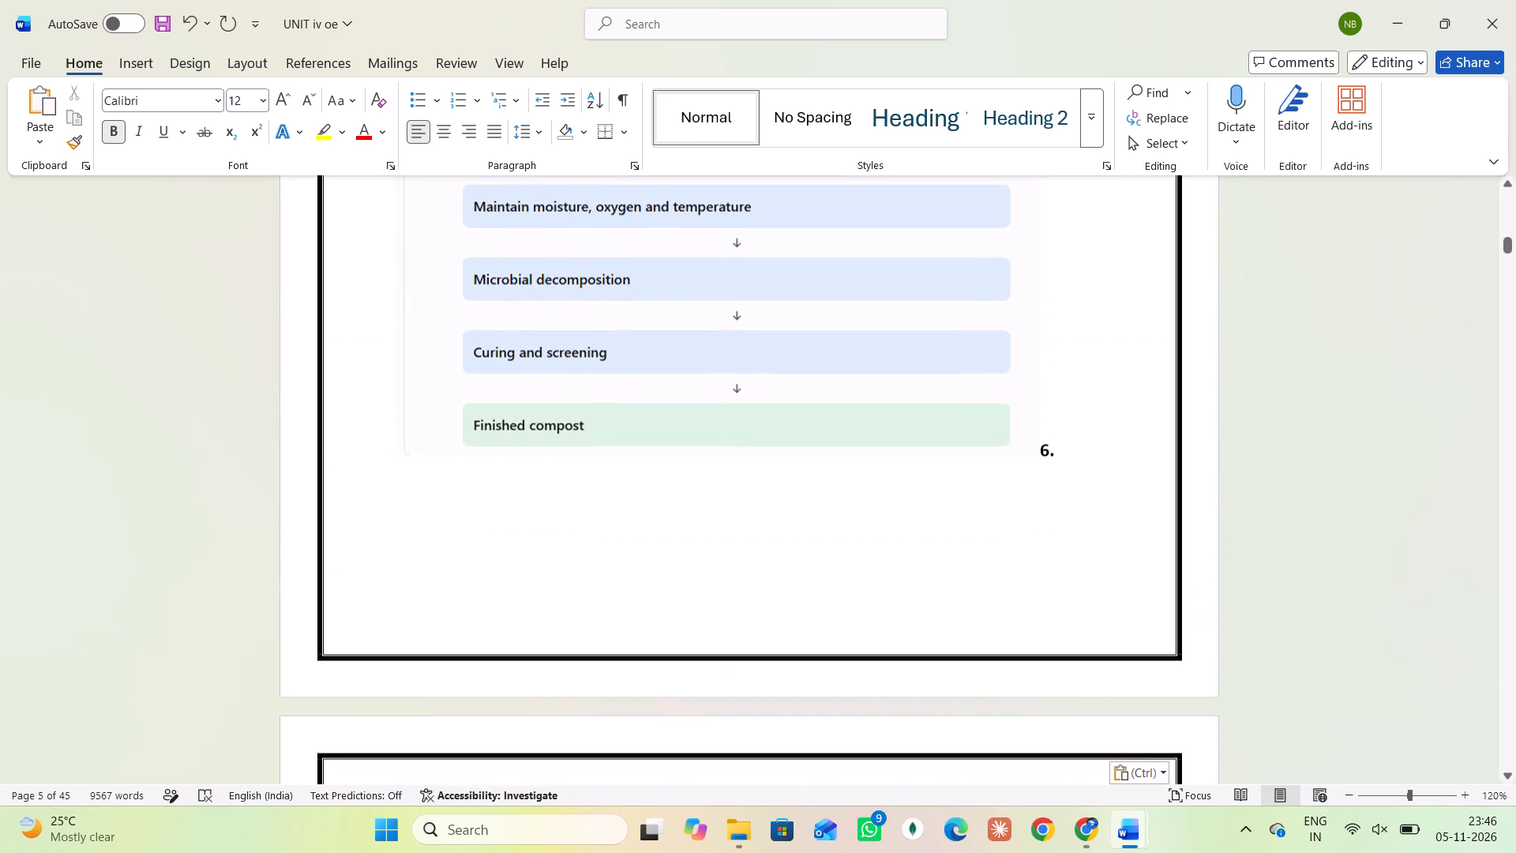
scroll(791, 573, "up", 3)
scroll(791, 573, "down", 1)
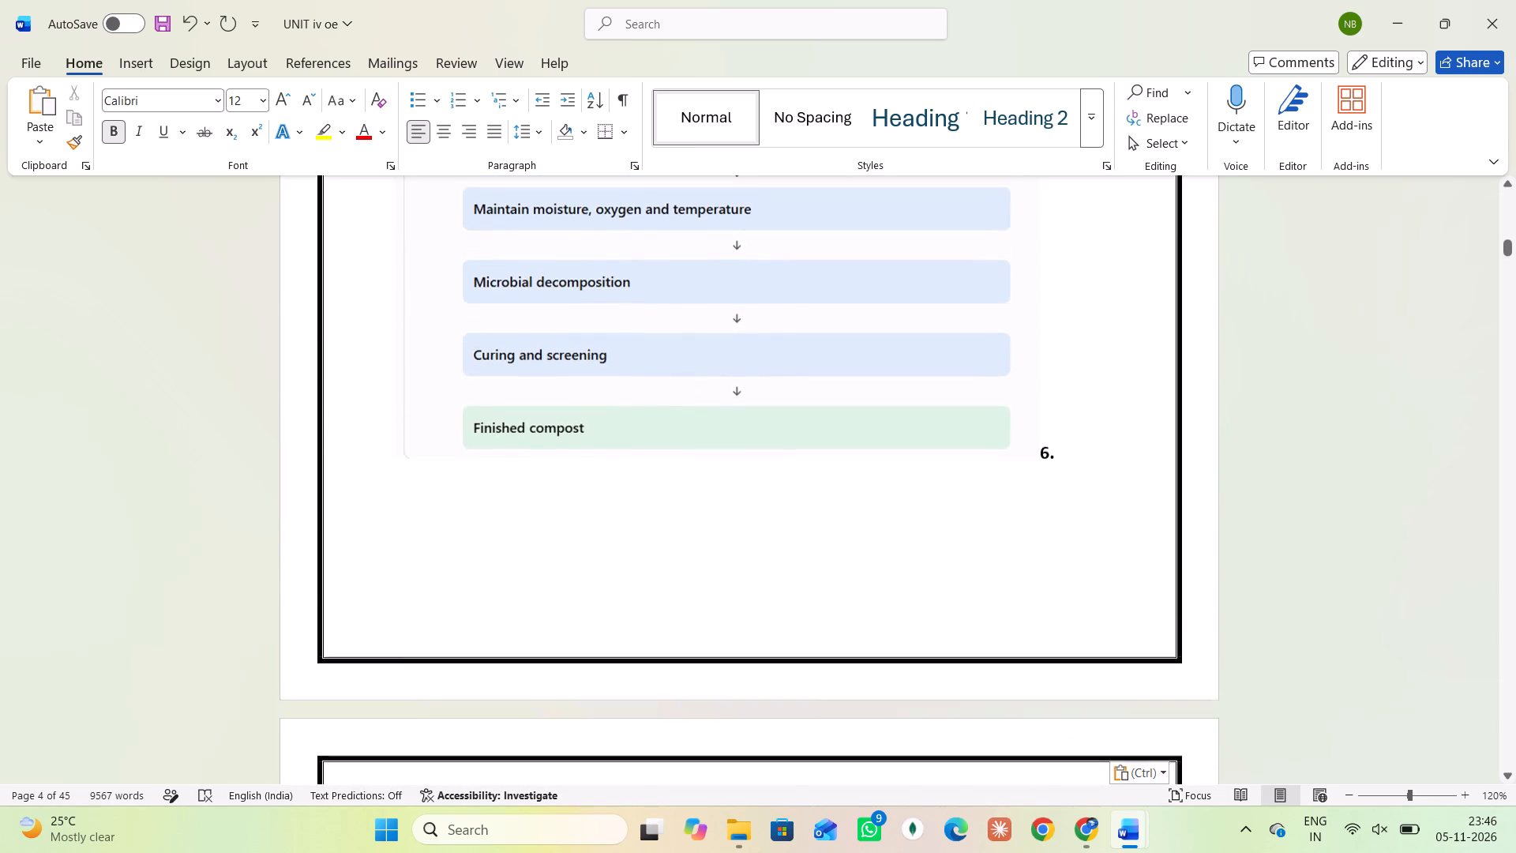
scroll(791, 573, "down", 2)
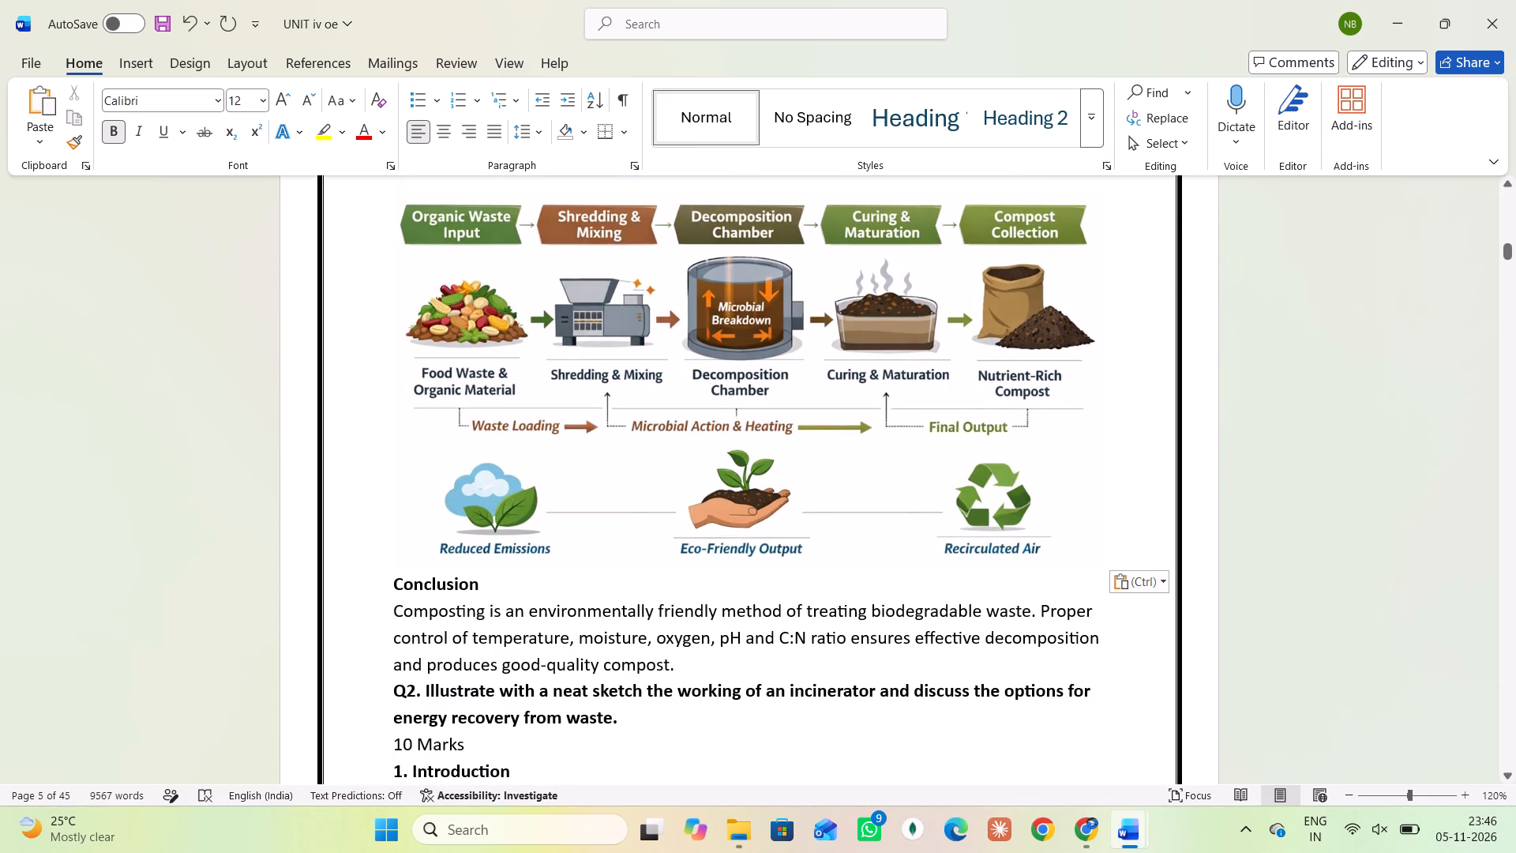
scroll(1018, 528, "up", 1)
scroll(863, 435, "up", 1)
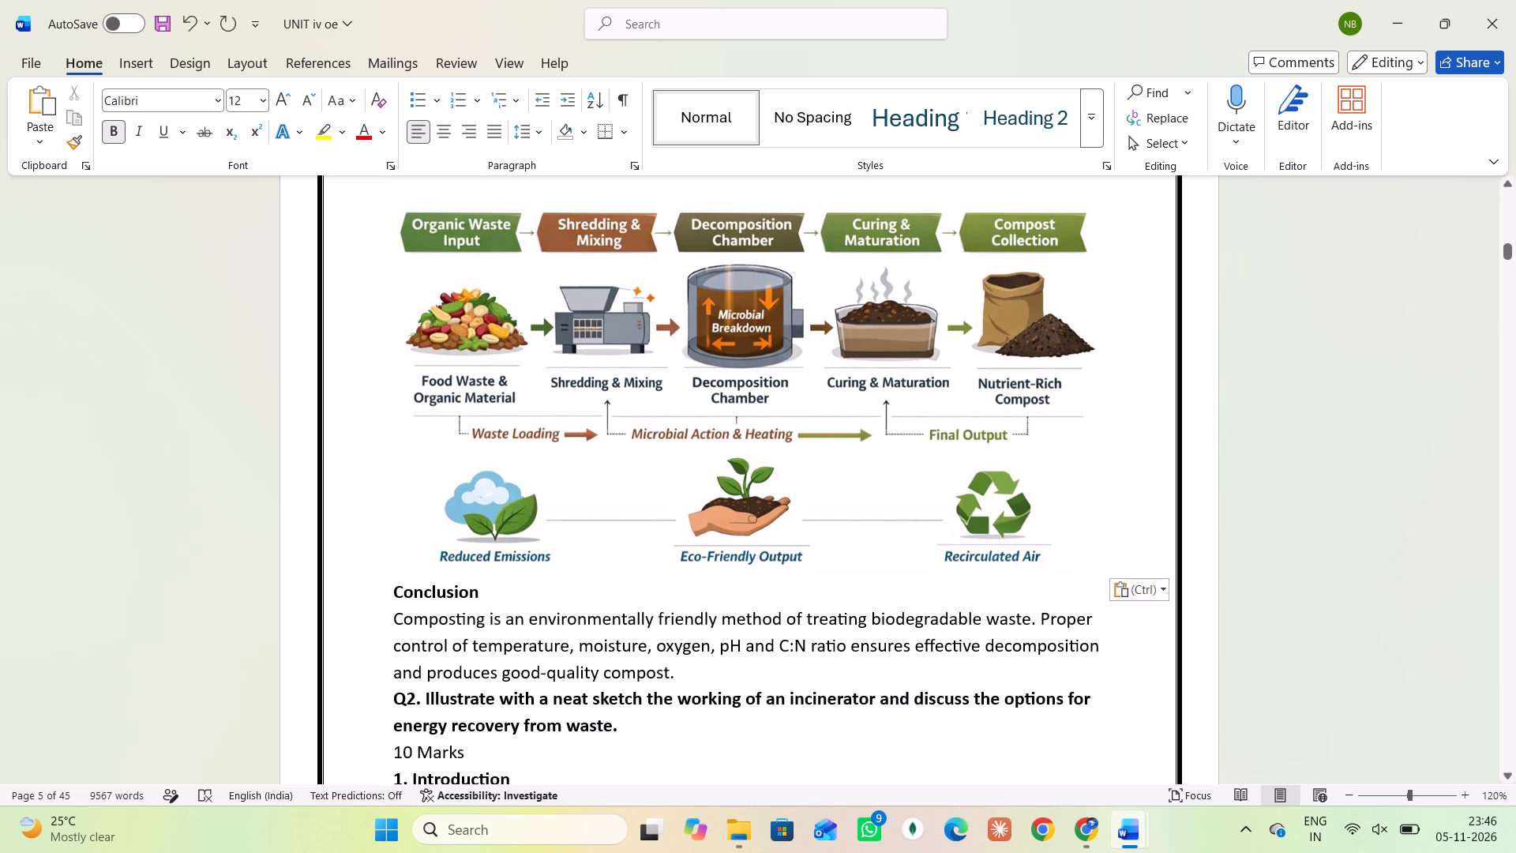
scroll(863, 435, "up", 1)
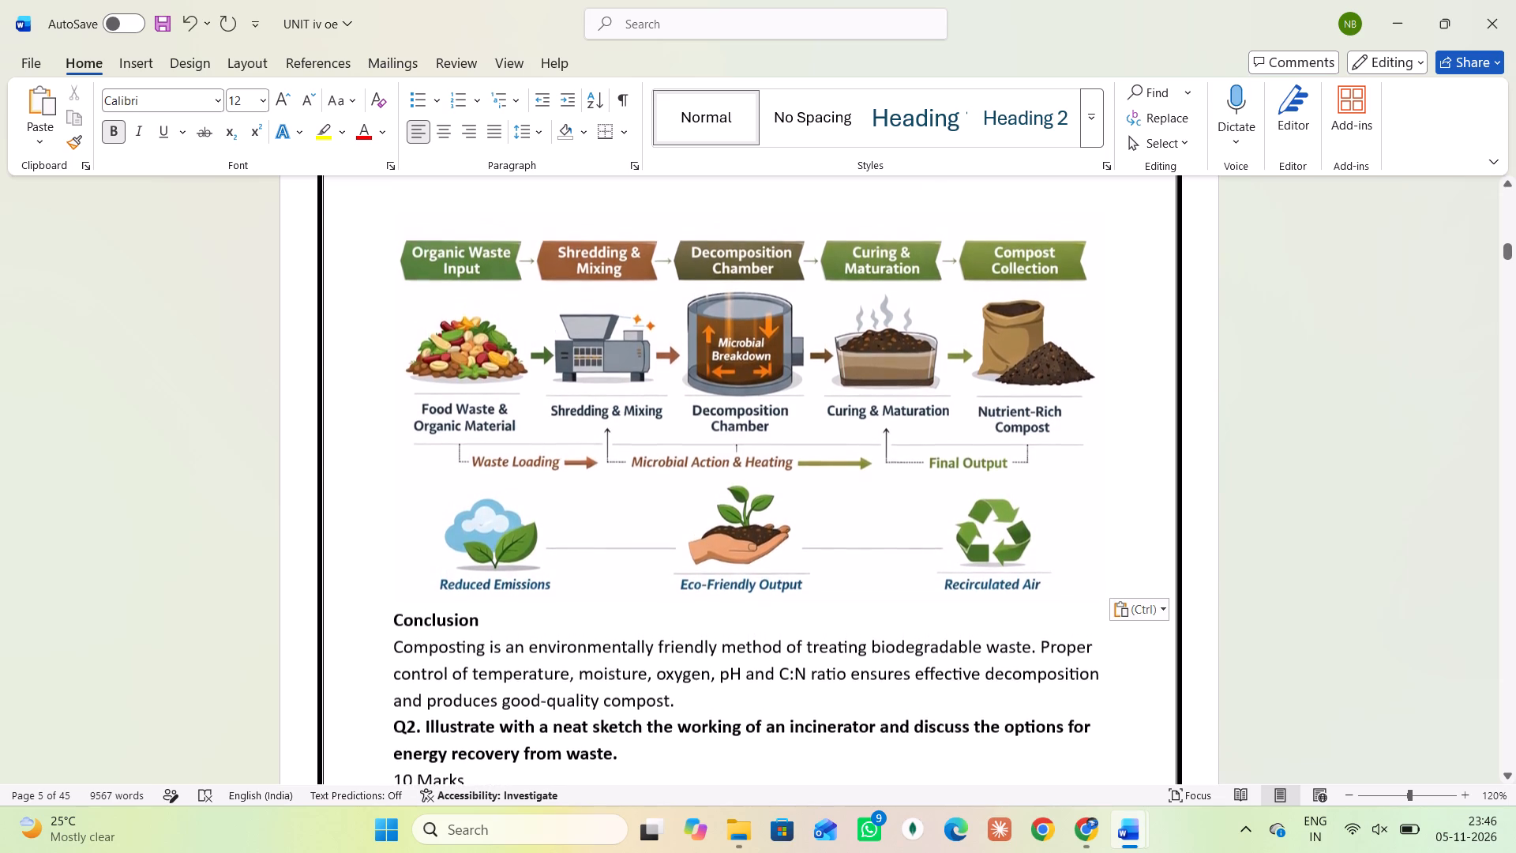
scroll(863, 435, "up", 2)
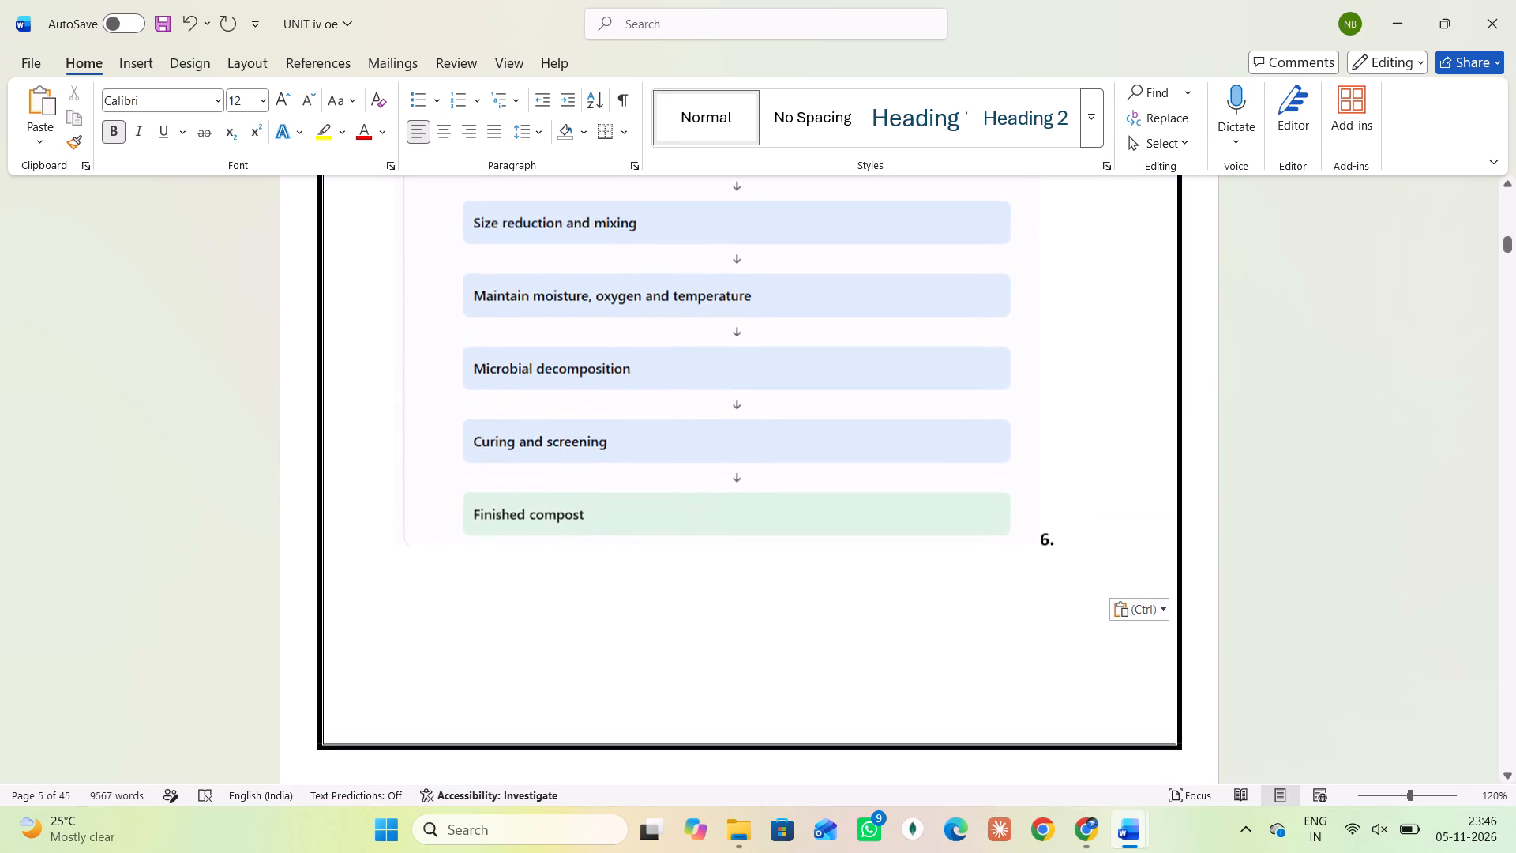
scroll(863, 435, "up", 2)
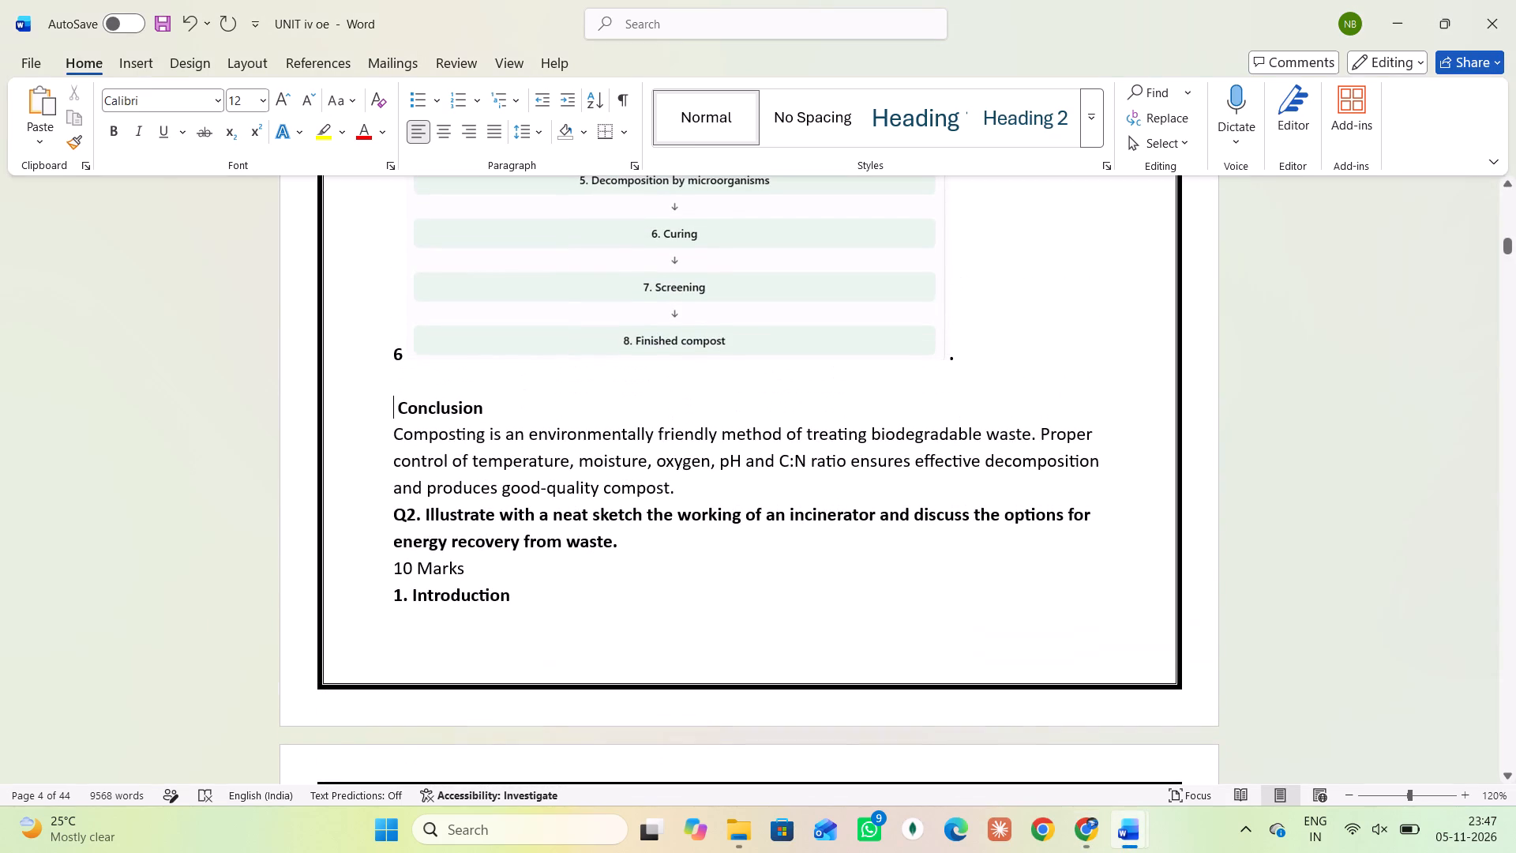
key("Return")
key("Up")
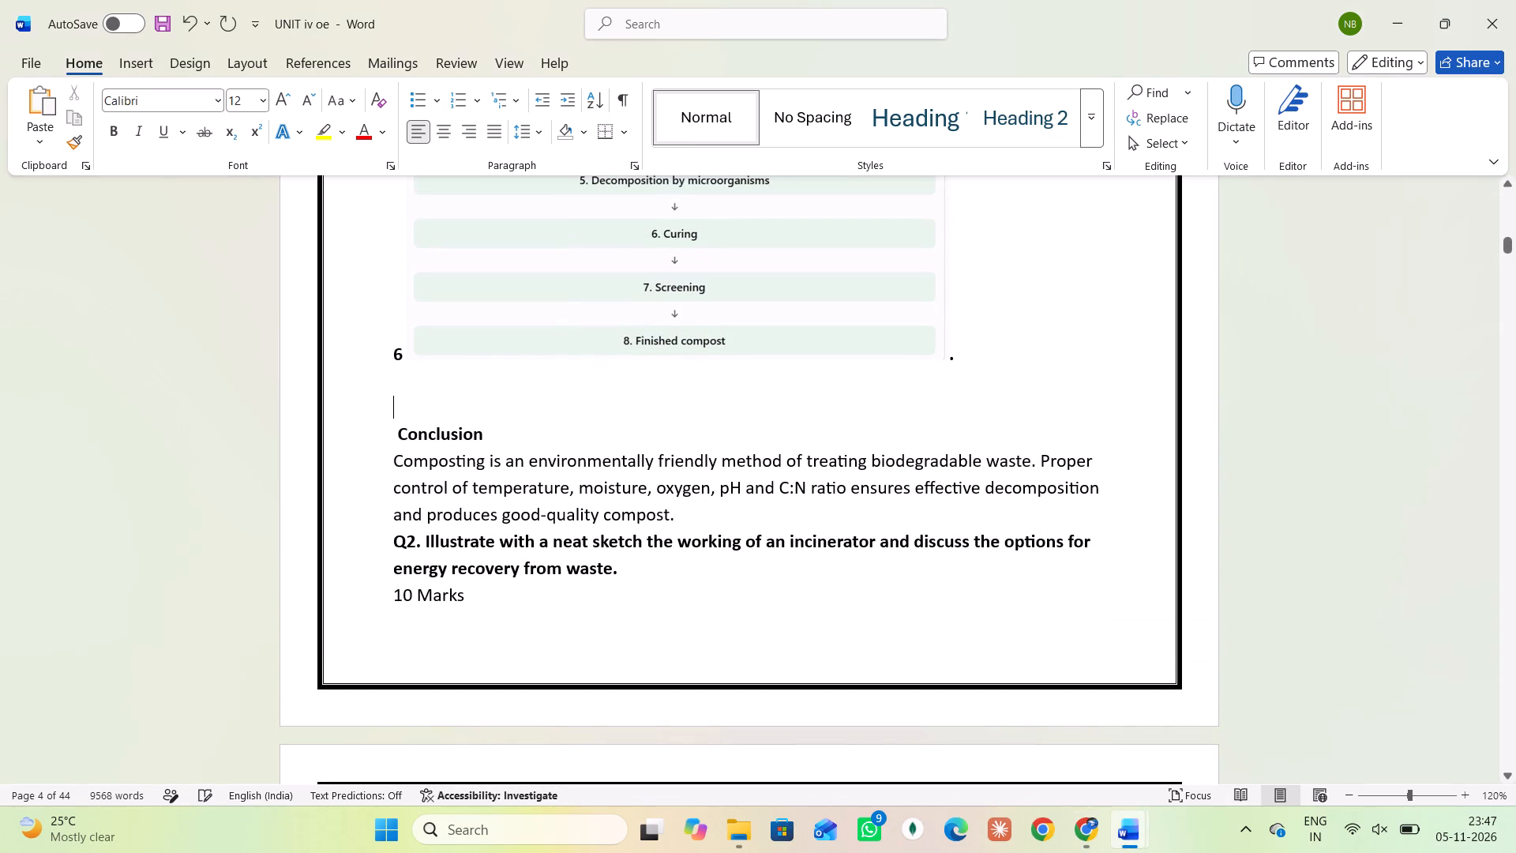
left_click(820, 665, "ctrl")
key("ctrl+v")
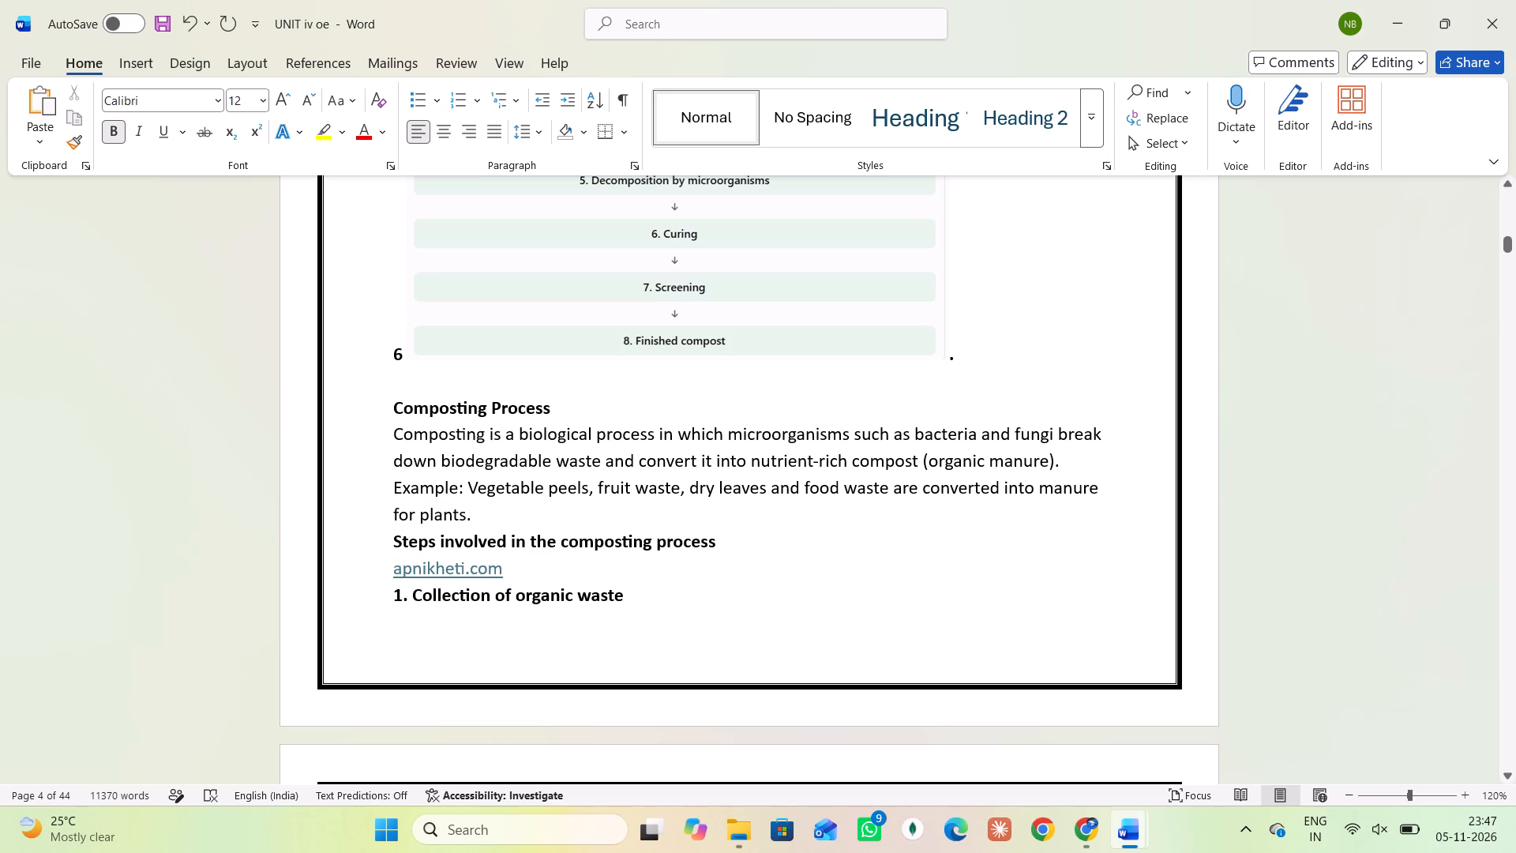
Delete the pasted opening from the "Composting Process" heading through the apnikheti.com link, above "1. Collection of organic waste".
left_click_drag(504, 569, 393, 407)
key("BackSpace")
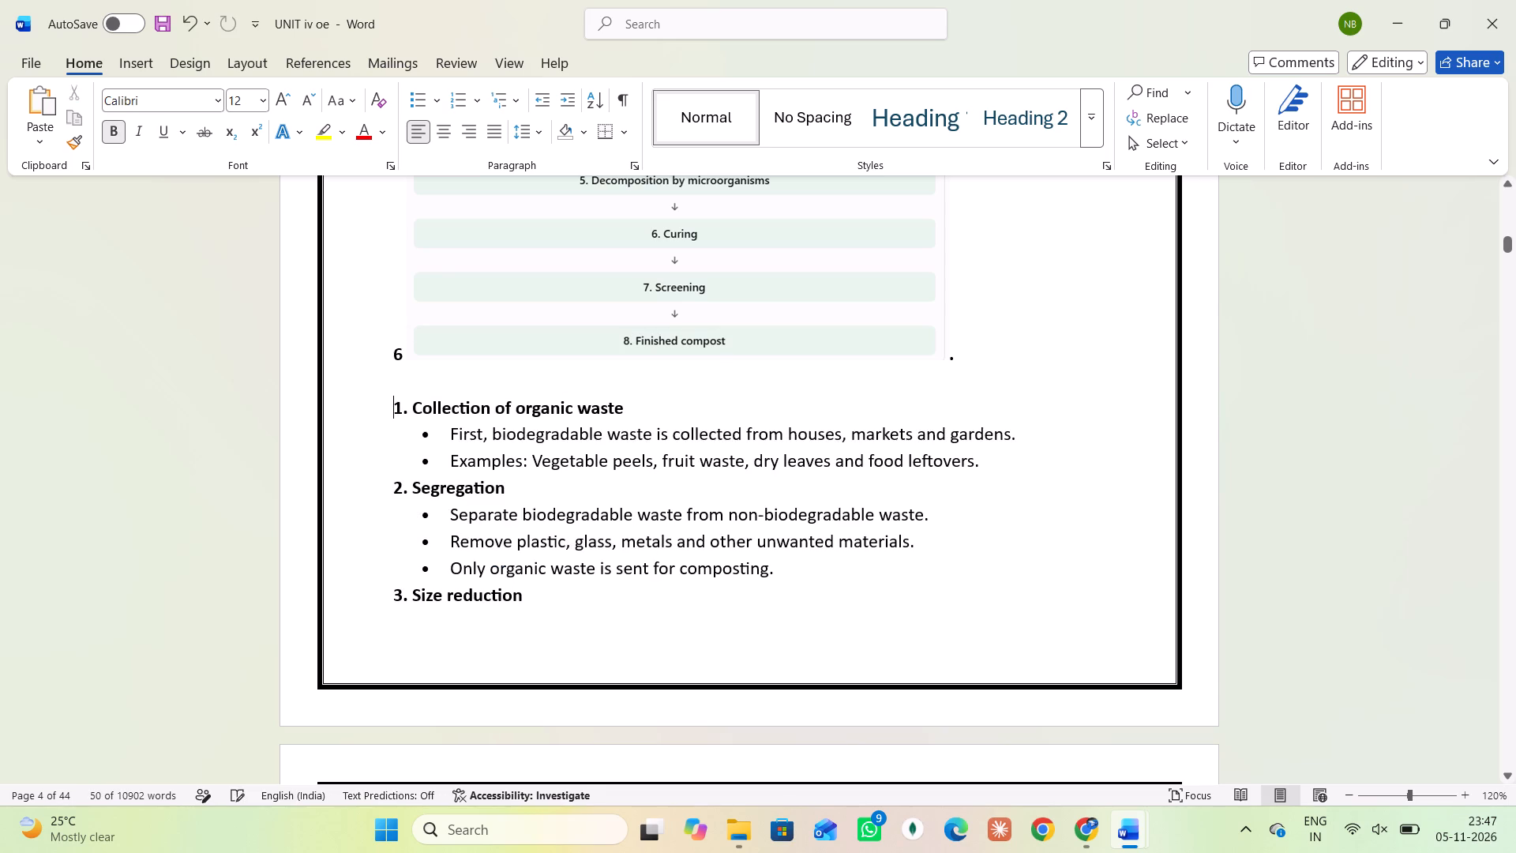
Delete the pasted ending from the "Flowchart for examination" heading through the note about the Unit IV PPT, above the final Conclusion heading.
scroll(577, 555, "down", 4)
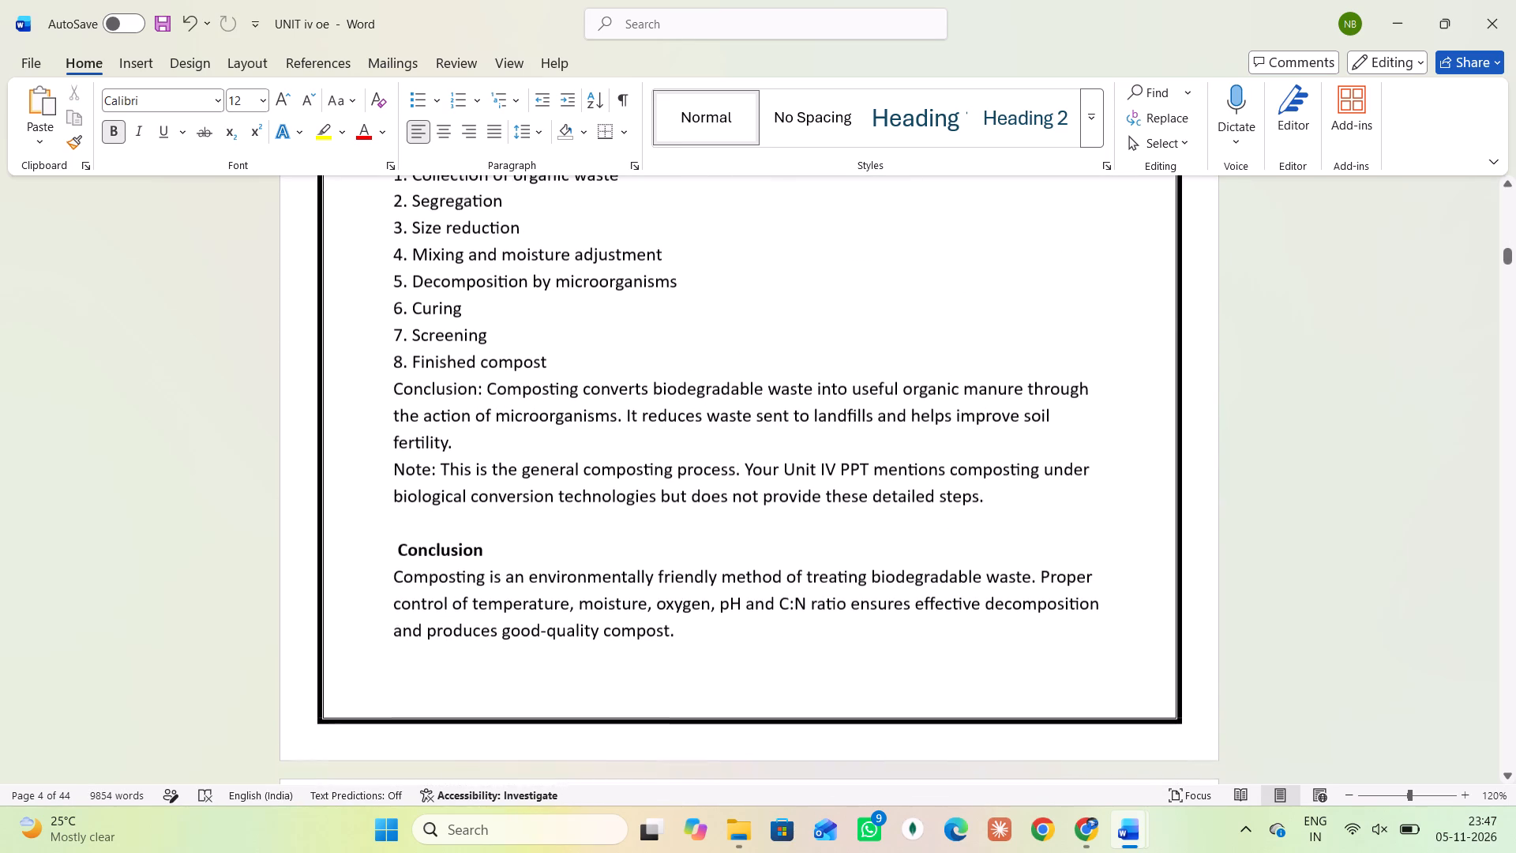
left_click_drag(963, 501, 486, 324)
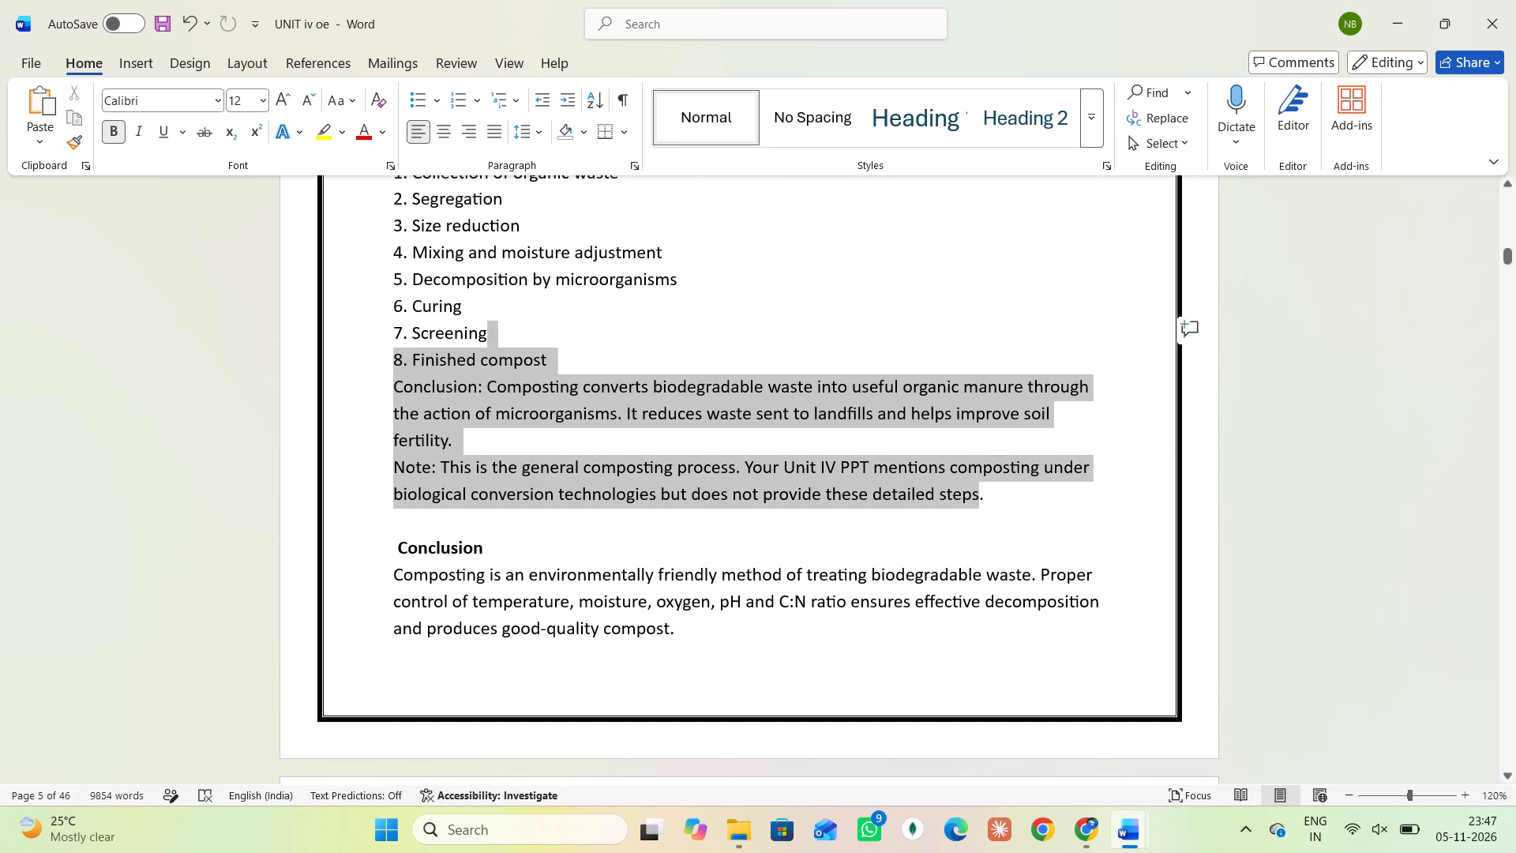
left_click_drag(486, 324, 347, 220)
key("BackSpace")
scroll(367, 221, "up", 1)
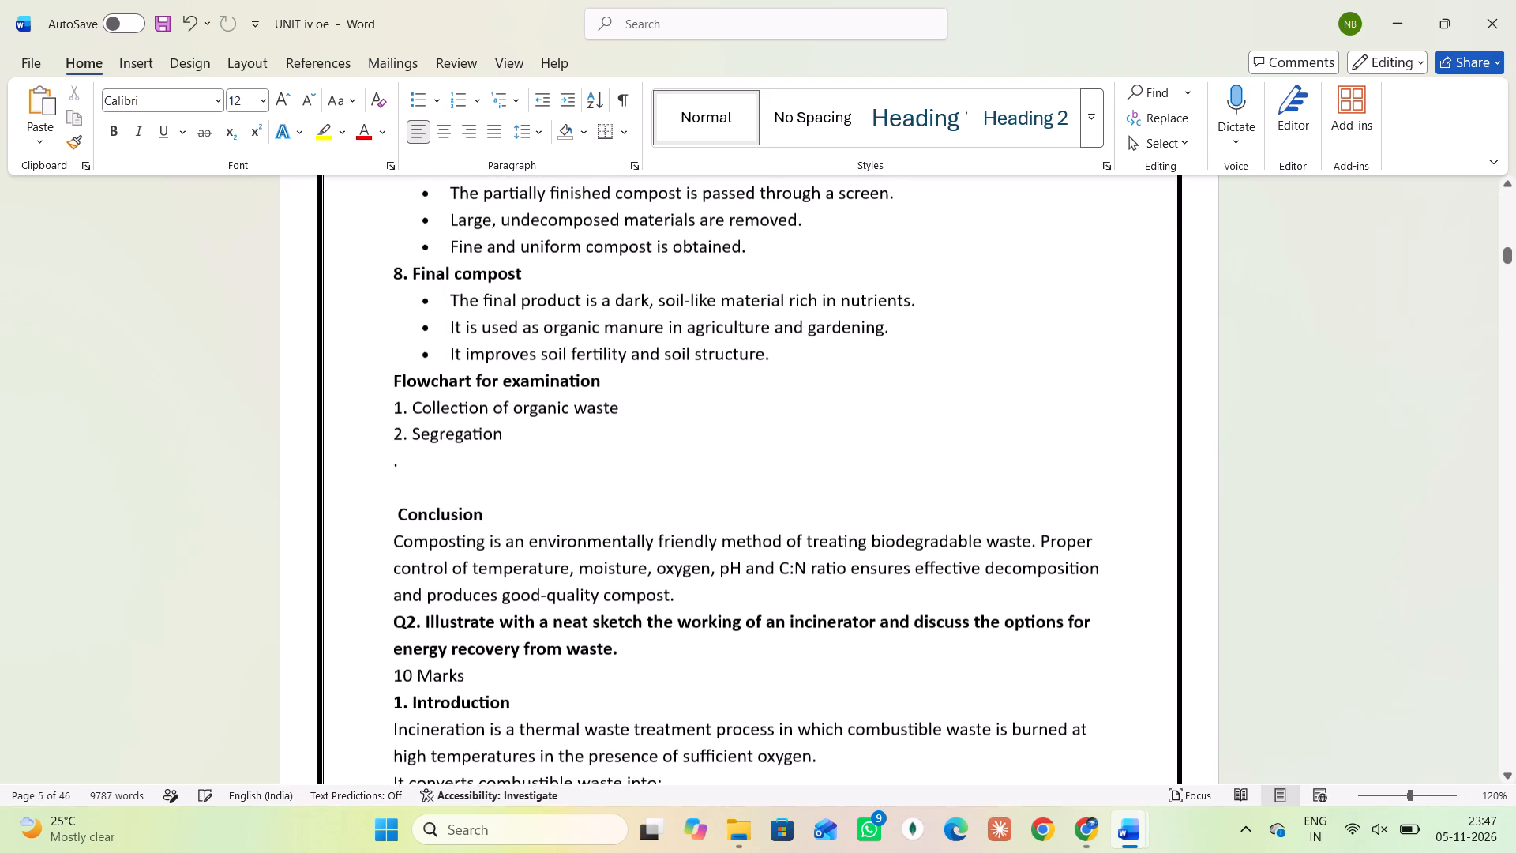
left_click_drag(412, 460, 371, 378)
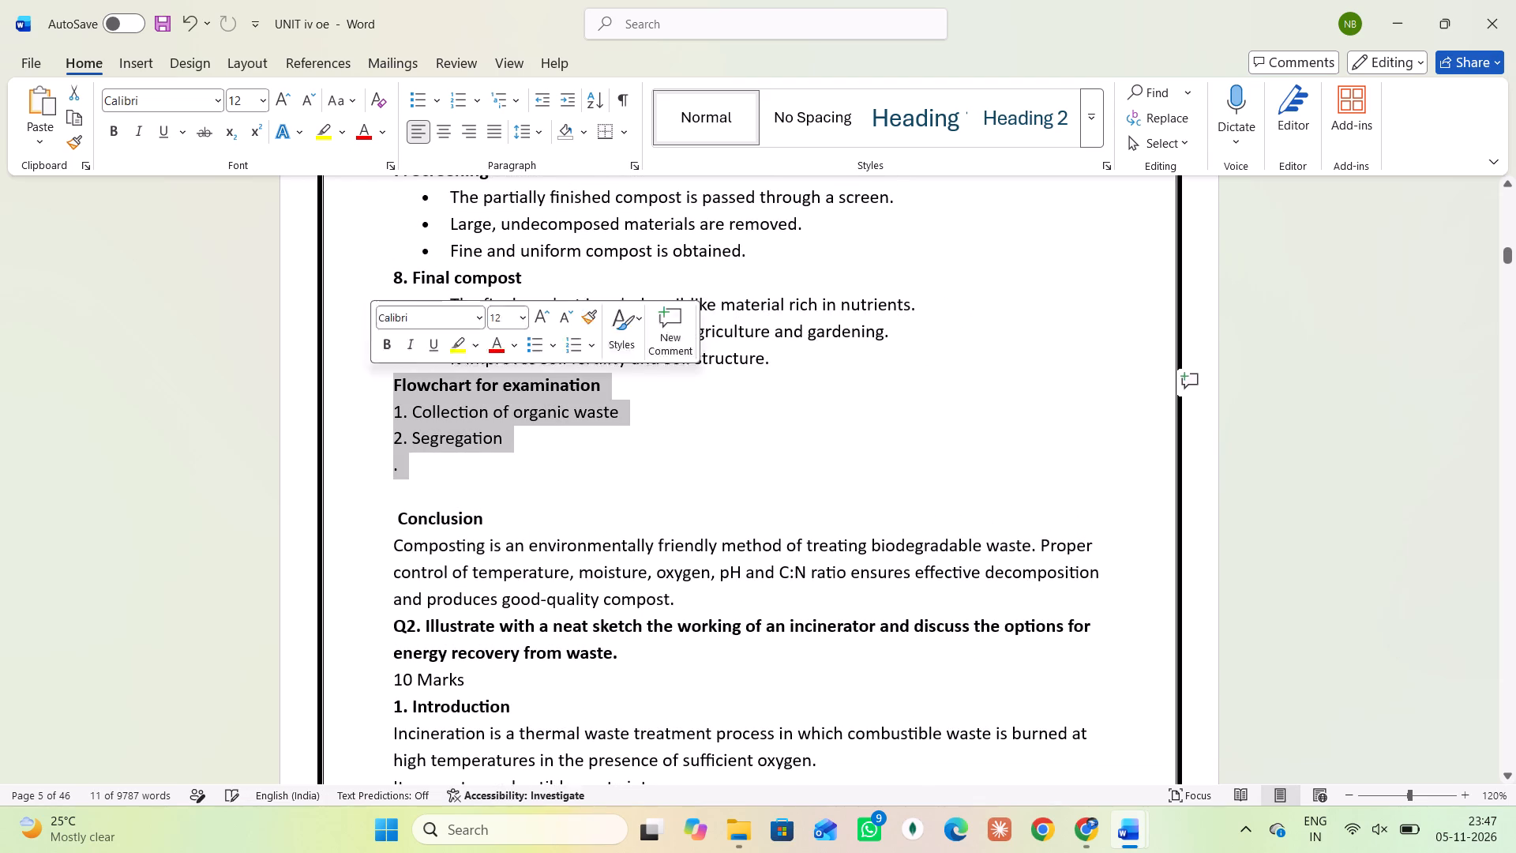
key("BackSpace")
Review the Q1 composting notes from the Unit IV title through the introduction, objectives and aerobic composting section.
scroll(481, 434, "up", 11)
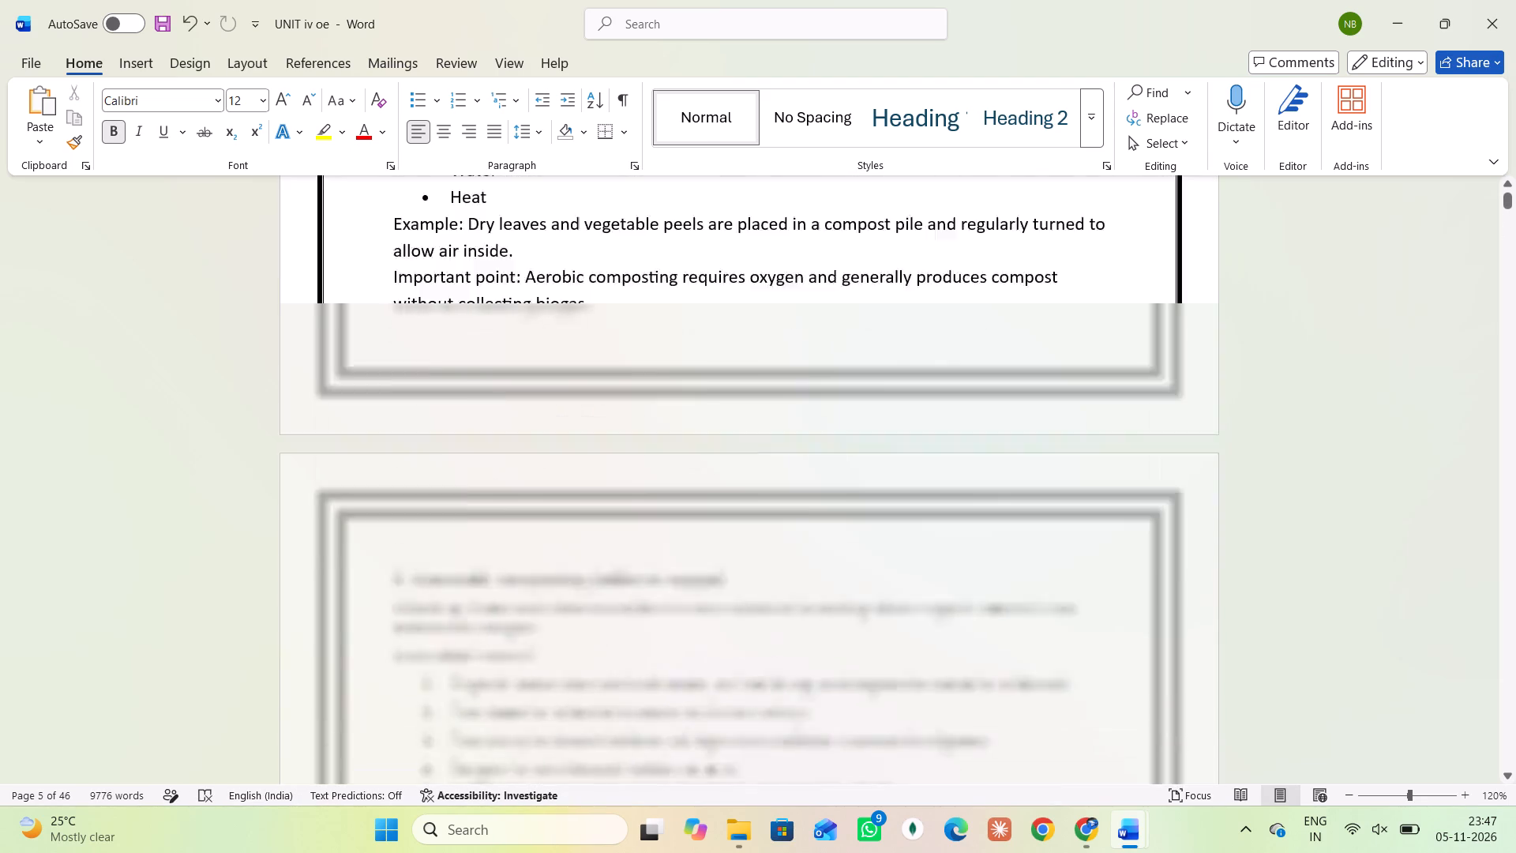
scroll(481, 434, "up", 2)
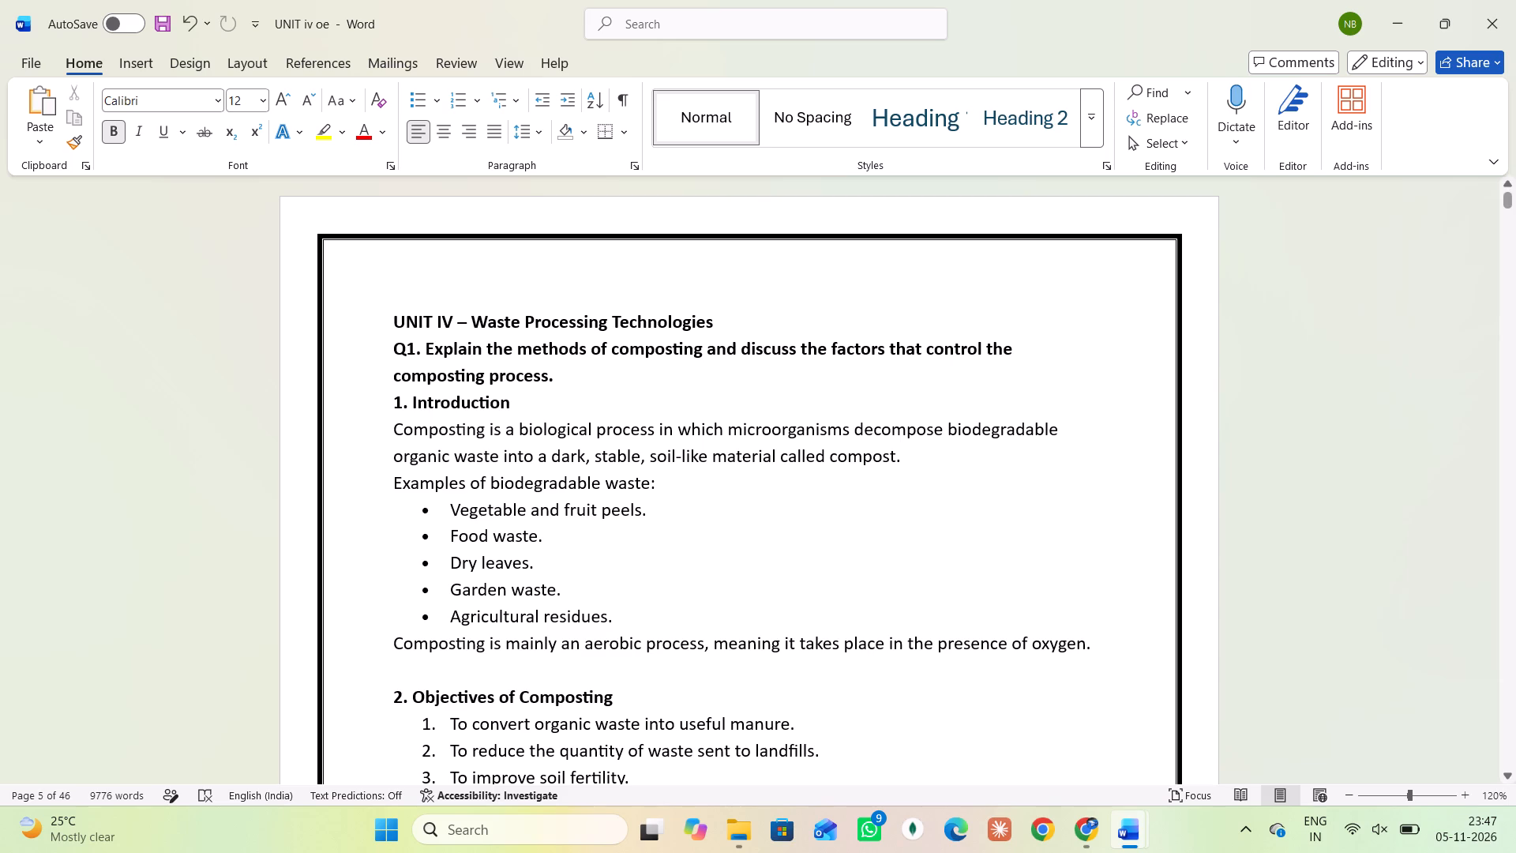
scroll(666, 489, "down", 1)
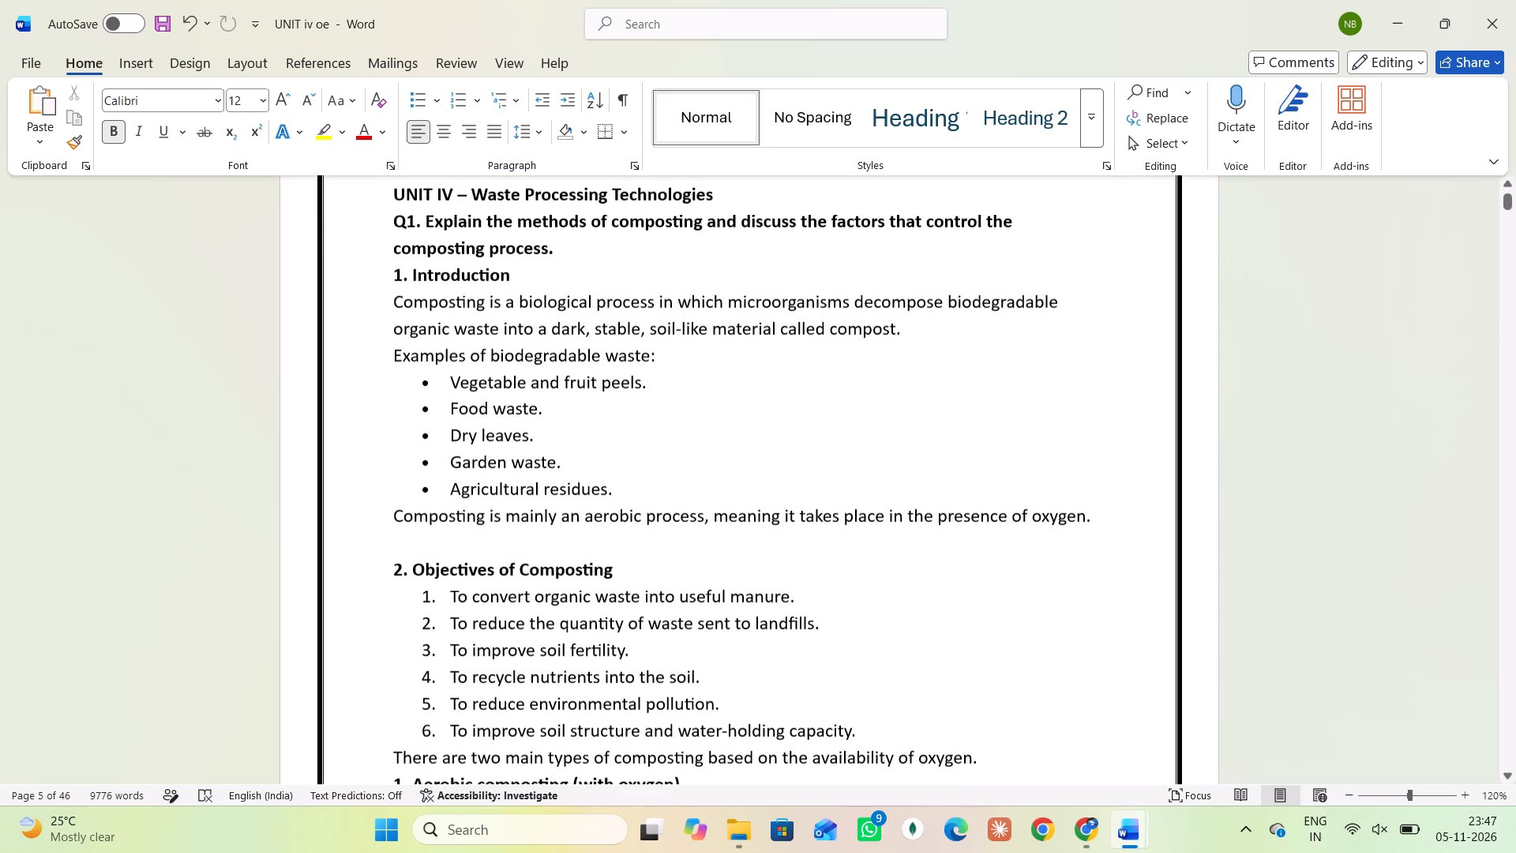
scroll(666, 489, "down", 1)
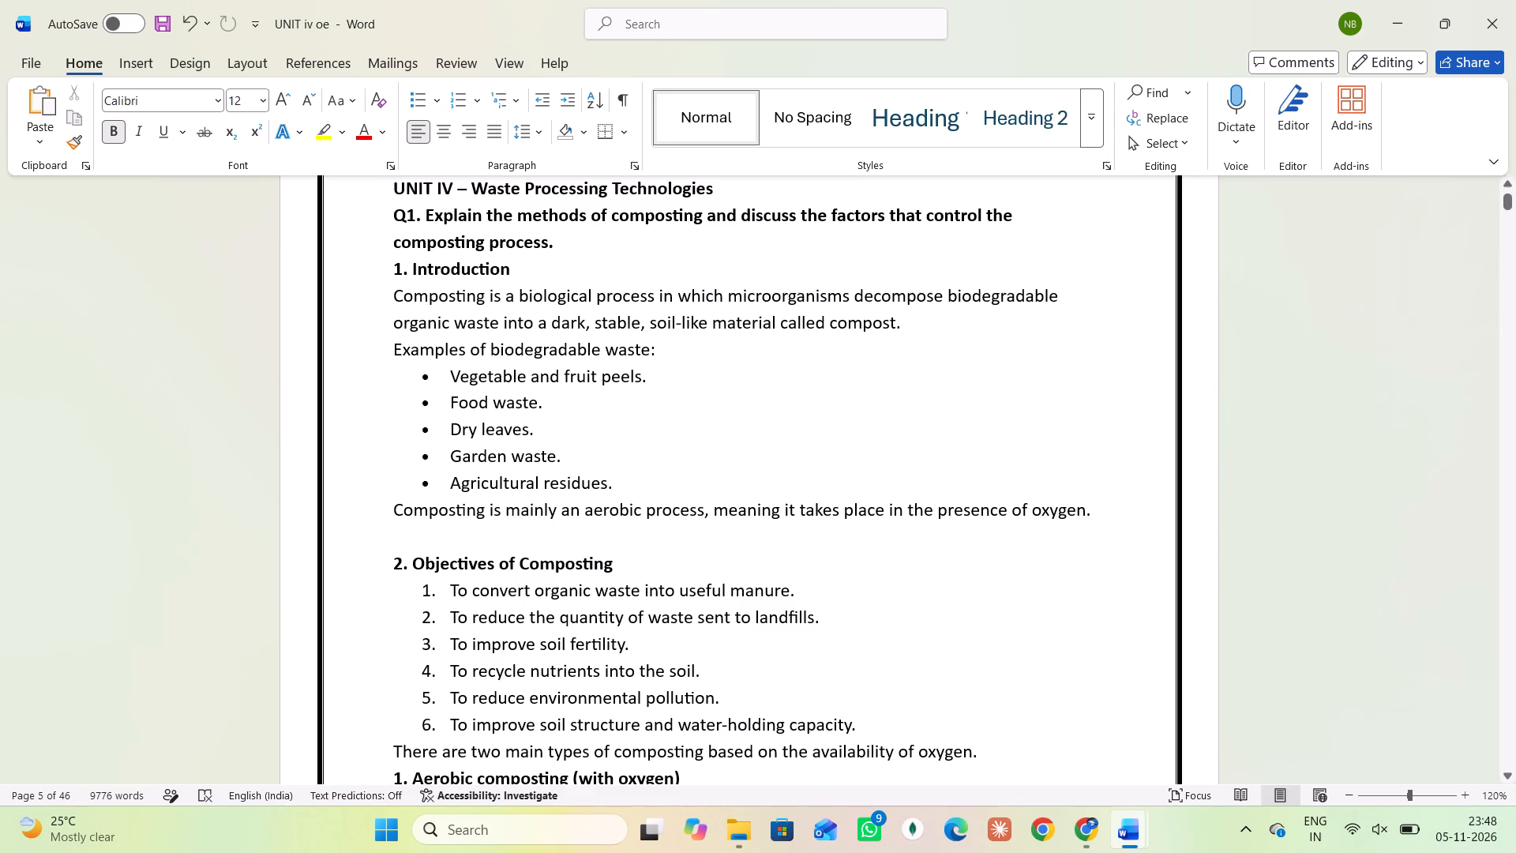
scroll(732, 541, "down", 1)
scroll(847, 729, "down", 1)
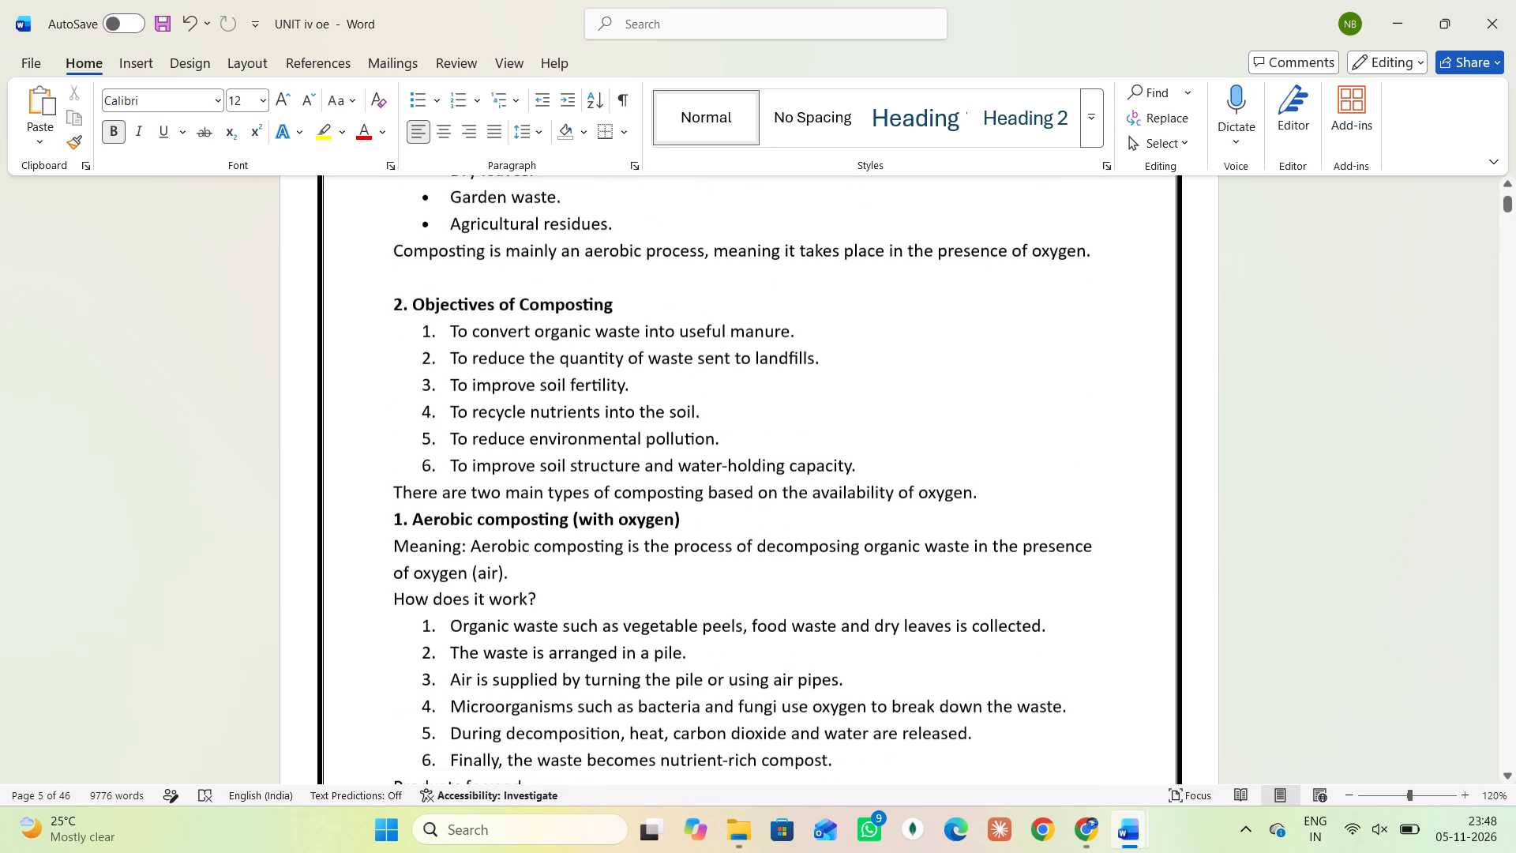
scroll(847, 729, "down", 1)
scroll(858, 583, "down", 1)
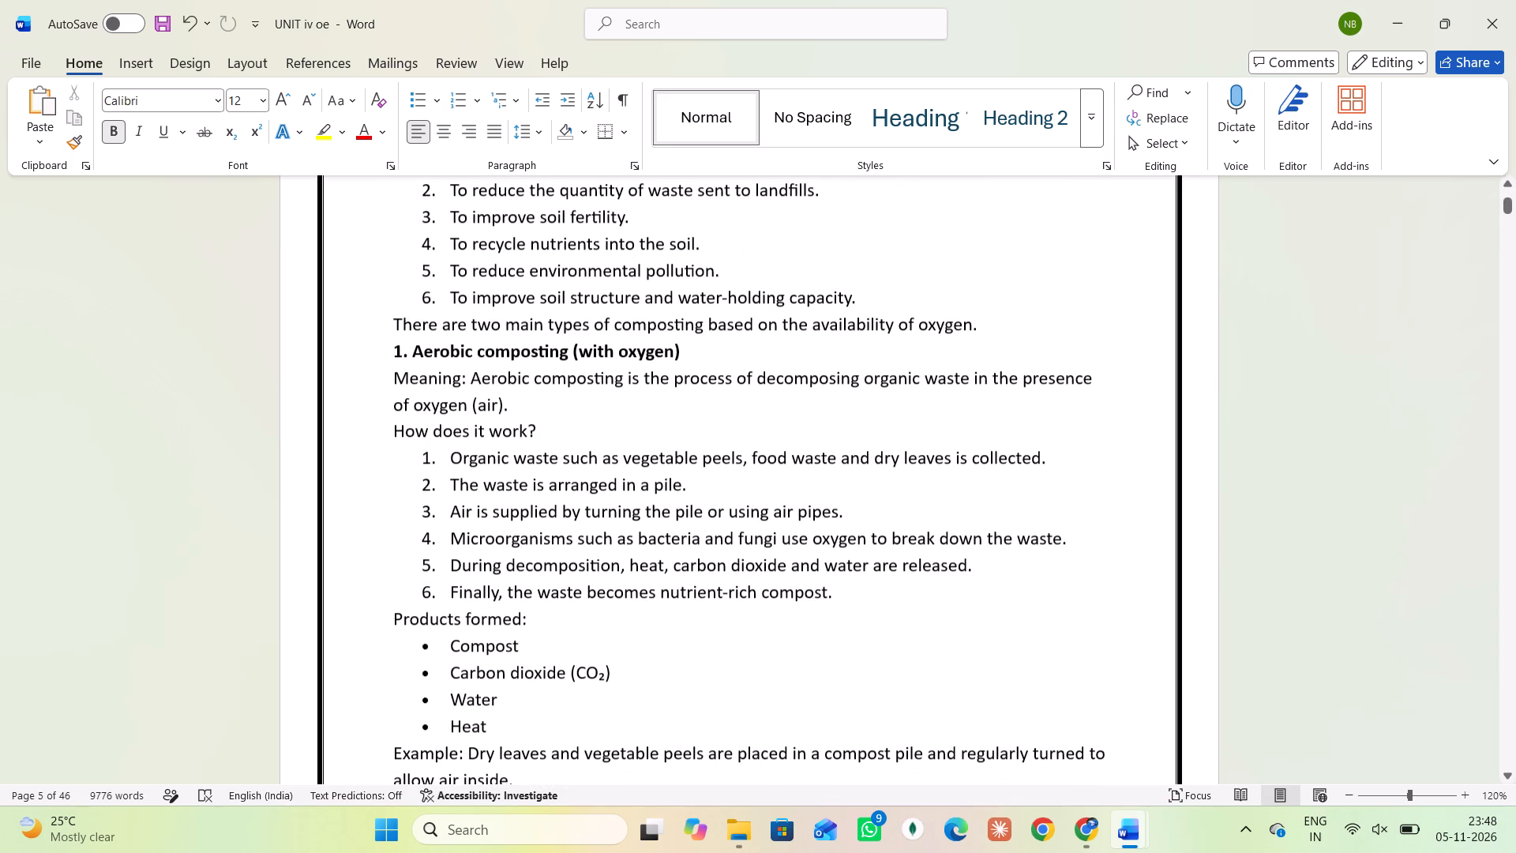
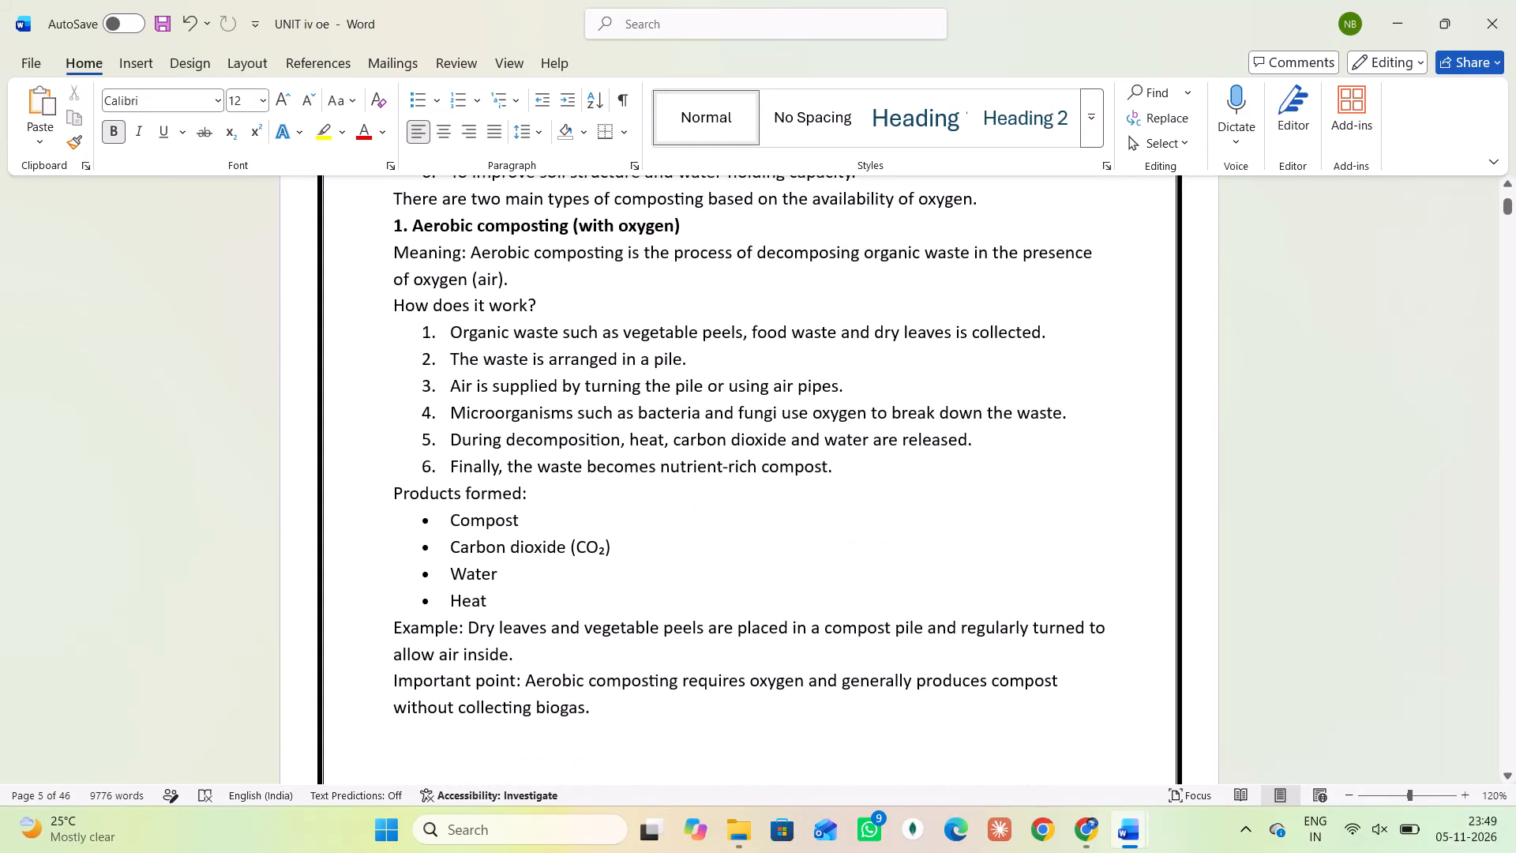
Read through the notes on the objectives of composting, aerobic composting and anaerobic composting.
scroll(715, 621, "down", 1)
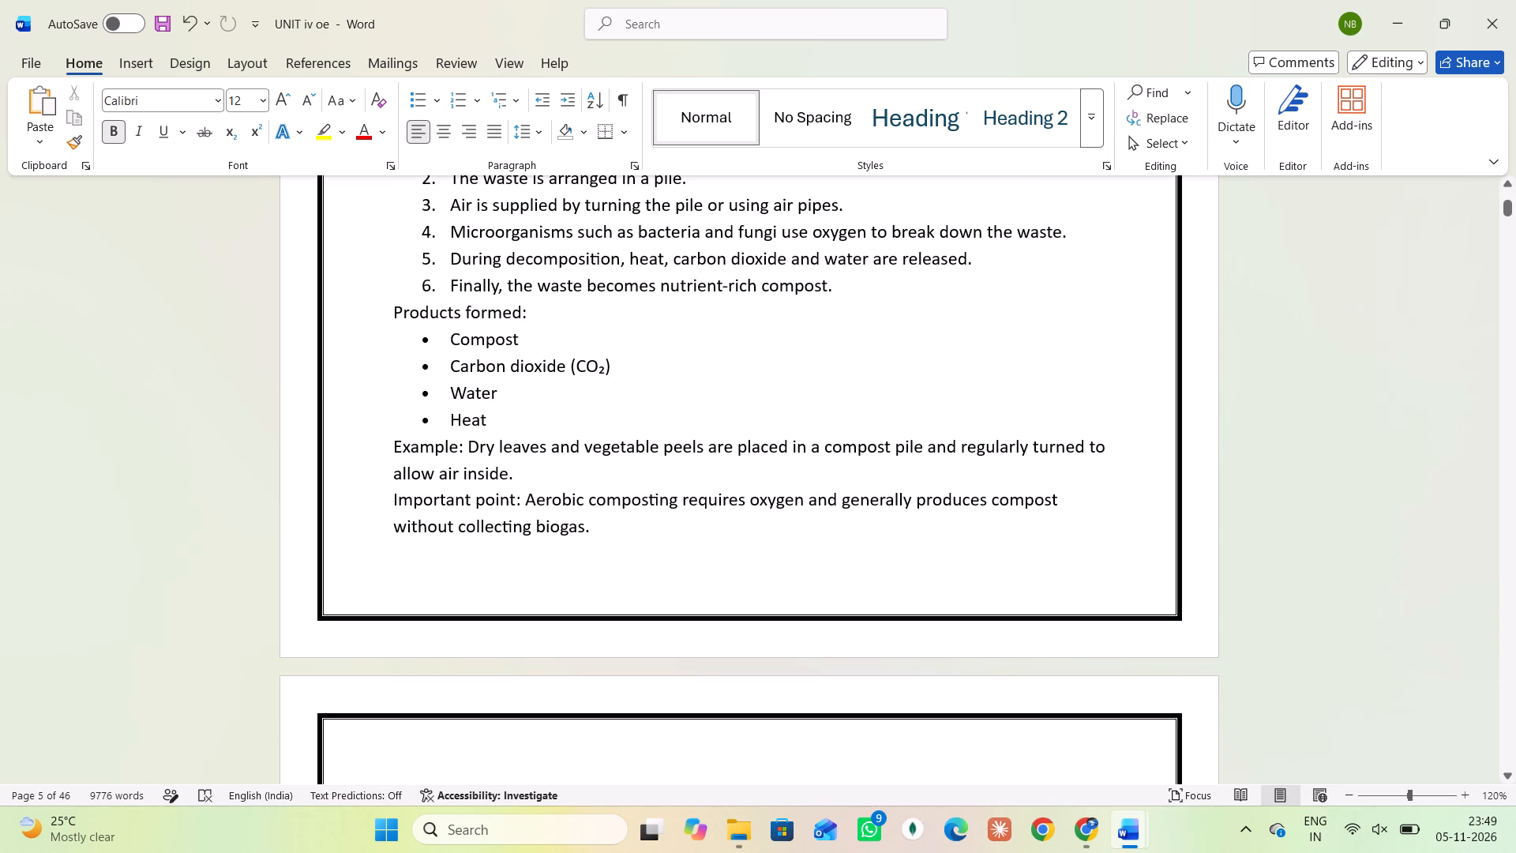
scroll(580, 528, "down", 1)
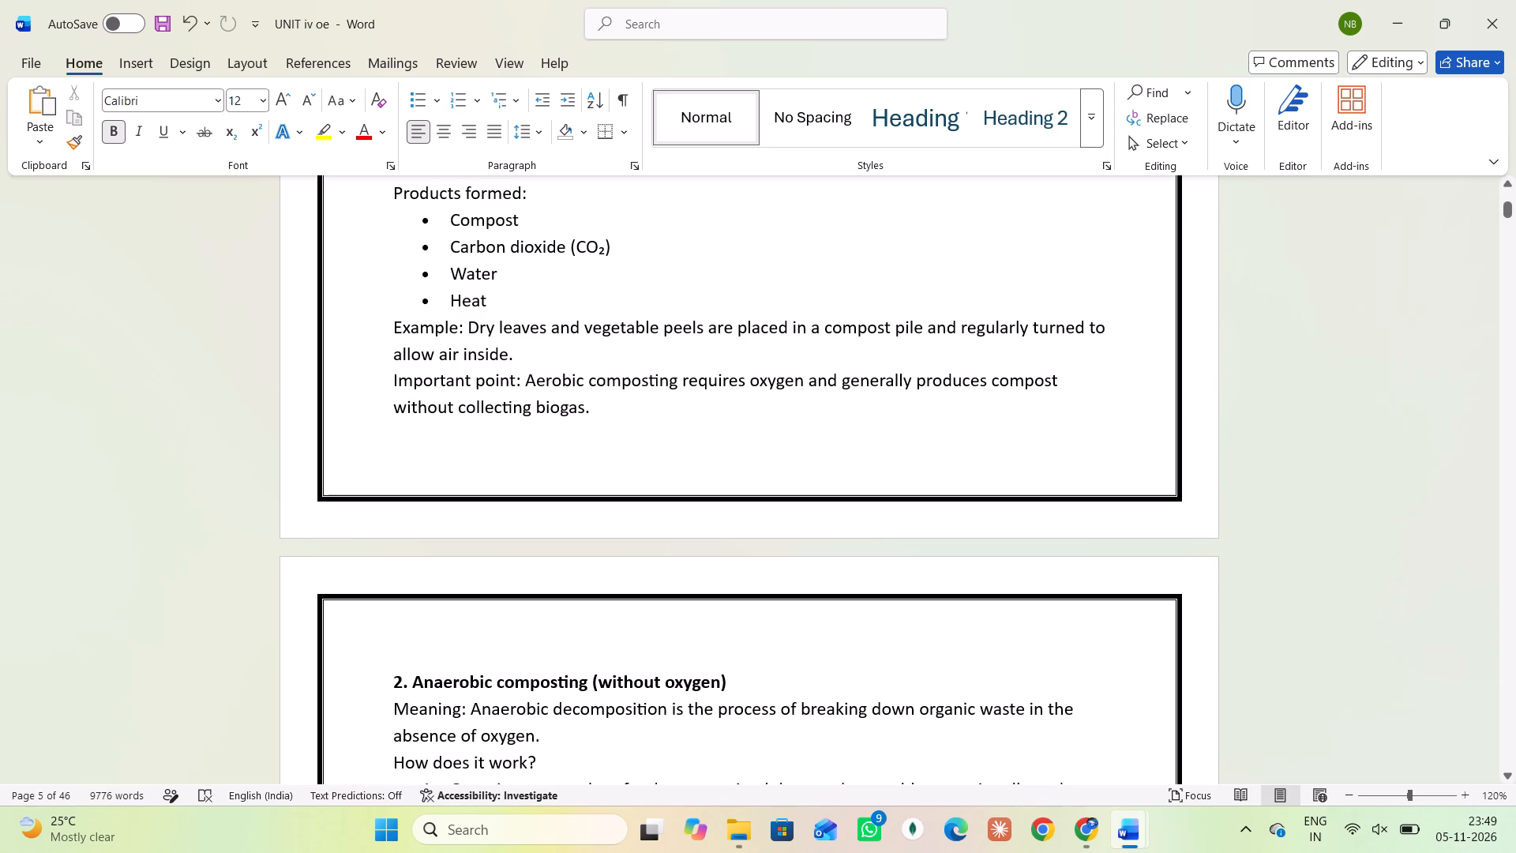
scroll(580, 528, "down", 1)
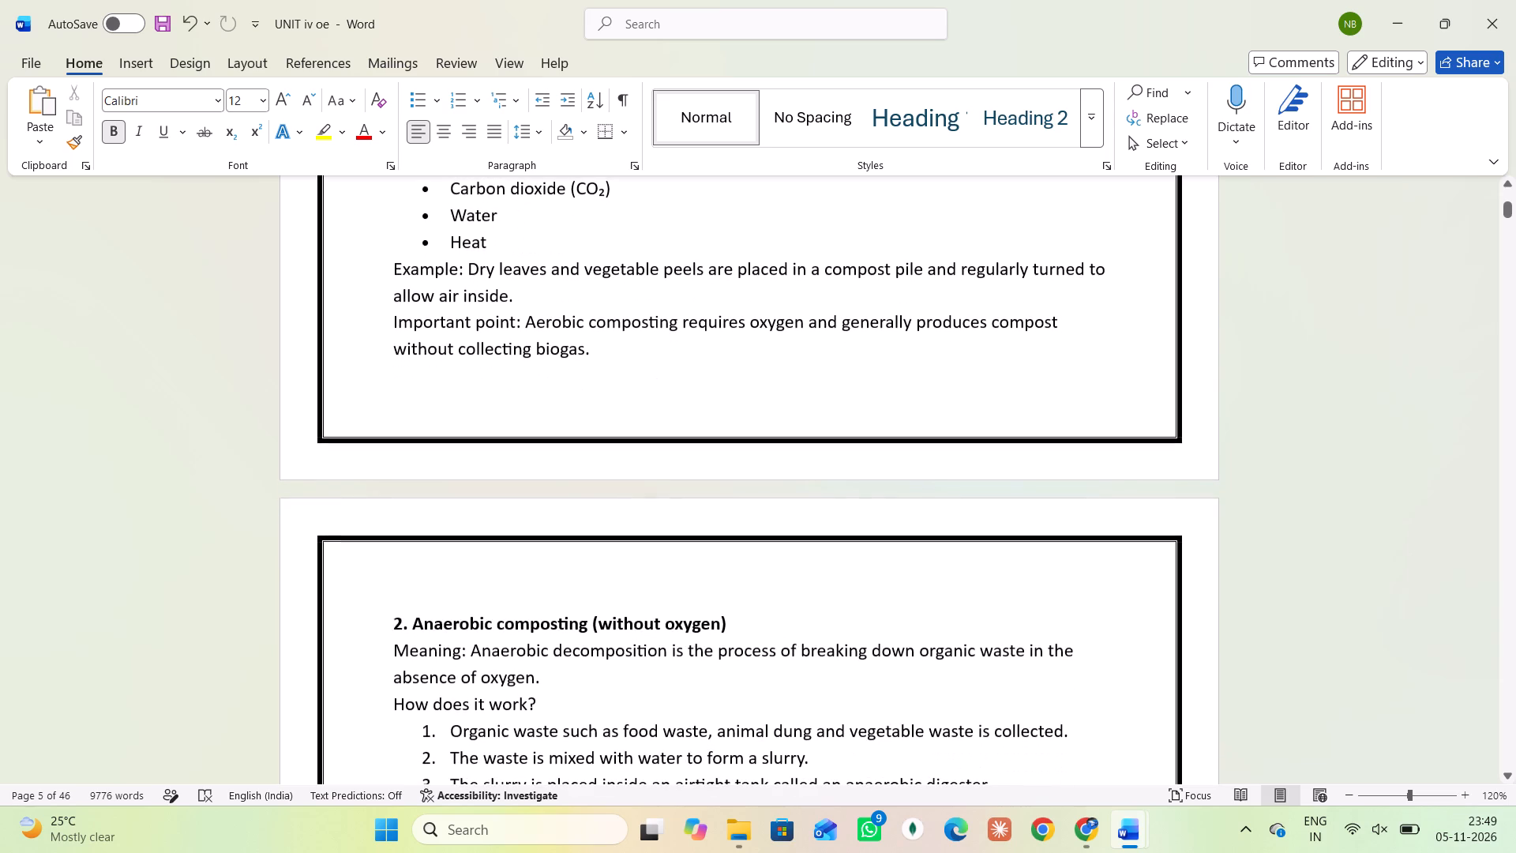
scroll(580, 528, "down", 2)
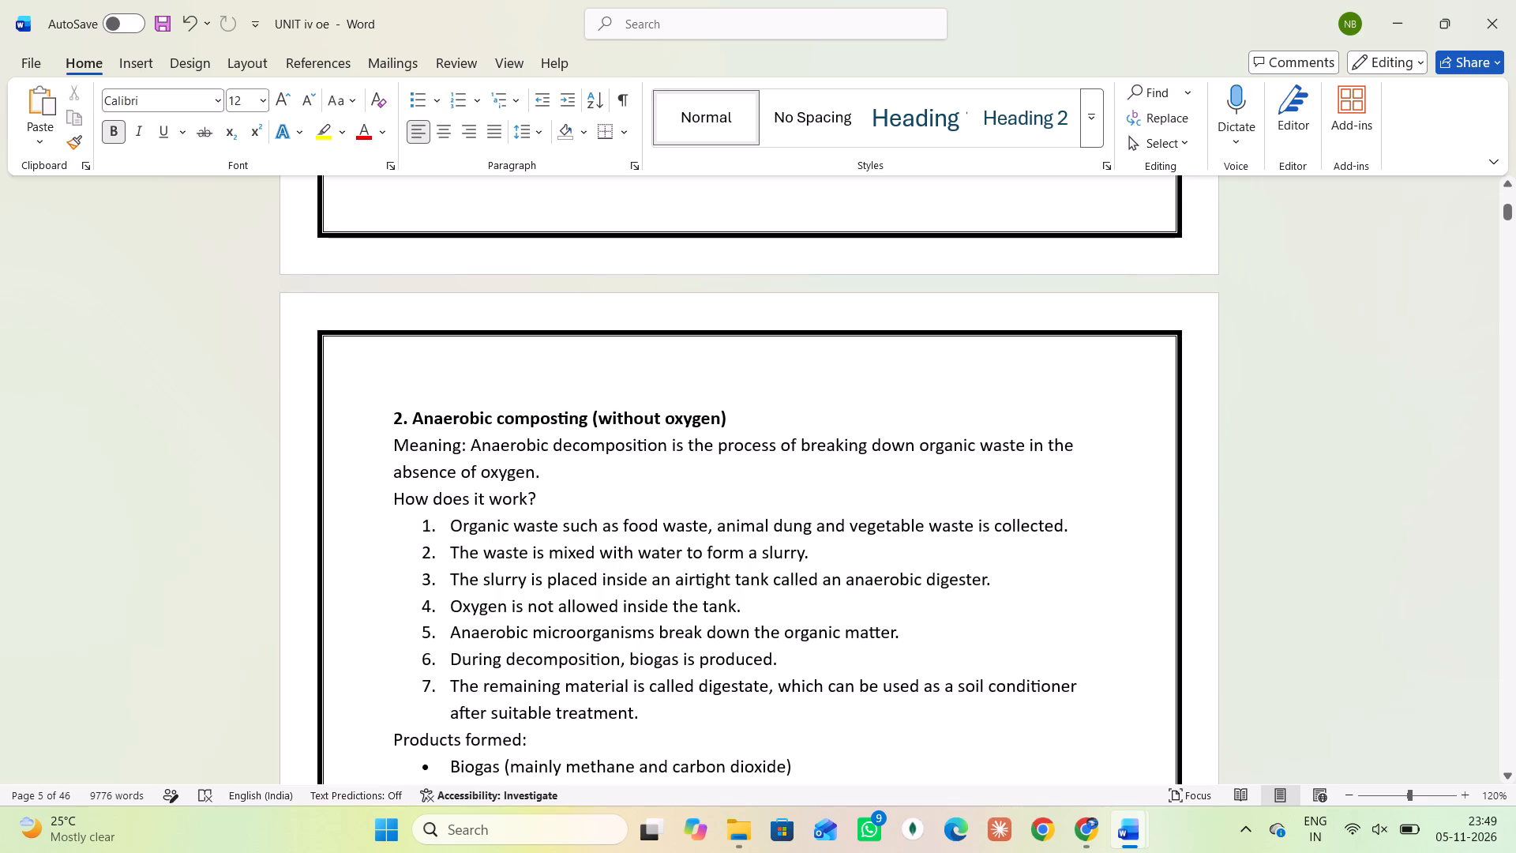
scroll(565, 506, "up", 1)
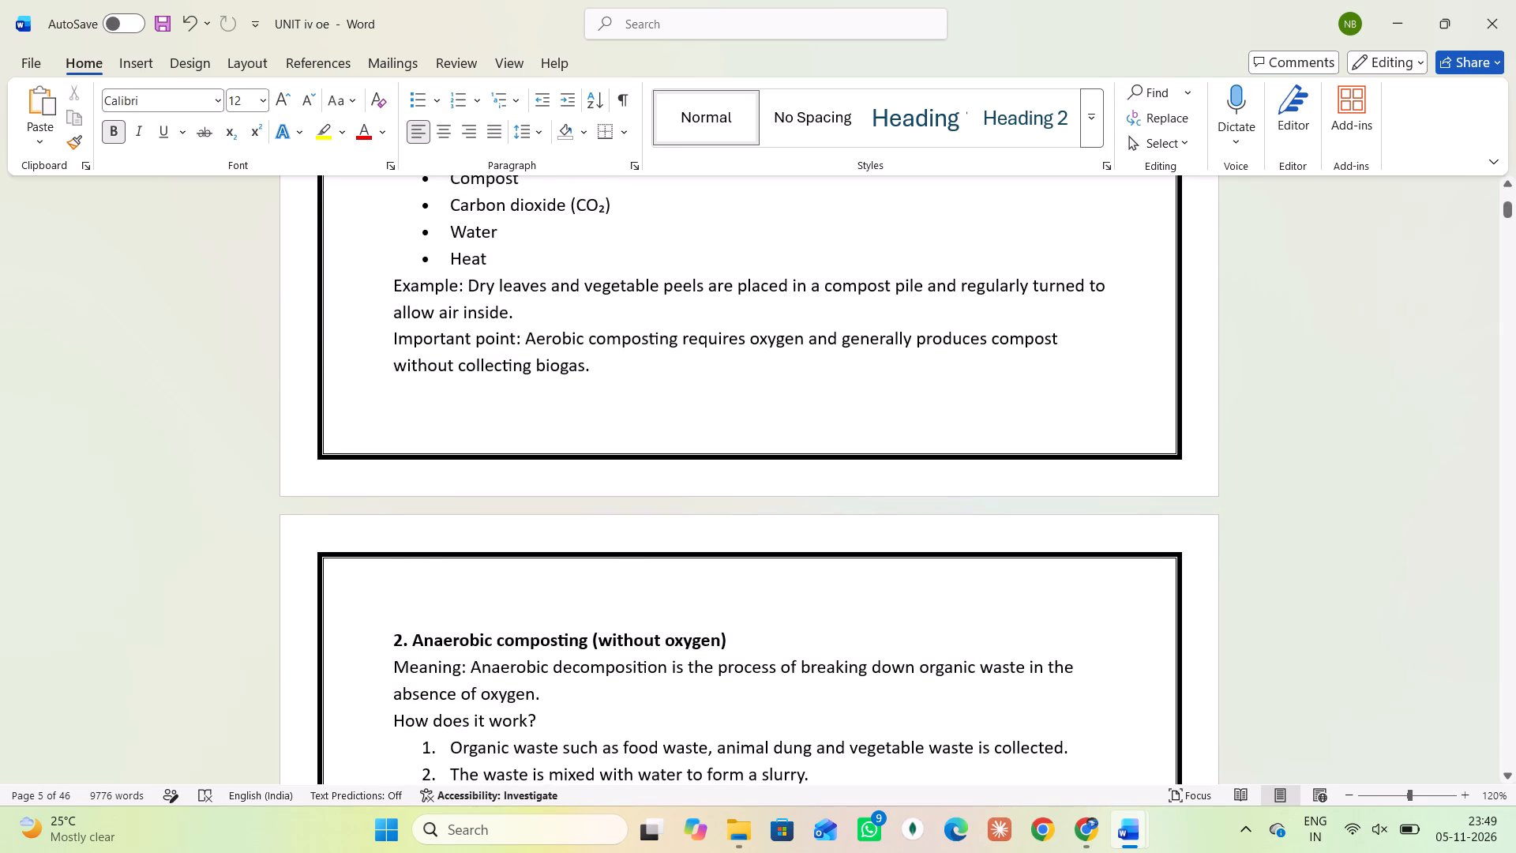
scroll(565, 506, "down", 1)
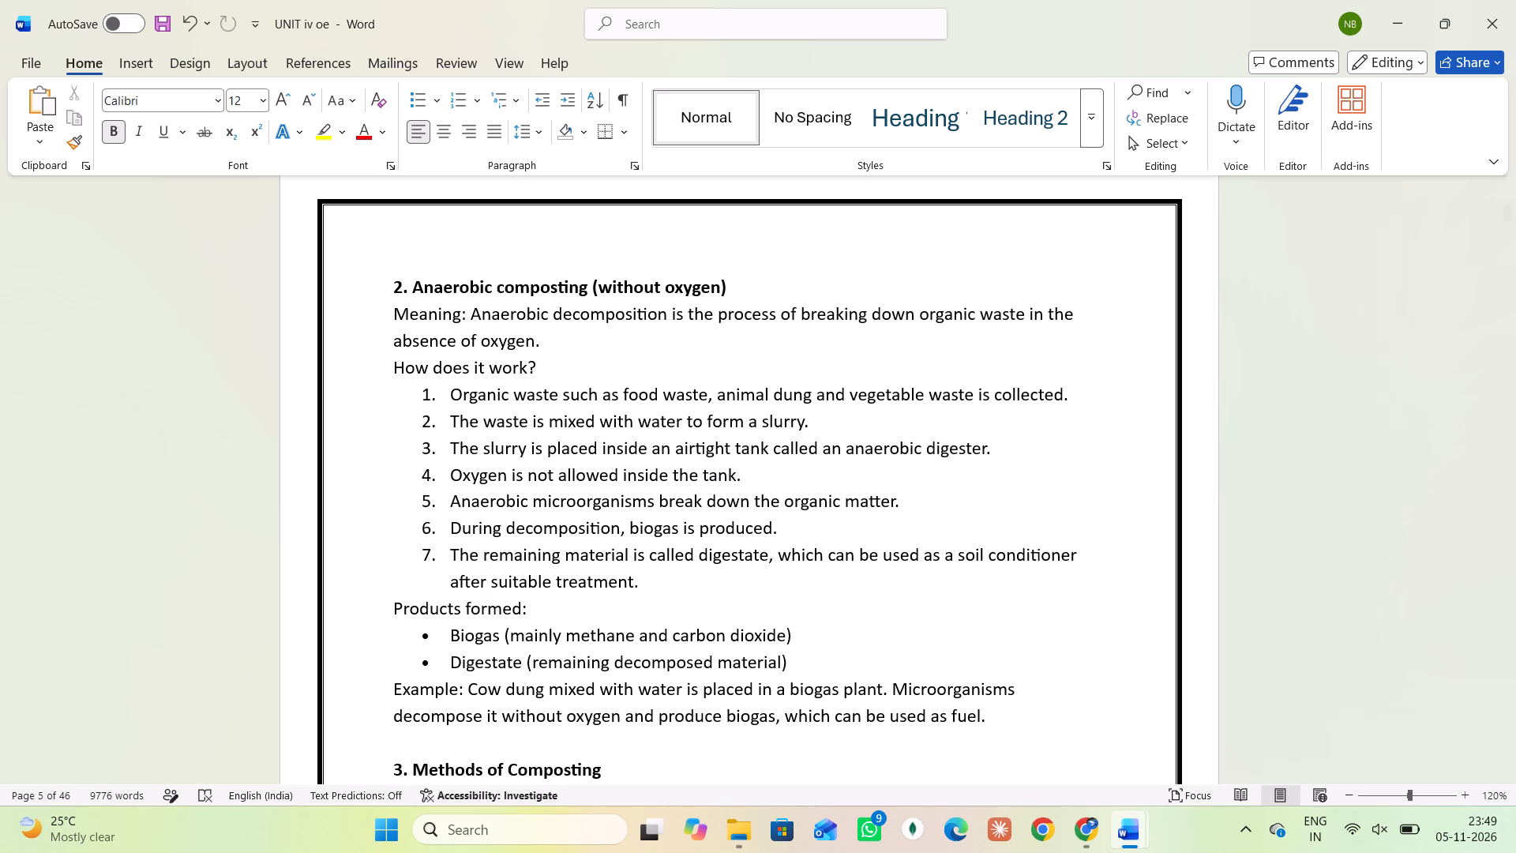
scroll(565, 506, "up", 1)
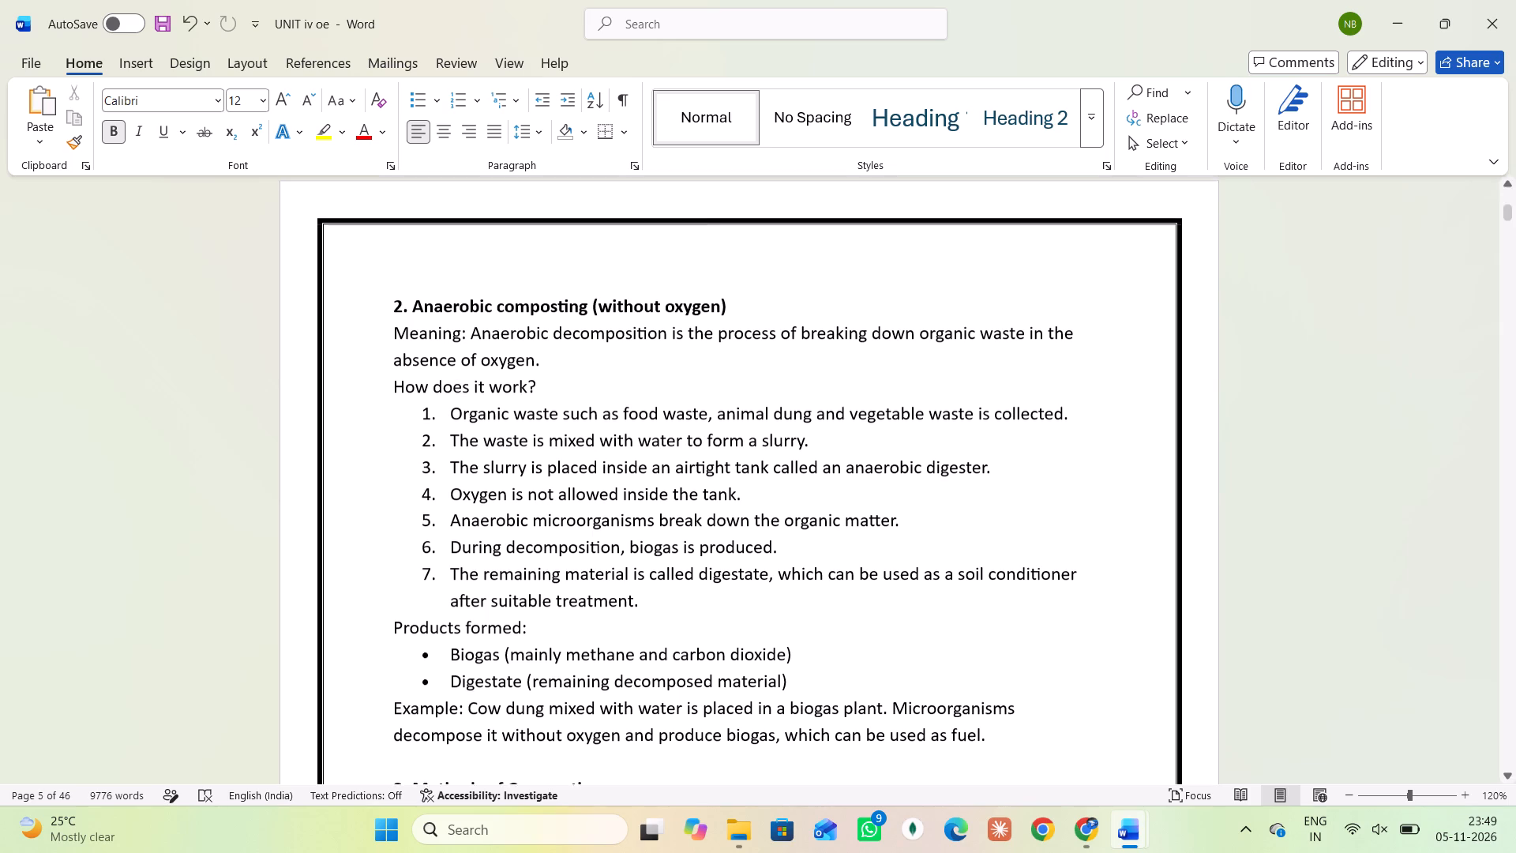
scroll(565, 506, "up", 3)
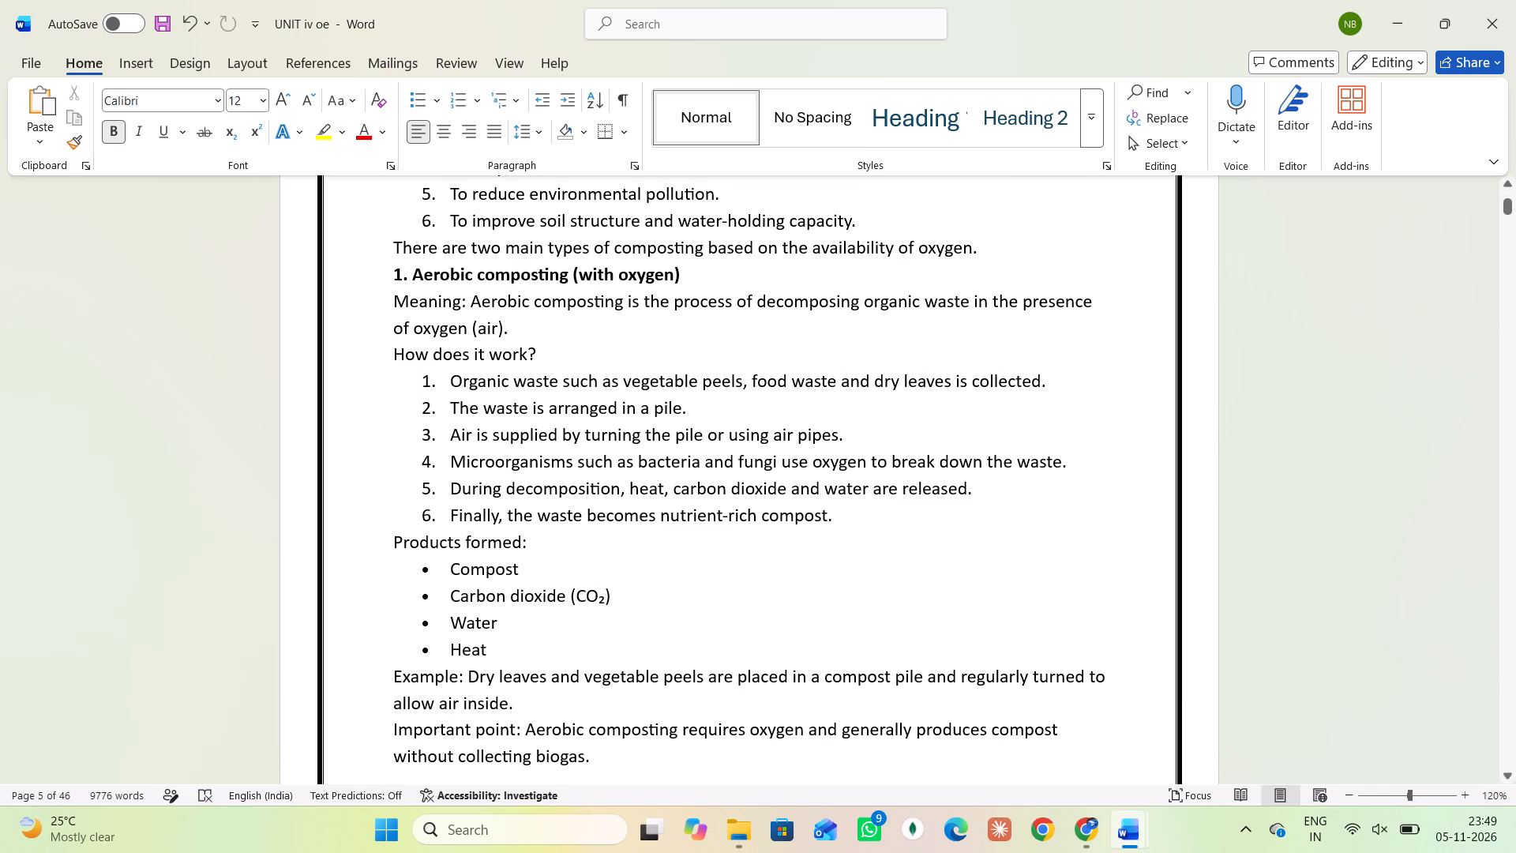
scroll(621, 361, "up", 1)
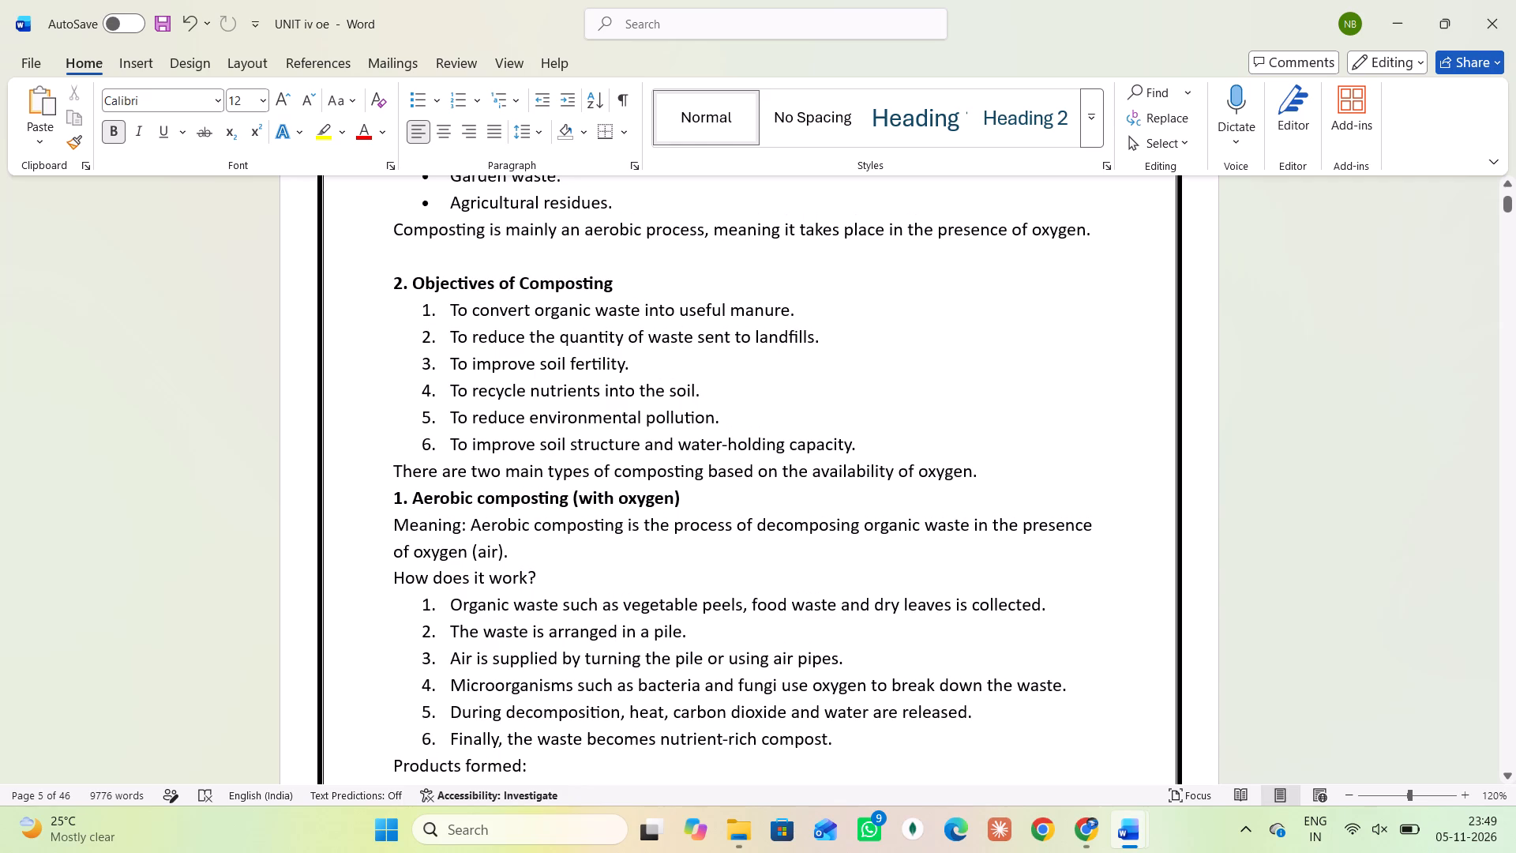
scroll(567, 292, "up", 1)
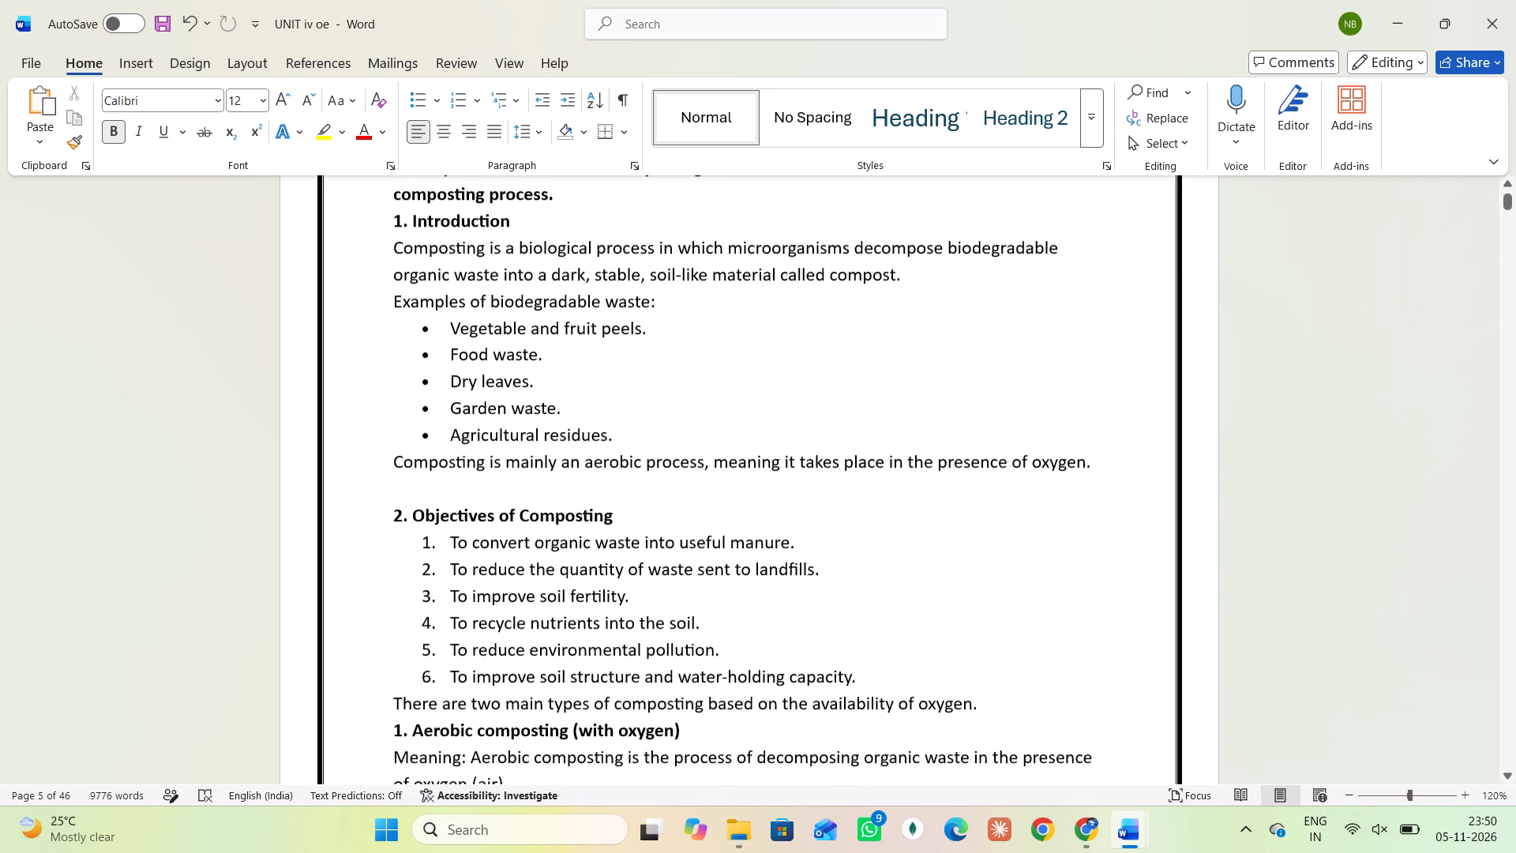
scroll(567, 292, "down", 1)
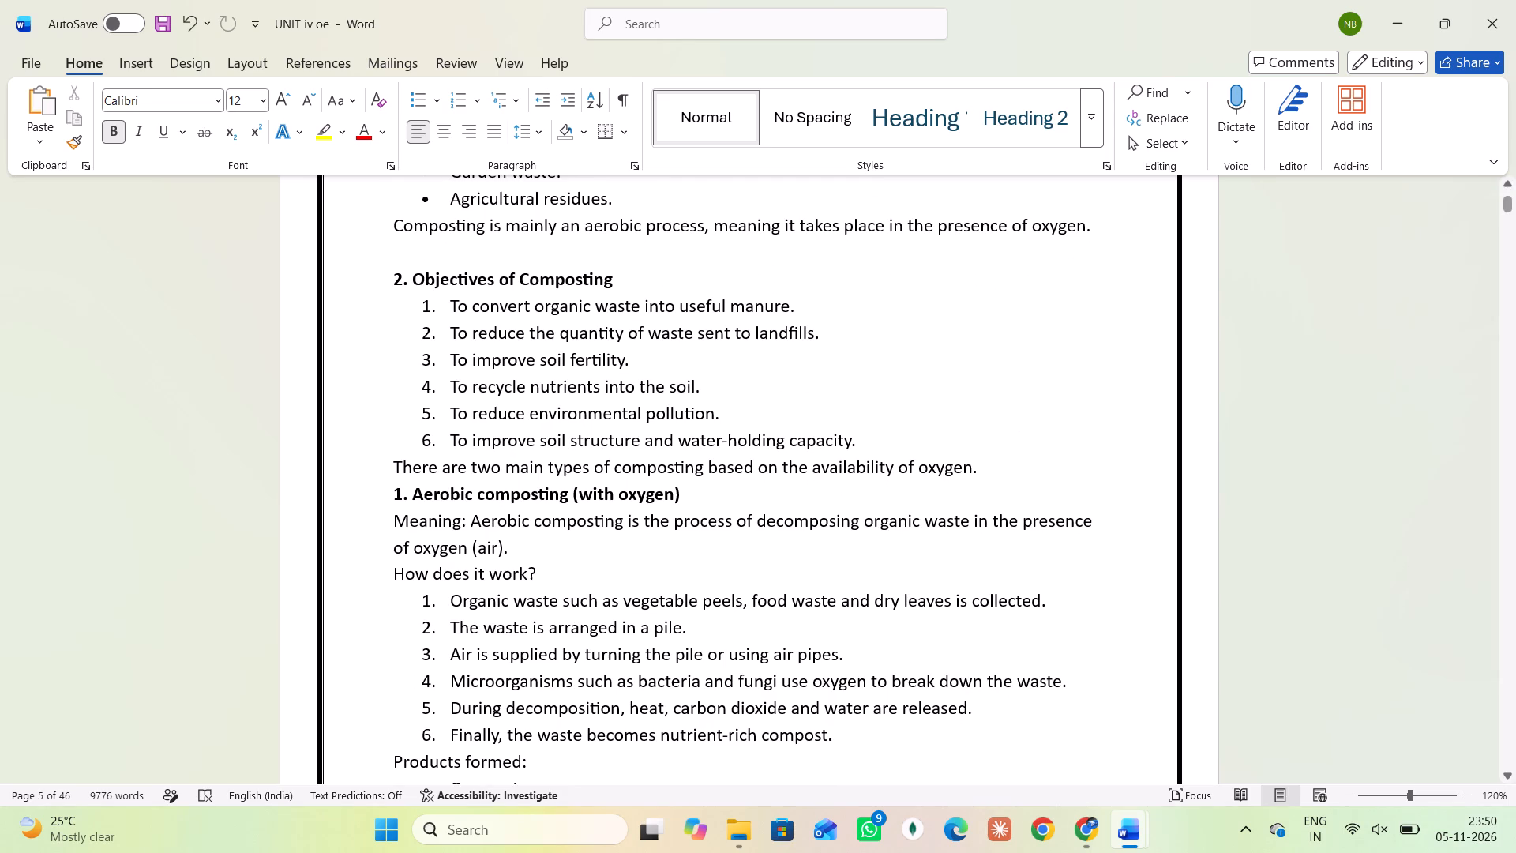
scroll(512, 182, "down", 1)
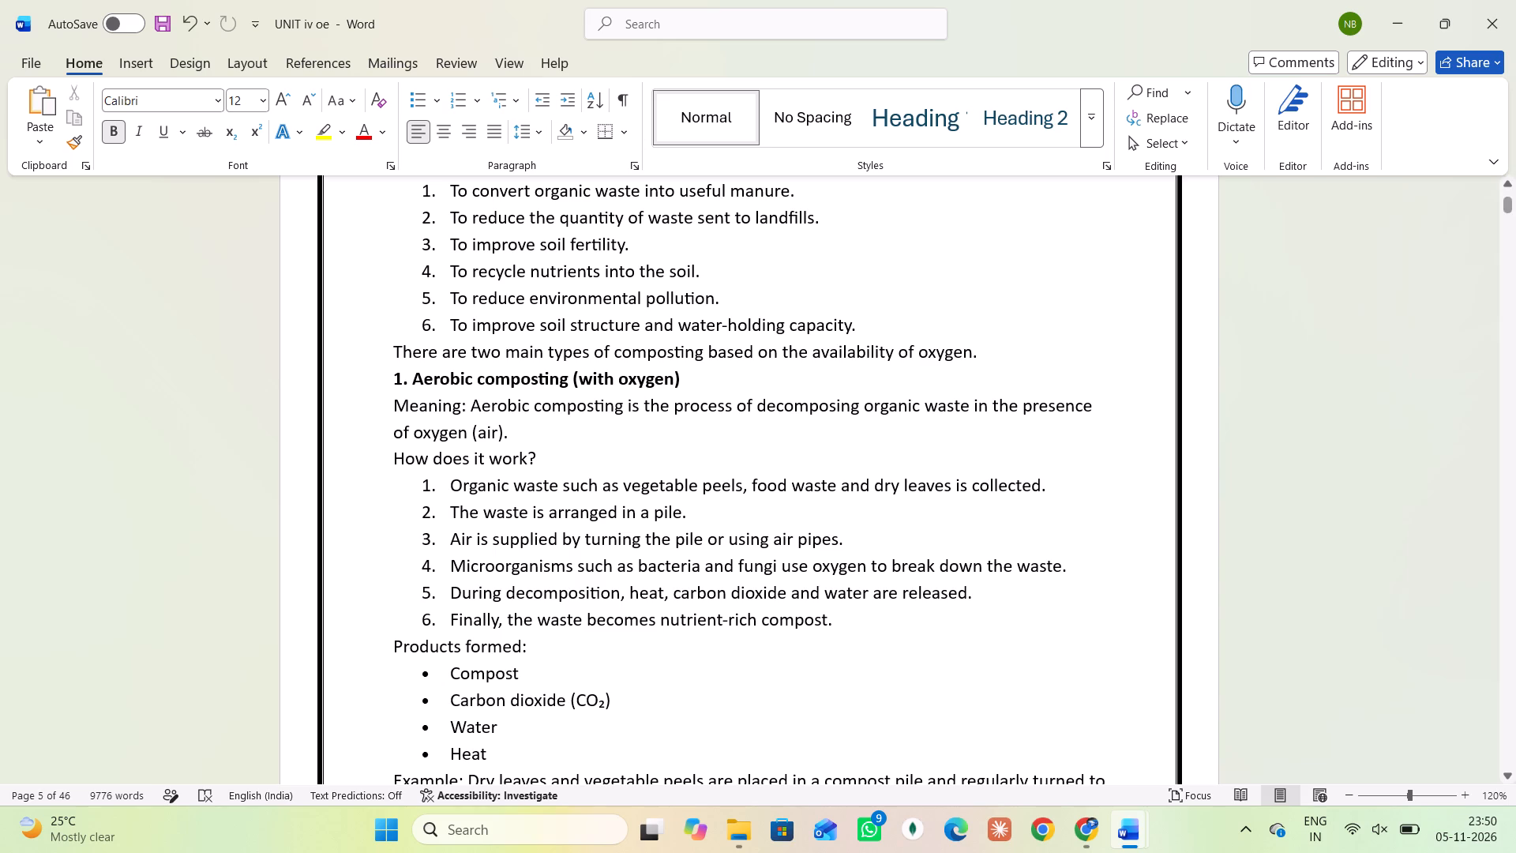
scroll(602, 271, "down", 1)
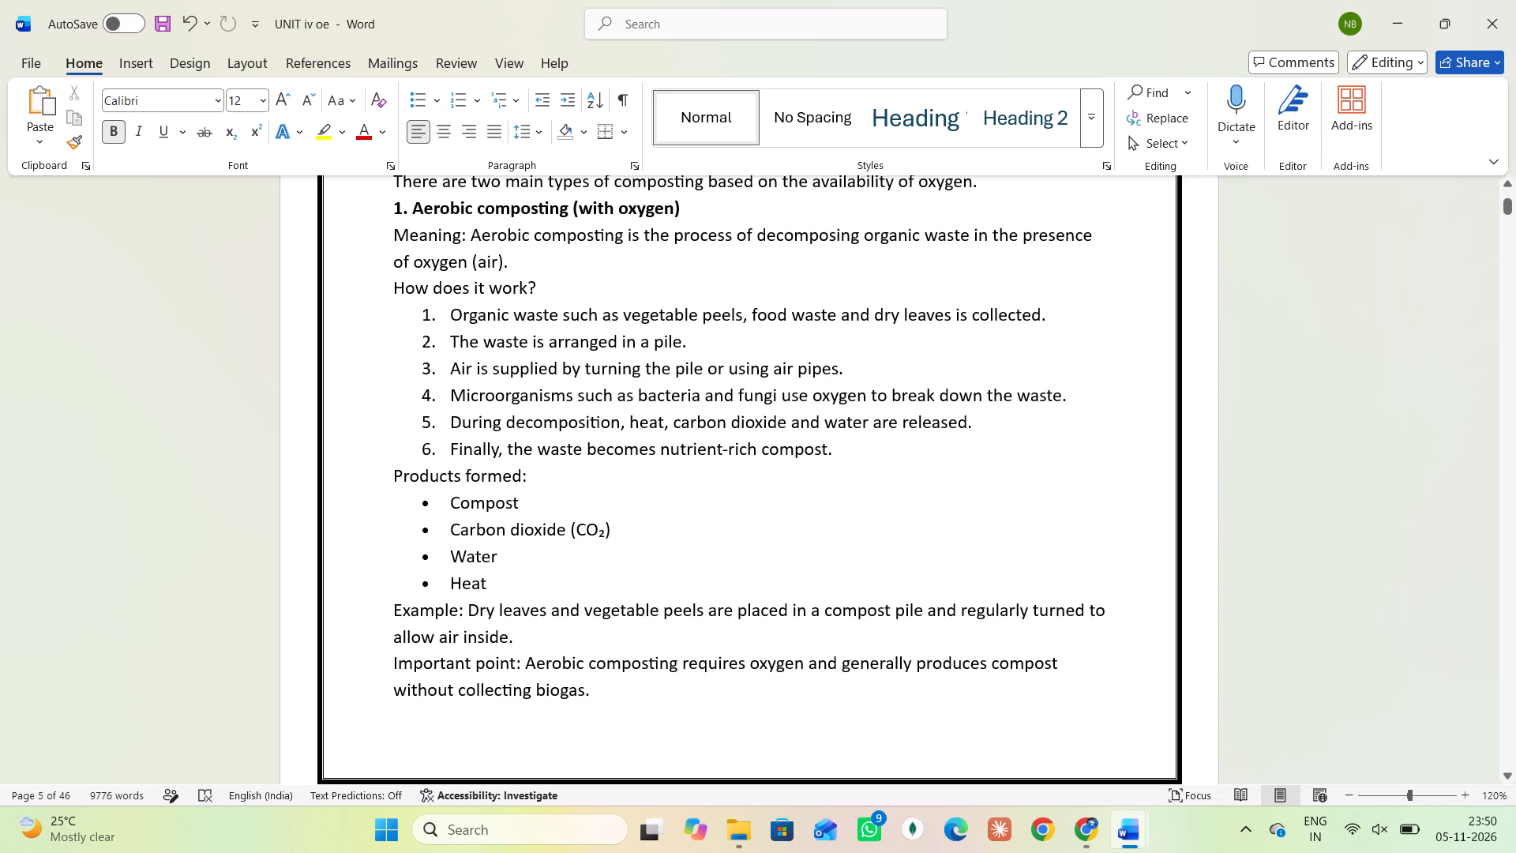
scroll(517, 354, "down", 1)
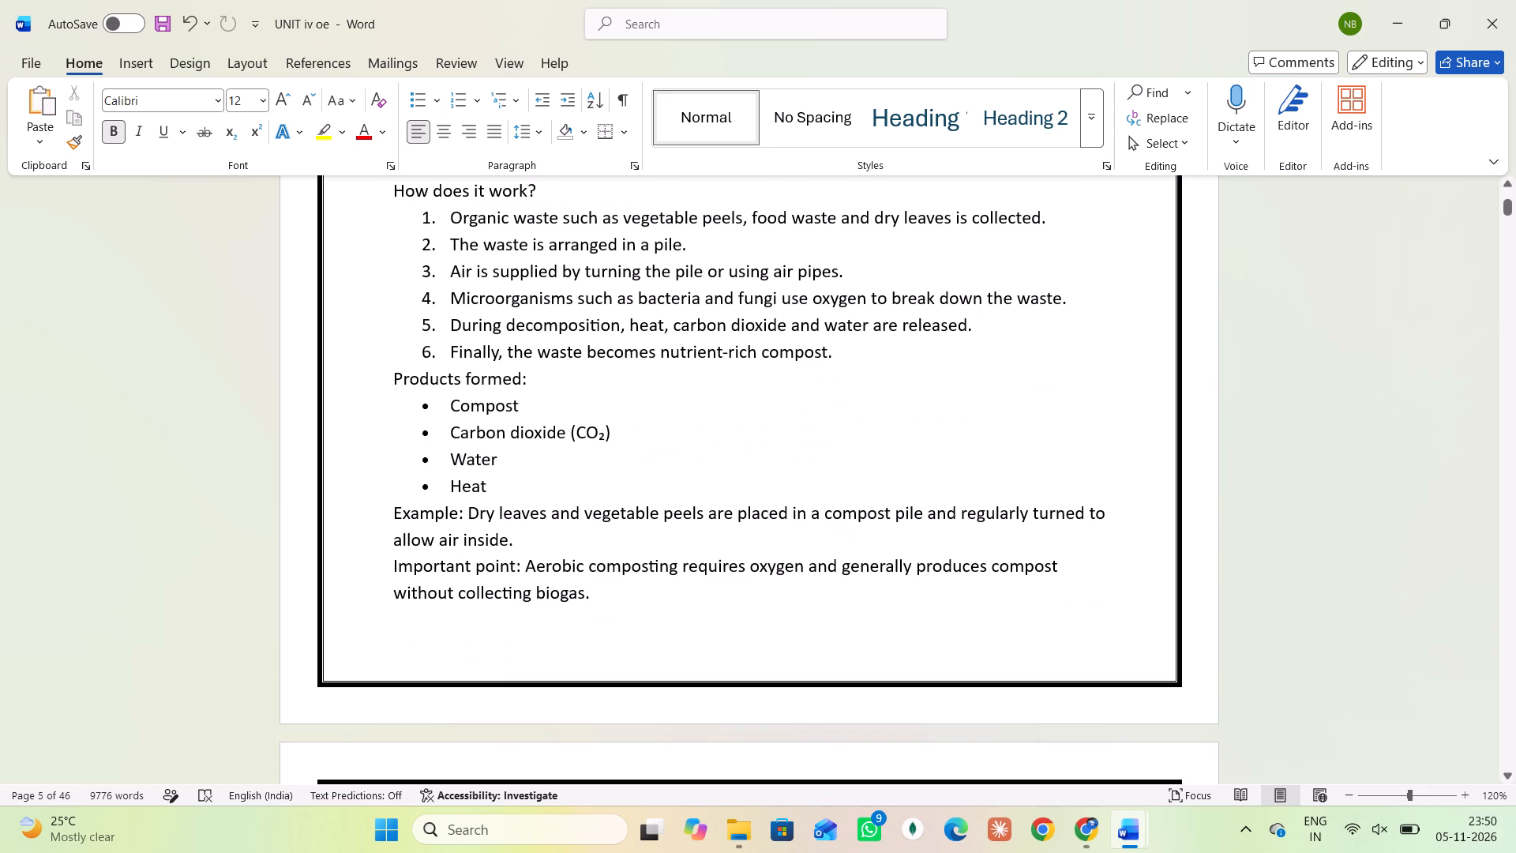
scroll(550, 453, "down", 1)
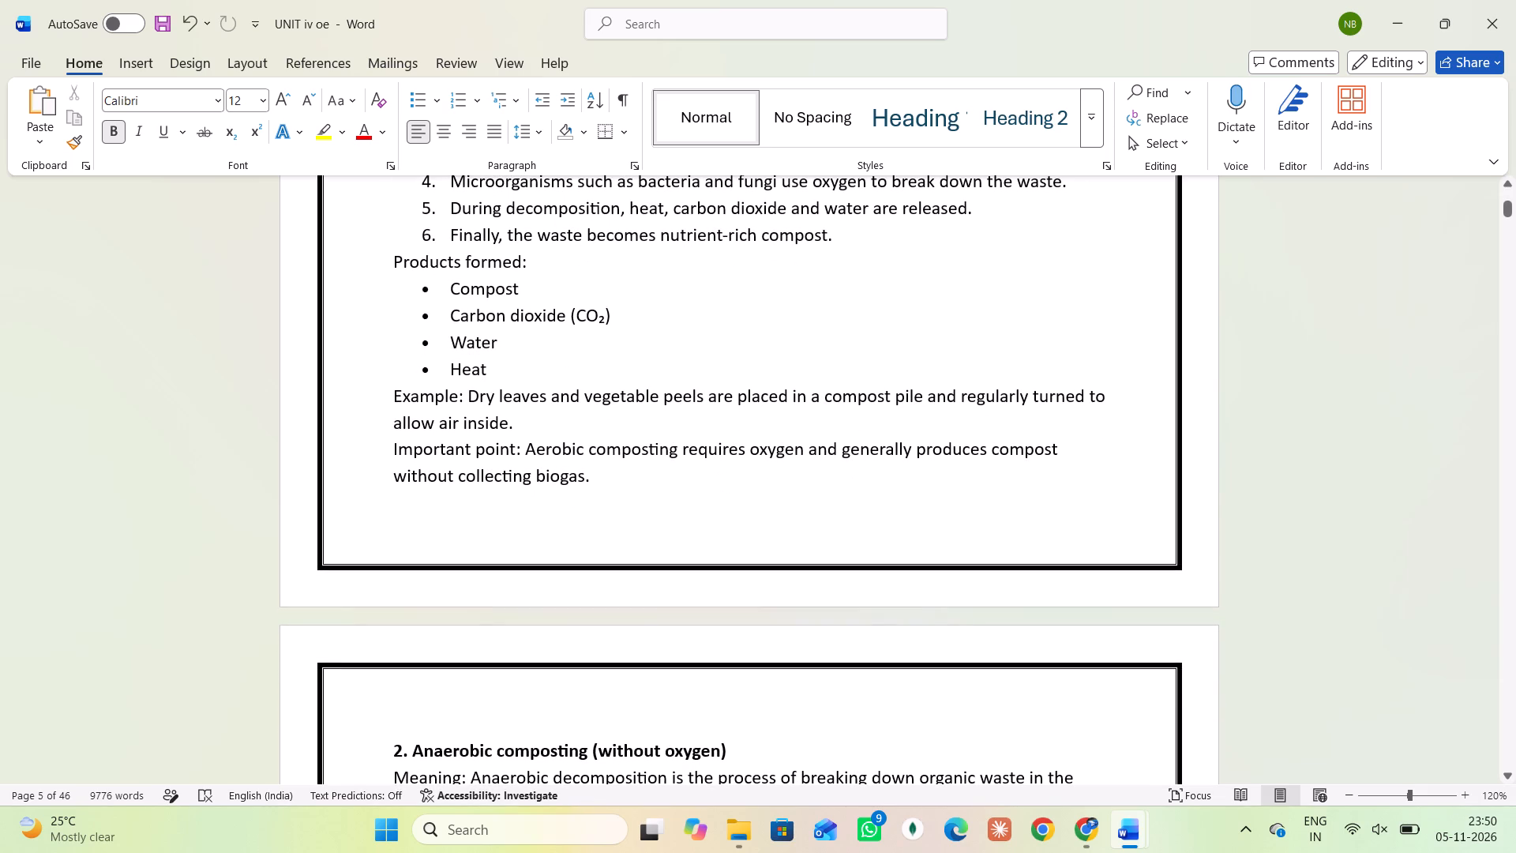
scroll(616, 470, "down", 1)
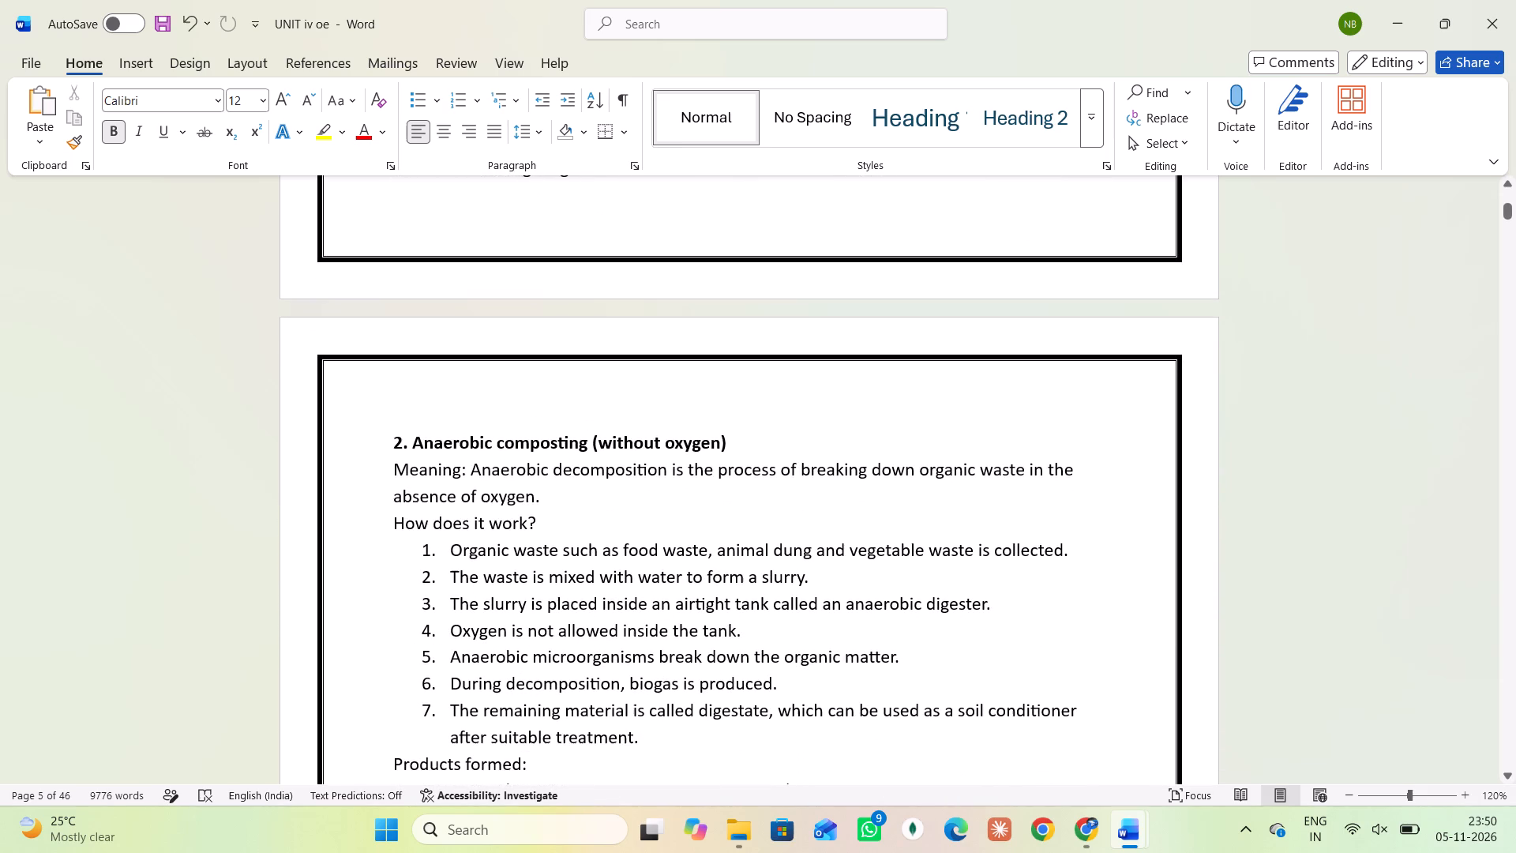
scroll(622, 449, "down", 1)
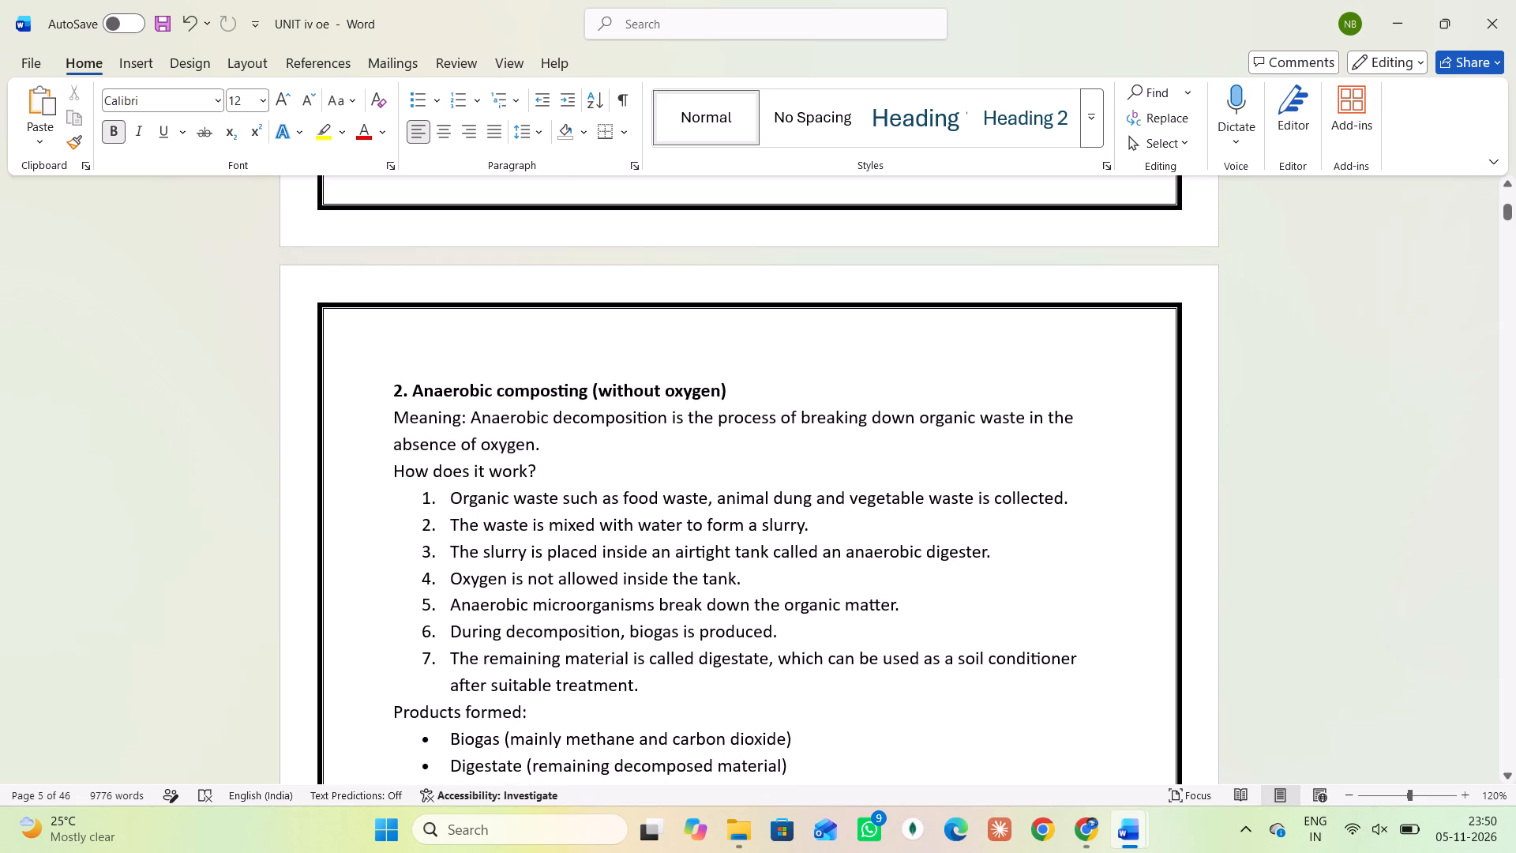
scroll(632, 505, "down", 1)
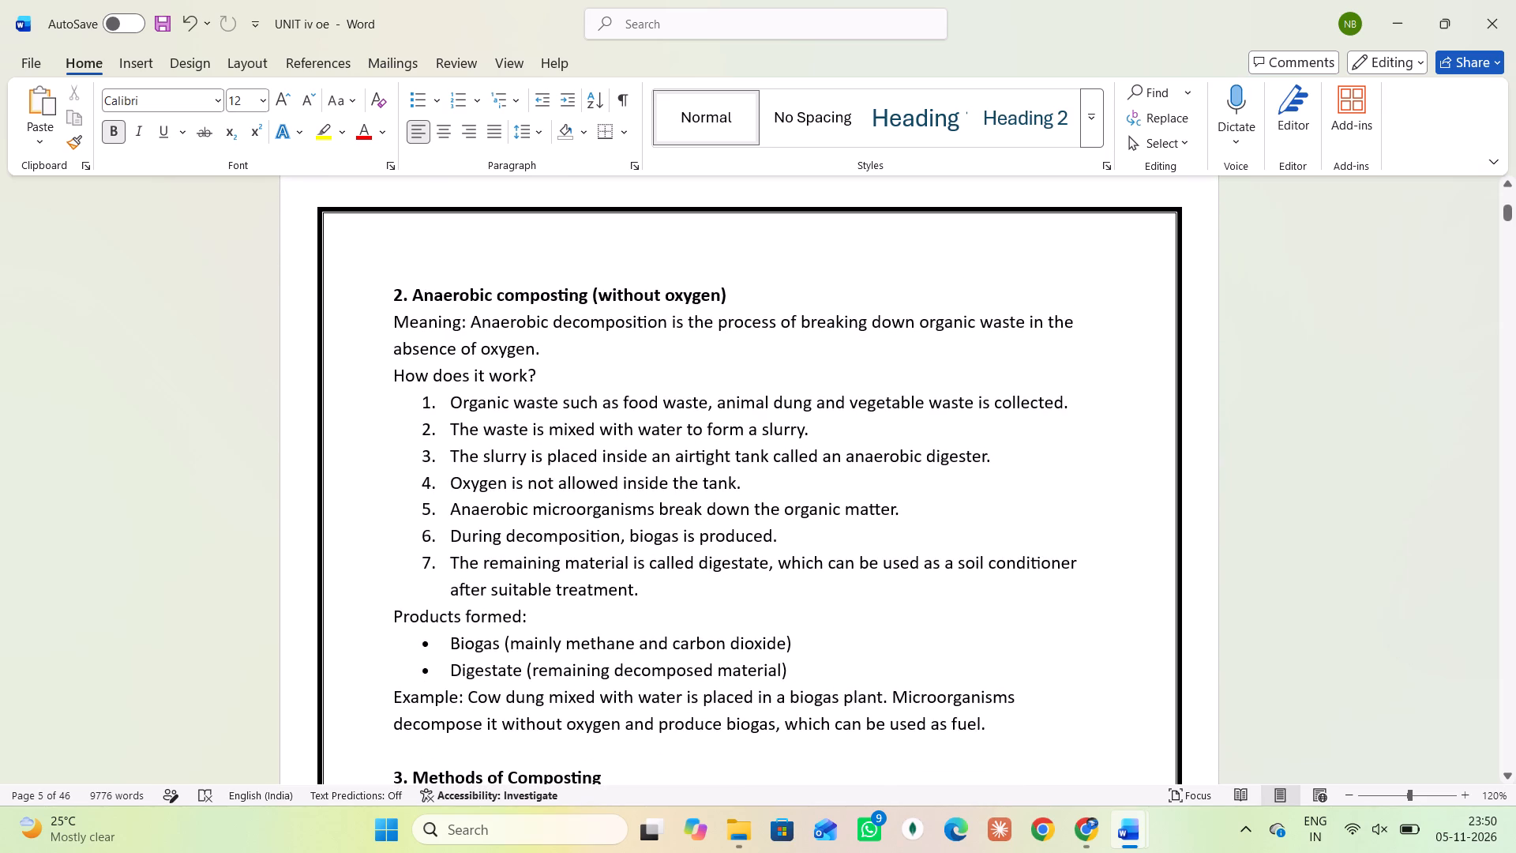
scroll(632, 505, "down", 2)
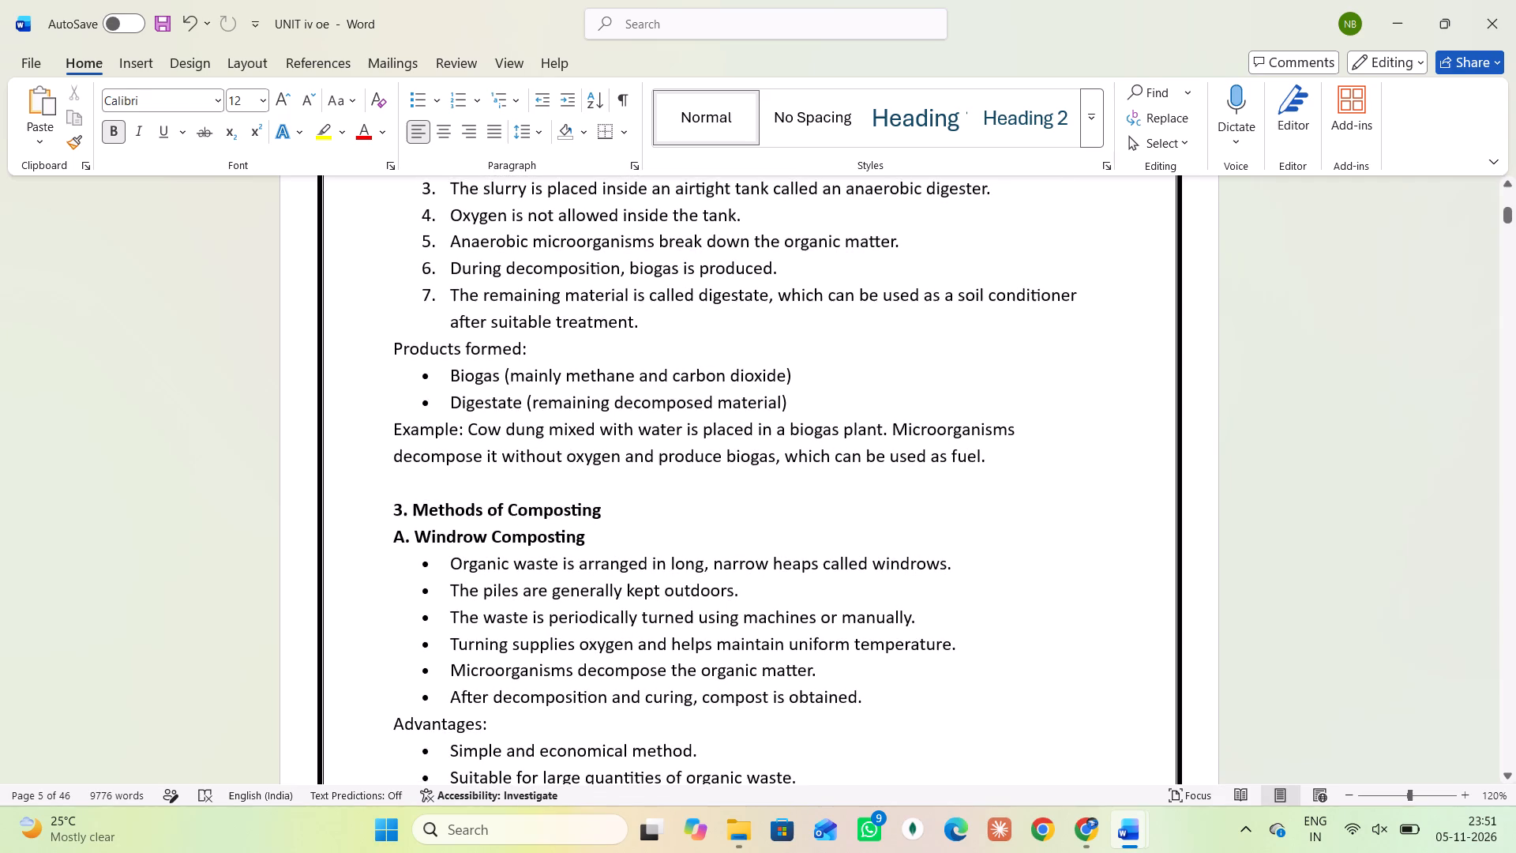
Examine the Methods of Composting section, from Windrow Composting through Pit or Trench Composting.
scroll(625, 524, "down", 2)
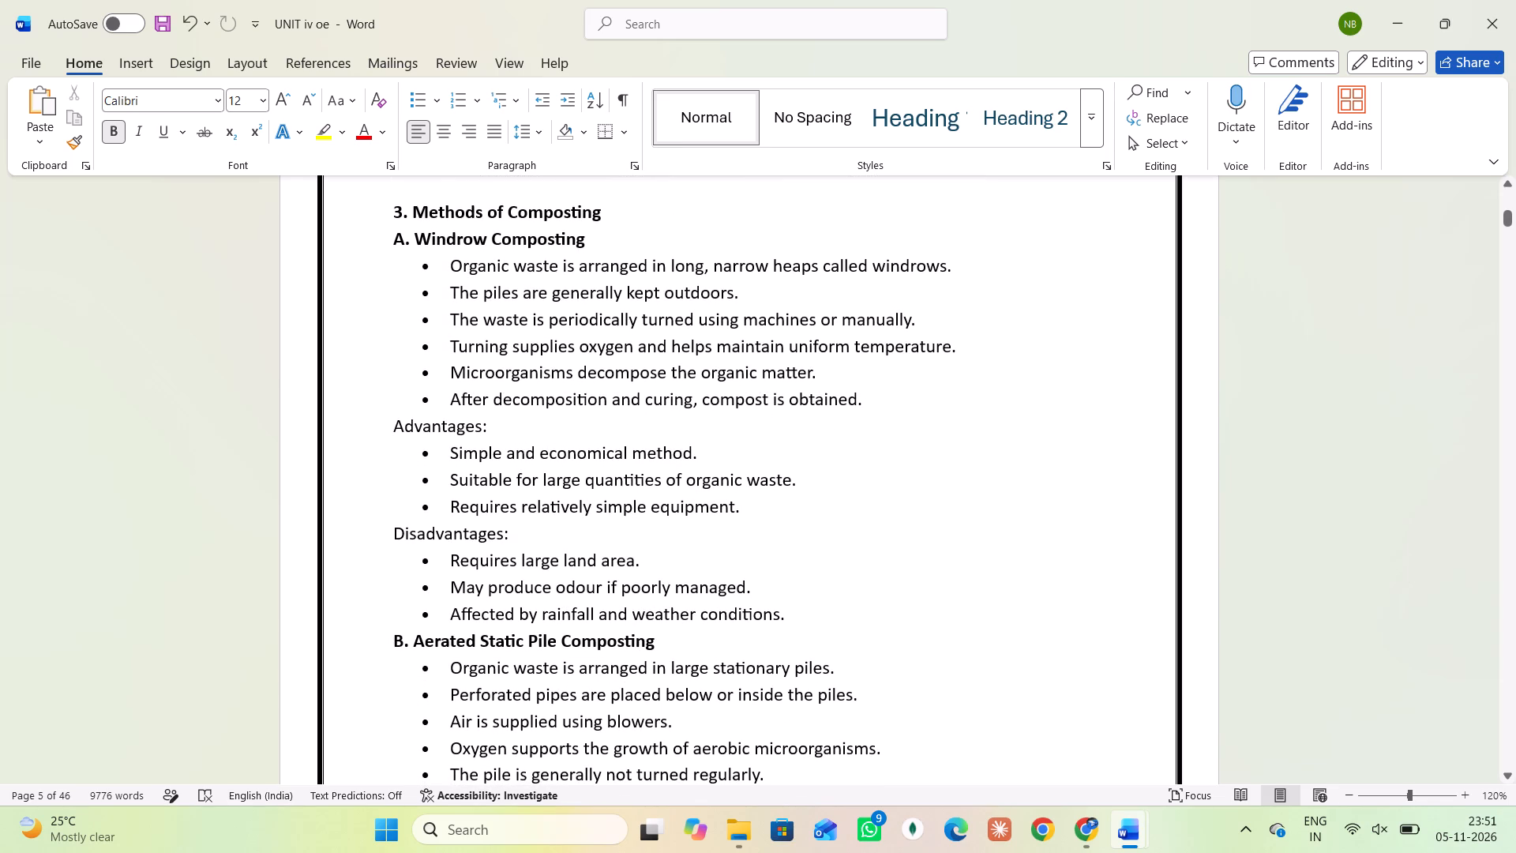
left_click(797, 612)
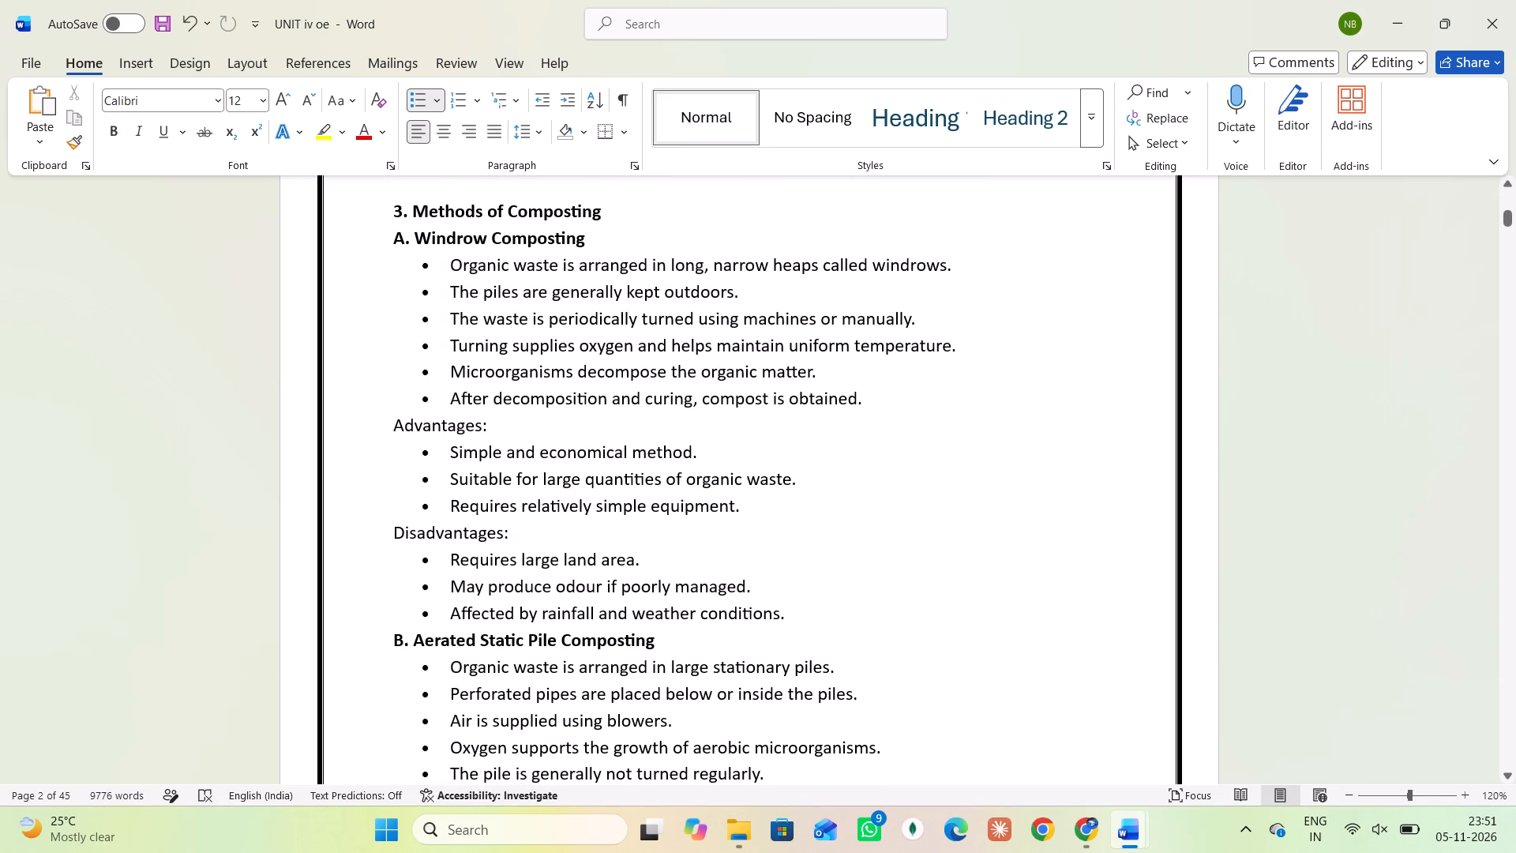
scroll(705, 609, "down", 2)
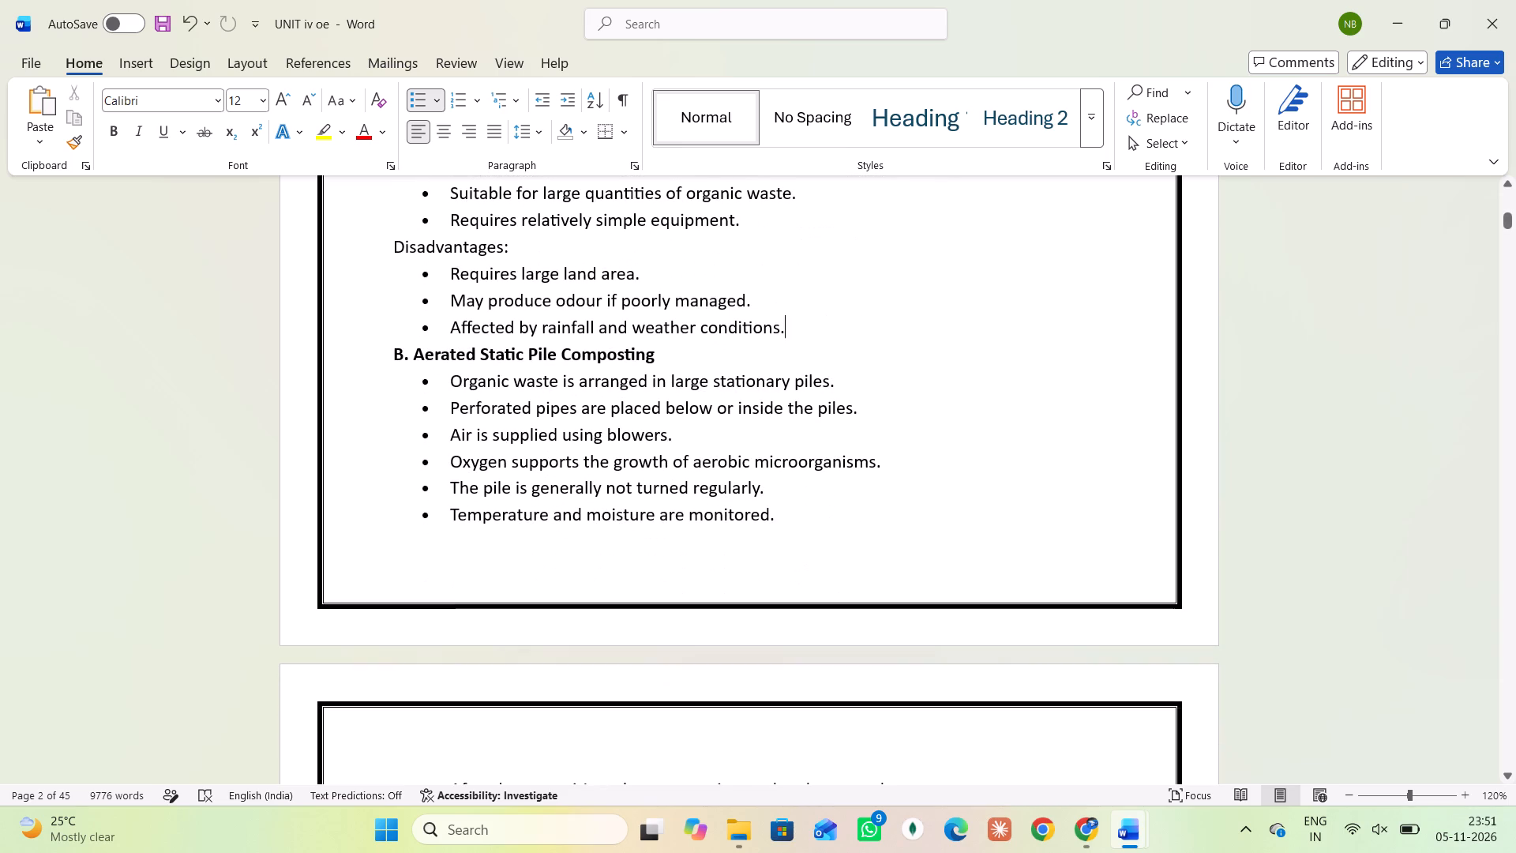
scroll(705, 609, "down", 1)
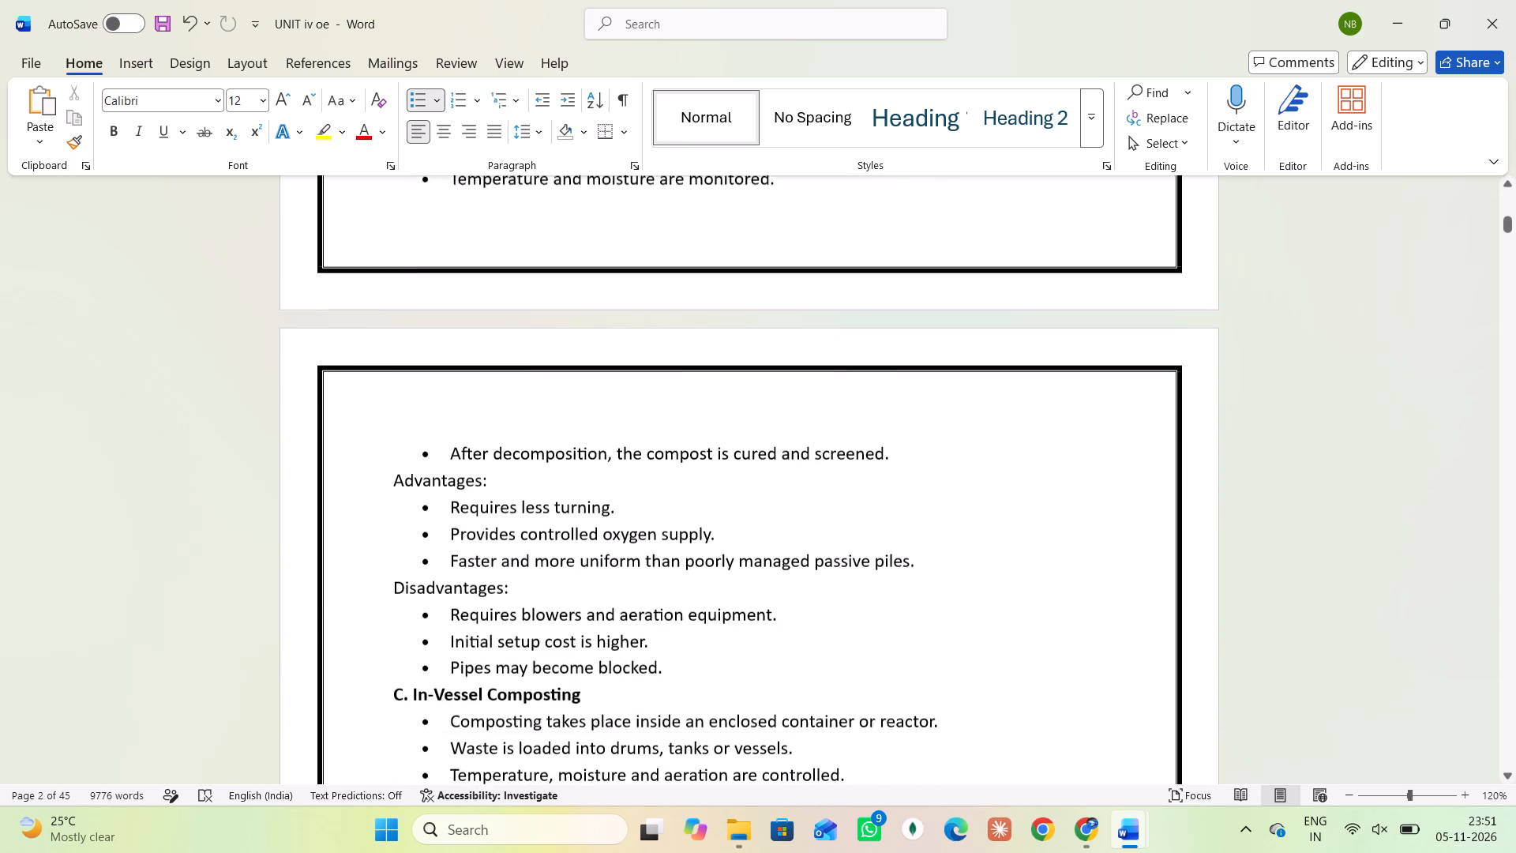
scroll(705, 609, "down", 3)
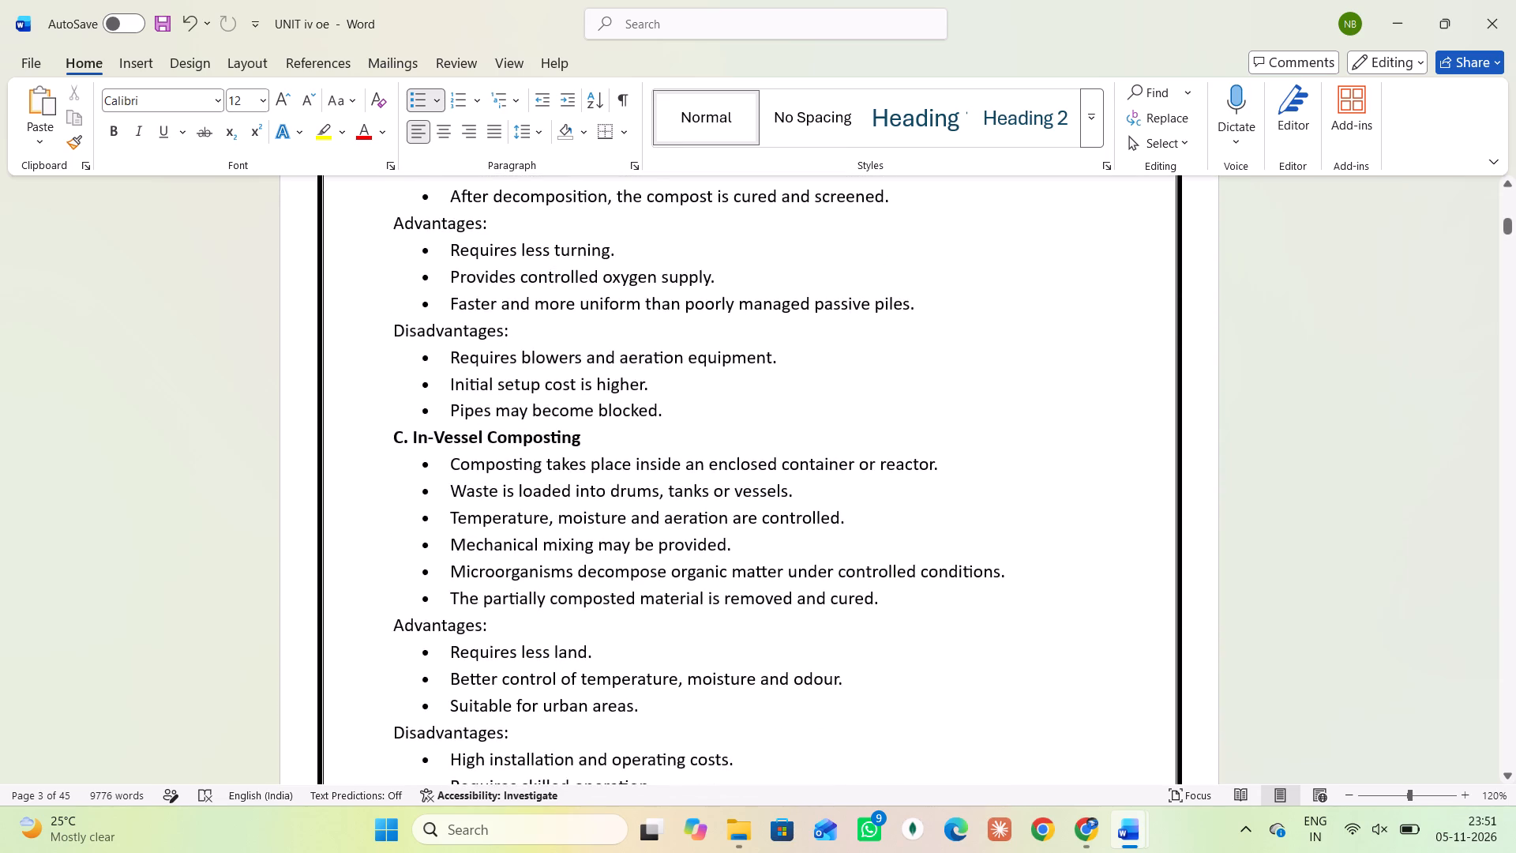
scroll(705, 609, "down", 2)
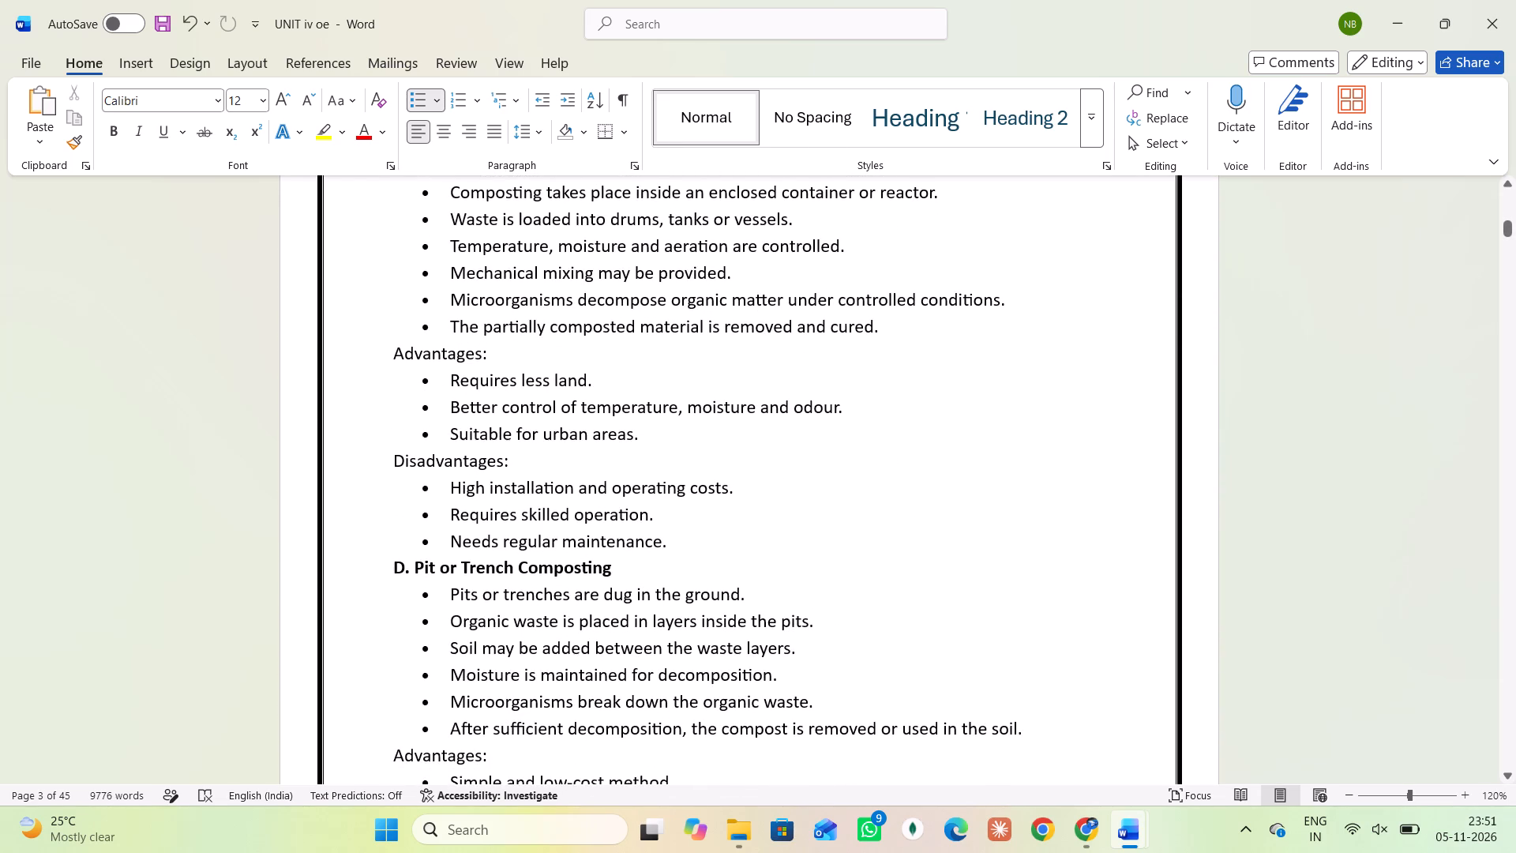
scroll(705, 609, "down", 1)
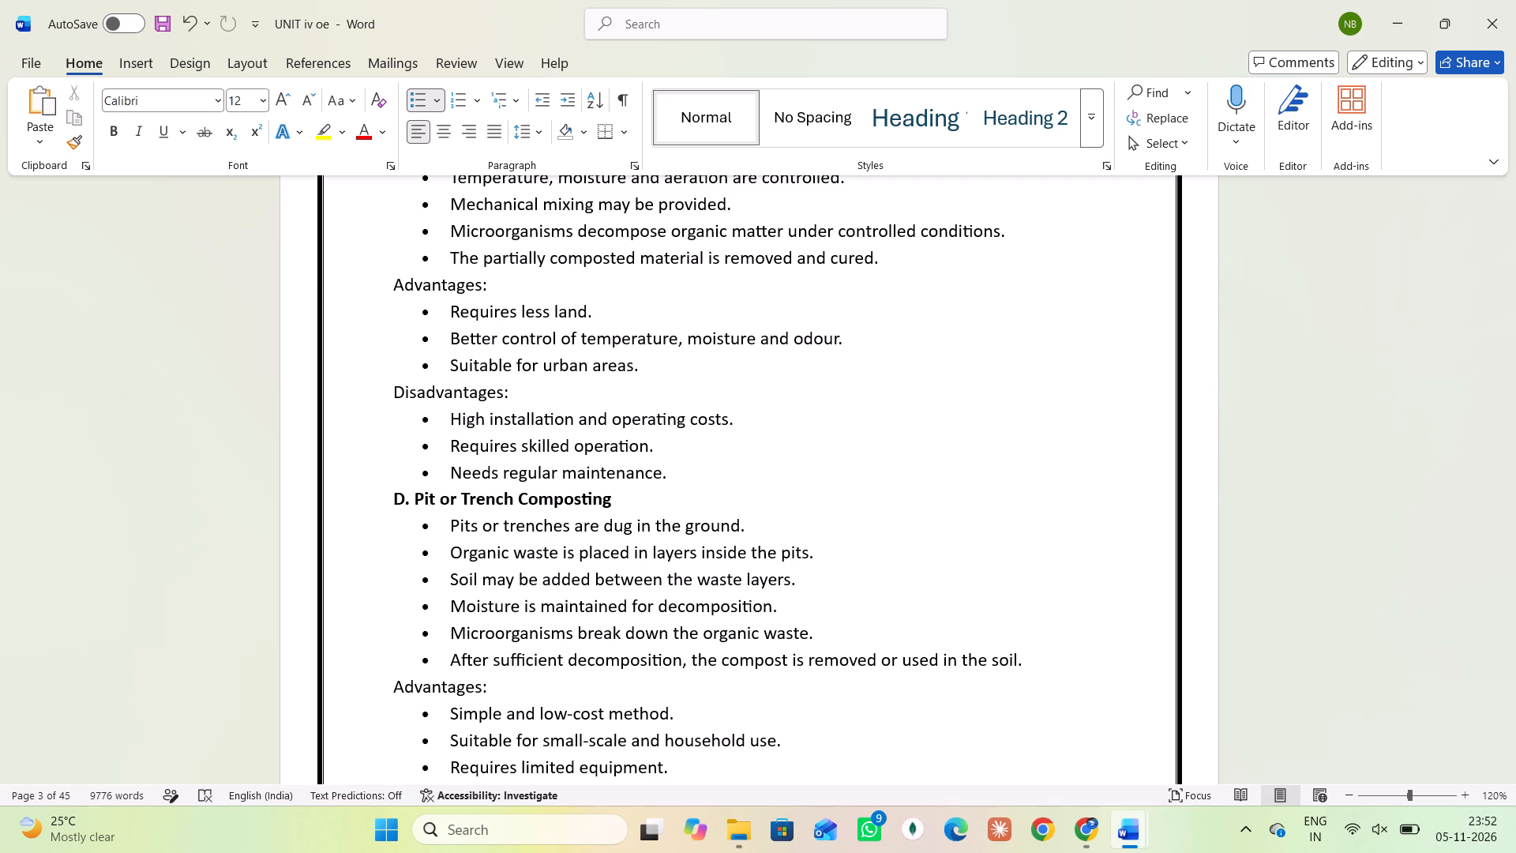
scroll(705, 609, "up", 5)
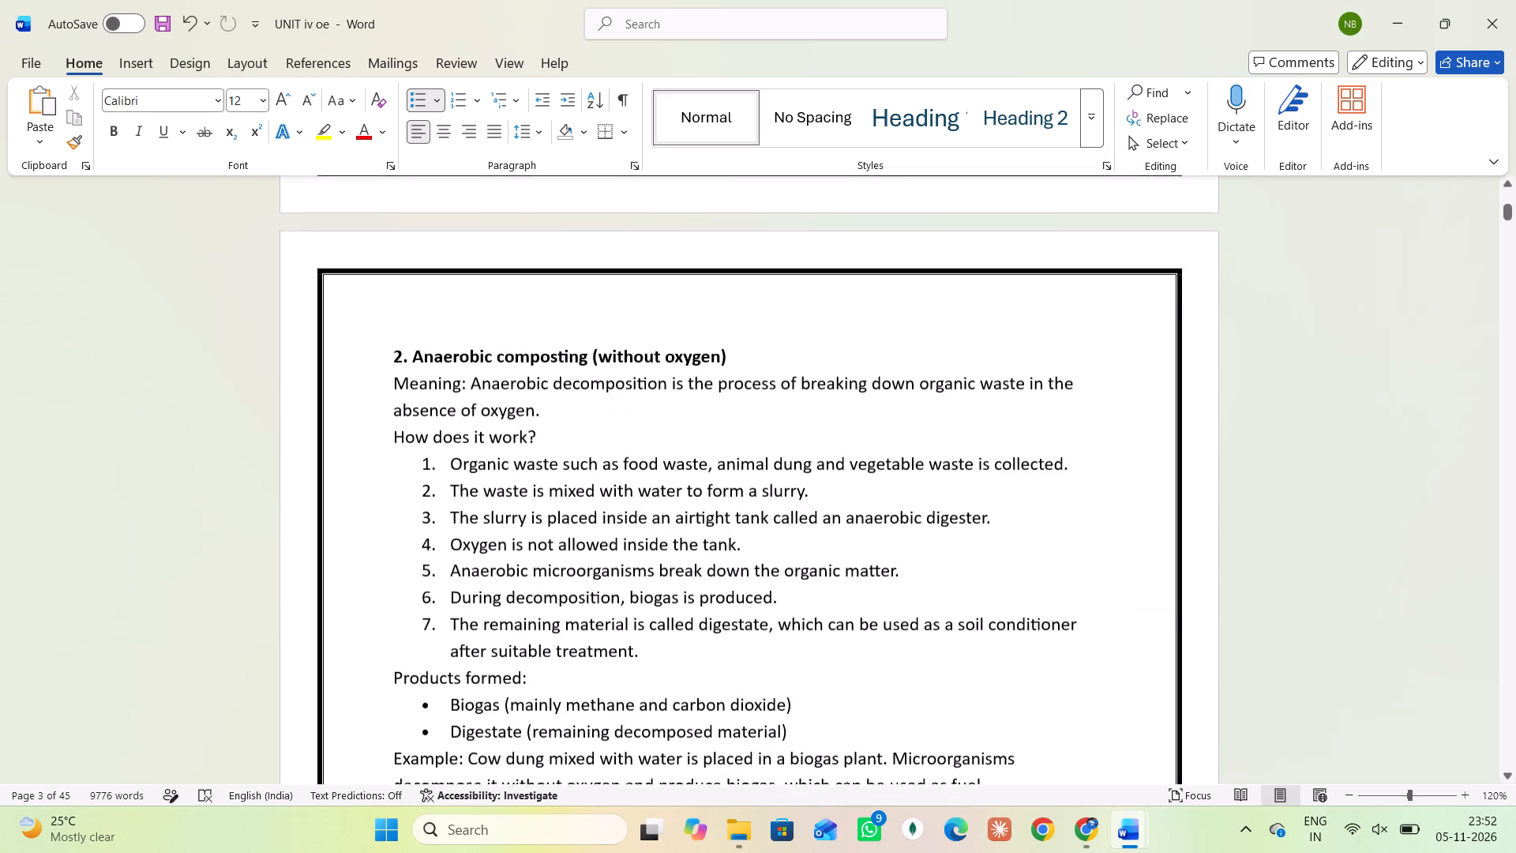
scroll(705, 609, "up", 1)
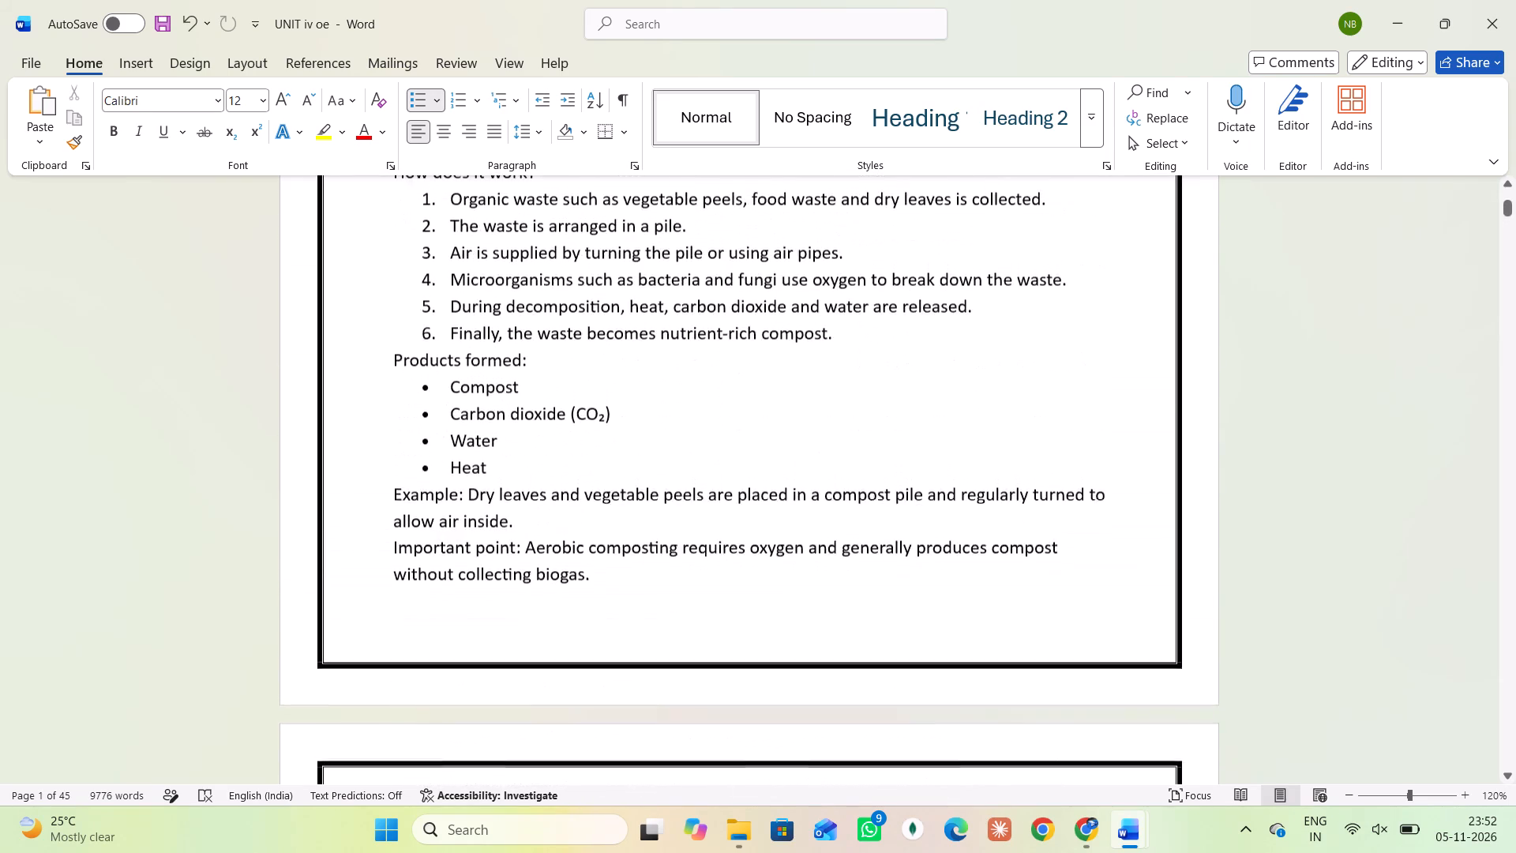
scroll(705, 609, "down", 1)
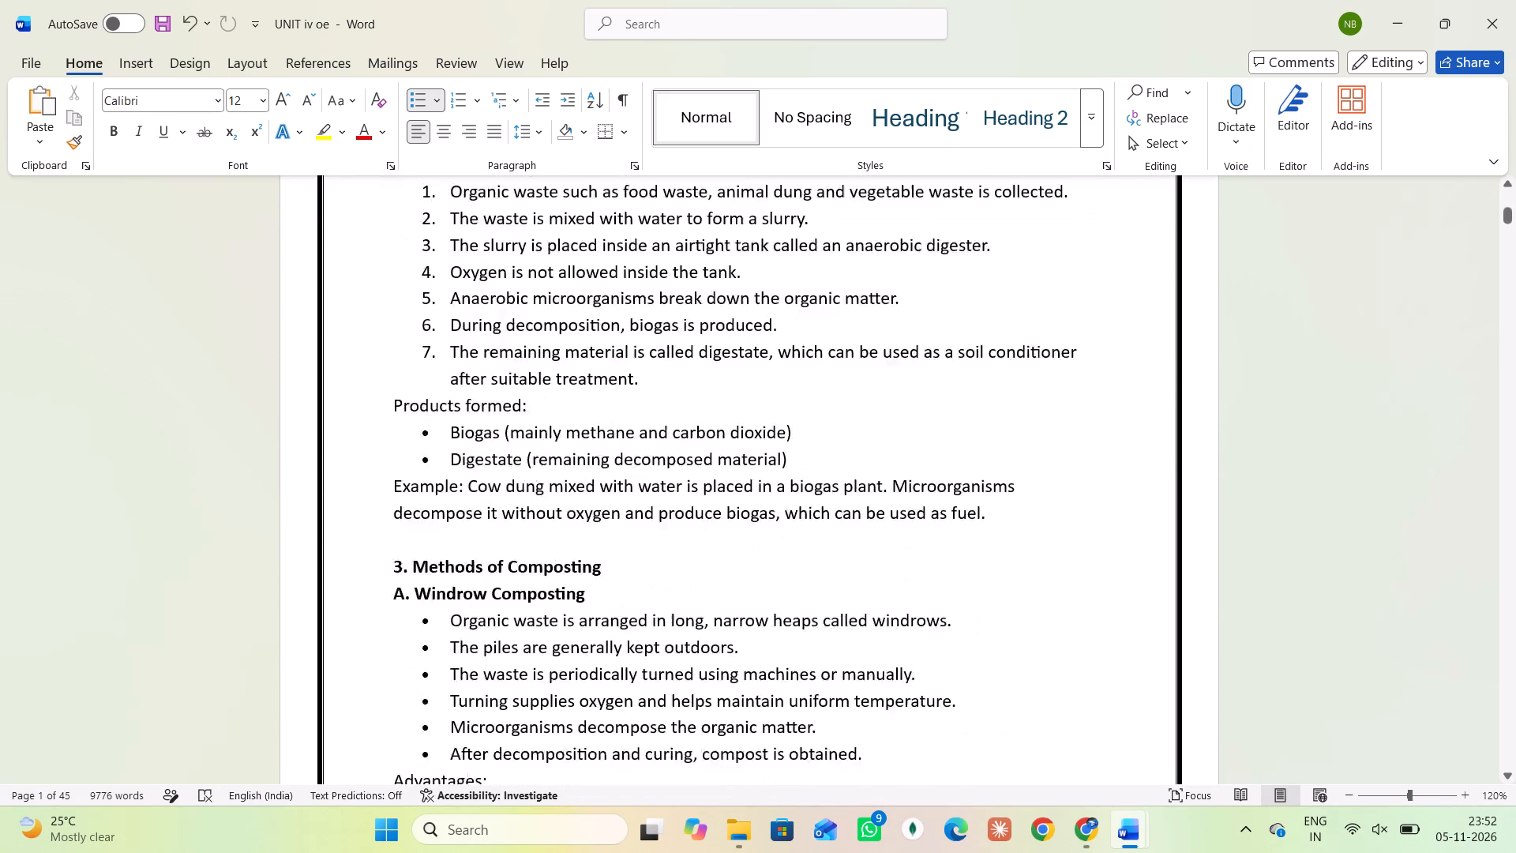
scroll(705, 609, "down", 2)
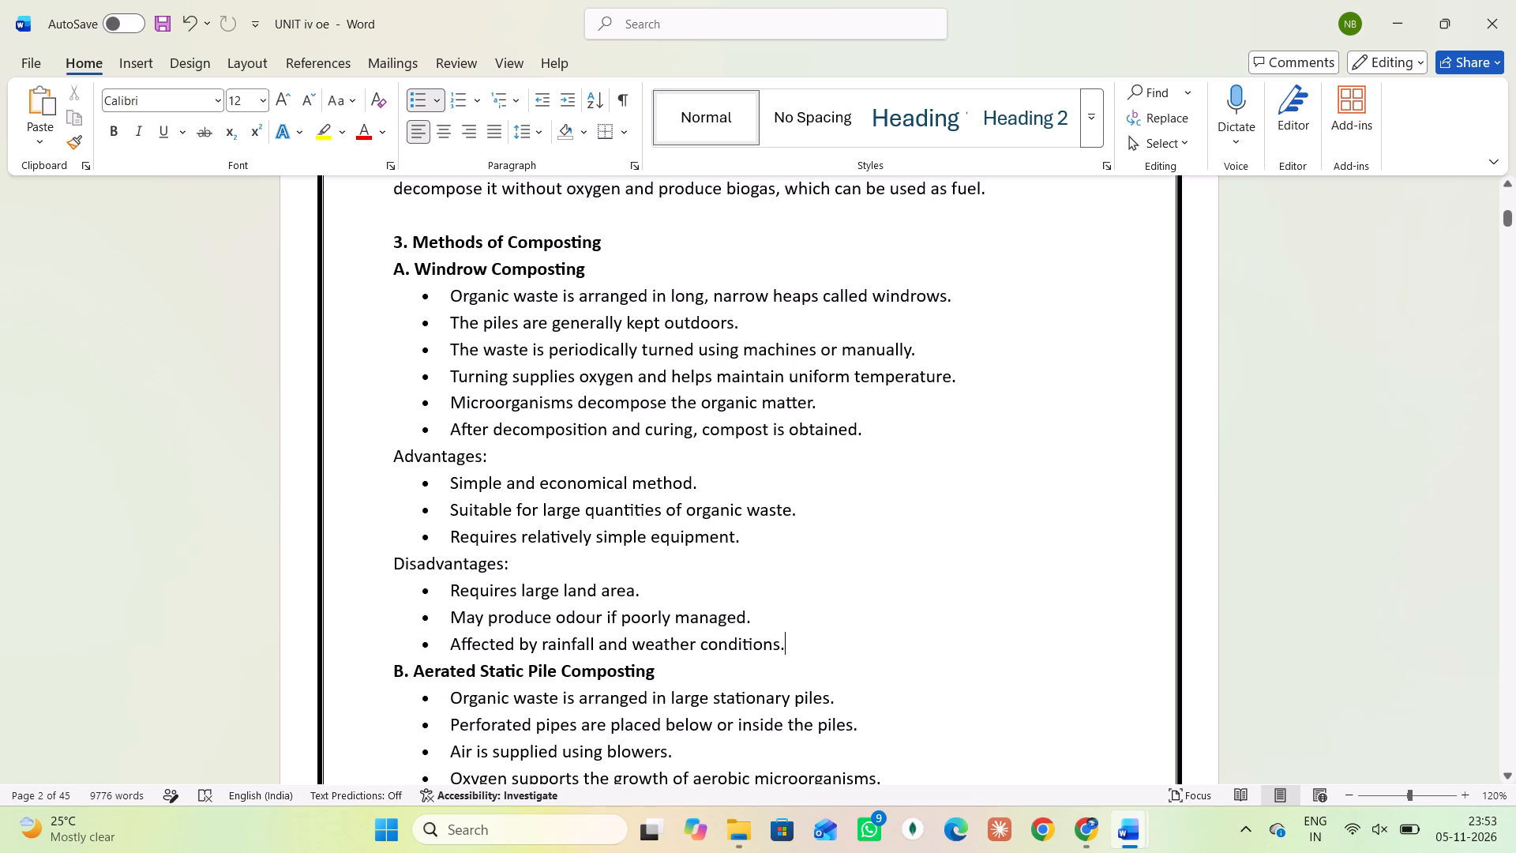
left_click_drag(741, 332, 565, 355)
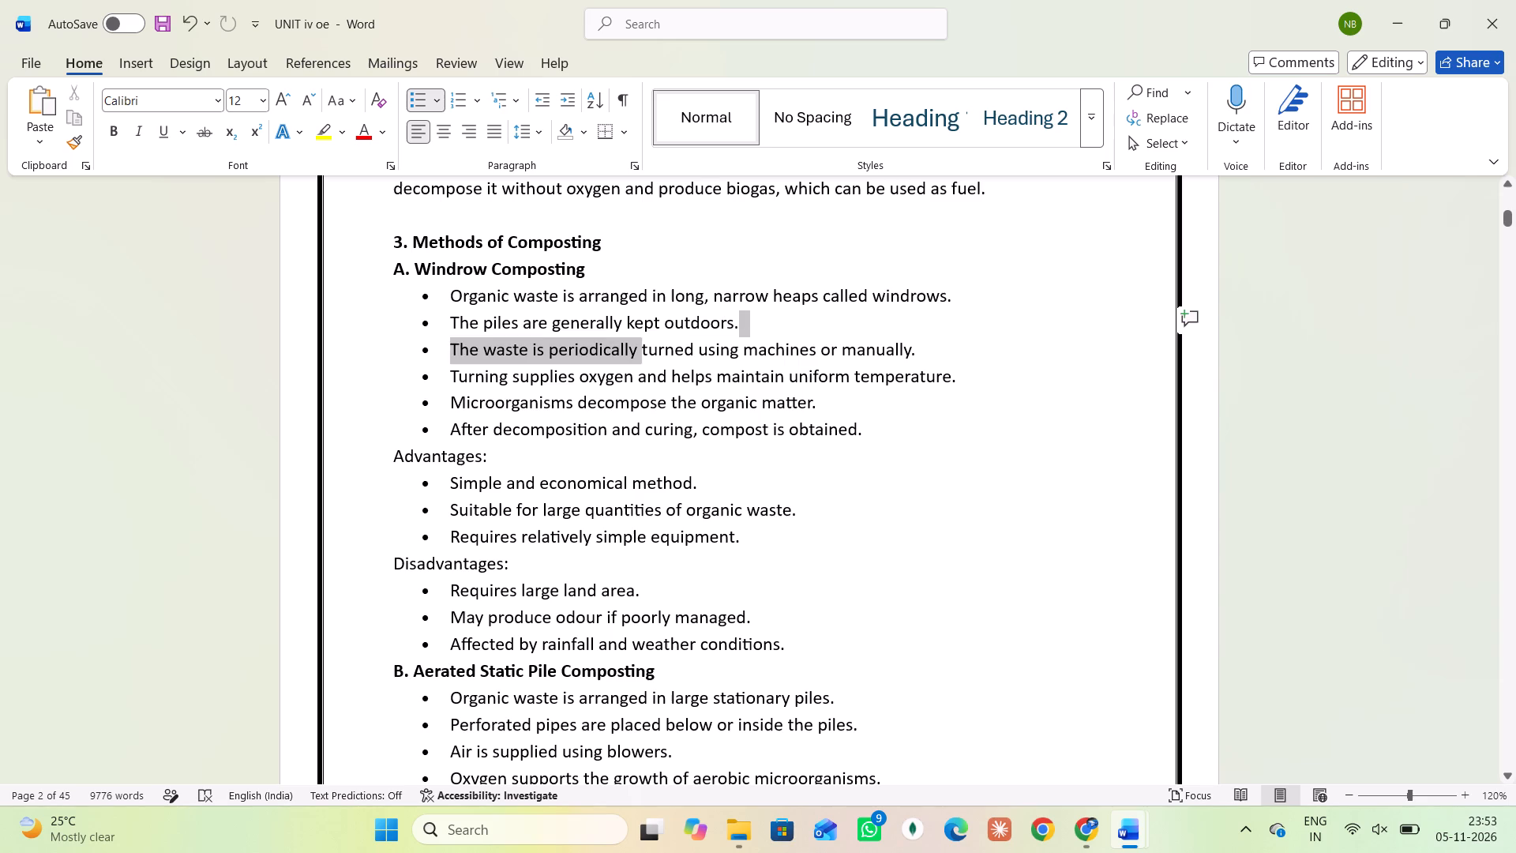
left_click_drag(565, 355, 422, 308)
double_click(422, 308)
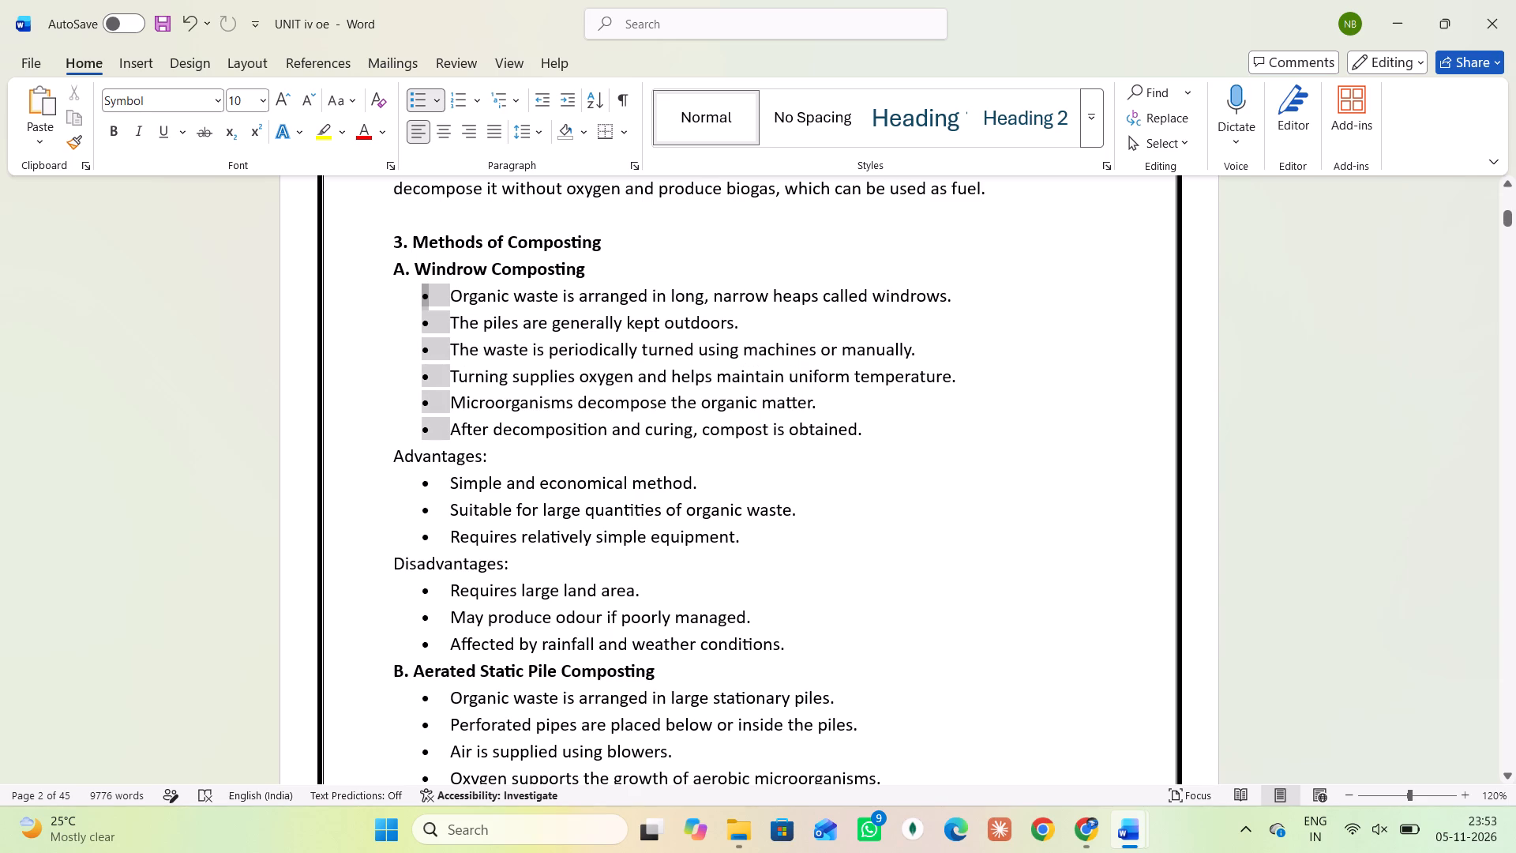
left_click_drag(871, 442, 358, 267)
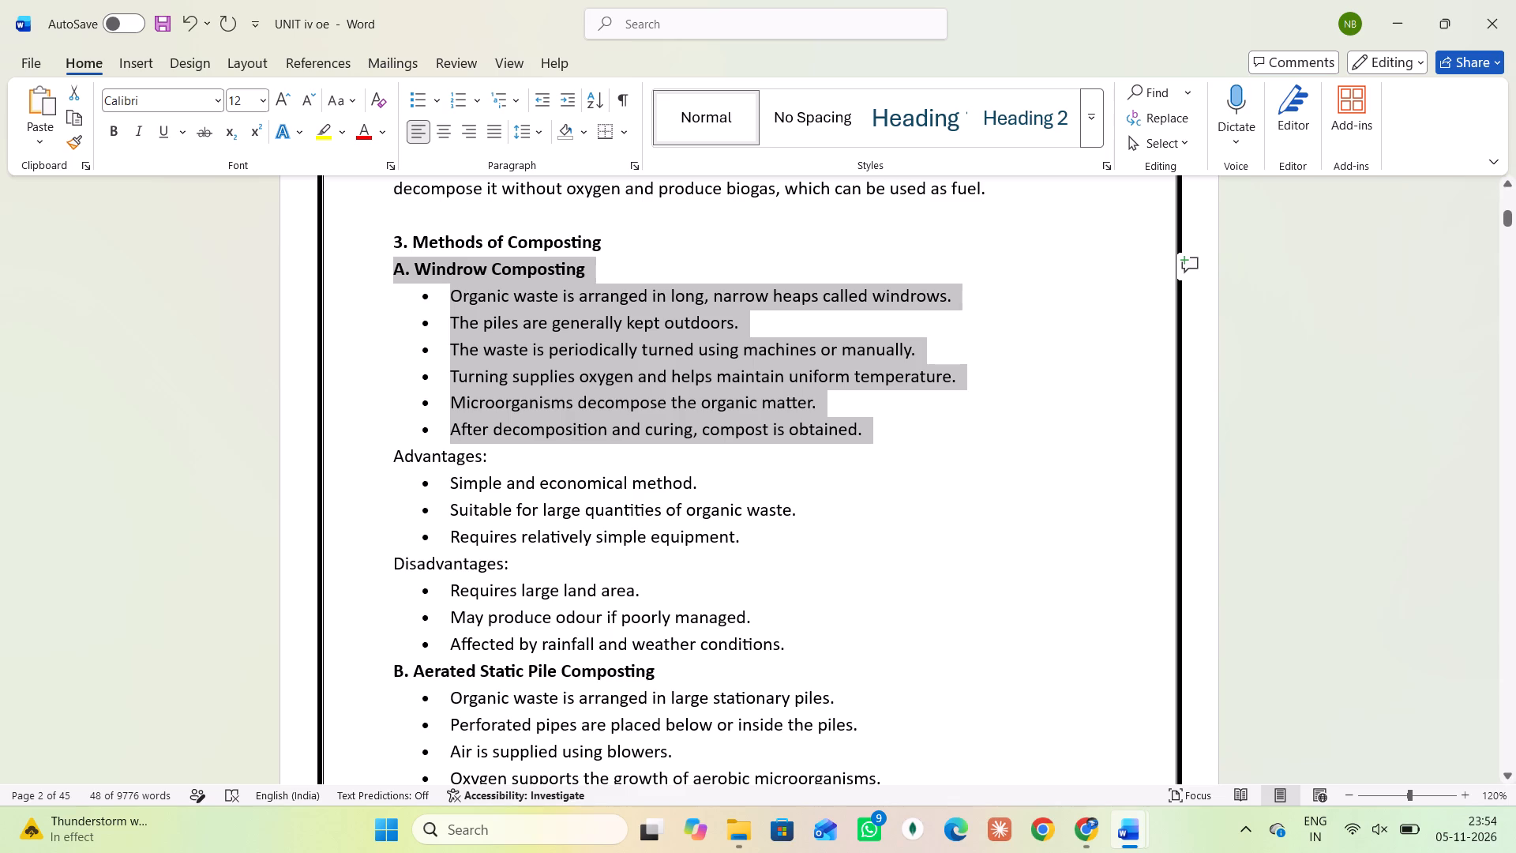
left_click(1035, 592)
scroll(606, 579, "down", 1)
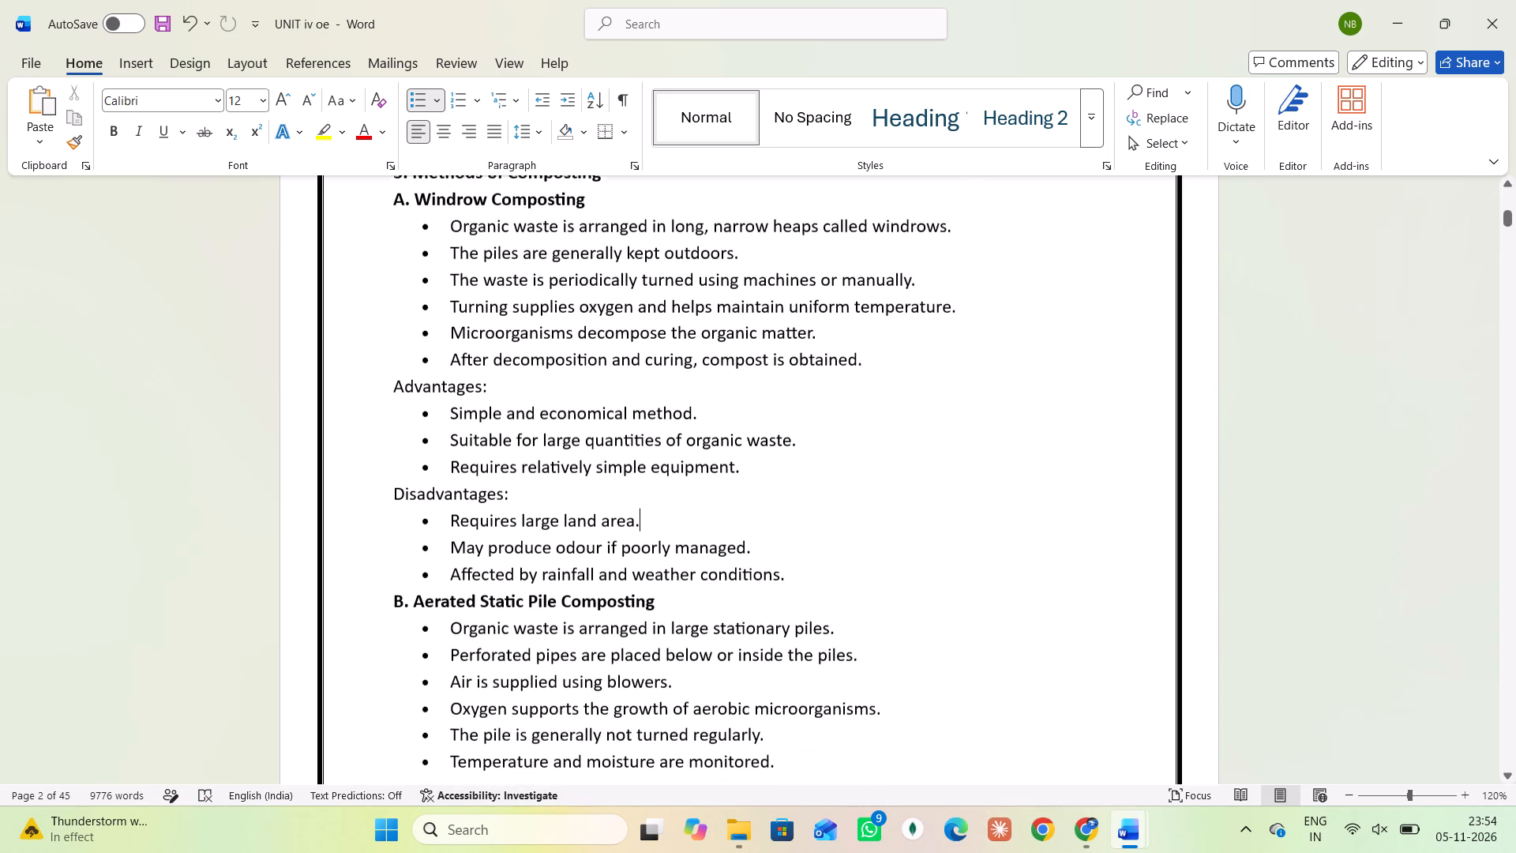
scroll(606, 579, "down", 2)
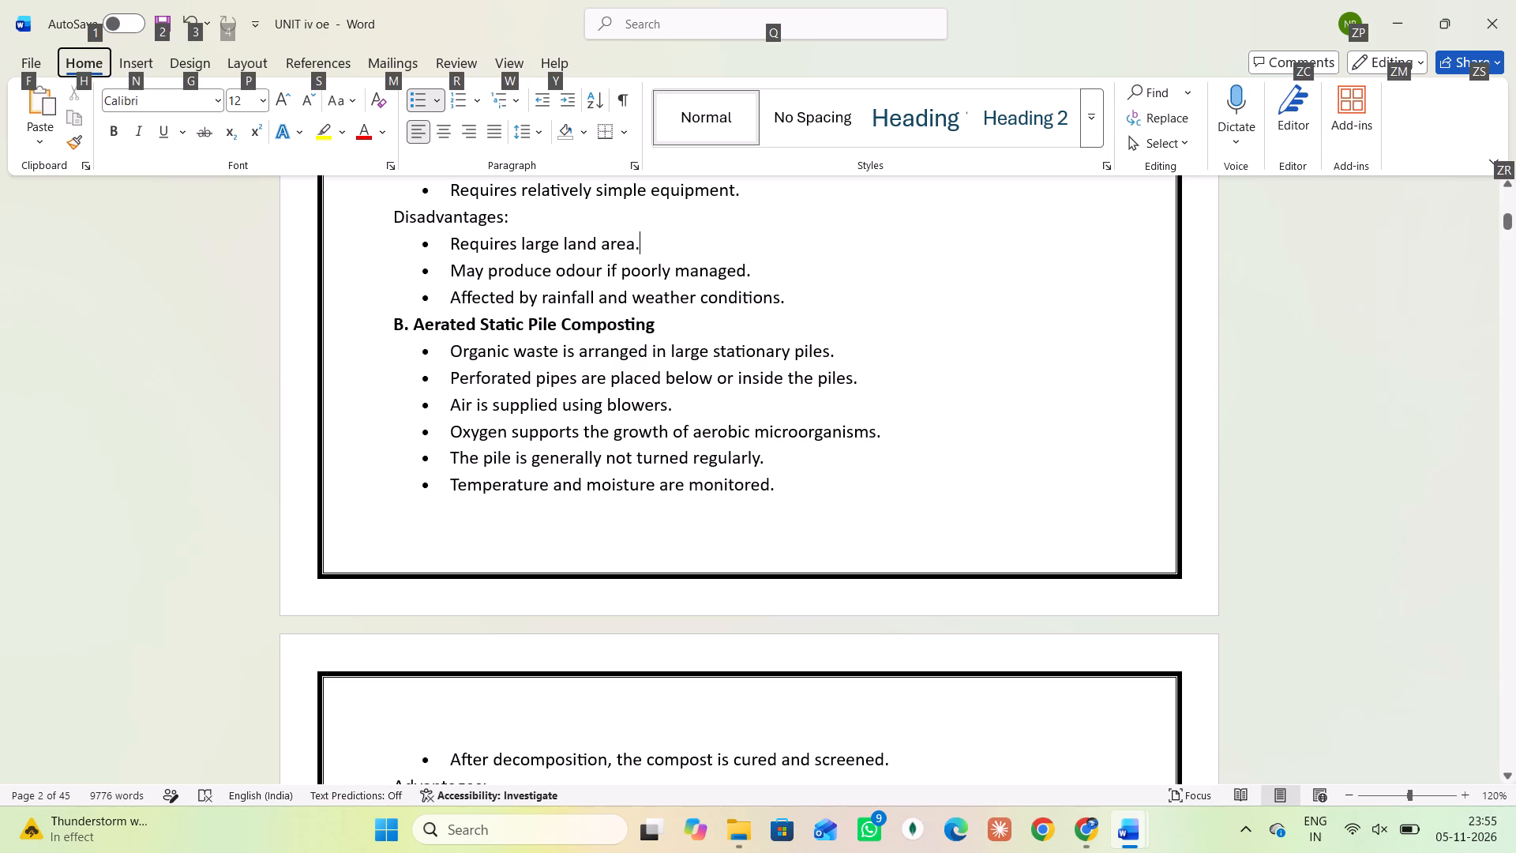
Switch to ChatGPT and review the piles explanation and windrow picture again.
key("alt+Tab")
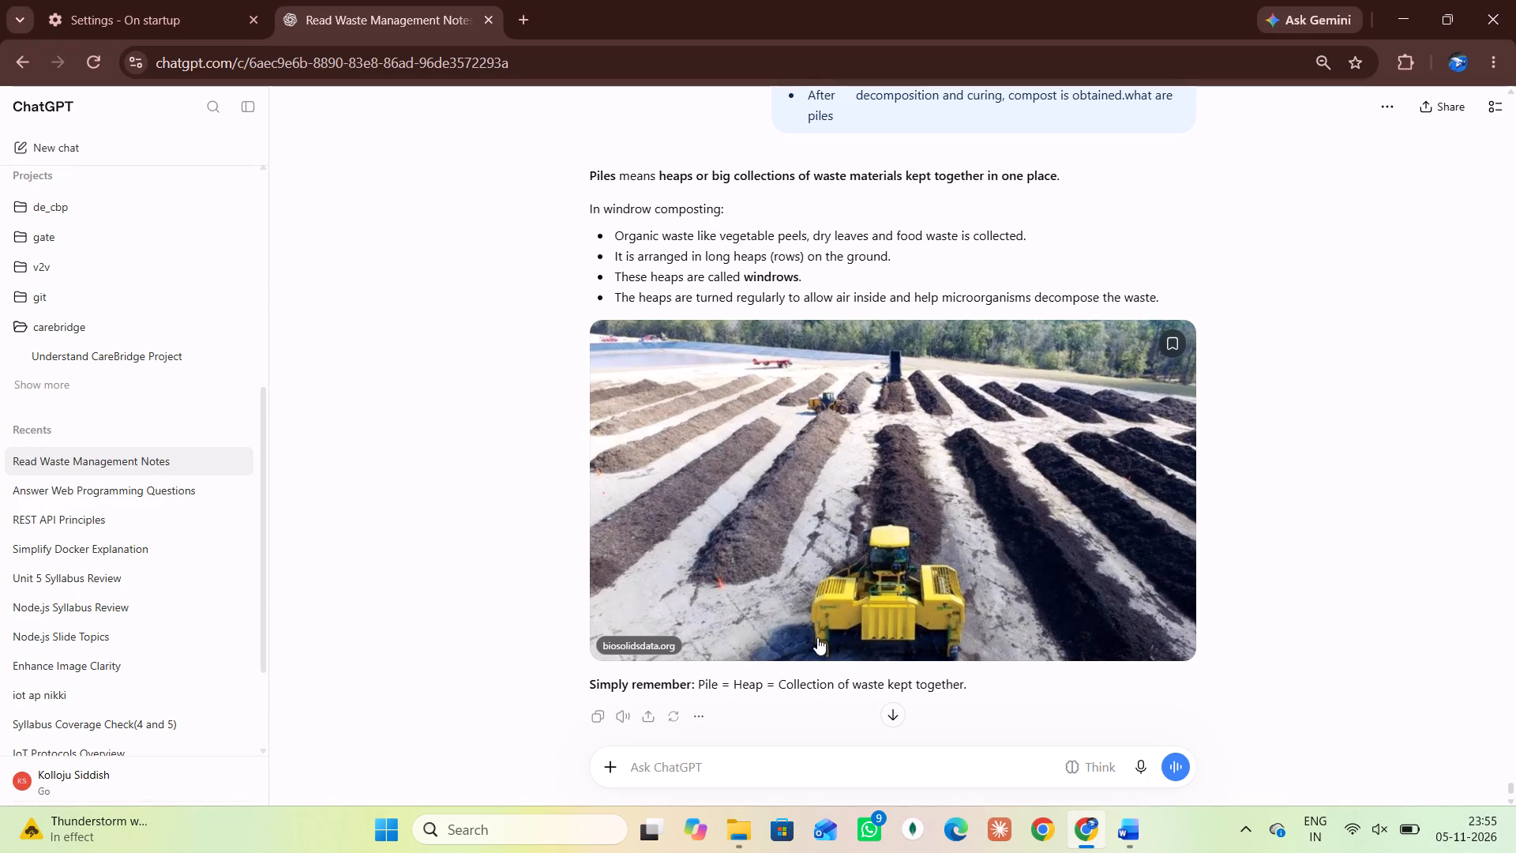
scroll(817, 637, "down", 1)
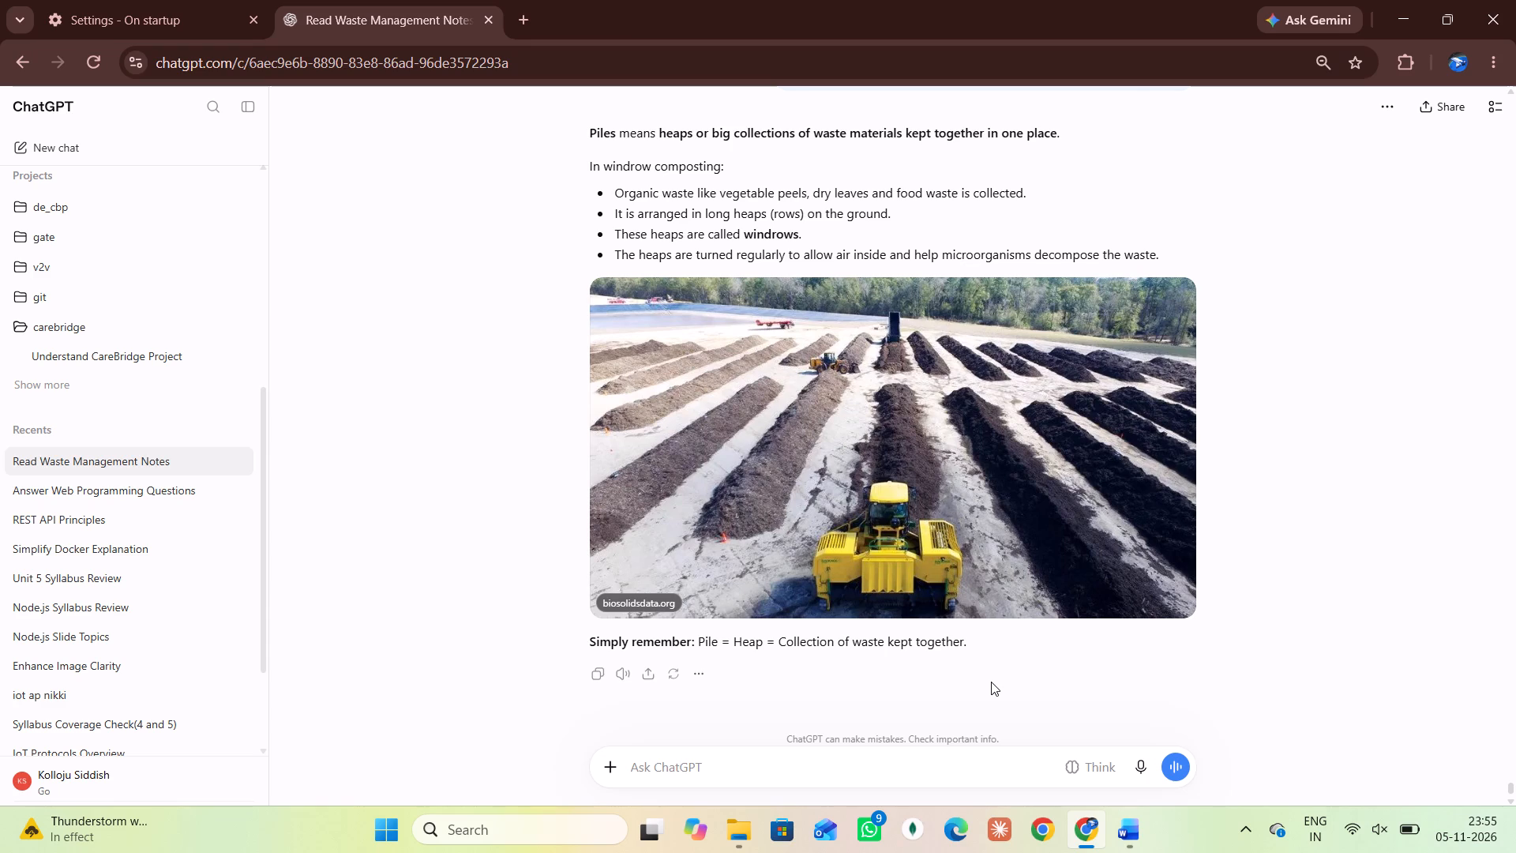
Switch back to the Word notes and study Aerated Static Pile Composting, including its advantages and disadvantages.
key("alt+Tab")
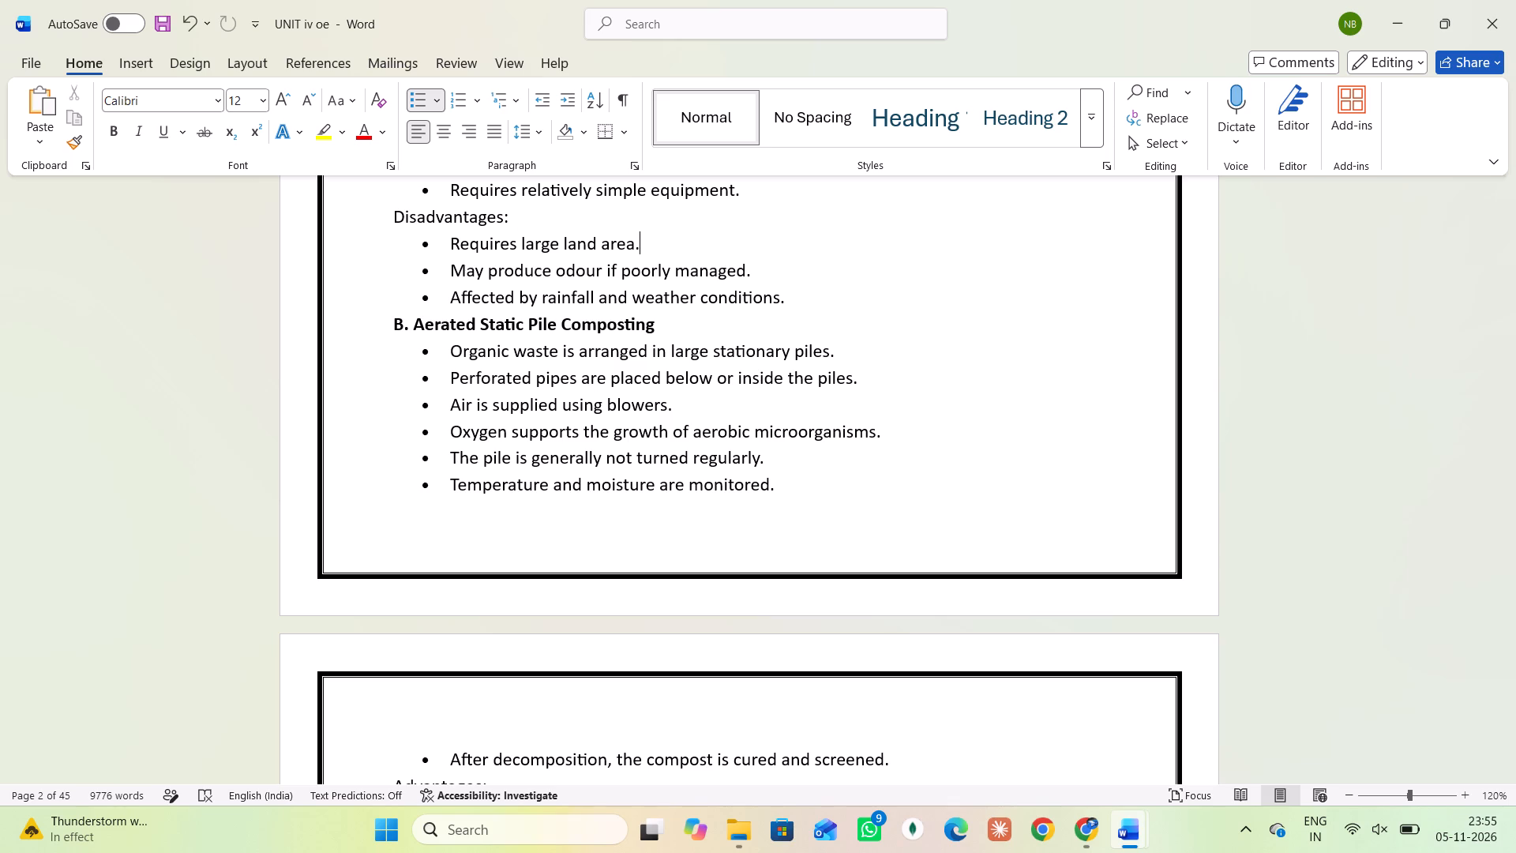
scroll(813, 618, "down", 1)
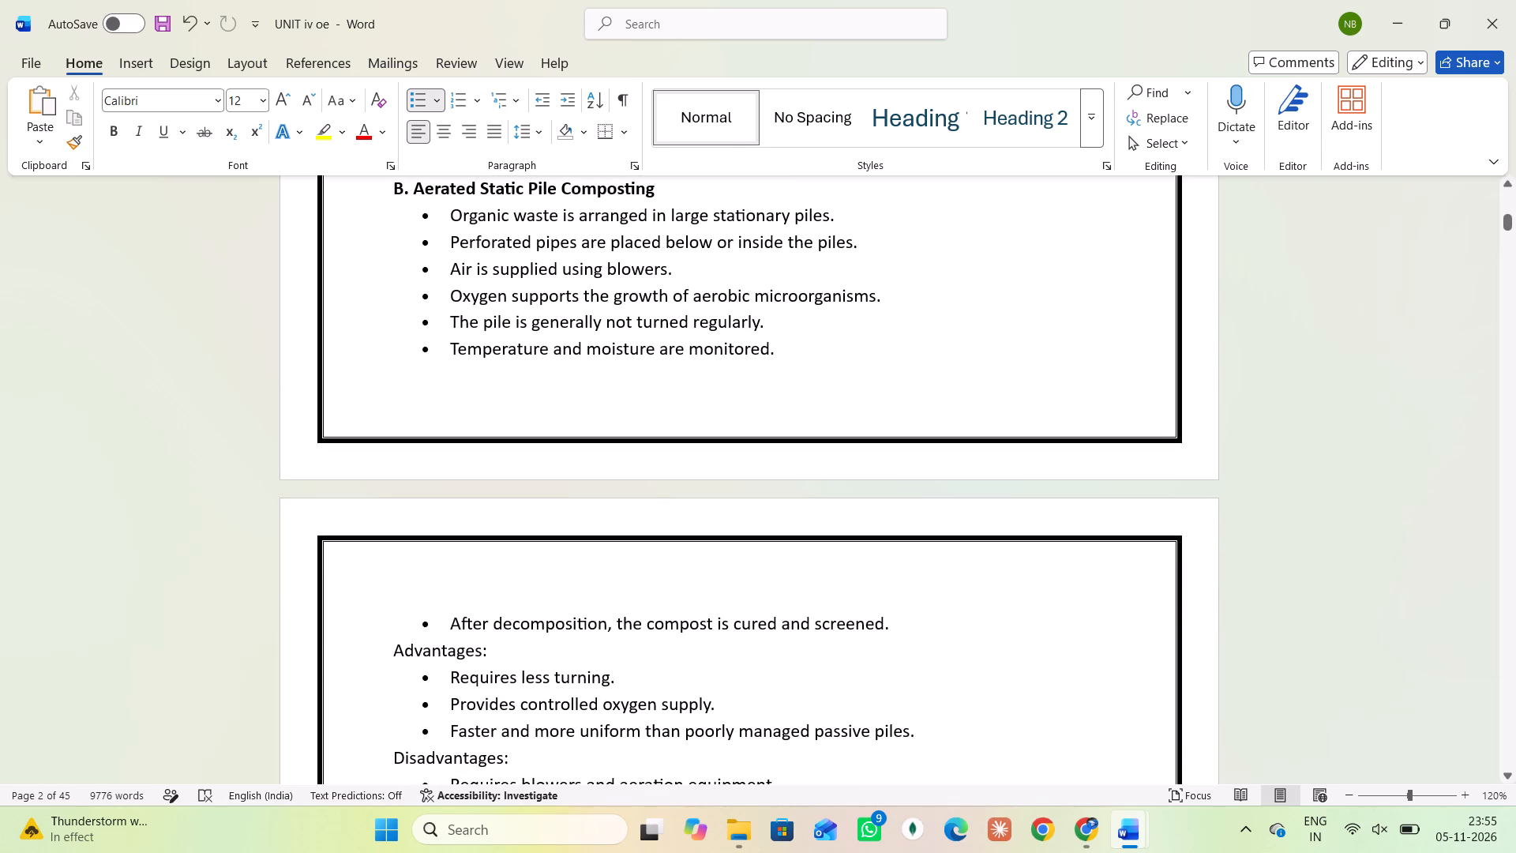
scroll(813, 618, "up", 1)
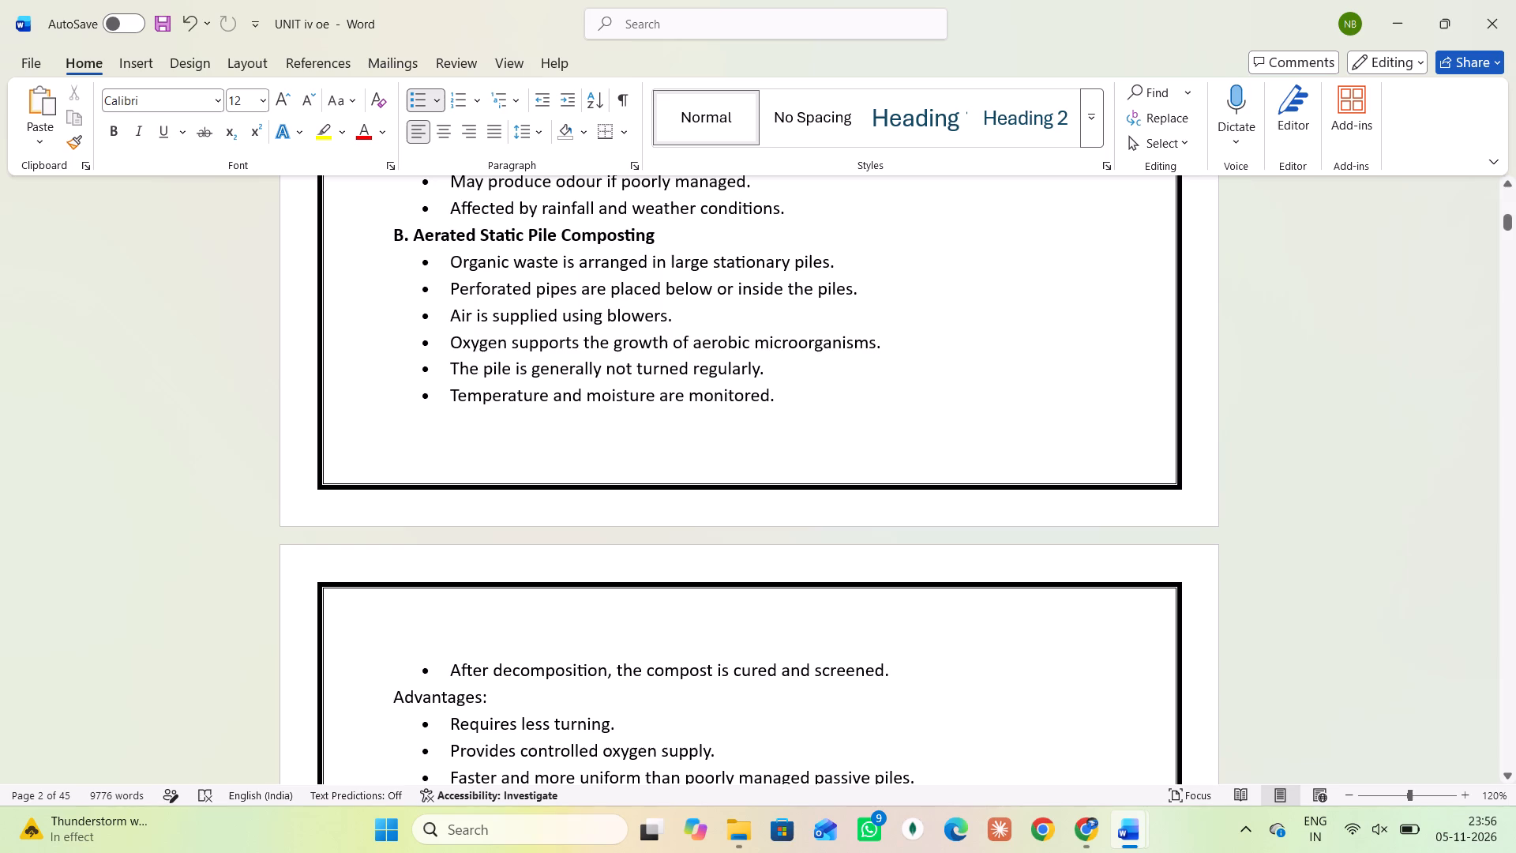
scroll(658, 600, "down", 2)
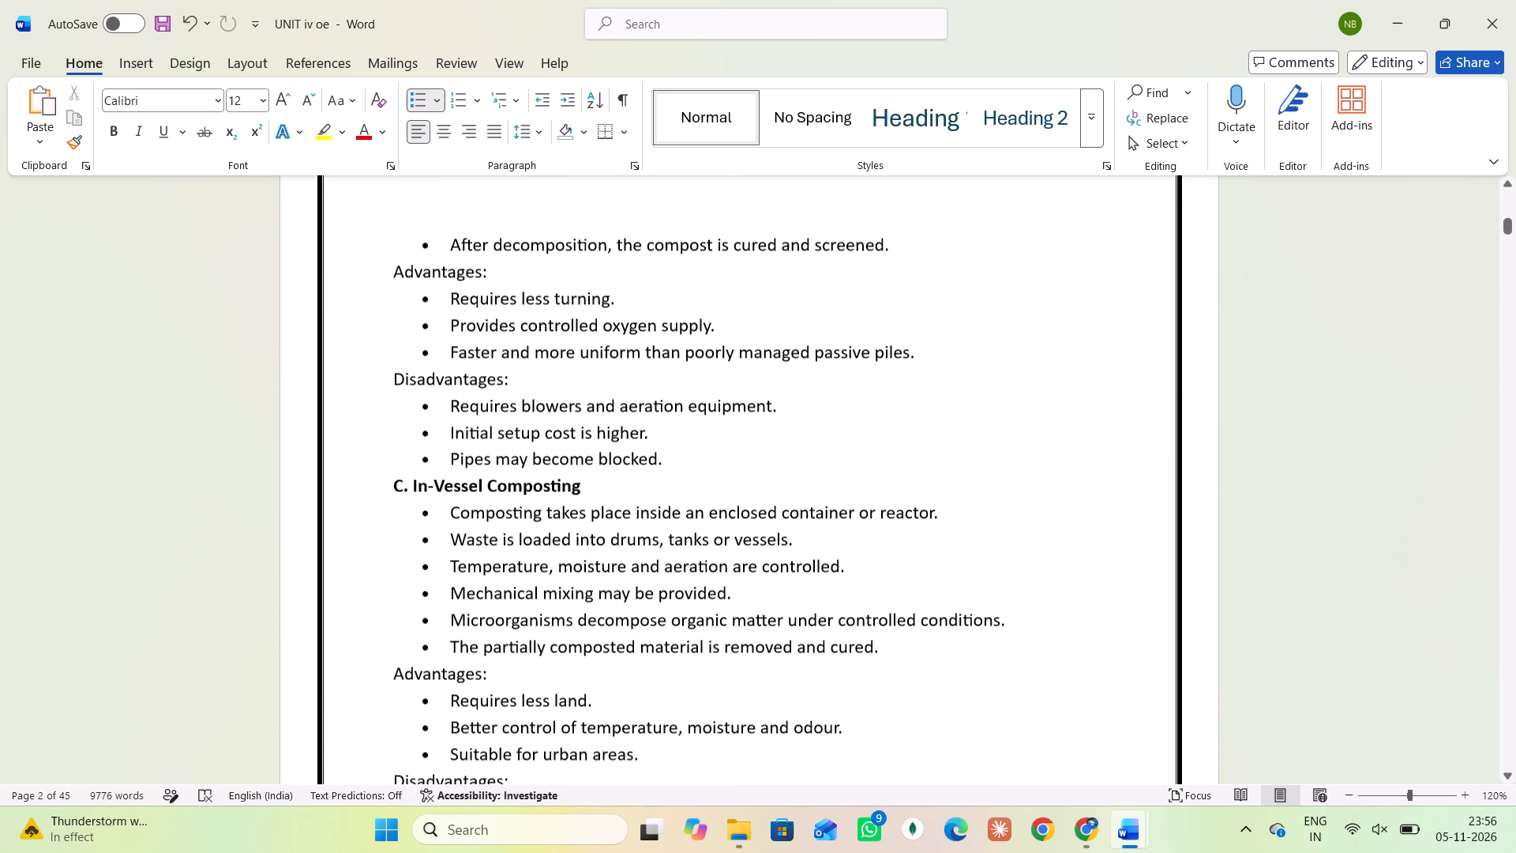
scroll(658, 600, "up", 1)
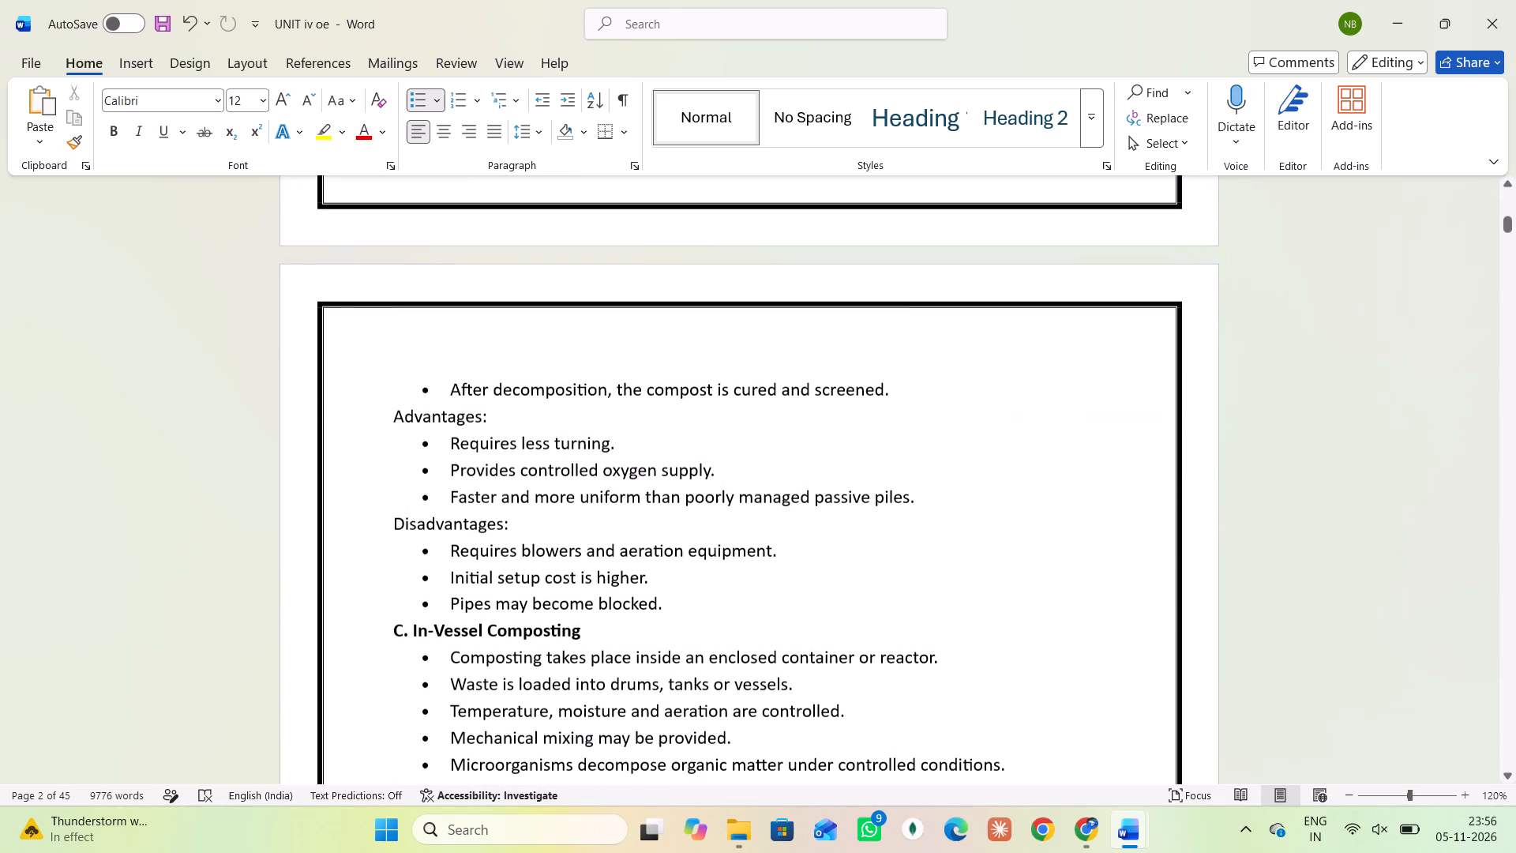
scroll(658, 600, "up", 1)
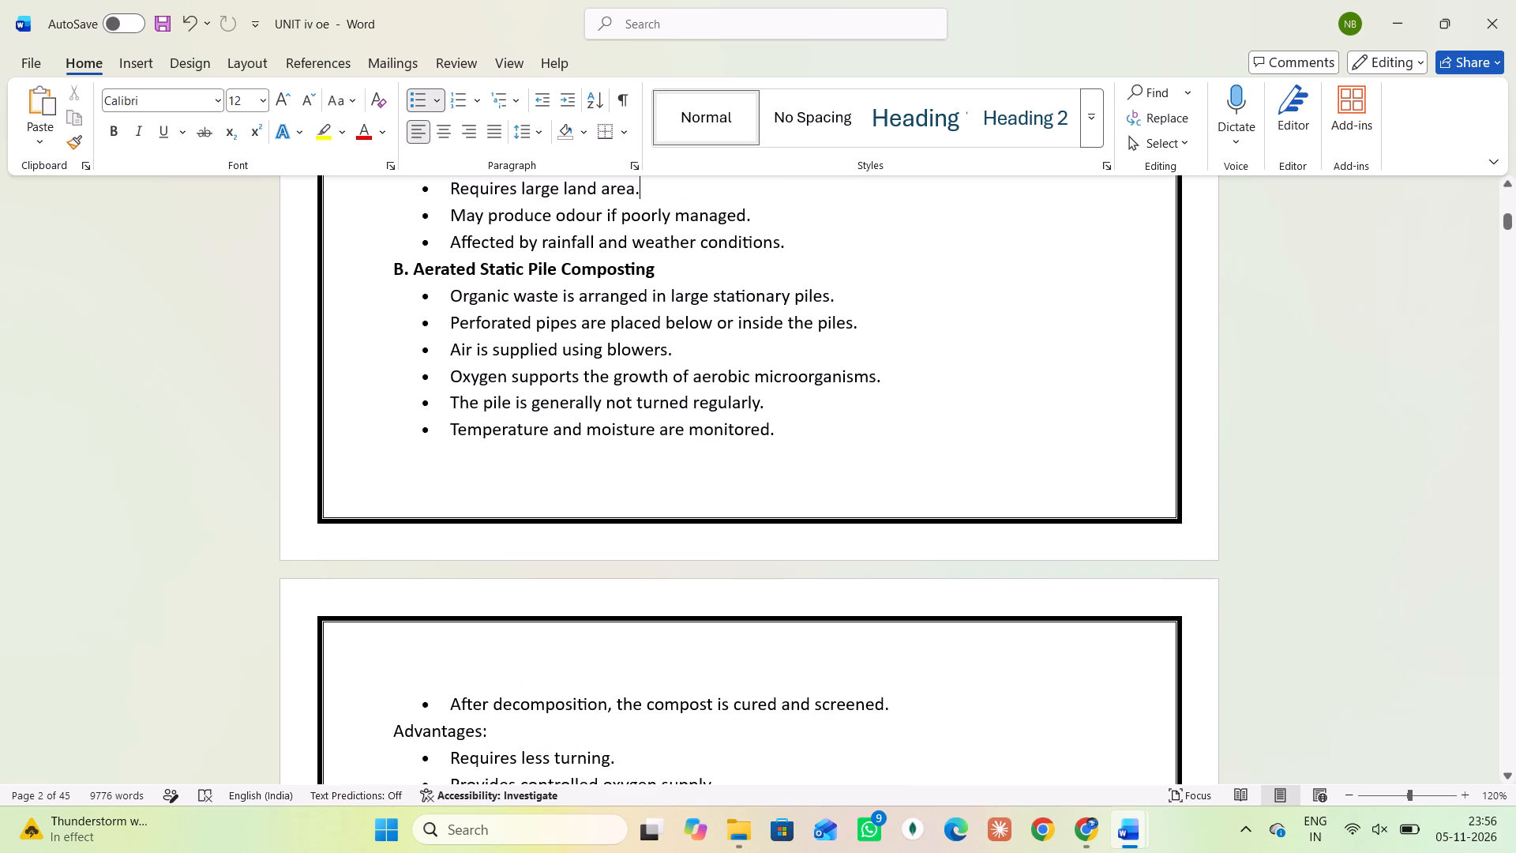
scroll(658, 600, "down", 2)
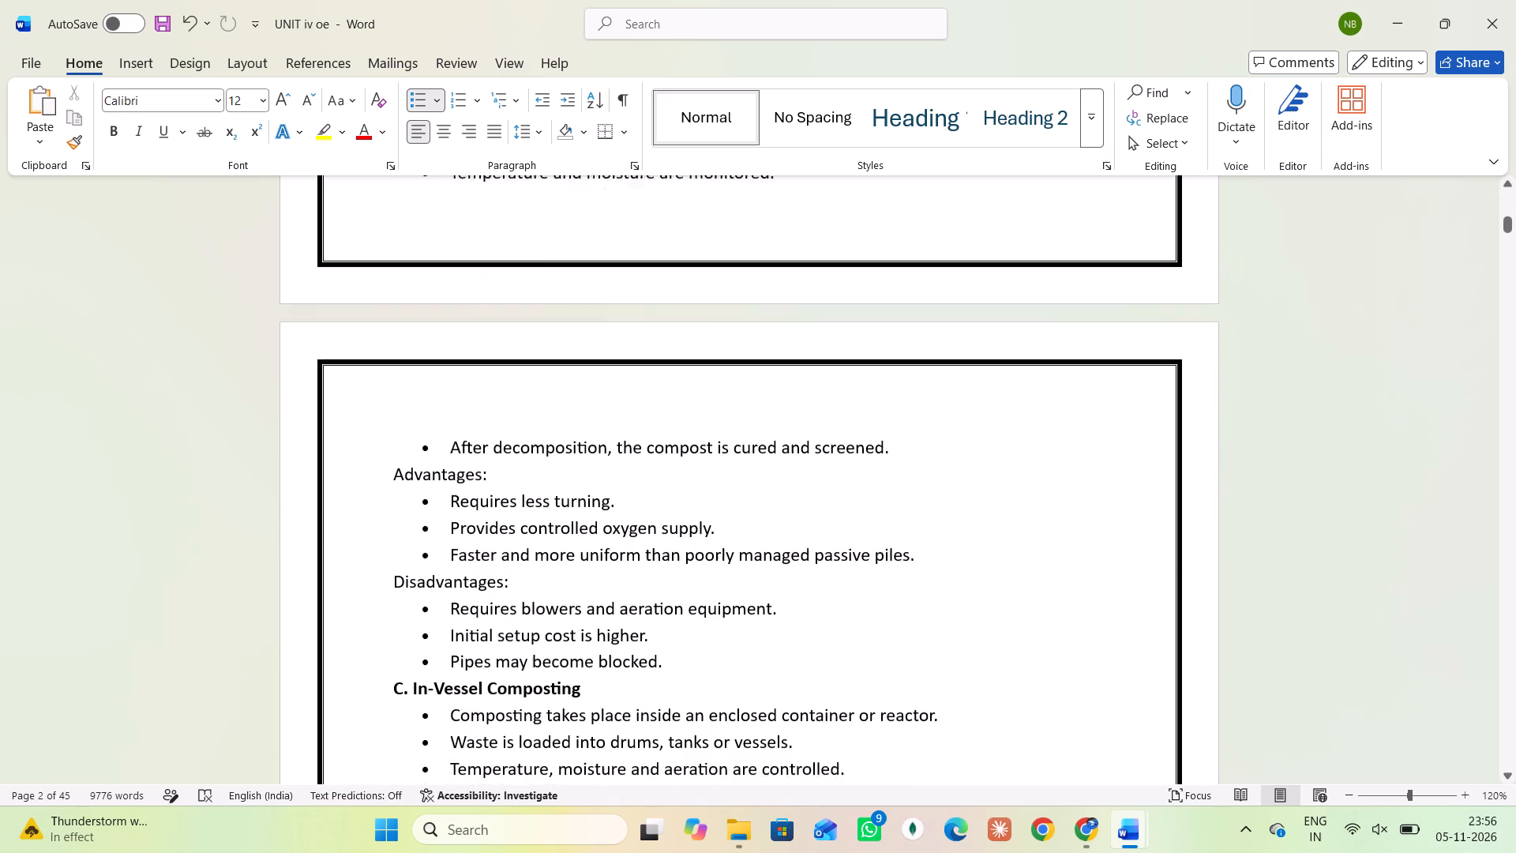
scroll(658, 600, "down", 2)
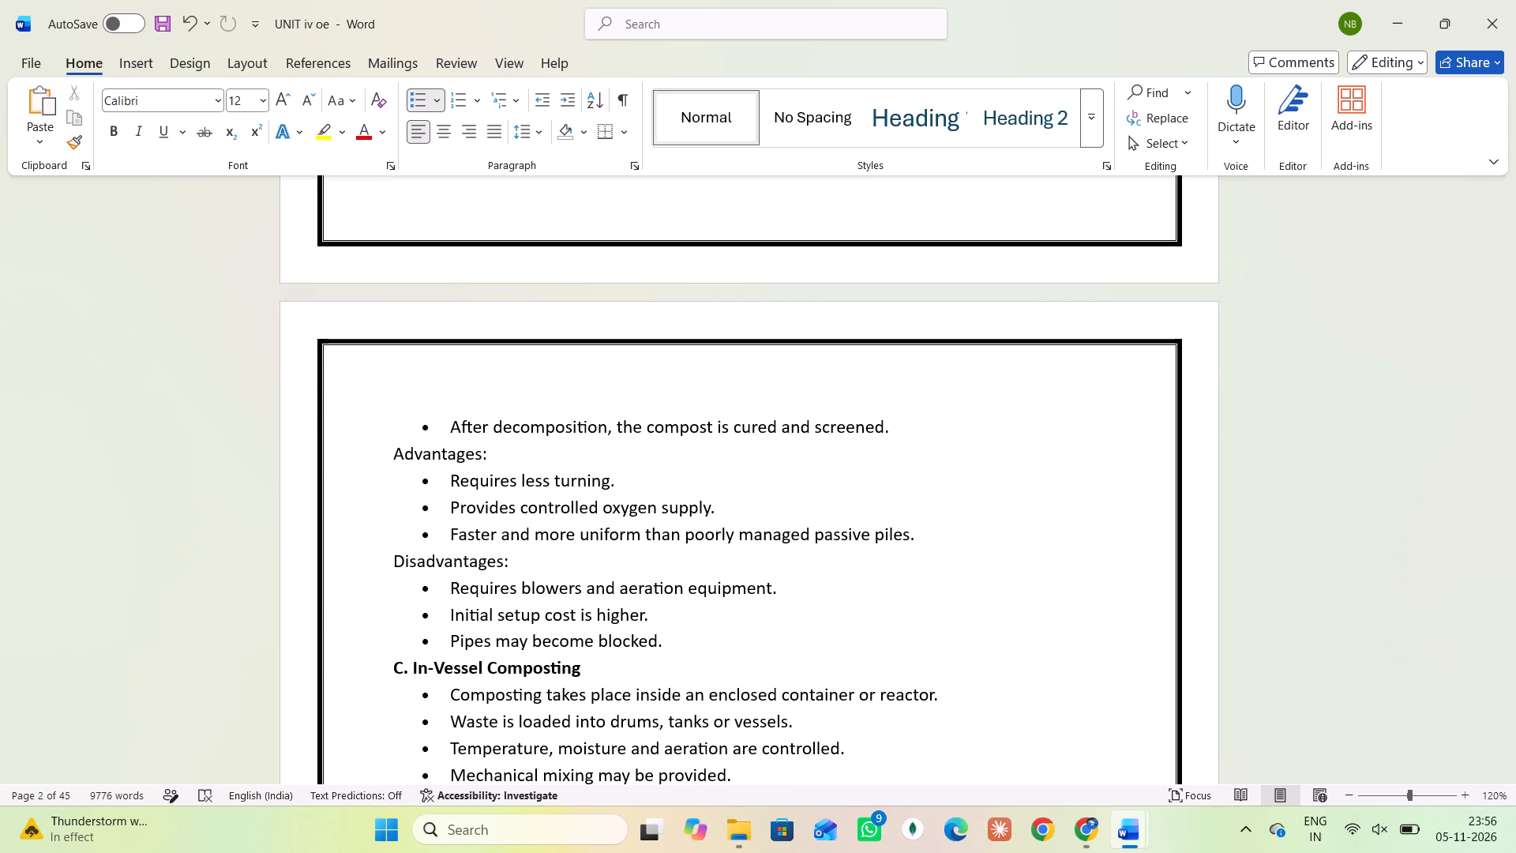
Read the In-Vessel Composting and Pit or Trench Composting sections, including the advantages and disadvantages of each.
scroll(658, 600, "down", 2)
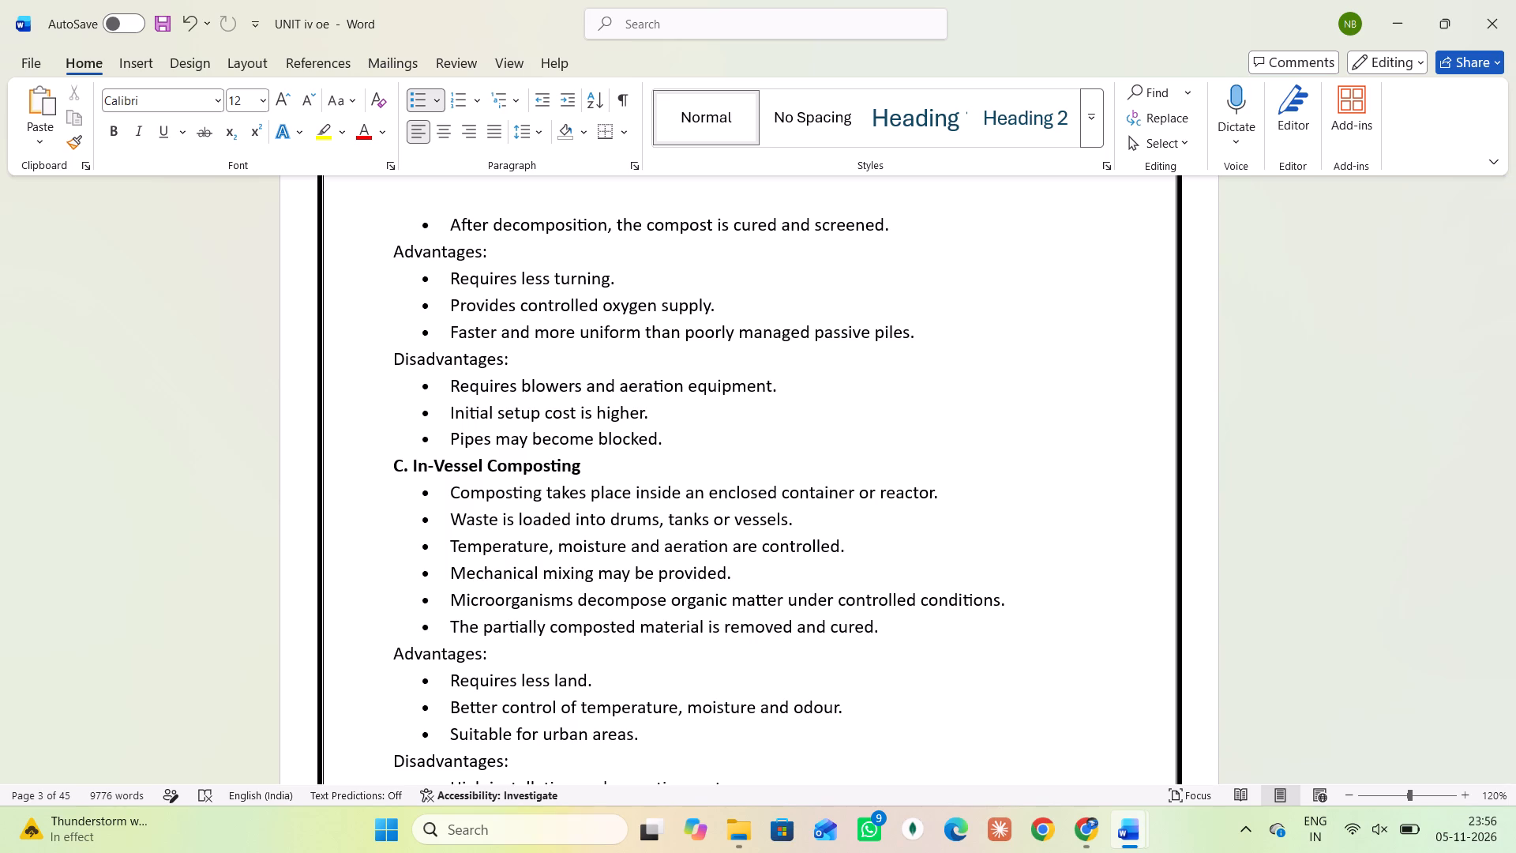
scroll(602, 662, "down", 1)
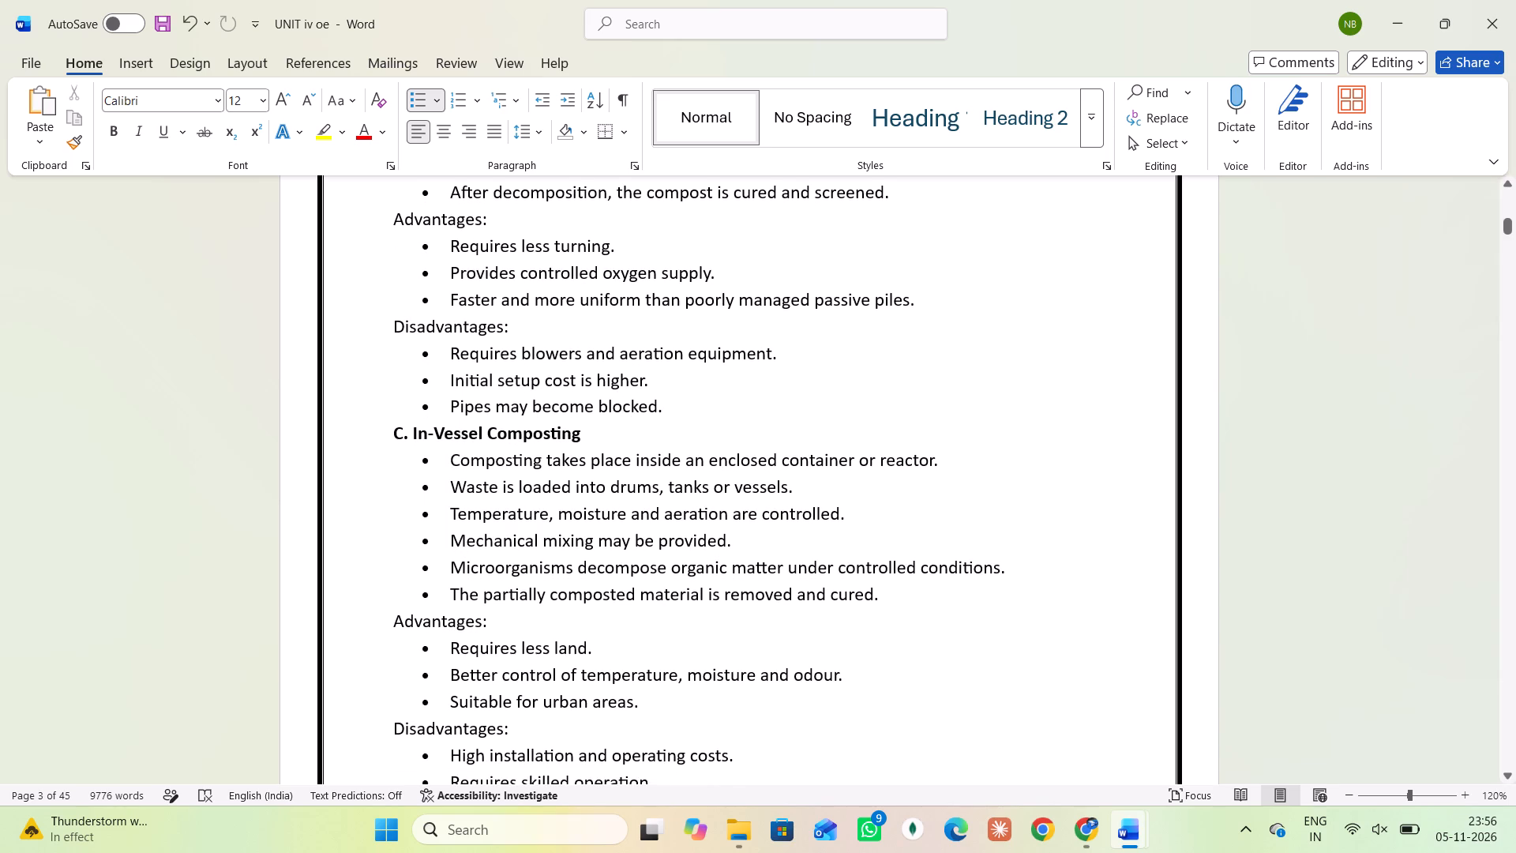
scroll(602, 662, "down", 2)
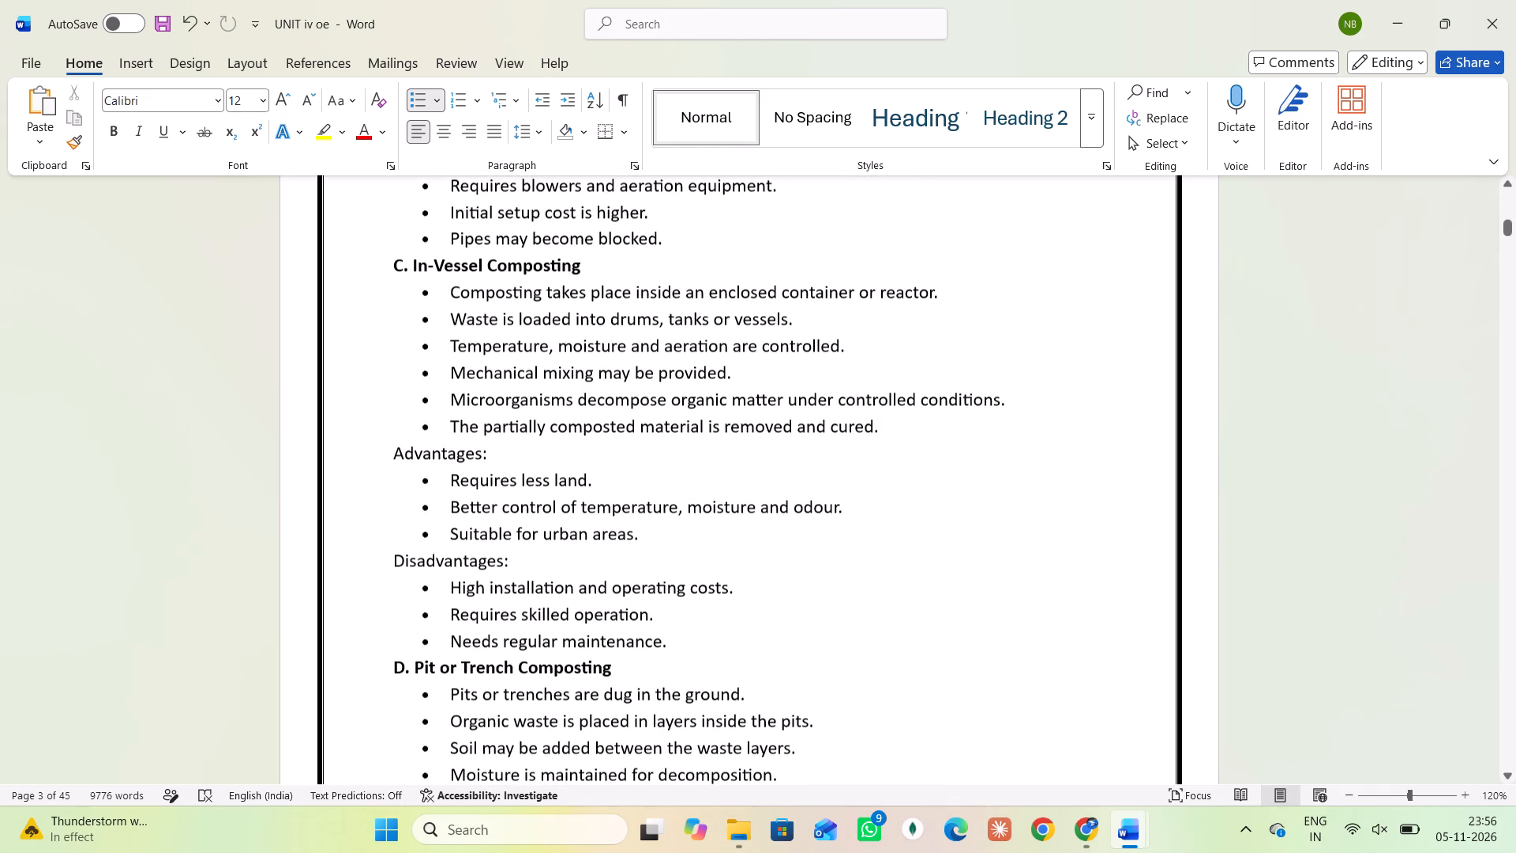
scroll(745, 457, "down", 1)
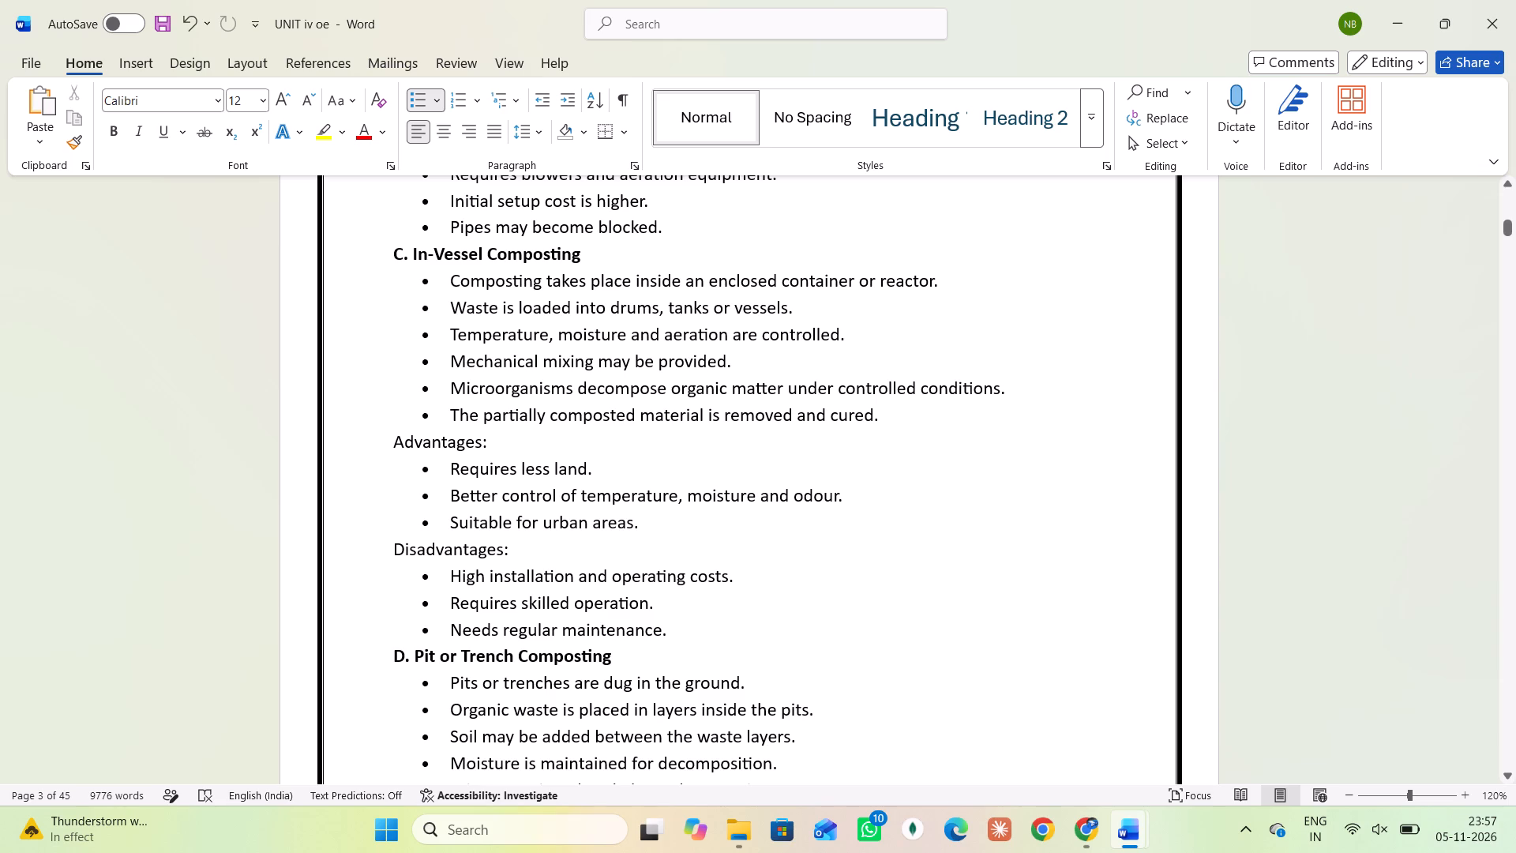
scroll(542, 512, "down", 2)
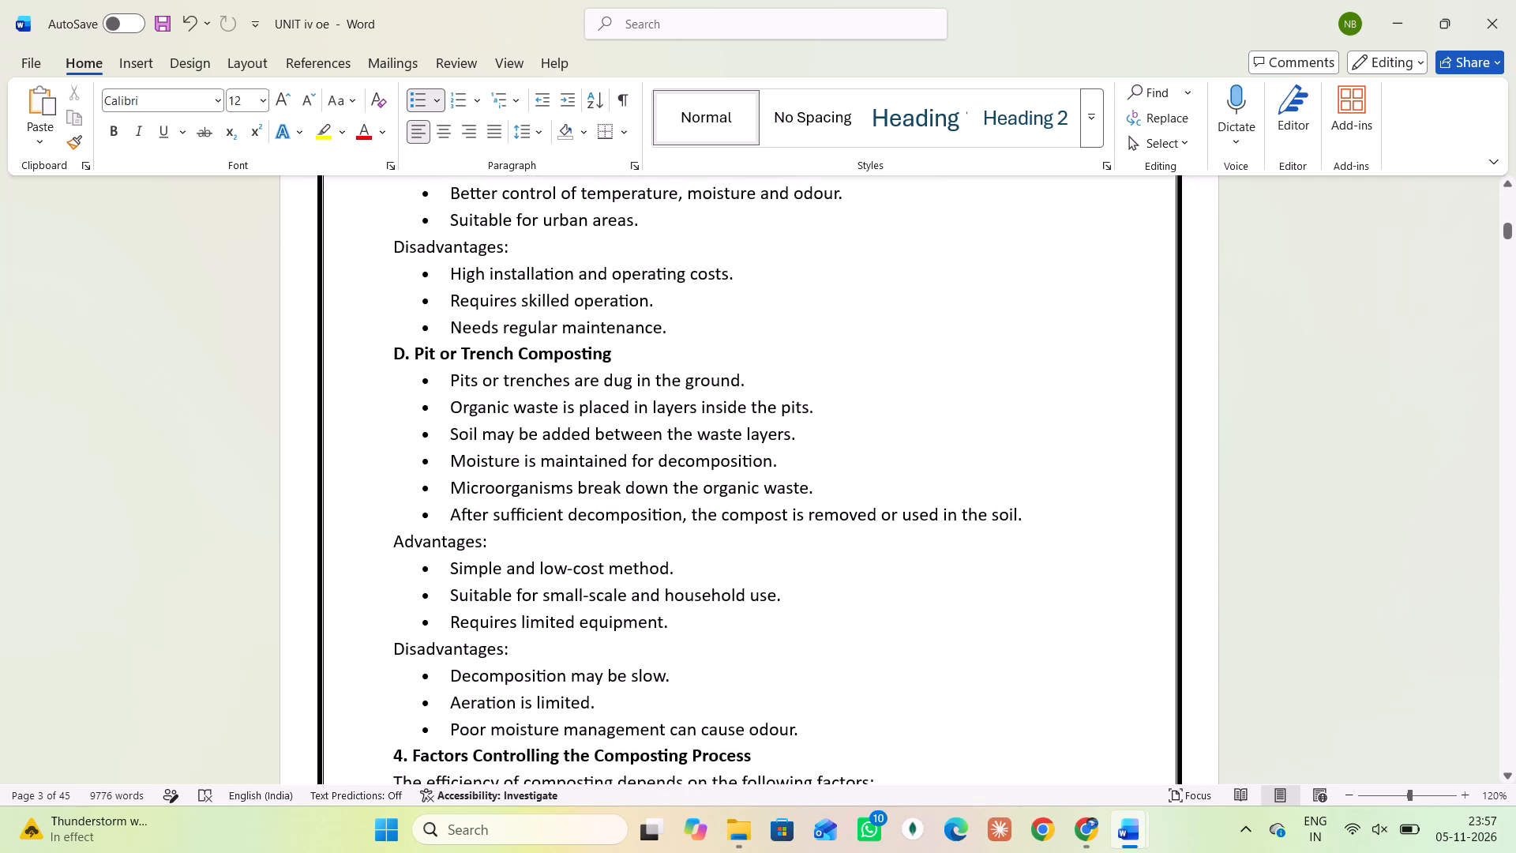
scroll(542, 512, "up", 1)
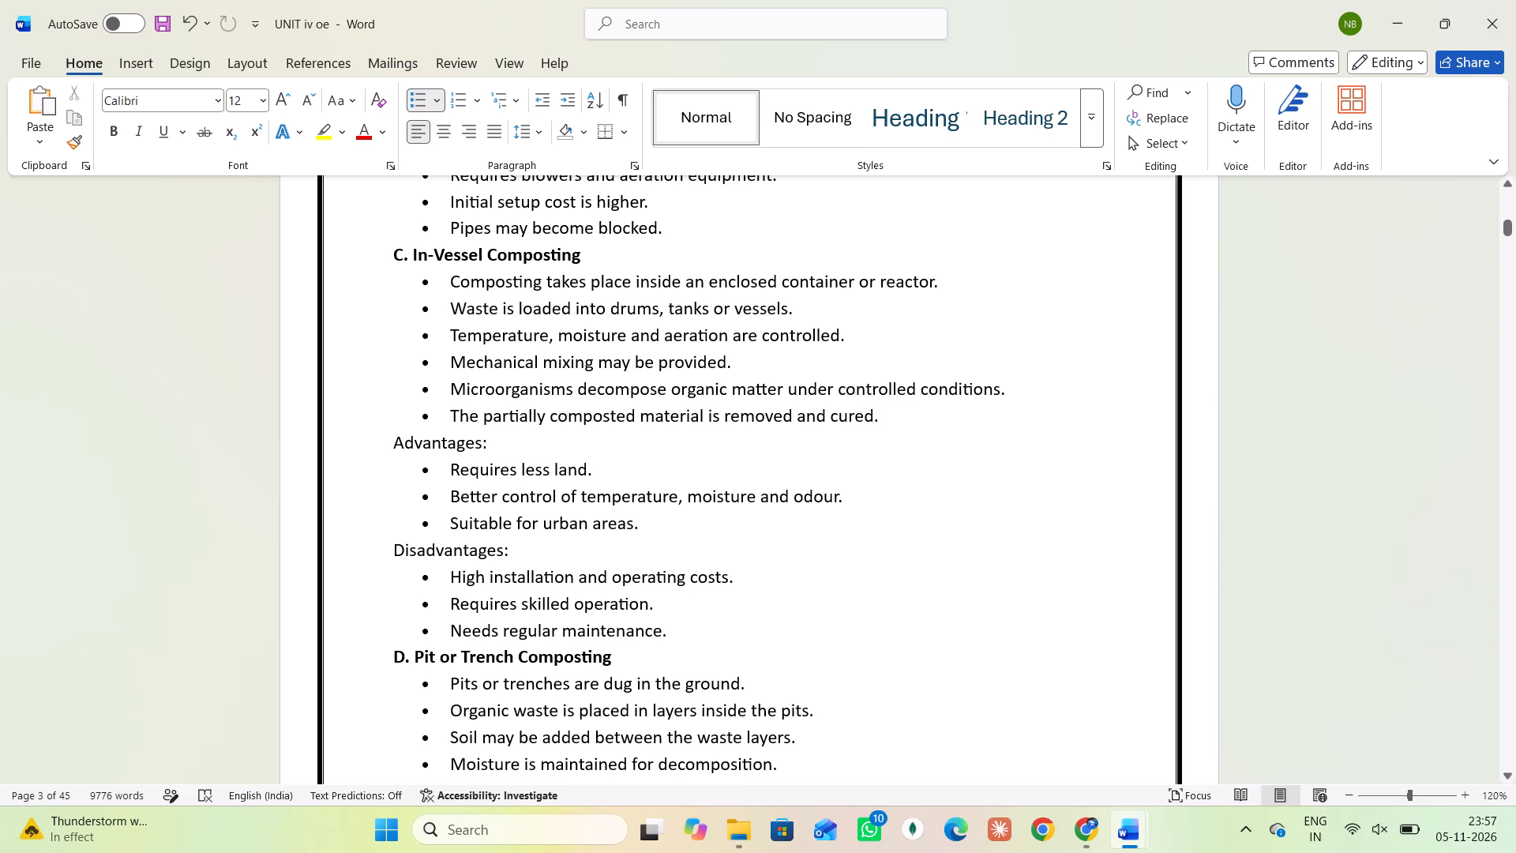
scroll(542, 512, "down", 2)
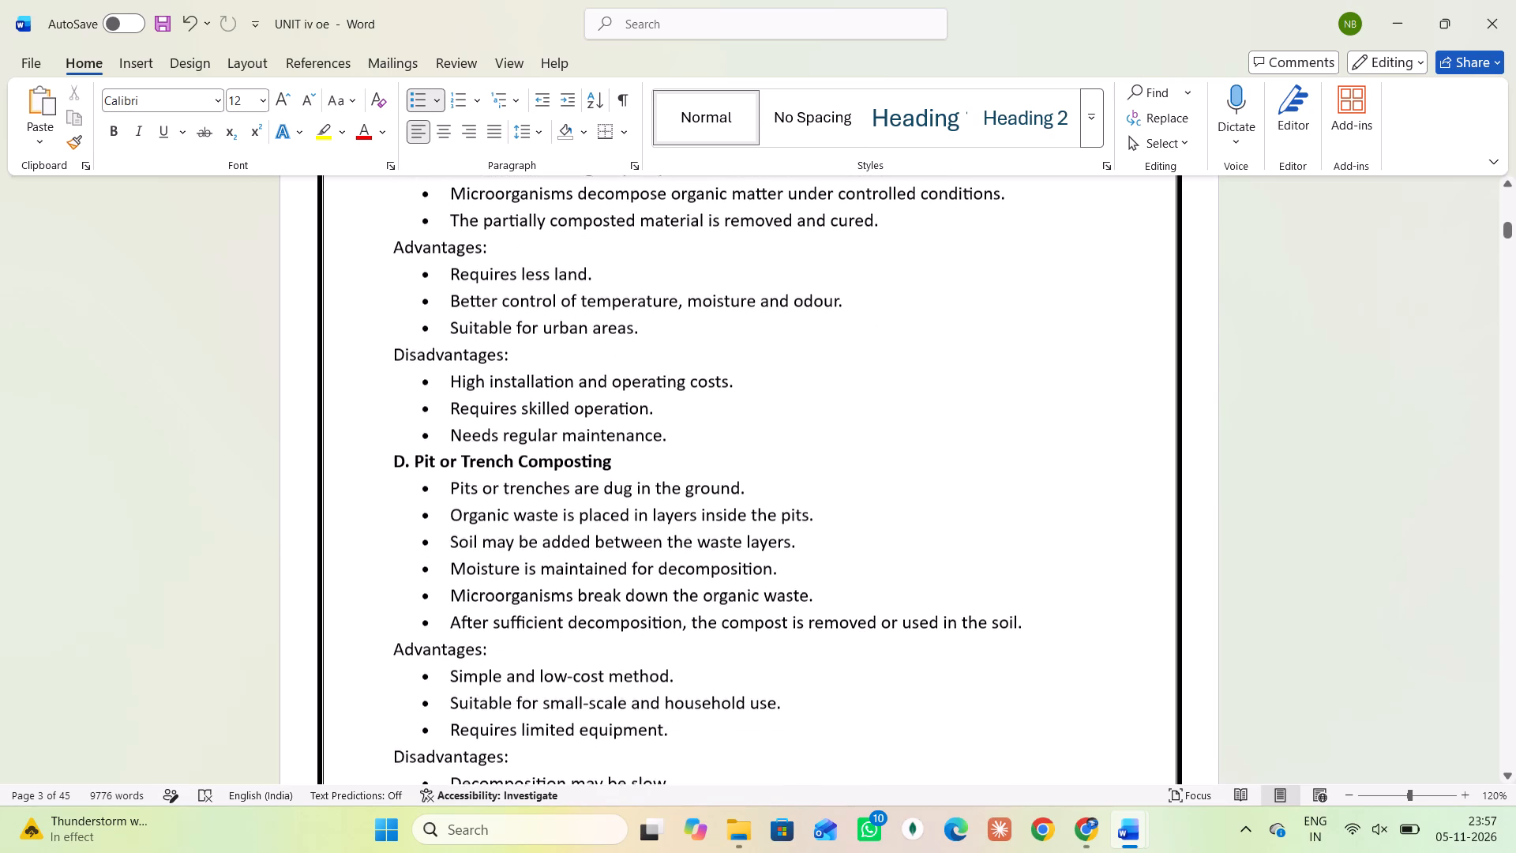
scroll(542, 512, "down", 2)
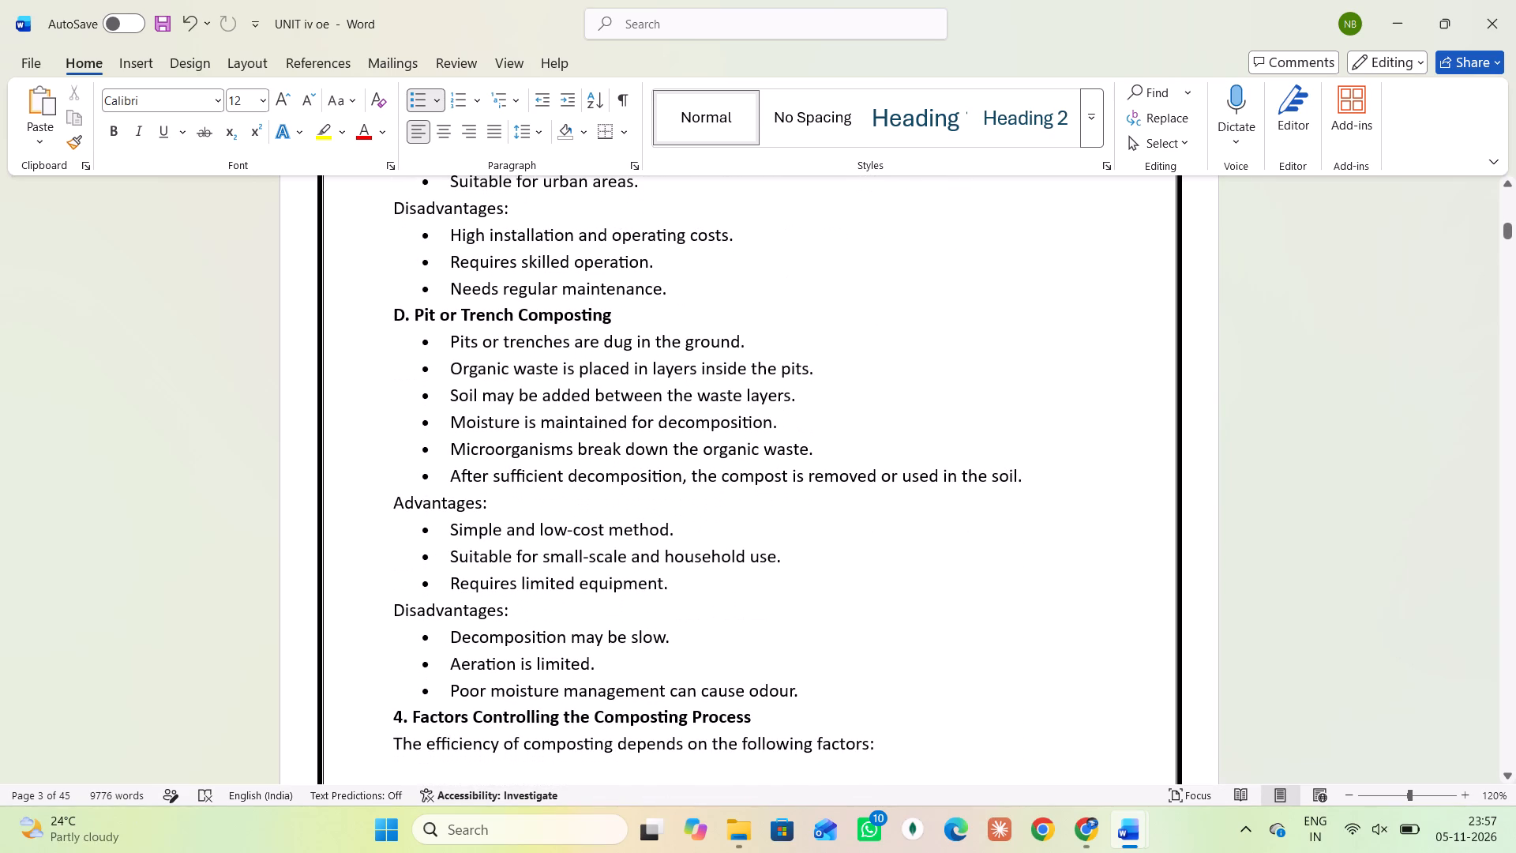
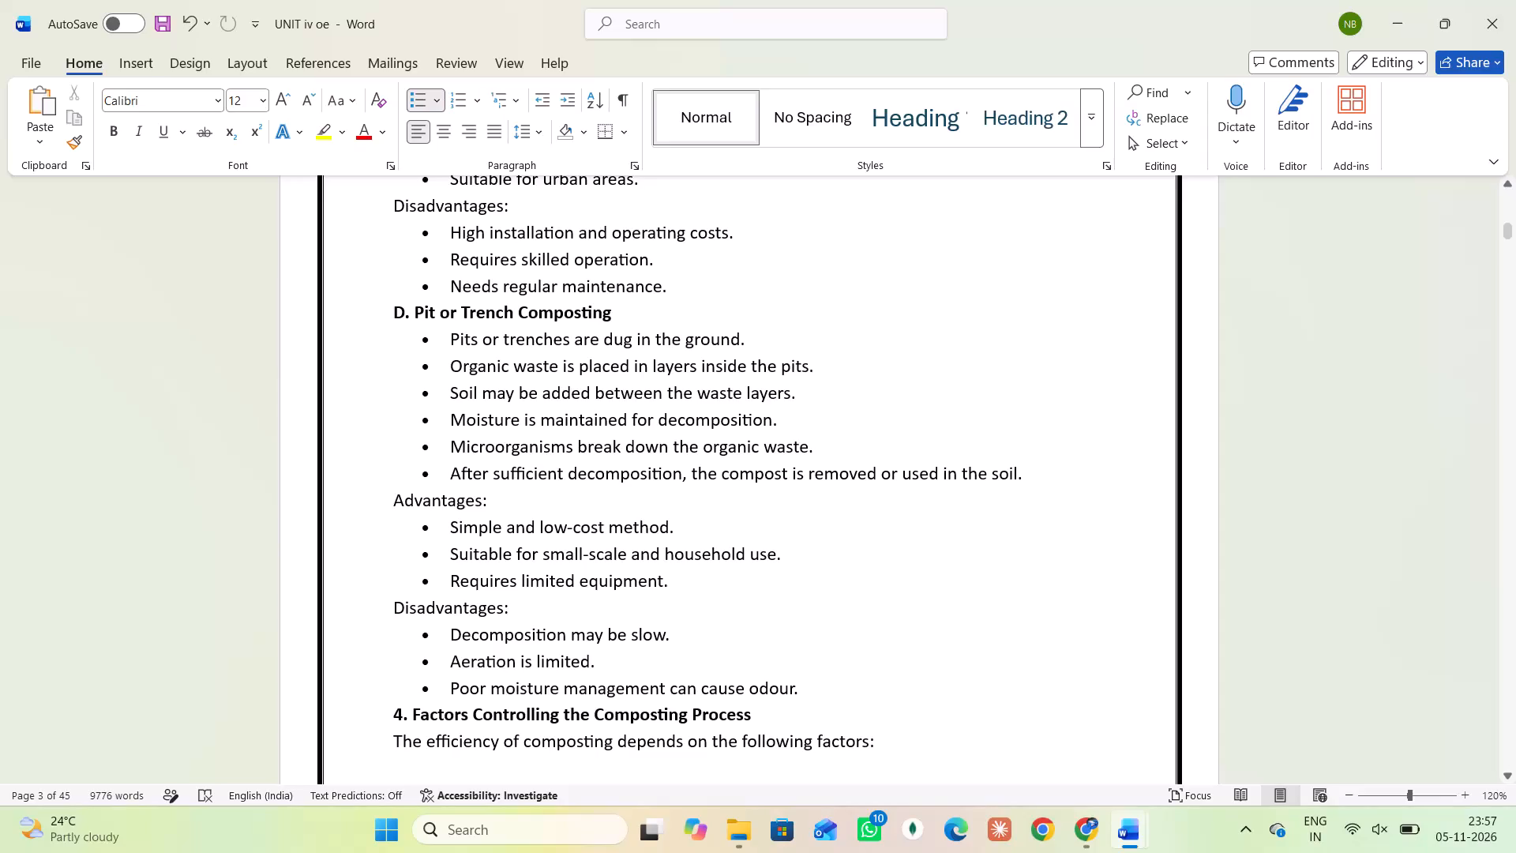
Read the Factors Controlling the Composting Process table, from temperature through aeration and porosity.
scroll(482, 478, "down", 1)
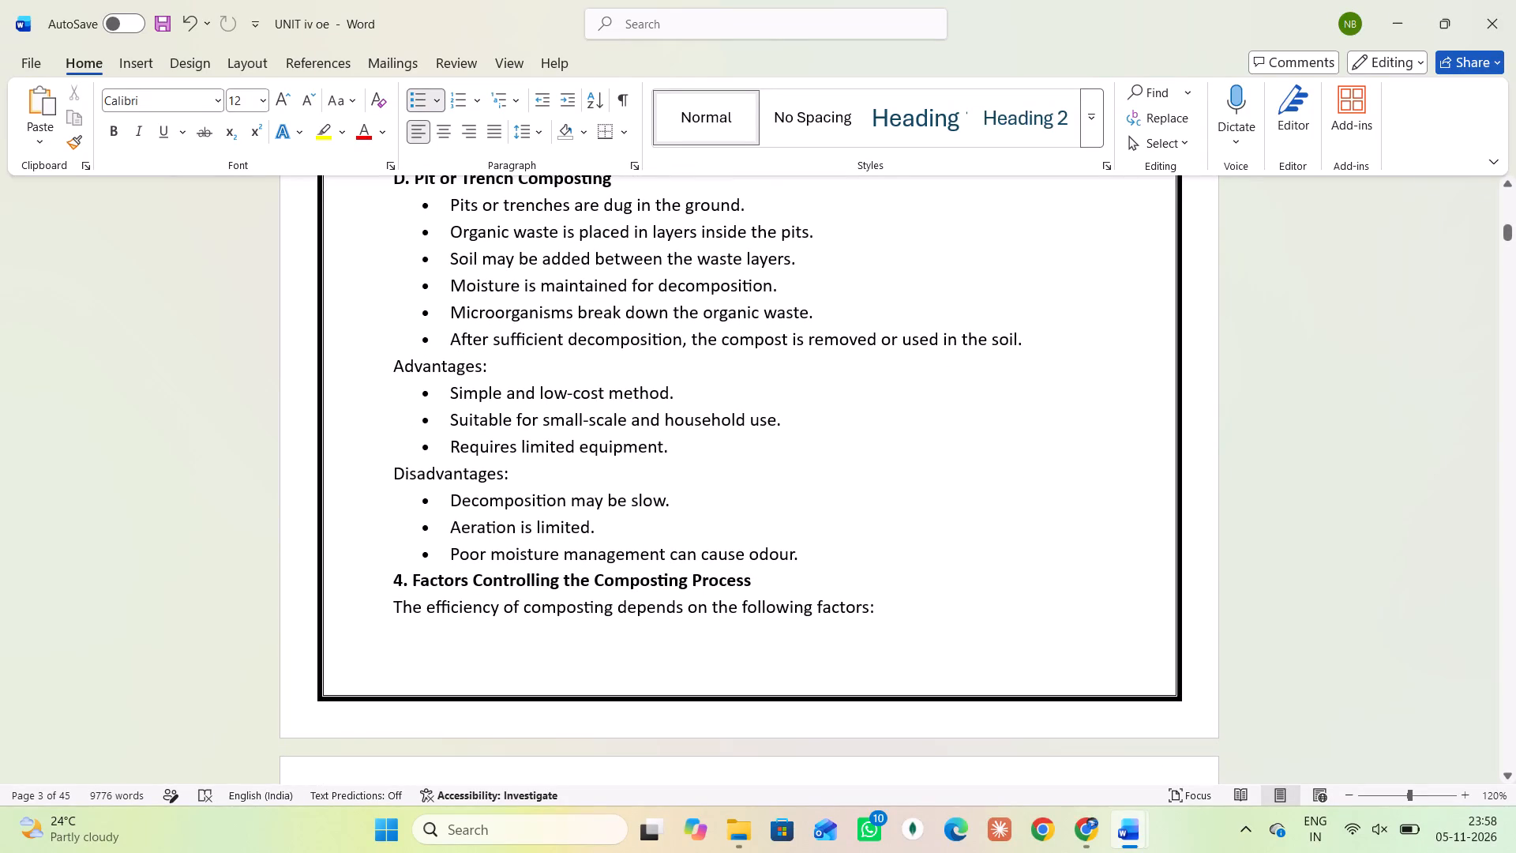
scroll(647, 535, "down", 1)
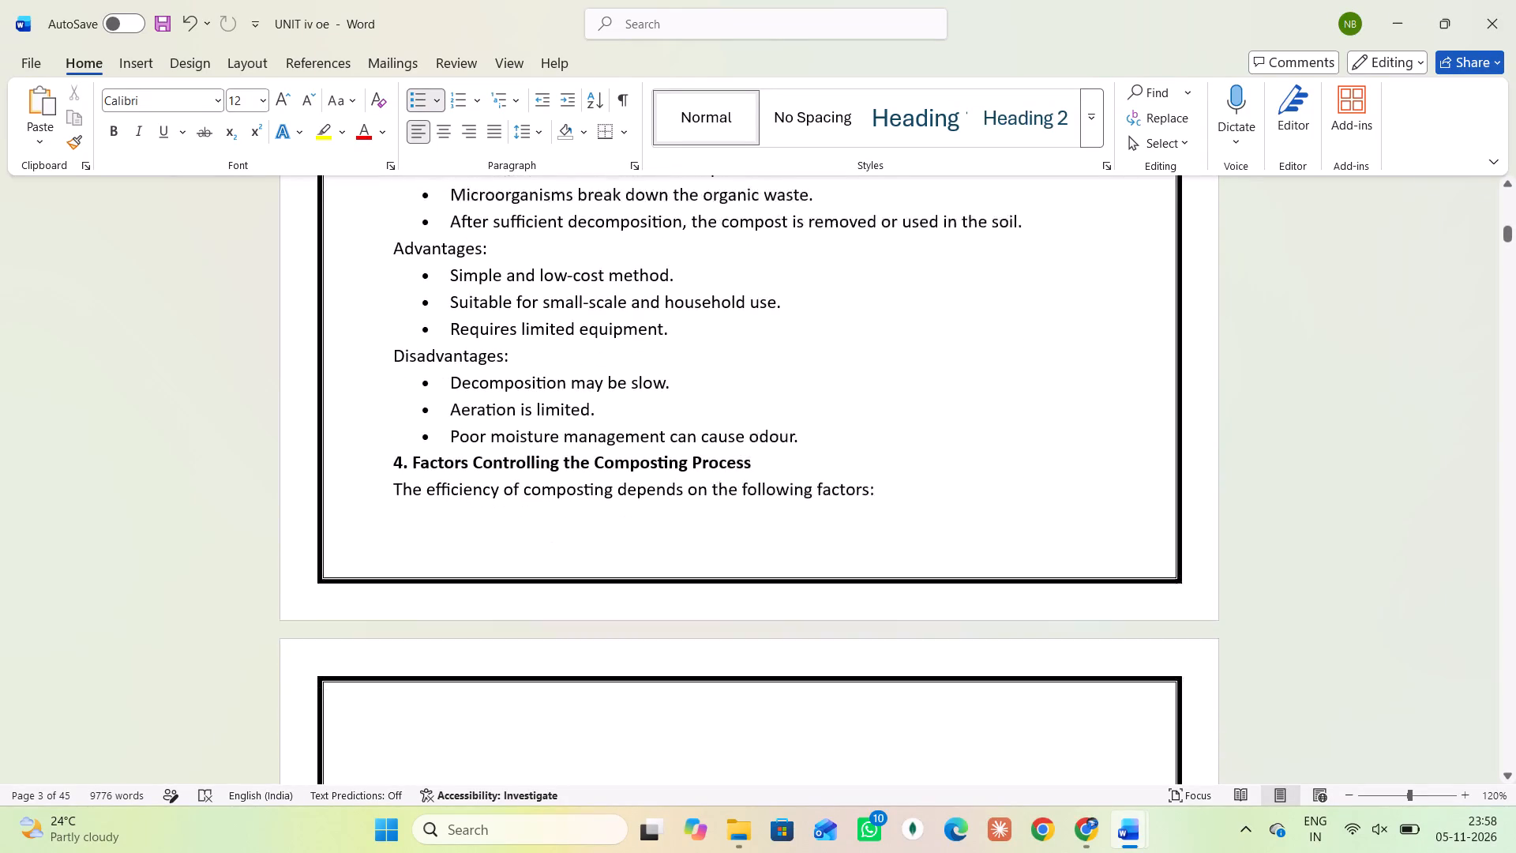
scroll(647, 535, "down", 2)
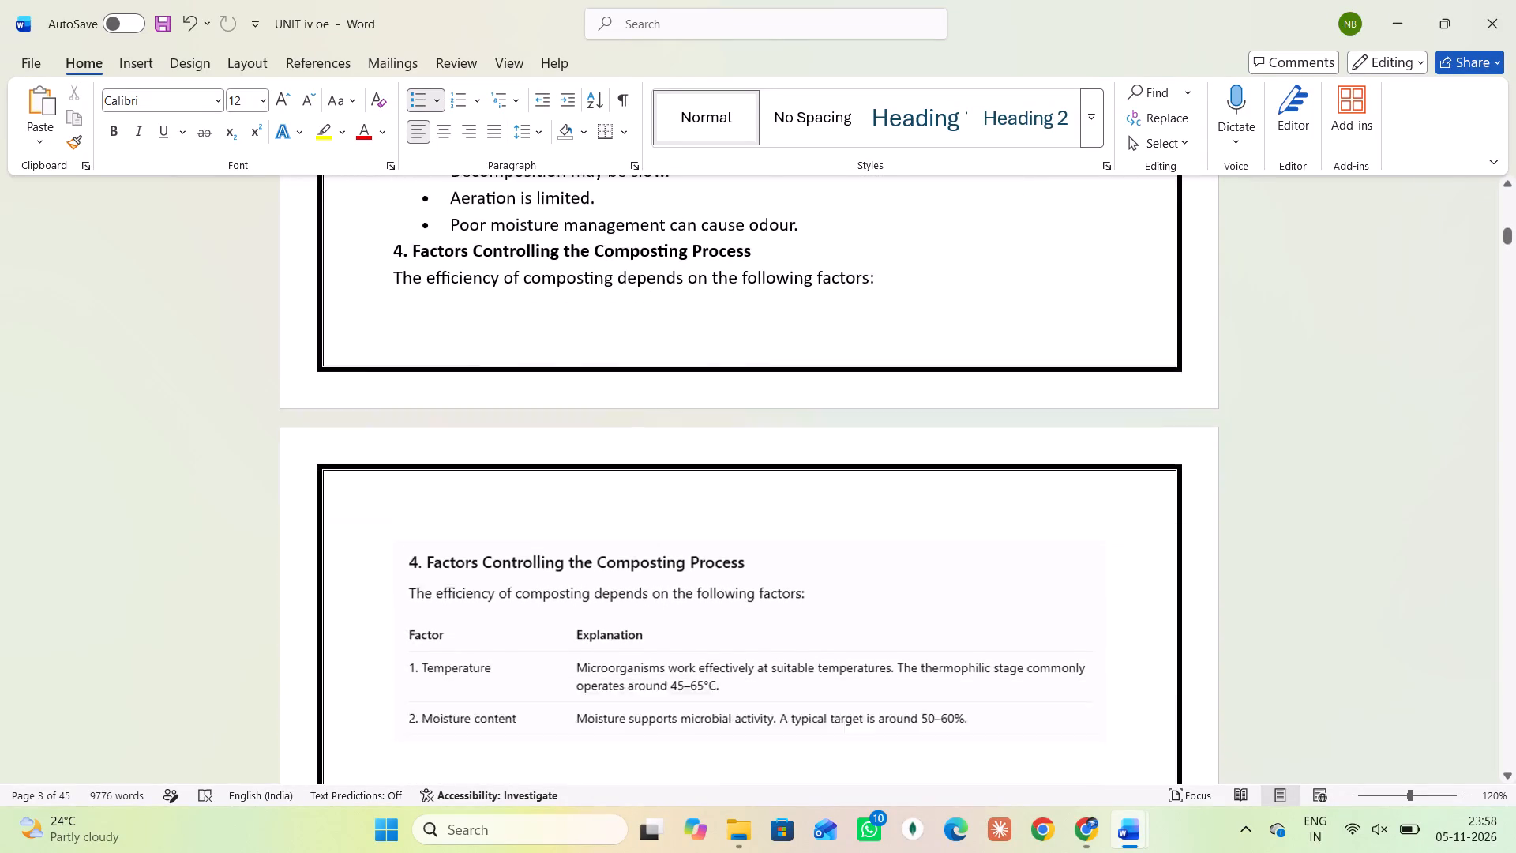
scroll(657, 489, "down", 2)
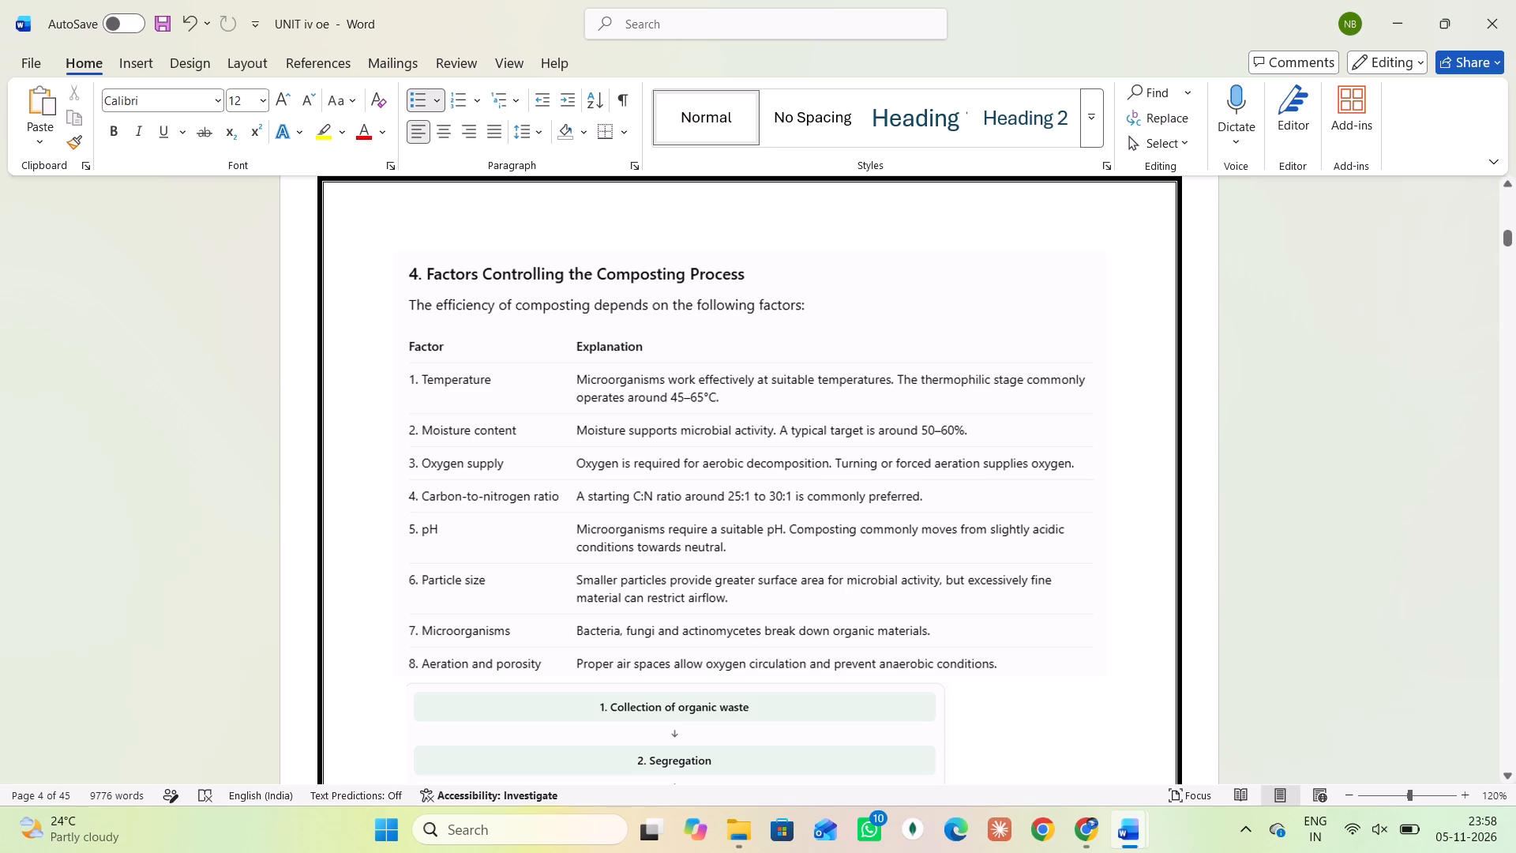
scroll(809, 590, "down", 1)
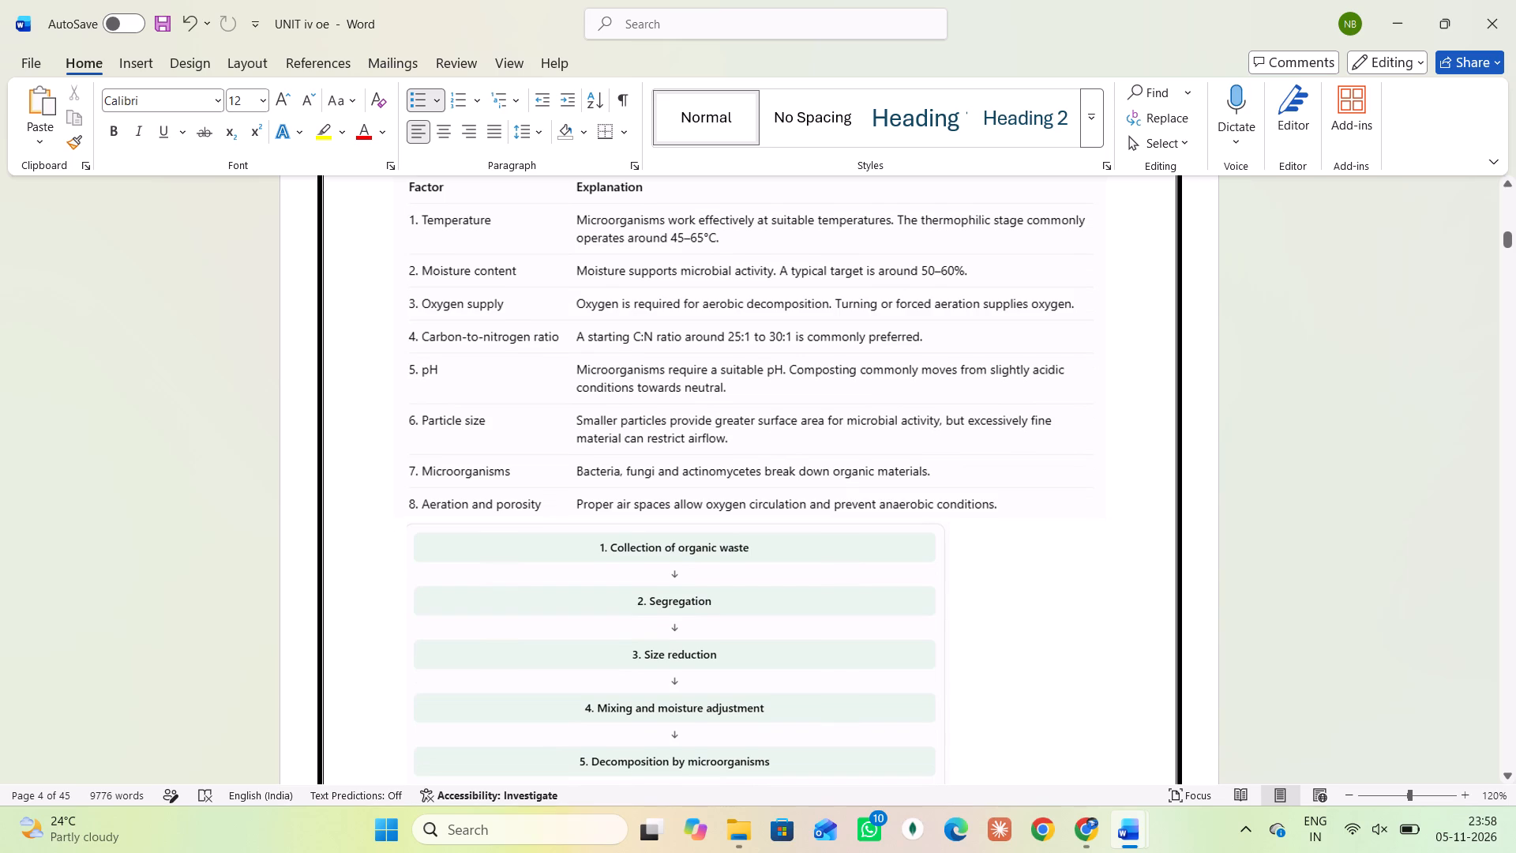
scroll(809, 590, "up", 1)
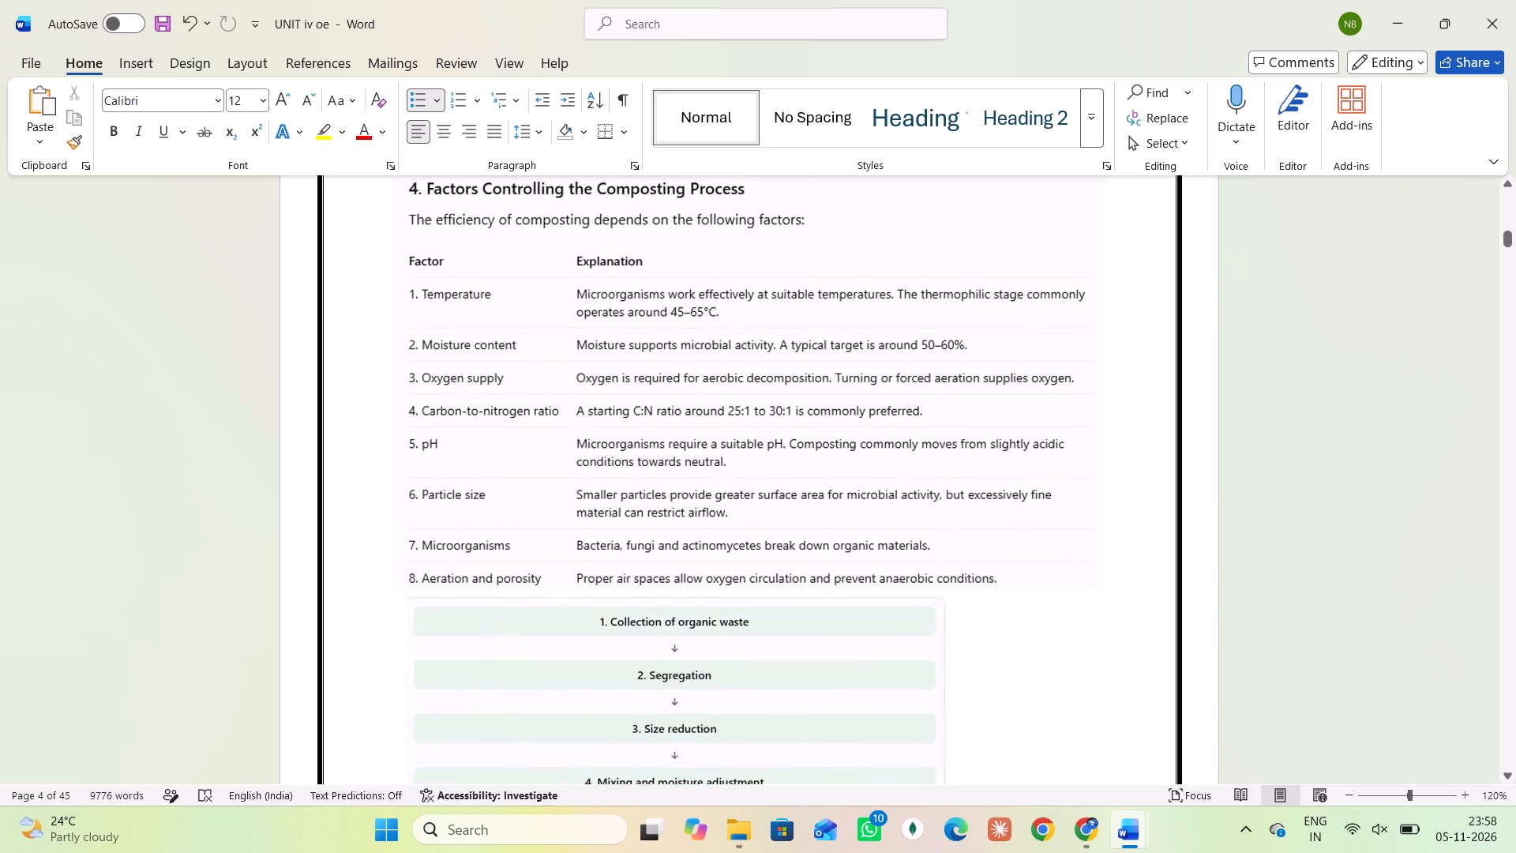
scroll(809, 590, "up", 1)
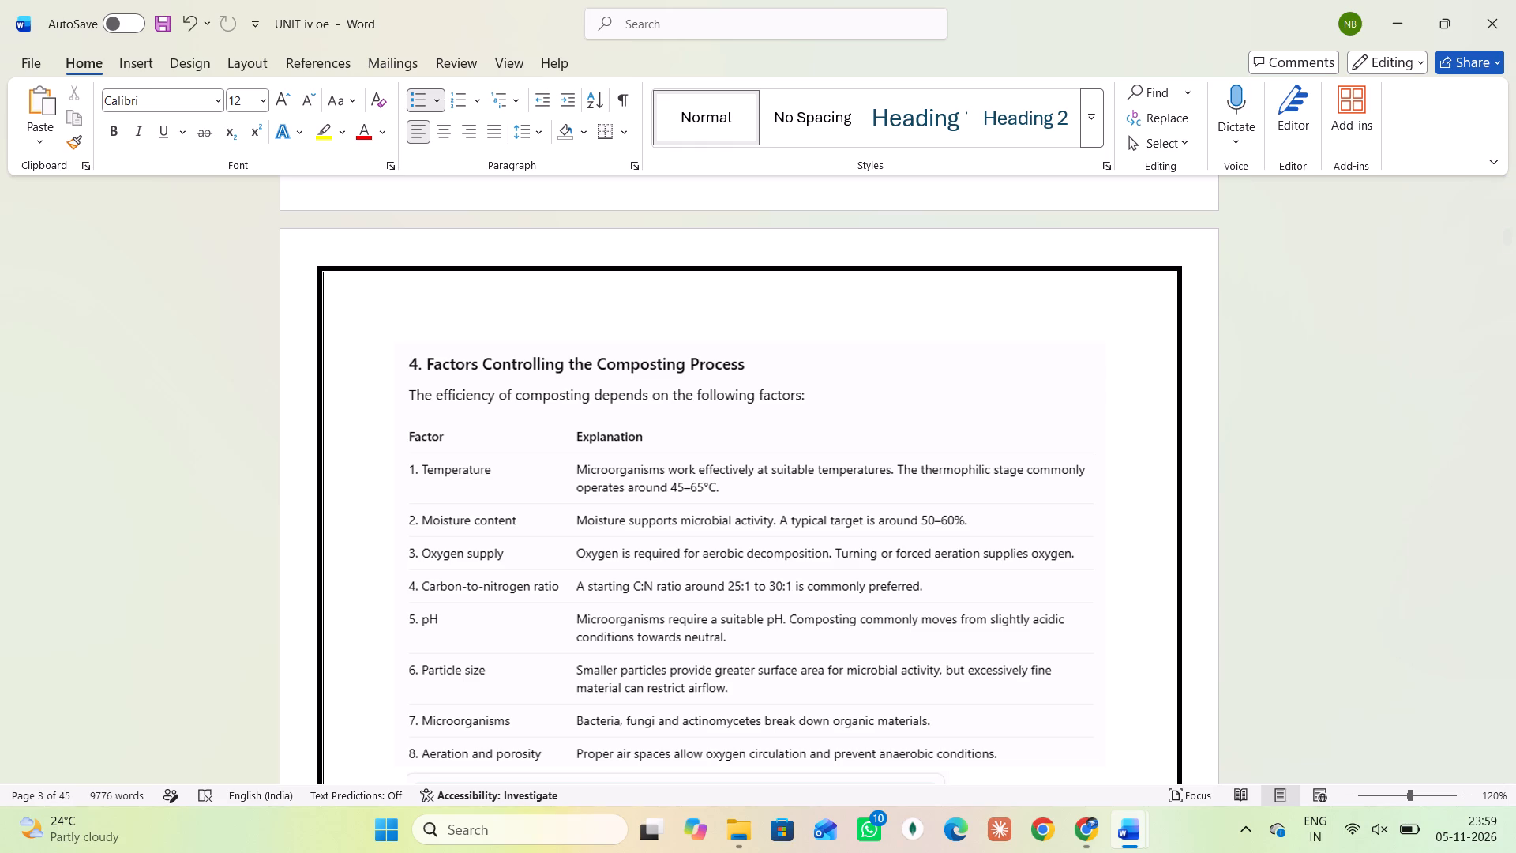
Go back to Methods of Composting and reread Windrow Composting and Aerated Static Pile Composting with their advantages and disadvantages.
scroll(815, 463, "up", 2)
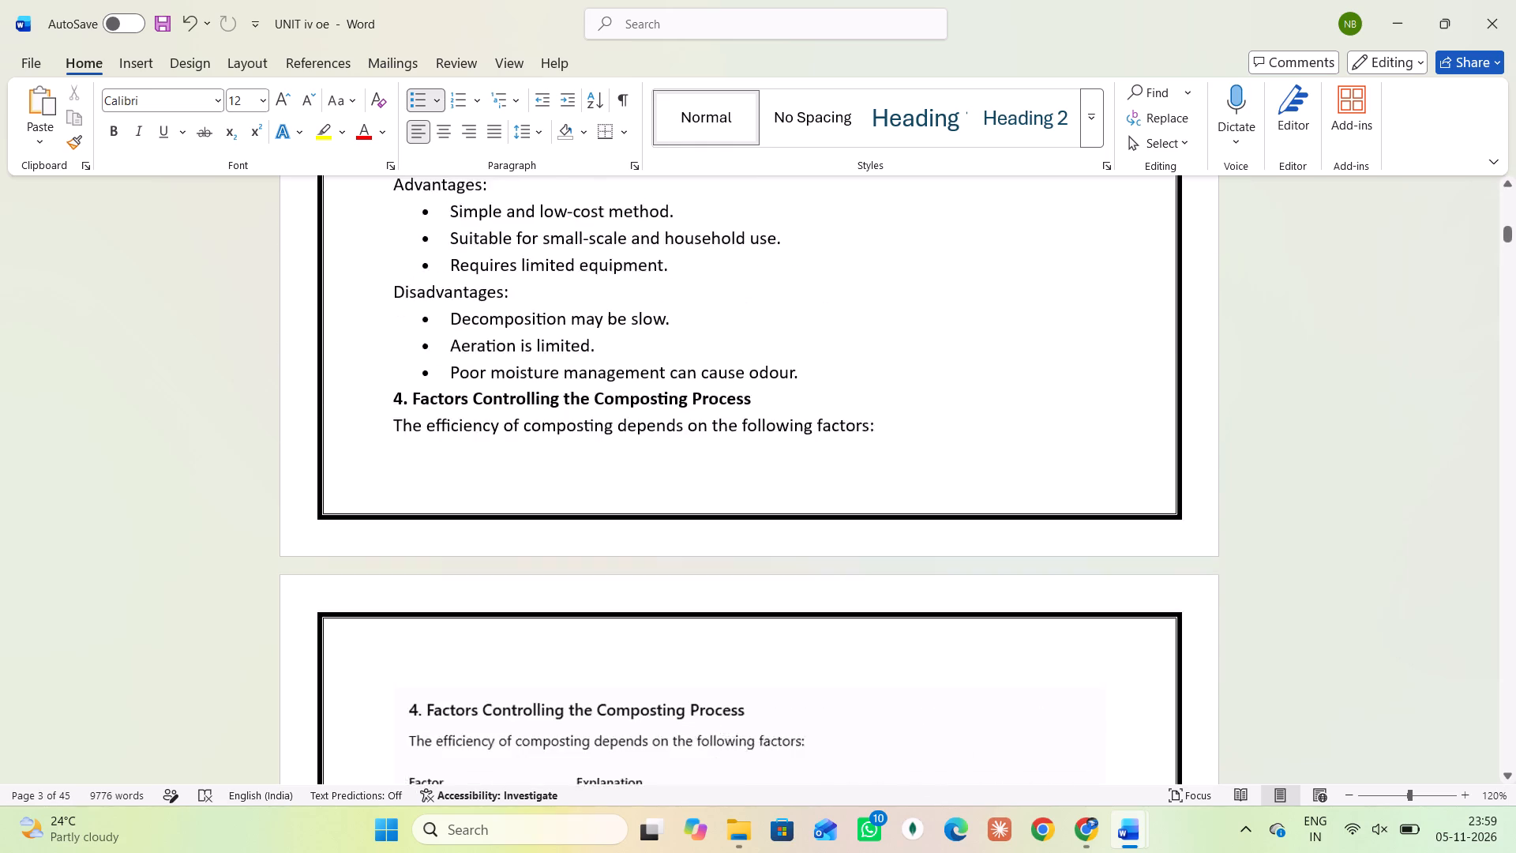
scroll(815, 463, "up", 1)
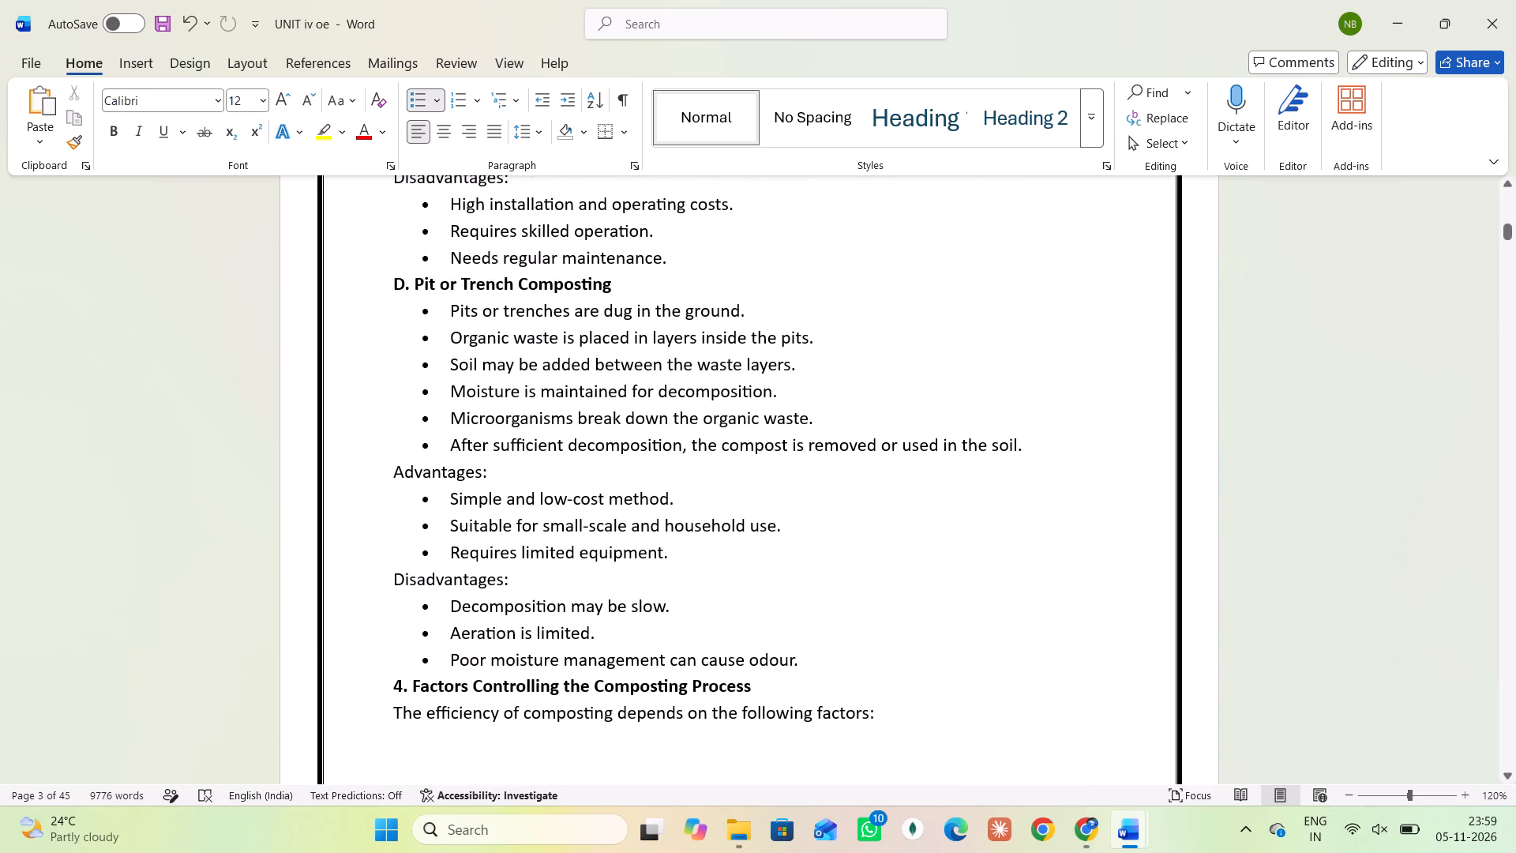
scroll(815, 463, "up", 3)
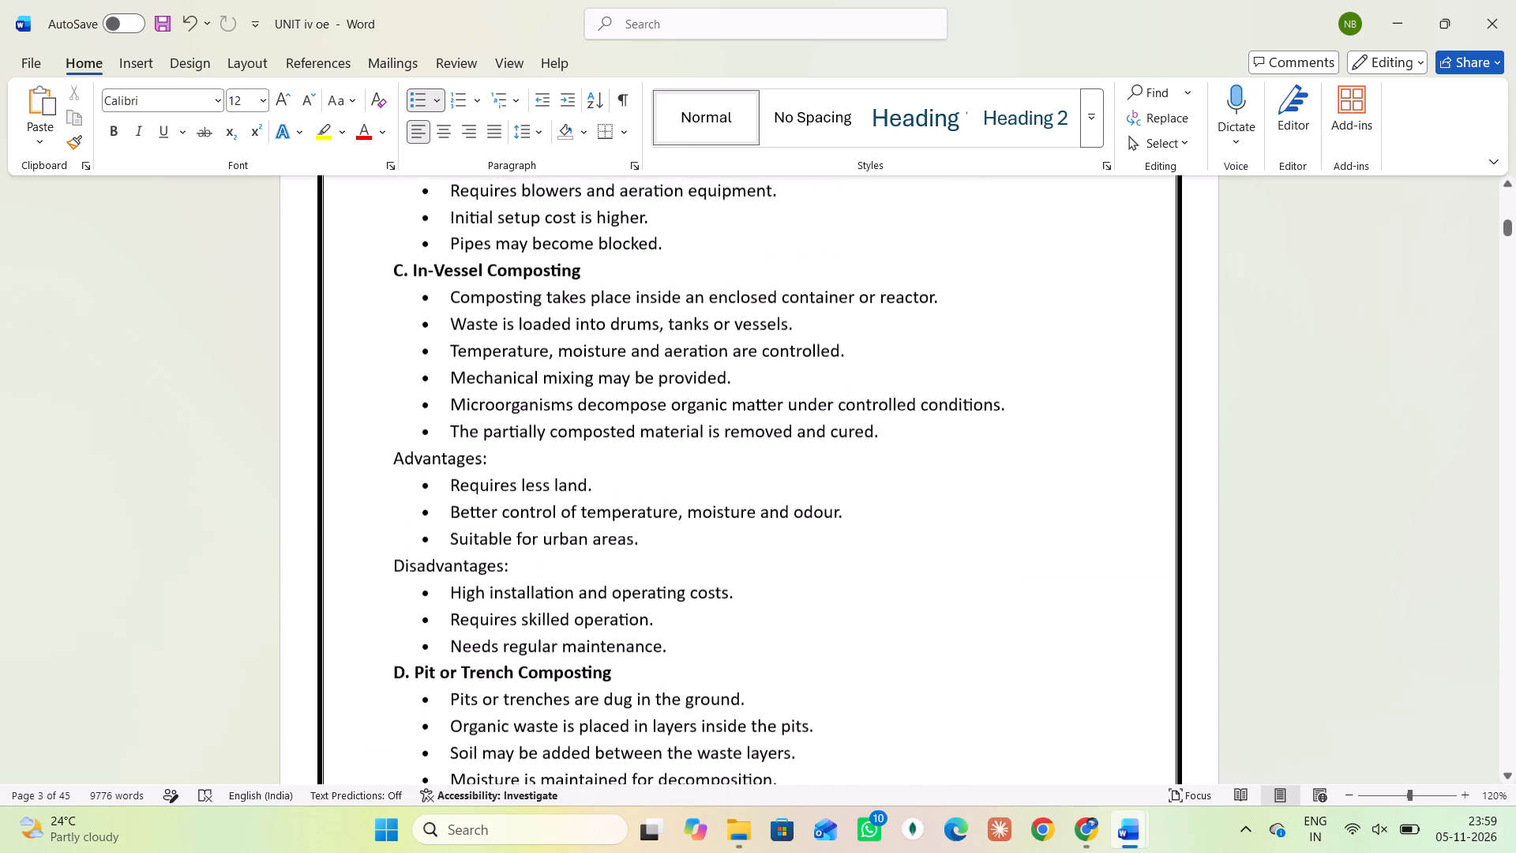
scroll(815, 463, "up", 4)
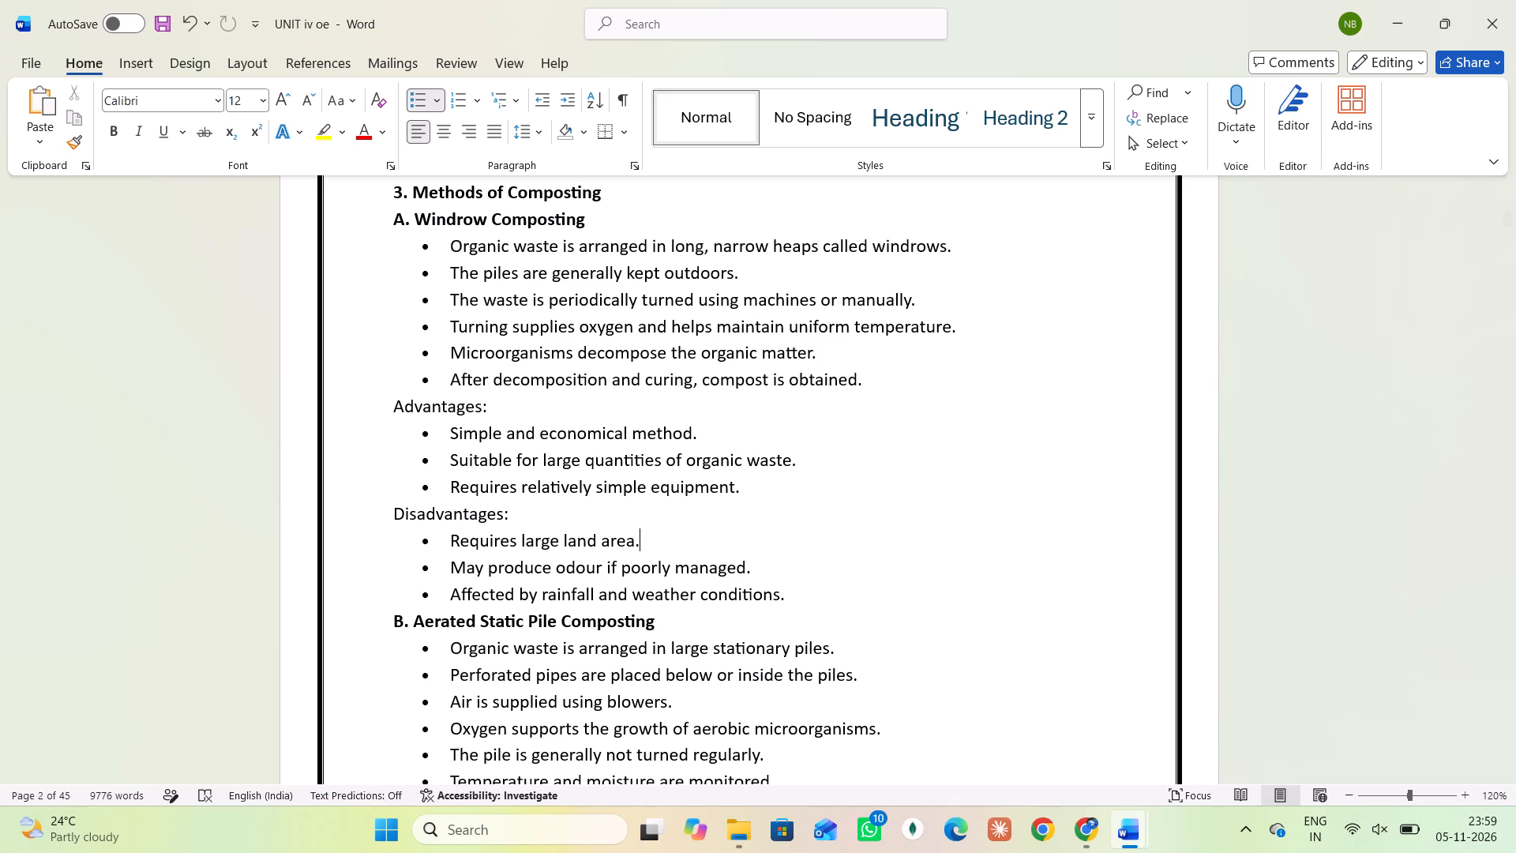
left_click(804, 334)
scroll(802, 329, "down", 1)
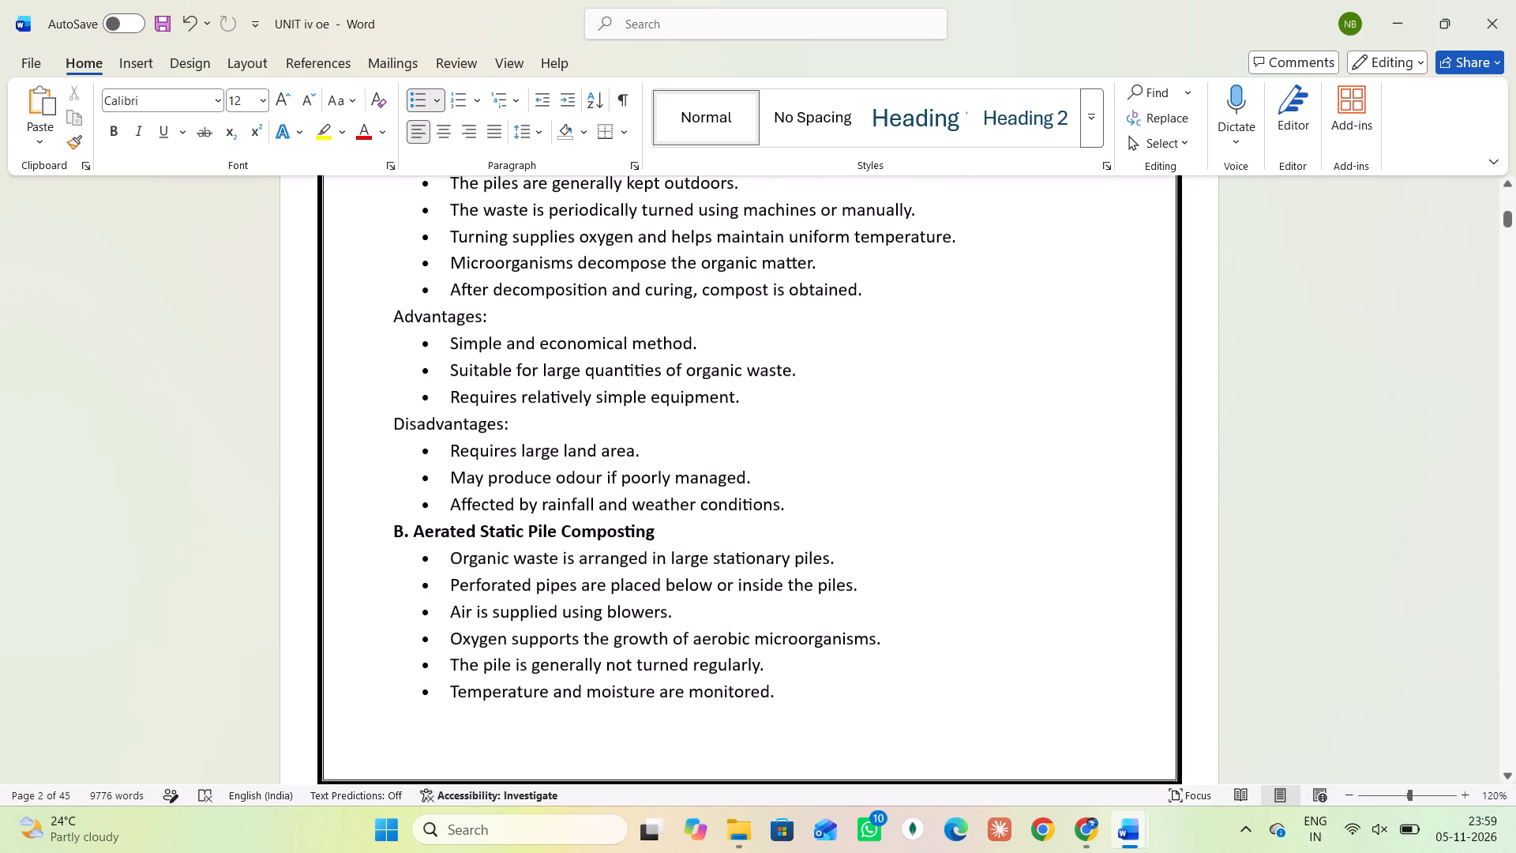
scroll(802, 329, "down", 2)
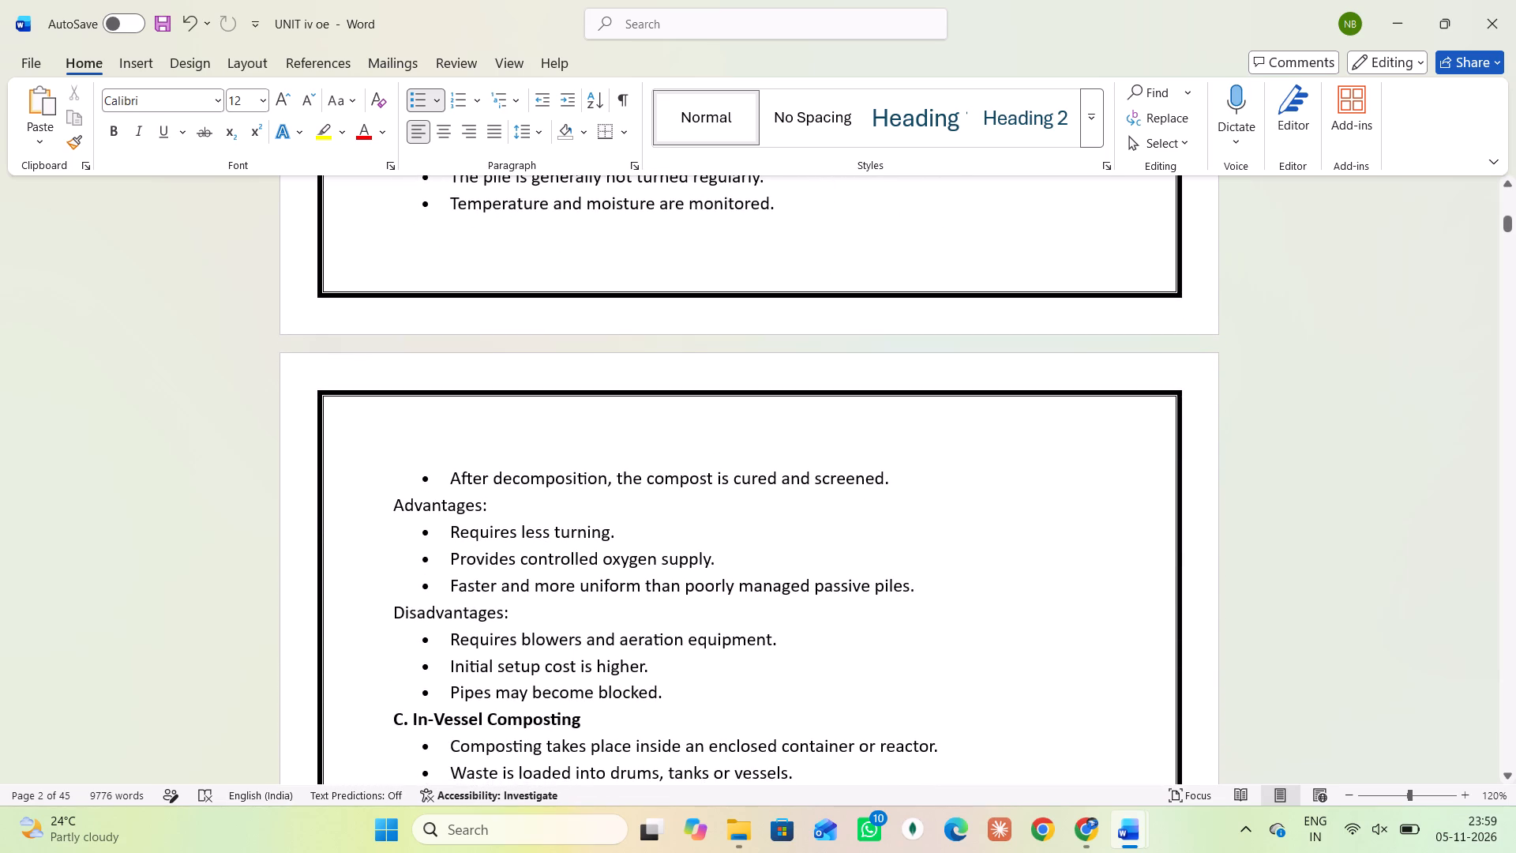
scroll(802, 329, "up", 1)
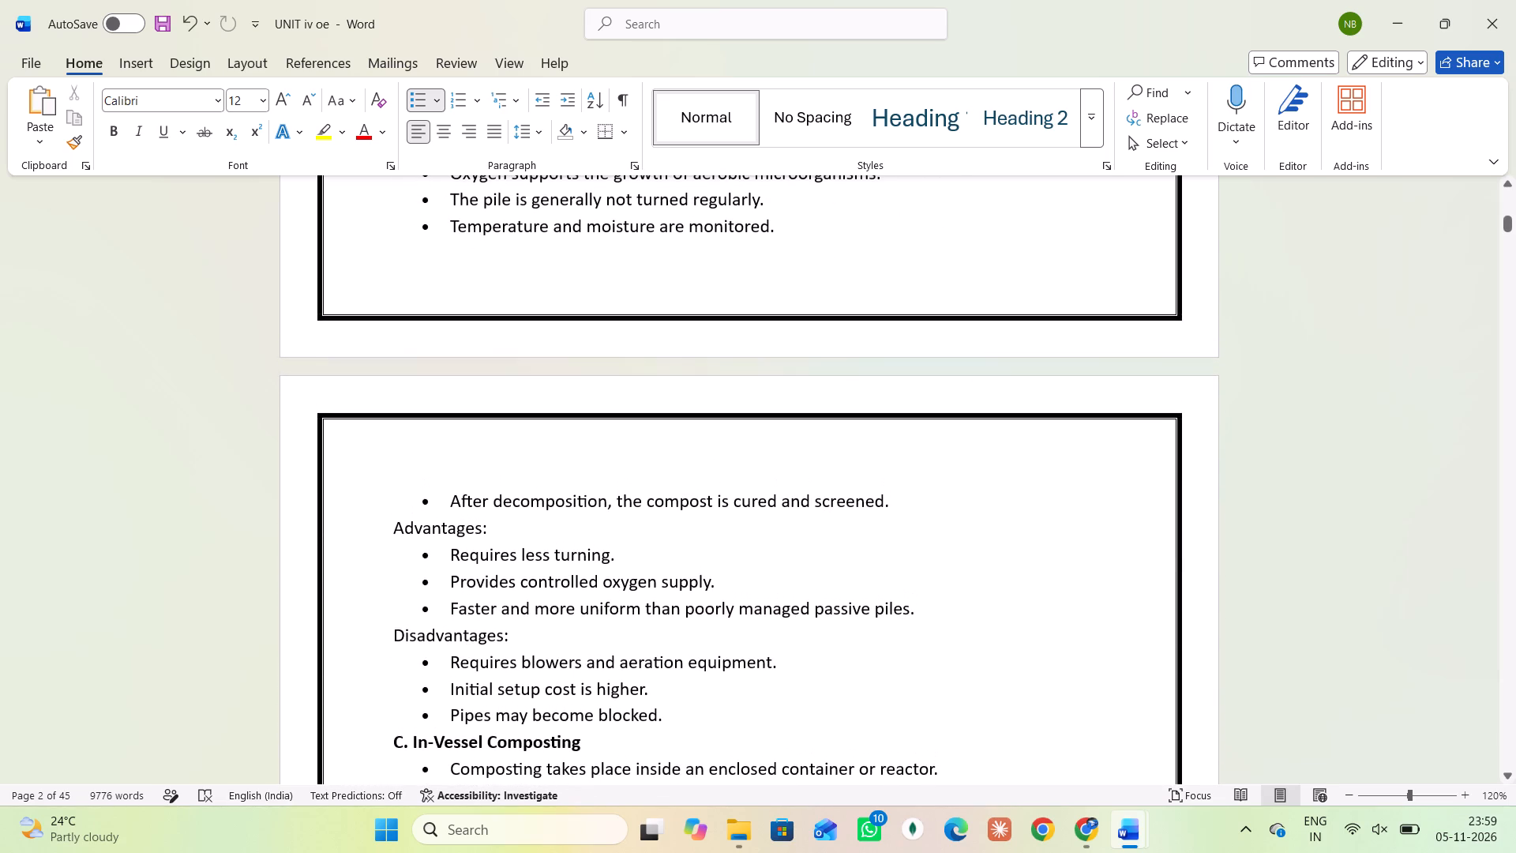
scroll(802, 329, "down", 1)
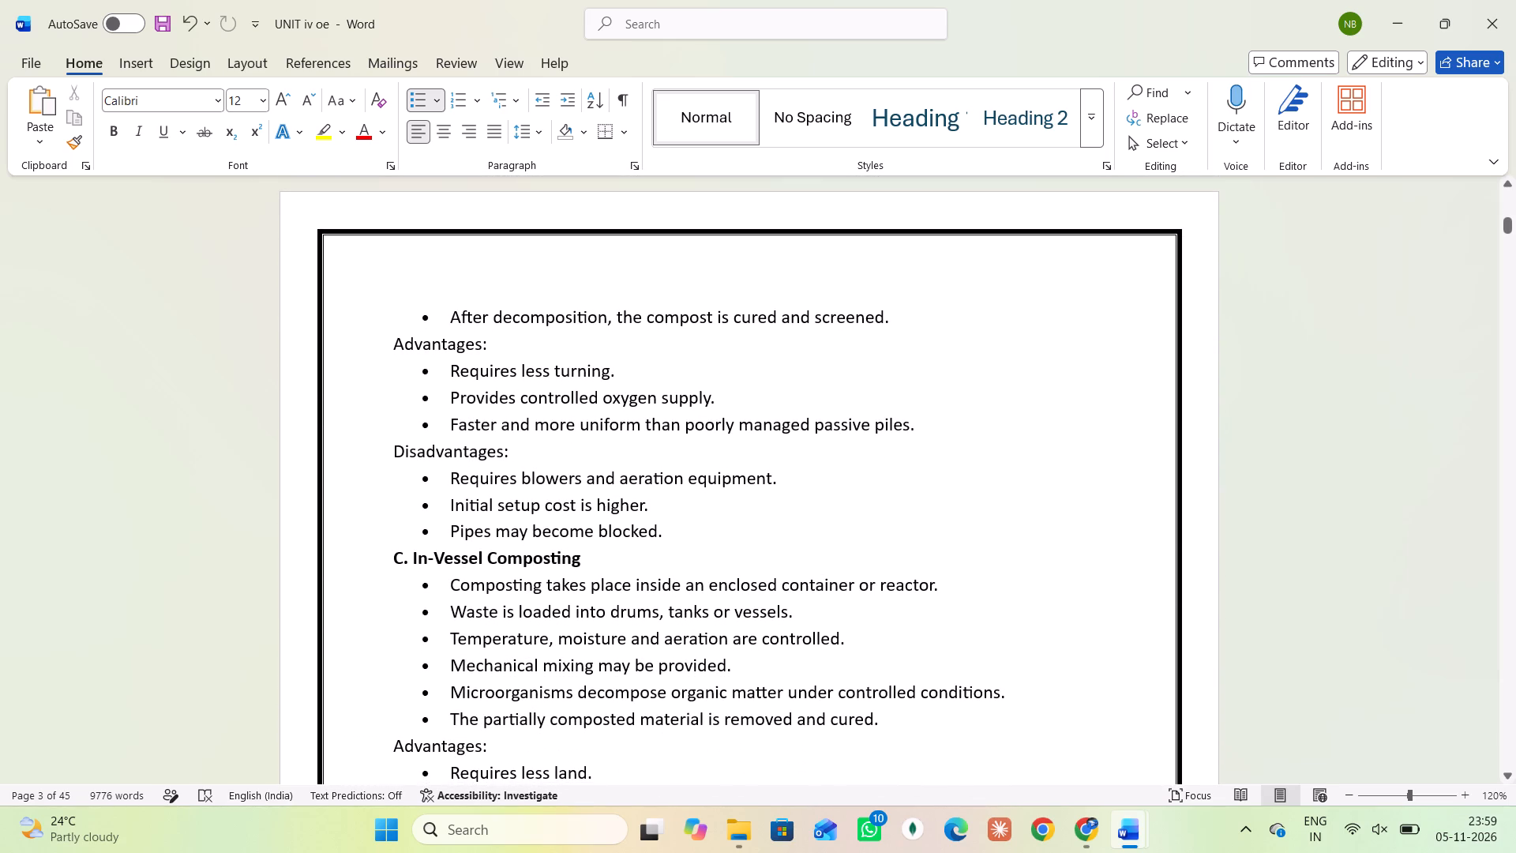
scroll(802, 329, "down", 1)
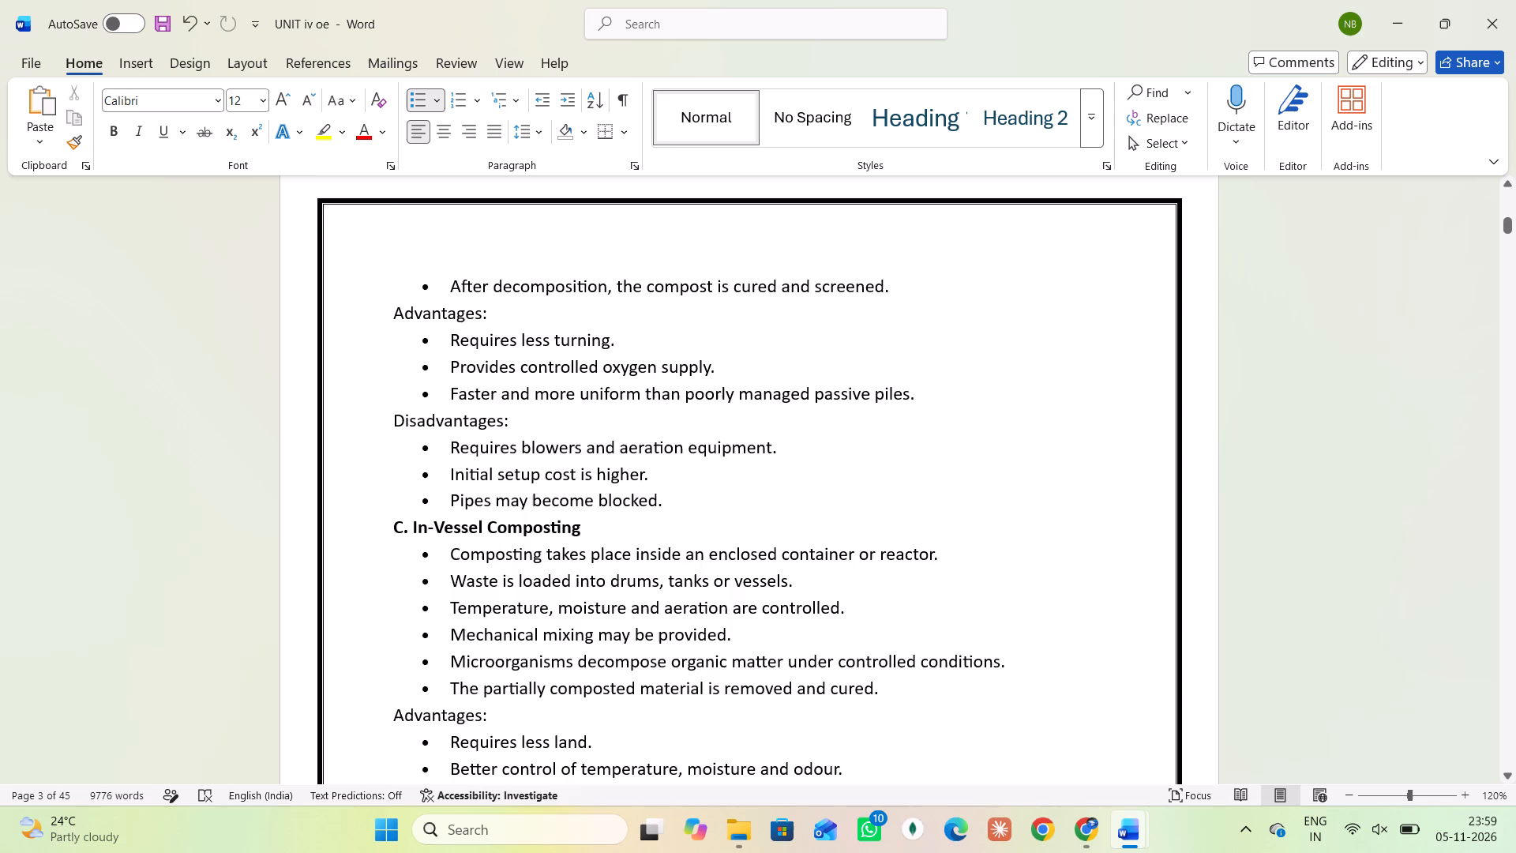
Reread In-Vessel Composting and Pit or Trench Composting, continuing down to the table of factors controlling the composting process.
scroll(802, 329, "down", 1)
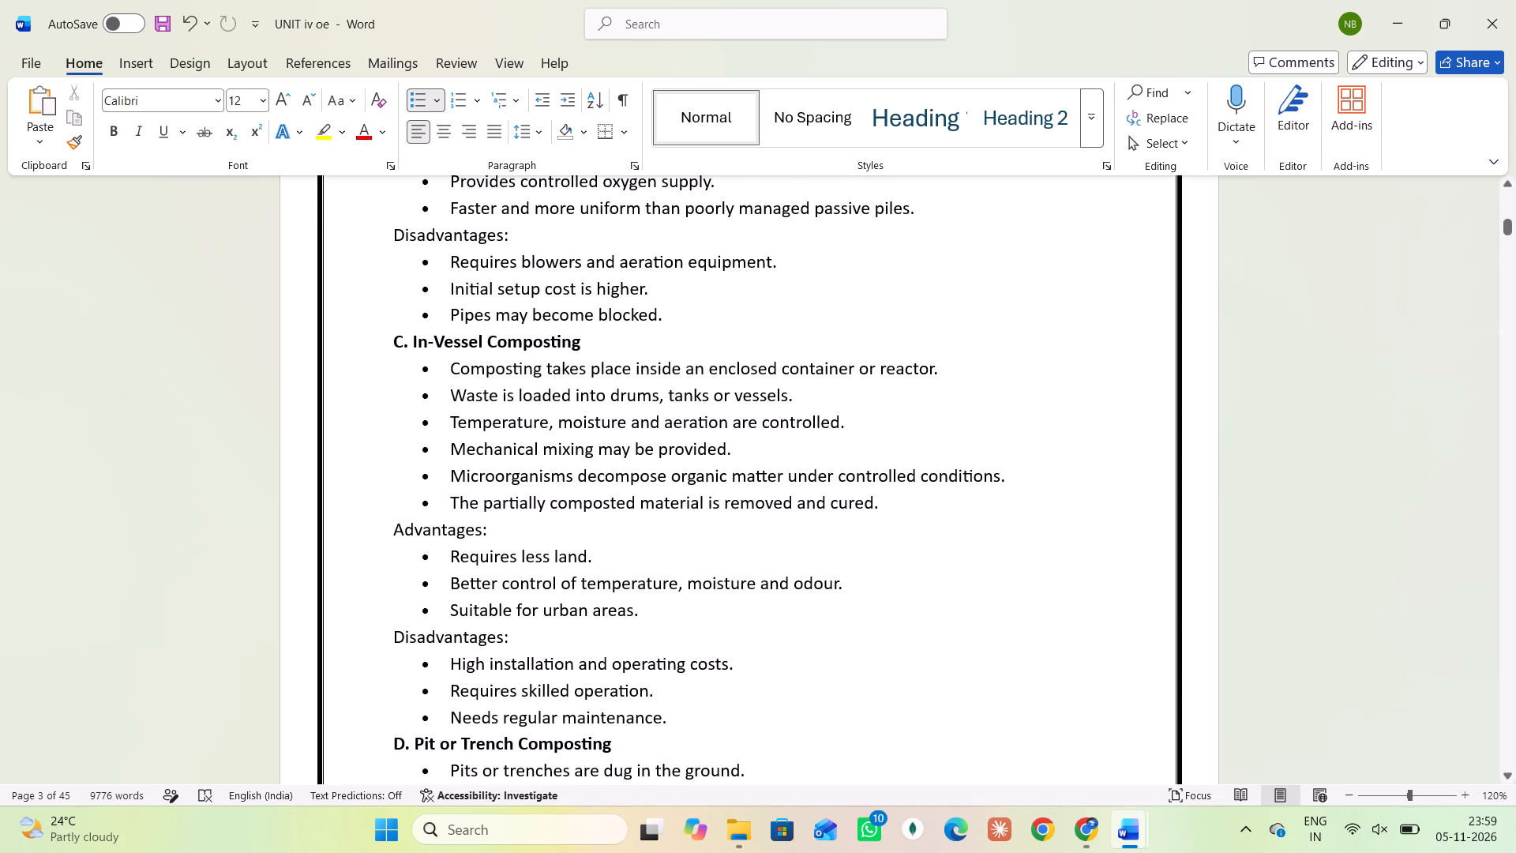
scroll(834, 408, "down", 3)
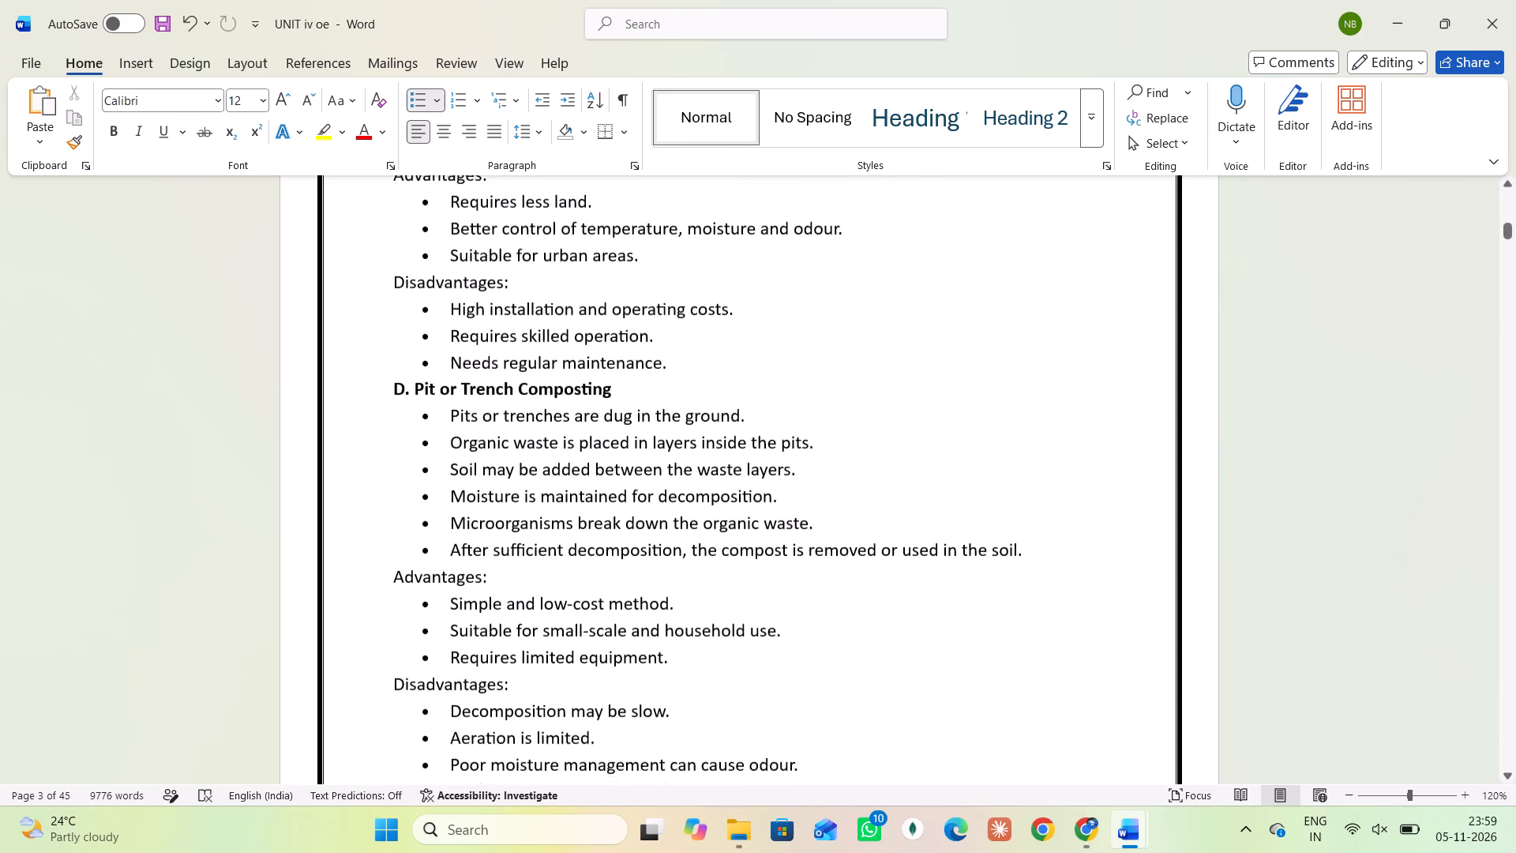
scroll(834, 408, "down", 1)
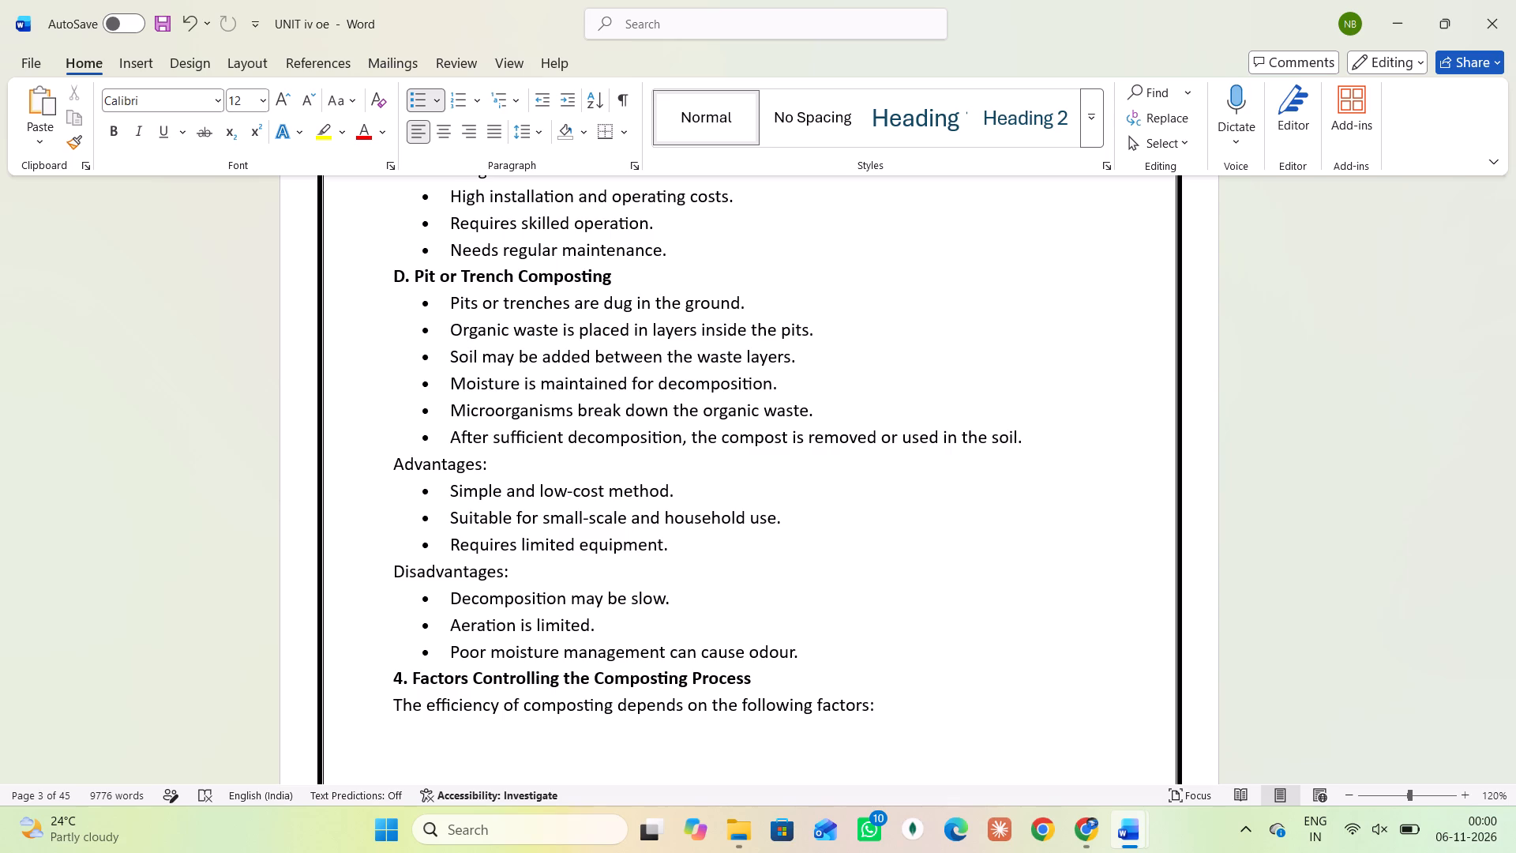
scroll(629, 363, "down", 1)
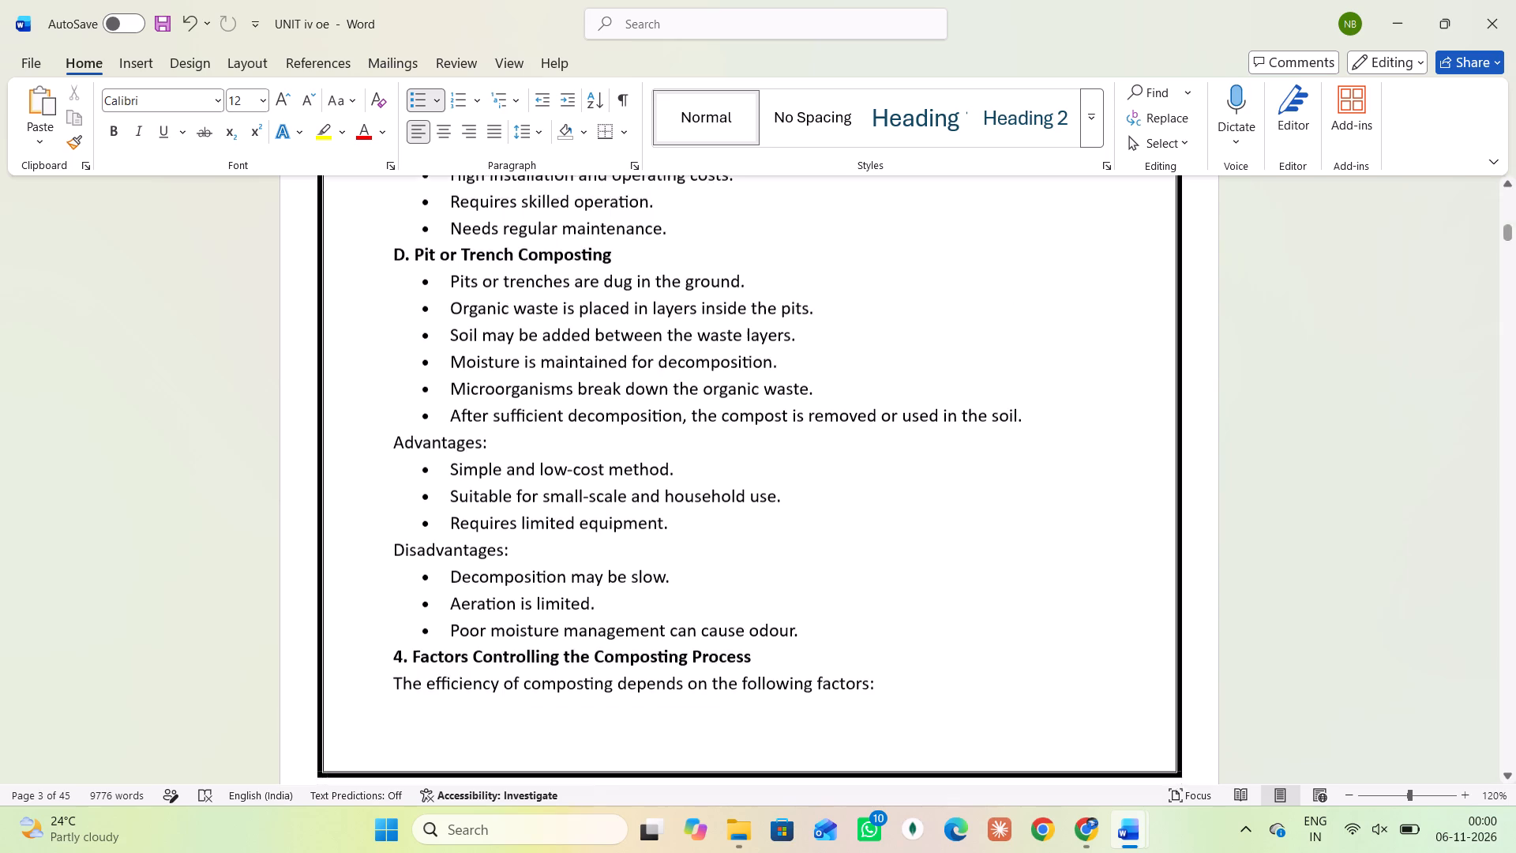
scroll(629, 363, "down", 2)
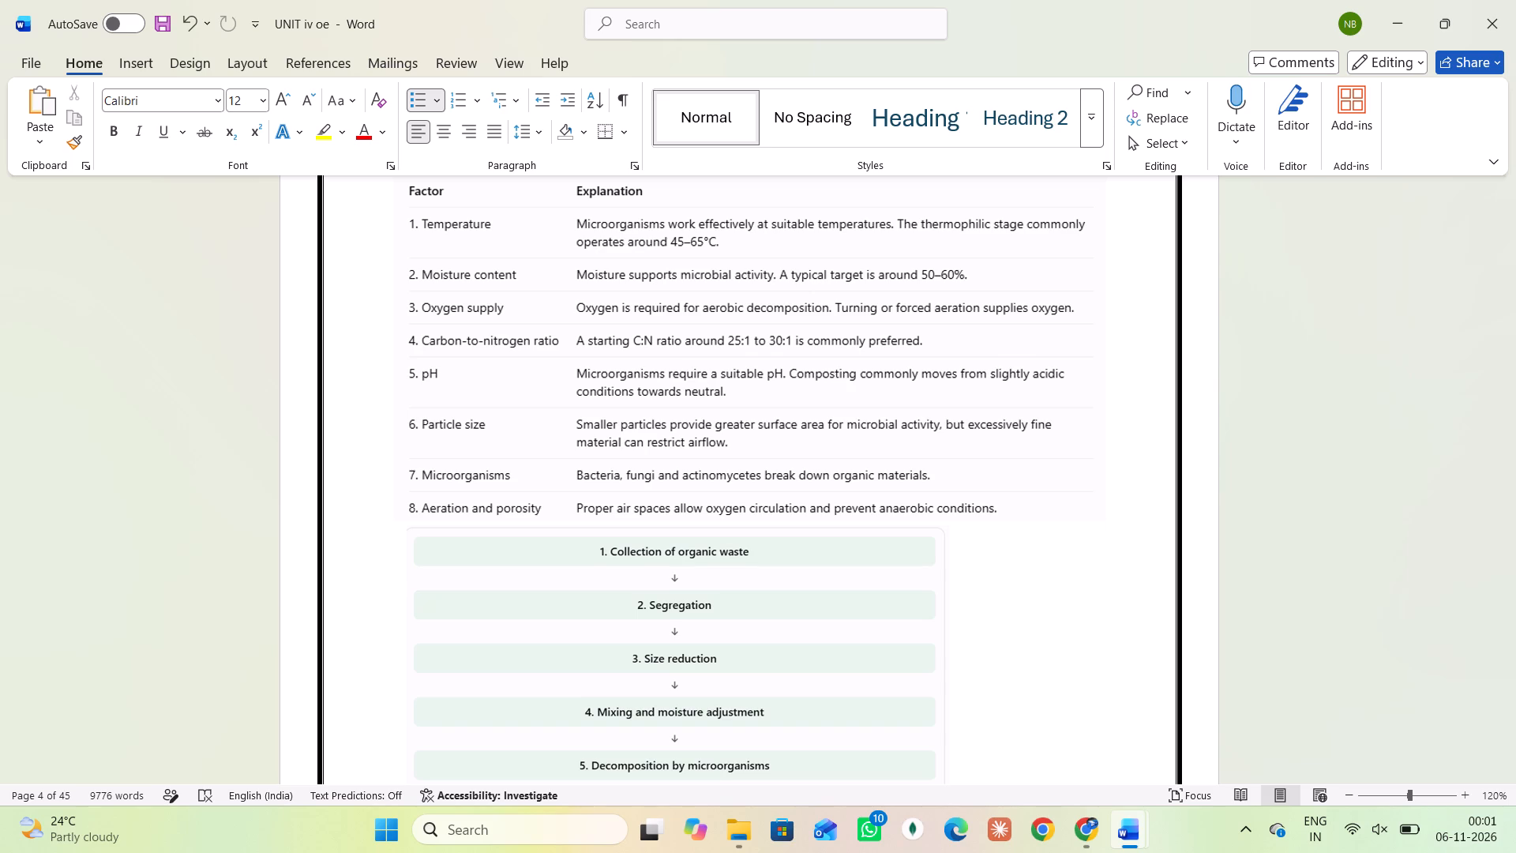
left_click_drag(629, 363, 898, 852)
left_click(1064, 813)
left_click(1083, 830)
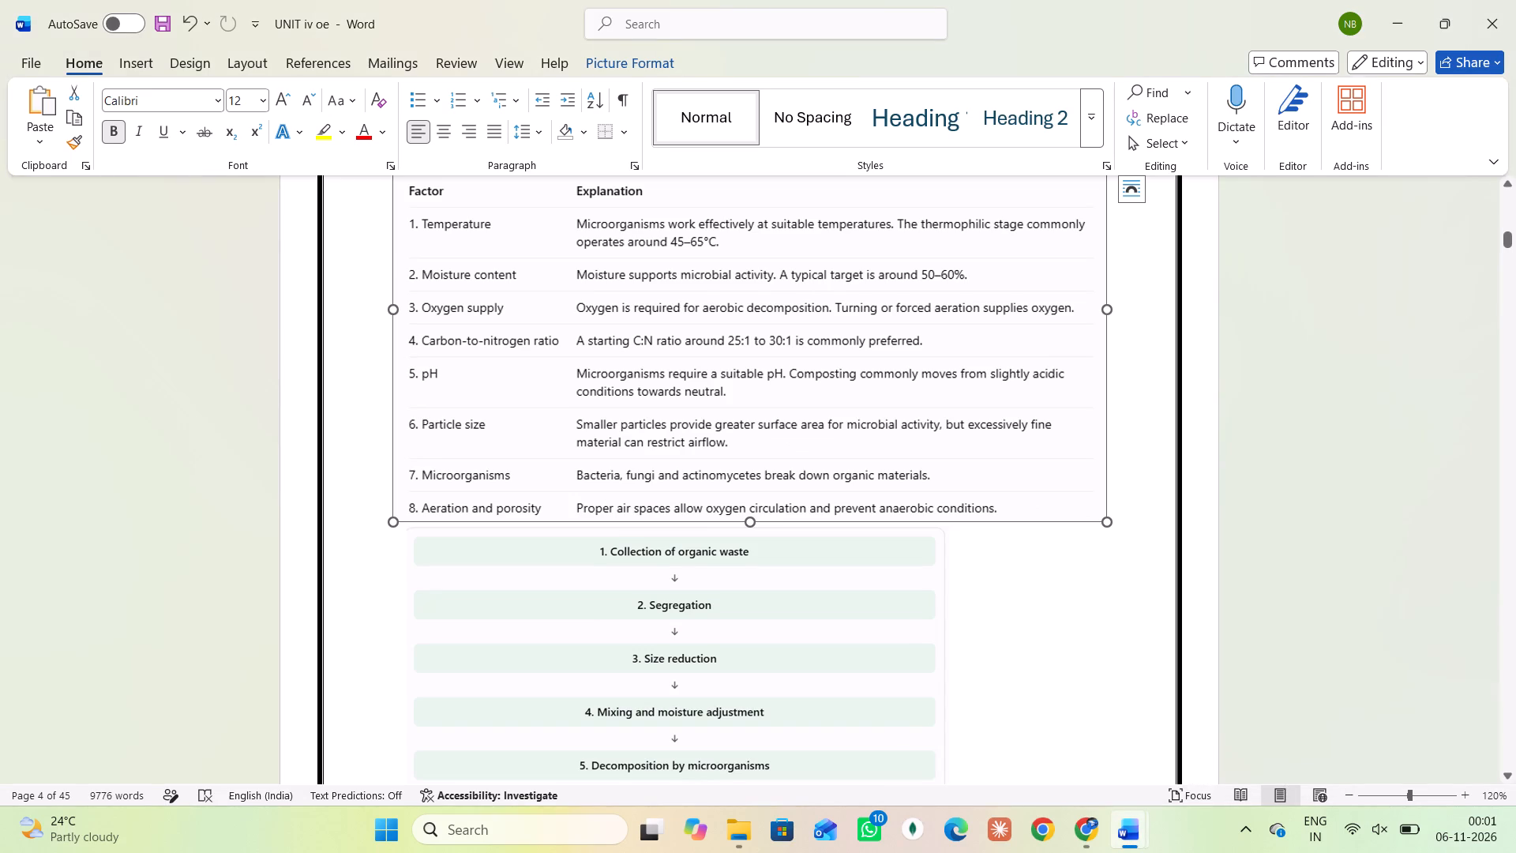
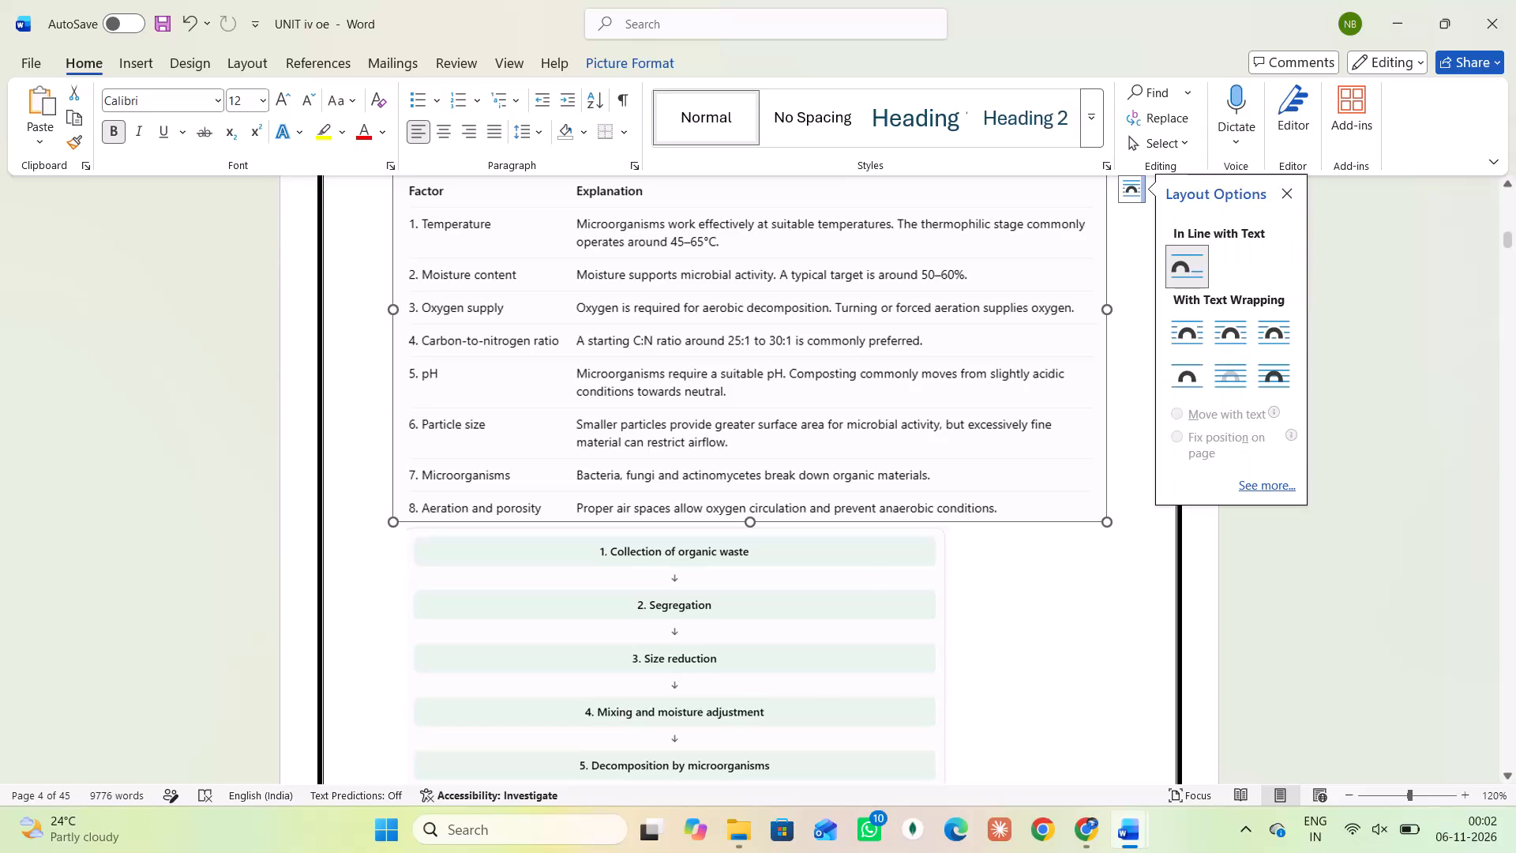
Continue from the composting factors table to the flowchart of composting stages, from collection of organic waste to finished compost.
scroll(874, 570, "down", 2)
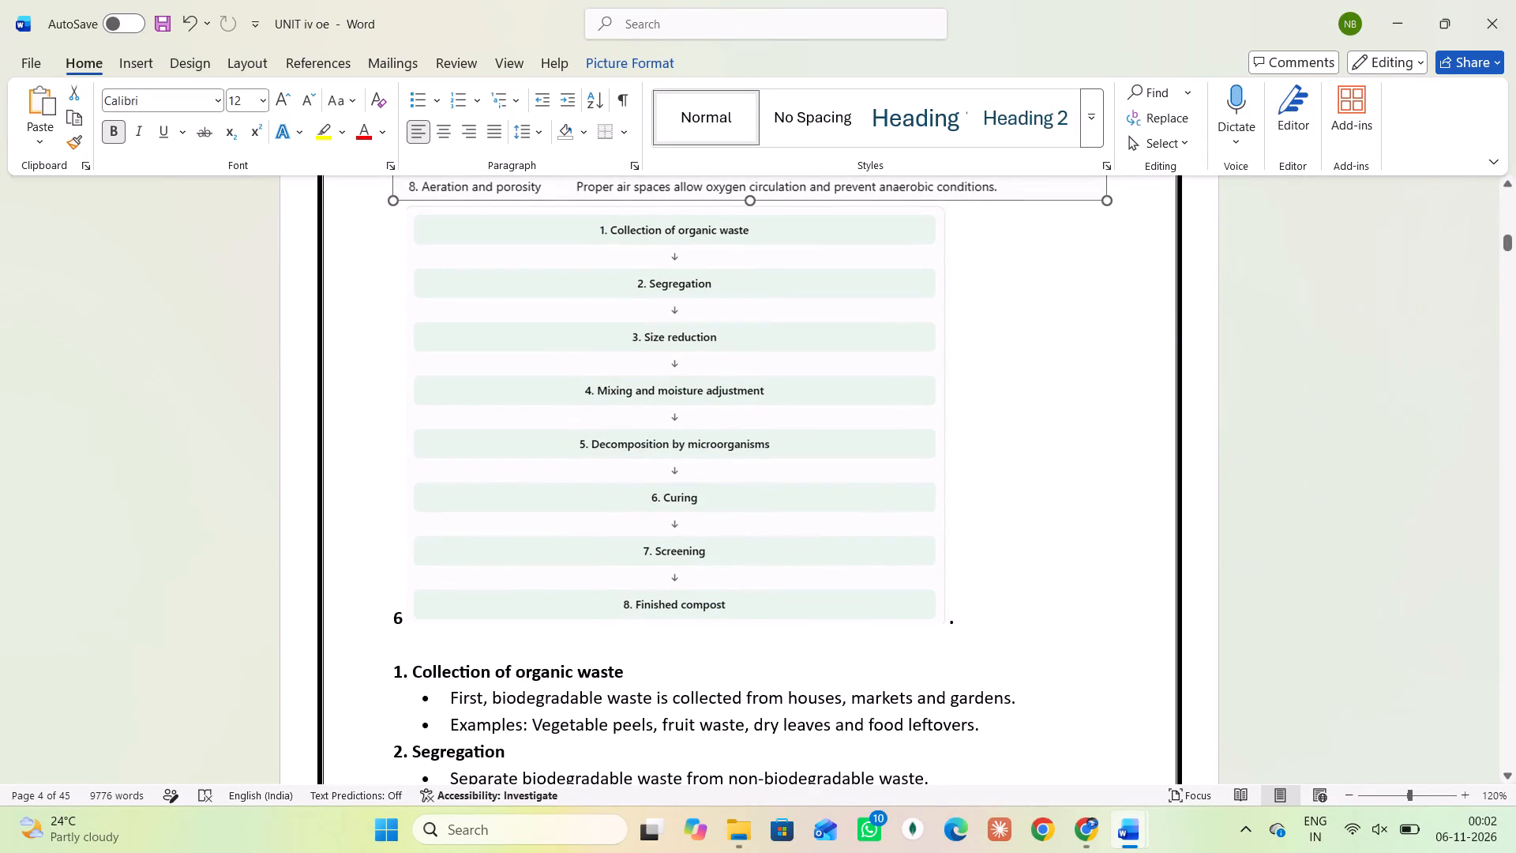
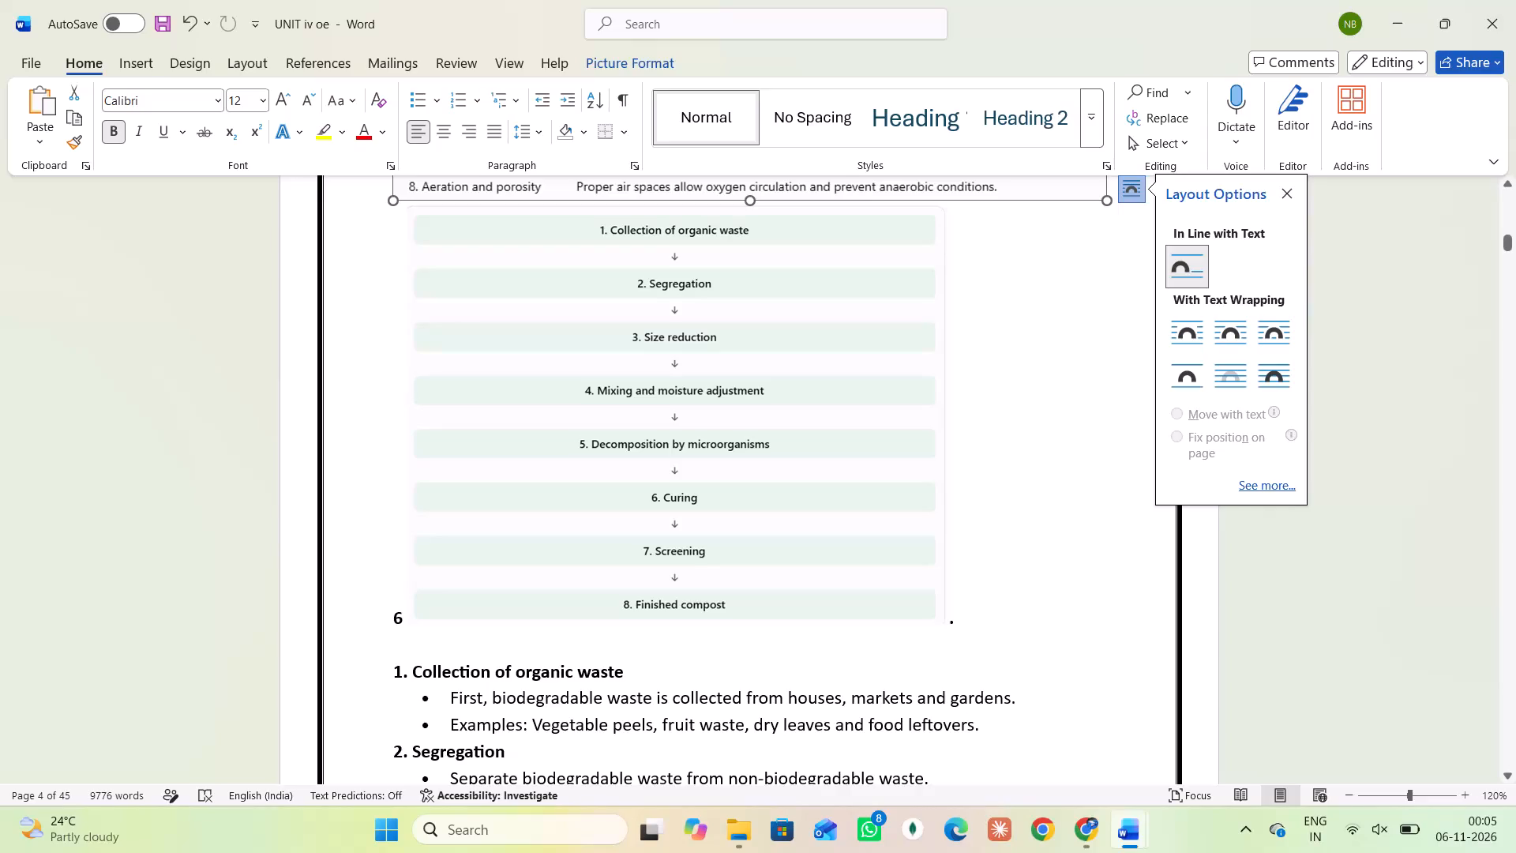
Read the explanations of the eight composting stages, from collection of organic waste to final compost, and the conclusion of the composting answer.
scroll(726, 370, "down", 1)
scroll(726, 370, "up", 2)
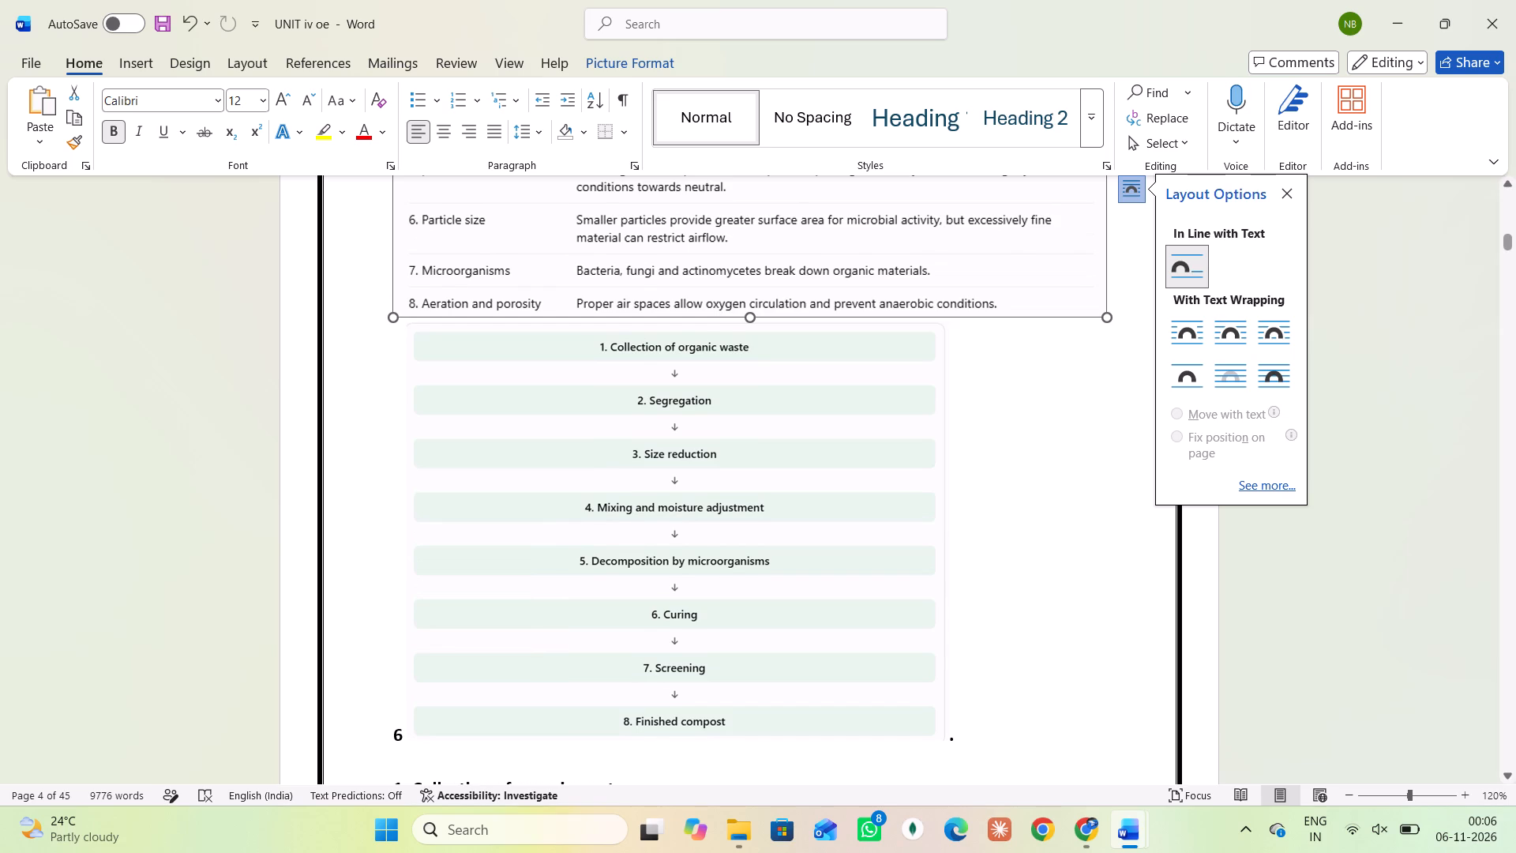
scroll(715, 433, "down", 1)
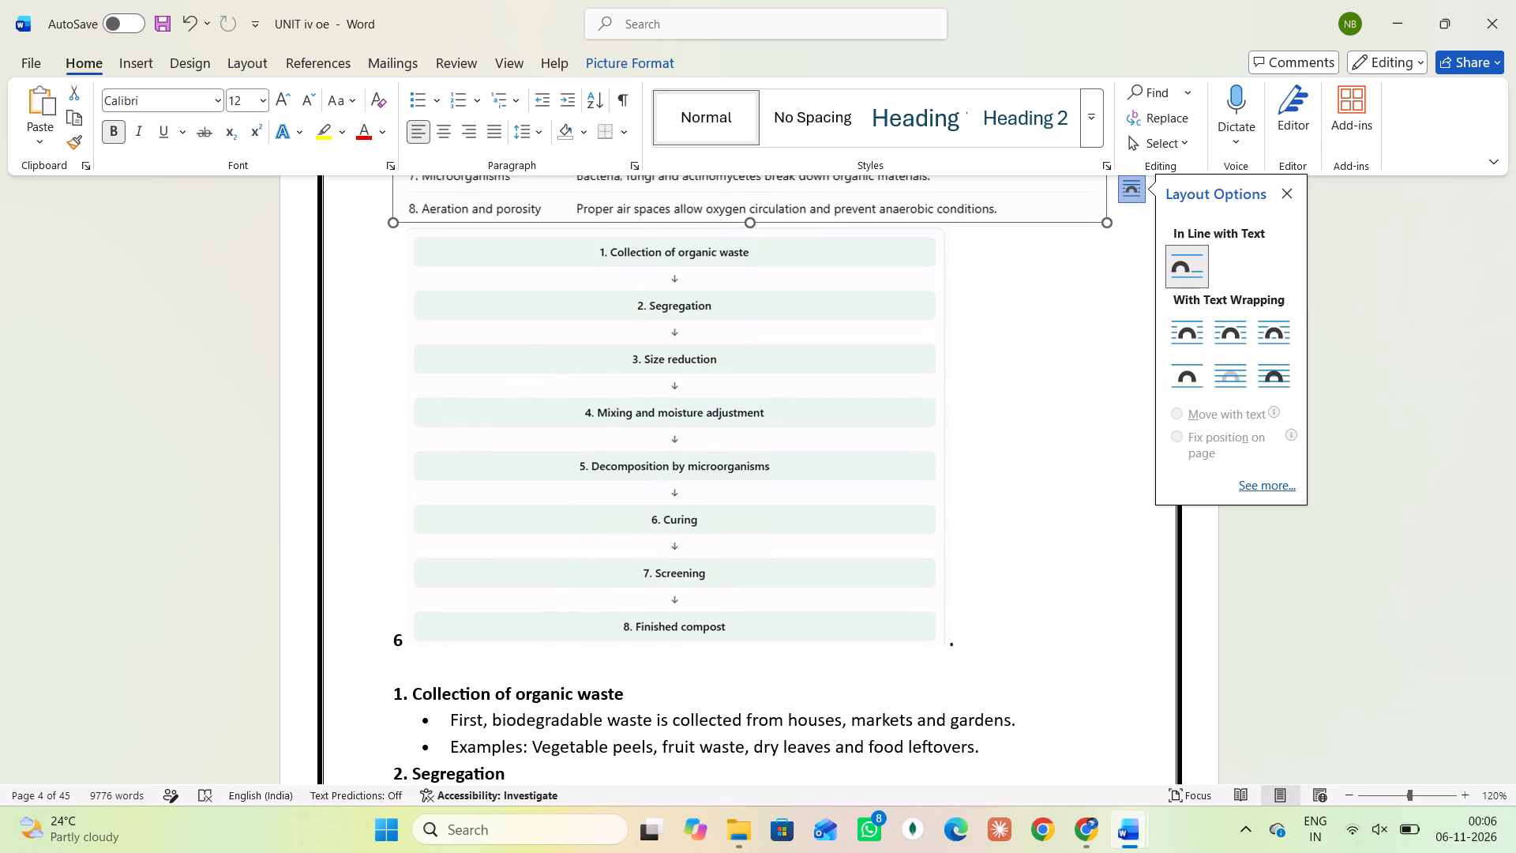
scroll(715, 433, "down", 2)
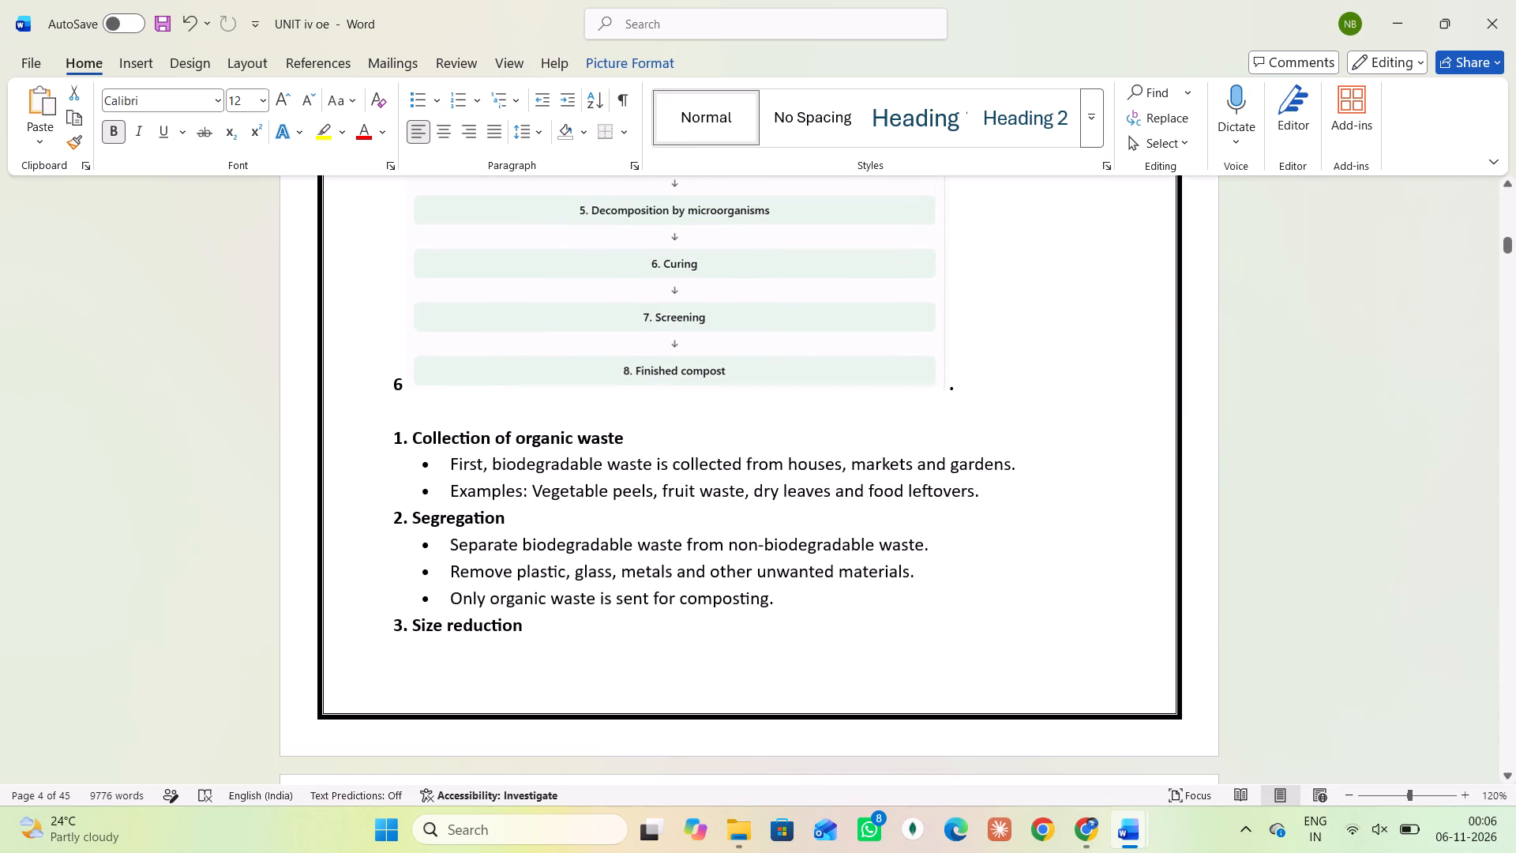
scroll(715, 433, "down", 2)
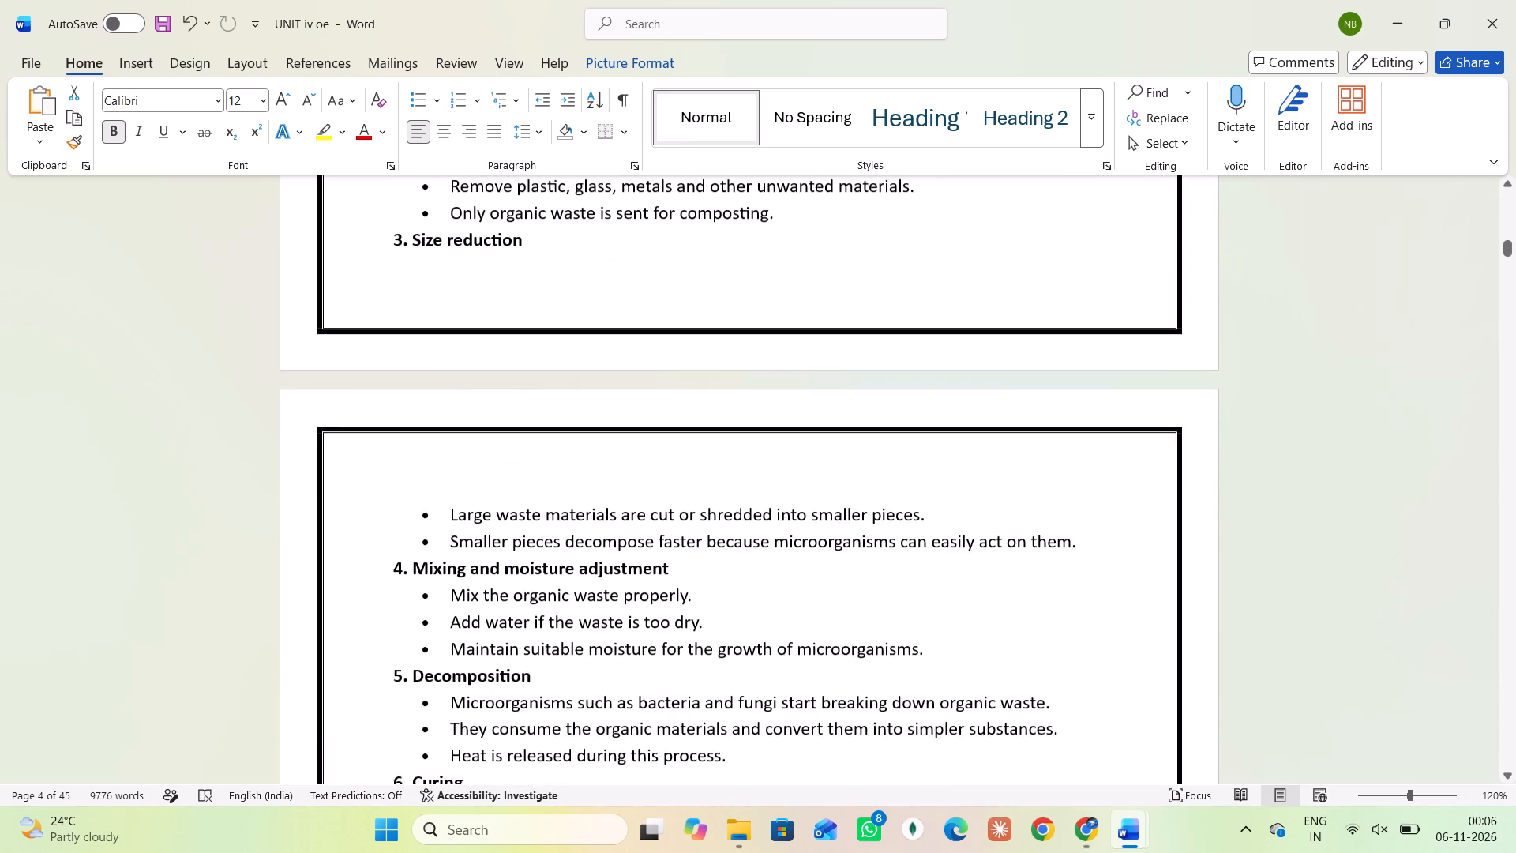
scroll(715, 433, "down", 1)
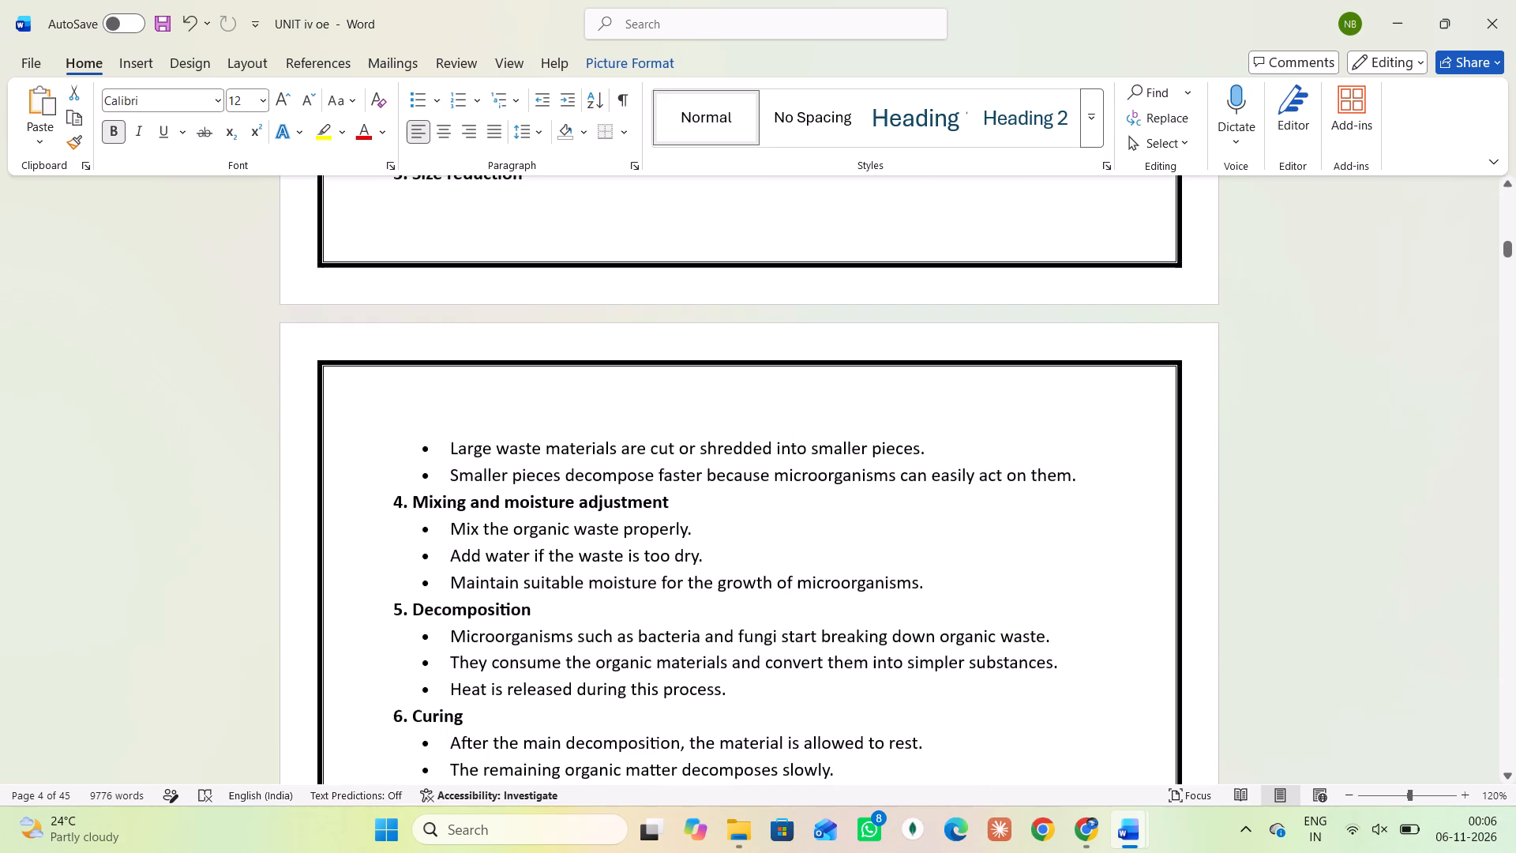
scroll(715, 433, "down", 1)
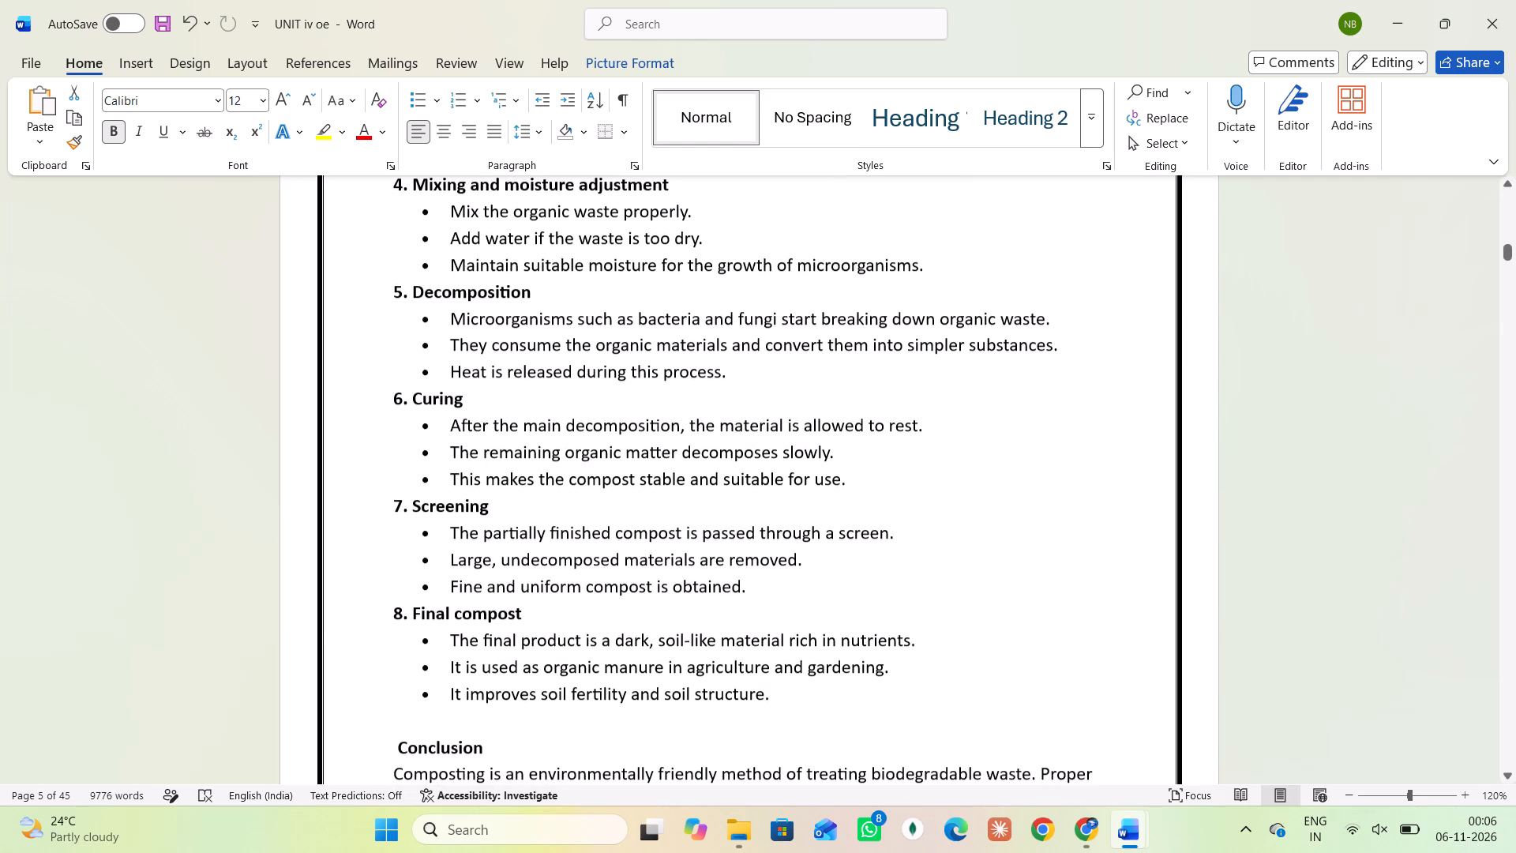
scroll(577, 506, "down", 1)
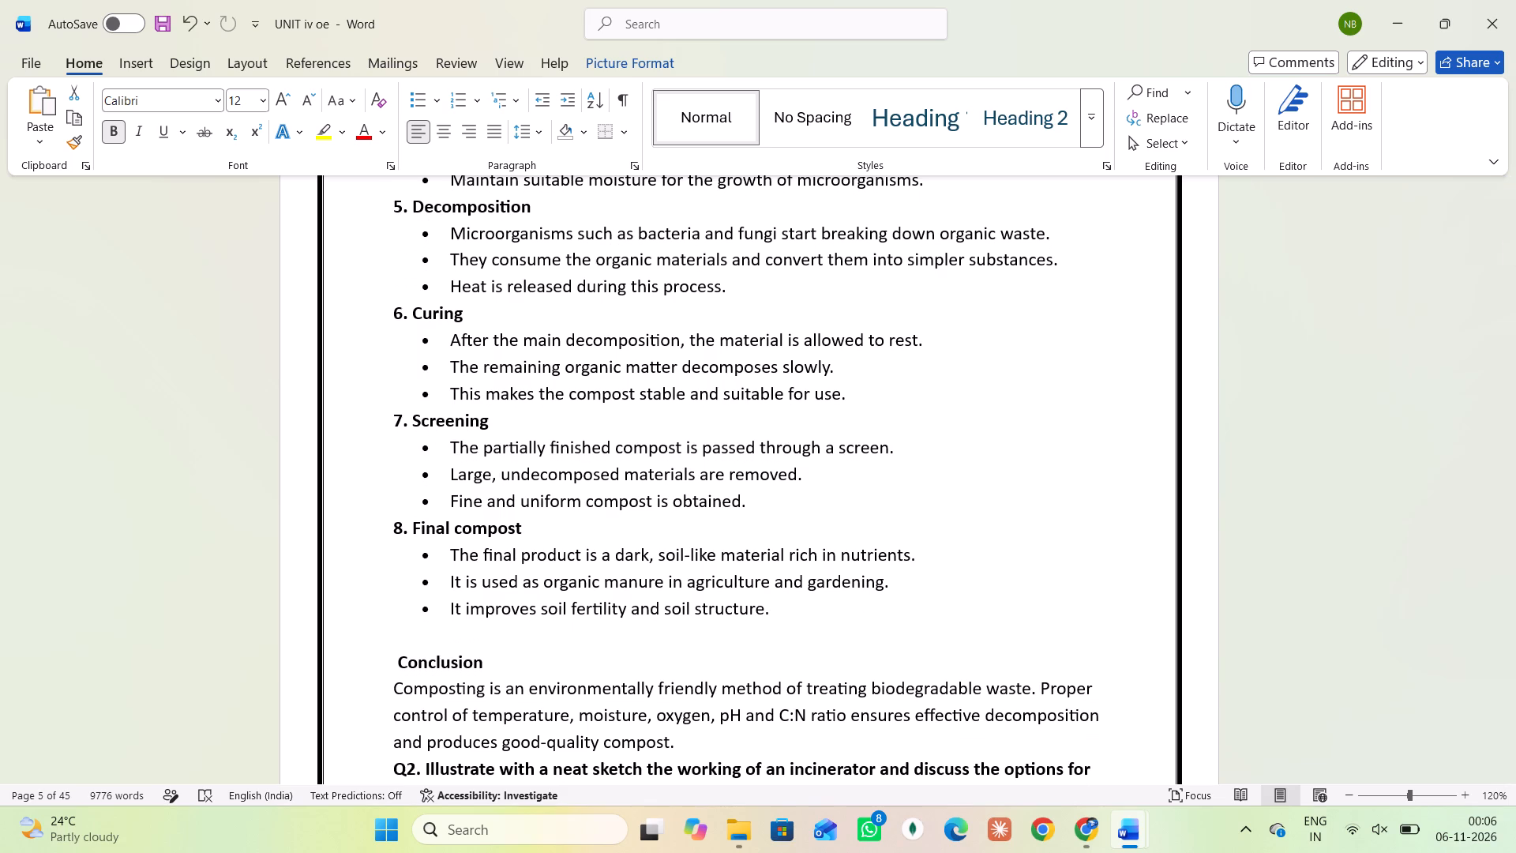
scroll(577, 506, "down", 2)
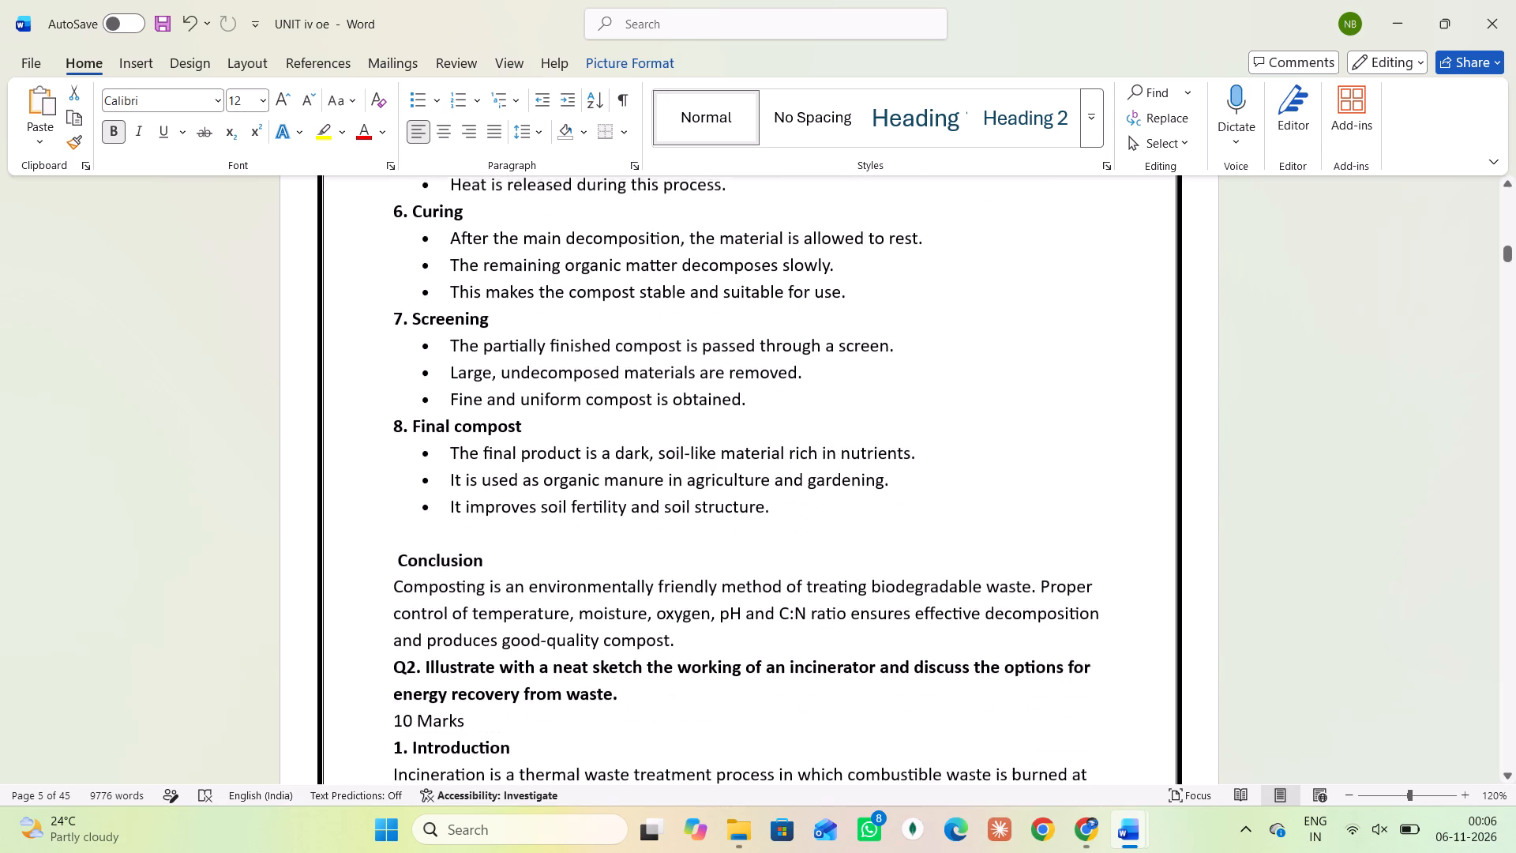
scroll(577, 506, "down", 1)
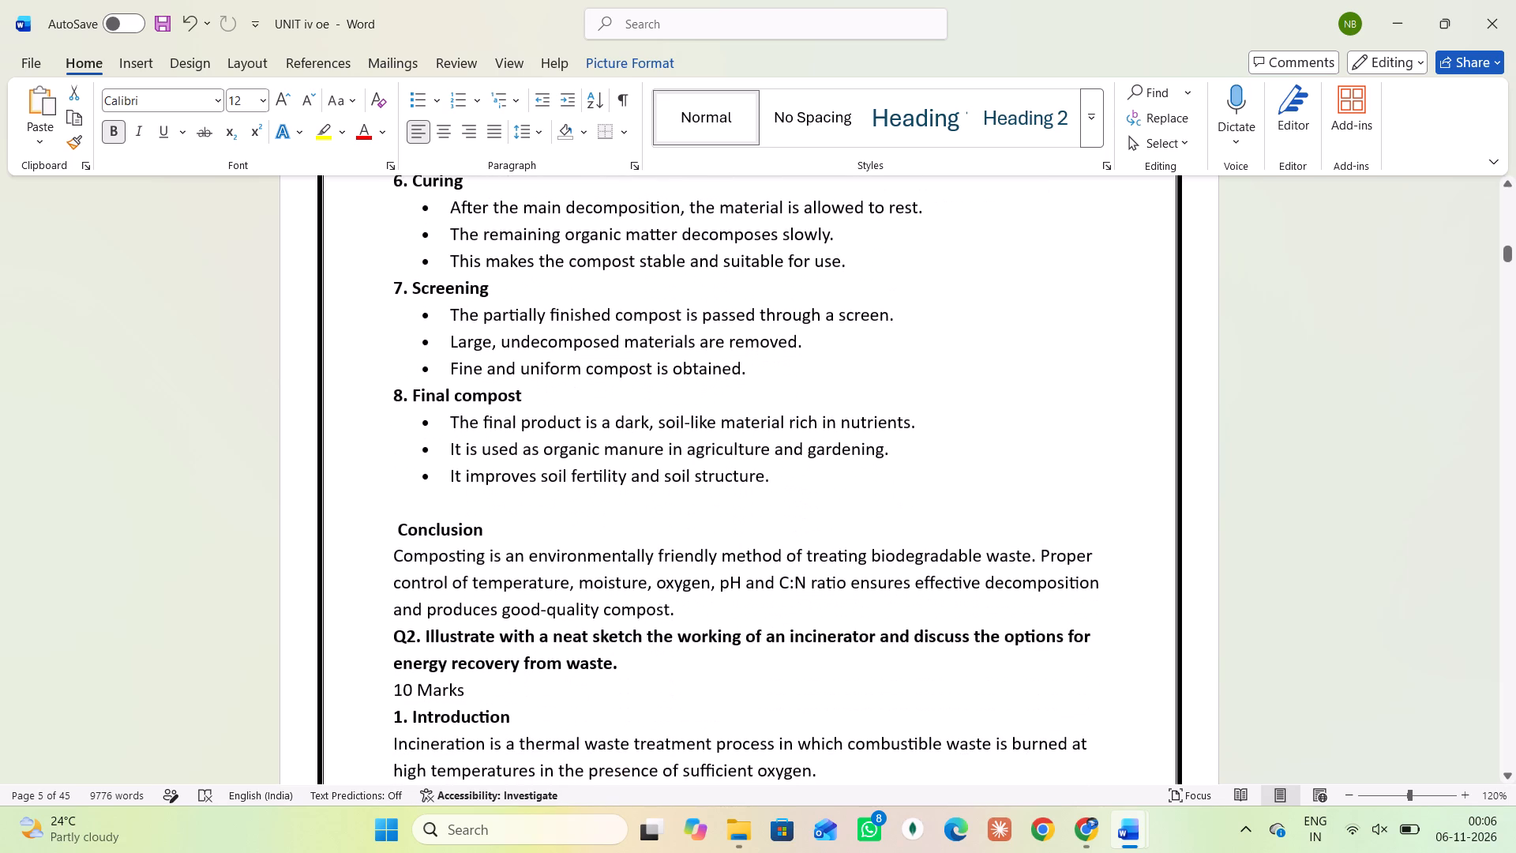
Delete the Conclusion heading and its paragraph from the end of the composting answer, just before Q2.
scroll(577, 506, "down", 1)
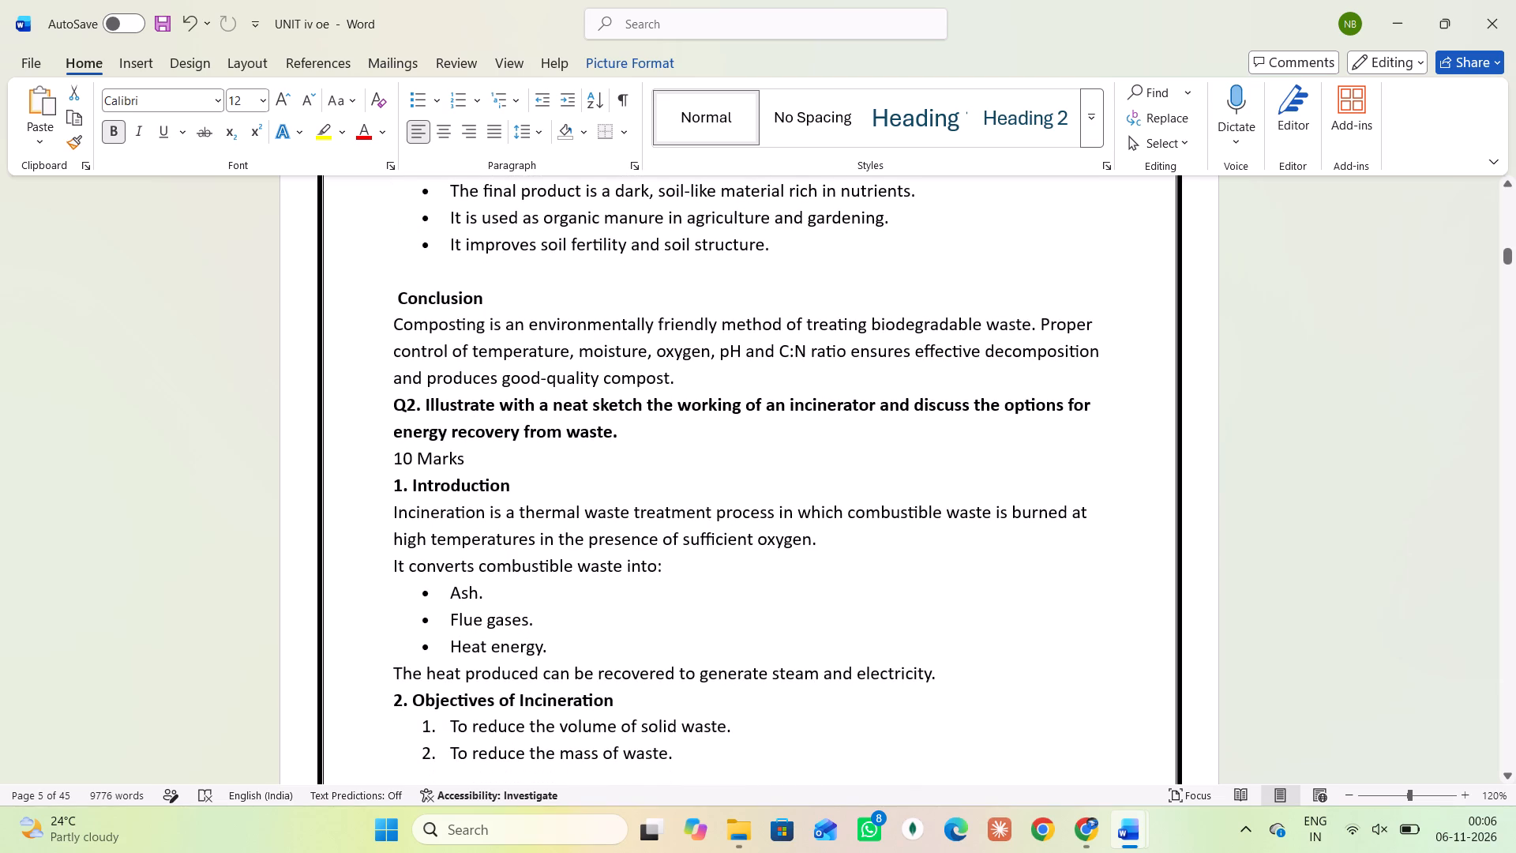
left_click_drag(702, 379, 405, 332)
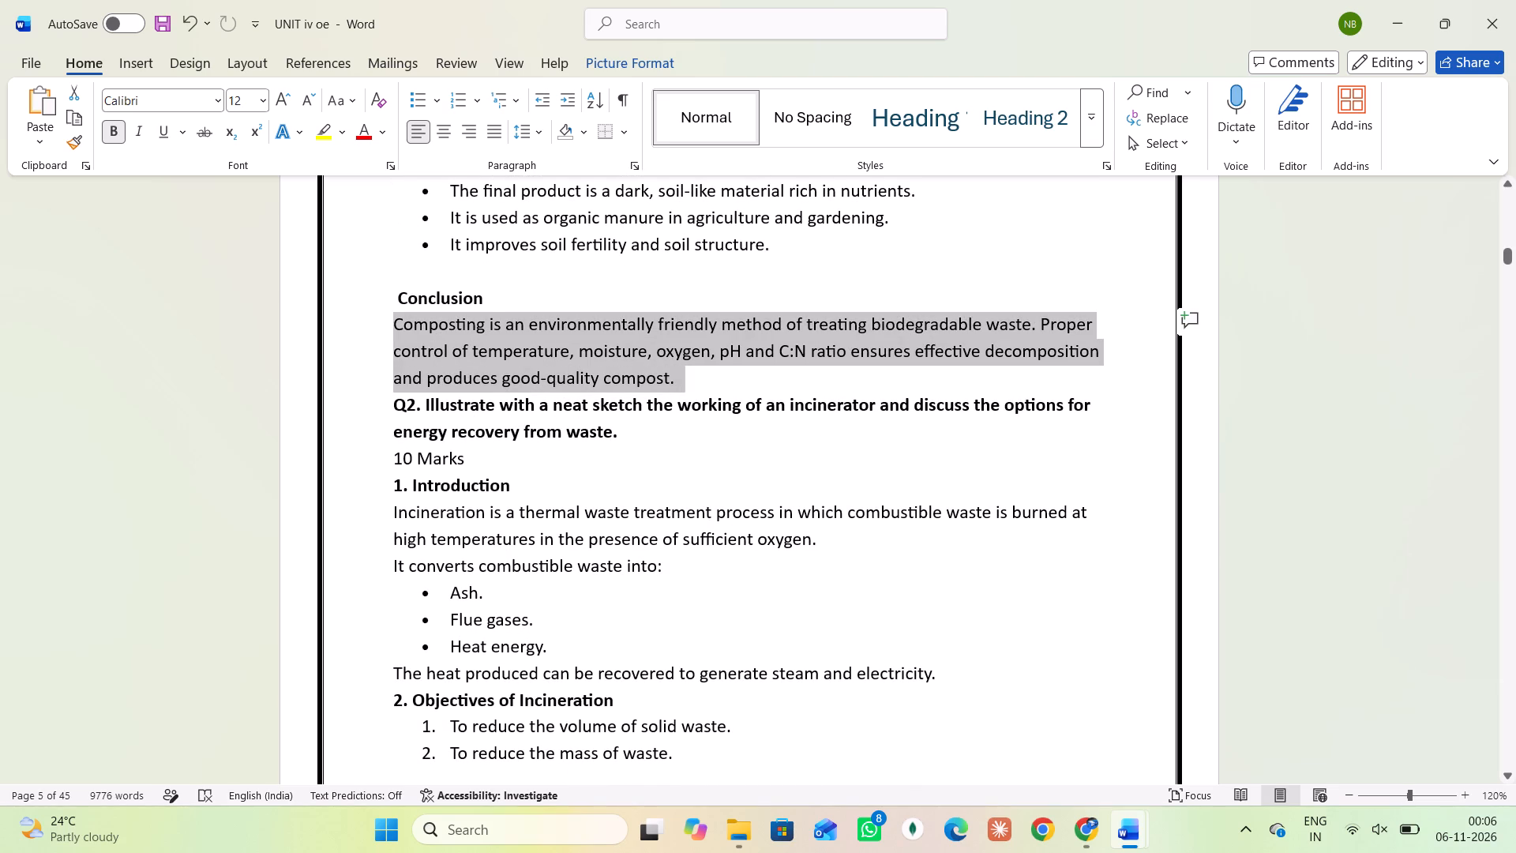
left_click_drag(405, 332, 393, 302)
key("BackSpace")
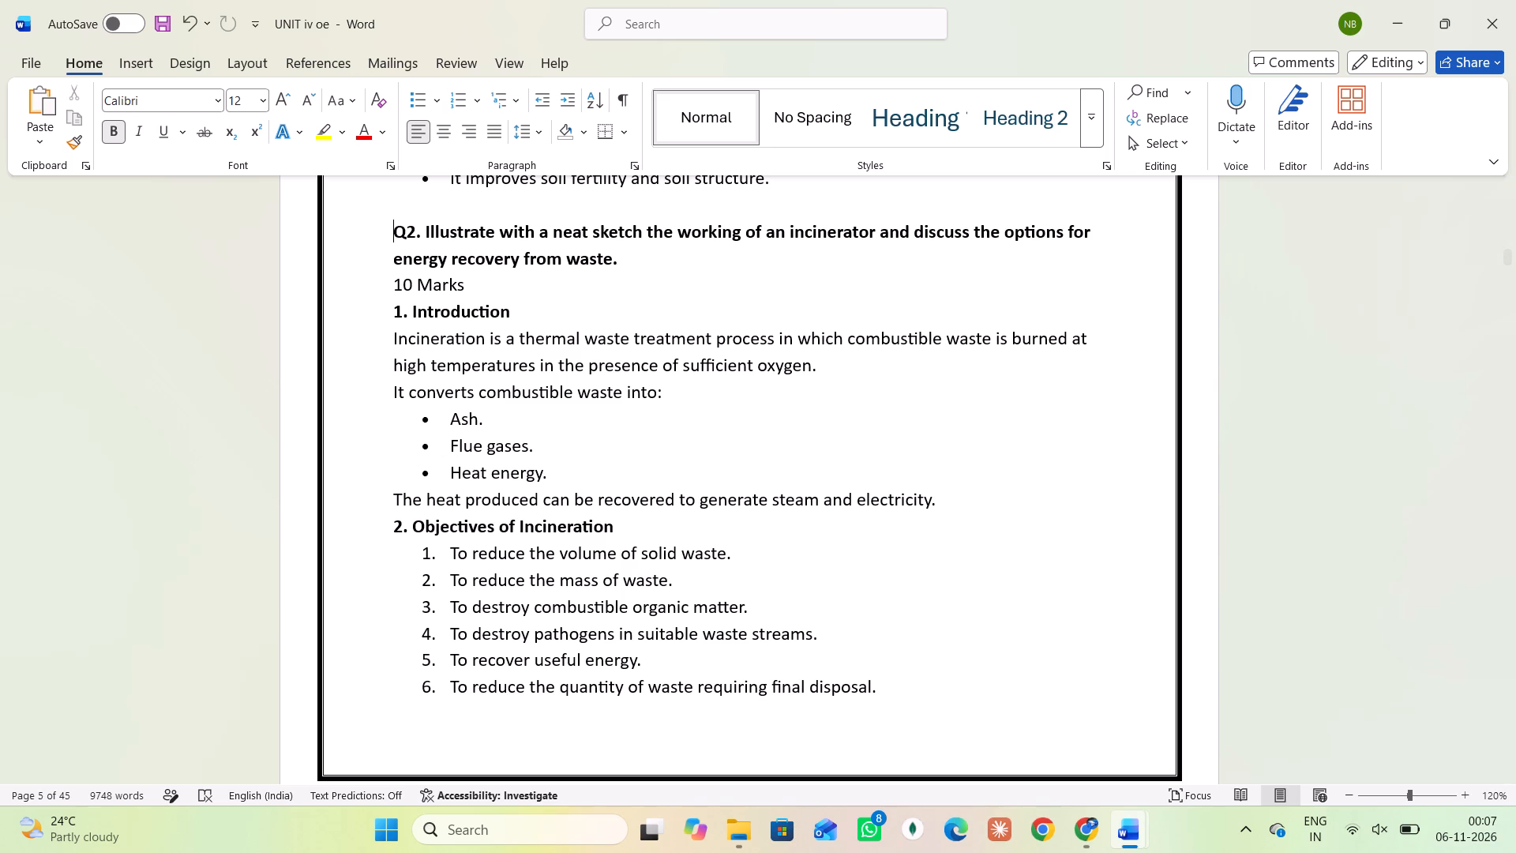
Look over the Q2 incinerator answer, covering the introduction, objectives, working diagram and main components.
scroll(627, 598, "down", 3)
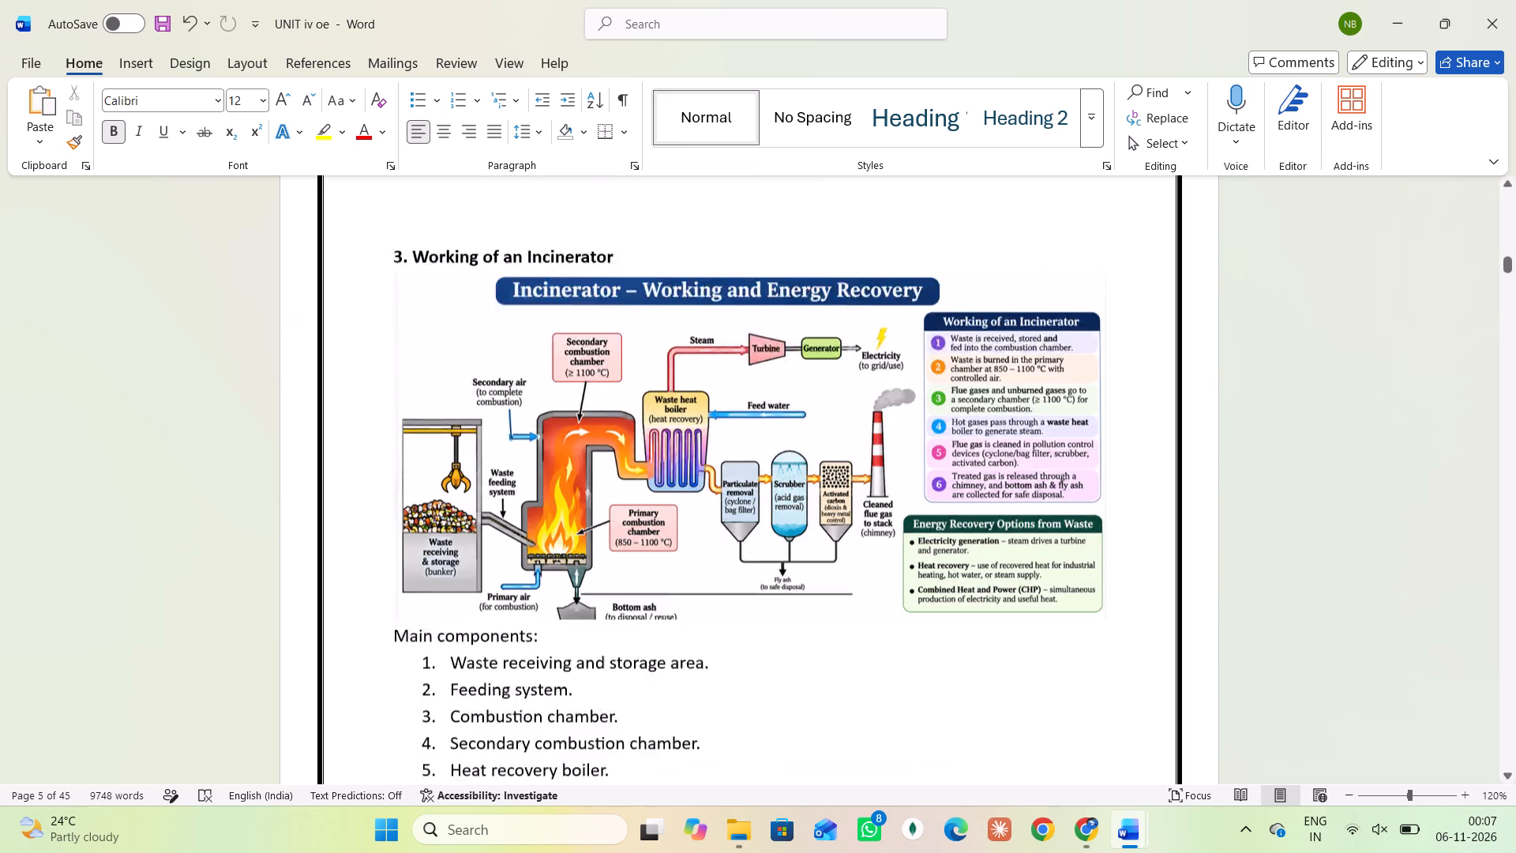
scroll(627, 598, "up", 1)
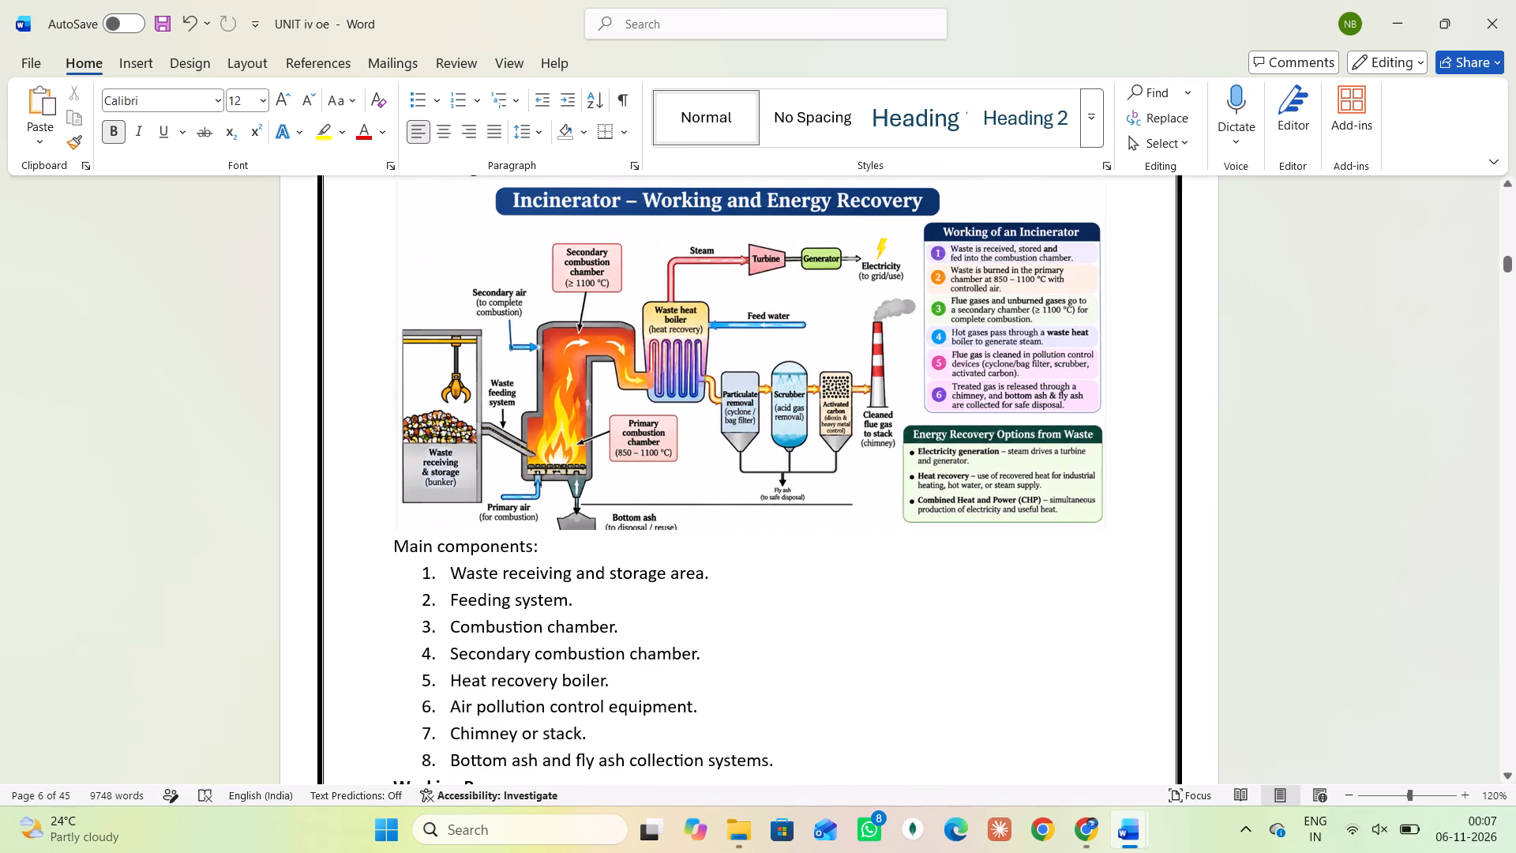
scroll(627, 598, "down", 1)
scroll(619, 536, "up", 2)
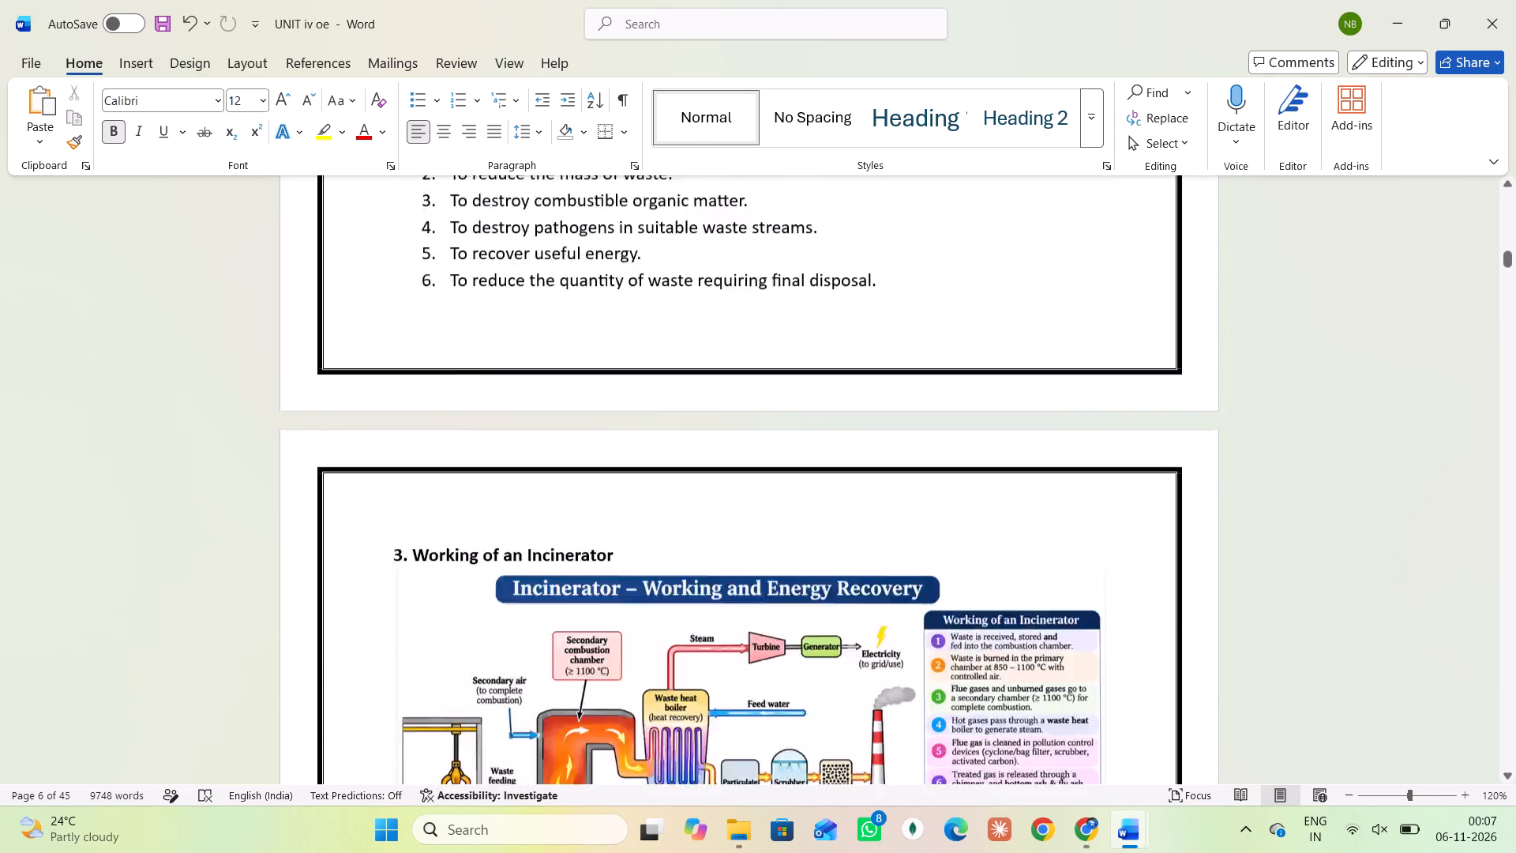
scroll(619, 536, "up", 1)
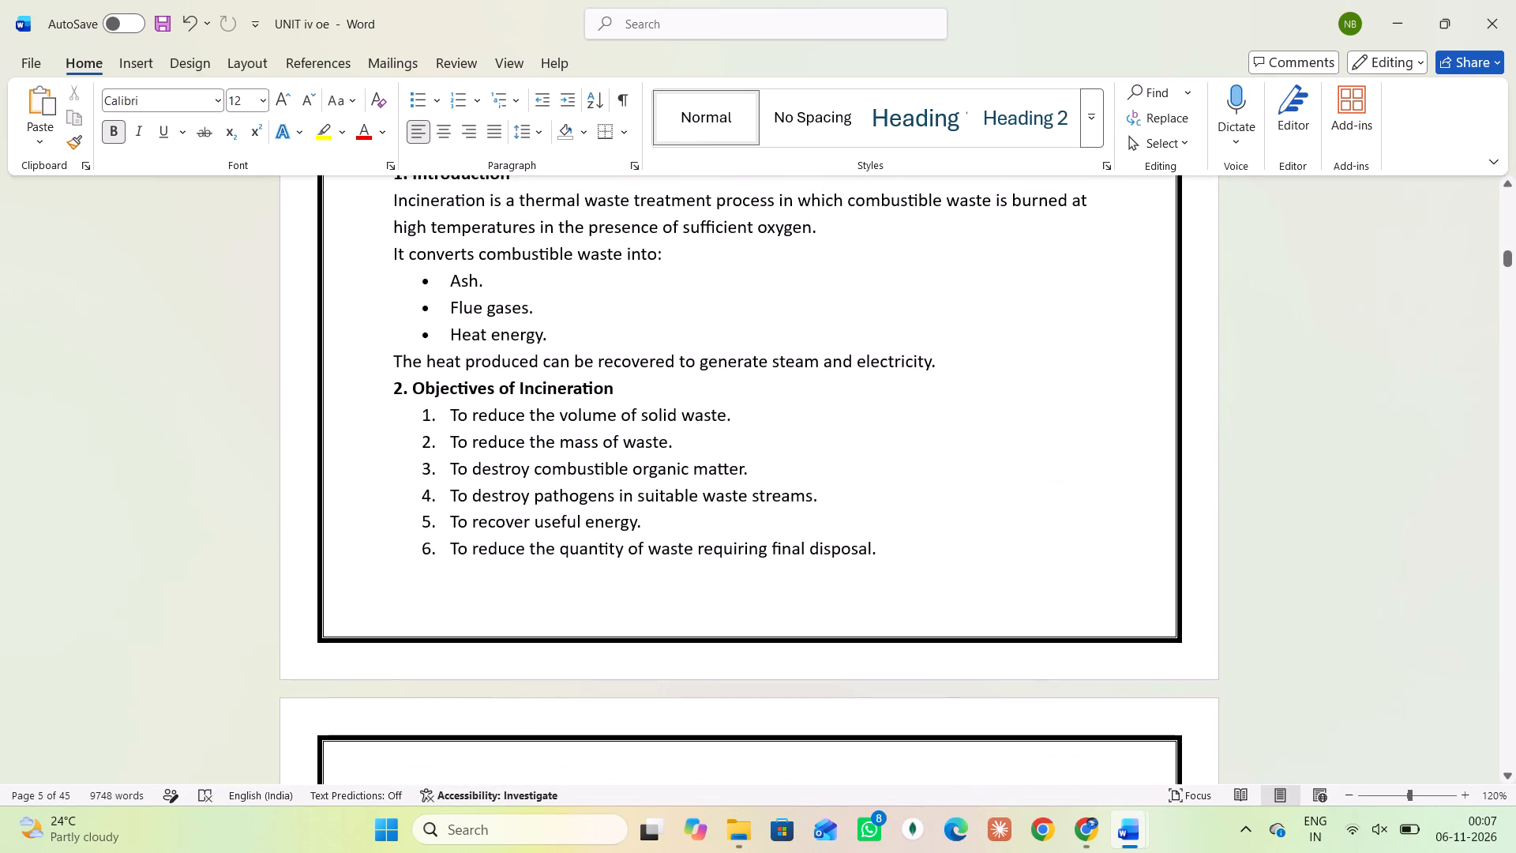
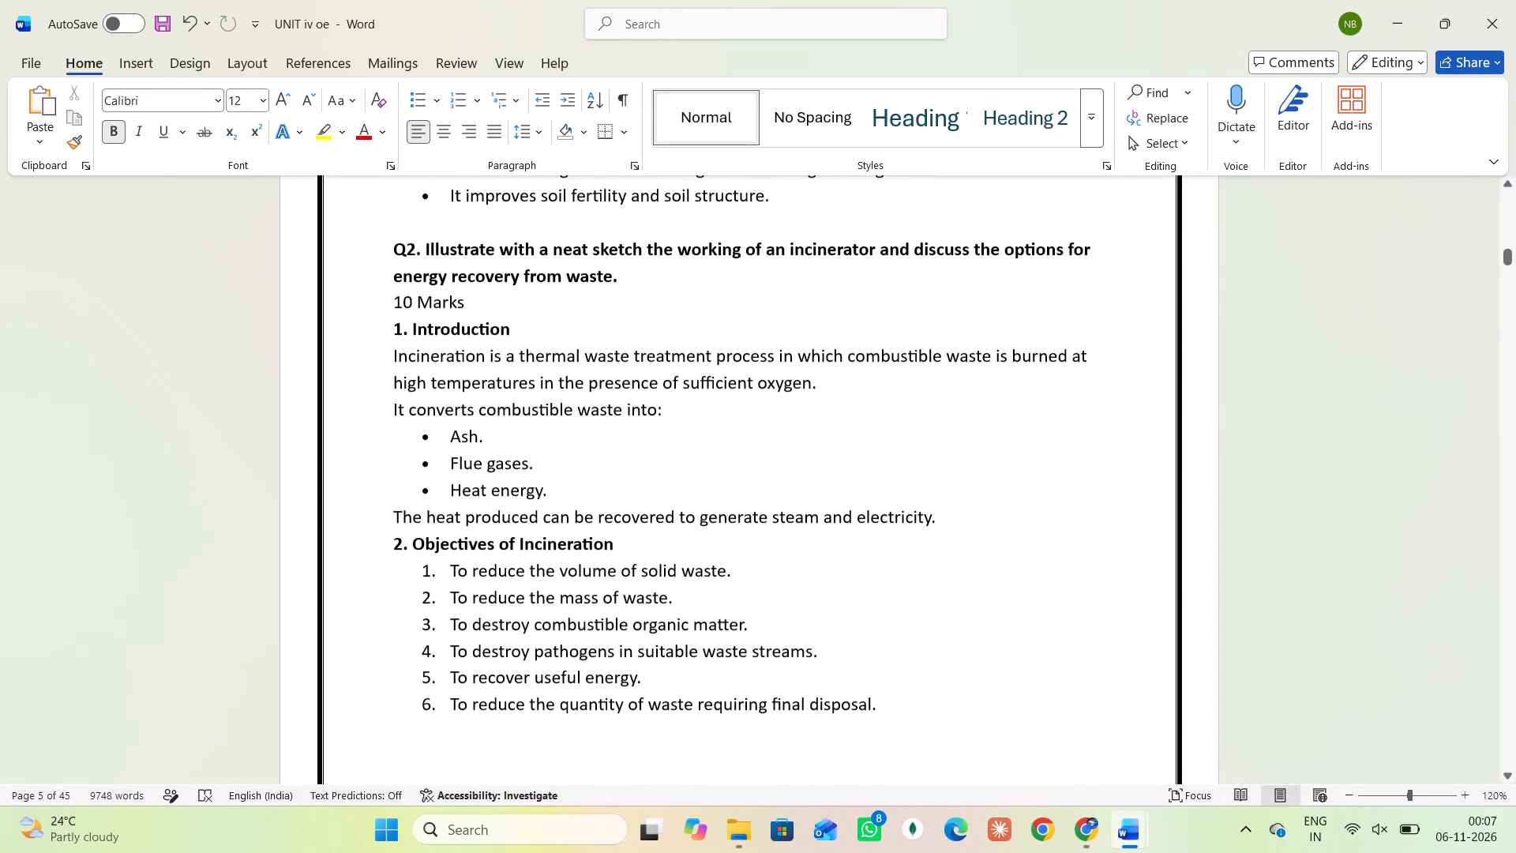
Read the introduction and the six objectives of incineration in the Q2 incinerator answer.
scroll(619, 536, "down", 2)
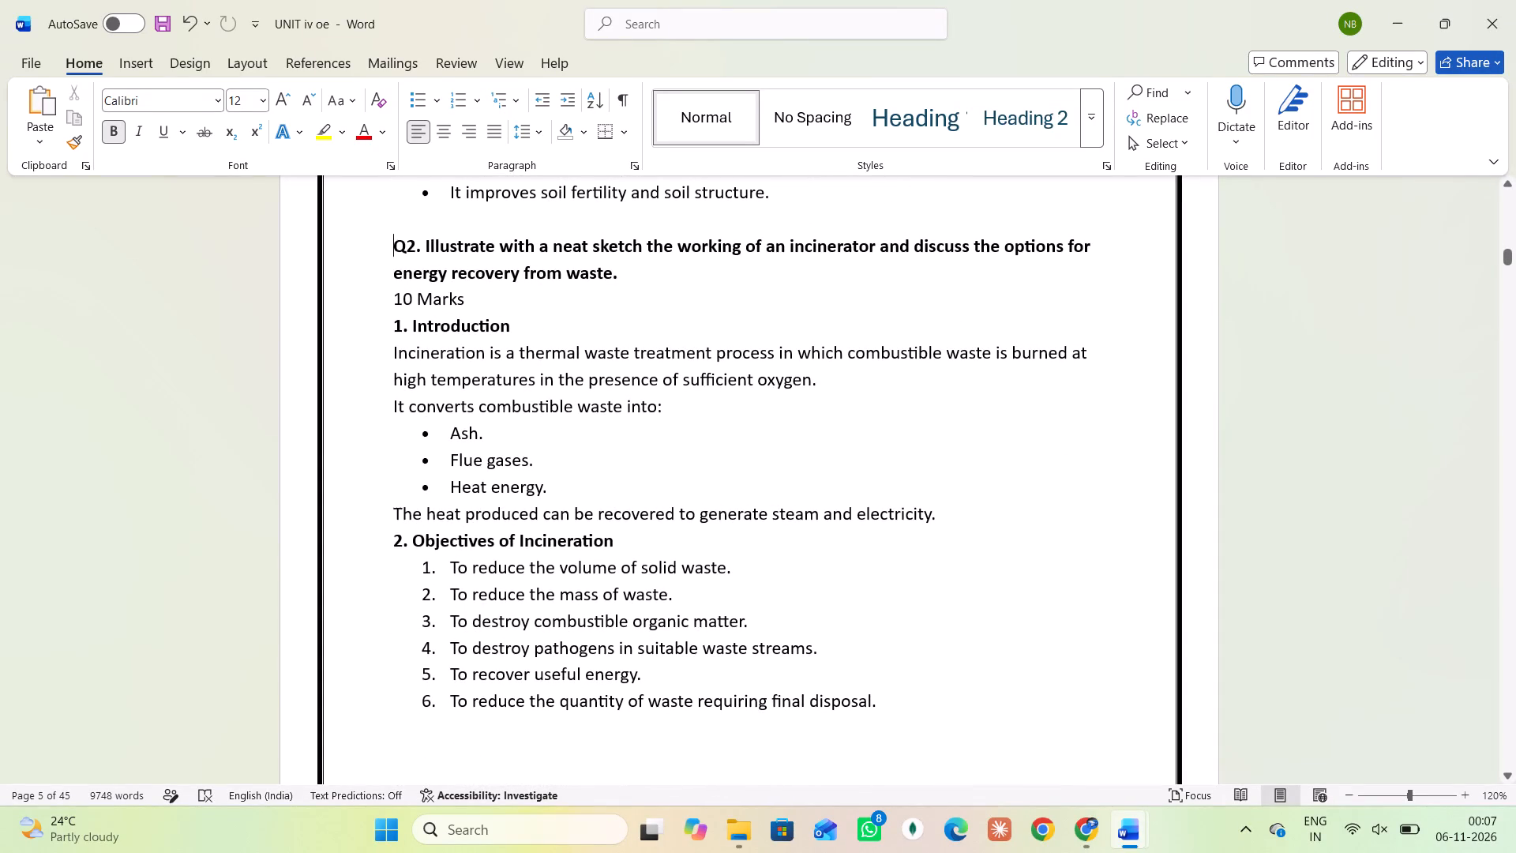
scroll(619, 536, "down", 1)
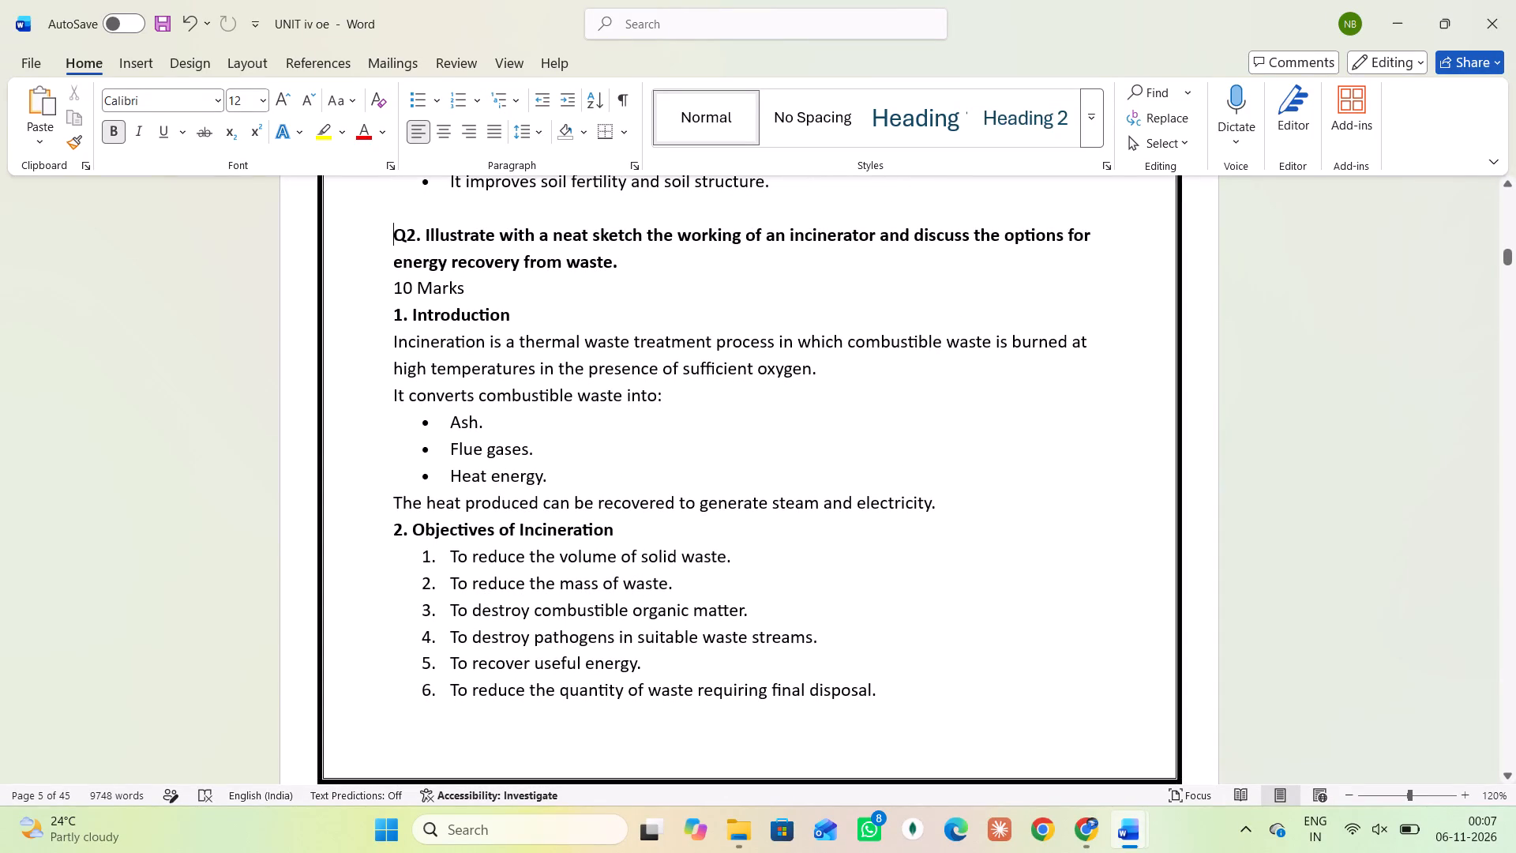
scroll(619, 536, "down", 3)
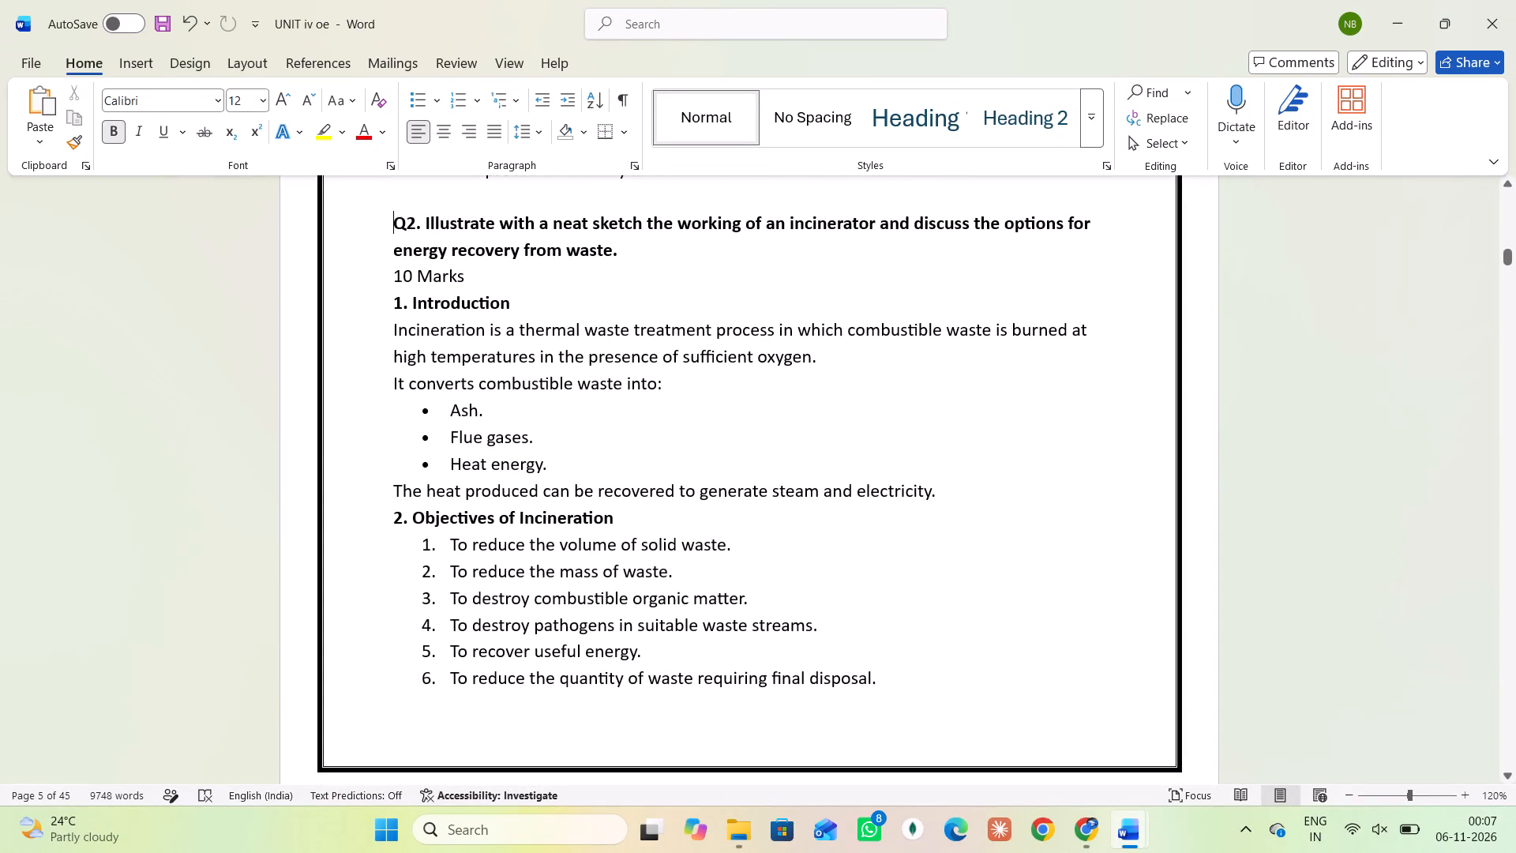
scroll(619, 536, "down", 1)
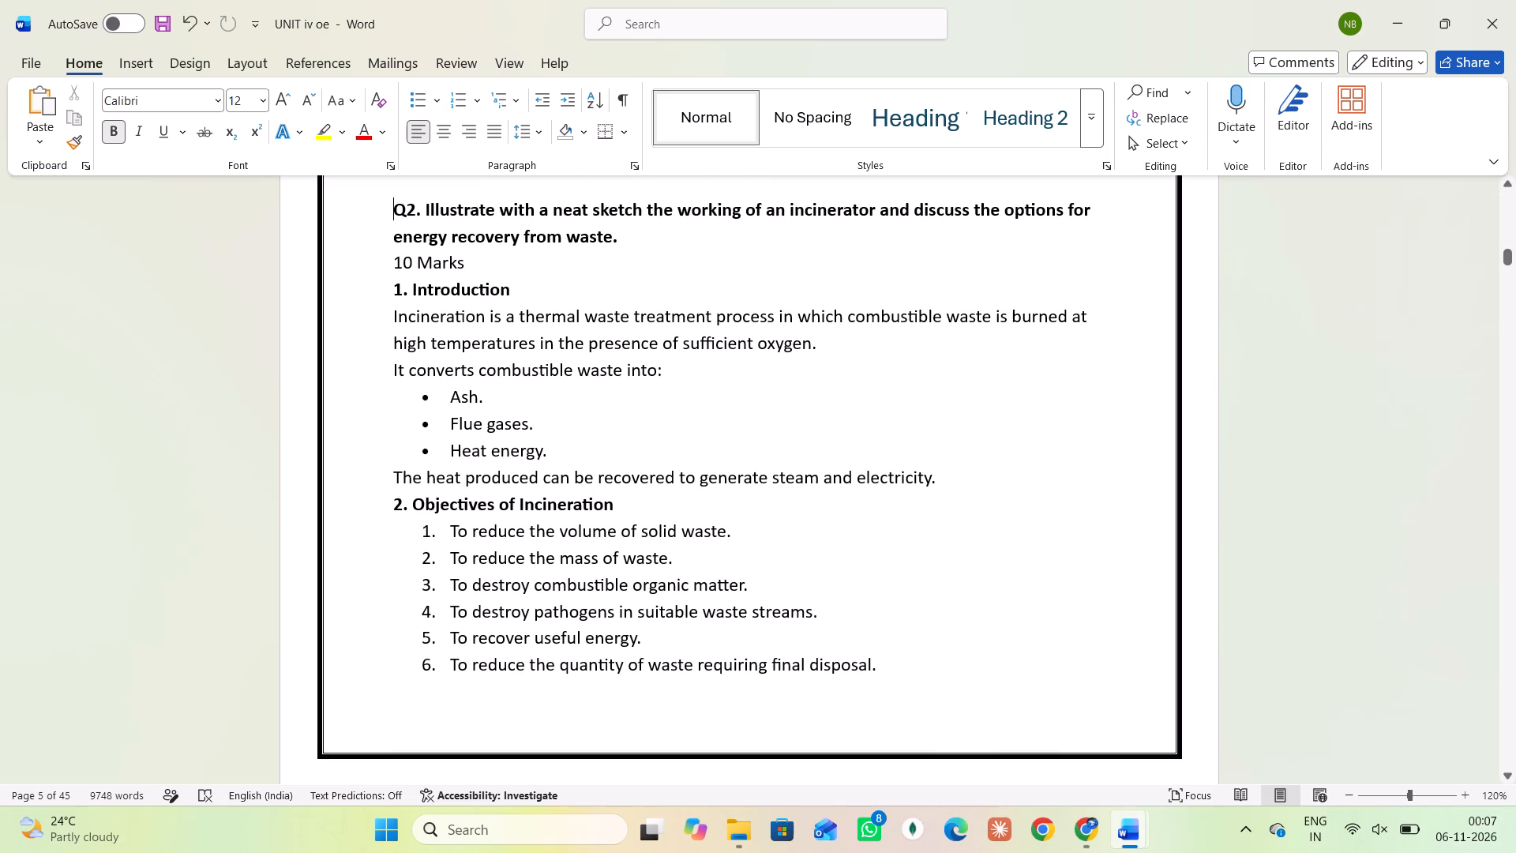
scroll(619, 536, "down", 1)
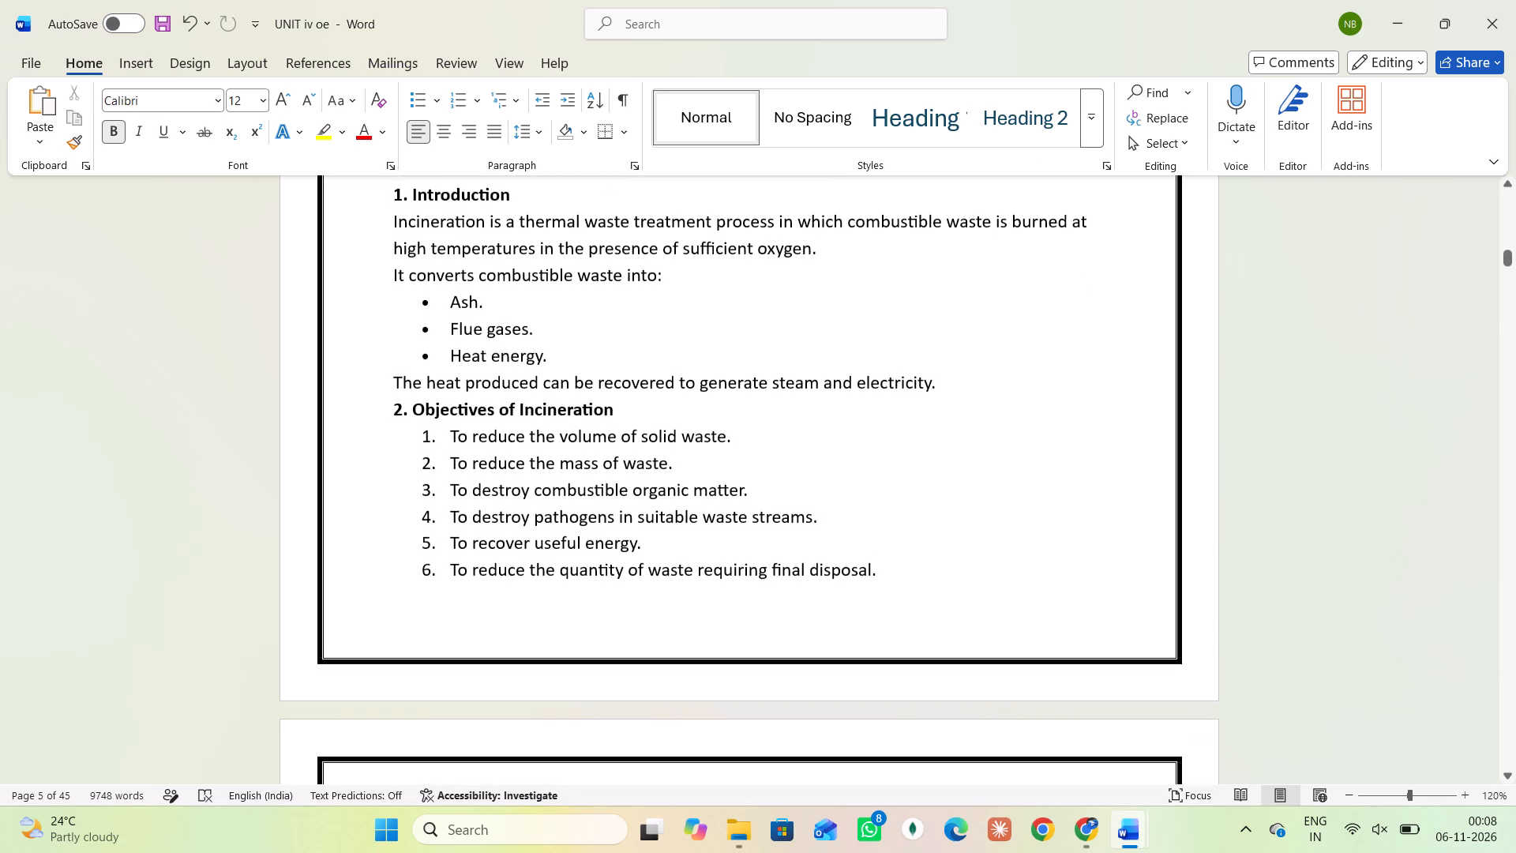
scroll(619, 536, "down", 1)
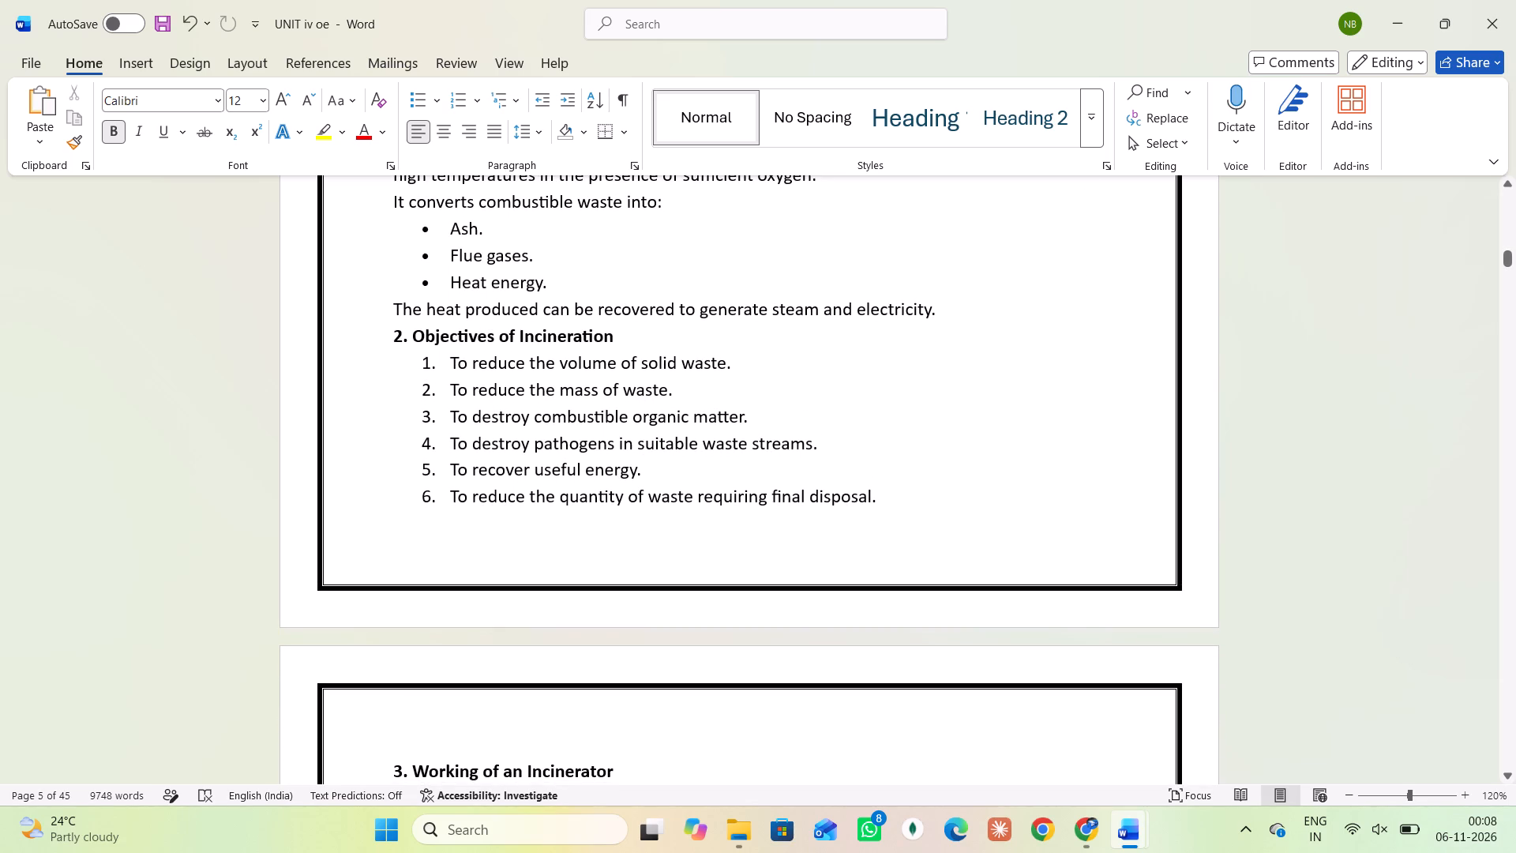
scroll(619, 536, "down", 1)
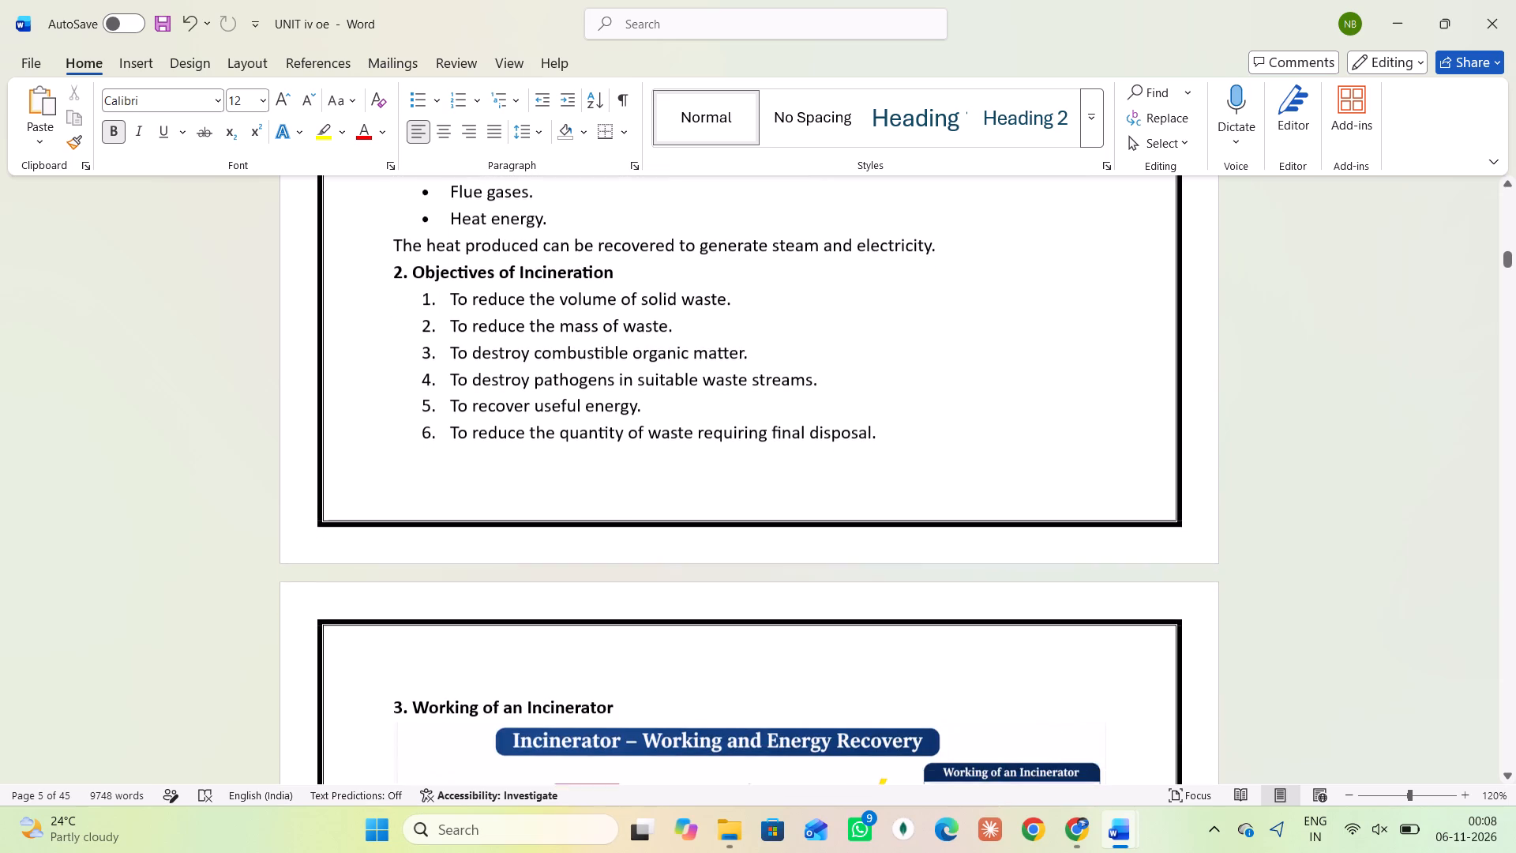
scroll(619, 536, "down", 1)
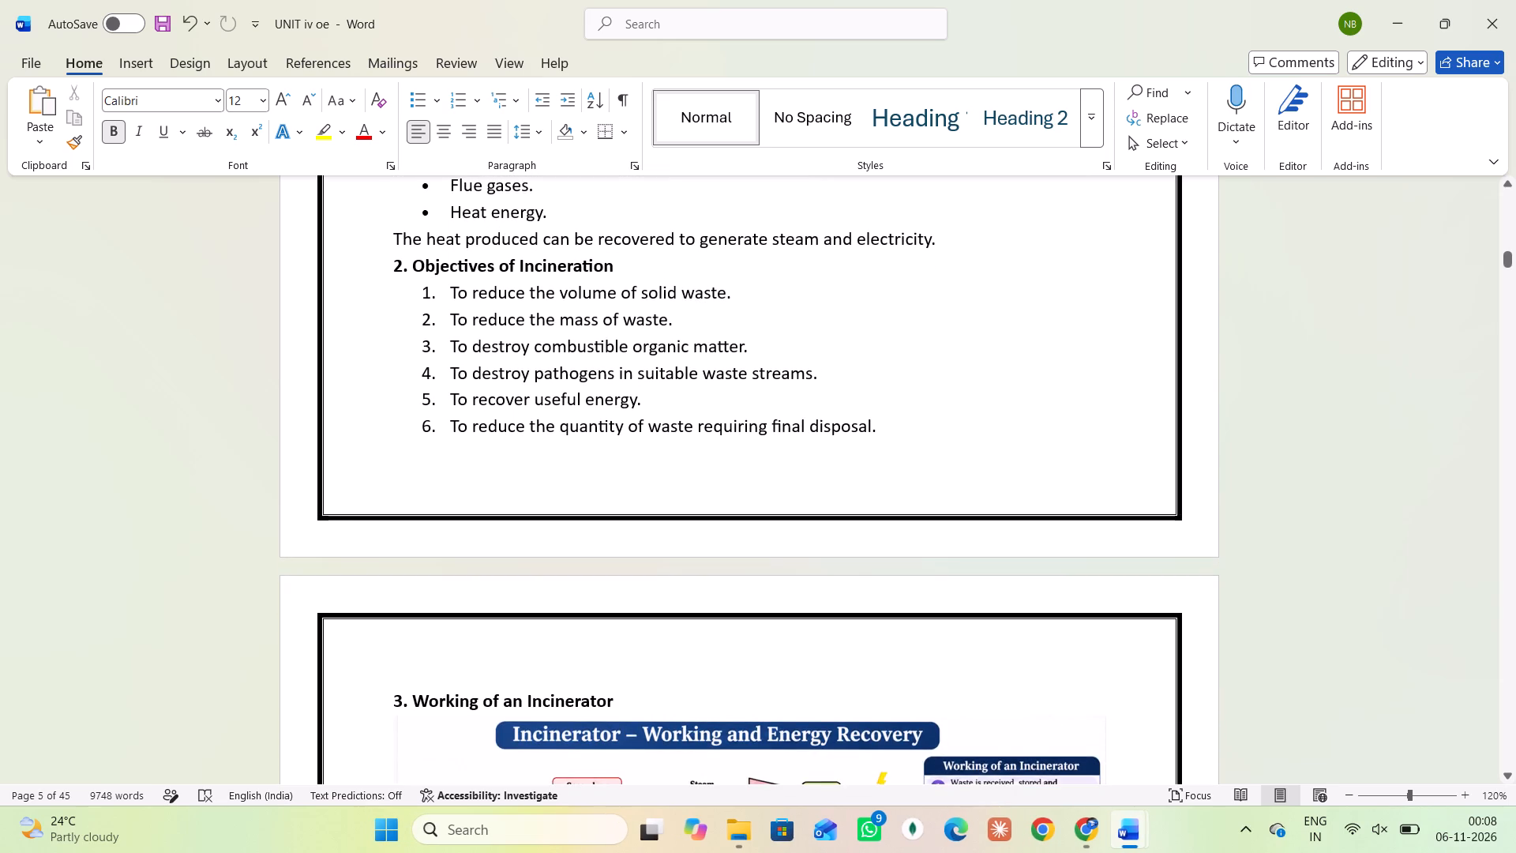
scroll(619, 536, "up", 1)
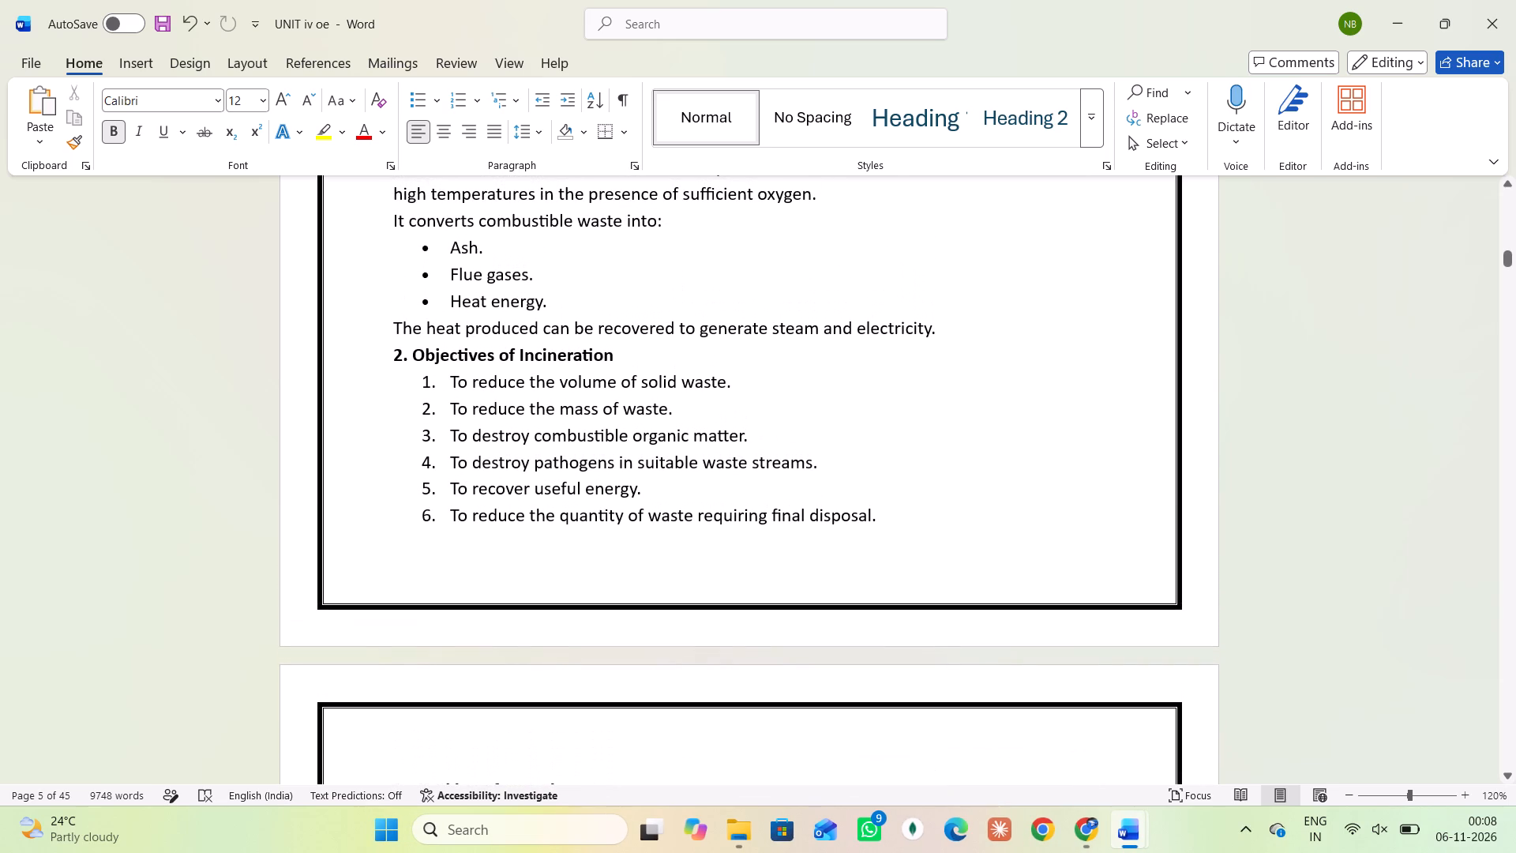
scroll(619, 536, "up", 2)
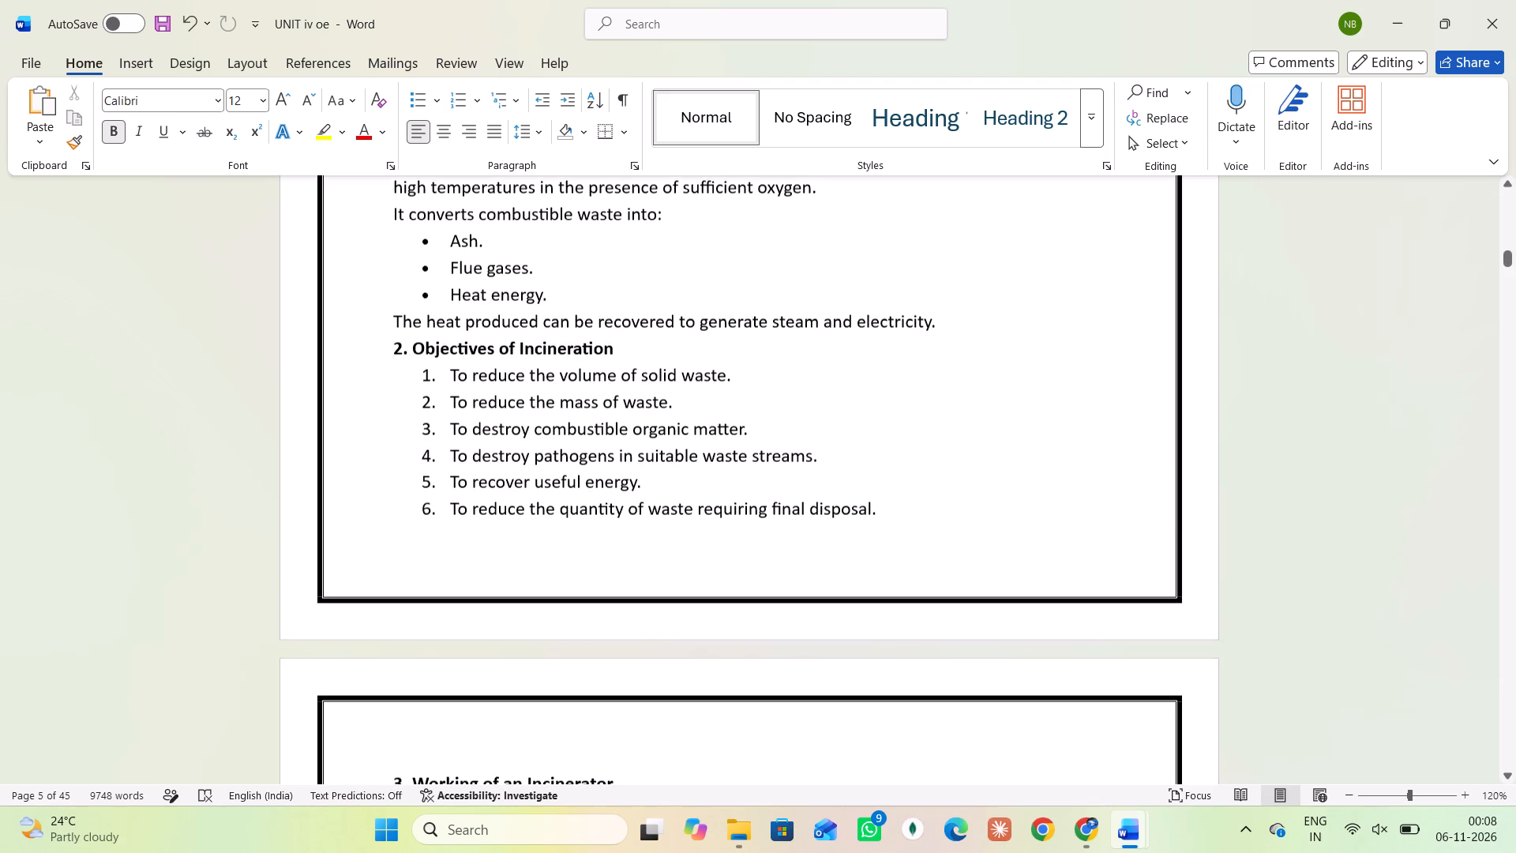
scroll(619, 536, "up", 1)
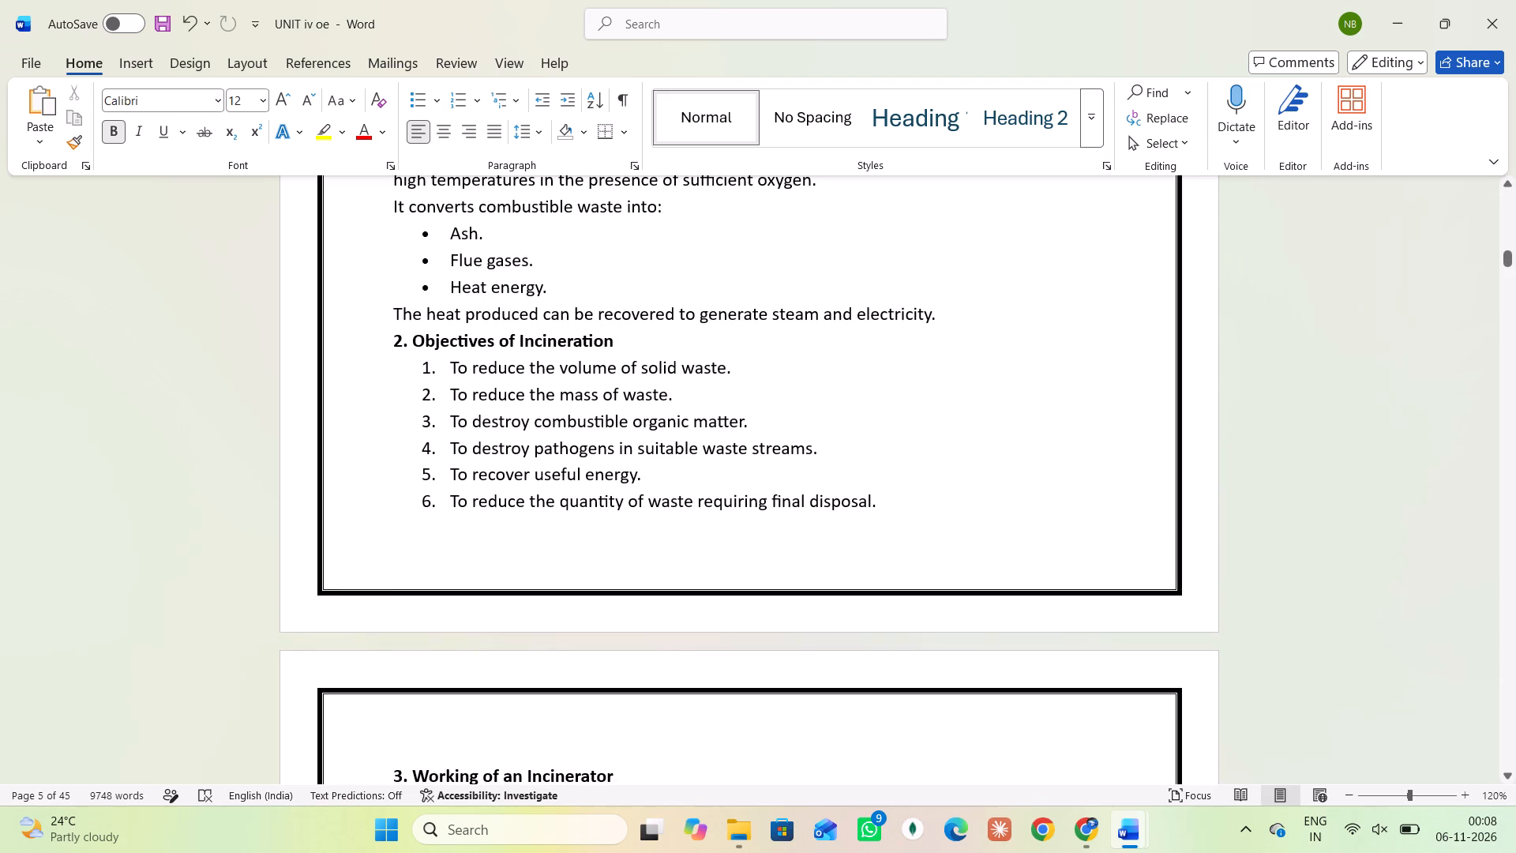
scroll(619, 536, "down", 1)
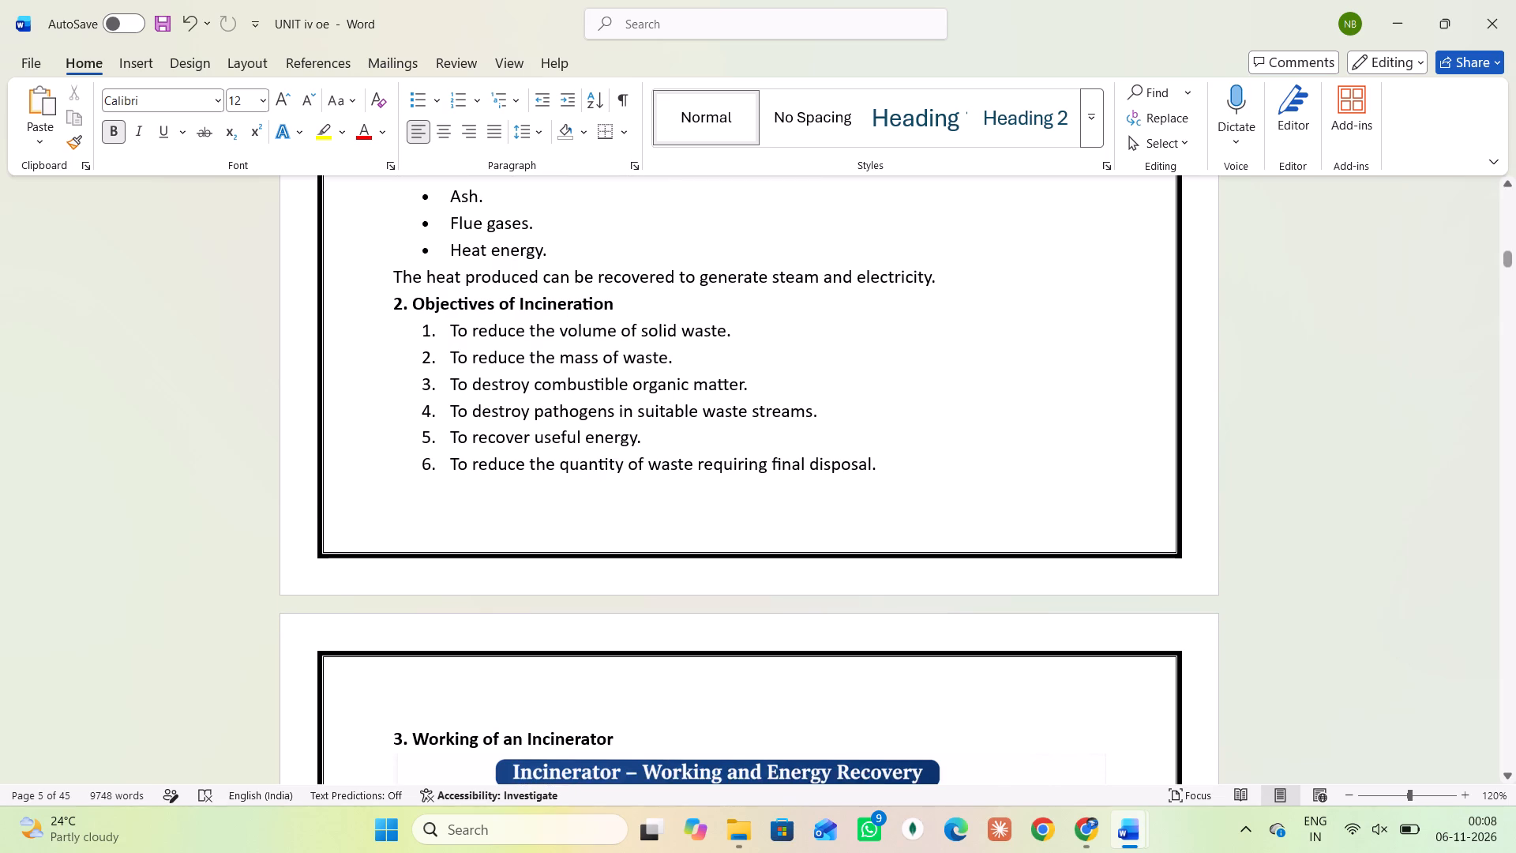
Examine the incinerator working diagram, the main components list and the working process steps from waste collection and feeding to exhaust.
scroll(619, 536, "down", 1)
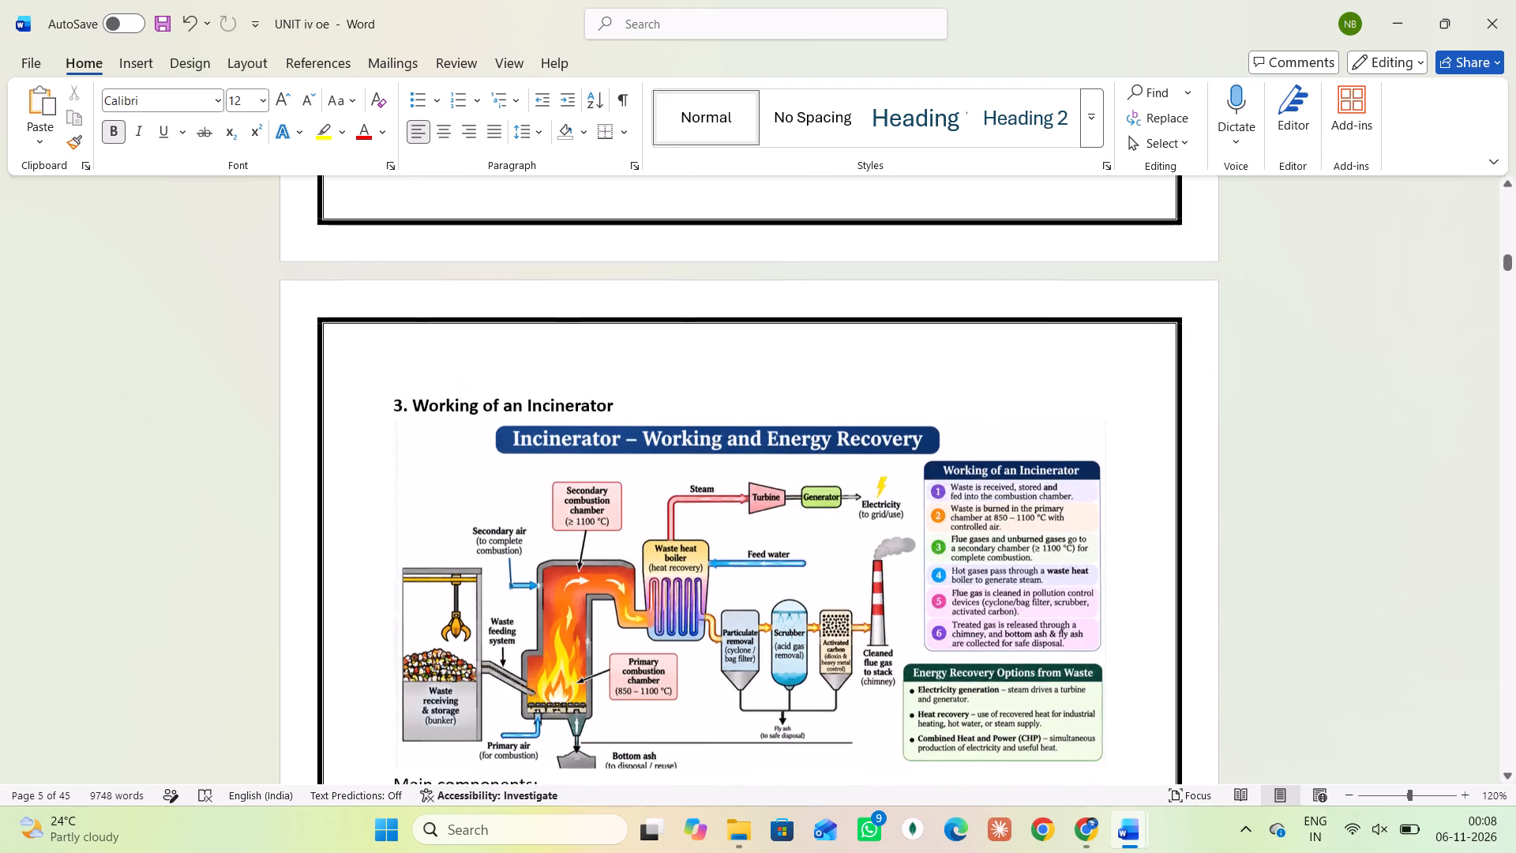
scroll(619, 536, "down", 2)
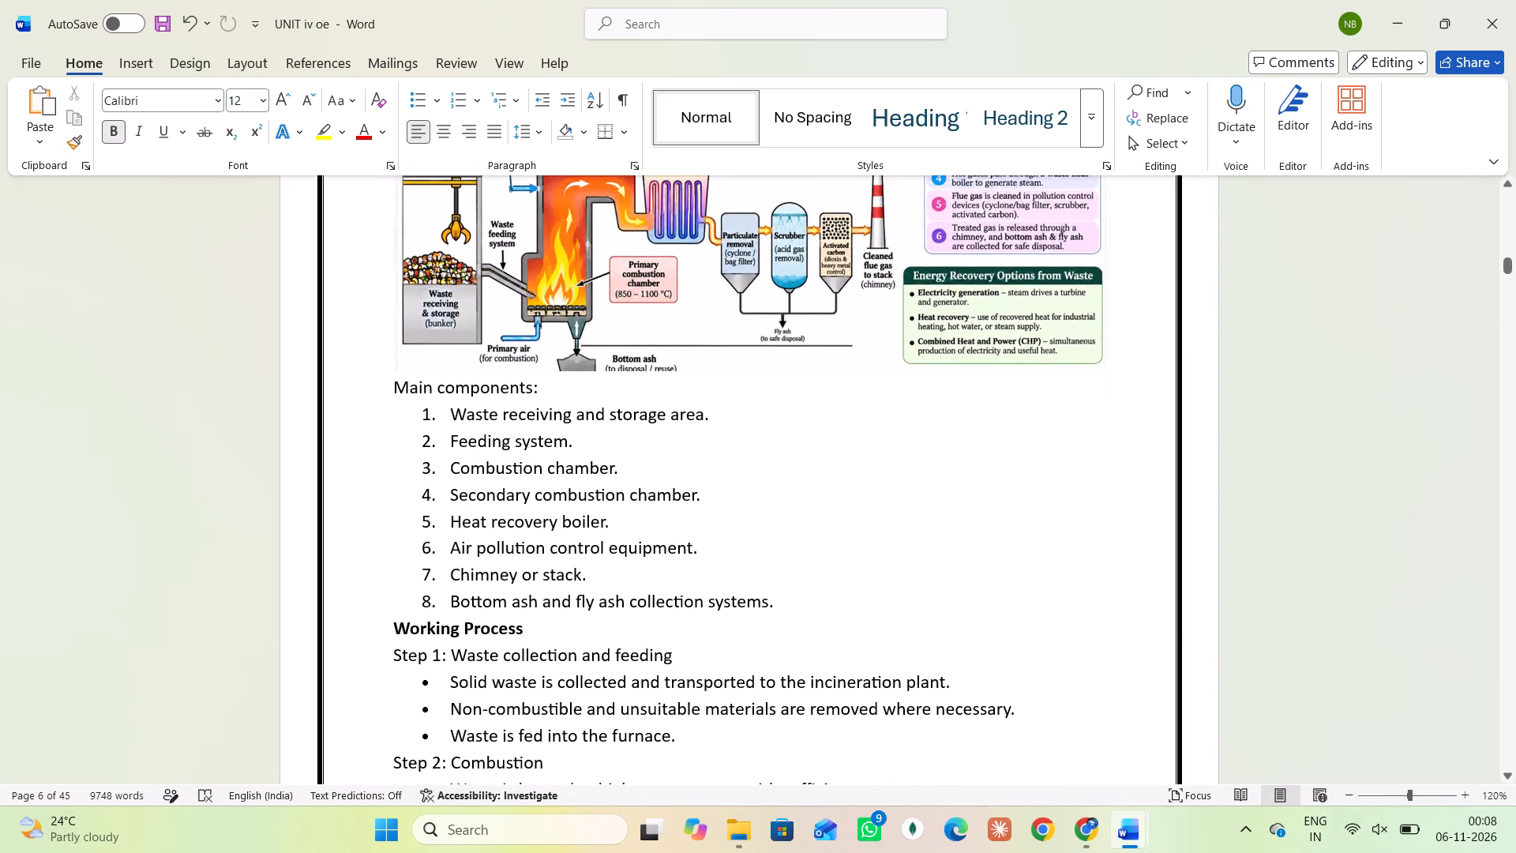
scroll(619, 536, "down", 1)
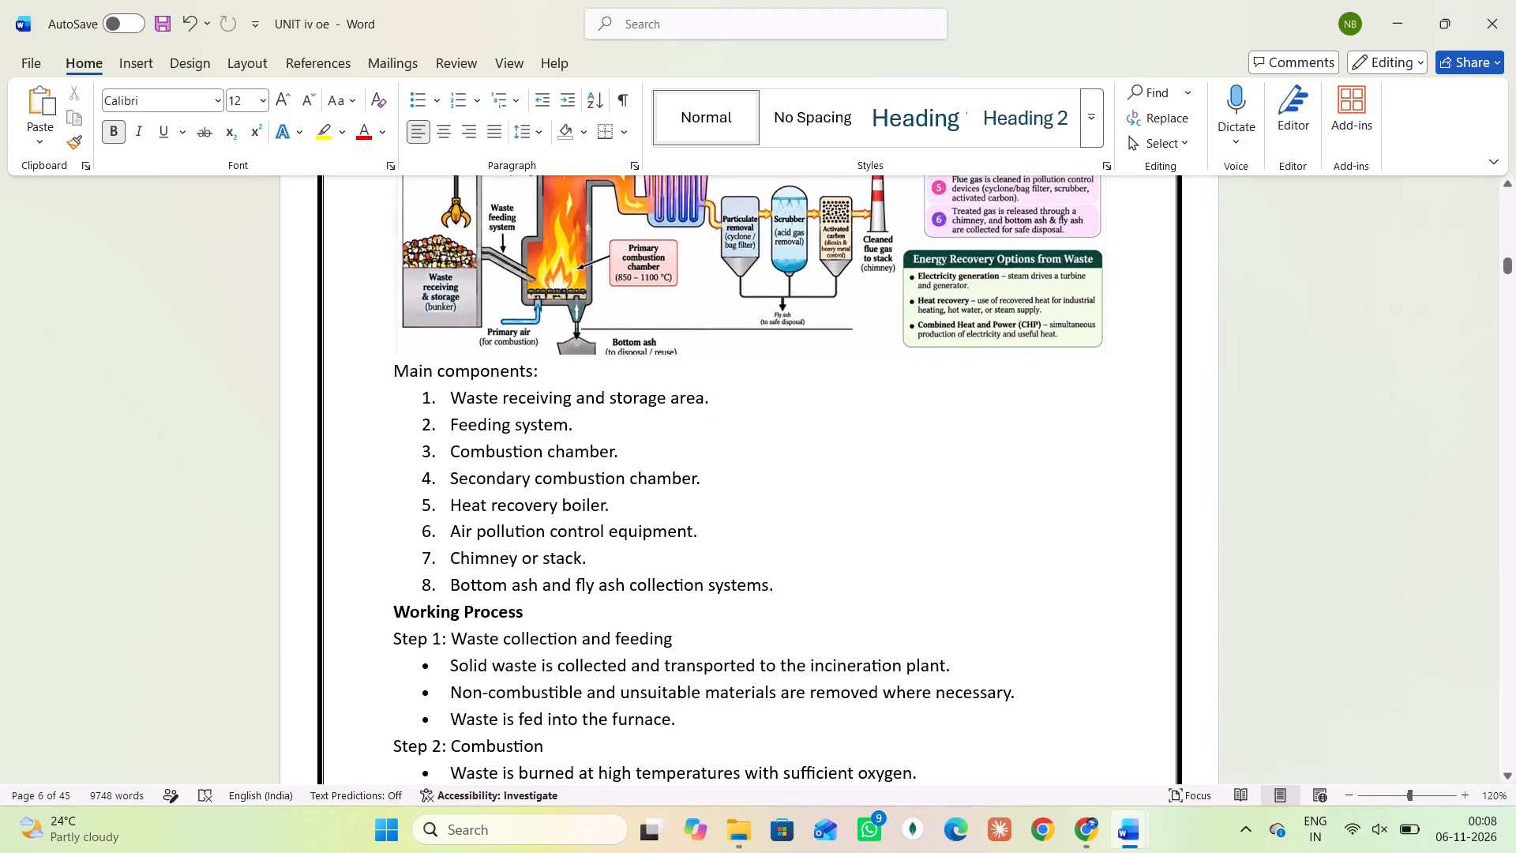
scroll(619, 536, "down", 3)
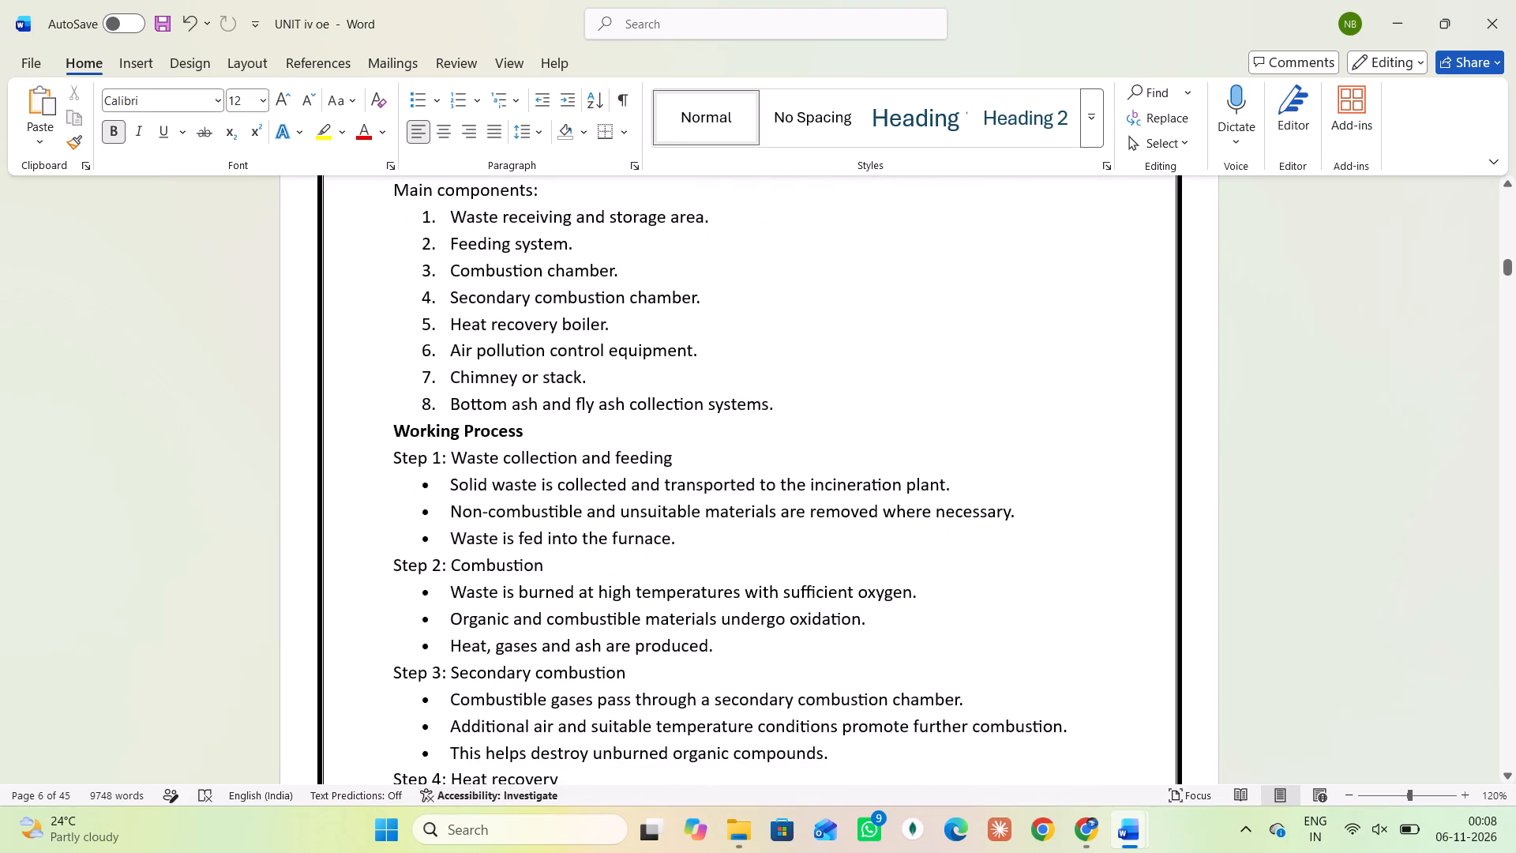
scroll(619, 536, "down", 1)
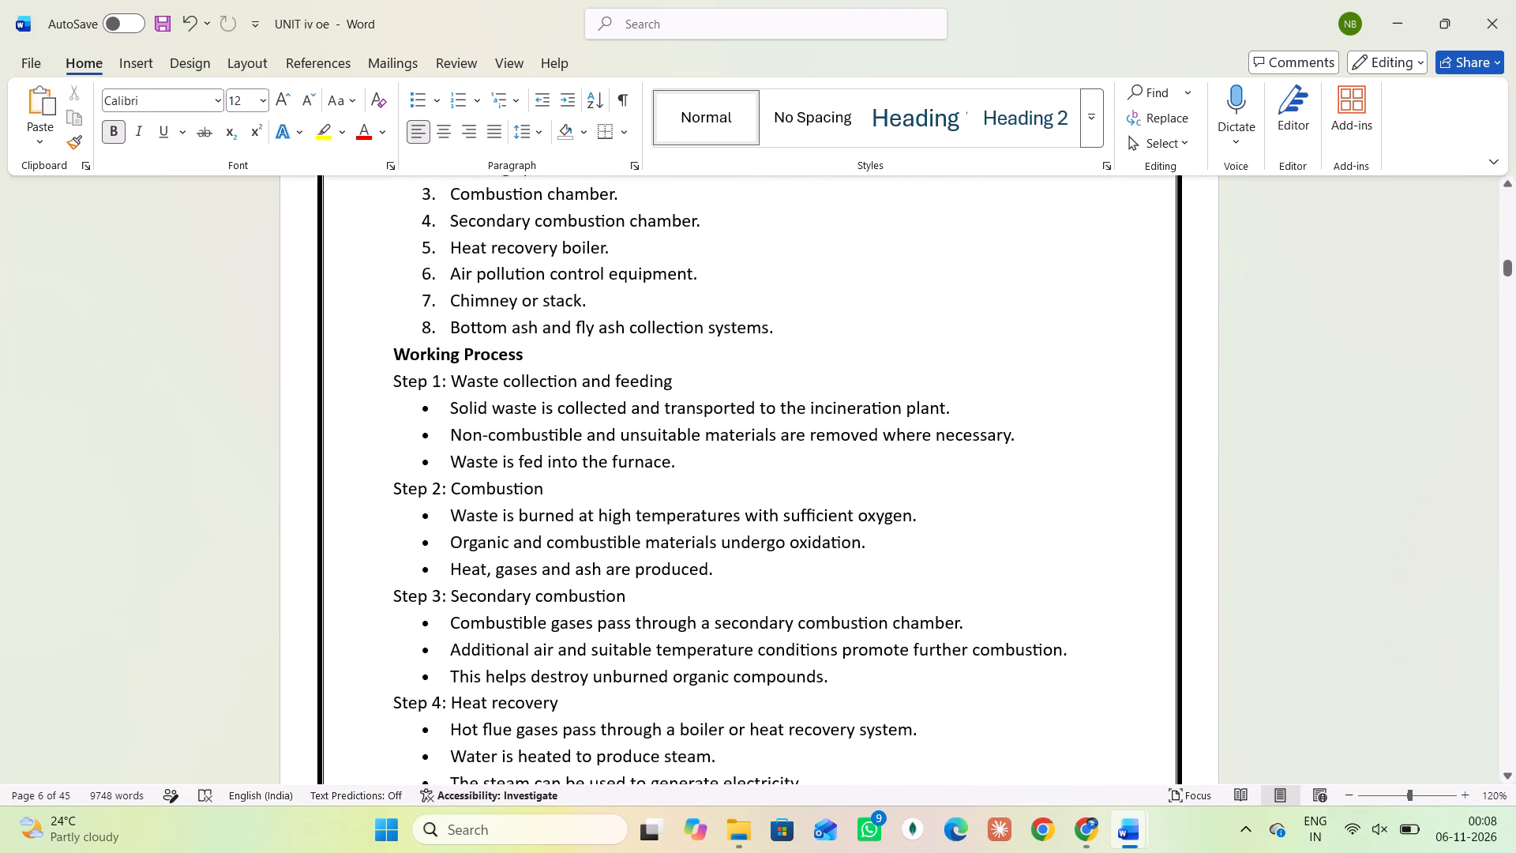
right_click(619, 536)
scroll(619, 536, "down", 1)
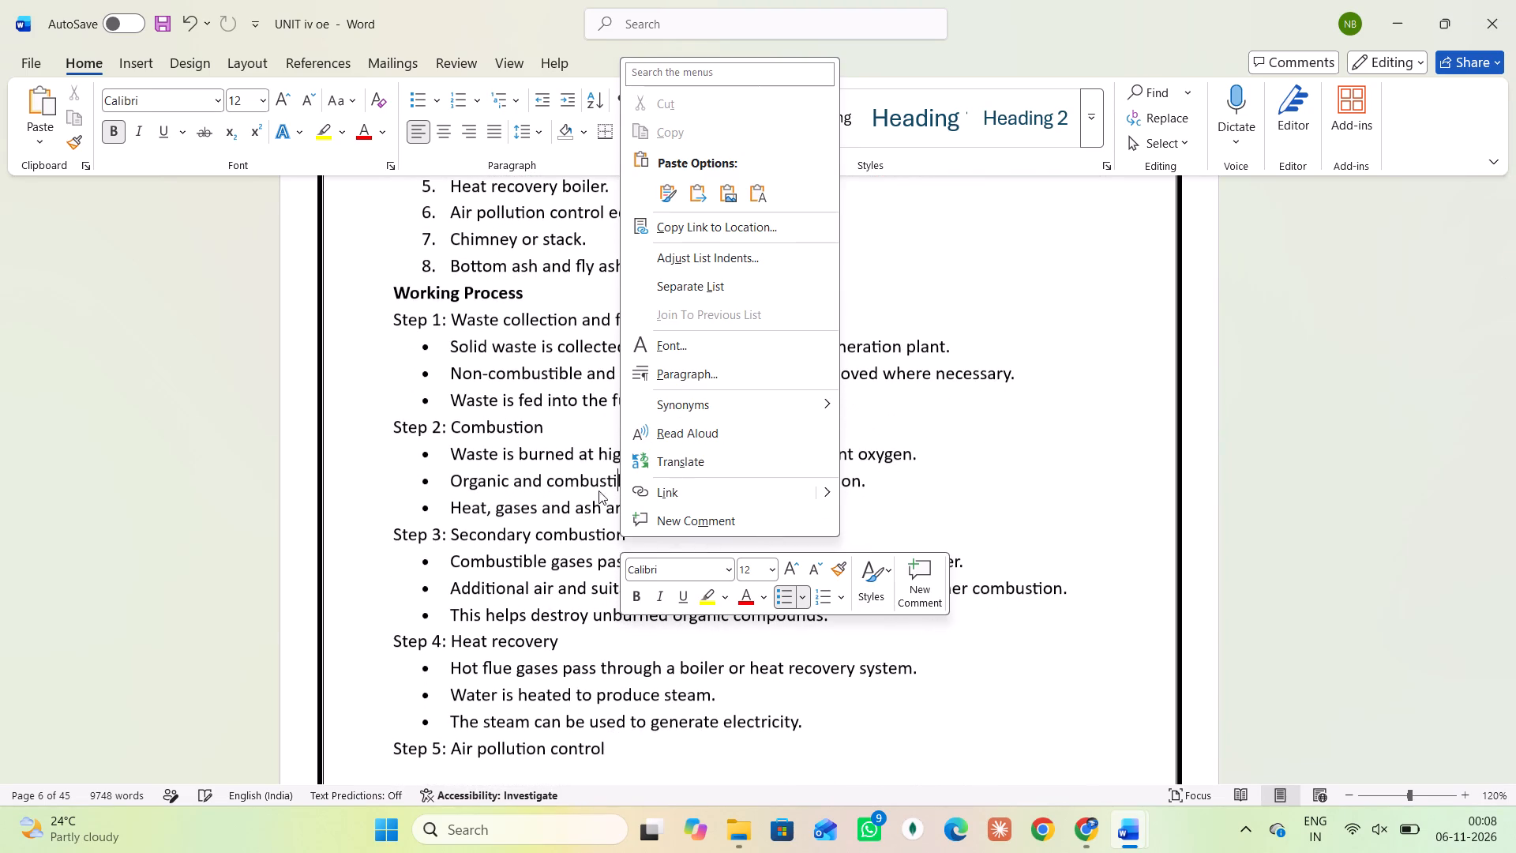
left_click(557, 382)
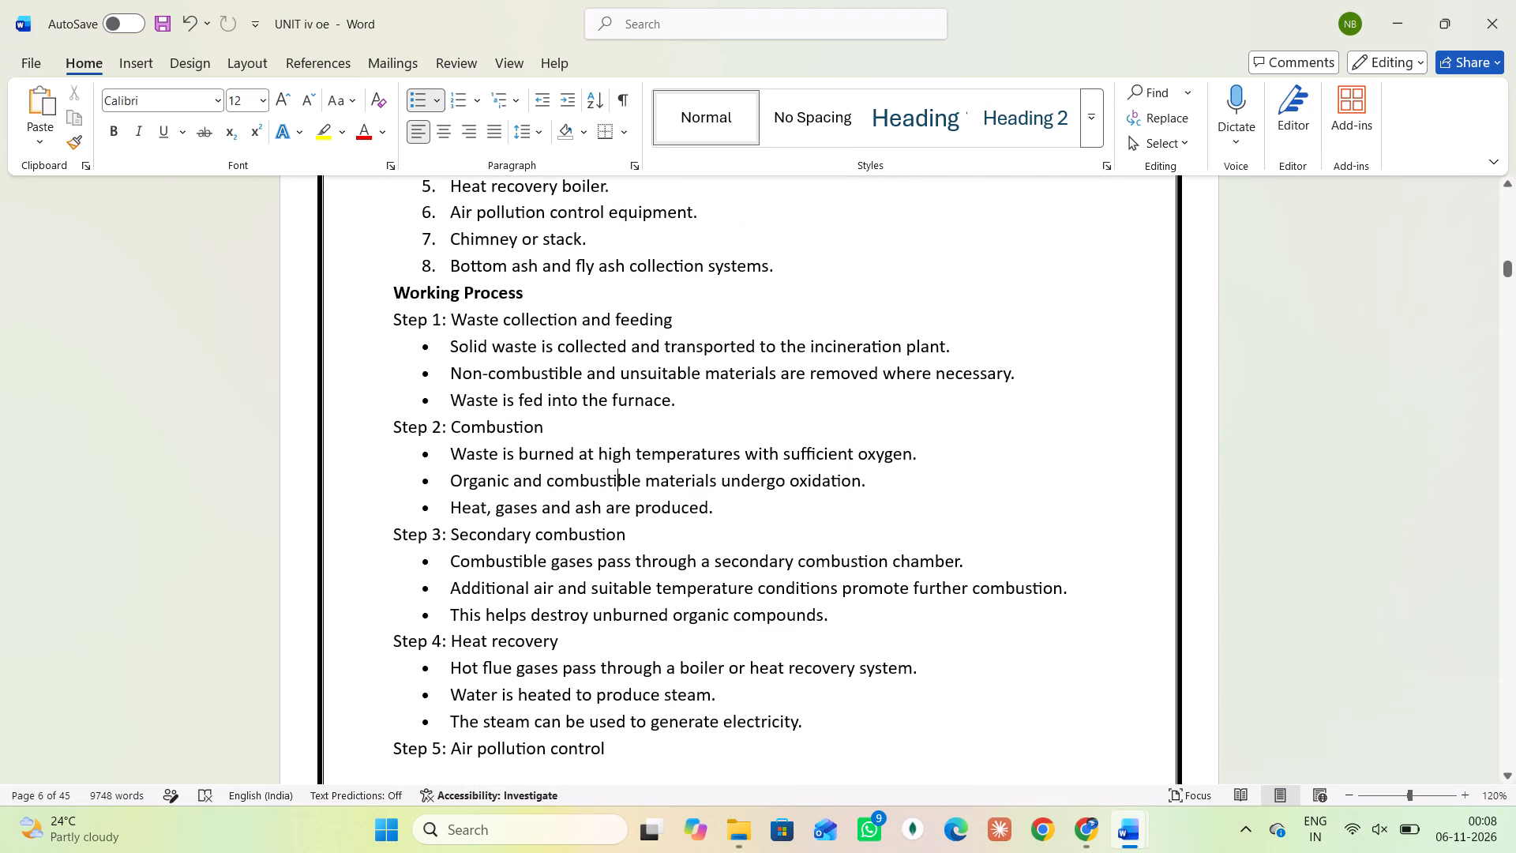
scroll(557, 382, "down", 3)
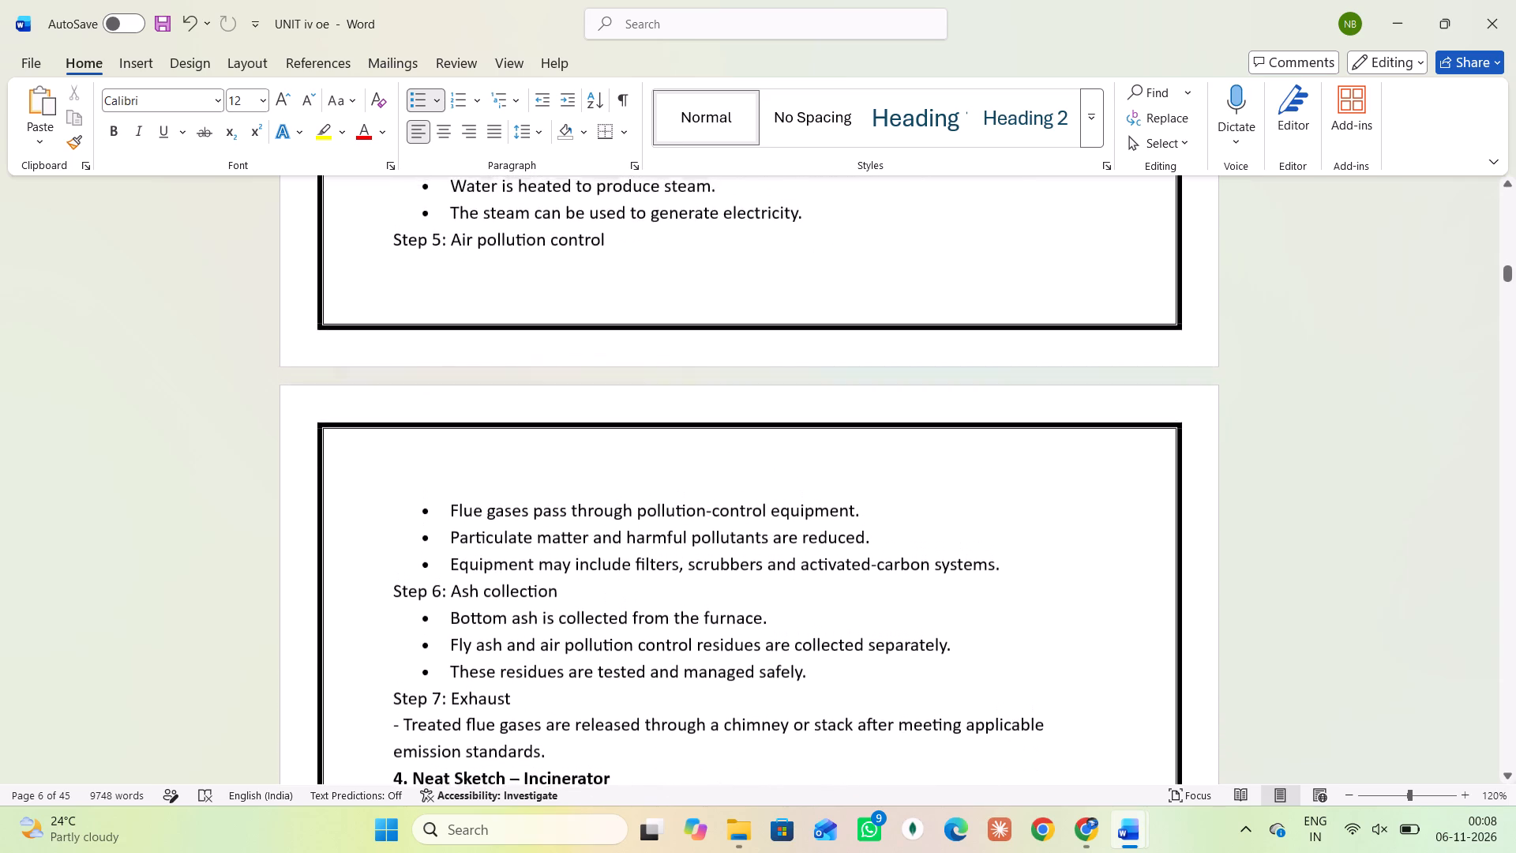
scroll(557, 382, "up", 2)
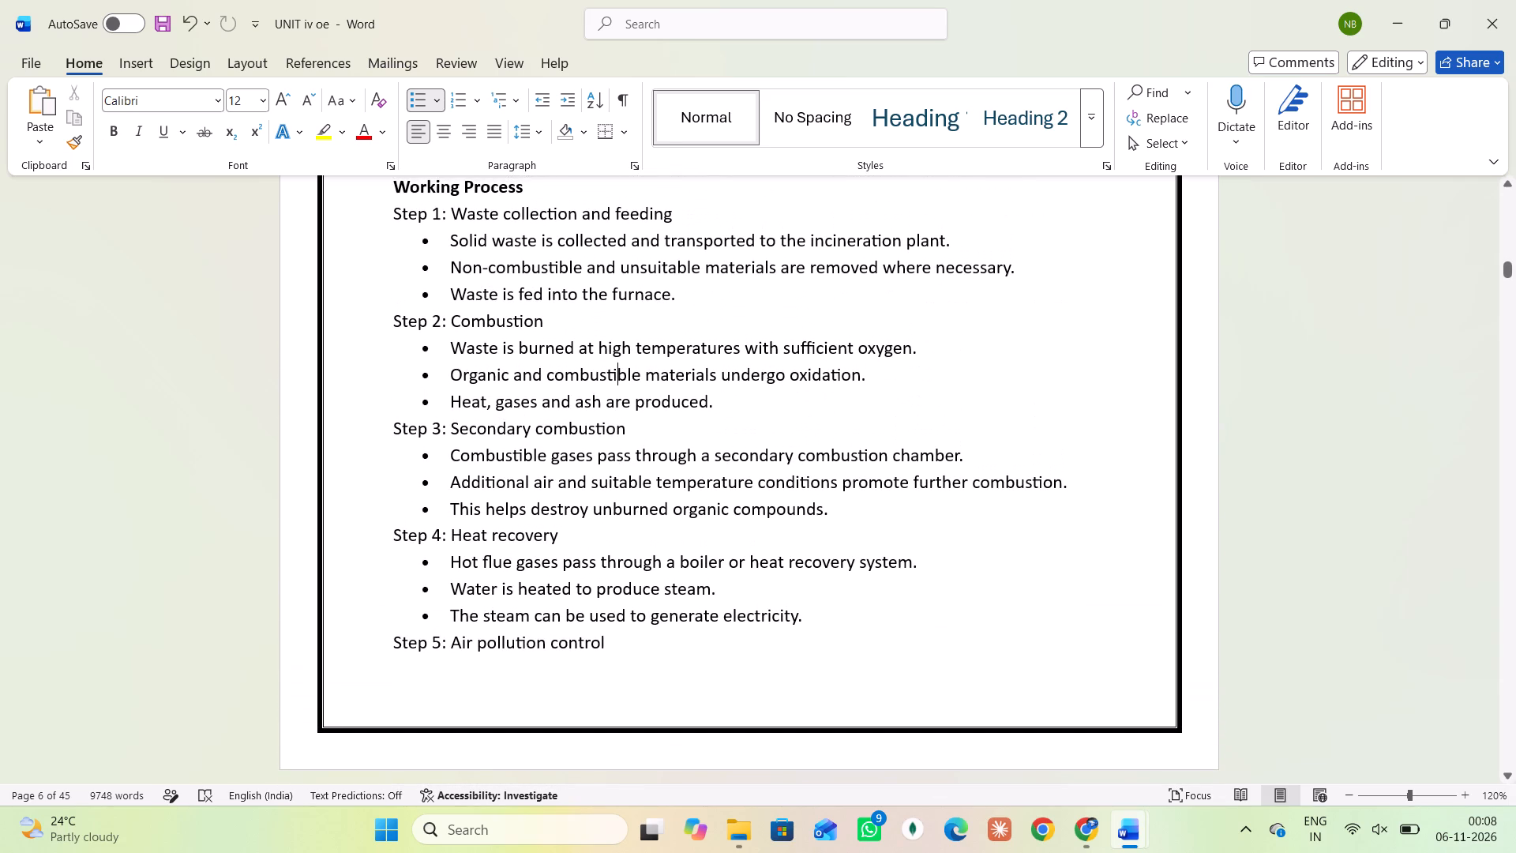
scroll(557, 382, "up", 1)
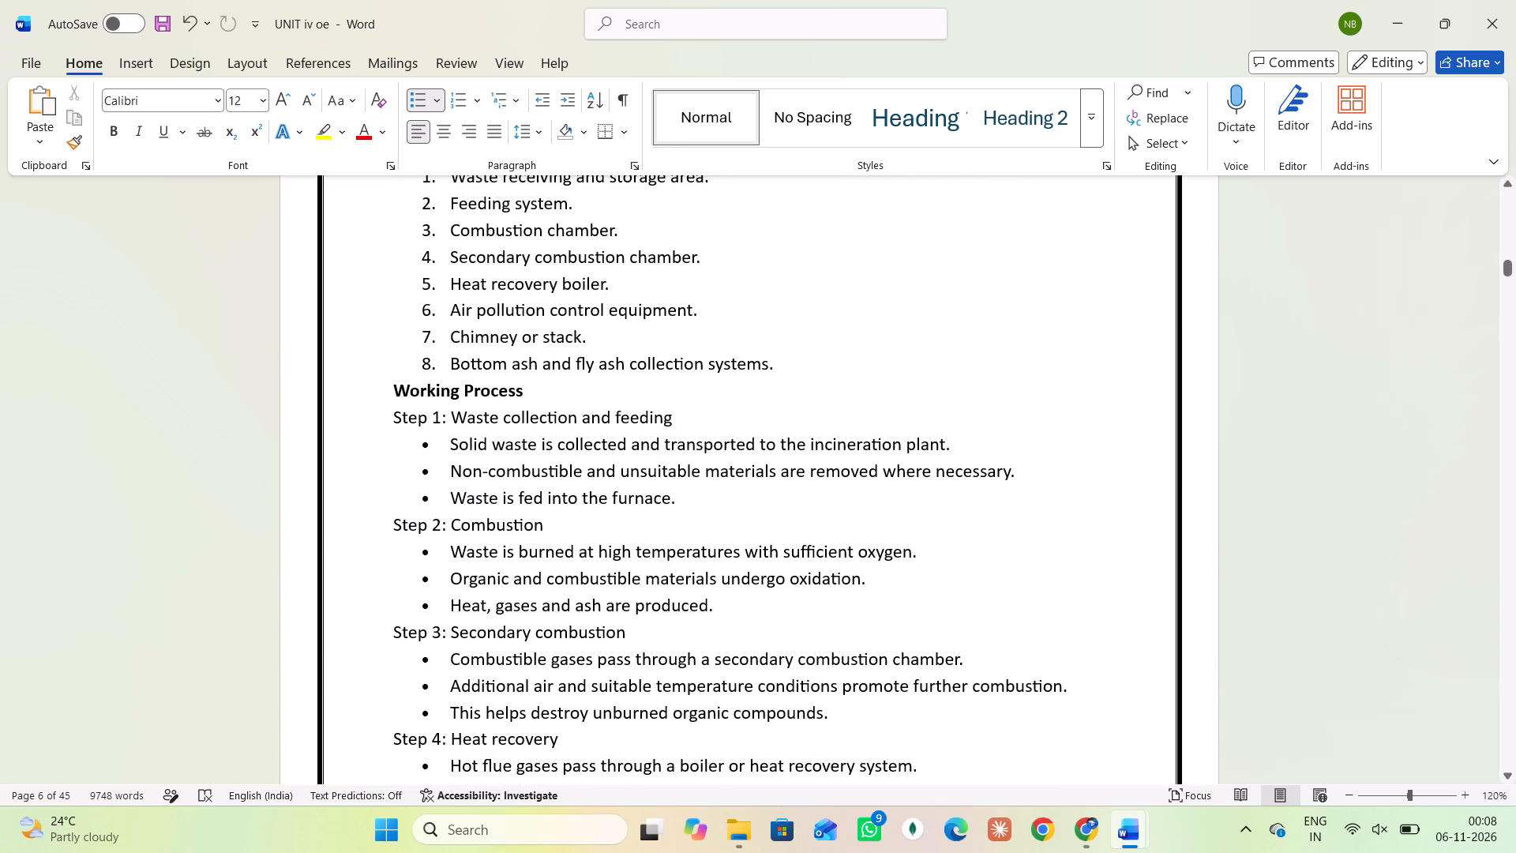
scroll(557, 382, "down", 3)
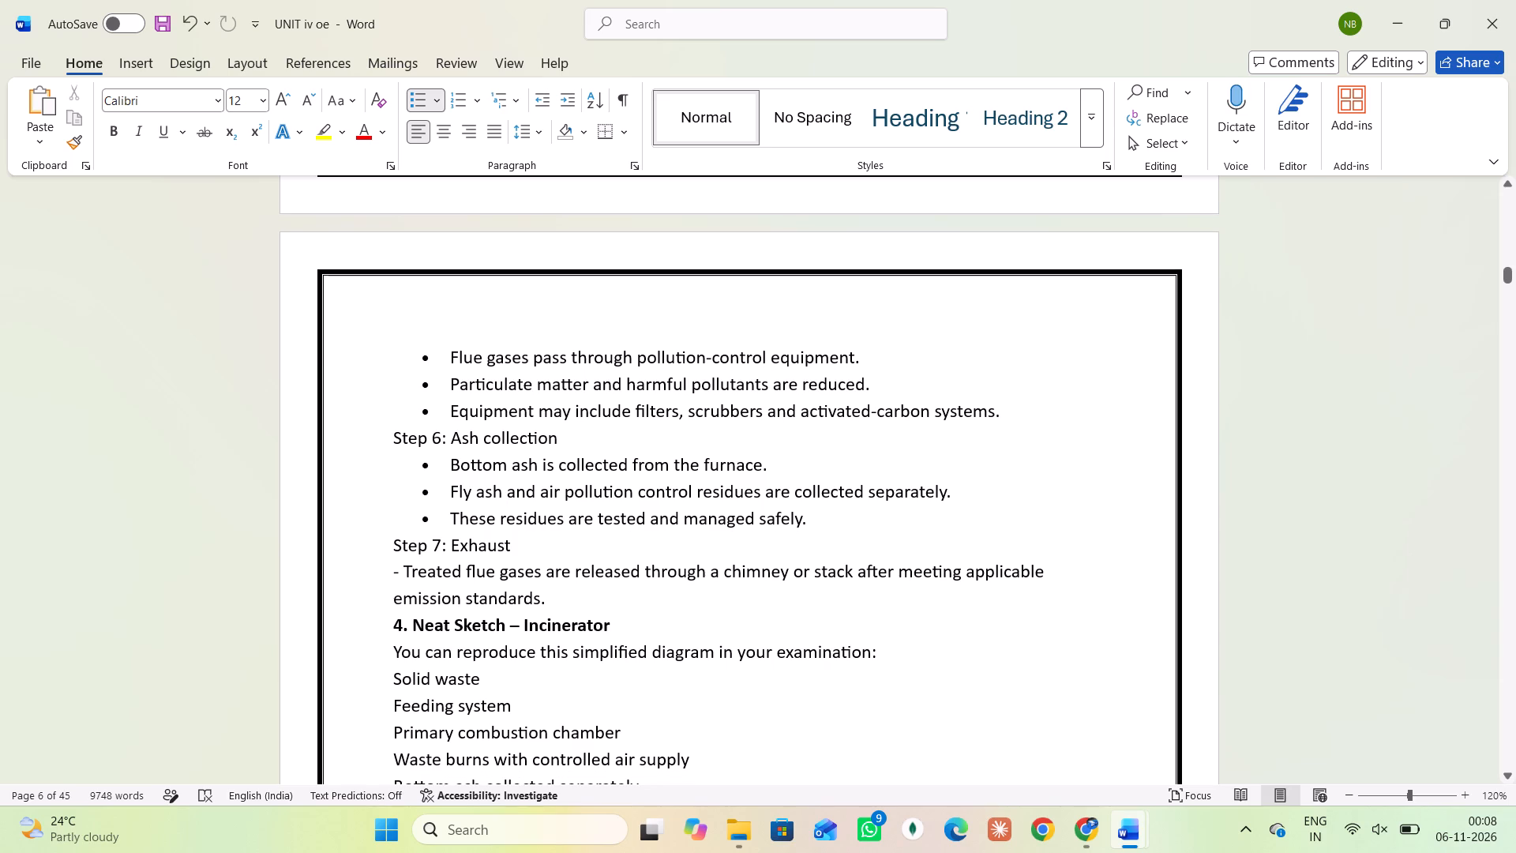
scroll(557, 382, "up", 3)
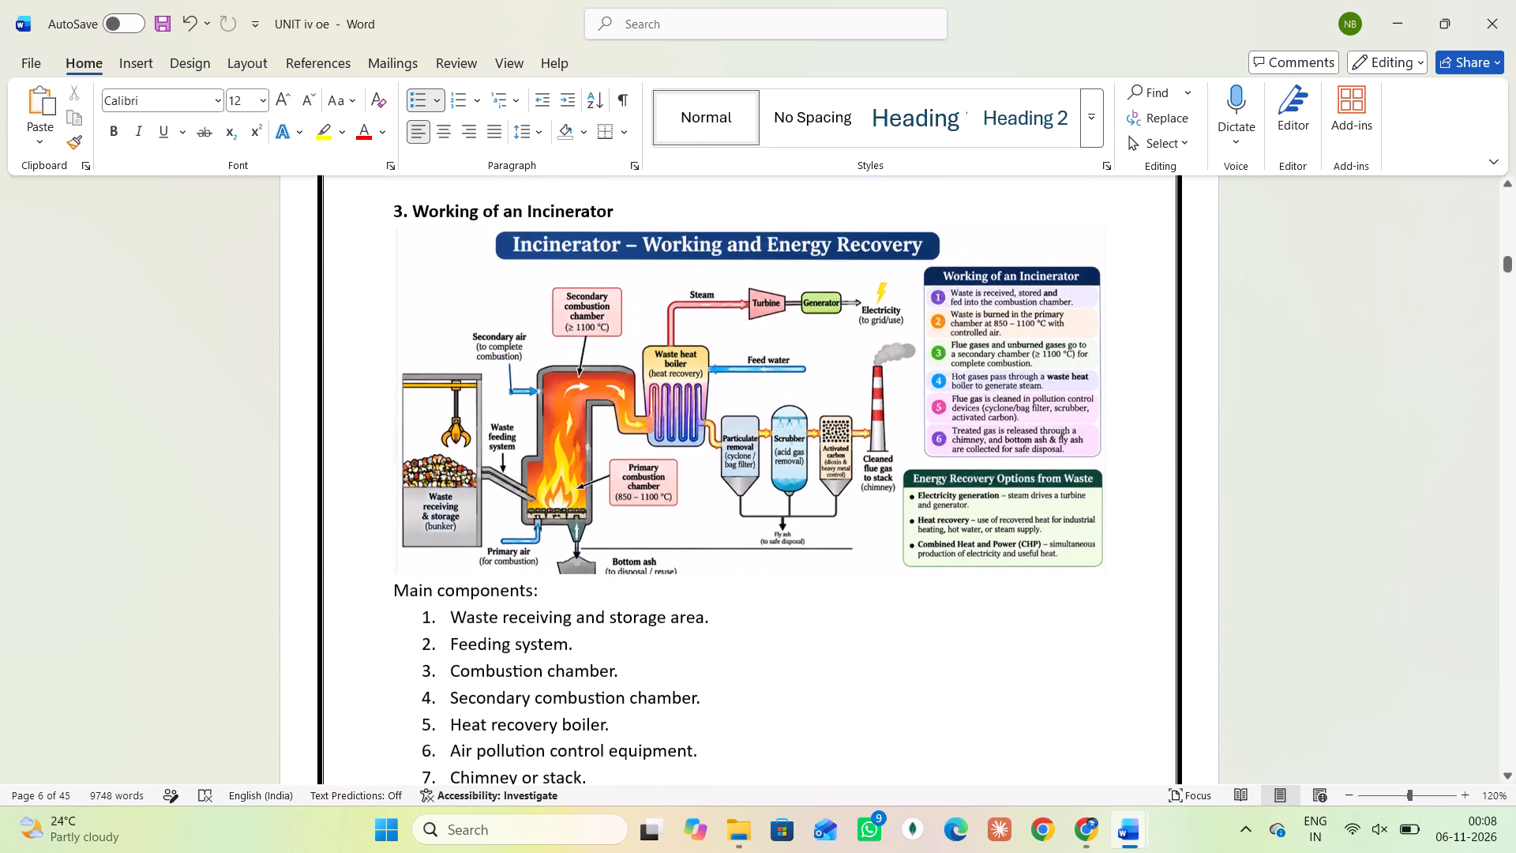
Delete the whole "4. Neat Sketch – Incinerator" section, from its heading through the Steam → Turbine → Generator → Electricity line.
scroll(557, 382, "down", 4)
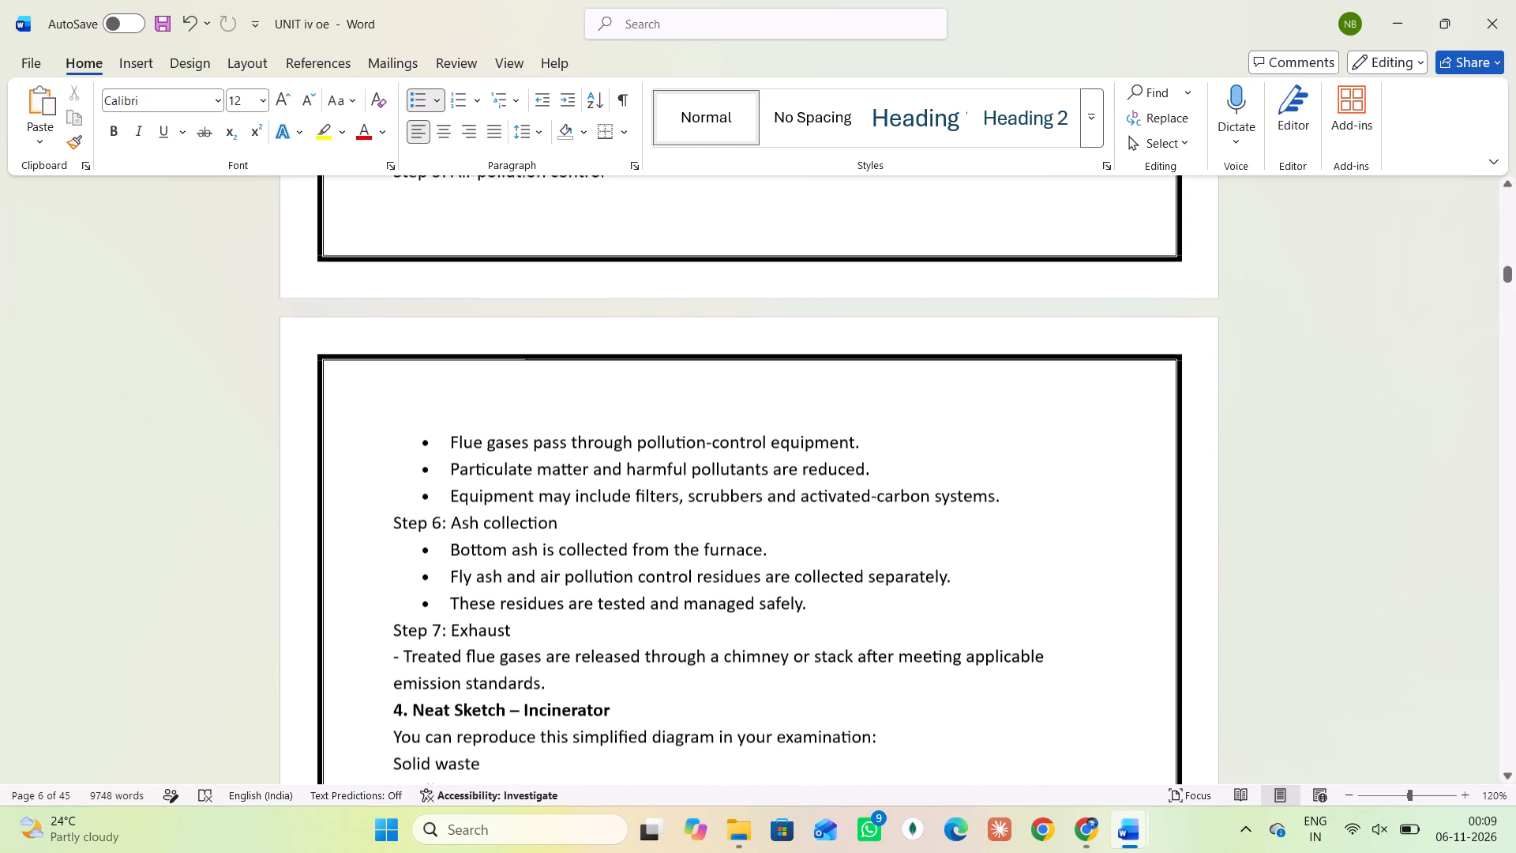
scroll(557, 382, "down", 2)
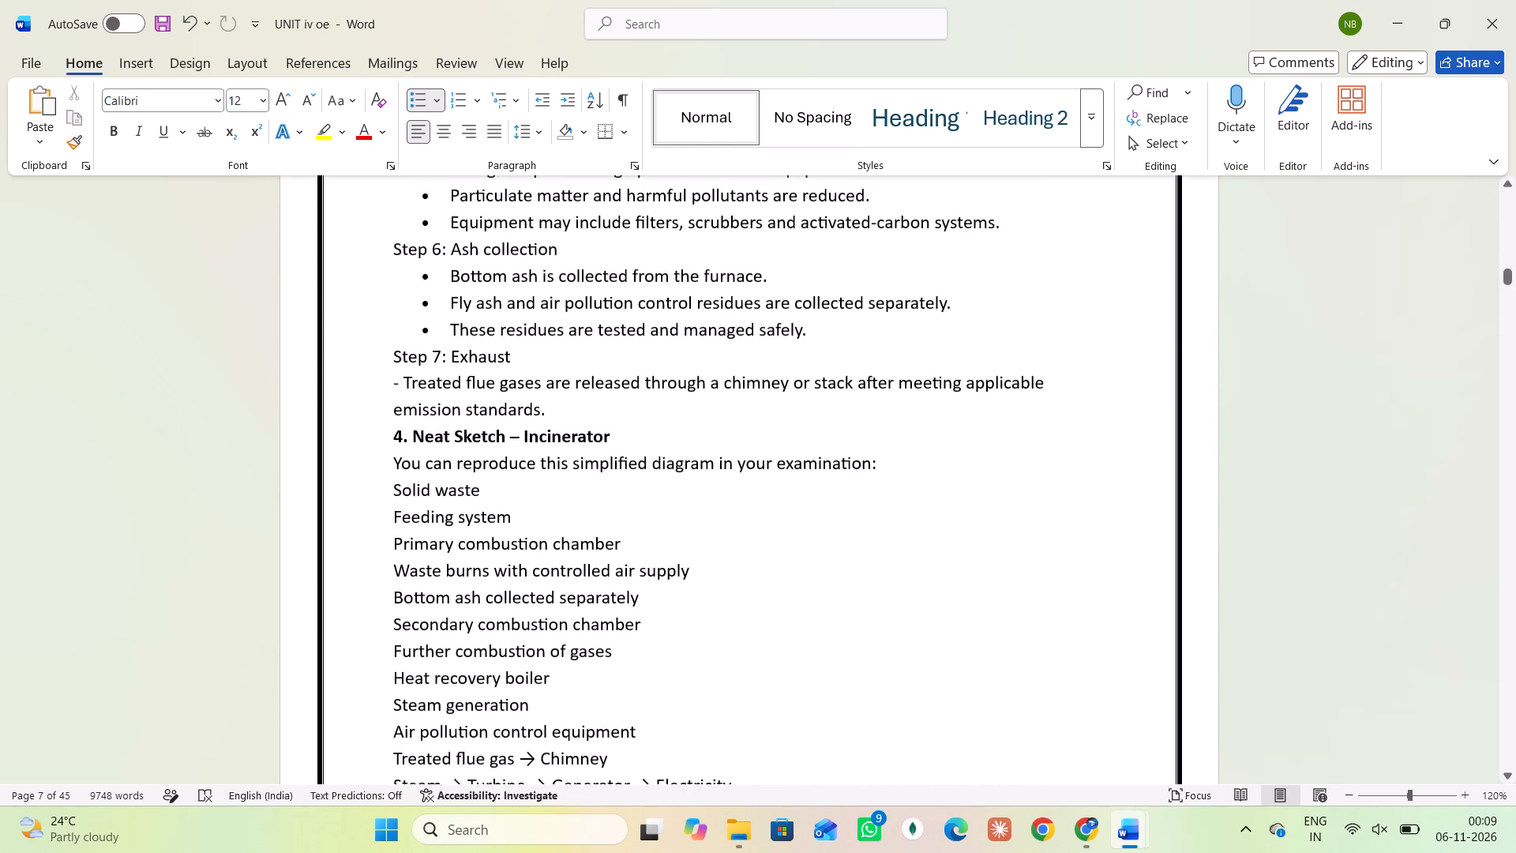
scroll(557, 382, "down", 3)
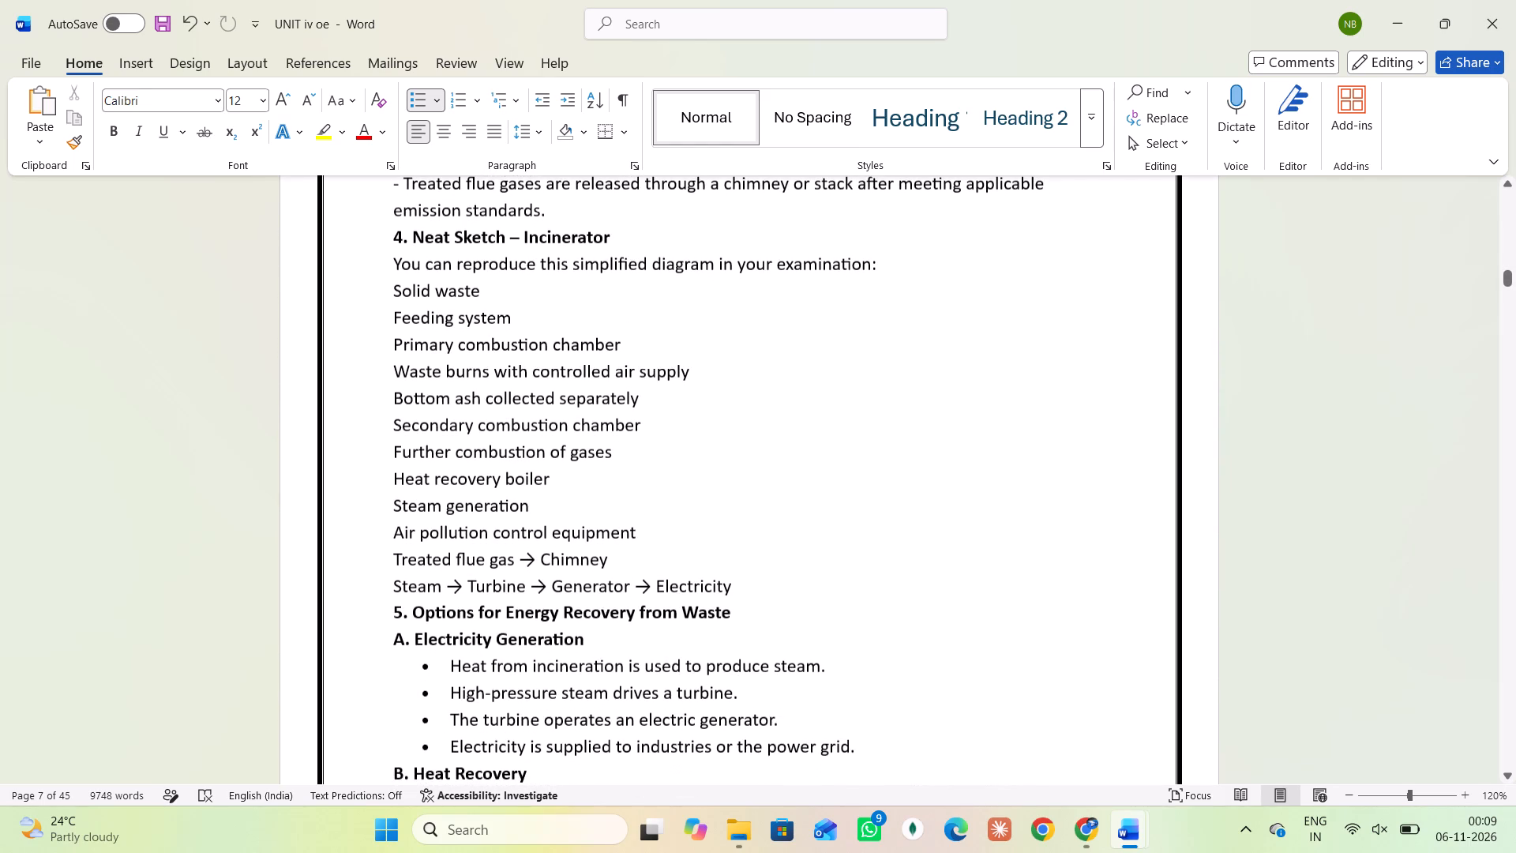
left_click_drag(735, 588, 492, 395)
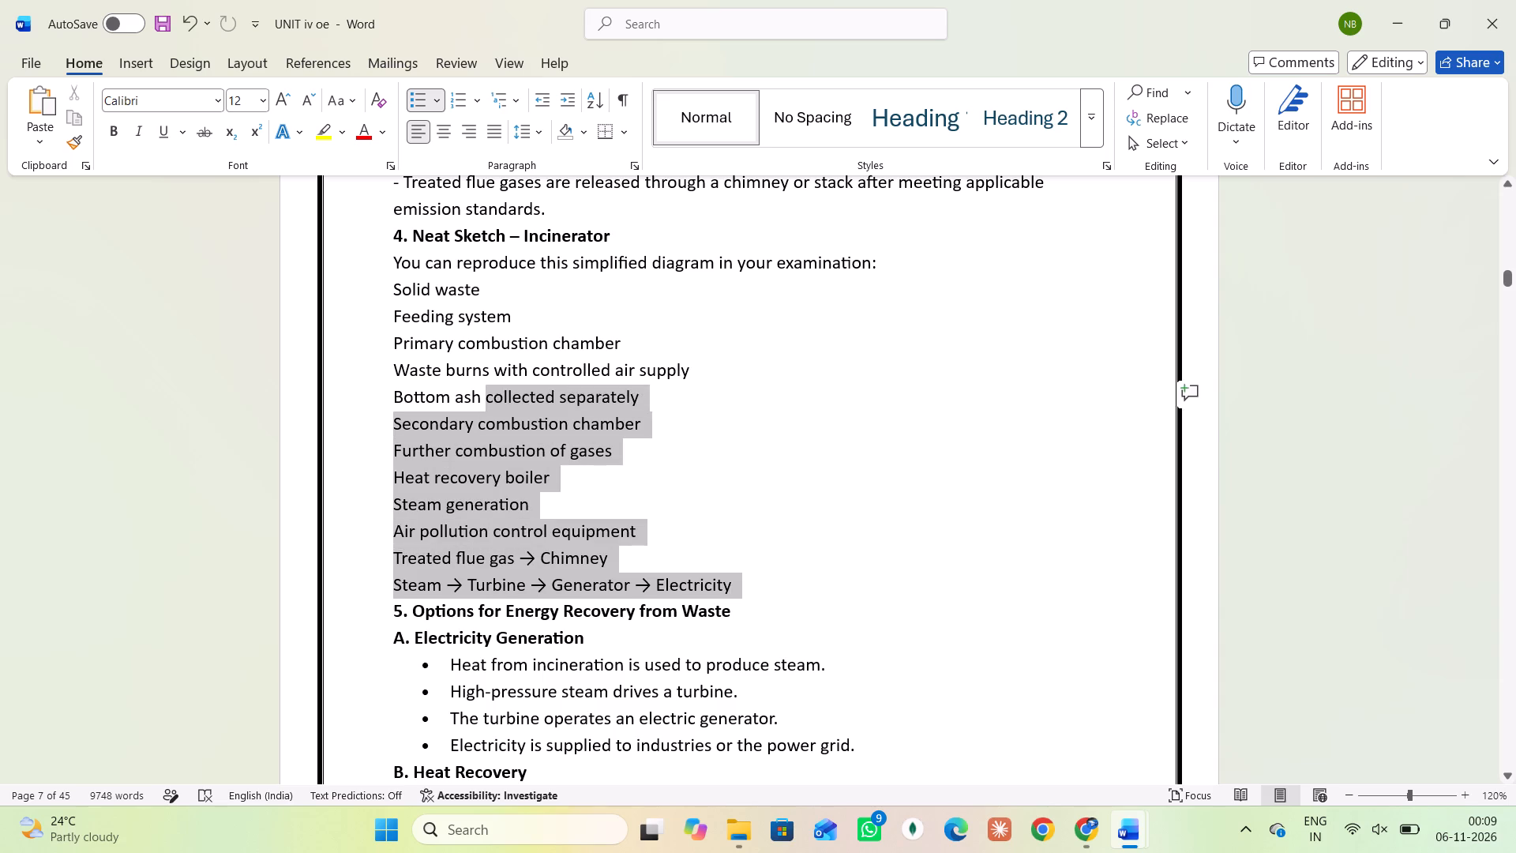
left_click_drag(492, 395, 393, 250)
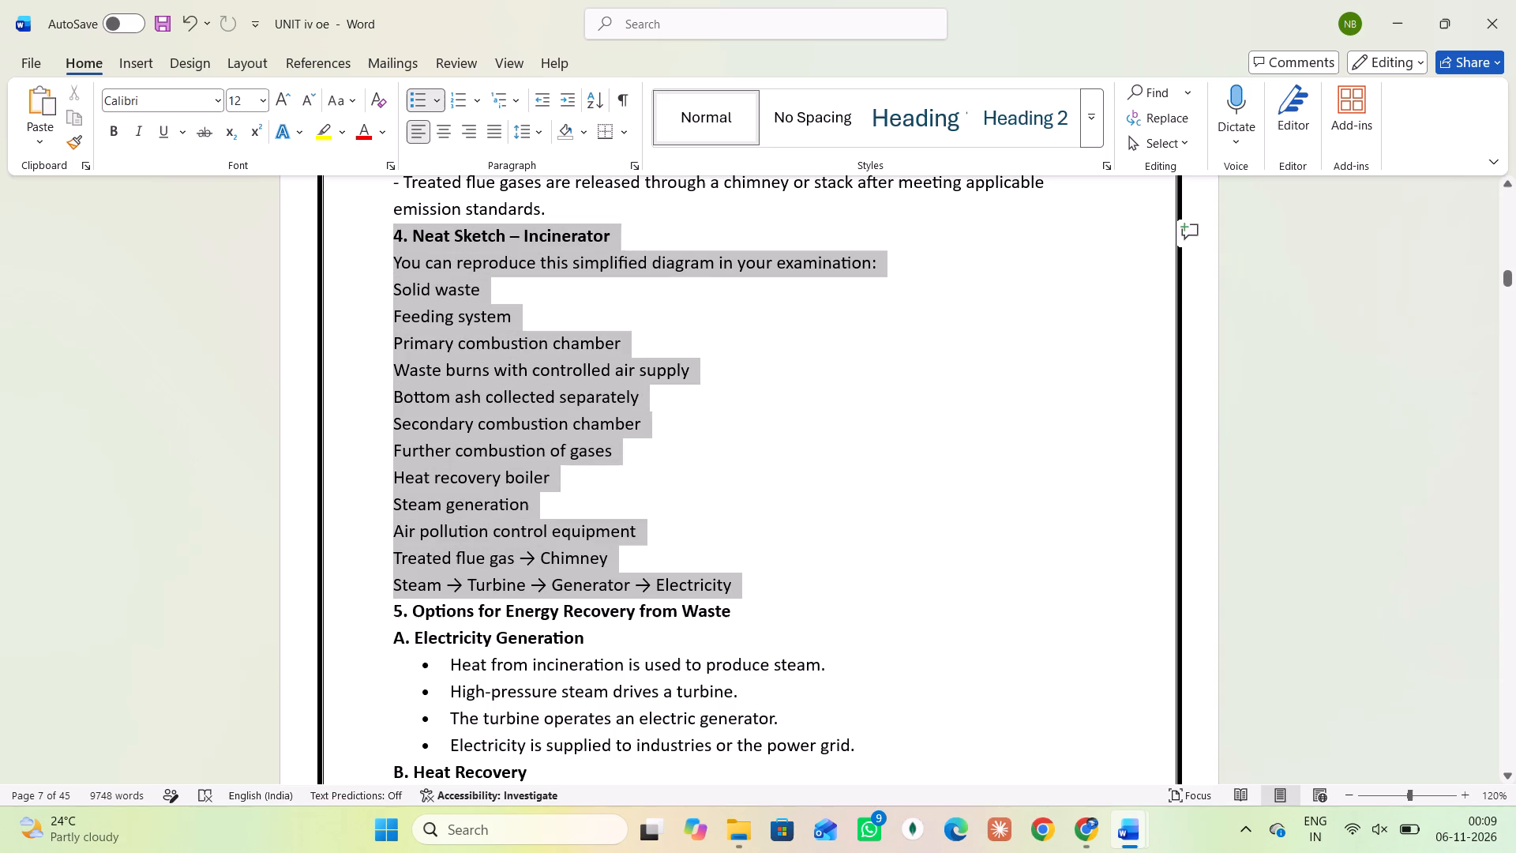
left_click_drag(393, 250, 385, 235)
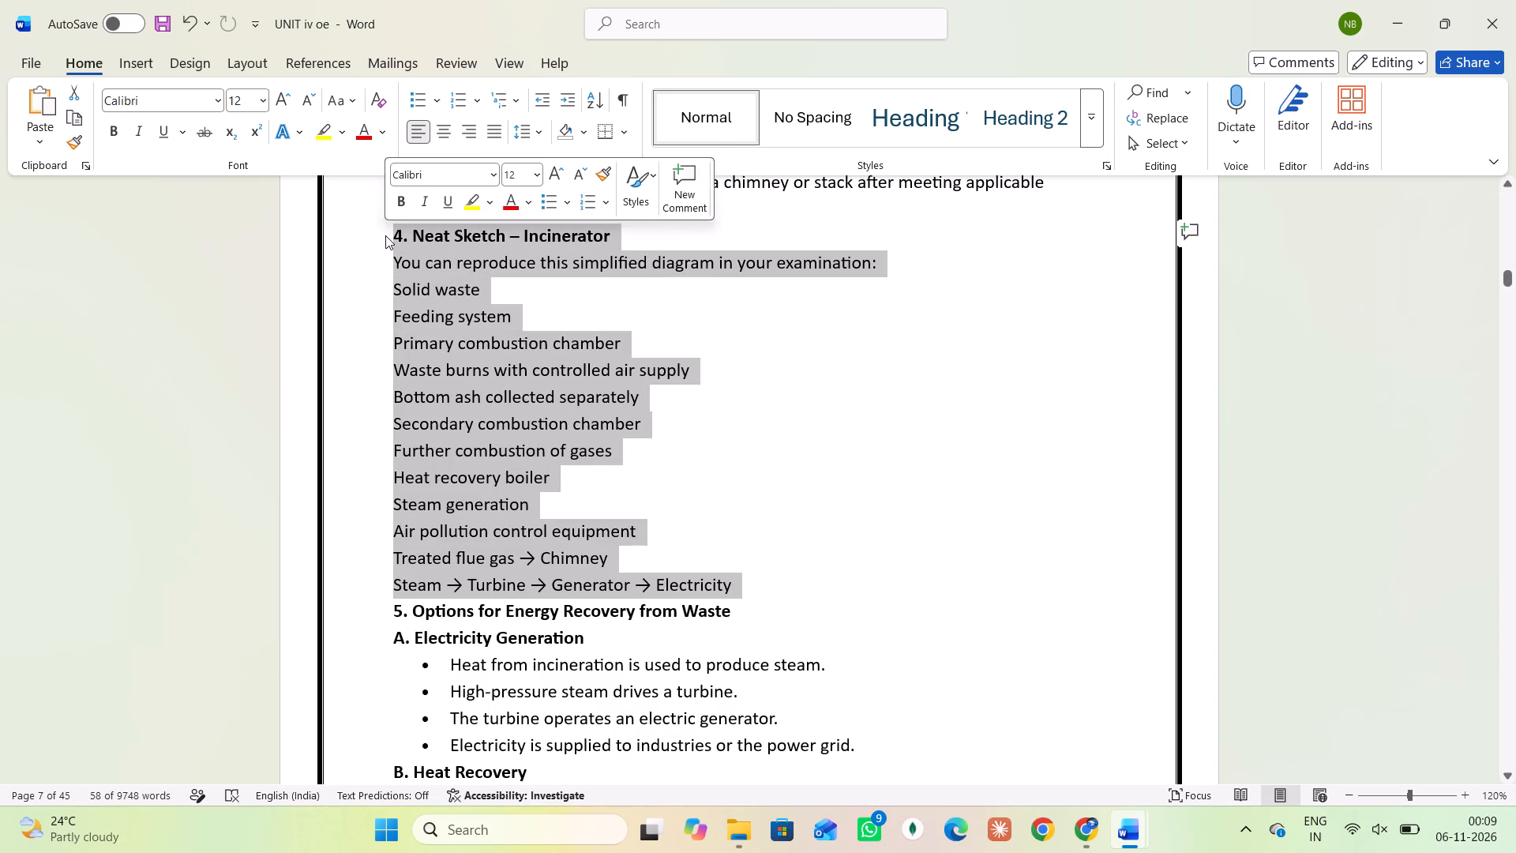
key("BackSpace")
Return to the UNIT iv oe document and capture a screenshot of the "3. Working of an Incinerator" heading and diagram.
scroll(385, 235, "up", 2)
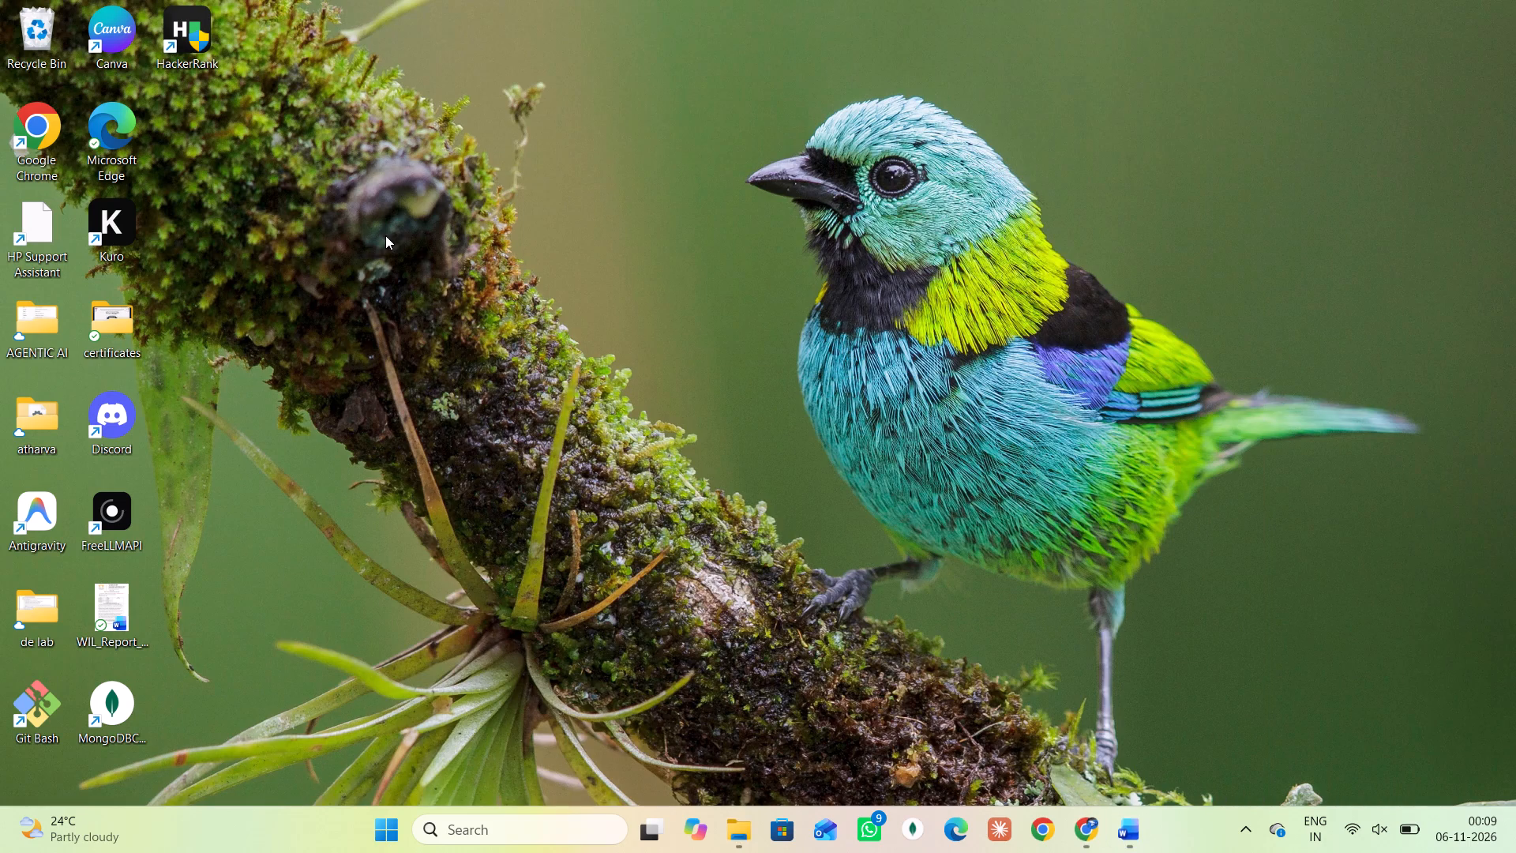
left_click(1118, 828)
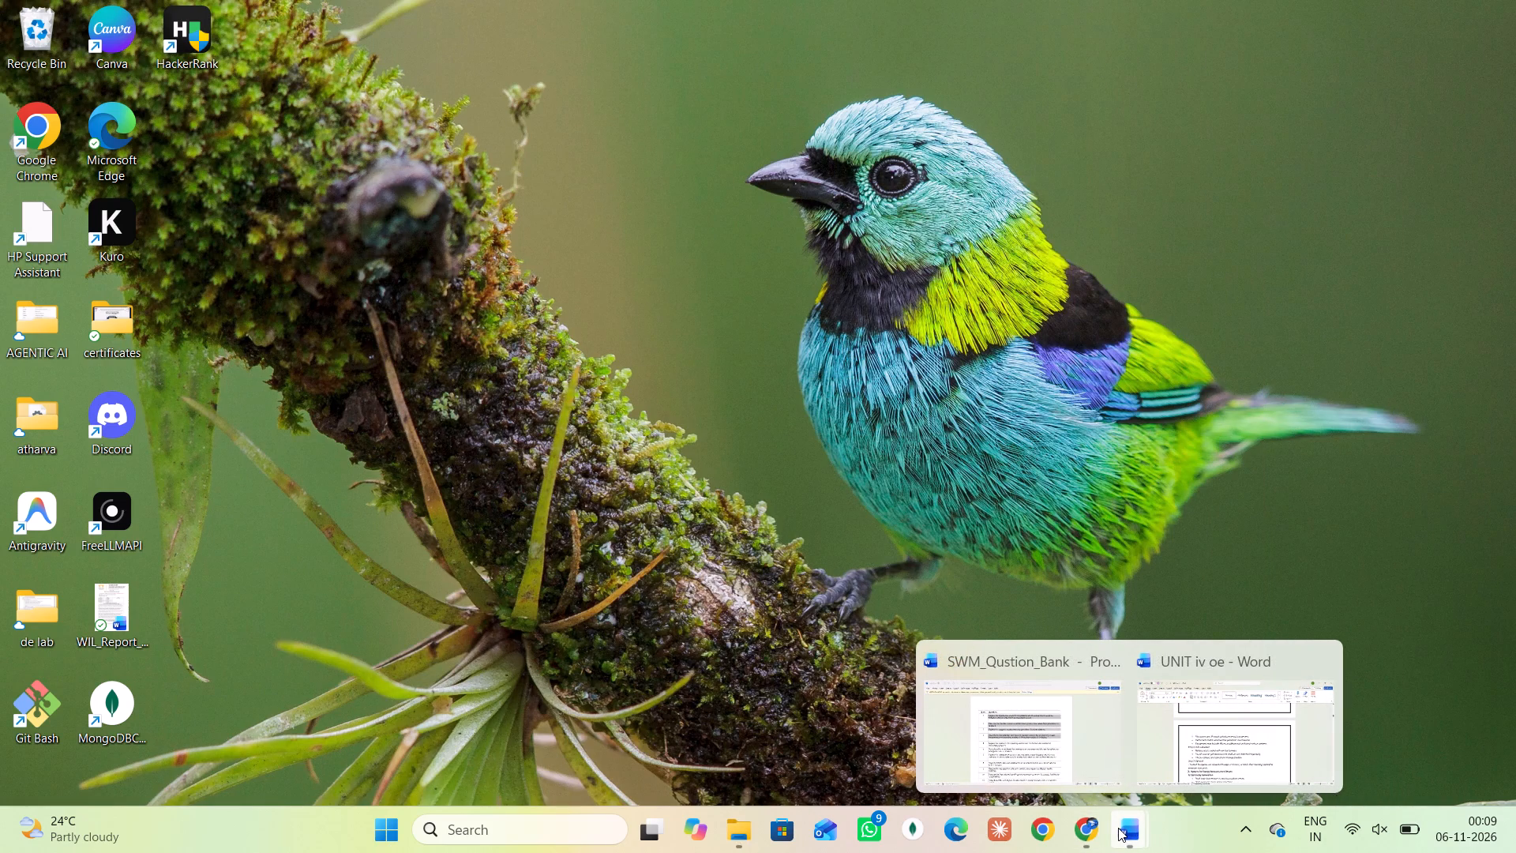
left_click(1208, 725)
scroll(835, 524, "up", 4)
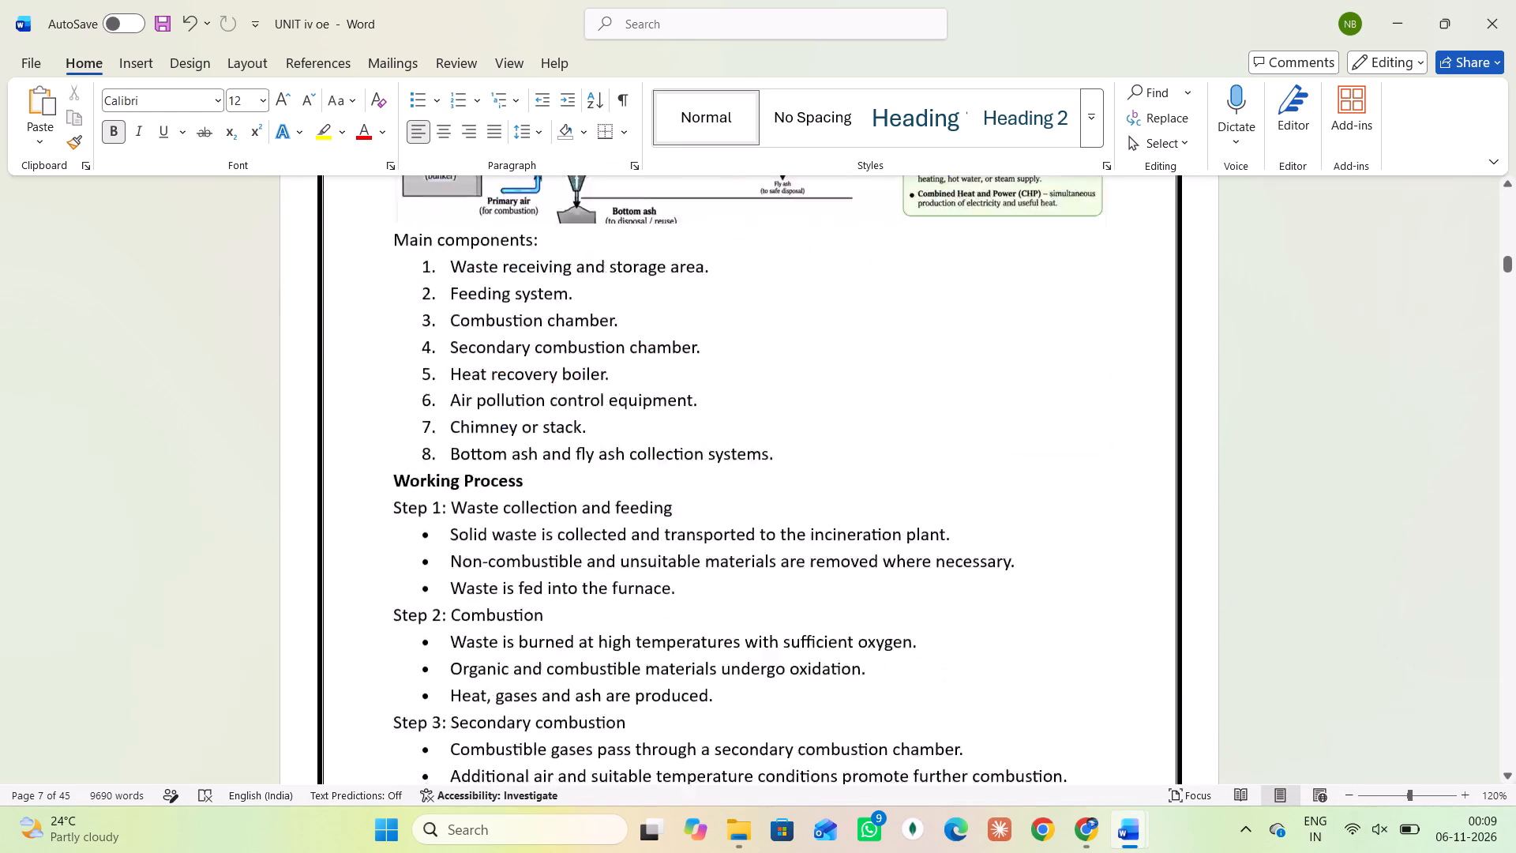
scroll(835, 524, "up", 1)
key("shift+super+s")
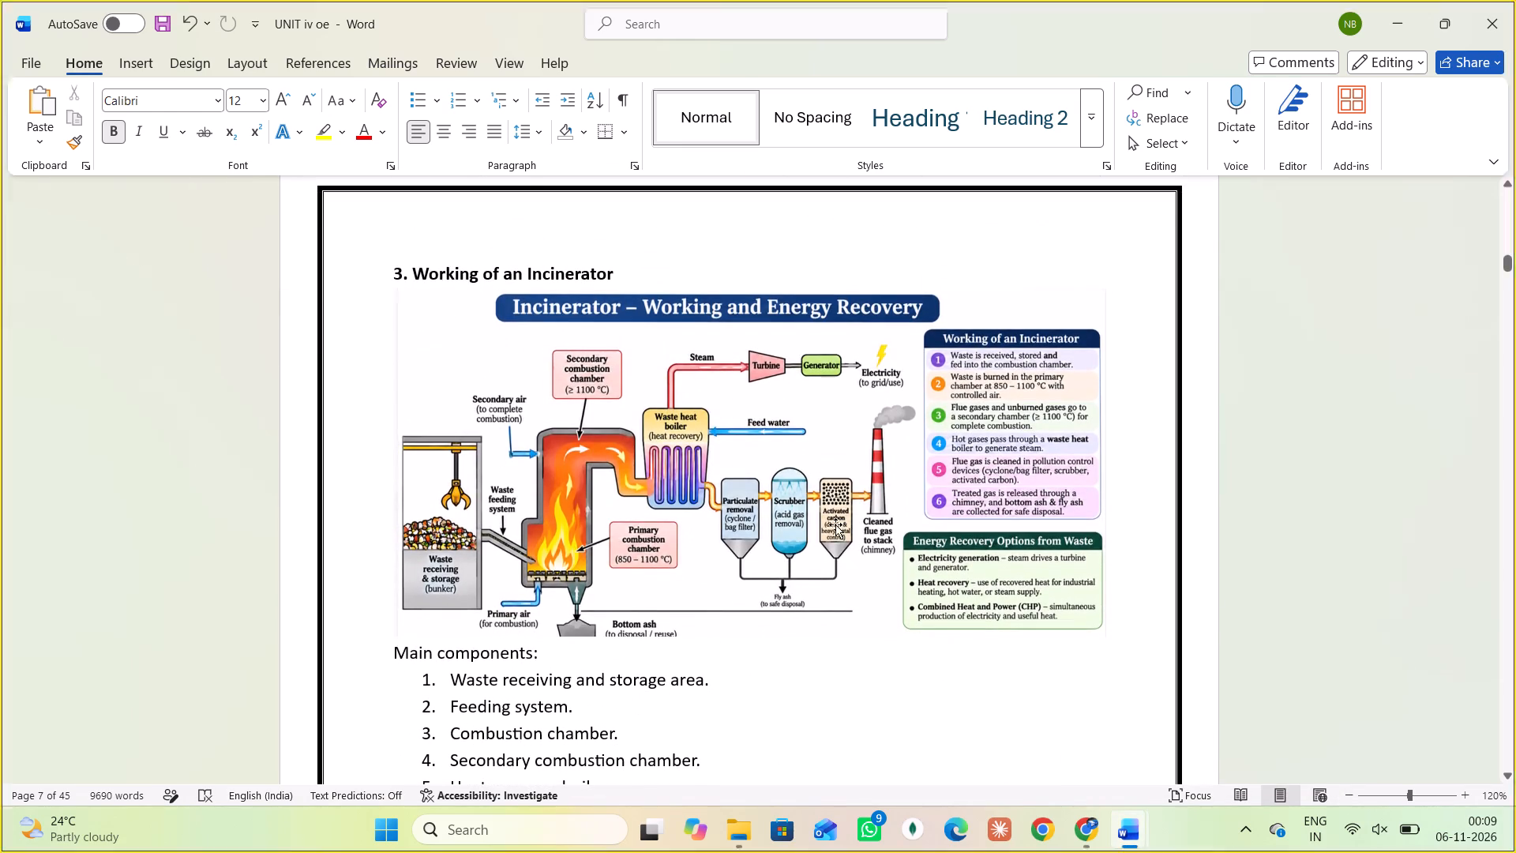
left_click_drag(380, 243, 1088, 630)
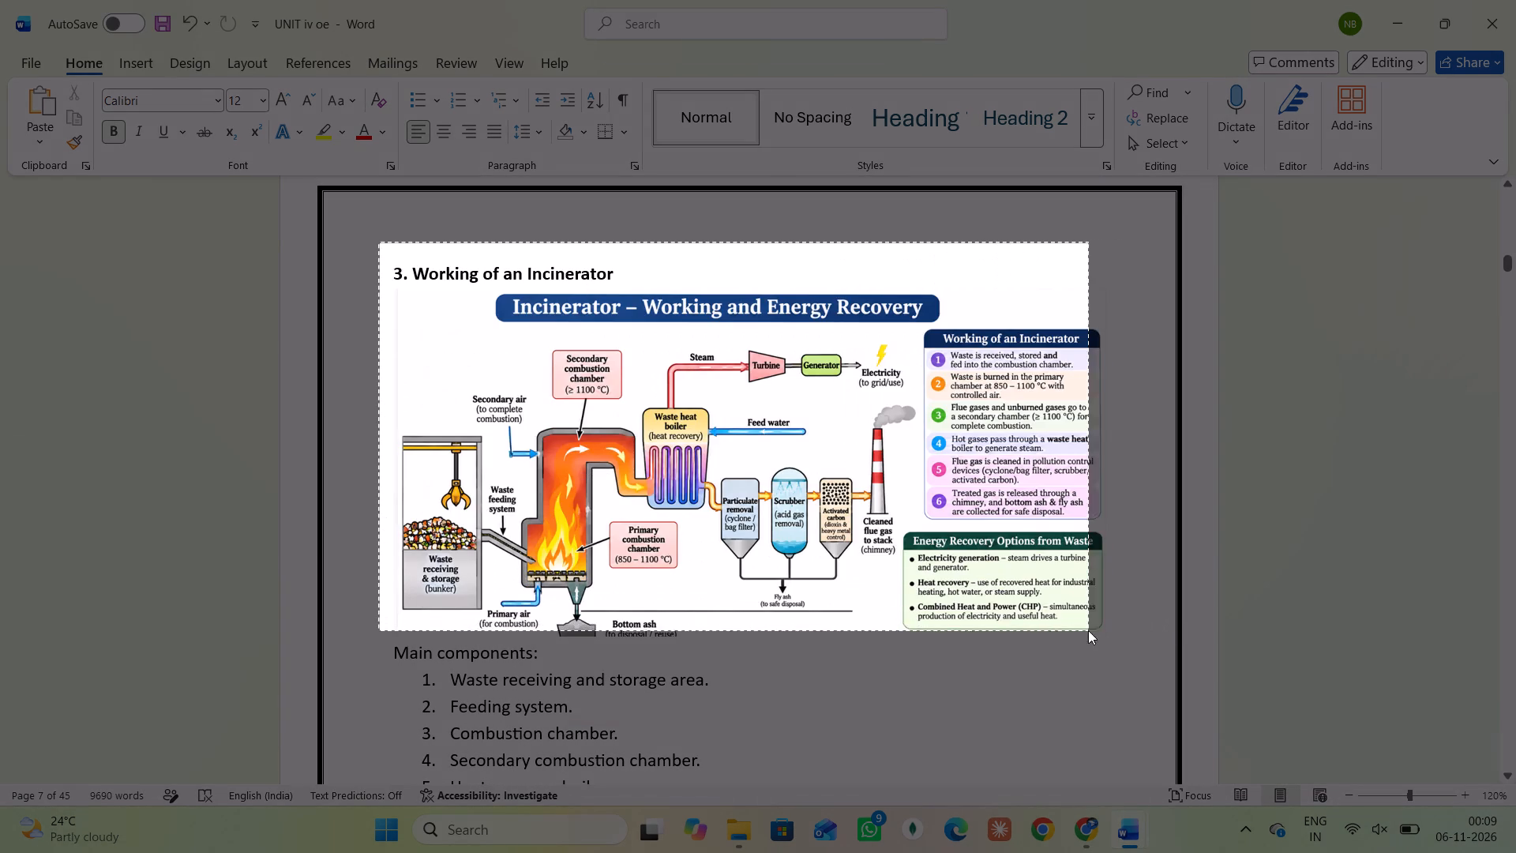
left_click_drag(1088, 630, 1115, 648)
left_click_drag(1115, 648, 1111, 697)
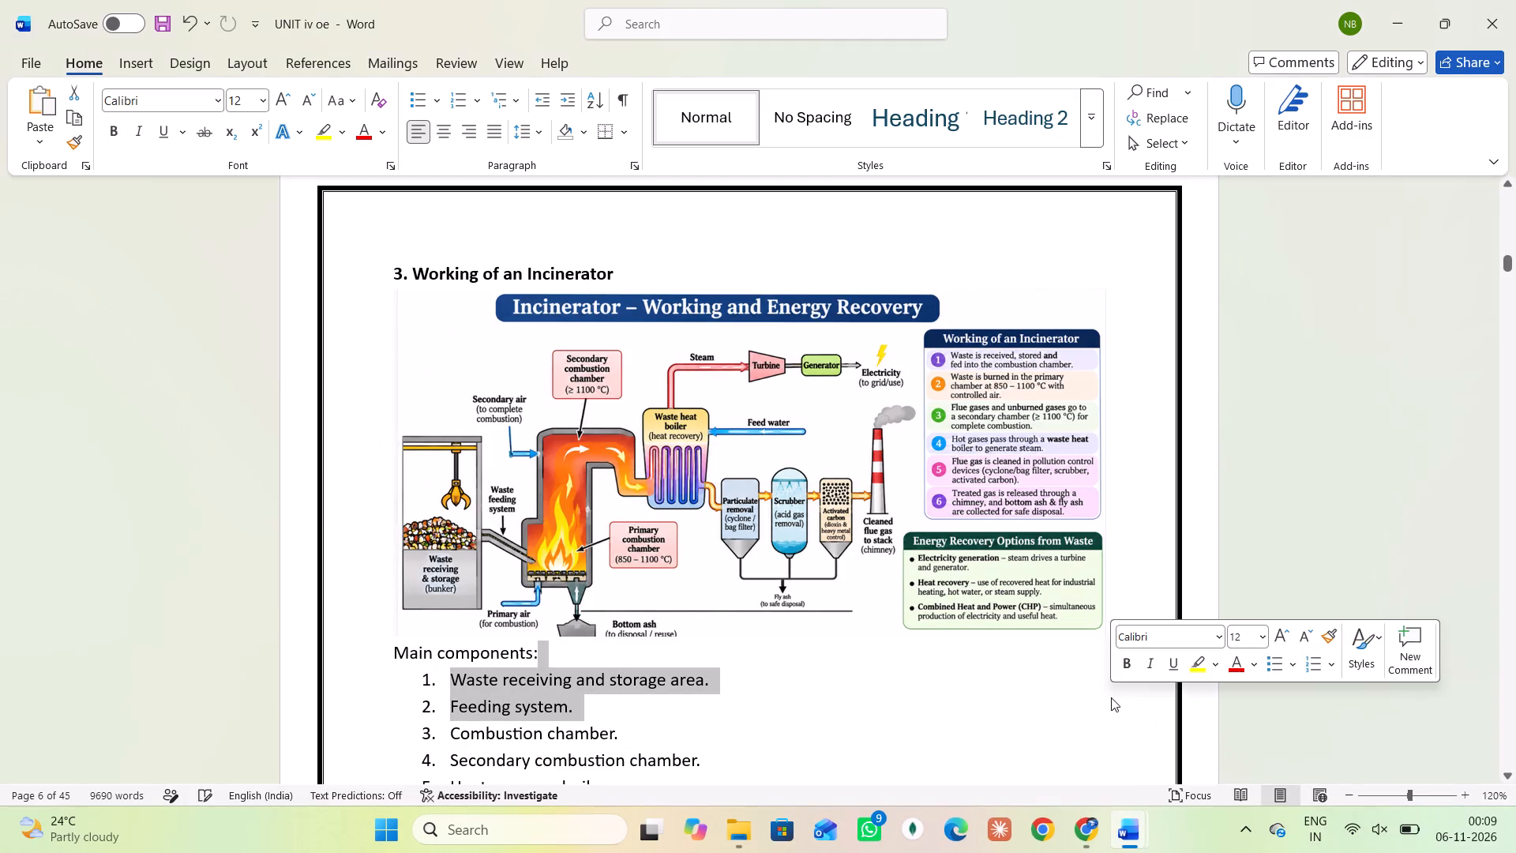
scroll(963, 608, "down", 1)
scroll(963, 608, "up", 1)
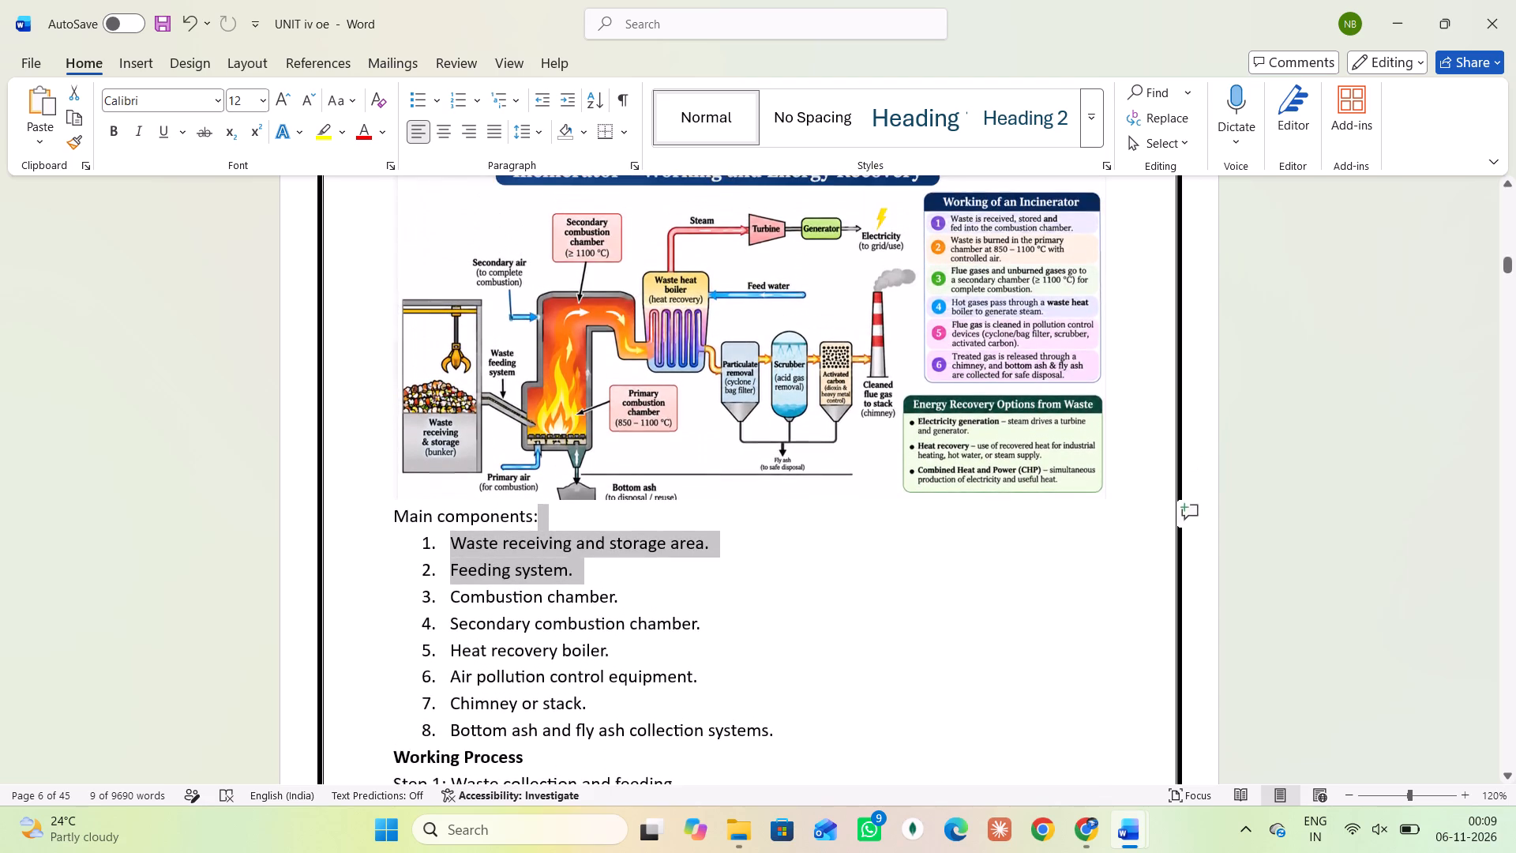
scroll(963, 608, "up", 1)
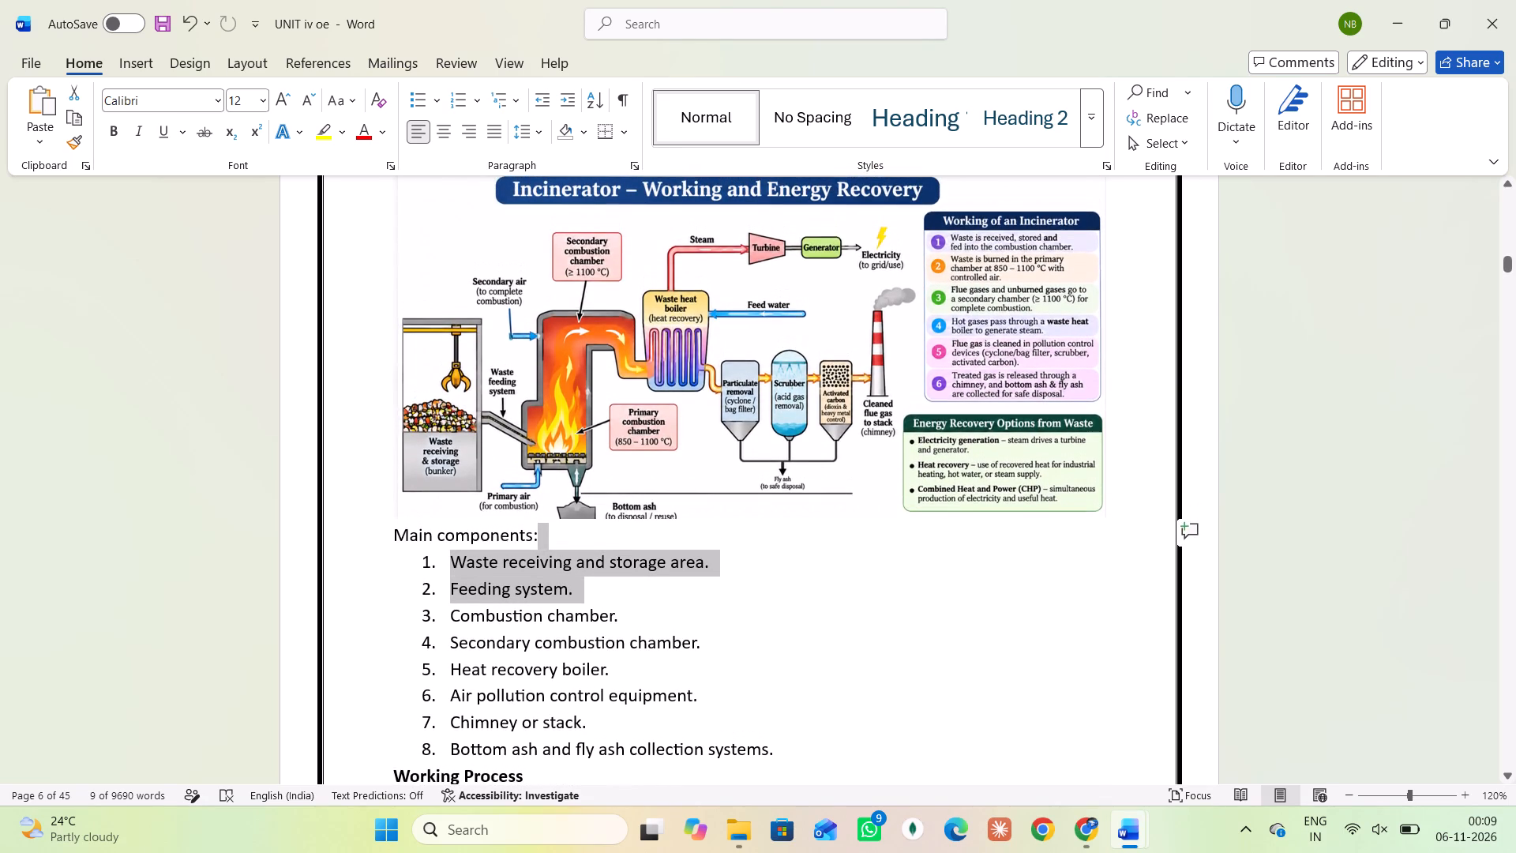
key("shift+super+s")
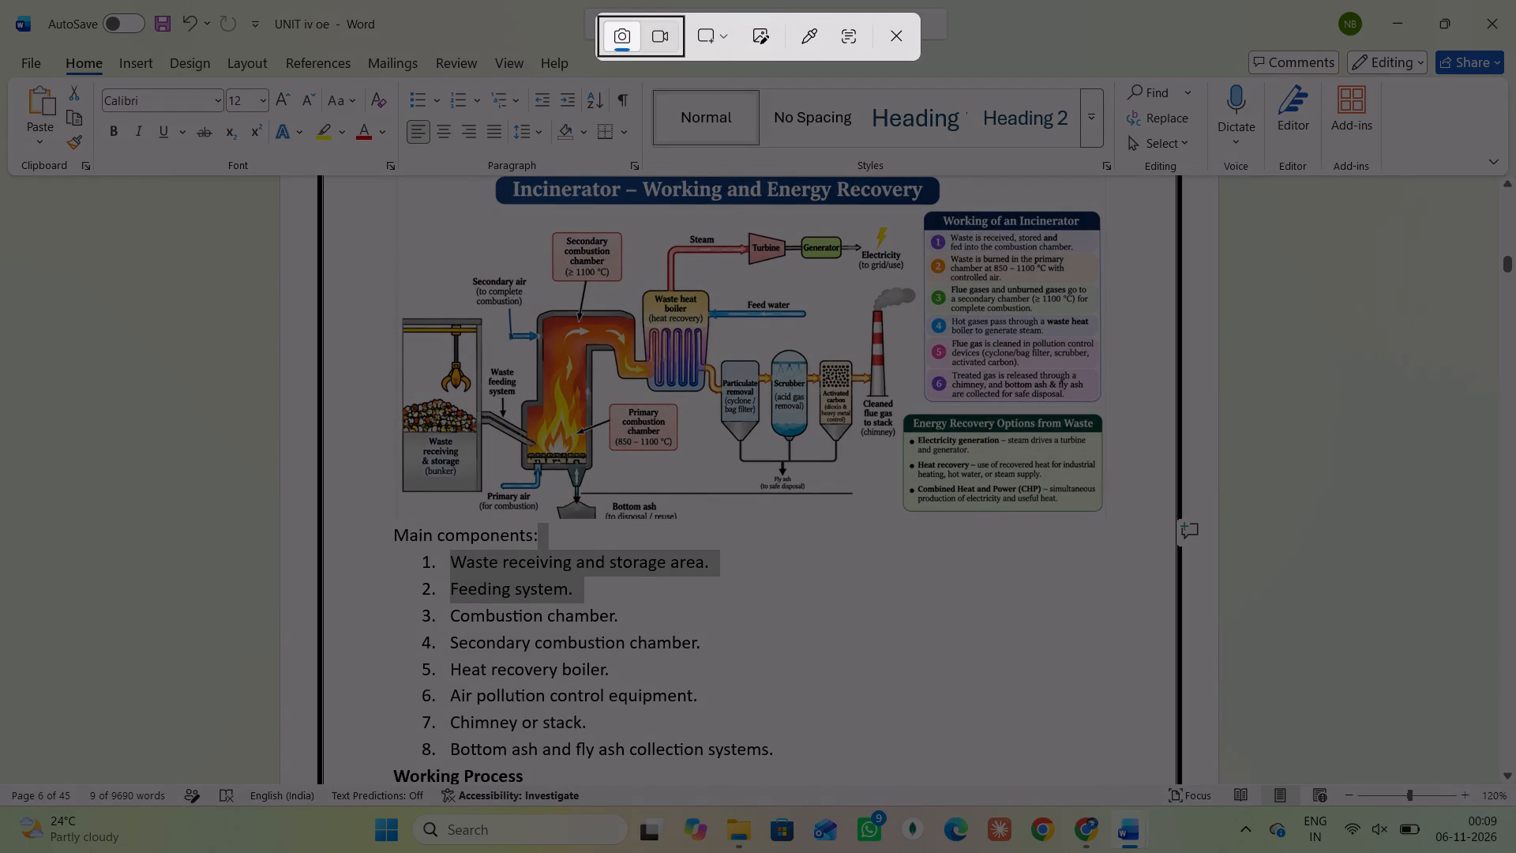
left_click_drag(402, 186, 1091, 720)
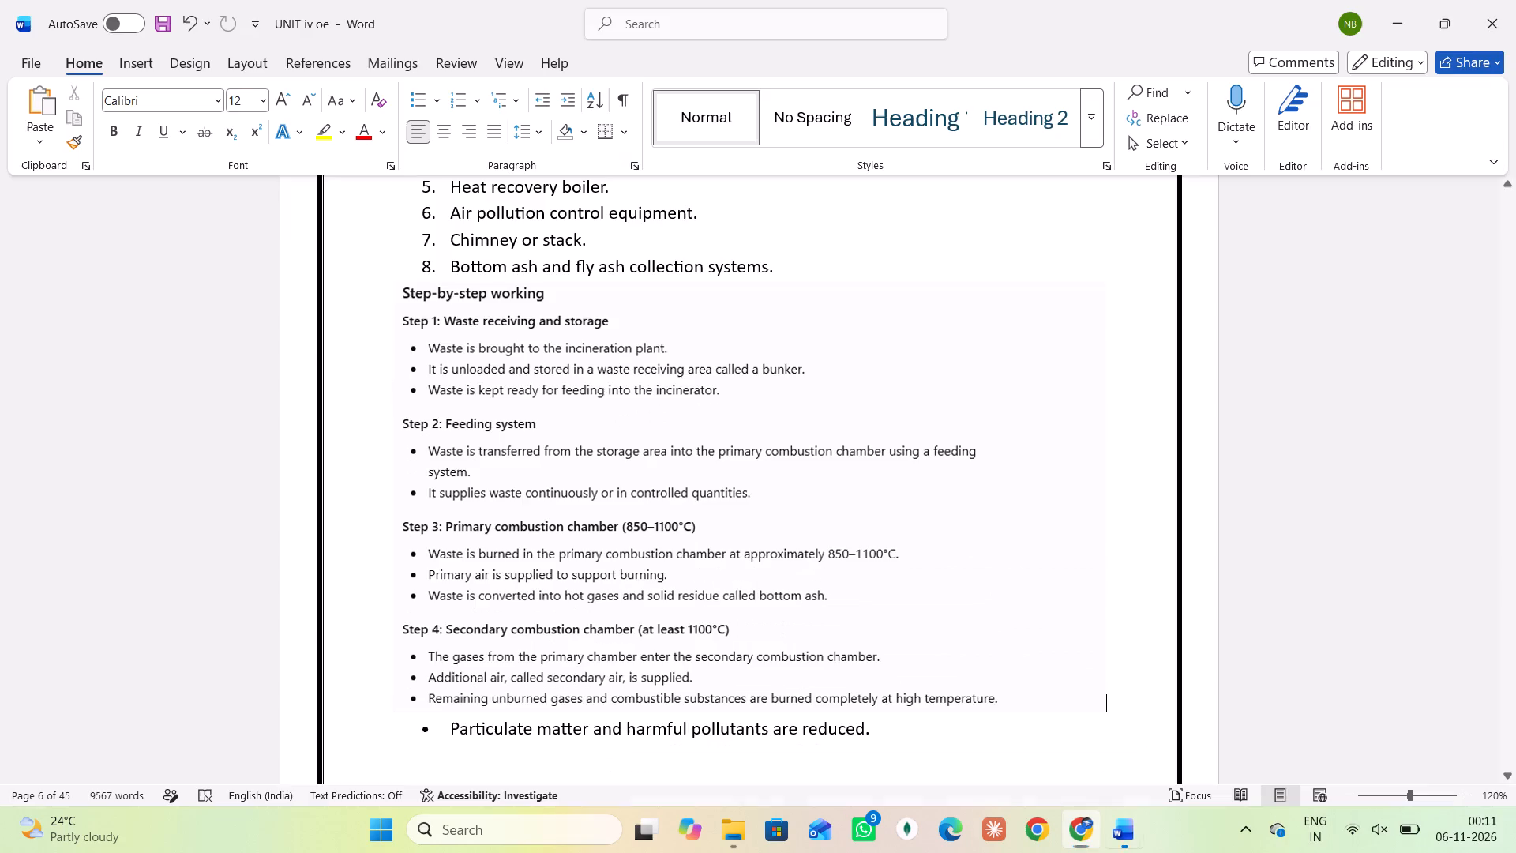
scroll(827, 493, "down", 1)
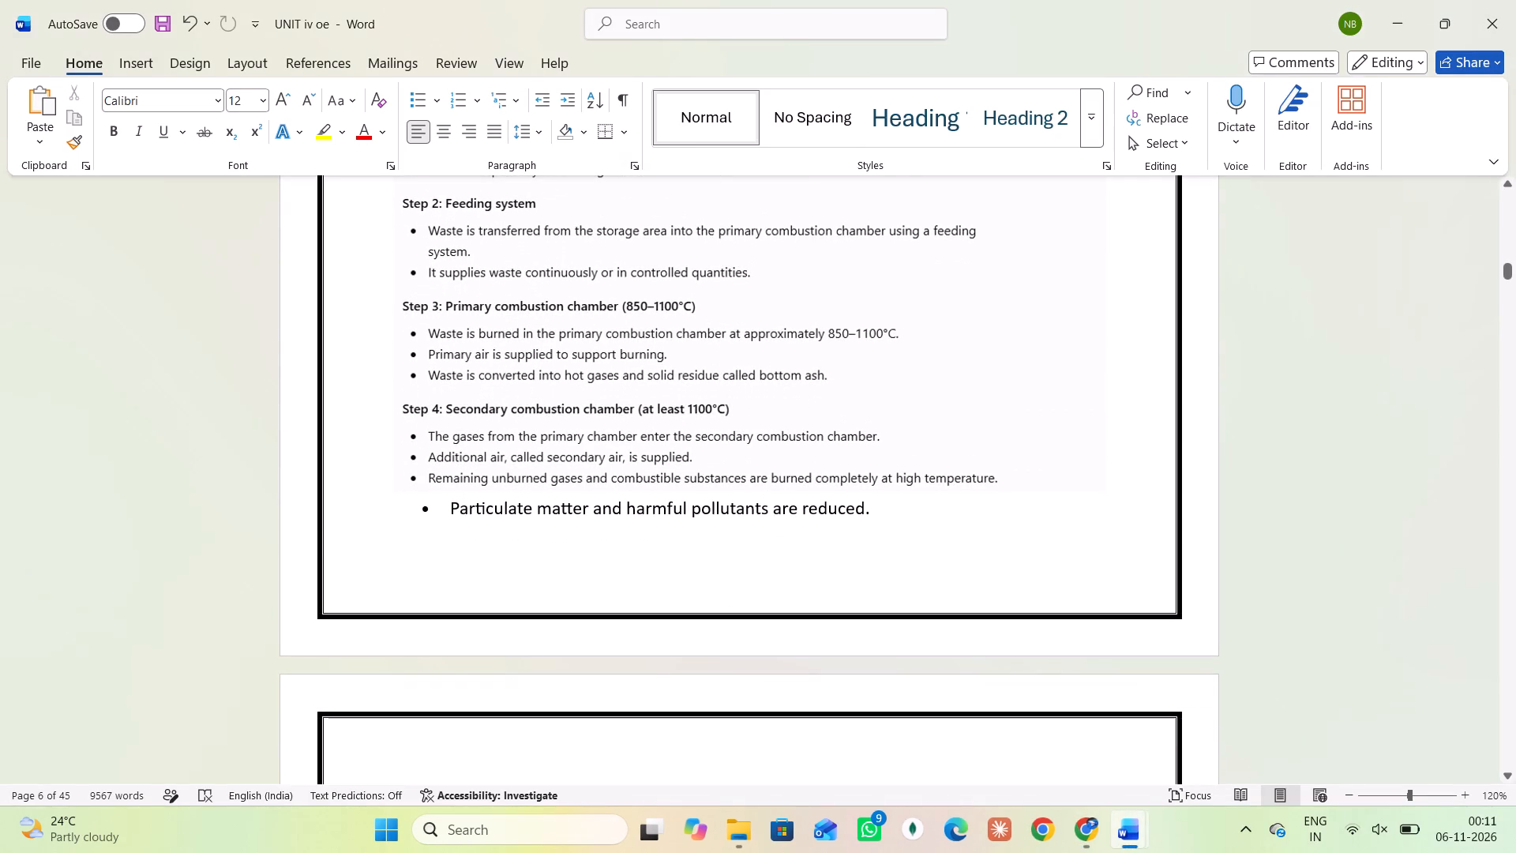
key("Return")
key("ctrl+v")
Capture Step 7: Chimney or stack and Step 8: Ash collection from ChatGPT's reply and insert the screenshot below Step 6 in the Word notes.
key("alt+Tab")
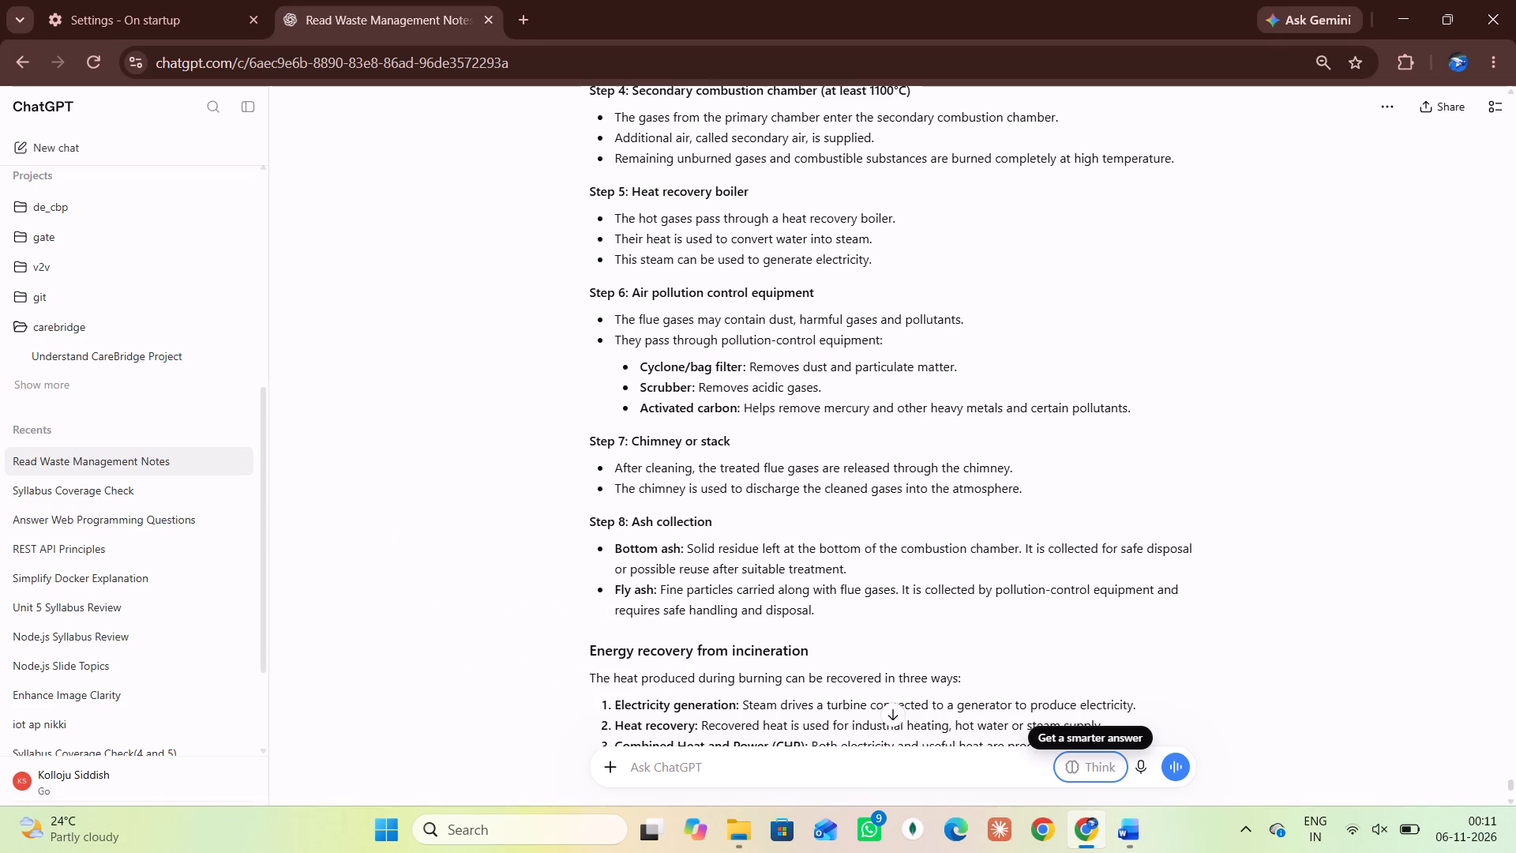
key("shift+super+s")
left_click_drag(553, 421, 1204, 606)
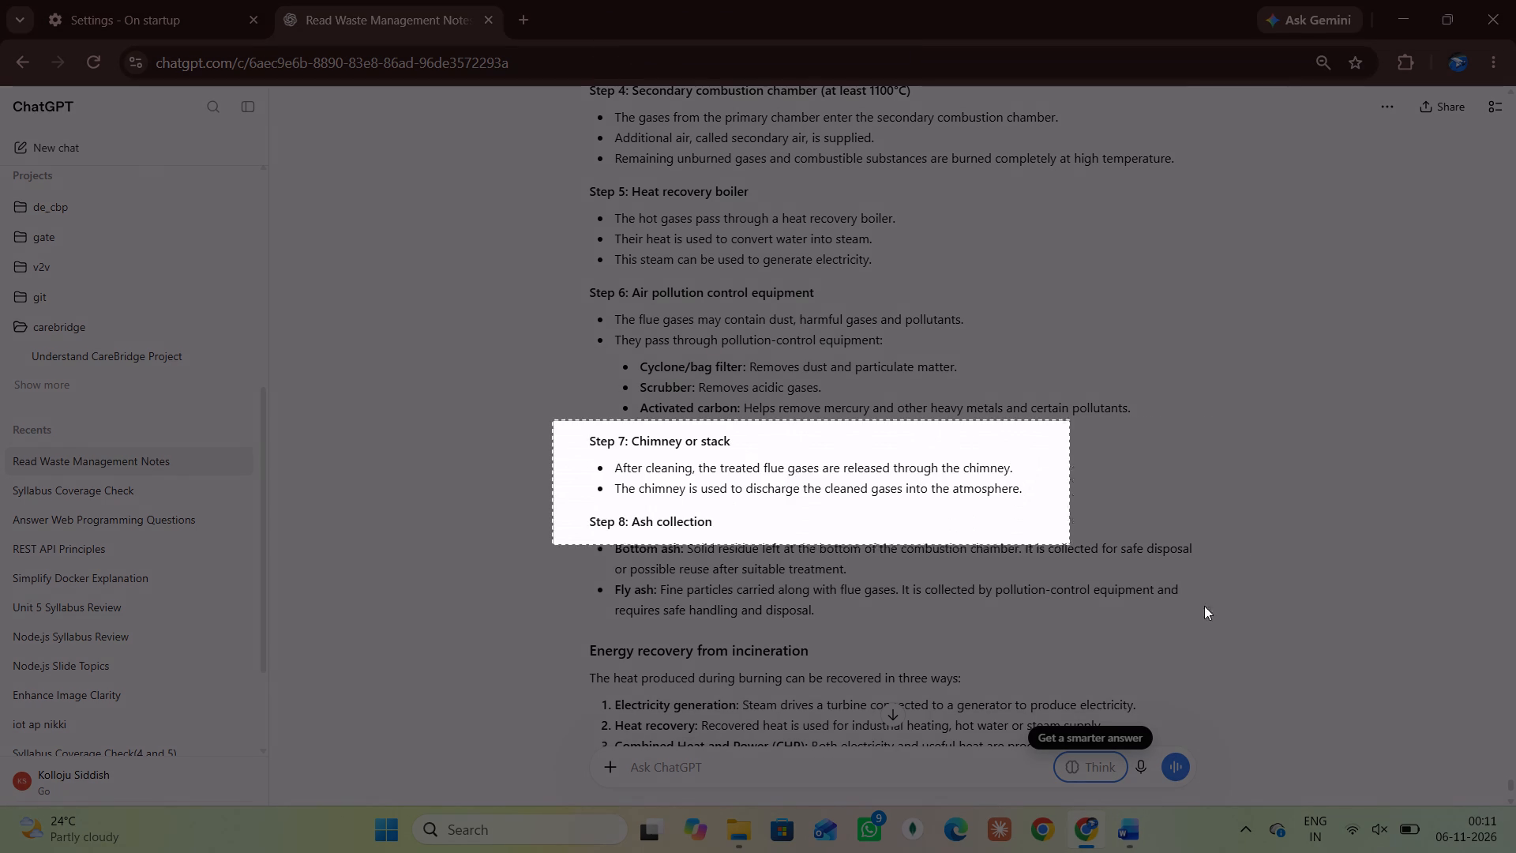
left_click_drag(1204, 606, 1242, 627)
key("alt+Tab")
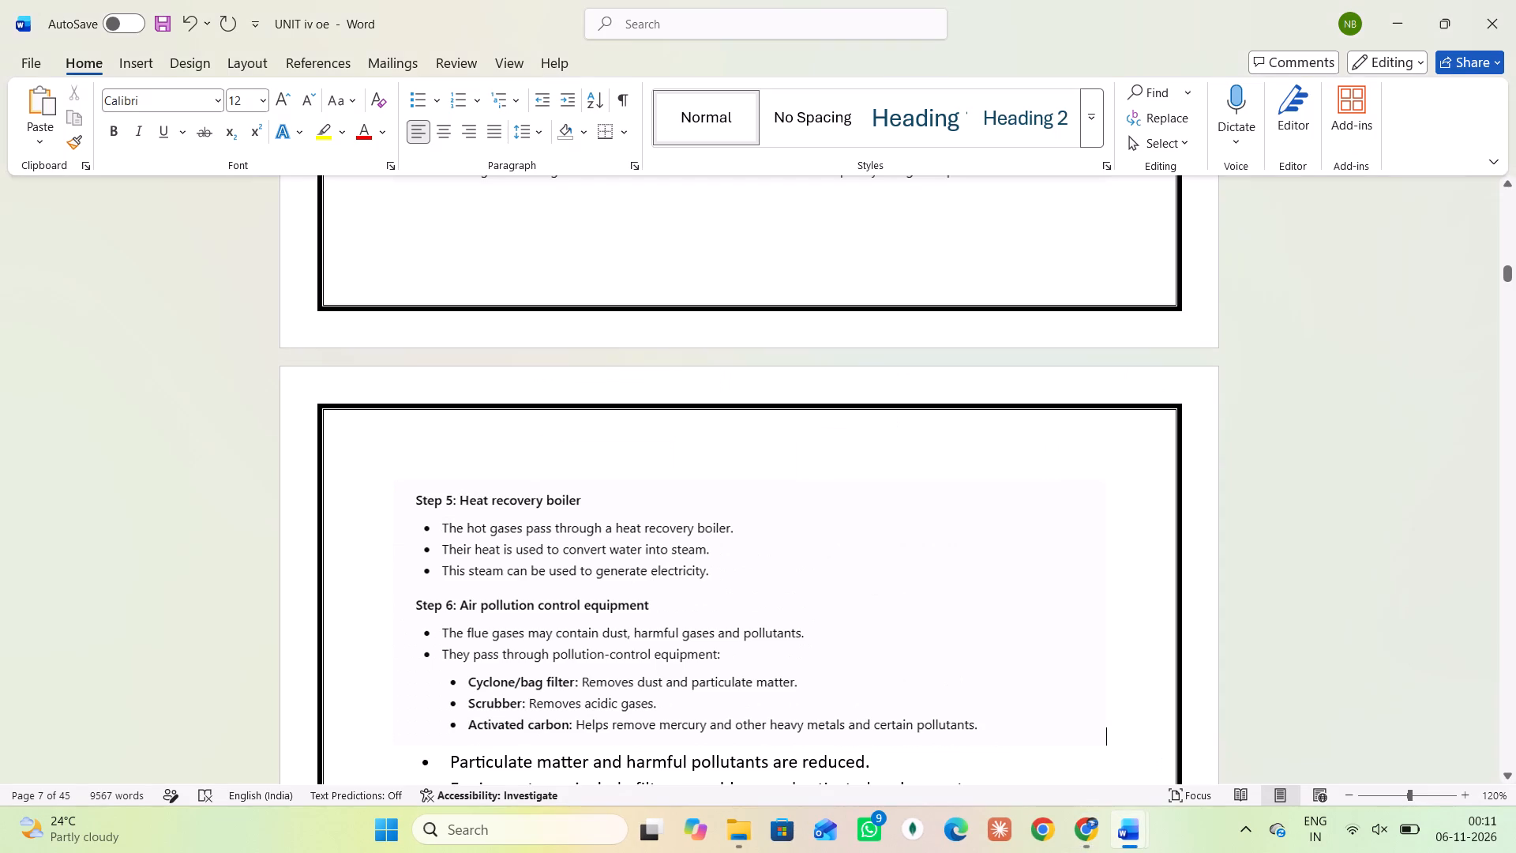
scroll(1089, 717, "down", 1)
key("Return")
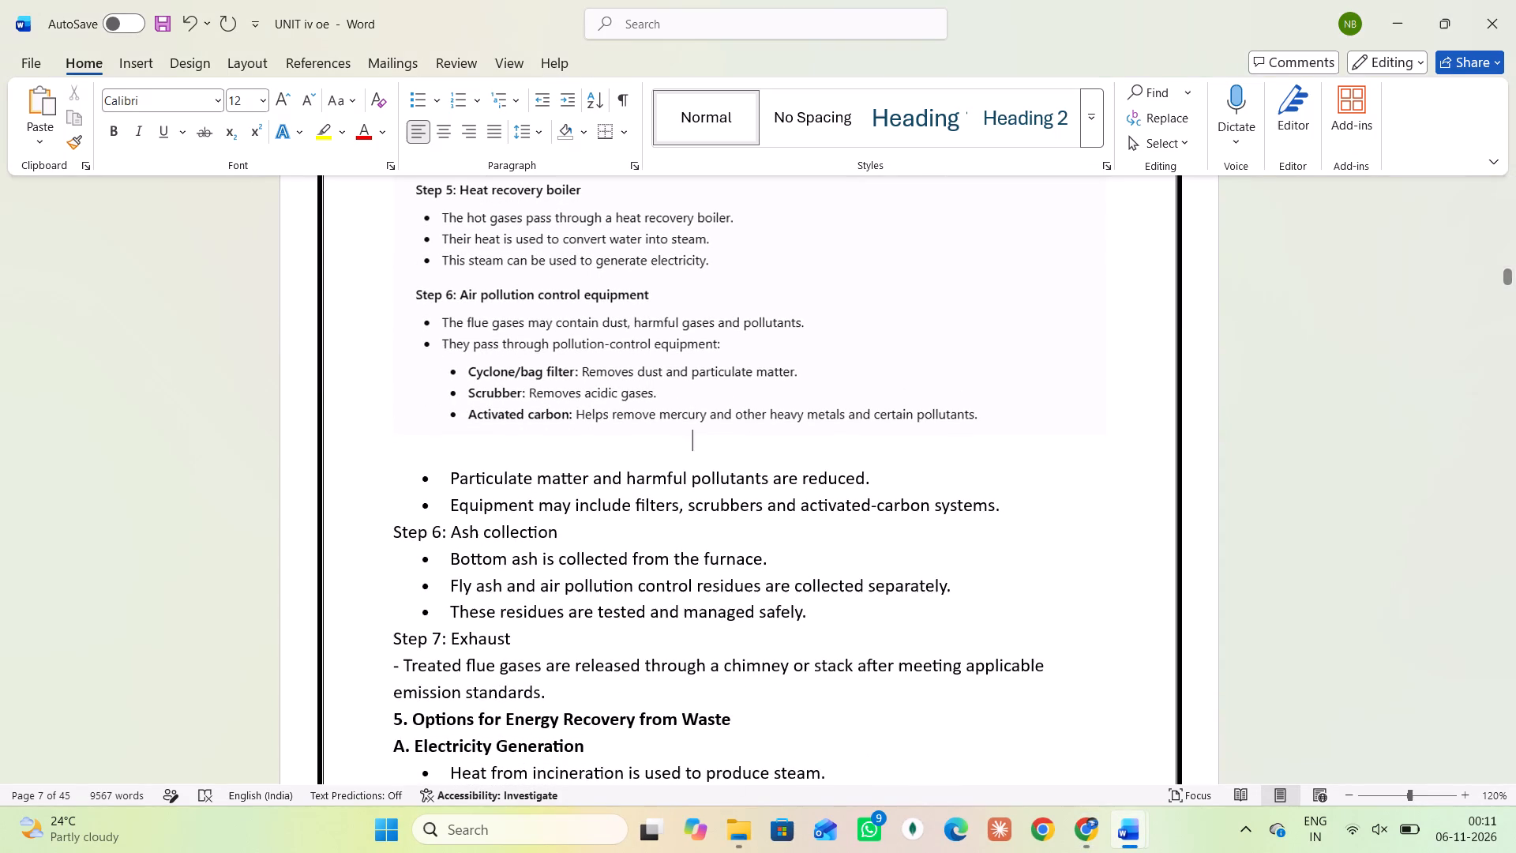
key("ctrl+v")
Delete the old text below the screenshots, from "Particulate matter and harmful pollutants are reduced" through the end of "Step 7: Exhaust".
scroll(739, 800, "down", 1)
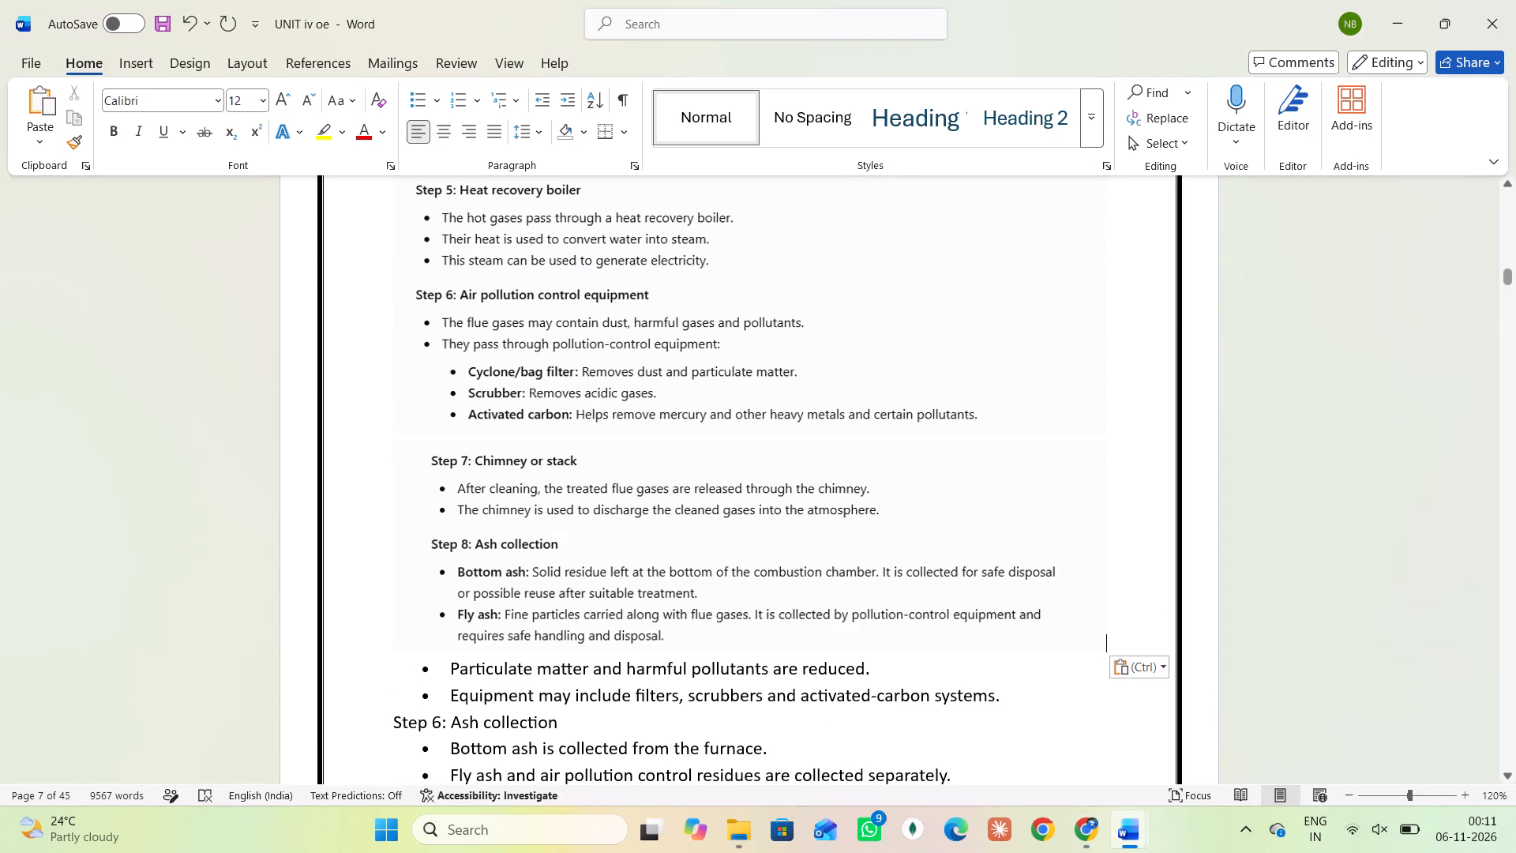
scroll(710, 633, "down", 1)
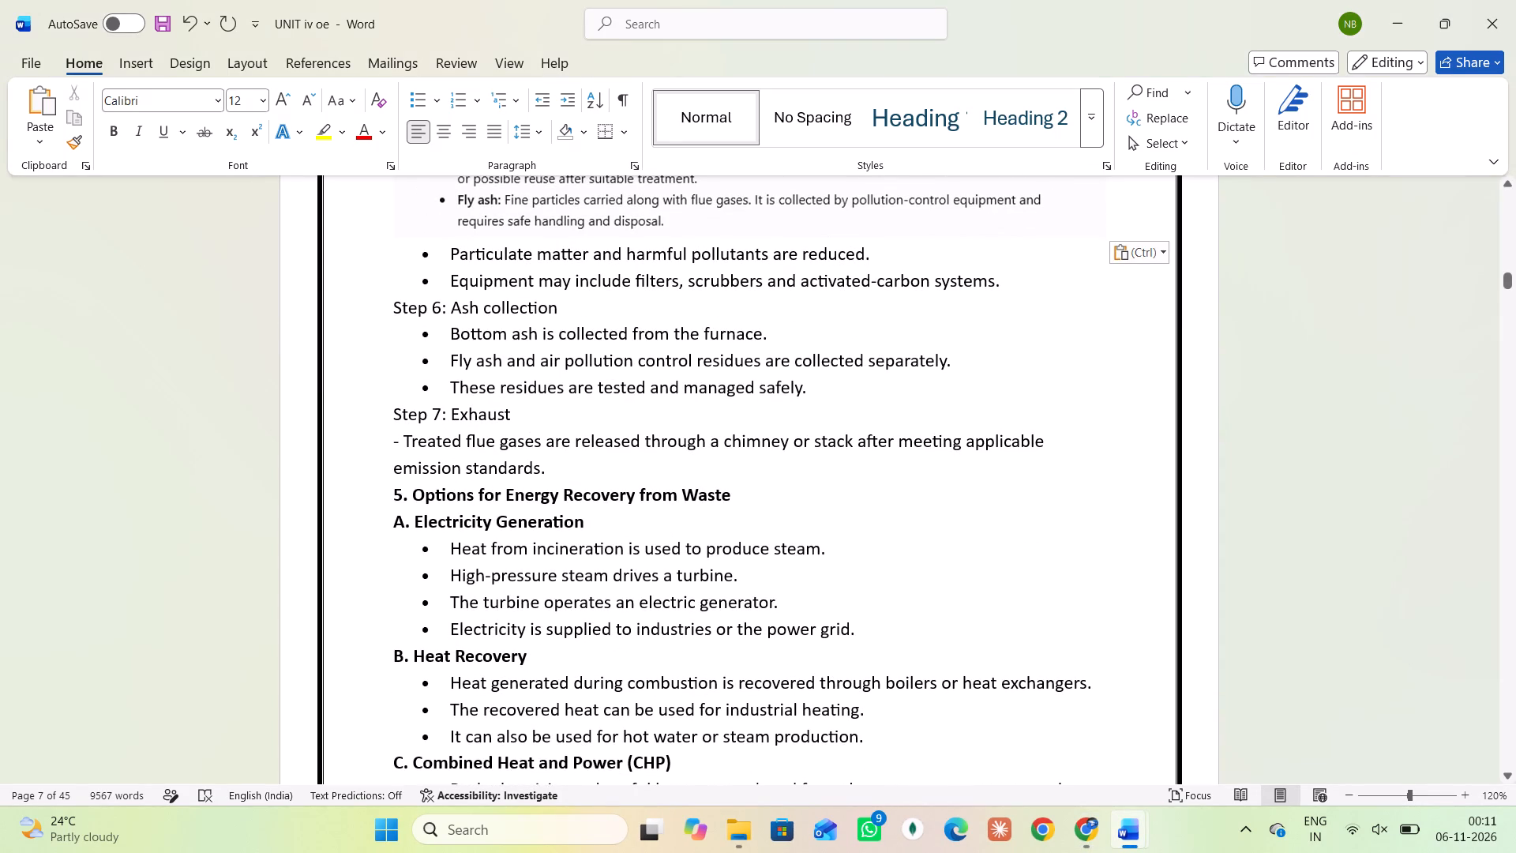
left_click_drag(565, 469, 400, 264)
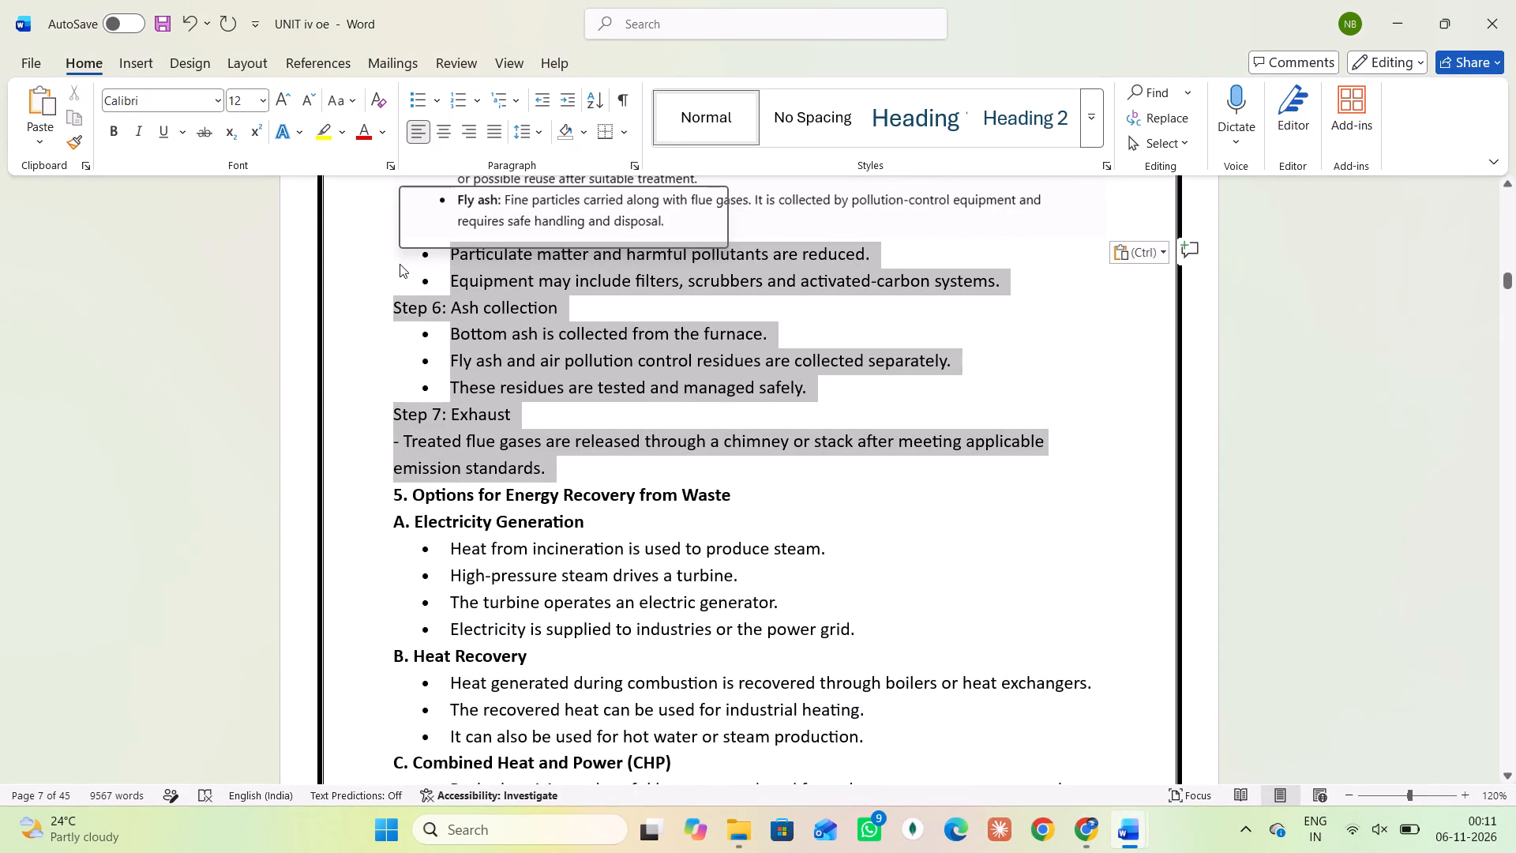
key("BackSpace")
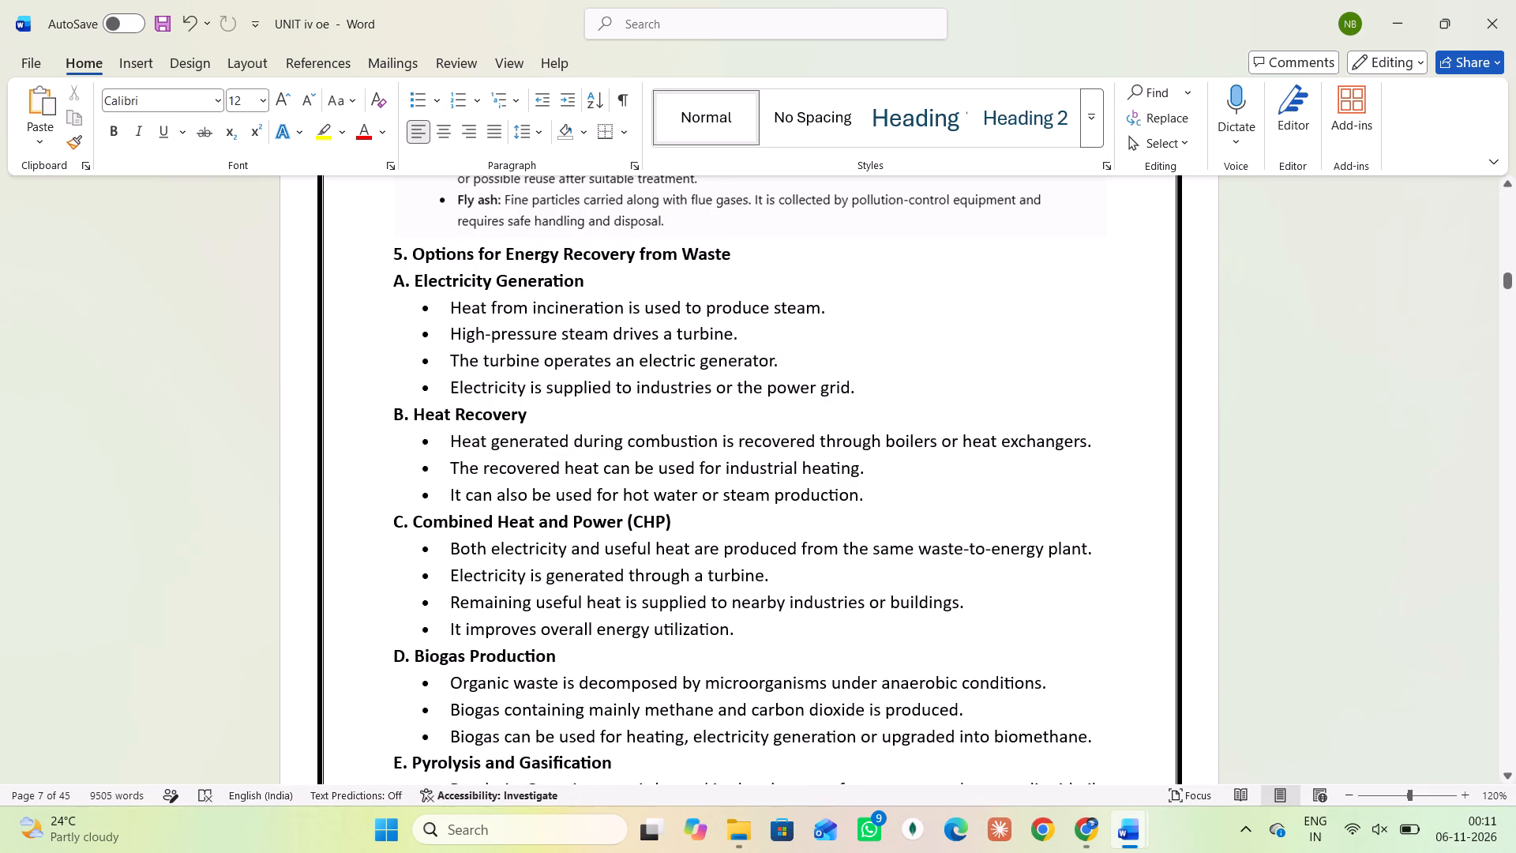
Insert a blank line between the end of the Q2 incineration conclusion and the Q3 question heading.
scroll(621, 397, "down", 2)
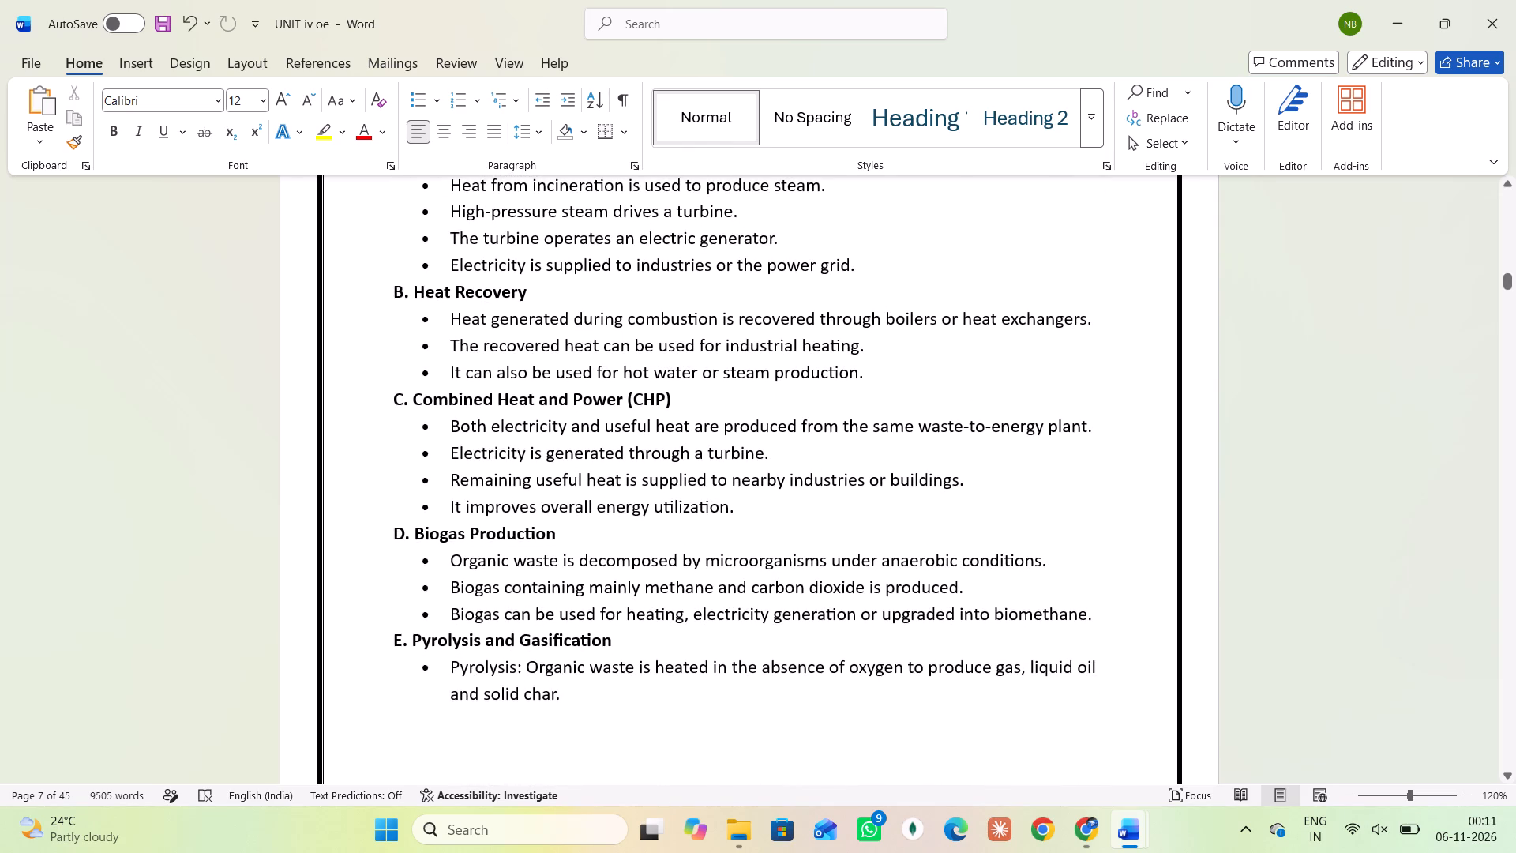
scroll(671, 583, "down", 3)
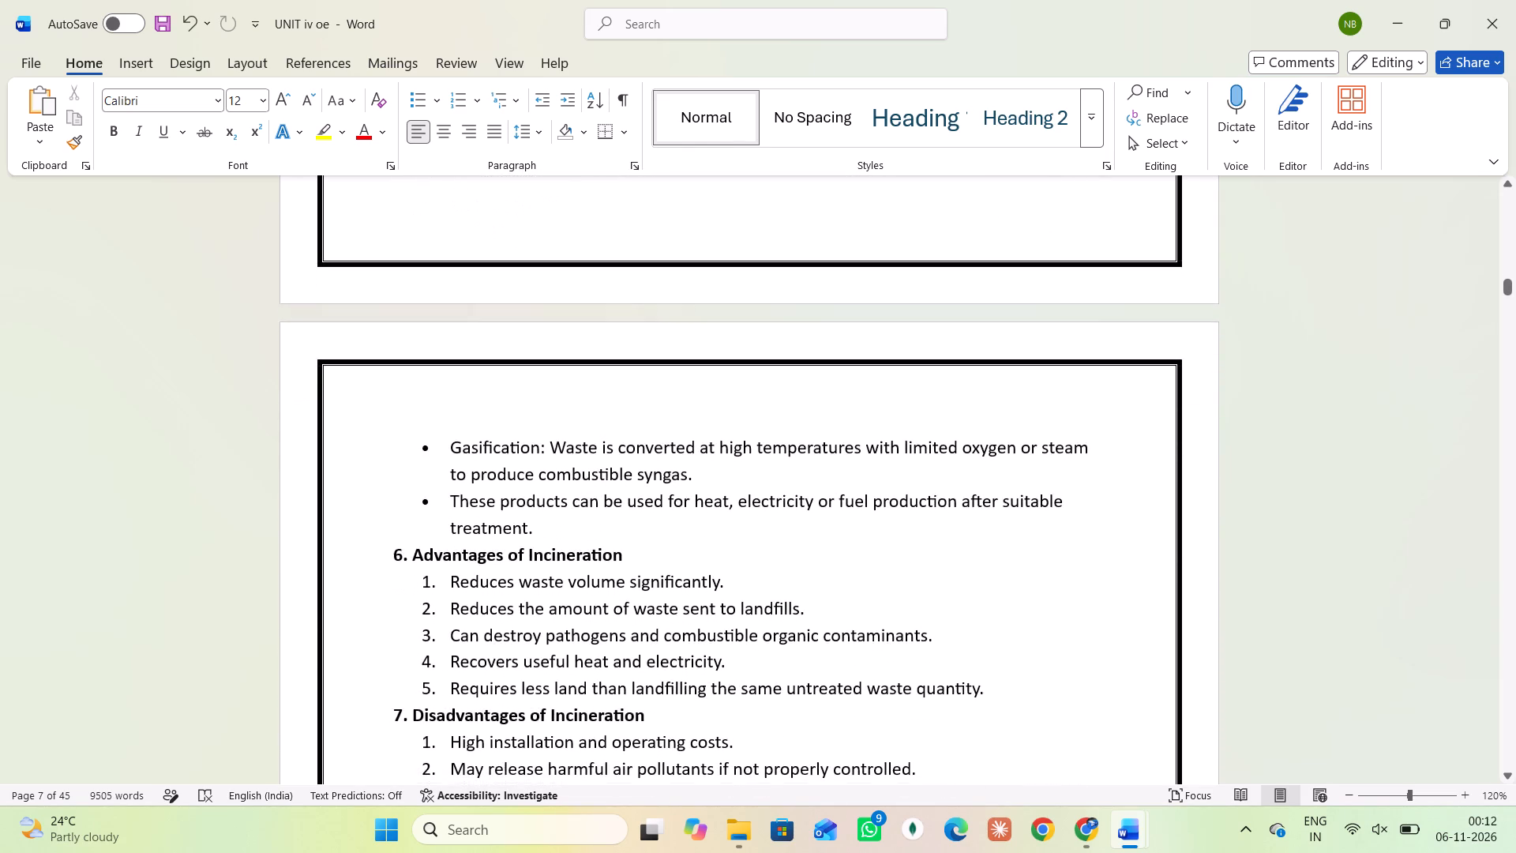
scroll(671, 583, "down", 3)
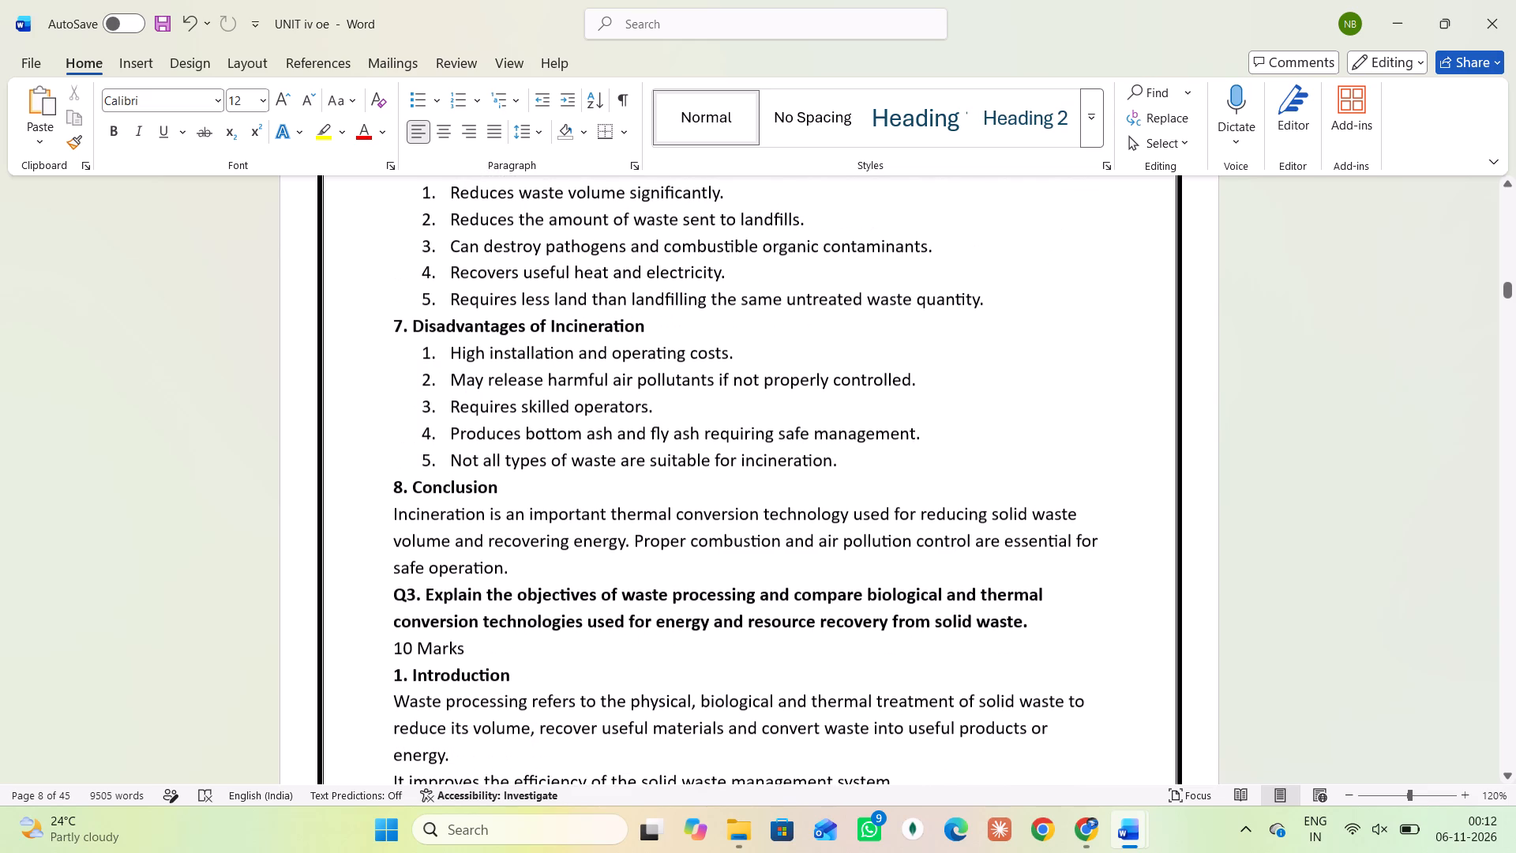
left_click(602, 506)
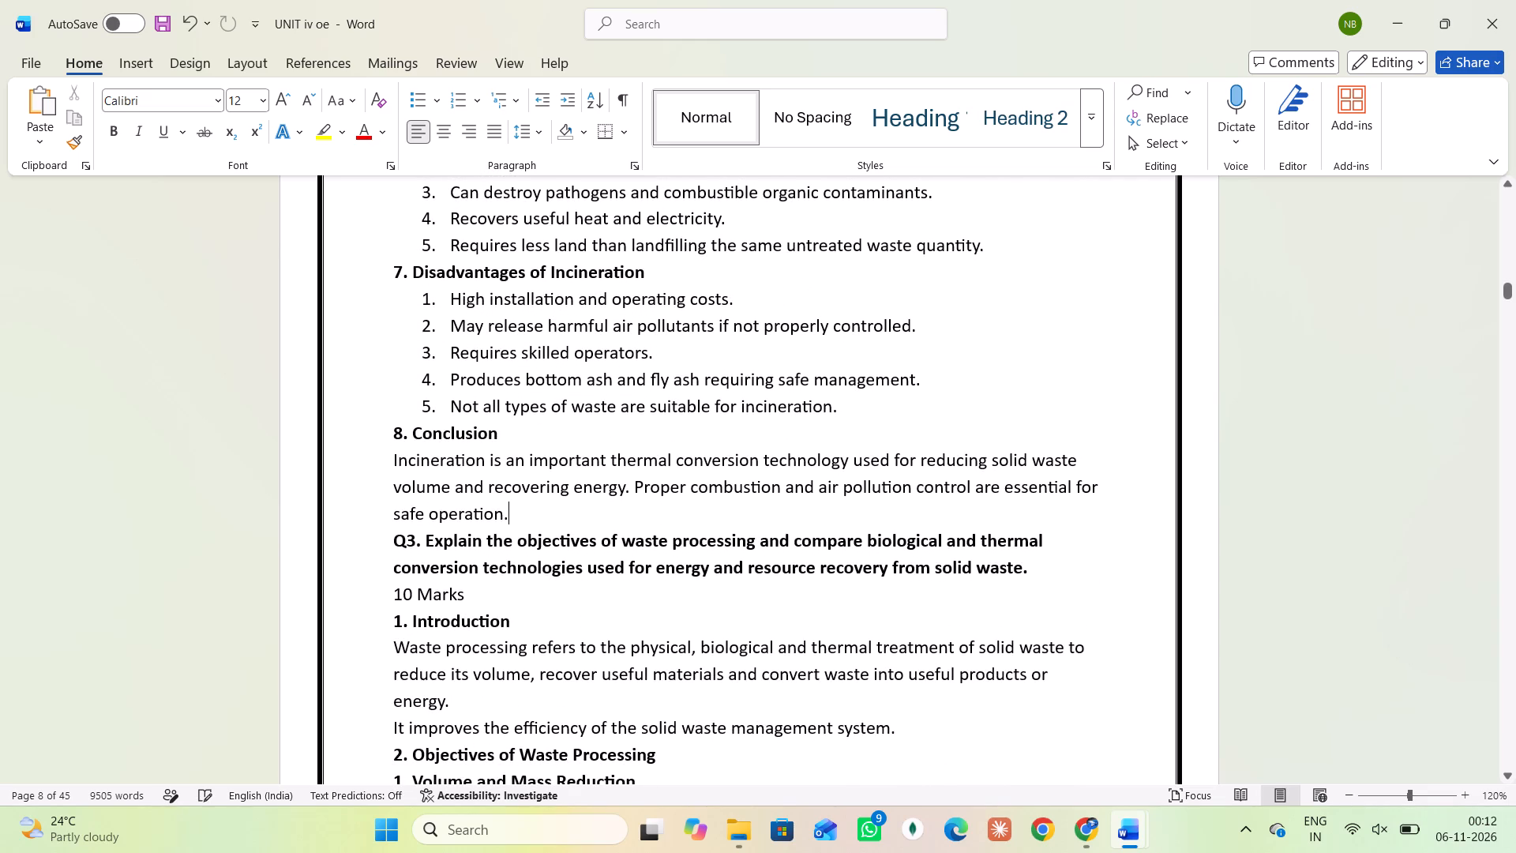
key("Return")
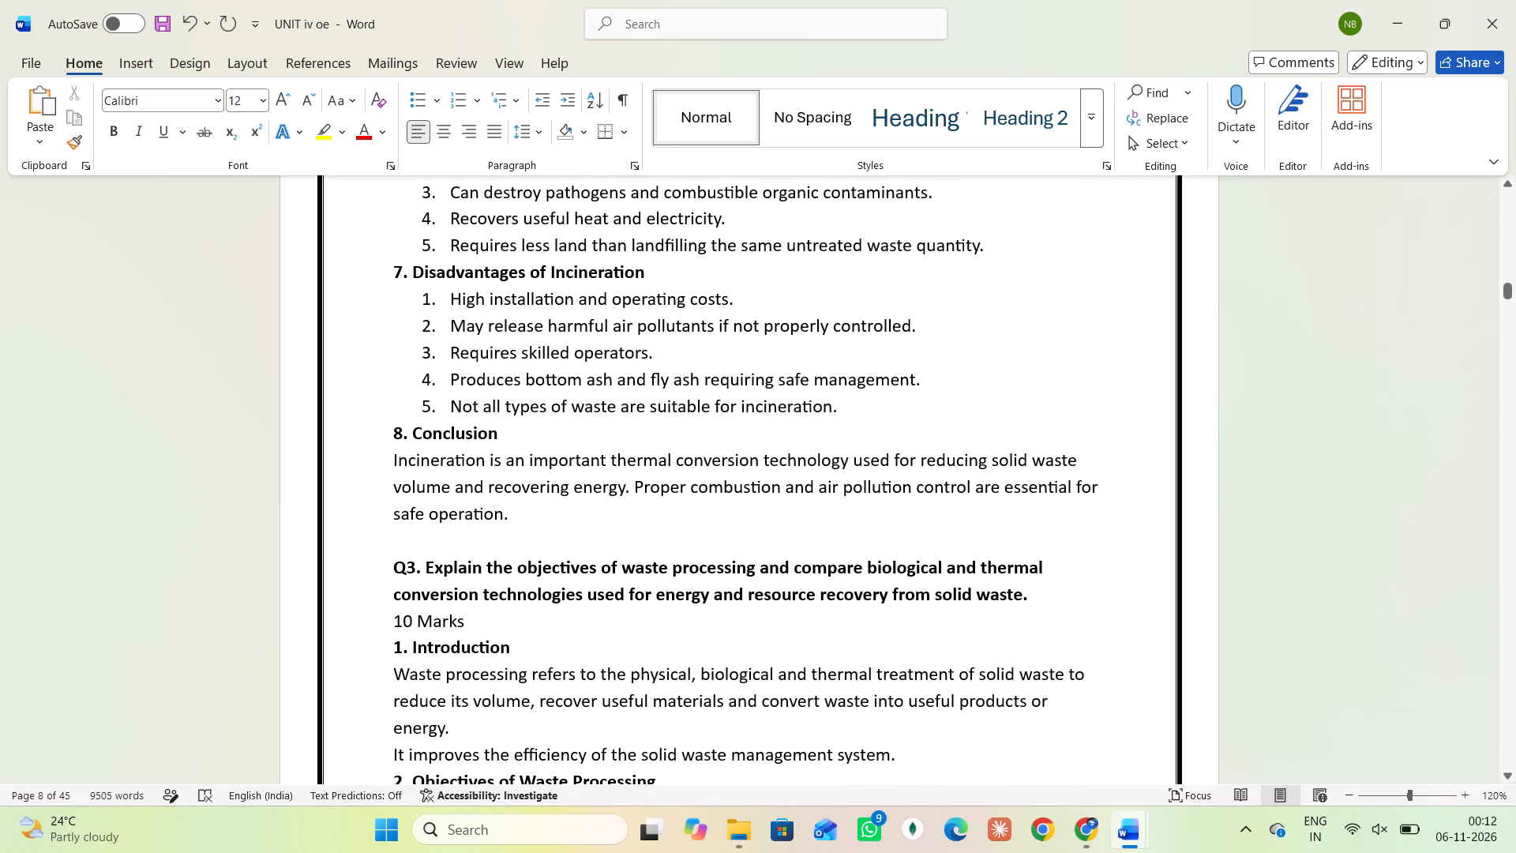
Look over the Q3 waste processing answer, including the conversion technologies, comparison table, flowchart and conclusion, up to the start of Q4.
scroll(655, 571, "down", 4)
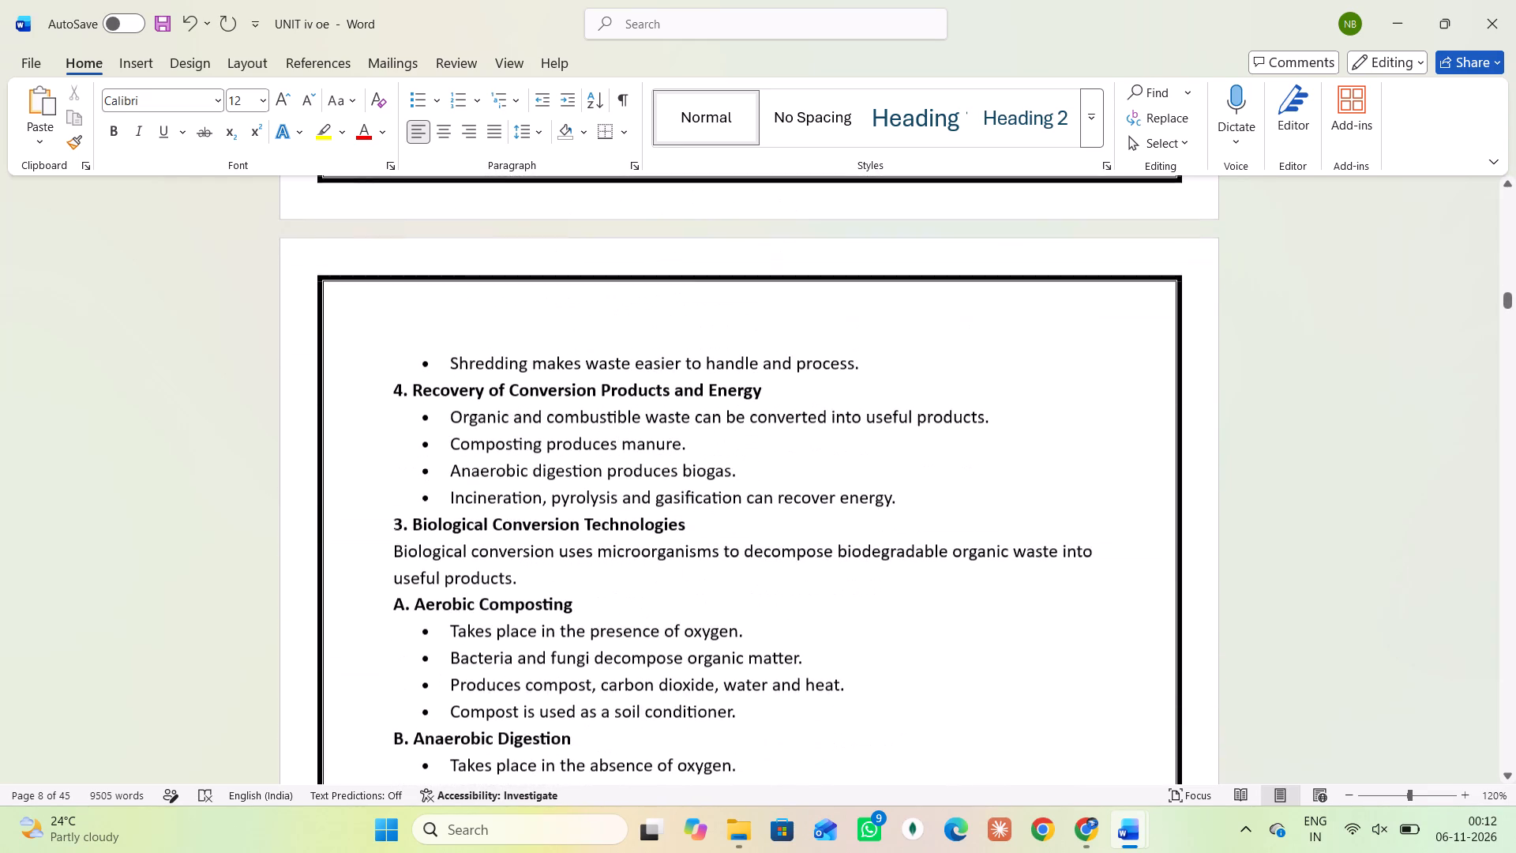
scroll(655, 571, "down", 2)
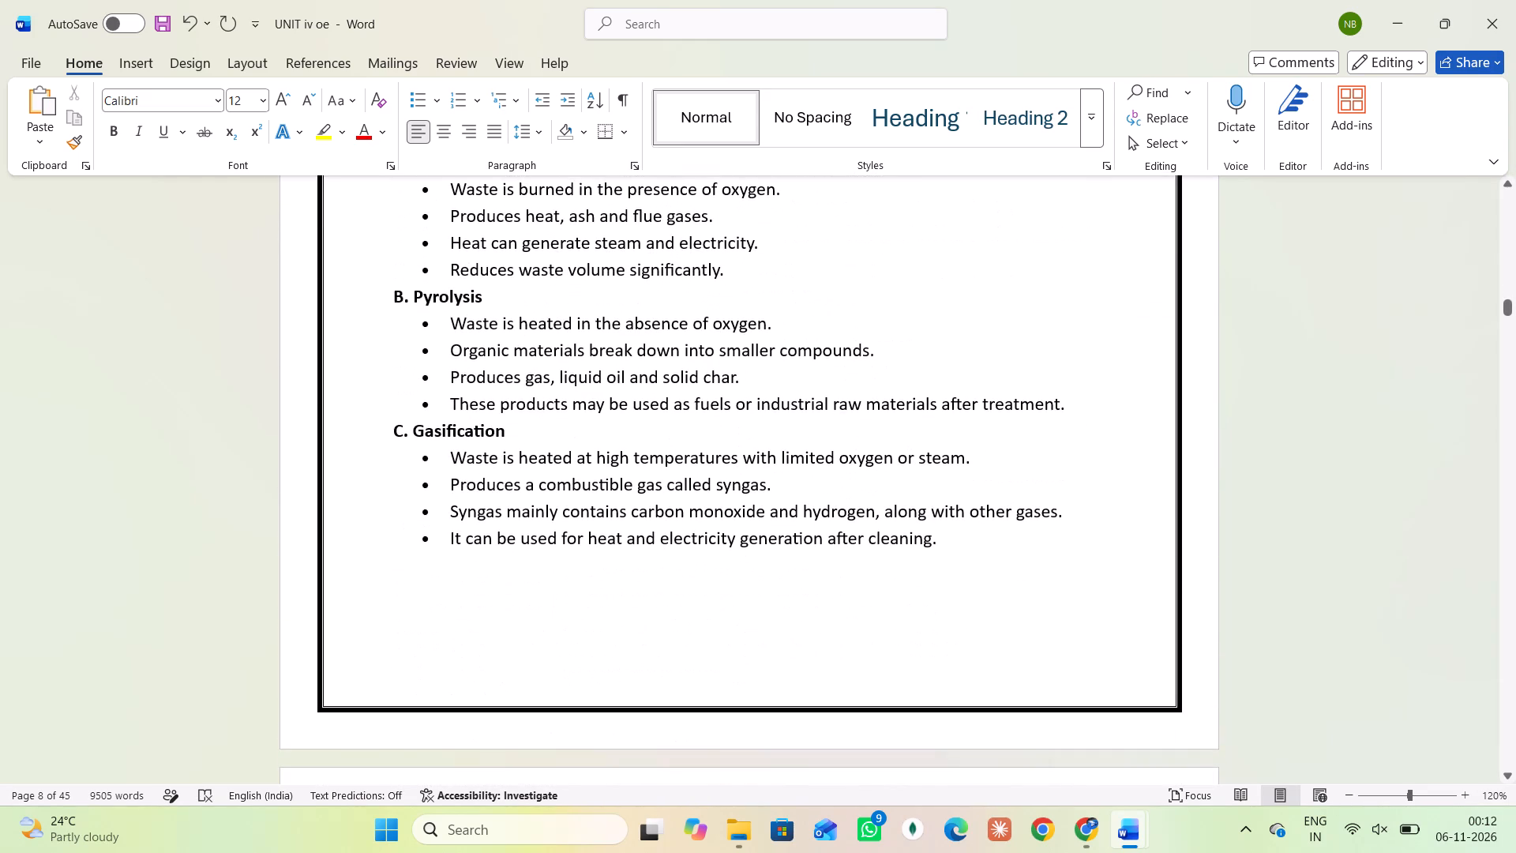
scroll(655, 571, "down", 3)
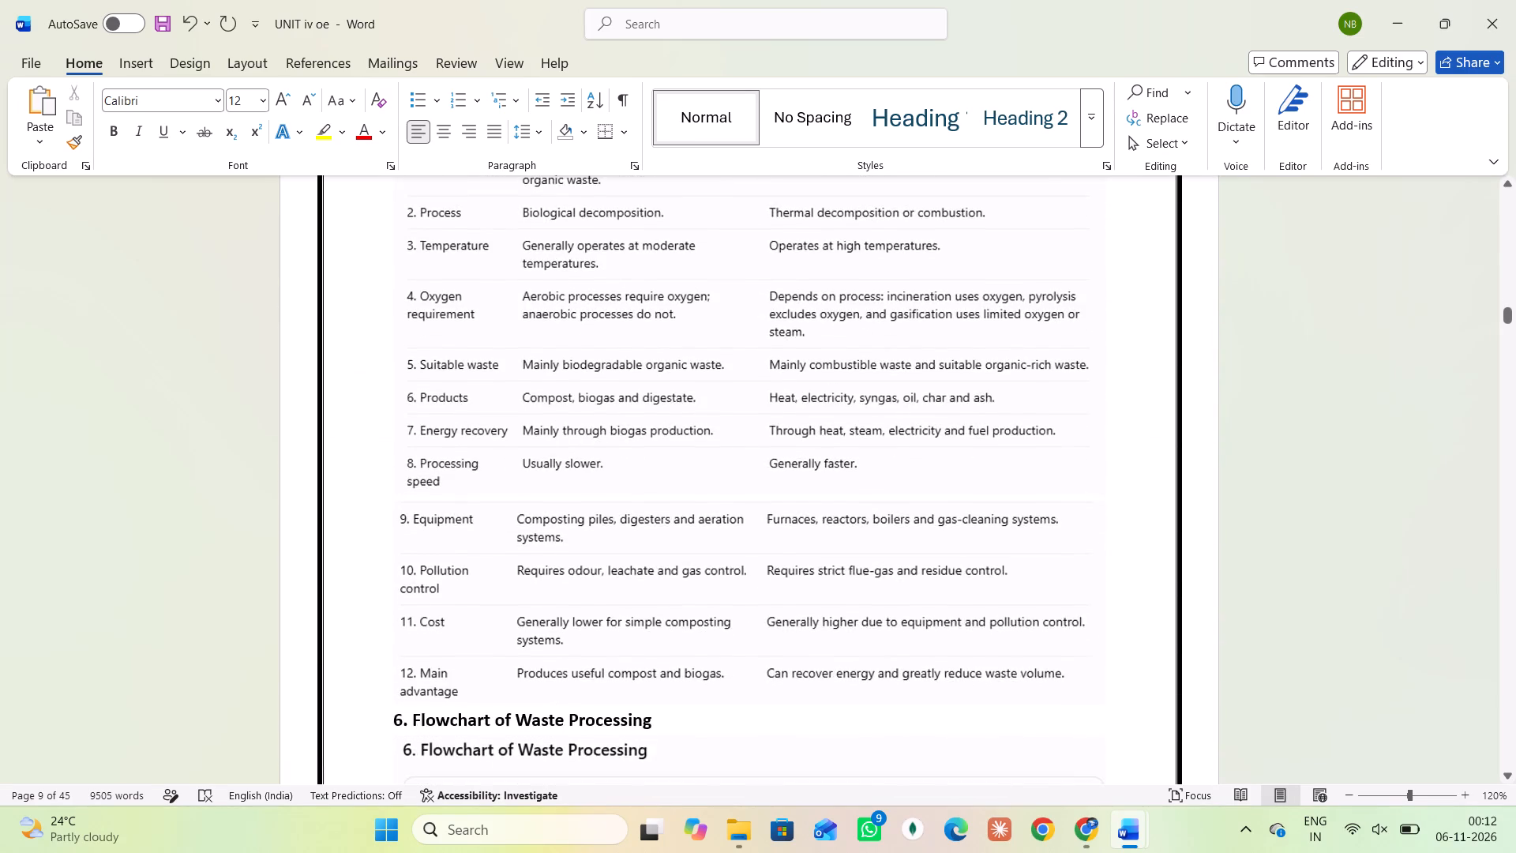
scroll(655, 571, "down", 2)
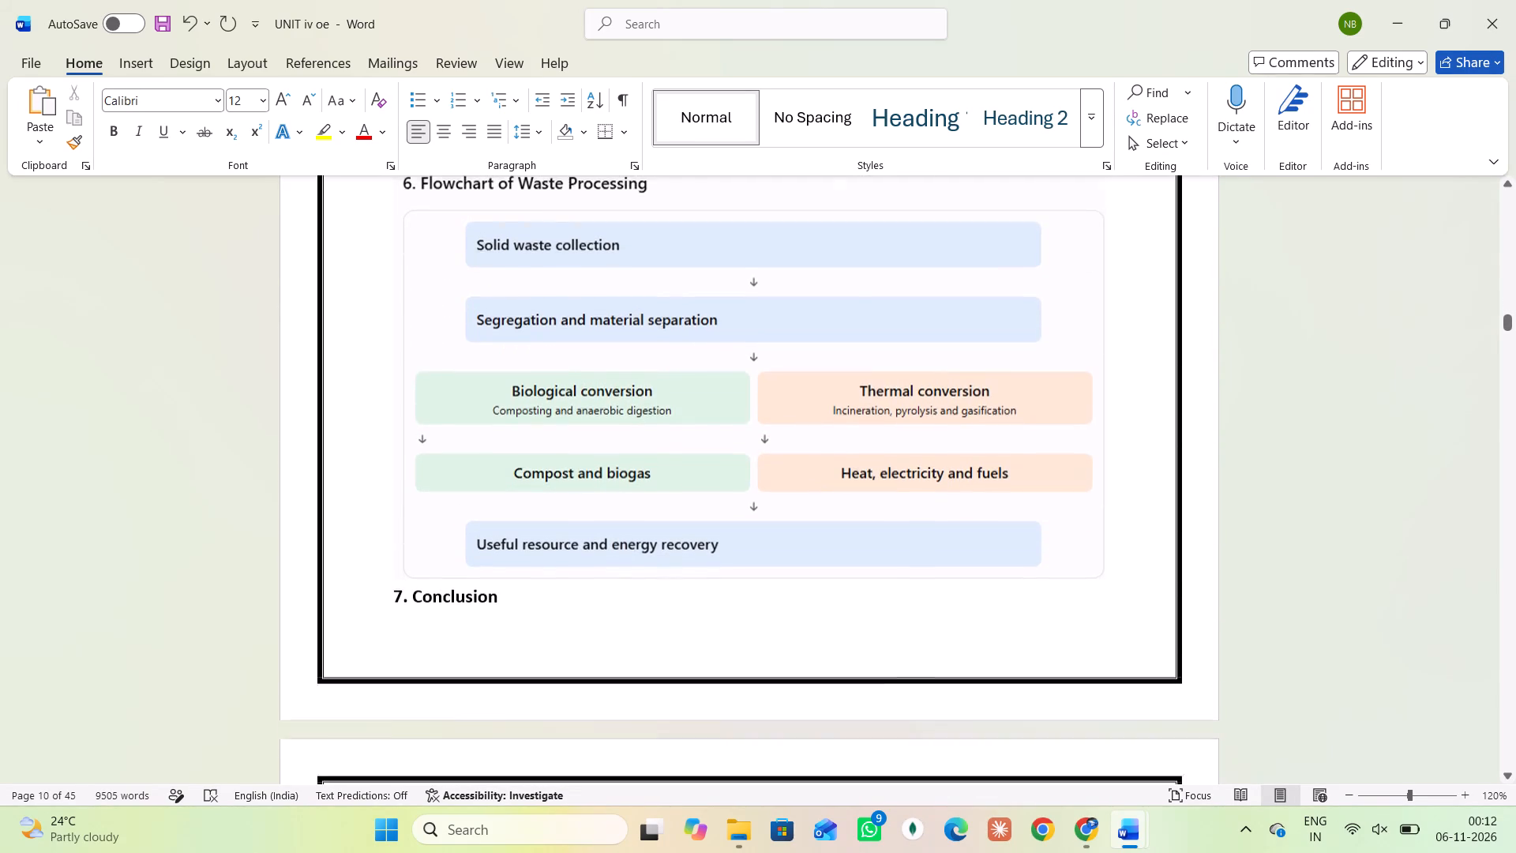
scroll(655, 571, "down", 1)
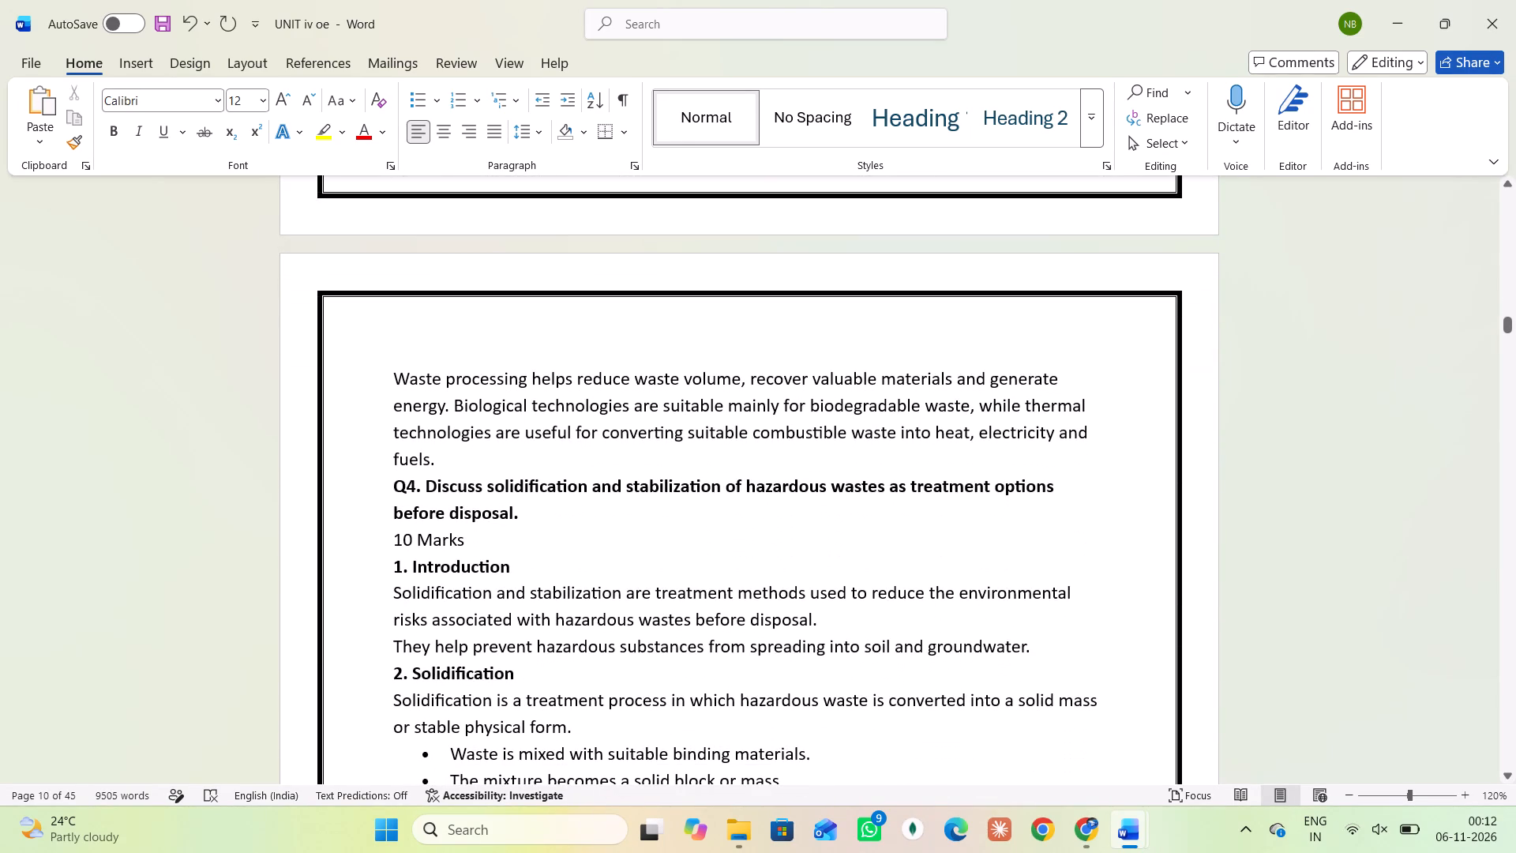
Go back to the Q2 answer and review its incineration objectives, incinerator diagram, main components list and step-by-step working screenshots.
scroll(655, 571, "up", 10)
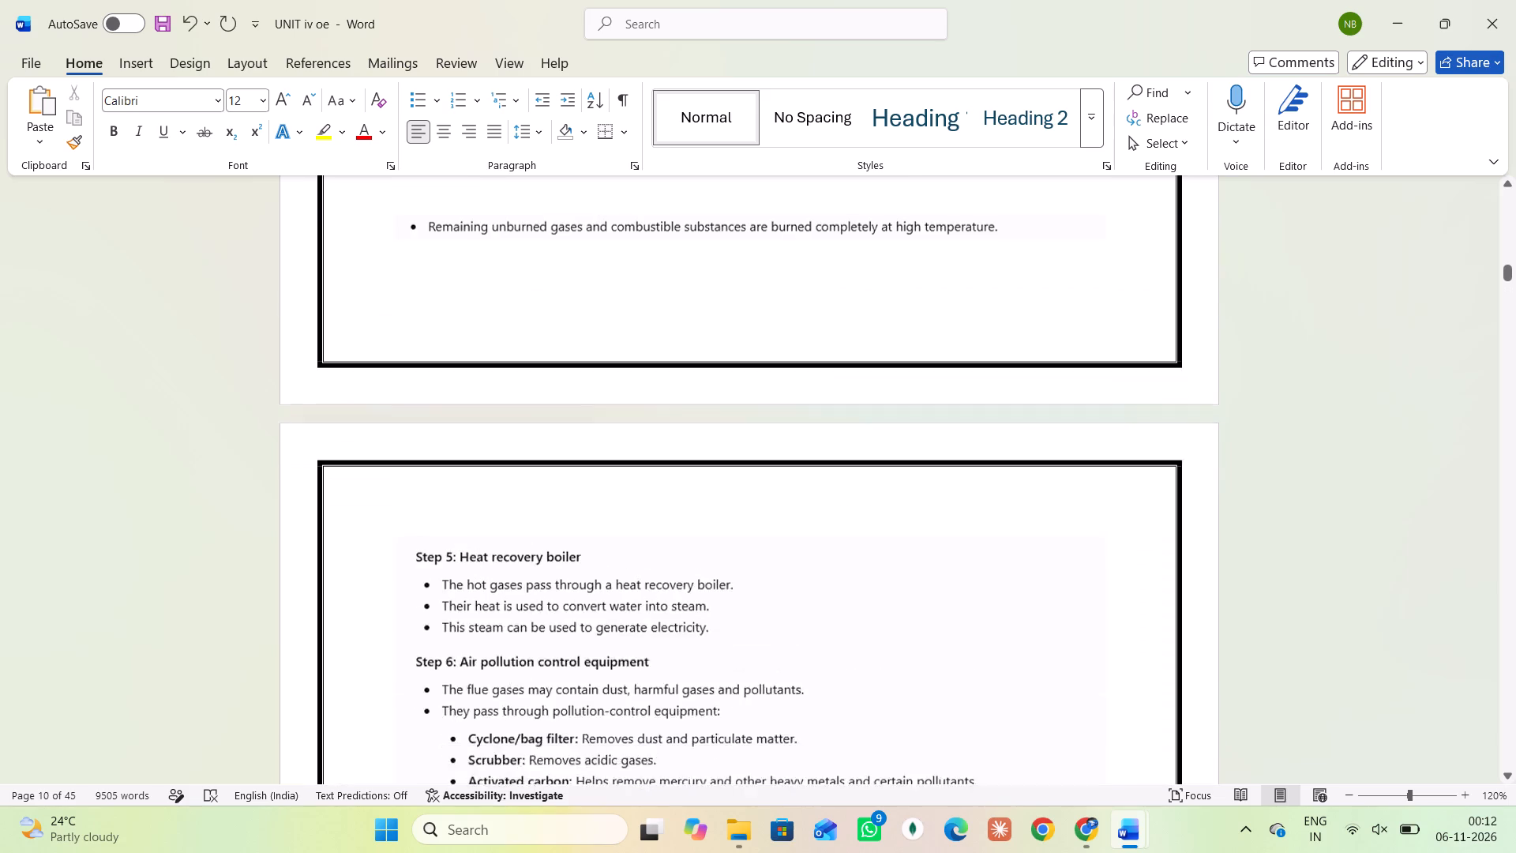
scroll(655, 571, "up", 4)
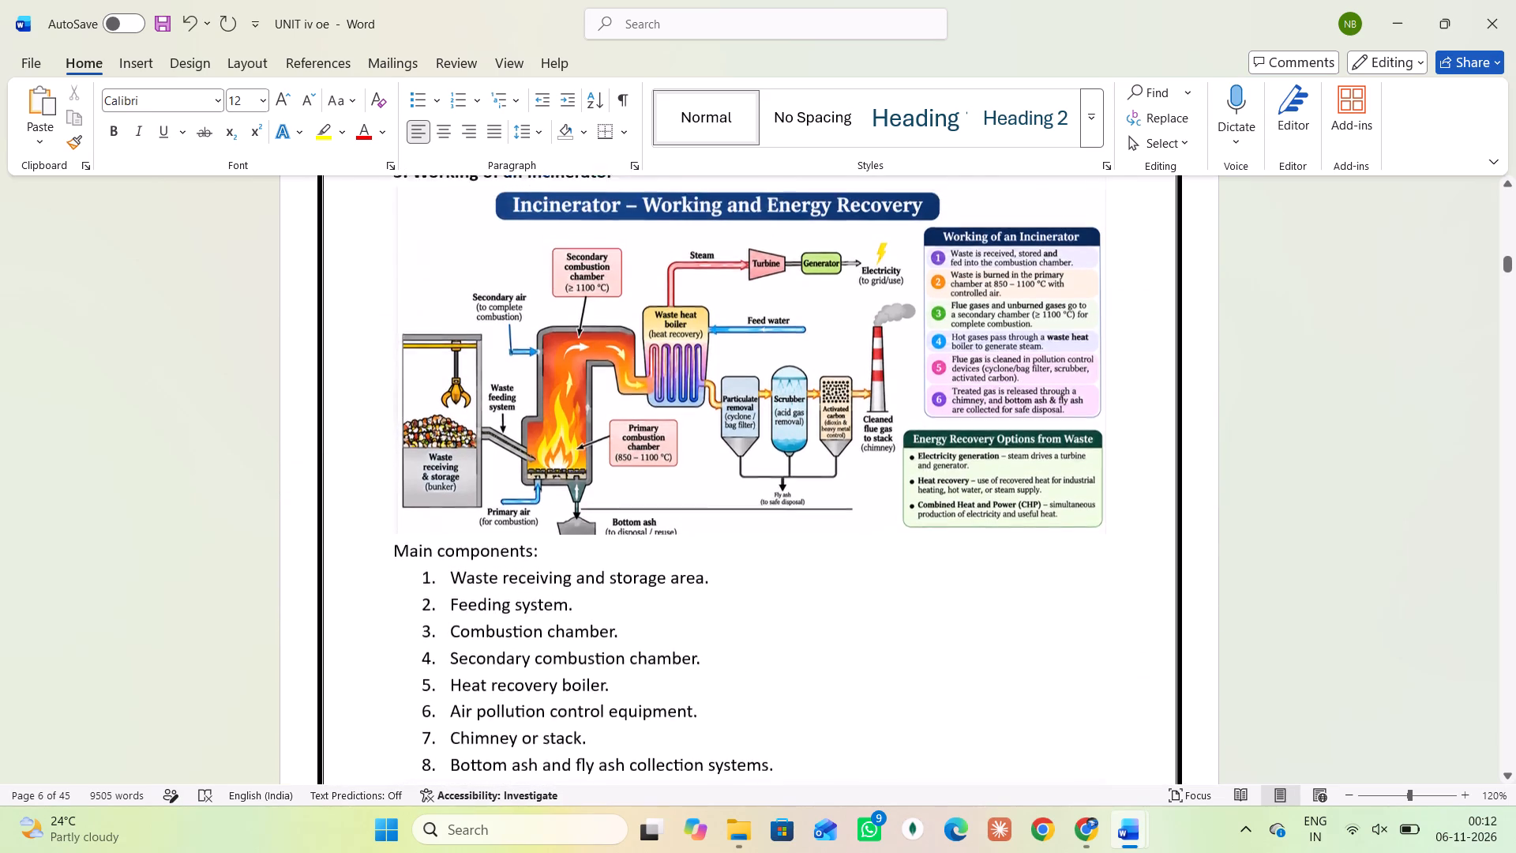
scroll(655, 571, "up", 4)
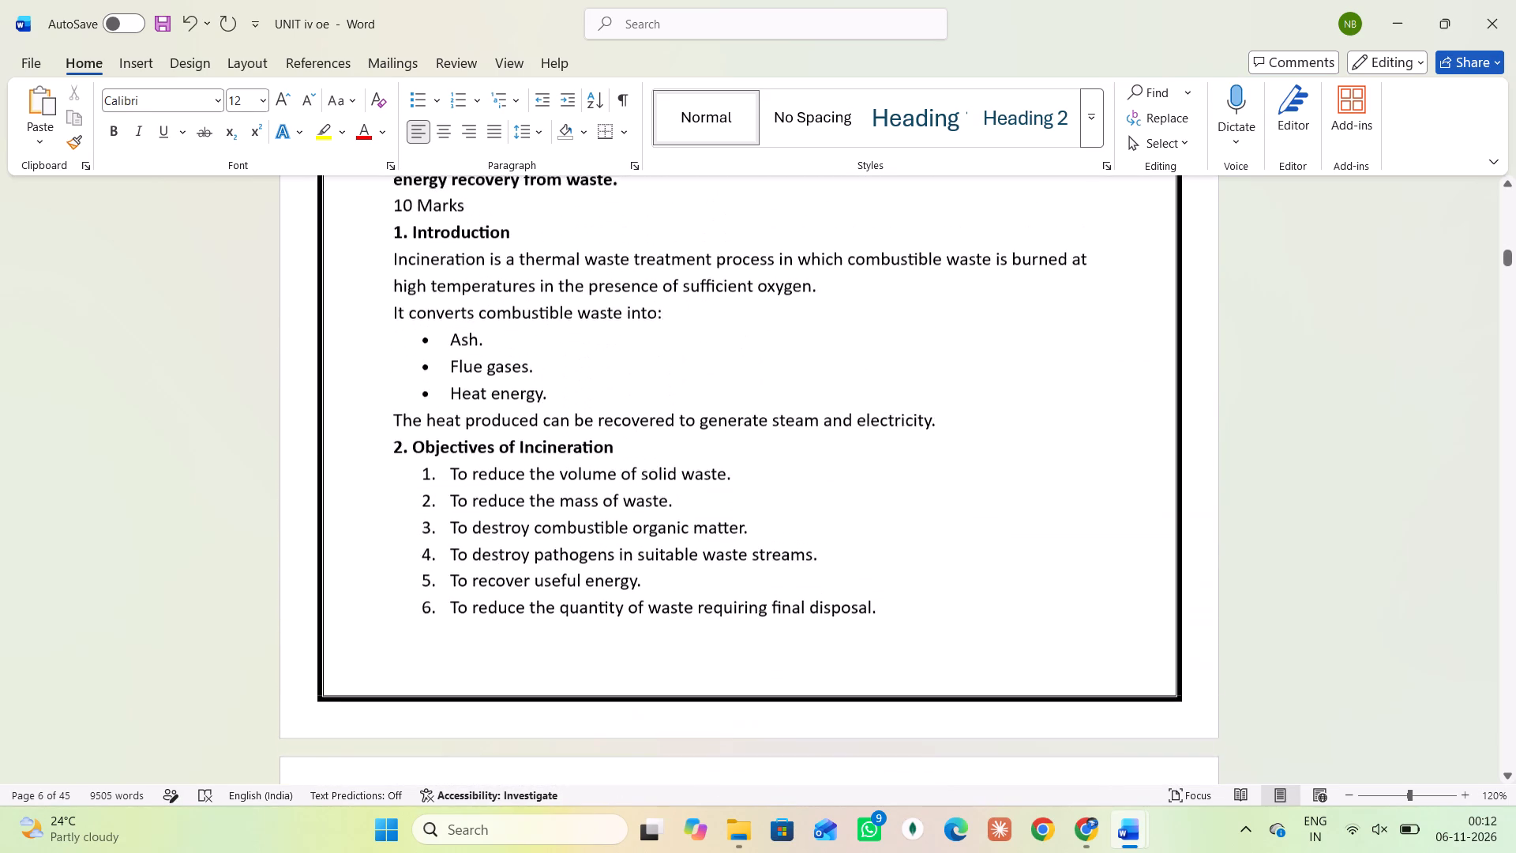
scroll(655, 571, "down", 4)
scroll(655, 571, "up", 1)
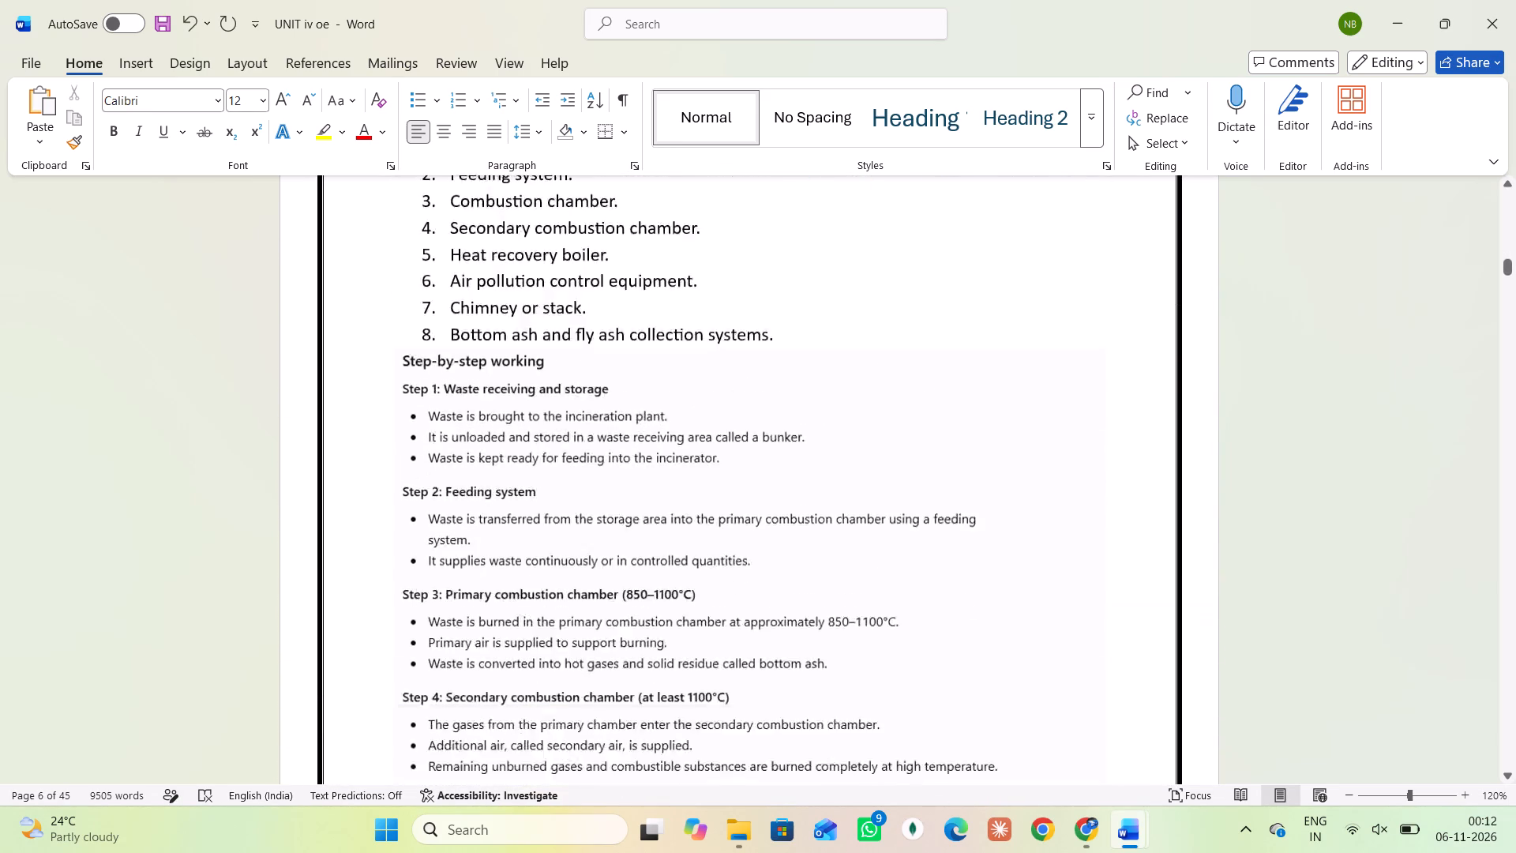
scroll(655, 571, "up", 2)
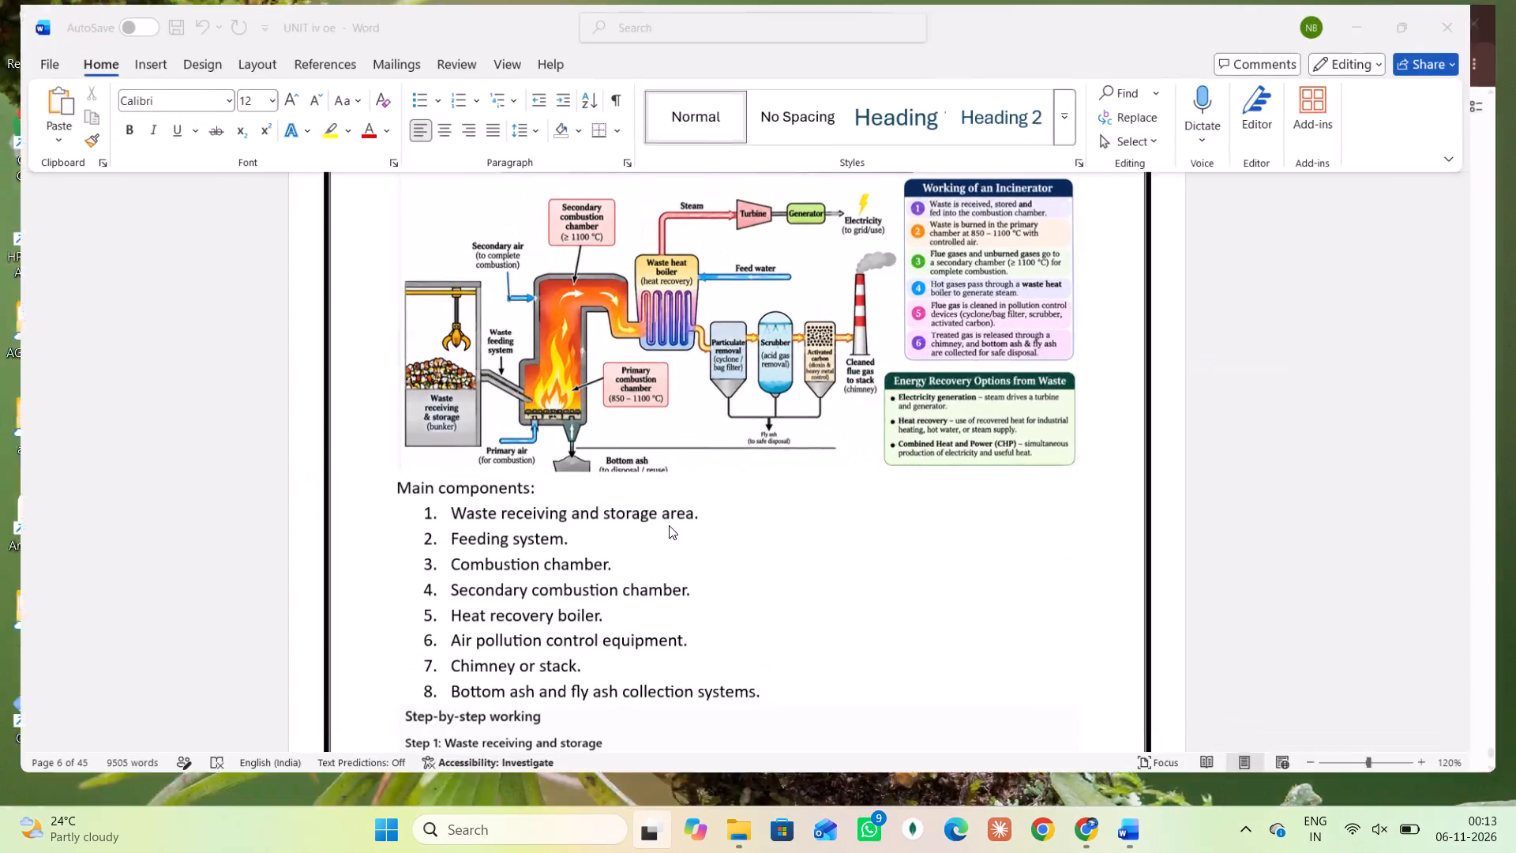
scroll(592, 442, "down", 1)
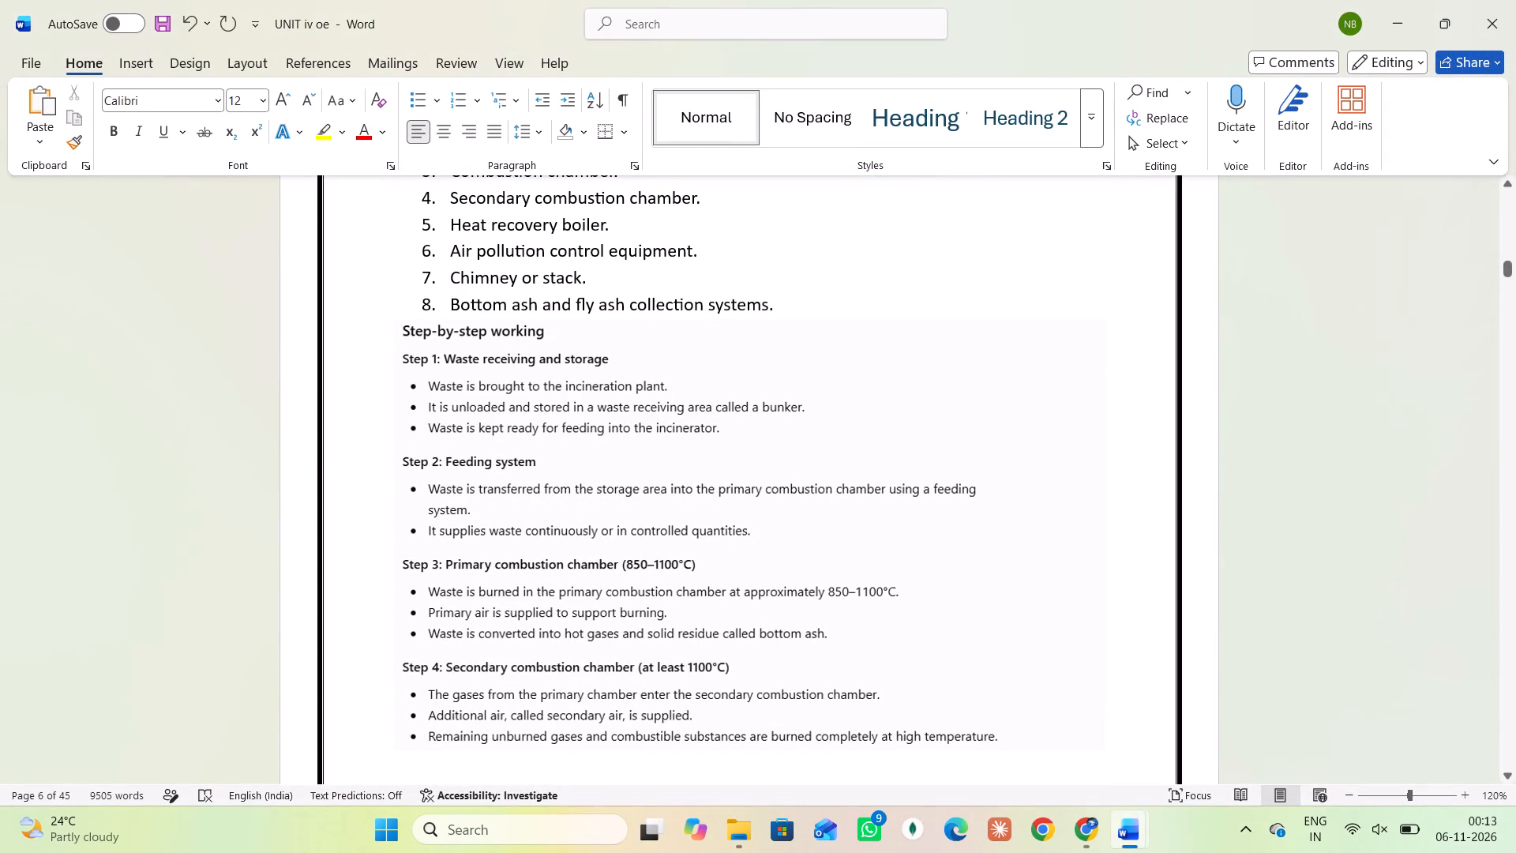
scroll(673, 426, "up", 1)
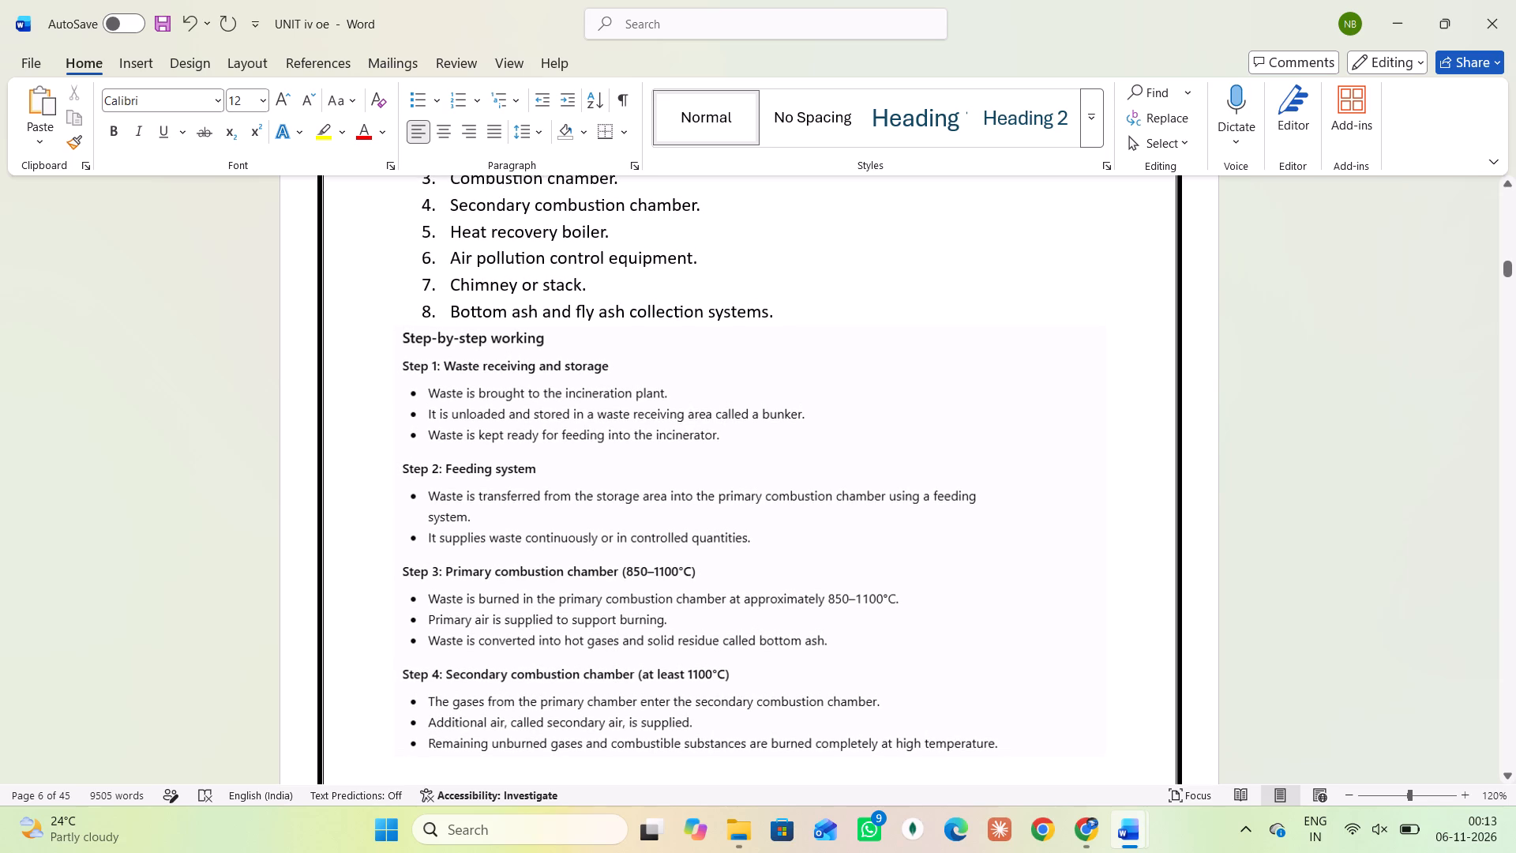
scroll(673, 426, "up", 2)
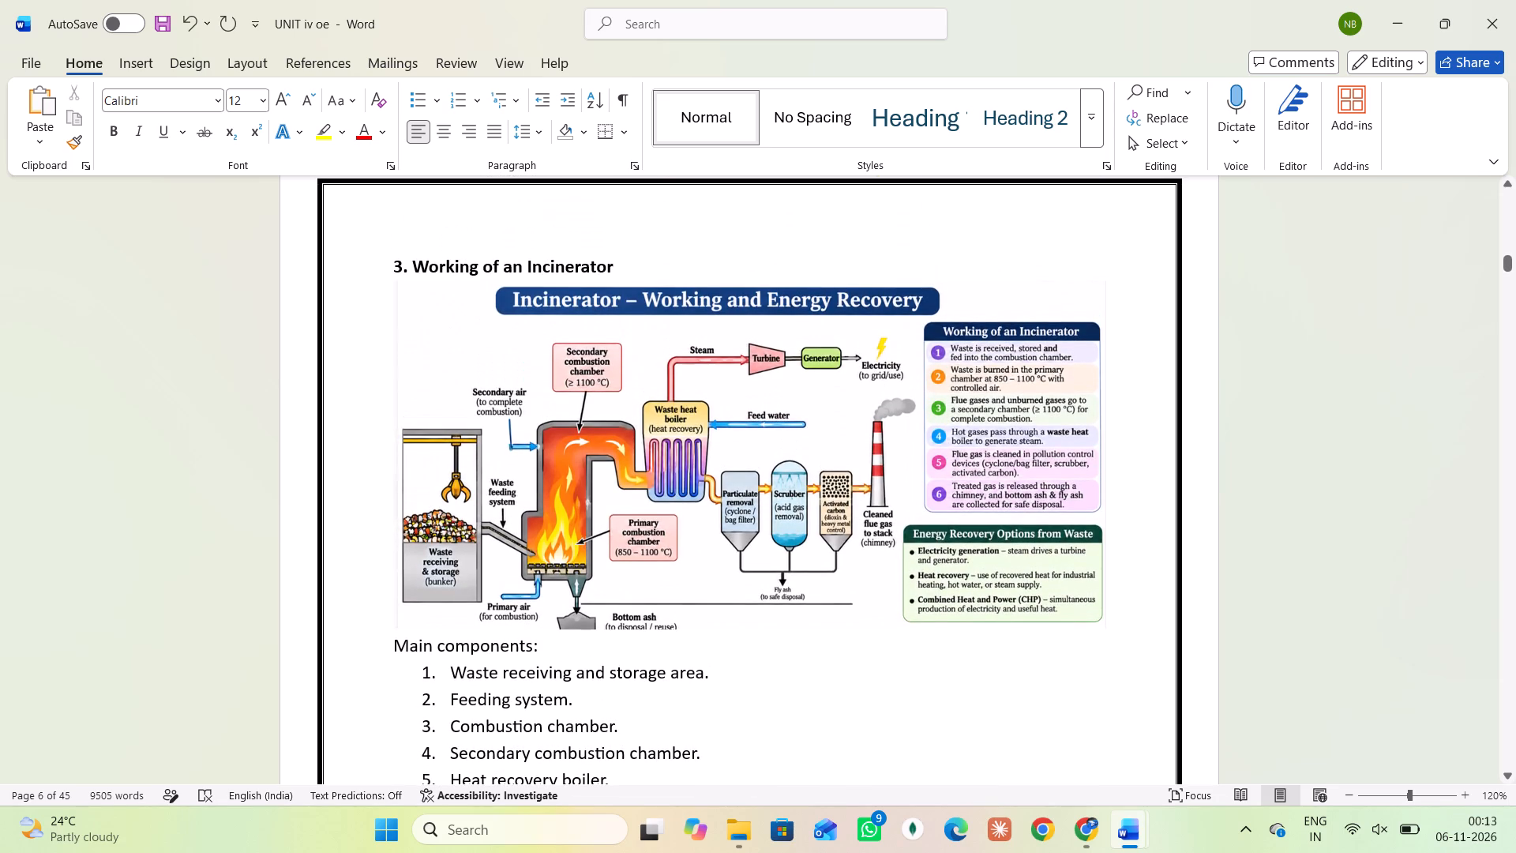
scroll(673, 426, "down", 1)
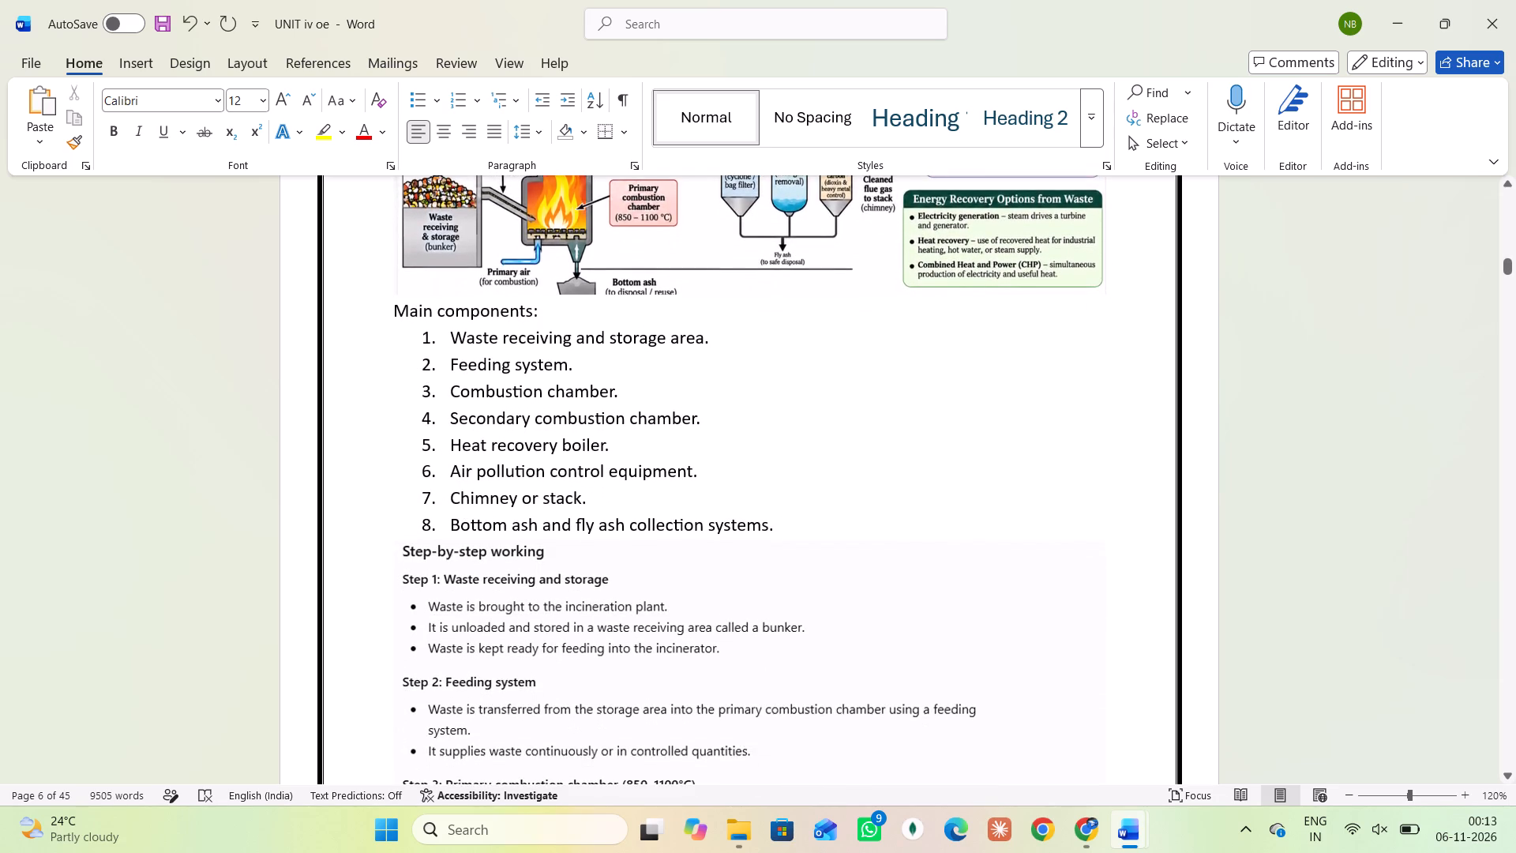
scroll(673, 426, "down", 1)
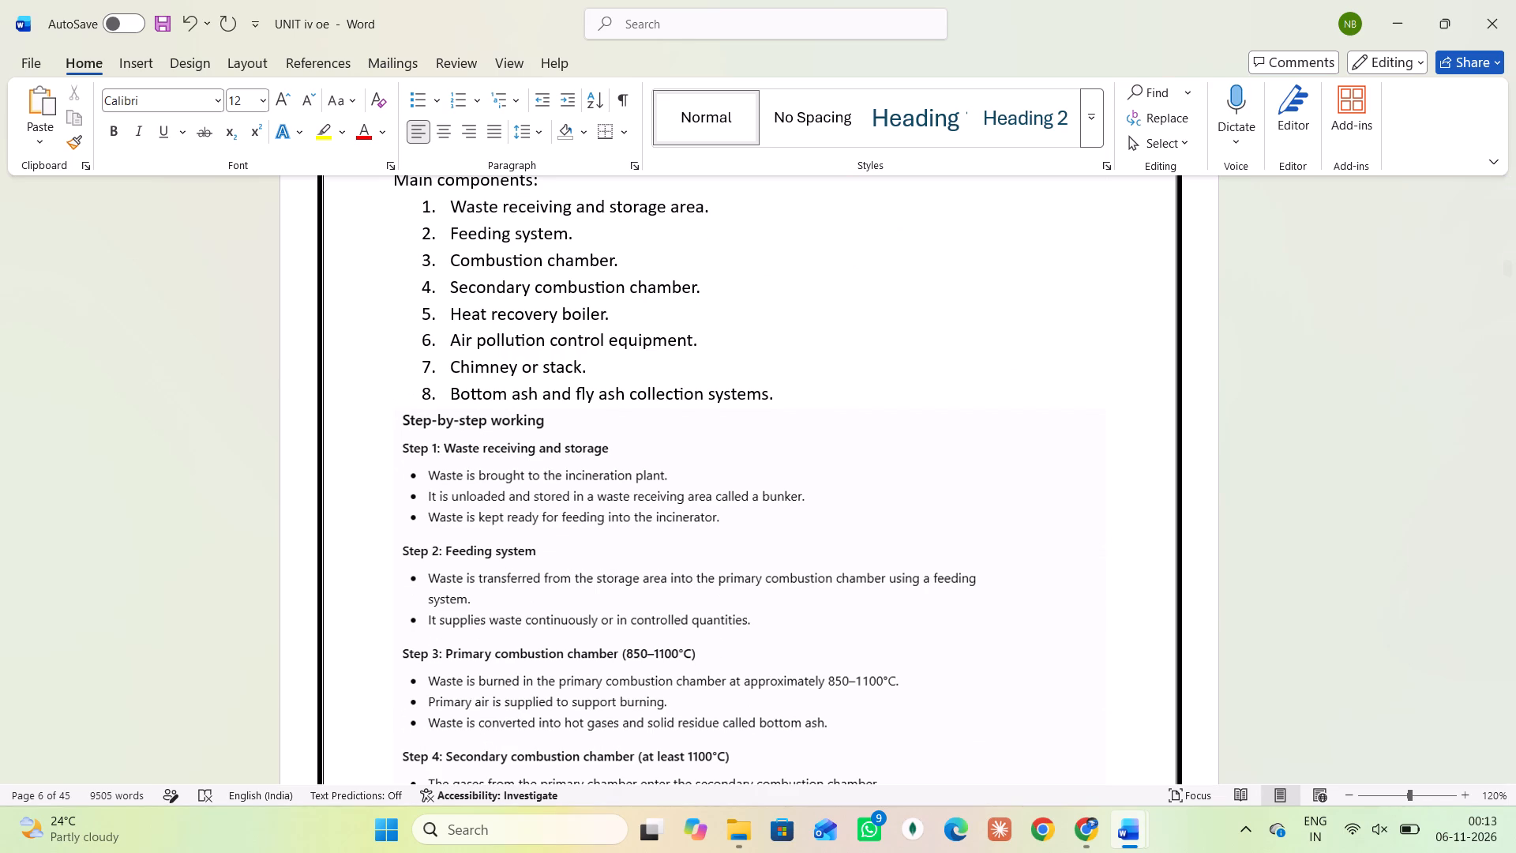
Read through the incinerator's step-by-step working screenshots in the Q2 answer, from Step 1 waste receiving to Step 8 ash collection.
scroll(692, 520, "down", 1)
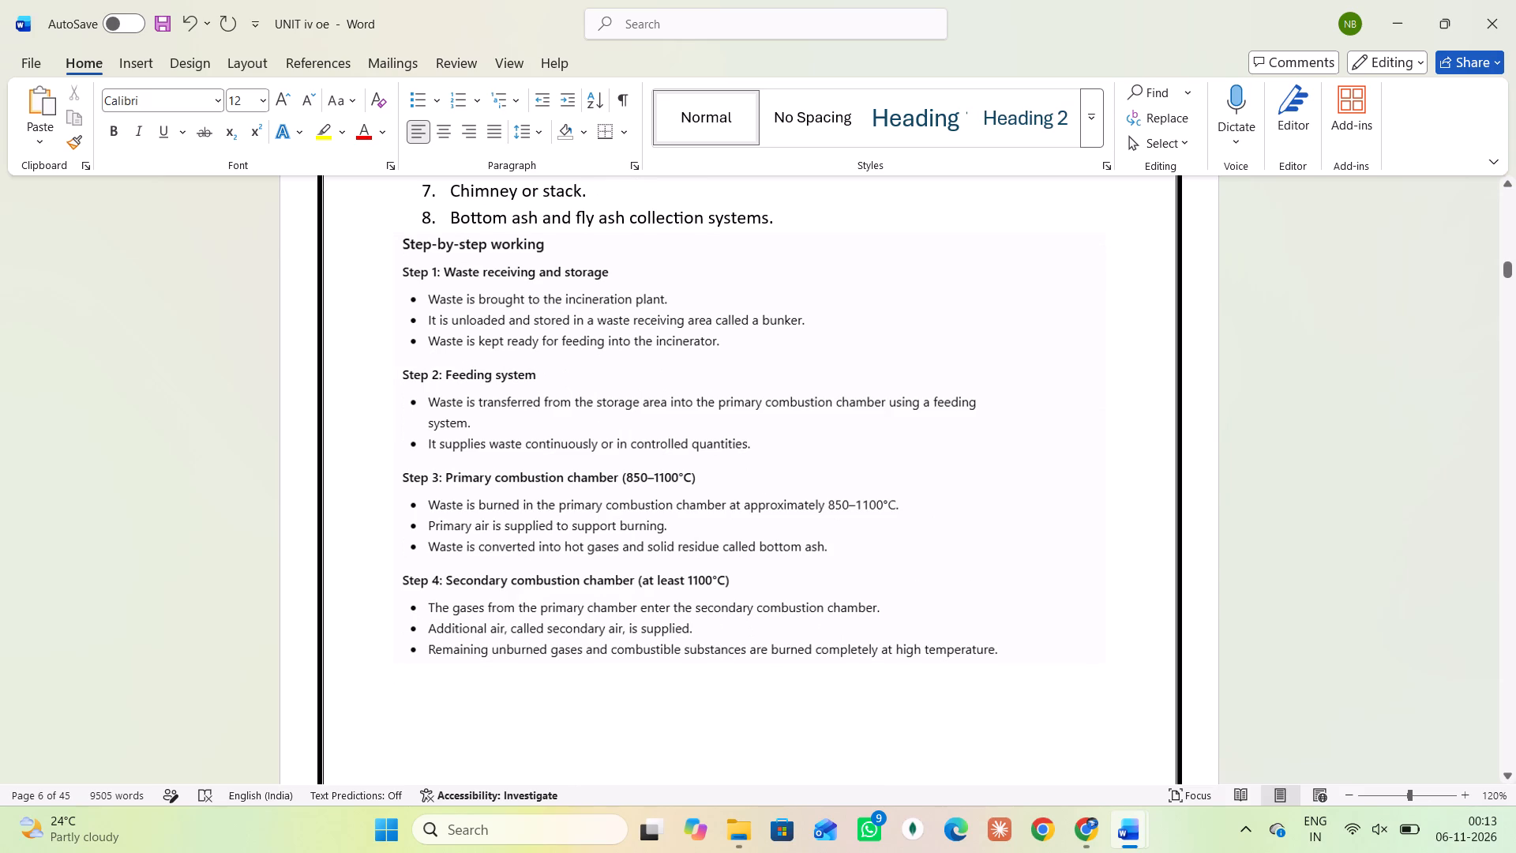
scroll(586, 422, "up", 1)
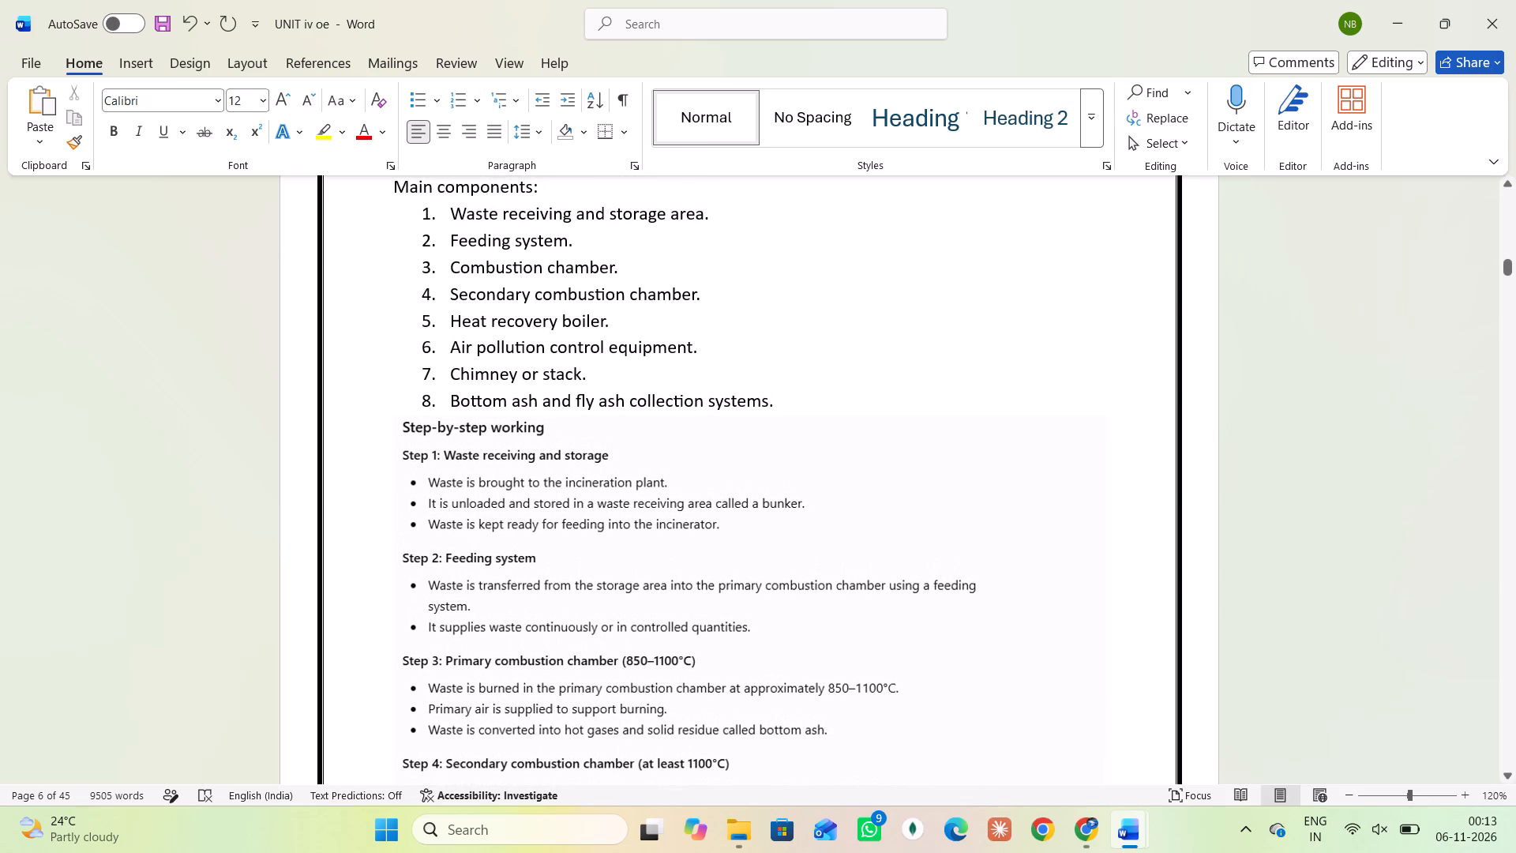
scroll(690, 539, "up", 1)
scroll(690, 539, "down", 2)
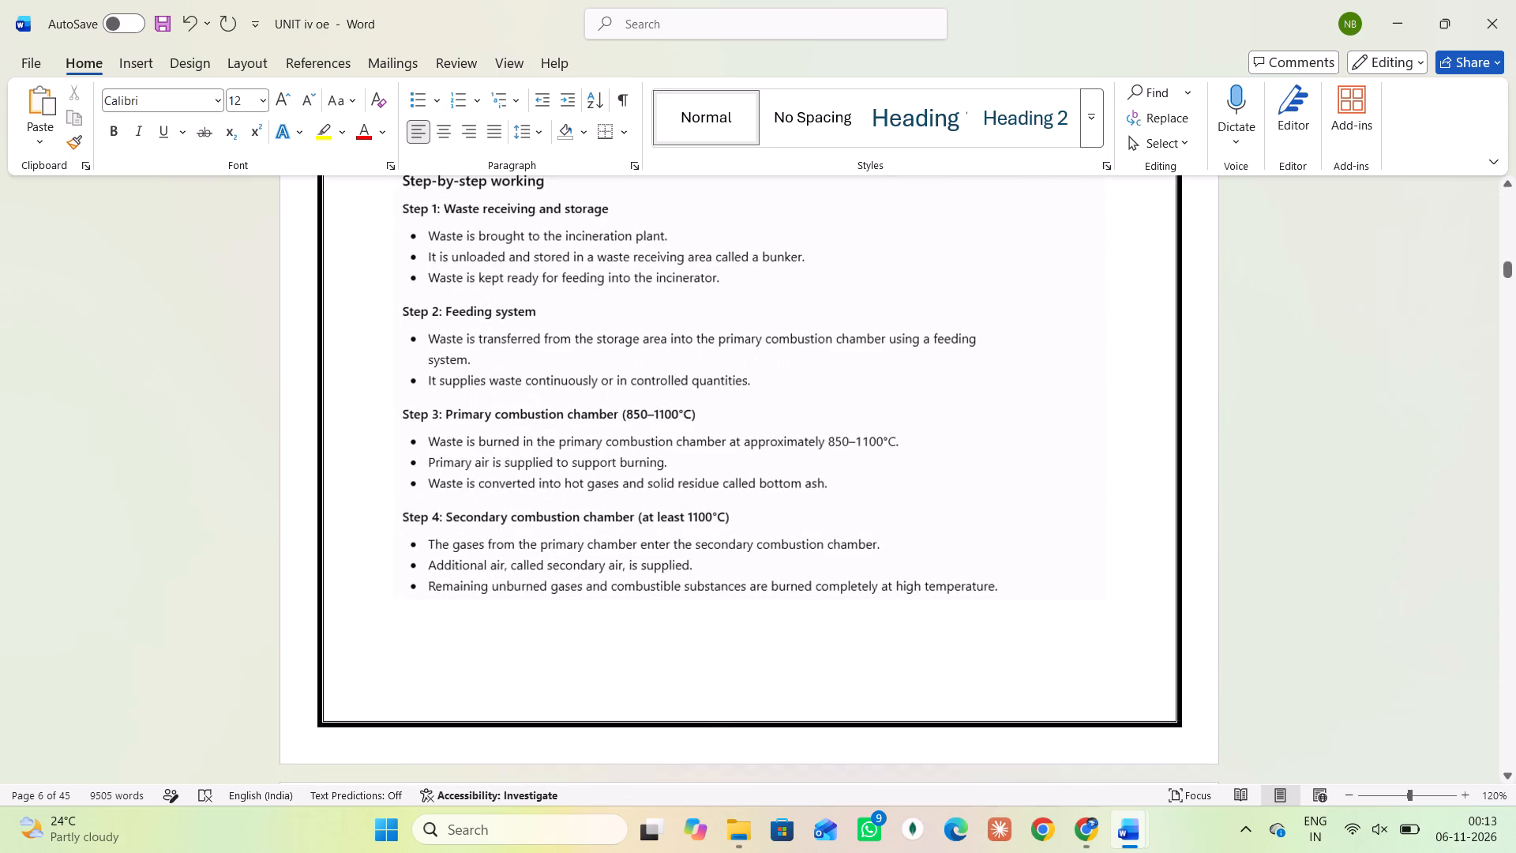
scroll(690, 539, "down", 1)
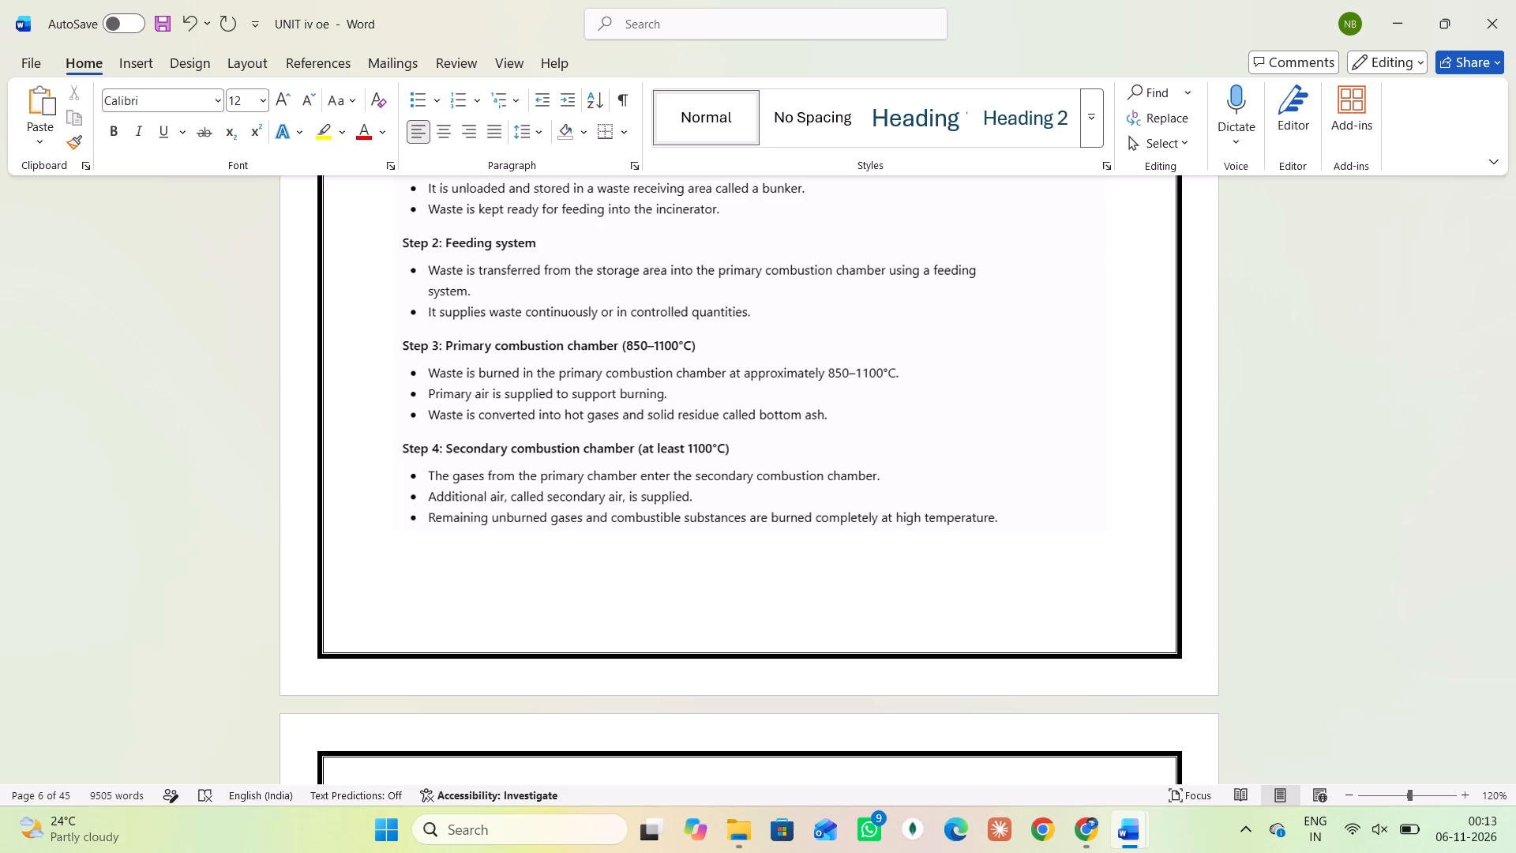
scroll(690, 539, "up", 1)
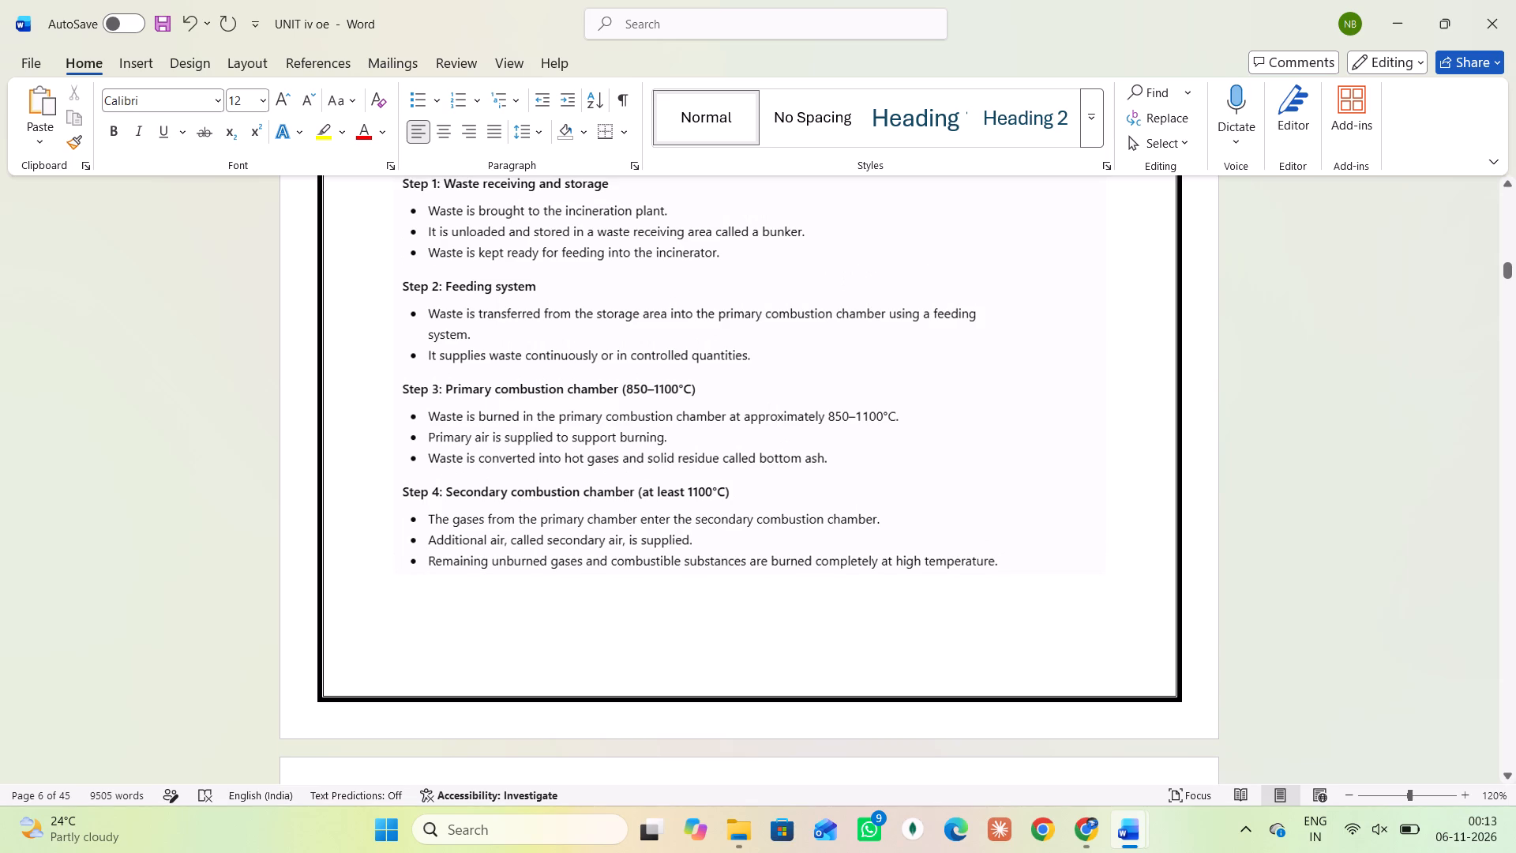
scroll(725, 640, "down", 2)
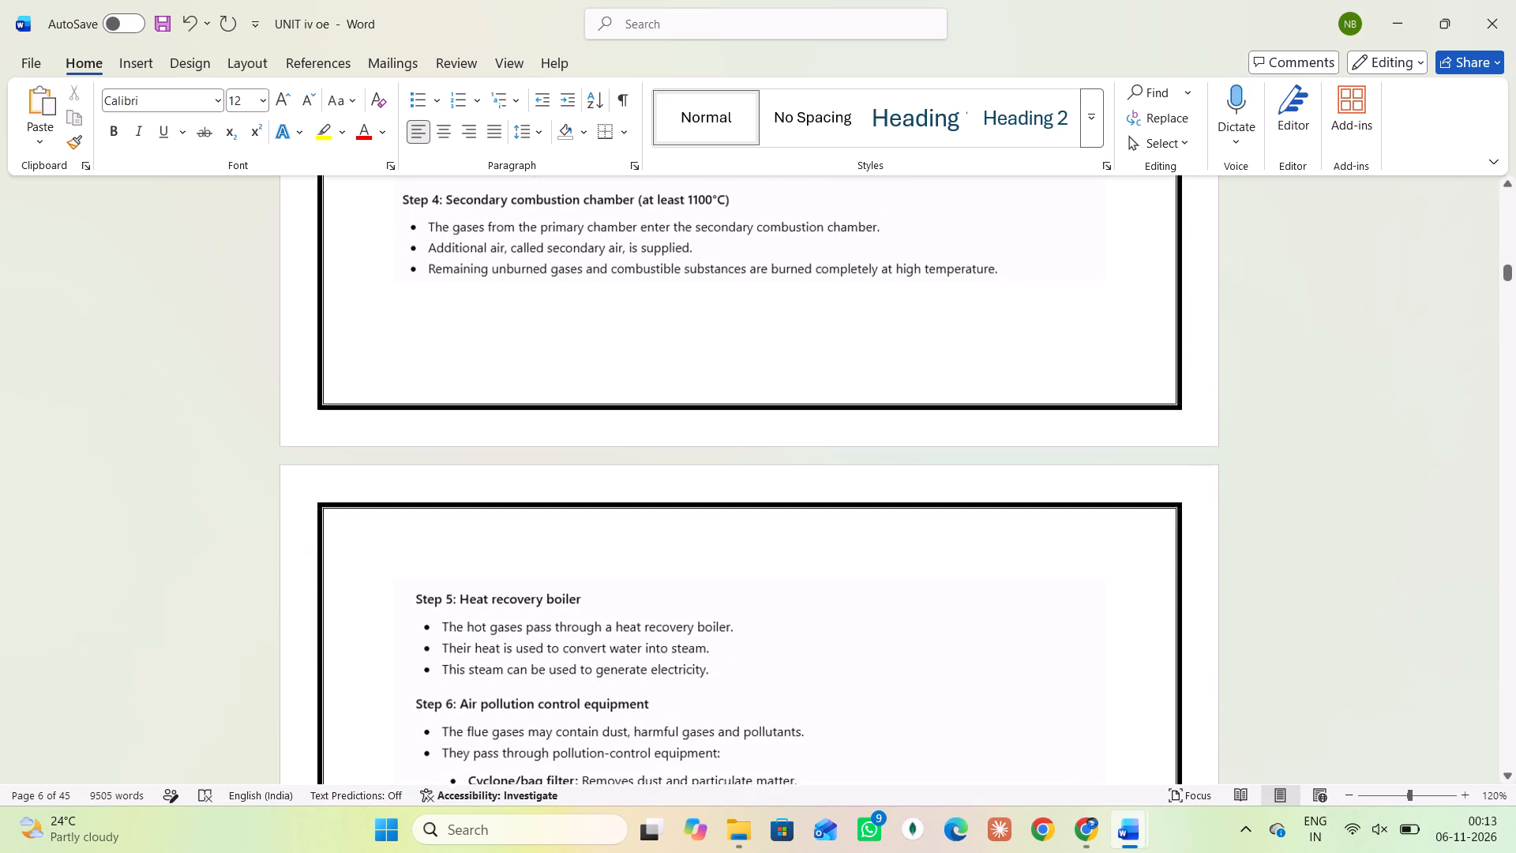
scroll(725, 640, "down", 1)
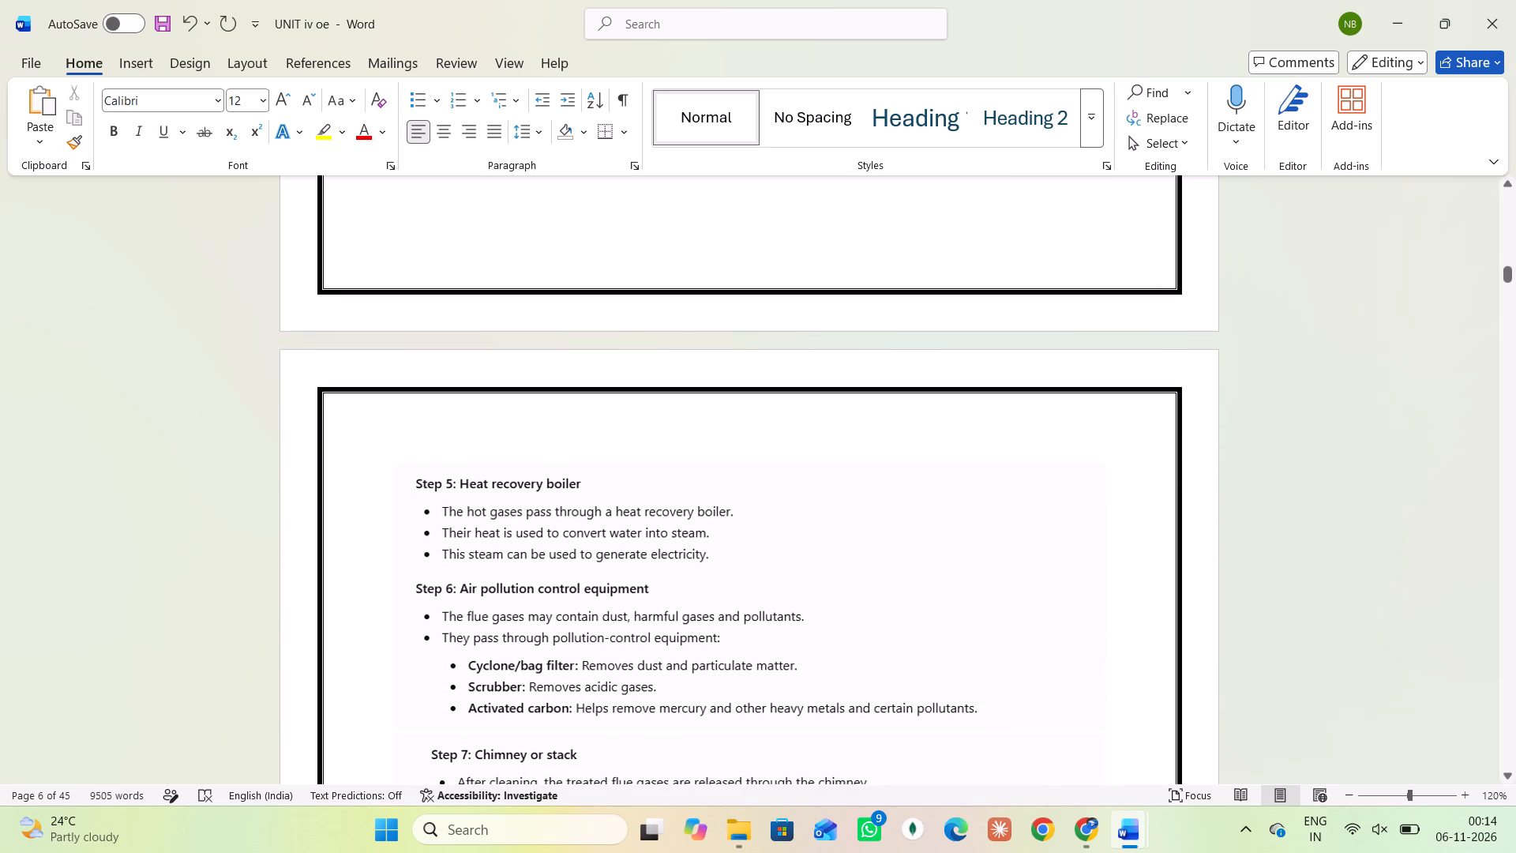
key("alt+Tab")
key("alt+Tab")
scroll(702, 483, "up", 3)
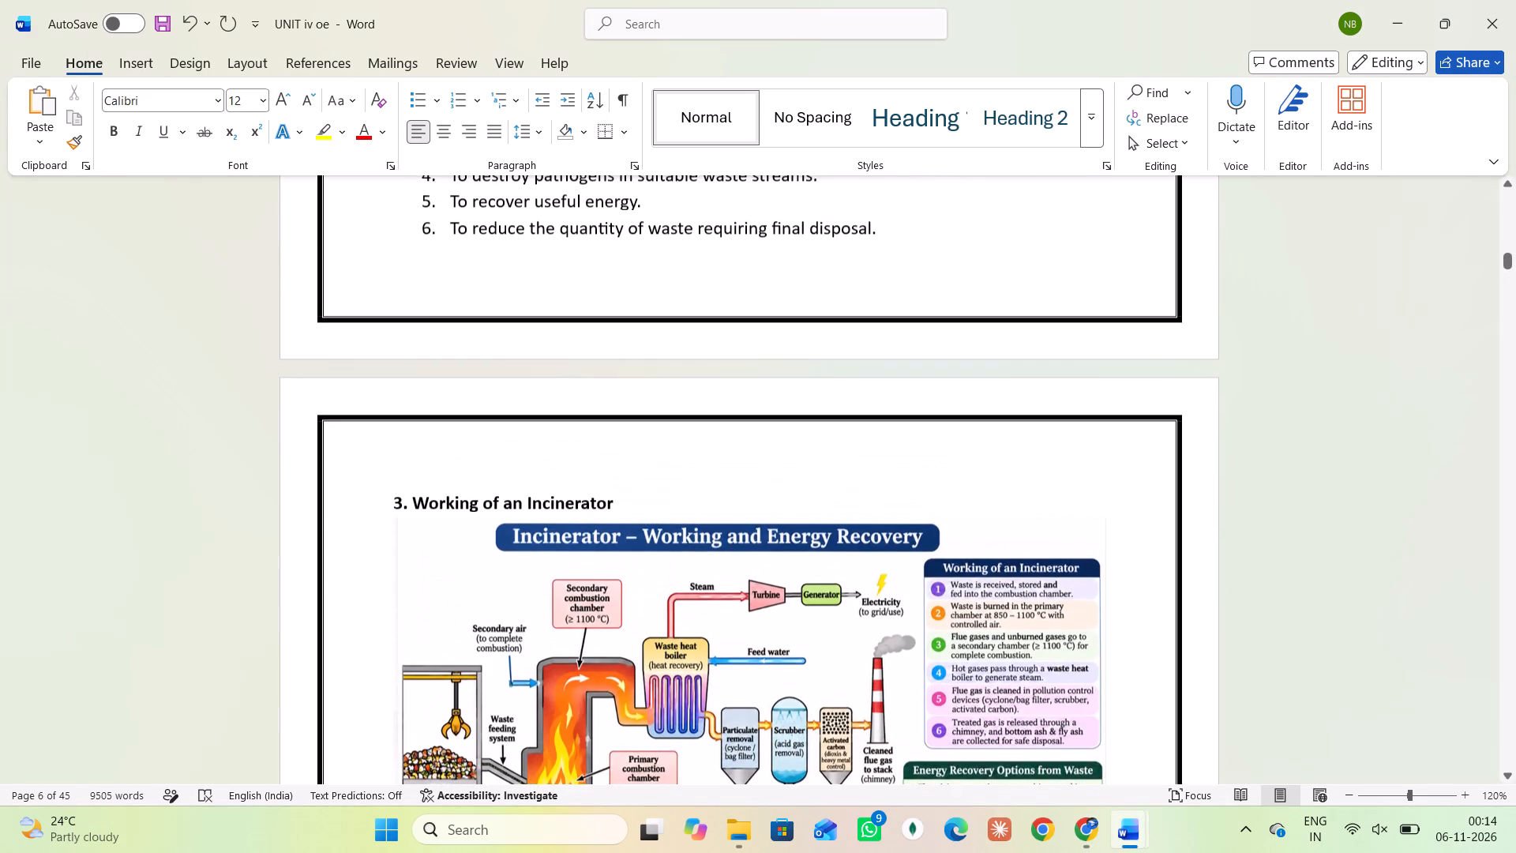
scroll(702, 483, "down", 4)
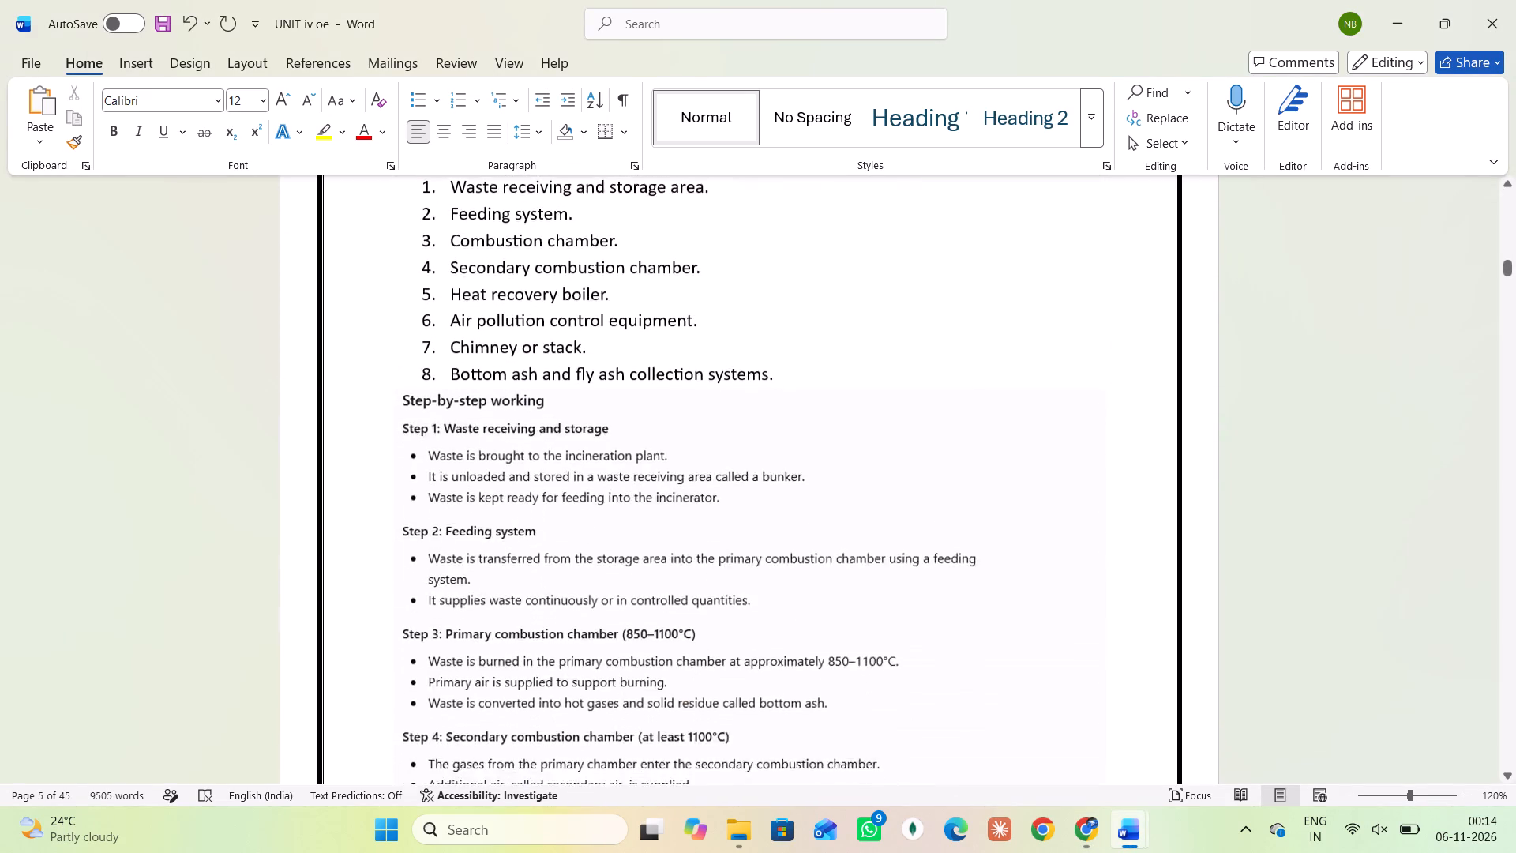
scroll(702, 483, "down", 4)
scroll(702, 483, "up", 1)
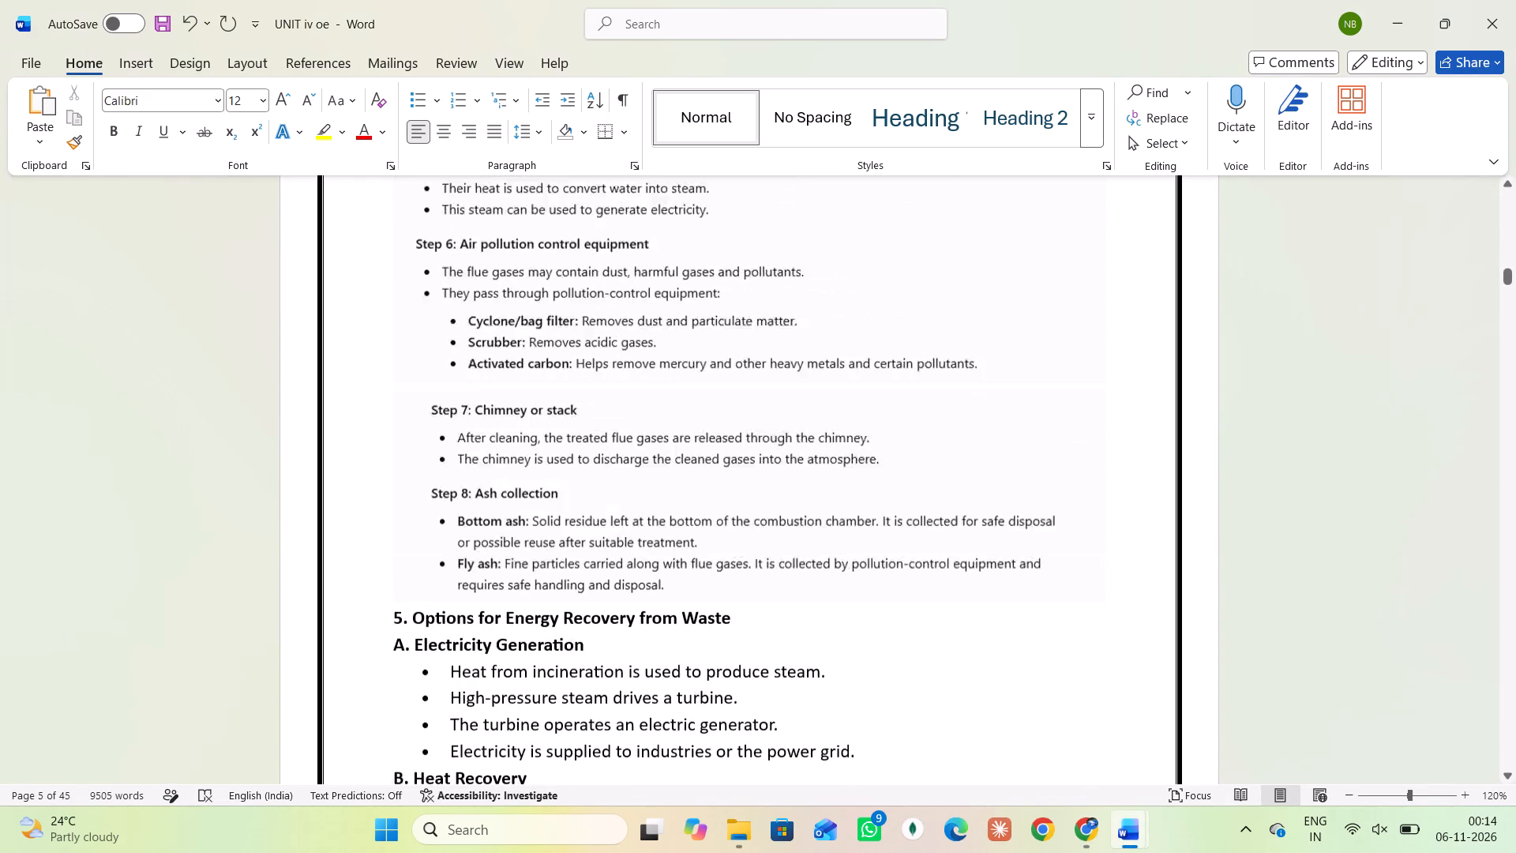
scroll(702, 483, "up", 1)
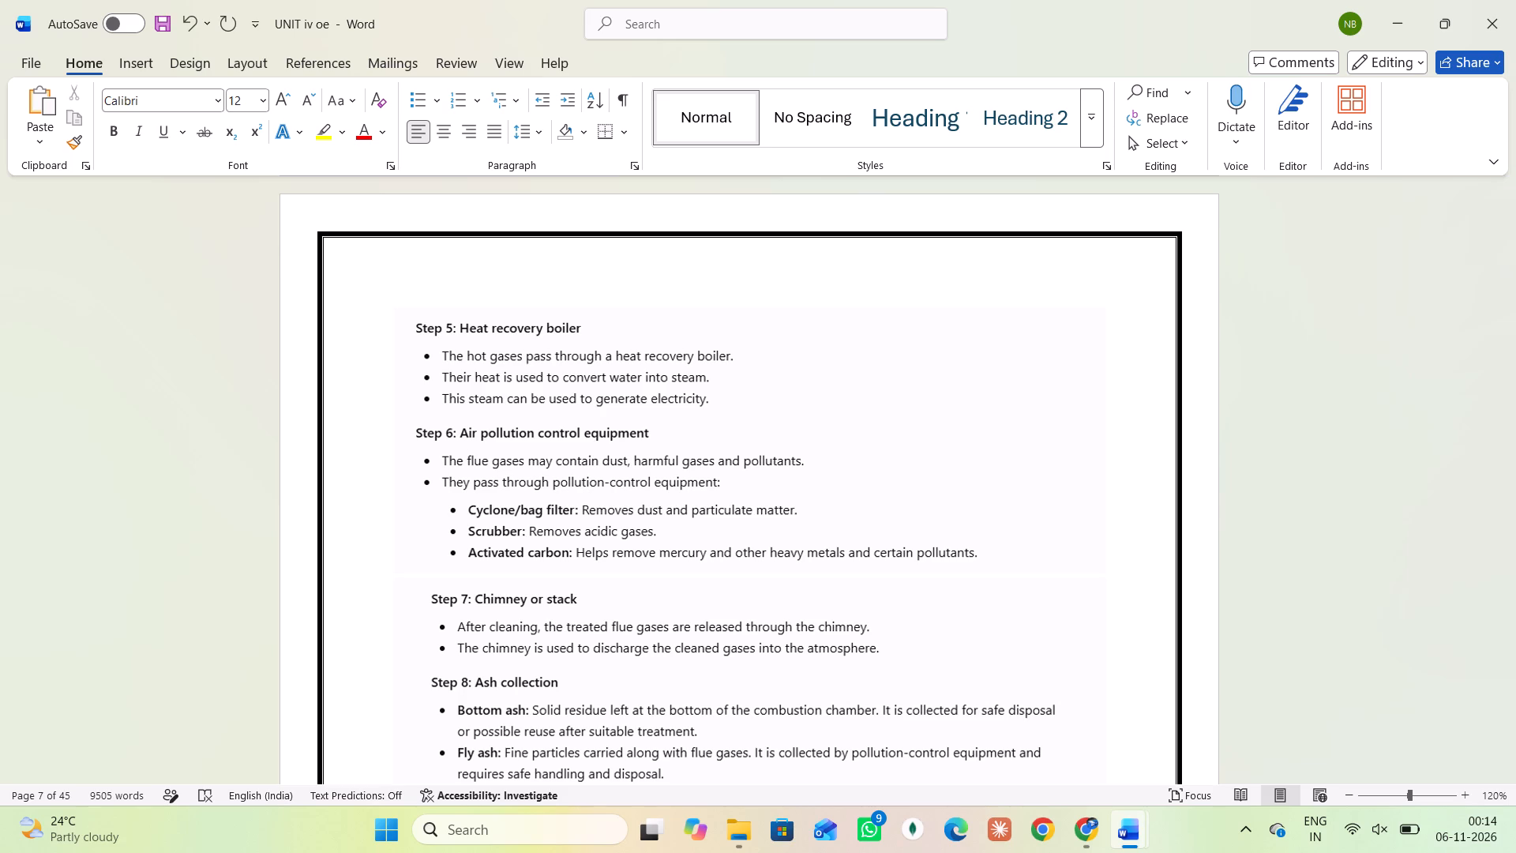
Switch to ChatGPT to check its incinerator working explanation and diagram, and return to the UNIT iv oe notes.
key("alt+Tab")
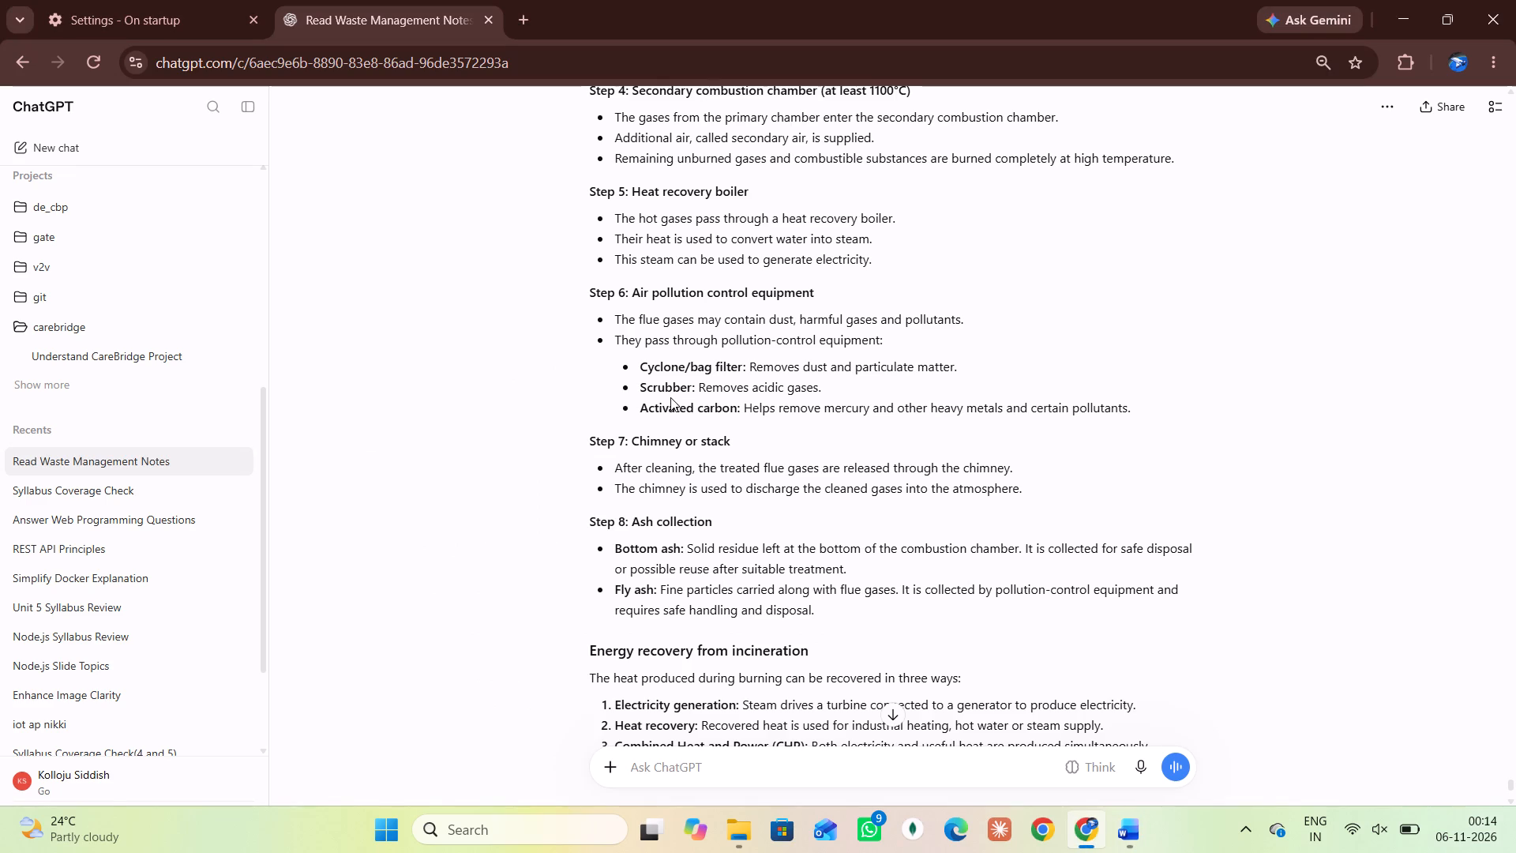
scroll(771, 483, "up", 4)
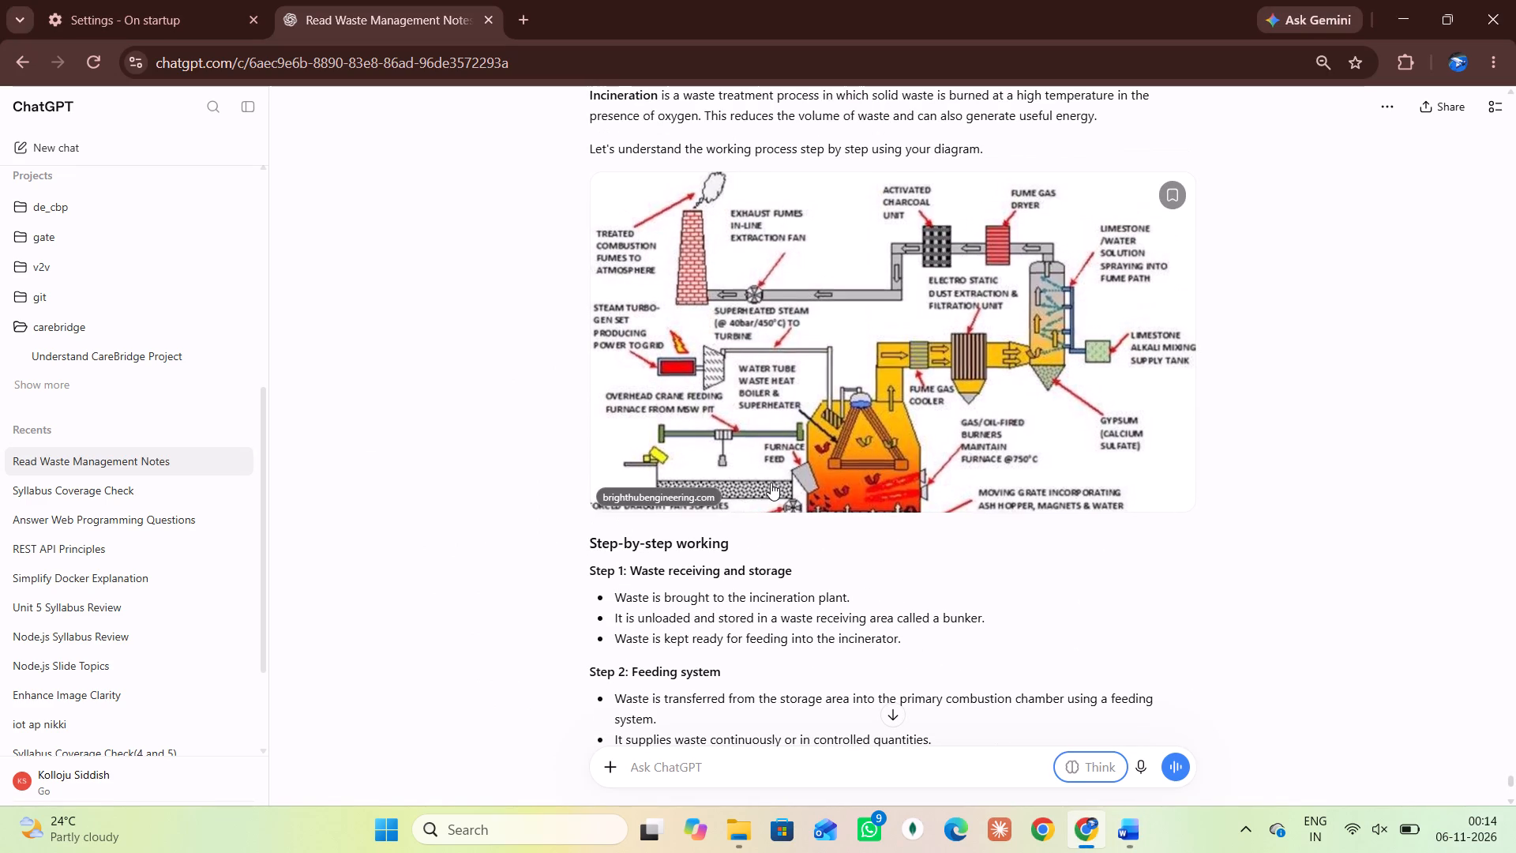
scroll(797, 527, "up", 1)
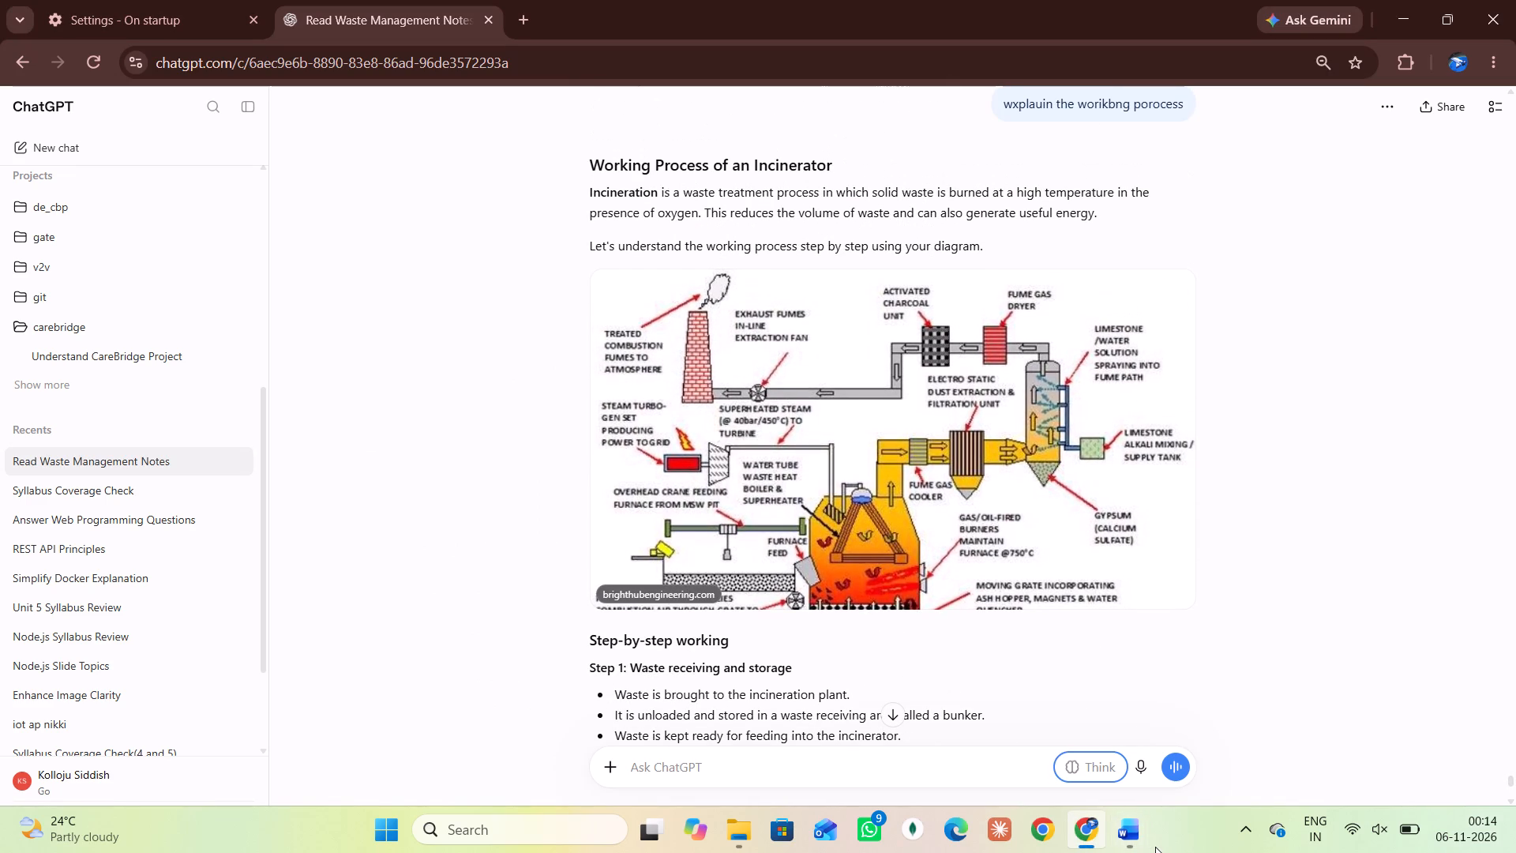
left_click(1155, 847)
left_click(1101, 811)
left_click(1124, 821)
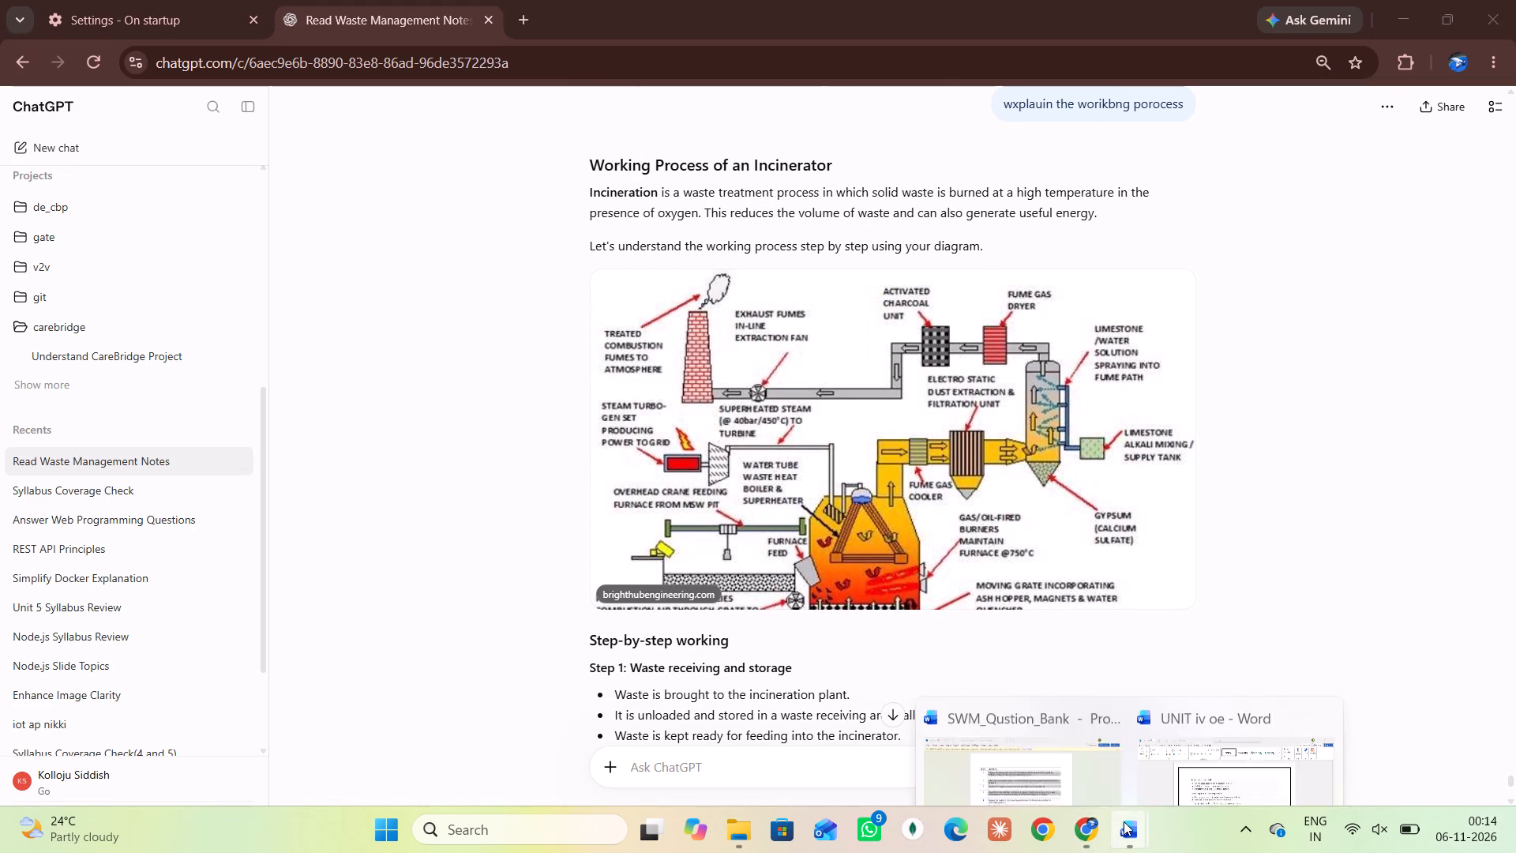
left_click(1153, 724)
Study the Q2 incinerator diagram alongside the eight working steps and the energy recovery options section.
scroll(853, 486, "up", 2)
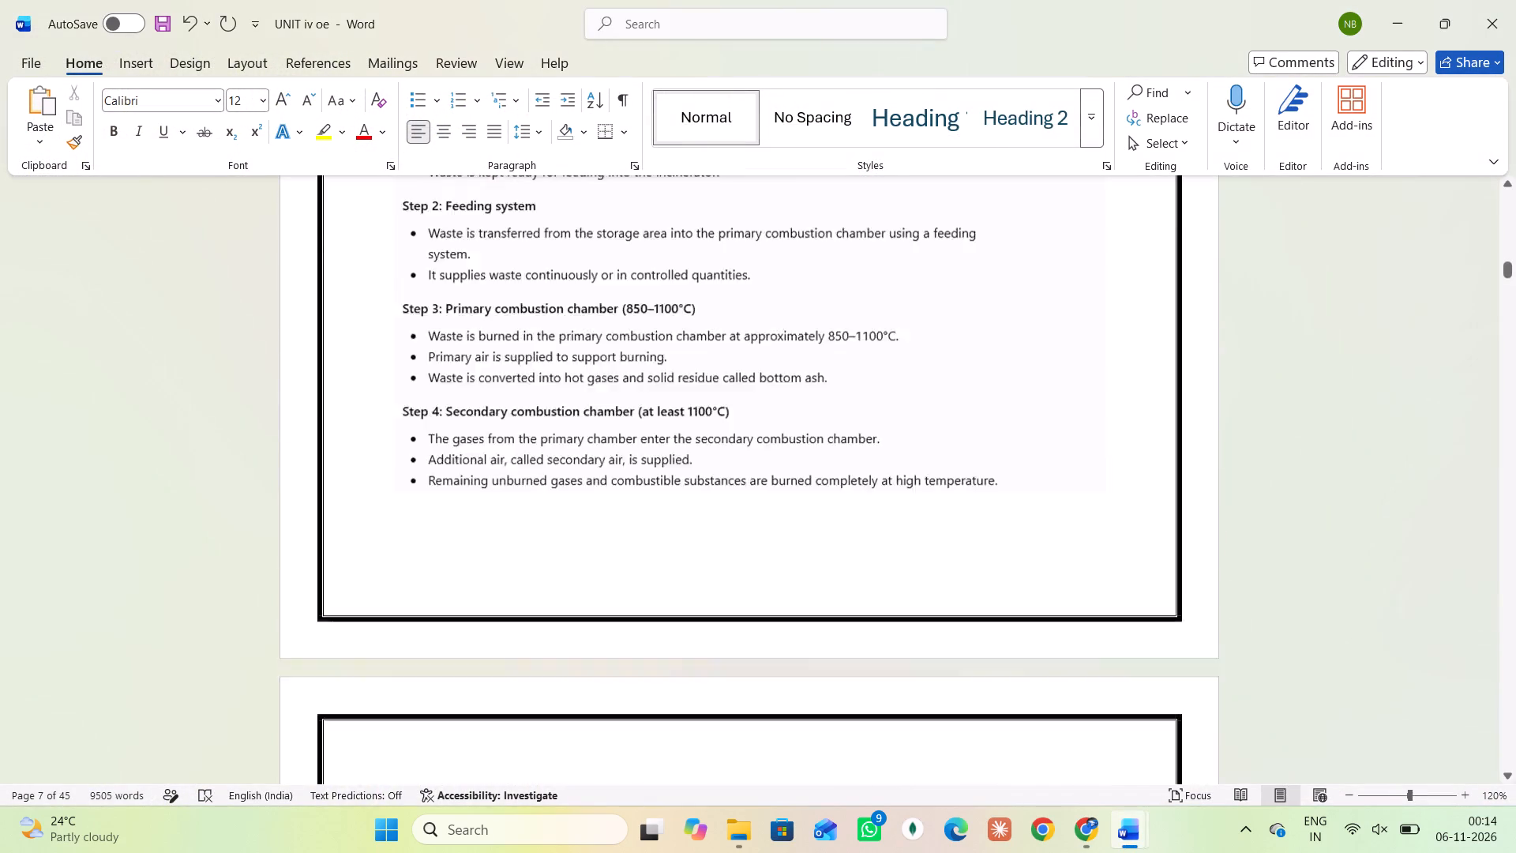
scroll(853, 486, "up", 1)
scroll(764, 591, "down", 1)
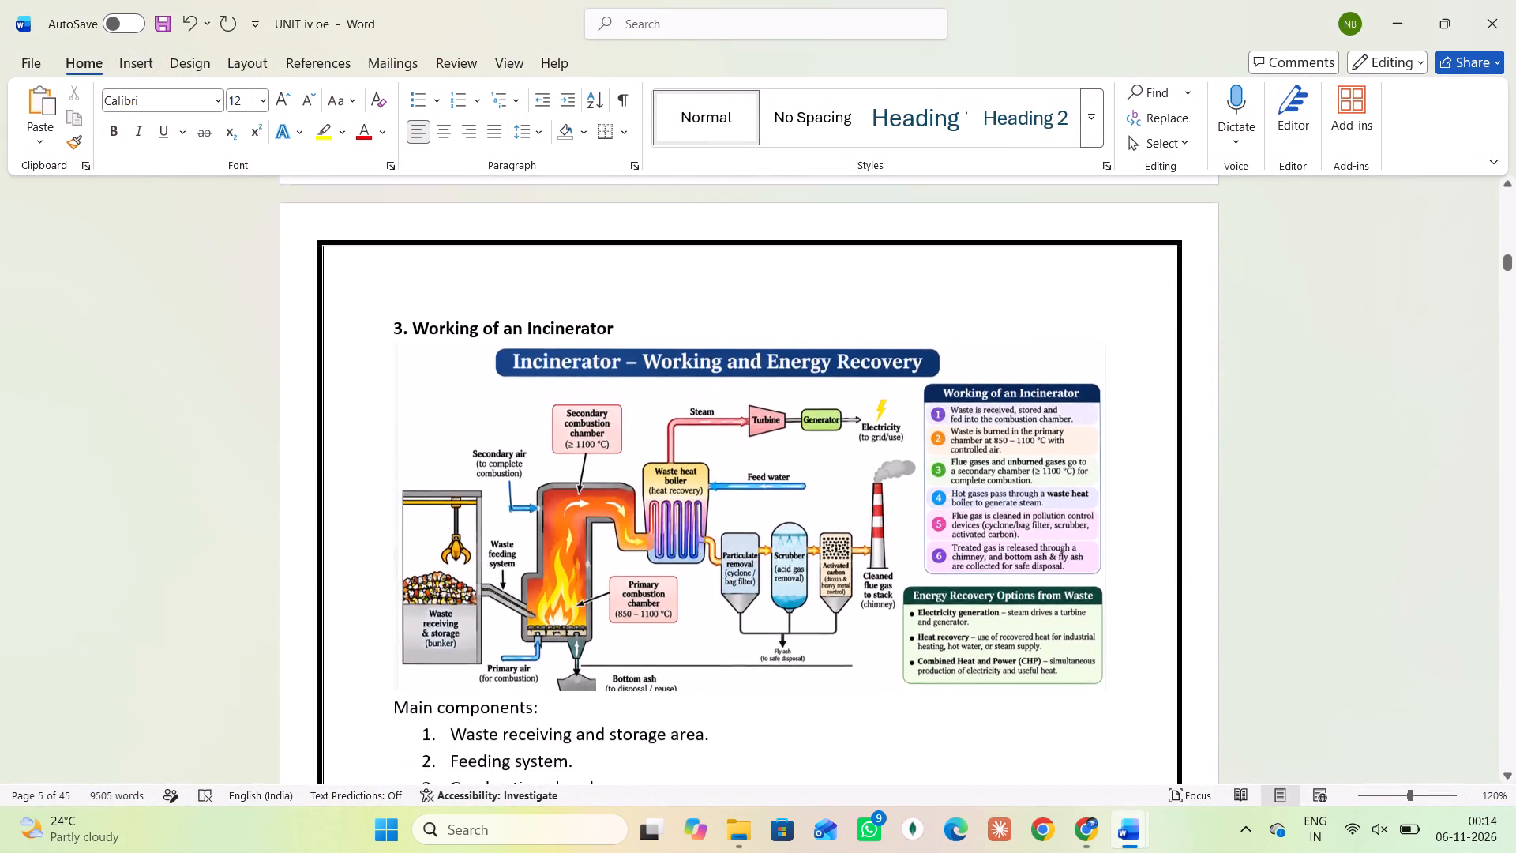
scroll(764, 591, "down", 1)
scroll(717, 505, "down", 1)
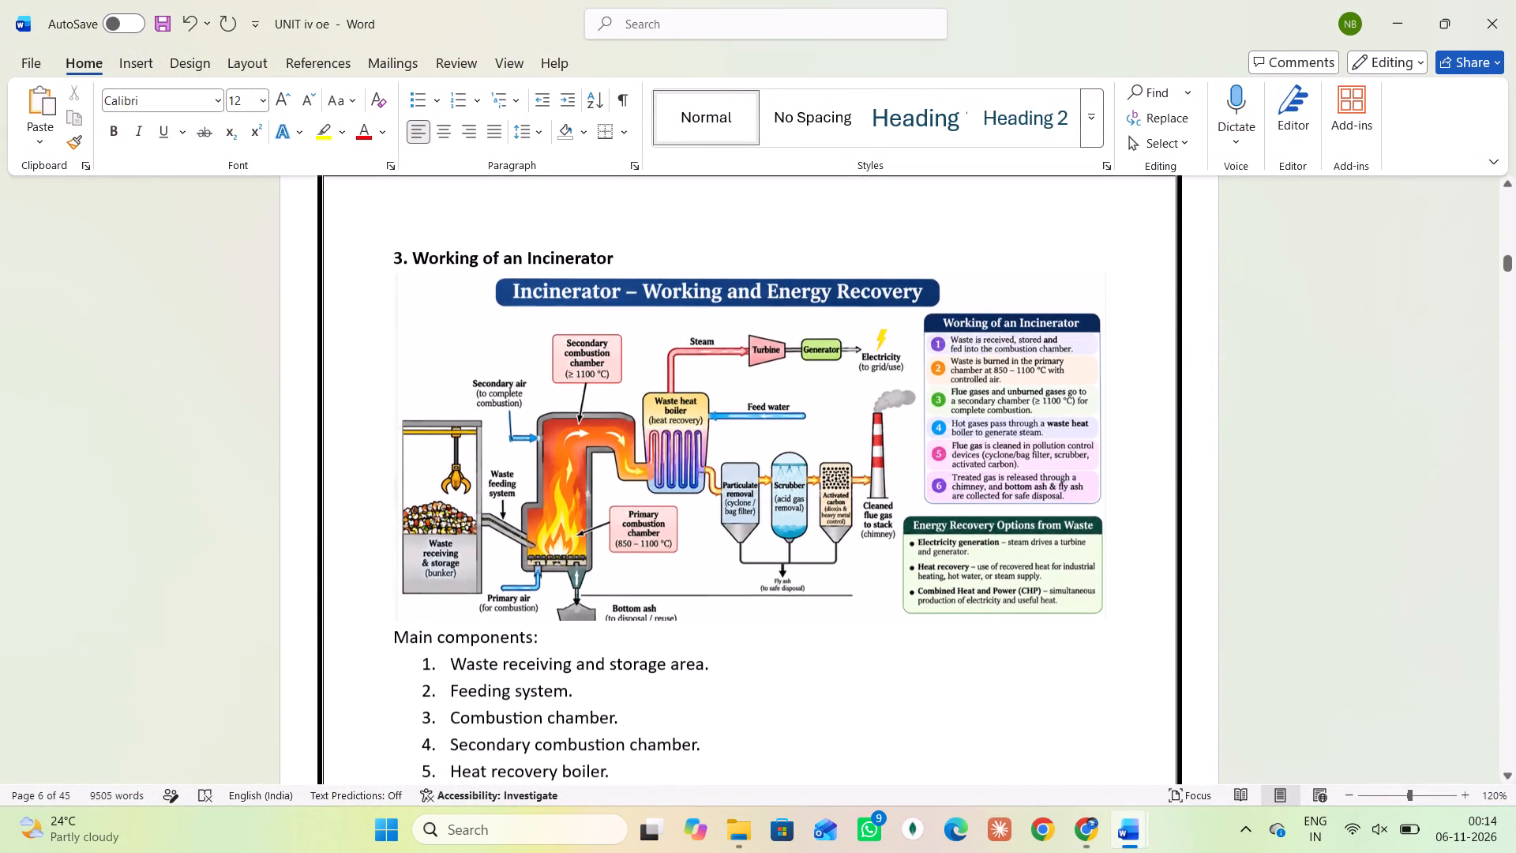
scroll(717, 505, "down", 1)
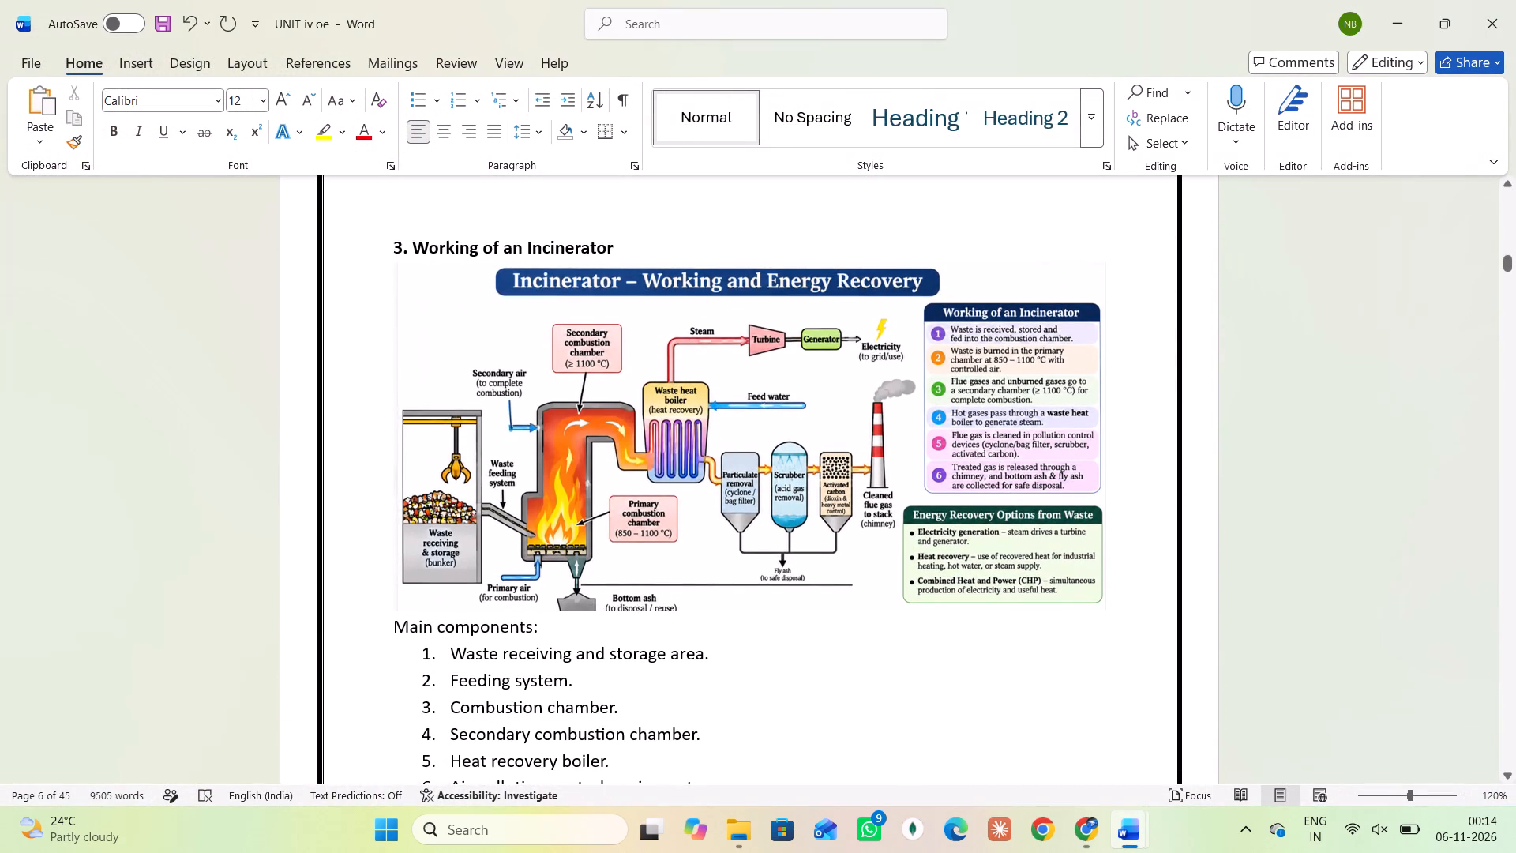
scroll(692, 452, "down", 4)
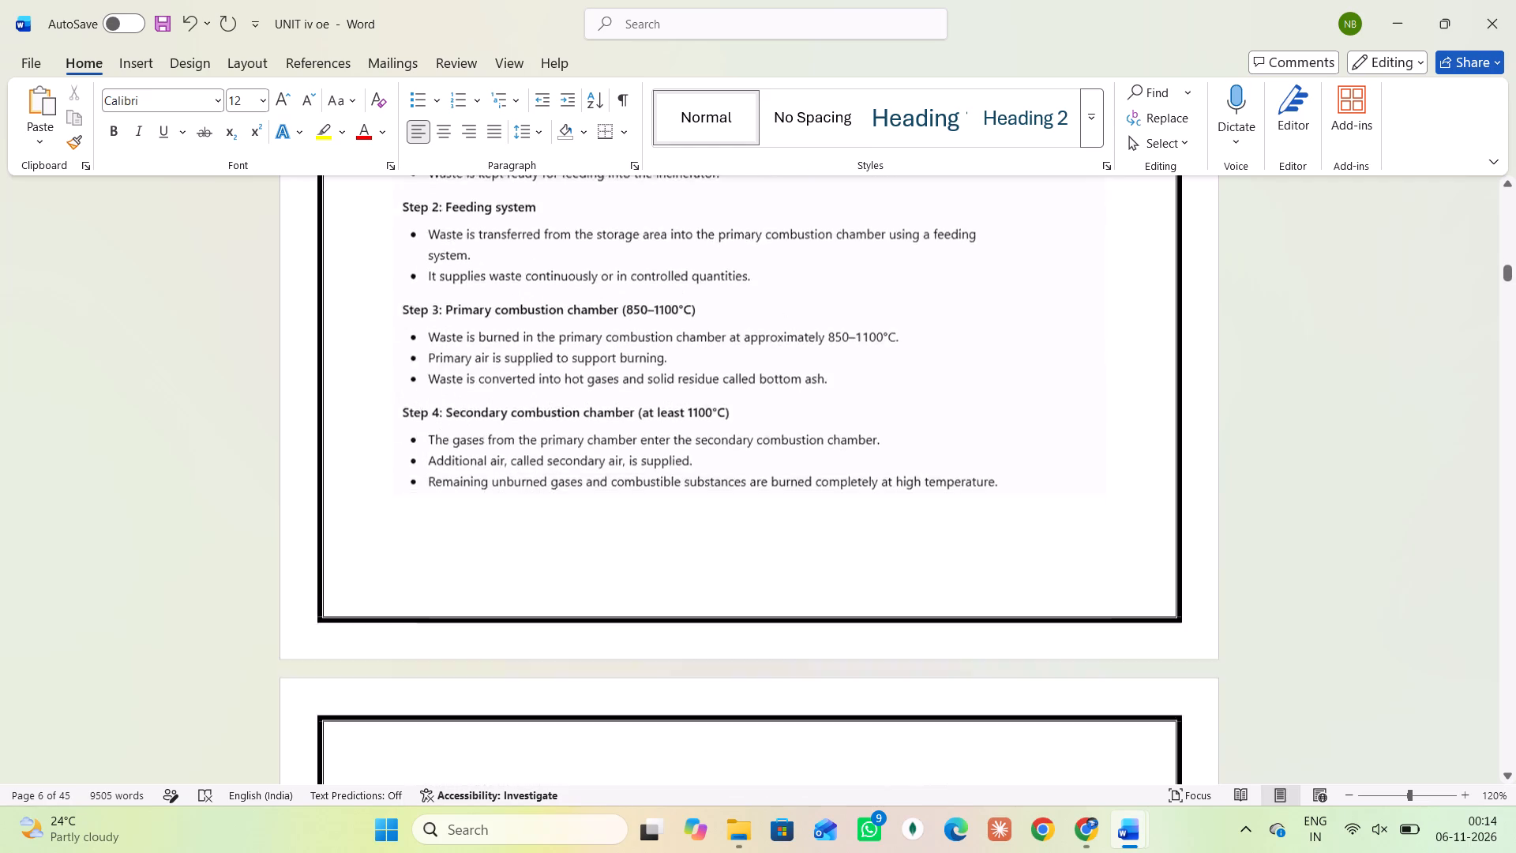
scroll(692, 452, "down", 2)
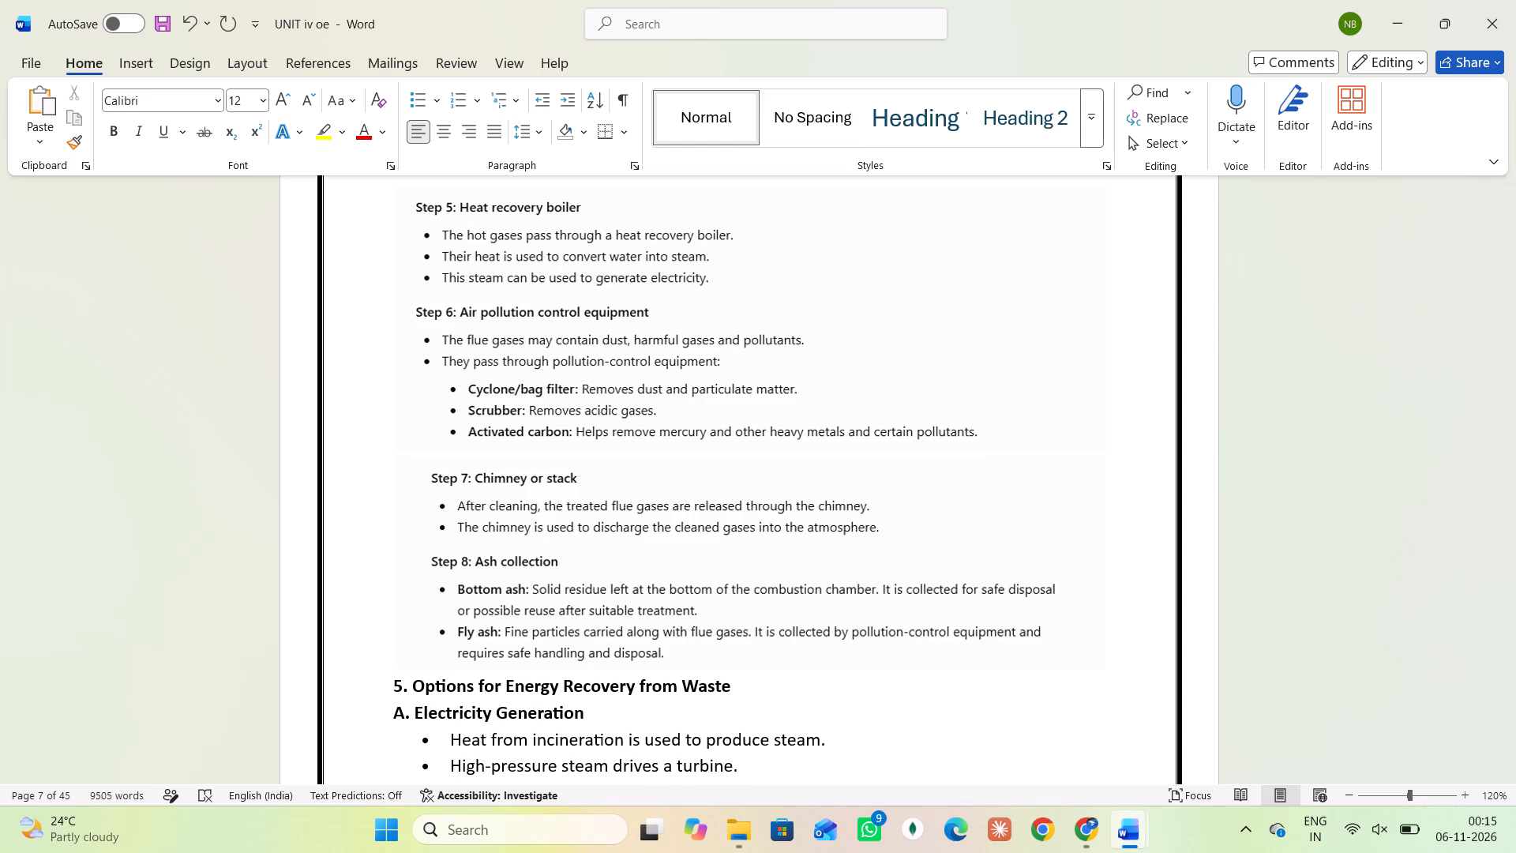
scroll(692, 452, "up", 2)
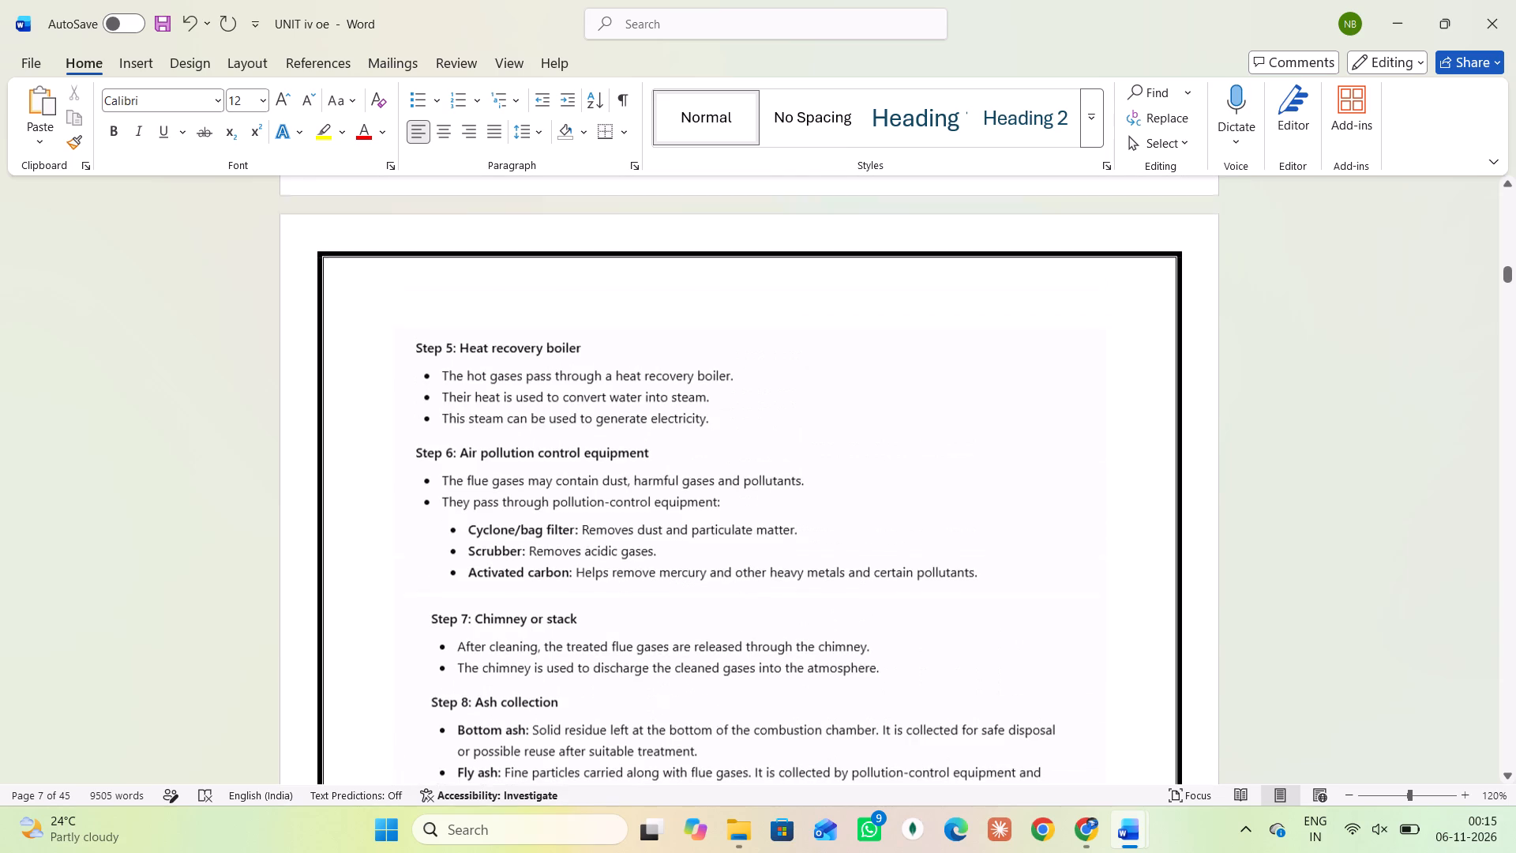
scroll(692, 452, "up", 3)
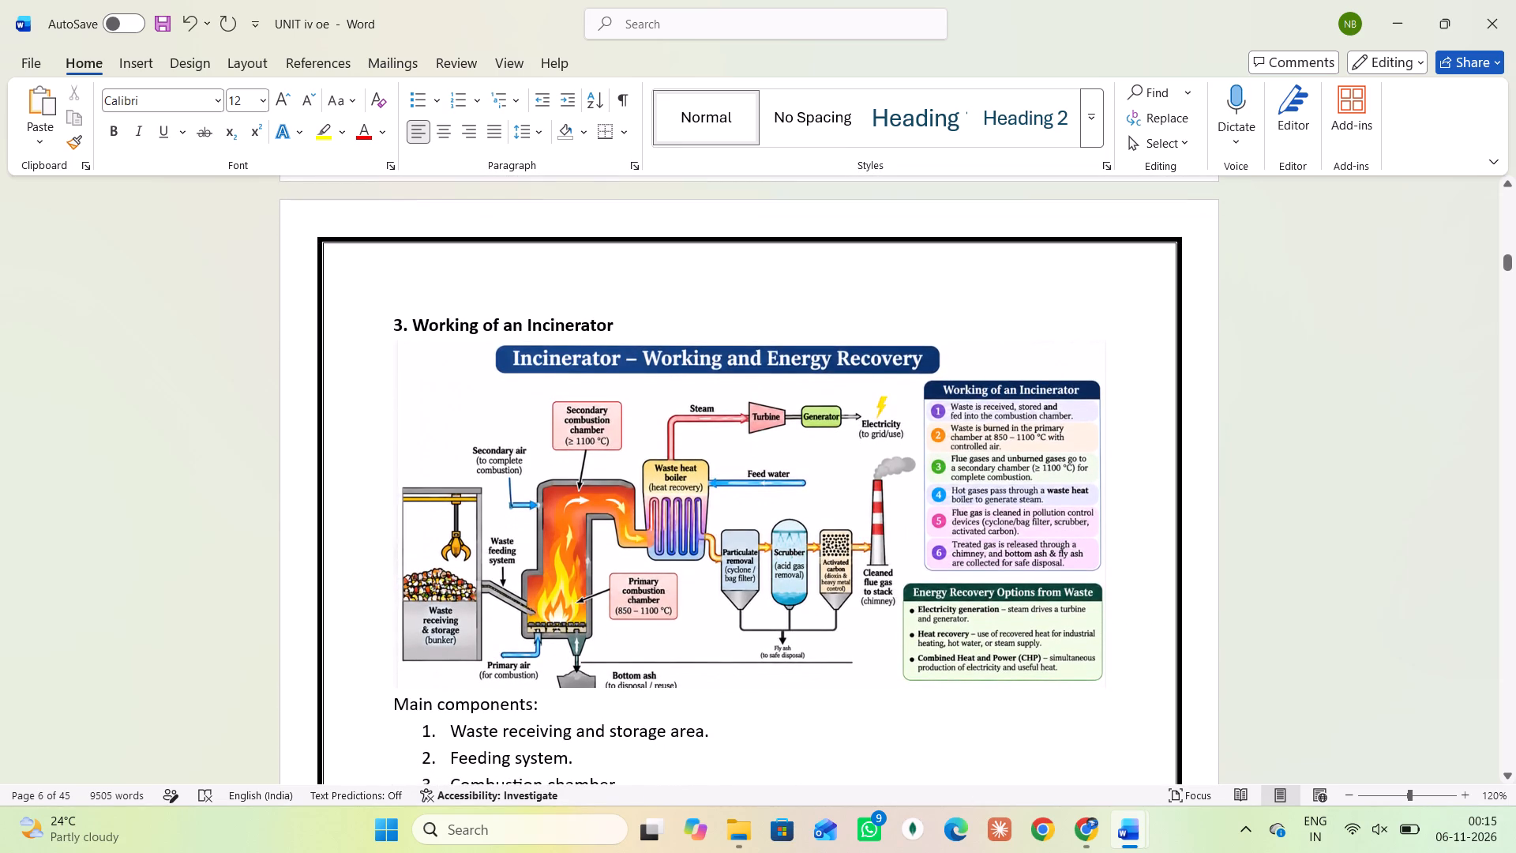
scroll(831, 664, "down", 7)
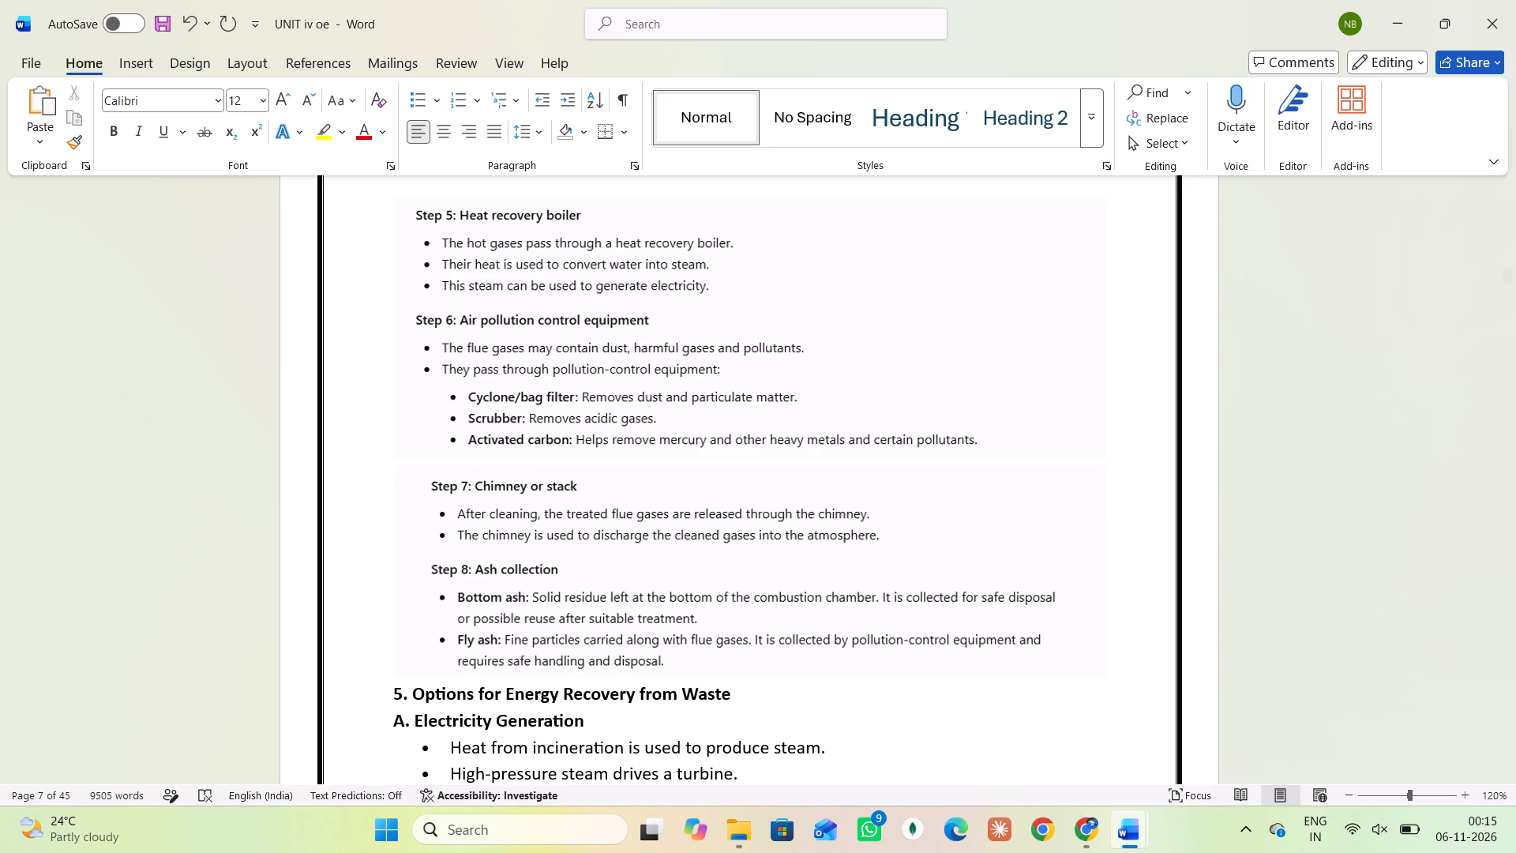
scroll(660, 622, "down", 2)
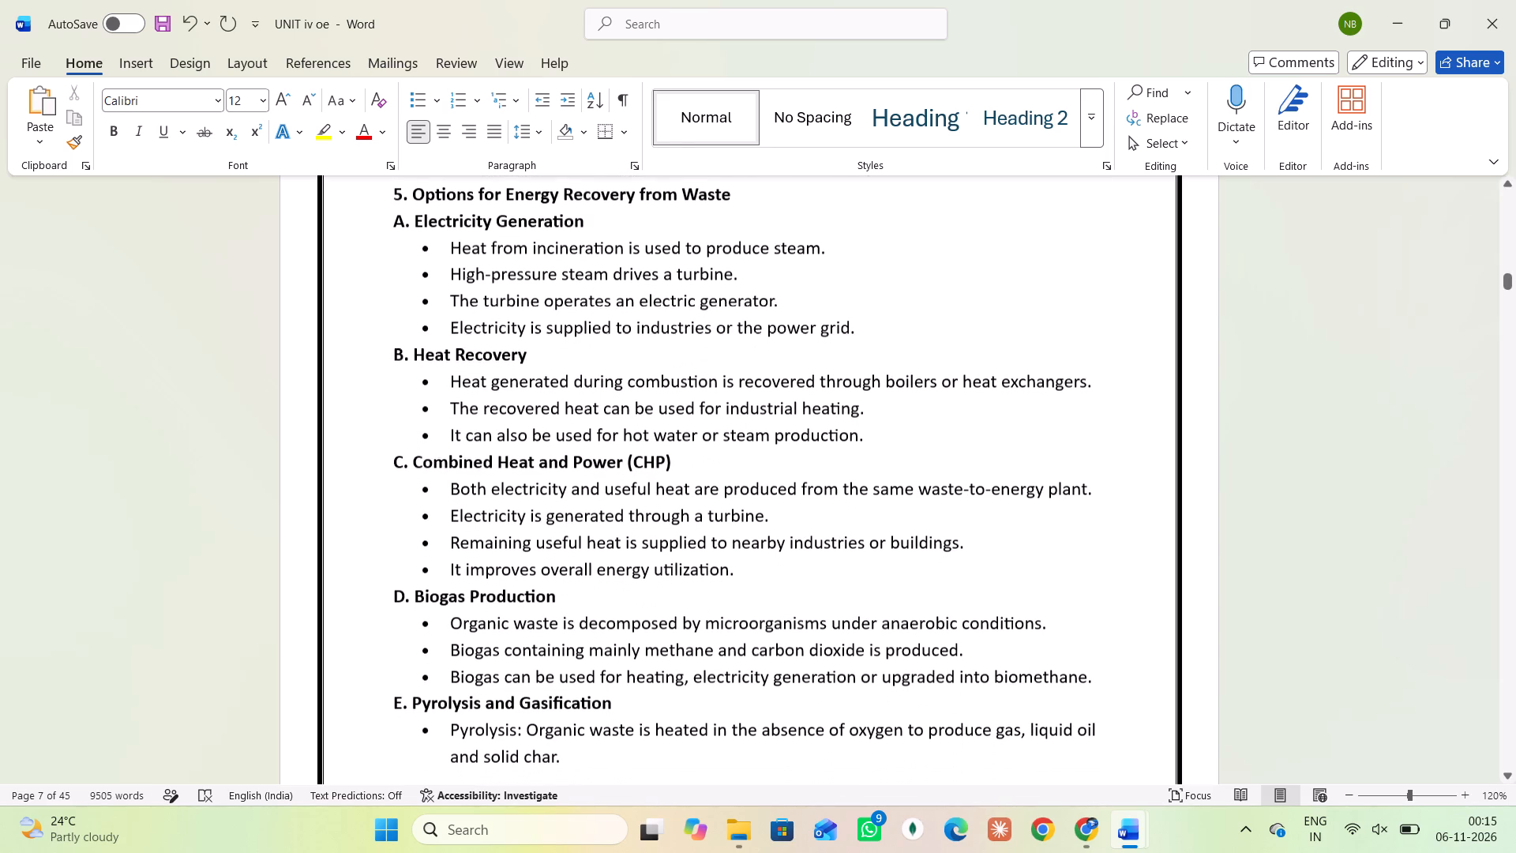
scroll(660, 622, "up", 2)
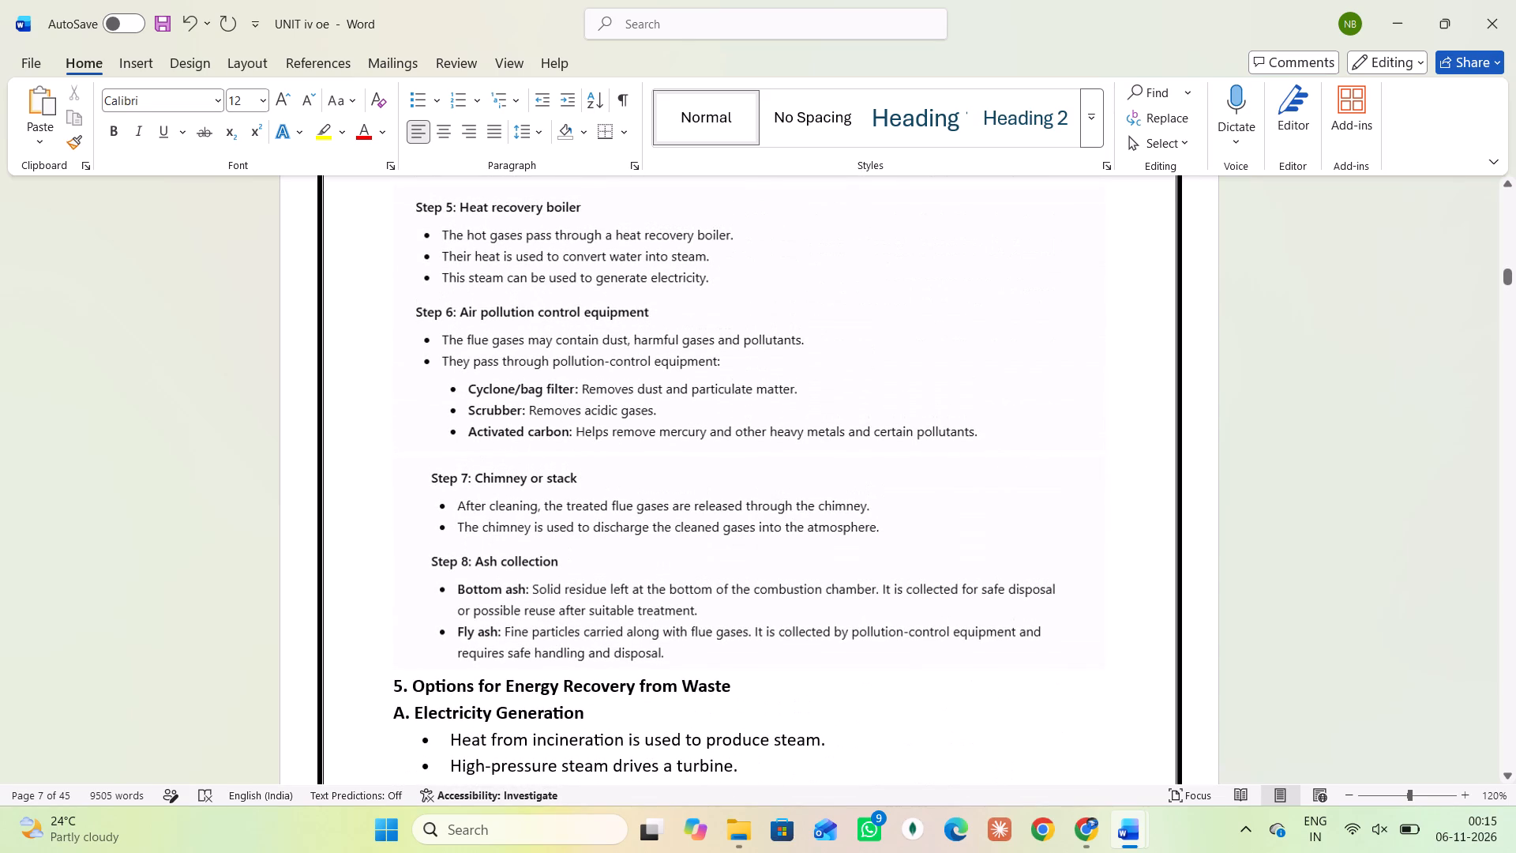
left_click(1051, 746)
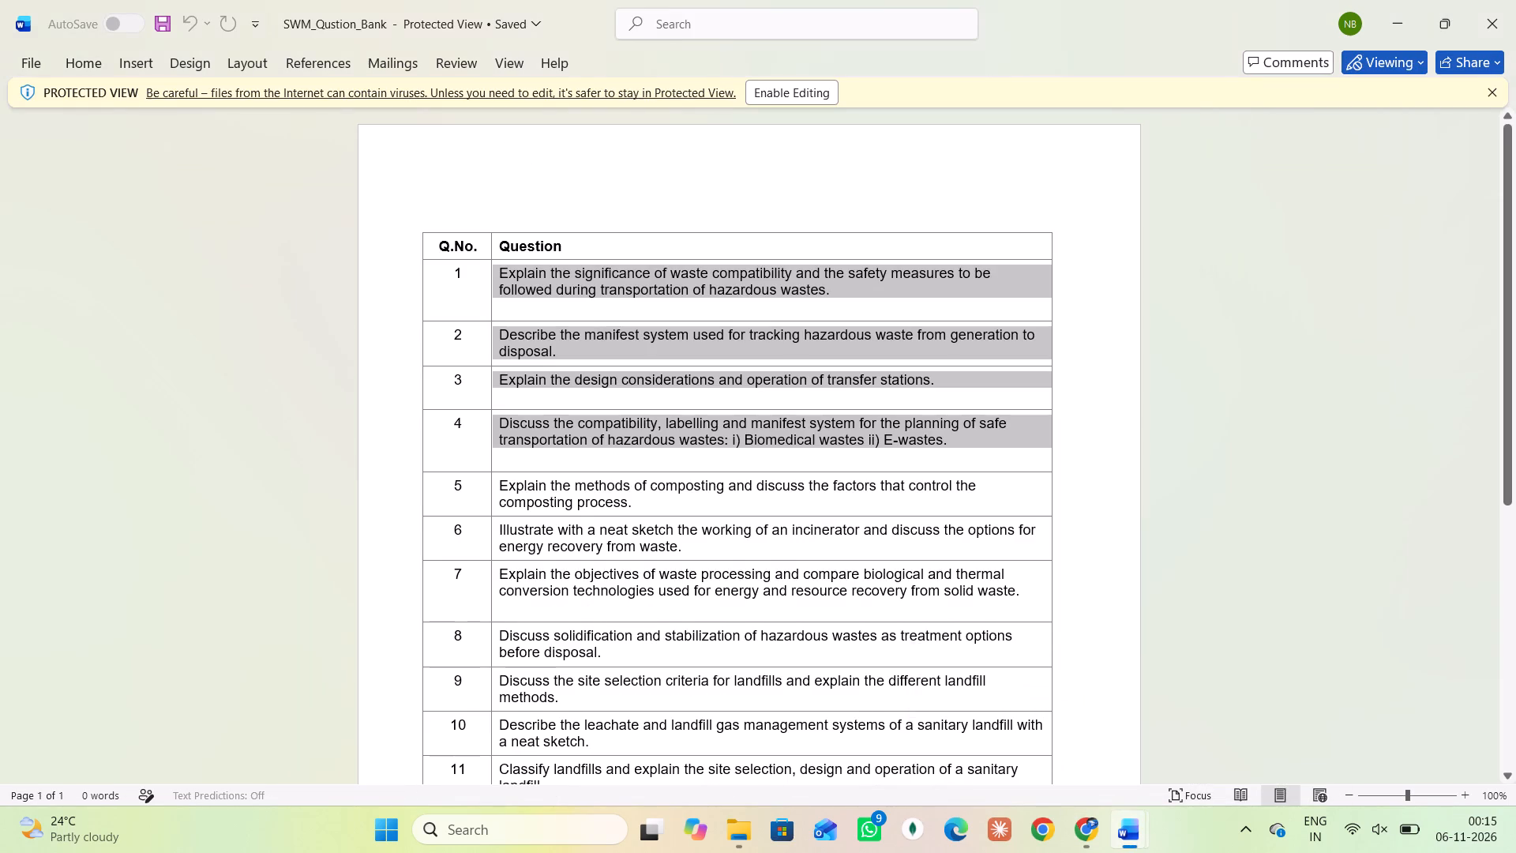
left_click(924, 572)
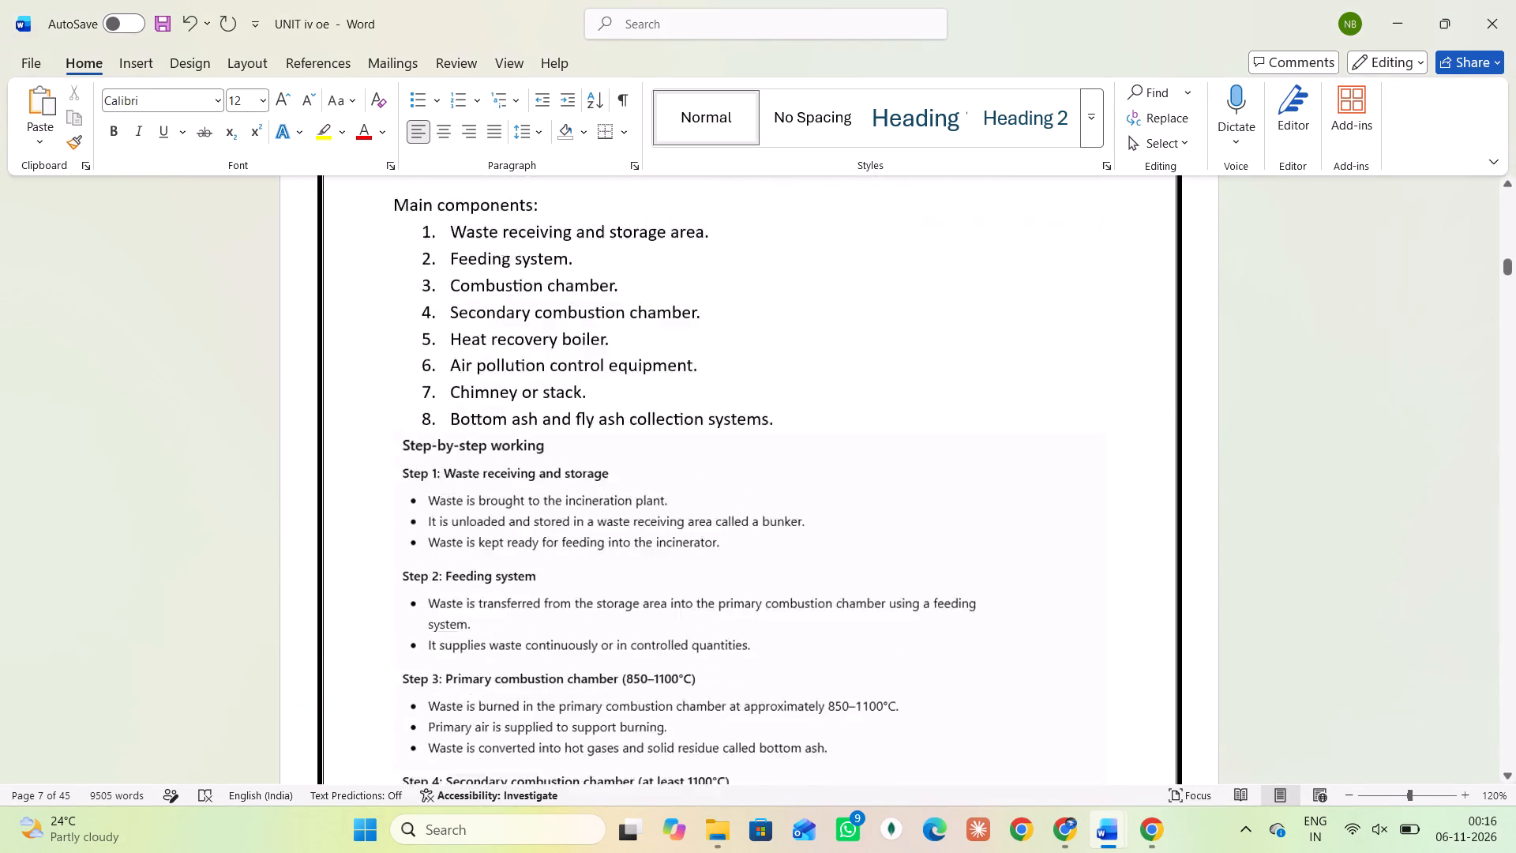
scroll(876, 551, "up", 1)
left_click_drag(786, 552, 403, 330)
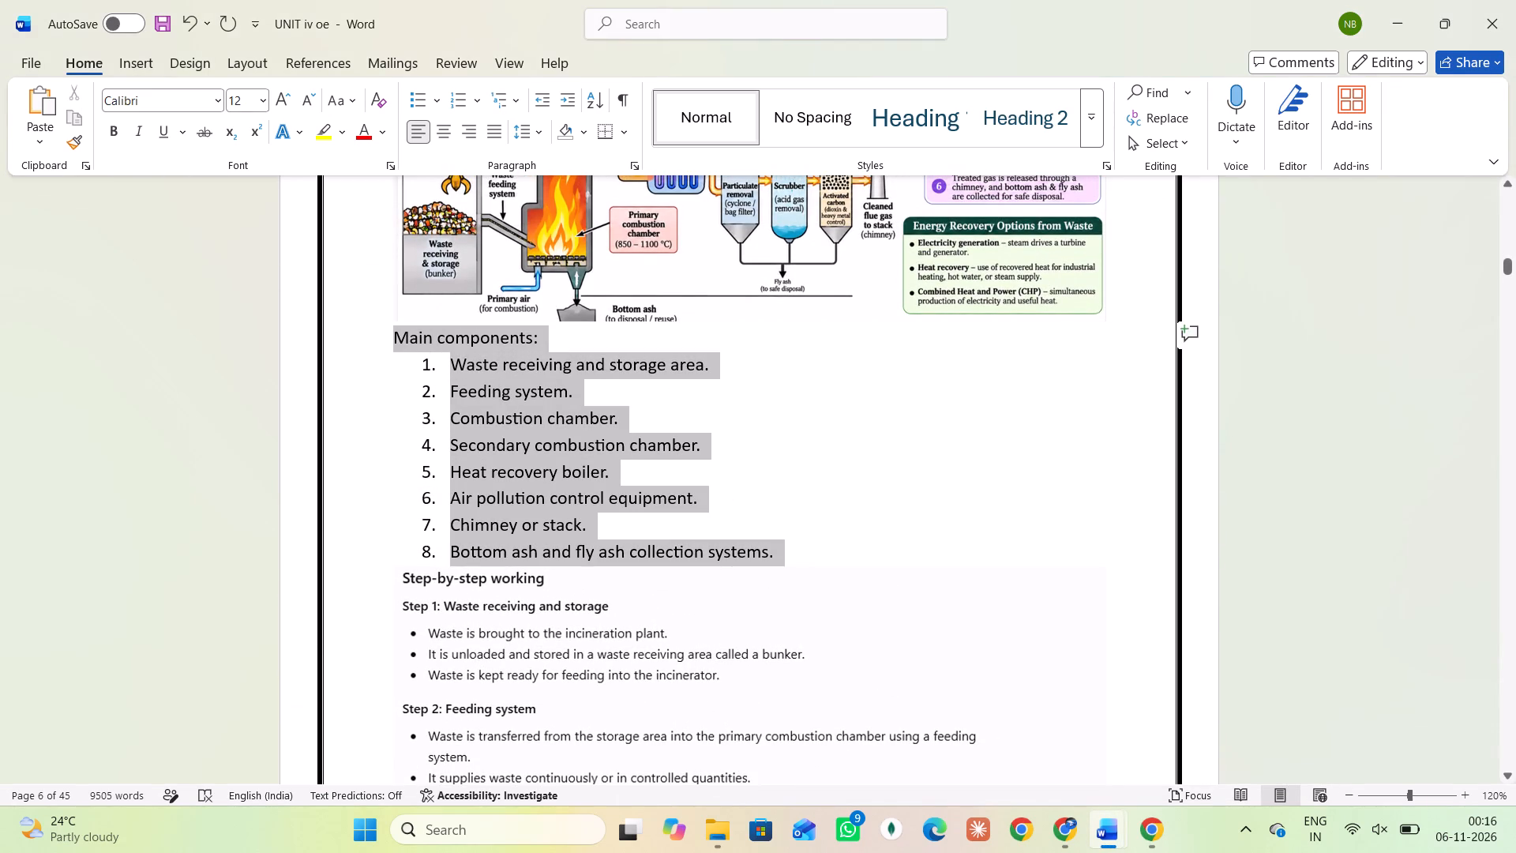
left_click_drag(403, 330, 400, 332)
key("BackSpace")
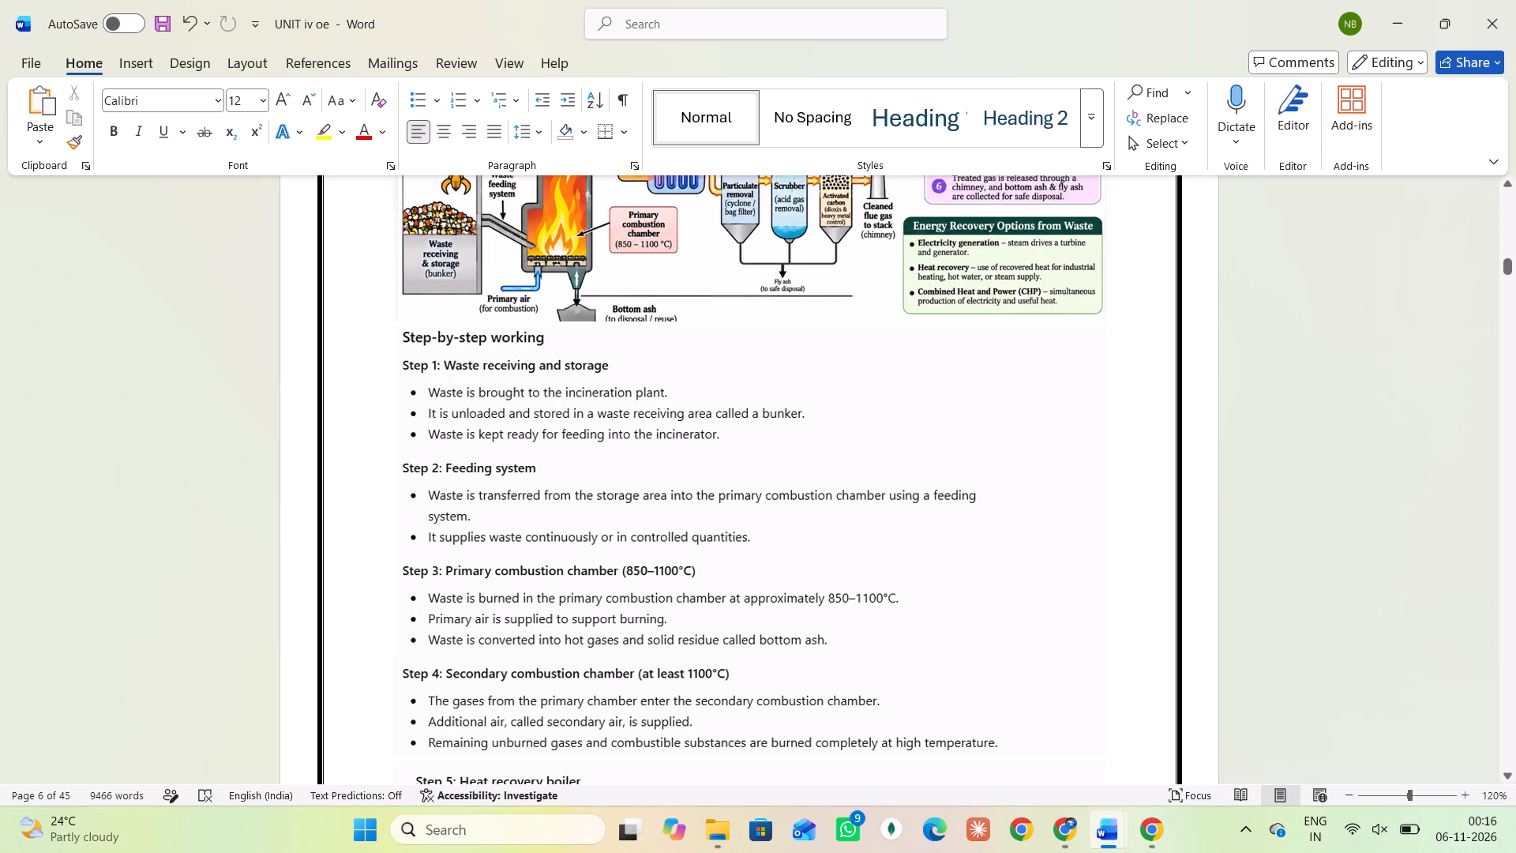
Read working steps 1 to 6 of the incinerator answer and compare them with the Working and Energy Recovery diagram.
scroll(639, 517, "down", 2)
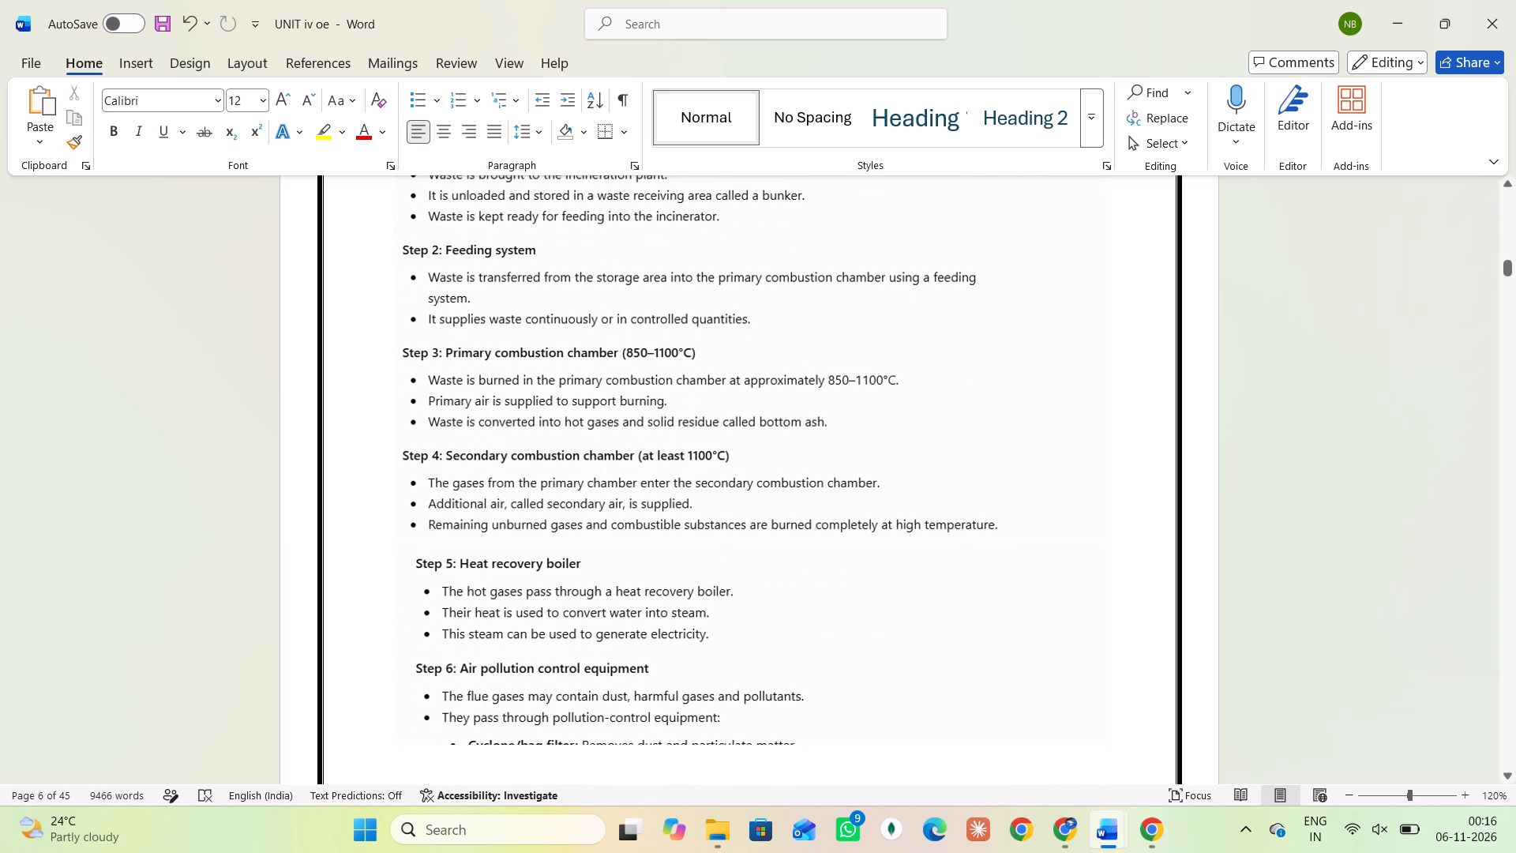
scroll(639, 517, "down", 1)
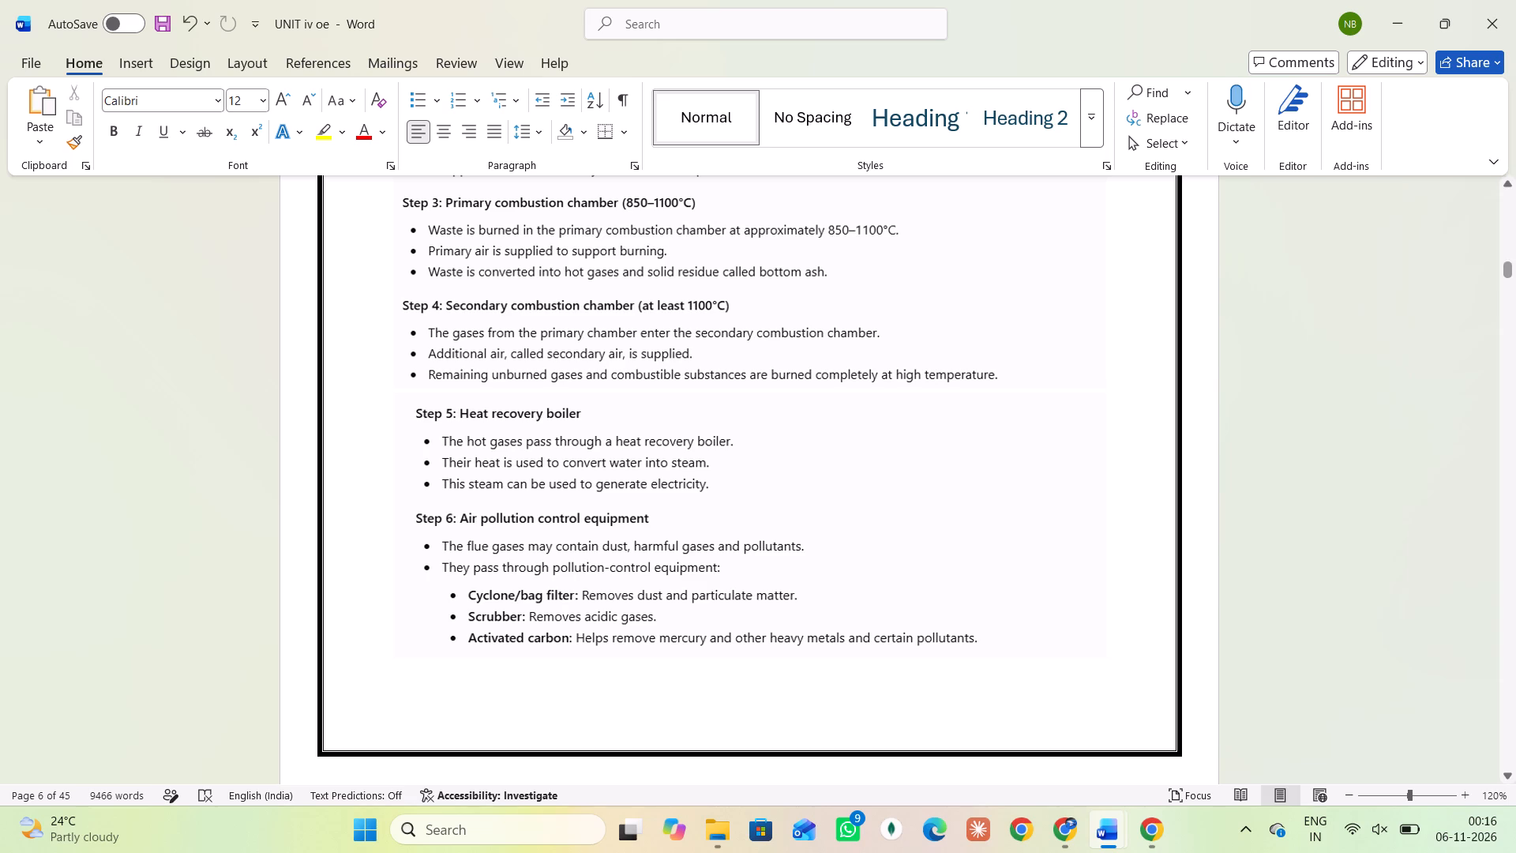
key("alt+Tab")
key("alt+Tab")
scroll(670, 510, "up", 2)
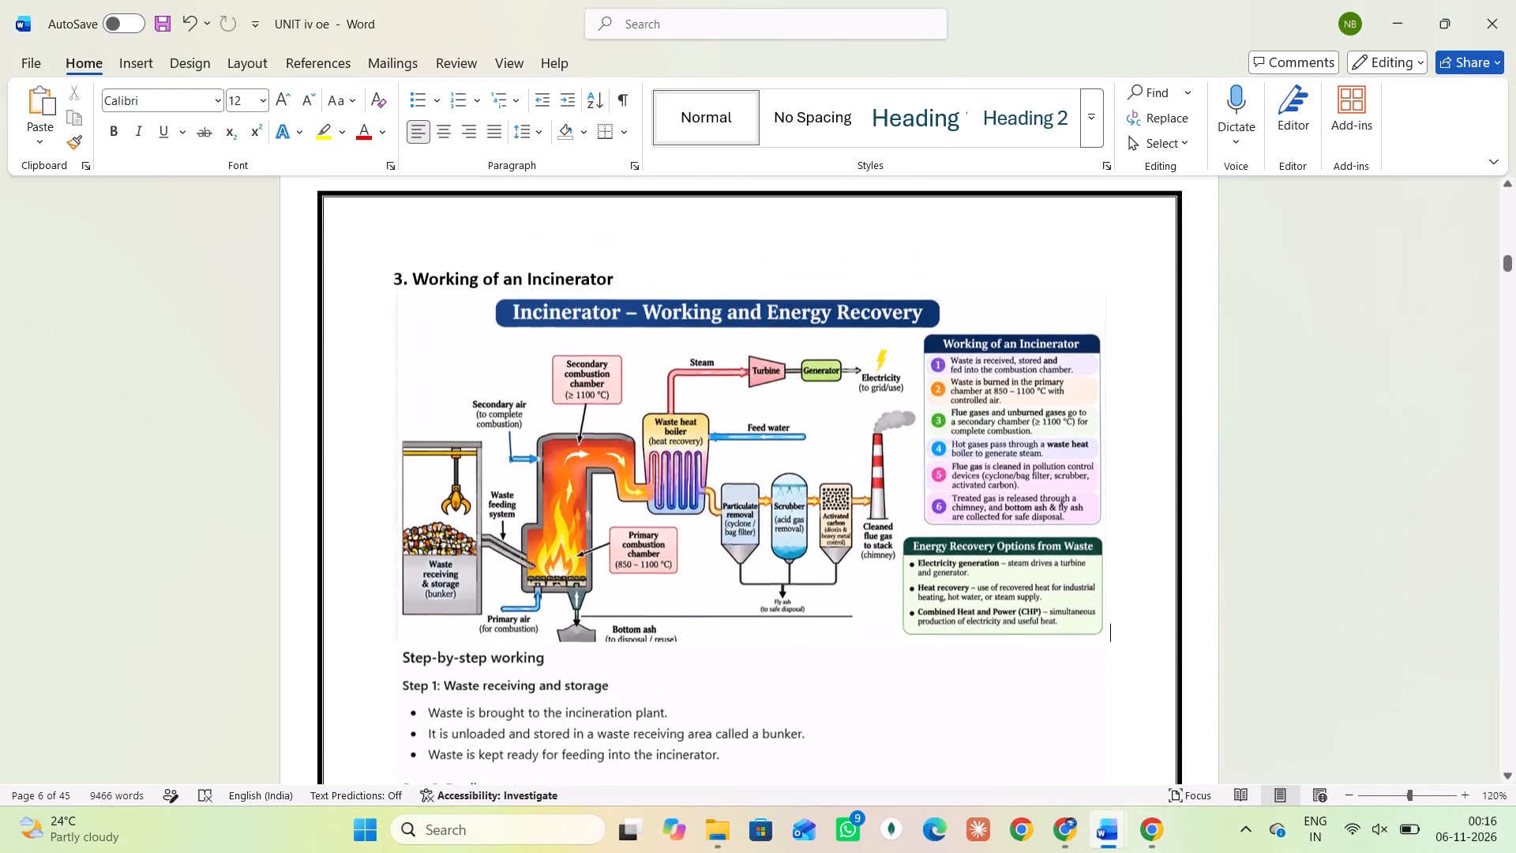
right_click(670, 510)
scroll(670, 510, "up", 2, "ctrl")
left_click(584, 535)
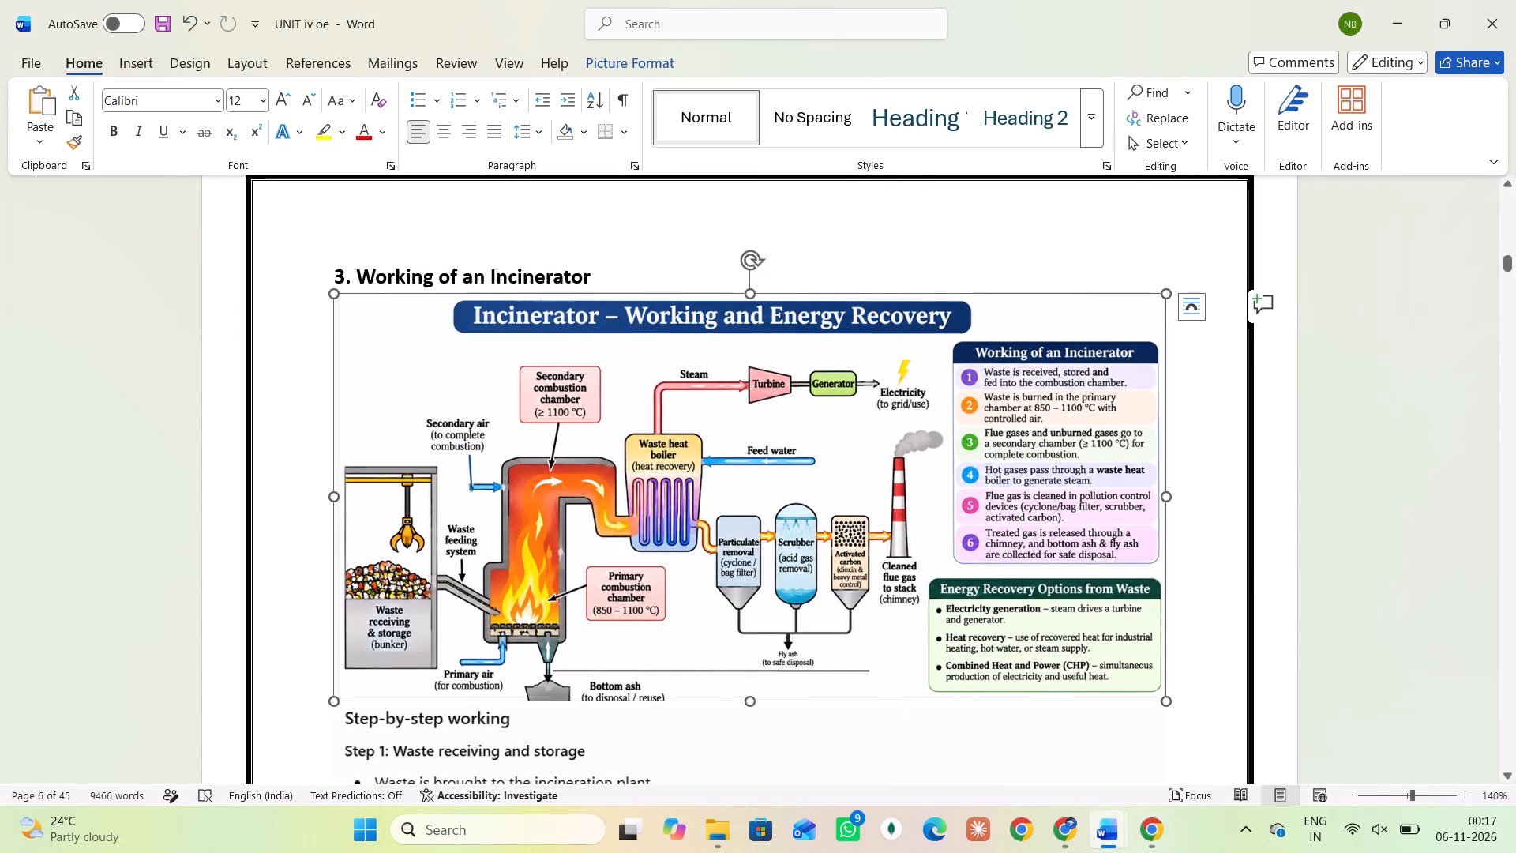
Close the Chrome profile chooser, check ChatGPT's incinerator diagram and step-by-step working, and return to the UNIT iv oe notes.
key("alt+Tab")
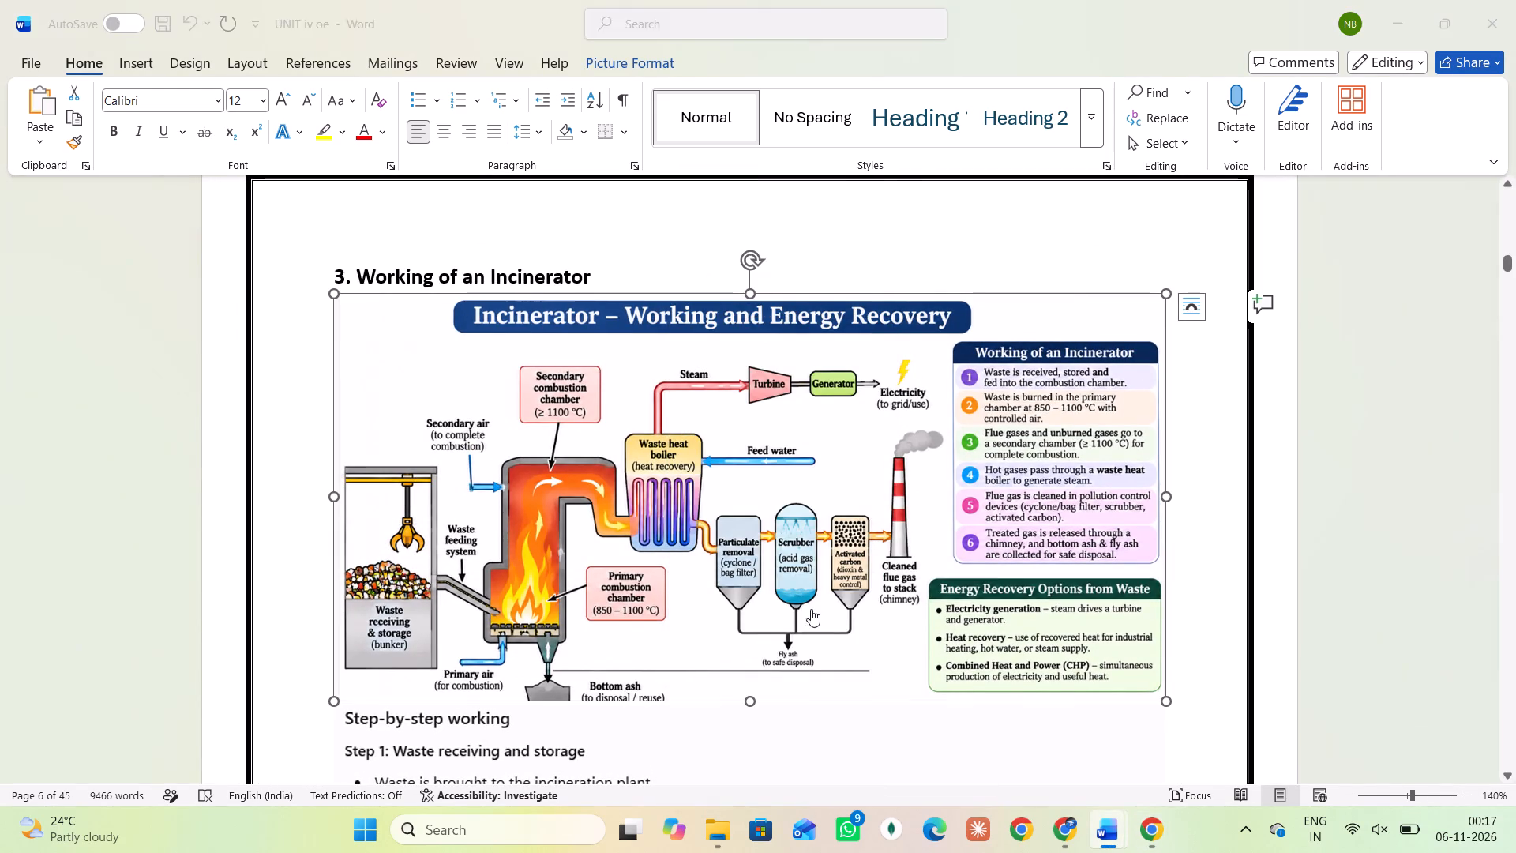
key("alt+Tab")
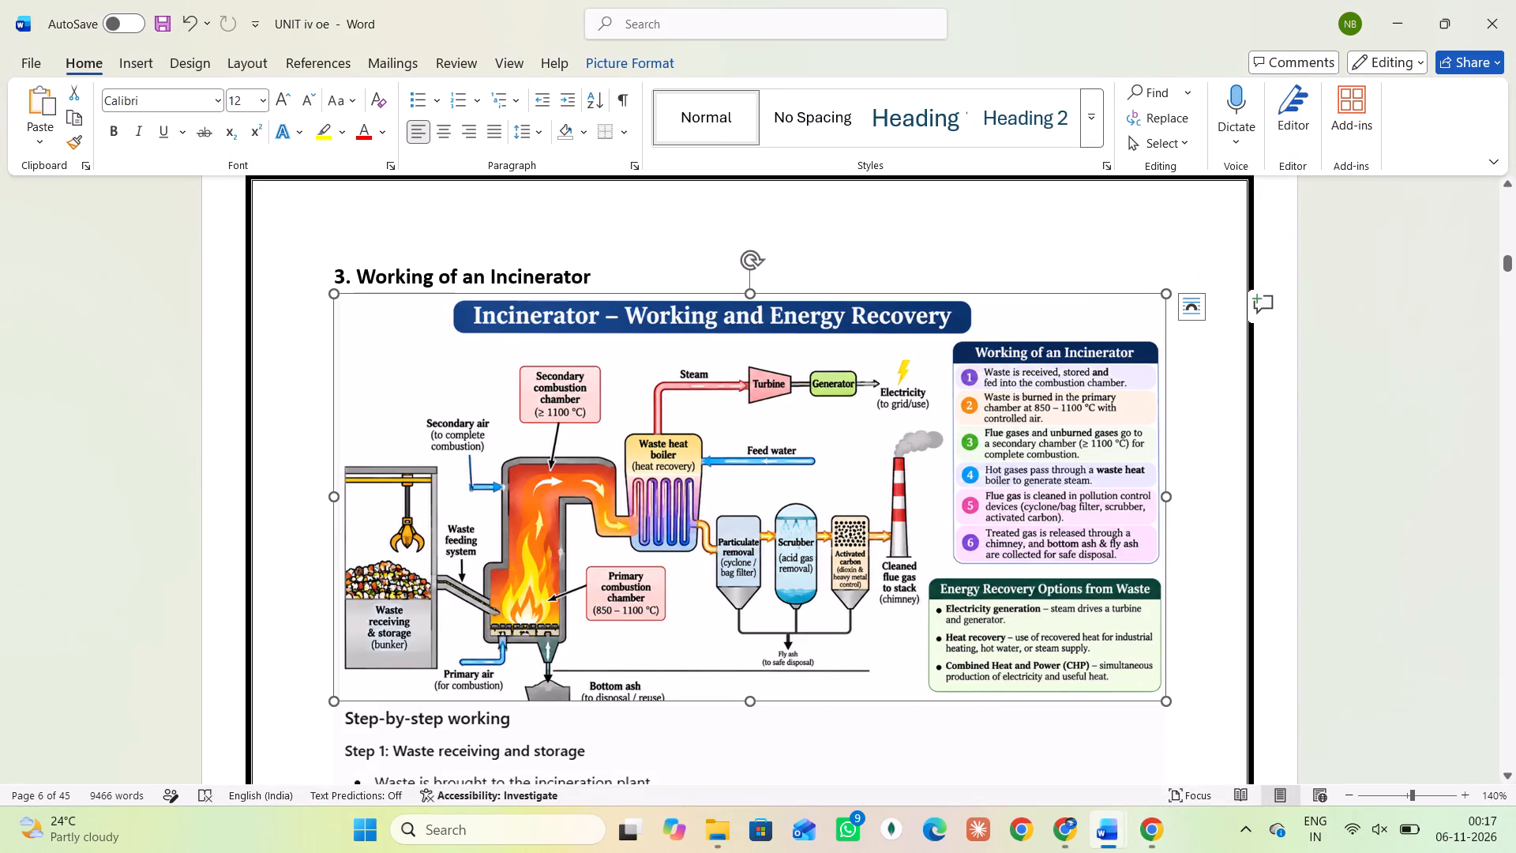
key("alt+Tab")
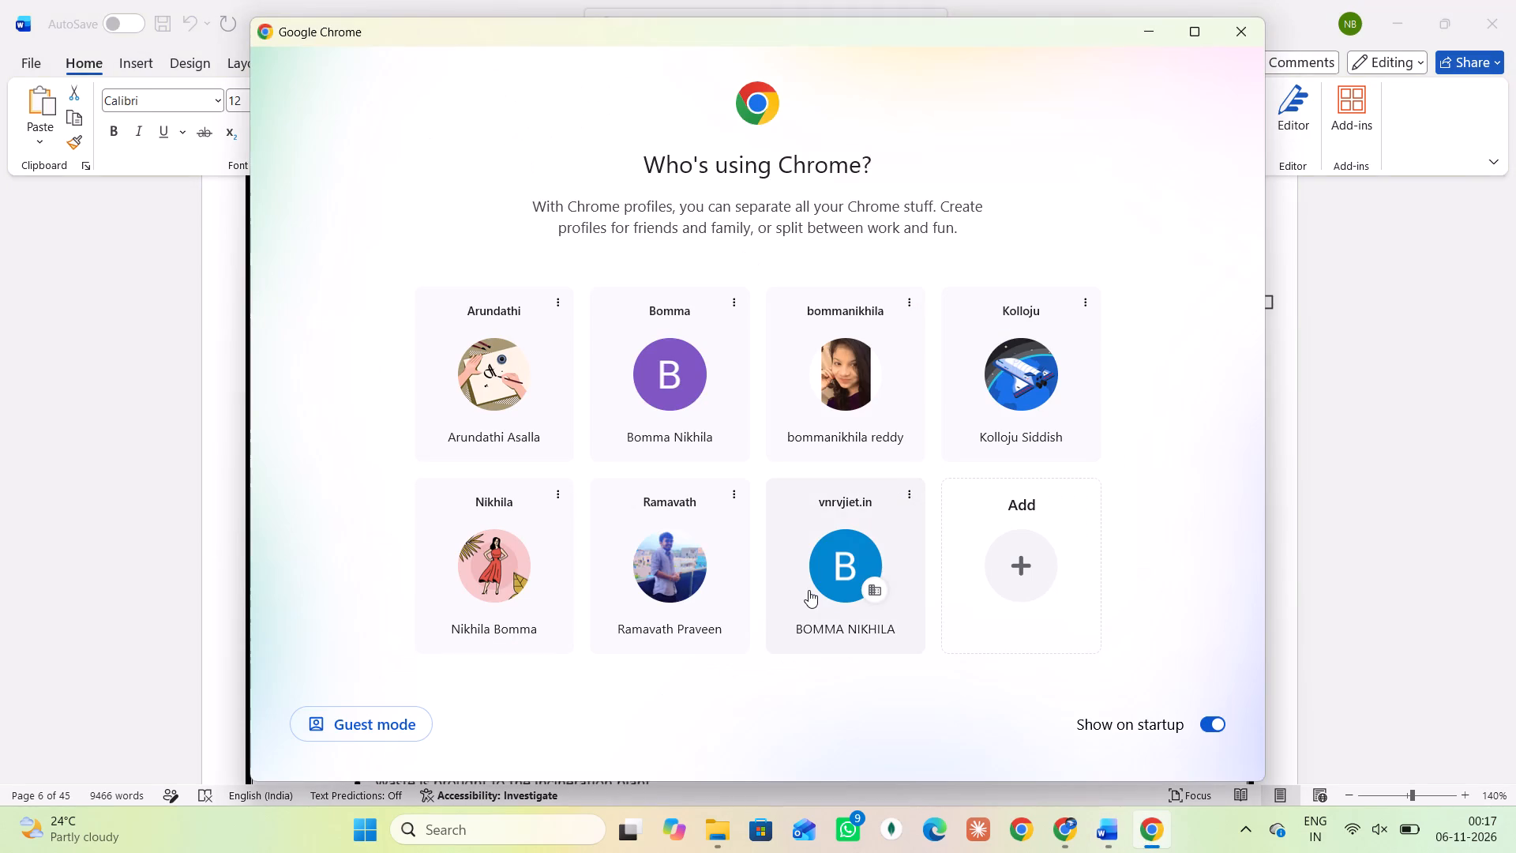
left_click(1245, 41)
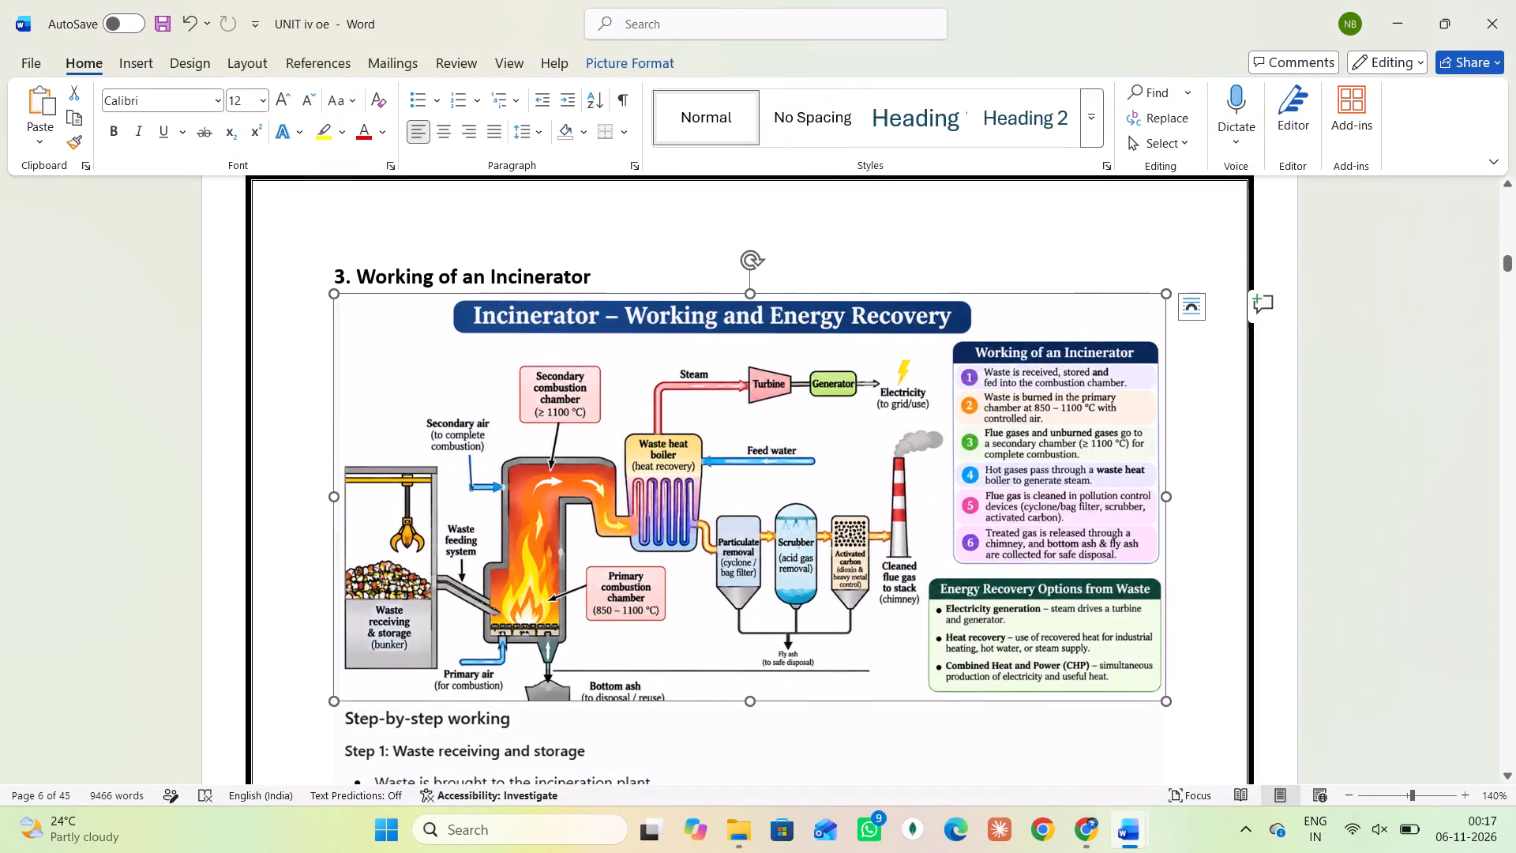
key("alt+Tab")
scroll(816, 547, "down", 1)
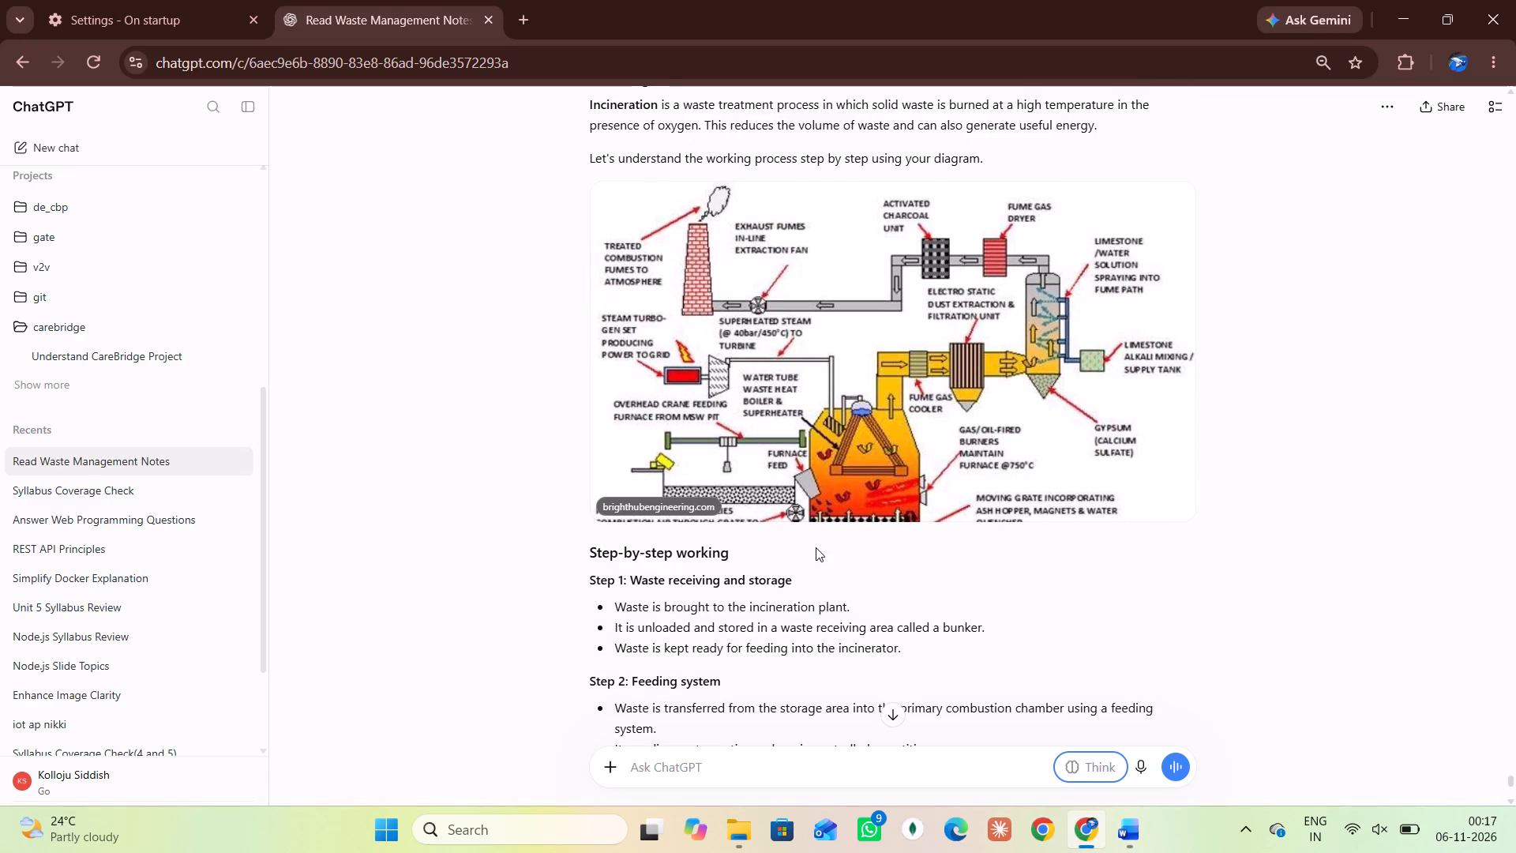
key("alt+Tab")
Study working steps 5 to 8, from the heat recovery boiler to ash collection, and the energy recovery options section.
scroll(959, 652, "down", 2)
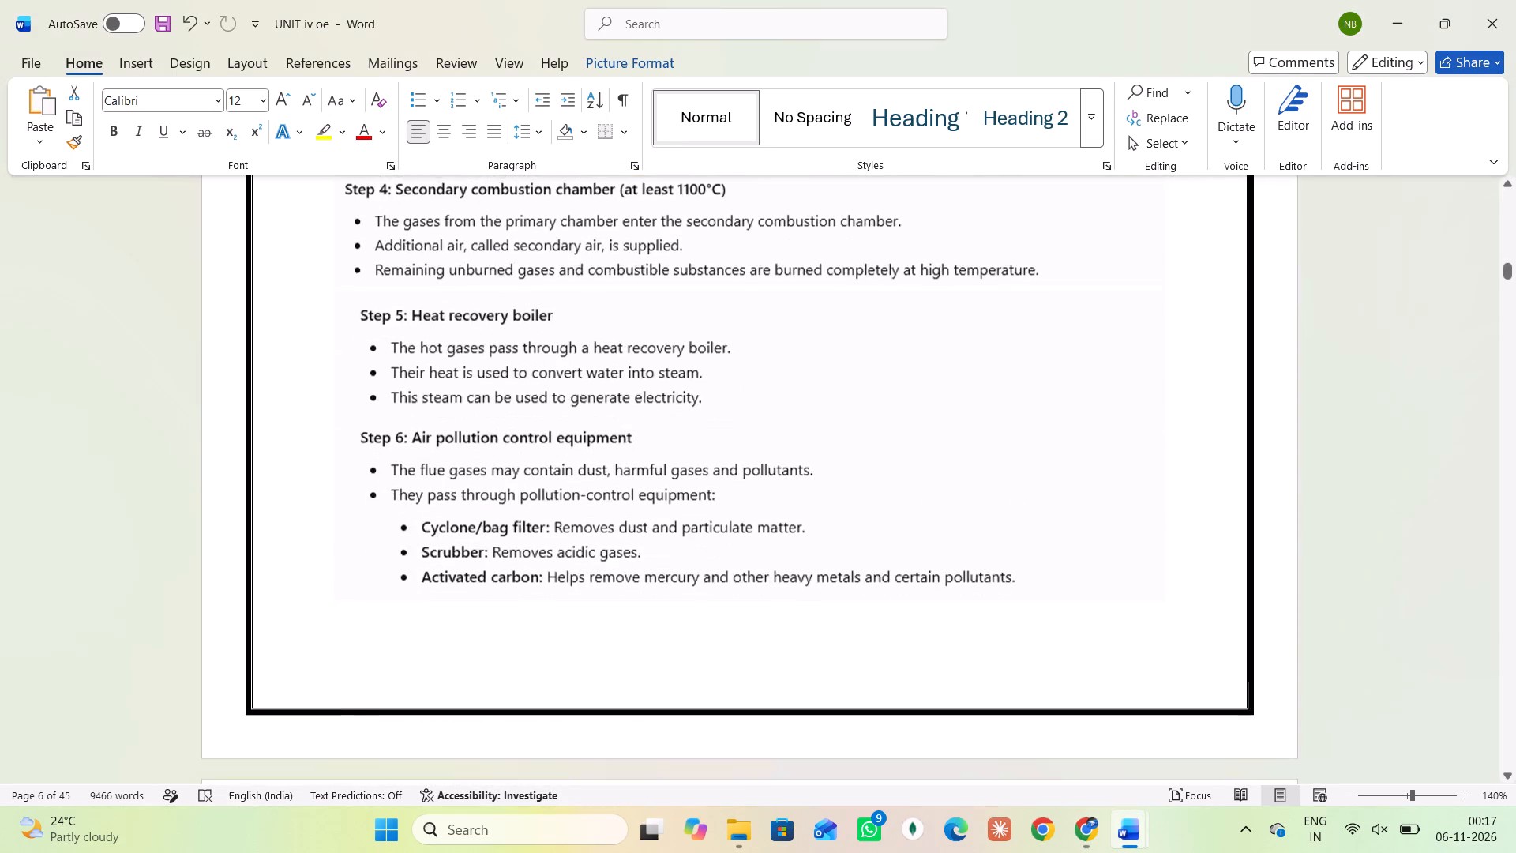
scroll(959, 652, "down", 2)
scroll(767, 643, "down", 2, "ctrl")
scroll(767, 643, "up", 2)
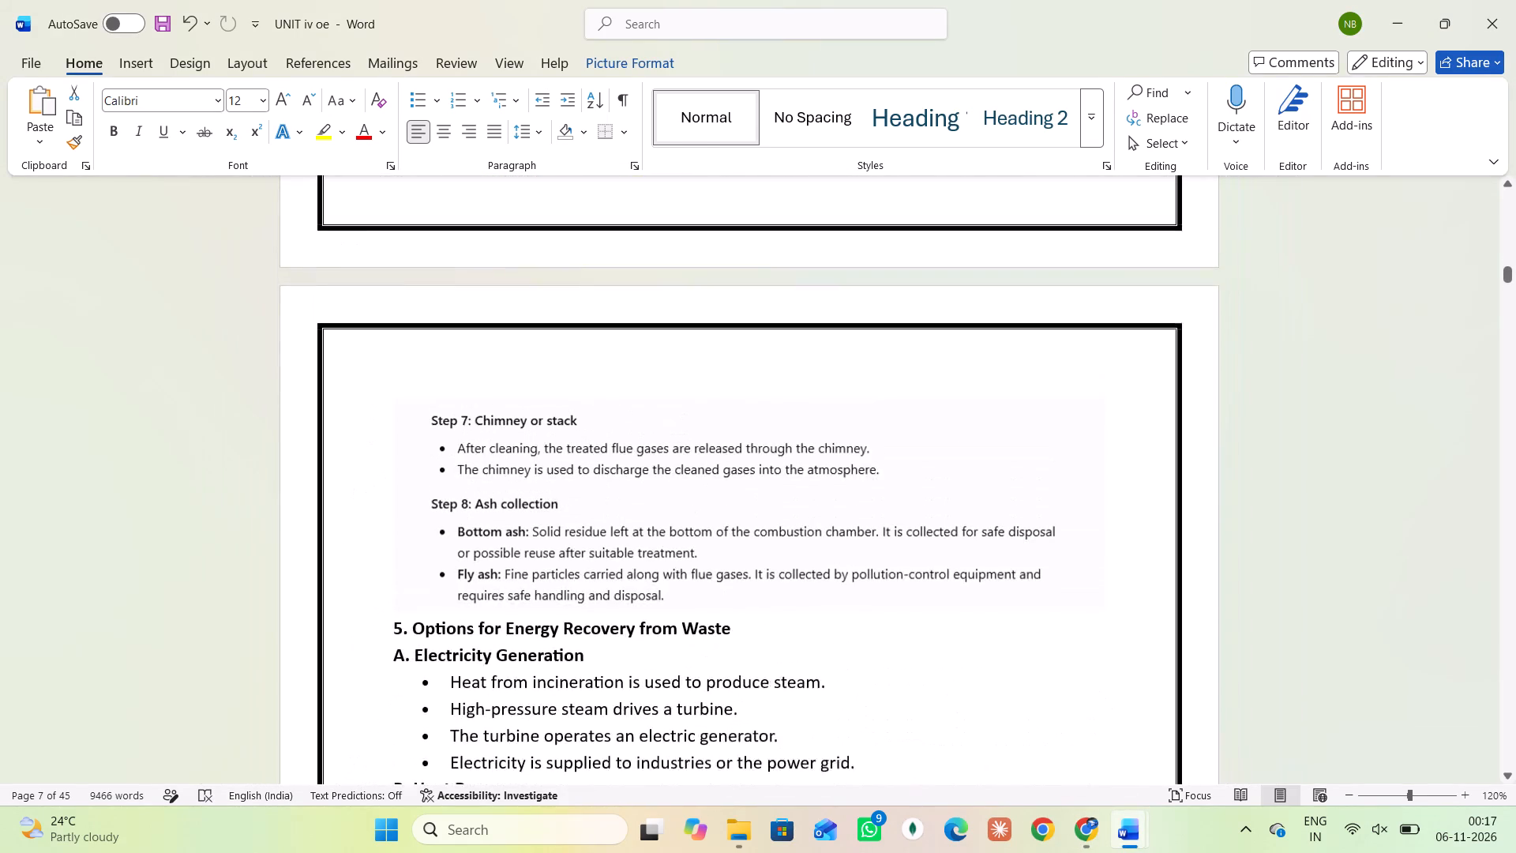
scroll(767, 643, "up", 1)
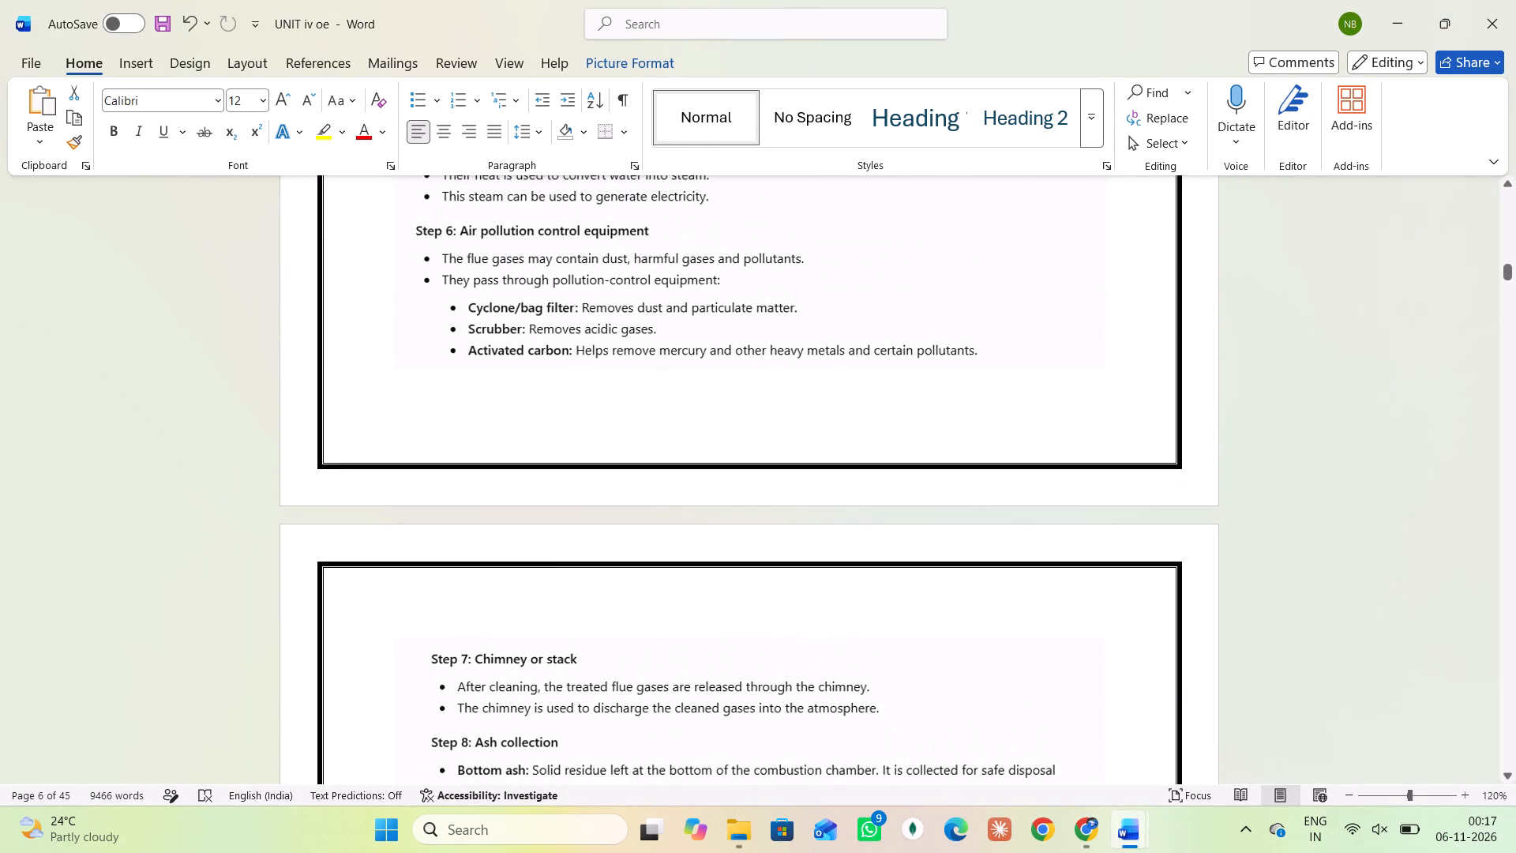
scroll(767, 643, "up", 1)
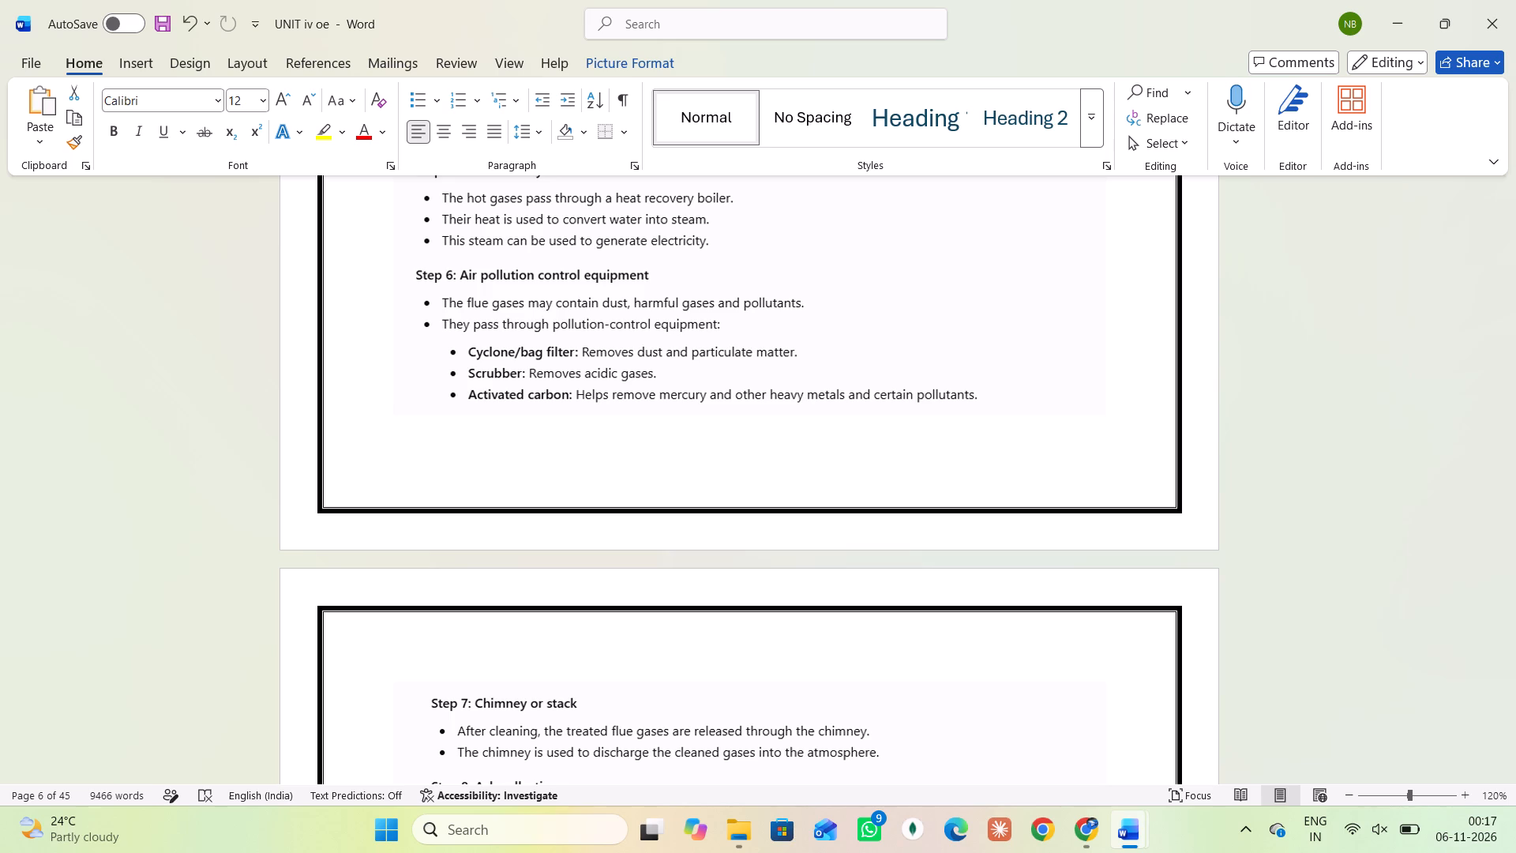
scroll(685, 599, "down", 1)
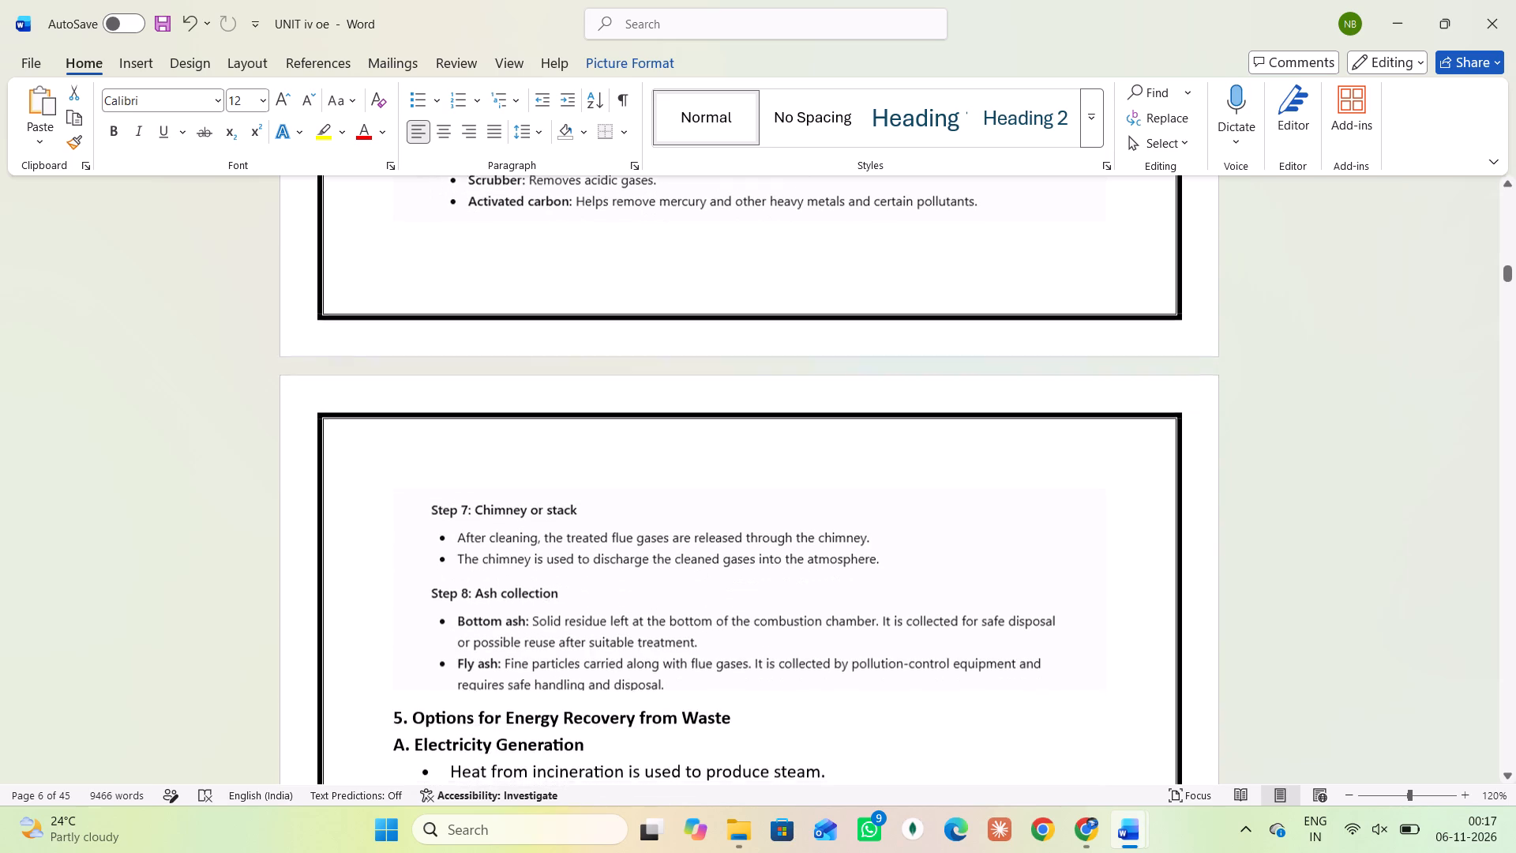
scroll(685, 599, "down", 1)
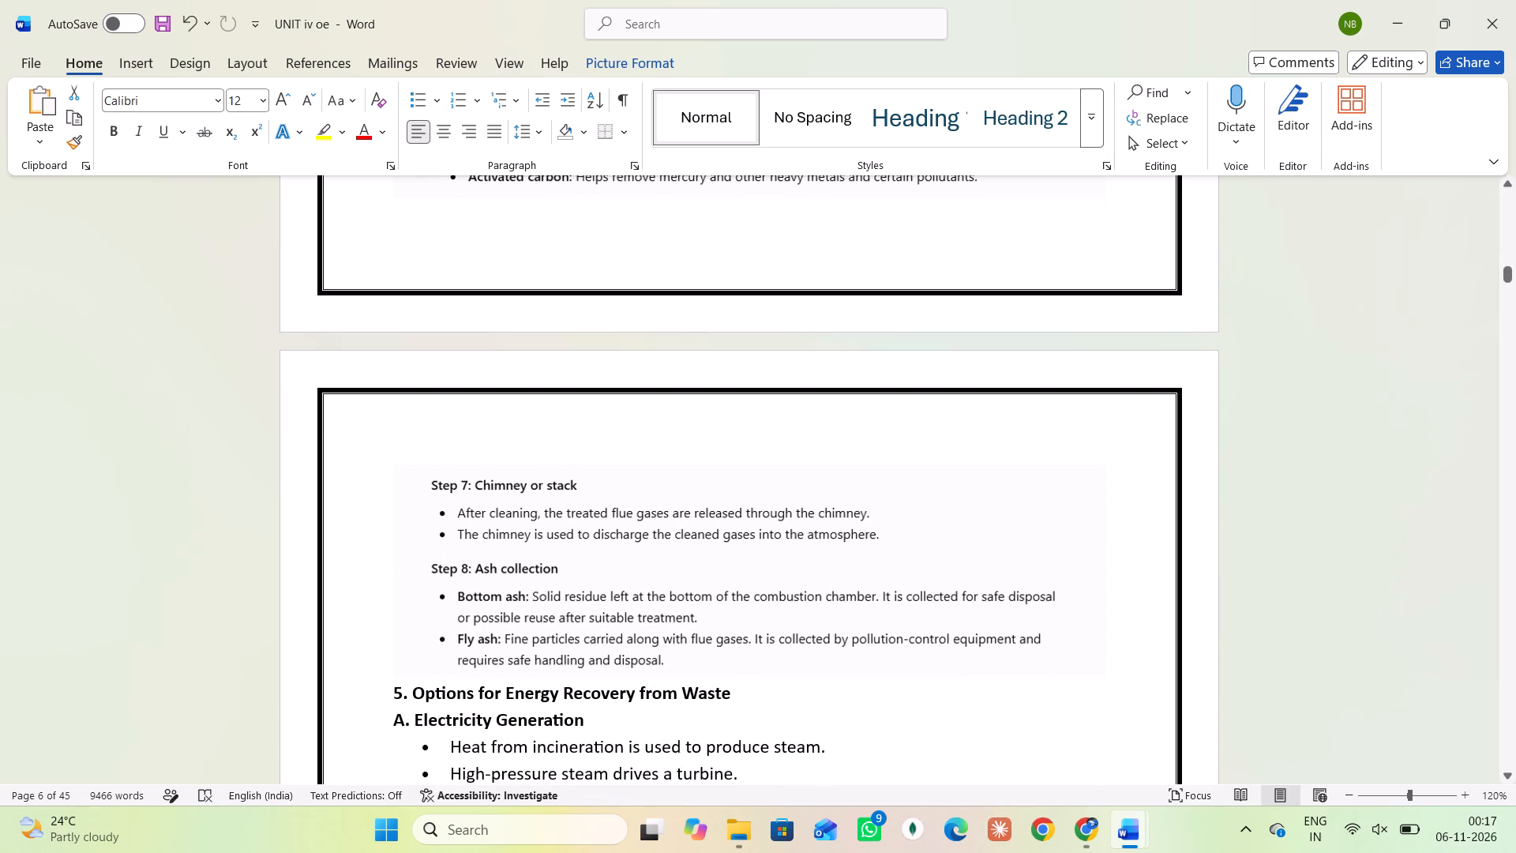
scroll(685, 599, "down", 1)
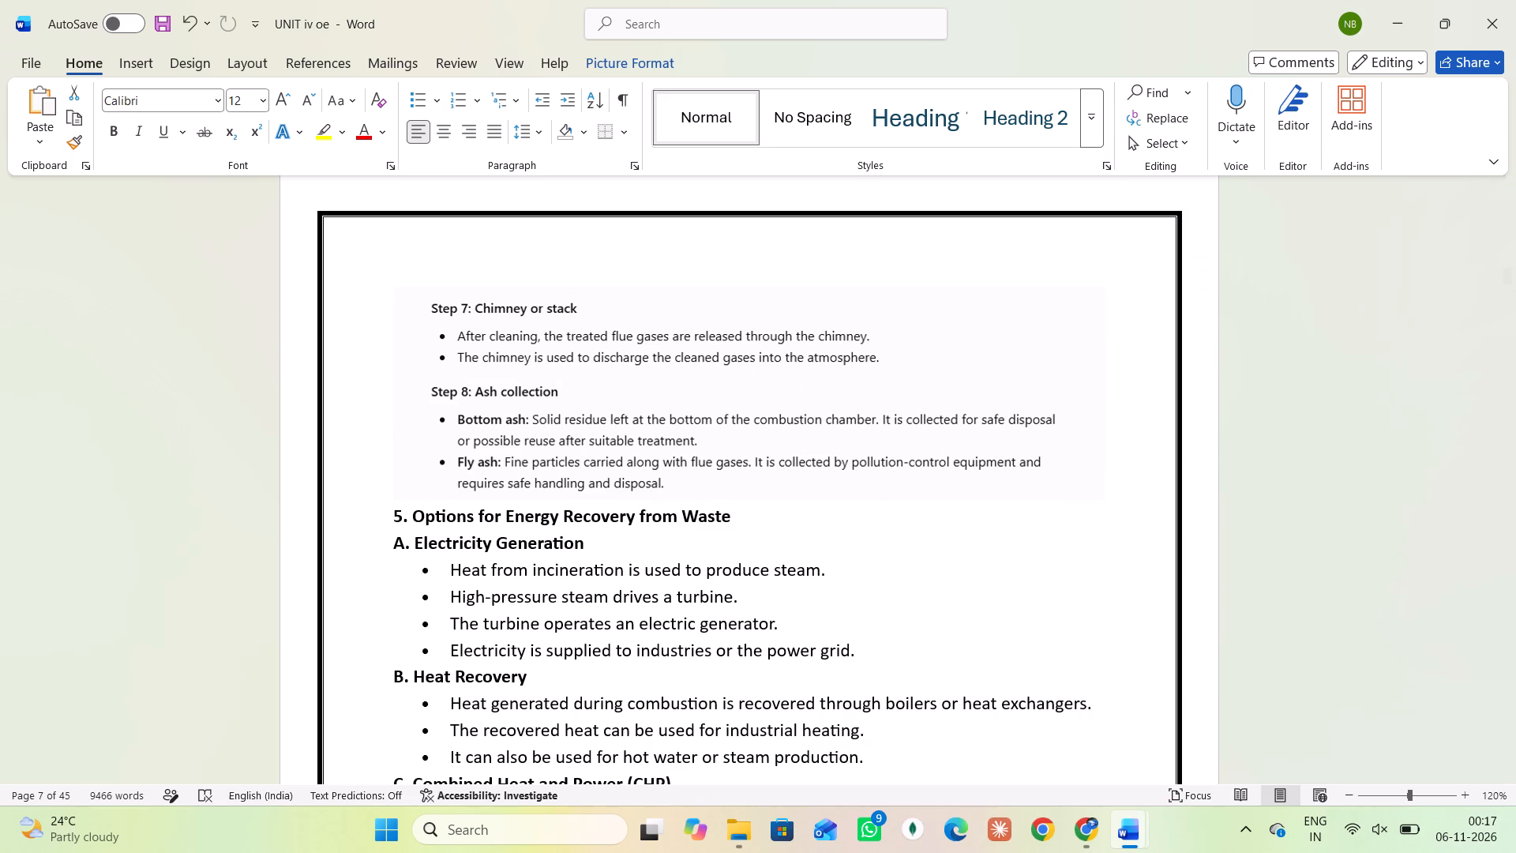
scroll(685, 599, "up", 1)
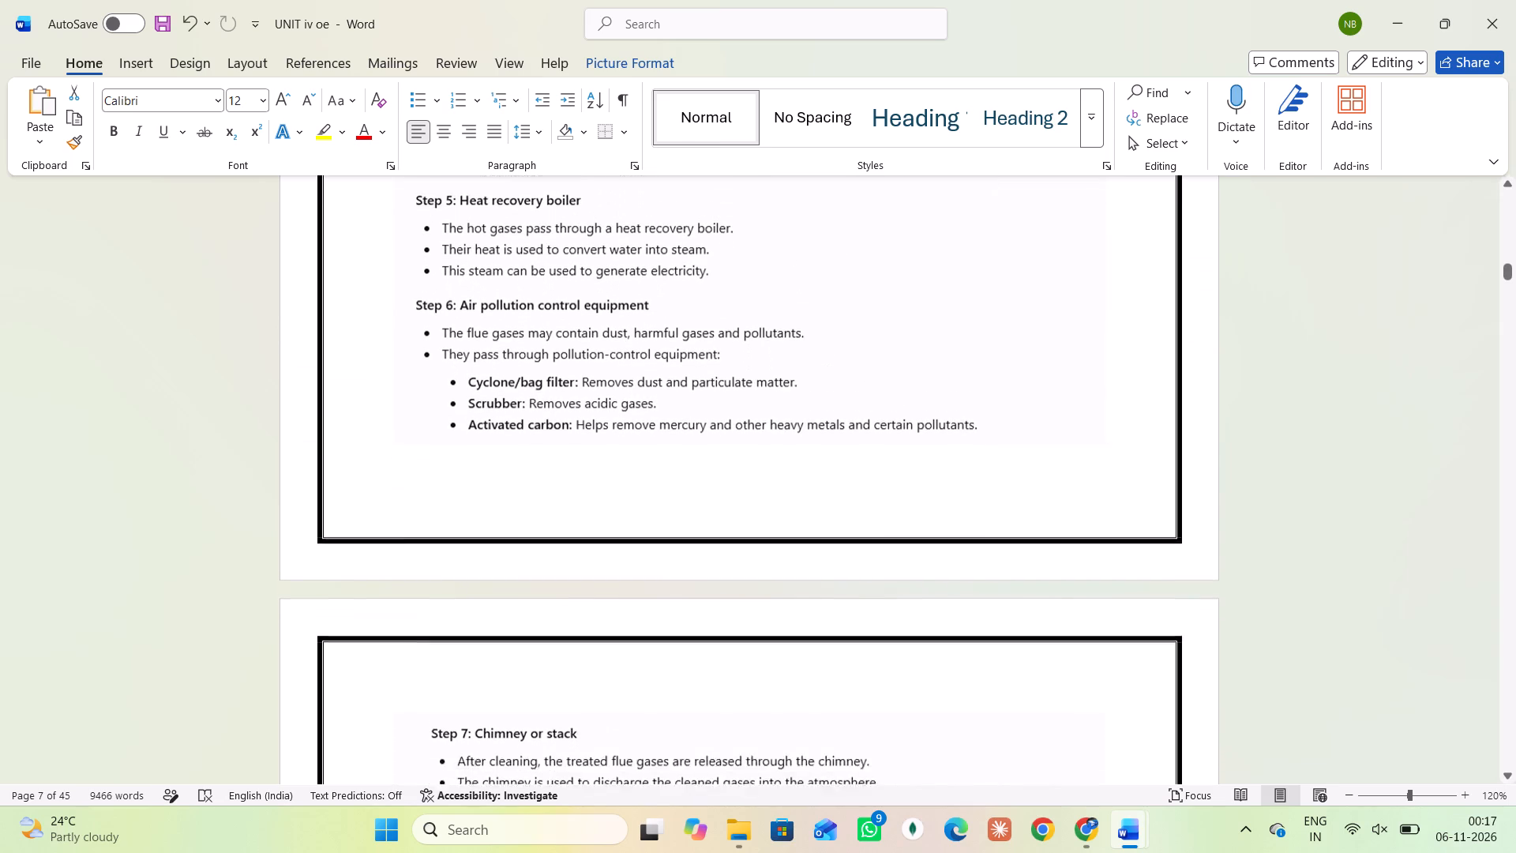
scroll(685, 599, "up", 1)
scroll(685, 599, "down", 2)
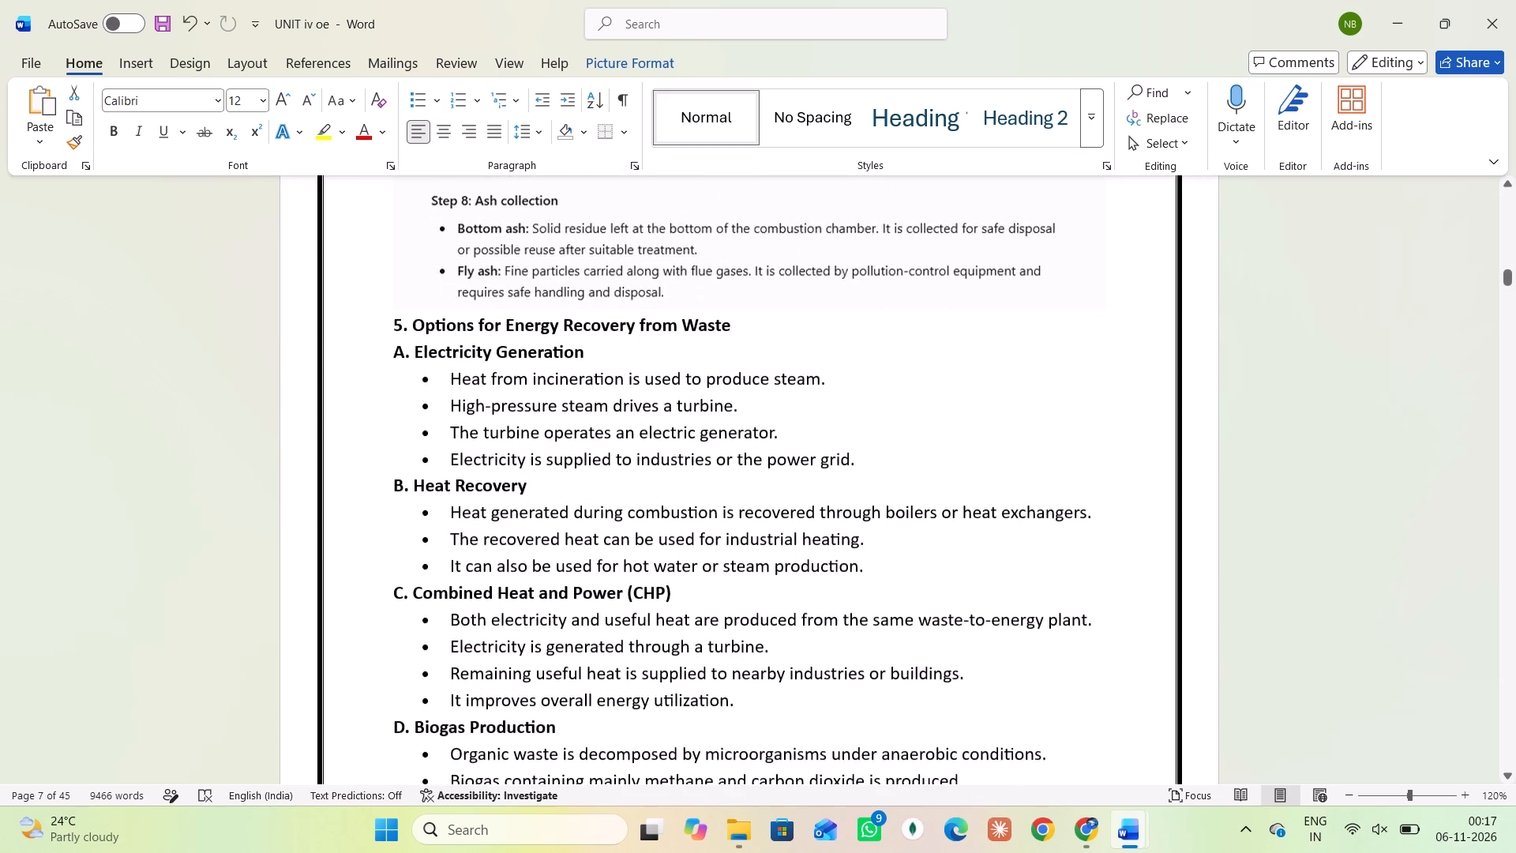
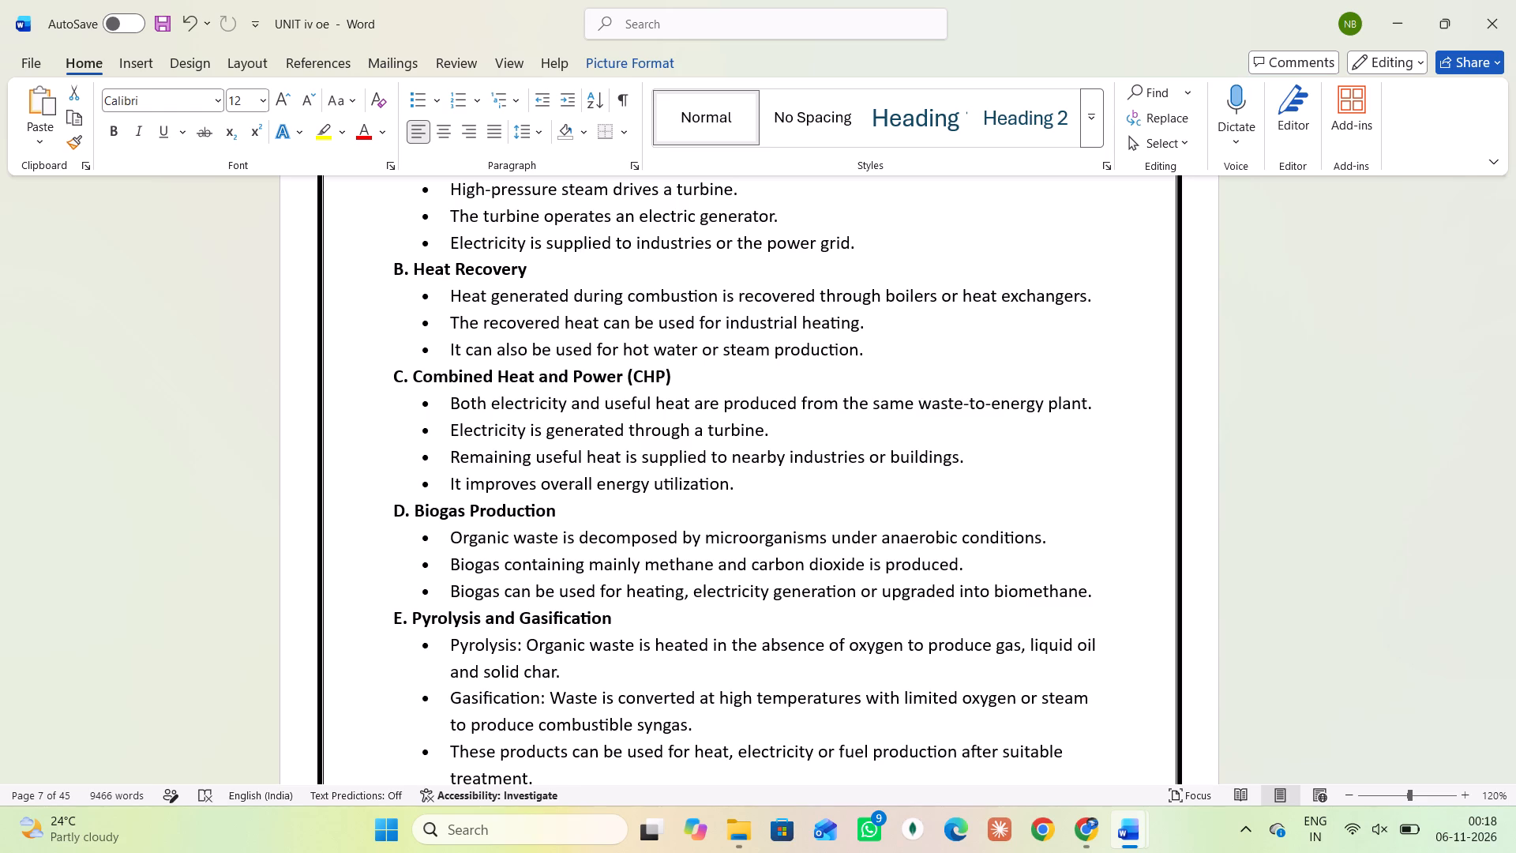
Reread incinerator working steps 3 to 6 in the UNIT iv oe notes, switching briefly to ChatGPT's incineration explanation and back.
scroll(625, 465, "up", 1)
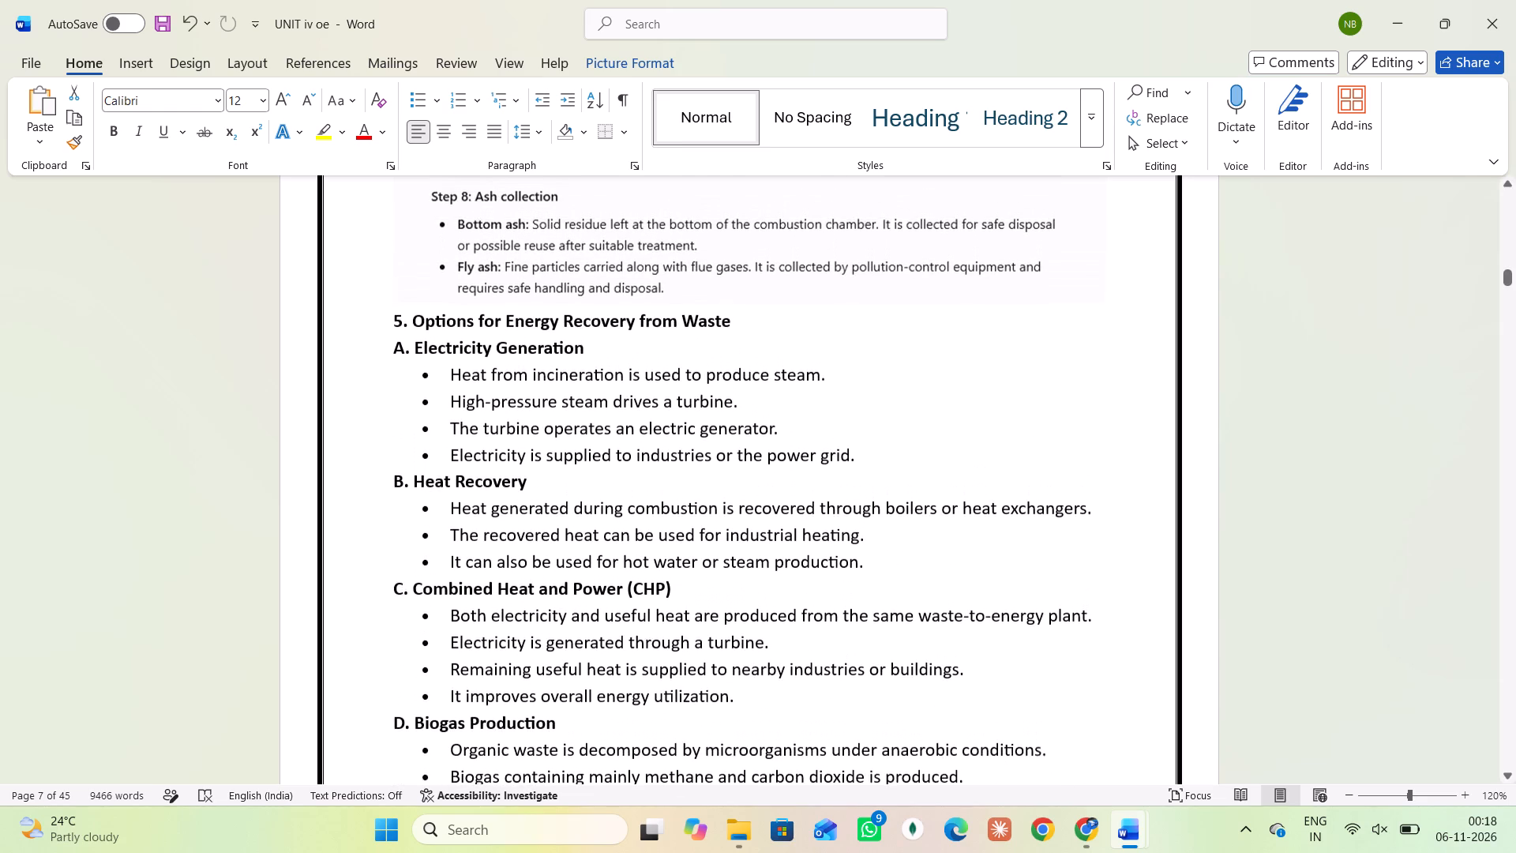
scroll(625, 465, "up", 2, "ctrl")
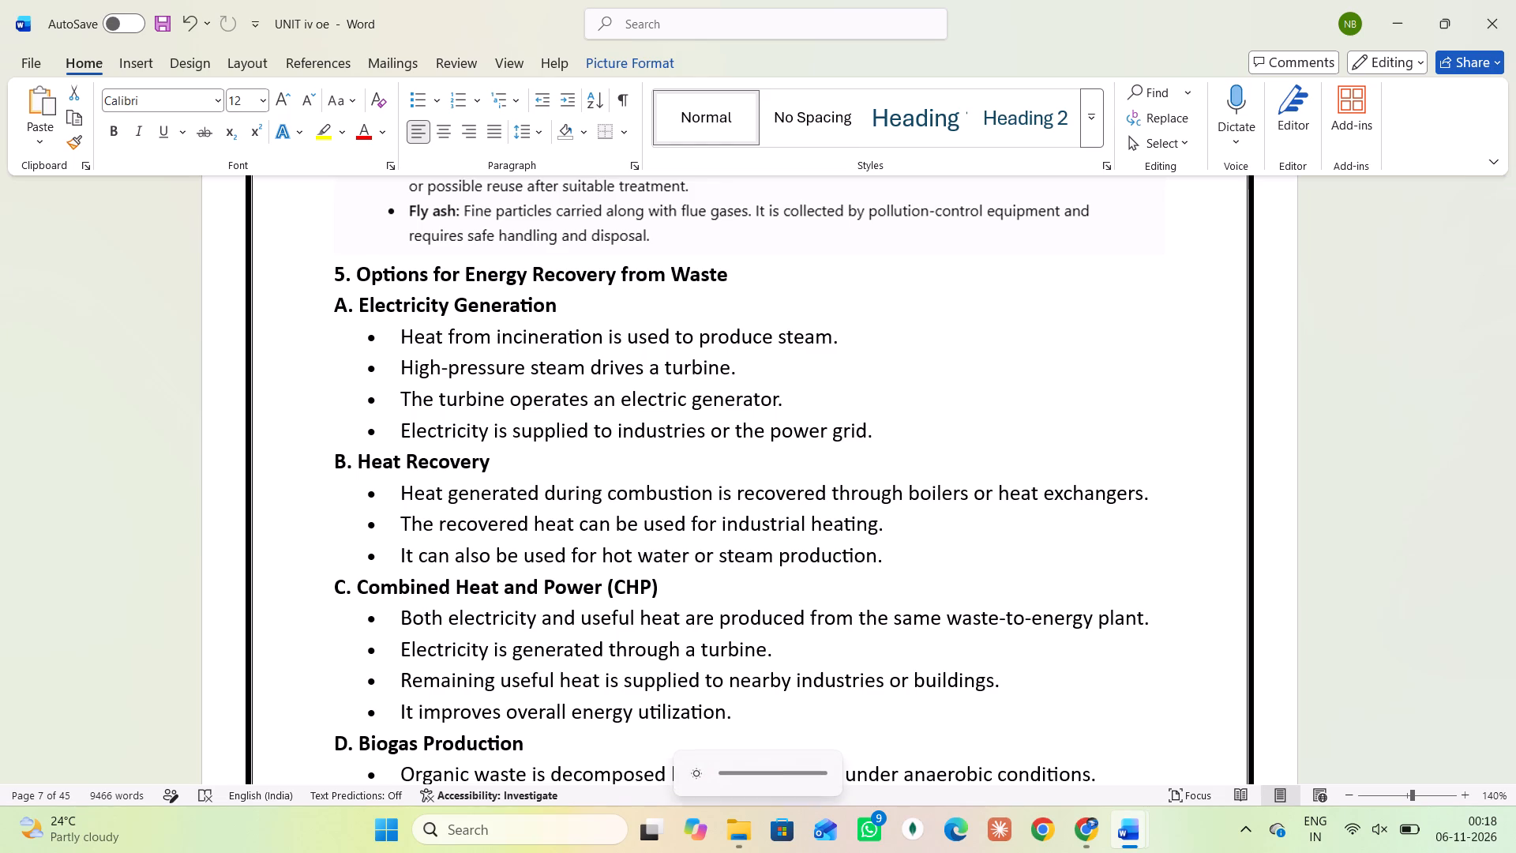
scroll(655, 415, "up", 6)
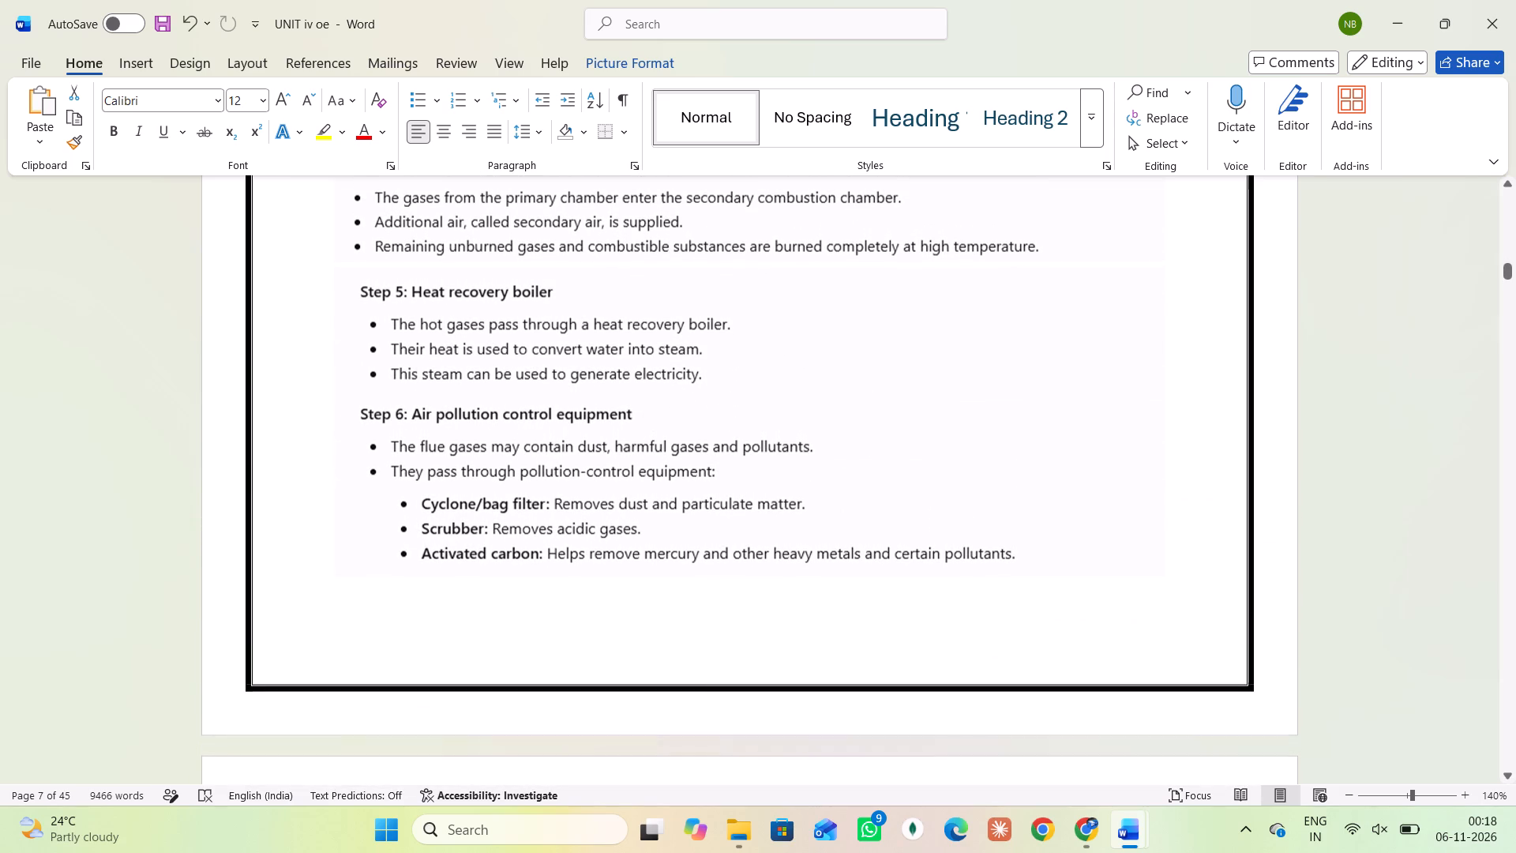
scroll(655, 415, "up", 3)
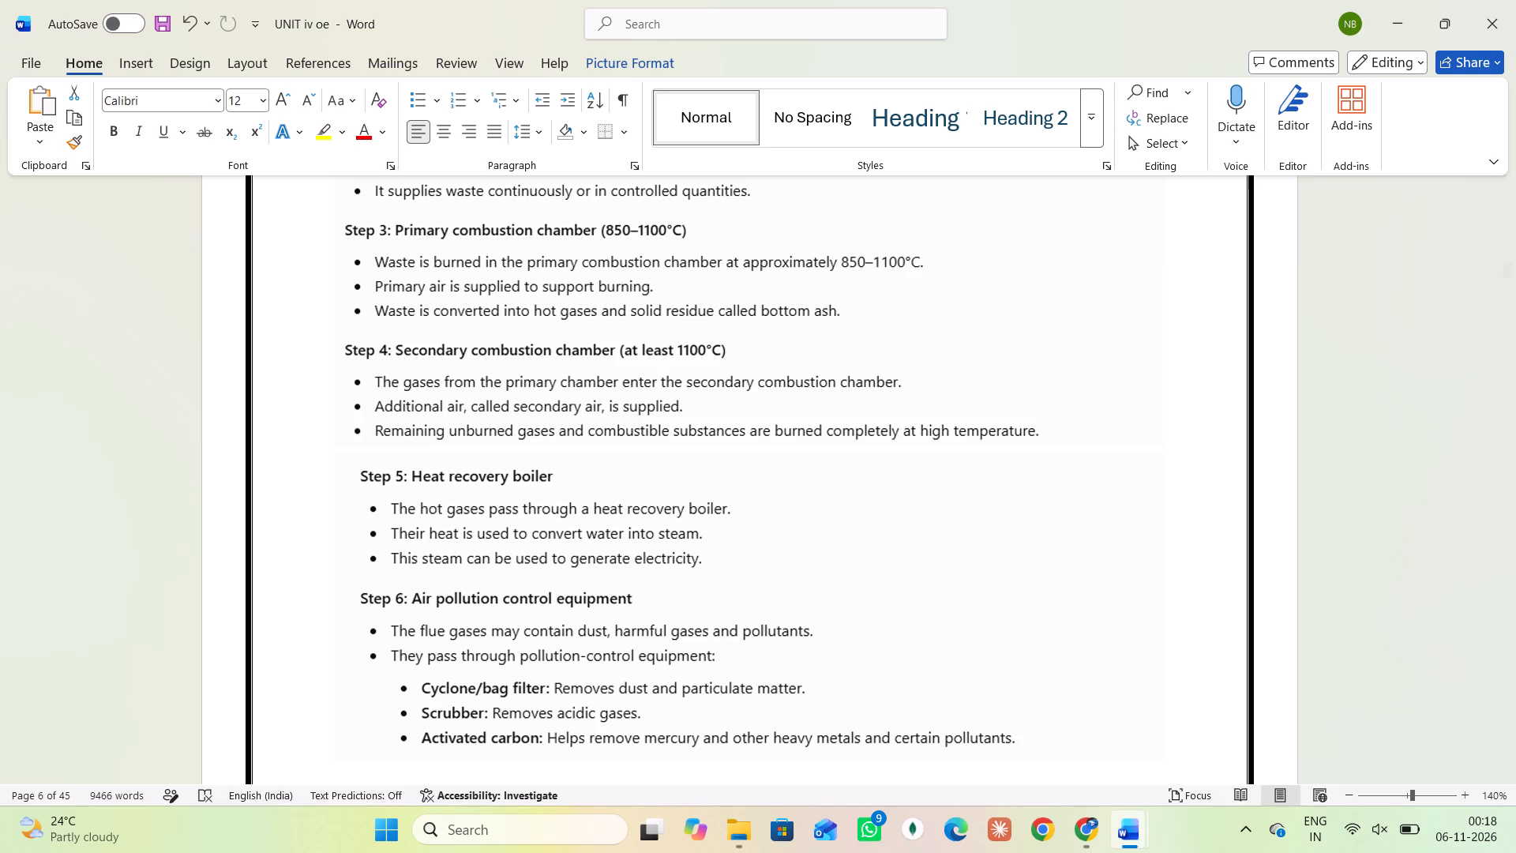
key("alt+Tab")
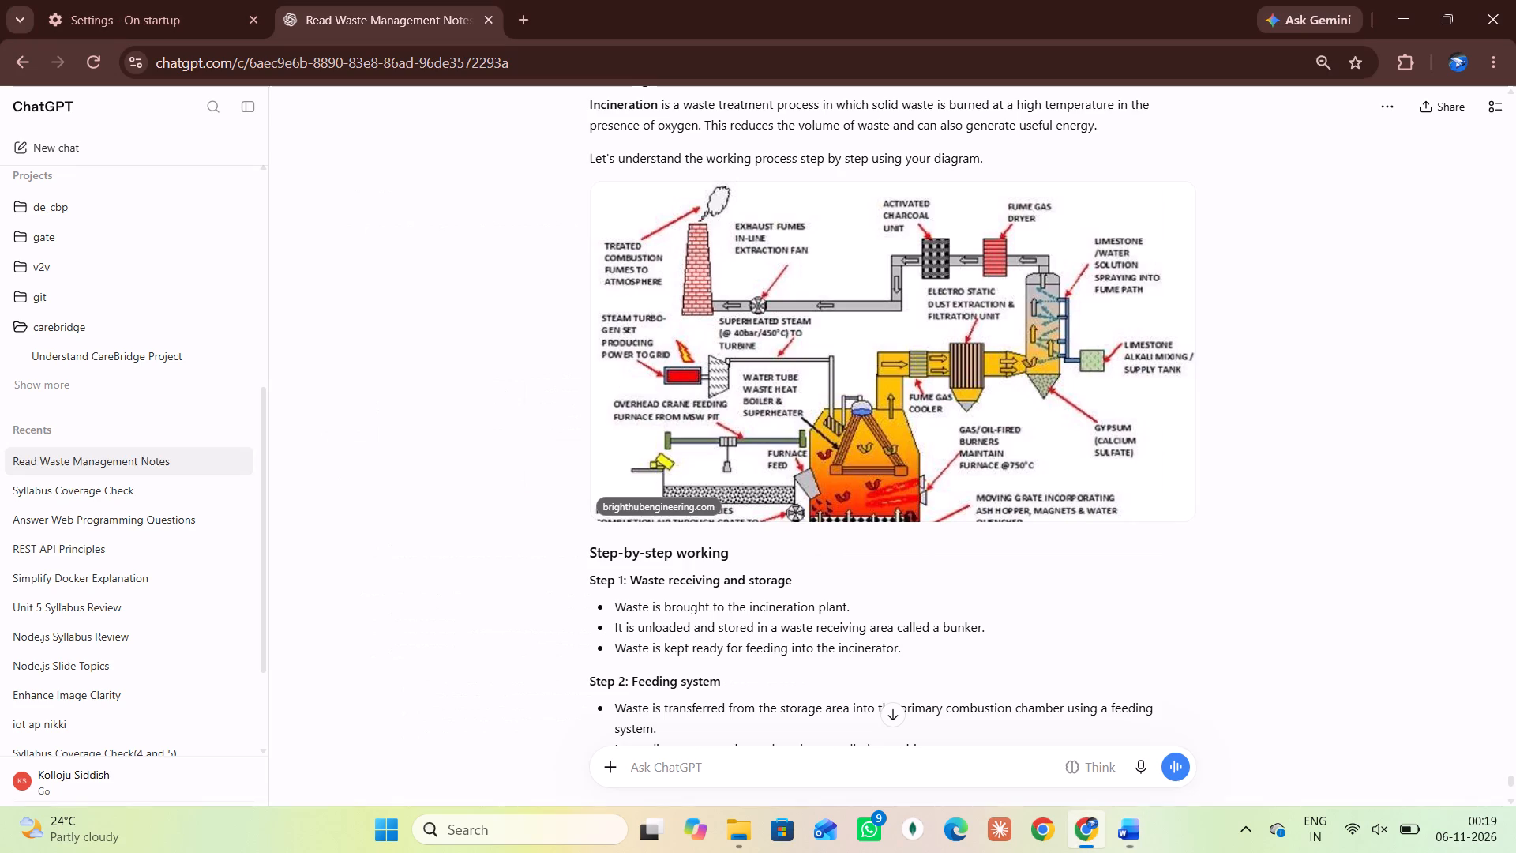
key("alt+Tab")
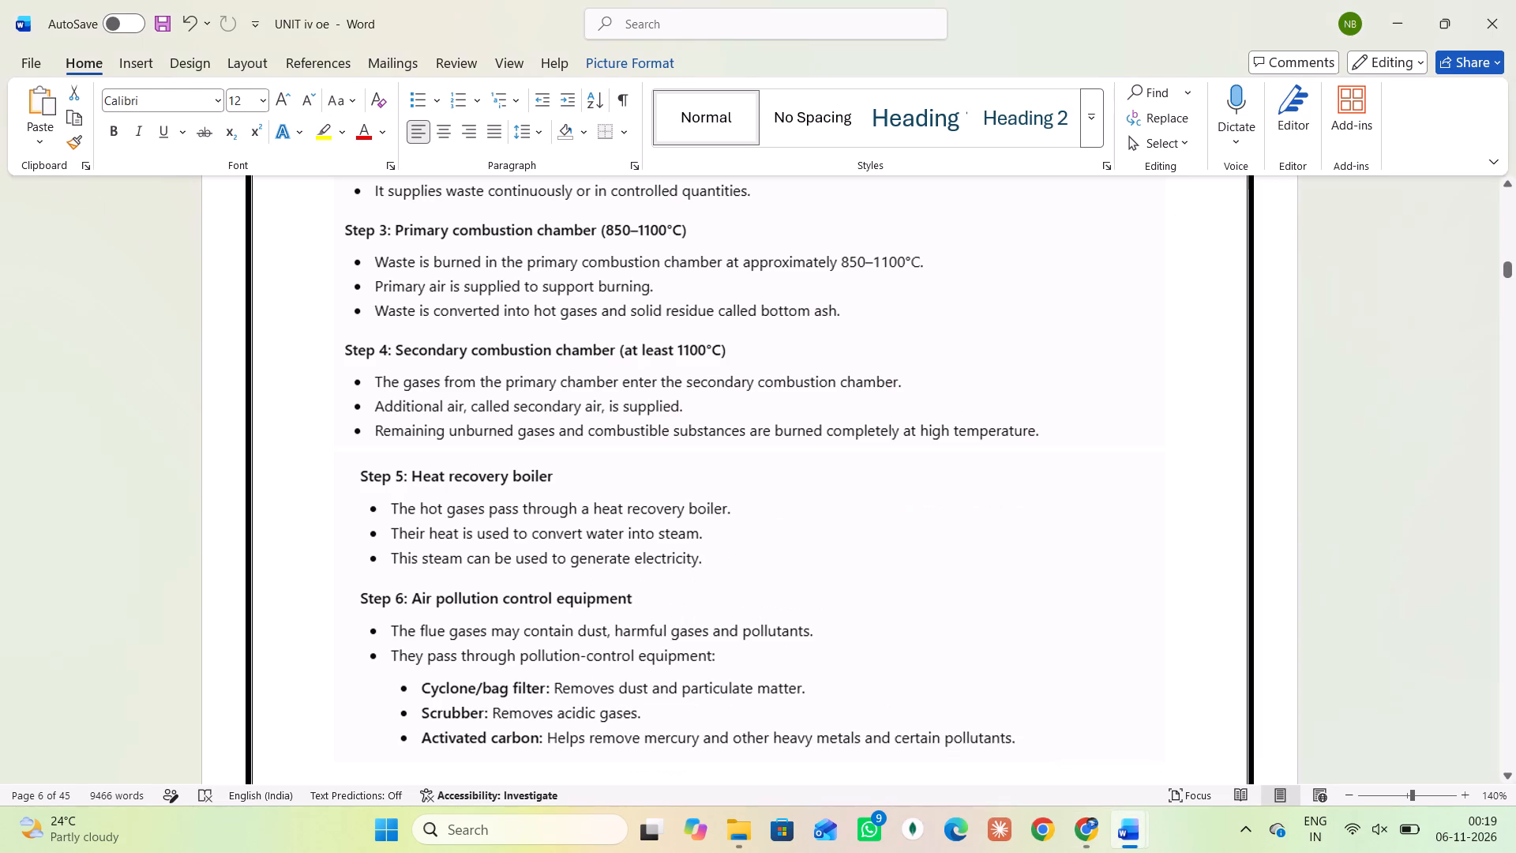
Study working steps 3 to 8, from the primary combustion chamber to ash collection, and the start of the energy recovery options.
scroll(771, 511, "down", 4)
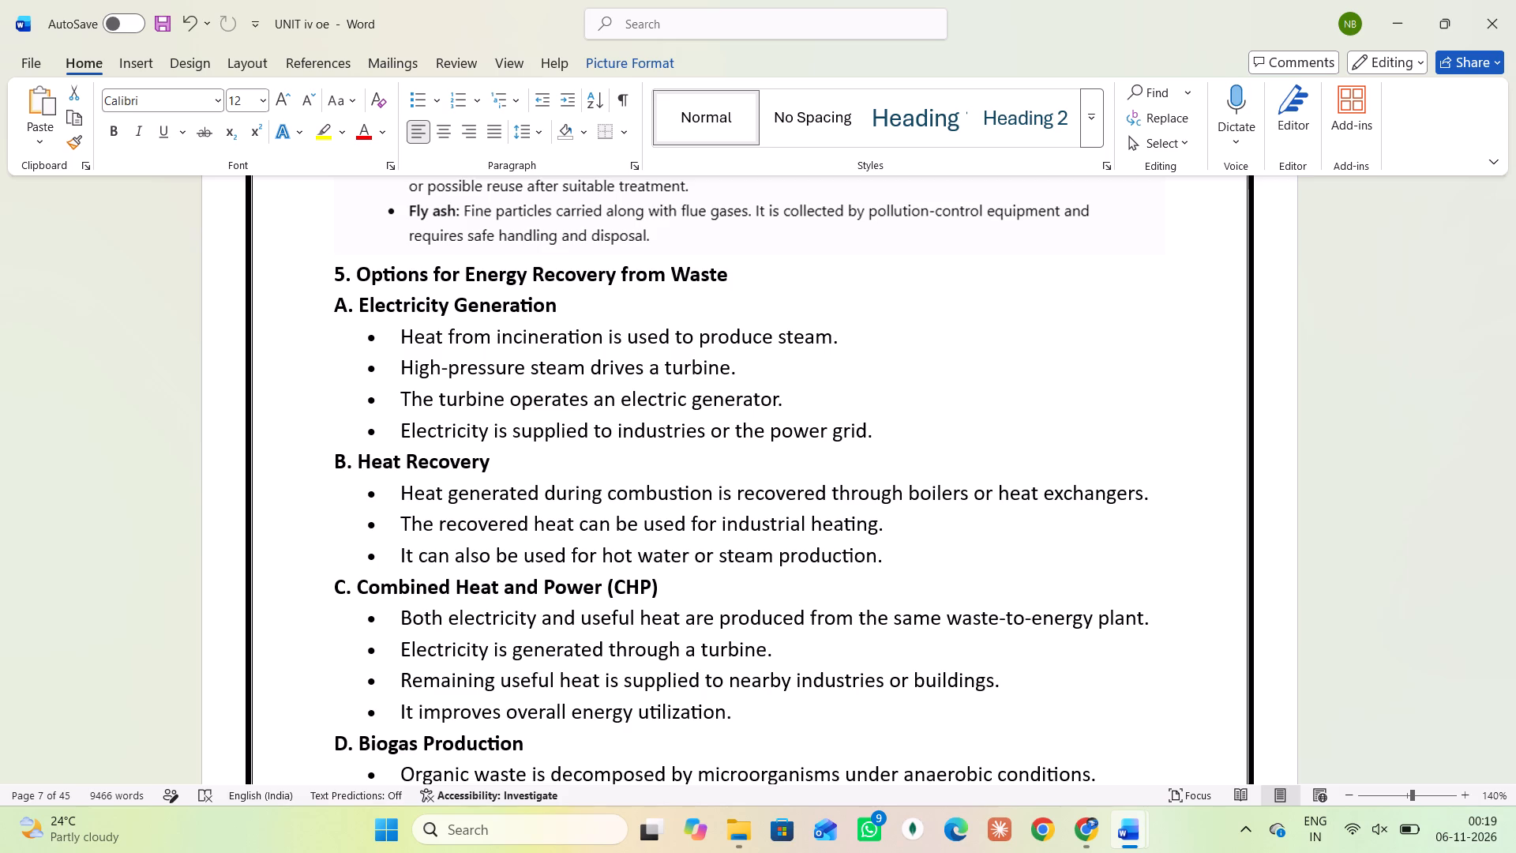
scroll(771, 511, "up", 4)
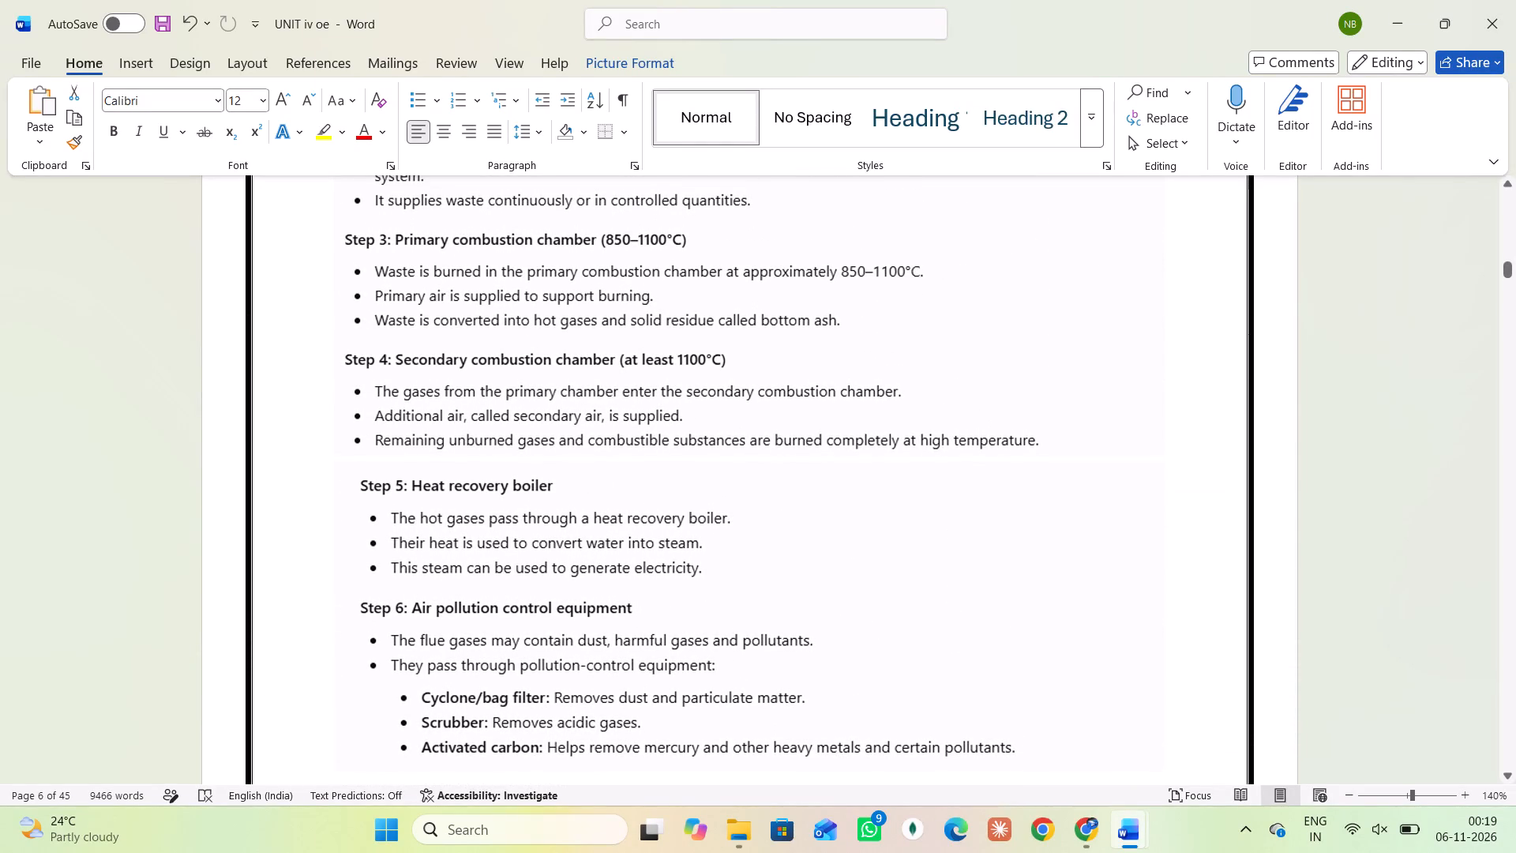
scroll(665, 490, "down", 1)
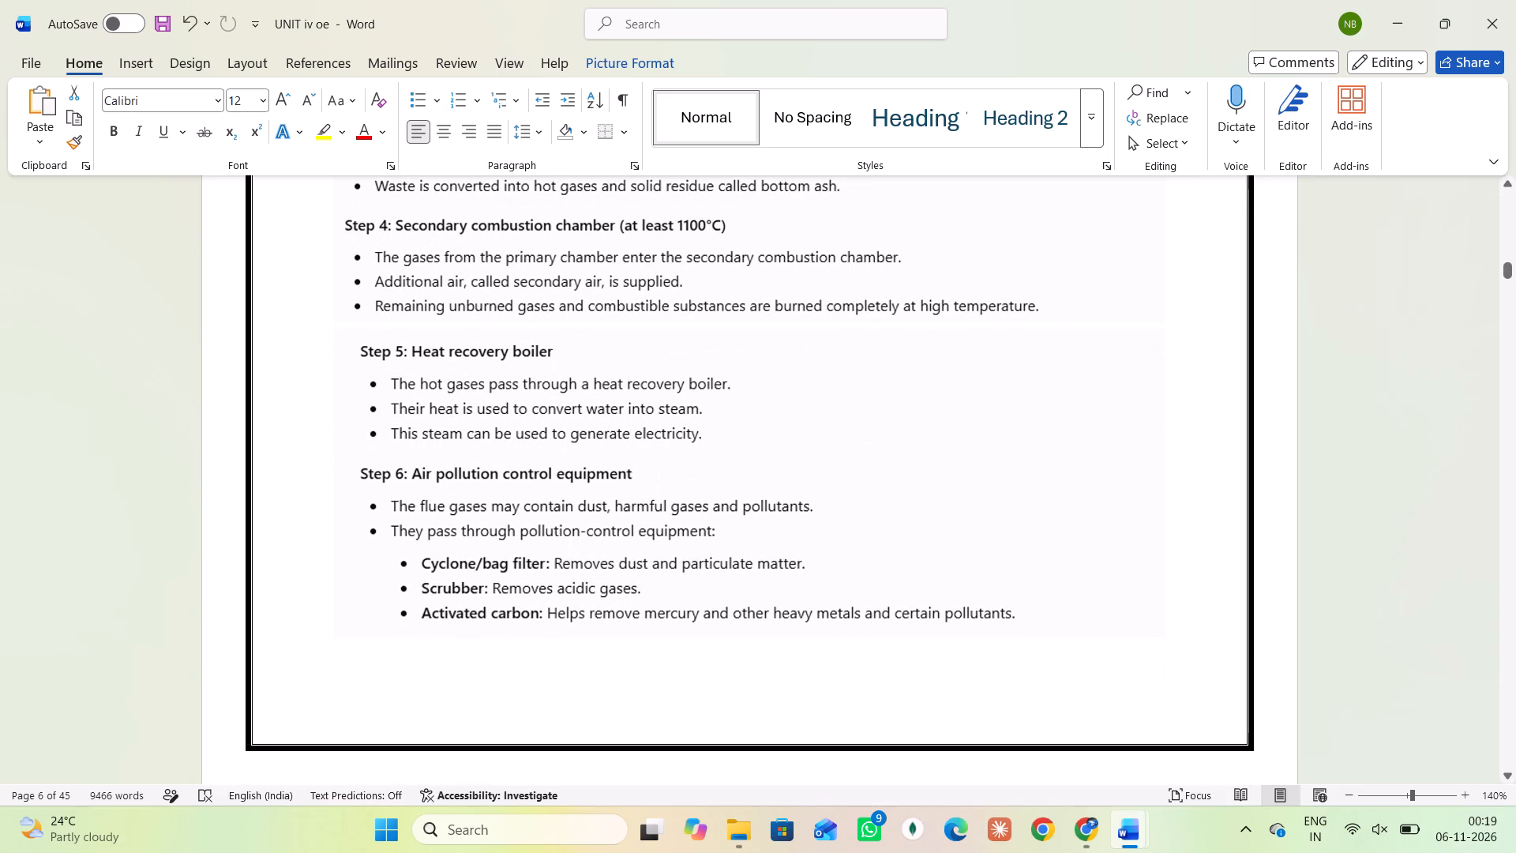
scroll(665, 490, "down", 1)
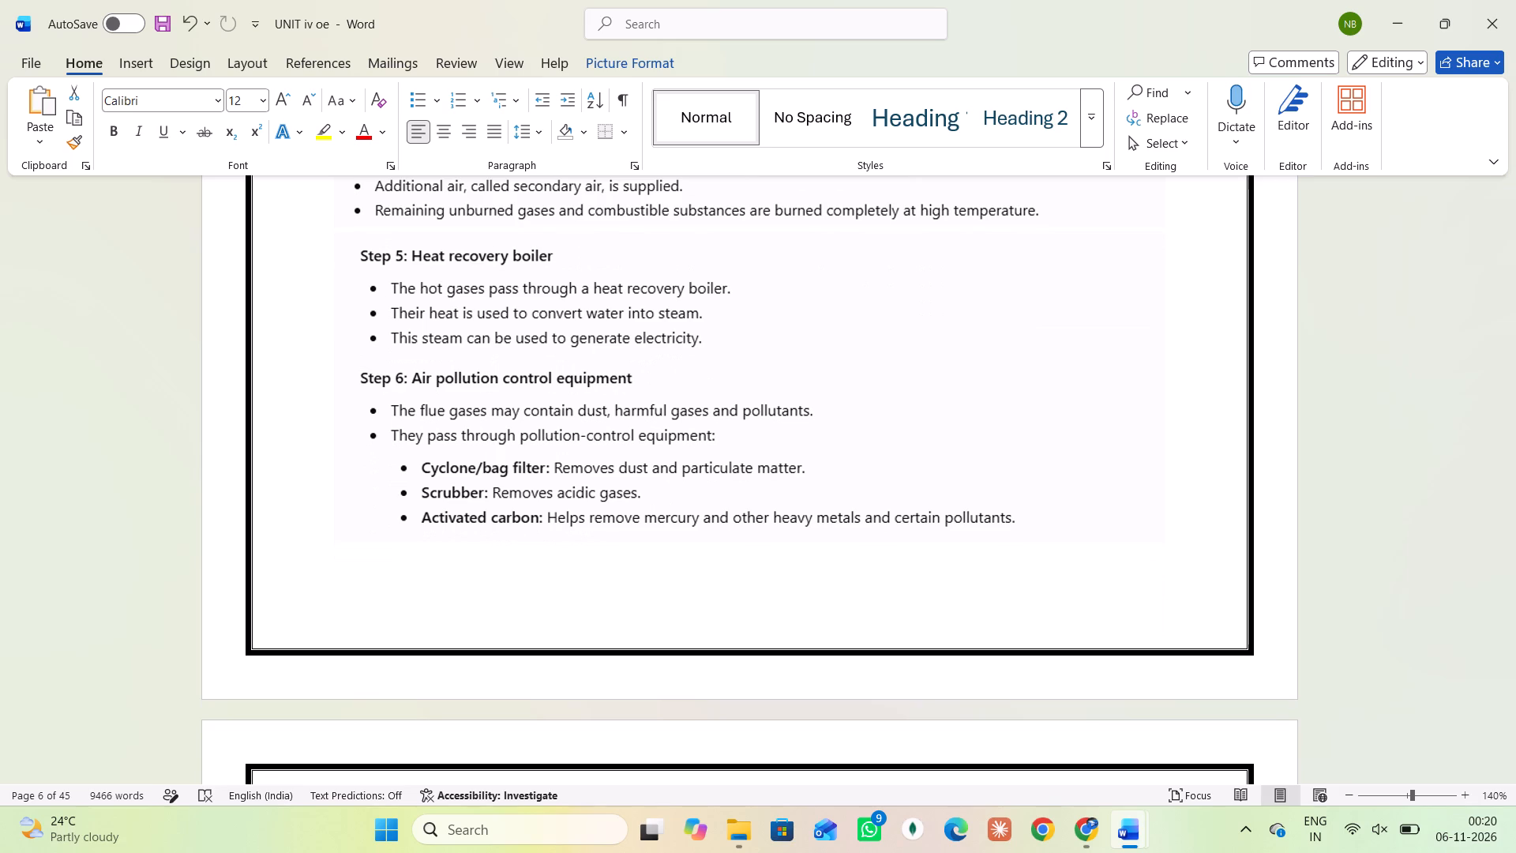
scroll(665, 490, "down", 1)
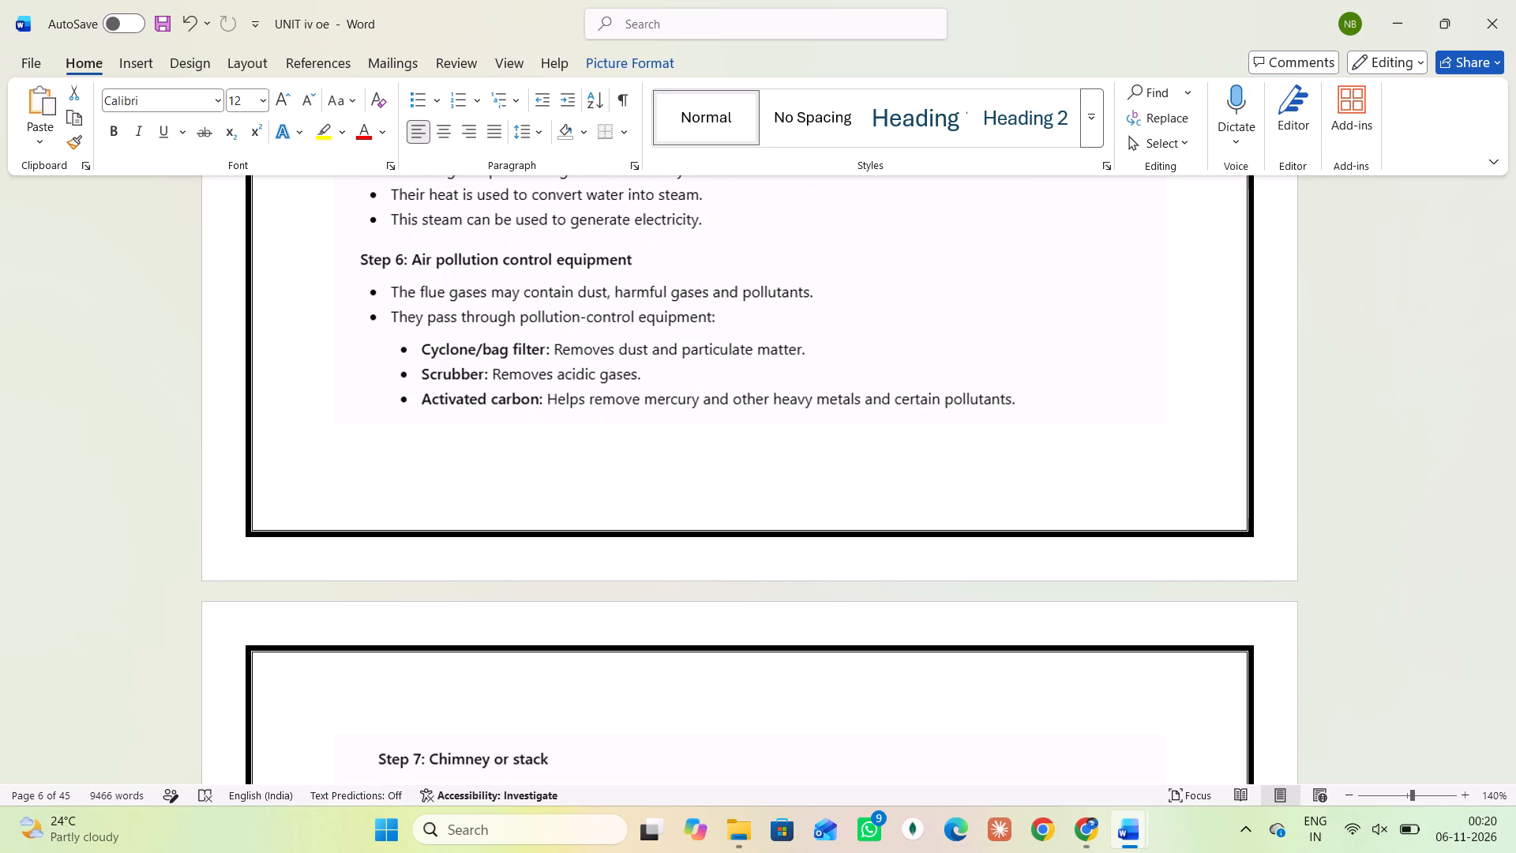
scroll(665, 490, "down", 1)
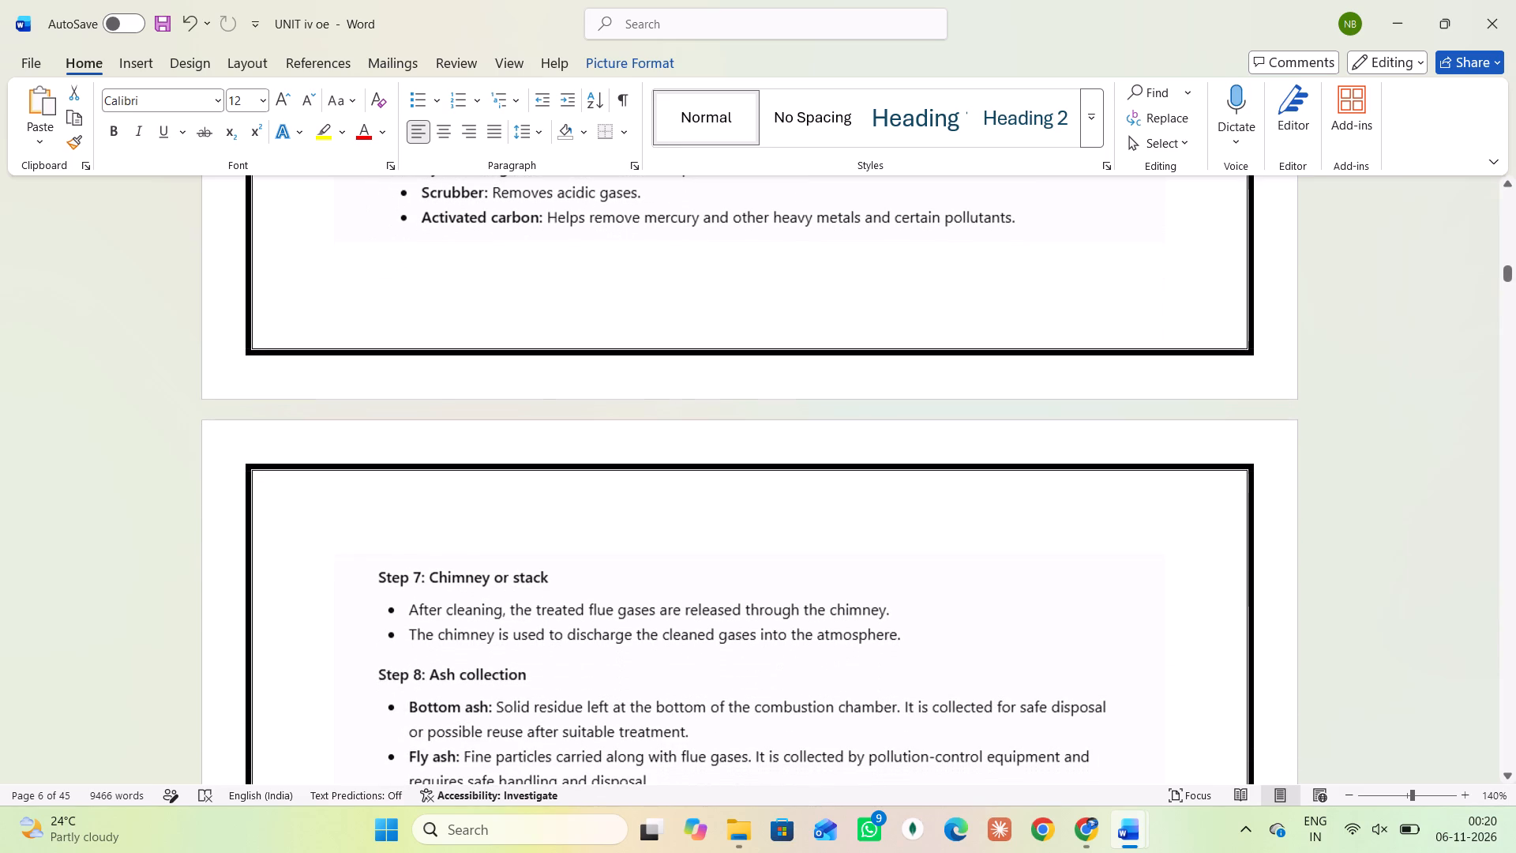
scroll(665, 490, "down", 1)
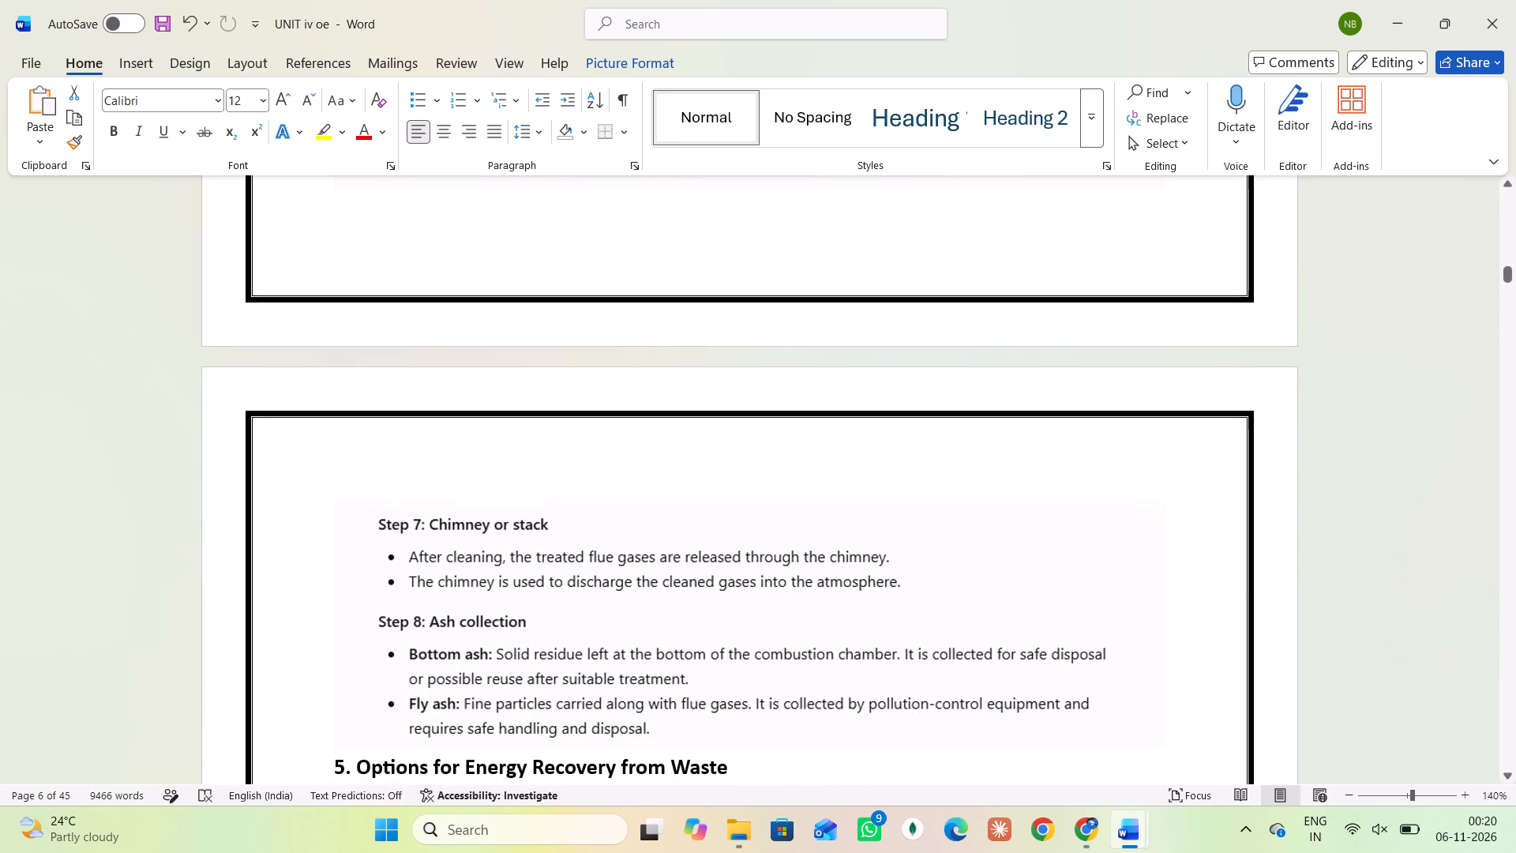
scroll(665, 490, "down", 1)
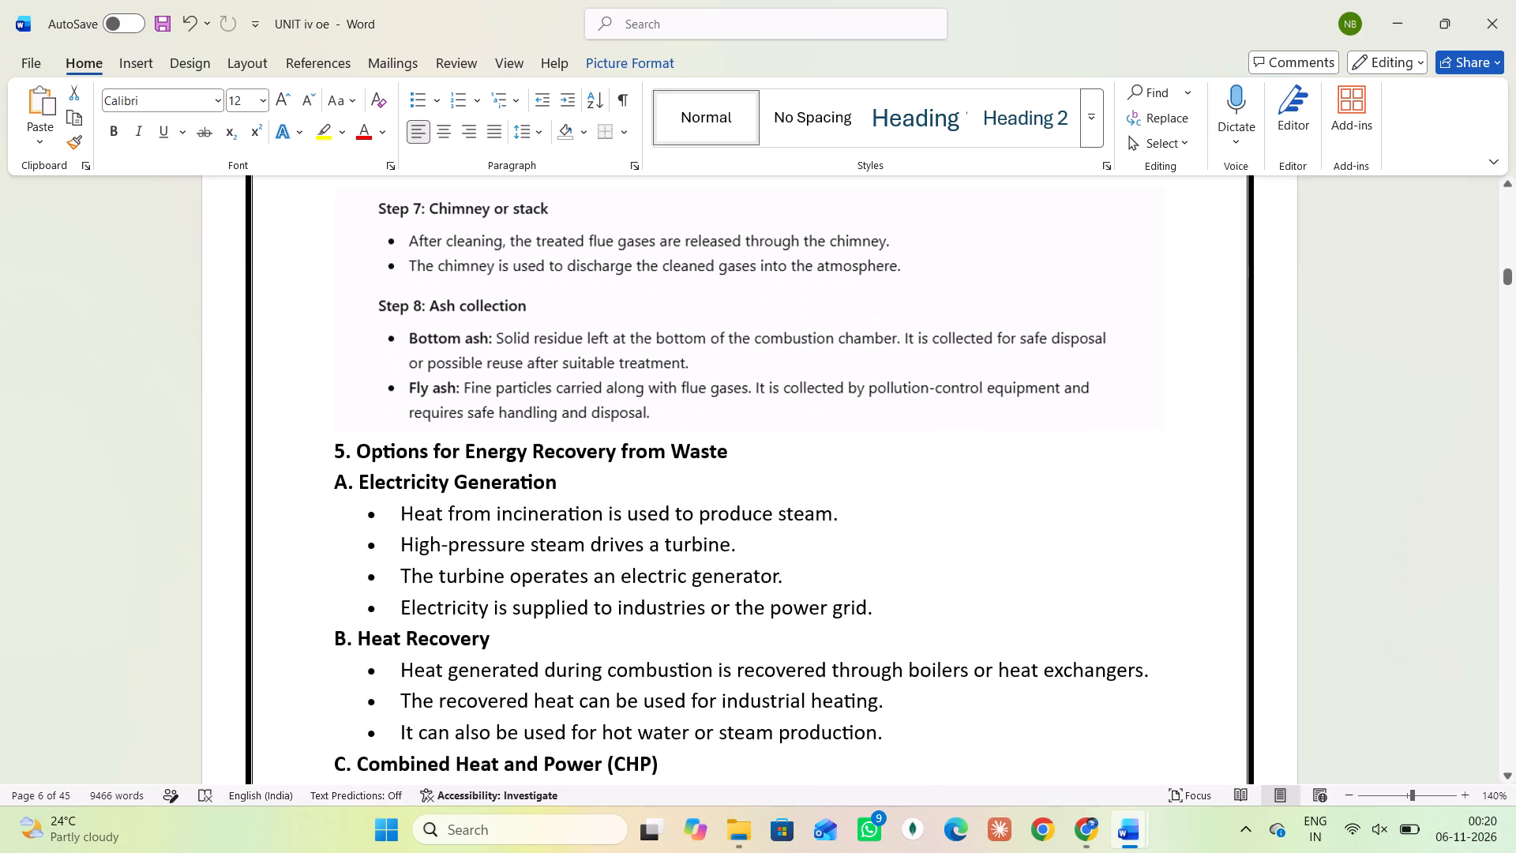
scroll(665, 490, "down", 2)
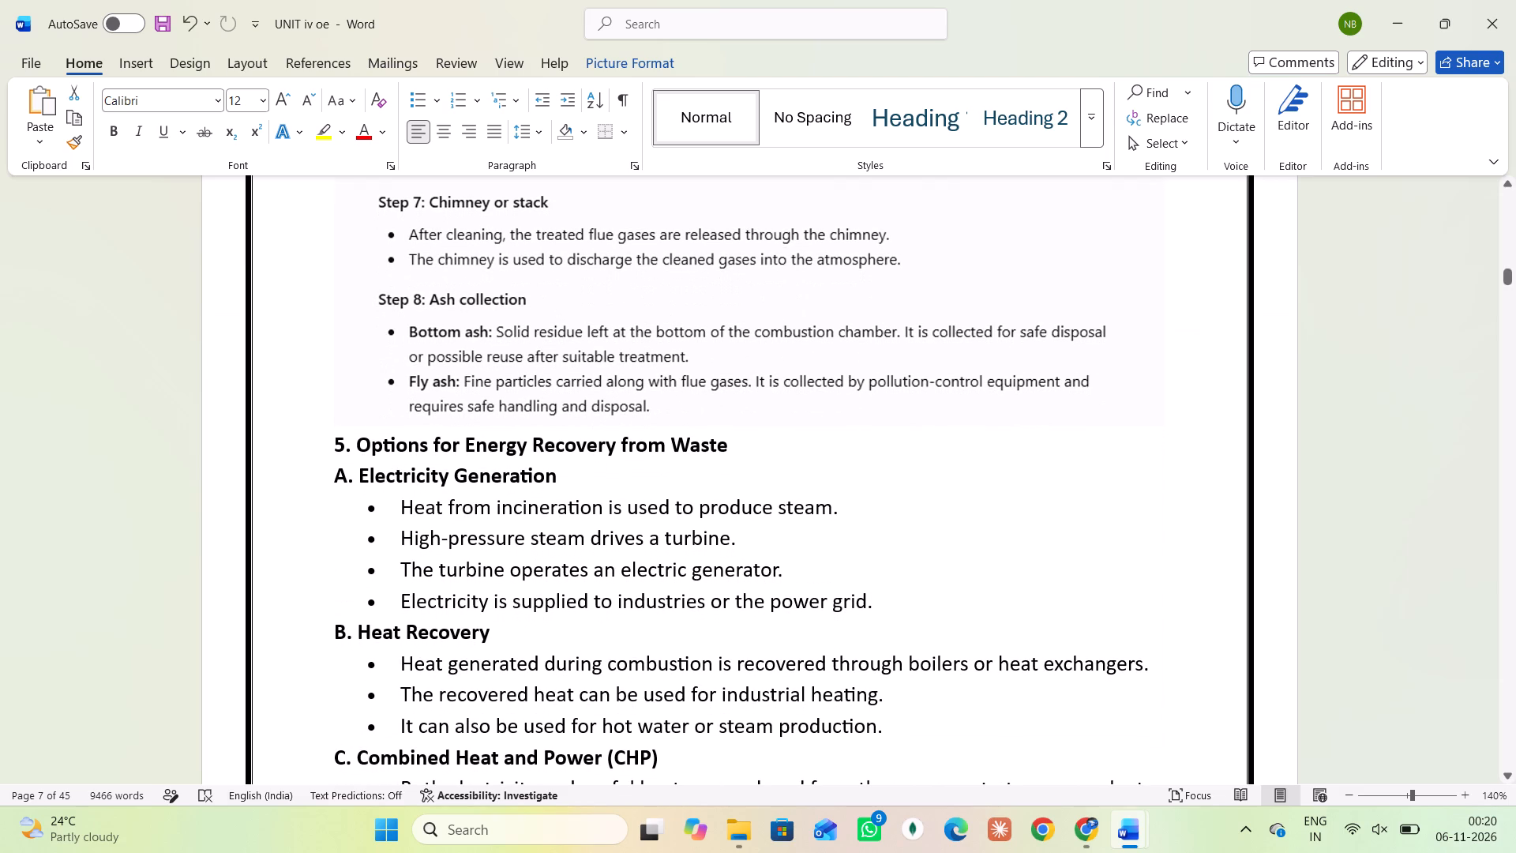
scroll(665, 490, "down", 1)
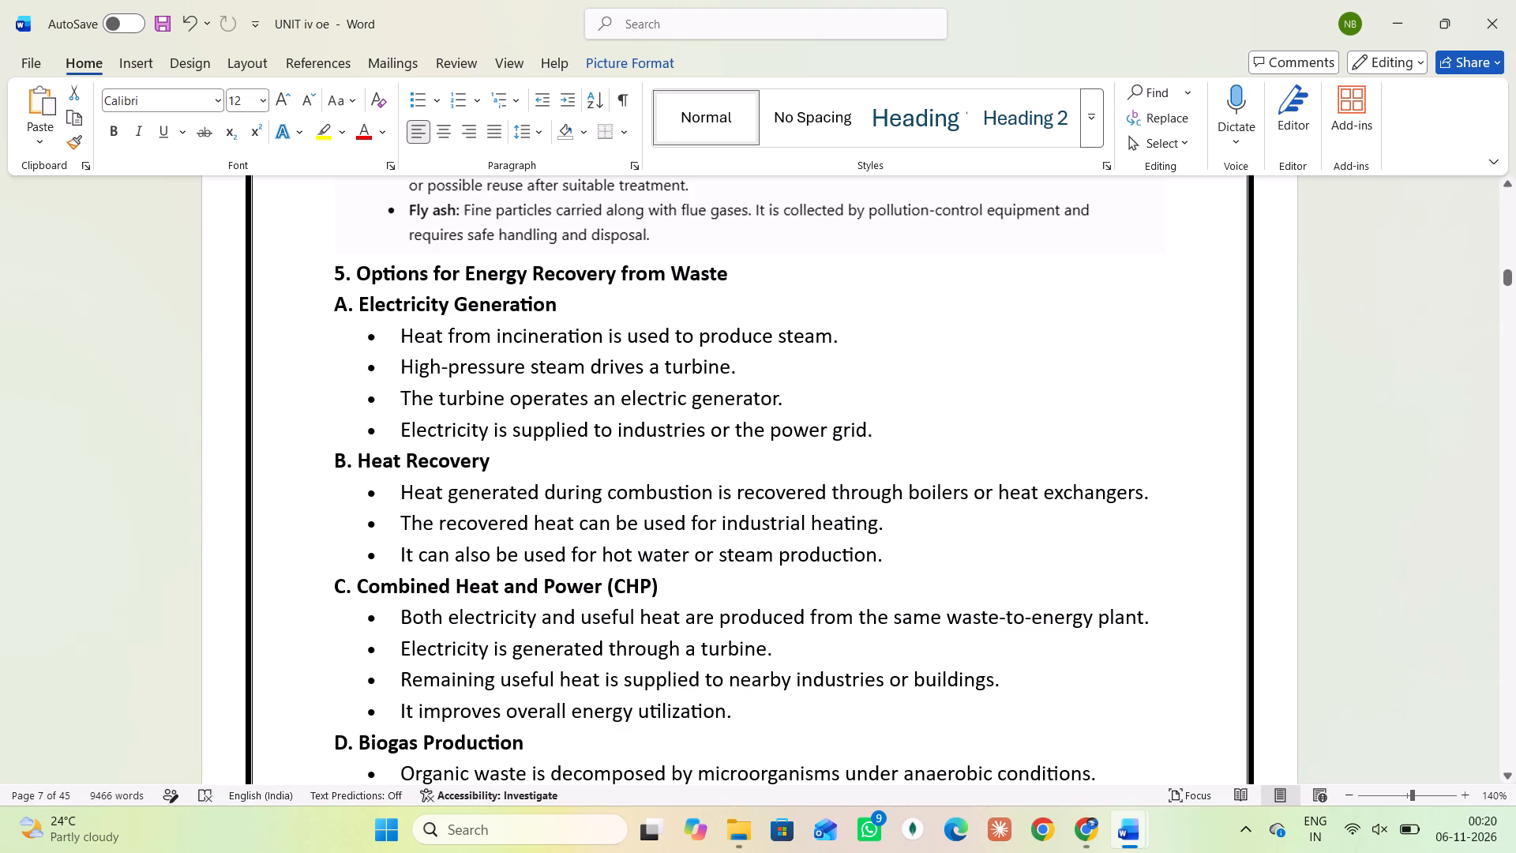
Check ChatGPT's incinerator diagram and working steps, and return to the UNIT iv oe notes to view the Working and Energy Recovery diagram.
left_click(1091, 825)
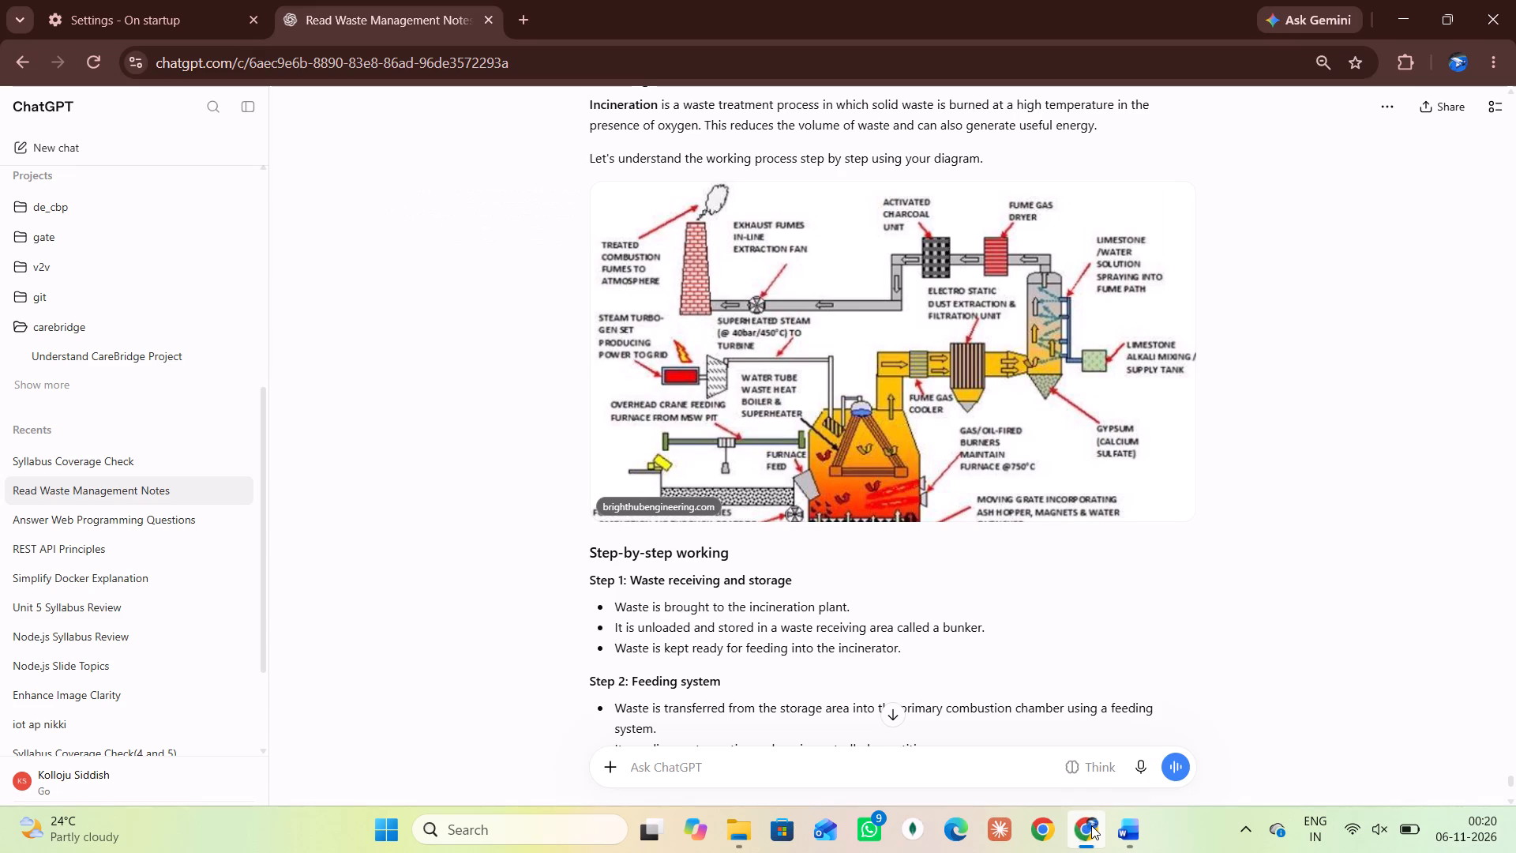
scroll(986, 521, "down", 1)
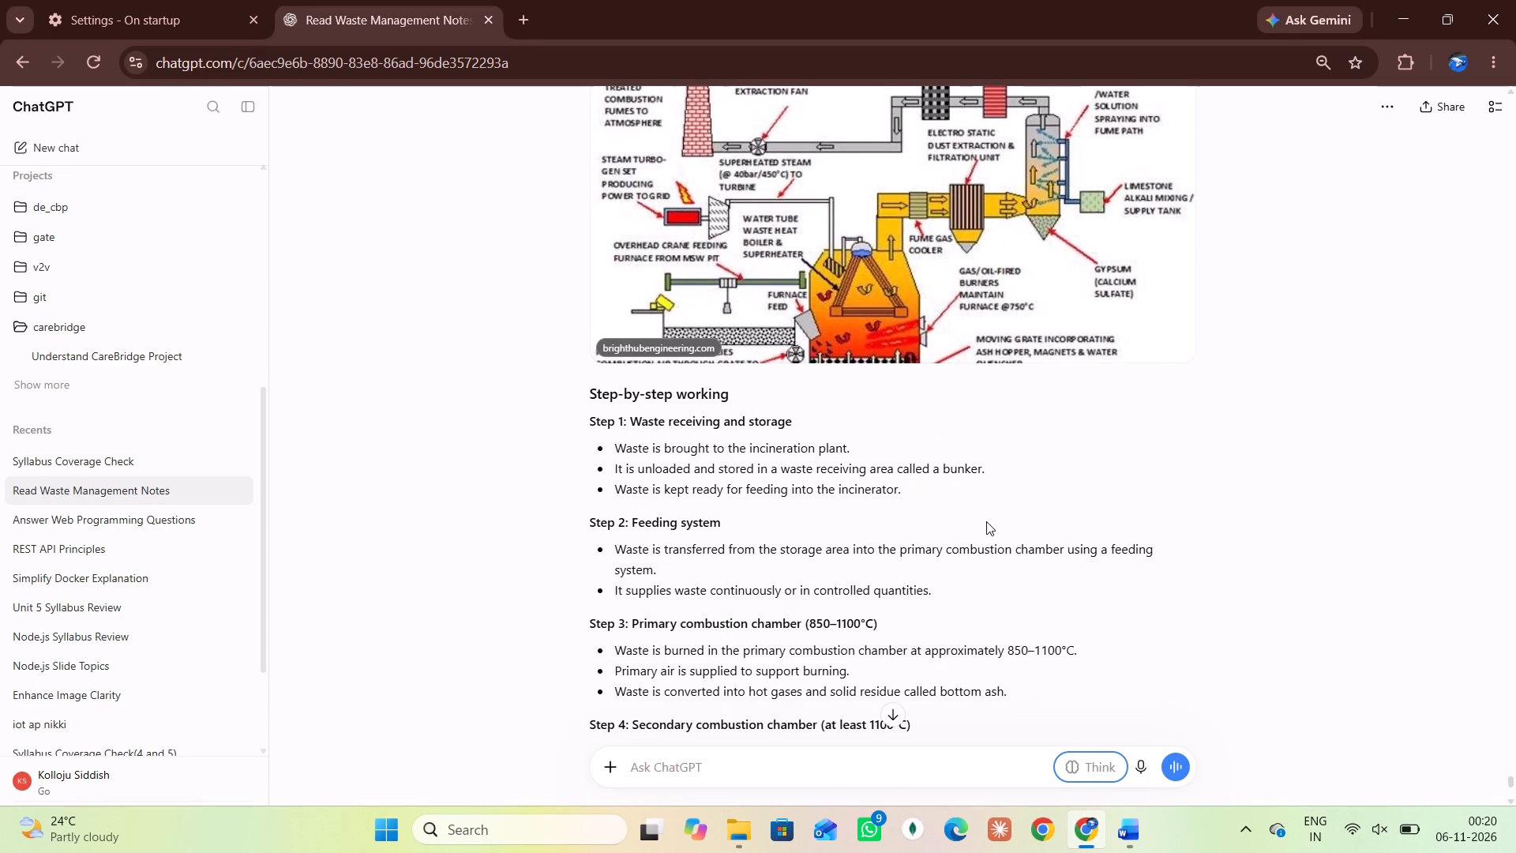
left_click(1126, 836)
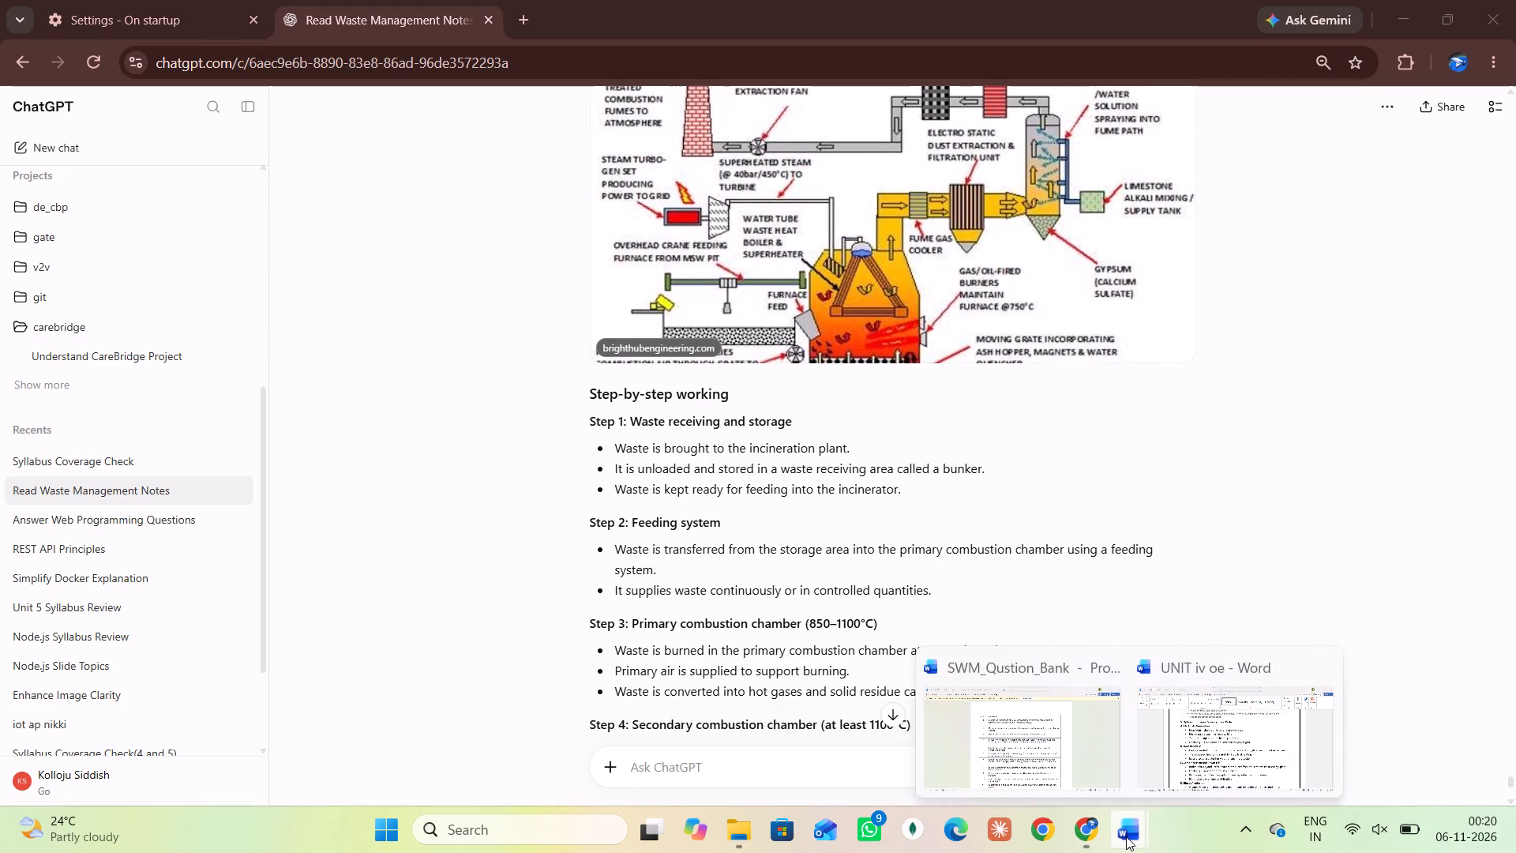
left_click(1203, 711)
scroll(1055, 615, "up", 1)
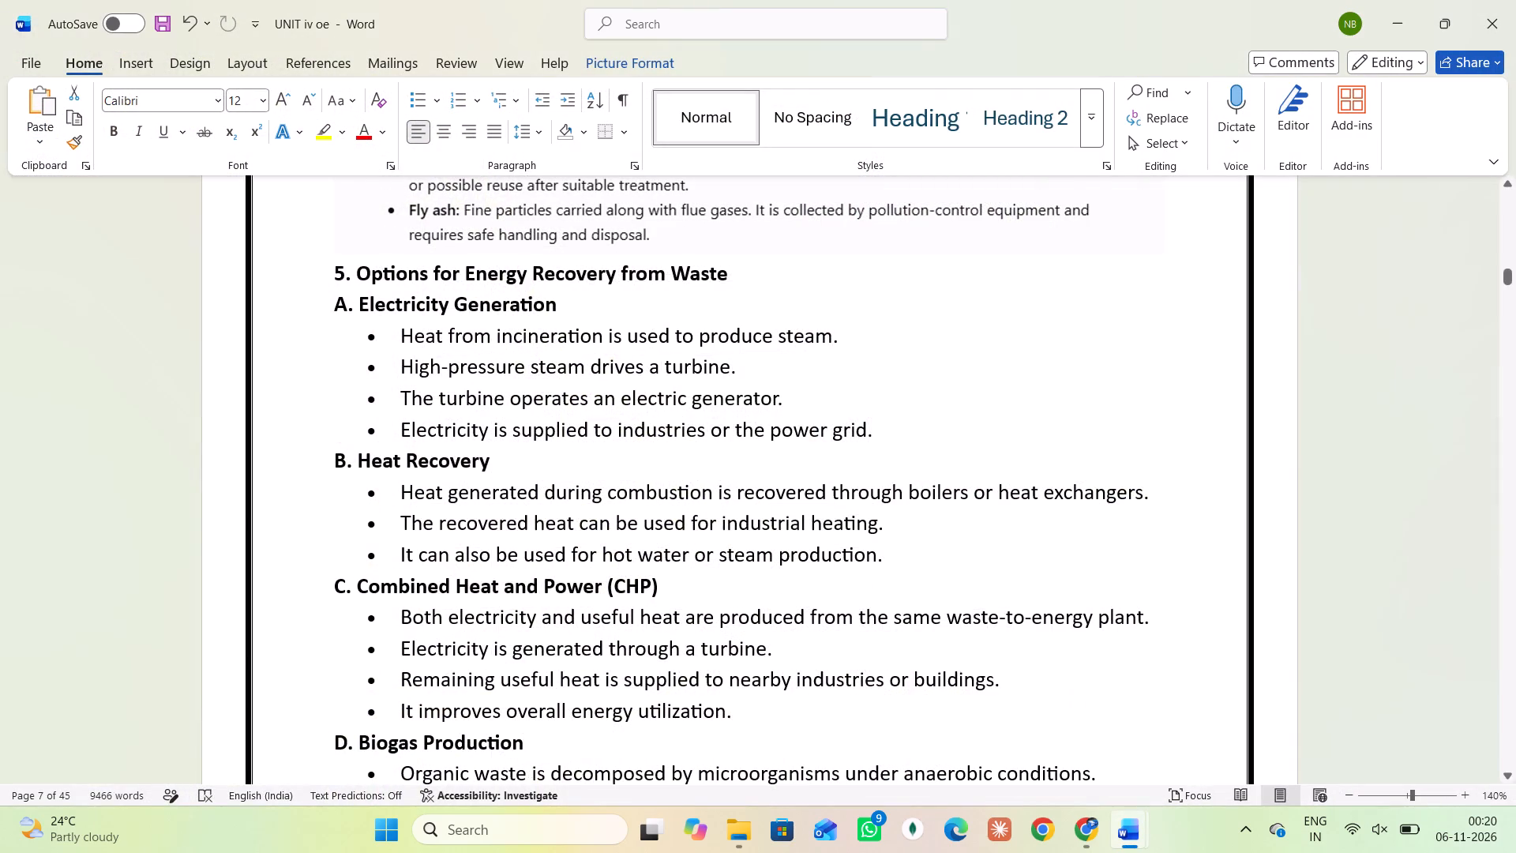
scroll(1055, 615, "up", 4)
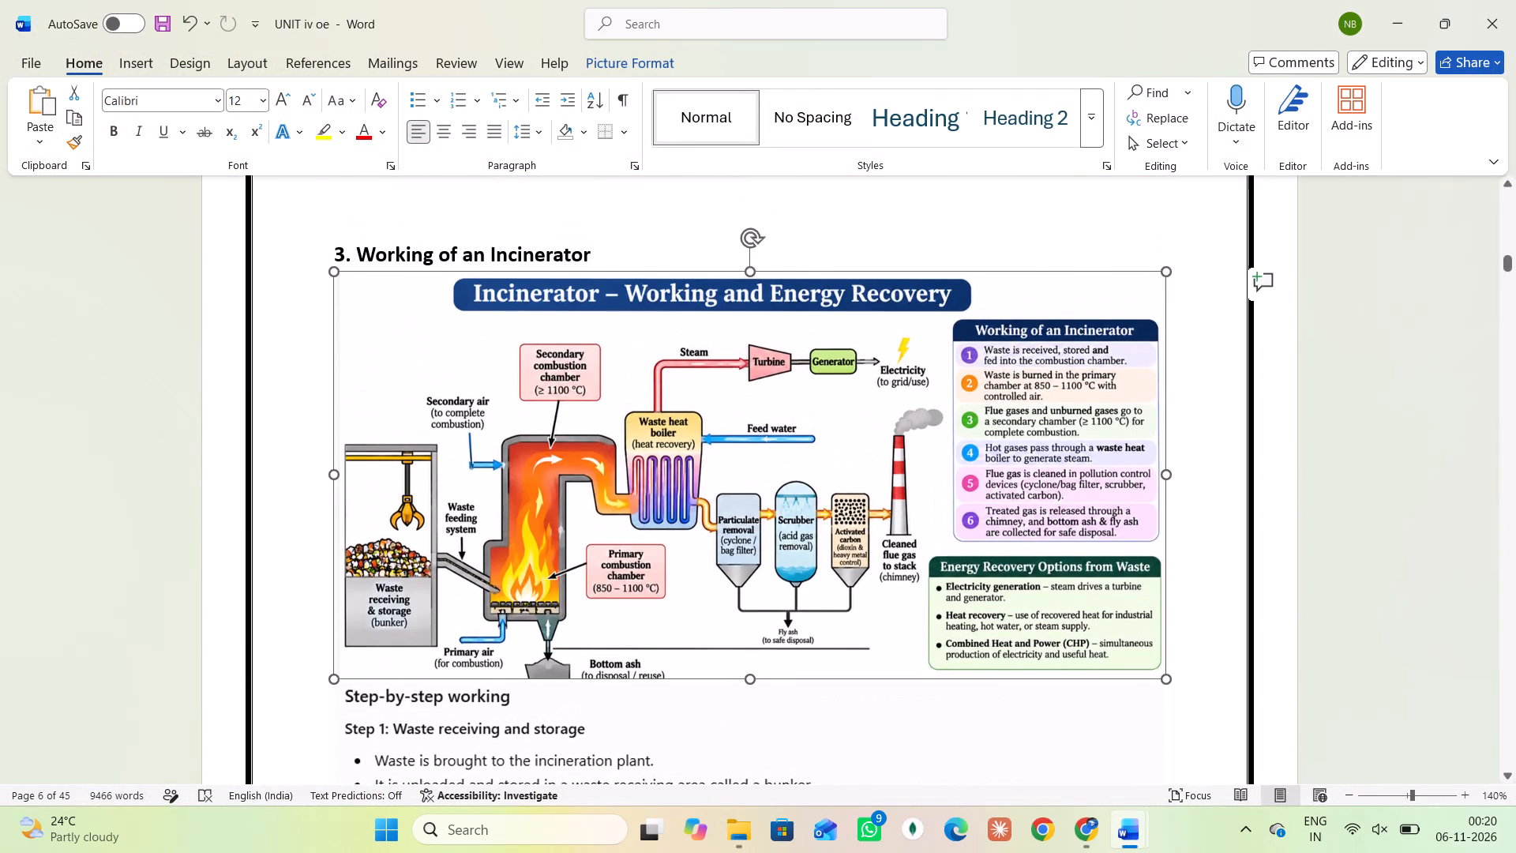
scroll(1055, 615, "up", 1)
Read energy recovery options A to E, from electricity generation to pyrolysis and gasification, and the advantages of incineration.
scroll(1055, 615, "down", 3)
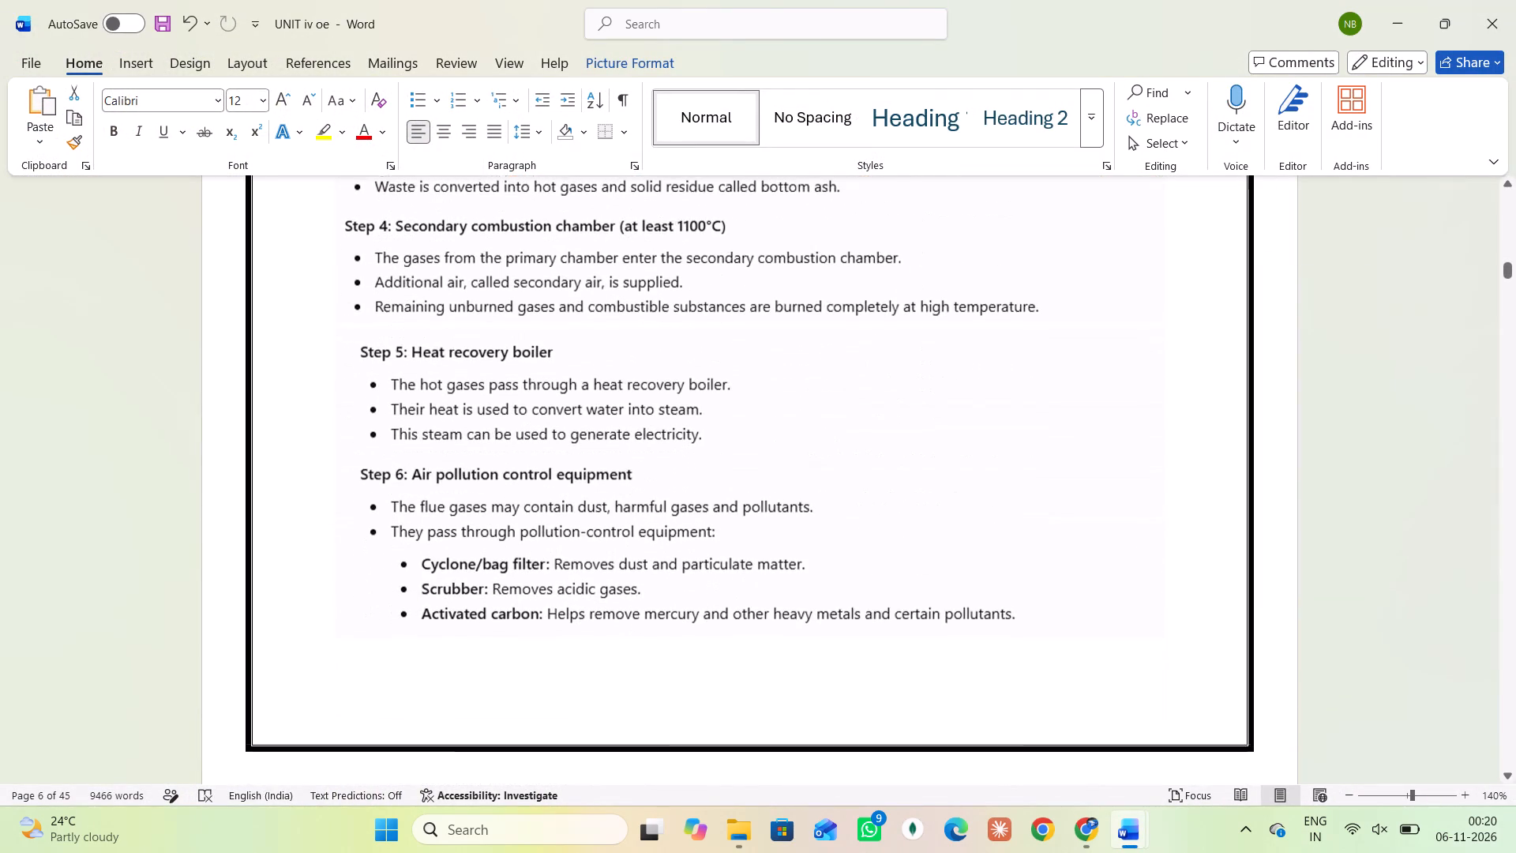
scroll(1055, 615, "down", 2)
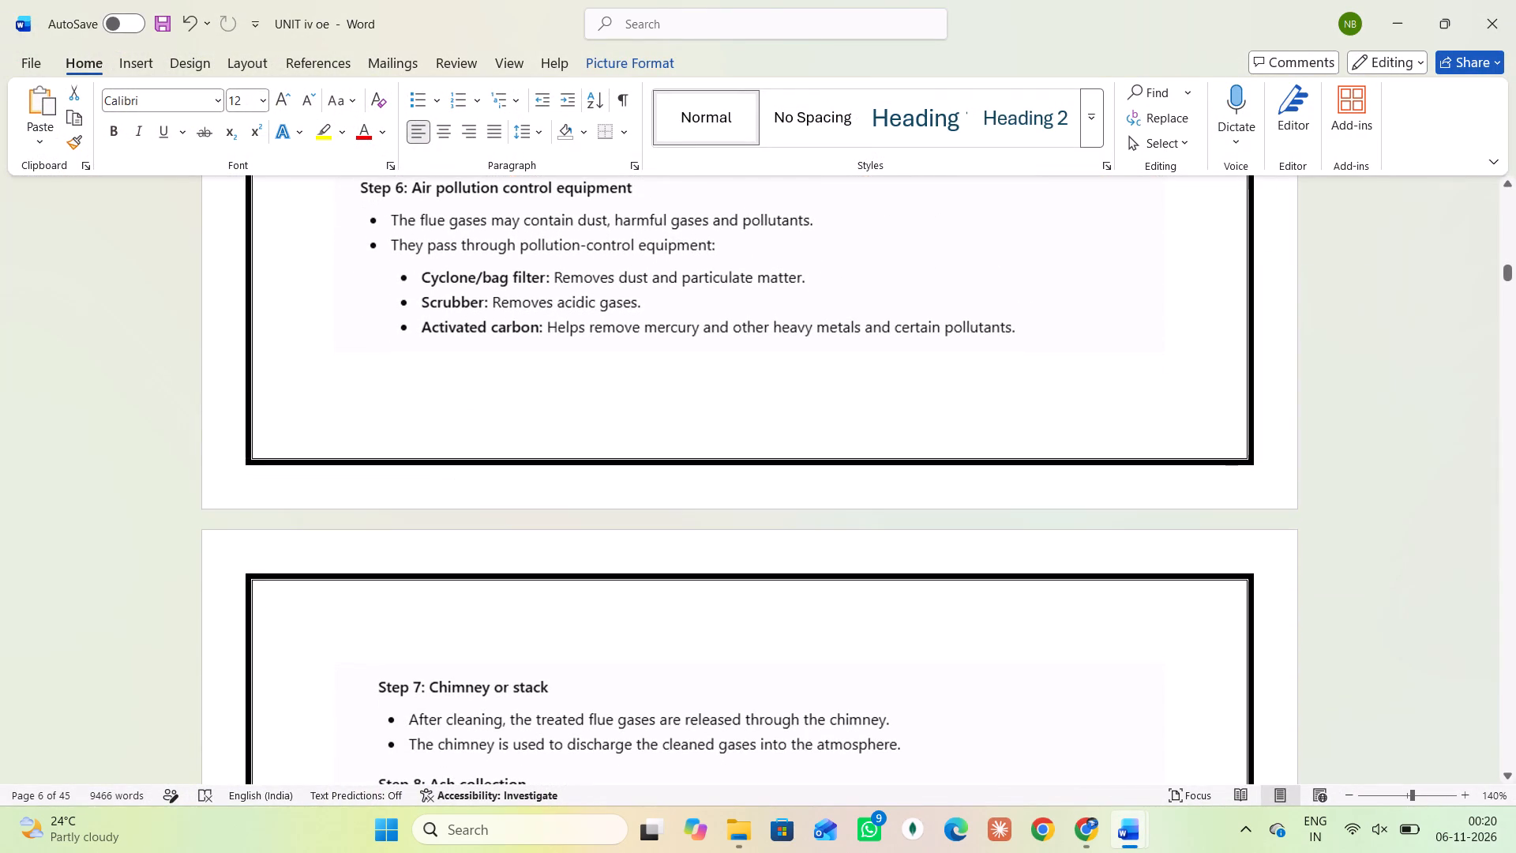
scroll(1055, 615, "down", 1)
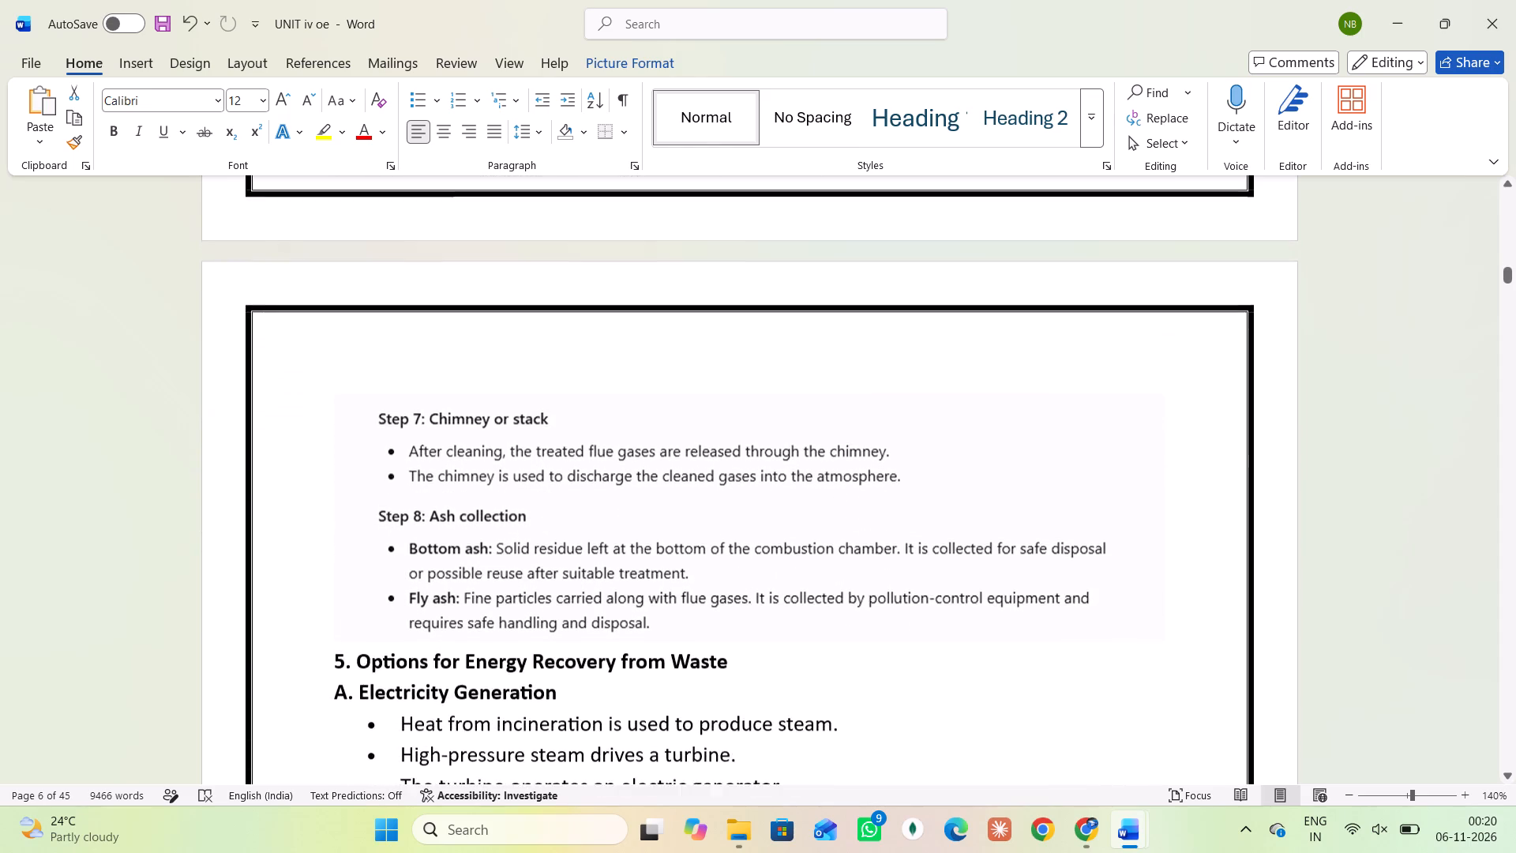
scroll(1055, 615, "down", 1)
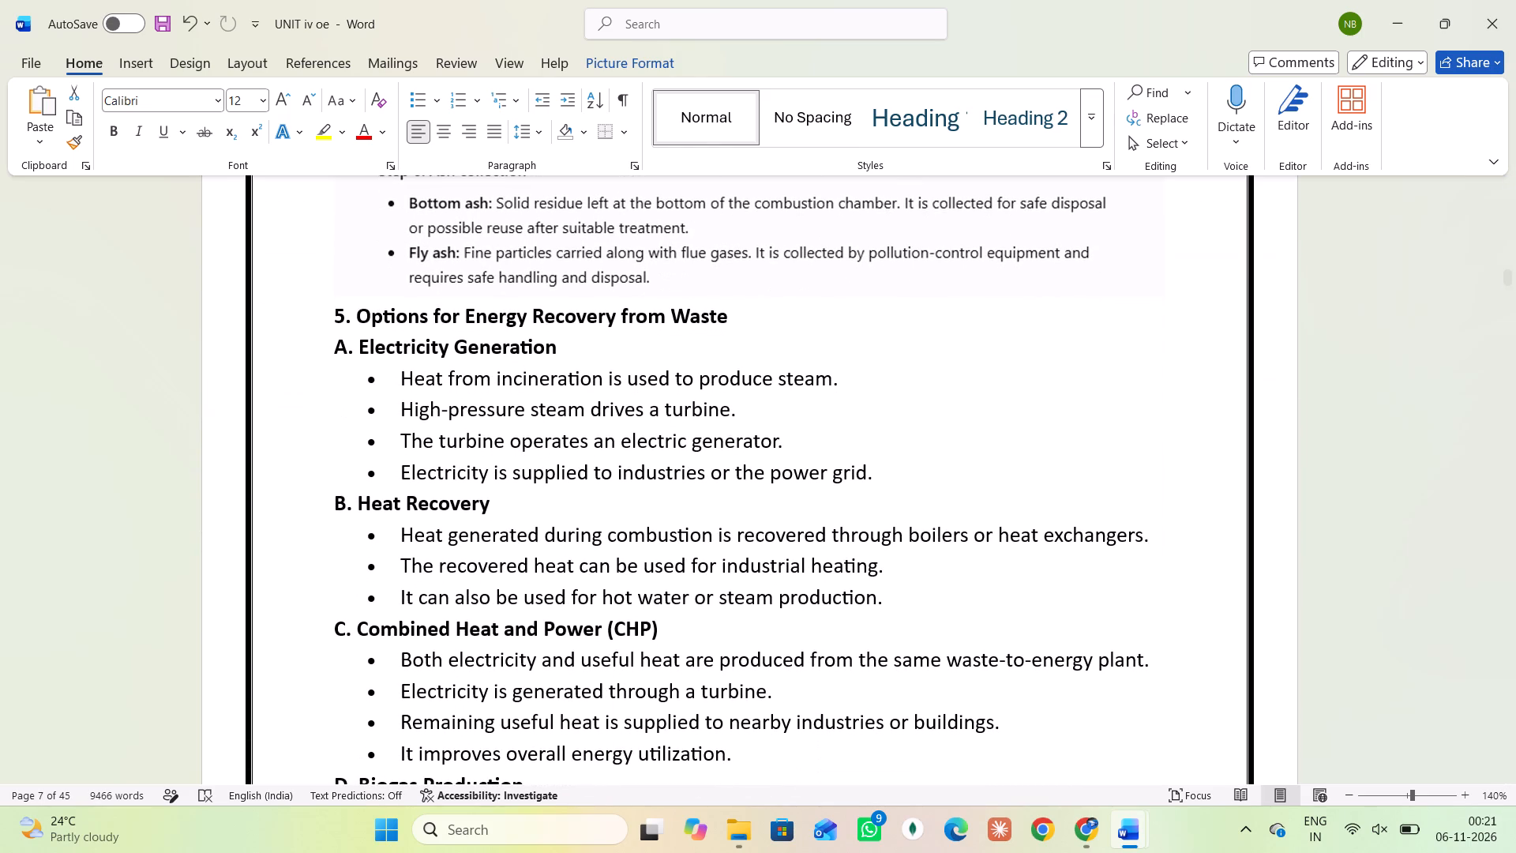
scroll(1055, 615, "down", 2)
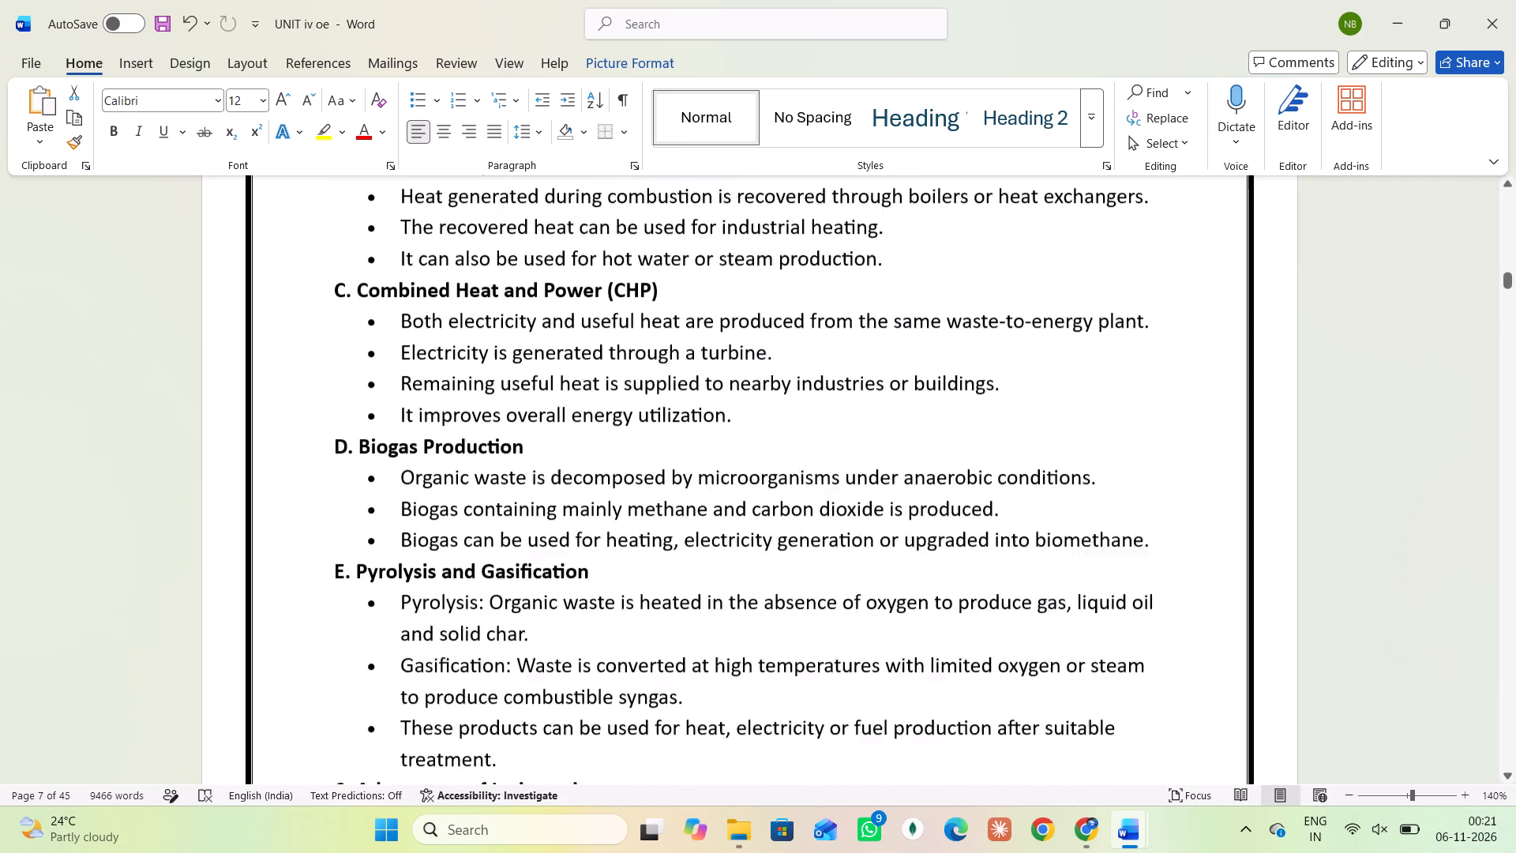
scroll(1055, 615, "down", 1)
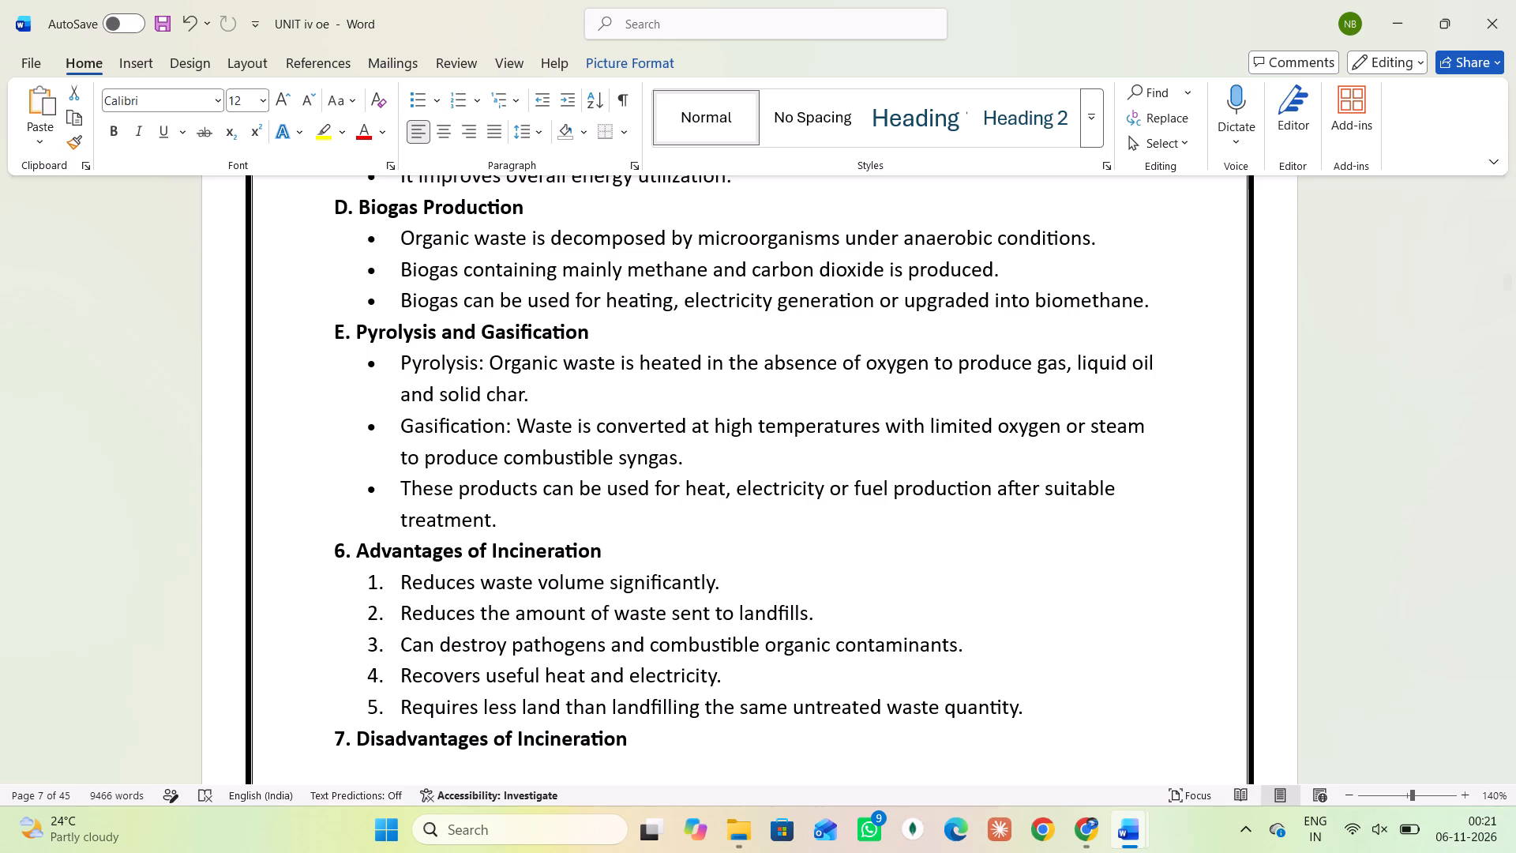
scroll(921, 564, "up", 1)
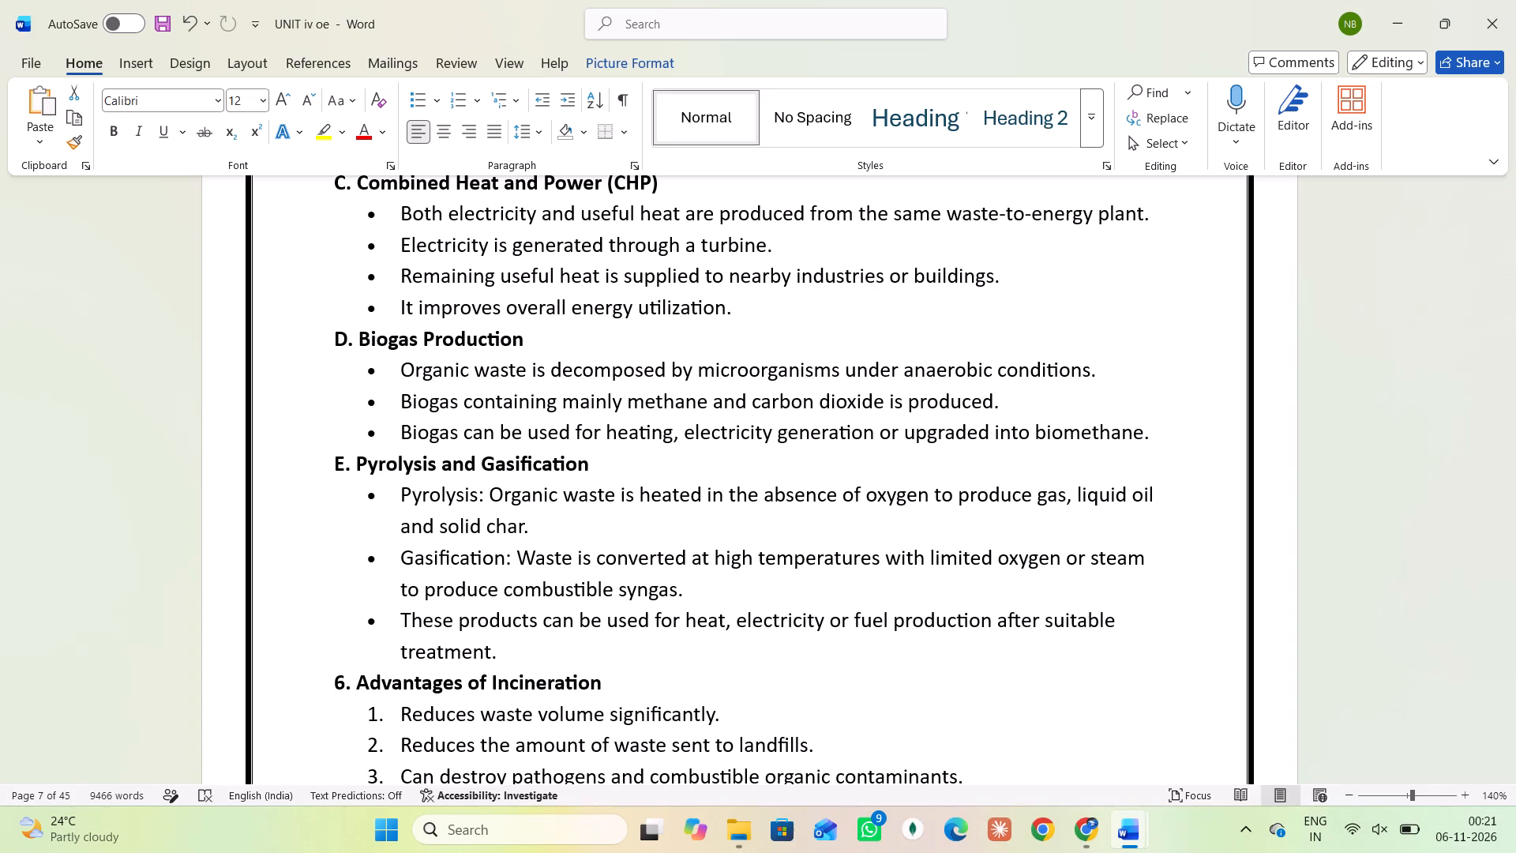
left_click(938, 584)
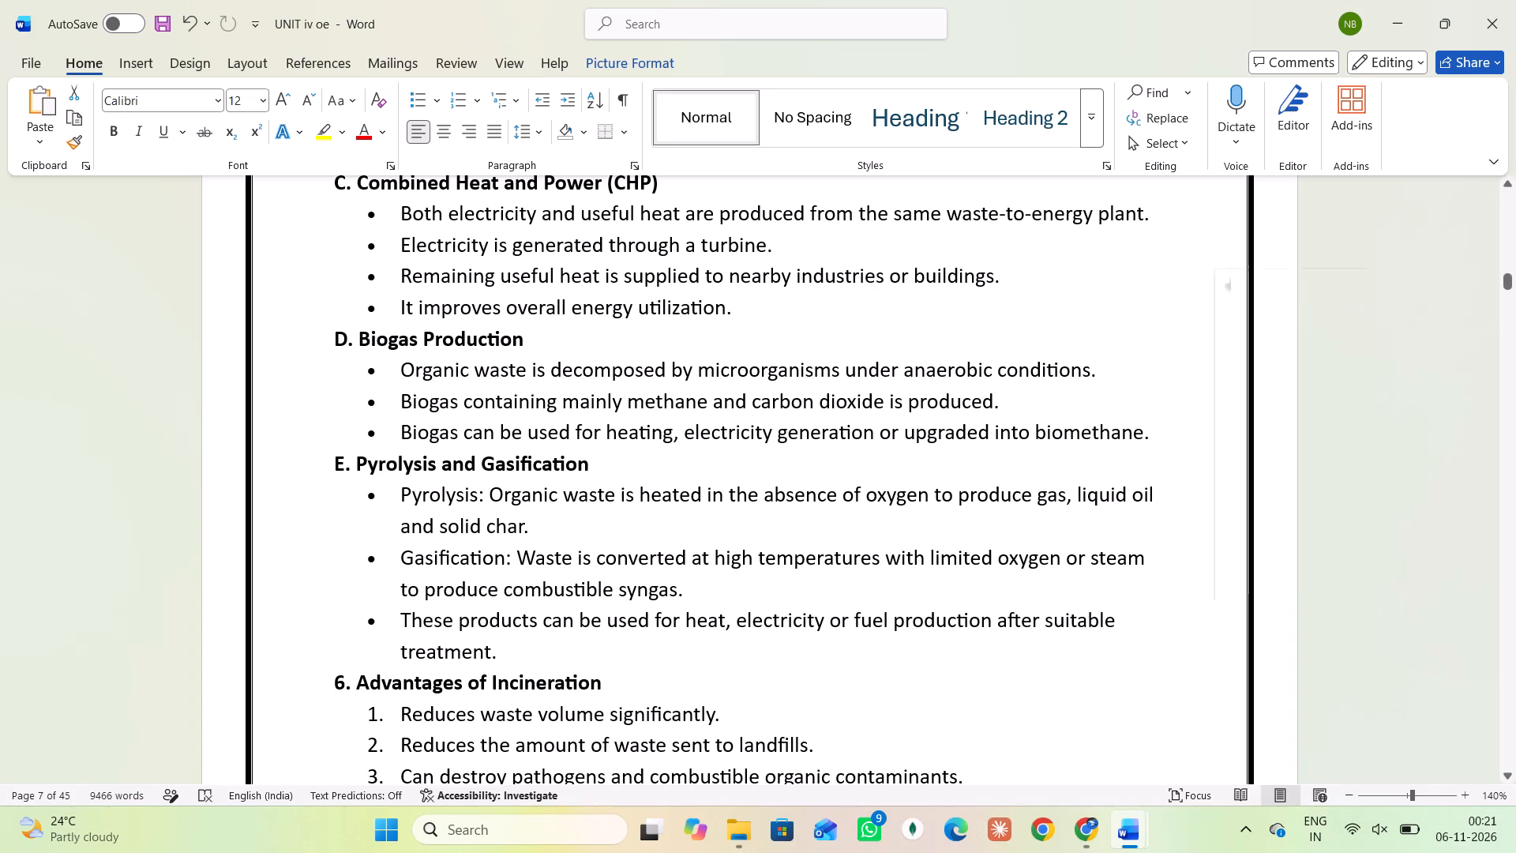
scroll(938, 584, "up", 1)
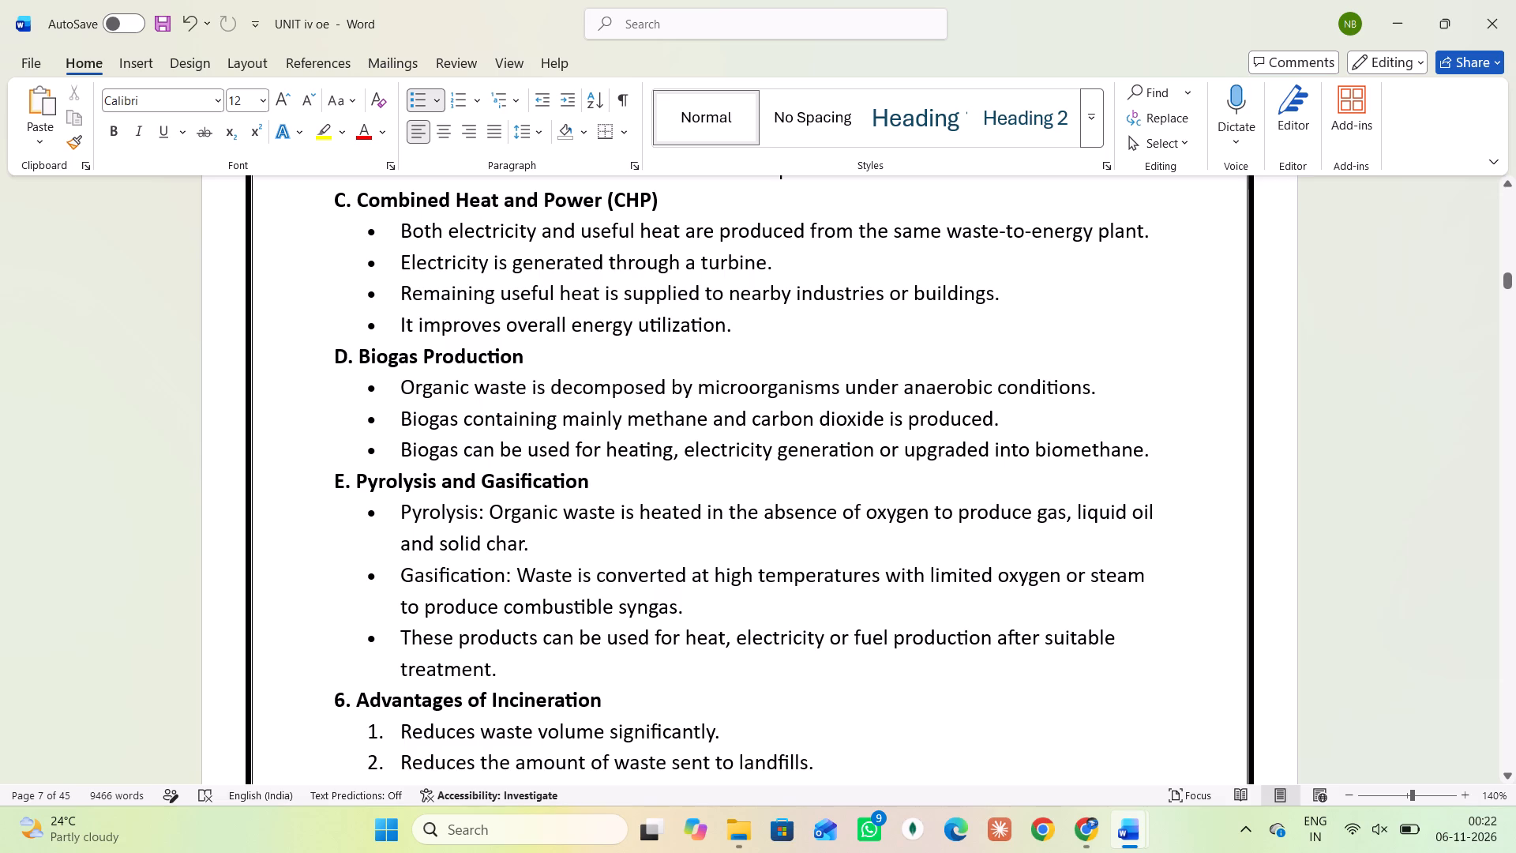
scroll(939, 590, "up", 1)
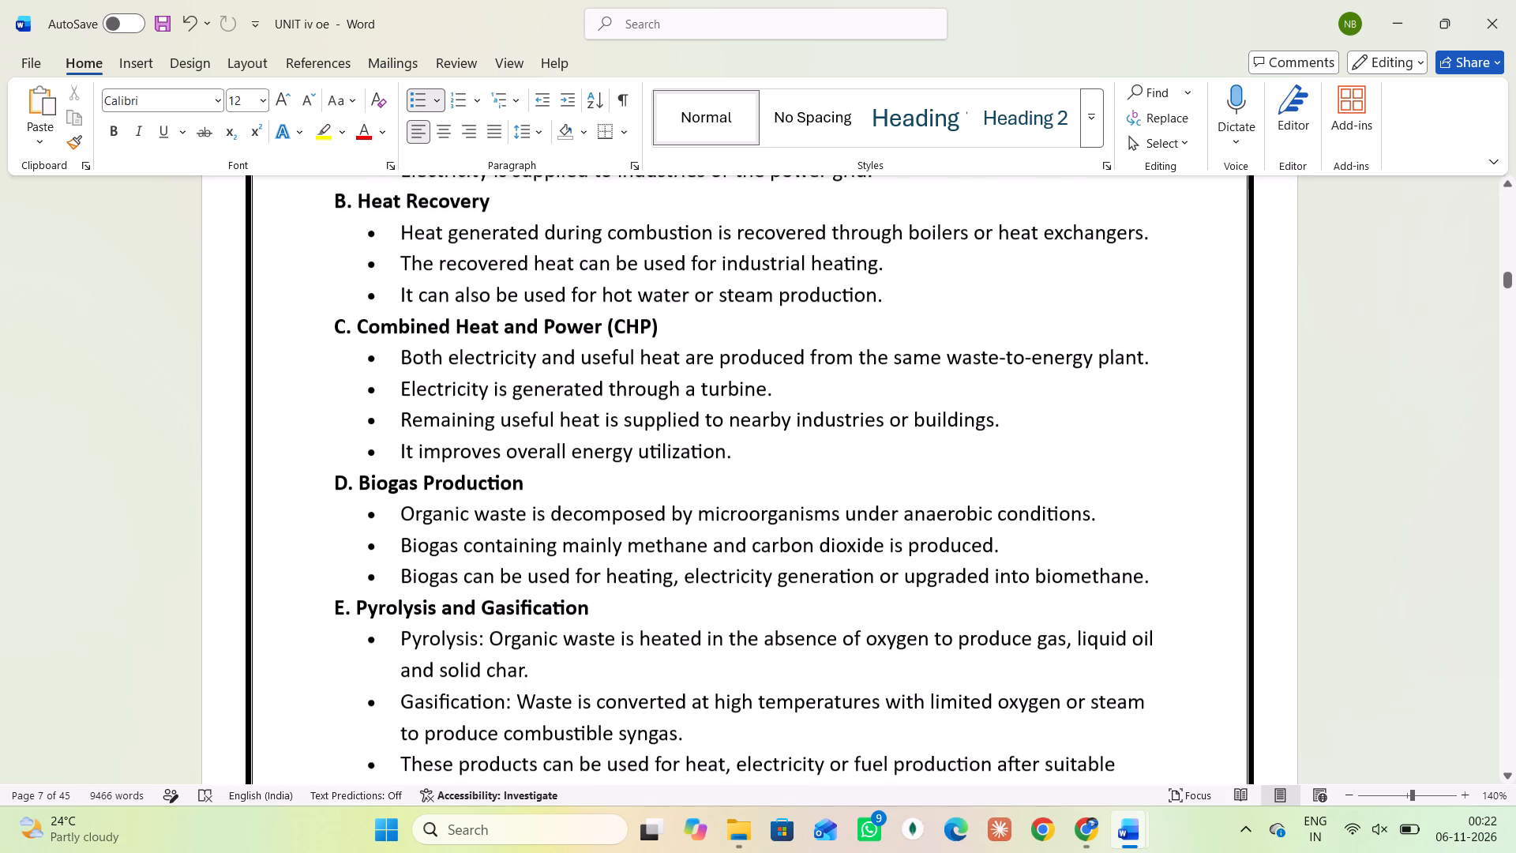
scroll(939, 590, "up", 1)
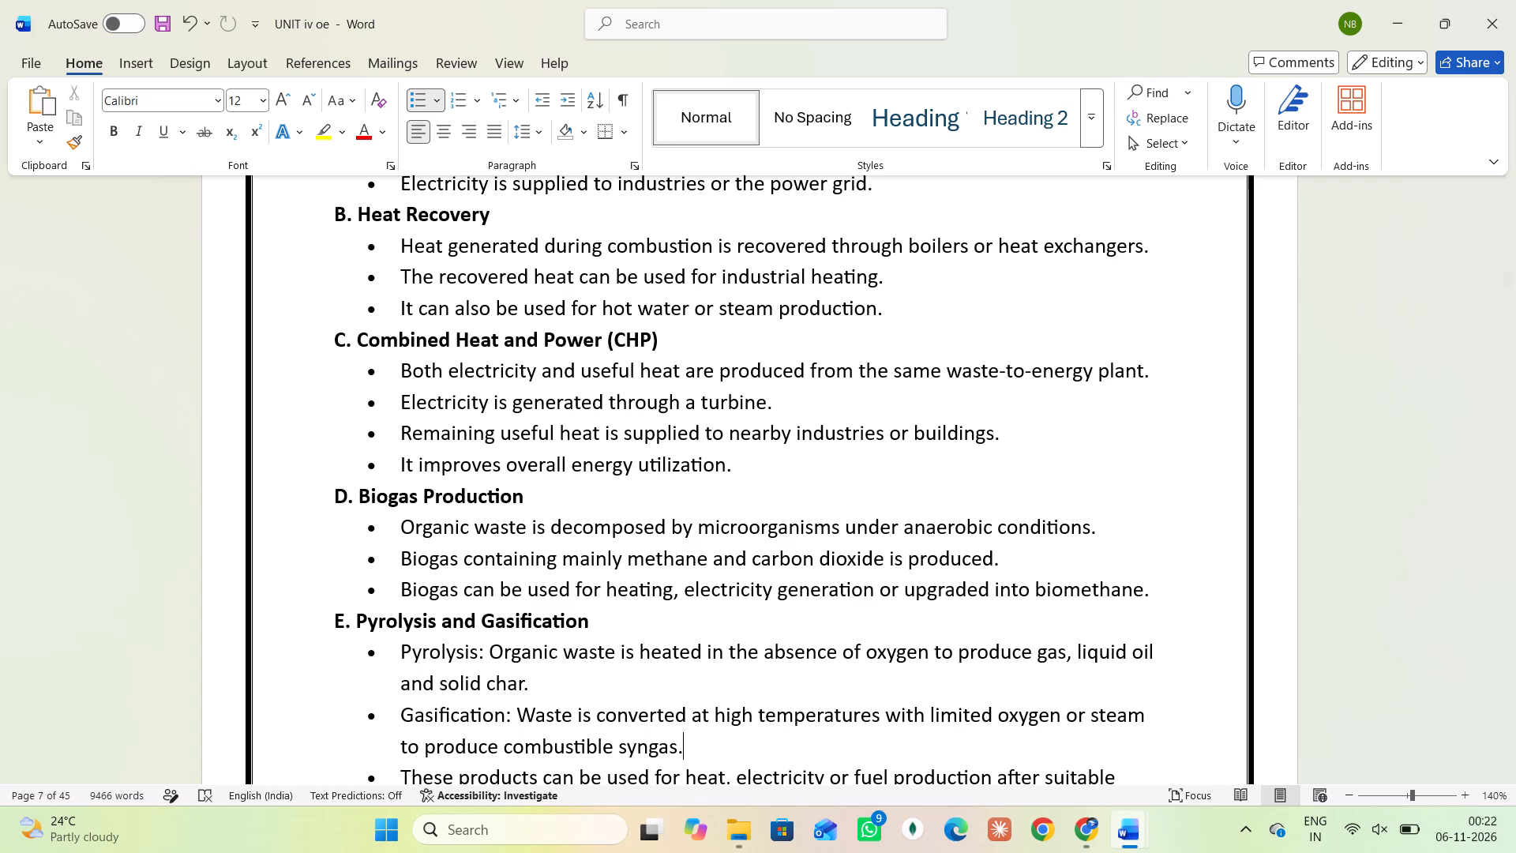
scroll(939, 590, "up", 1)
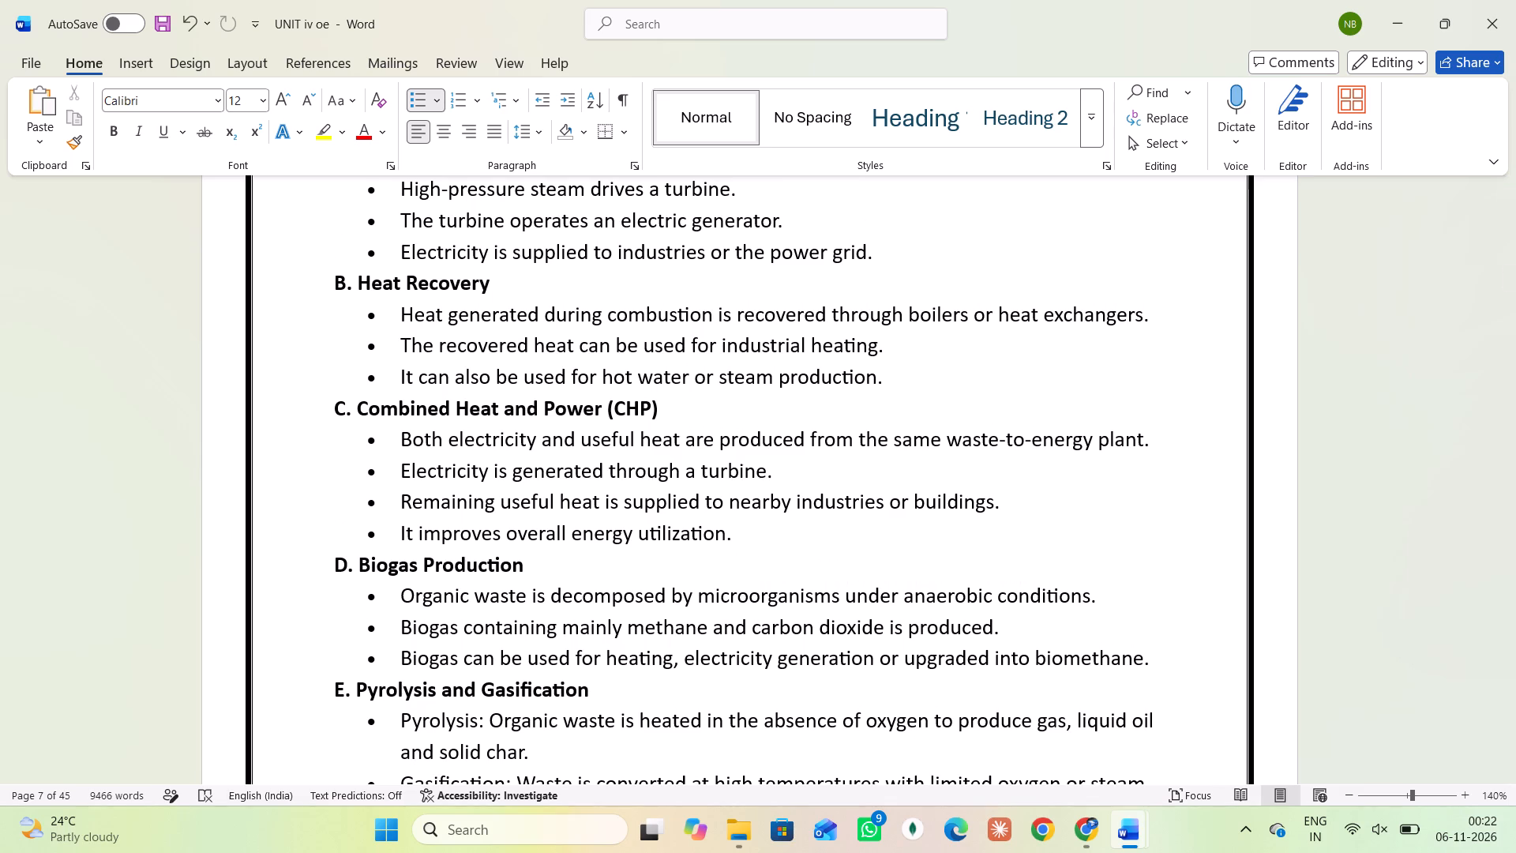
scroll(939, 590, "up", 1)
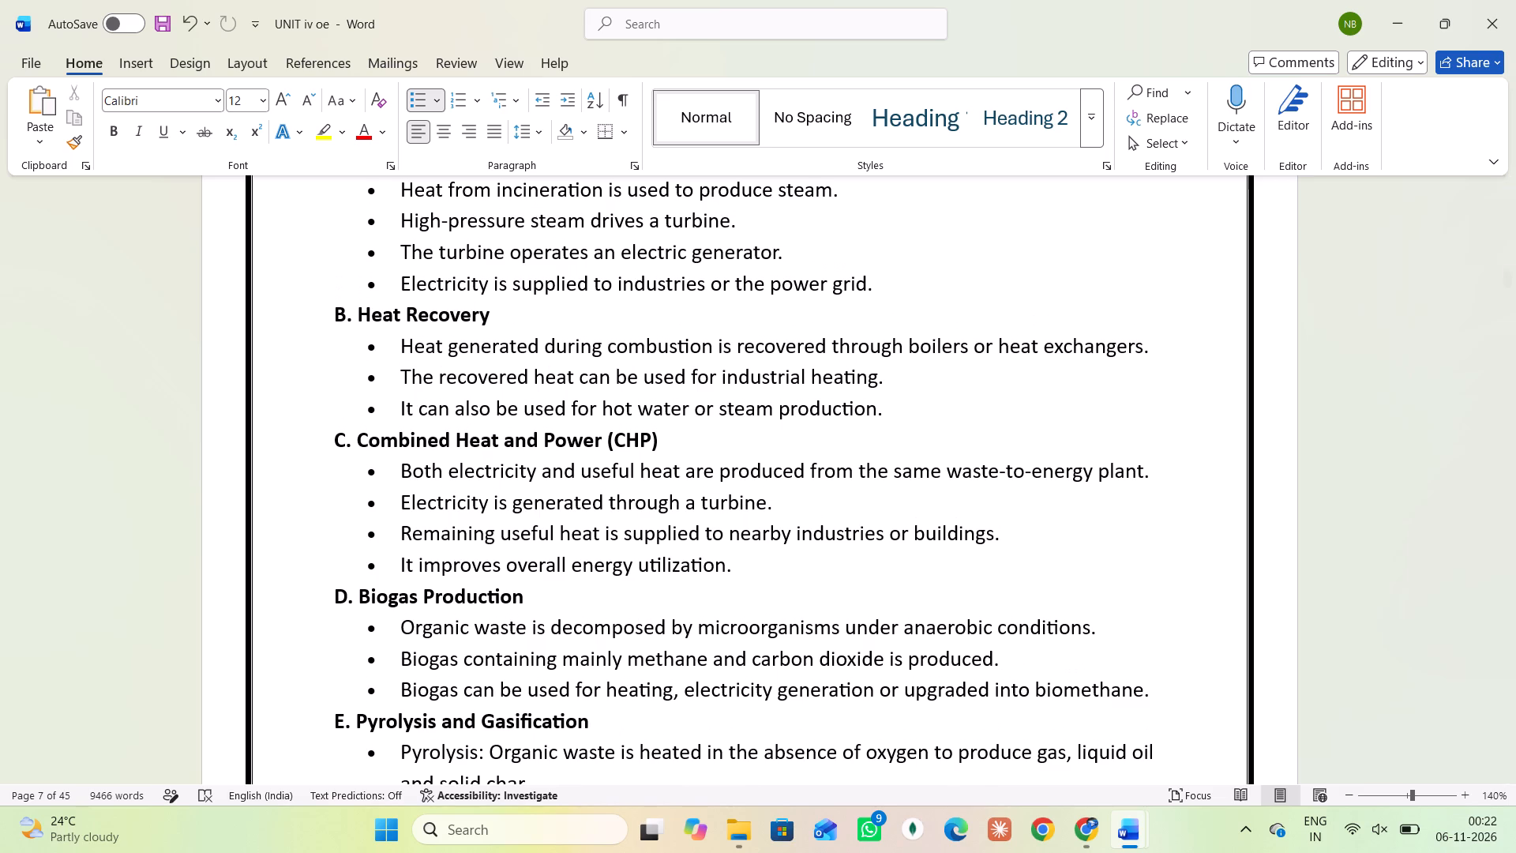
Delete the "8. Conclusion" heading and its paragraph at the end of the Q2 incineration answer.
scroll(939, 590, "up", 1)
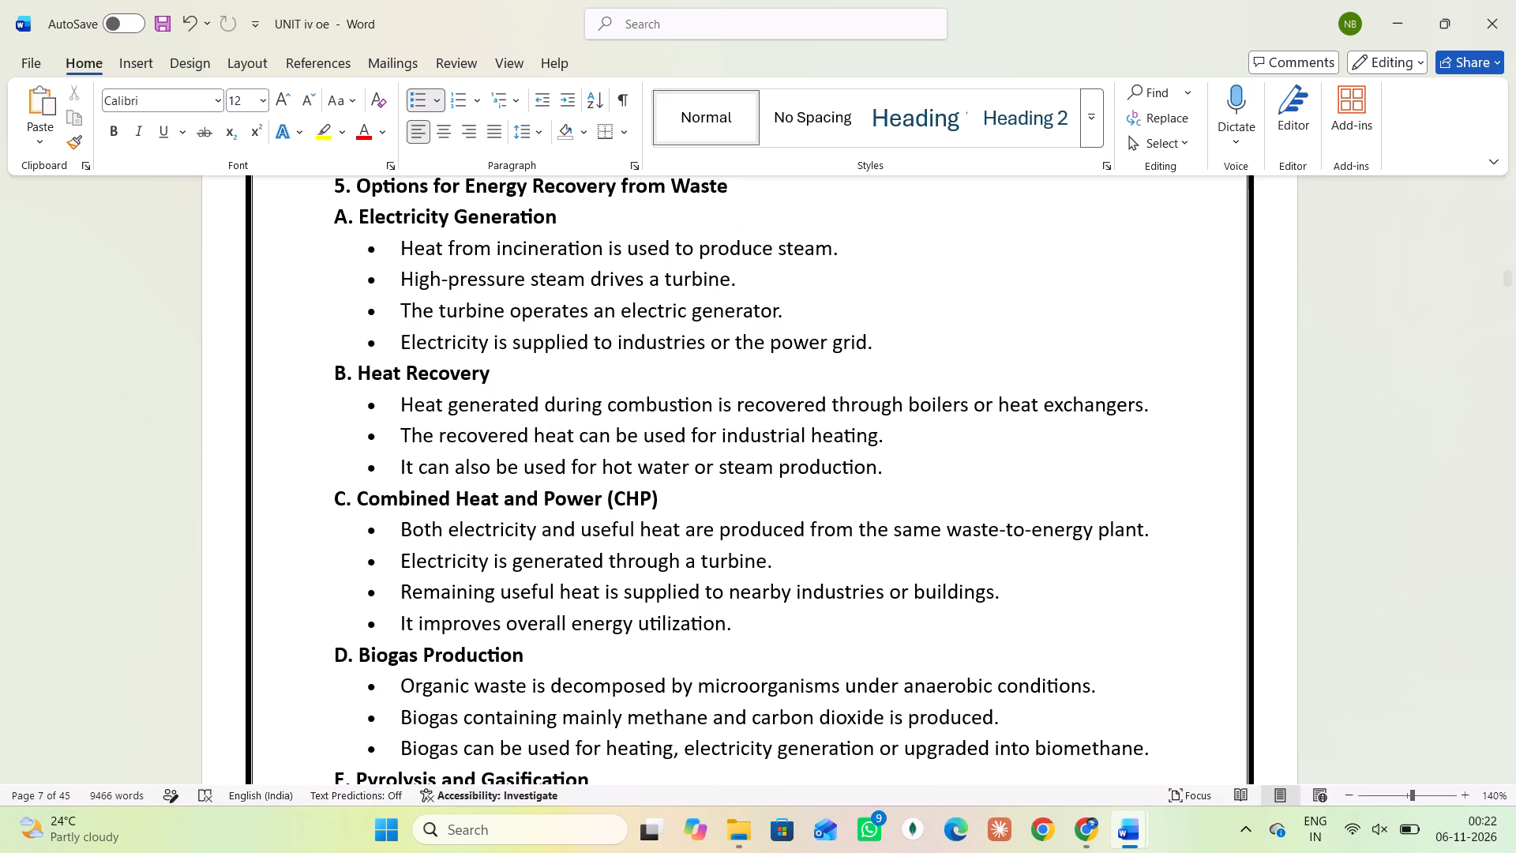
scroll(939, 590, "down", 6)
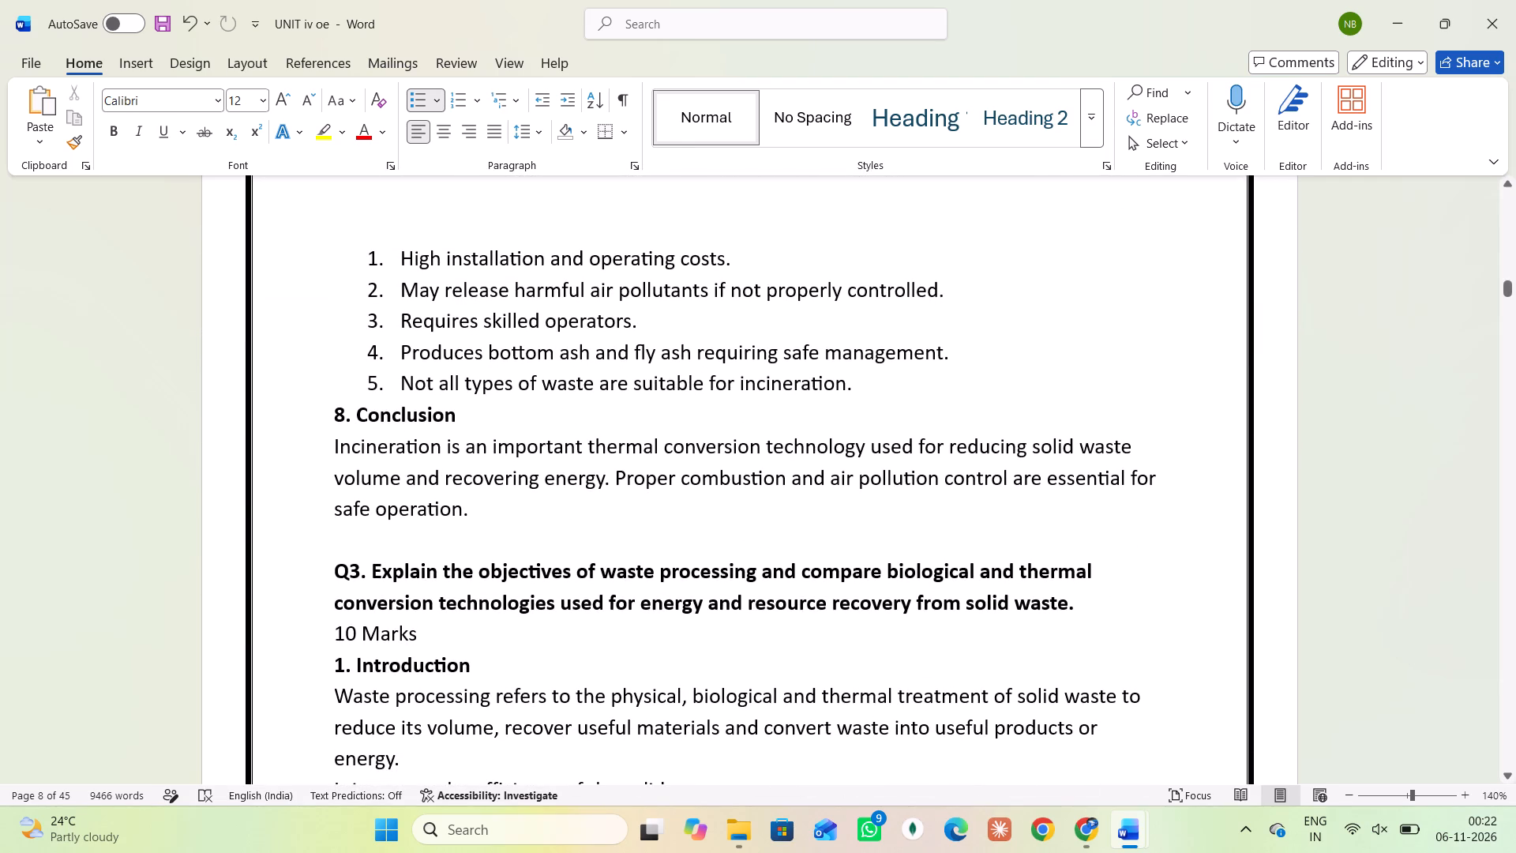
right_click_drag(493, 540, 323, 430)
key("BackSpace")
Reread the Q2 answer's objectives, advantages and disadvantages of incineration, and continue to the start of Q3.
scroll(323, 430, "up", 1)
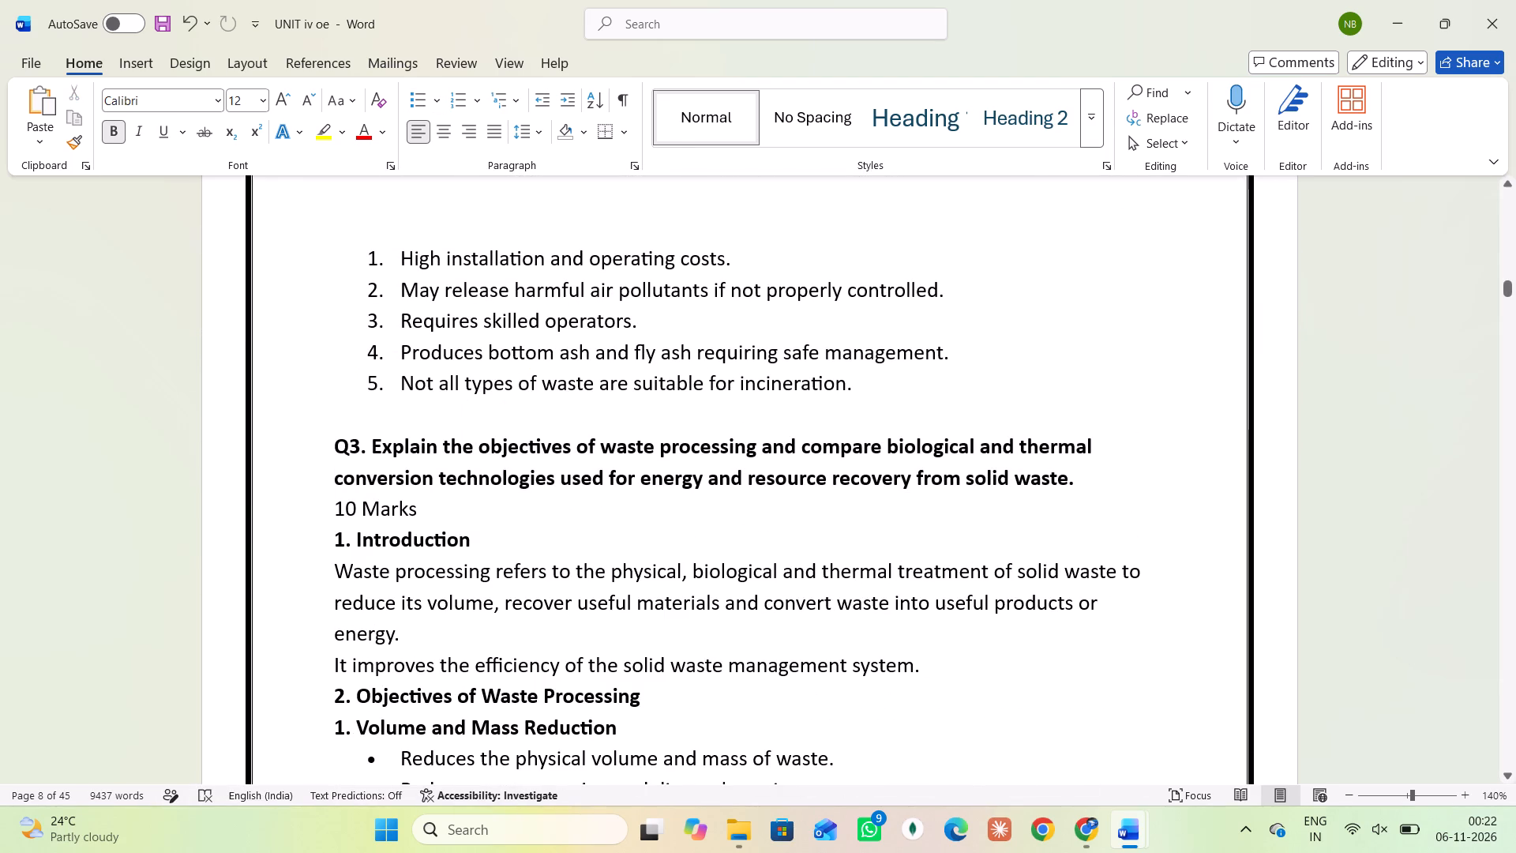
scroll(323, 430, "up", 1)
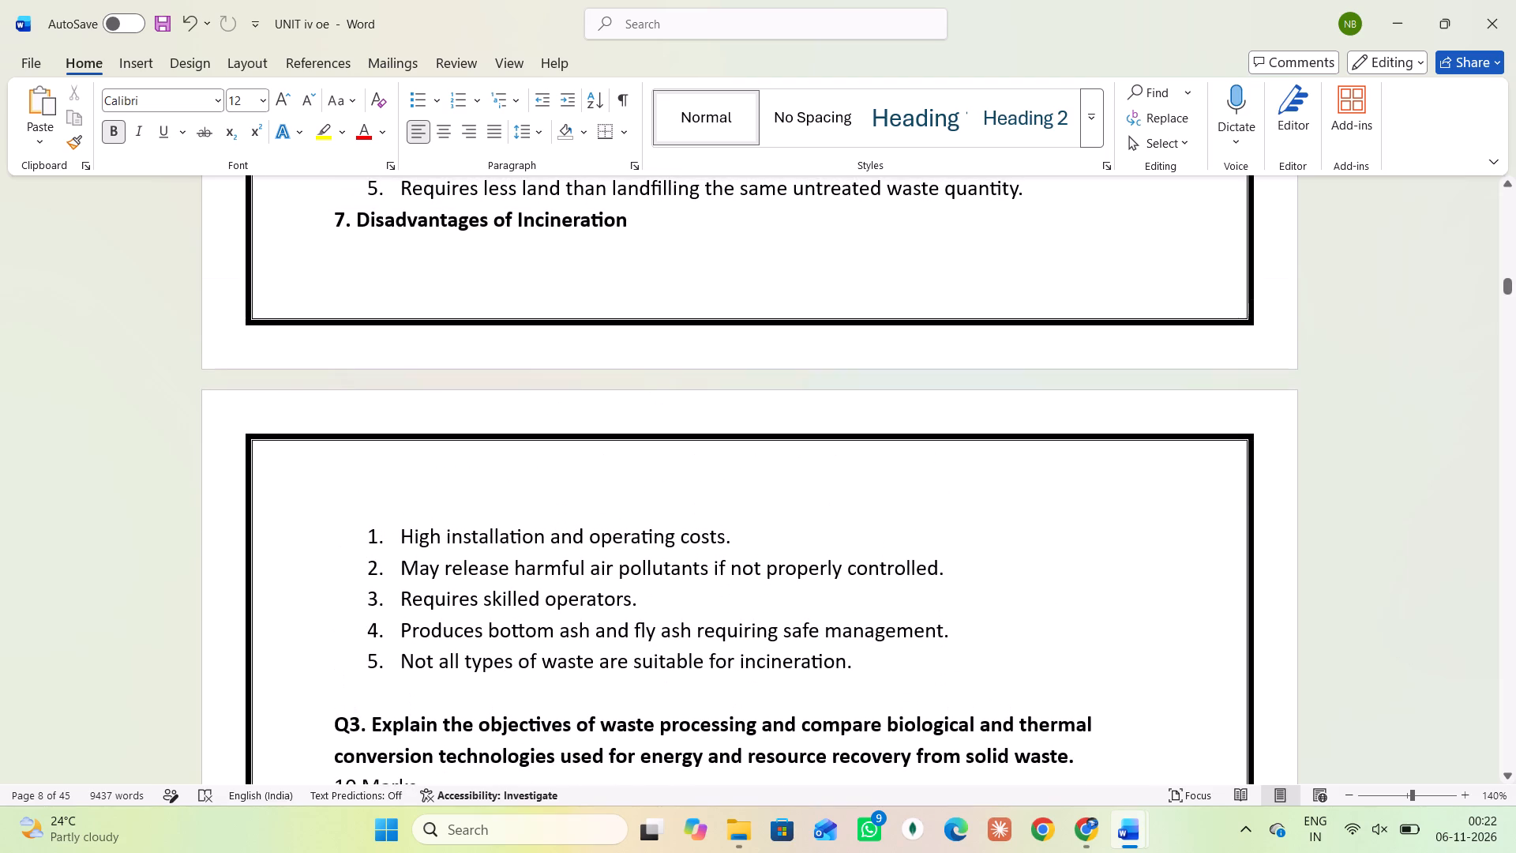
scroll(323, 430, "up", 1)
scroll(535, 490, "up", 2)
scroll(535, 490, "down", 1)
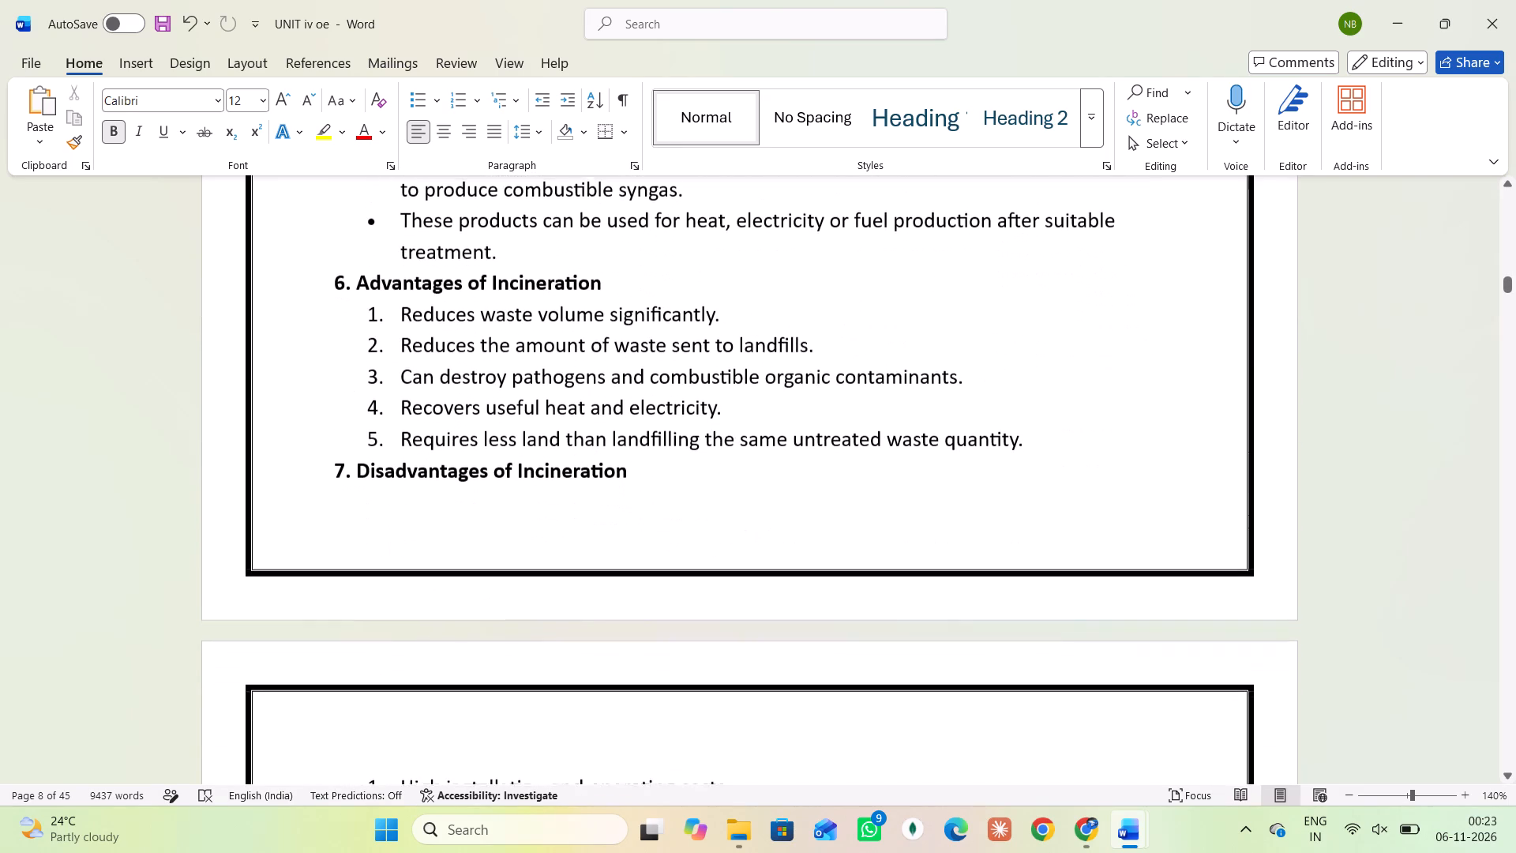
scroll(535, 490, "down", 1)
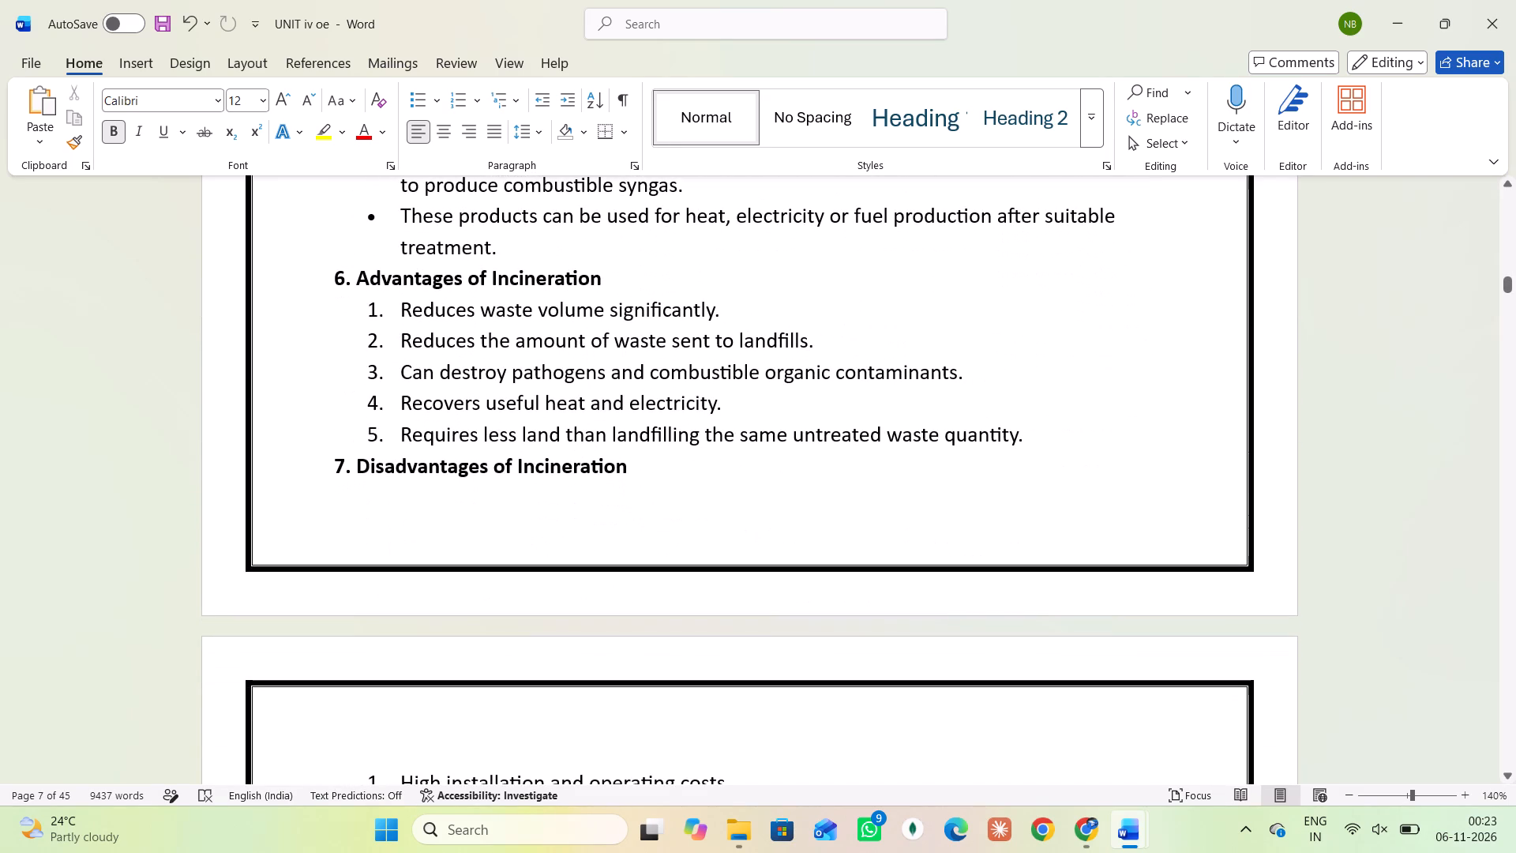
scroll(535, 490, "down", 1)
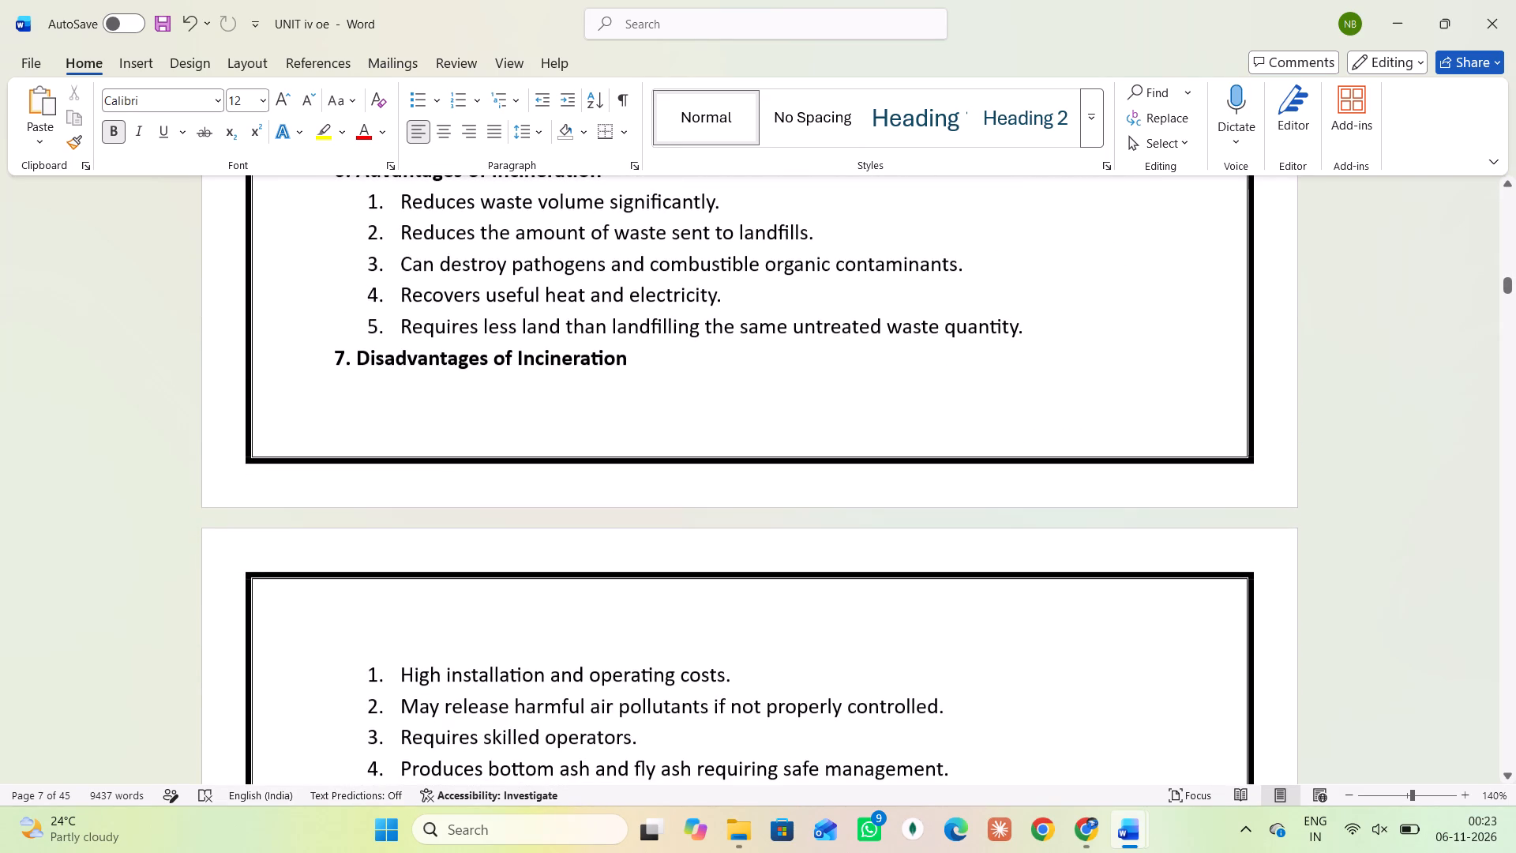
scroll(535, 490, "up", 4)
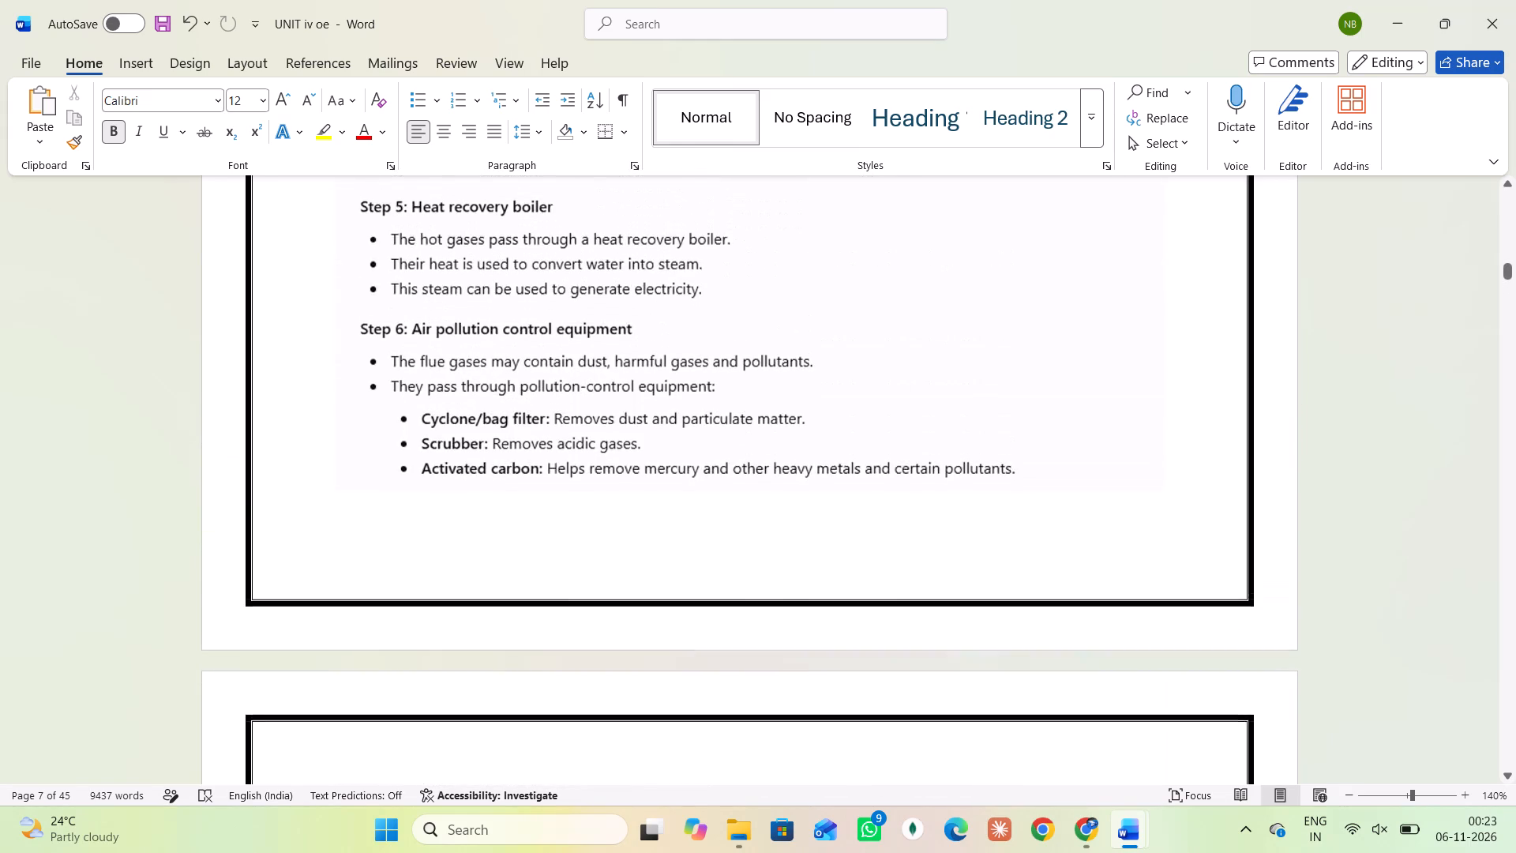
scroll(535, 490, "up", 4)
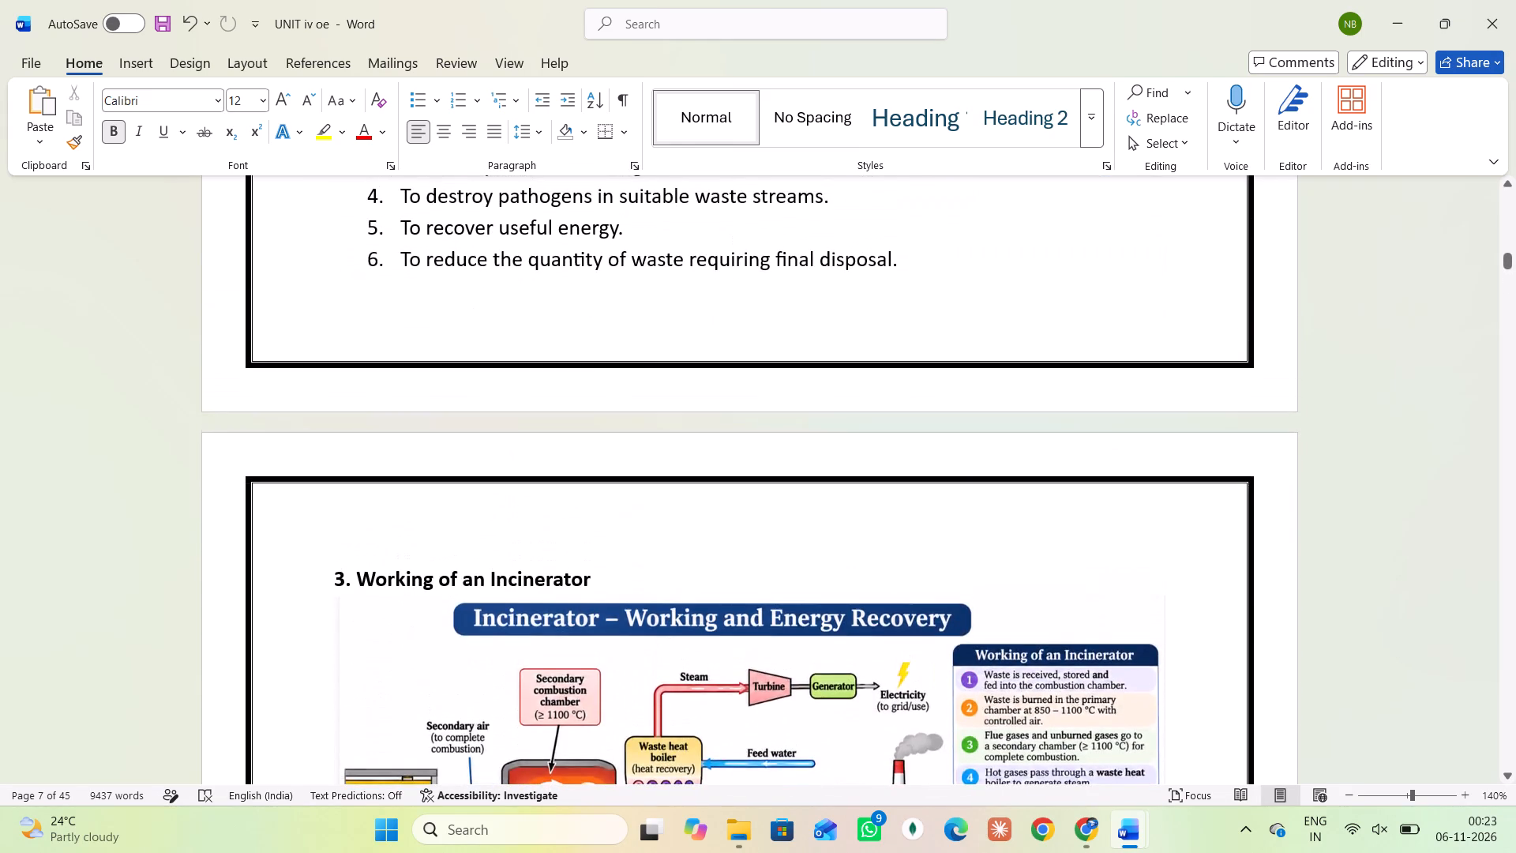
scroll(535, 490, "up", 1)
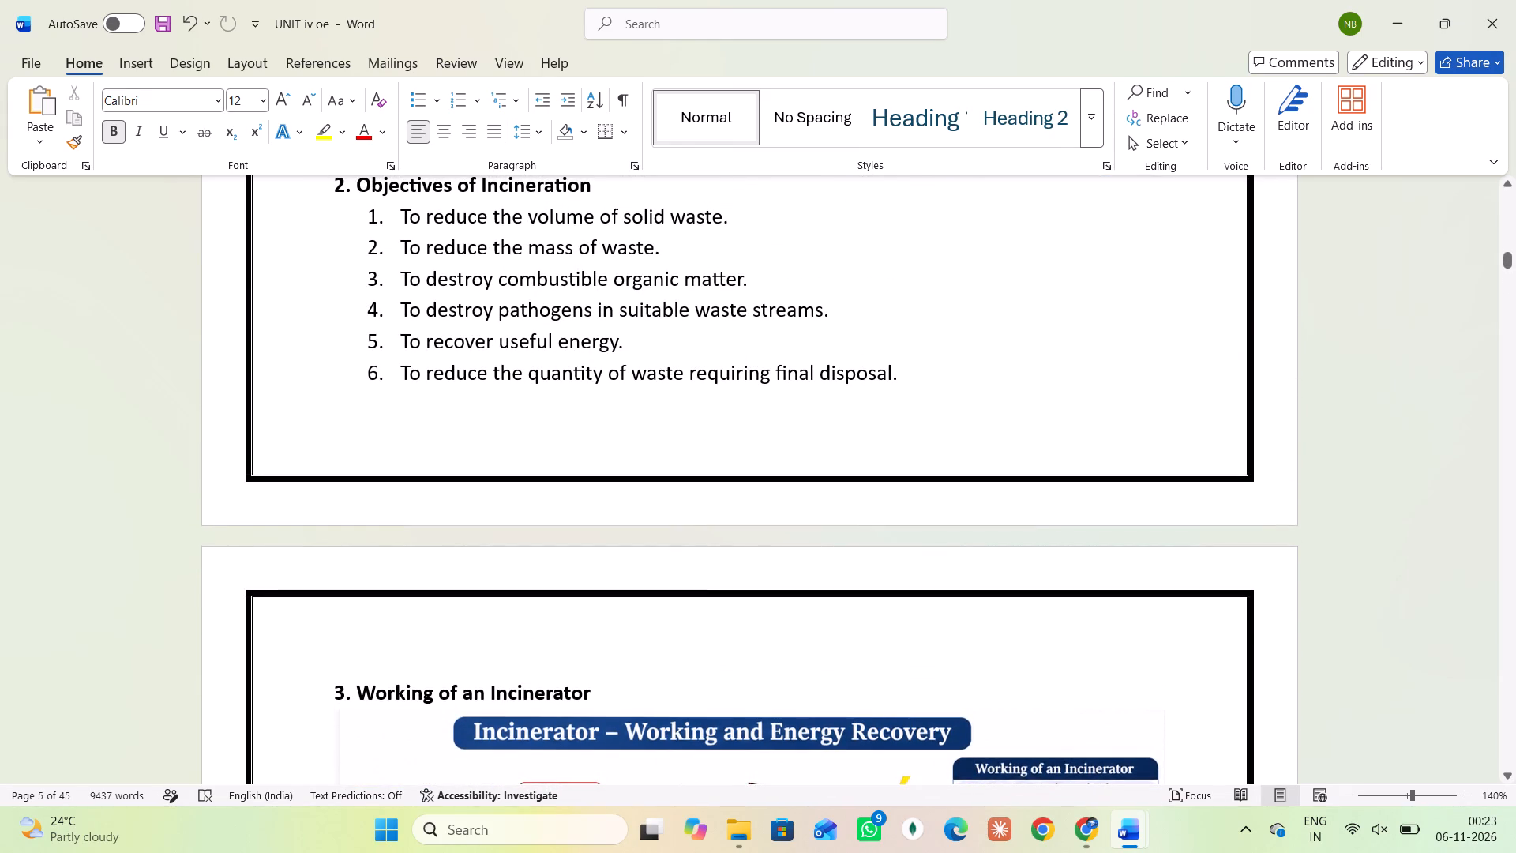
scroll(535, 490, "down", 8)
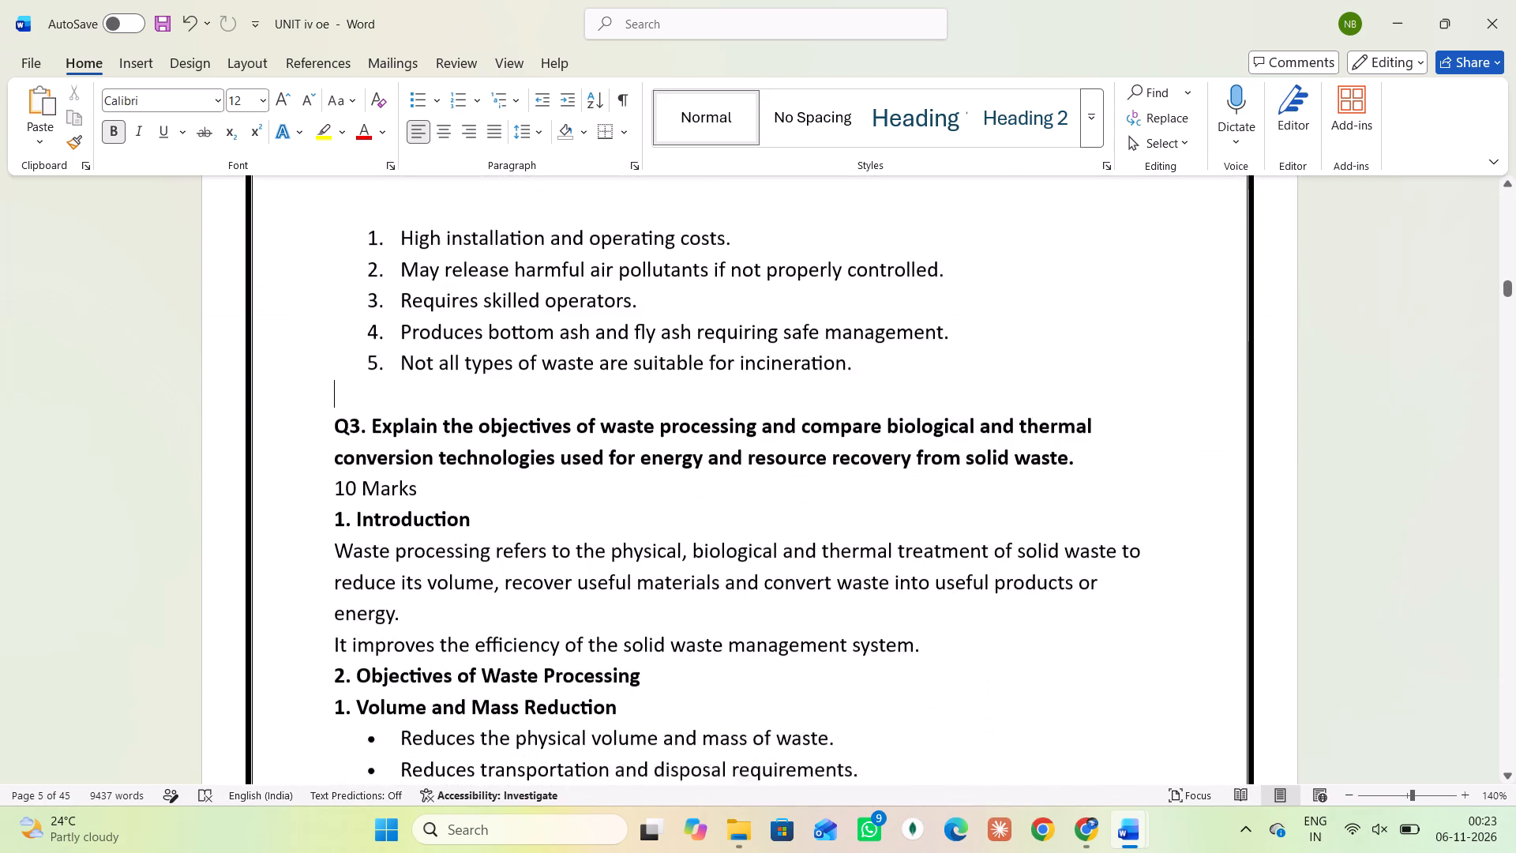
scroll(535, 490, "down", 1)
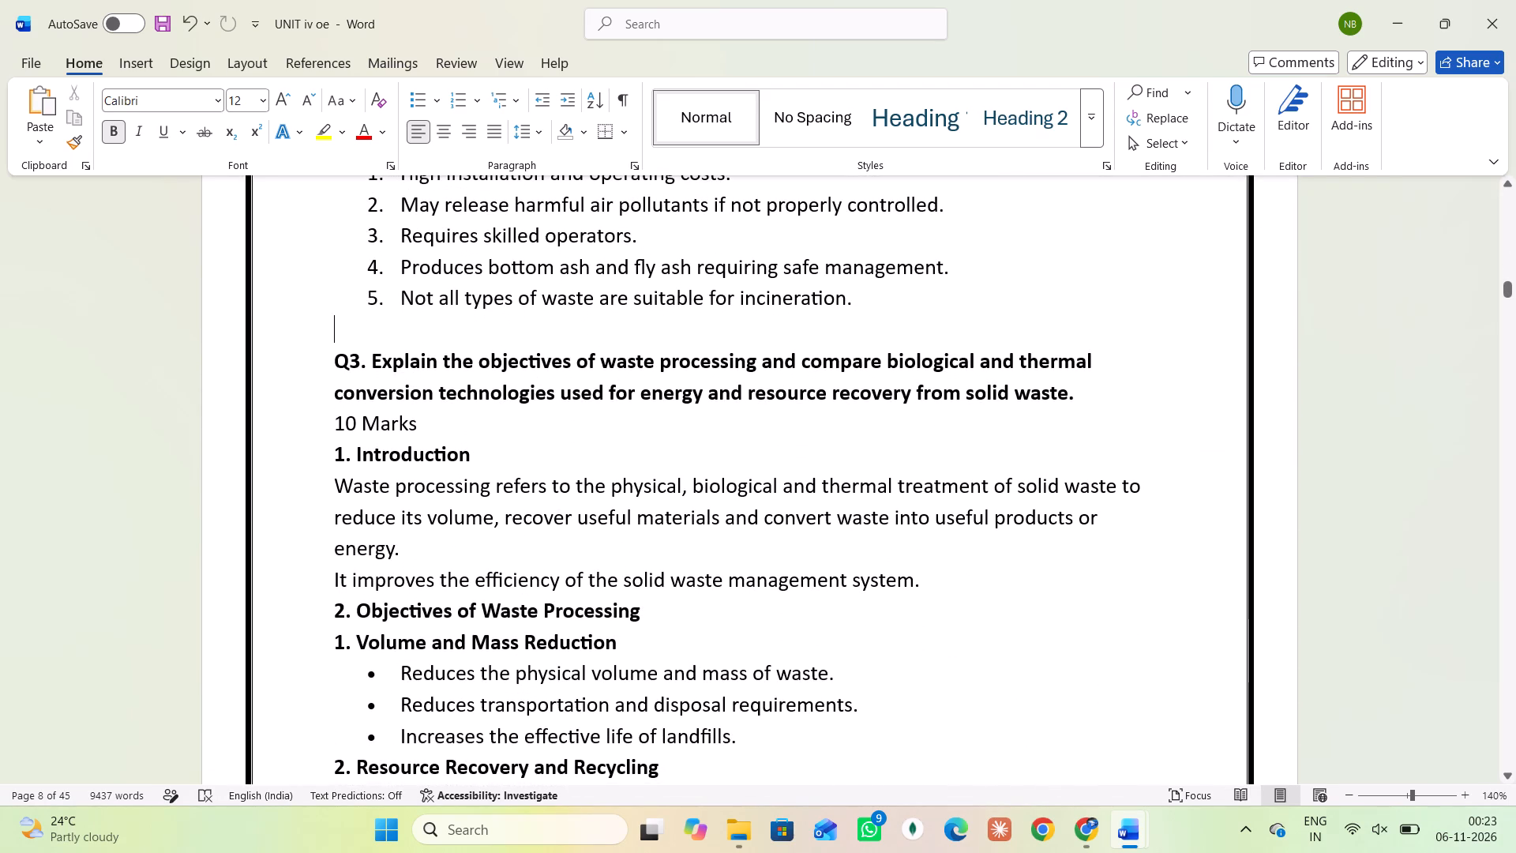
Switch to Chrome and search the R22 IOT syllabus PDF for "solid" to reach the Solid Waste Management course page.
left_click(1055, 829)
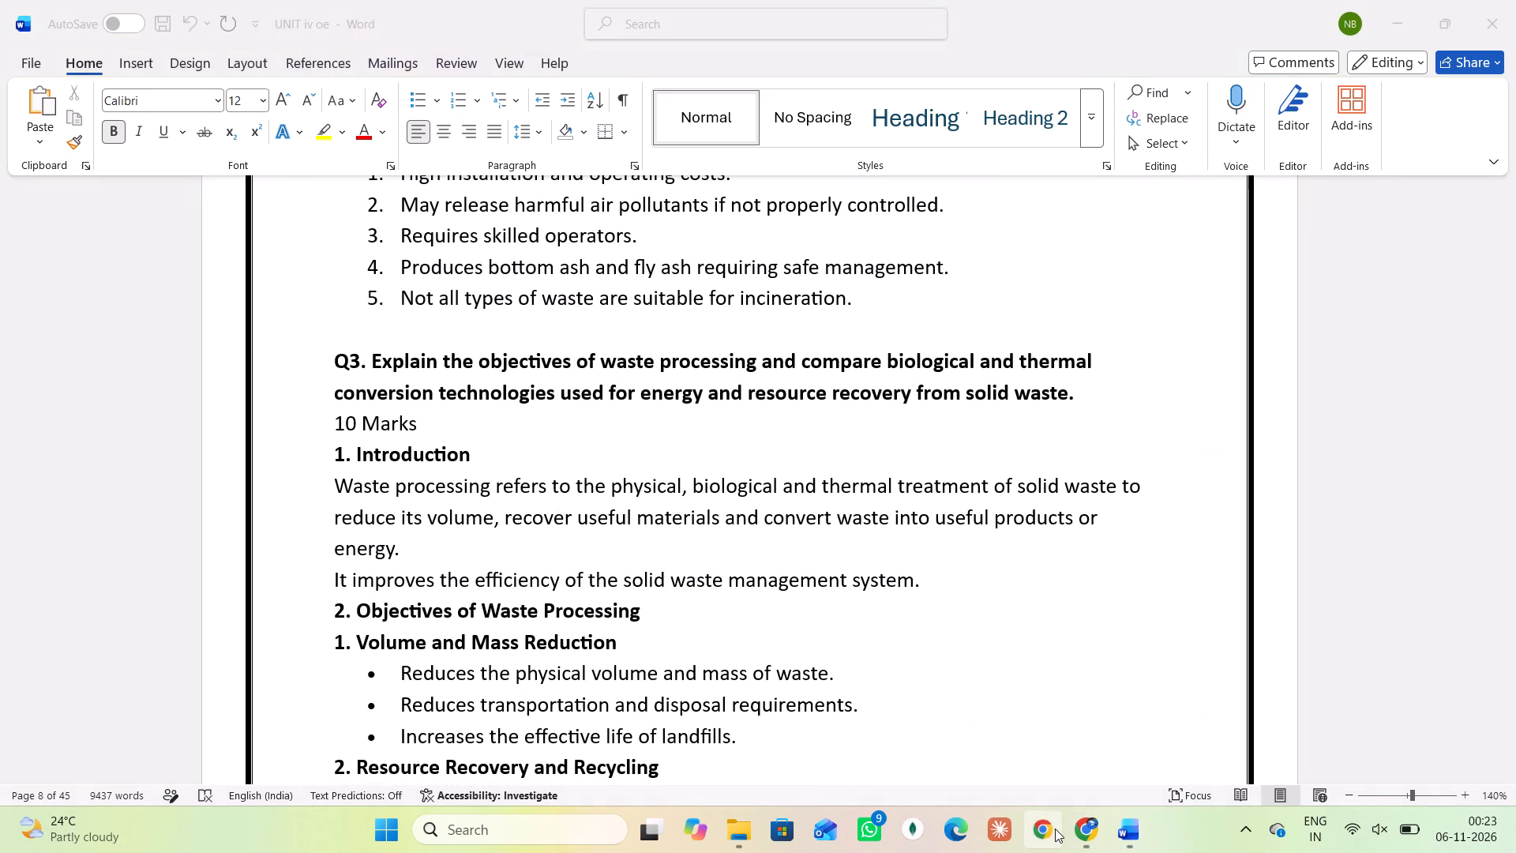
double_click(681, 404)
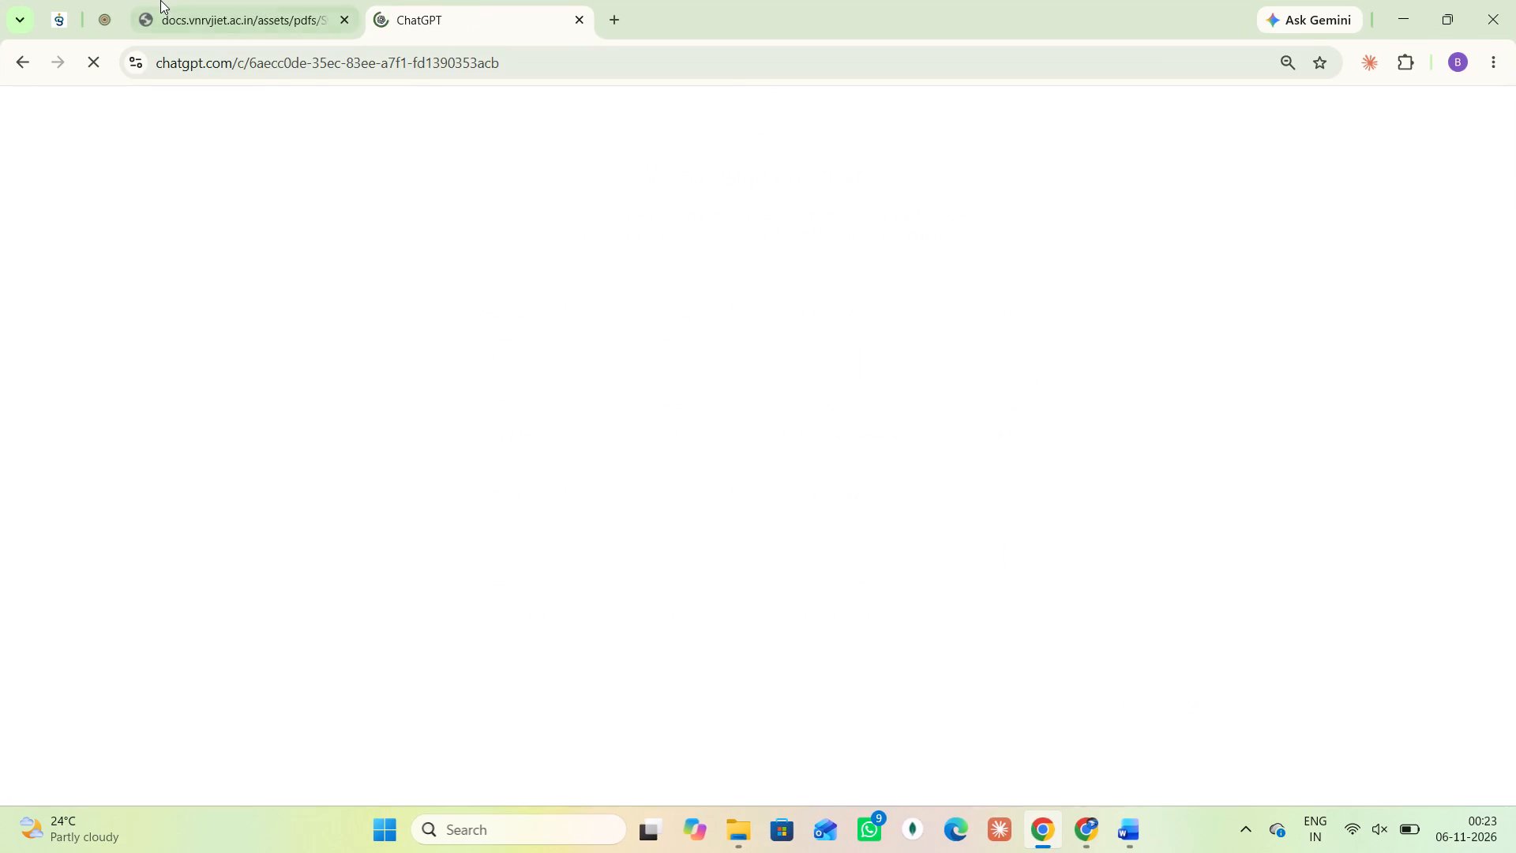
left_click(159, 0)
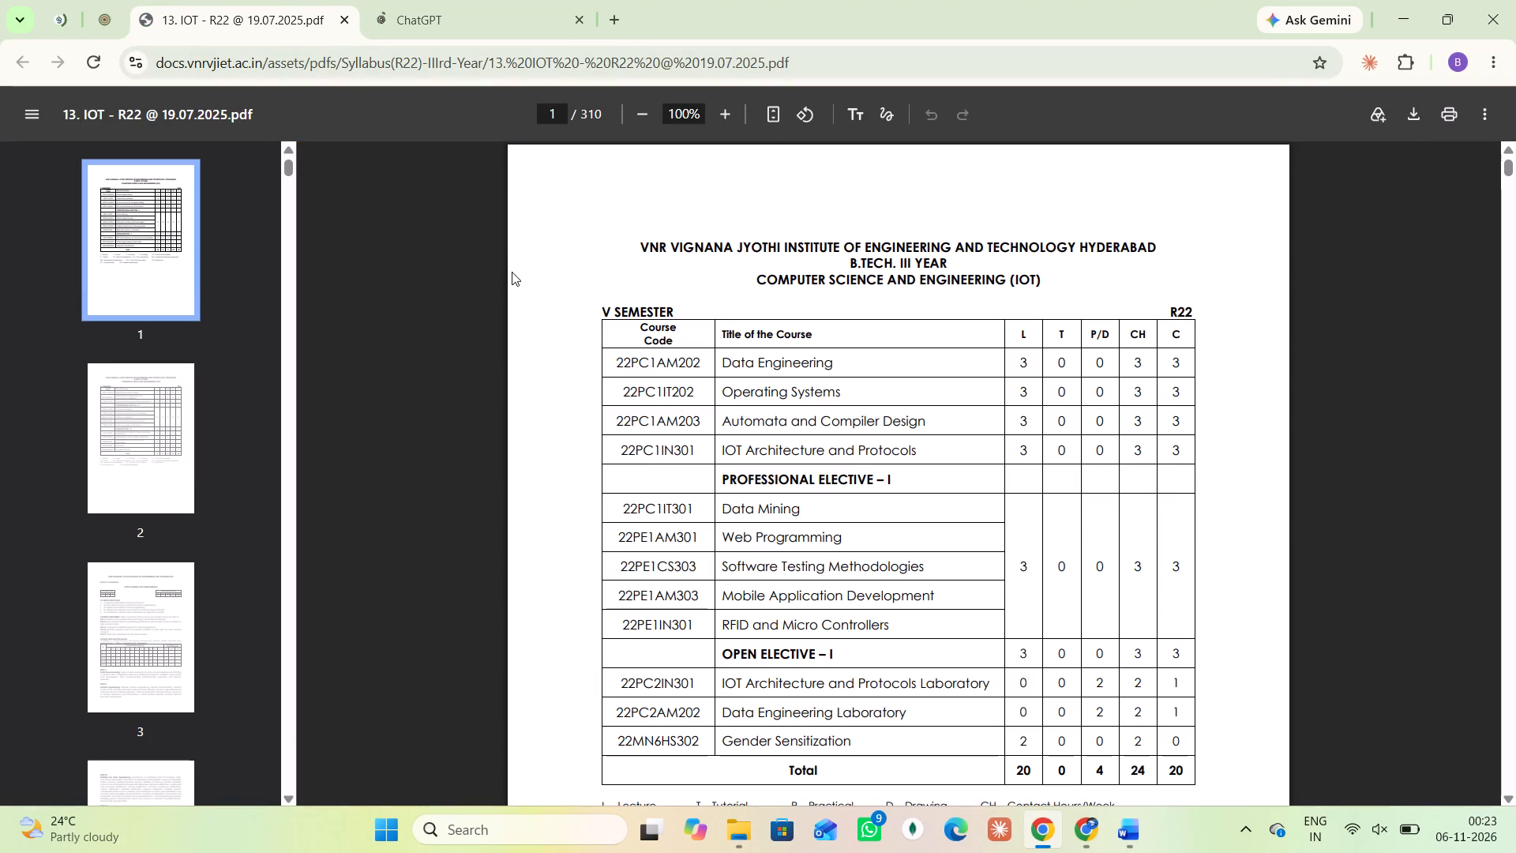
key("ctrl+f")
type("solid")
key("space")
key("Return")
key("Return")
key("Return")
key("Return")
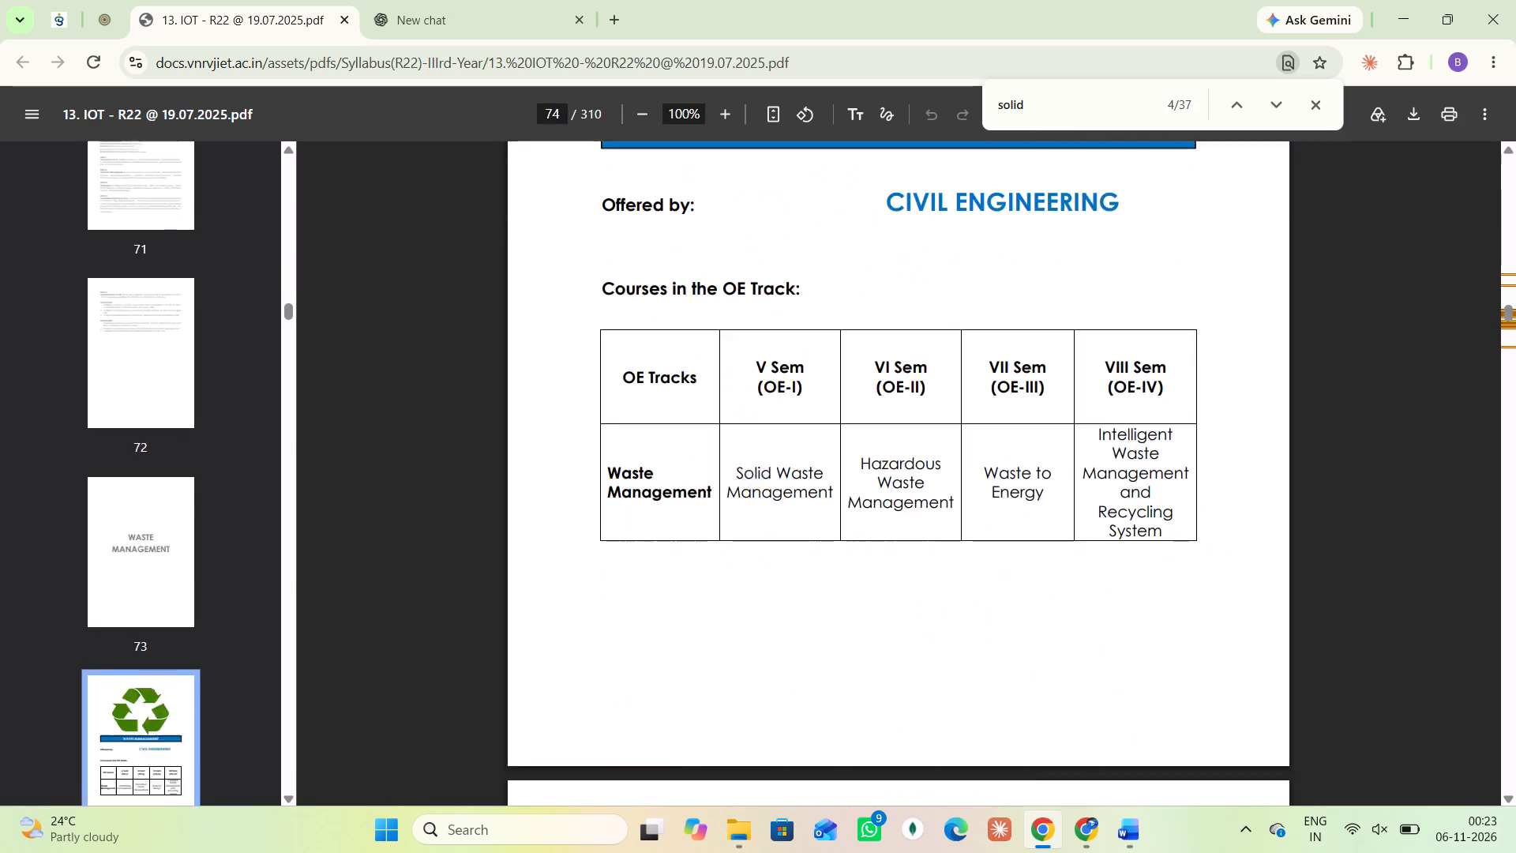
key("Return")
key("Return")
key("Return")
Read the syllabus's Unit-IV Waste Processing Technologies topics, and return to the UNIT iv oe notes in Word.
scroll(512, 272, "down", 1)
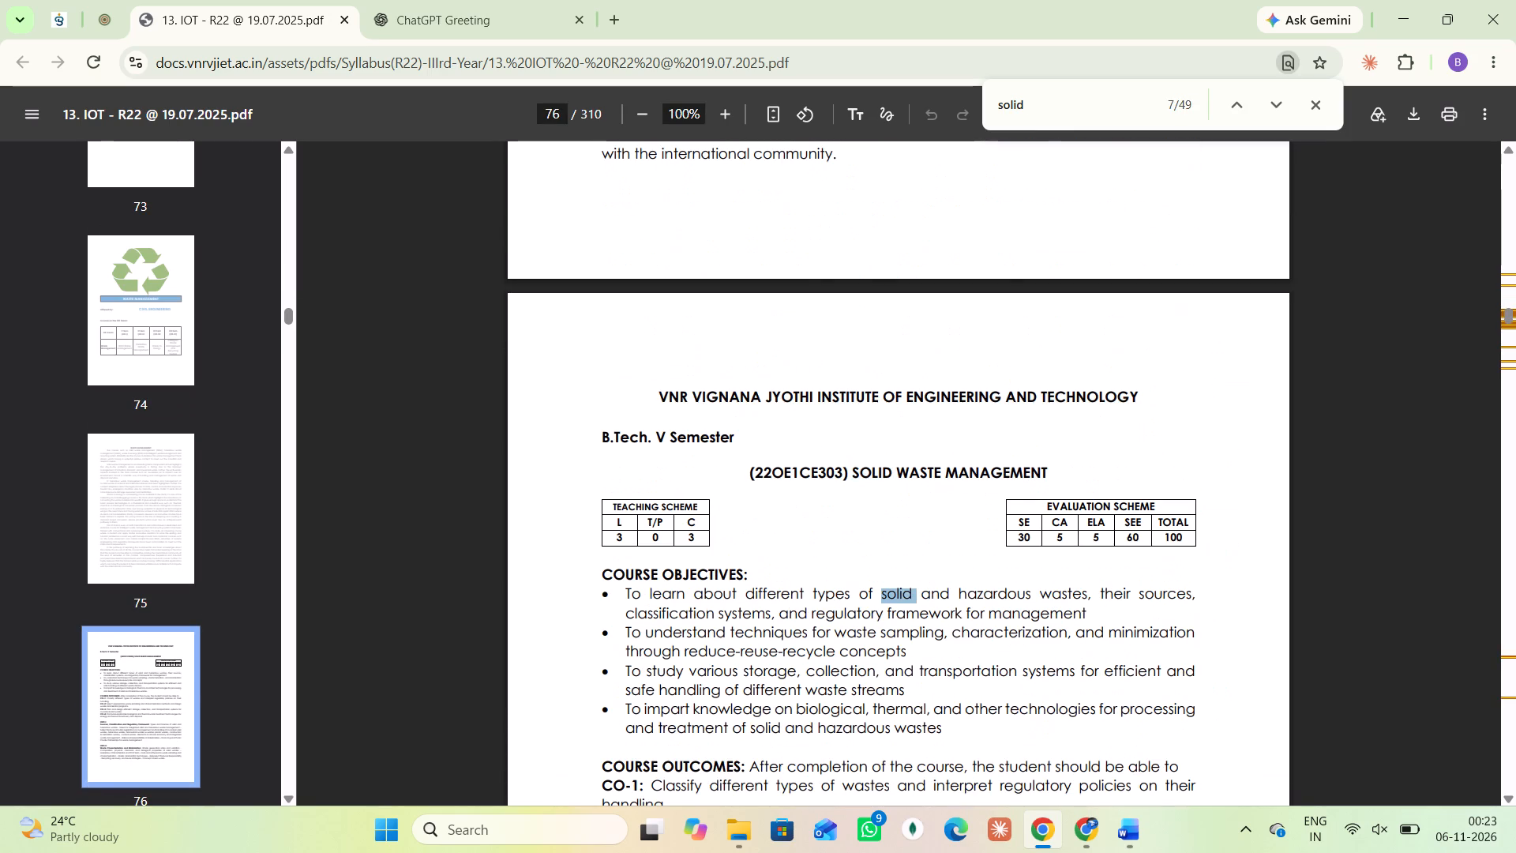
scroll(512, 272, "down", 7)
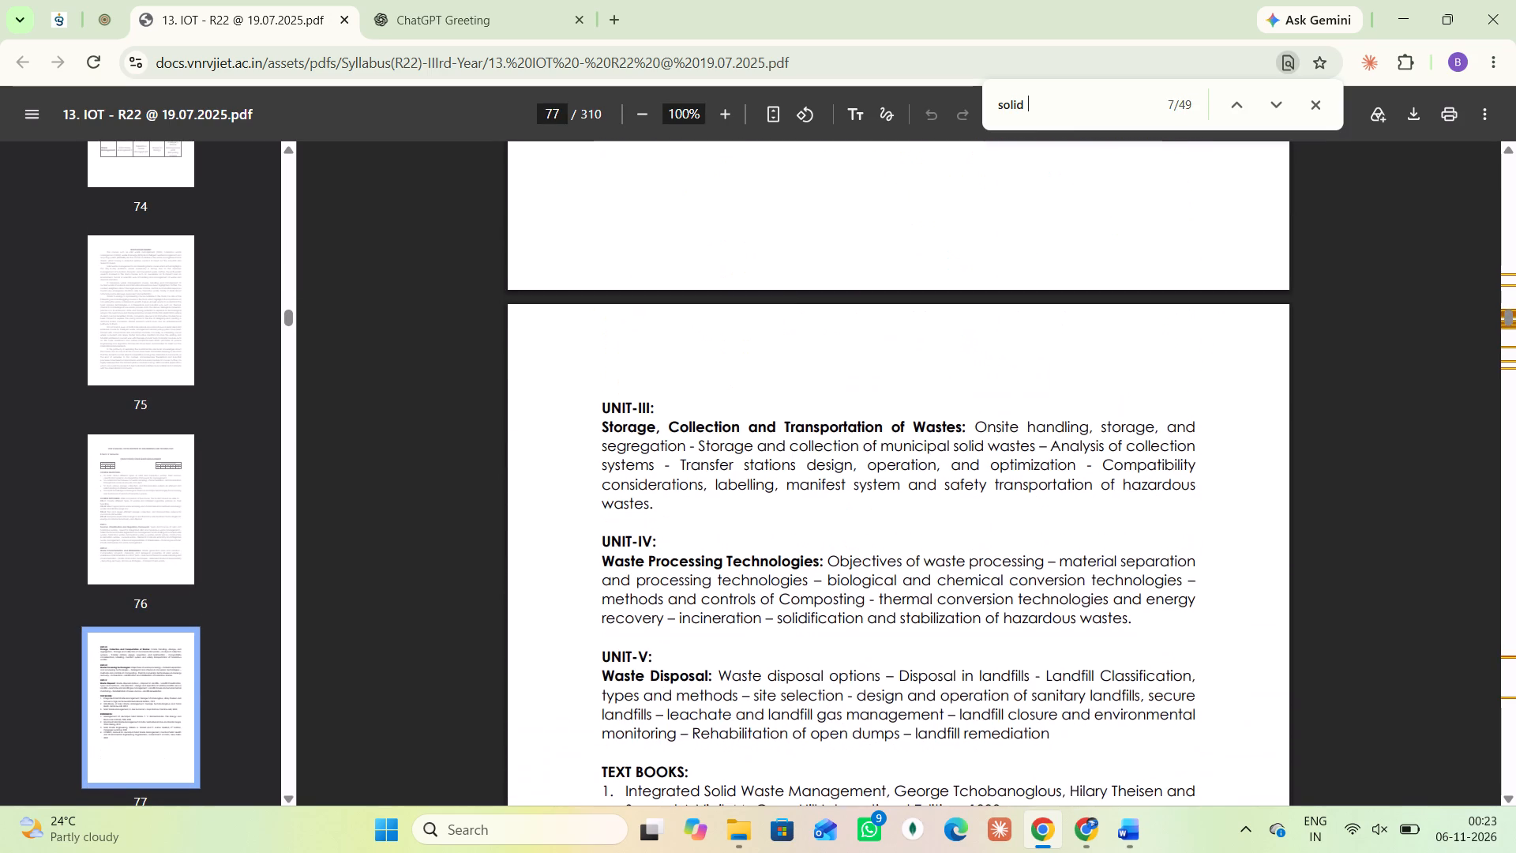
scroll(512, 272, "down", 1)
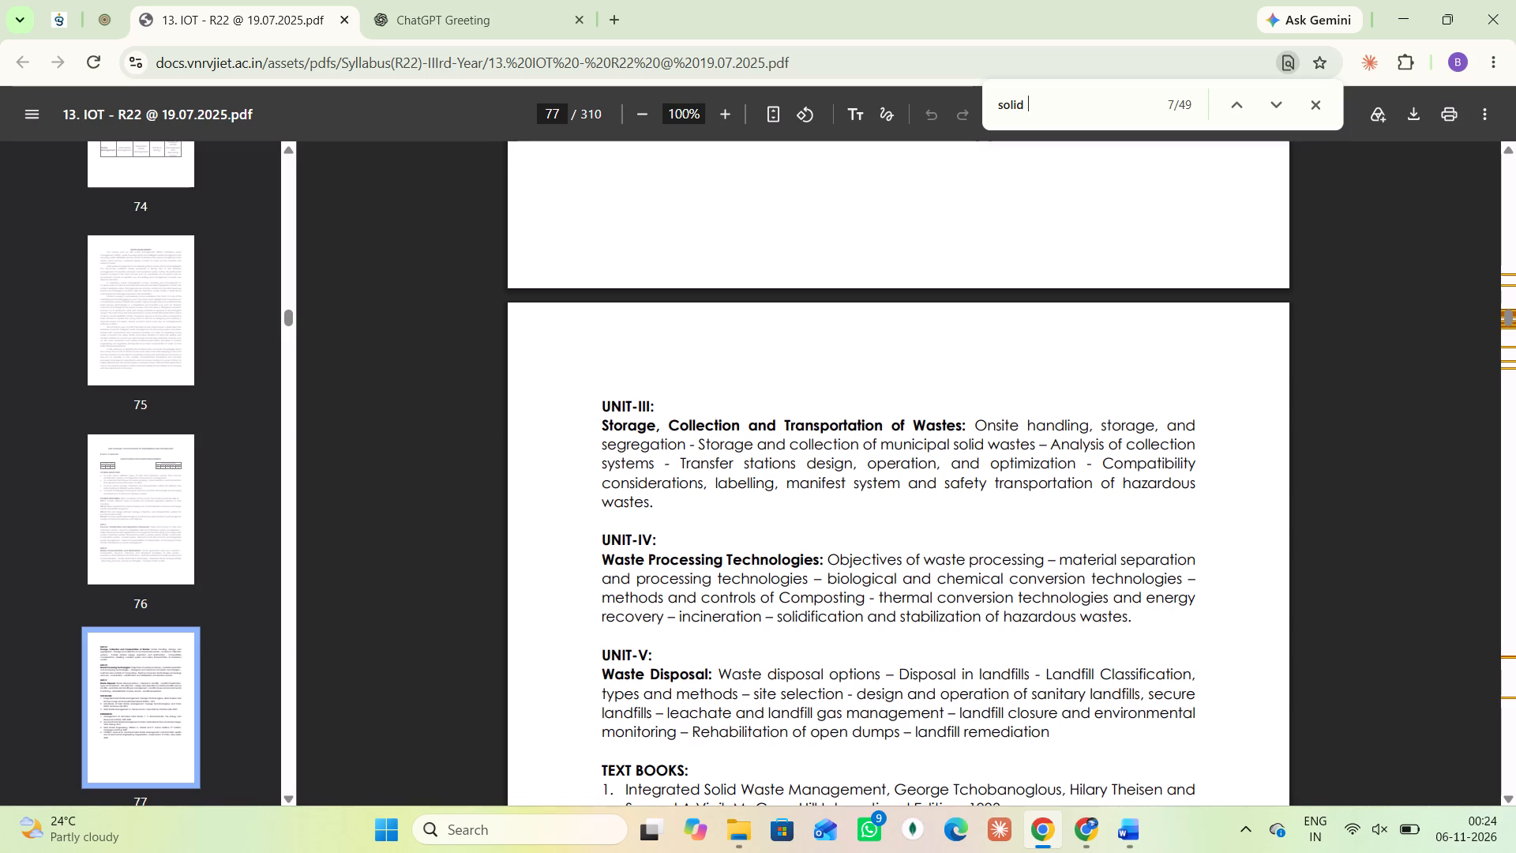
left_click(1128, 852)
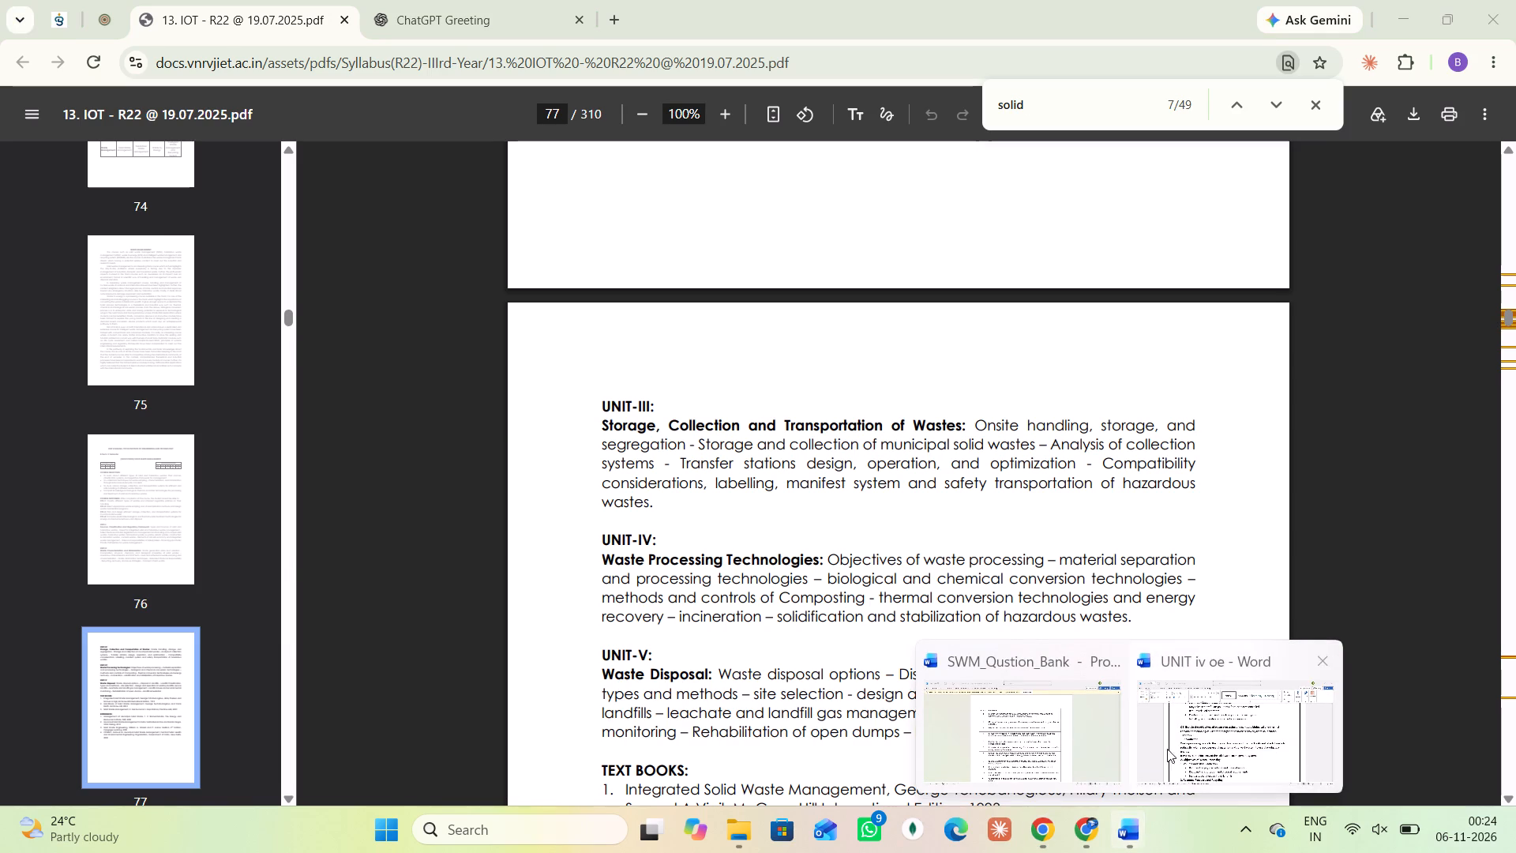
left_click(1186, 731)
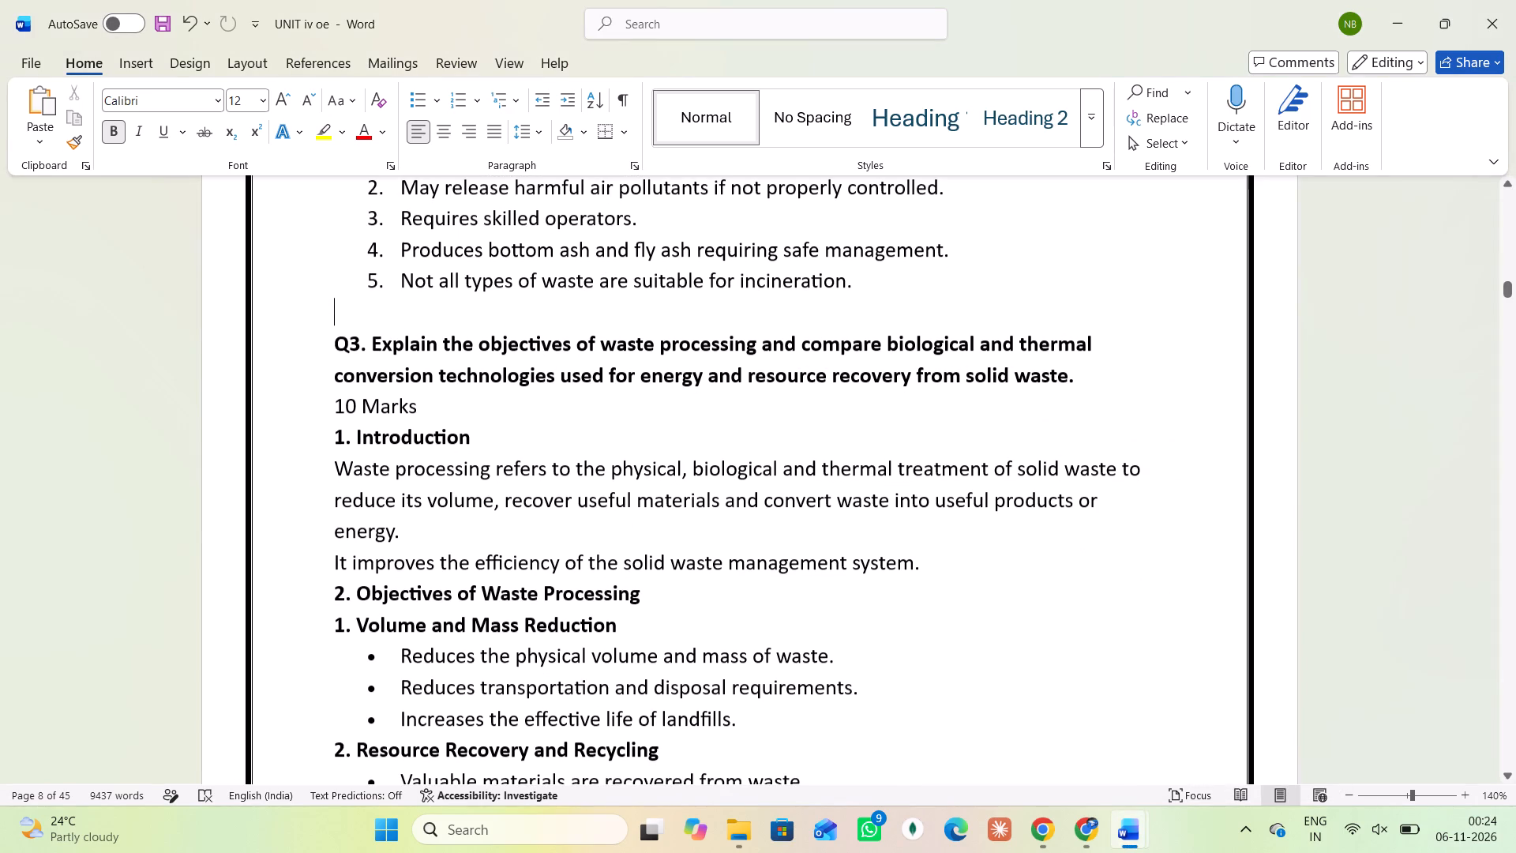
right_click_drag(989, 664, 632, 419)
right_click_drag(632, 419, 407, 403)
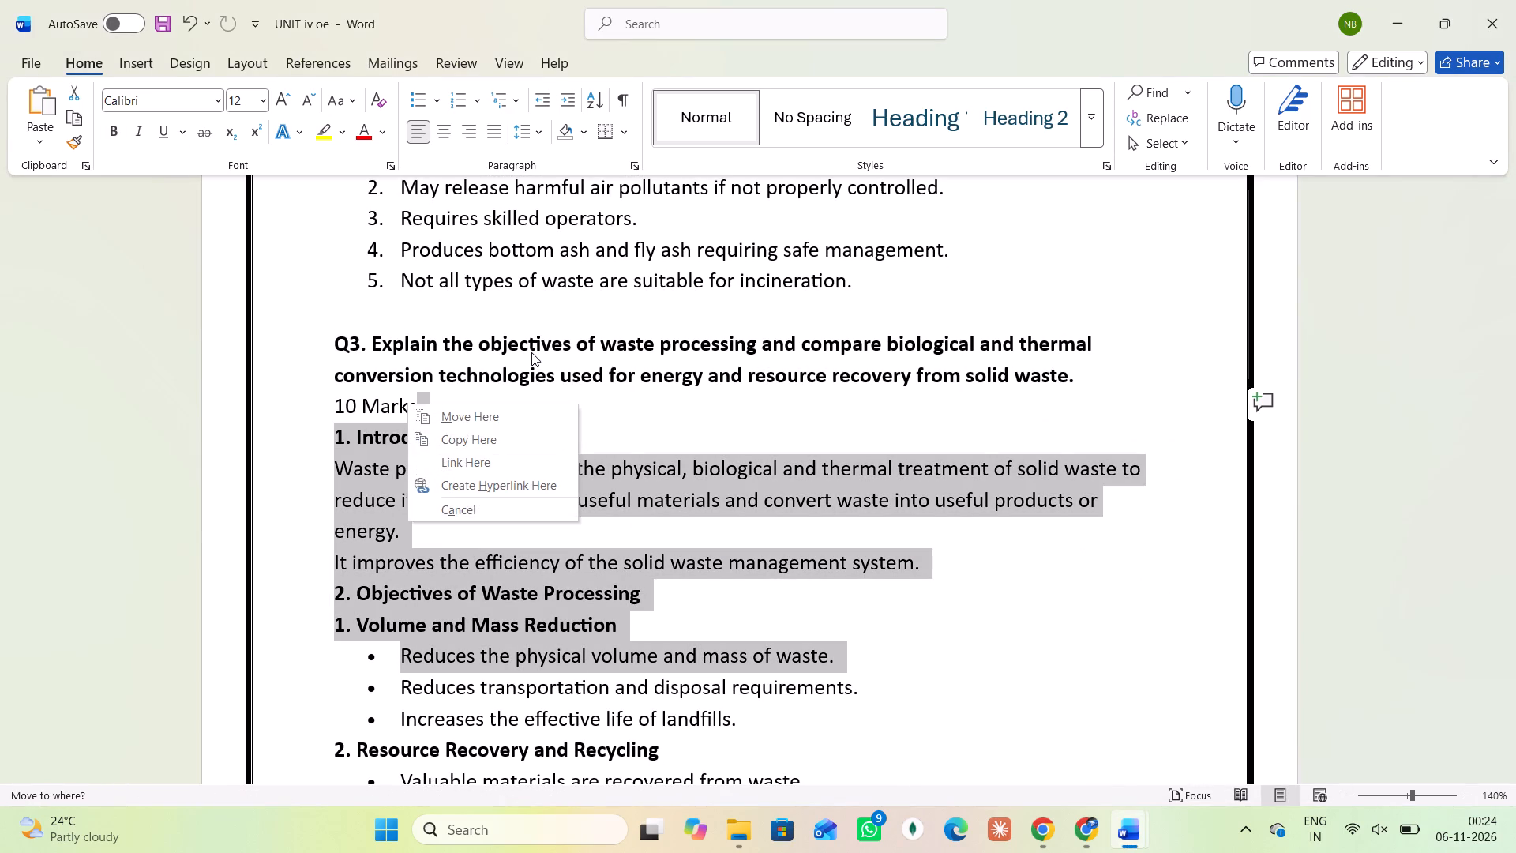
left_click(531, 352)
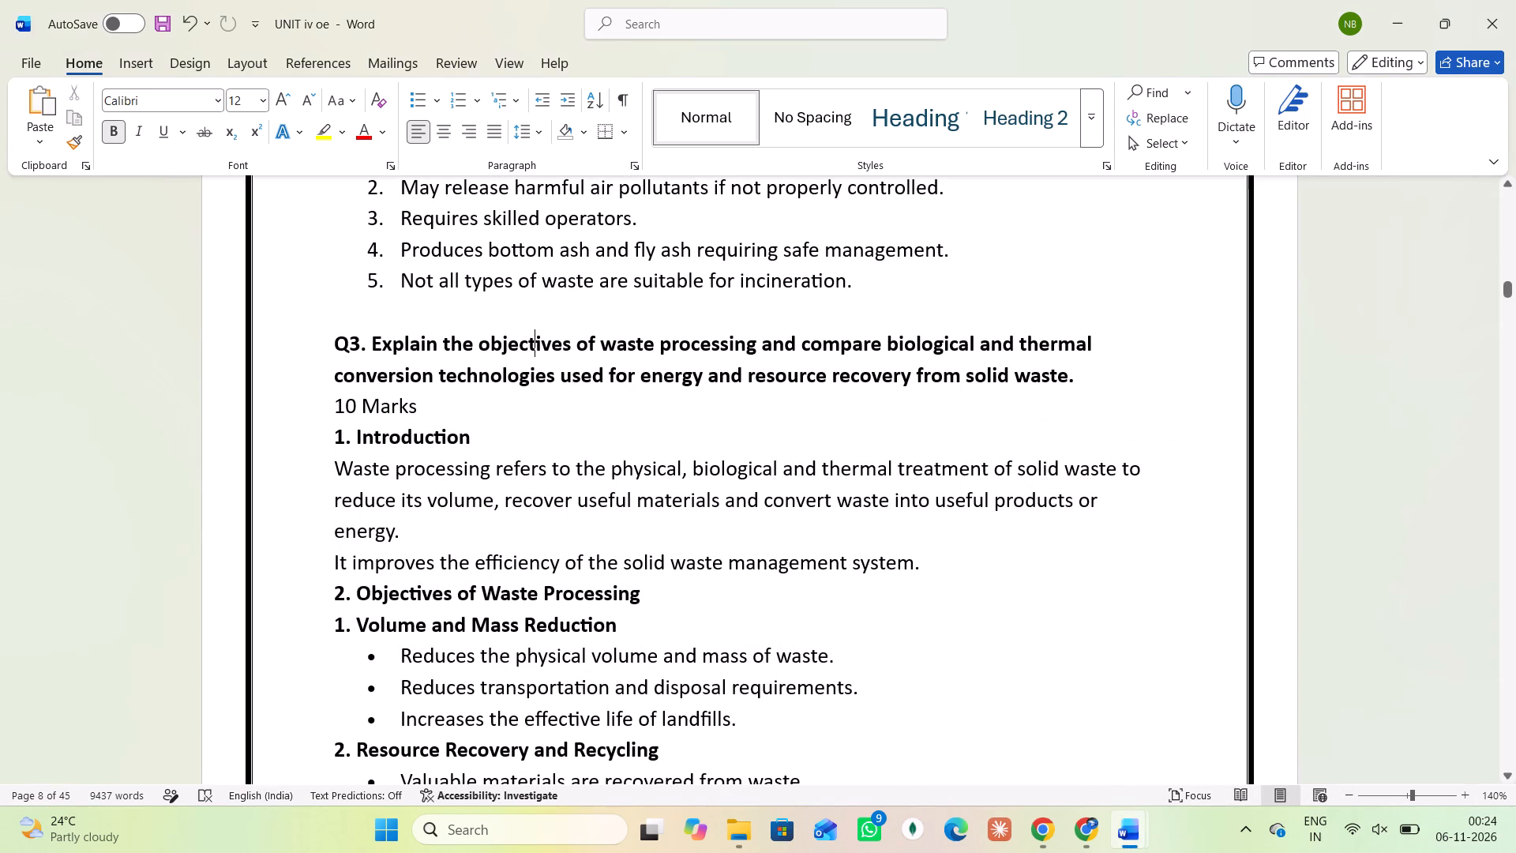
Recheck the Unit-IV topics in the Chrome syllabus PDF and return to the UNIT iv oe notes in Word.
left_click(1046, 823)
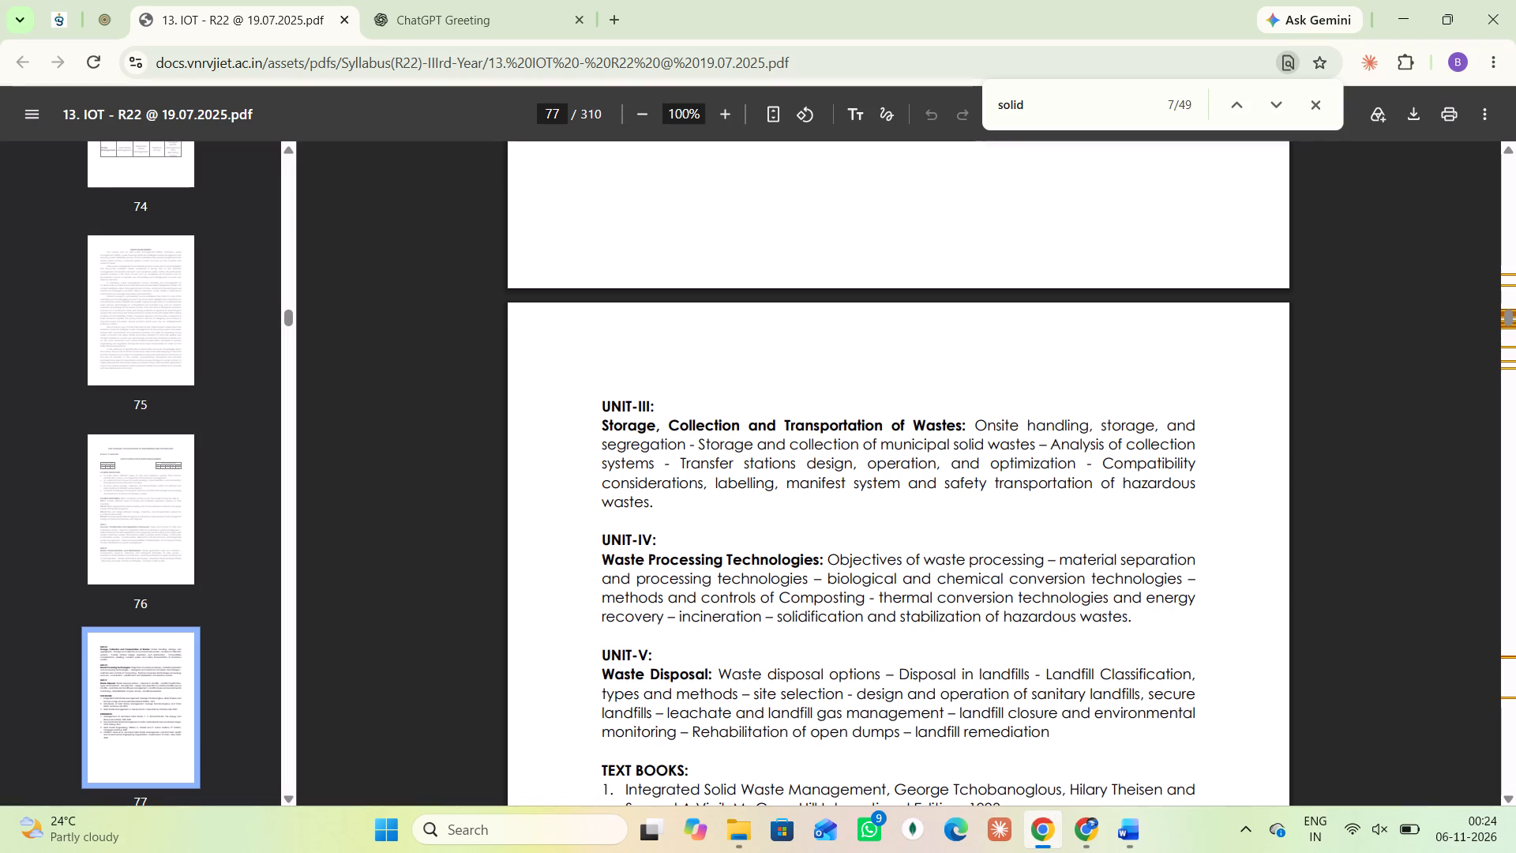
left_click(1143, 844)
left_click(1204, 735)
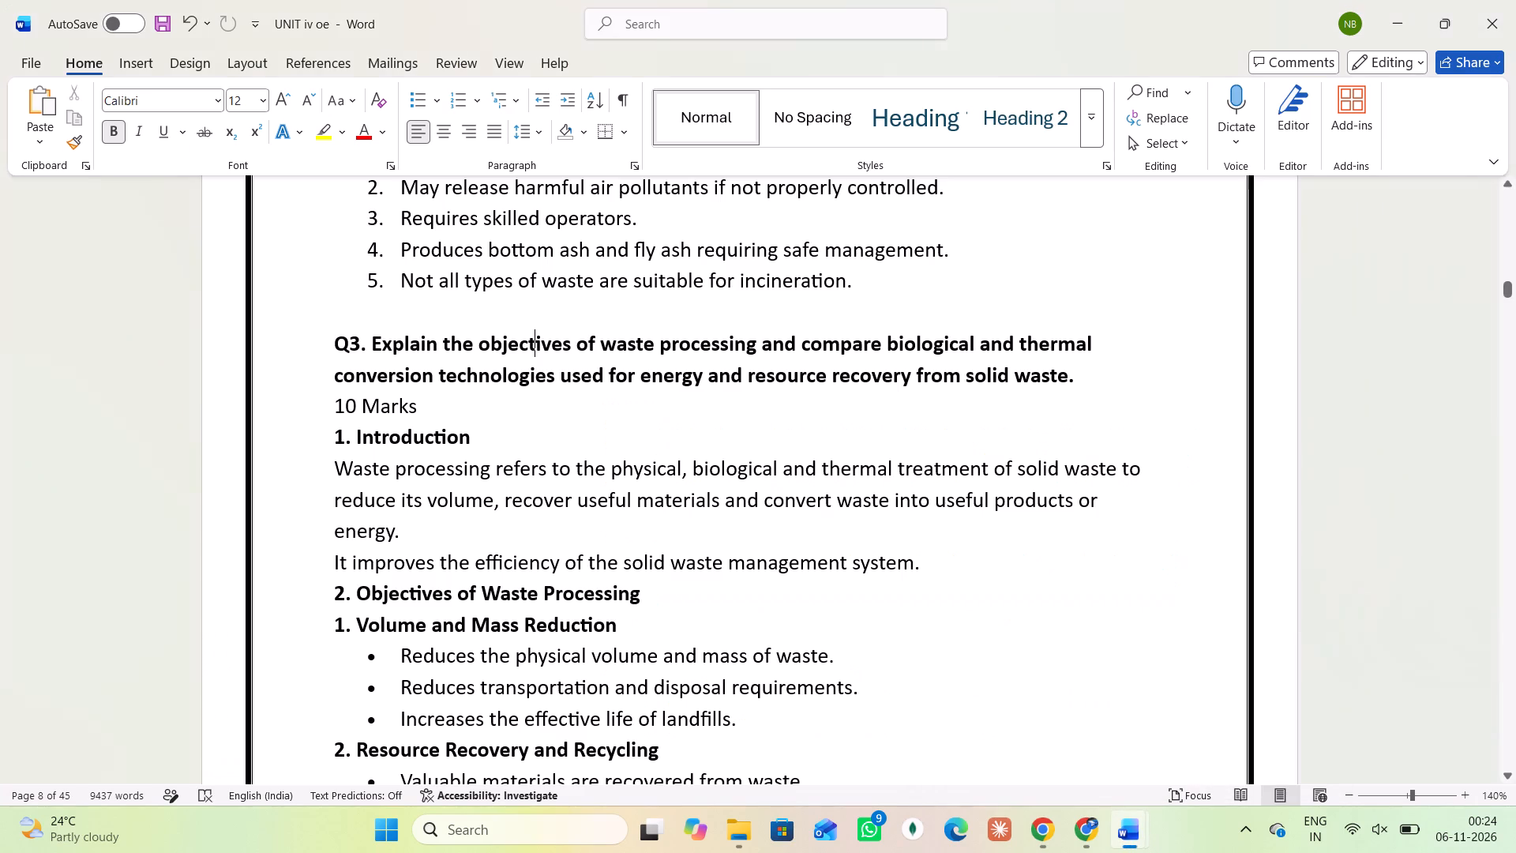
Delete the "10 Marks" line beneath the Q3 question on objectives of waste processing.
scroll(876, 596, "down", 1)
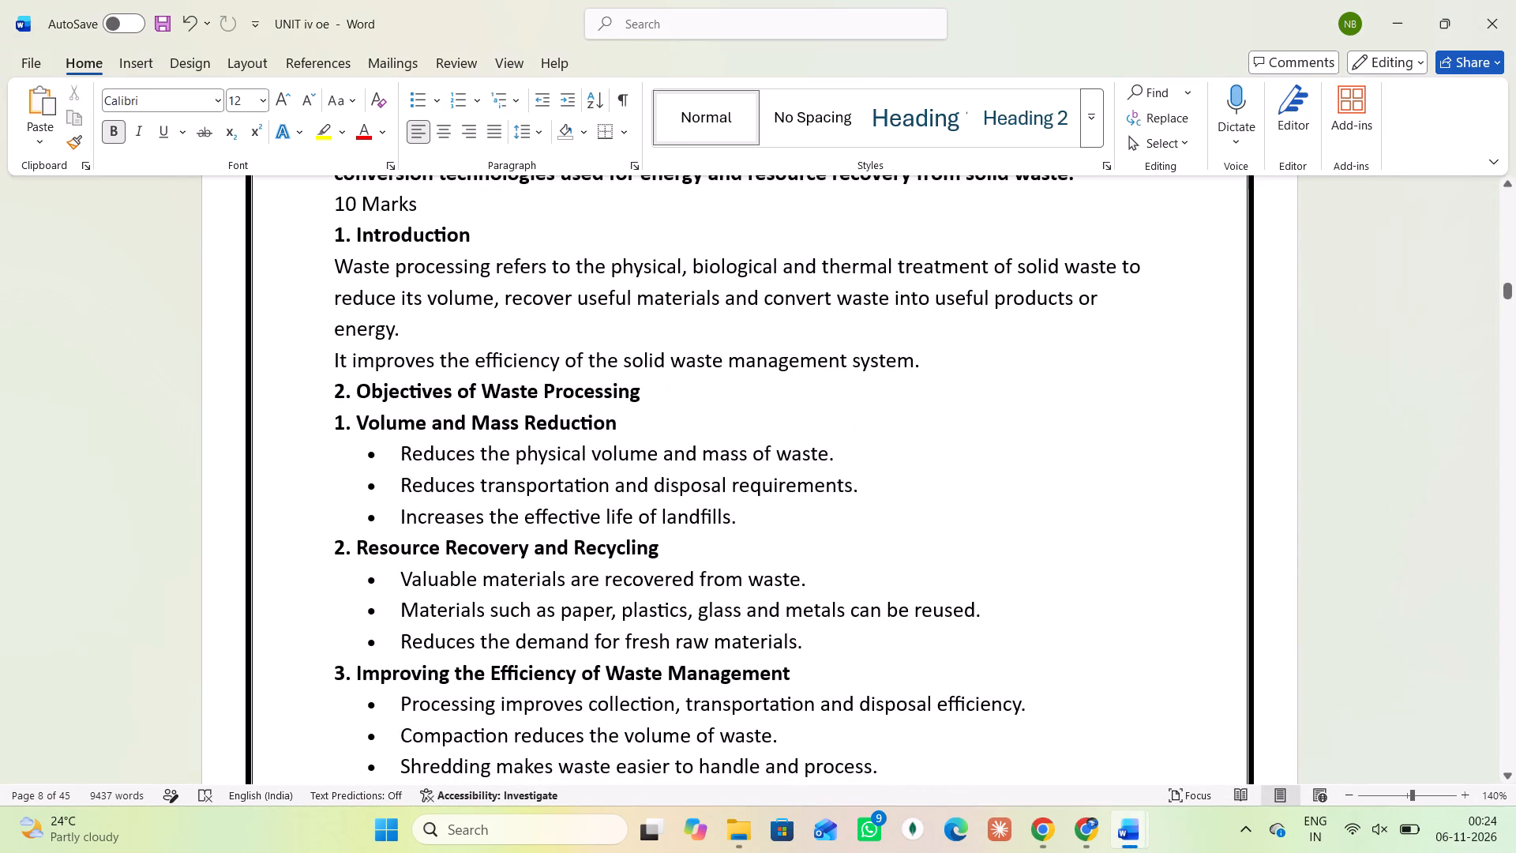
left_click_drag(426, 205, 341, 211)
key("BackSpace")
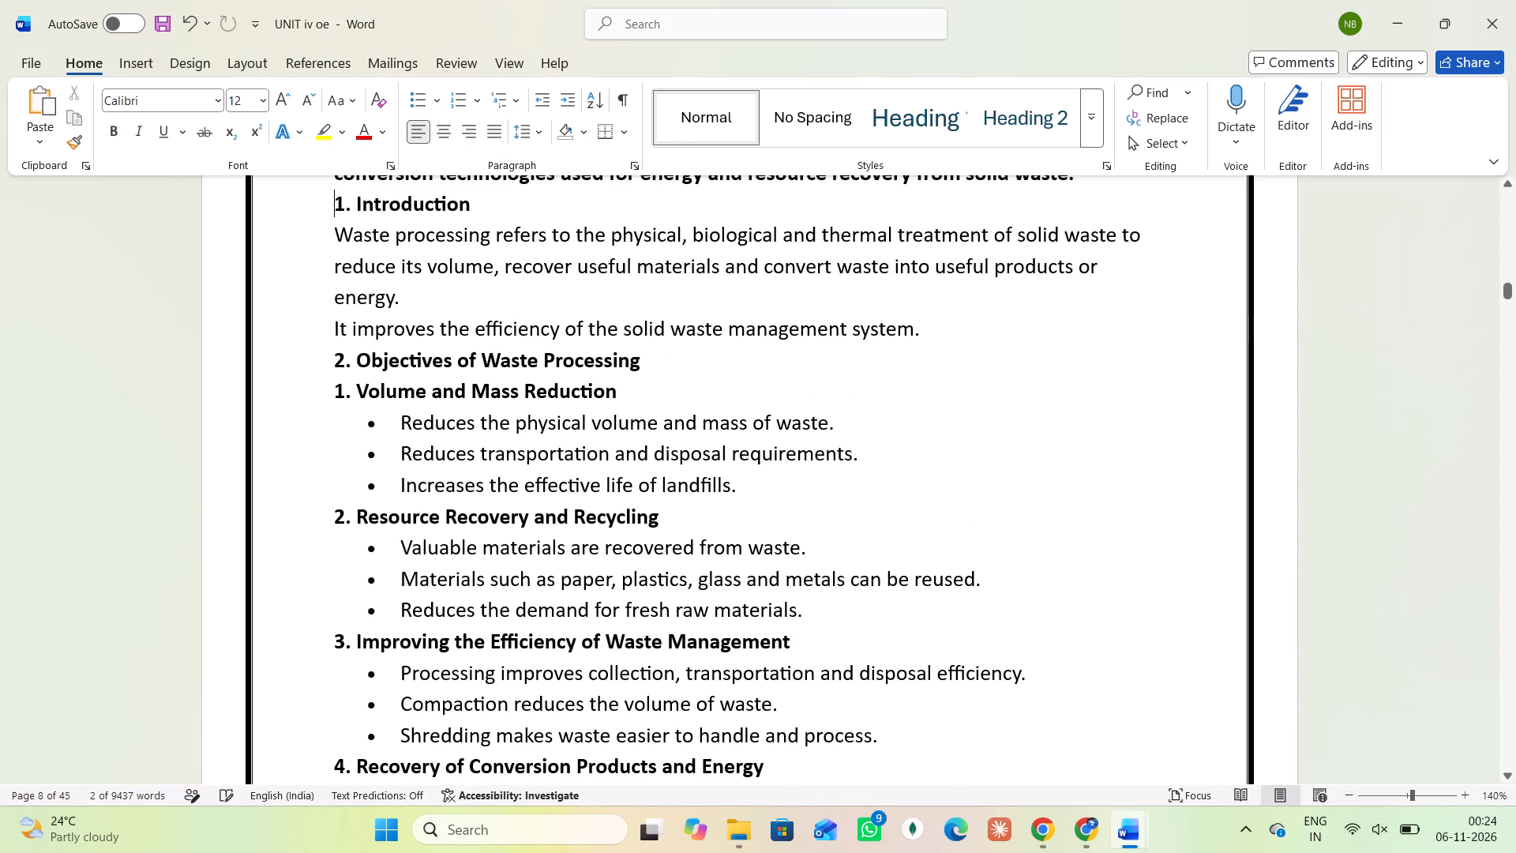
Read the Q3 question, its introduction and the Objectives of Waste Processing points.
scroll(341, 211, "up", 1)
scroll(550, 263, "up", 1)
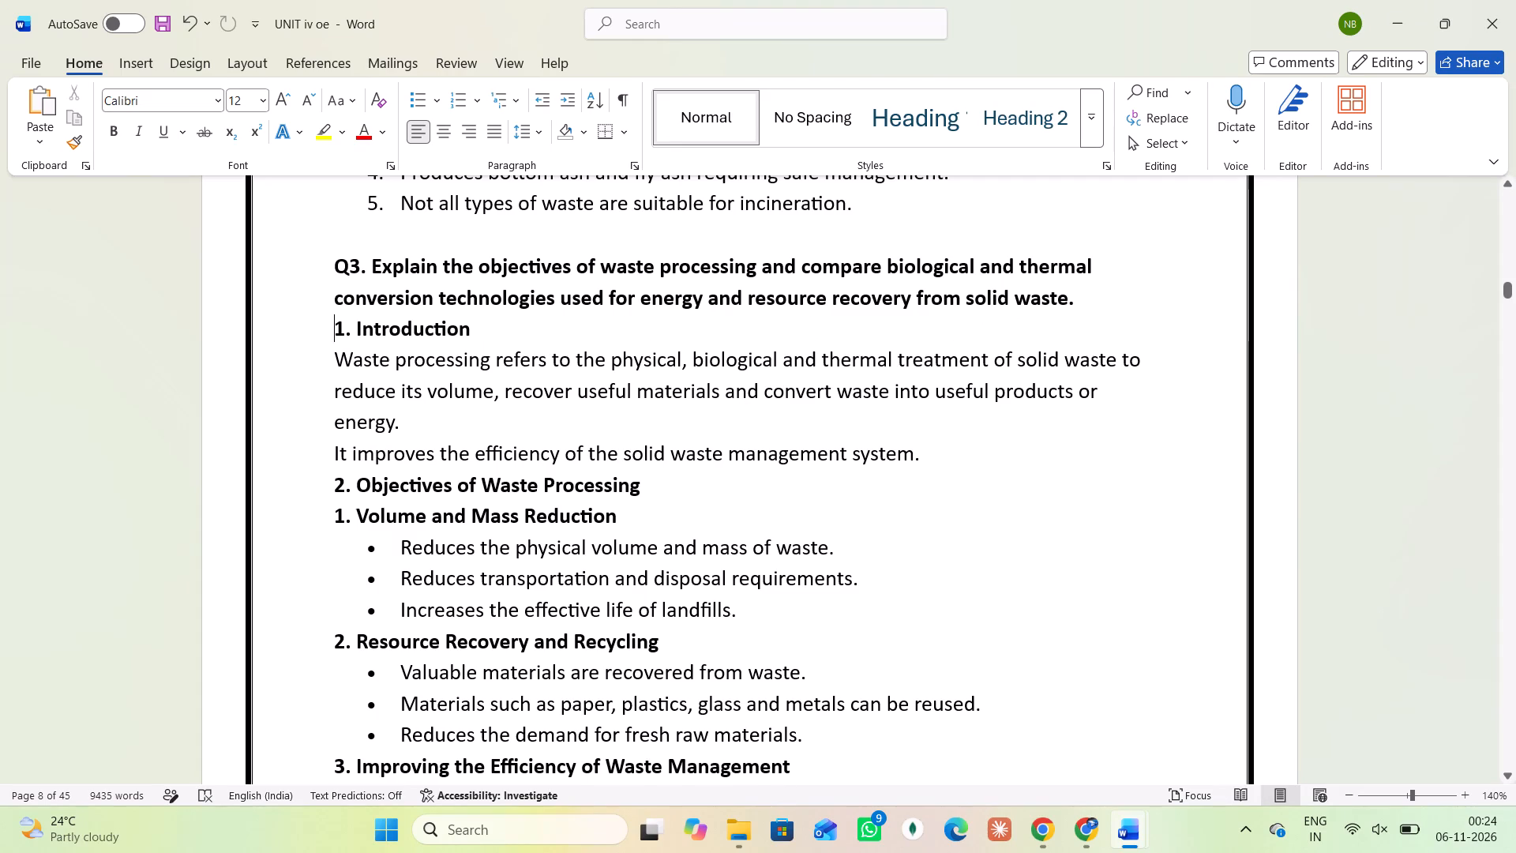
scroll(646, 356, "down", 1)
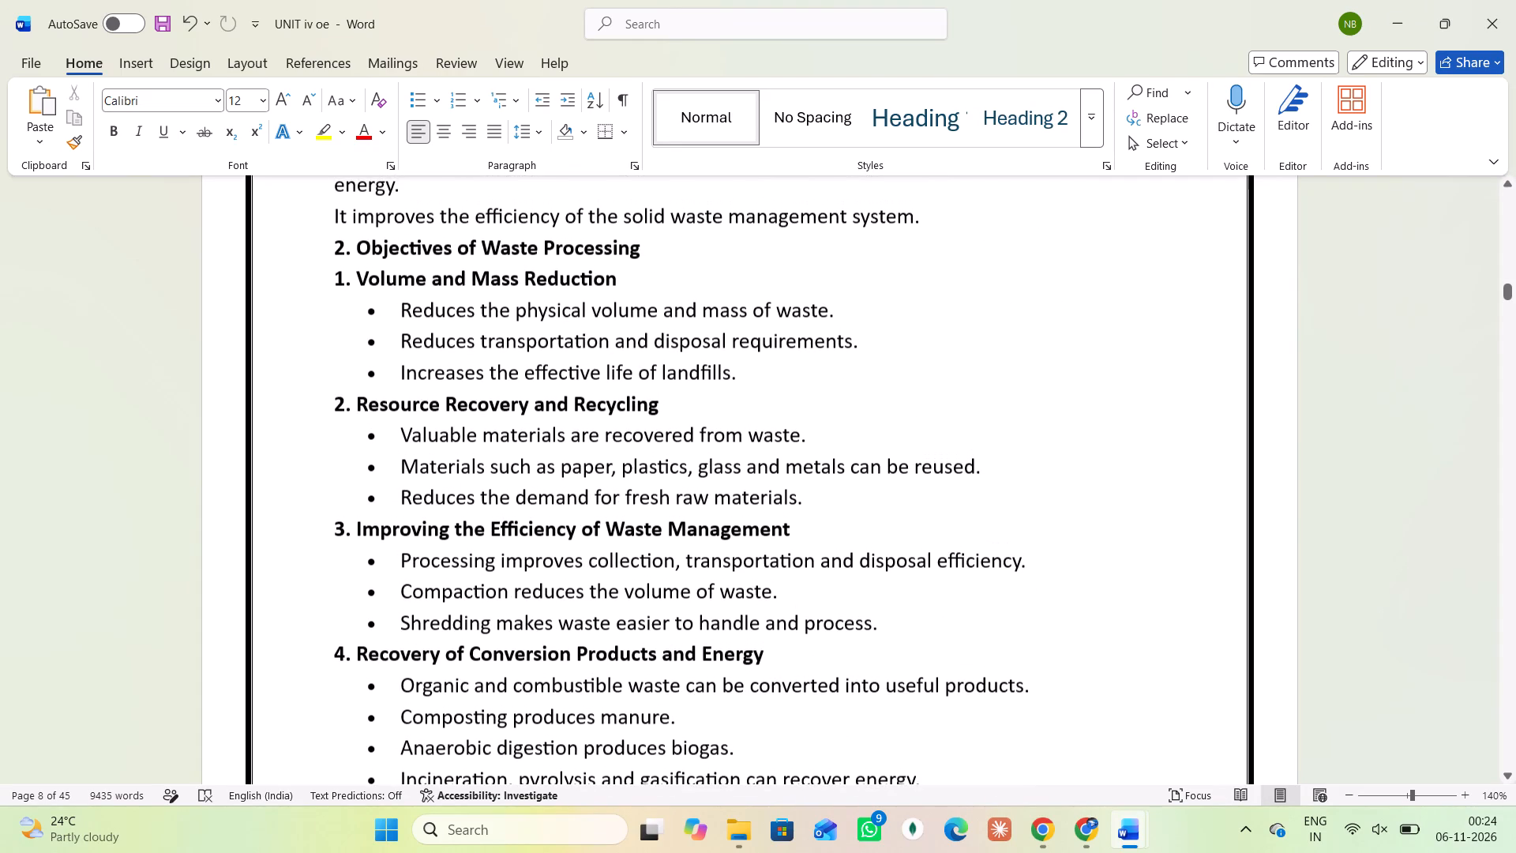
scroll(646, 356, "up", 1)
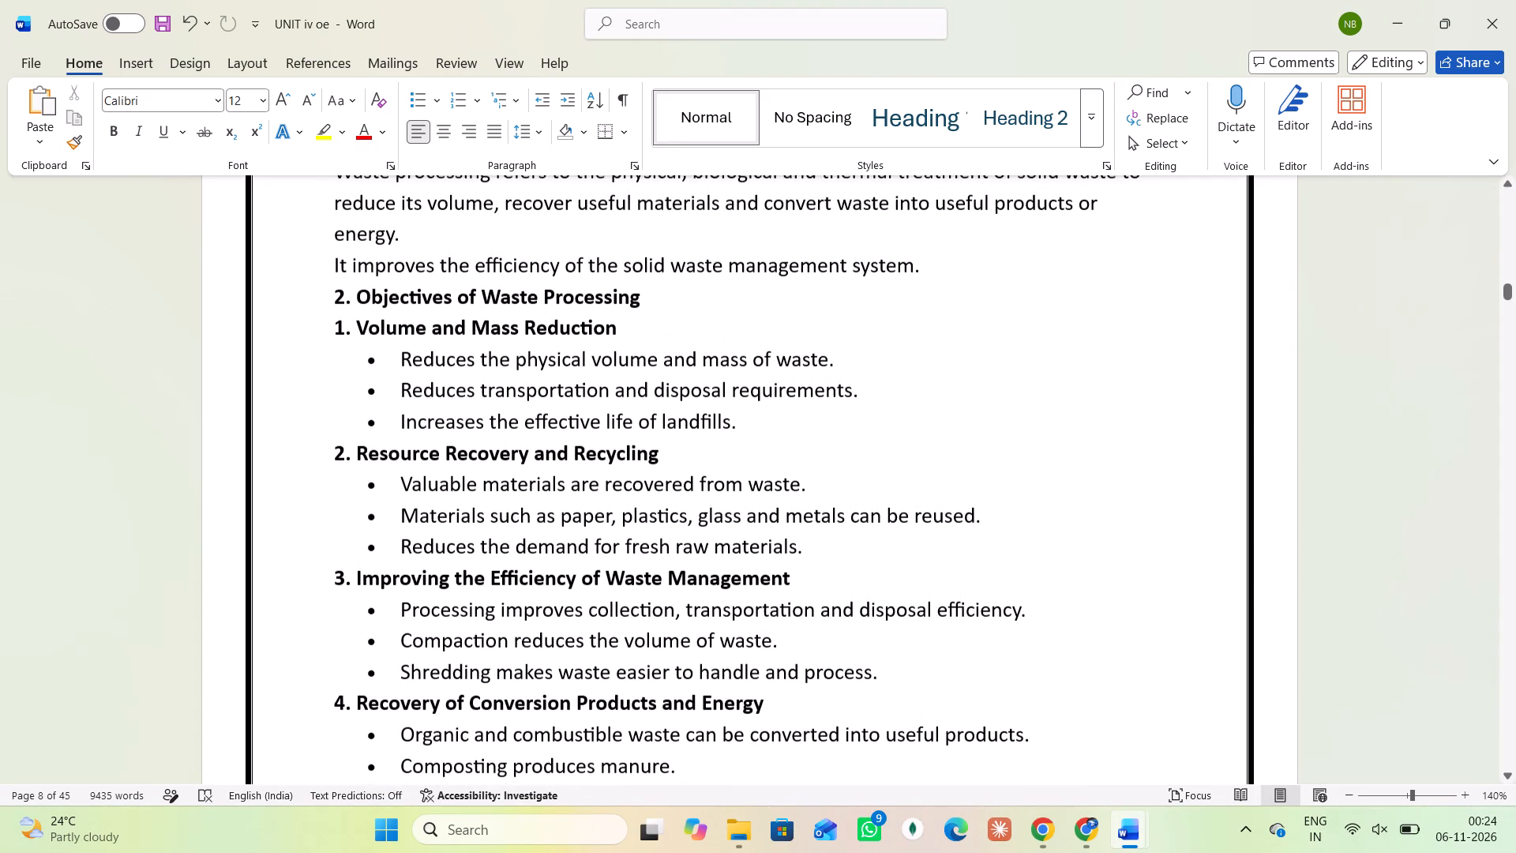
scroll(646, 356, "up", 2)
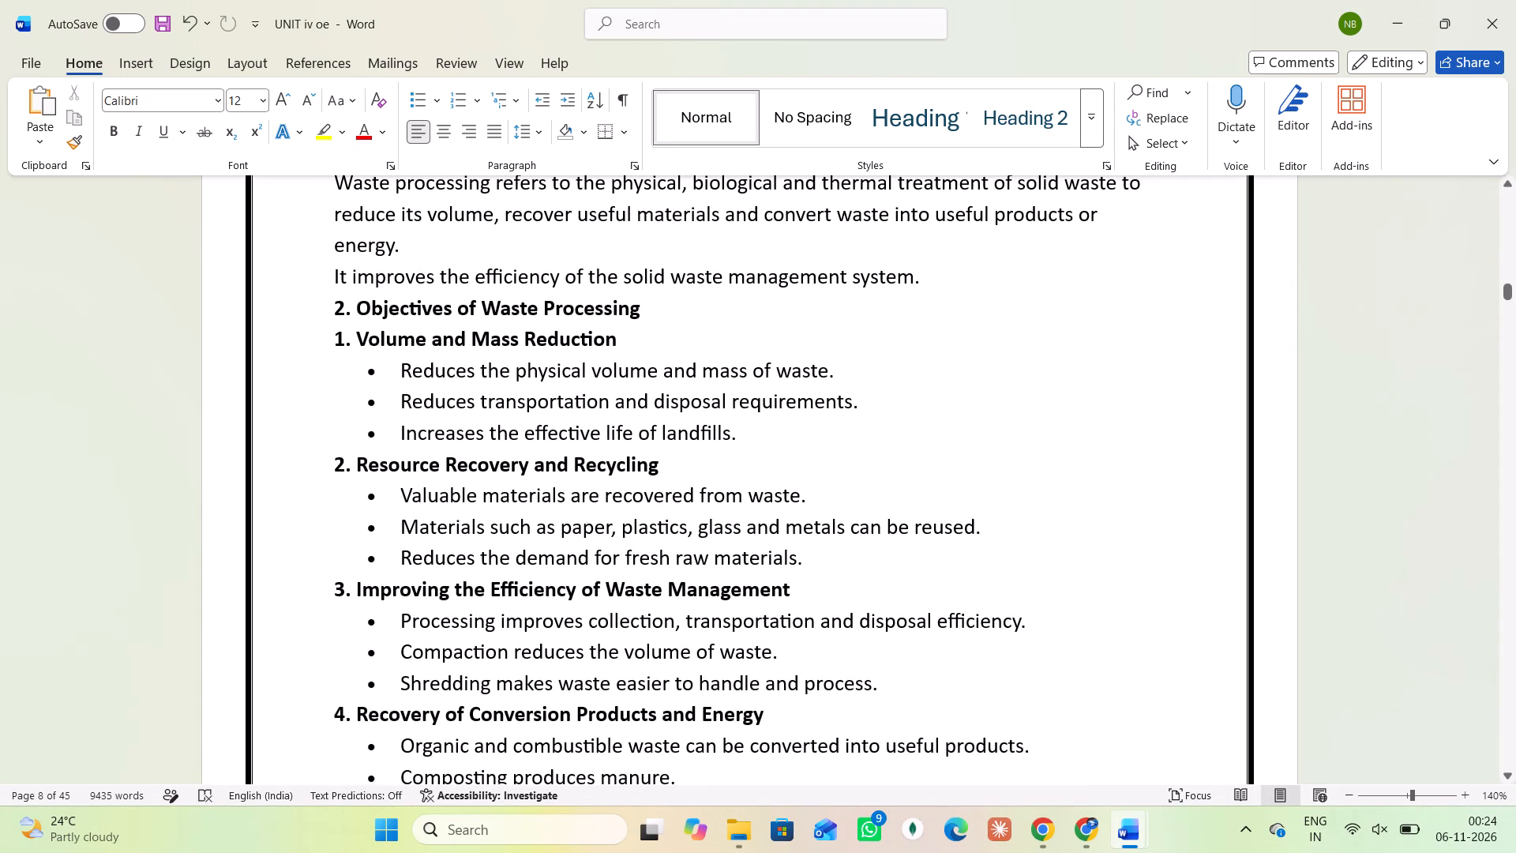
scroll(698, 431, "down", 1)
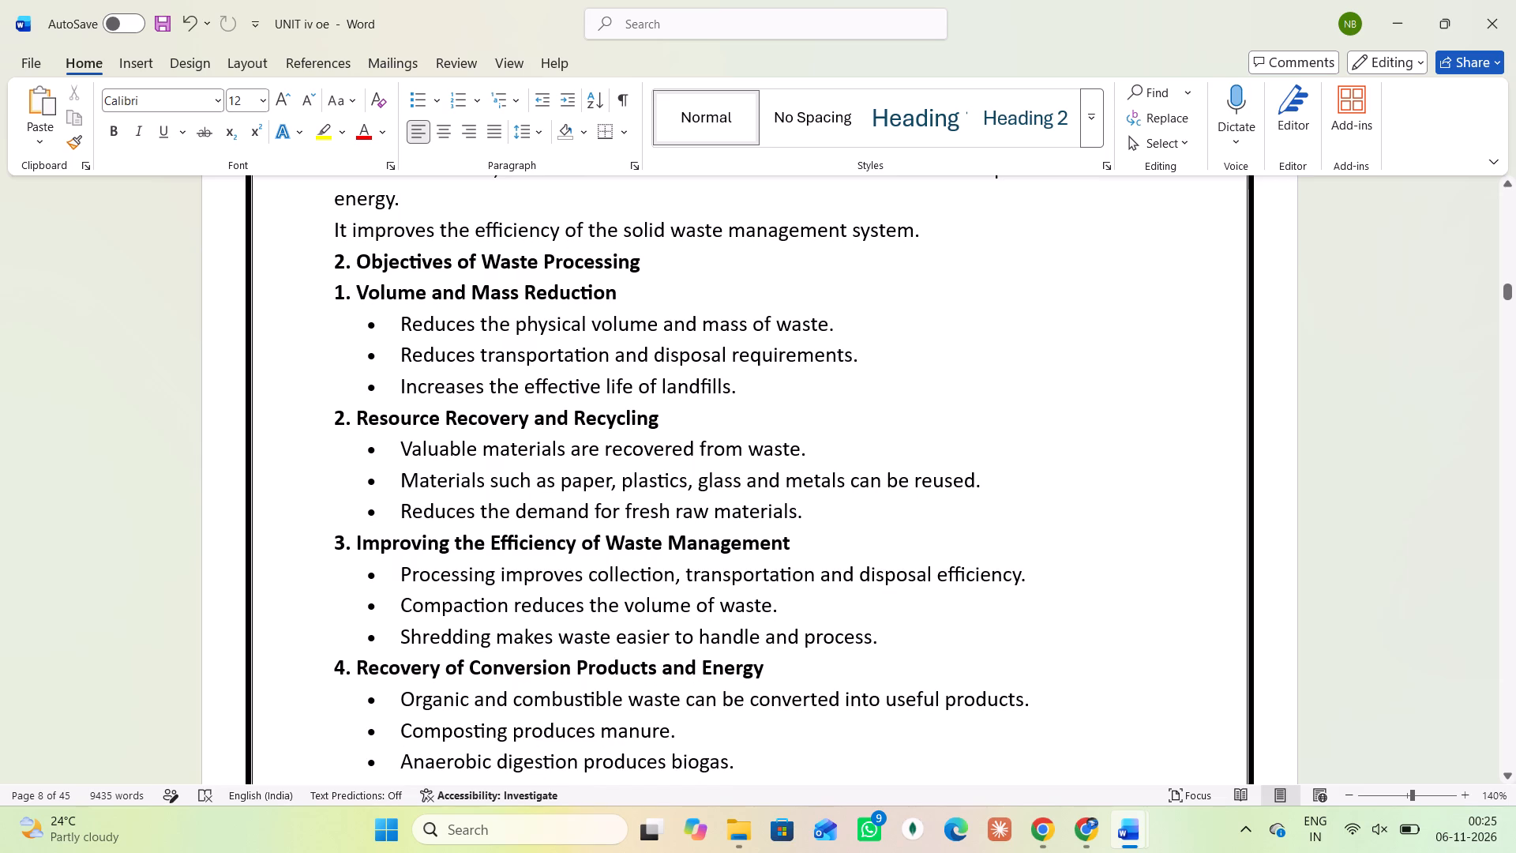
left_click(698, 431)
Copy the word "Shredding" from the last bullet under Improving the Efficiency of Waste Management.
scroll(724, 514, "down", 1)
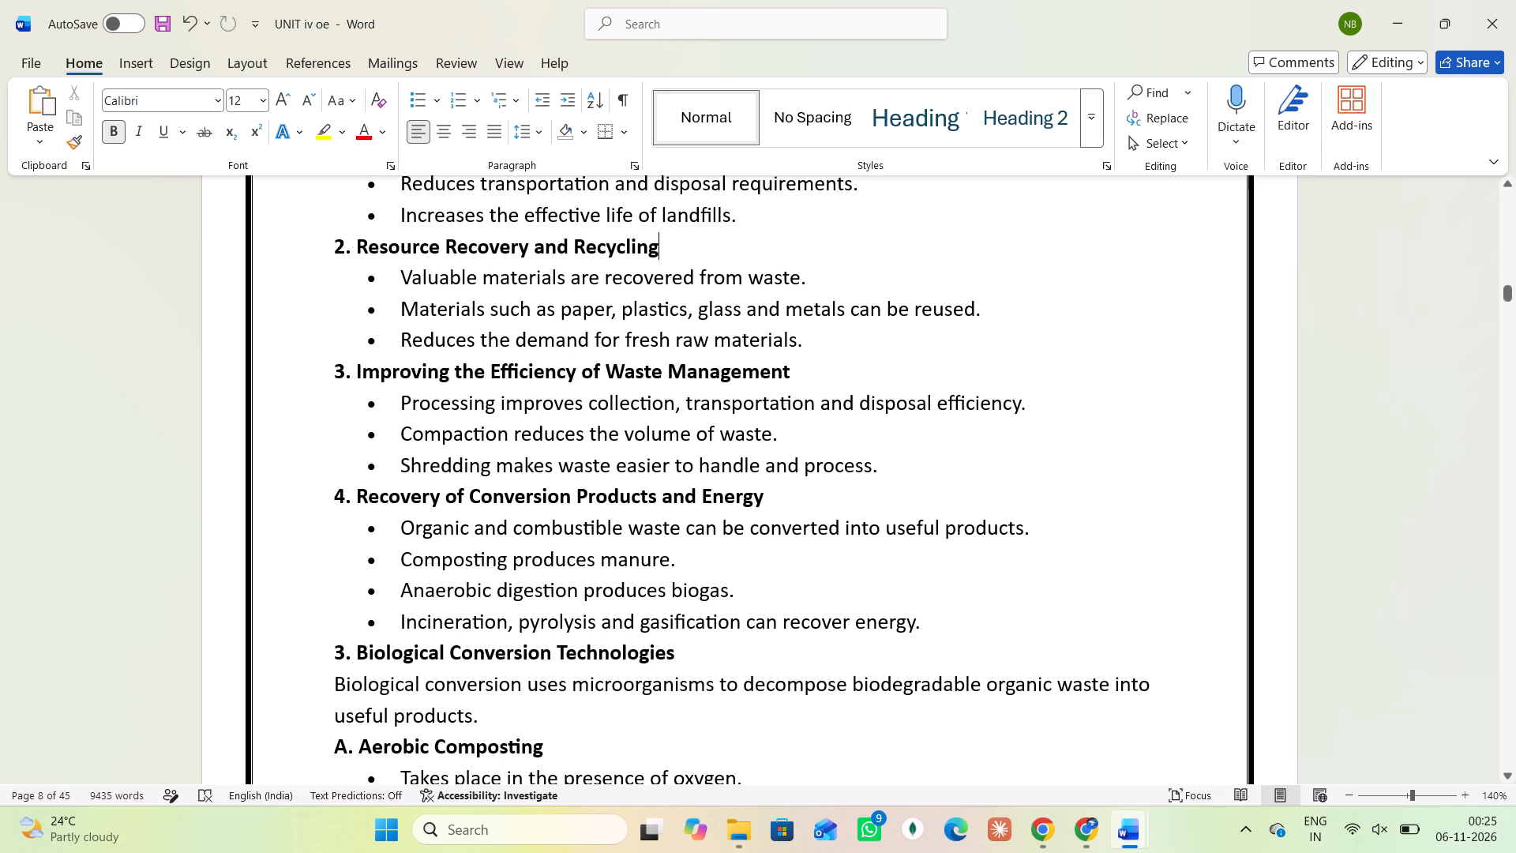
left_click_drag(486, 467, 400, 480)
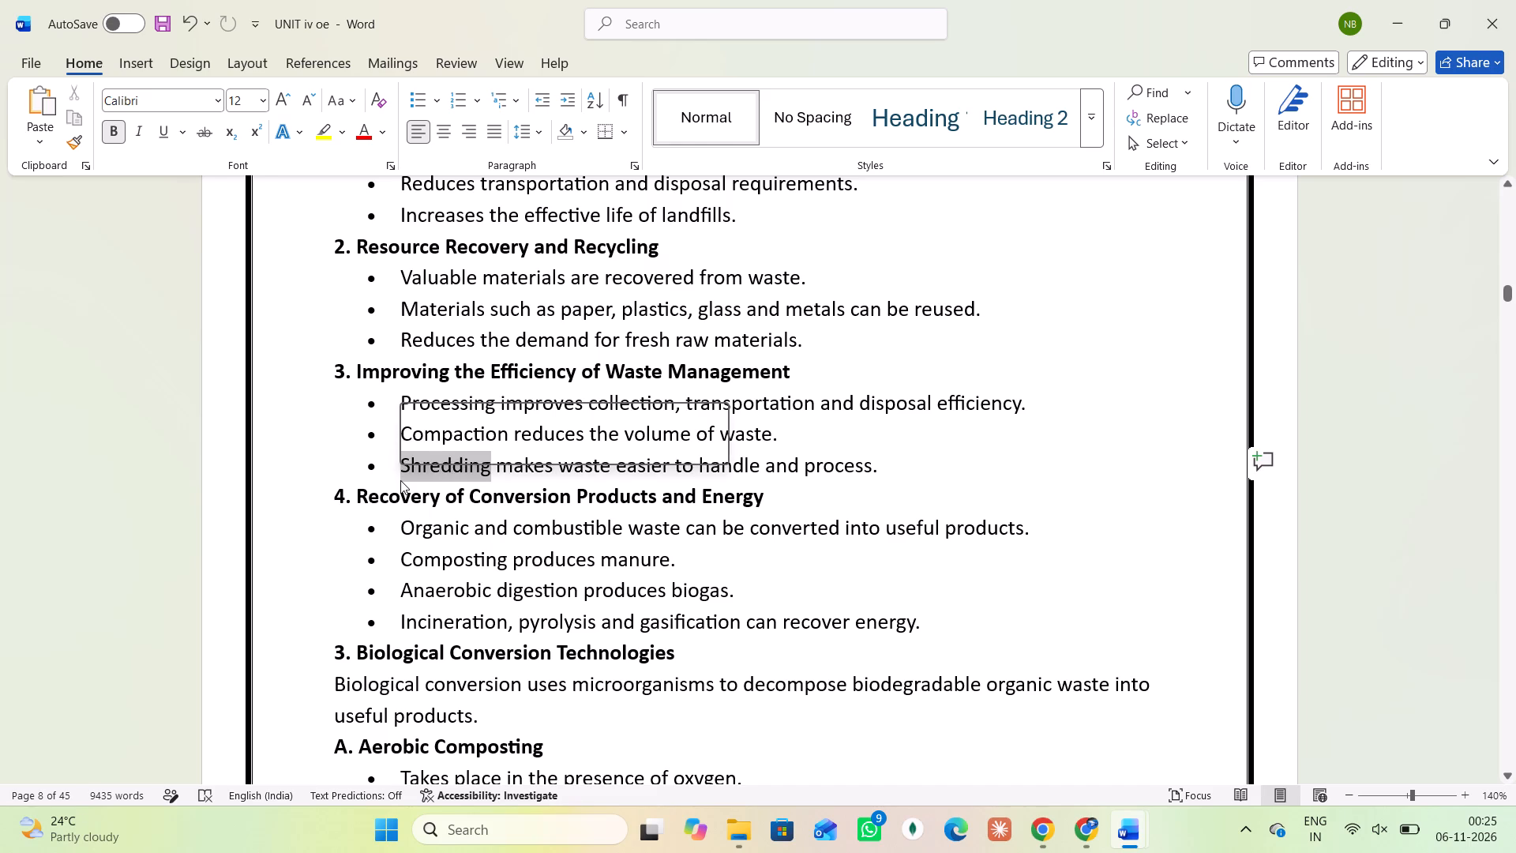
key("ctrl+c")
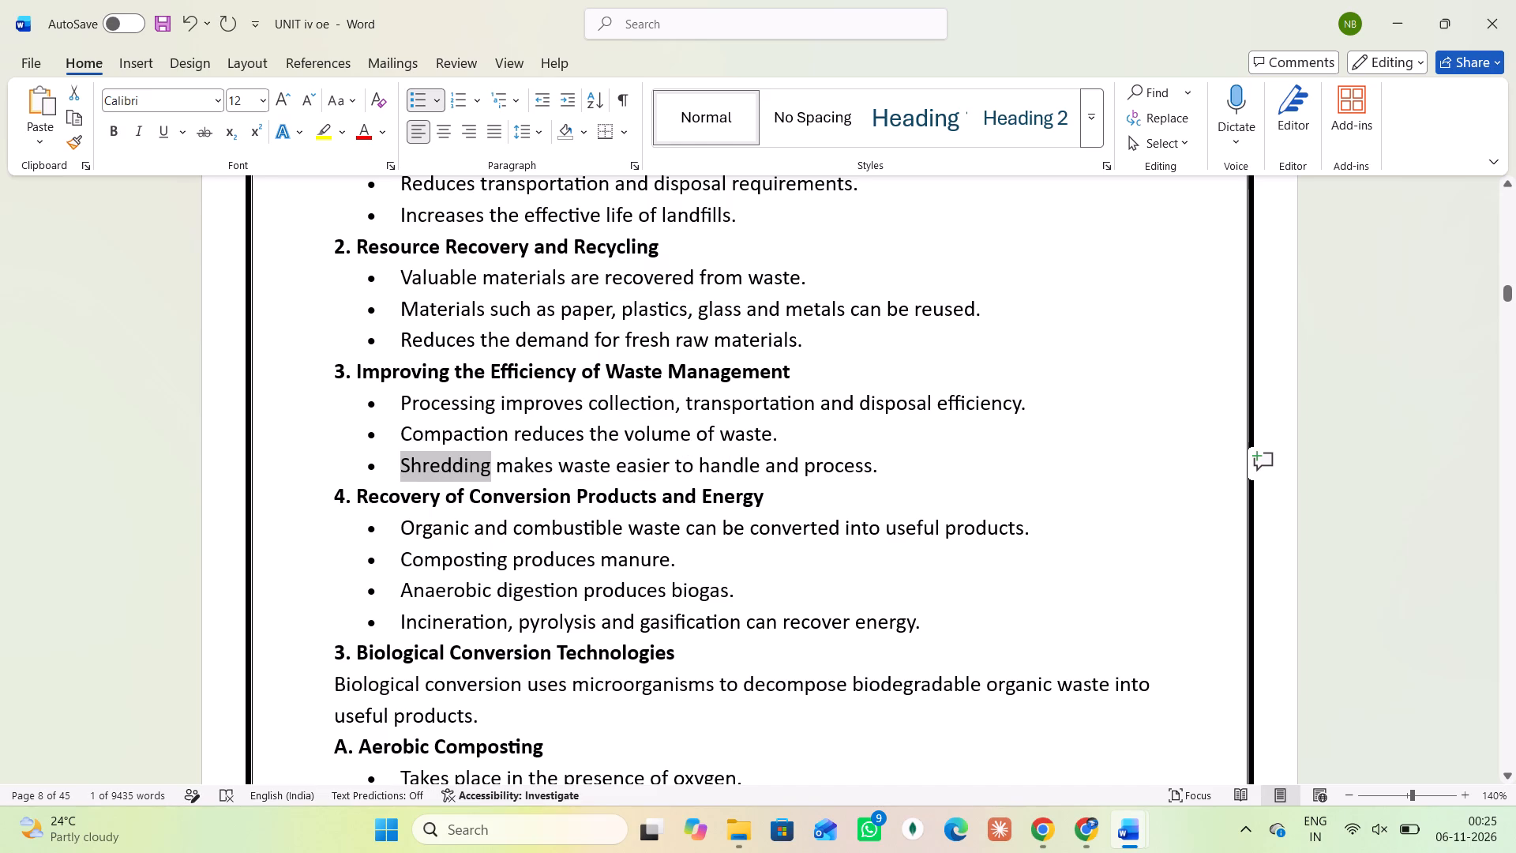
left_click(512, 621)
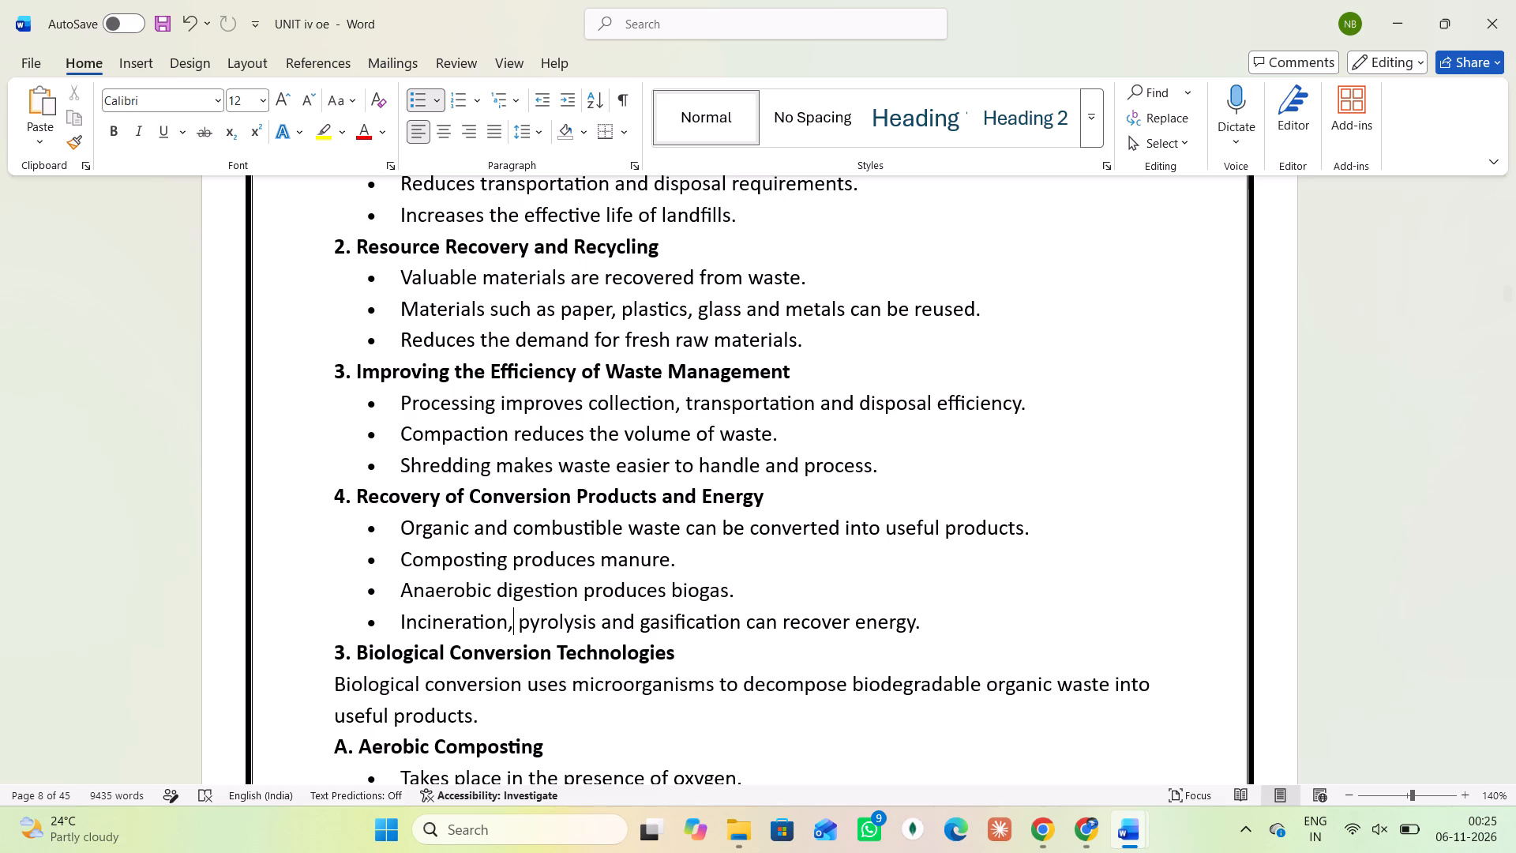
Read the rest of the Q3 notes on biological conversion and on thermal conversion by incineration, pyrolysis and gasification.
scroll(512, 621, "down", 2)
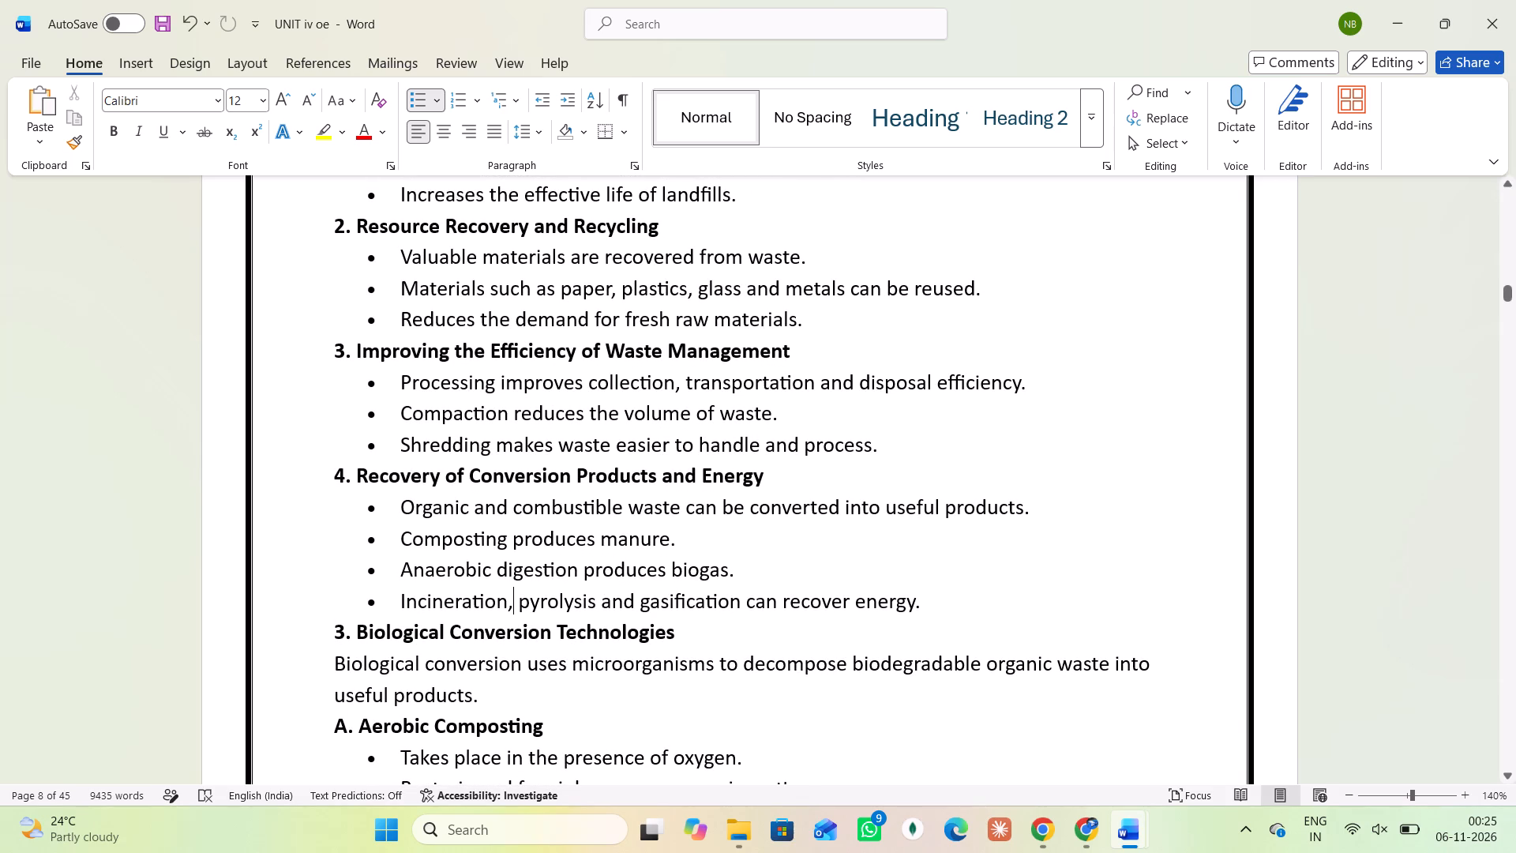
scroll(512, 621, "down", 1)
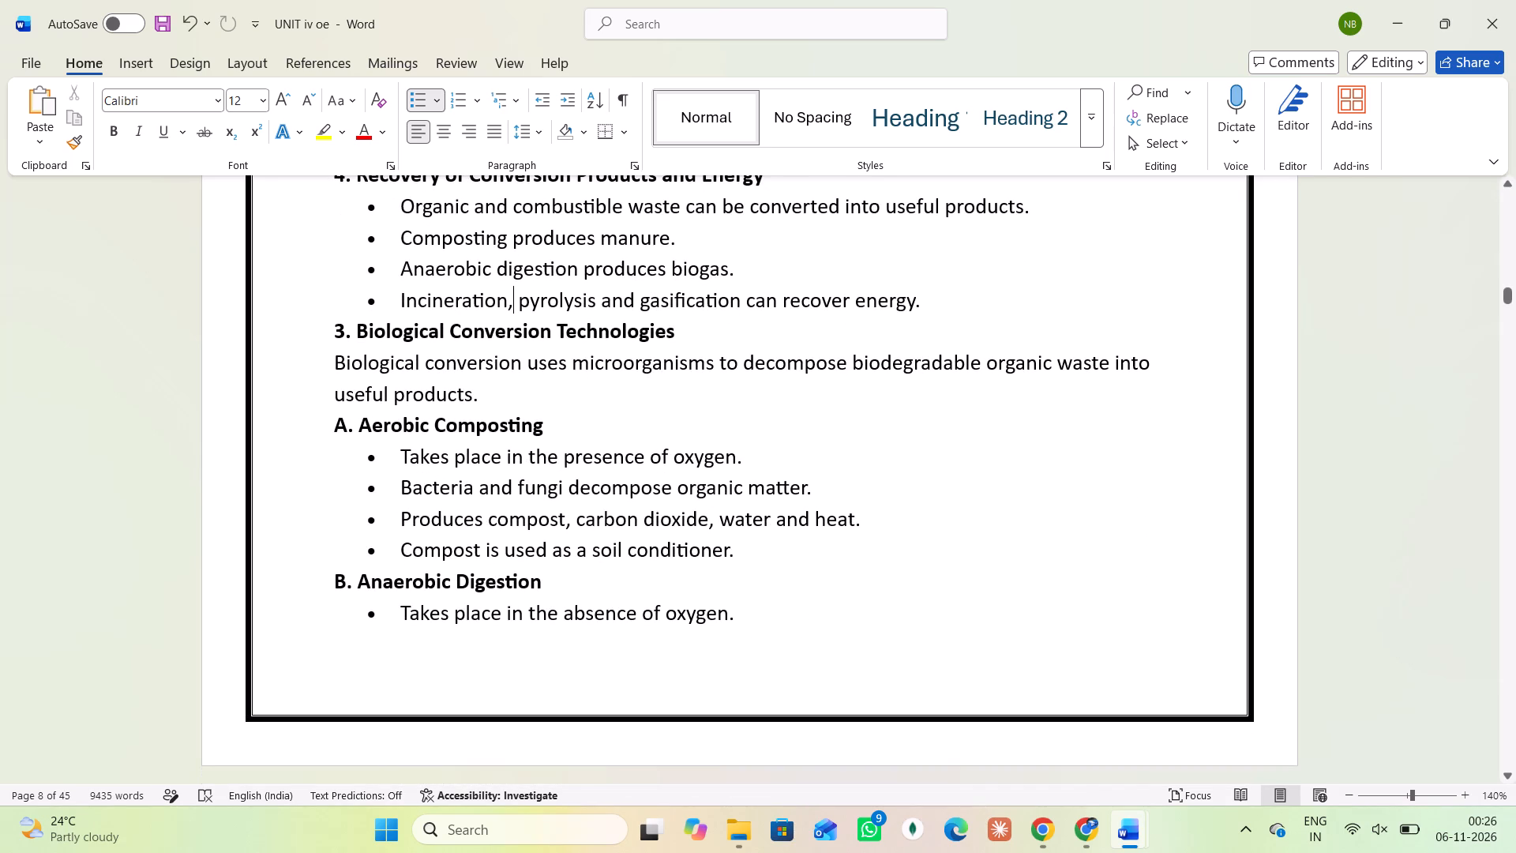
scroll(512, 621, "down", 1)
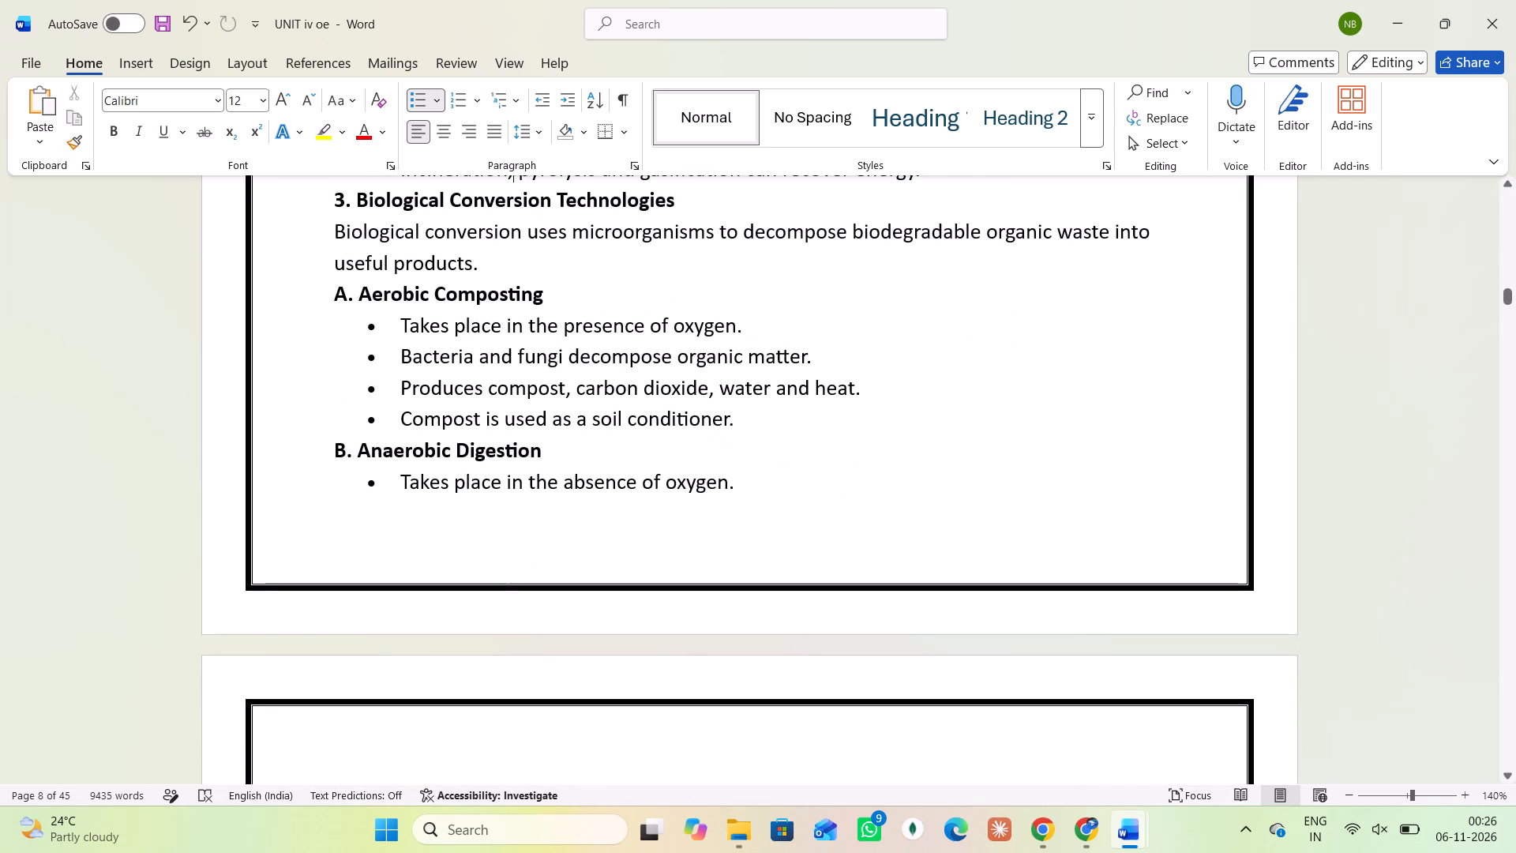
scroll(512, 621, "down", 1)
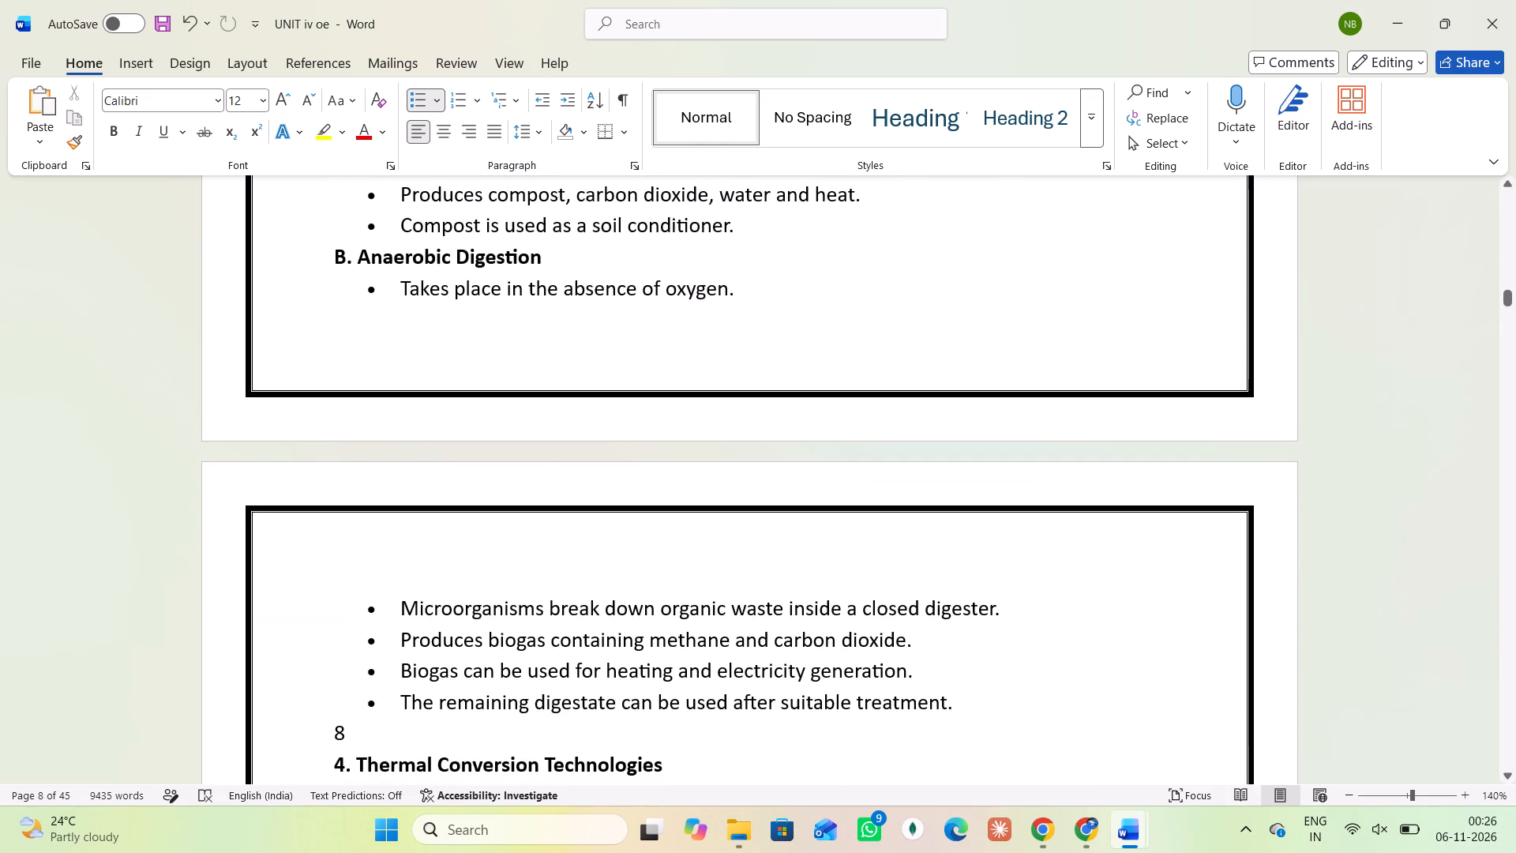
scroll(512, 621, "down", 2)
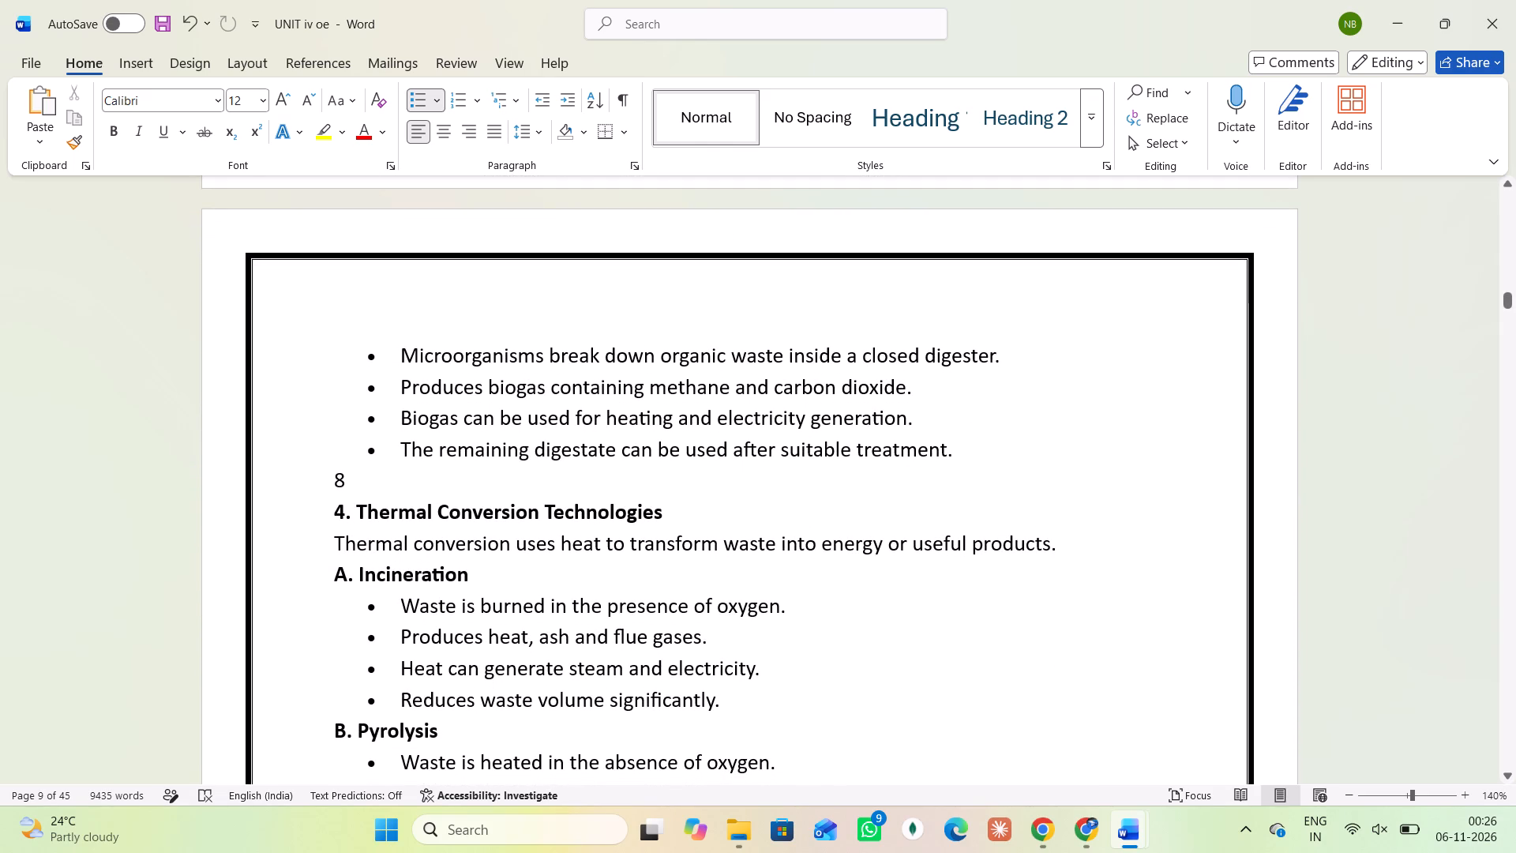
scroll(512, 621, "down", 2)
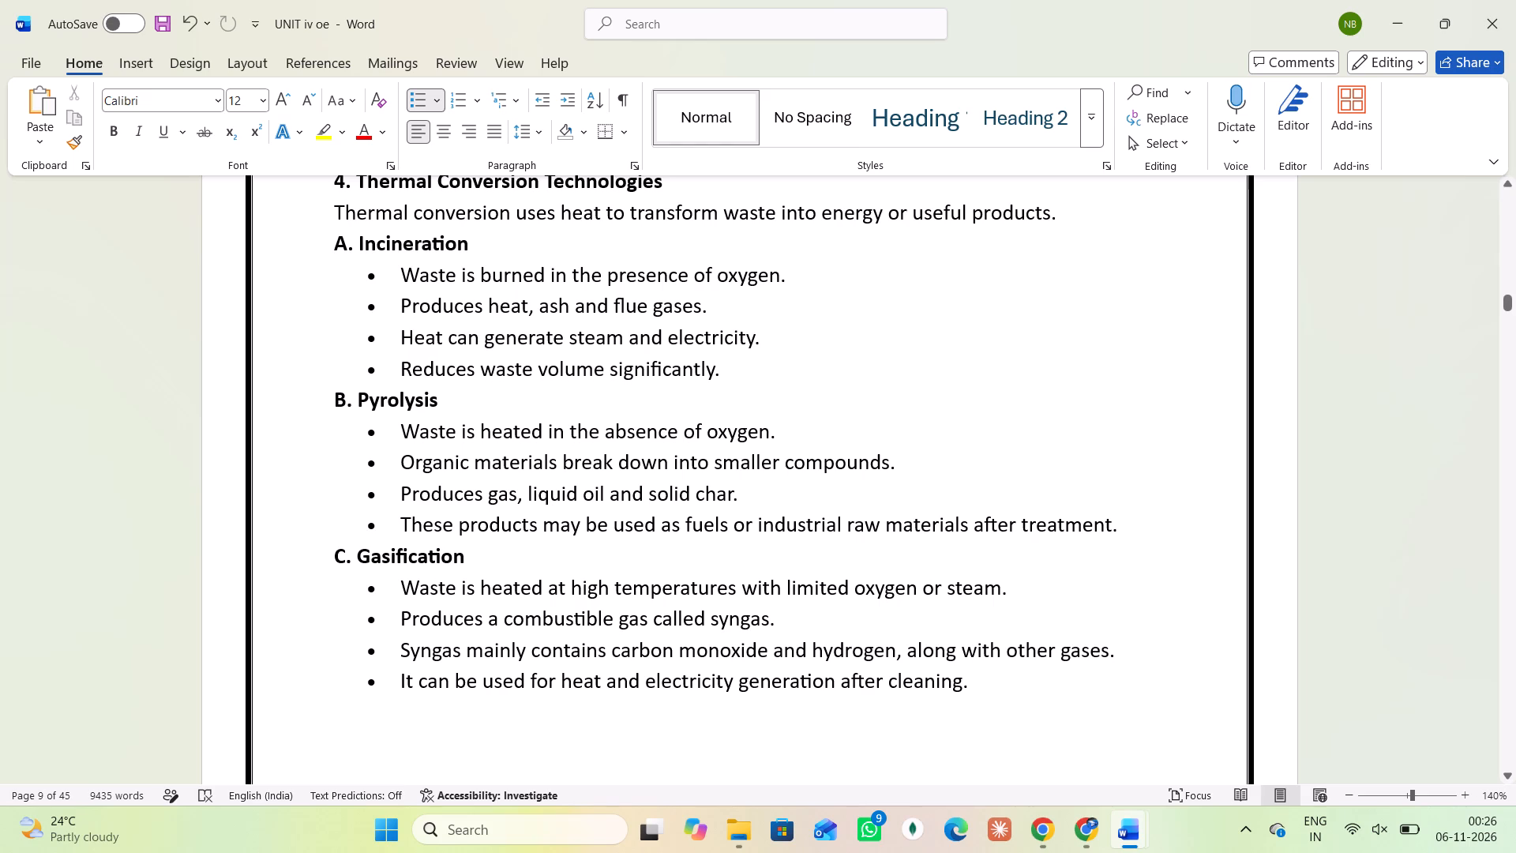
Study the Q3 comparison table of biological and thermal conversion technologies down to the Main advantage row.
scroll(512, 621, "down", 3)
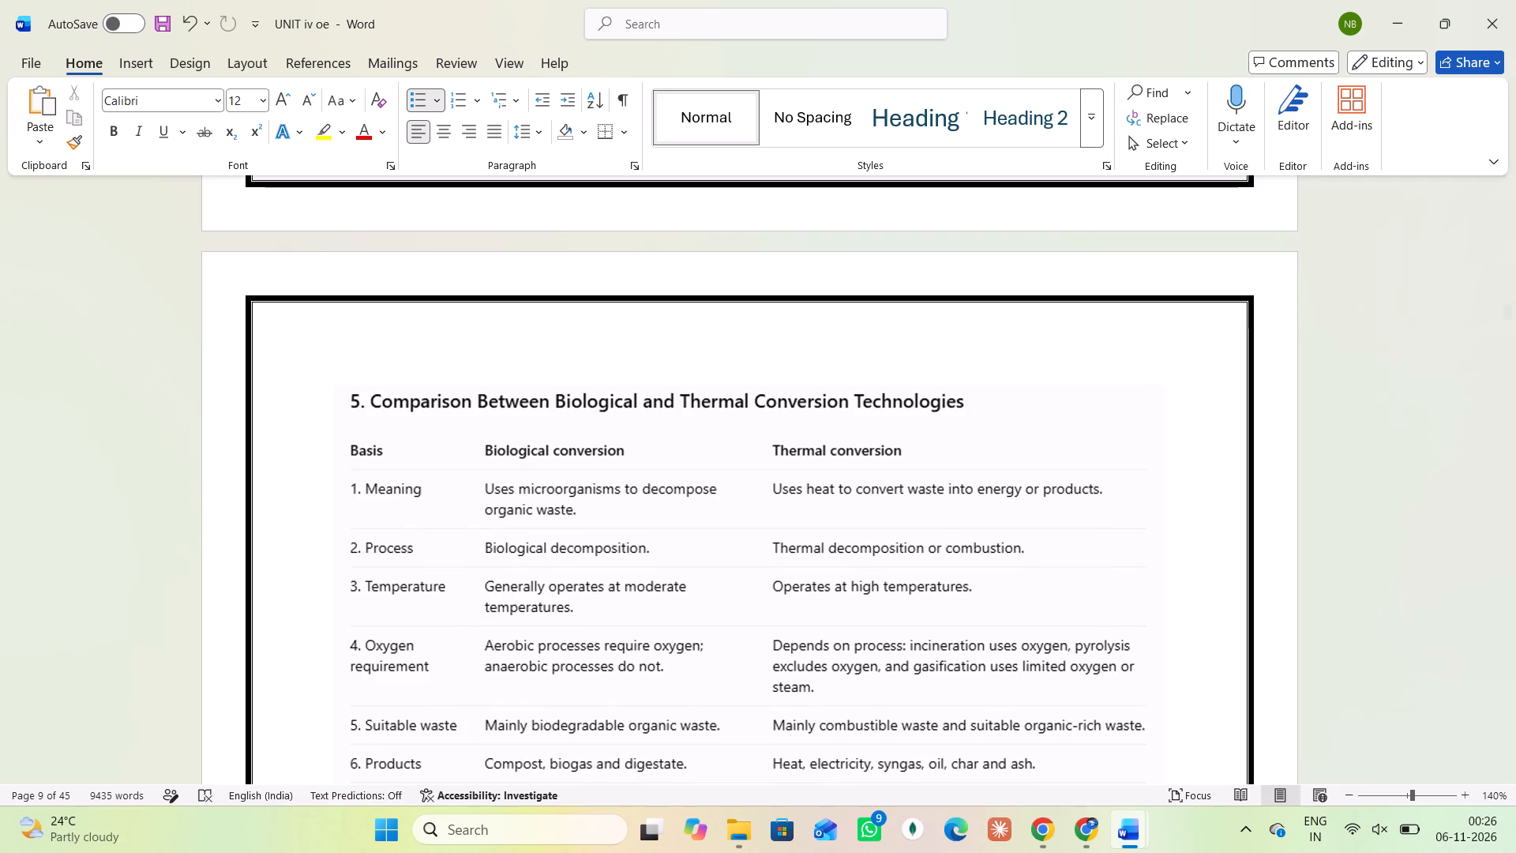
scroll(512, 621, "down", 2)
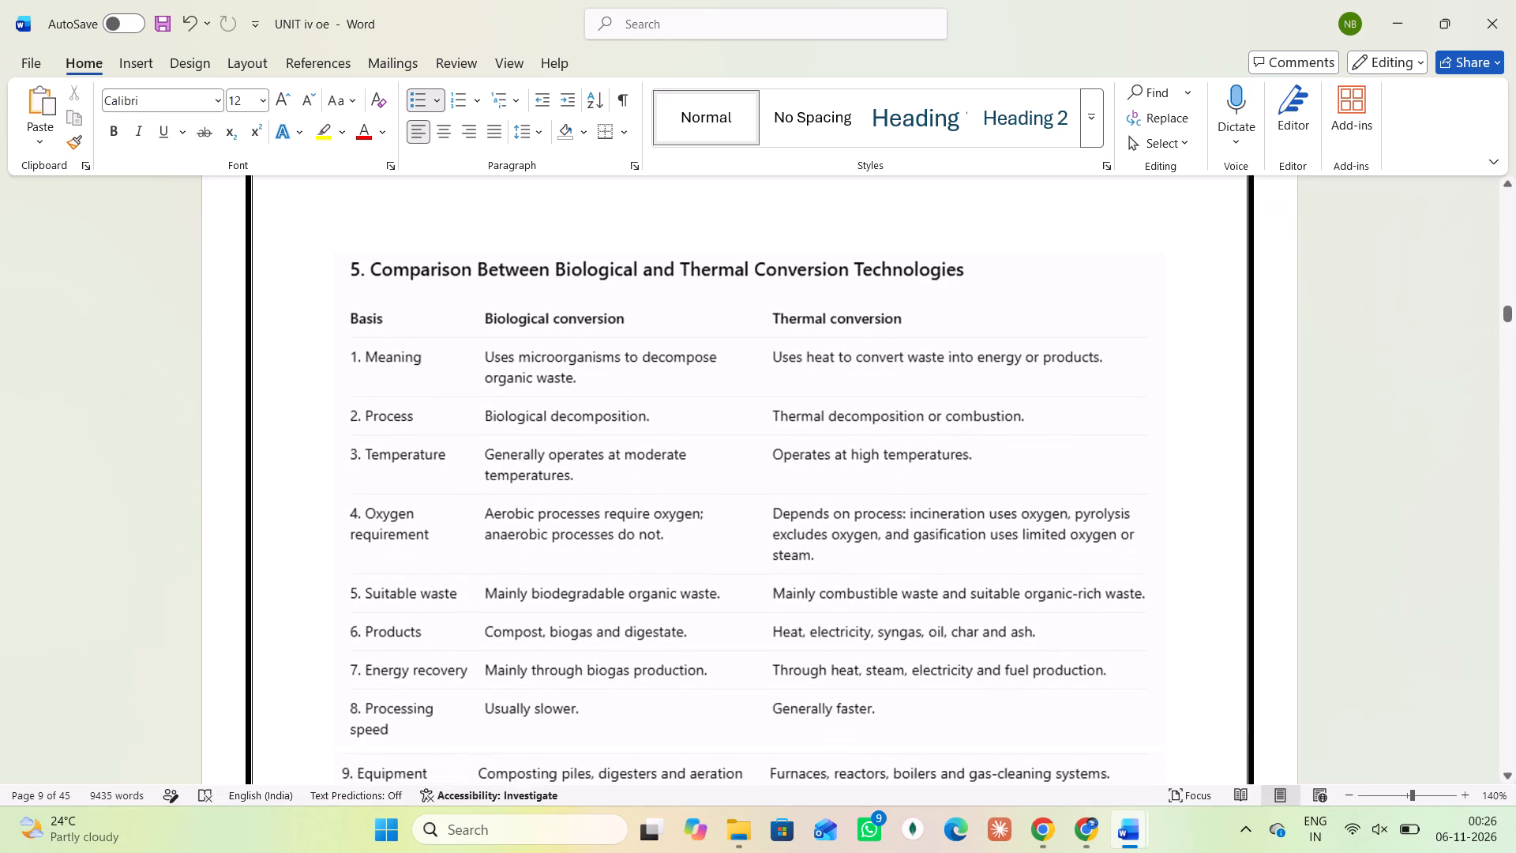
scroll(512, 621, "down", 1)
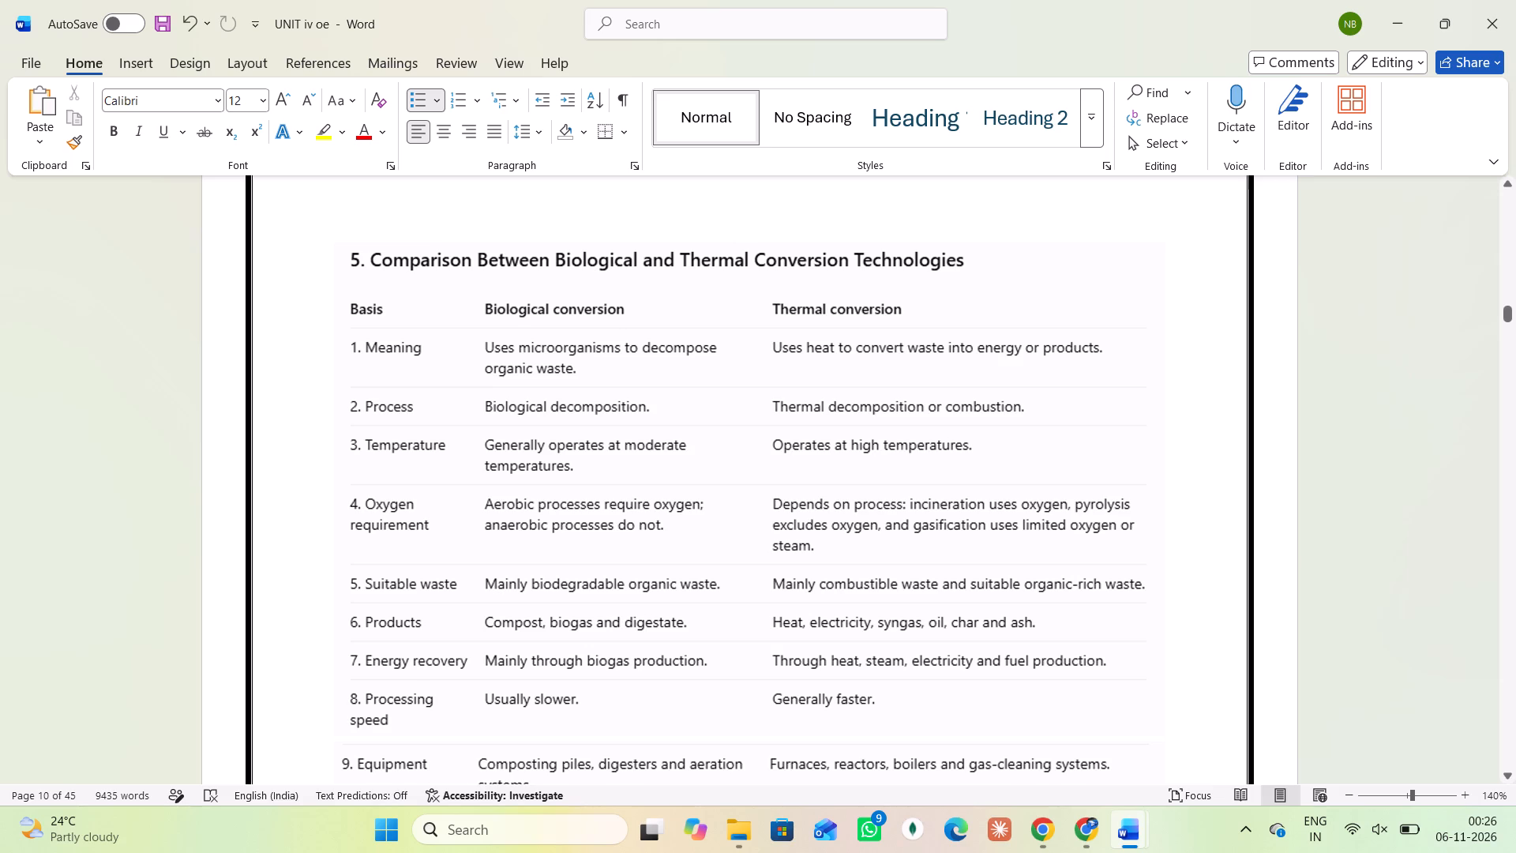
scroll(604, 629, "down", 1)
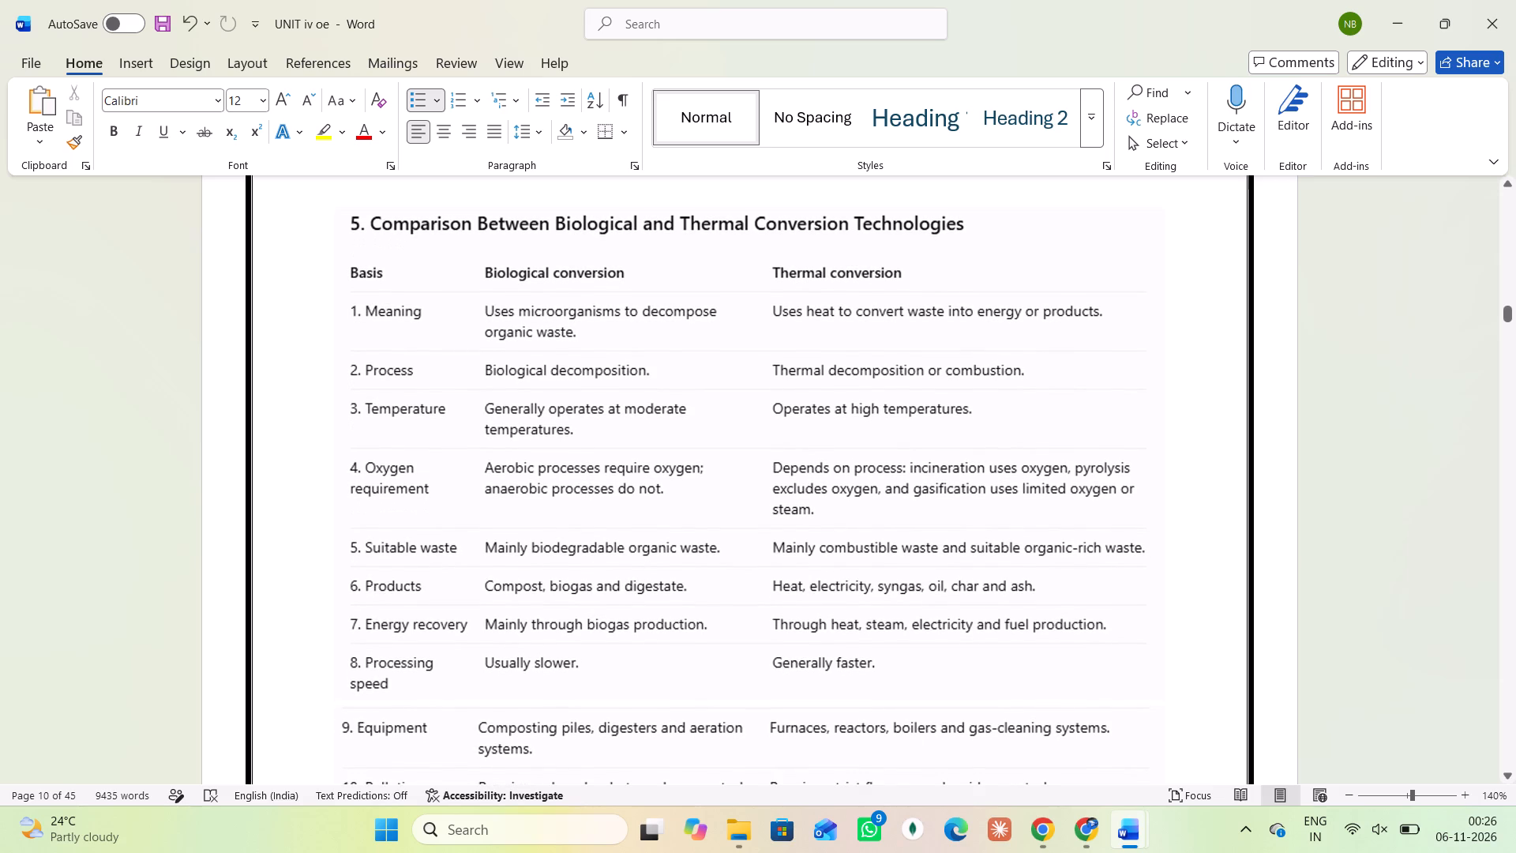
scroll(604, 629, "down", 1)
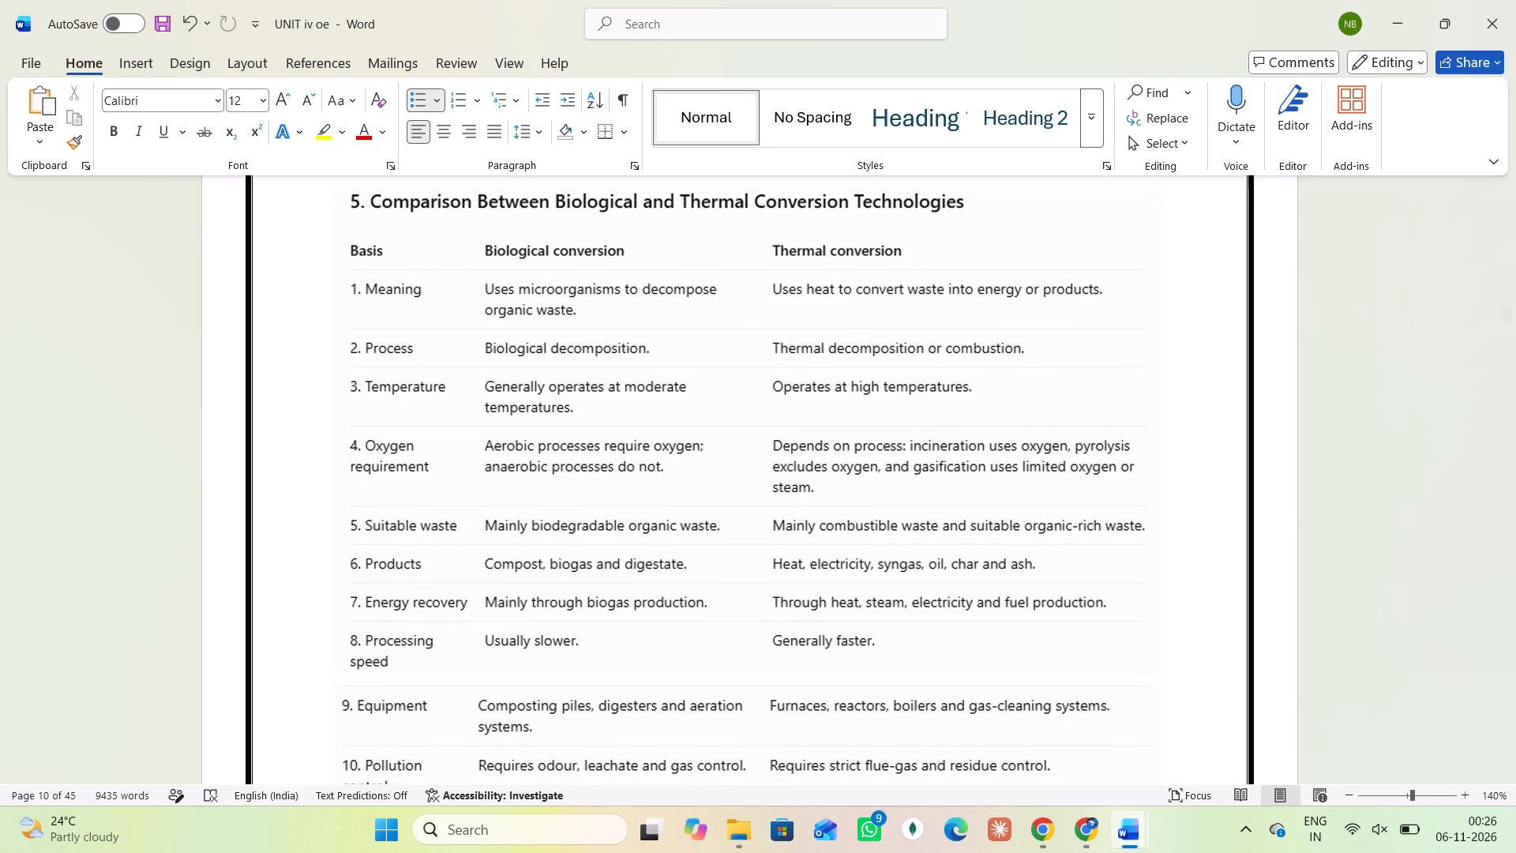
scroll(604, 629, "down", 1)
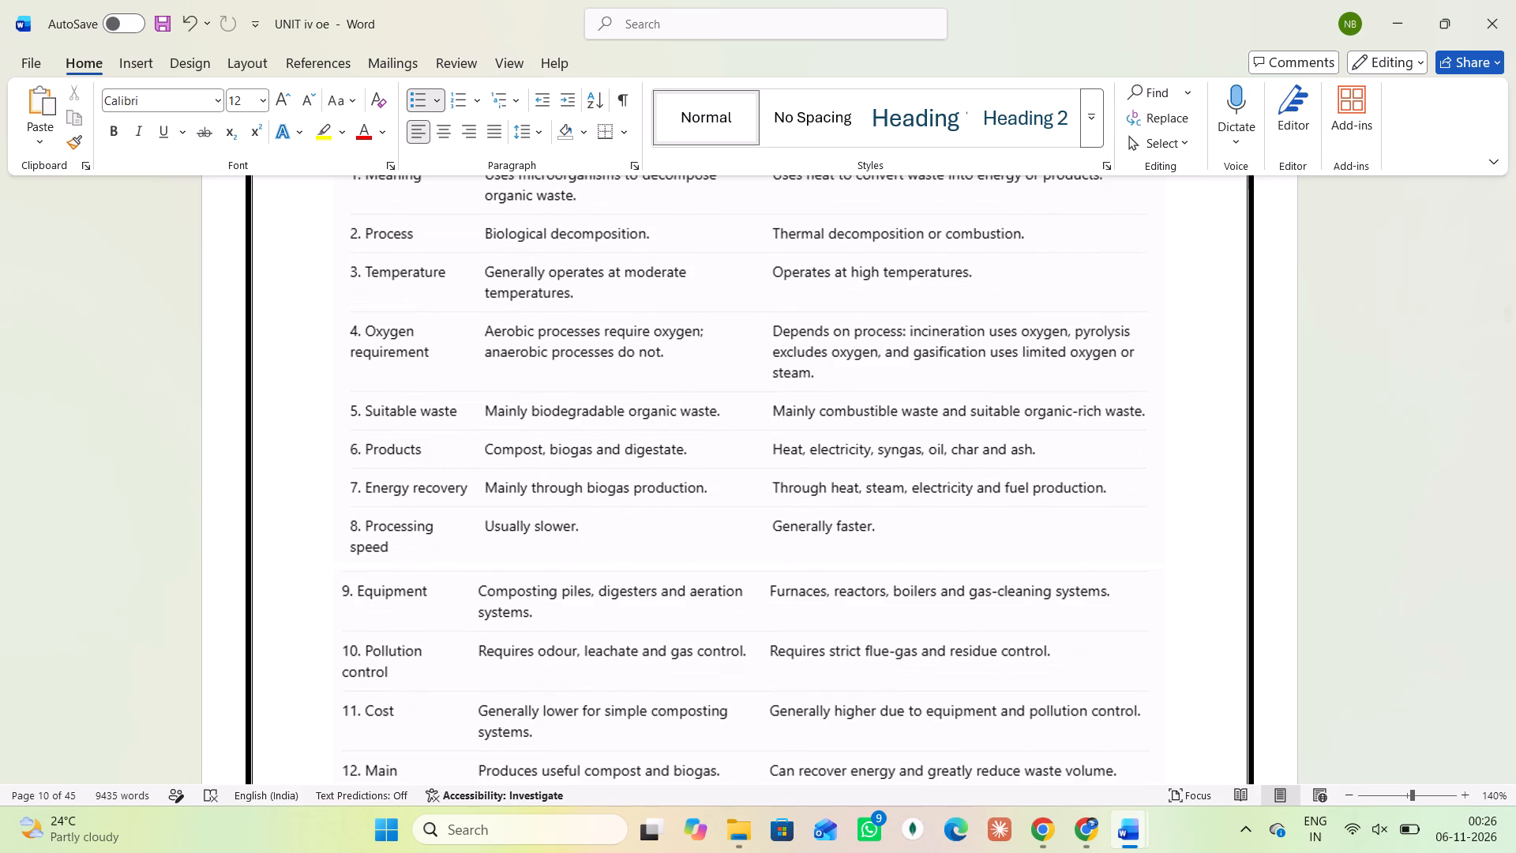
scroll(604, 629, "down", 1)
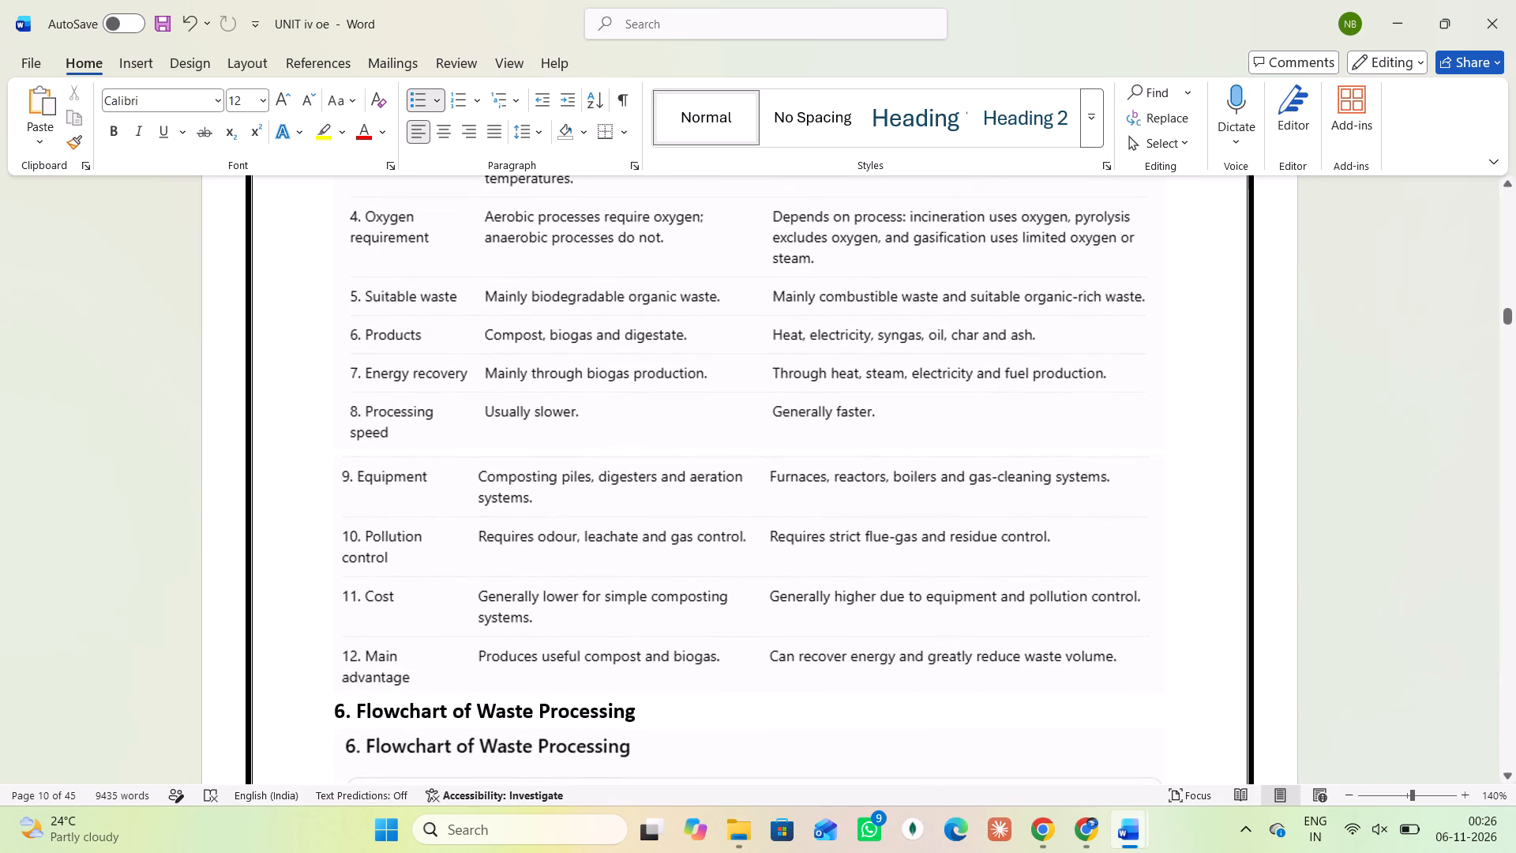
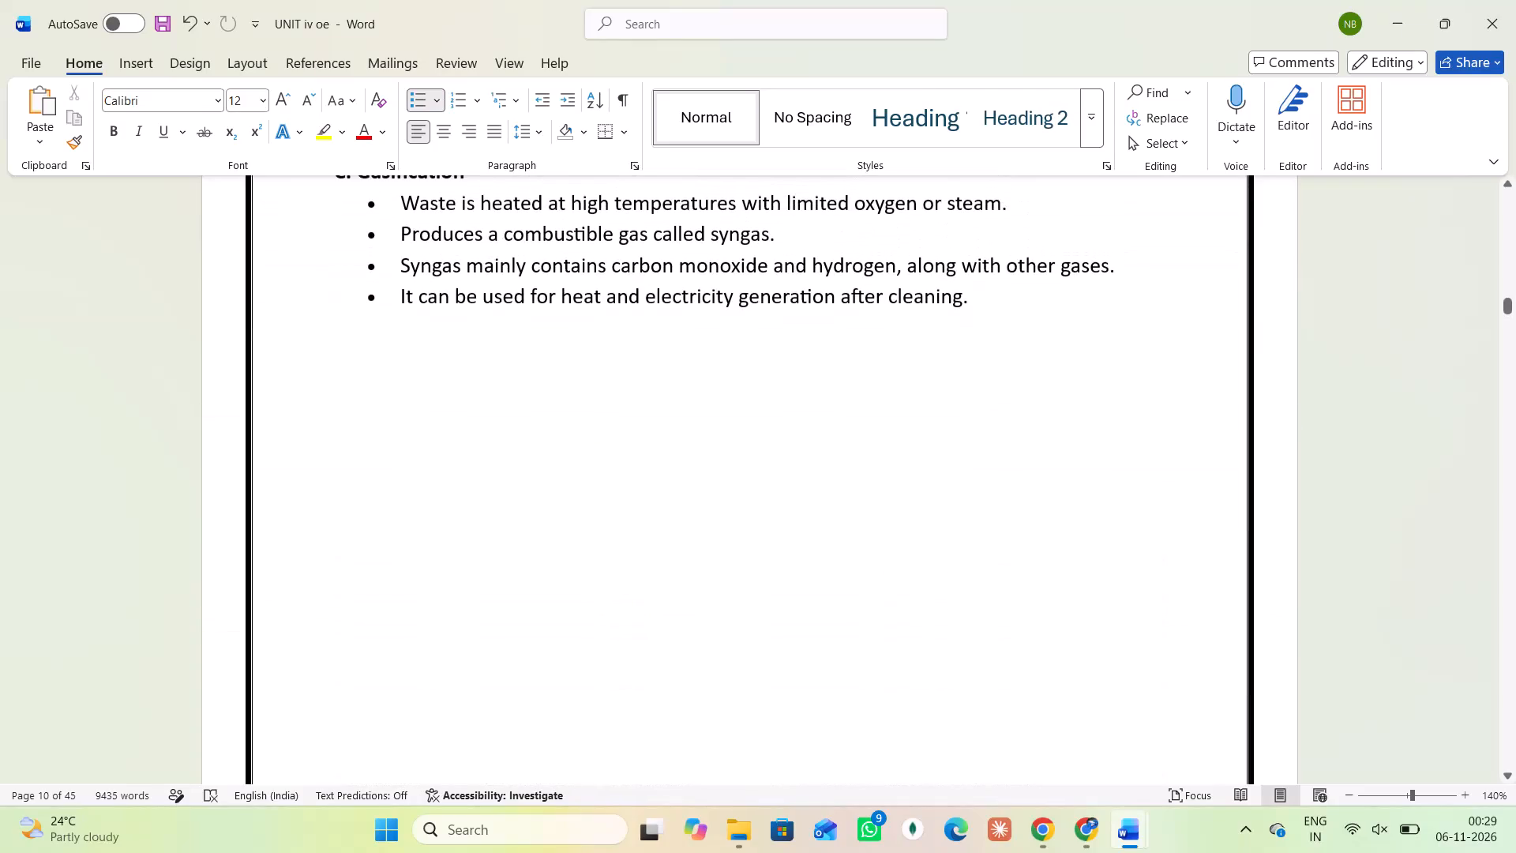
Go back to the start of Q3 and reread the question, the introduction and the four Objectives of Waste Processing.
scroll(604, 629, "up", 3)
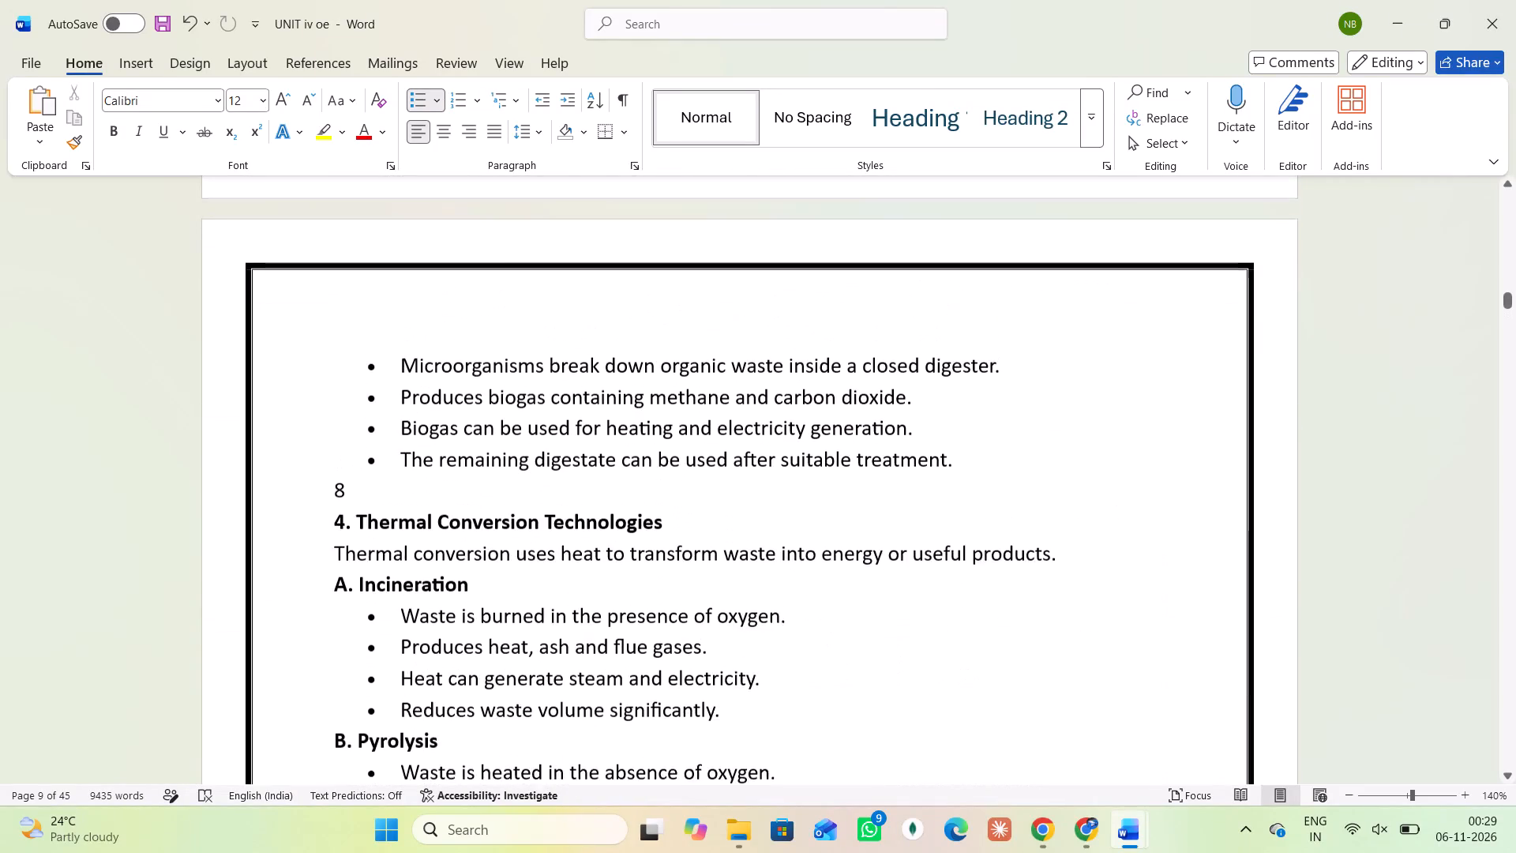
scroll(604, 629, "up", 4)
scroll(604, 629, "right", 1)
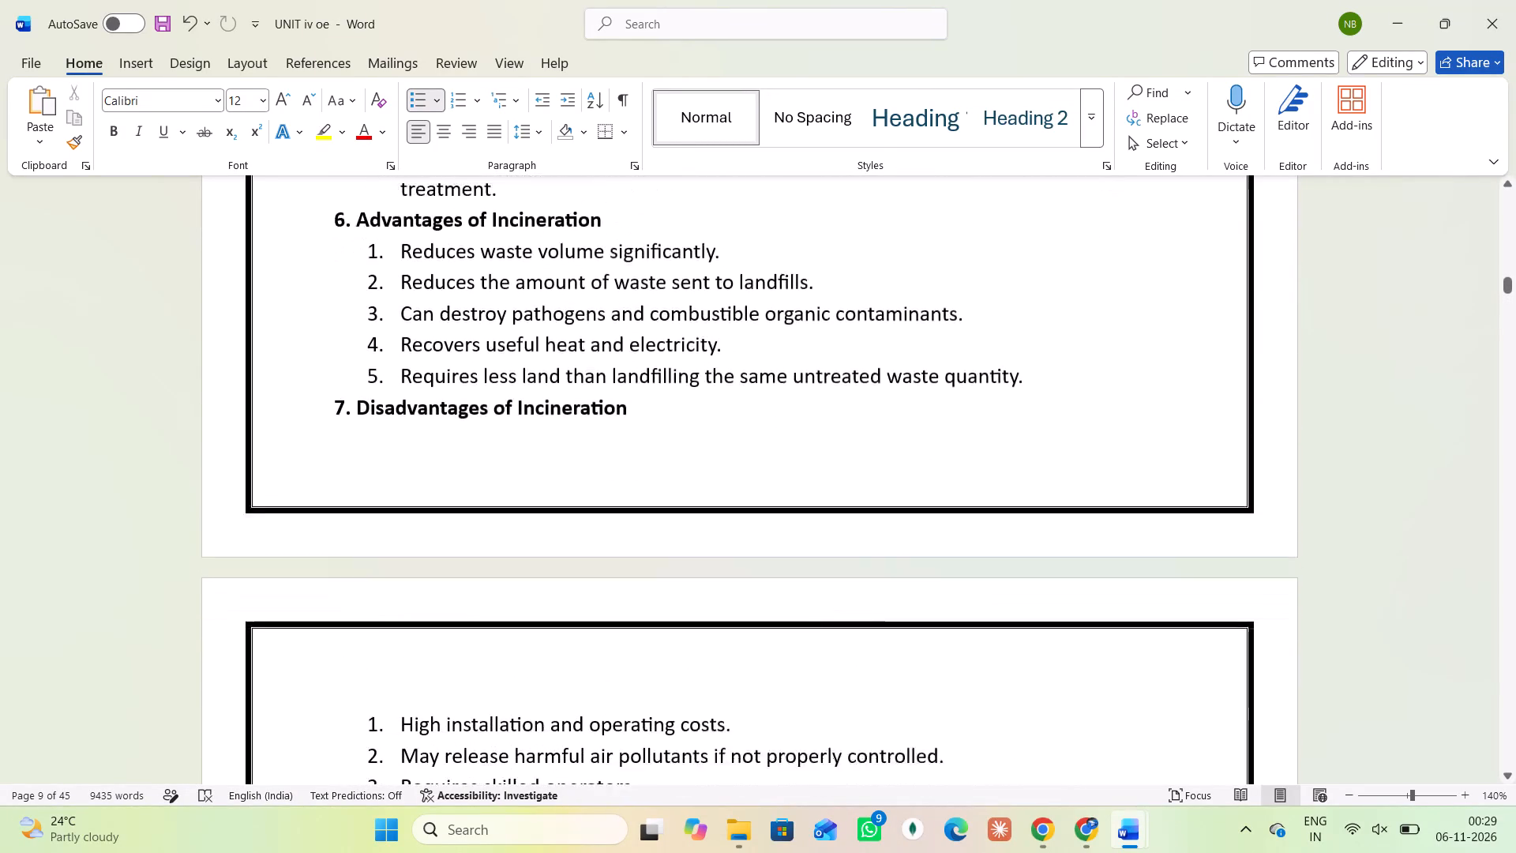
scroll(604, 629, "right", 1)
scroll(604, 629, "down", 2)
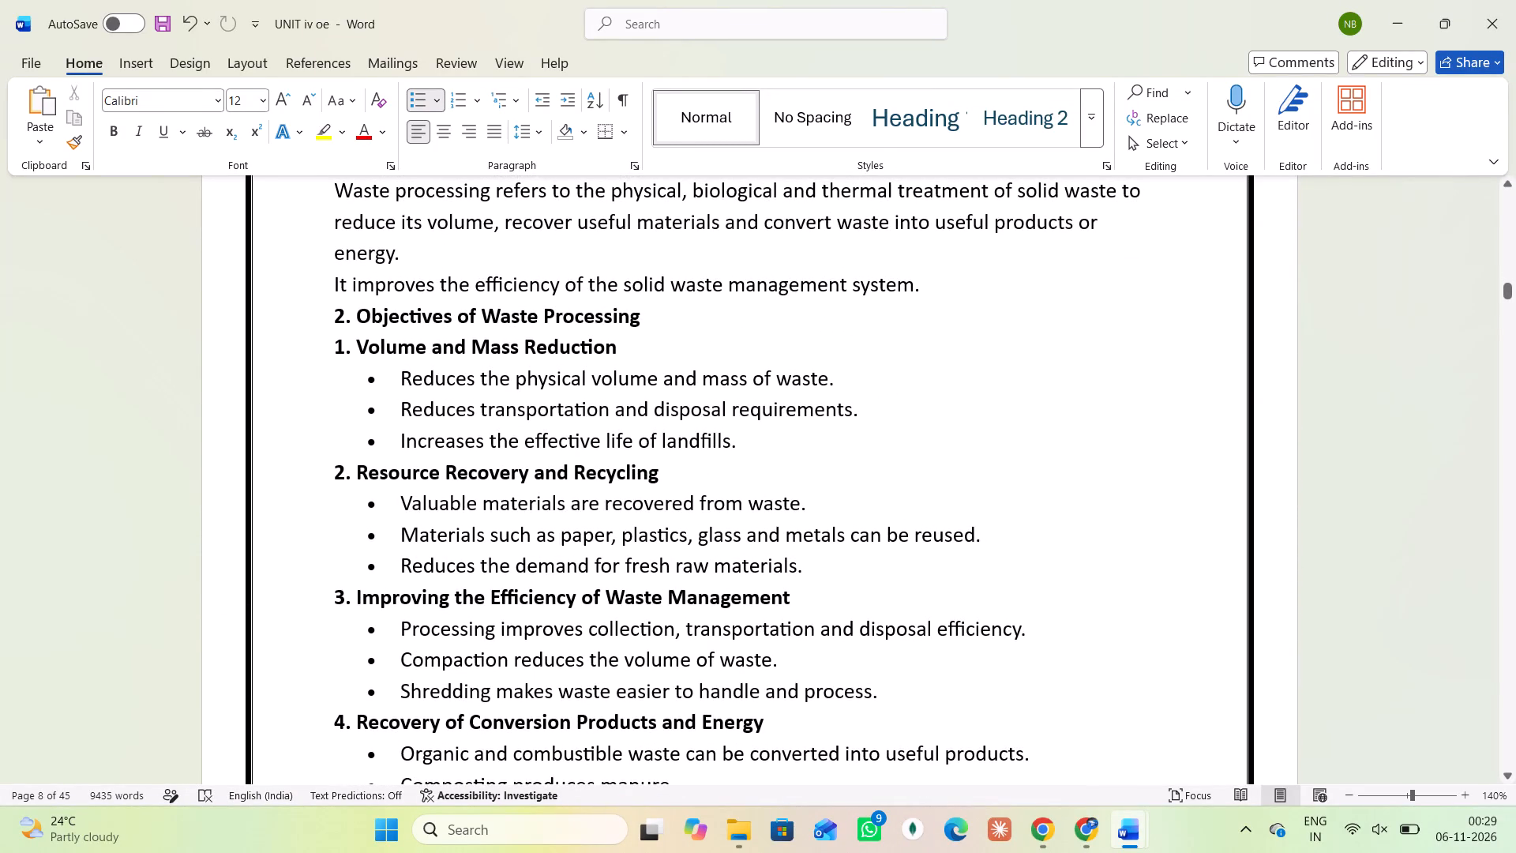
scroll(604, 629, "up", 2)
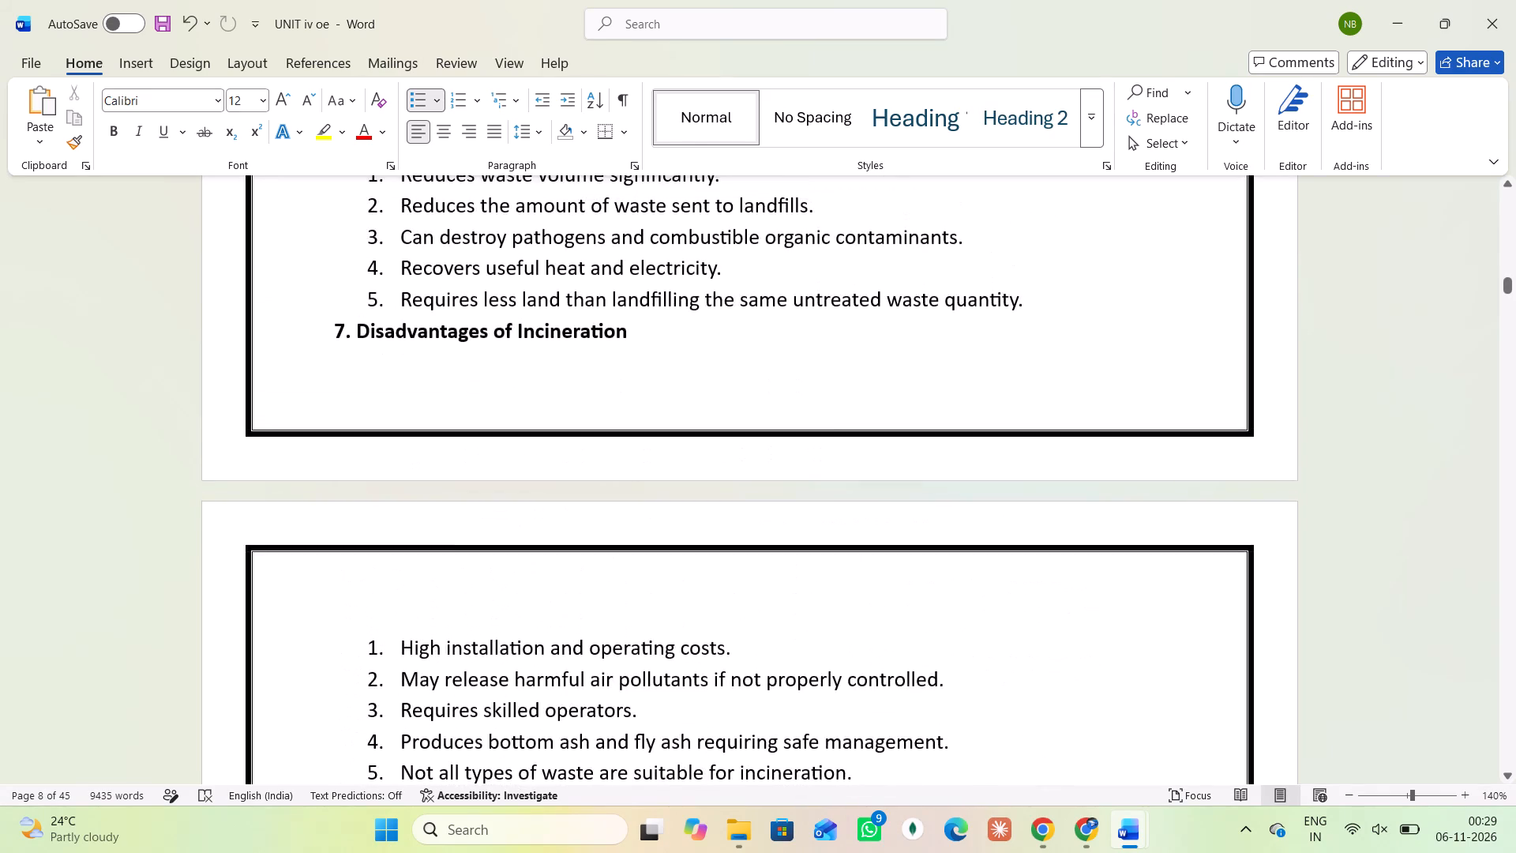
scroll(604, 629, "up", 1)
scroll(604, 629, "down", 3)
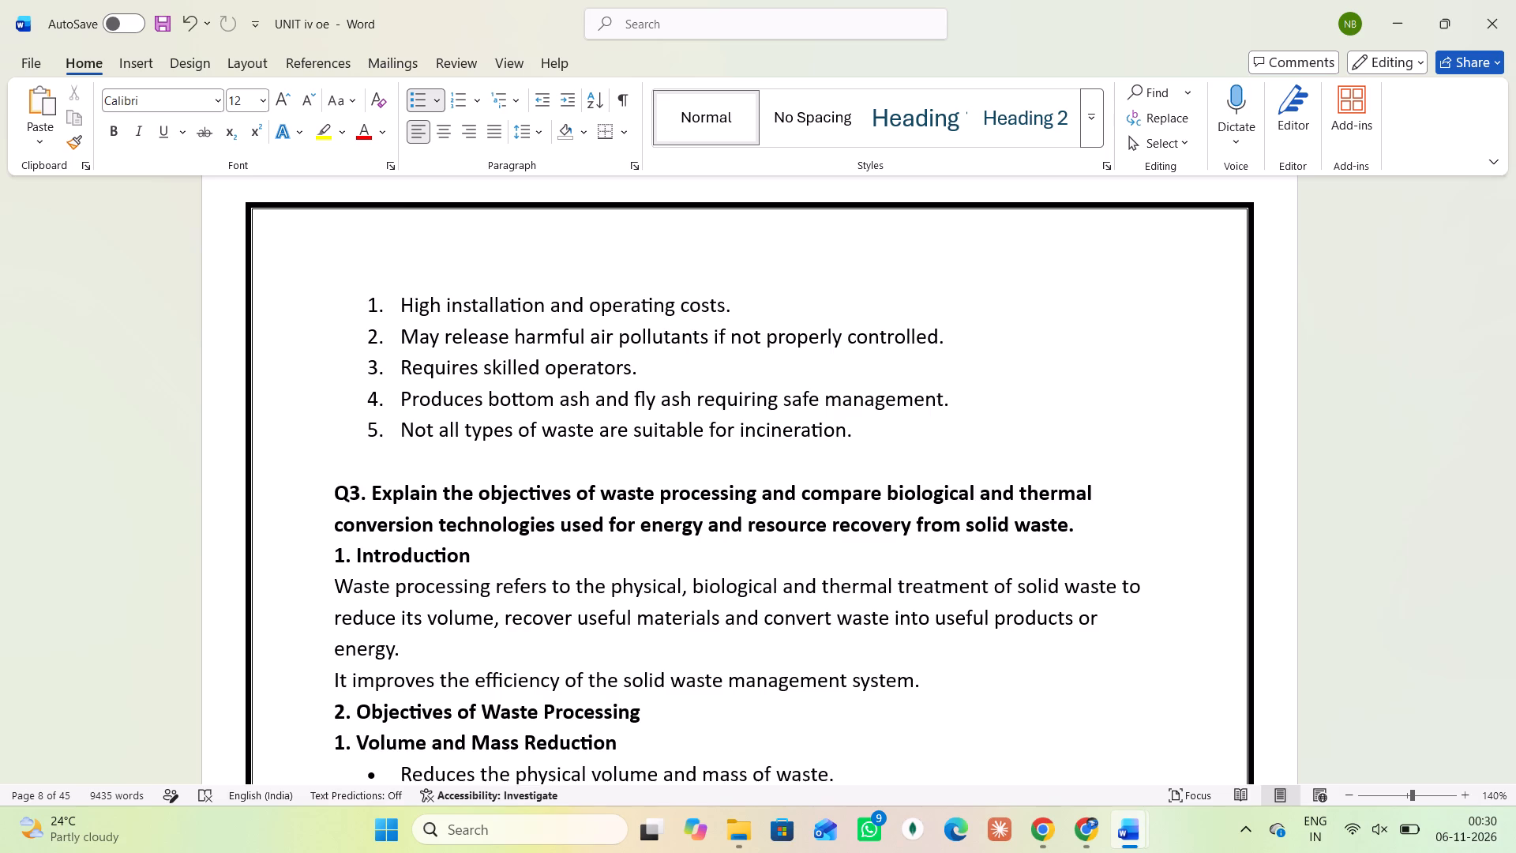
scroll(604, 629, "down", 1)
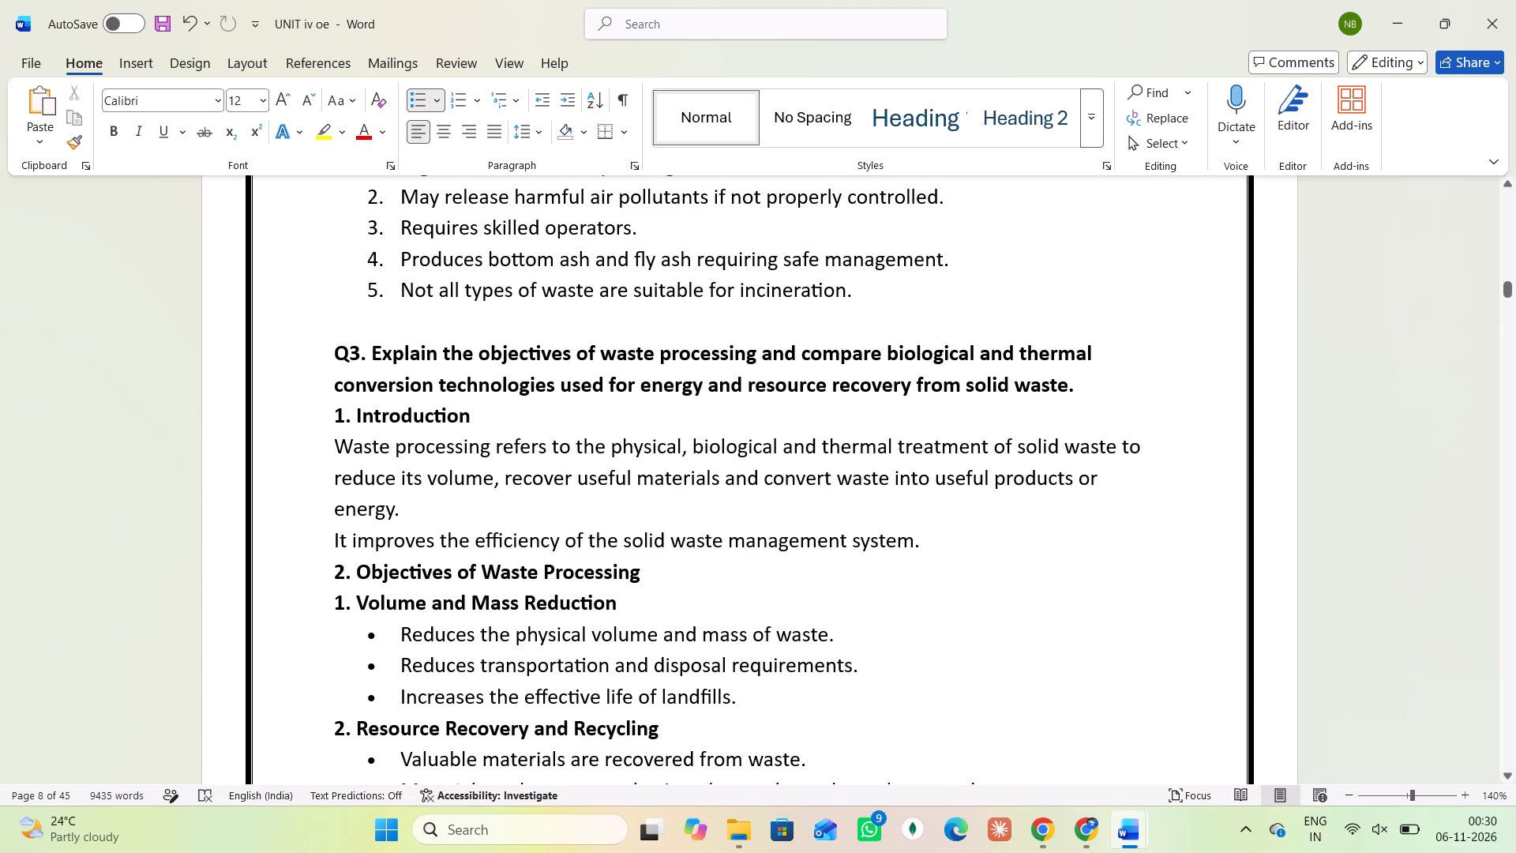
scroll(598, 583, "down", 2)
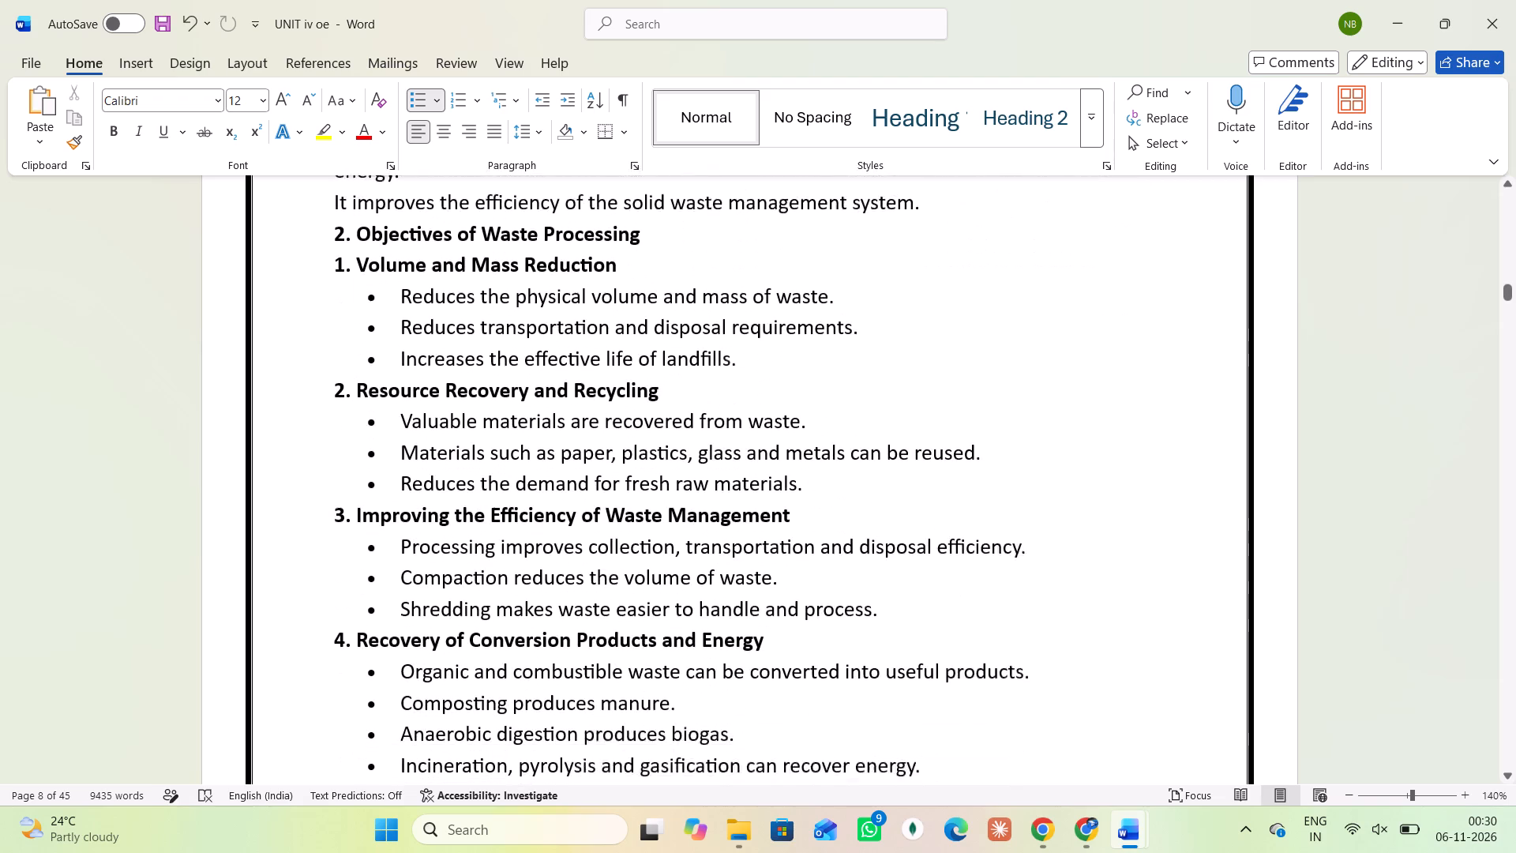
scroll(598, 583, "down", 1)
left_click(598, 583)
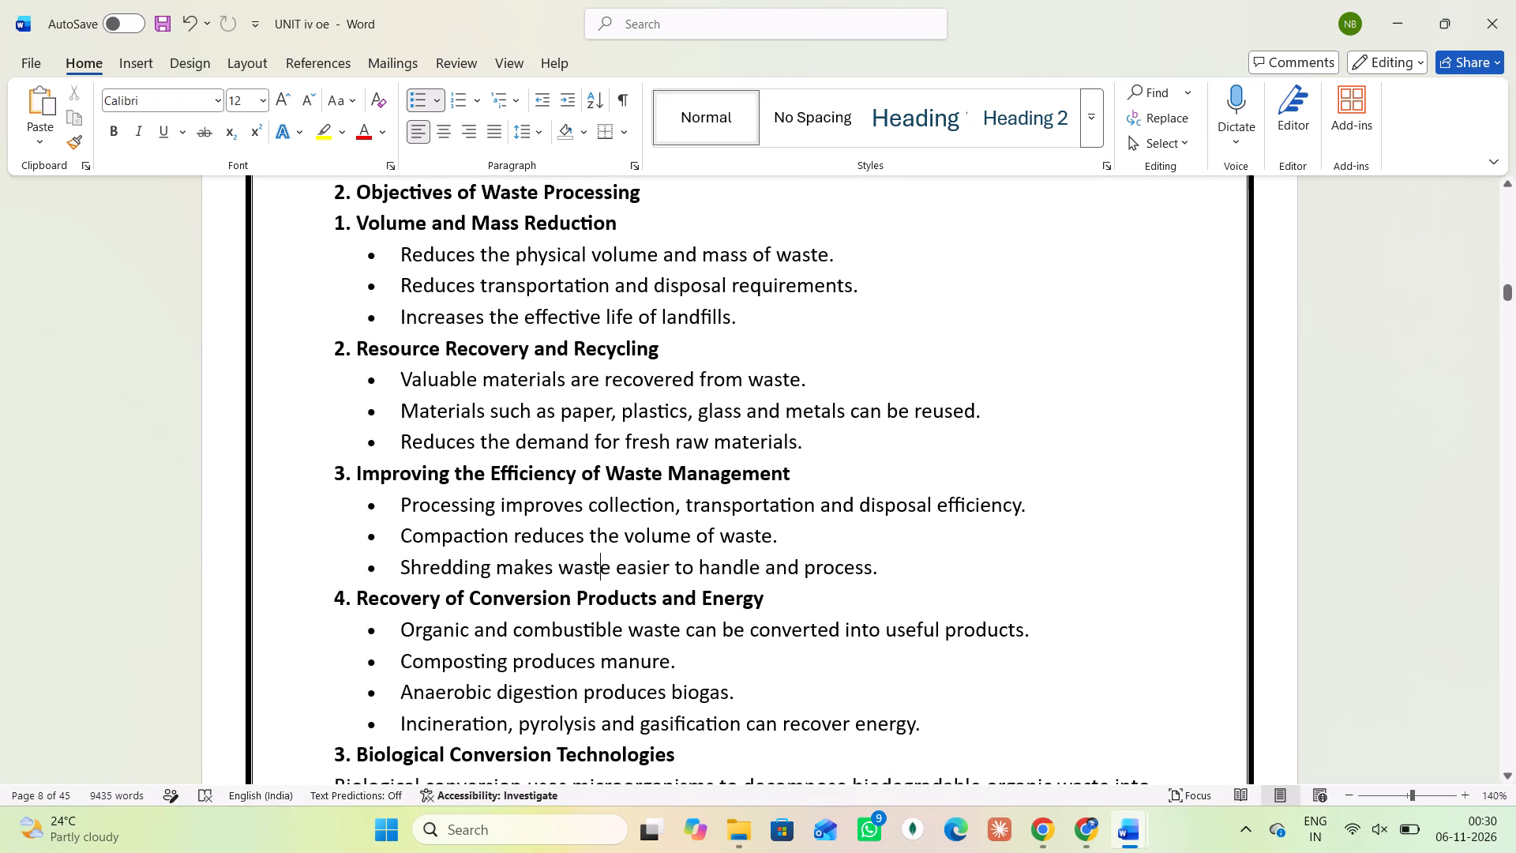
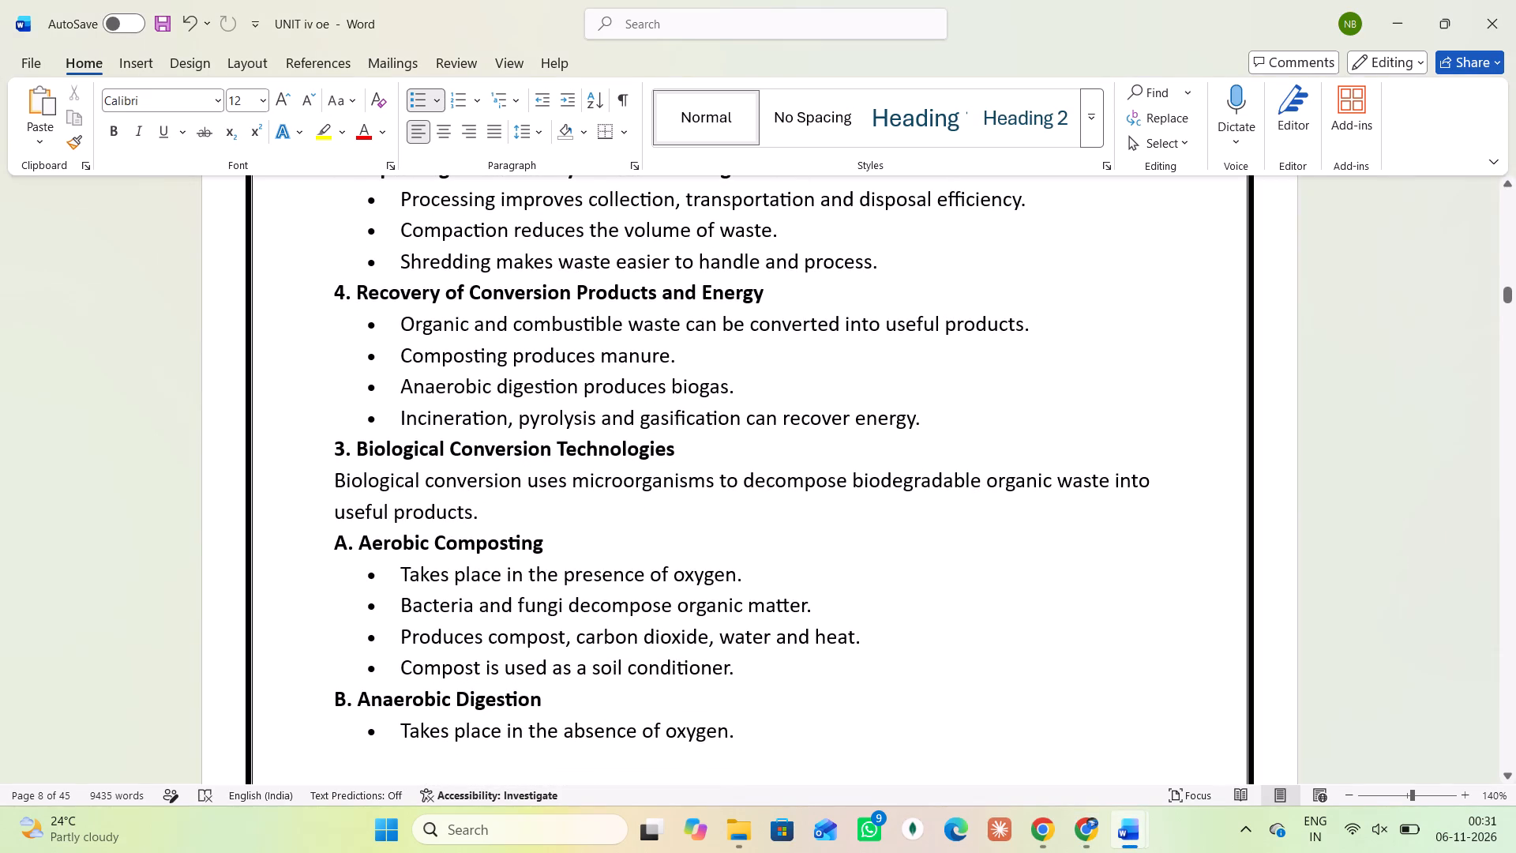
scroll(807, 521, "down", 2)
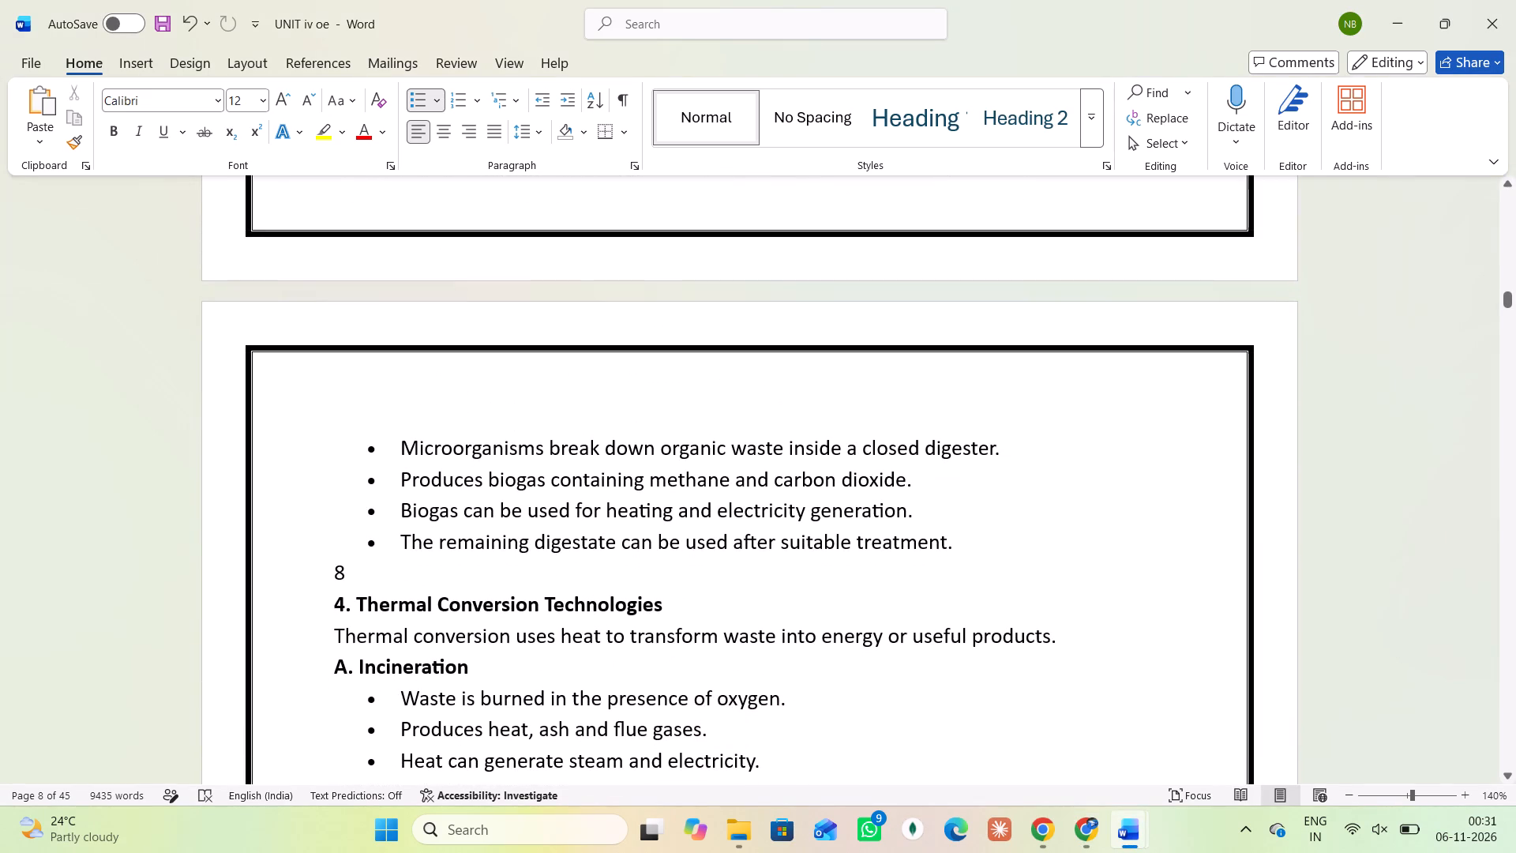
scroll(807, 521, "down", 1)
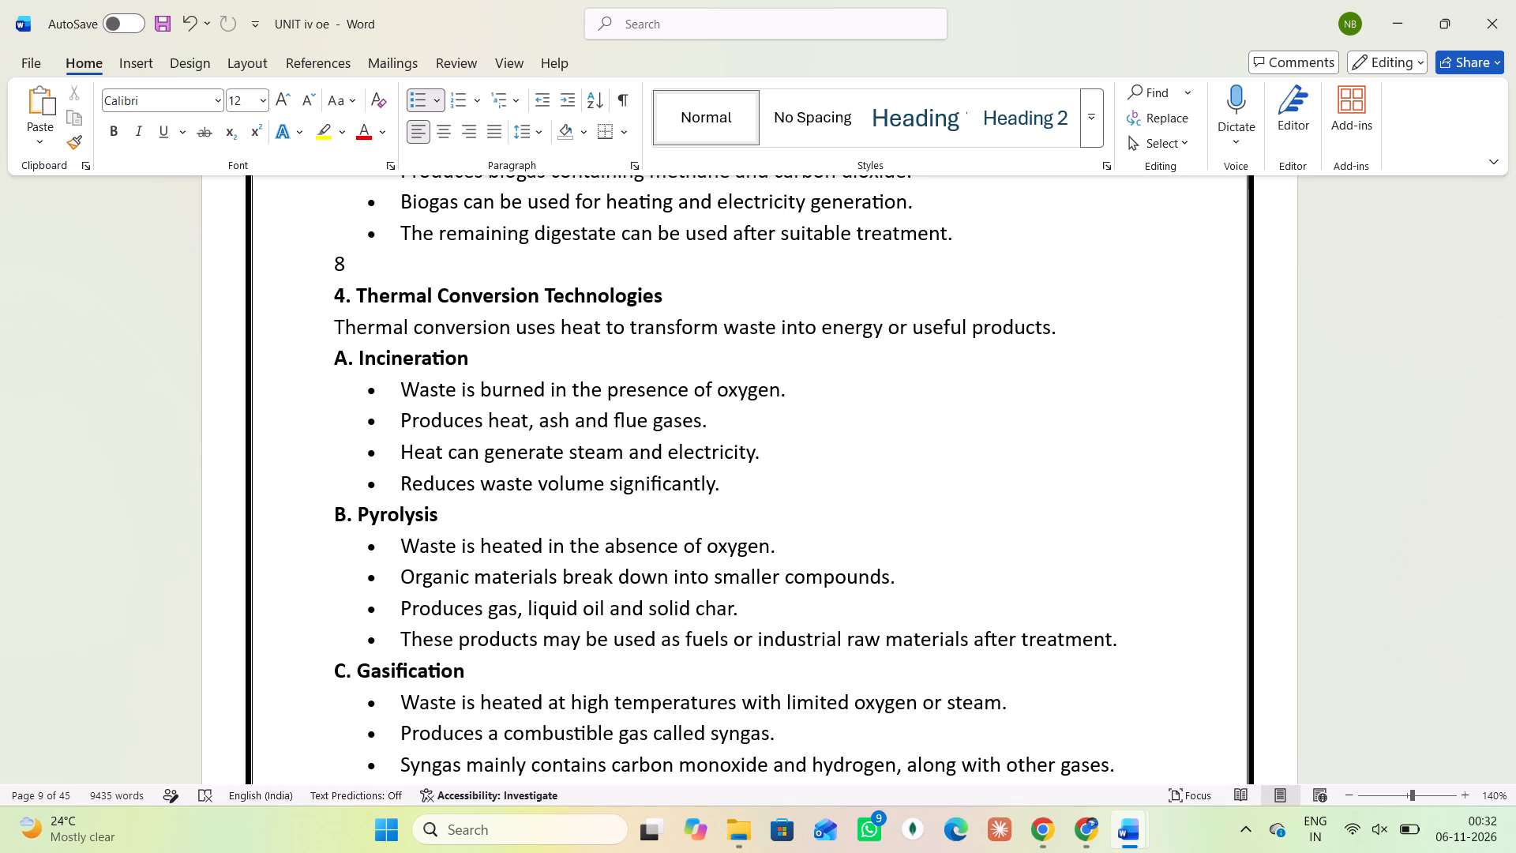
scroll(807, 521, "down", 1)
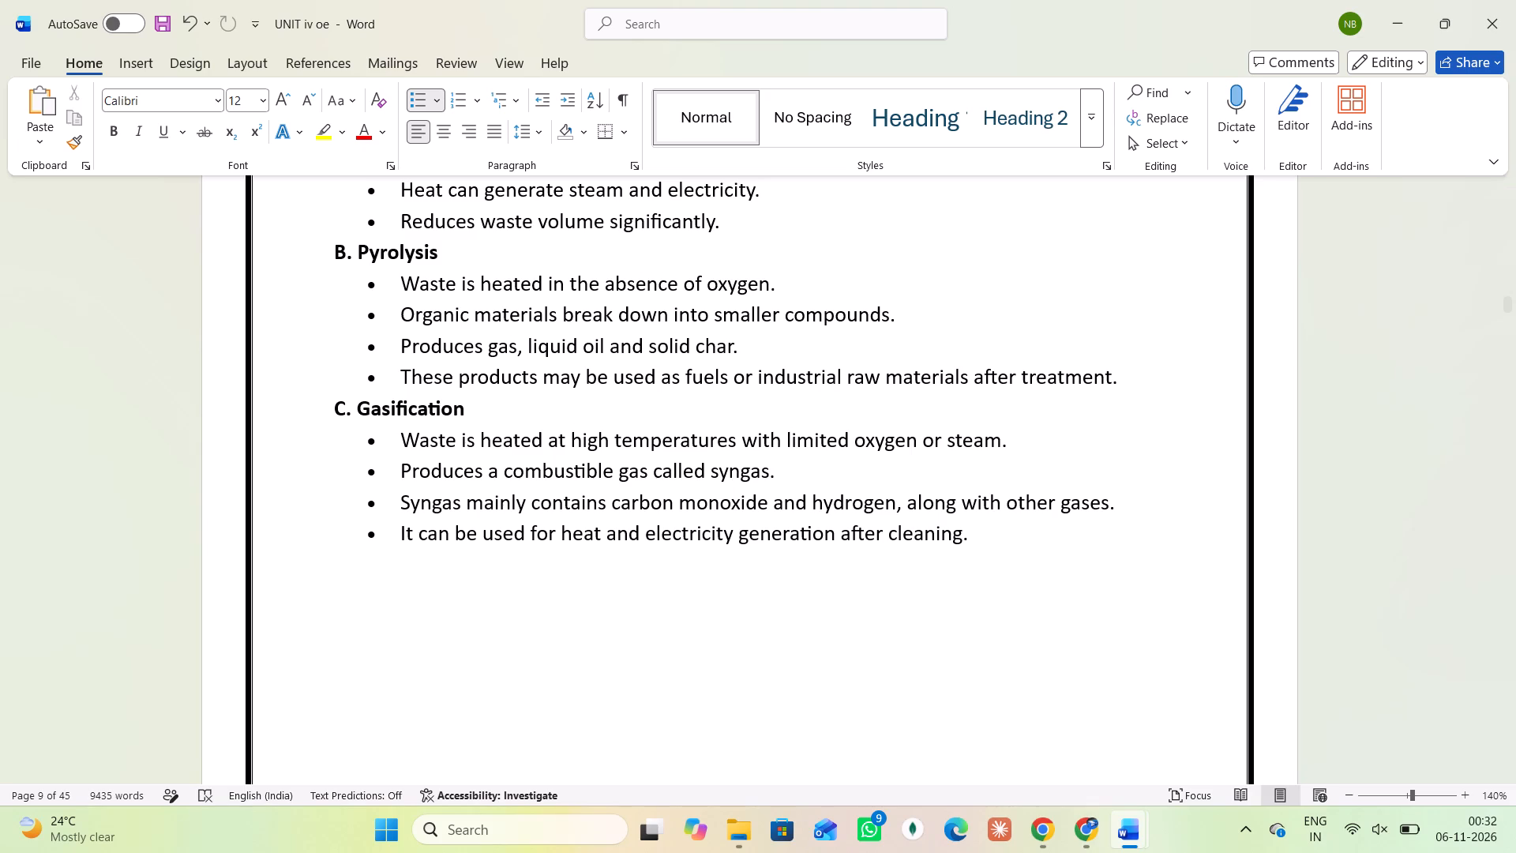
scroll(807, 521, "down", 3)
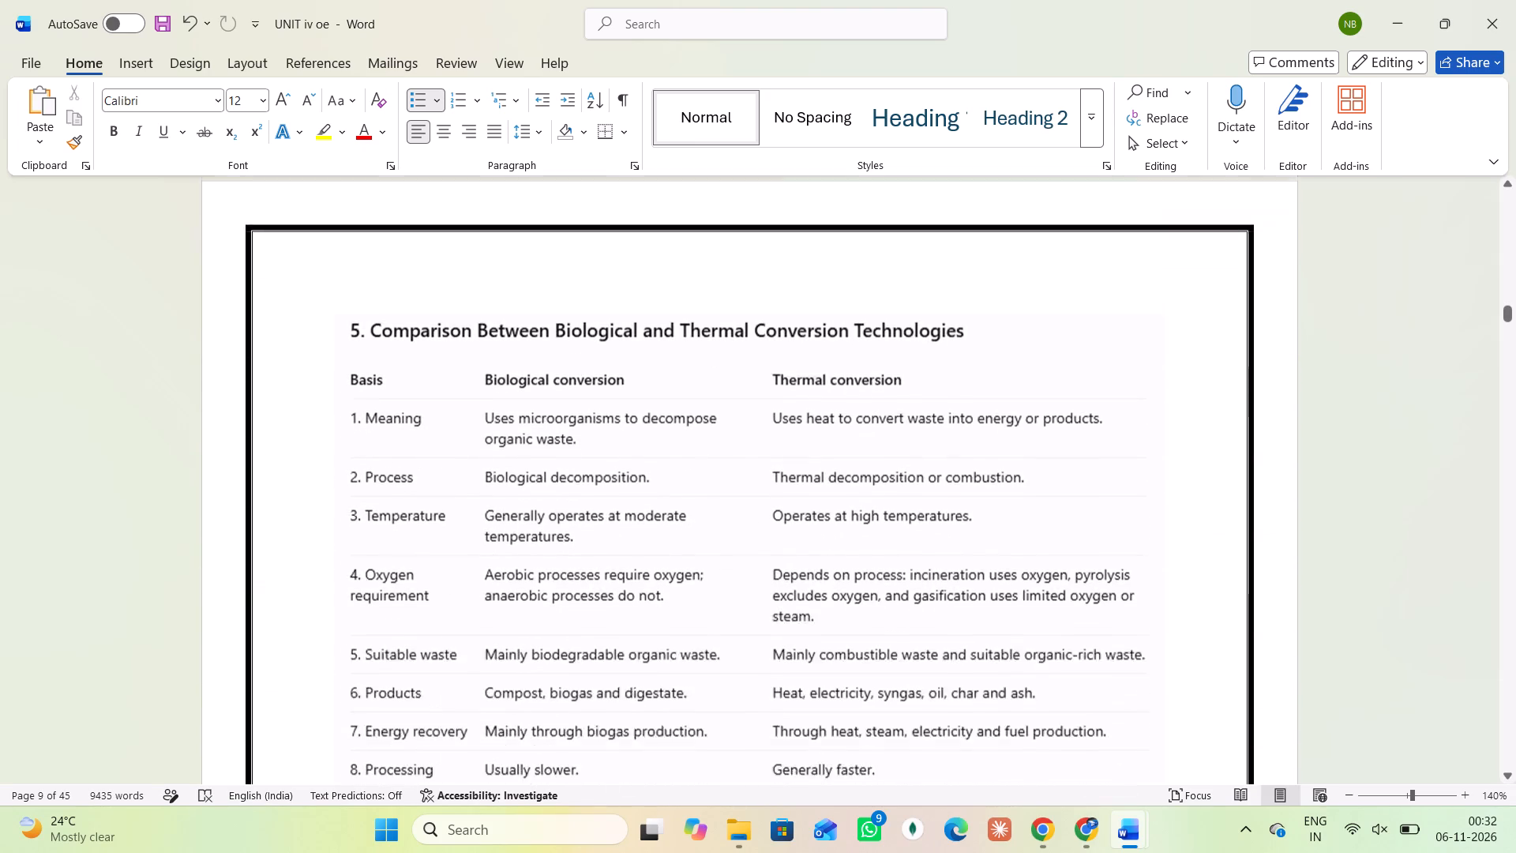
scroll(807, 521, "down", 1)
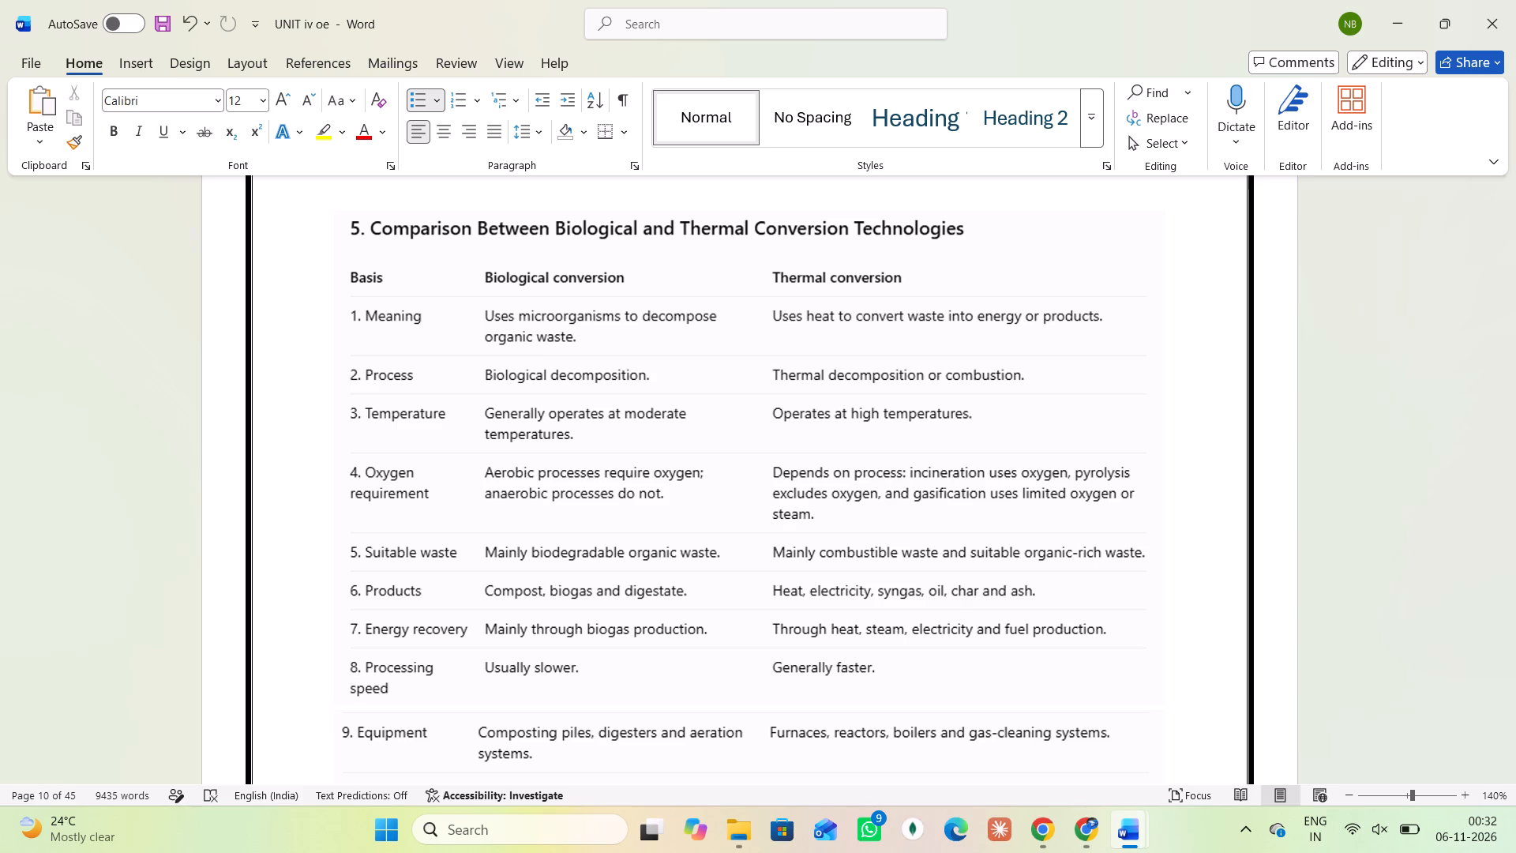
Recheck the Biological and Thermal Conversion Technologies sections against the comparison table in Q3.
scroll(807, 521, "up", 3)
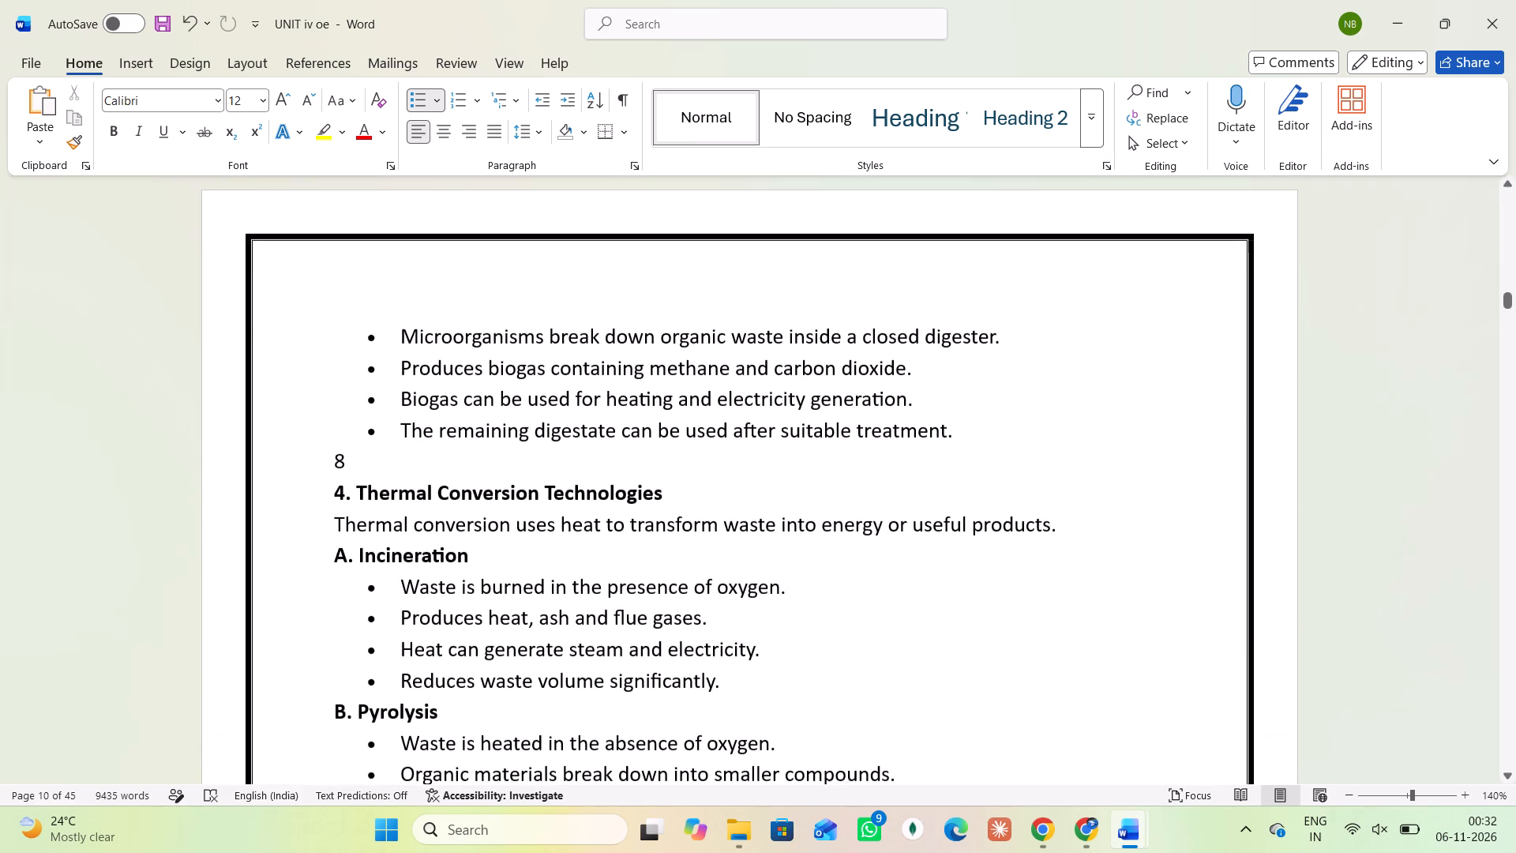
scroll(807, 521, "up", 2)
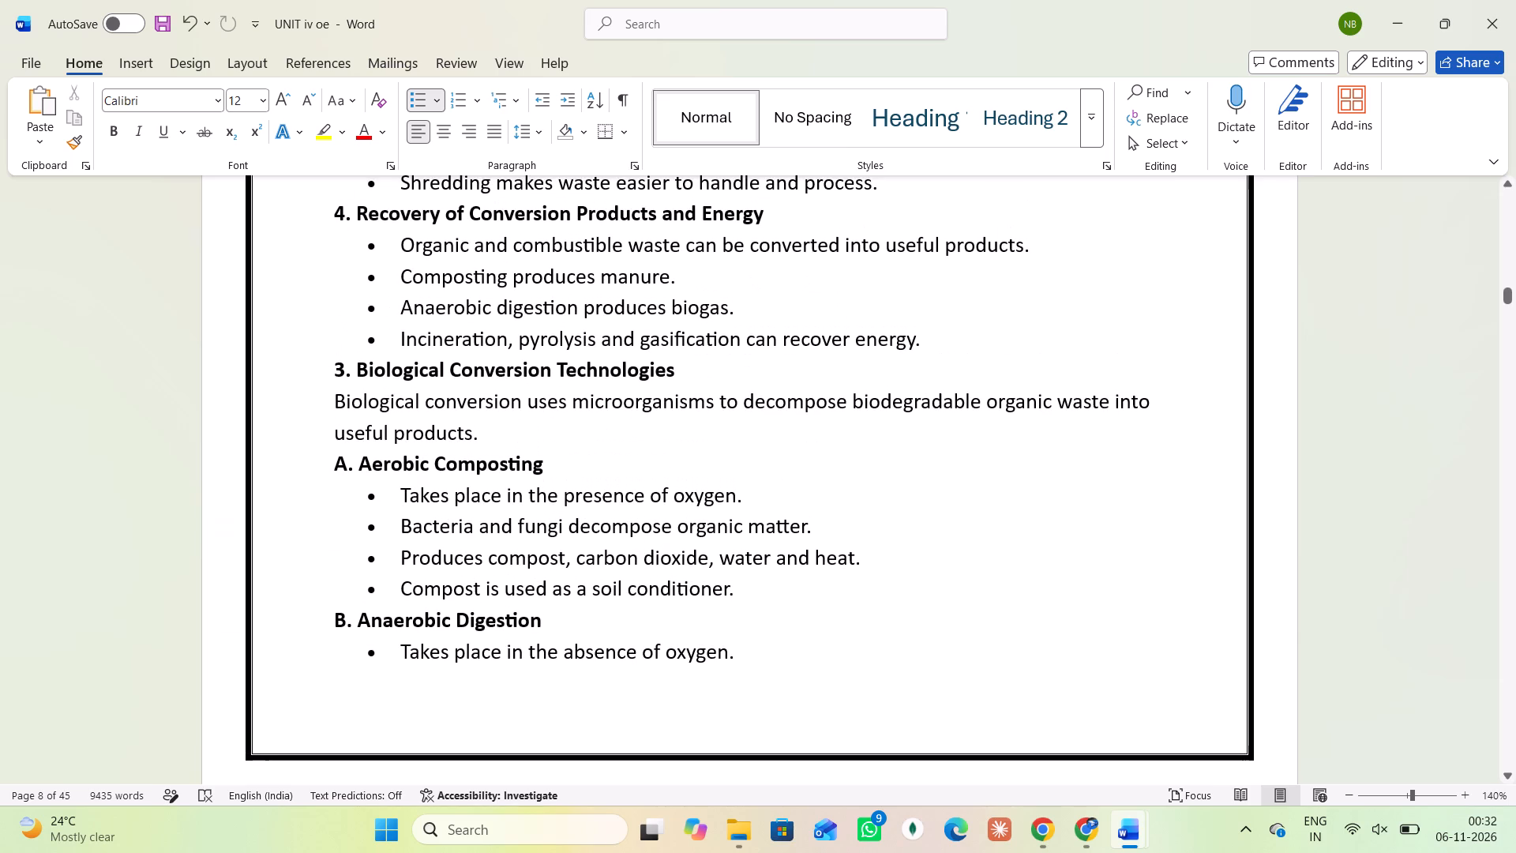
scroll(807, 521, "down", 6)
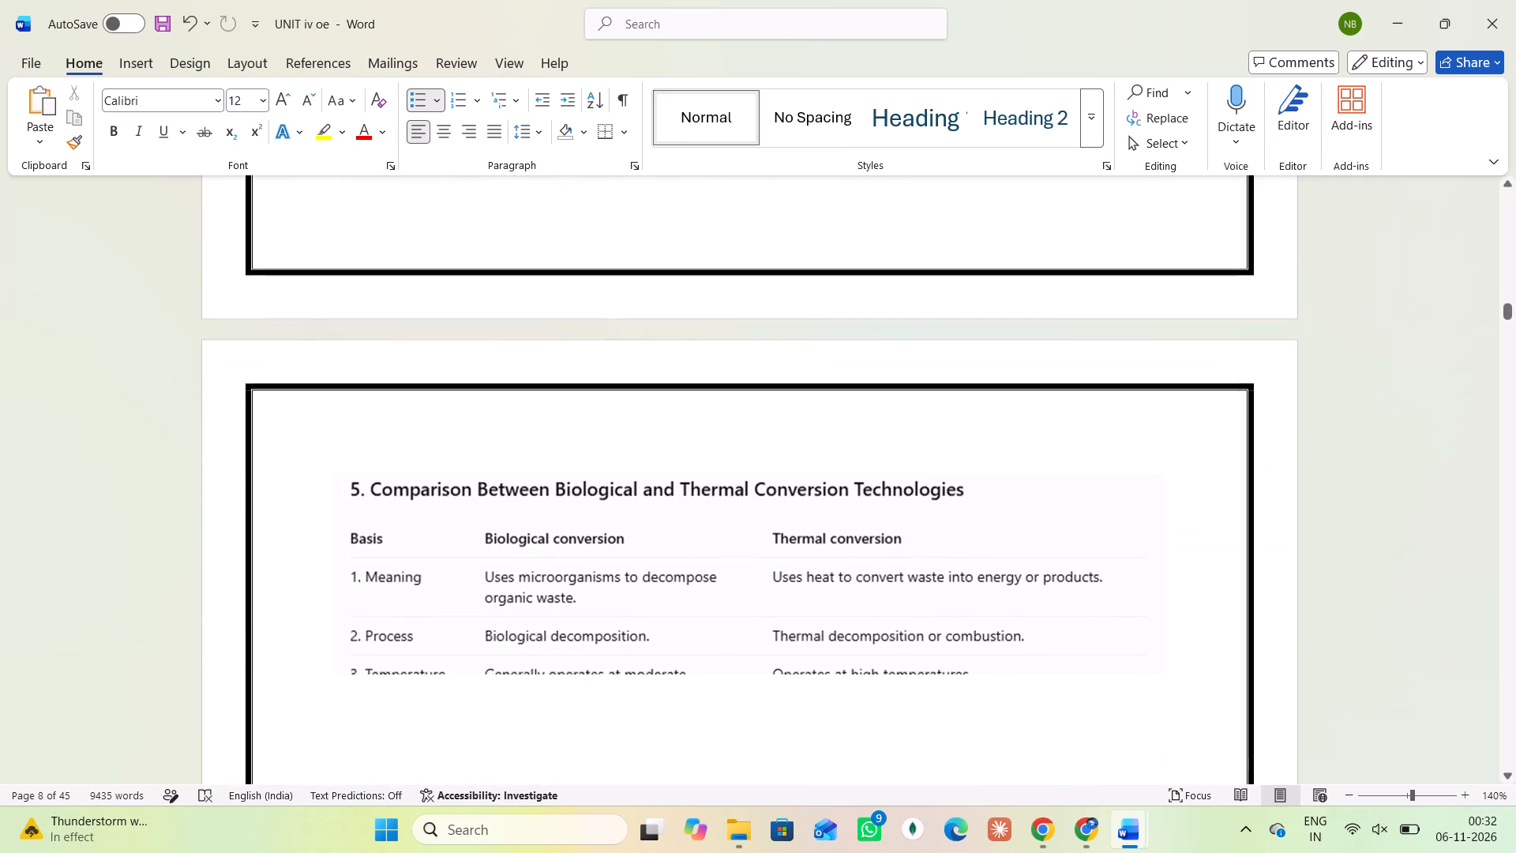
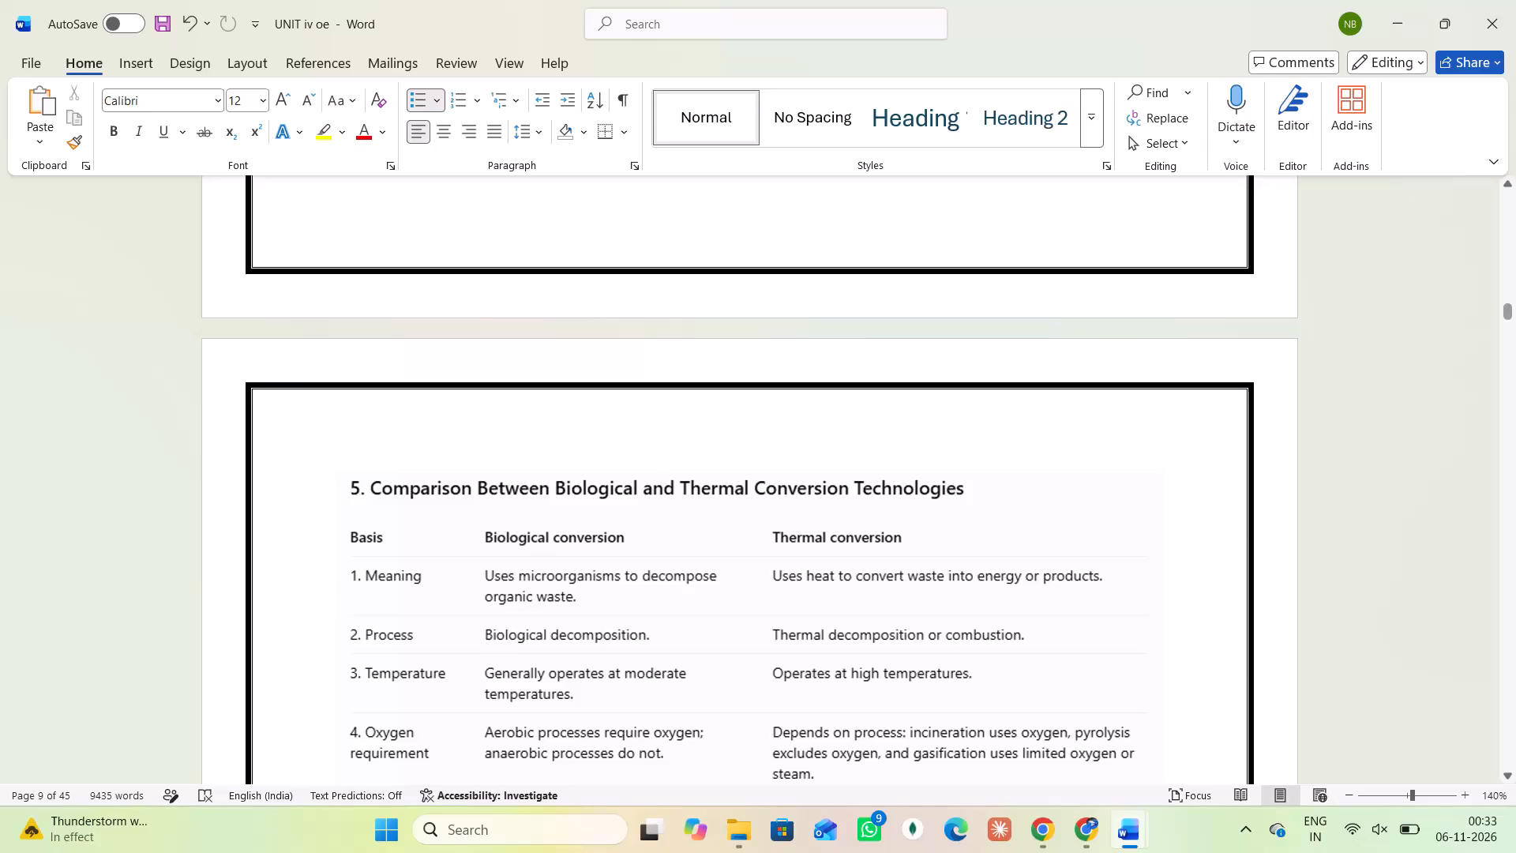
Read Q3's comparison table of biological and thermal conversion and the waste processing flowchart through to the Conclusion heading.
scroll(721, 494, "down", 1)
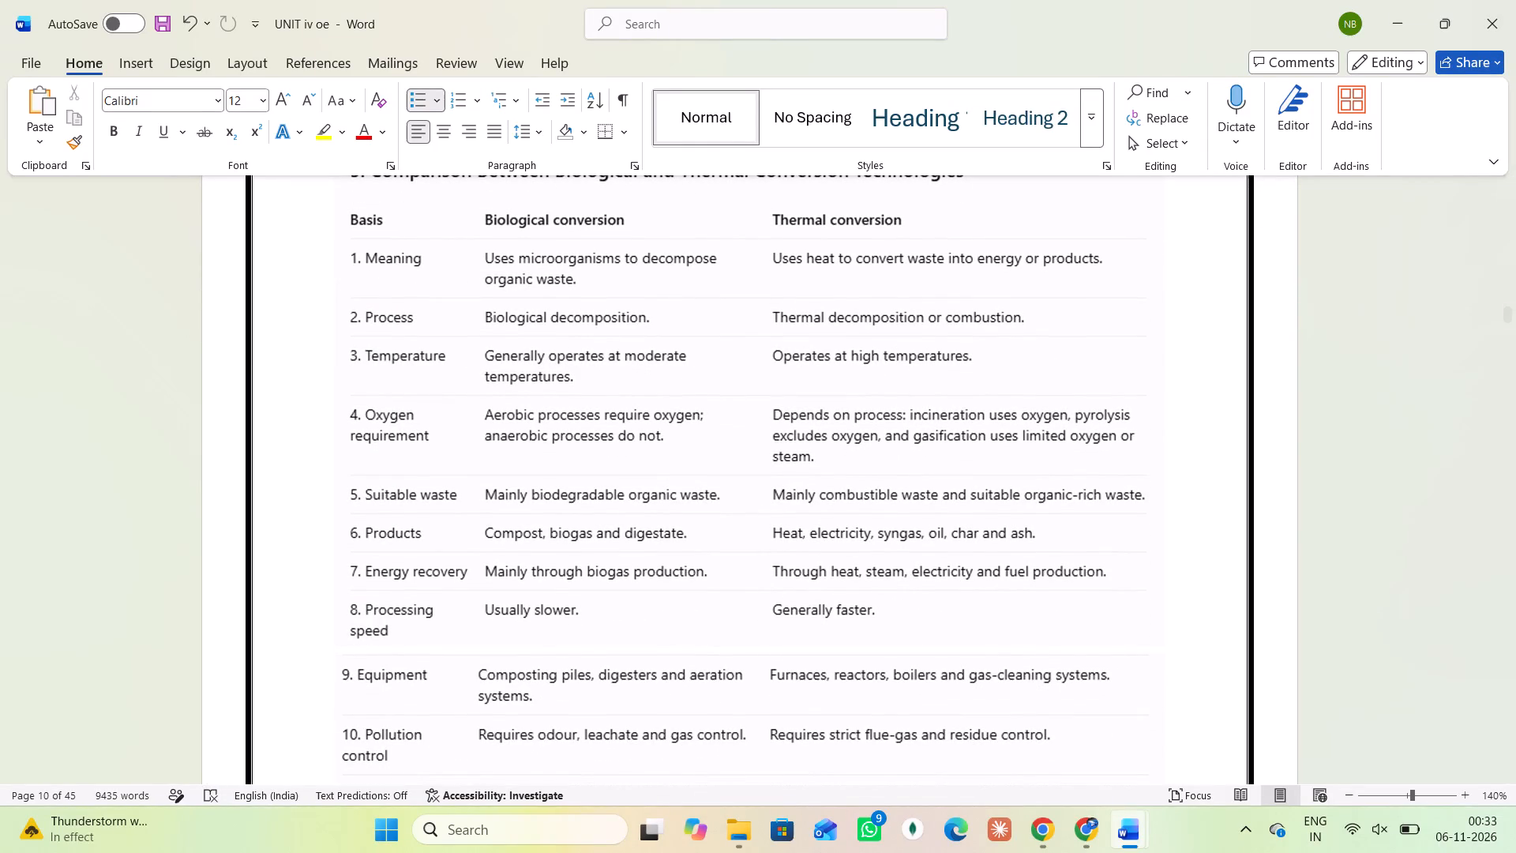
scroll(721, 491, "down", 1)
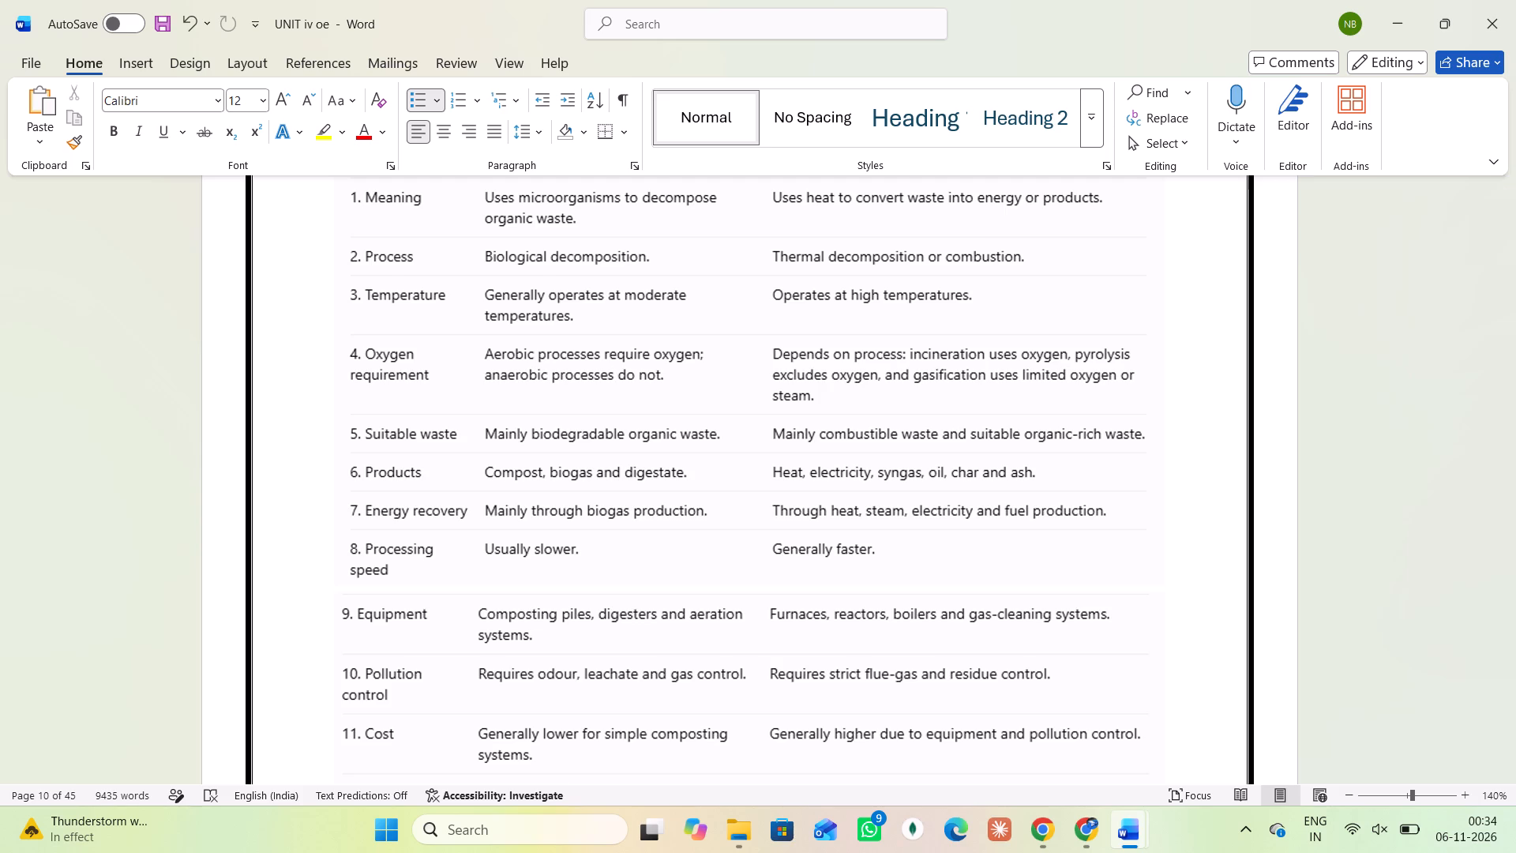
scroll(721, 487, "down", 1)
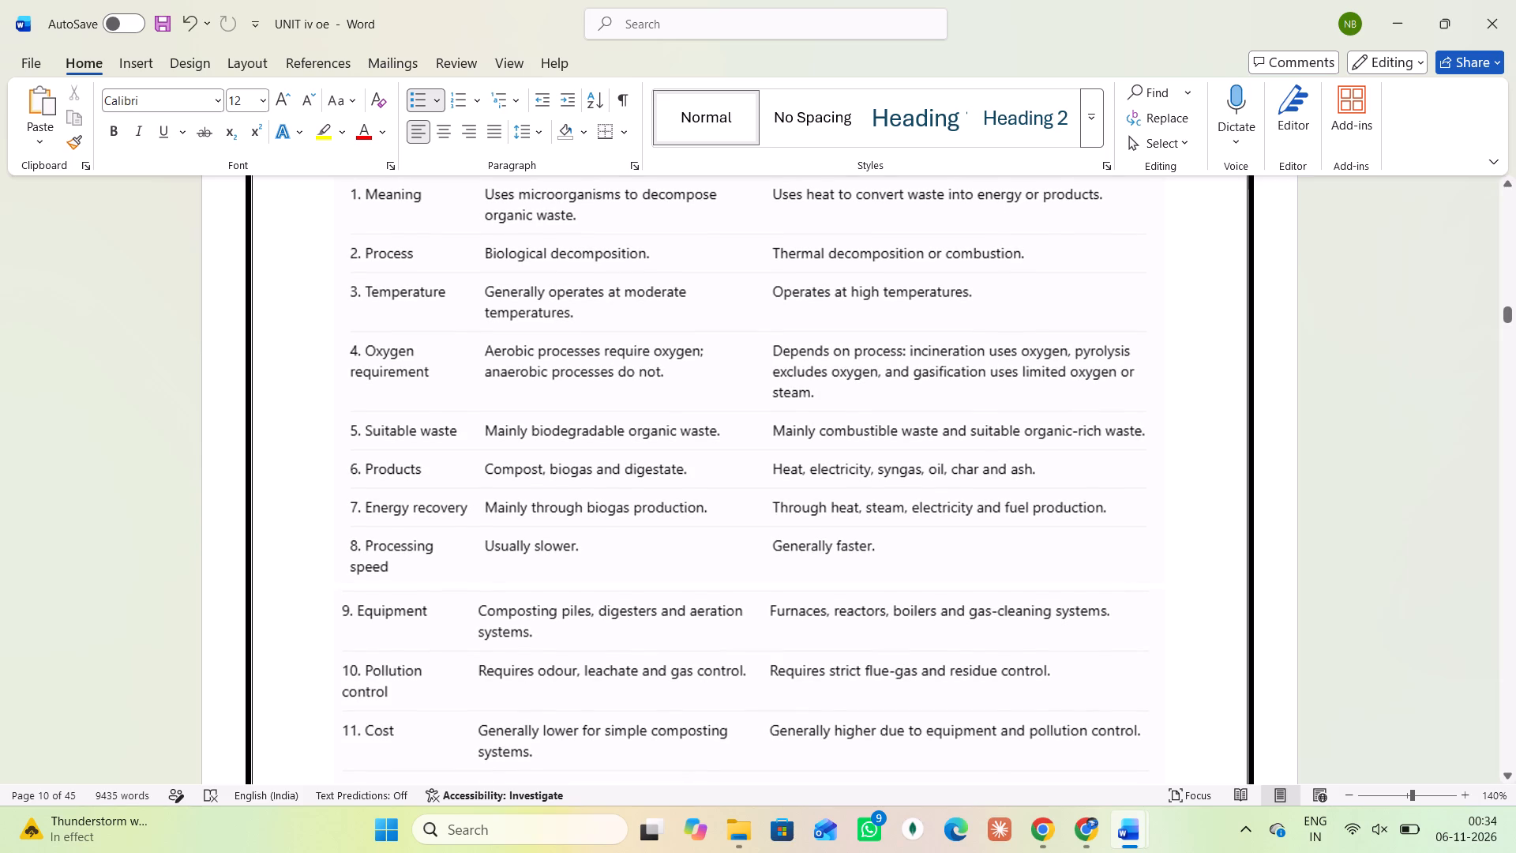
scroll(721, 487, "down", 1)
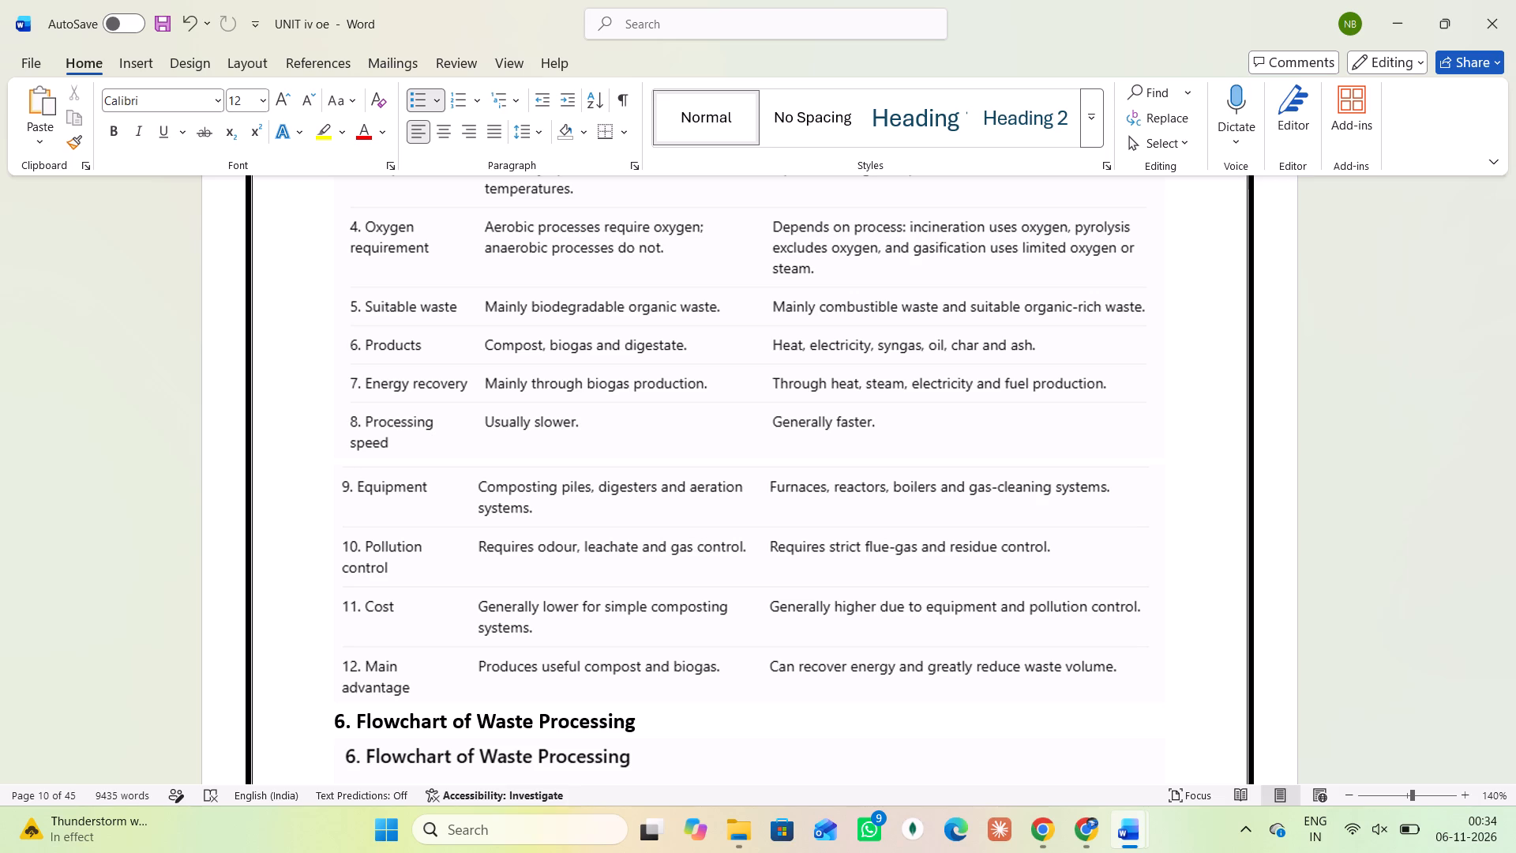
scroll(721, 487, "down", 1)
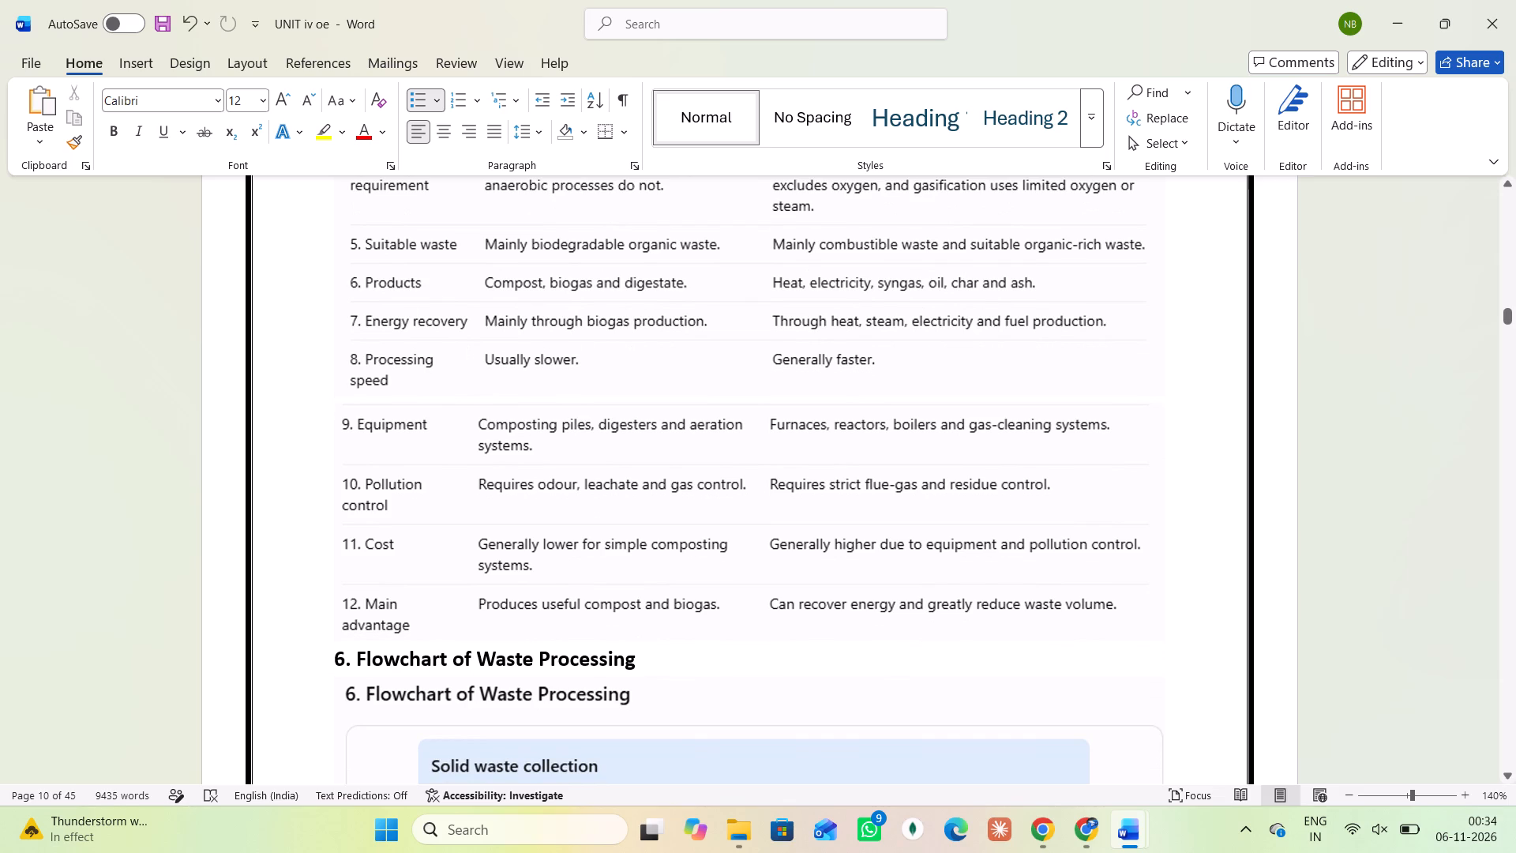
scroll(721, 487, "down", 1)
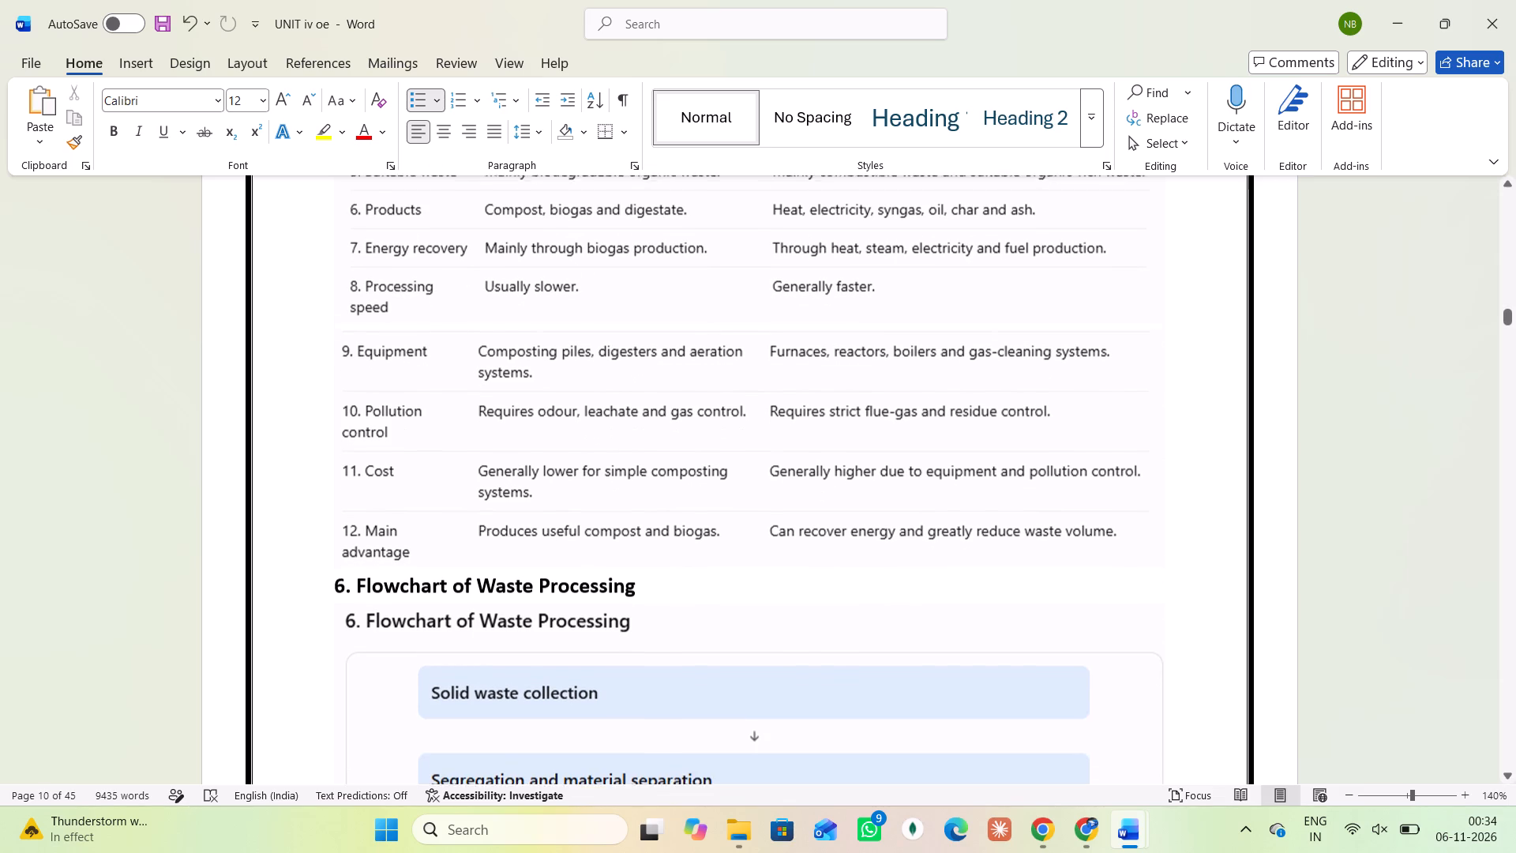
scroll(721, 487, "down", 1)
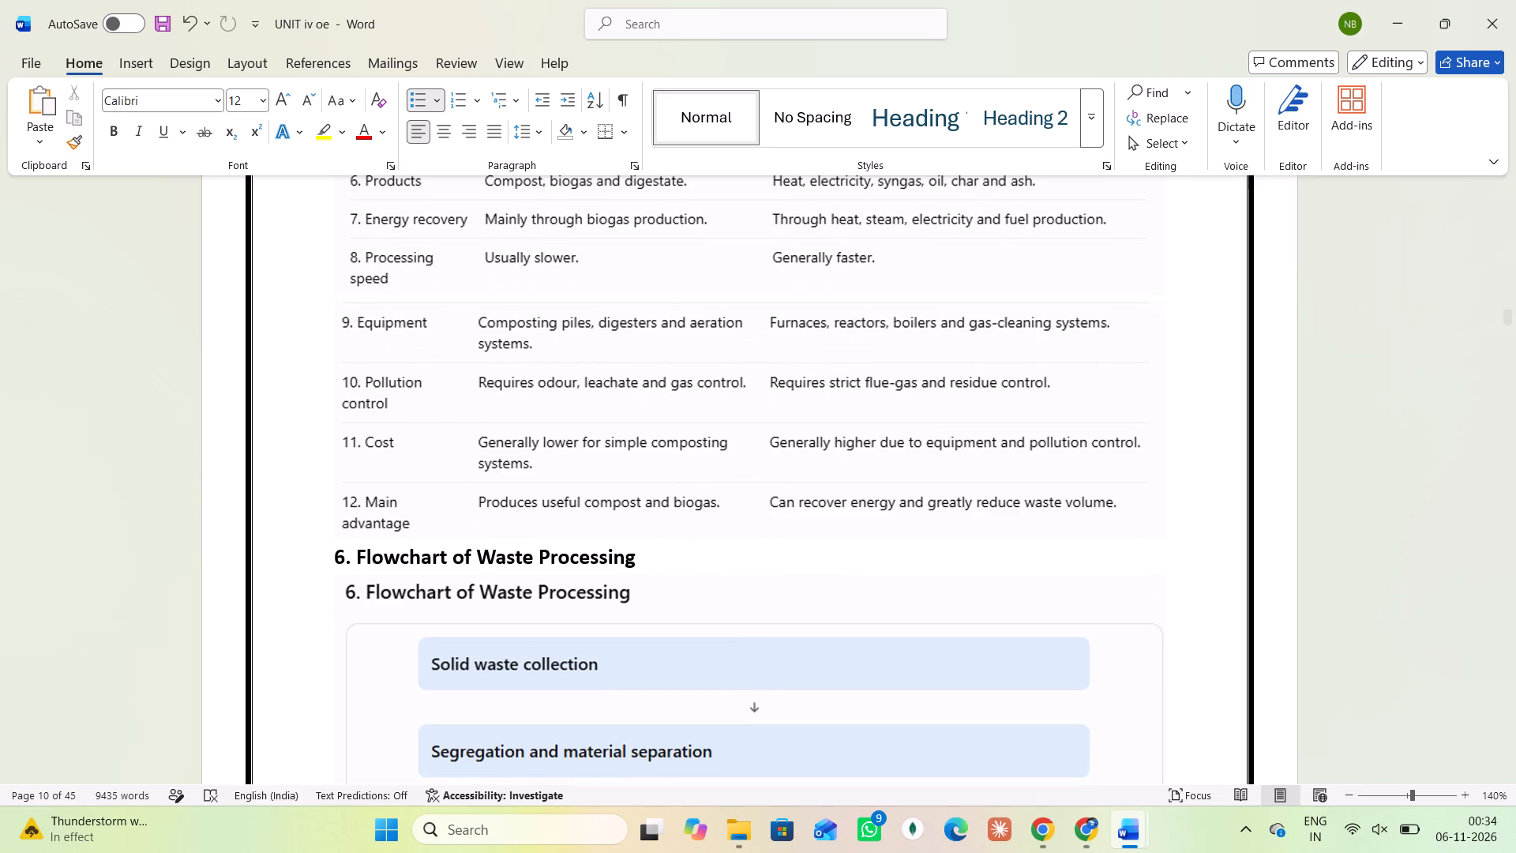
scroll(721, 487, "down", 1)
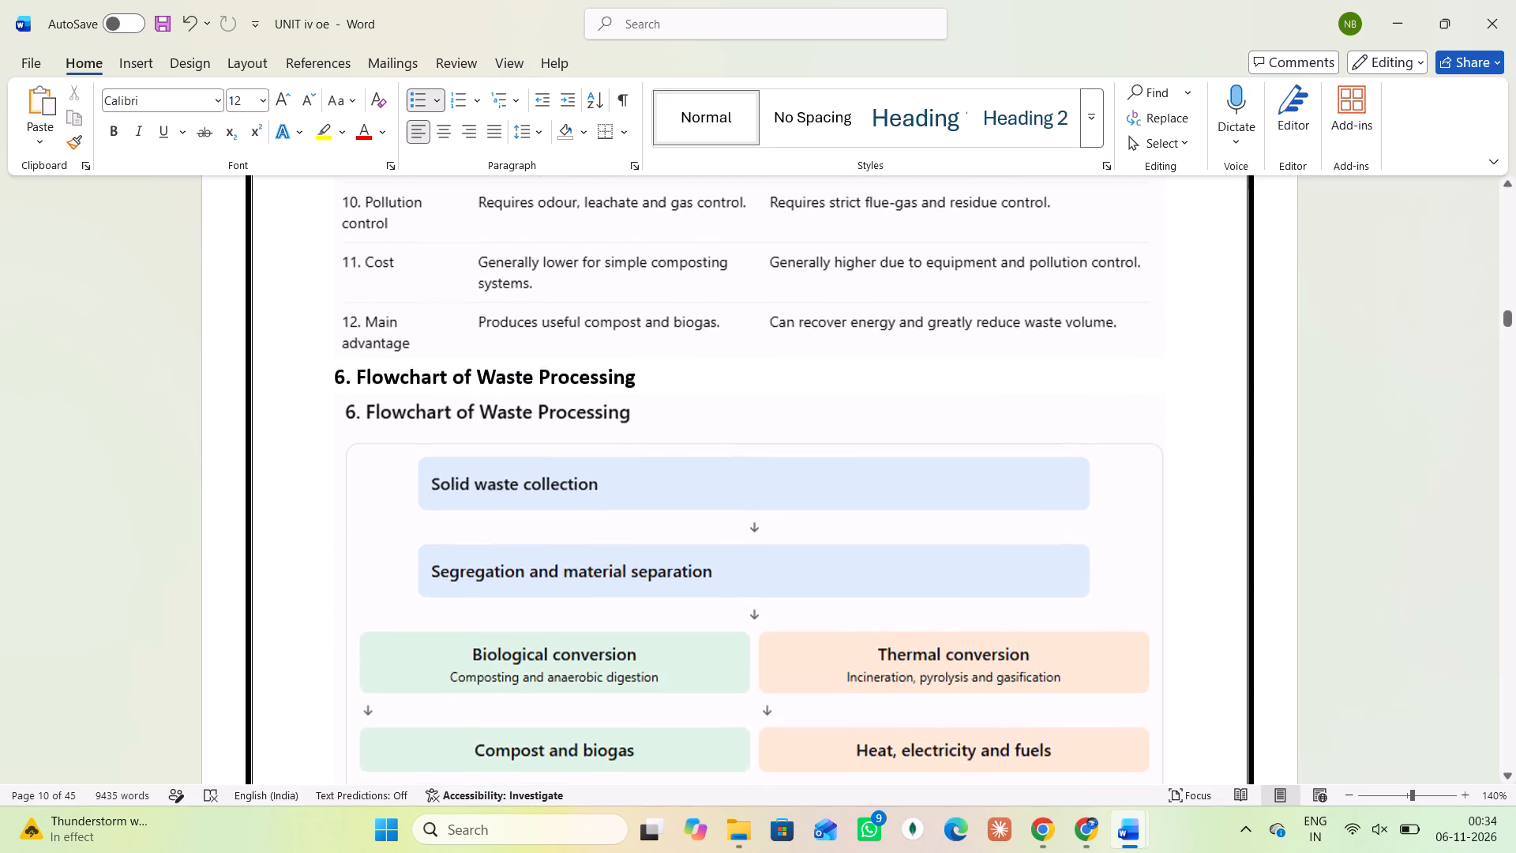
scroll(721, 487, "down", 2)
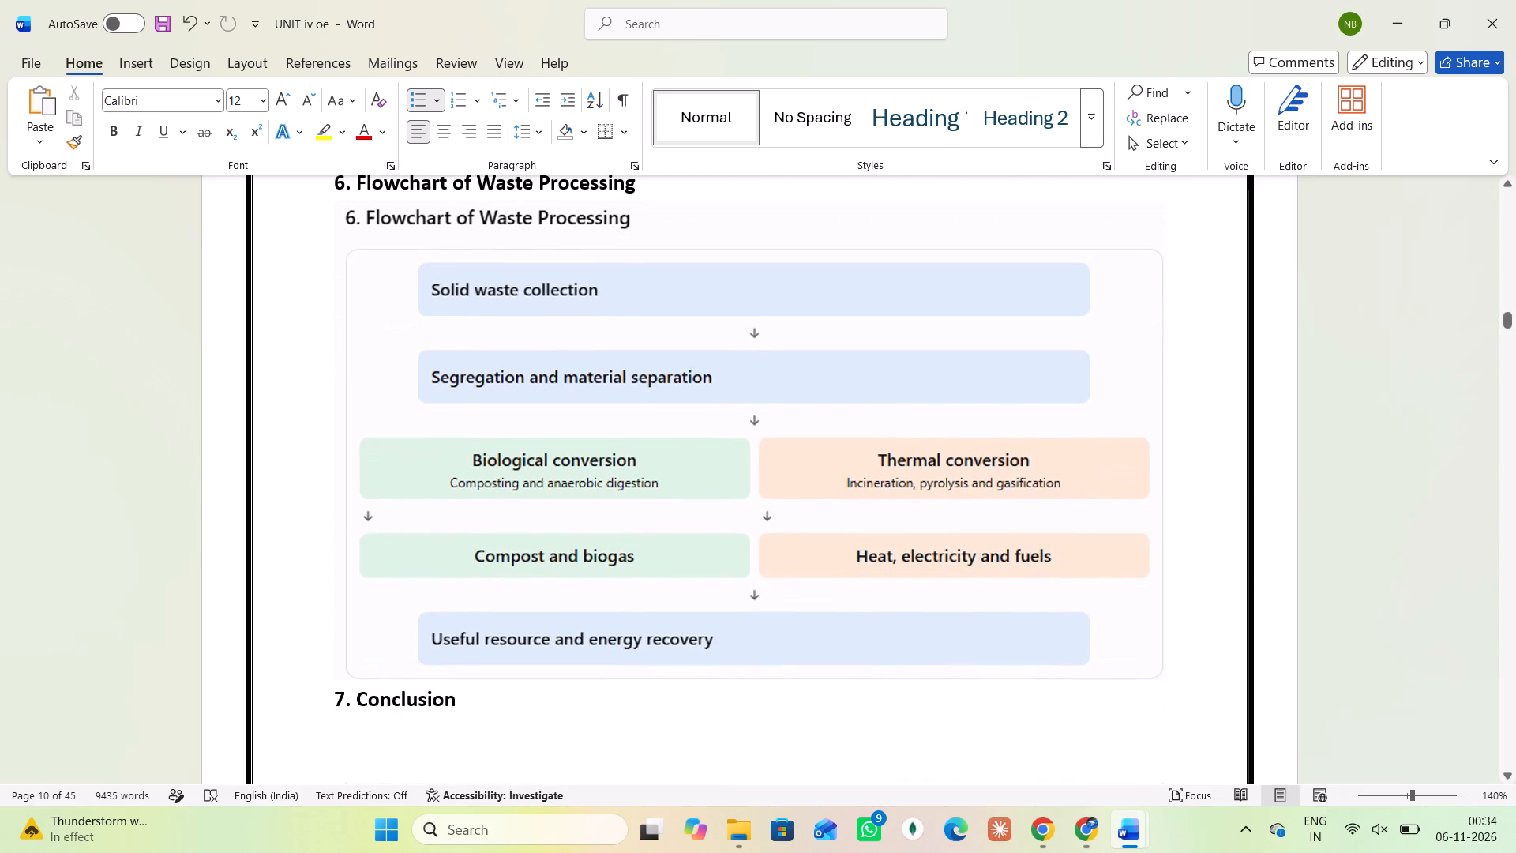
scroll(721, 487, "down", 1)
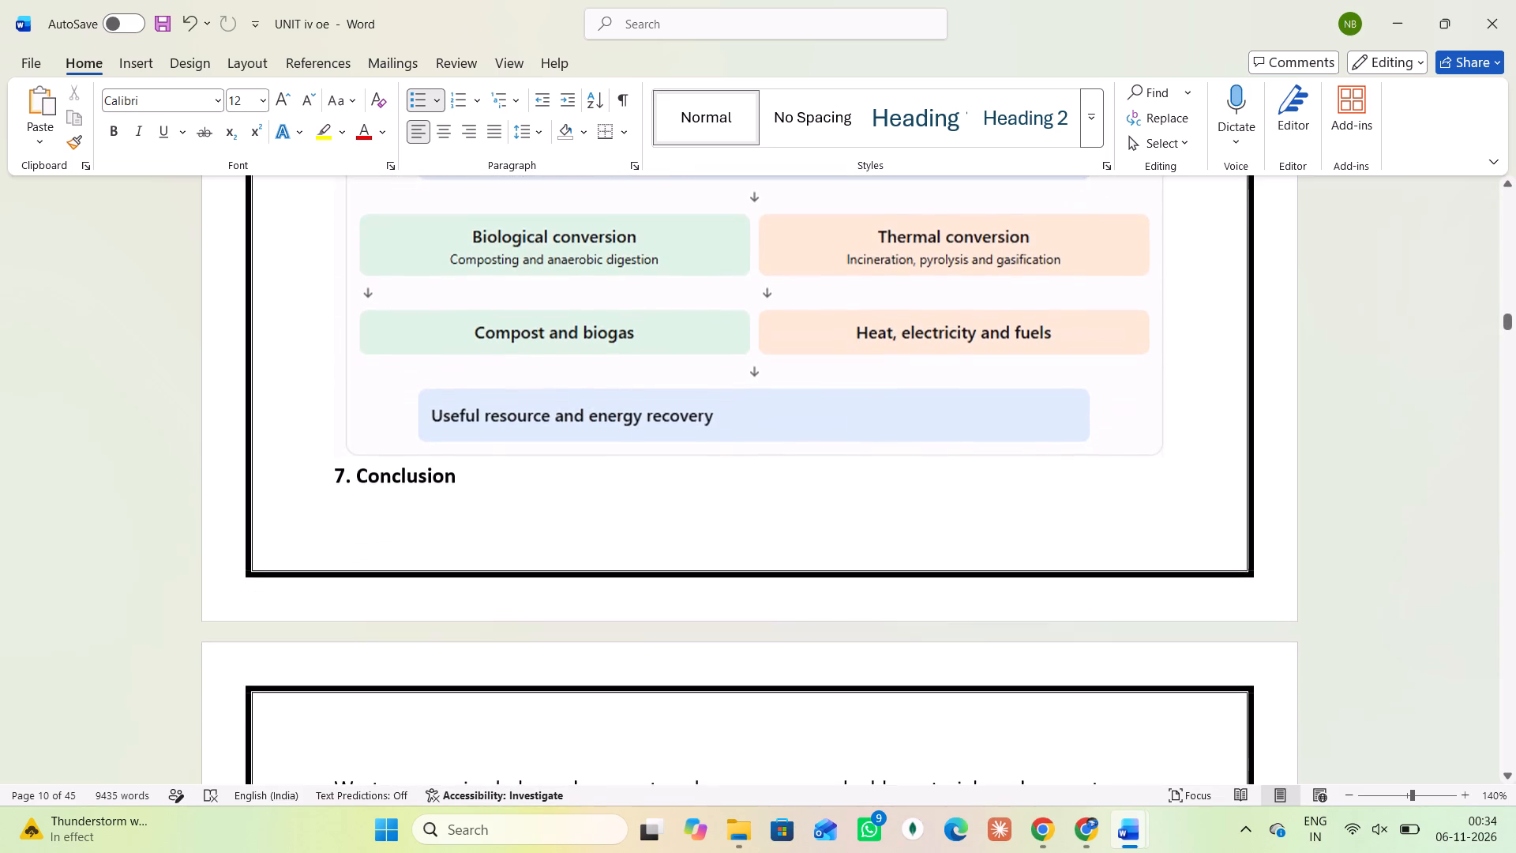
Delete the "10 Marks" line beneath the Q4 question on solidification and stabilization of hazardous wastes.
scroll(721, 487, "down", 2)
scroll(721, 487, "up", 2)
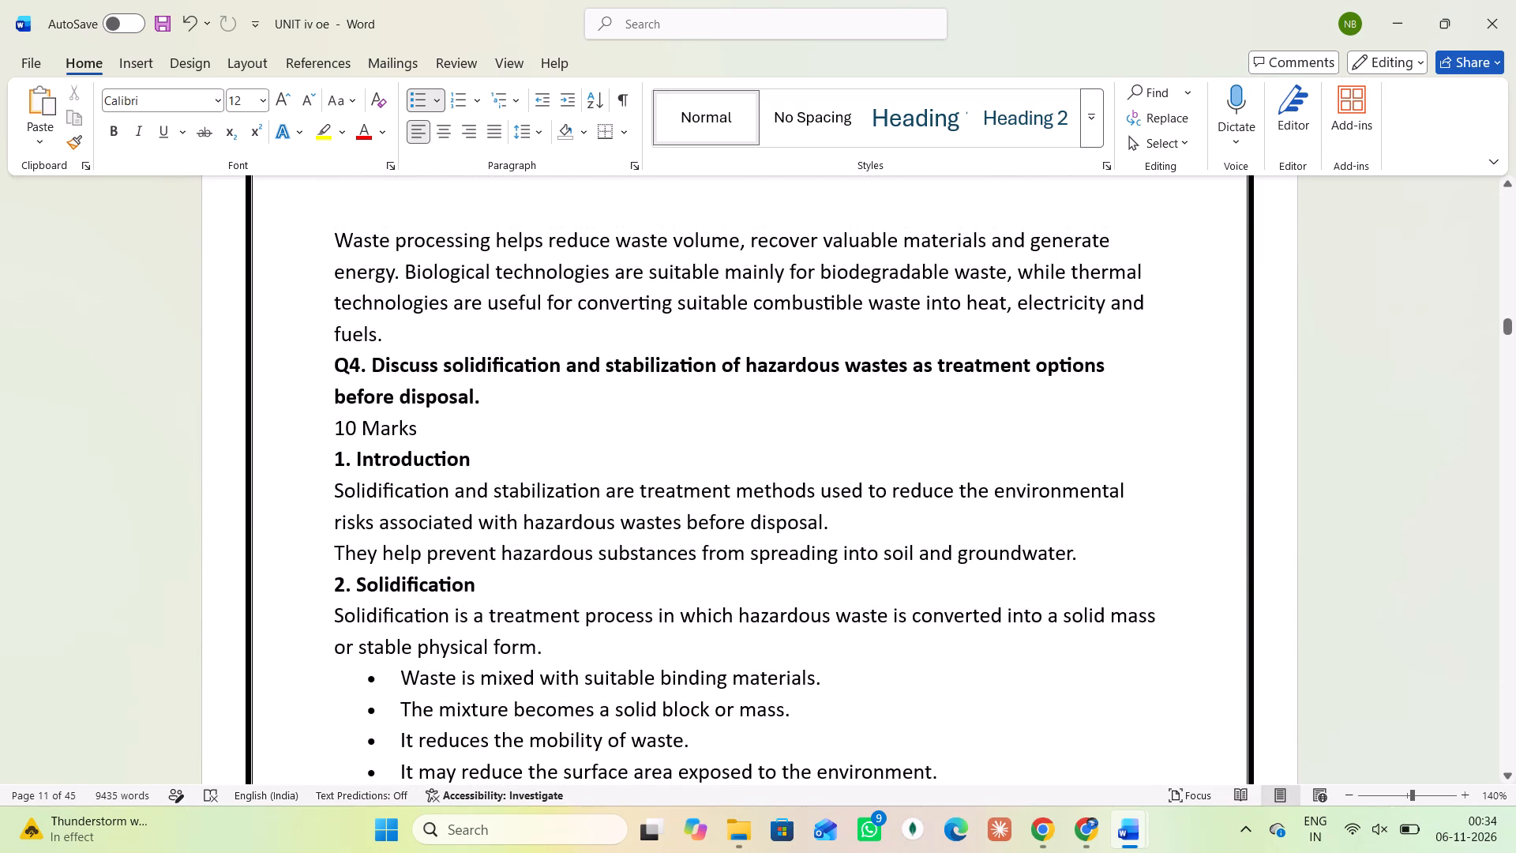
left_click_drag(447, 434, 320, 431)
key("BackSpace")
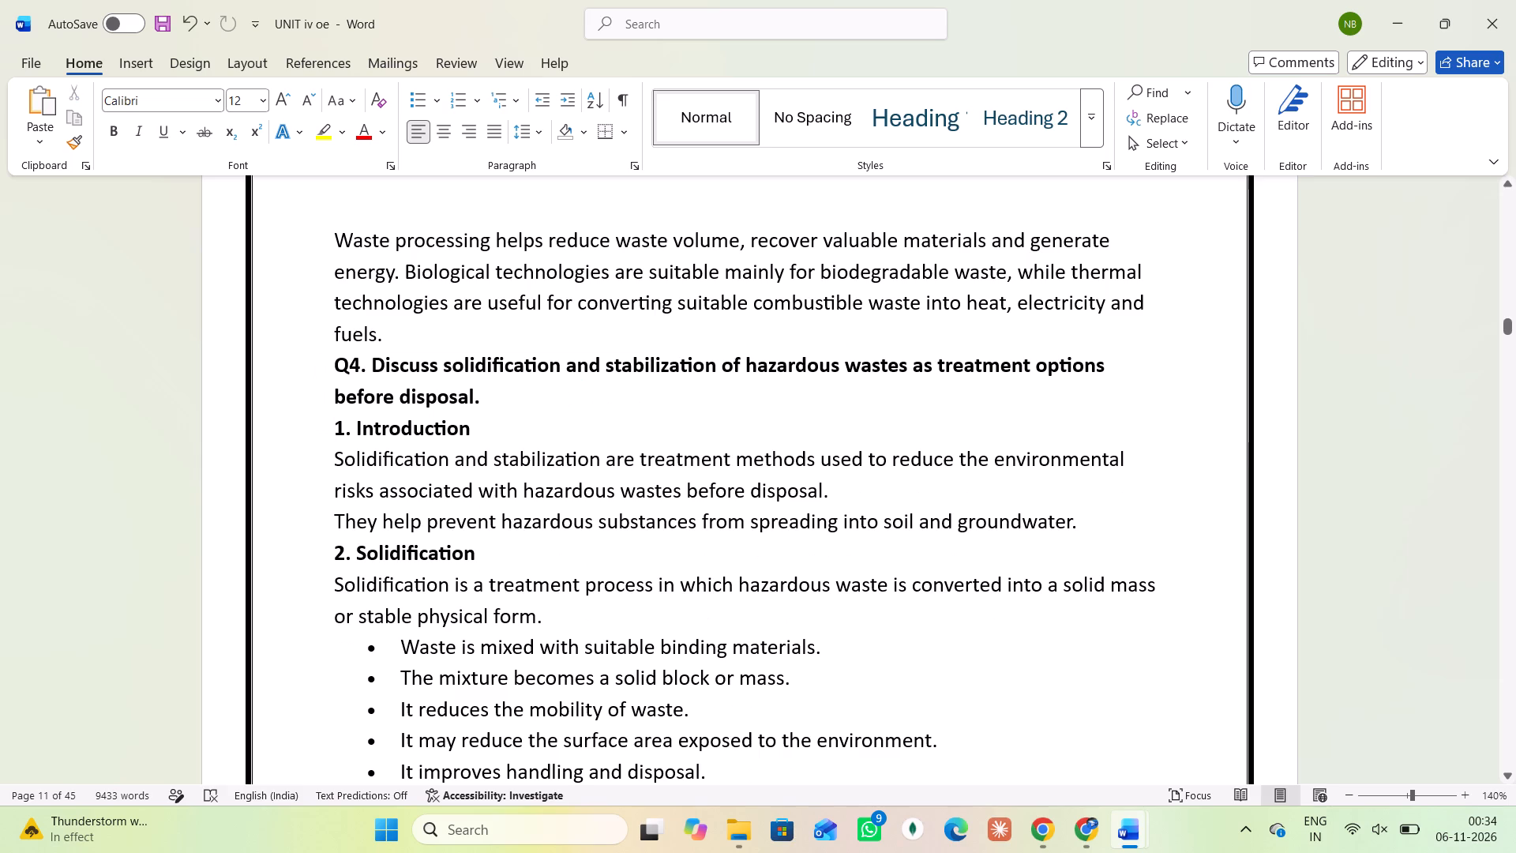
Skim the Q4 answer from its Introduction to the table of differences between solidification and stabilization.
scroll(503, 513, "down", 1)
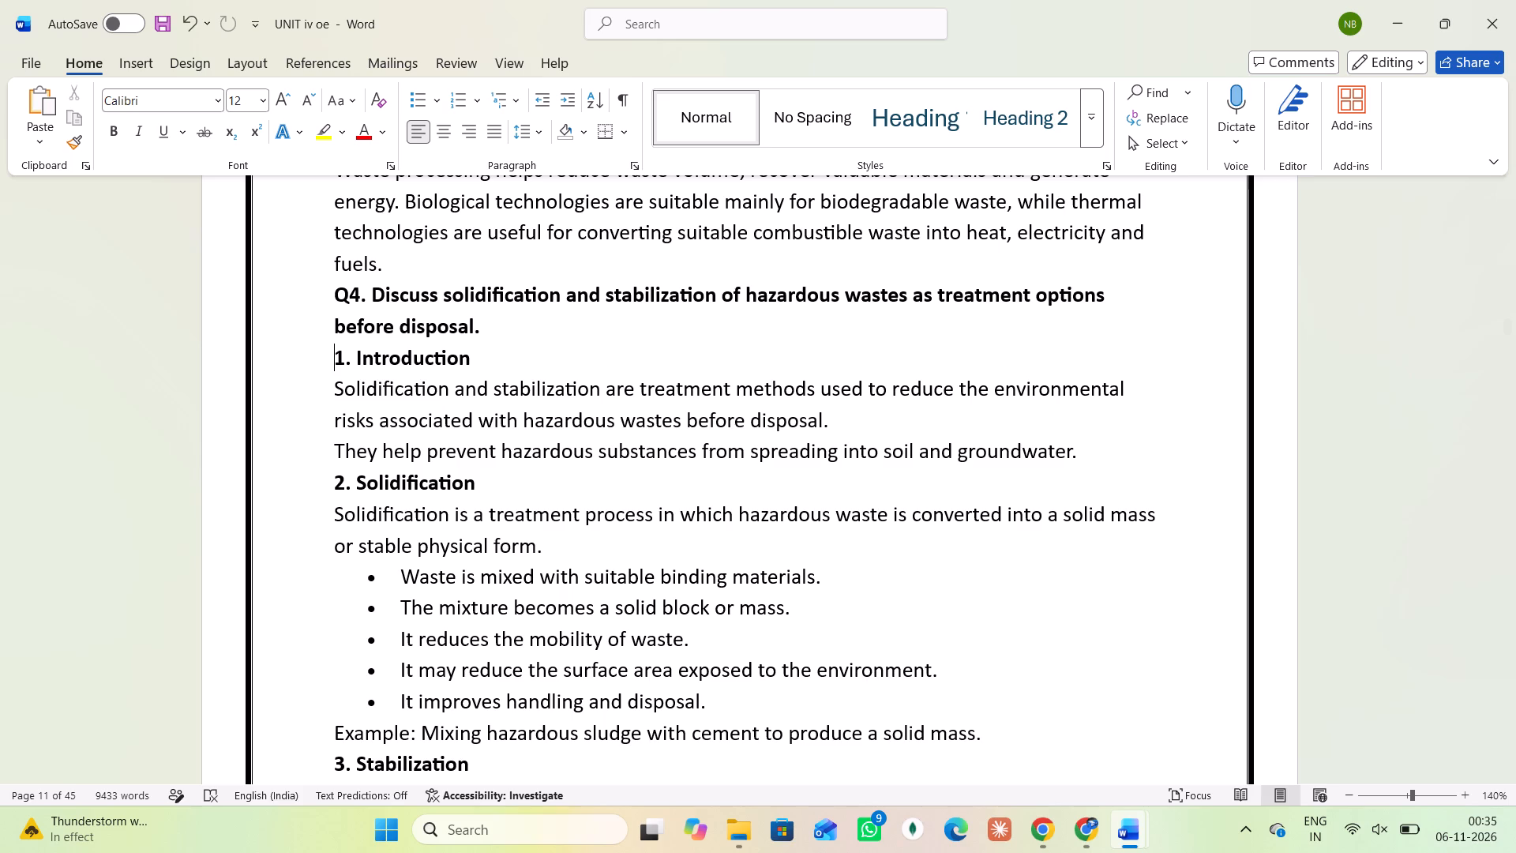
scroll(503, 513, "down", 3)
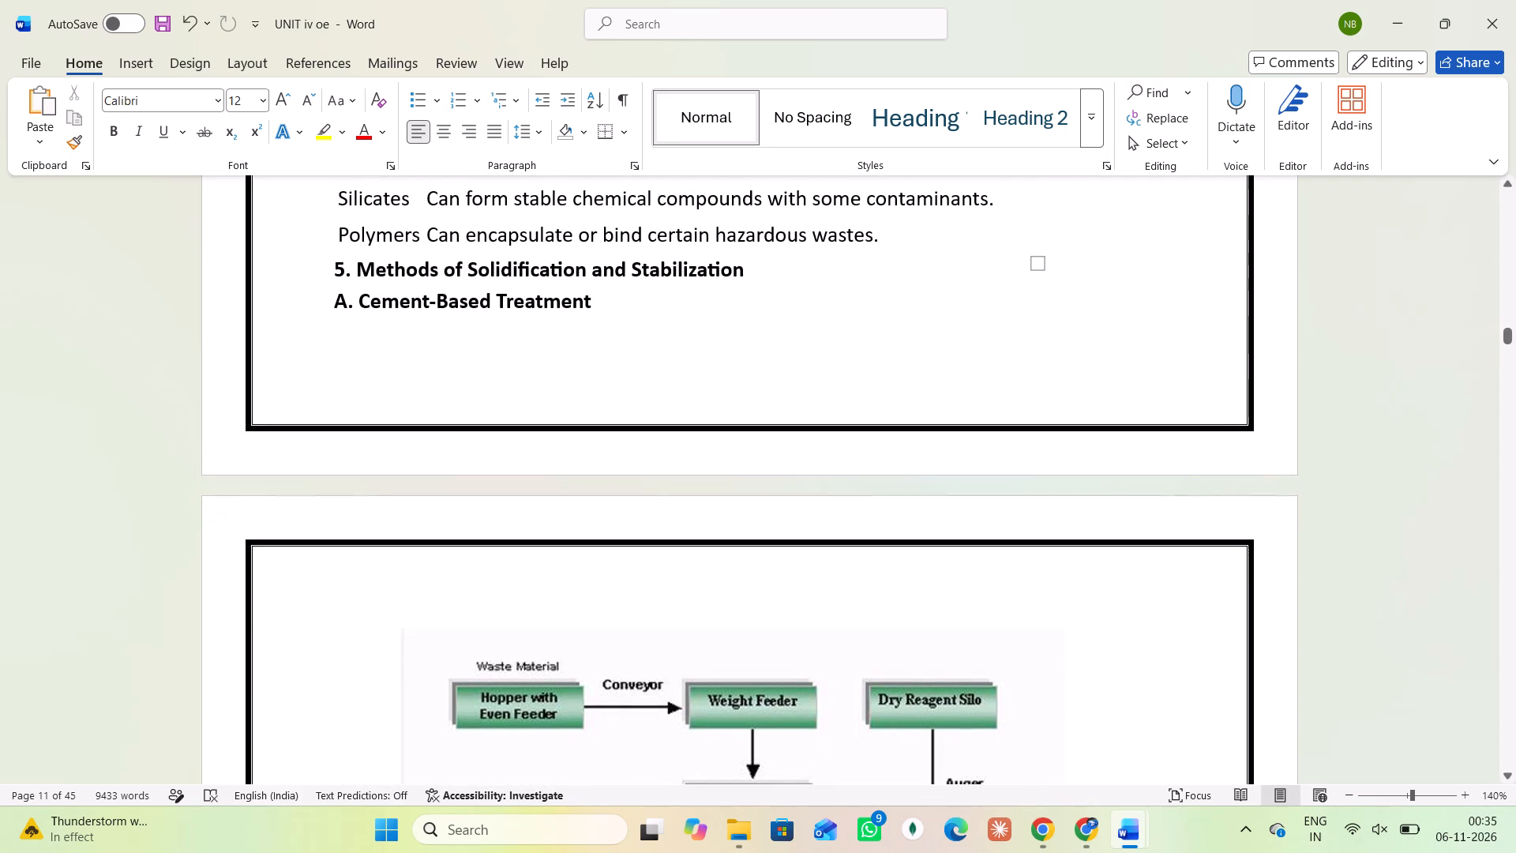
scroll(503, 513, "down", 1)
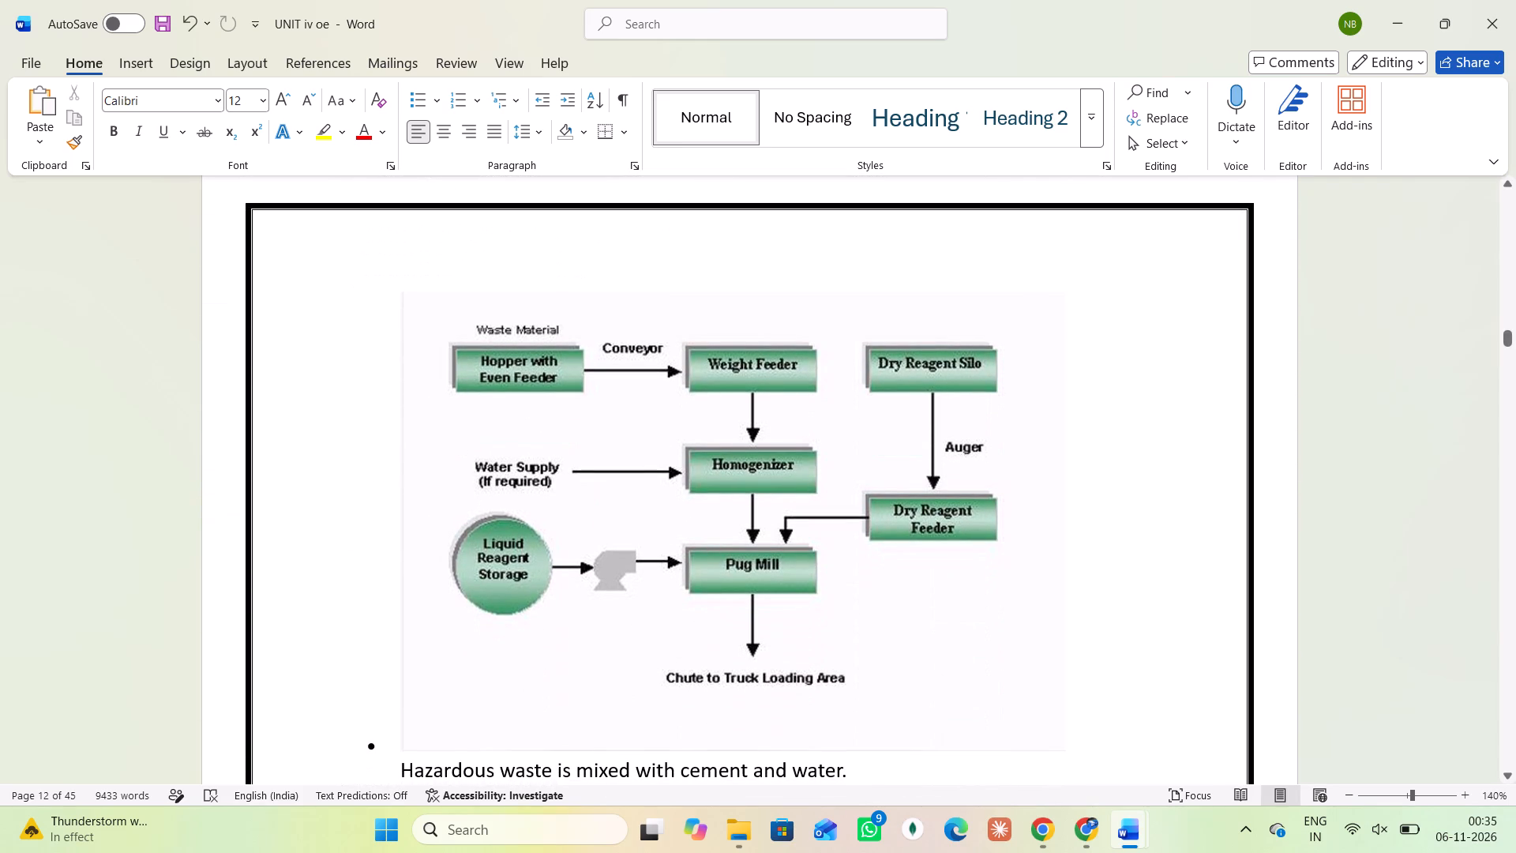
scroll(503, 513, "down", 1)
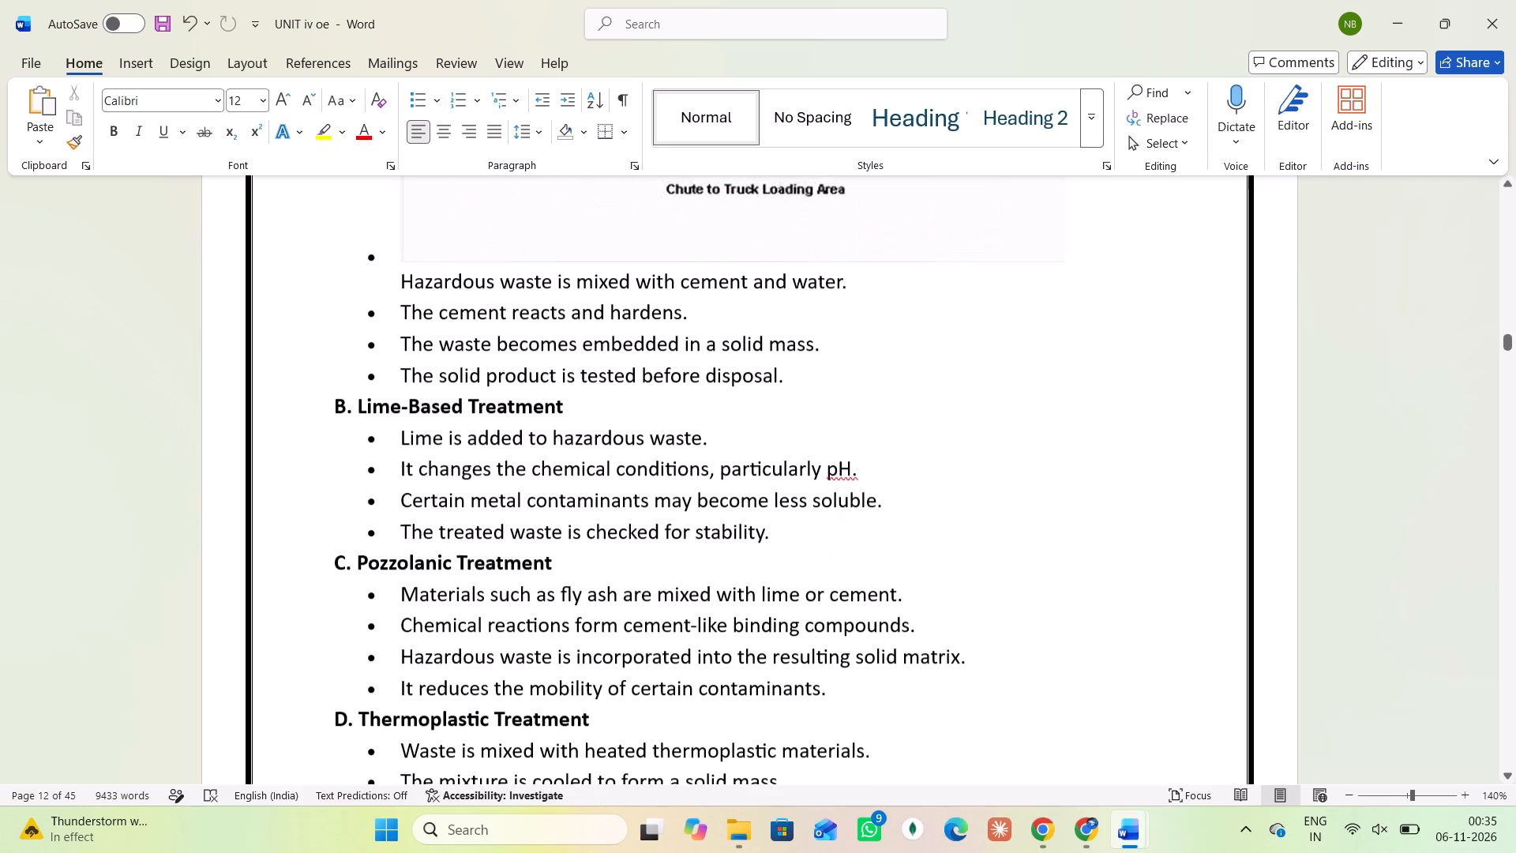
scroll(503, 513, "down", 2)
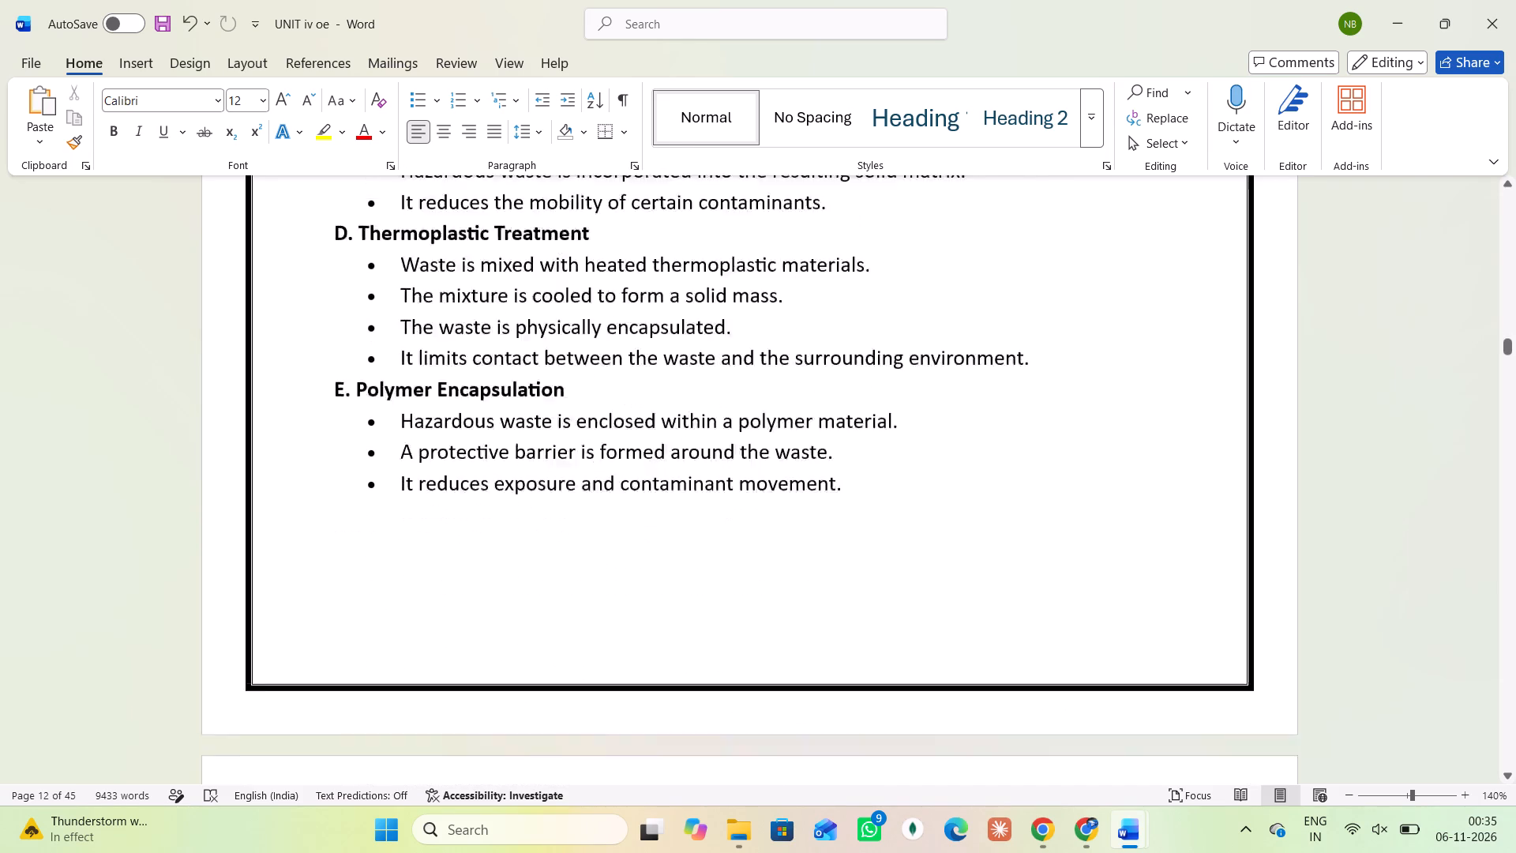
scroll(503, 513, "down", 3)
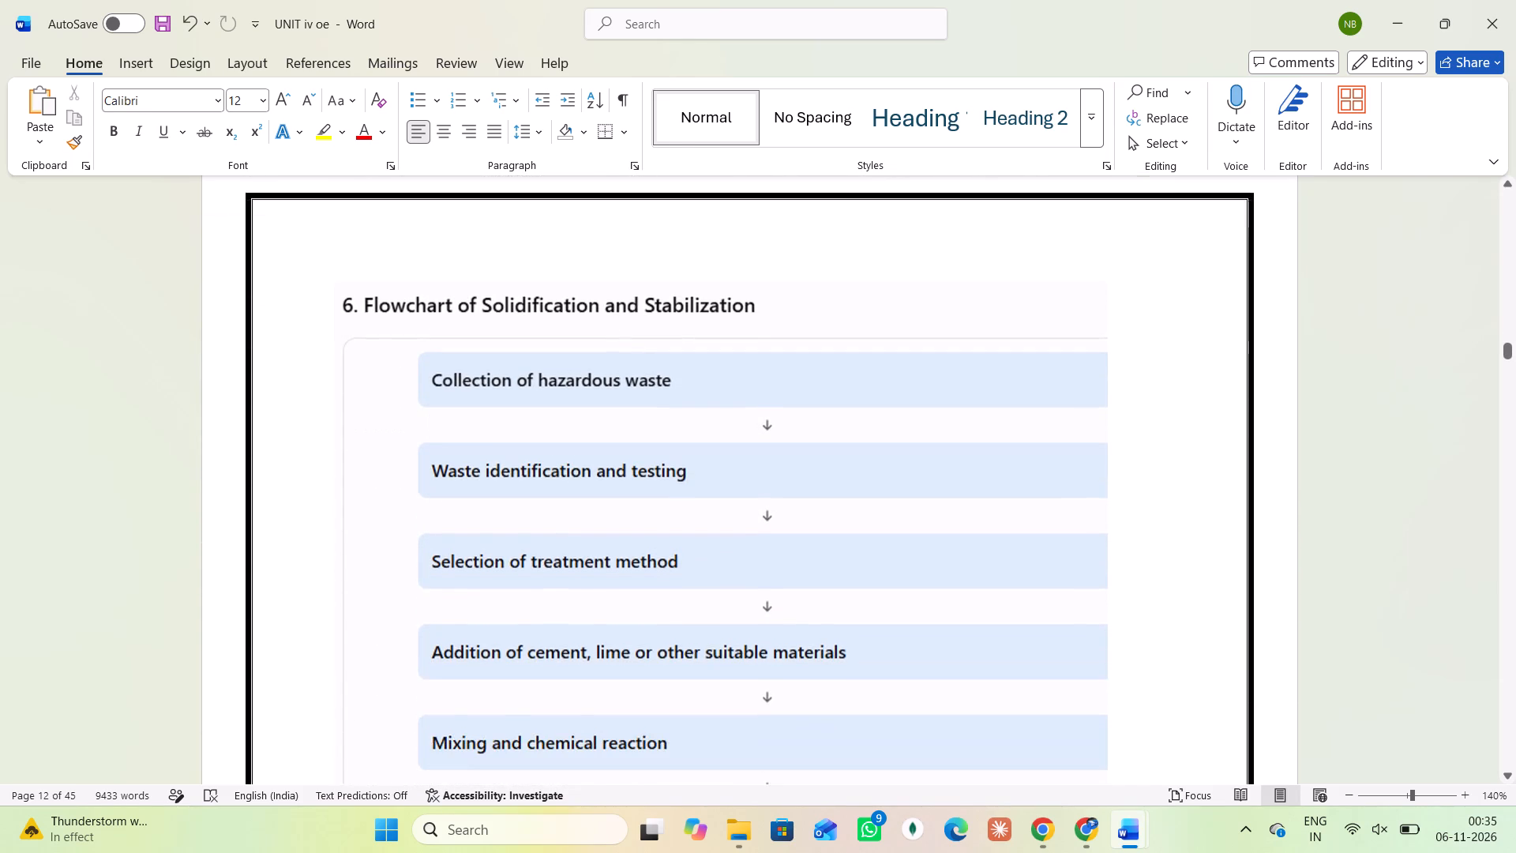
scroll(503, 513, "down", 1)
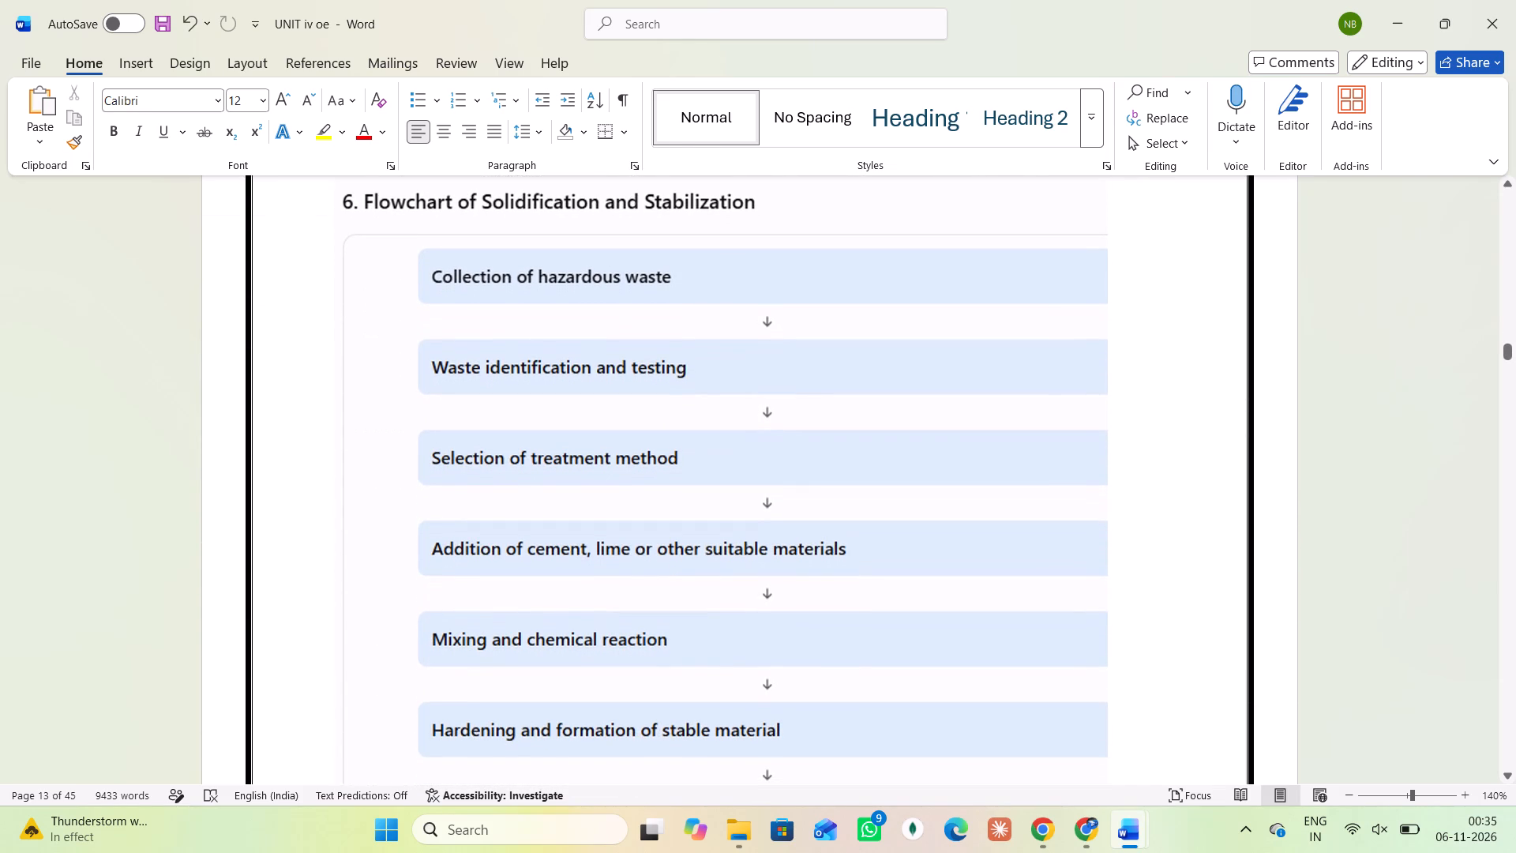
scroll(503, 513, "down", 2)
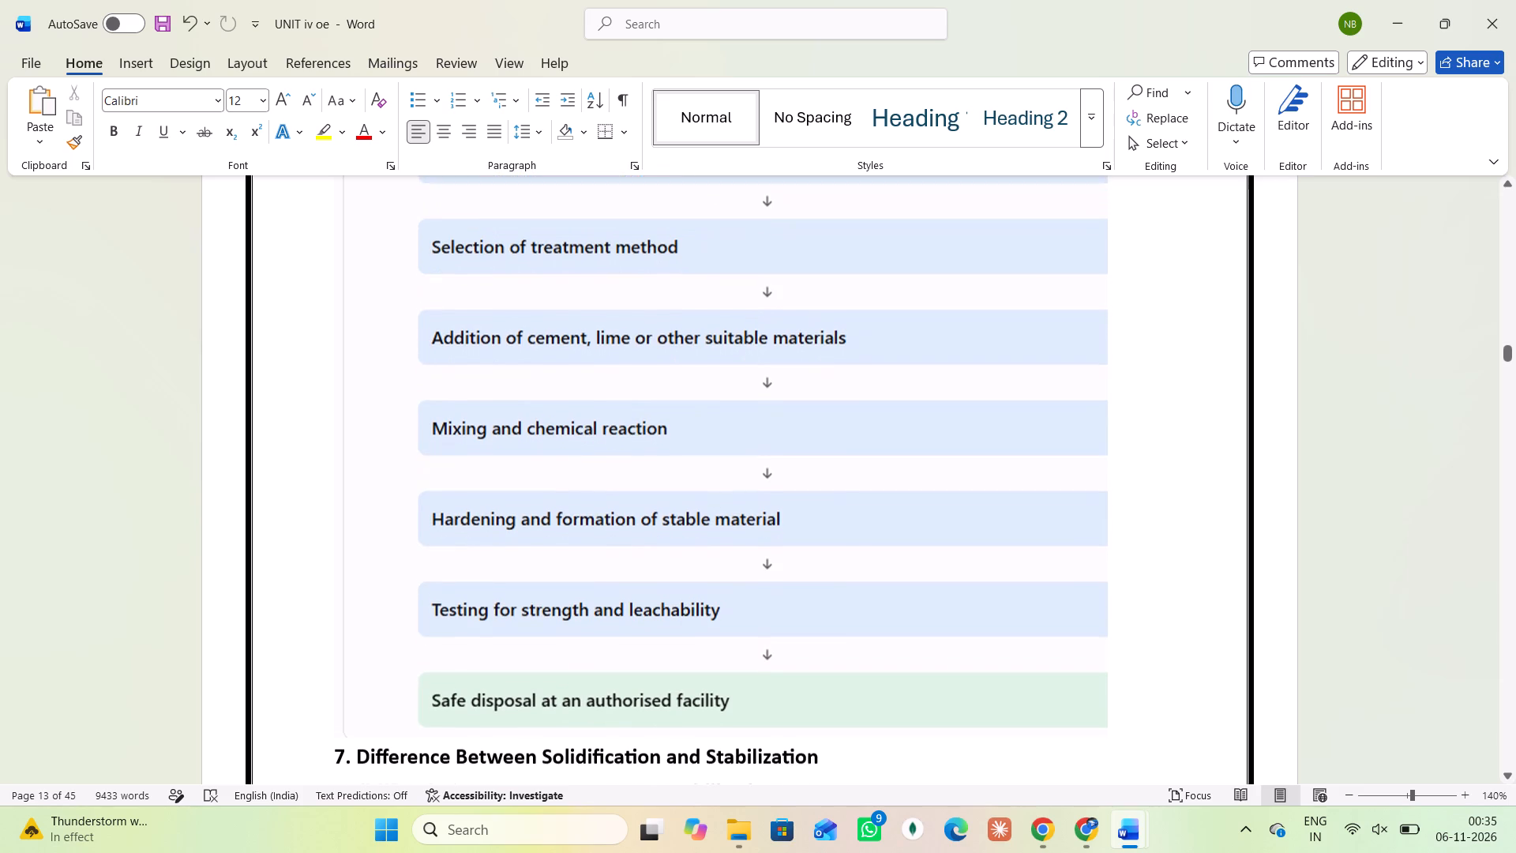
scroll(503, 513, "down", 3)
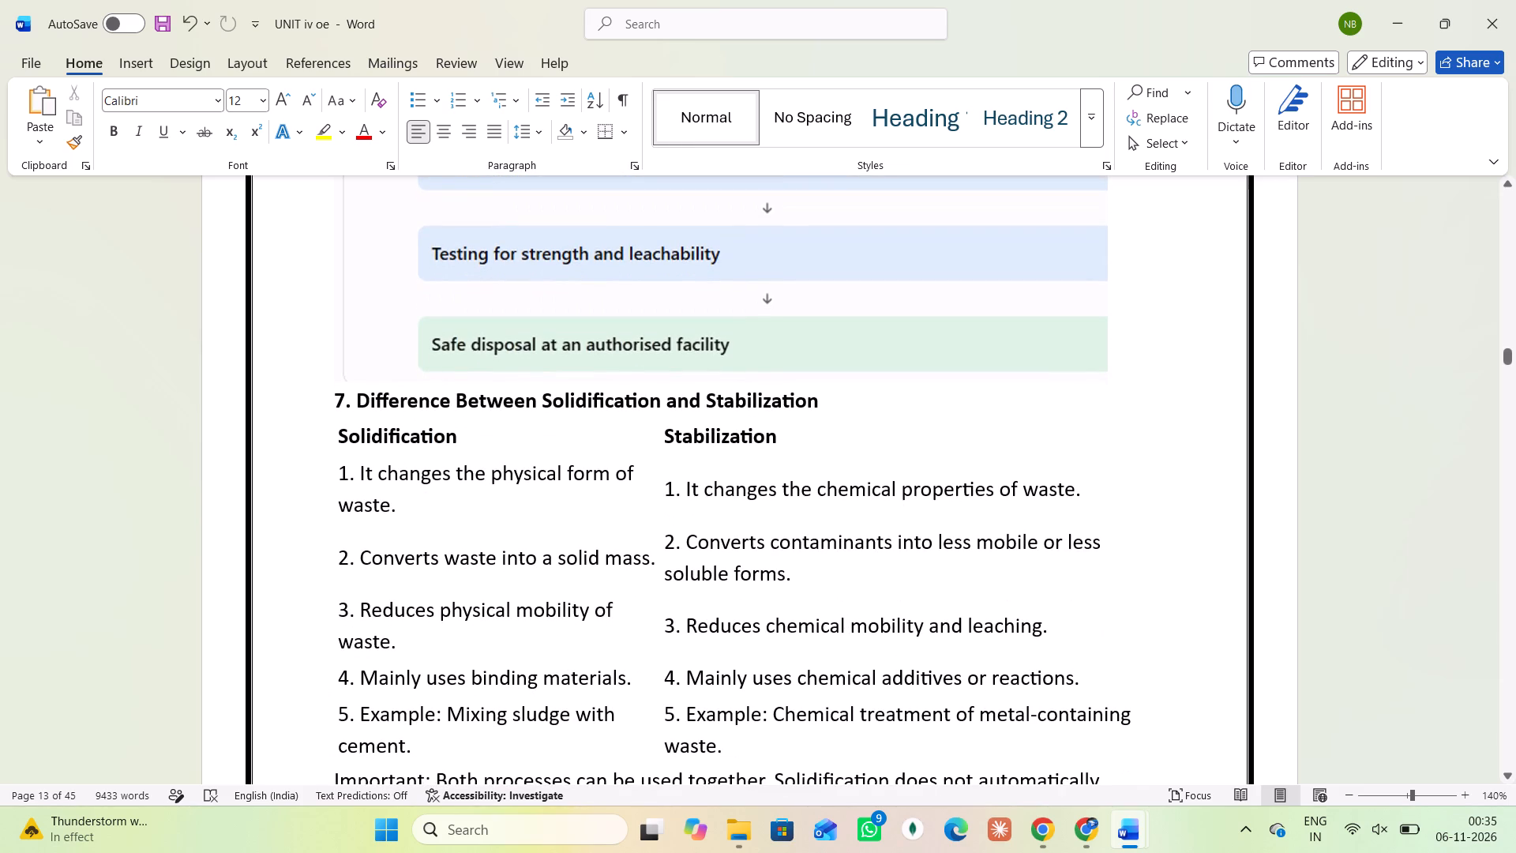
Return to the start of Q4 and read the Introduction, Solidification, Stabilization and Materials Used sections.
scroll(503, 513, "up", 9)
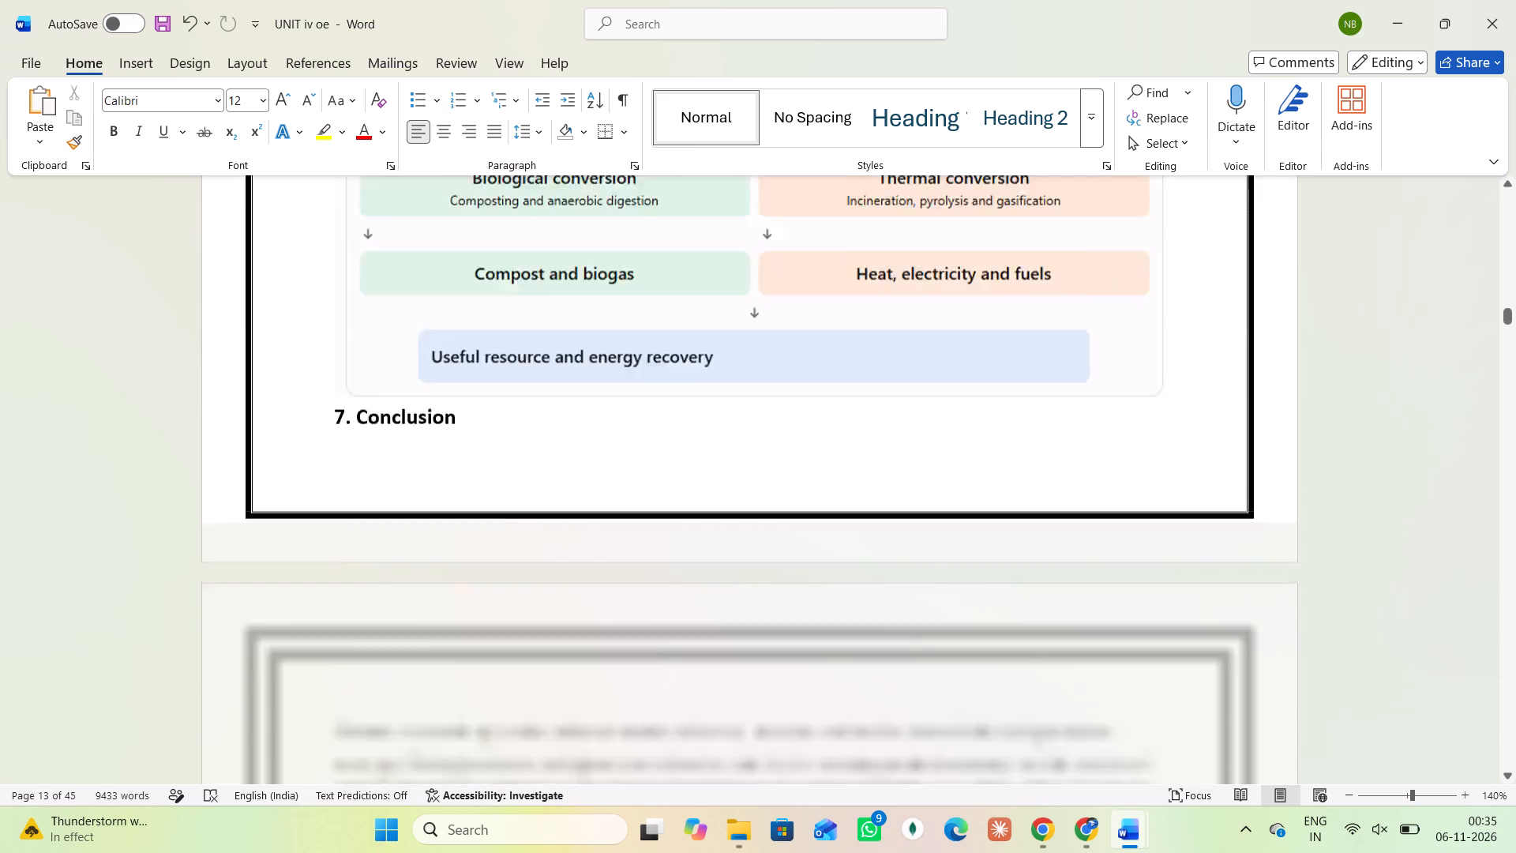
scroll(503, 513, "up", 1)
scroll(503, 513, "down", 2)
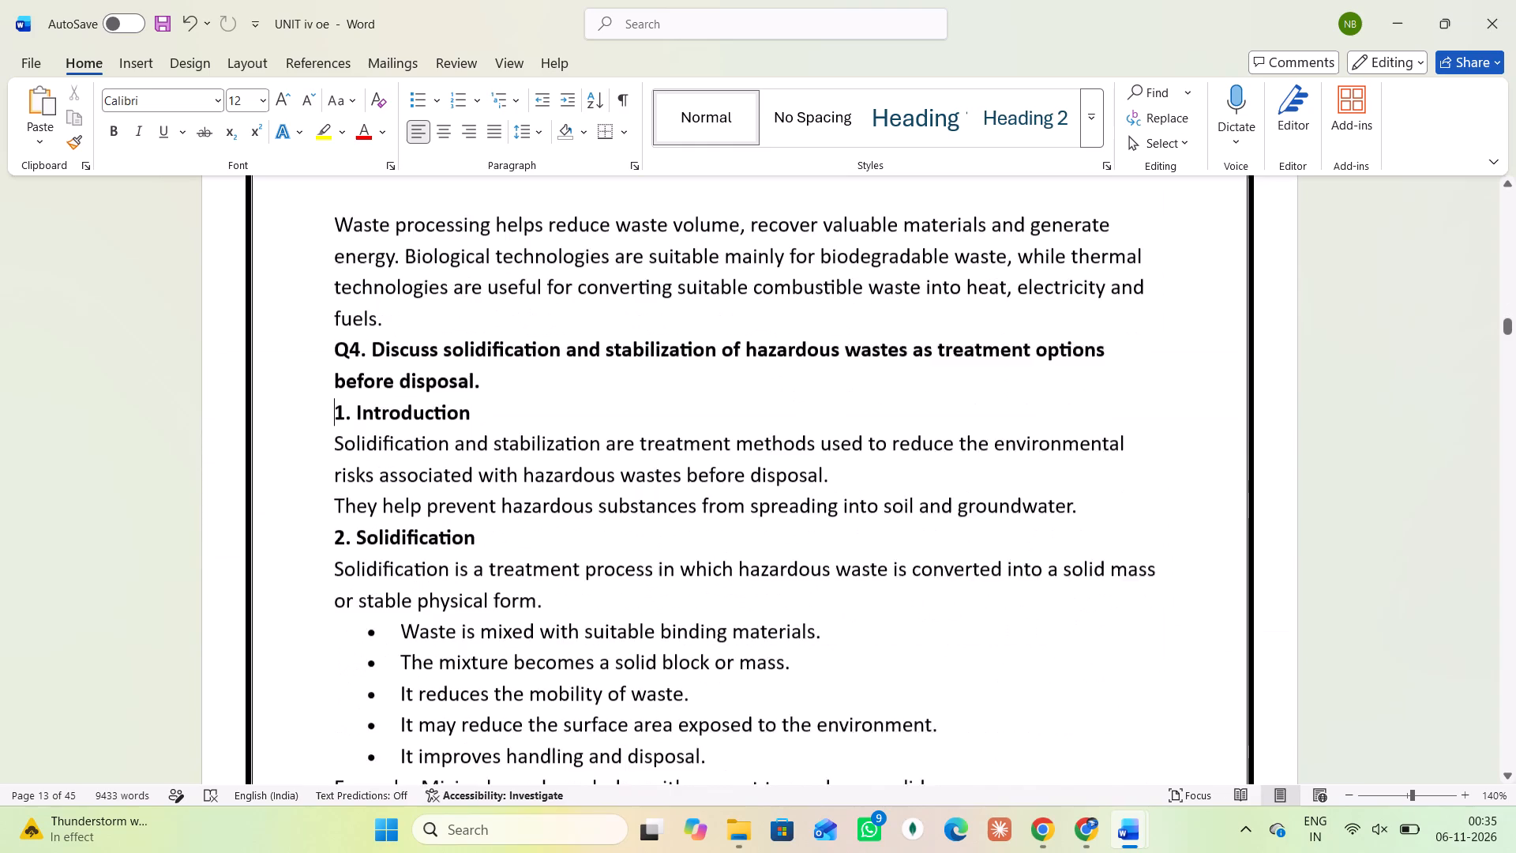
scroll(503, 513, "down", 2)
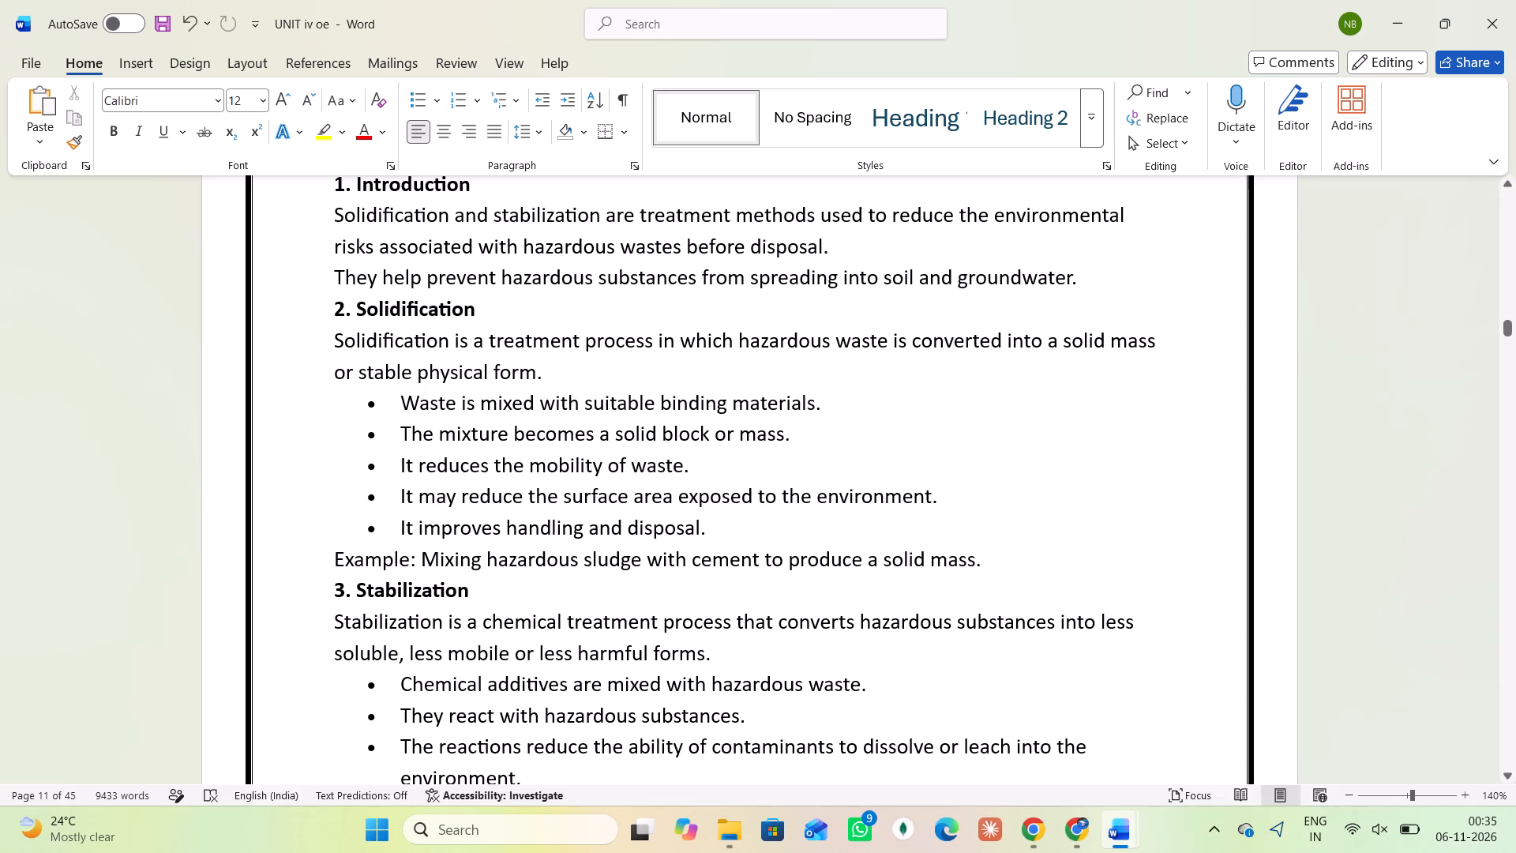
scroll(561, 603, "down", 1)
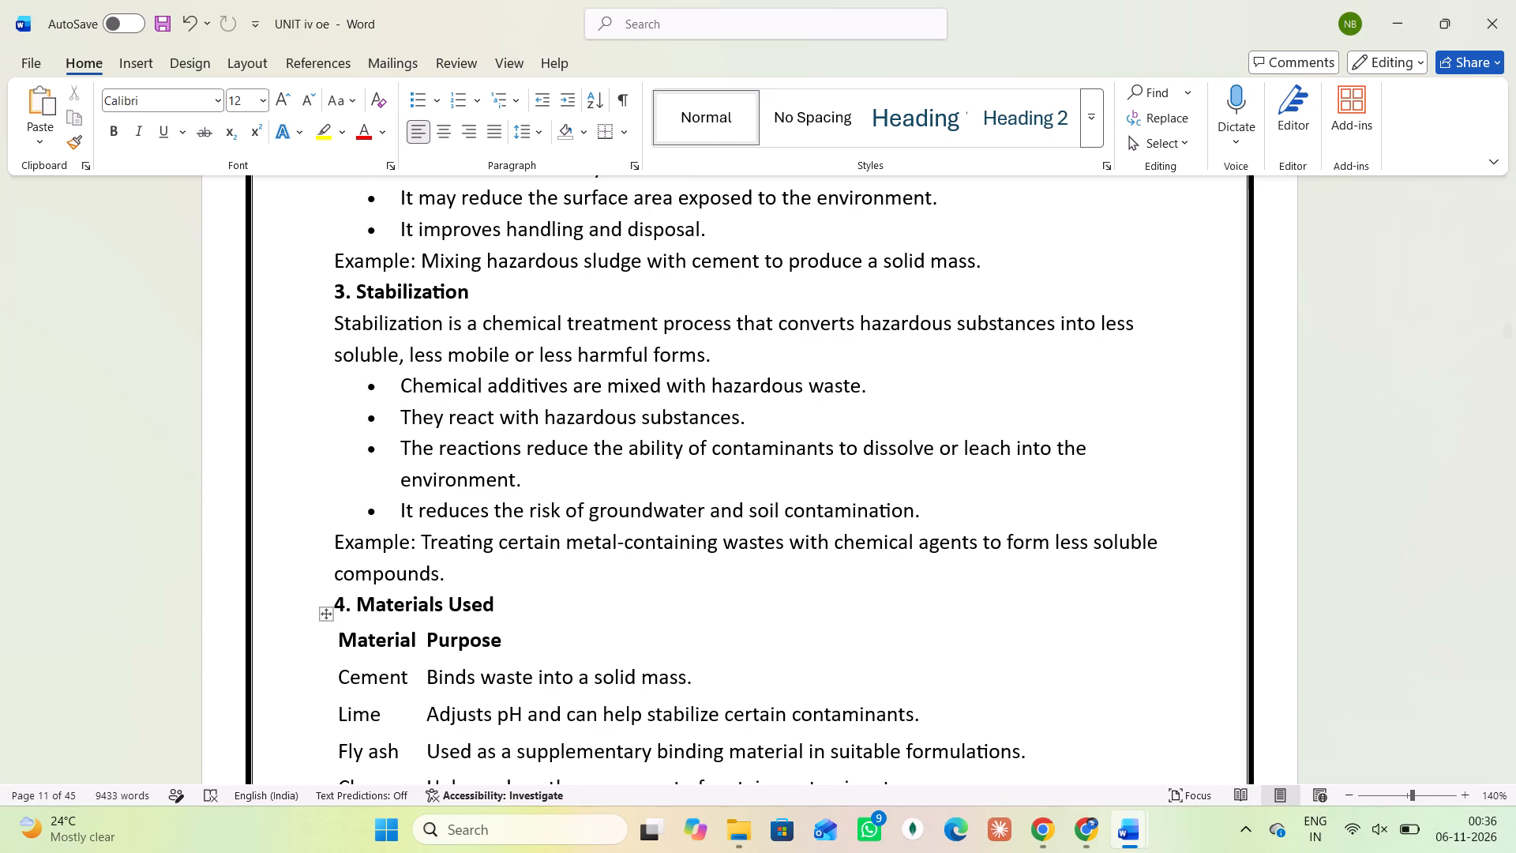
scroll(561, 603, "down", 2)
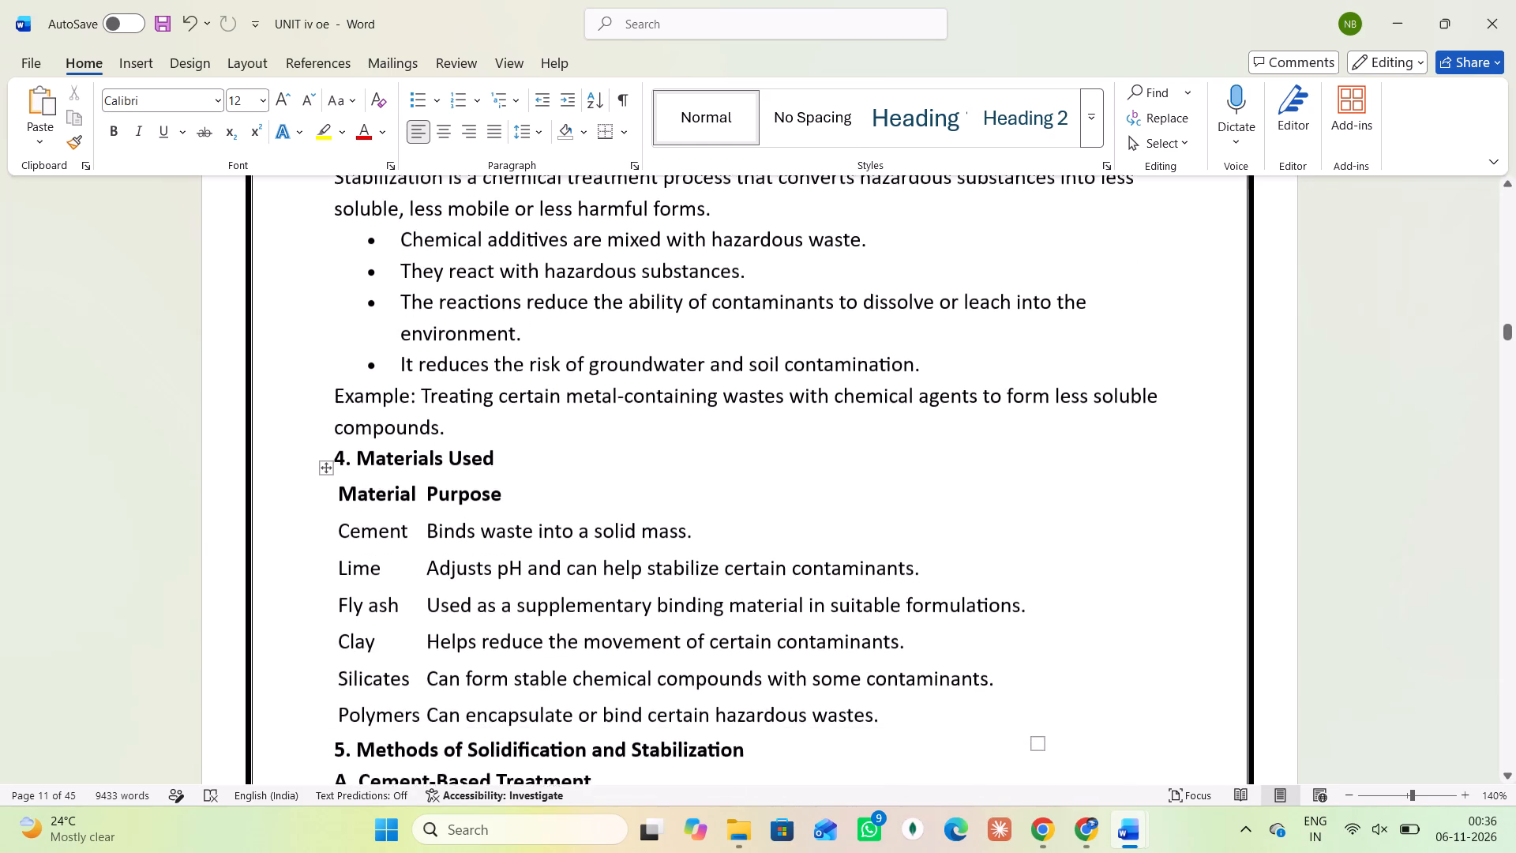
scroll(561, 603, "down", 2)
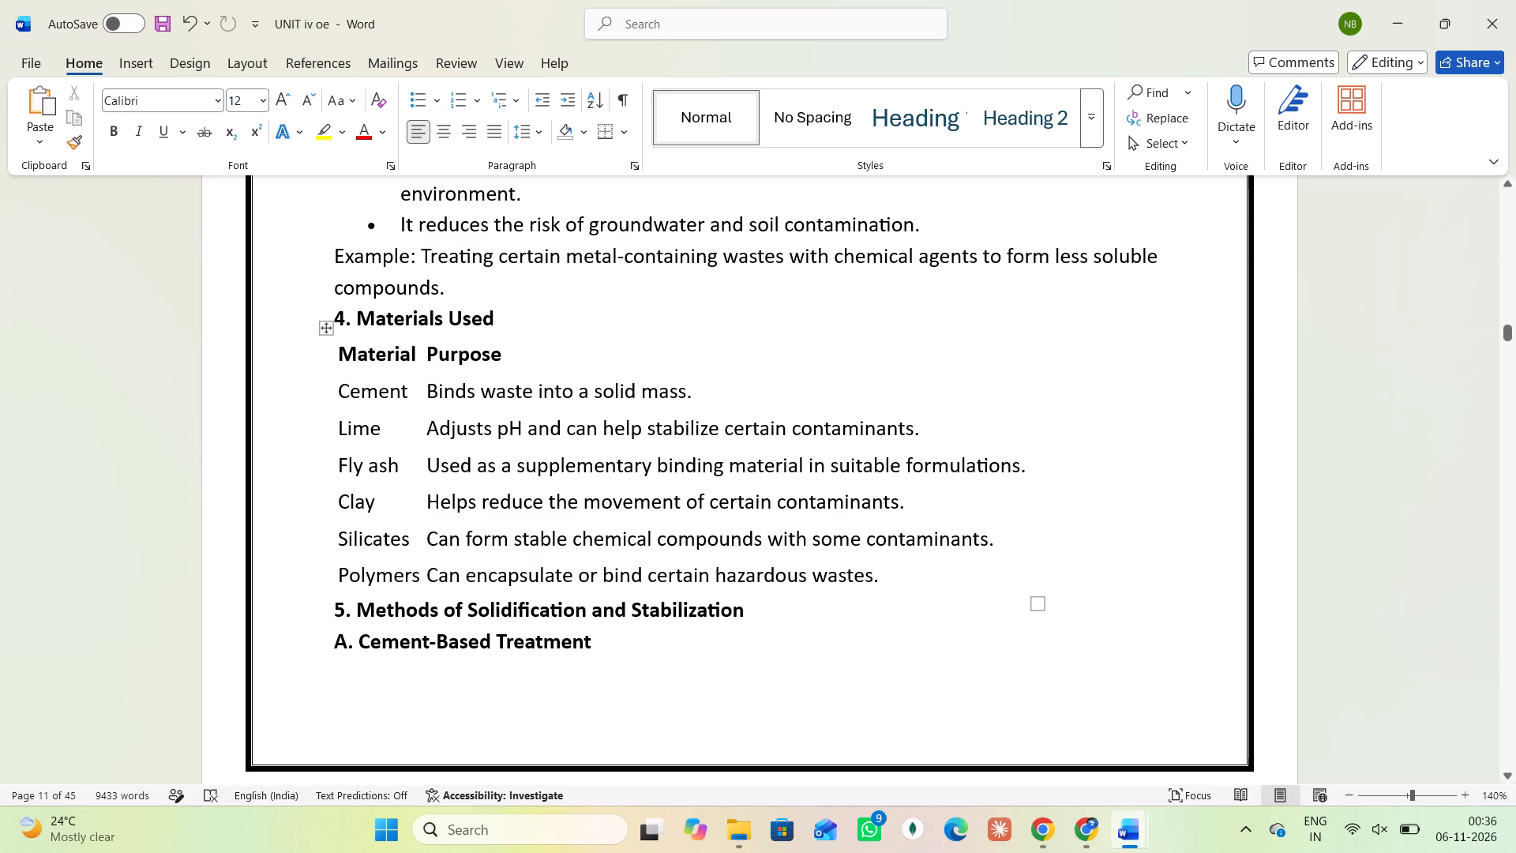
scroll(558, 593, "down", 2)
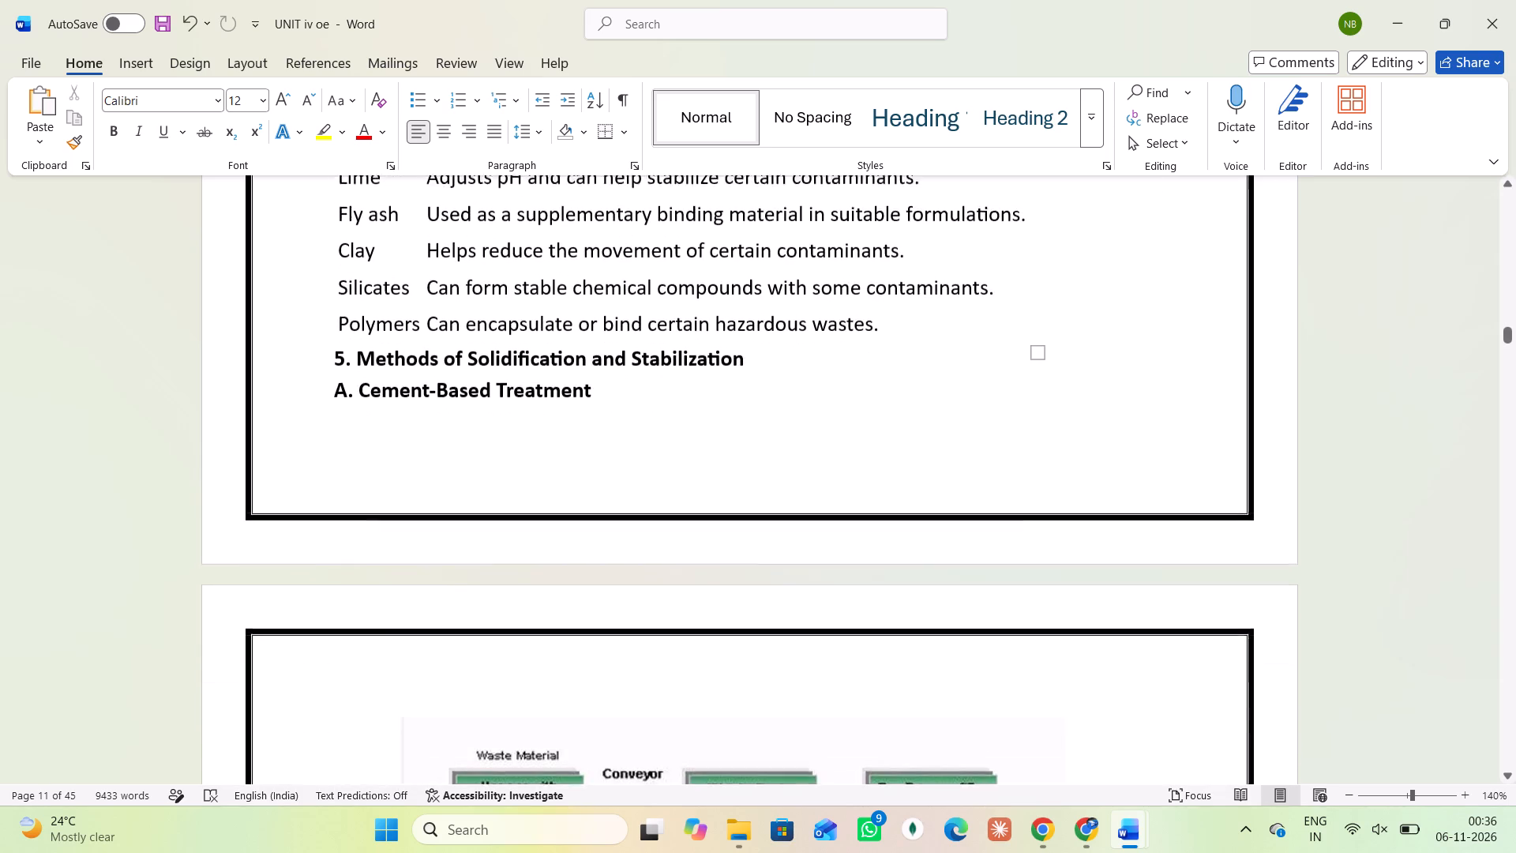
Read Q4's treatment methods from Cement-Based Treatment through Polymer Encapsulation to the flowchart, and go back to the Stabilization section.
scroll(558, 593, "down", 1)
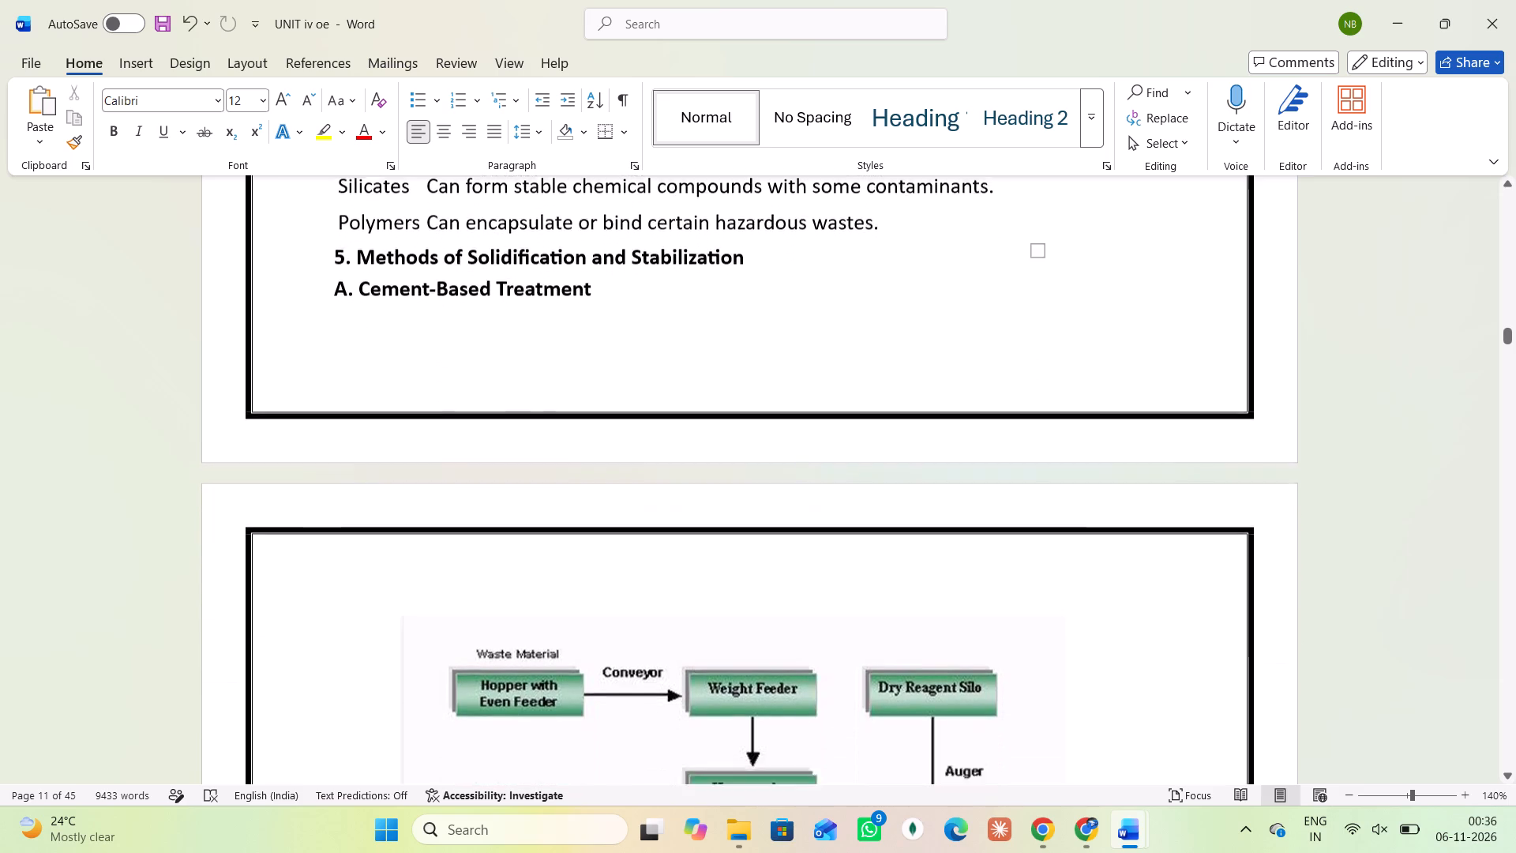
scroll(558, 593, "down", 3)
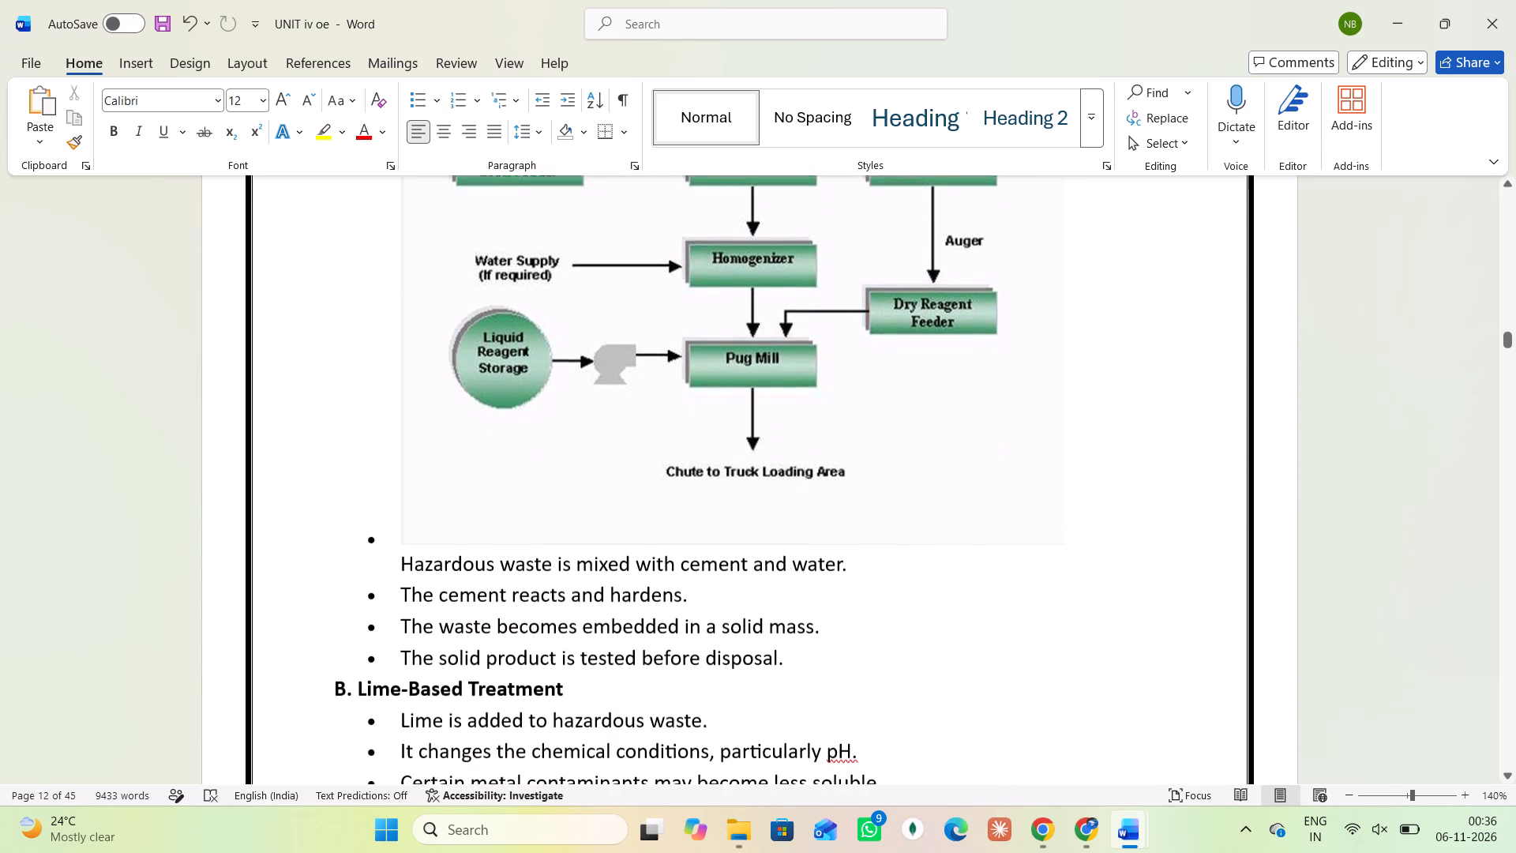
scroll(558, 593, "down", 1)
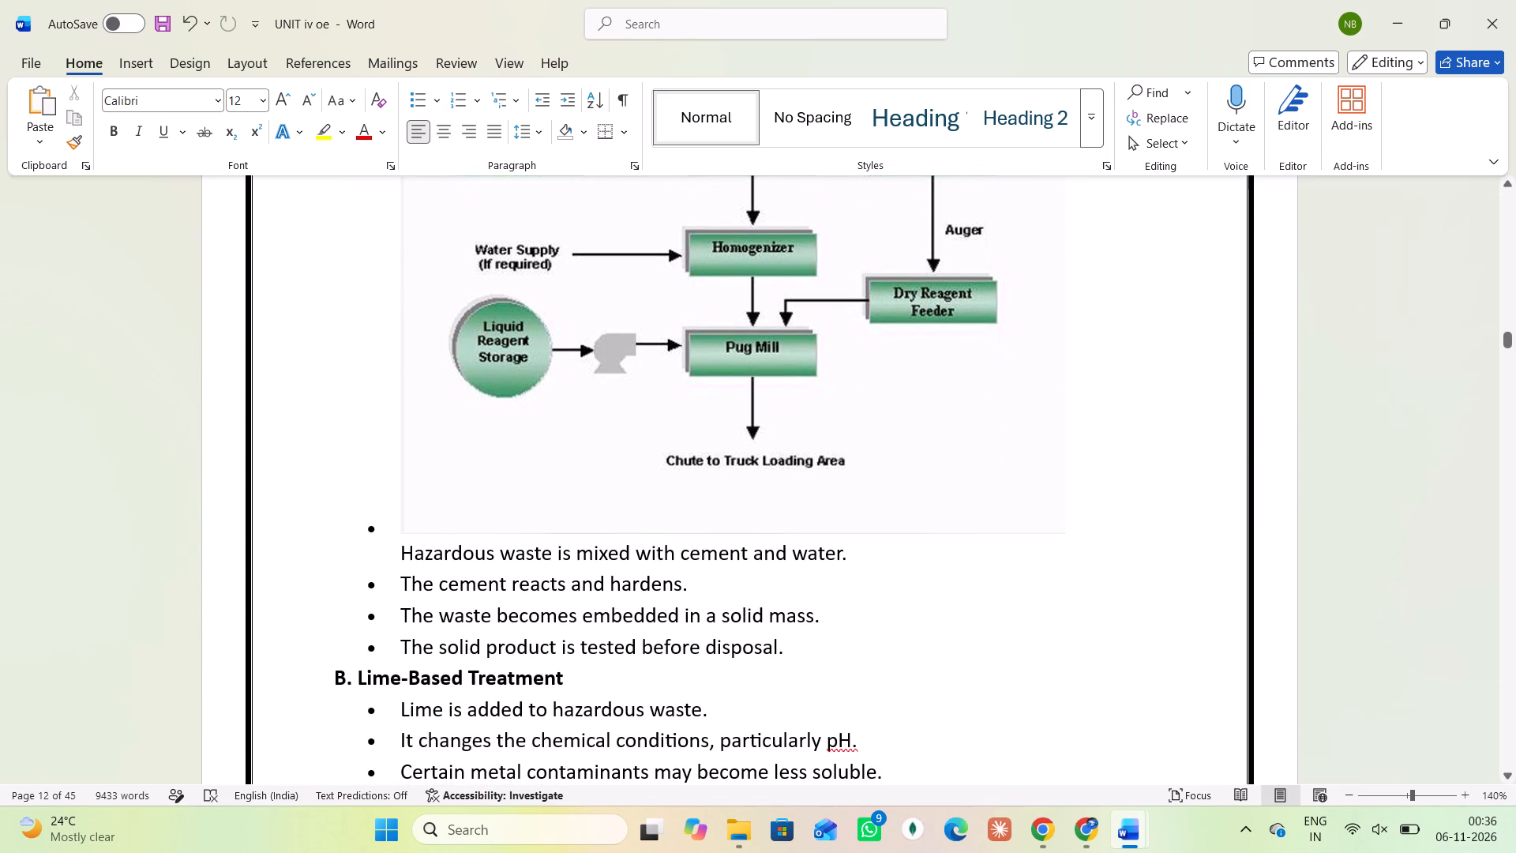
scroll(558, 593, "down", 1)
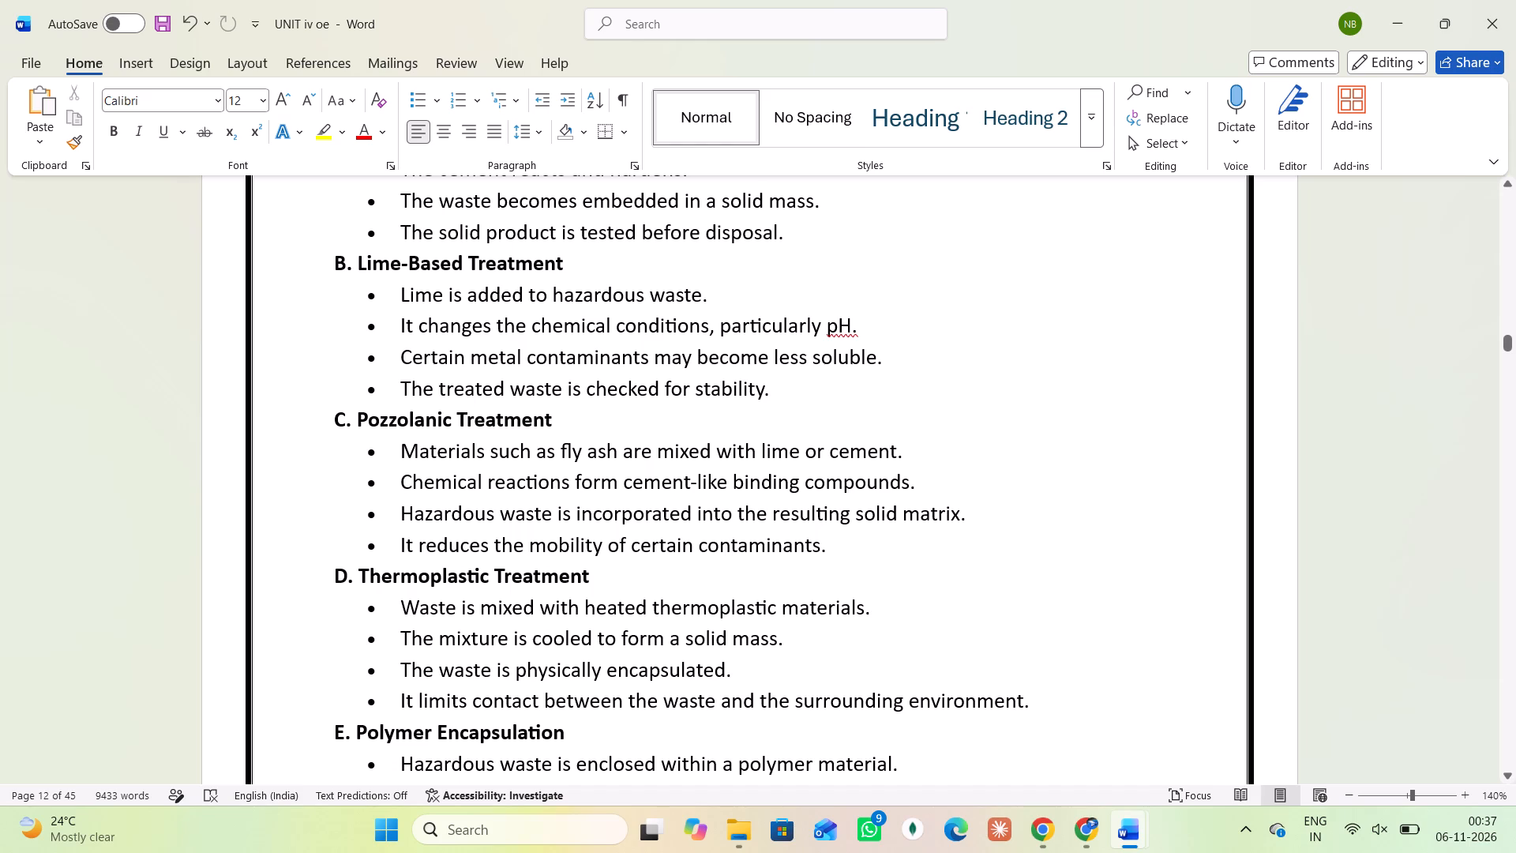
scroll(558, 593, "left", 1)
scroll(558, 593, "down", 2)
scroll(558, 593, "up", 1)
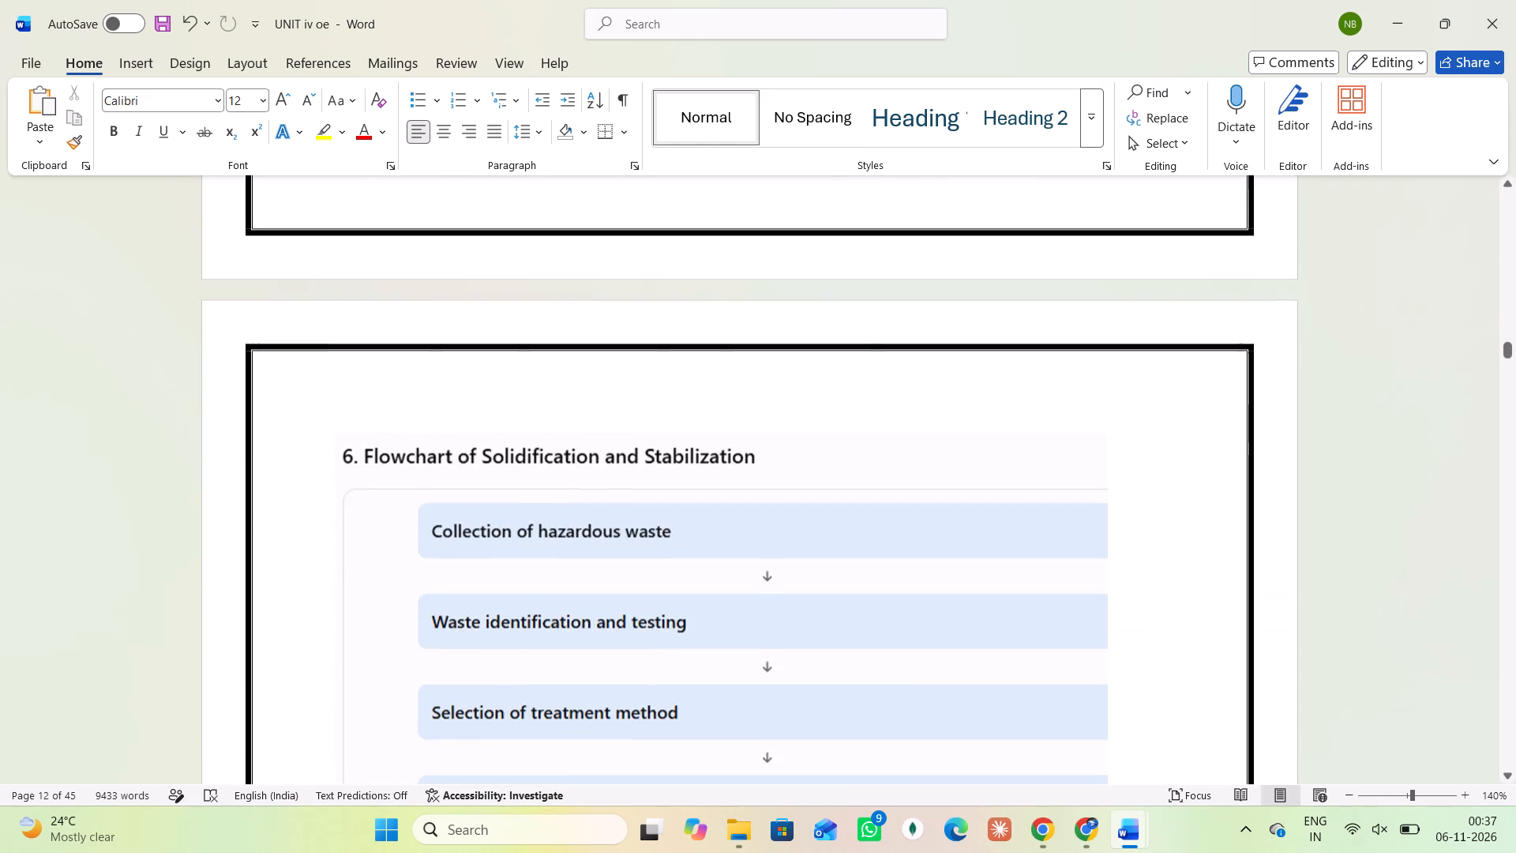
scroll(558, 593, "up", 6)
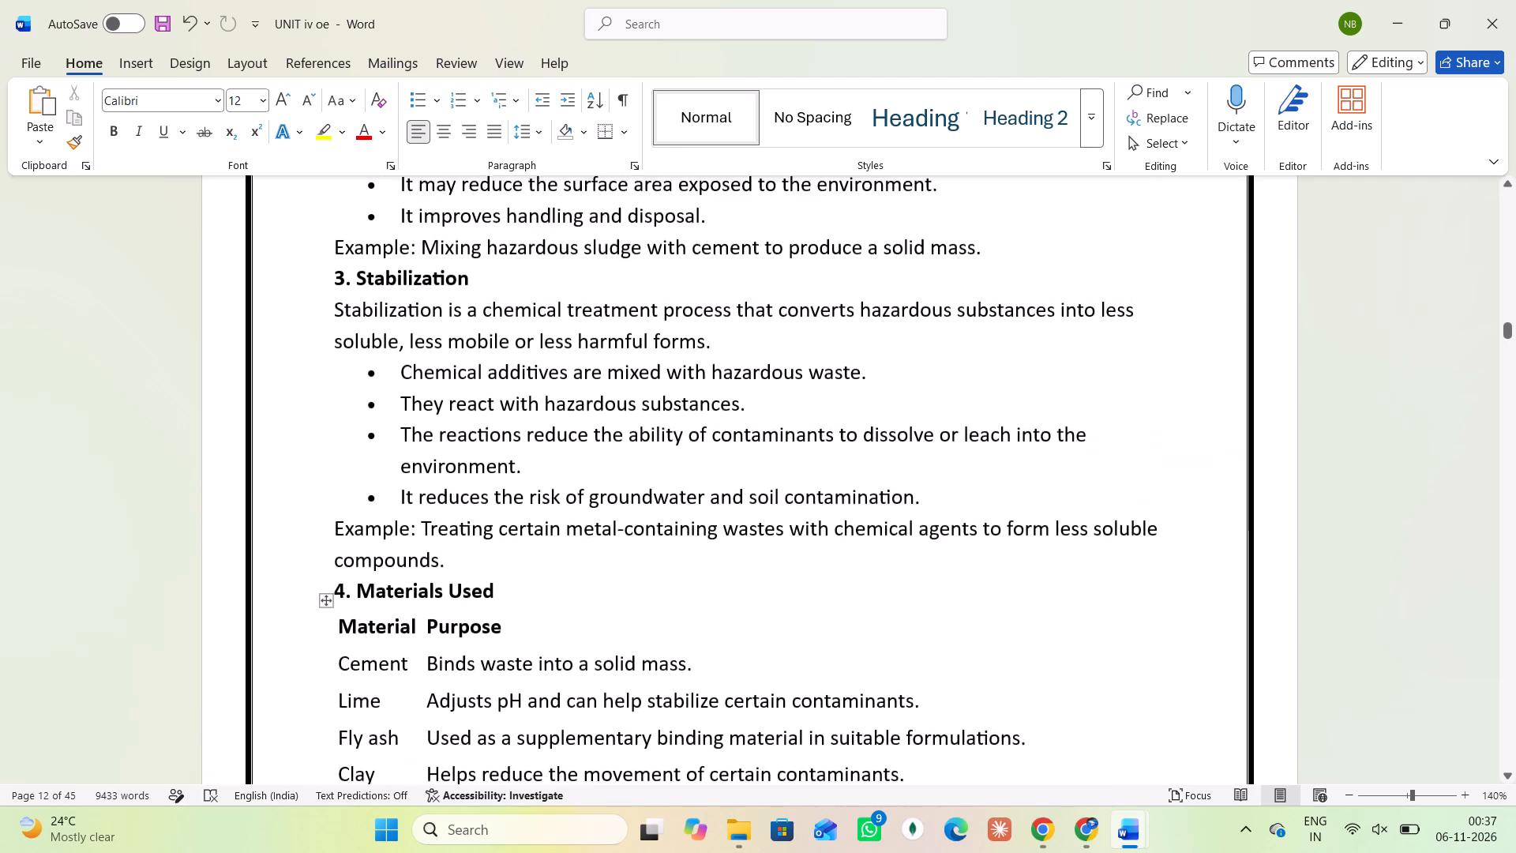
Reread Q4 from the Stabilization and Materials Used sections through the cement, lime, pozzolanic and thermoplastic treatment methods.
scroll(558, 593, "up", 1)
scroll(558, 593, "down", 1)
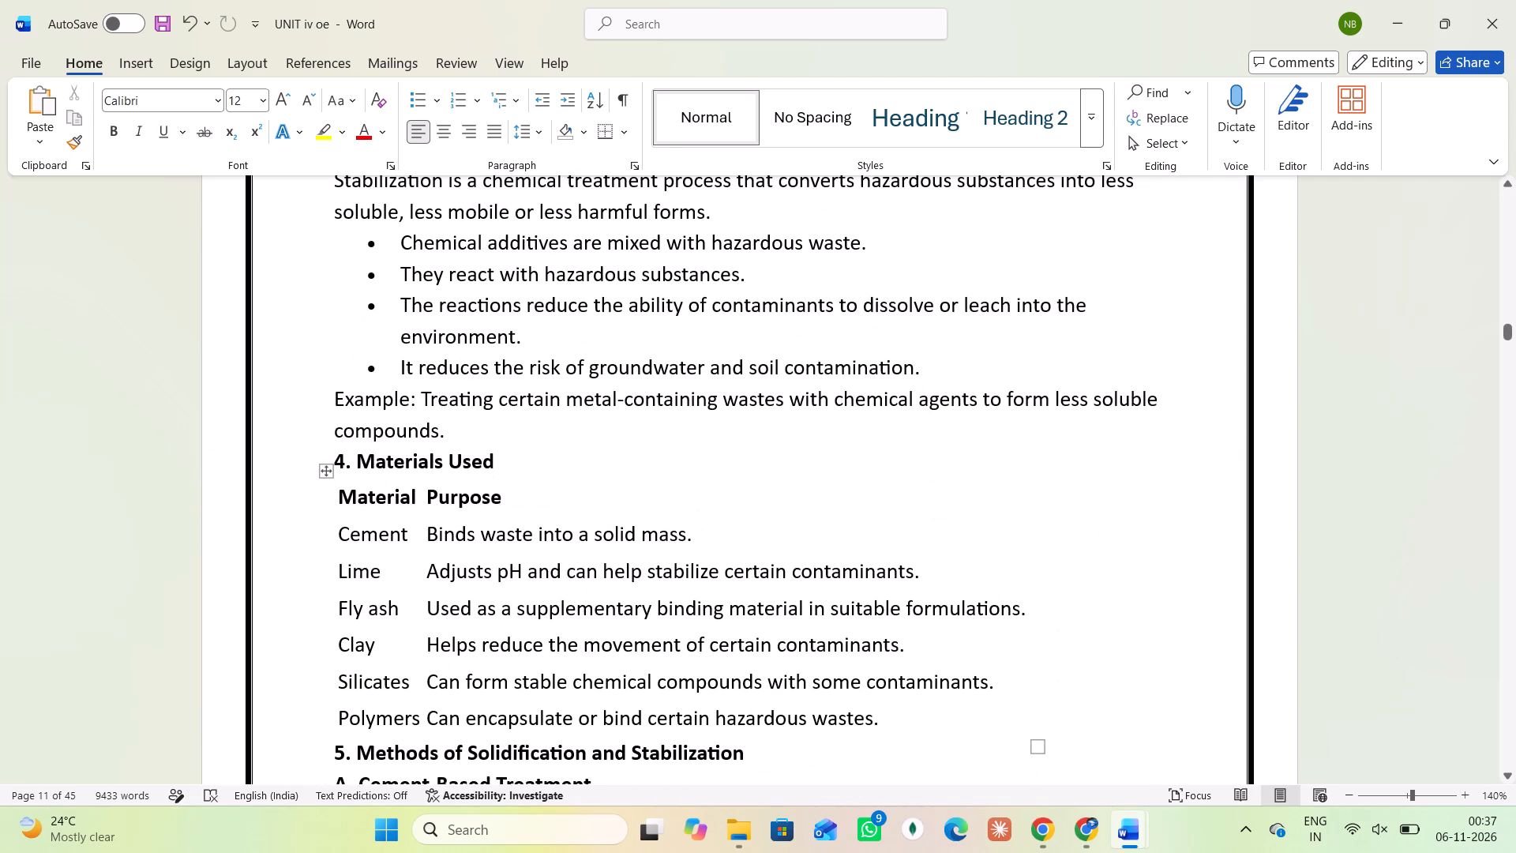
scroll(558, 593, "down", 1)
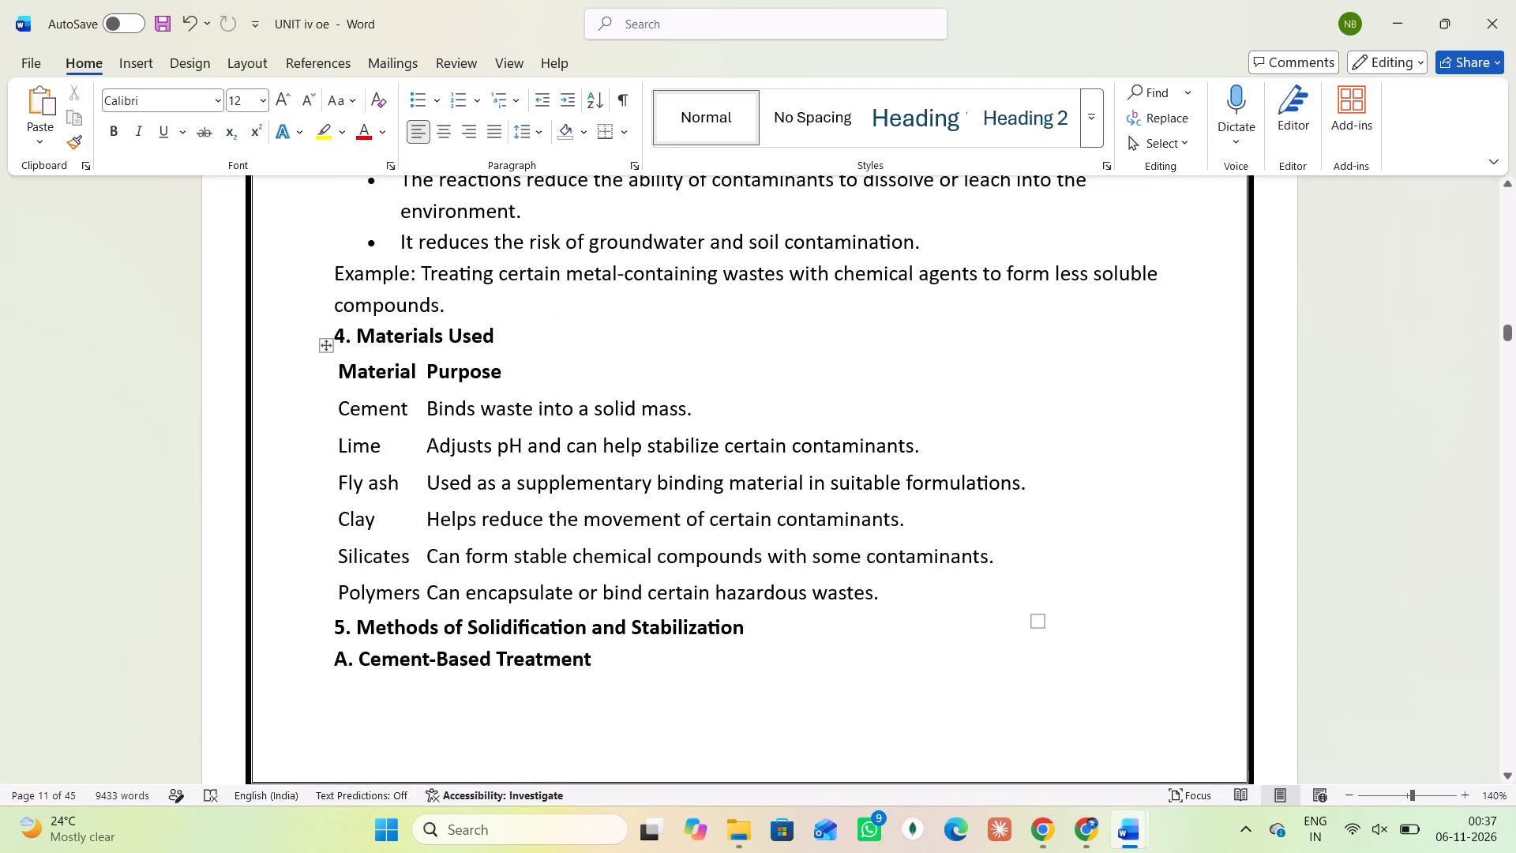
scroll(558, 593, "down", 2)
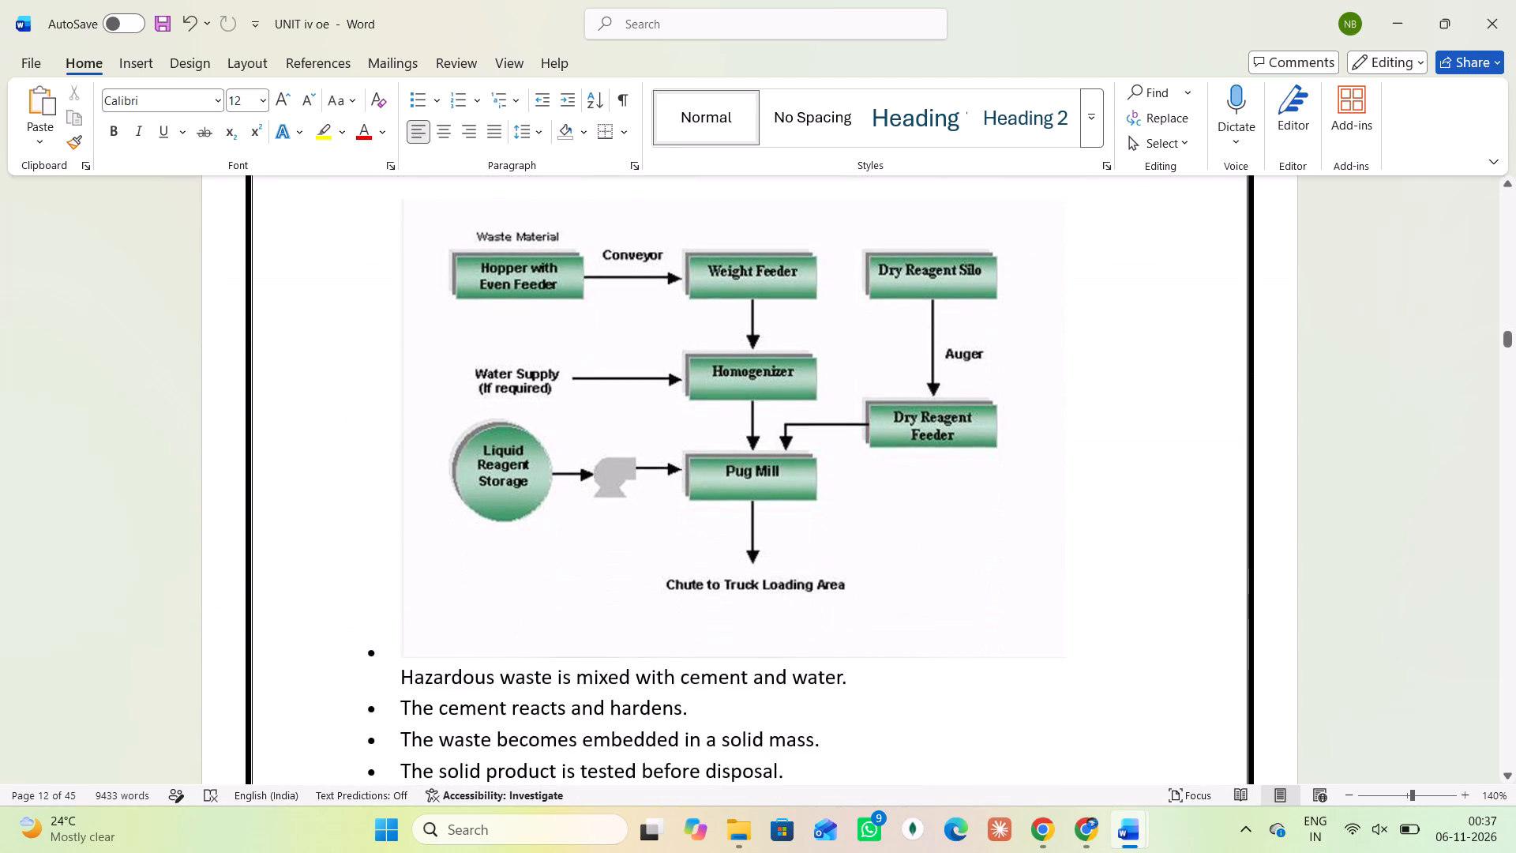
scroll(558, 593, "down", 1)
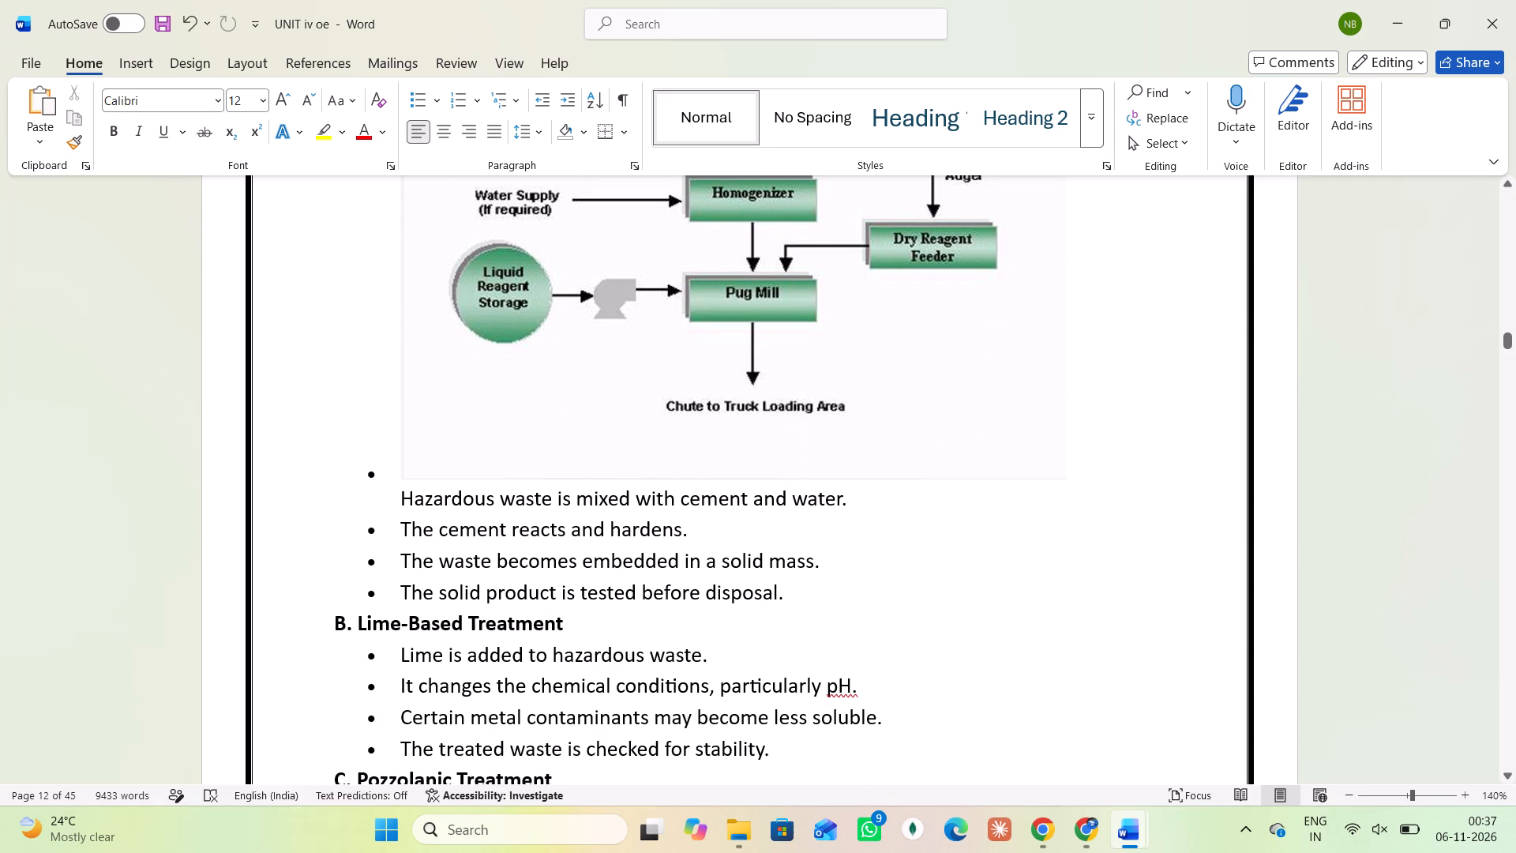
scroll(558, 593, "down", 1)
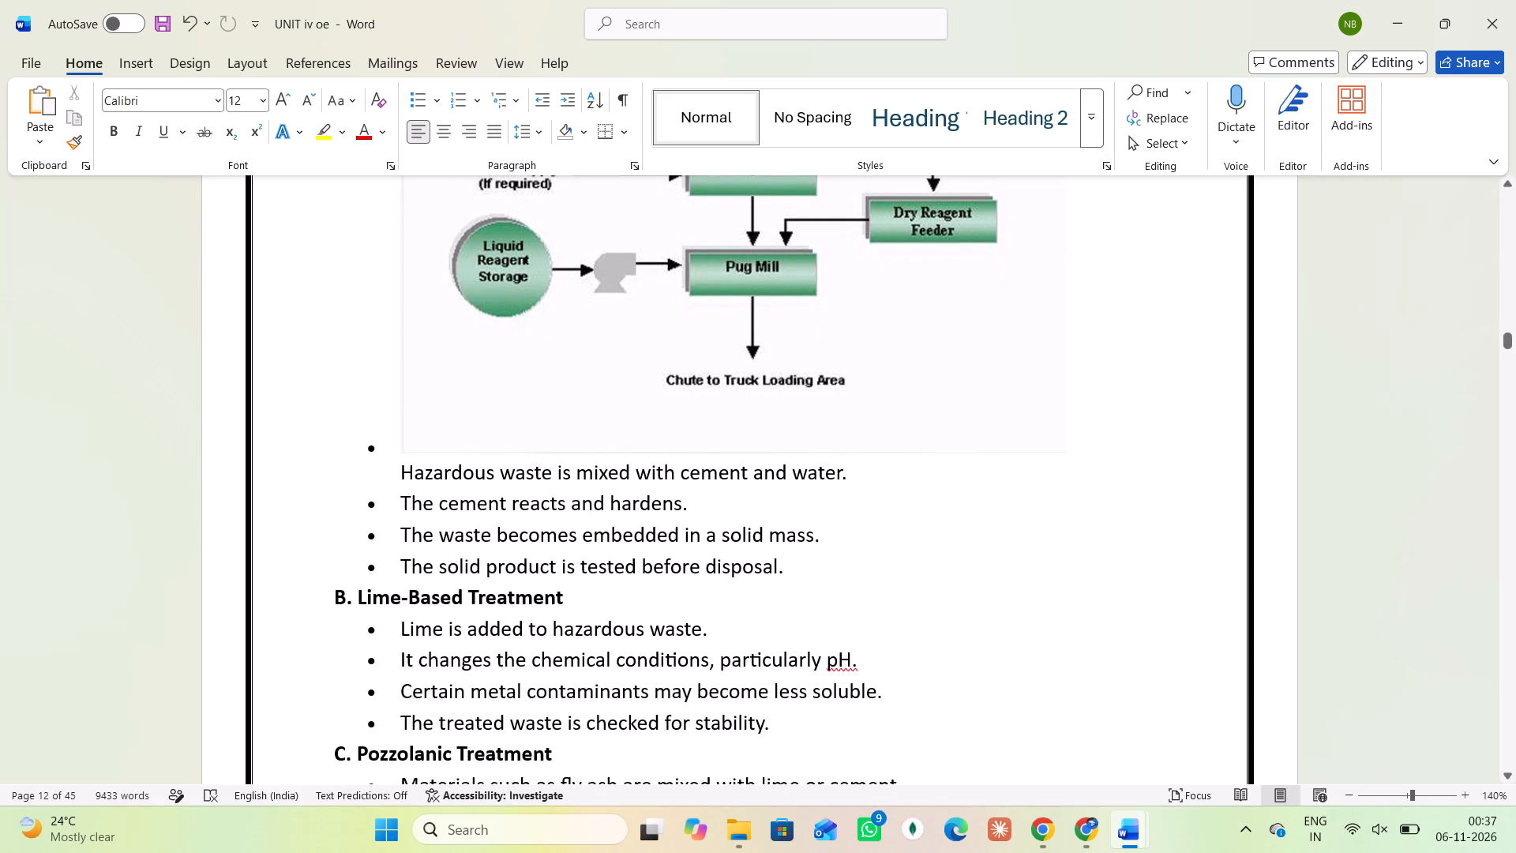
scroll(558, 593, "down", 1)
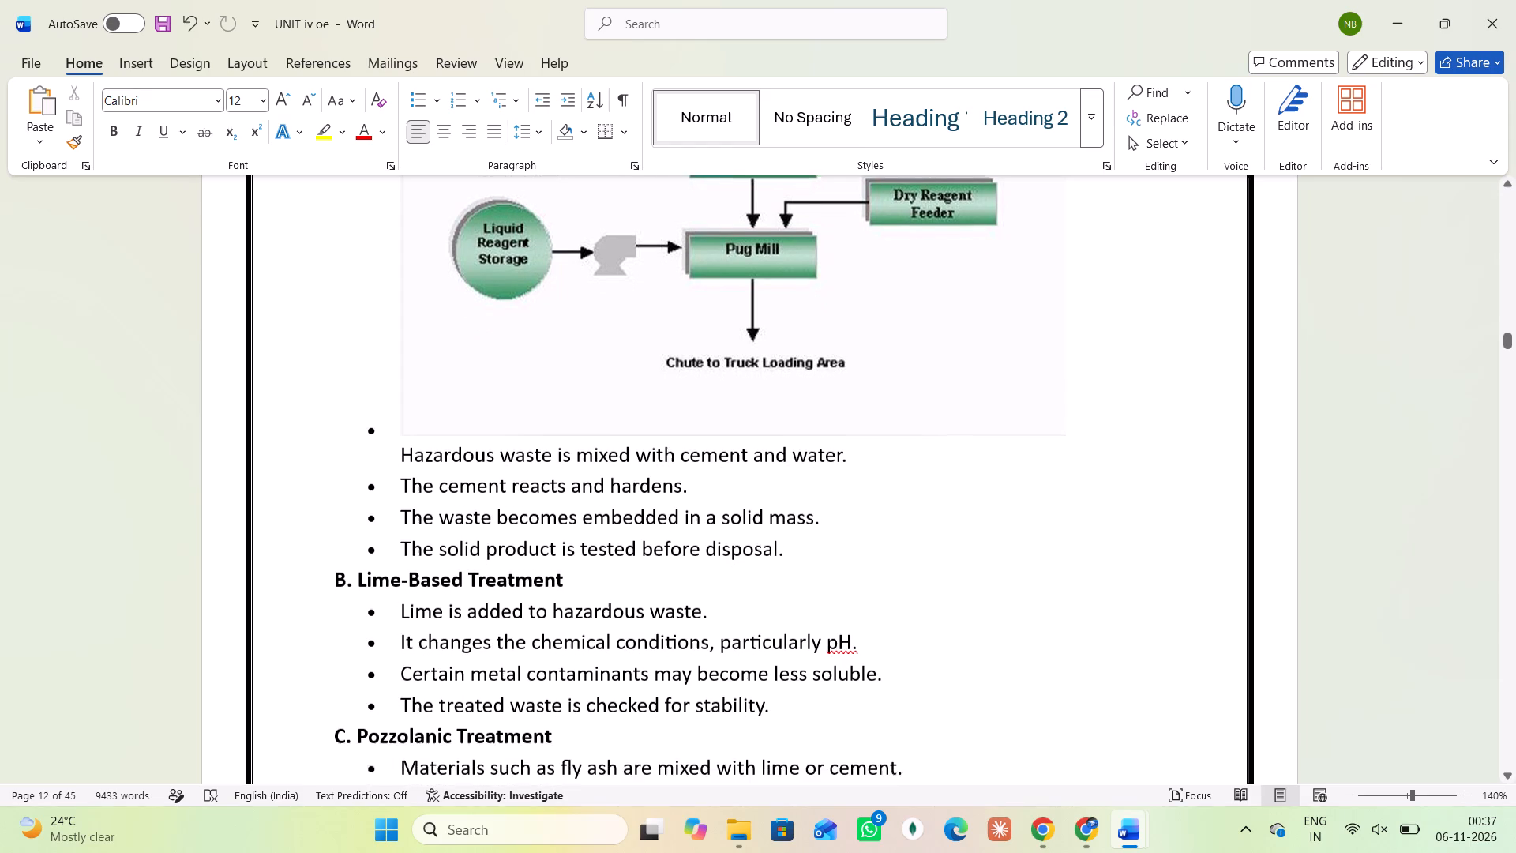
scroll(558, 593, "down", 2)
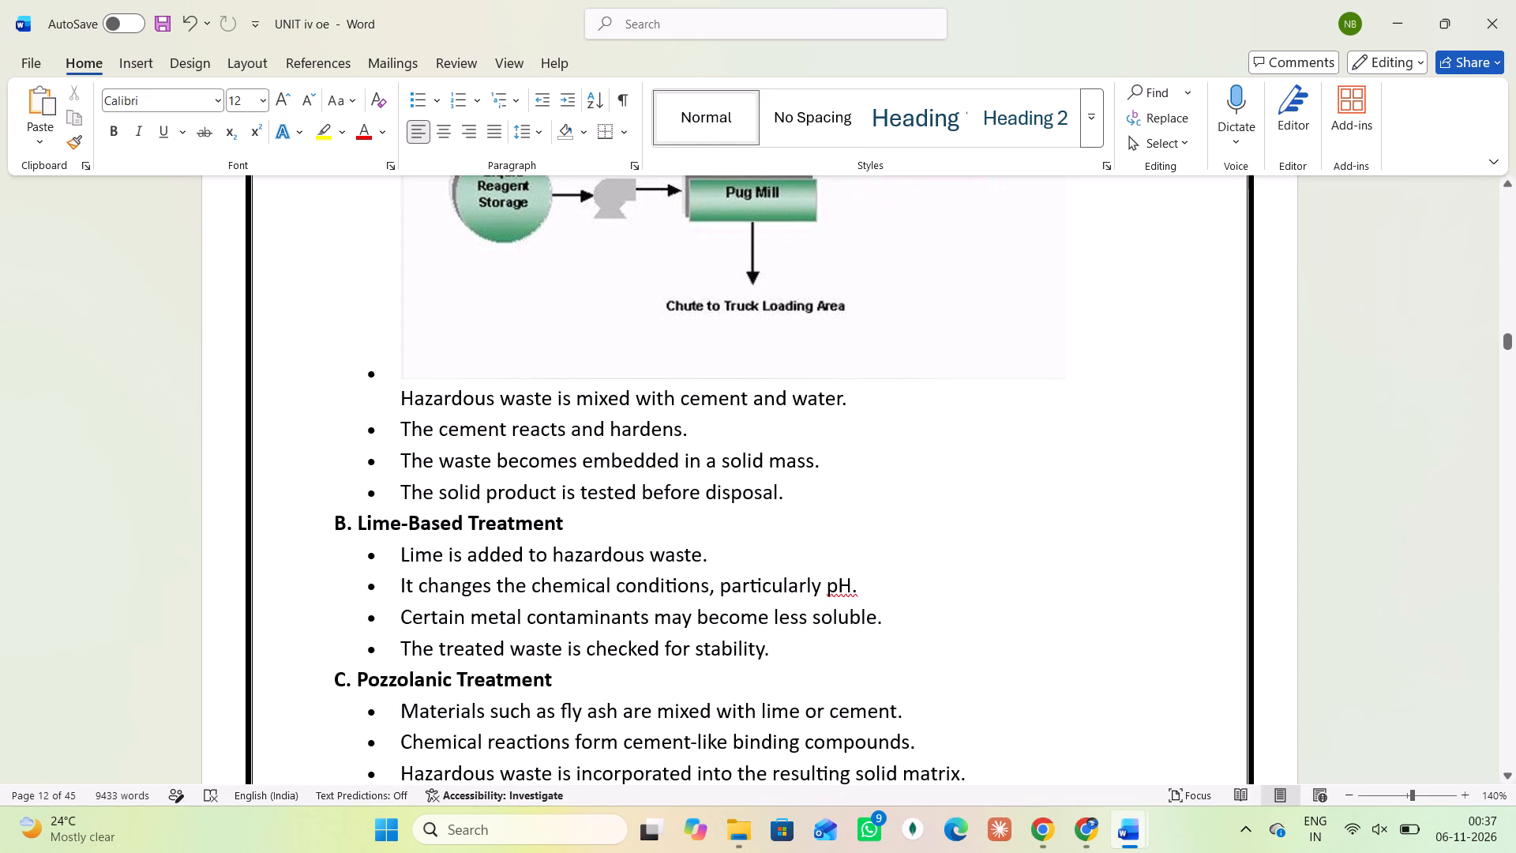
scroll(558, 593, "down", 1)
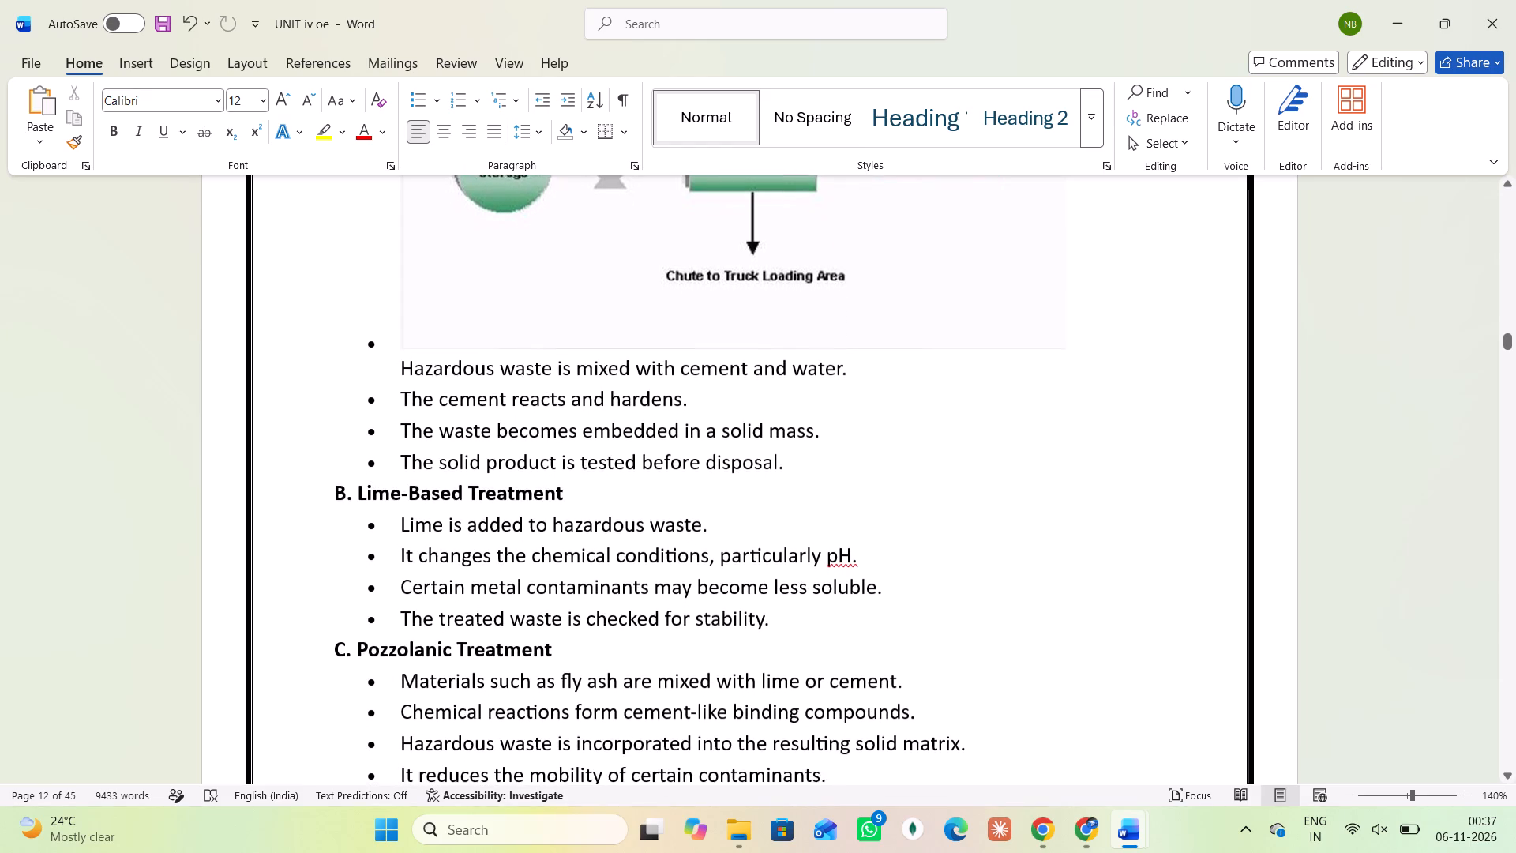
scroll(558, 593, "down", 1)
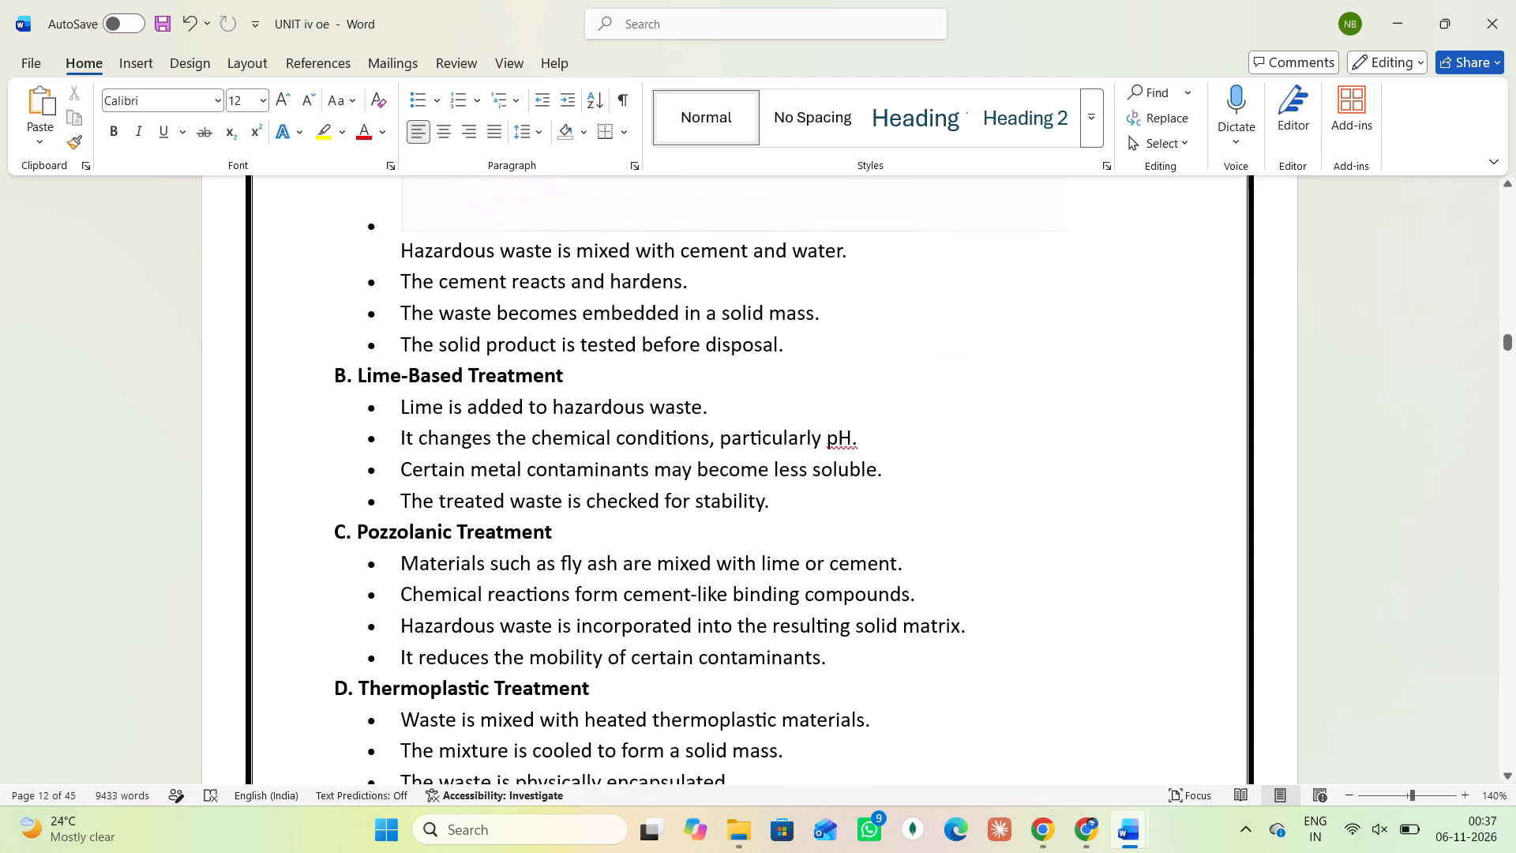
scroll(558, 593, "down", 1)
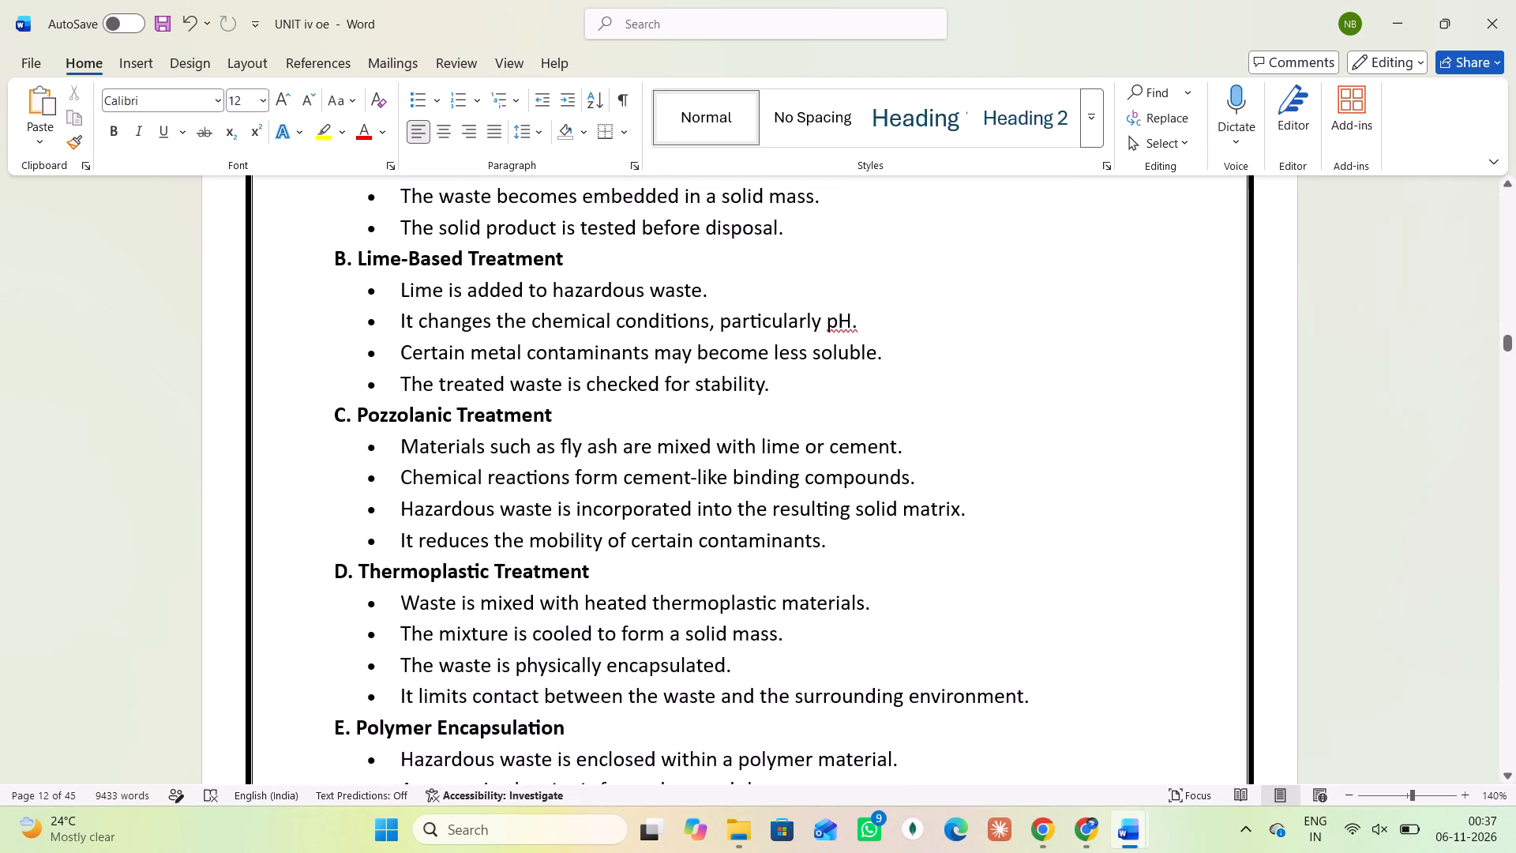
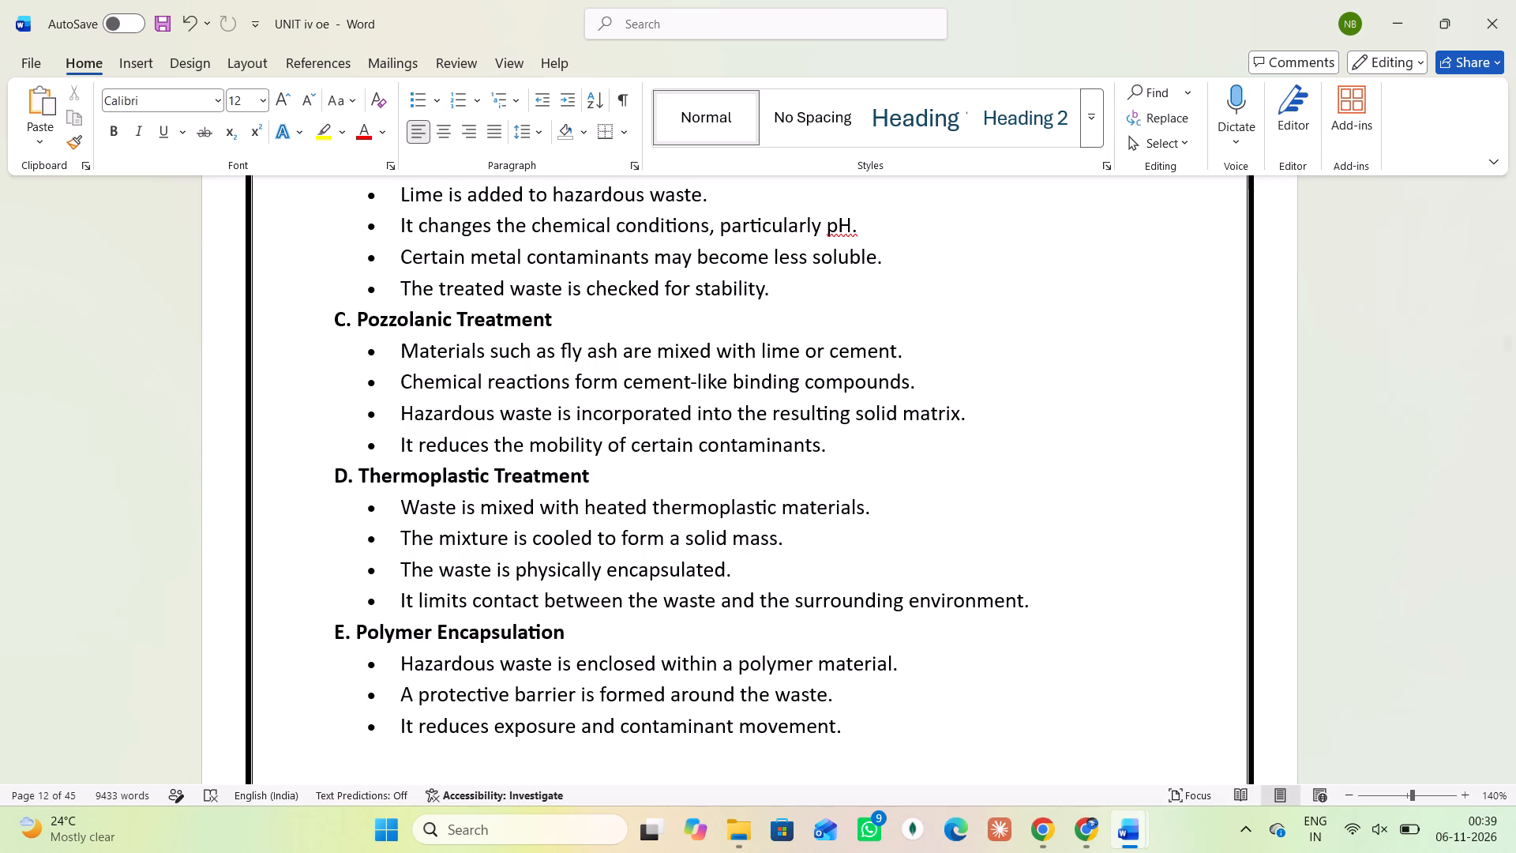
Read Q4's Pozzolanic Treatment, Thermoplastic Treatment and Polymer Encapsulation points.
scroll(558, 590, "down", 1)
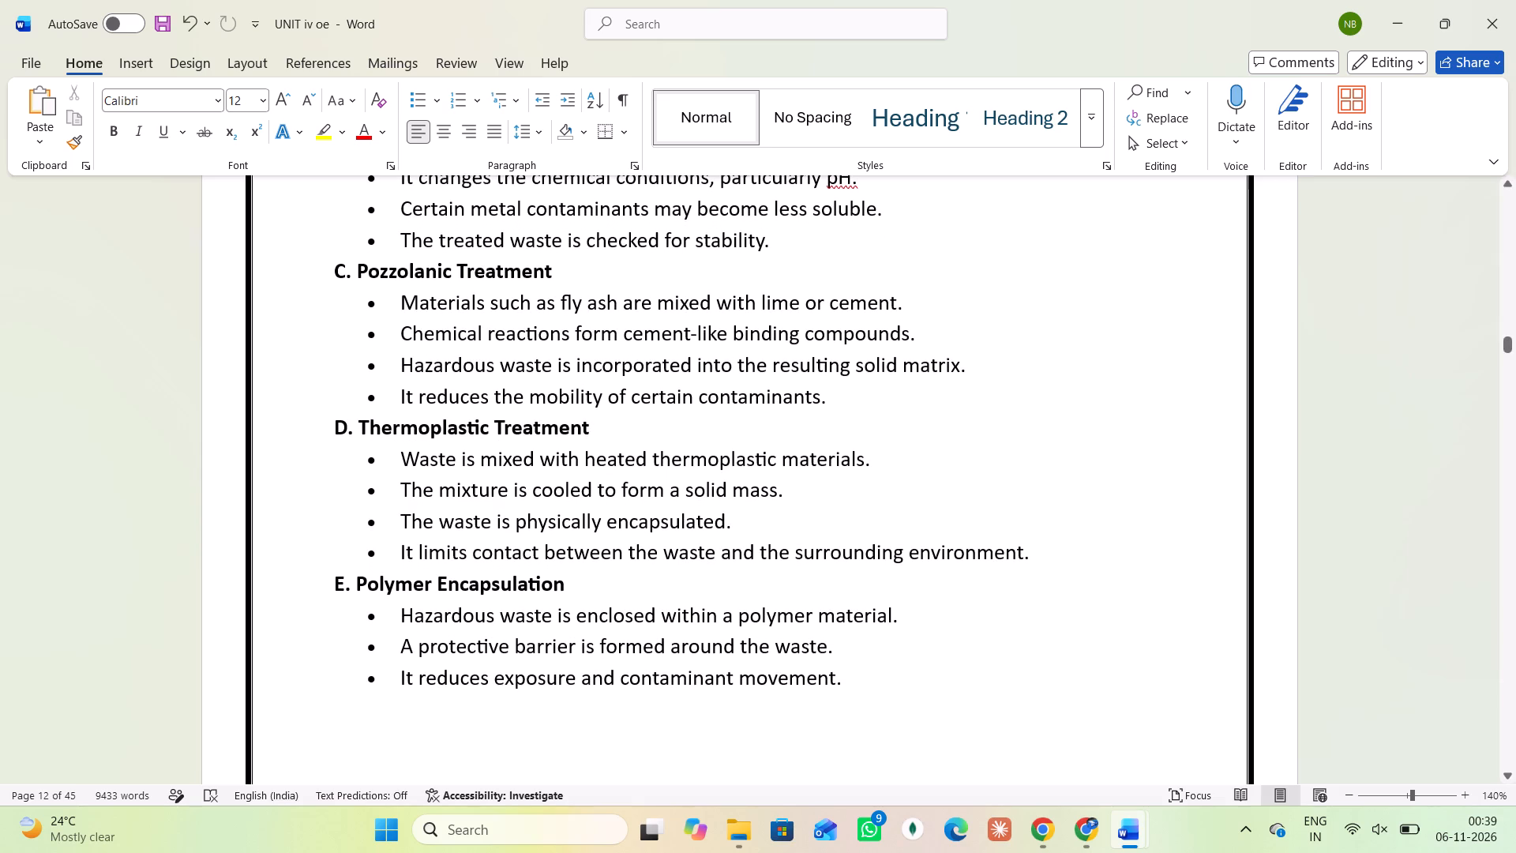
scroll(558, 590, "down", 1)
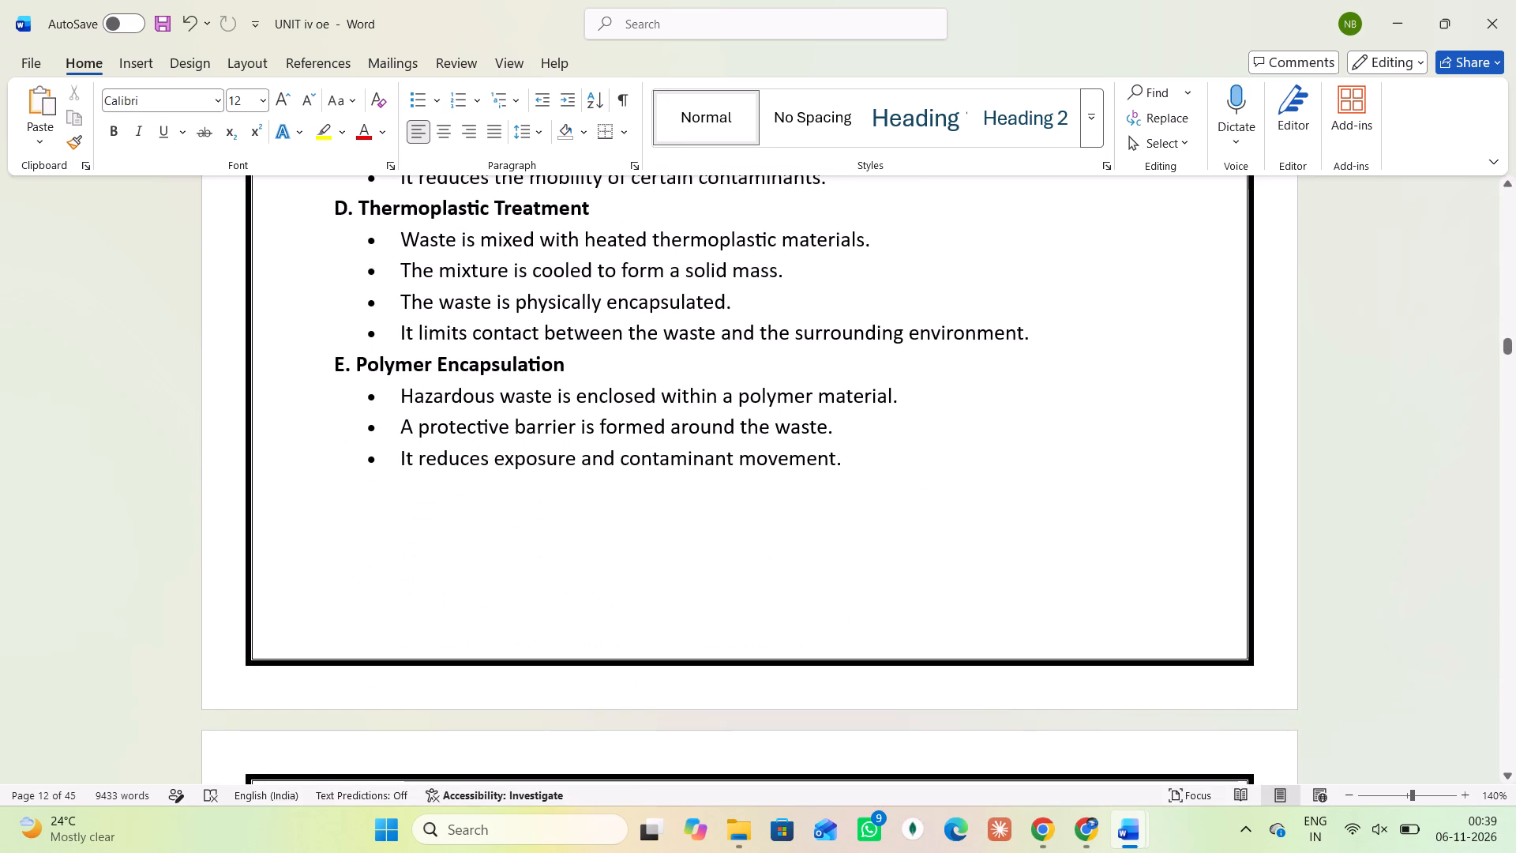
scroll(558, 590, "down", 1)
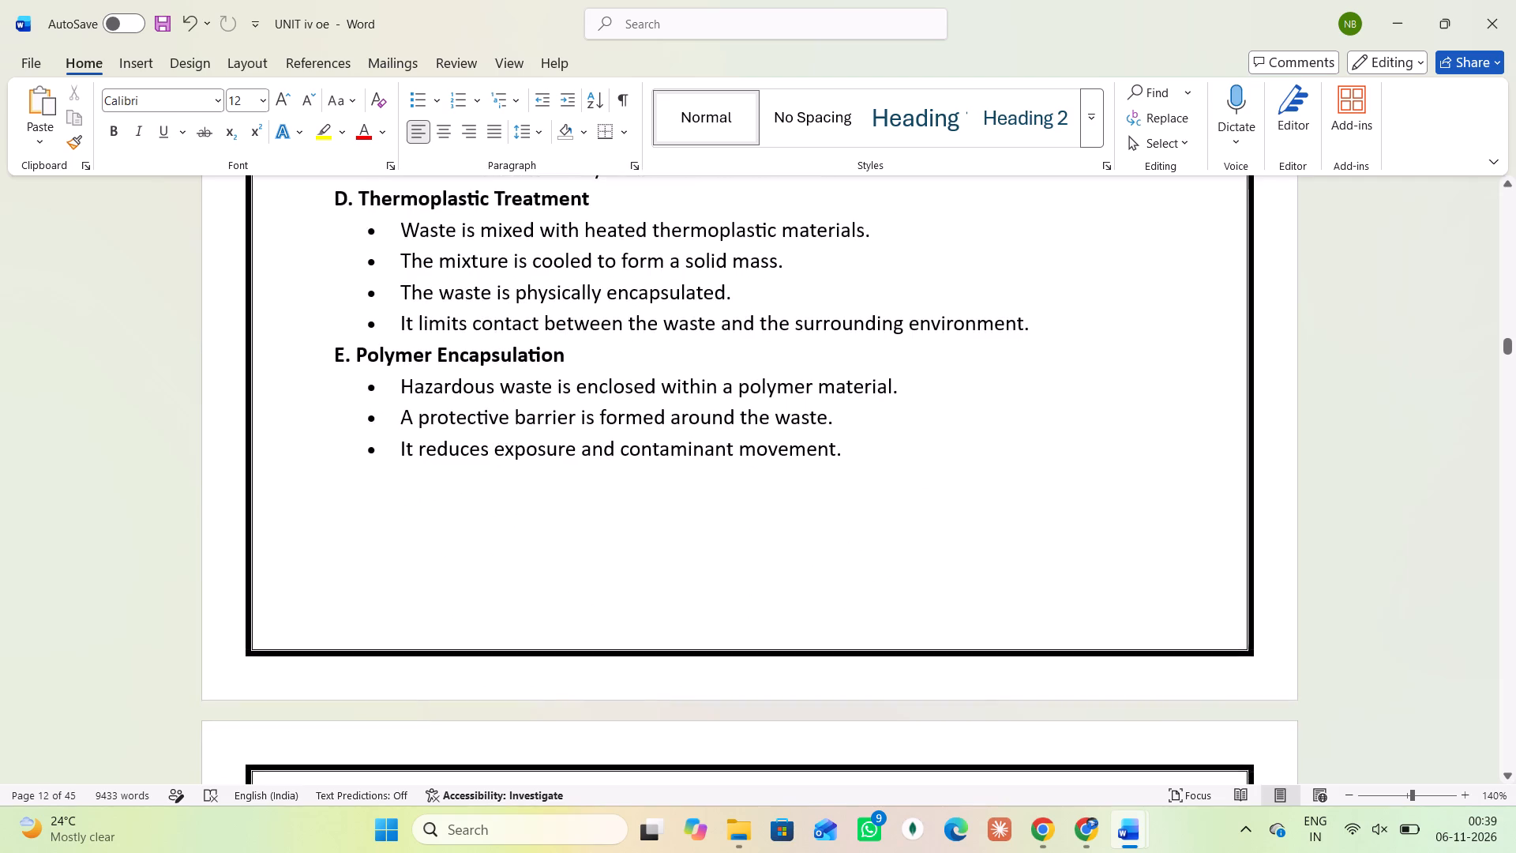
scroll(558, 590, "down", 1)
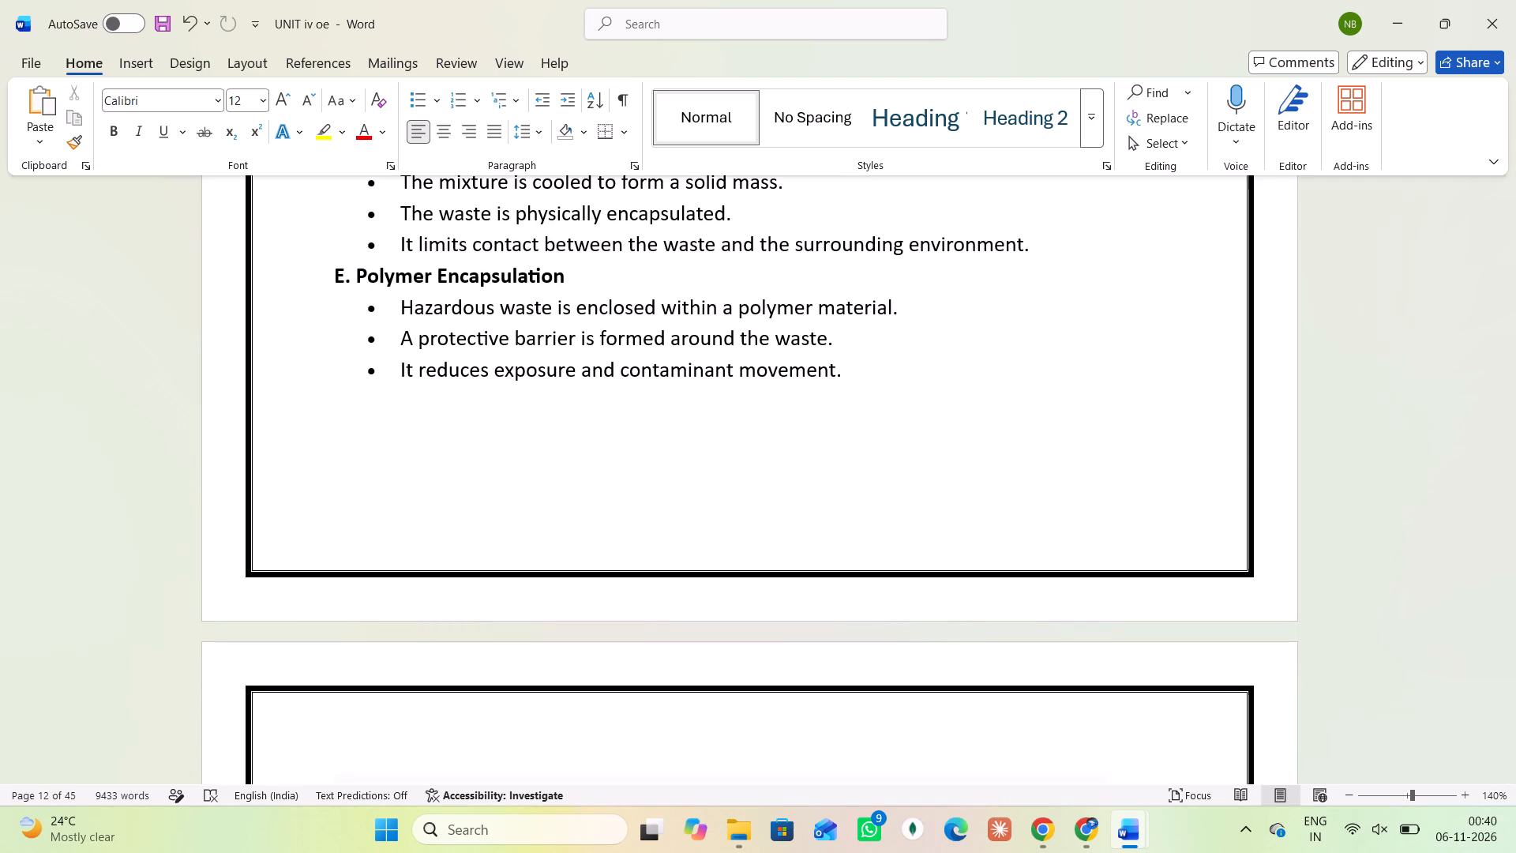
scroll(558, 590, "up", 1)
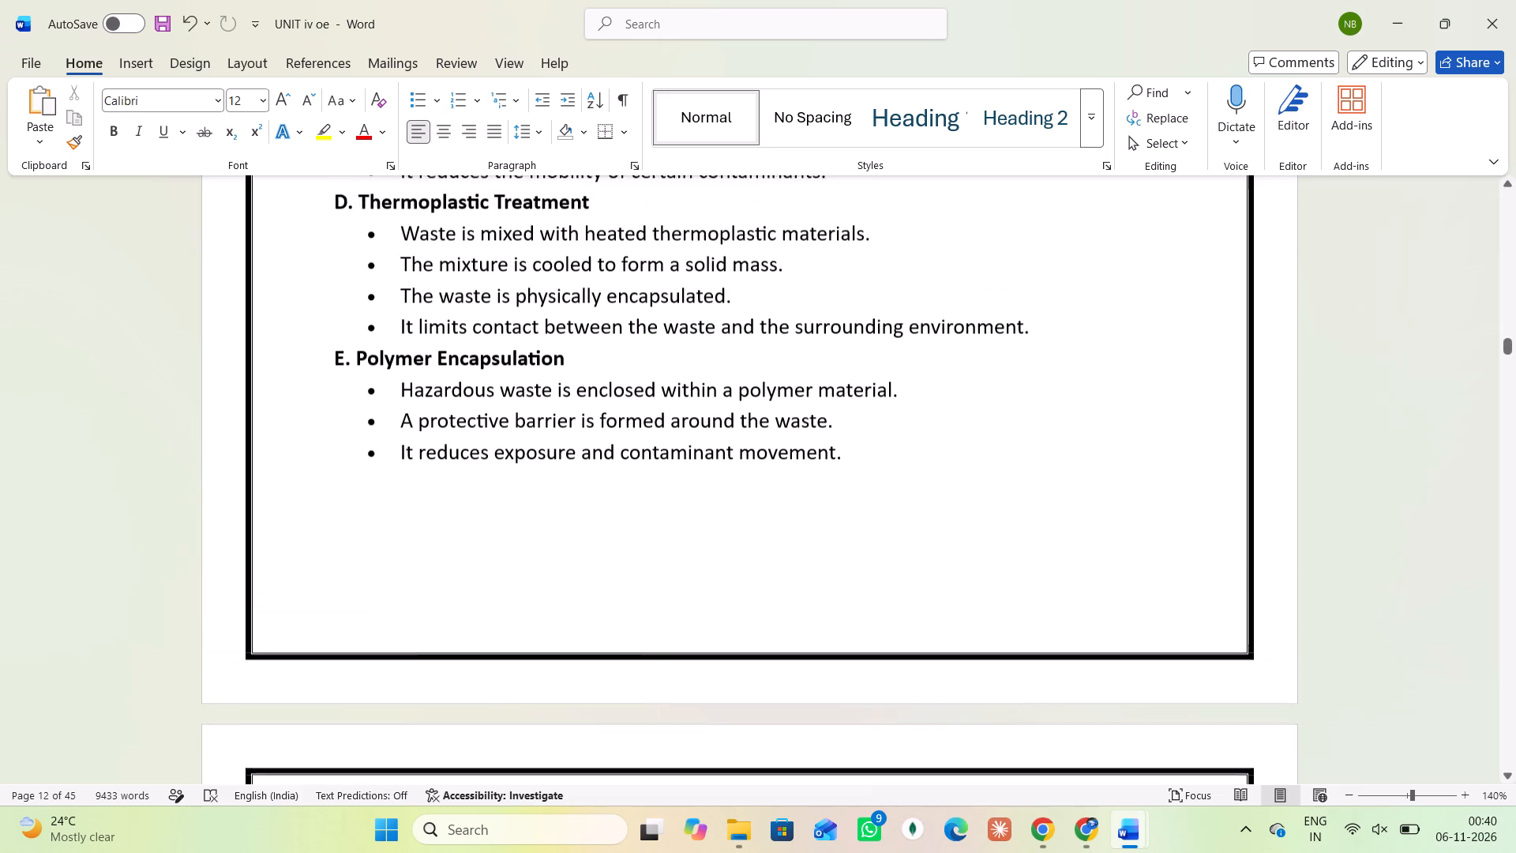
scroll(558, 590, "up", 2)
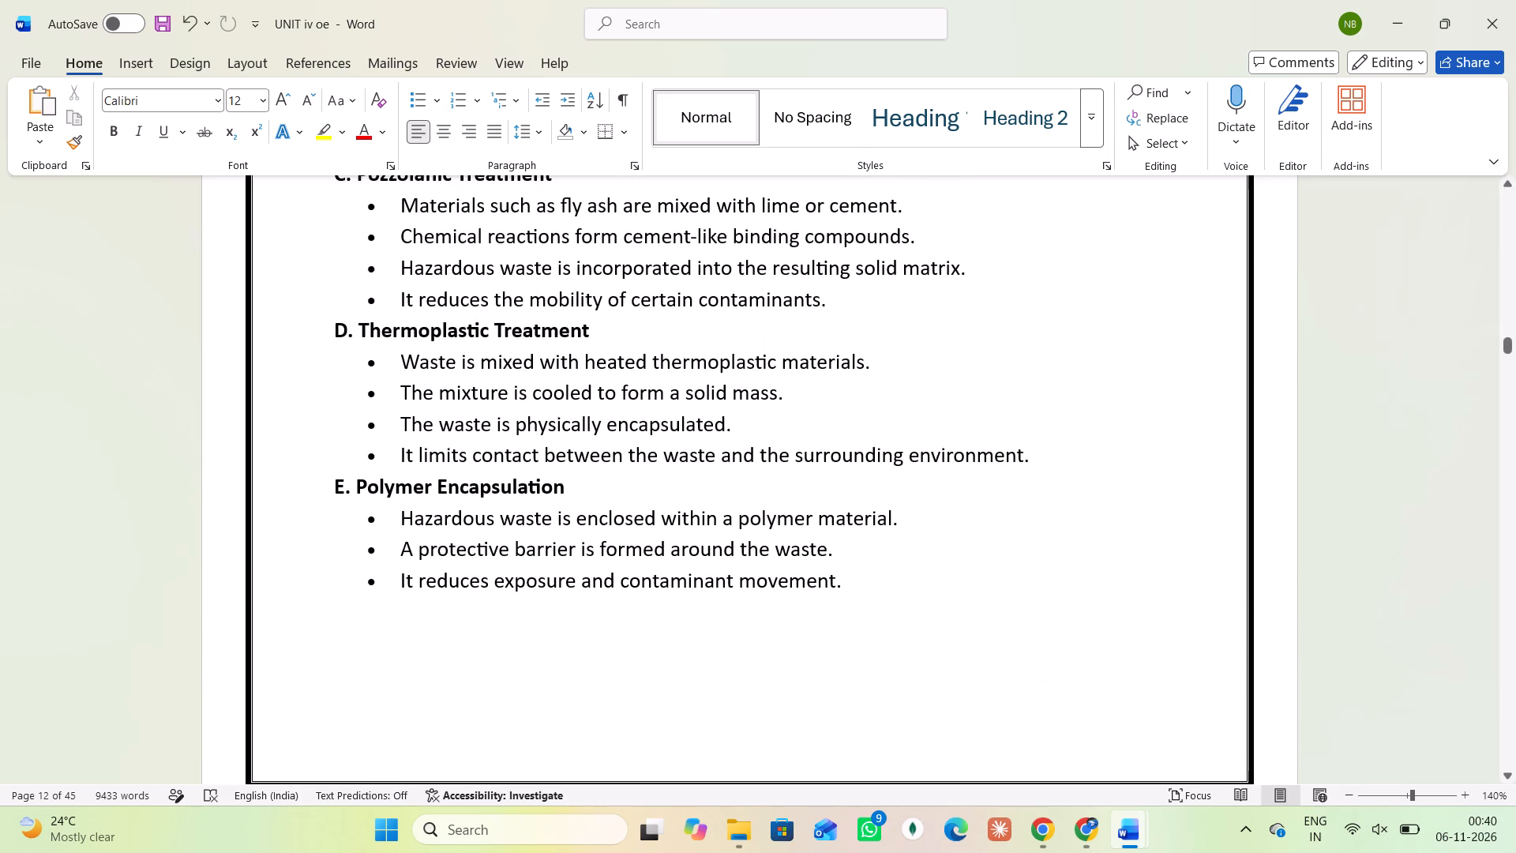
scroll(558, 590, "up", 1)
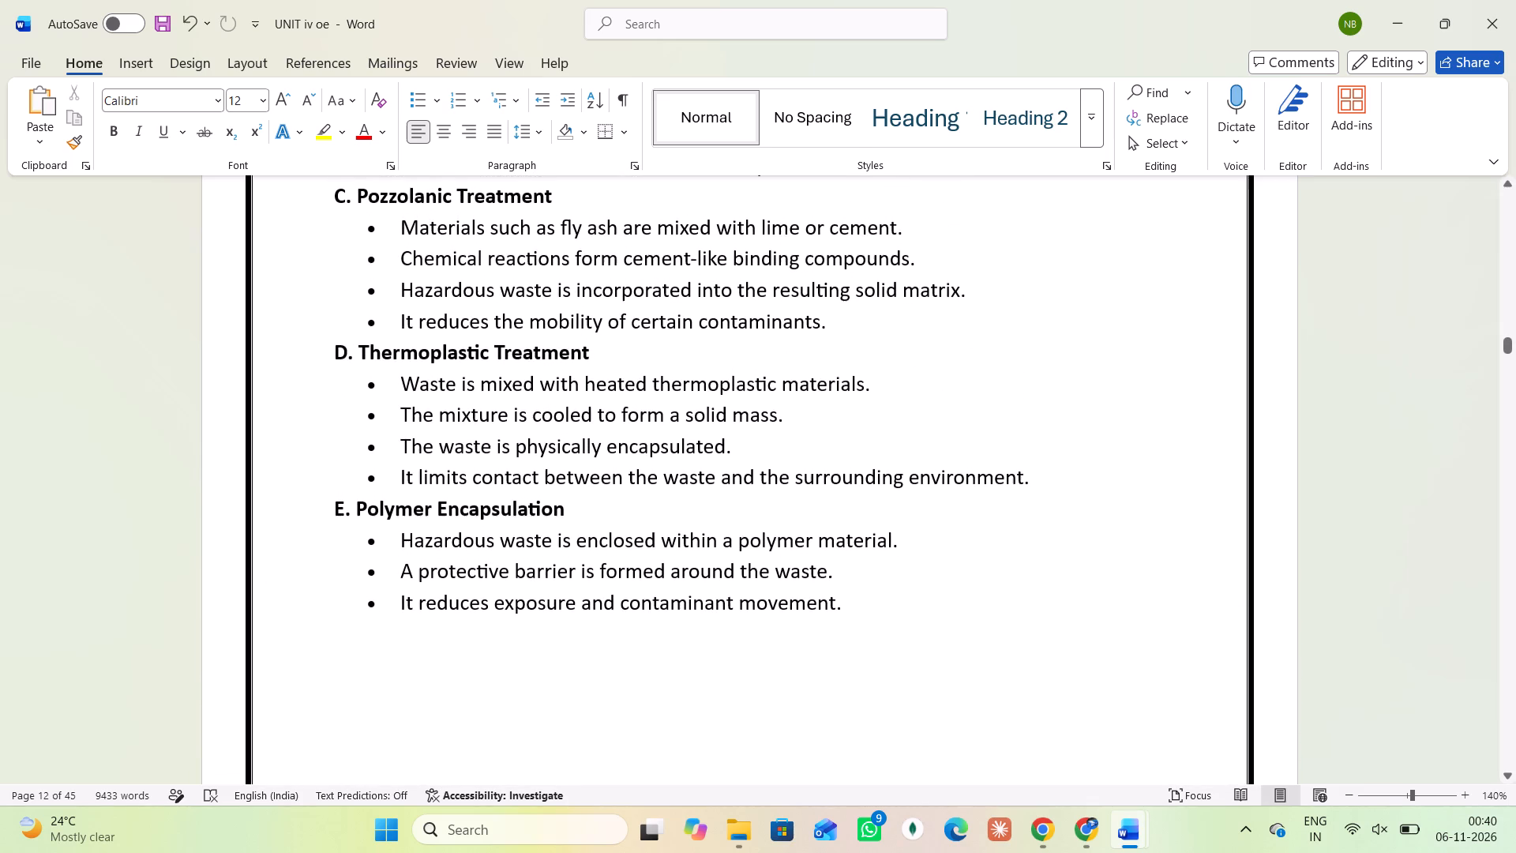
Read Q4's solidification and stabilization flowchart, the table of differences between the two processes, and the start of the Advantages section.
scroll(558, 590, "down", 4)
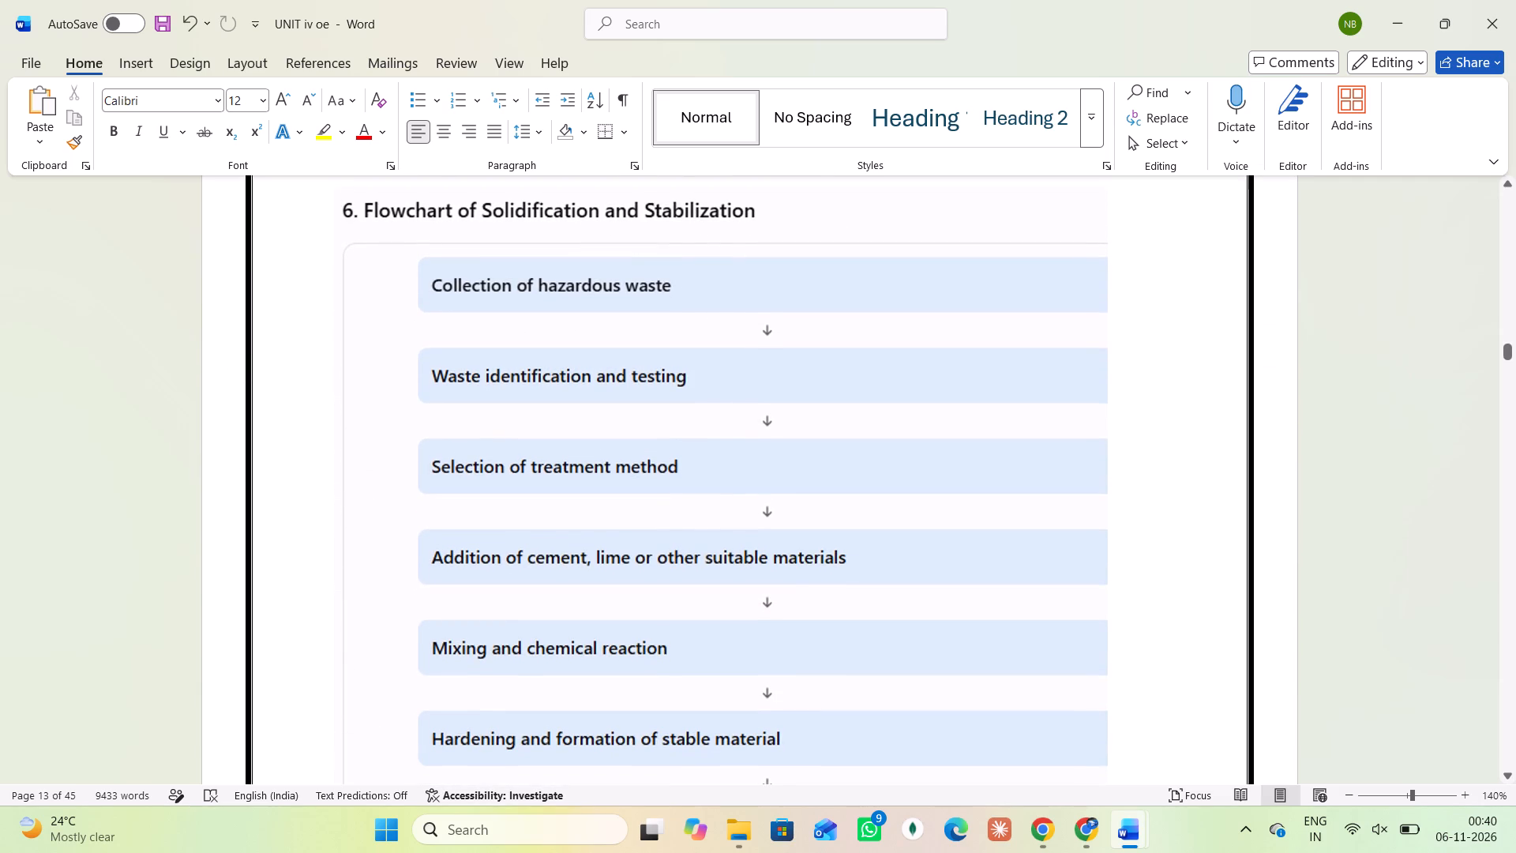
scroll(558, 590, "down", 1)
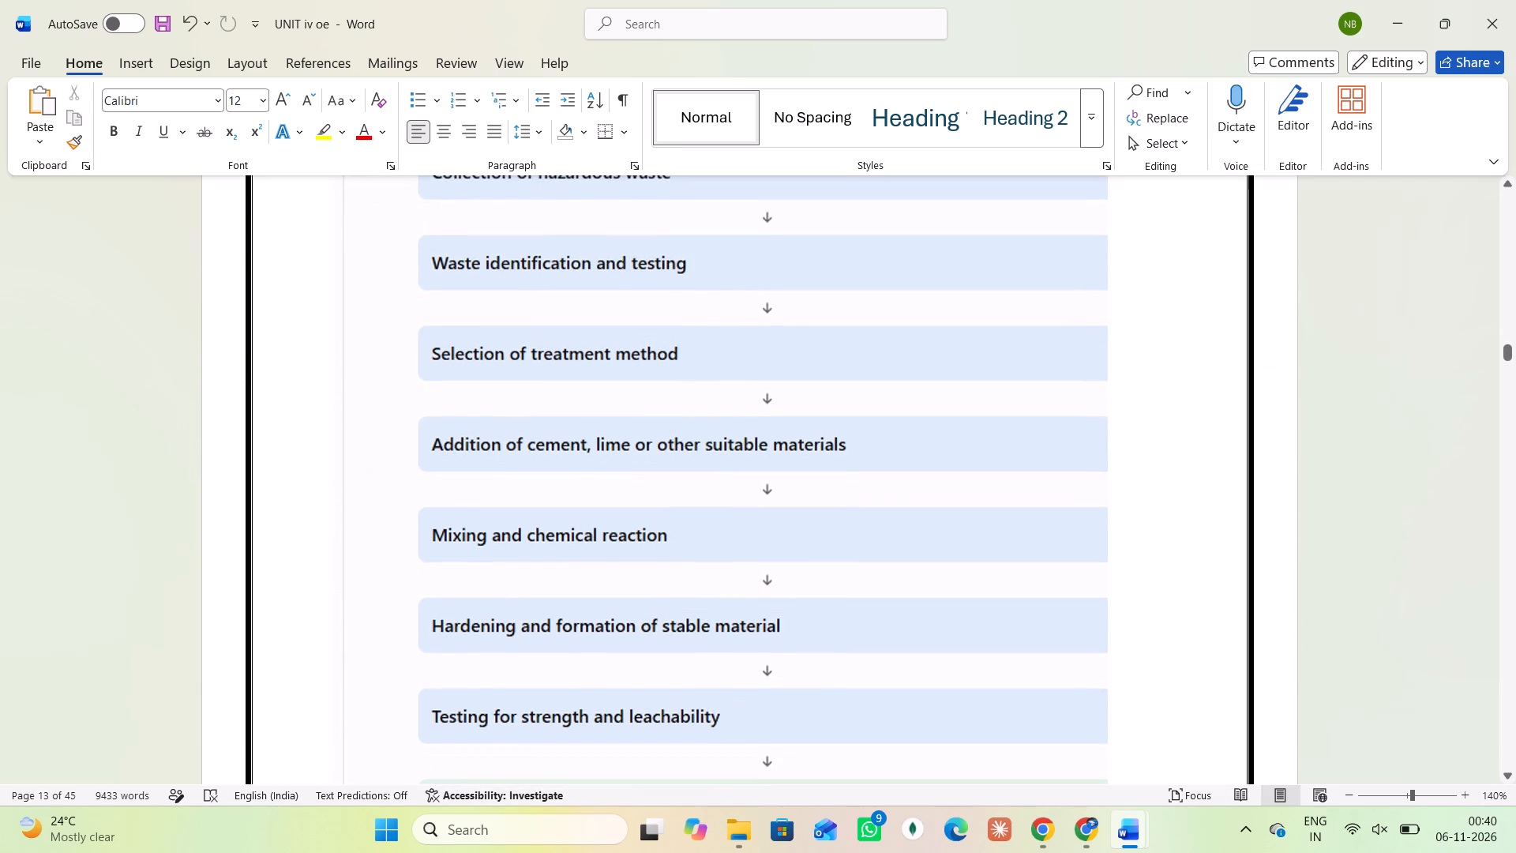
scroll(558, 590, "down", 1)
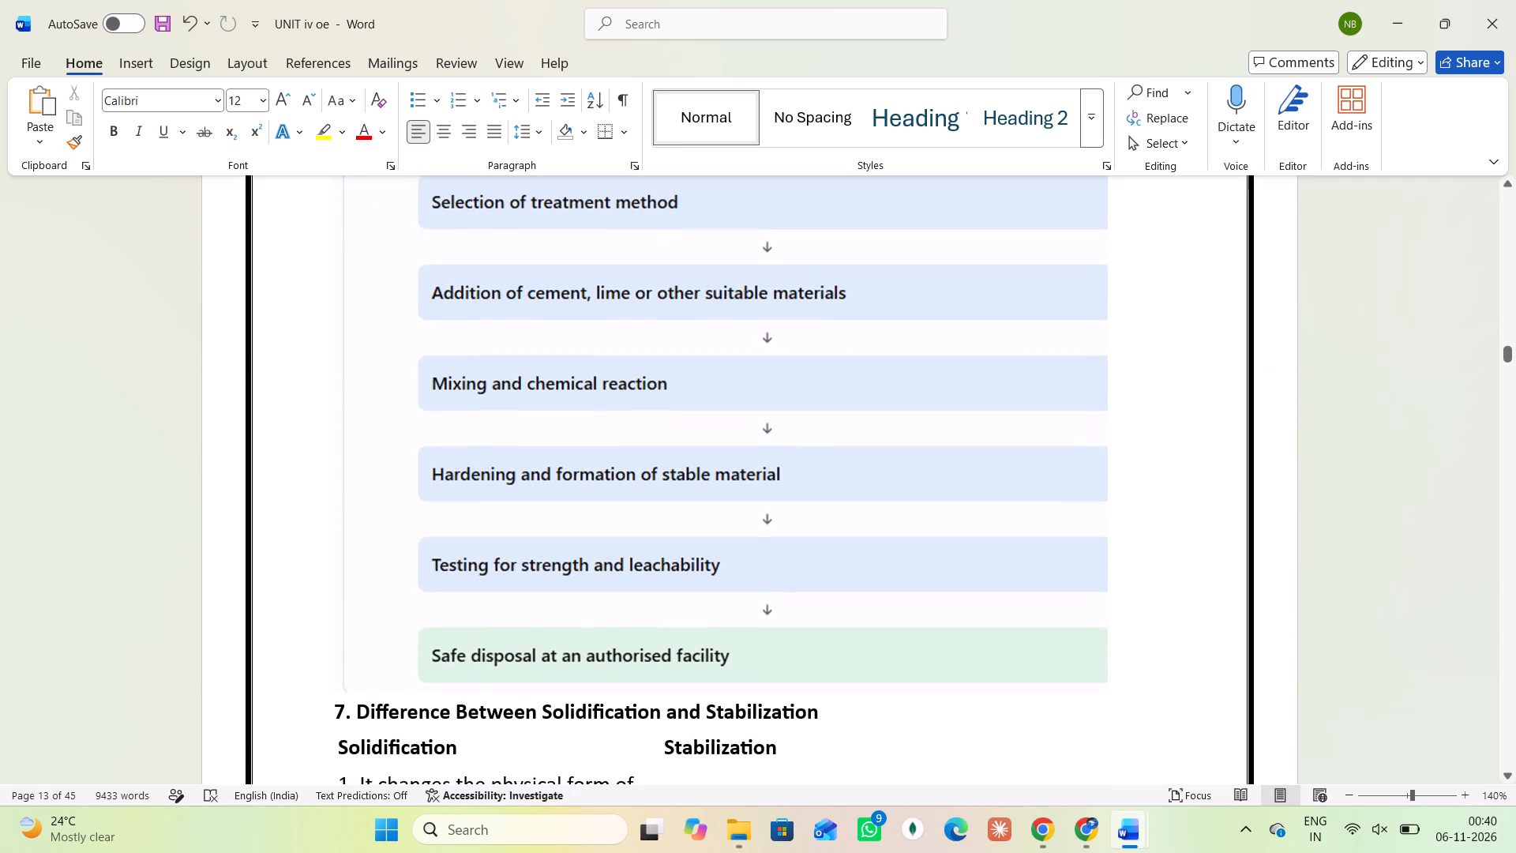
scroll(558, 590, "down", 1)
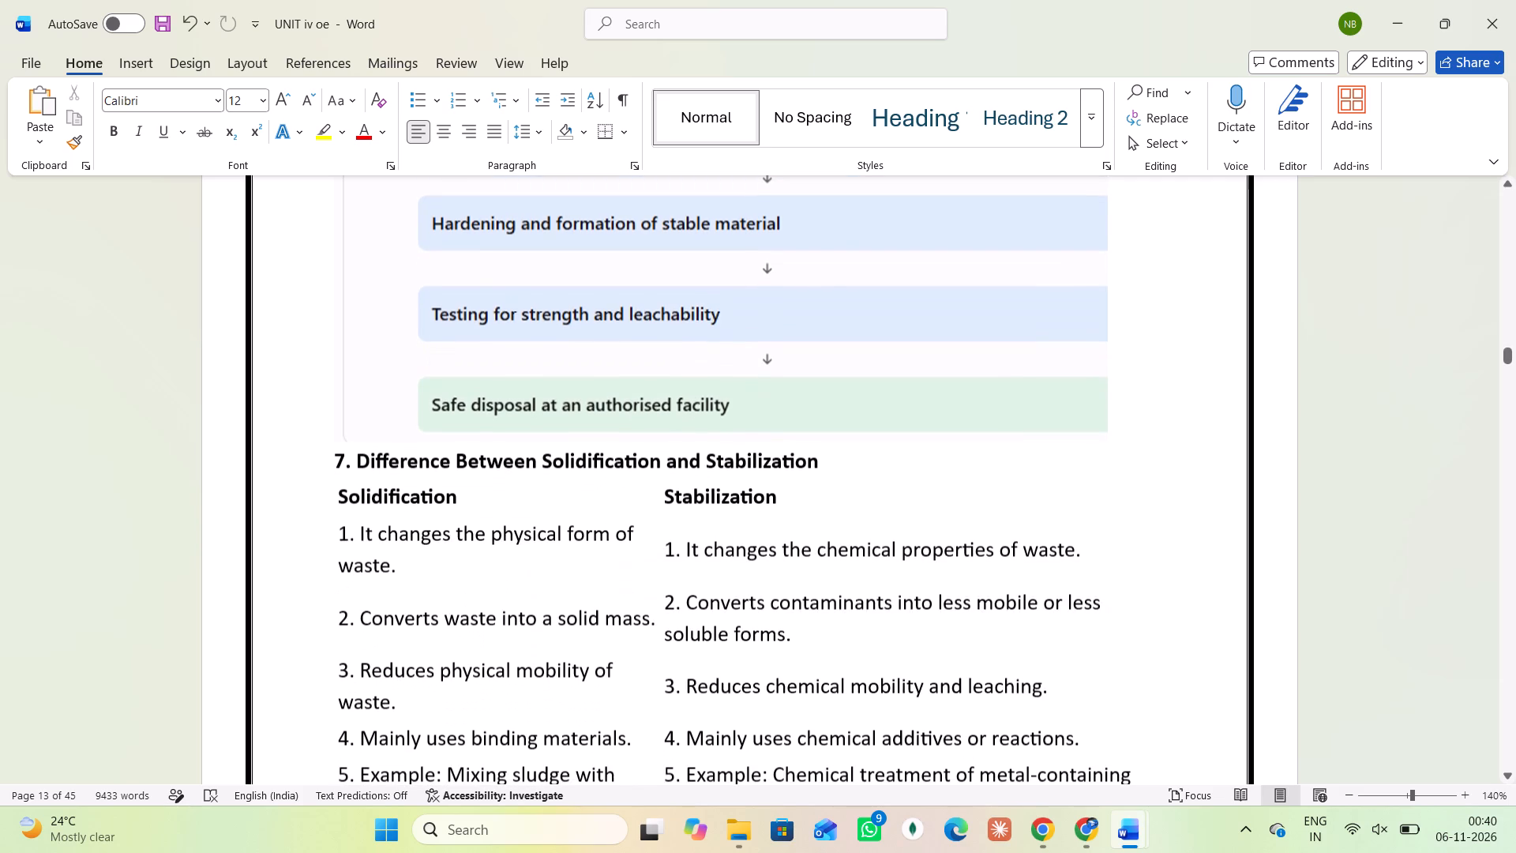
scroll(558, 590, "down", 2)
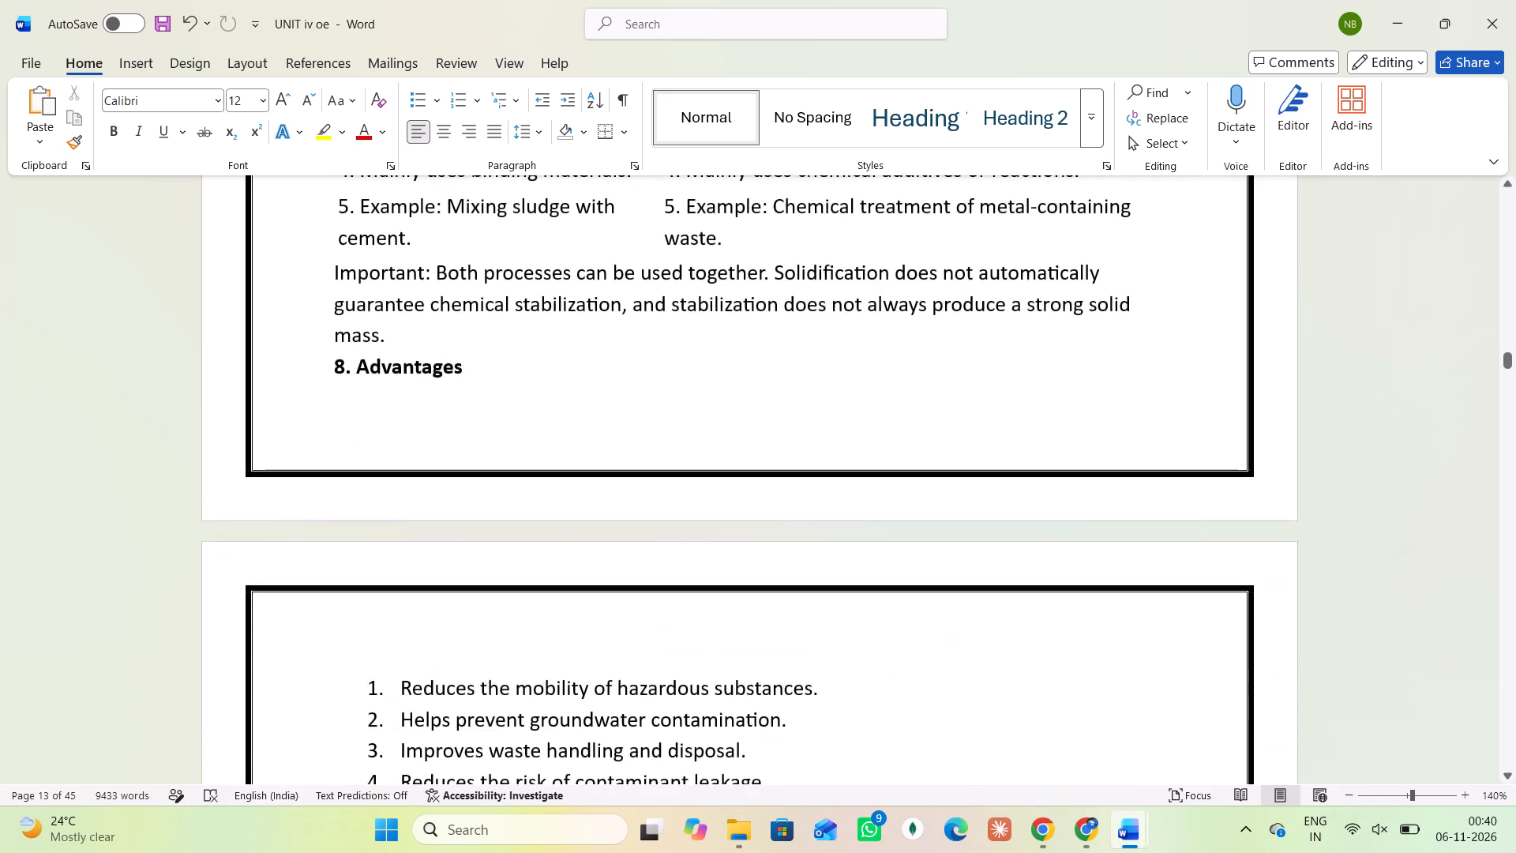
Delete the "PPT + Official syllabus" line below the Topic 1: Introduction and Objectives of Waste Processing heading.
scroll(558, 590, "down", 1)
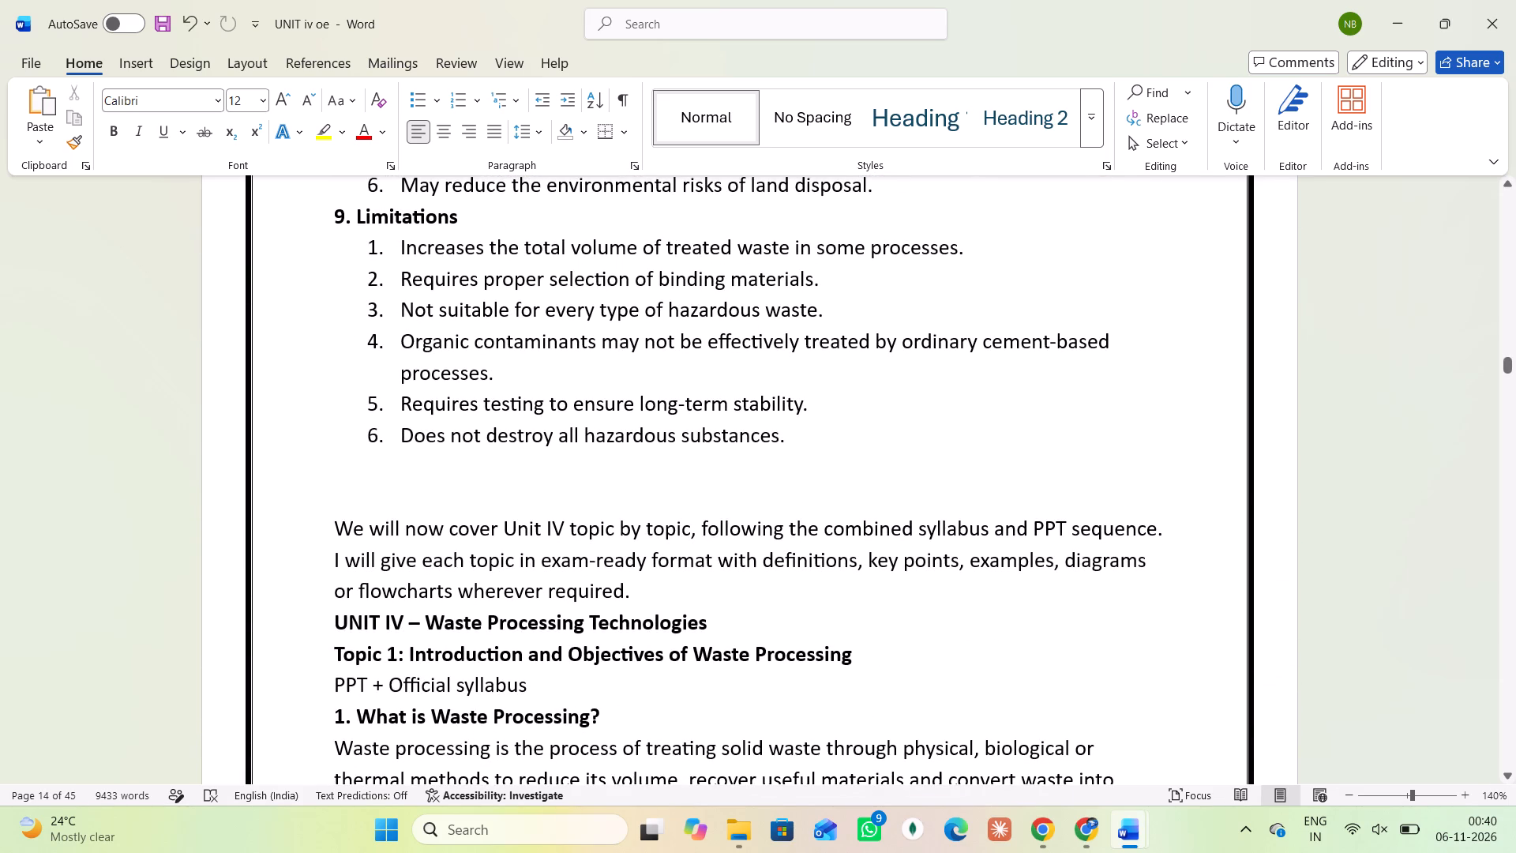
left_click_drag(554, 684, 435, 686)
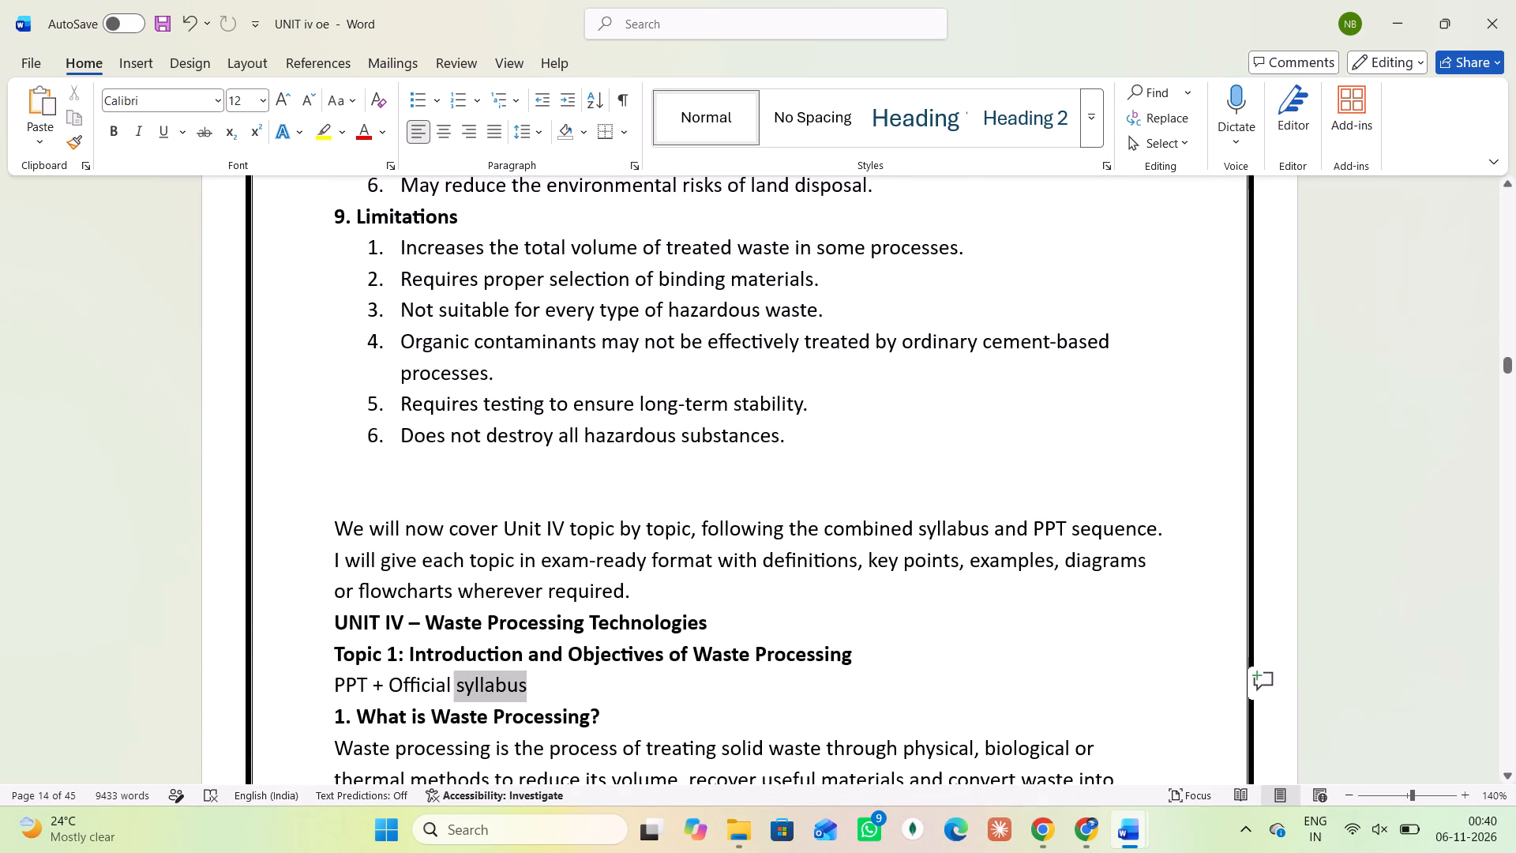
left_click_drag(435, 686, 343, 694)
key("BackSpace")
Read Topic 1 from What is Waste Processing? through the four objectives to the Major Waste Processing Activities table.
scroll(343, 694, "down", 1)
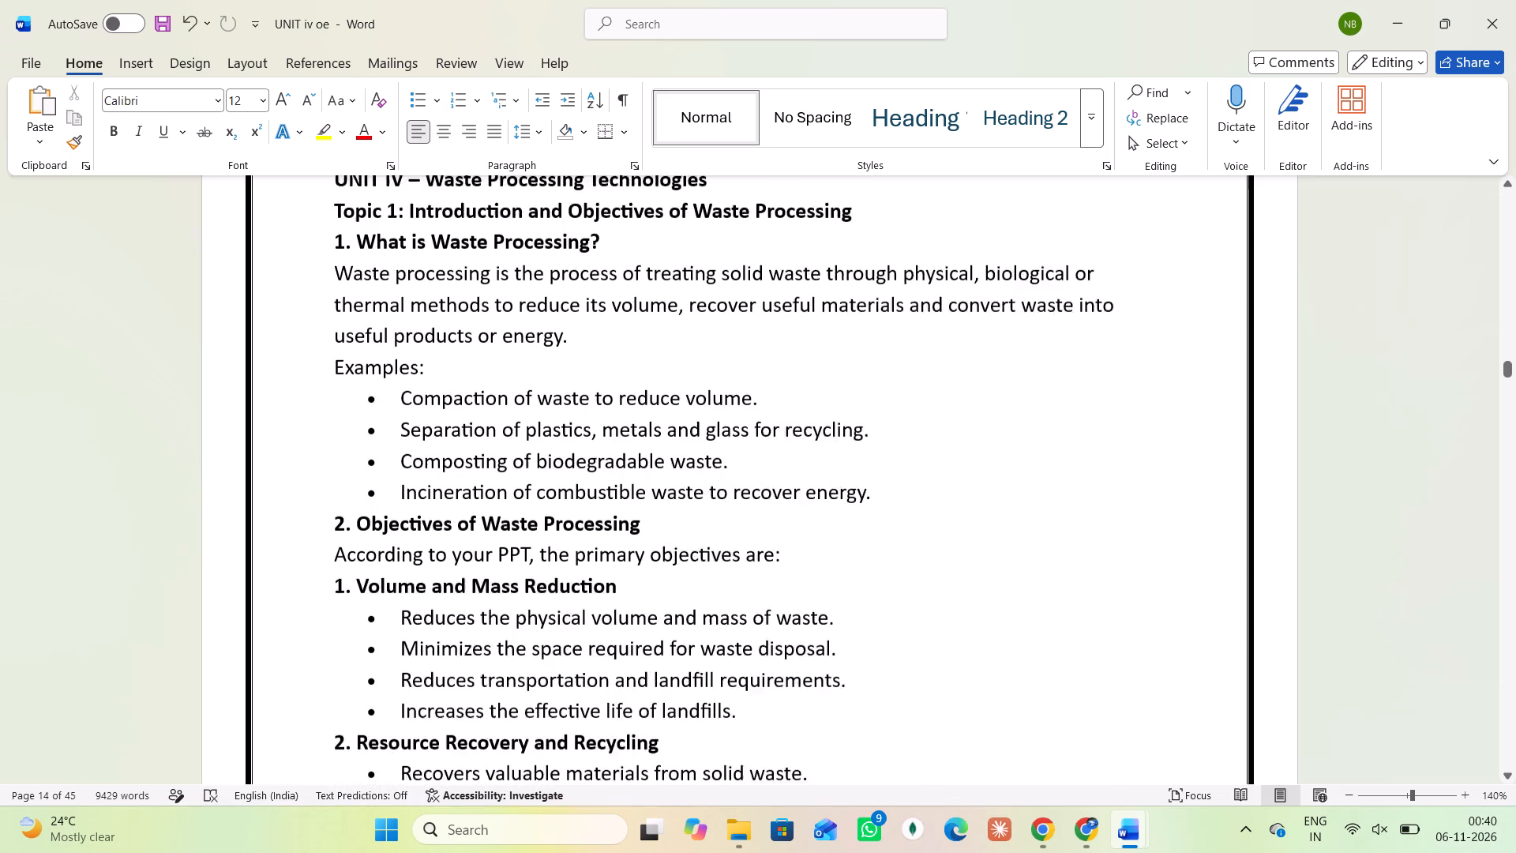
scroll(343, 694, "down", 1)
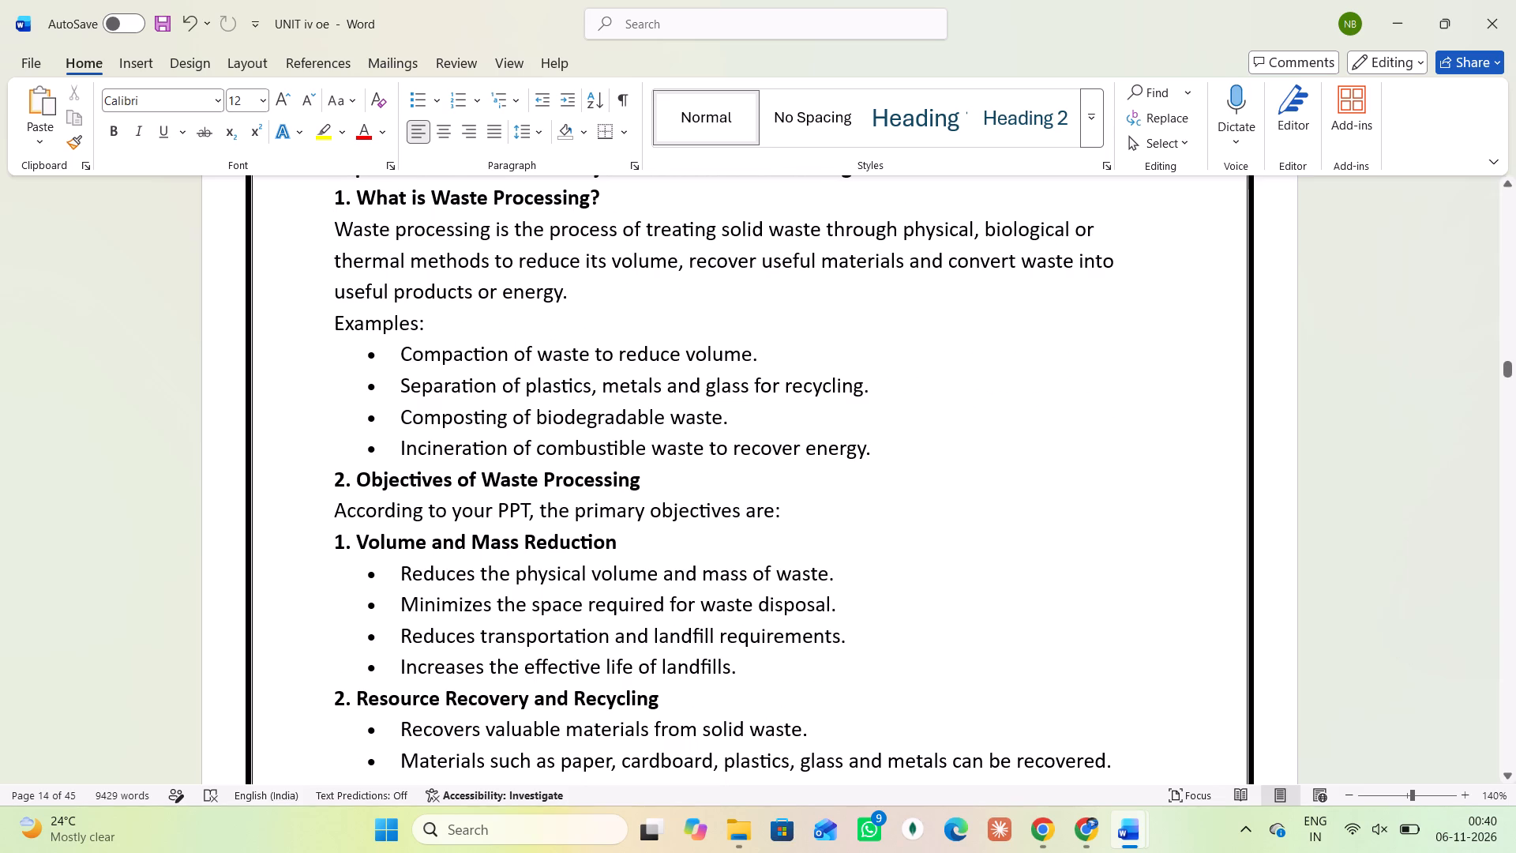
scroll(452, 590, "down", 2)
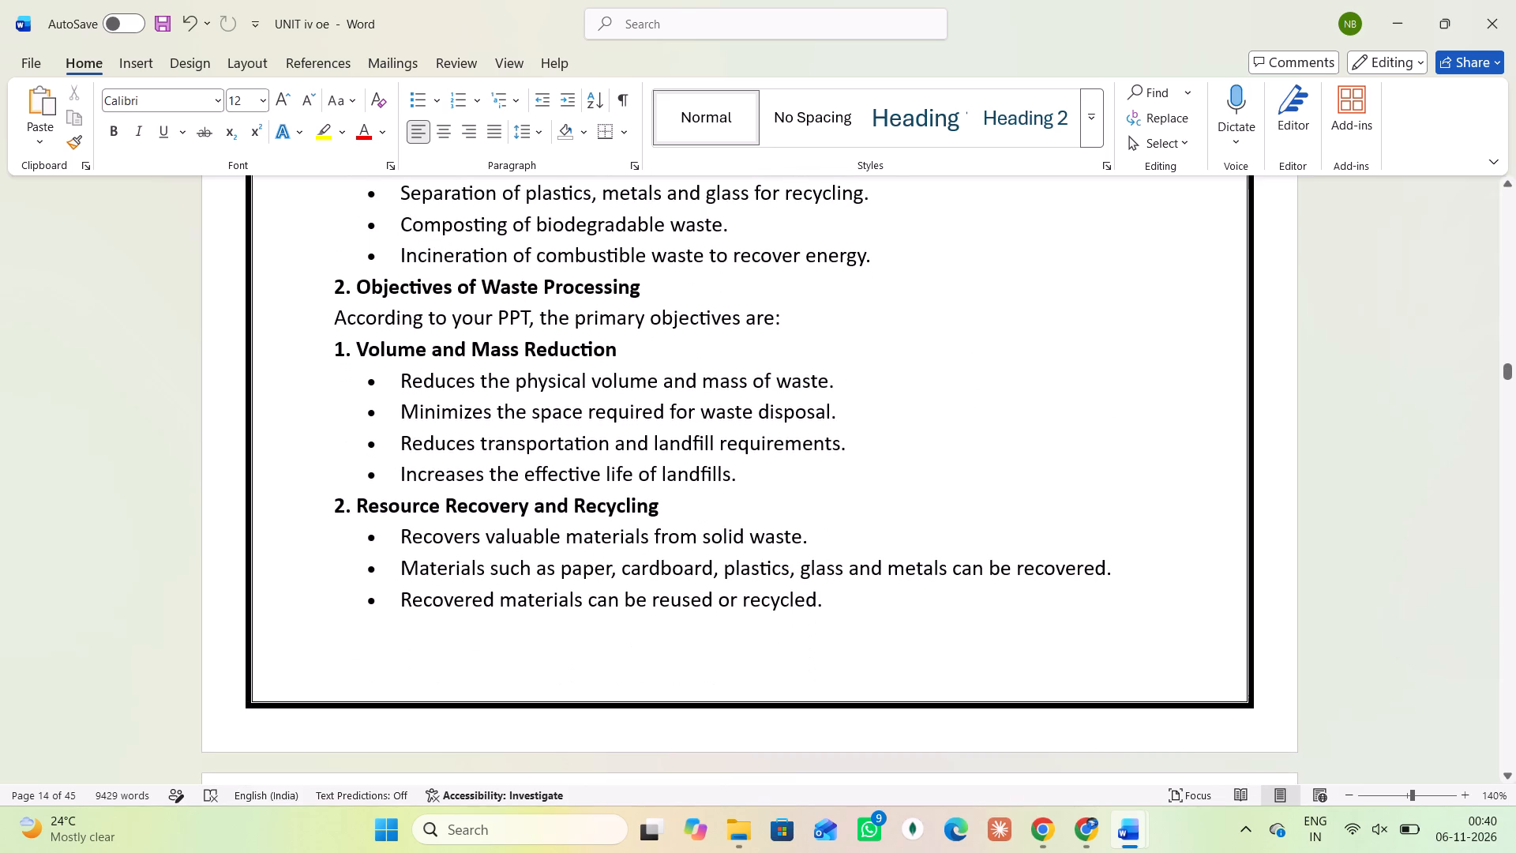
scroll(452, 590, "down", 2)
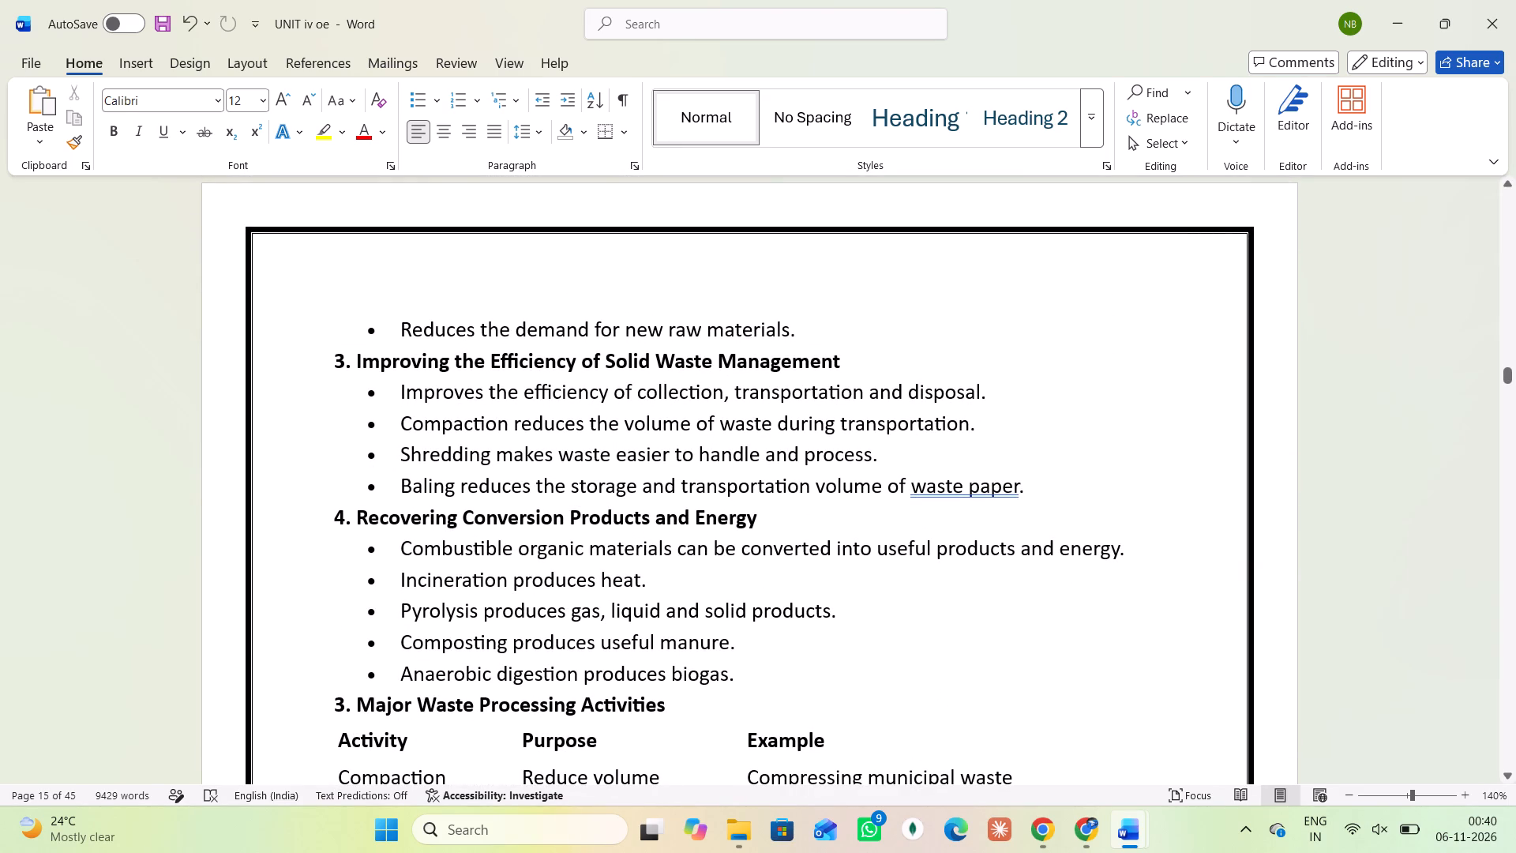
right_click_drag(696, 691, 555, 492)
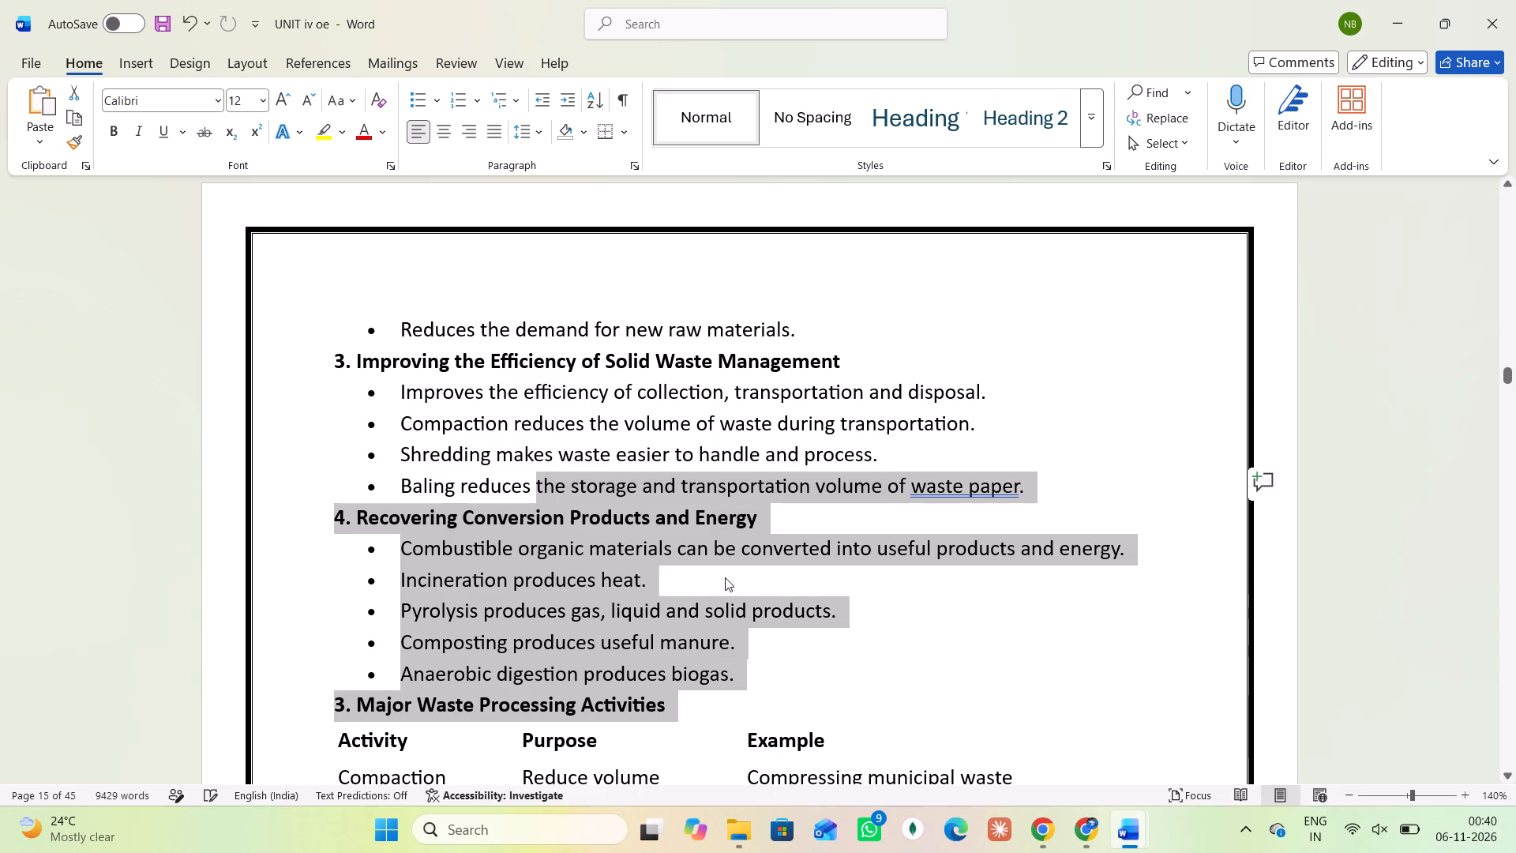
left_click(829, 646)
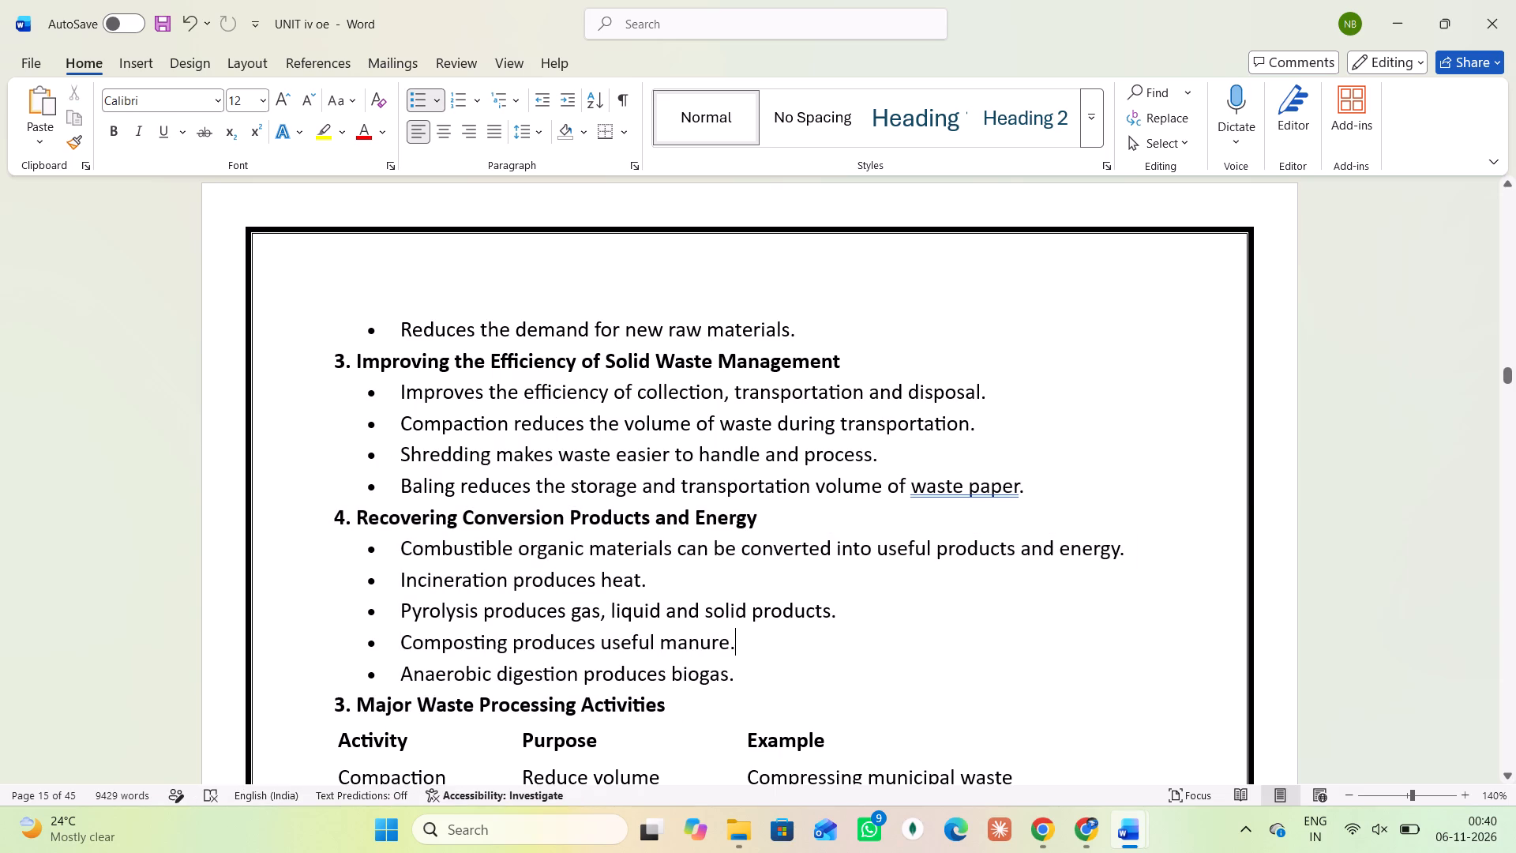
scroll(829, 646, "down", 2)
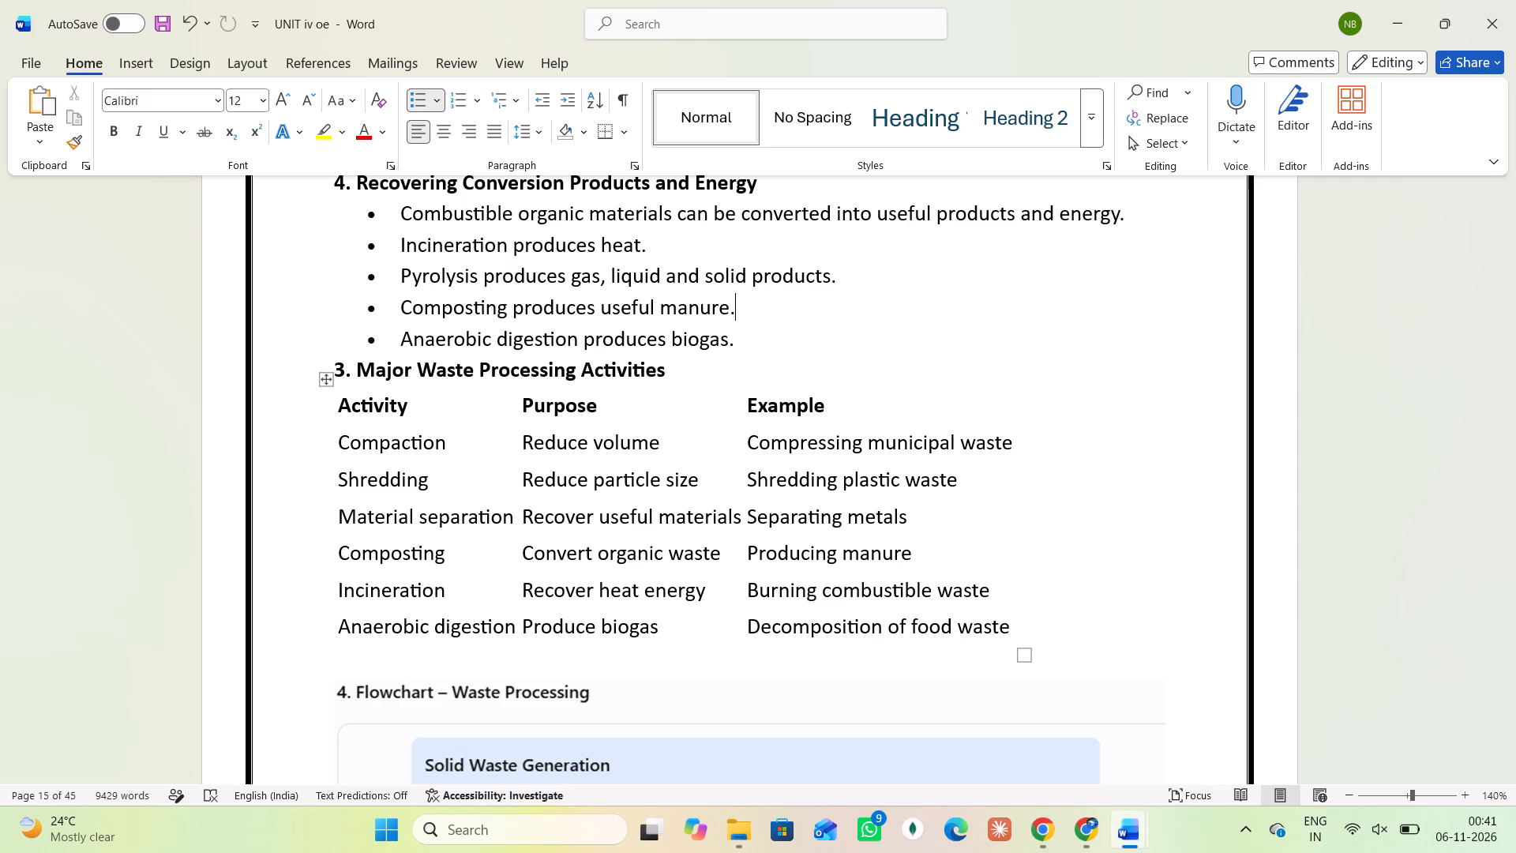
scroll(829, 621, "down", 2)
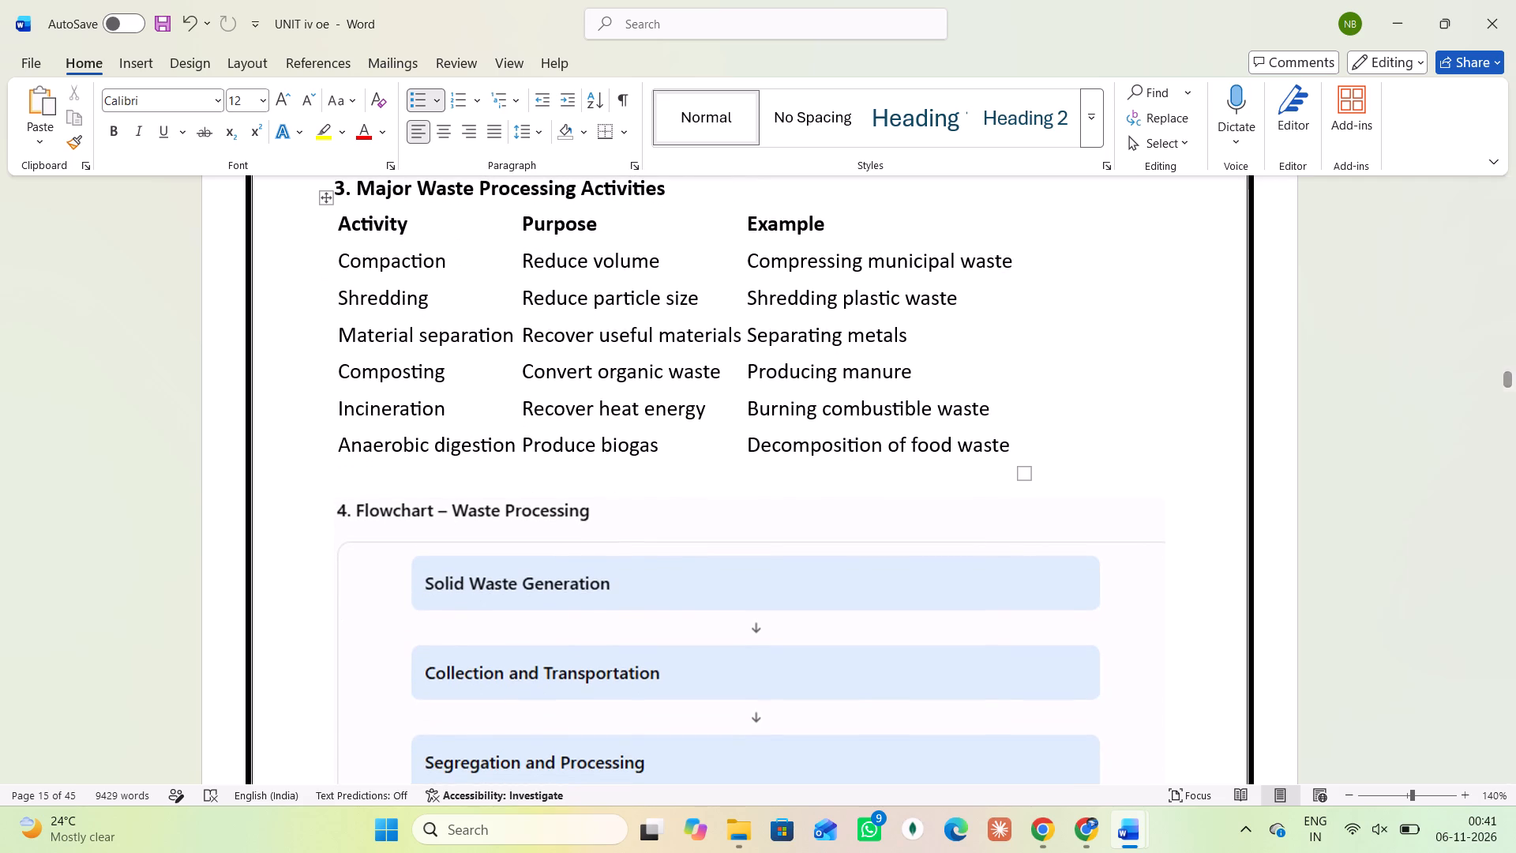
Open the recent document unit-3 notes from the oe folder.
left_click(10, 52)
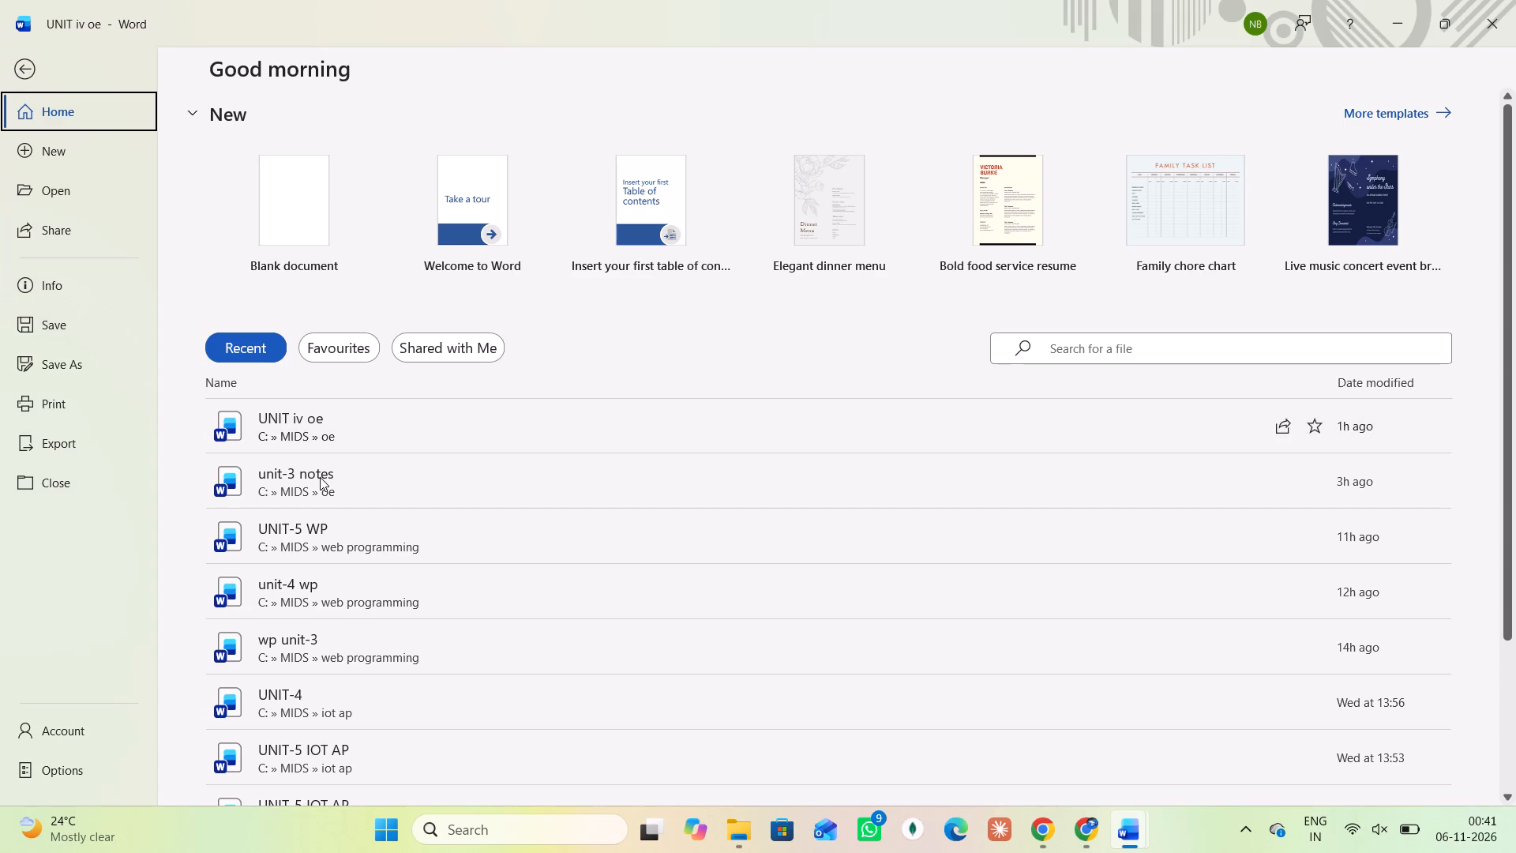
double_click(320, 477)
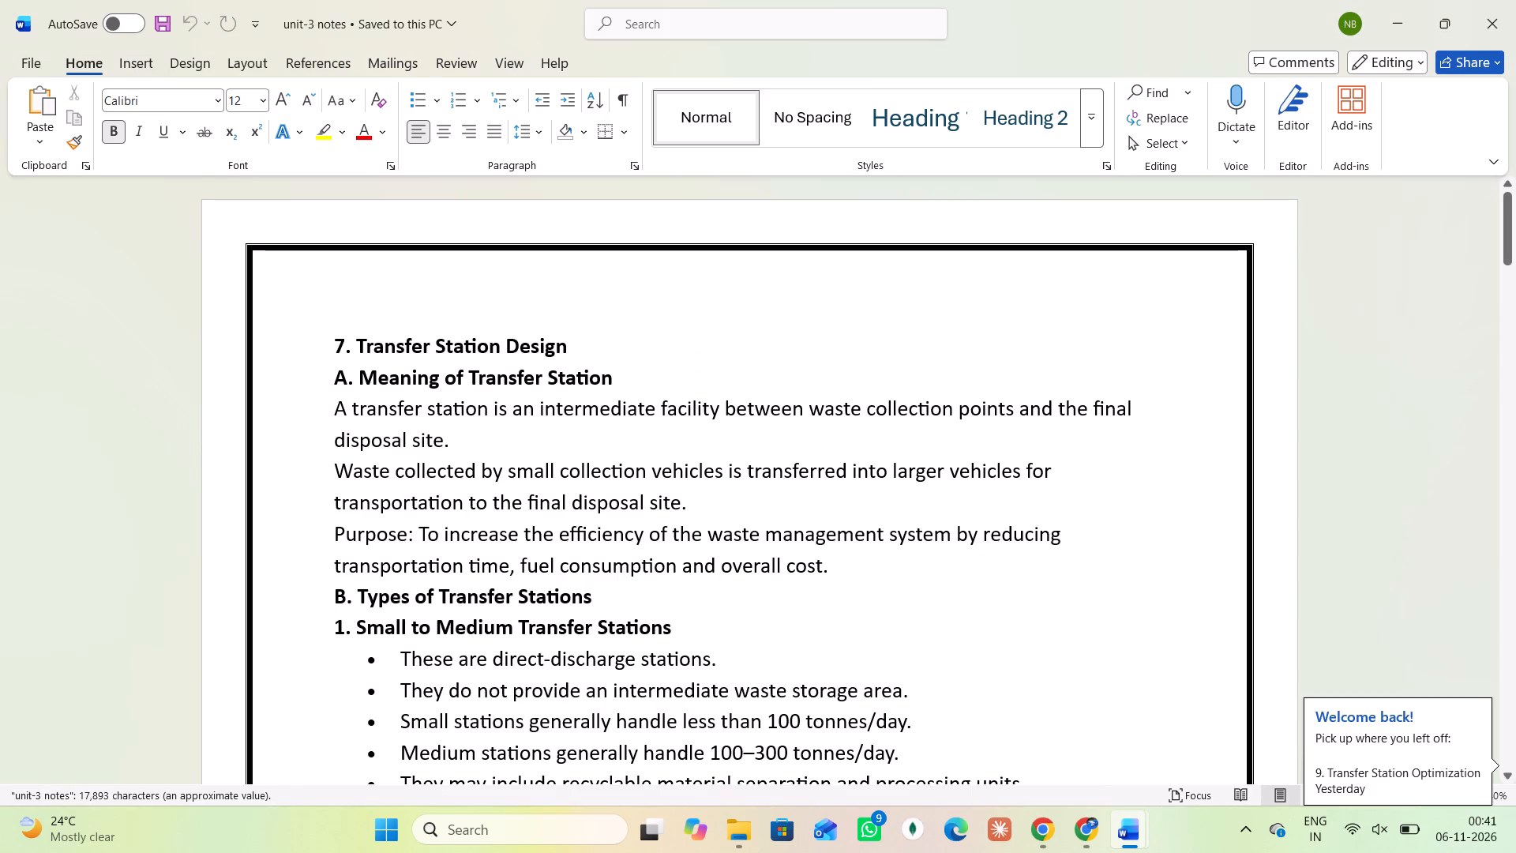
Skim the unit-3 notes from Transfer Station Design to Compatibility Considerations of Hazardous Wastes, and close that document.
scroll(459, 571, "down", 8)
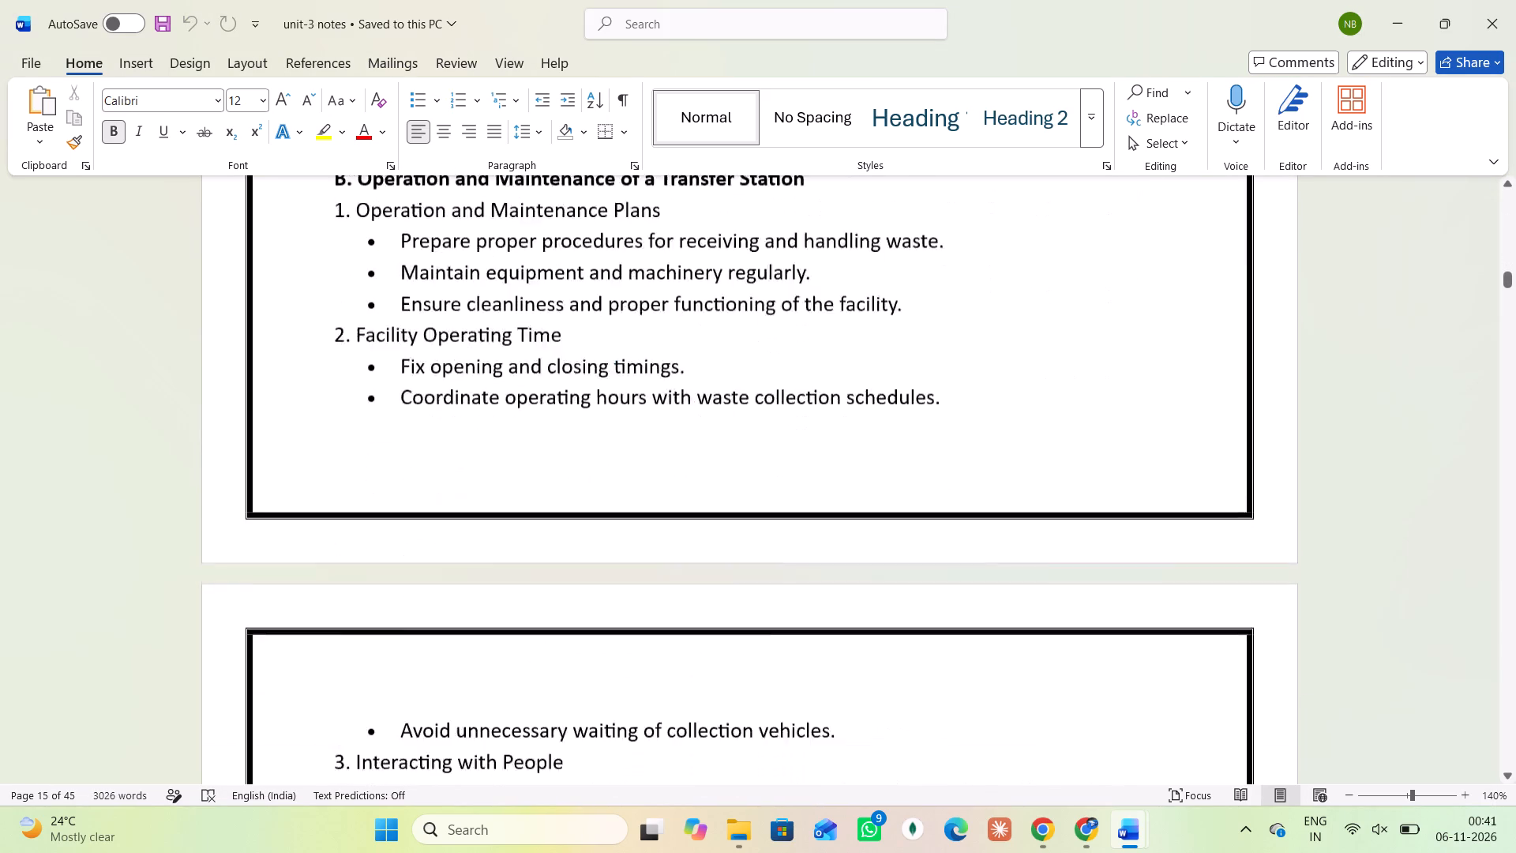
scroll(459, 571, "down", 5)
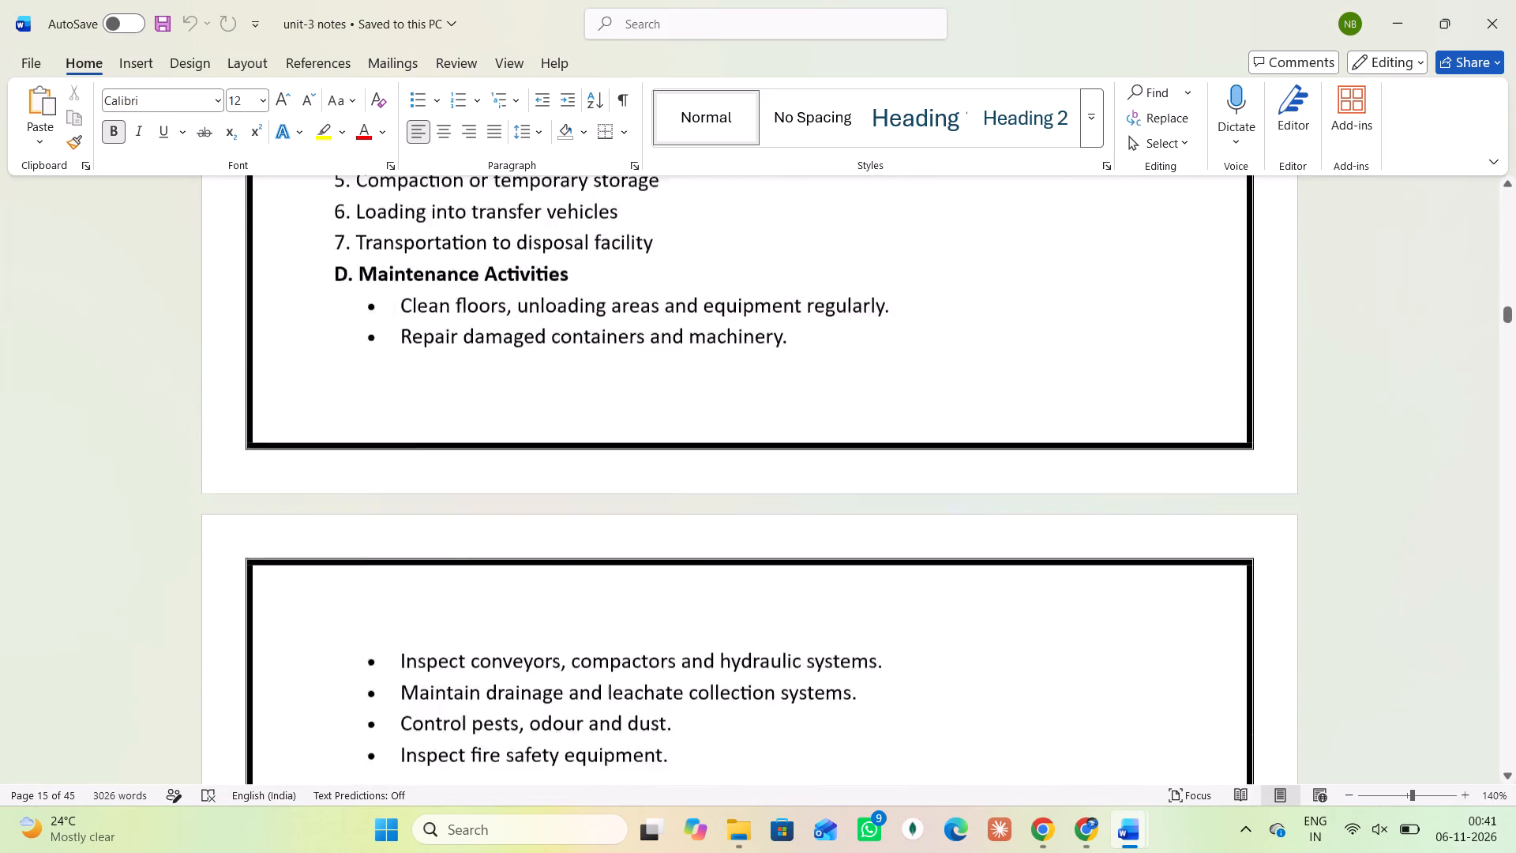
scroll(459, 571, "down", 6)
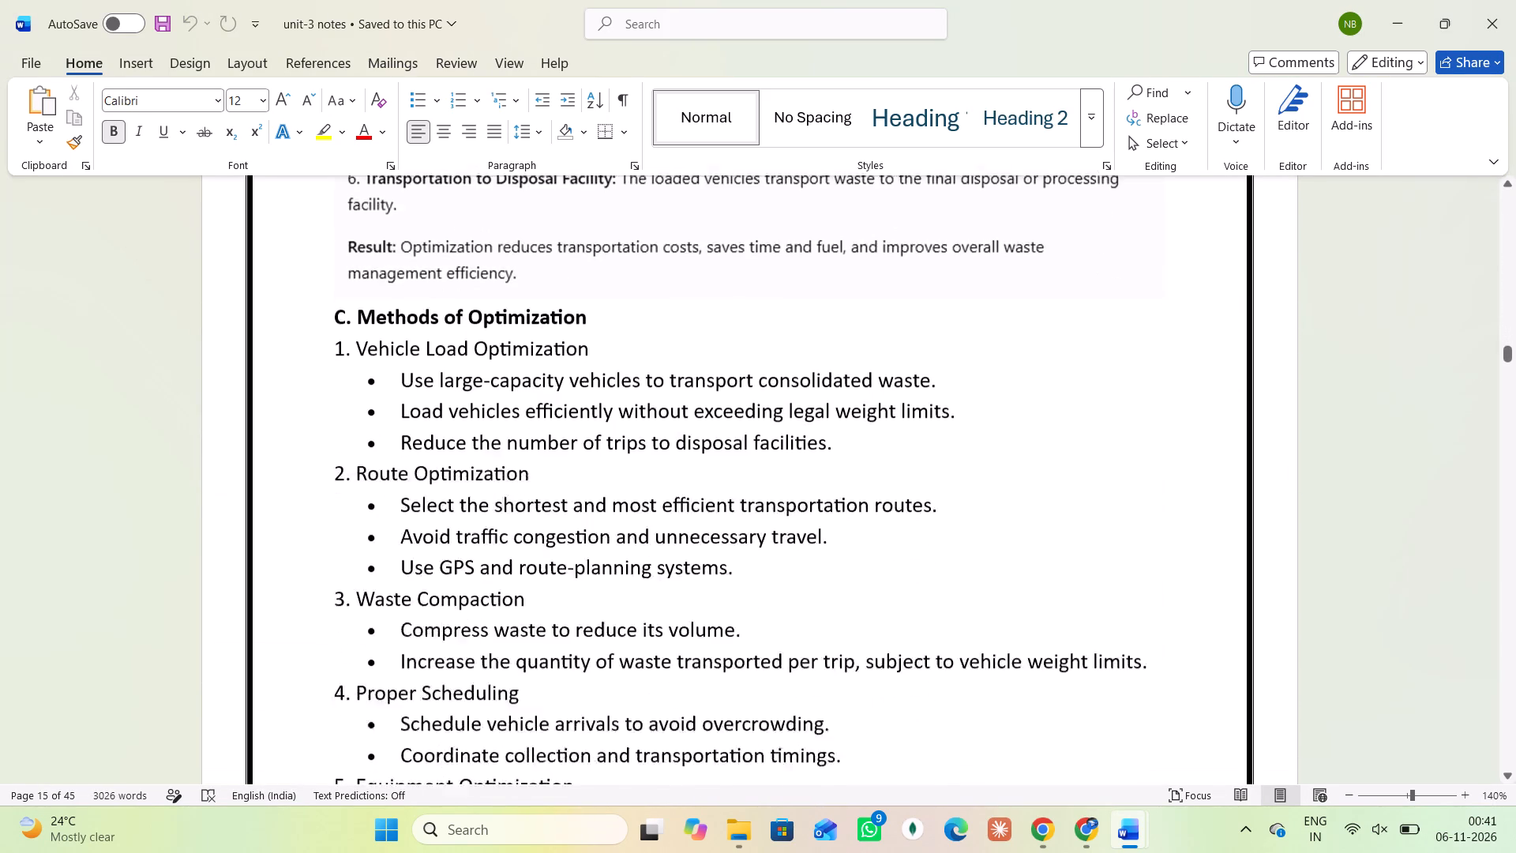
scroll(459, 571, "down", 6)
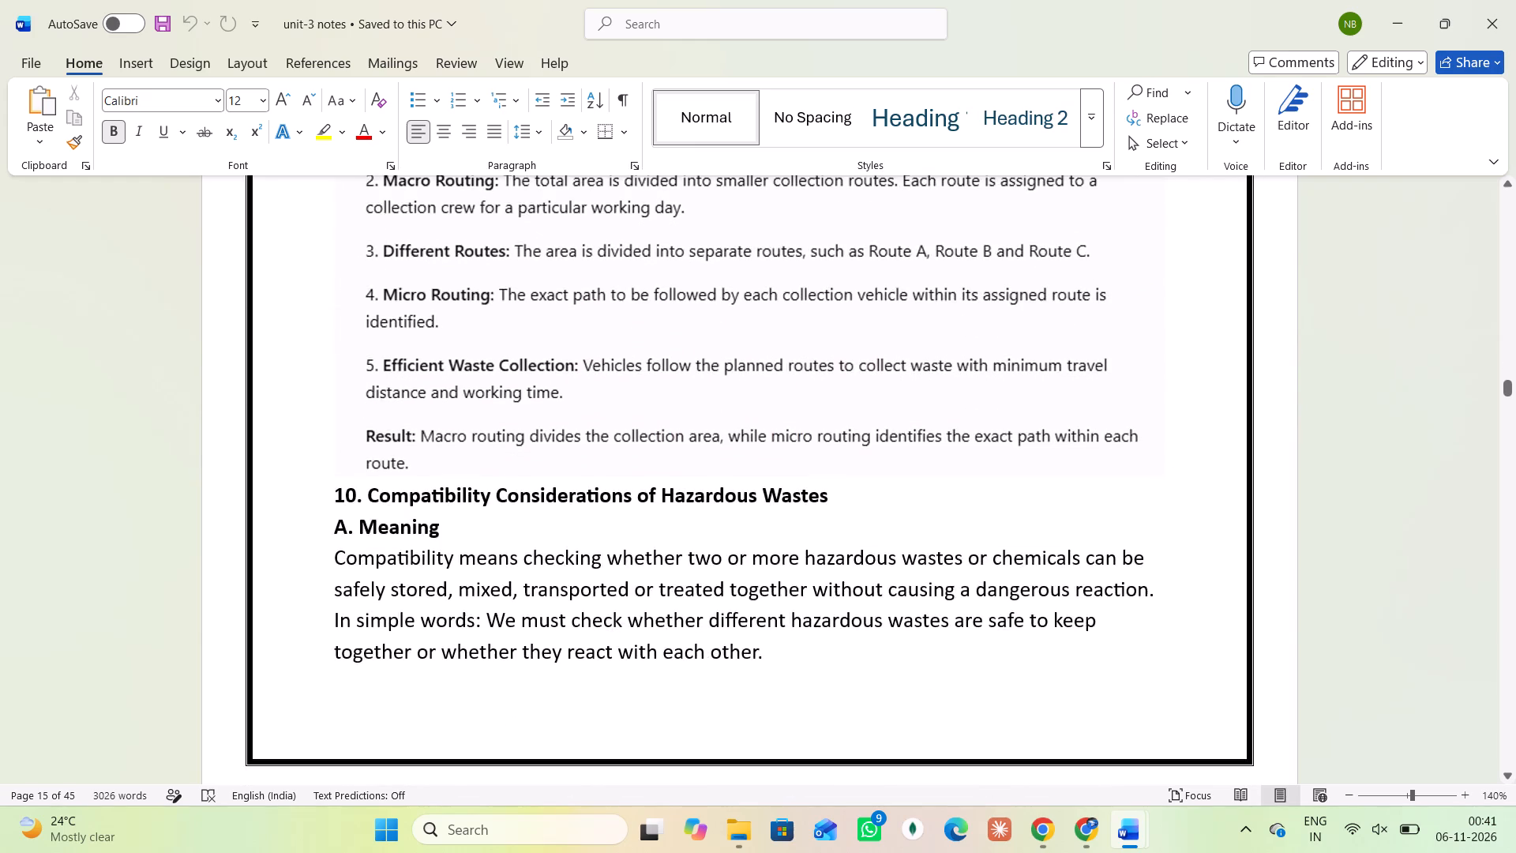
scroll(459, 571, "down", 2)
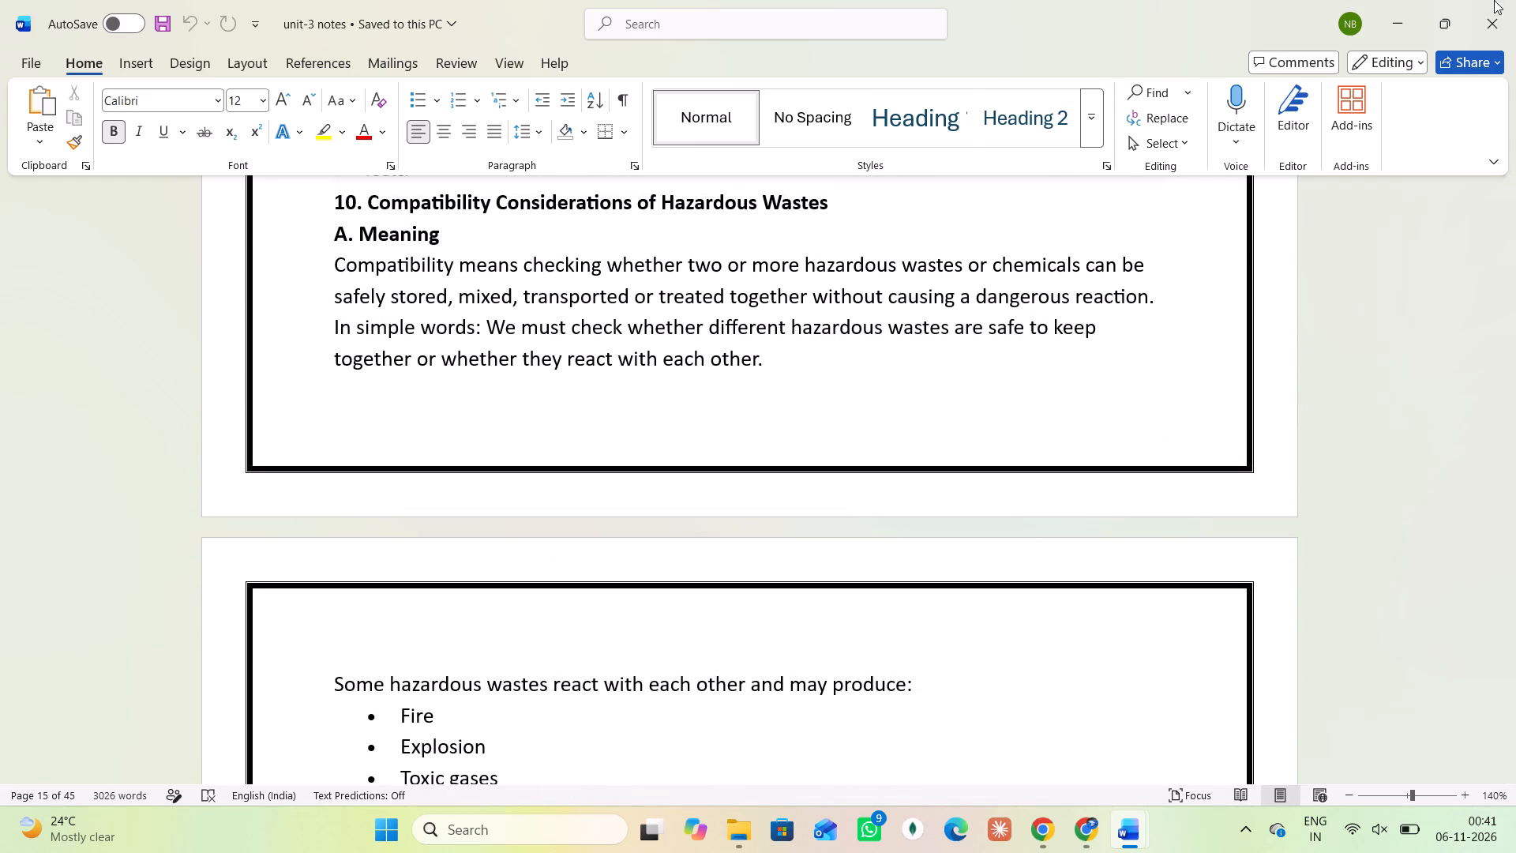
left_click(1515, 0)
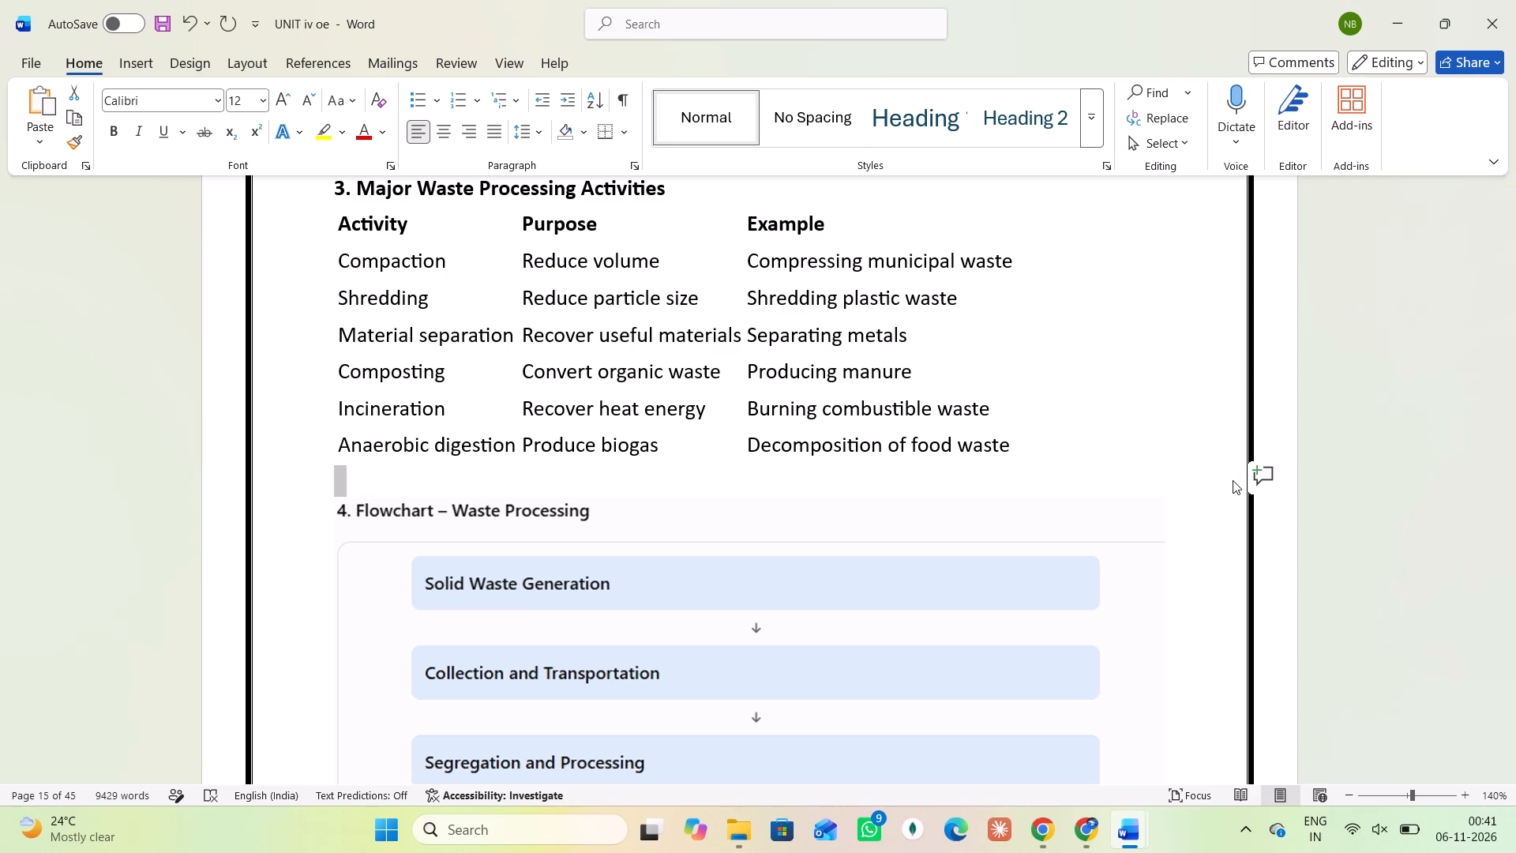
Read the Unit IV notes from the Waste Processing flowchart into Topic 2: Material Separation and Processing Technologies.
scroll(1233, 480, "down", 2)
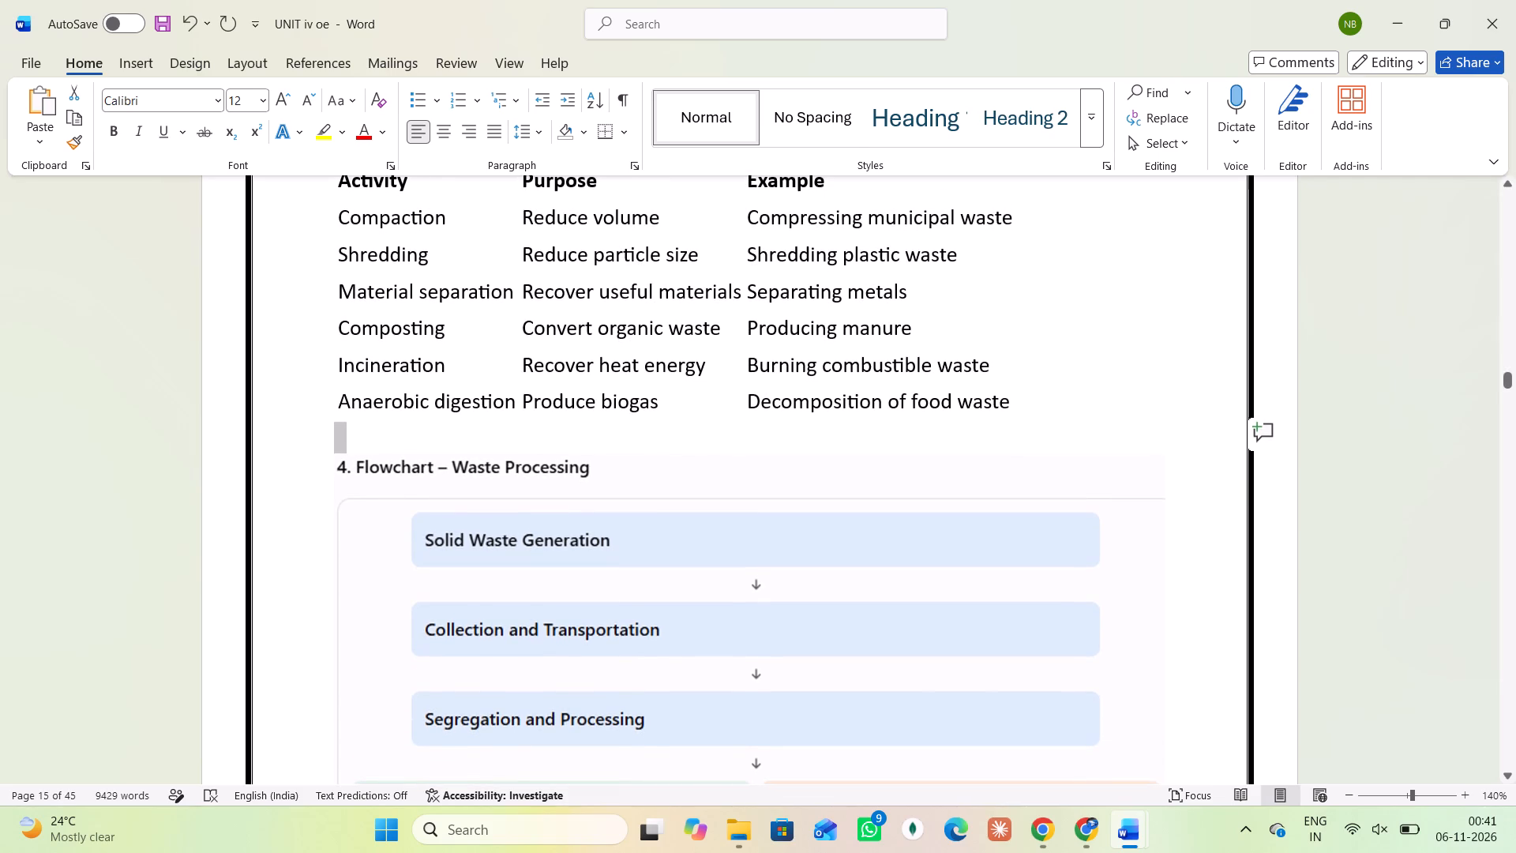
scroll(1233, 480, "down", 2)
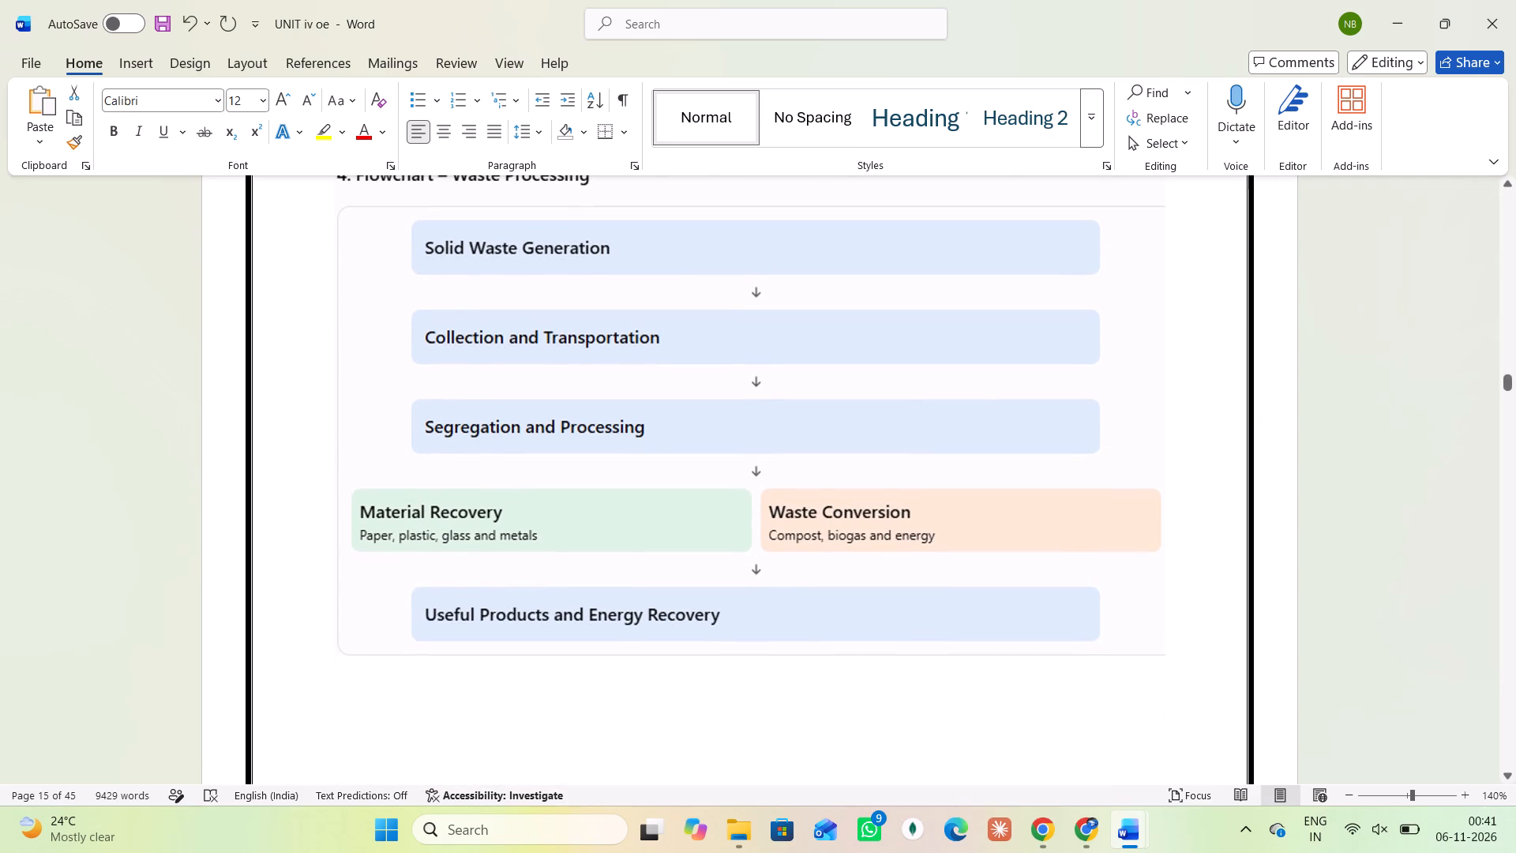
scroll(1233, 480, "down", 2)
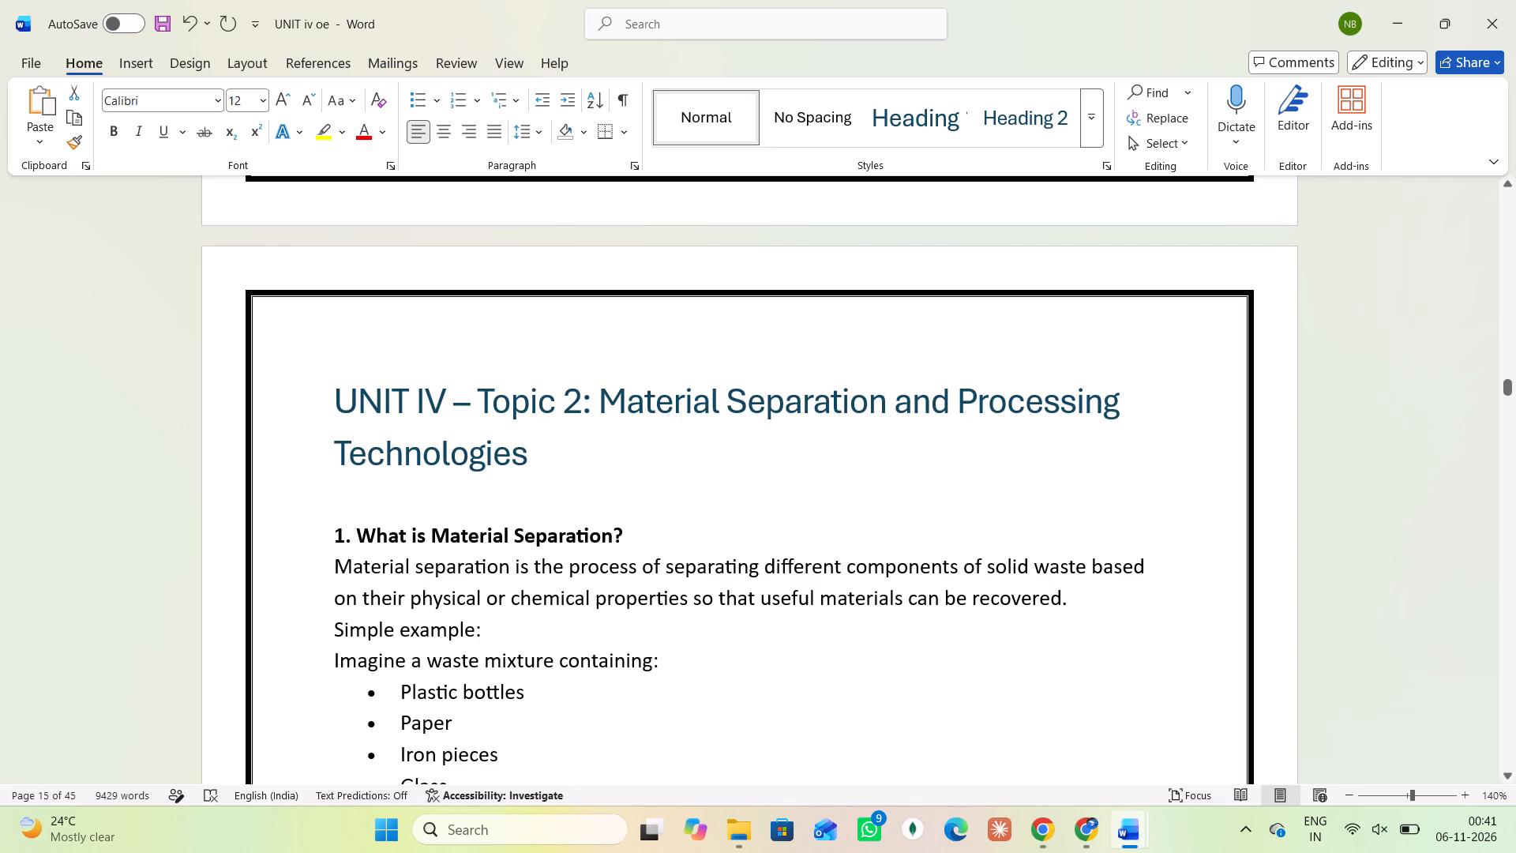
scroll(1233, 480, "down", 1)
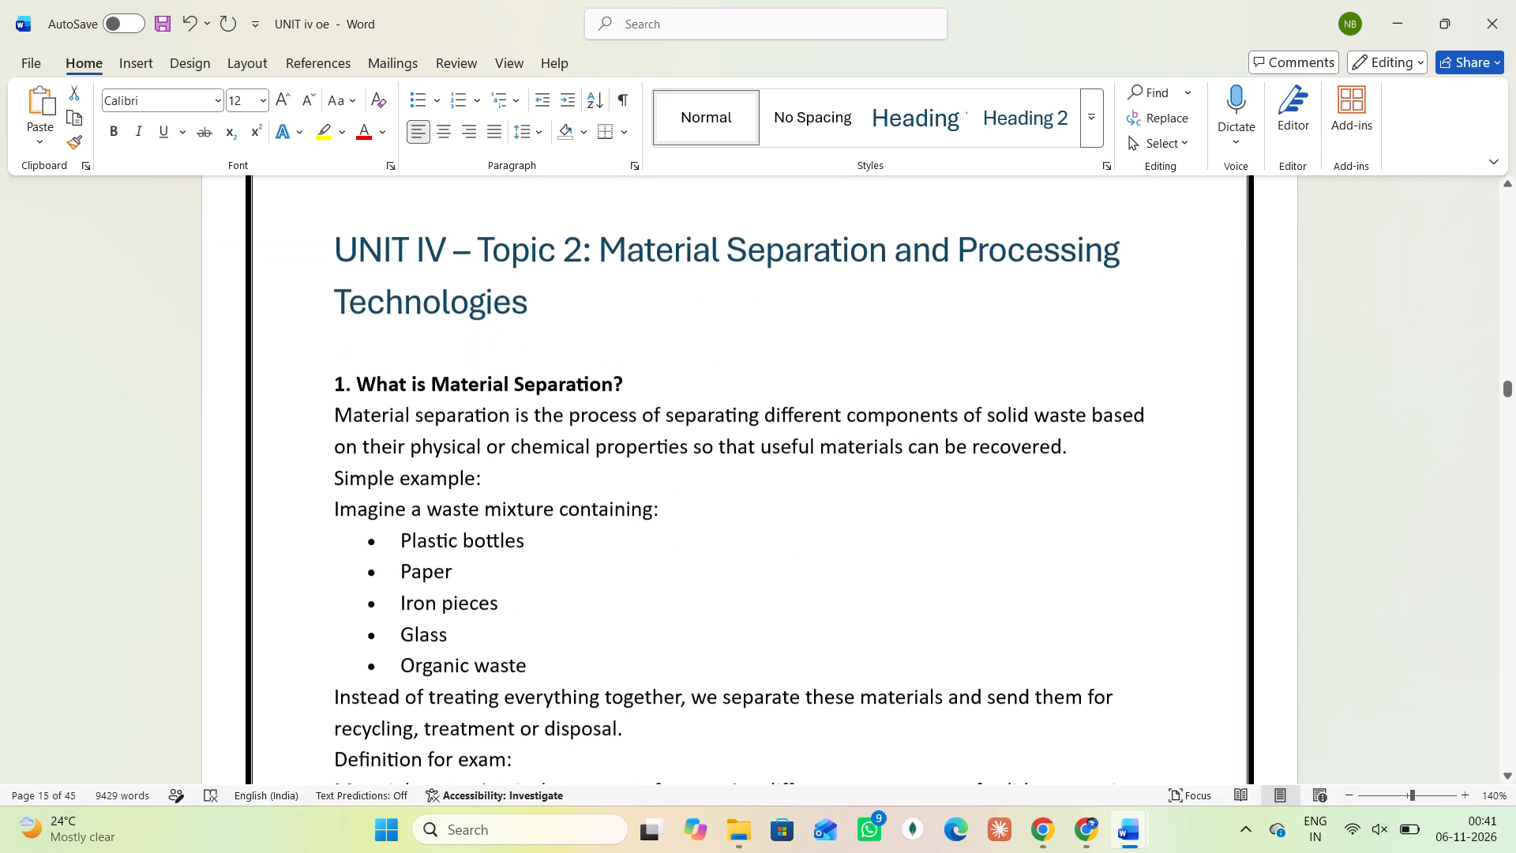
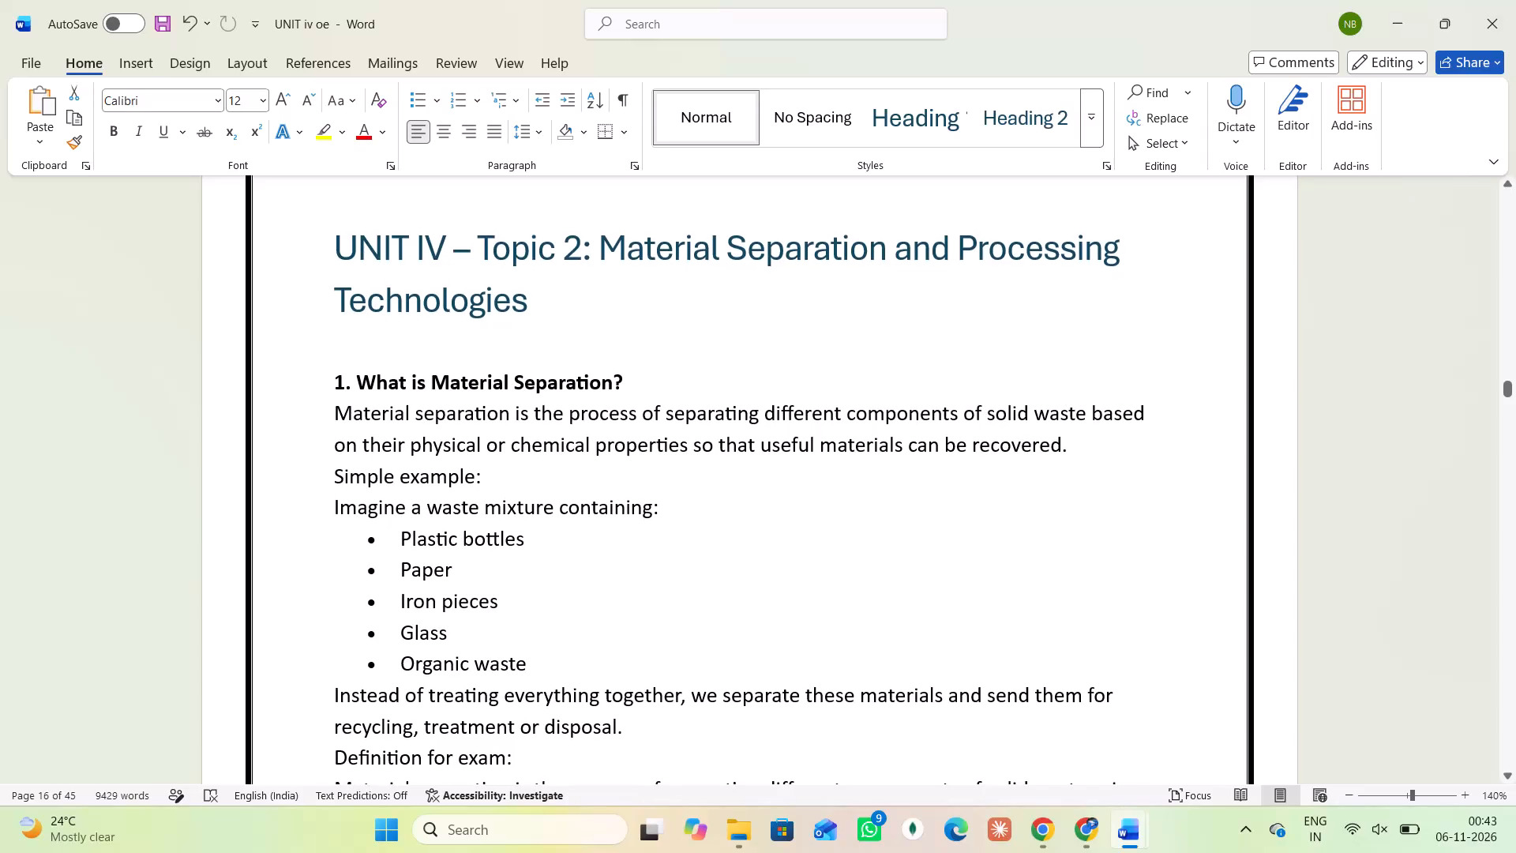
Read Topic 2 from What is Material Separation? through the exam definition to the Objectives of Material Separation.
scroll(1233, 475, "down", 1)
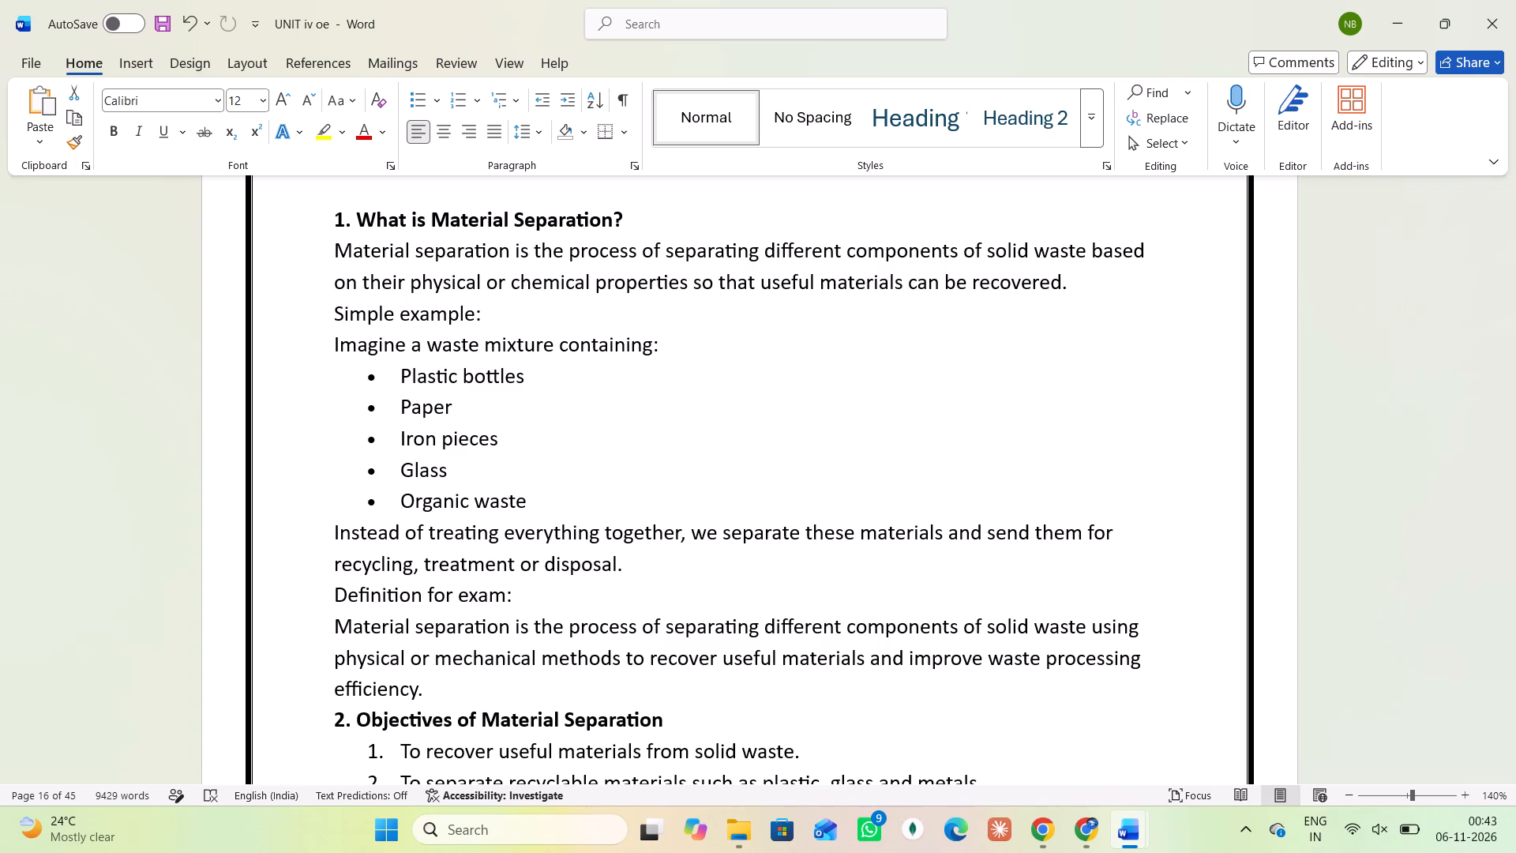
scroll(1163, 425, "down", 1)
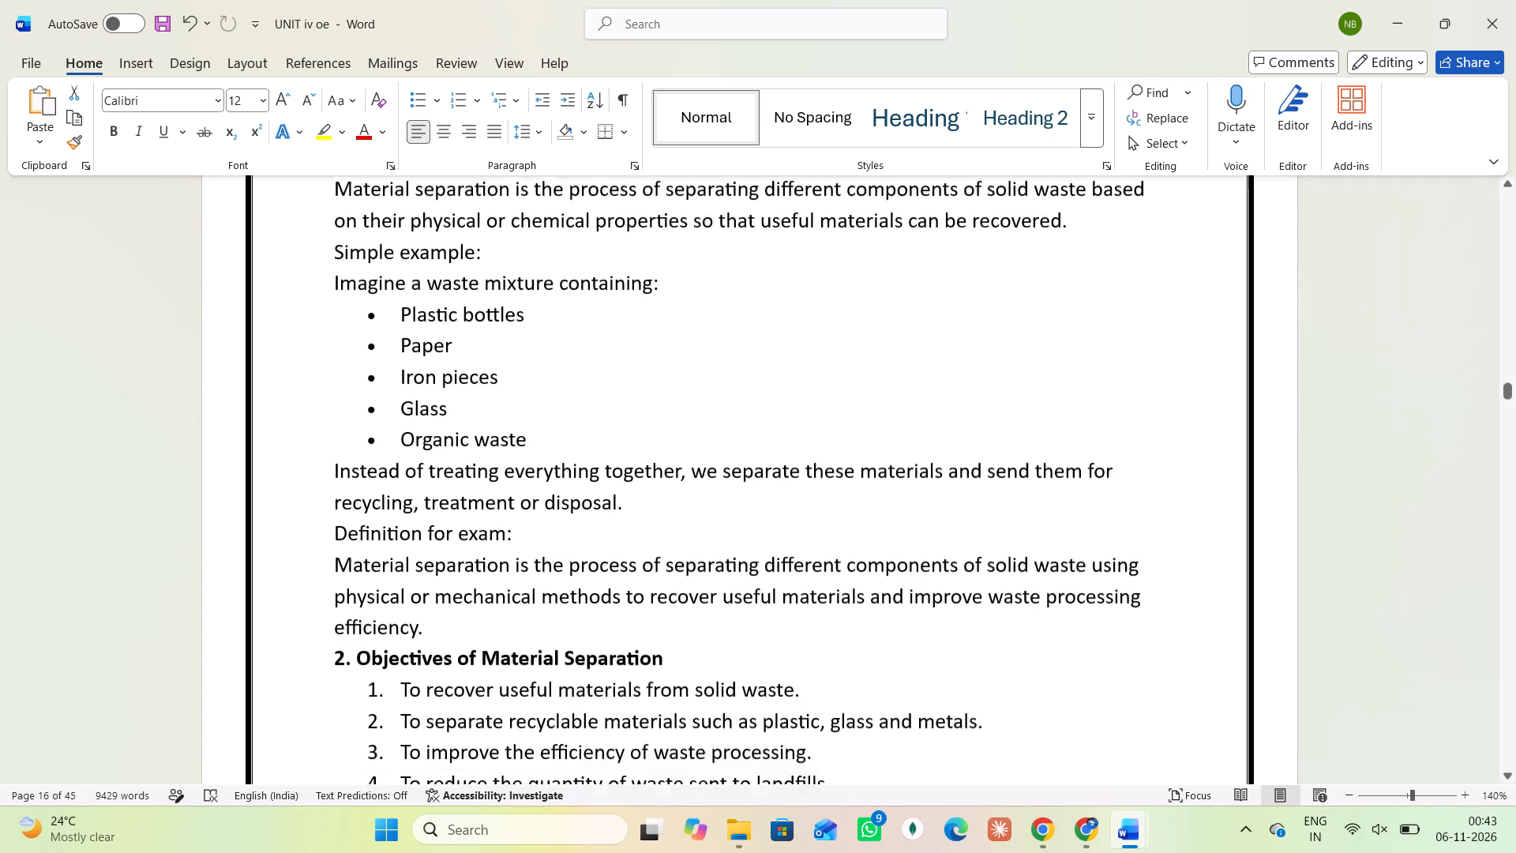
scroll(1163, 425, "down", 1)
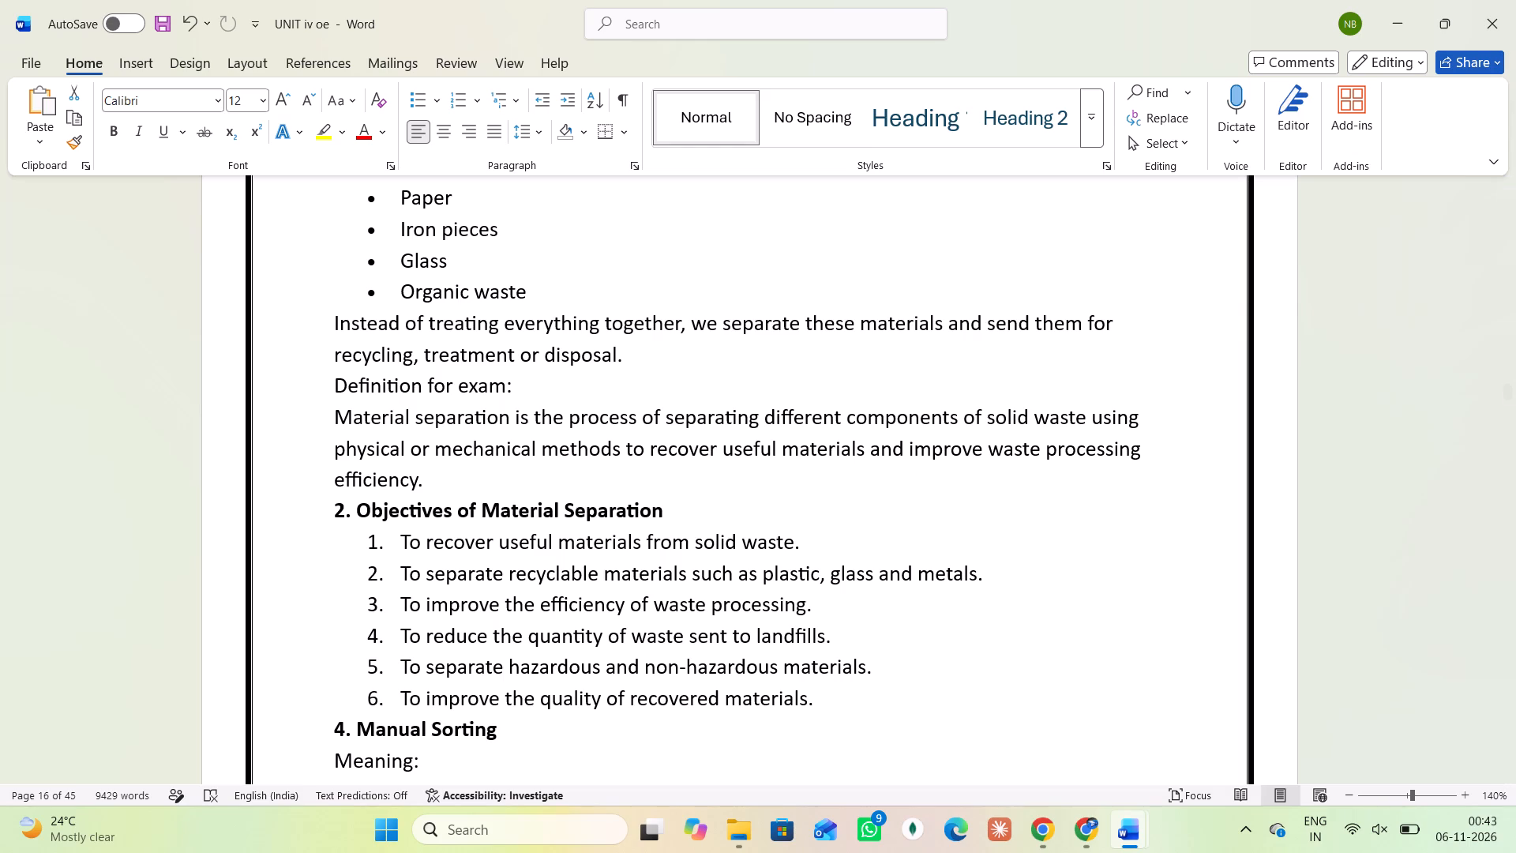
scroll(1163, 425, "down", 1)
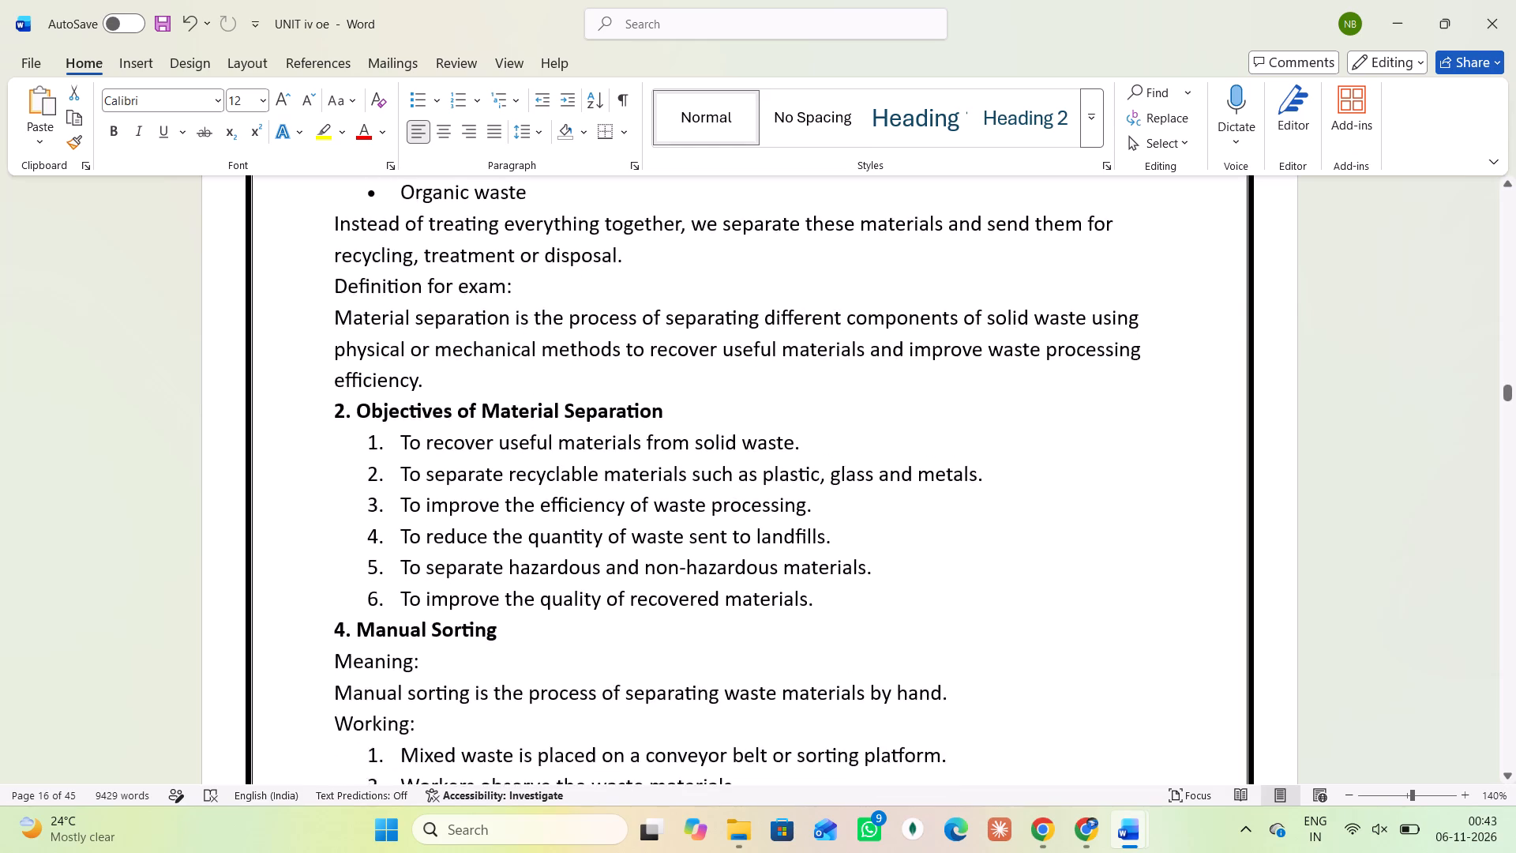
scroll(1163, 425, "down", 1)
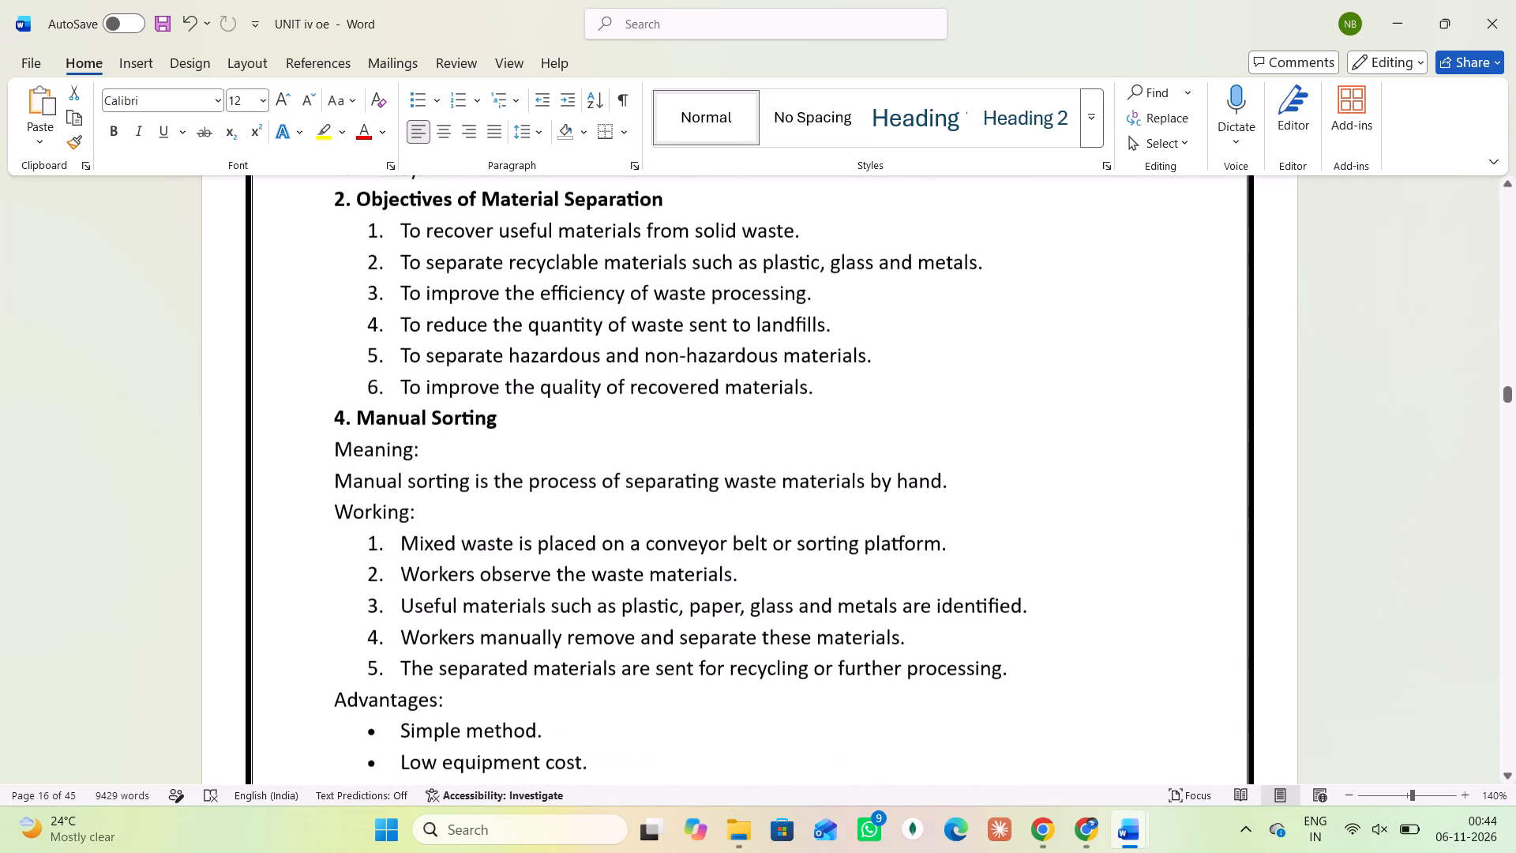
scroll(1163, 425, "down", 2)
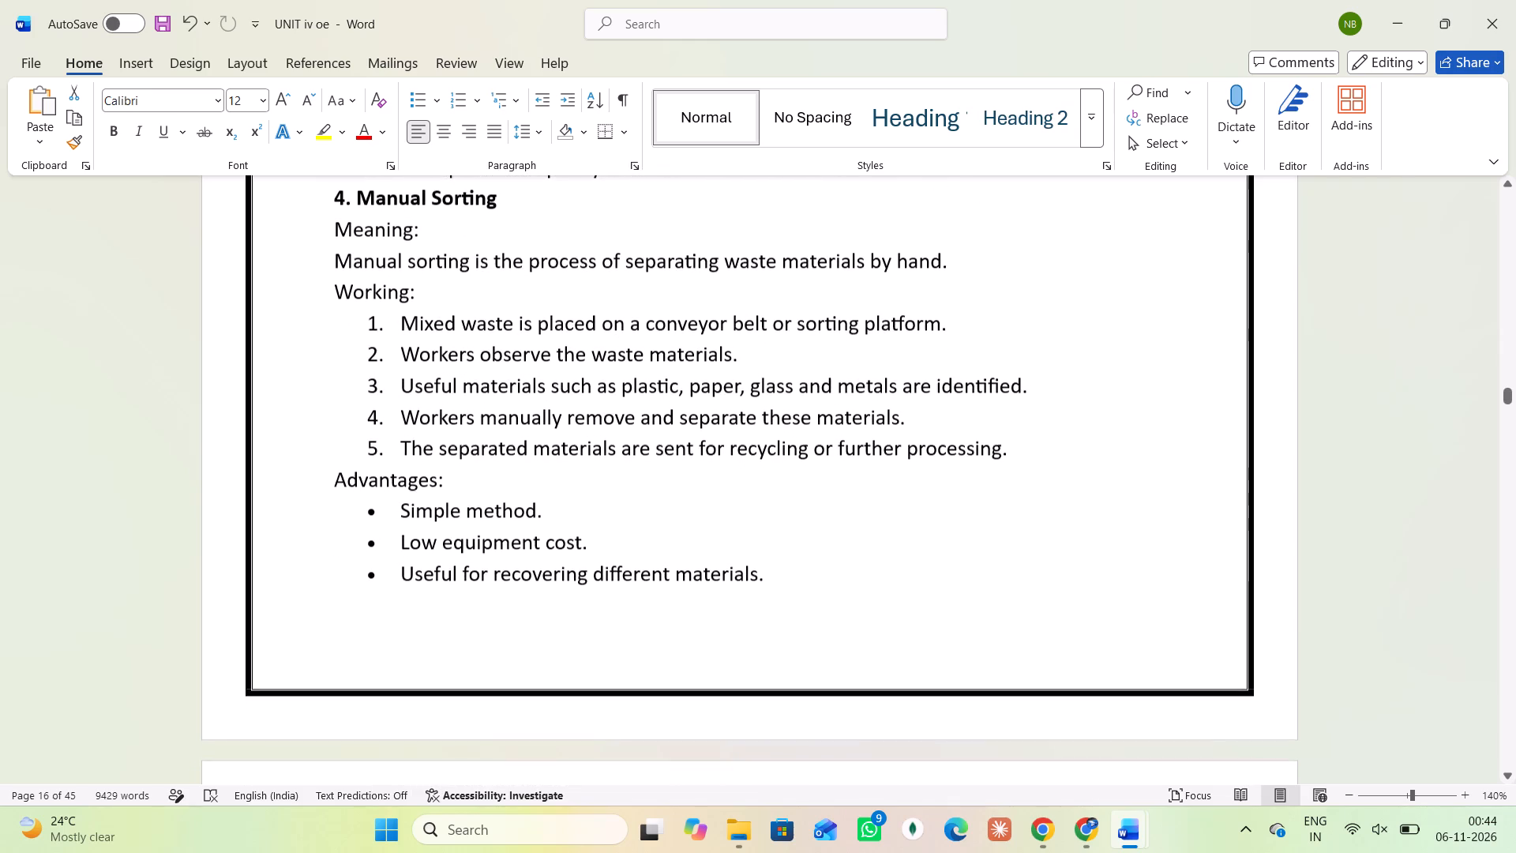
scroll(1163, 425, "up", 2)
scroll(1163, 425, "down", 2)
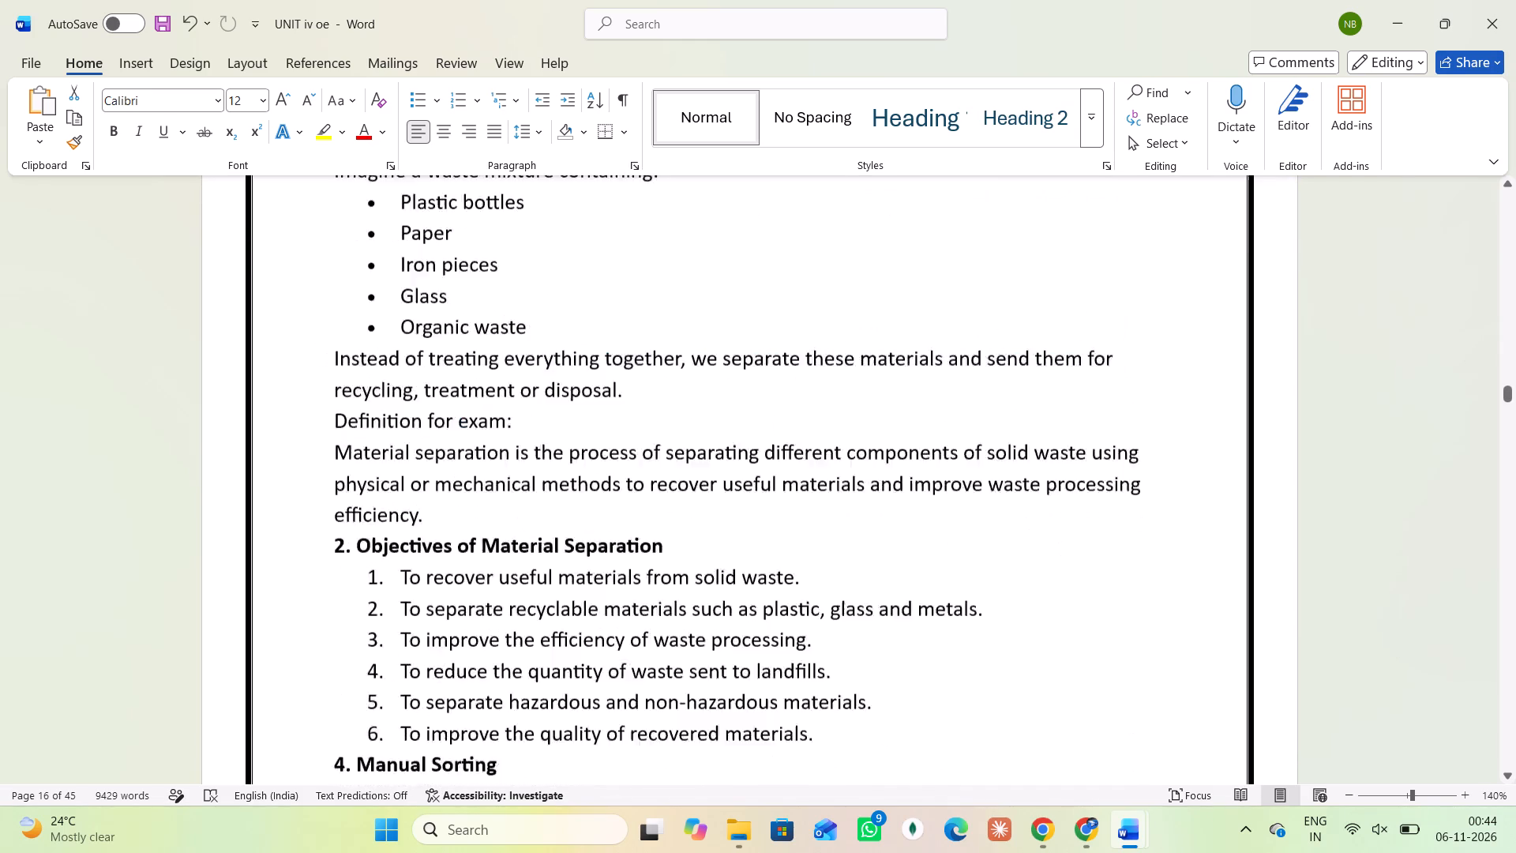
scroll(1163, 425, "down", 1)
scroll(1163, 425, "up", 1)
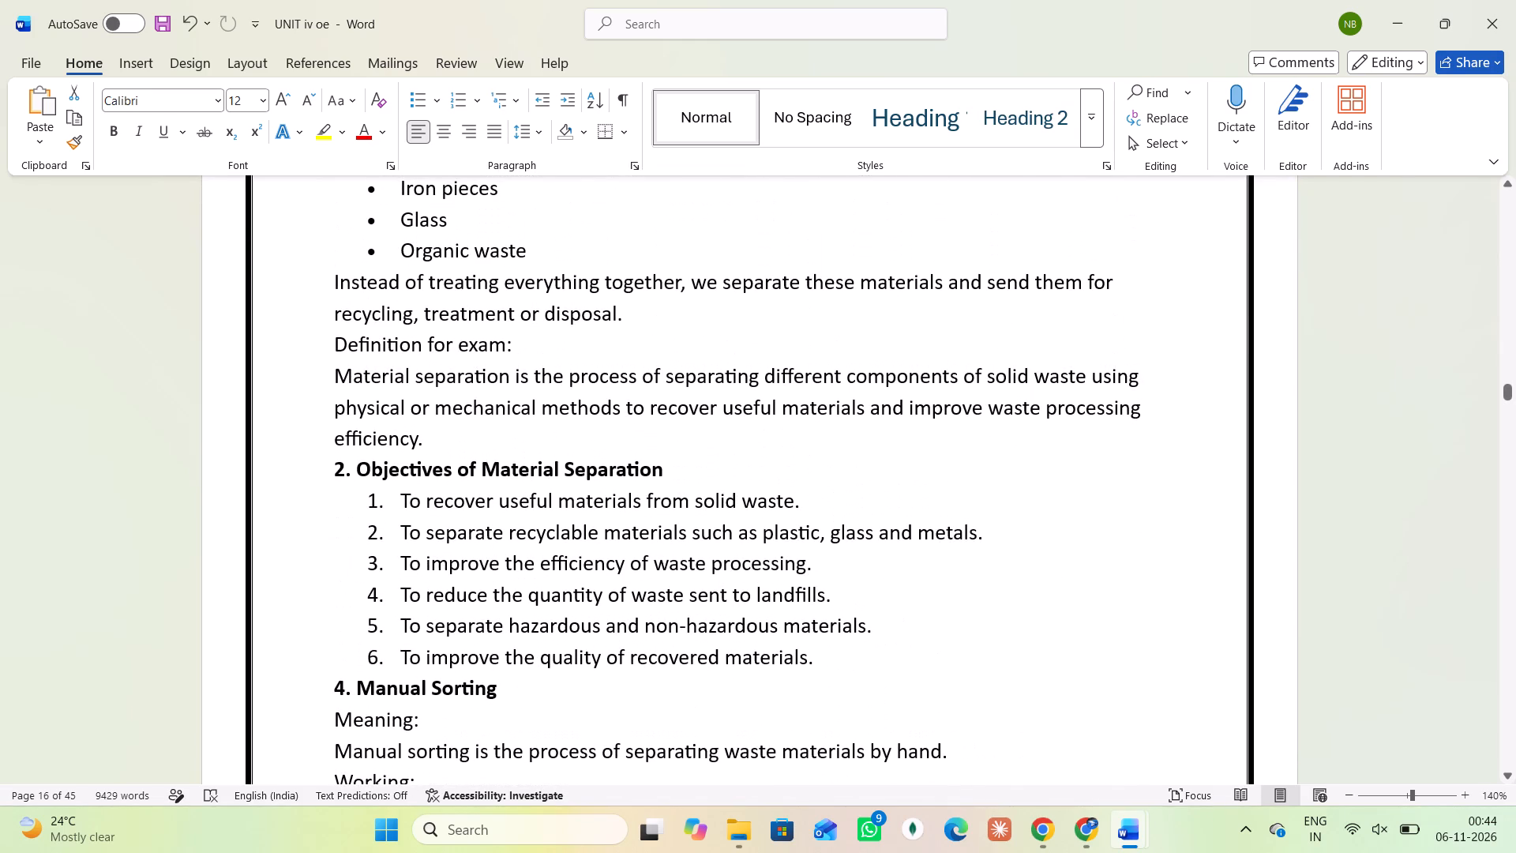
Read the Manual Sorting section's meaning, working, advantages and disadvantages, and continue into the working of Air Separation.
scroll(1169, 430, "right", 1)
scroll(1081, 330, "down", 2)
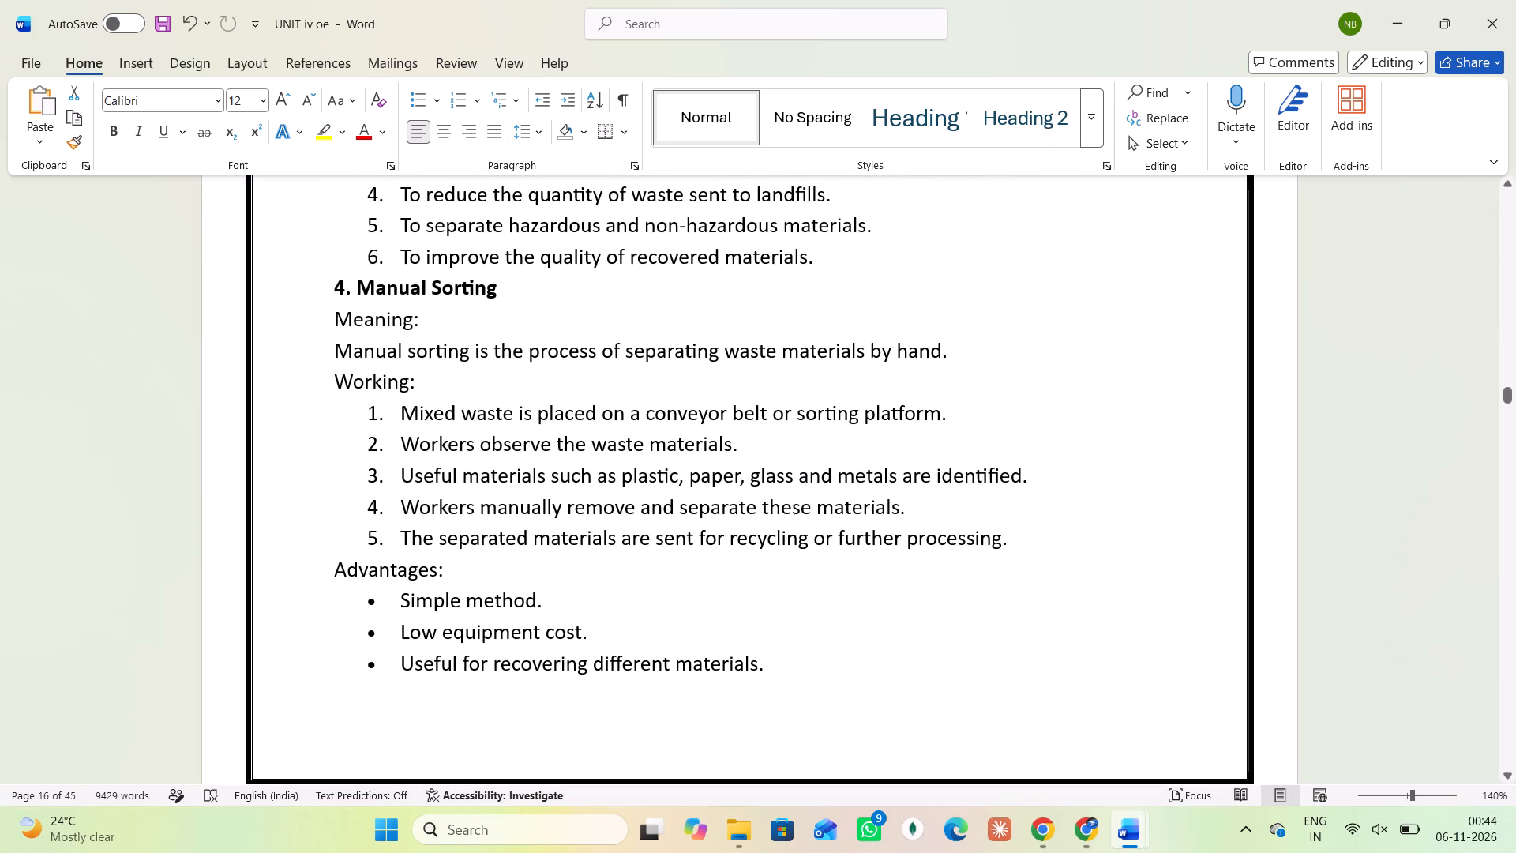
scroll(1081, 330, "down", 1)
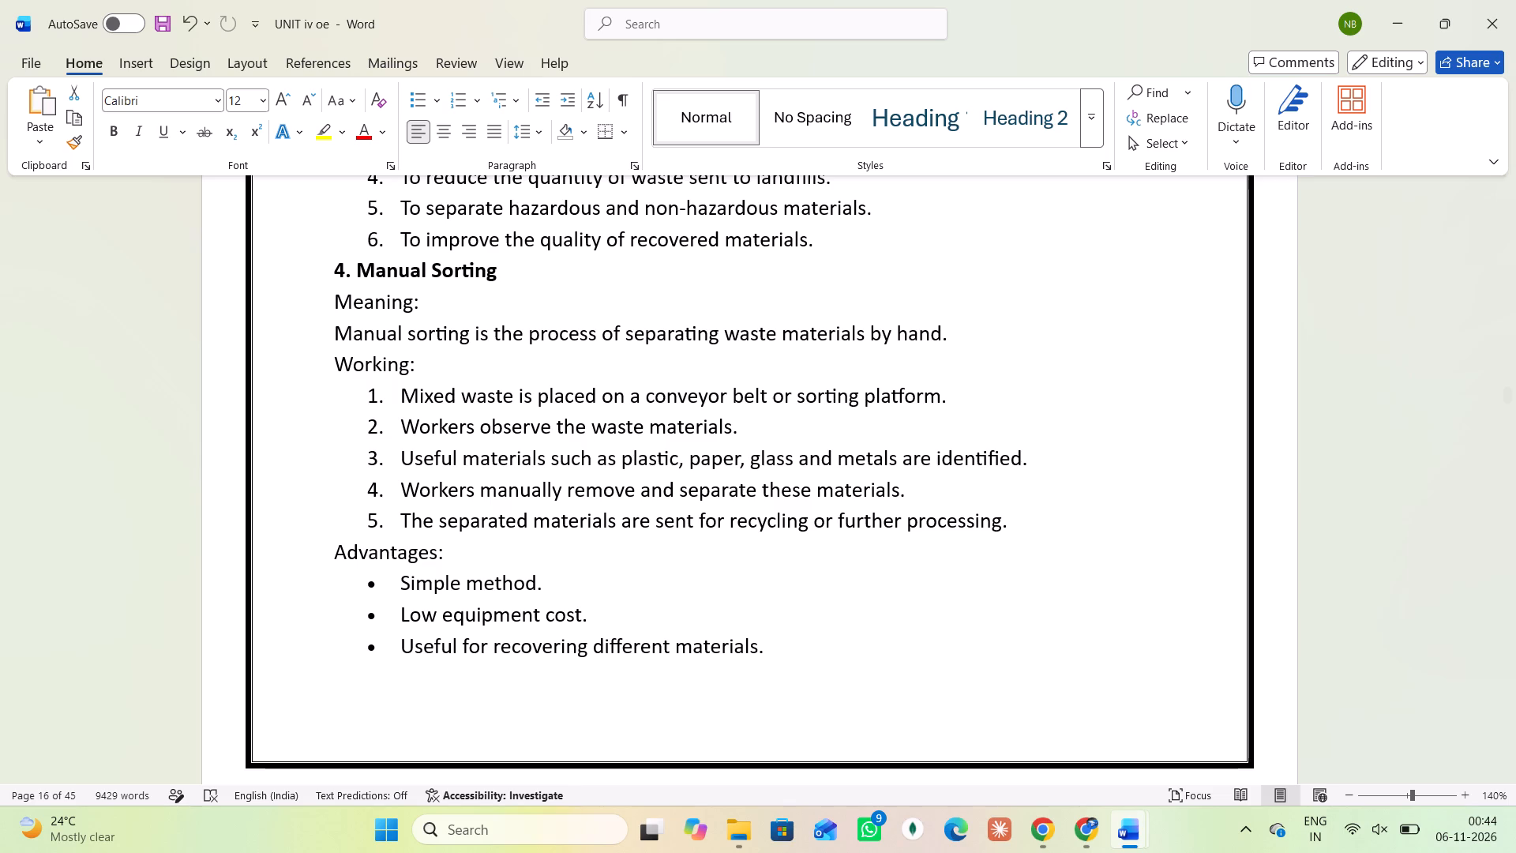
scroll(1077, 325, "down", 1)
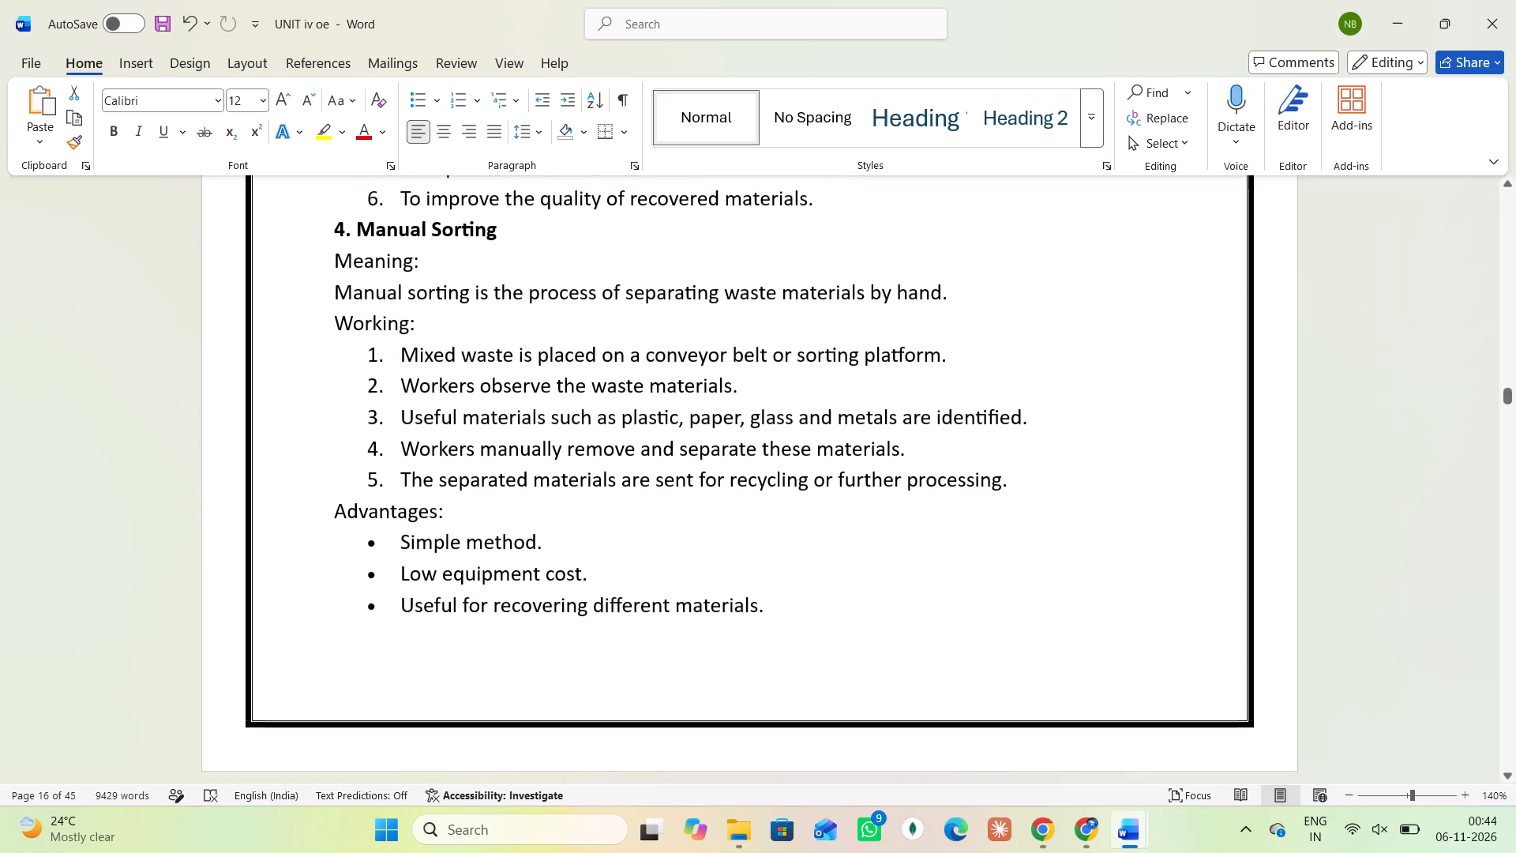
scroll(1077, 325, "down", 3)
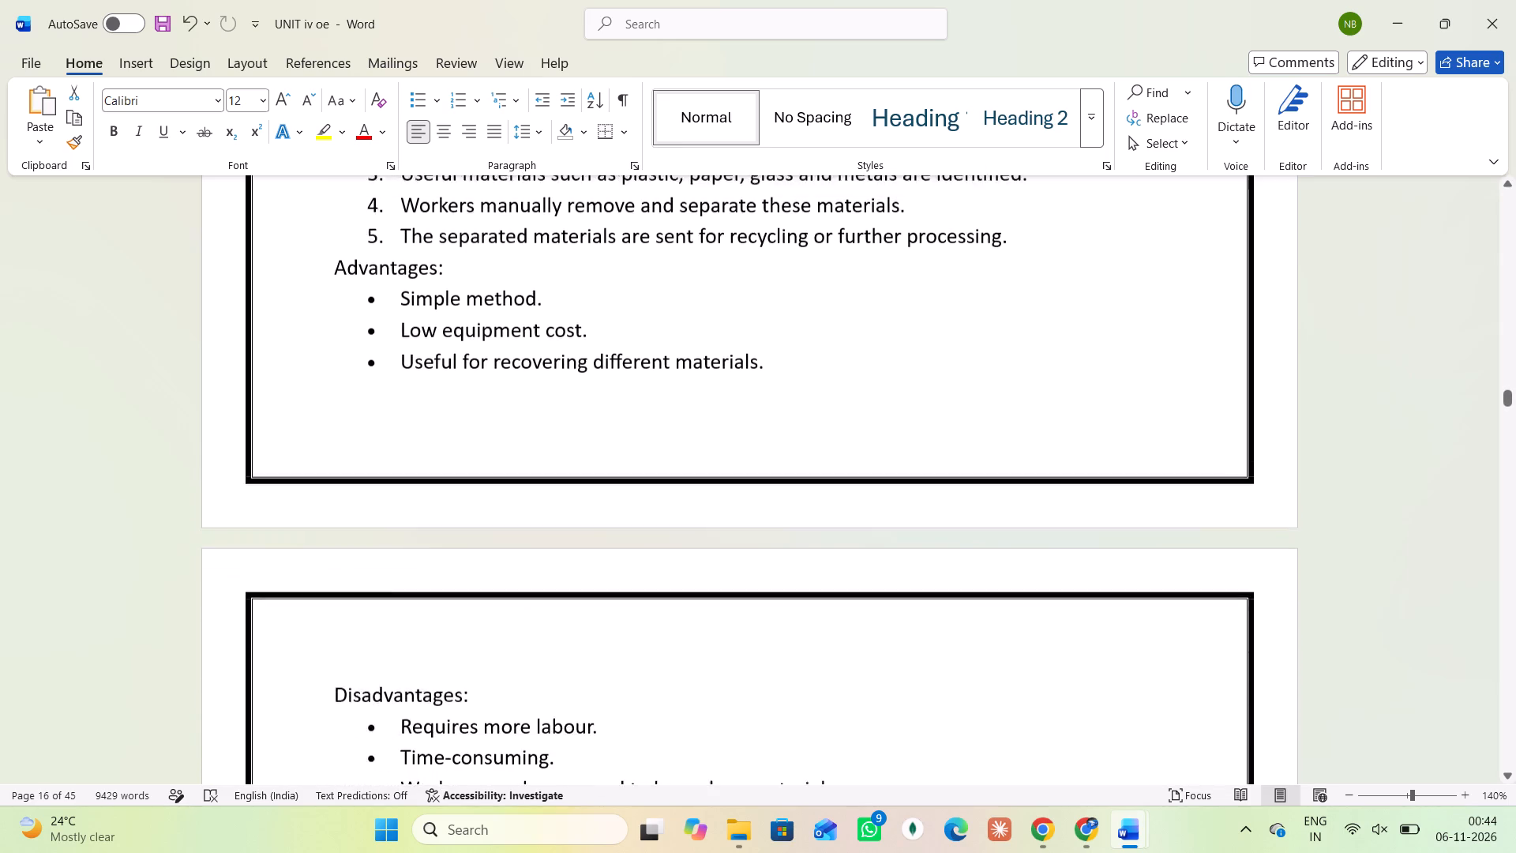
scroll(1077, 325, "down", 3)
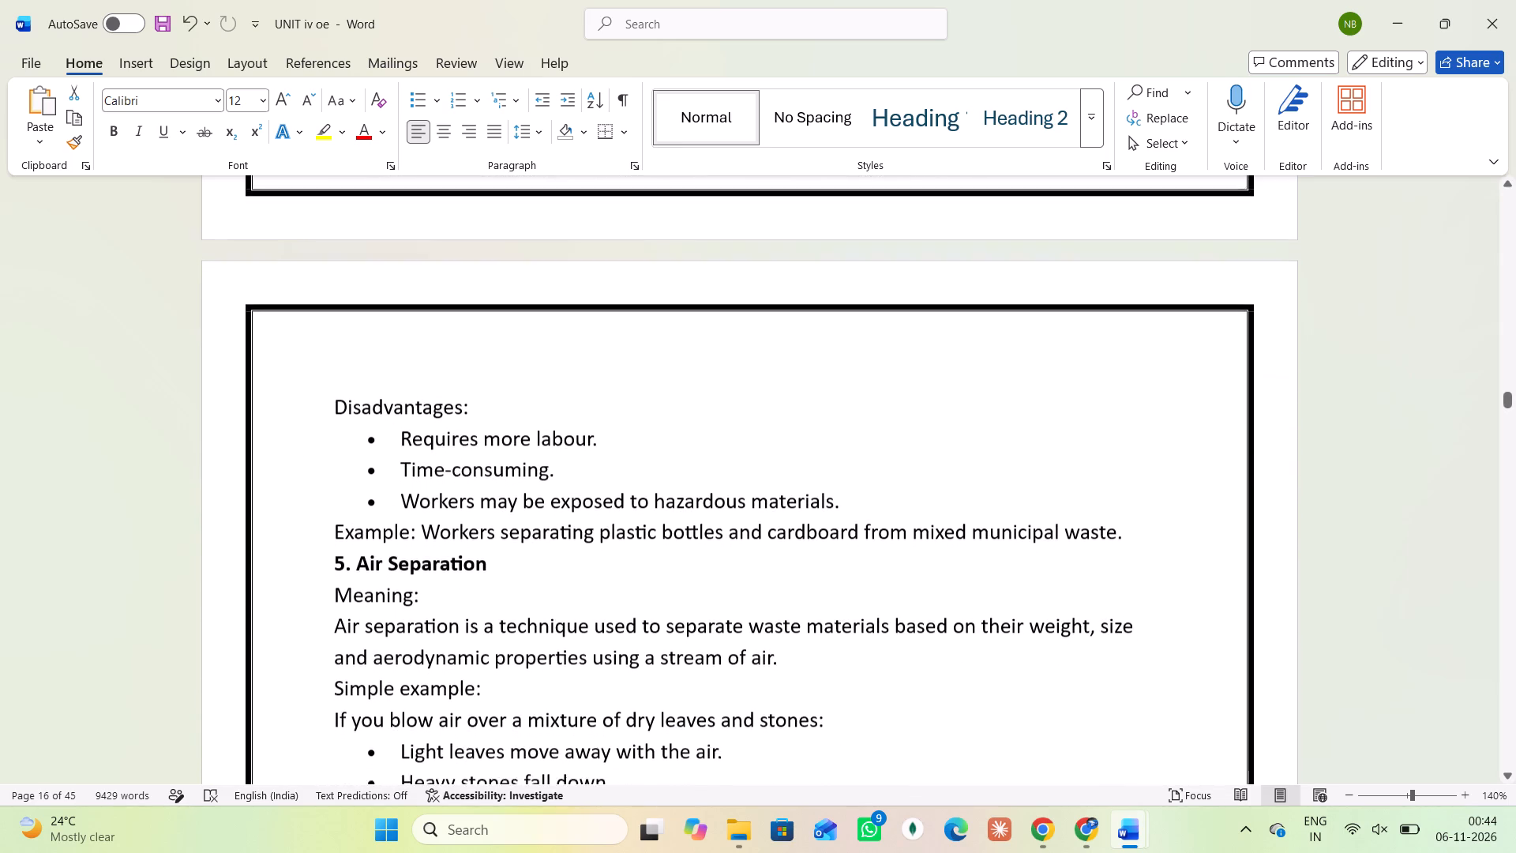
scroll(1068, 299, "down", 1)
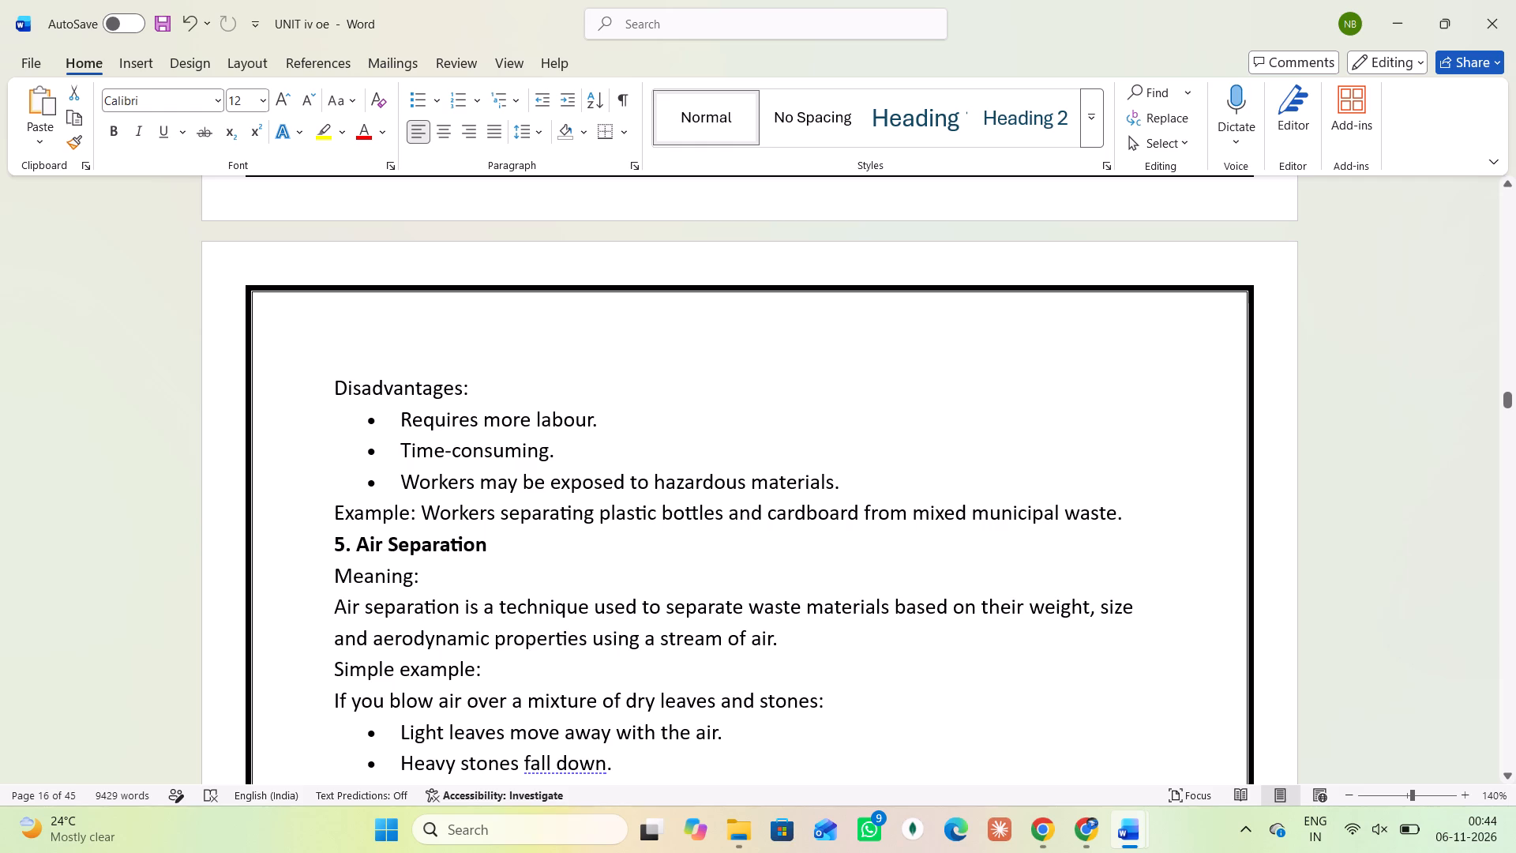
scroll(1068, 299, "down", 1)
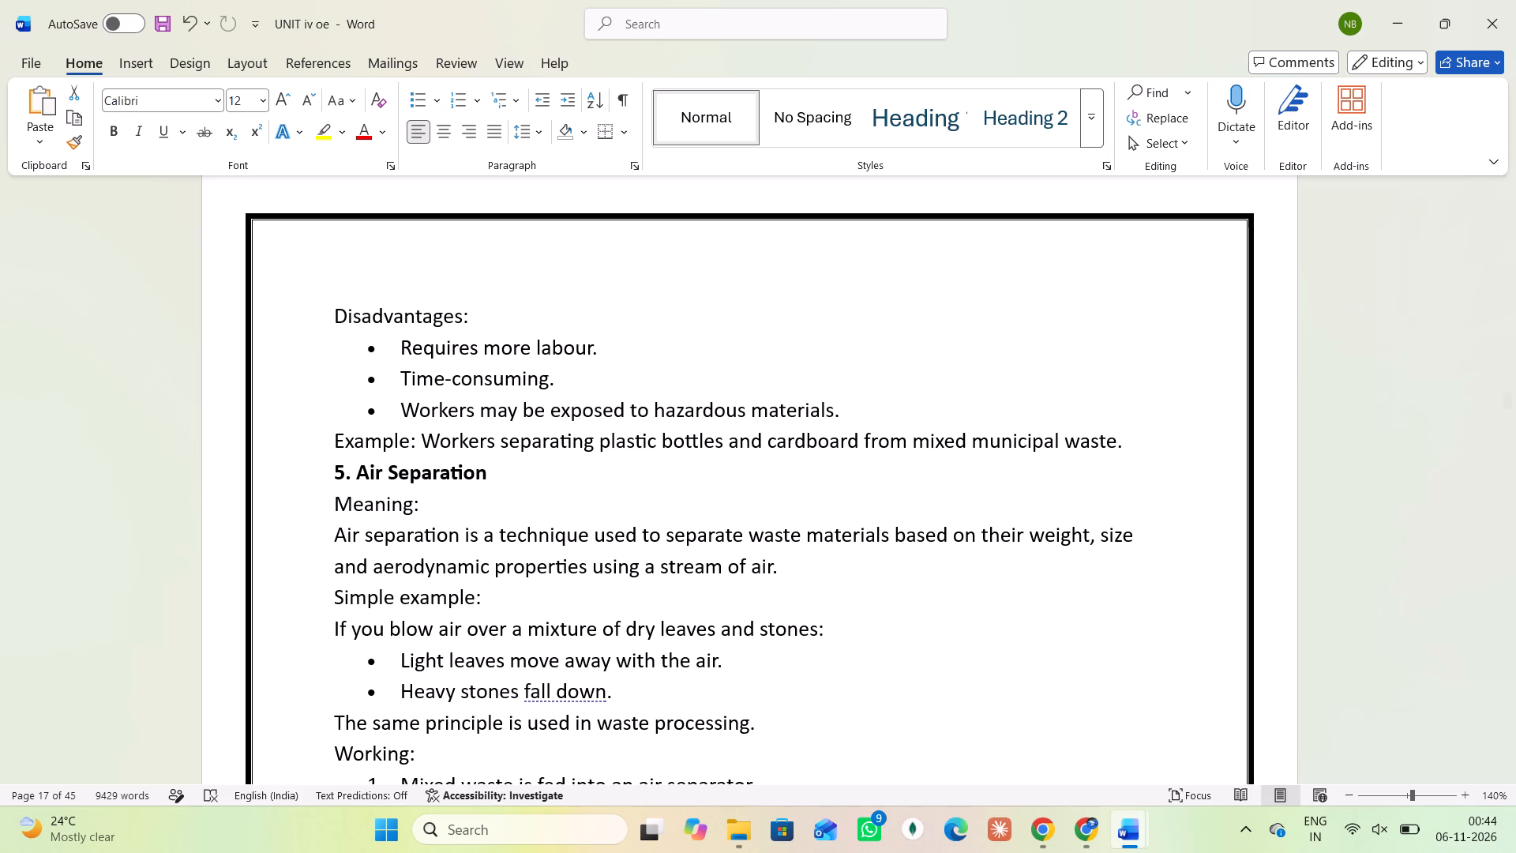
scroll(1068, 299, "down", 2)
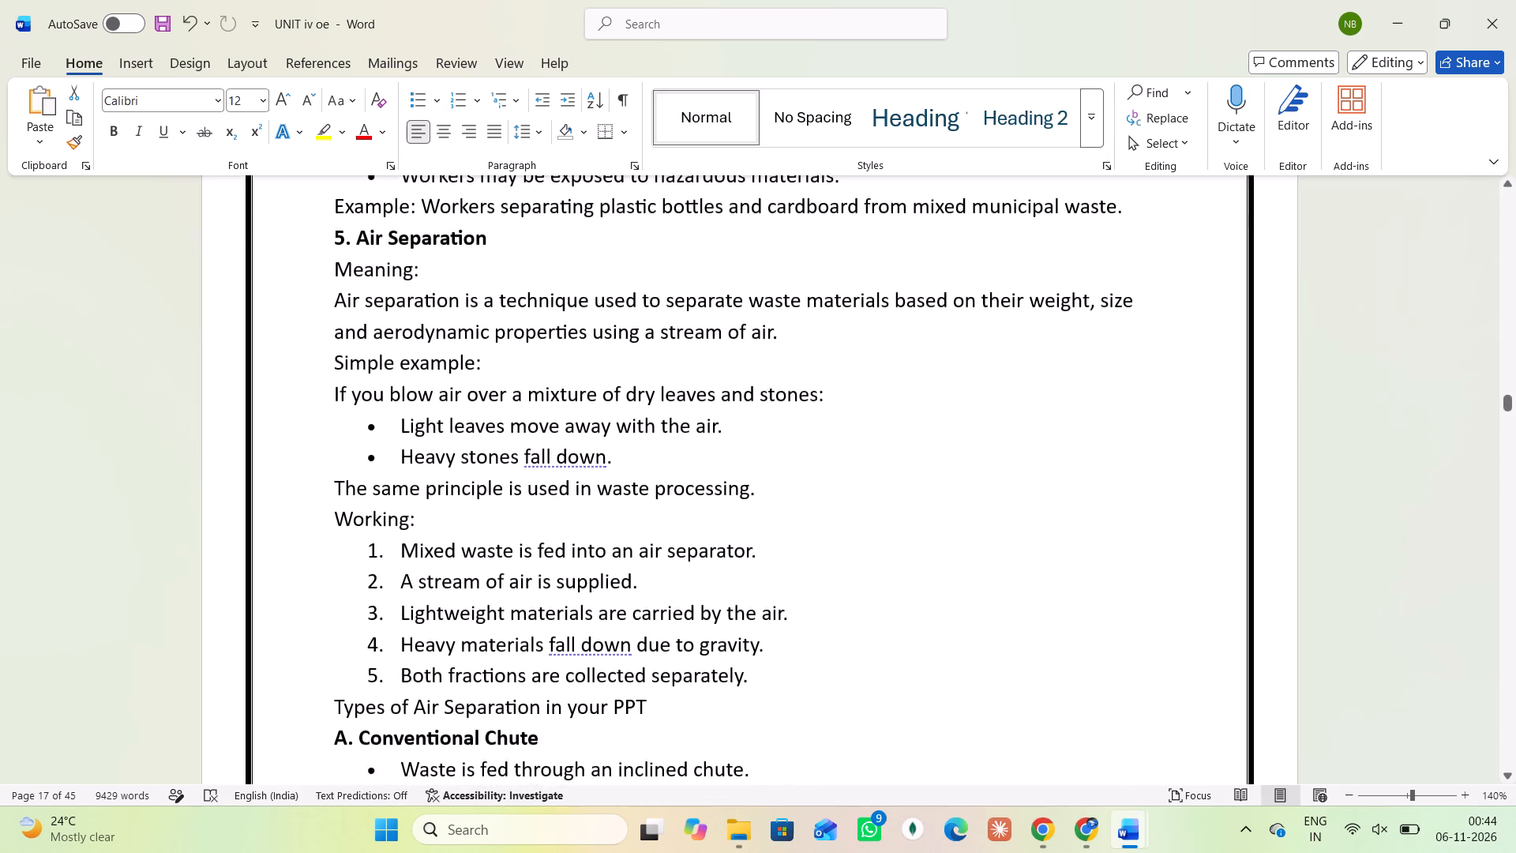
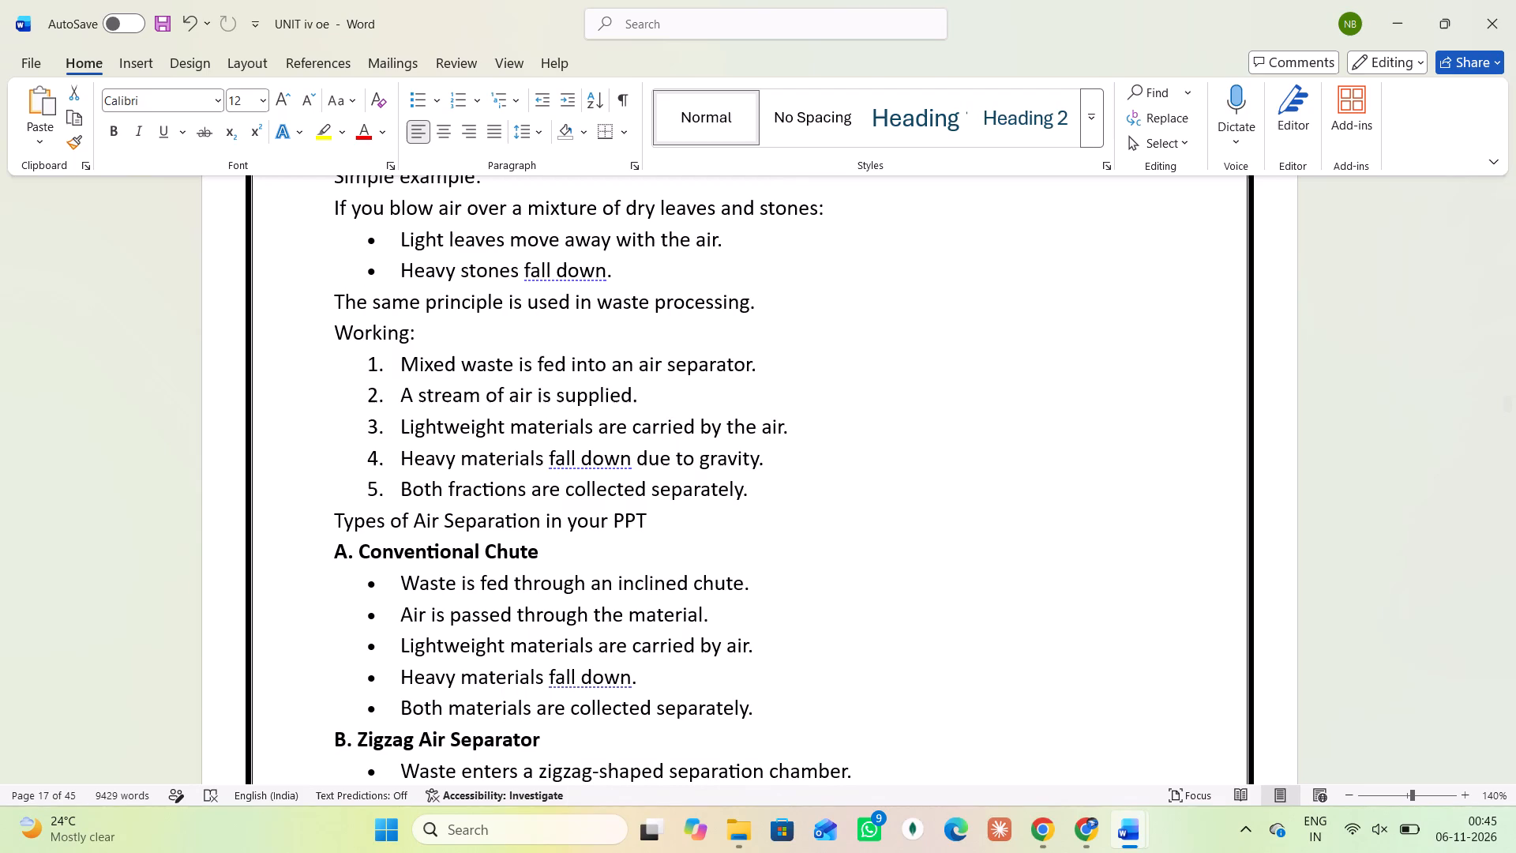
Delete the line "Types of Air Separation in your PPT" above the A. Conventional Chute heading.
scroll(1068, 299, "down", 1)
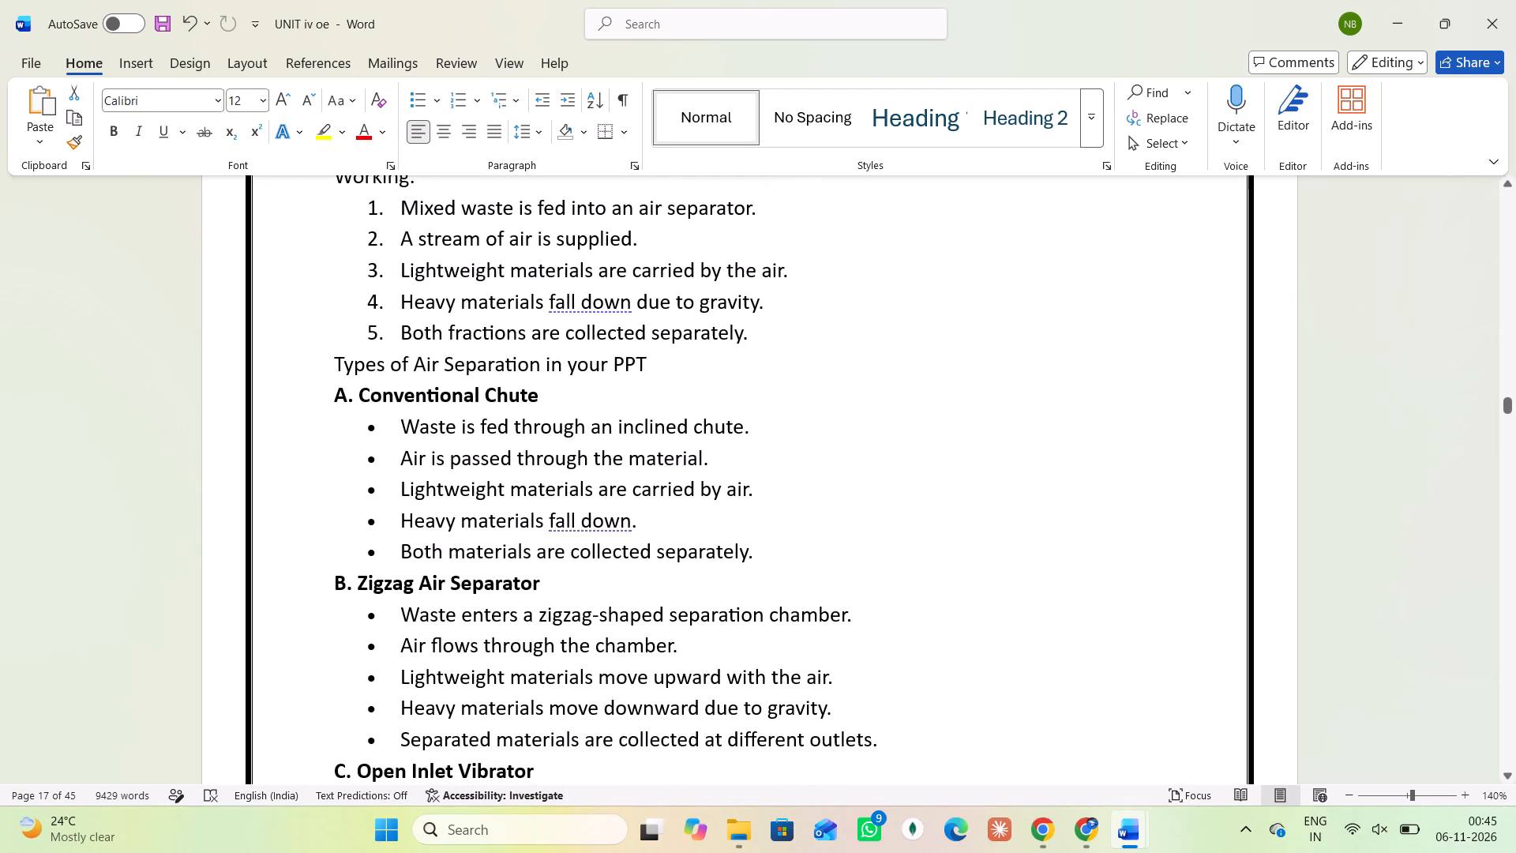
left_click_drag(676, 360, 562, 360)
left_click_drag(562, 360, 315, 360)
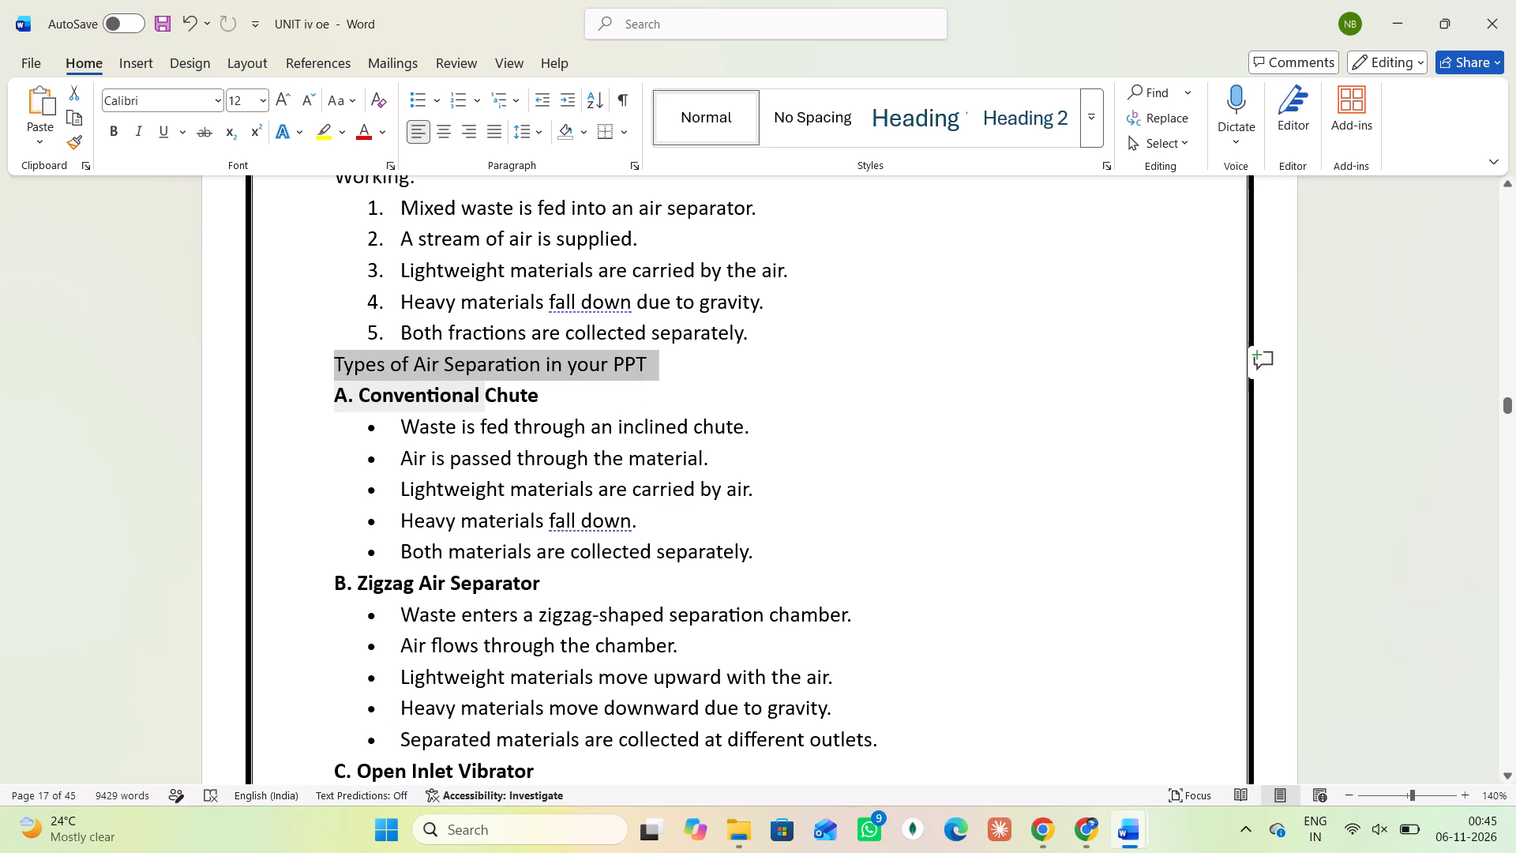
left_click_drag(315, 360, 314, 360)
key("BackSpace")
Read the air separation types: Conventional Chute, Zigzag Air Separator and Open Inlet Vibrator.
scroll(534, 428, "down", 1)
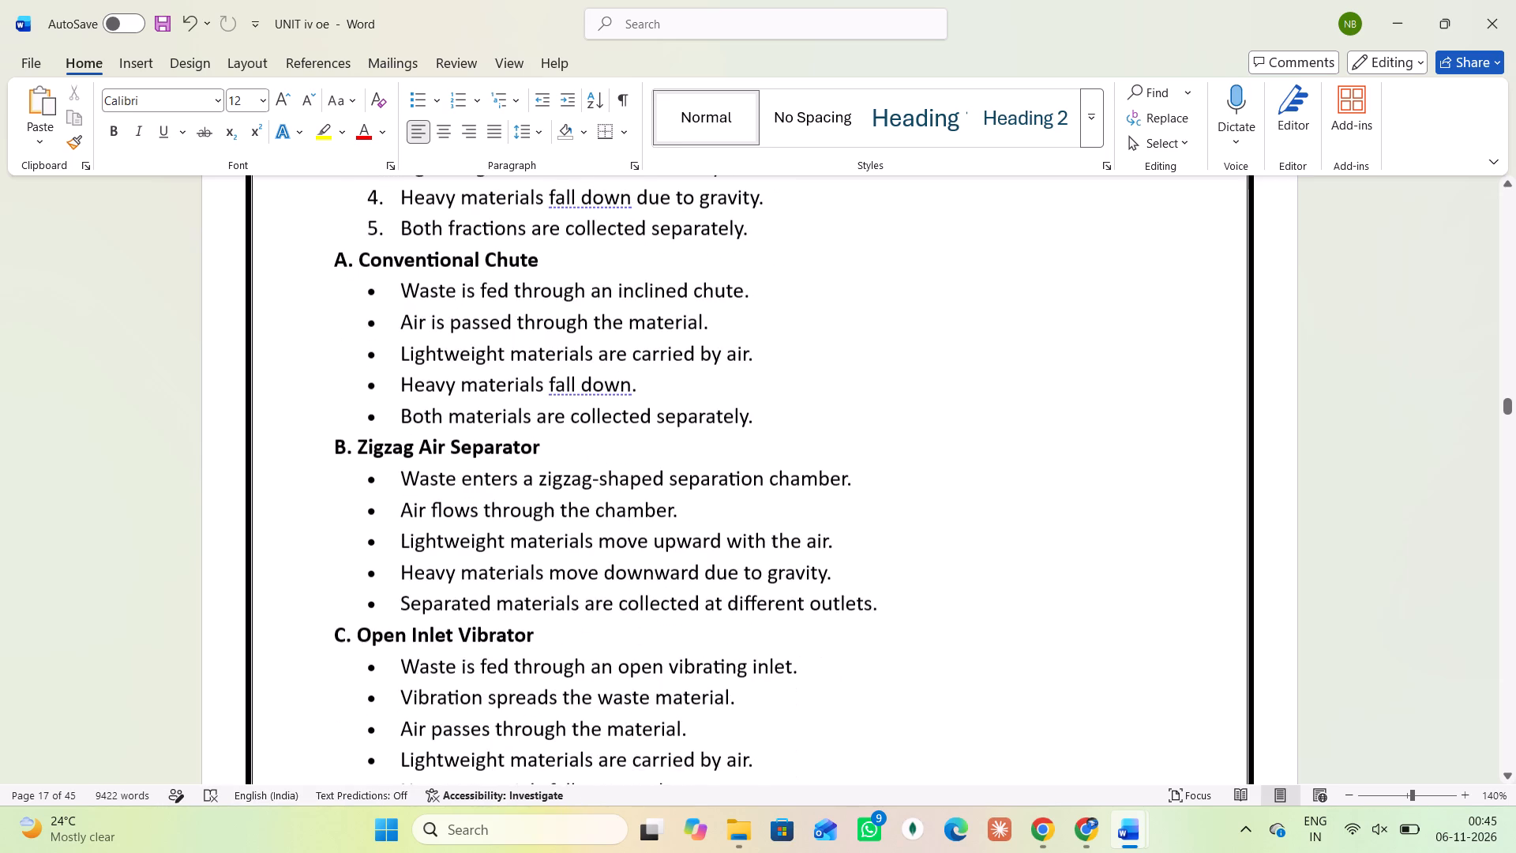
scroll(534, 428, "down", 4)
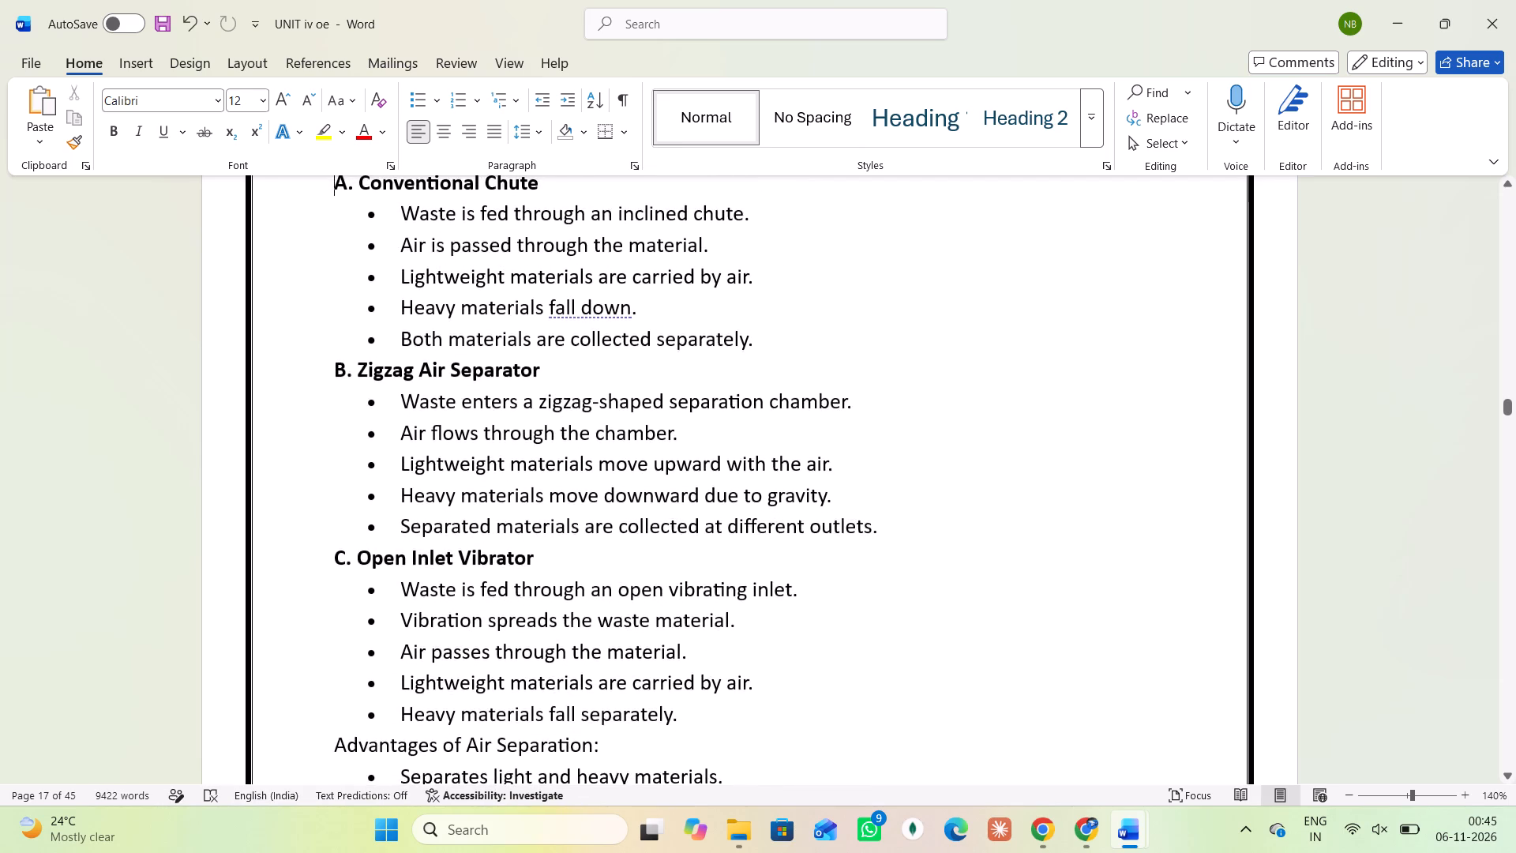
scroll(534, 428, "down", 1)
scroll(534, 428, "up", 1)
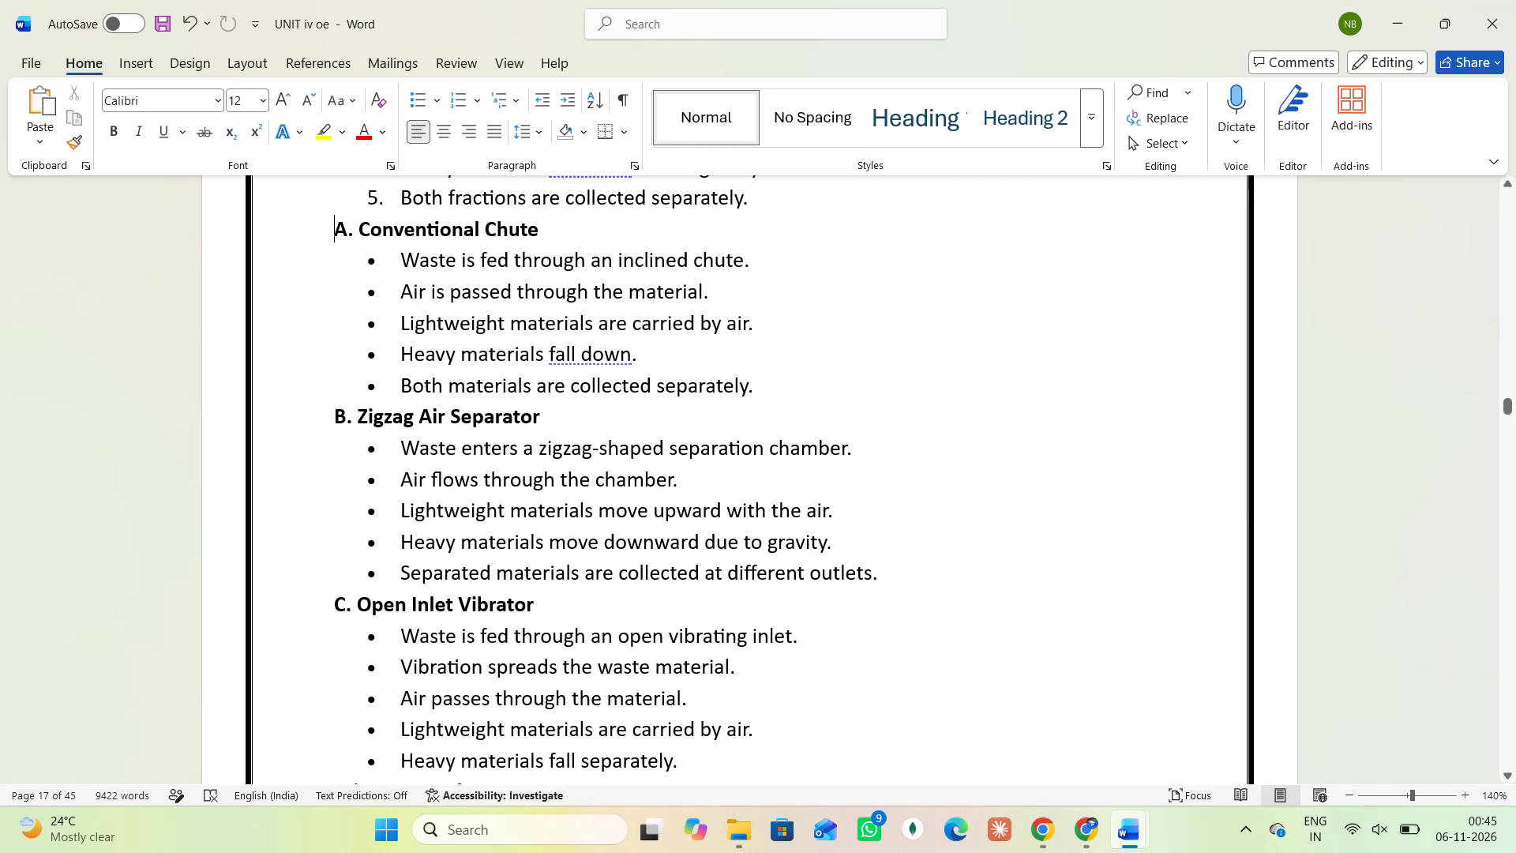
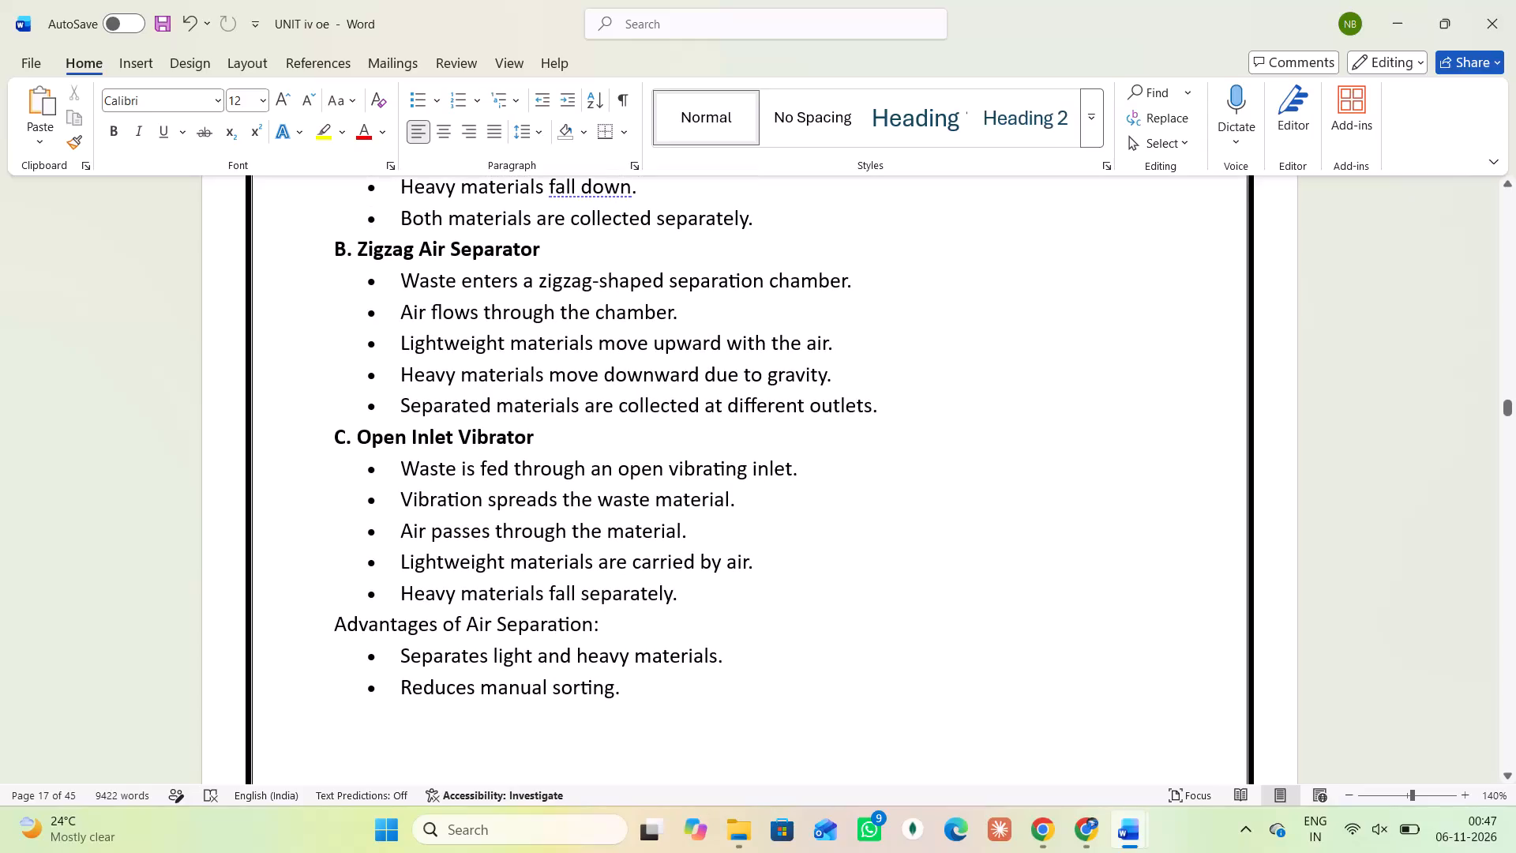
Reread the air separation types from Conventional Chute to Open Inlet Vibrator, including the advantages of air separation.
scroll(534, 428, "down", 1)
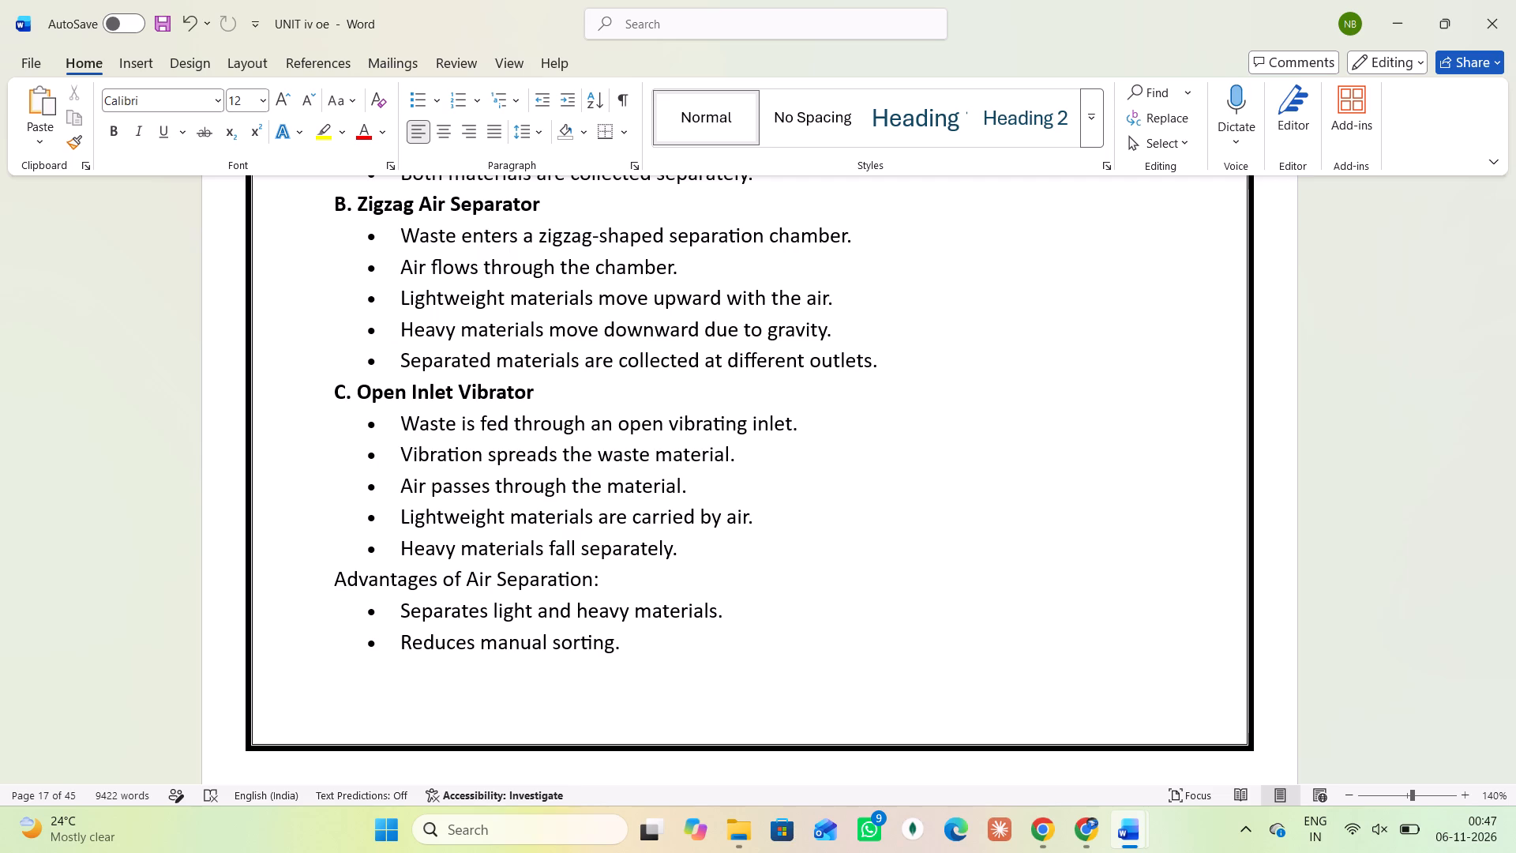
scroll(534, 428, "up", 2)
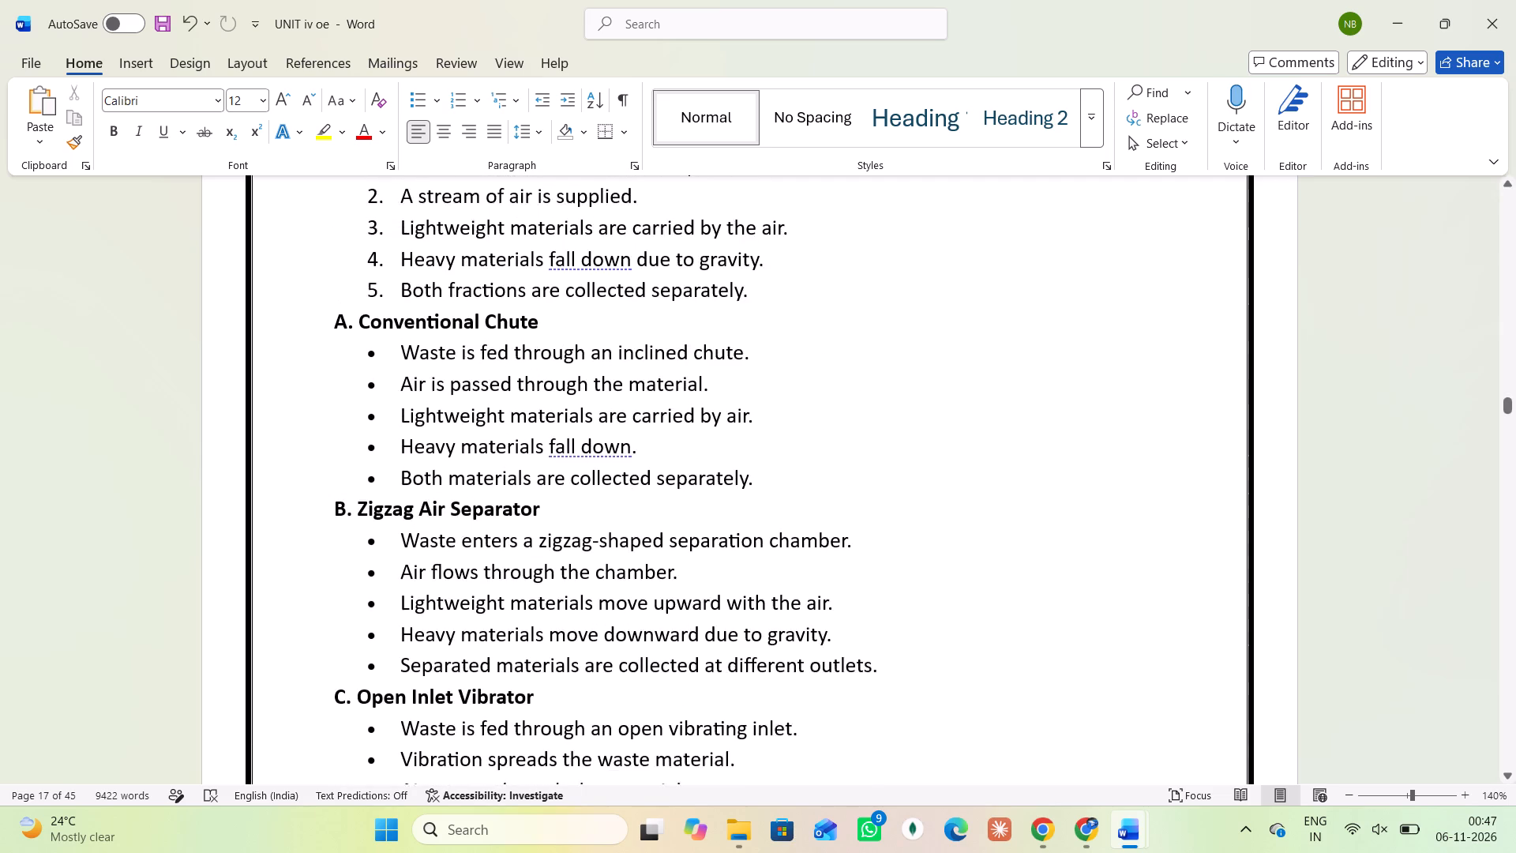
scroll(534, 428, "up", 1)
scroll(534, 428, "down", 1)
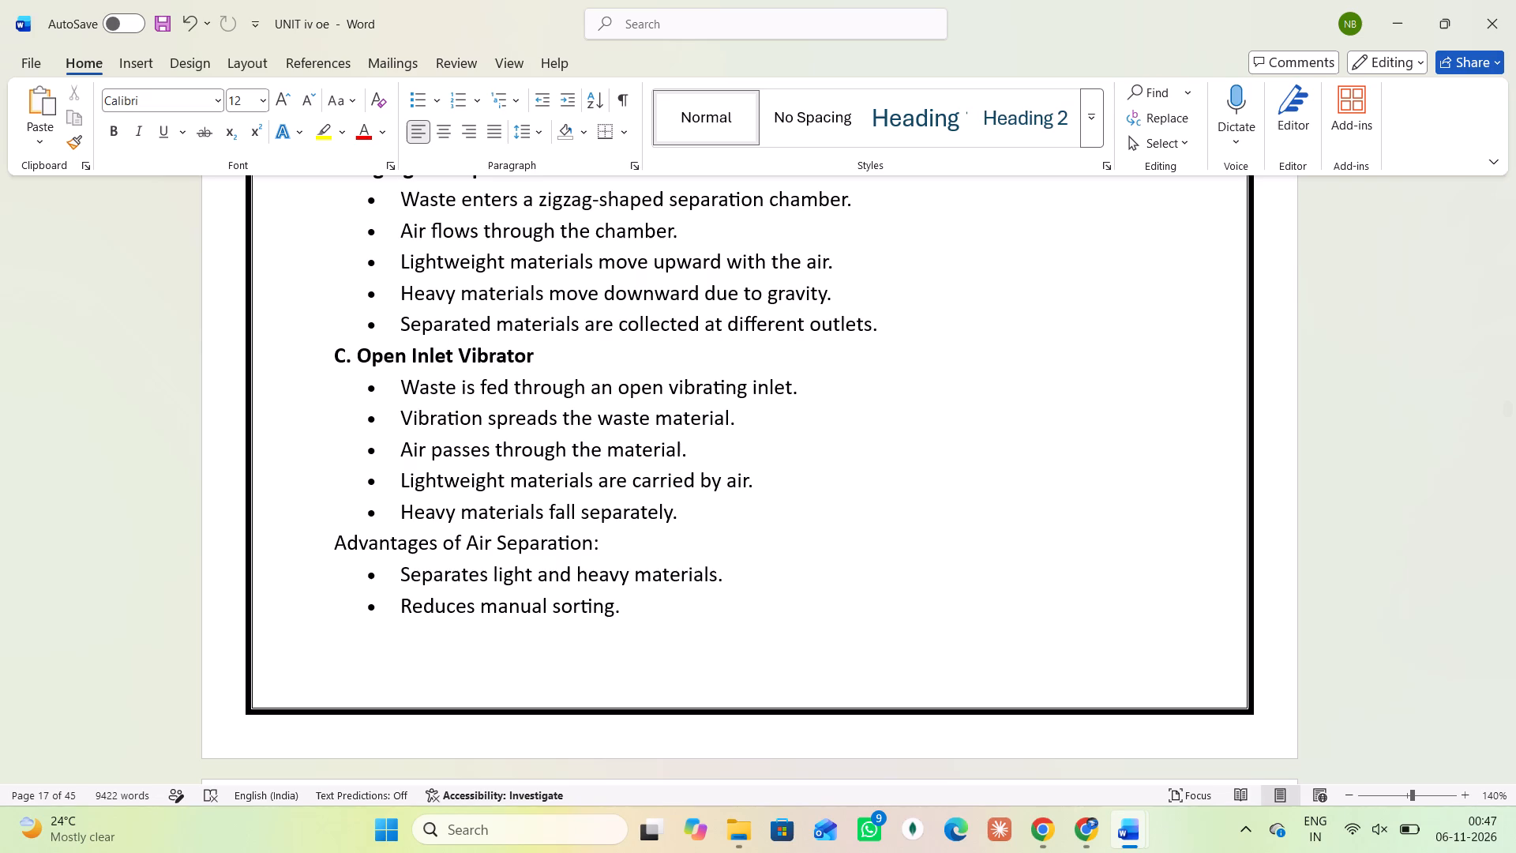
scroll(534, 428, "down", 2)
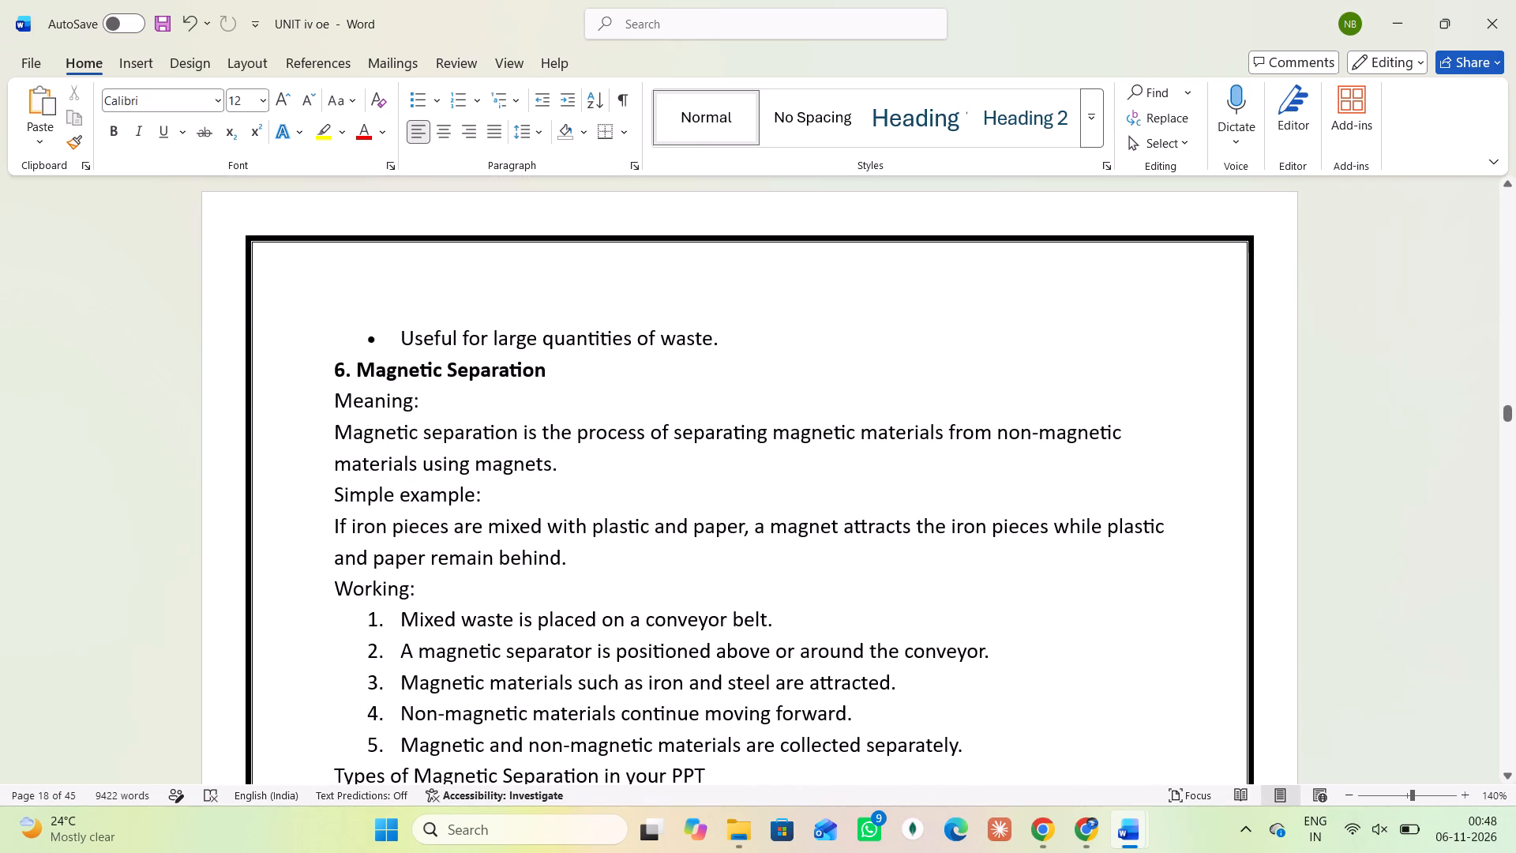
Read section 6, Magnetic Separation, covering its meaning, working, Suspended Magnet, Magnetic Pulley and advantages.
left_click(534, 428)
scroll(534, 428, "down", 1)
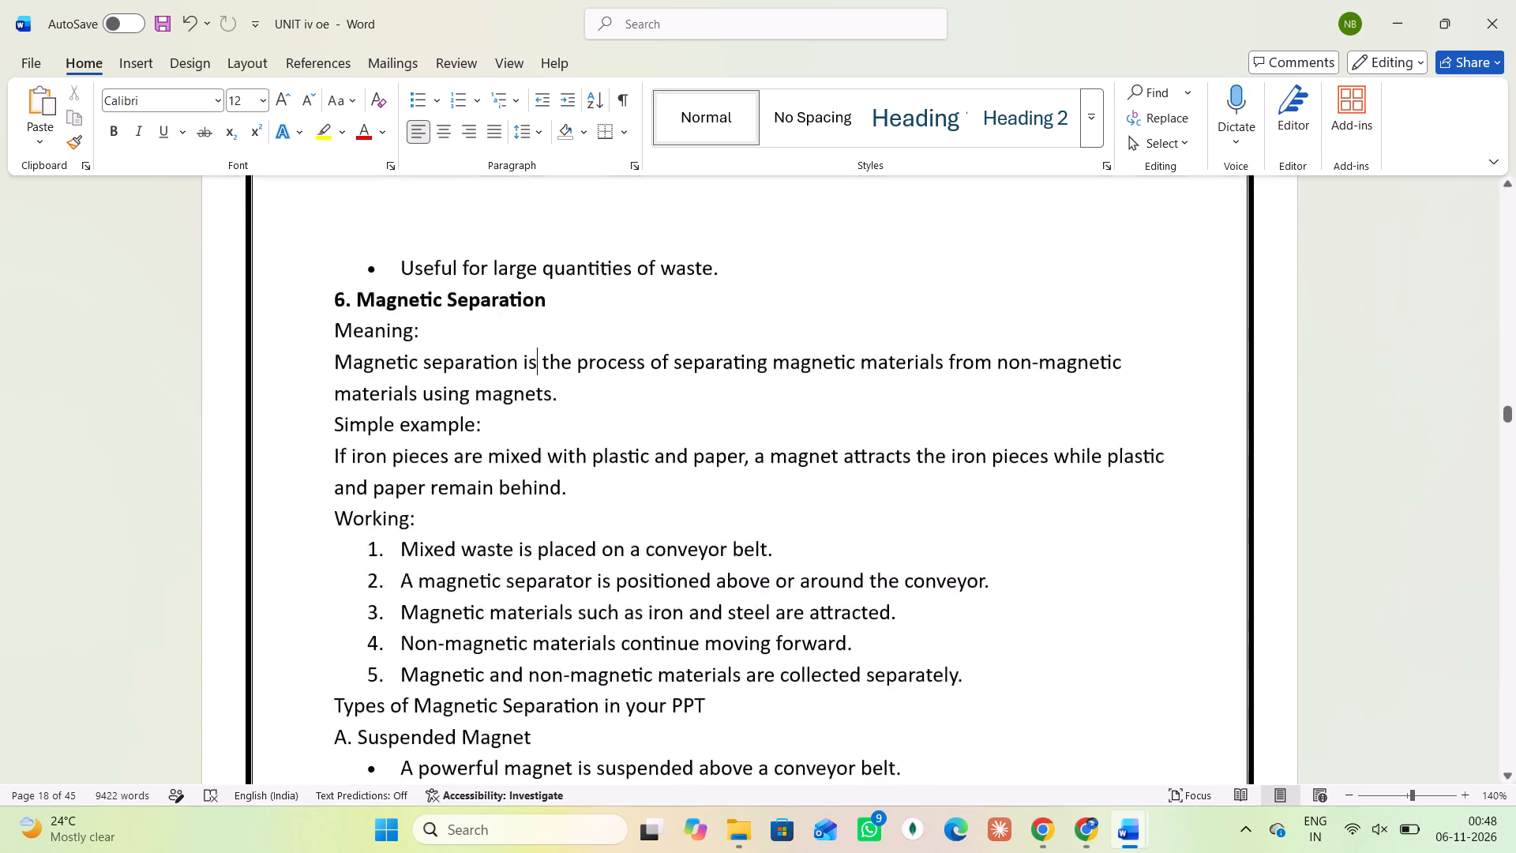
scroll(534, 428, "down", 1)
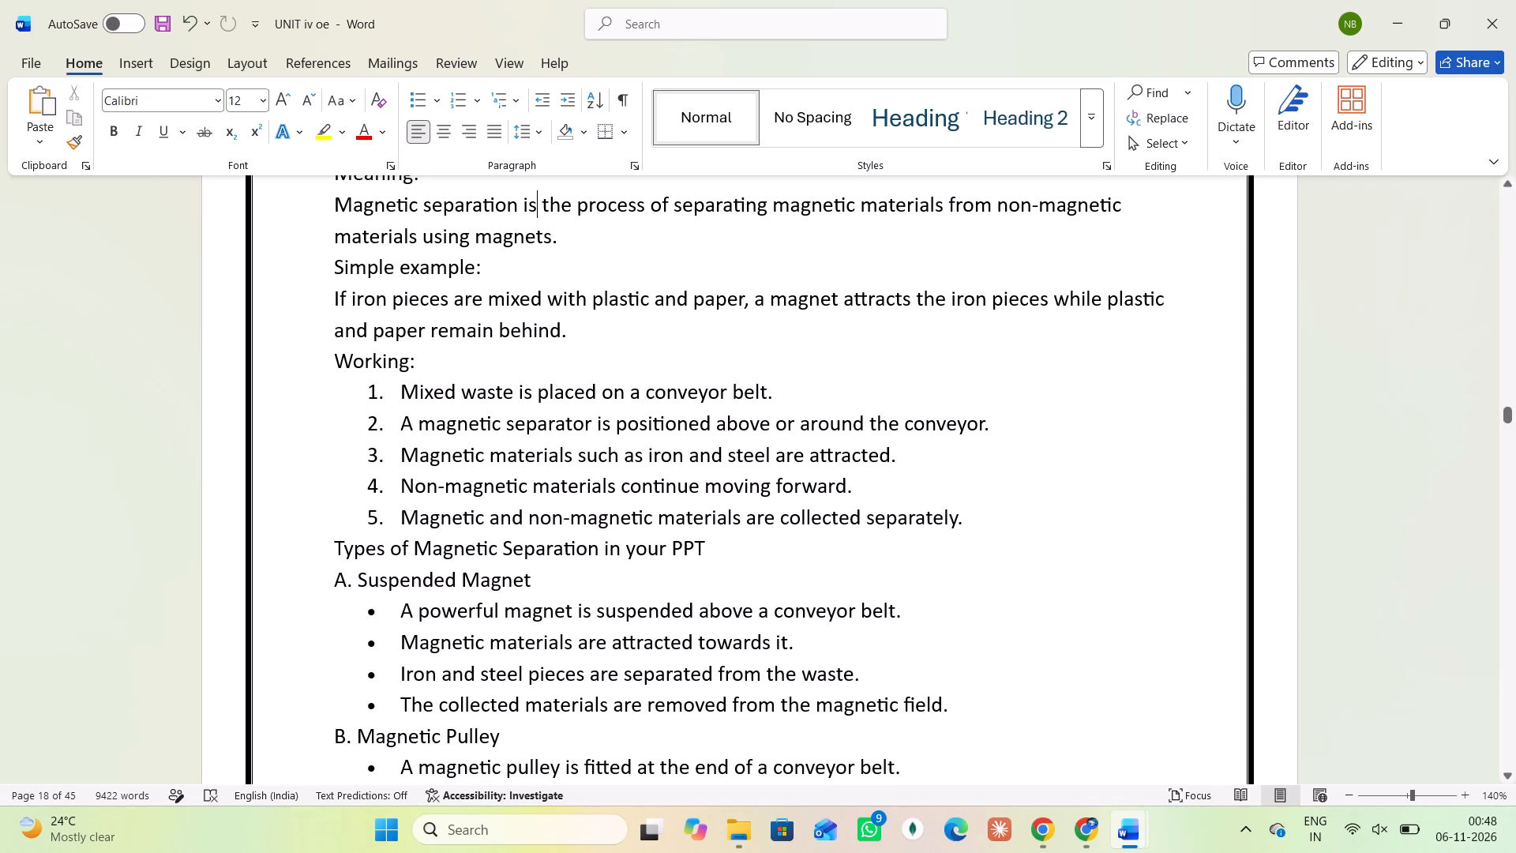
scroll(534, 428, "down", 2)
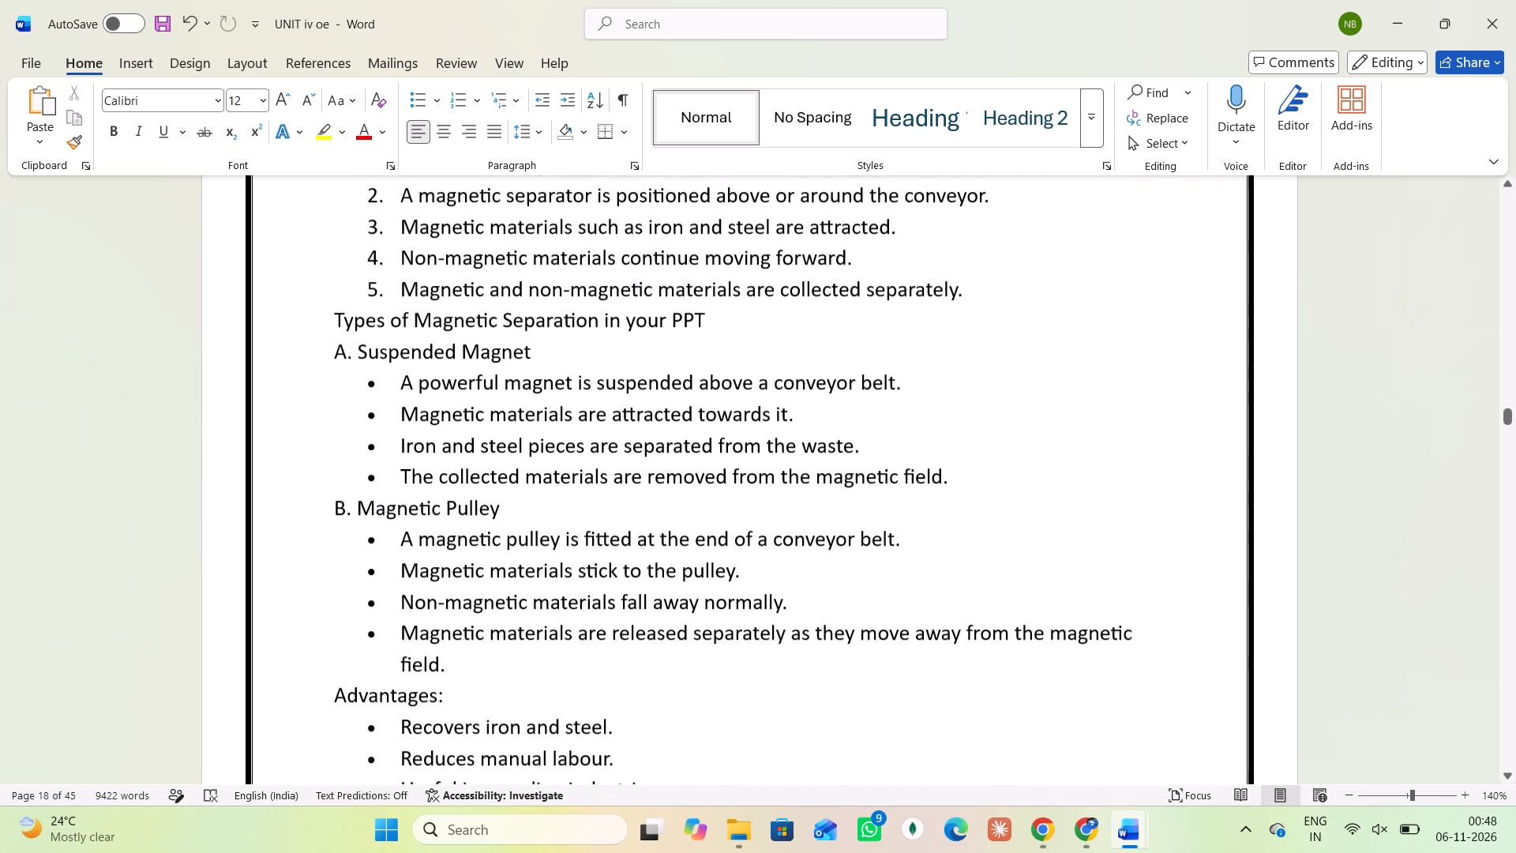
scroll(534, 428, "down", 1)
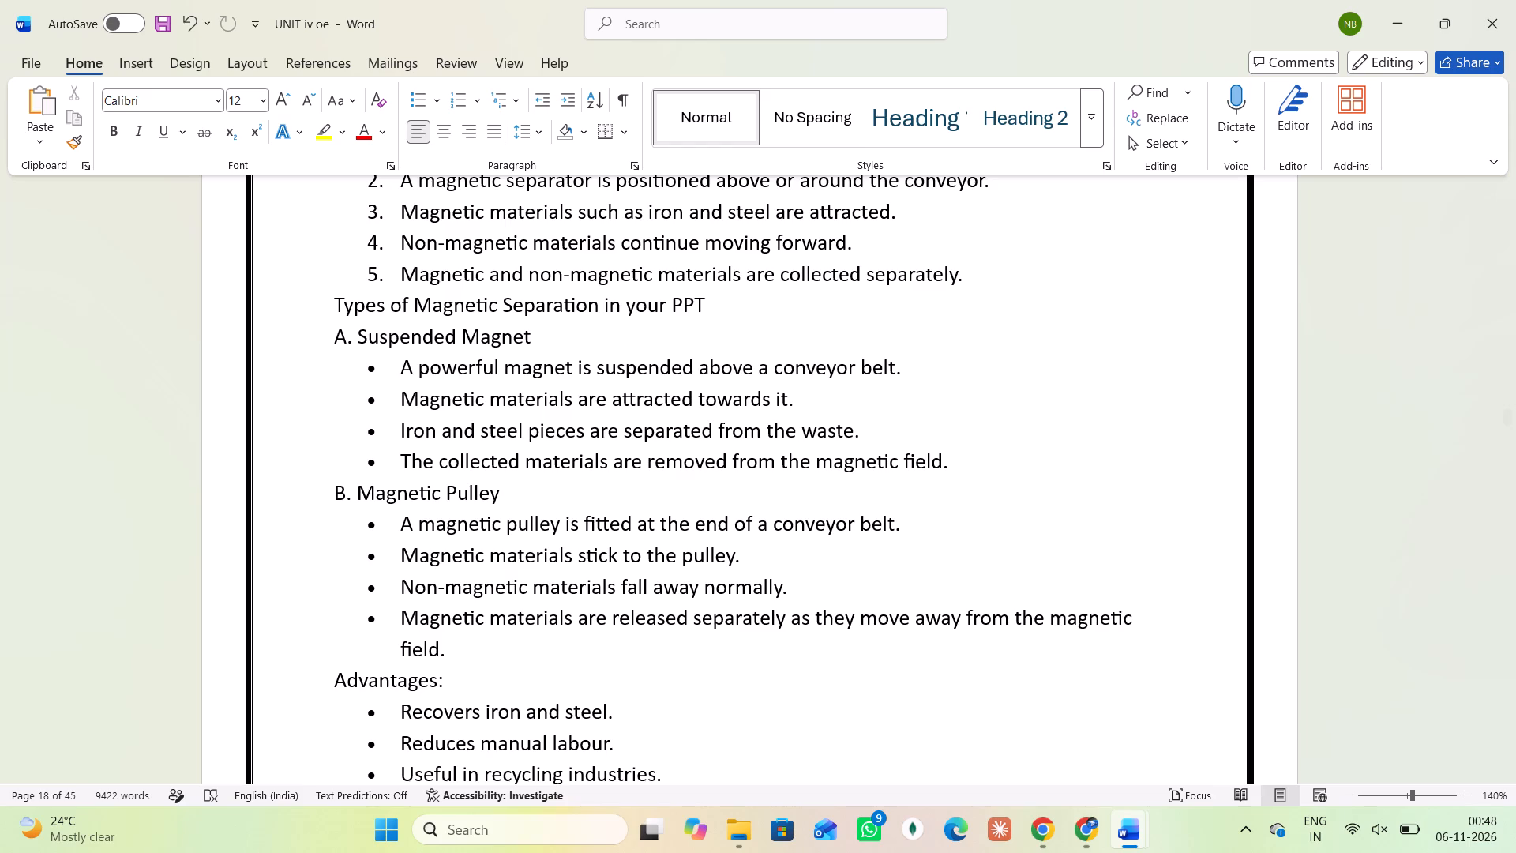
scroll(534, 428, "down", 1)
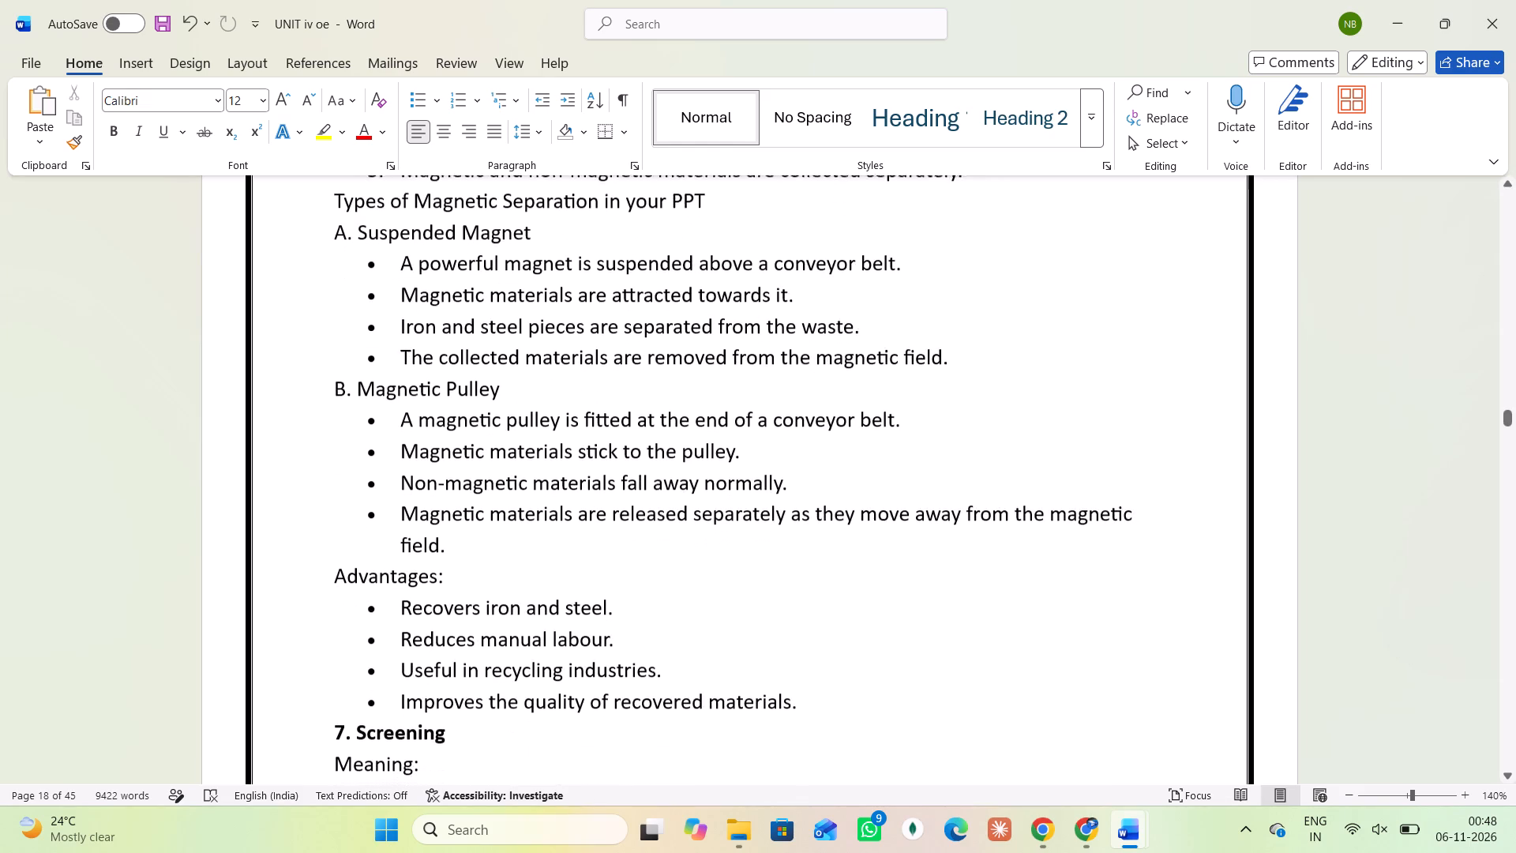
scroll(534, 428, "down", 2)
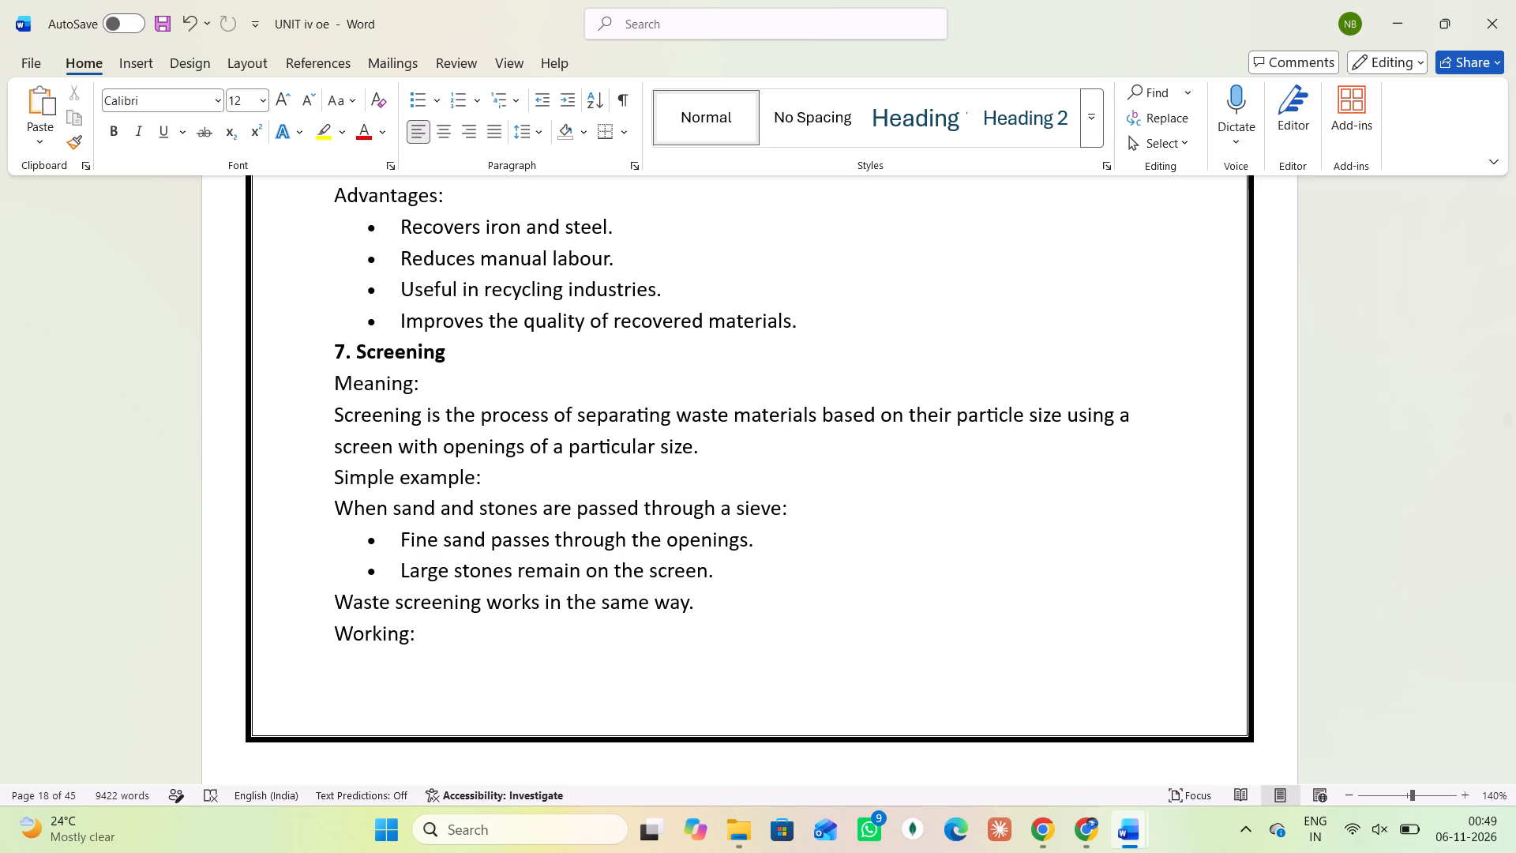
Read section 7, Screening, covering its meaning, example, working, Rotary Drum Screen, Vibrating Screen and advantages.
left_click(534, 428)
scroll(581, 496, "down", 1)
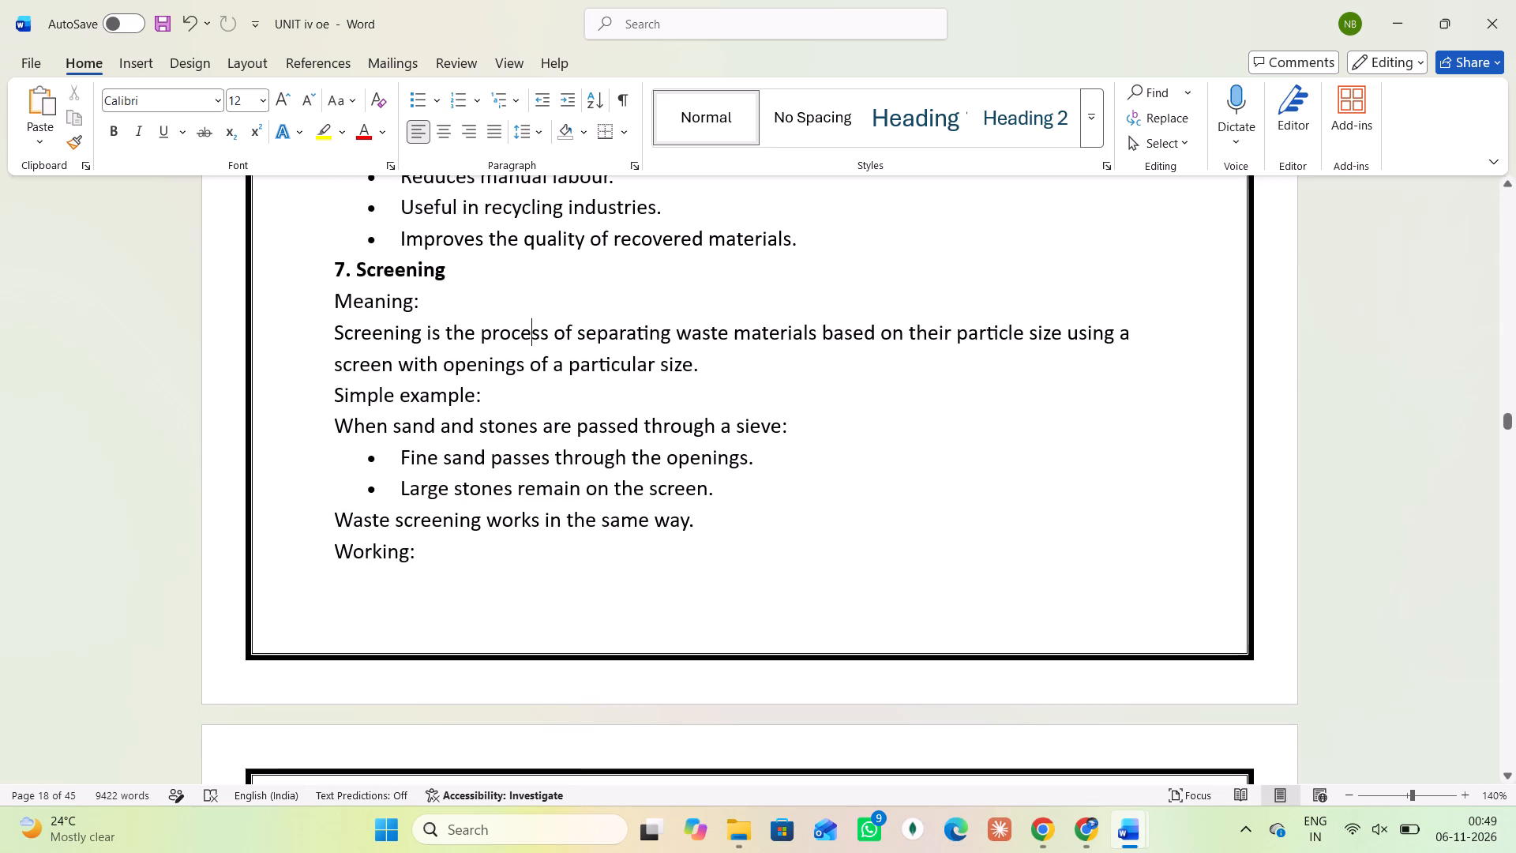
scroll(581, 496, "down", 1)
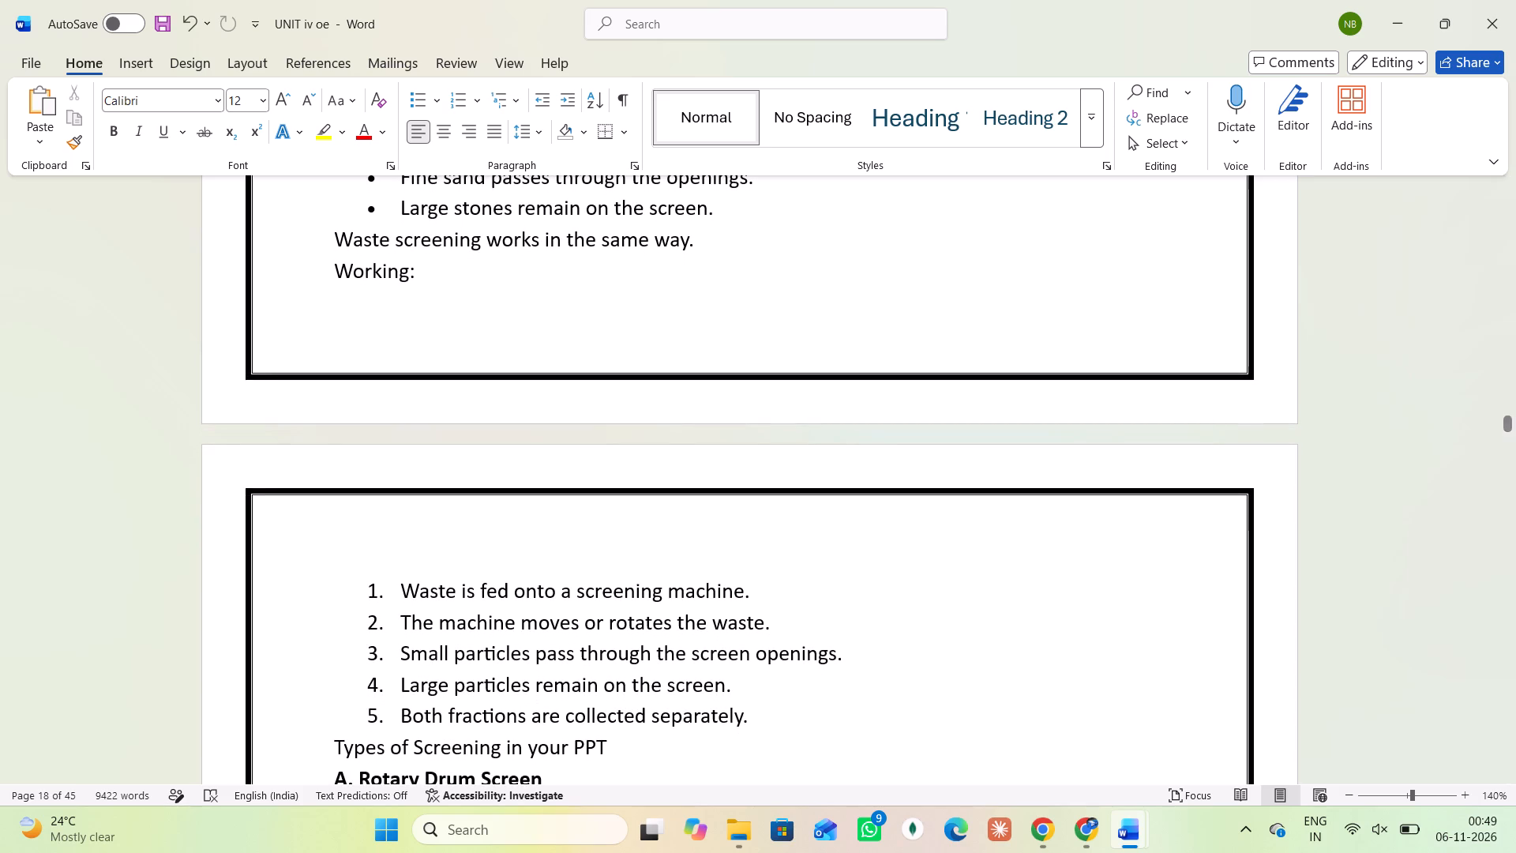
scroll(581, 496, "down", 2)
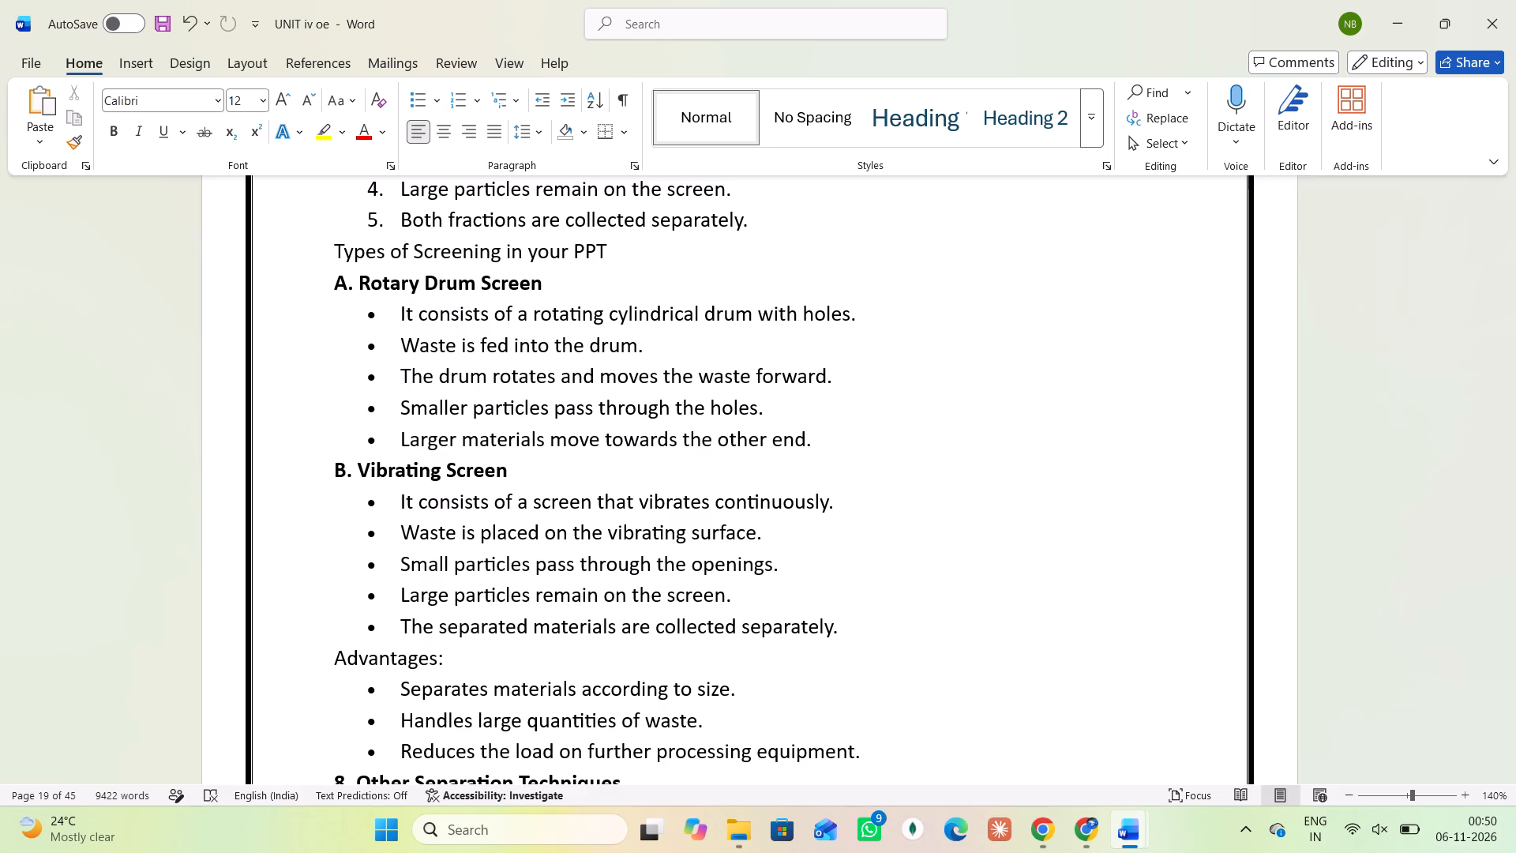
scroll(581, 496, "down", 1)
scroll(581, 496, "up", 1)
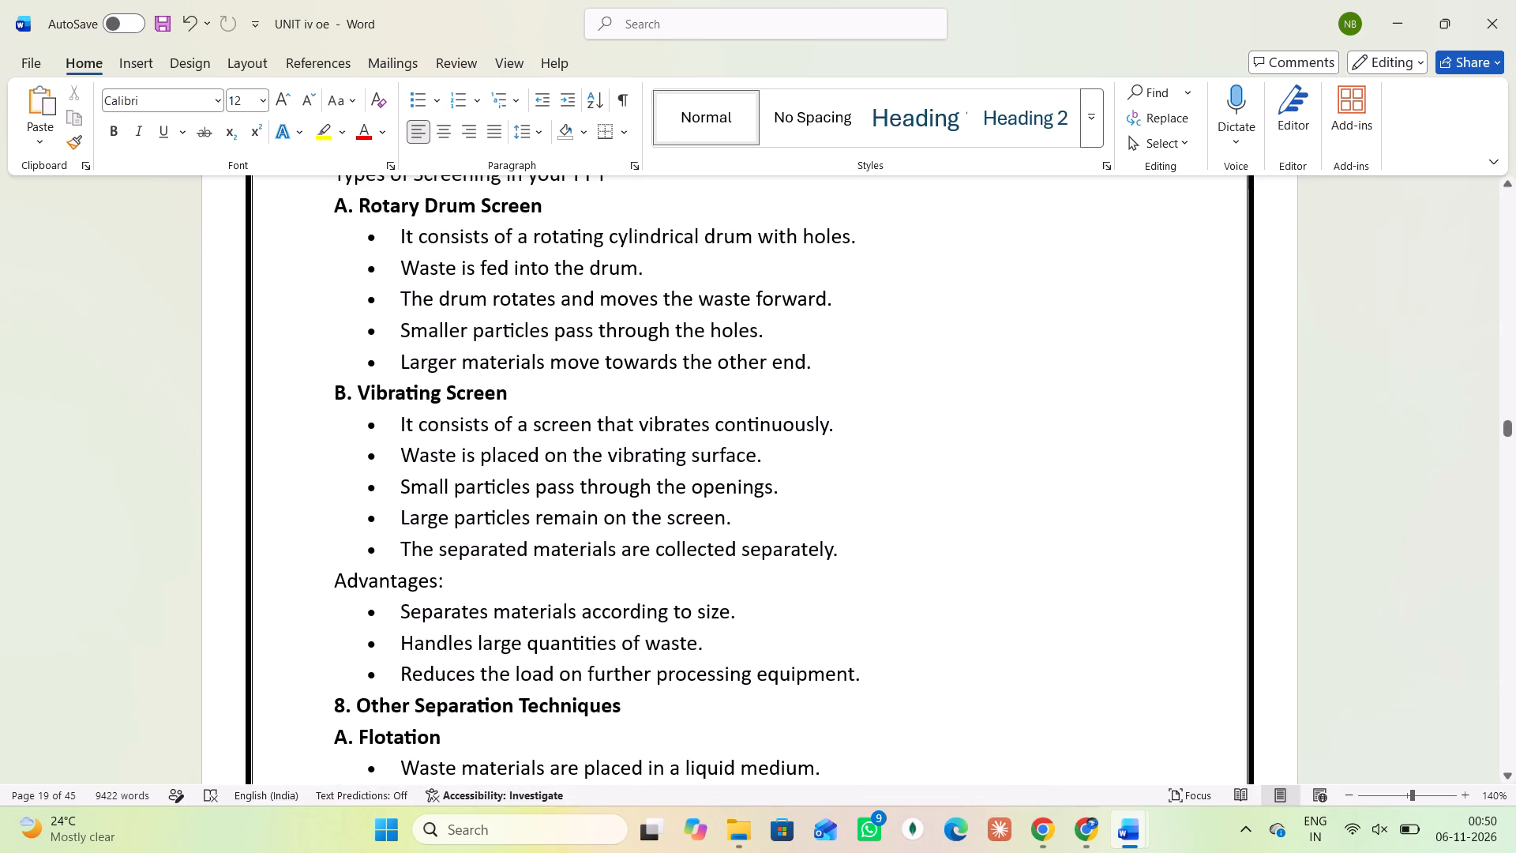
scroll(581, 496, "down", 1)
Read section 8, Other Separation Techniques, covering Flotation and Optical Sorting, and the Conclusion of Topic 2.
scroll(581, 496, "down", 3)
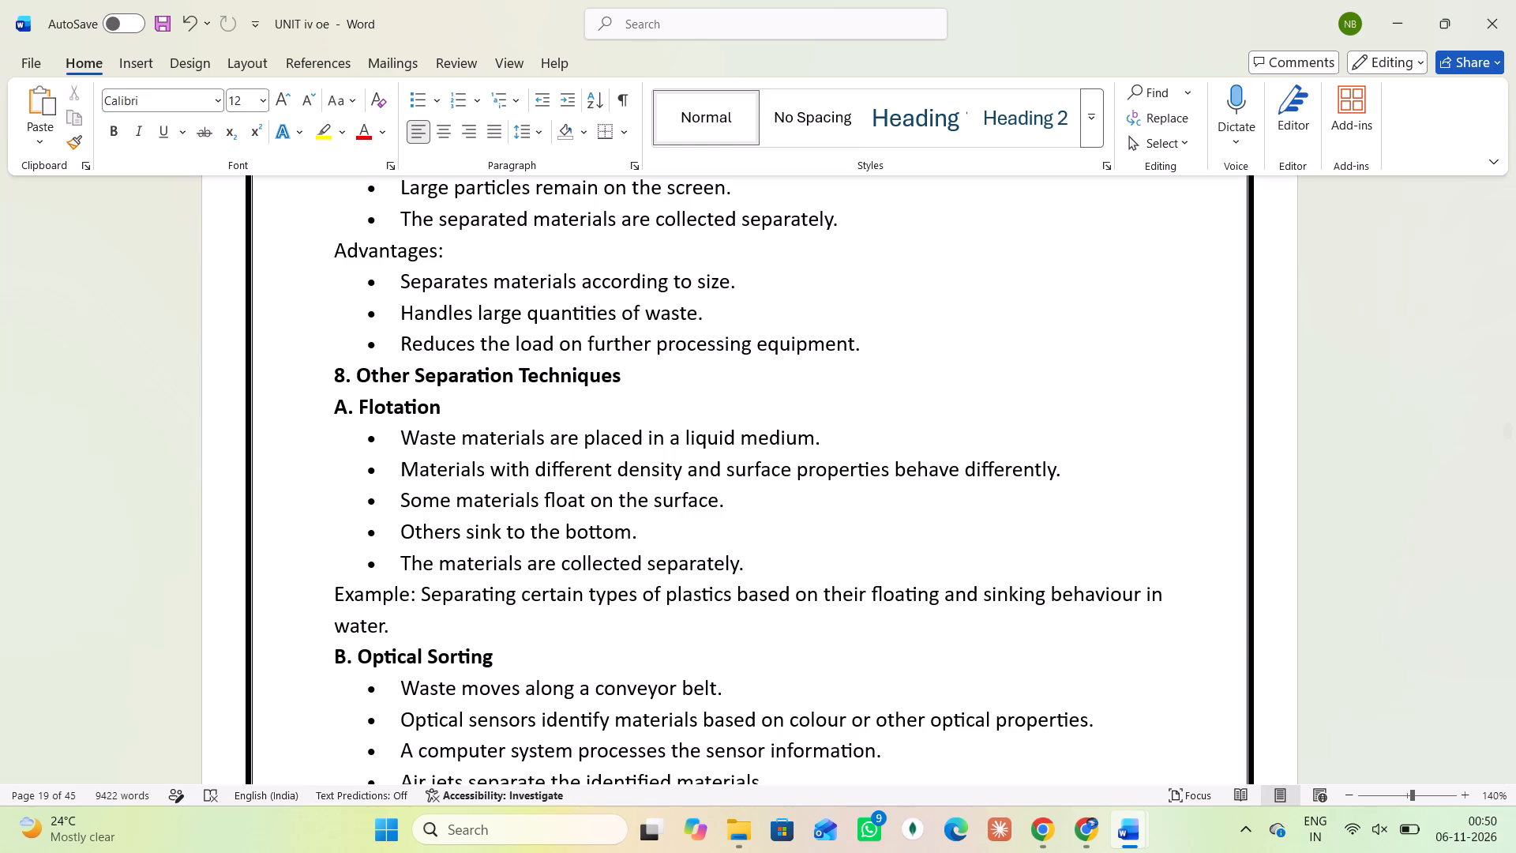
scroll(581, 496, "down", 2)
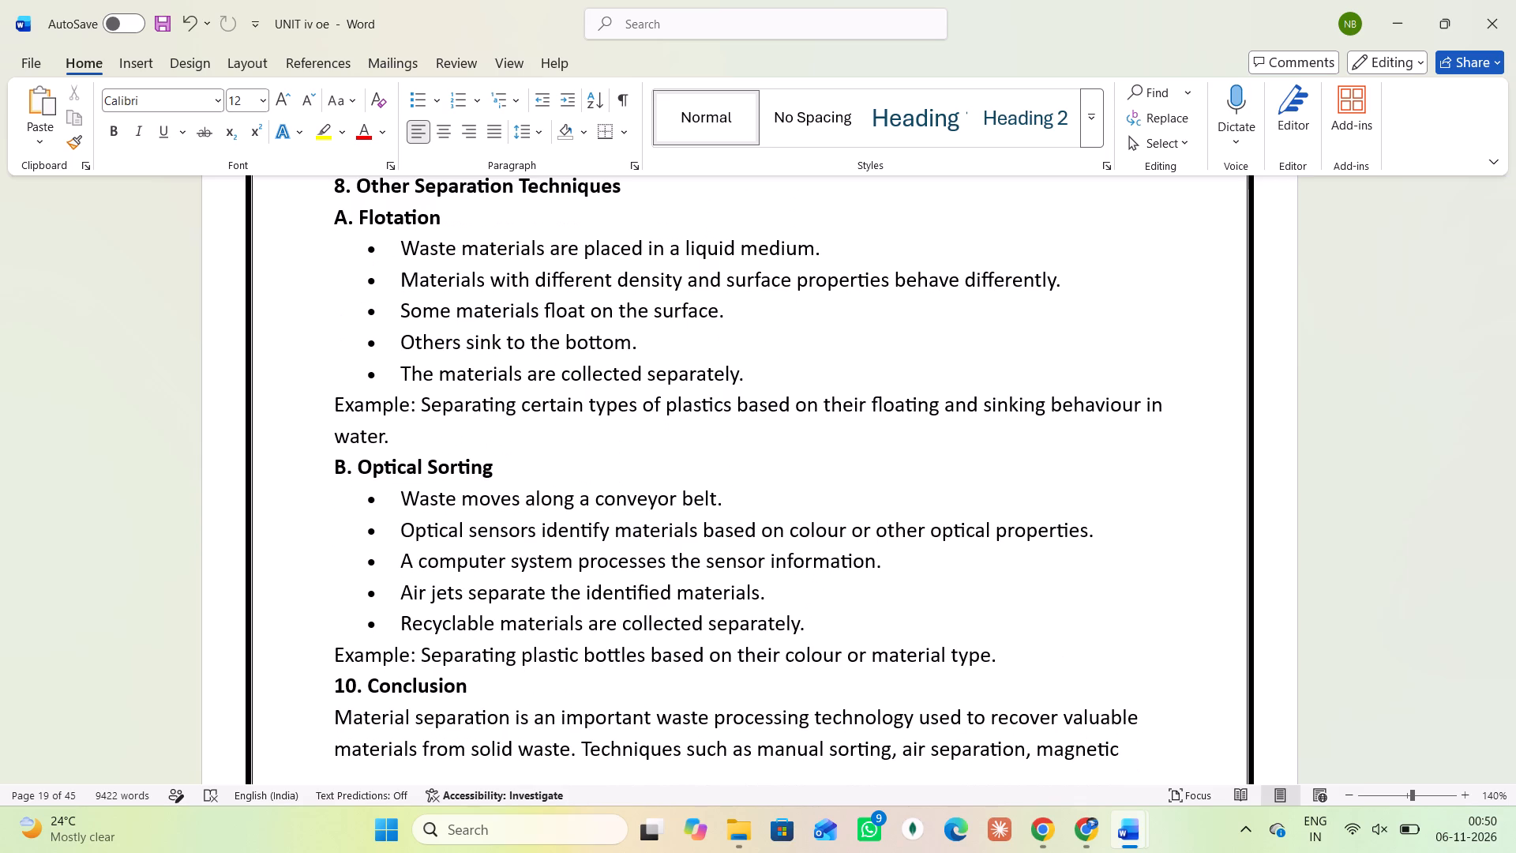
scroll(581, 496, "down", 3)
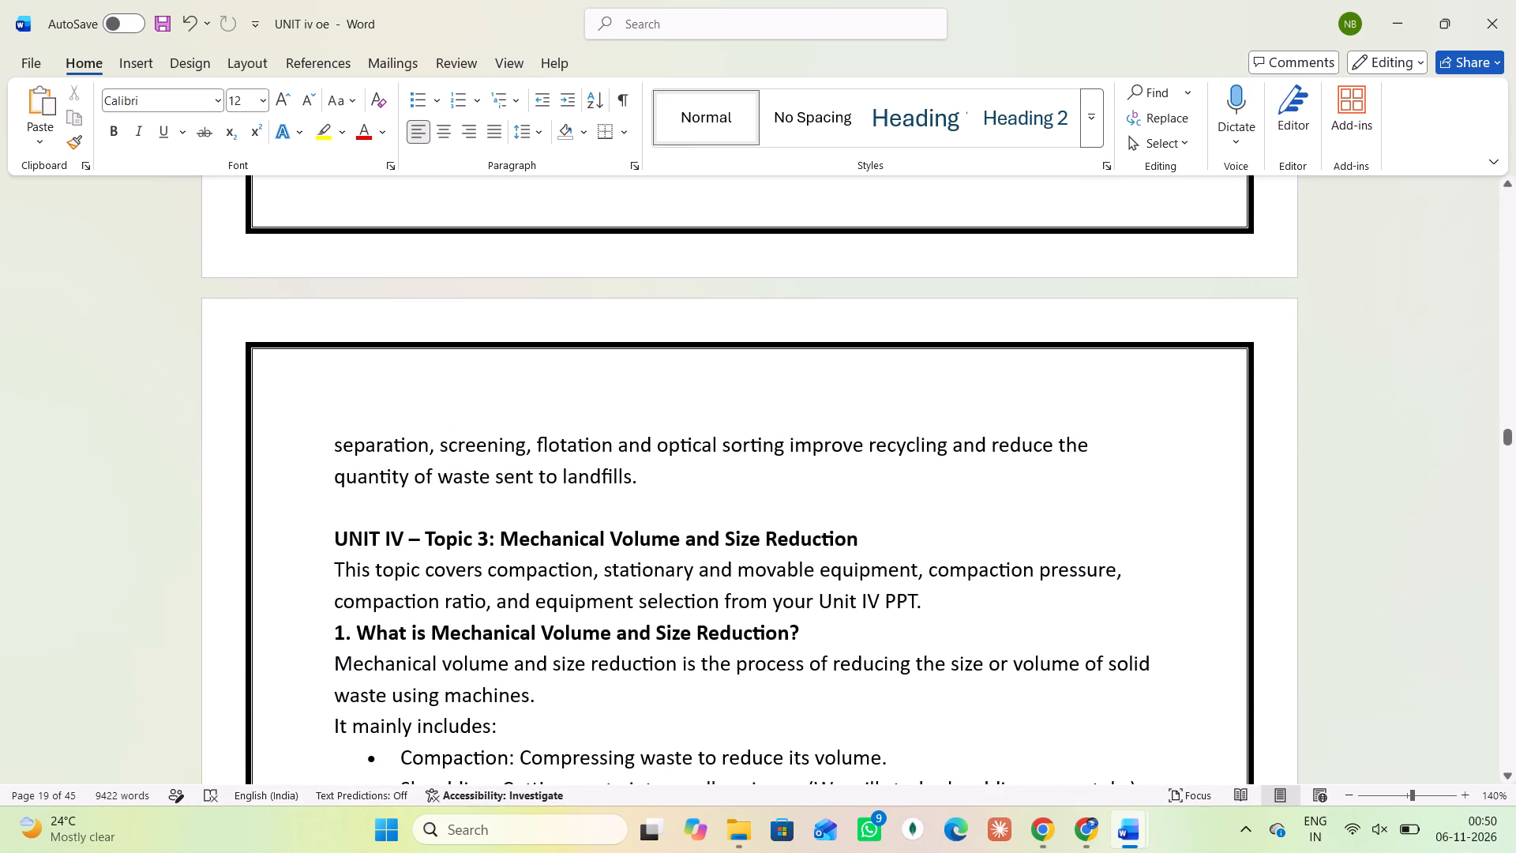
Delete the "New Bomag BC1173 RB-5 | Porter Equipment" and porterce.com link lines under the Volume Reduction or Compaction heading in Topic 3.
scroll(581, 496, "down", 1)
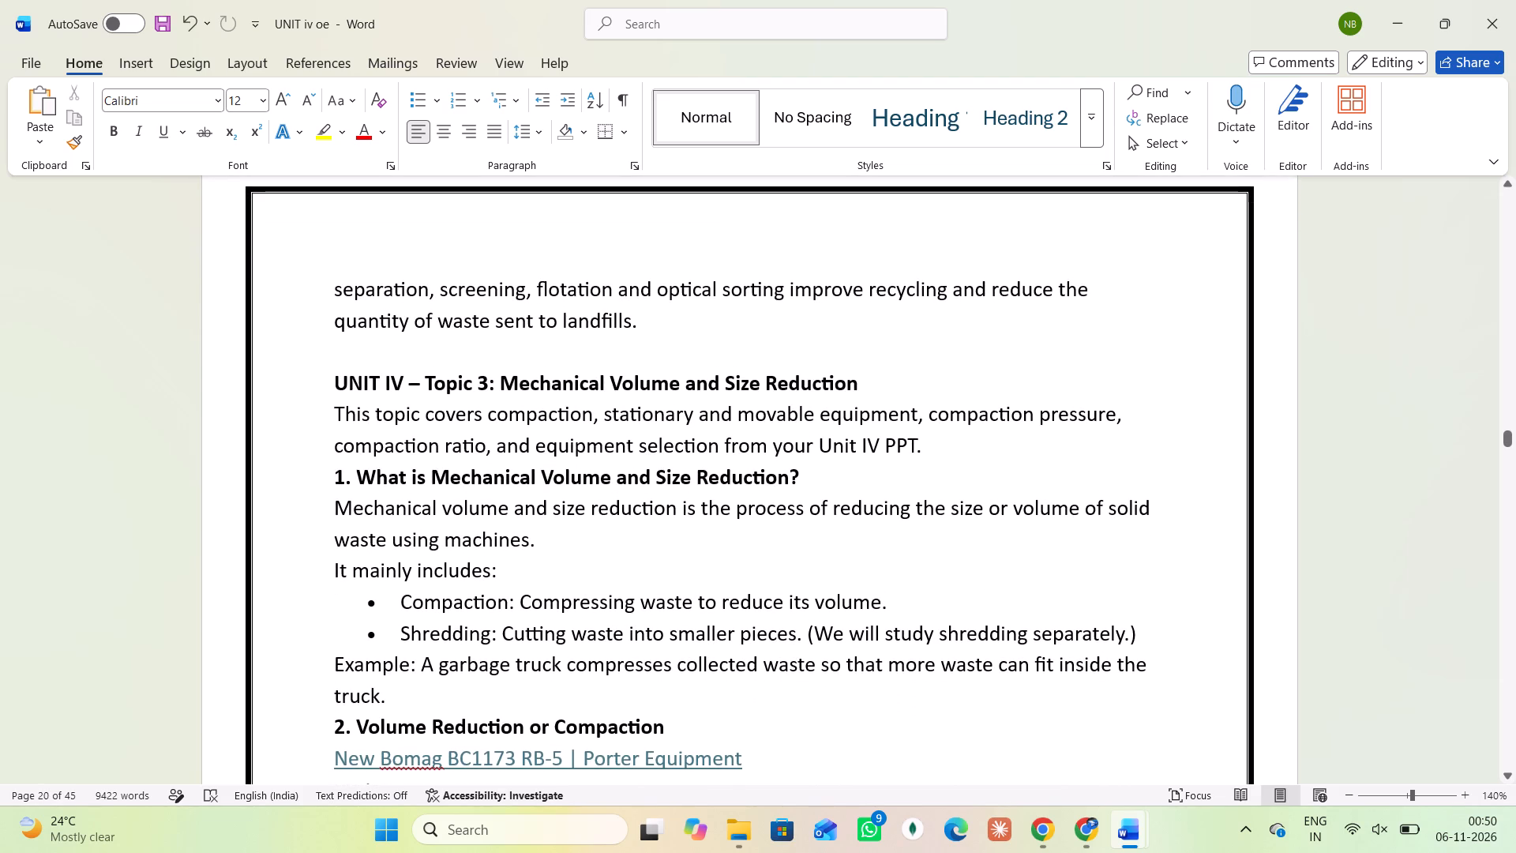
scroll(671, 568, "down", 2)
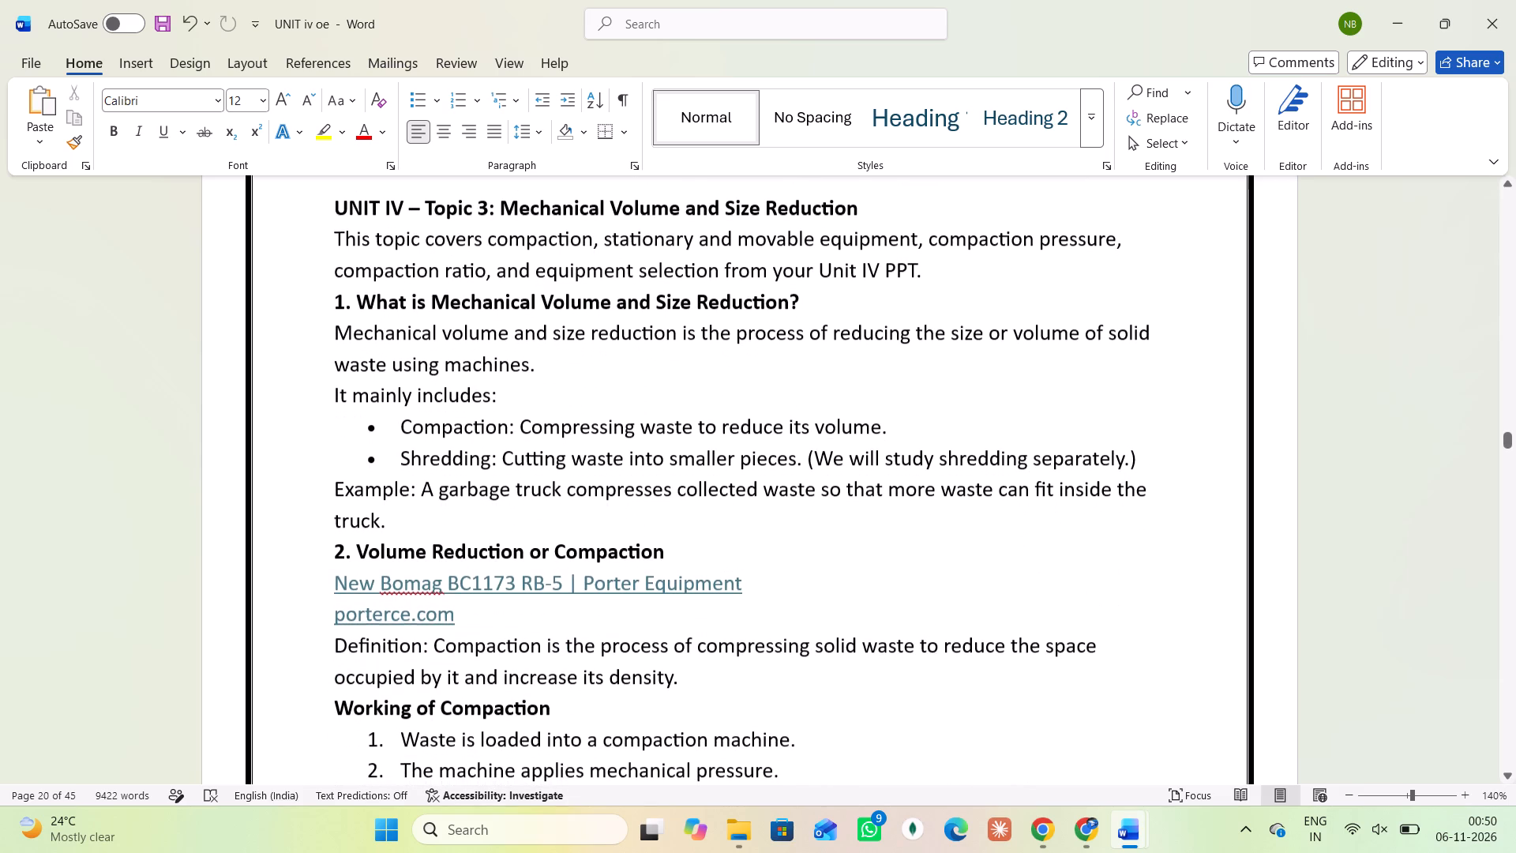
right_click_drag(509, 622, 324, 592)
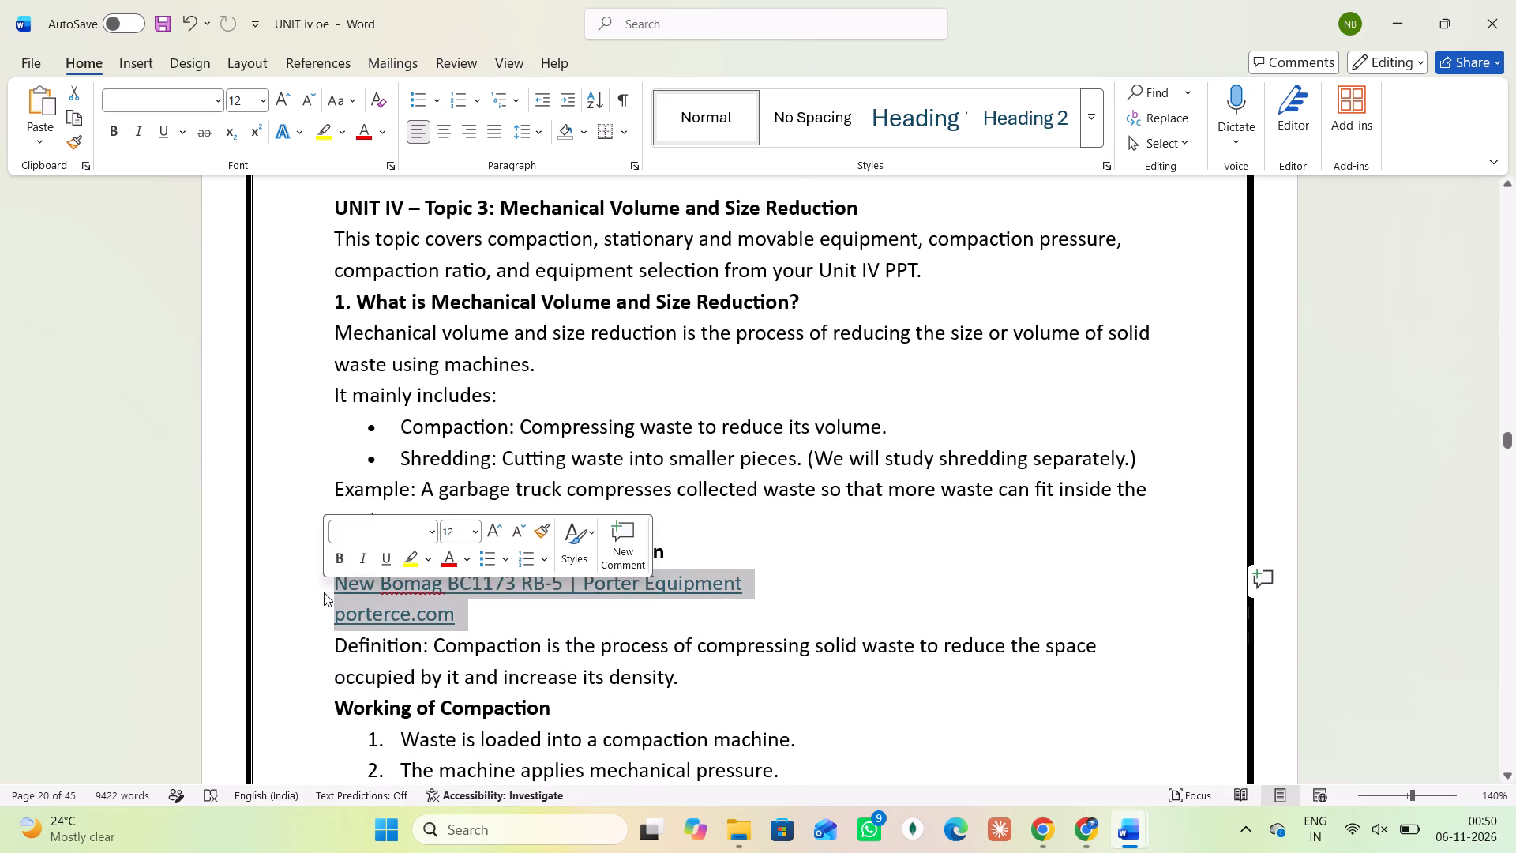
key("BackSpace")
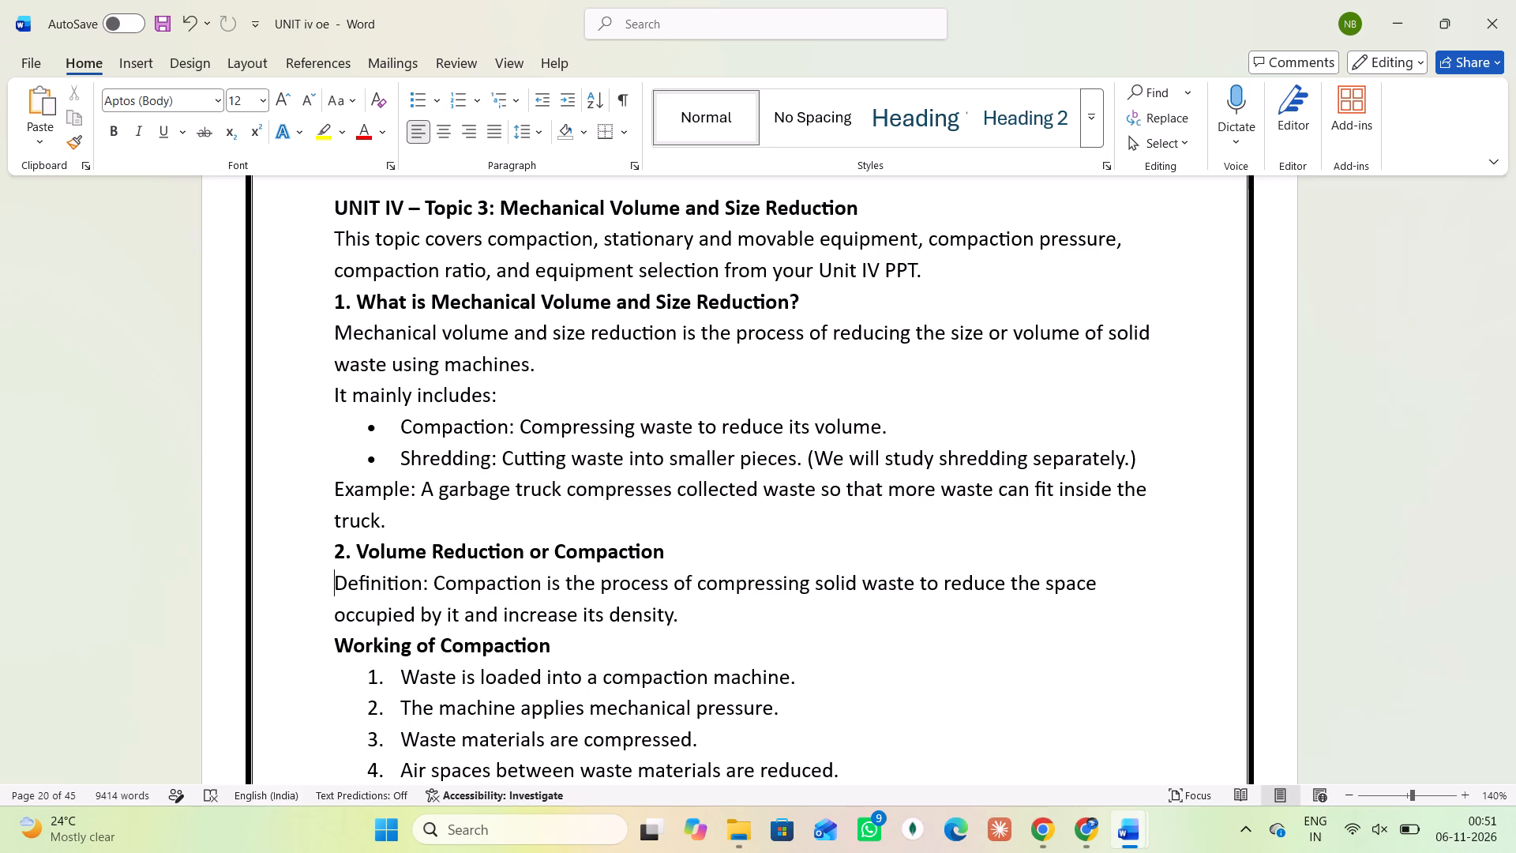
Delete the "Mixed waste compactor - ESC MEGA - Ecopress group" and directindustry.com link lines under the A. Stationary Equipment heading.
scroll(391, 593, "down", 1)
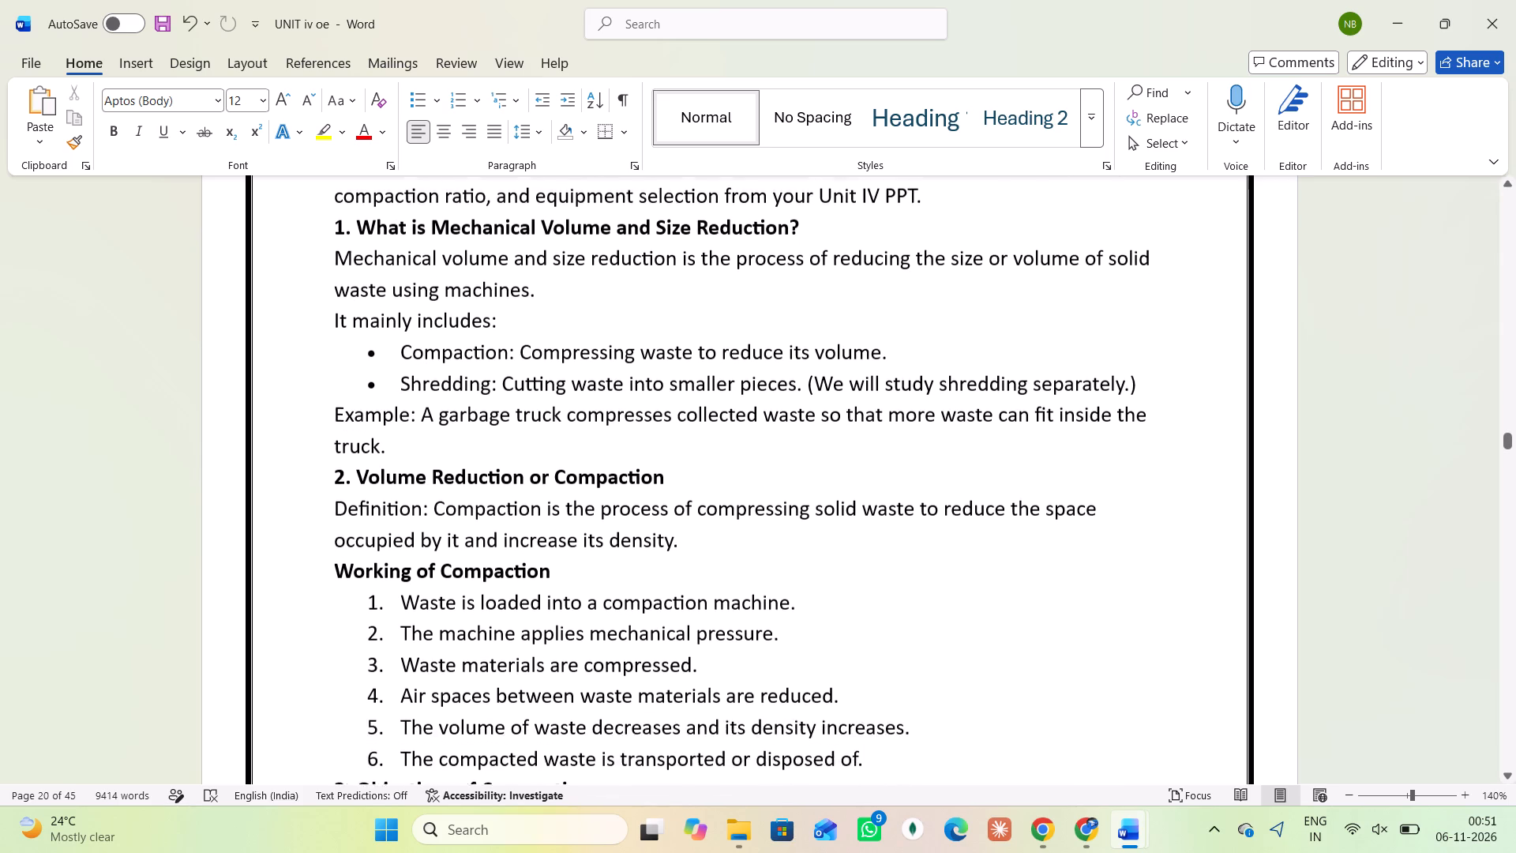
scroll(391, 593, "down", 2)
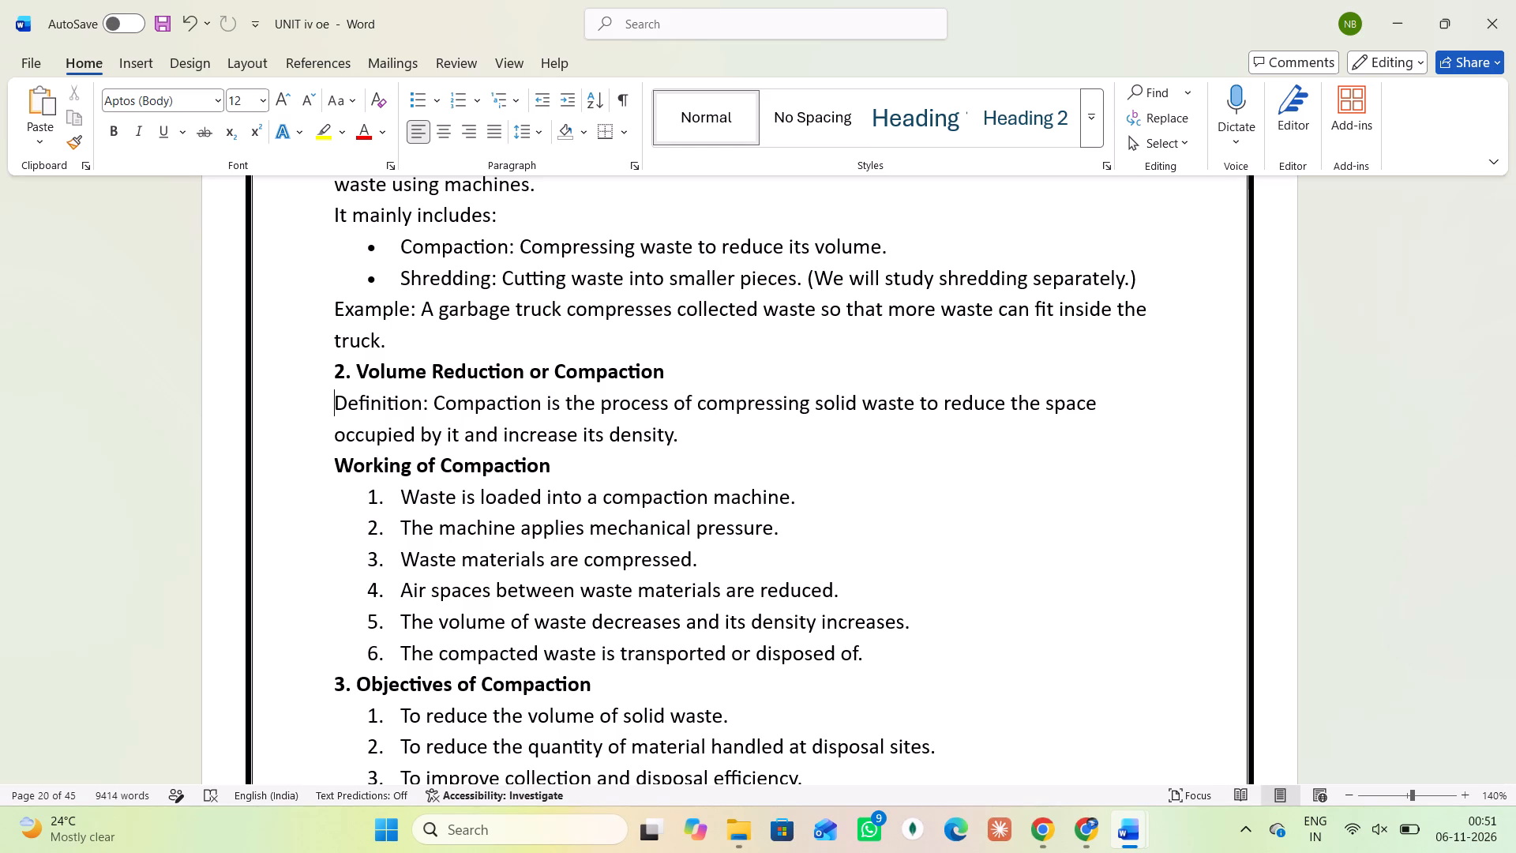
scroll(391, 593, "left", 1)
scroll(391, 593, "down", 1)
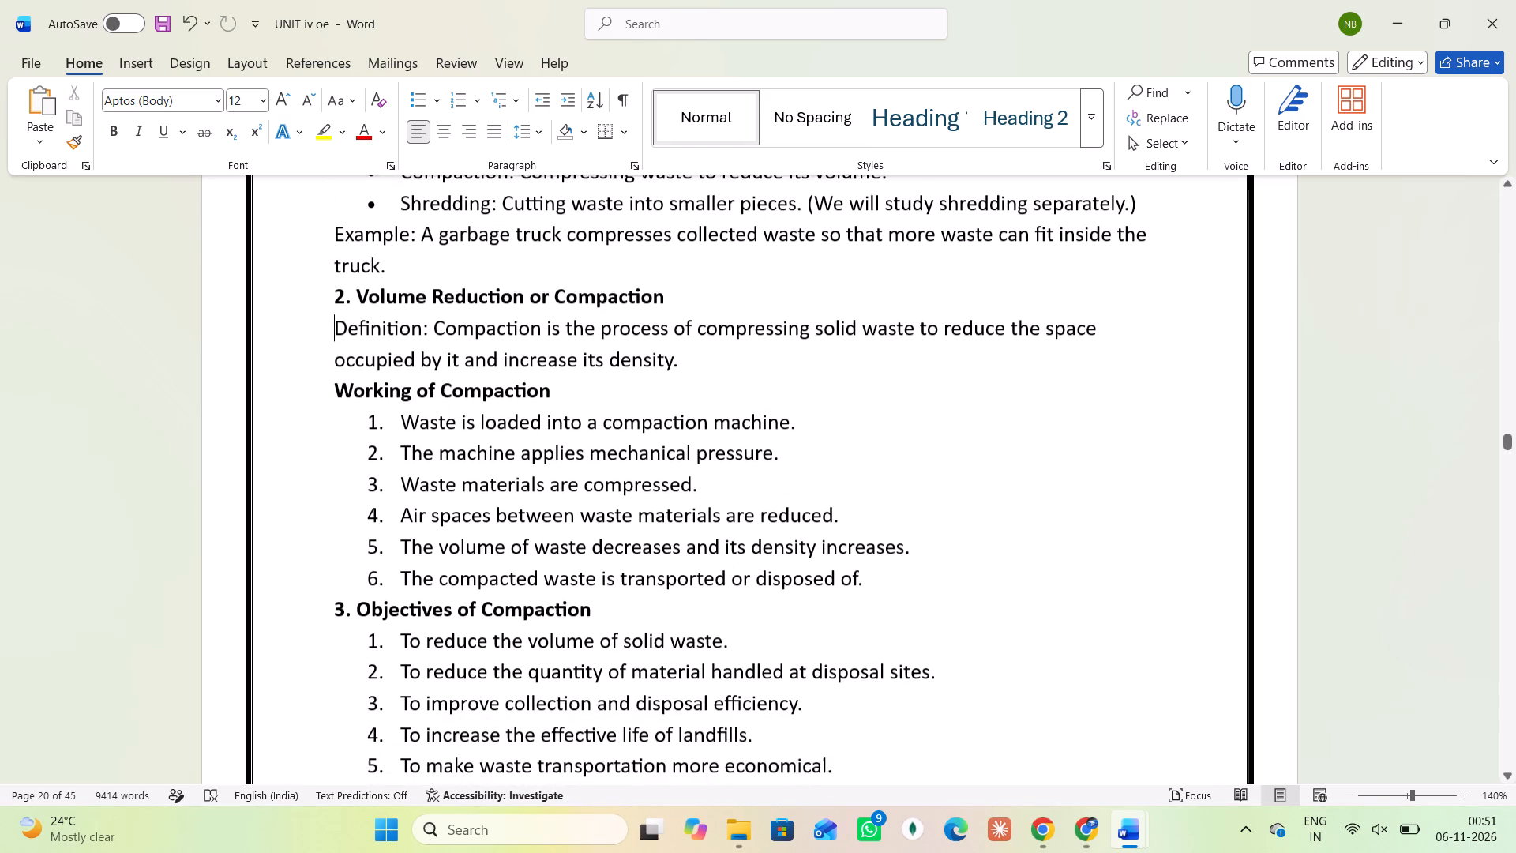
scroll(391, 593, "down", 3)
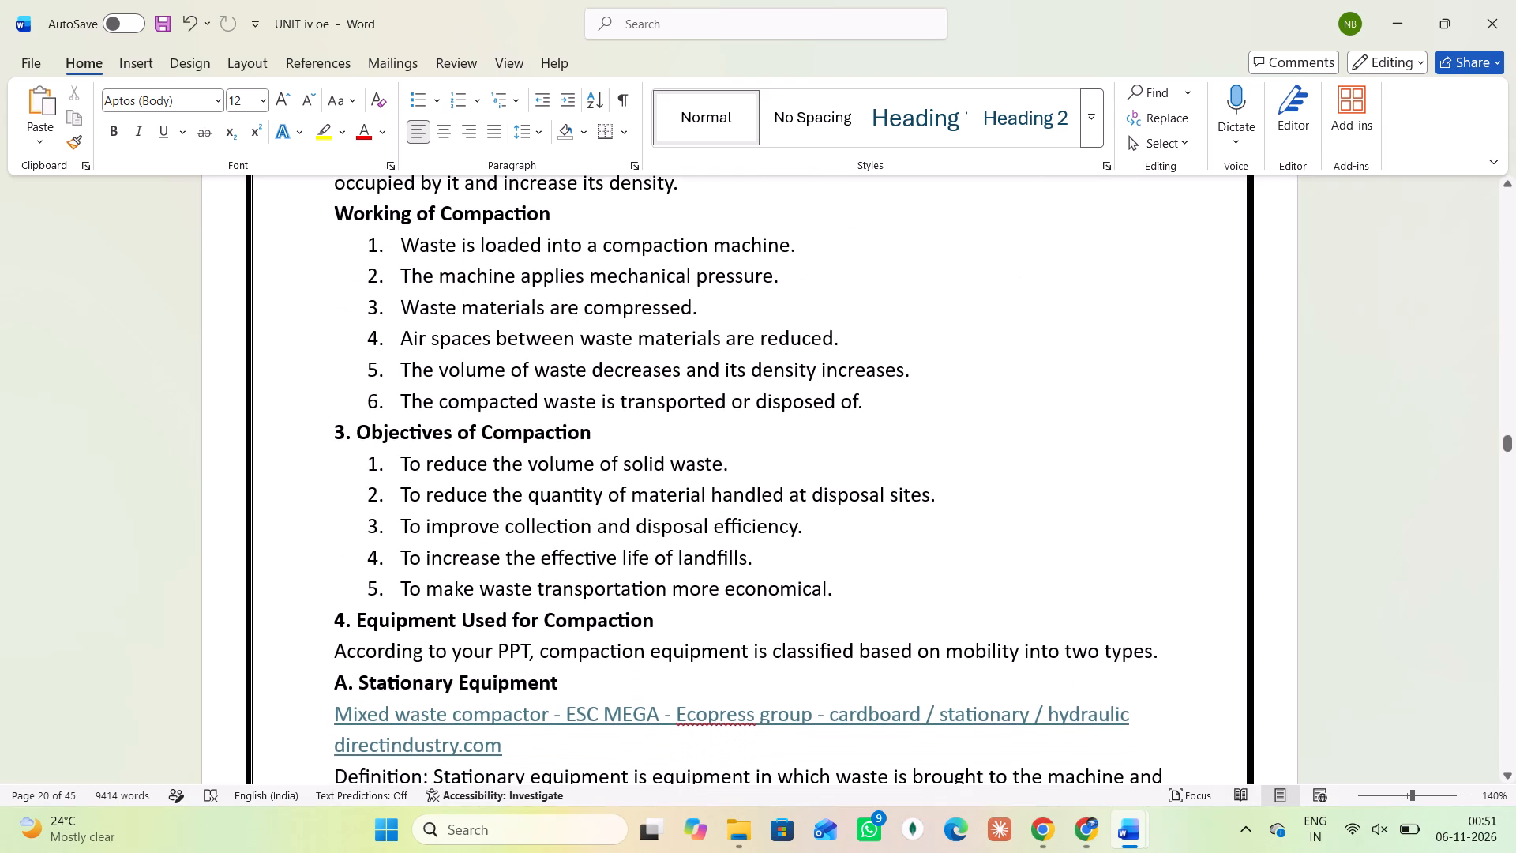
scroll(391, 593, "down", 2)
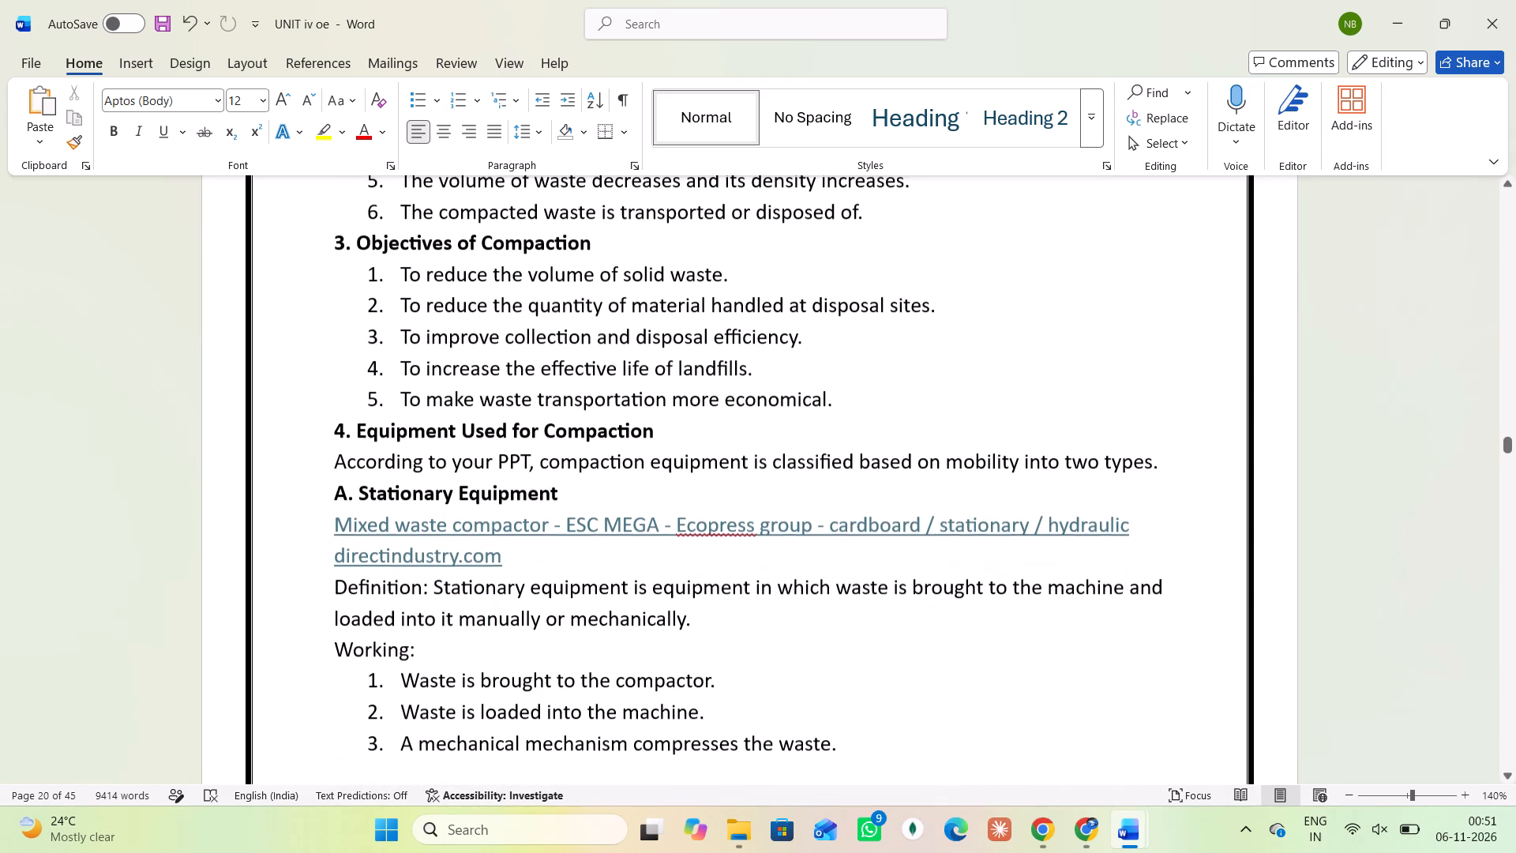
right_click_drag(515, 558, 325, 533)
key("BackSpace")
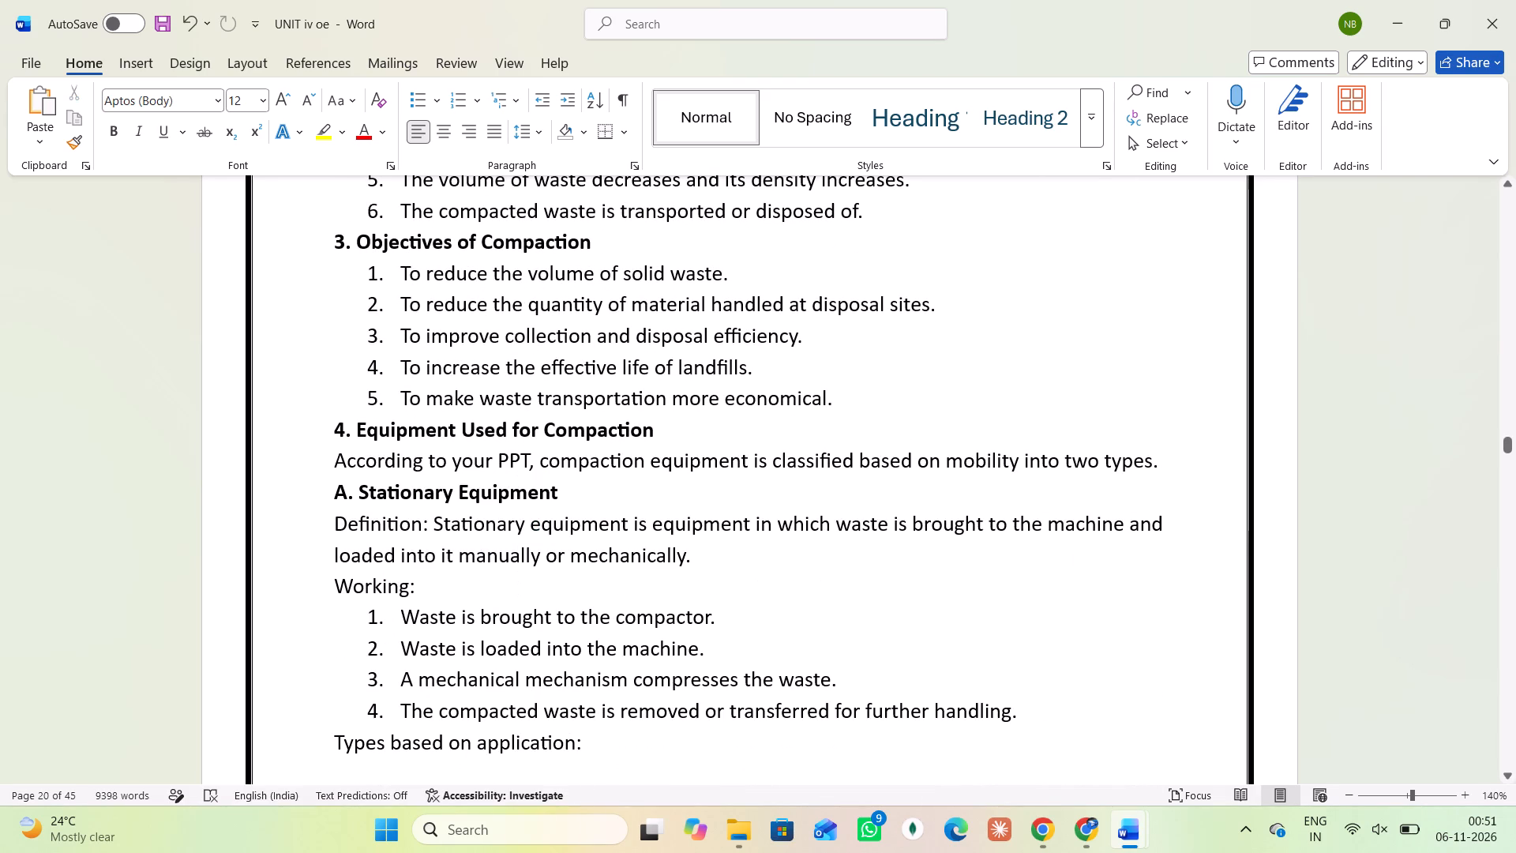
Delete the Vietnamese-titled link line and the hiephoa.com.vn line under the B. Movable Equipment heading.
scroll(446, 556, "down", 4)
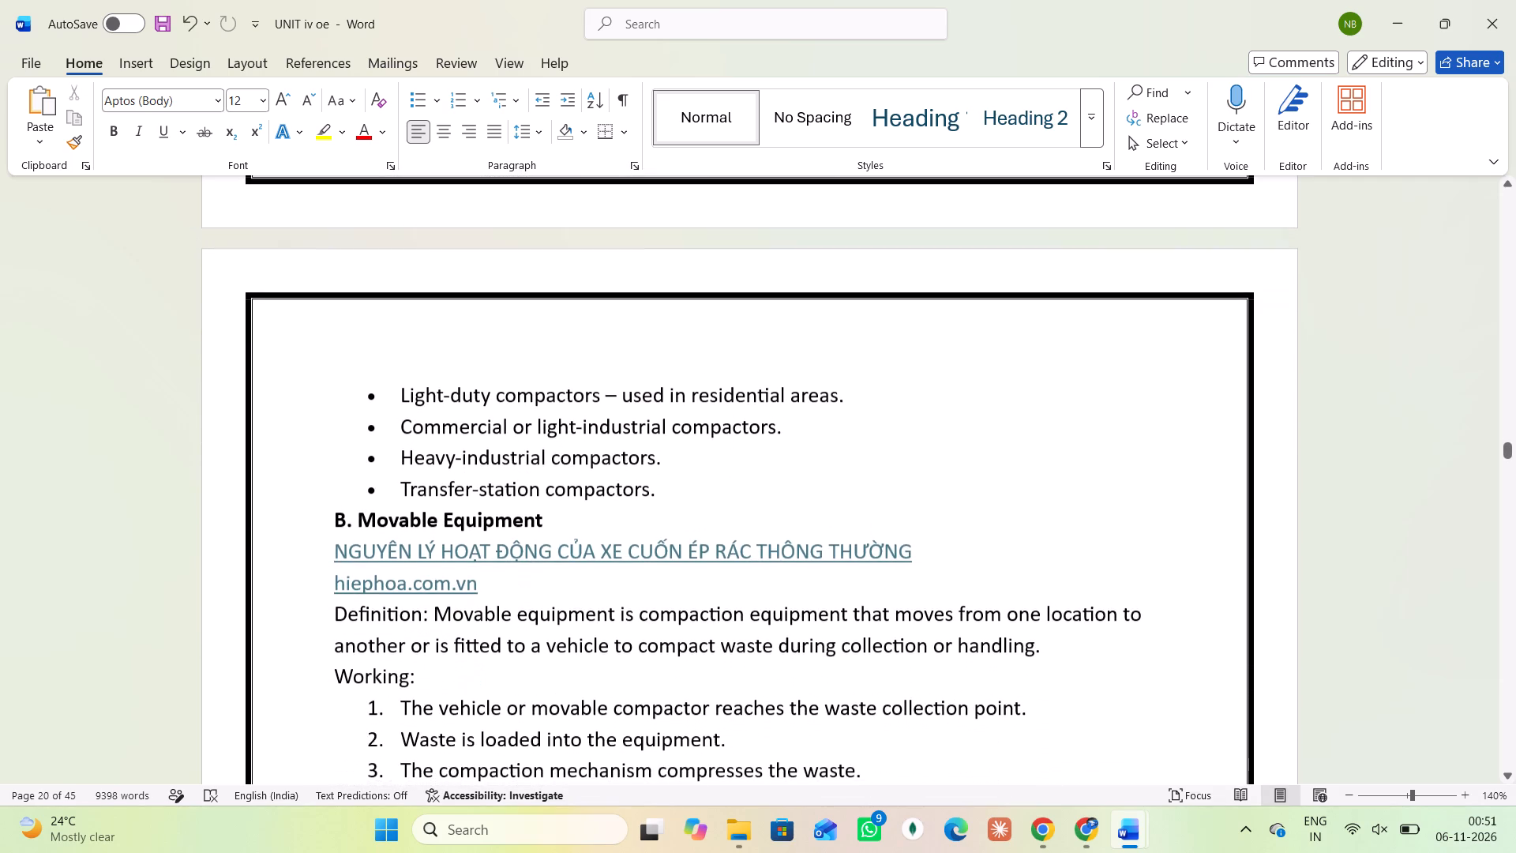
left_click_drag(490, 592, 336, 557)
key("BackSpace")
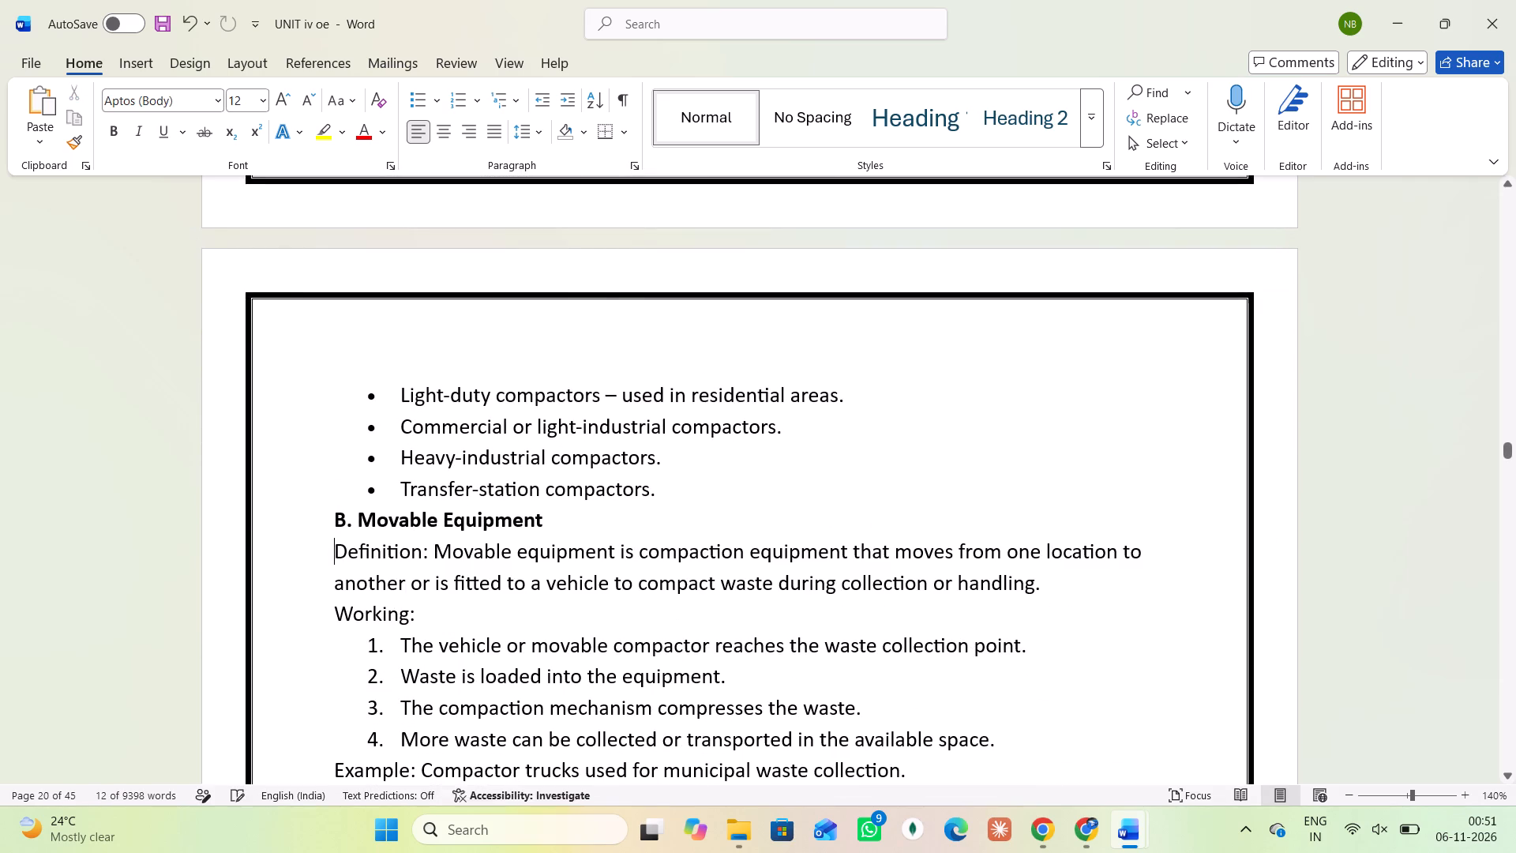
Read the rest of Topic 3, from section 5, Compaction Pressure, through Compaction Ratio and pressure classification to section 11, Selection of Compaction Equipment.
scroll(531, 584, "down", 1)
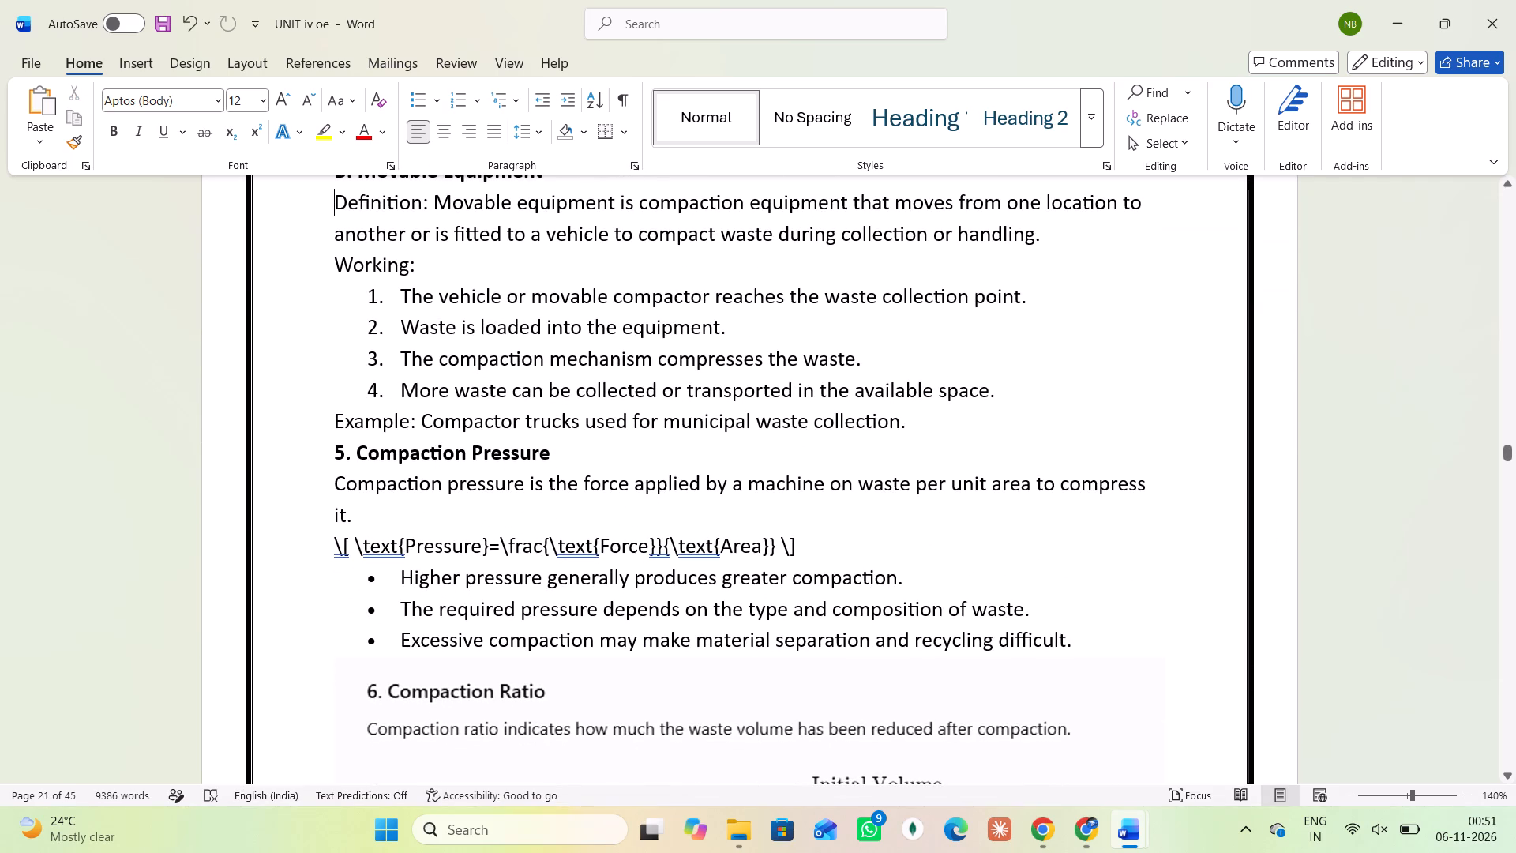
scroll(685, 616, "down", 1)
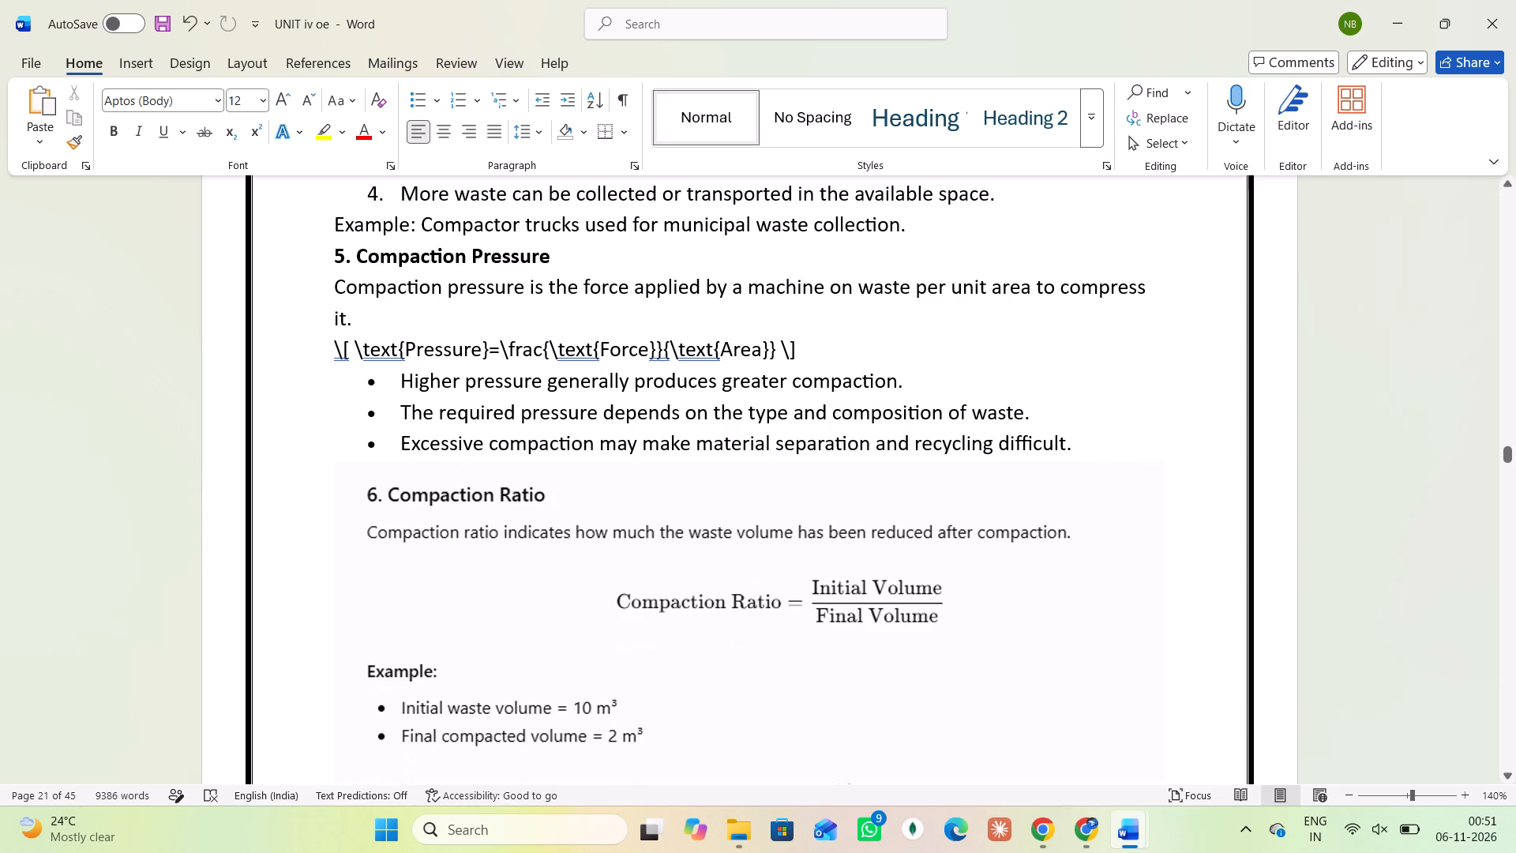
scroll(735, 576, "down", 1)
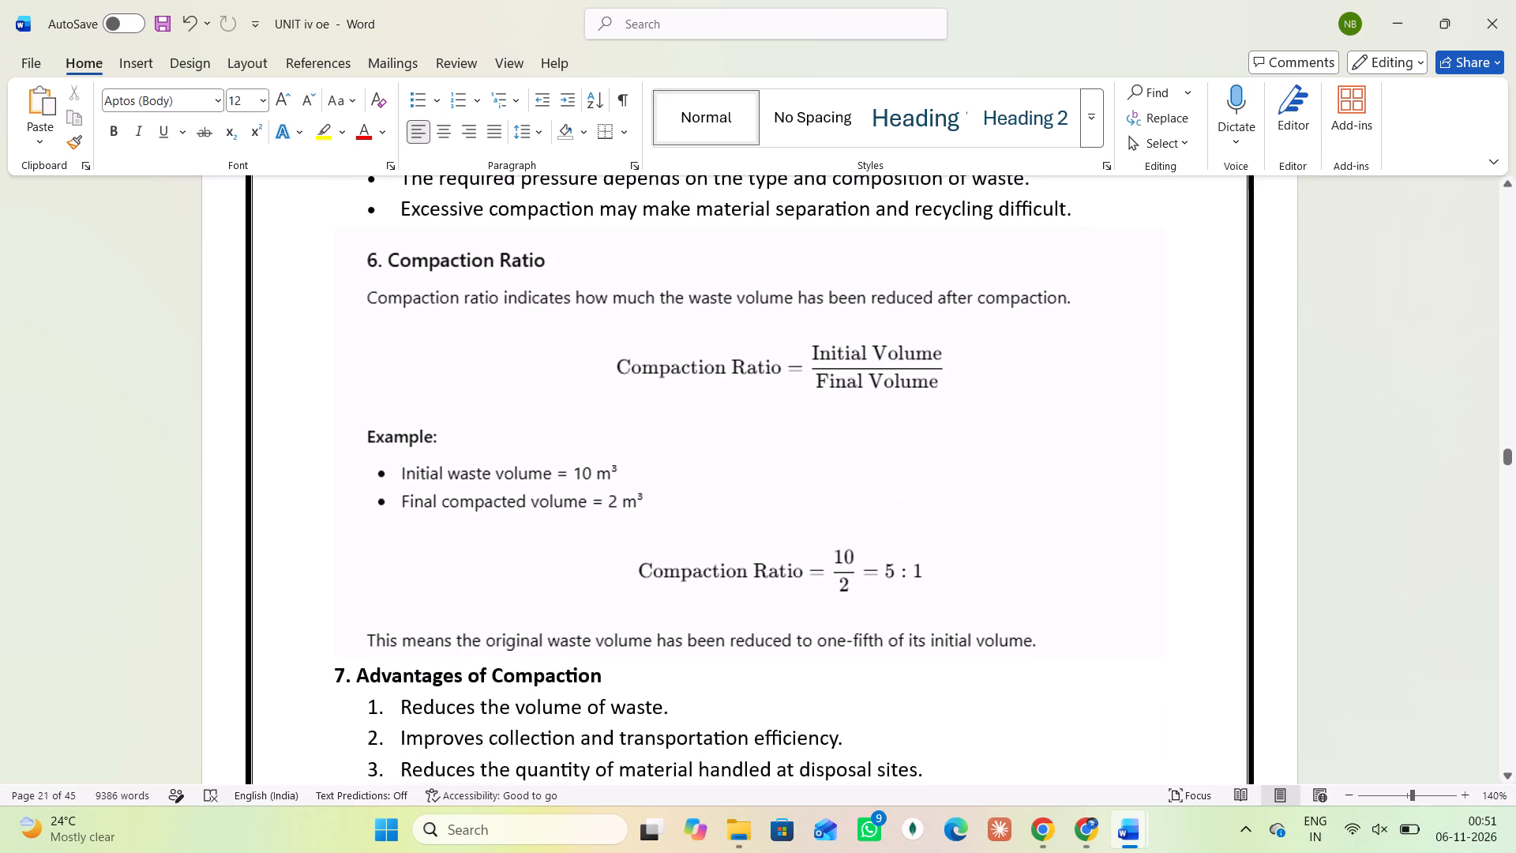
scroll(735, 576, "down", 3)
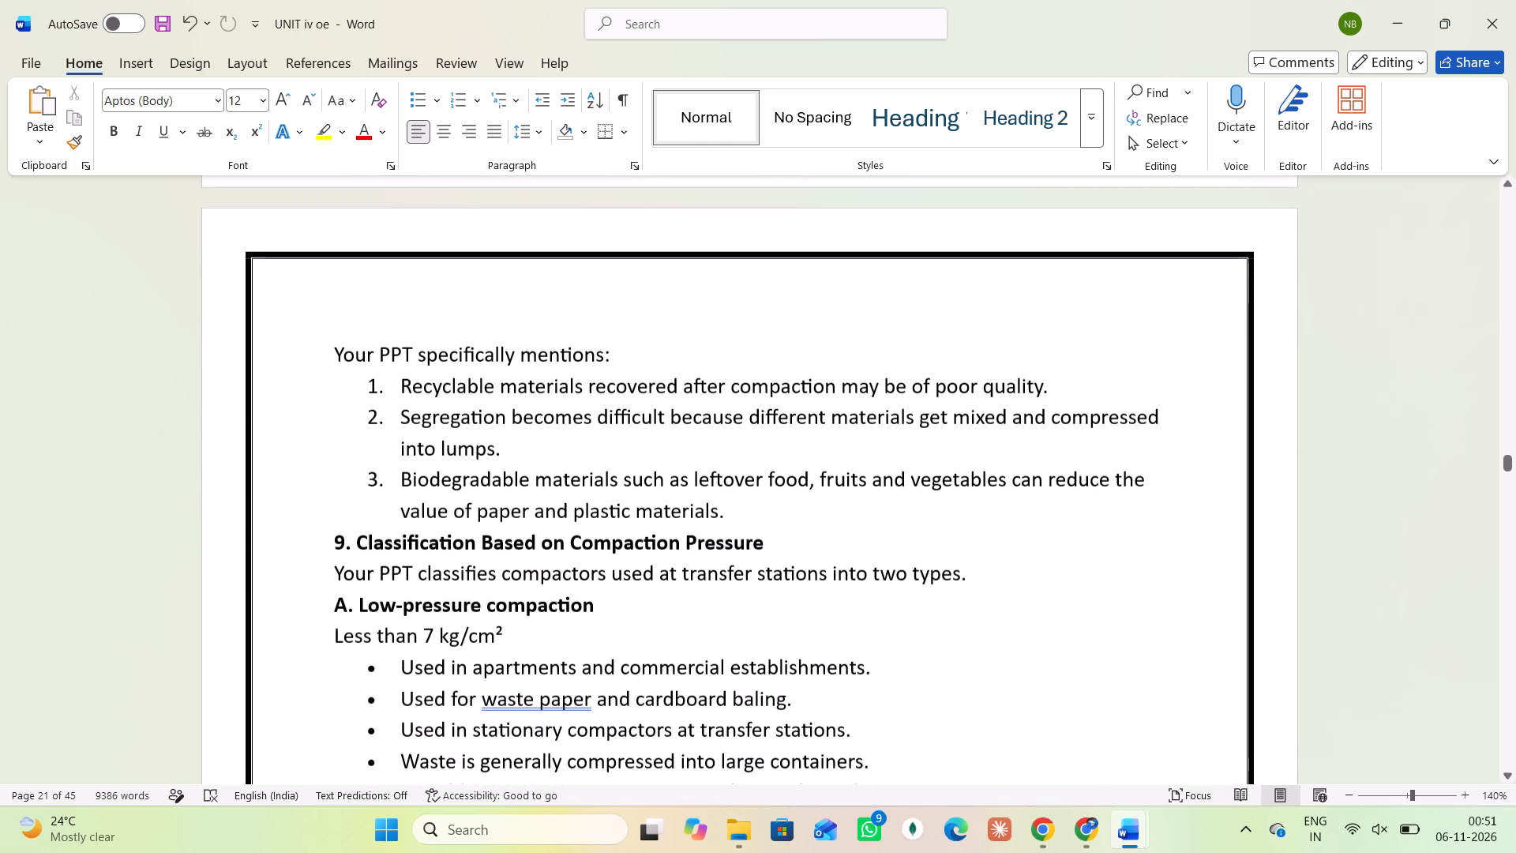
left_click(737, 502)
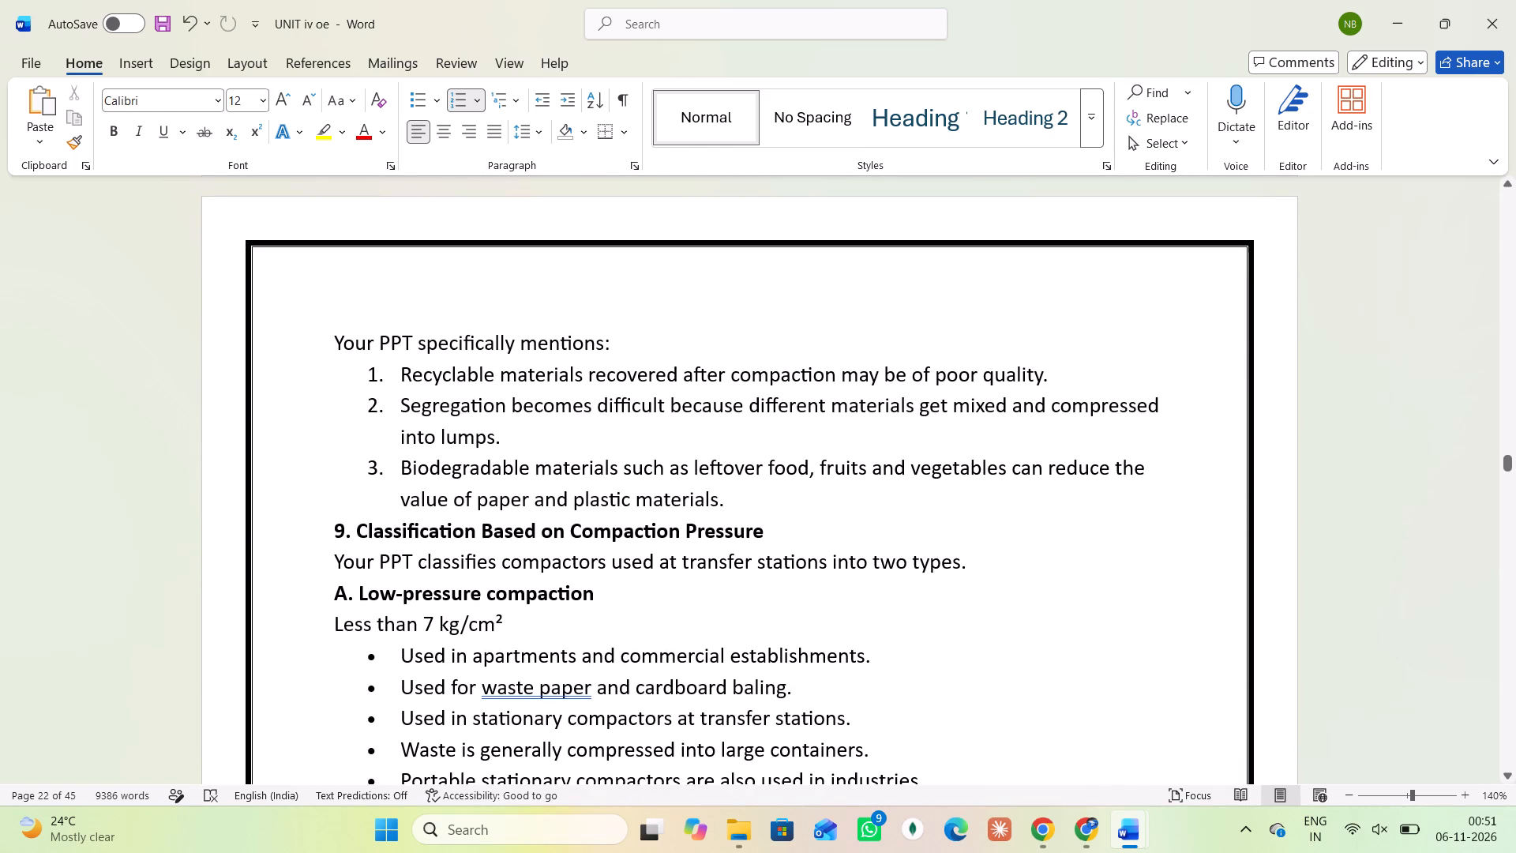
scroll(689, 432, "down", 1)
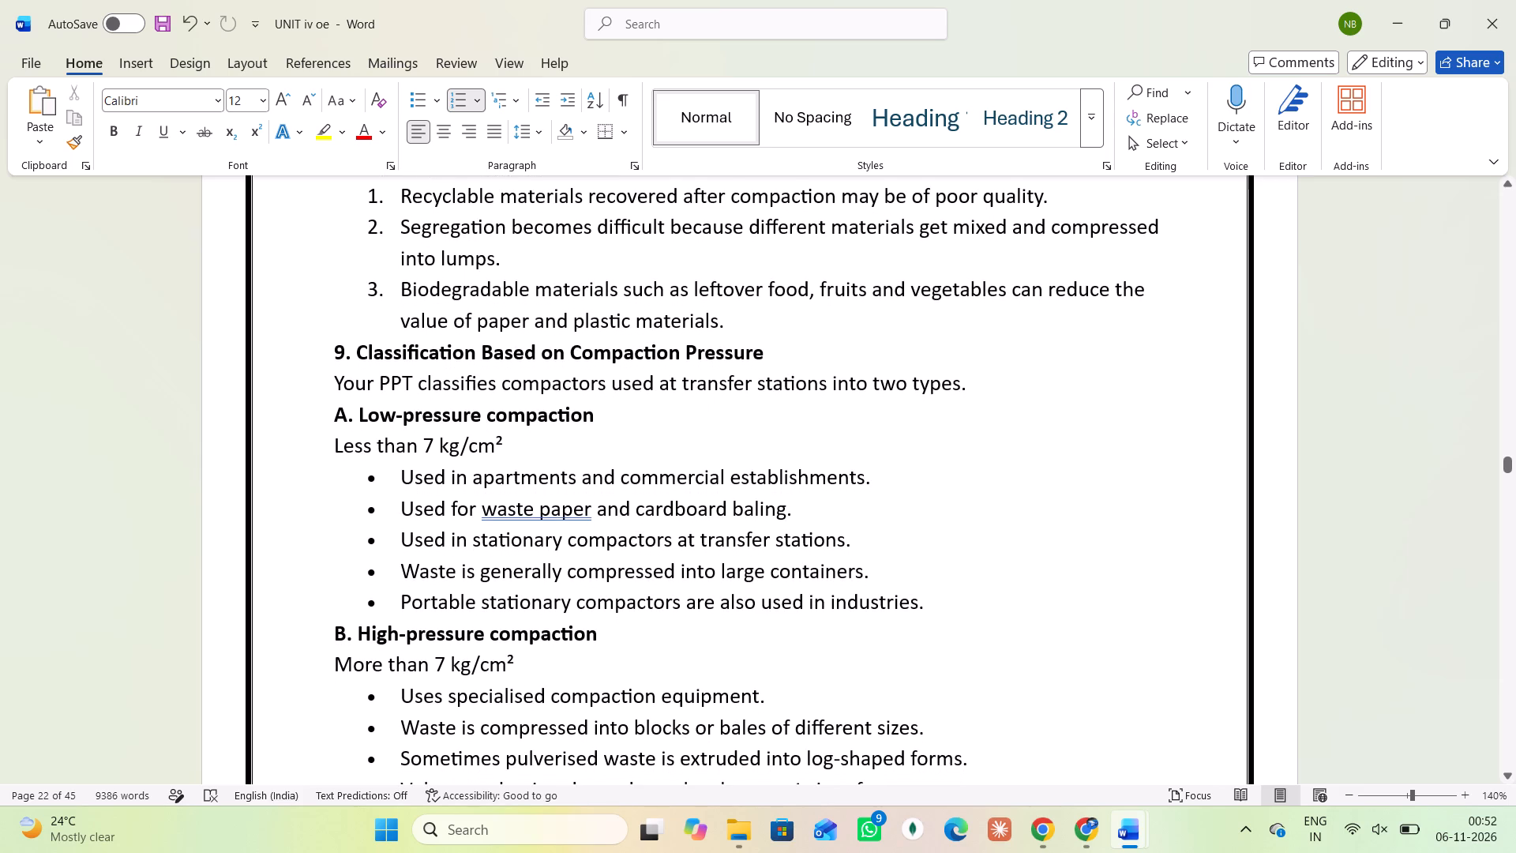
scroll(689, 432, "down", 1)
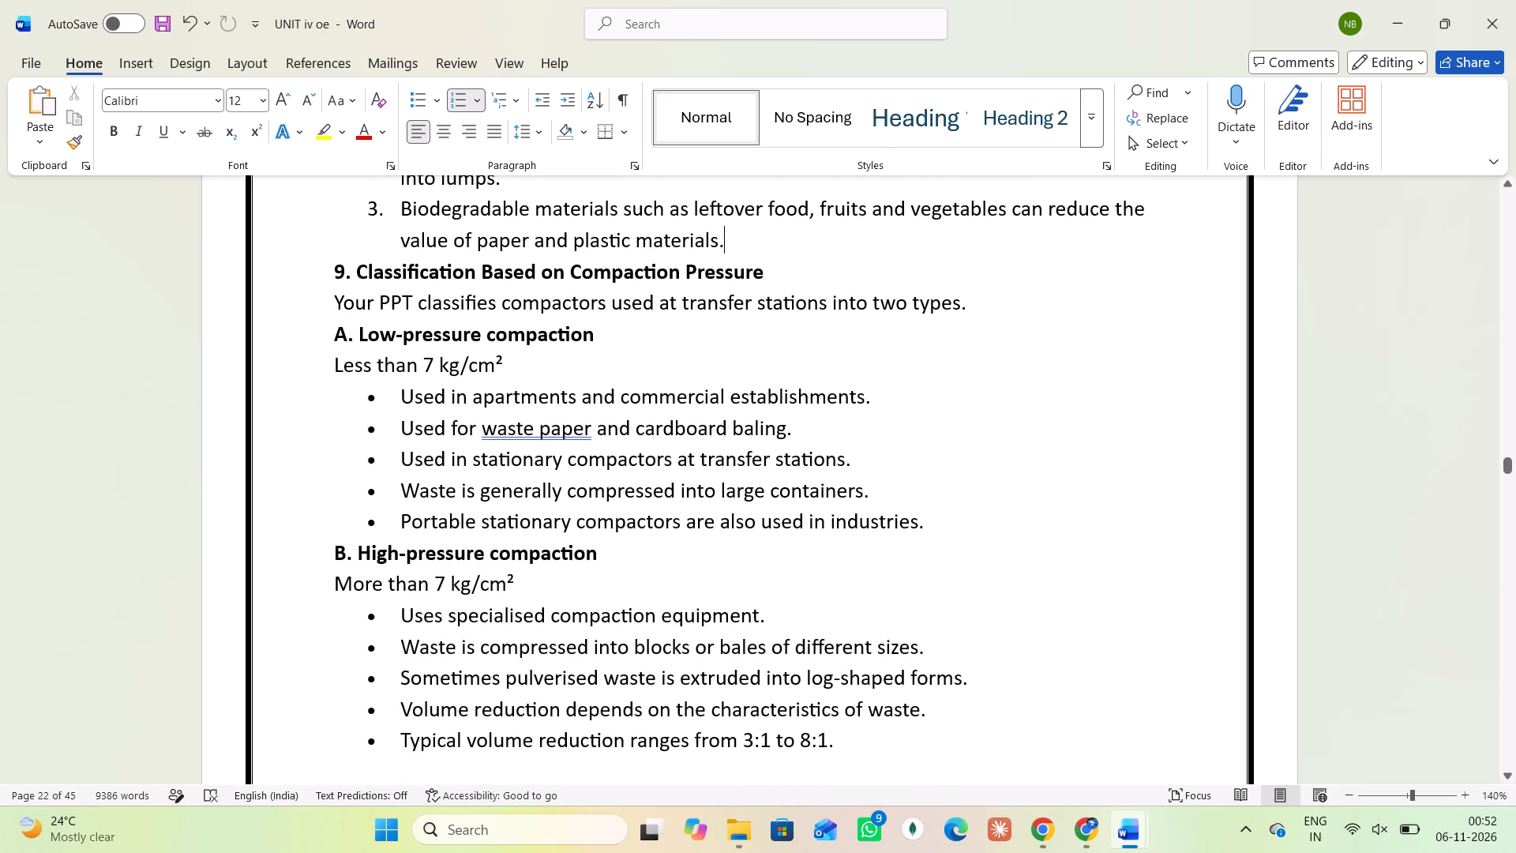
scroll(689, 432, "down", 3)
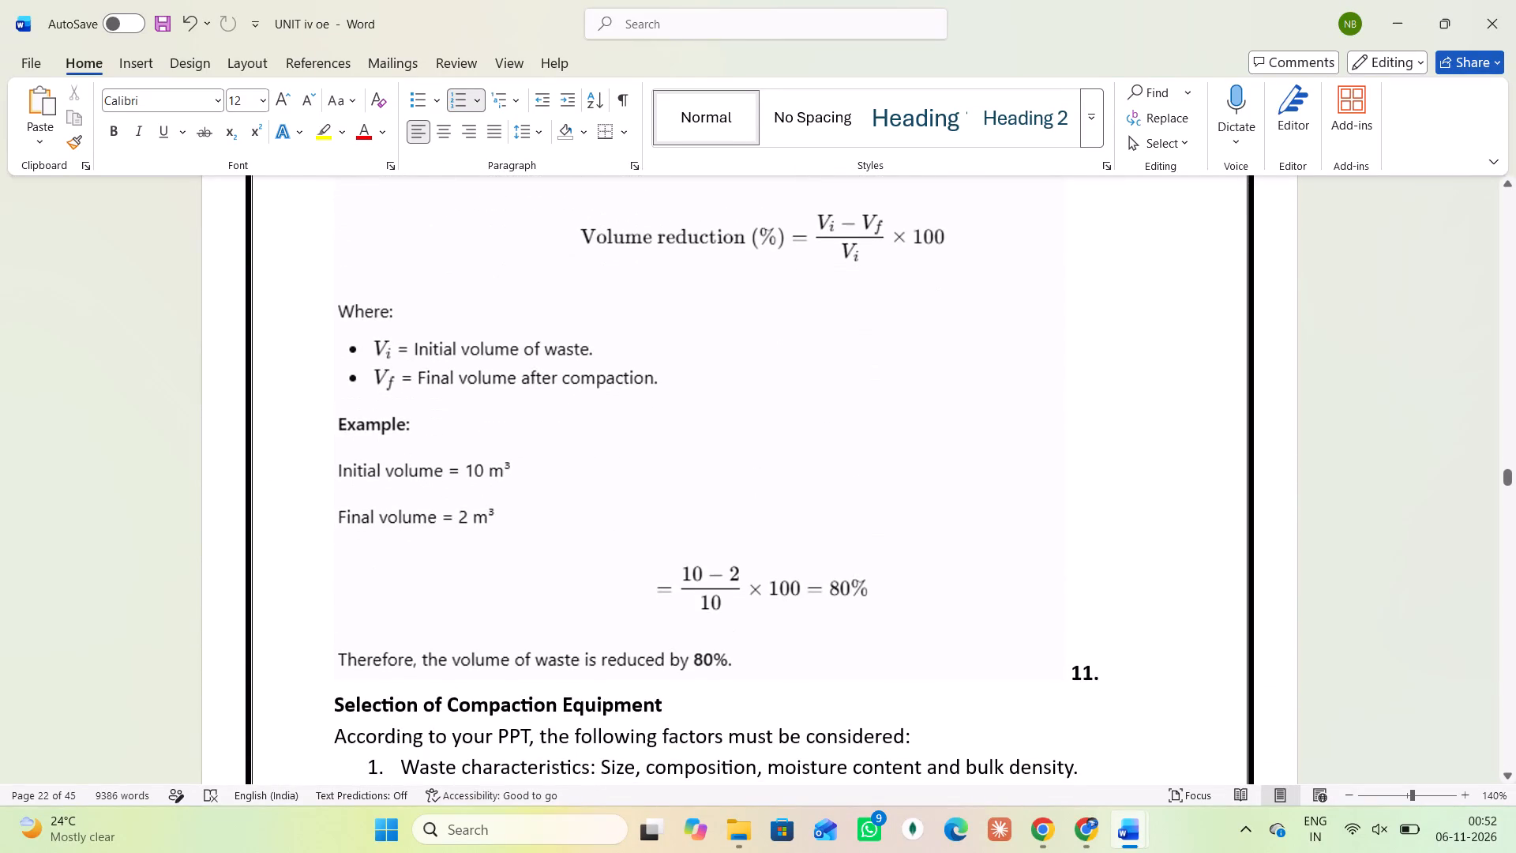
scroll(689, 432, "down", 5)
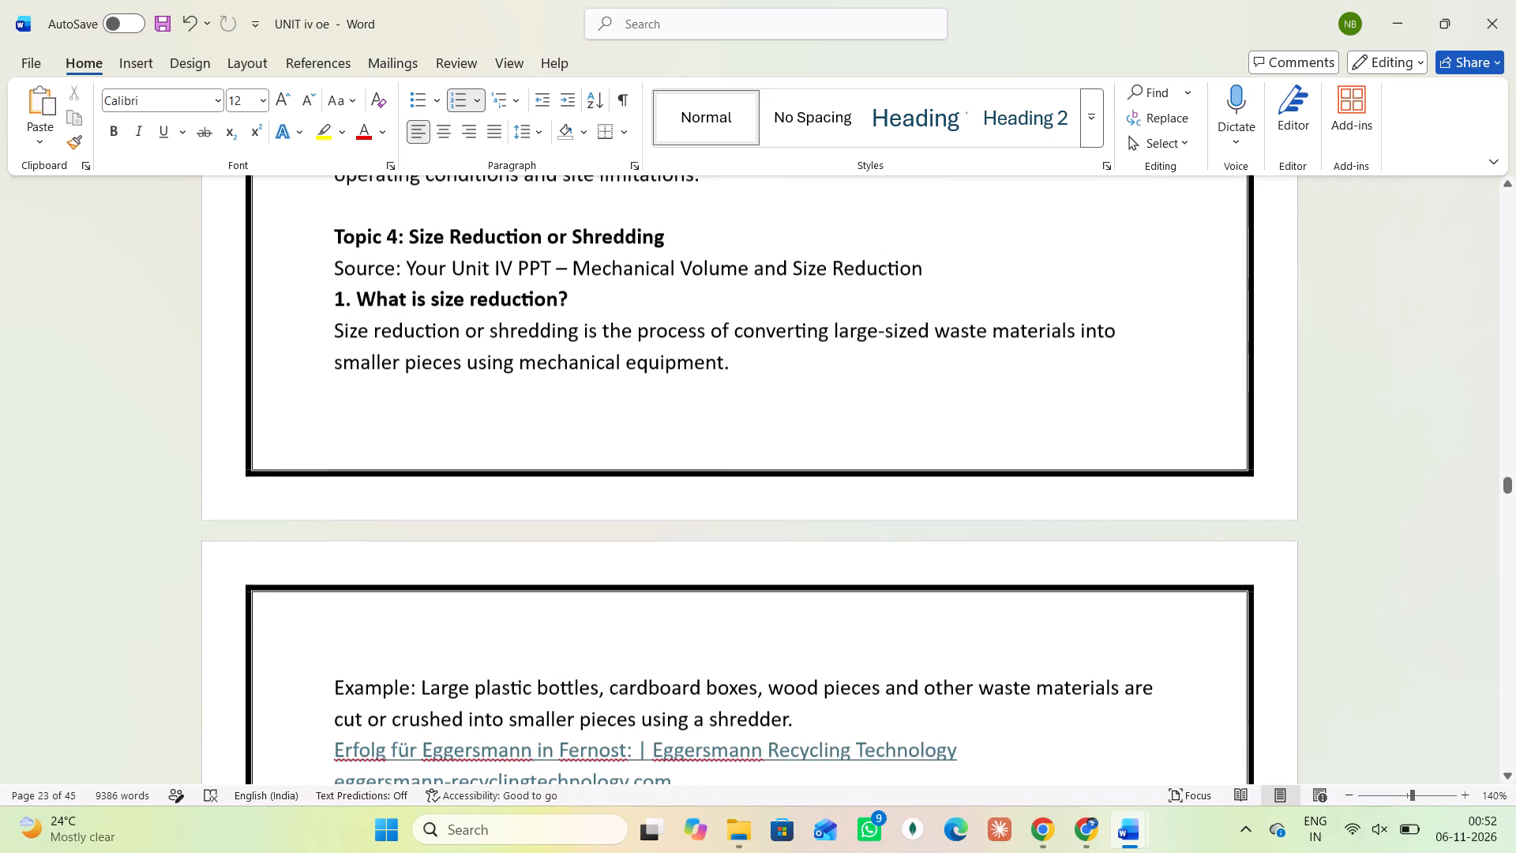
Delete the "Shredding of solid waste | PPTX" and slideshare.net link lines under the A. Hammer Mill heading in Topic 4.
scroll(689, 432, "down", 1)
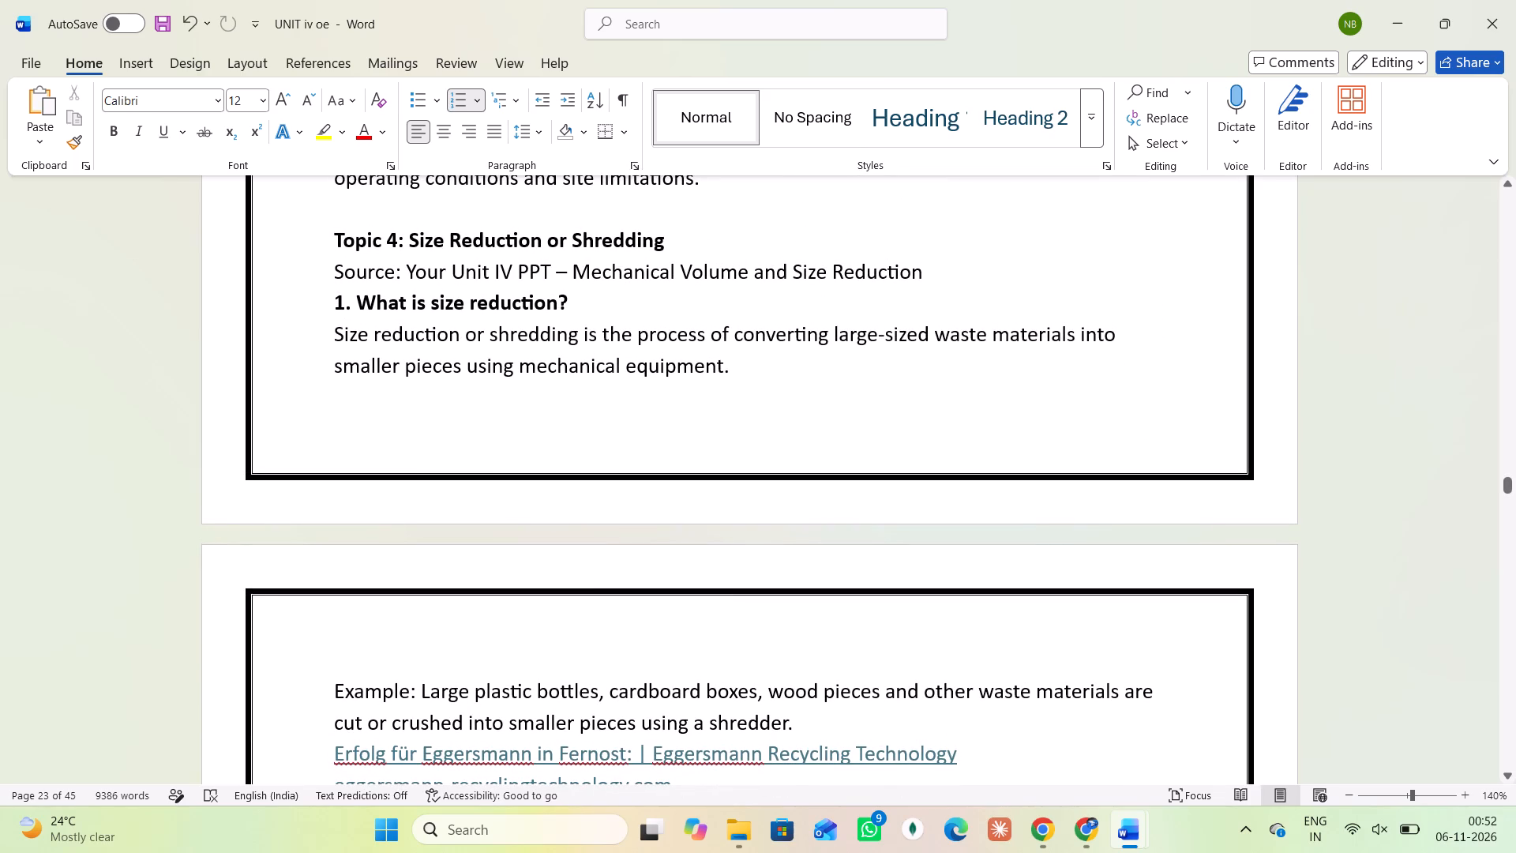
scroll(689, 432, "down", 3)
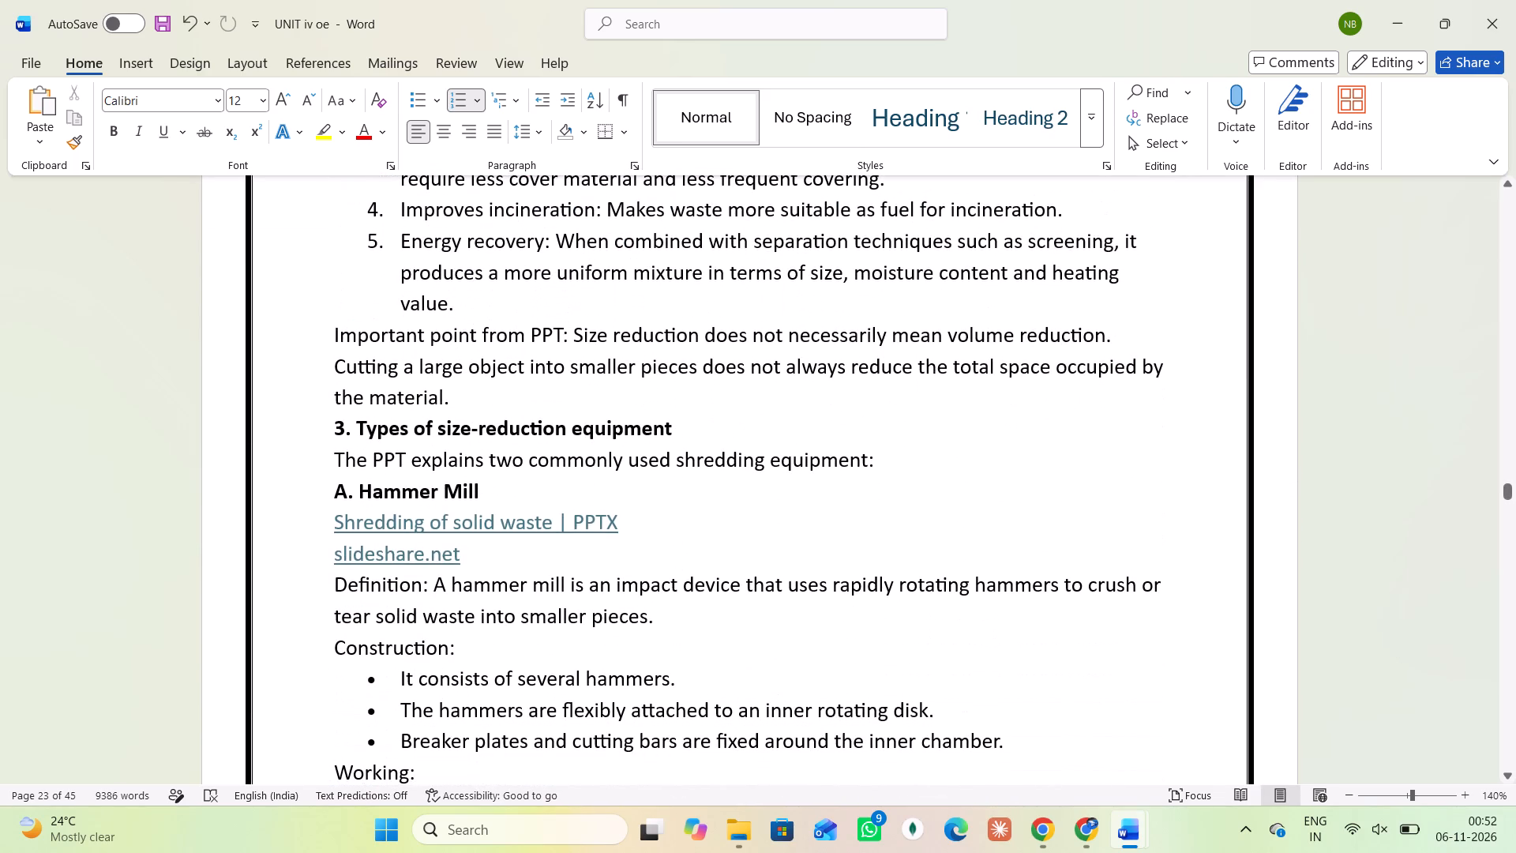
left_click_drag(516, 554, 381, 528)
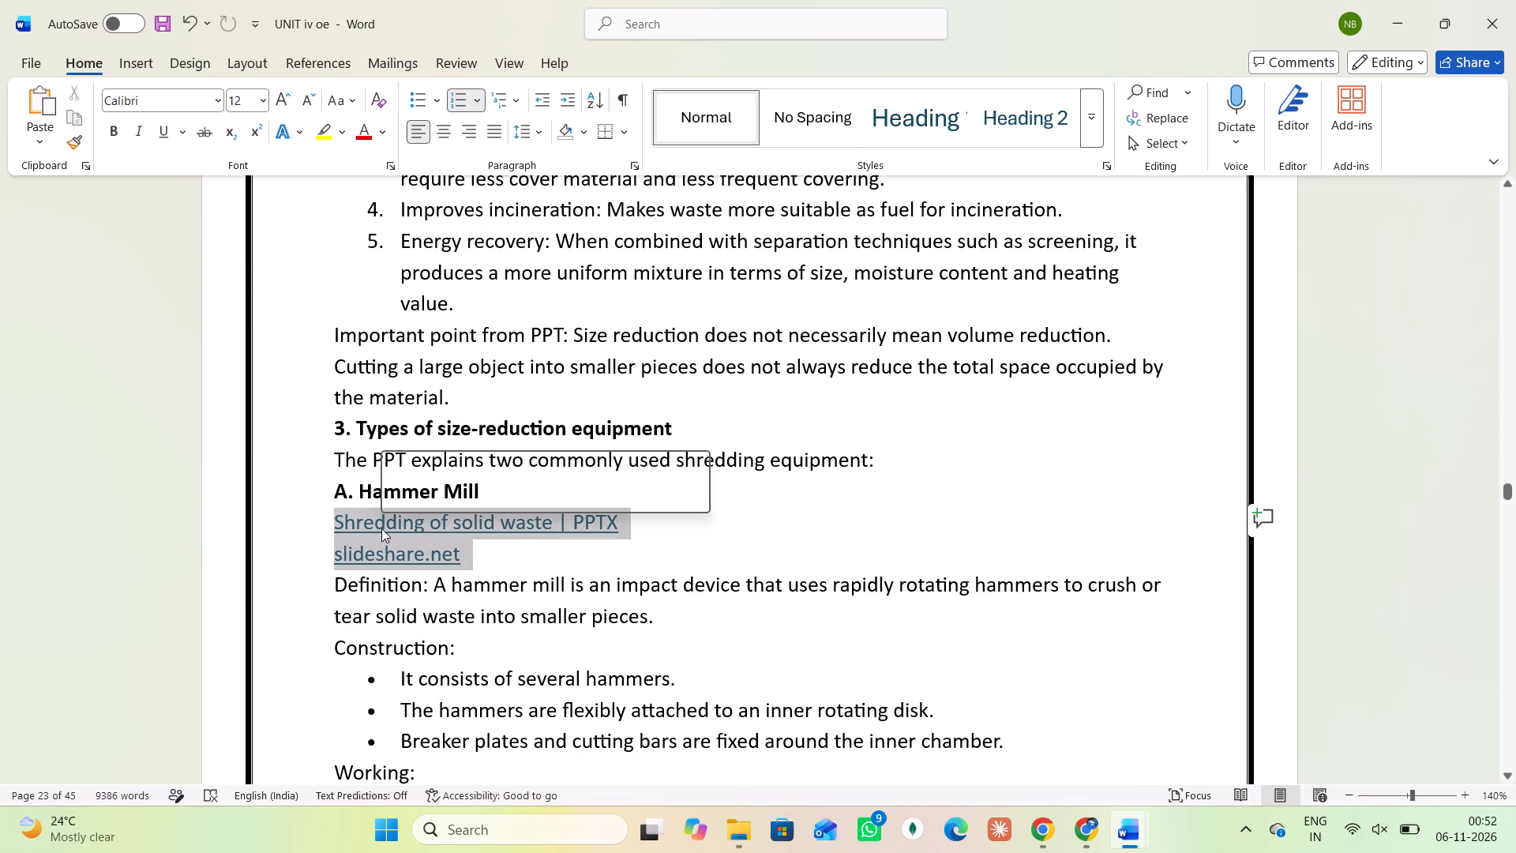
key("BackSpace")
Delete the "Shredding of solid waste | PPTX" and slideshare.net link lines under the B. Hydropulper heading.
scroll(381, 528, "down", 1)
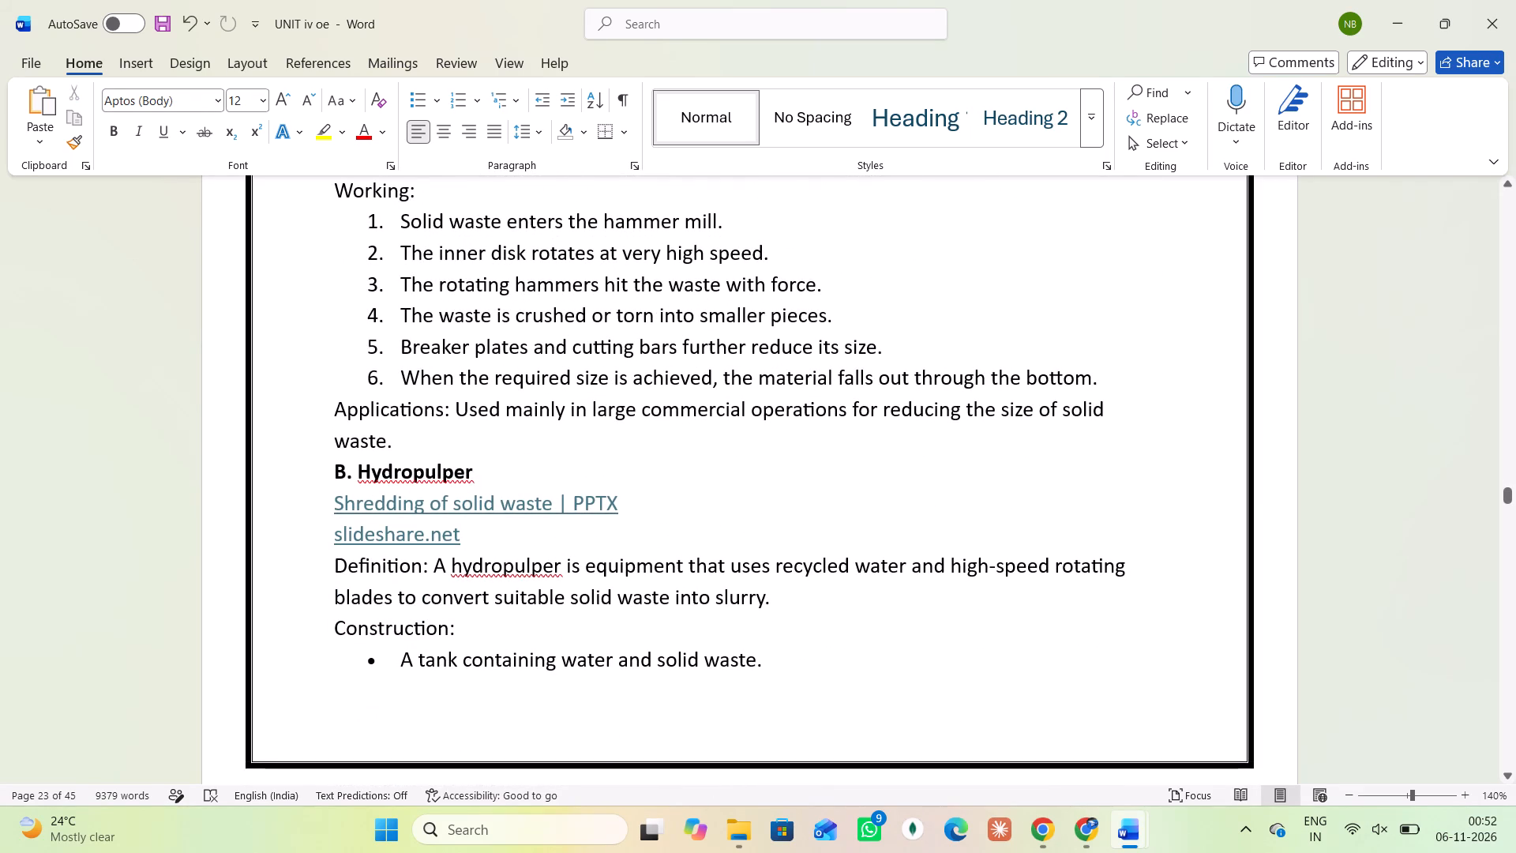
left_click_drag(474, 528, 356, 516)
key("BackSpace")
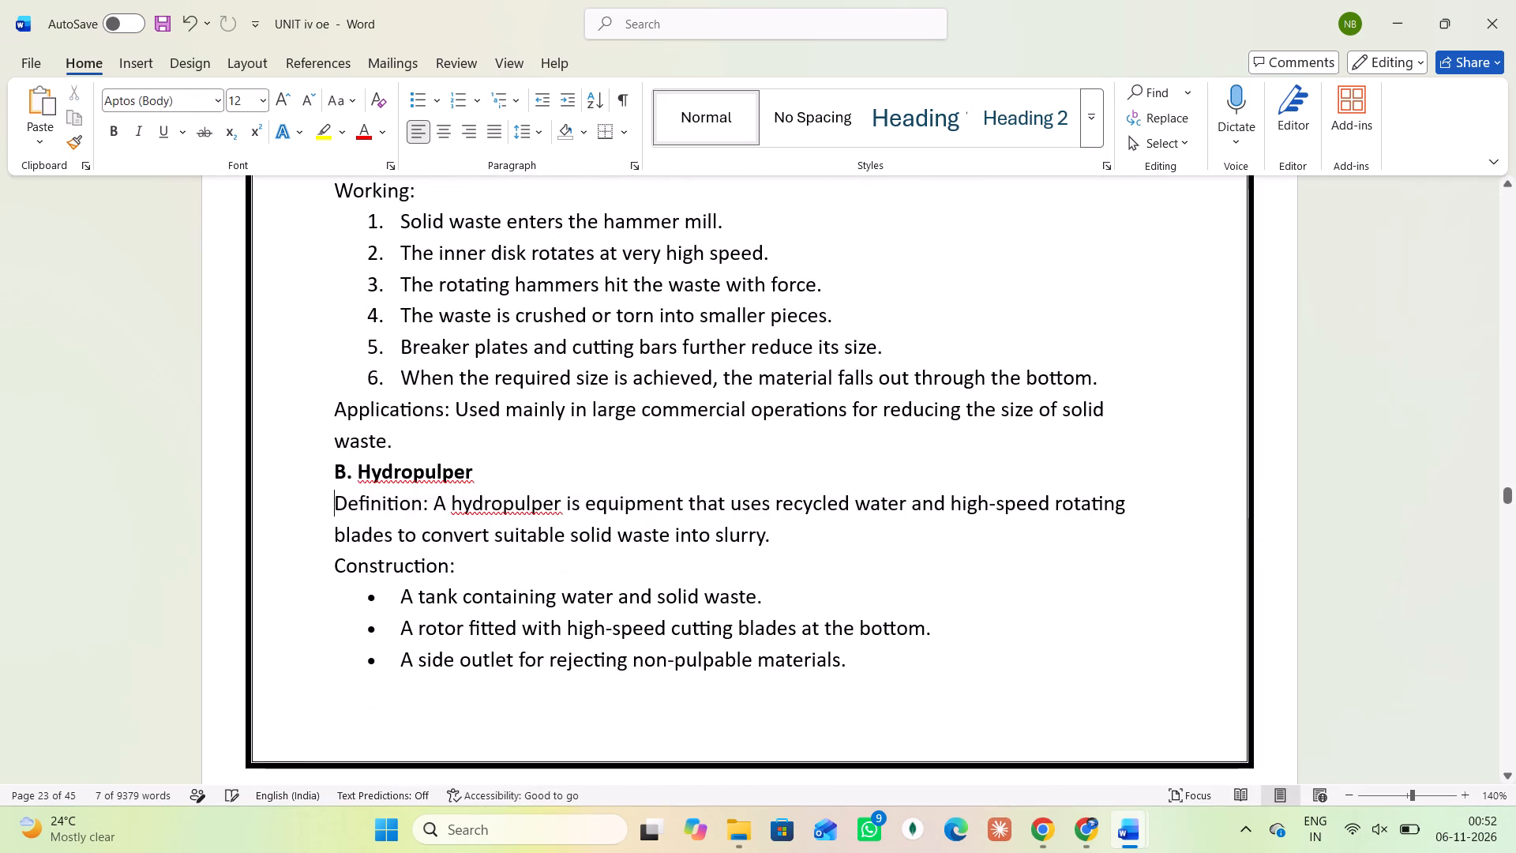
Delete the "4. Difference between Hammer Mill and Hydropulper" heading together with its whole comparison table.
scroll(356, 516, "down", 4)
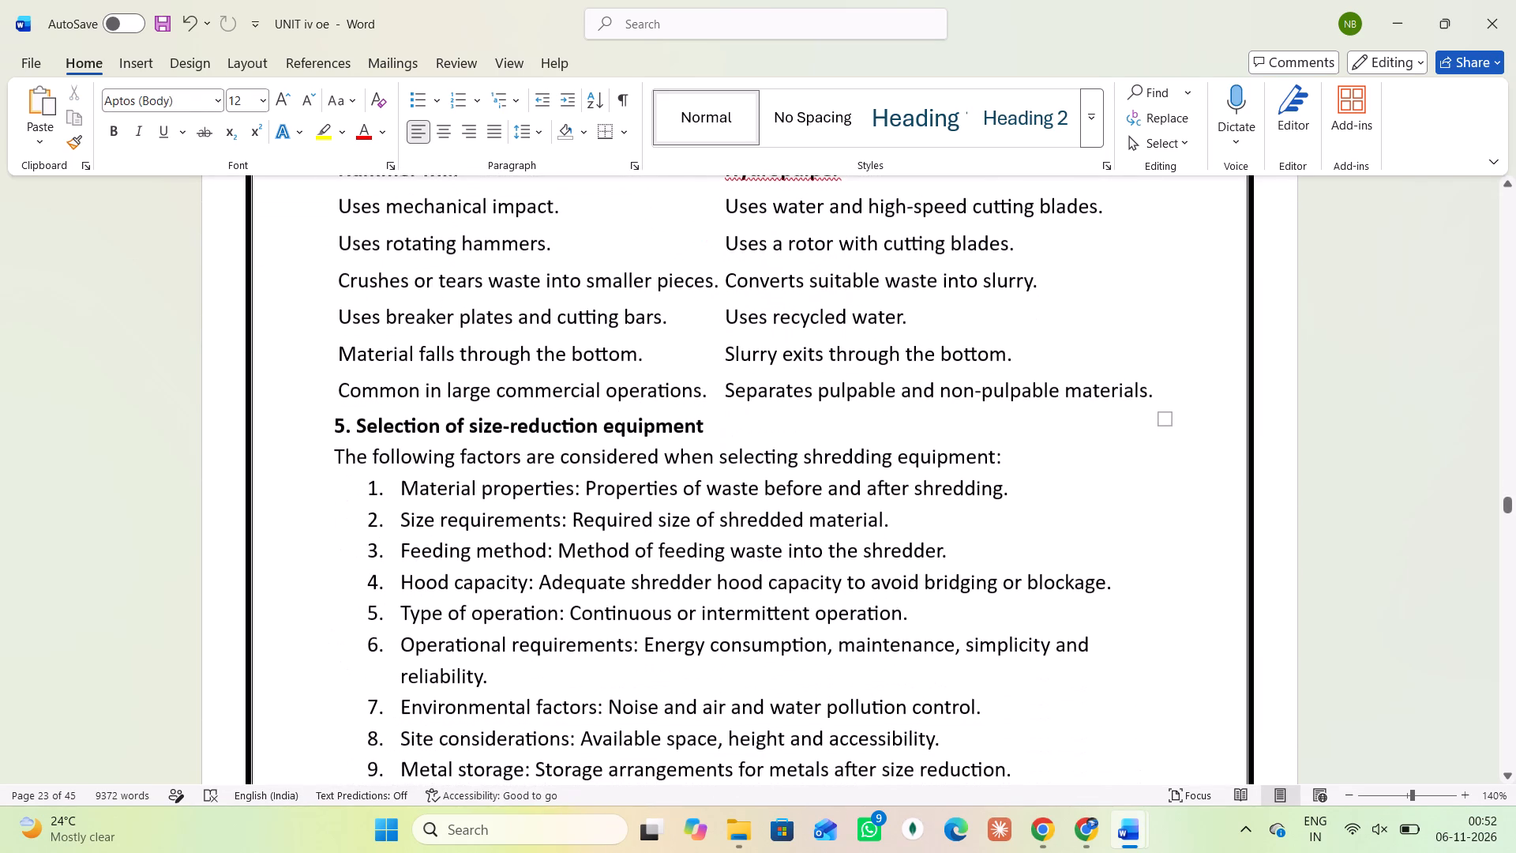
scroll(356, 516, "up", 1)
right_click(356, 516)
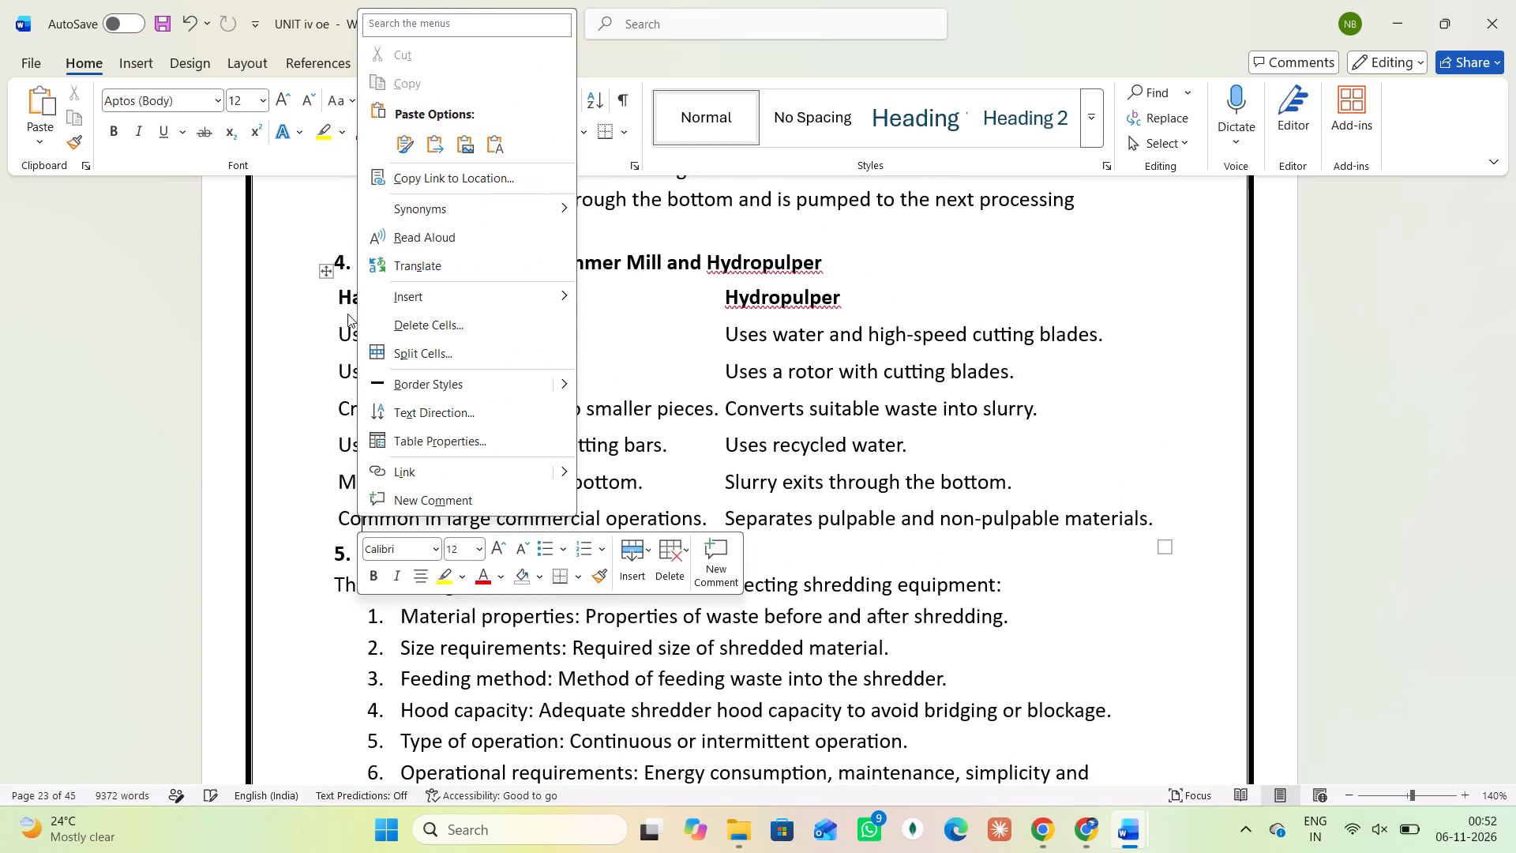
left_click(333, 262)
left_click_drag(333, 262, 776, 359)
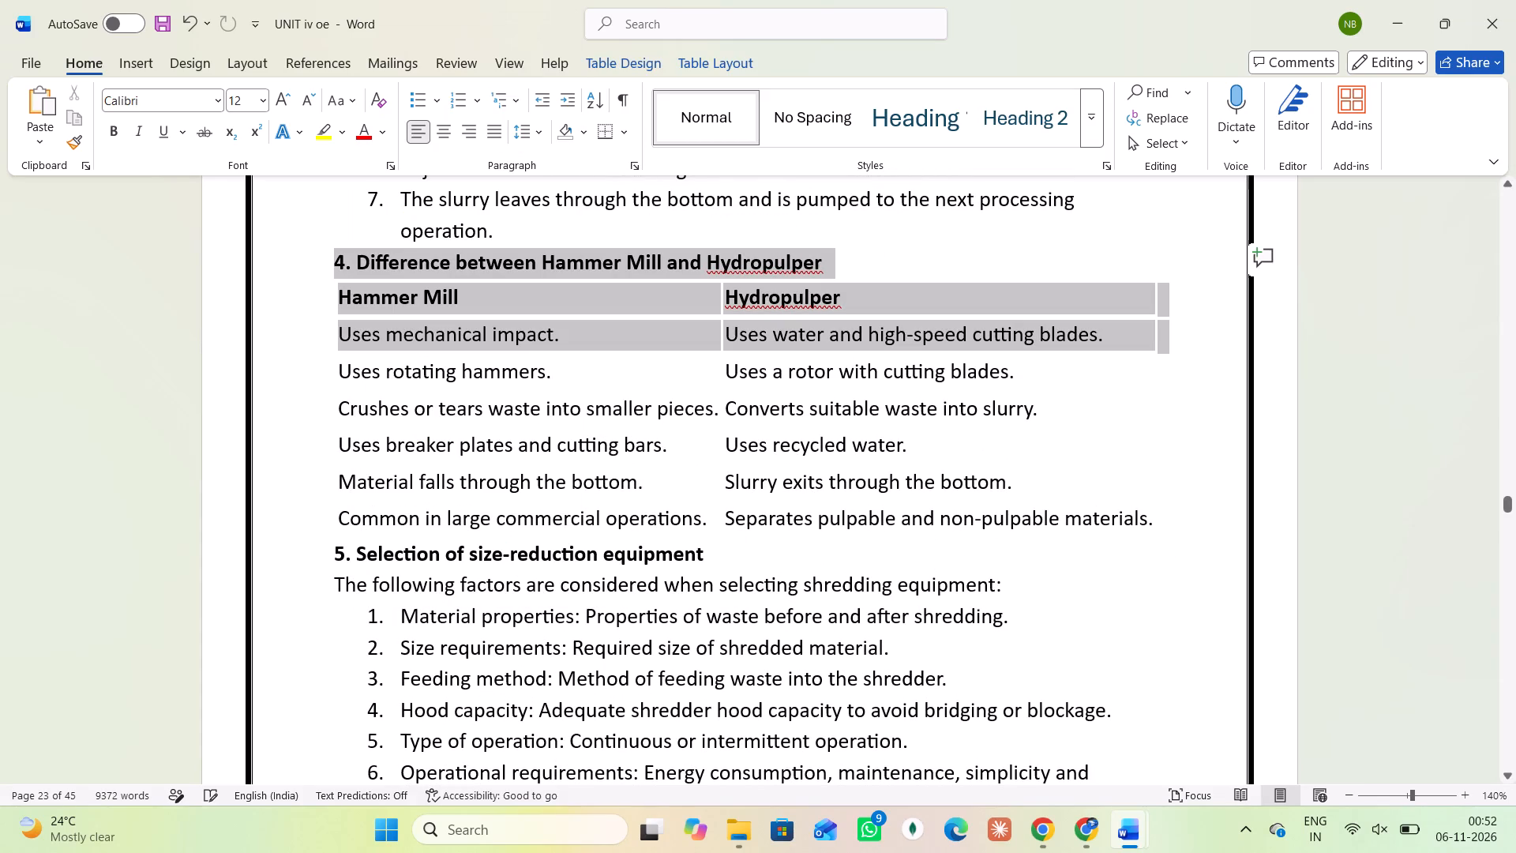
left_click_drag(776, 359, 1051, 514)
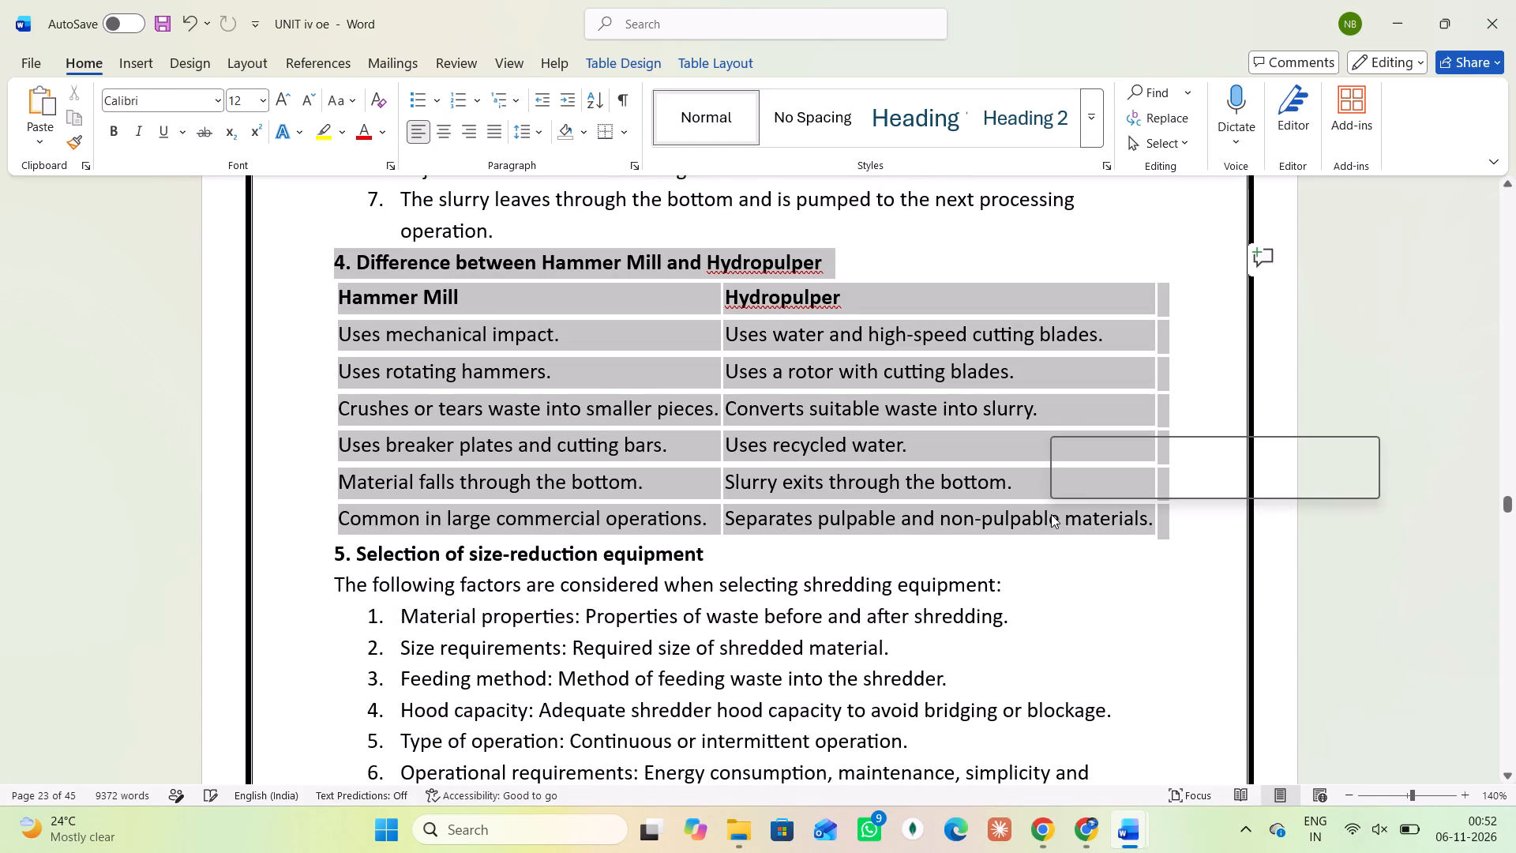
key("BackSpace")
Read section 5, Selection of size-reduction equipment, its flowchart, and the opening sections of Topic 5, Chemical Volume Reduction.
scroll(1051, 514, "up", 1)
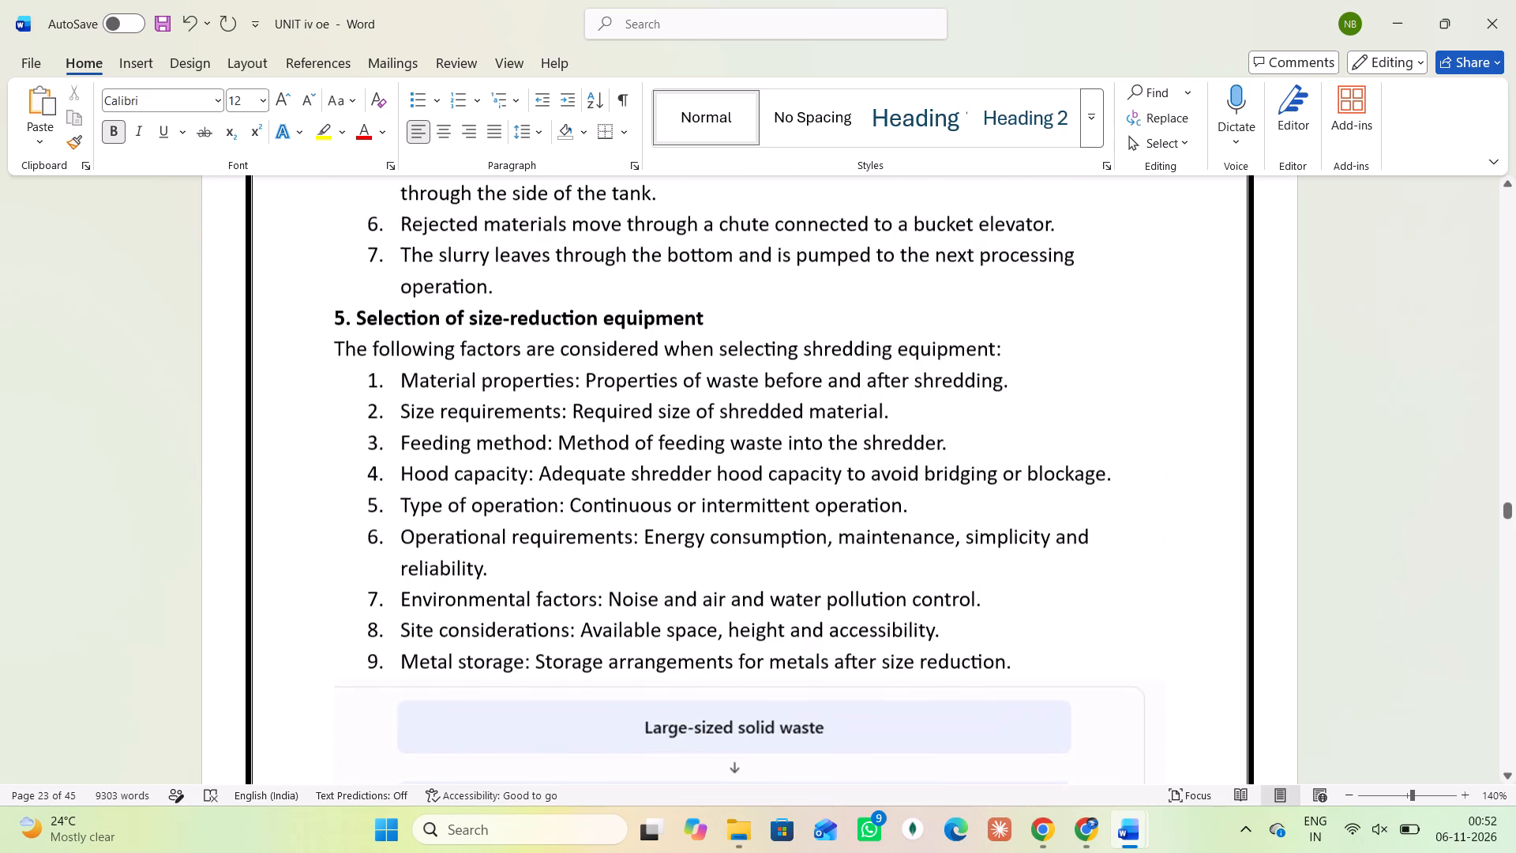
scroll(1051, 514, "up", 2)
scroll(1051, 514, "down", 1)
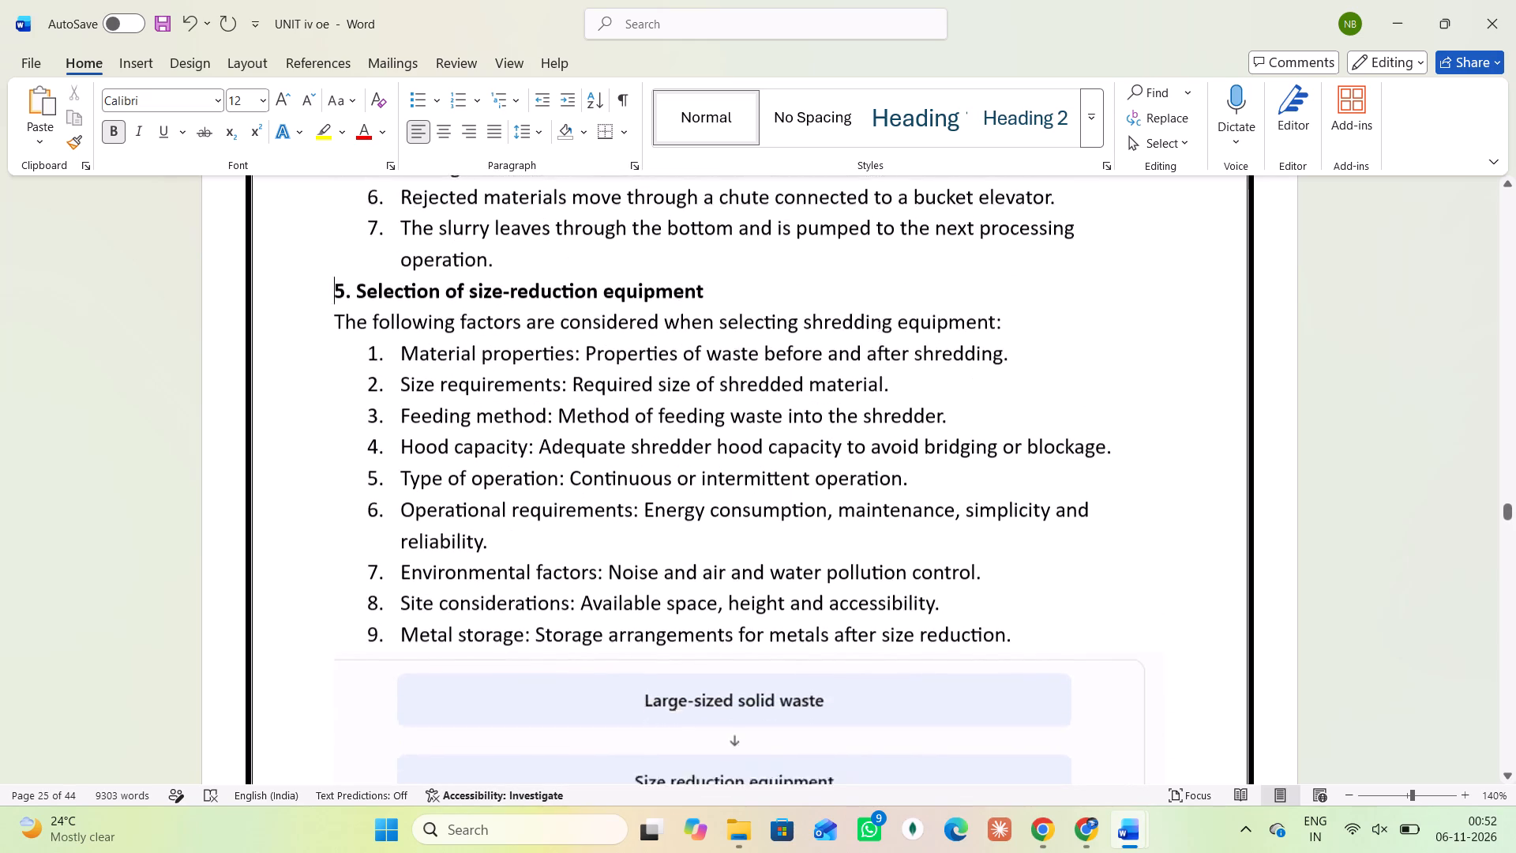
scroll(1051, 514, "down", 2)
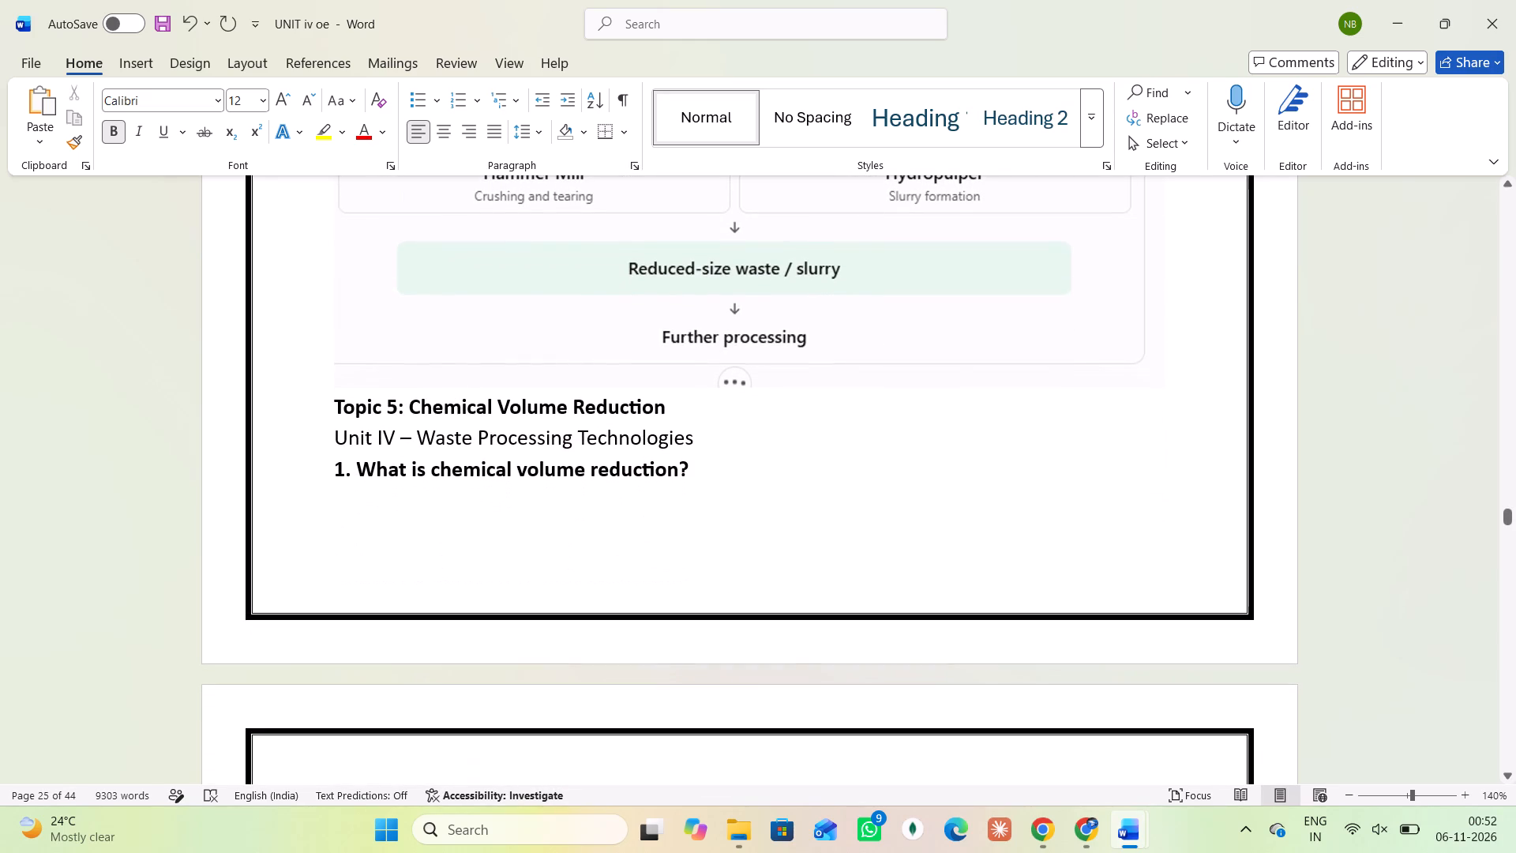
scroll(960, 422, "down", 3)
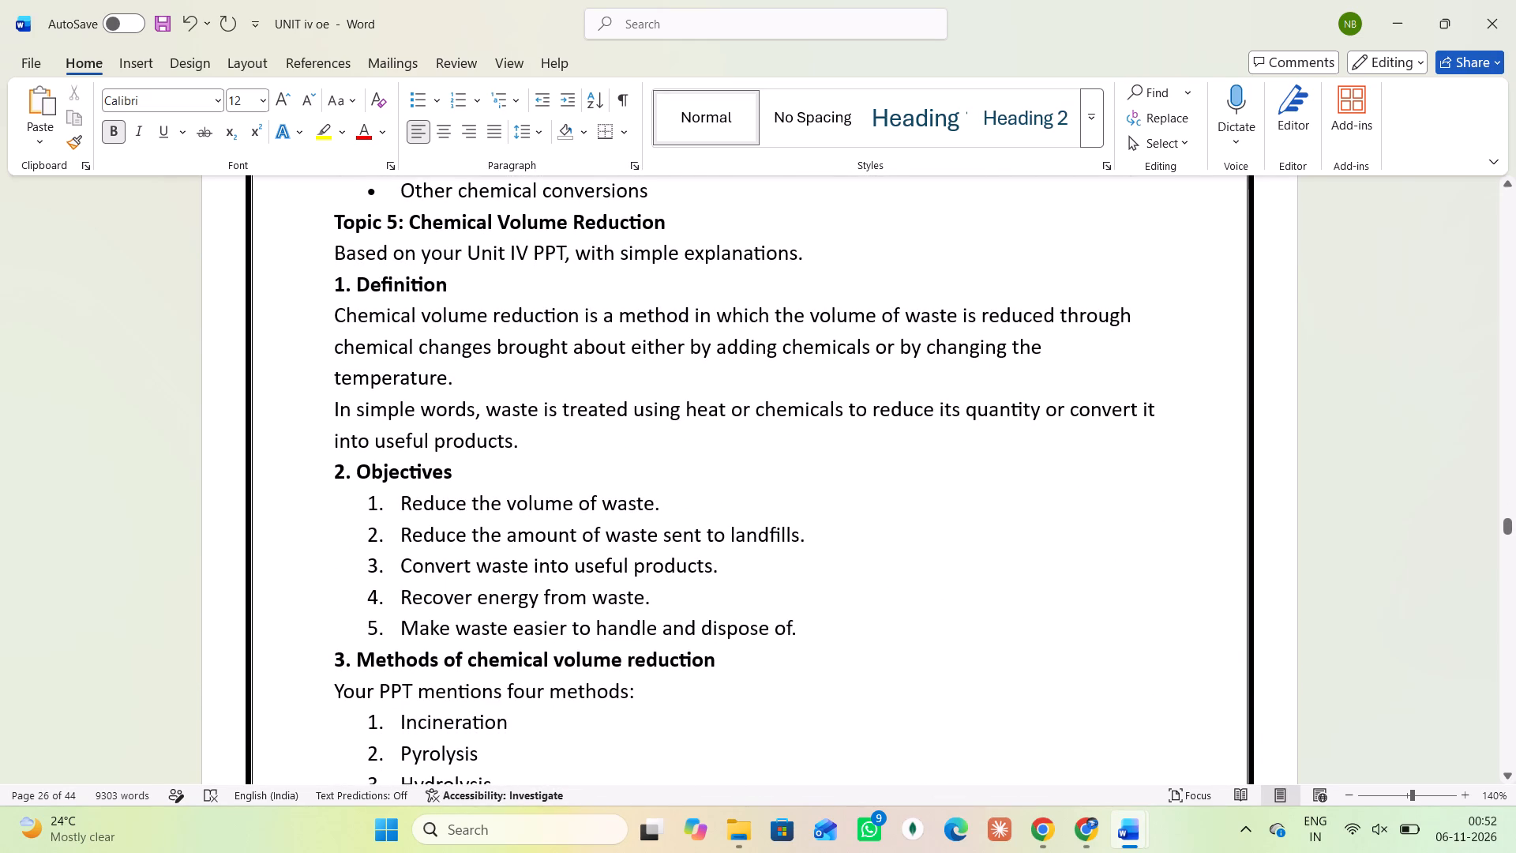
scroll(960, 422, "up", 2)
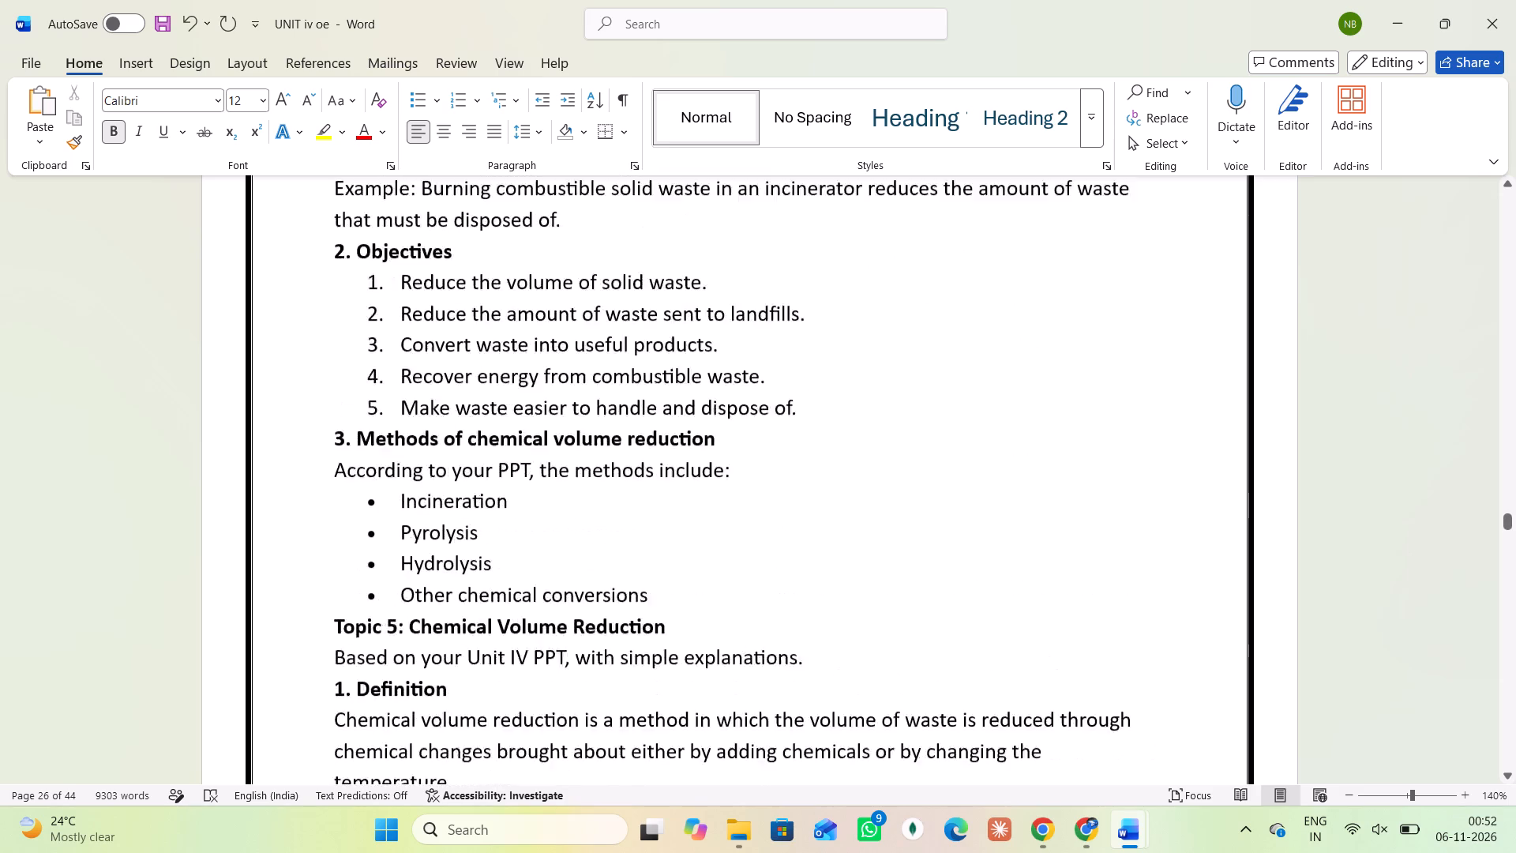
scroll(960, 422, "up", 1)
scroll(960, 422, "down", 1)
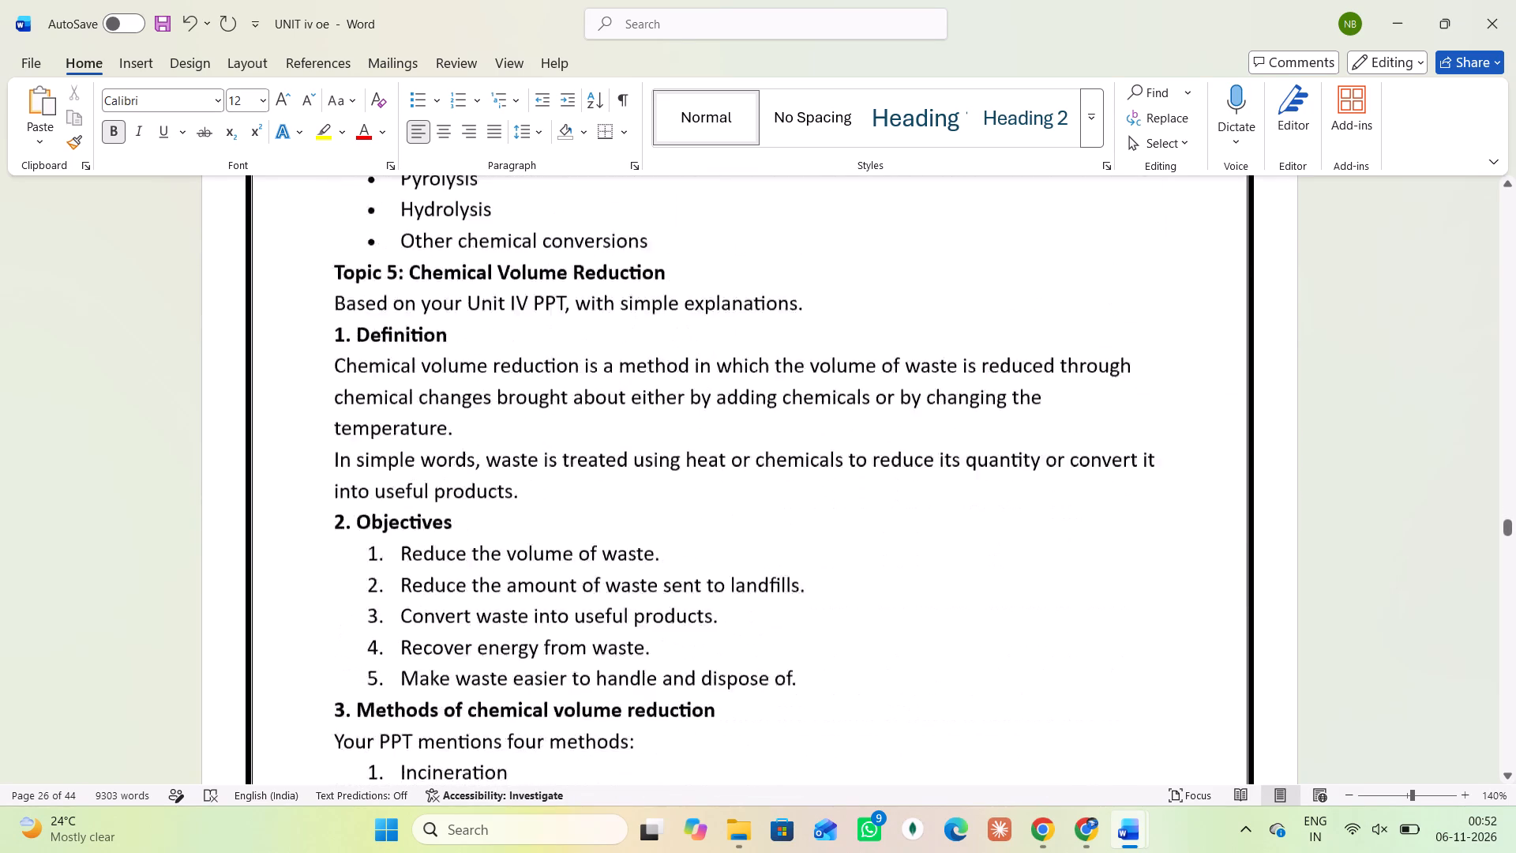
Delete the "Frontiers | Transitioning towards circular economy" and frontiersin.org link lines under the A. Incineration heading.
scroll(960, 422, "down", 4)
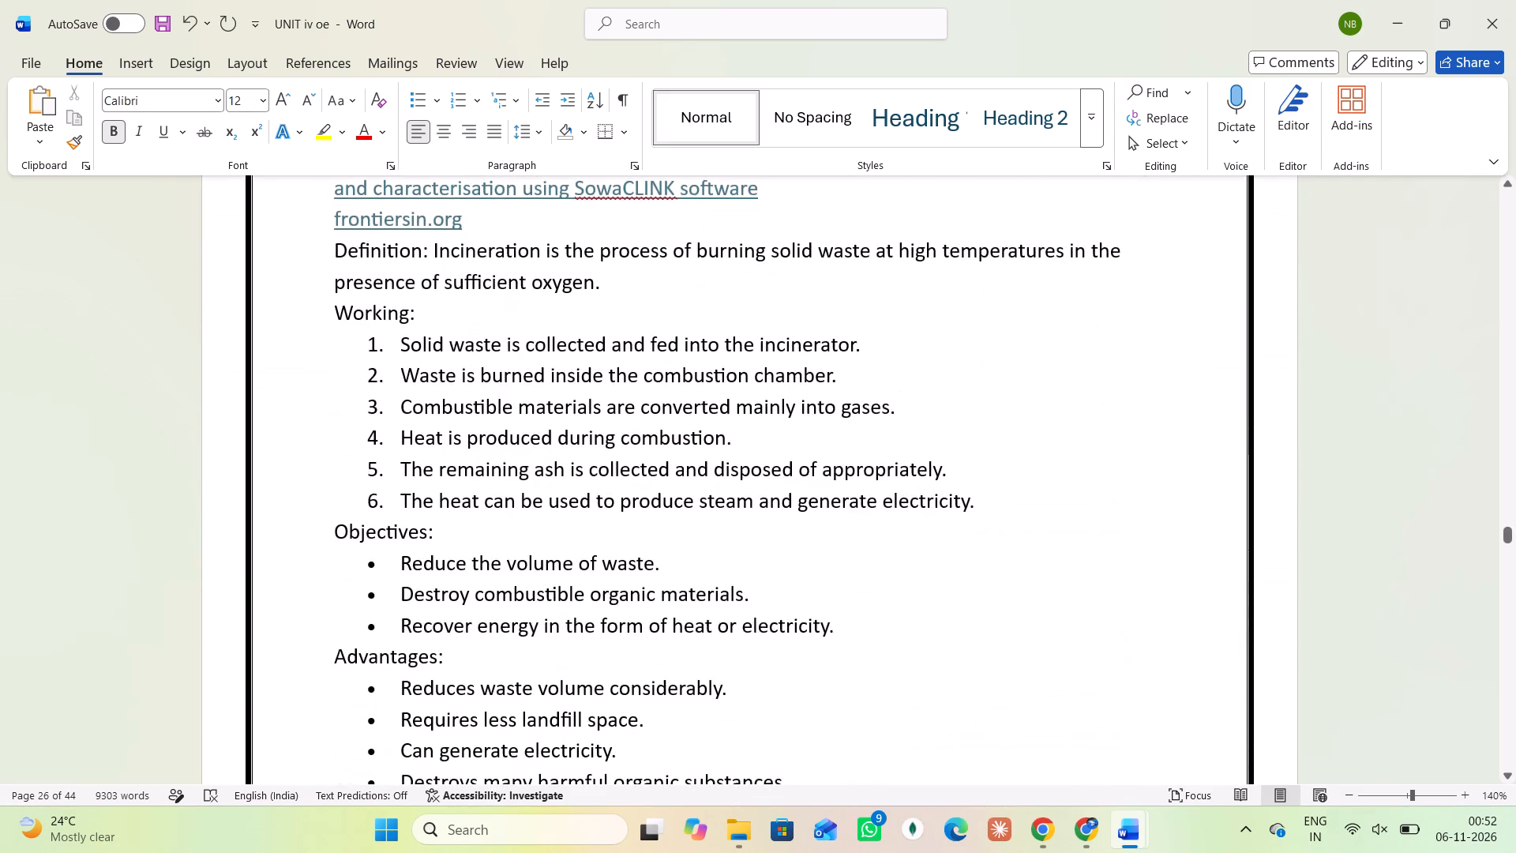
scroll(960, 422, "up", 1)
right_click(960, 422)
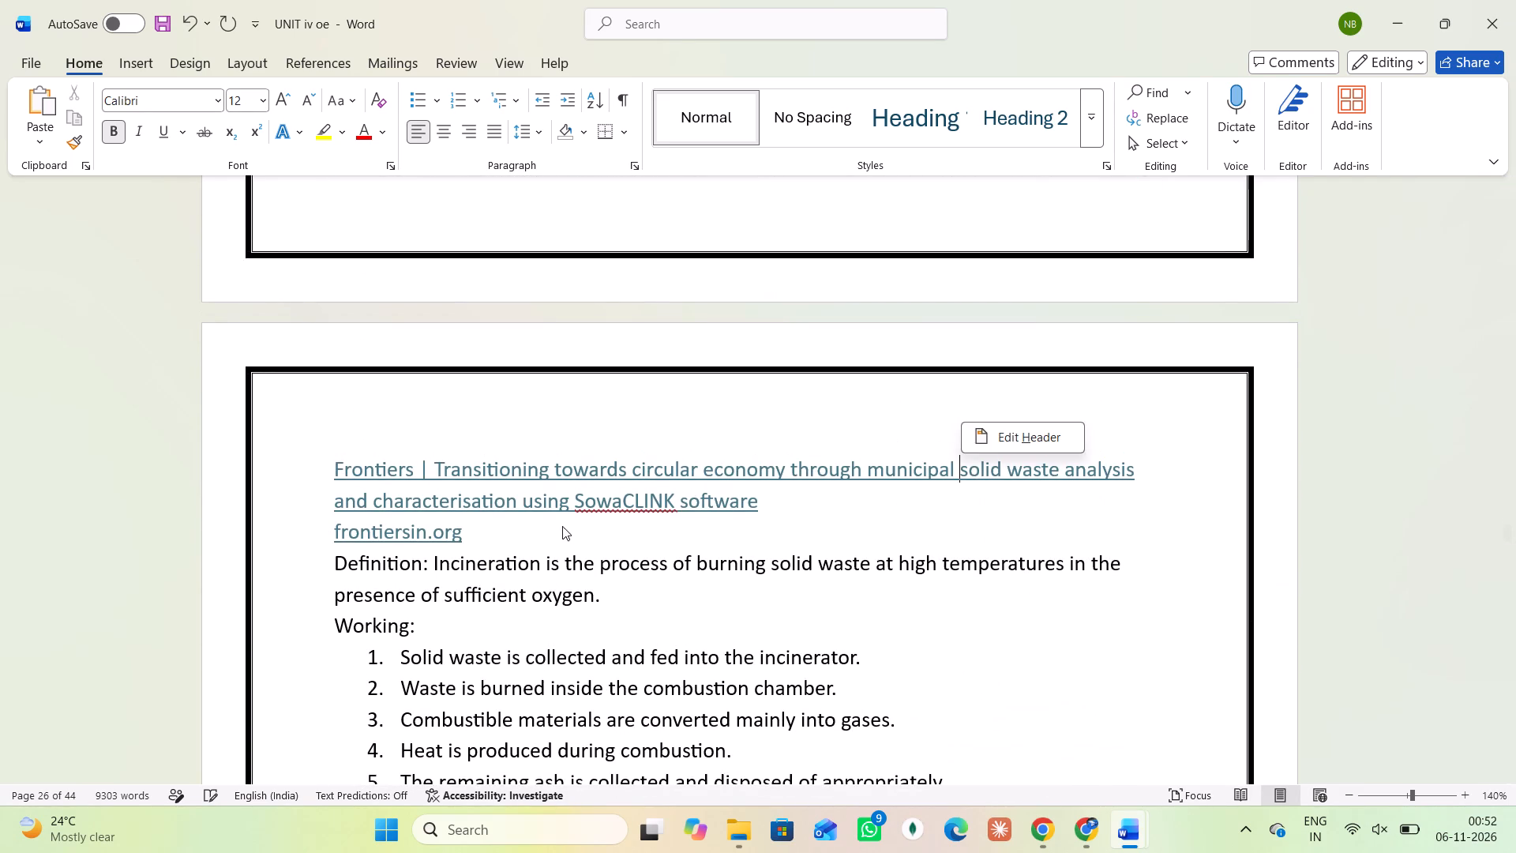
scroll(562, 526, "up", 1)
left_click_drag(478, 702, 351, 643)
left_click_drag(463, 715, 358, 667)
key("BackSpace")
Delete the "Thermochemical conversion of waste into energy: a review" and link.springer.com link lines under the B. Pyrolysis heading.
scroll(358, 667, "up", 1)
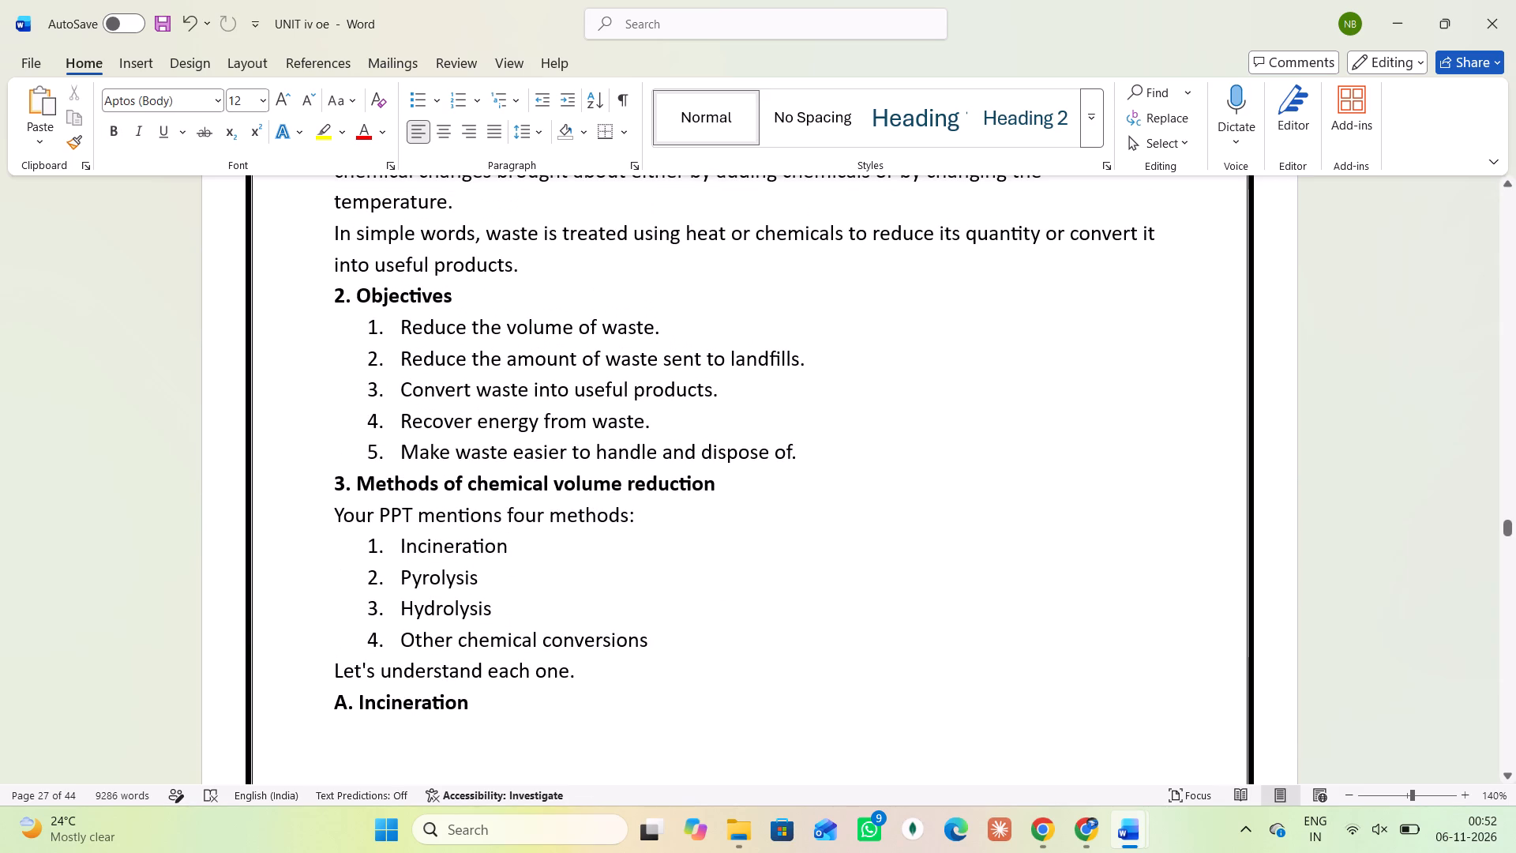
scroll(358, 667, "down", 8)
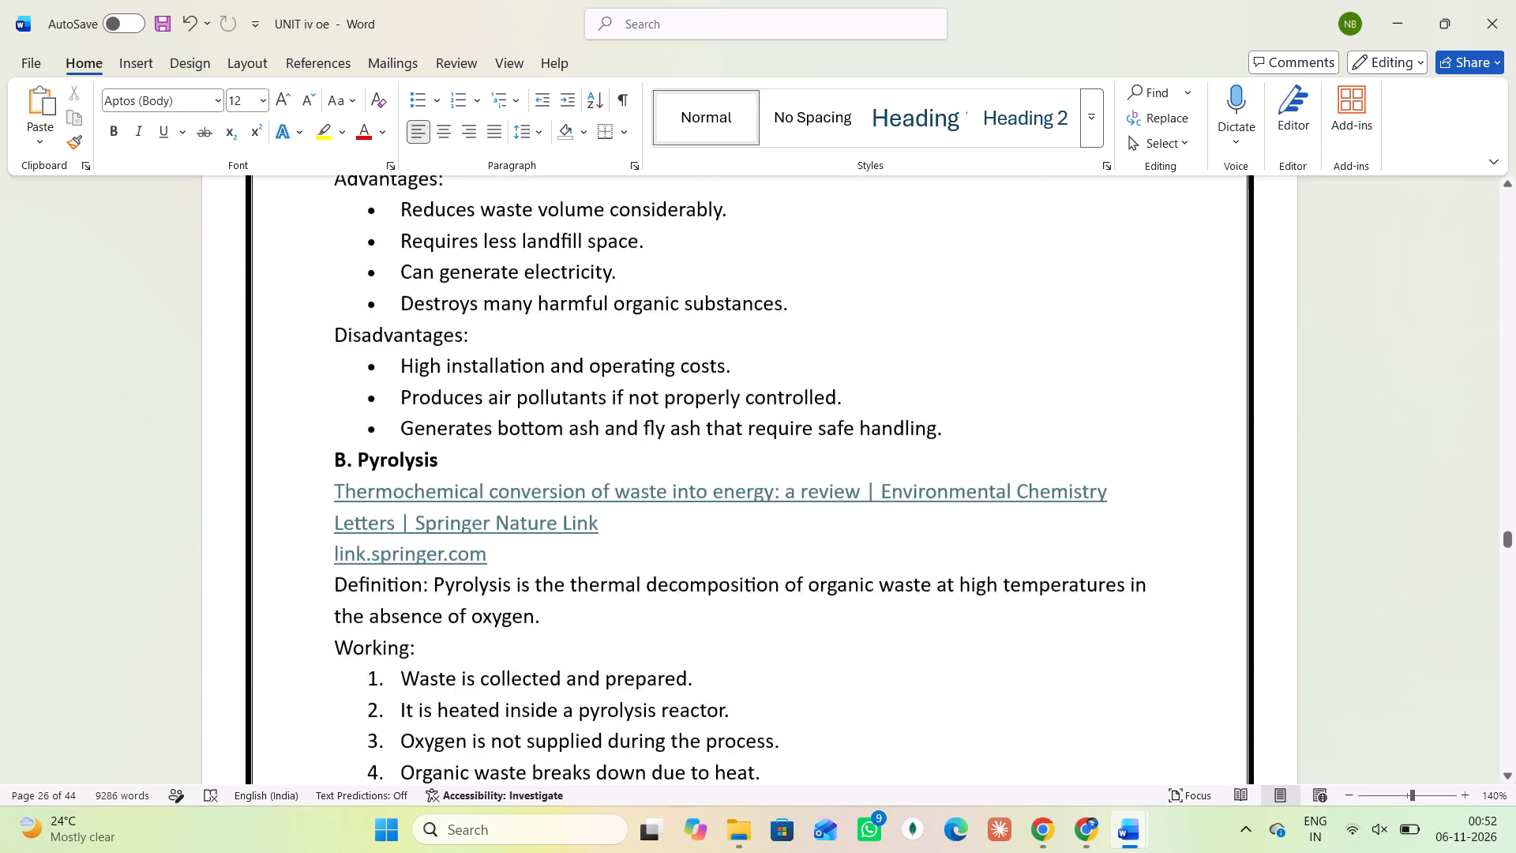
scroll(358, 667, "down", 1)
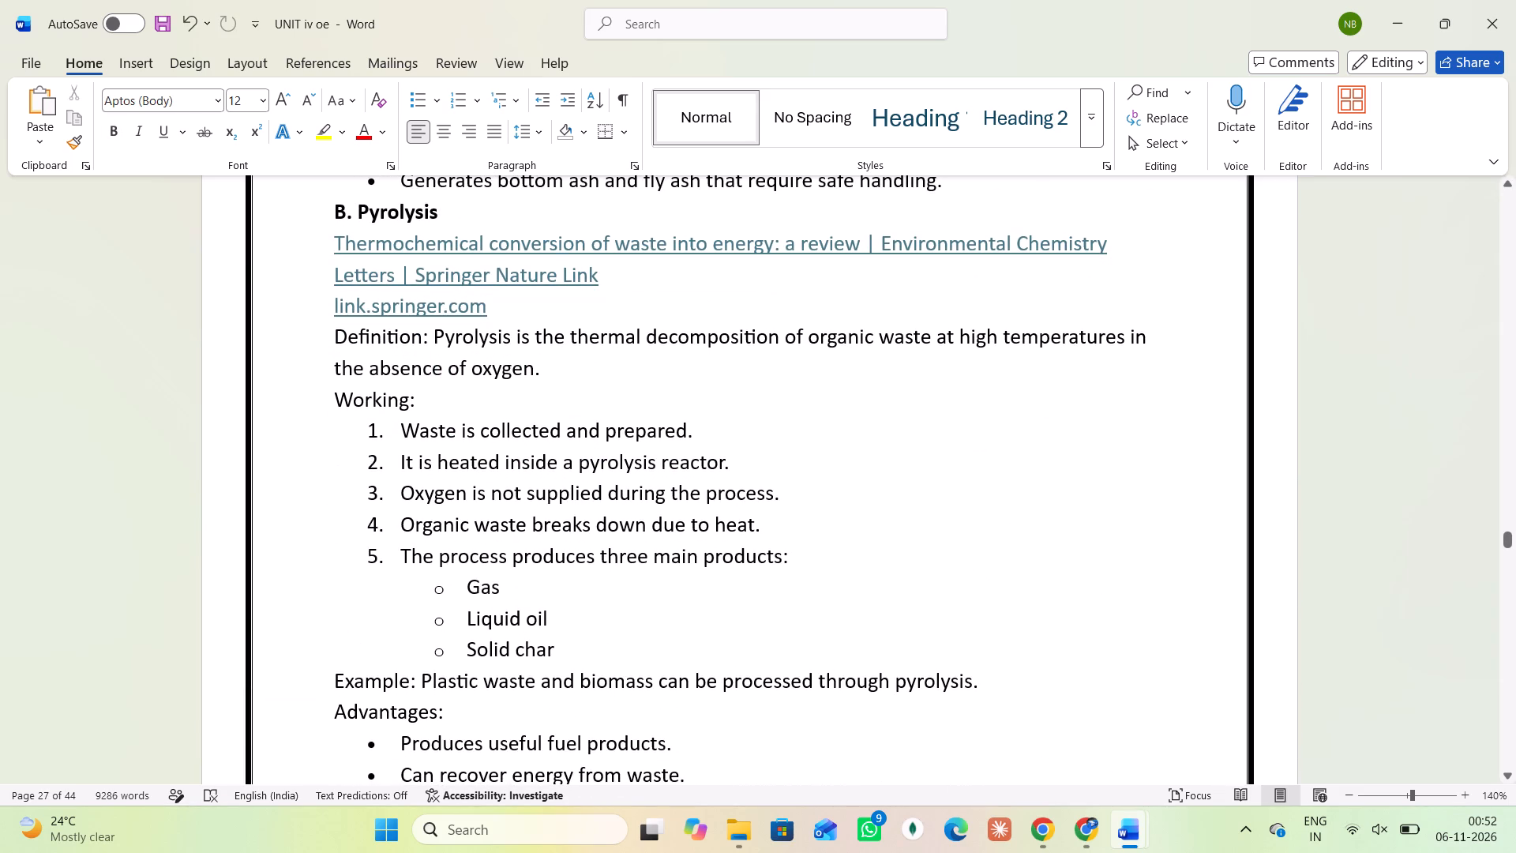
left_click_drag(493, 311, 367, 271)
key("BackSpace")
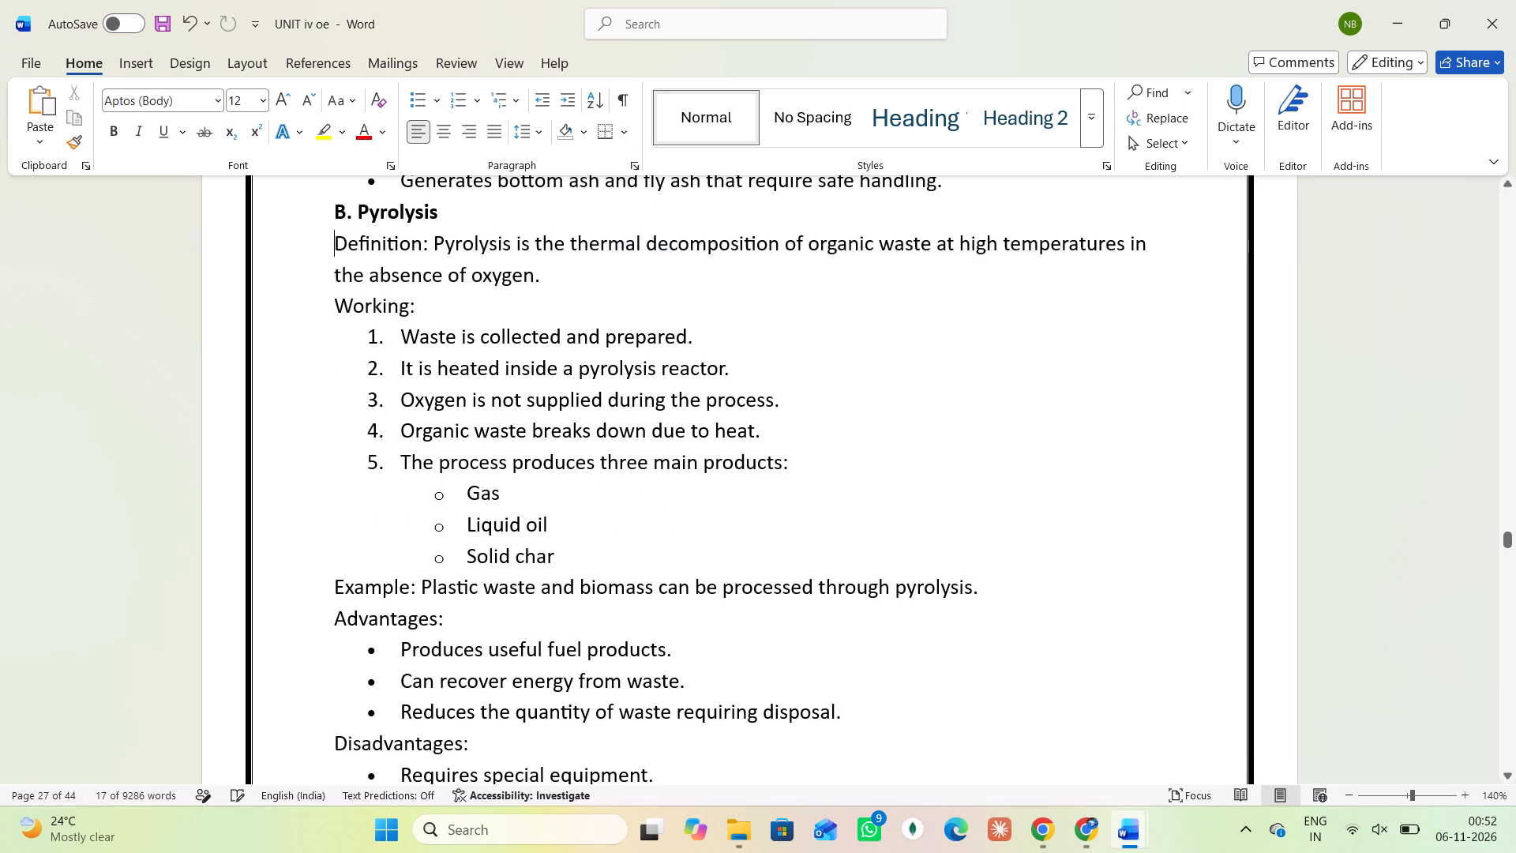
Delete the "What Is Subcritical Water Hydrolysis? | Zero-Emission Waste Treatment | PHANTOM" link line under the C. Hydrolysis heading.
scroll(367, 271, "down", 2)
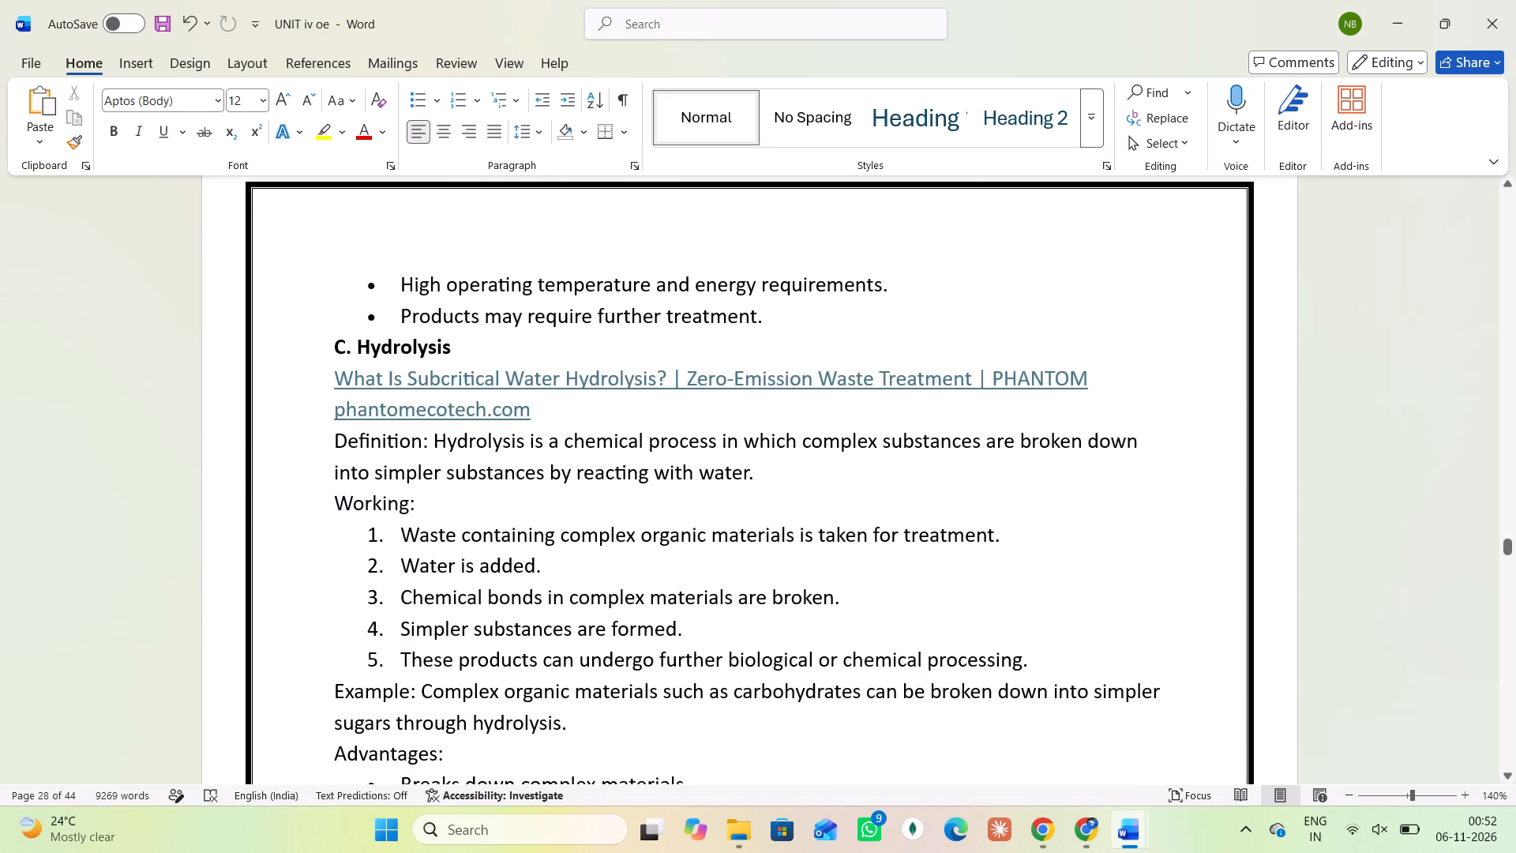
left_click_drag(543, 393, 337, 377)
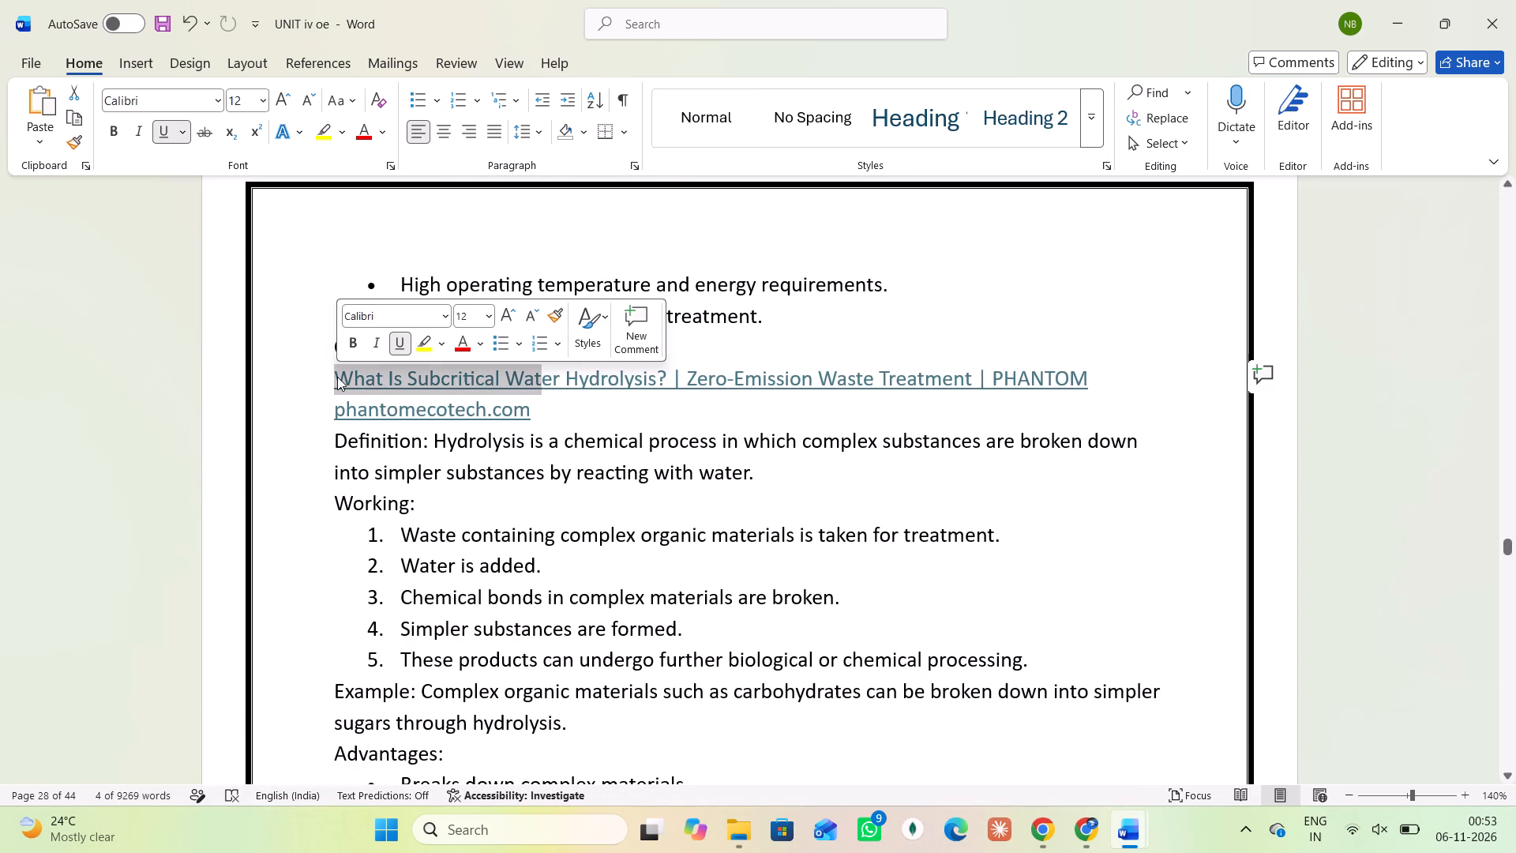
key("BackSpace")
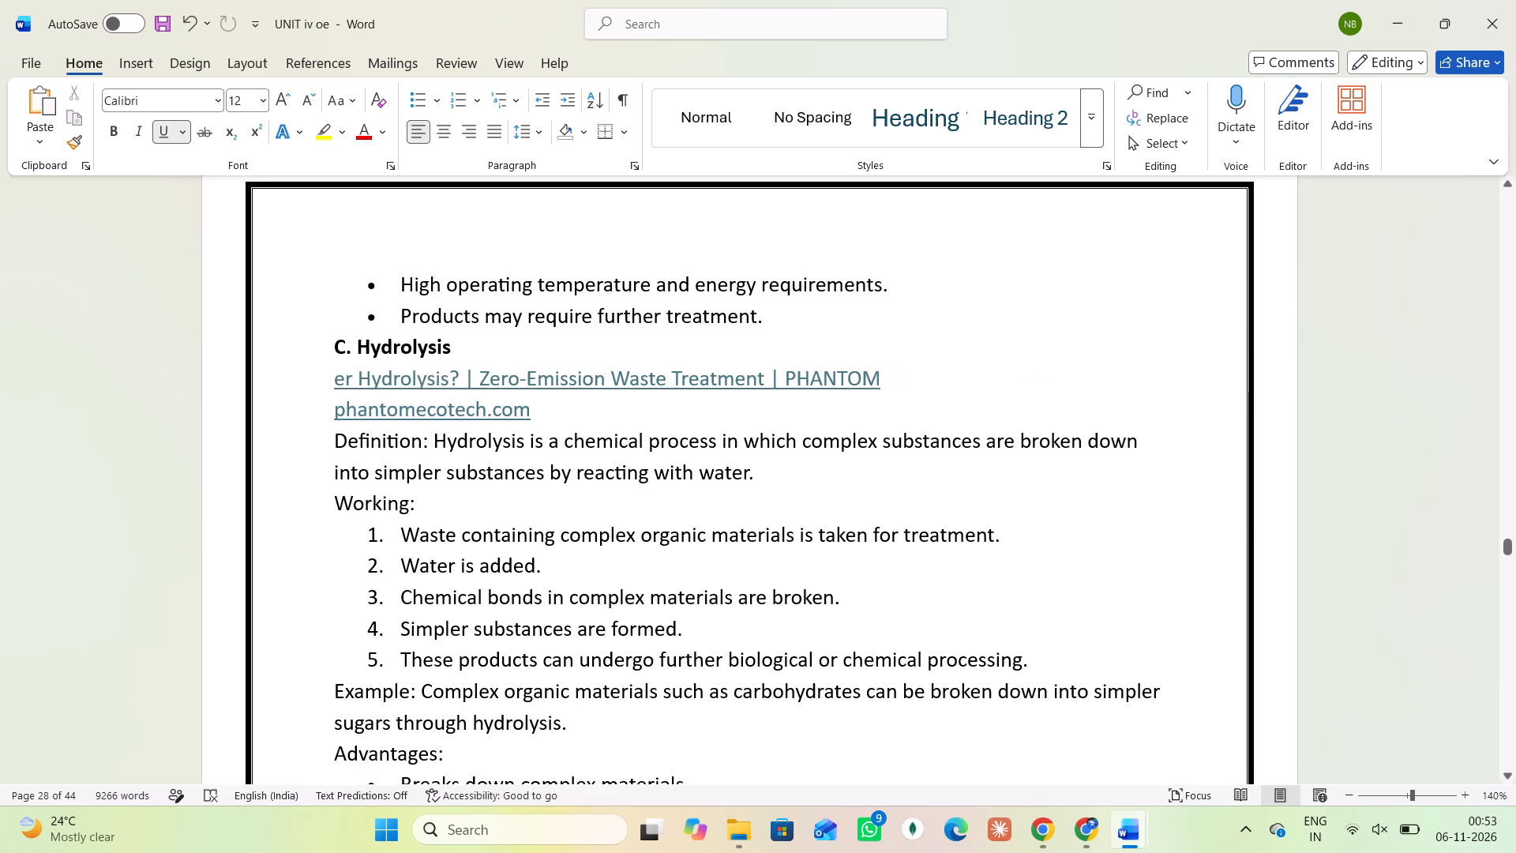
scroll(572, 416, "down", 1)
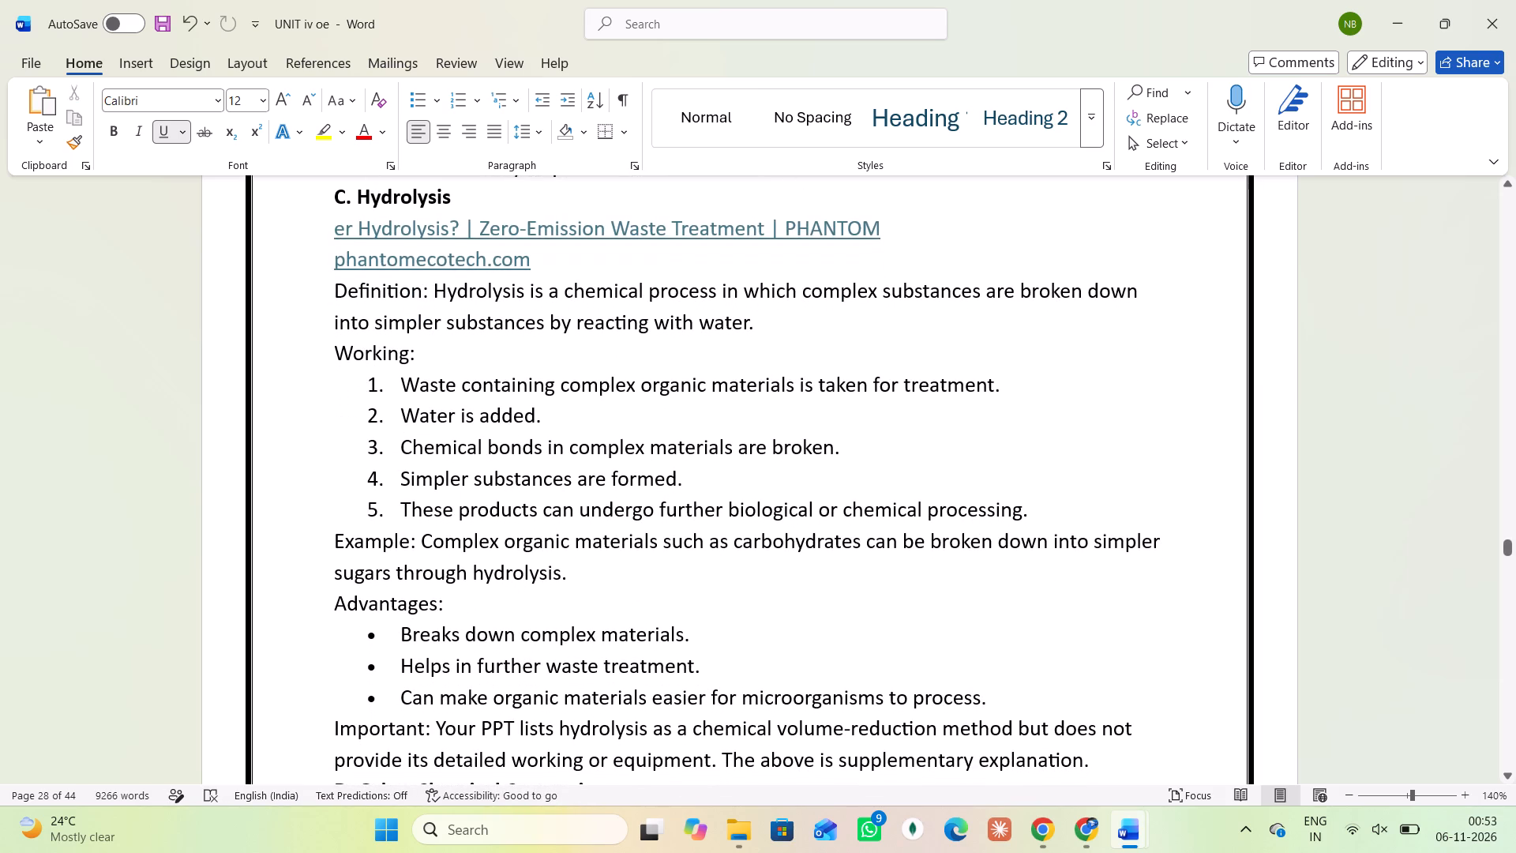
left_click_drag(900, 220, 518, 270)
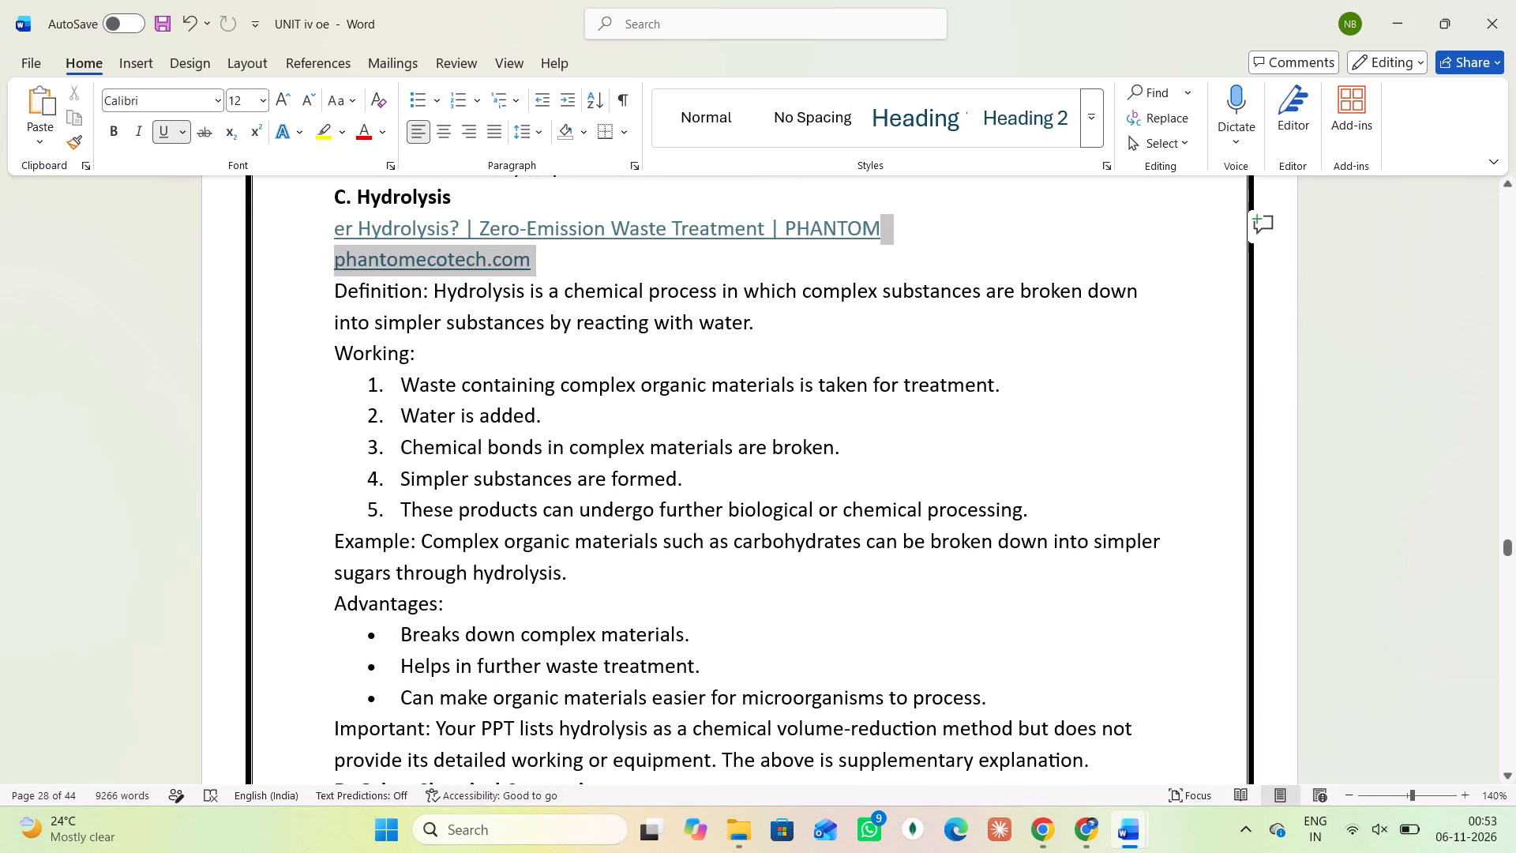
left_click_drag(518, 270, 398, 232)
key("BackSpace")
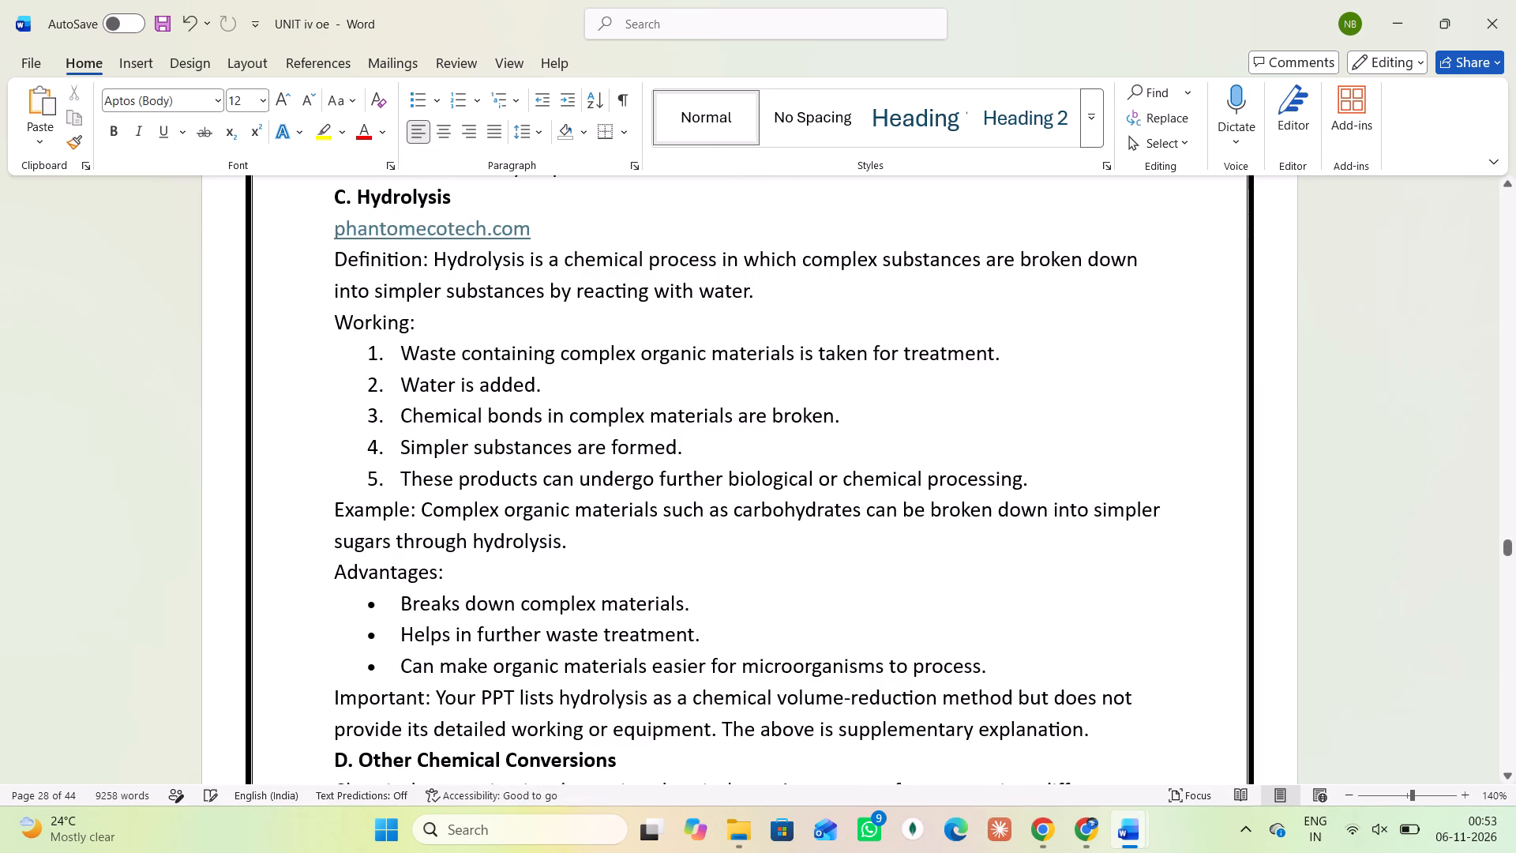
left_click_drag(565, 231, 365, 258)
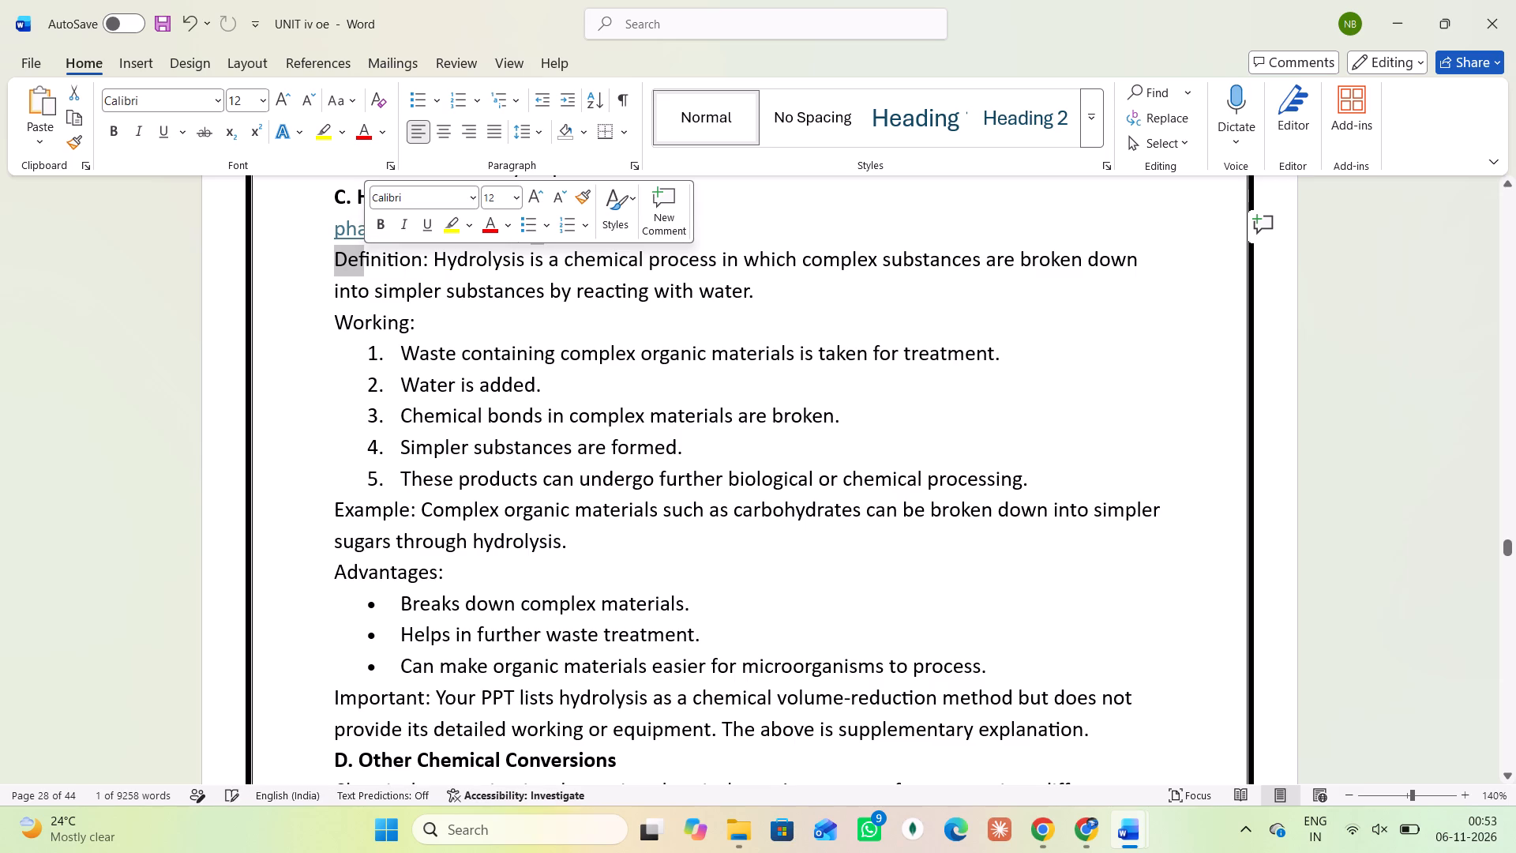
Delete the "4. Difference between Incineration, Pyrolysis and Hydrolysis" heading together with its whole comparison table.
scroll(535, 430, "down", 2)
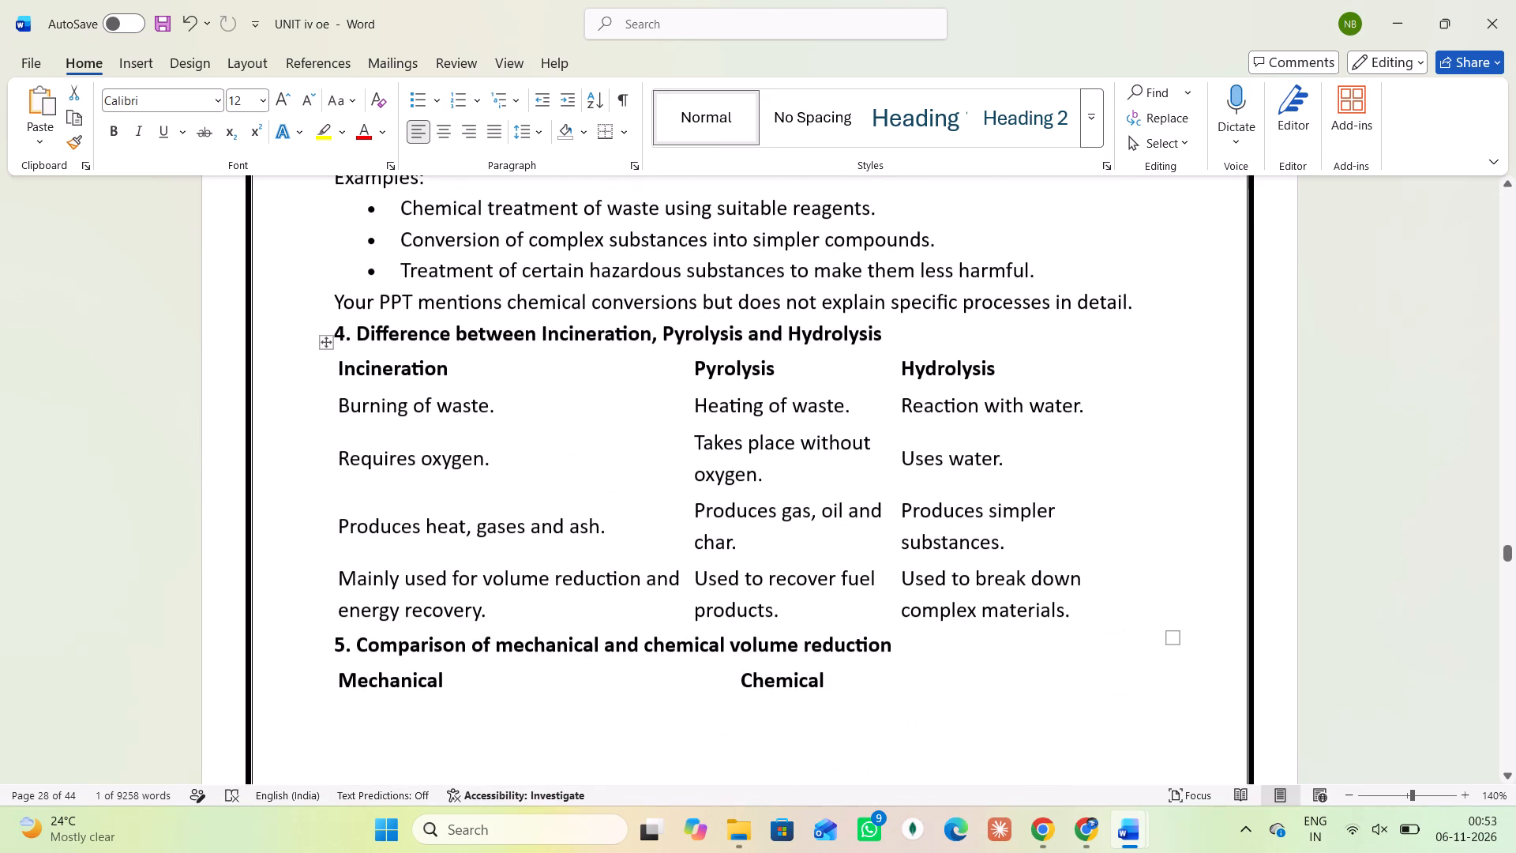
left_click_drag(336, 336, 805, 533)
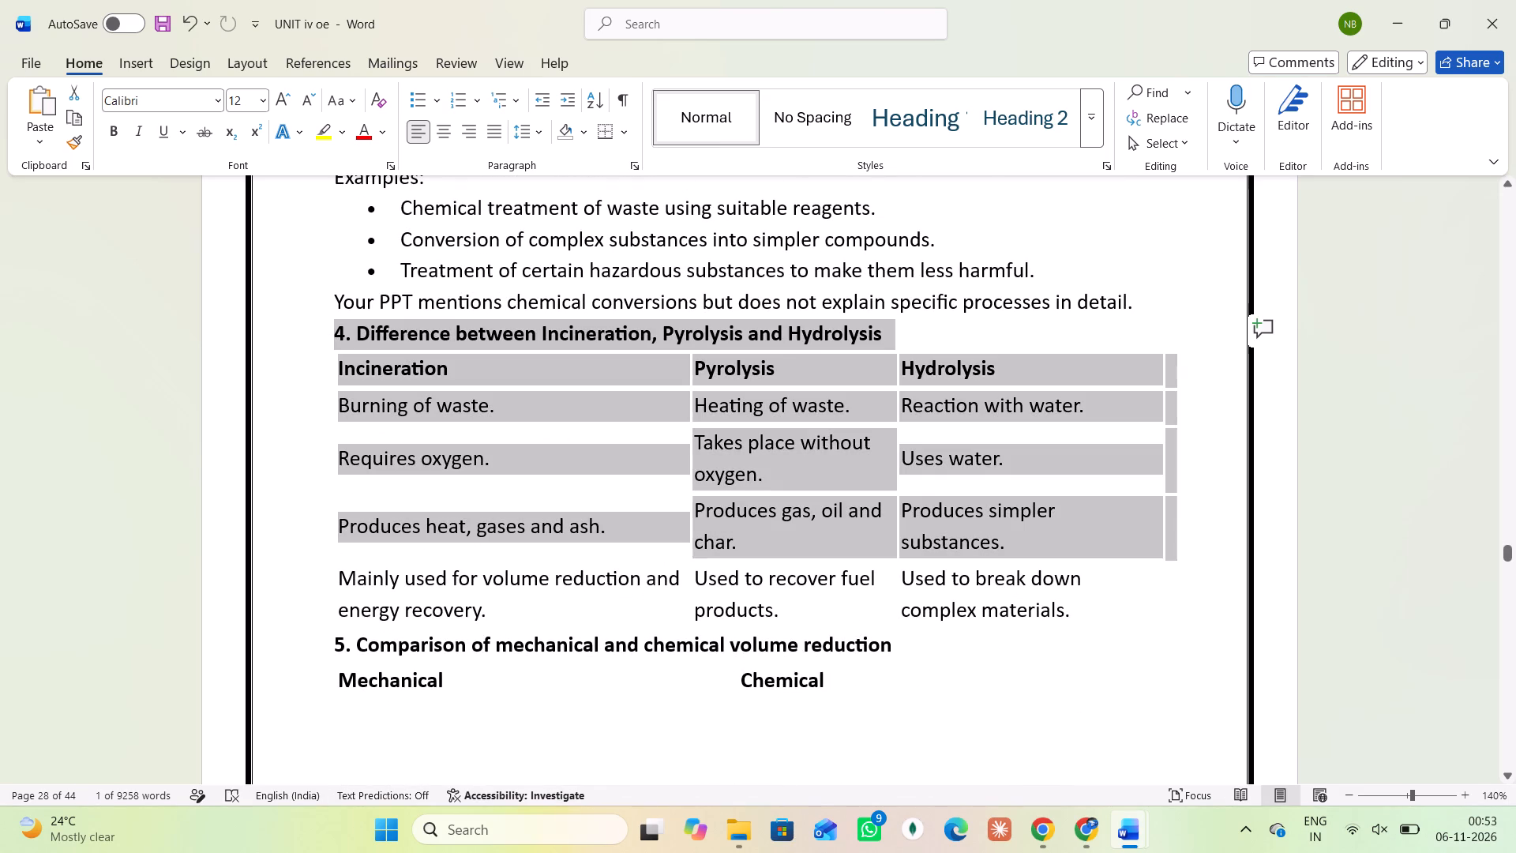
left_click_drag(805, 533, 1124, 616)
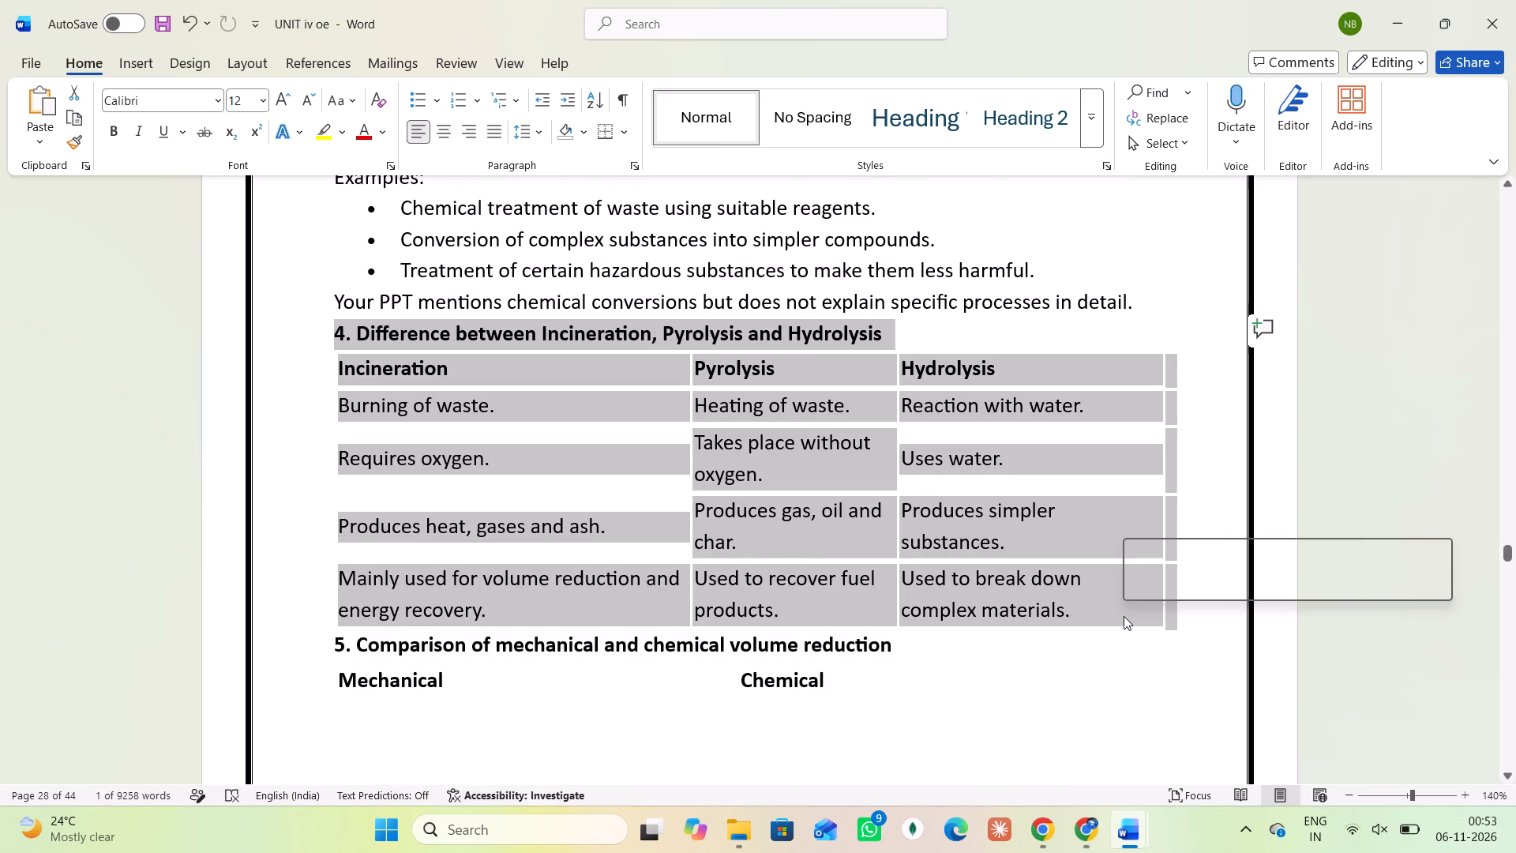
key("BackSpace")
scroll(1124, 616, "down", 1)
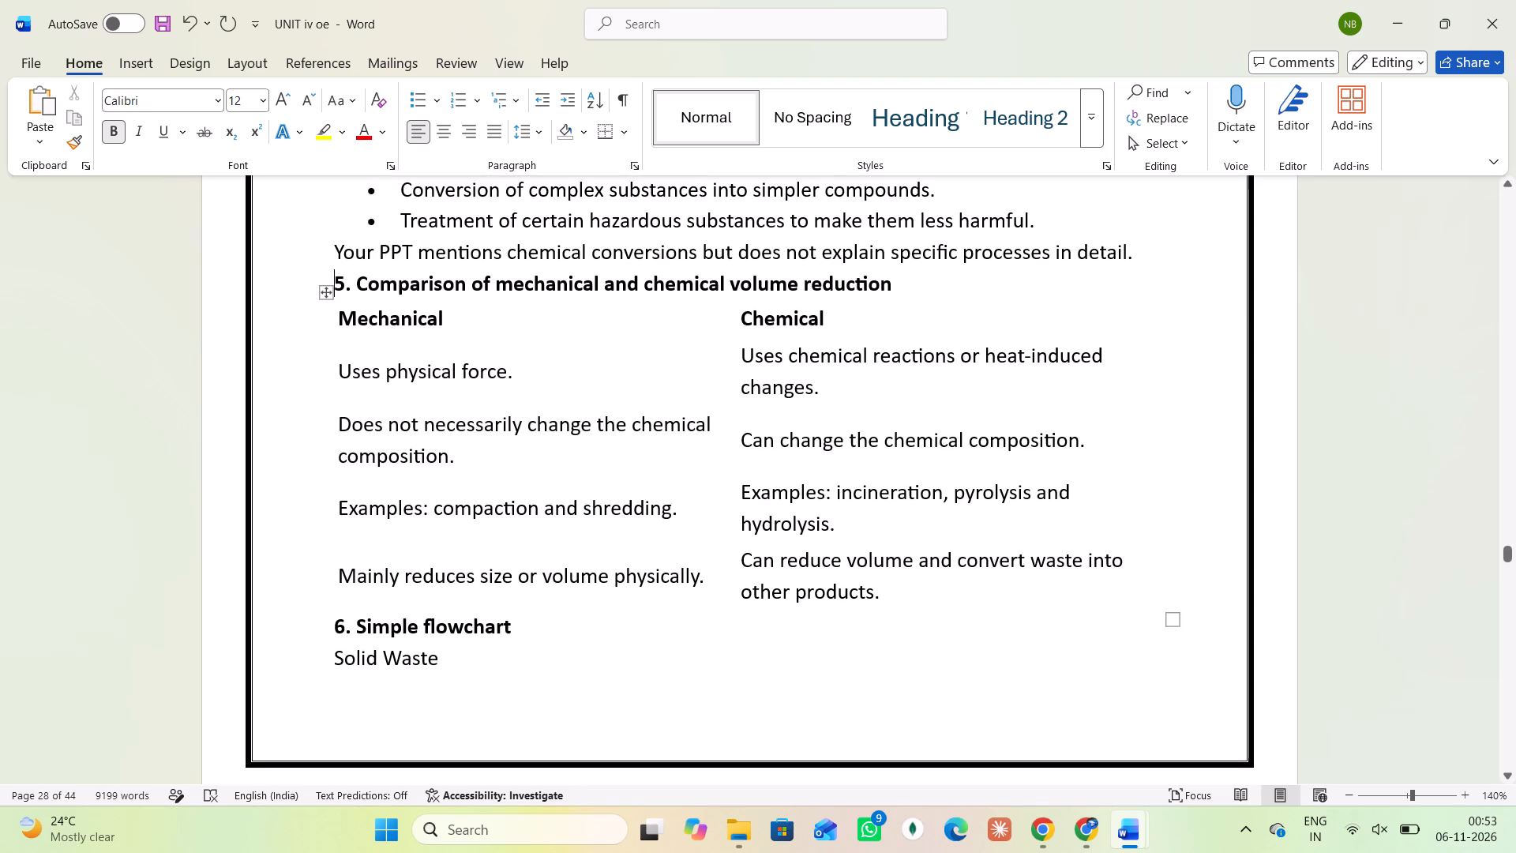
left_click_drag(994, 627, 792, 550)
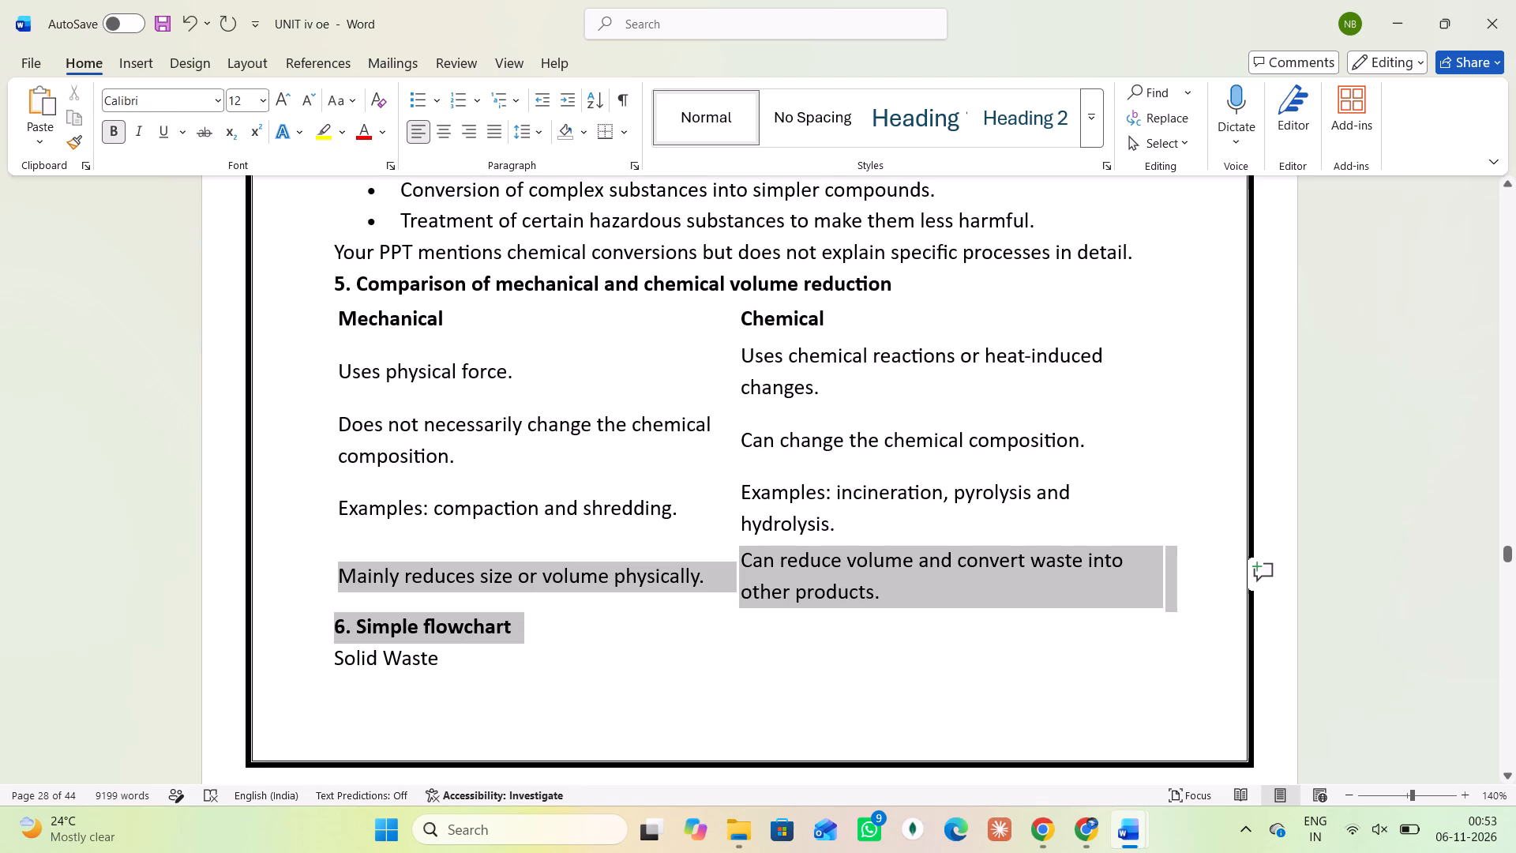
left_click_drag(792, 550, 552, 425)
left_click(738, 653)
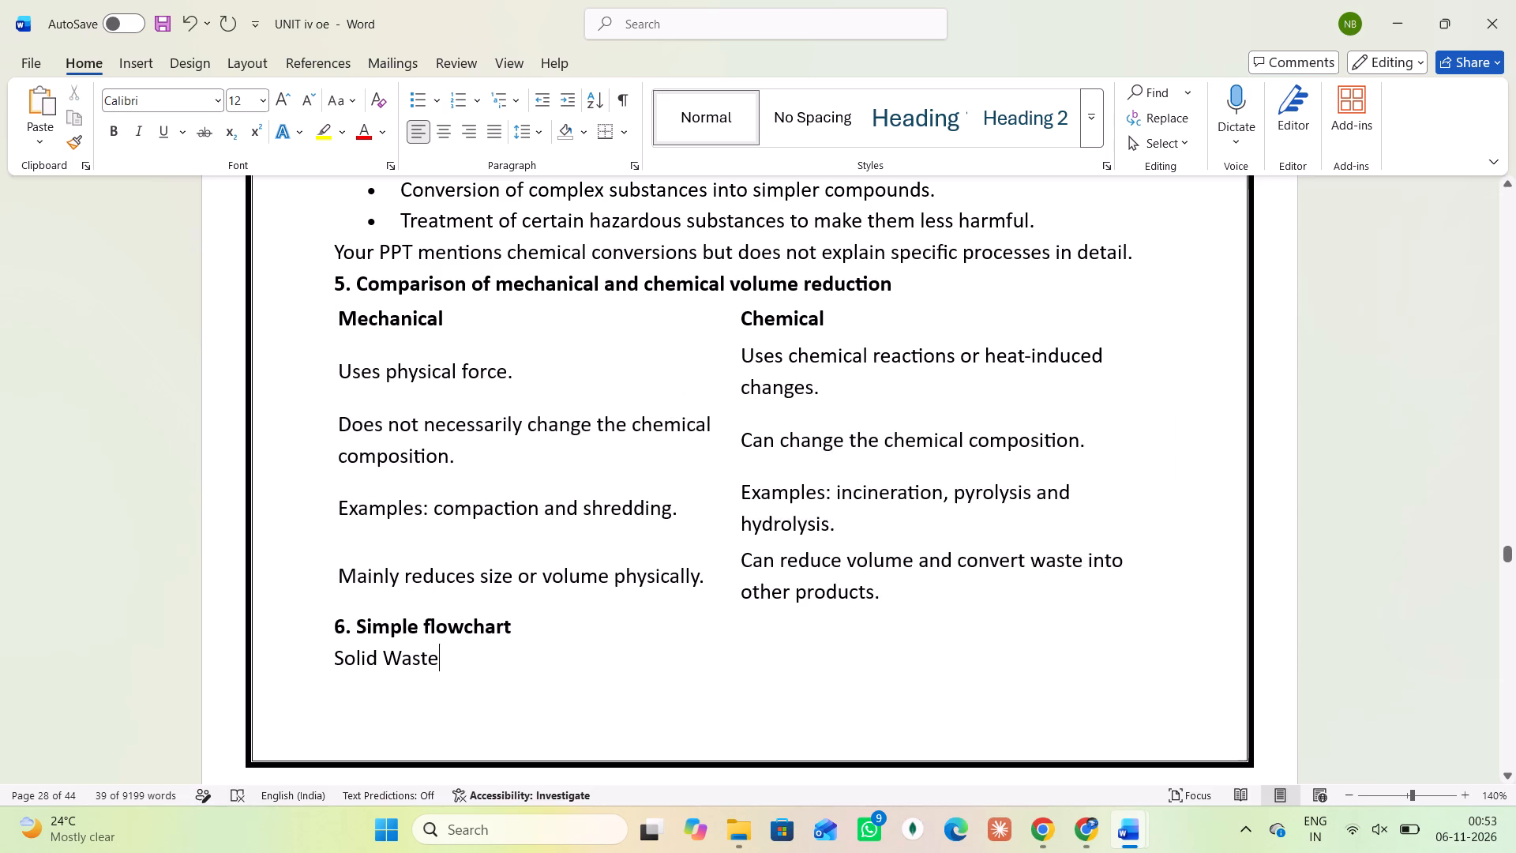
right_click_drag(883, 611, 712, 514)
Delete the "6. Simple flowchart" heading, including its number, and all its flow lines just before Topic 6.
scroll(723, 563, "down", 2)
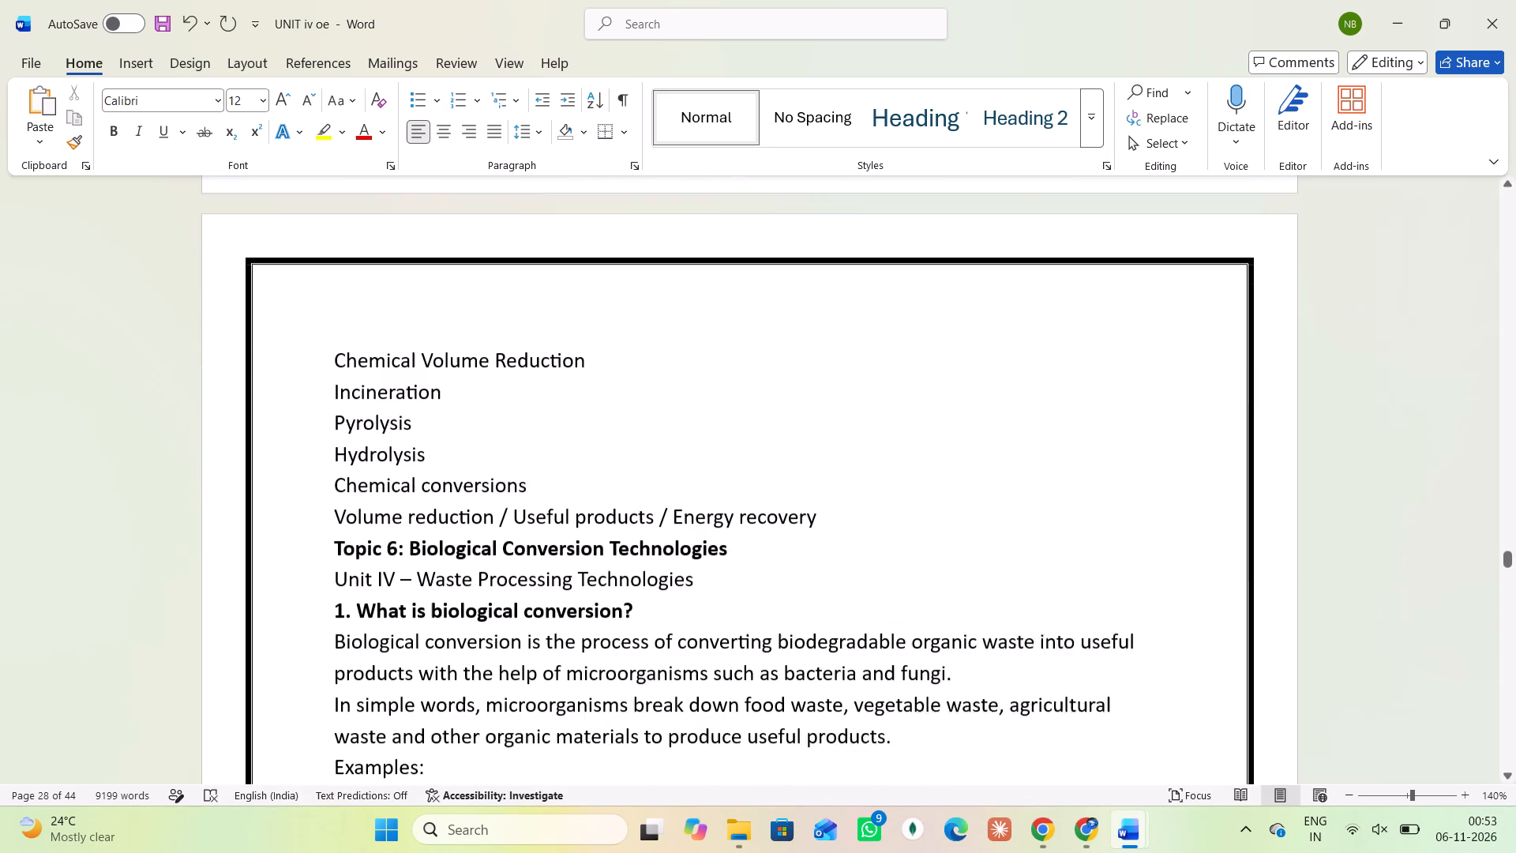
scroll(723, 563, "down", 1)
right_click_drag(825, 489, 564, 295)
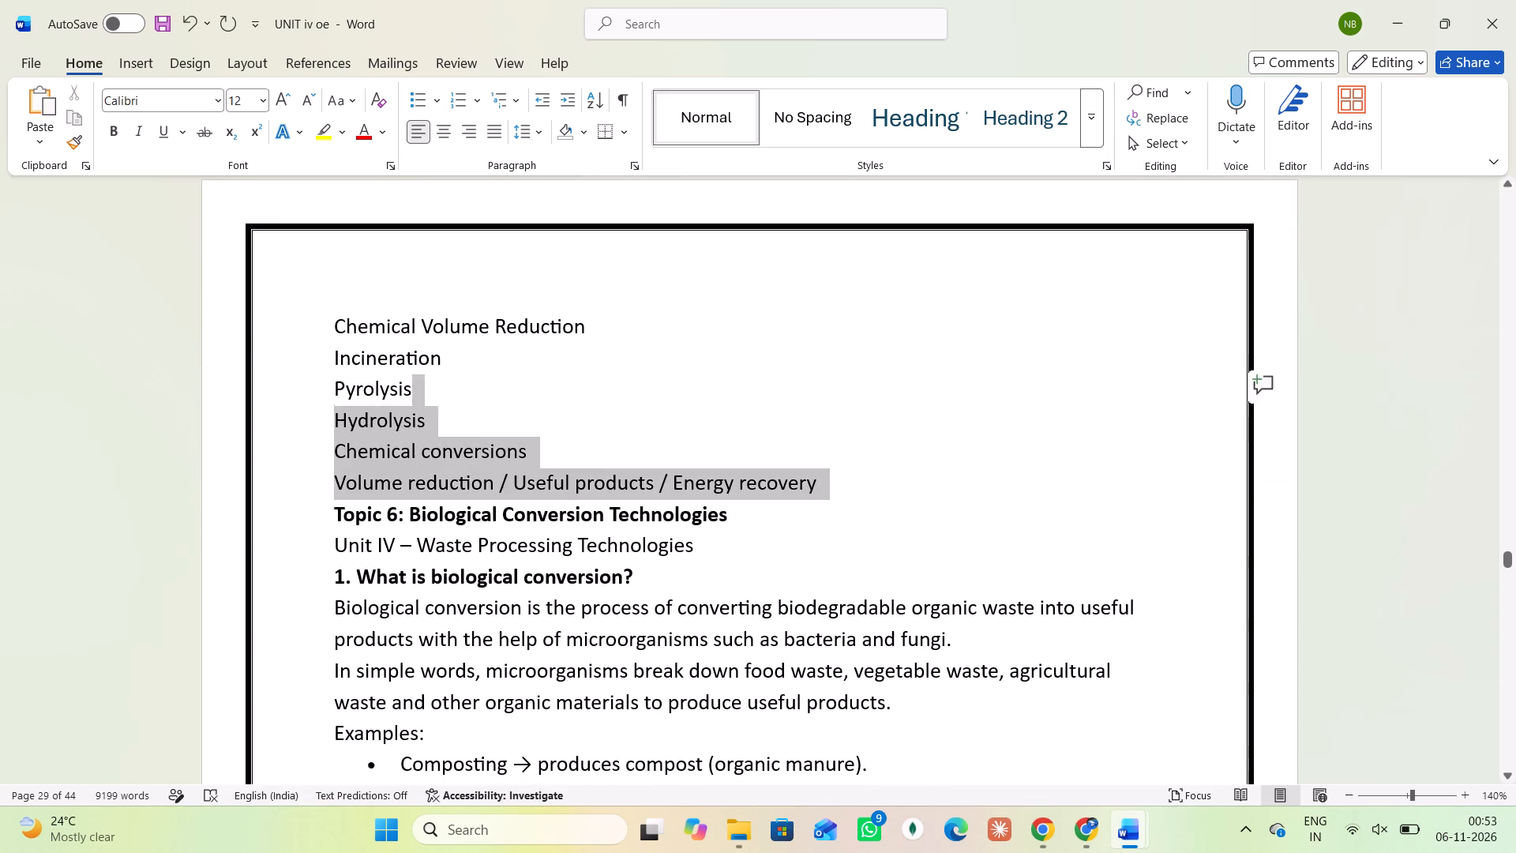
right_click_drag(564, 295, 347, 295)
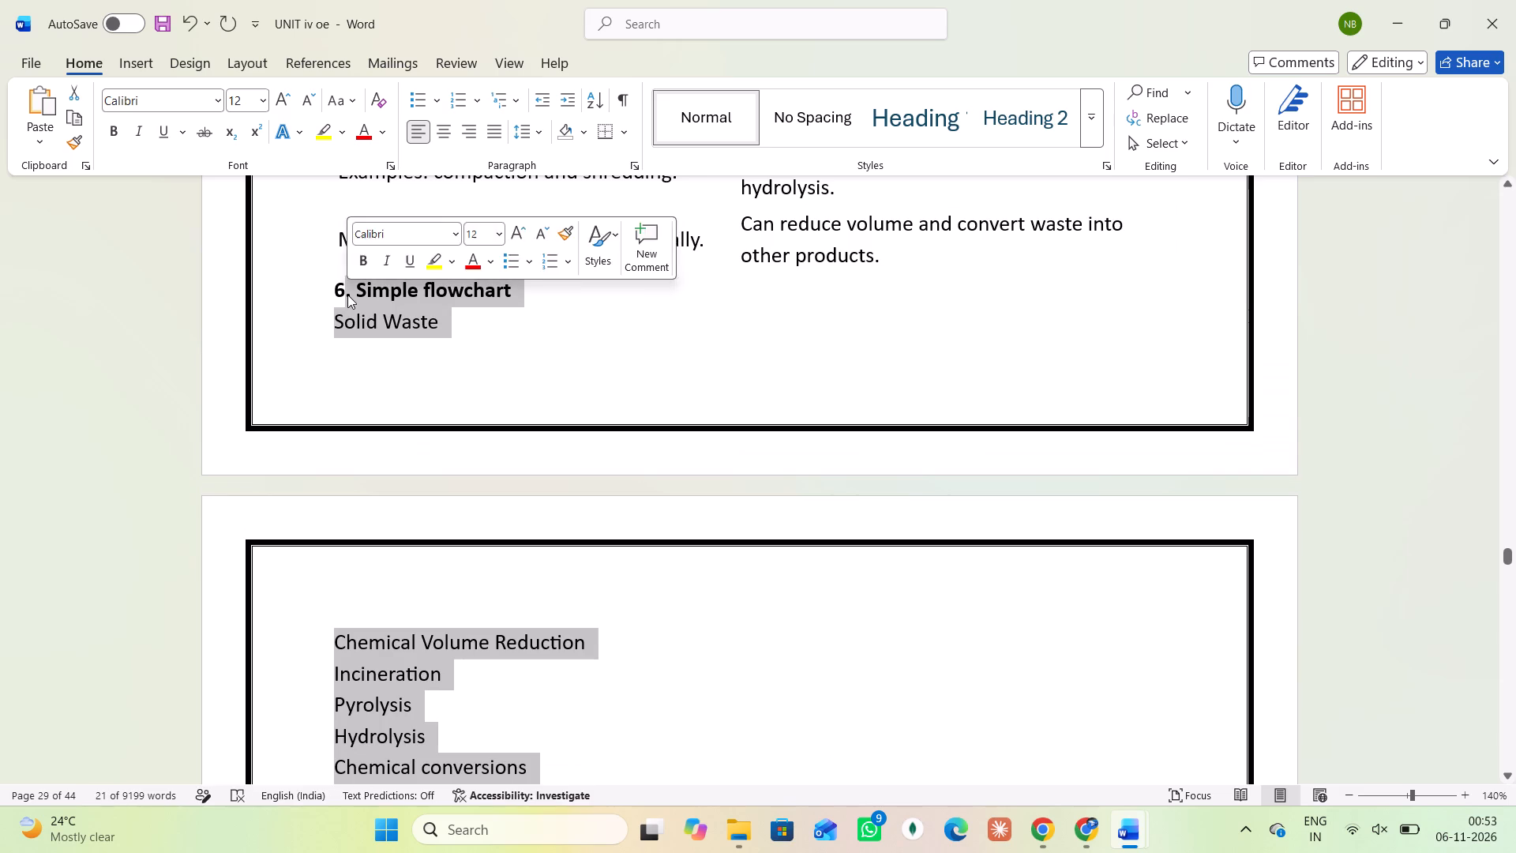
key("BackSpace")
left_click_drag(355, 271, 291, 291)
left_click(394, 290)
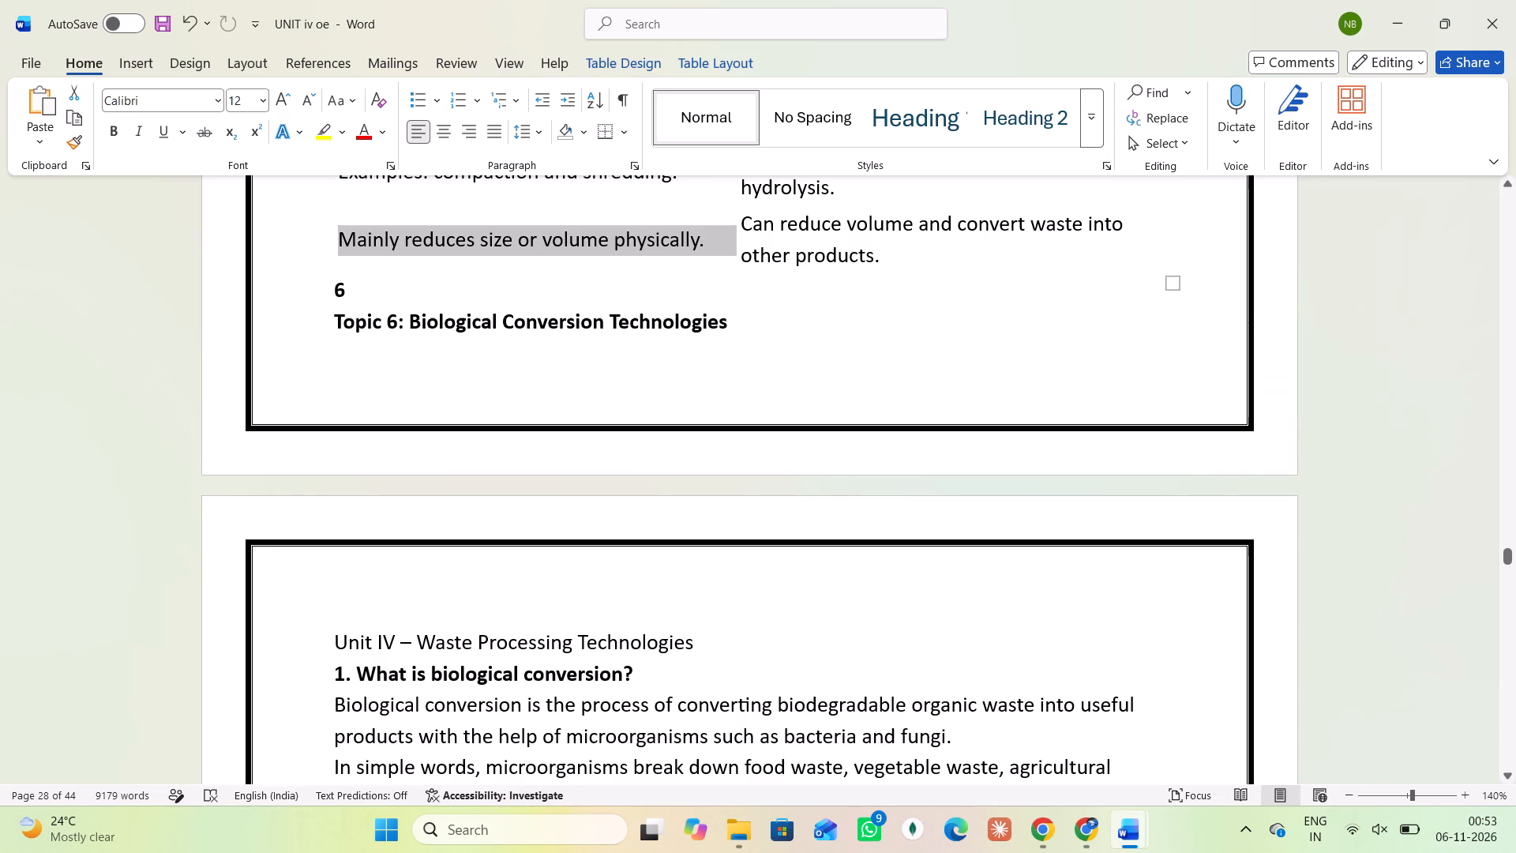
key("BackSpace")
Delete the "From Waste to Wealth" article link and the journals.sagepub.com line above "2. Objectives of biological conversion".
scroll(394, 290, "down", 1)
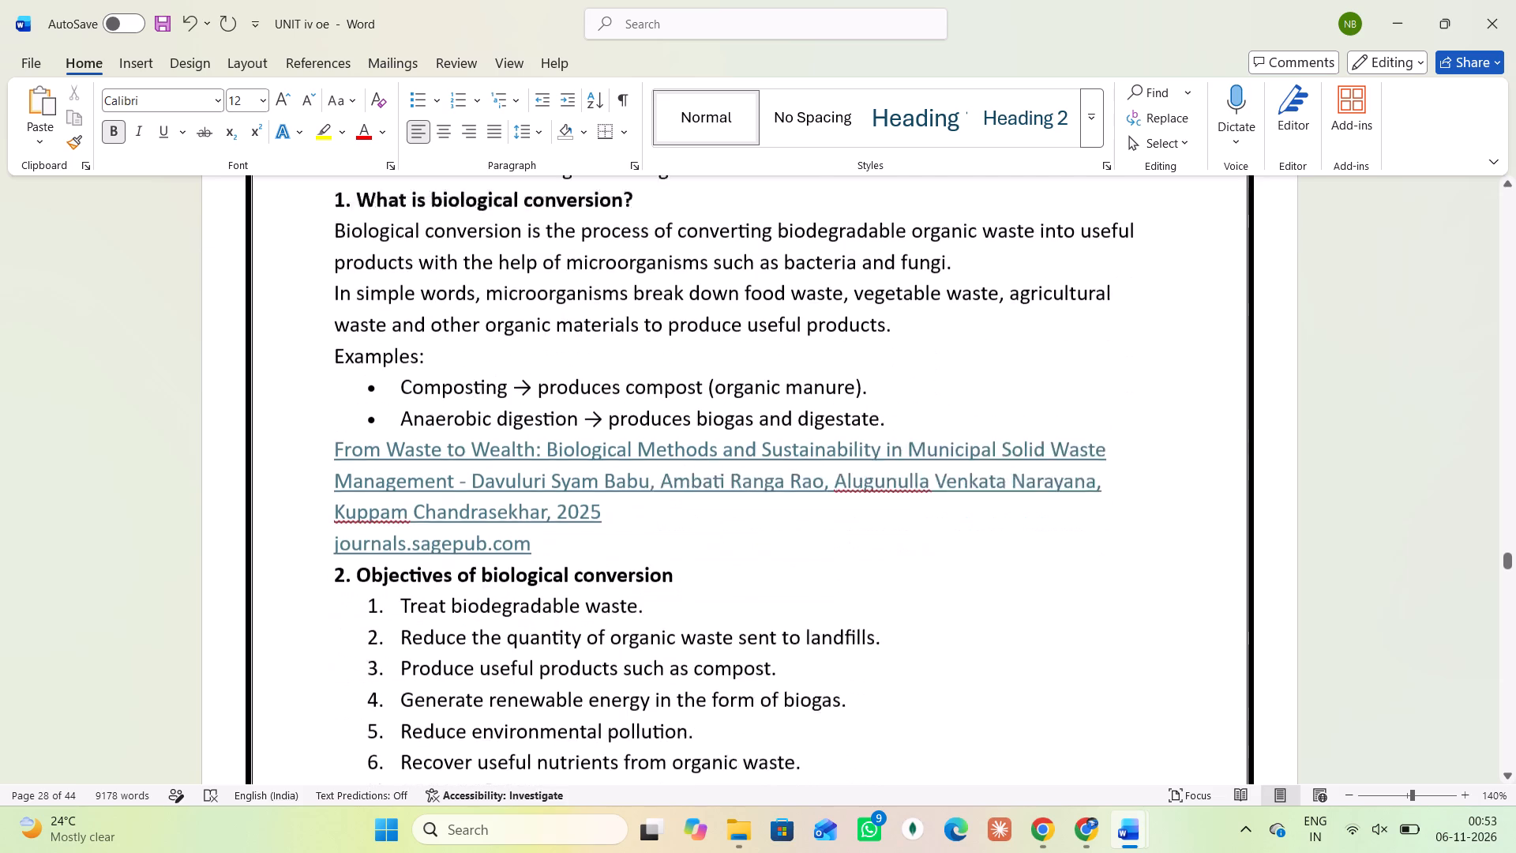
scroll(394, 290, "down", 1)
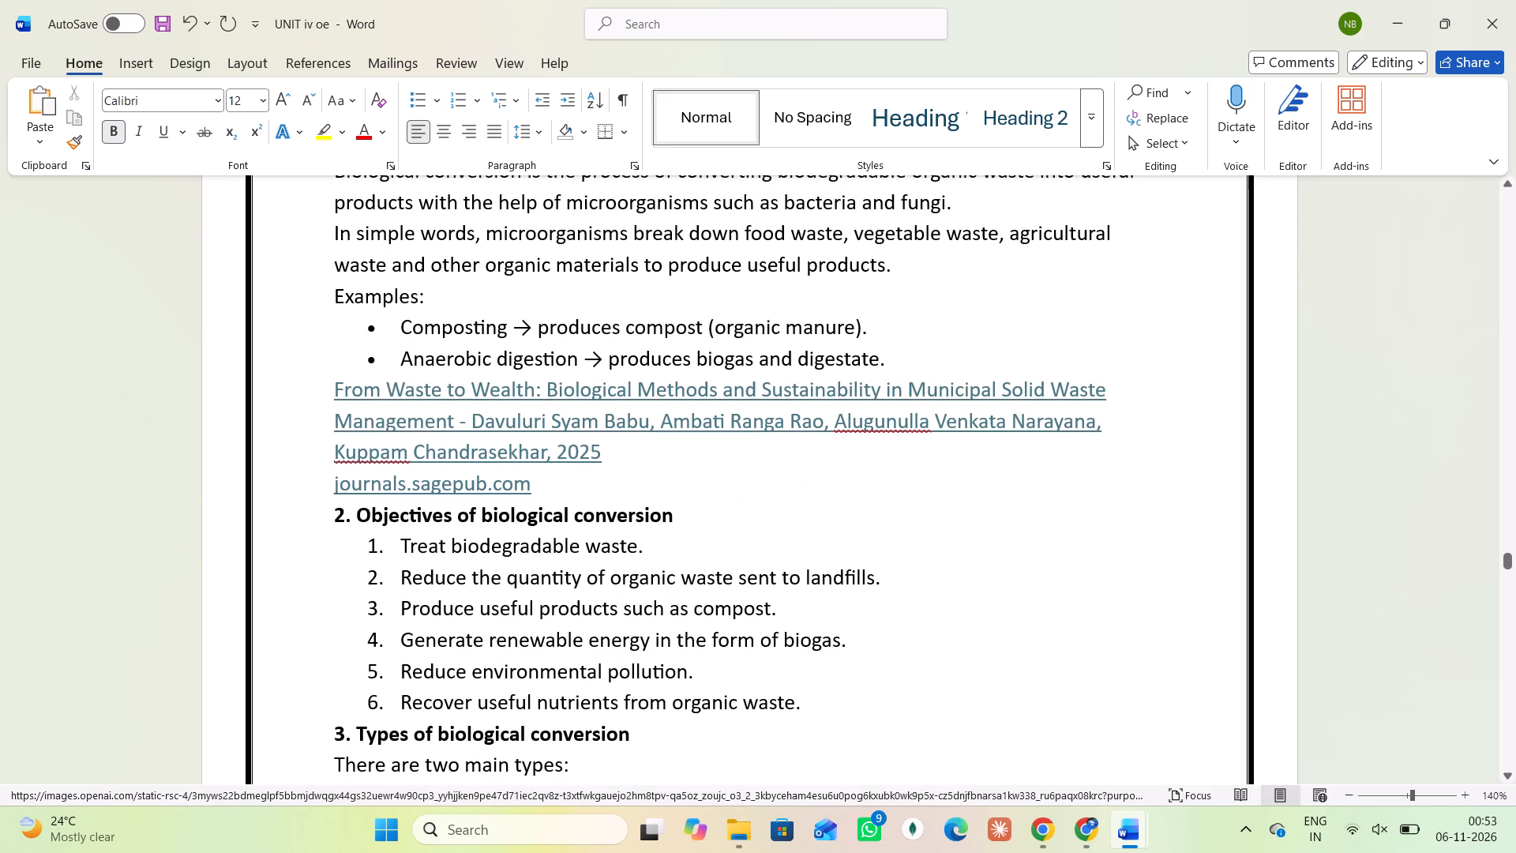
right_click_drag(561, 497, 351, 393)
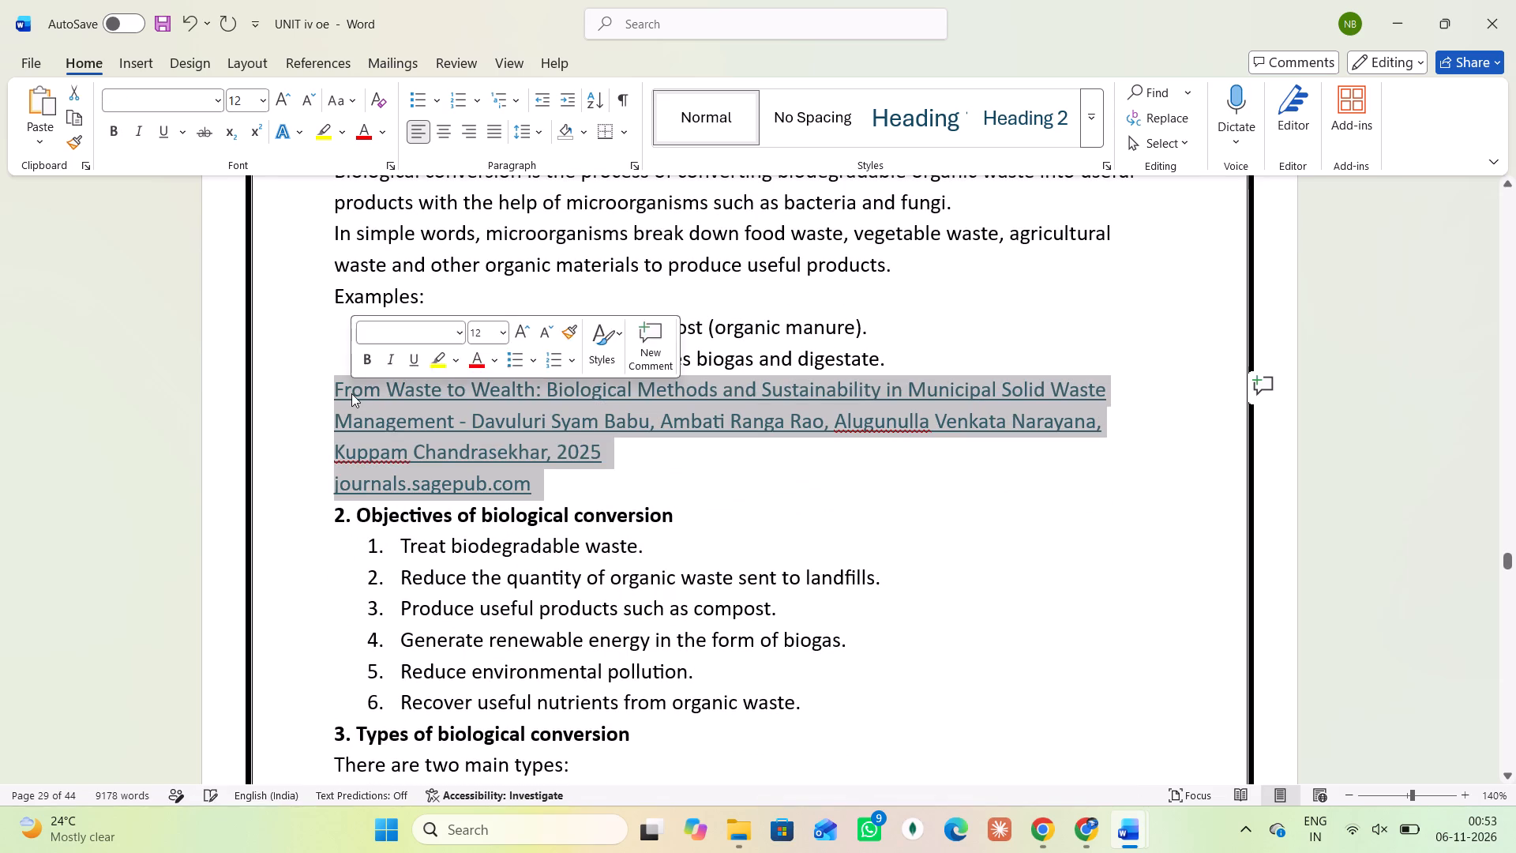
key("BackSpace")
Delete the "Large-Scale Organic Materials Composting" and content.ces.ncsu.edu link lines under the A. Aerobic Biological Conversion heading.
scroll(351, 393, "down", 3)
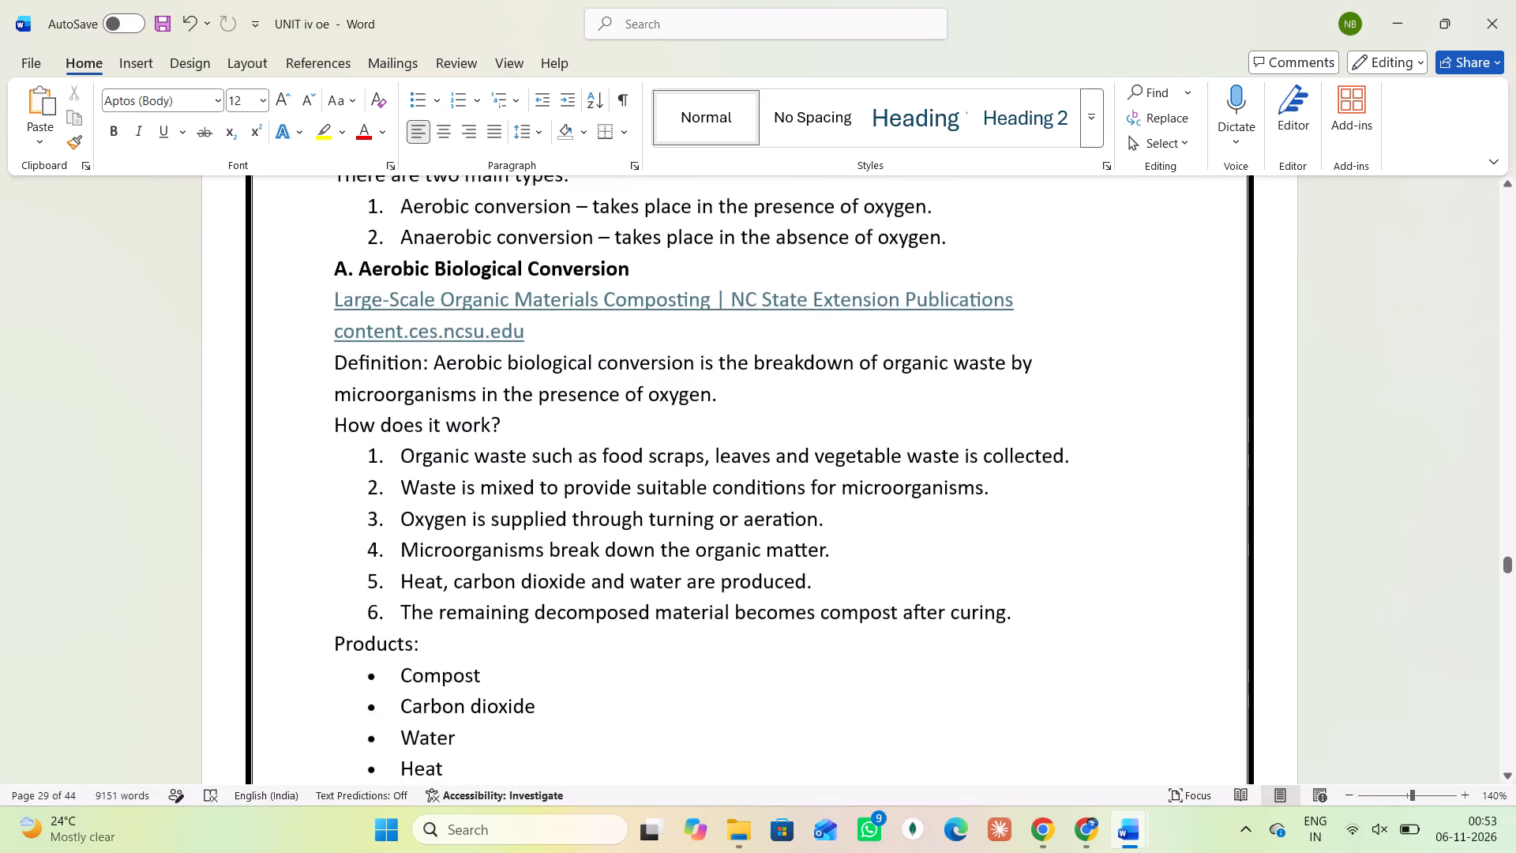
scroll(351, 393, "down", 1)
scroll(351, 393, "up", 1)
left_click_drag(547, 418, 370, 378)
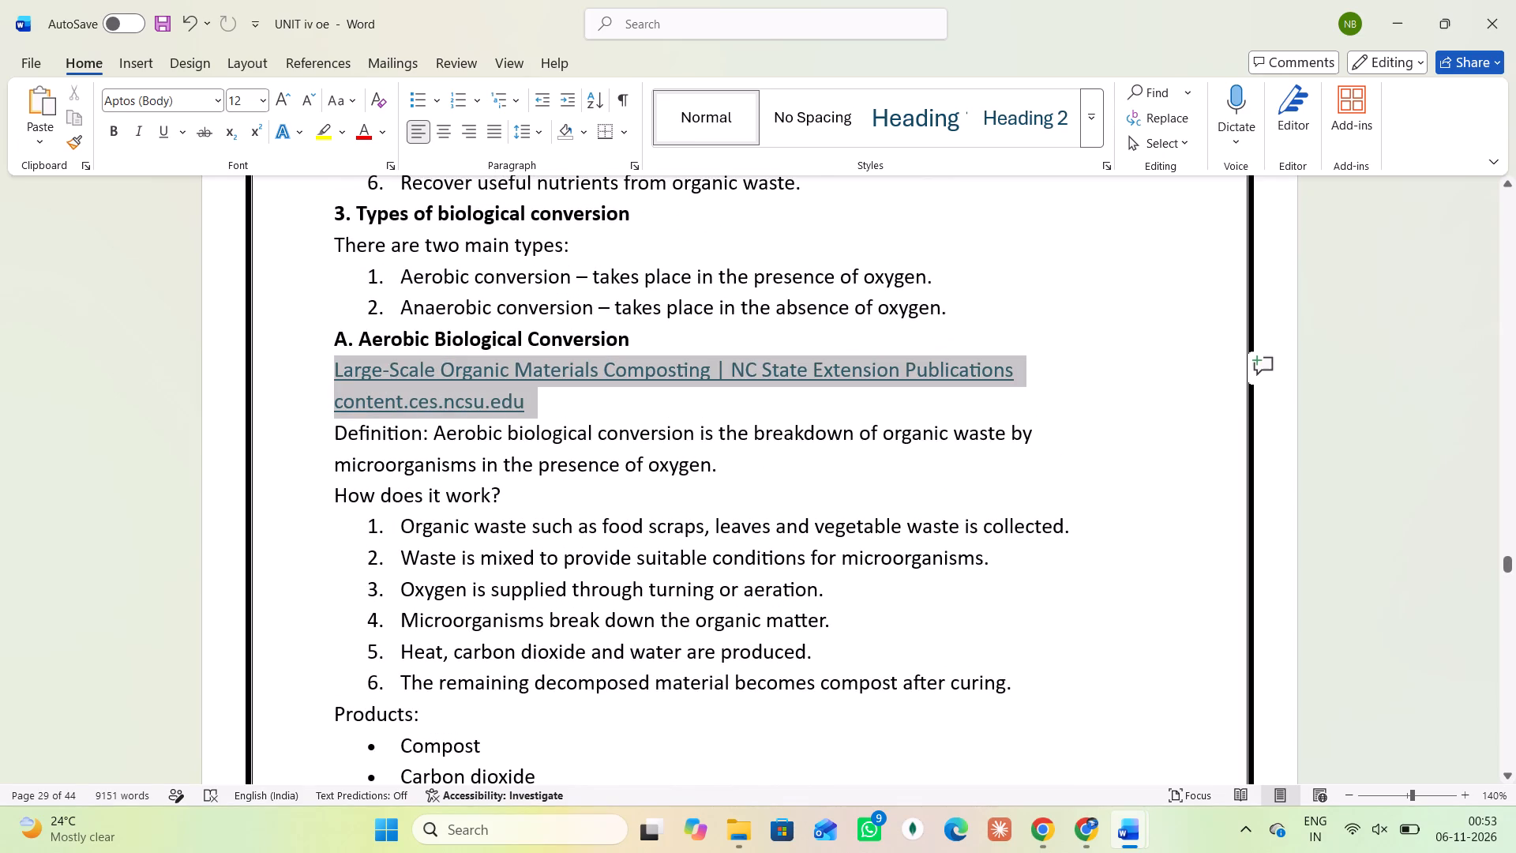
left_click_drag(370, 378, 343, 375)
key("BackSpace")
Delete the "Biogas analysis, key parameters and examples" and atriainnovation.com link lines under the B. Anaerobic Biological Conversion heading.
scroll(343, 375, "down", 2)
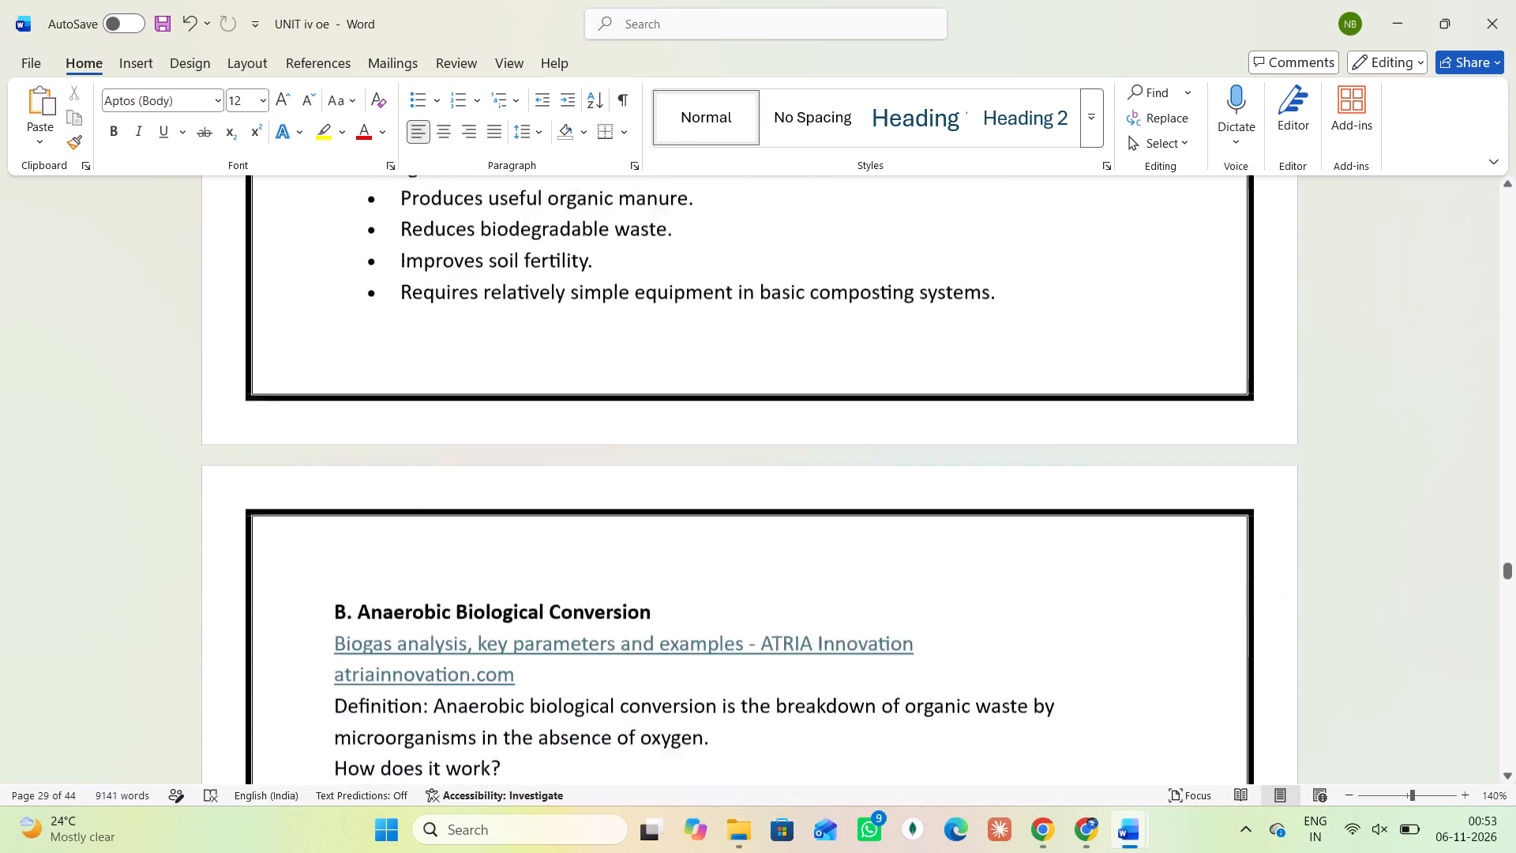
scroll(343, 375, "down", 1)
left_click_drag(511, 427, 508, 427)
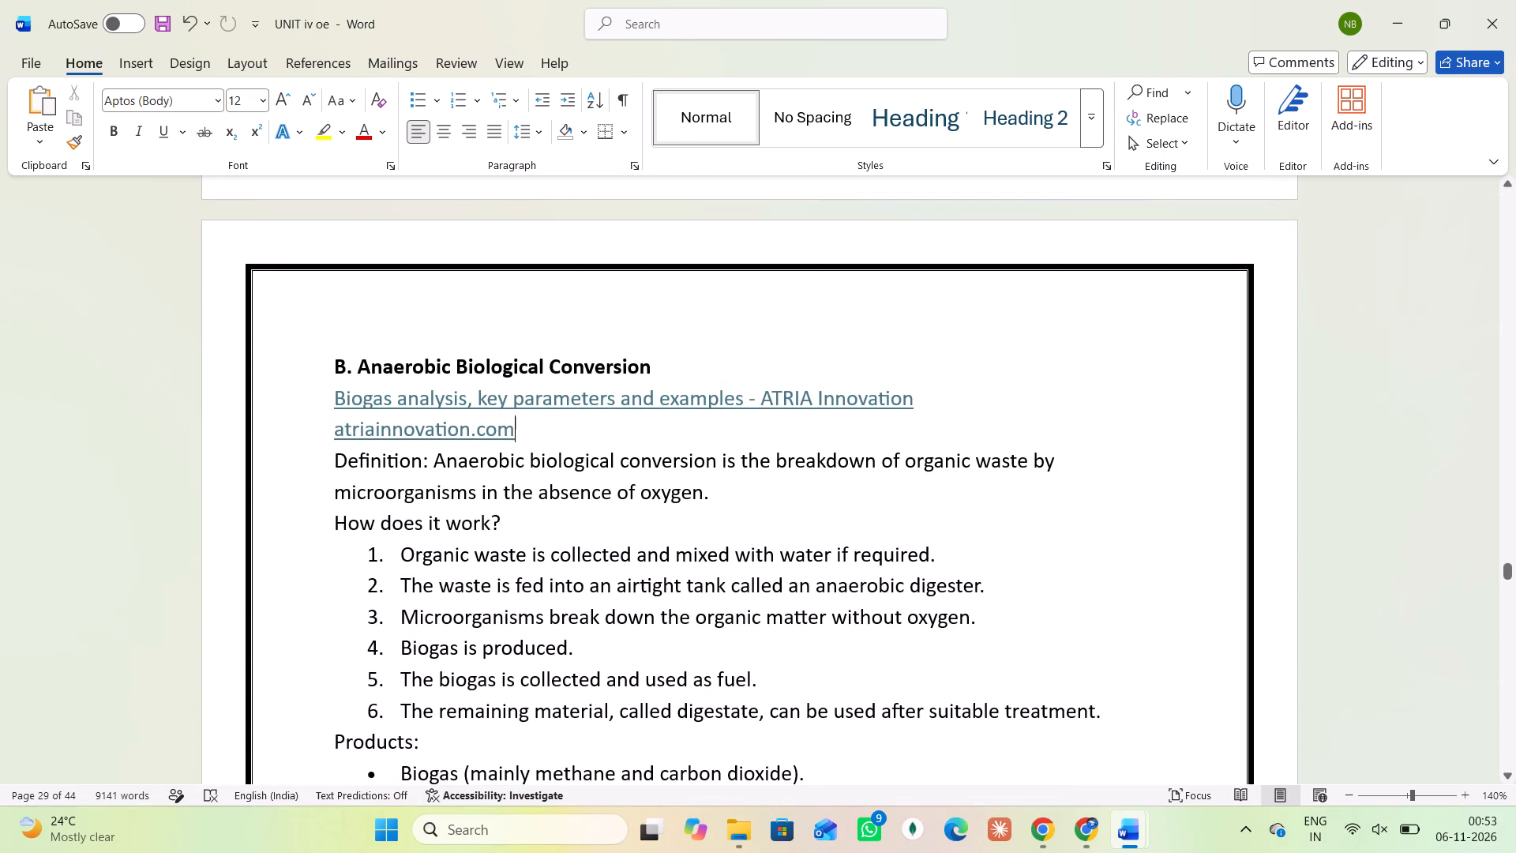
left_click_drag(508, 427, 358, 413)
key("BackSpace")
Look through the aerobic-anaerobic comparison, the biological conversion flowchart and Topic 7's composting objectives, methods and method comparison.
scroll(358, 413, "down", 2)
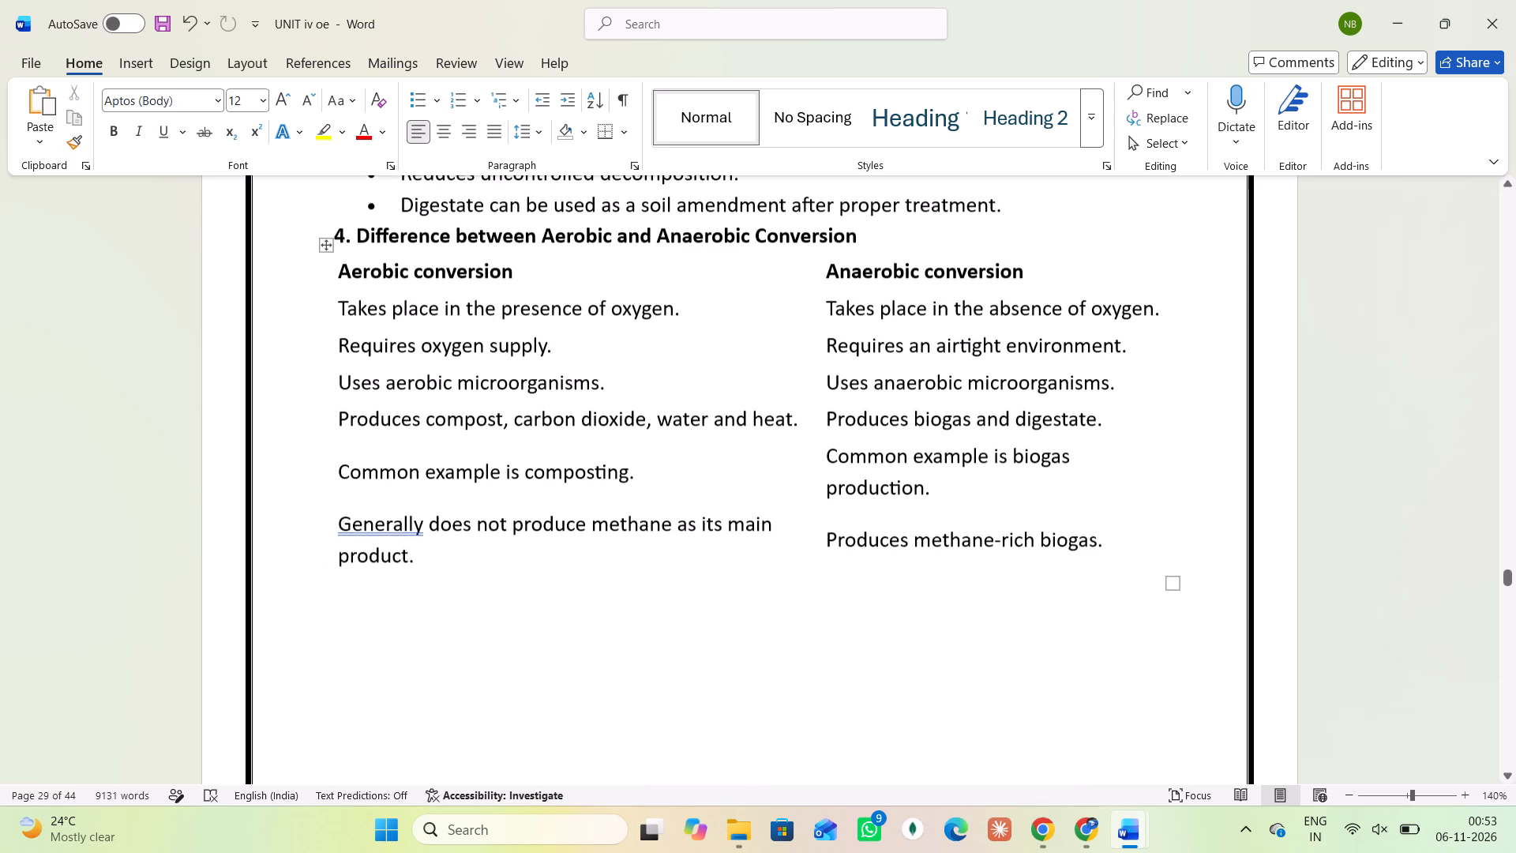
scroll(358, 413, "down", 2)
scroll(358, 413, "right", 1)
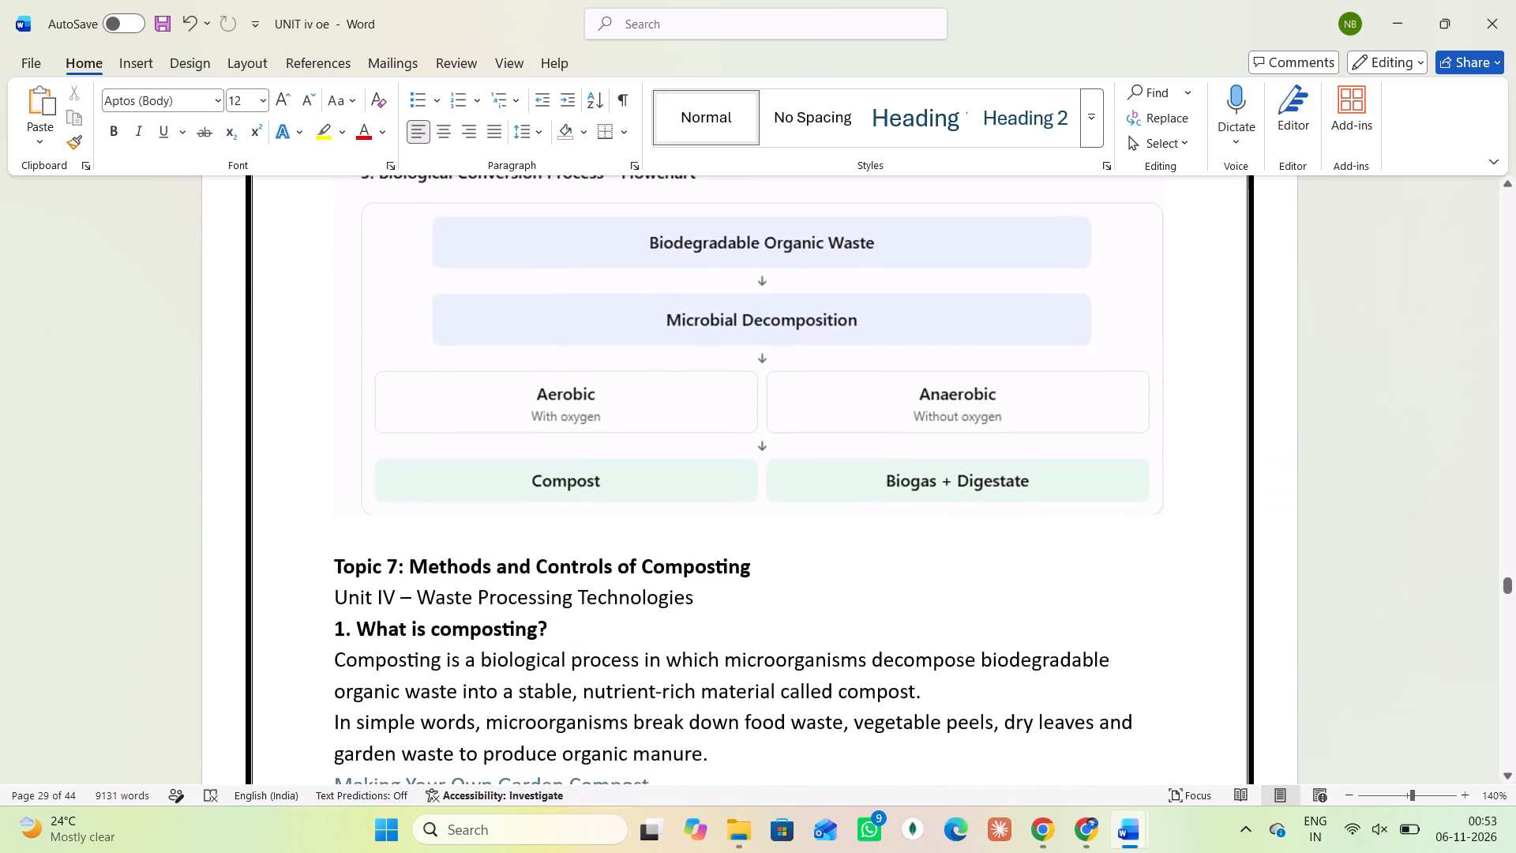
scroll(358, 413, "right", 1)
scroll(490, 379, "down", 1)
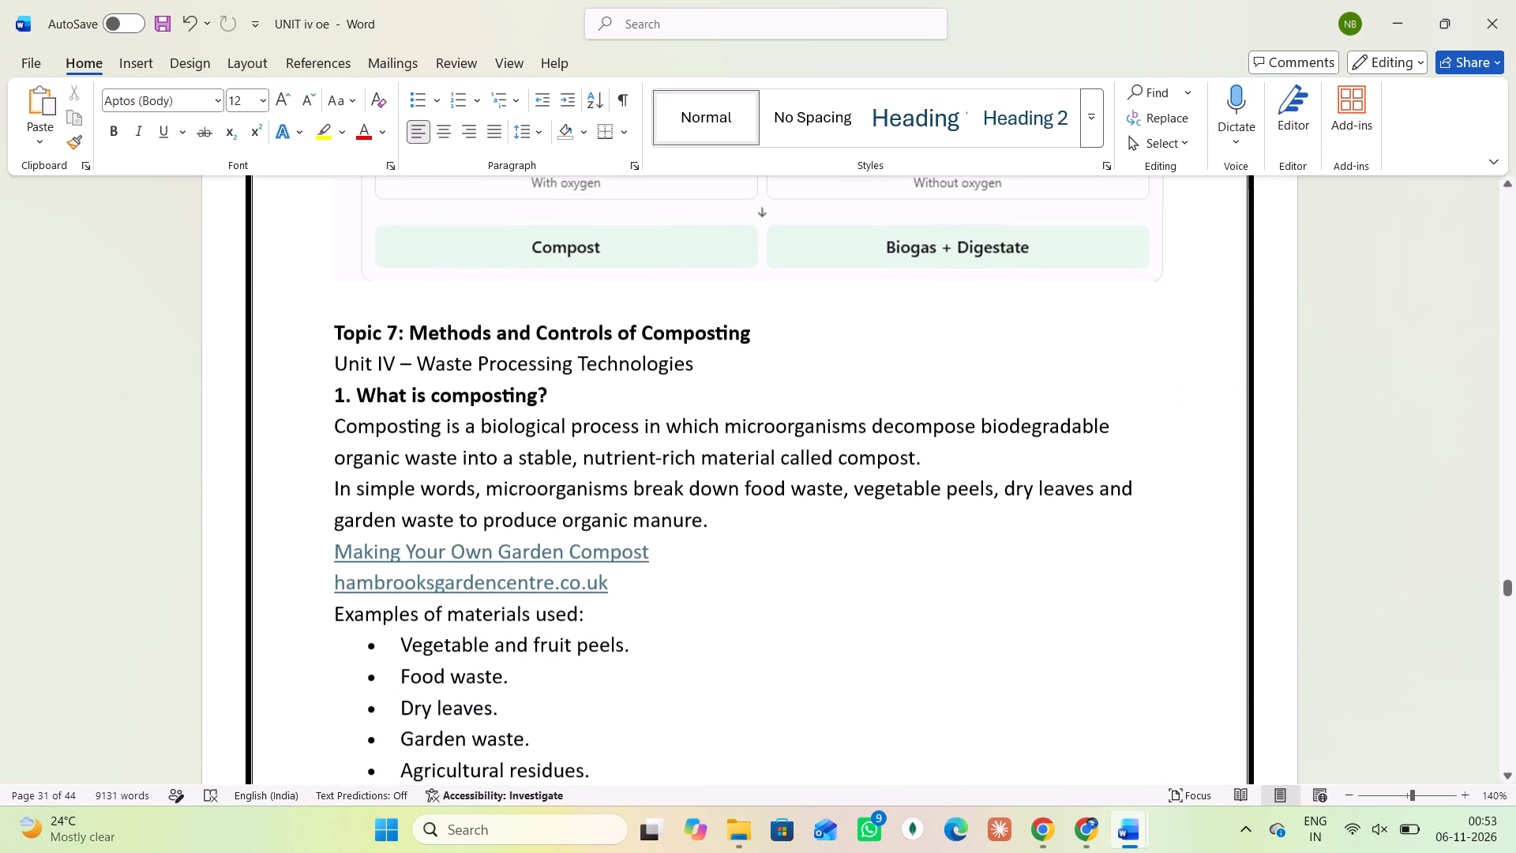
scroll(574, 460, "down", 2)
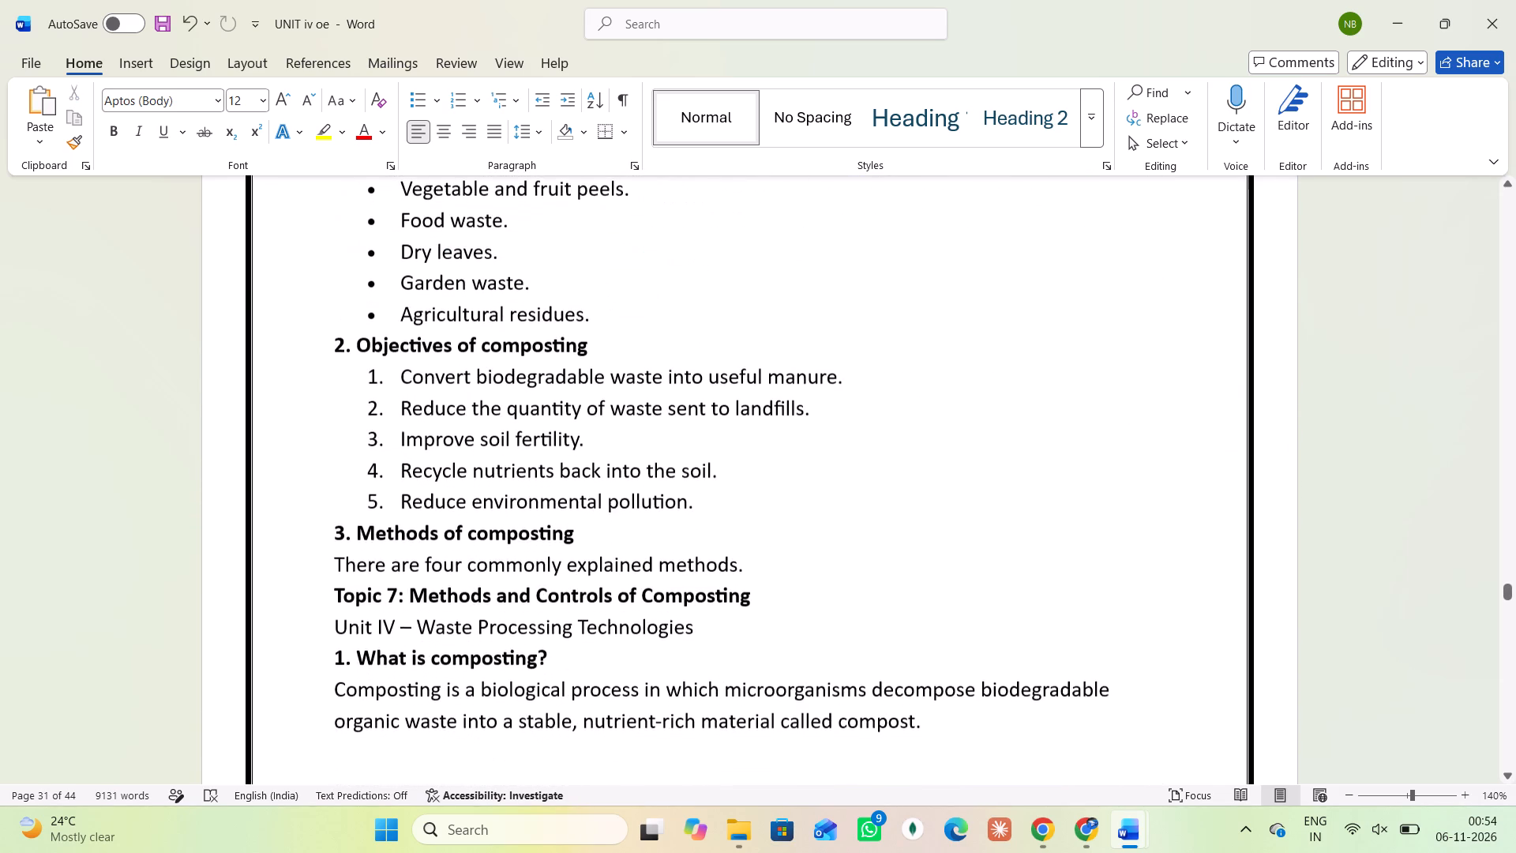
scroll(574, 460, "down", 2)
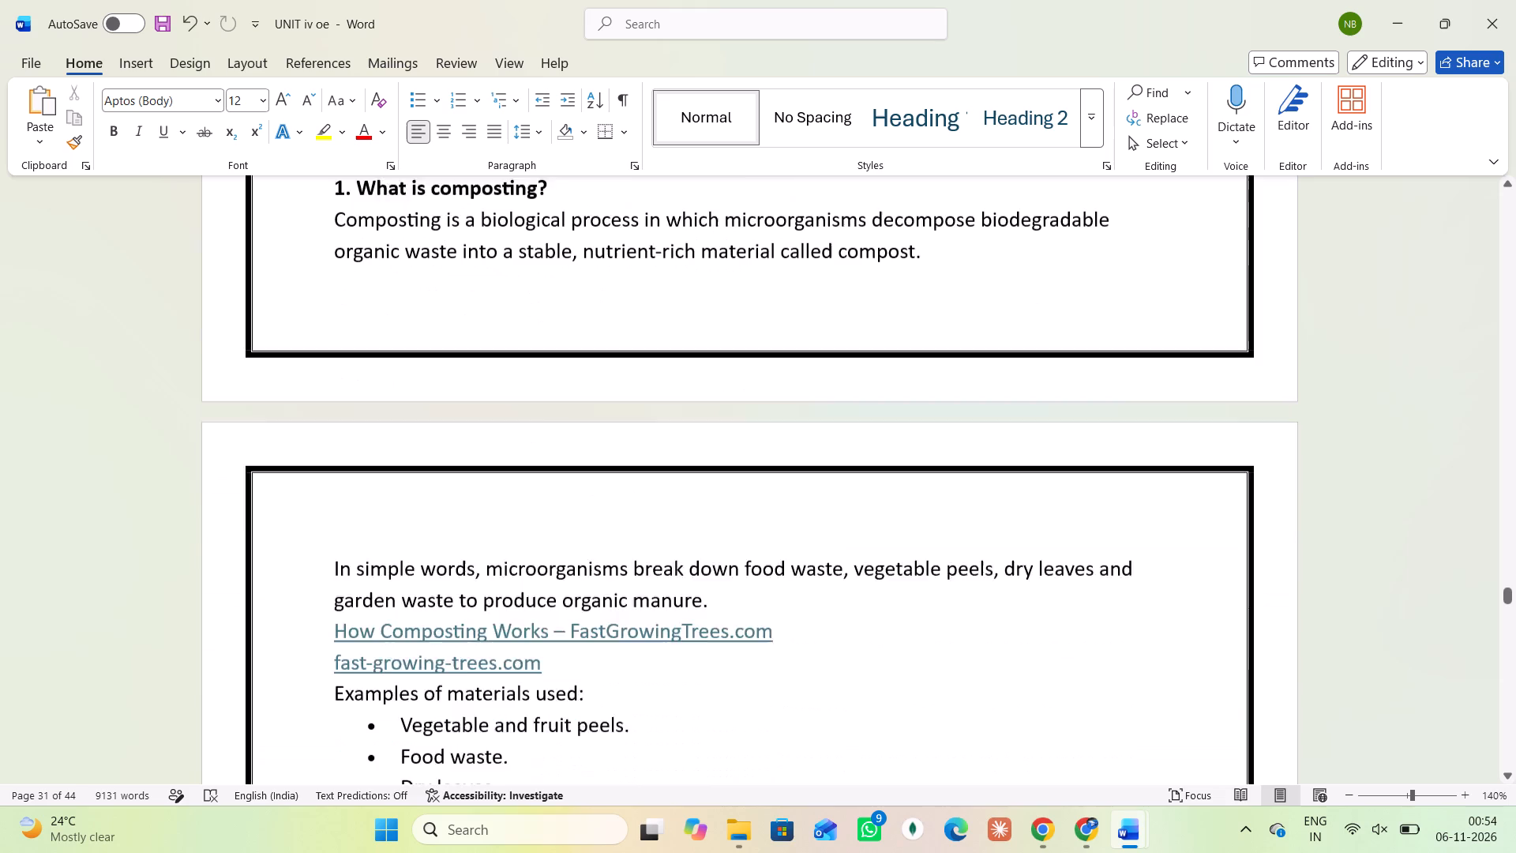
scroll(574, 460, "down", 2)
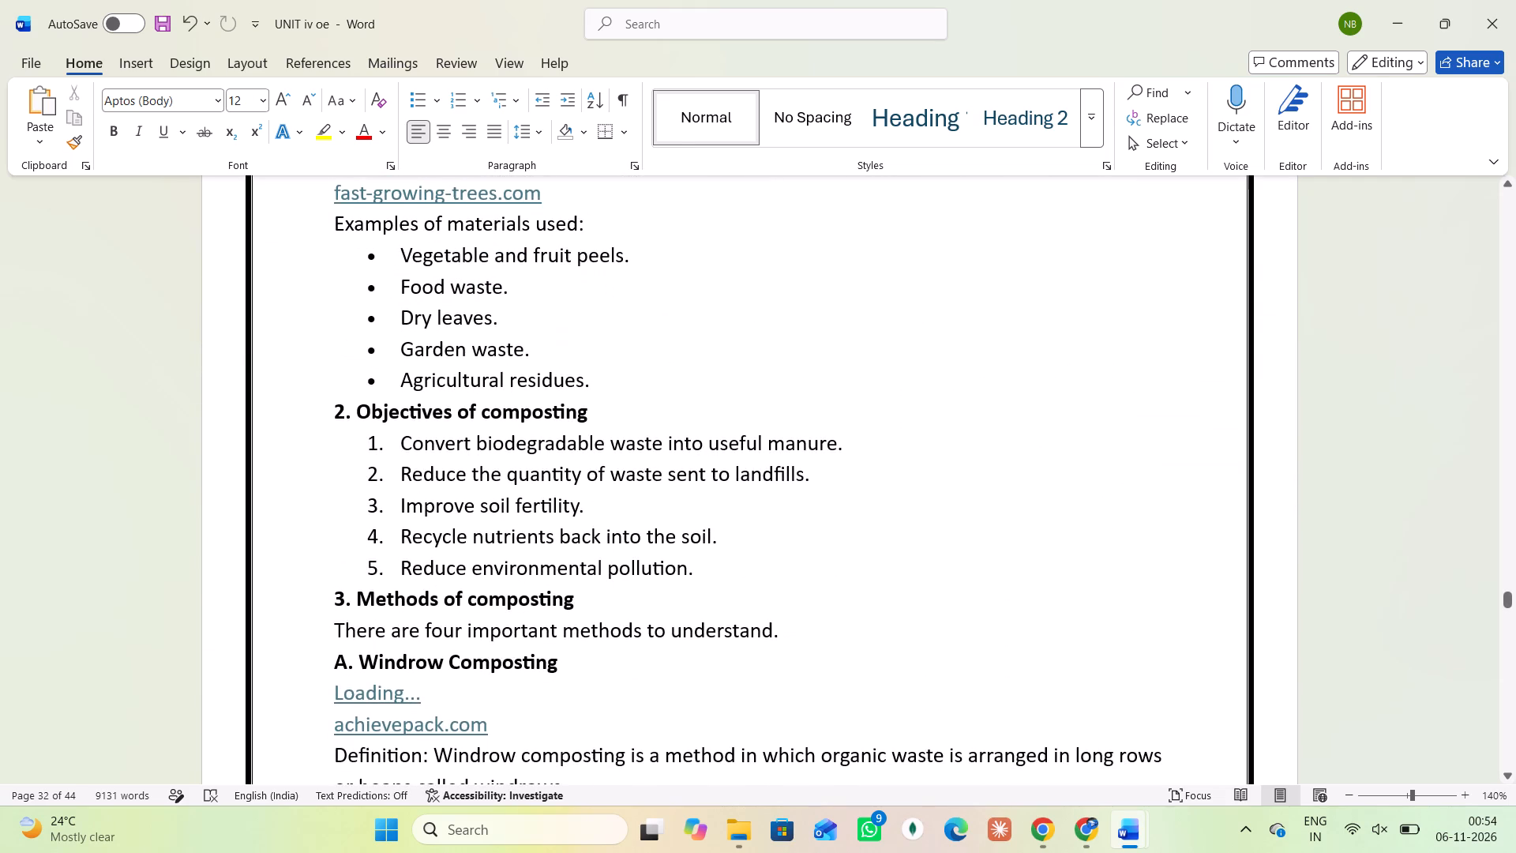
scroll(574, 460, "down", 8)
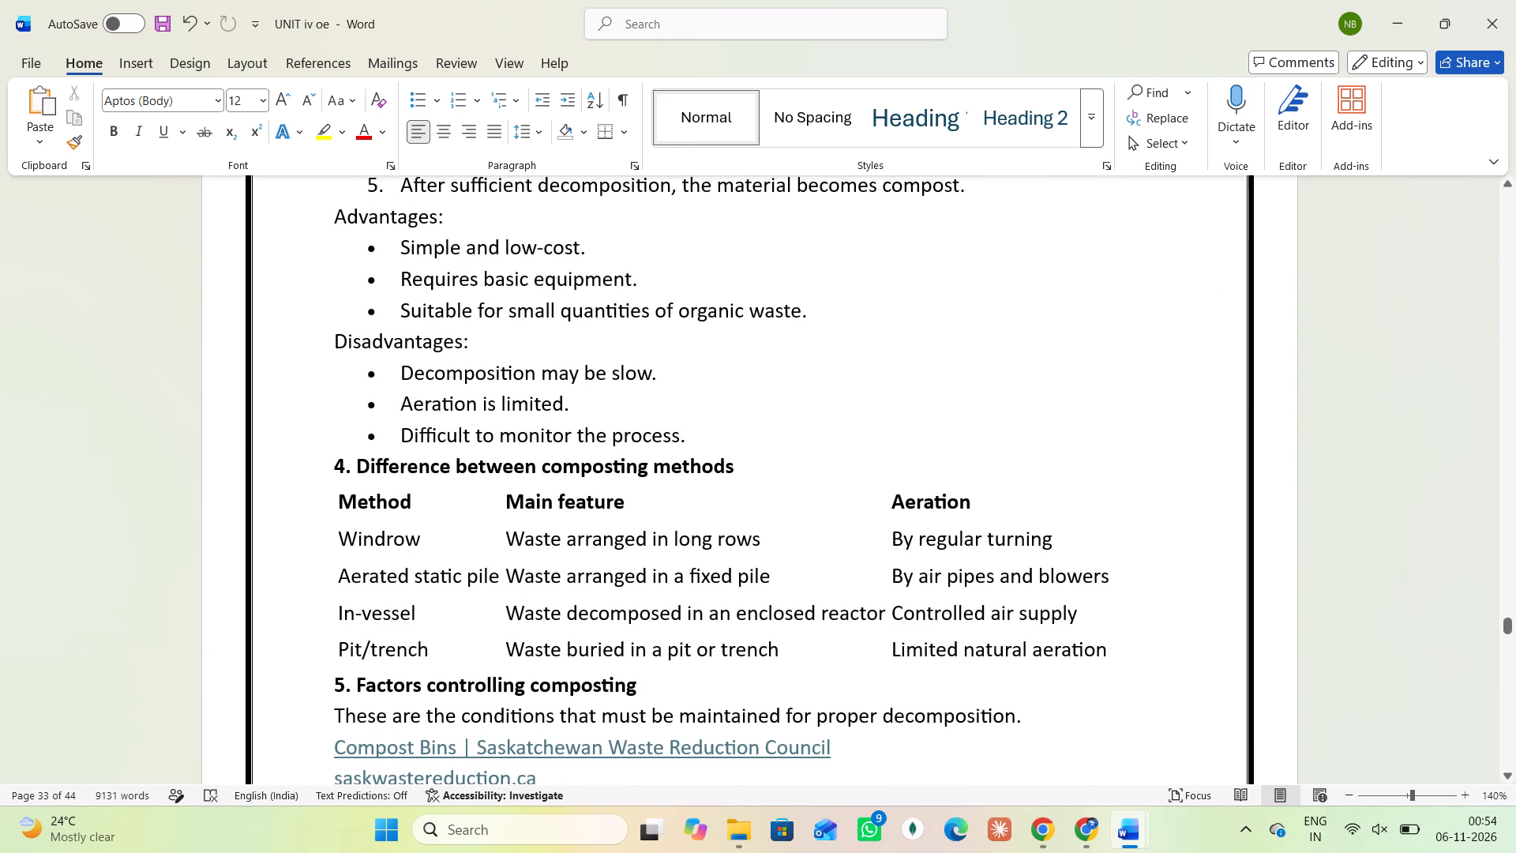
Delete the "Compost Bins | Saskatchewan Waste Reduction Council" and saskwastereduction.ca link lines under "5. Factors controlling composting".
scroll(574, 460, "down", 2)
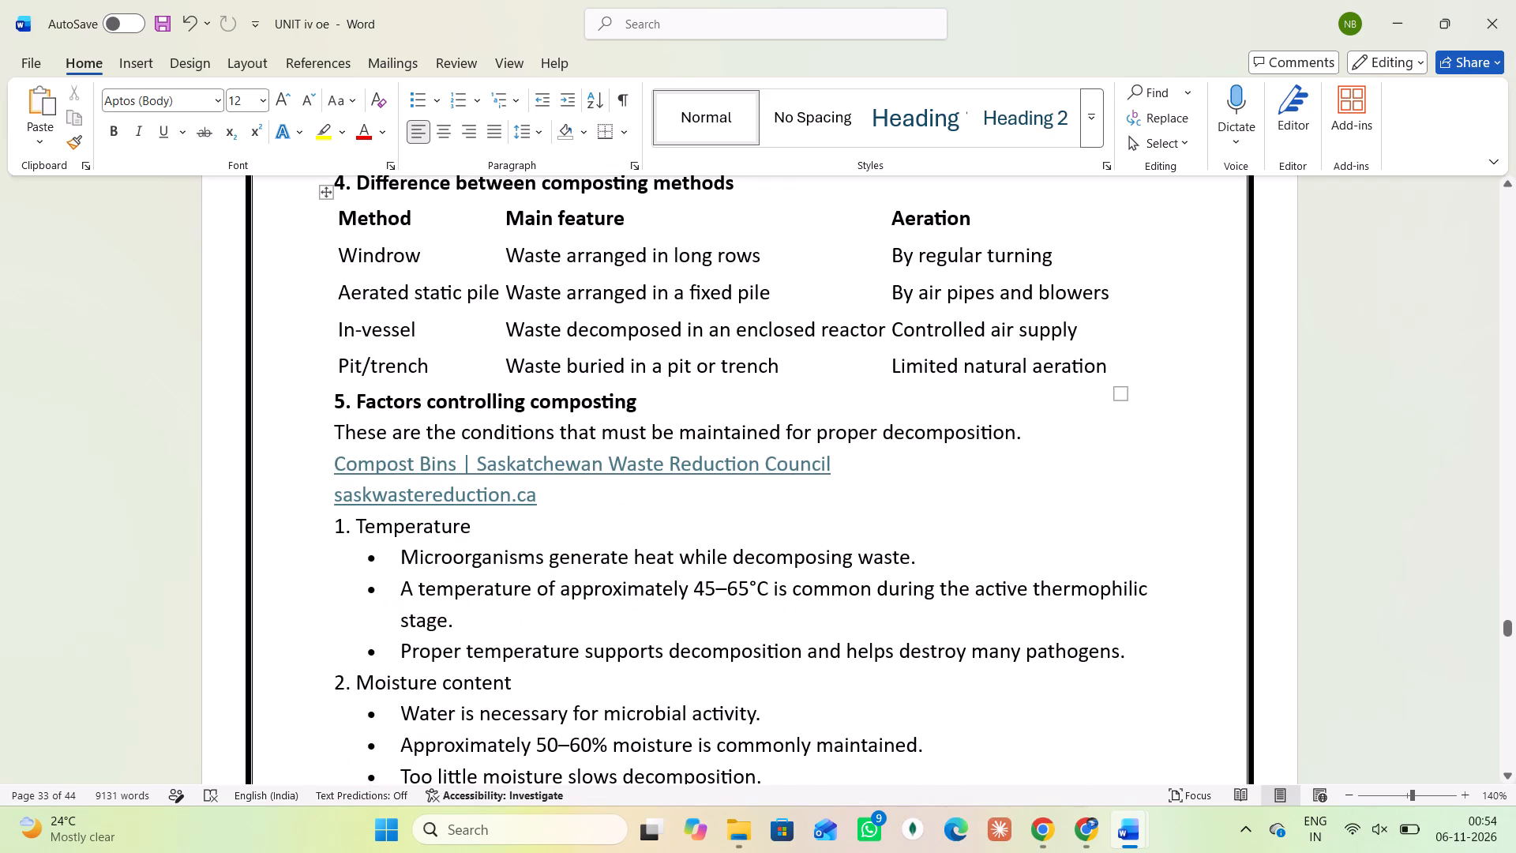
right_click_drag(557, 494, 340, 464)
key("BackSpace")
Delete the "Thermochemical conversion of waste into energy: a review" and link.springer.com link lines below the first thermal conversion examples list.
scroll(340, 464, "down", 1)
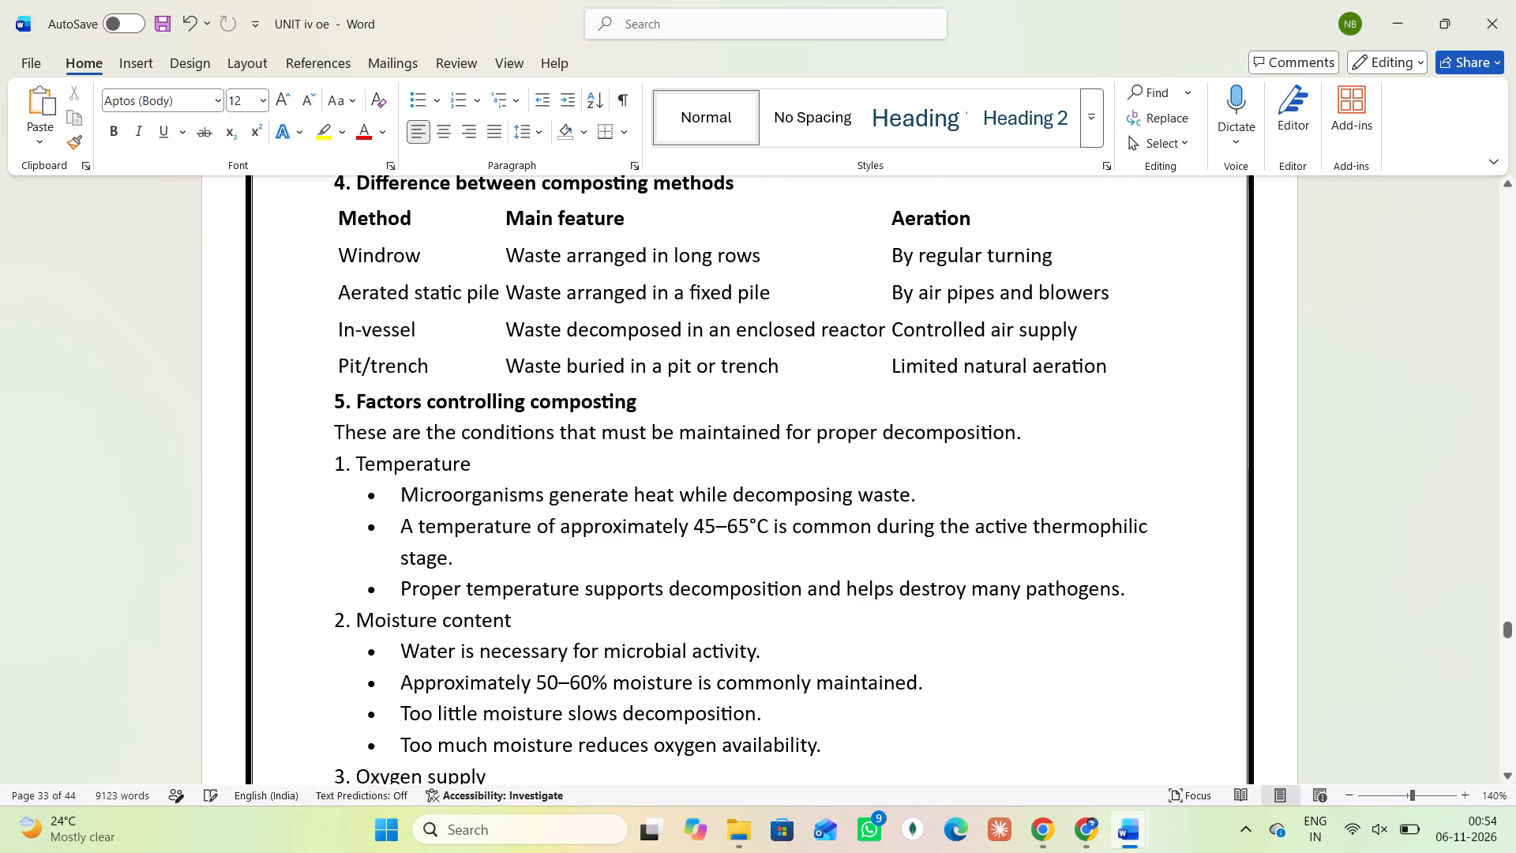
scroll(340, 464, "down", 4)
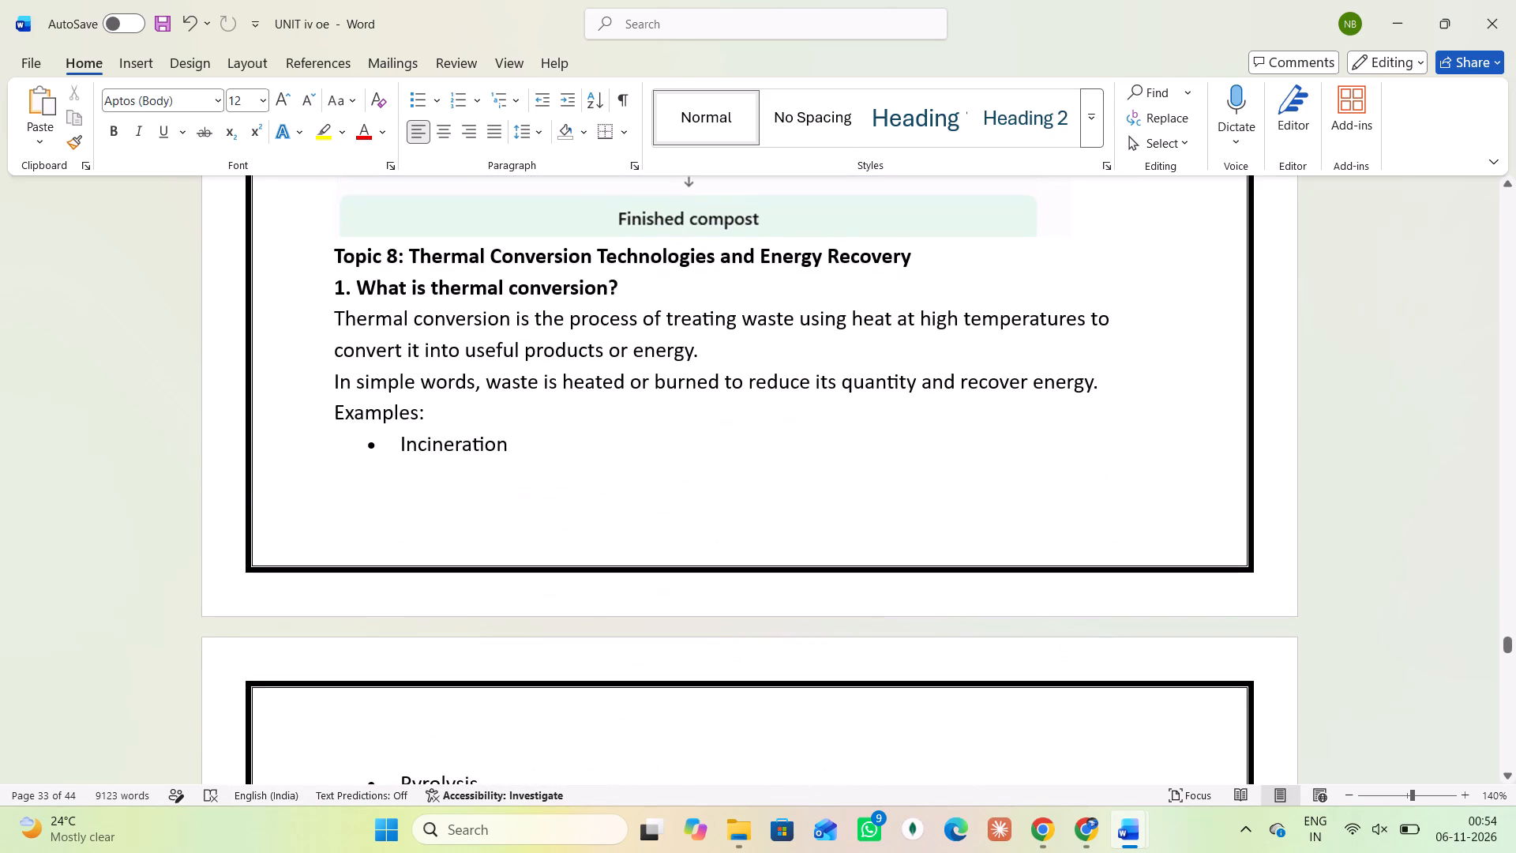
scroll(340, 464, "down", 2)
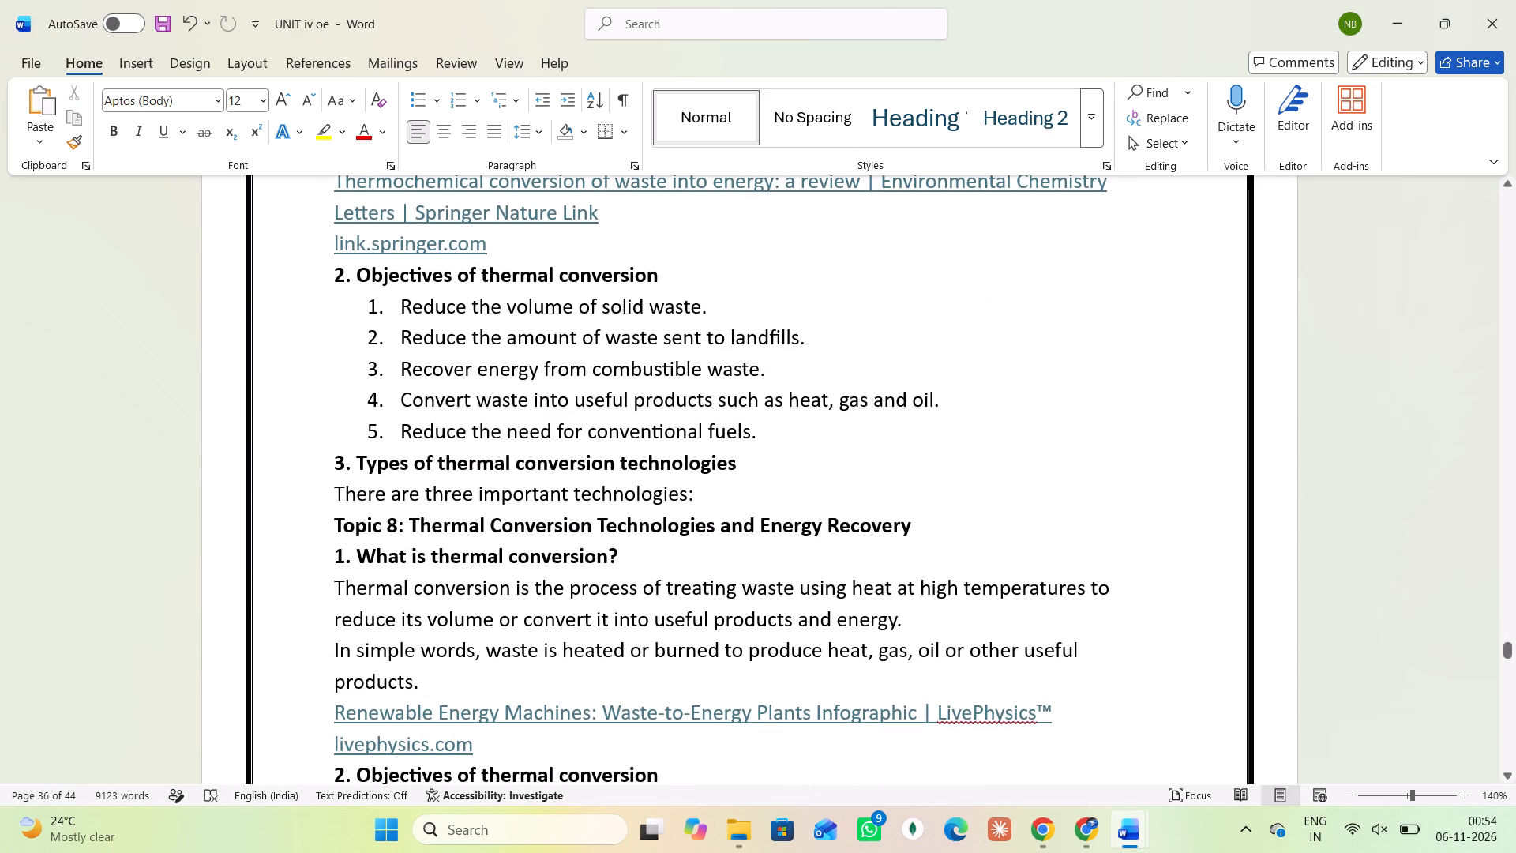
scroll(340, 464, "up", 1)
left_click_drag(504, 407, 375, 375)
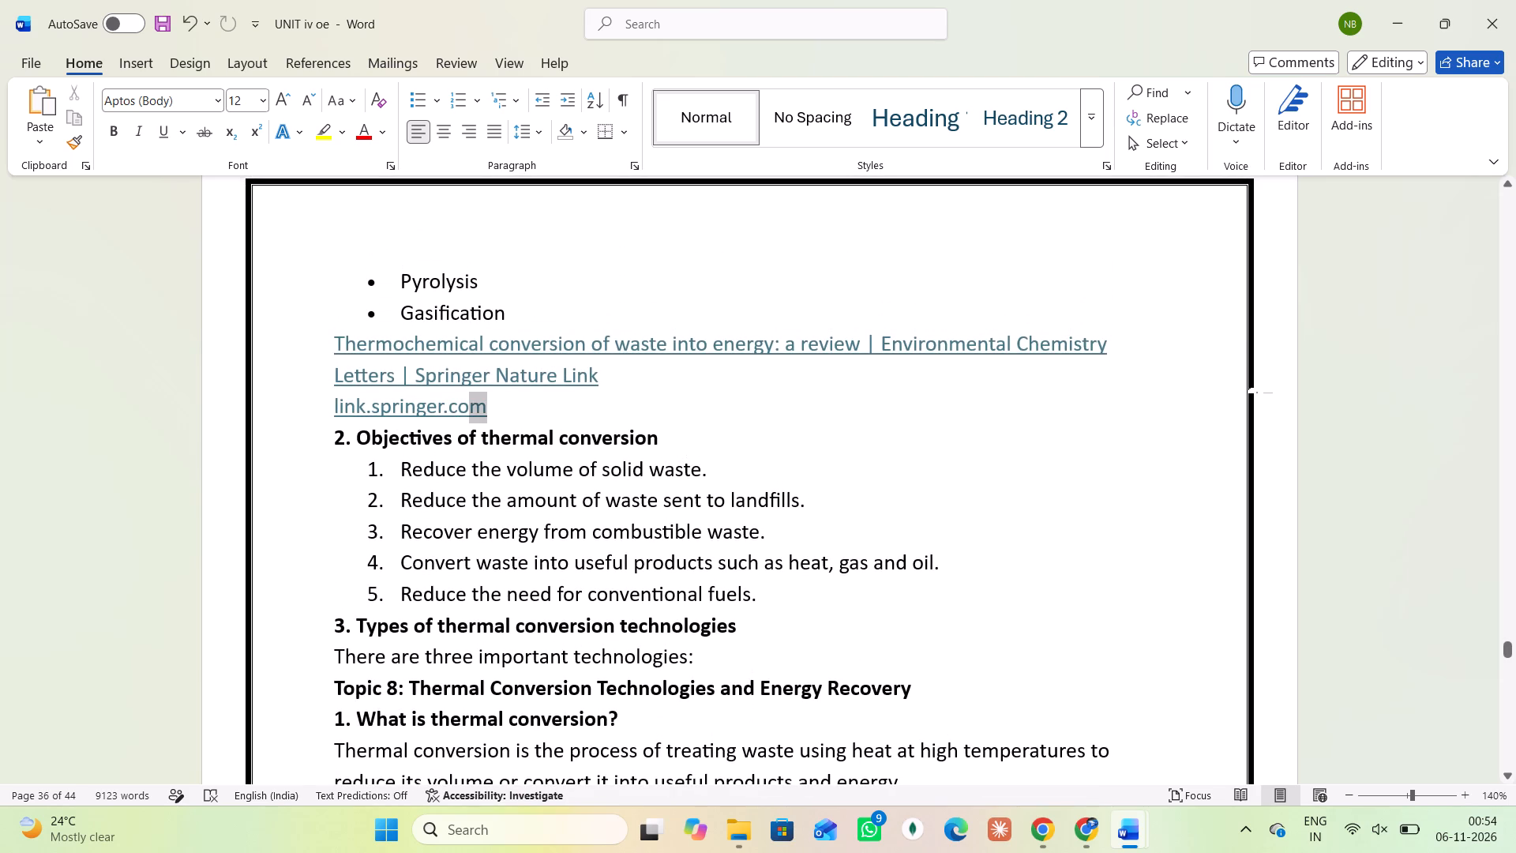
left_click_drag(375, 375, 374, 375)
key("BackSpace")
Delete the "Renewable Energy Machines: Waste-to-Energy Plants Infographic" and livephysics.com link lines under the repeated "1. What is thermal conversion?" section.
scroll(614, 559, "down", 1)
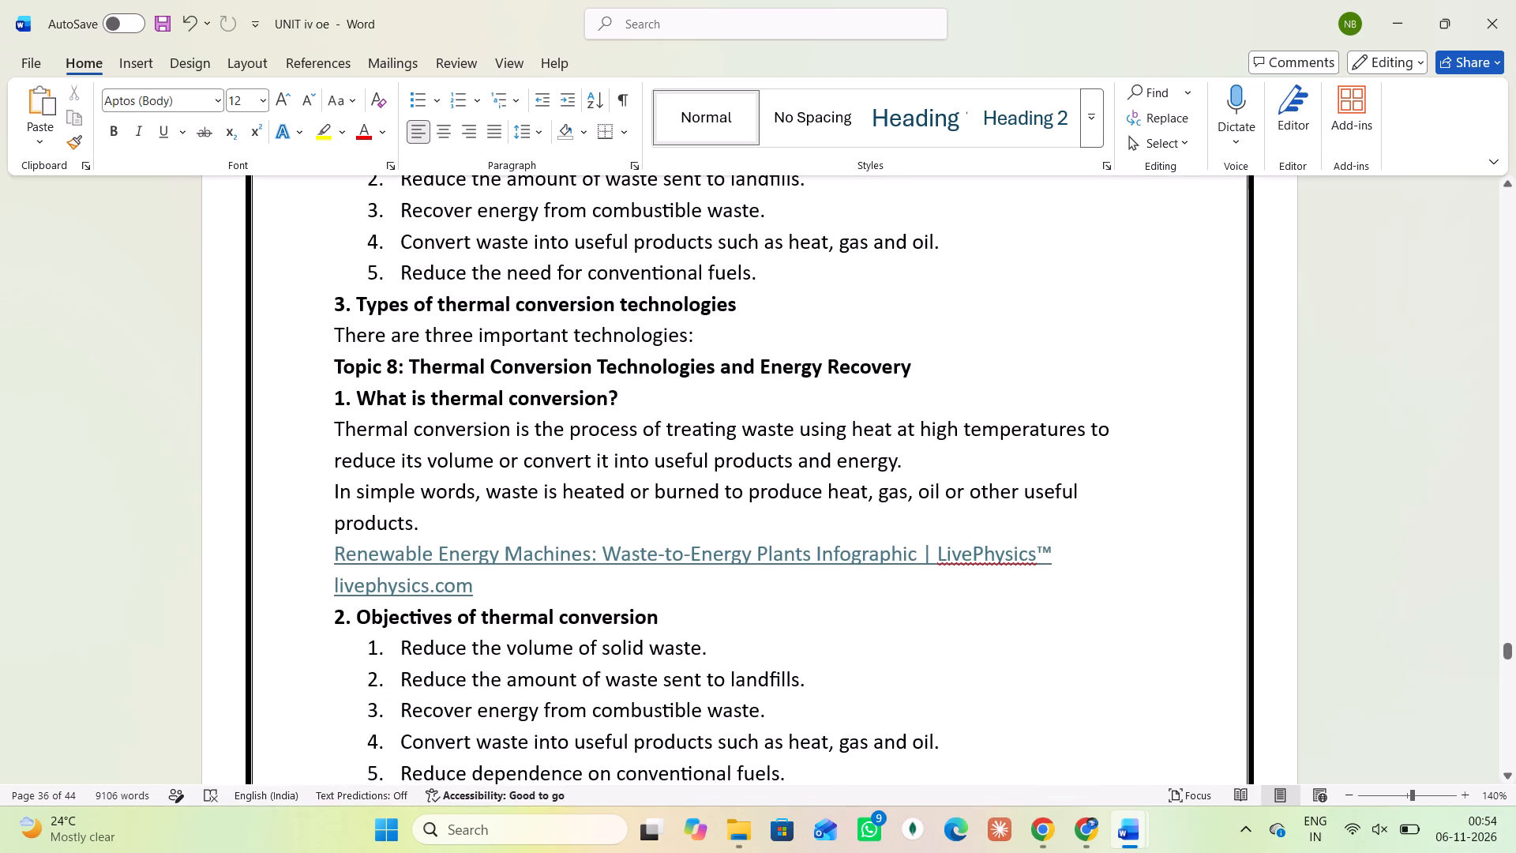
left_click_drag(473, 579, 338, 565)
key("BackSpace")
Delete the "From Waste to Energy: Waste Incineration Furnace Technologies" and glasstechrefractory.com link lines under the A. Incineration heading.
scroll(338, 565, "down", 1)
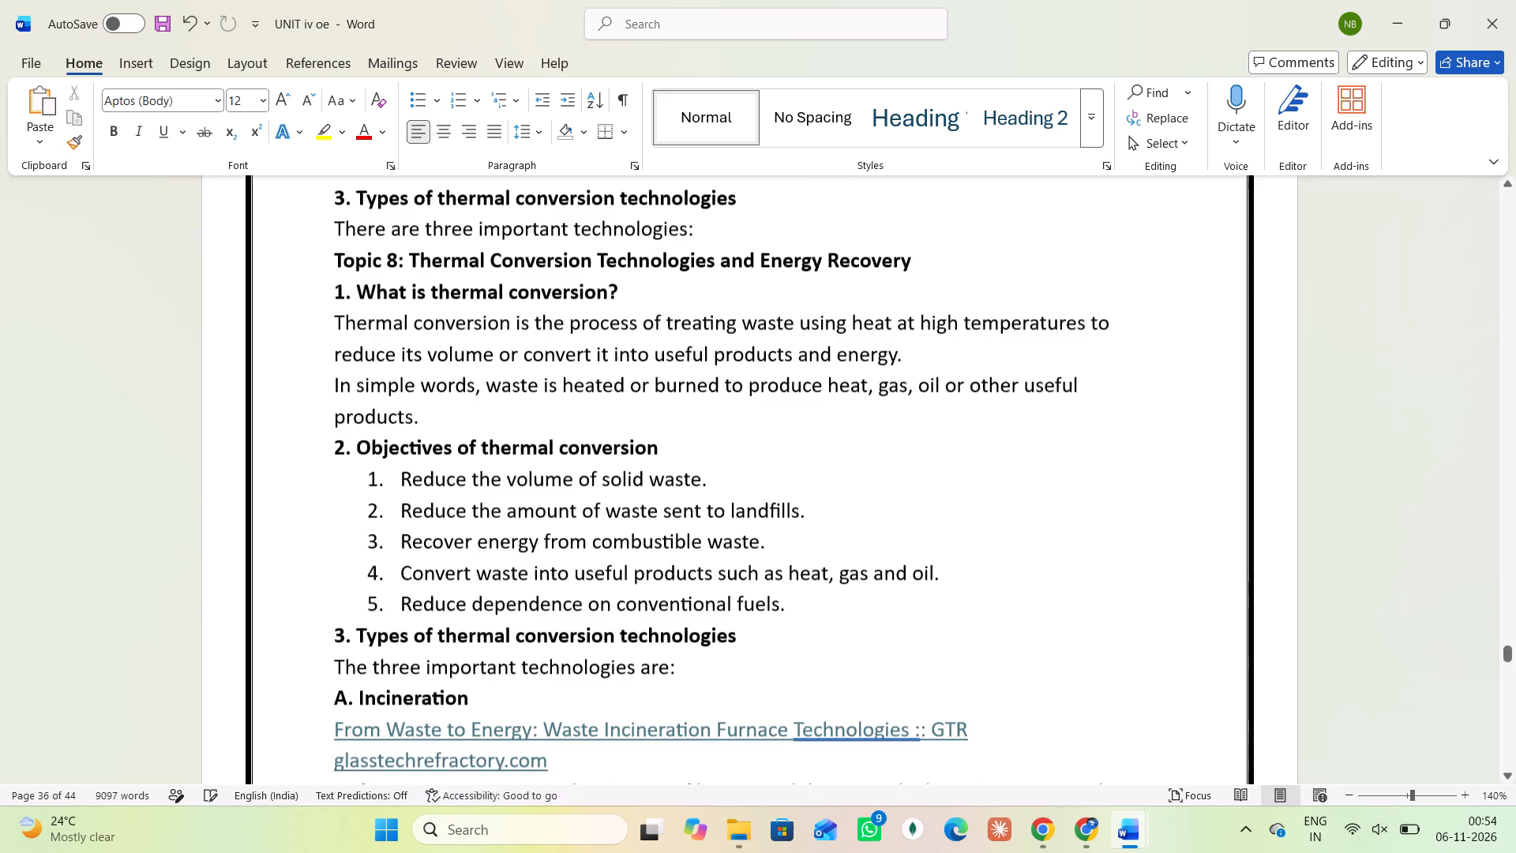
scroll(338, 565, "down", 1)
left_click_drag(575, 404, 392, 376)
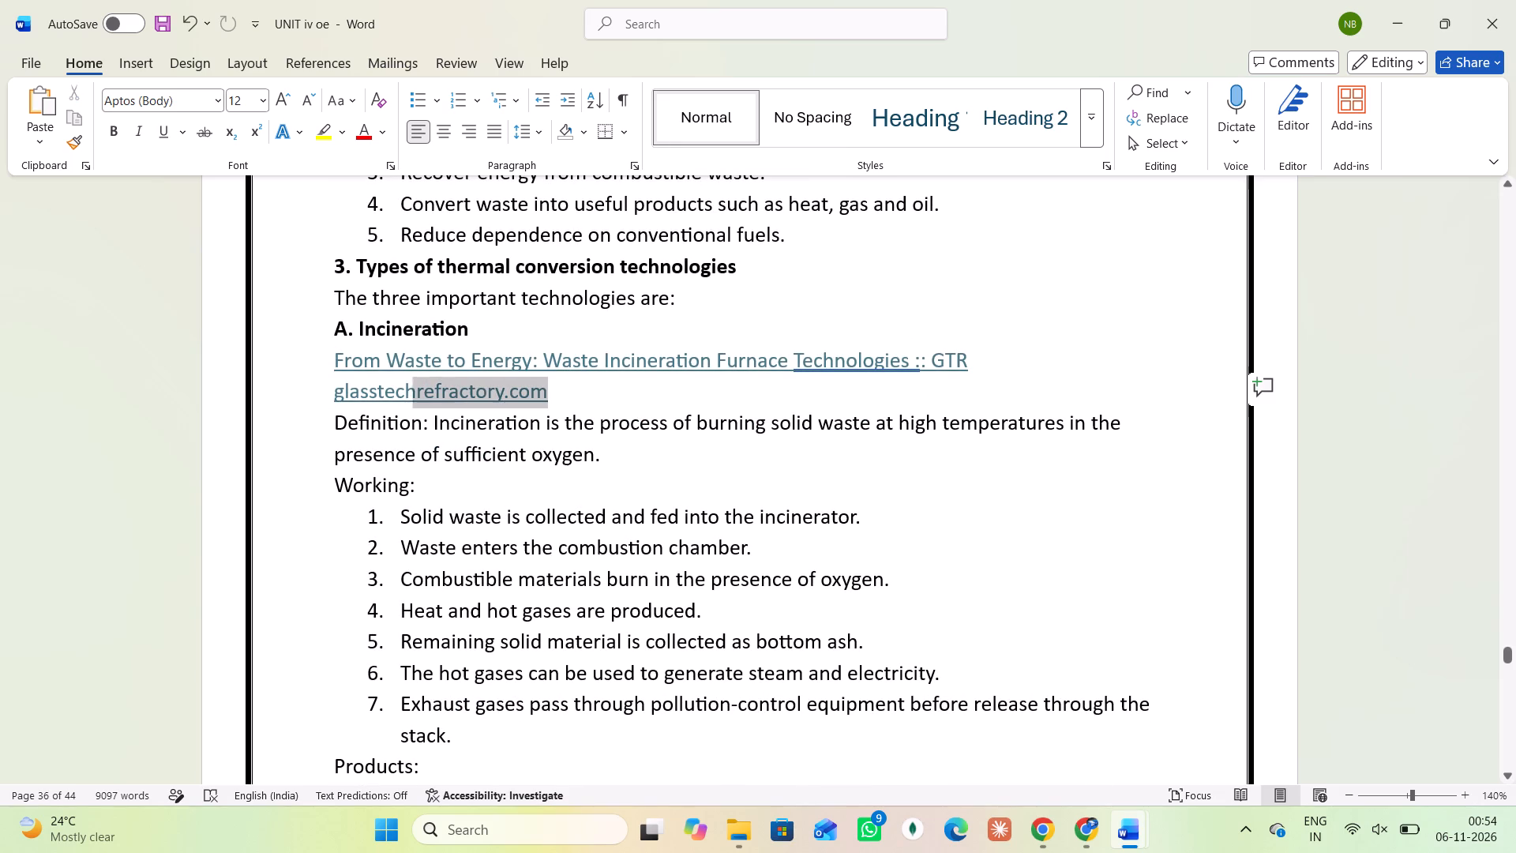
left_click_drag(392, 376, 345, 367)
key("BackSpace")
Delete the "Thermochemical conversion of waste into energy: a review" and link.springer.com link lines under the B. Pyrolysis heading.
scroll(345, 367, "down", 2)
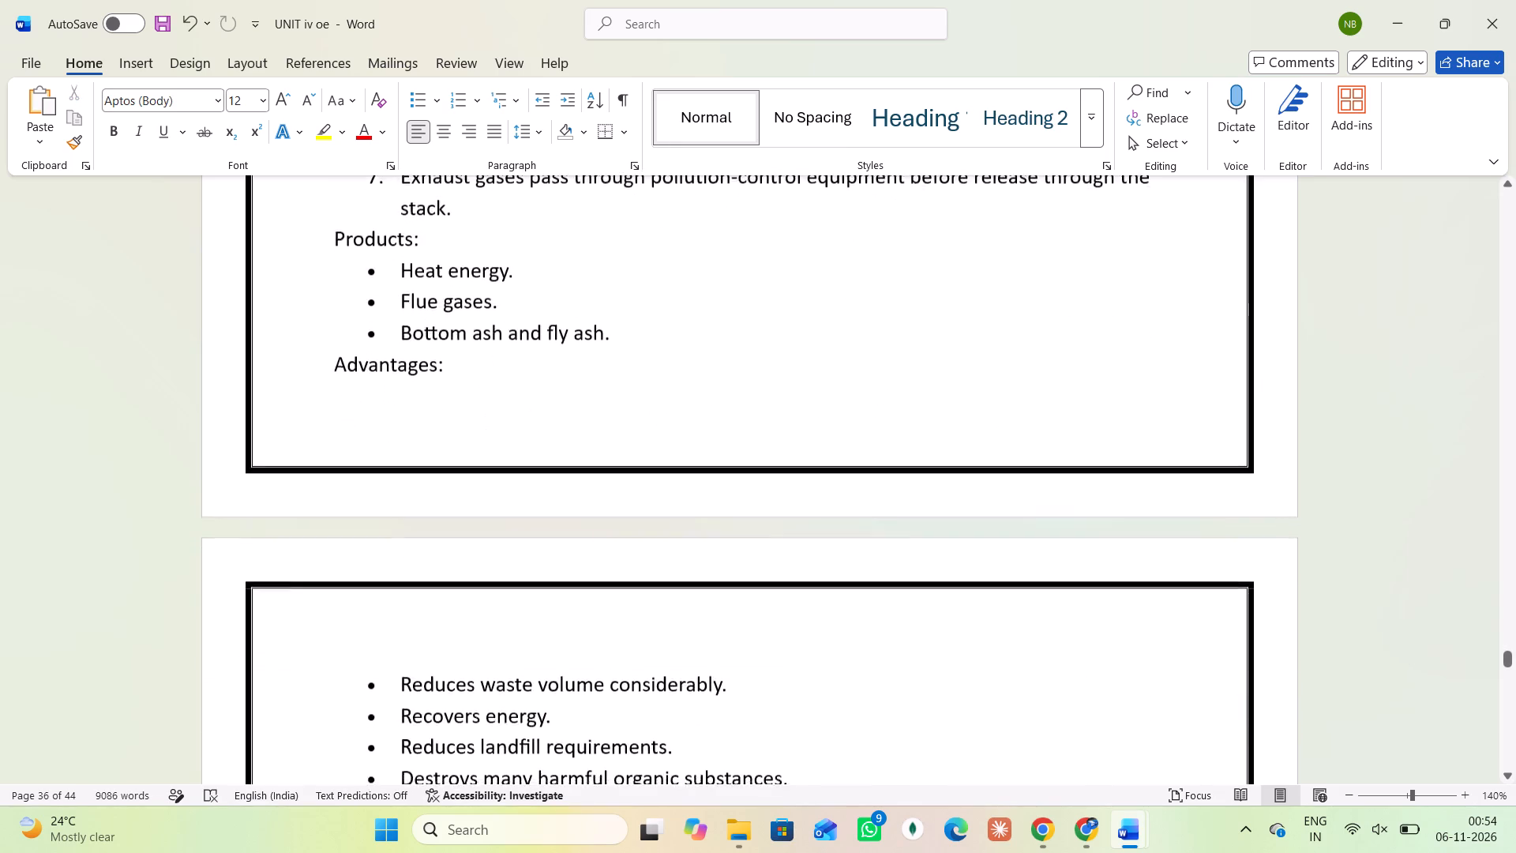
scroll(345, 367, "down", 2)
left_click_drag(514, 443, 325, 375)
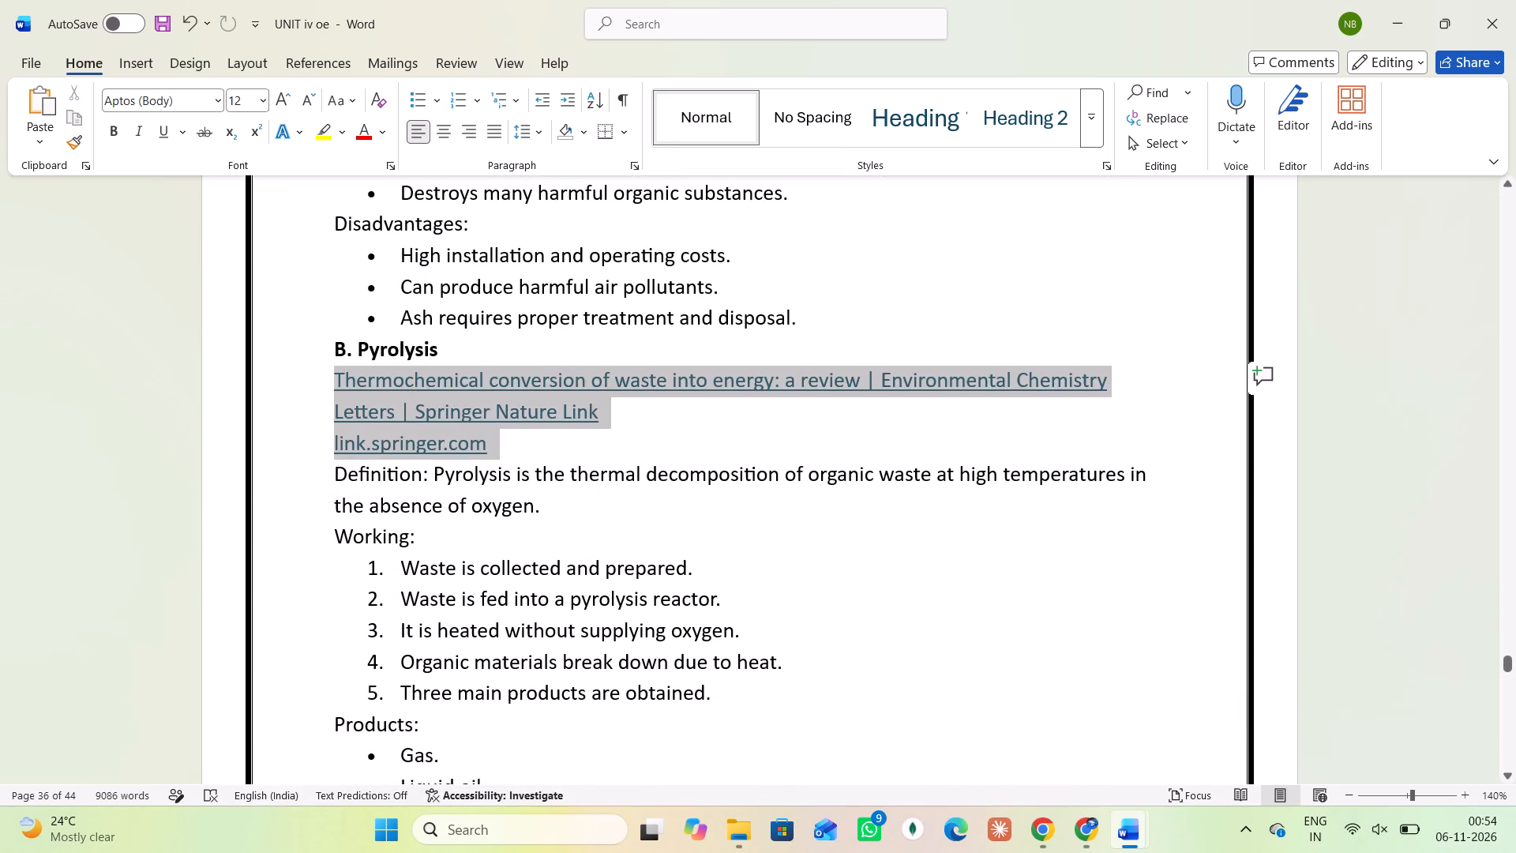
left_click_drag(325, 375, 323, 375)
key("BackSpace")
Delete the "Analysis of Thermal Properties in Co-Gasification" and sciltp.com link lines under the C. Gasification heading.
scroll(323, 375, "down", 1)
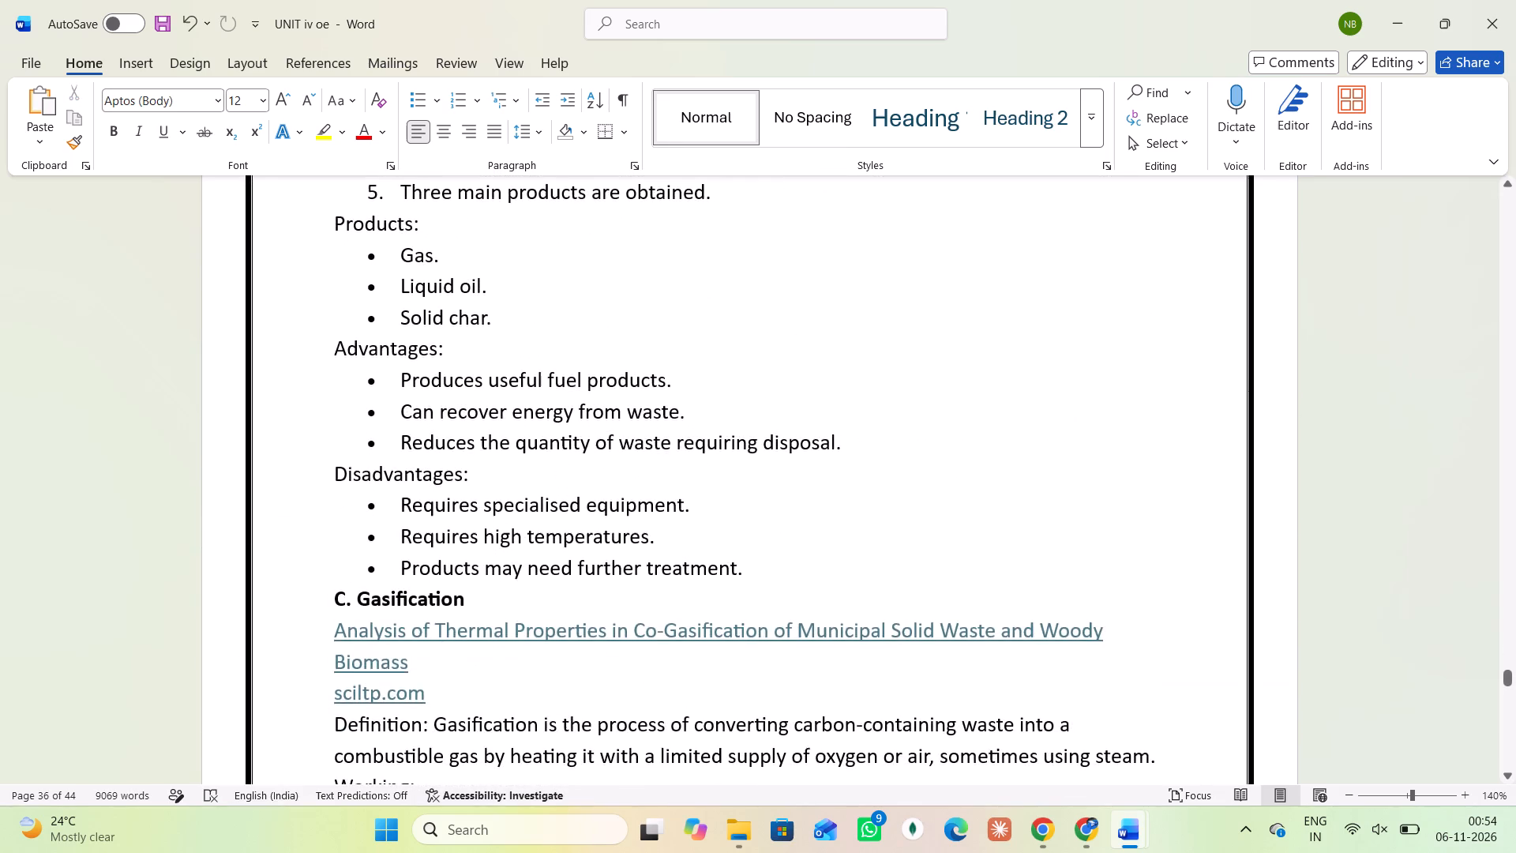
scroll(629, 502, "down", 1)
left_click_drag(464, 483, 384, 438)
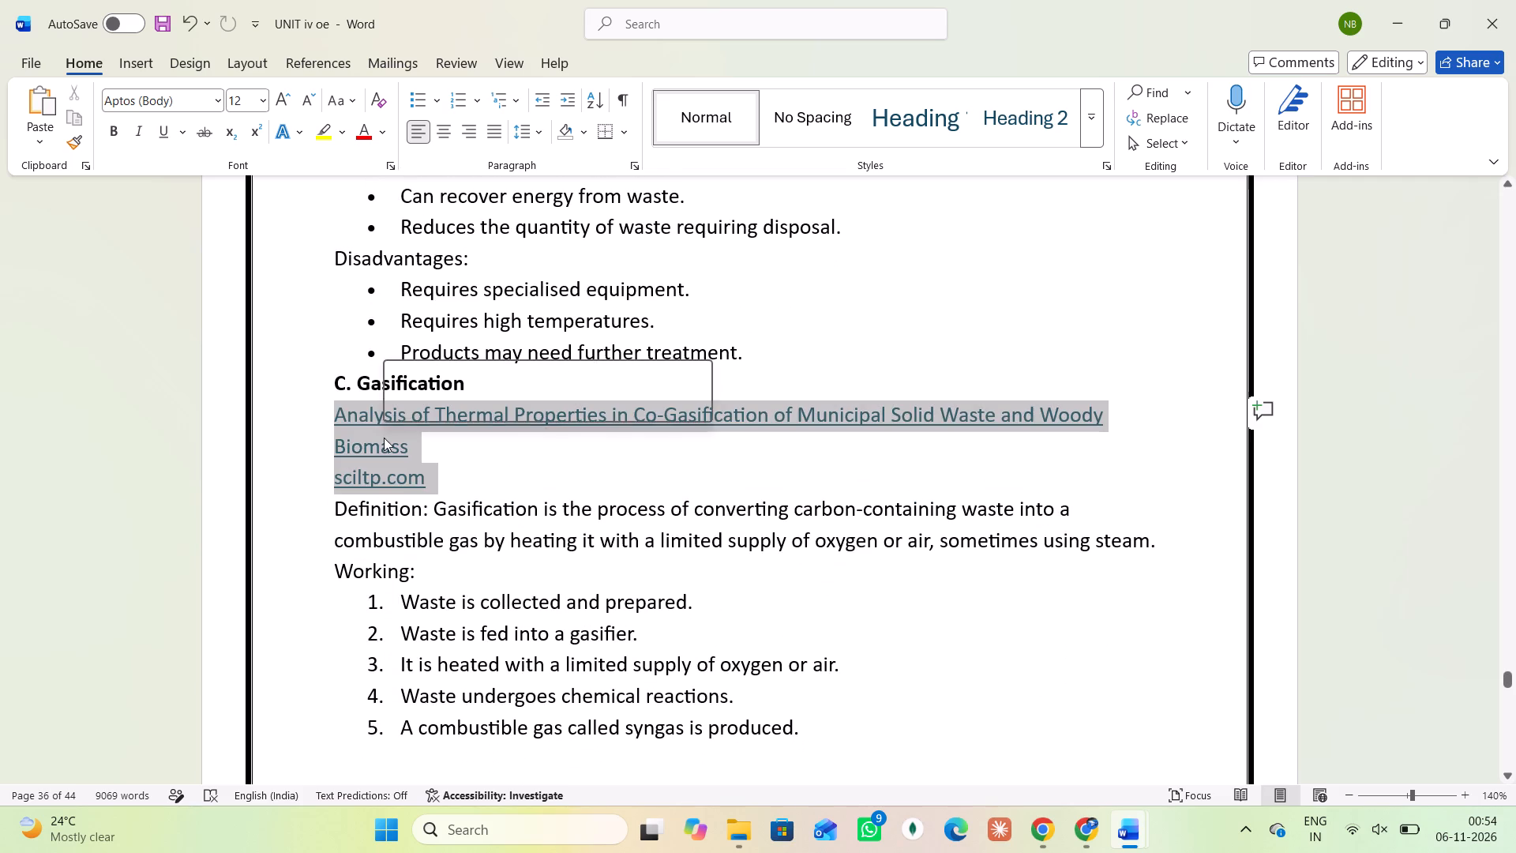
key("BackSpace")
Delete the "Difference between the three technologies" heading text, its comparison table and the "Easy way to remember" list.
scroll(384, 438, "down", 3)
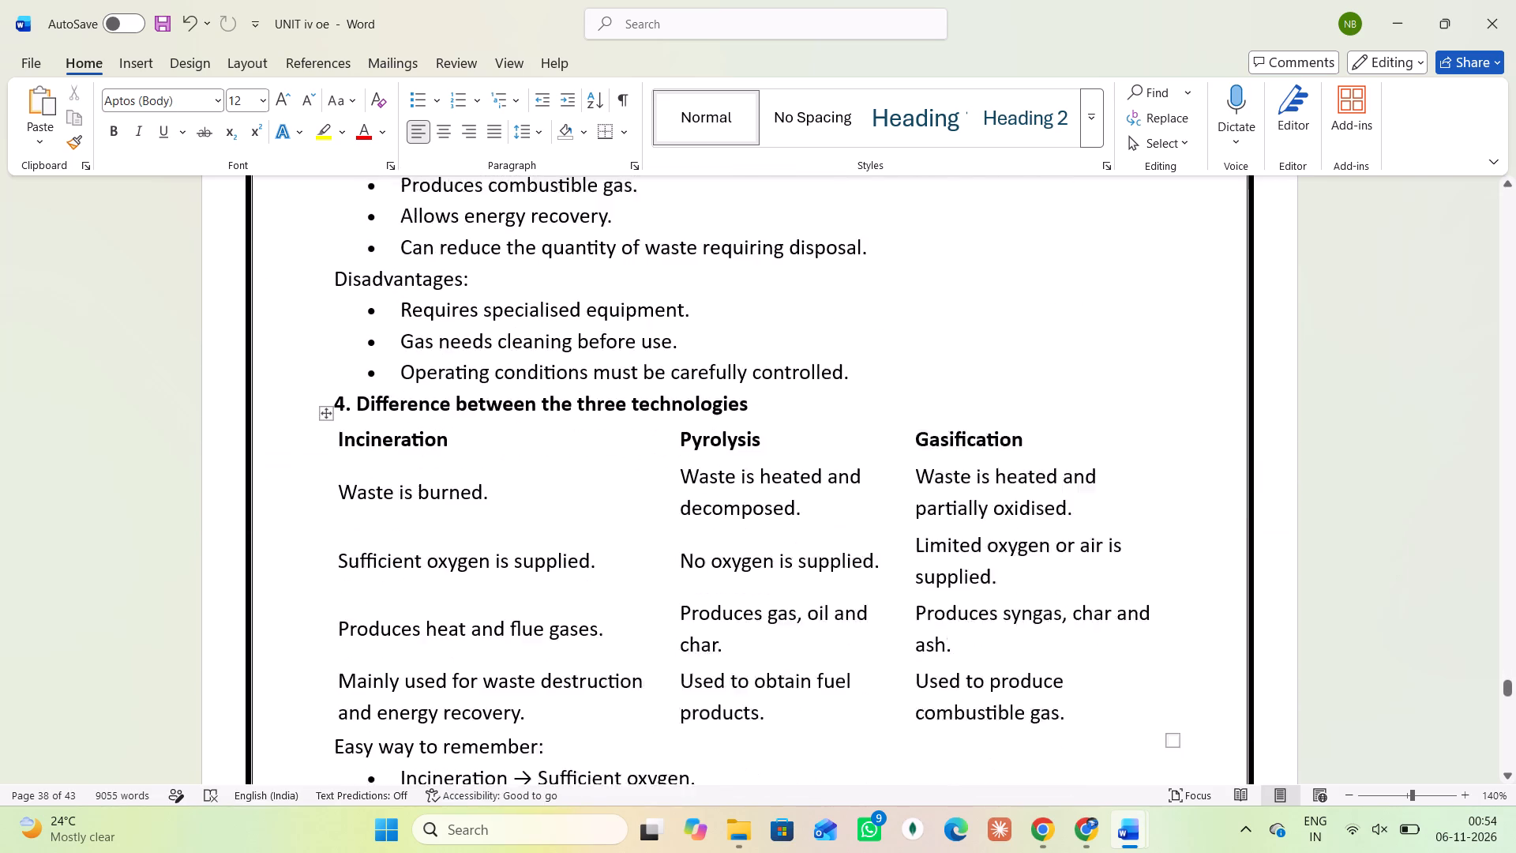
scroll(384, 438, "down", 1)
scroll(384, 438, "up", 1)
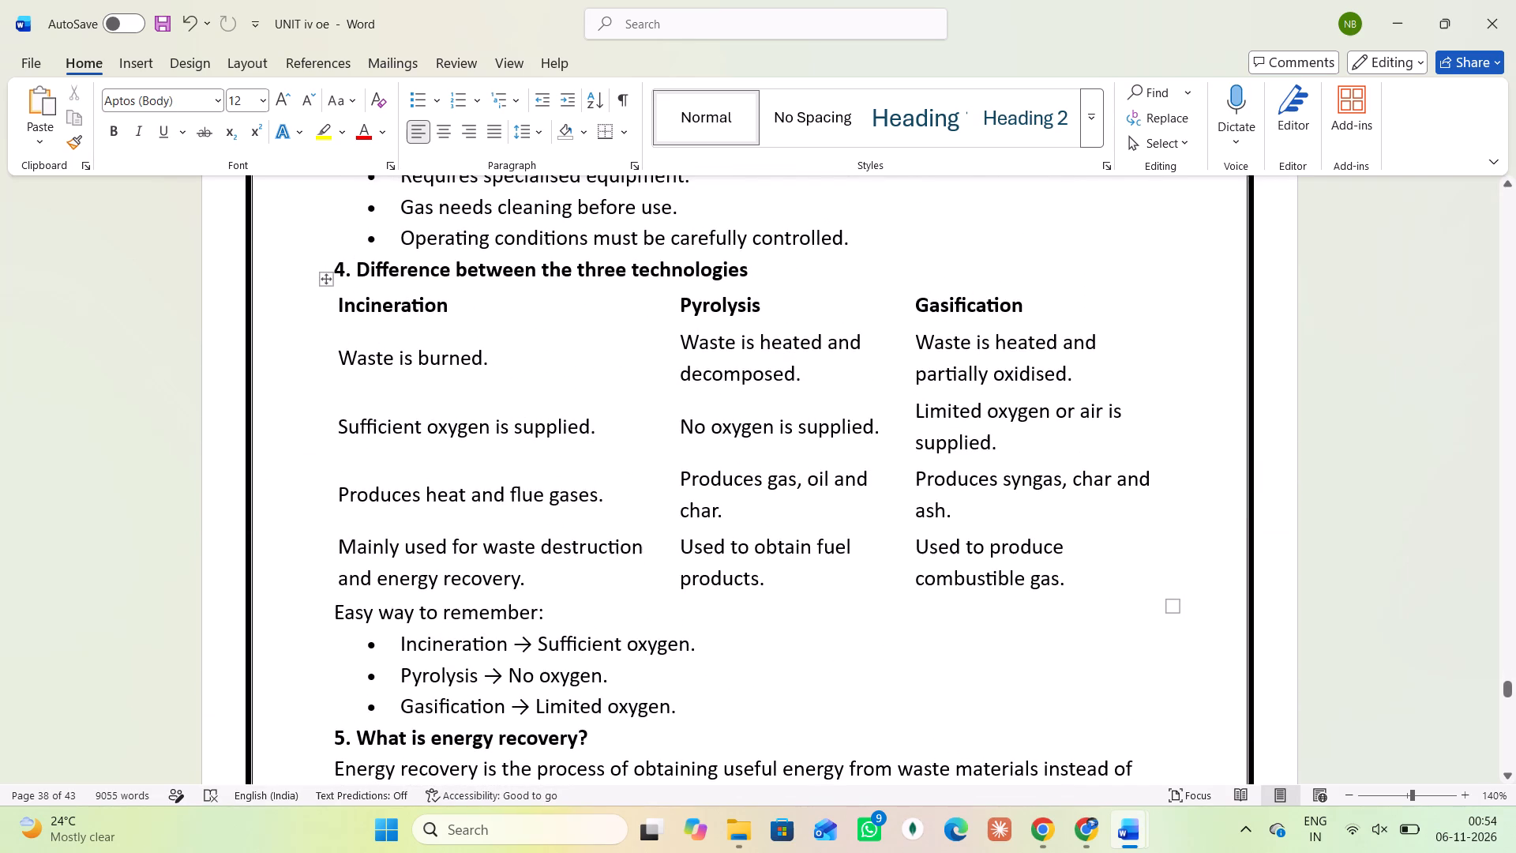
left_click_drag(340, 266, 833, 648)
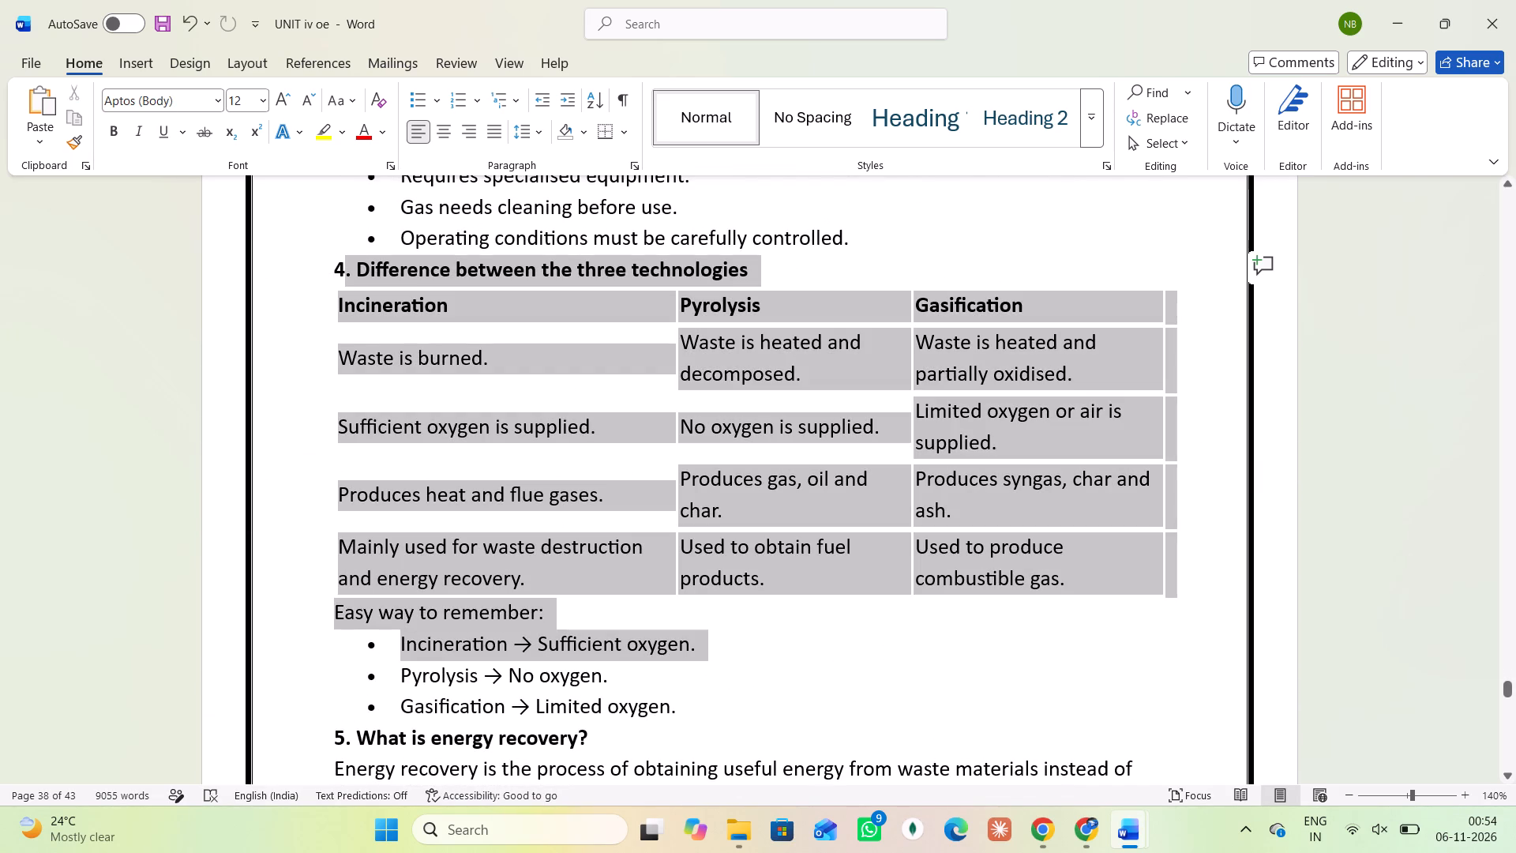
left_click_drag(833, 648, 734, 703)
key("BackSpace")
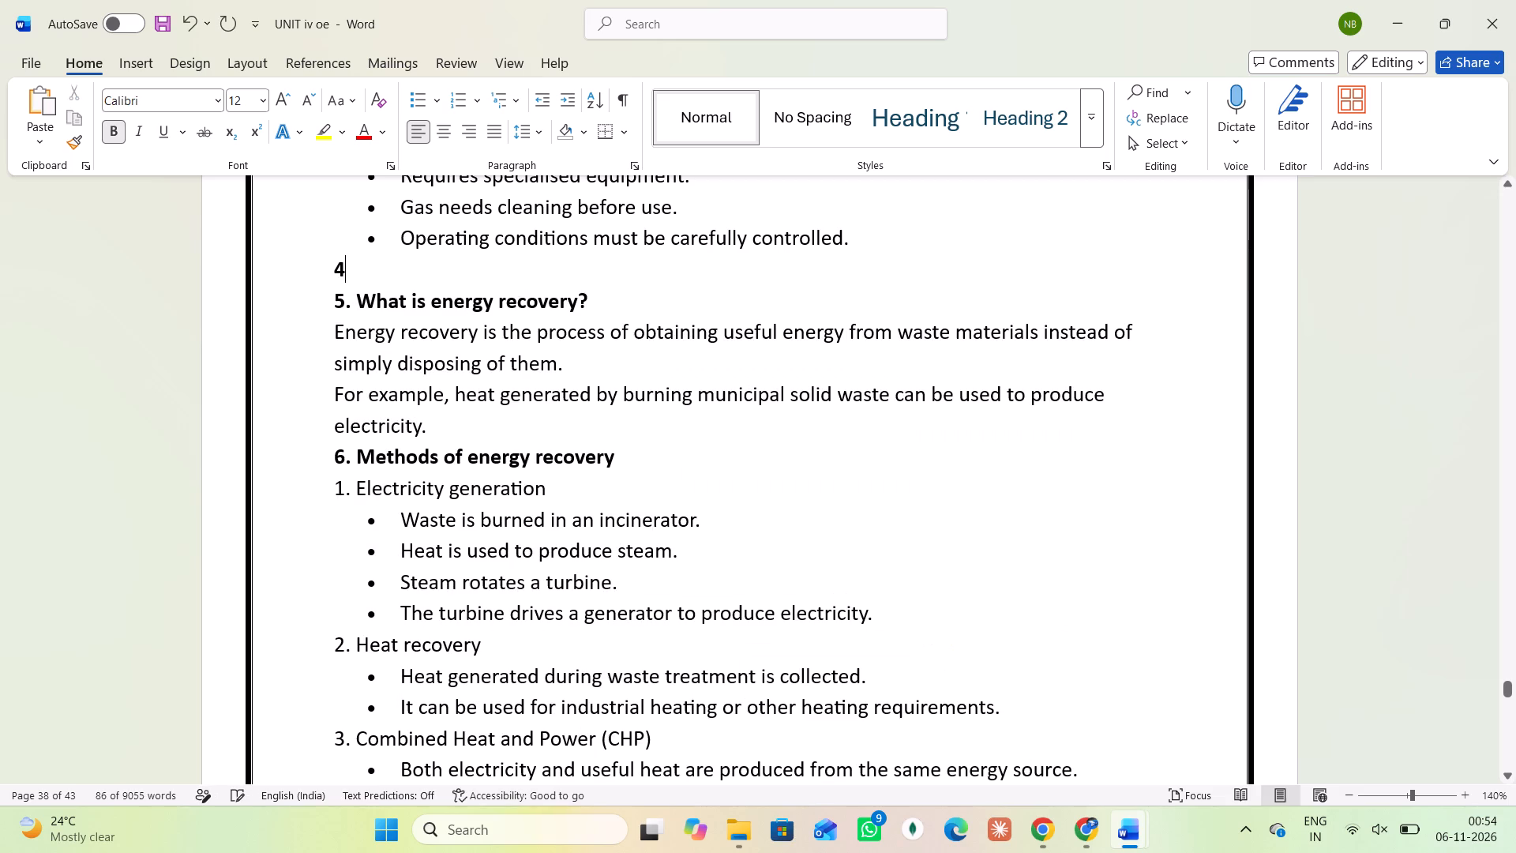
Delete the "Technology Screening Matrix" and frtr.gov link lines above "4. Difference between solidification and stabilization".
scroll(627, 465, "down", 1)
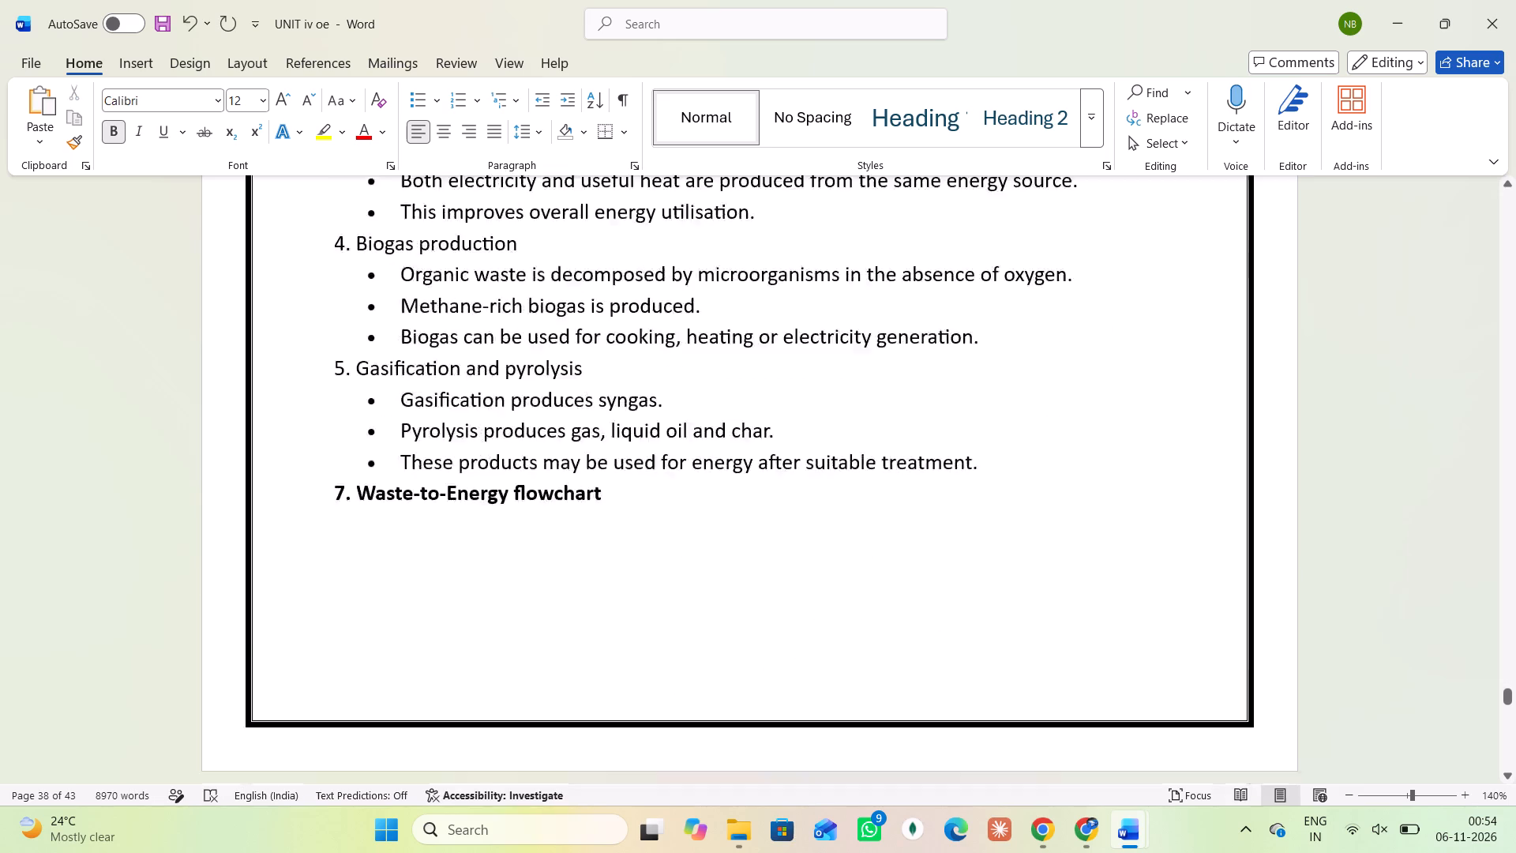
scroll(627, 465, "down", 7)
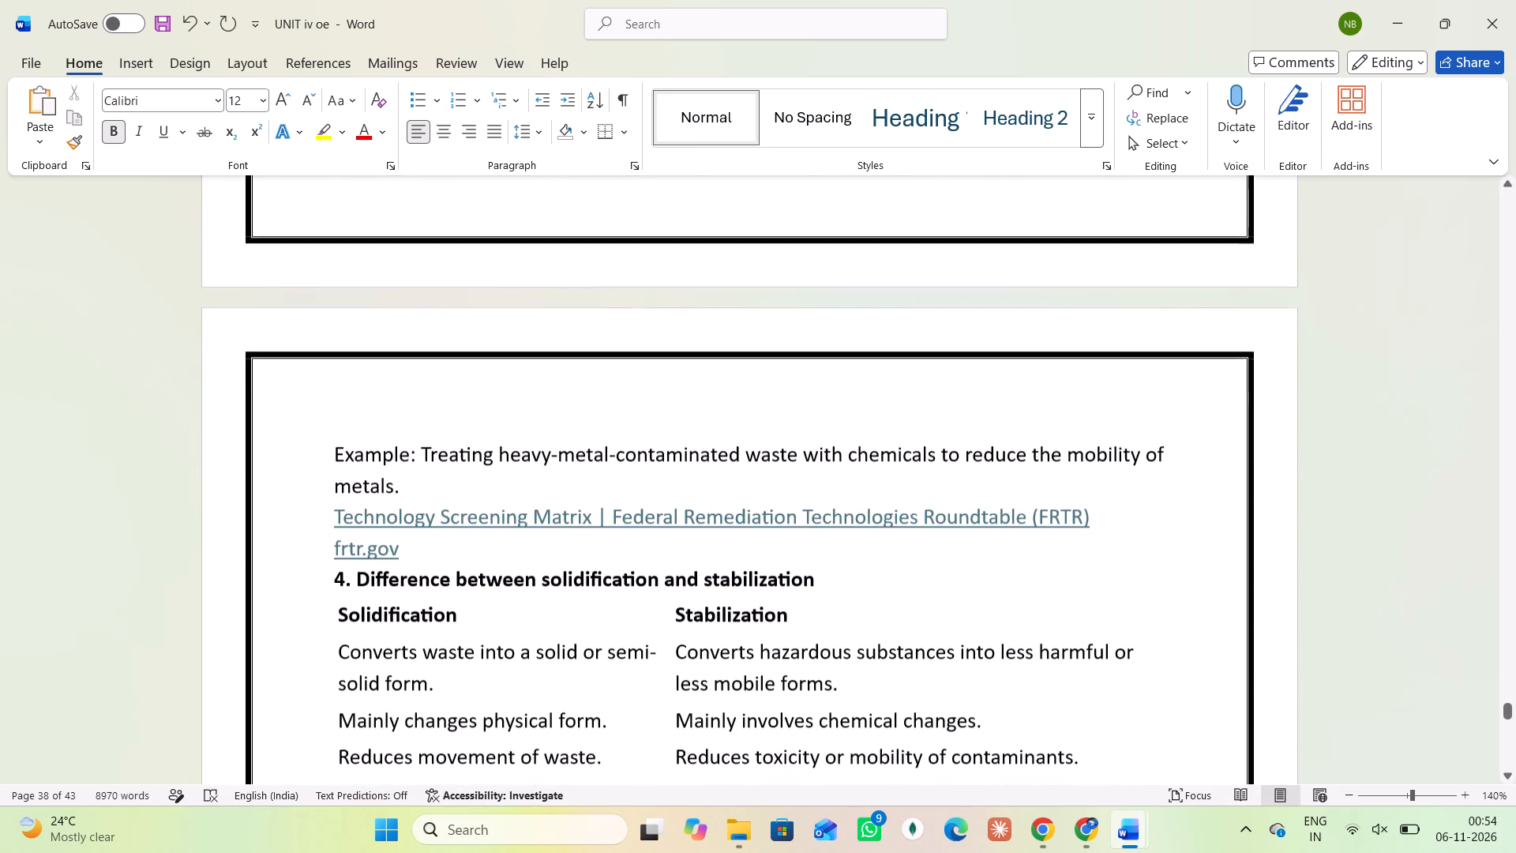
left_click_drag(456, 549, 355, 520)
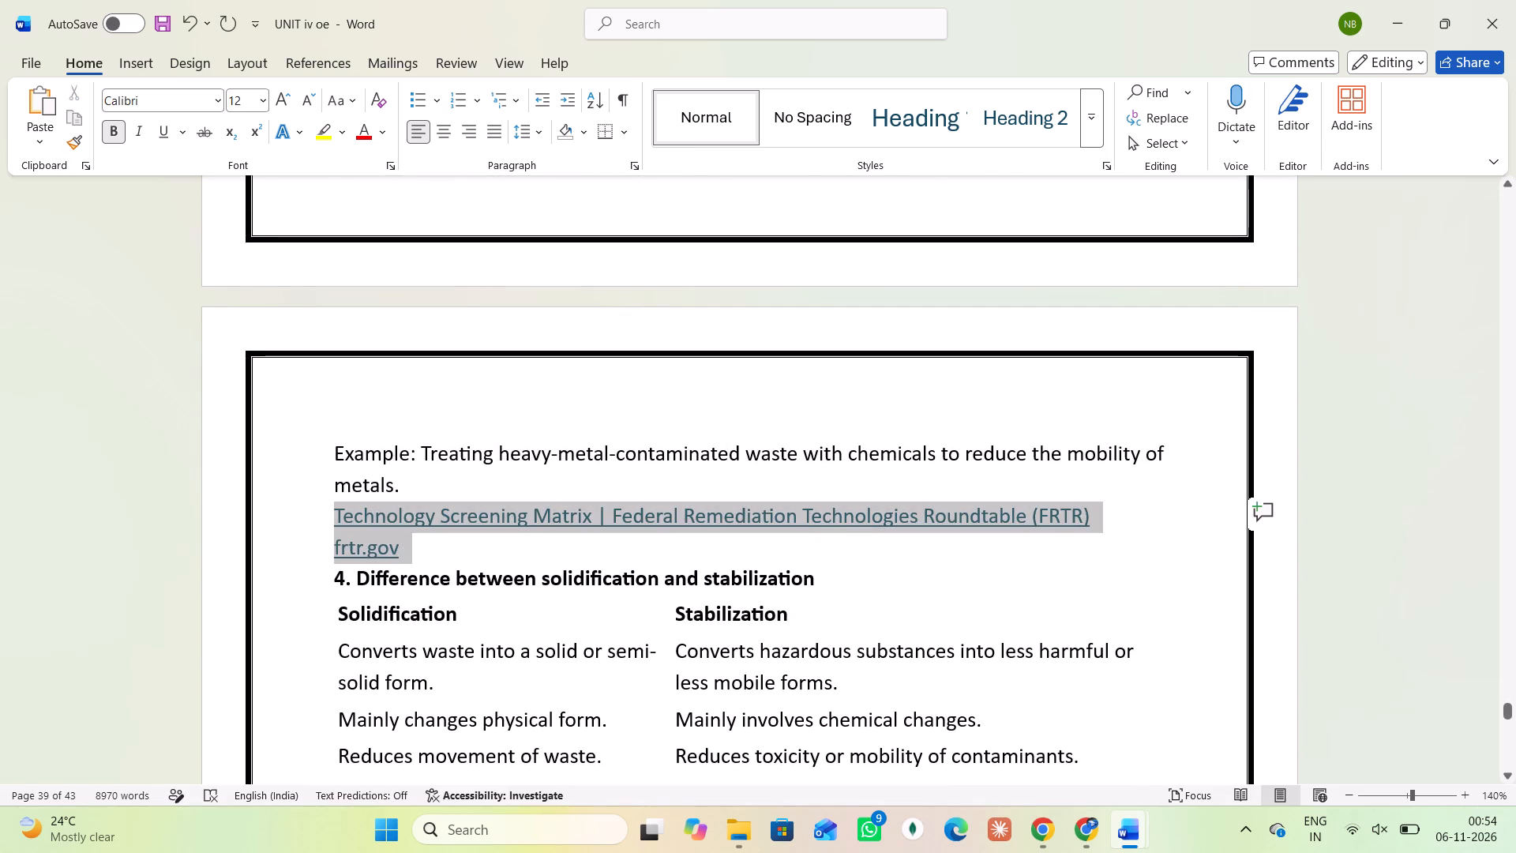
left_click_drag(355, 520, 352, 520)
key("BackSpace")
Delete the "Rotary (Drum) Dryer & Cooler" and lozzarprocess.com link lines under A. Convection drying.
scroll(352, 520, "down", 3)
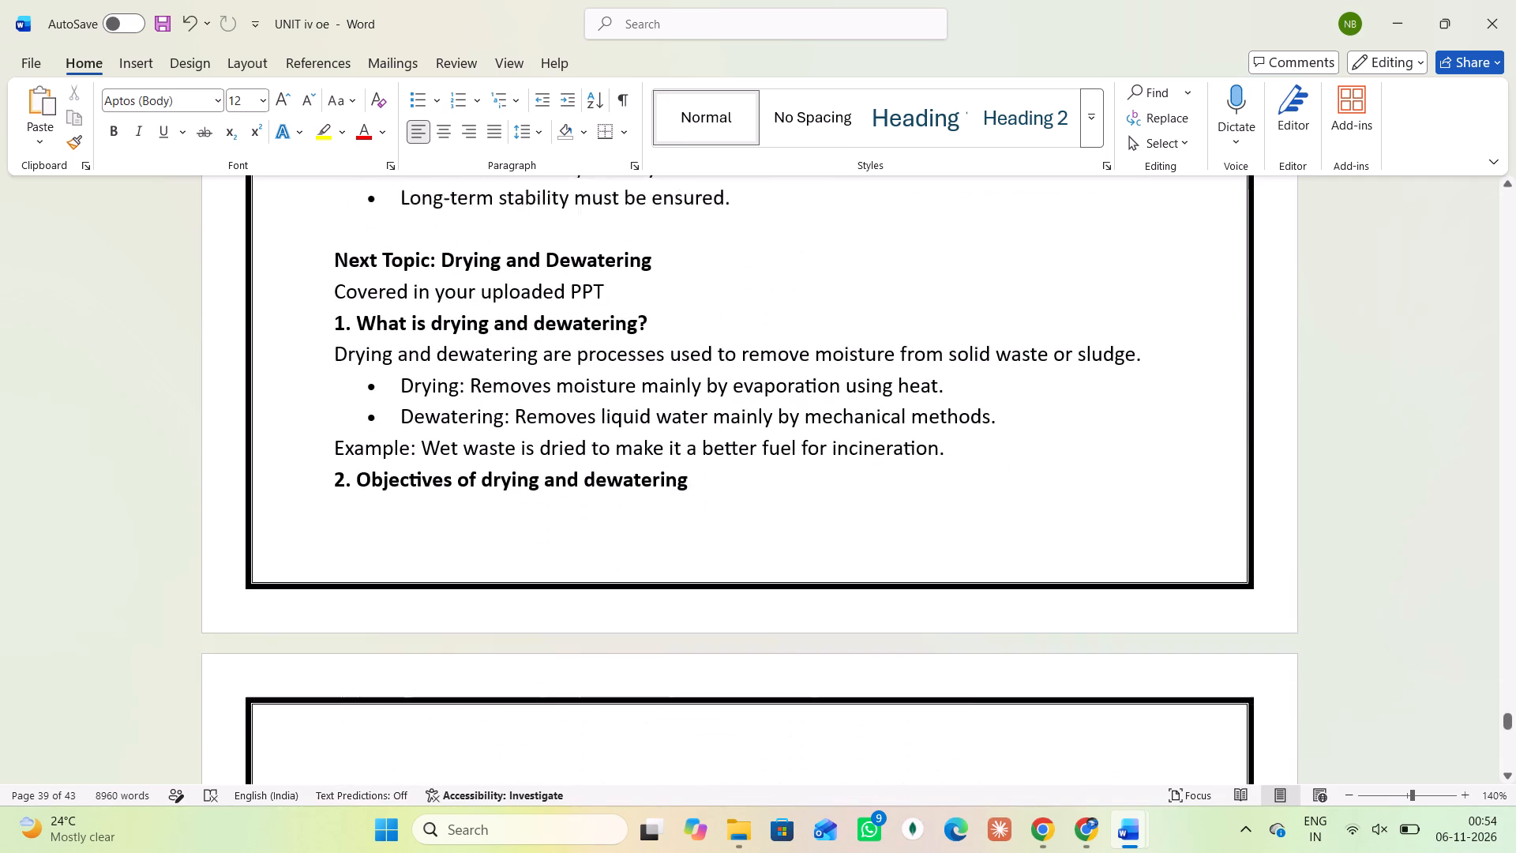
scroll(352, 520, "down", 2)
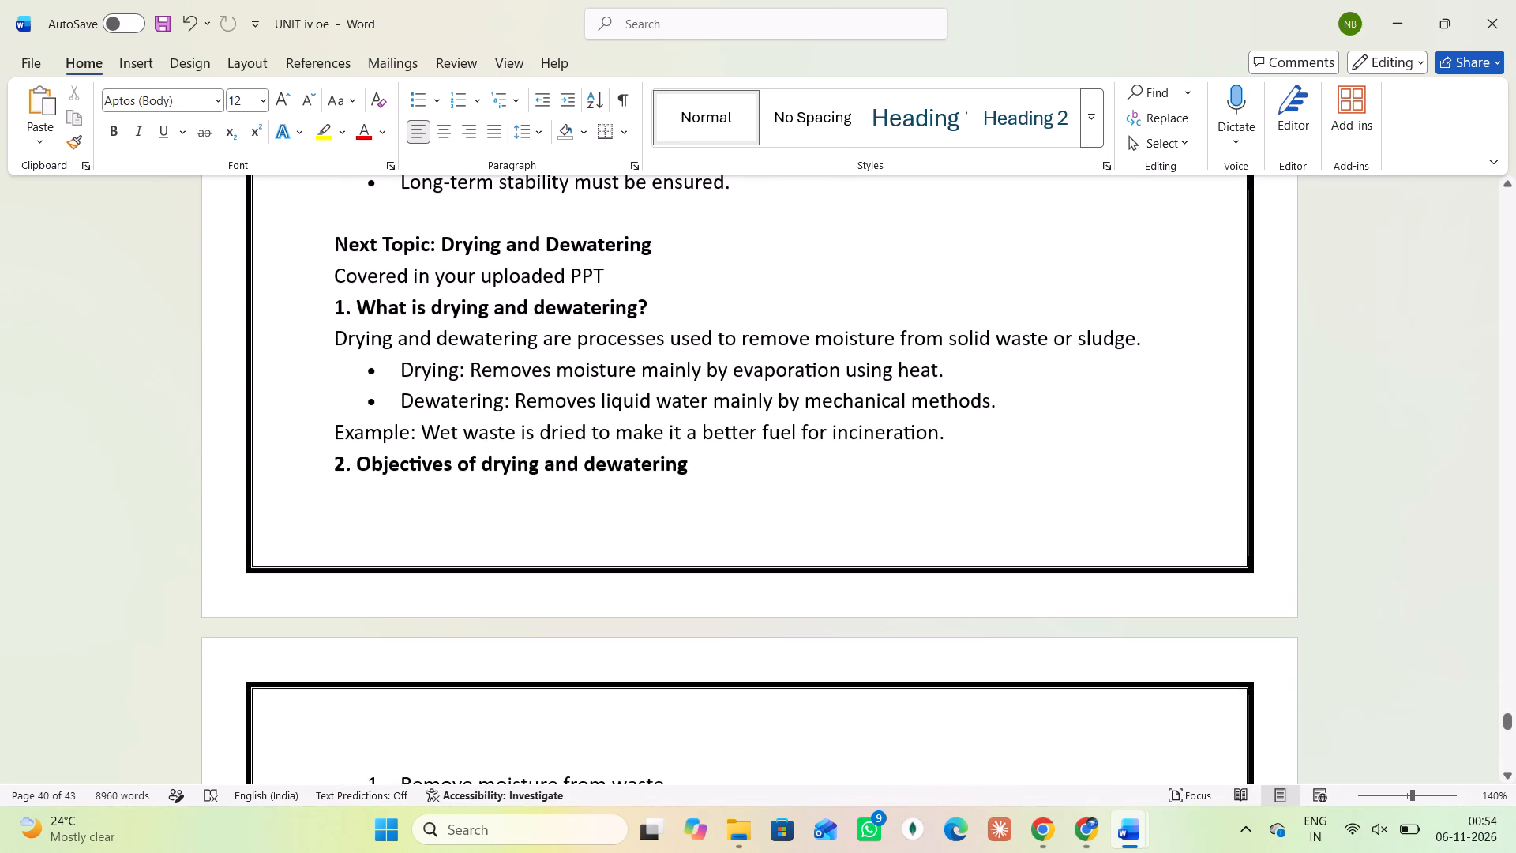
left_click(352, 520)
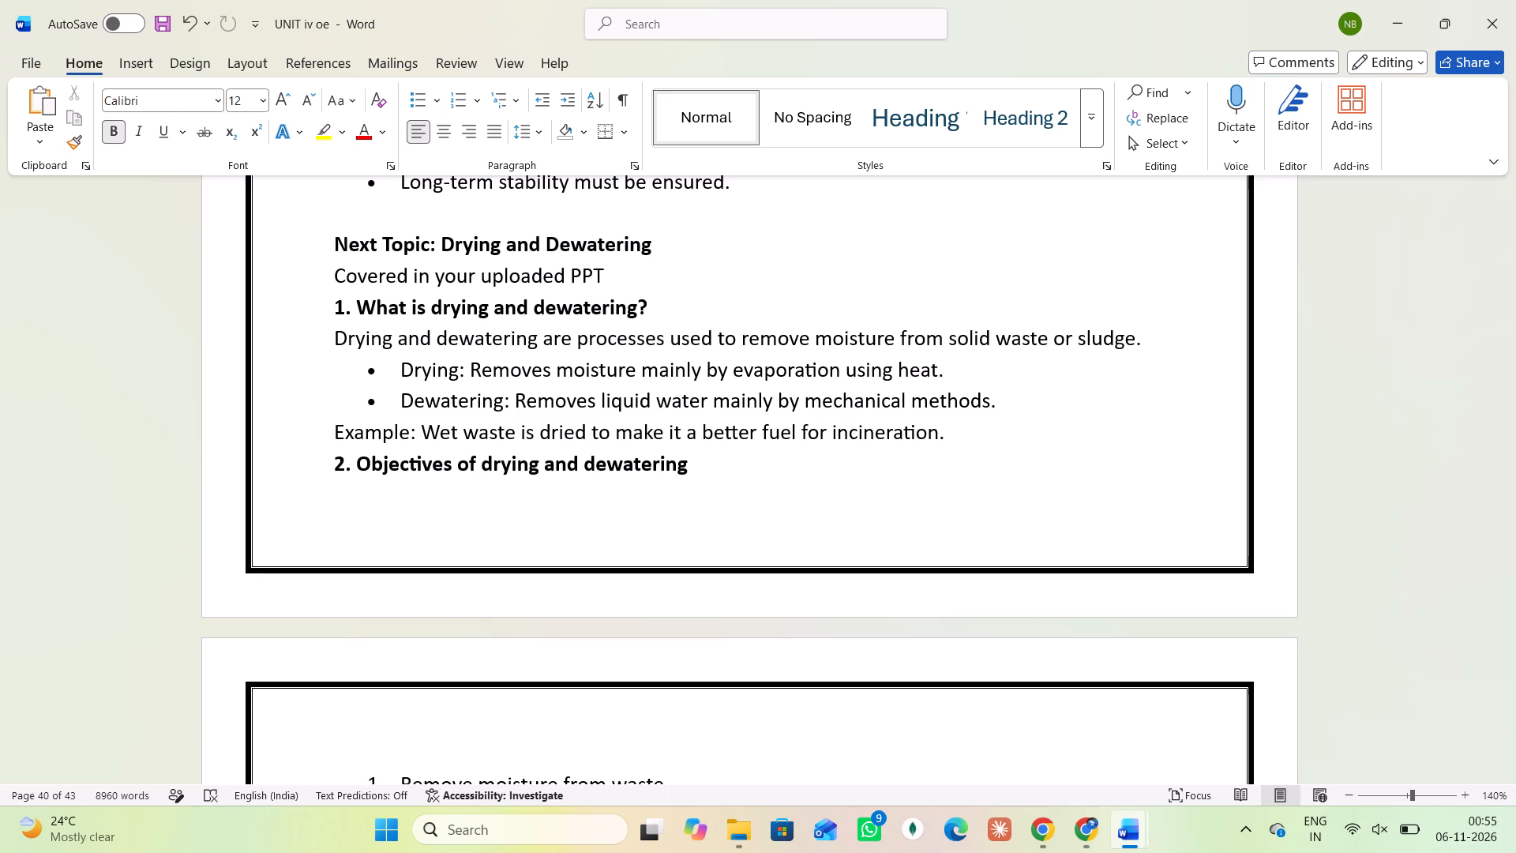
scroll(352, 520, "down", 1)
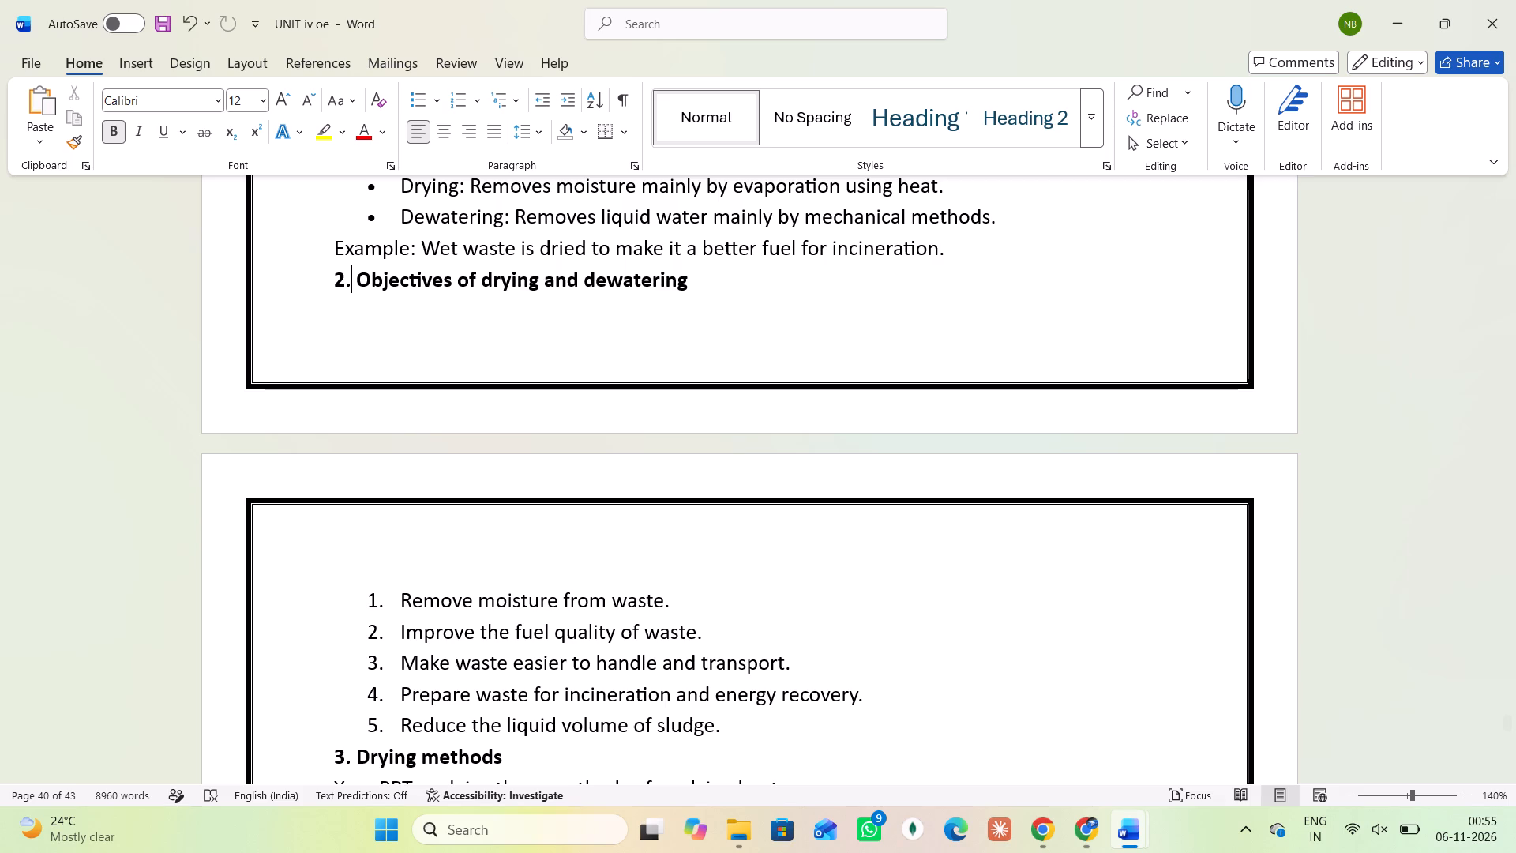
scroll(352, 520, "down", 2)
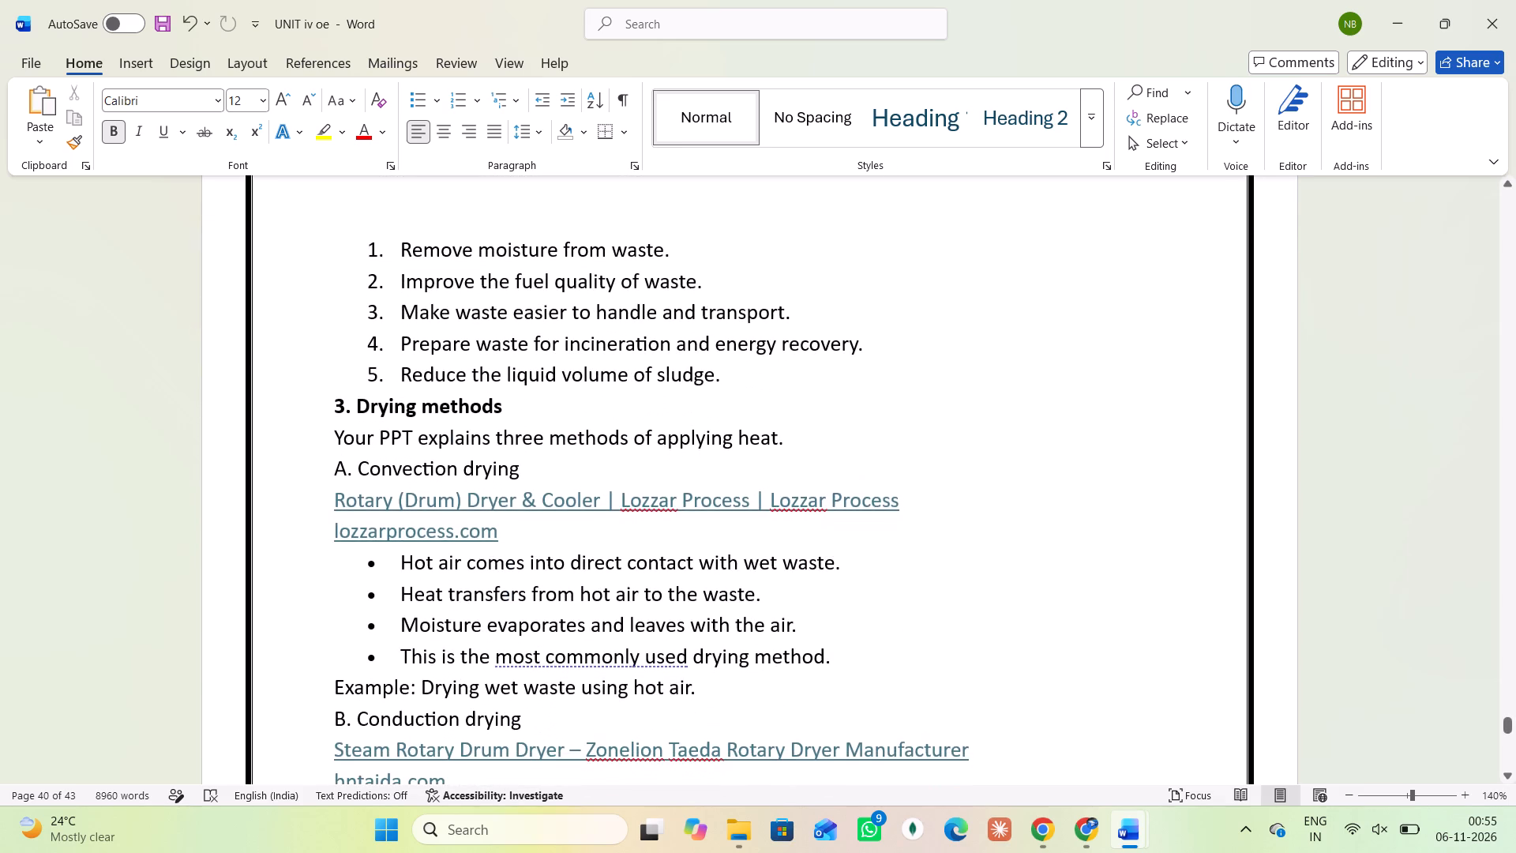
right_click_drag(517, 535, 508, 535)
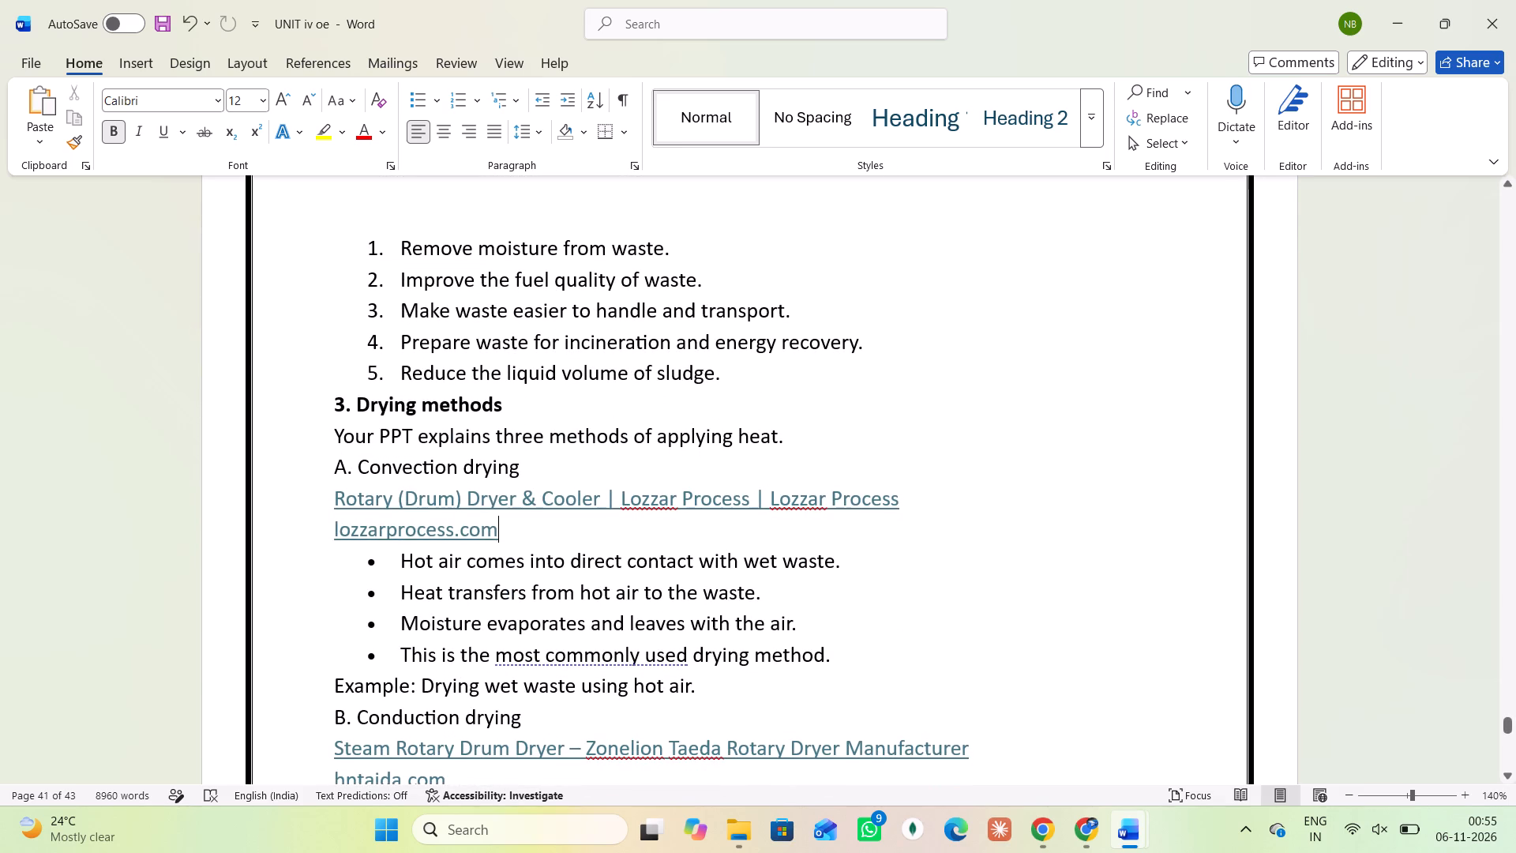
right_click_drag(508, 535, 325, 504)
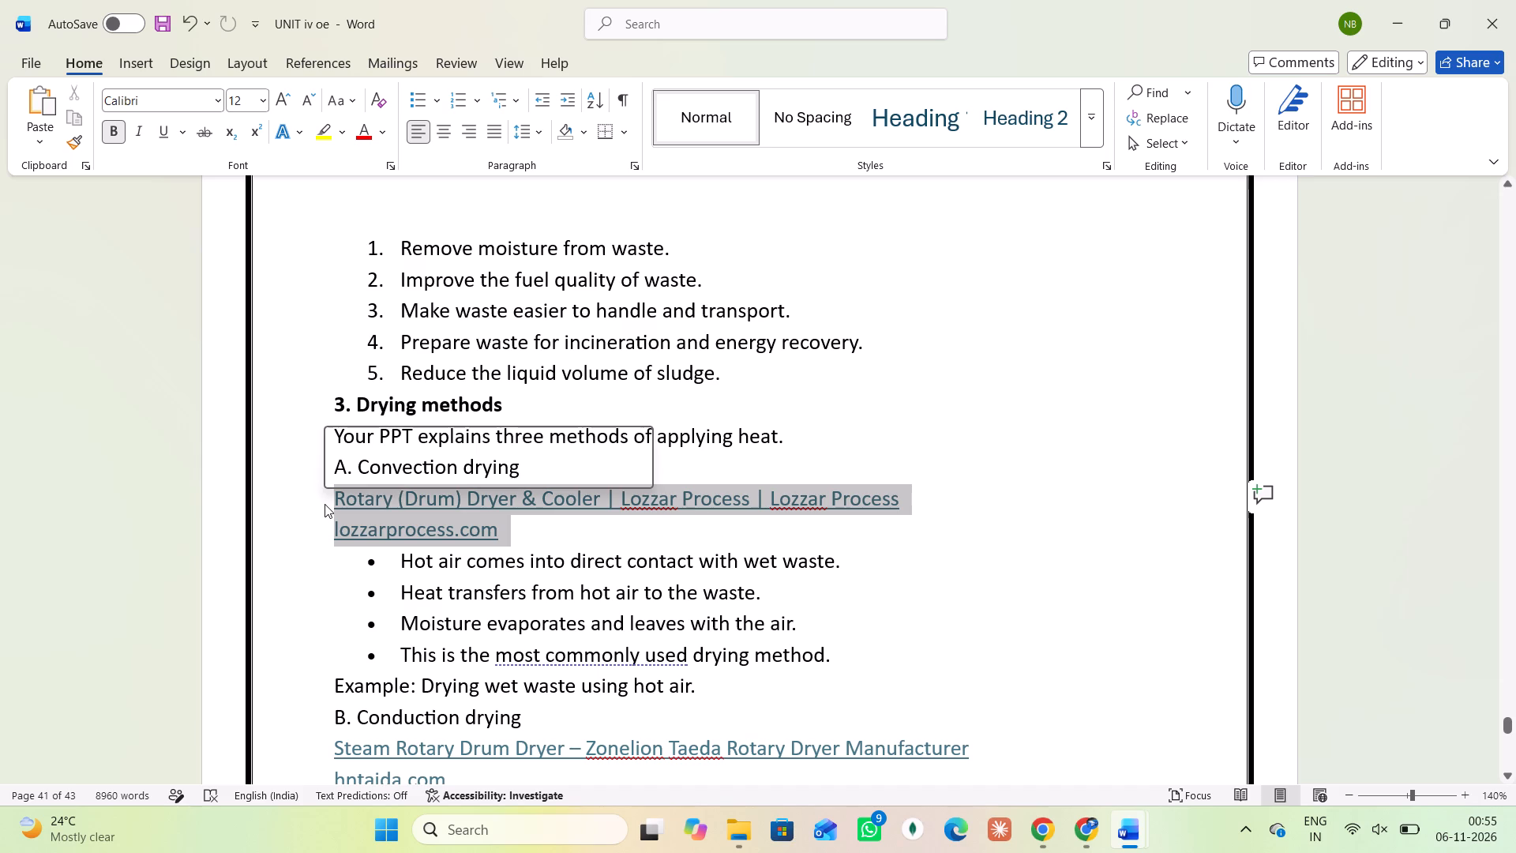
key("BackSpace")
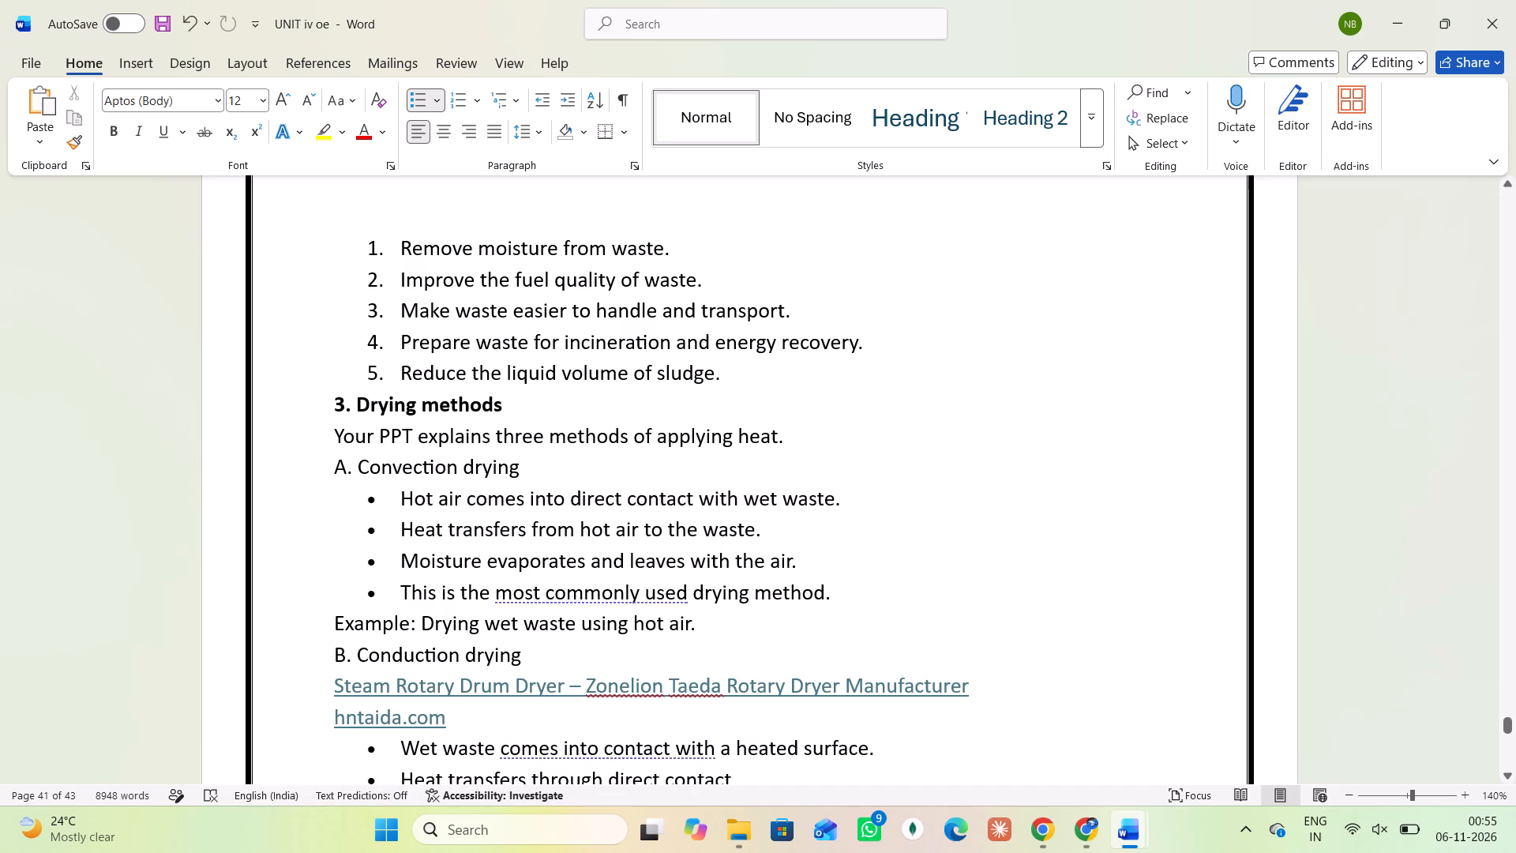
Delete the hntaida.com and leister.ca link lines, with their titles, under B. Conduction drying and C. Radiation drying.
scroll(543, 607, "down", 1)
left_click_drag(458, 554, 407, 544)
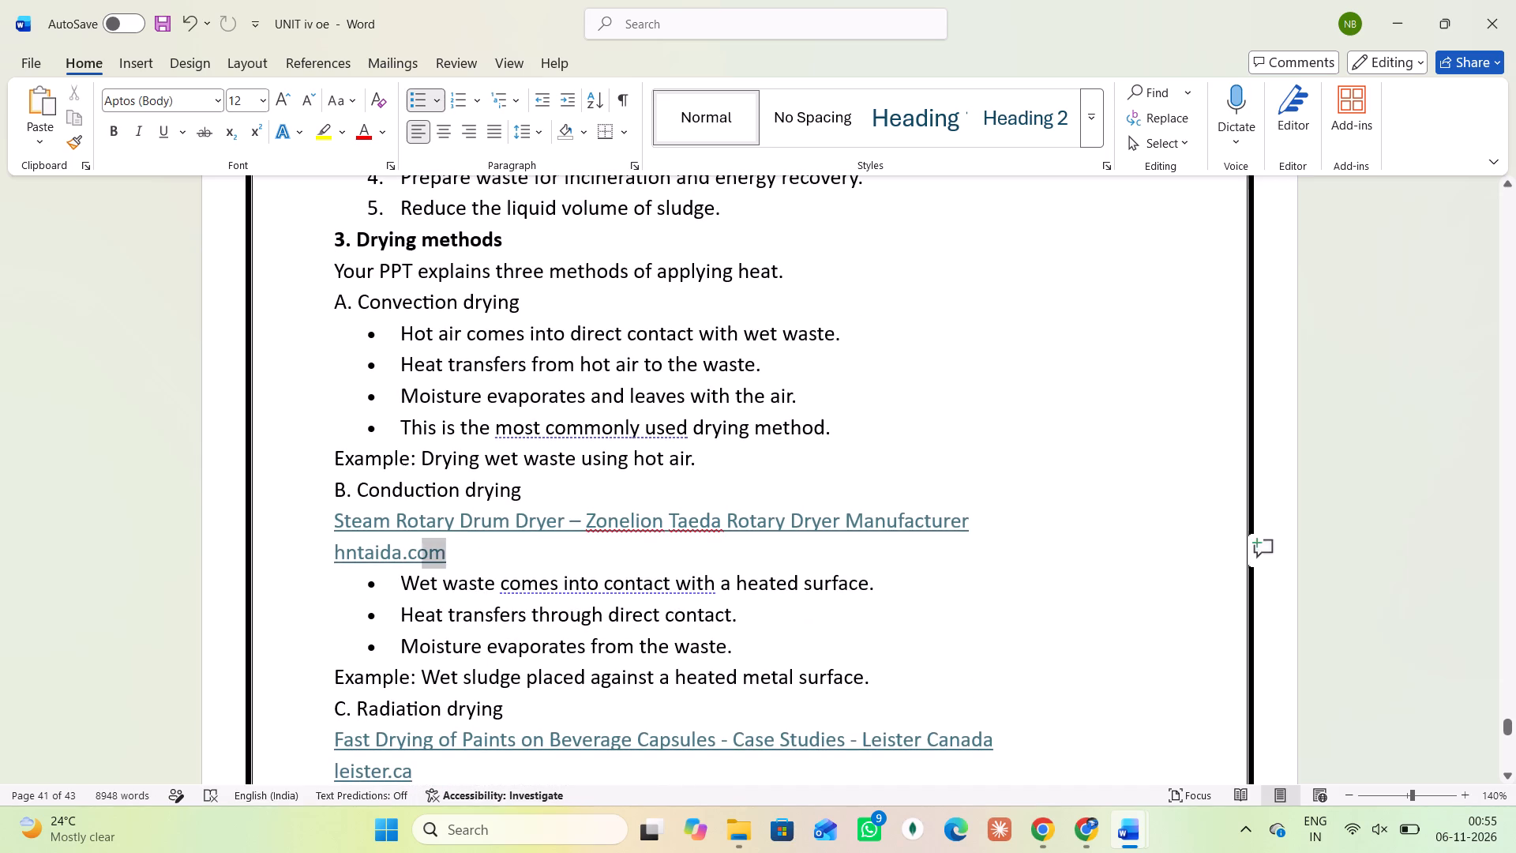
left_click_drag(407, 544, 343, 522)
key("BackSpace")
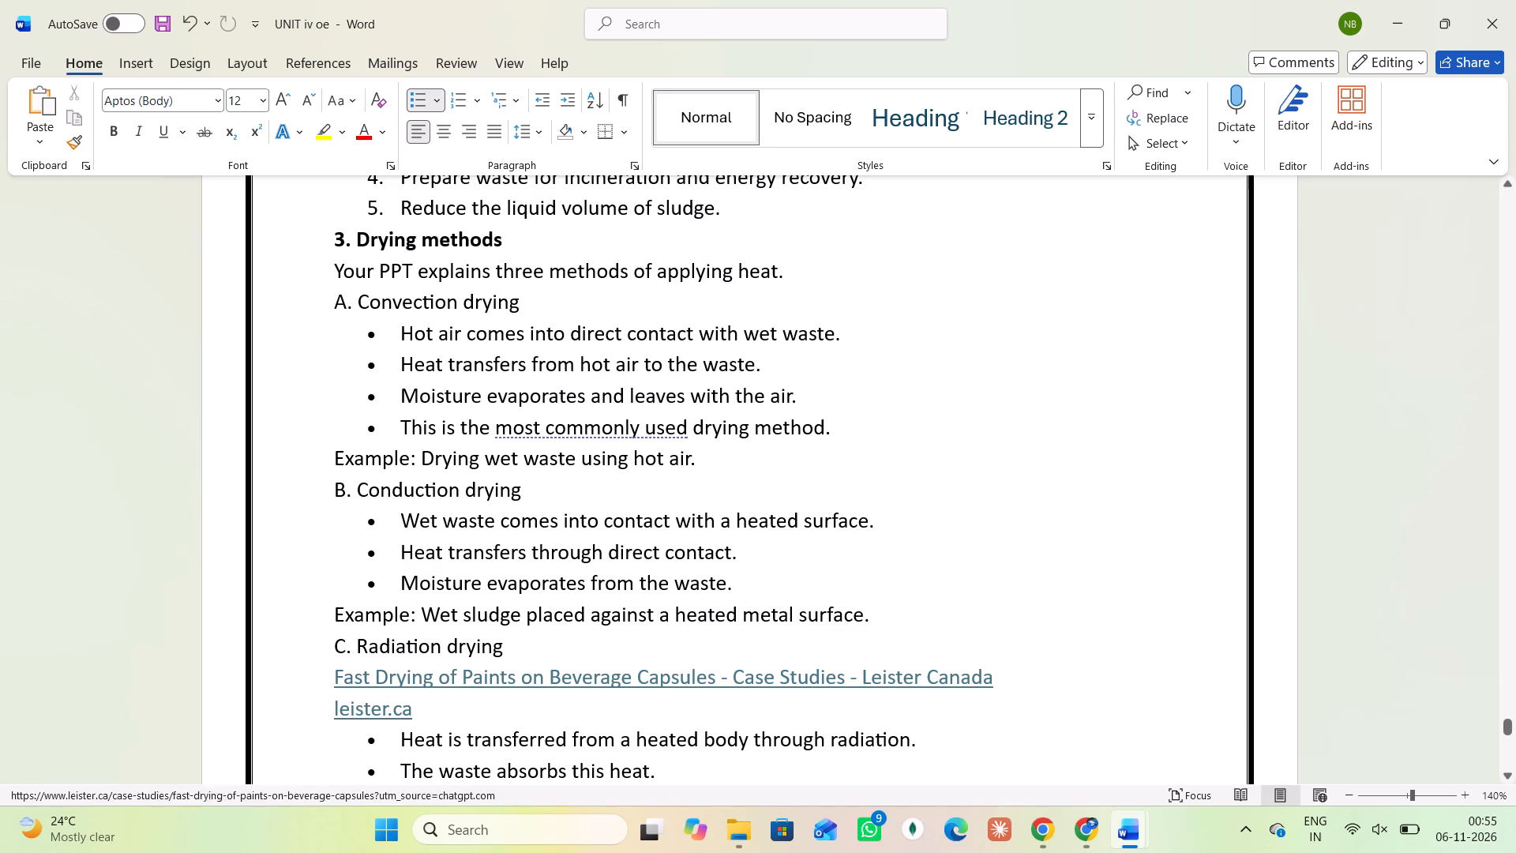
left_click_drag(422, 714, 341, 691)
key("BackSpace")
Delete the "Complete Guide to Working Principle, Applications" and allcentrifuges.com link lines under A. Centrifugation in "7. Methods of dewatering".
scroll(341, 691, "down", 1)
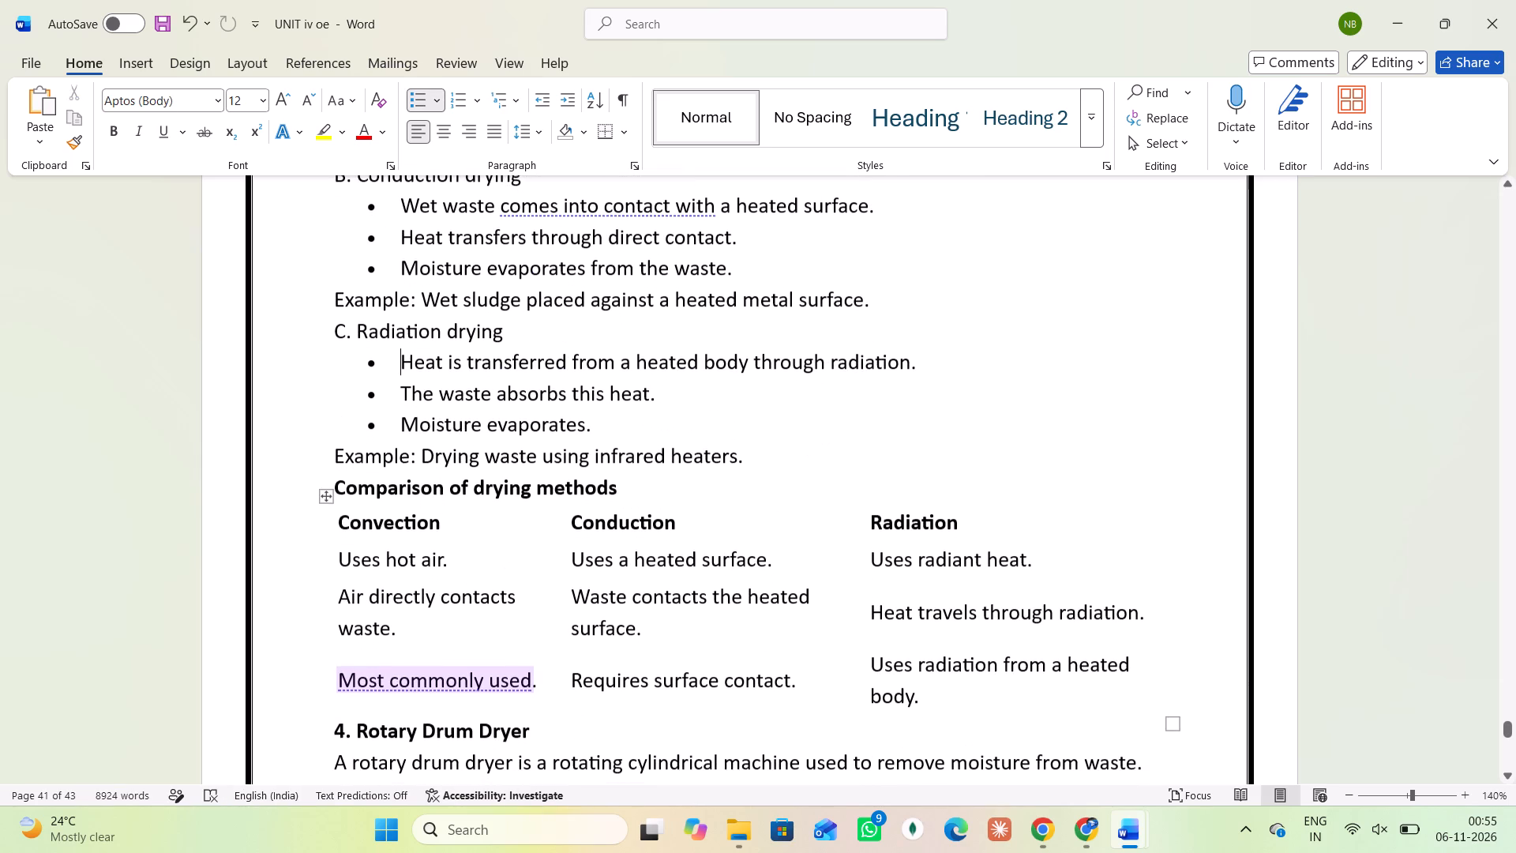
scroll(373, 681, "down", 1)
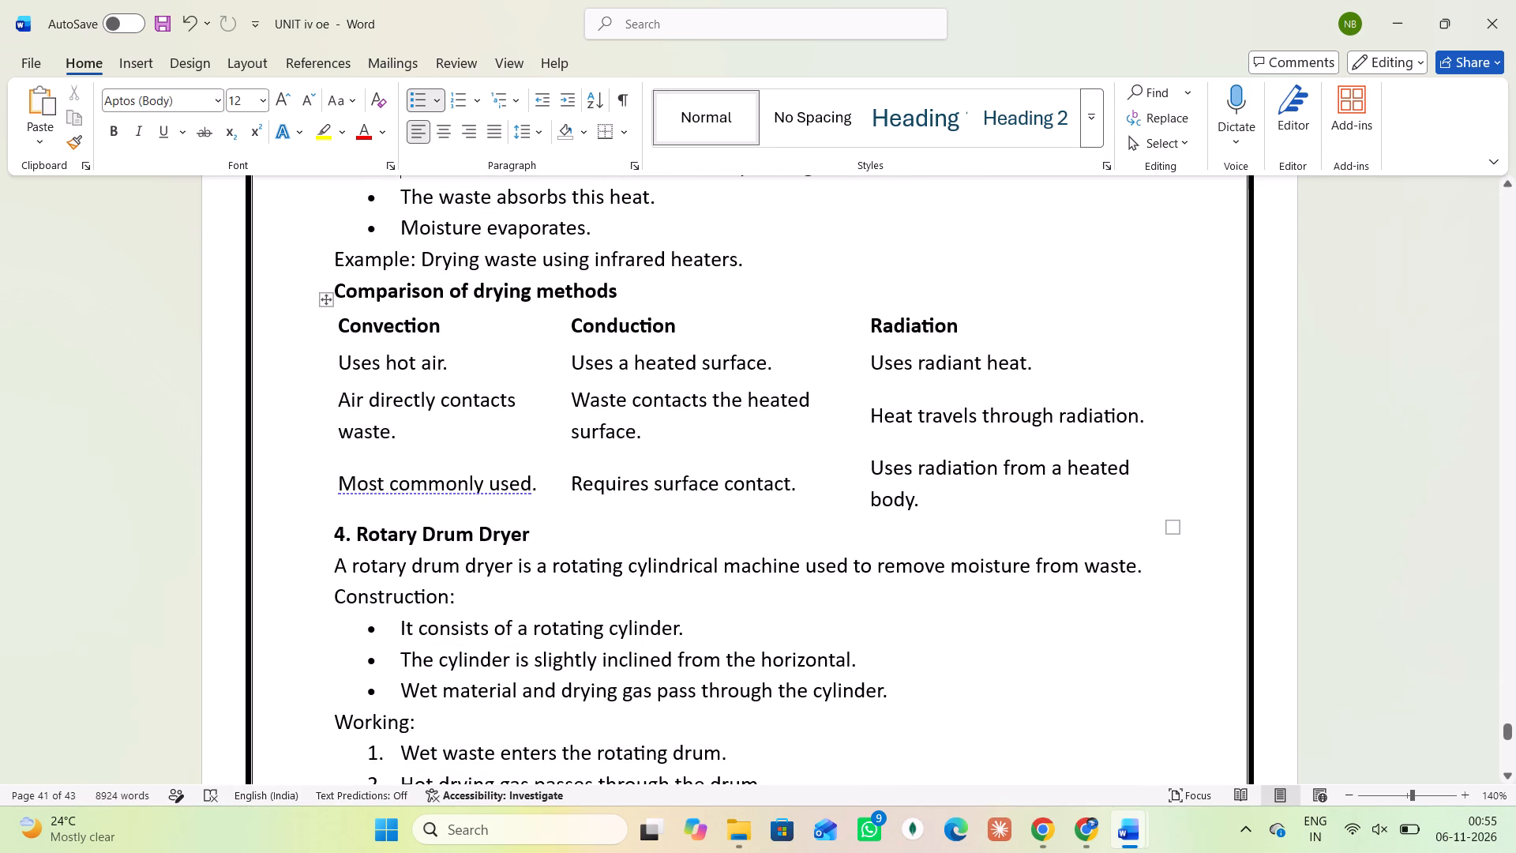
scroll(373, 681, "up", 2)
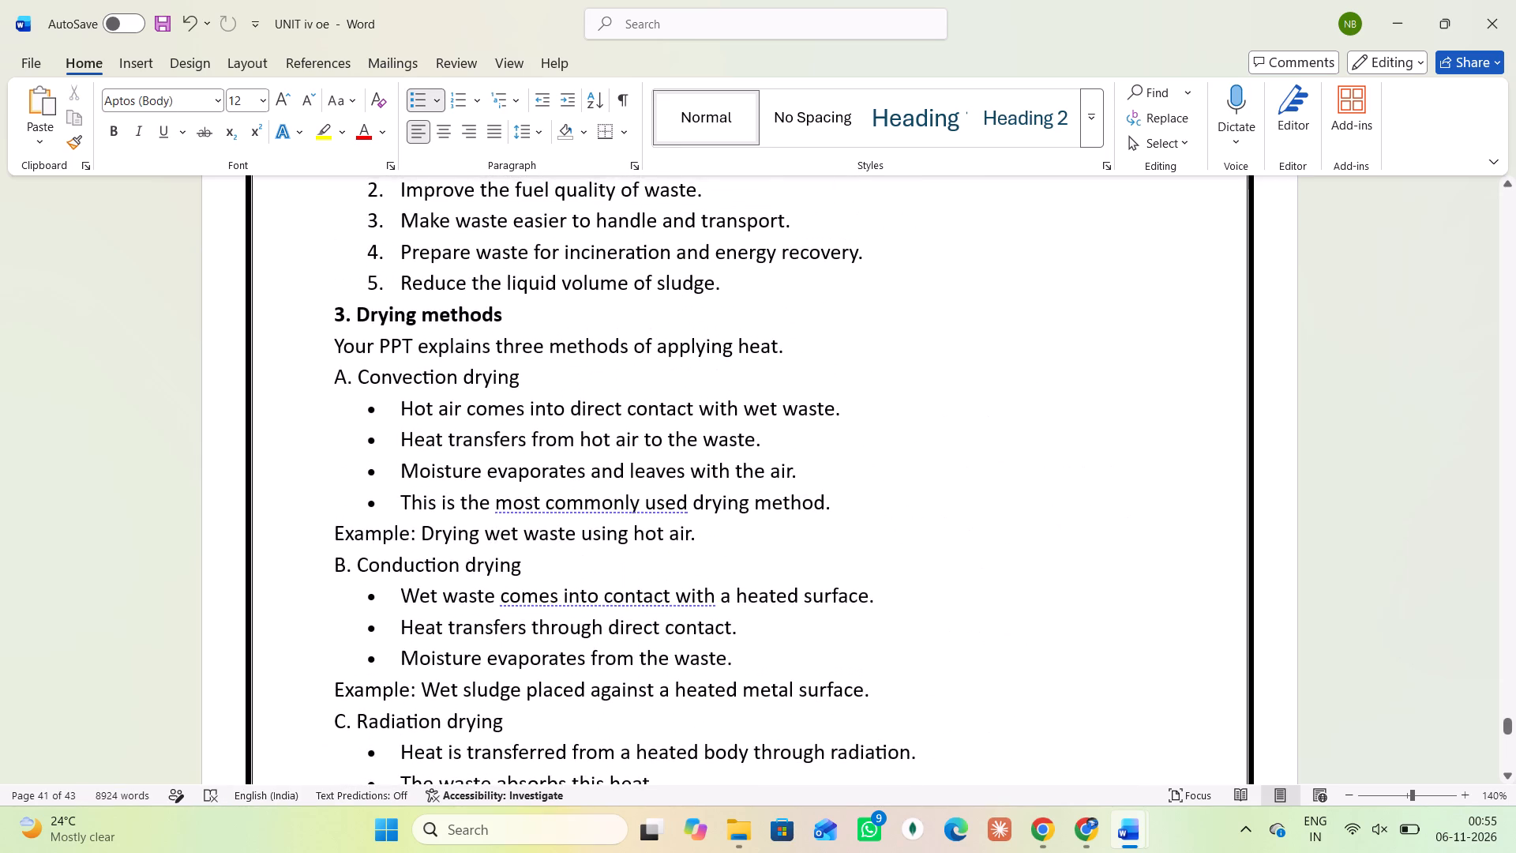
scroll(373, 681, "down", 4)
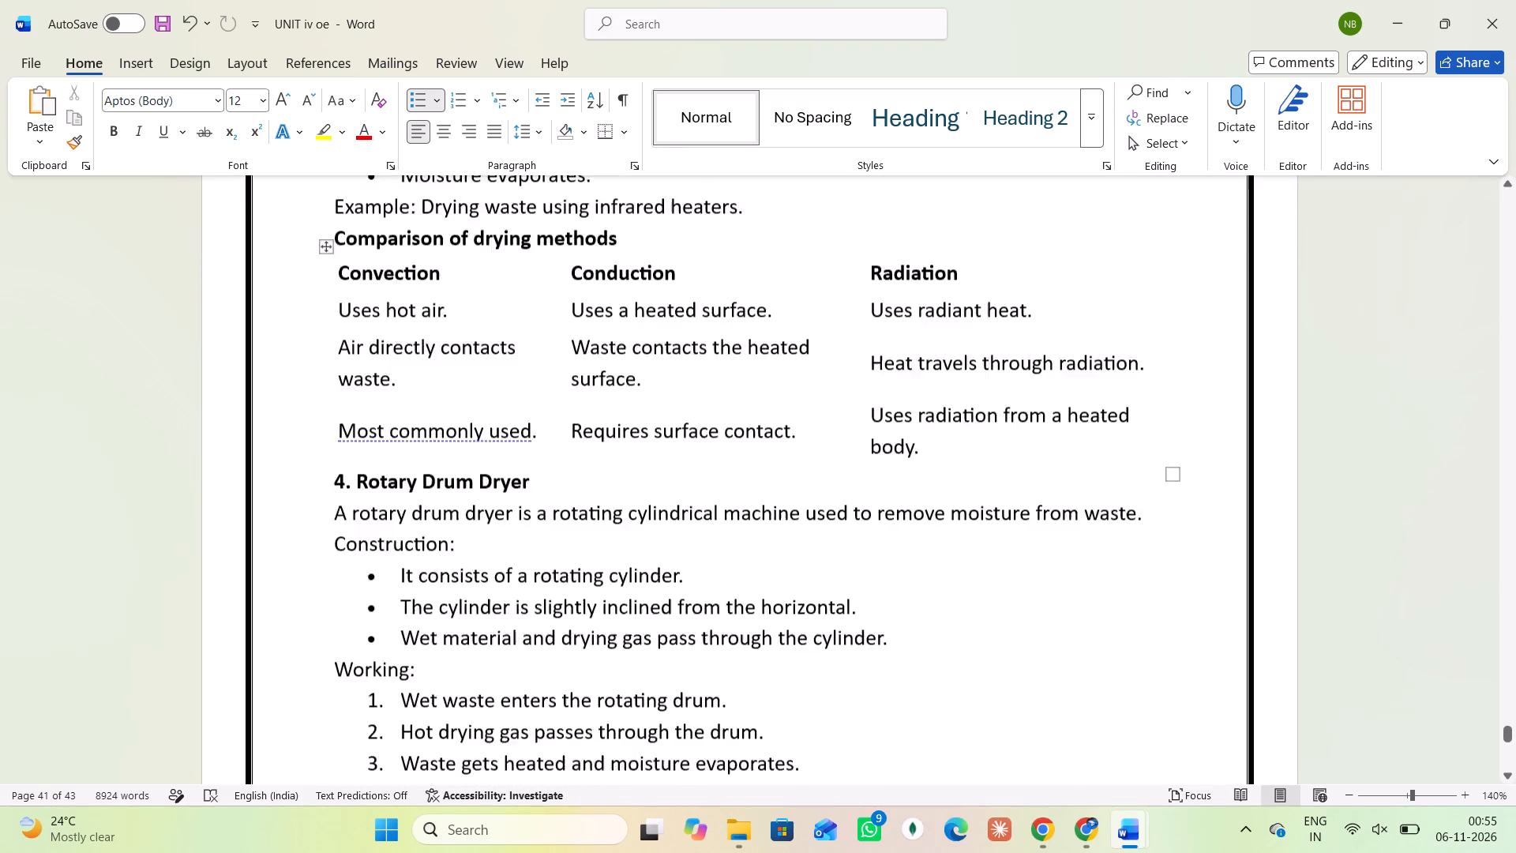
scroll(373, 681, "down", 3)
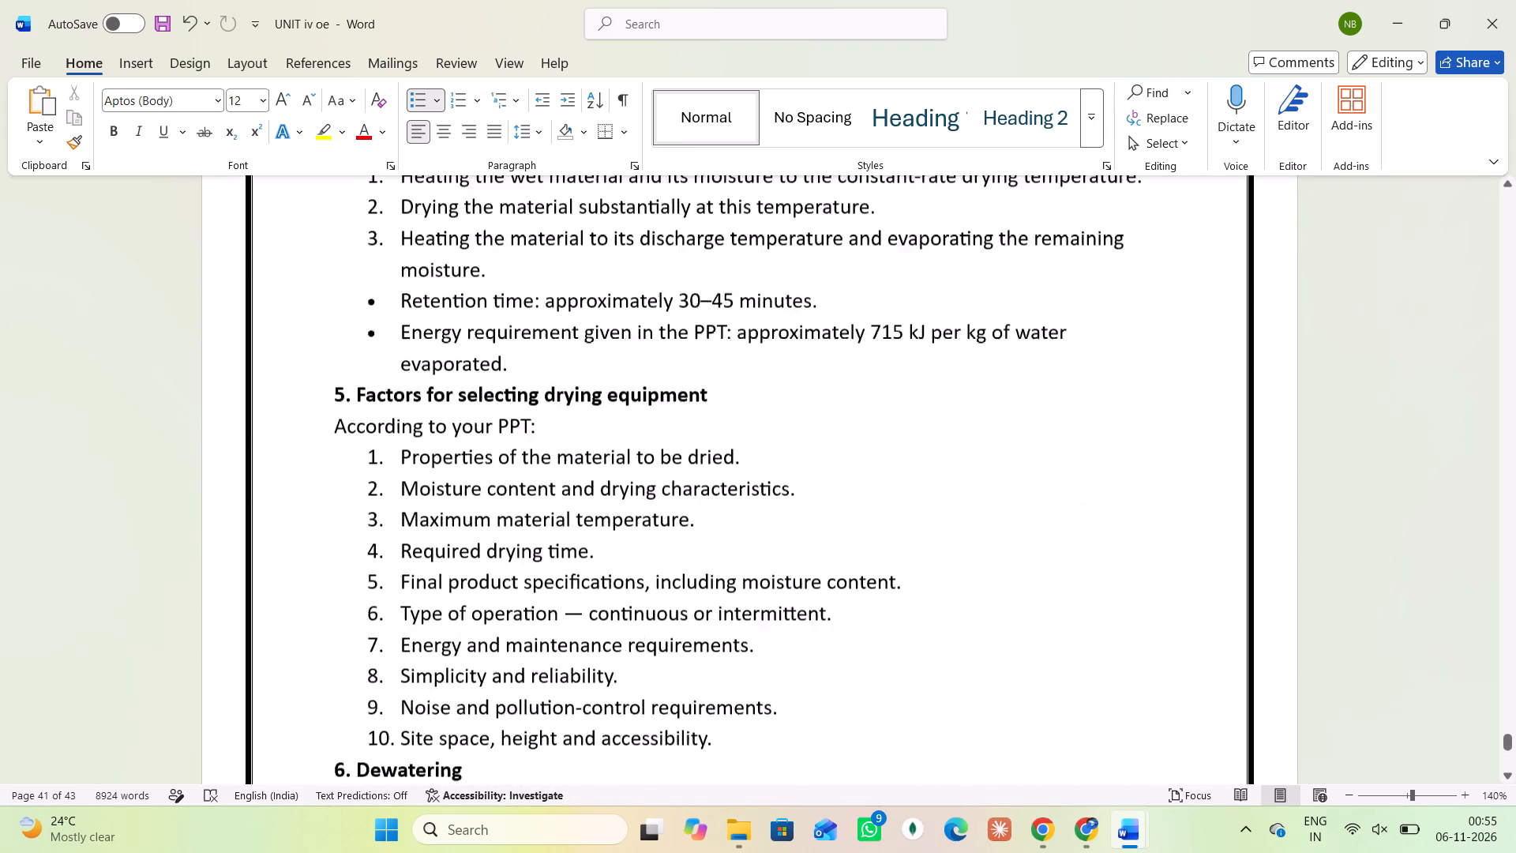
scroll(373, 681, "down", 2)
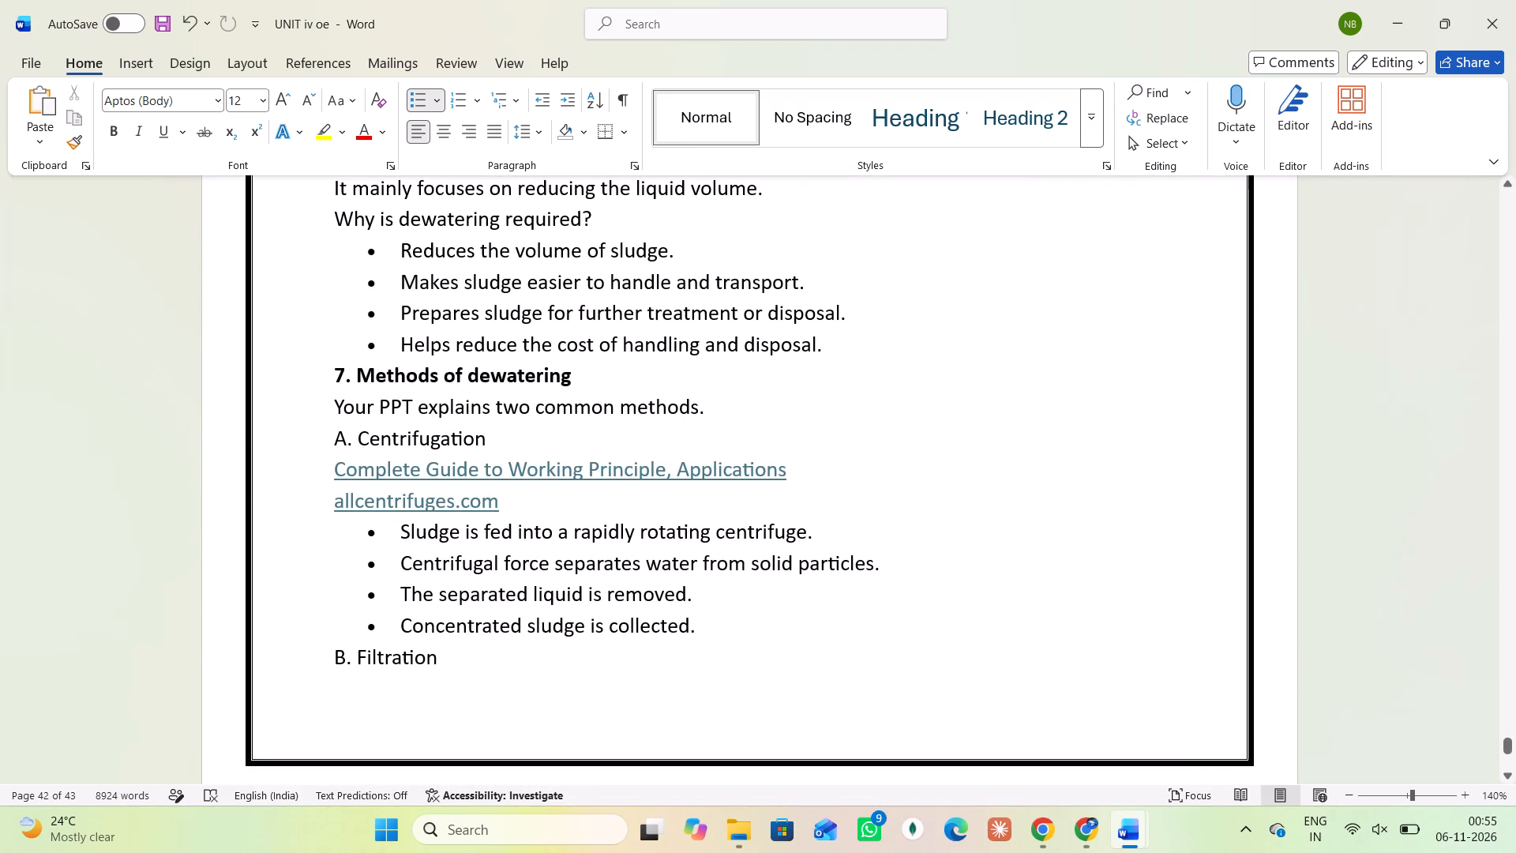
left_click_drag(504, 492, 347, 483)
key("BackSpace")
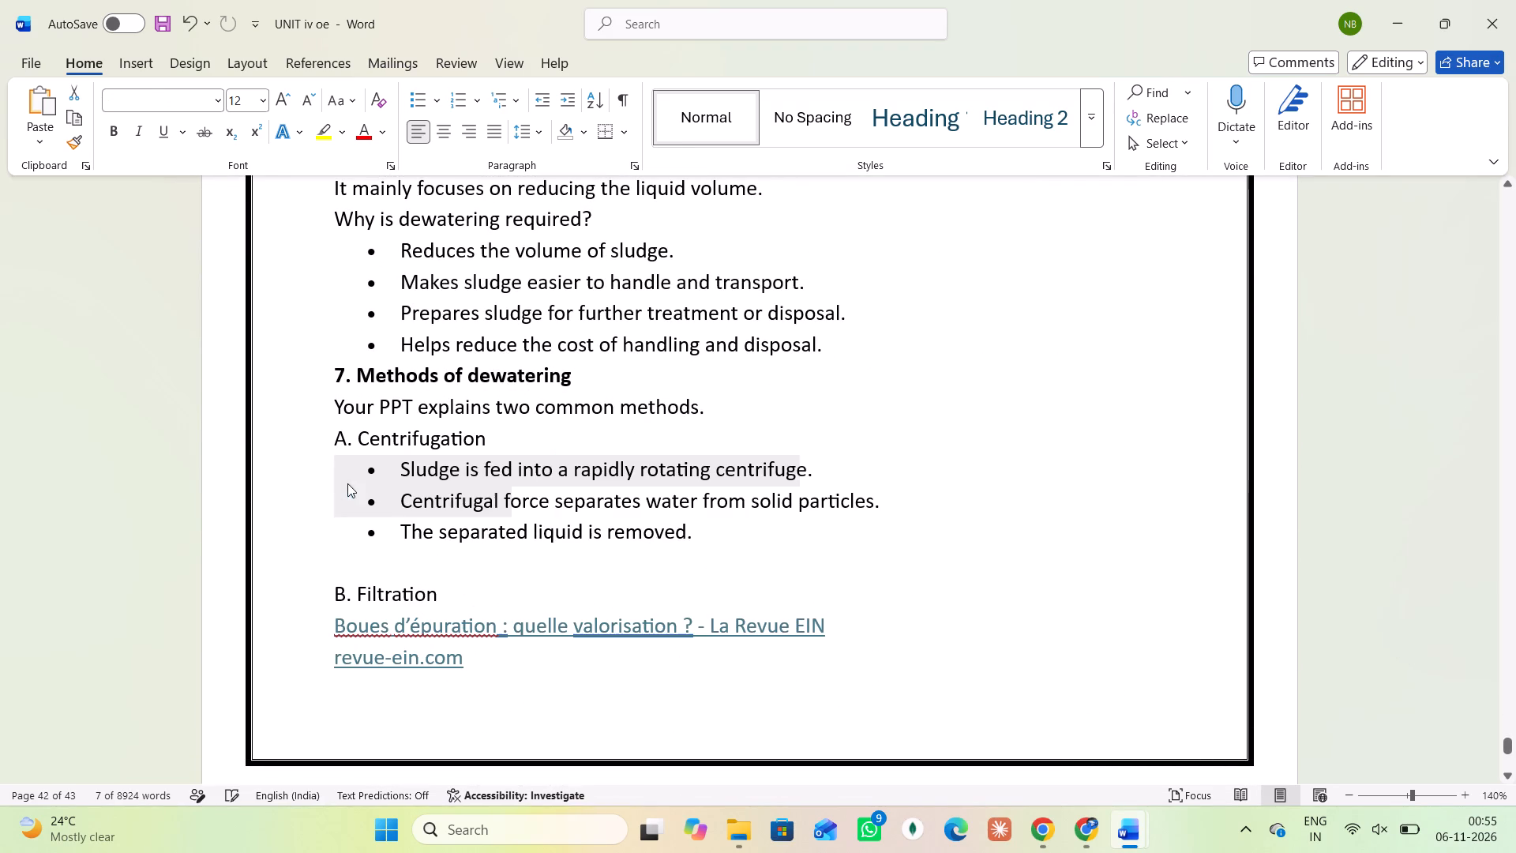
Delete the "Boues d'épuration : quelle valorisation ?" and revue-ein.com link lines under B. Filtration.
right_click_drag(463, 656, 348, 637)
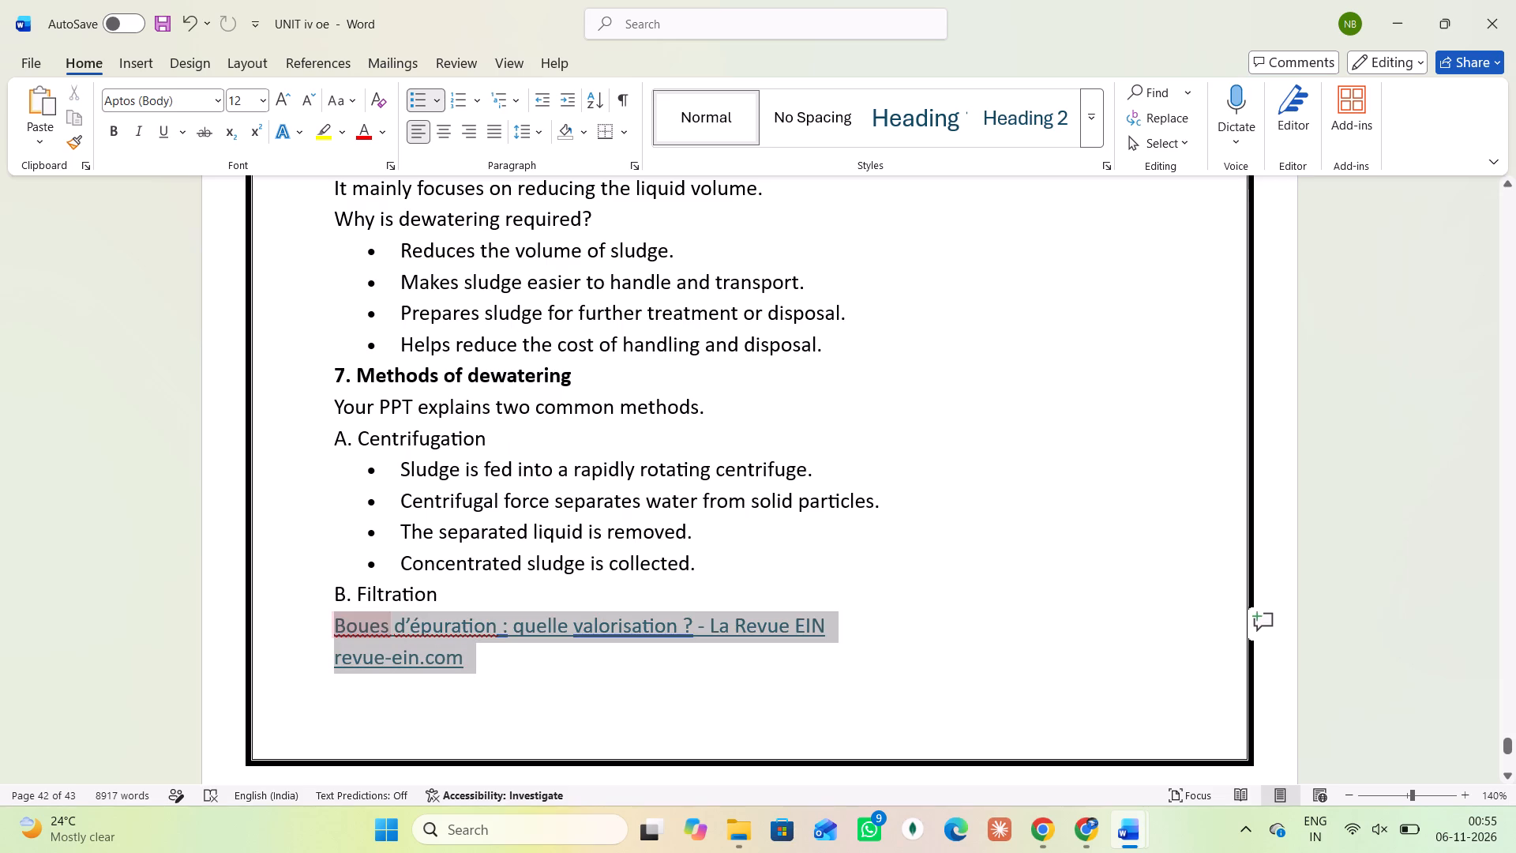
right_click_drag(348, 637, 347, 637)
key("BackSpace")
Review the rest of the notes, from the dewatering results table through "8. Uses of dewatered sludge" to the end.
scroll(564, 621, "down", 1)
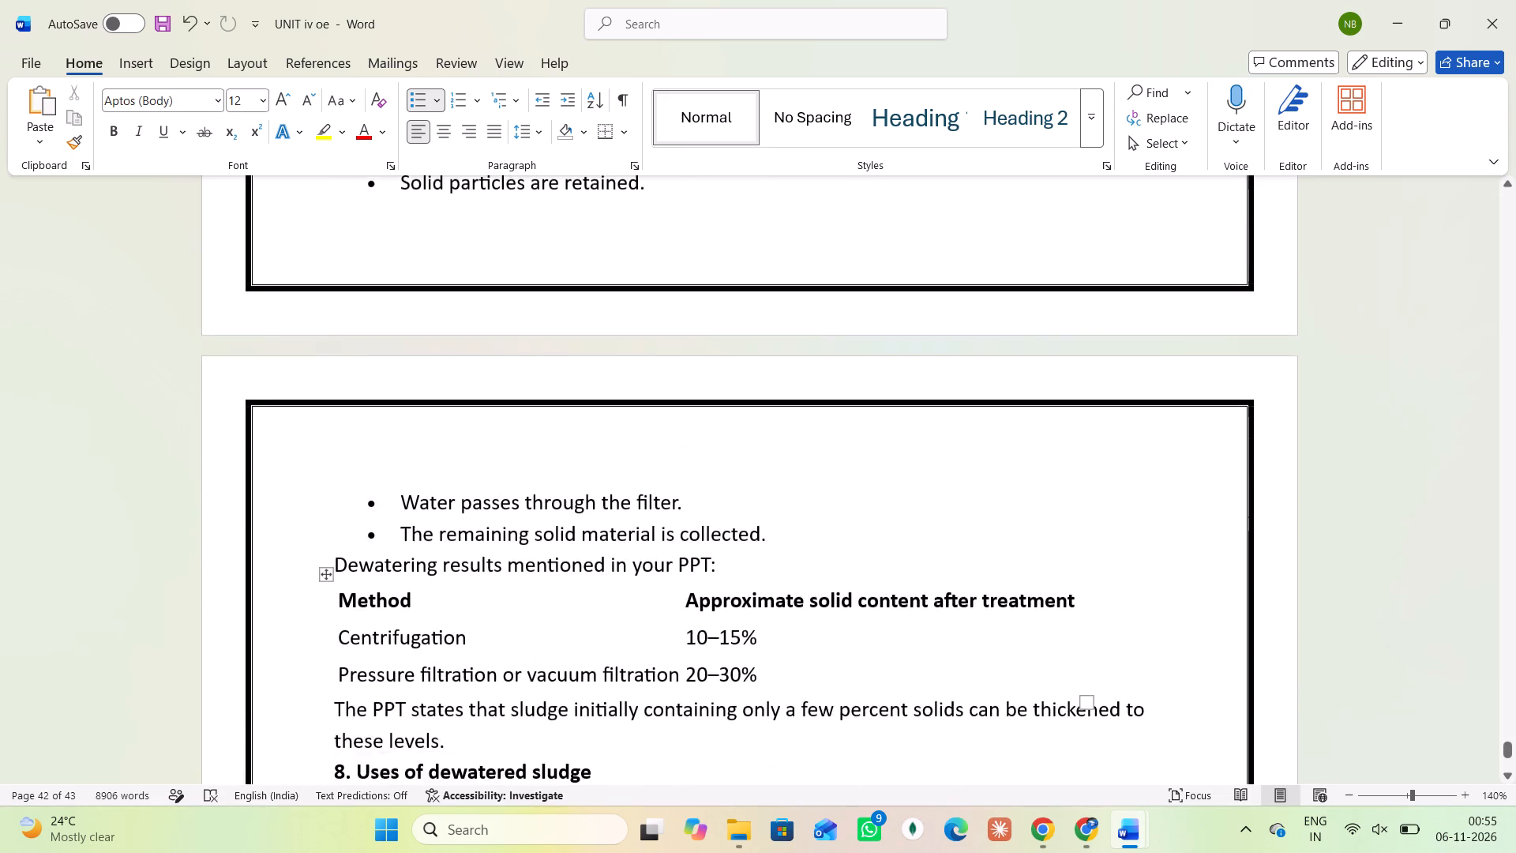
scroll(564, 621, "down", 2)
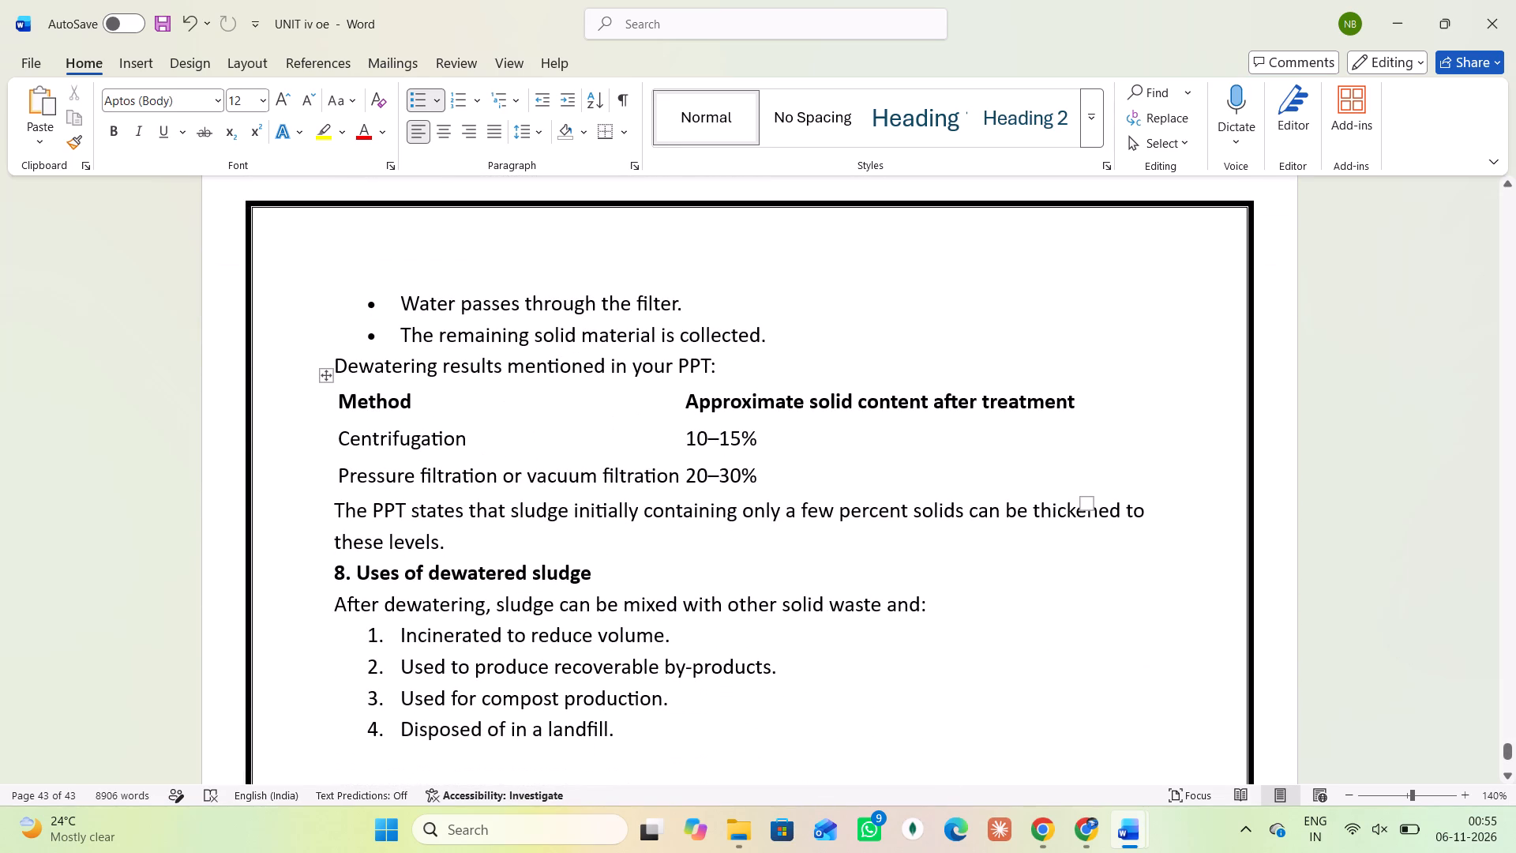
left_click_drag(474, 541, 371, 439)
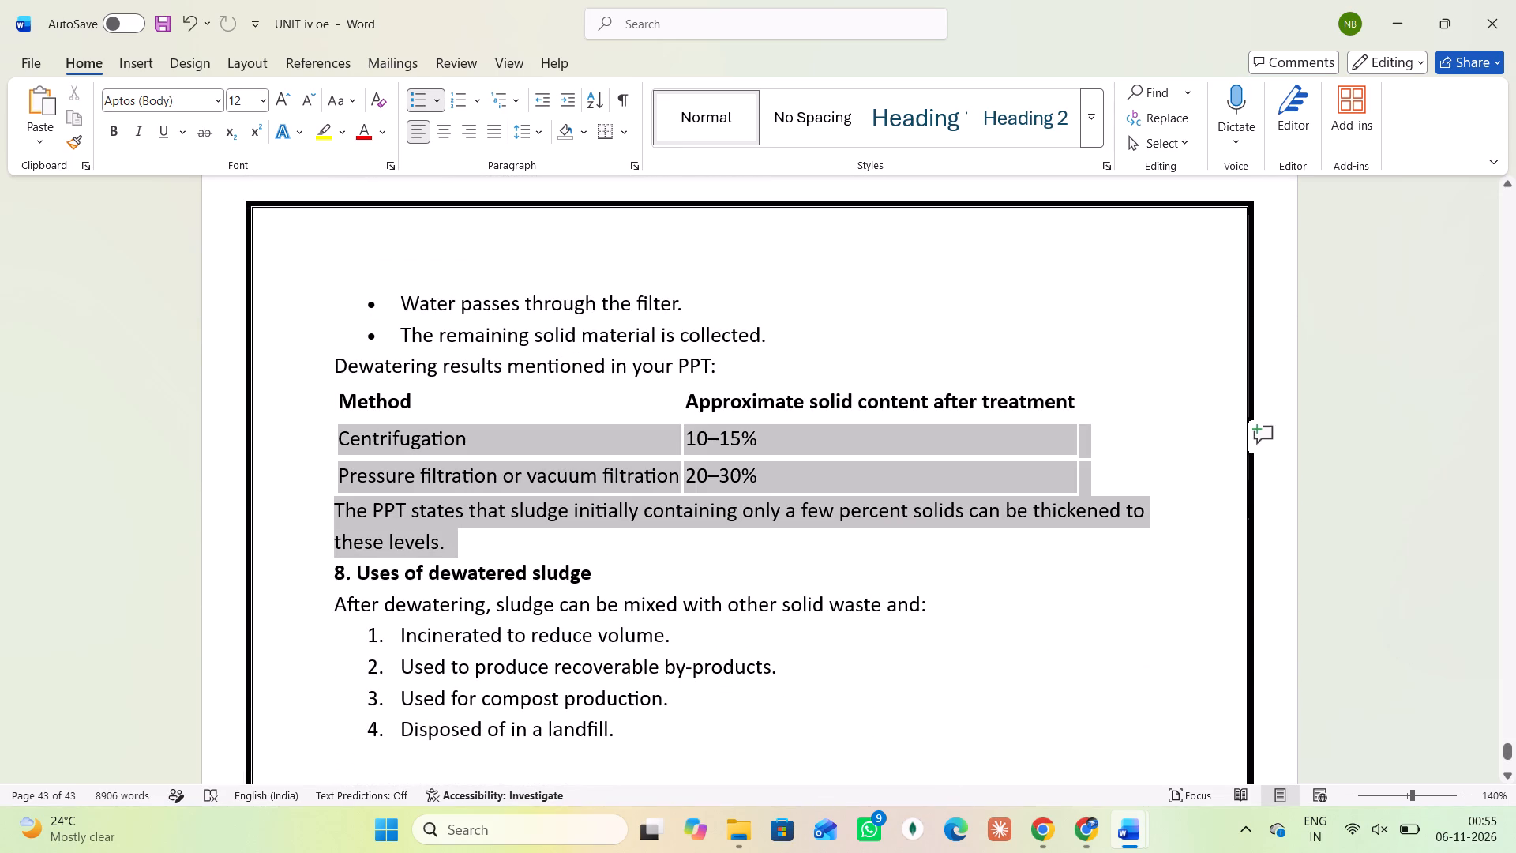
left_click_drag(371, 439, 361, 418)
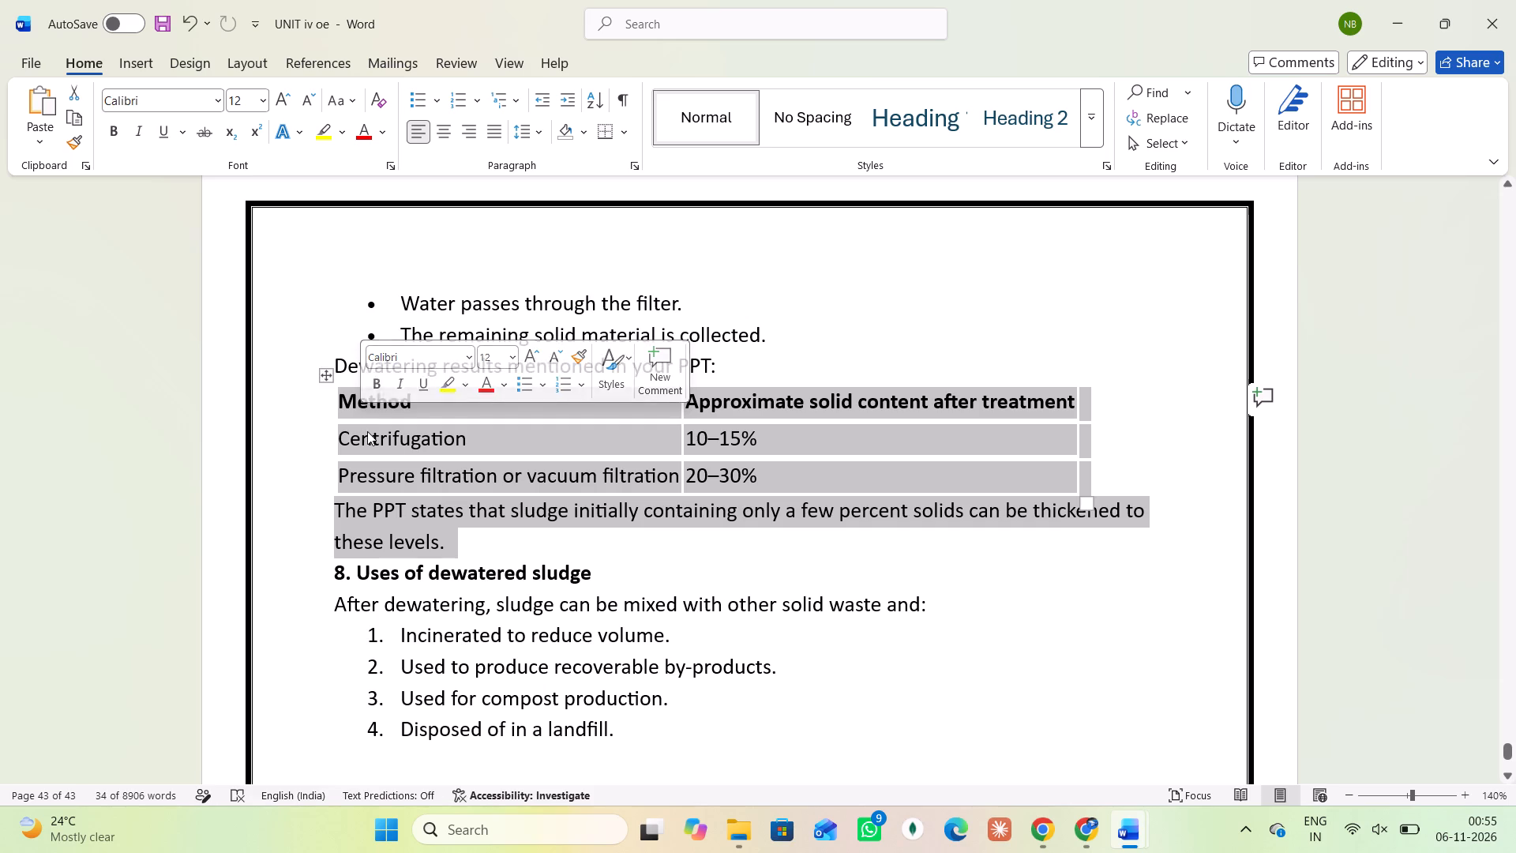
left_click(970, 742)
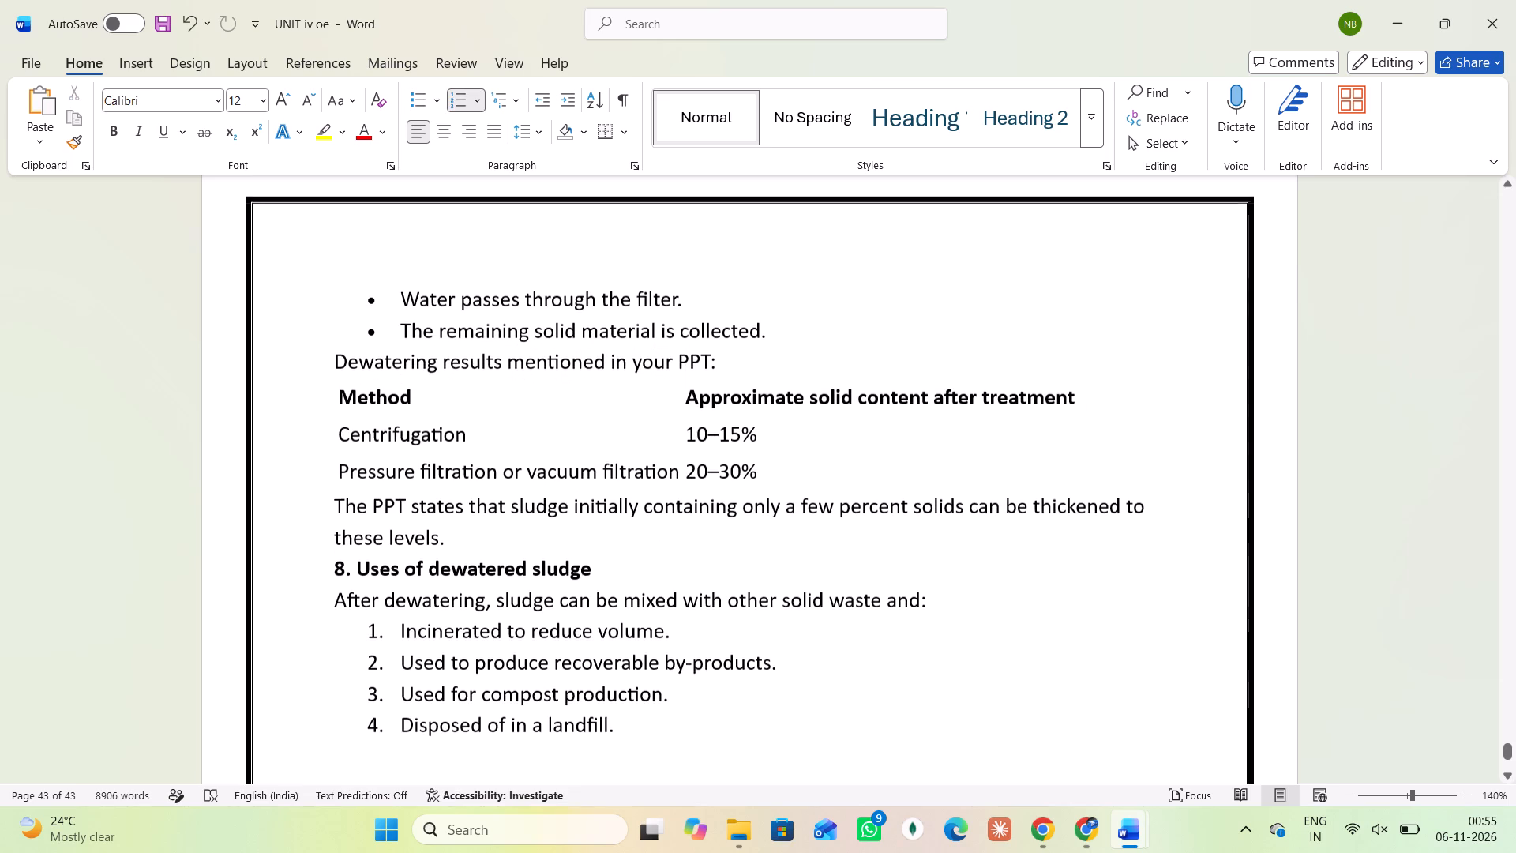
scroll(970, 742, "down", 5)
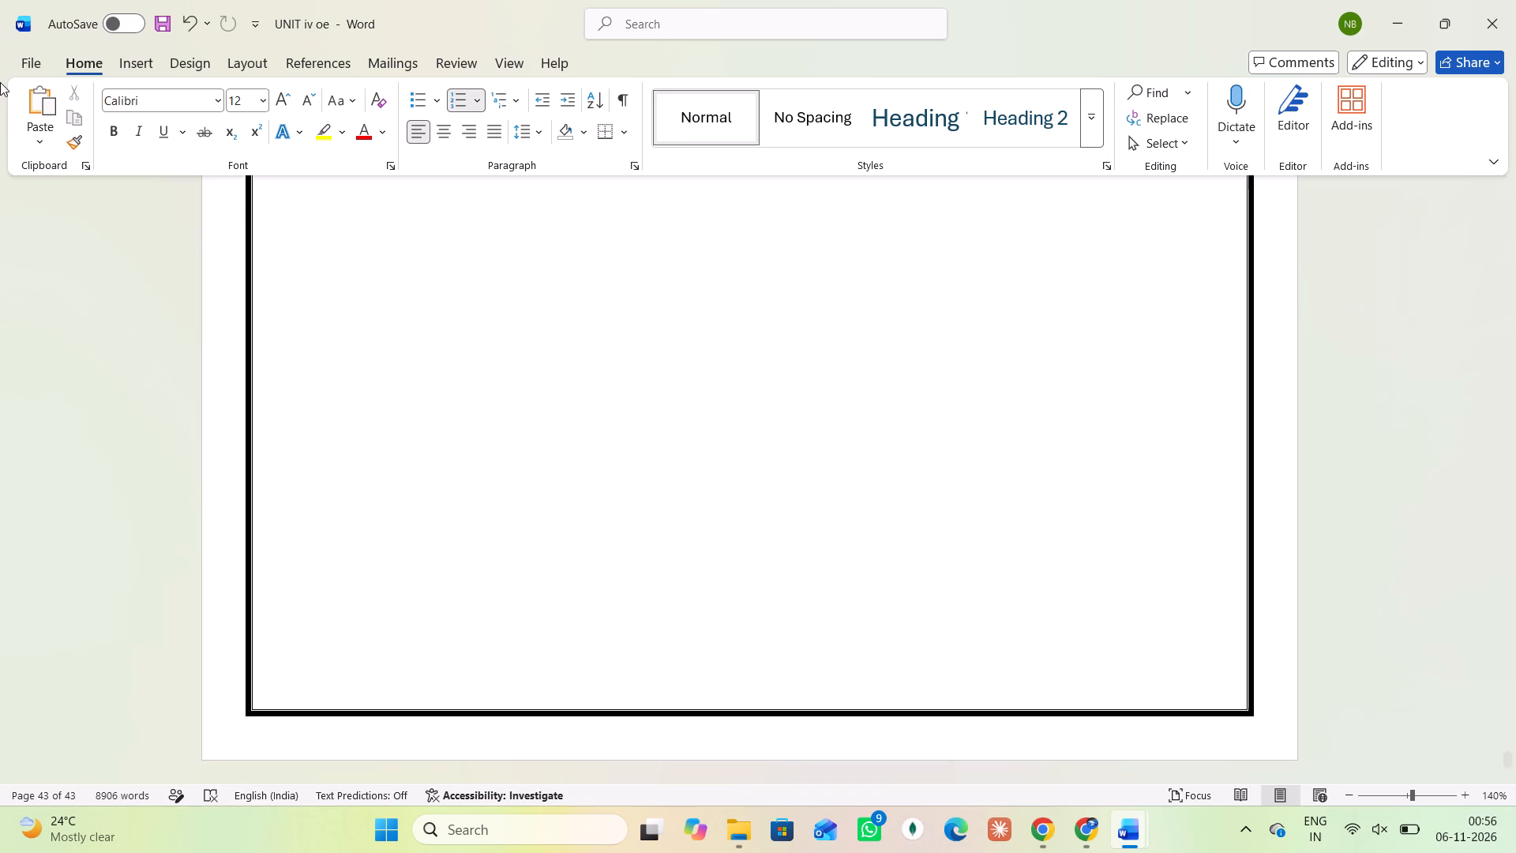
left_click(26, 58)
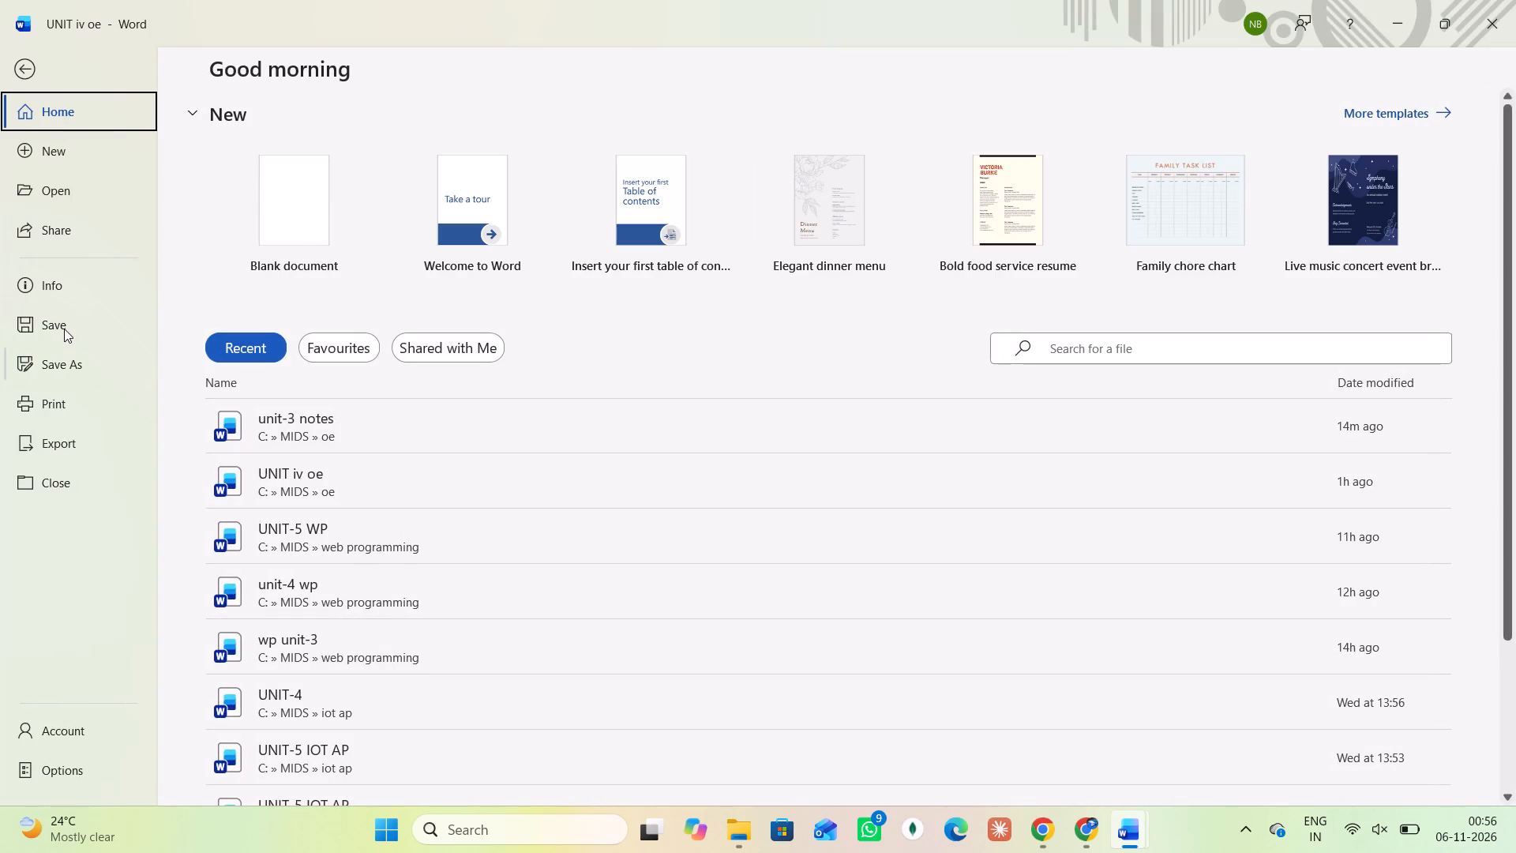
left_click(64, 329)
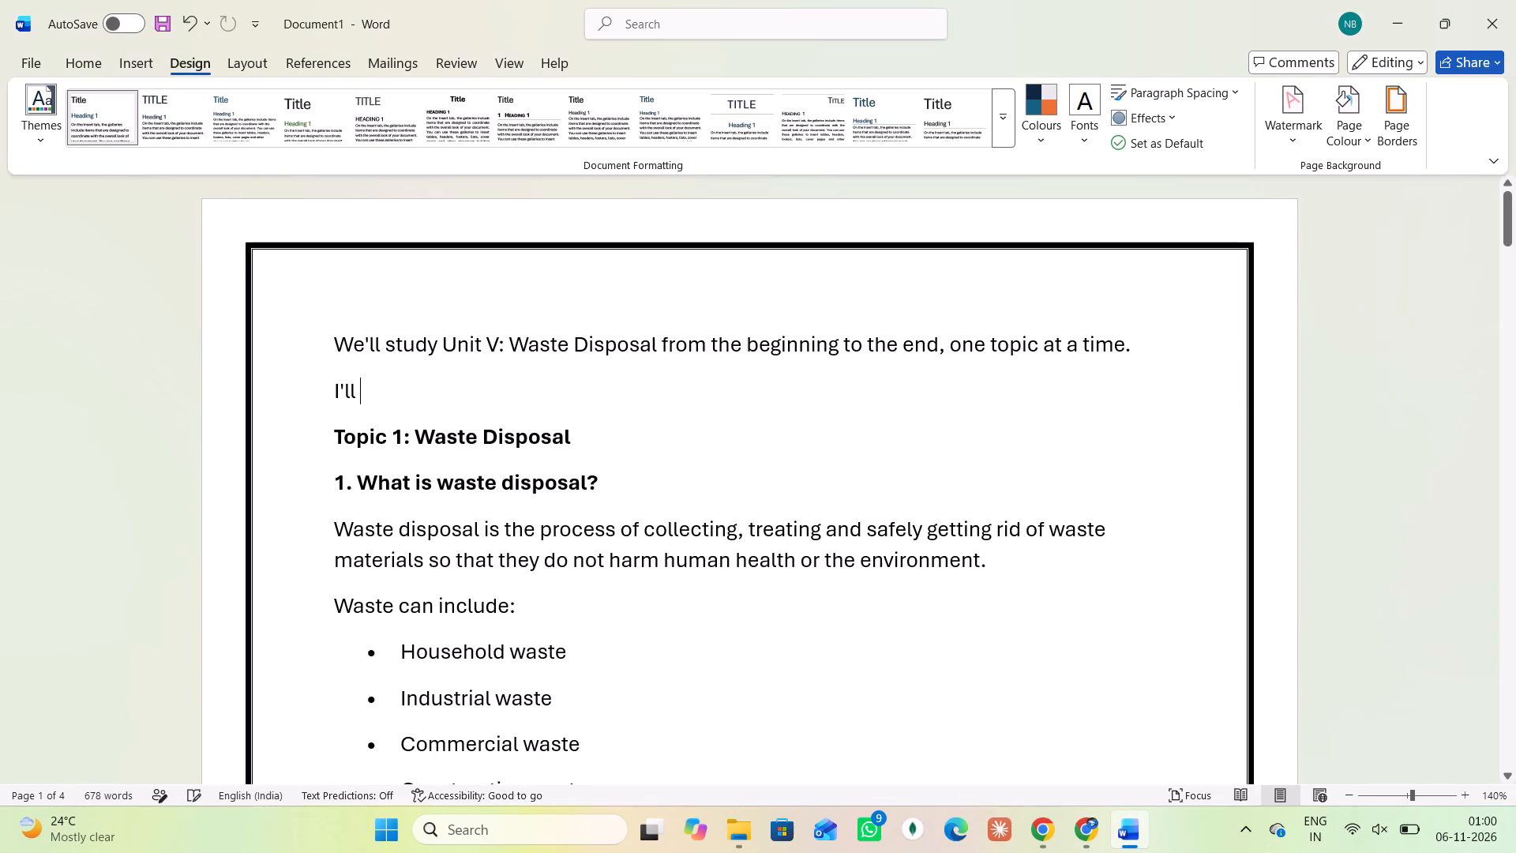
left_click_drag(375, 386, 298, 303)
key("BackSpace")
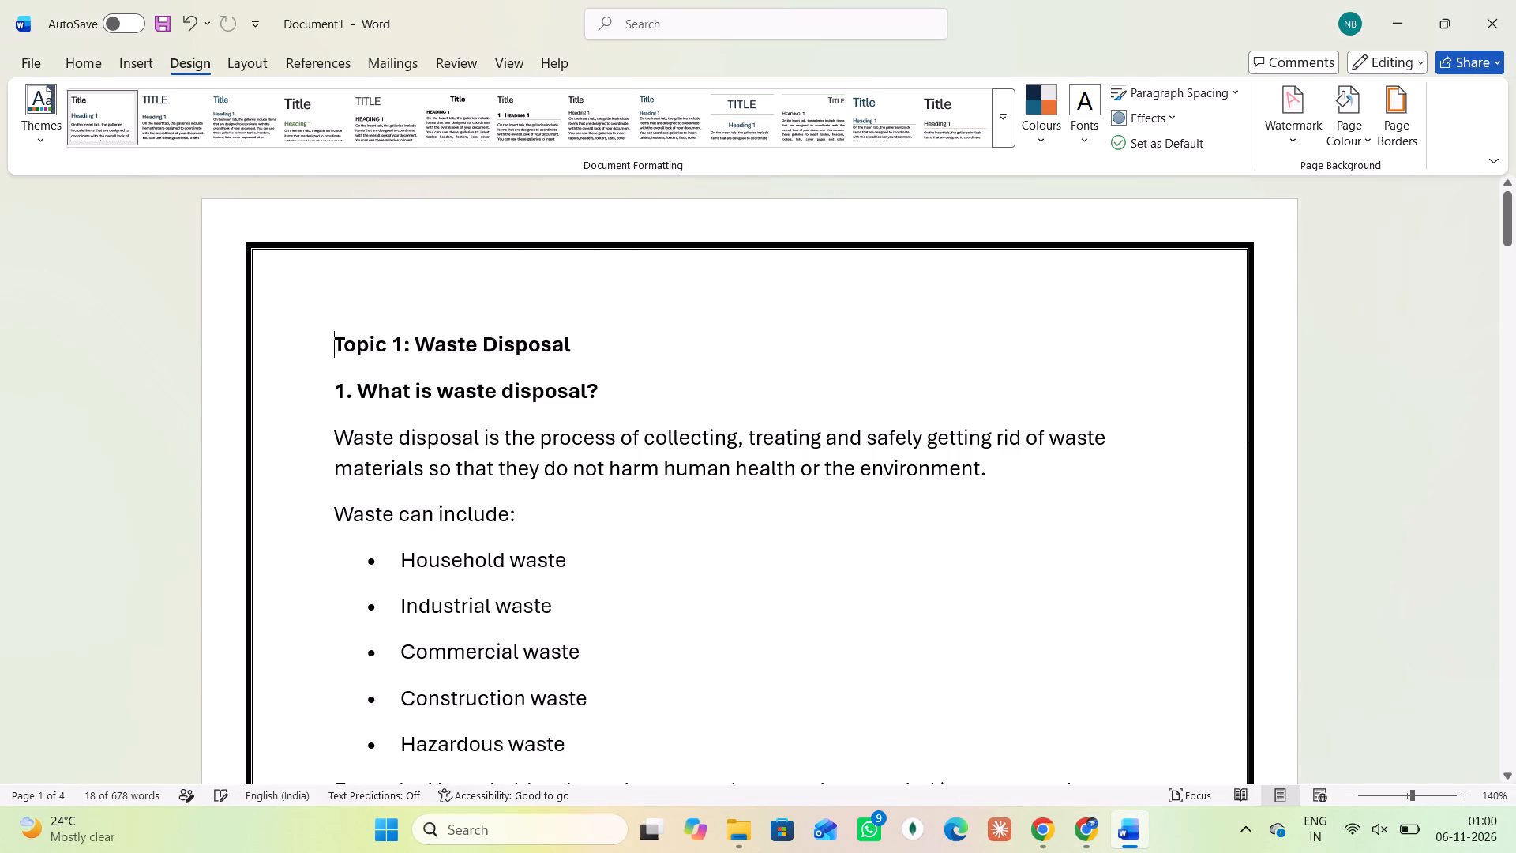
Paste the Topic 2 notes after the end of the Topic 1 notes and return to the ChatGPT chat.
scroll(450, 524, "down", 20)
scroll(450, 524, "down", 7)
scroll(450, 524, "up", 2)
scroll(450, 524, "down", 1)
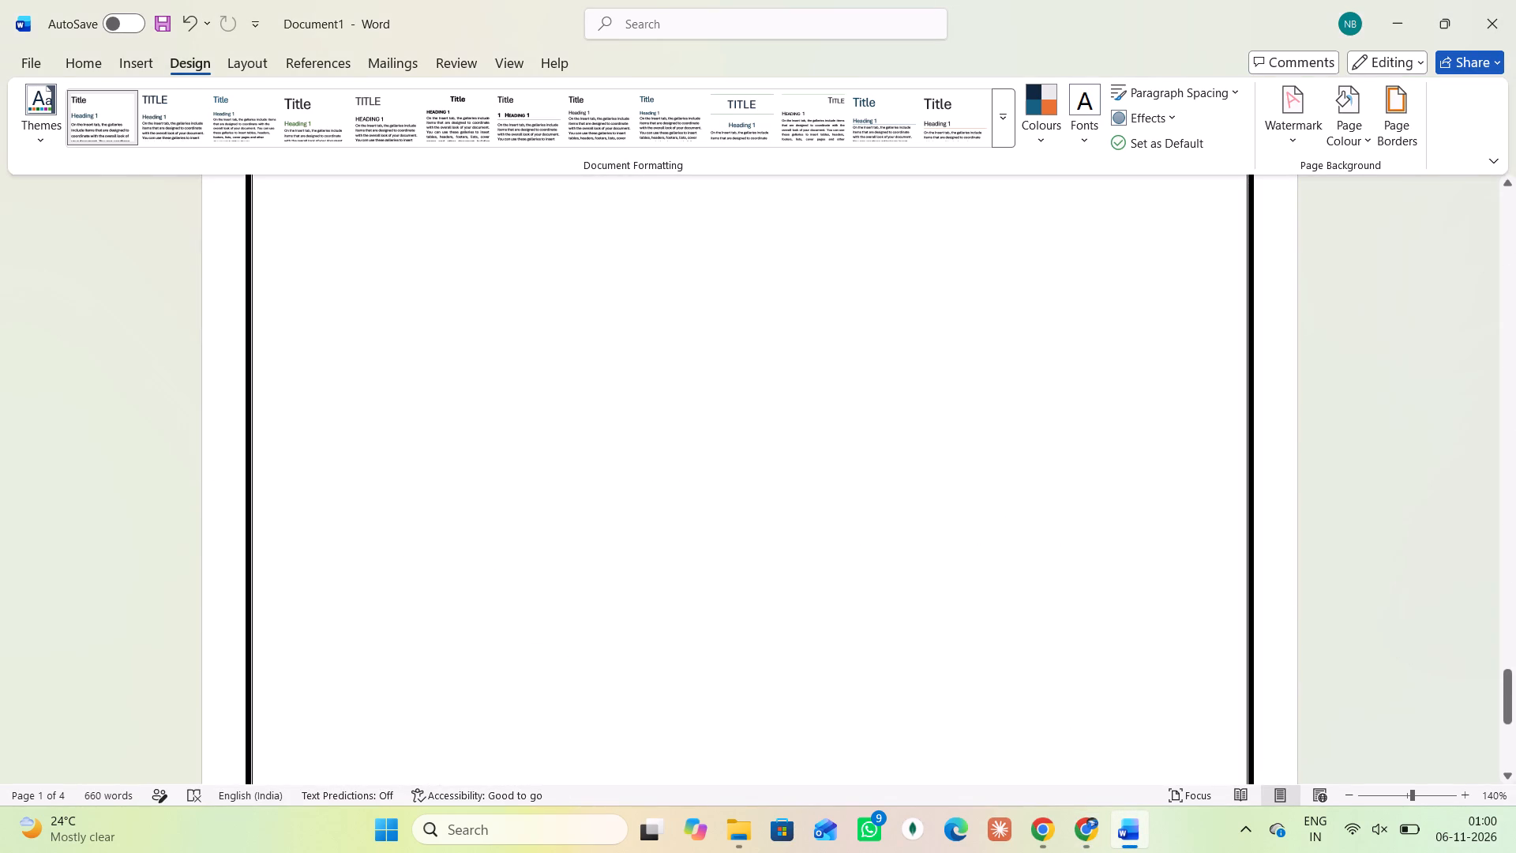
scroll(450, 524, "down", 1)
left_click(450, 524)
scroll(450, 524, "up", 1)
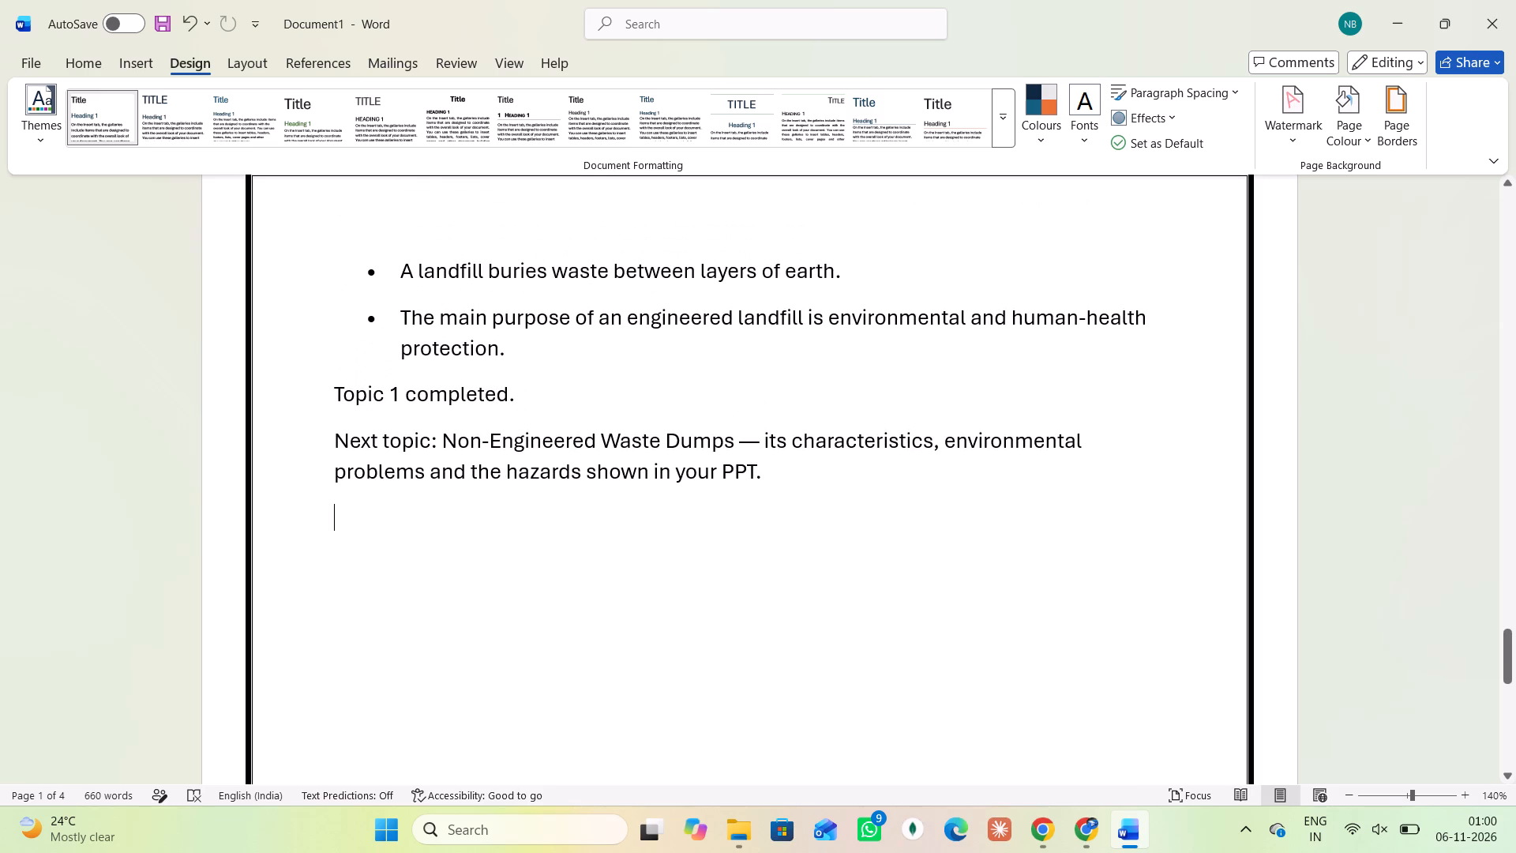
key("ctrl+v")
key("alt+Tab")
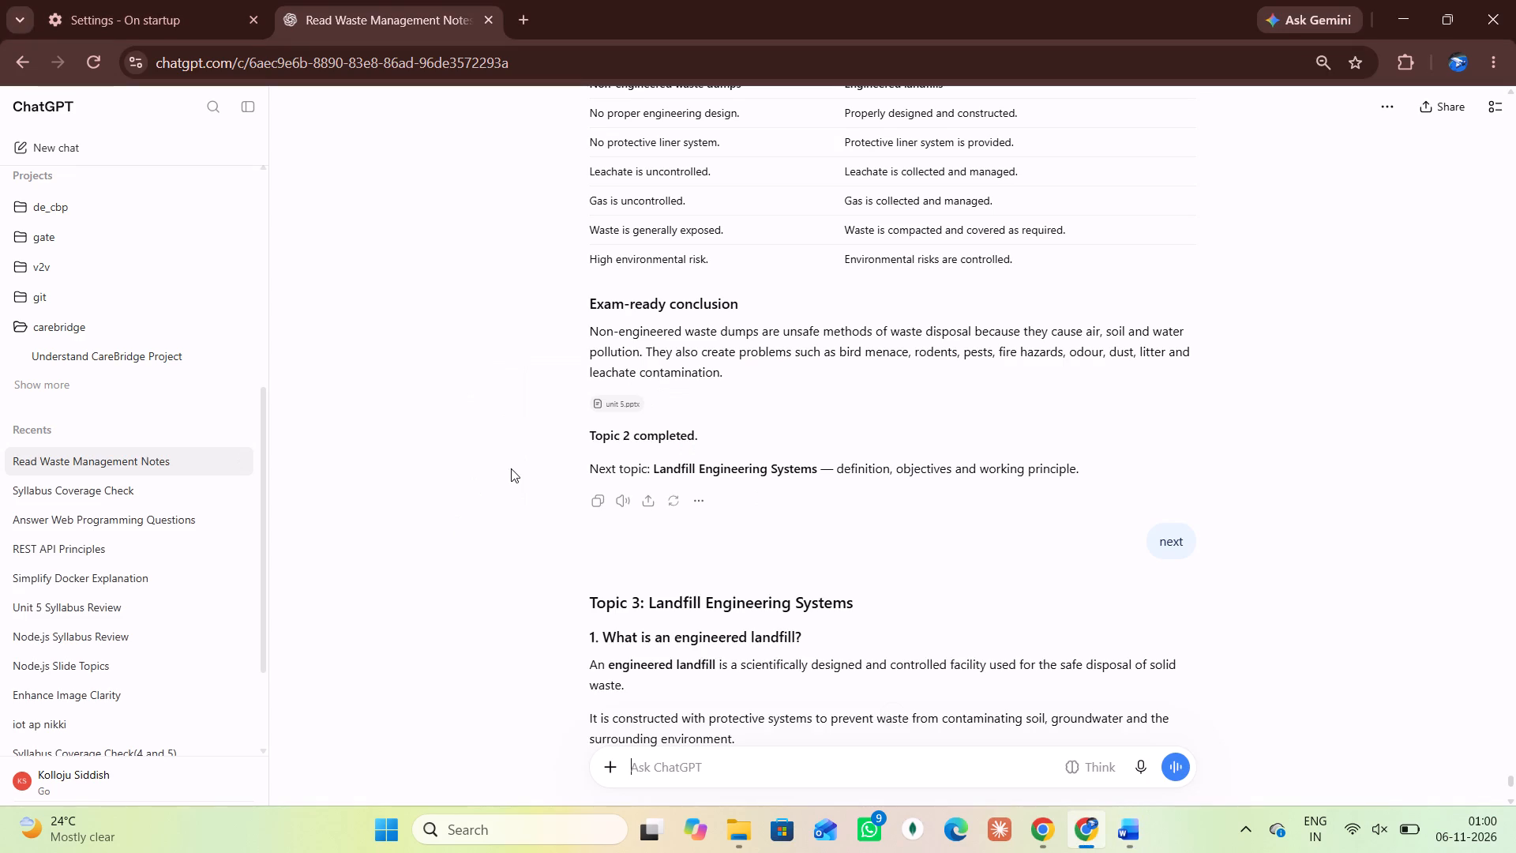
Copy ChatGPT's Topic 3: Landfill Engineering Systems response and send "next" to request the following topic.
scroll(692, 667, "down", 20)
scroll(692, 667, "down", 4)
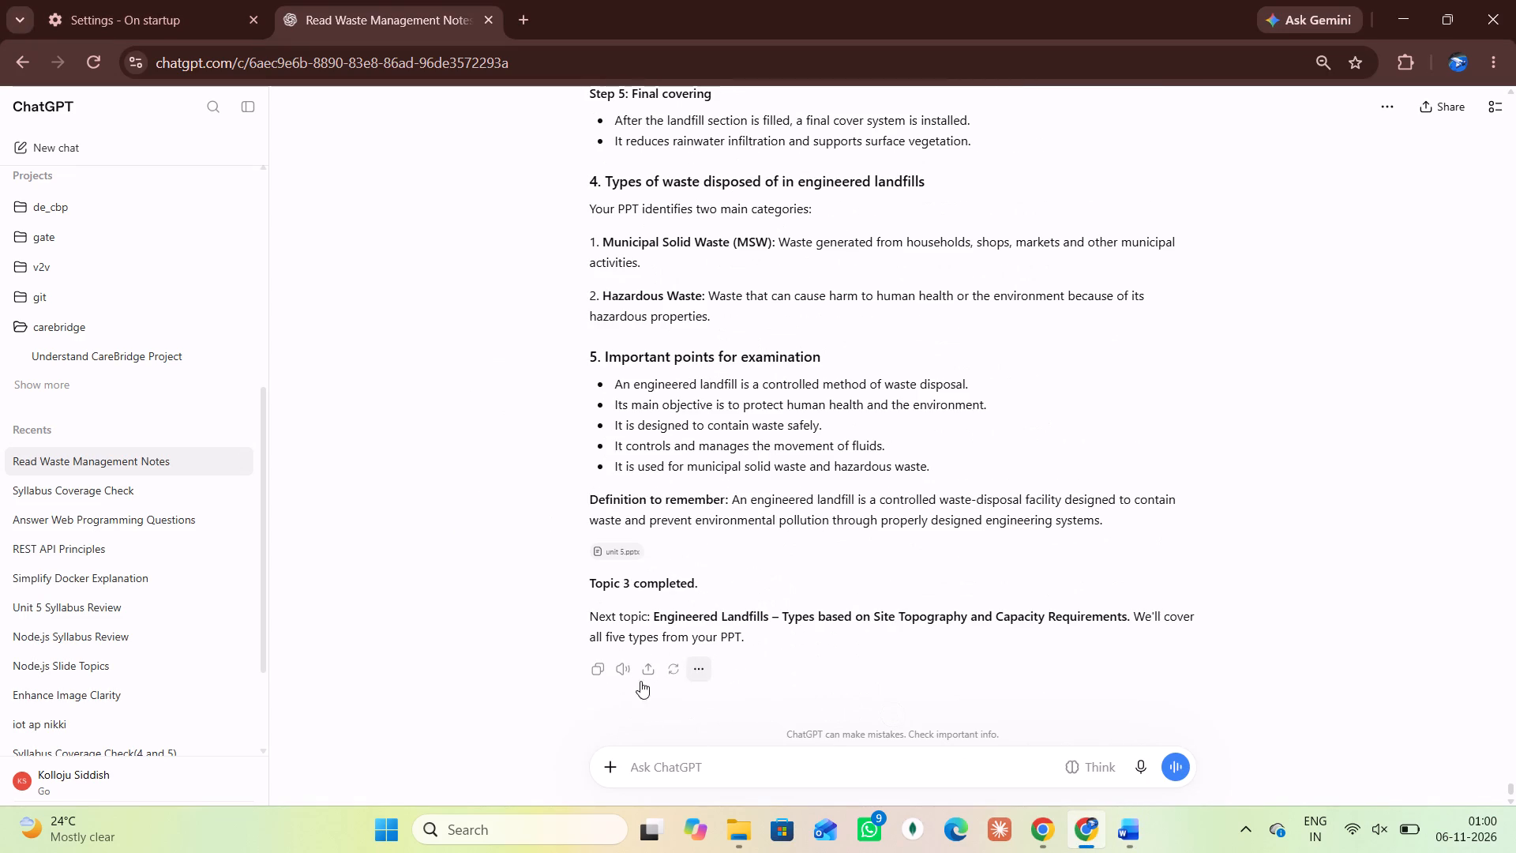
left_click(603, 674)
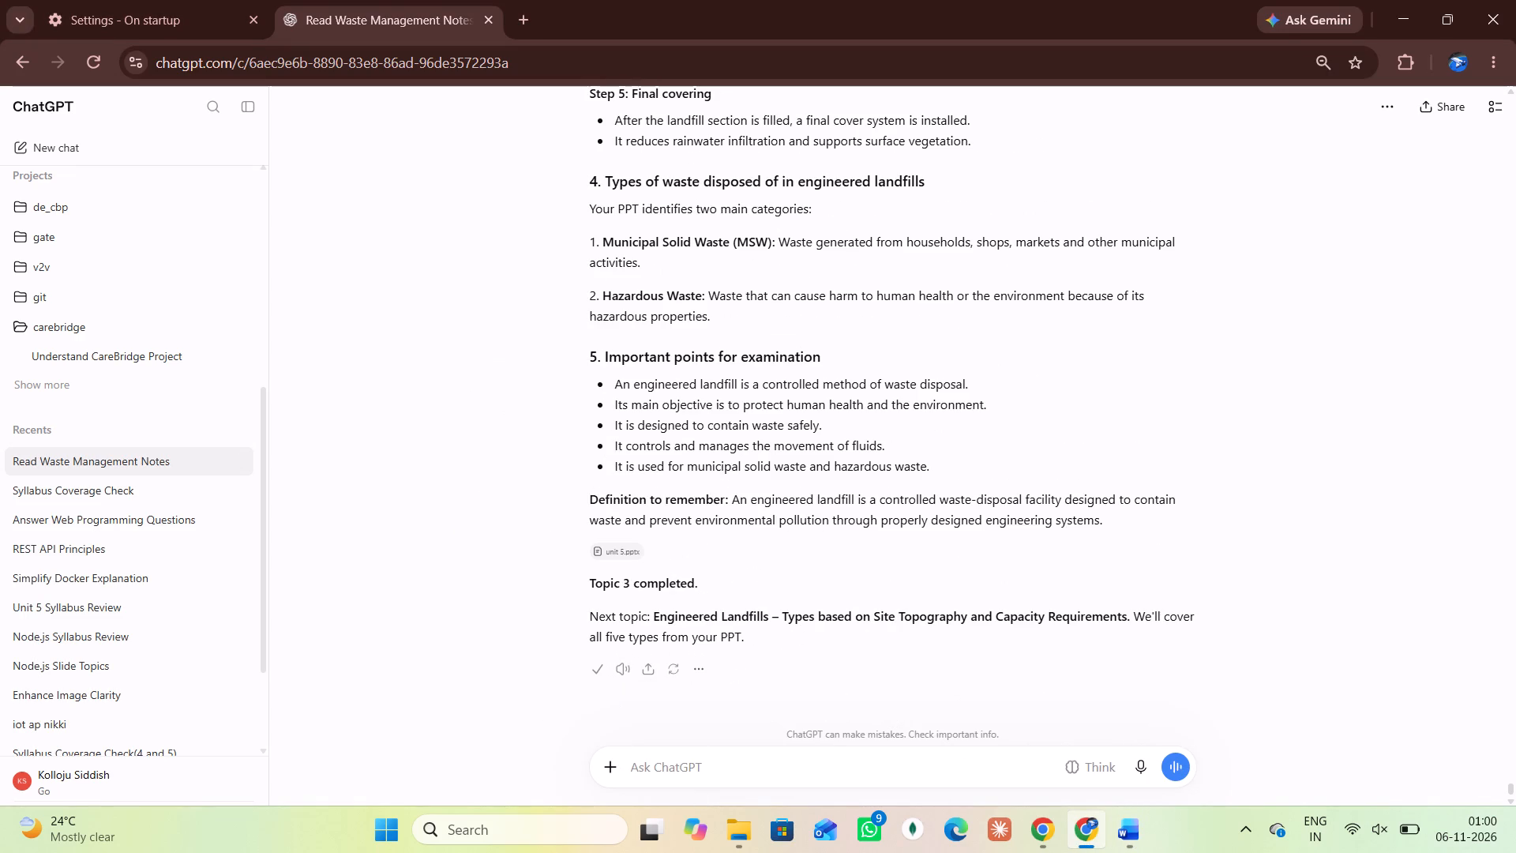
left_click(702, 763)
key("n")
type("ext")
key("Return")
Paste the Topic 3 notes after the end of the Topic 2 notes in the Word document and return to the ChatGPT chat.
key("alt+Tab")
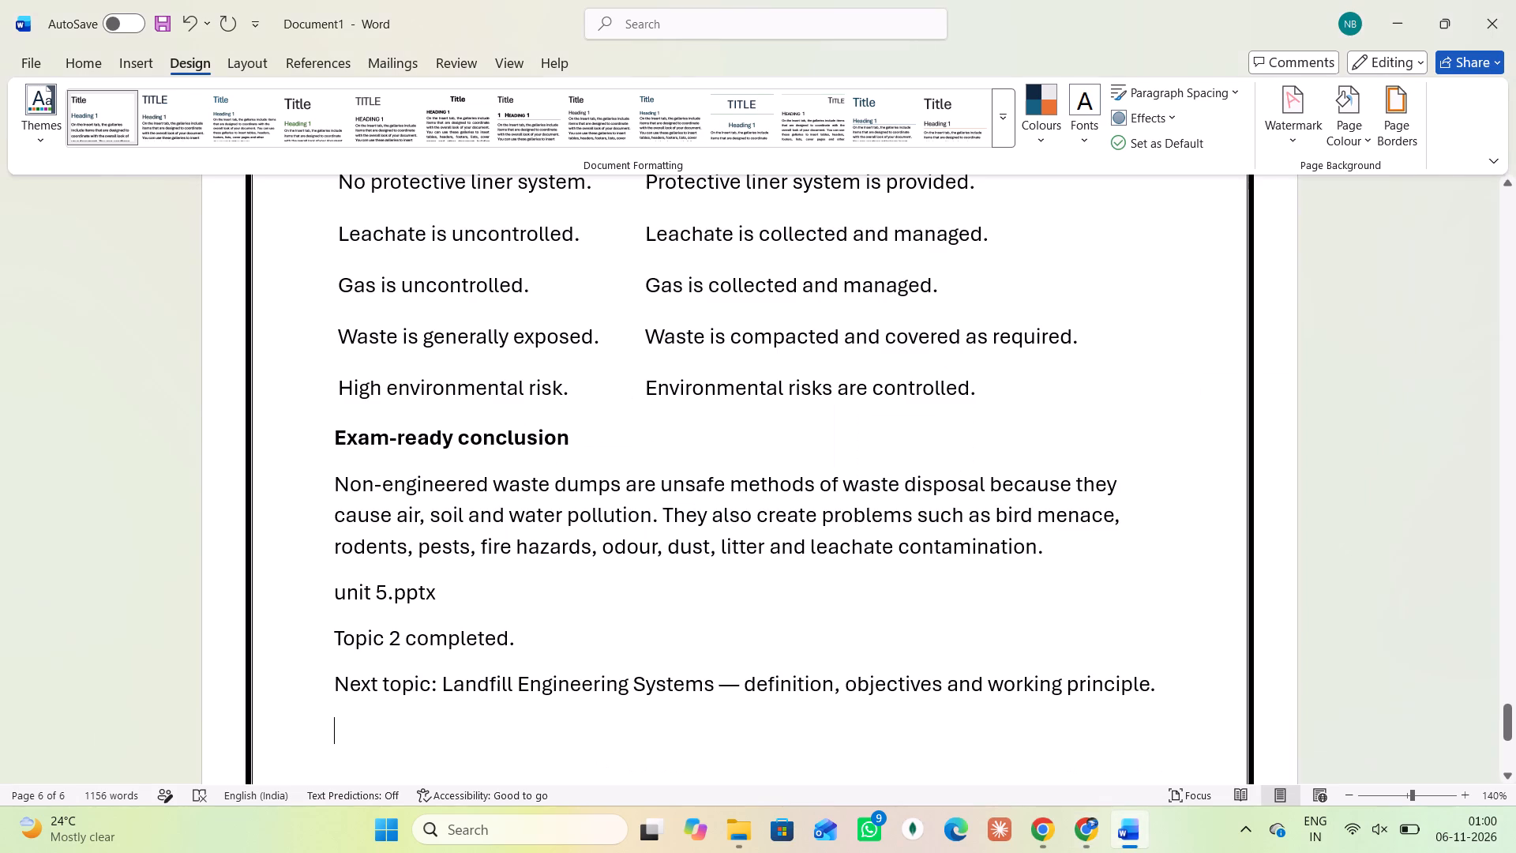
key("ctrl+v")
key("alt+Tab")
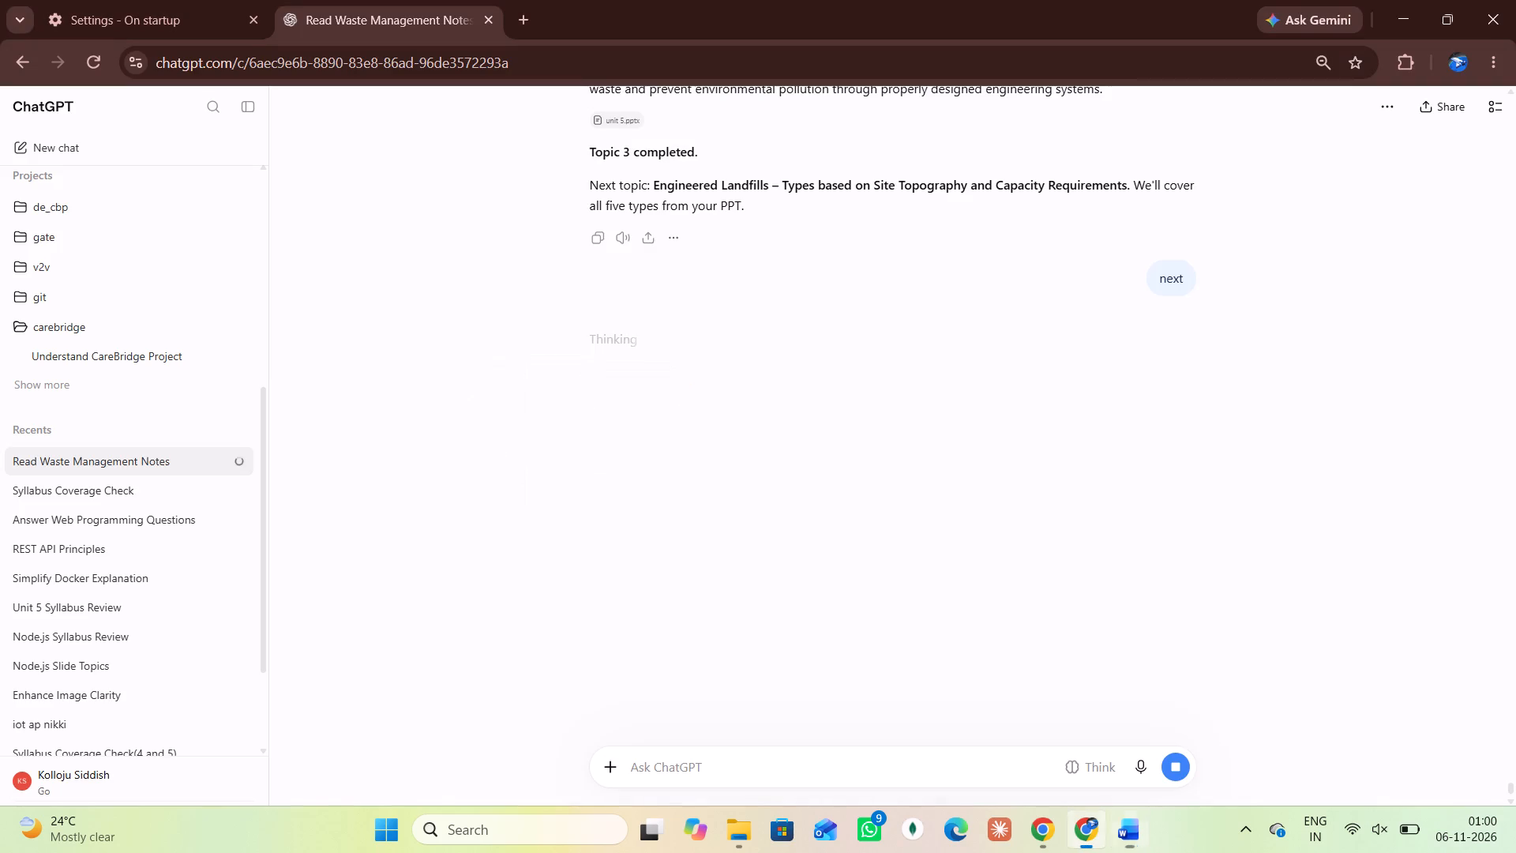
Copy the complete Topic 4: Types of Engineered Landfills response and send "next" for the following topic.
scroll(823, 520, "down", 1)
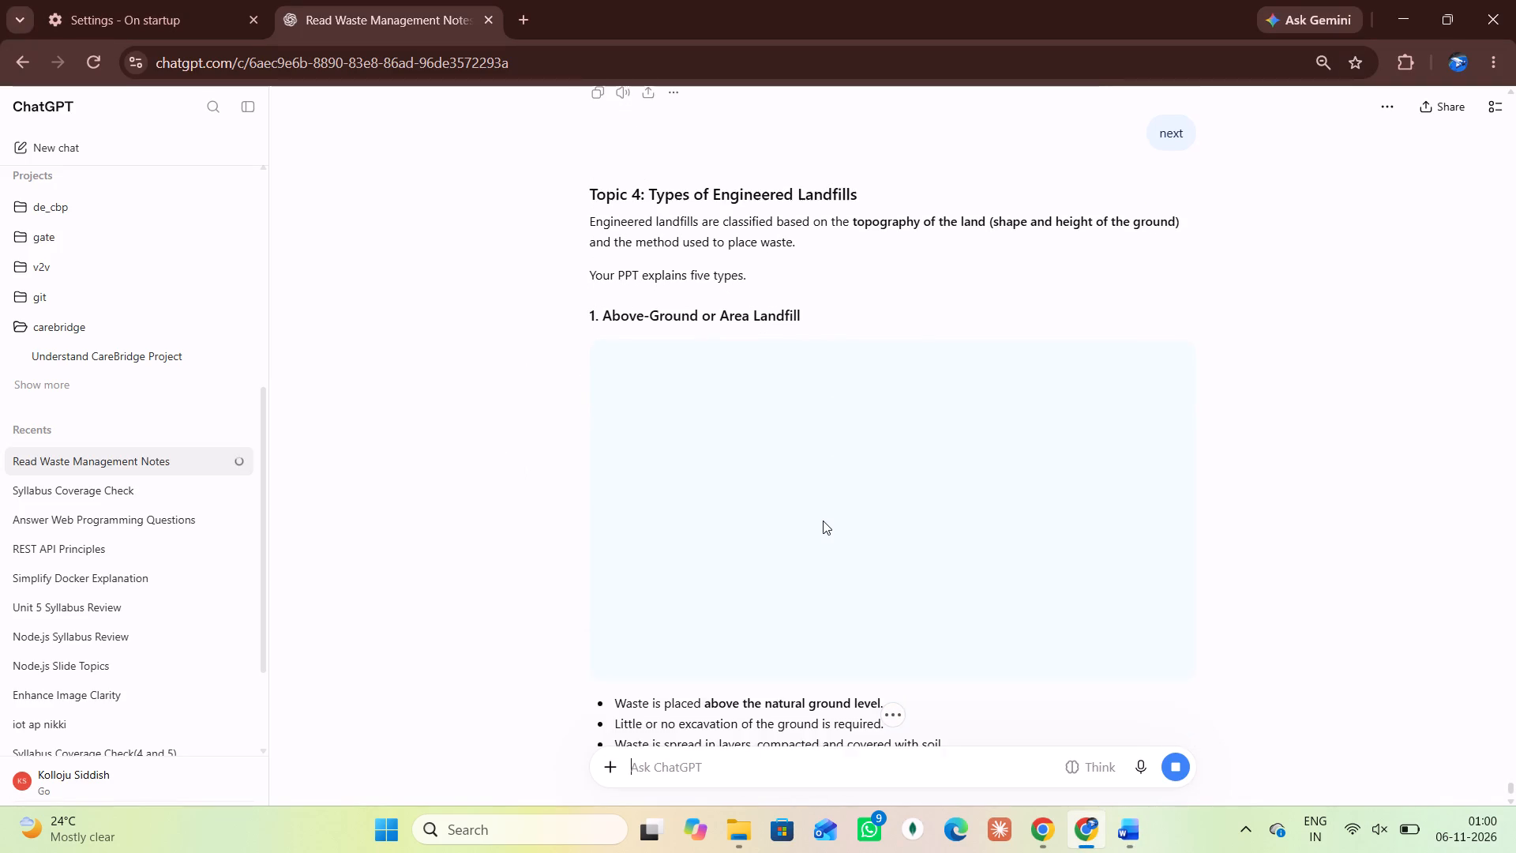
scroll(823, 520, "down", 9)
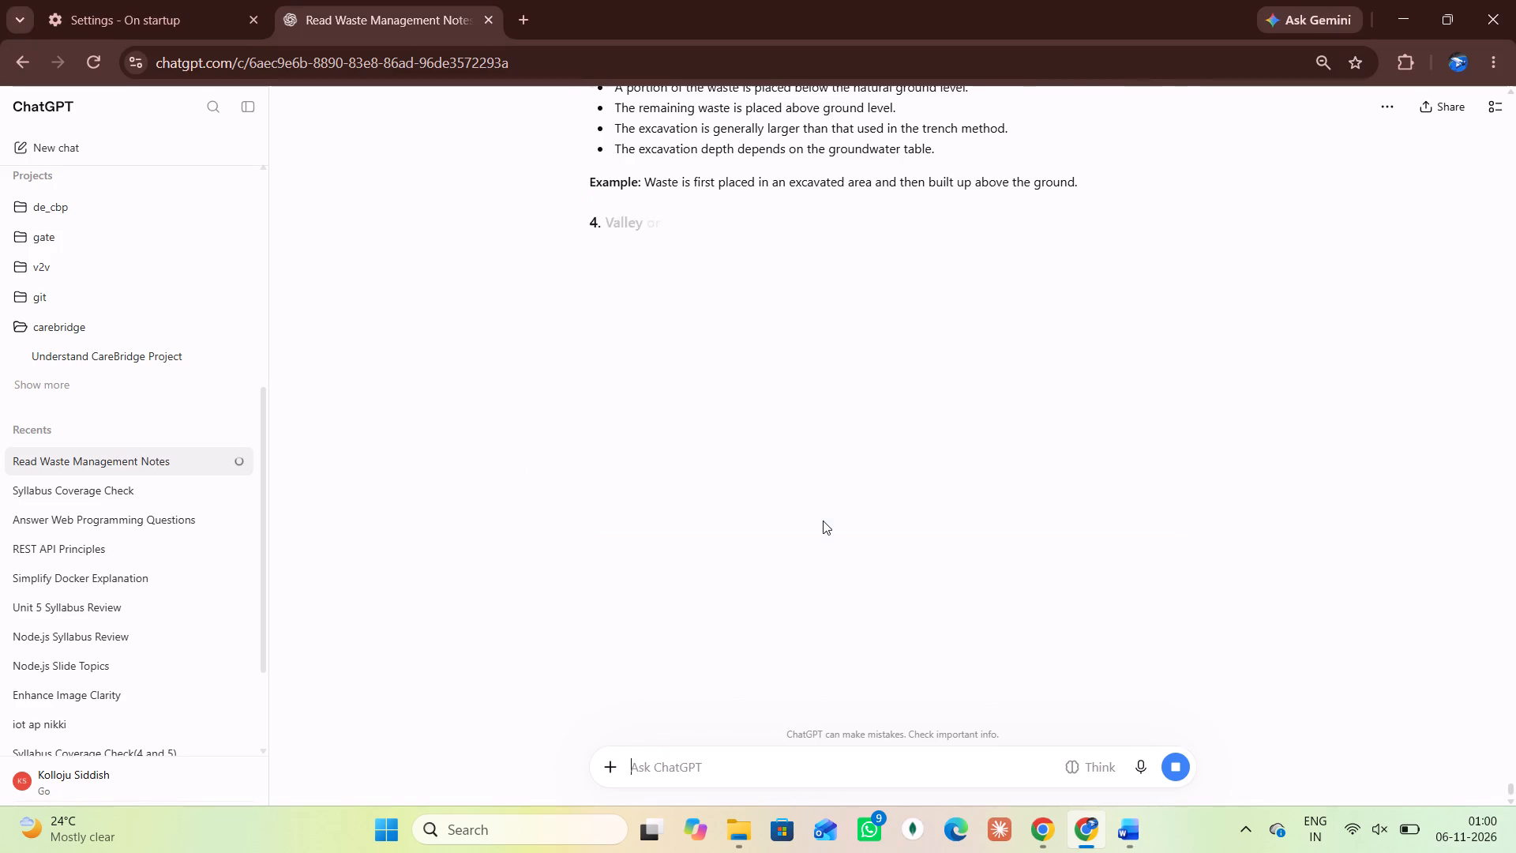
scroll(823, 520, "down", 1)
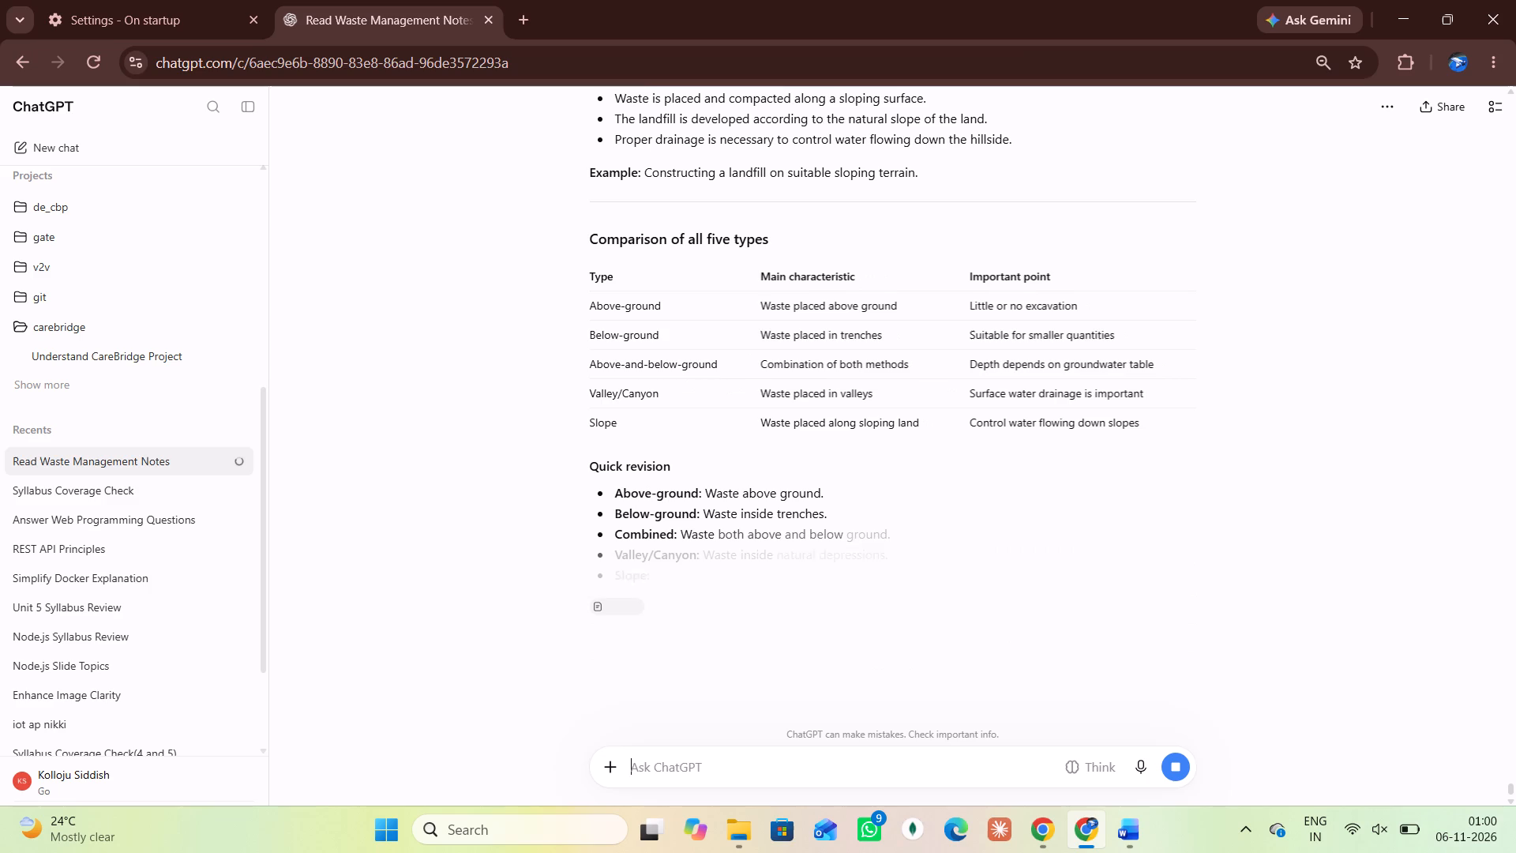
scroll(736, 573, "down", 3)
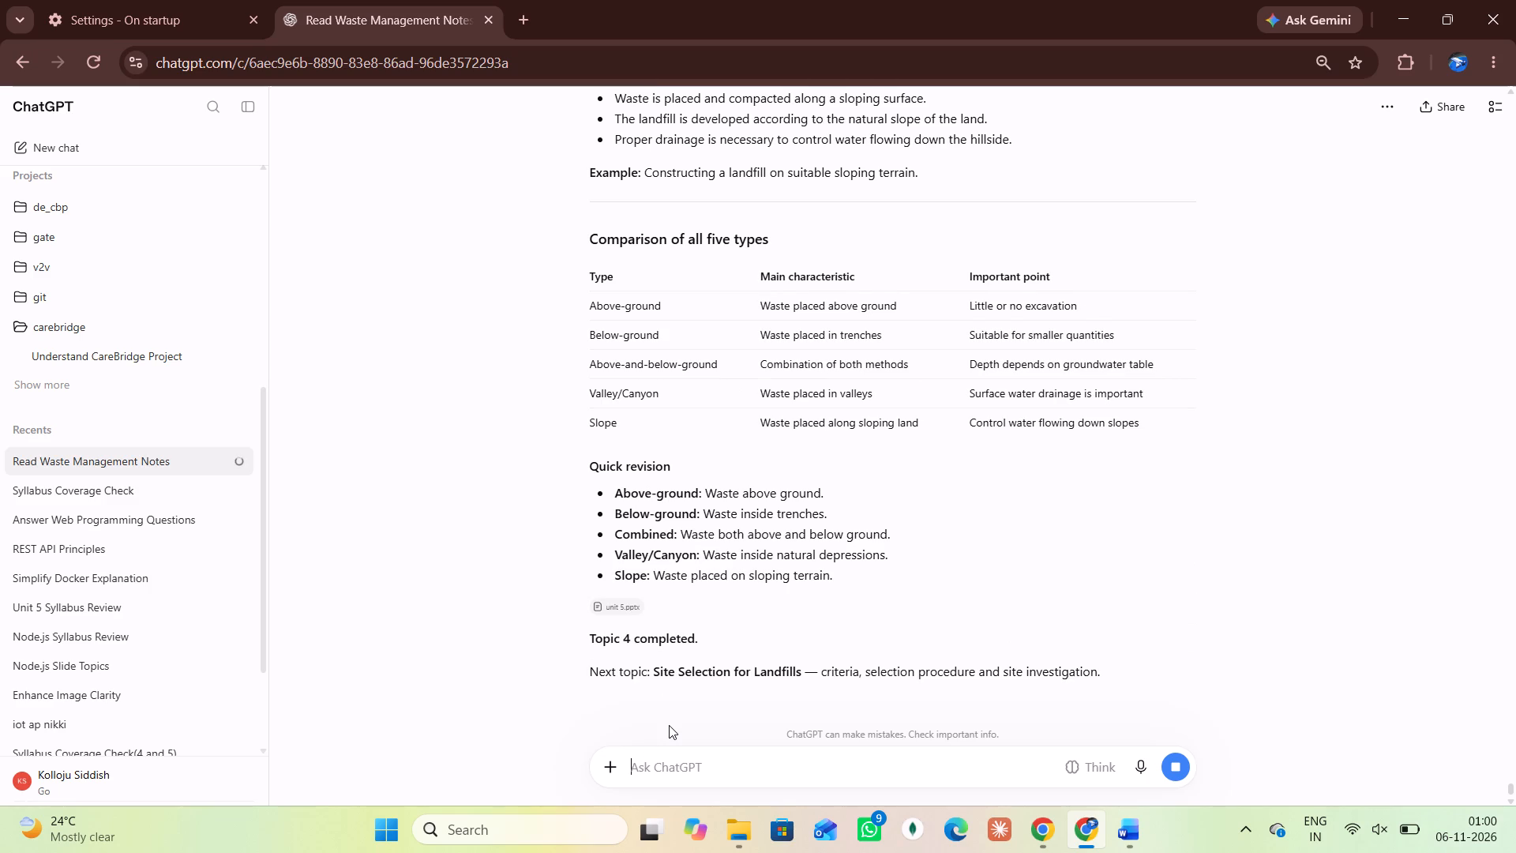
scroll(669, 725, "down", 1)
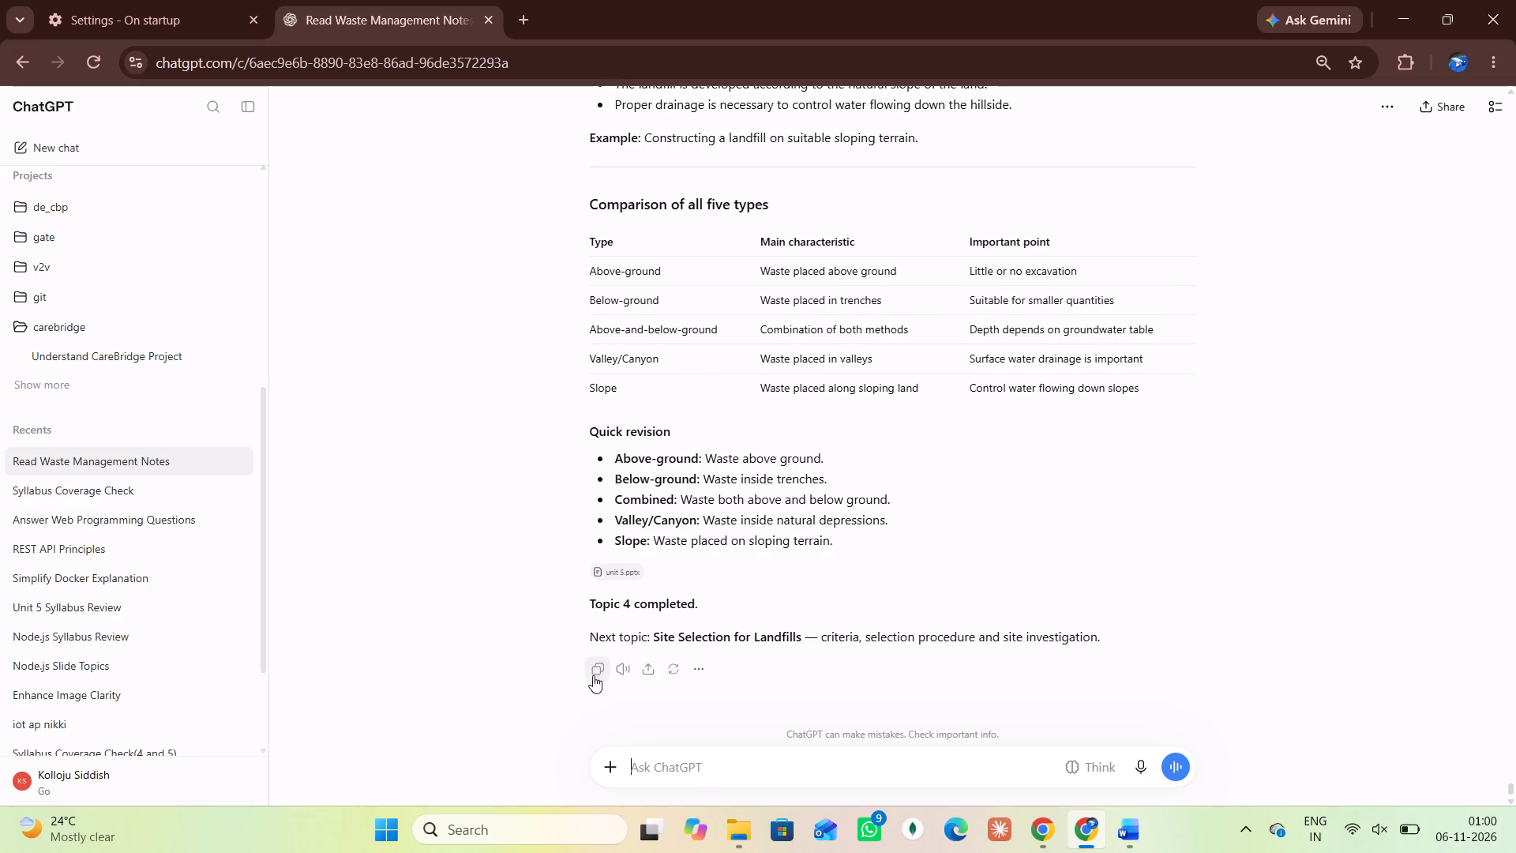
left_click(592, 675)
left_click(676, 768)
type("next")
key("Return")
Switch to the Word document and paste the Topic 4 notes after the end of the Topic 3 notes.
key("alt+Tab")
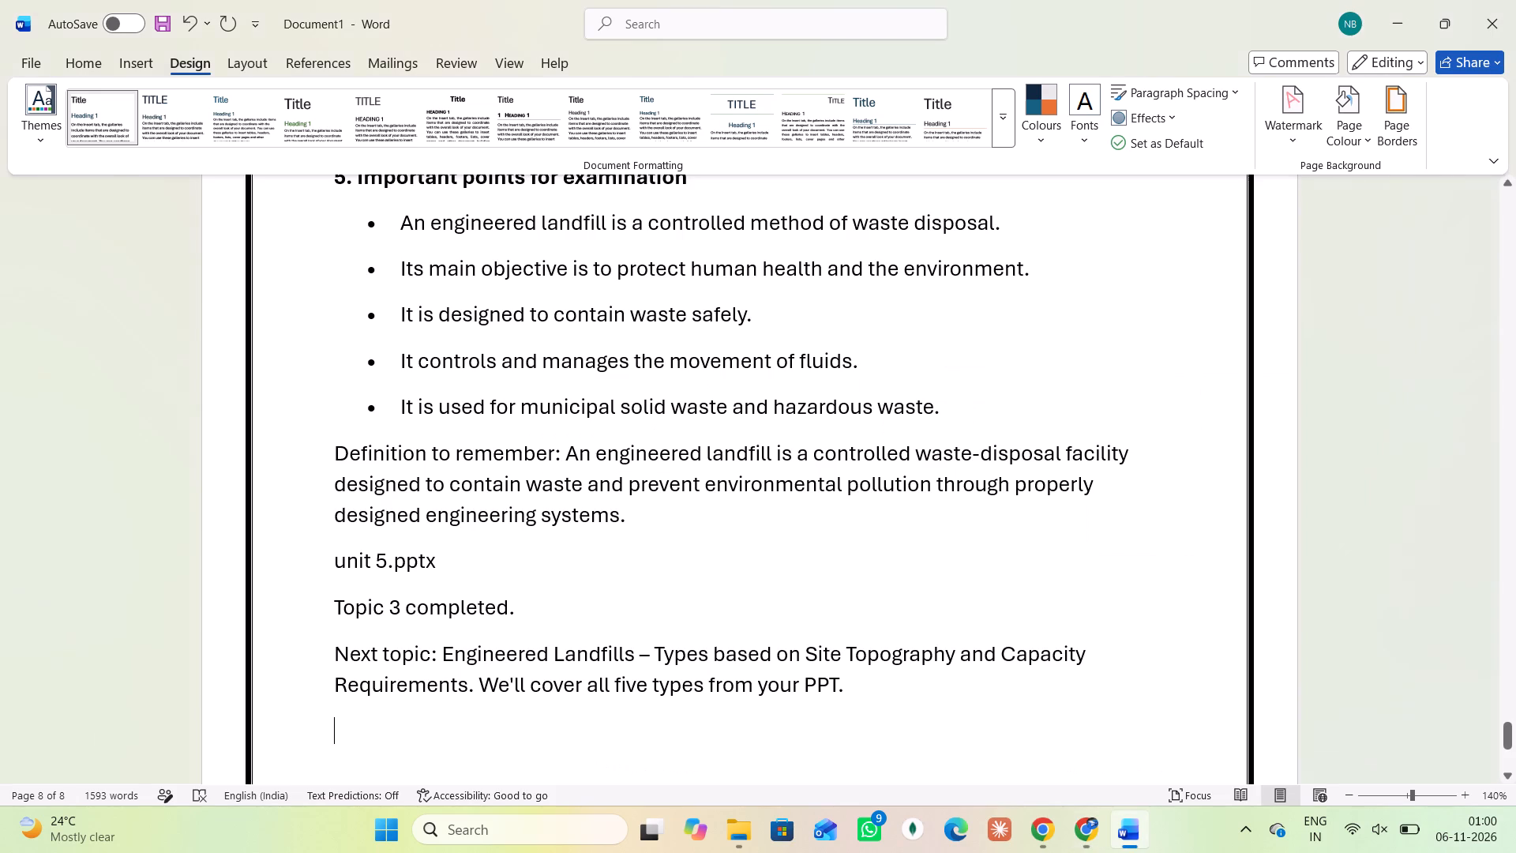
key("ctrl+v")
key("alt+Tab")
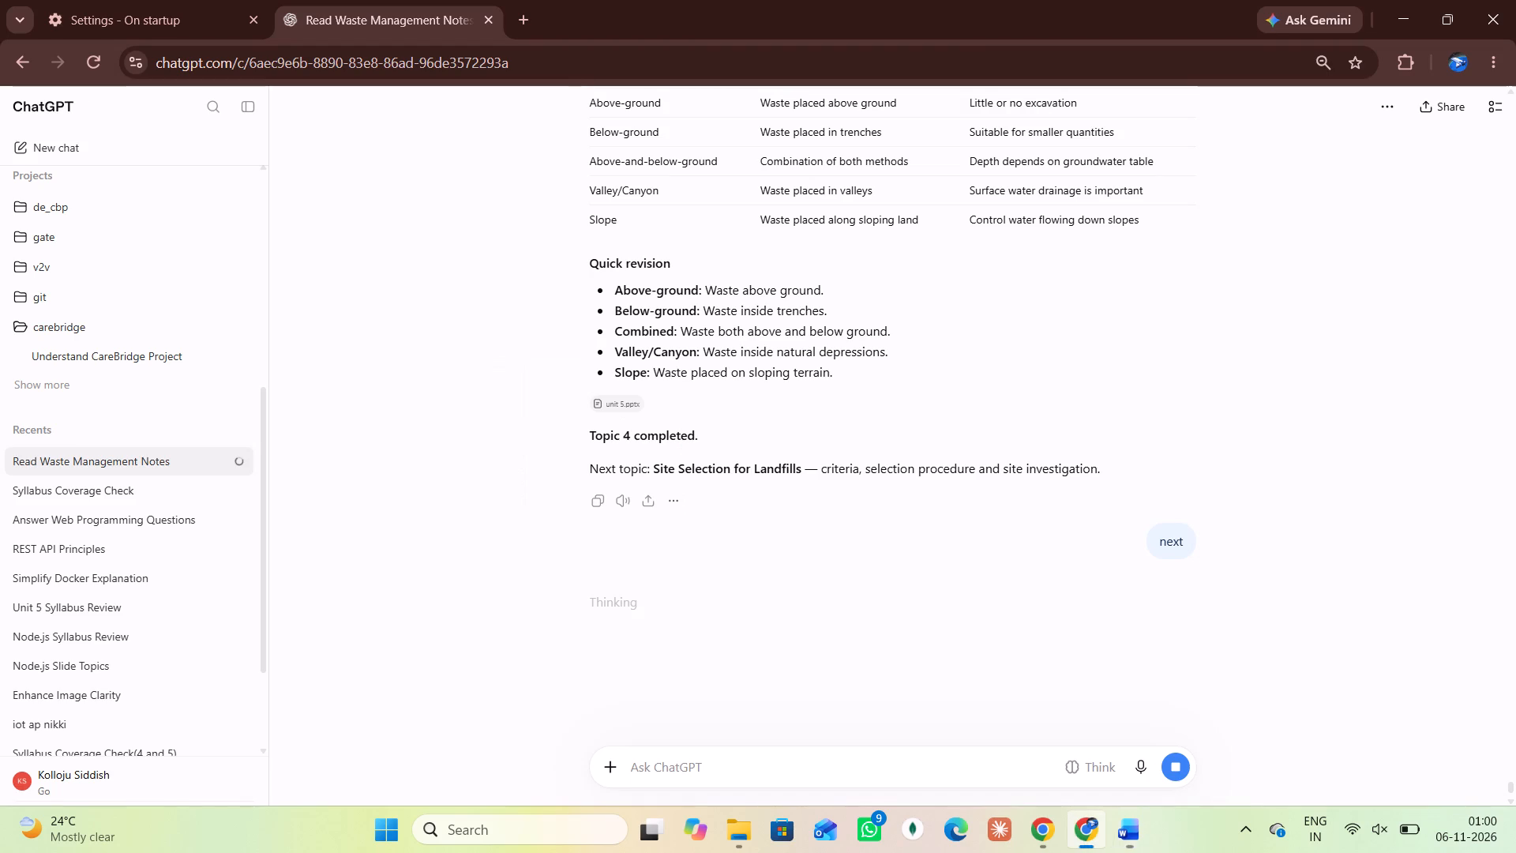
key("alt+Tab")
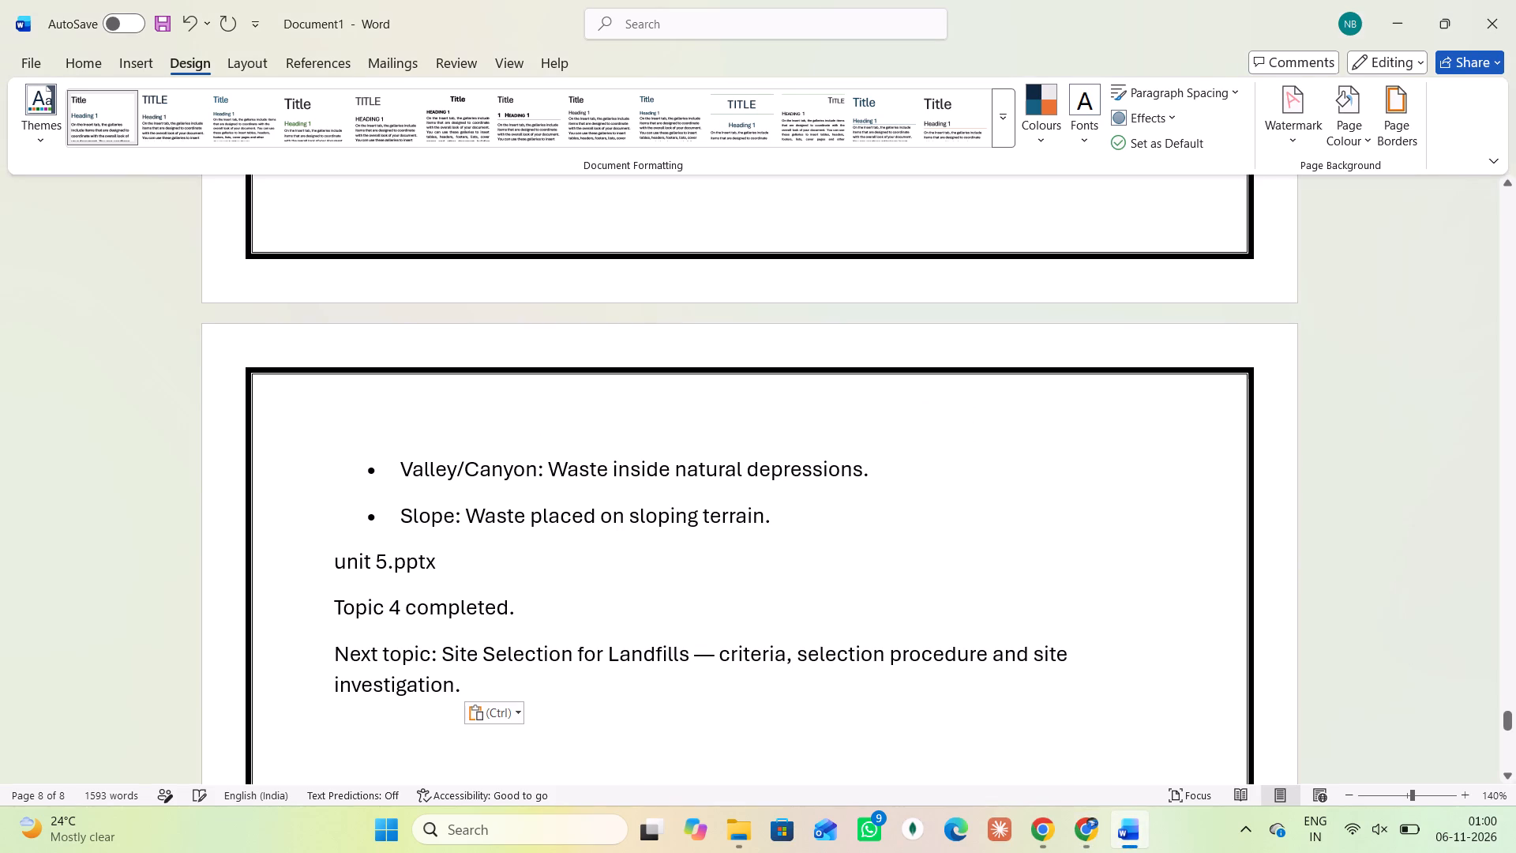
Delete Topic 4's closing file-reference, completion and next-topic lines, along with its "Quick revision" section.
left_click_drag(511, 682, 332, 577)
key("BackSpace")
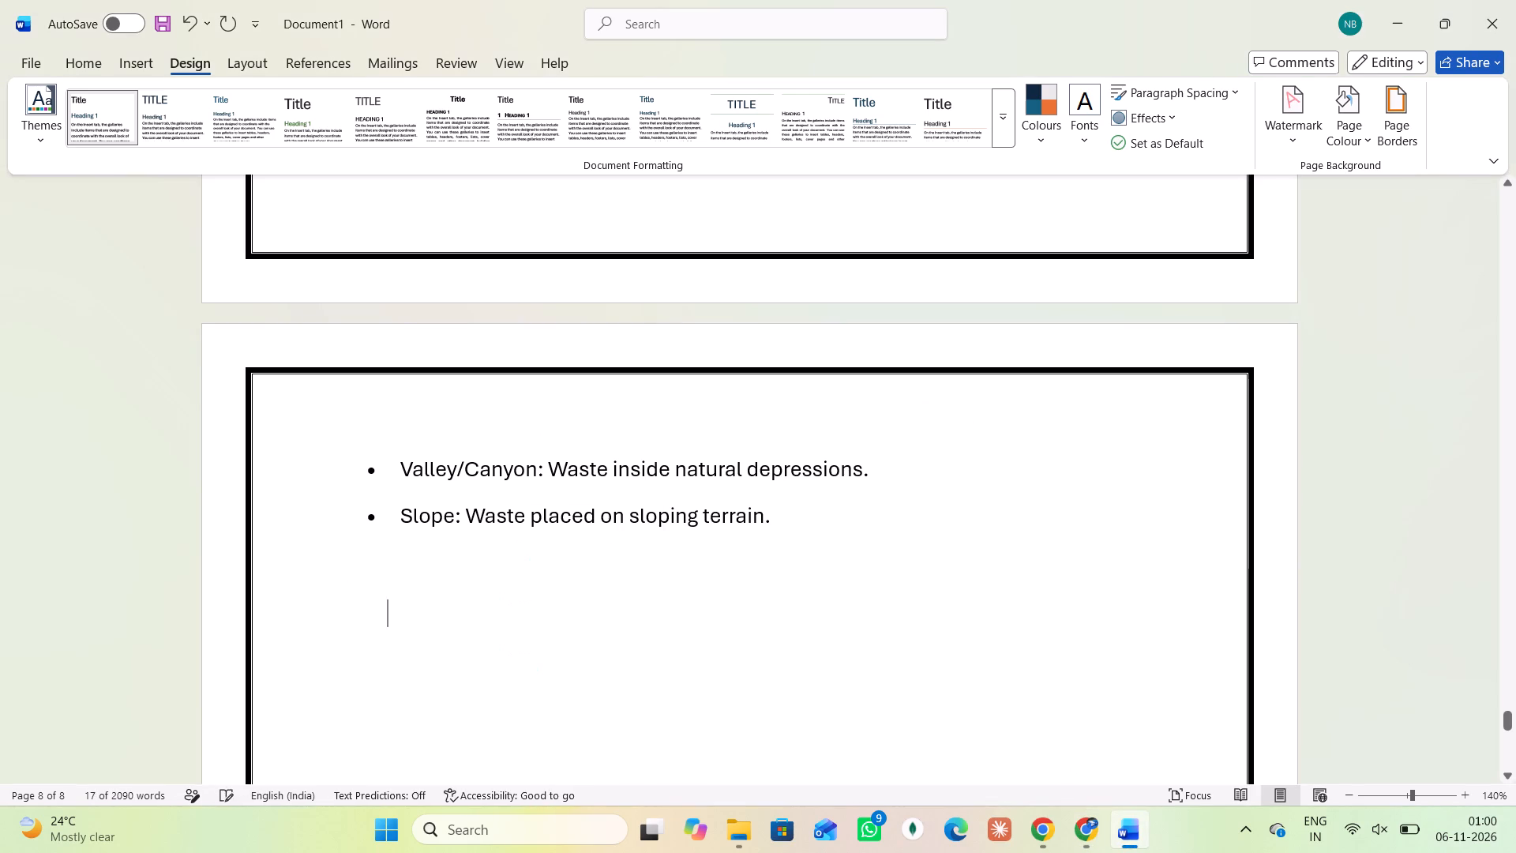
scroll(332, 577, "up", 1)
left_click_drag(325, 455, 553, 852)
key("BackSpace")
Delete the web source links under the "5. Slope Landfill" and "4. Valley or Canyon Landfill" headings.
scroll(553, 852, "up", 3)
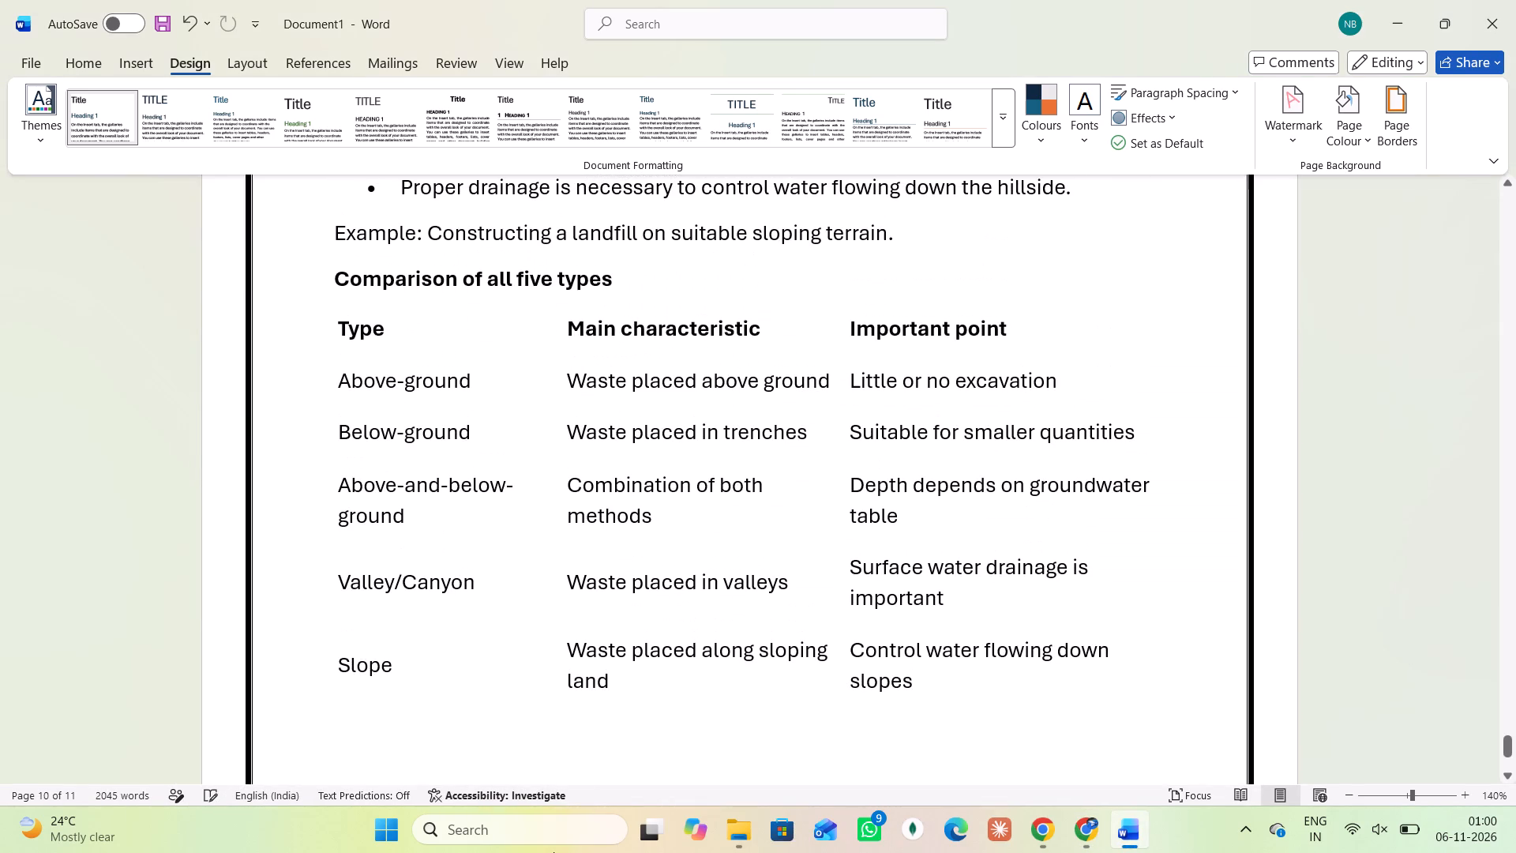
scroll(553, 852, "up", 2)
scroll(676, 497, "up", 2)
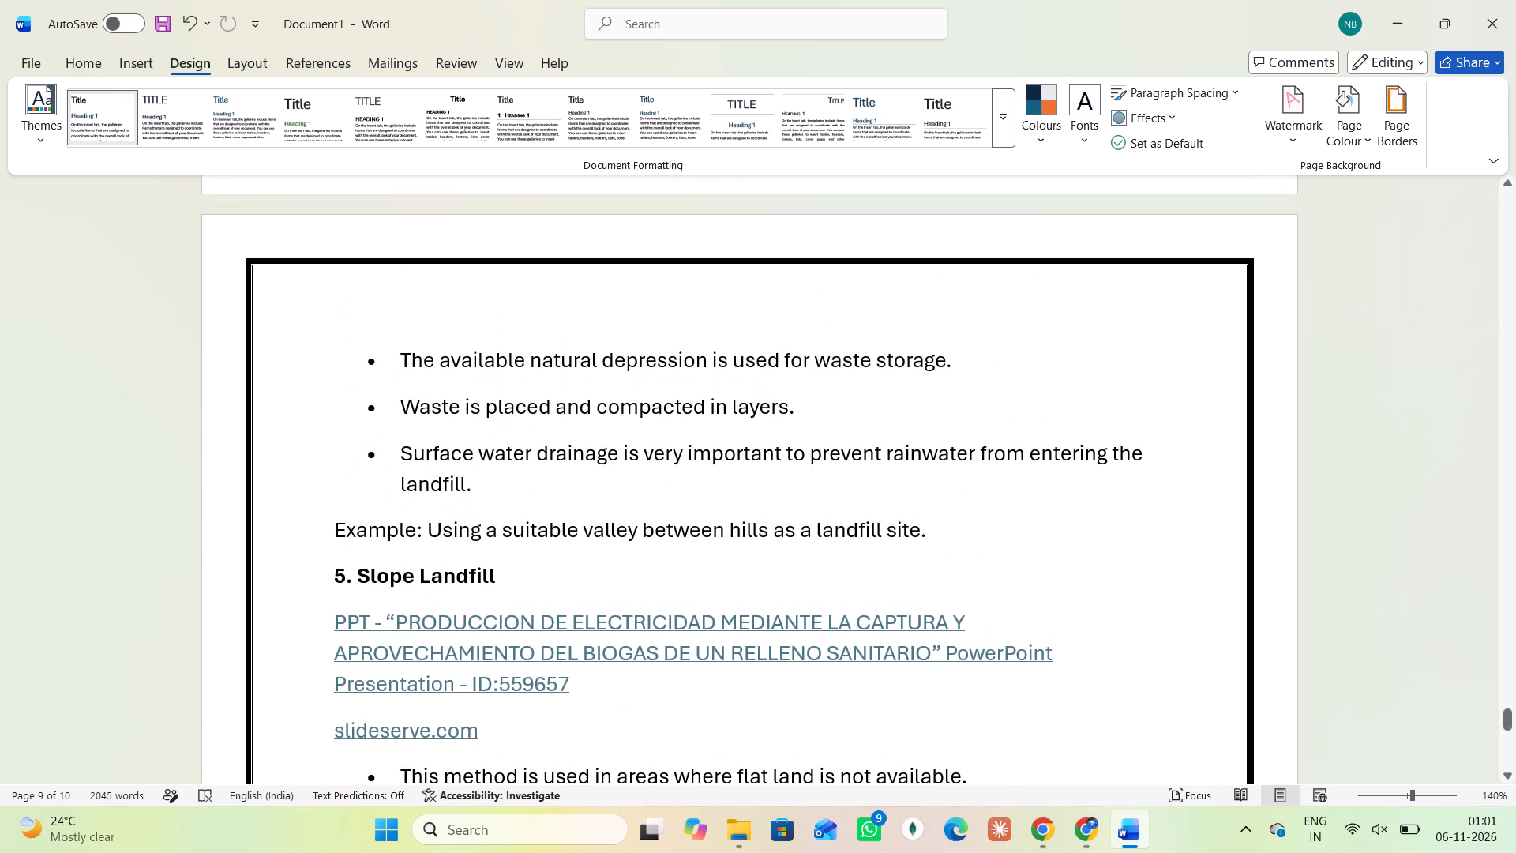
left_click_drag(524, 739, 386, 630)
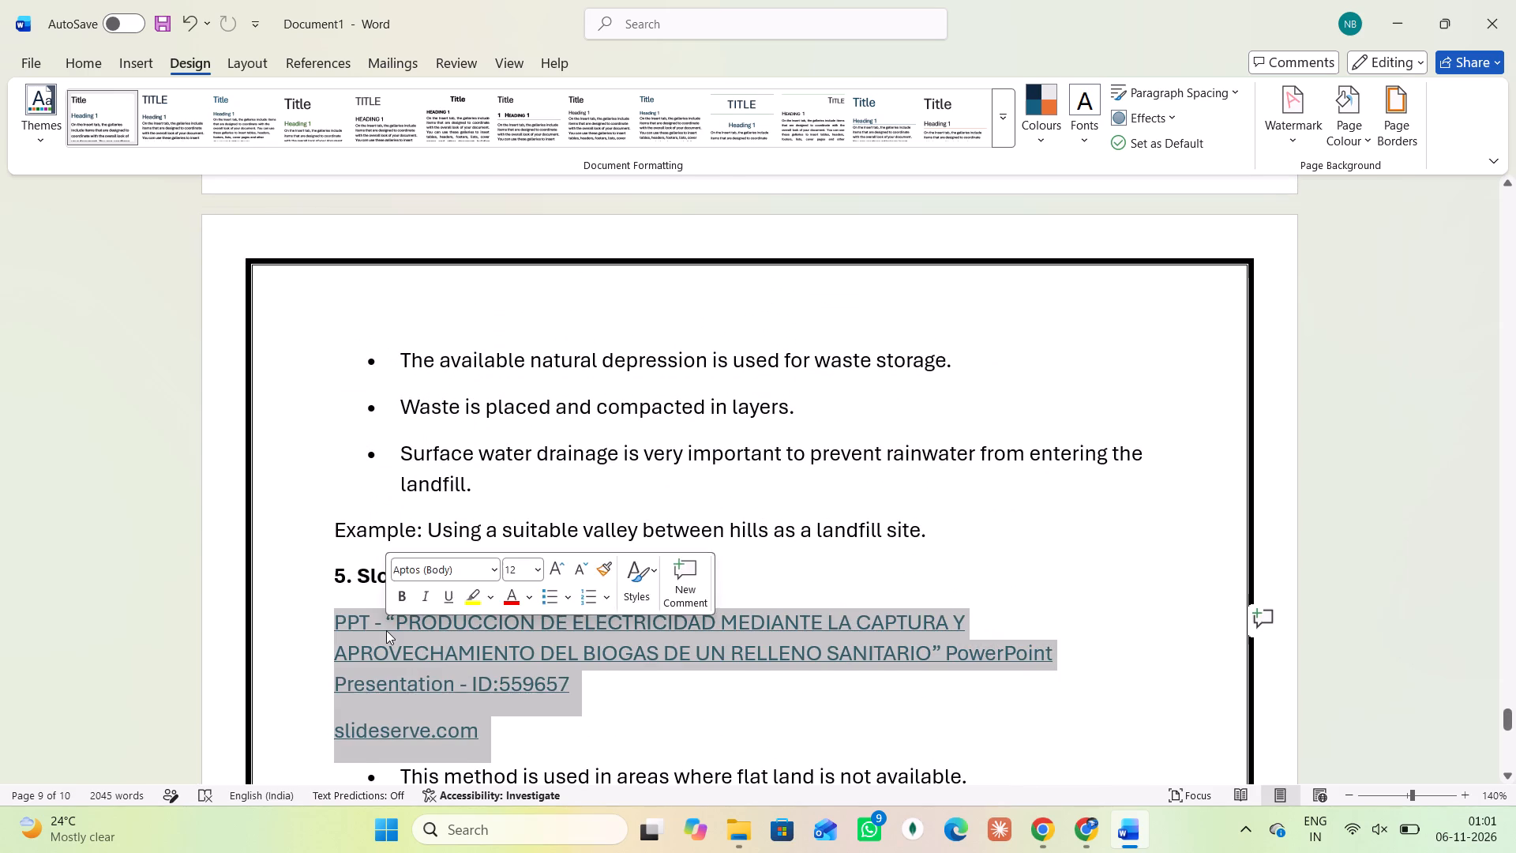
key("BackSpace")
scroll(386, 630, "up", 2)
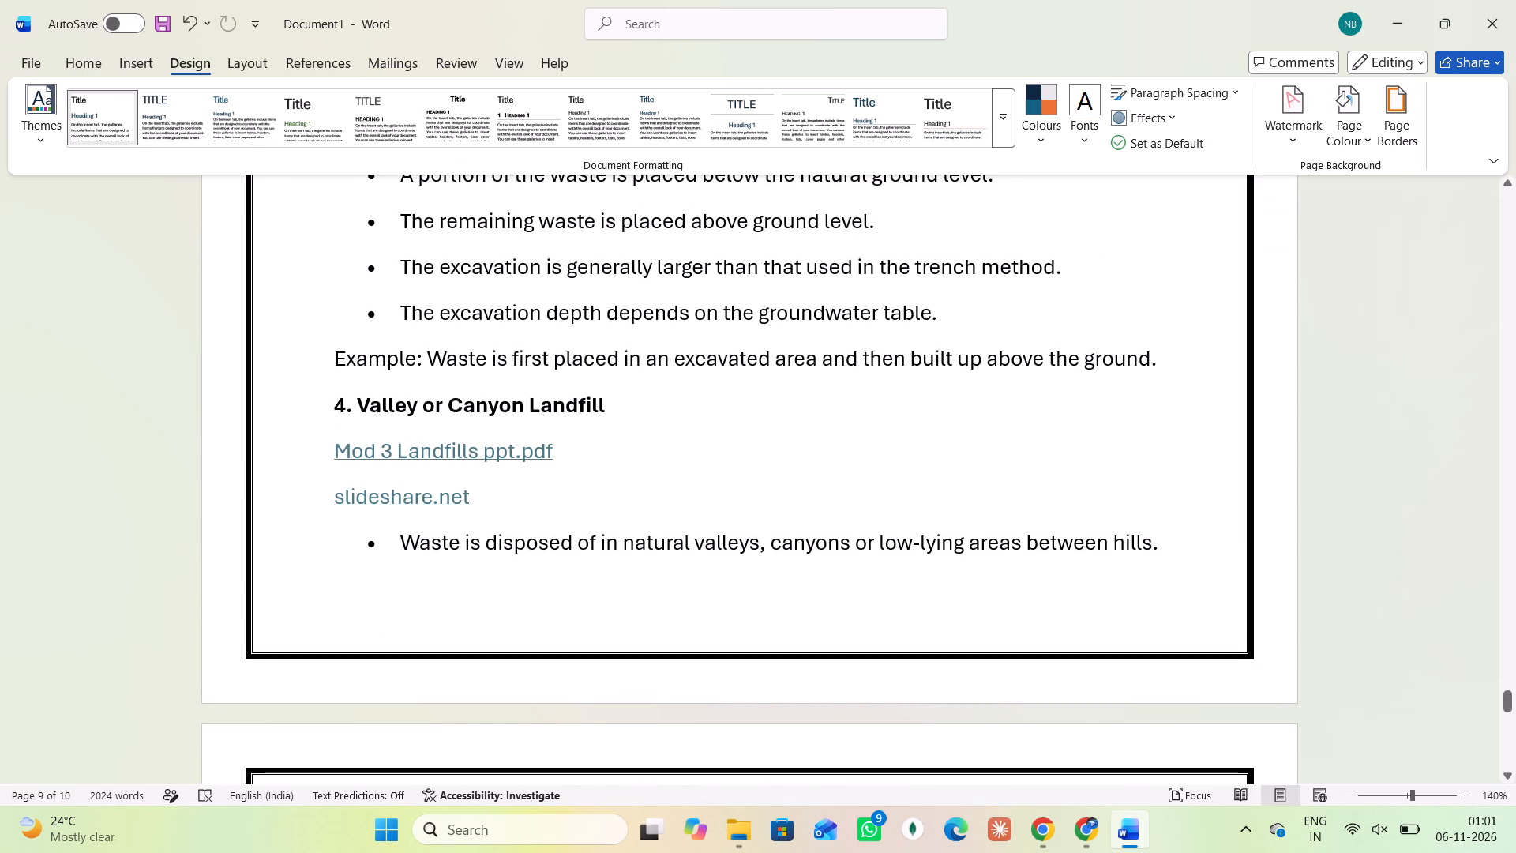
left_click_drag(490, 514, 350, 456)
key("BackSpace")
Delete the web source links under the Above-and-Below-Ground, Below-Ground or Trench, and Above-Ground or Area Landfill headings.
scroll(350, 456, "up", 2)
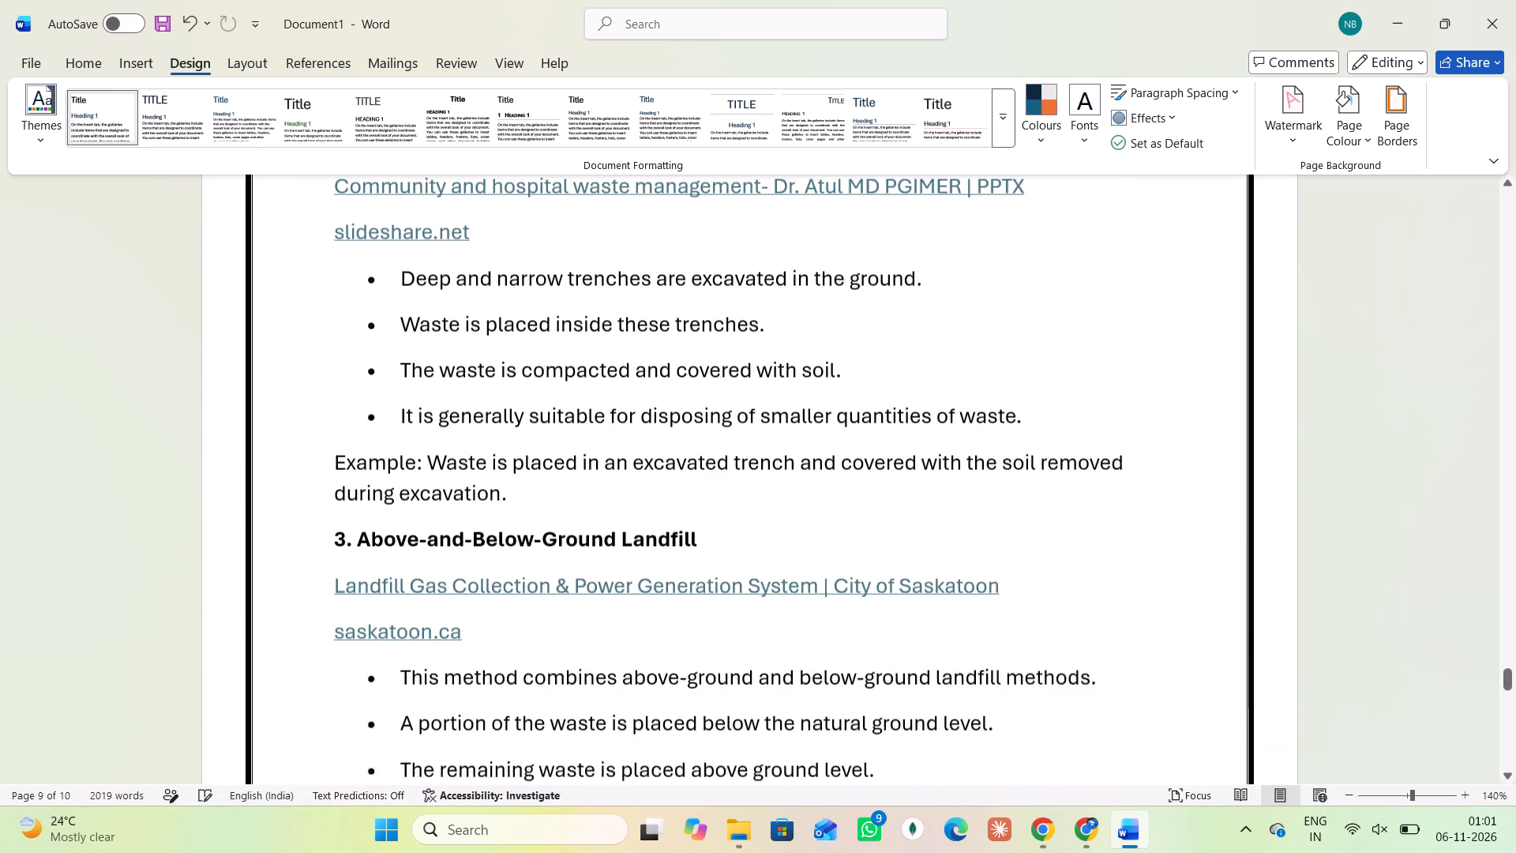
left_click_drag(485, 683, 365, 625)
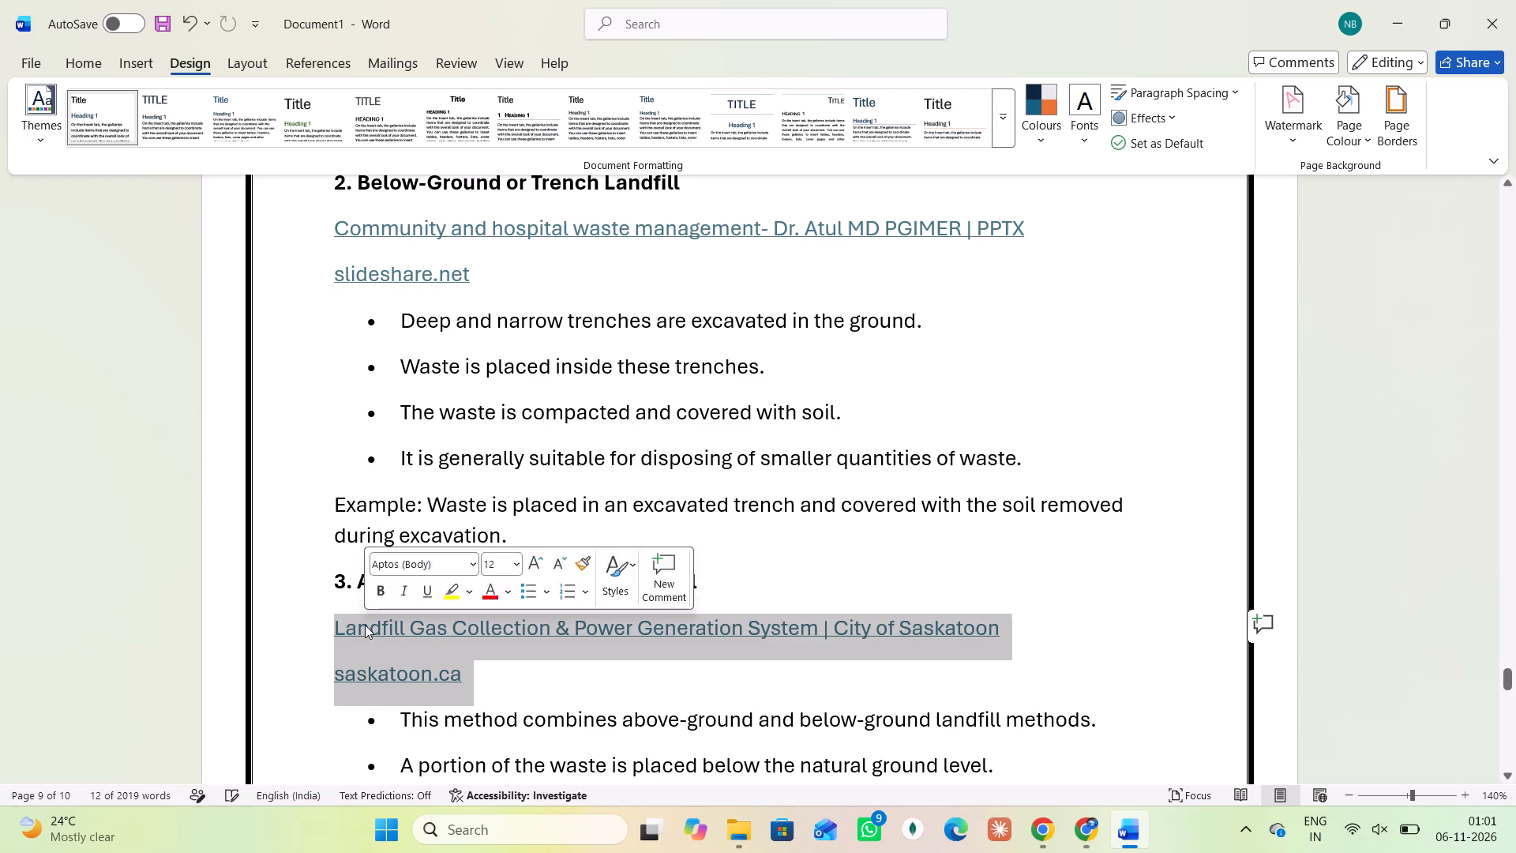
key("BackSpace")
left_click_drag(490, 273, 347, 257)
key("BackSpace")
scroll(347, 257, "up", 1)
scroll(386, 377, "up", 2)
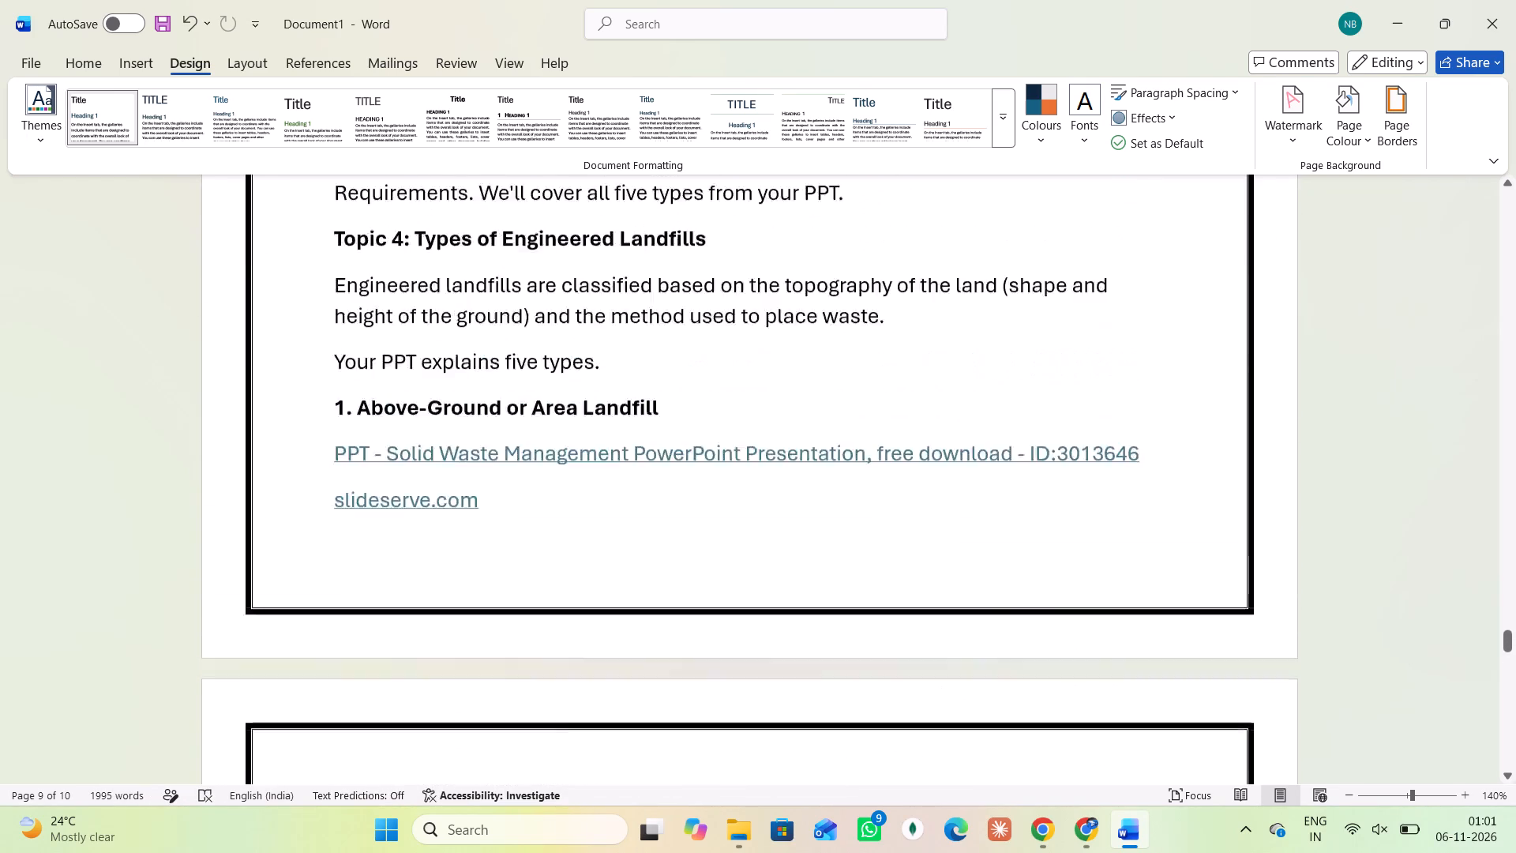
scroll(386, 377, "up", 1)
left_click_drag(515, 630, 354, 598)
key("BackSpace")
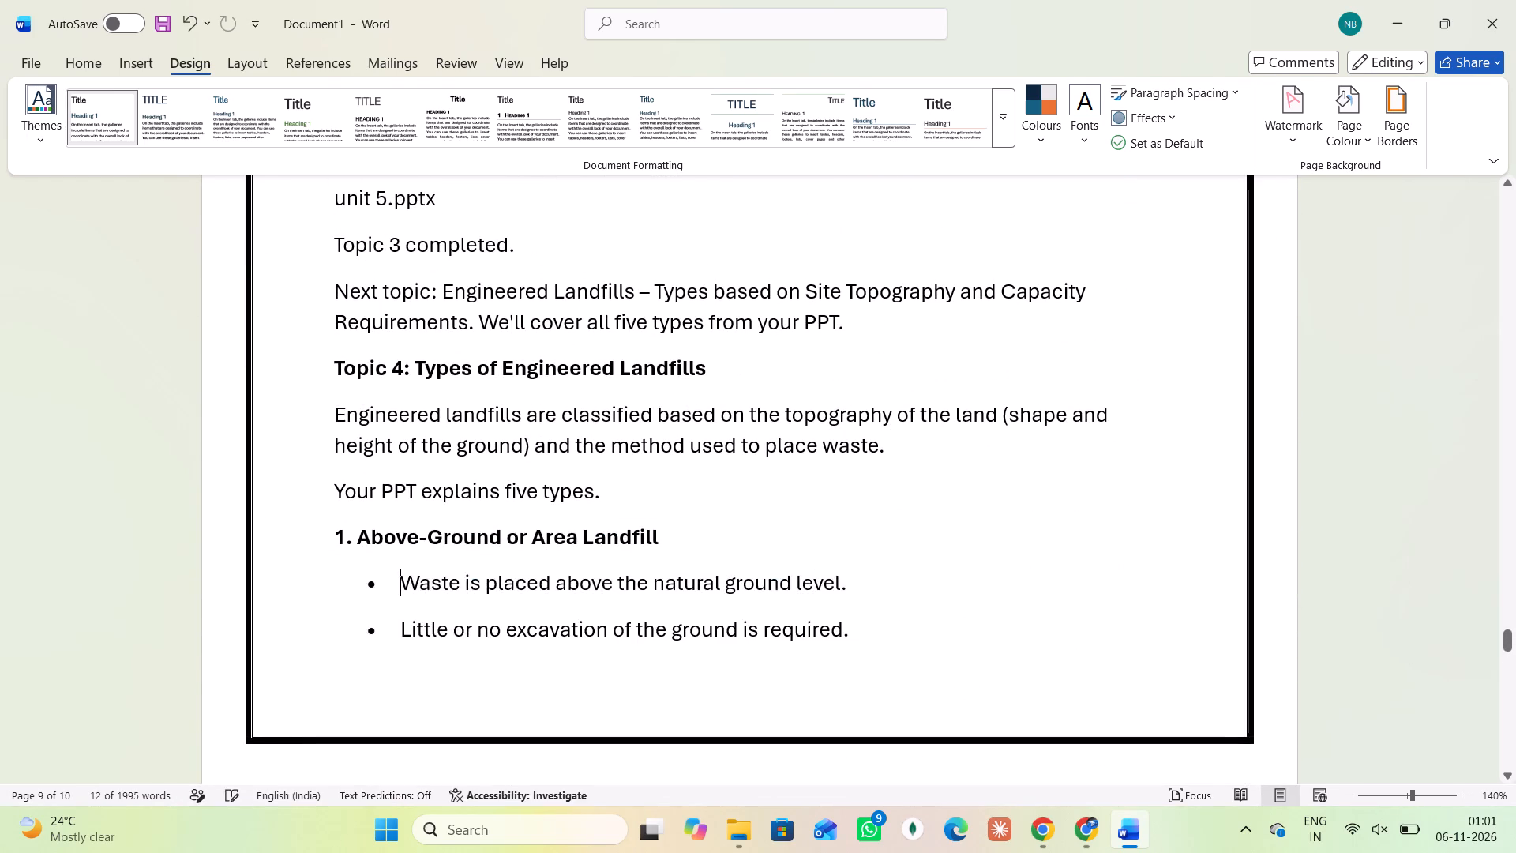
In Topic 3, delete the "The Science of Landfills" and locicontrols.com links below the engineered landfill example.
scroll(354, 598, "up", 2)
scroll(354, 598, "down", 1)
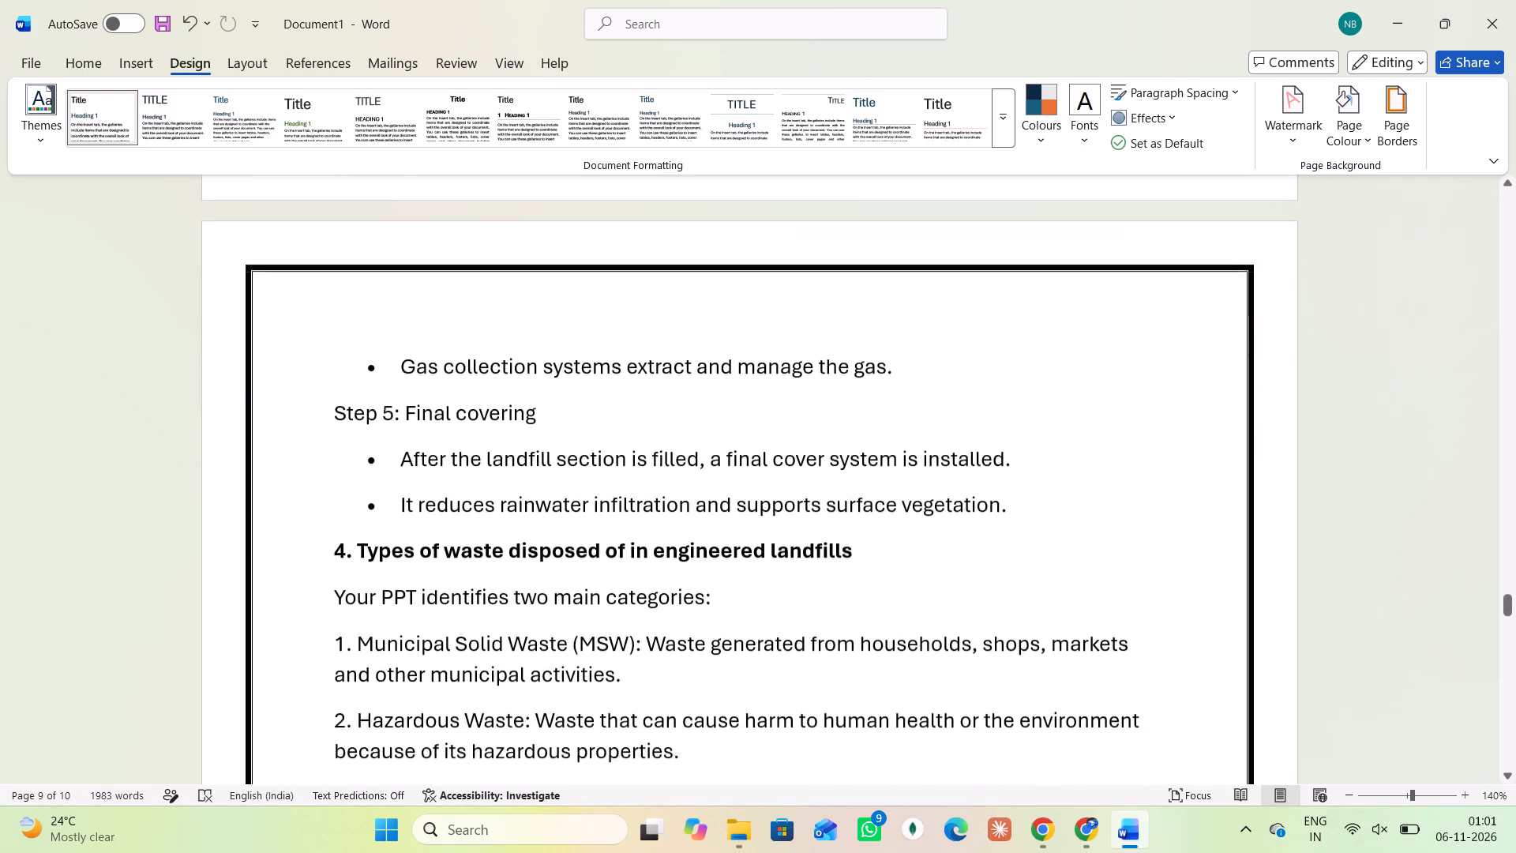
scroll(354, 598, "down", 1)
scroll(485, 637, "down", 1)
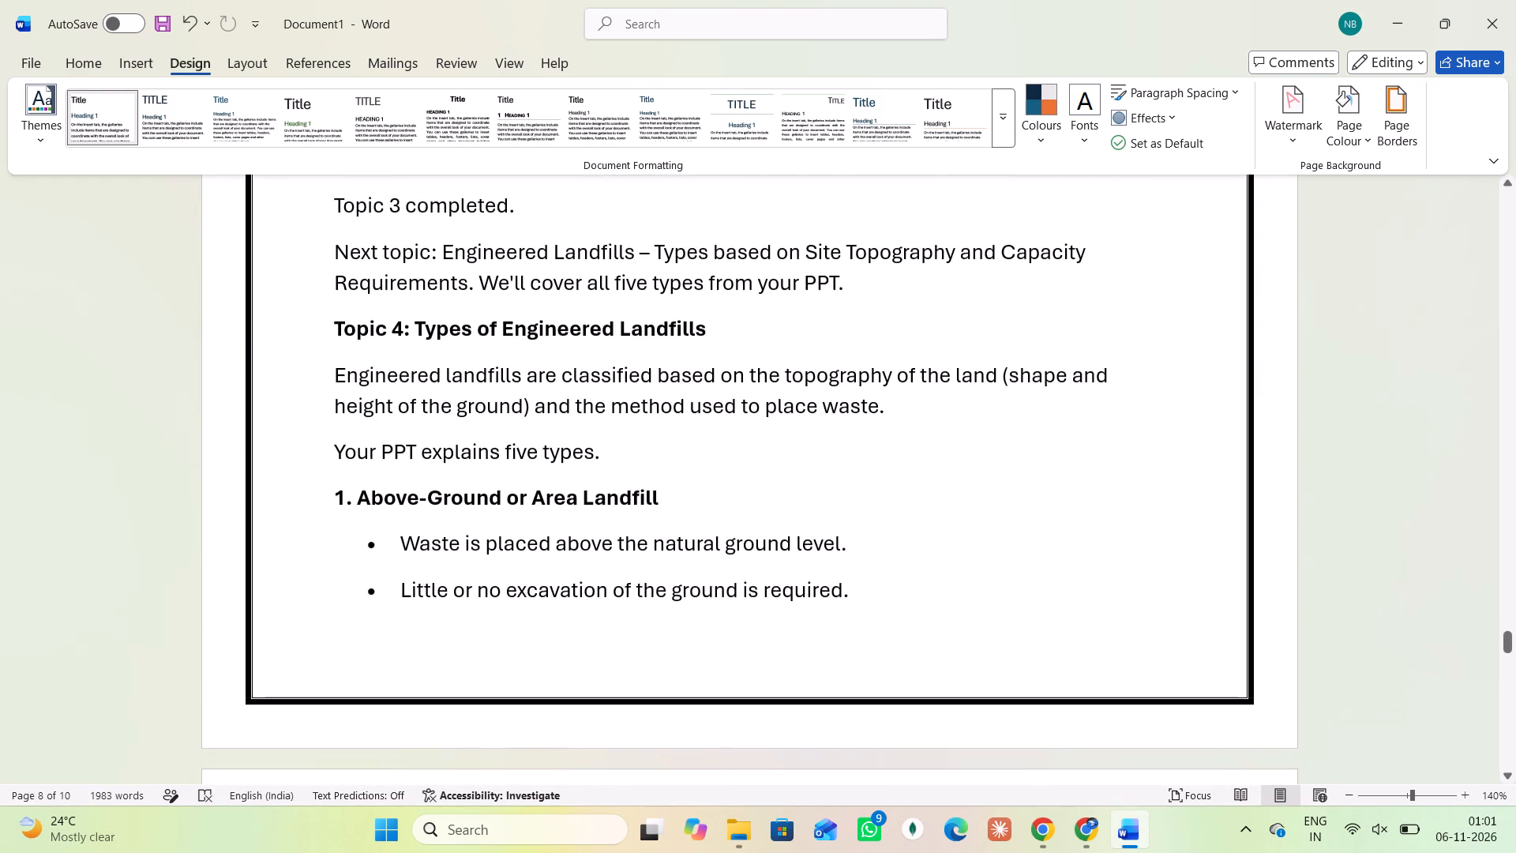
scroll(485, 637, "up", 3)
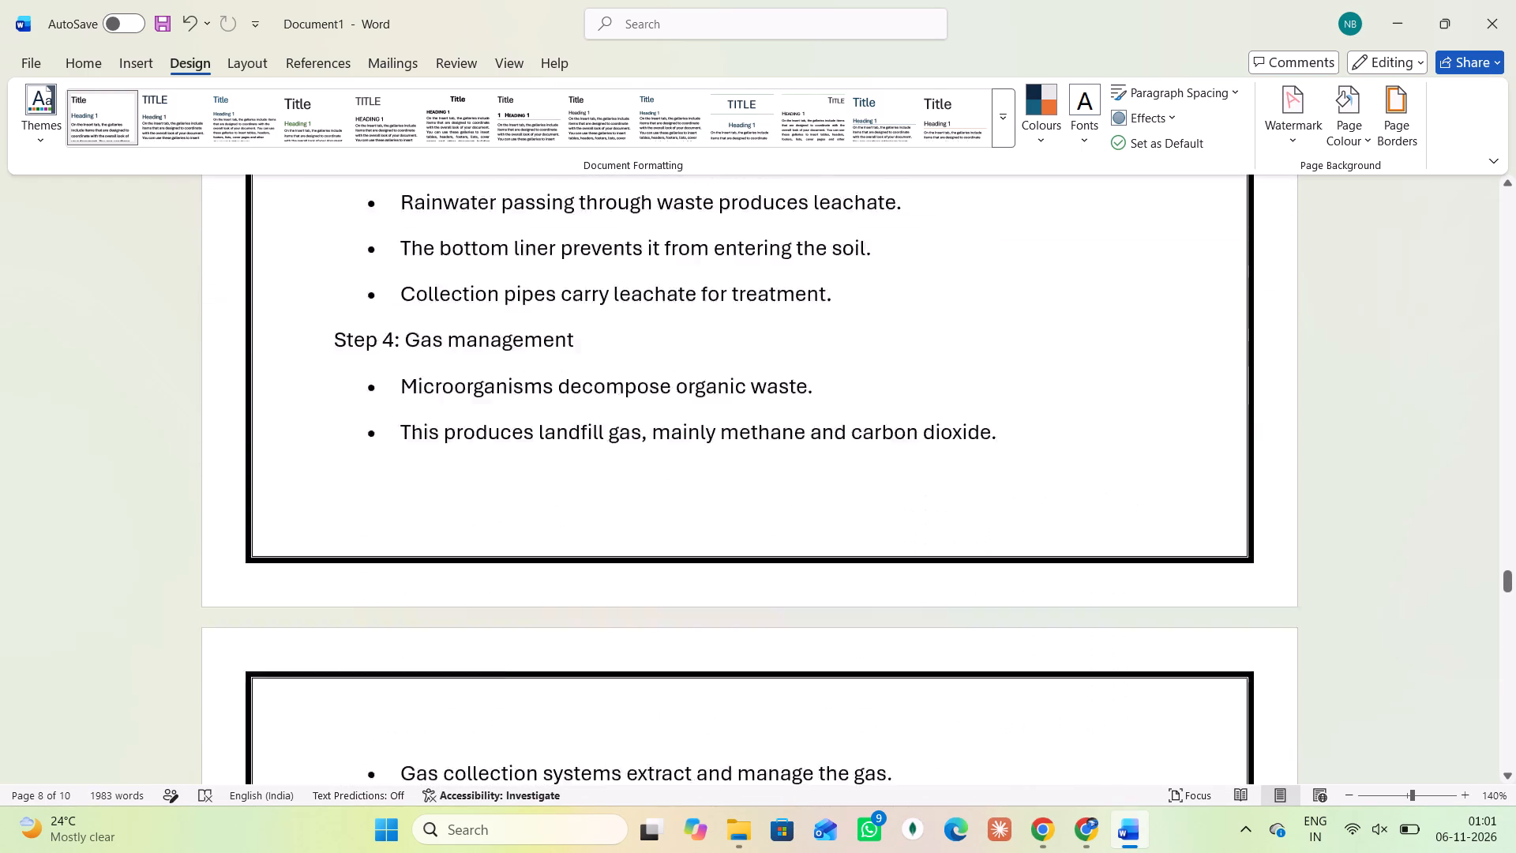
scroll(485, 637, "up", 5)
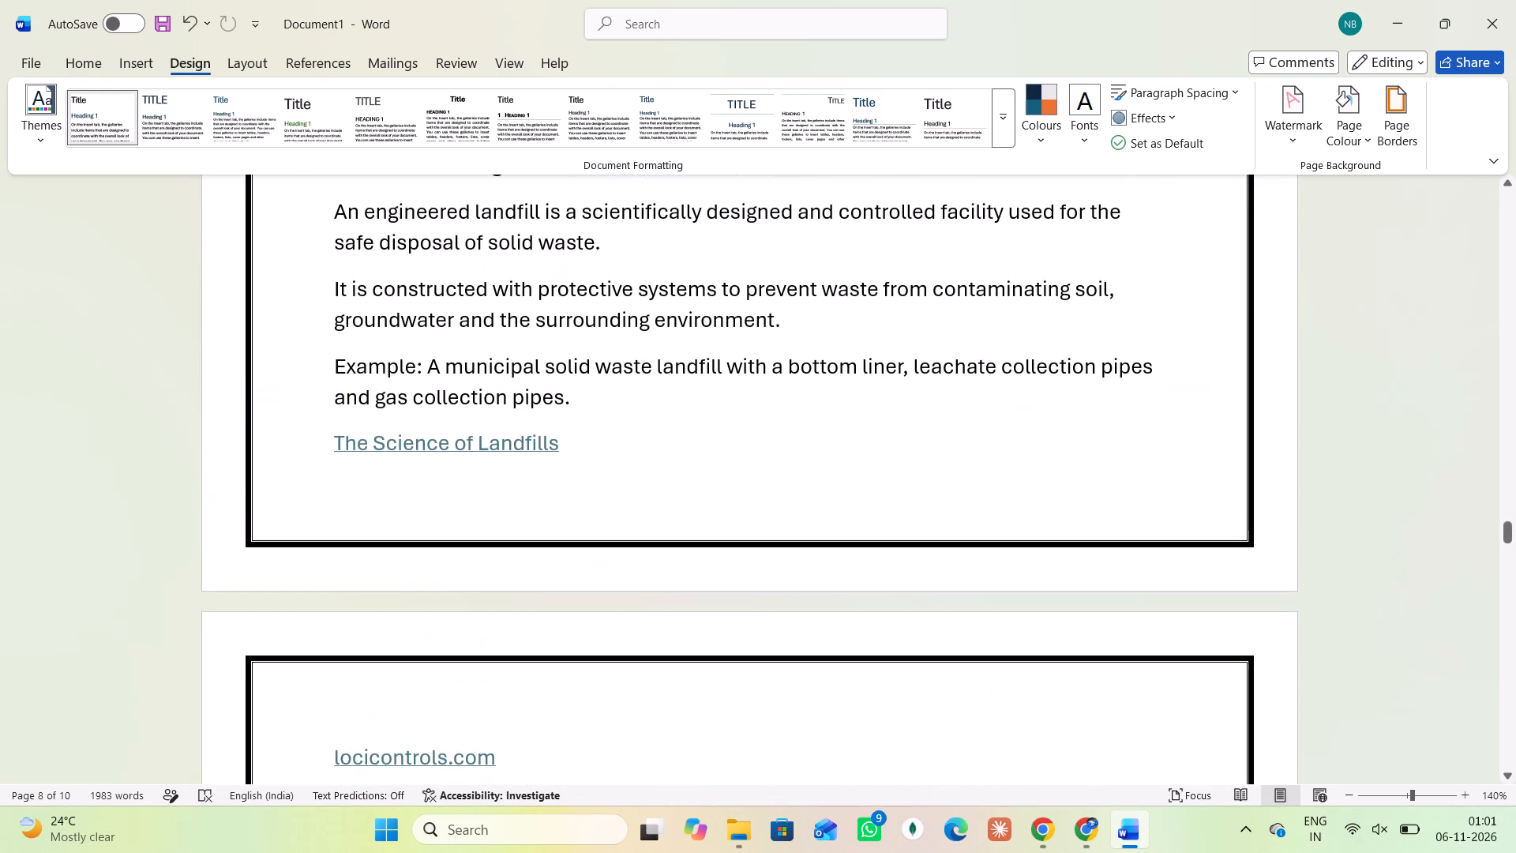
right_click_drag(523, 749, 374, 449)
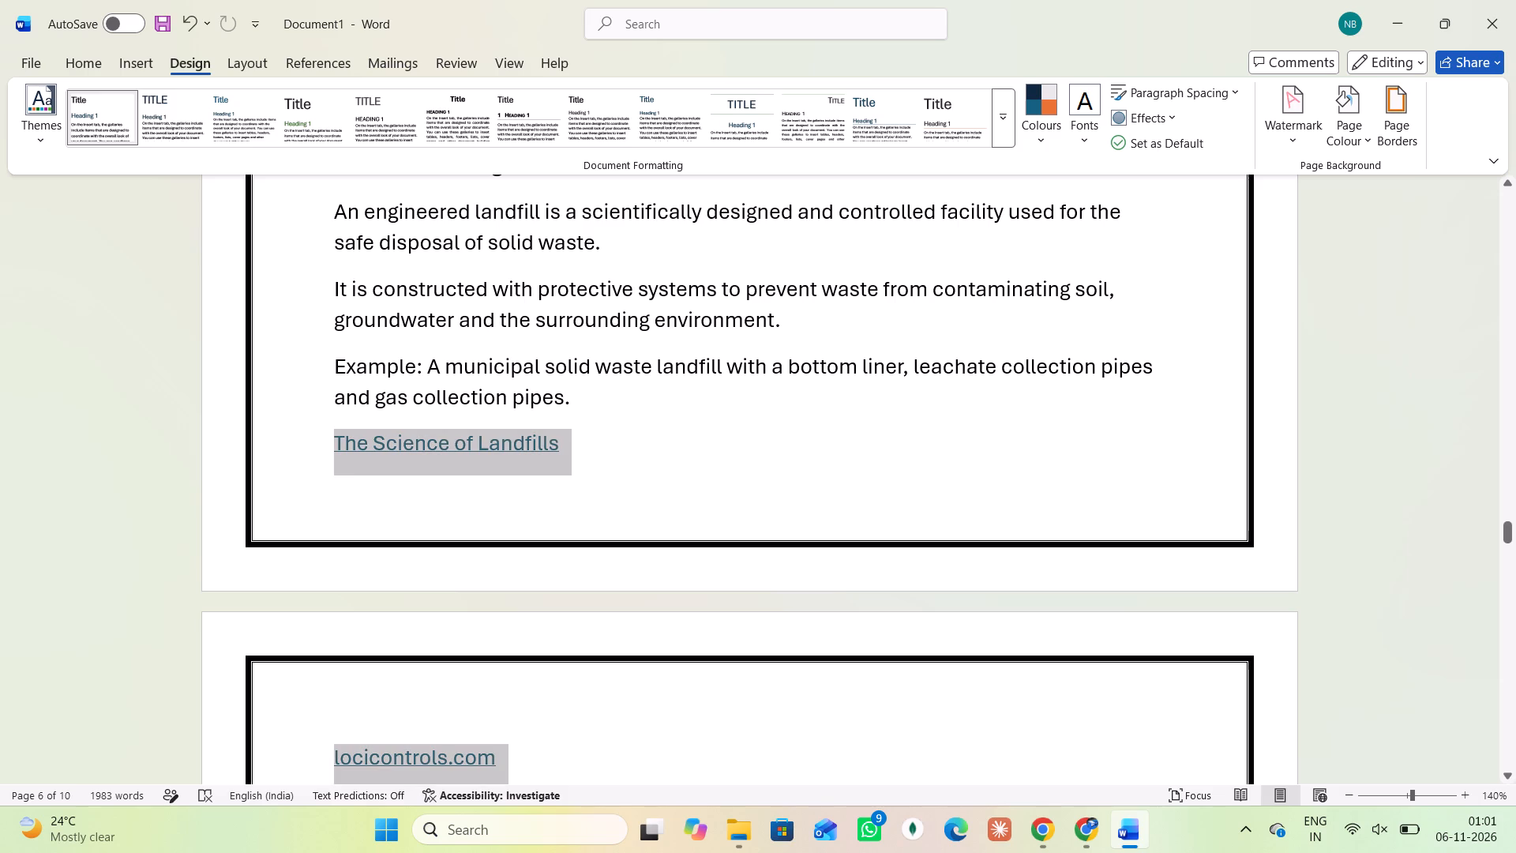
right_click_drag(374, 449, 372, 448)
key("BackSpace")
scroll(372, 448, "up", 2)
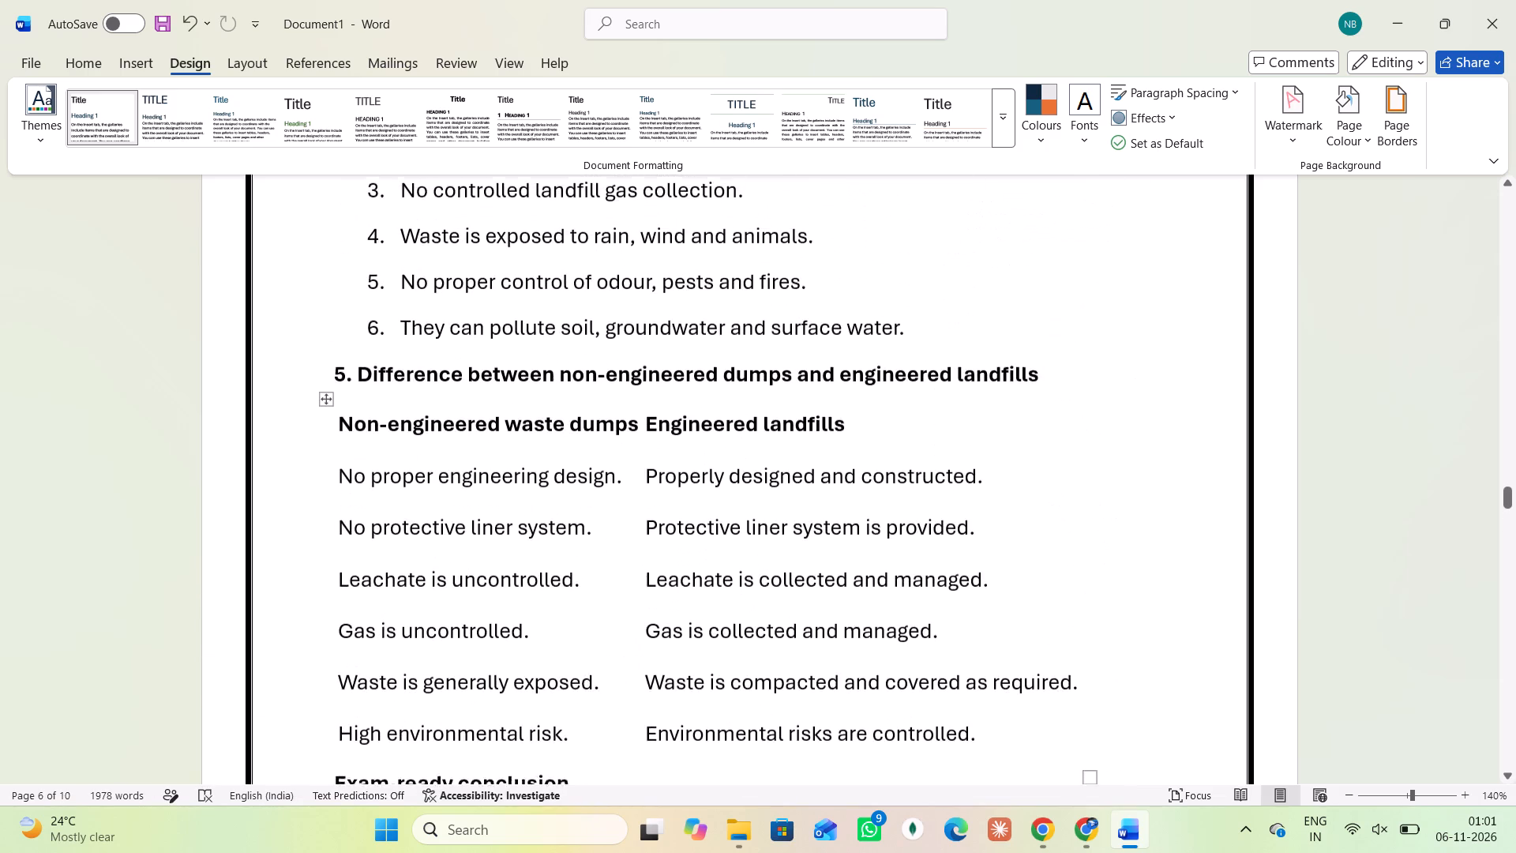
scroll(372, 448, "down", 2)
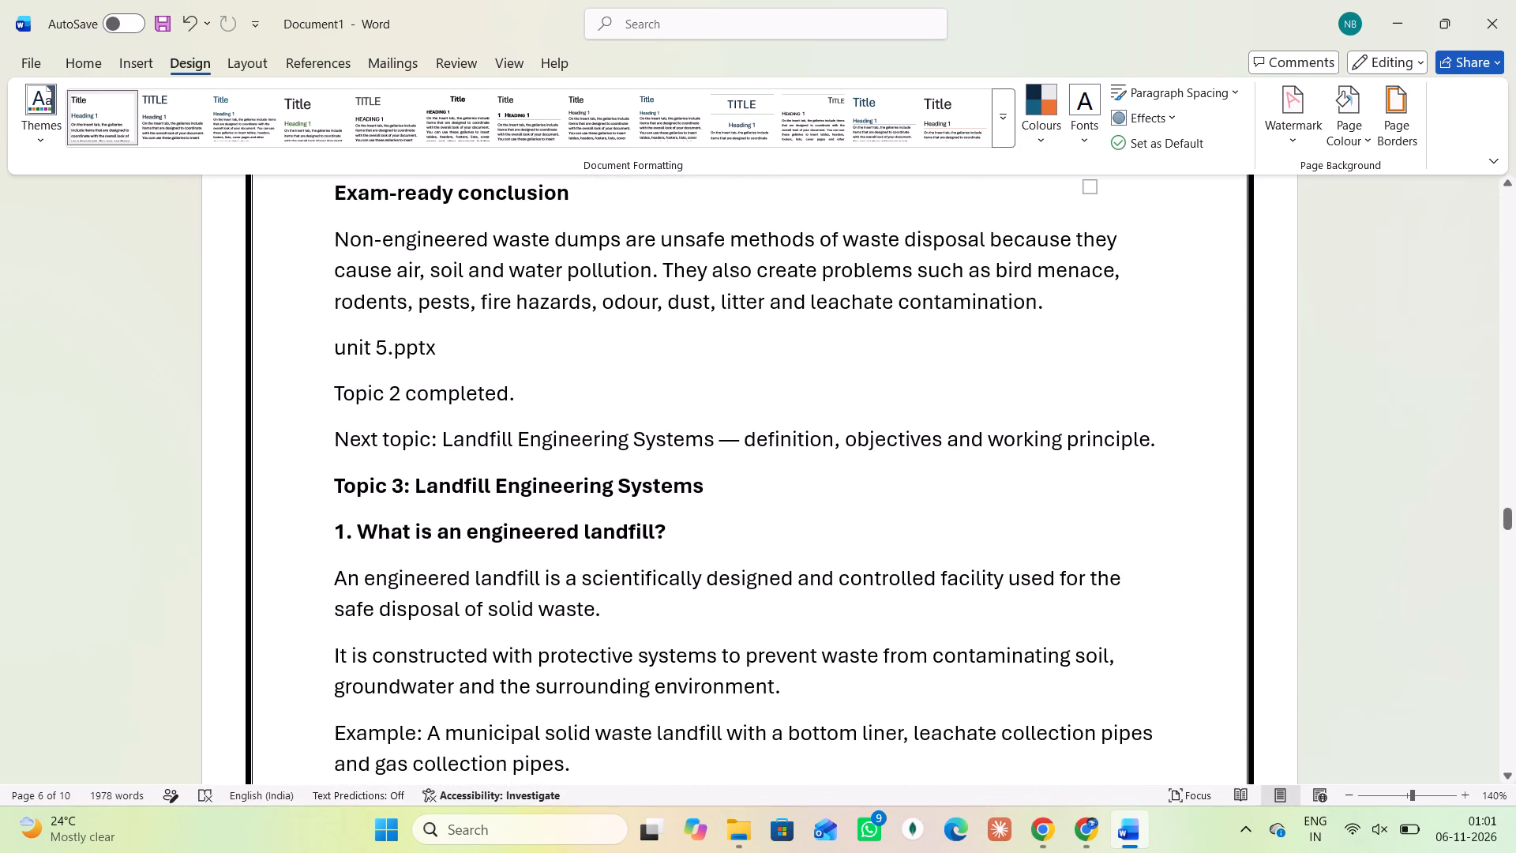
left_click_drag(328, 346, 1080, 434)
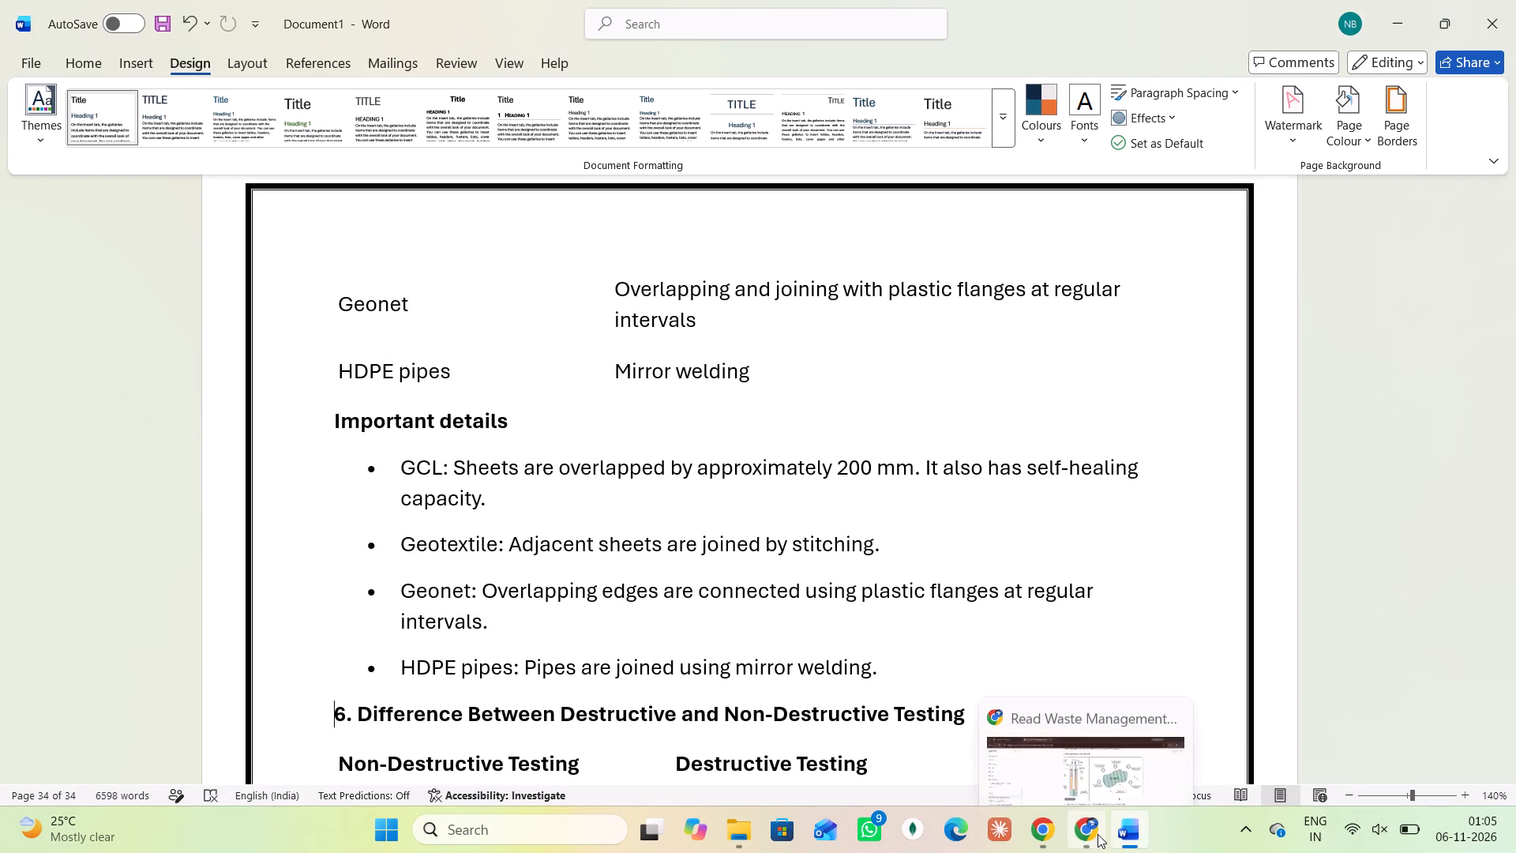
scroll(967, 550, "up", 20)
scroll(967, 550, "up", 1)
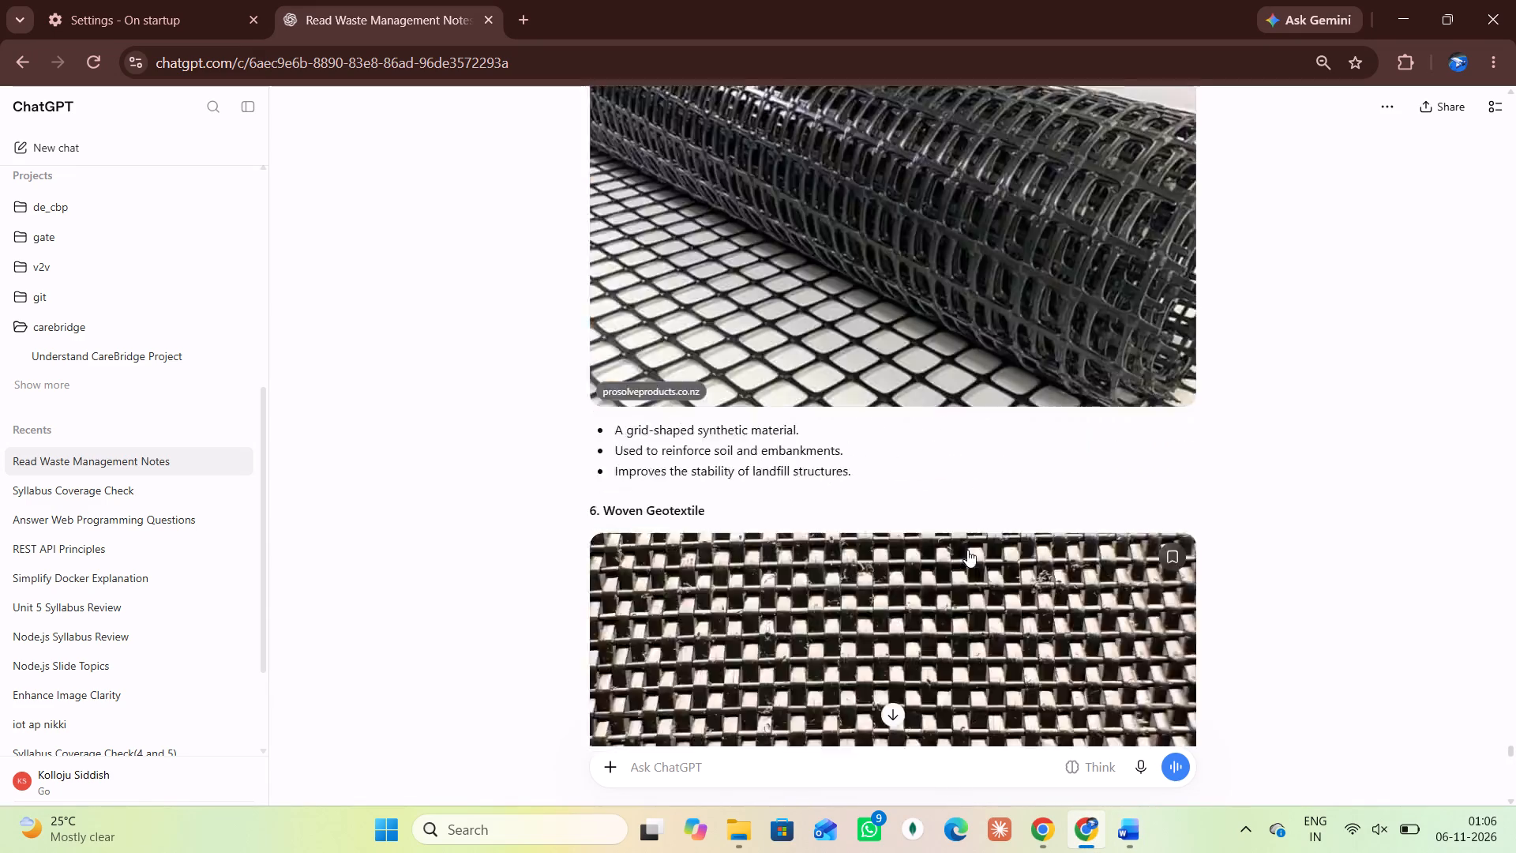
scroll(967, 550, "up", 6)
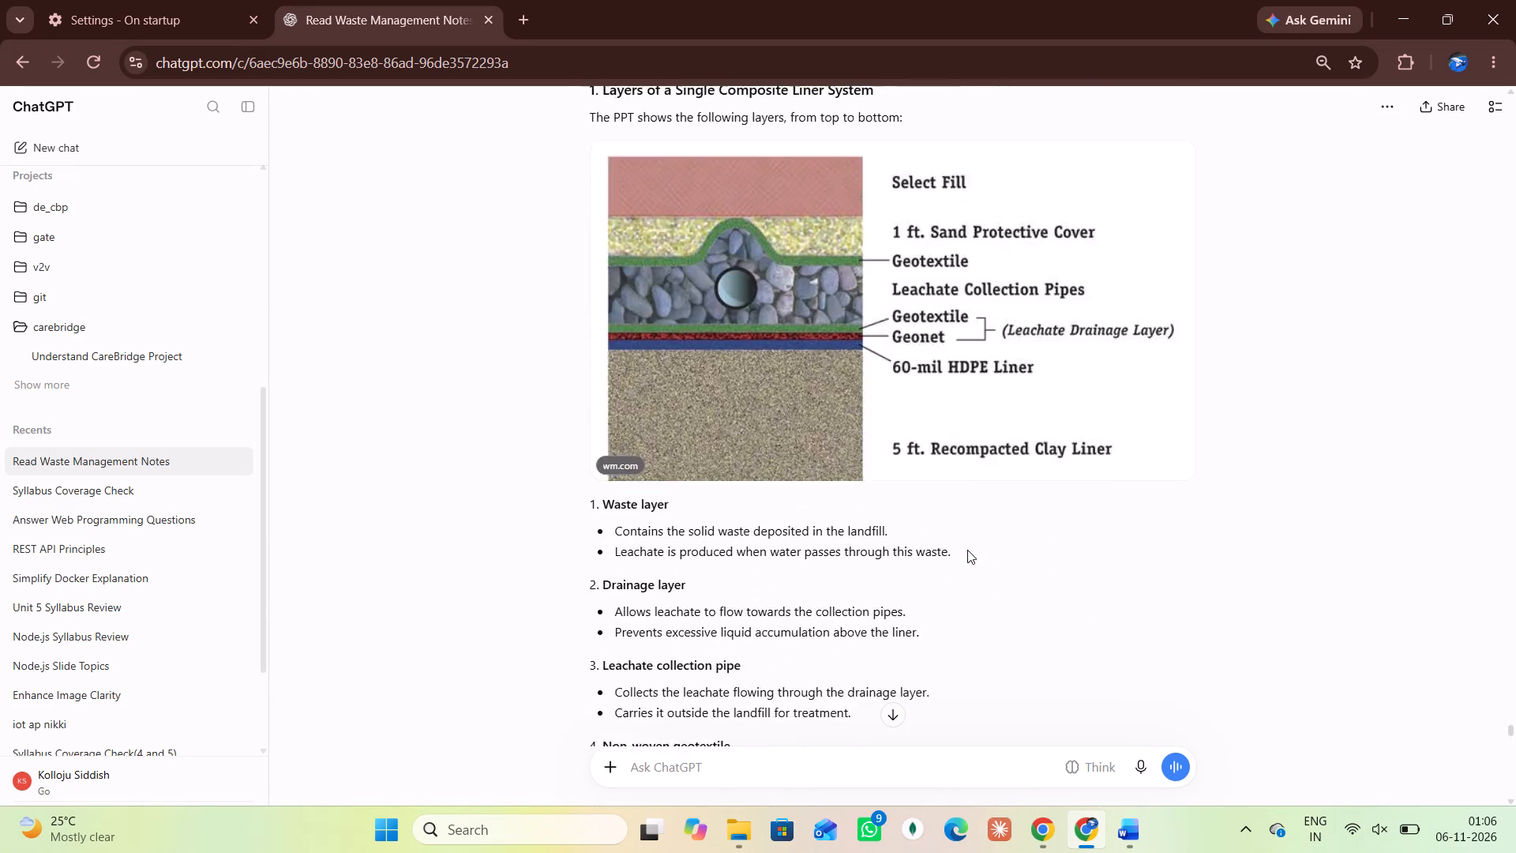
scroll(967, 550, "up", 19)
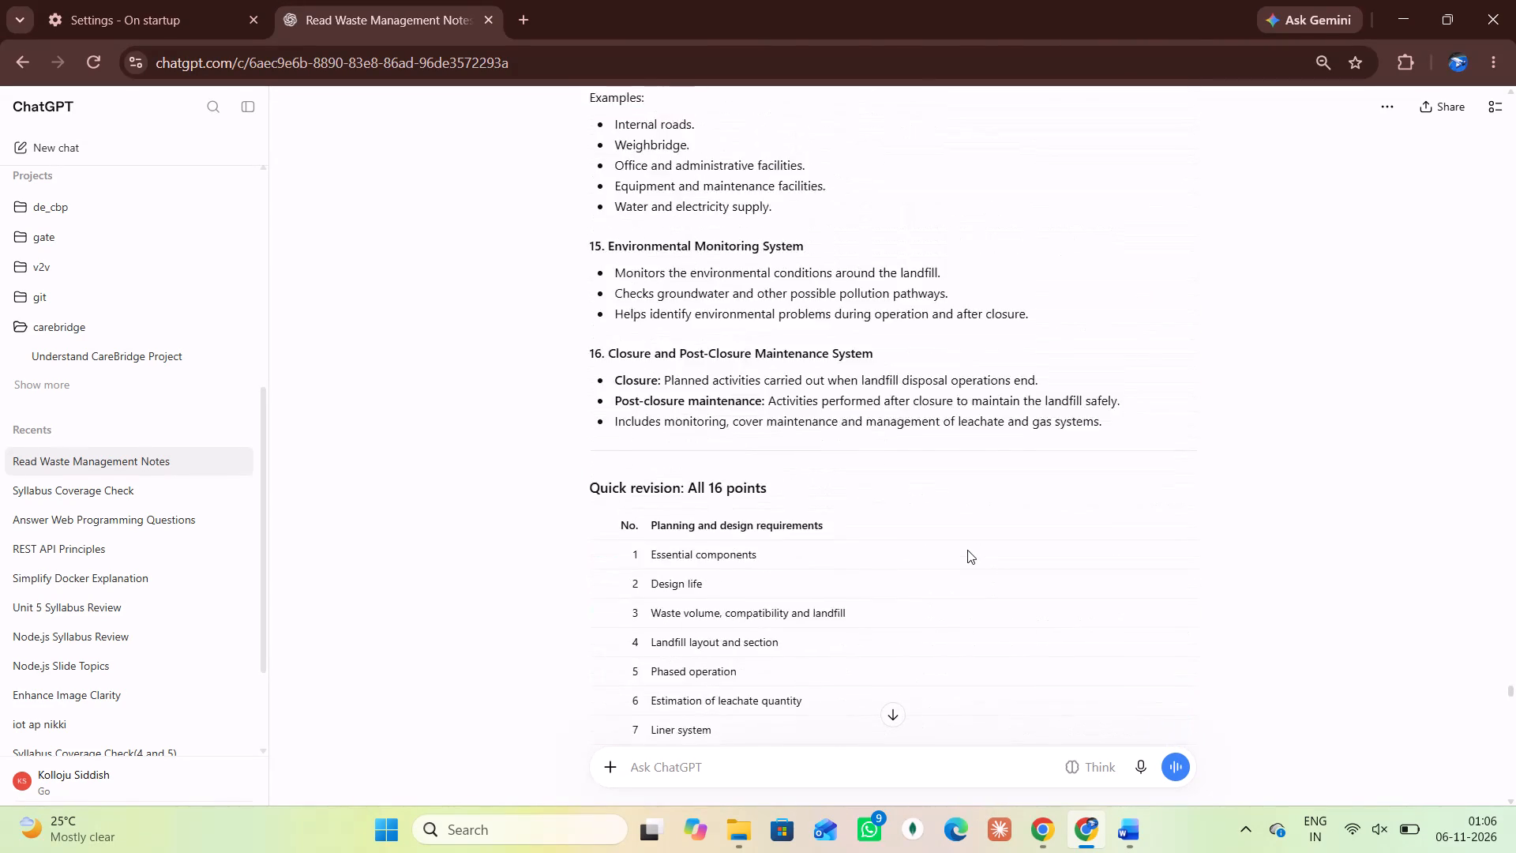
scroll(953, 542, "down", 5)
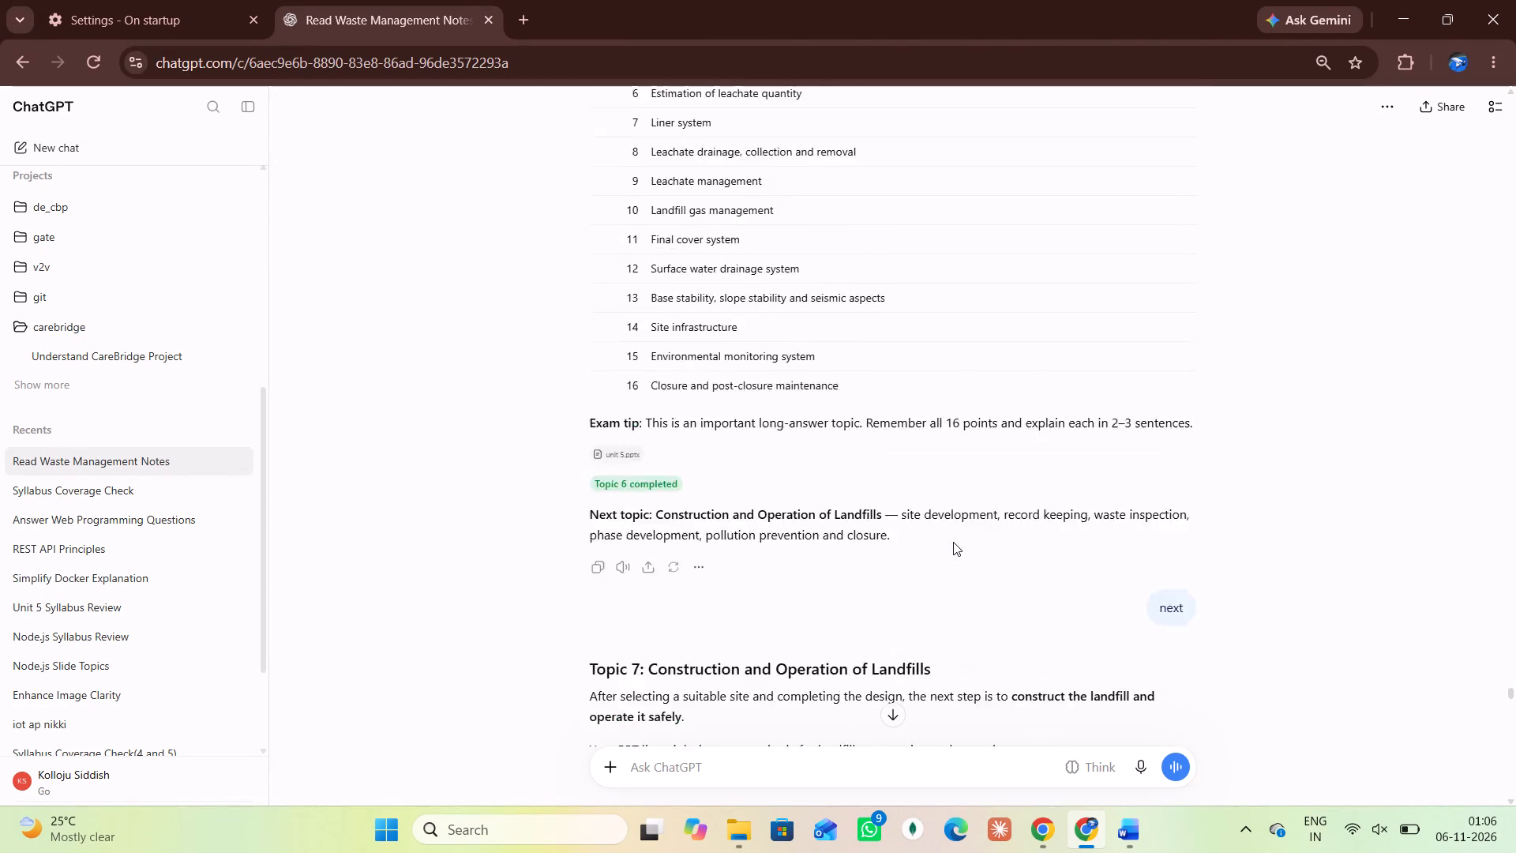
scroll(953, 542, "down", 2)
scroll(953, 542, "up", 11)
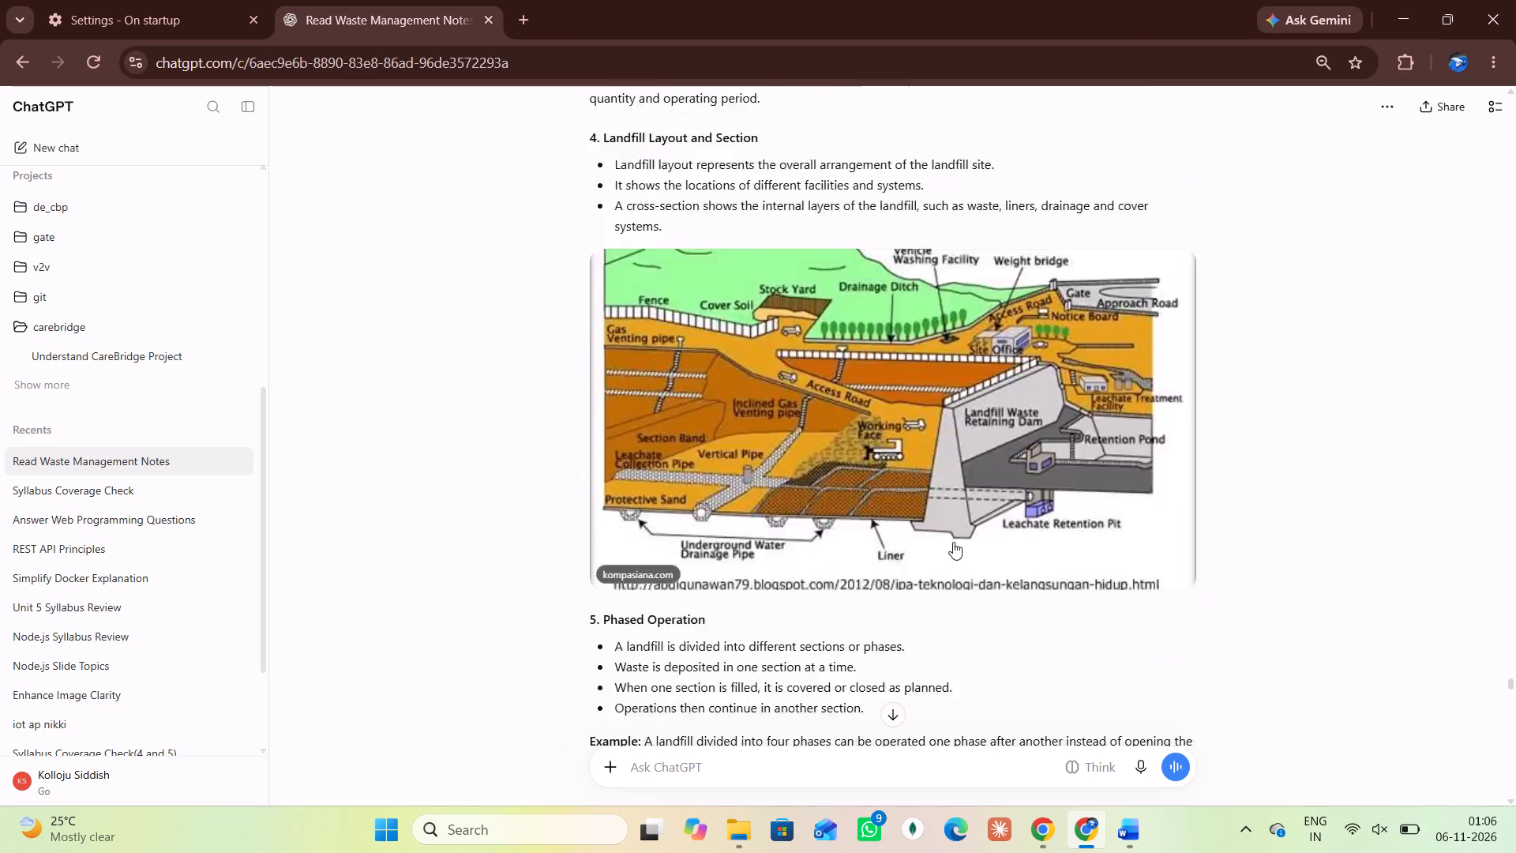
scroll(953, 542, "up", 17)
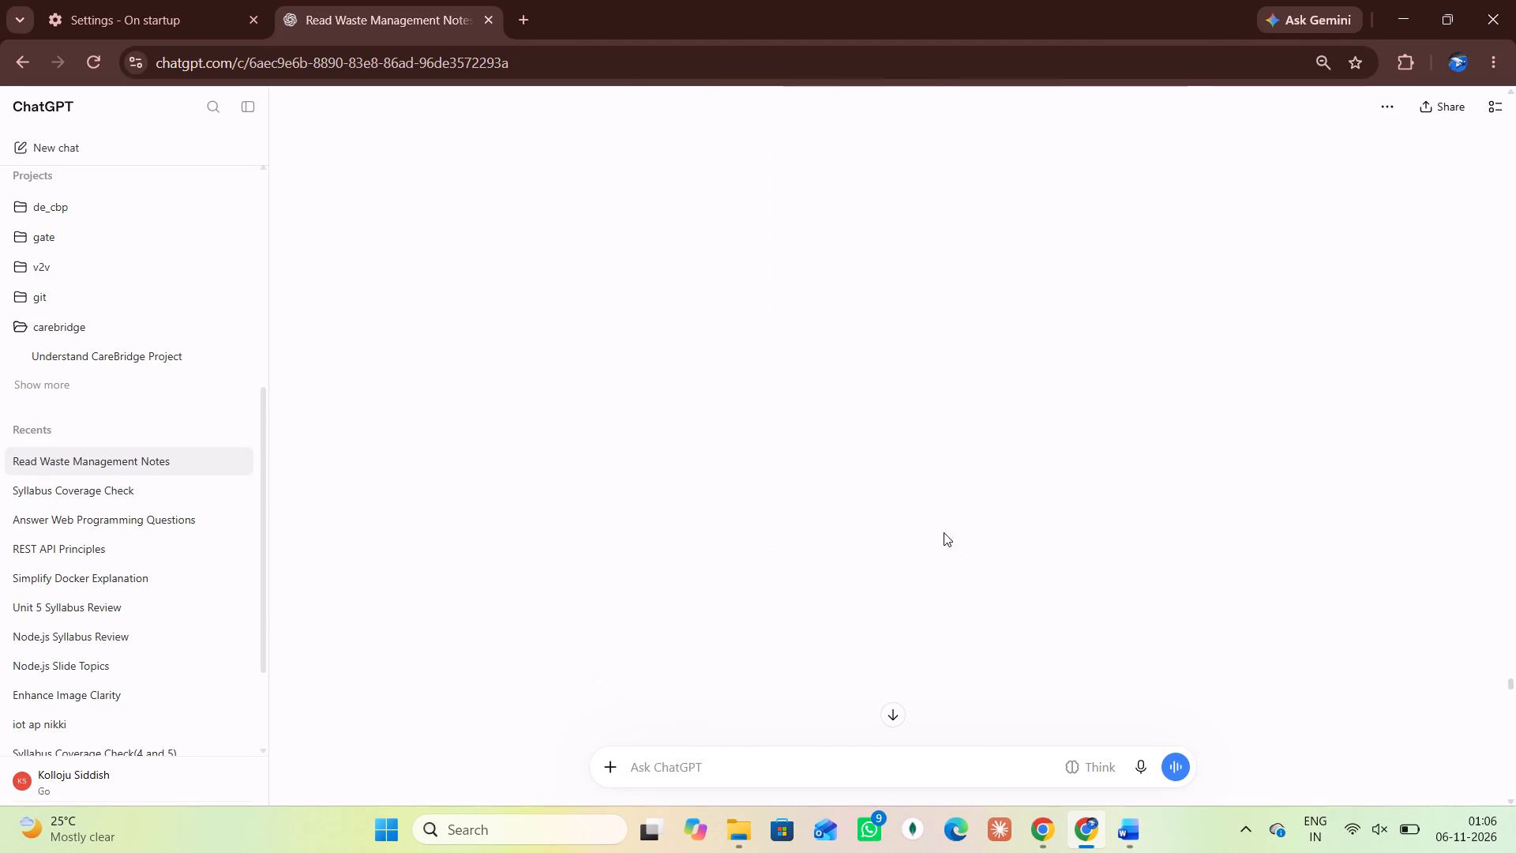
scroll(921, 510, "down", 6)
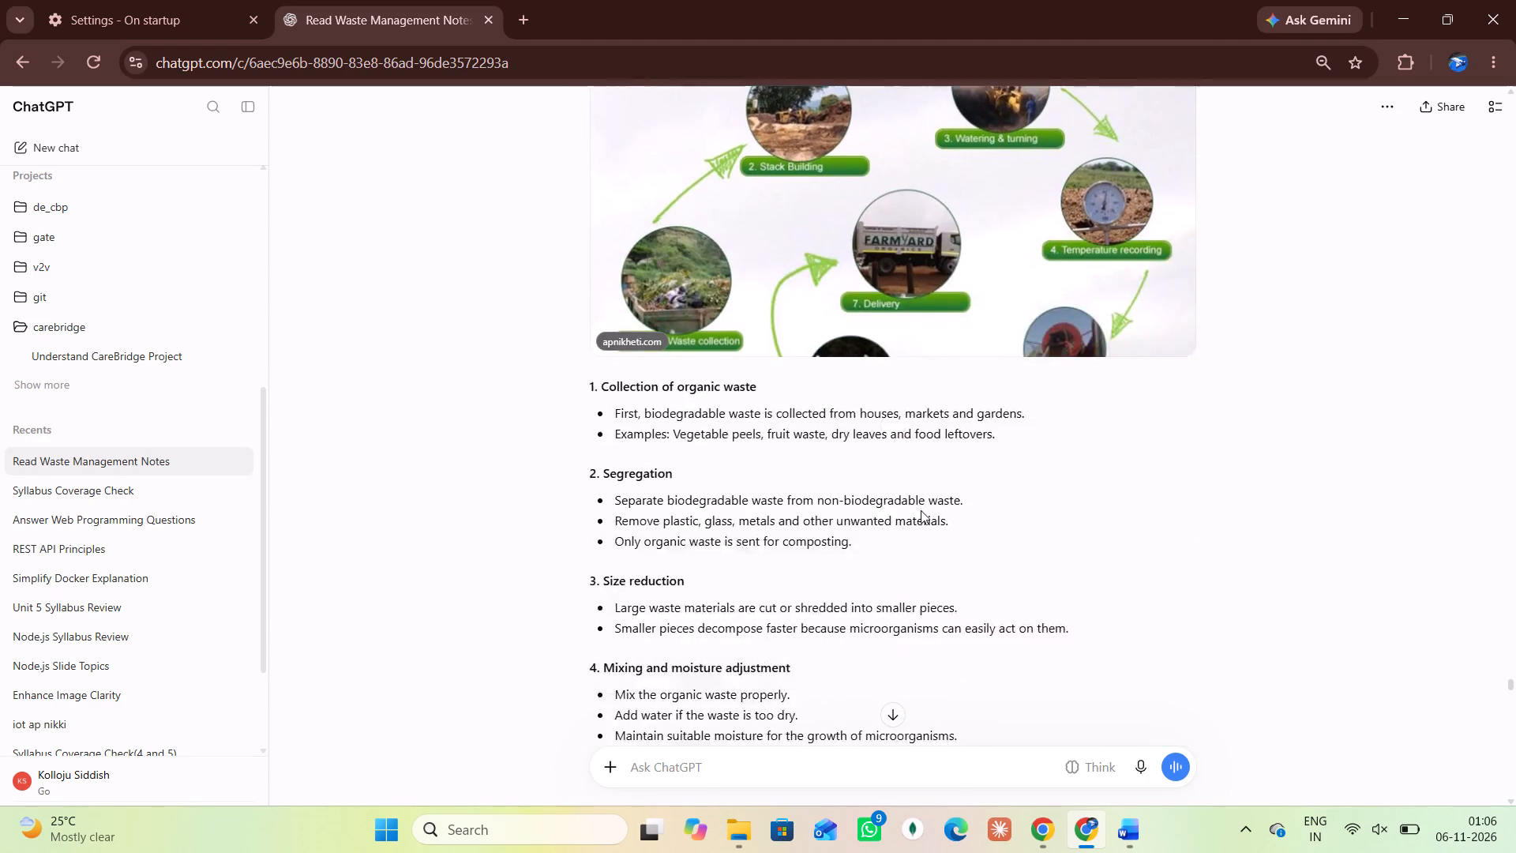
scroll(921, 510, "down", 7)
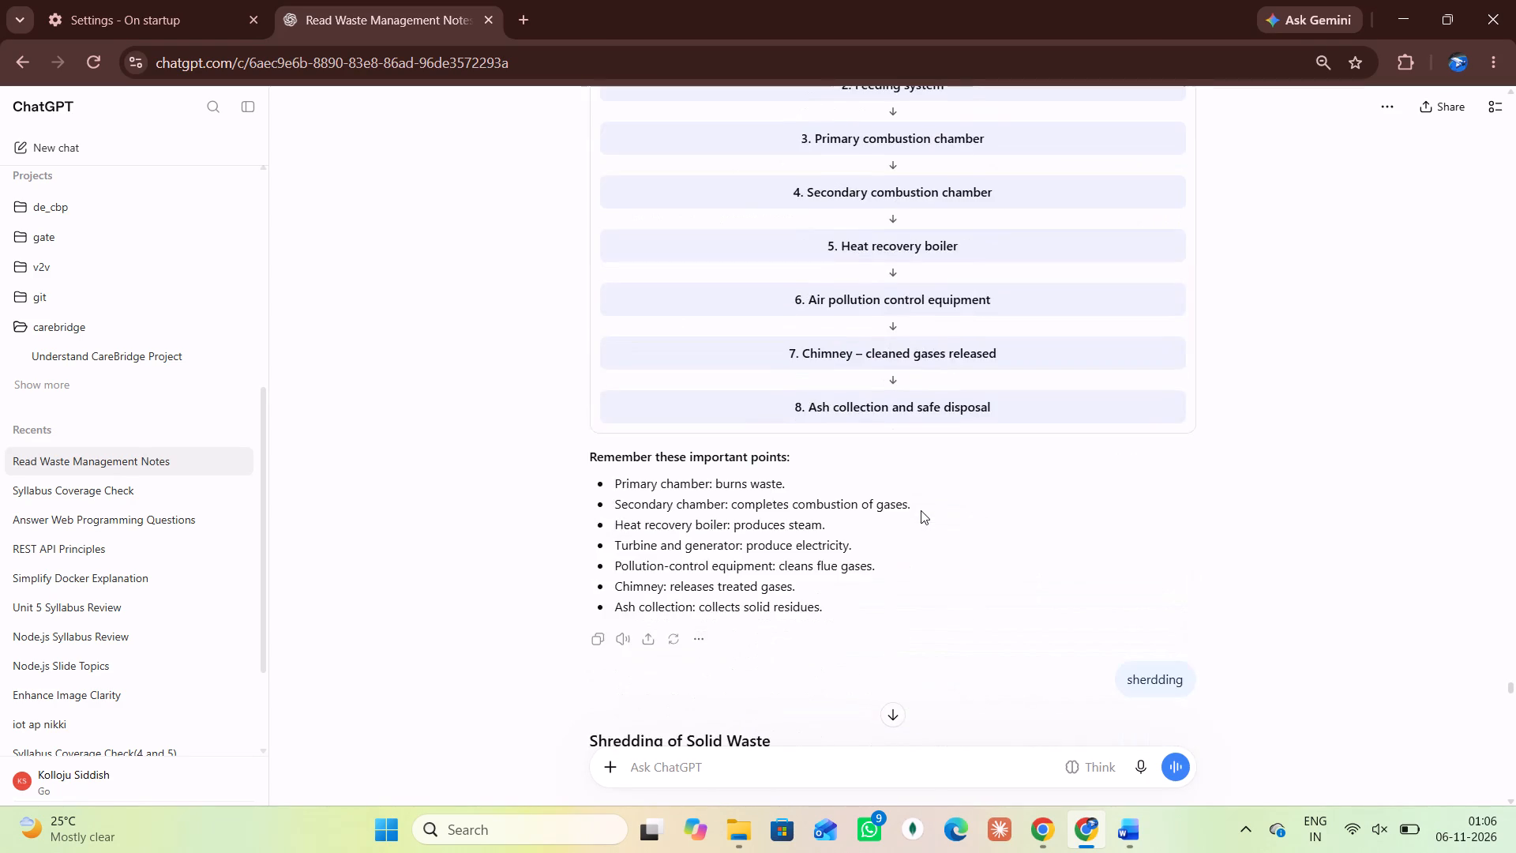
scroll(921, 510, "down", 2)
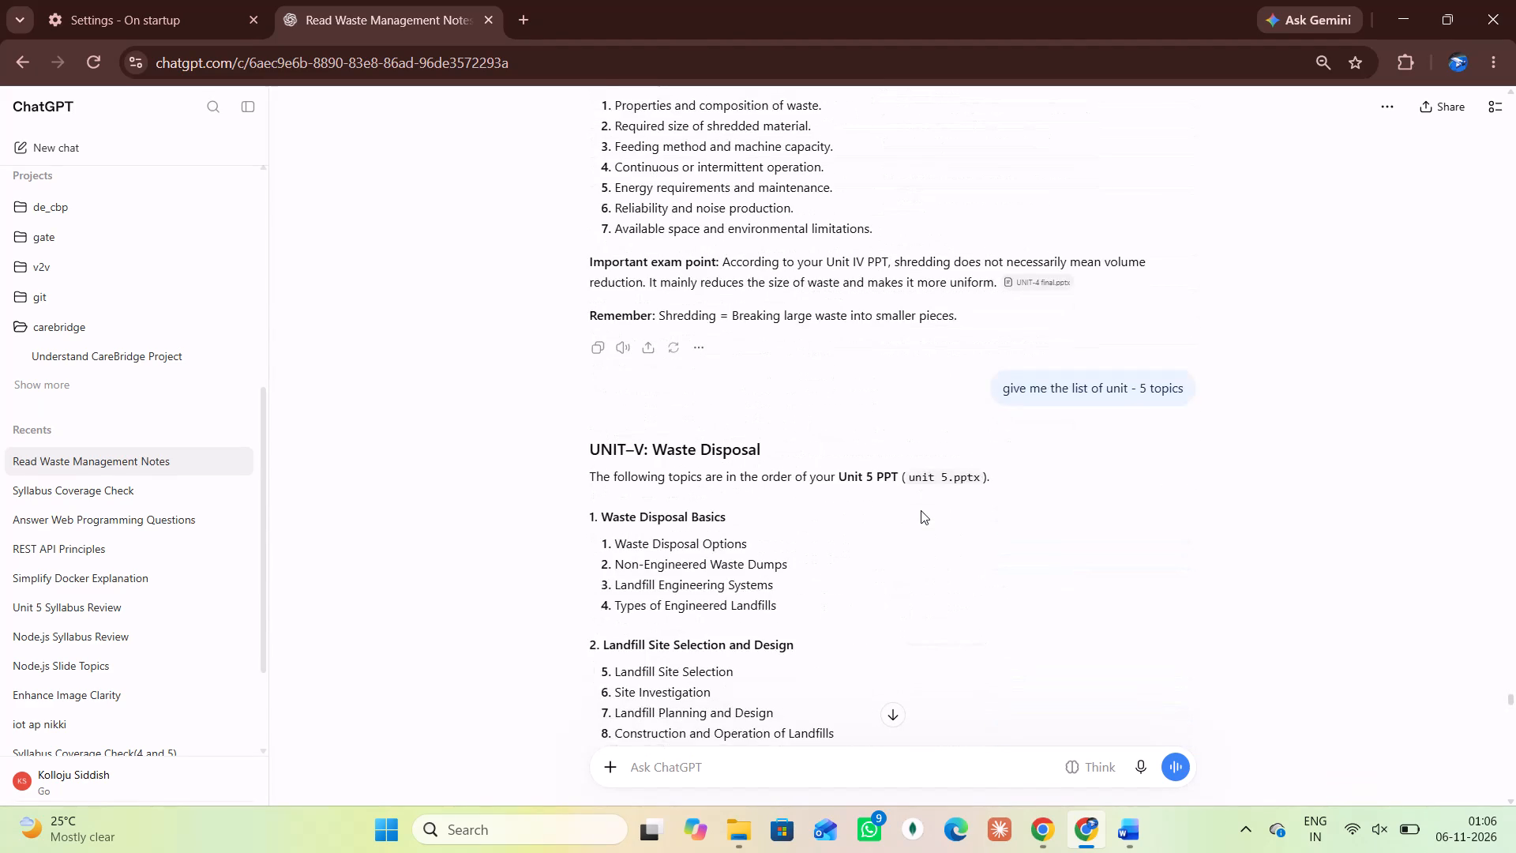
scroll(921, 510, "down", 4)
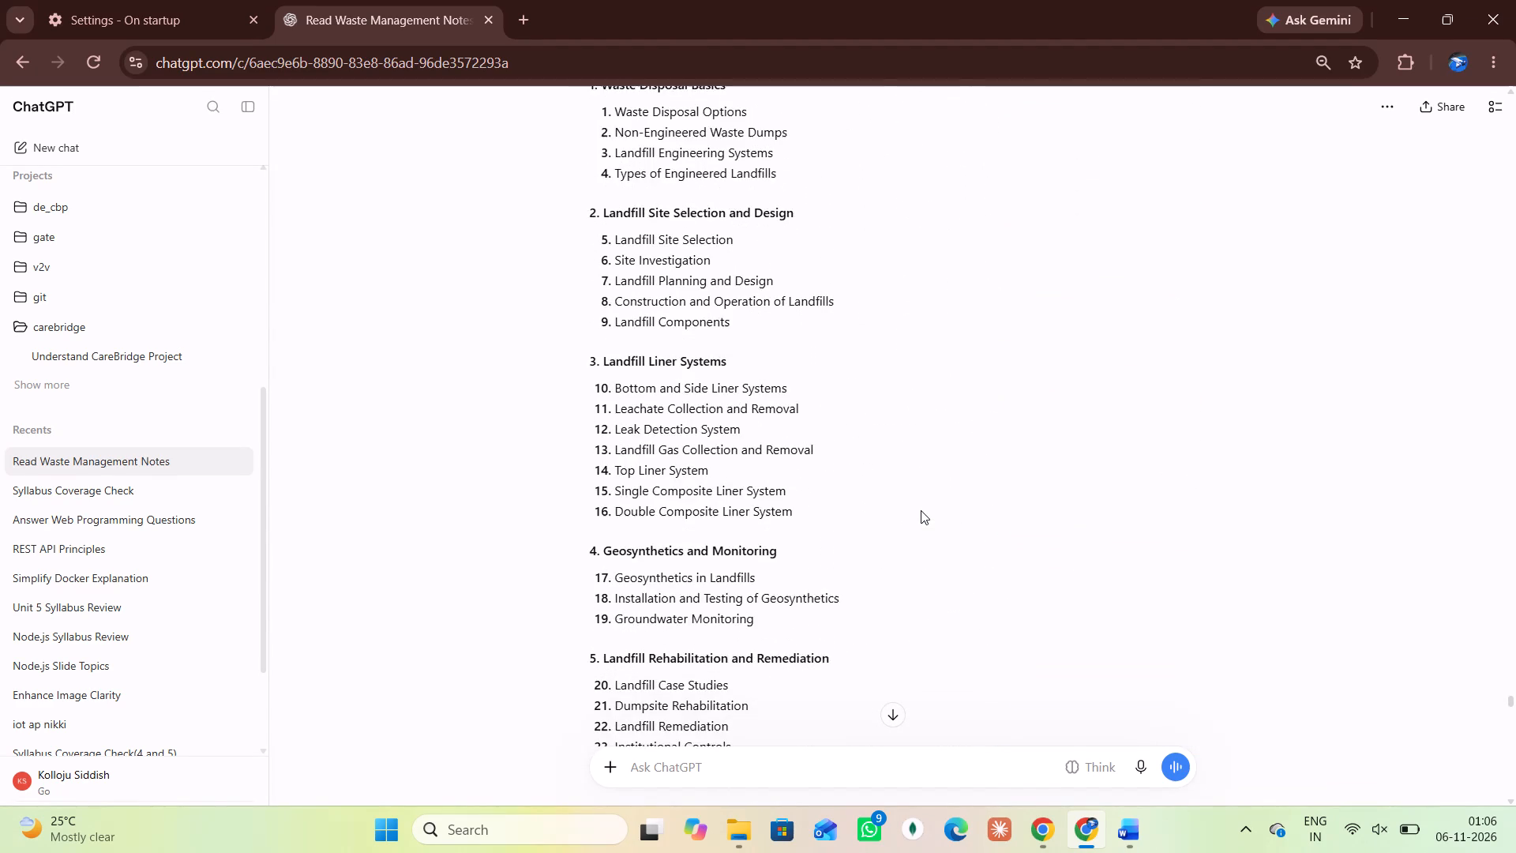
scroll(921, 510, "down", 2)
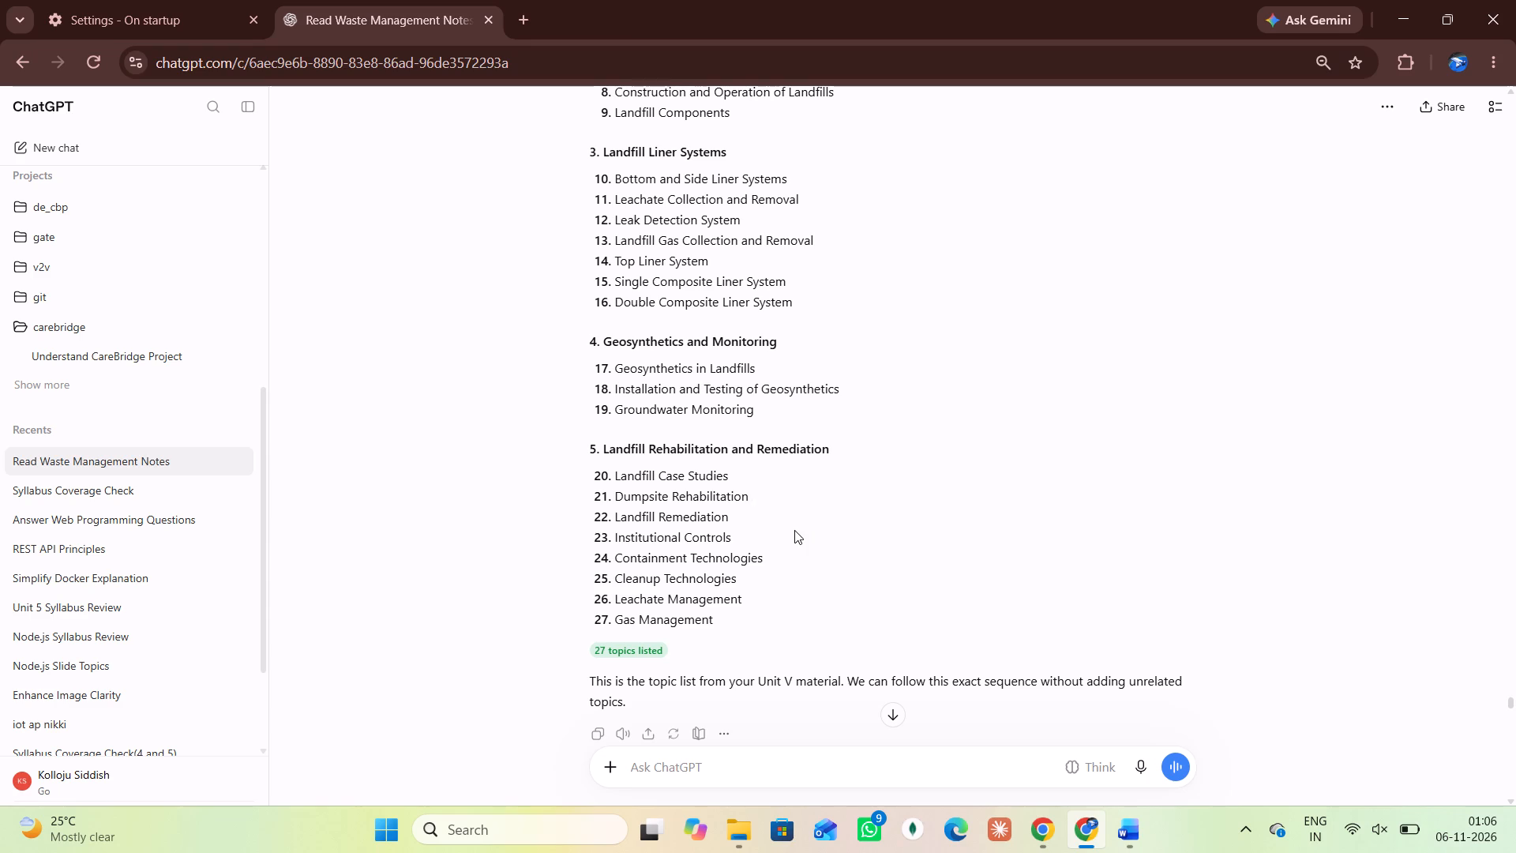
Close the browser window containing the ChatGPT chat.
left_click(1515, 0)
triple_click(1515, 0)
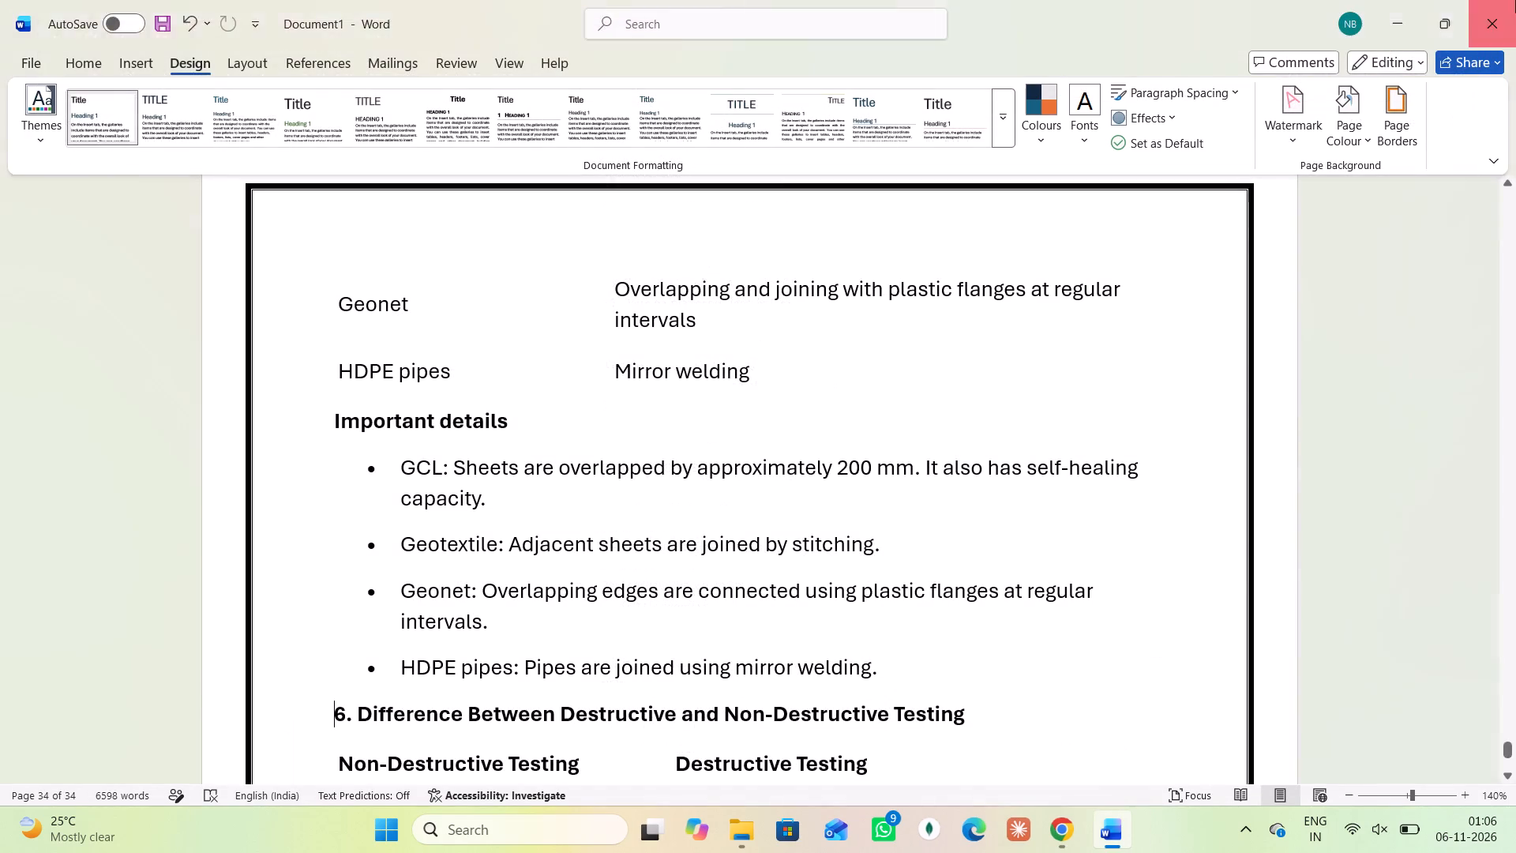
Close the Word document without saving its changes.
triple_click(1515, 0)
left_click(1515, 0)
left_click(822, 524)
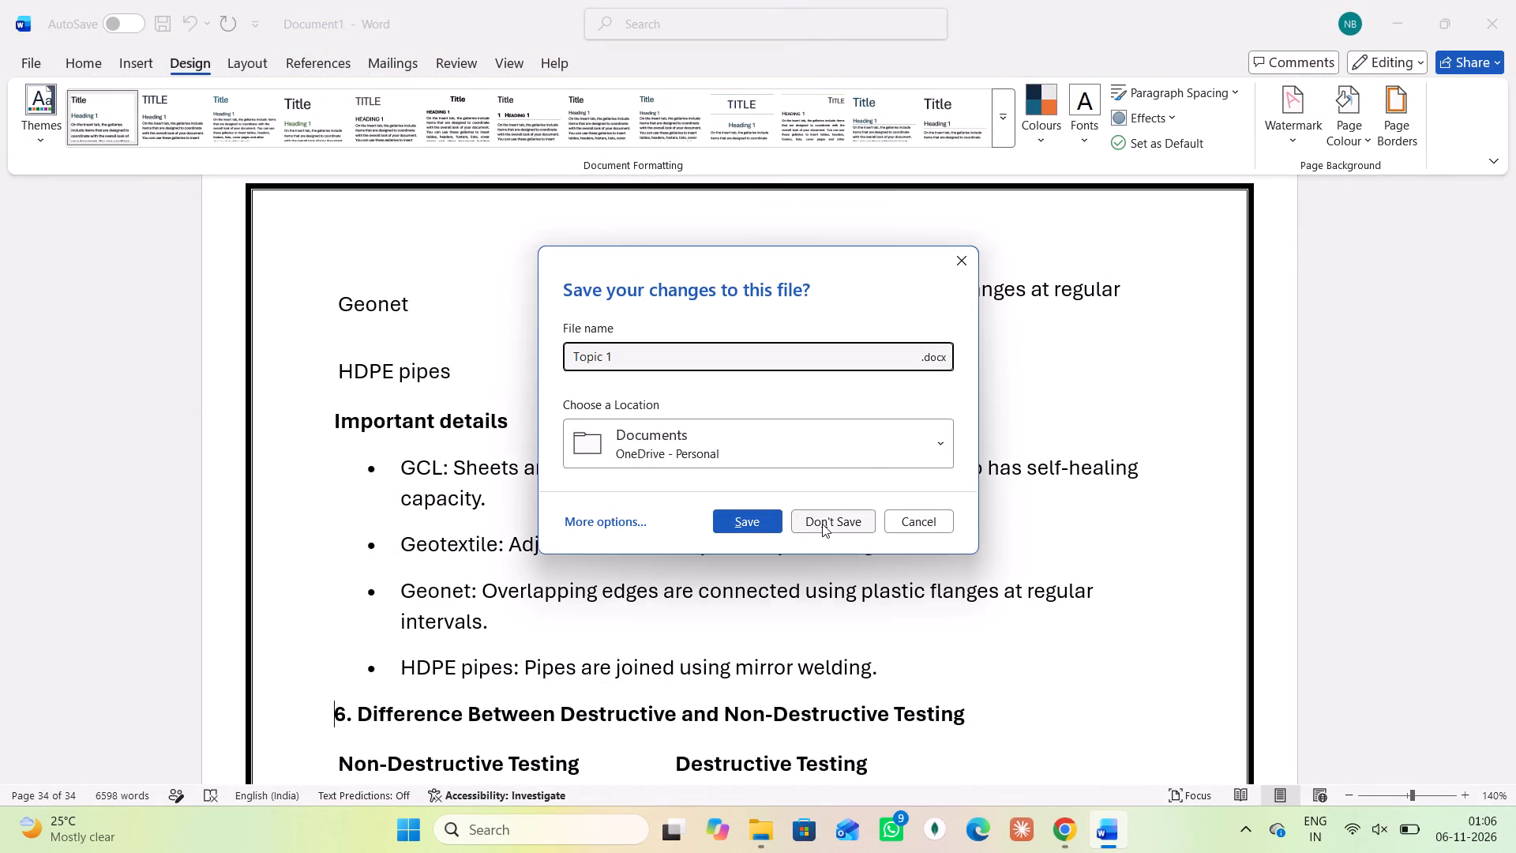
Close the remaining browser window with the R22 syllabus PDF.
triple_click(1515, 0)
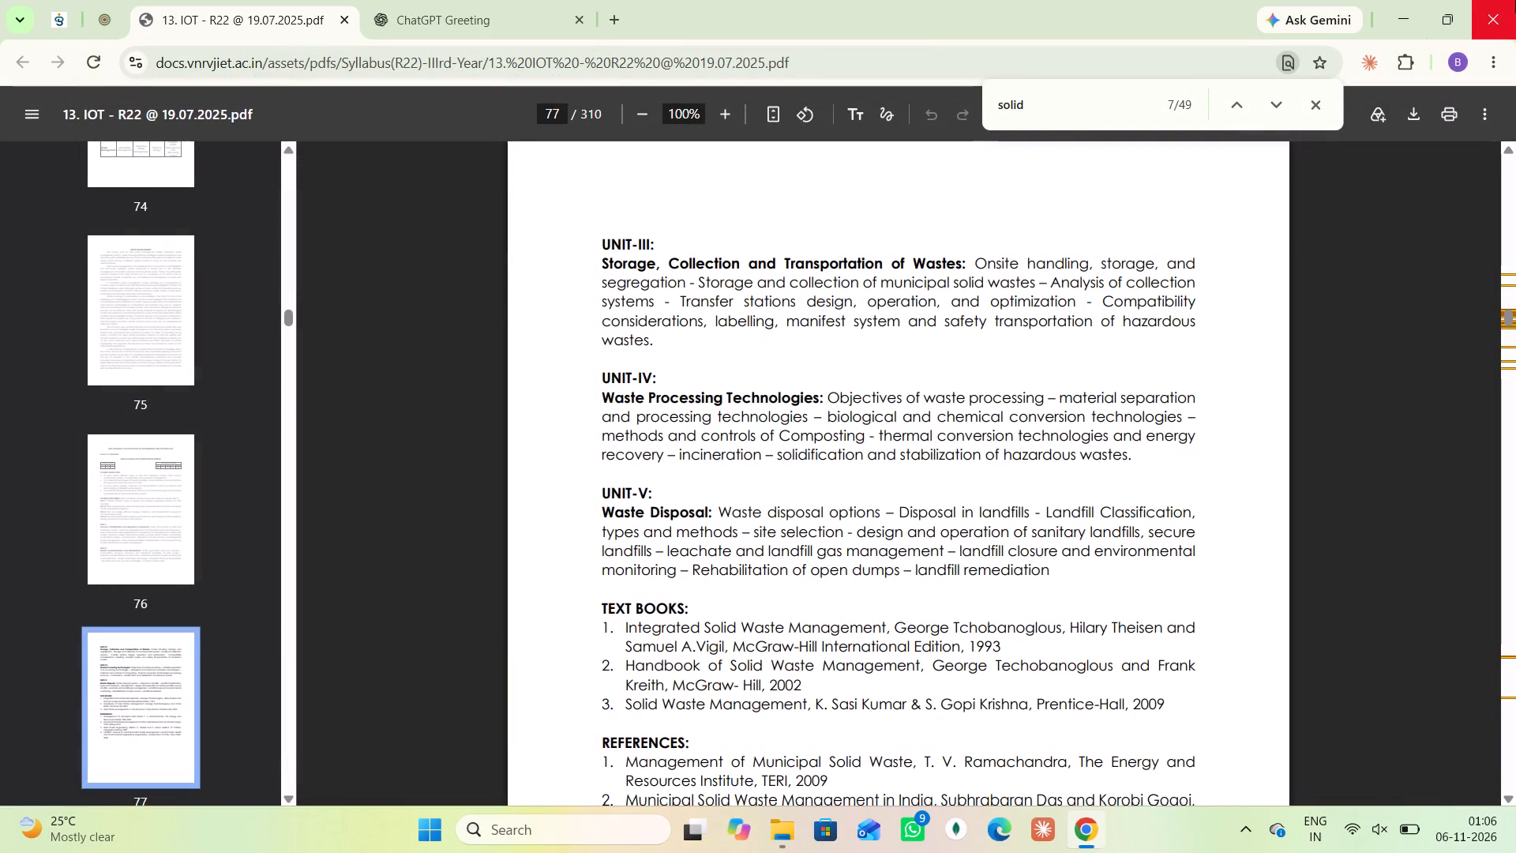
triple_click(1515, 0)
left_click(1515, 0)
Bring up the Shut Down Windows dialog from the desktop.
key("alt+F4")
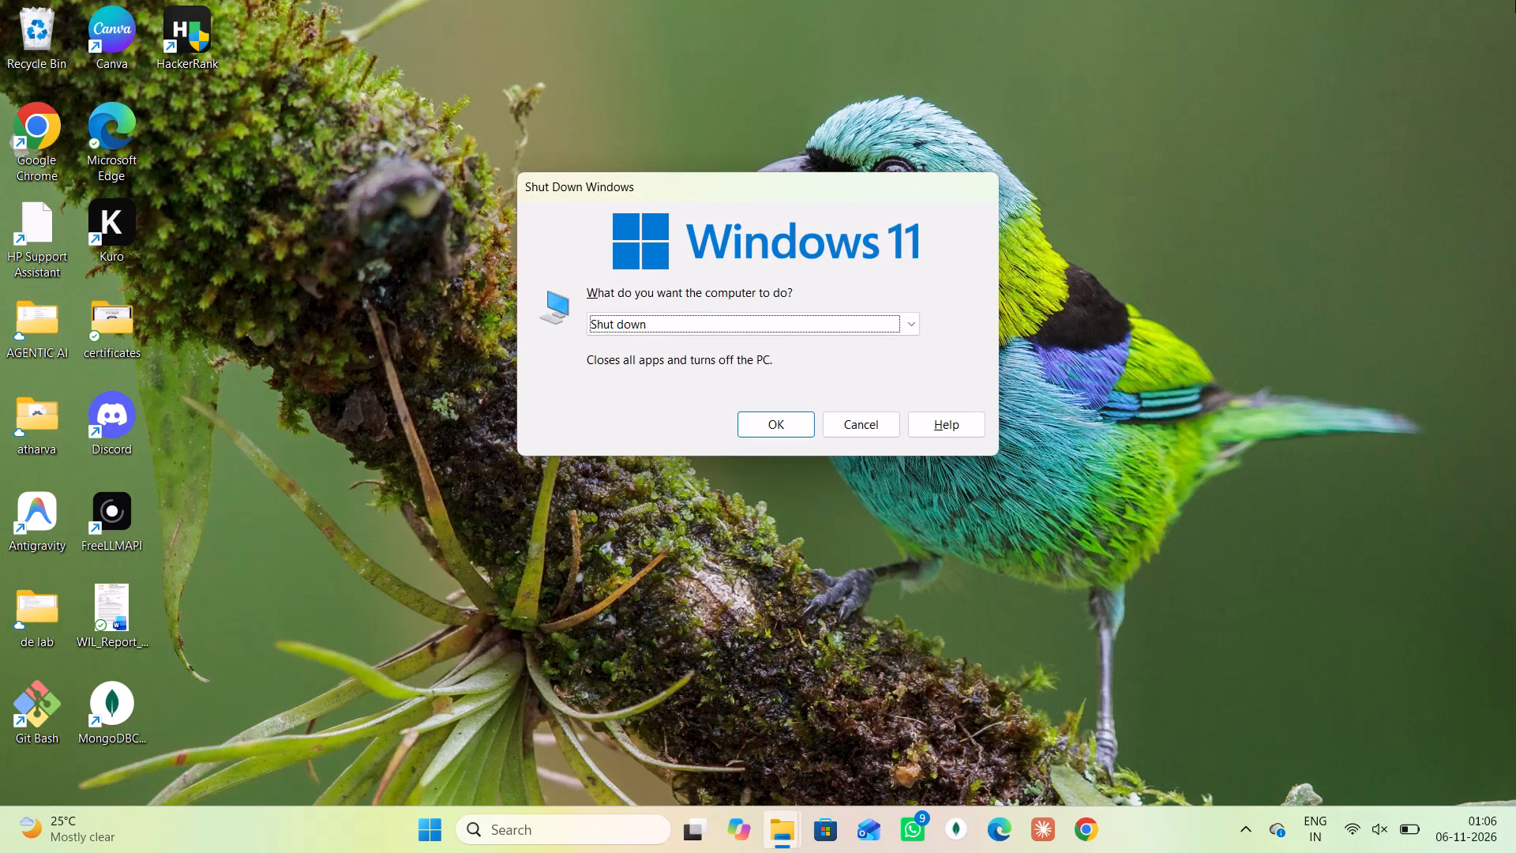